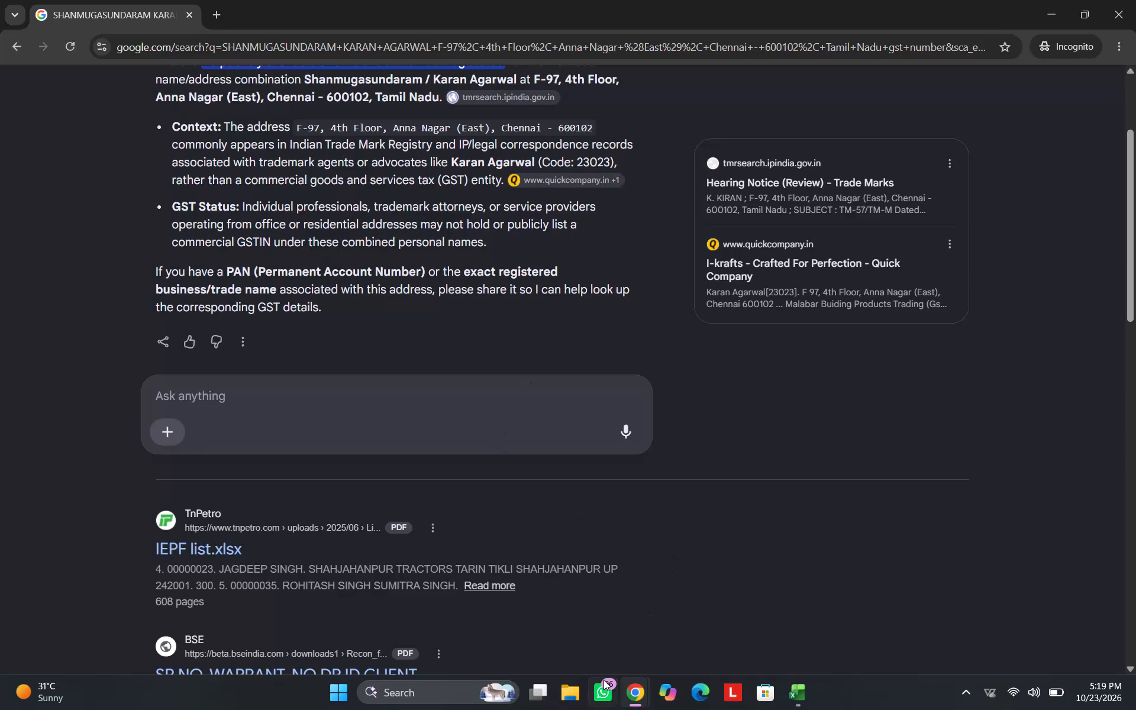
Examine the Google results for a GST number matching row 33846's applicant or attorney.
{"action": "scroll", "coordinate": [544, 527], "scroll_direction": "down", "scroll_amount": 1}
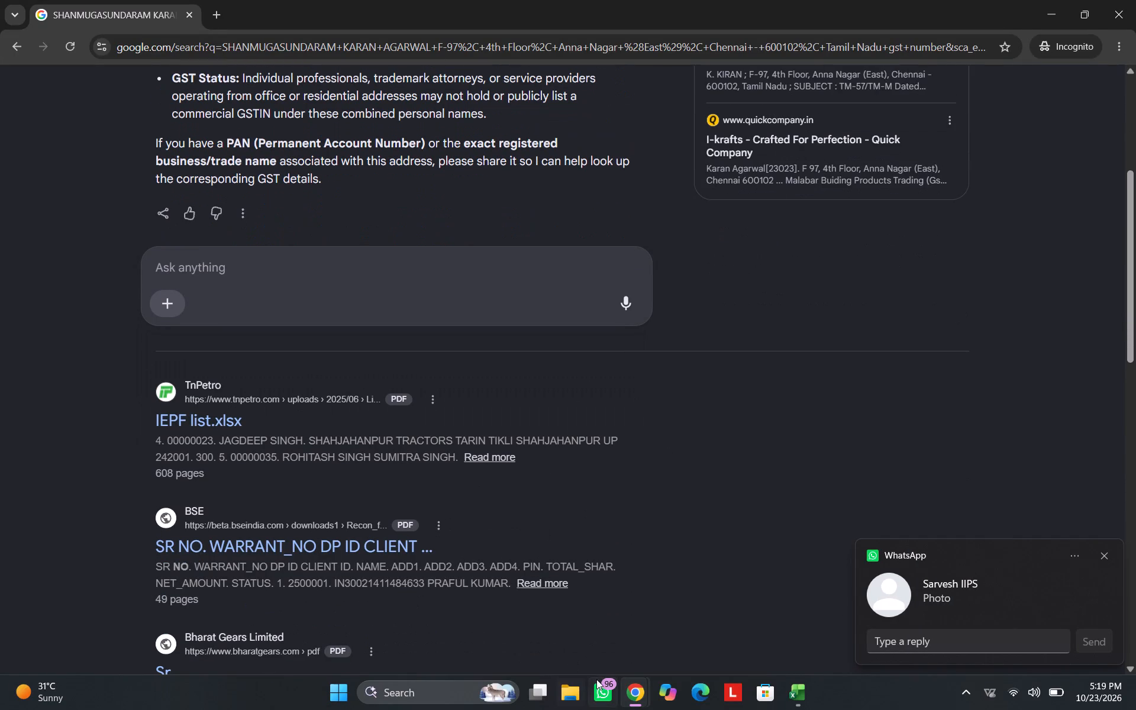
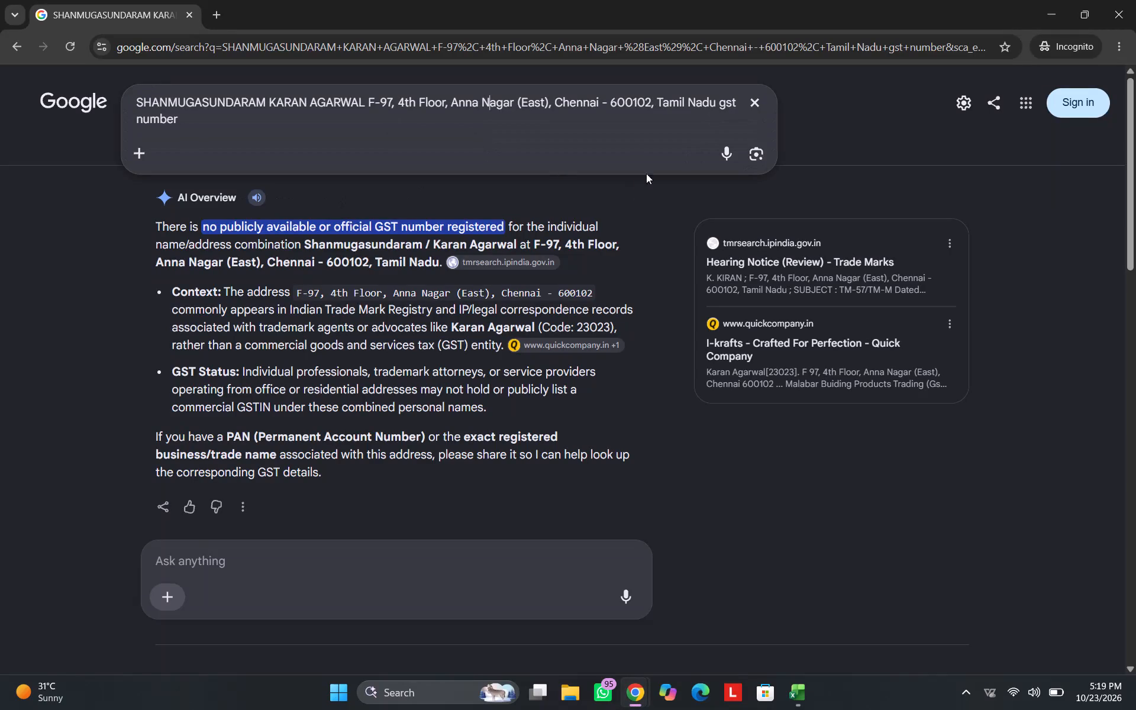
{"action": "key", "text": "alt+Tab"}
{"action": "key", "text": "Down"}
{"action": "key", "text": "Left"}
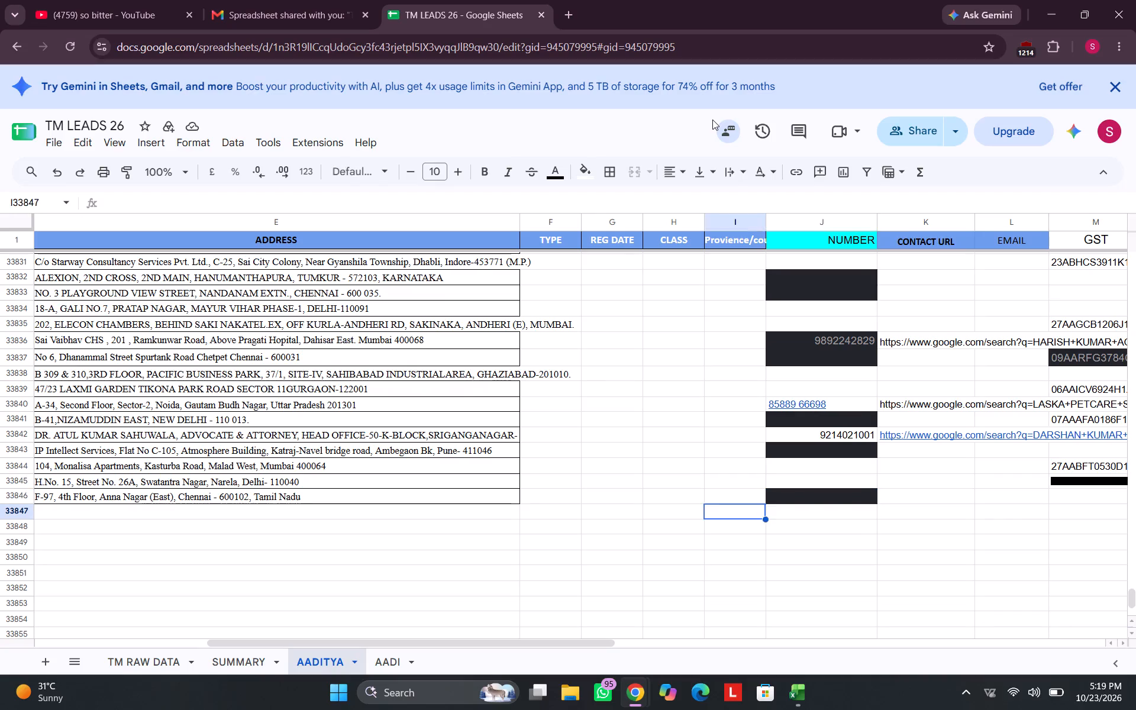
{"action": "key", "text": "Left"}
{"action": "key", "text": "Left"}
{"action": "key", "text": "Left"}
{"action": "key", "text": "Left"}
{"action": "key", "text": "Left"}
{"action": "key", "text": "Left"}
{"action": "key", "text": "Left"}
{"action": "key", "text": "Left"}
{"action": "key", "text": "Right"}
{"action": "key", "text": "alt+Tab"}
{"action": "key", "text": "alt+Right"}
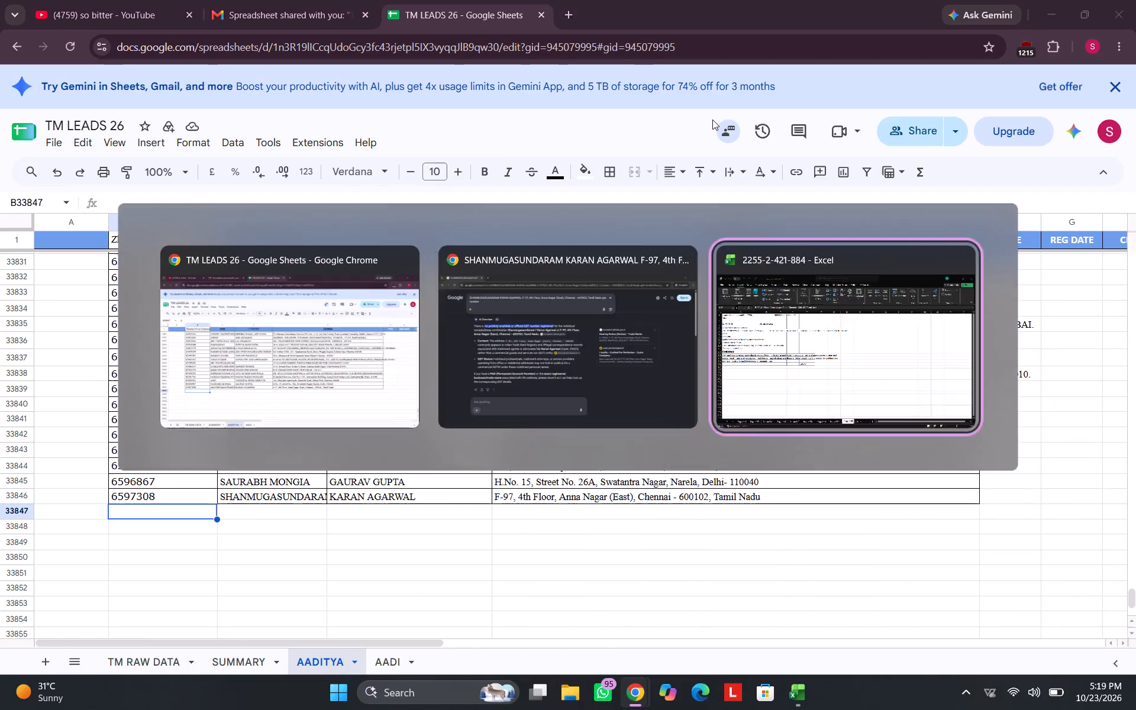
{"action": "left_click", "coordinate": [618, 644]}
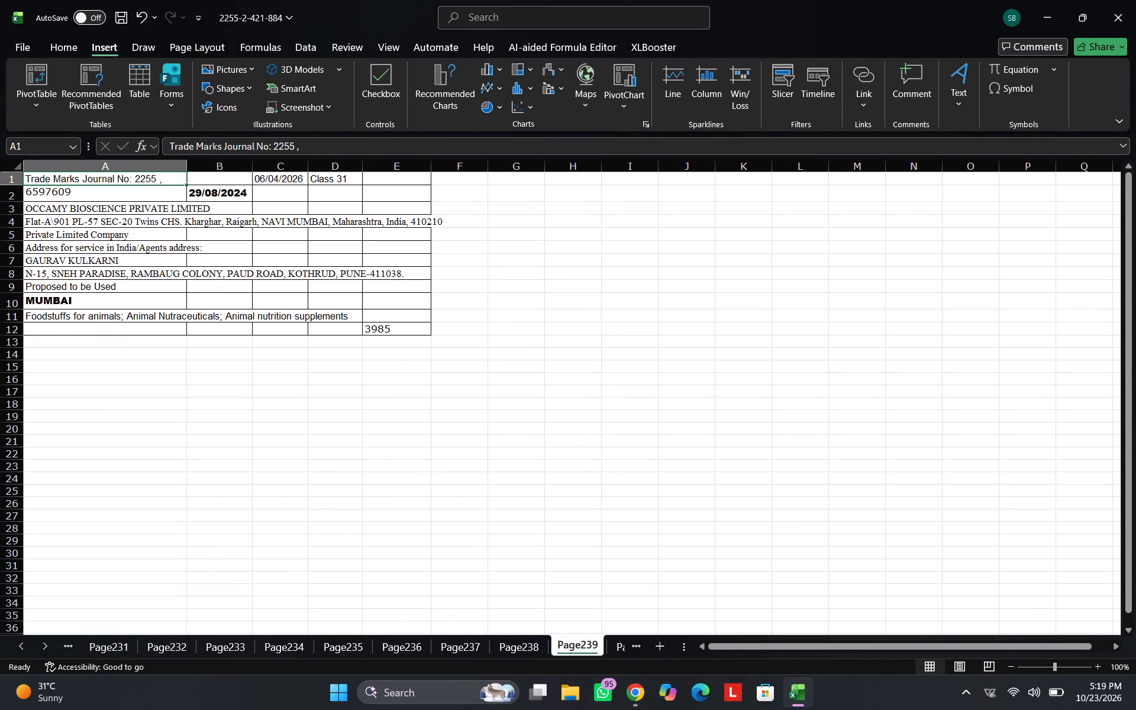
{"action": "left_click", "coordinate": [159, 192]}
{"action": "key", "text": "ctrl+c"}
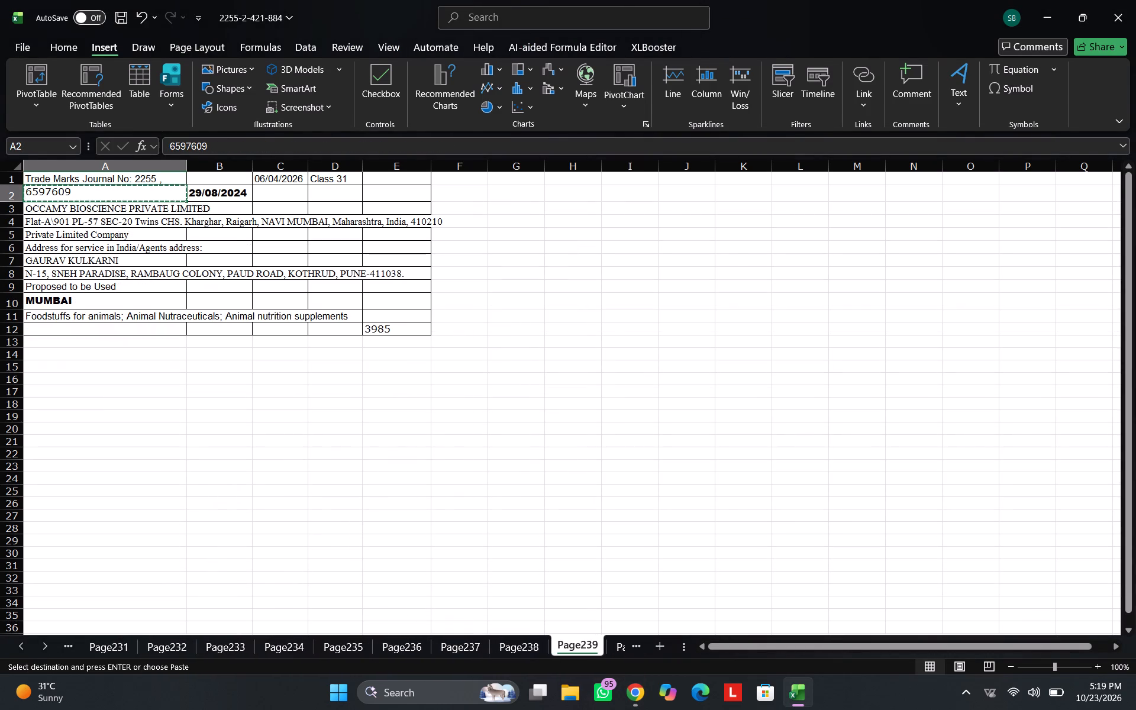
{"action": "key", "text": "alt+Tab"}
{"action": "key", "text": "ctrl+v"}
{"action": "key", "text": "alt+Tab"}
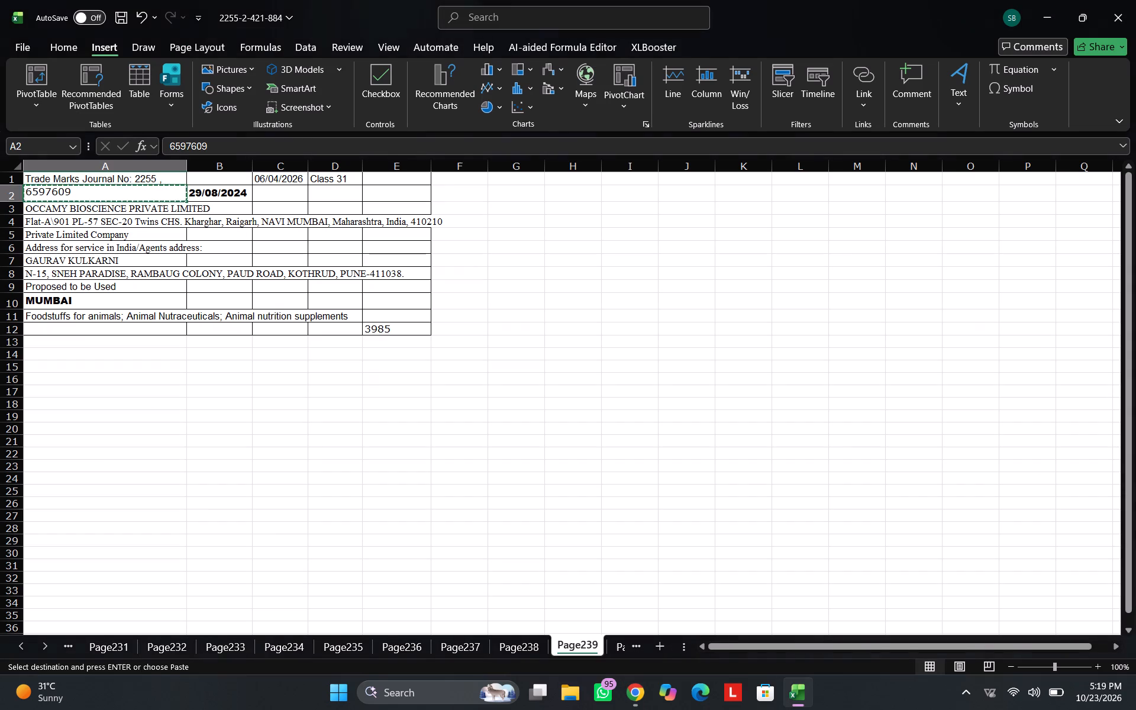
Copy the firm name OCCAMY BIOSCIENCE PRIVATE LIMITED from Excel sheet Page239 into the FIRM cell of row 33847 in TM LEADS 26.
{"action": "key", "text": "Down"}
{"action": "key", "text": "ctrl+c"}
{"action": "key", "text": "alt+Tab"}
{"action": "key", "text": "Right"}
{"action": "key", "text": "ctrl+v"}
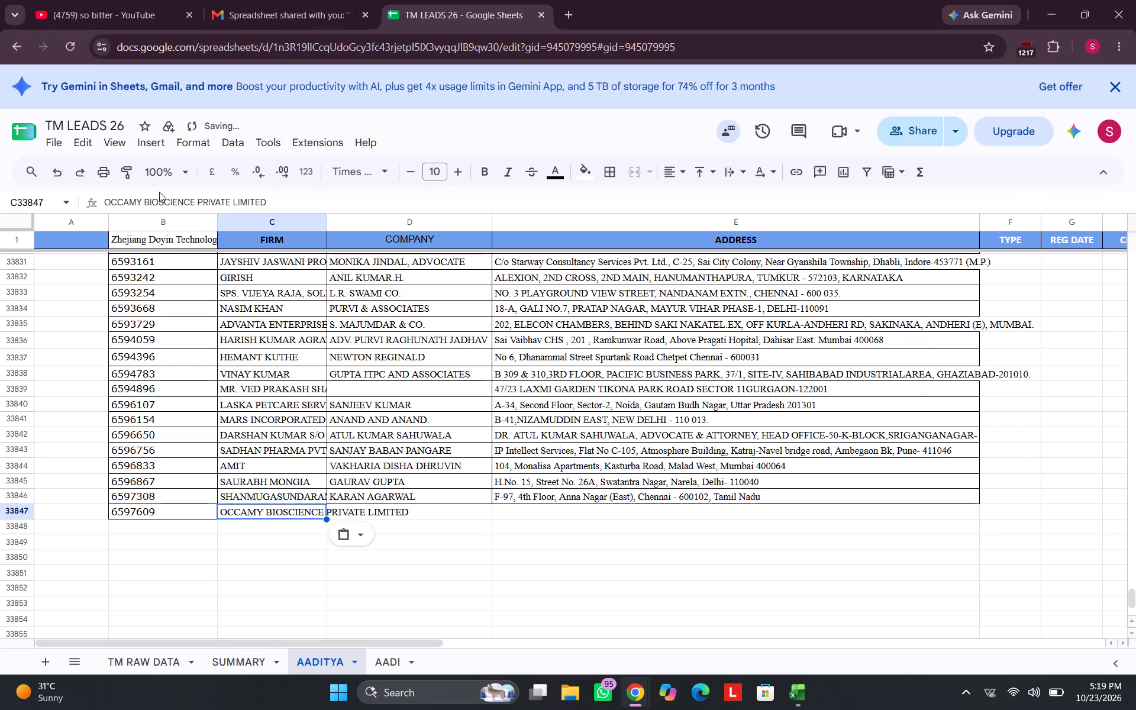
Copy the agent's name from the Excel sheet Page239 into the COMPANY cell of row 33847 in TM LEADS 26.
{"action": "key", "text": "alt+Tab"}
{"action": "key", "text": "Down"}
{"action": "key", "text": "Down"}
{"action": "key", "text": "Down"}
{"action": "key", "text": "Down"}
{"action": "key", "text": "ctrl+c"}
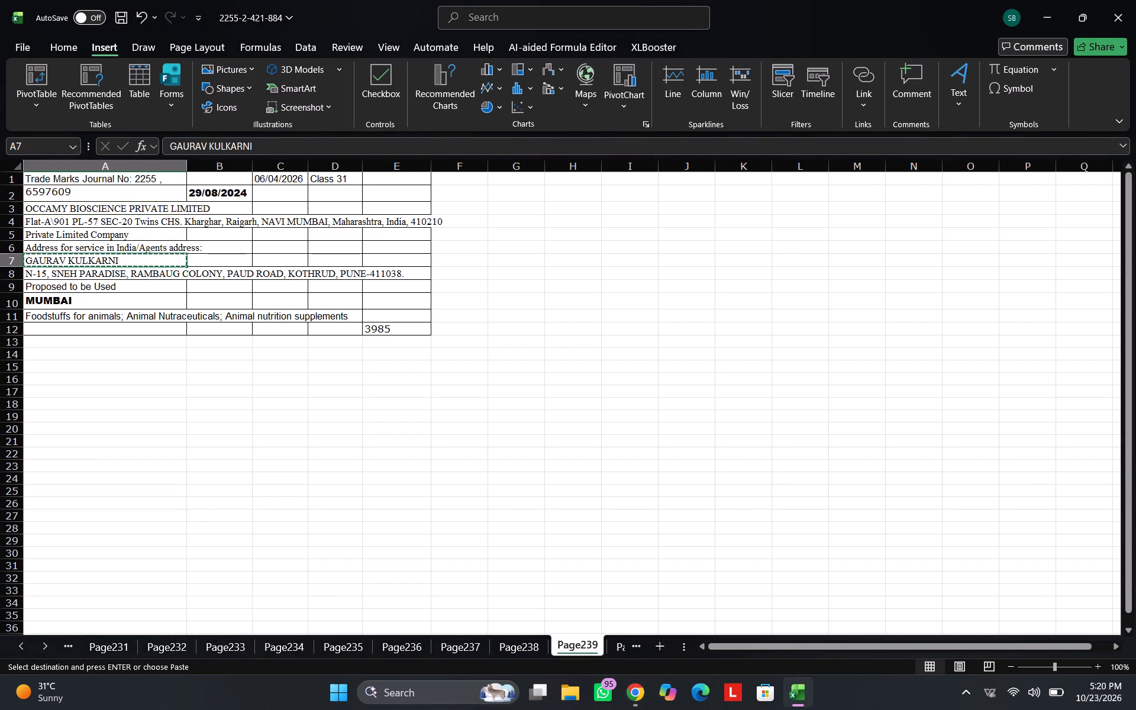
{"action": "key", "text": "alt+Tab"}
{"action": "key", "text": "Right"}
{"action": "key", "text": "ctrl+v"}
Copy the agent's service address from Excel sheet Page239 into the ADDRESS cell of row 33847 in TM LEADS 26.
{"action": "key", "text": "alt+Tab"}
{"action": "key", "text": "Down"}
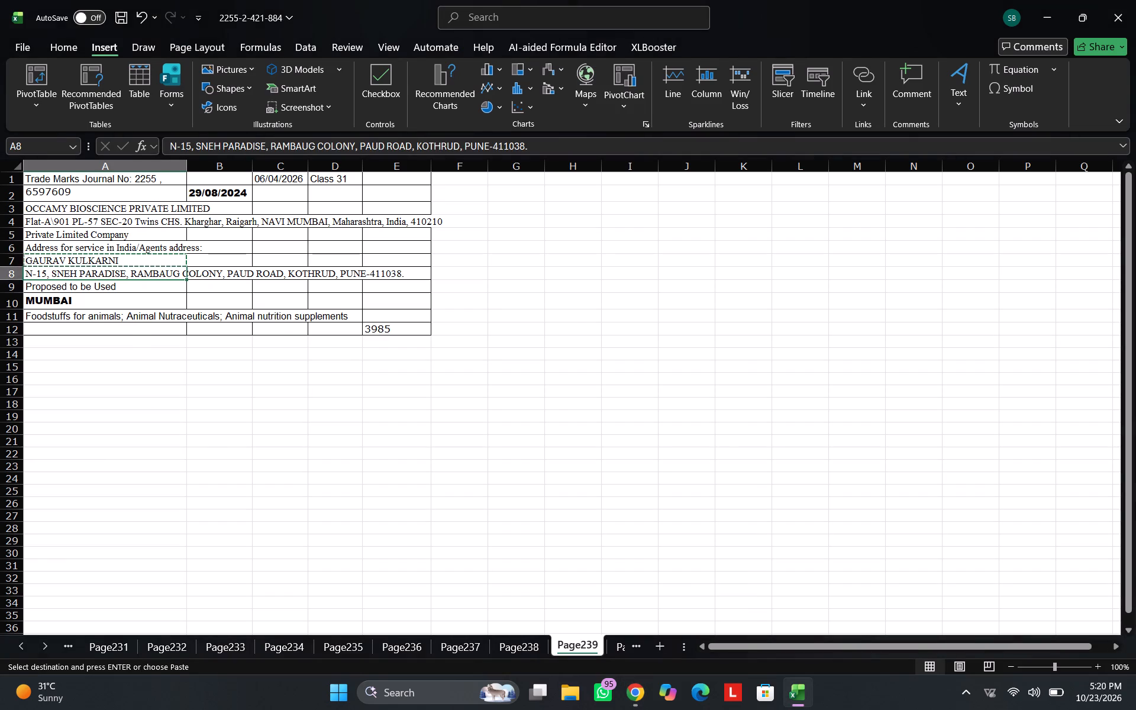
{"action": "key", "text": "ctrl+c"}
{"action": "key", "text": "alt+Tab"}
{"action": "key", "text": "Right"}
{"action": "key", "text": "ctrl+v"}
Search Google in the incognito window for row 33847's firm, agent and address followed by "contact number".
{"action": "key", "text": "Right"}
{"action": "key", "text": "shift+Left"}
{"action": "key", "text": "shift+Left"}
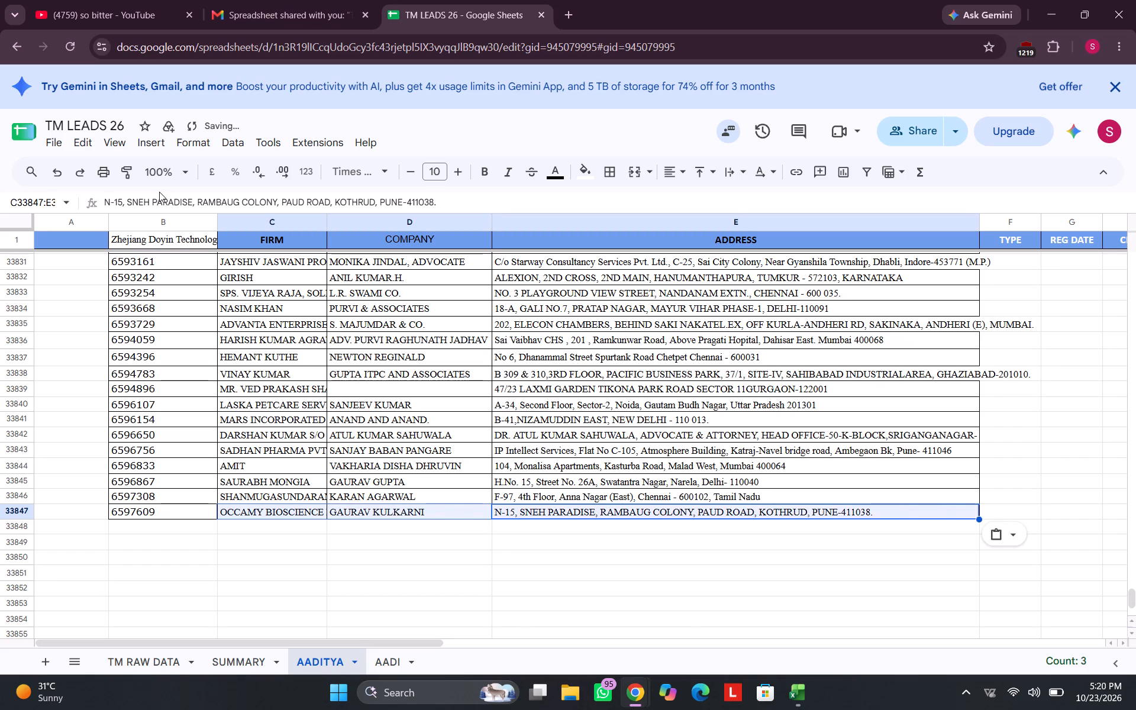
{"action": "key", "text": "ctrl+c"}
{"action": "key", "text": "alt+Tab"}
{"action": "key", "text": "alt+Right"}
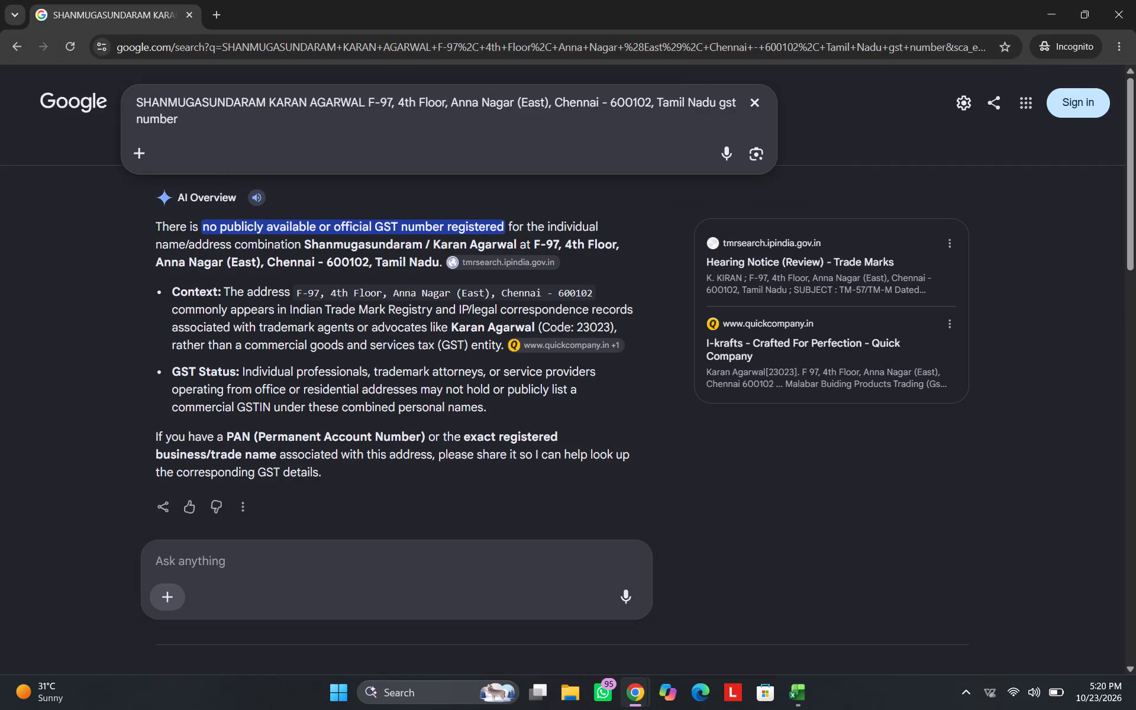
{"action": "left_click", "coordinate": [766, 117]}
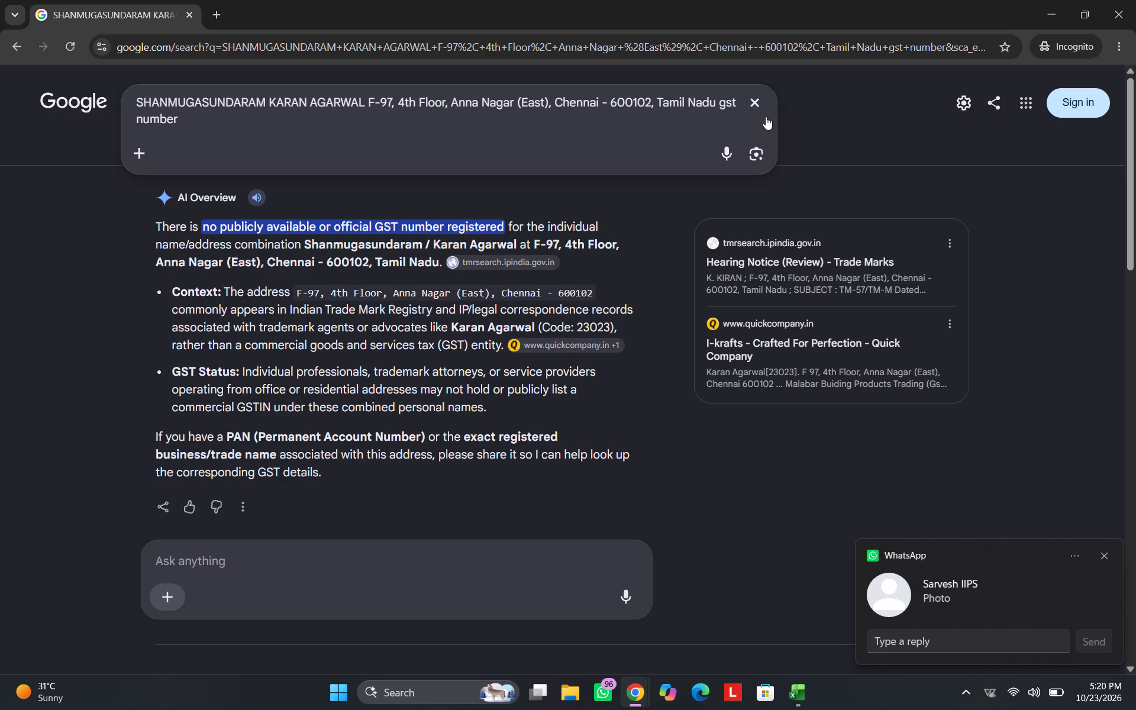
{"action": "left_click", "coordinate": [762, 107]}
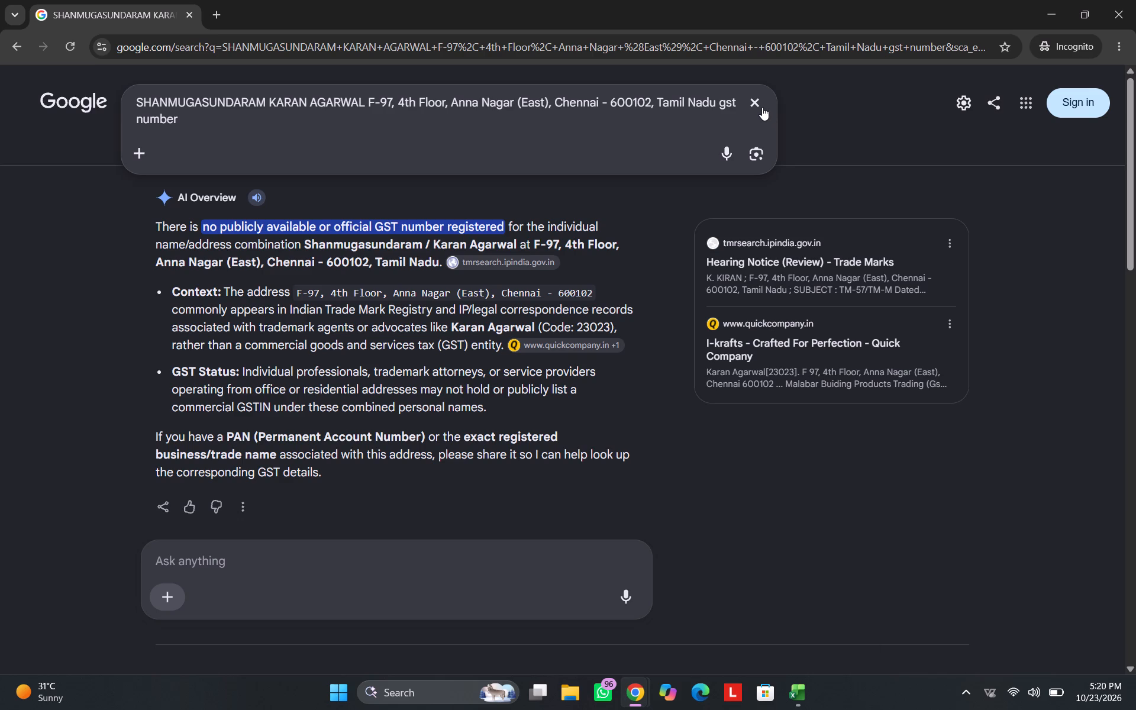
{"action": "left_click", "coordinate": [681, 106]}
{"action": "key", "text": "ctrl+v"}
{"action": "key", "text": "space"}
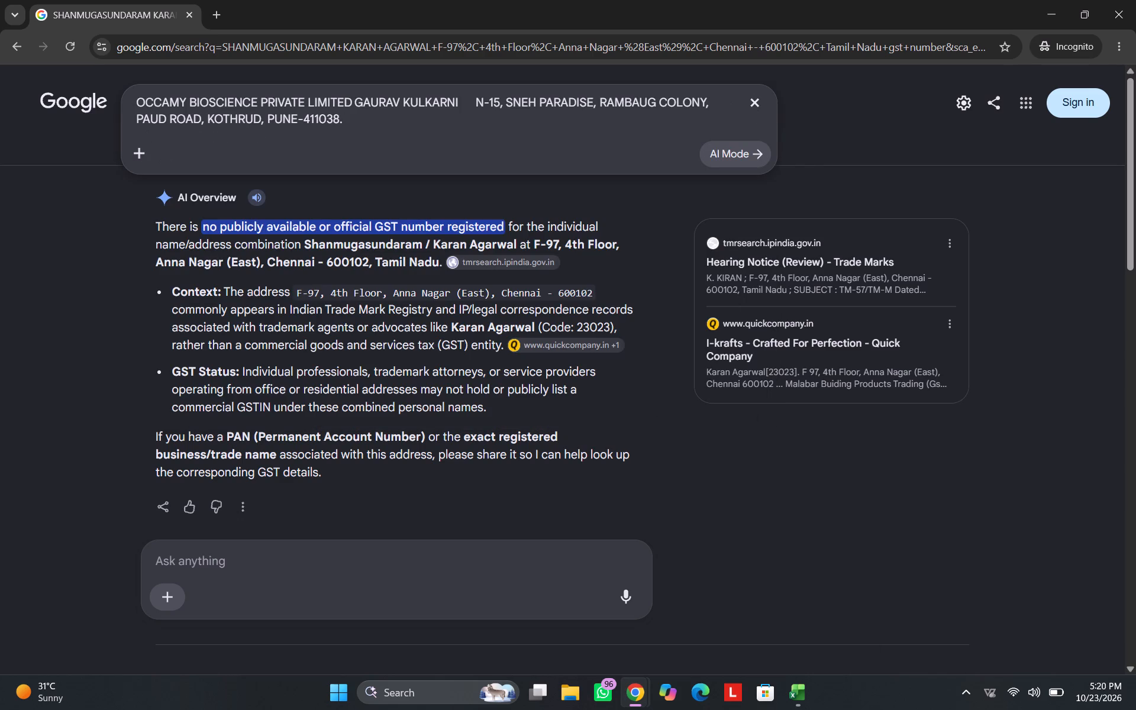
{"action": "type", "text": "contact number"}
{"action": "key", "text": "space"}
{"action": "key", "text": "Return"}
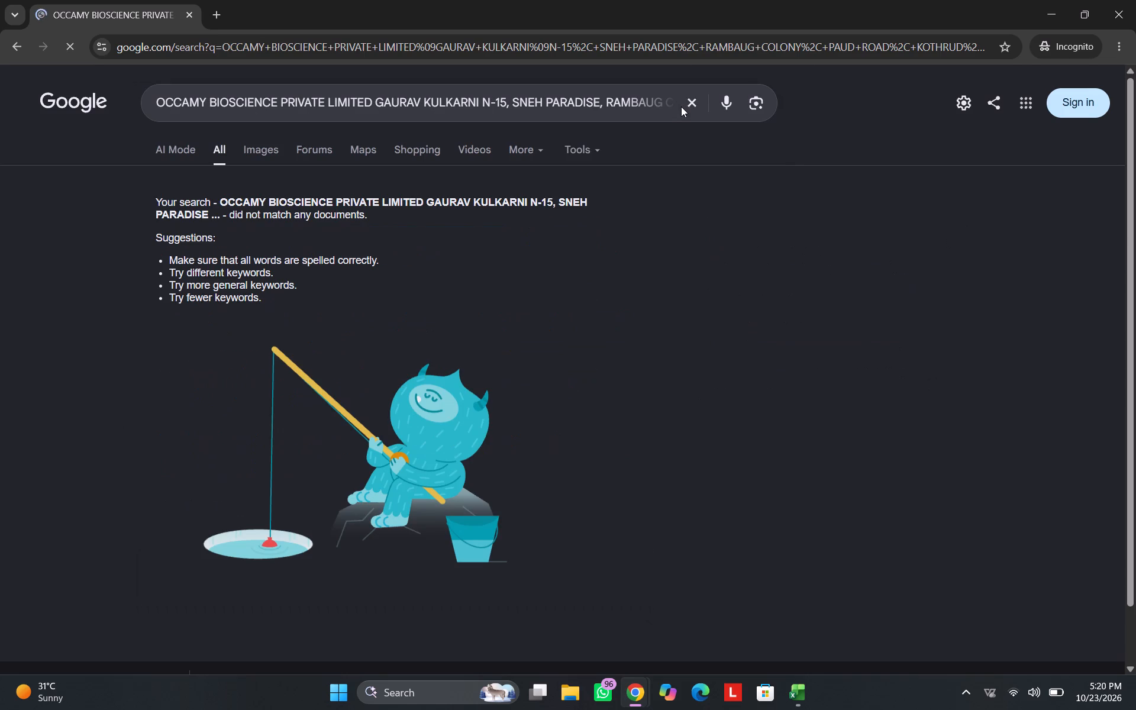
Replace "contact" with "gst" in the Occamy Bioscience query and search for its GST number.
{"action": "left_click", "coordinate": [608, 114]}
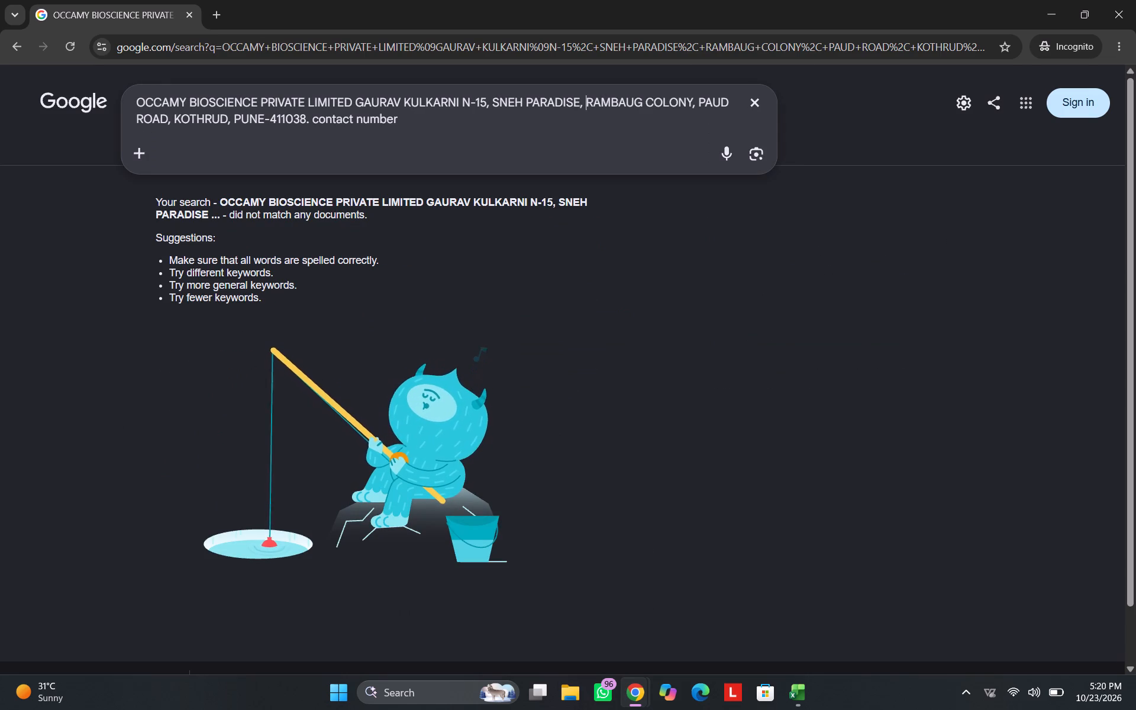
{"action": "left_click", "coordinate": [351, 122]}
{"action": "left_click", "coordinate": [351, 122]}
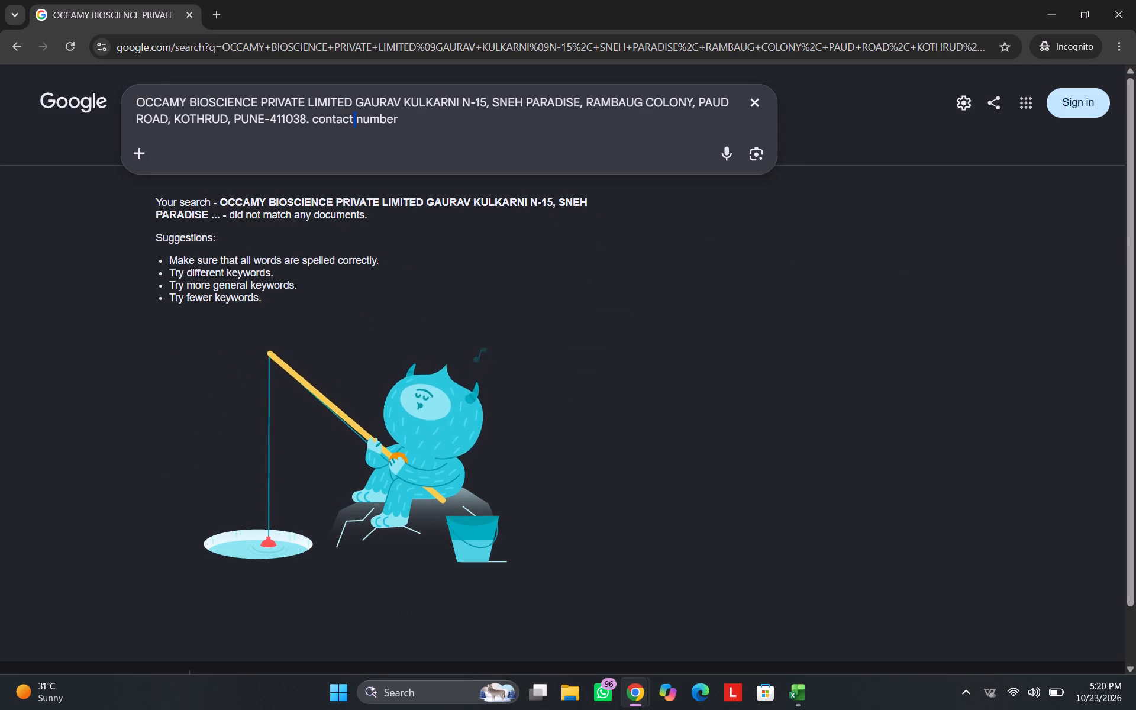
{"action": "key", "text": "ctrl+BackSpace"}
{"action": "key", "text": "ctrl+BackSpace"}
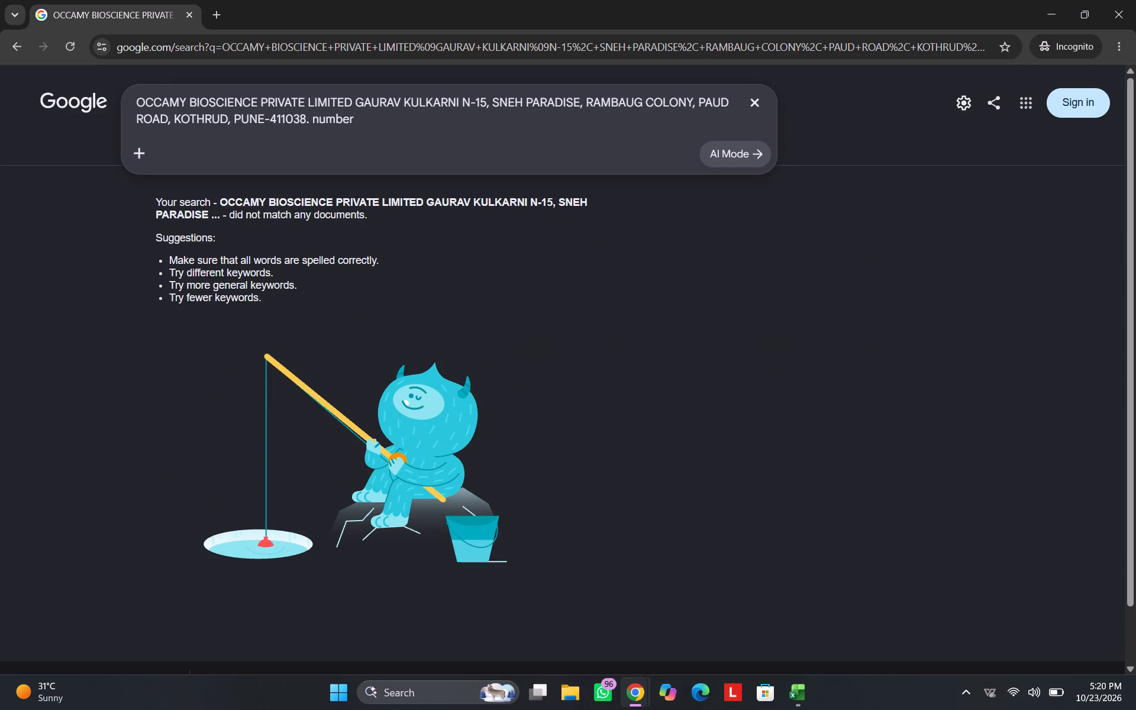
{"action": "type", "text": "gst"}
{"action": "key", "text": "space"}
{"action": "key", "text": "Return"}
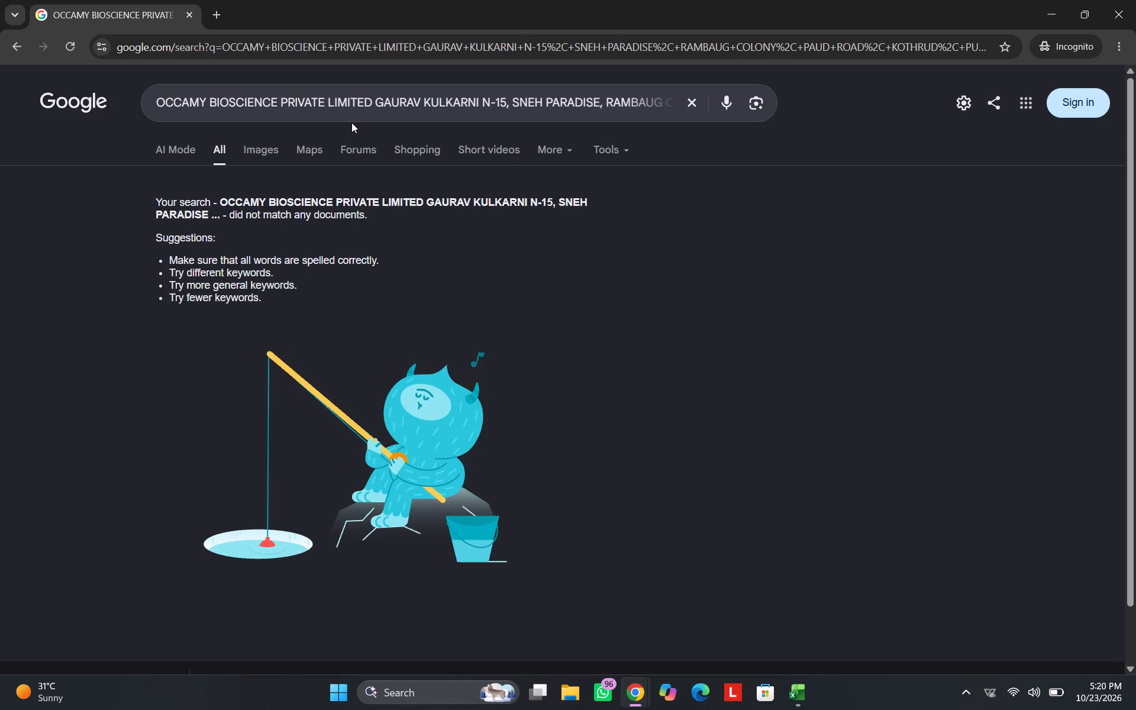
{"action": "left_click", "coordinate": [389, 113]}
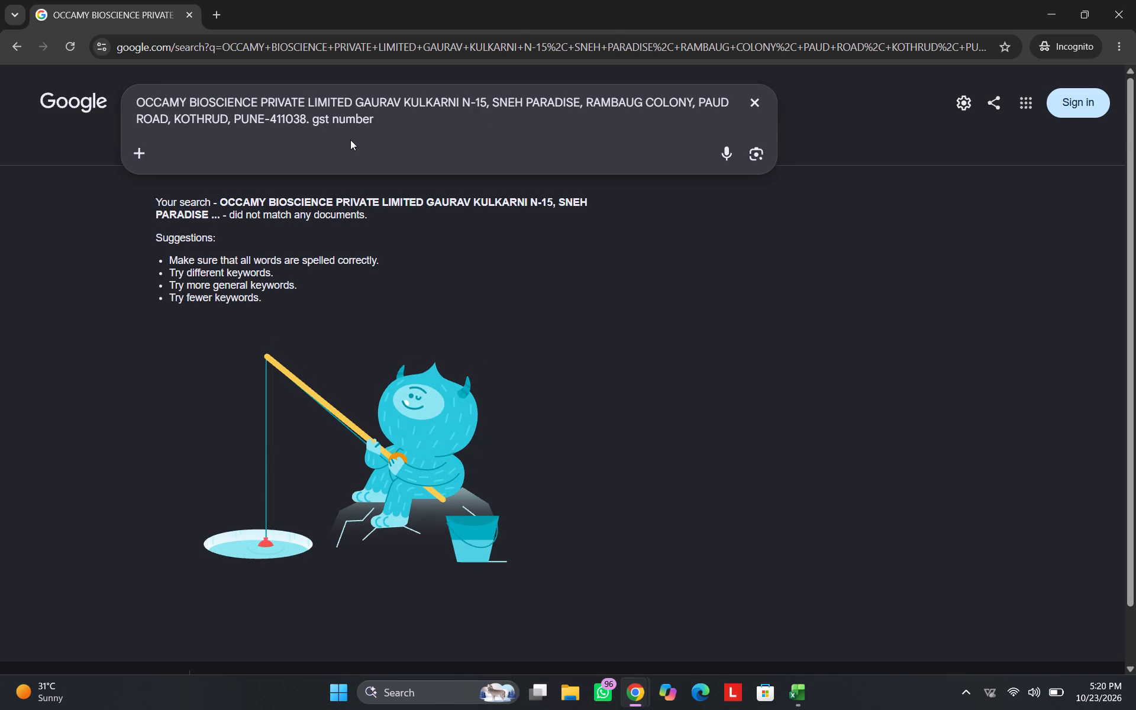
{"action": "left_click", "coordinate": [332, 129]}
{"action": "key", "text": "alt+Tab"}
{"action": "key", "text": "Down"}
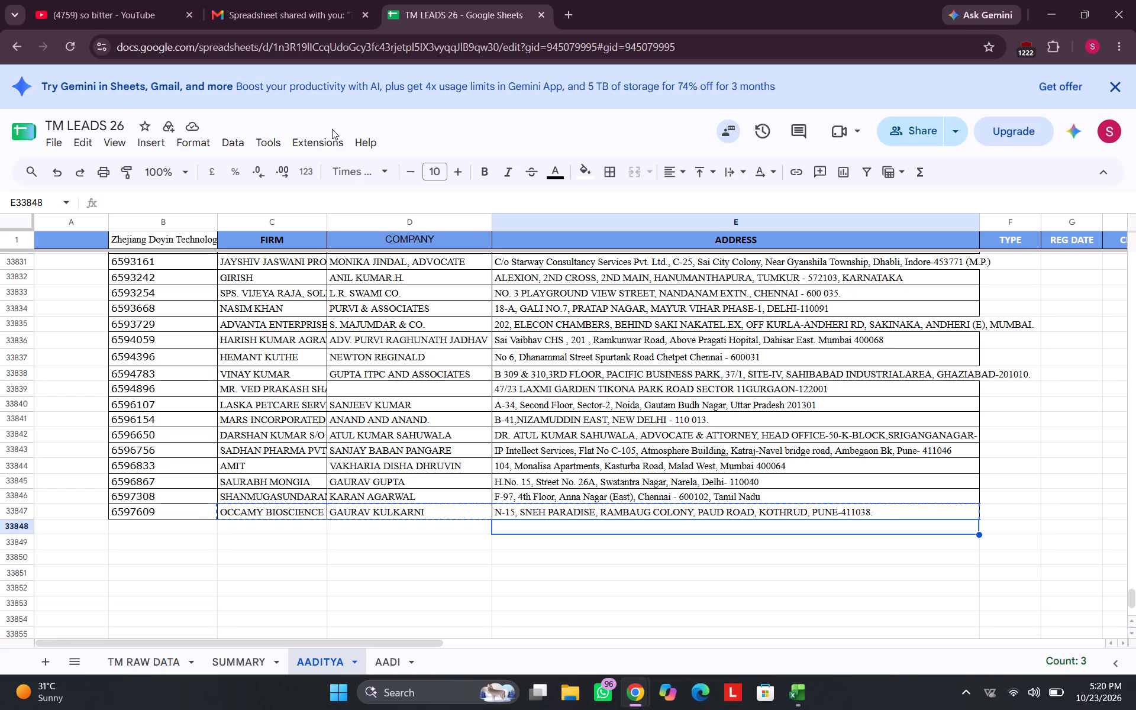
{"action": "key", "text": "Left"}
{"action": "key", "text": "Left"}
{"action": "key", "text": "Left"}
{"action": "key", "text": "Left"}
{"action": "key", "text": "alt+Tab"}
{"action": "key", "text": "alt+Right"}
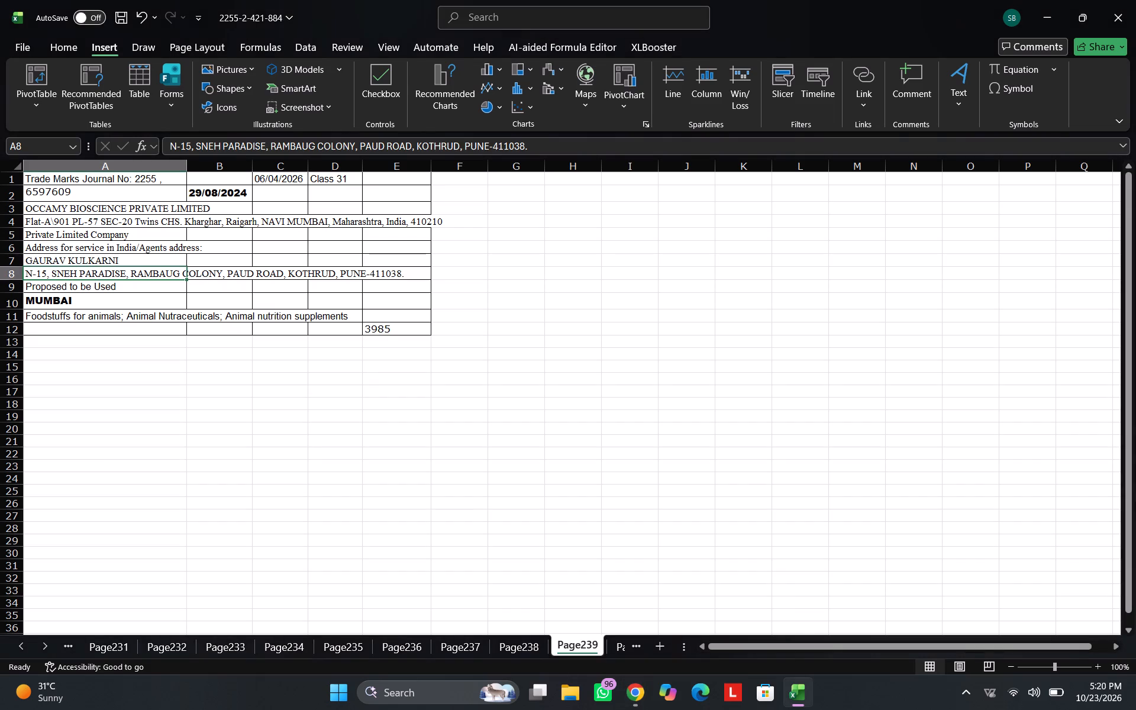
{"action": "left_click", "coordinate": [612, 637]}
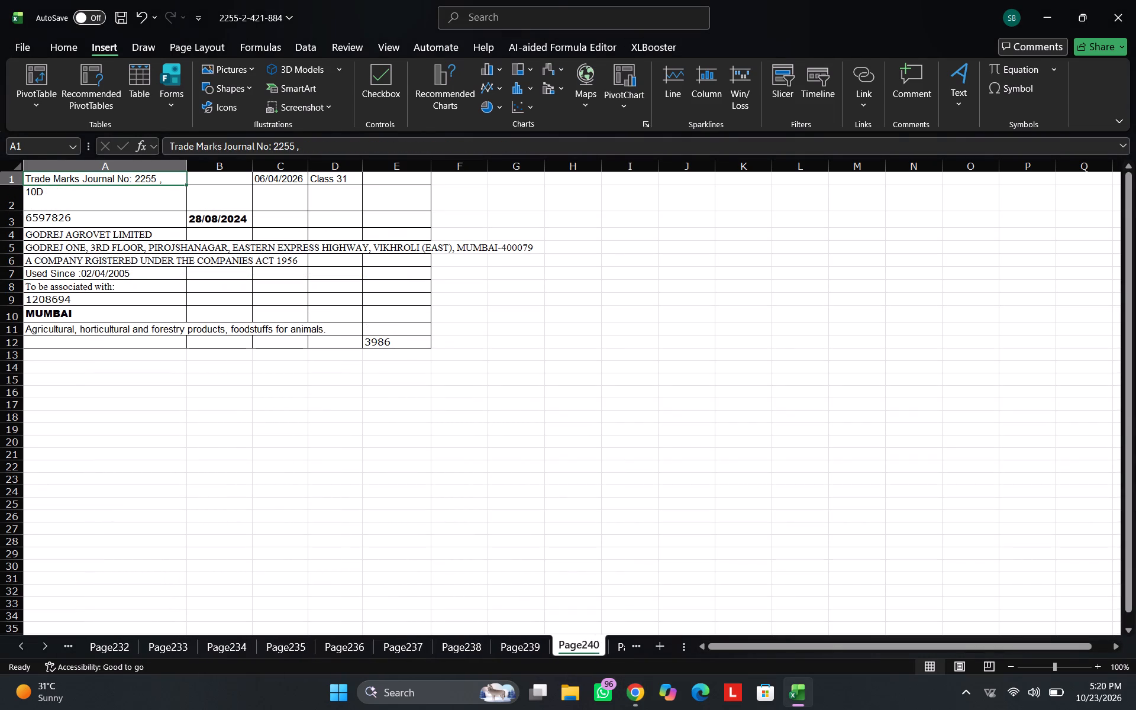
{"action": "left_click", "coordinate": [154, 228]}
{"action": "left_click", "coordinate": [162, 224]}
{"action": "key", "text": "ctrl+c"}
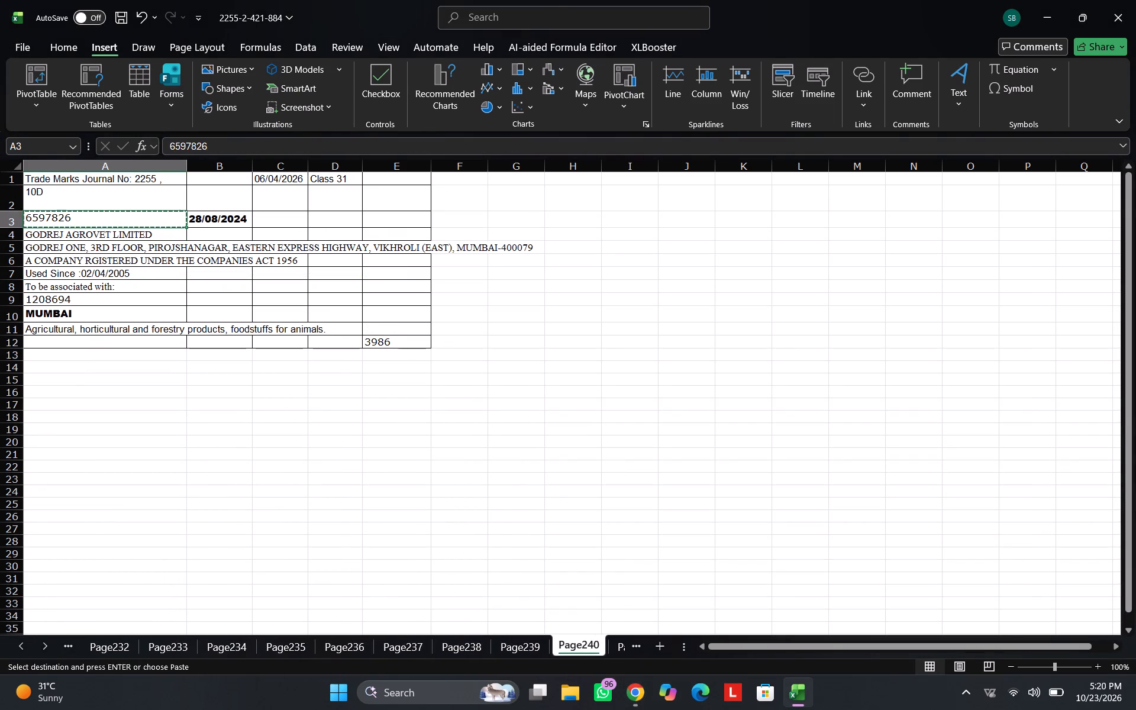
{"action": "key", "text": "alt+Tab"}
{"action": "key", "text": "Right"}
{"action": "key", "text": "ctrl+v"}
Copy the firm name GODREJ AGROVET LIMITED from Excel sheet Page240 into the FIRM cell of row 33848 in TM LEADS 26.
{"action": "key", "text": "alt+Tab"}
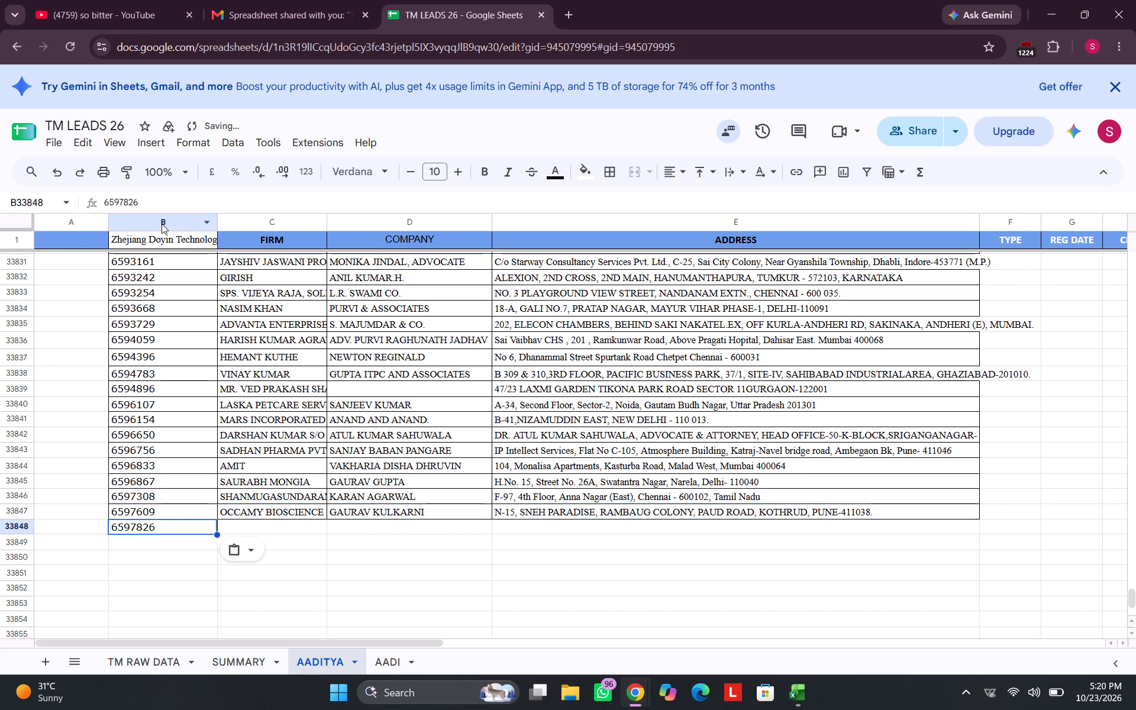
{"action": "key", "text": "Down"}
{"action": "key", "text": "ctrl+c"}
{"action": "key", "text": "alt+x"}
{"action": "key", "text": "alt+Tab"}
{"action": "key", "text": "Right"}
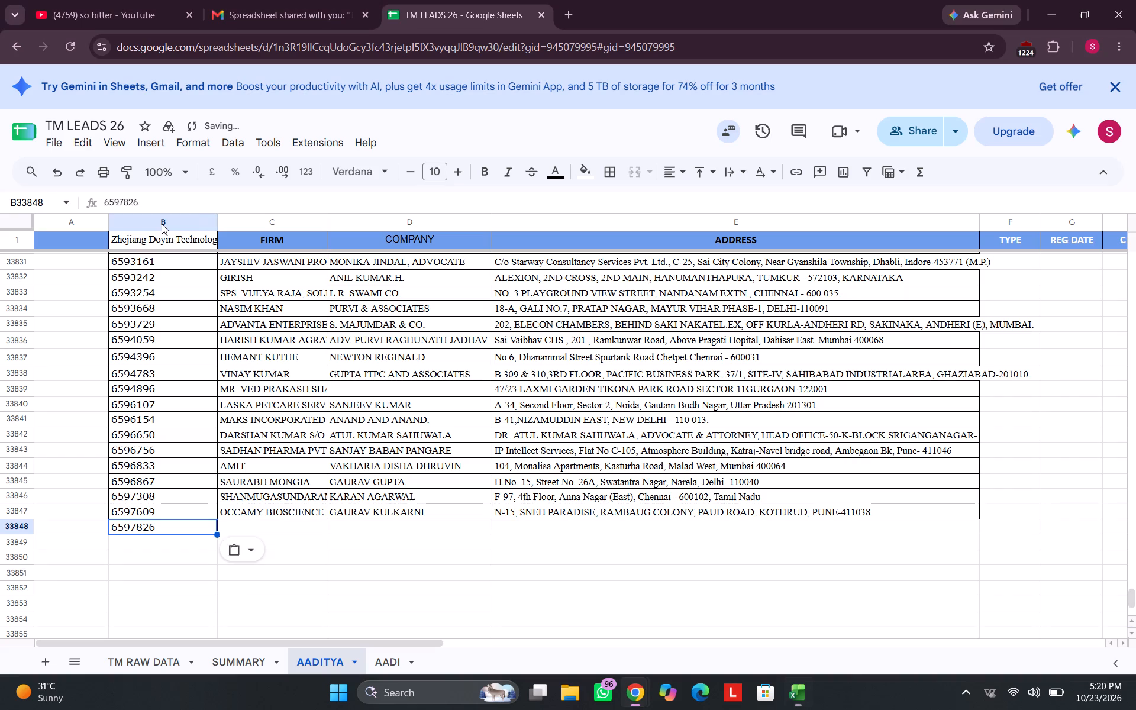
{"action": "key", "text": "ctrl+v"}
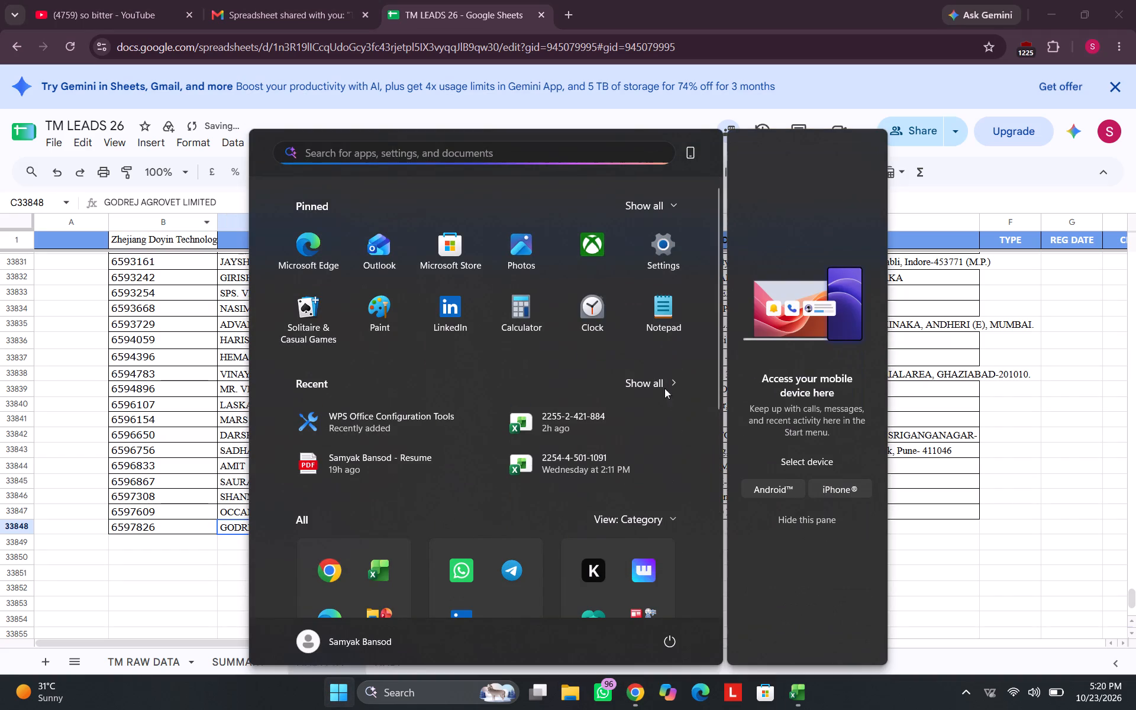
{"action": "left_click", "coordinate": [958, 610]}
Copy Godrej Agrovet's address from Excel sheet Page240 into the ADDRESS cell of row 33848, leaving COMPANY blank.
{"action": "left_click", "coordinate": [405, 527]}
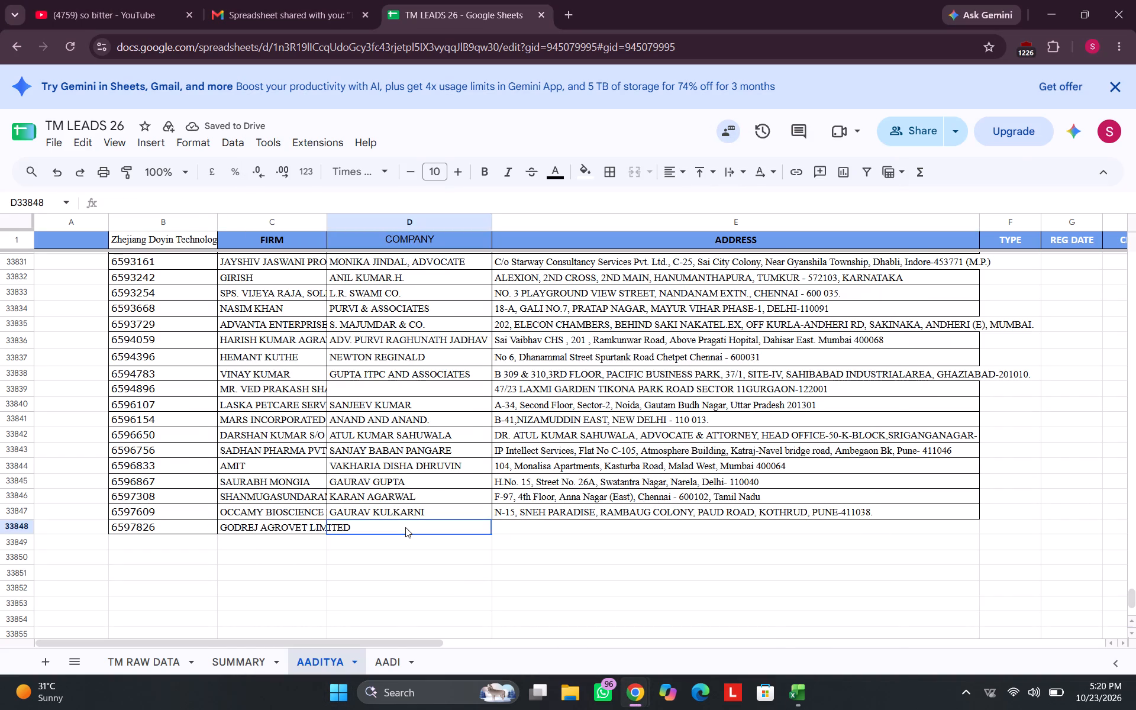
{"action": "key", "text": "alt+Tab"}
{"action": "key", "text": "Down"}
{"action": "key", "text": "Down"}
{"action": "key", "text": "Down"}
{"action": "key", "text": "Up"}
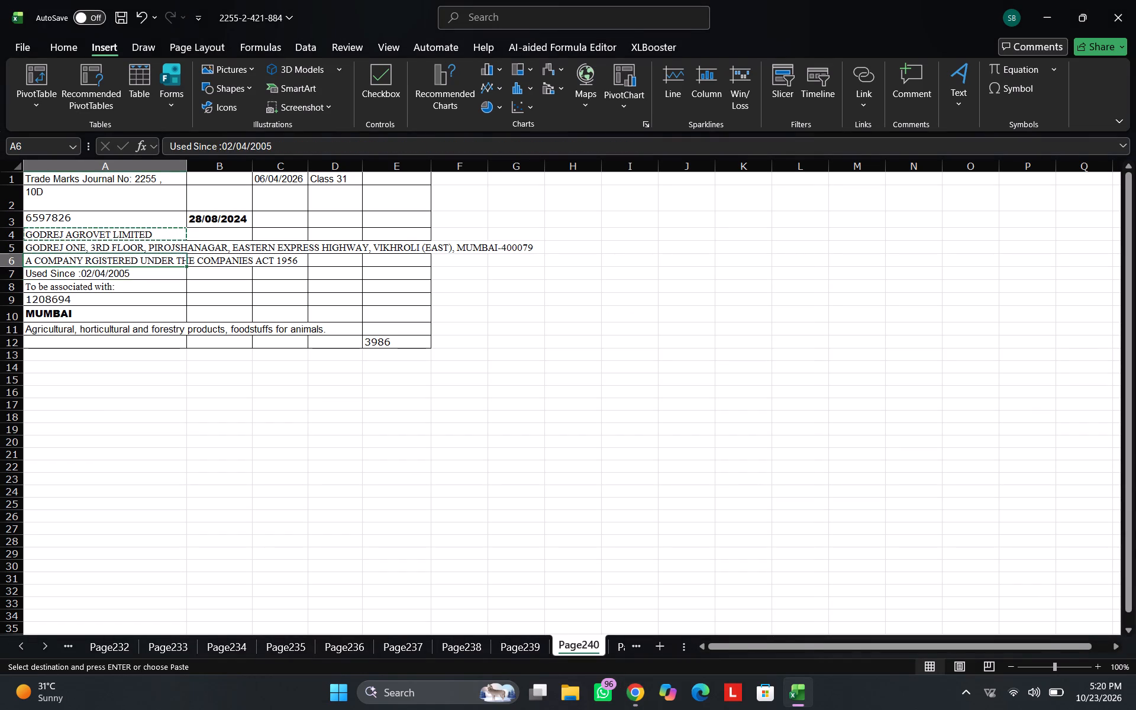
{"action": "key", "text": "Up"}
{"action": "key", "text": "Down"}
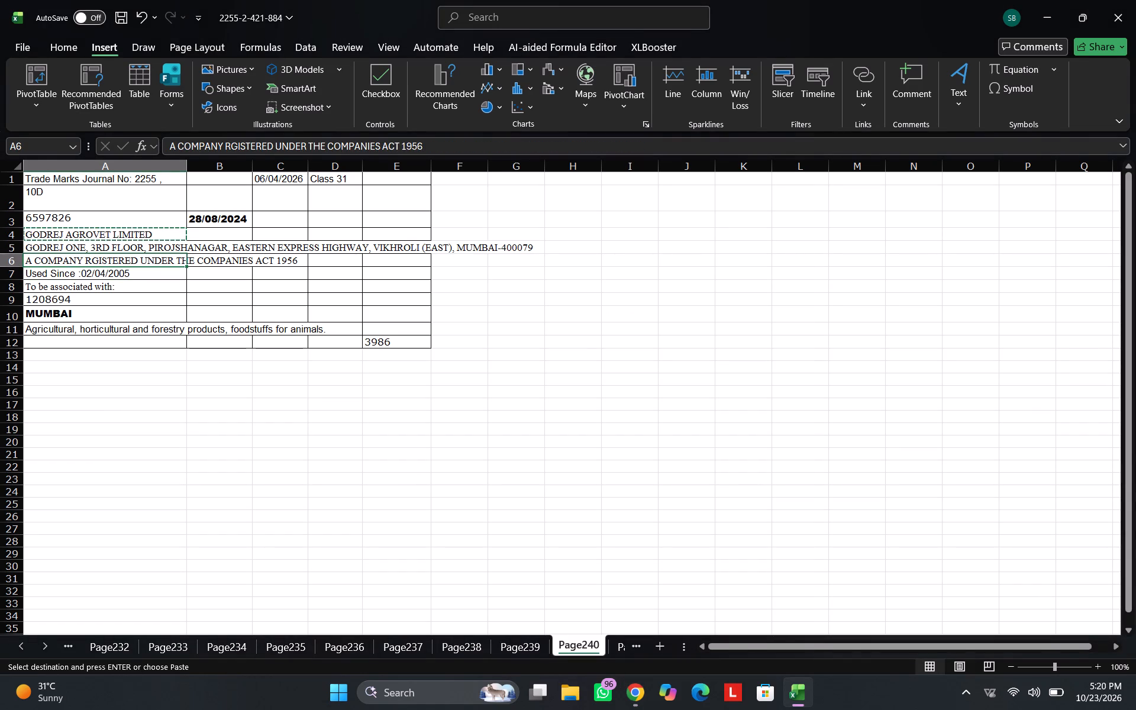
{"action": "key", "text": "Down"}
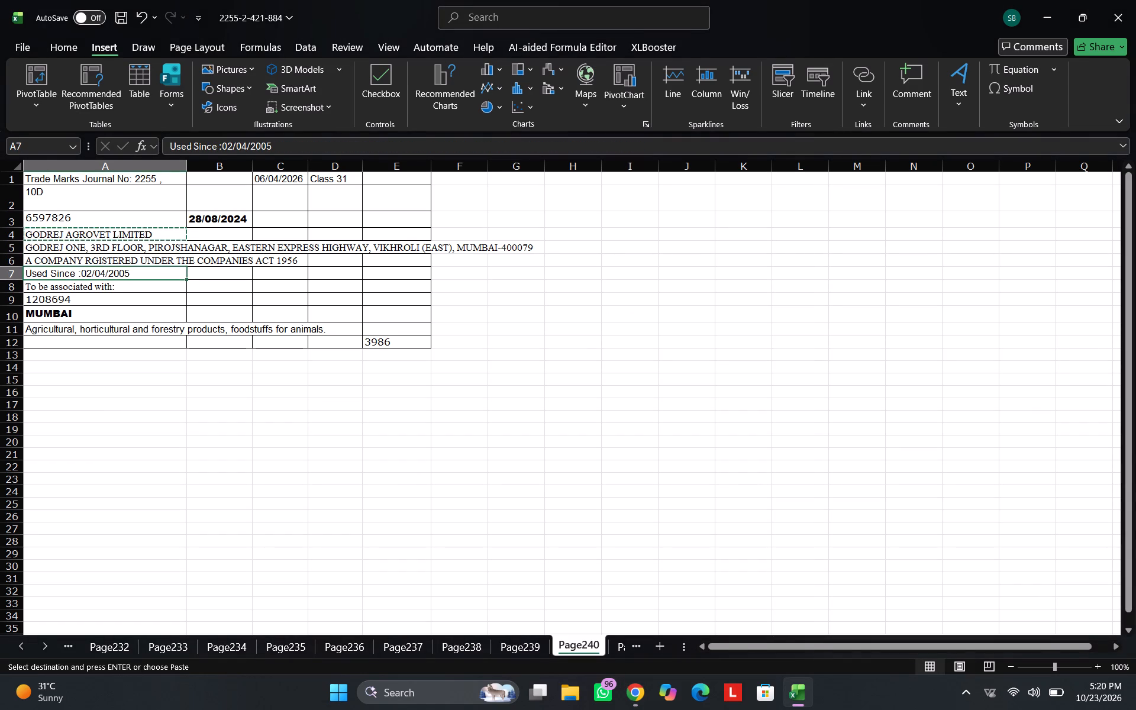
{"action": "key", "text": "Up"}
{"action": "key", "text": "Up"}
{"action": "key", "text": "ctrl+c"}
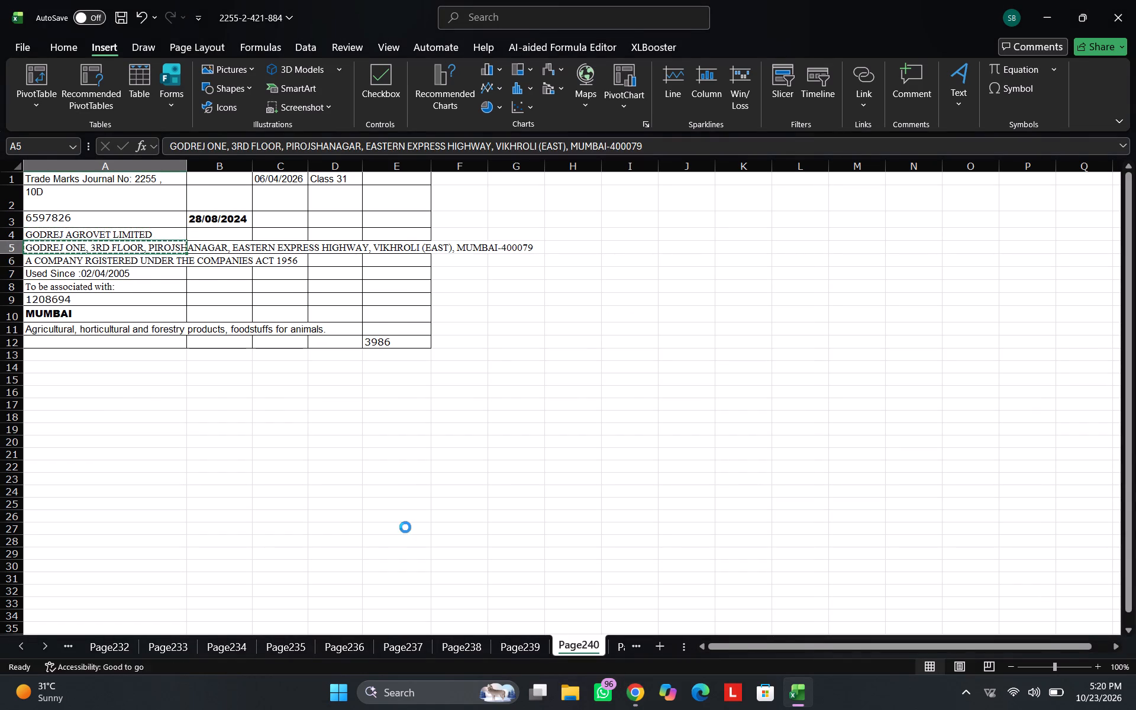
{"action": "key", "text": "alt+Tab"}
{"action": "key", "text": "Right"}
{"action": "key", "text": "ctrl+v"}
{"action": "key", "text": "b"}
Search Google in the incognito window for row 33848's Godrej Agrovet firm name and address followed by "contact number".
{"action": "key", "text": "Right"}
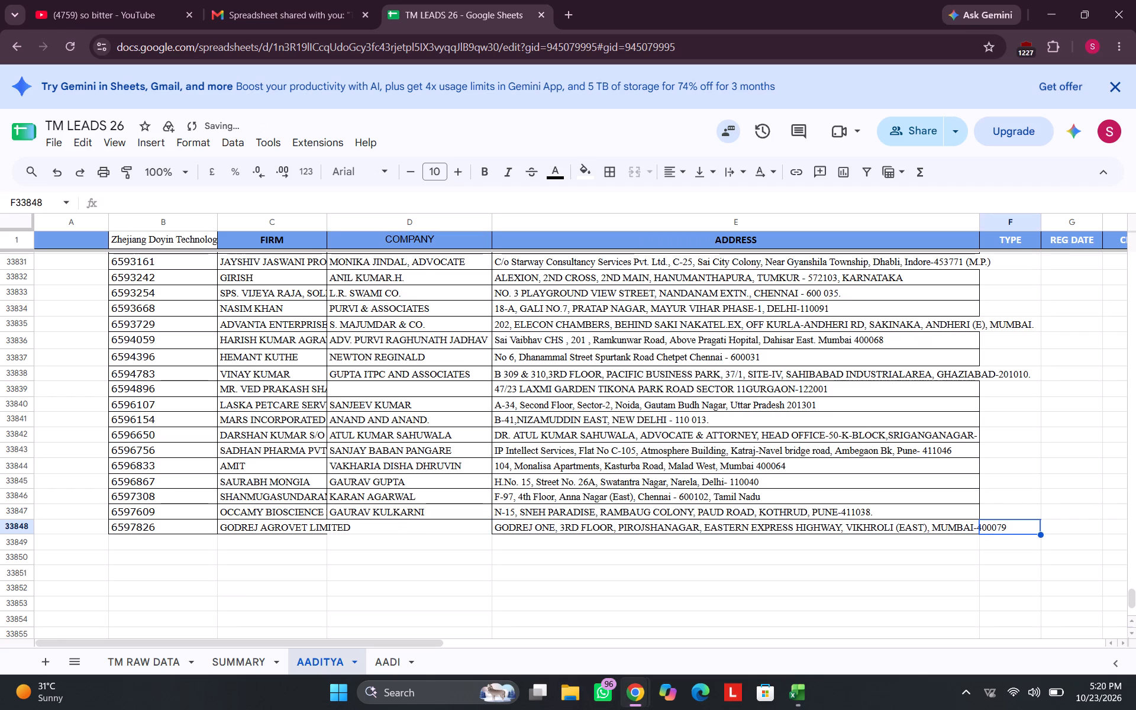
{"action": "key", "text": "shift+Left"}
{"action": "key", "text": "shift+Left"}
{"action": "key", "text": "shift+Left"}
{"action": "key", "text": "ctrl+c"}
{"action": "key", "text": "alt+Tab"}
{"action": "key", "text": "alt+Right"}
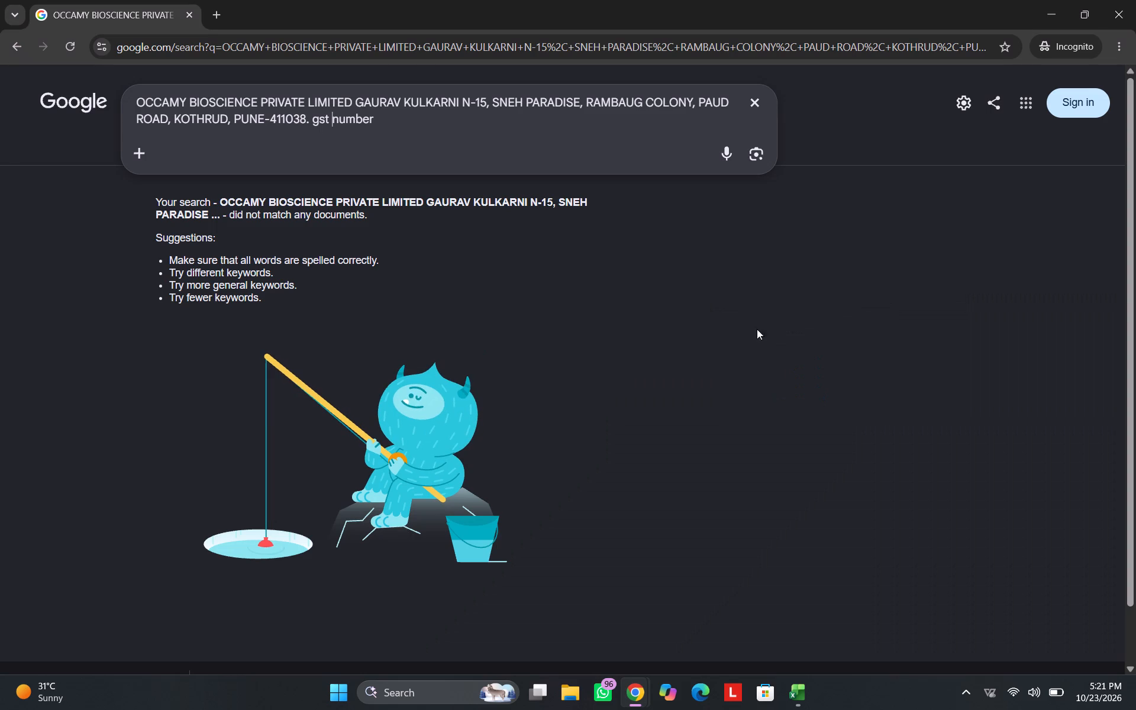
{"action": "left_click", "coordinate": [752, 103]}
{"action": "left_click", "coordinate": [661, 108], "text": "ctrl"}
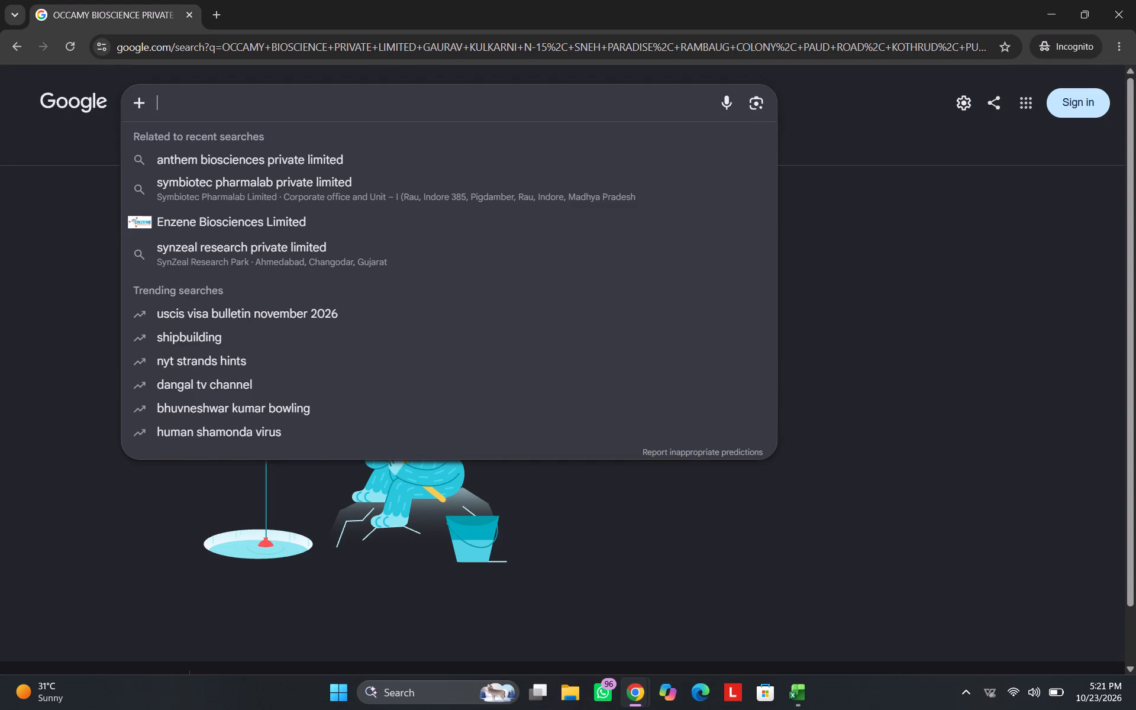
{"action": "key", "text": "ctrl+v"}
{"action": "key", "text": "space"}
{"action": "type", "text": "contact number"}
{"action": "key", "text": "space"}
{"action": "key", "text": "Return"}
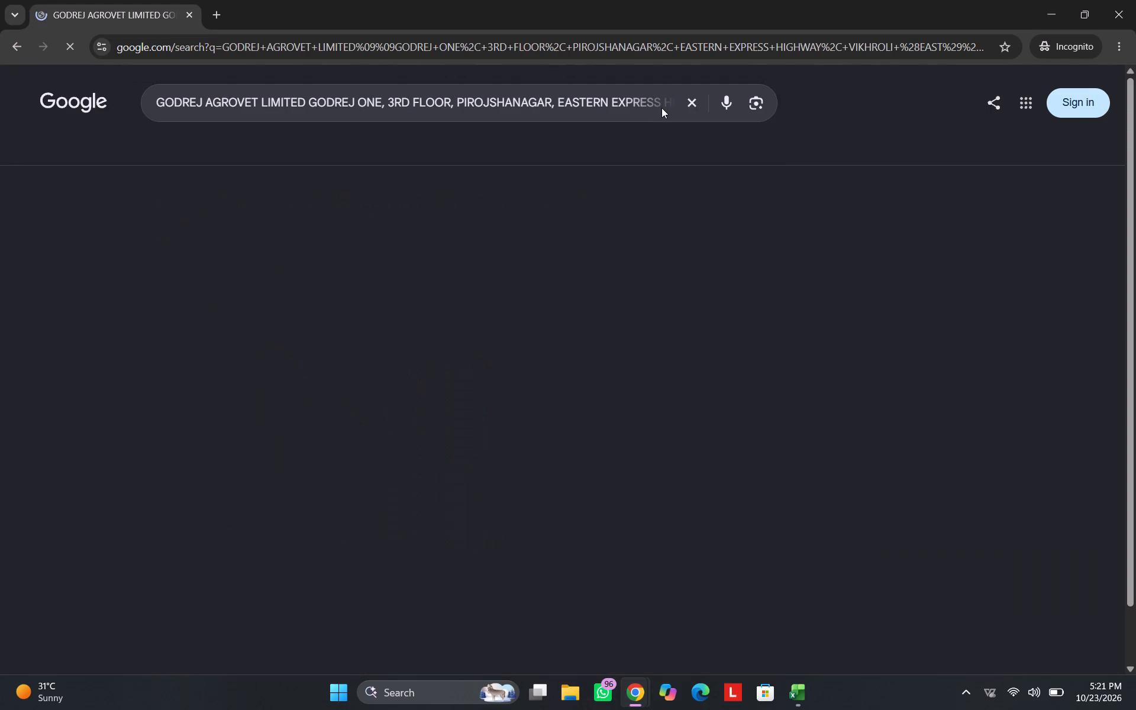
Replace "contact" with "gst" in the Godrej Agrovet query and search for its GST number.
{"action": "left_click", "coordinate": [635, 99]}
{"action": "scroll", "coordinate": [674, 448], "scroll_direction": "down", "scroll_amount": 1}
{"action": "scroll", "coordinate": [674, 448], "scroll_direction": "up", "scroll_amount": 1}
{"action": "left_click", "coordinate": [375, 127]}
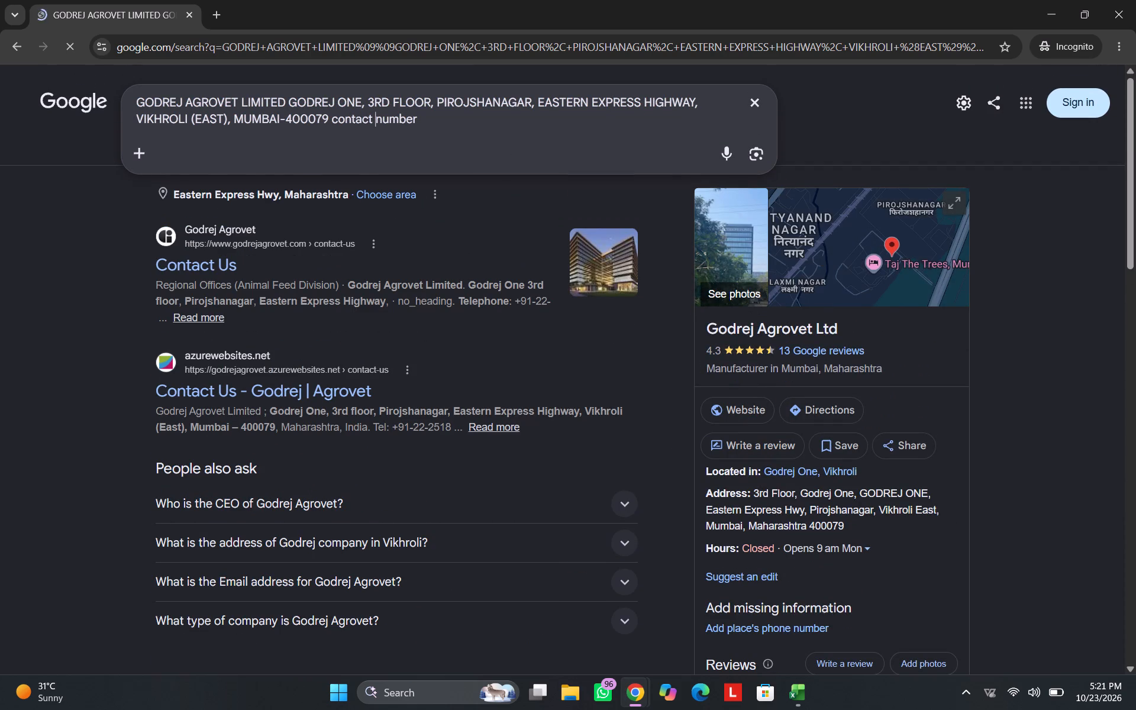
{"action": "key", "text": "ctrl+BackSpace"}
{"action": "type", "text": "gst"}
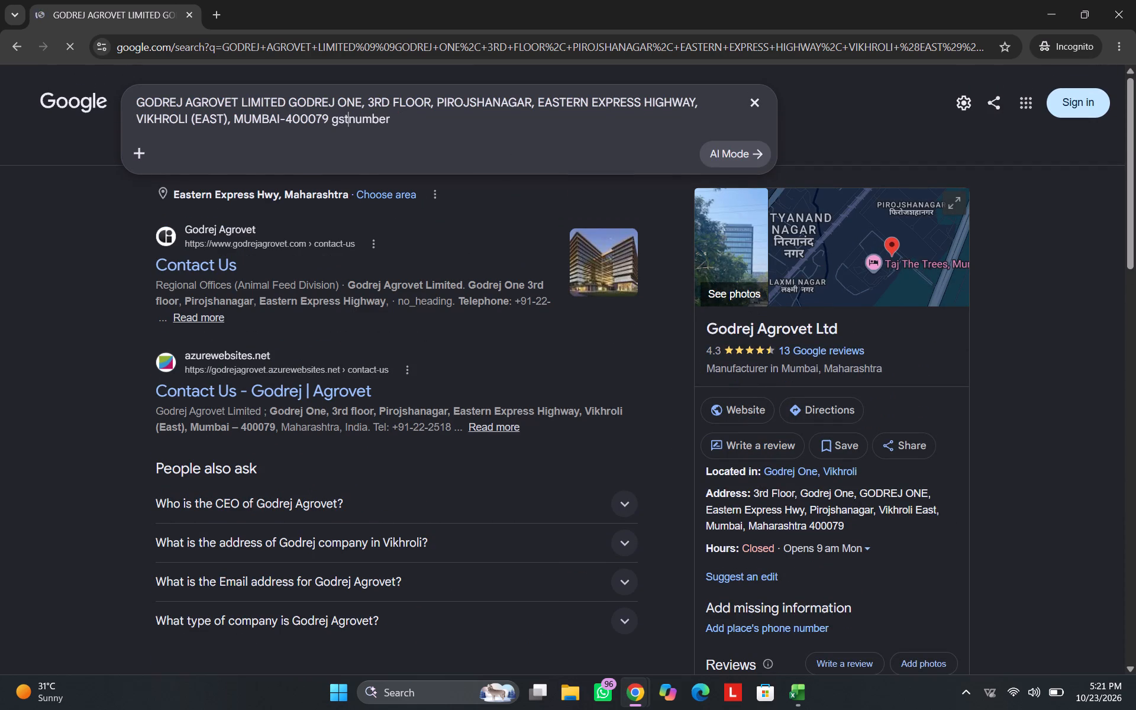
{"action": "key", "text": "space"}
{"action": "key", "text": "Return"}
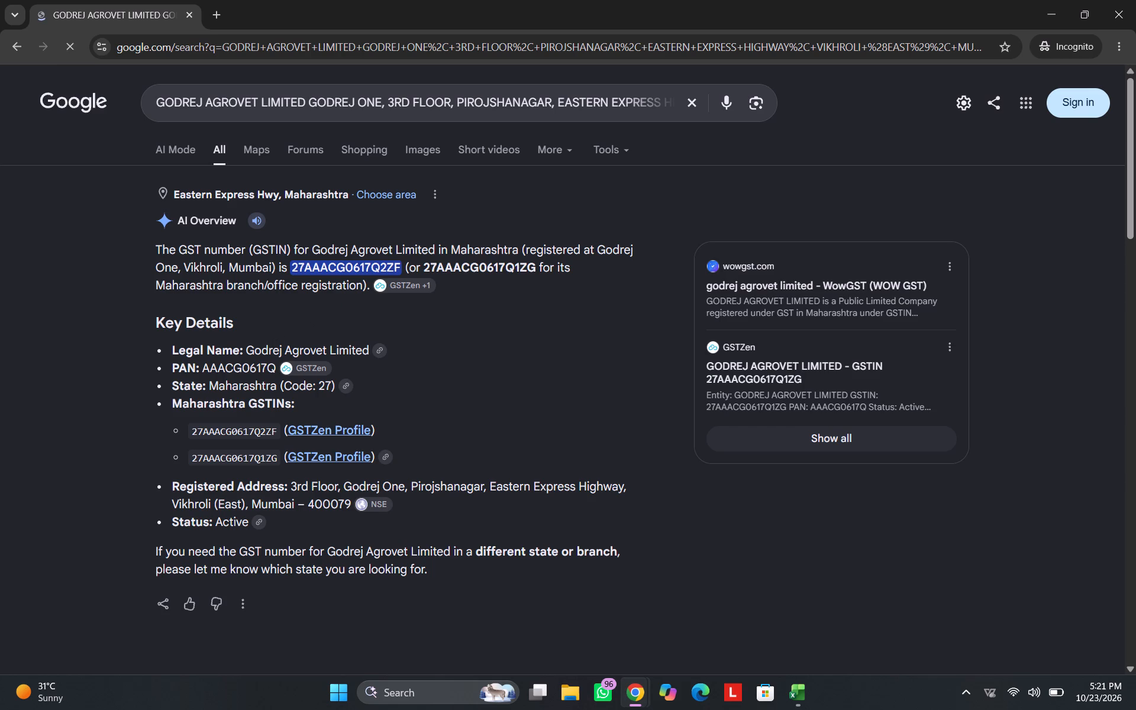
Copy the first Godrej Agrovet GST number given in the AI Overview into the GST cell of row 33848.
{"action": "double_click", "coordinate": [371, 274]}
{"action": "key", "text": "ctrl+c"}
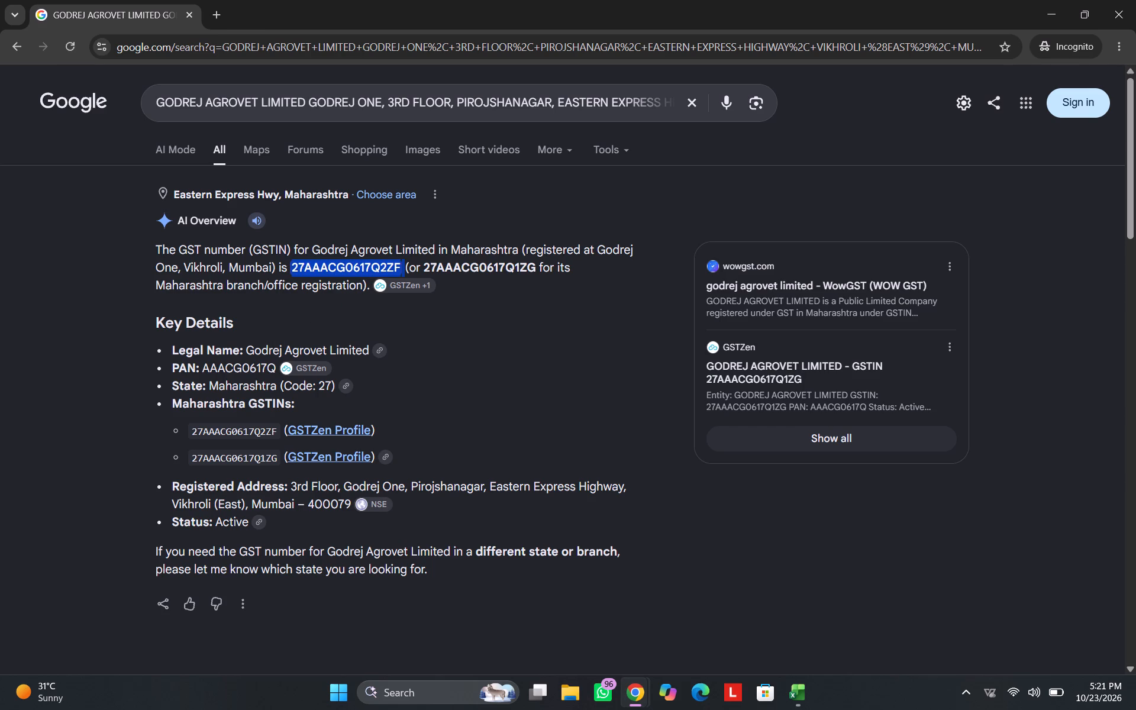
{"action": "key", "text": "alt+Tab"}
{"action": "scroll", "coordinate": [371, 274], "scroll_direction": "left", "scroll_amount": 4}
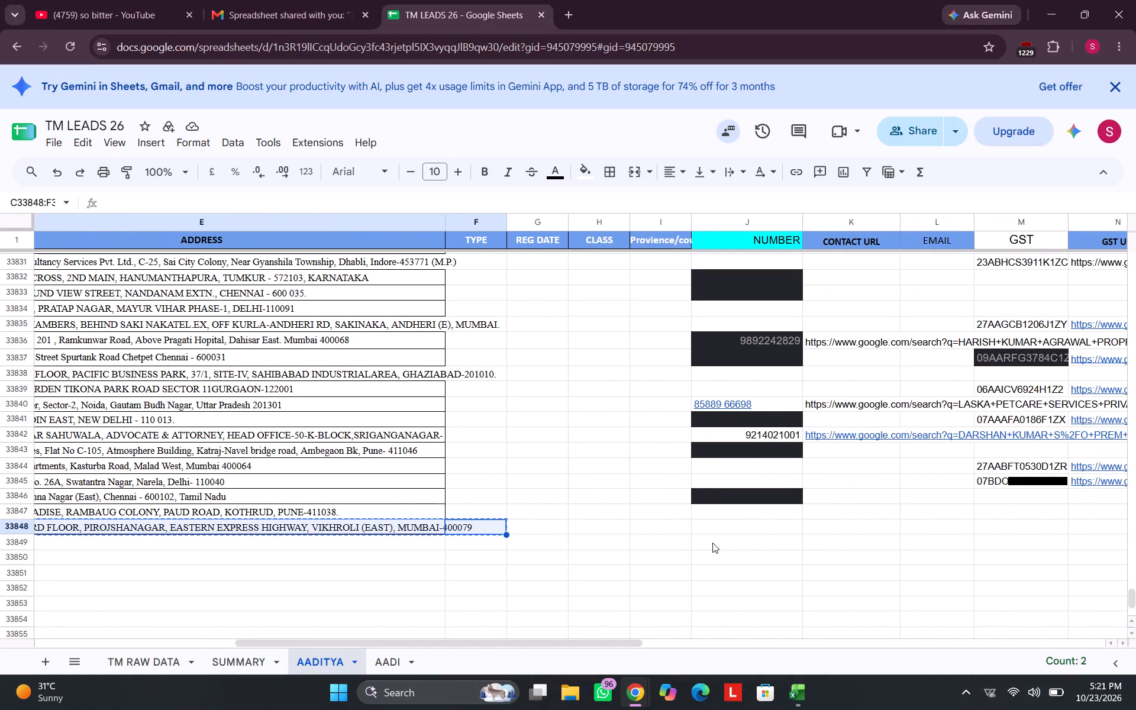
{"action": "scroll", "coordinate": [712, 543], "scroll_direction": "left", "scroll_amount": 2}
{"action": "left_click", "coordinate": [687, 530]}
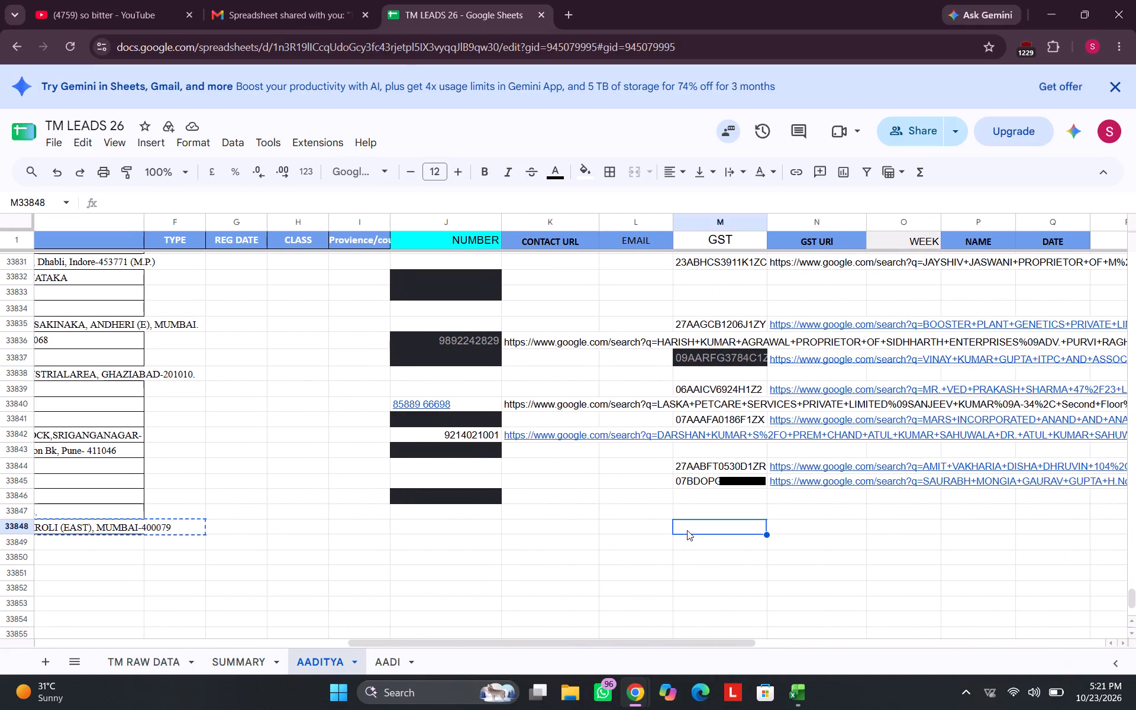
{"action": "key", "text": "ctrl+v"}
Copy the web address of the Godrej Agrovet GST search into the GST URL cell of row 33848.
{"action": "key", "text": "alt+Tab"}
{"action": "left_click", "coordinate": [521, 49]}
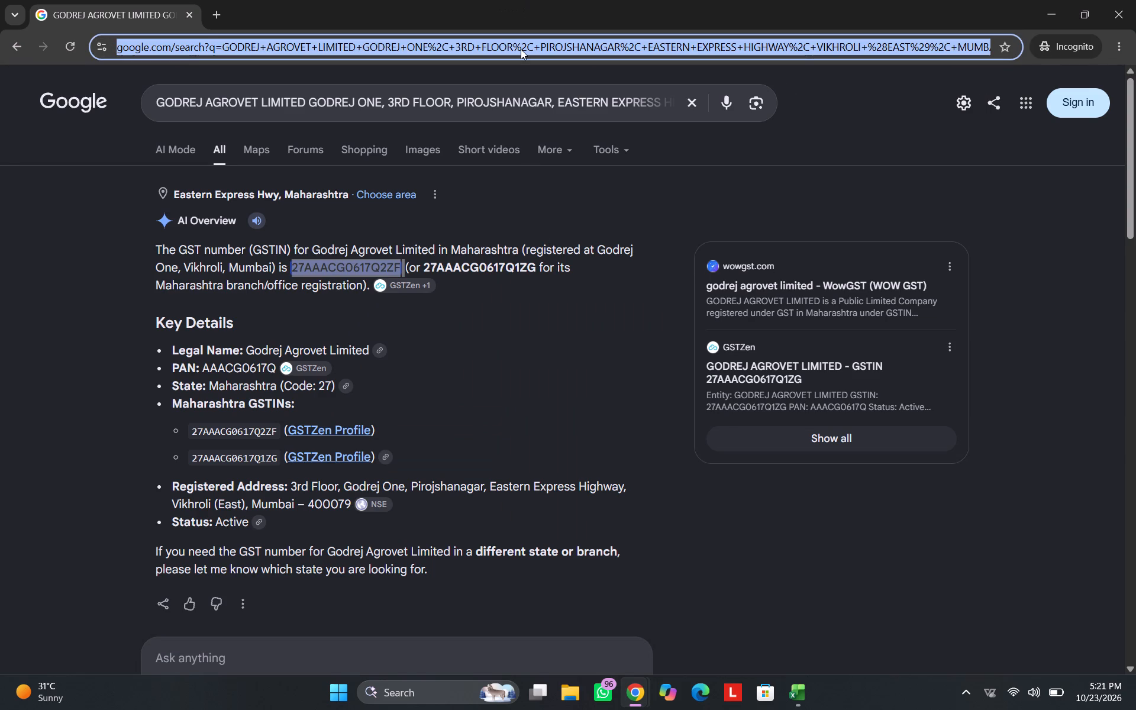
{"action": "key", "text": "ctrl+c"}
{"action": "key", "text": "alt+Tab"}
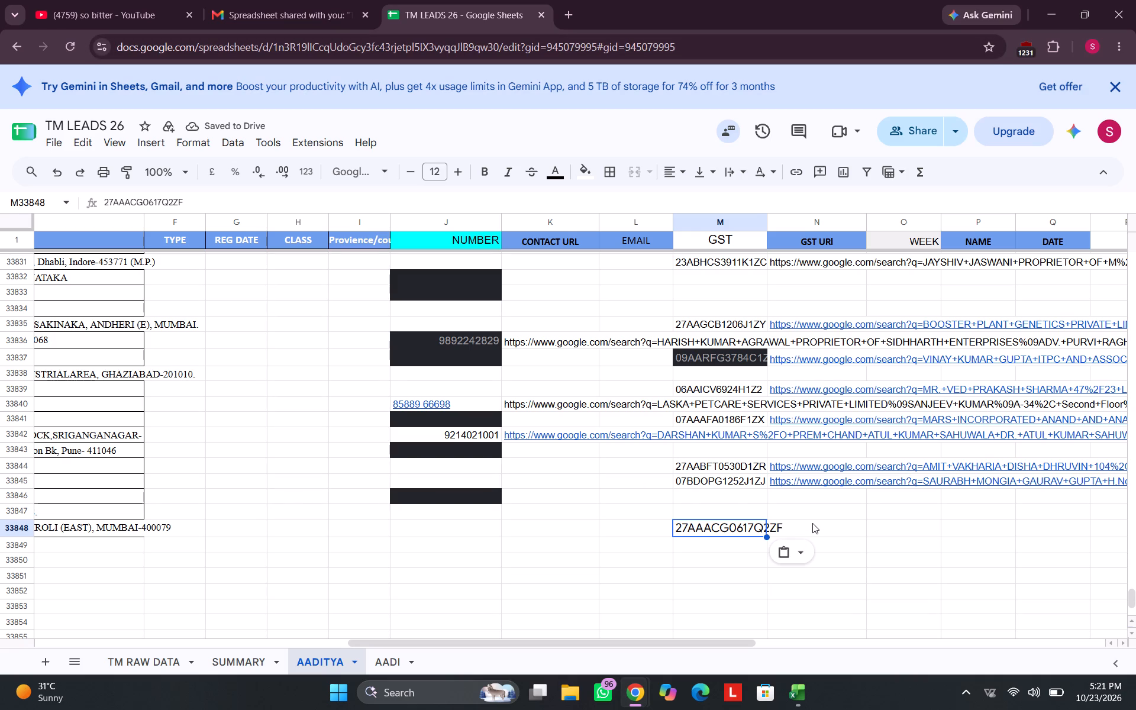
{"action": "left_click", "coordinate": [811, 528]}
{"action": "key", "text": "ctrl+v"}
Copy application number 6598333 from Excel sheet Page241 into column B of row 33849 in TM LEADS 26.
{"action": "key", "text": "Down"}
{"action": "key", "text": "Left"}
{"action": "key", "text": "Left"}
{"action": "key", "text": "Left"}
{"action": "key", "text": "Left"}
{"action": "key", "text": "Left"}
{"action": "key", "text": "Left"}
{"action": "key", "text": "Left"}
{"action": "key", "text": "Left"}
{"action": "key", "text": "Left"}
{"action": "key", "text": "Left"}
{"action": "key", "text": "Left"}
{"action": "key", "text": "Left"}
{"action": "key", "text": "Left"}
{"action": "key", "text": "Left"}
{"action": "key", "text": "Left"}
{"action": "key", "text": "Left"}
{"action": "key", "text": "Left"}
{"action": "key", "text": "Left"}
{"action": "key", "text": "Left"}
{"action": "key", "text": "Left"}
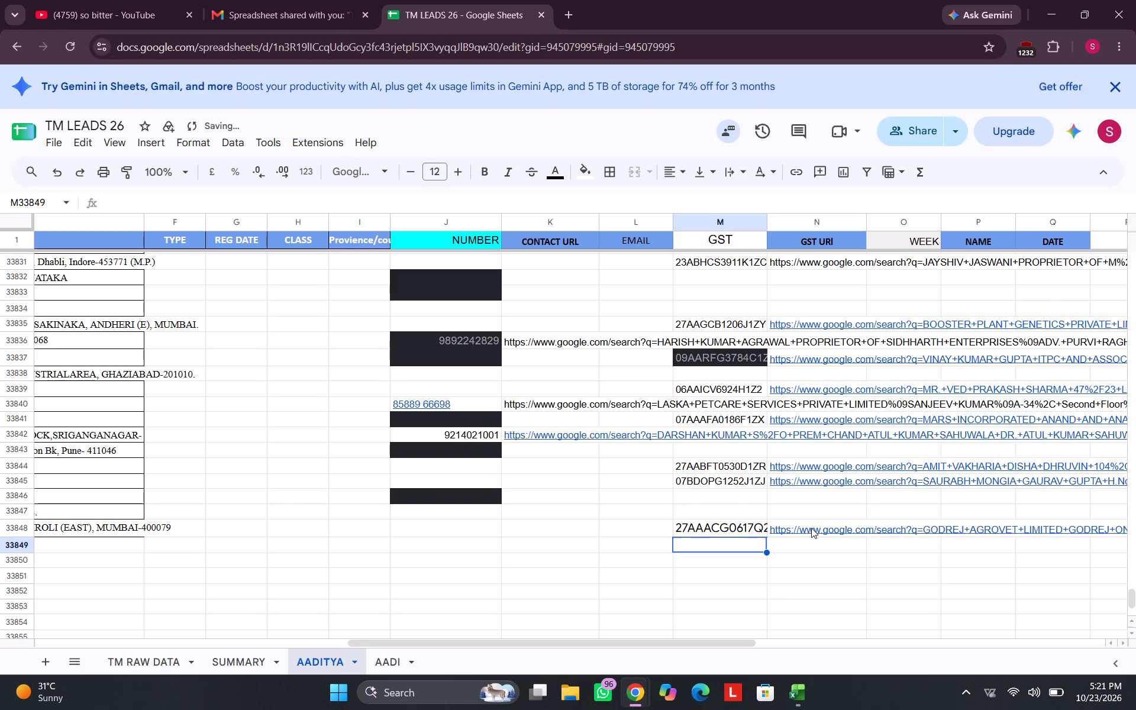
{"action": "key", "text": "Right"}
{"action": "key", "text": "alt+Tab"}
{"action": "key", "text": "alt+Right"}
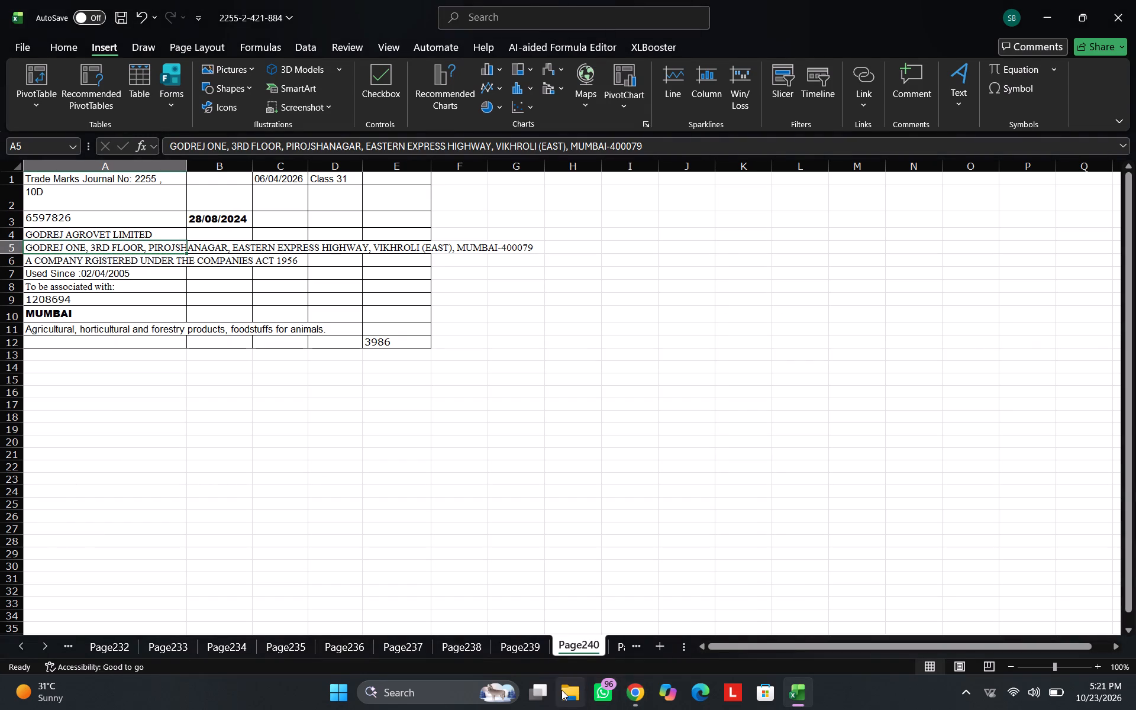
{"action": "left_click", "coordinate": [605, 657]}
{"action": "left_click", "coordinate": [609, 654]}
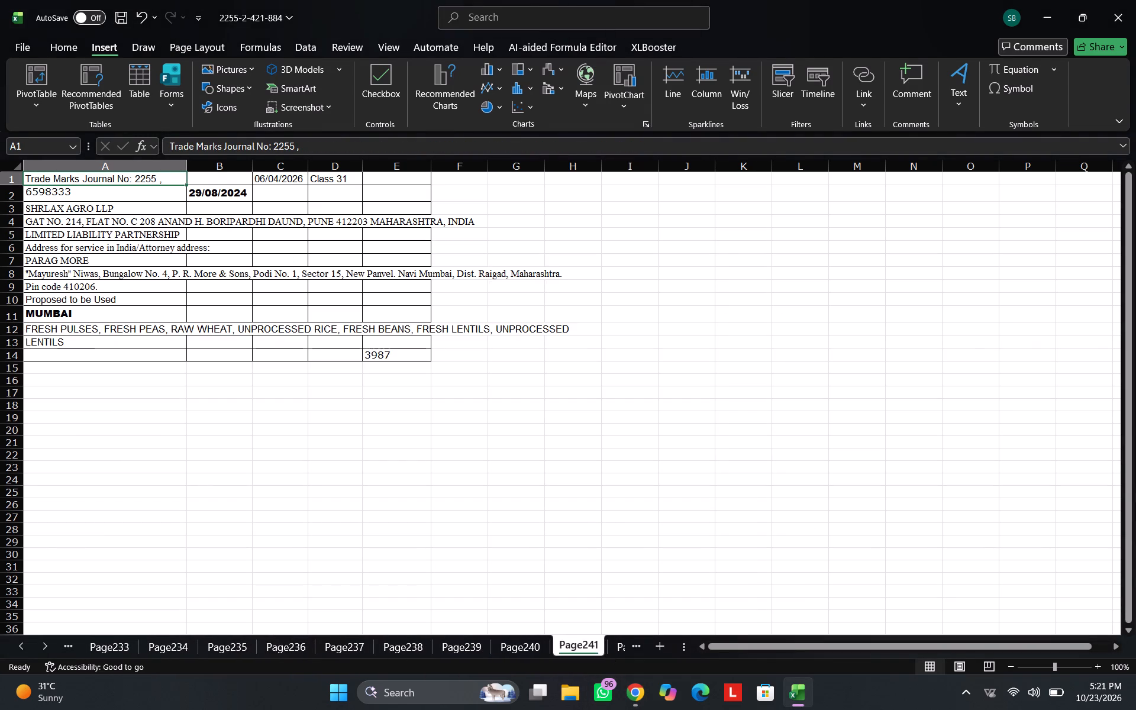
{"action": "left_click", "coordinate": [164, 198]}
{"action": "key", "text": "ctrl+c"}
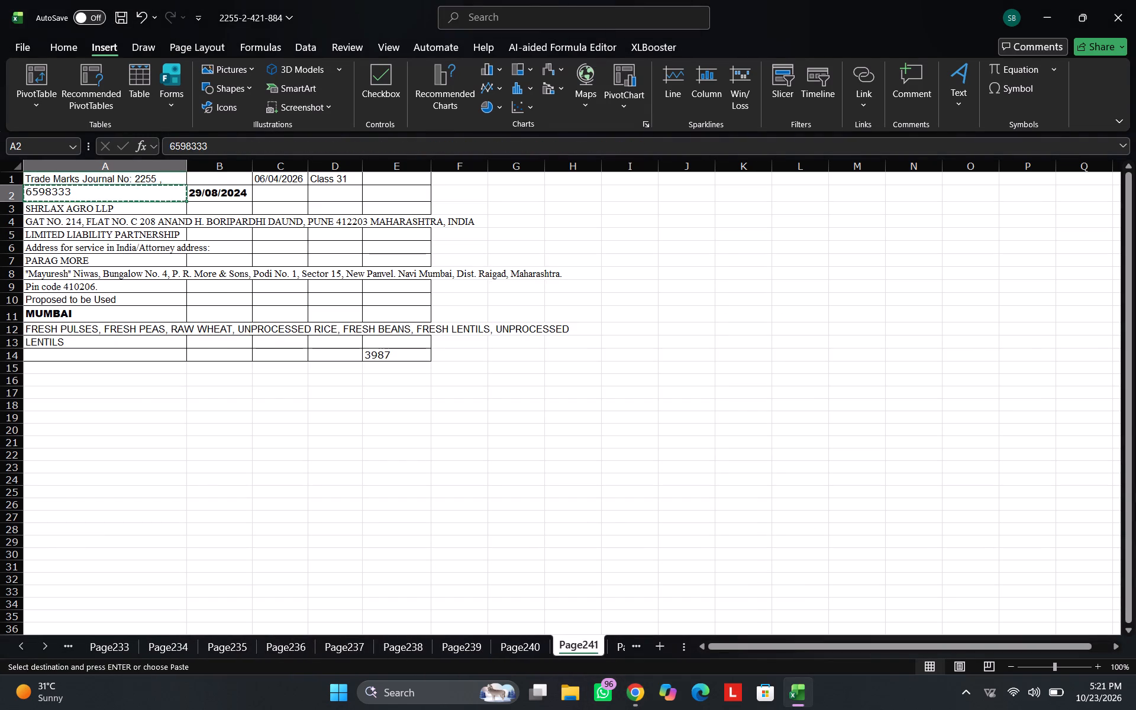
{"action": "key", "text": "alt+Tab"}
{"action": "key", "text": "ctrl+v"}
Copy the firm name SHRLAX AGRO LLP from Excel sheet Page241 into the FIRM cell of row 33849.
{"action": "key", "text": "alt+Tab"}
{"action": "key", "text": "Down"}
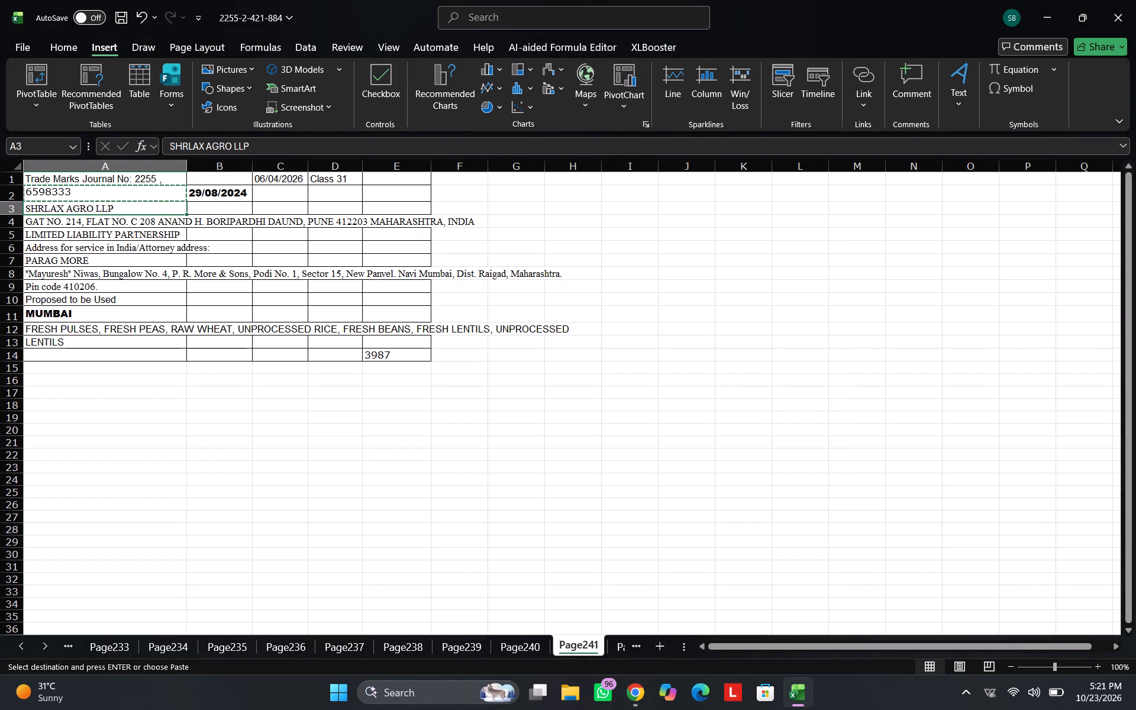
{"action": "key", "text": "ctrl+c"}
{"action": "key", "text": "alt+Tab"}
{"action": "key", "text": "Right"}
{"action": "key", "text": "ctrl+v"}
Copy the attorney's name from Excel sheet Page241 into the COMPANY cell of row 33849.
{"action": "key", "text": "alt+Tab"}
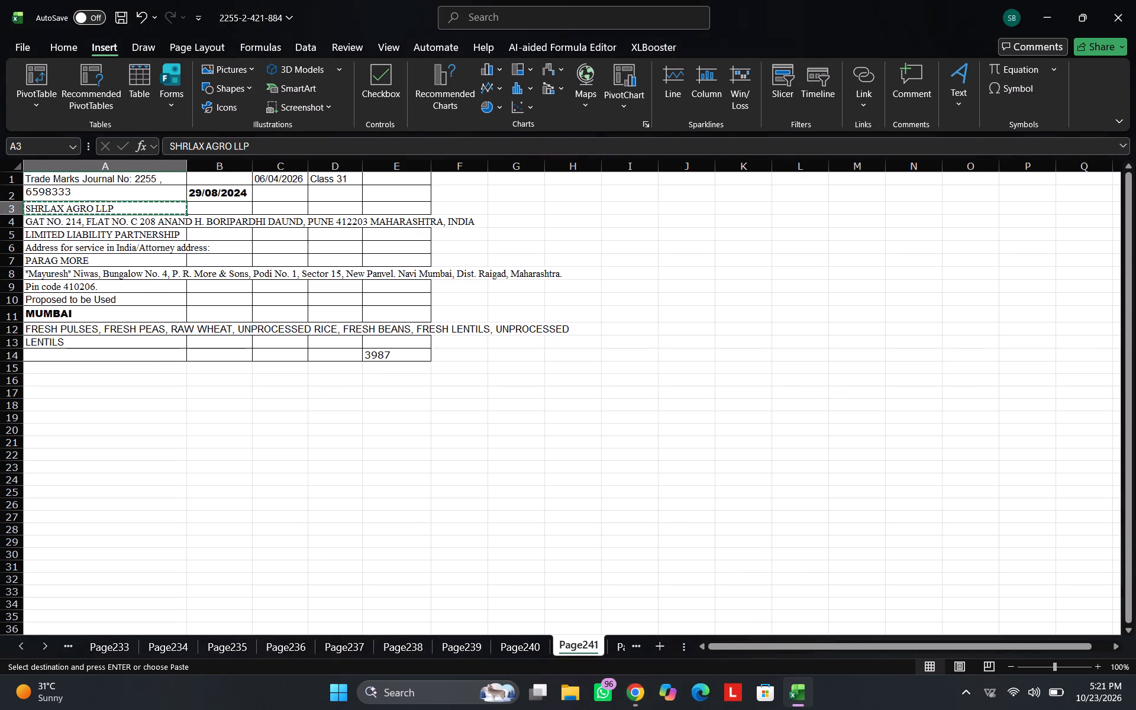
{"action": "key", "text": "Down"}
{"action": "key", "text": "Down"}
{"action": "key", "text": "Down"}
{"action": "key", "text": "Down"}
{"action": "key", "text": "ctrl+c"}
{"action": "key", "text": "alt+Tab"}
{"action": "key", "text": "Right"}
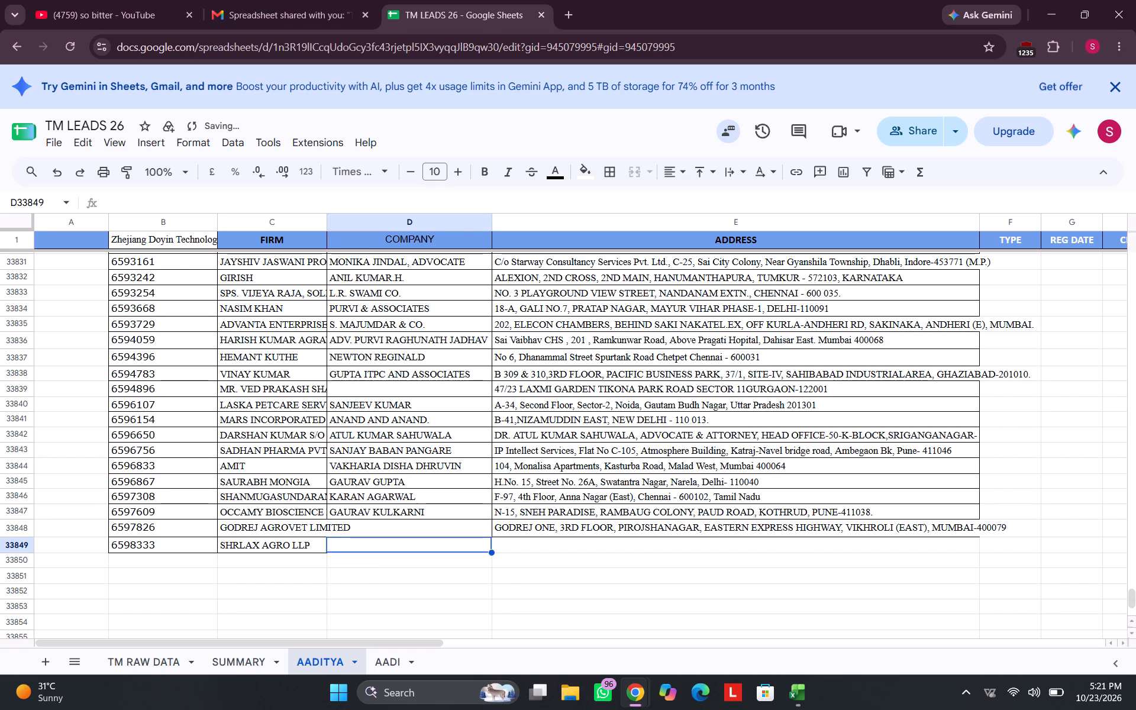
{"action": "key", "text": "ctrl+v"}
Copy the first line of the attorney's address from Excel sheet Page241 into the ADDRESS cell of row 33849.
{"action": "key", "text": "alt+Tab"}
{"action": "key", "text": "Down"}
{"action": "key", "text": "ctrl+c"}
{"action": "key", "text": "alt+Tab"}
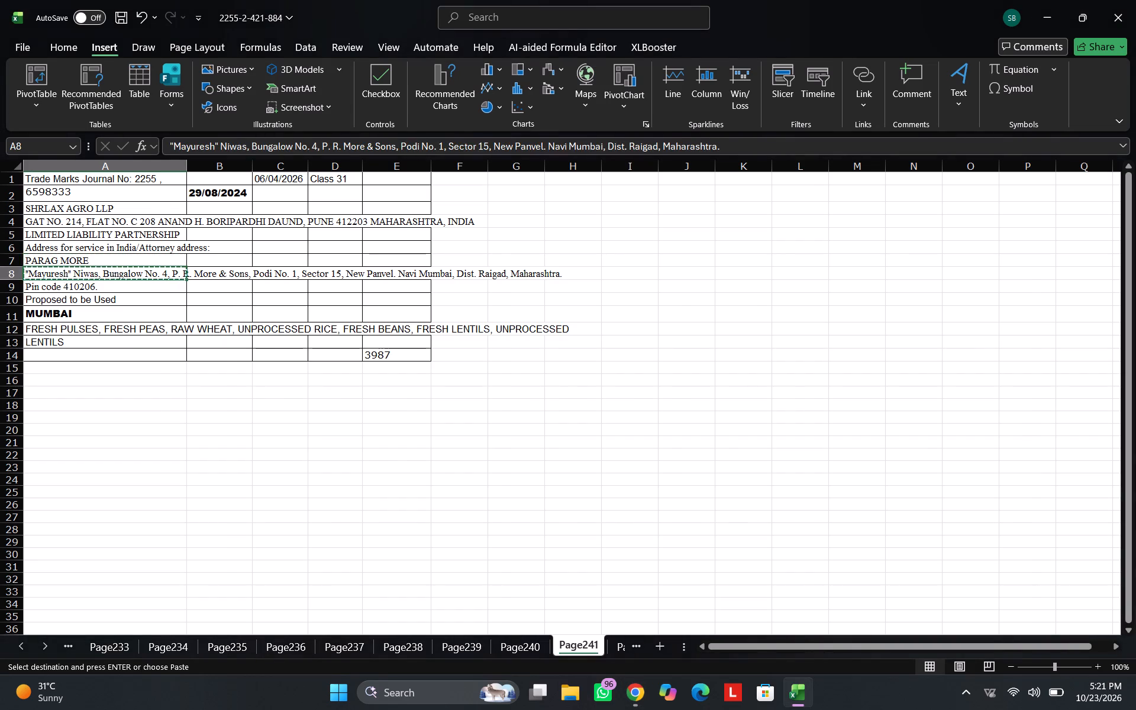
{"action": "key", "text": "Right"}
{"action": "key", "text": "ctrl+v"}
Search Google in the incognito window for row 33849's firm, attorney and address followed by "contact number".
{"action": "key", "text": "Right"}
{"action": "key", "text": "shift+Left"}
{"action": "key", "text": "shift+Left"}
{"action": "key", "text": "shift+Left"}
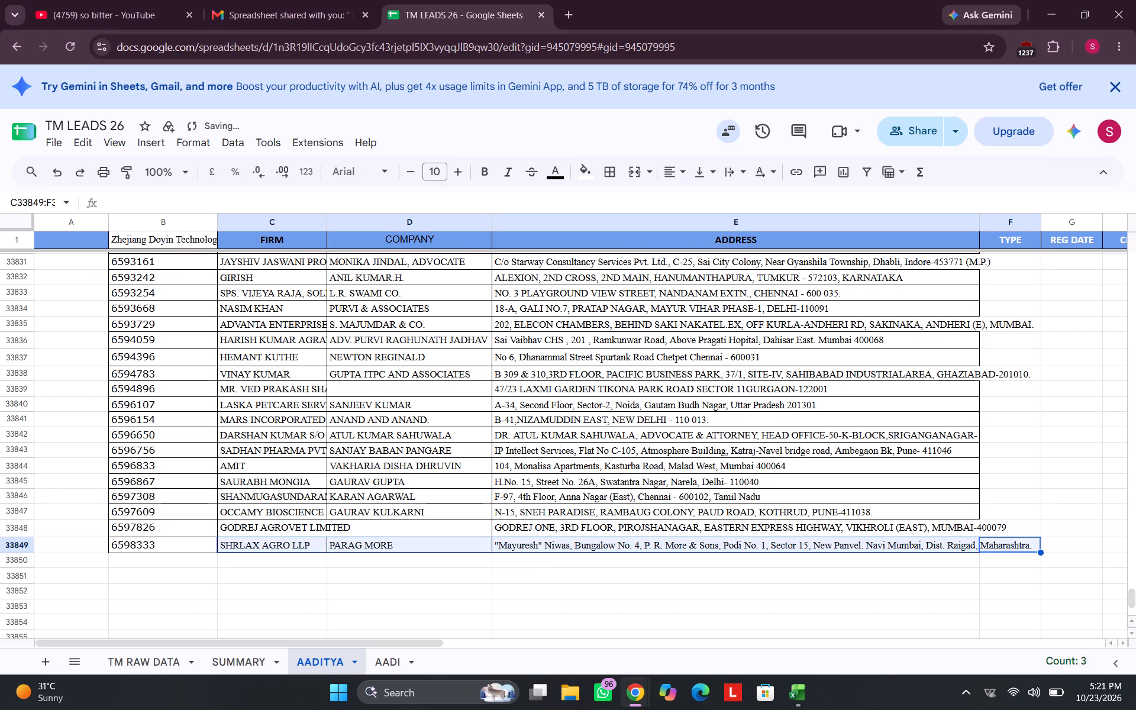
{"action": "key", "text": "ctrl+c"}
{"action": "key", "text": "alt+Tab"}
{"action": "key", "text": "alt+Right"}
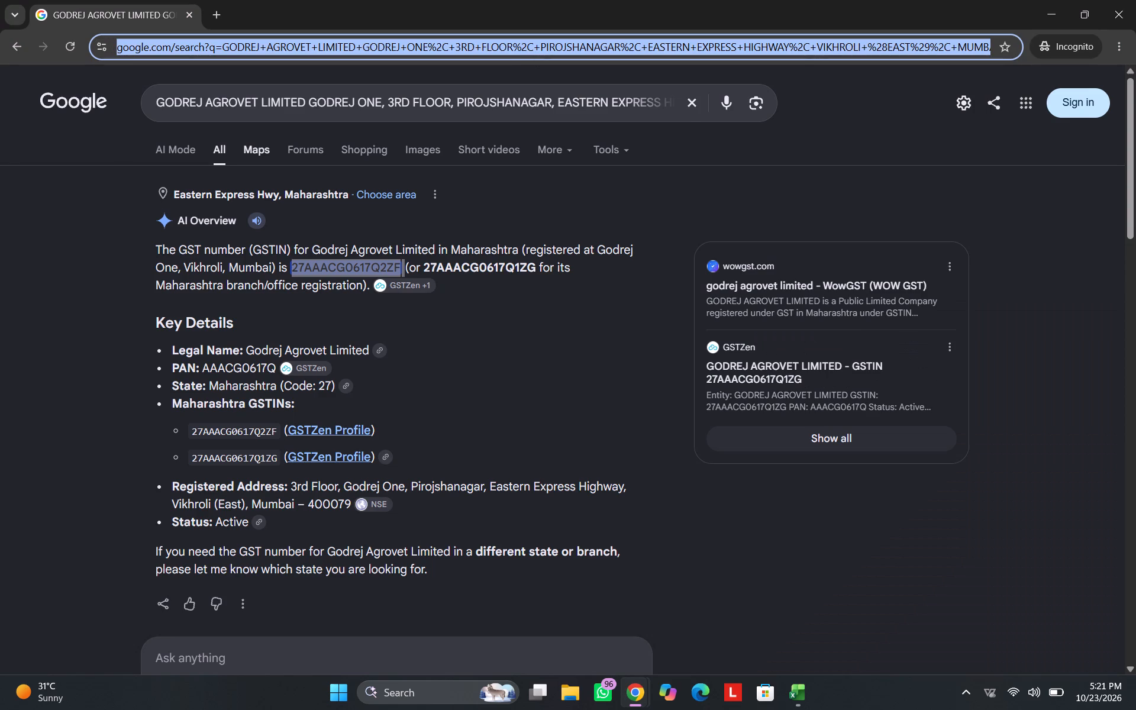
{"action": "left_click", "coordinate": [679, 109]}
{"action": "key", "text": "ctrl+v"}
{"action": "key", "text": "space"}
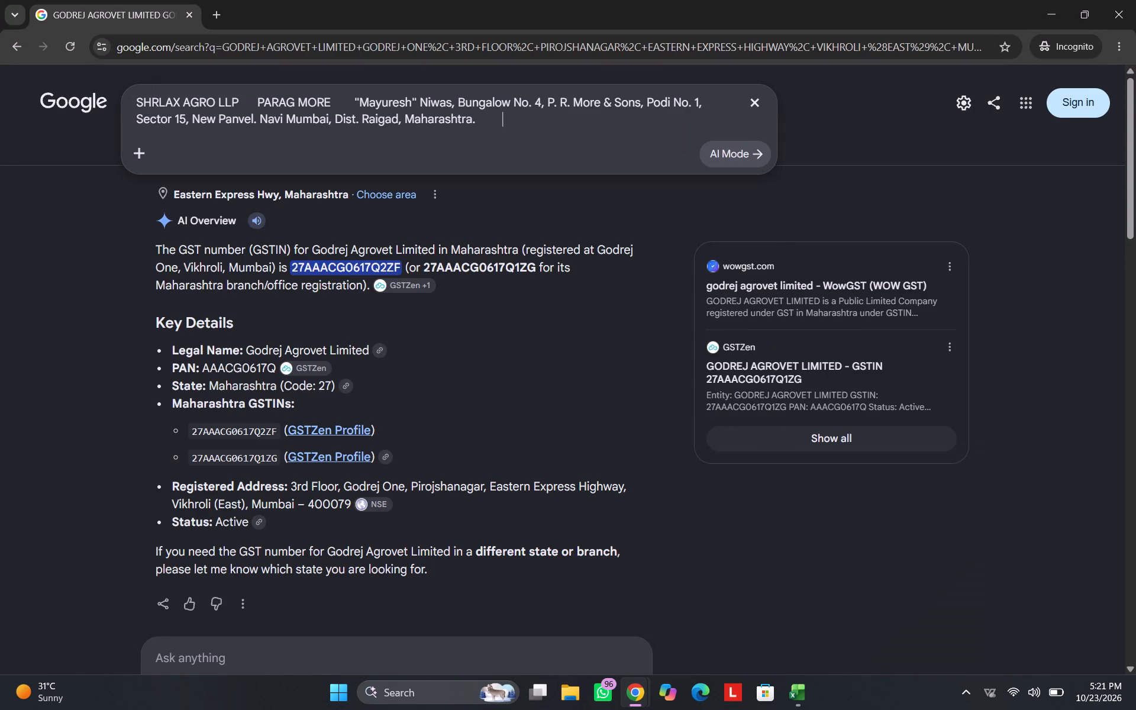
{"action": "type", "text": "contact number"}
{"action": "key", "text": "space"}
{"action": "key", "text": "Return"}
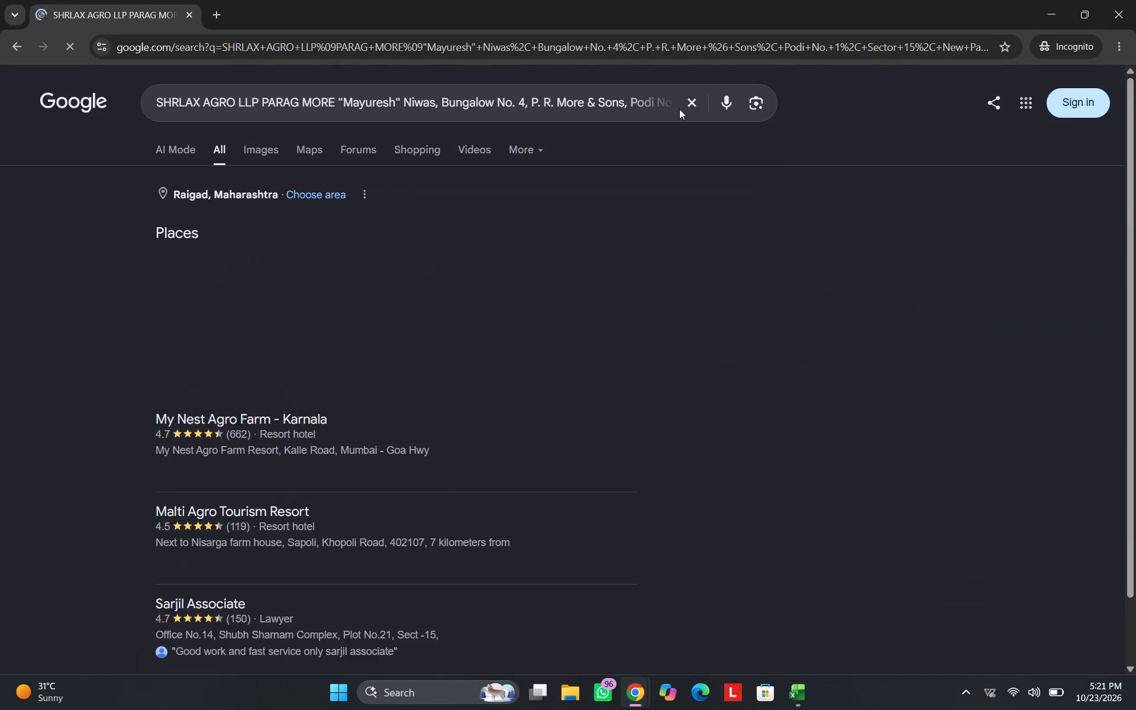
Check the contact results, replace "contact" with "gst" in the SHRLAX AGRO query and search for its GST number.
{"action": "left_click", "coordinate": [631, 109]}
{"action": "scroll", "coordinate": [408, 473], "scroll_direction": "down", "scroll_amount": 2}
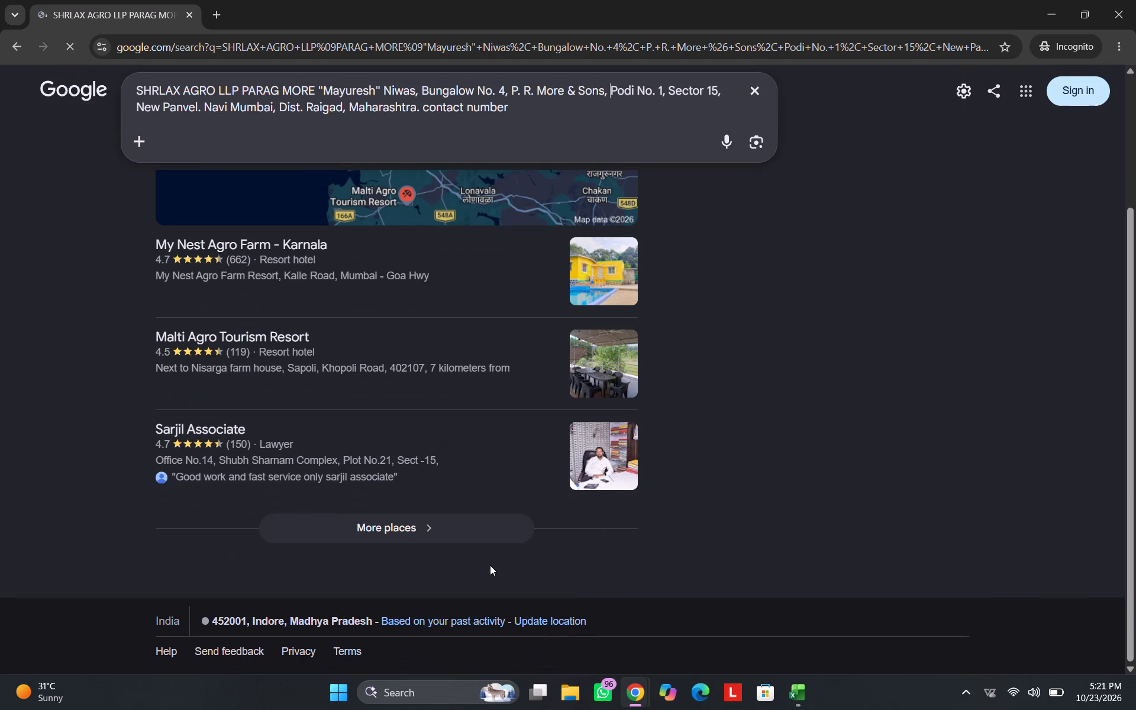
{"action": "scroll", "coordinate": [490, 565], "scroll_direction": "down", "scroll_amount": 3}
{"action": "scroll", "coordinate": [690, 398], "scroll_direction": "up", "scroll_amount": 5}
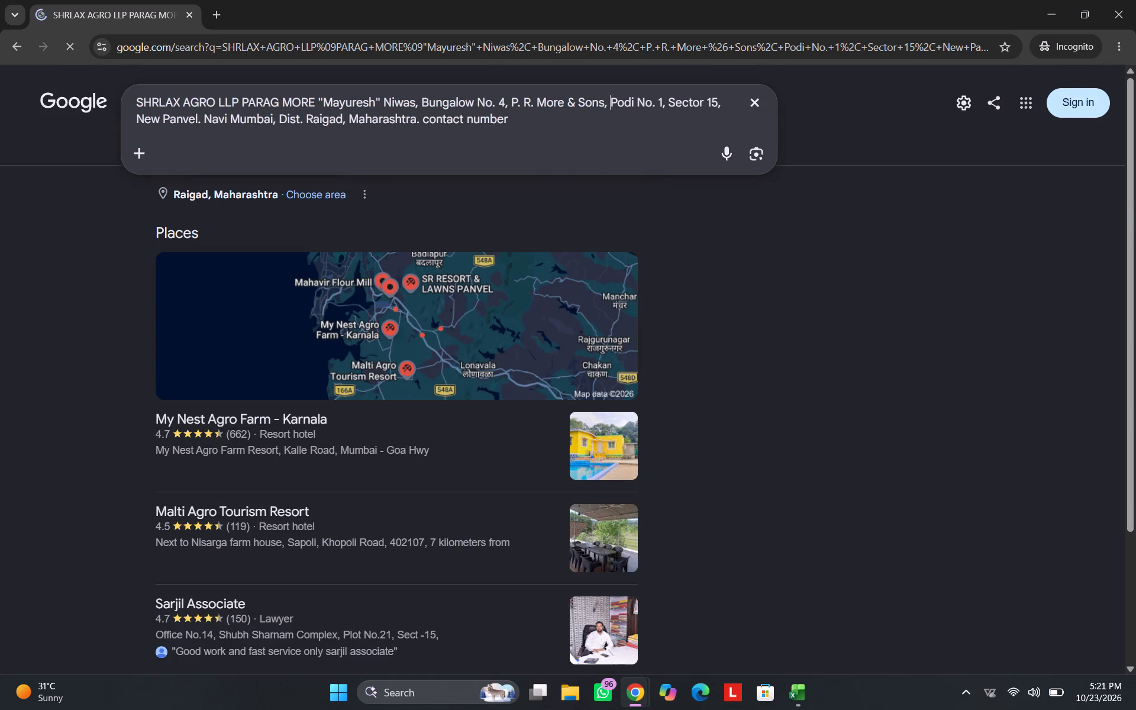
{"action": "left_click", "coordinate": [465, 122]}
{"action": "key", "text": "ctrl+BackSpace"}
{"action": "type", "text": "gst"}
{"action": "key", "text": "space"}
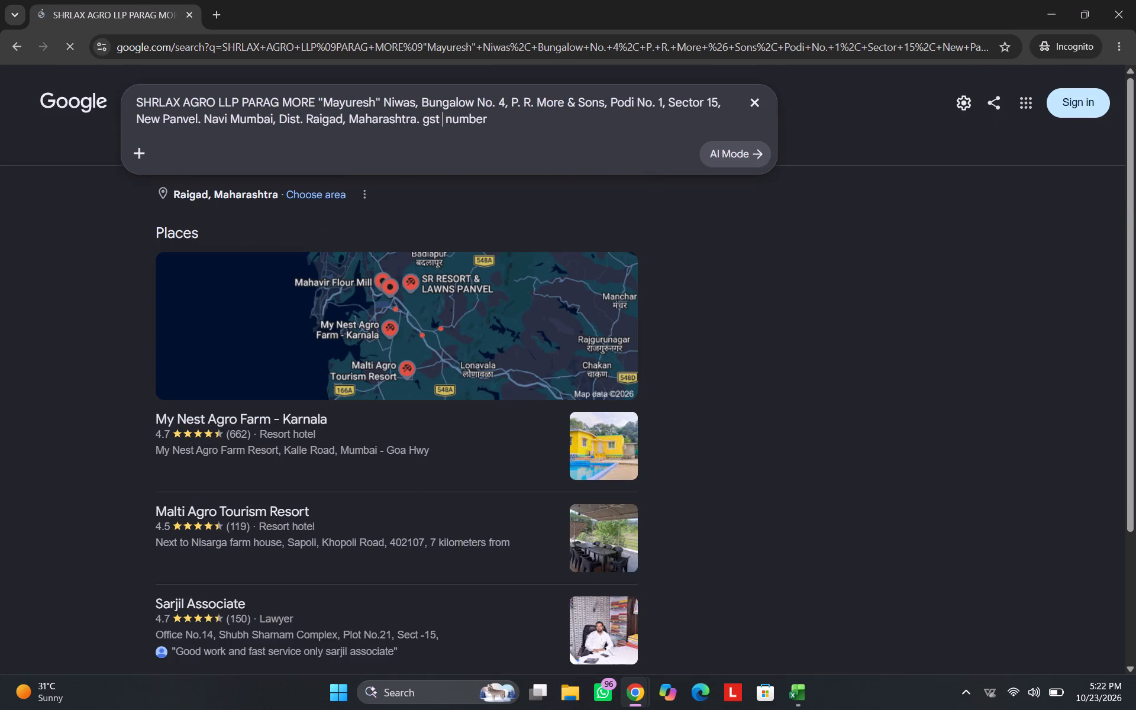
{"action": "key", "text": "Return"}
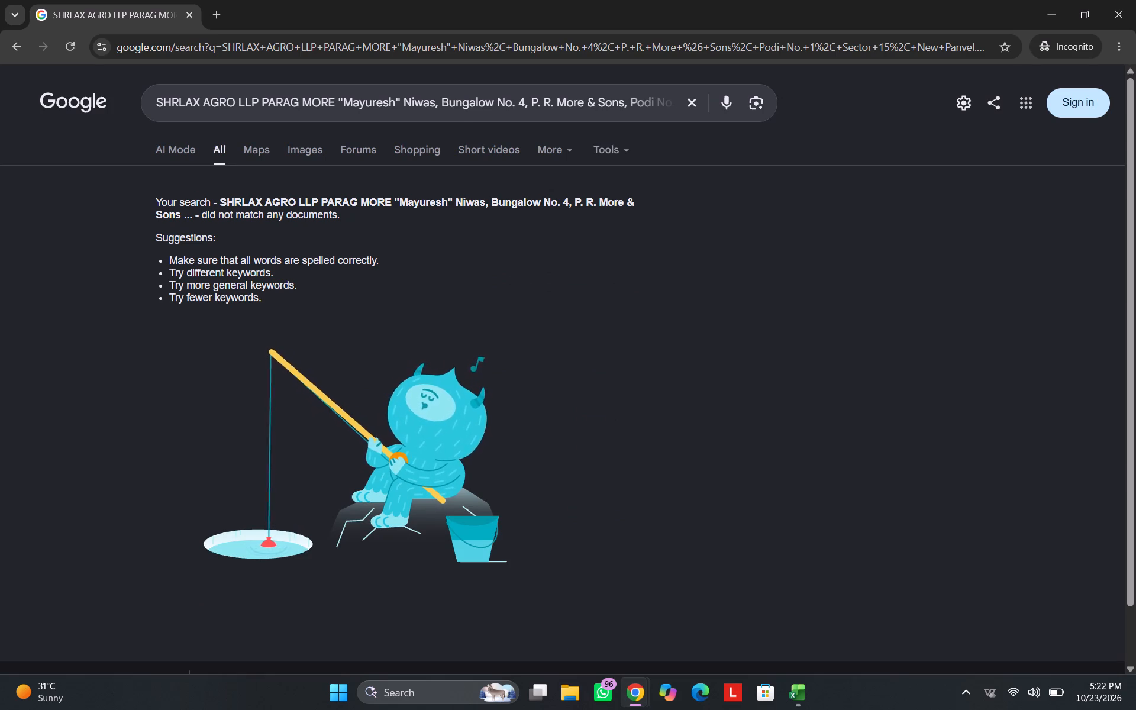
Re-enter "gst" before "number" in the SHRLAX AGRO query and run the GST search again.
{"action": "left_click", "coordinate": [428, 107]}
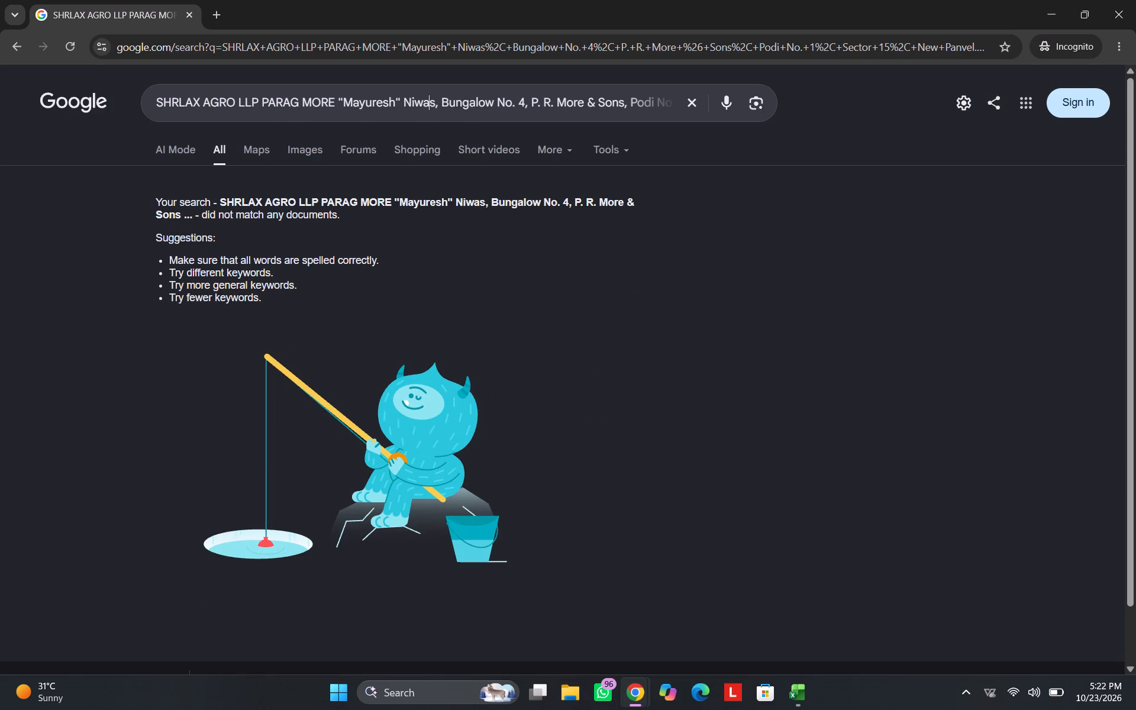
{"action": "left_click", "coordinate": [441, 120]}
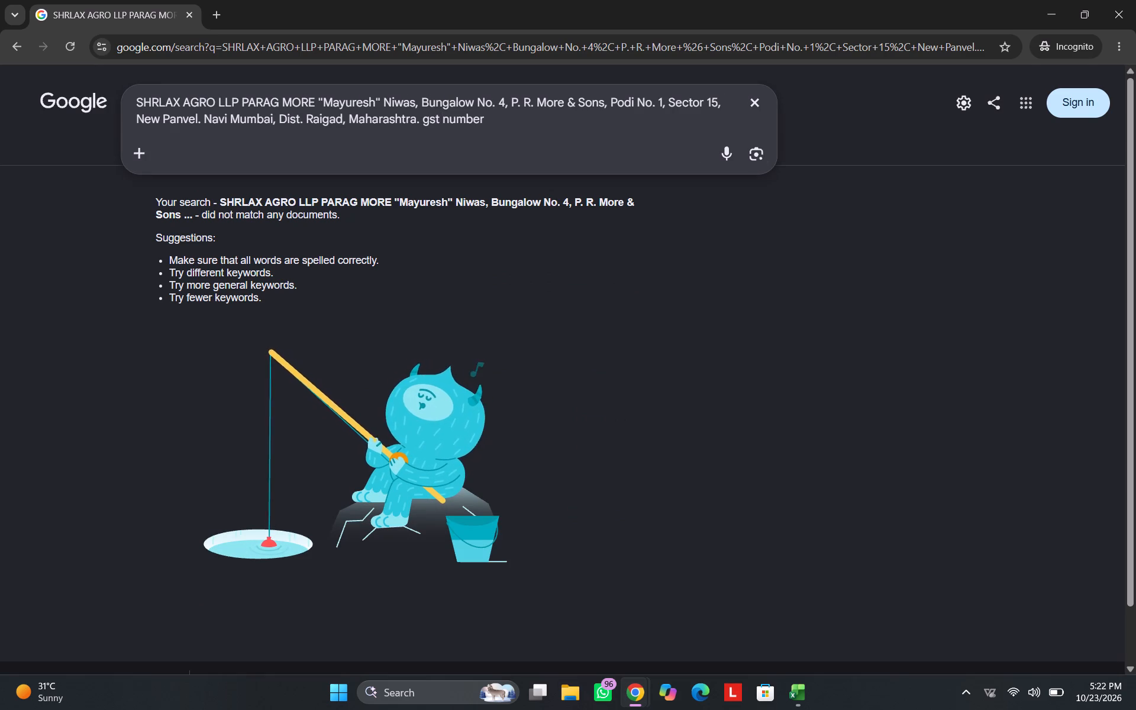
{"action": "key", "text": "ctrl+BackSpace"}
{"action": "type", "text": "gst"}
{"action": "key", "text": "space"}
{"action": "key", "text": "Return"}
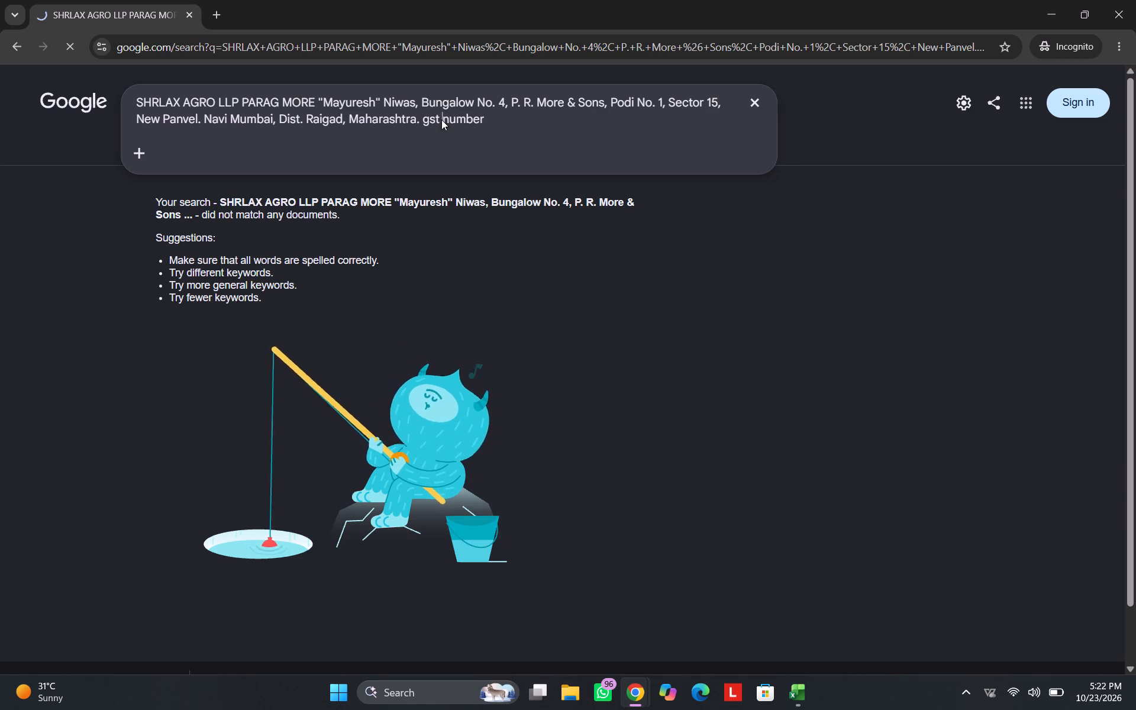
{"action": "left_click", "coordinate": [516, 93]}
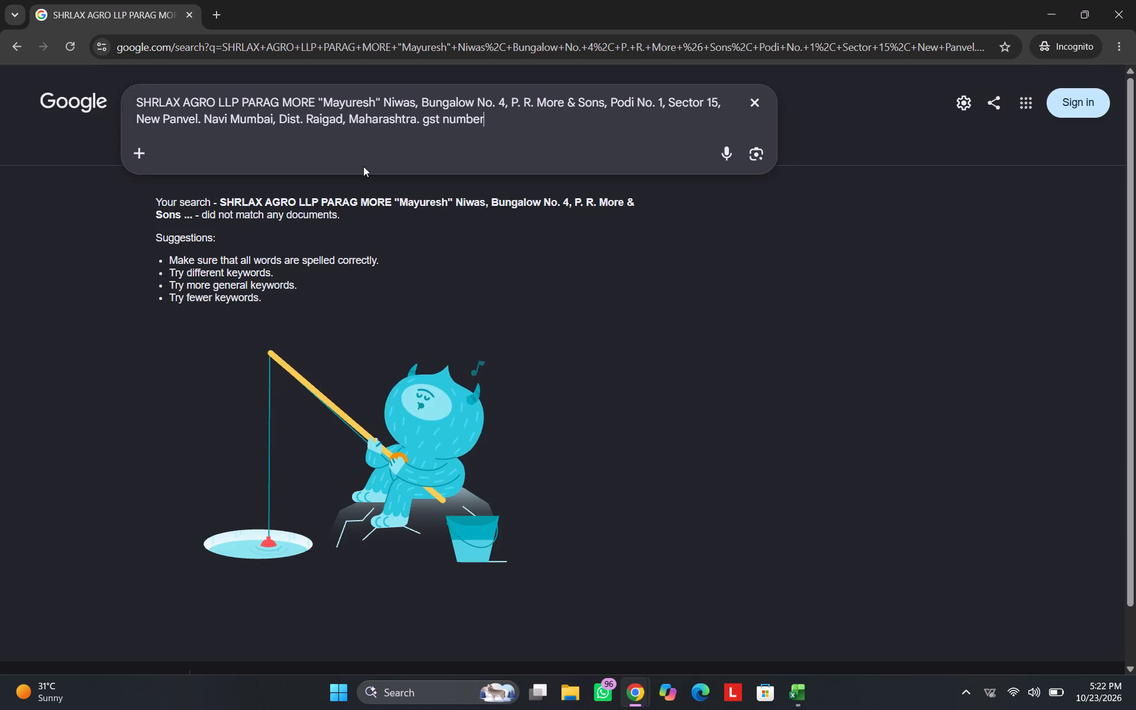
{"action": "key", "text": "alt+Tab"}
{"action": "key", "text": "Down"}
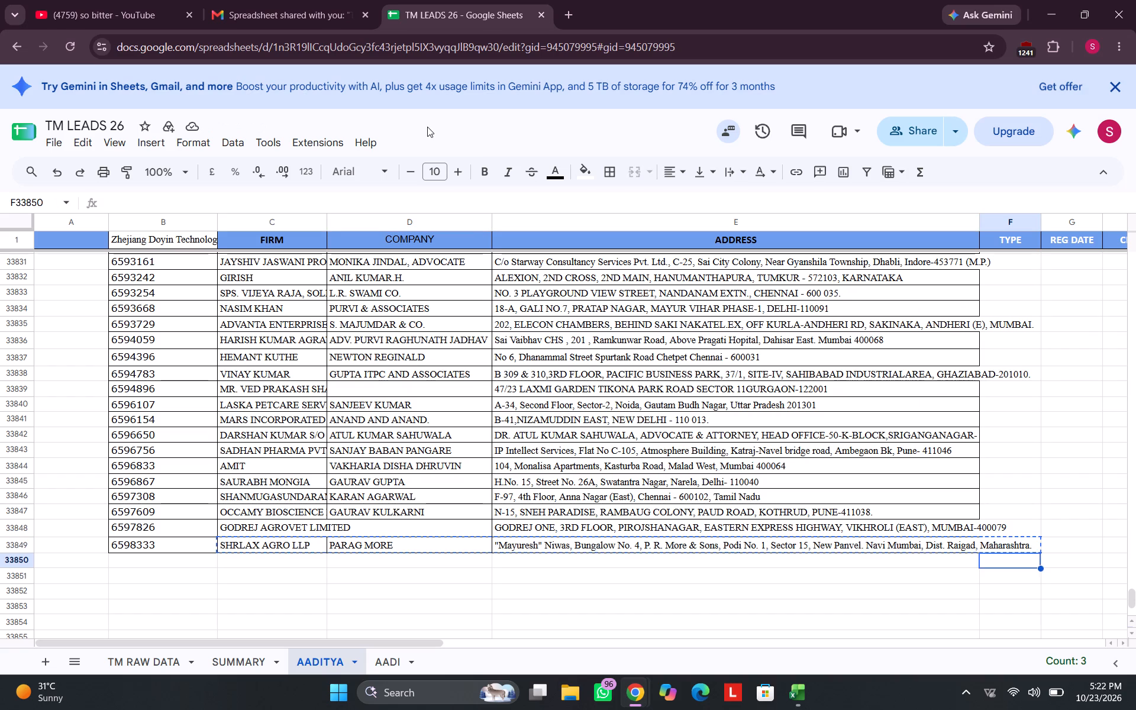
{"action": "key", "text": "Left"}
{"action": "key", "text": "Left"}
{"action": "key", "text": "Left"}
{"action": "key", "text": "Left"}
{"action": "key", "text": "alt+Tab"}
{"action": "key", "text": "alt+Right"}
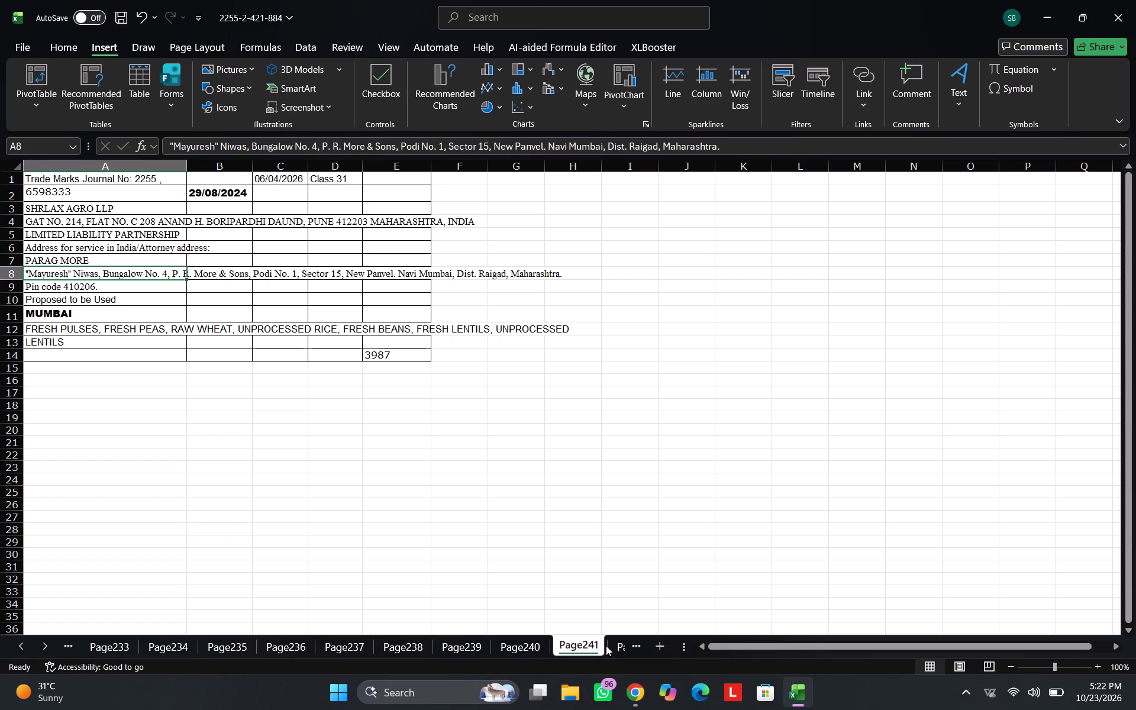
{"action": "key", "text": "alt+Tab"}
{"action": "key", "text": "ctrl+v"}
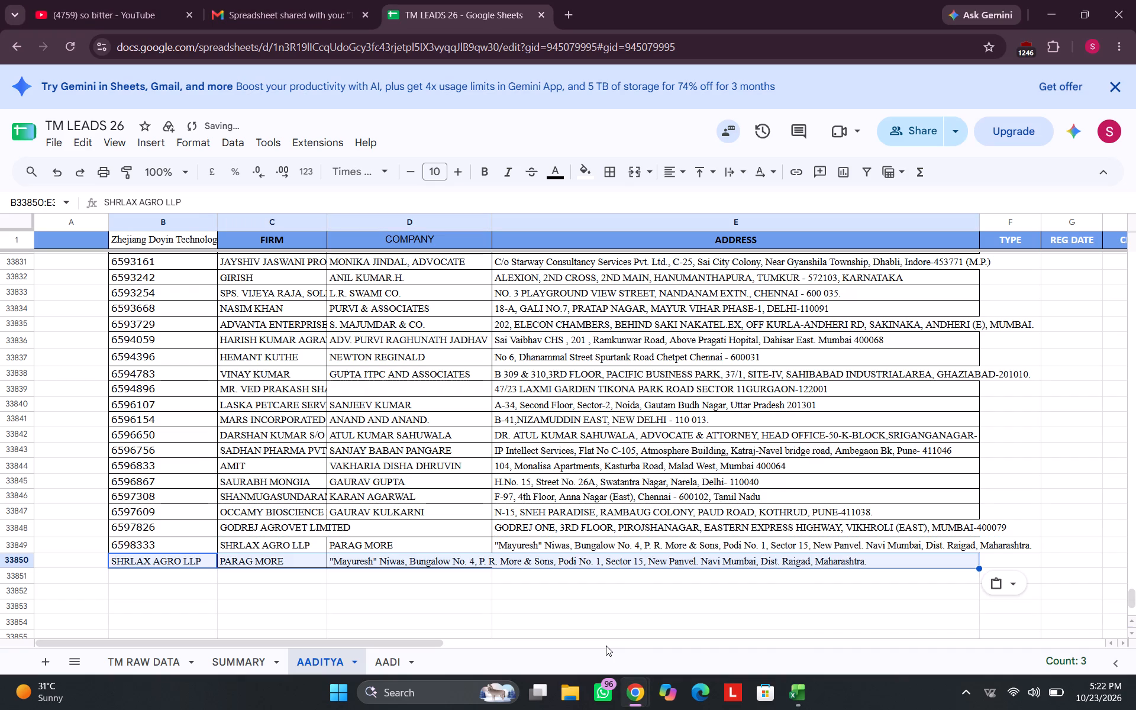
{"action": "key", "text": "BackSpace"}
Copy application number 6598365 from Excel sheet Page242 into column B of row 33850 in TM LEADS 26.
{"action": "key", "text": "alt+Tab"}
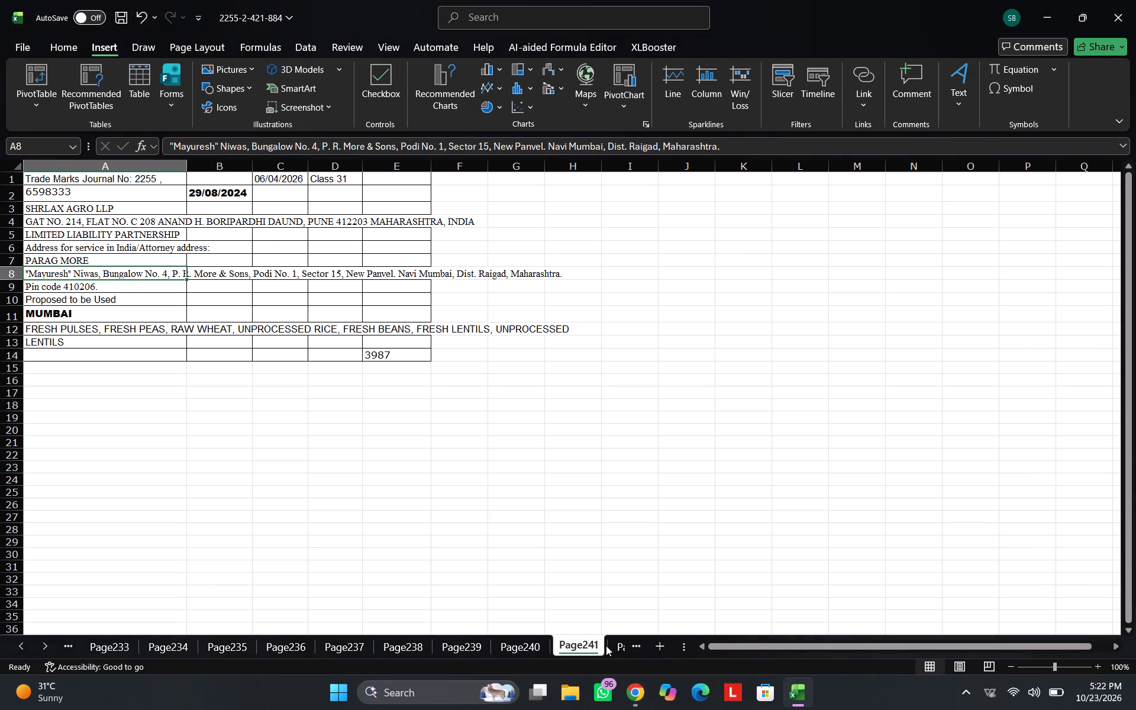
{"action": "key", "text": "Down"}
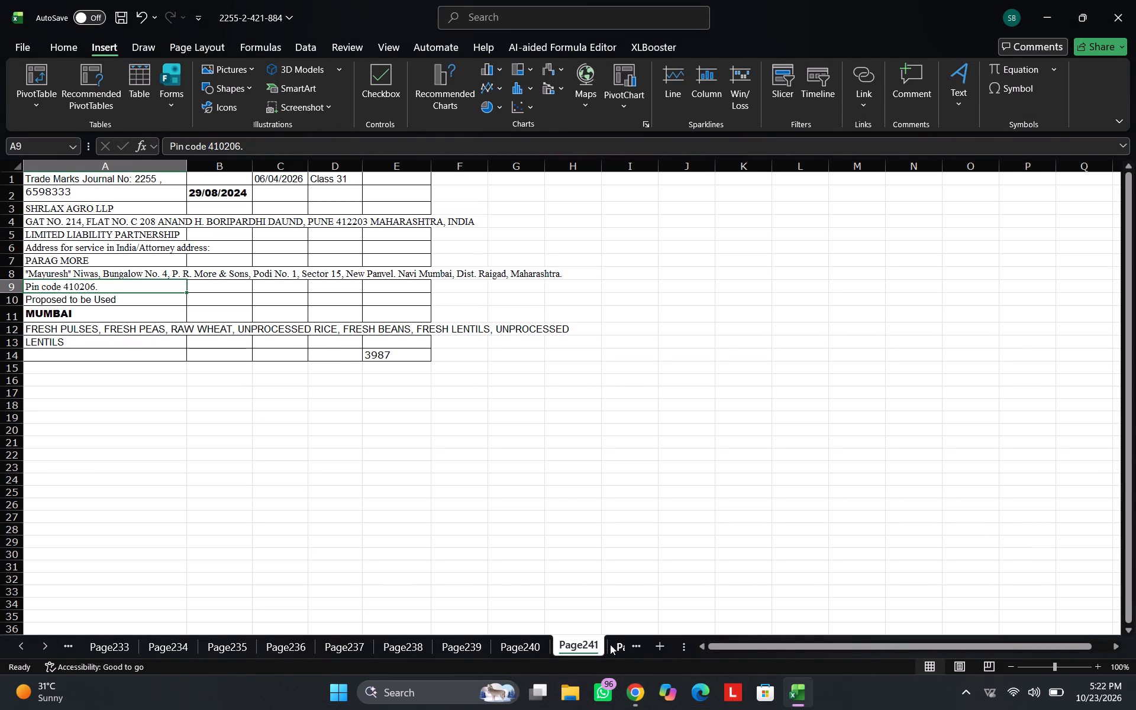
{"action": "left_click", "coordinate": [610, 644]}
{"action": "left_click", "coordinate": [127, 197]}
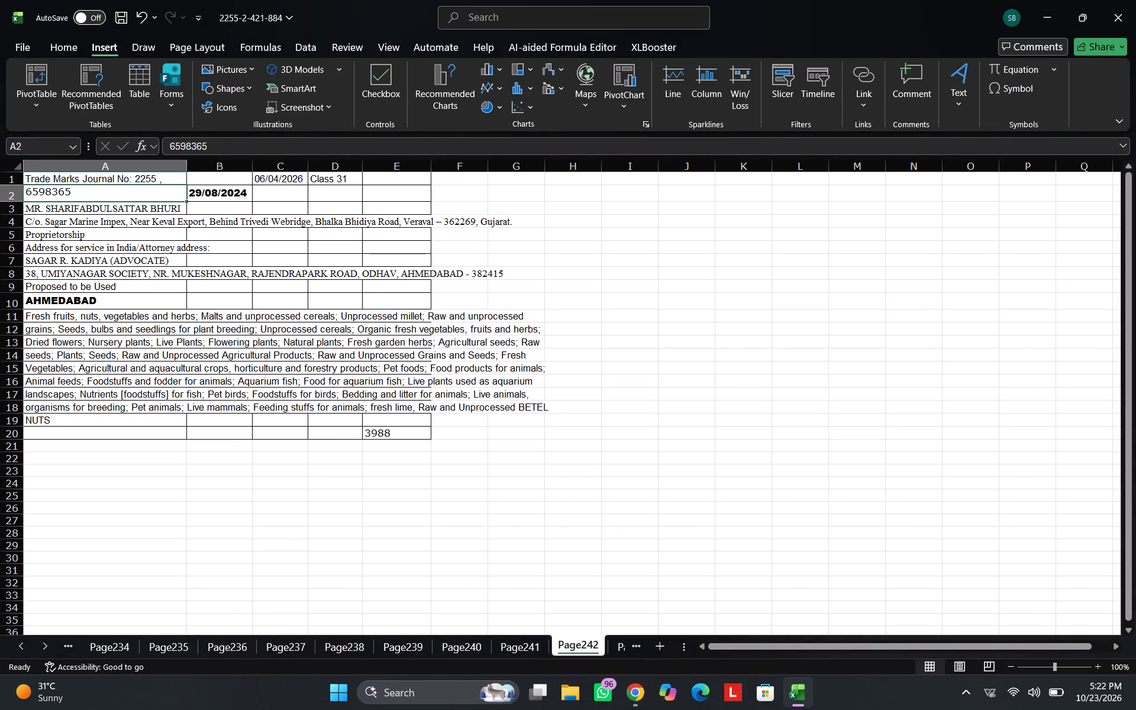
{"action": "key", "text": "ctrl+c"}
{"action": "key", "text": "alt+Tab"}
{"action": "key", "text": "Down"}
{"action": "key", "text": "Left"}
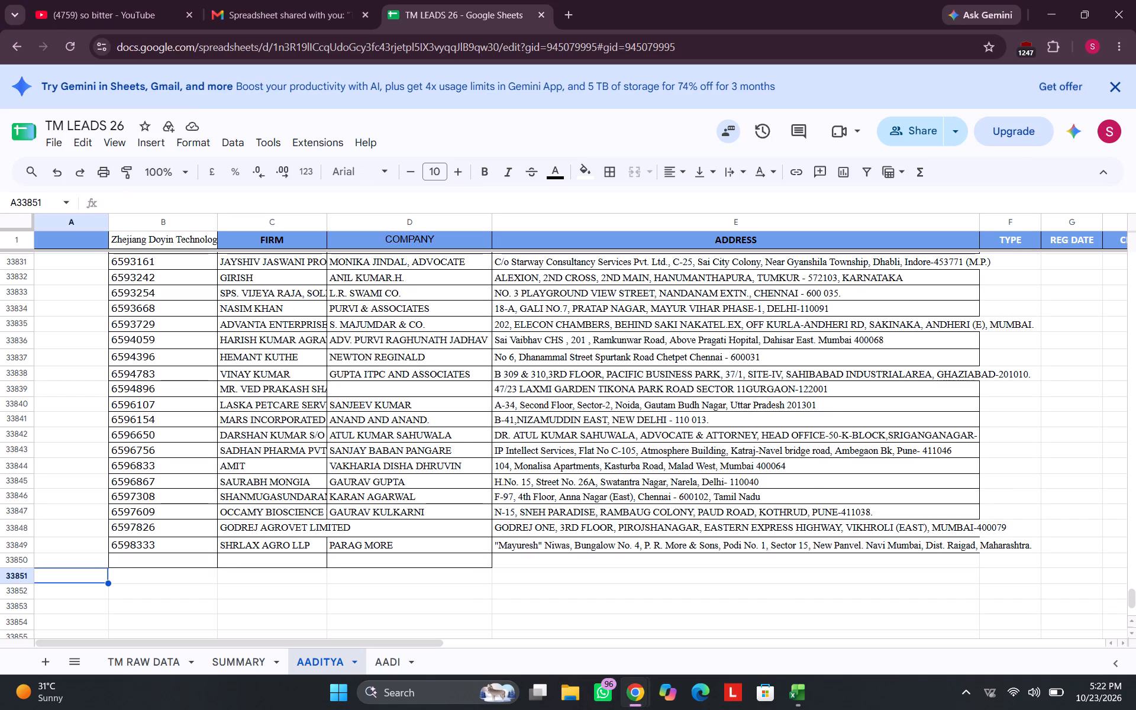
{"action": "key", "text": "Up"}
{"action": "key", "text": "Right"}
{"action": "key", "text": "ctrl+v"}
Copy the applicant's name from Excel sheet Page242 into the FIRM cell of row 33850.
{"action": "key", "text": "alt+Tab"}
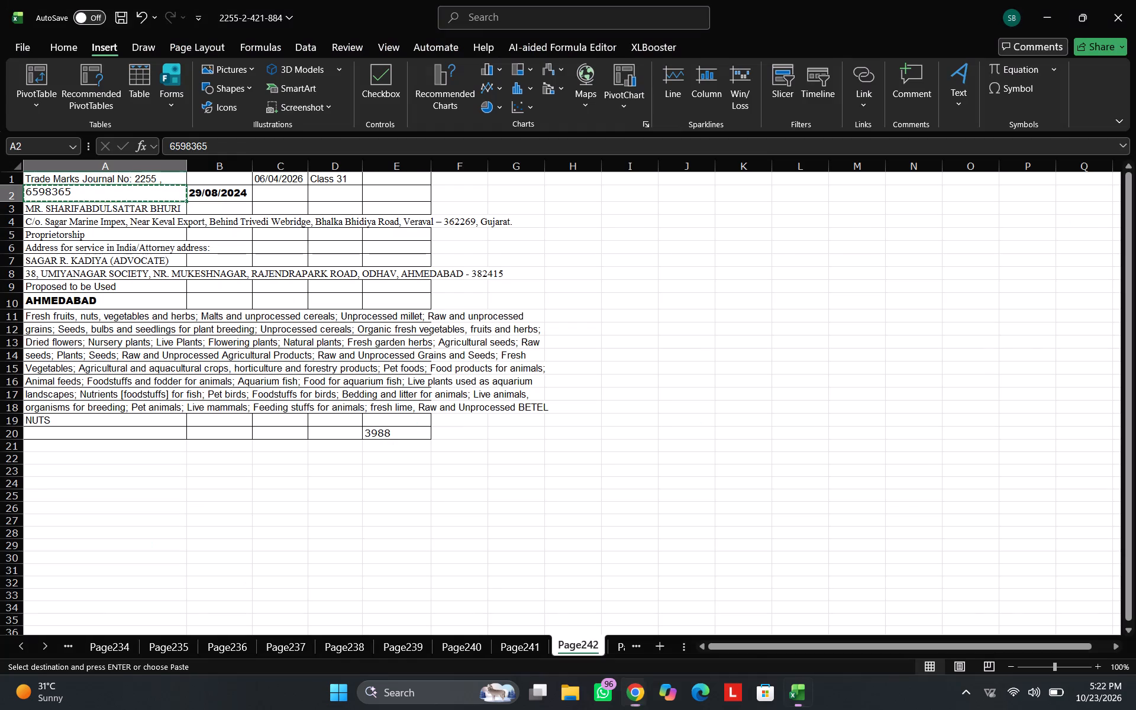
{"action": "key", "text": "Down"}
{"action": "key", "text": "ctrl+c"}
{"action": "key", "text": "alt+Tab"}
{"action": "key", "text": "Right"}
{"action": "key", "text": "ctrl+v"}
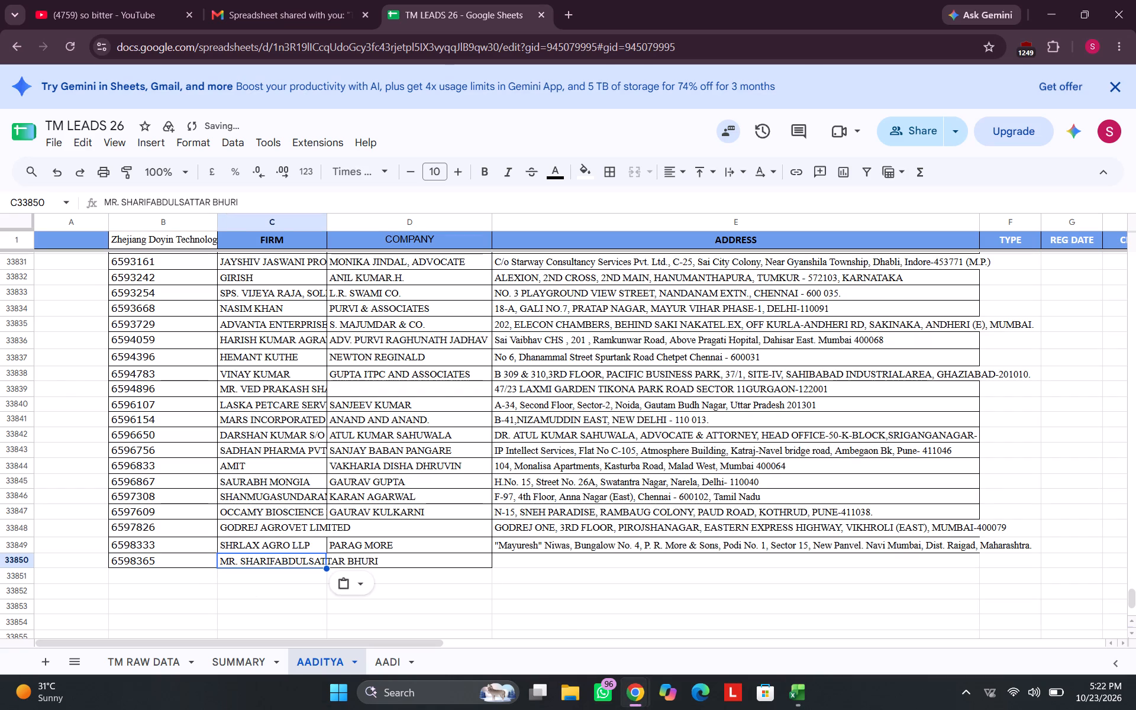
Copy the attorney's name from Excel sheet Page242 into the COMPANY cell of row 33850 in TM LEADS 26.
{"action": "key", "text": "alt+Tab"}
{"action": "key", "text": "Down"}
{"action": "key", "text": "Down"}
{"action": "key", "text": "Down"}
{"action": "key", "text": "Down"}
{"action": "key", "text": "ctrl+c"}
{"action": "key", "text": "alt+Tab"}
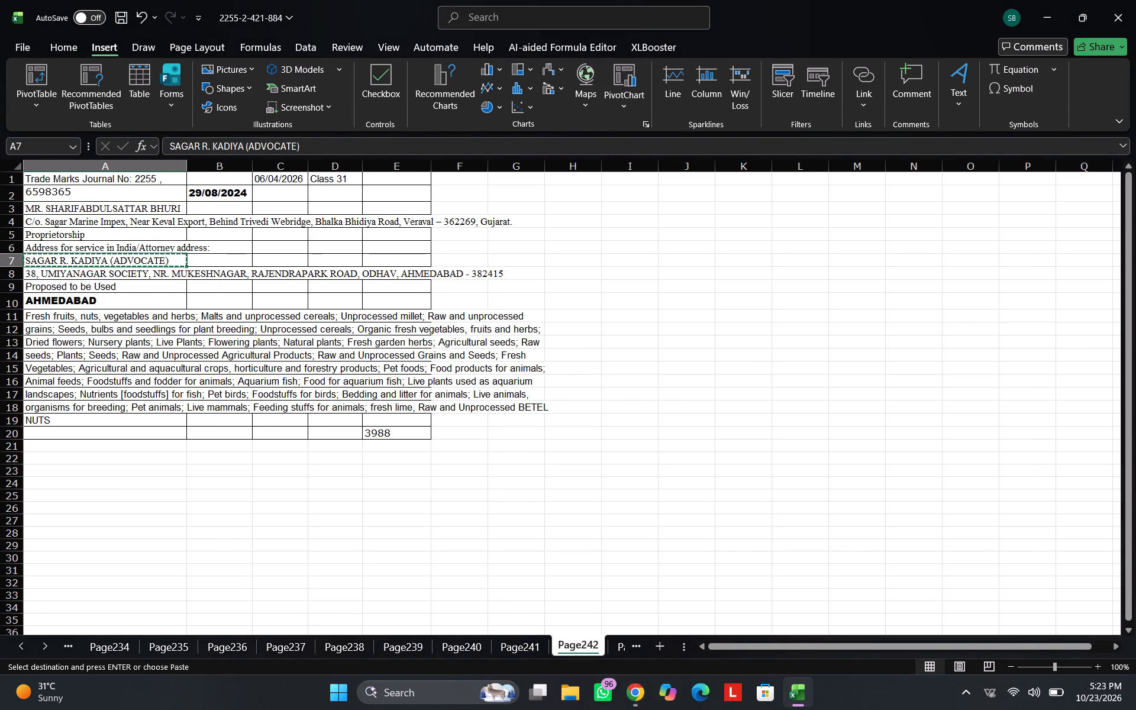
{"action": "key", "text": "Right"}
{"action": "key", "text": "ctrl+v"}
Copy the attorney's address from Excel sheet Page242 into the ADDRESS cell of row 33850.
{"action": "key", "text": "alt+Tab"}
{"action": "key", "text": "Down"}
{"action": "key", "text": "ctrl+c"}
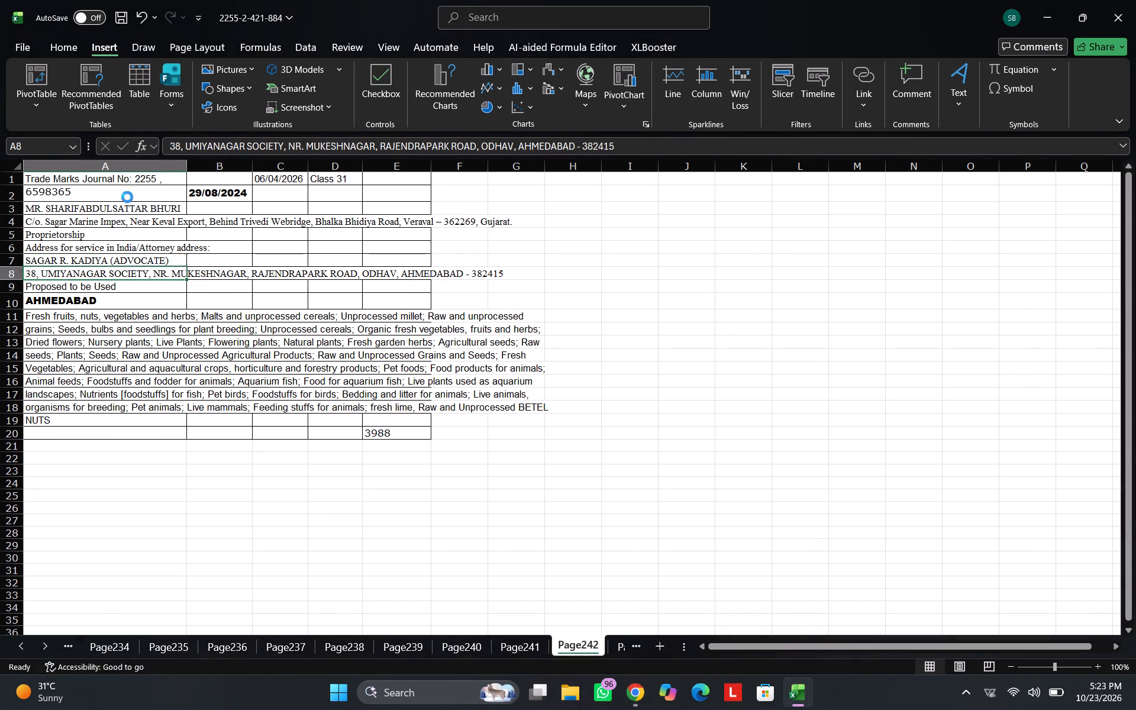
{"action": "key", "text": "alt+Tab"}
{"action": "key", "text": "Right"}
{"action": "key", "text": "ctrl+v"}
Search Google for row 33850's firm, company and address details followed by "contact number".
{"action": "key", "text": "Right"}
{"action": "key", "text": "shift+Left"}
{"action": "key", "text": "shift+Left"}
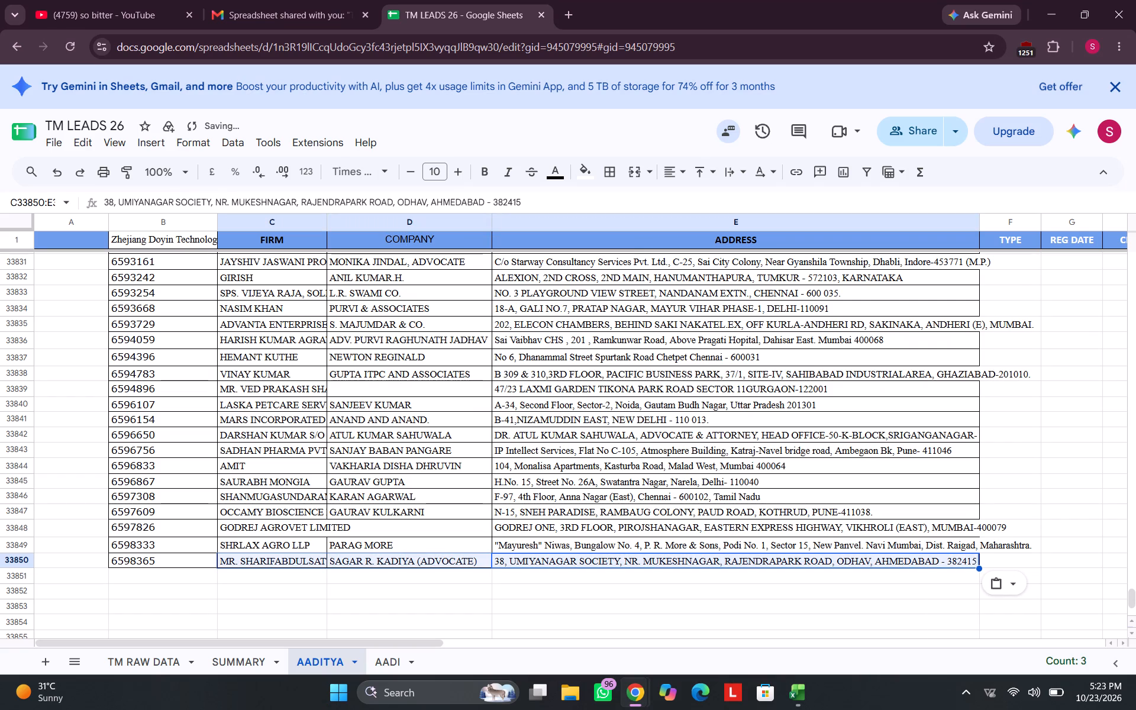
{"action": "key", "text": "ctrl+c"}
{"action": "key", "text": "alt+Tab"}
{"action": "key", "text": "alt+Right"}
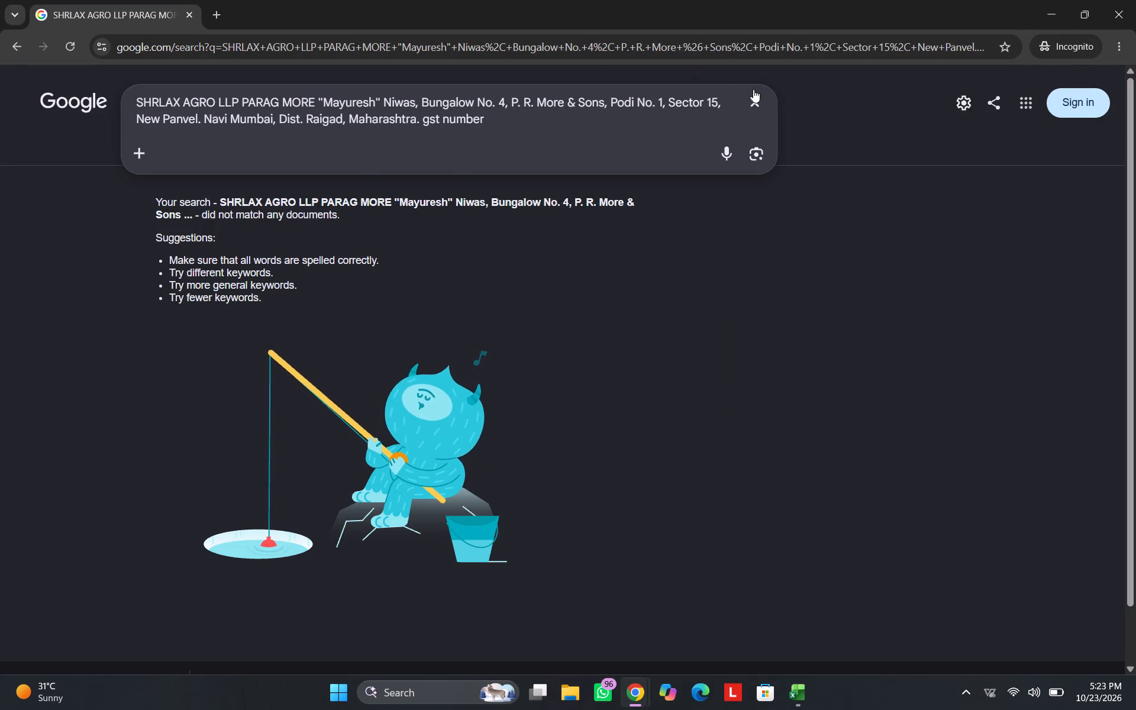
{"action": "left_click", "coordinate": [755, 92]}
{"action": "left_click", "coordinate": [680, 94], "text": "ctrl"}
{"action": "key", "text": "ctrl+v"}
{"action": "key", "text": "space"}
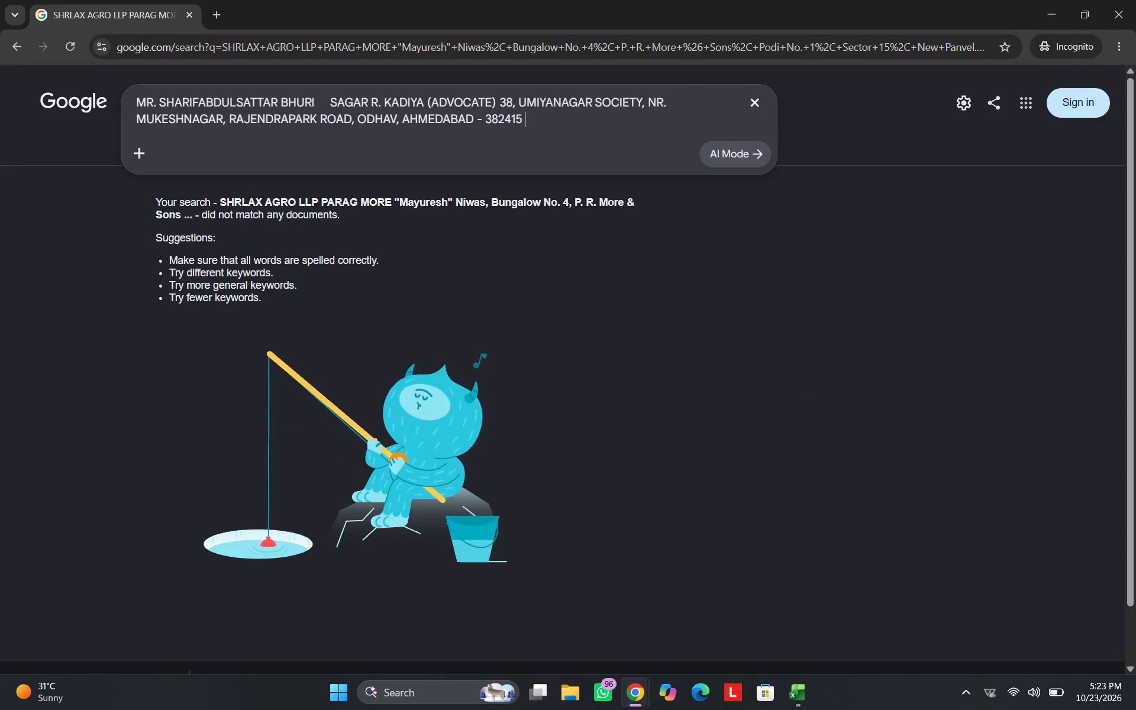
{"action": "type", "text": "contact number"}
{"action": "key", "text": "space"}
{"action": "key", "text": "Return"}
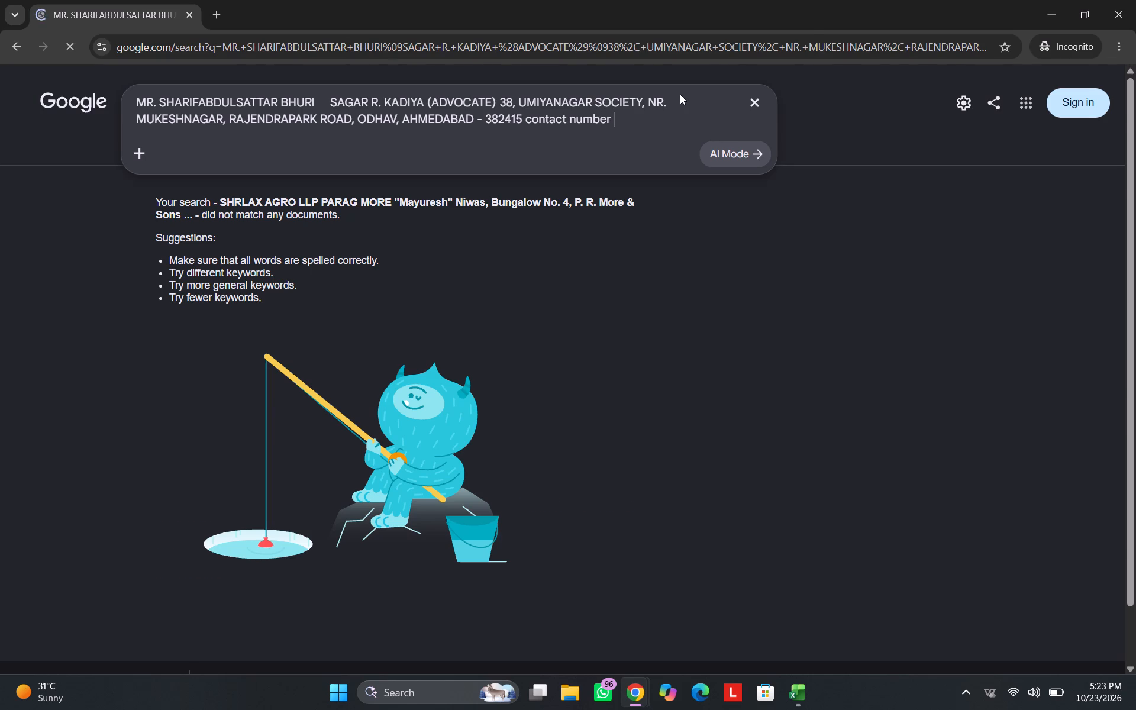
Copy the phone number of the first advocate listed under Places, without its leading zero, into the NUMBER cell of row 33850.
{"action": "scroll", "coordinate": [417, 453], "scroll_direction": "down", "scroll_amount": 2}
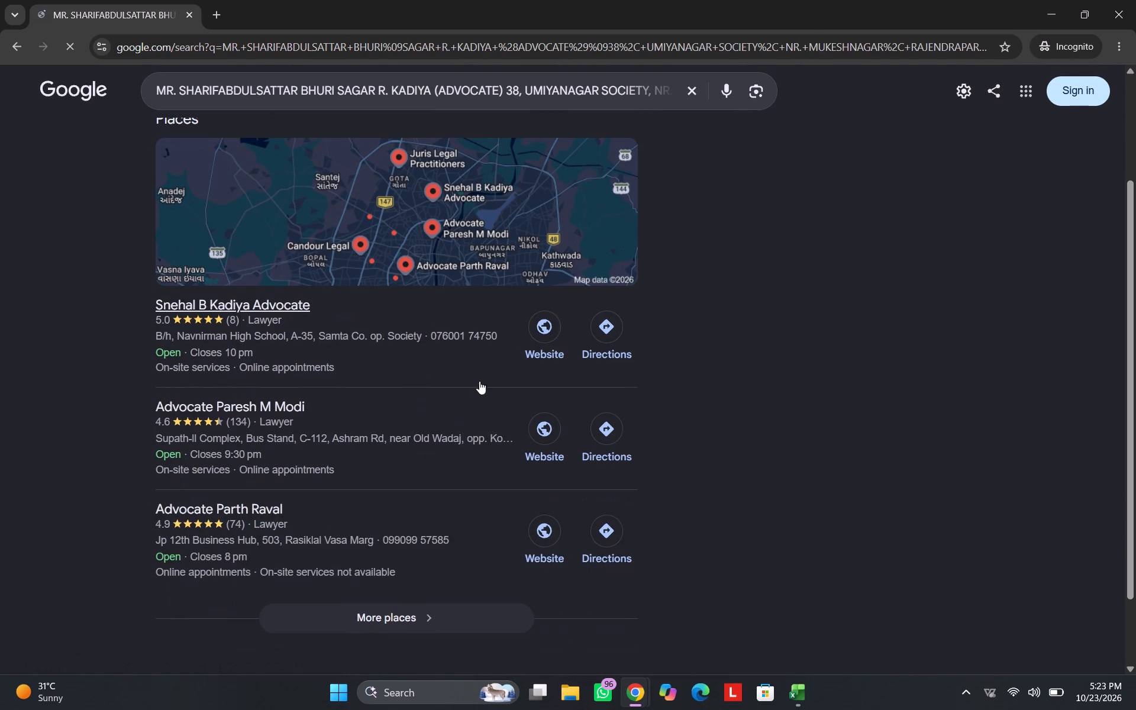
{"action": "left_click_drag", "start_coordinate": [499, 334], "coordinate": [436, 334]}
{"action": "key", "text": "ctrl+c"}
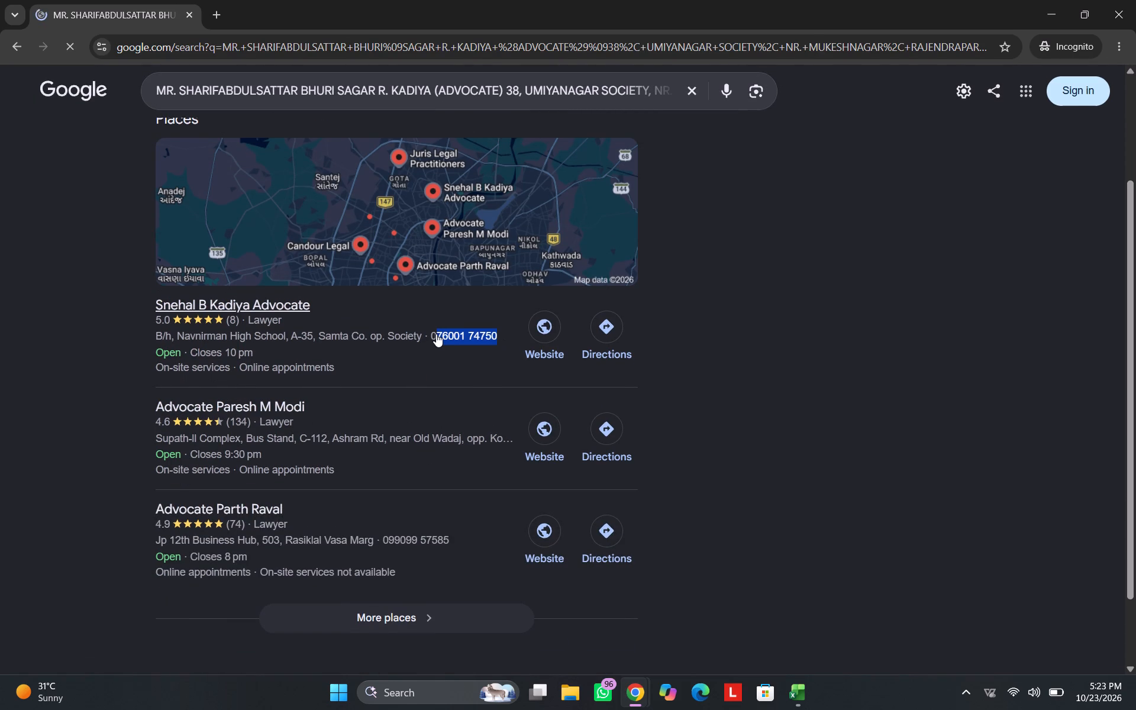
{"action": "key", "text": "alt+Tab"}
{"action": "scroll", "coordinate": [436, 334], "scroll_direction": "left", "scroll_amount": 3}
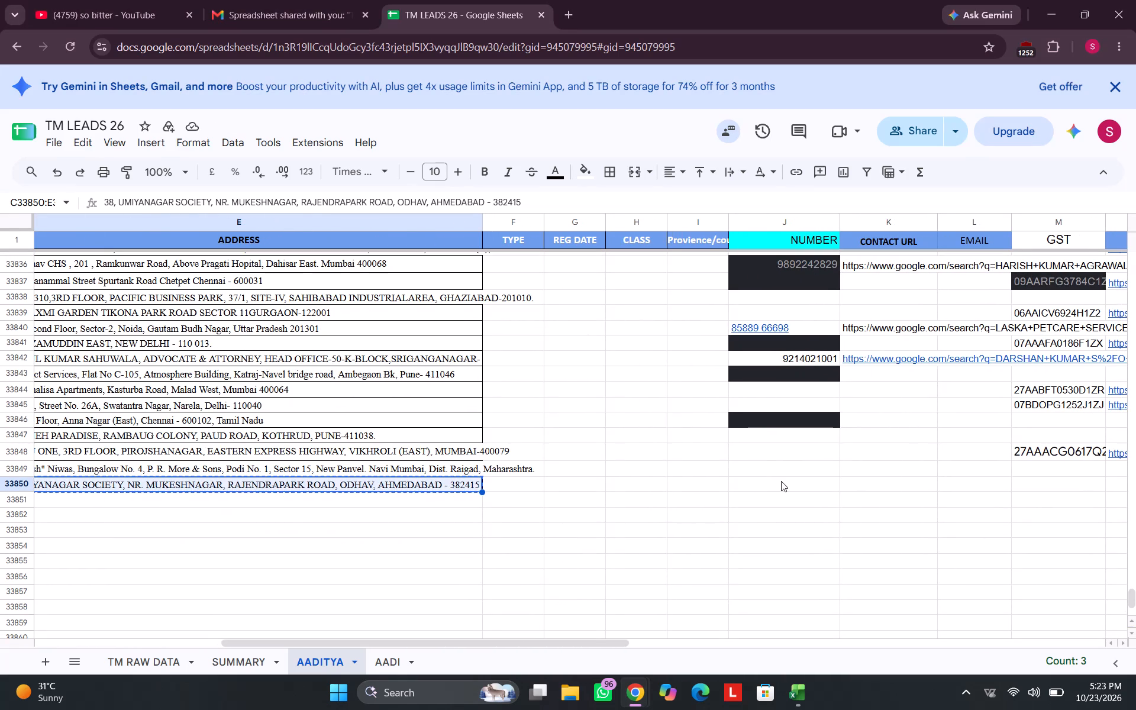
{"action": "left_click", "coordinate": [774, 488]}
{"action": "key", "text": "ctrl+v"}
Copy the web address of the contact search results into the CONTACT URL cell of row 33850.
{"action": "key", "text": "alt+Tab"}
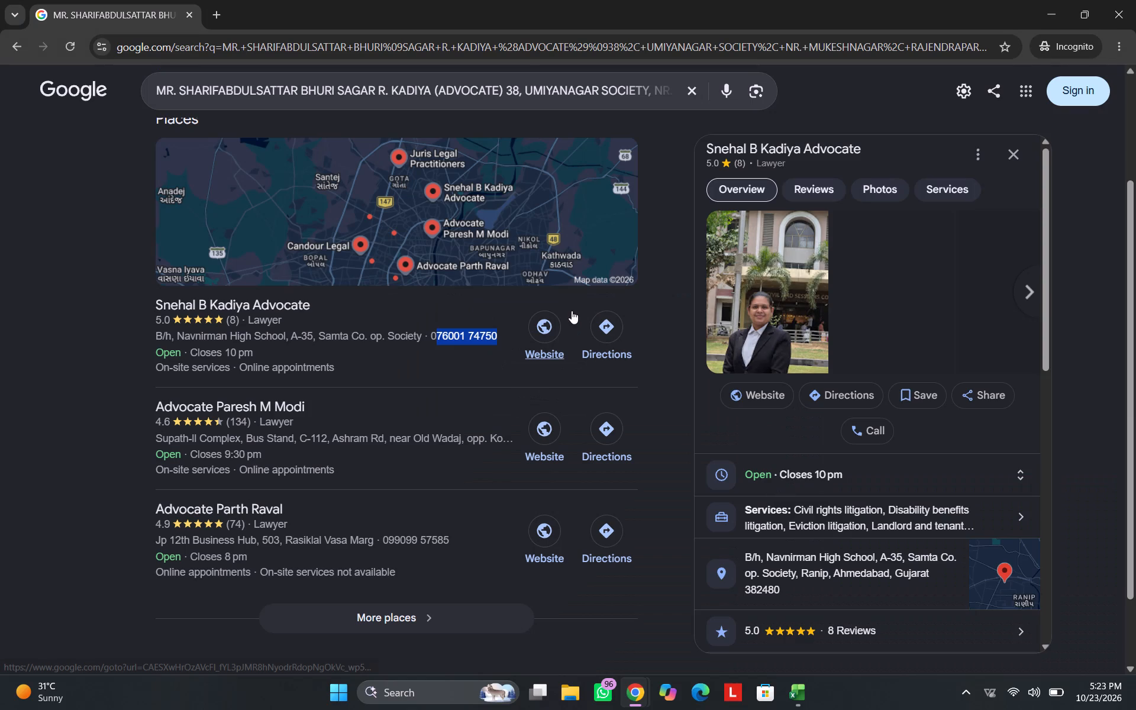
{"action": "scroll", "coordinate": [615, 420], "scroll_direction": "down", "scroll_amount": 3}
{"action": "scroll", "coordinate": [615, 420], "scroll_direction": "up", "scroll_amount": 2}
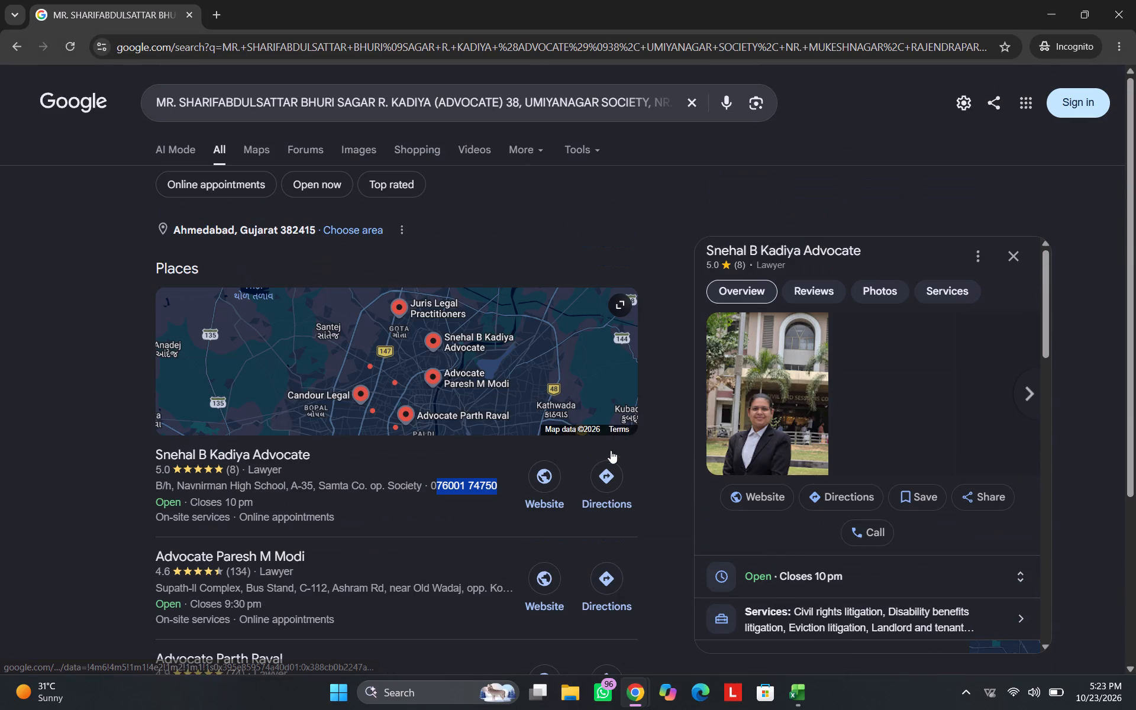
{"action": "left_click", "coordinate": [691, 52]}
{"action": "key", "text": "ctrl+c"}
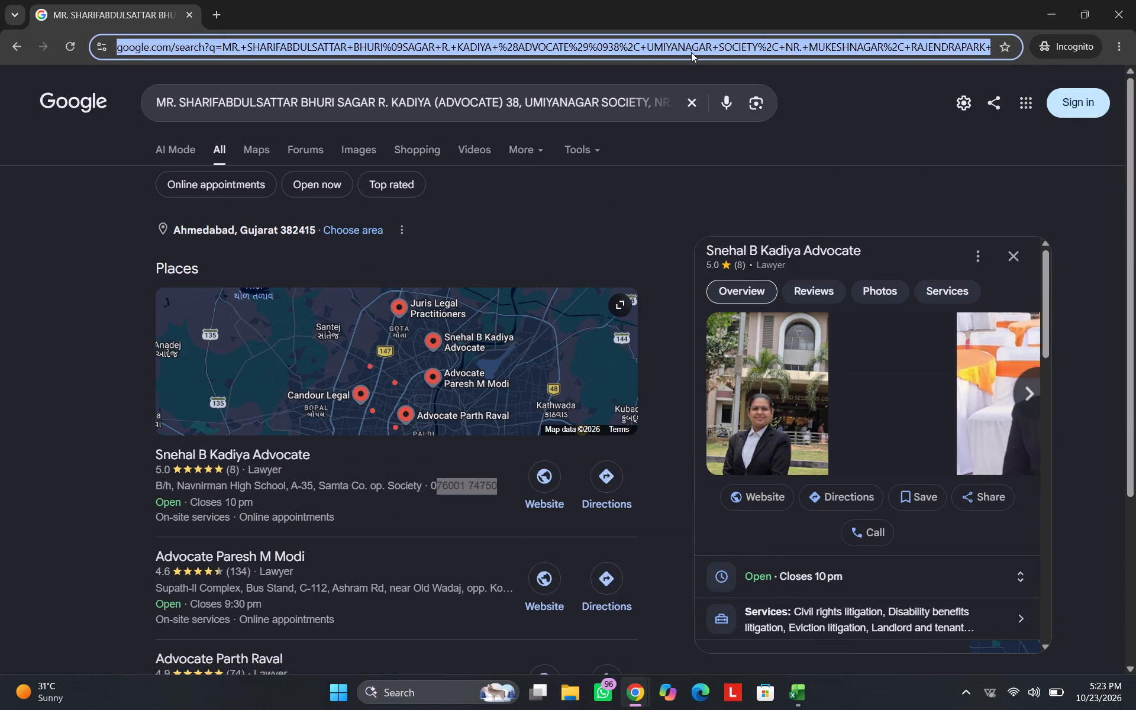
{"action": "key", "text": "alt+Tab"}
{"action": "scroll", "coordinate": [710, 363], "scroll_direction": "left", "scroll_amount": 2}
{"action": "left_click", "coordinate": [718, 485]}
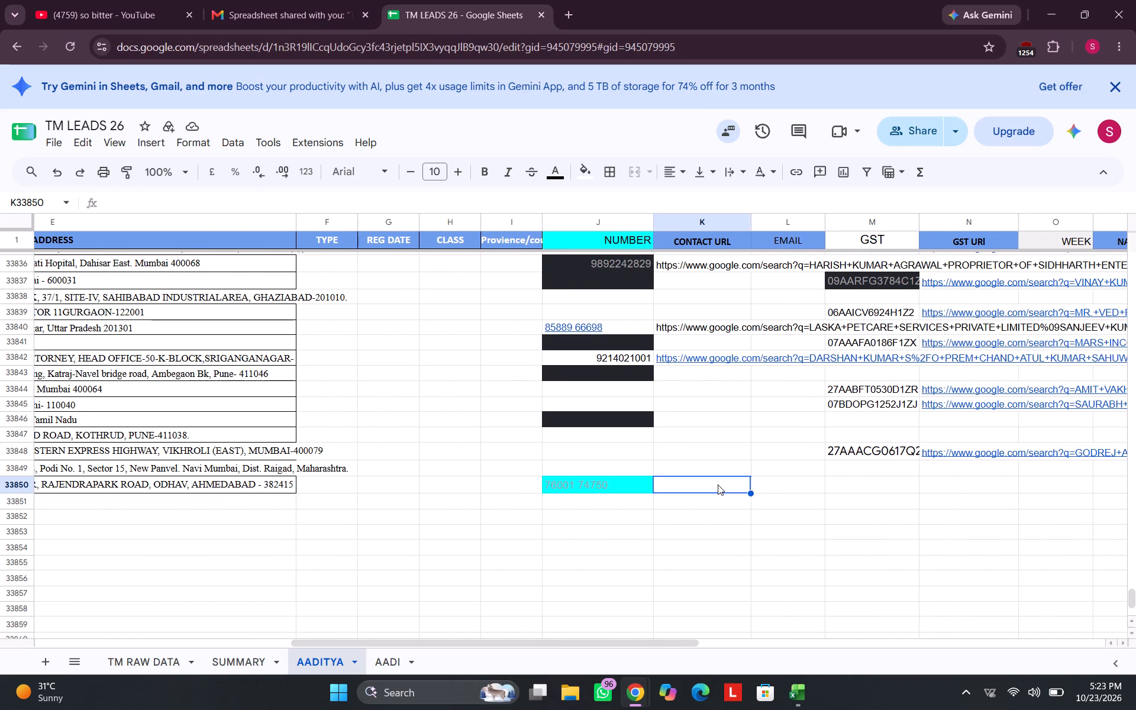
{"action": "key", "text": "ctrl+v"}
Remove "contact" from the search query for row 33850, run the search again and reopen the query for editing.
{"action": "key", "text": "alt+Tab"}
{"action": "left_click", "coordinate": [622, 110]}
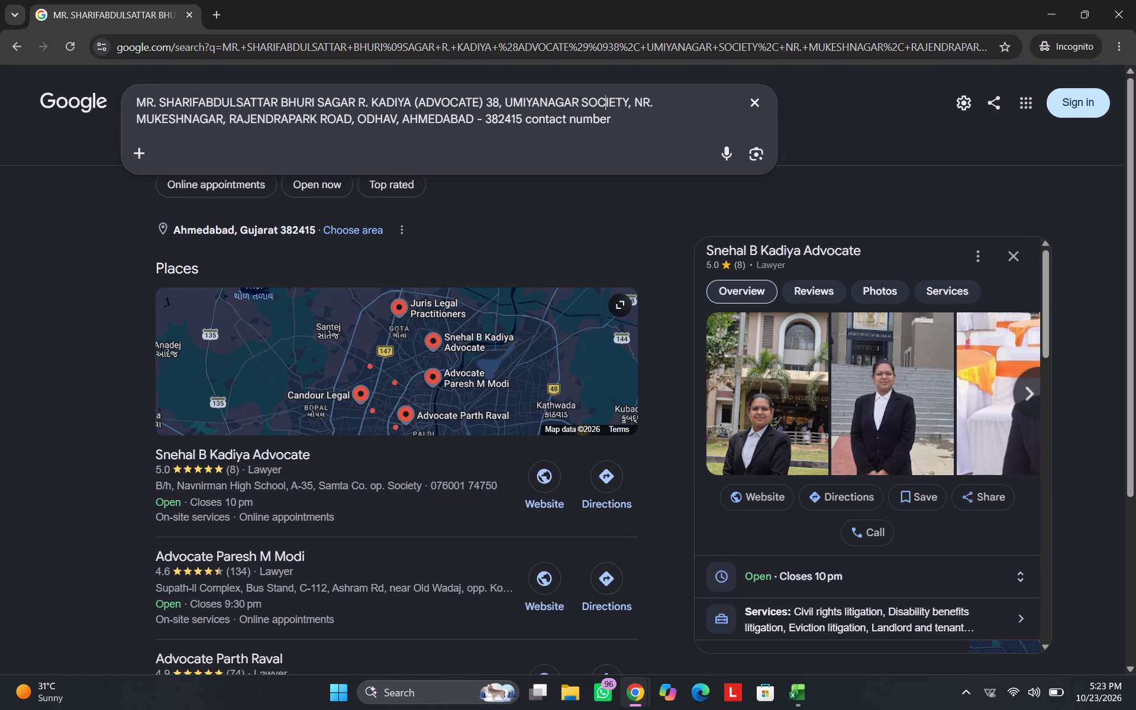
{"action": "left_click", "coordinate": [564, 123]}
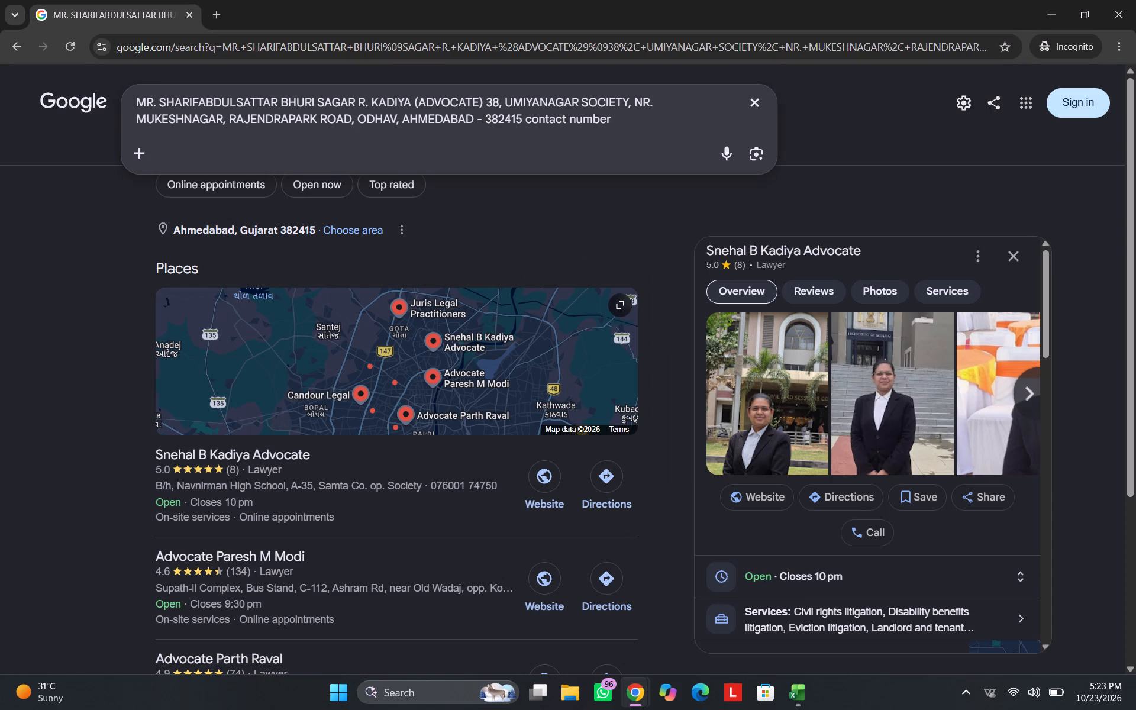
{"action": "left_click", "coordinate": [568, 118]}
{"action": "key", "text": "ctrl+BackSpace"}
{"action": "key", "text": "Return"}
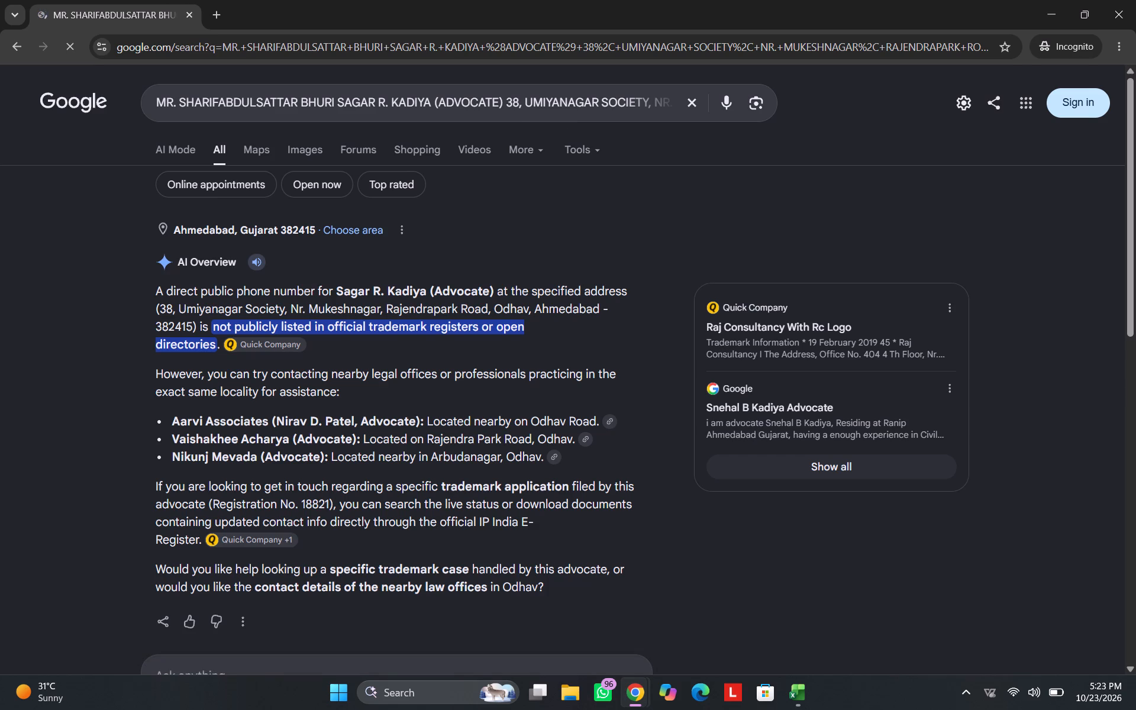
{"action": "left_click", "coordinate": [591, 106]}
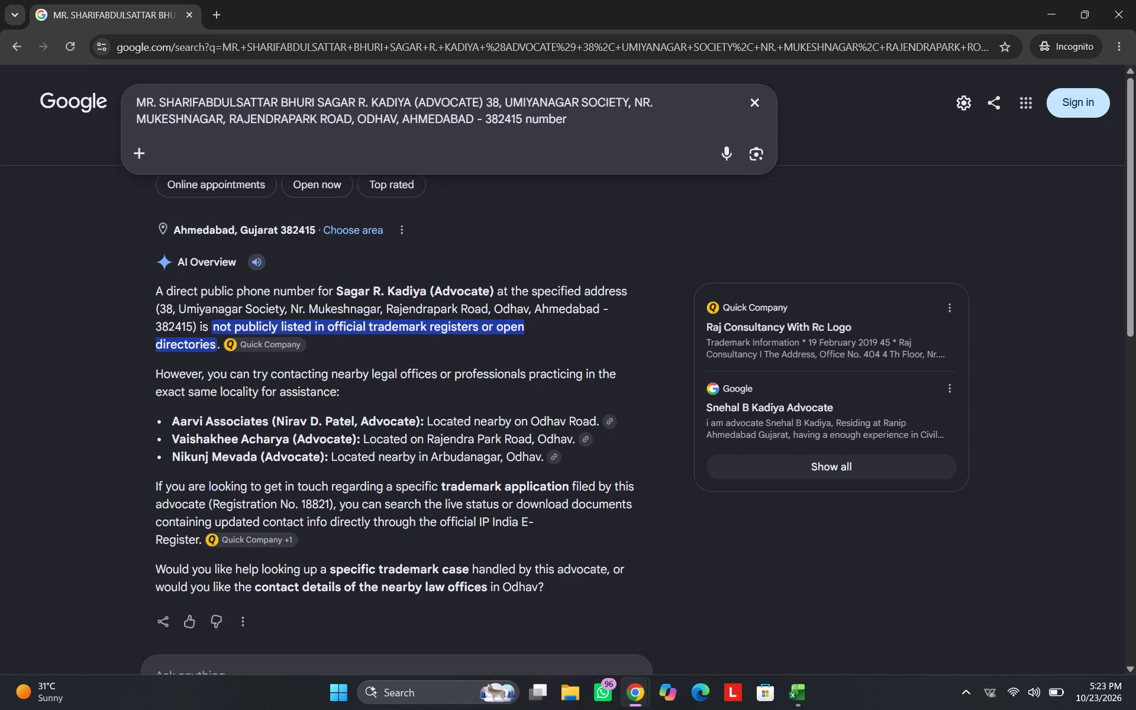
Insert "gst" before "number" in the search query for row 33850 and run the search again.
{"action": "left_click", "coordinate": [530, 122]}
{"action": "left_click", "coordinate": [525, 122]}
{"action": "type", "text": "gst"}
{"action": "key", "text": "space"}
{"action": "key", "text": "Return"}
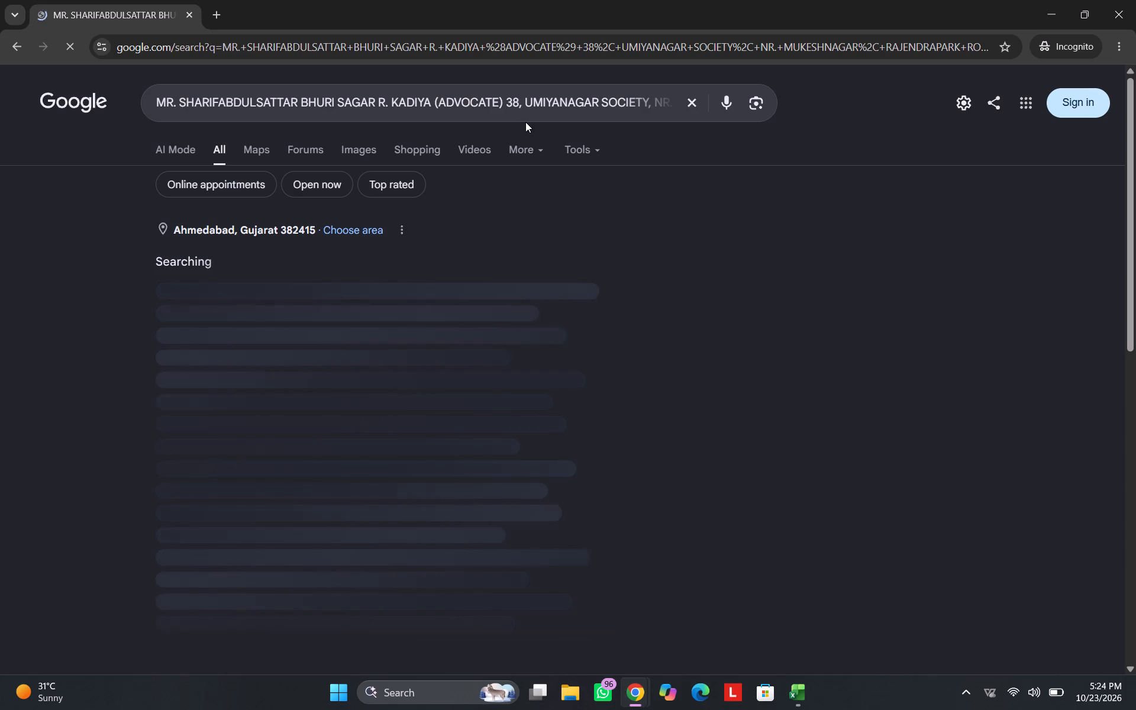
In TM LEADS 26, clear the NUMBER and CONTACT URL cells of row 33850, and return to the GST search results.
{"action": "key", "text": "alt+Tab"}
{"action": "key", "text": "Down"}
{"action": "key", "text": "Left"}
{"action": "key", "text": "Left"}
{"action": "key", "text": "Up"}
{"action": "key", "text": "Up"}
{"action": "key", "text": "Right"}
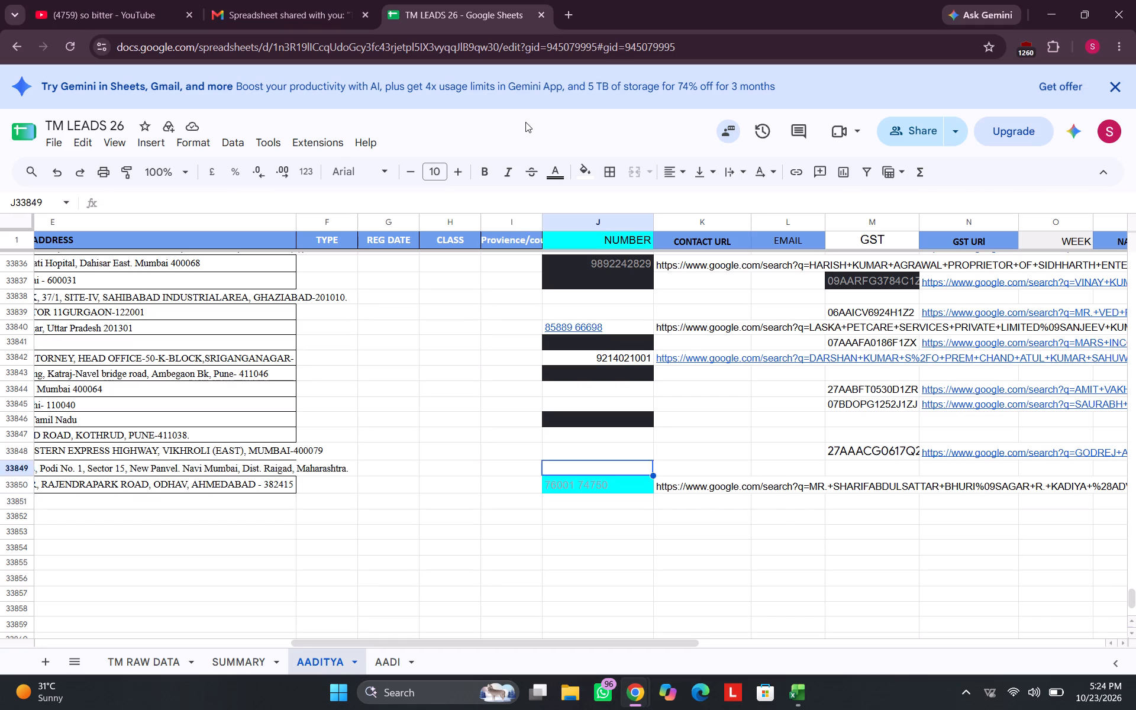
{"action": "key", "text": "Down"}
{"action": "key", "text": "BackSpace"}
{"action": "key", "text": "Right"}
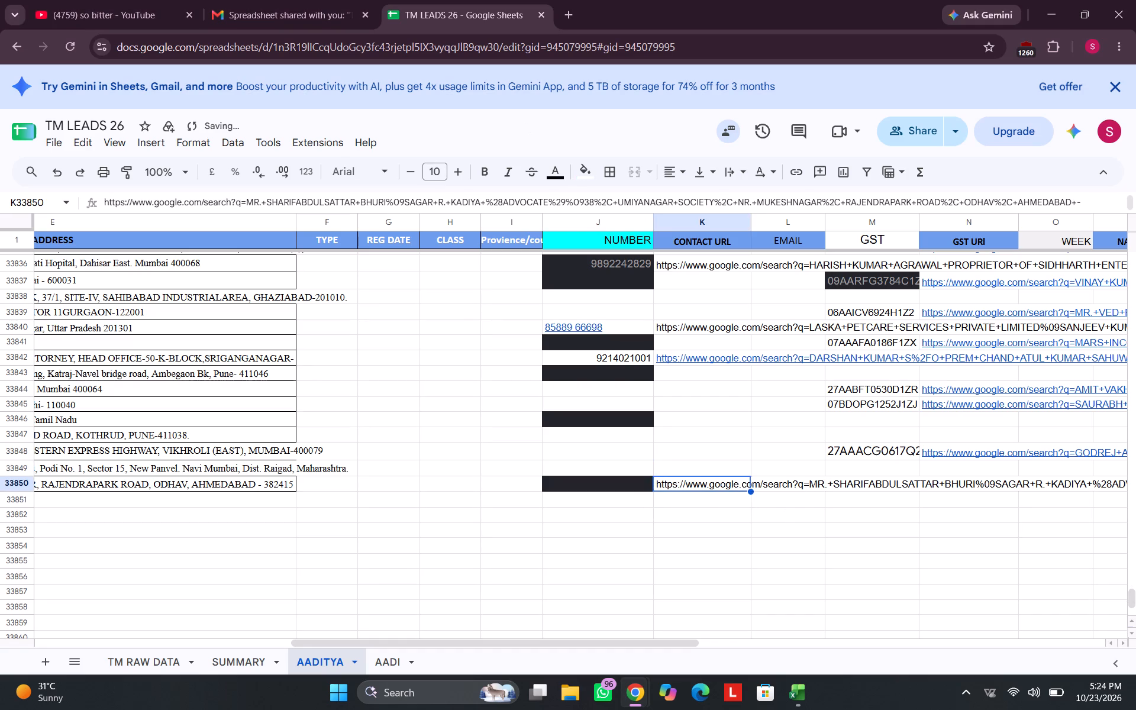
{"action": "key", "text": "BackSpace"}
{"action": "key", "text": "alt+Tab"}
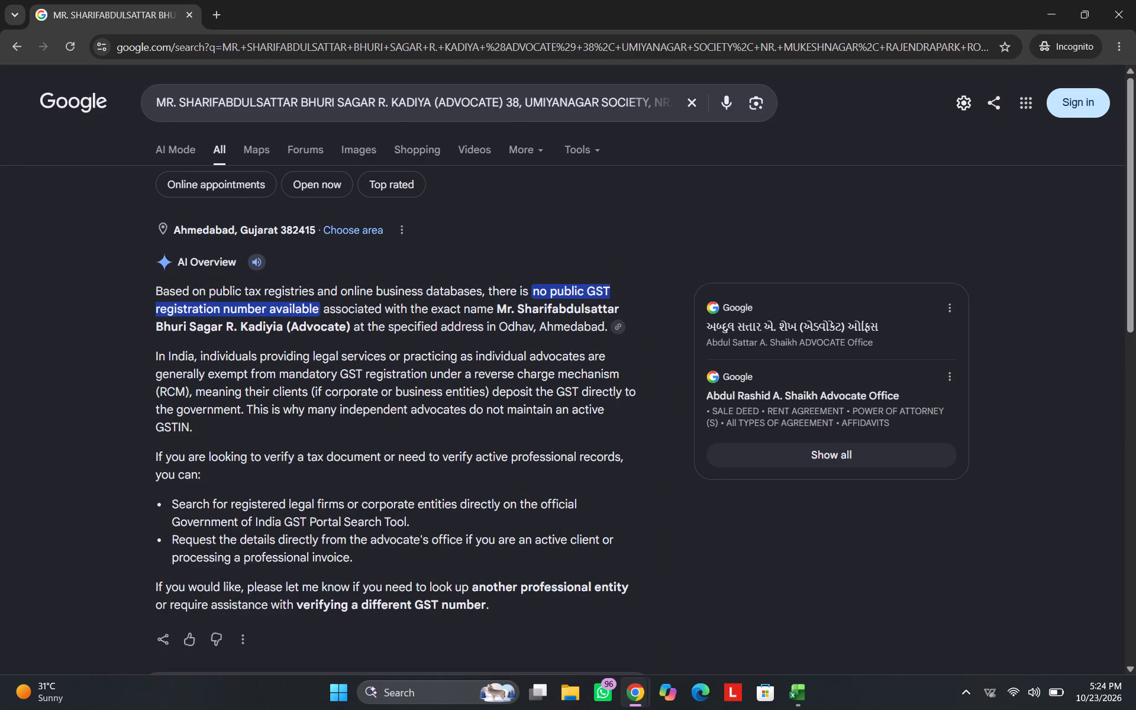
{"action": "left_click", "coordinate": [541, 115]}
Go to the start of empty row 33851 in the AADITYA sheet, and switch to the Excel journal workbook for the next lead.
{"action": "key", "text": "alt+Tab"}
{"action": "key", "text": "Down"}
{"action": "key", "text": "Left"}
{"action": "key", "text": "Left"}
{"action": "key", "text": "Left"}
{"action": "key", "text": "Left"}
{"action": "key", "text": "Left"}
{"action": "key", "text": "Left"}
{"action": "key", "text": "Left"}
{"action": "key", "text": "Left"}
{"action": "key", "text": "Left"}
{"action": "key", "text": "Left"}
{"action": "key", "text": "Left"}
{"action": "key", "text": "Left"}
{"action": "key", "text": "Left"}
{"action": "key", "text": "Left"}
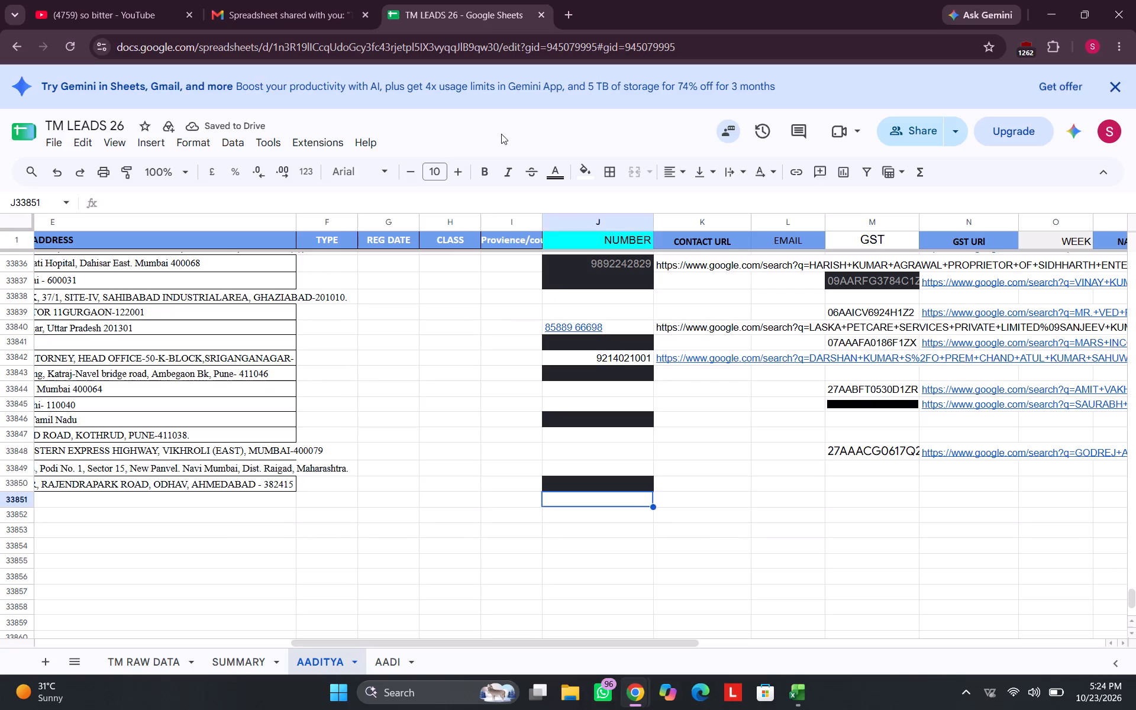
{"action": "key", "text": "Right"}
{"action": "key", "text": "alt+Tab"}
{"action": "key", "text": "alt+Right"}
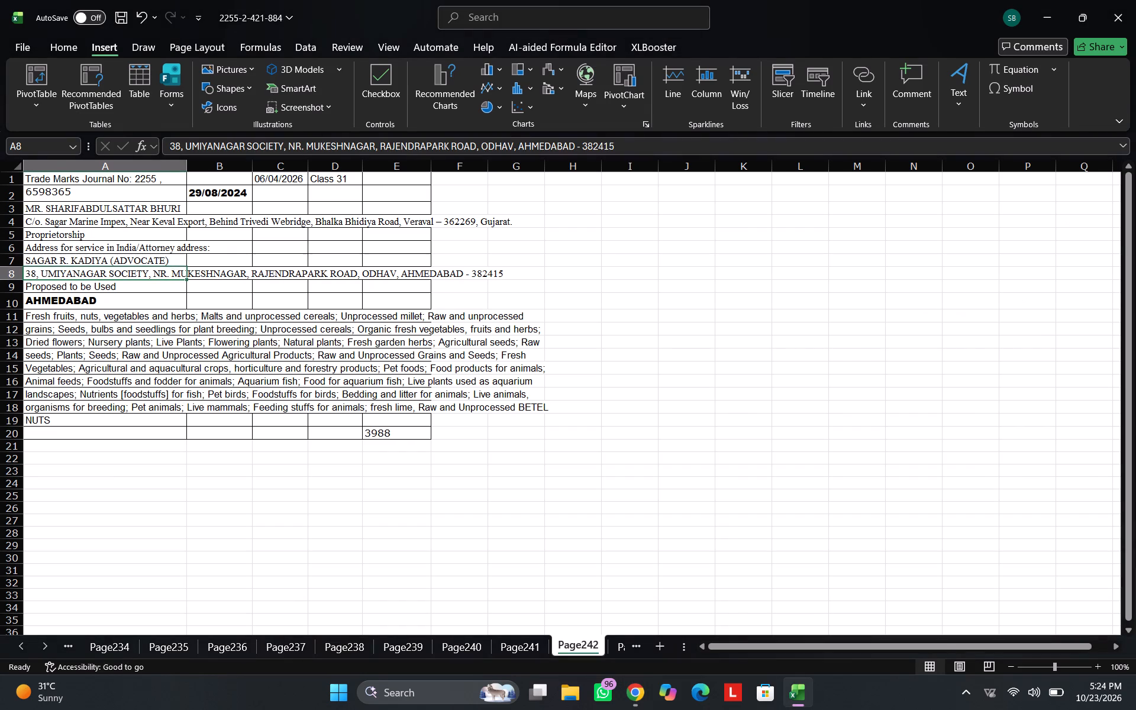
{"action": "left_click", "coordinate": [619, 644]}
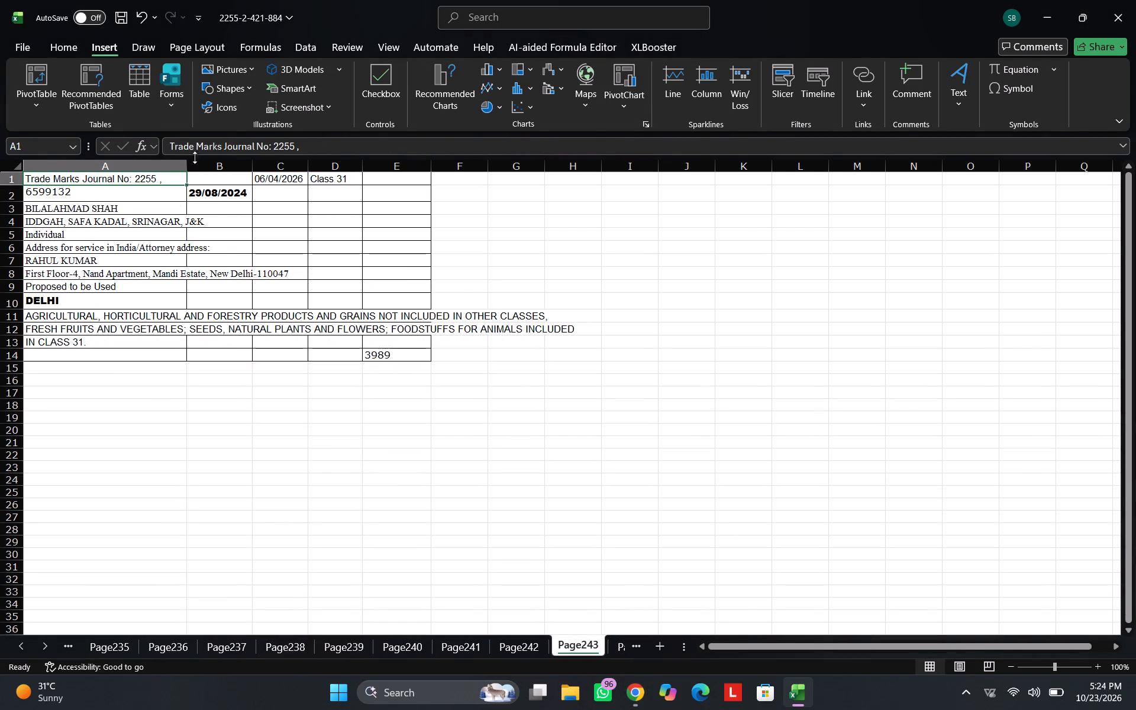
{"action": "left_click", "coordinate": [166, 192]}
{"action": "key", "text": "ctrl+c"}
{"action": "key", "text": "alt+Tab"}
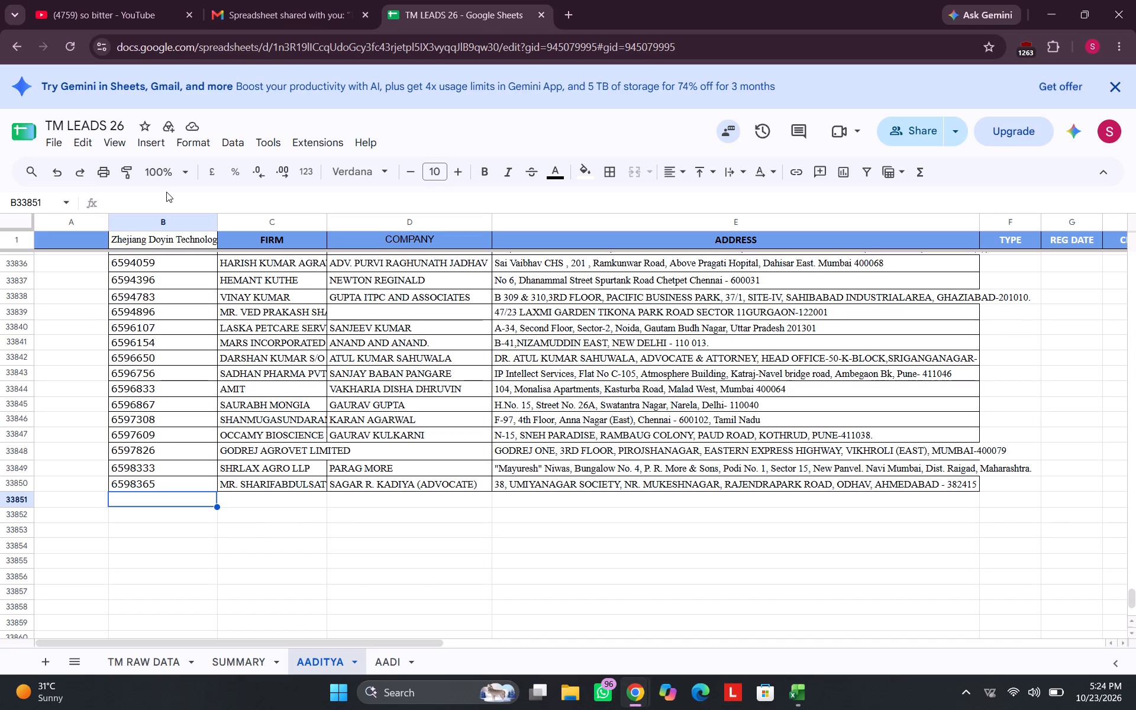
{"action": "key", "text": "ctrl+v"}
Copy the applicant's name from Excel sheet Page243 into the FIRM cell of row 33851.
{"action": "key", "text": "alt+Tab"}
{"action": "key", "text": "Down"}
{"action": "key", "text": "ctrl+c"}
{"action": "key", "text": "alt+Tab"}
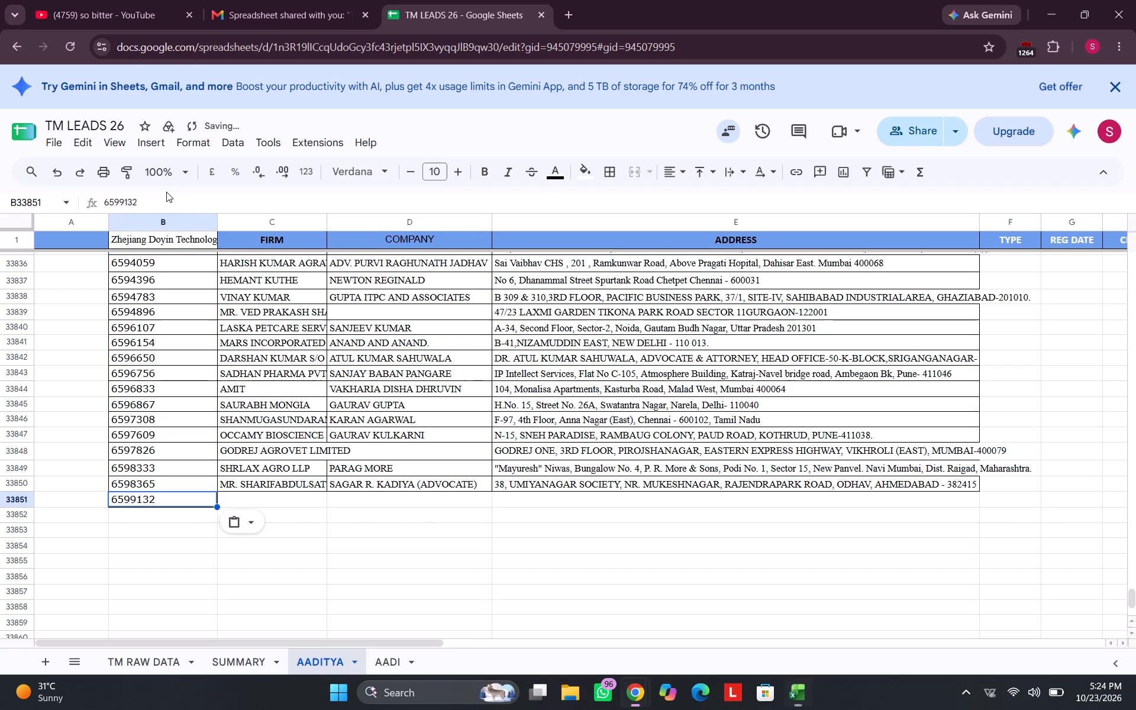
{"action": "key", "text": "Right"}
{"action": "key", "text": "ctrl+v"}
Copy the attorney's name from Excel sheet Page243 into the COMPANY cell of row 33851.
{"action": "key", "text": "alt+Tab"}
{"action": "key", "text": "Down"}
{"action": "key", "text": "Down"}
{"action": "key", "text": "Down"}
{"action": "key", "text": "Down"}
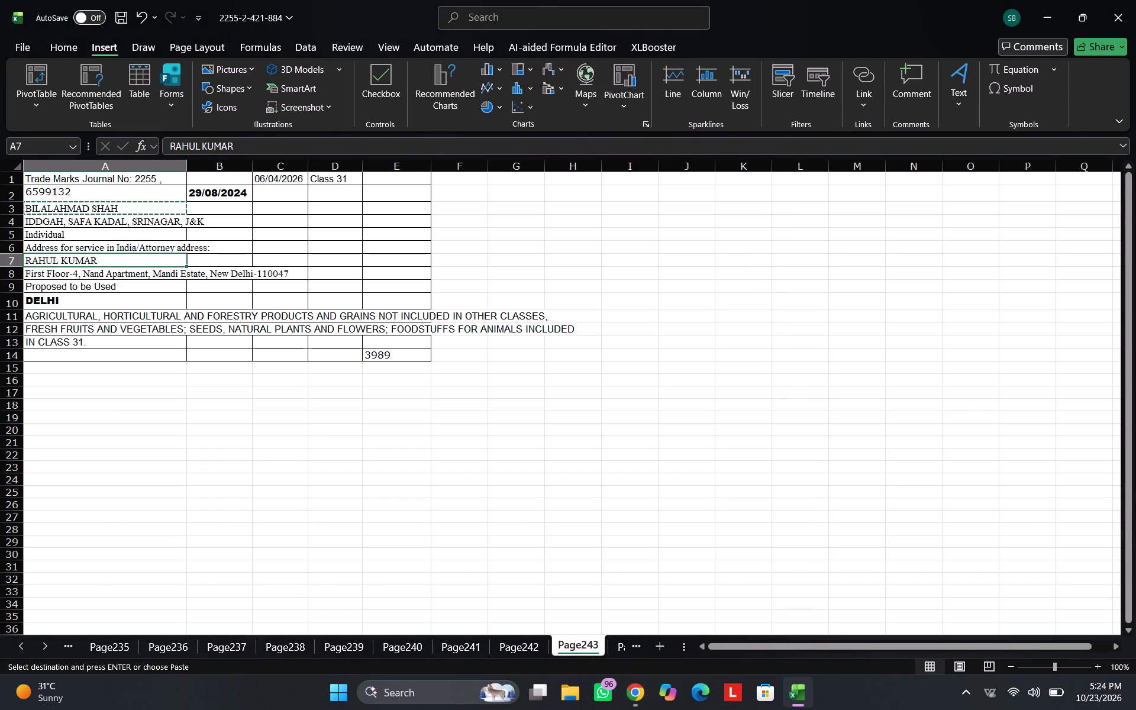
{"action": "key", "text": "ctrl+c"}
{"action": "key", "text": "alt+Tab"}
{"action": "key", "text": "Right"}
{"action": "key", "text": "ctrl+v"}
Copy the attorney's address from Excel sheet Page243 into the ADDRESS cell of row 33851.
{"action": "key", "text": "alt+Tab"}
{"action": "key", "text": "Down"}
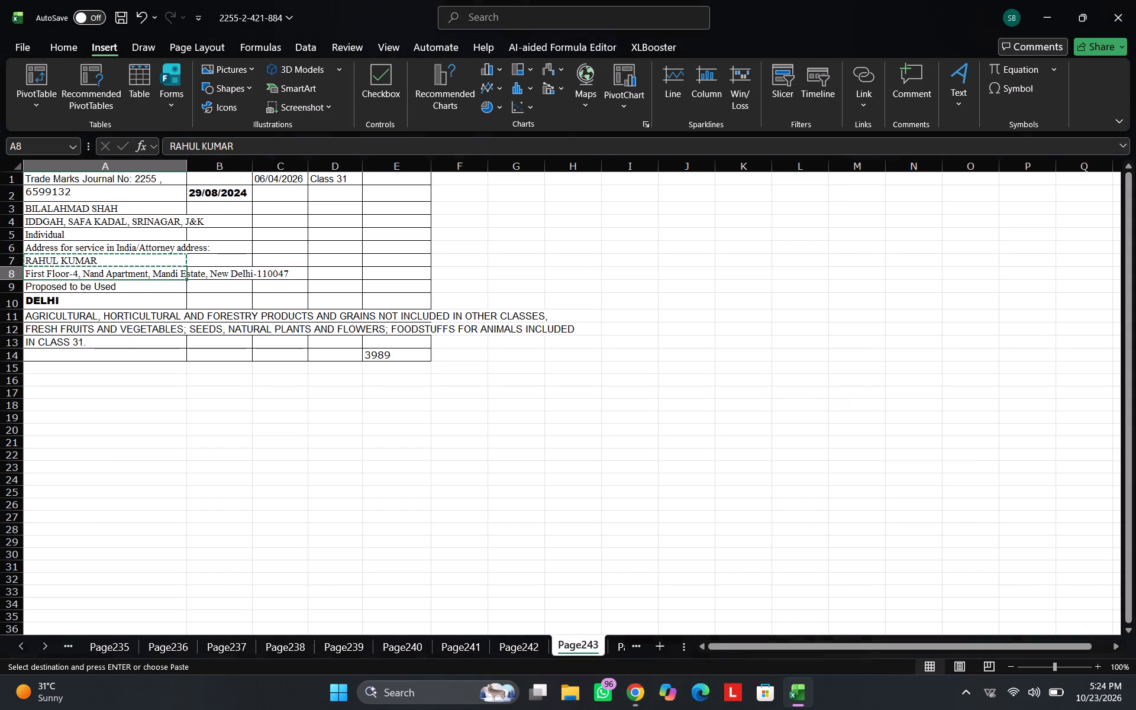
{"action": "key", "text": "ctrl+c"}
{"action": "key", "text": "Tab"}
{"action": "key", "text": "Right"}
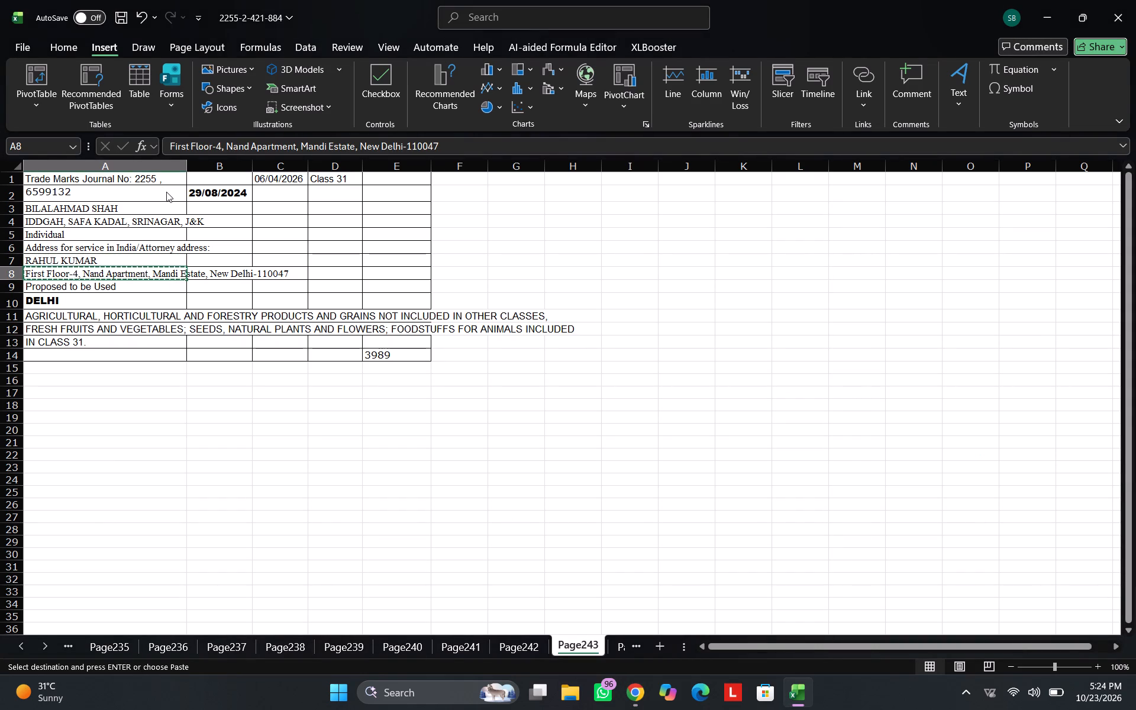
{"action": "key", "text": "alt+Tab"}
{"action": "key", "text": "Right"}
{"action": "key", "text": "ctrl+v"}
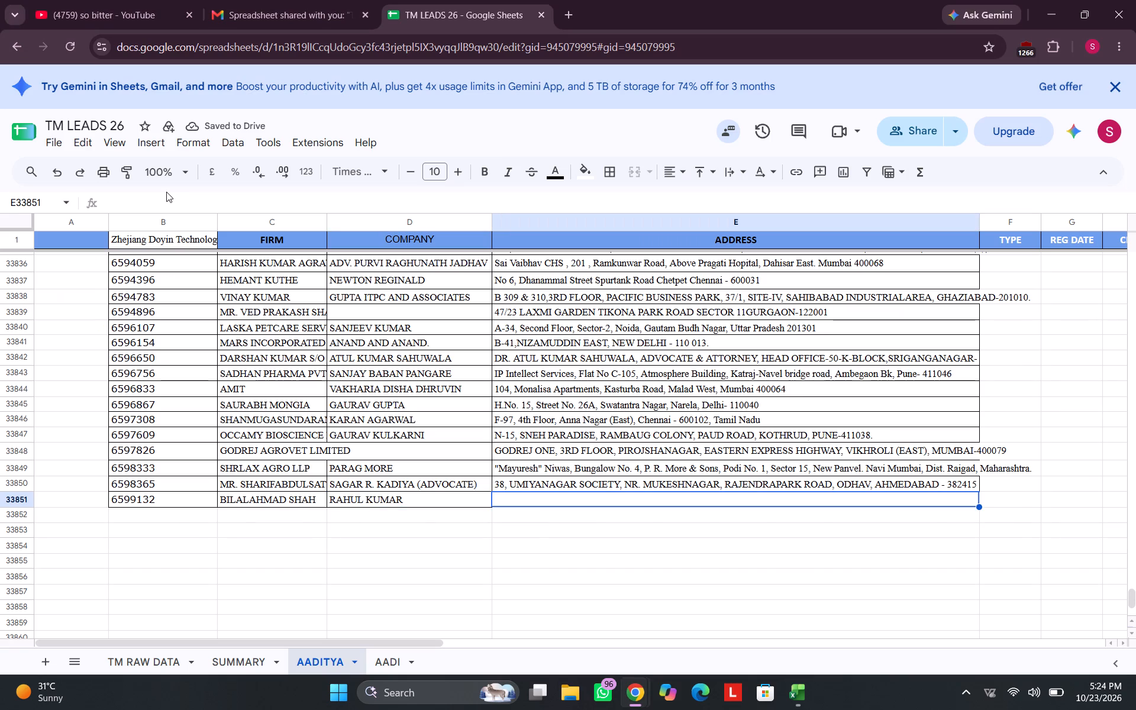
Copy the FIRM, COMPANY and ADDRESS cells of row 33851 and clear the old query in the incognito Google search.
{"action": "key", "text": "Right"}
{"action": "key", "text": "shift+Left"}
{"action": "key", "text": "shift+Left"}
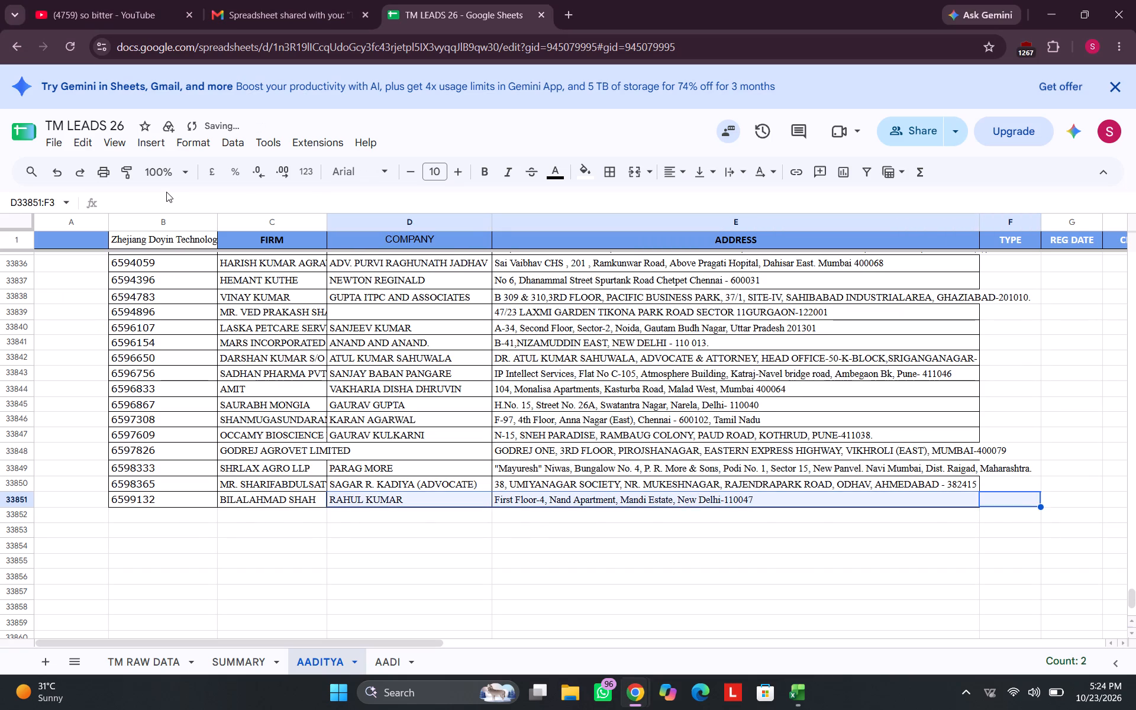
{"action": "key", "text": "shift+Left"}
{"action": "key", "text": "ctrl+c"}
{"action": "key", "text": "alt+Tab"}
{"action": "key", "text": "alt+Right"}
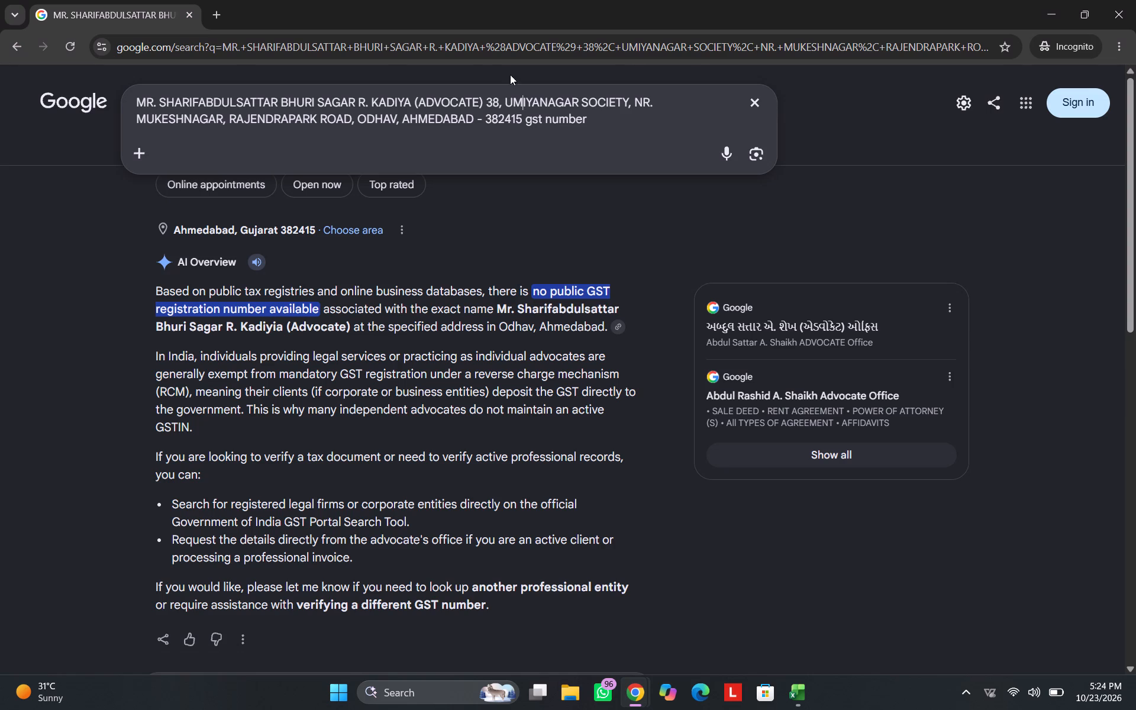
{"action": "left_click", "coordinate": [763, 102]}
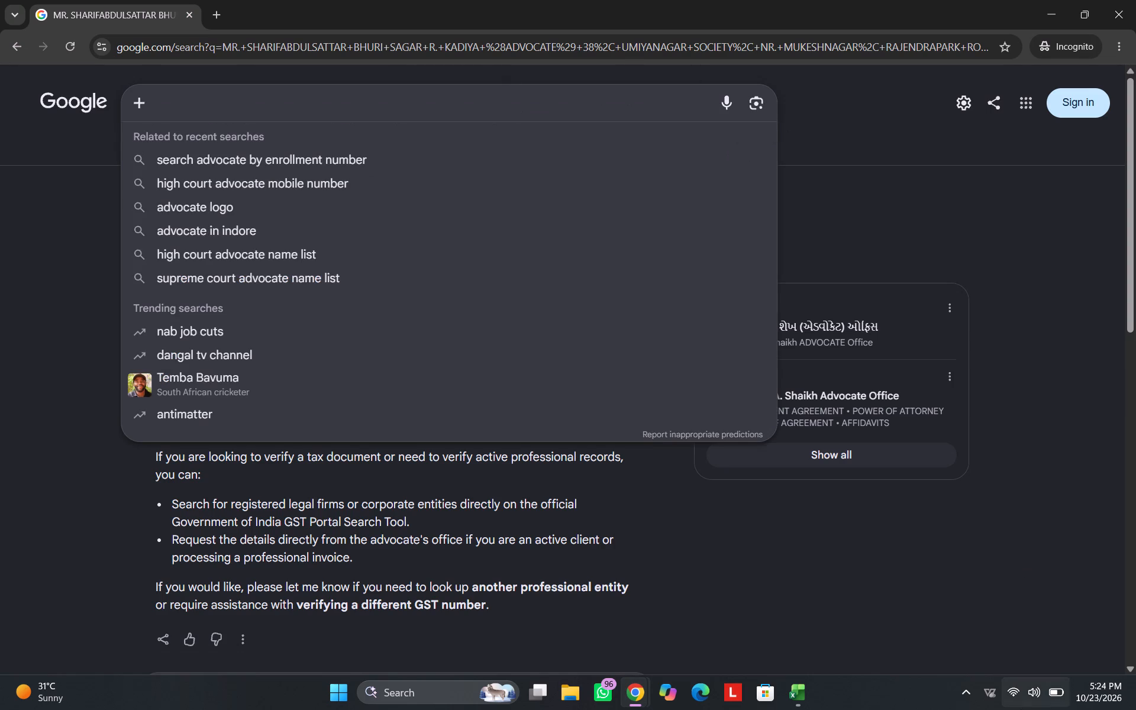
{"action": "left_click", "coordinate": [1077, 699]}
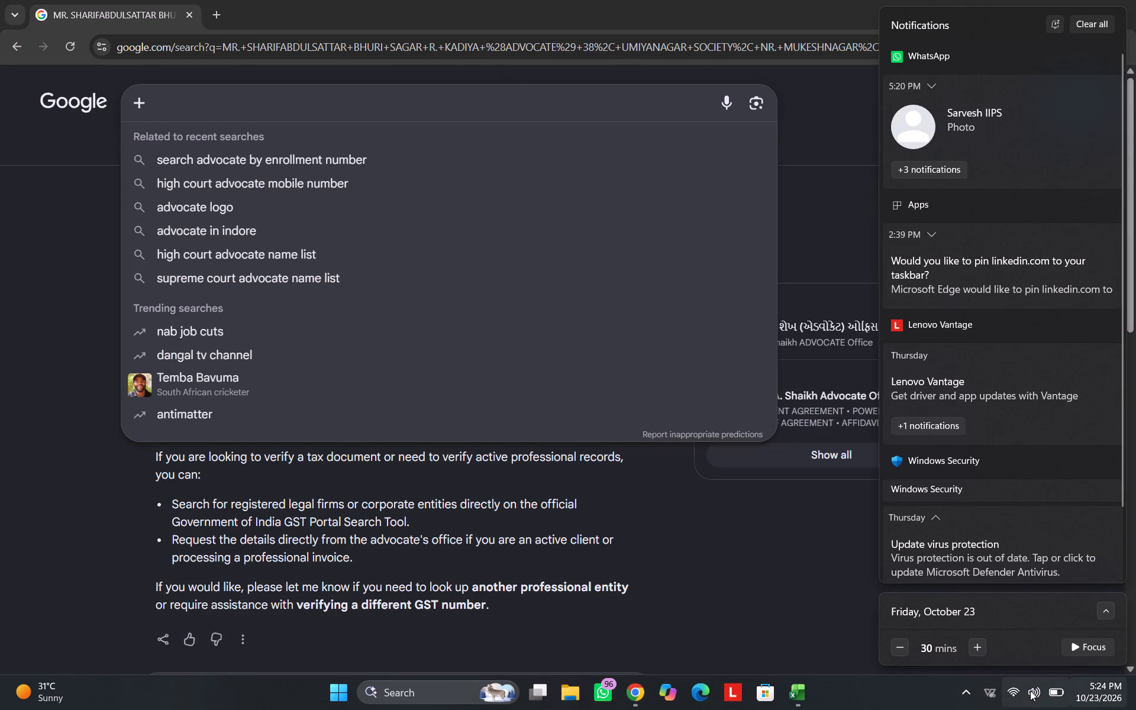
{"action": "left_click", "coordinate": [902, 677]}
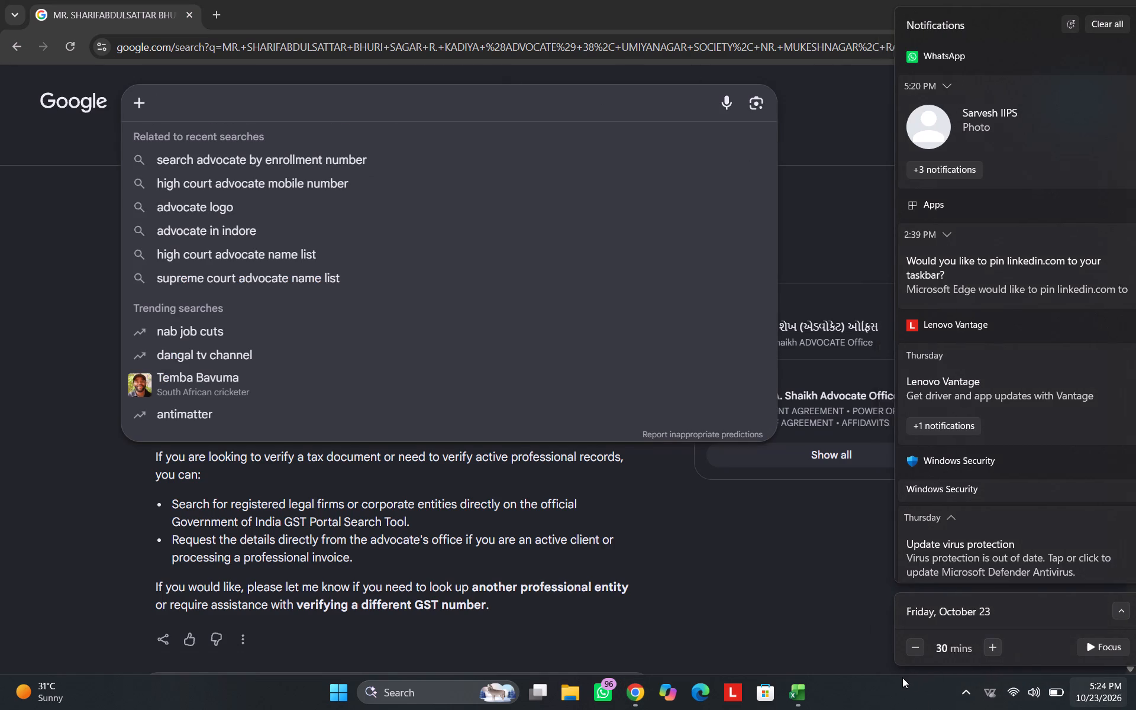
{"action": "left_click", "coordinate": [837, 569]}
Search Google for the copied row 33851 details followed by "contact number" and look through the results.
{"action": "left_click", "coordinate": [603, 95]}
{"action": "key", "text": "ctrl+v"}
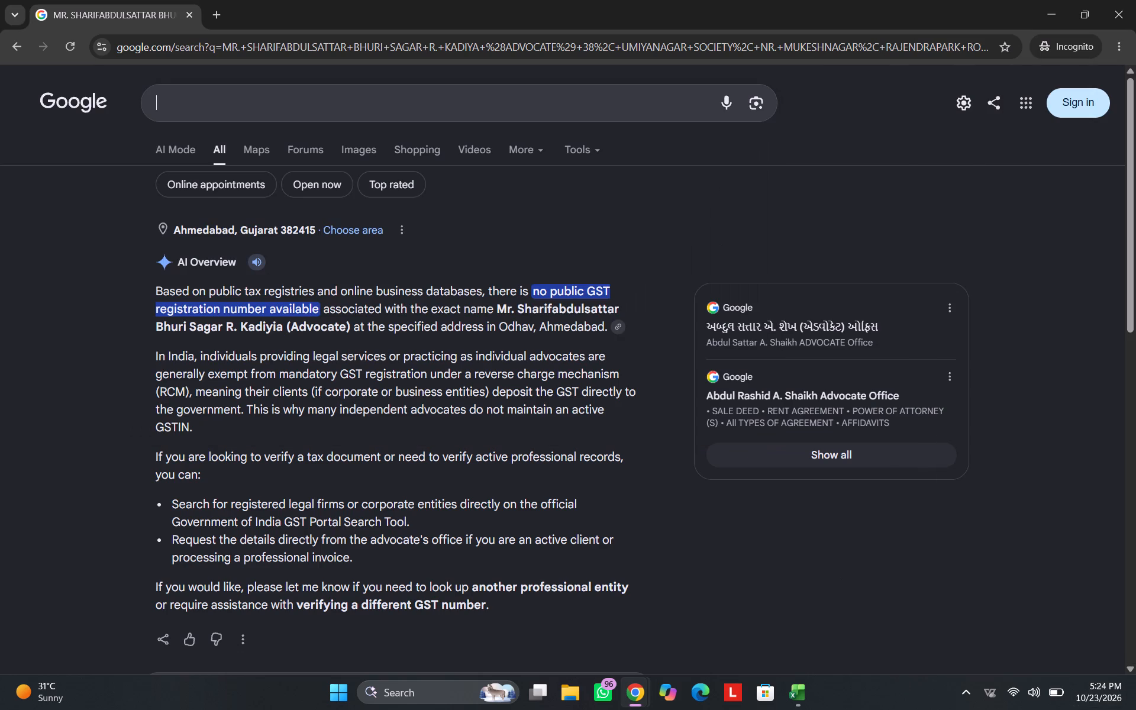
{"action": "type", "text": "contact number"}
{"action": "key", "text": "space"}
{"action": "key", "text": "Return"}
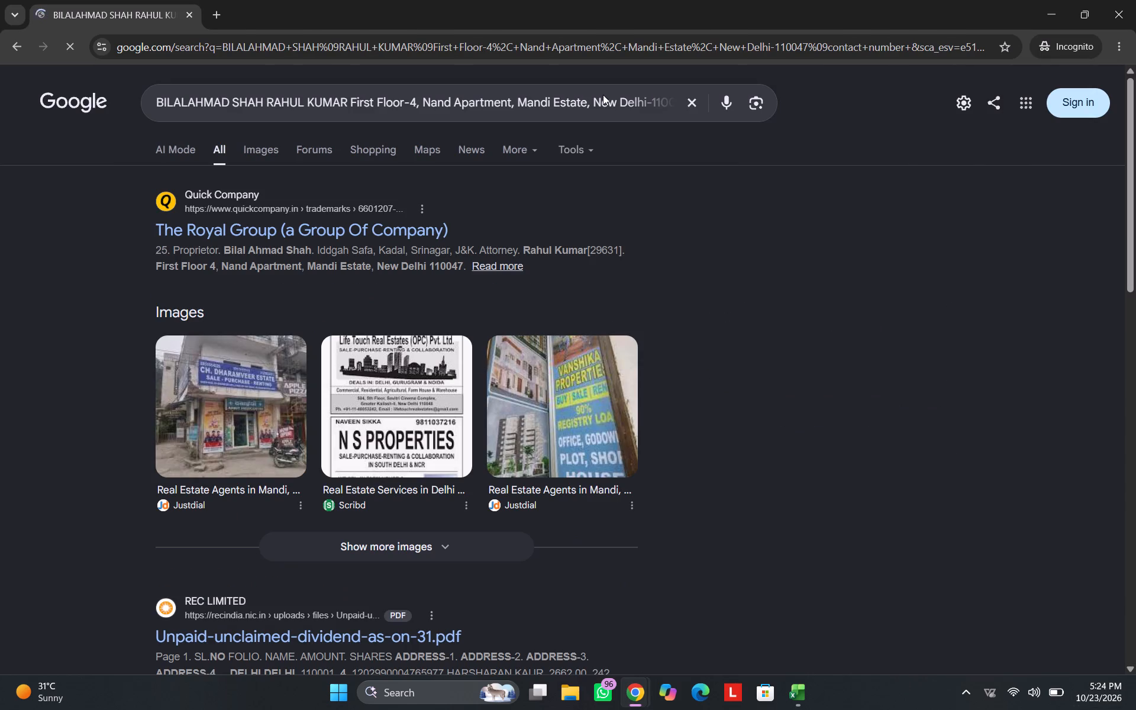
{"action": "scroll", "coordinate": [608, 397], "scroll_direction": "down", "scroll_amount": 4}
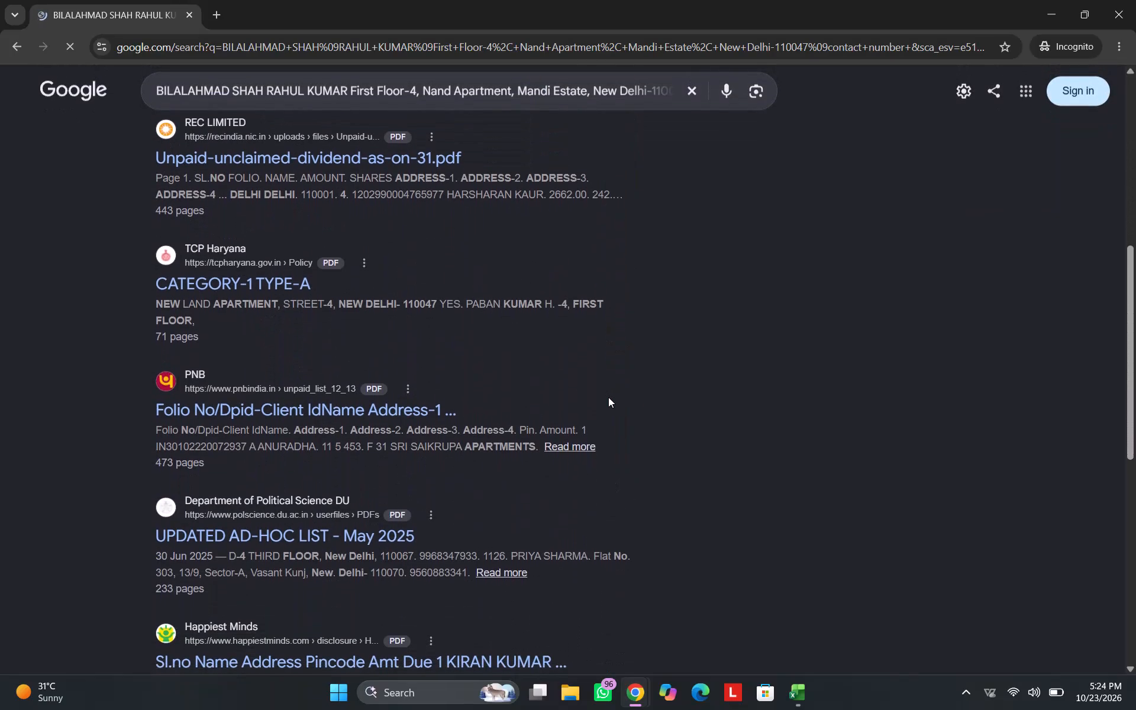
{"action": "scroll", "coordinate": [603, 295], "scroll_direction": "up", "scroll_amount": 6}
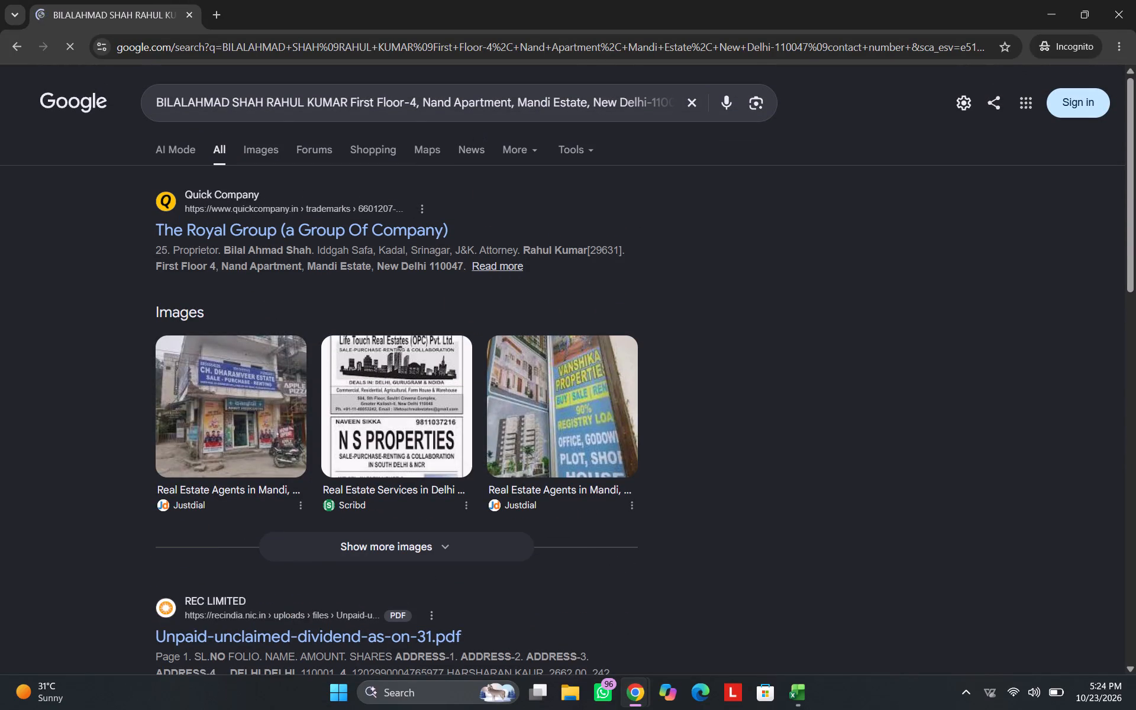
Replace "contact" with "gst" in the query for row 33851 and search for the GST number.
{"action": "left_click", "coordinate": [522, 99]}
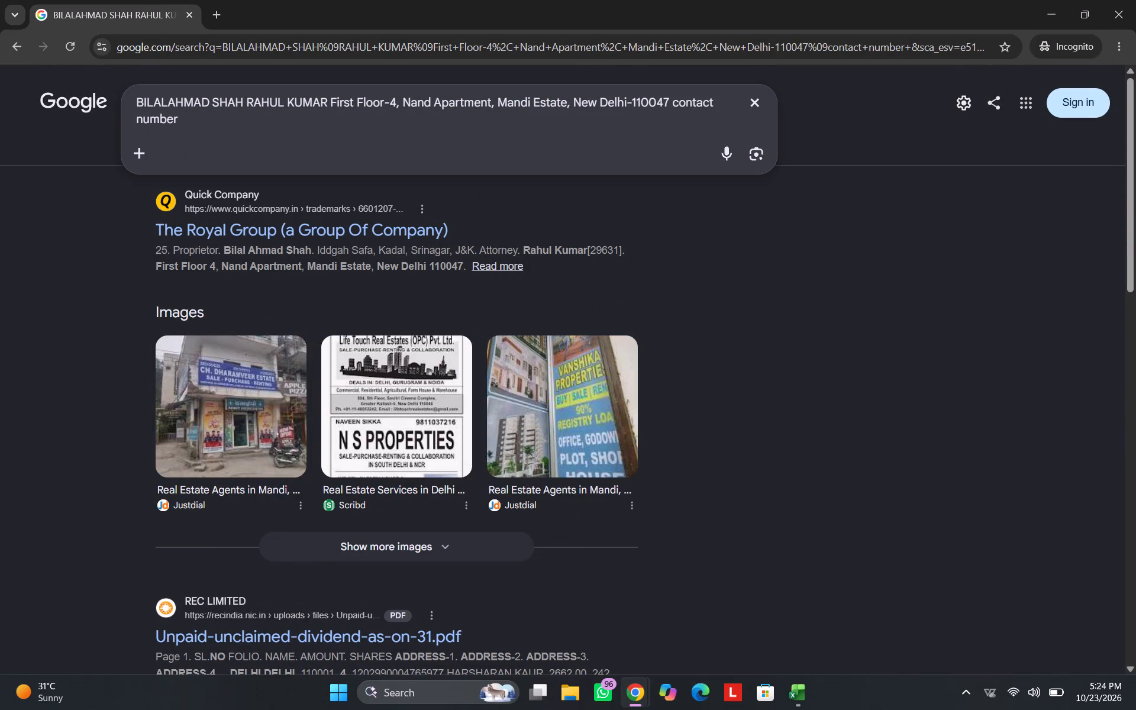
{"action": "left_click", "coordinate": [717, 108]}
{"action": "key", "text": "ctrl+BackSpace"}
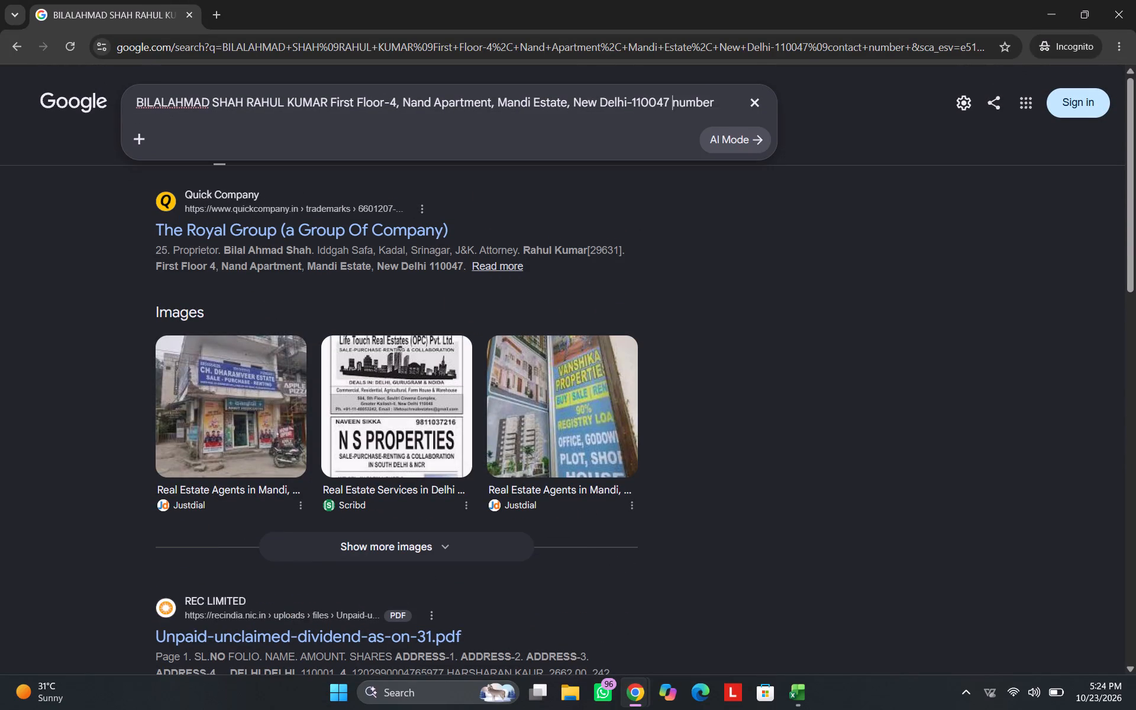
{"action": "type", "text": "gst"}
{"action": "key", "text": "space"}
{"action": "key", "text": "Return"}
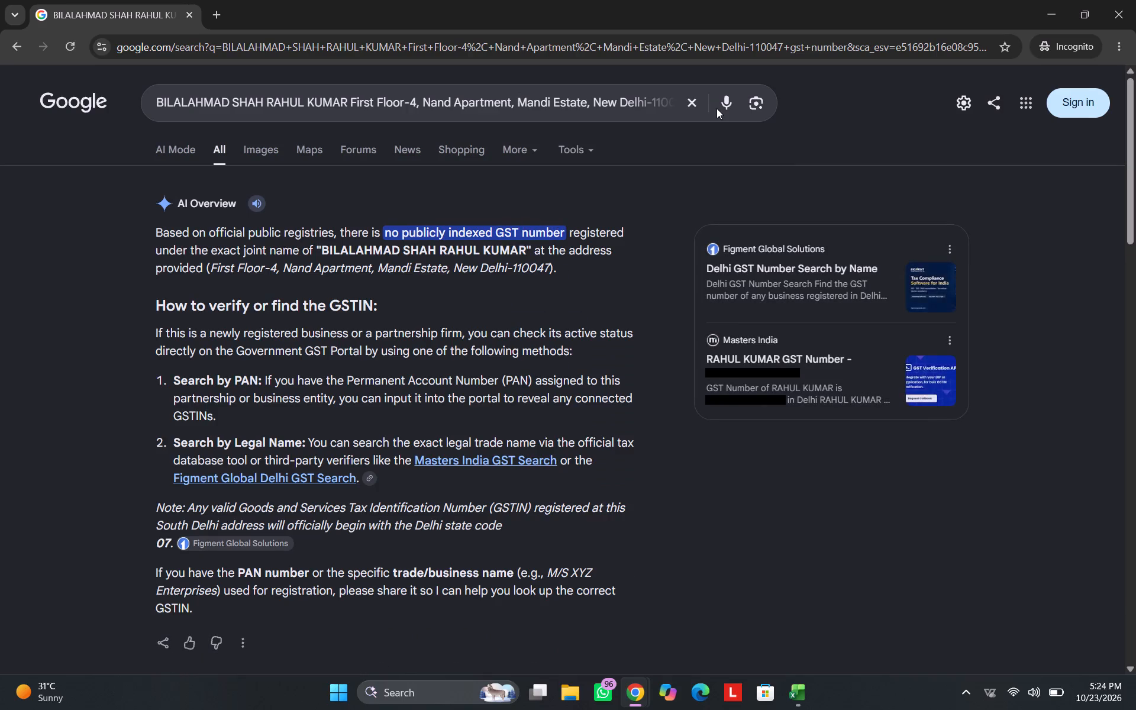
{"action": "key", "text": "alt+Tab"}
{"action": "key", "text": "Down"}
{"action": "key", "text": "Left"}
{"action": "key", "text": "Left"}
{"action": "key", "text": "Left"}
{"action": "key", "text": "Left"}
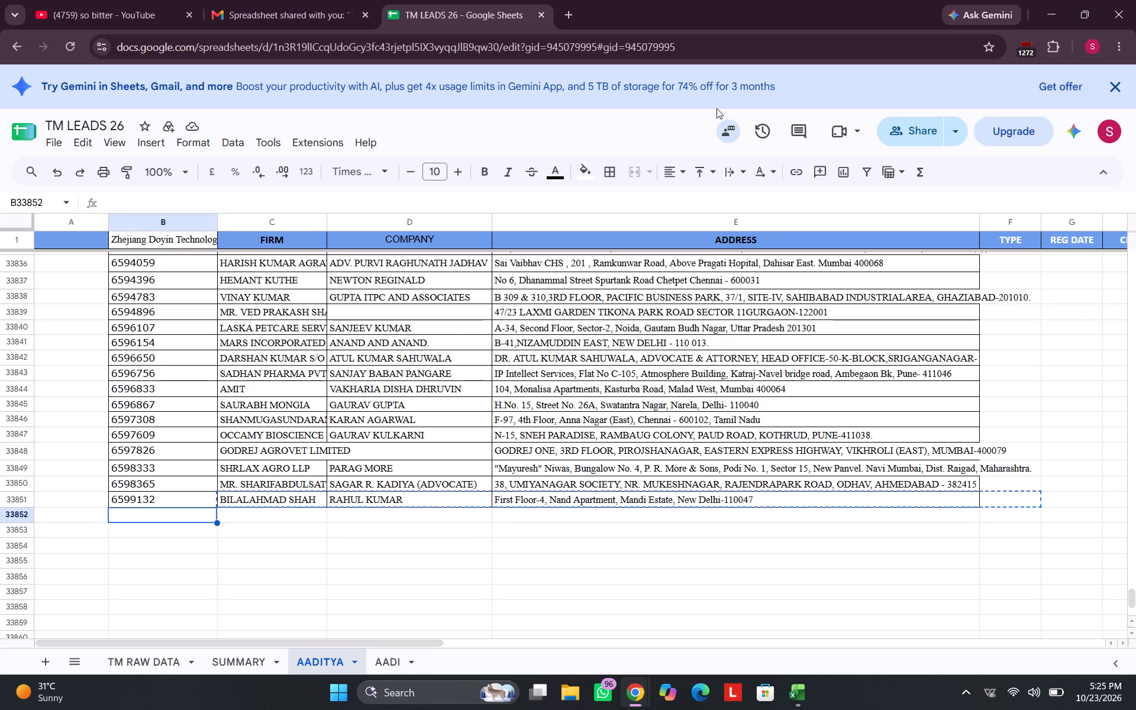
{"action": "key", "text": "alt+Tab"}
{"action": "key", "text": "alt+Right"}
{"action": "left_click", "coordinate": [609, 650]}
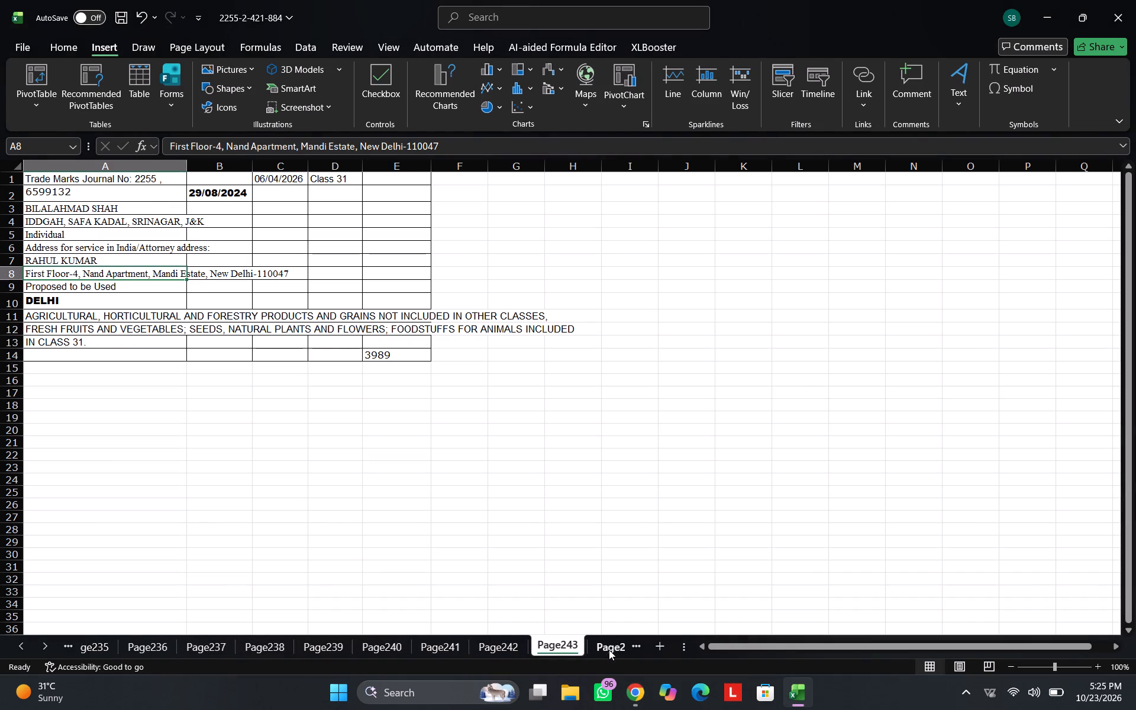
{"action": "left_click", "coordinate": [115, 192]}
{"action": "key", "text": "ctrl+c"}
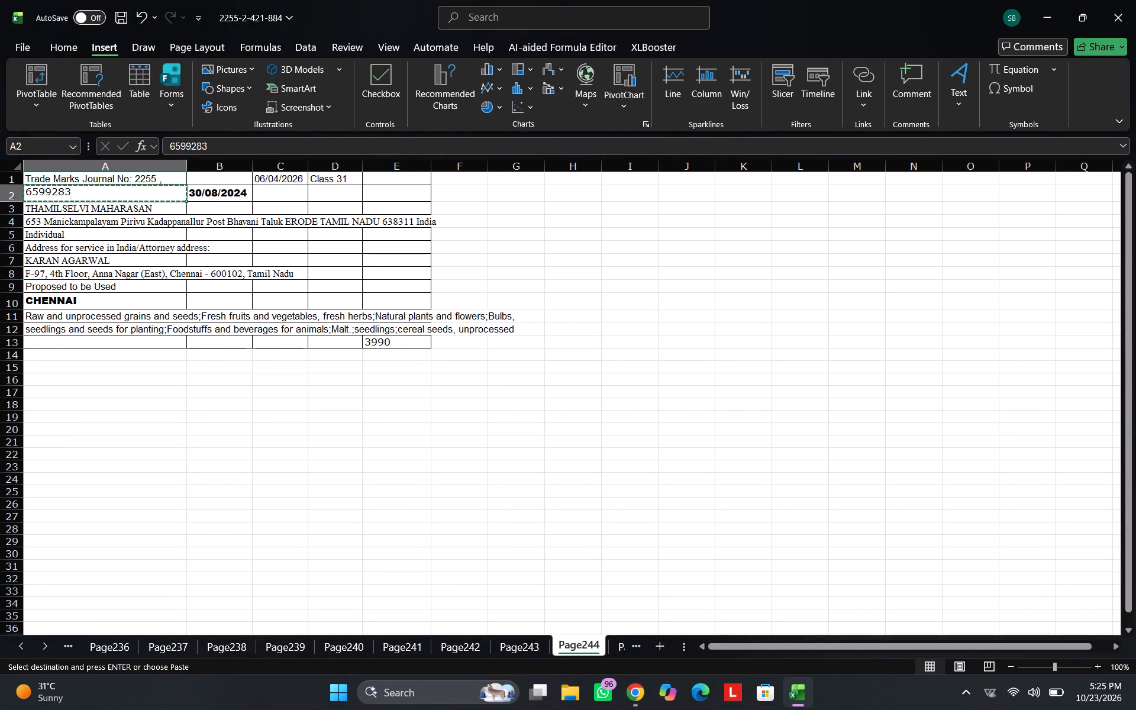
{"action": "key", "text": "alt+Tab"}
{"action": "key", "text": "ctrl+v"}
Copy the applicant's name from Excel sheet Page244 into the FIRM cell of row 33852.
{"action": "key", "text": "alt+Tab"}
{"action": "key", "text": "Down"}
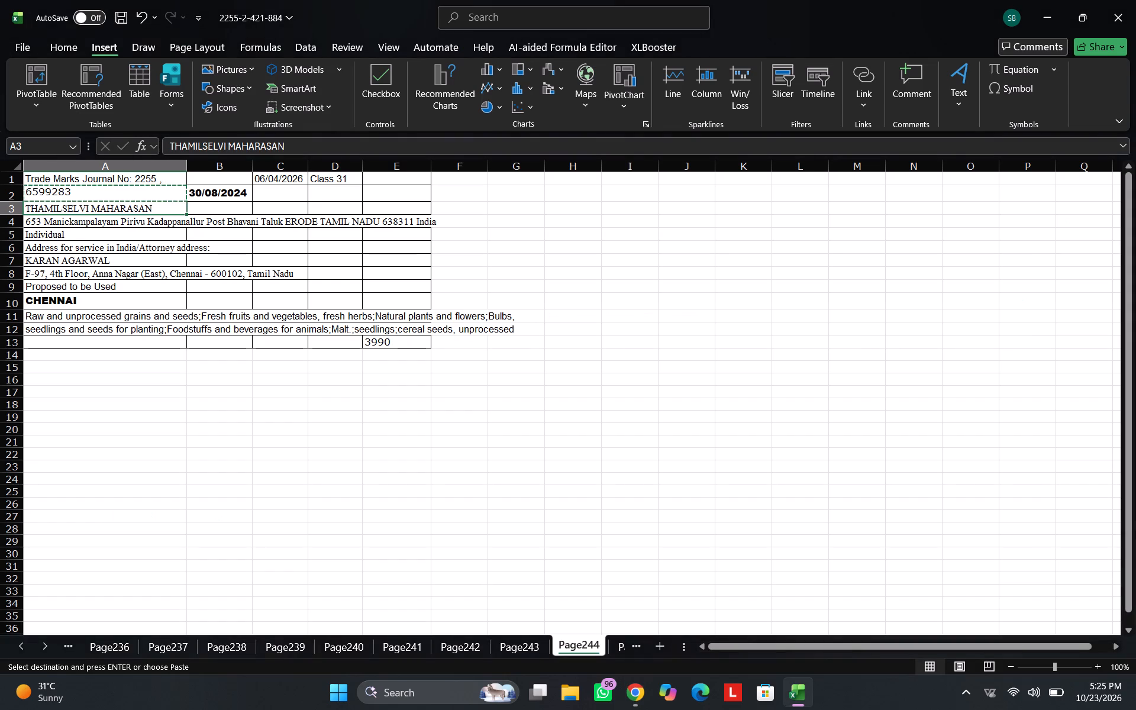
{"action": "key", "text": "ctrl+c"}
{"action": "key", "text": "alt+Tab"}
{"action": "key", "text": "Right"}
{"action": "key", "text": "ctrl+v"}
Copy the attorney's name from Excel sheet Page244 into the COMPANY cell of row 33852.
{"action": "key", "text": "alt+Tab"}
{"action": "key", "text": "Down"}
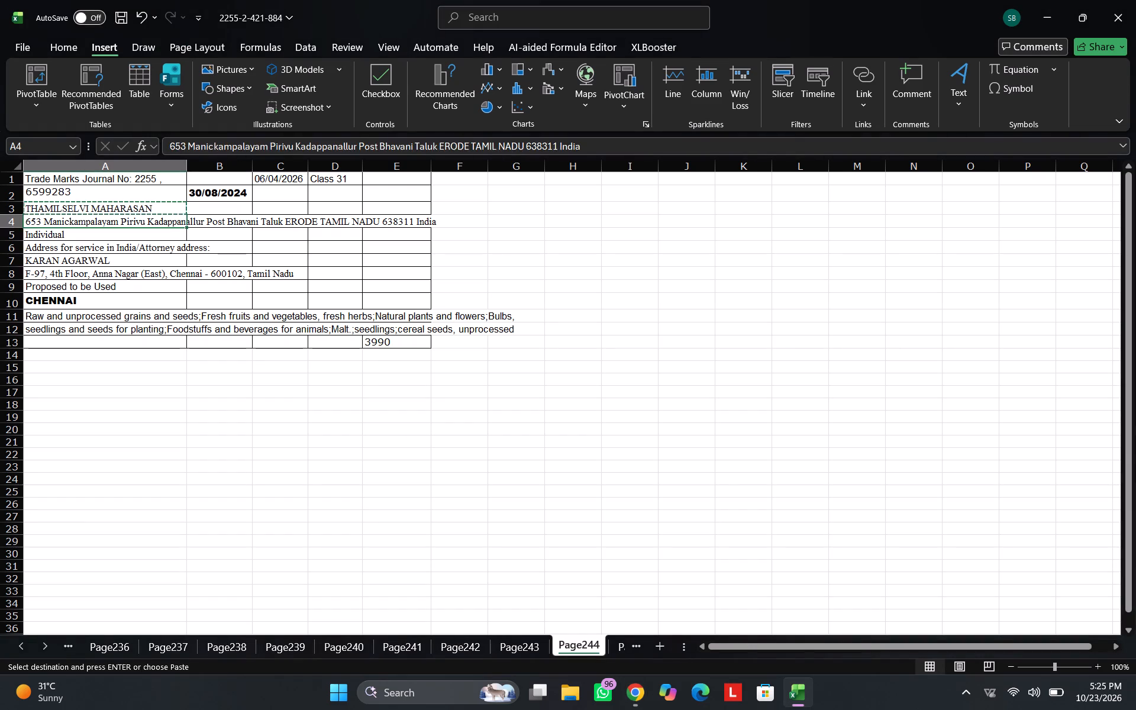
{"action": "key", "text": "Down"}
{"action": "key", "text": "Down"}
{"action": "key", "text": "Down"}
{"action": "key", "text": "ctrl+c"}
{"action": "key", "text": "alt+Tab"}
{"action": "key", "text": "Right"}
{"action": "key", "text": "ctrl+v"}
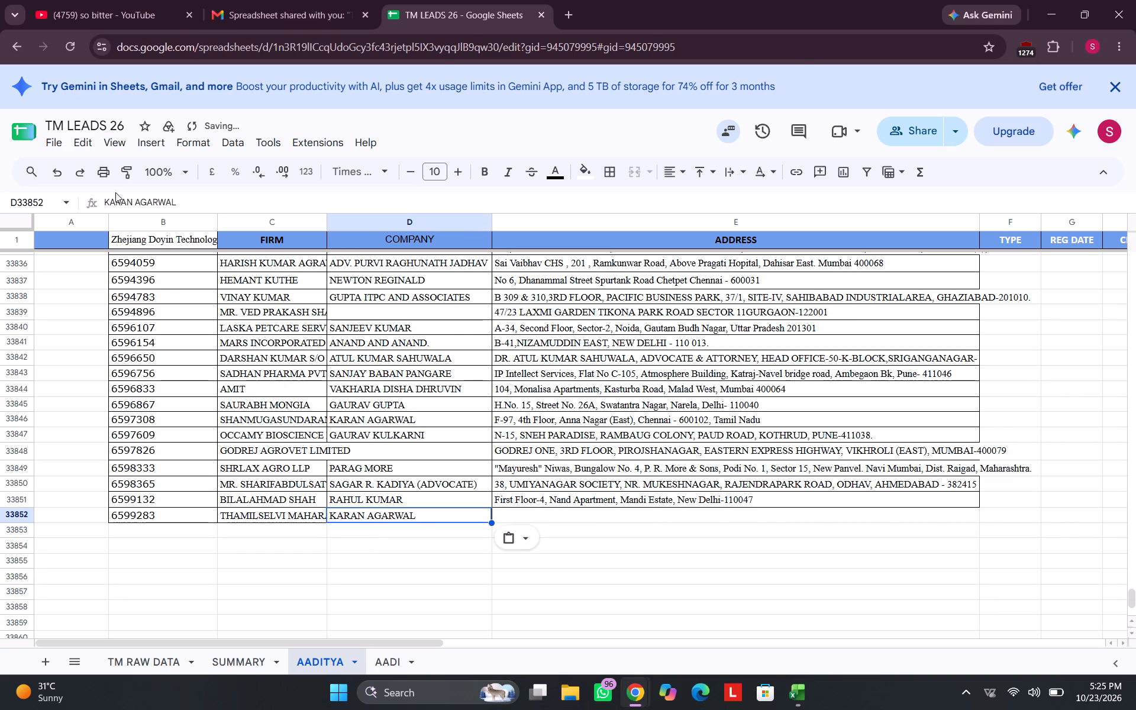
Copy the attorney's address from Excel sheet Page244 into the ADDRESS cell of row 33852.
{"action": "key", "text": "alt+Tab"}
{"action": "key", "text": "Down"}
{"action": "key", "text": "ctrl+c"}
{"action": "key", "text": "alt+Tab"}
{"action": "key", "text": "Right"}
{"action": "key", "text": "ctrl+v"}
Search Google for row 33852's firm, company and address details followed by "contact number".
{"action": "key", "text": "Right"}
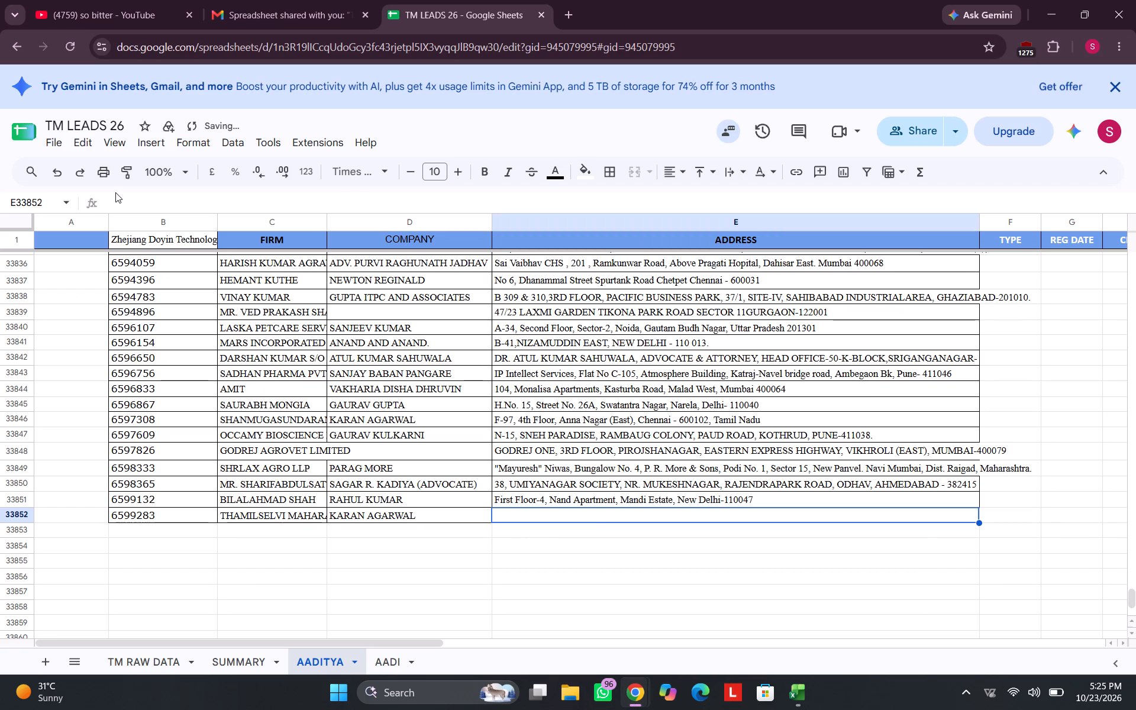
{"action": "key", "text": "shift+Left"}
{"action": "key", "text": "shift+Left"}
{"action": "key", "text": "ctrl+c"}
{"action": "key", "text": "alt+Tab"}
{"action": "key", "text": "alt+Right"}
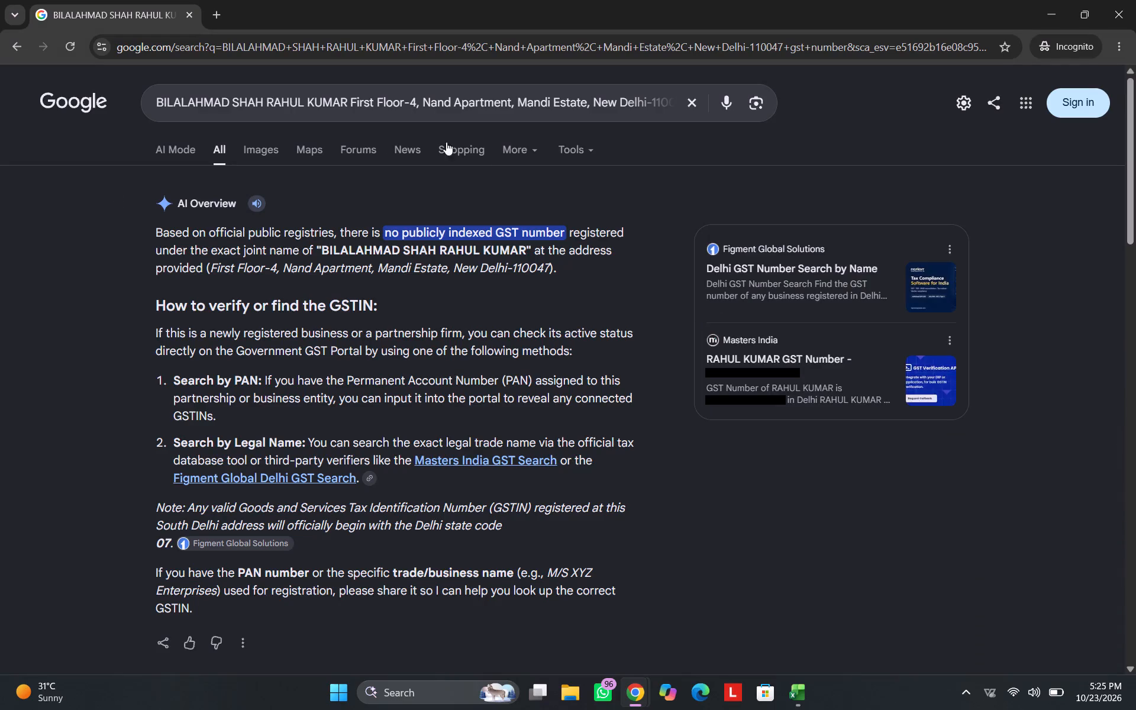
{"action": "left_click", "coordinate": [692, 103]}
{"action": "key", "text": "ctrl+v"}
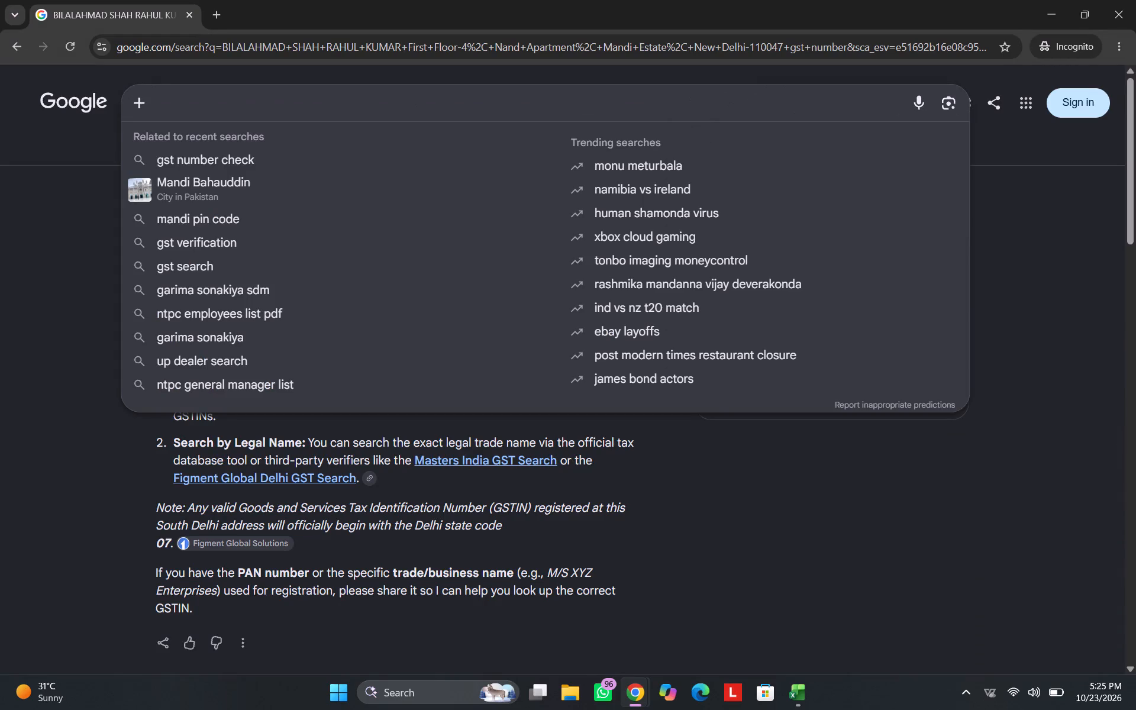
{"action": "key", "text": "space"}
{"action": "type", "text": "contact number"}
{"action": "key", "text": "space"}
{"action": "key", "text": "Return"}
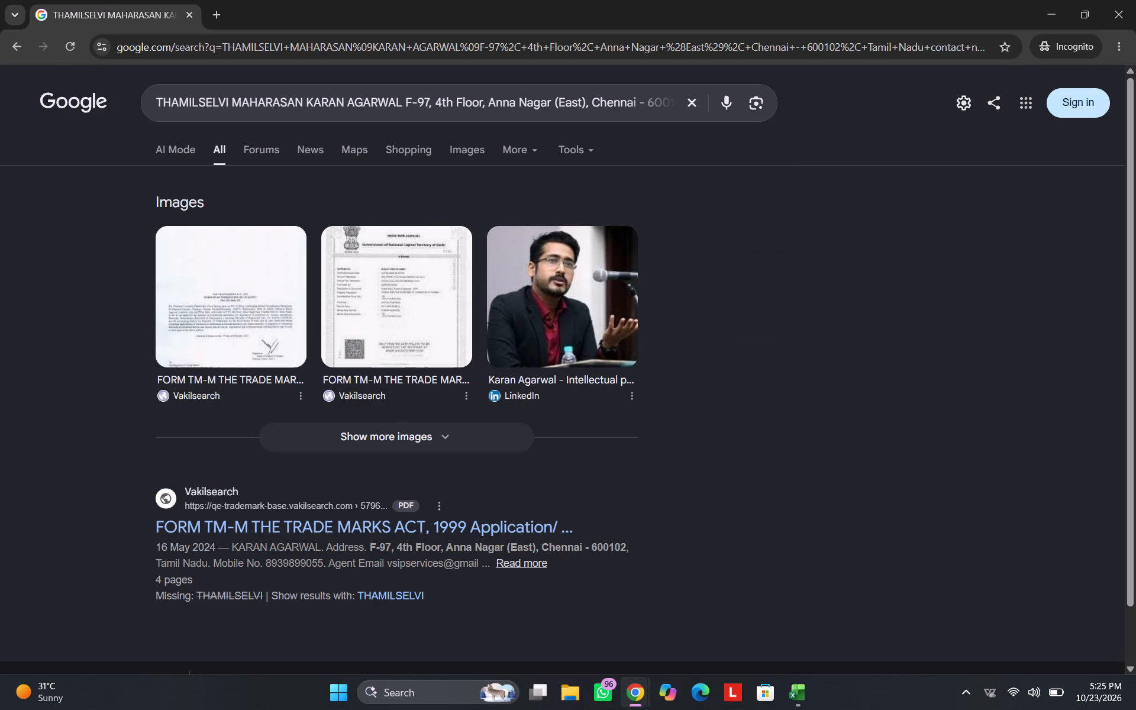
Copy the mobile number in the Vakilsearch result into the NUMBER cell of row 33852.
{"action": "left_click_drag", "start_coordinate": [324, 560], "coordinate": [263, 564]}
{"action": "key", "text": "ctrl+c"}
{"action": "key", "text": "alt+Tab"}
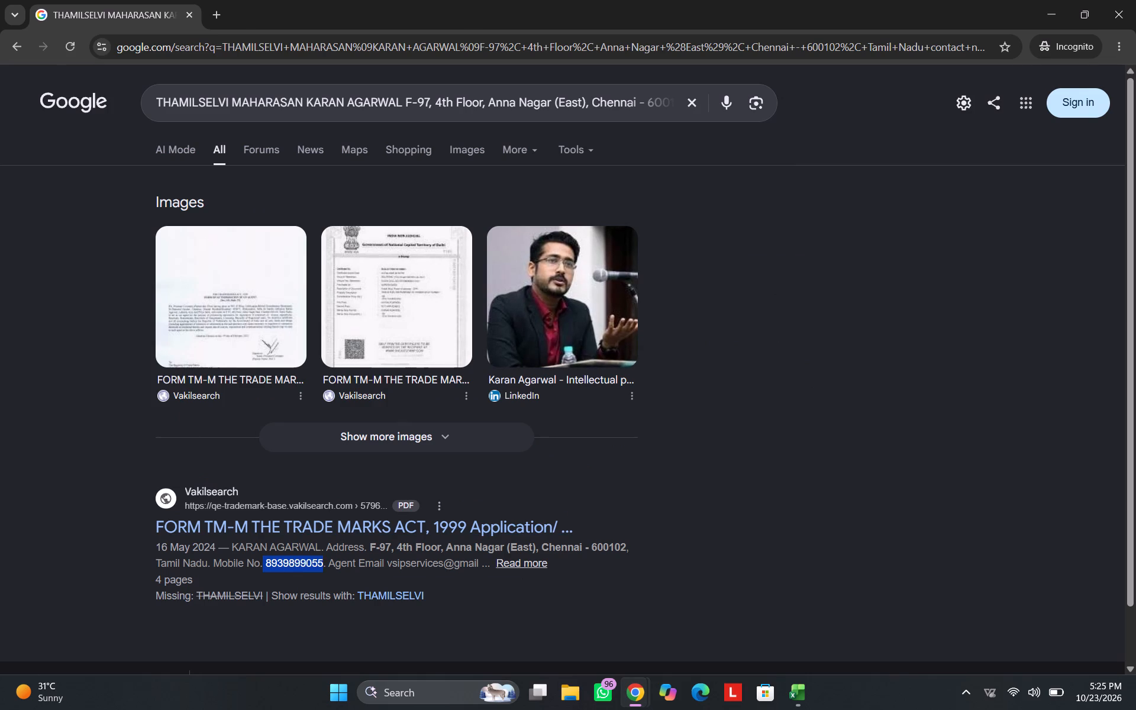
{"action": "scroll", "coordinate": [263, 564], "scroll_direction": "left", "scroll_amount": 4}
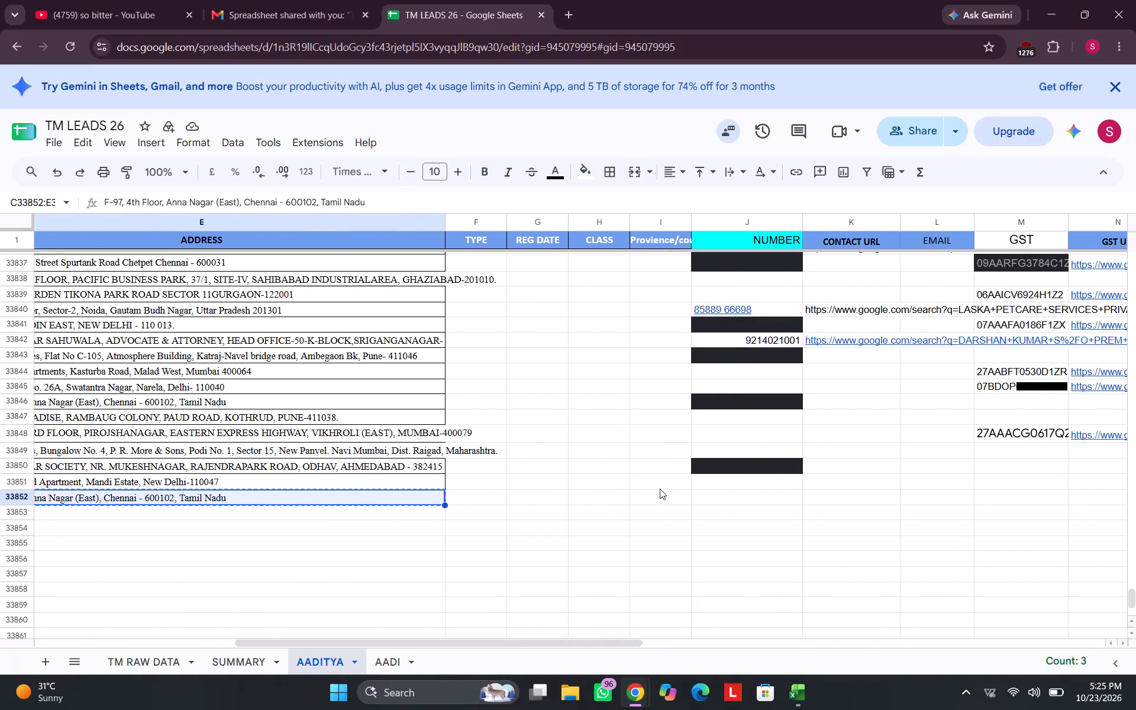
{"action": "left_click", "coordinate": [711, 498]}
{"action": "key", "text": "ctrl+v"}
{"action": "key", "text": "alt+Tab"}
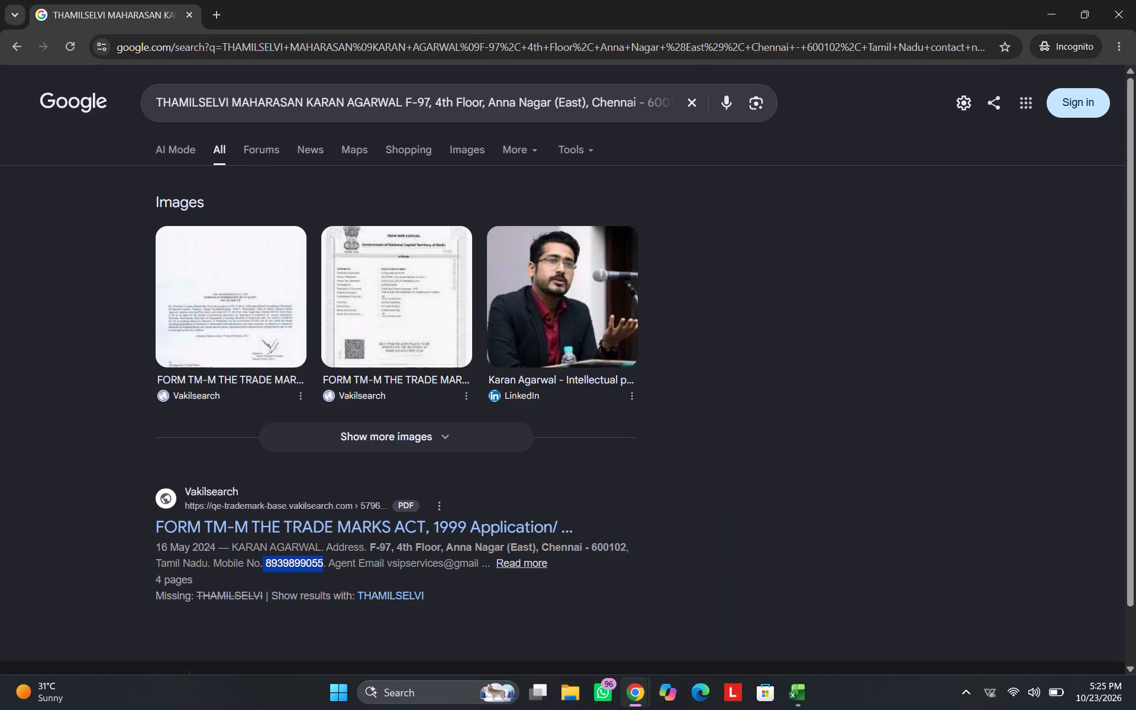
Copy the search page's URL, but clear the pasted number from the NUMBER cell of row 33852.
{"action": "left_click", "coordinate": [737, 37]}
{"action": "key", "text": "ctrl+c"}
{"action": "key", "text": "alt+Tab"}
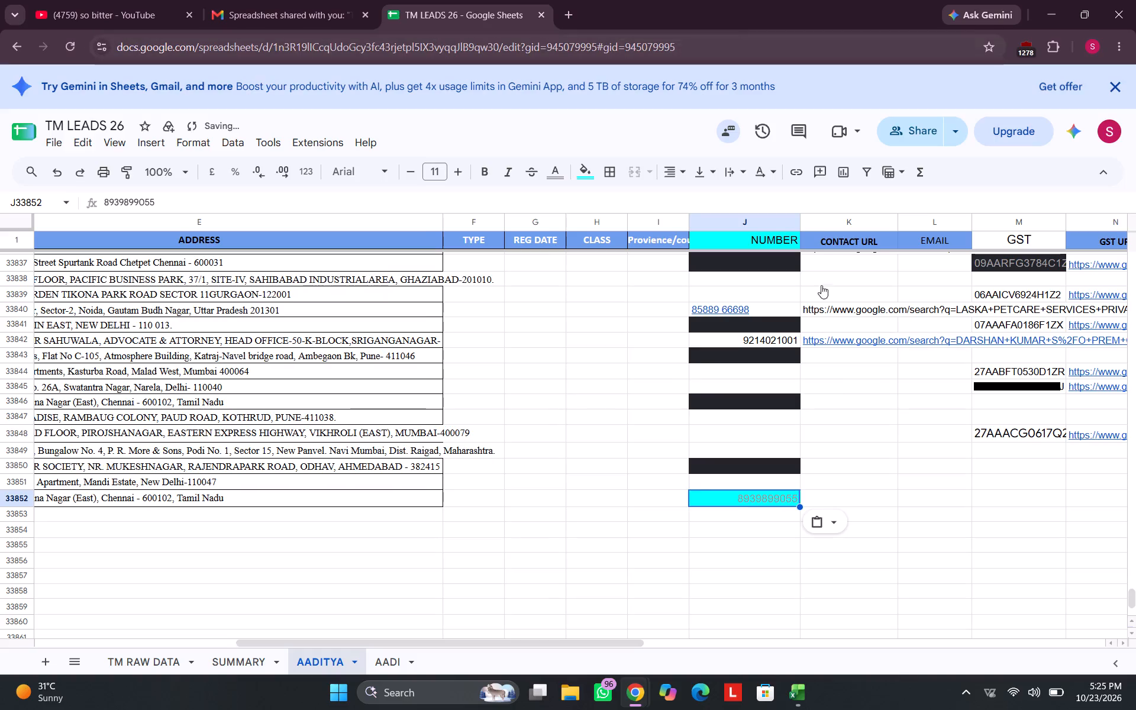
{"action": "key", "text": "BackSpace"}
Try to replace "contact" with "gst" in the query for row 33852 and search again.
{"action": "key", "text": "alt+Tab"}
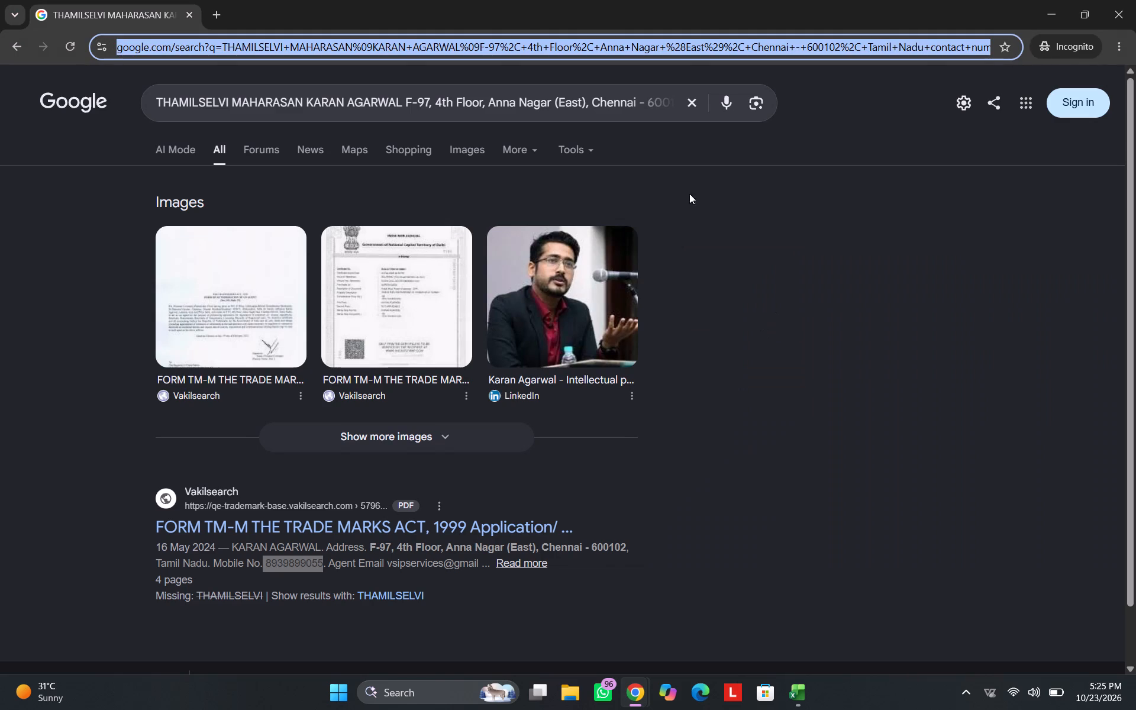
{"action": "left_click", "coordinate": [660, 110]}
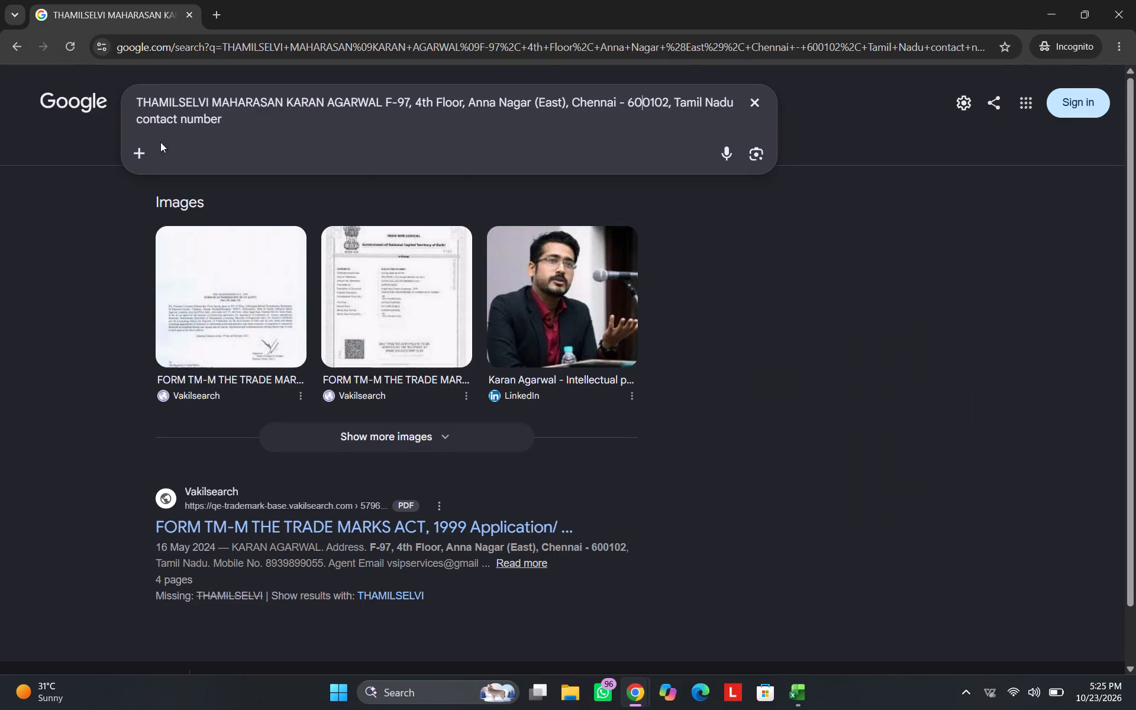
{"action": "left_click", "coordinate": [177, 111]}
{"action": "key", "text": "BackSpace"}
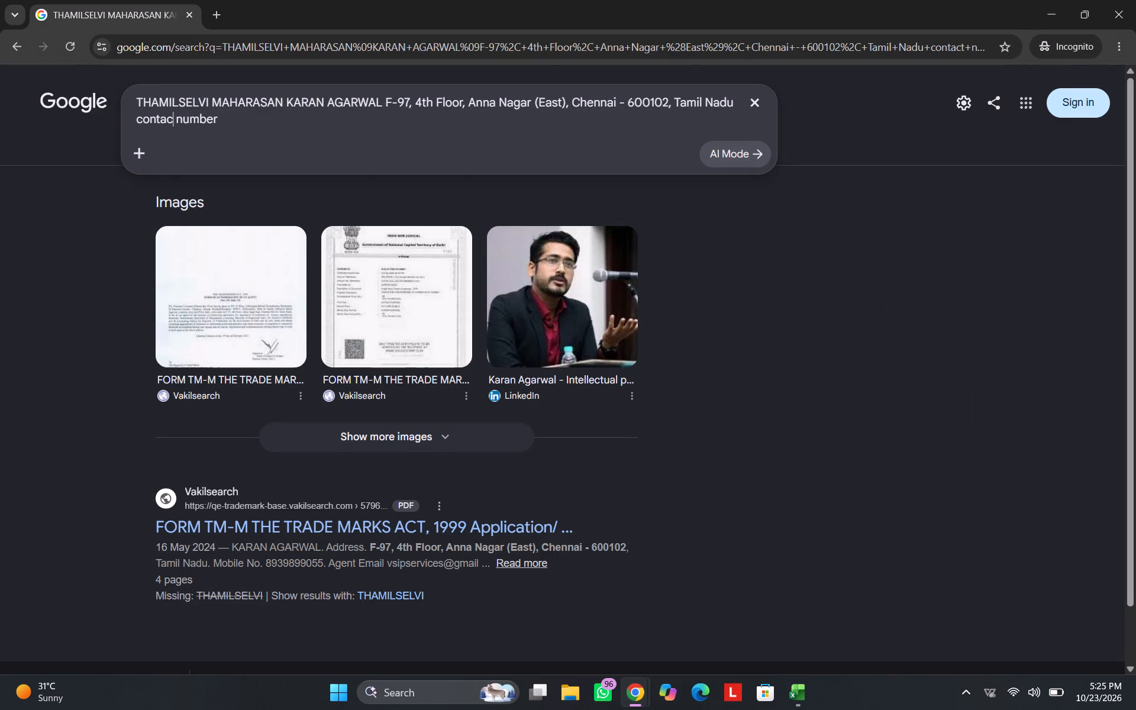
{"action": "type", "text": "gst"}
{"action": "key", "text": "space"}
{"action": "key", "text": "Return"}
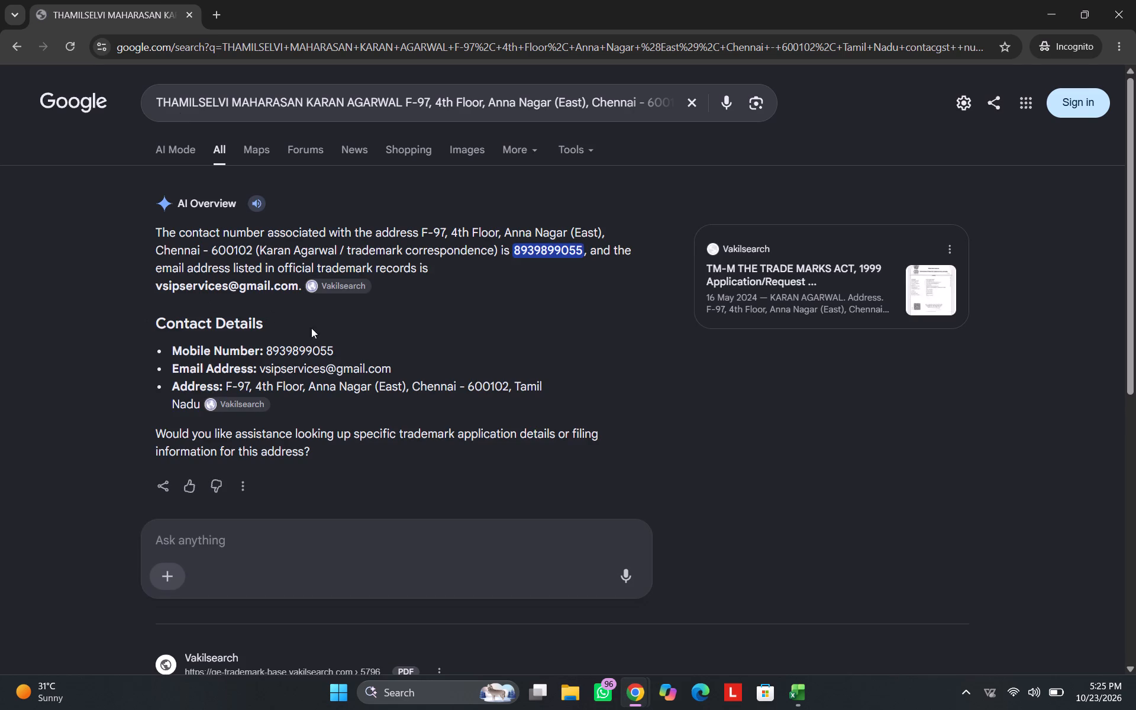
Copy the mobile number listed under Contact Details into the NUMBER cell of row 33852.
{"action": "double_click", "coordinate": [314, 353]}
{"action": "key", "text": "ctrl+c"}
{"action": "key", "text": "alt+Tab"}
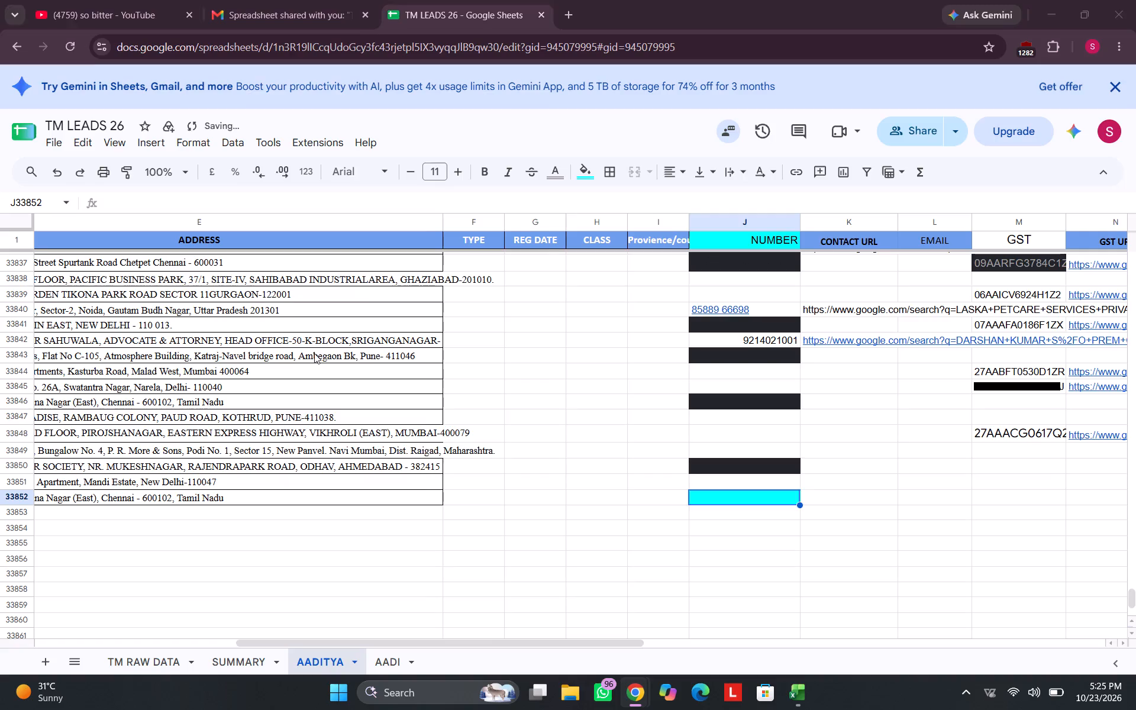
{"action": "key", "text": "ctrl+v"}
Check the results, correct the query ending to "gst number" for row 33852, and search for the GST number.
{"action": "key", "text": "alt+Tab"}
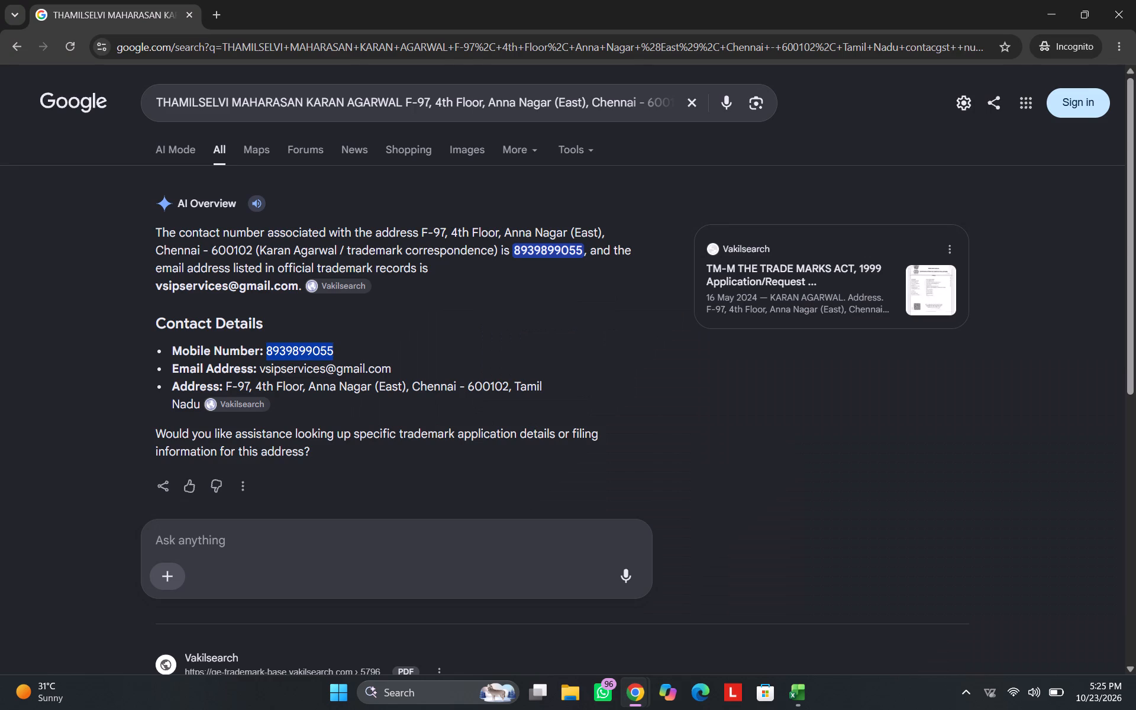
{"action": "scroll", "coordinate": [381, 412], "scroll_direction": "down", "scroll_amount": 1}
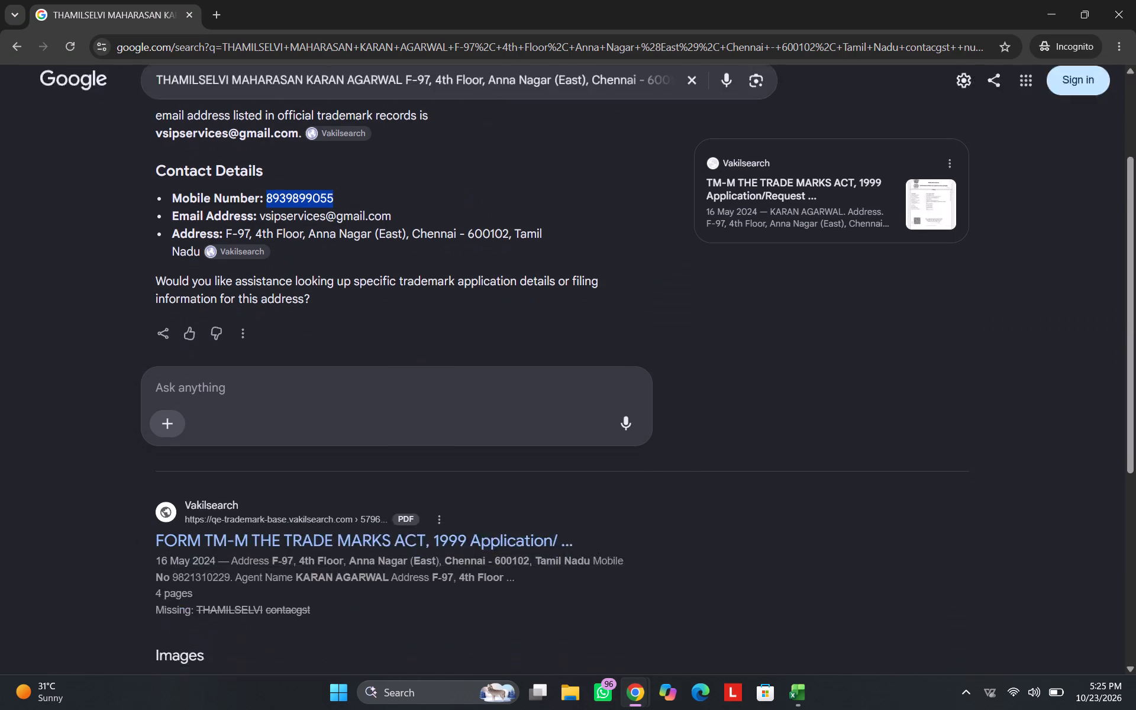
{"action": "scroll", "coordinate": [381, 412], "scroll_direction": "down", "scroll_amount": 3}
{"action": "scroll", "coordinate": [381, 412], "scroll_direction": "up", "scroll_amount": 5}
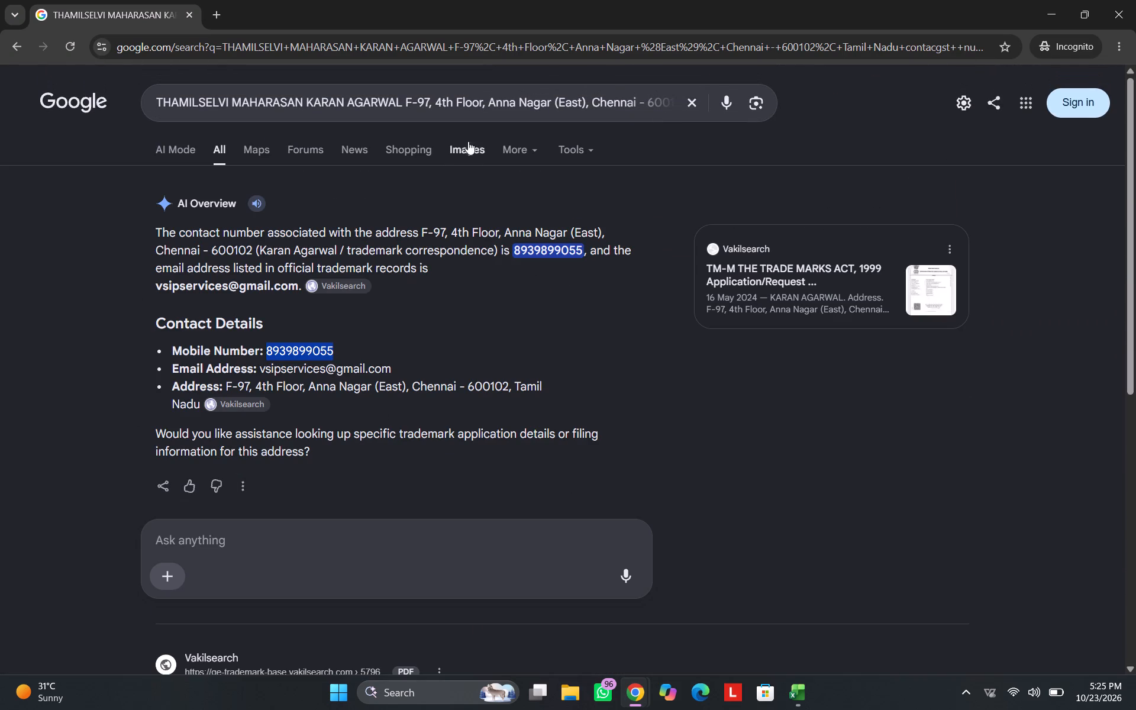
{"action": "left_click", "coordinate": [546, 106]}
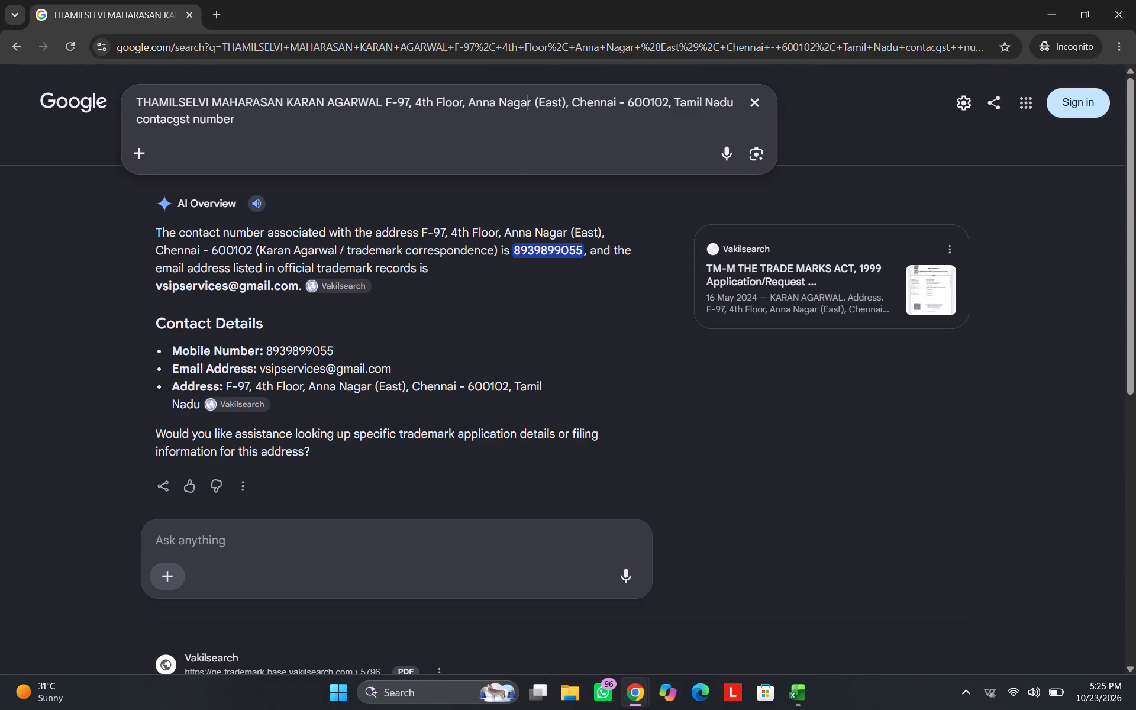
{"action": "left_click", "coordinate": [173, 124]}
{"action": "key", "text": "ctrl+BackSpace"}
{"action": "key", "text": "Return"}
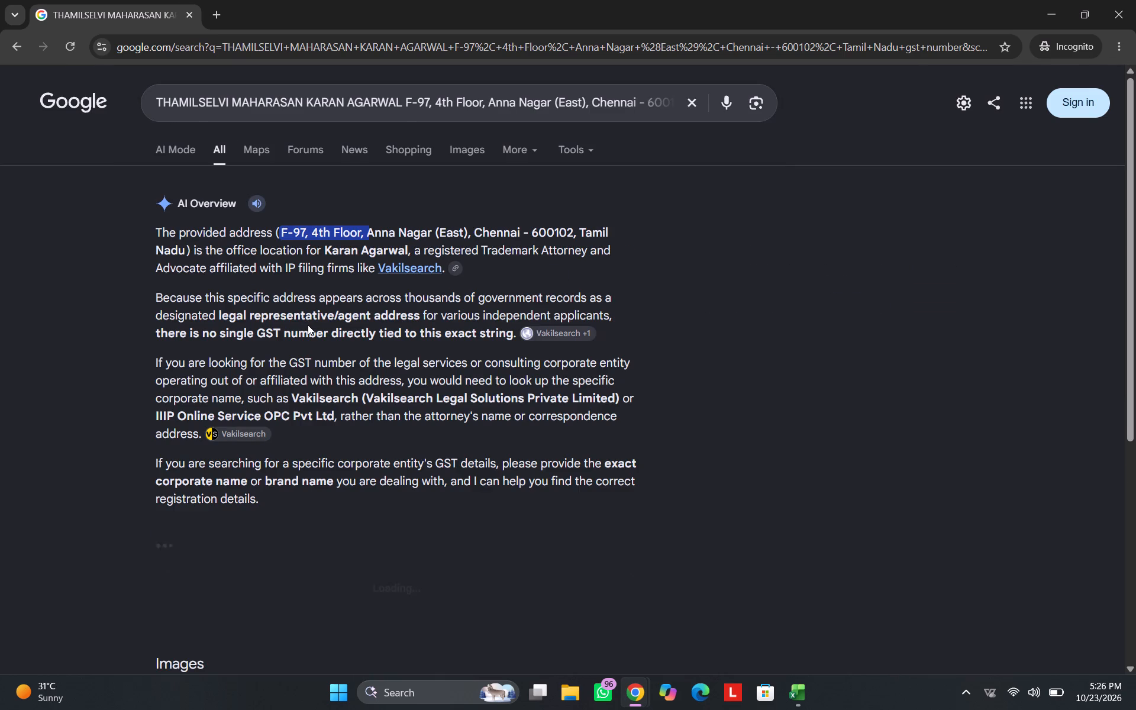
{"action": "left_click", "coordinate": [559, 99]}
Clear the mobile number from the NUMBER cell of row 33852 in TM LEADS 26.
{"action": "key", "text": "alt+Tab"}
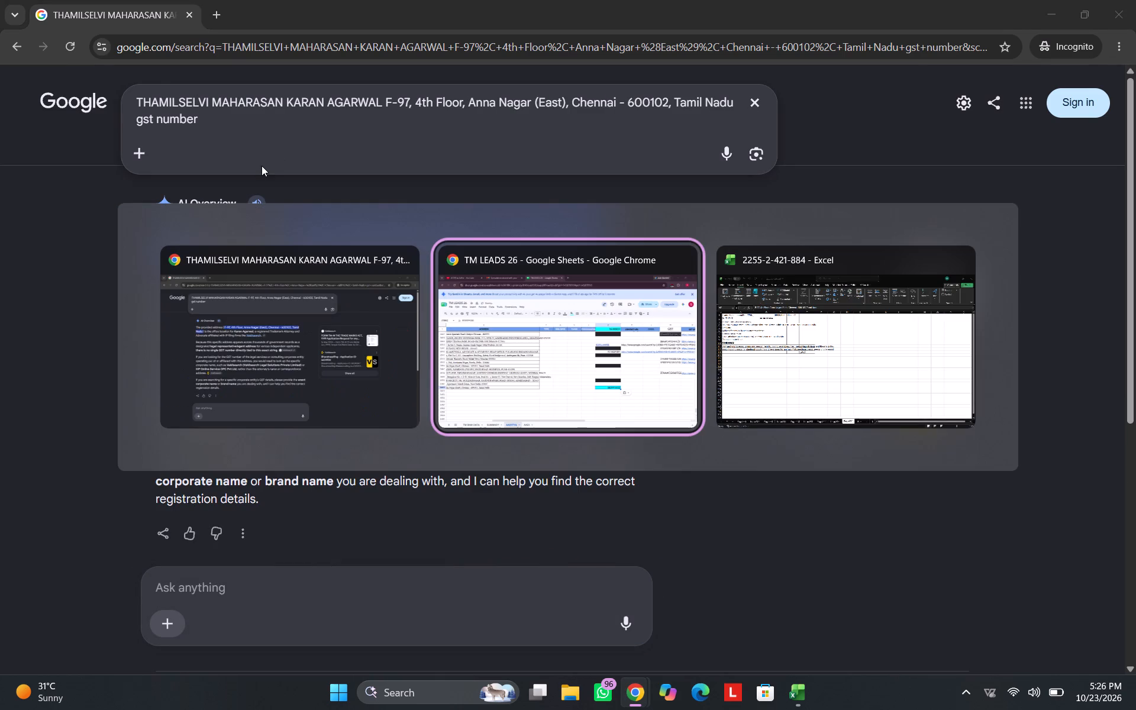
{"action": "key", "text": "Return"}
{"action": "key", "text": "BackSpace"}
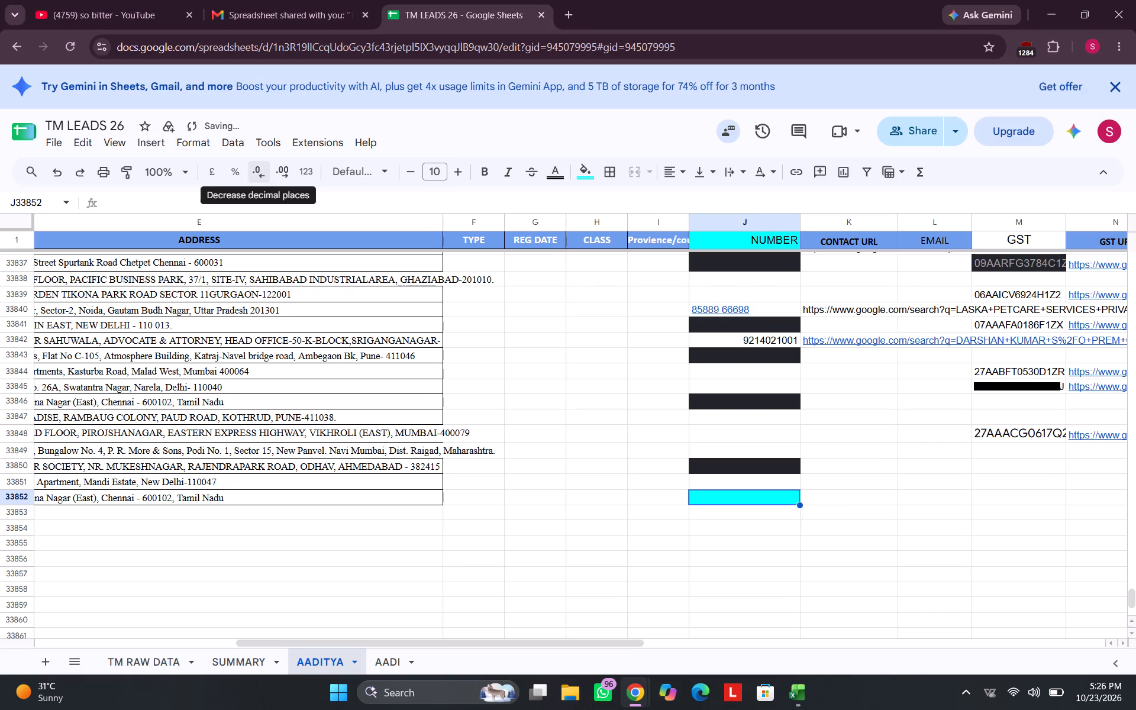
{"action": "key", "text": "Down"}
{"action": "key", "text": "Left"}
{"action": "key", "text": "Left"}
{"action": "key", "text": "Left"}
{"action": "key", "text": "Left"}
{"action": "key", "text": "Left"}
{"action": "key", "text": "Left"}
{"action": "key", "text": "Left"}
{"action": "key", "text": "Left"}
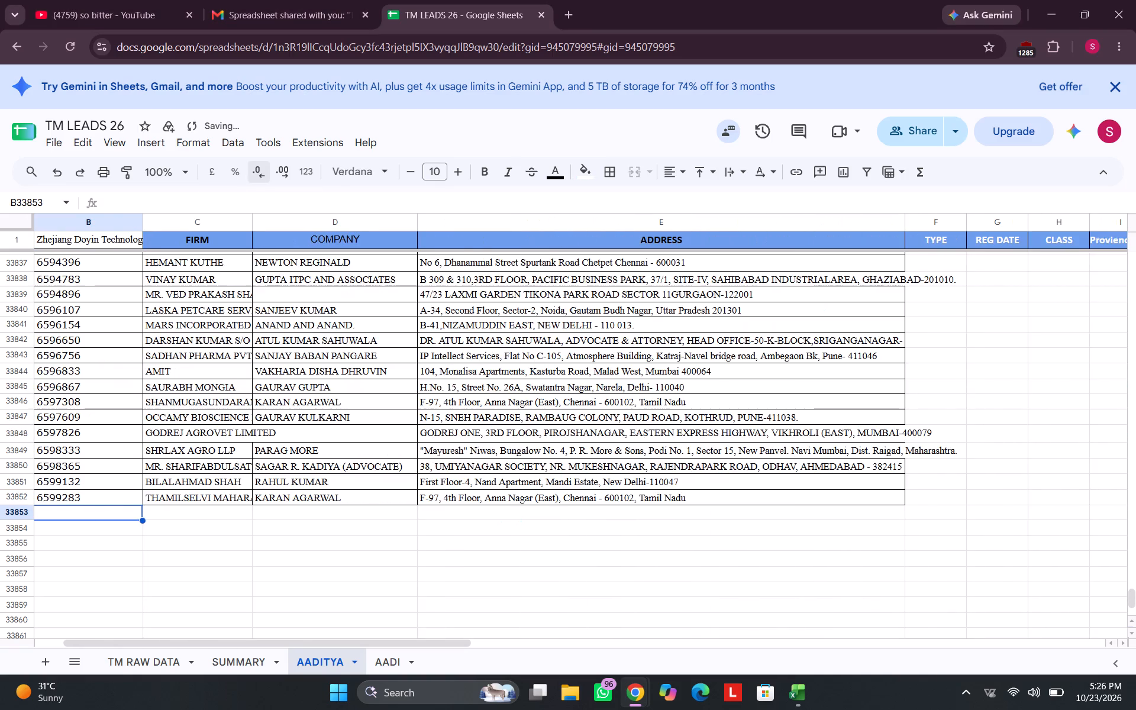
{"action": "key", "text": "Right"}
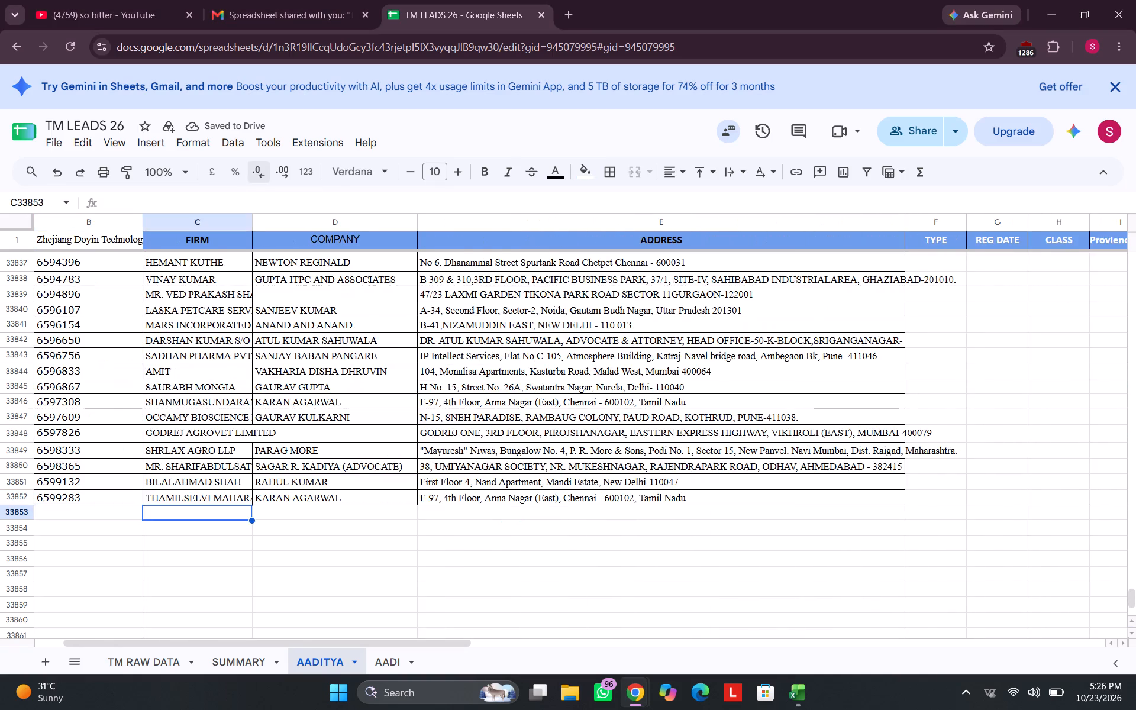
{"action": "key", "text": "Left"}
{"action": "key", "text": "Left"}
{"action": "key", "text": "Left"}
{"action": "key", "text": "Right"}
{"action": "key", "text": "Right"}
{"action": "key", "text": "alt+Tab"}
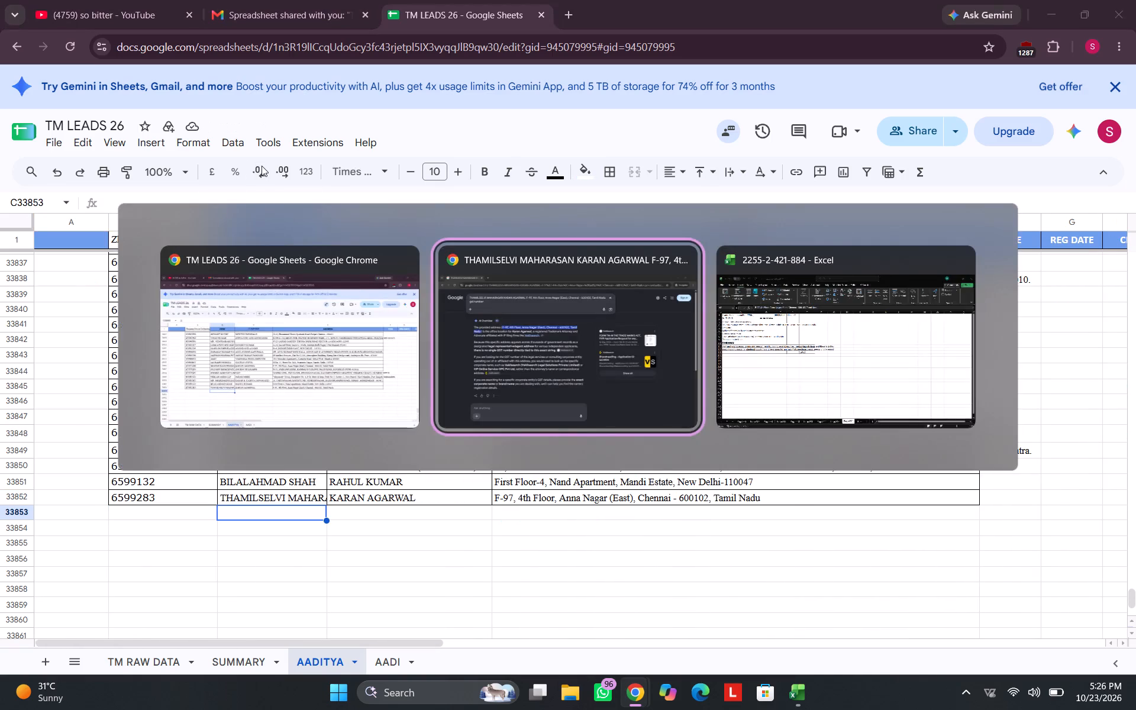
{"action": "key", "text": "alt+Right"}
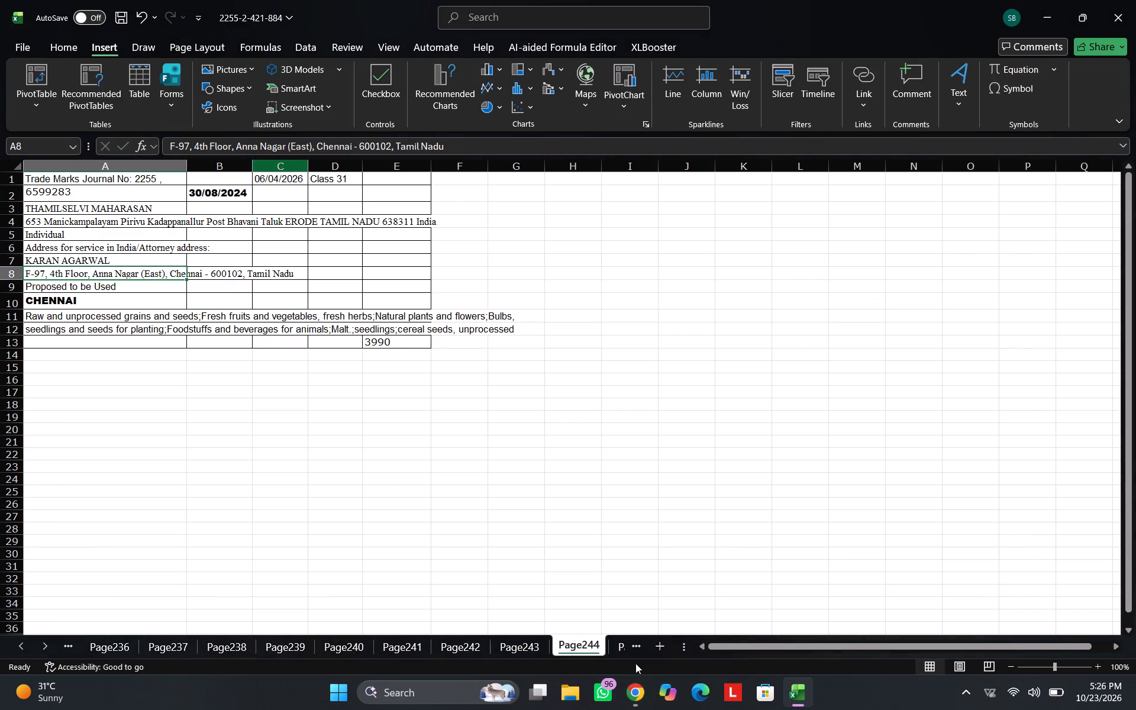
{"action": "left_click", "coordinate": [614, 642]}
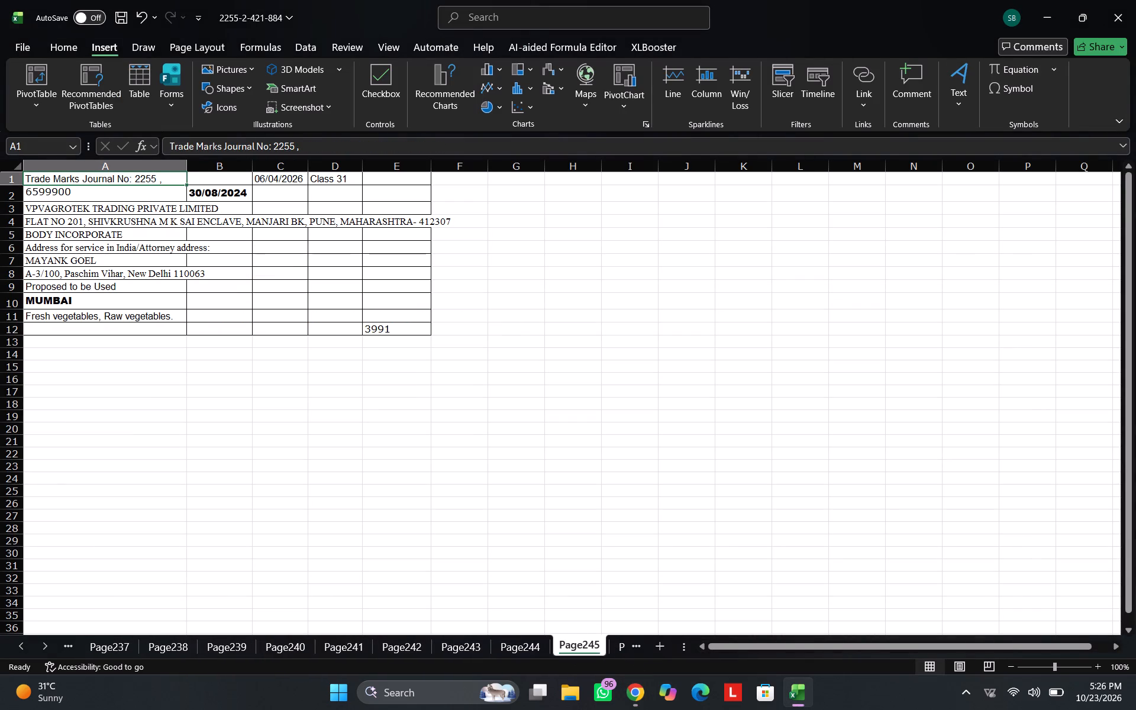
{"action": "left_click", "coordinate": [133, 196]}
{"action": "key", "text": "ctrl+c"}
{"action": "key", "text": "alt+Tab"}
{"action": "key", "text": "Left"}
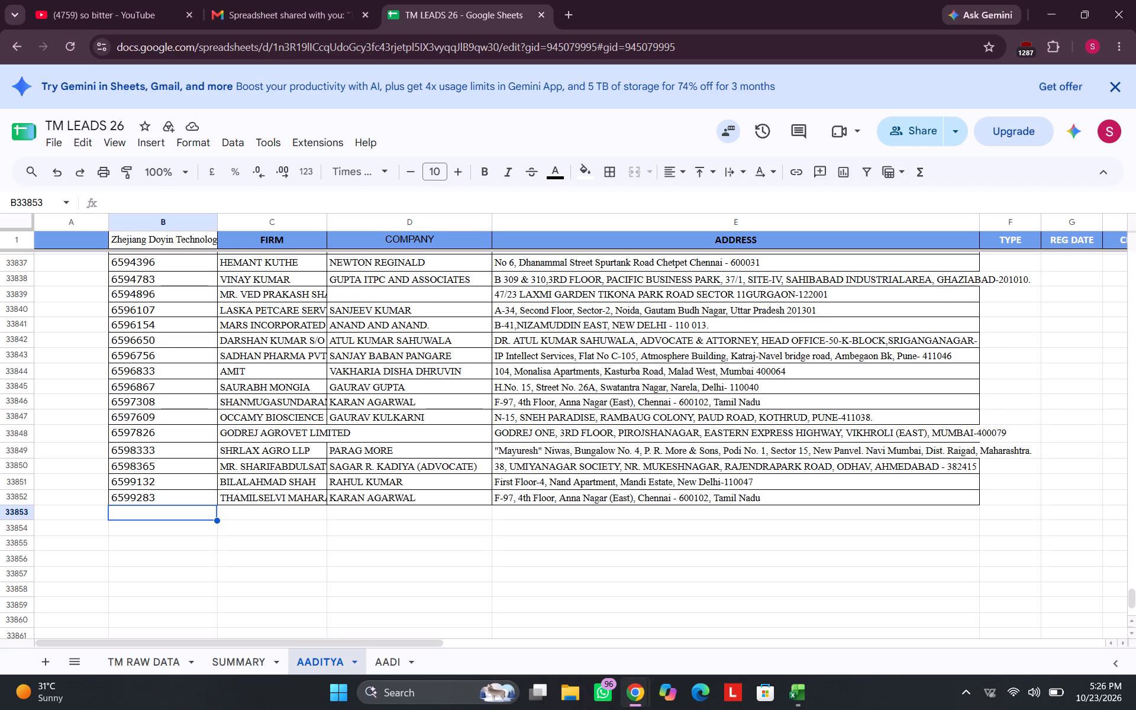
{"action": "key", "text": "ctrl+v"}
Copy VPVAGROTEK TRADING PRIVATE LIMITED from Excel sheet Page245 into the FIRM cell of row 33853.
{"action": "key", "text": "alt+Tab"}
{"action": "key", "text": "Down"}
{"action": "key", "text": "ctrl+c"}
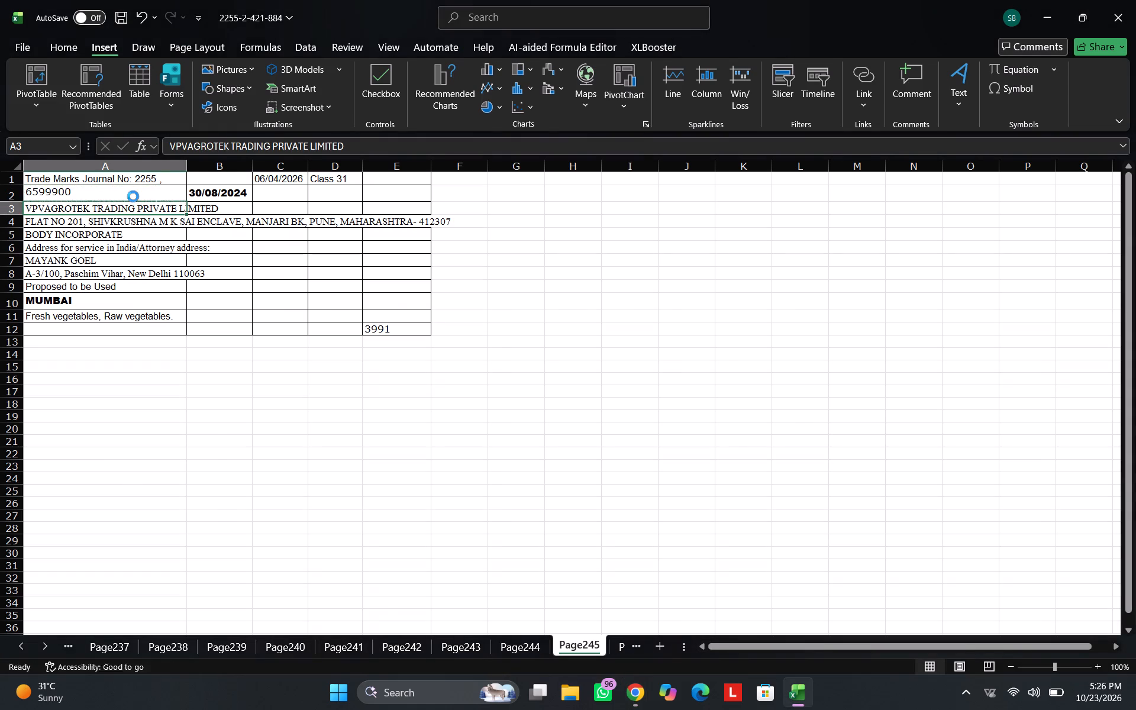
{"action": "key", "text": "alt+Tab"}
{"action": "key", "text": "Right"}
{"action": "key", "text": "ctrl+v"}
Copy the attorney's name from Excel sheet Page245 into the COMPANY cell of row 33853.
{"action": "key", "text": "alt+Tab"}
{"action": "key", "text": "Down"}
{"action": "key", "text": "Down"}
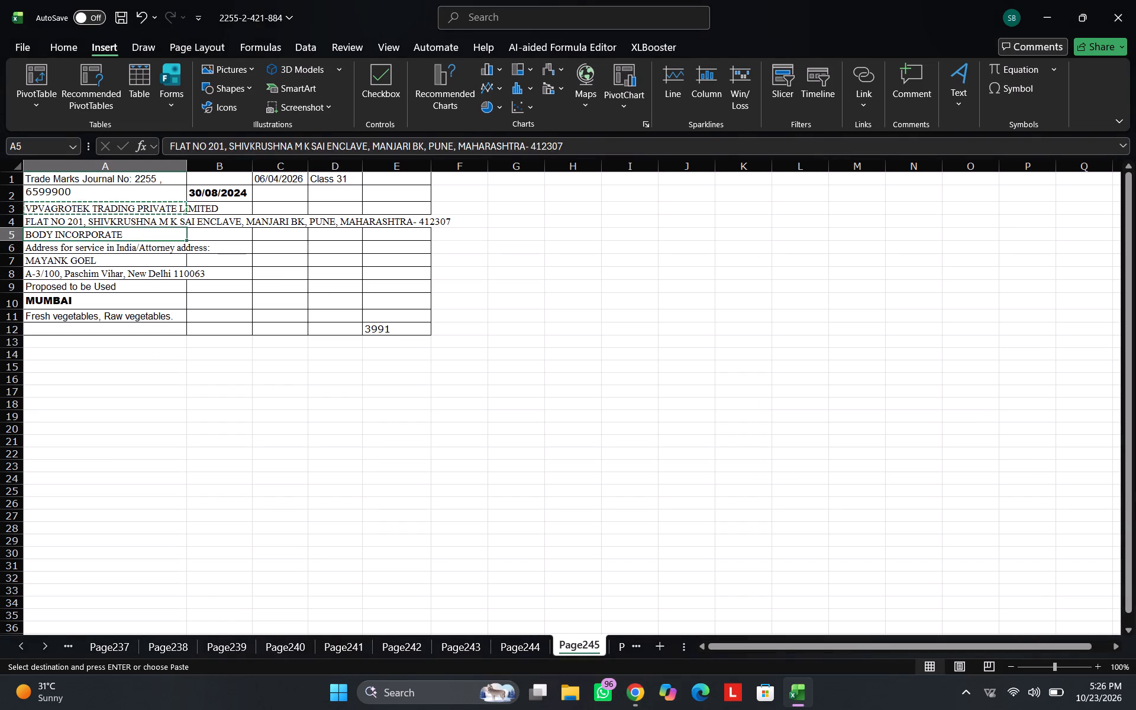
{"action": "key", "text": "Down"}
{"action": "key", "text": "Down"}
{"action": "key", "text": "ctrl+c"}
{"action": "key", "text": "alt+Tab"}
{"action": "key", "text": "Right"}
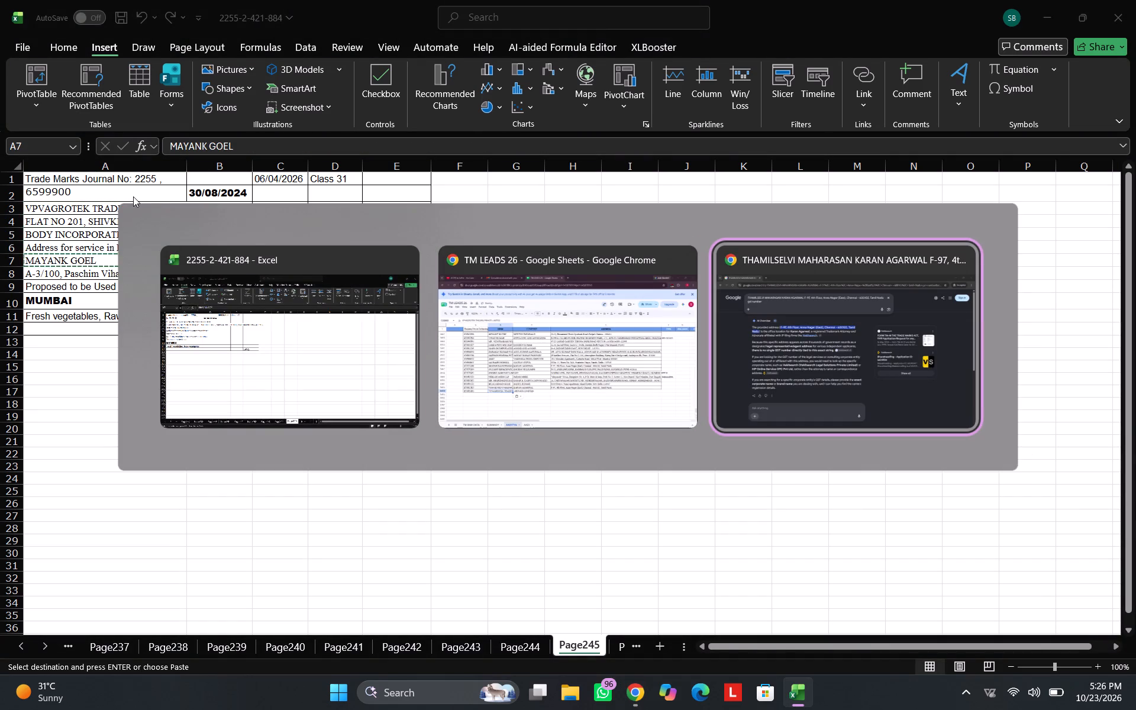
{"action": "key", "text": "Right"}
{"action": "key", "text": "Right"}
{"action": "key", "text": "Return"}
{"action": "key", "text": "backslash"}
{"action": "key", "text": "Right"}
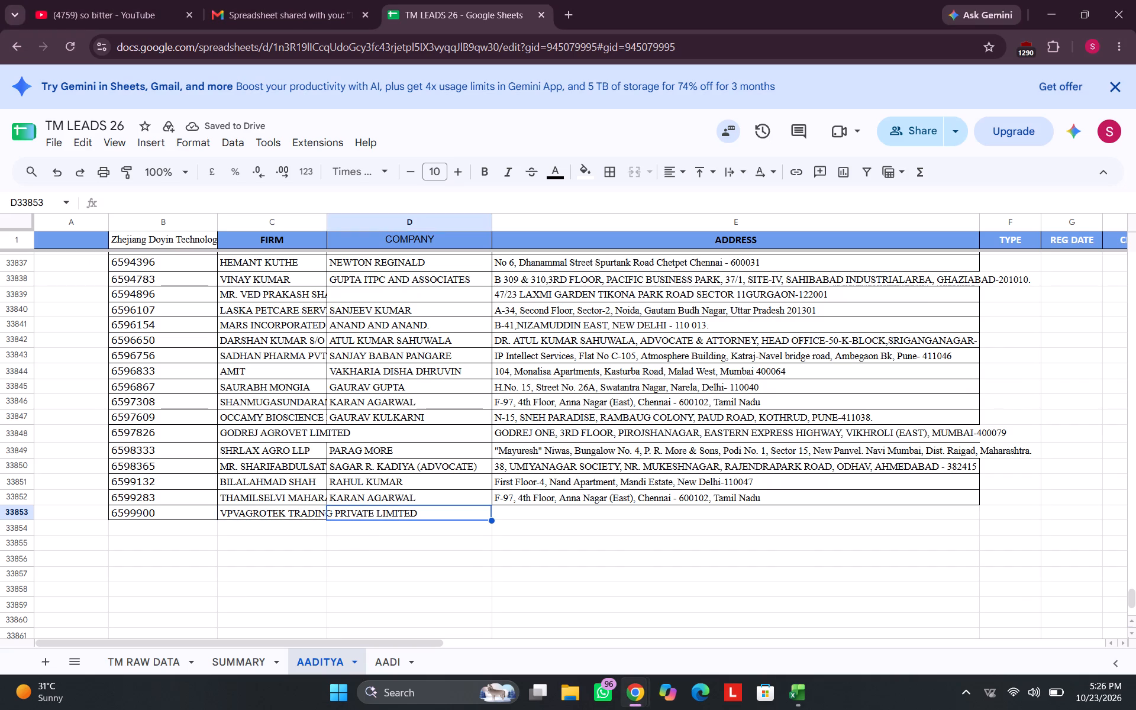
{"action": "key", "text": "ctrl+v"}
Copy the attorney's address from Excel sheet Page245 into the ADDRESS cell of row 33853.
{"action": "key", "text": "alt+Tab"}
{"action": "key", "text": "Down"}
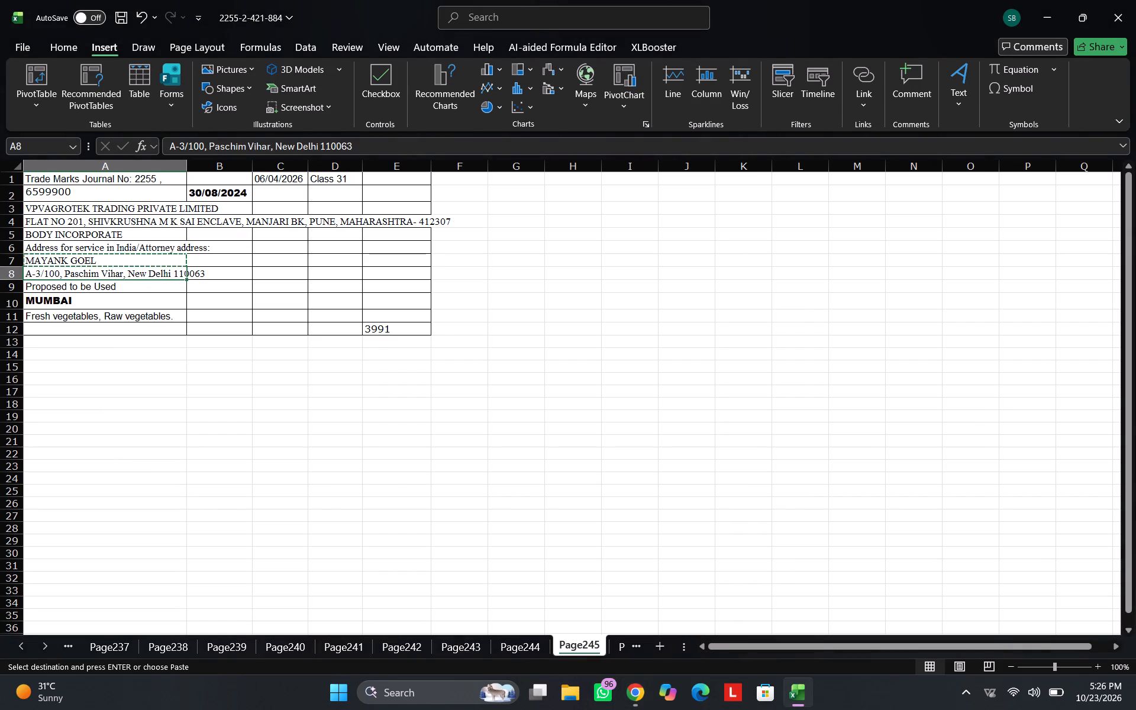
{"action": "key", "text": "ctrl+c"}
{"action": "key", "text": "alt+Tab"}
{"action": "key", "text": "Right"}
{"action": "key", "text": "ctrl+v"}
{"action": "key", "text": "ctrl+b"}
Search Google for the contact number using row 33853's firm, attorney and address details copied from TM LEADS 26.
{"action": "key", "text": "Right"}
{"action": "key", "text": "shift+Left"}
{"action": "key", "text": "shift+Left"}
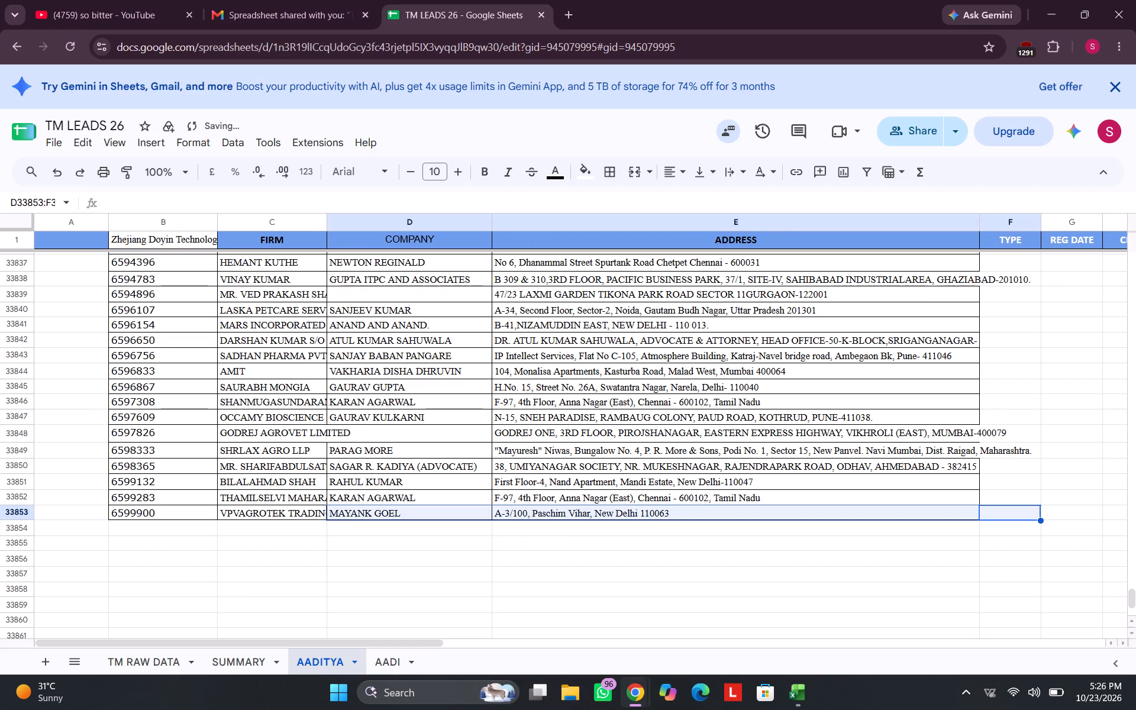
{"action": "key", "text": "shift+Left"}
{"action": "key", "text": "ctrl+c"}
{"action": "key", "text": "alt+Tab"}
{"action": "key", "text": "alt+Right"}
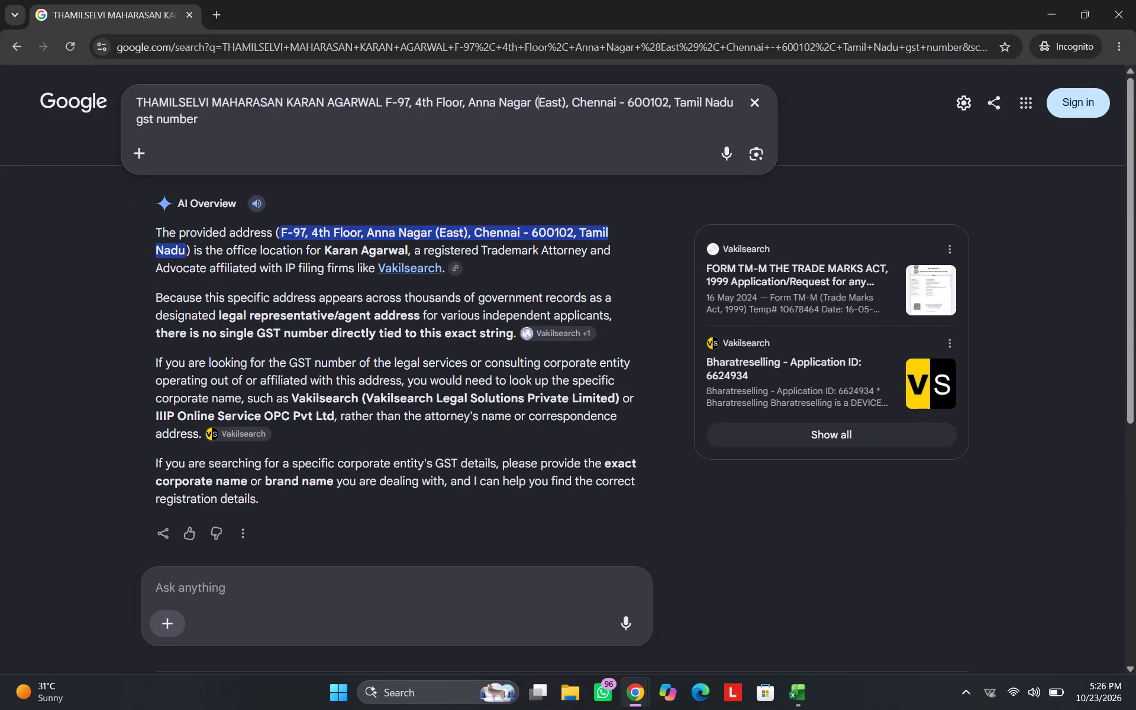
{"action": "left_click", "coordinate": [751, 99]}
{"action": "left_click", "coordinate": [659, 105], "text": "ctrl"}
{"action": "key", "text": "ctrl+v"}
{"action": "key", "text": "space"}
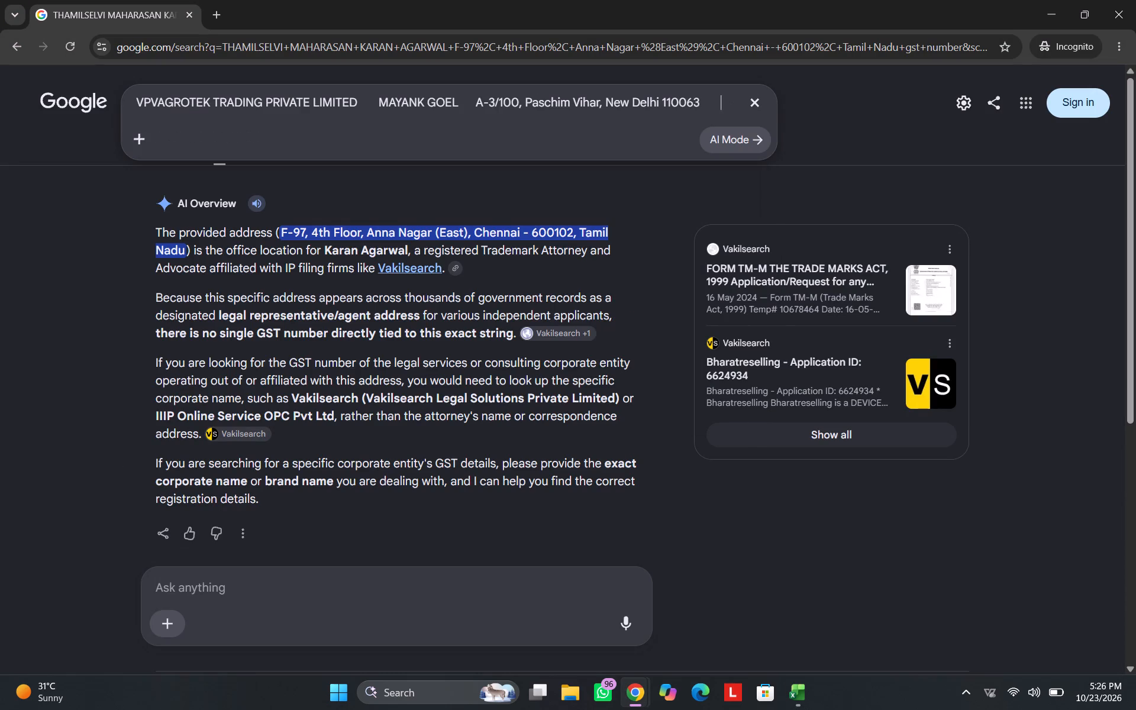
{"action": "type", "text": "contact number"}
{"action": "key", "text": "space"}
{"action": "key", "text": "Return"}
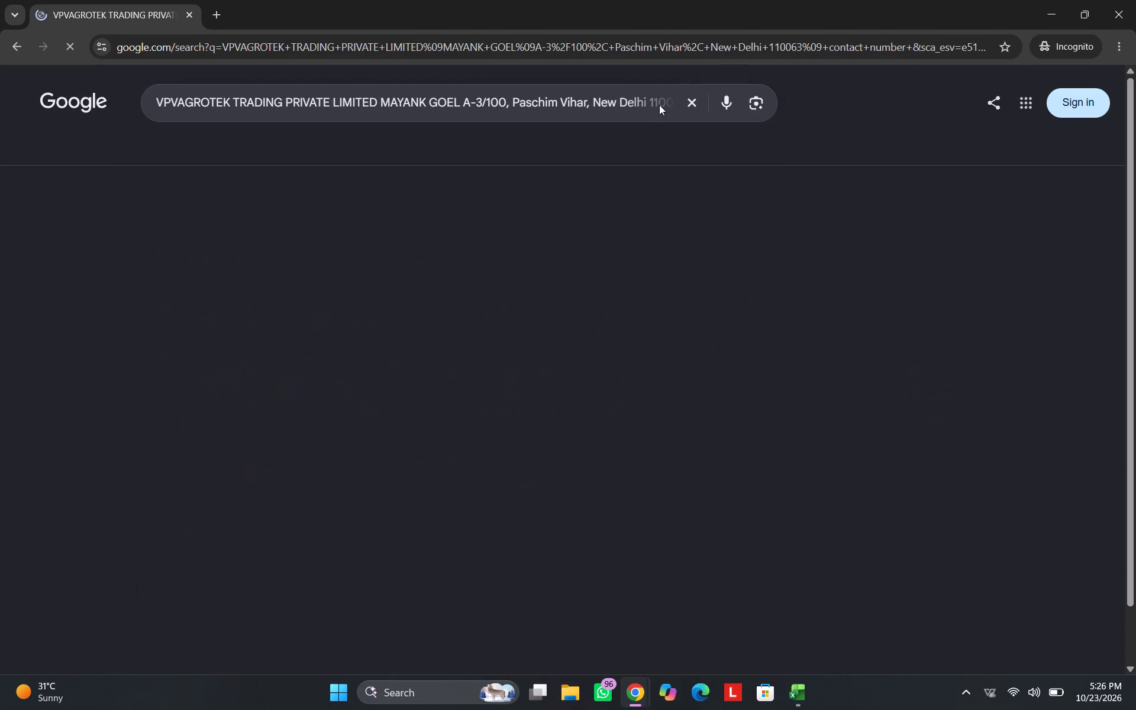
Change the VPVAGROTEK TRADING PRIVATE LIMITED search from contact number to gst number and run it.
{"action": "left_click", "coordinate": [632, 104]}
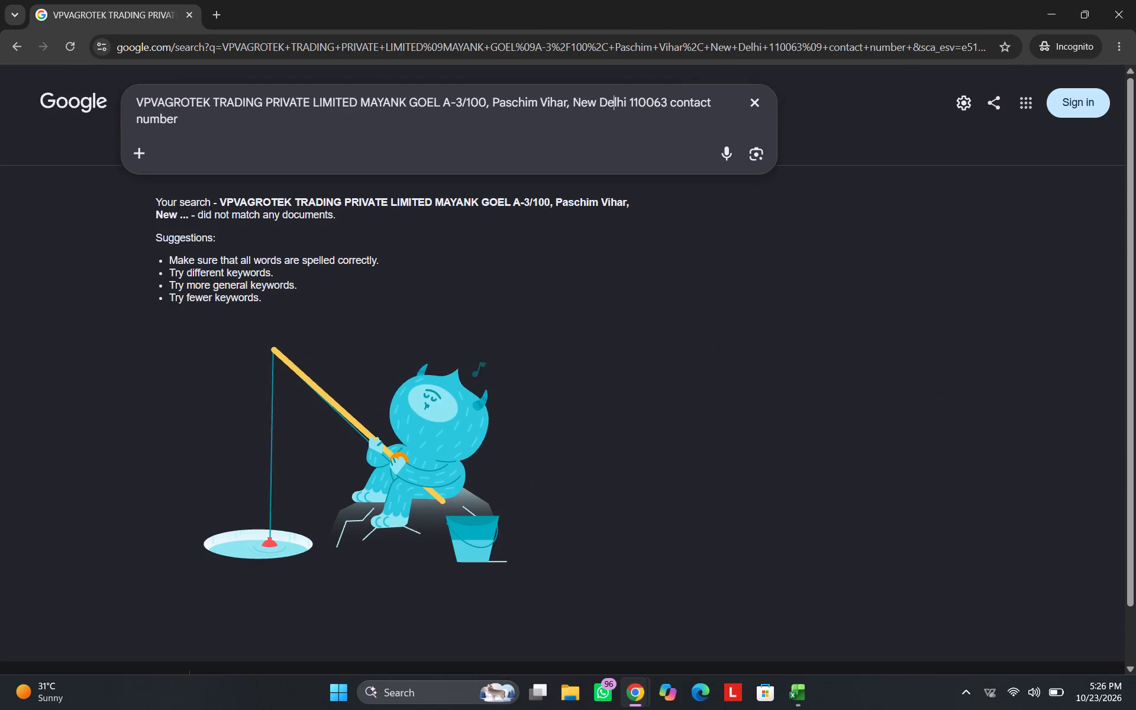
{"action": "left_click", "coordinate": [719, 102]}
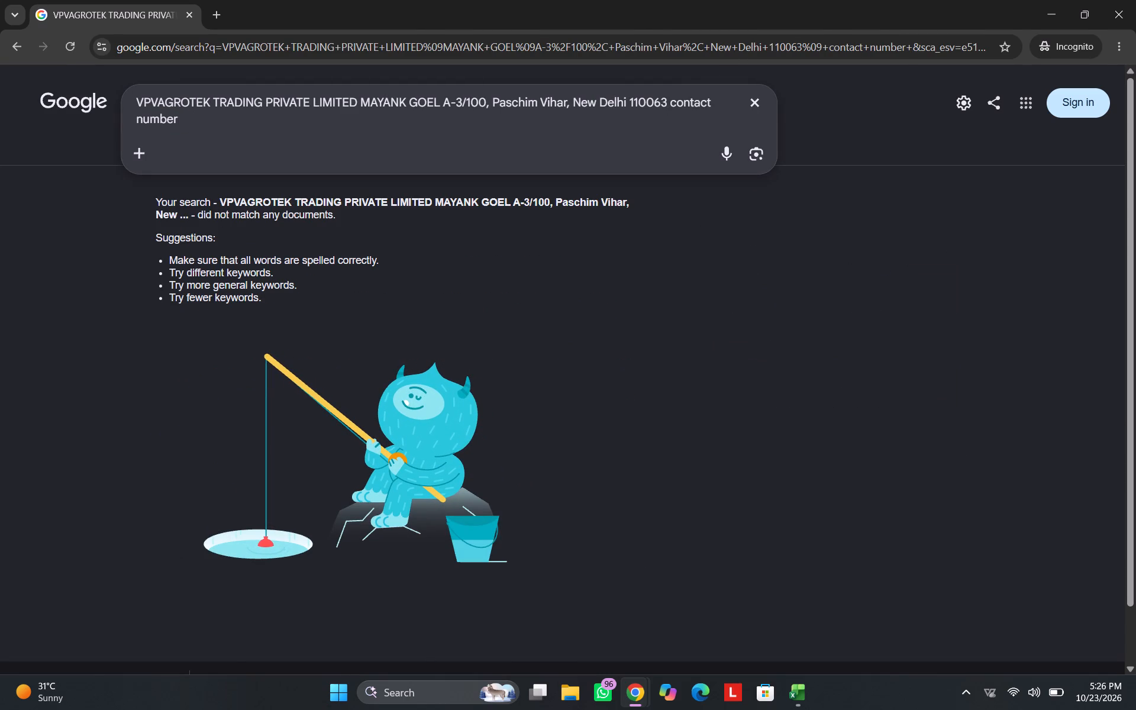
{"action": "key", "text": "BackSpace"}
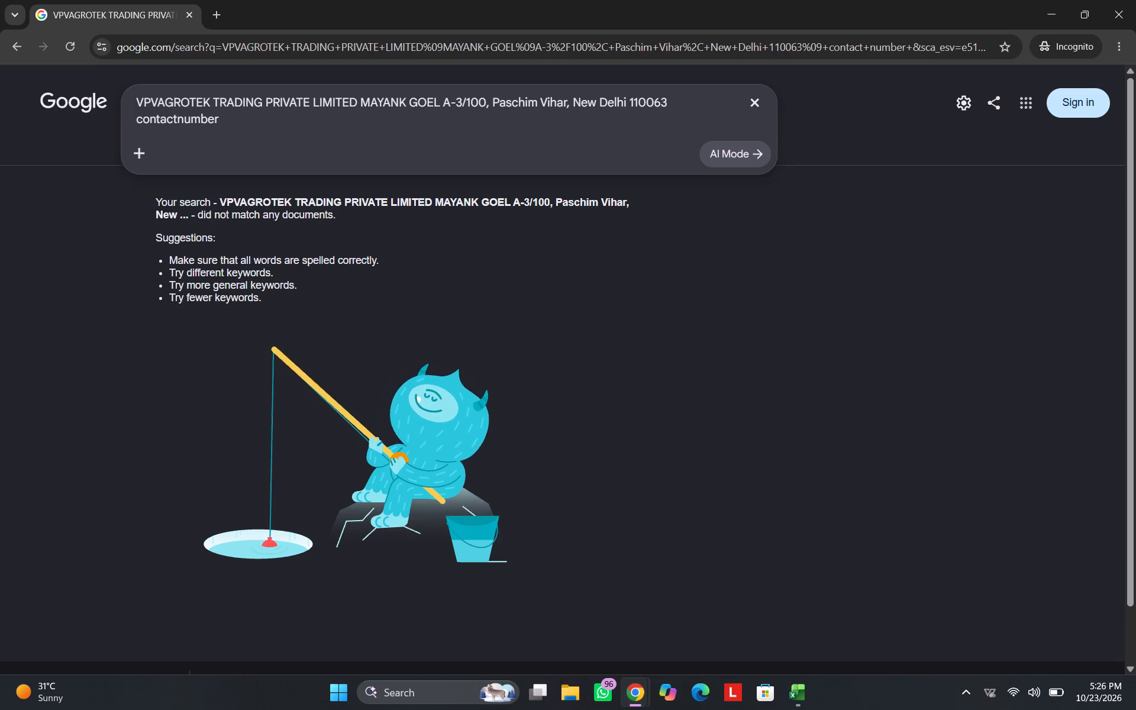
{"action": "key", "text": "ctrl+BackSpace"}
{"action": "type", "text": "gst"}
{"action": "key", "text": "space"}
{"action": "key", "text": "Return"}
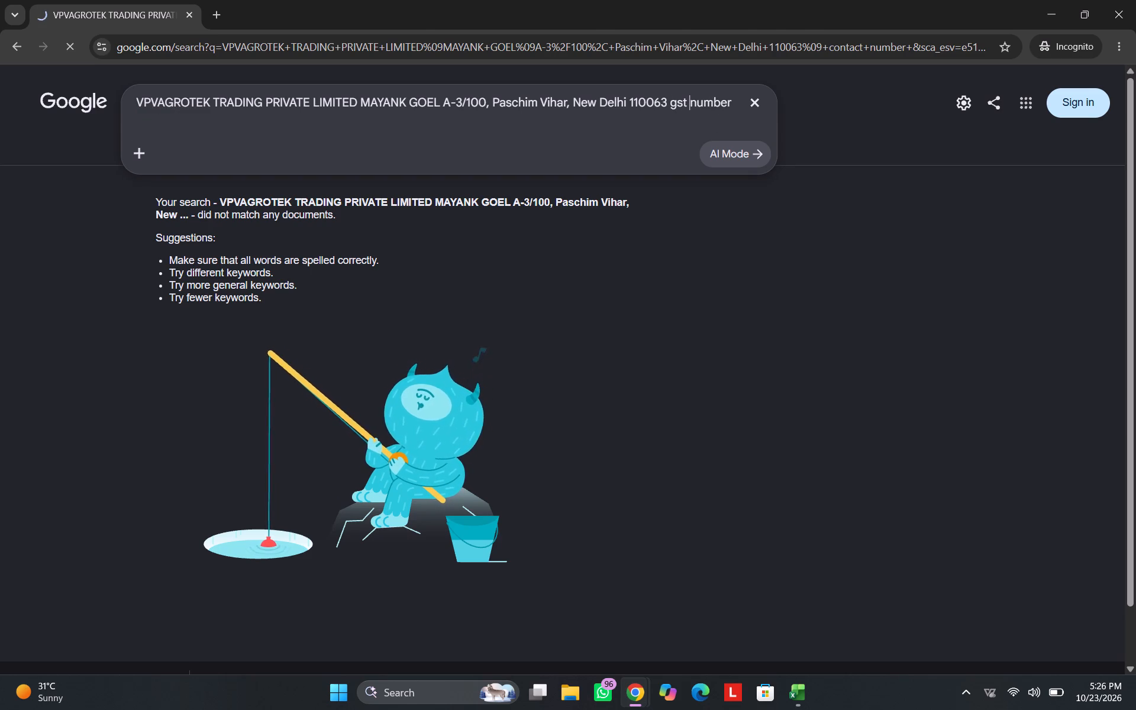
Copy application number 6599980 from Excel sheet Page246 into column B of row 33854 in TM LEADS 26.
{"action": "key", "text": "alt+Tab"}
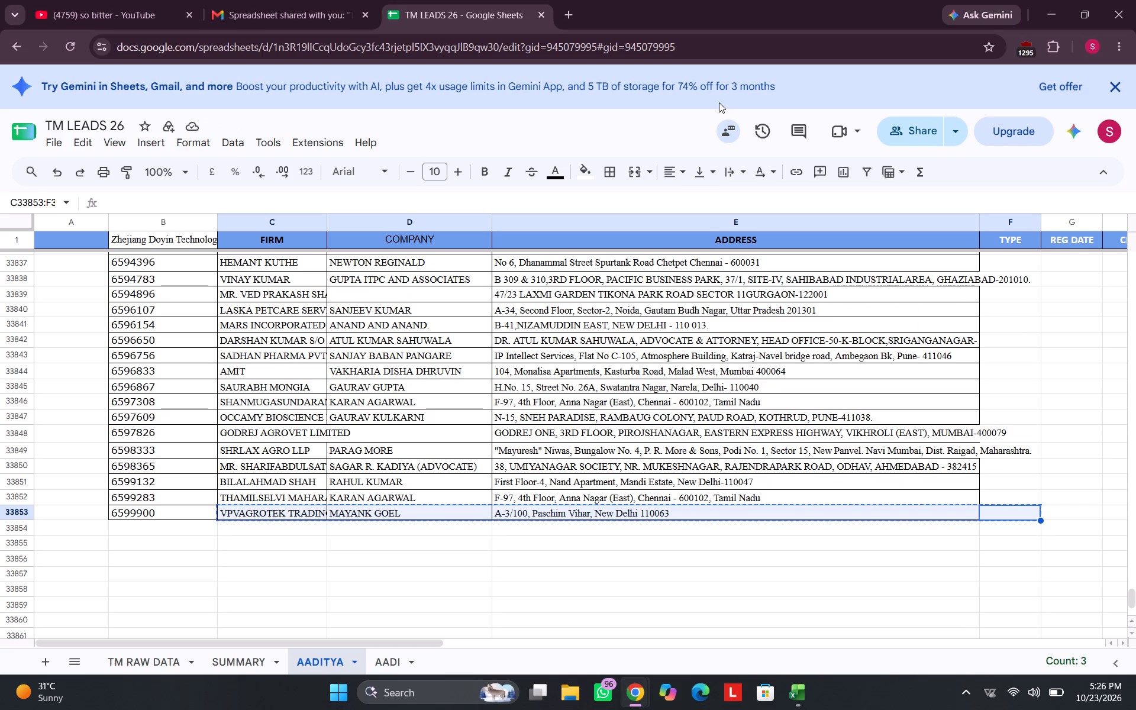
{"action": "key", "text": "Down"}
{"action": "key", "text": "Left"}
{"action": "key", "text": "Left"}
{"action": "key", "text": "Left"}
{"action": "key", "text": "Left"}
{"action": "key", "text": "alt+Tab"}
{"action": "key", "text": "alt+Right"}
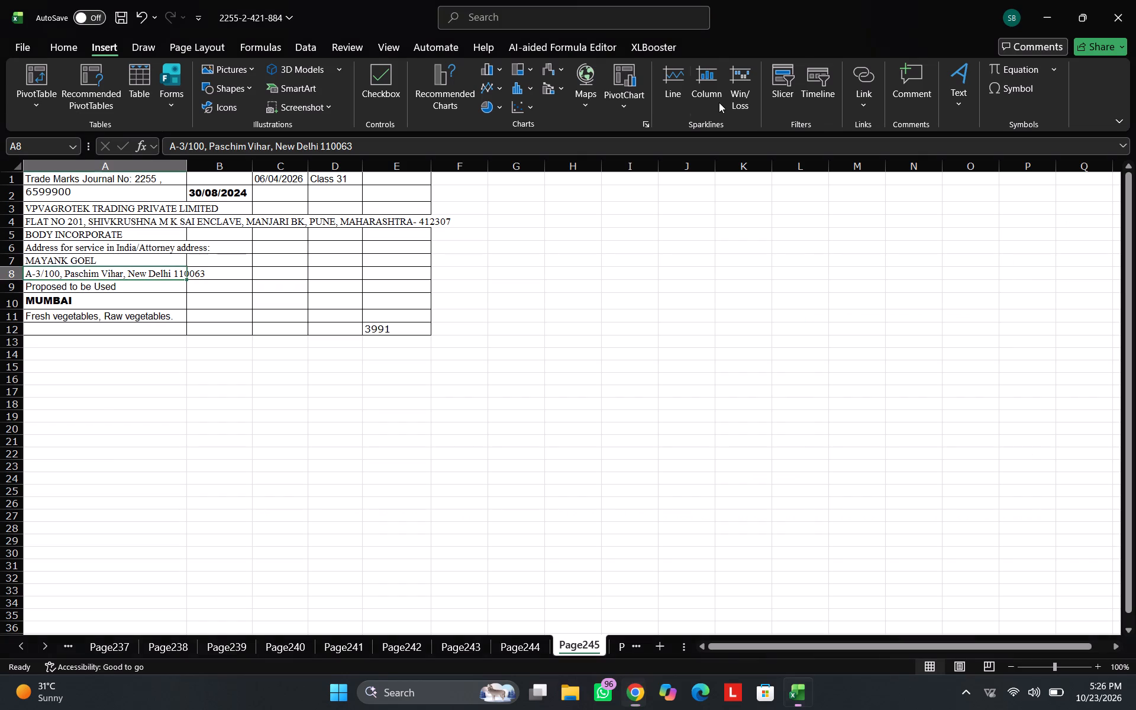
{"action": "left_click", "coordinate": [616, 647]}
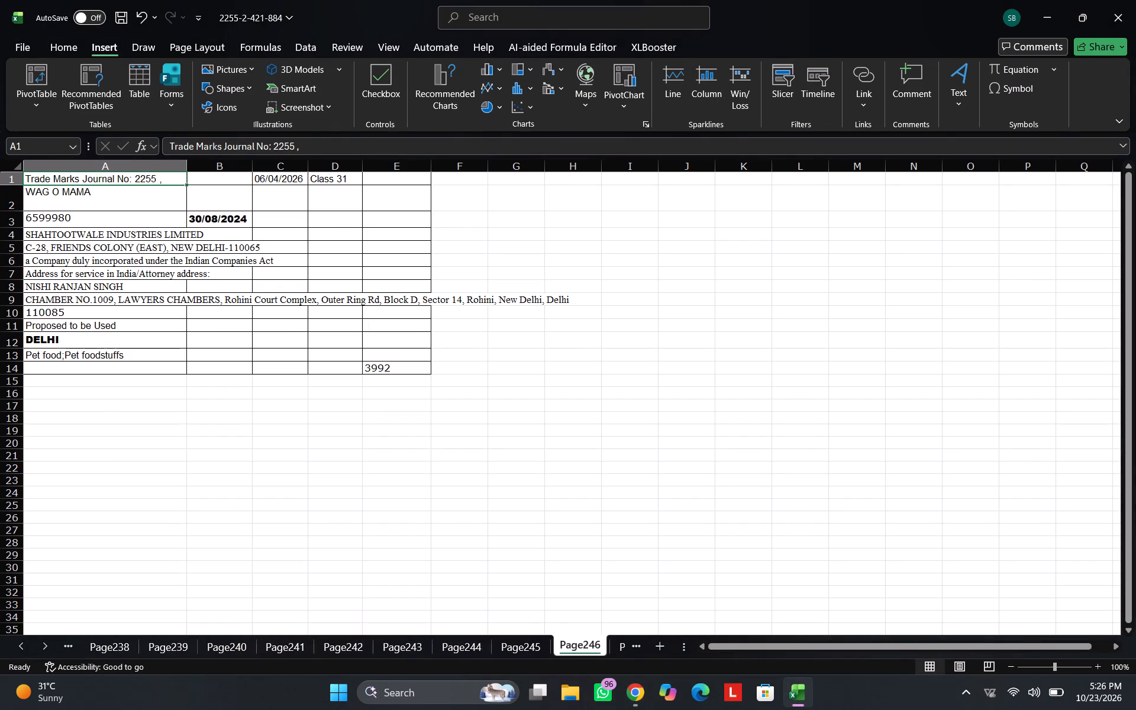
{"action": "left_click", "coordinate": [54, 218]}
{"action": "key", "text": "ctrl+c"}
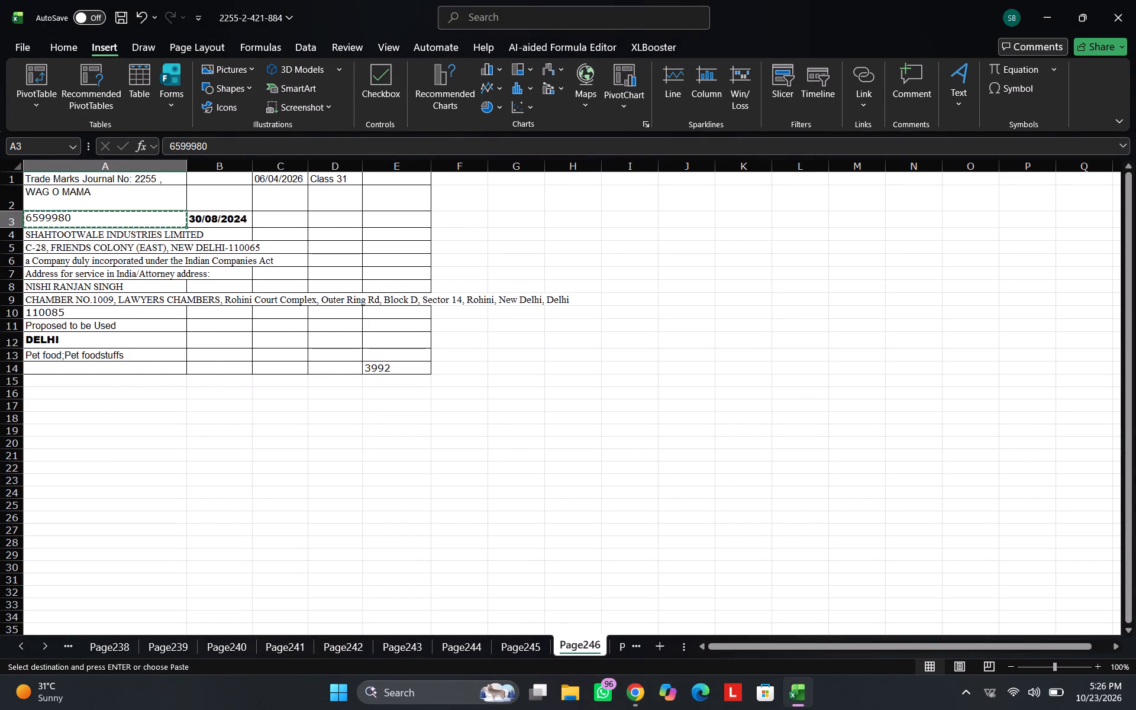
{"action": "key", "text": "alt+Tab"}
{"action": "key", "text": "ctrl+v"}
Copy SHAHTOOTWALE INDUSTRIES LIMITED from Excel sheet Page246 into the FIRM cell of row 33854.
{"action": "key", "text": "alt+Tab"}
{"action": "key", "text": "Down"}
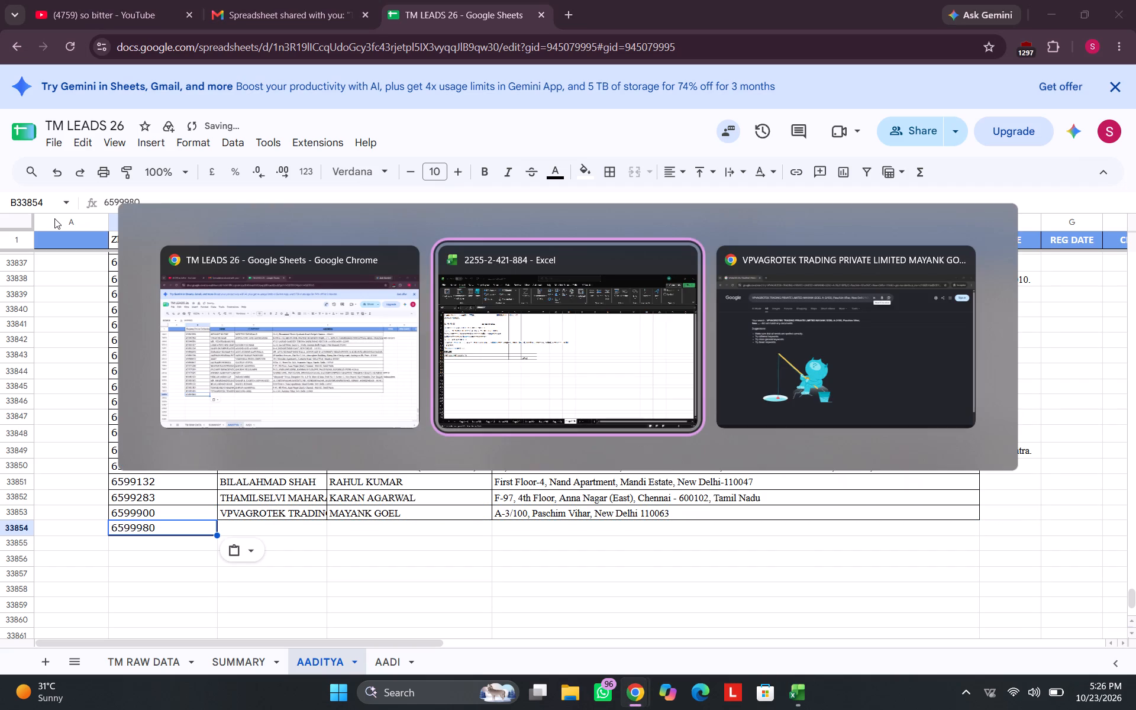
{"action": "key", "text": "Return"}
{"action": "key", "text": "Down"}
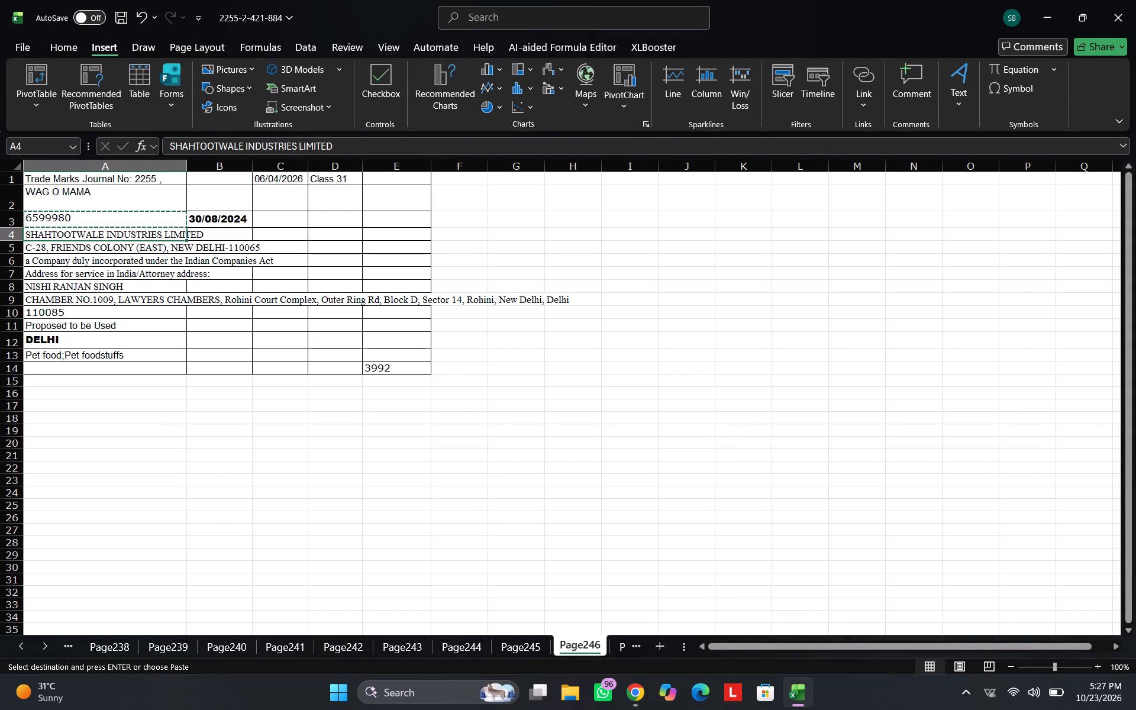
{"action": "key", "text": "ctrl+c"}
{"action": "key", "text": "alt+Tab"}
{"action": "key", "text": "Right"}
{"action": "key", "text": "ctrl+v"}
Copy the attorney's name from Excel sheet Page246 into the COMPANY cell of row 33854.
{"action": "key", "text": "alt+Tab"}
{"action": "key", "text": "Down"}
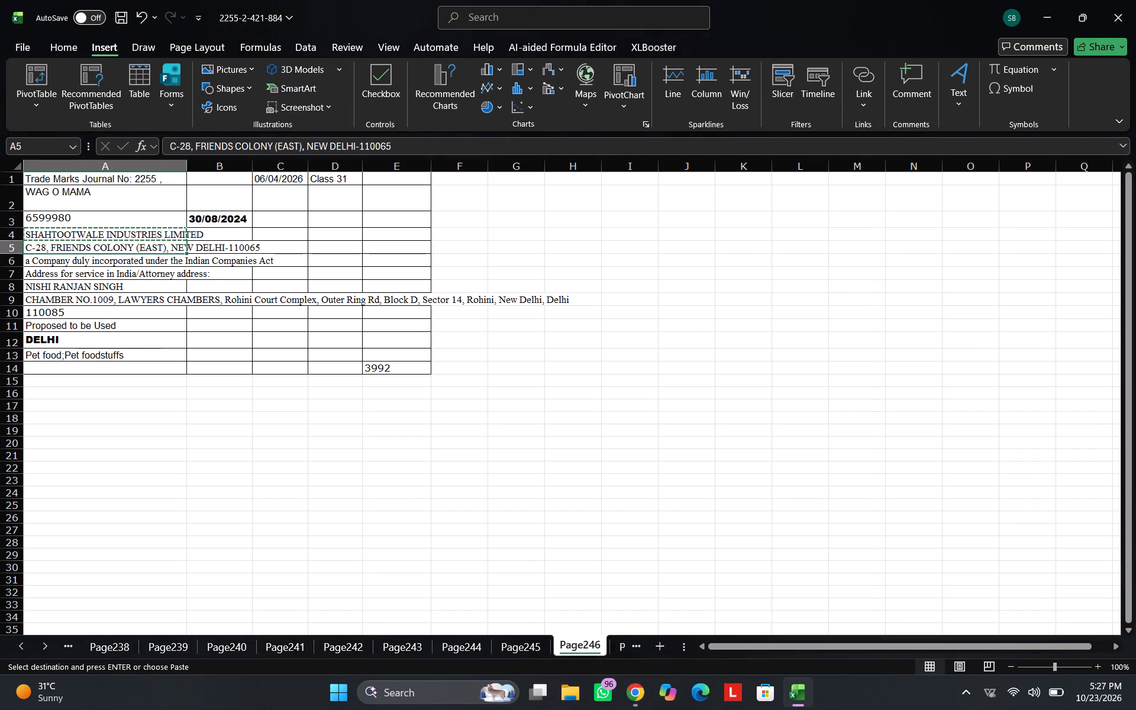
{"action": "key", "text": "Down"}
{"action": "key", "text": "Down"}
{"action": "key", "text": "Down"}
{"action": "key", "text": "ctrl+c"}
{"action": "key", "text": "alt+Tab"}
{"action": "key", "text": "Right"}
{"action": "key", "text": "ctrl+v"}
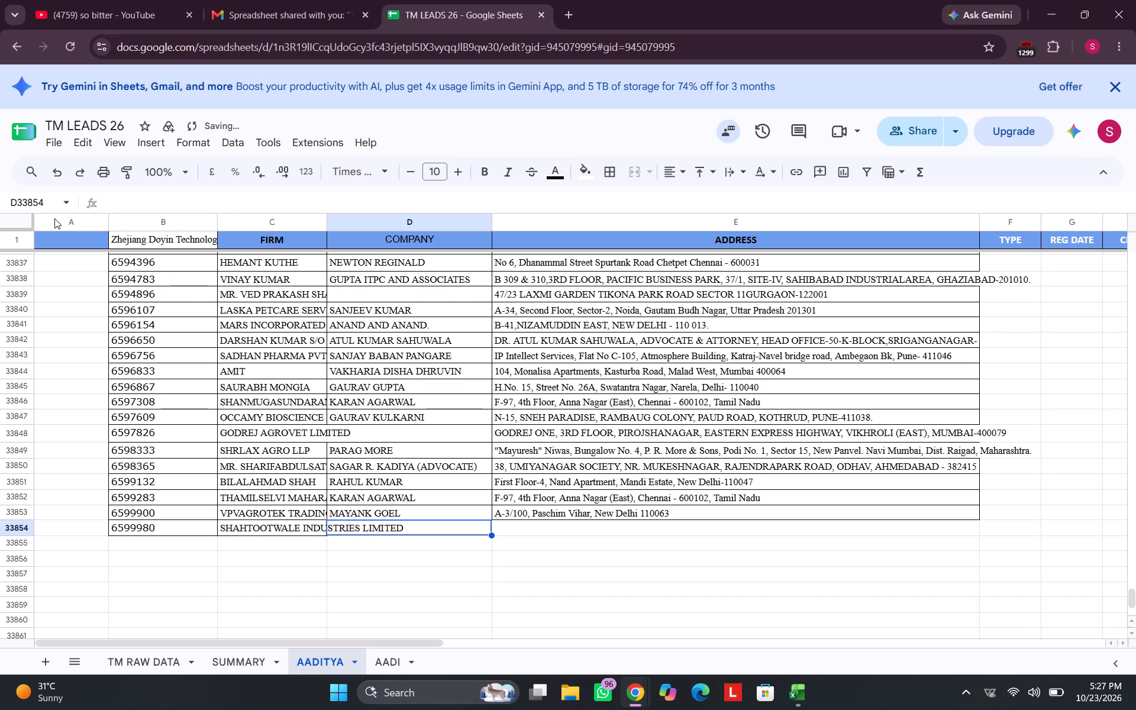
Copy the first line of the attorney's address from Excel sheet Page246 into the ADDRESS cell of row 33854.
{"action": "key", "text": "alt+Tab"}
{"action": "key", "text": "Down"}
{"action": "key", "text": "ctrl+c"}
{"action": "key", "text": "alt+Tab"}
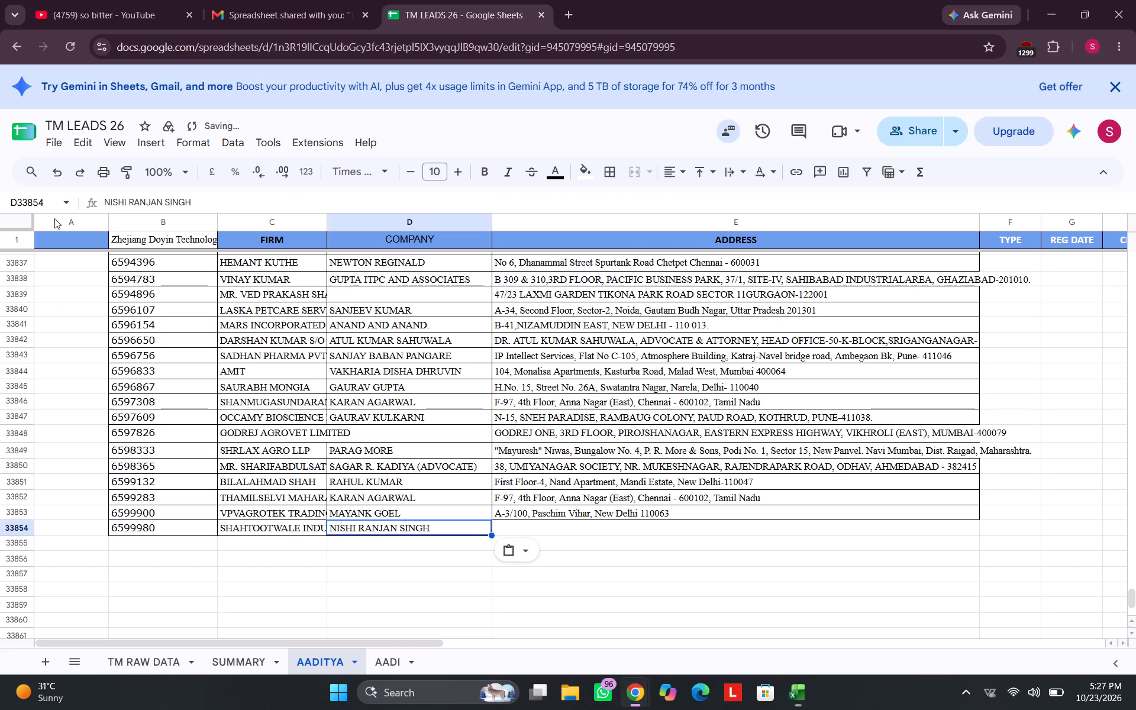
{"action": "key", "text": "Right"}
{"action": "key", "text": "ctrl+v"}
Search Google for the contact number using row 33854's firm, attorney and address details copied from TM LEADS 26.
{"action": "key", "text": "Right"}
{"action": "key", "text": "shift+Left"}
{"action": "key", "text": "shift+Left"}
{"action": "key", "text": "ctrl+c"}
{"action": "key", "text": "alt+Tab"}
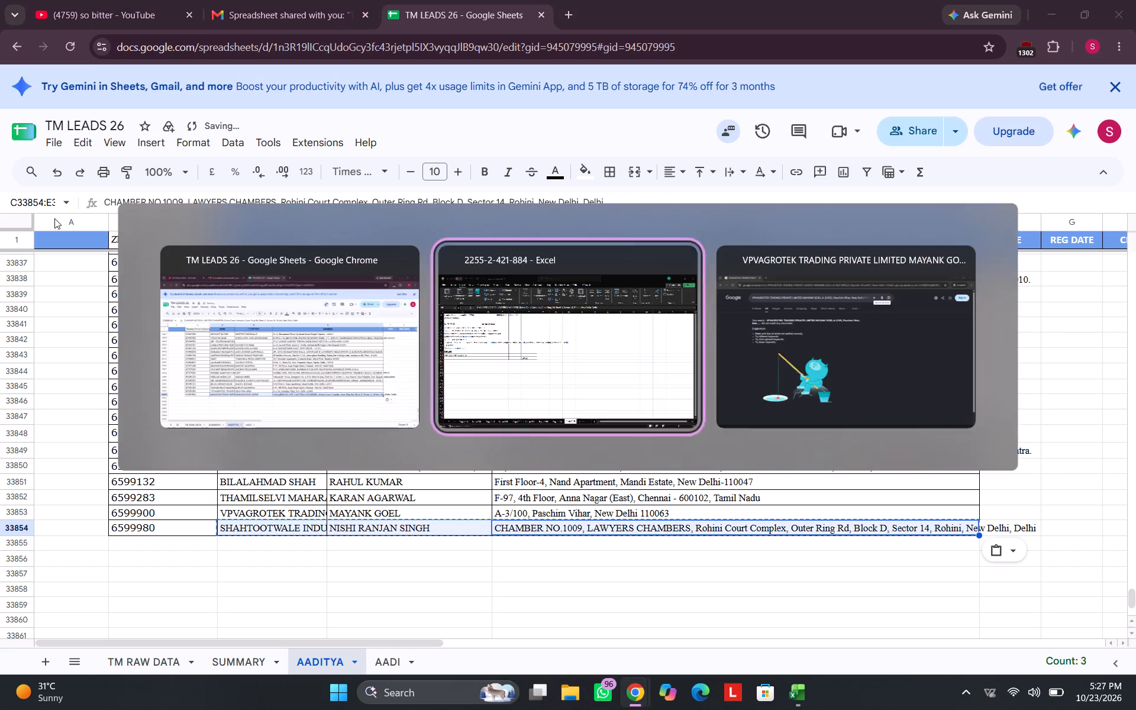
{"action": "key", "text": "alt+Right"}
{"action": "left_click", "coordinate": [697, 94]}
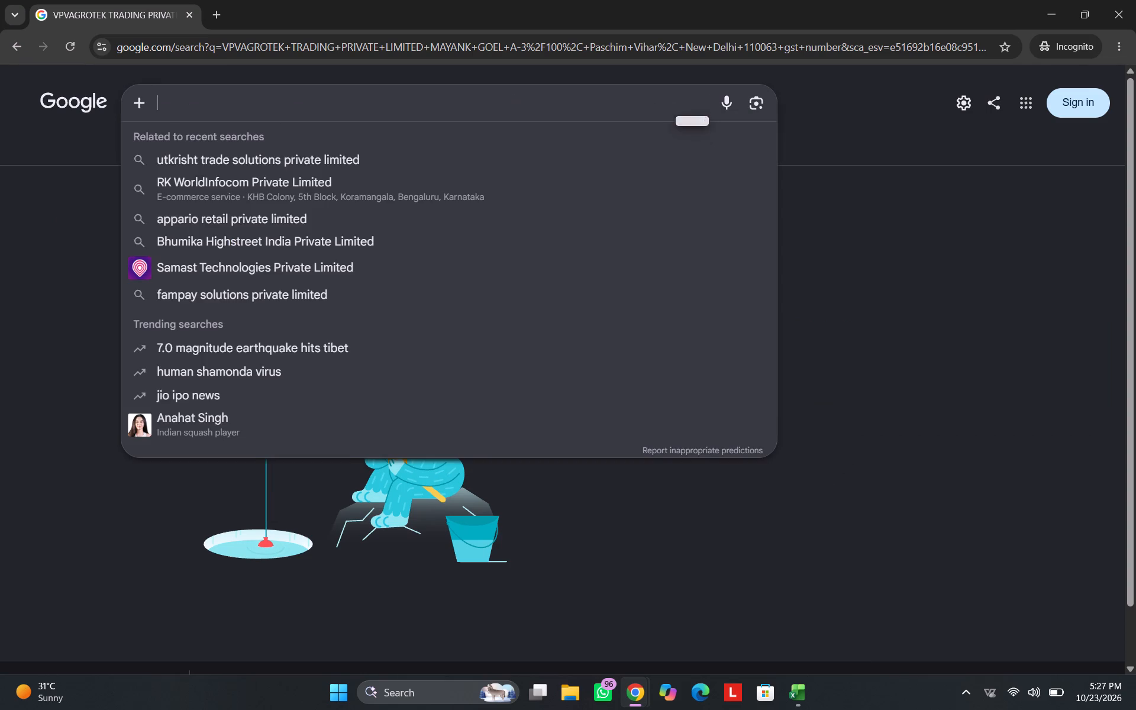
{"action": "key", "text": "ctrl+v"}
{"action": "key", "text": "space"}
{"action": "type", "text": "contact number"}
{"action": "key", "text": "space"}
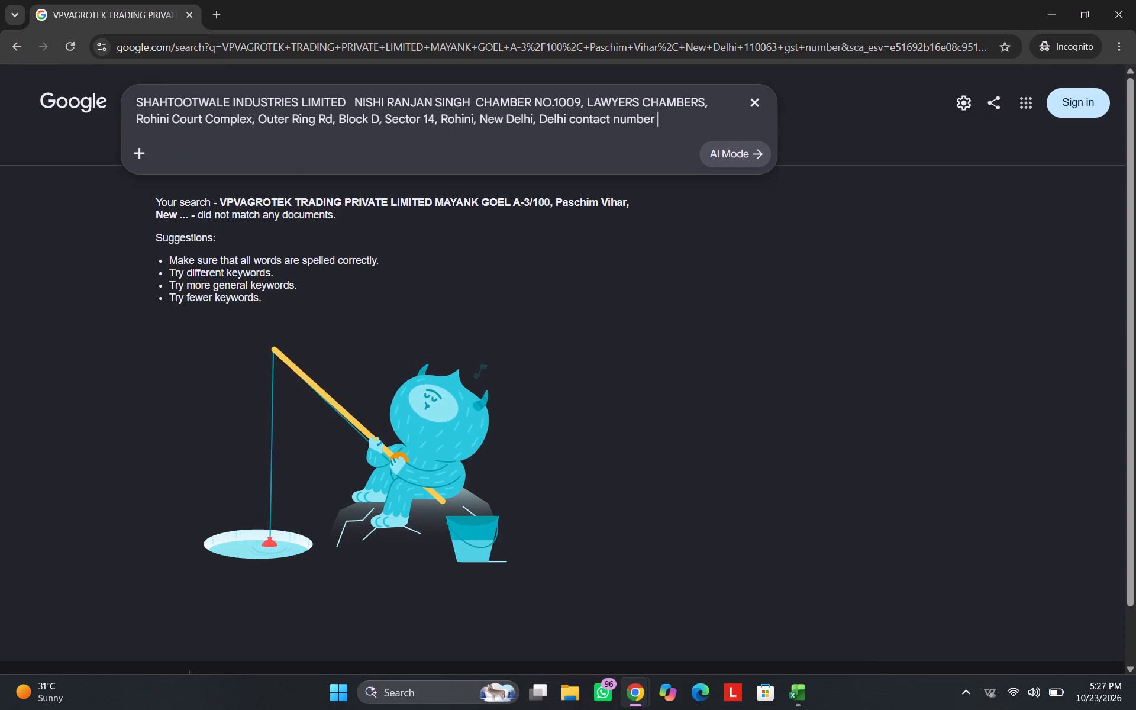
{"action": "key", "text": "Return"}
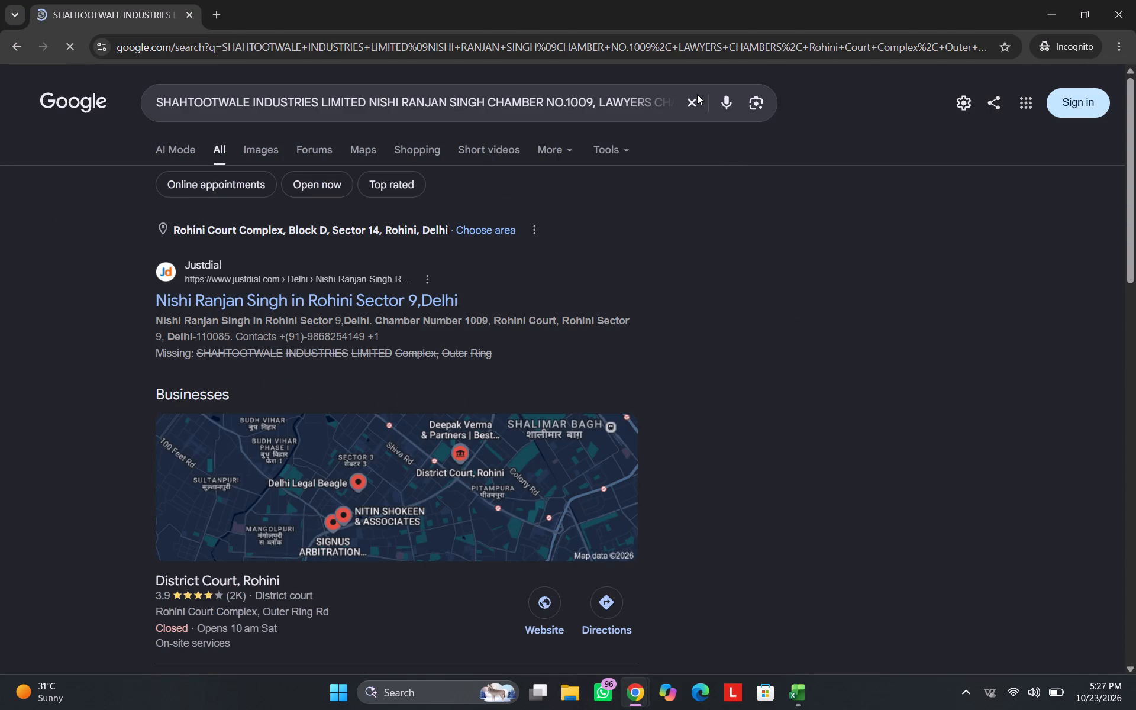
Switch to YouTube and play the MANKIRT AULAKH - JATT DI CLIP video with its quality on Auto.
{"action": "key", "text": "alt+Tab"}
{"action": "left_click", "coordinate": [148, 5]}
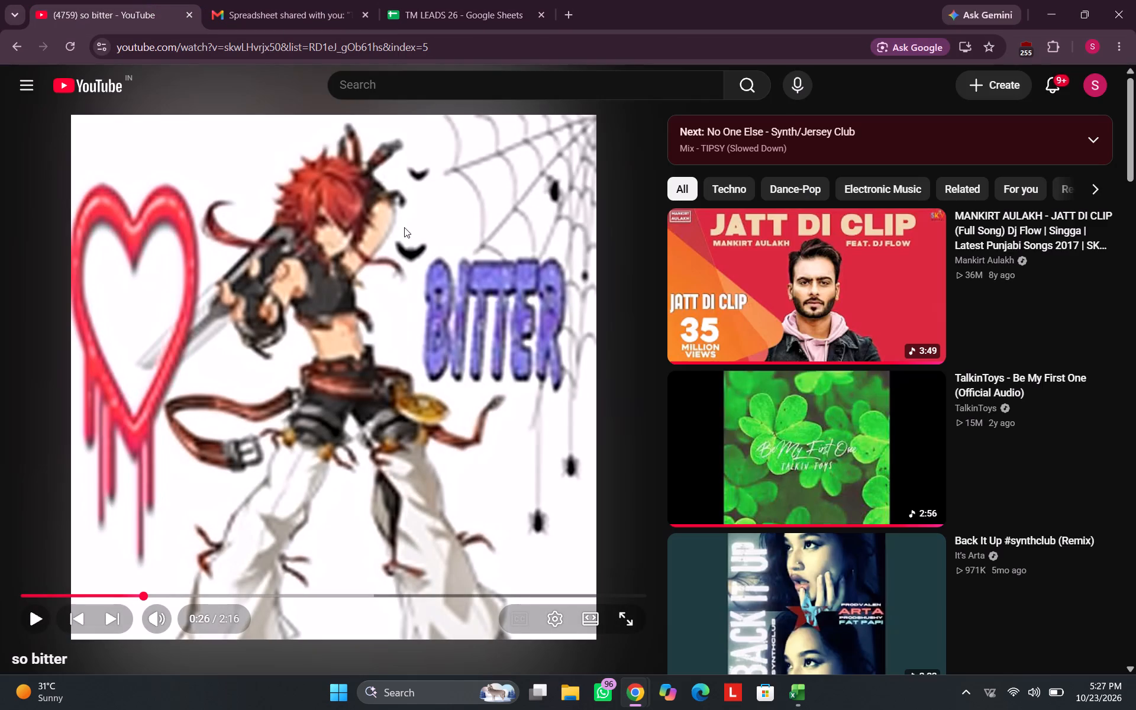
{"action": "left_click", "coordinate": [404, 227]}
{"action": "left_click", "coordinate": [837, 299]}
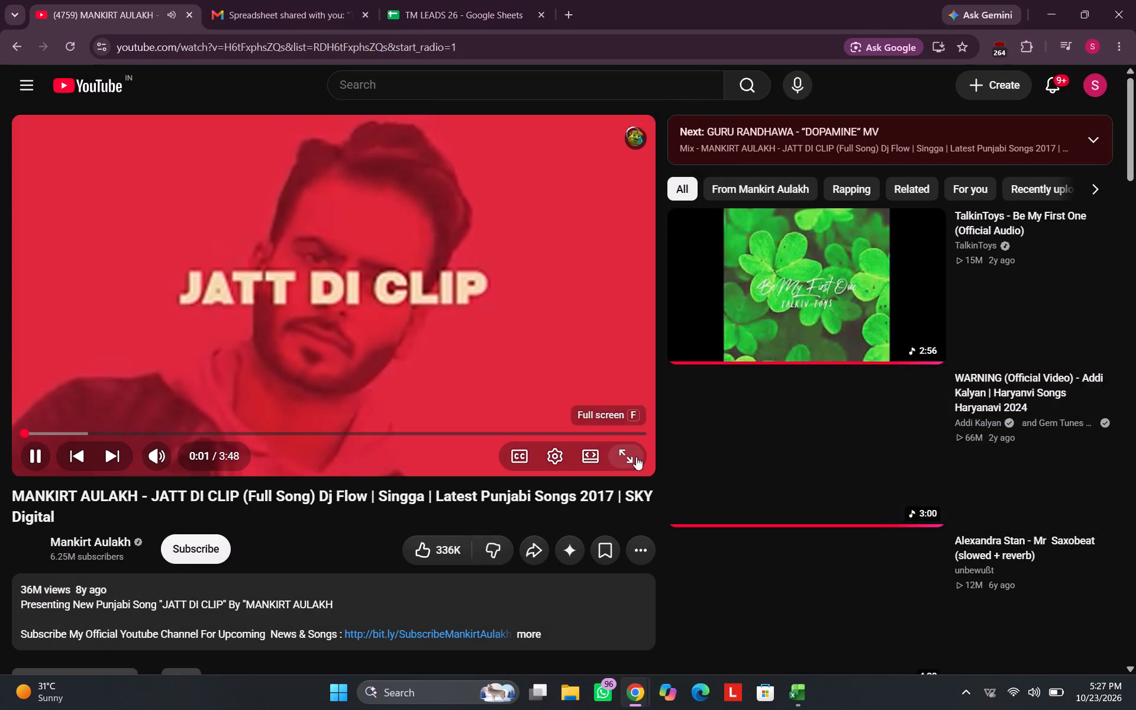
{"action": "left_click", "coordinate": [548, 458]}
{"action": "left_click", "coordinate": [579, 414]}
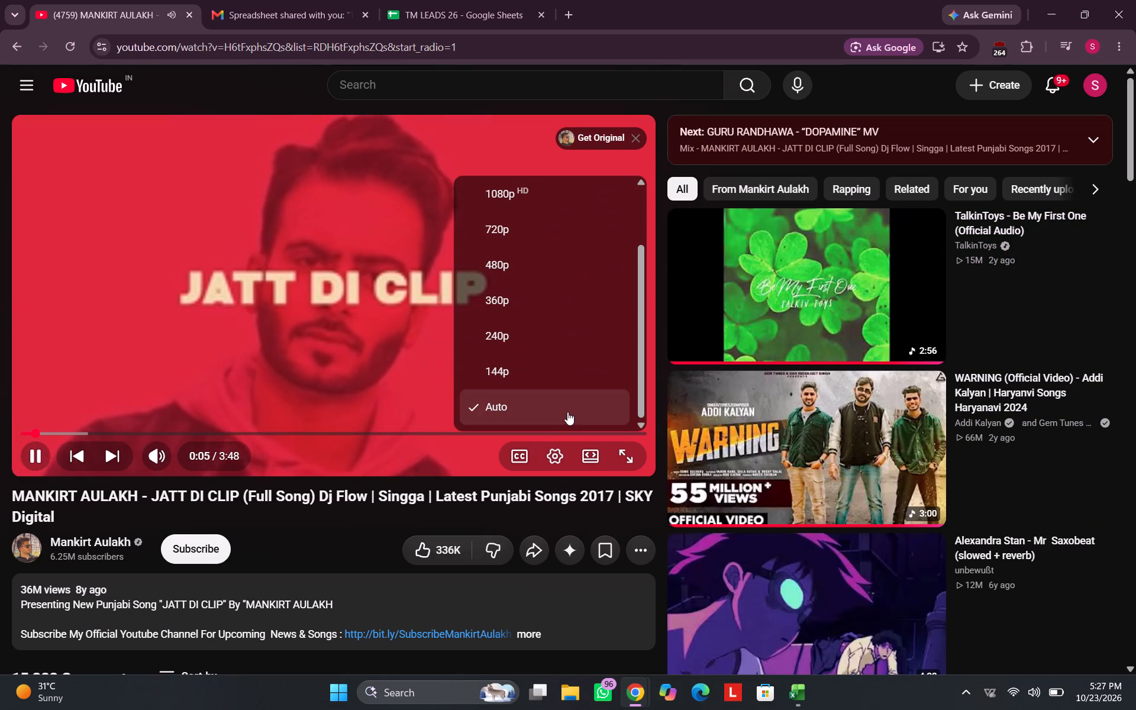
{"action": "left_click", "coordinate": [567, 412]}
Copy the attorney's phone number from the Justdial search result into the NUMBER cell of row 33854 in TM LEADS 26.
{"action": "left_click", "coordinate": [463, 18]}
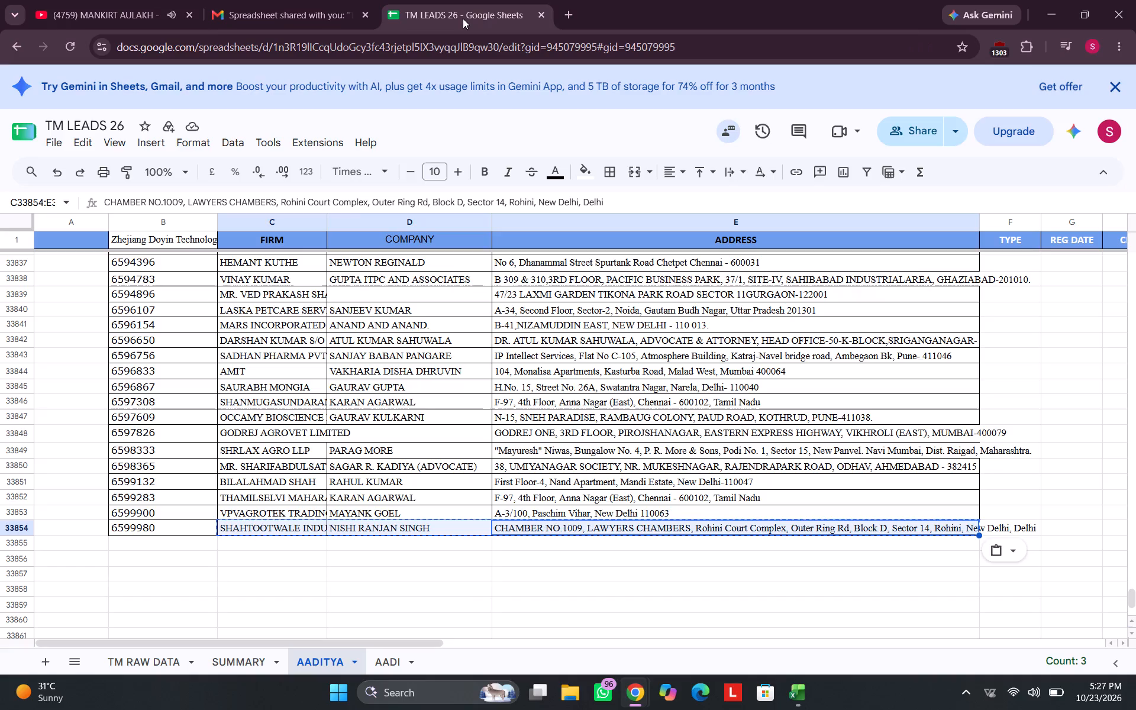
{"action": "scroll", "coordinate": [668, 559], "scroll_direction": "left", "scroll_amount": 3}
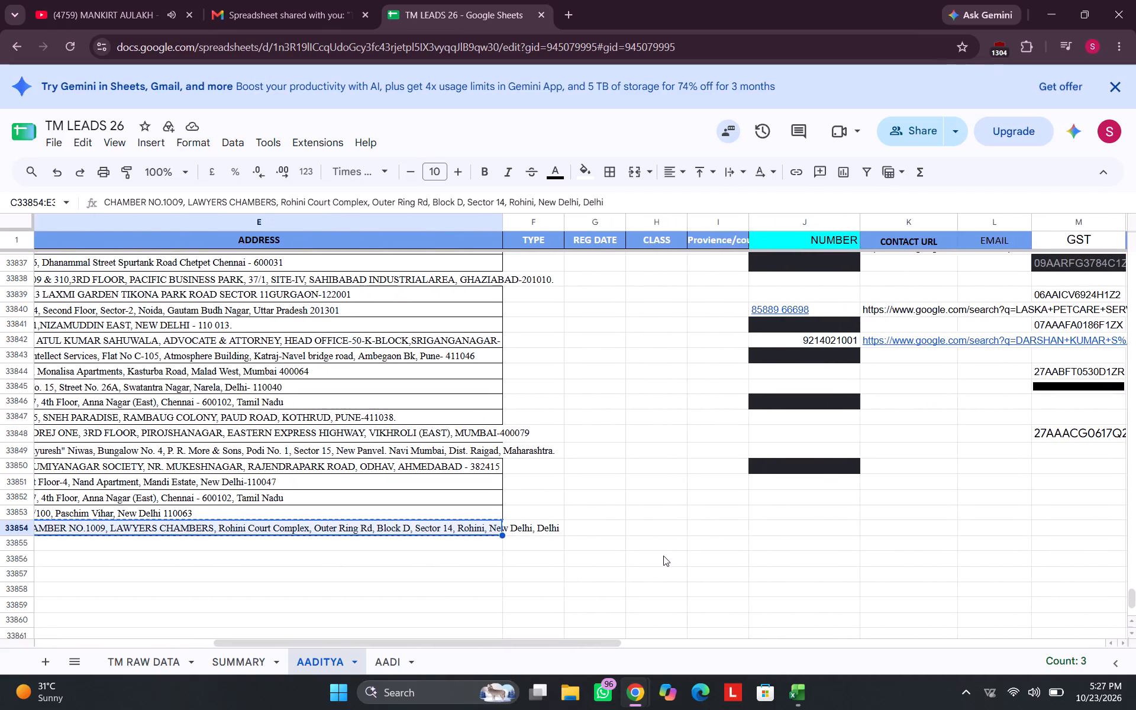
{"action": "key", "text": "alt+Tab"}
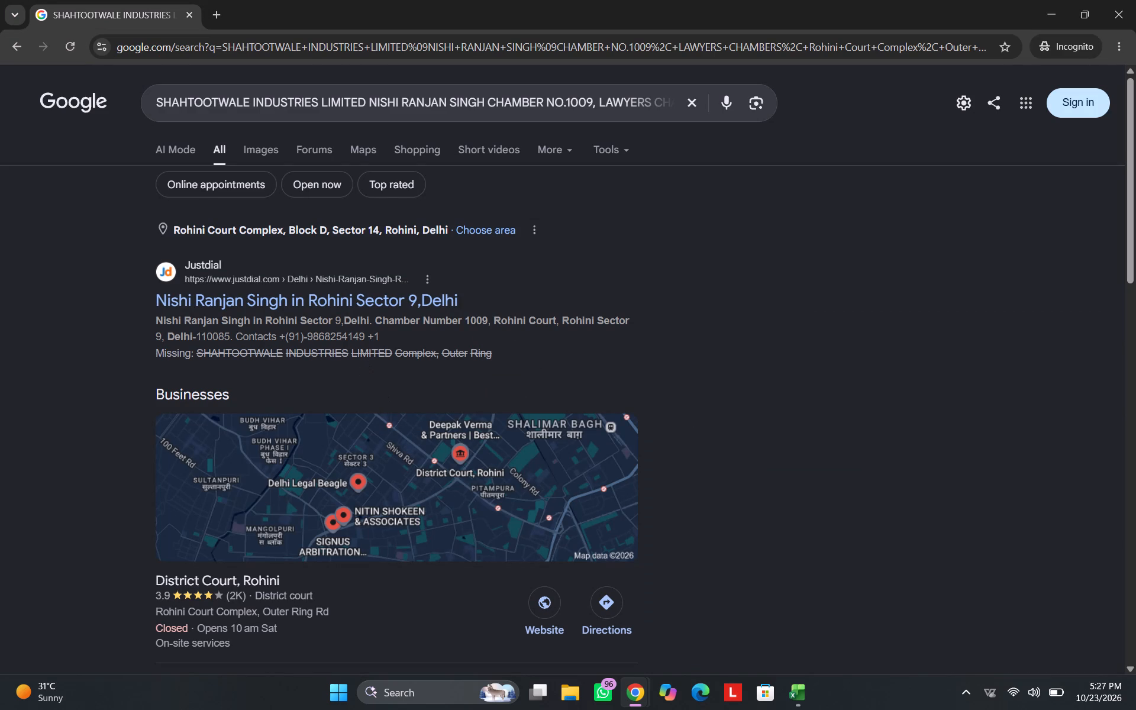
{"action": "left_click_drag", "start_coordinate": [366, 338], "coordinate": [308, 342]}
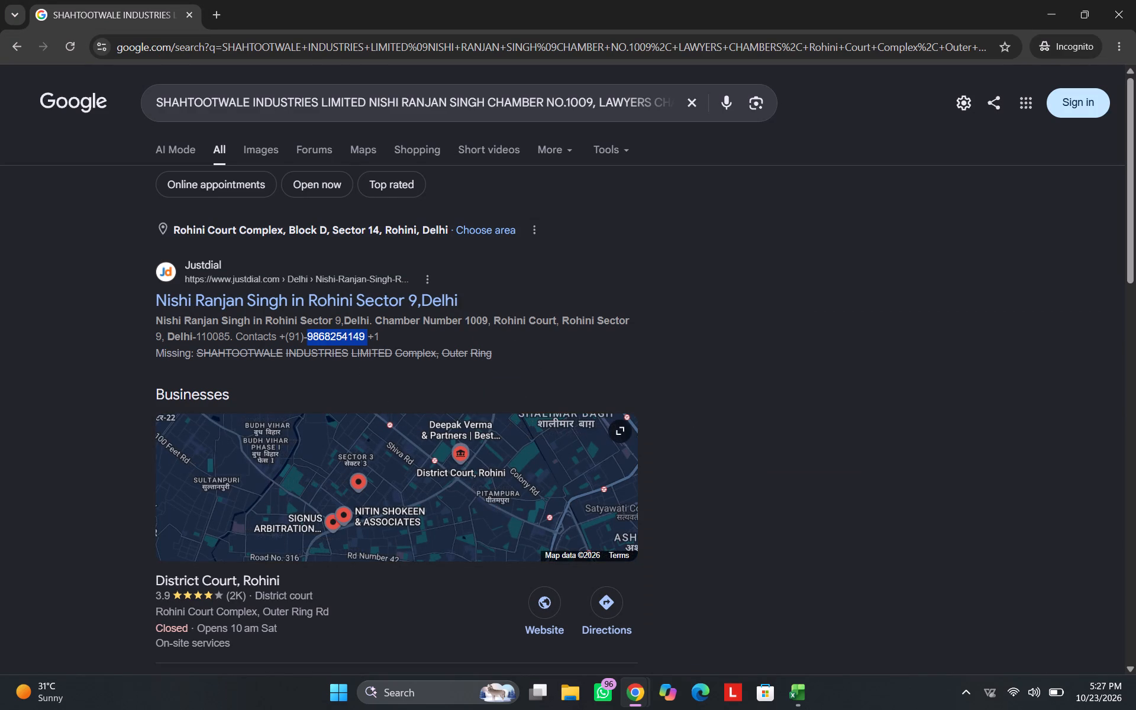
{"action": "key", "text": "ctrl+c"}
{"action": "key", "text": "alt+Tab"}
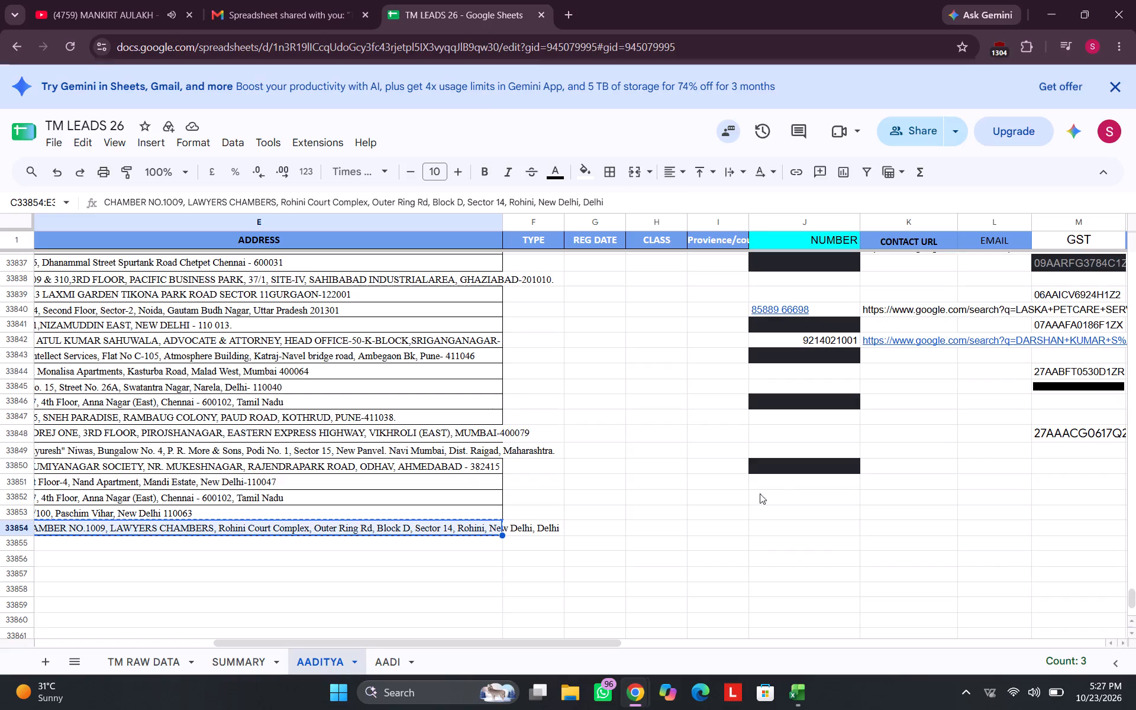
{"action": "left_click", "coordinate": [761, 530]}
{"action": "key", "text": "ctrl+v"}
Copy the SHAHTOOTWALE INDUSTRIES LIMITED search page's web address into the CONTACT URL cell of row 33854.
{"action": "key", "text": "alt+Tab"}
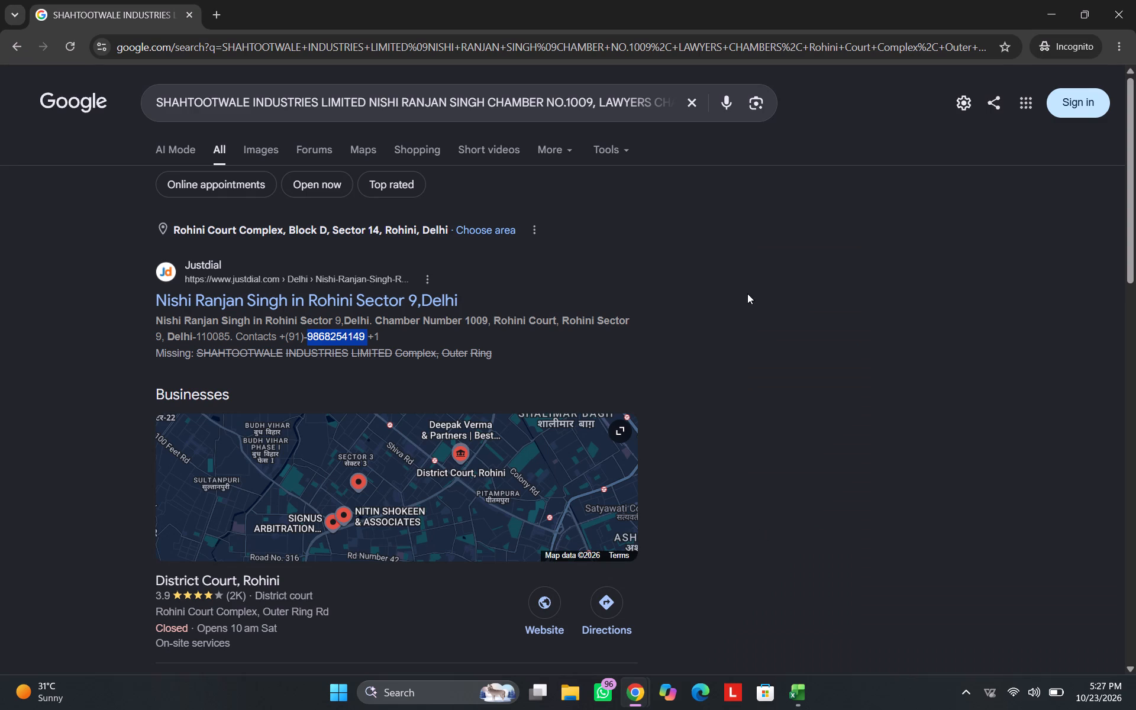
{"action": "left_click", "coordinate": [783, 41]}
{"action": "key", "text": "ctrl+c"}
{"action": "key", "text": "alt+Tab"}
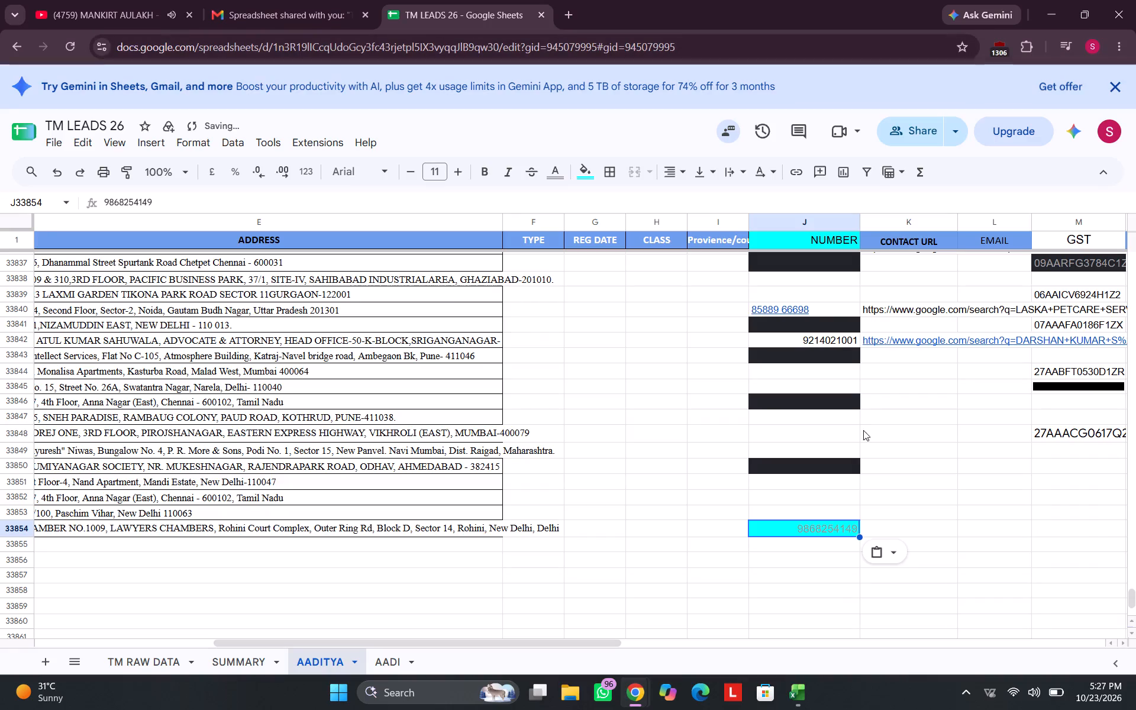
{"action": "left_click", "coordinate": [917, 535]}
{"action": "key", "text": "ctrl+v"}
Recopy the attorney's phone number from the Justdial result into row 33854's NUMBER cell, removing the bracket and hyphen after the country code.
{"action": "key", "text": "alt+Tab"}
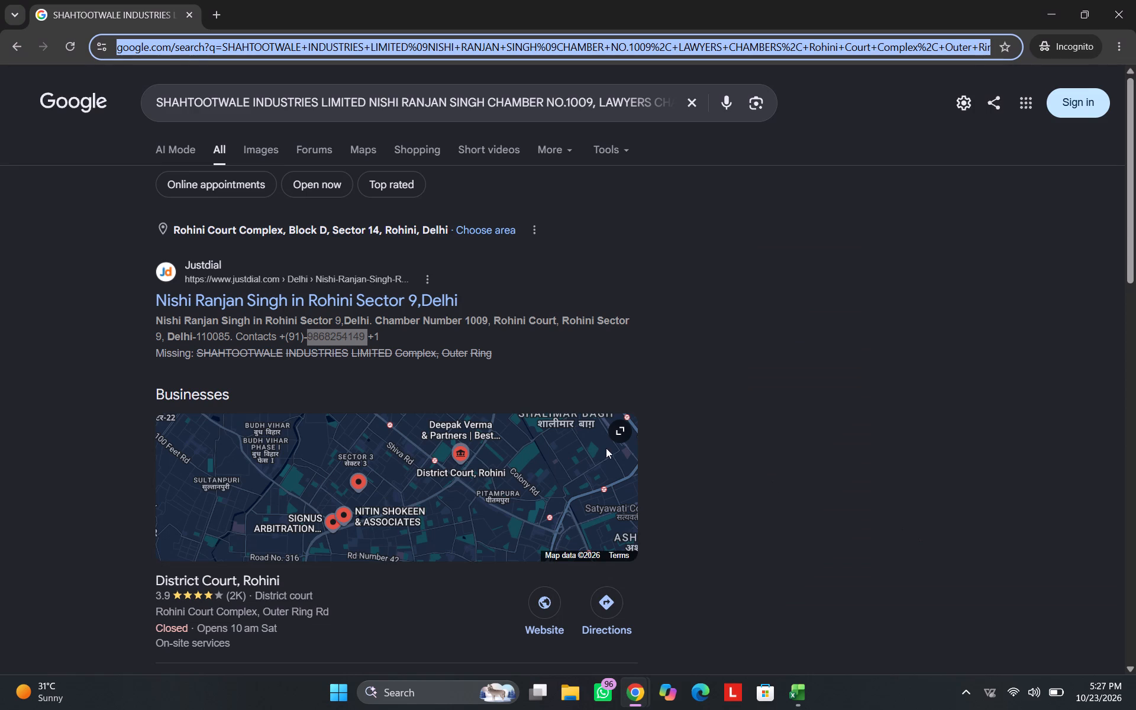
{"action": "left_click", "coordinate": [353, 341]}
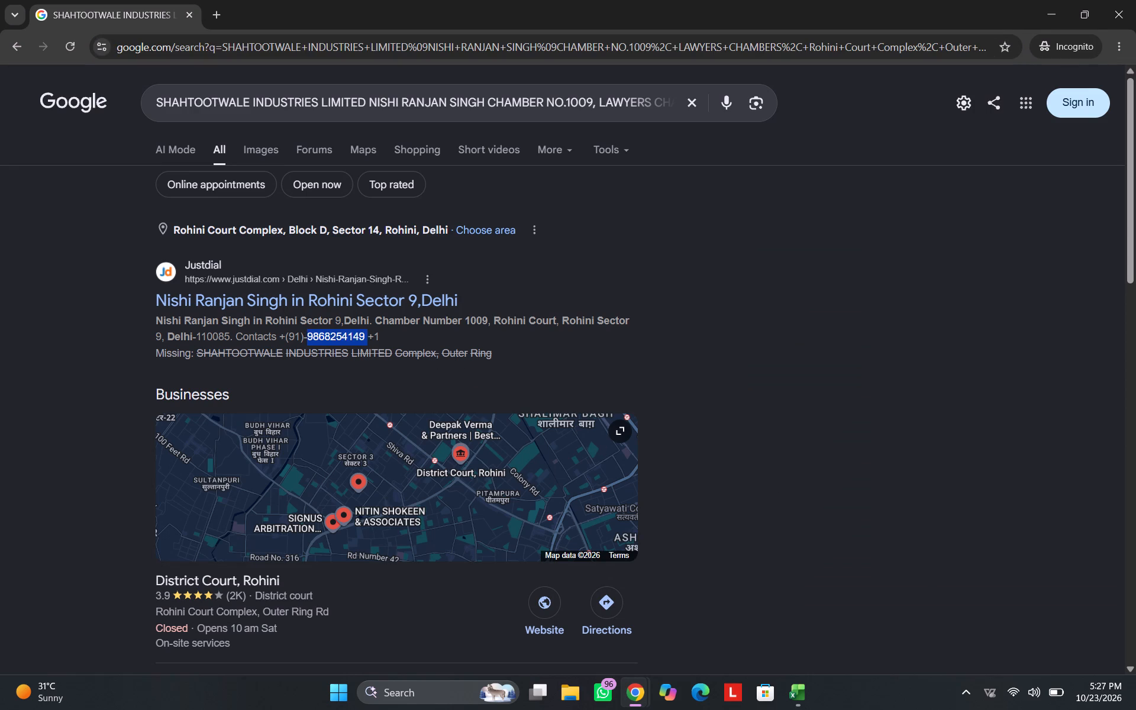
{"action": "left_click_drag", "start_coordinate": [353, 341], "coordinate": [287, 343]}
{"action": "key", "text": "ctrl+c"}
{"action": "key", "text": "alt+Tab"}
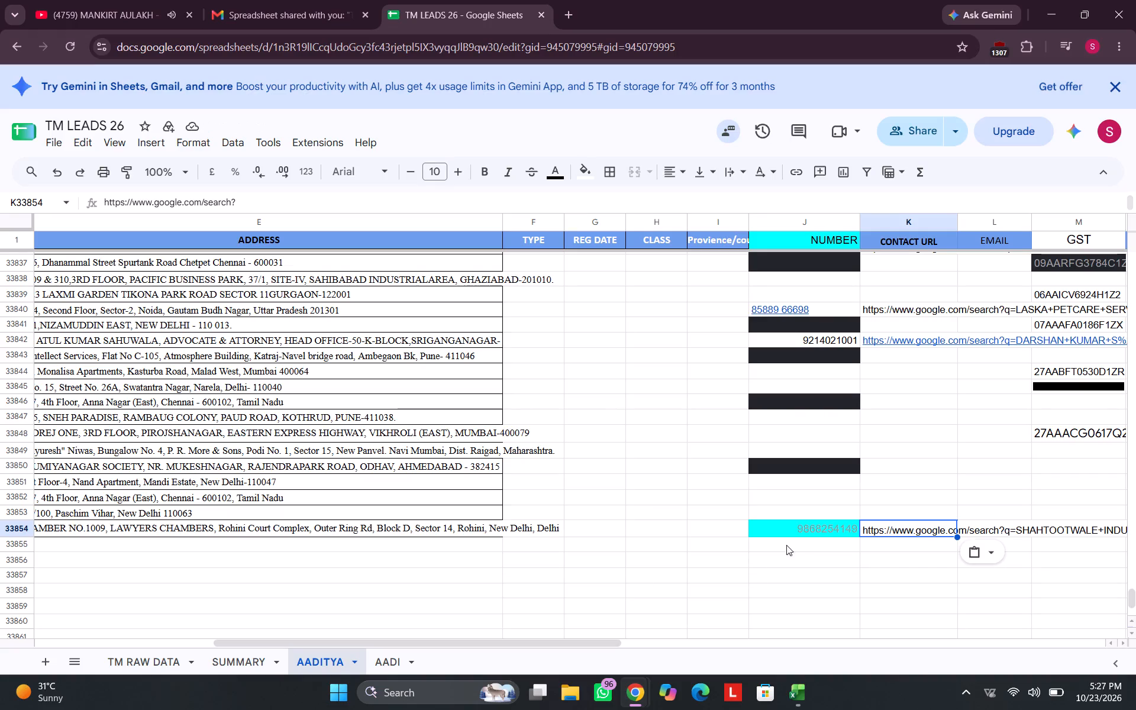
{"action": "left_click", "coordinate": [805, 533]}
{"action": "key", "text": "ctrl+v"}
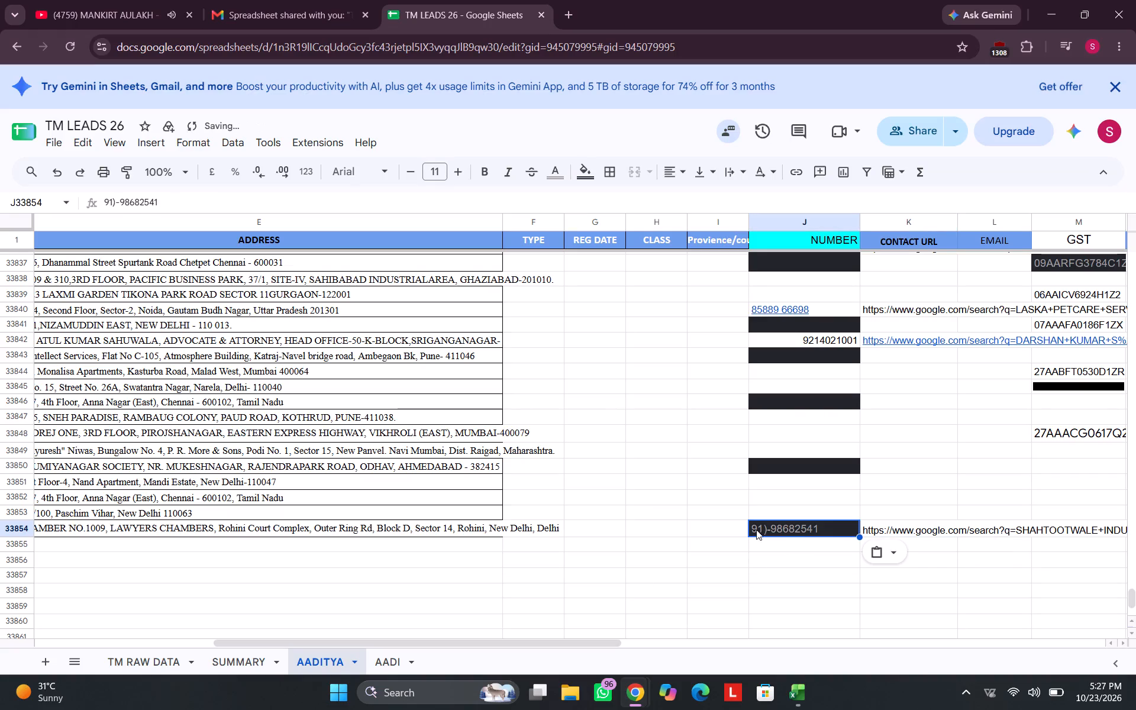
{"action": "left_click", "coordinate": [772, 531]}
{"action": "double_click", "coordinate": [772, 531]}
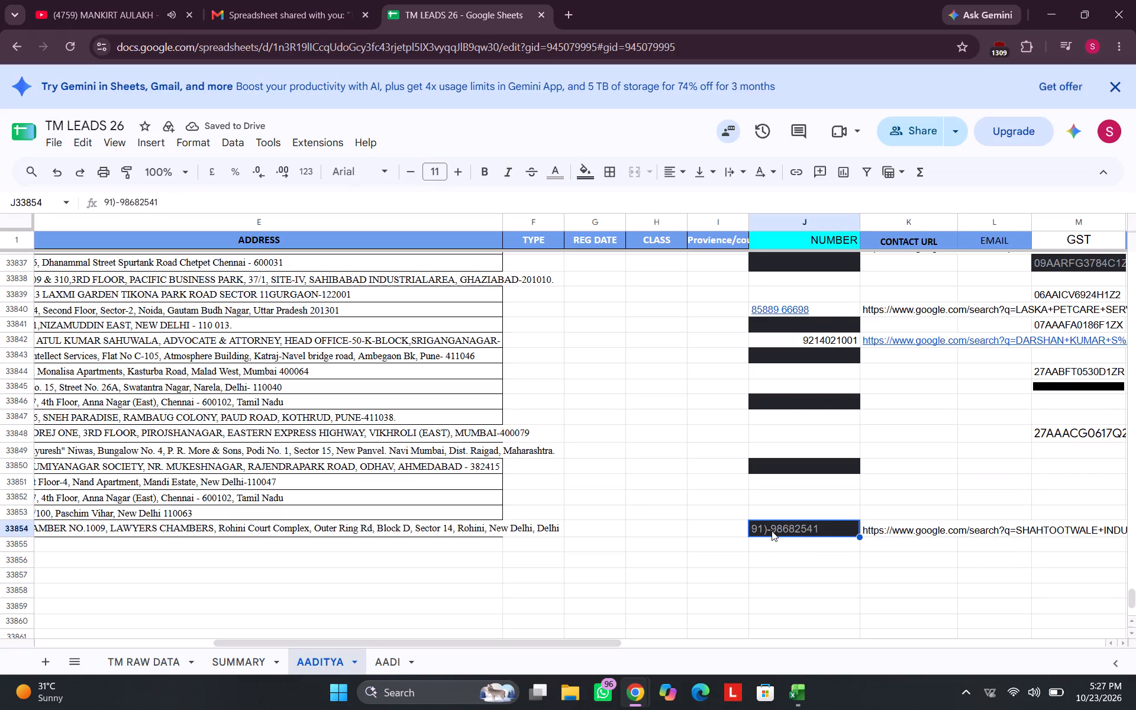
{"action": "left_click", "coordinate": [772, 531]}
{"action": "key", "text": "BackSpace"}
{"action": "key", "text": "BackSpace"}
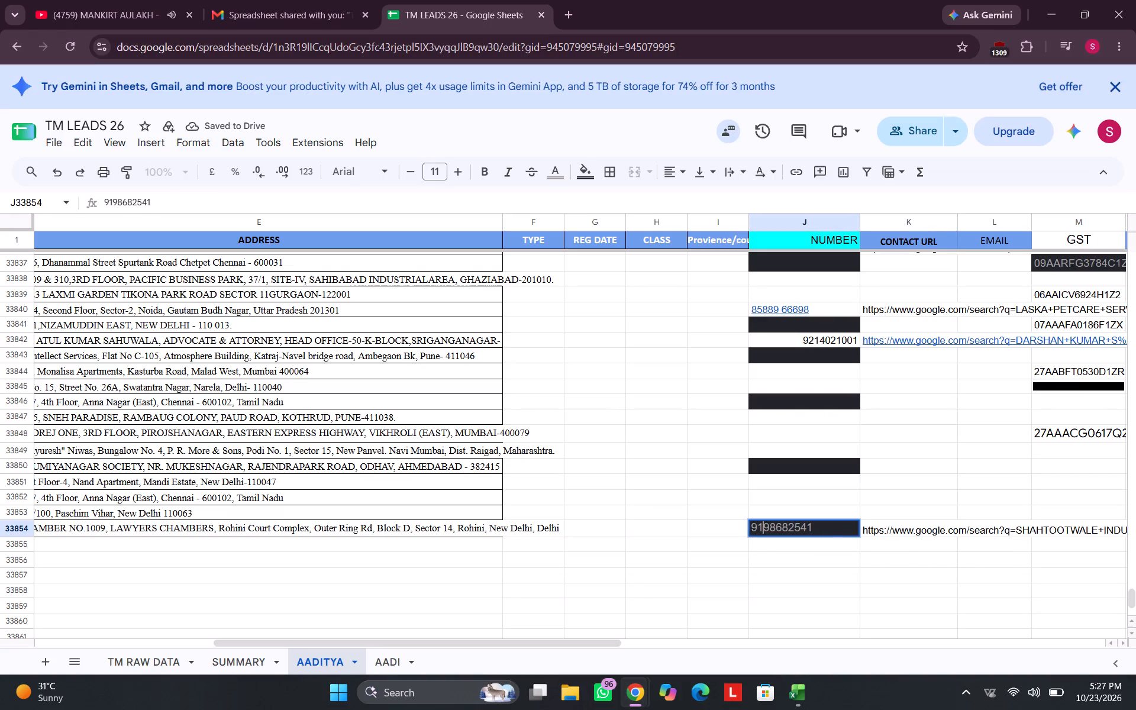
{"action": "key", "text": "Return"}
Look through the remaining Google search results for SHAHTOOTWALE INDUSTRIES LIMITED.
{"action": "key", "text": "alt+Tab"}
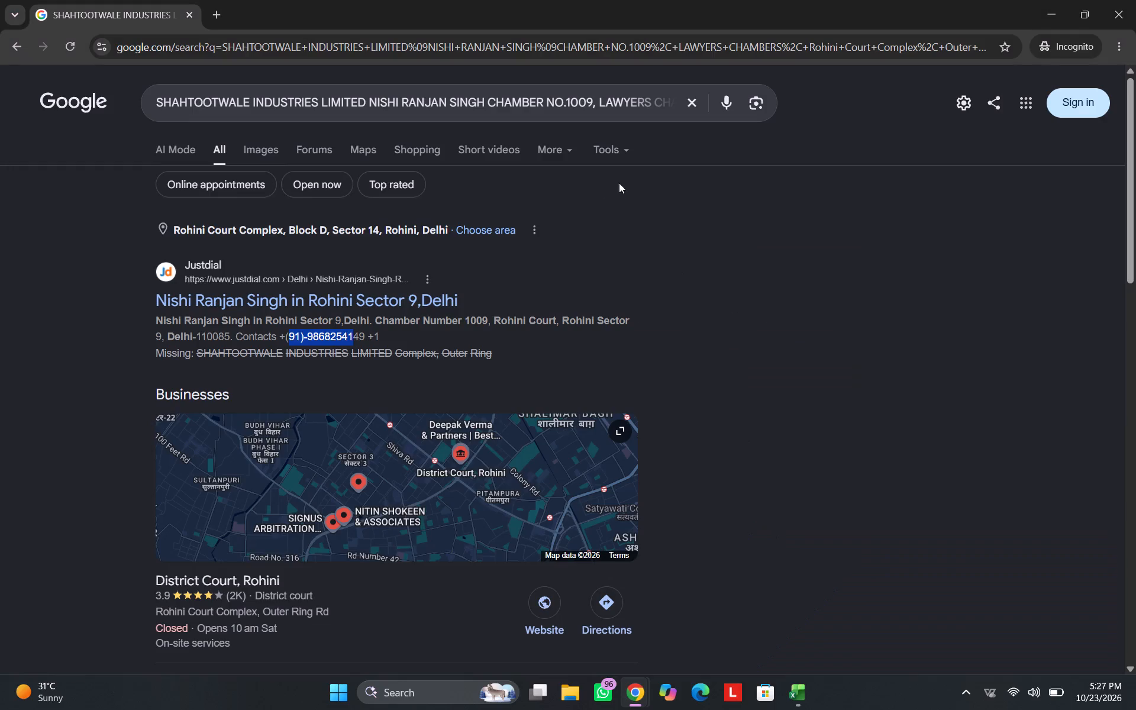
{"action": "left_click", "coordinate": [646, 270]}
{"action": "scroll", "coordinate": [614, 346], "scroll_direction": "down", "scroll_amount": 2}
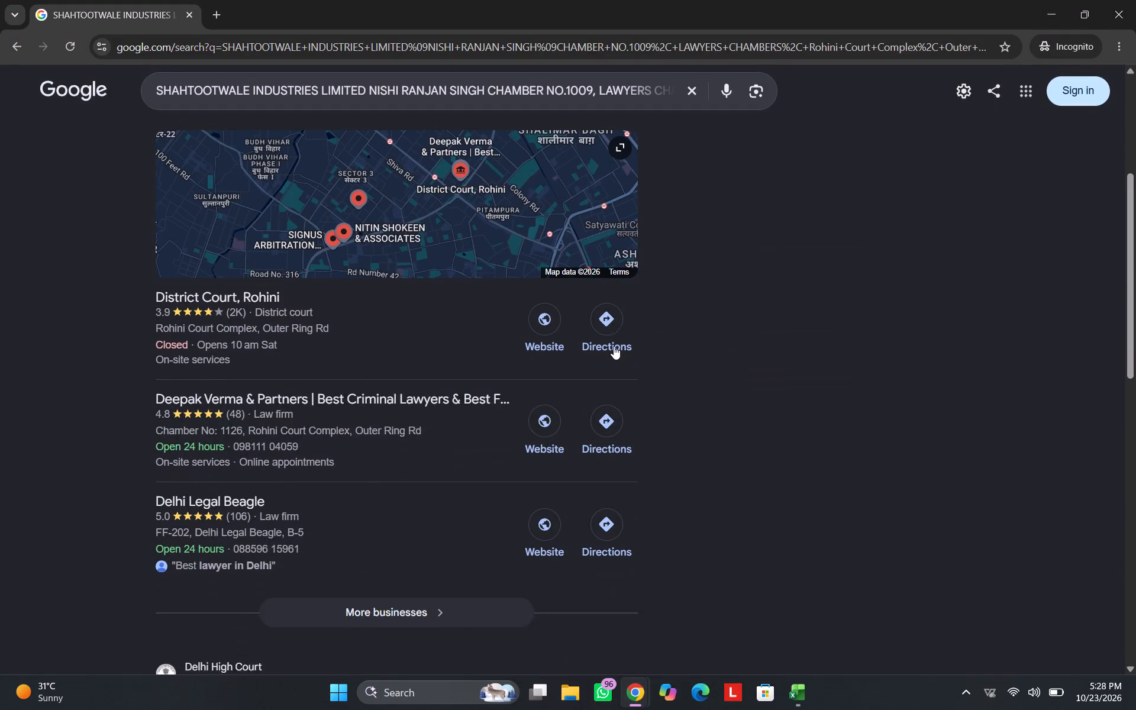
{"action": "scroll", "coordinate": [614, 346], "scroll_direction": "down", "scroll_amount": 1}
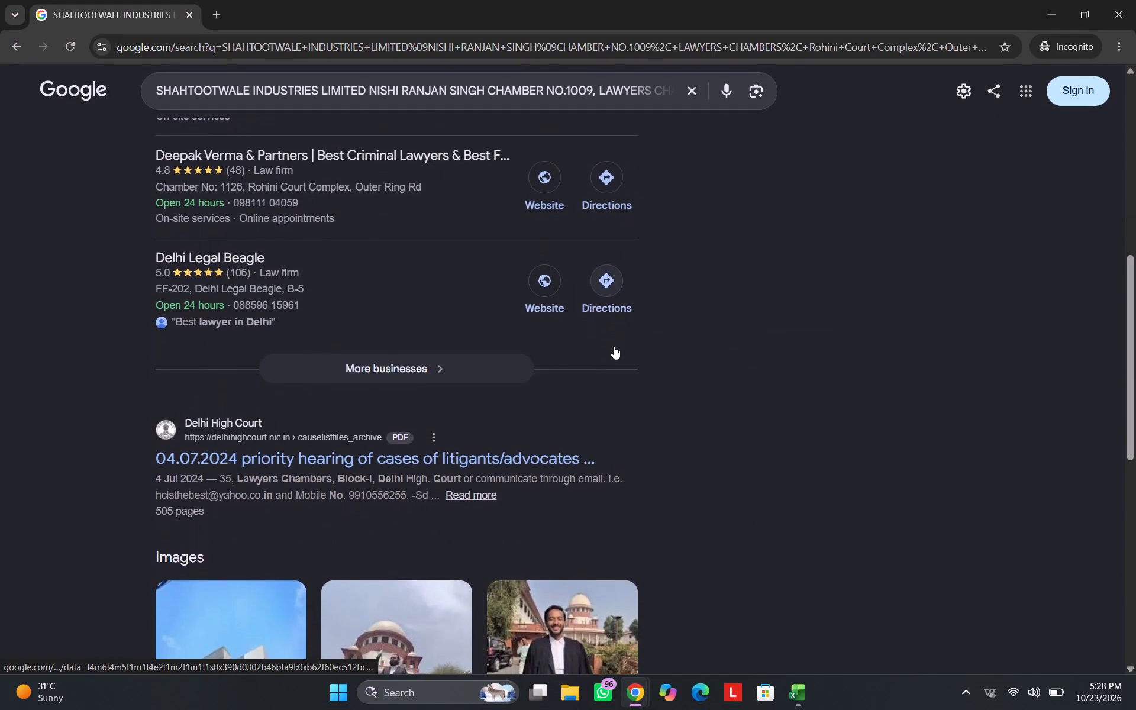
{"action": "scroll", "coordinate": [614, 346], "scroll_direction": "down", "scroll_amount": 1}
{"action": "key", "text": "alt+Tab"}
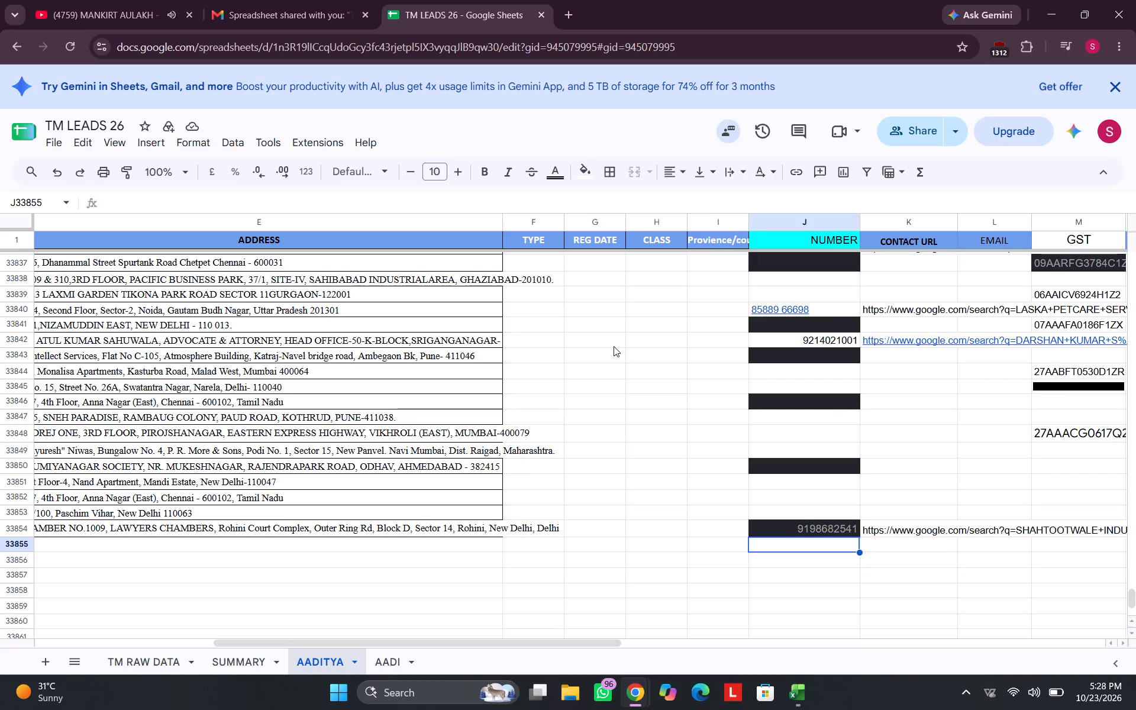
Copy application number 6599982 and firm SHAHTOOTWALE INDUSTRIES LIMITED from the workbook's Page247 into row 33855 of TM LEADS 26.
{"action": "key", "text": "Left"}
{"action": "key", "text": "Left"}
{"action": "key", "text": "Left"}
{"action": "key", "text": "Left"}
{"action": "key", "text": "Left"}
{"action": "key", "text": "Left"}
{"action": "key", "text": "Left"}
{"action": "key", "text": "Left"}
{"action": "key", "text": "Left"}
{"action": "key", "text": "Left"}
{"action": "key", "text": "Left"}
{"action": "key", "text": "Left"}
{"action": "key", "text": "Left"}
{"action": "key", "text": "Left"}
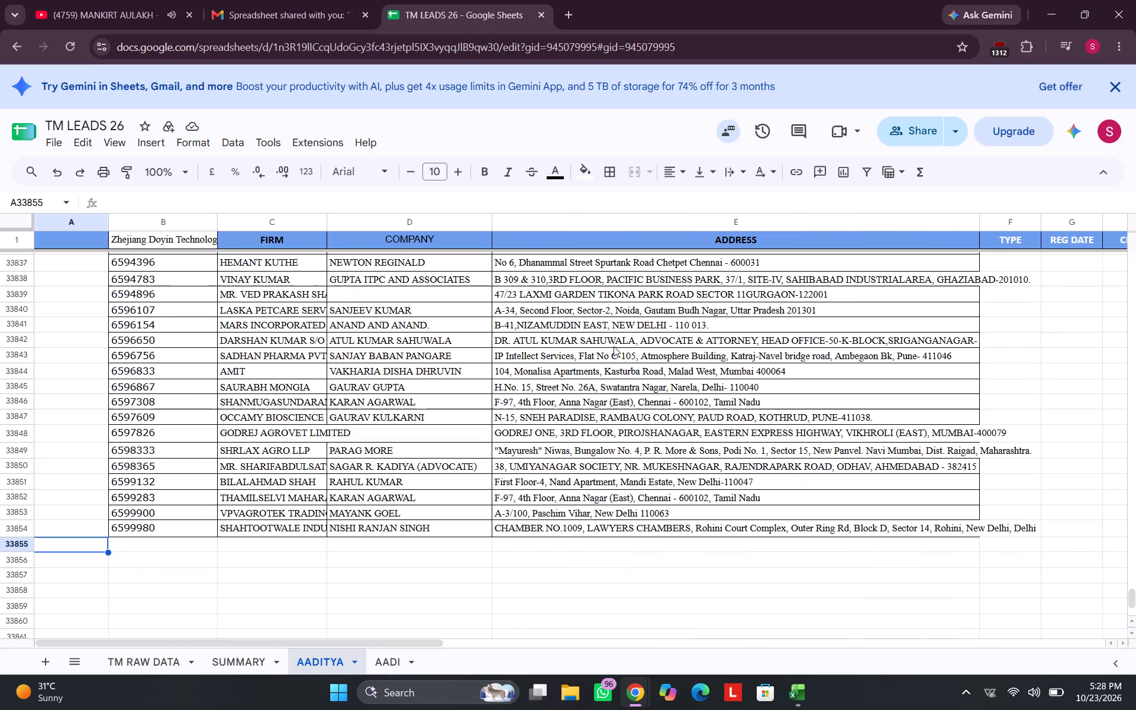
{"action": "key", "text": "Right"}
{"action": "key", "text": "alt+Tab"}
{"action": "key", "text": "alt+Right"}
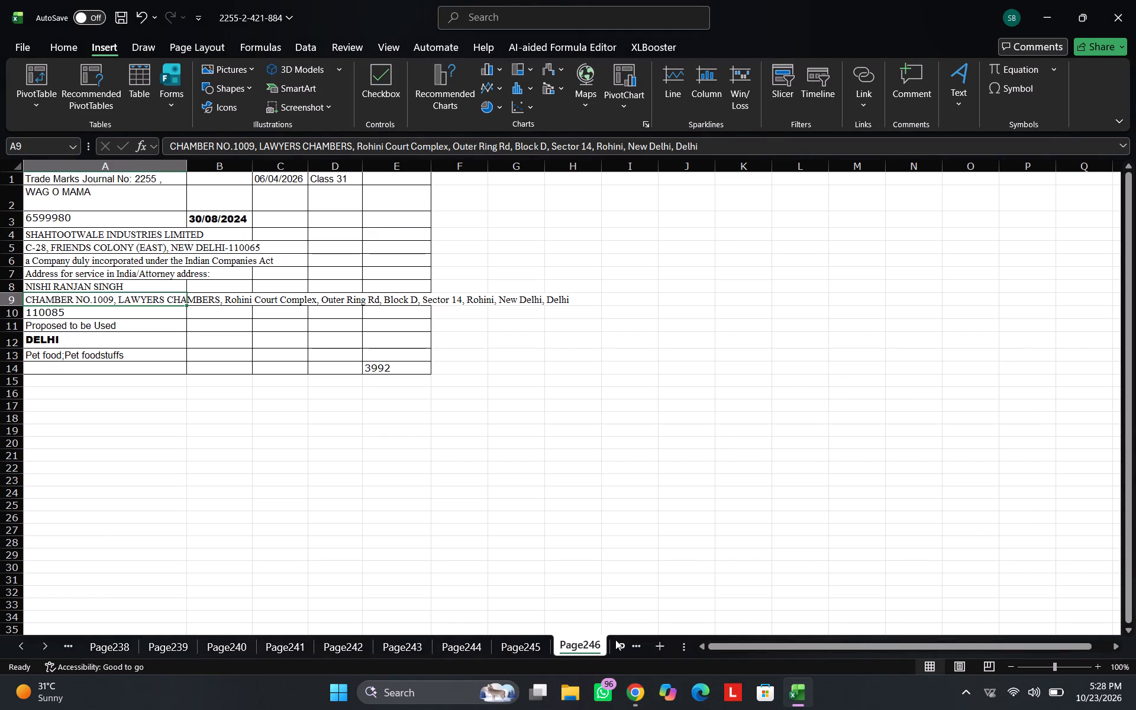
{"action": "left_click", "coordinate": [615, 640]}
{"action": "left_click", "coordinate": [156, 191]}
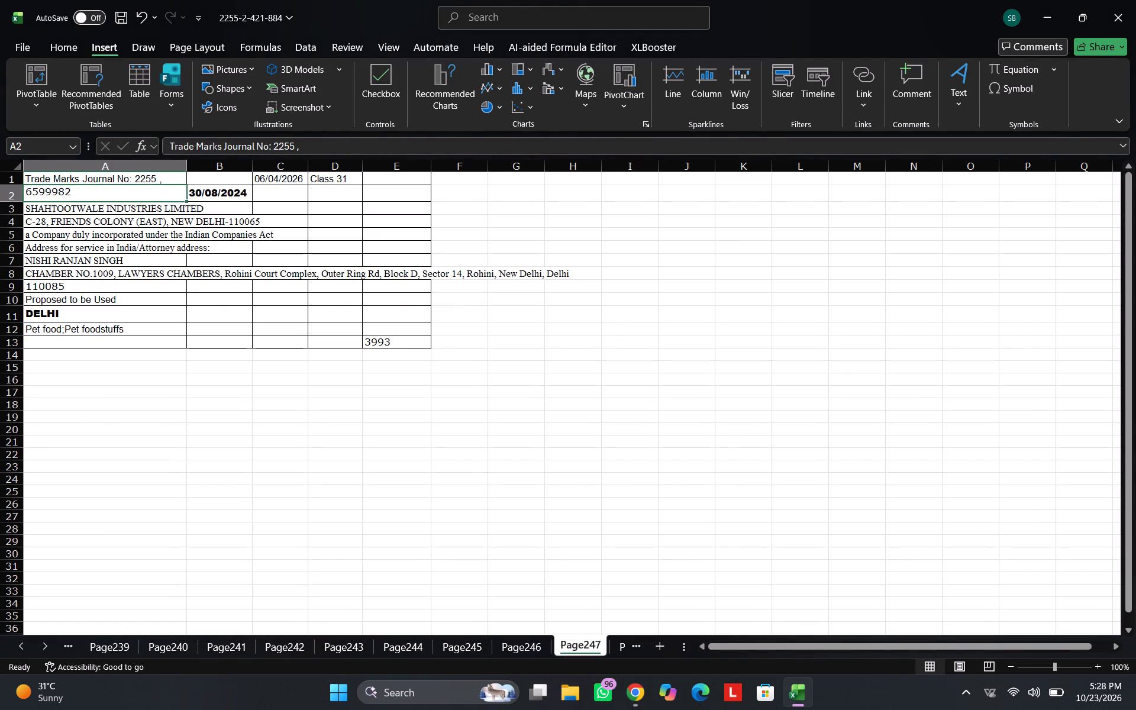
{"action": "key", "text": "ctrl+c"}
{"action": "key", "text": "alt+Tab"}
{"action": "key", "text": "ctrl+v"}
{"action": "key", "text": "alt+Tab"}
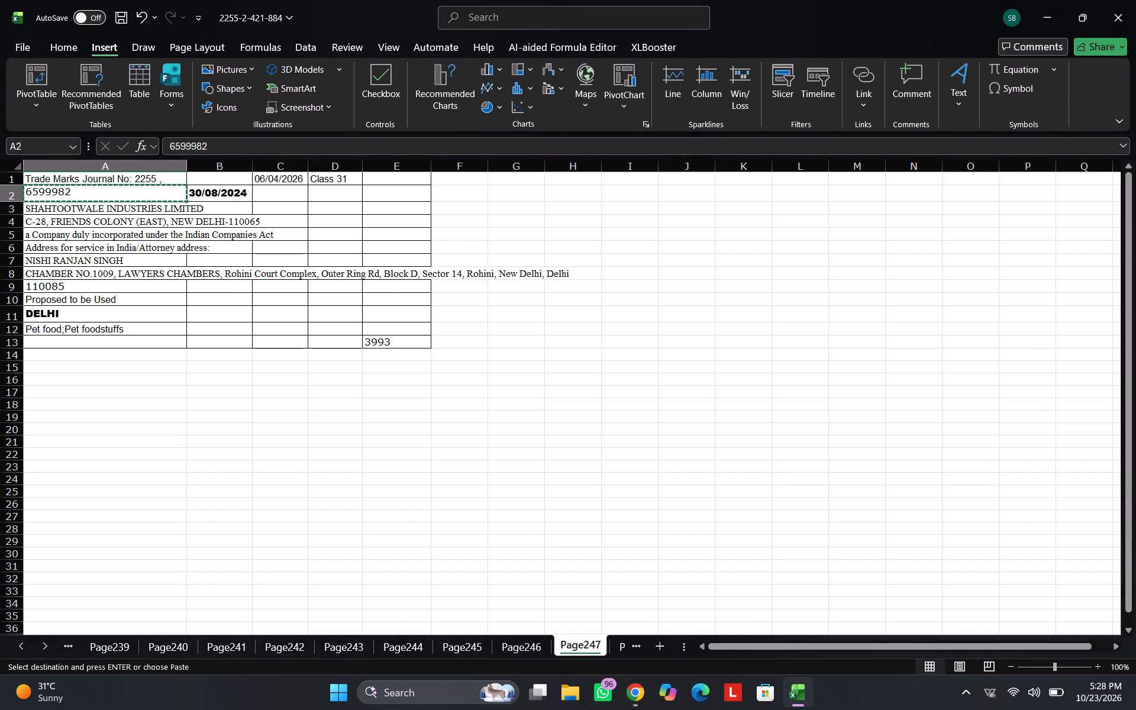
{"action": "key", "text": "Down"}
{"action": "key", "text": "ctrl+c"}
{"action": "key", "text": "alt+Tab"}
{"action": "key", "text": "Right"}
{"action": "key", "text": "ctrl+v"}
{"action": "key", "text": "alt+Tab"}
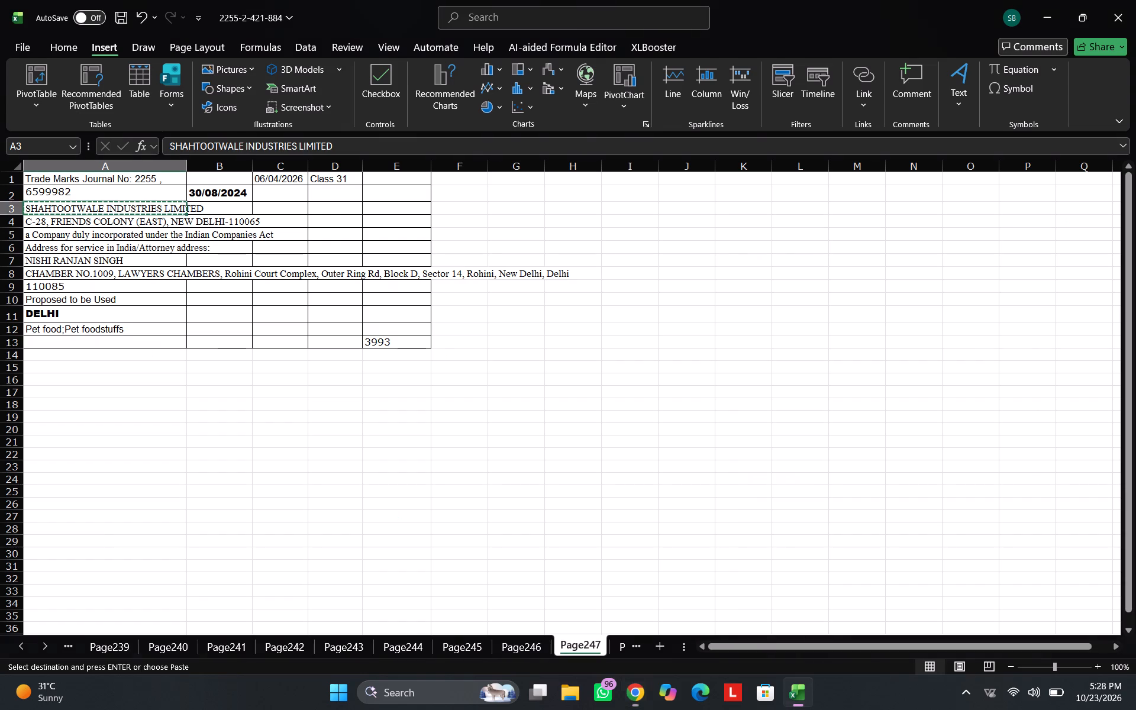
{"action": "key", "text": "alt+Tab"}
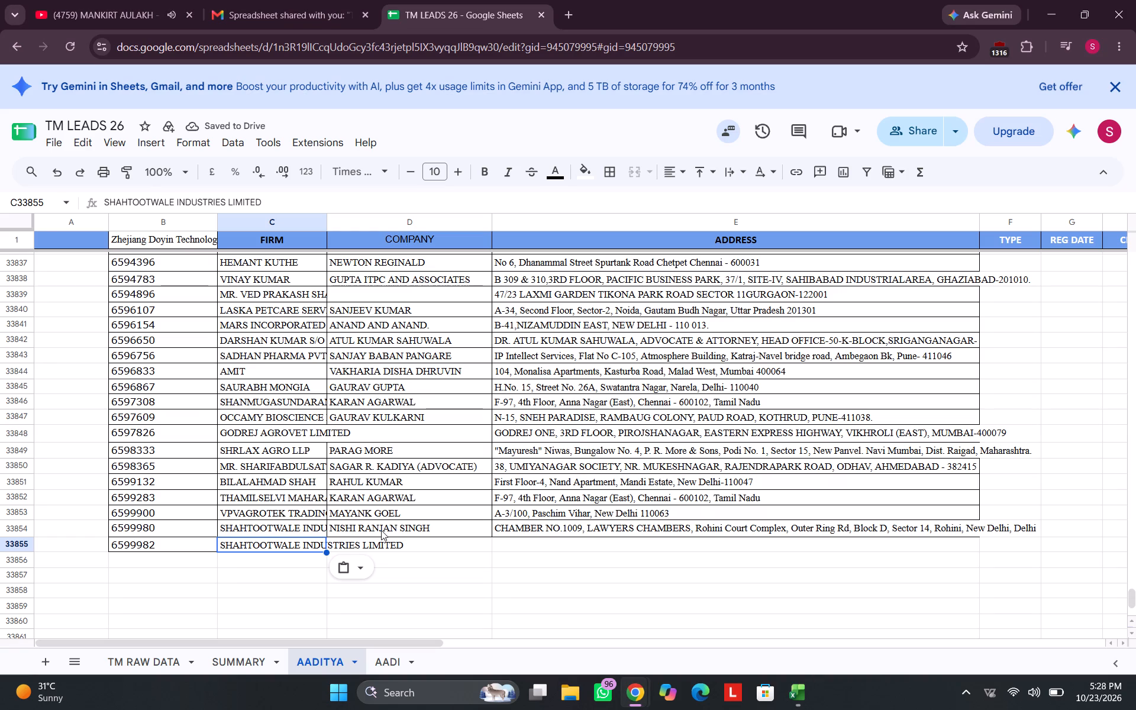
Replace row 33855's application number and firm with 6600087 and DCM SHRIRAM LIMITED, copied from the workbook's Page248.
{"action": "key", "text": "alt+Tab"}
{"action": "left_click", "coordinate": [615, 645]}
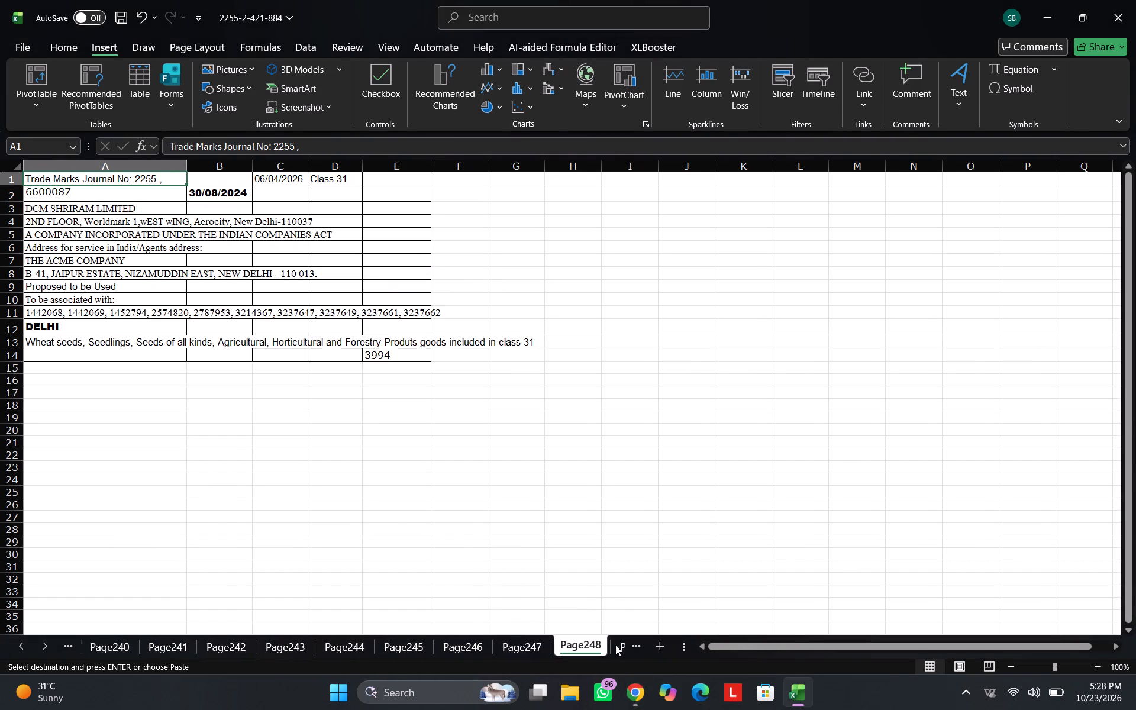
{"action": "left_click", "coordinate": [164, 200]}
{"action": "key", "text": "ctrl+c"}
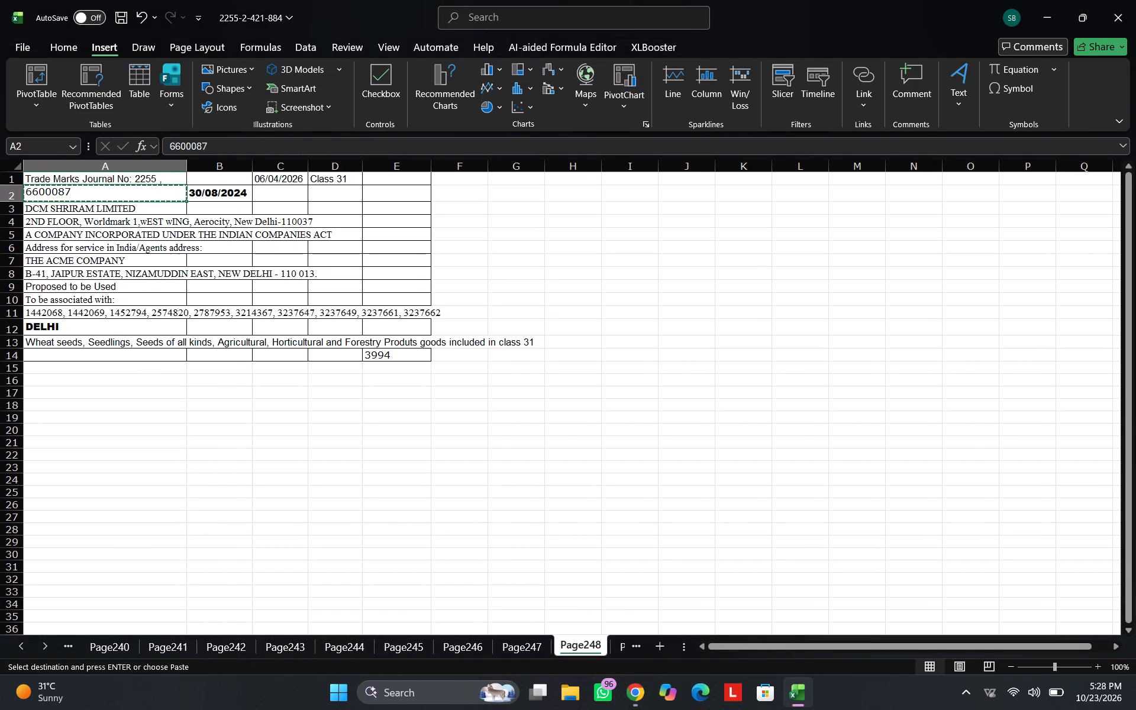
{"action": "key", "text": "alt+Tab"}
{"action": "key", "text": "Left"}
{"action": "key", "text": "ctrl+v"}
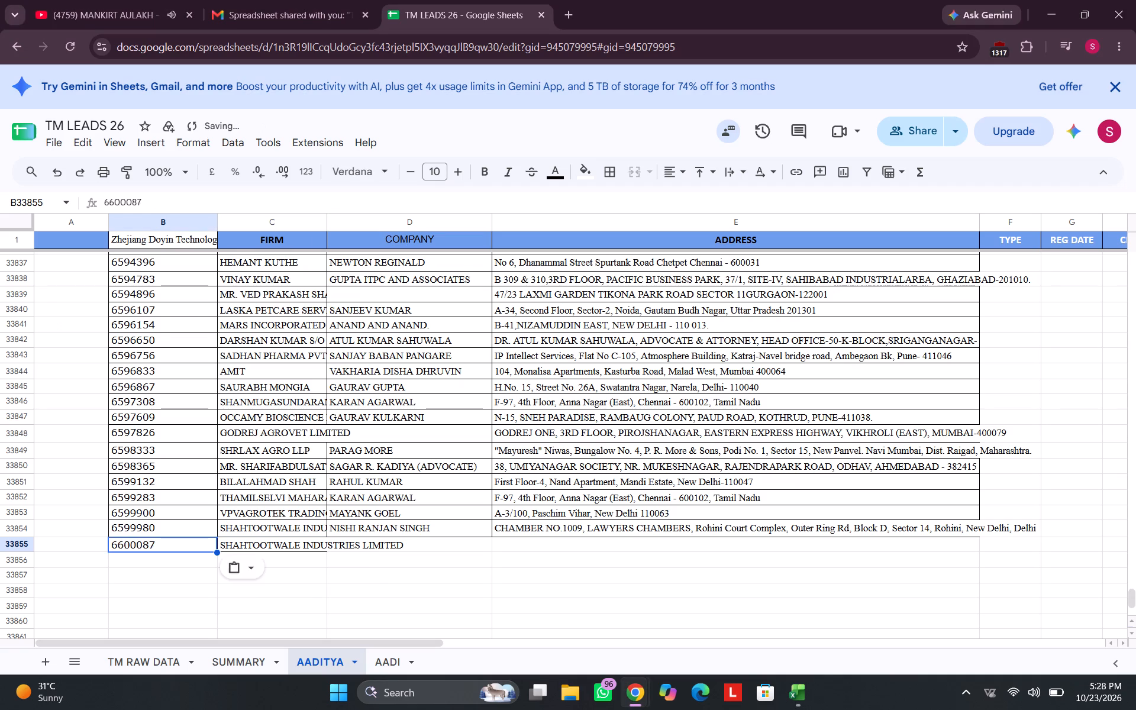
{"action": "key", "text": "alt+Tab"}
{"action": "key", "text": "Down"}
{"action": "key", "text": "ctrl+c"}
{"action": "key", "text": "alt+Tab"}
{"action": "key", "text": "Right"}
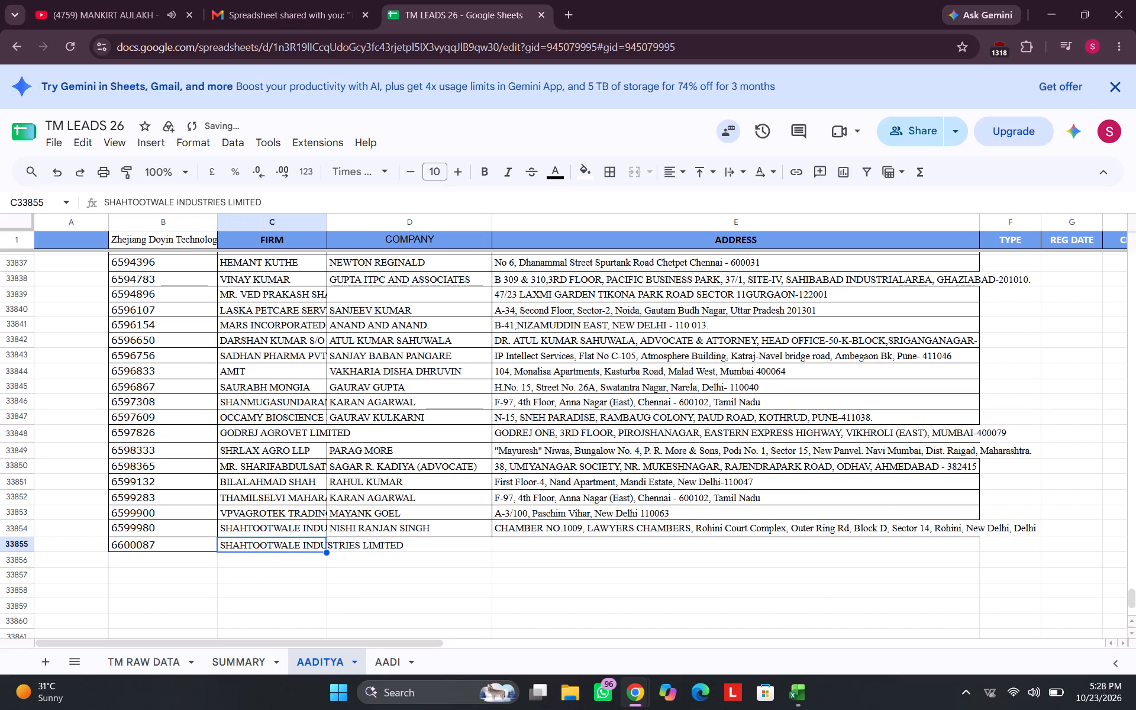
{"action": "key", "text": "ctrl+v"}
Copy agent THE ACME COMPANY and its service address from Page248 into the COMPANY and ADDRESS cells of row 33855.
{"action": "key", "text": "alt+Tab"}
{"action": "key", "text": "Down"}
{"action": "key", "text": "Down"}
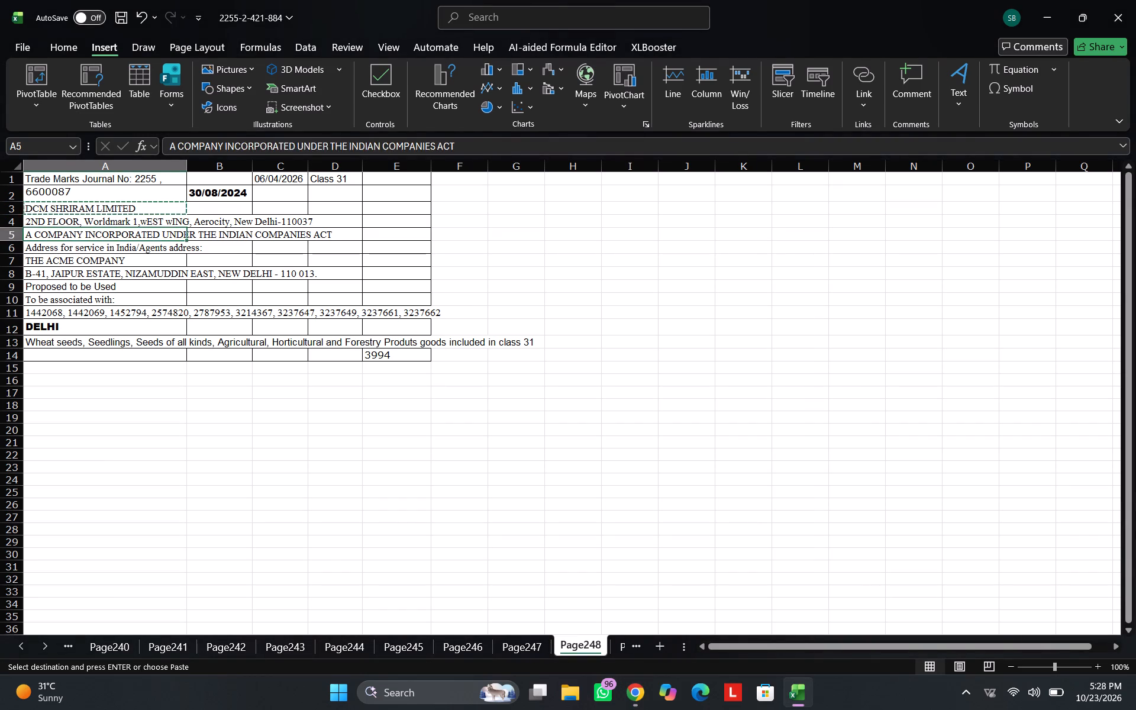
{"action": "key", "text": "Down"}
{"action": "key", "text": "Down"}
{"action": "key", "text": "Up"}
{"action": "key", "text": "Down"}
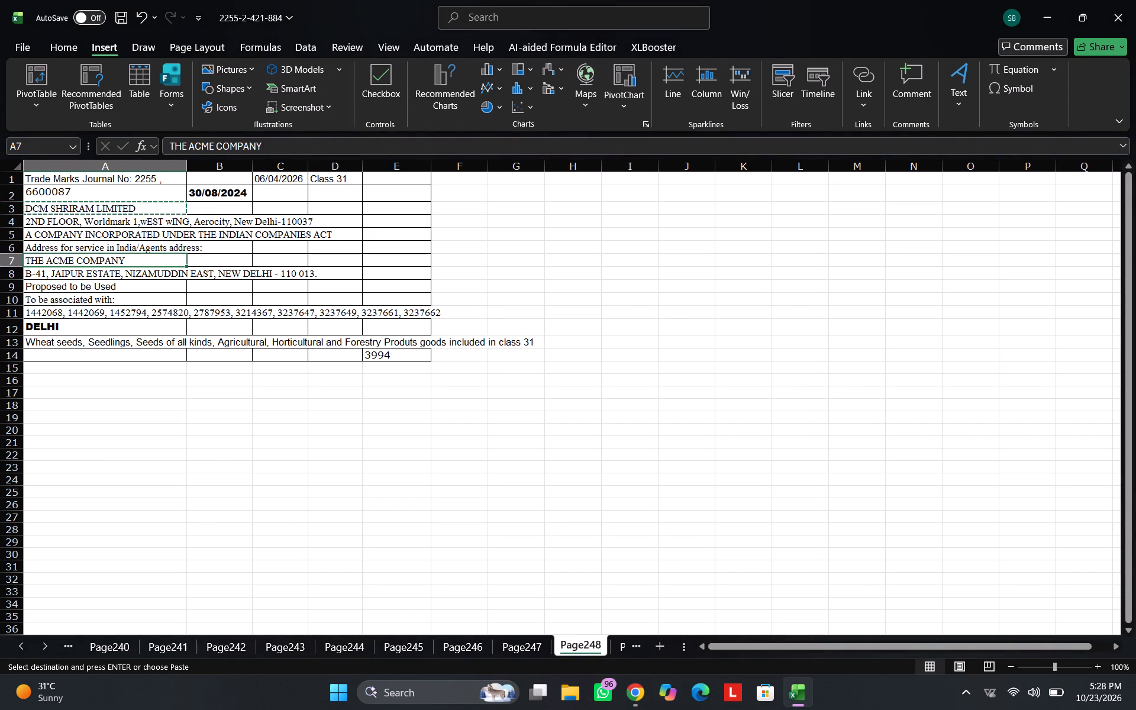
{"action": "key", "text": "ctrl+c"}
{"action": "key", "text": "alt+Tab"}
{"action": "key", "text": "Right"}
{"action": "key", "text": "ctrl+v"}
{"action": "key", "text": "alt+Tab"}
{"action": "key", "text": "Down"}
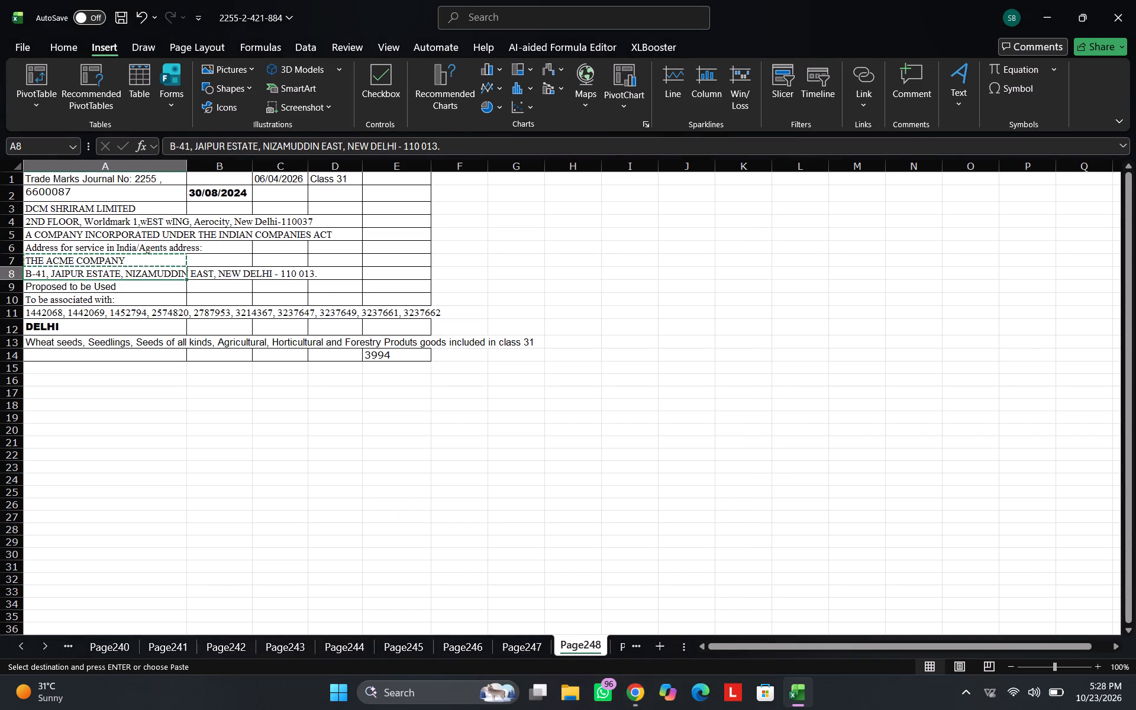
{"action": "key", "text": "ctrl+c"}
{"action": "key", "text": "alt+Tab"}
{"action": "key", "text": "Right"}
{"action": "key", "text": "ctrl+v"}
Search Google for the contact number using row 33855's firm, company and address details copied from TM LEADS 26.
{"action": "key", "text": "Right"}
{"action": "key", "text": "shift+Left"}
{"action": "key", "text": "shift+Left"}
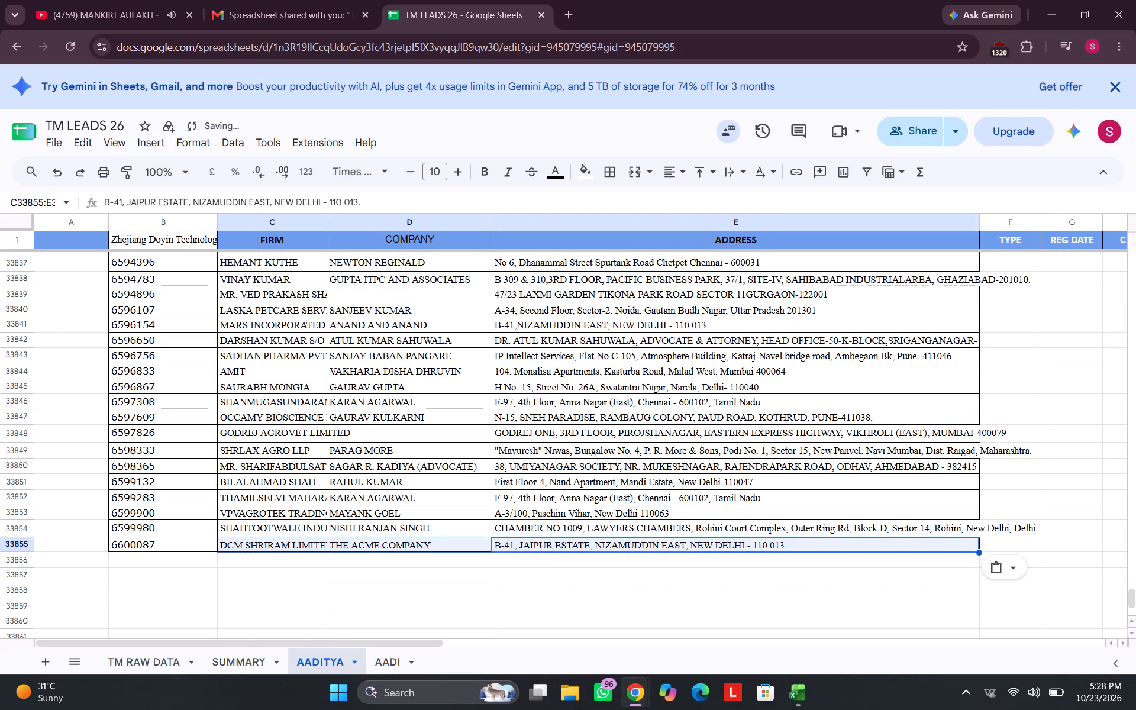
{"action": "key", "text": "ctrl+c"}
{"action": "key", "text": "alt+Tab"}
{"action": "key", "text": "alt+Right"}
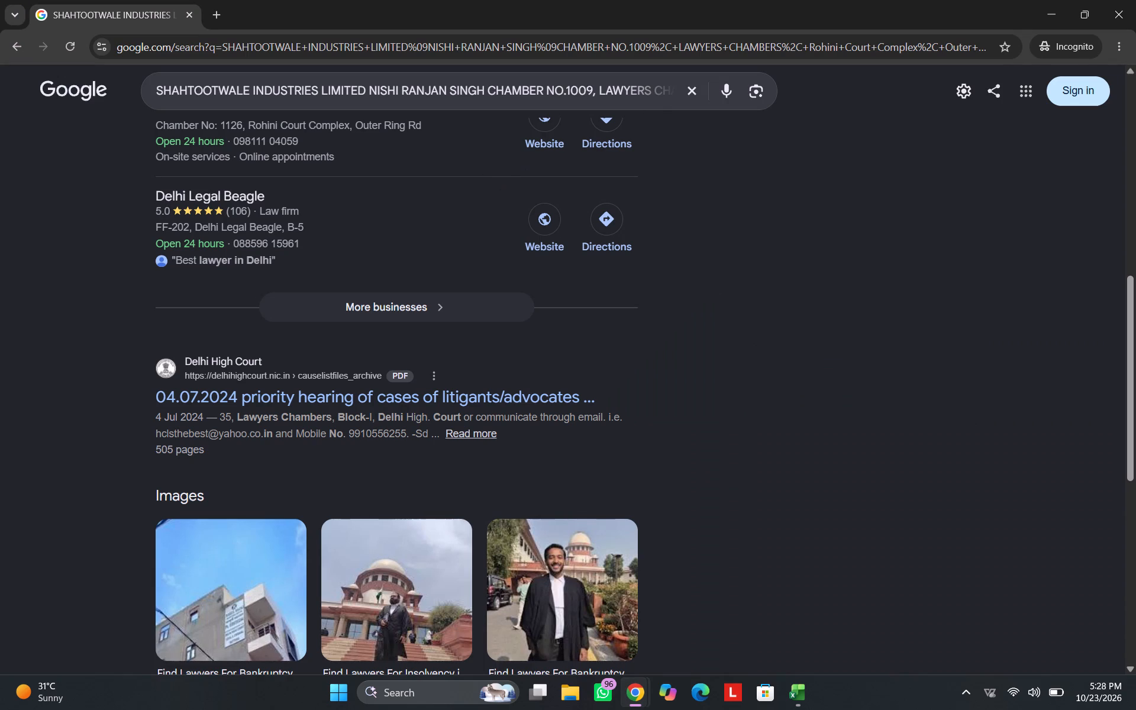
{"action": "left_click", "coordinate": [686, 90]}
{"action": "key", "text": "ctrl+v"}
{"action": "key", "text": "space"}
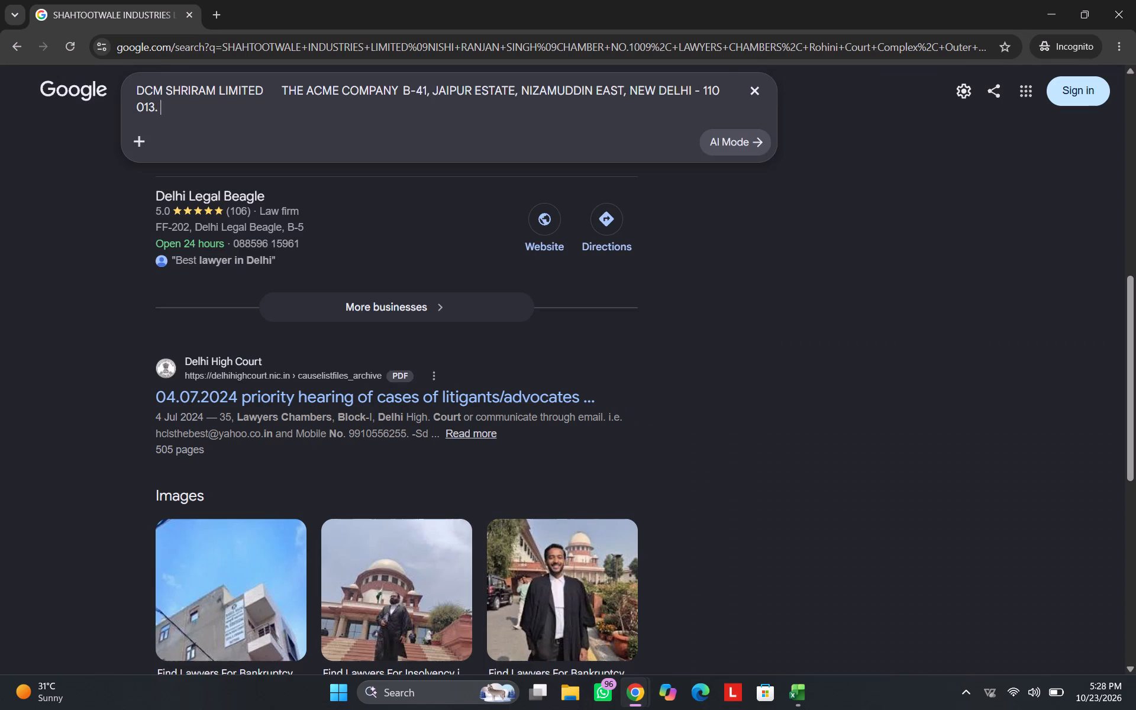
{"action": "type", "text": "contact number"}
{"action": "key", "text": "space"}
{"action": "key", "text": "Return"}
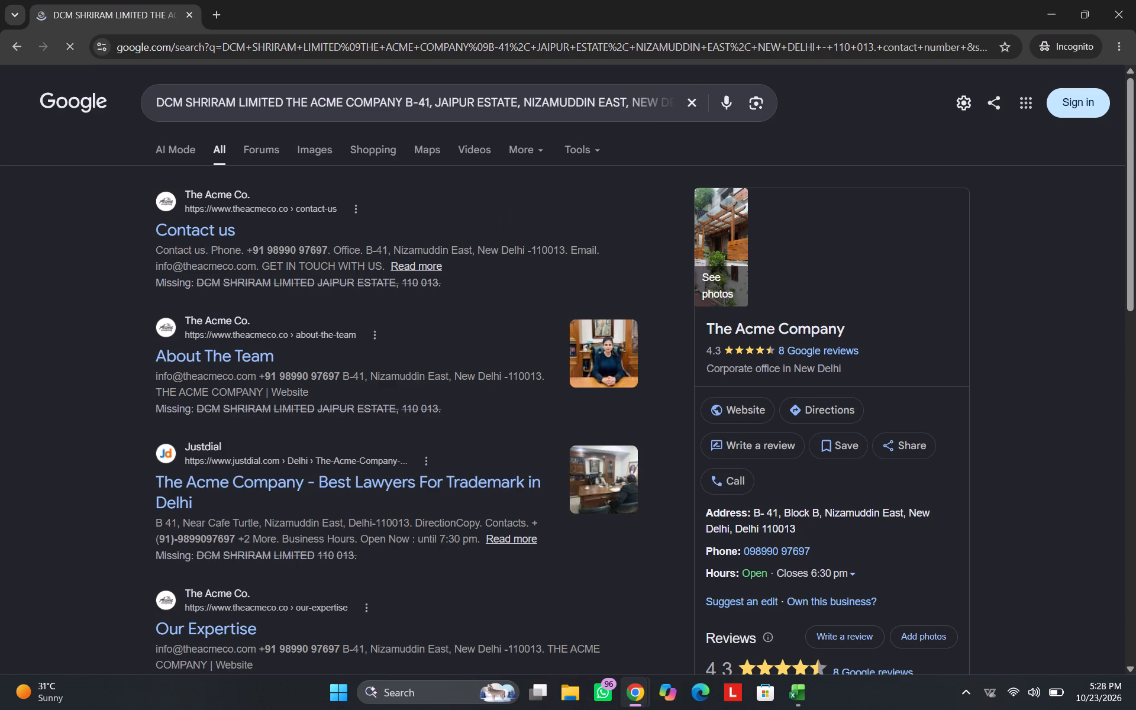
Copy The Acme Co.'s phone number from the Contact us search result into the NUMBER cell of row 33855.
{"action": "left_click_drag", "start_coordinate": [330, 248], "coordinate": [265, 248]}
{"action": "key", "text": "ctrl+c"}
{"action": "key", "text": "alt+Tab"}
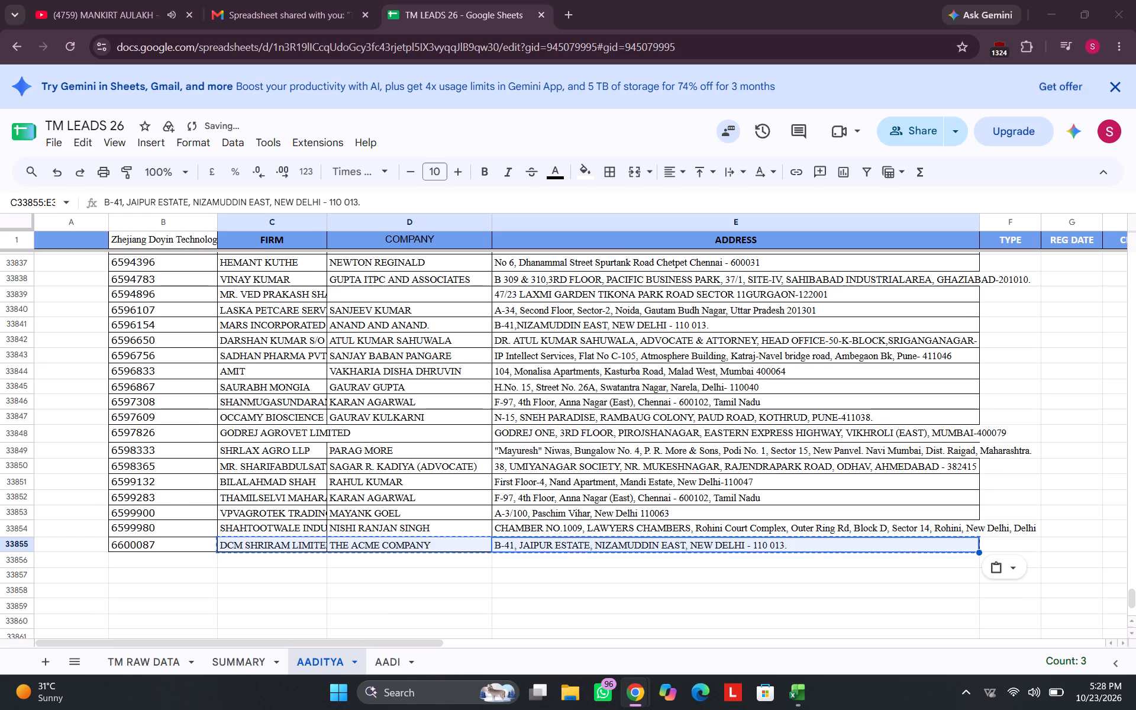
{"action": "scroll", "coordinate": [265, 248], "scroll_direction": "left", "scroll_amount": 4}
{"action": "scroll", "coordinate": [265, 248], "scroll_direction": "down", "scroll_amount": 2}
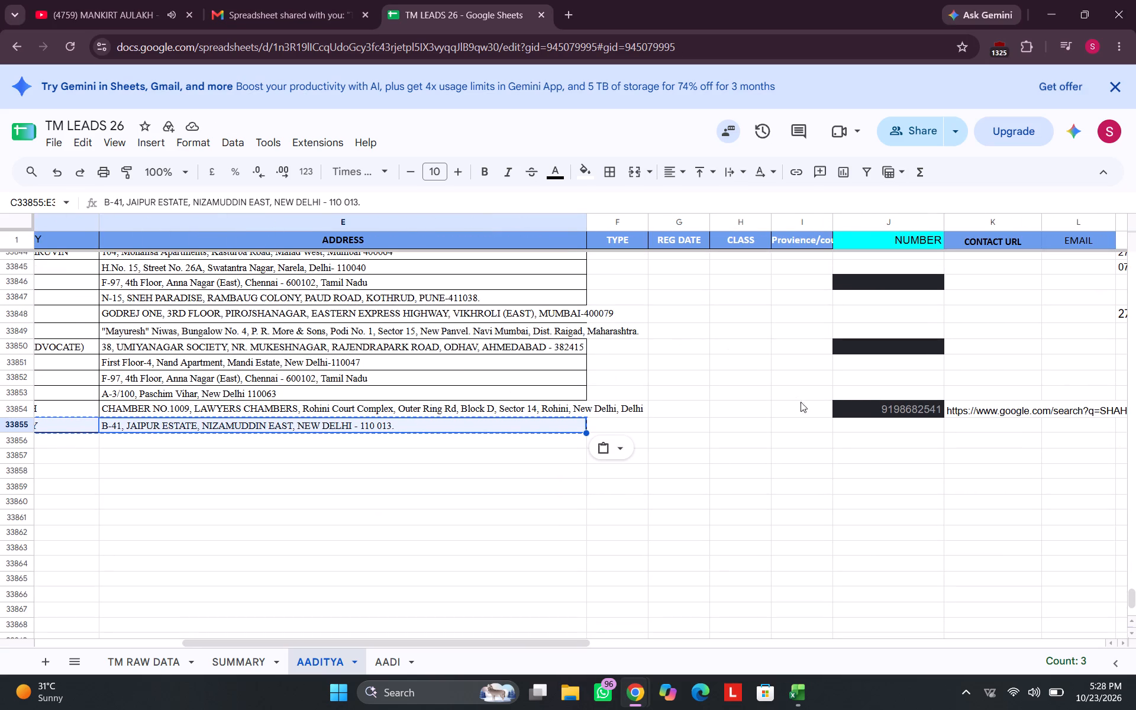
{"action": "left_click", "coordinate": [854, 421]}
{"action": "key", "text": "ctrl+v"}
Copy the DCM SHRIRAM LIMITED search page's web address into the CONTACT URL cell of row 33855.
{"action": "key", "text": "alt+Tab"}
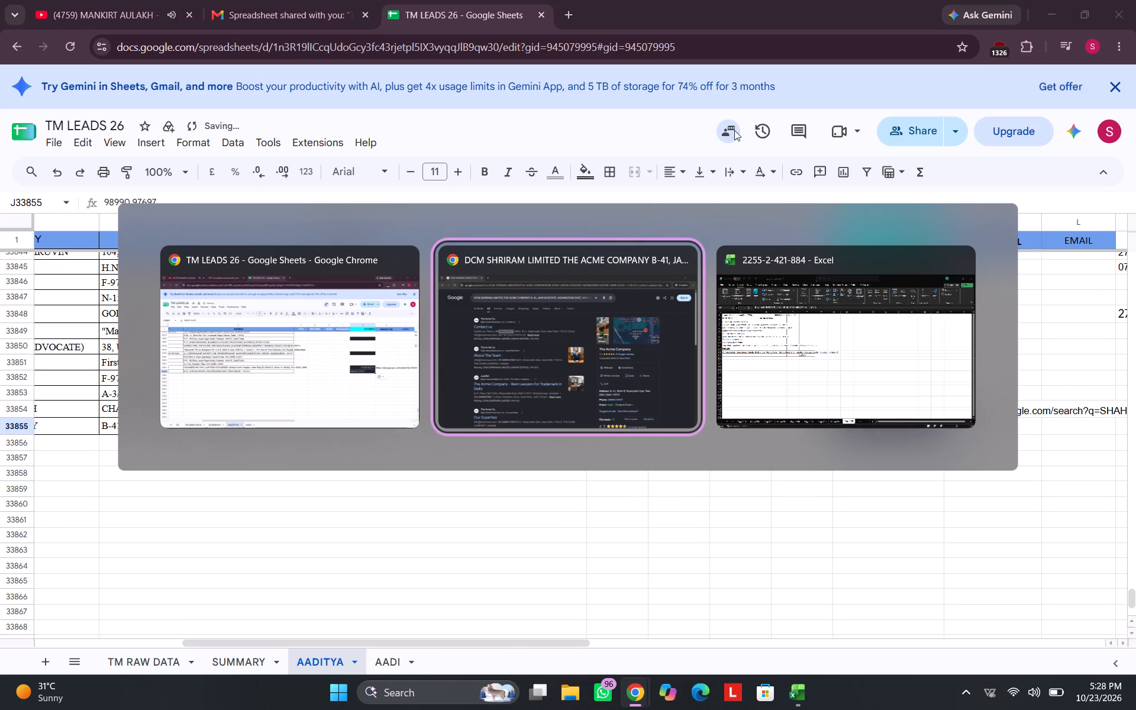
{"action": "left_click", "coordinate": [665, 302]}
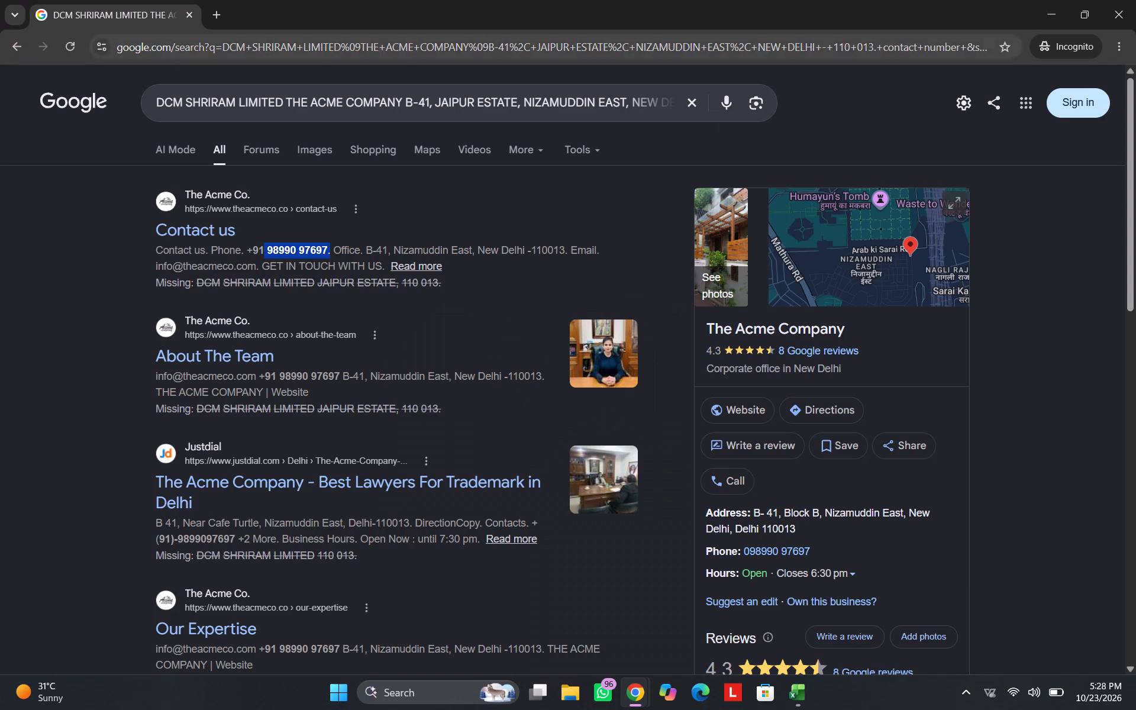
{"action": "left_click", "coordinate": [758, 51]}
{"action": "key", "text": "ctrl+c"}
{"action": "key", "text": "alt+Tab"}
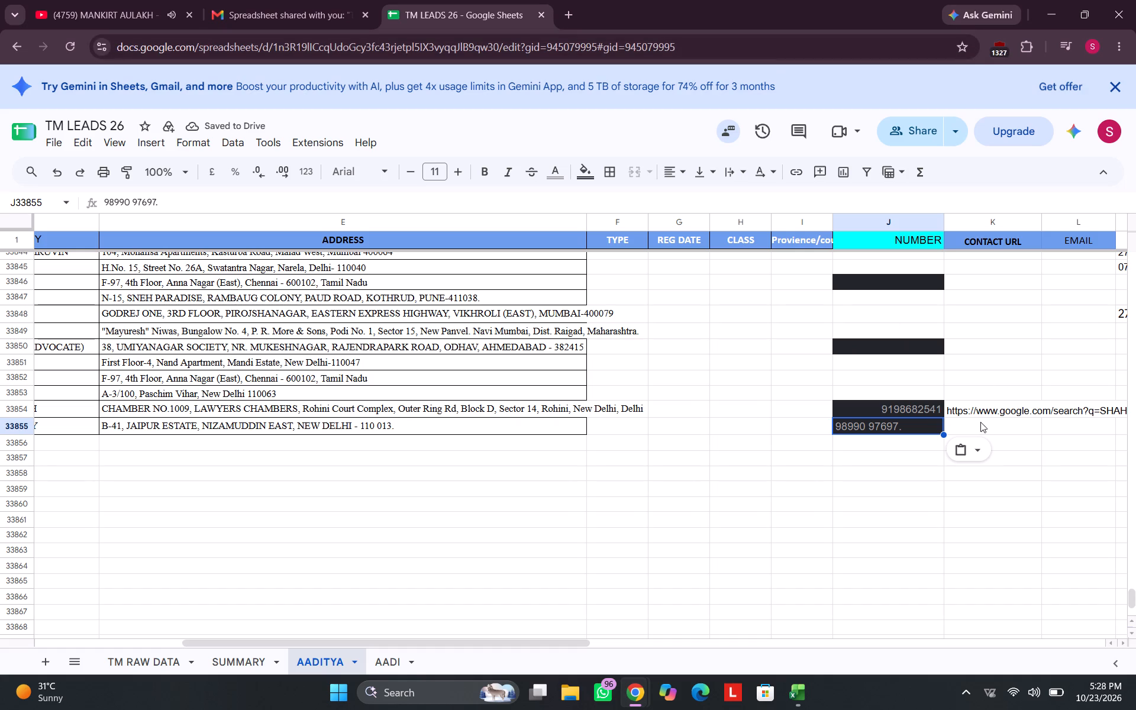
{"action": "left_click", "coordinate": [979, 427]}
{"action": "key", "text": "ctrl+v"}
Search Google for the GST number by replacing "contact" with "gst" in the DCM SHRIRAM LIMITED query.
{"action": "key", "text": "alt+Tab"}
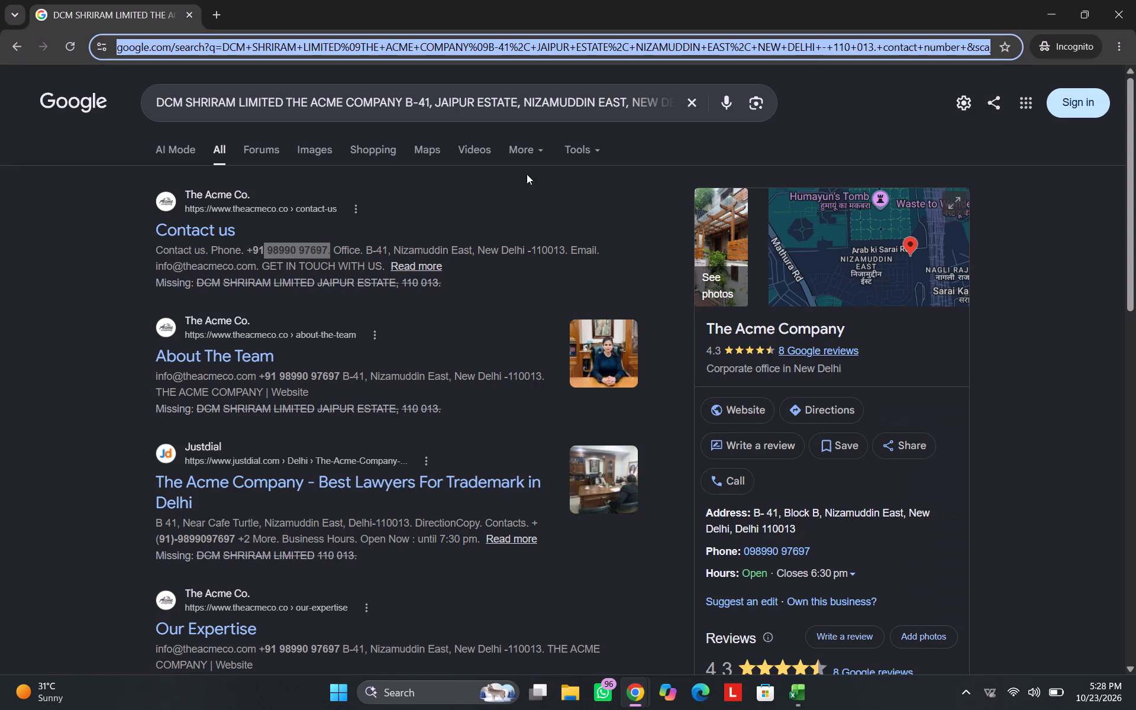
{"action": "left_click", "coordinate": [573, 104]}
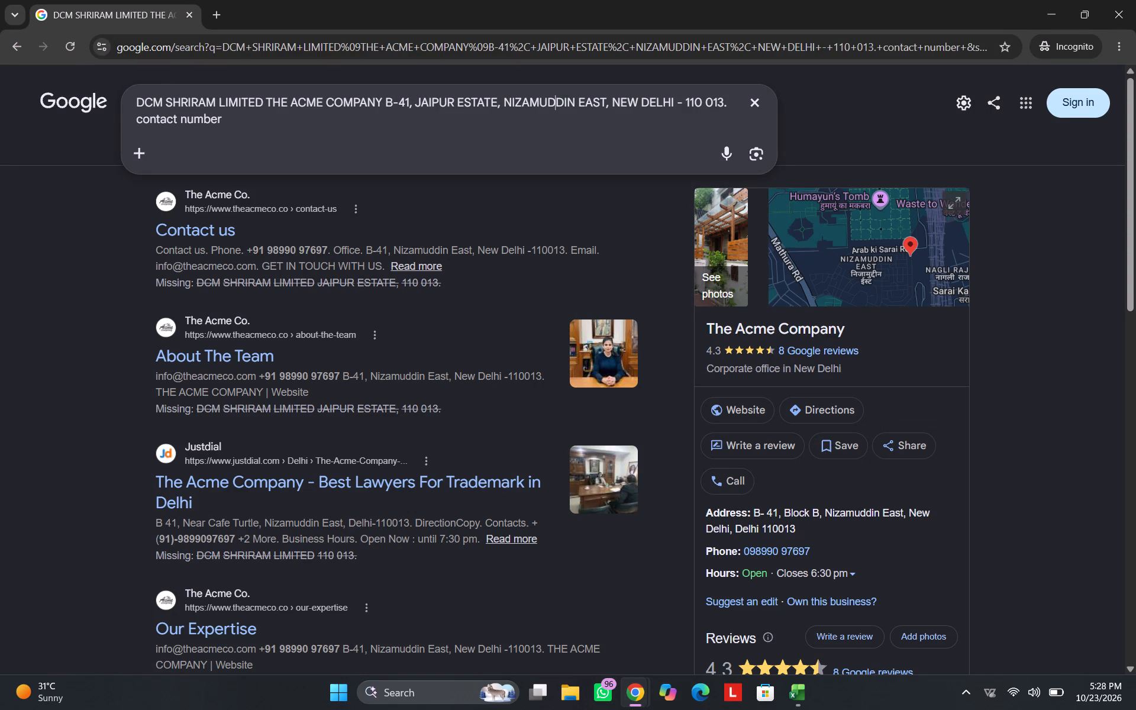
{"action": "left_click", "coordinate": [177, 122]}
{"action": "key", "text": "ctrl+BackSpace"}
{"action": "type", "text": "gst"}
{"action": "key", "text": "space"}
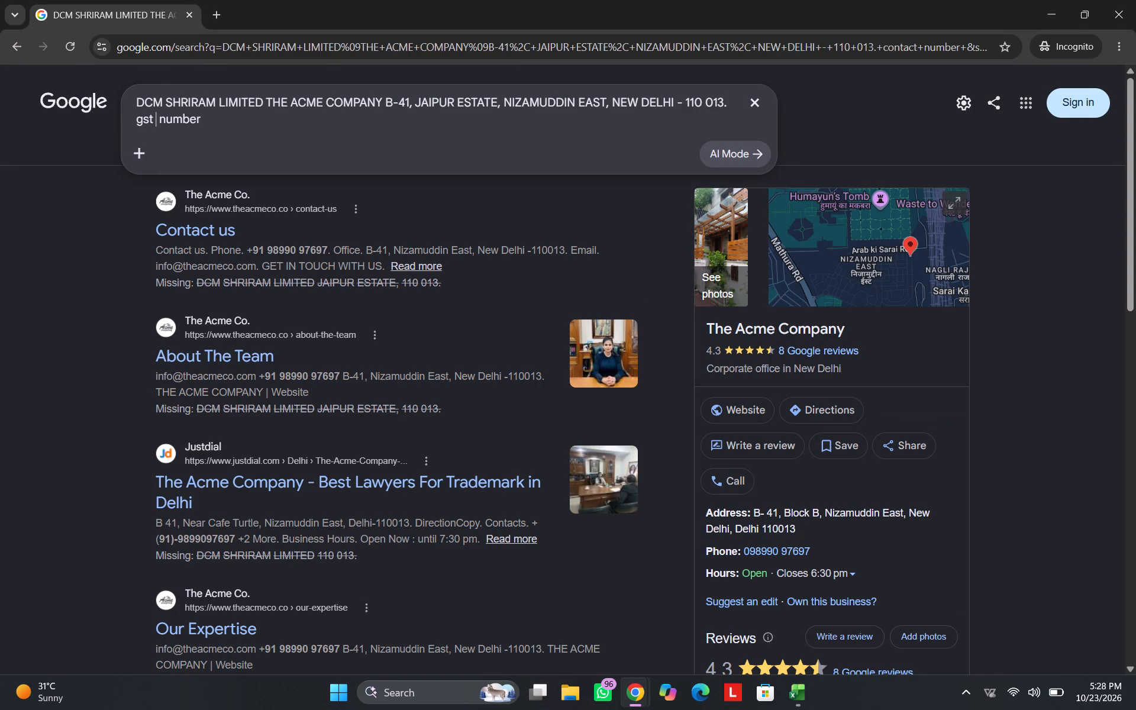
{"action": "key", "text": "Return"}
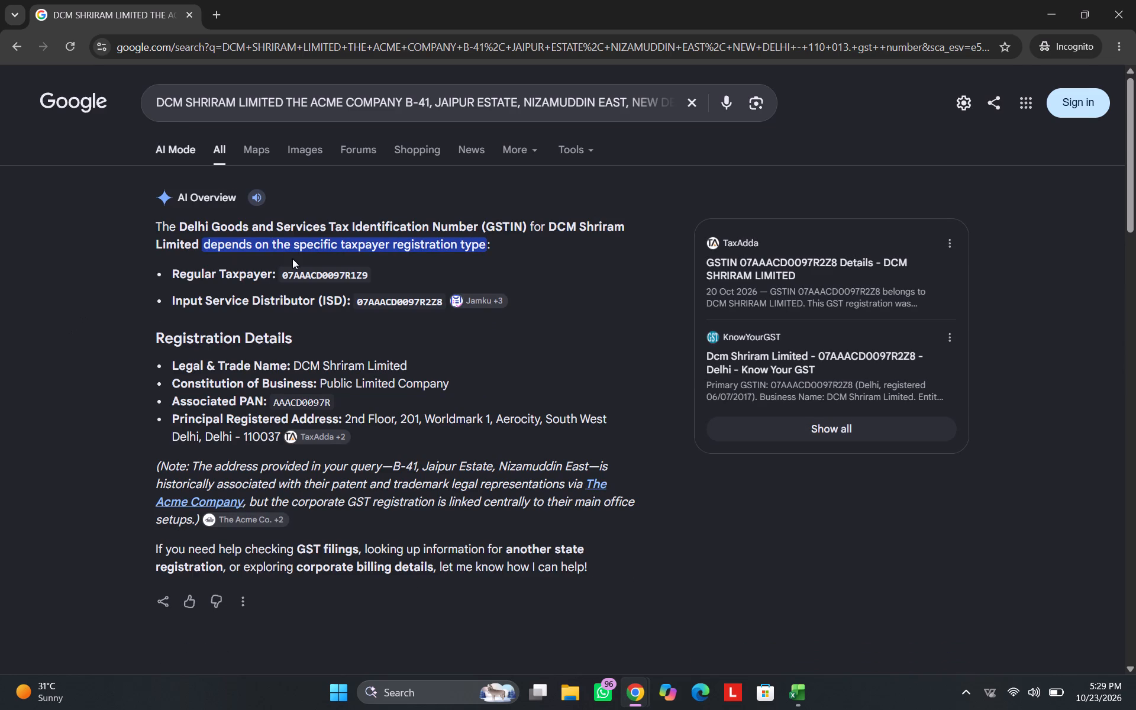
Copy DCM Shriram Limited's Regular Taxpayer GSTIN from the AI Overview into the GST cell of row 33855.
{"action": "double_click", "coordinate": [315, 274]}
{"action": "key", "text": "ctrl+c"}
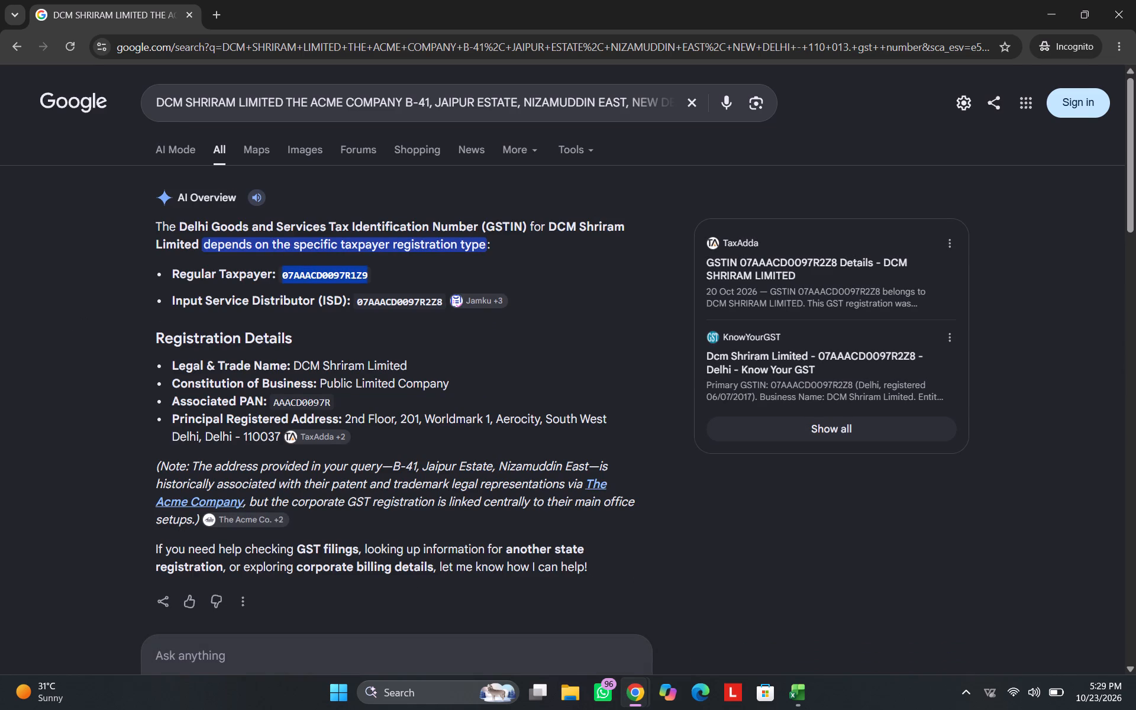
{"action": "key", "text": "alt+Tab"}
{"action": "scroll", "coordinate": [748, 423], "scroll_direction": "left", "scroll_amount": 2}
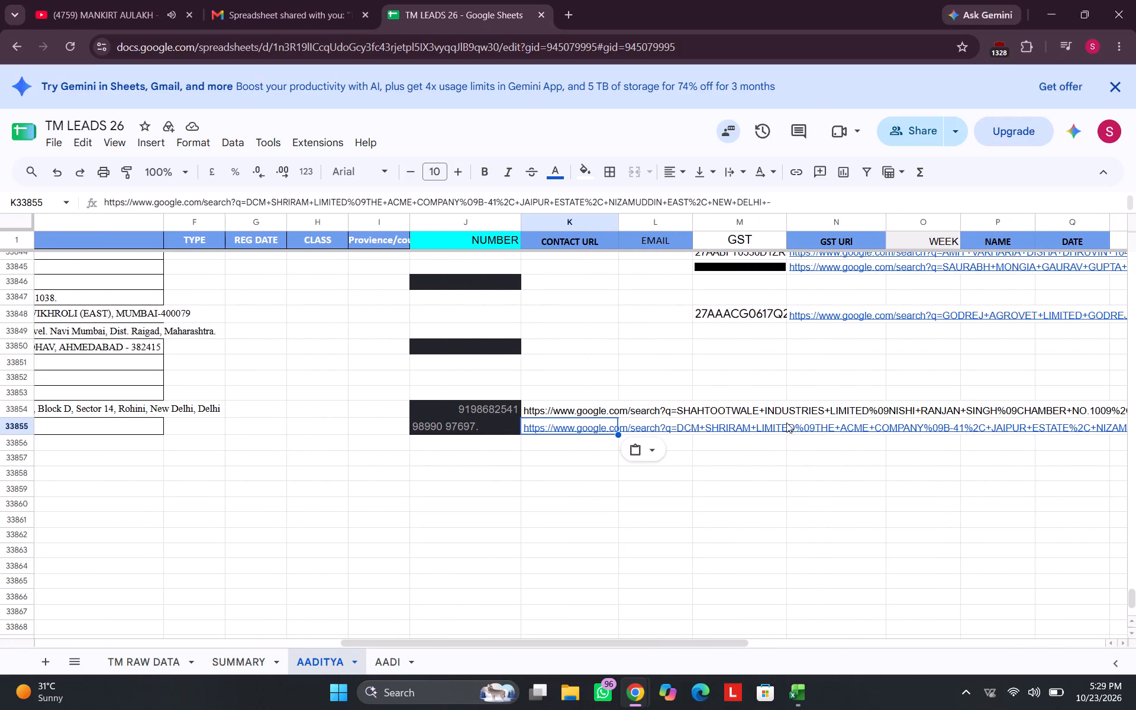
{"action": "left_click", "coordinate": [772, 427]}
{"action": "key", "text": "ctrl+v"}
Copy the DCM SHRIRAM LIMITED GST search page's web address into the GST URL cell of row 33855.
{"action": "key", "text": "alt+Tab"}
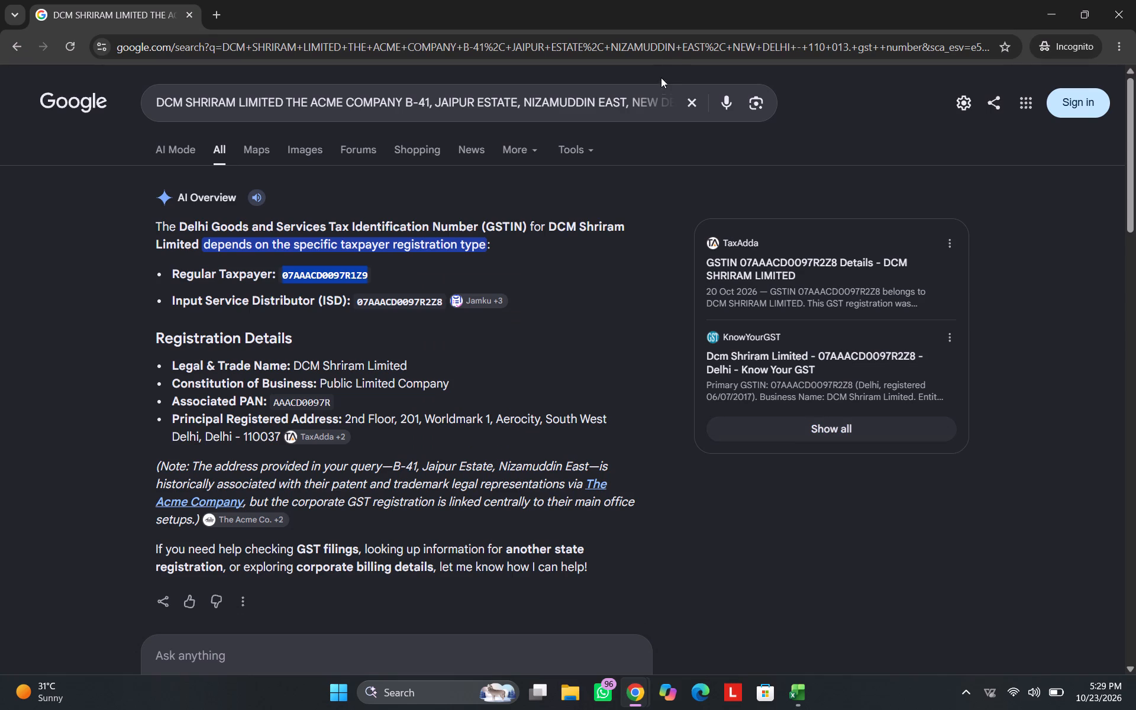
{"action": "left_click", "coordinate": [677, 57]}
{"action": "key", "text": "ctrl+c"}
{"action": "key", "text": "alt+Tab"}
{"action": "key", "text": "Right"}
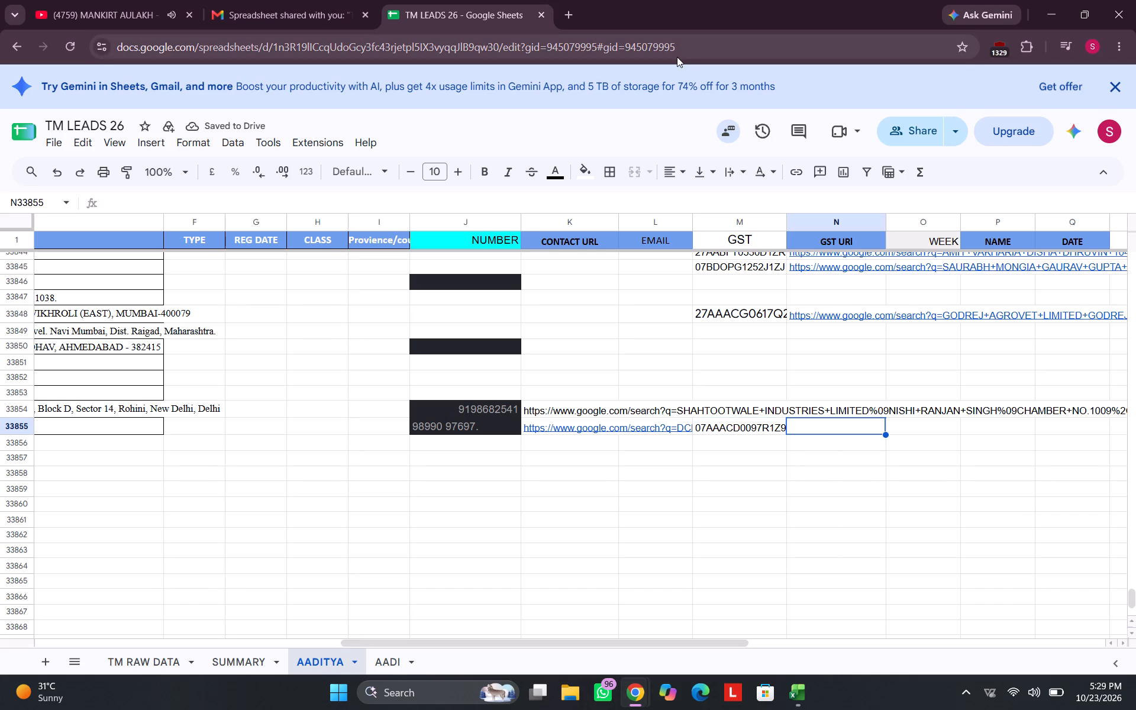
{"action": "key", "text": "ctrl+v"}
Copy application number 6600088 and firm DCM SHRIRAM LIMITED from Page249 into column B and the FIRM cell of row 33856.
{"action": "key", "text": "Down"}
{"action": "key", "text": "Left"}
{"action": "key", "text": "Left"}
{"action": "key", "text": "Left"}
{"action": "key", "text": "Left"}
{"action": "key", "text": "Left"}
{"action": "key", "text": "Left"}
{"action": "key", "text": "Left"}
{"action": "key", "text": "Left"}
{"action": "key", "text": "Left"}
{"action": "key", "text": "Left"}
{"action": "key", "text": "Left"}
{"action": "key", "text": "Left"}
{"action": "key", "text": "Left"}
{"action": "key", "text": "Left"}
{"action": "key", "text": "Left"}
{"action": "key", "text": "Left"}
{"action": "key", "text": "Left"}
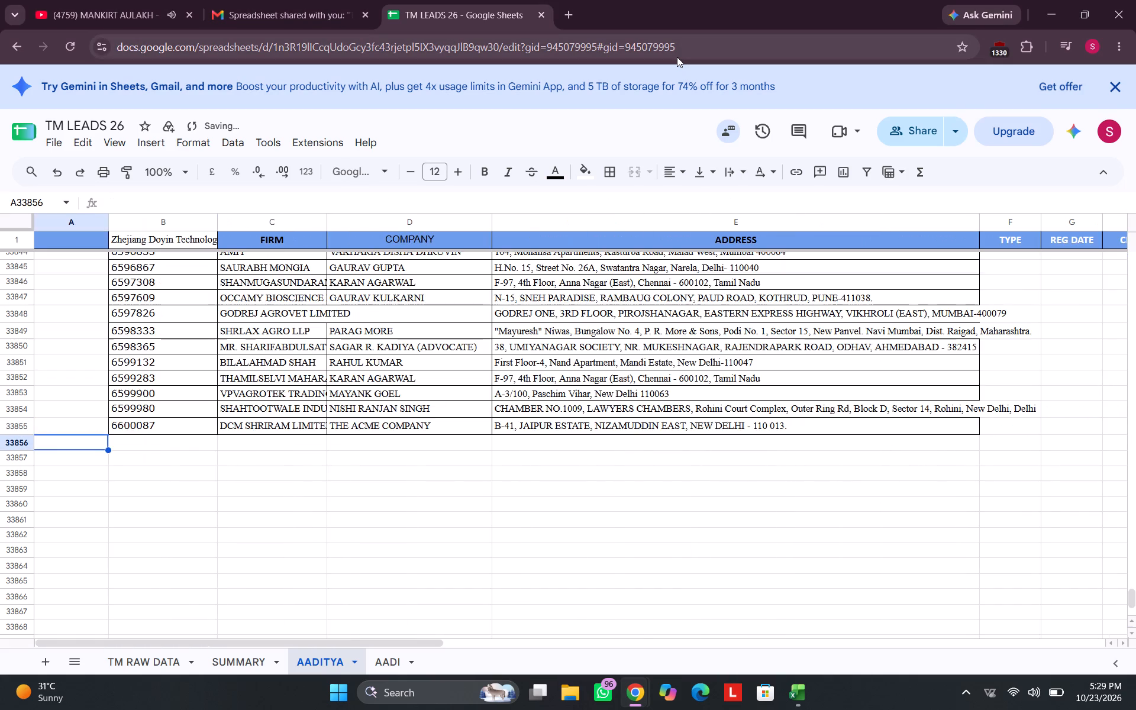
{"action": "key", "text": "Right"}
{"action": "key", "text": "alt+Tab"}
{"action": "key", "text": "alt+Right"}
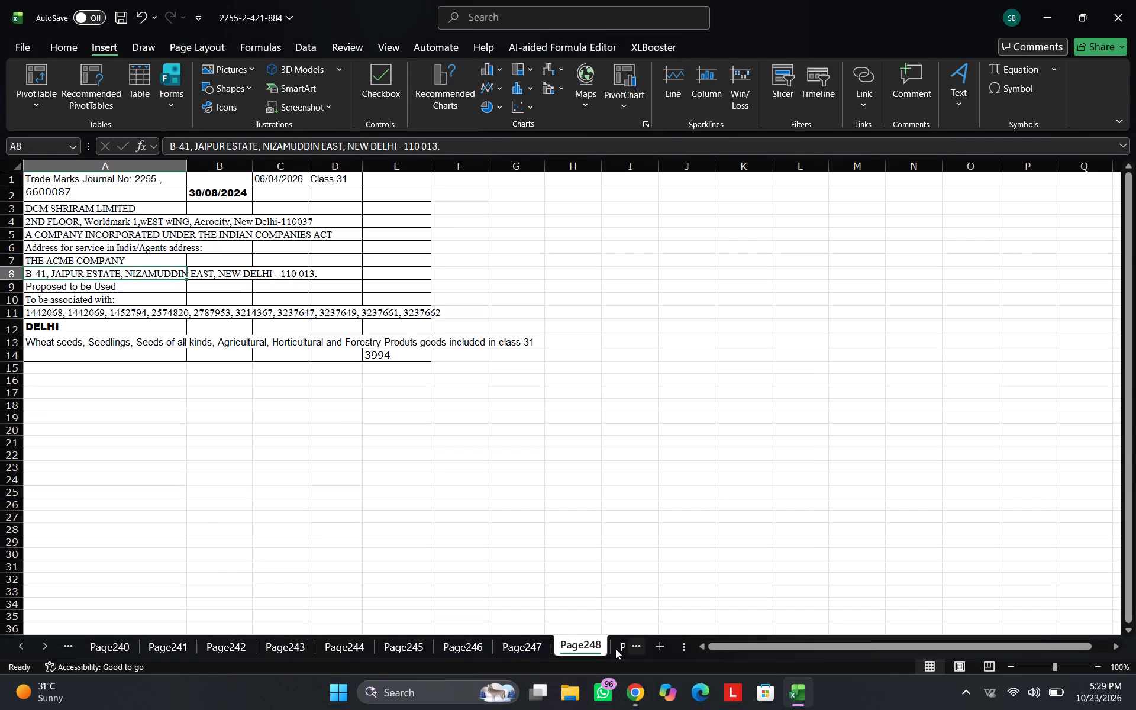
{"action": "left_click", "coordinate": [615, 648]}
{"action": "left_click", "coordinate": [123, 193]}
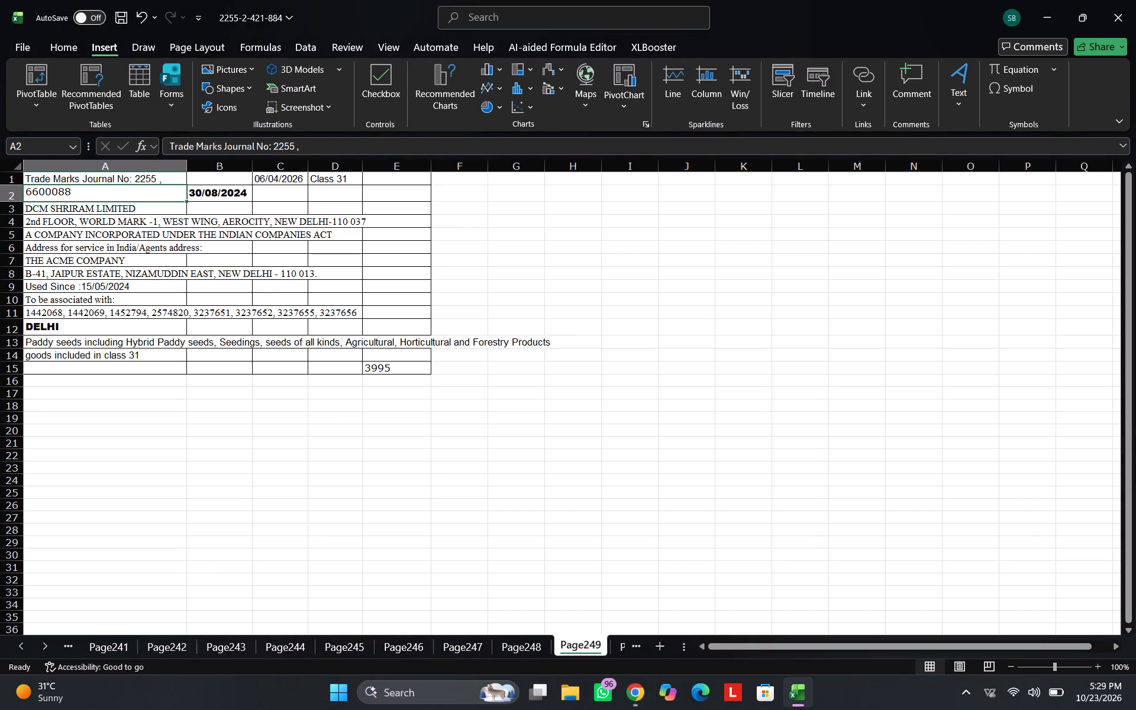
{"action": "key", "text": "ctrl+c"}
{"action": "key", "text": "alt+Tab"}
{"action": "key", "text": "ctrl+v"}
{"action": "key", "text": "alt+Tab"}
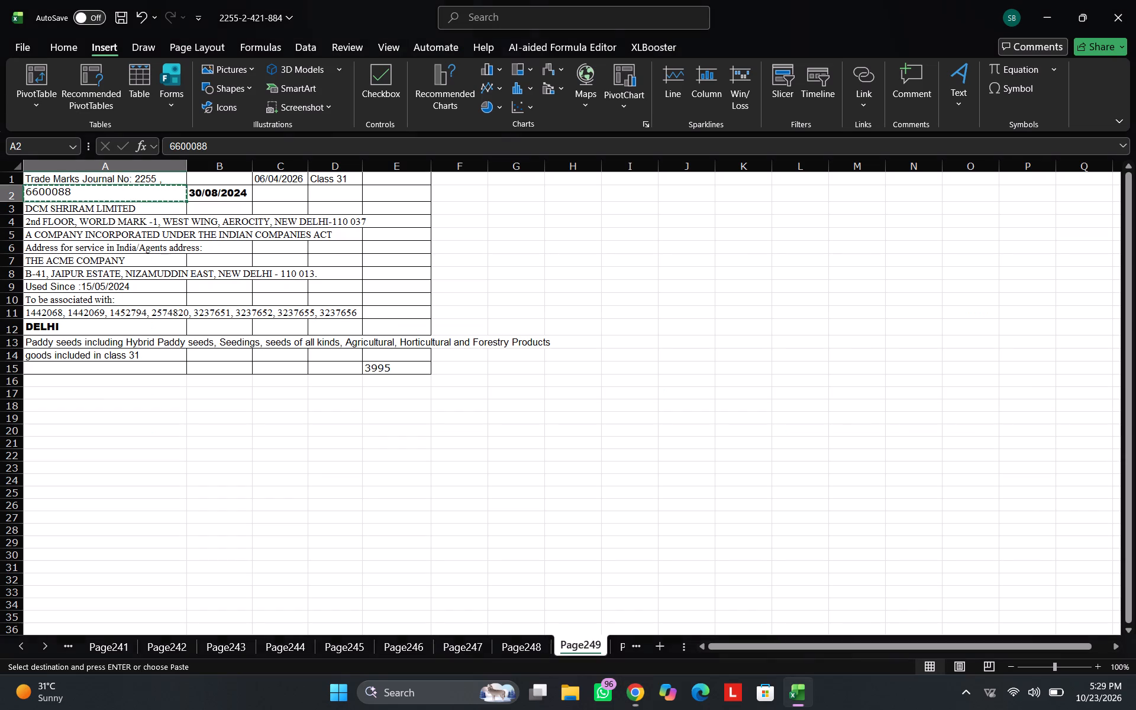
{"action": "key", "text": "Down"}
{"action": "key", "text": "ctrl+c"}
{"action": "key", "text": "alt+Tab"}
{"action": "key", "text": "Right"}
{"action": "key", "text": "ctrl+v"}
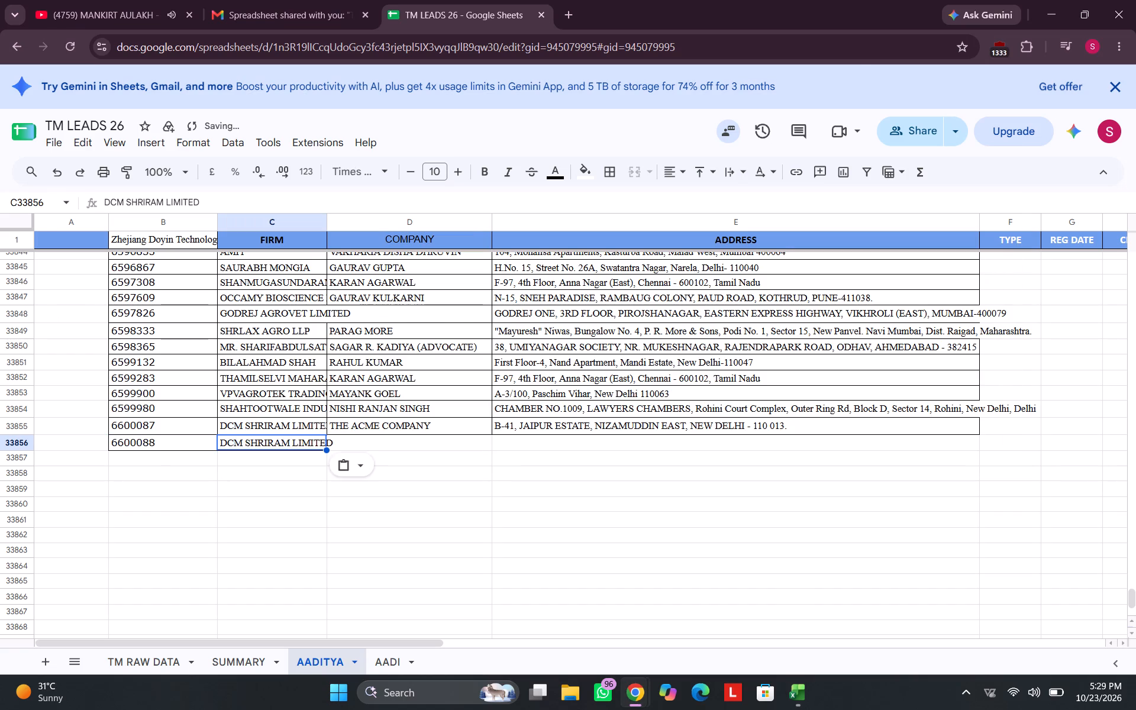
Copy agent THE ACME COMPANY and its service address from Page249 into the COMPANY and ADDRESS cells of row 33856.
{"action": "key", "text": "alt+Tab"}
{"action": "key", "text": "Down"}
{"action": "key", "text": "Down"}
{"action": "key", "text": "Down"}
{"action": "key", "text": "Down"}
{"action": "key", "text": "ctrl+c"}
{"action": "key", "text": "alt+Tab"}
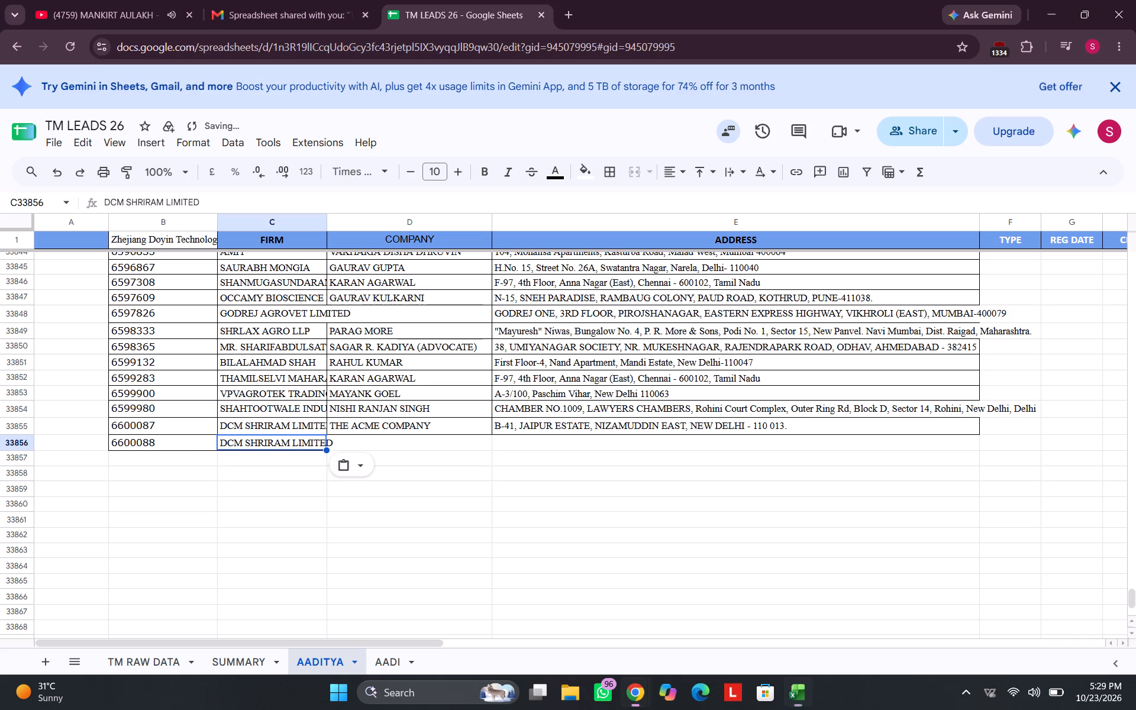
{"action": "key", "text": "Right"}
{"action": "key", "text": "ctrl+v"}
{"action": "key", "text": "alt+Tab"}
{"action": "key", "text": "Down"}
{"action": "key", "text": "ctrl+c"}
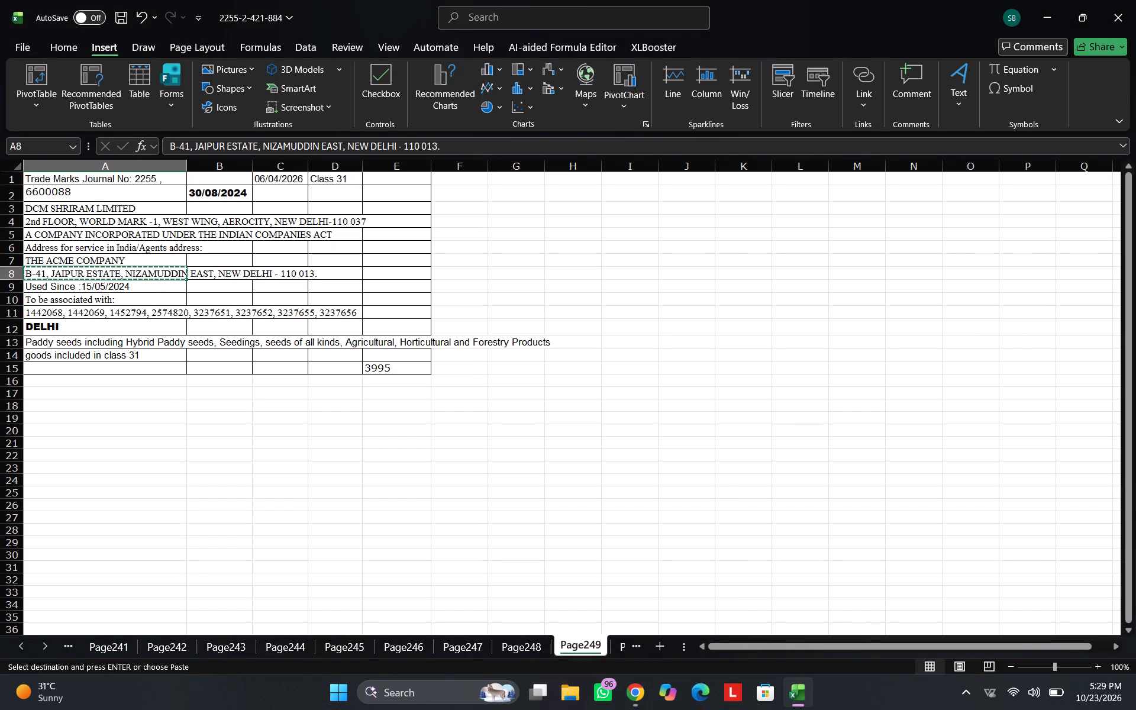
{"action": "key", "text": "alt+Tab"}
{"action": "key", "text": "Right"}
{"action": "key", "text": "ctrl+v"}
{"action": "key", "text": "Left"}
{"action": "key", "text": "Return"}
{"action": "key", "text": "Right"}
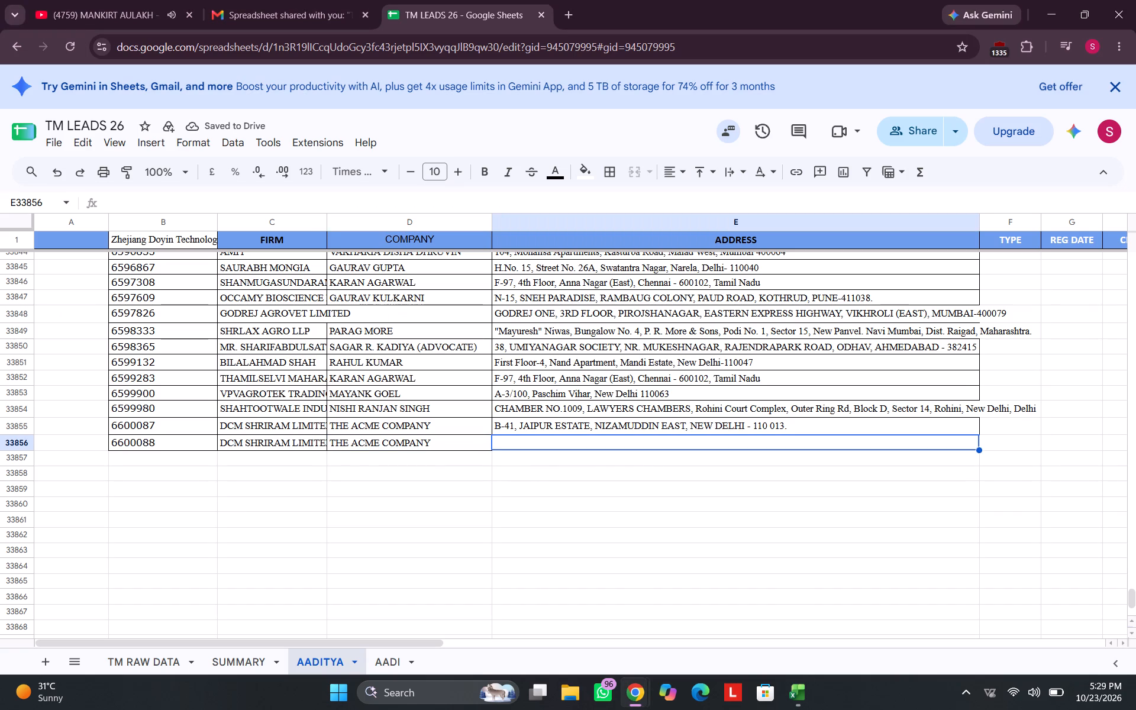
{"action": "key", "text": "ctrl+v"}
{"action": "key", "text": "Right"}
{"action": "key", "text": "shift+Left"}
{"action": "key", "text": "shift+Left"}
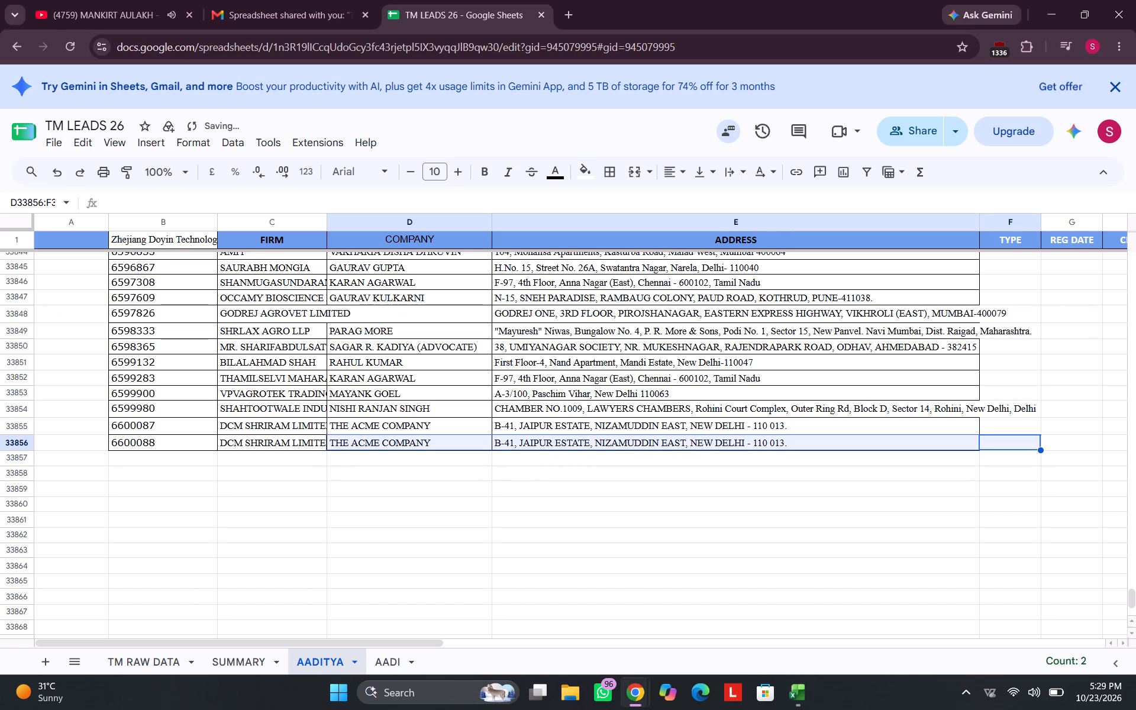
{"action": "key", "text": "shift+Left"}
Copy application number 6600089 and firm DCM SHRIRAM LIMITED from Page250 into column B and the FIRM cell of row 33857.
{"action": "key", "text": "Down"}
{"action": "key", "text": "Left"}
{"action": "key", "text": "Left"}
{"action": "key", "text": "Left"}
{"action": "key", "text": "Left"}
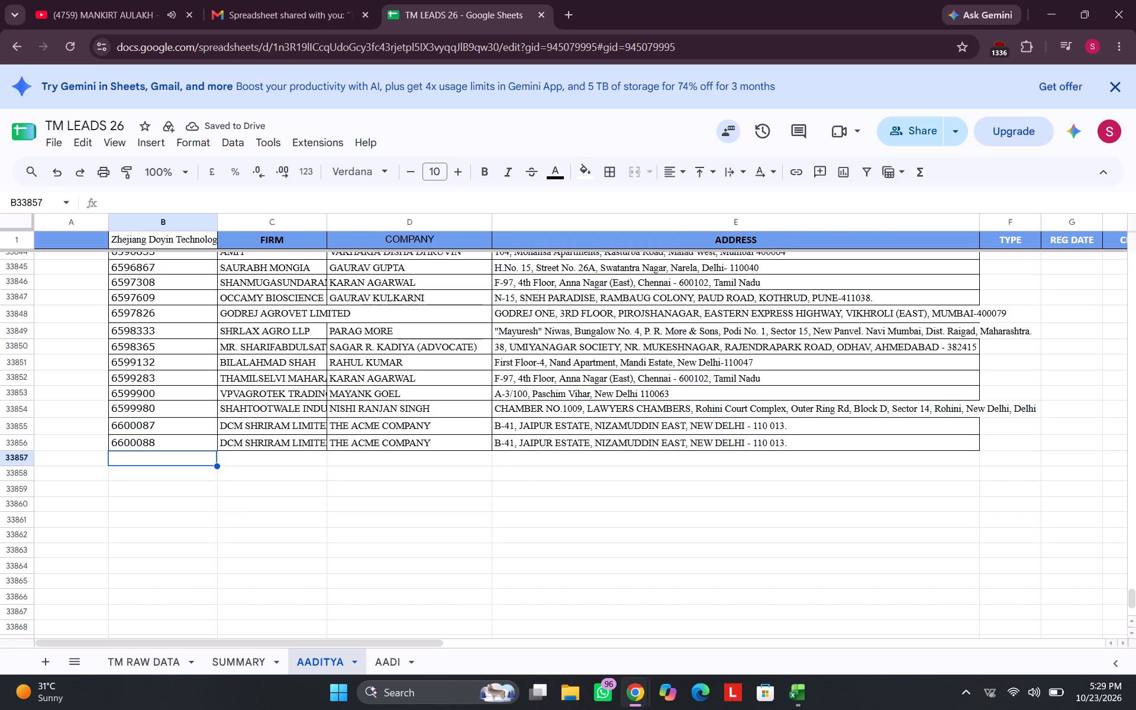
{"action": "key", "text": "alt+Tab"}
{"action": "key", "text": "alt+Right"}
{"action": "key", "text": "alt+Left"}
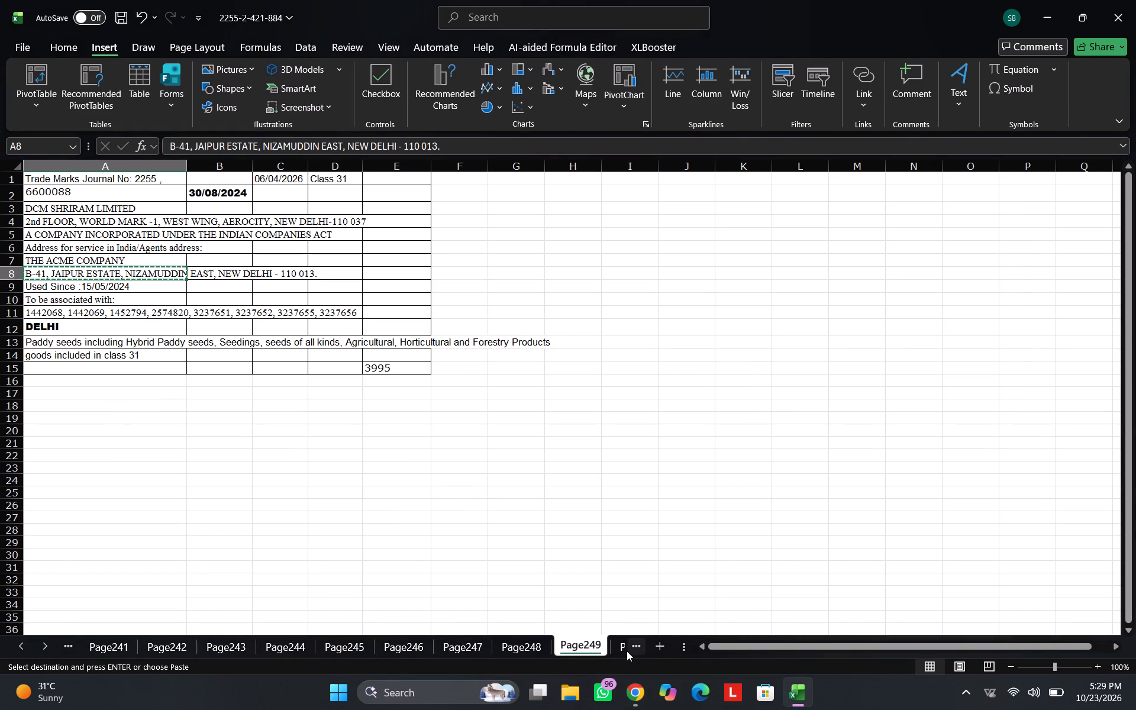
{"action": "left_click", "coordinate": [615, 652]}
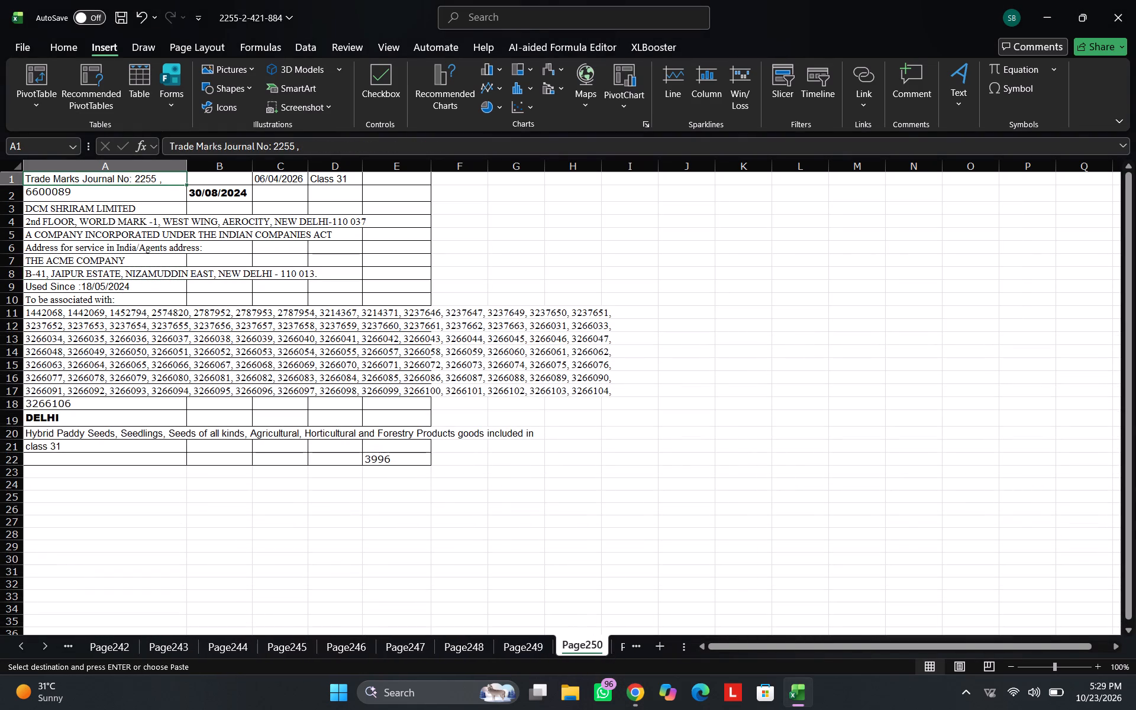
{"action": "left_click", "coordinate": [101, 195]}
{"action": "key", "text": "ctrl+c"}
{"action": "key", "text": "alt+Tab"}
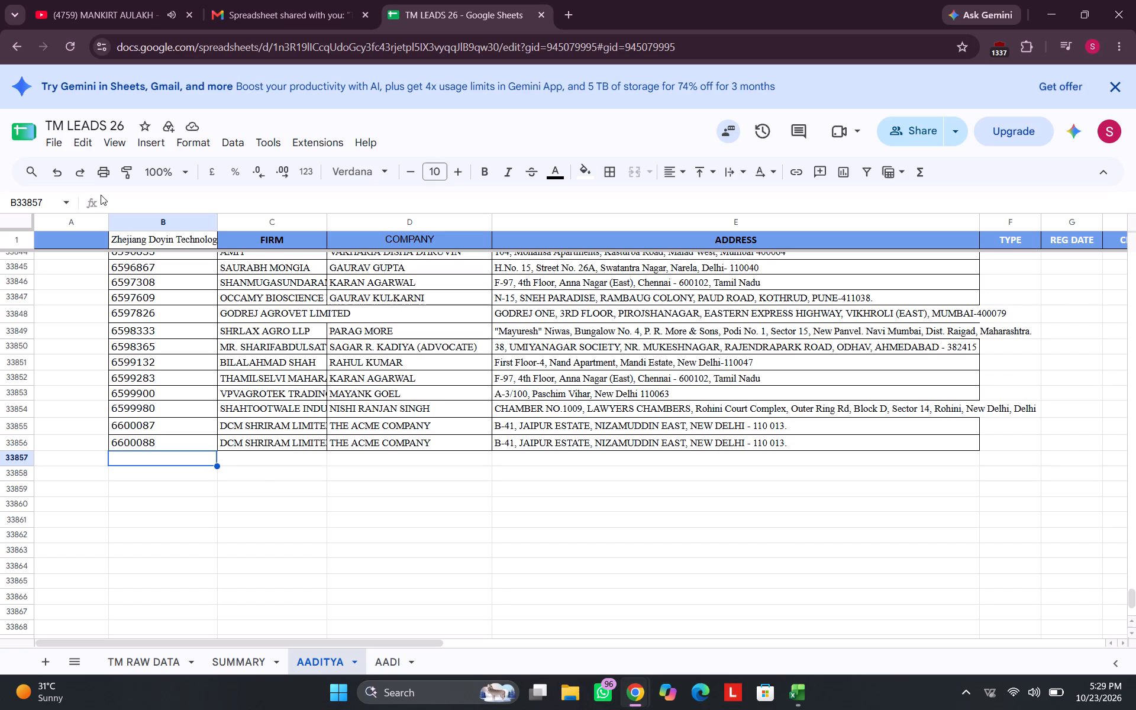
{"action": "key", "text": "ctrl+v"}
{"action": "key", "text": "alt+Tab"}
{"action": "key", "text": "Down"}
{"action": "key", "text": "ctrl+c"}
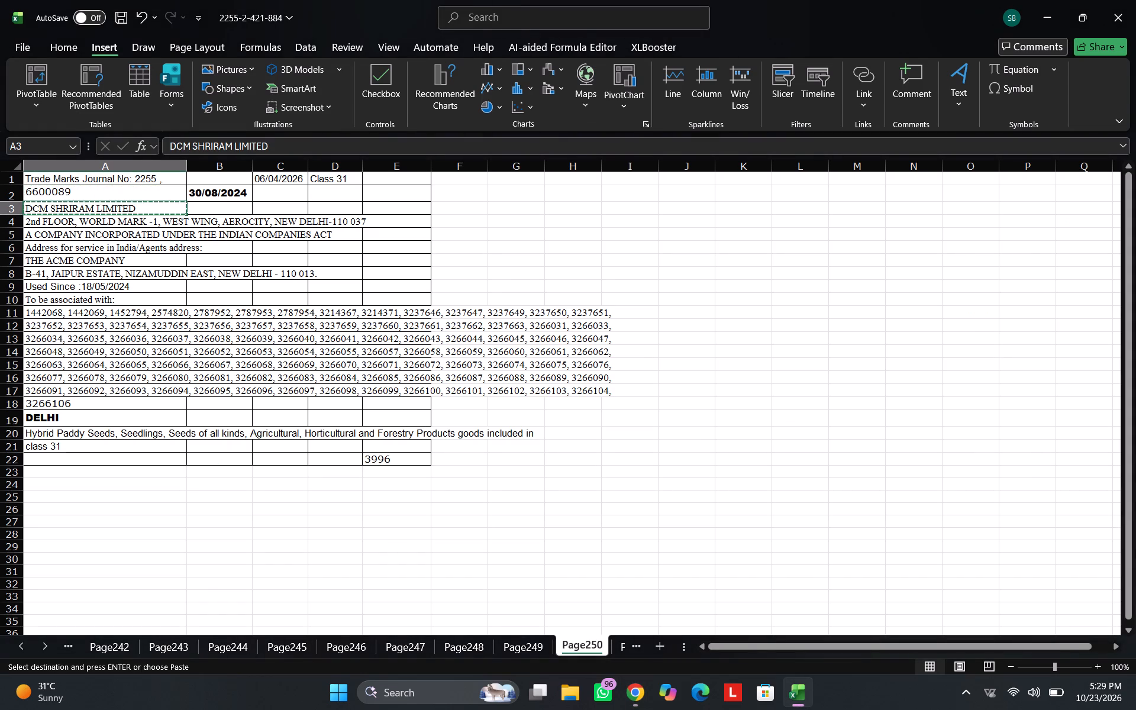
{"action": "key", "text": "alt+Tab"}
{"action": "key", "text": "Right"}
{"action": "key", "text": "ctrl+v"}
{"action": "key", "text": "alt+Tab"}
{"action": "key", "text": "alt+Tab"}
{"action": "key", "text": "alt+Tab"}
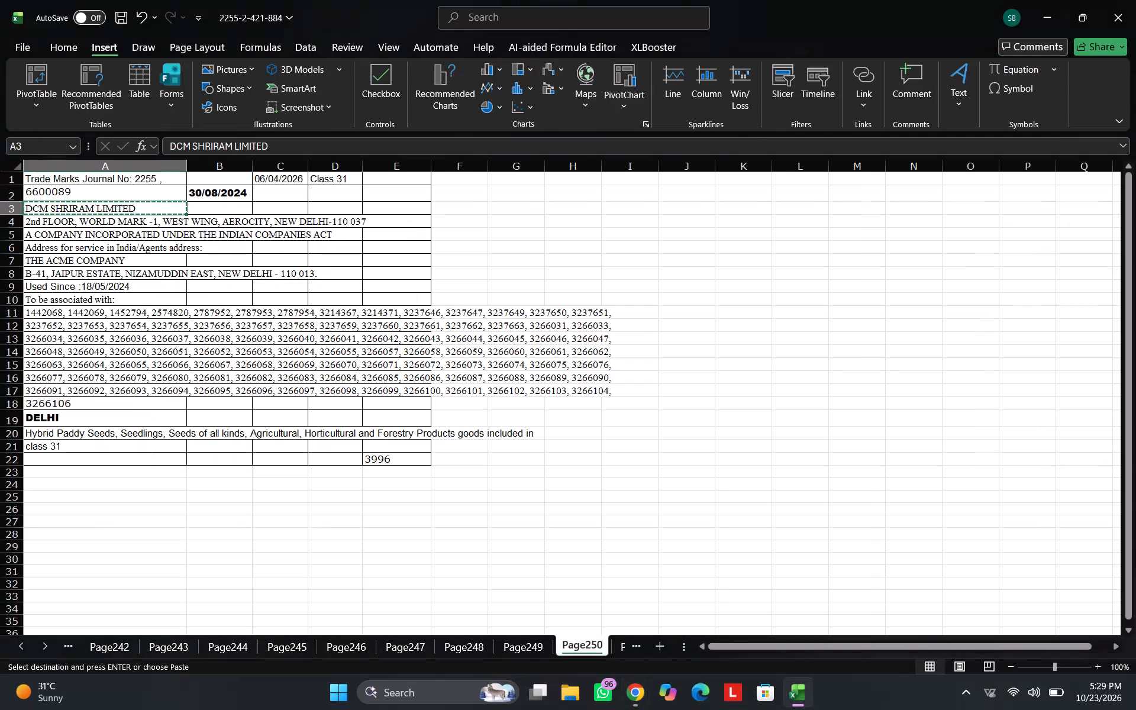
Overwrite row 33857's application number and FIRM cell with 6600371 and DHARAMPAL SATYAPAL FOODS LIMITED copied from Page251.
{"action": "left_click", "coordinate": [621, 642]}
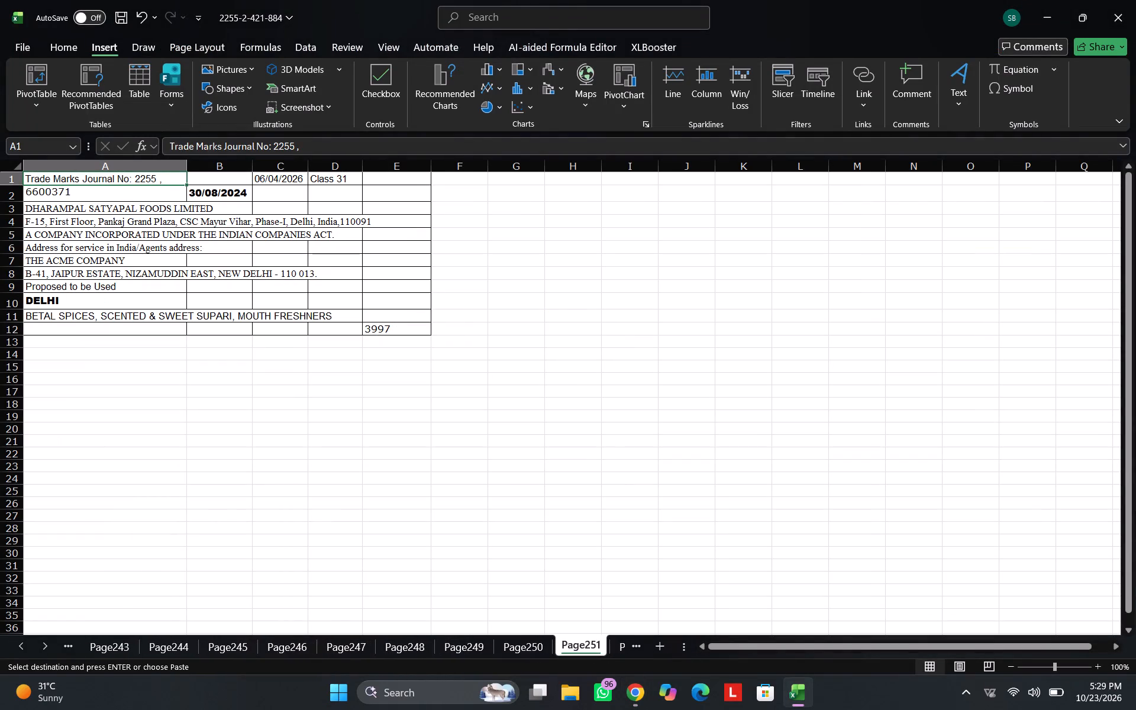
{"action": "left_click", "coordinate": [168, 200]}
{"action": "key", "text": "ctrl+c"}
{"action": "key", "text": "alt+Tab"}
{"action": "key", "text": "Left"}
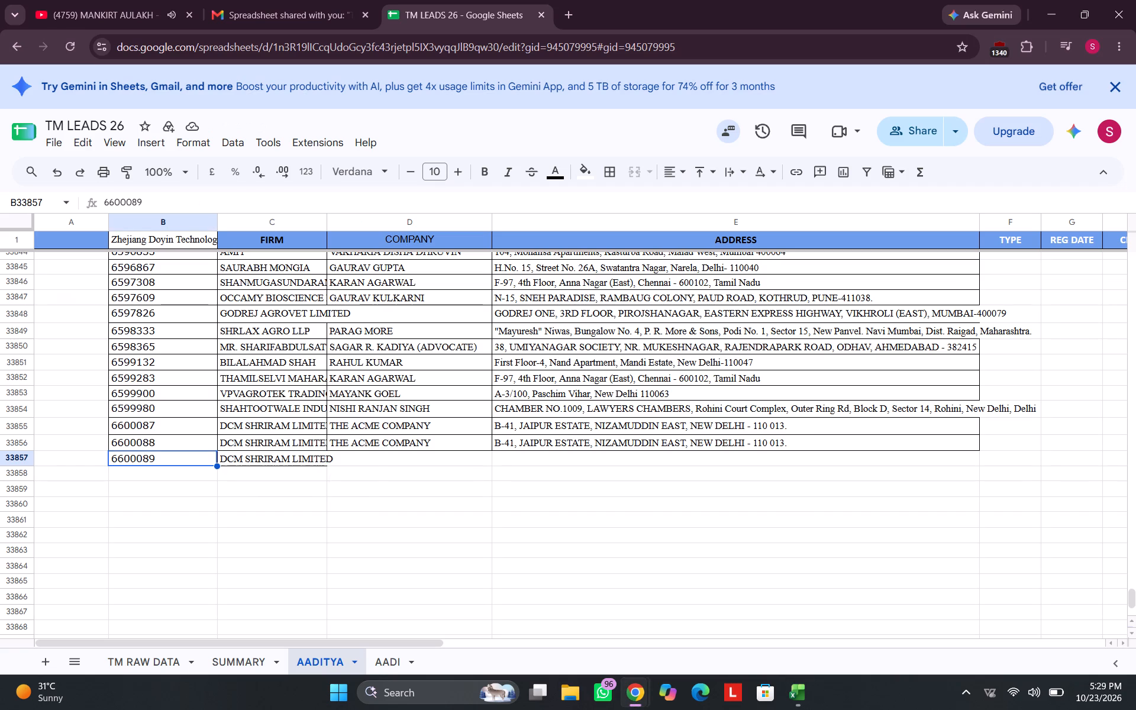
{"action": "key", "text": "ctrl+v"}
{"action": "key", "text": "alt+Tab"}
{"action": "key", "text": "Down"}
{"action": "key", "text": "ctrl+c"}
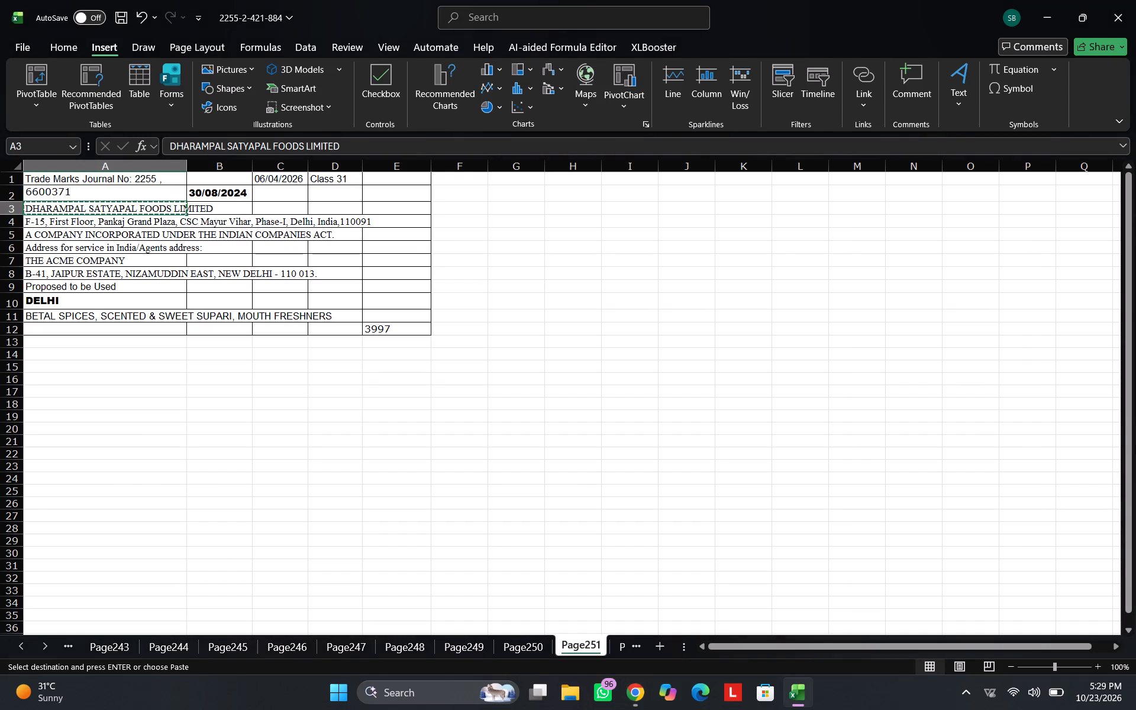
{"action": "key", "text": "alt+Tab"}
{"action": "key", "text": "Right"}
{"action": "key", "text": "ctrl+v"}
Copy agent THE ACME COMPANY and its service address from Page251 into the COMPANY and ADDRESS cells of row 33857.
{"action": "key", "text": "alt+Tab"}
{"action": "key", "text": "Down"}
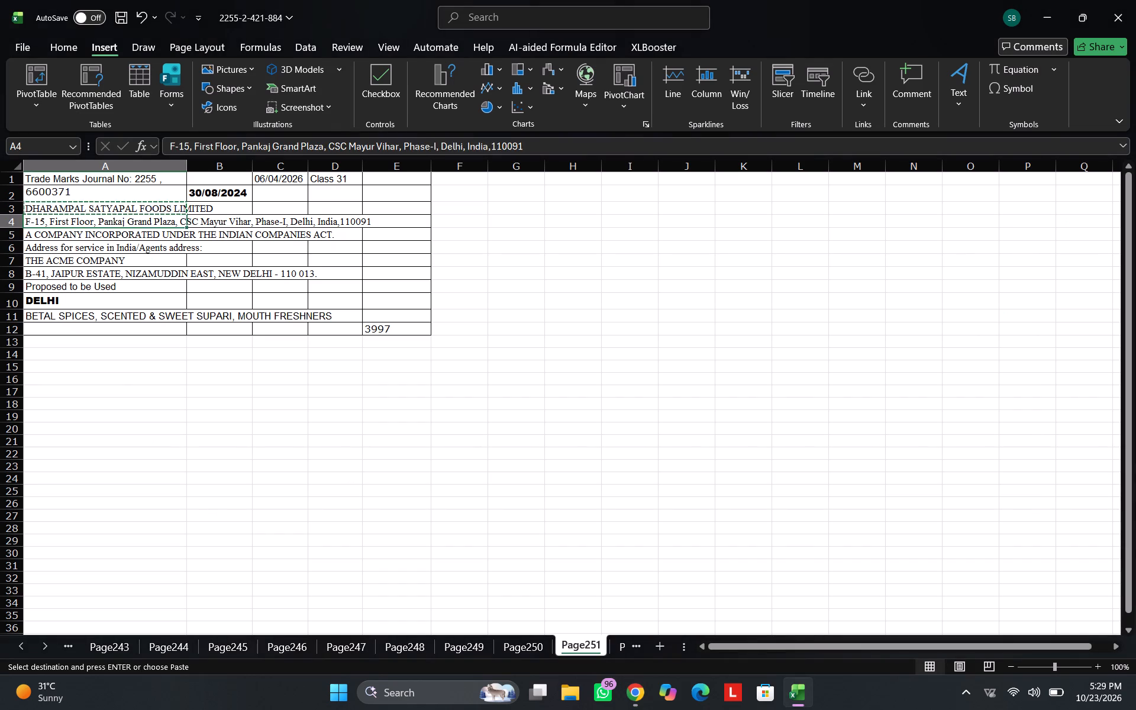
{"action": "key", "text": "Down"}
{"action": "key", "text": "Down"}
{"action": "key", "text": "Down"}
{"action": "key", "text": "ctrl+c"}
{"action": "key", "text": "alt+Tab"}
{"action": "key", "text": "Right"}
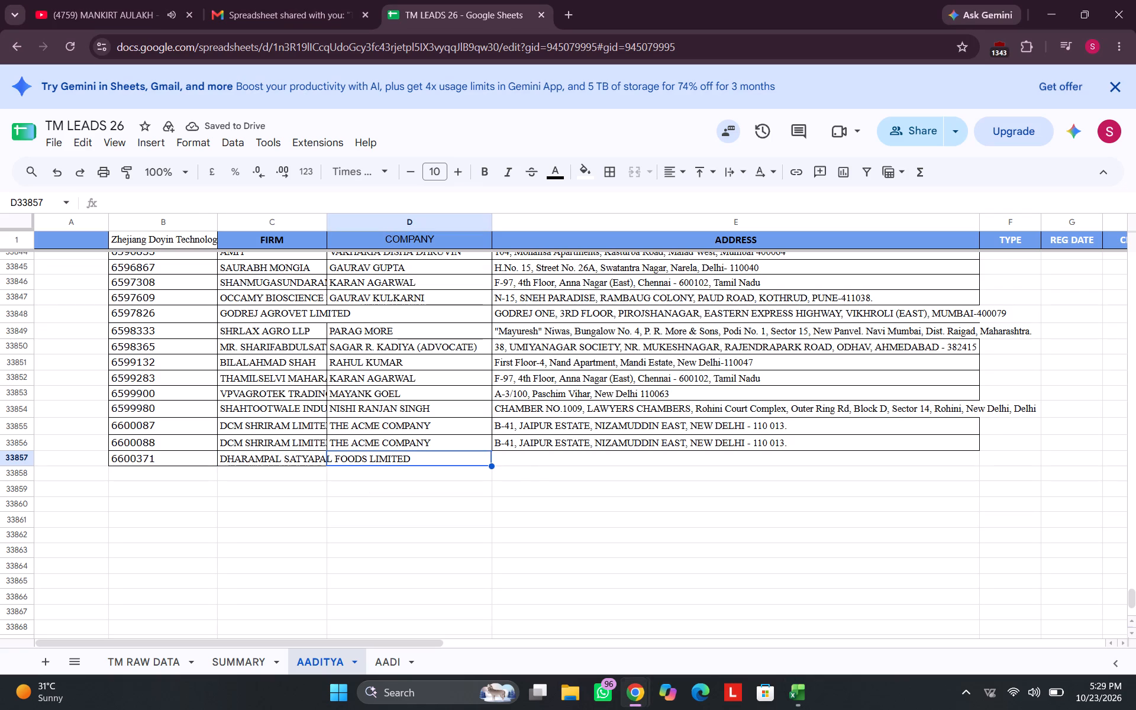
{"action": "key", "text": "ctrl+v"}
{"action": "key", "text": "alt+Tab"}
{"action": "key", "text": "Down"}
{"action": "key", "text": "ctrl+c"}
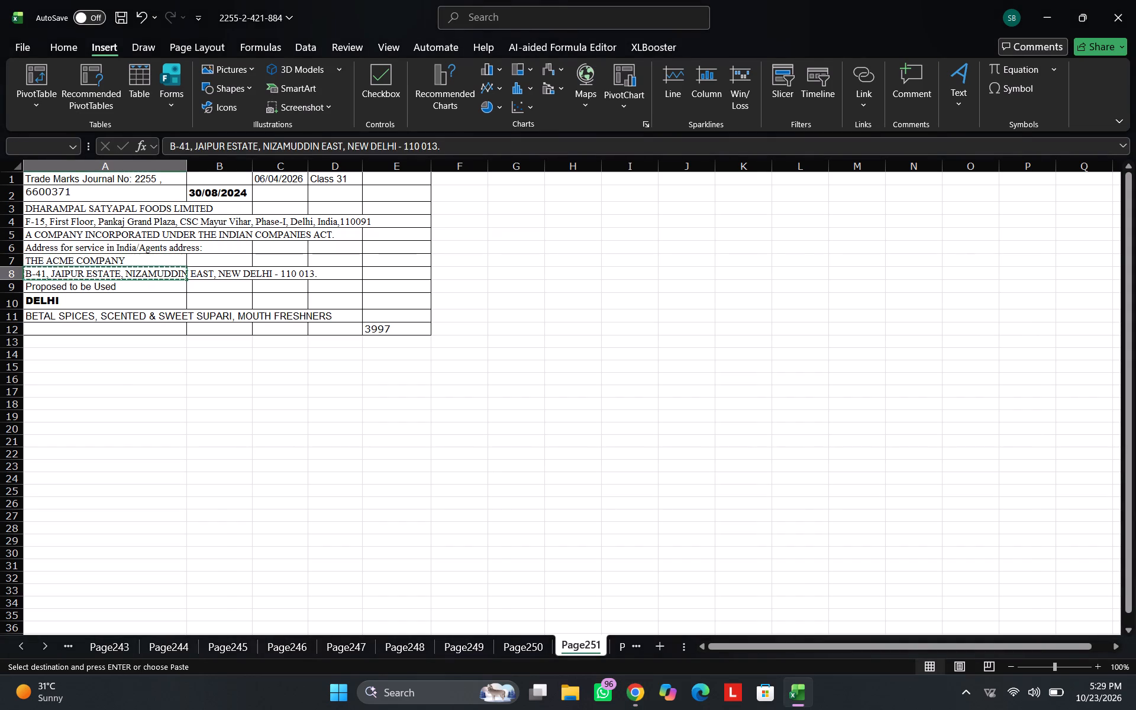
{"action": "key", "text": "alt+Tab"}
{"action": "key", "text": "Right"}
{"action": "key", "text": "ctrl+v"}
Search Google for the contact number using row 33857's firm, company and address details copied from TM LEADS 26.
{"action": "key", "text": "Right"}
{"action": "key", "text": "shift+Left"}
{"action": "key", "text": "shift+Left"}
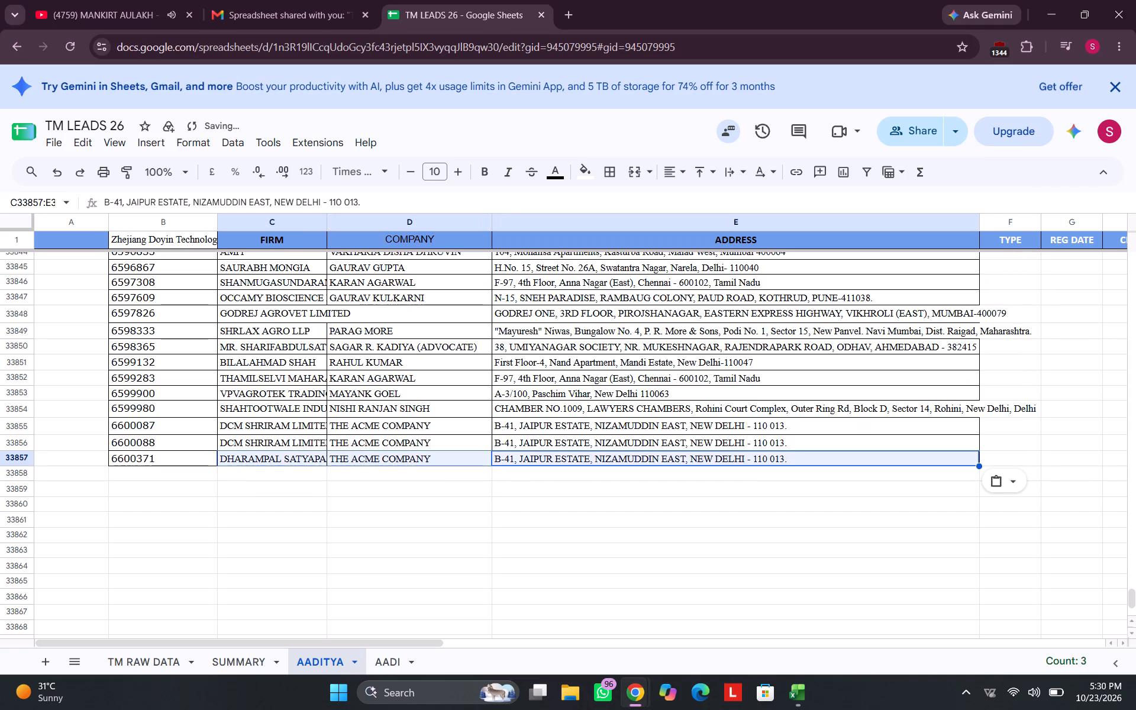
{"action": "key", "text": "ctrl+c"}
{"action": "key", "text": "alt+Tab"}
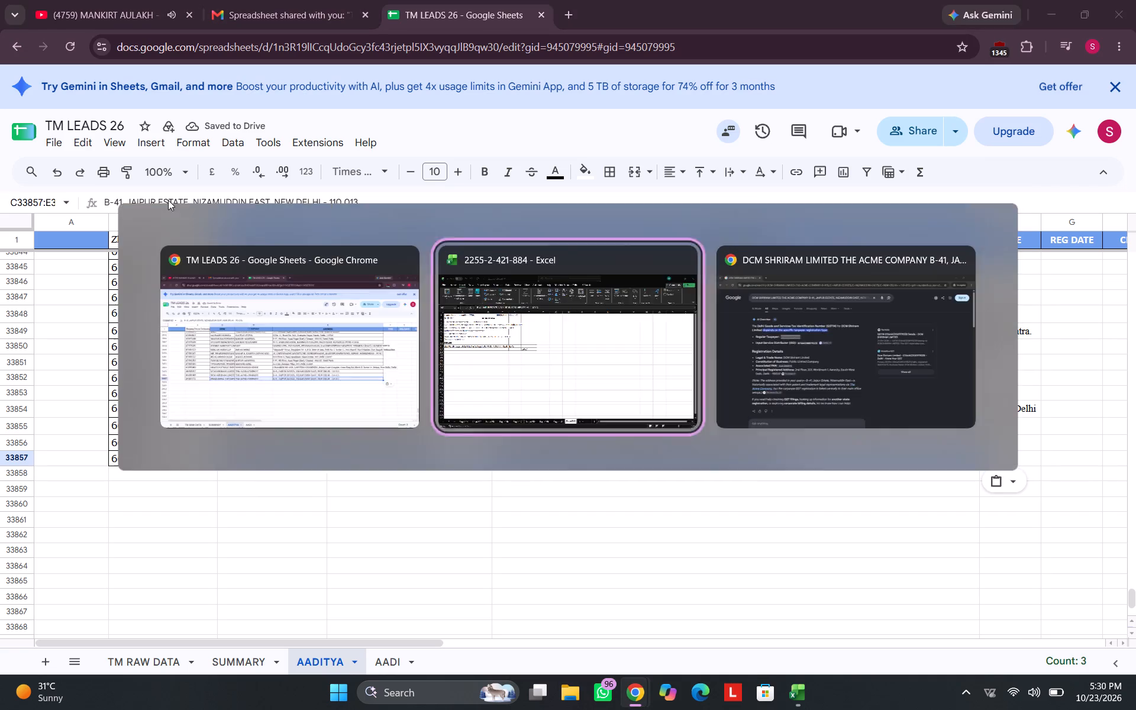
{"action": "key", "text": "alt+Right"}
{"action": "left_click", "coordinate": [688, 104]}
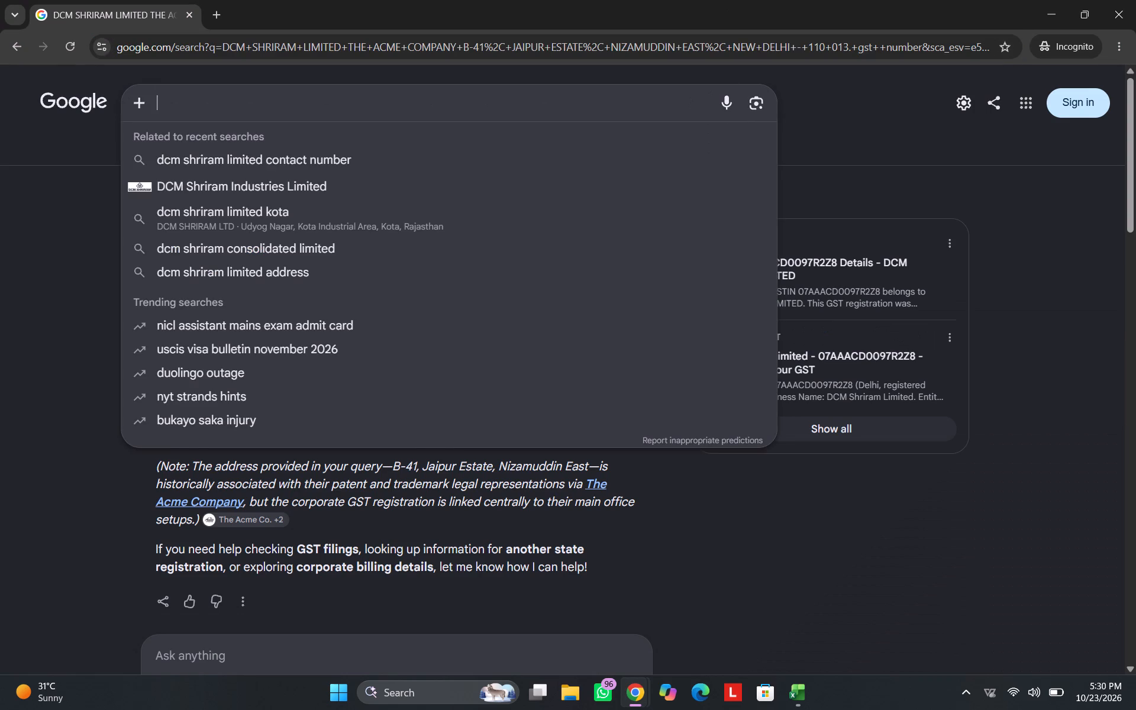
{"action": "key", "text": "ctrl+v"}
{"action": "key", "text": "space"}
{"action": "type", "text": "contact number"}
{"action": "key", "text": "space"}
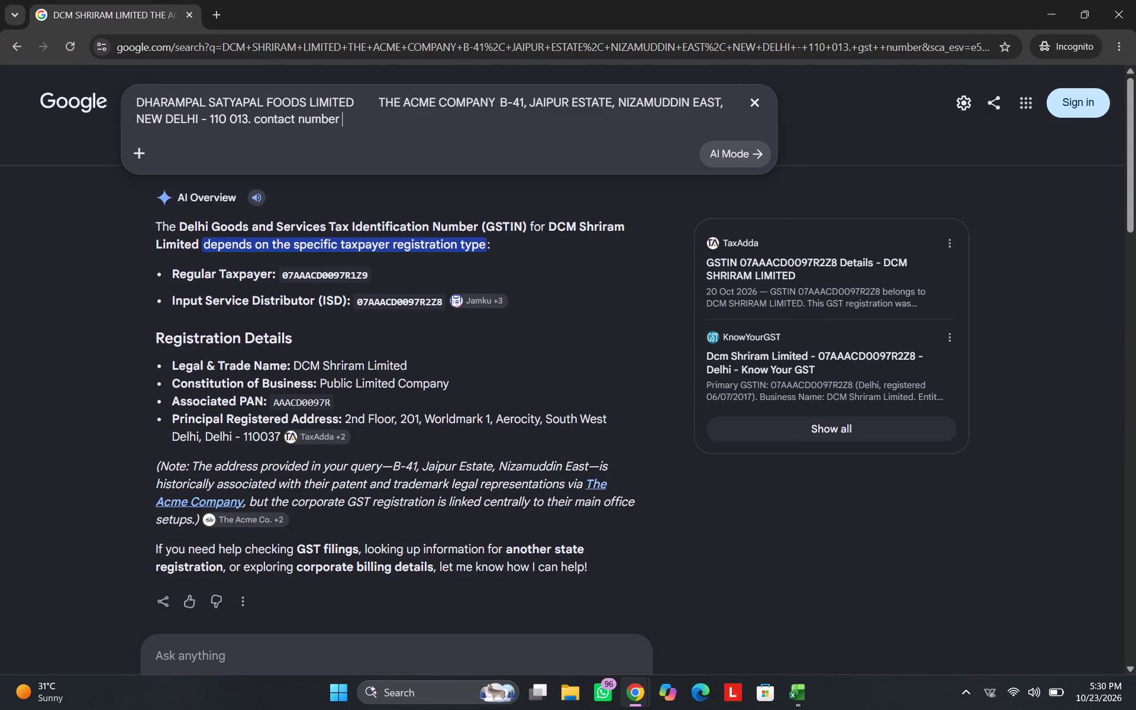
{"action": "key", "text": "Return"}
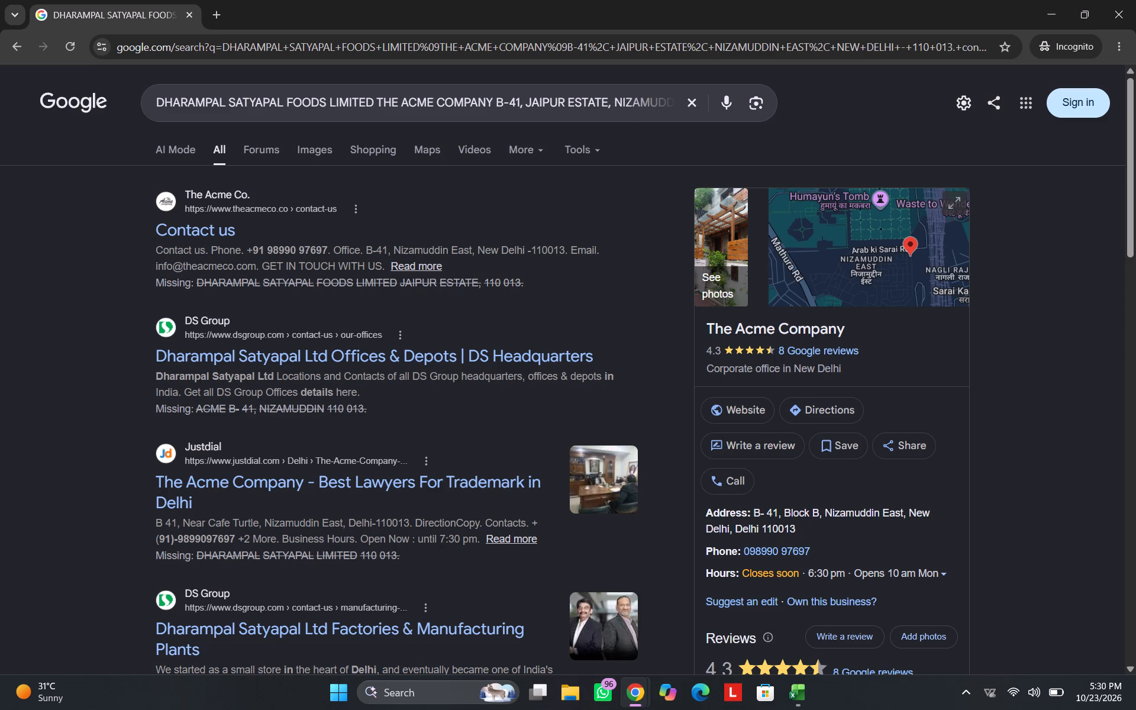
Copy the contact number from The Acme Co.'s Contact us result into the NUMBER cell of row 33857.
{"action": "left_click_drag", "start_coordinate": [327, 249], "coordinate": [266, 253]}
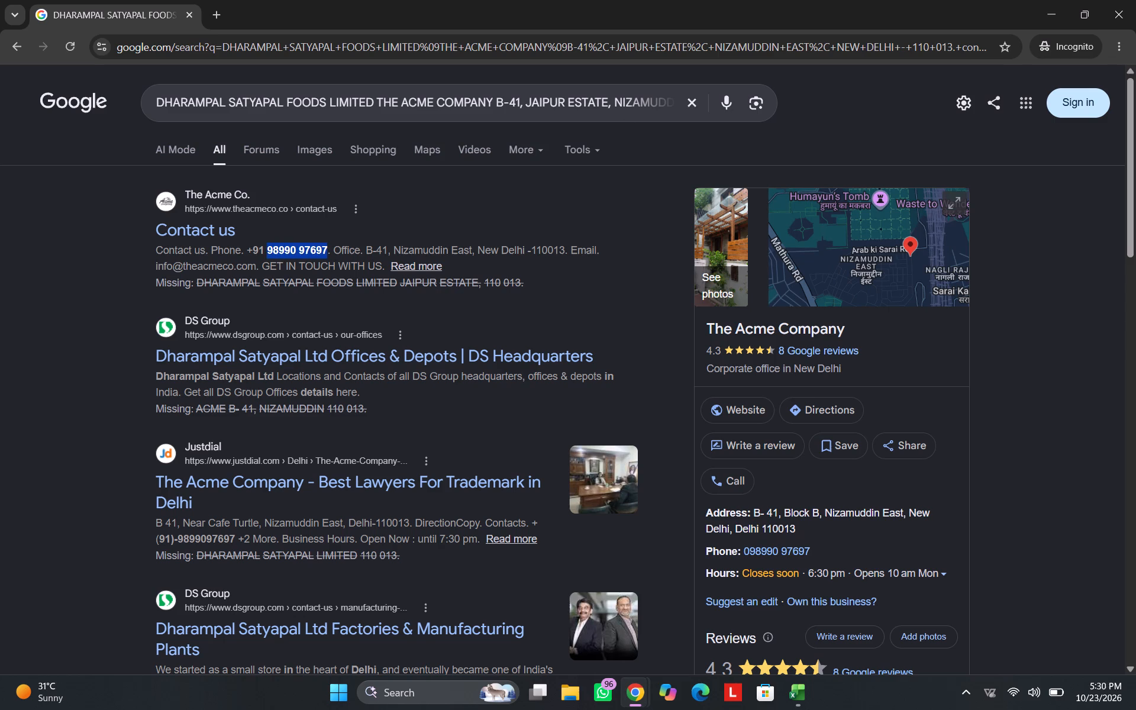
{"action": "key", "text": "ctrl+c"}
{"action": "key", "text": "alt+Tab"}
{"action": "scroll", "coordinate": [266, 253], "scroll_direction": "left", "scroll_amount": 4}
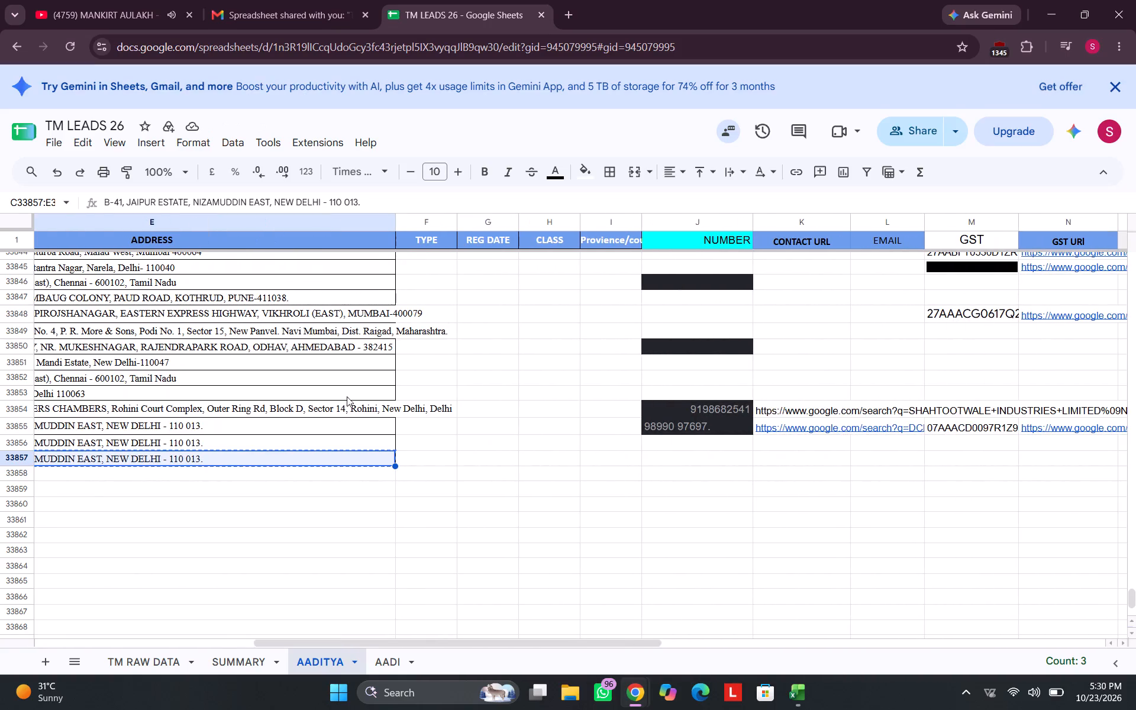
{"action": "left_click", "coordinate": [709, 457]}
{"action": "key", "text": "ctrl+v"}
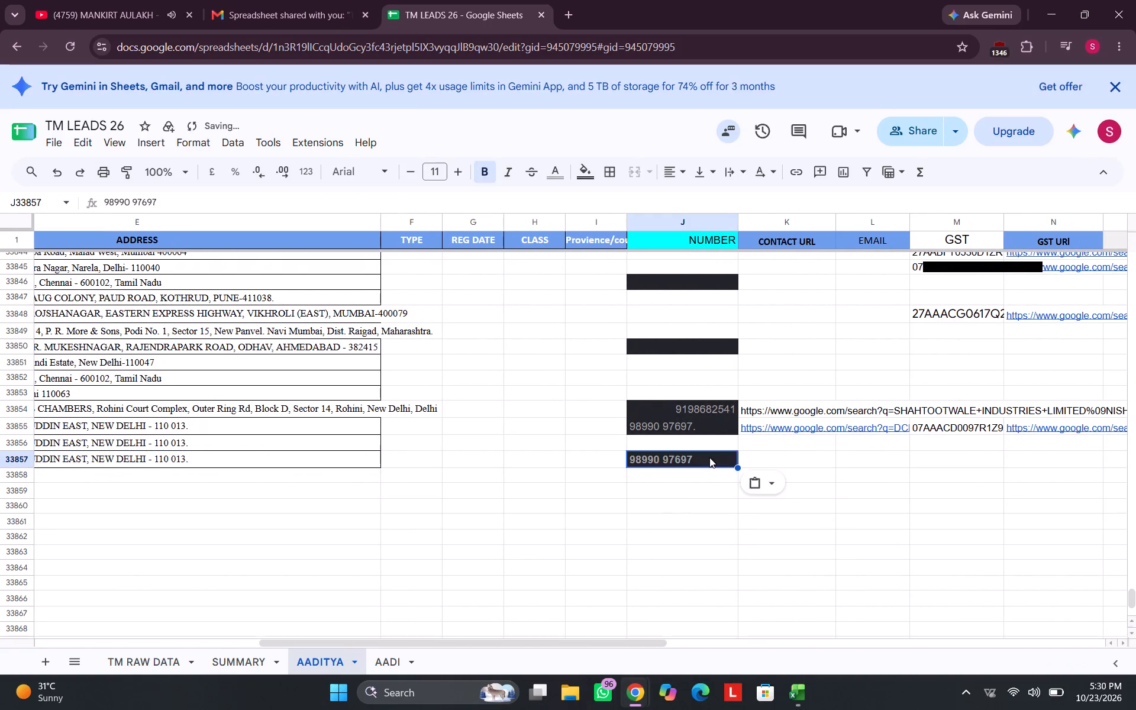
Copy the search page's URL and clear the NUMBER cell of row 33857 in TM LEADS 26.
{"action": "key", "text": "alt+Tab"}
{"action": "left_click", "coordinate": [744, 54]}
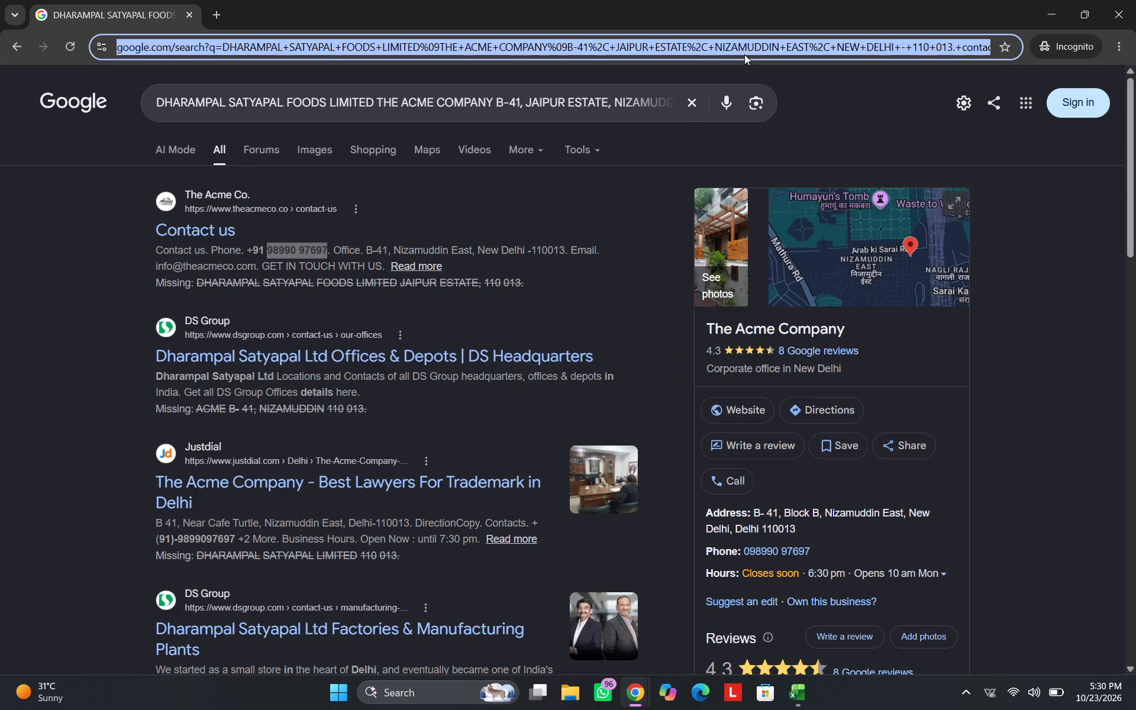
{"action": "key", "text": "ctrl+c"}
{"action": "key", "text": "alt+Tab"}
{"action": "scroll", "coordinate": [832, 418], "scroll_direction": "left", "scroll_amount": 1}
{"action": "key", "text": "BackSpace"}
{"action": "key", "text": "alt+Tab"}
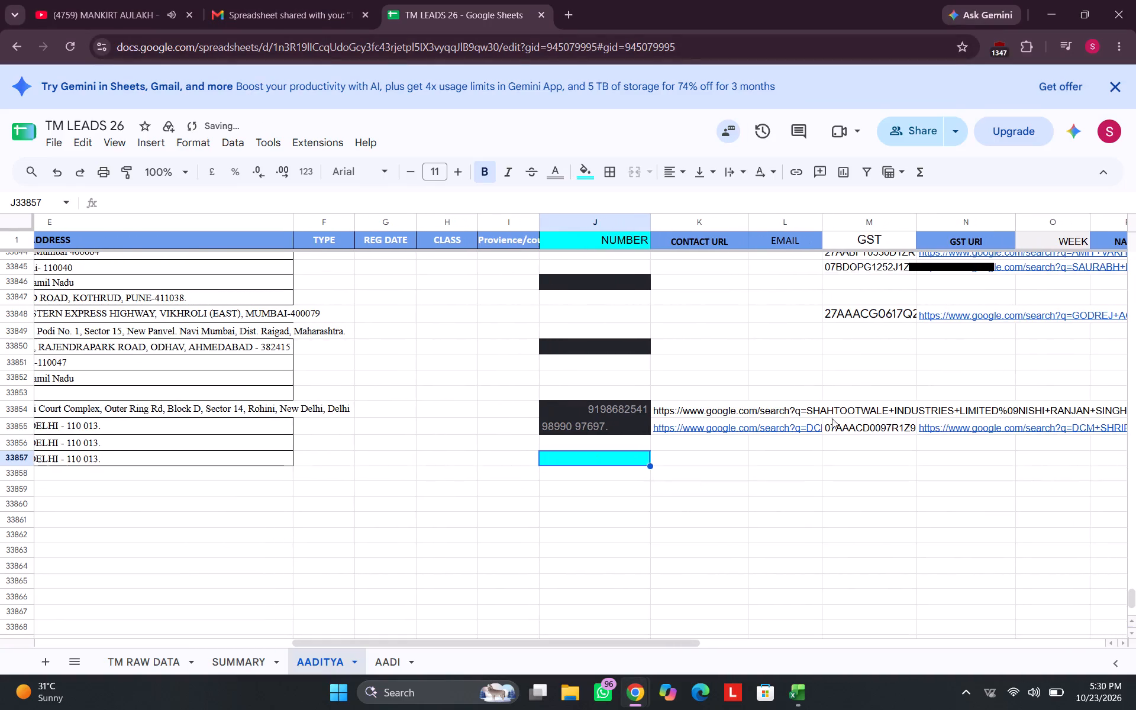
Examine the Google results for DHARAMPAL SATYAPAL FOODS LIMITED and THE ACME COMPANY for another contact number.
{"action": "scroll", "coordinate": [417, 344], "scroll_direction": "down", "scroll_amount": 1}
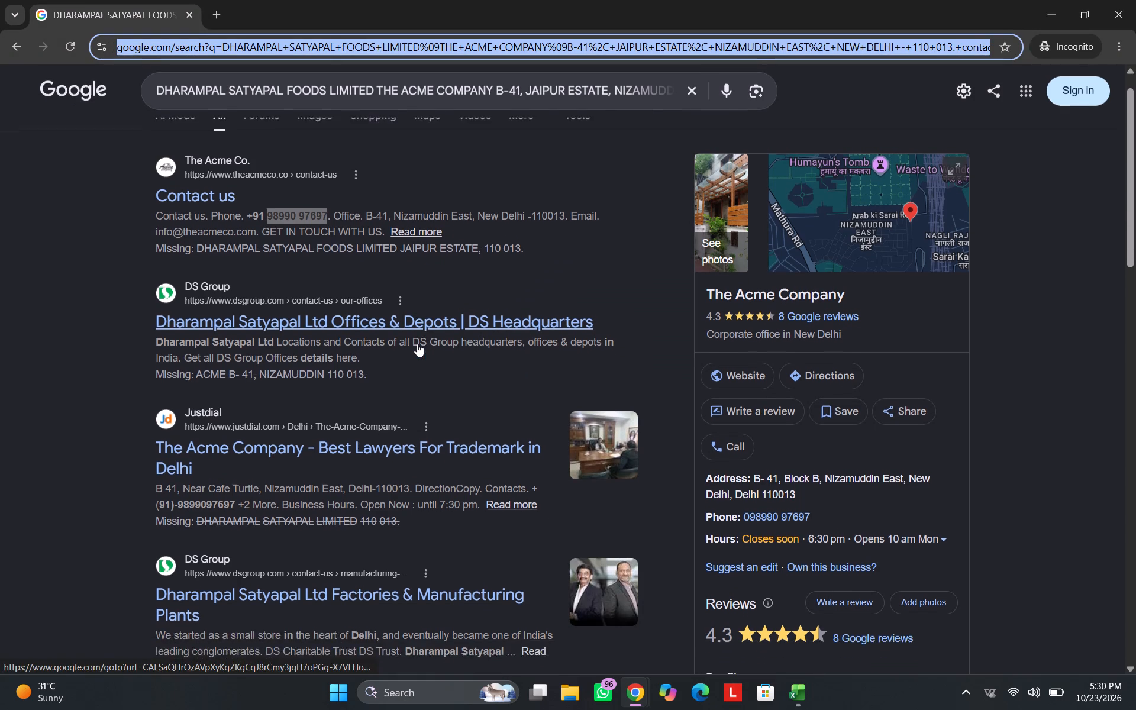
{"action": "scroll", "coordinate": [417, 344], "scroll_direction": "down", "scroll_amount": 2}
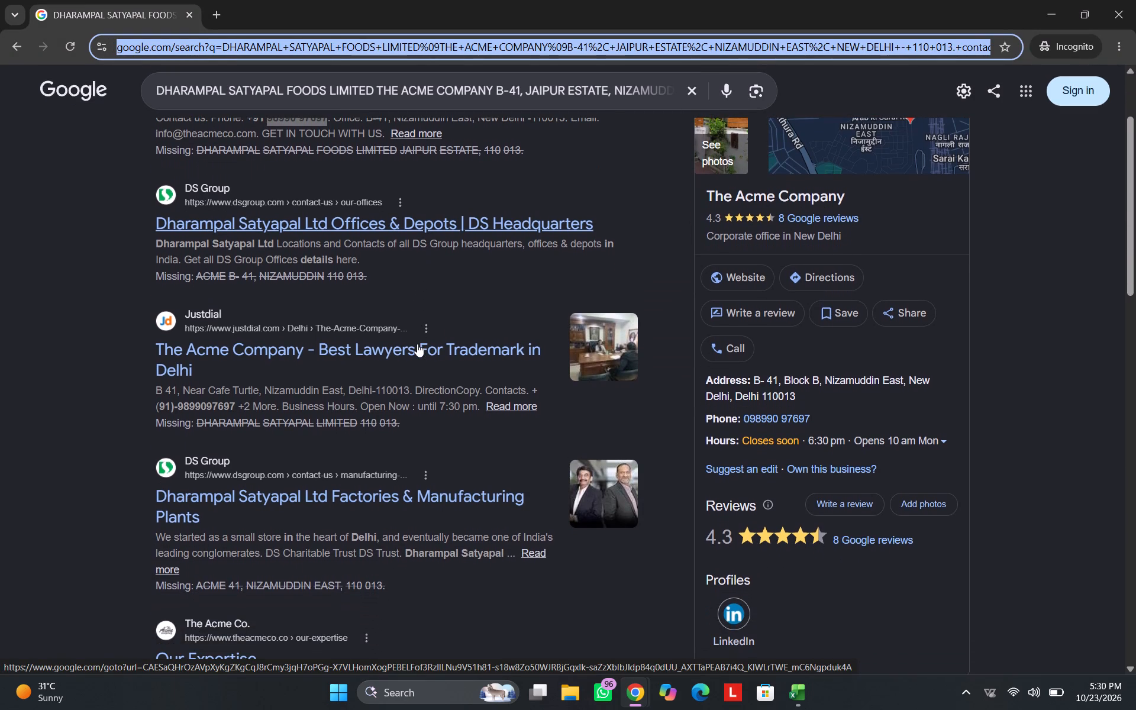
{"action": "scroll", "coordinate": [417, 344], "scroll_direction": "up", "scroll_amount": 2}
{"action": "scroll", "coordinate": [417, 344], "scroll_direction": "down", "scroll_amount": 1}
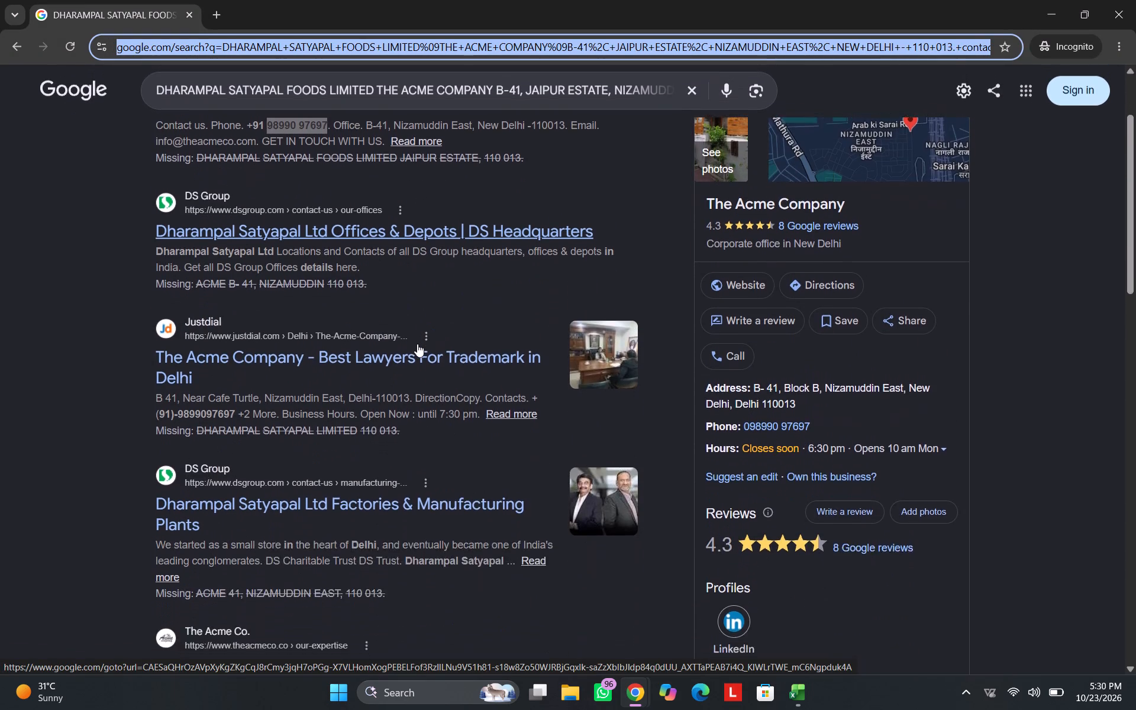
{"action": "scroll", "coordinate": [417, 344], "scroll_direction": "down", "scroll_amount": 1}
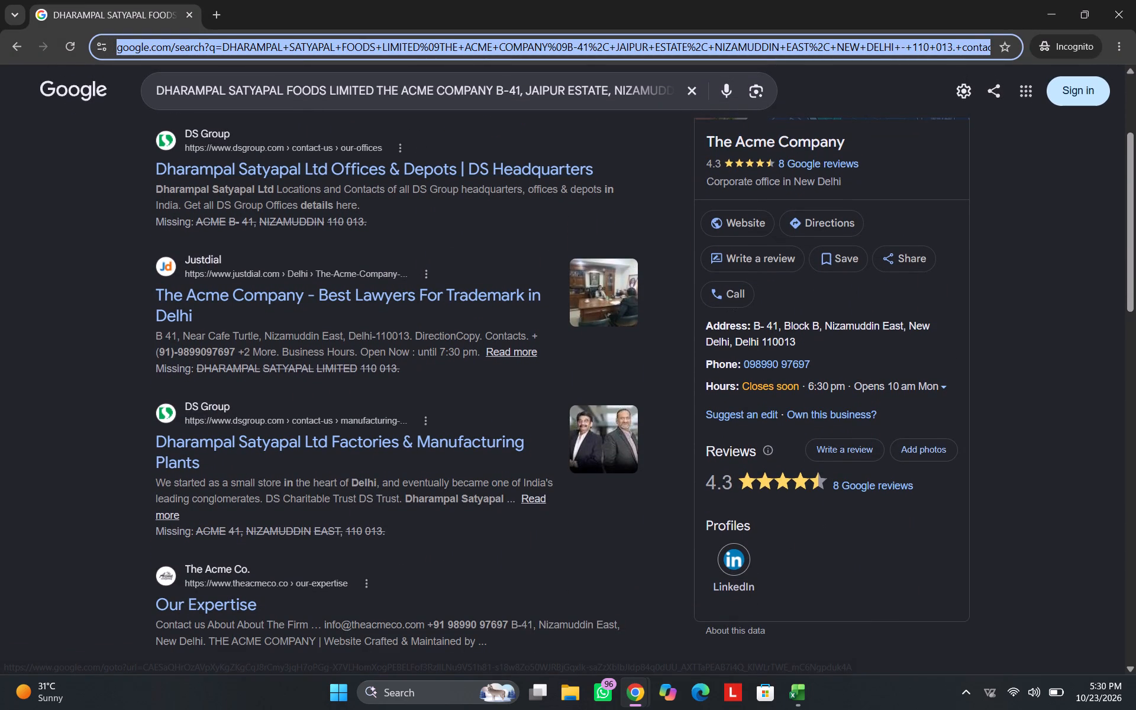
{"action": "scroll", "coordinate": [289, 356], "scroll_direction": "down", "scroll_amount": 4}
{"action": "scroll", "coordinate": [289, 356], "scroll_direction": "up", "scroll_amount": 2}
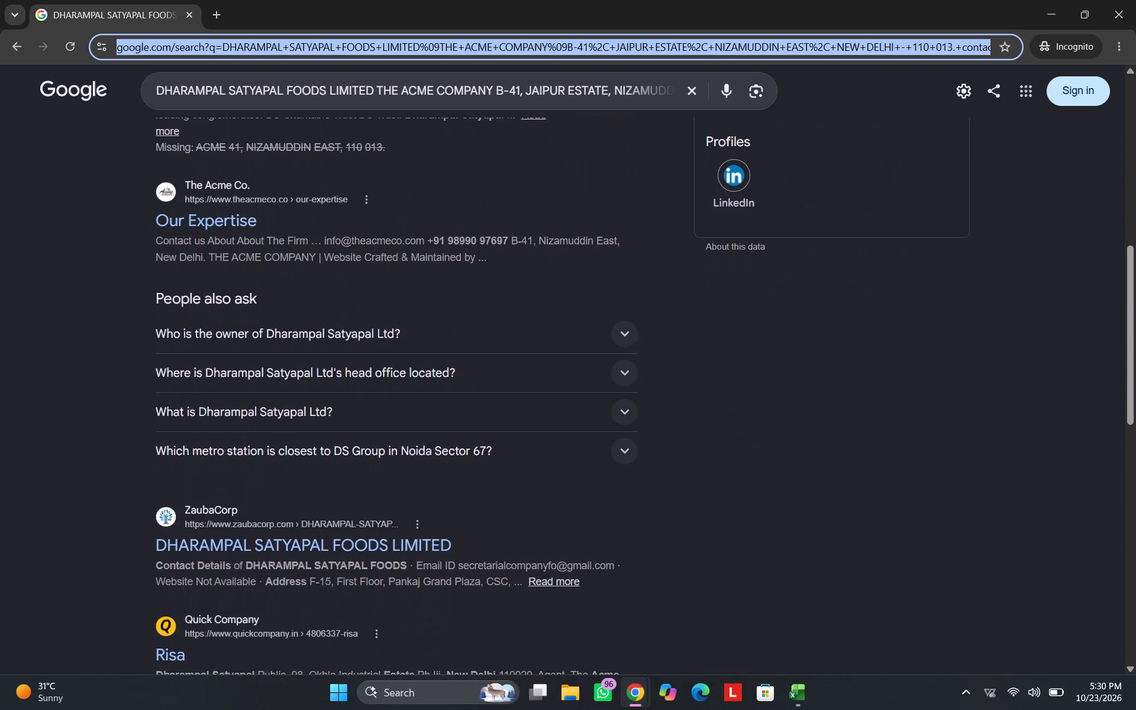
{"action": "scroll", "coordinate": [289, 356], "scroll_direction": "up", "scroll_amount": 1}
Rerun the Google search with gst inserted before the word number in the firm's query.
{"action": "left_click", "coordinate": [507, 124]}
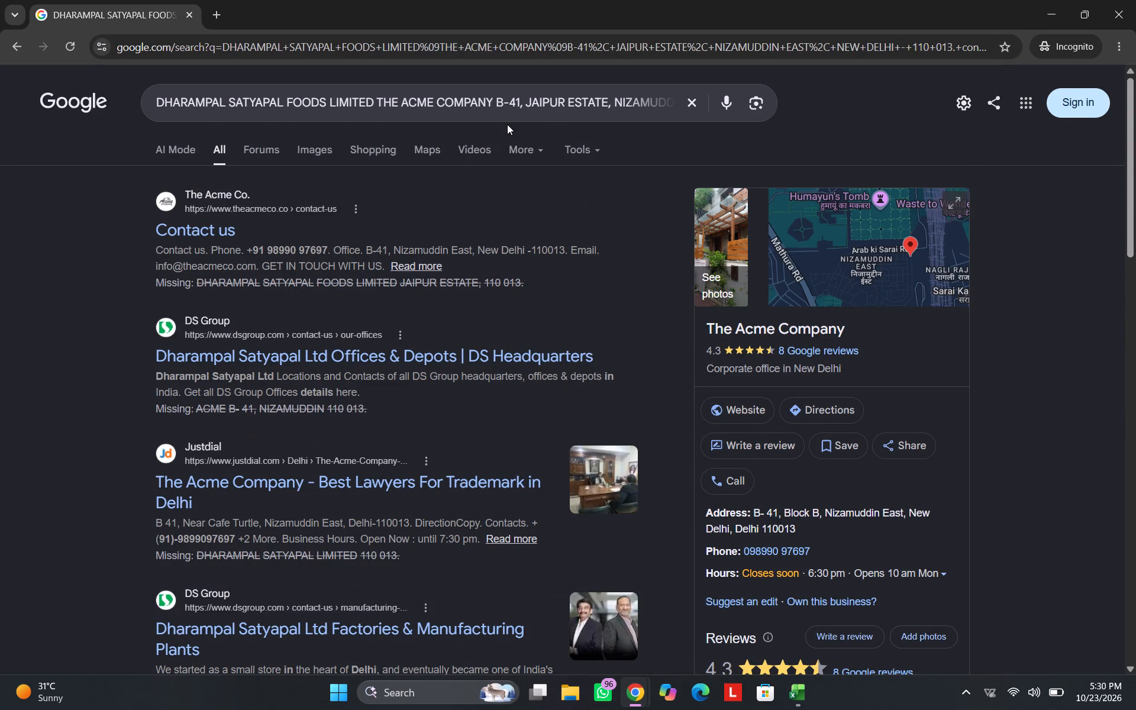
{"action": "left_click", "coordinate": [516, 119]}
{"action": "left_click", "coordinate": [265, 124]}
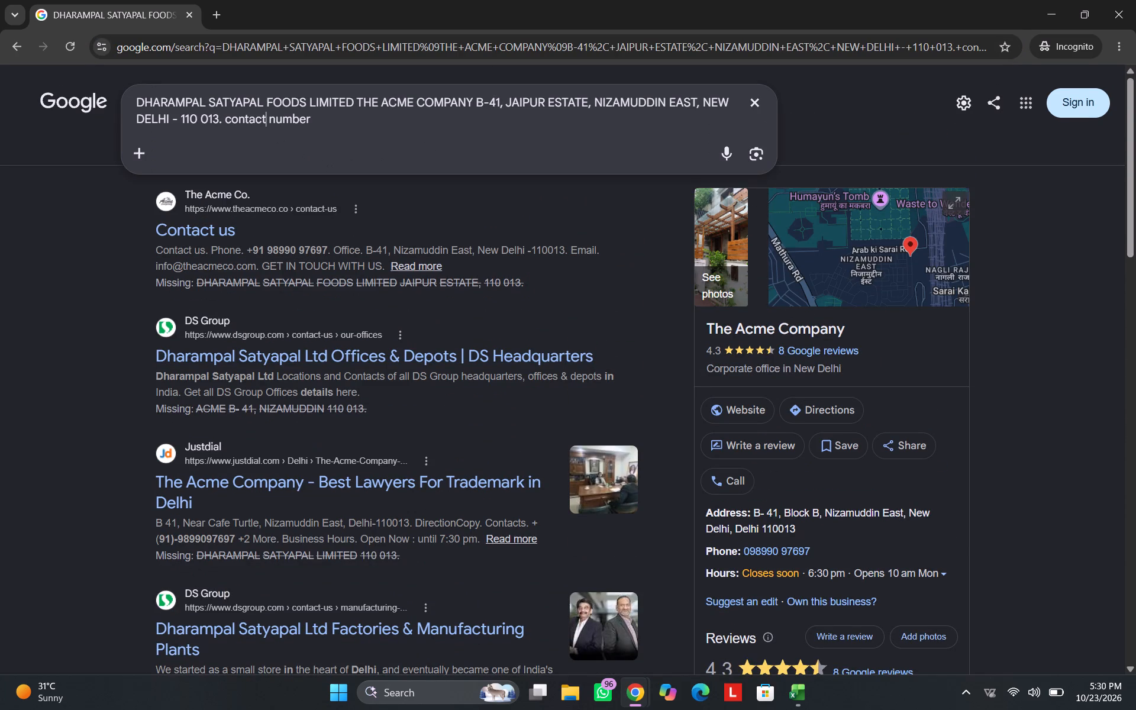
{"action": "key", "text": "BackSpace"}
{"action": "type", "text": "gst"}
{"action": "key", "text": "space"}
{"action": "key", "text": "Return"}
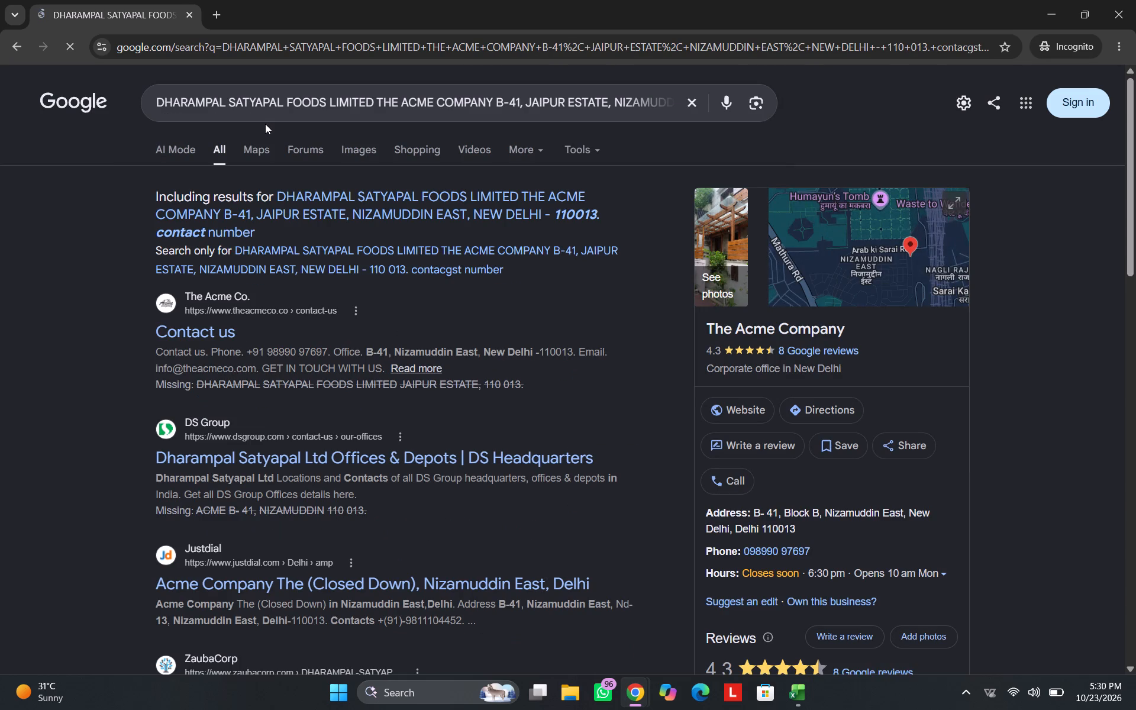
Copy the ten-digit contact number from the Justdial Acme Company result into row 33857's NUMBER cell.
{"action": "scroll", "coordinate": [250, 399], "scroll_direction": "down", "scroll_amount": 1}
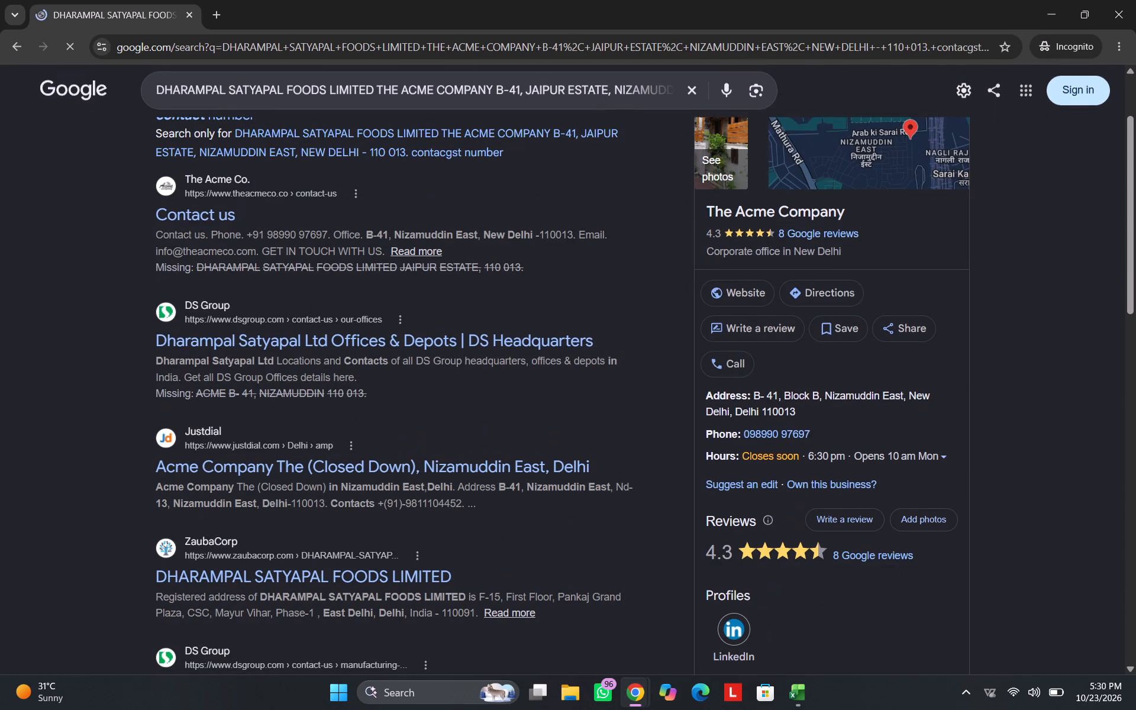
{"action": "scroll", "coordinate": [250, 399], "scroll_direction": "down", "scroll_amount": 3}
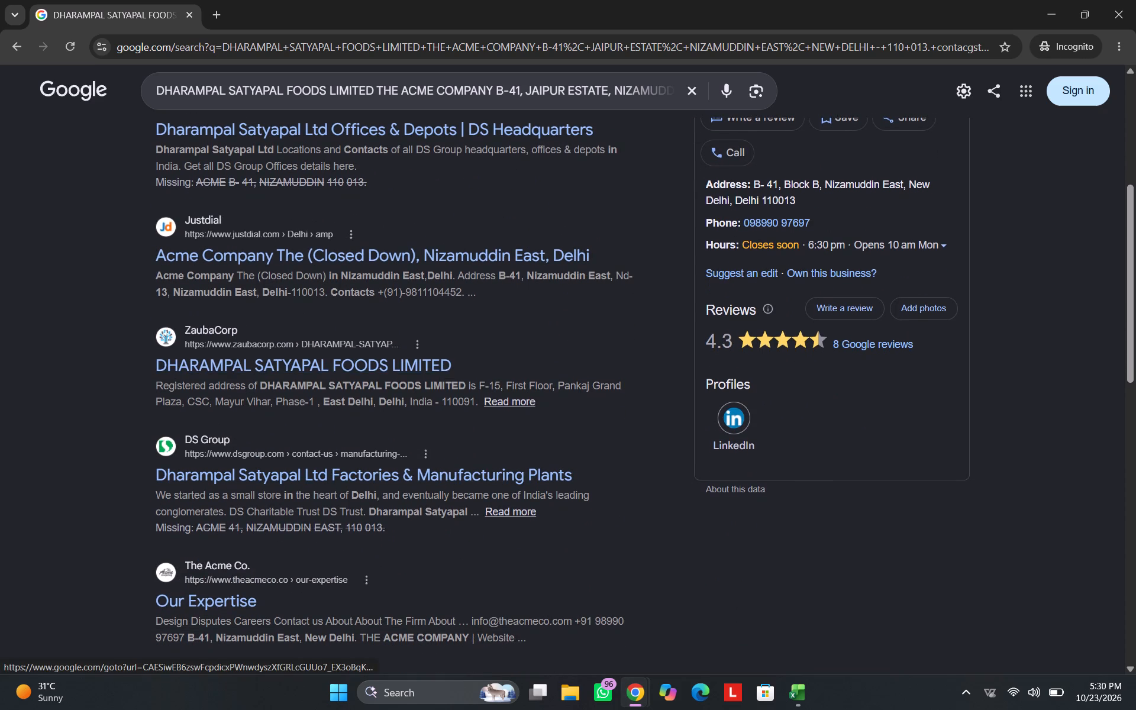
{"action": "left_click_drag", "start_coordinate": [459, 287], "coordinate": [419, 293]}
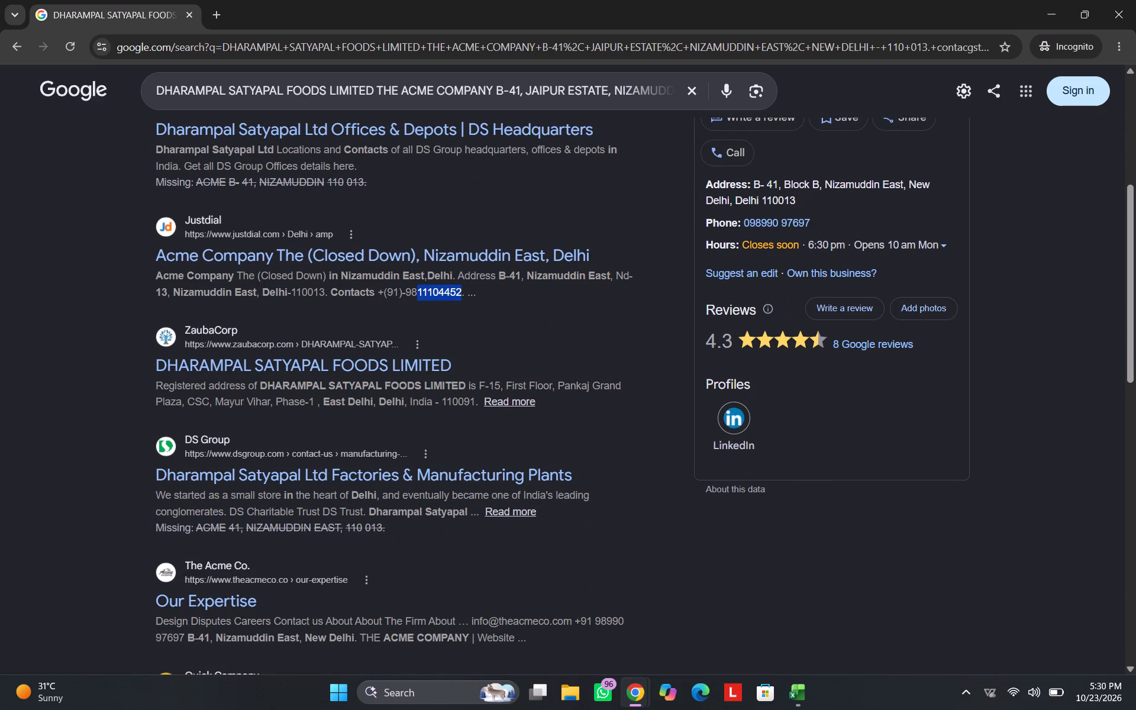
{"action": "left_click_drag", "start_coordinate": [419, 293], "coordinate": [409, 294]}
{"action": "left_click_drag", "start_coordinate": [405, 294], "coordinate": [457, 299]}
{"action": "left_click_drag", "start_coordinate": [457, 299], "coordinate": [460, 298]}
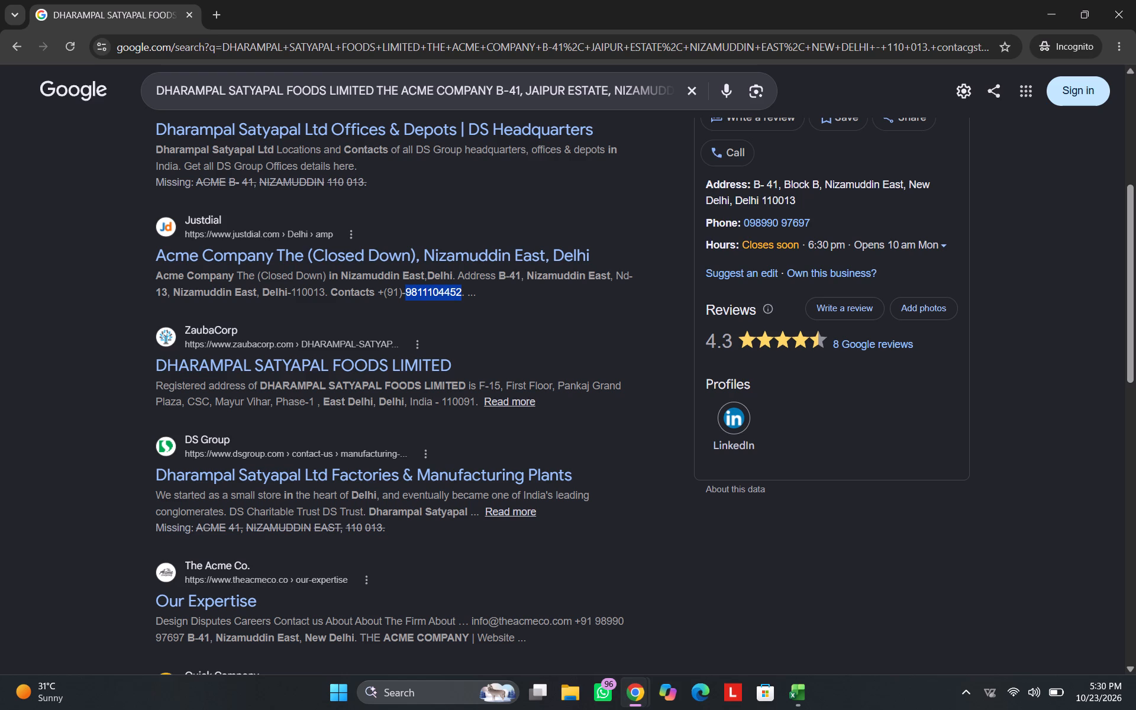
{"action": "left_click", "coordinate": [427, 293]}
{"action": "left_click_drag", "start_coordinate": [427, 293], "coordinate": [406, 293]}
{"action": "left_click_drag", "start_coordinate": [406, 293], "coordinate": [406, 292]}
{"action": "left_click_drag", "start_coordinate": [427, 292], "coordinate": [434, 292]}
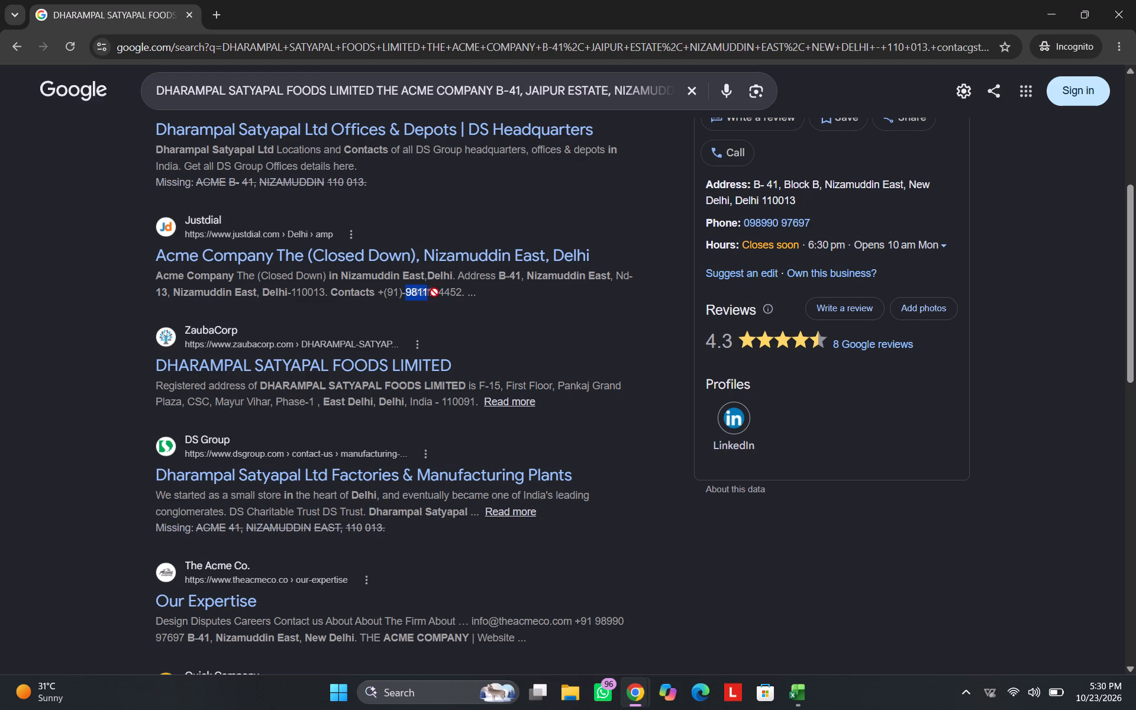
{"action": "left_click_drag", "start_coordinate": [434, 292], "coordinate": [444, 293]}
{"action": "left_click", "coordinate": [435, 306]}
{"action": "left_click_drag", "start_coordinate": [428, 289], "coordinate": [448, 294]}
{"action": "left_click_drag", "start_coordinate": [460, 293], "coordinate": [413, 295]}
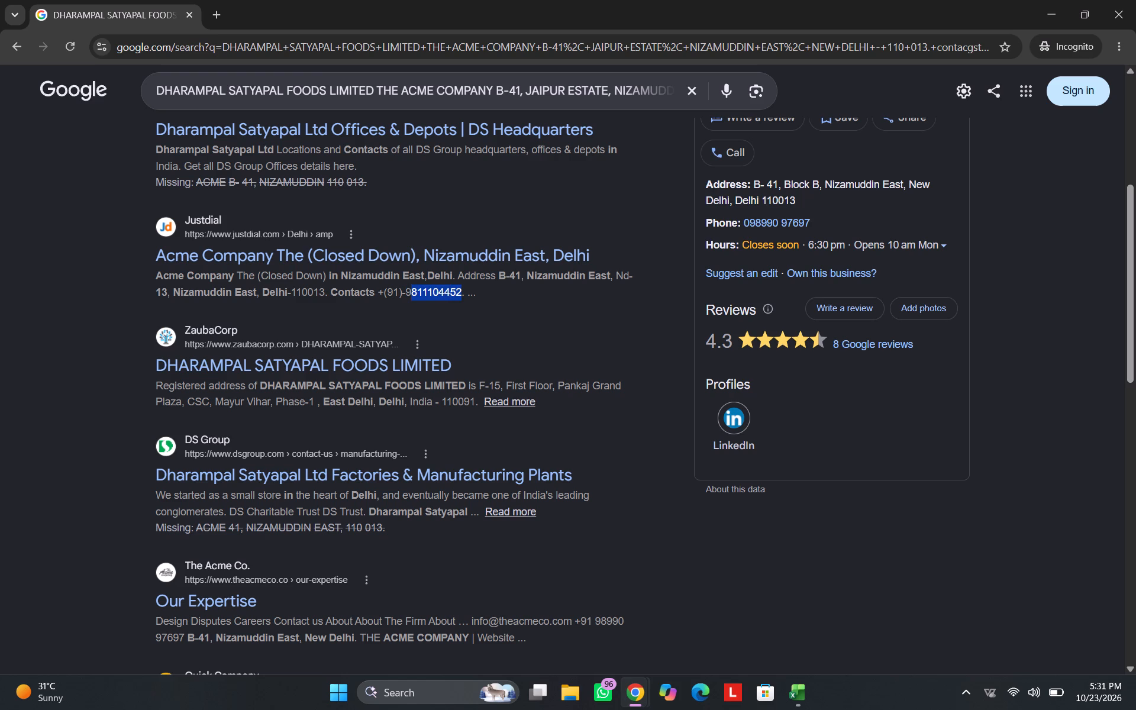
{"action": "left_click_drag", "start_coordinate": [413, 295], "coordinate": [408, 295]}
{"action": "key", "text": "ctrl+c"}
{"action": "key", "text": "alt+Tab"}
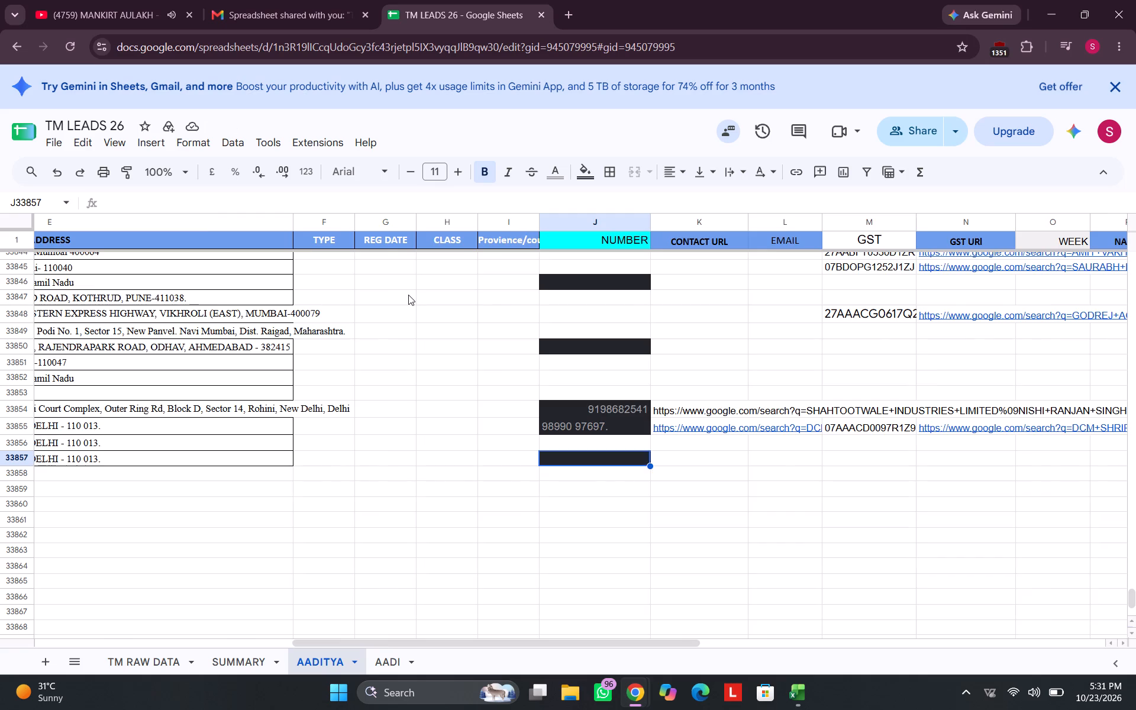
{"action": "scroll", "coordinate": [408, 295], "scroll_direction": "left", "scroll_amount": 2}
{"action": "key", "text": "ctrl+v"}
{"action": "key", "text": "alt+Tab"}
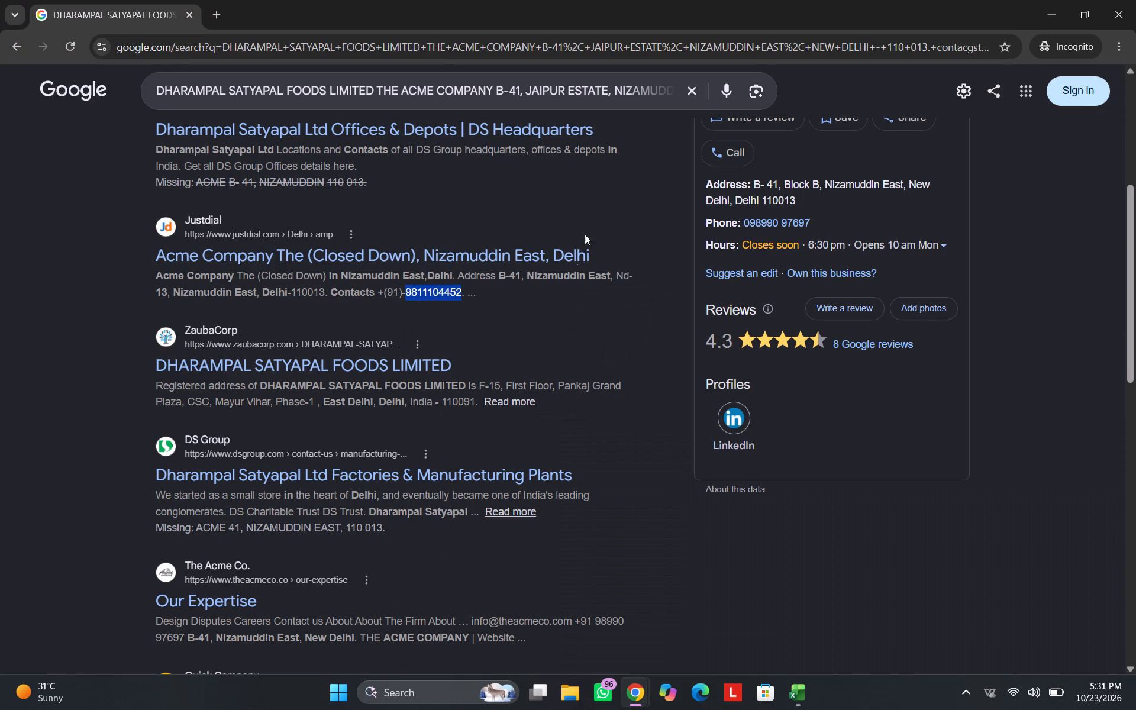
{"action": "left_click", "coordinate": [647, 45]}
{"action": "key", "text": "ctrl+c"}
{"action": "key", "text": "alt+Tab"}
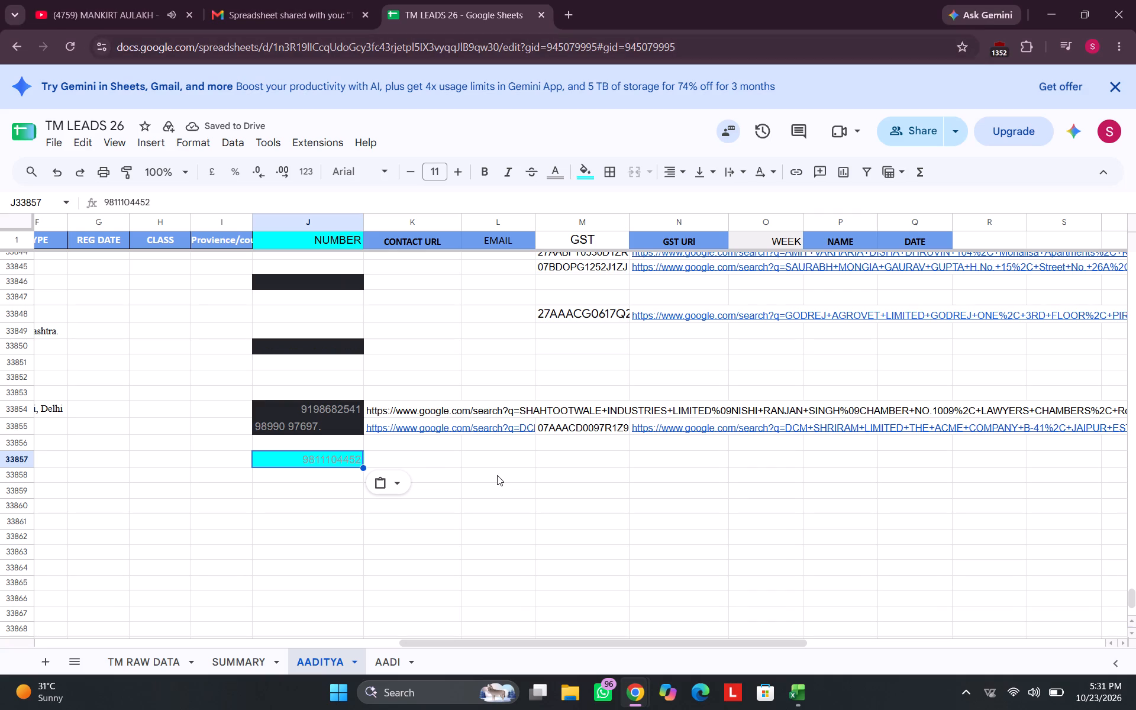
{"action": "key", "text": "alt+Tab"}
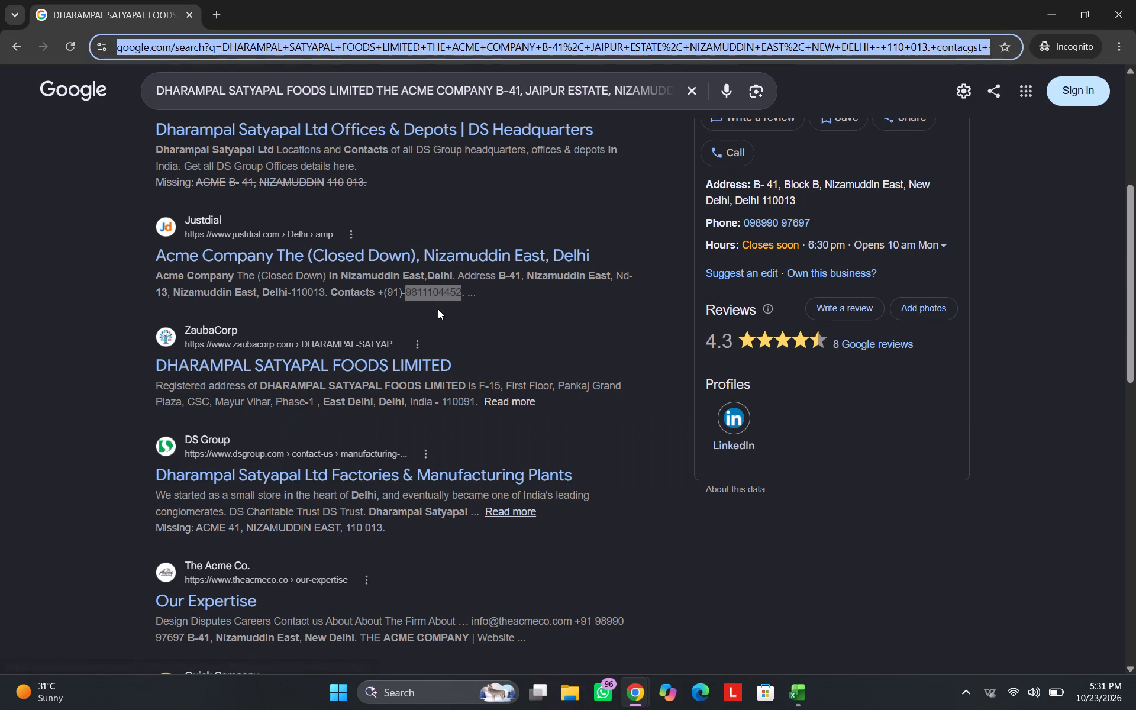
Overwrite row 33857's NUMBER cell with the Justdial number copied from its 91 prefix, removing the closing bracket and hyphen.
{"action": "left_click", "coordinate": [438, 309]}
{"action": "left_click_drag", "start_coordinate": [450, 292], "coordinate": [386, 296]}
{"action": "key", "text": "ctrl+c"}
{"action": "key", "text": "alt+Tab"}
{"action": "key", "text": "ctrl+v"}
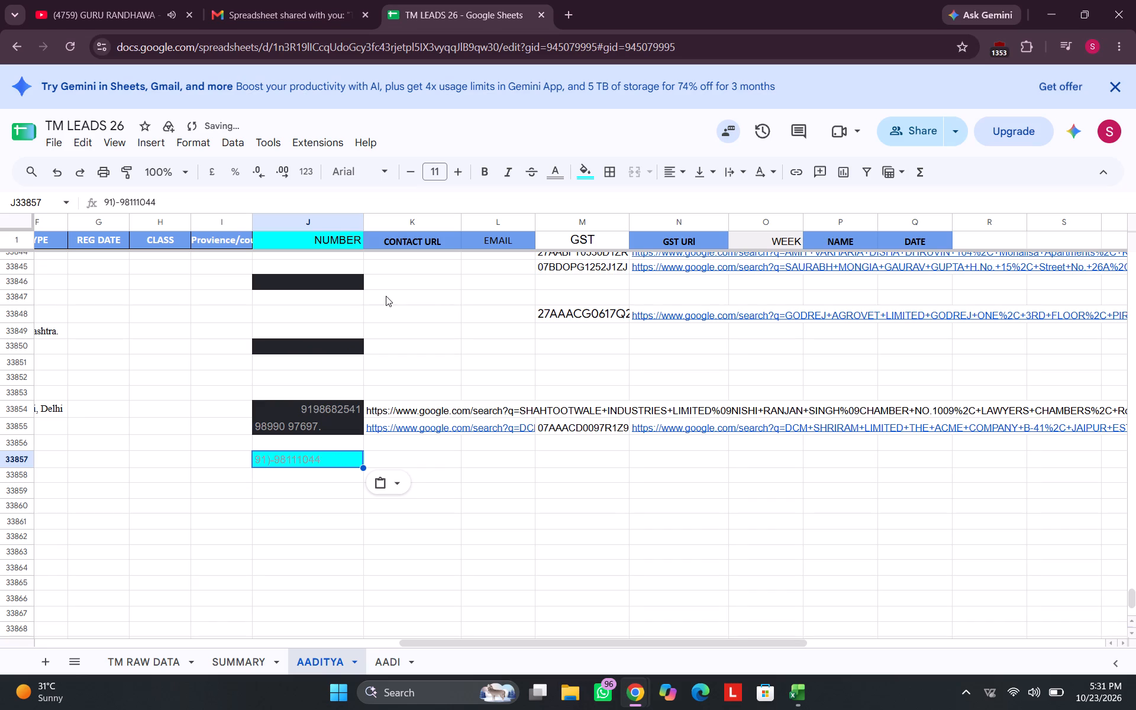
{"action": "left_click", "coordinate": [272, 467]}
{"action": "double_click", "coordinate": [279, 464]}
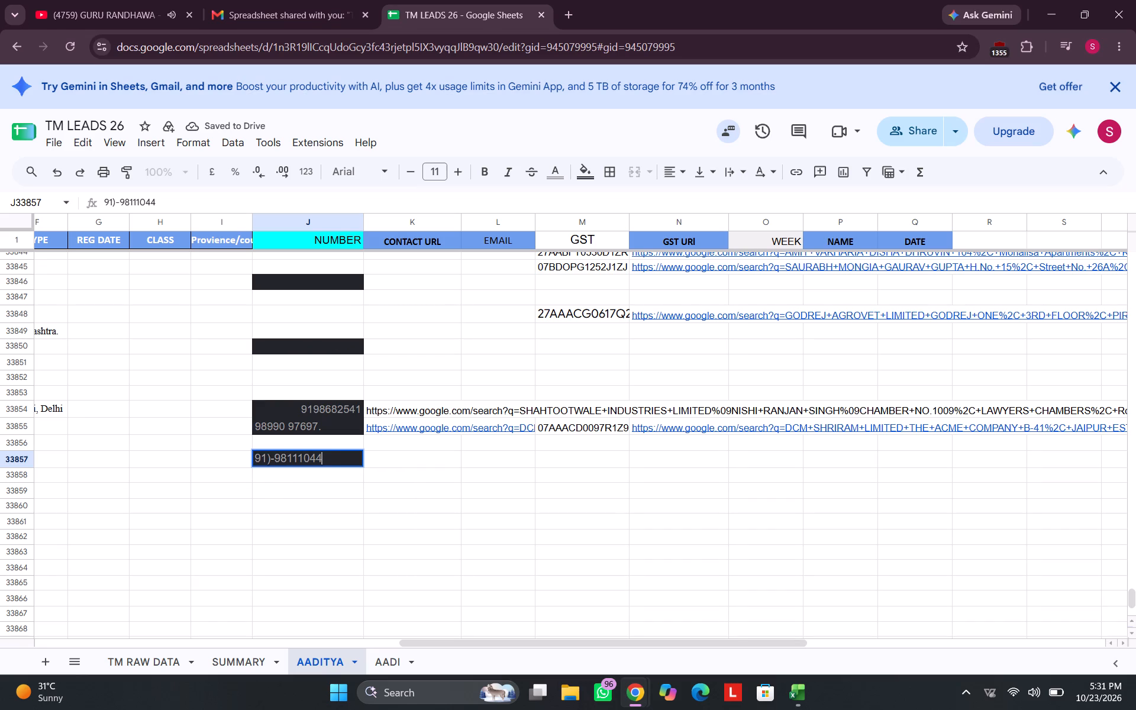
{"action": "left_click", "coordinate": [275, 459]}
{"action": "key", "text": "BackSpace"}
{"action": "key", "text": "BackSpace"}
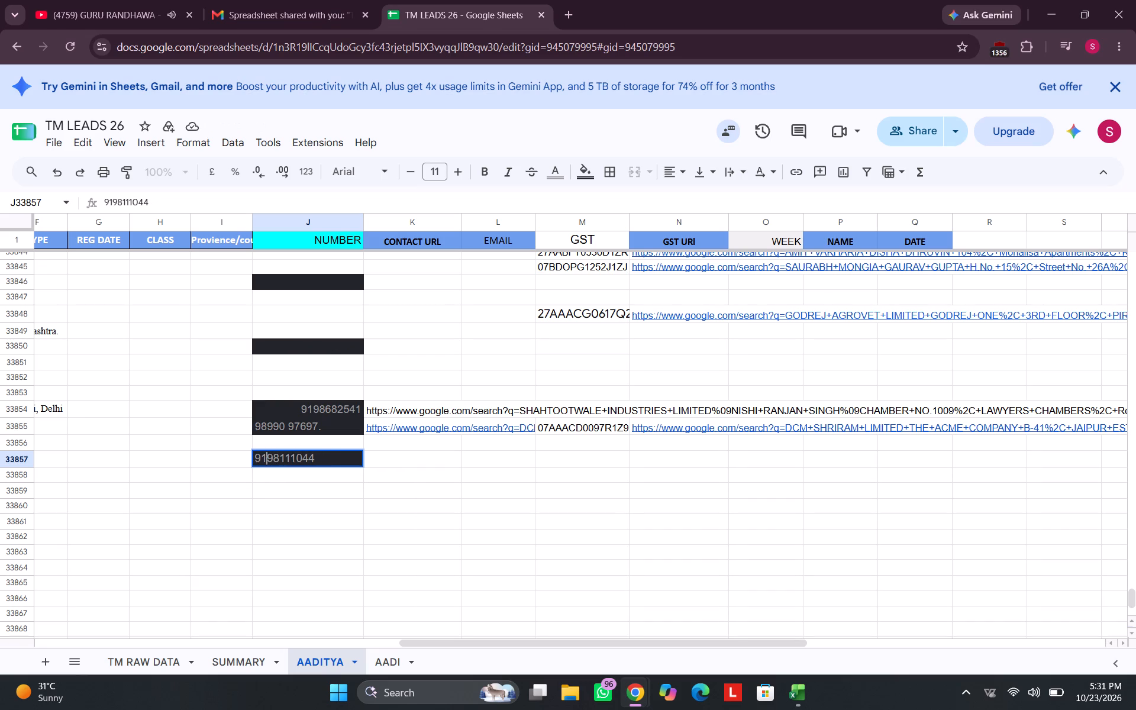
{"action": "key", "text": "Return"}
Switch to the YouTube page and play the RVFV MIRANDOTE animoji video from the recommendations.
{"action": "key", "text": "alt+Tab"}
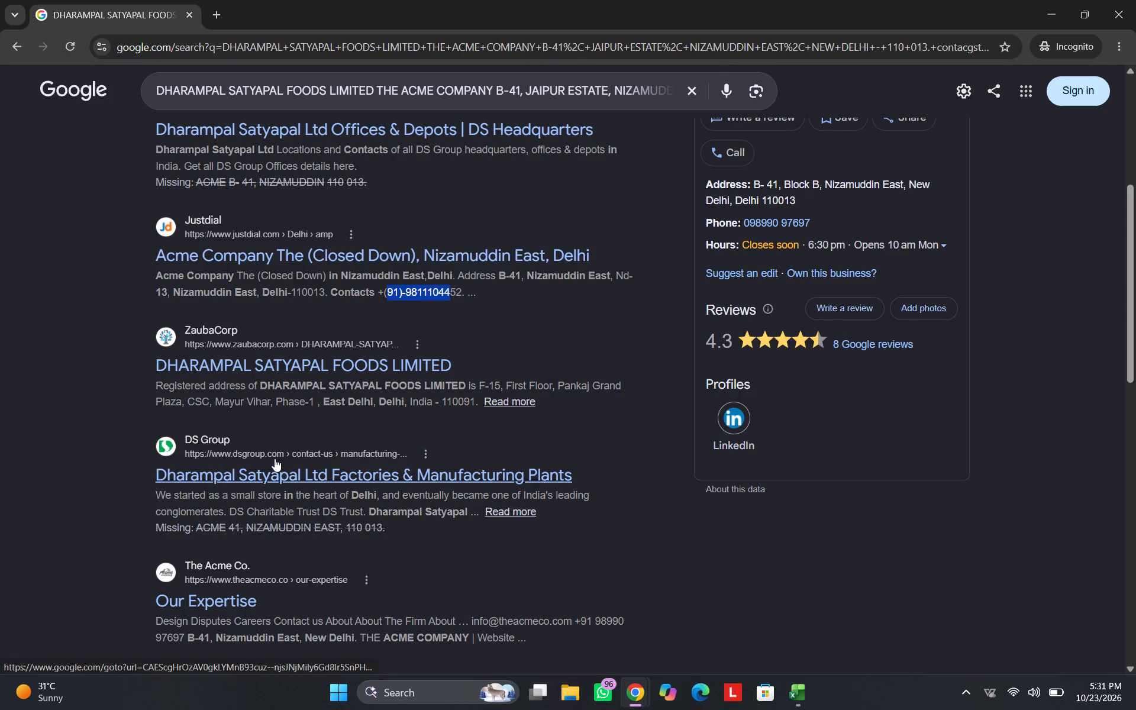
{"action": "key", "text": "alt+Tab"}
{"action": "left_click", "coordinate": [121, 0]}
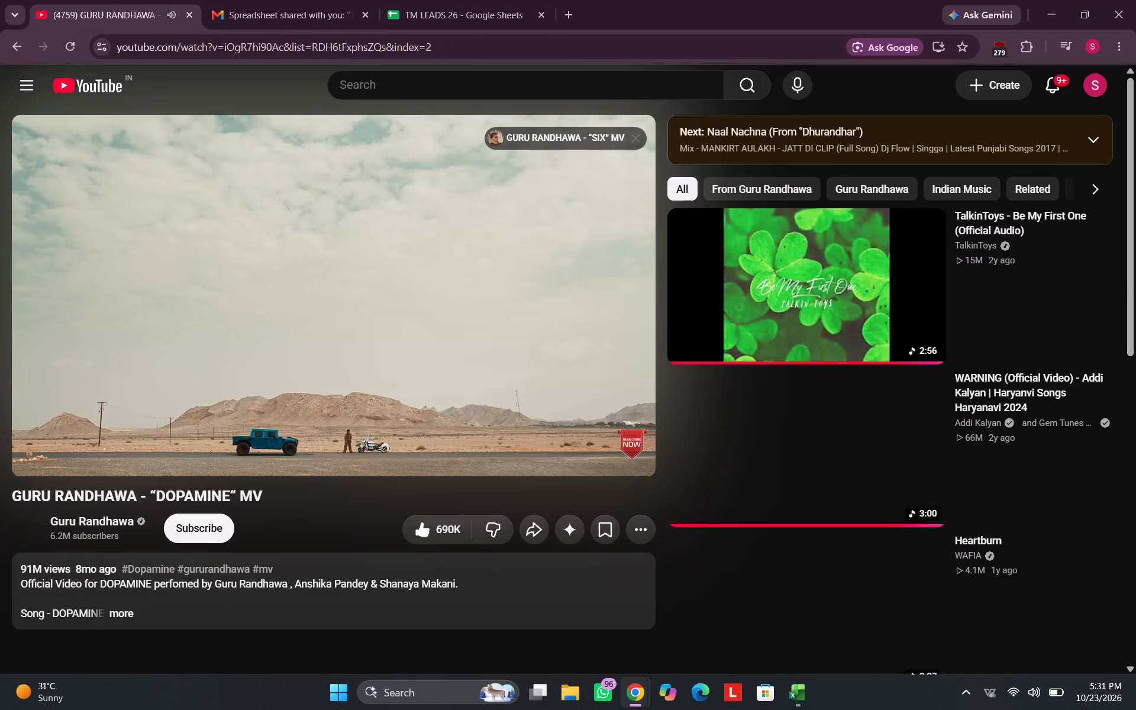
{"action": "left_click", "coordinate": [365, 366]}
{"action": "scroll", "coordinate": [832, 495], "scroll_direction": "down", "scroll_amount": 4}
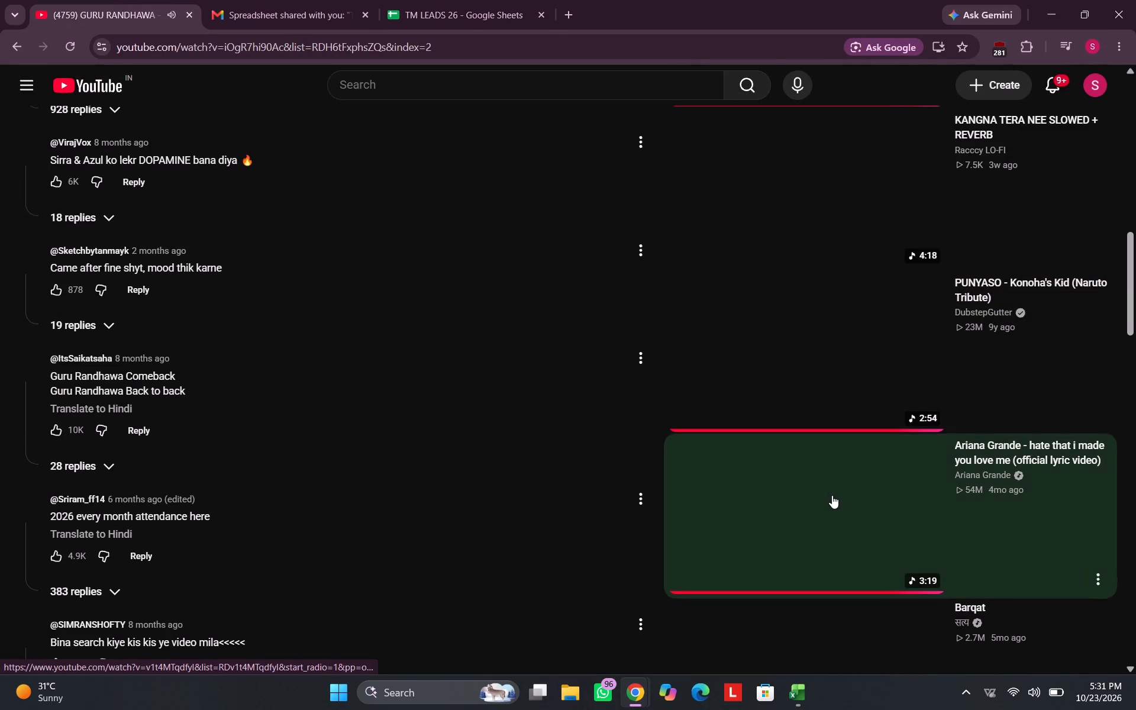
{"action": "scroll", "coordinate": [832, 495], "scroll_direction": "down", "scroll_amount": 3}
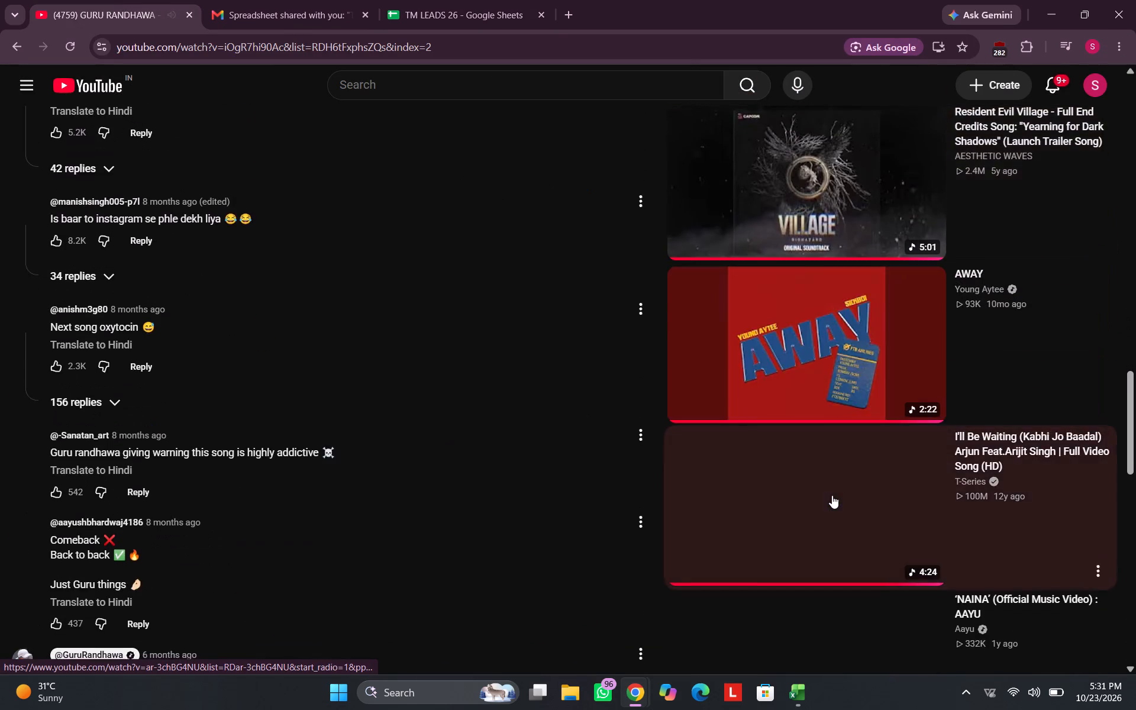
{"action": "scroll", "coordinate": [832, 495], "scroll_direction": "up", "scroll_amount": 2}
{"action": "left_click", "coordinate": [845, 382]}
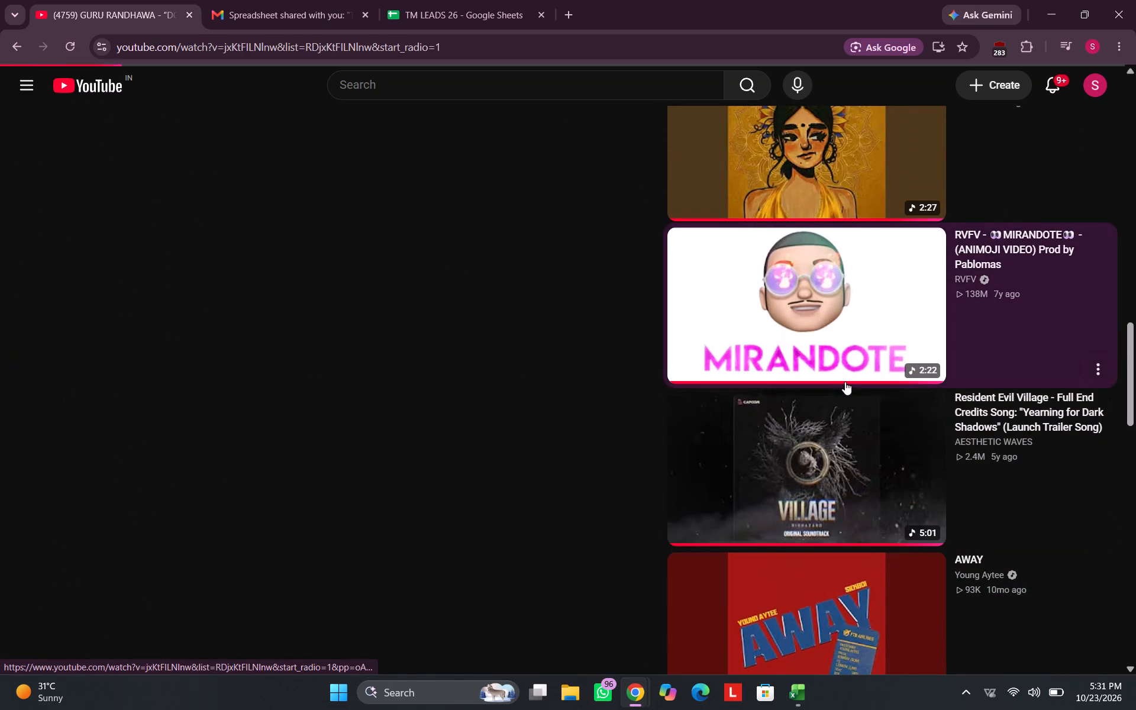
Copy the Google contact search URL for DHARAMPAL SATYAPAL FOODS LIMITED into row 33857's CONTACT URL cell in TM LEADS 26.
{"action": "left_click", "coordinate": [472, 22]}
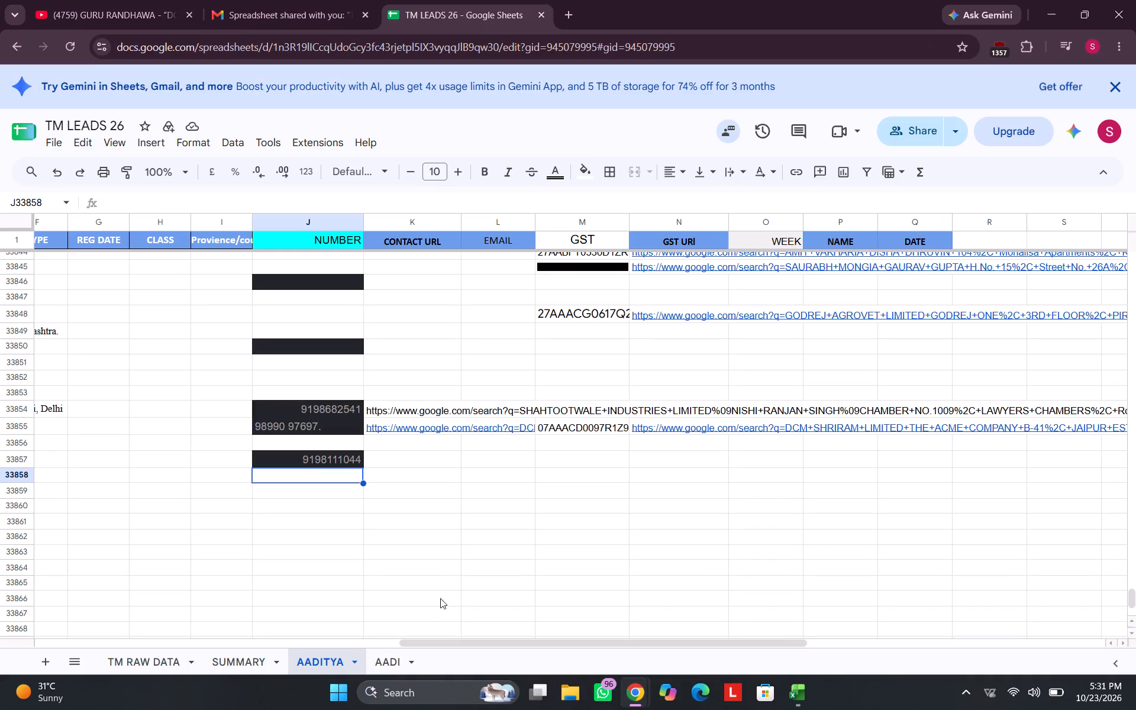
{"action": "left_click", "coordinate": [420, 461]}
{"action": "key", "text": "alt+Tab"}
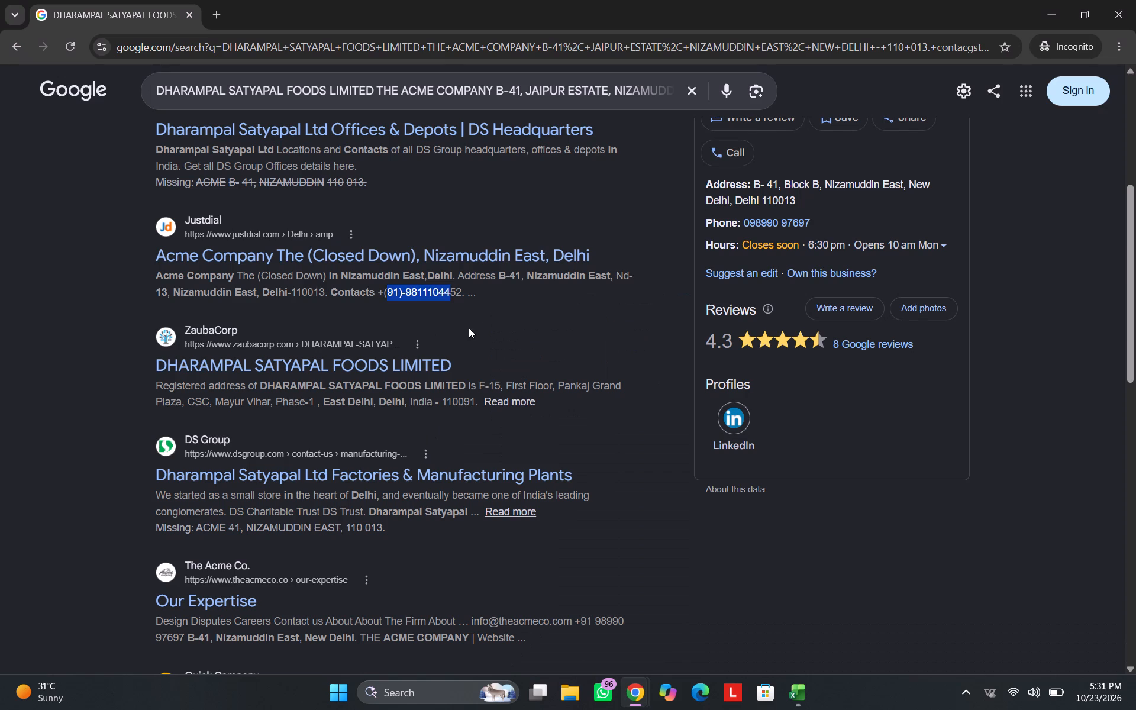
{"action": "scroll", "coordinate": [473, 317], "scroll_direction": "up", "scroll_amount": 1}
{"action": "left_click", "coordinate": [592, 58]}
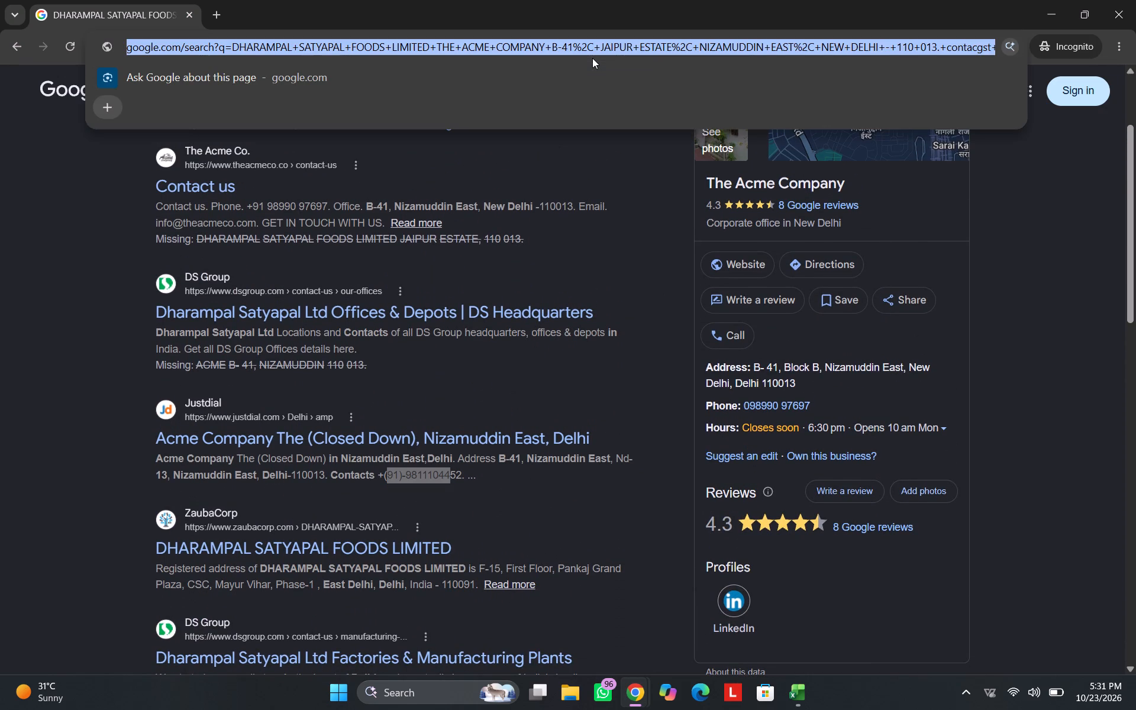
{"action": "key", "text": "ctrl+c"}
{"action": "key", "text": "alt+Tab"}
{"action": "scroll", "coordinate": [592, 58], "scroll_direction": "up", "scroll_amount": 2}
{"action": "key", "text": "ctrl+v"}
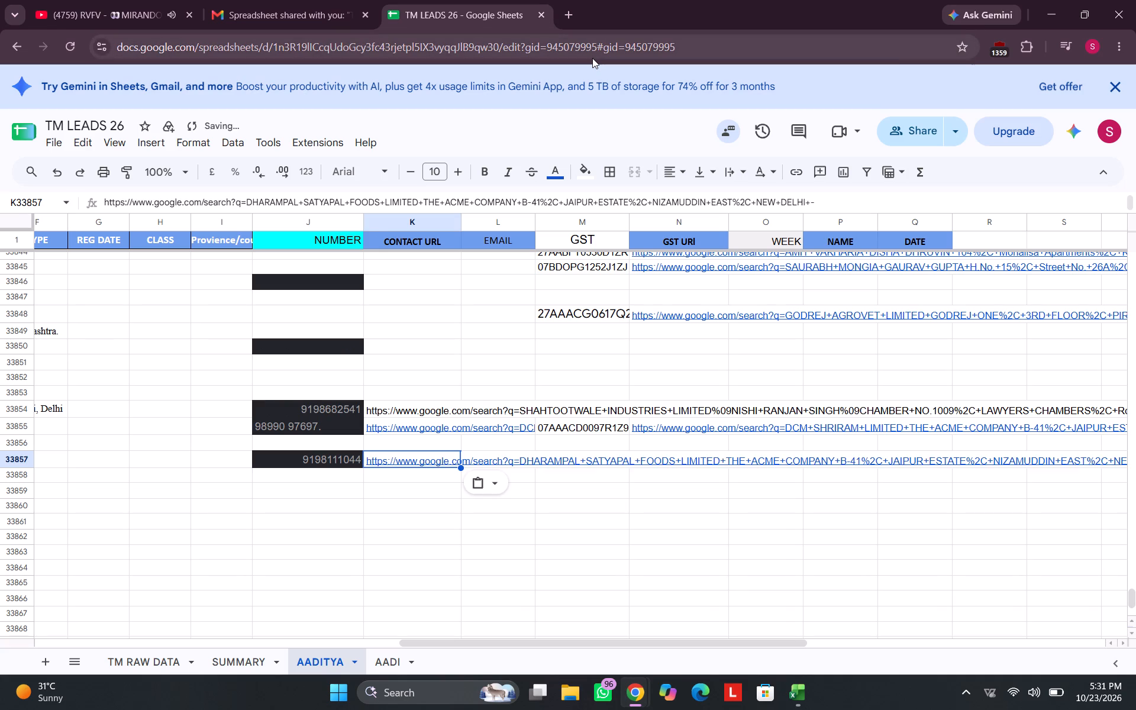
Rerun the firm's Google search with the stray contac removed so that the query ends in gst number.
{"action": "key", "text": "alt+Tab"}
{"action": "left_click", "coordinate": [519, 89]}
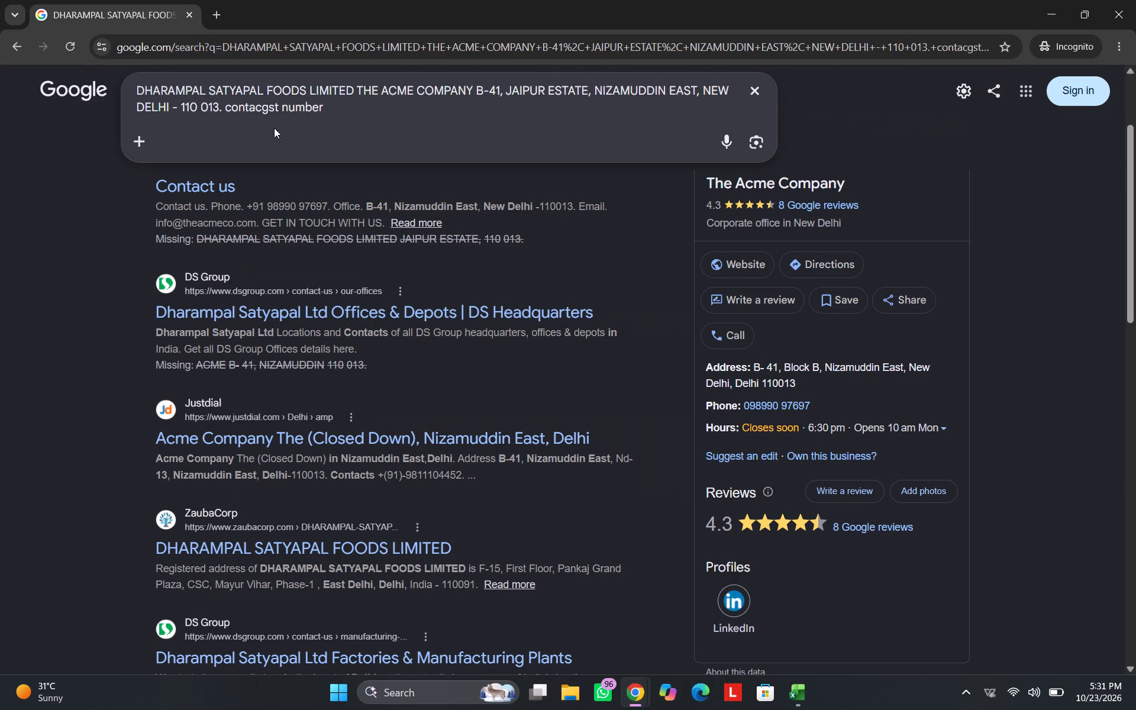
{"action": "left_click", "coordinate": [264, 106]}
{"action": "key", "text": "ctrl+BackSpace"}
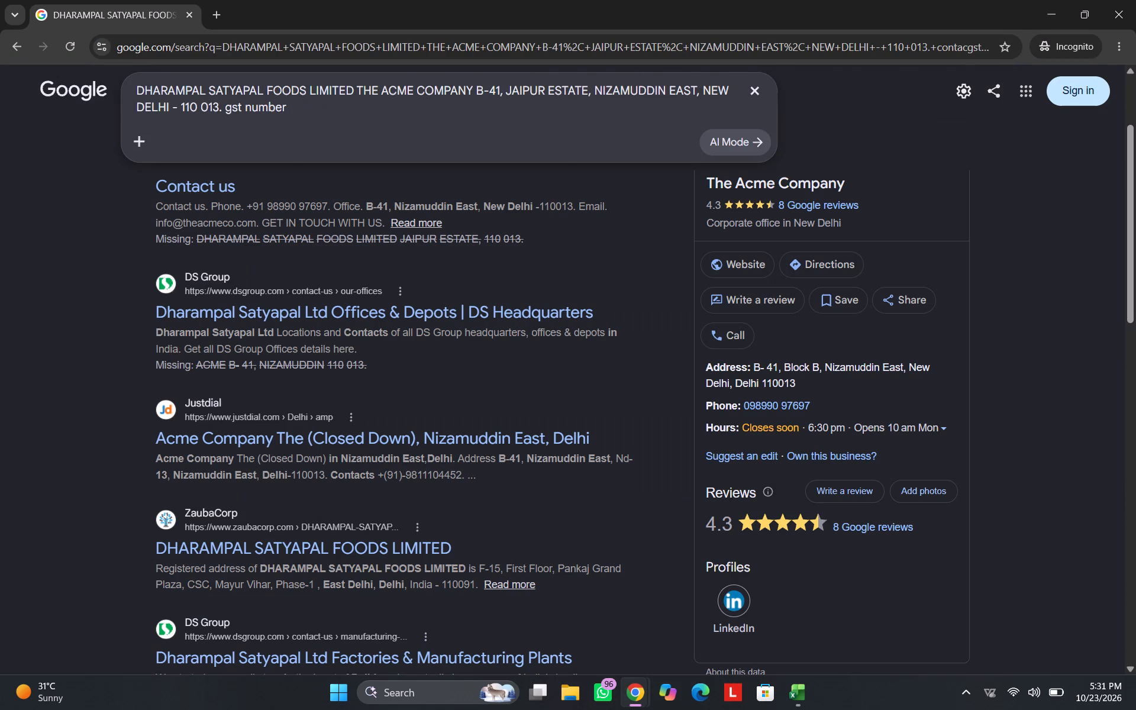
{"action": "key", "text": "Return"}
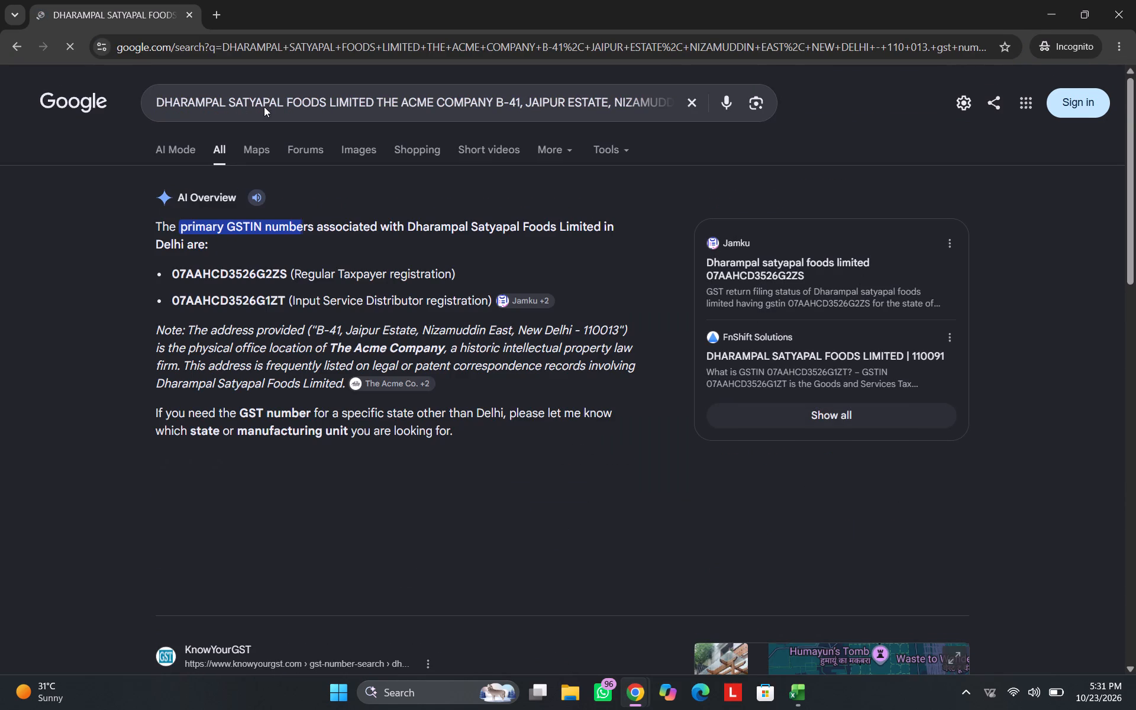
Copy the Regular Taxpayer GSTIN of Dharampal Satyapal Foods Limited from the AI Overview into row 33857's GST cell.
{"action": "double_click", "coordinate": [215, 272]}
{"action": "key", "text": "ctrl+c"}
{"action": "key", "text": "alt+Tab"}
{"action": "scroll", "coordinate": [457, 431], "scroll_direction": "left", "scroll_amount": 1}
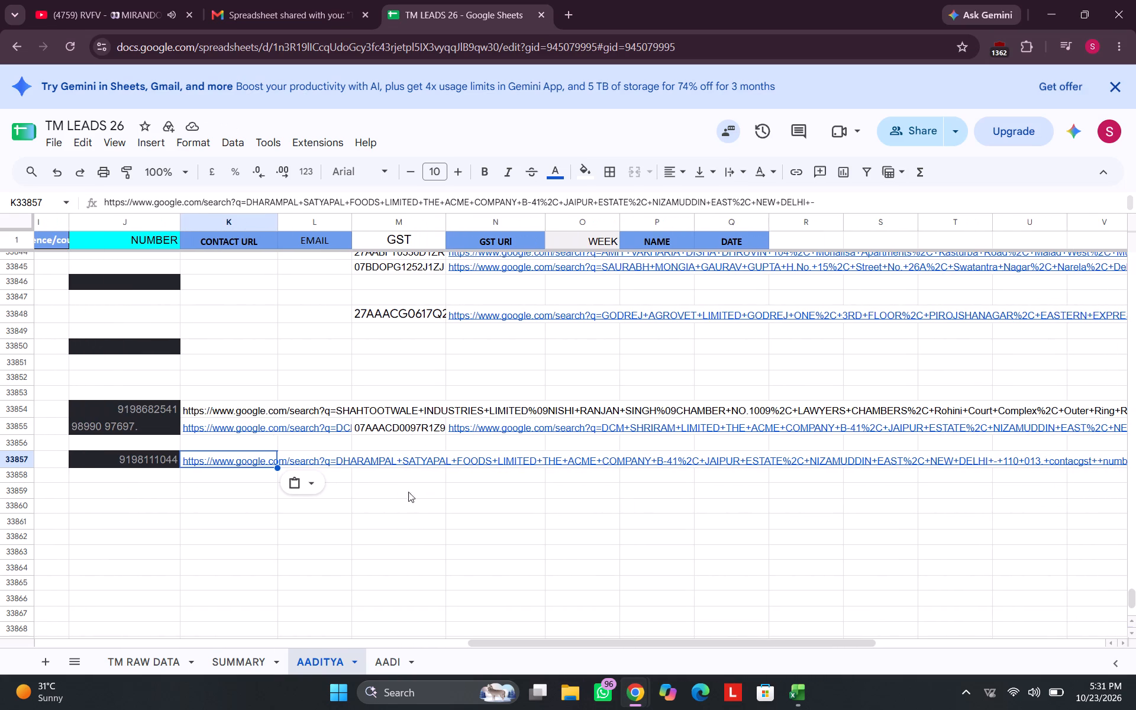
{"action": "left_click", "coordinate": [407, 469]}
{"action": "key", "text": "ctrl+v"}
Copy the URL of the firm's gst number search into row 33857's GST URL cell.
{"action": "key", "text": "alt+Tab"}
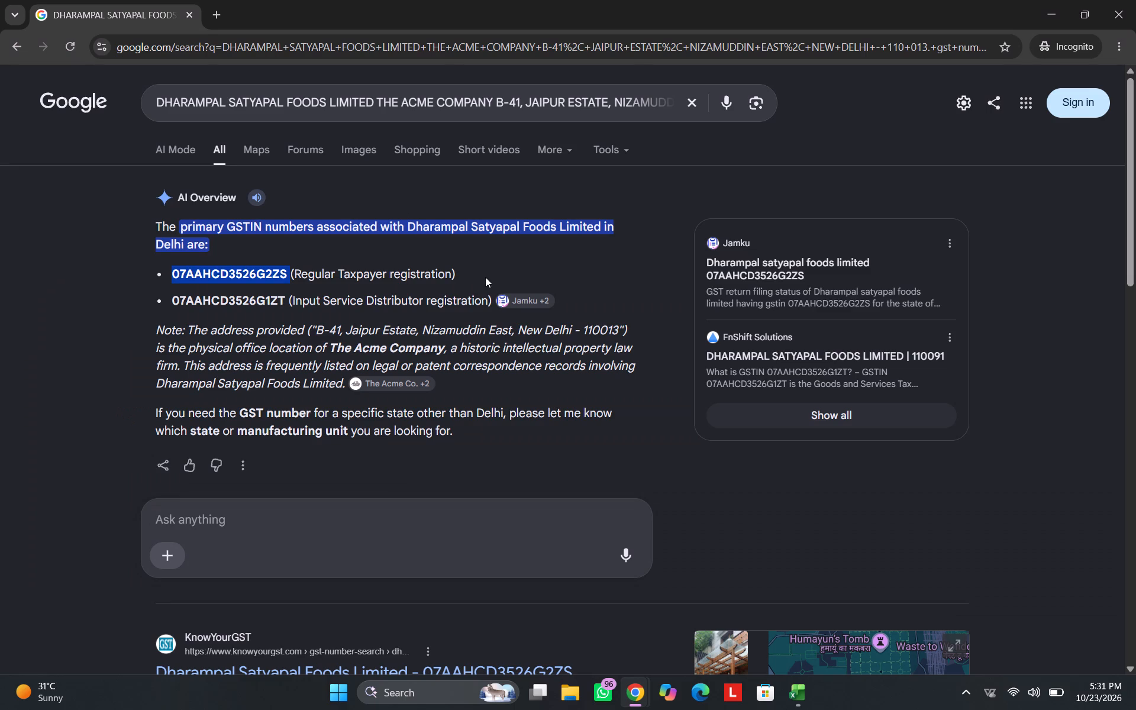
{"action": "left_click", "coordinate": [645, 57]}
{"action": "key", "text": "ctrl+c"}
{"action": "key", "text": "alt+Tab"}
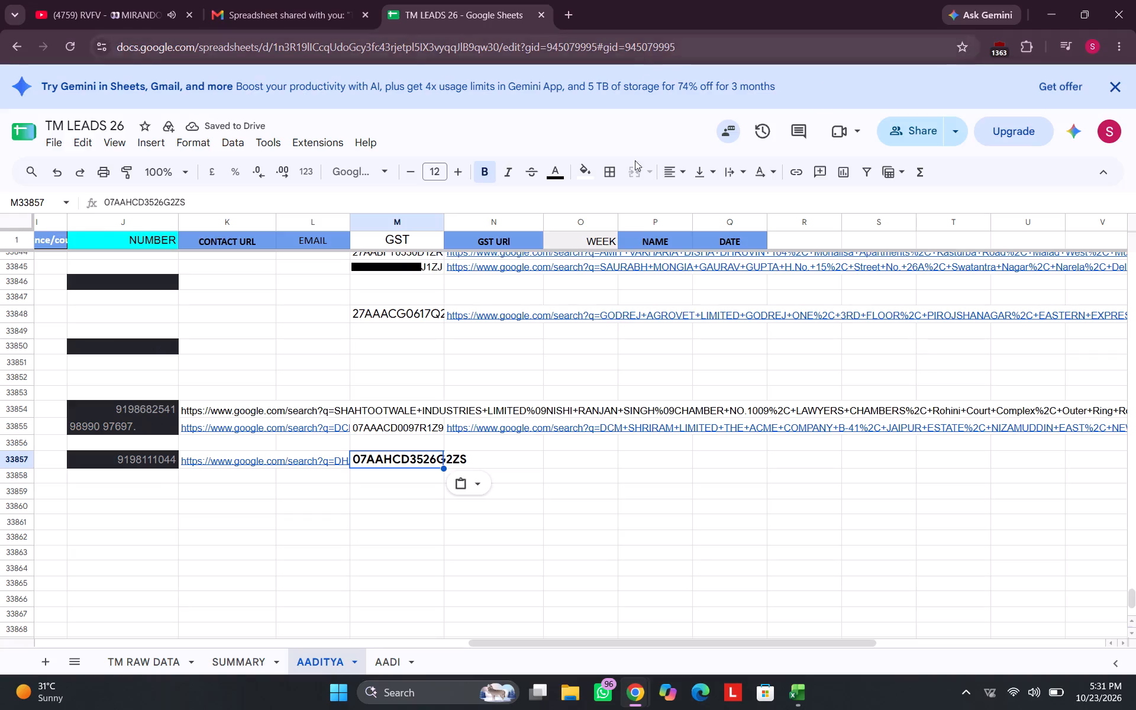
{"action": "left_click", "coordinate": [514, 463]}
{"action": "key", "text": "ctrl+v"}
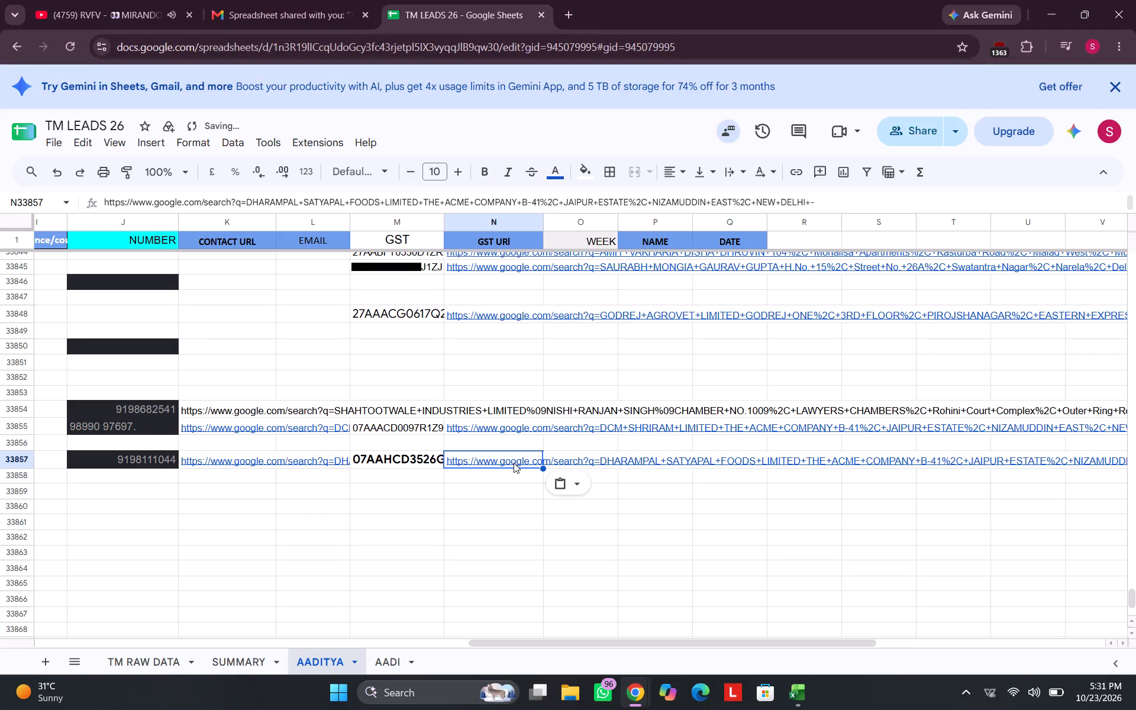
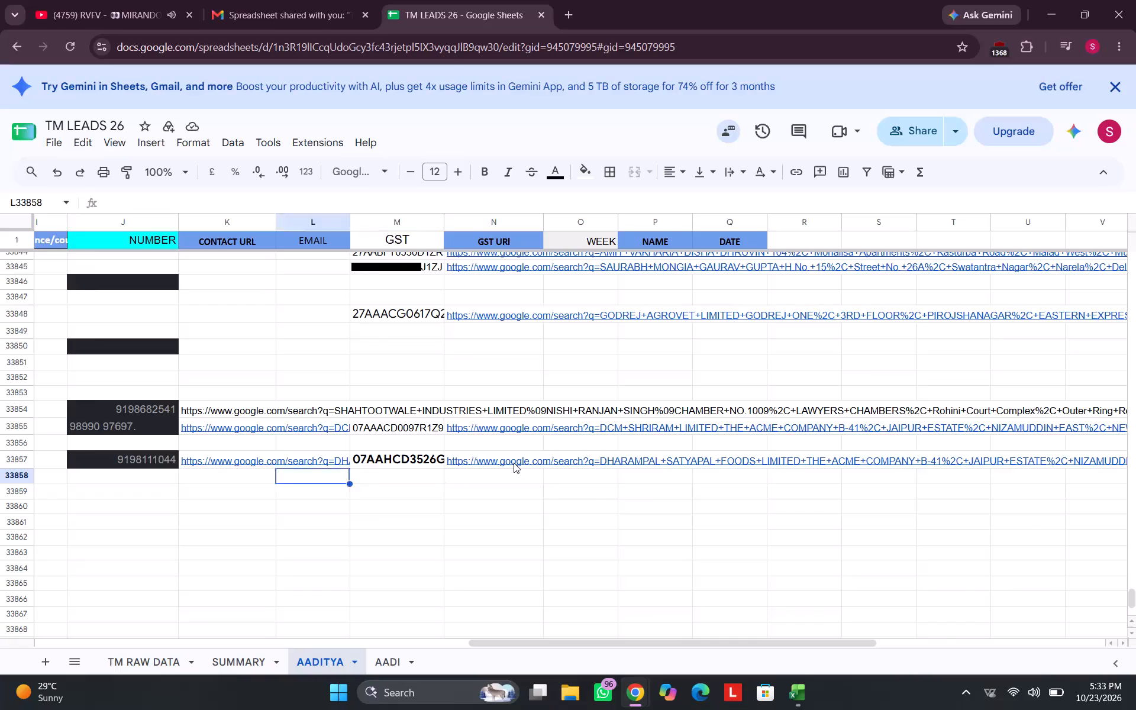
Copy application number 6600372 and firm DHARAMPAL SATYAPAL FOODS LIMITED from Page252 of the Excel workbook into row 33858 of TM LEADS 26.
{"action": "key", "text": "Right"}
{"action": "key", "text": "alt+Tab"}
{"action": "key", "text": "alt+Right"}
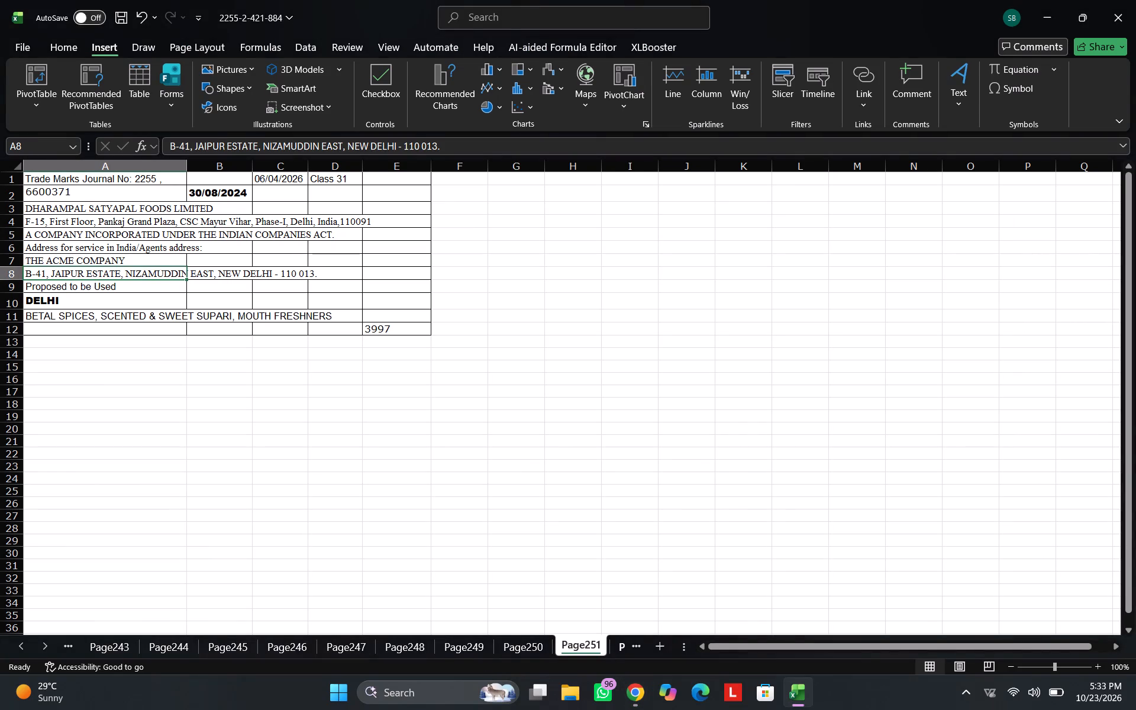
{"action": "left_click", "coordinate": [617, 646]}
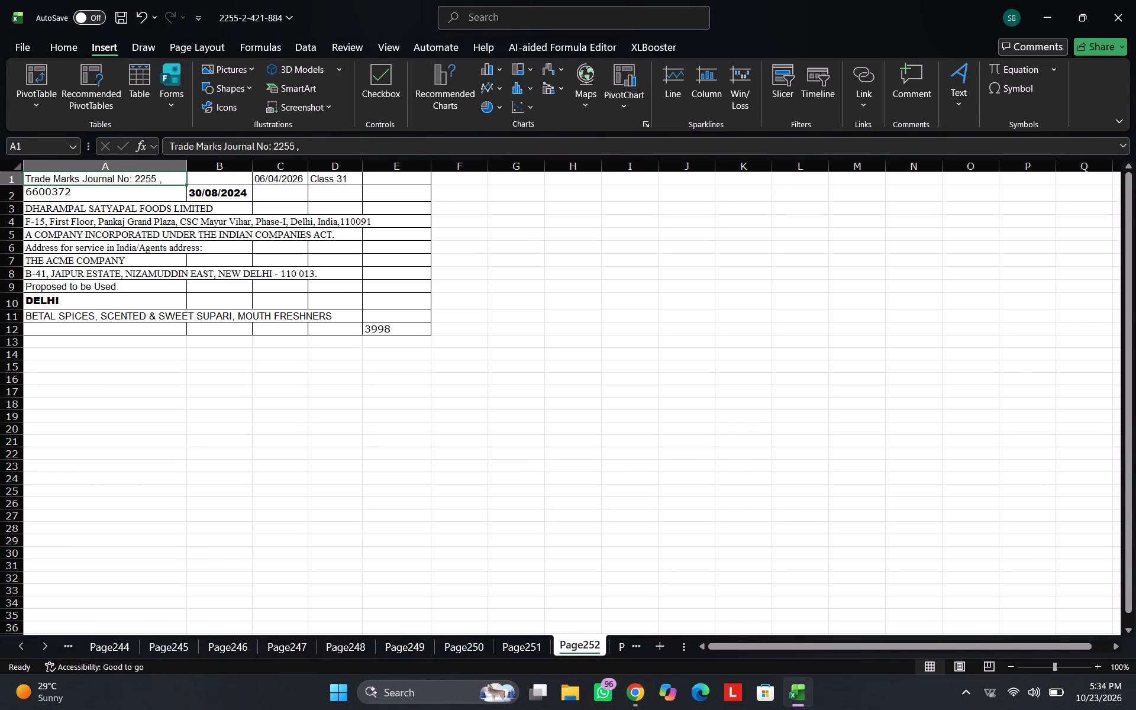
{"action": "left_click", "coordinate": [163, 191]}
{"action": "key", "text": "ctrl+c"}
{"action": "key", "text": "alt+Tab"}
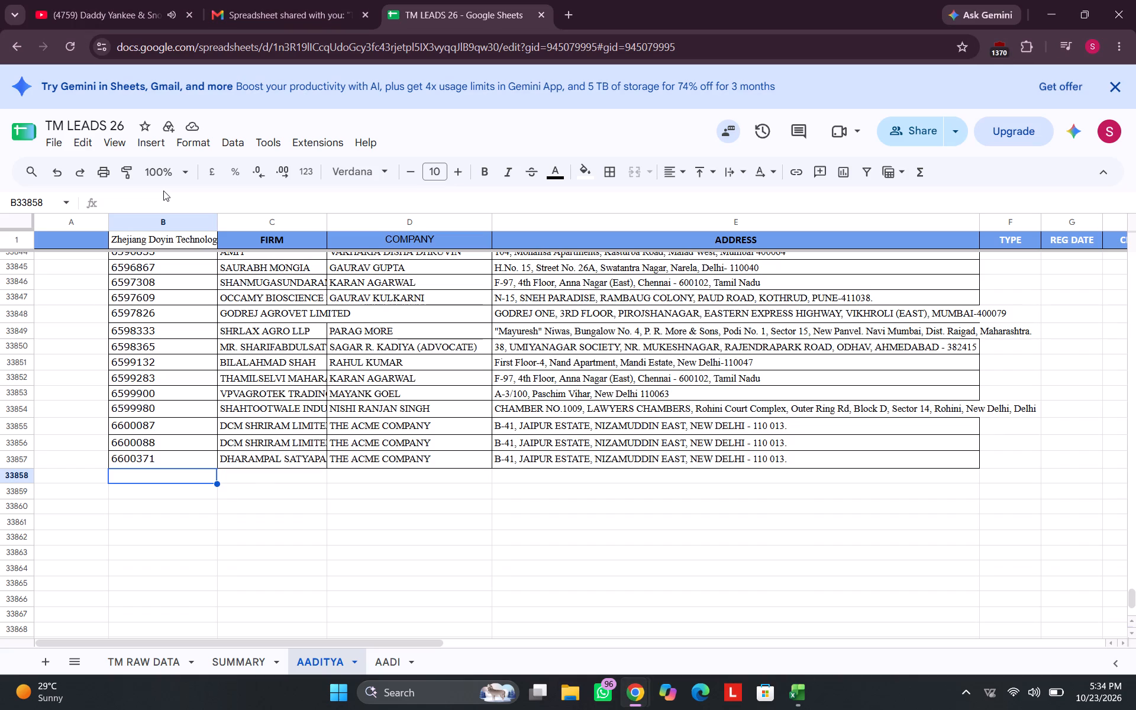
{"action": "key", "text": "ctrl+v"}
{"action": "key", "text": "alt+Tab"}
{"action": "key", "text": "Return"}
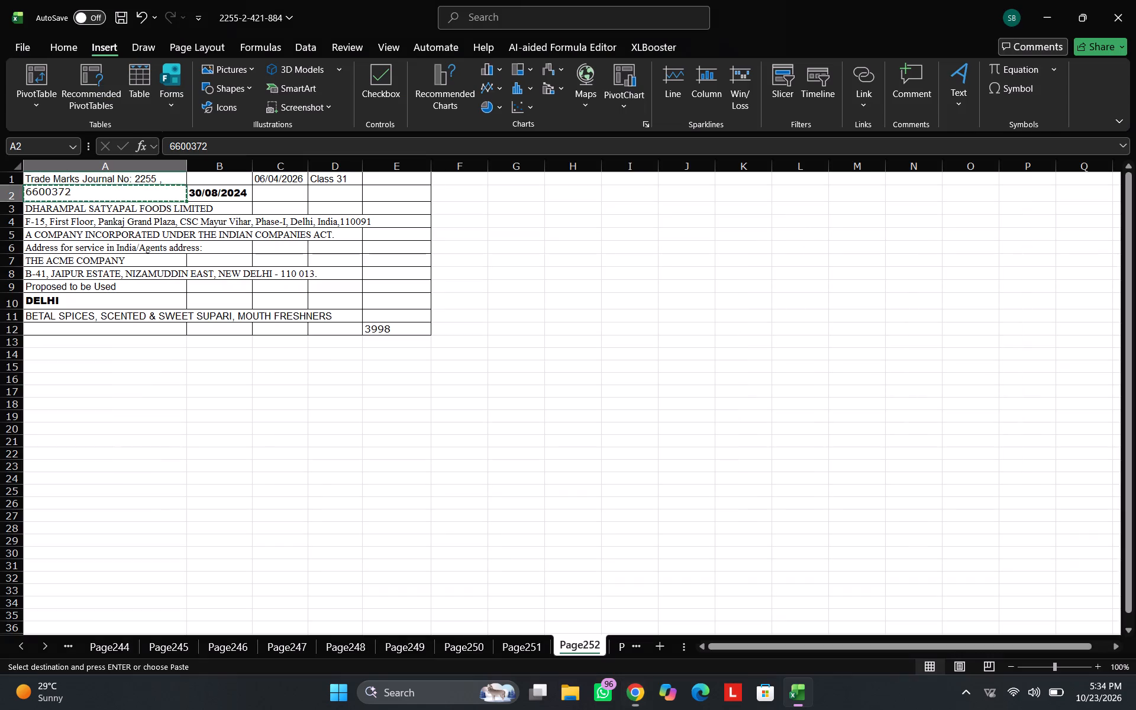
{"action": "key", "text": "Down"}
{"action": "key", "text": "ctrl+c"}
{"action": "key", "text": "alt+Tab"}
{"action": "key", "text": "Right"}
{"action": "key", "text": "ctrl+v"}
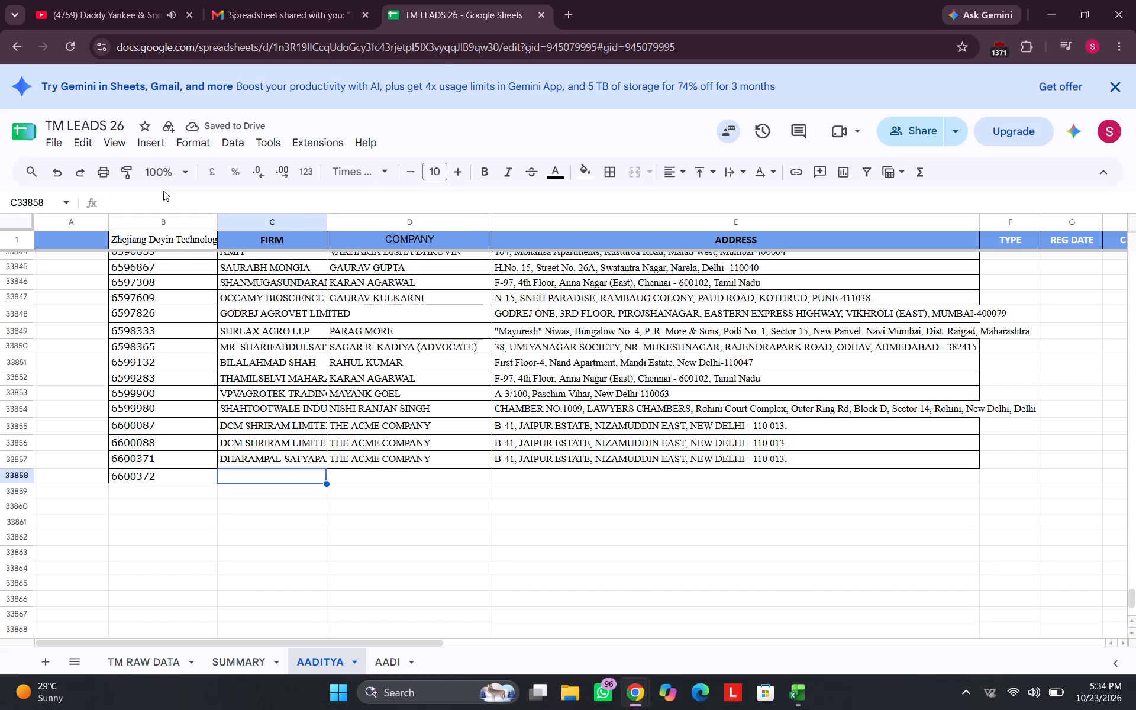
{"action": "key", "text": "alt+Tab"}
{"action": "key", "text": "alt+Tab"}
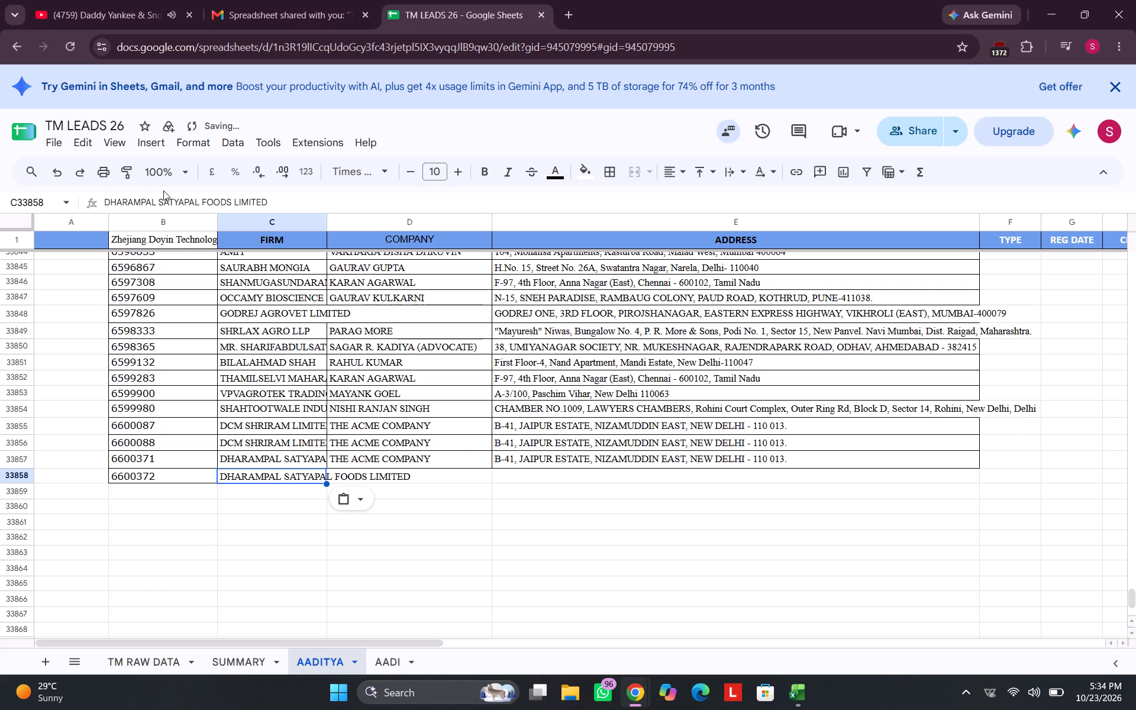
{"action": "key", "text": "alt+Tab"}
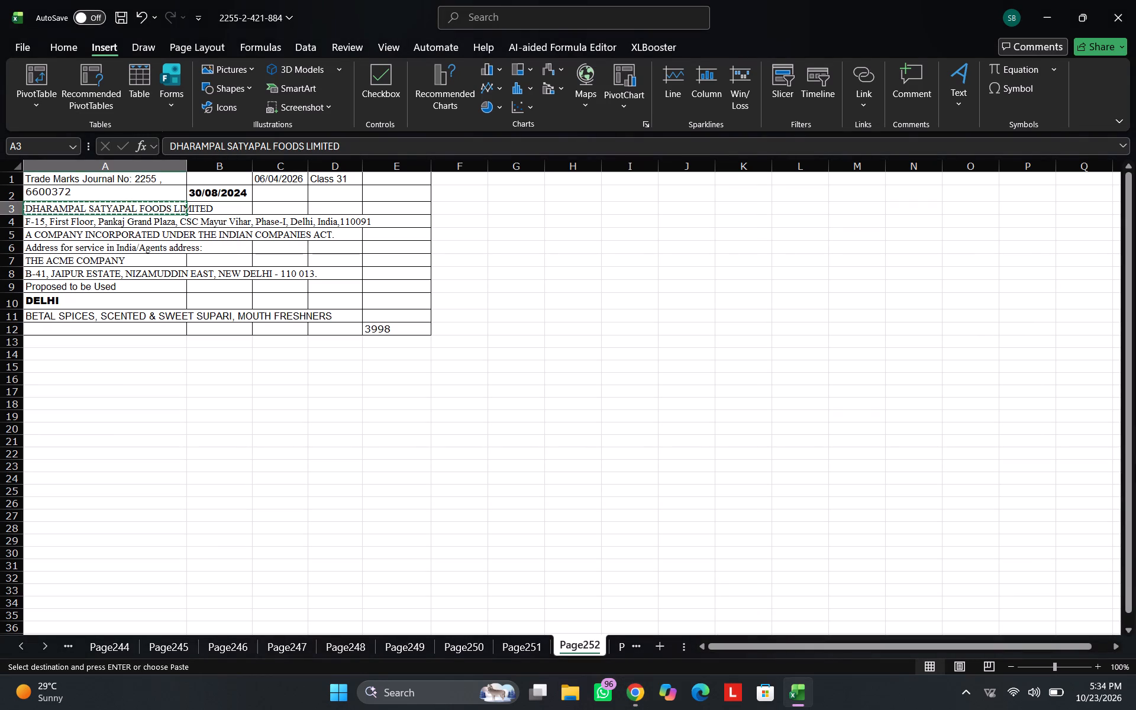
{"action": "left_click", "coordinate": [621, 643]}
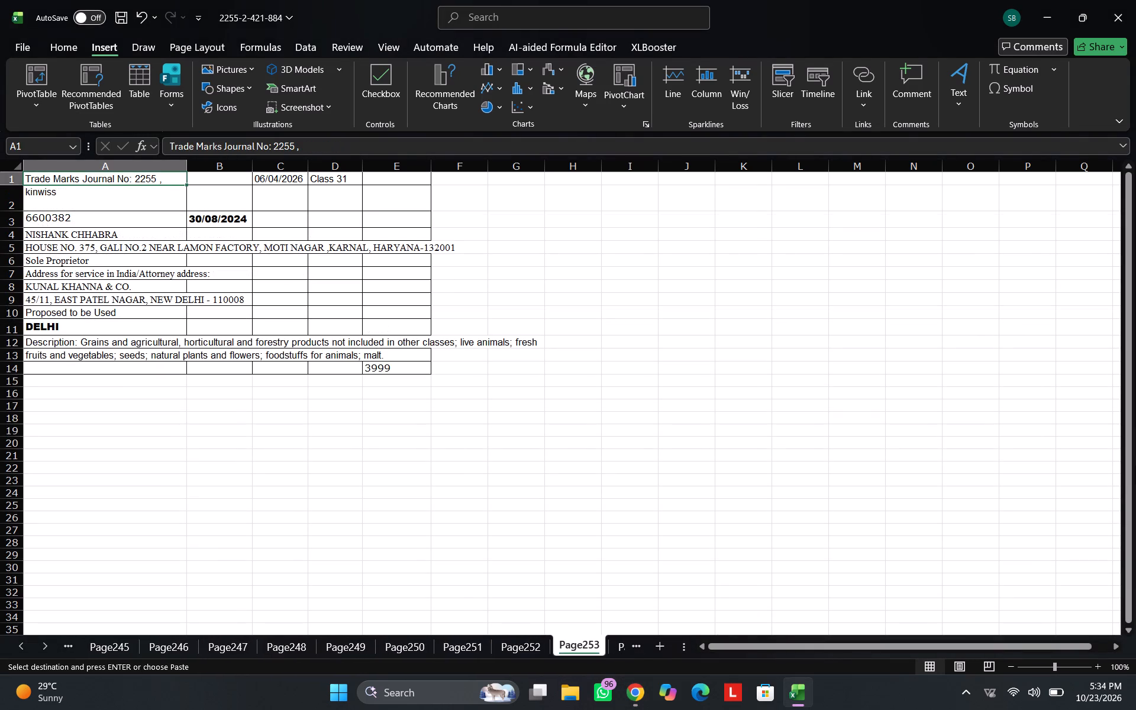
{"action": "left_click", "coordinate": [157, 215]}
{"action": "key", "text": "ctrl+c"}
{"action": "key", "text": "alt+Tab"}
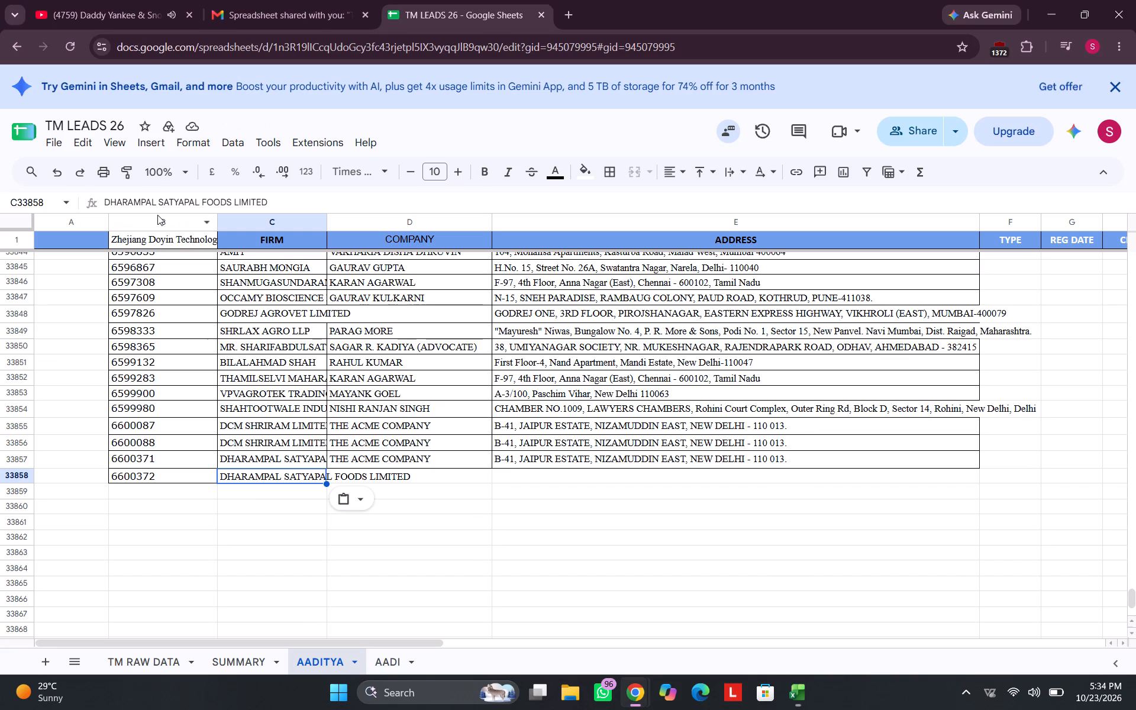
{"action": "key", "text": "Left"}
{"action": "key", "text": "ctrl+v"}
{"action": "key", "text": "alt+Tab"}
{"action": "key", "text": "Down"}
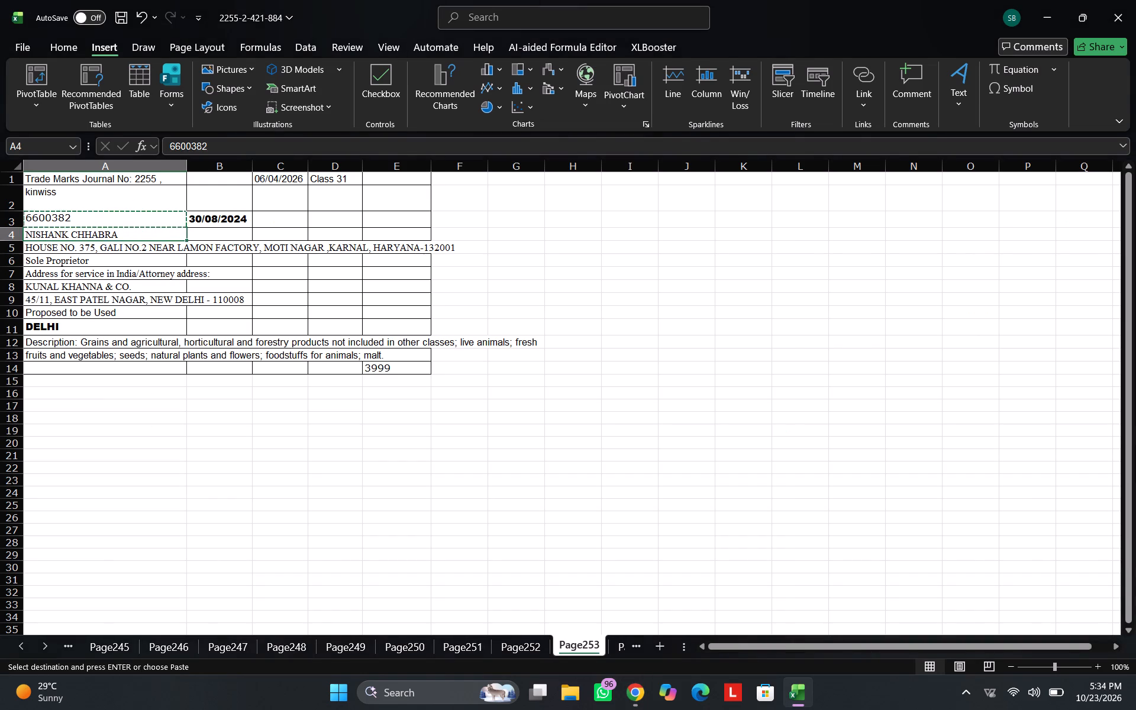
{"action": "key", "text": "ctrl+c"}
{"action": "key", "text": "alt+Tab"}
{"action": "key", "text": "Right"}
{"action": "key", "text": "ctrl+v"}
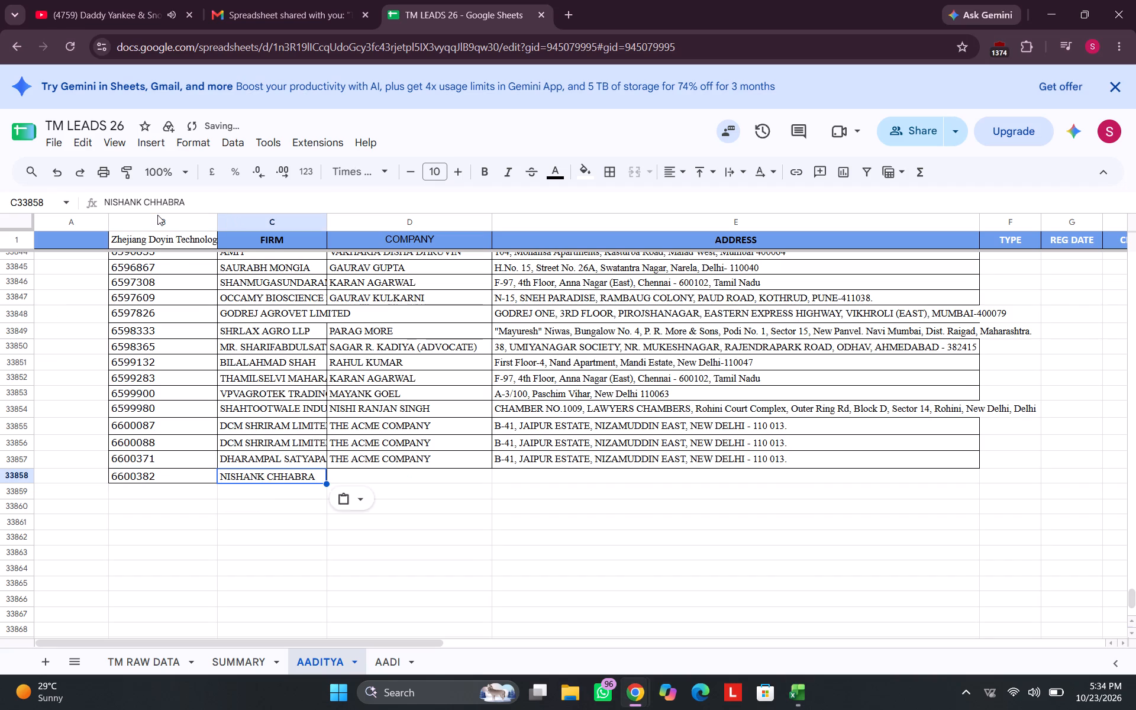
Copy the attorney KUNAL KHANNA & CO. and its service address from Page253 into row 33858's COMPANY and ADDRESS cells.
{"action": "key", "text": "alt+Tab"}
{"action": "key", "text": "Down"}
{"action": "key", "text": "Down"}
{"action": "key", "text": "Down"}
{"action": "key", "text": "Down"}
{"action": "key", "text": "ctrl+c"}
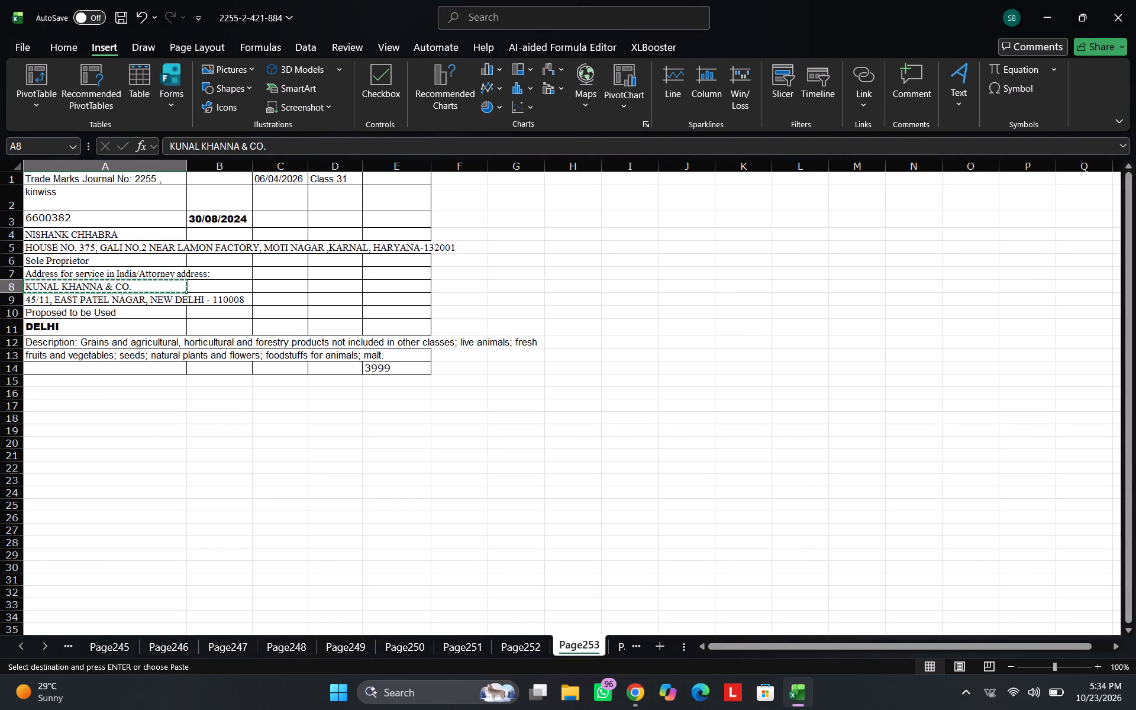
{"action": "key", "text": "alt+Tab"}
{"action": "key", "text": "Right"}
{"action": "key", "text": "ctrl+v"}
{"action": "key", "text": "alt+Tab"}
{"action": "key", "text": "Down"}
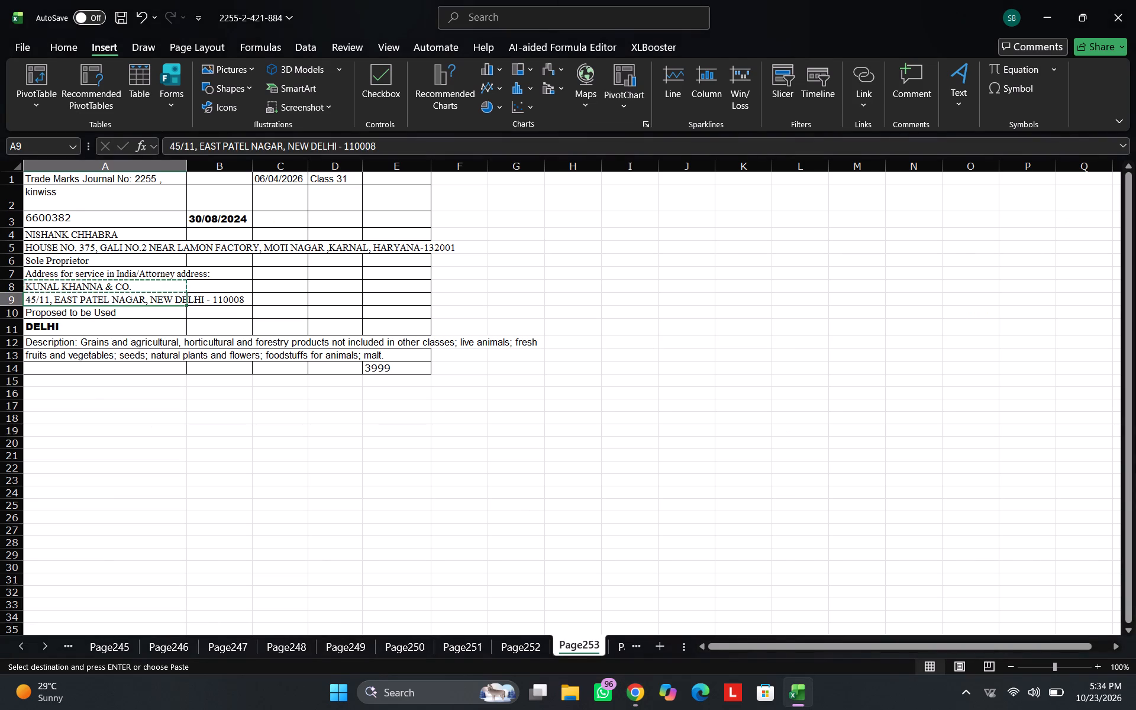
{"action": "key", "text": "ctrl+c"}
{"action": "key", "text": "alt+Tab"}
{"action": "key", "text": "Right"}
{"action": "key", "text": "ctrl+v"}
Search Google in the Incognito window for row 33858's firm, company and address followed by contact number.
{"action": "key", "text": "Right"}
{"action": "key", "text": "shift+Left"}
{"action": "key", "text": "shift+Left"}
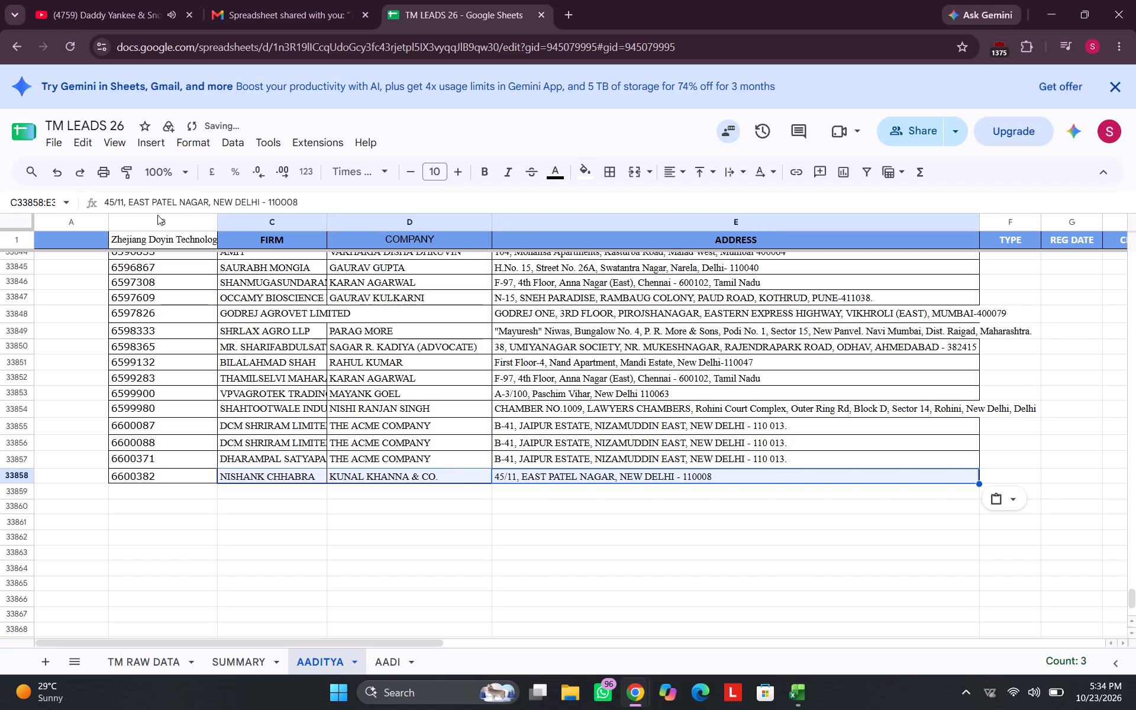
{"action": "key", "text": "ctrl+c"}
{"action": "key", "text": "alt+Tab"}
{"action": "key", "text": "alt+Right"}
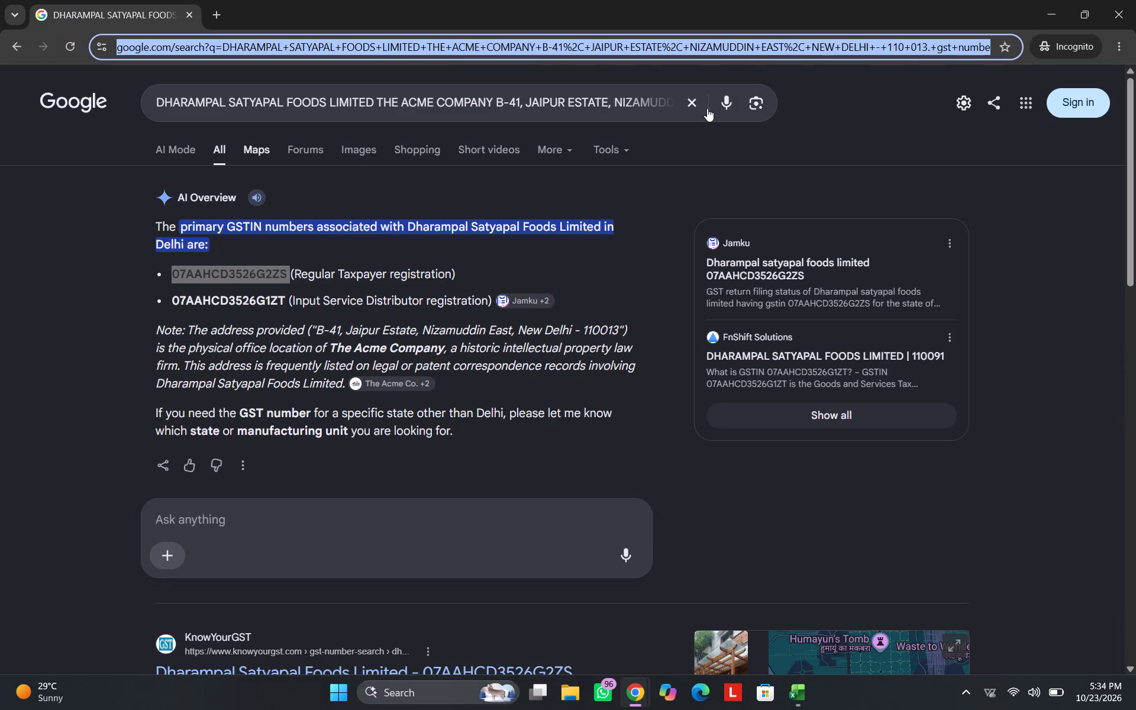
{"action": "left_click", "coordinate": [703, 102]}
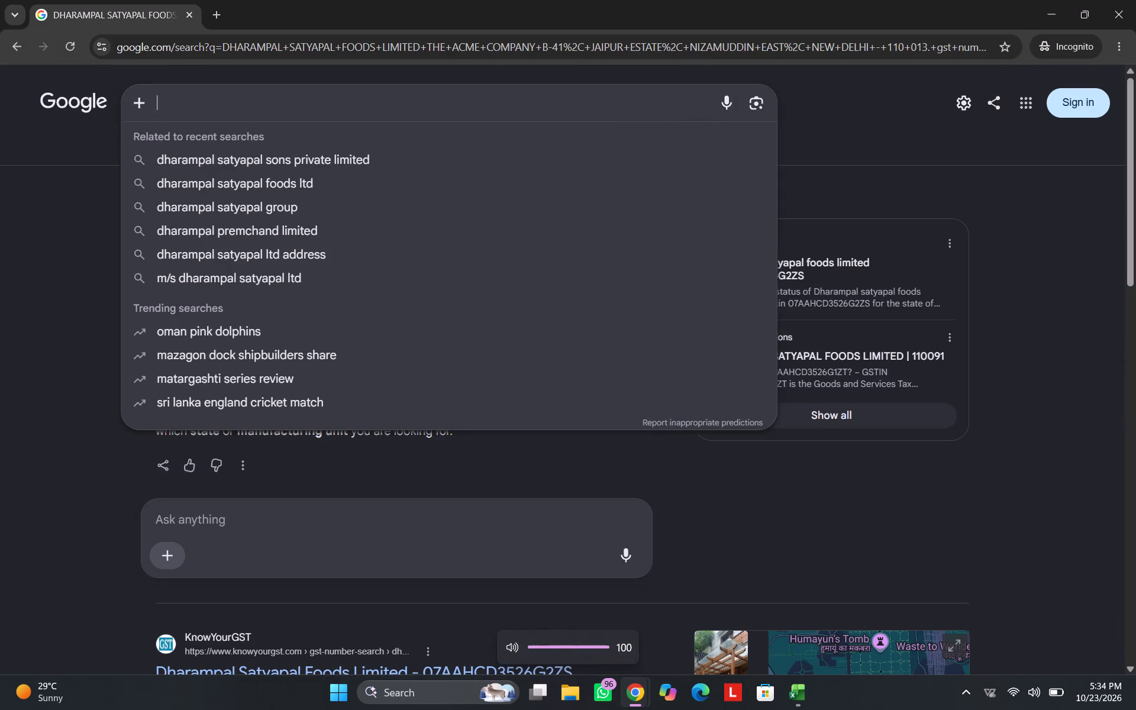
{"action": "key", "text": "ctrl+v"}
{"action": "key", "text": "space"}
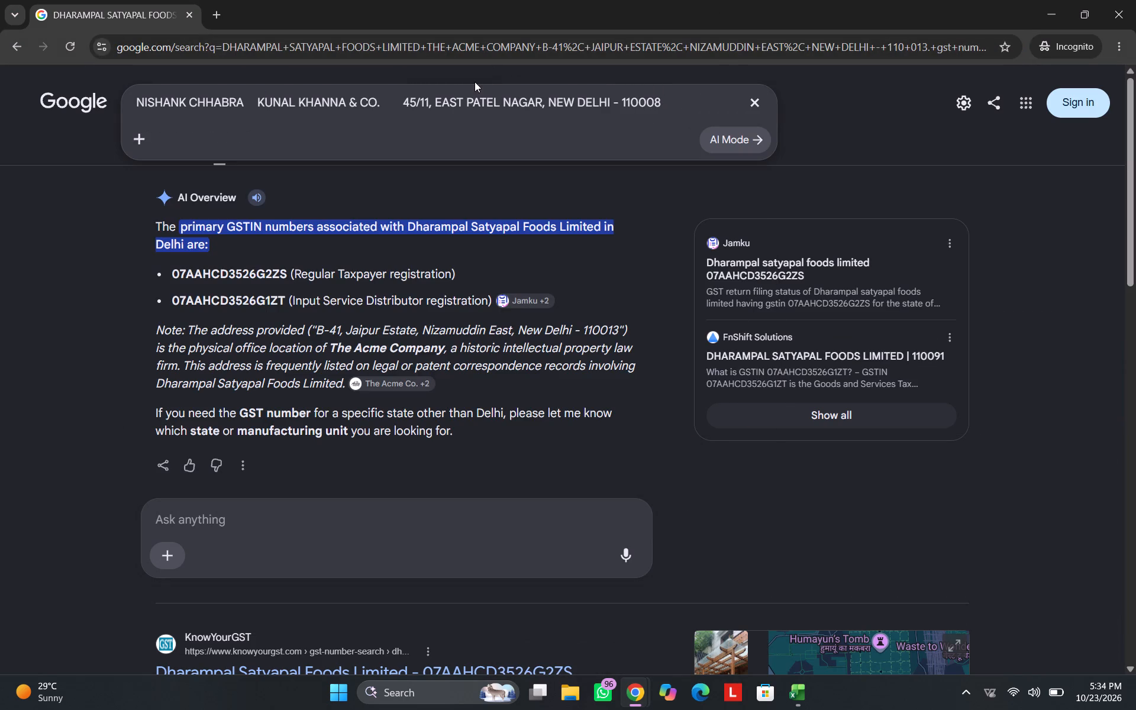
{"action": "type", "text": "contact number"}
{"action": "key", "text": "space"}
{"action": "key", "text": "Return"}
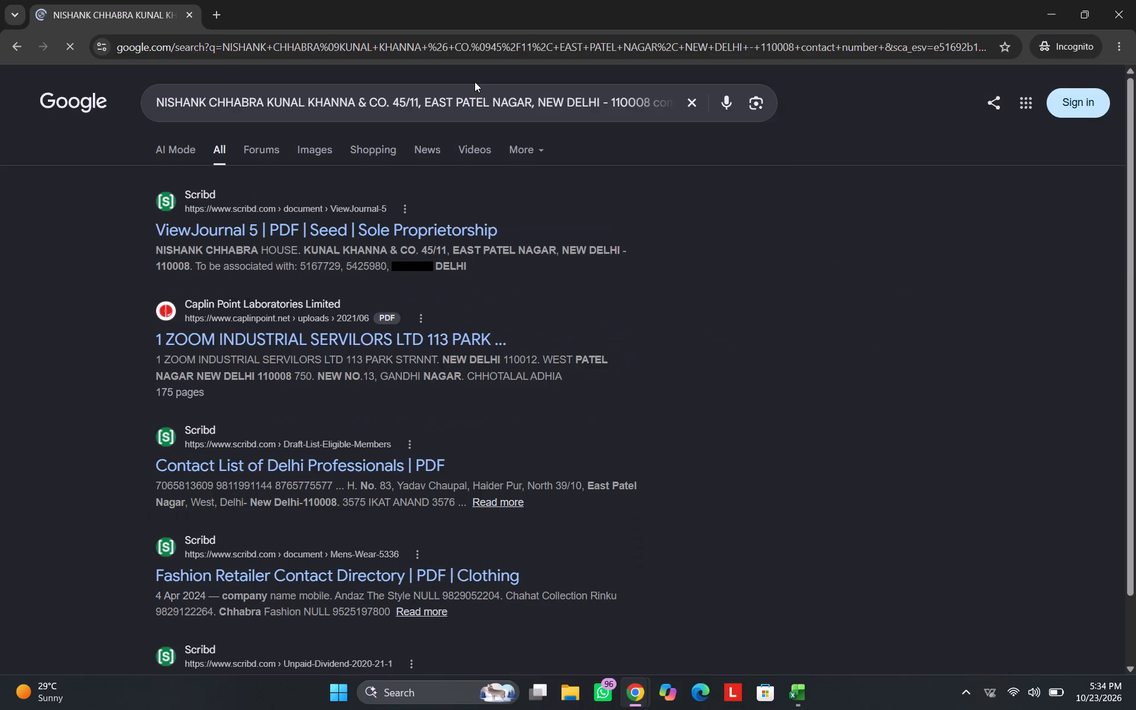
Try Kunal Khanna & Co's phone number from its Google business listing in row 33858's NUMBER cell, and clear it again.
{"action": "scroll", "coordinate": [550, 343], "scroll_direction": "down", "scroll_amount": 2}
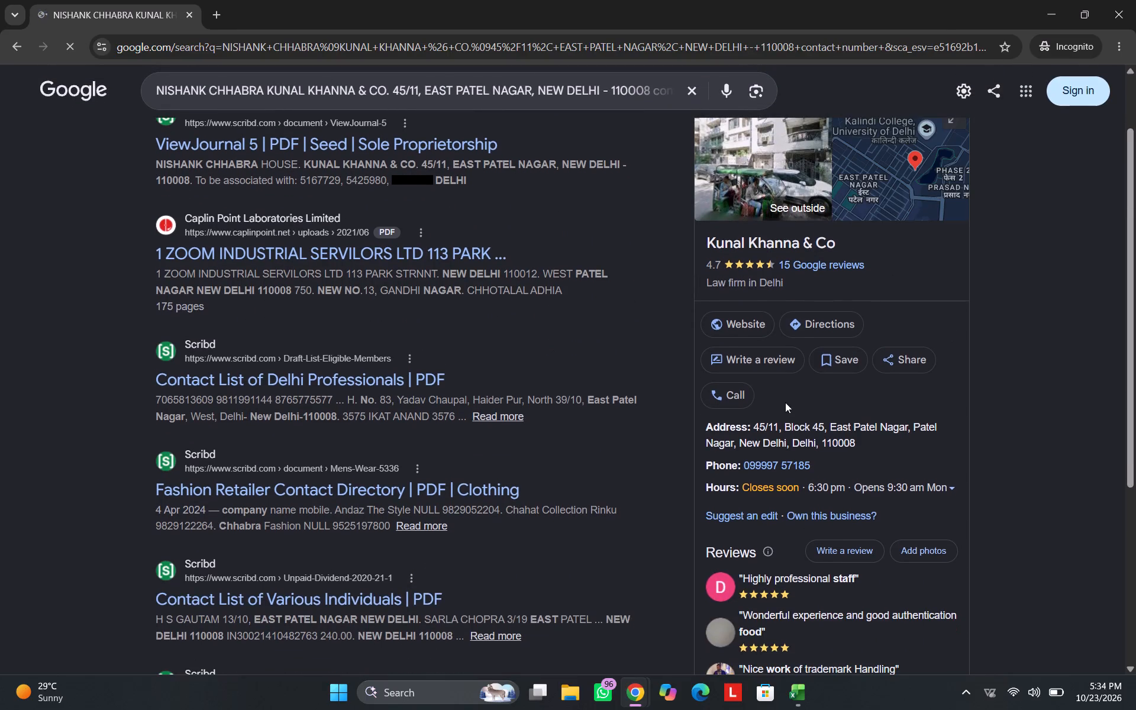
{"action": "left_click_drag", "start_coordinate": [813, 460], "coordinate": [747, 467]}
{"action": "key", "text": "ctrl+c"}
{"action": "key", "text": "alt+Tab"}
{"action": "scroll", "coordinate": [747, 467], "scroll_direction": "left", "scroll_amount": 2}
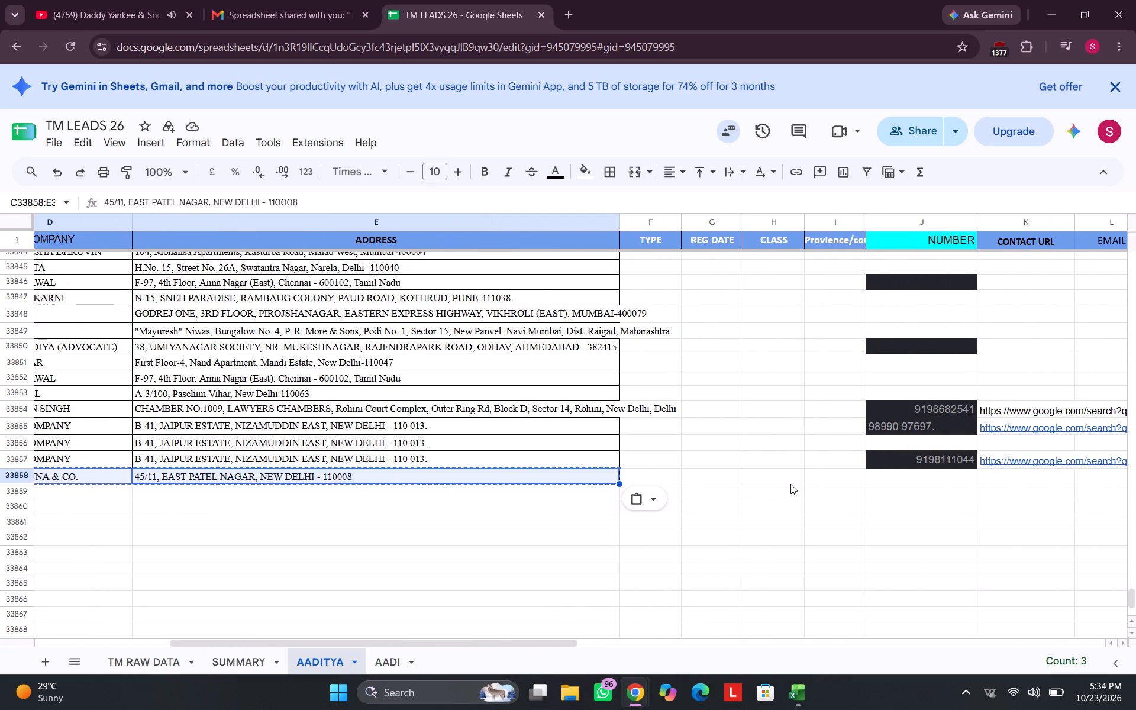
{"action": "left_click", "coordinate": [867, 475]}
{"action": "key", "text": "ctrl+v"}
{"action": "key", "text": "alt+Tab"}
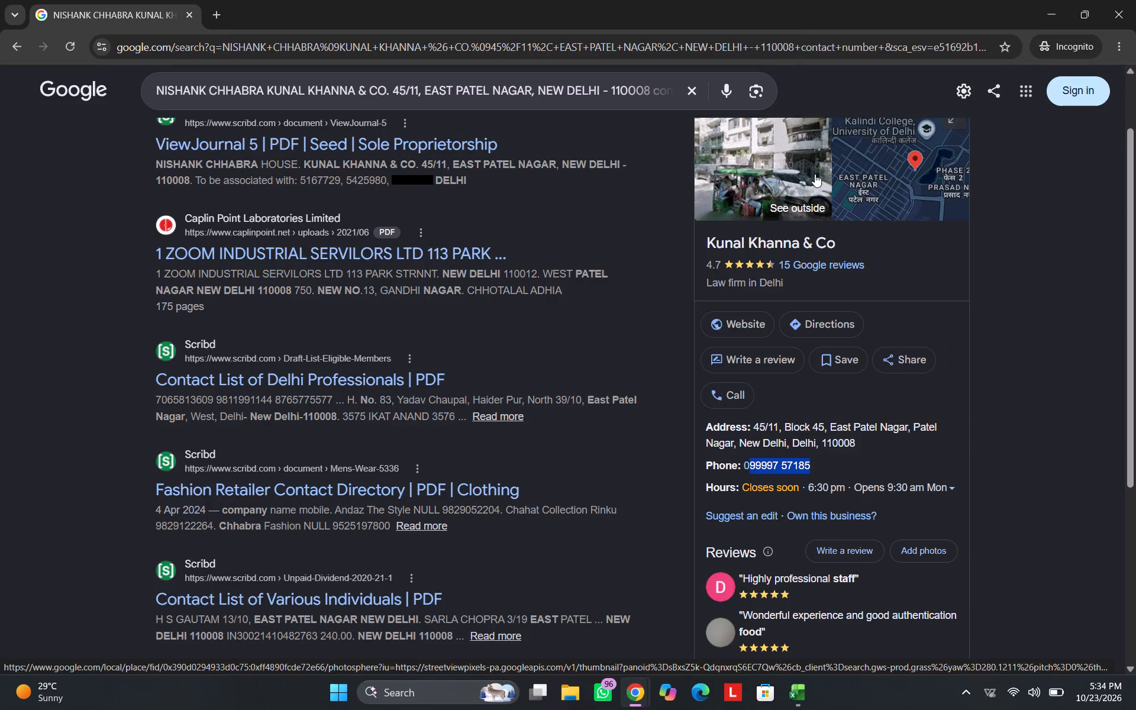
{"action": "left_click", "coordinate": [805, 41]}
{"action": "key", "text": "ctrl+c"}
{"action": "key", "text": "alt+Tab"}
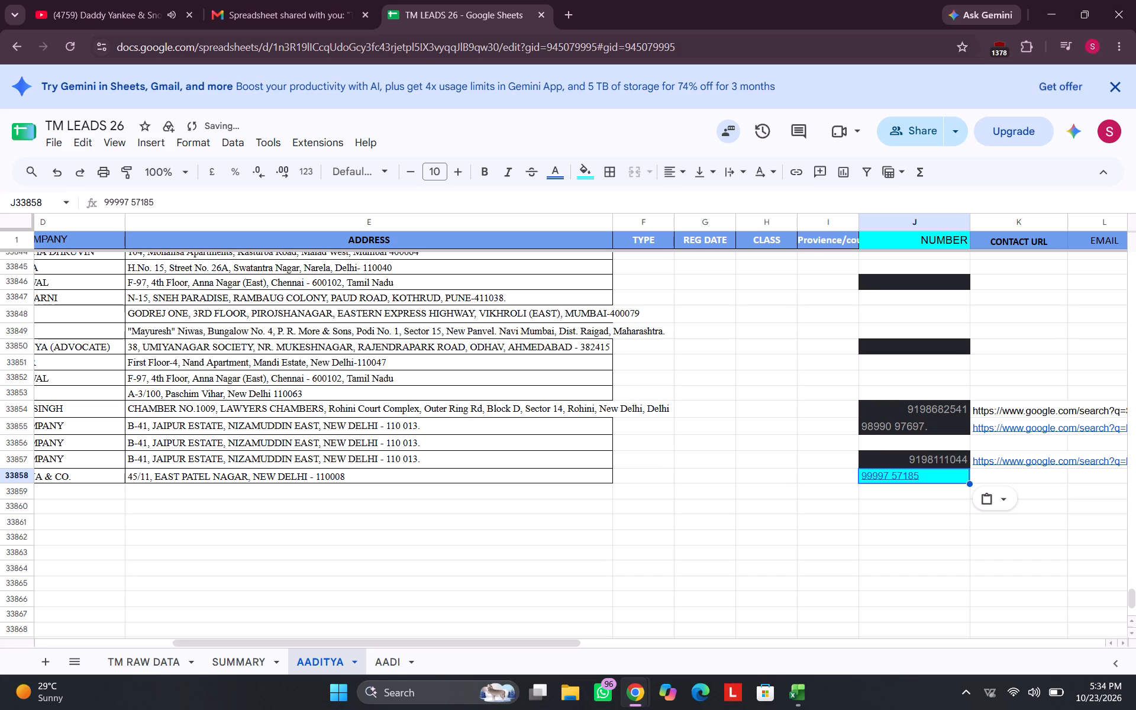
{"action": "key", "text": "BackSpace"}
Copy the Chhabra Fashion phone number from the Fashion Retailer Contact Directory search result into row 33858's NUMBER cell.
{"action": "key", "text": "alt+Tab"}
{"action": "scroll", "coordinate": [582, 356], "scroll_direction": "up", "scroll_amount": 6}
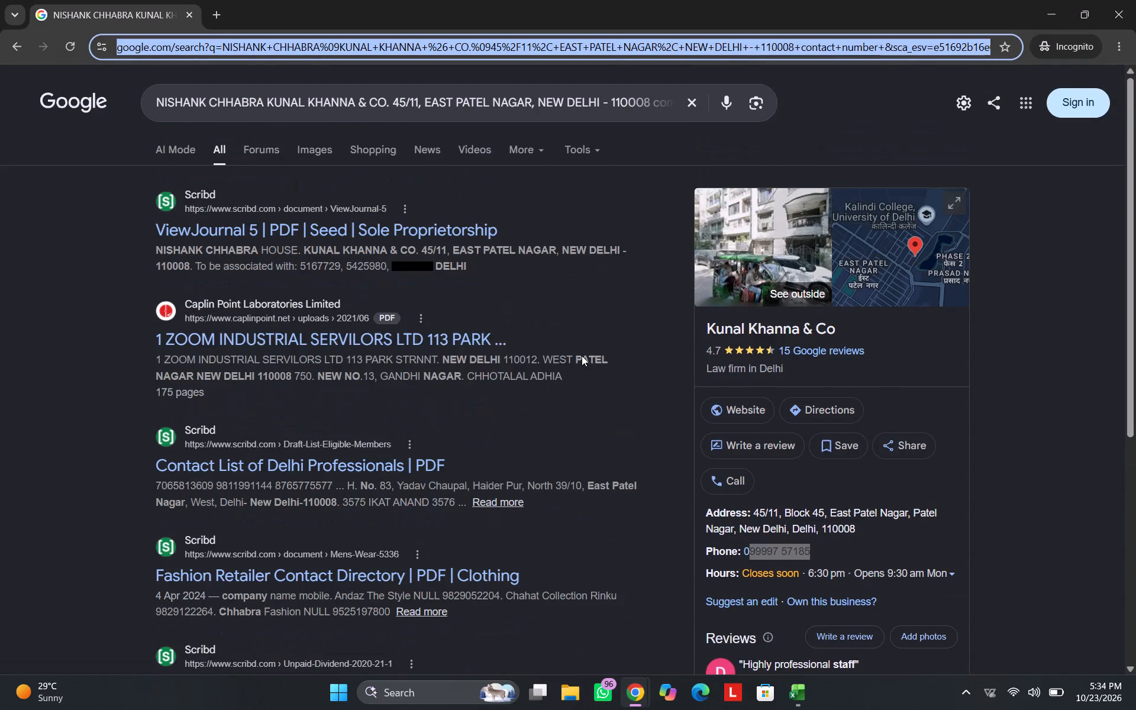
{"action": "scroll", "coordinate": [582, 356], "scroll_direction": "up", "scroll_amount": 1}
{"action": "scroll", "coordinate": [504, 386], "scroll_direction": "down", "scroll_amount": 1}
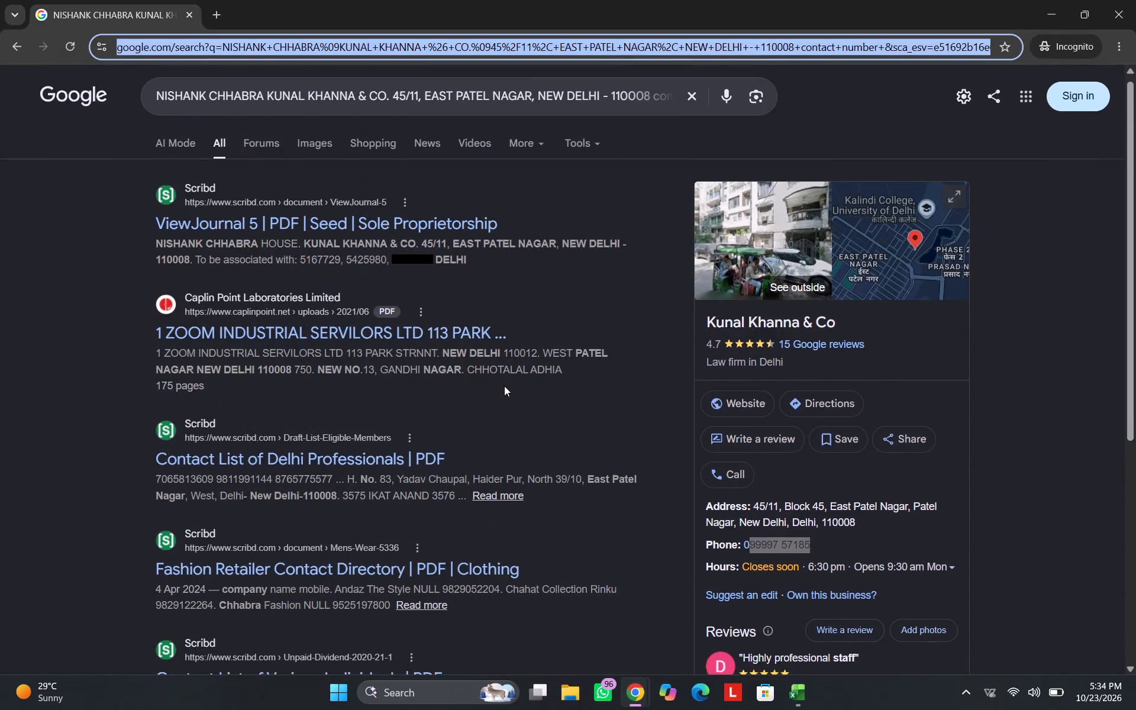
{"action": "scroll", "coordinate": [504, 386], "scroll_direction": "down", "scroll_amount": 2}
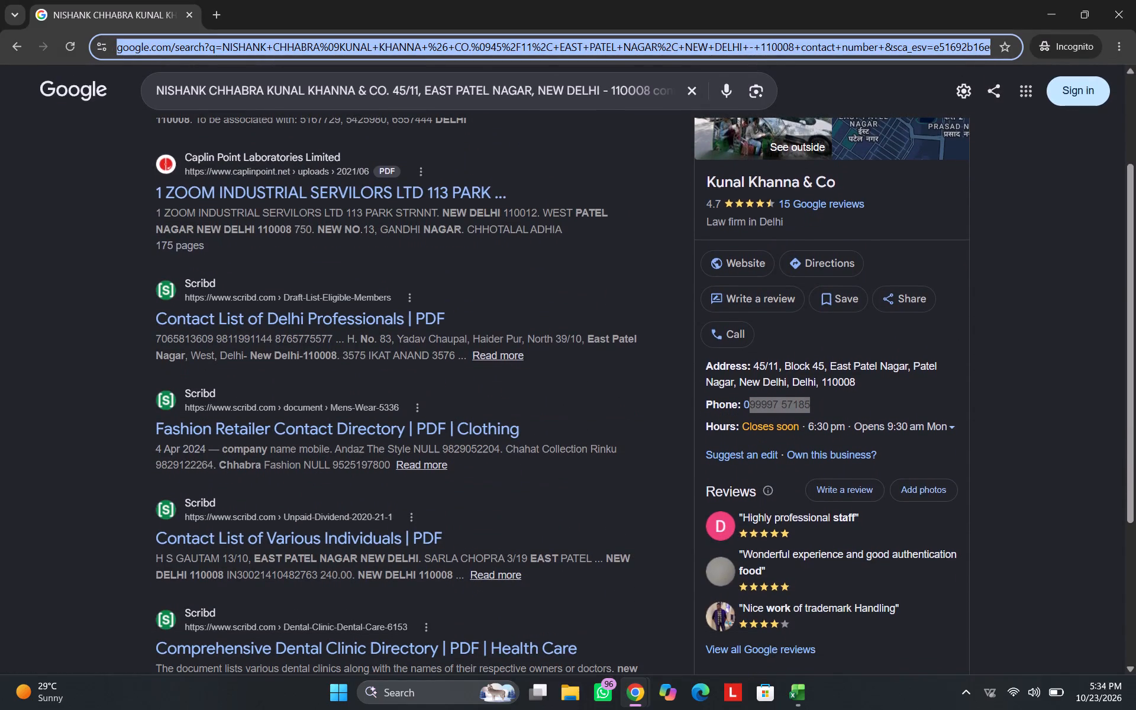
{"action": "left_click_drag", "start_coordinate": [389, 464], "coordinate": [334, 465]}
{"action": "key", "text": "ctrl+c"}
{"action": "key", "text": "alt+Tab"}
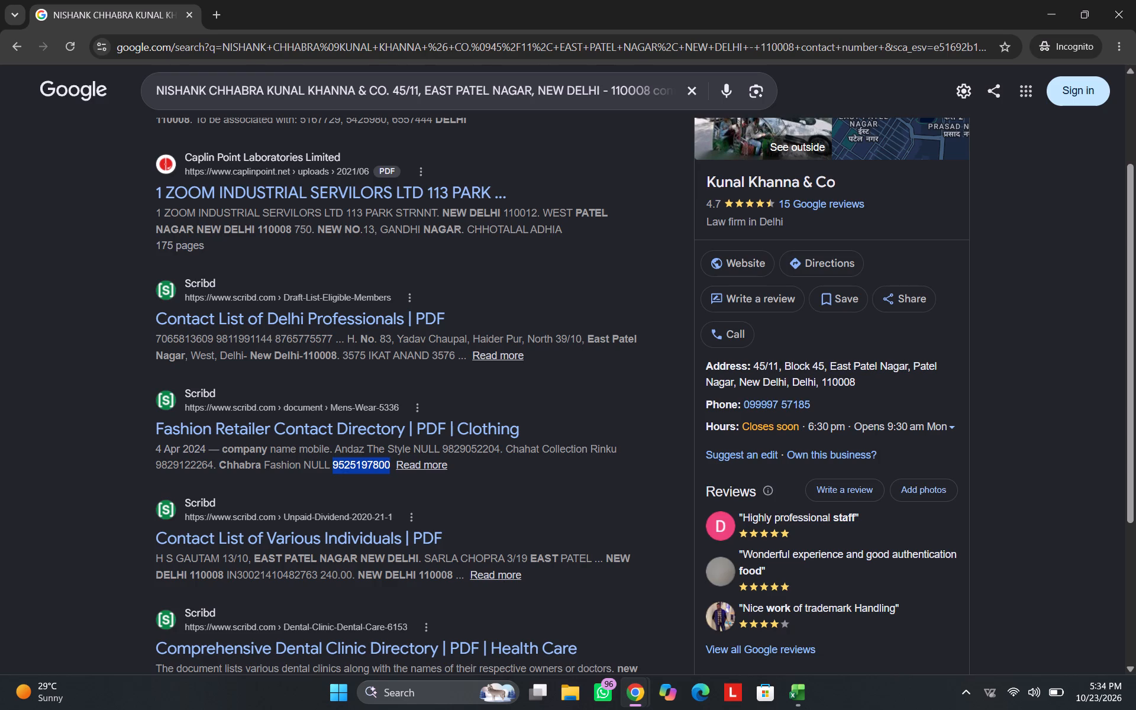
{"action": "key", "text": "ctrl+v"}
Copy the URL of the Google contact number search into row 33858's CONTACT URL cell in TM LEADS 26.
{"action": "key", "text": "alt+Tab"}
{"action": "left_click", "coordinate": [514, 43]}
{"action": "key", "text": "ctrl+c"}
{"action": "key", "text": "alt+Tab"}
{"action": "scroll", "coordinate": [646, 422], "scroll_direction": "left", "scroll_amount": 1}
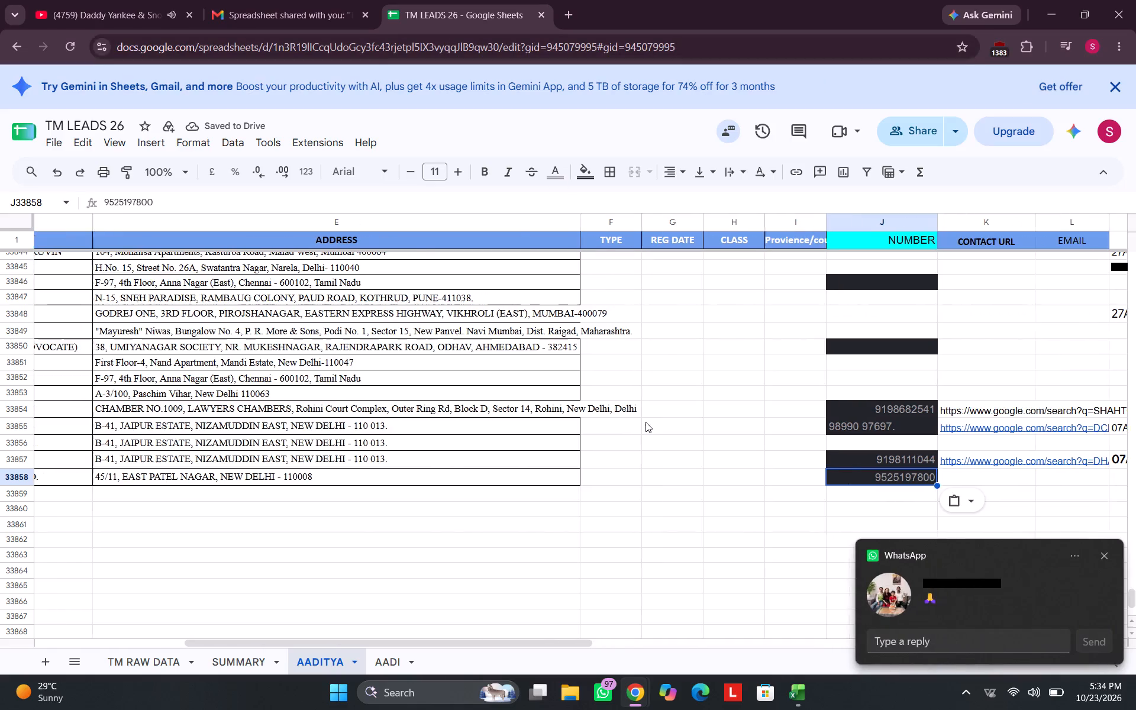
{"action": "scroll", "coordinate": [646, 422], "scroll_direction": "left", "scroll_amount": 1}
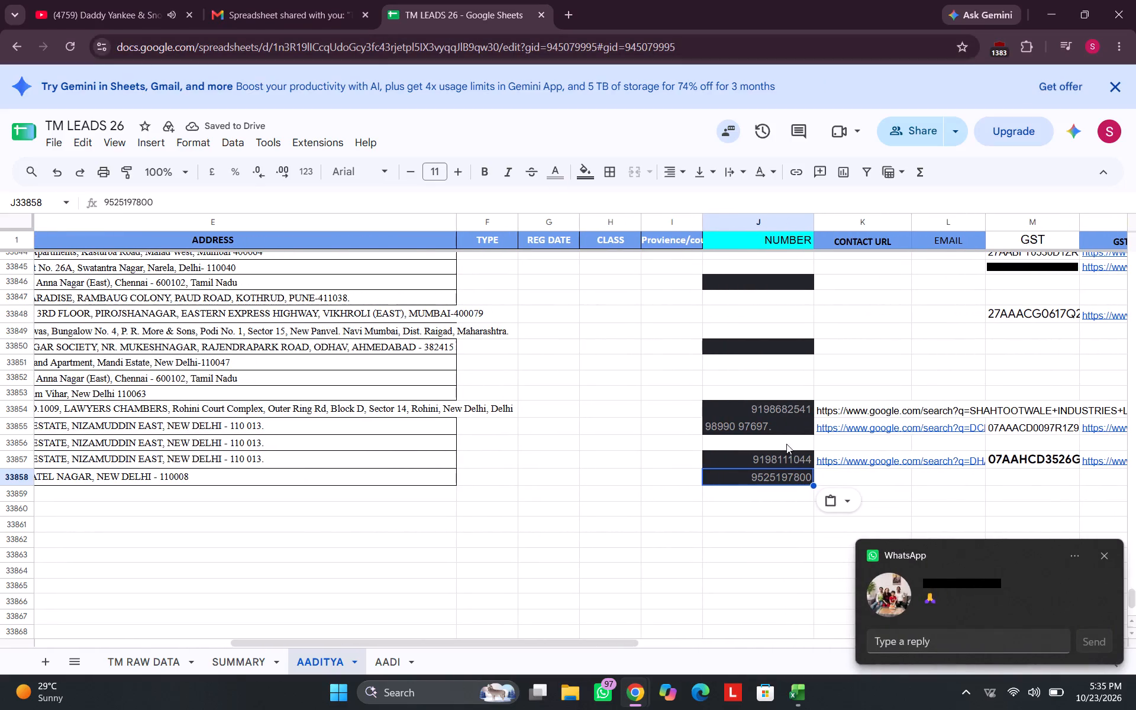
{"action": "left_click", "coordinate": [828, 476]}
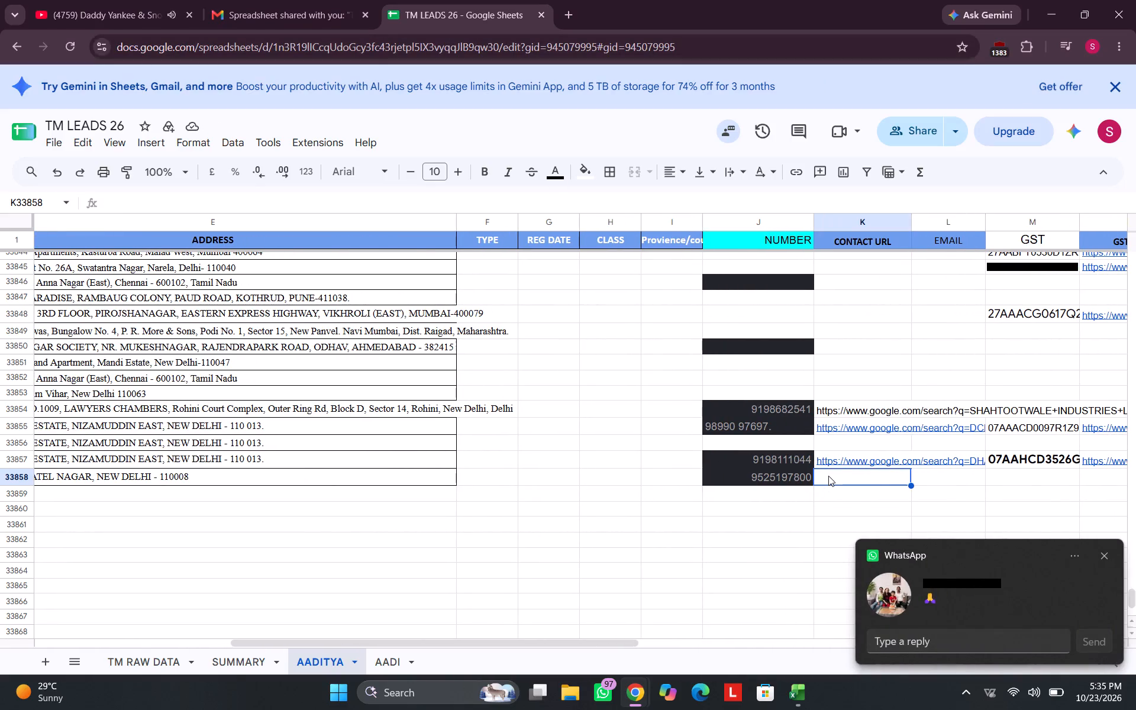
{"action": "key", "text": "ctrl+v"}
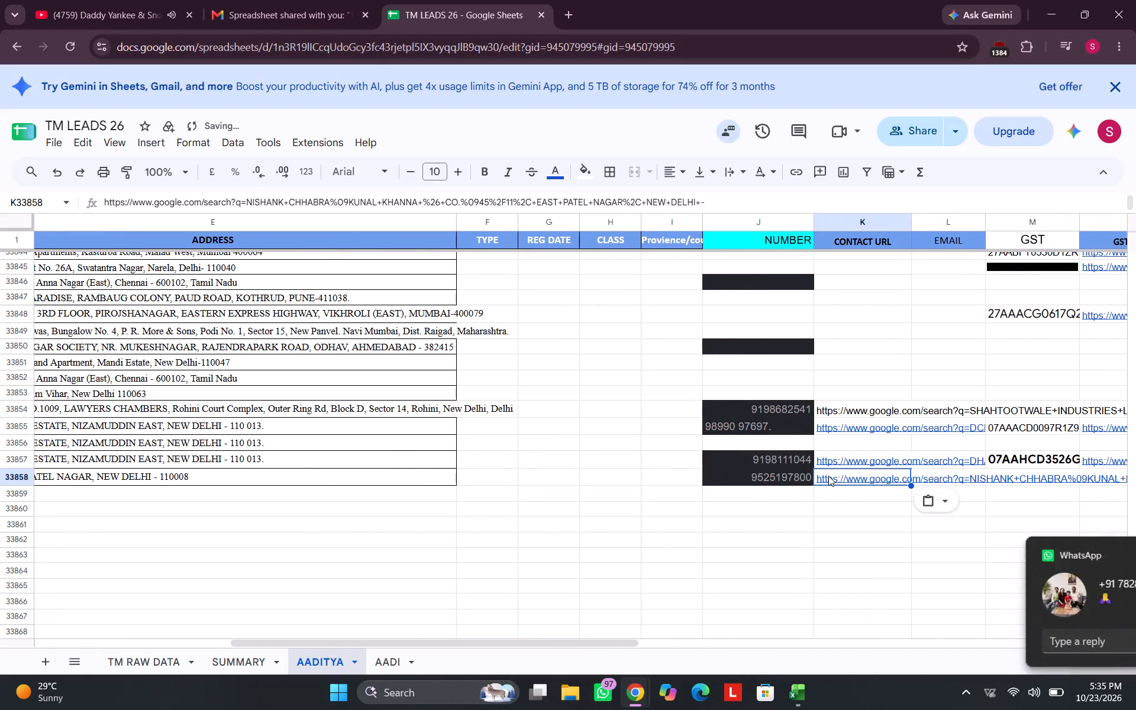
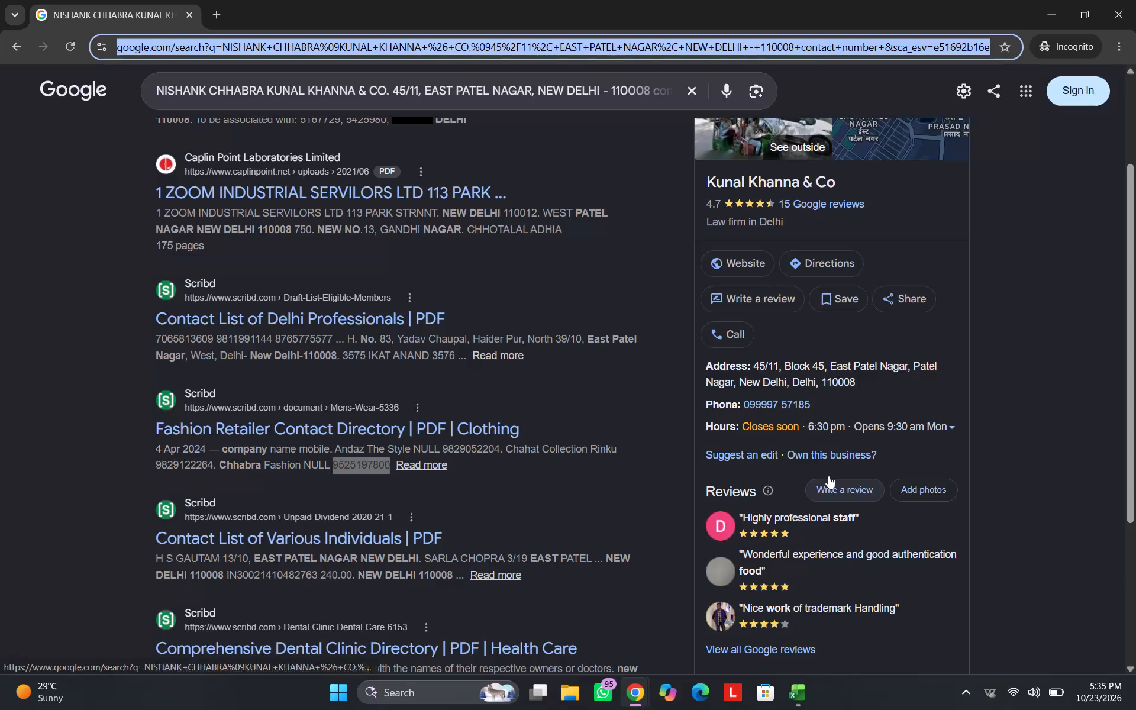
Search Google in the Incognito window for row 33858's firm, company and address followed by gst number.
{"action": "scroll", "coordinate": [661, 377], "scroll_direction": "up", "scroll_amount": 7}
{"action": "left_click", "coordinate": [606, 93]}
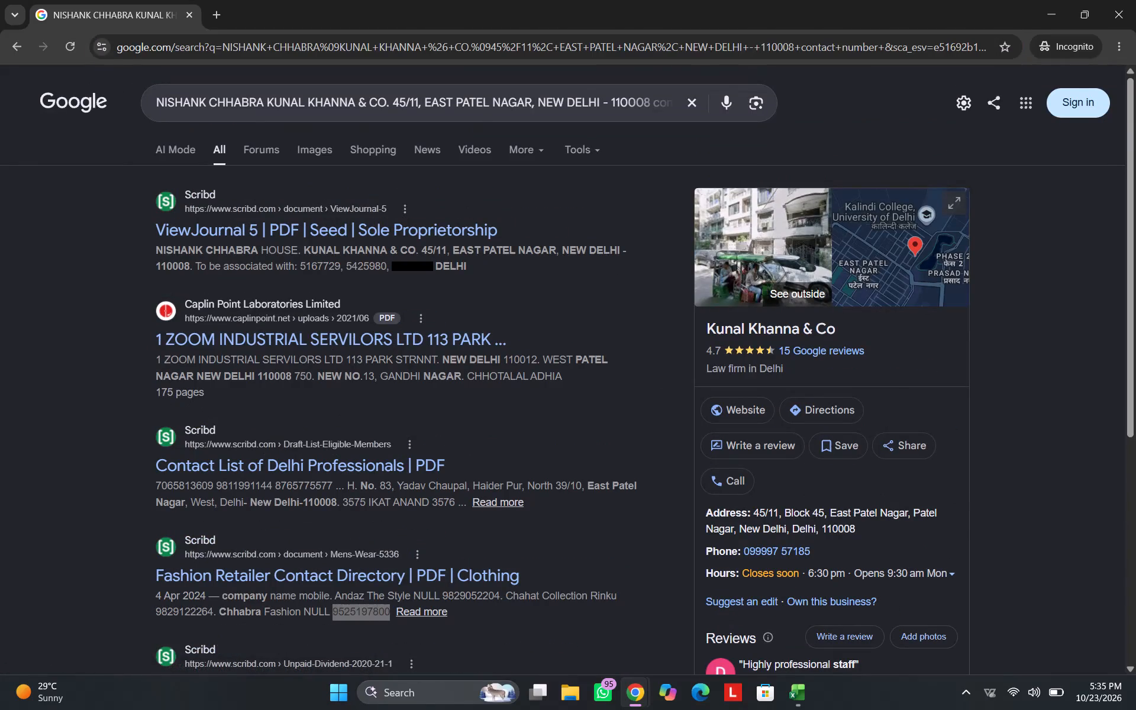
{"action": "left_click", "coordinate": [676, 105]}
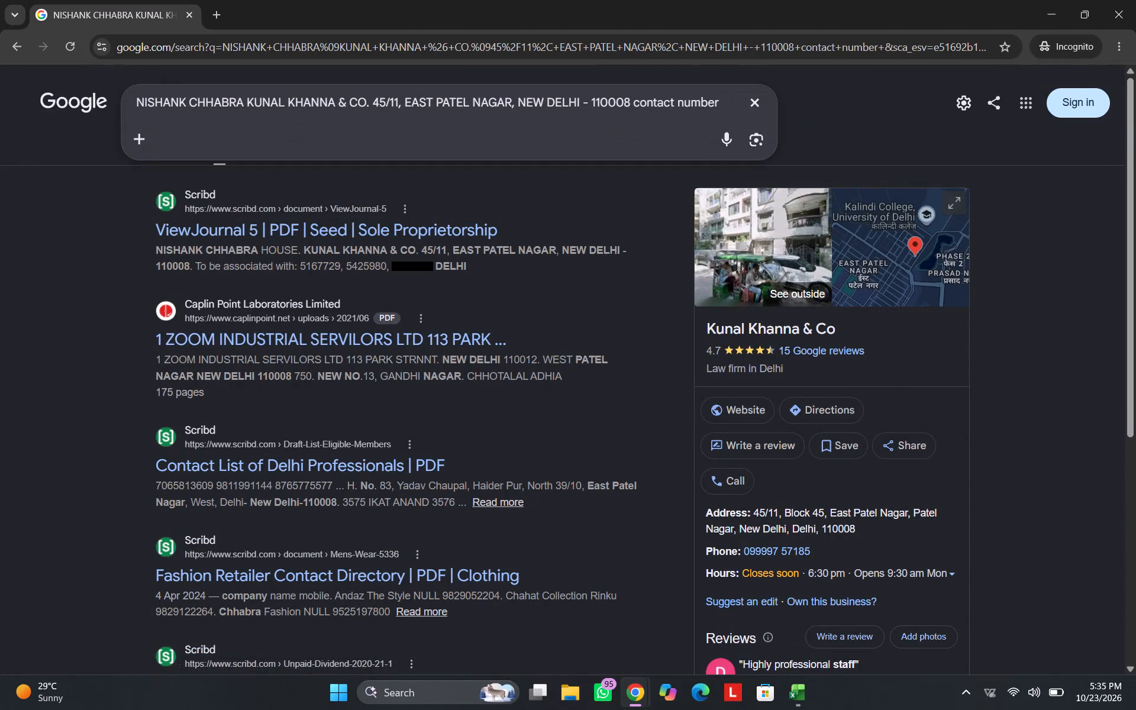
{"action": "key", "text": "BackSpace"}
{"action": "key", "text": "BackSpace"}
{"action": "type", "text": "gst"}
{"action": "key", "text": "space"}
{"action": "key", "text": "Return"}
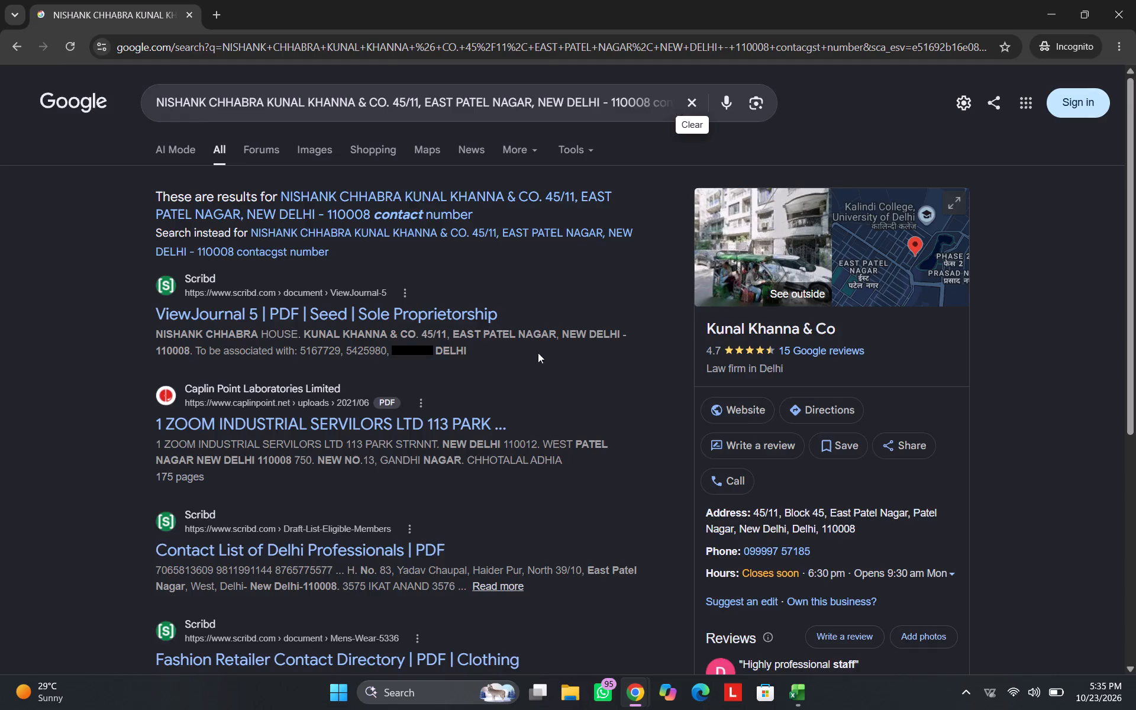
{"action": "scroll", "coordinate": [596, 546], "scroll_direction": "down", "scroll_amount": 2}
{"action": "key", "text": "Tab"}
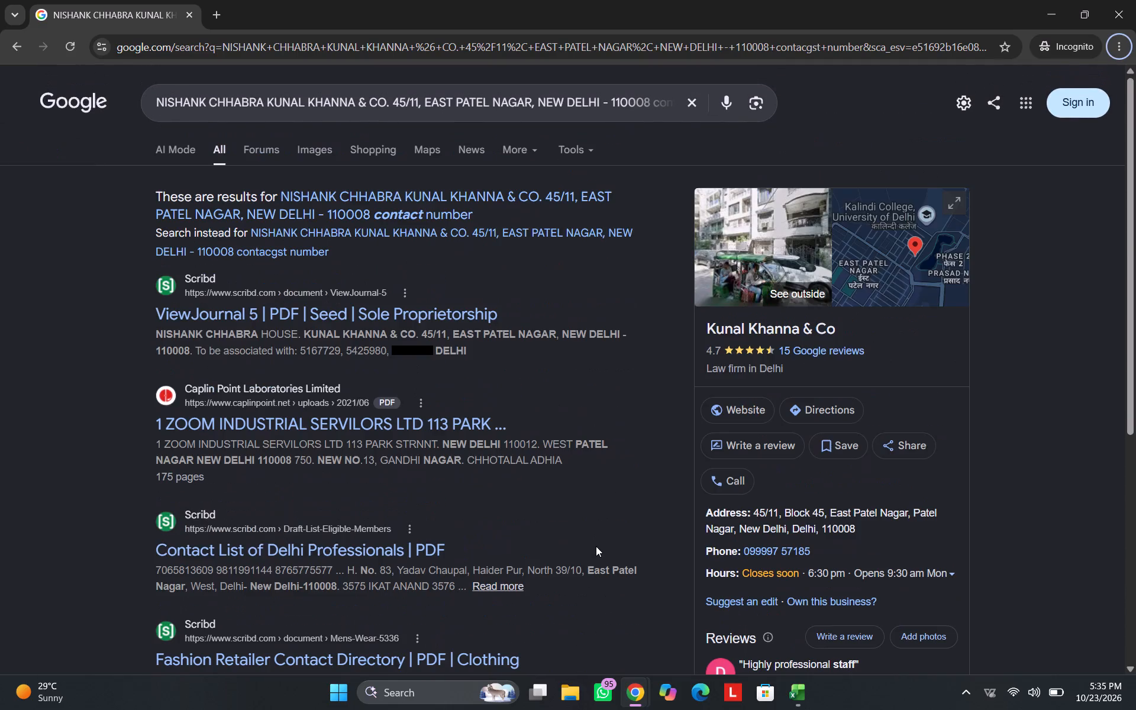
{"action": "key", "text": "alt+Tab"}
{"action": "key", "text": "alt+Tab"}
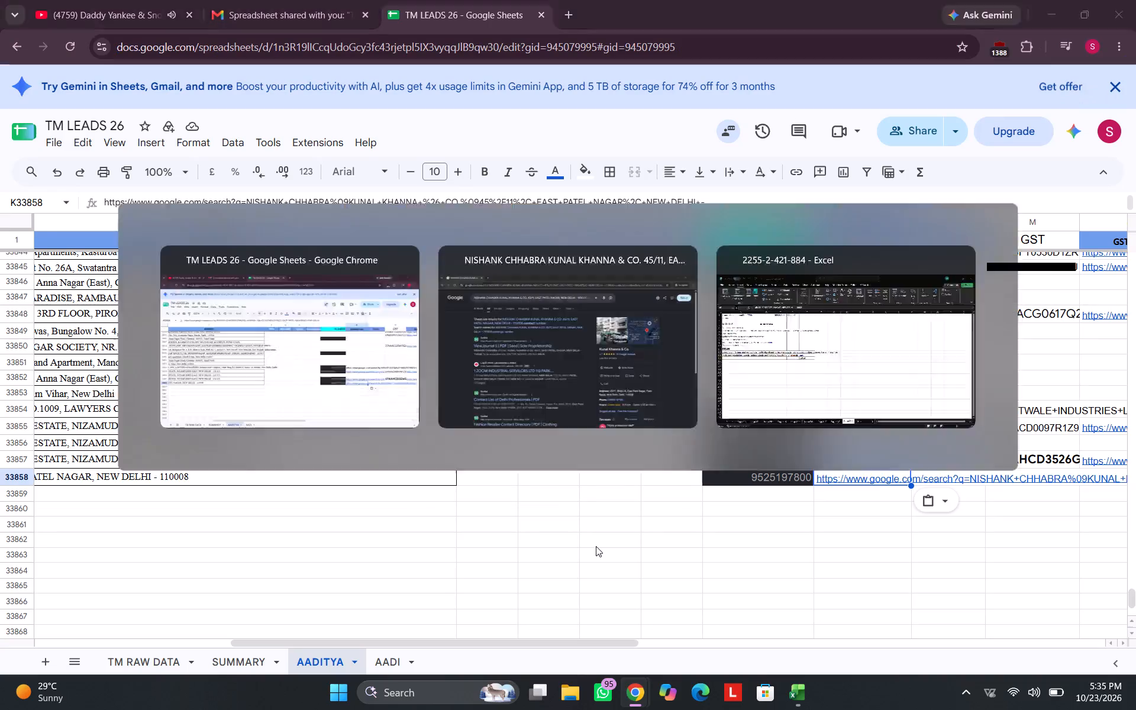
{"action": "left_click", "coordinate": [560, 105]}
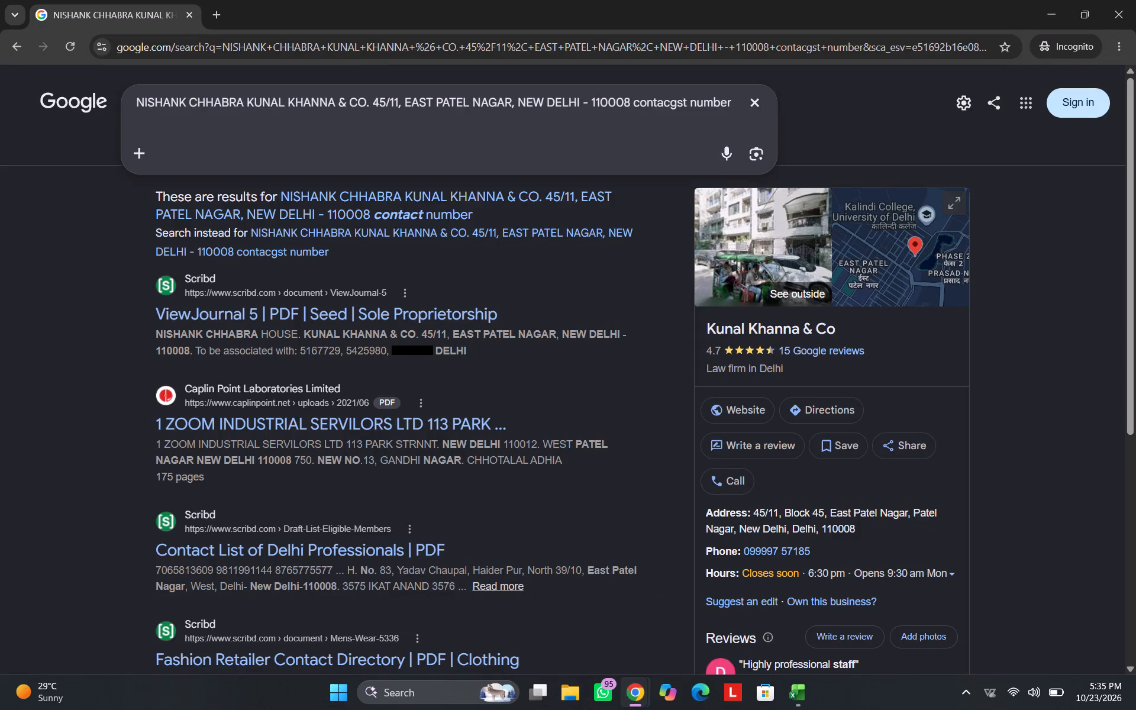
{"action": "left_click", "coordinate": [669, 106]}
{"action": "key", "text": "ctrl+BackSpace"}
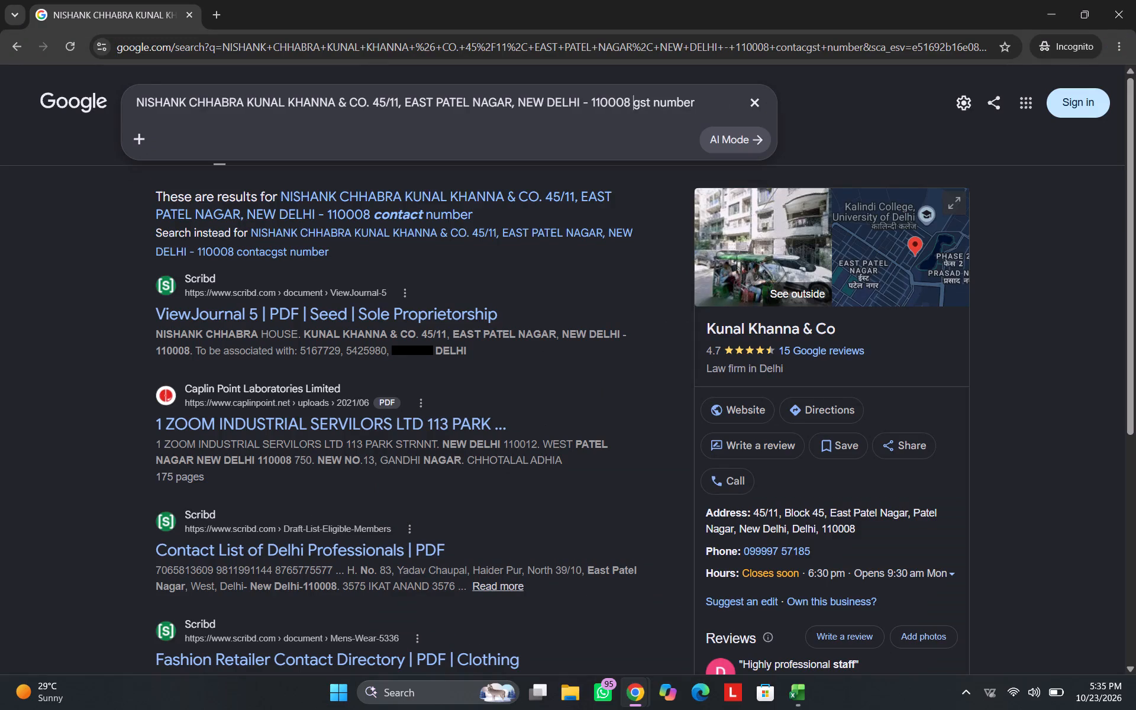
{"action": "key", "text": "Return"}
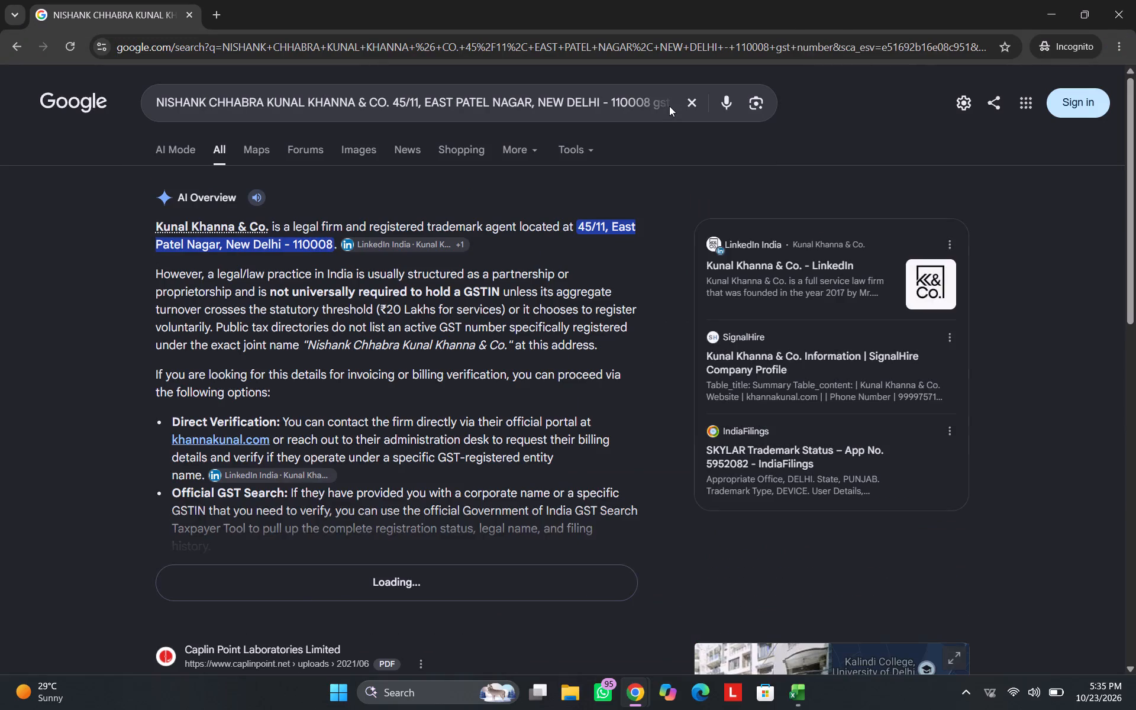
Copy trademark application number 6600651 from the Excel workbook's Page254 sheet into column B of row 33859 in TM LEADS 26.
{"action": "key", "text": "alt+Tab"}
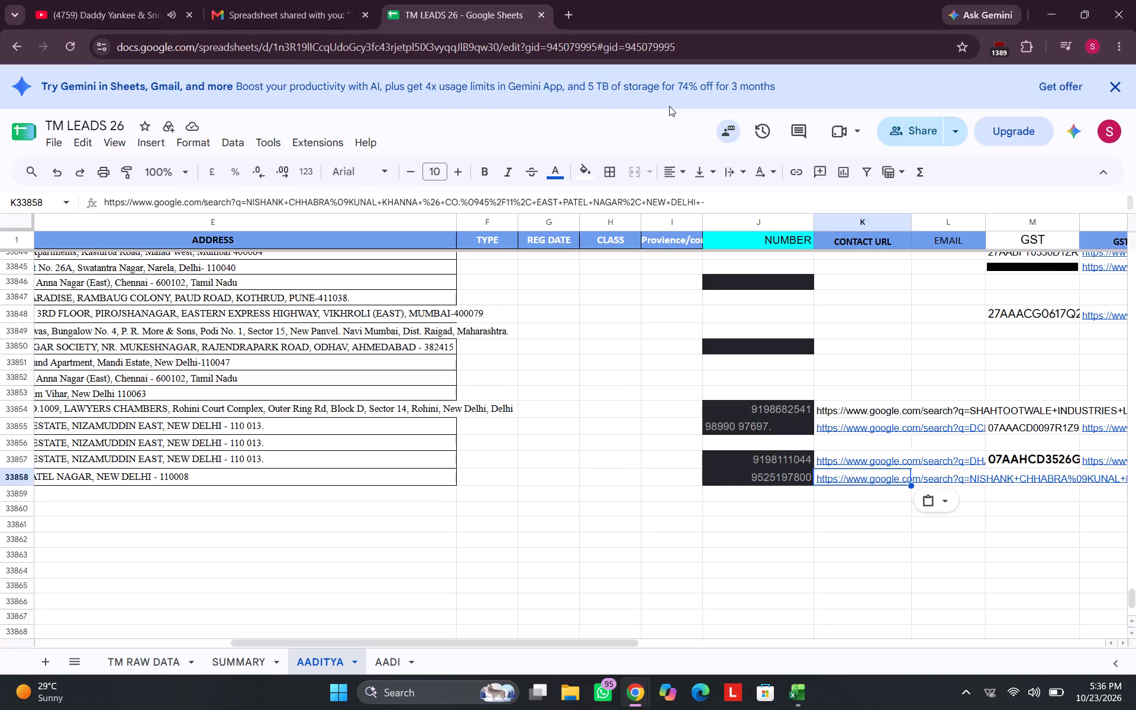
{"action": "key", "text": "Down"}
{"action": "key", "text": "Left"}
{"action": "key", "text": "Left"}
{"action": "key", "text": "Left"}
{"action": "key", "text": "Left"}
{"action": "key", "text": "Left"}
{"action": "key", "text": "Left"}
{"action": "key", "text": "Left"}
{"action": "key", "text": "Left"}
{"action": "key", "text": "Left"}
{"action": "key", "text": "Left"}
{"action": "key", "text": "Left"}
{"action": "key", "text": "Left"}
{"action": "key", "text": "Left"}
{"action": "key", "text": "Left"}
{"action": "key", "text": "Left"}
{"action": "key", "text": "Left"}
{"action": "key", "text": "Left"}
{"action": "key", "text": "Right"}
{"action": "key", "text": "alt+Tab"}
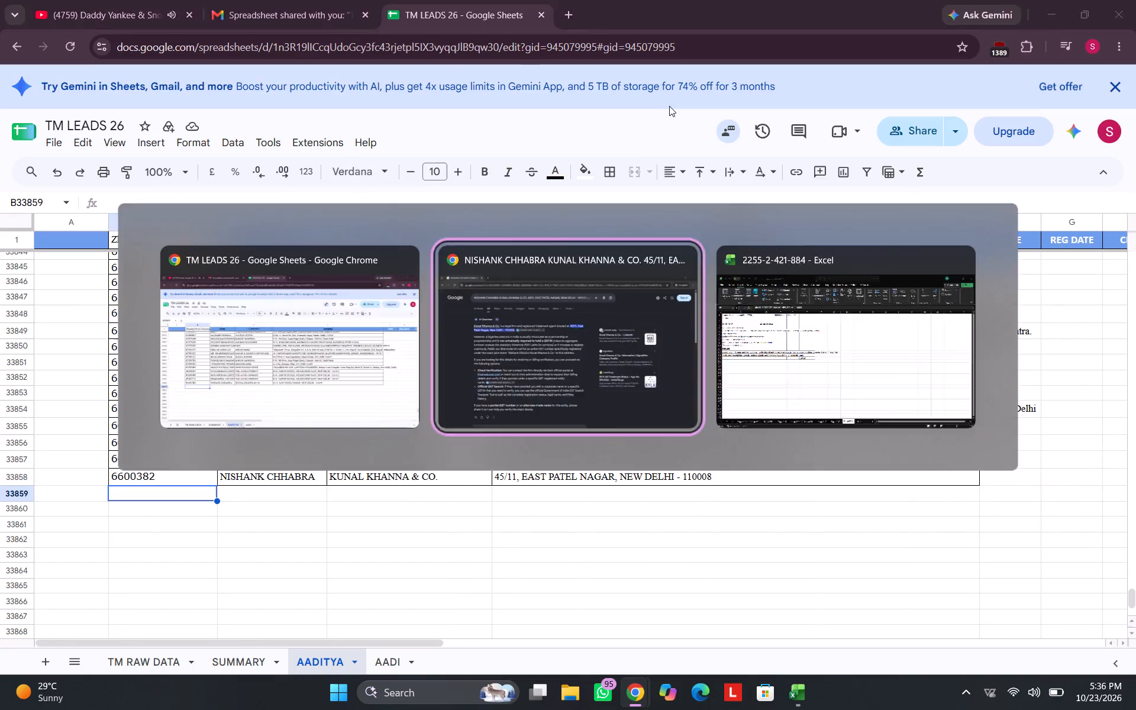
{"action": "key", "text": "alt+Right"}
{"action": "left_click", "coordinate": [609, 650]}
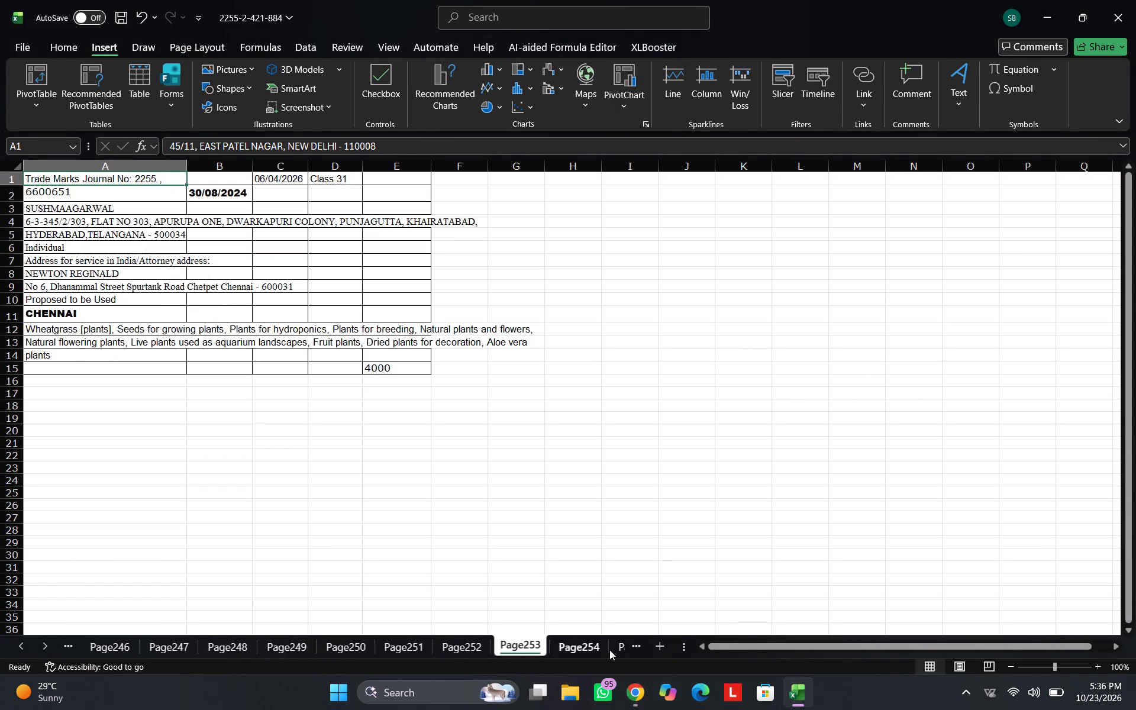
{"action": "left_click", "coordinate": [118, 195]}
{"action": "key", "text": "ctrl+c"}
{"action": "key", "text": "alt+Tab"}
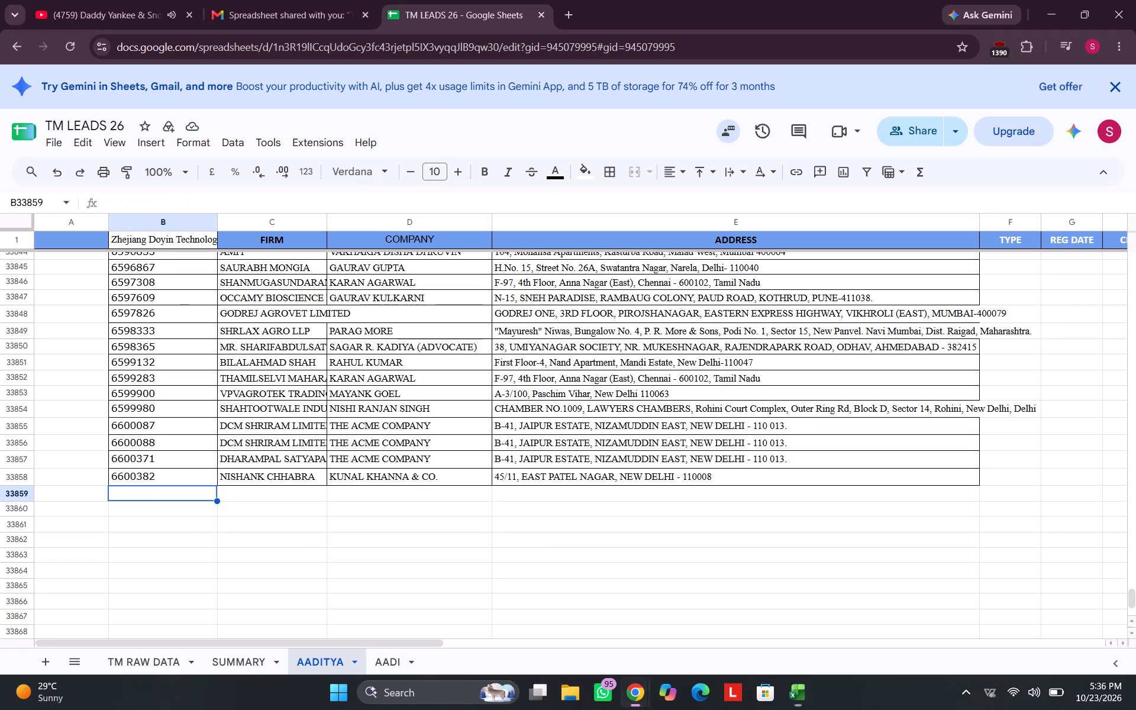
{"action": "key", "text": "ctrl+v"}
Copy the applicant's name from Page254 of the workbook into row 33859's FIRM cell in TM LEADS 26.
{"action": "key", "text": "alt+Tab"}
{"action": "key", "text": "Down"}
{"action": "key", "text": "ctrl+c"}
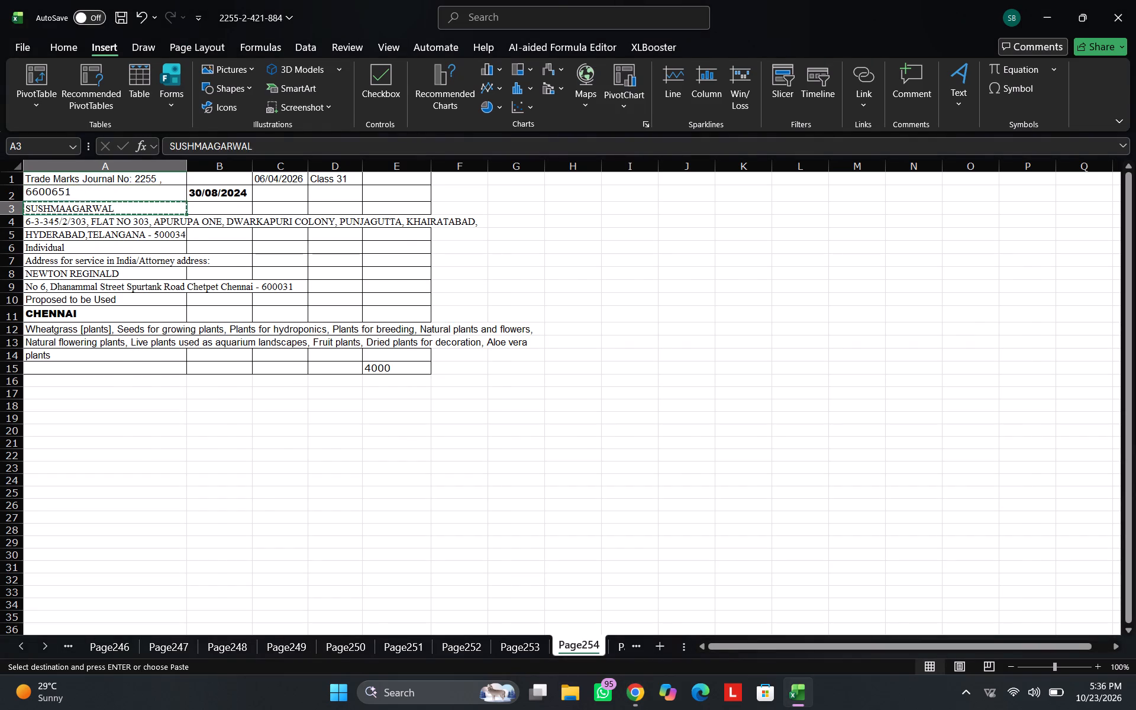
{"action": "key", "text": "alt+Tab"}
{"action": "key", "text": "Right"}
{"action": "key", "text": "ctrl+v"}
Copy the attorney's name from below the address-for-service line on Page254 into row 33859's COMPANY cell in TM LEADS 26.
{"action": "key", "text": "alt+Tab"}
{"action": "key", "text": "Down"}
{"action": "key", "text": "Down"}
{"action": "key", "text": "Down"}
{"action": "key", "text": "Down"}
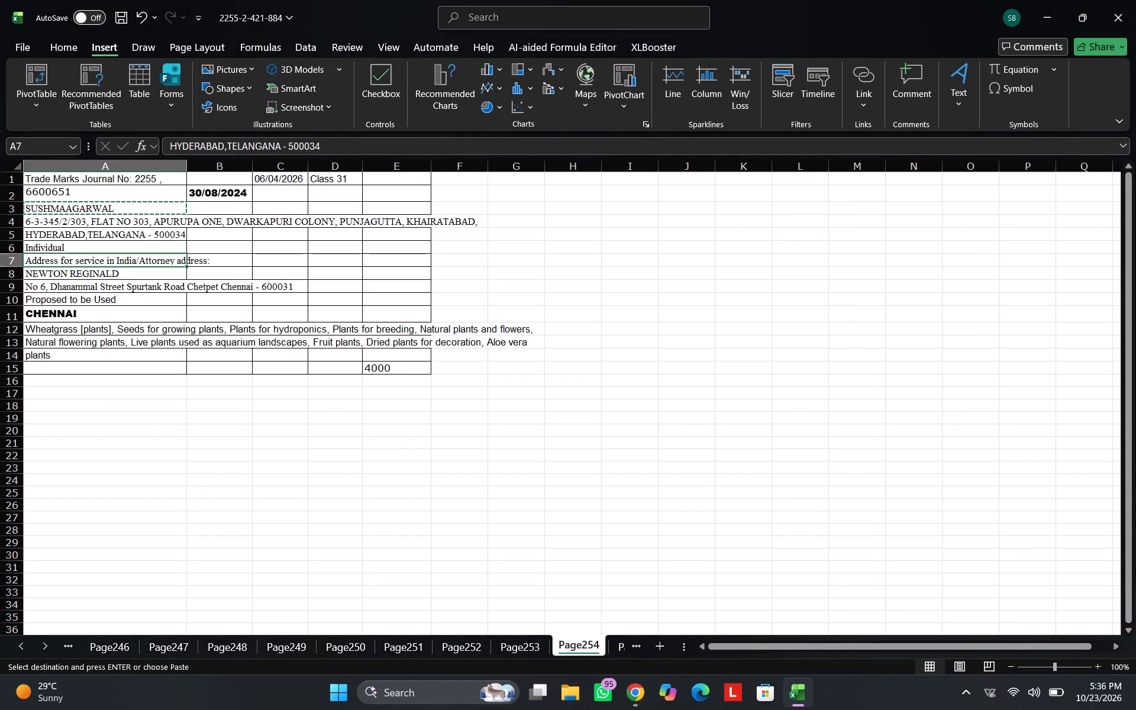
{"action": "key", "text": "Down"}
{"action": "key", "text": "ctrl+c"}
{"action": "key", "text": "alt+Tab"}
{"action": "key", "text": "Right"}
{"action": "key", "text": "ctrl+v"}
Copy the attorney's address from Page254 of the workbook into row 33859's ADDRESS cell in TM LEADS 26.
{"action": "key", "text": "alt+Tab"}
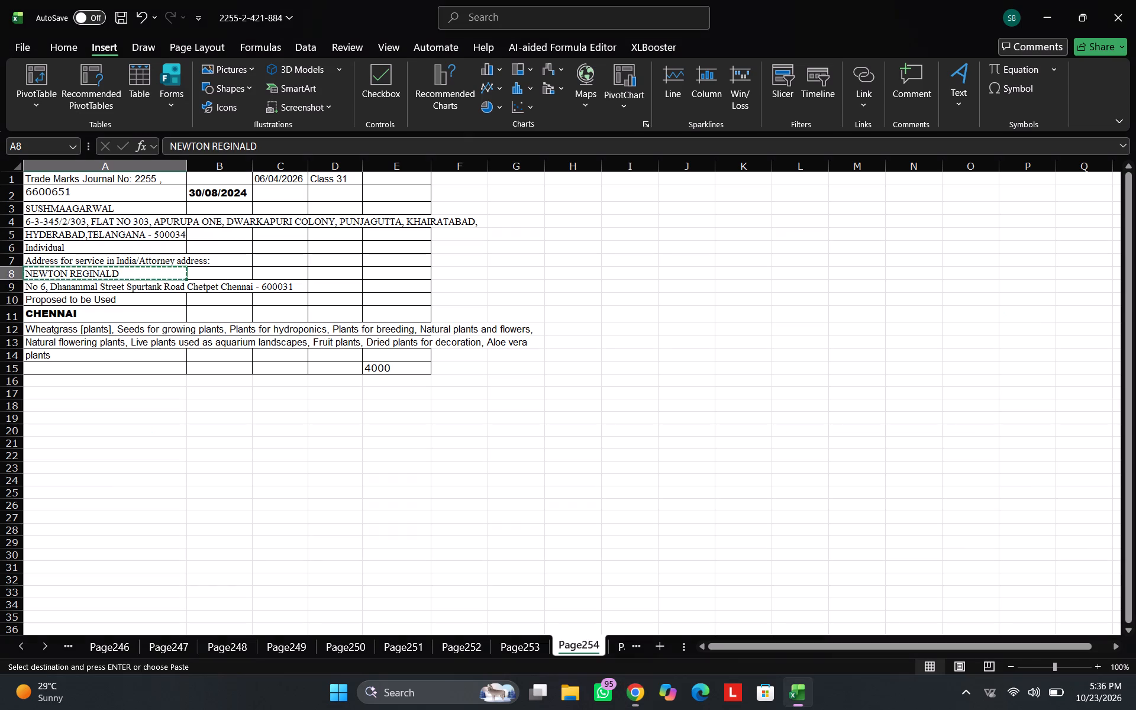
{"action": "key", "text": "Down"}
{"action": "key", "text": "ctrl+c"}
{"action": "key", "text": "alt+Tab"}
{"action": "key", "text": "Right"}
{"action": "key", "text": "ctrl+v"}
Search Google in the Incognito window for row 33859's firm, company and address followed by contact number.
{"action": "key", "text": "Right"}
{"action": "key", "text": "shift+Left"}
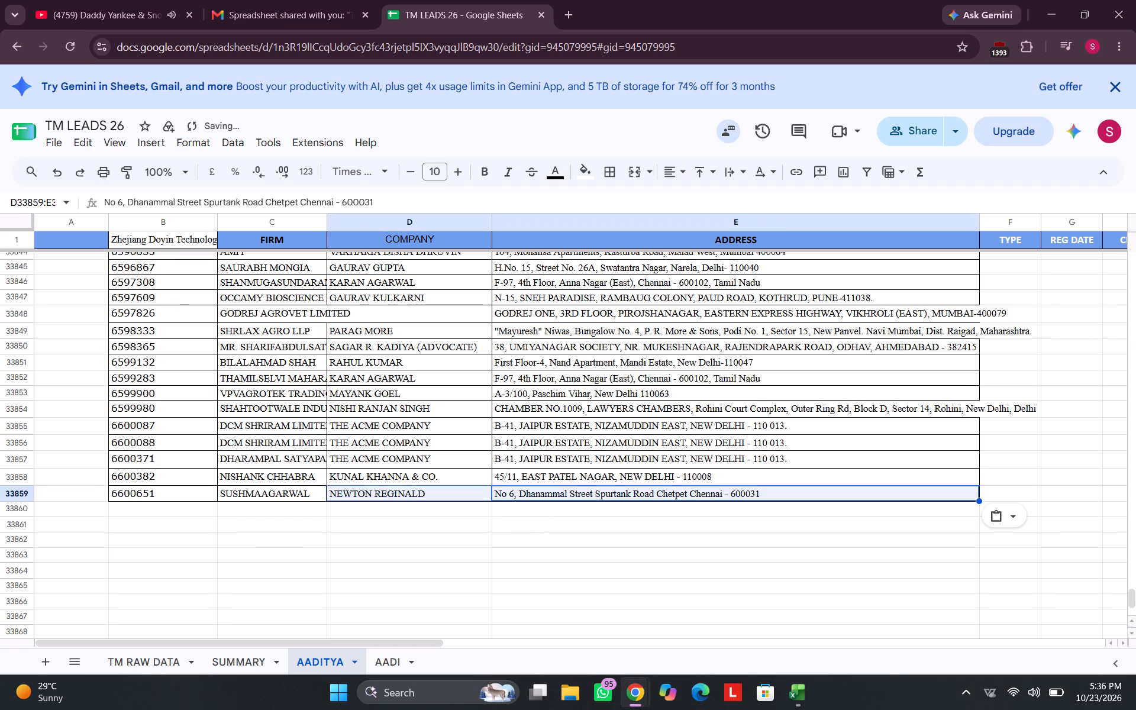
{"action": "key", "text": "shift+Left"}
{"action": "key", "text": "ctrl+c"}
{"action": "key", "text": "alt+Tab"}
{"action": "key", "text": "alt+Right"}
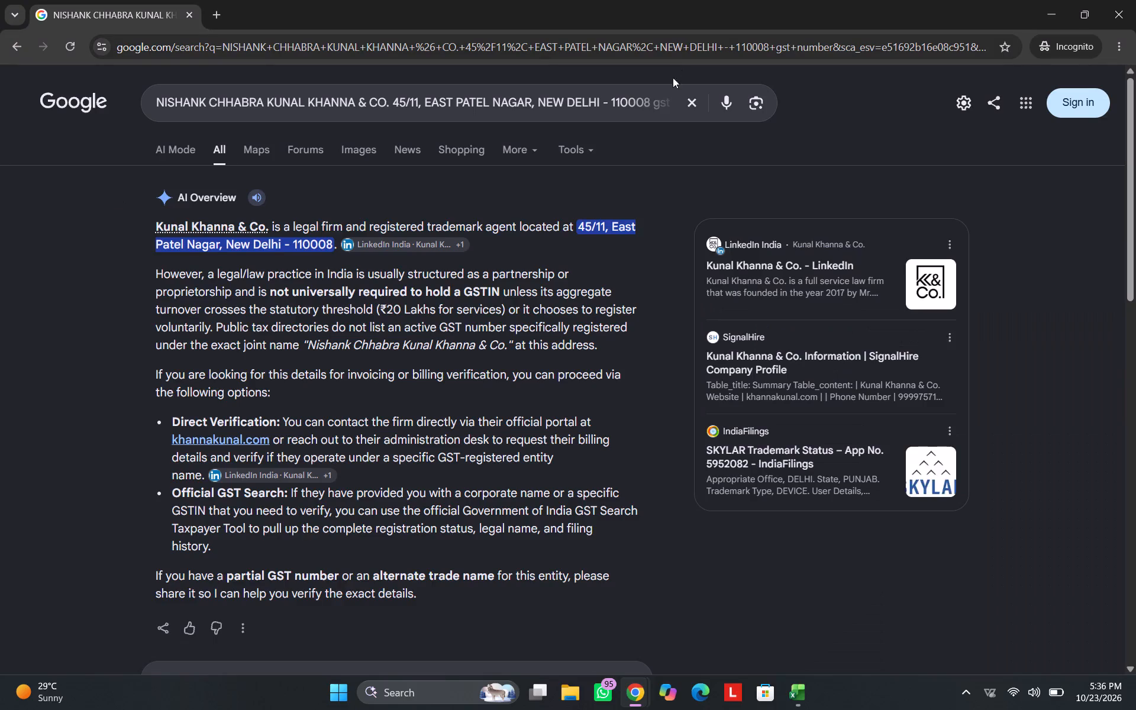
{"action": "left_click", "coordinate": [702, 104]}
{"action": "key", "text": "ctrl+v"}
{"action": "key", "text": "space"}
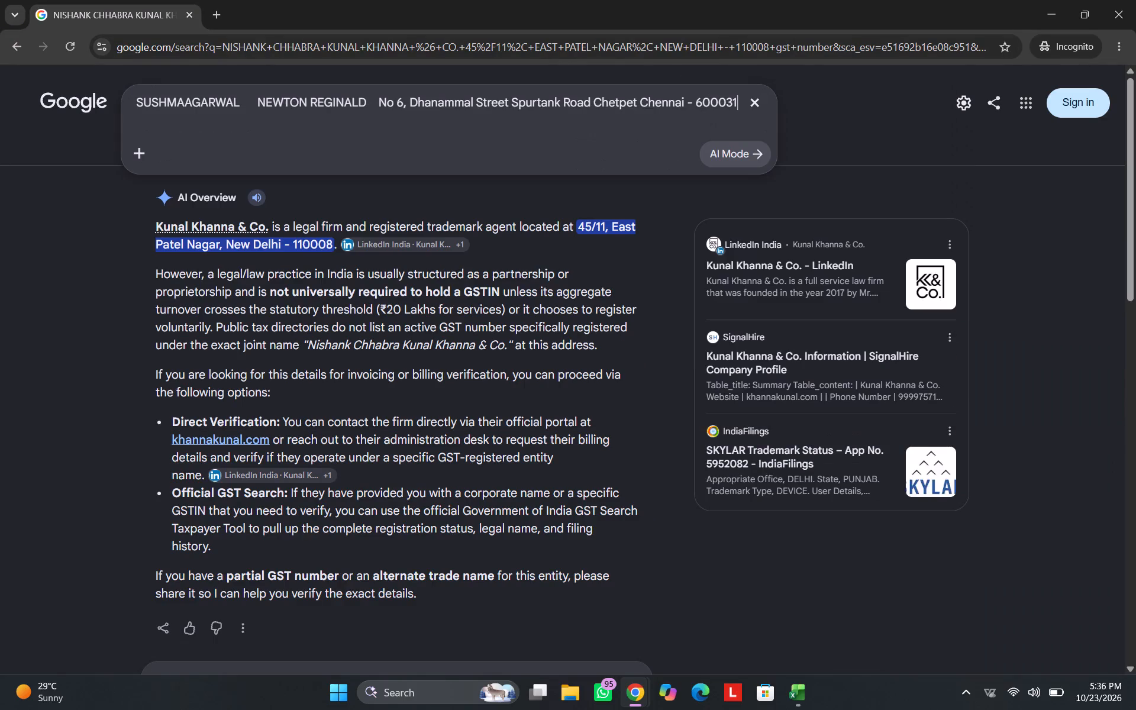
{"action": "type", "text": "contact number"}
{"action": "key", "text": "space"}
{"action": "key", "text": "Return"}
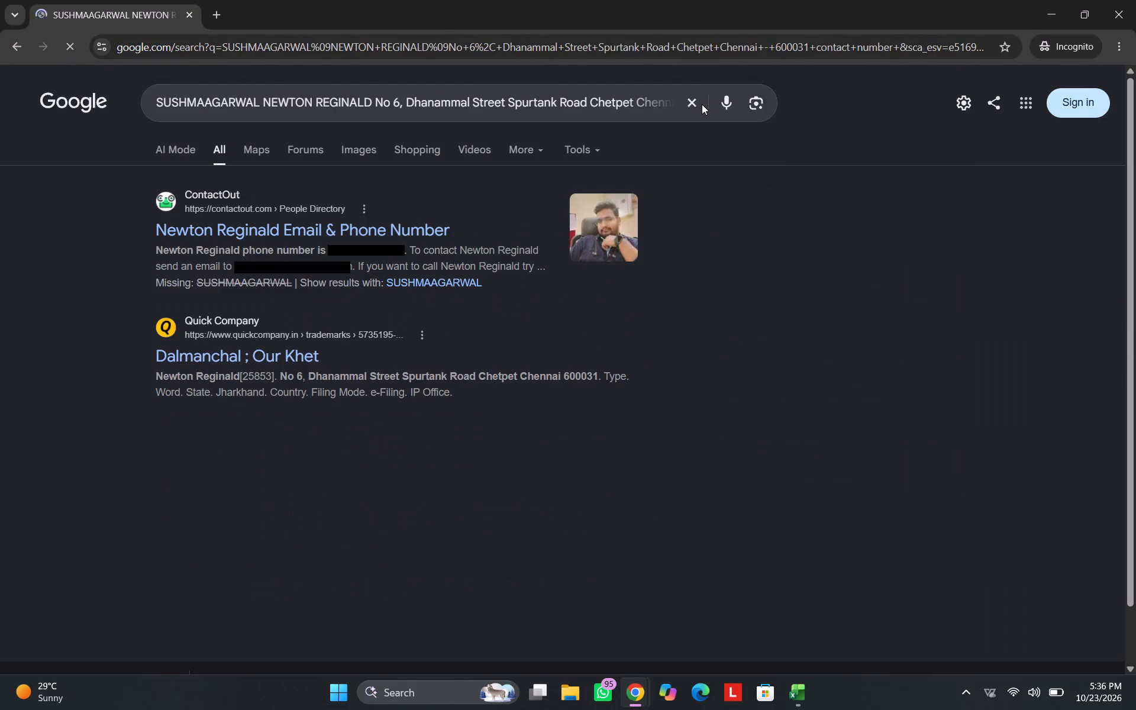
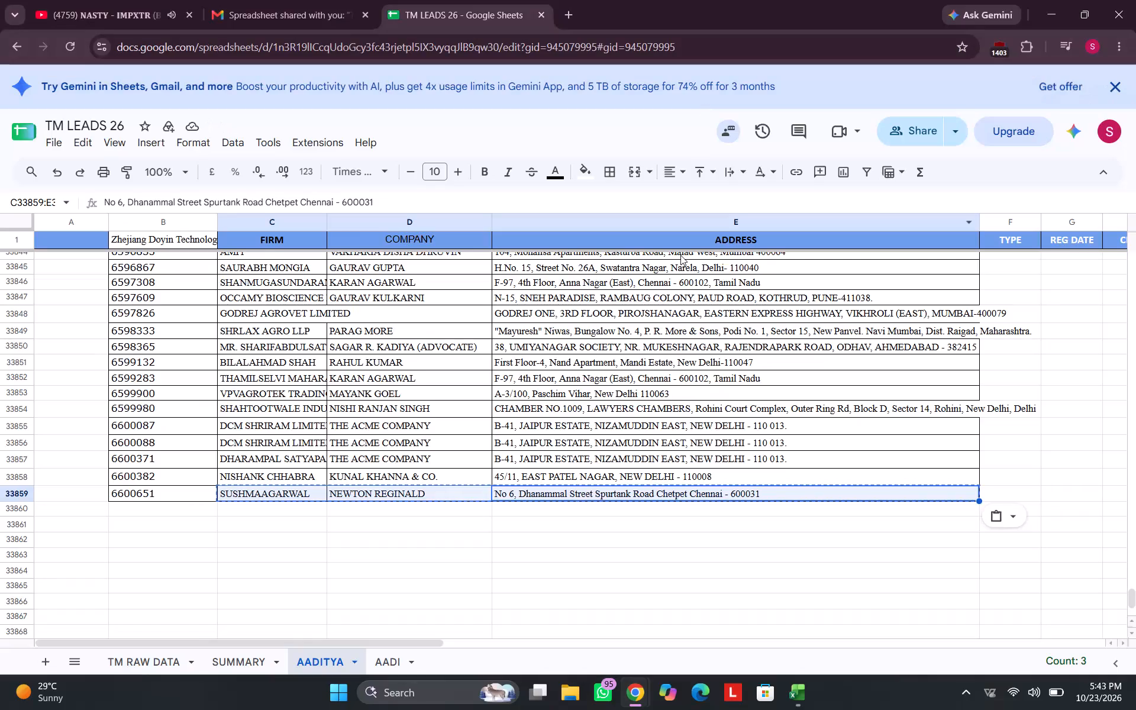
{"action": "key", "text": "Down"}
{"action": "key", "text": "Left"}
{"action": "key", "text": "Left"}
{"action": "key", "text": "Left"}
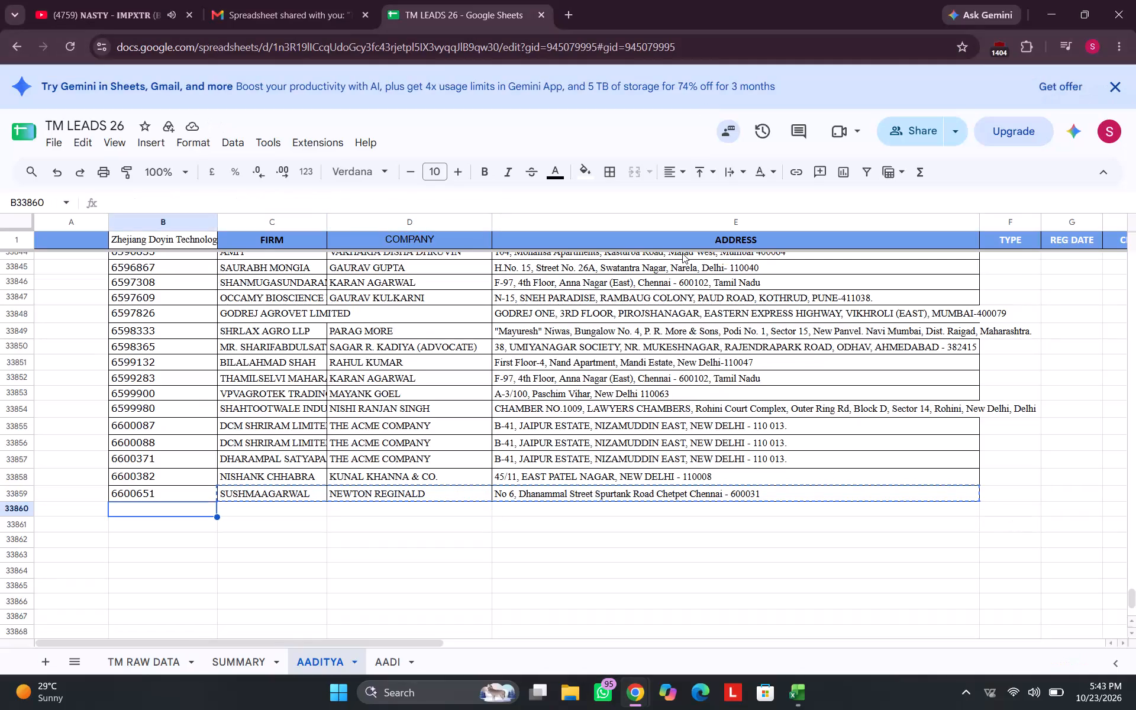
{"action": "key", "text": "alt+Tab"}
{"action": "key", "text": "alt+Right"}
{"action": "left_click", "coordinate": [618, 648]}
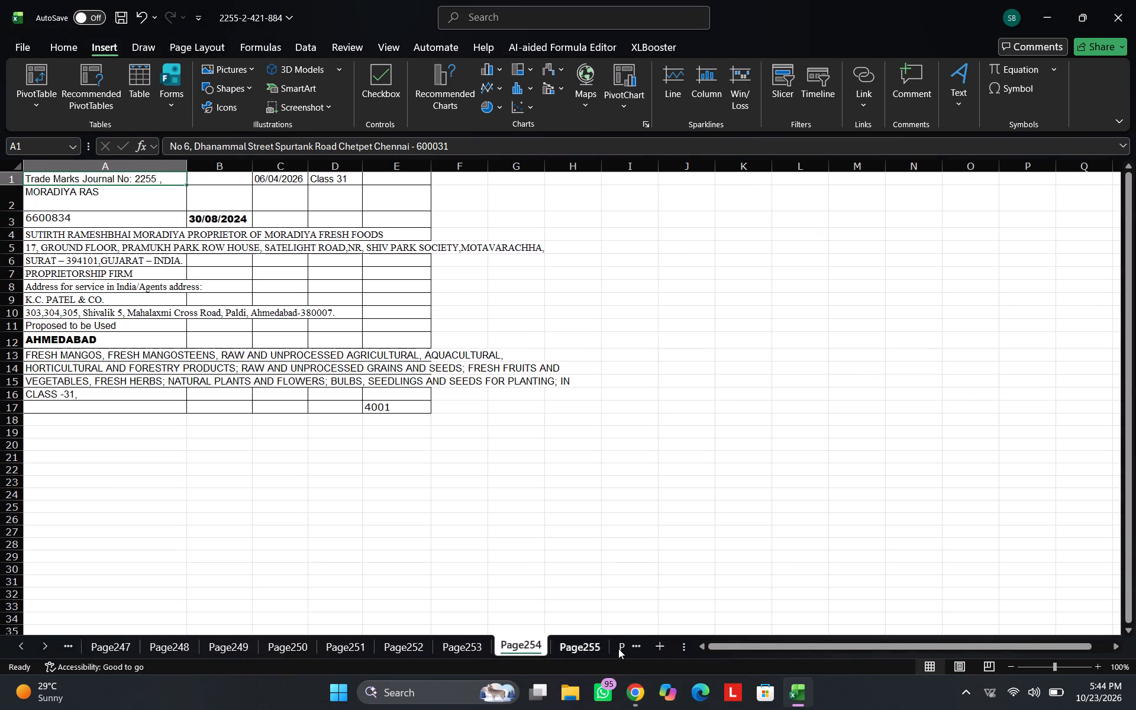
{"action": "left_click", "coordinate": [176, 226]}
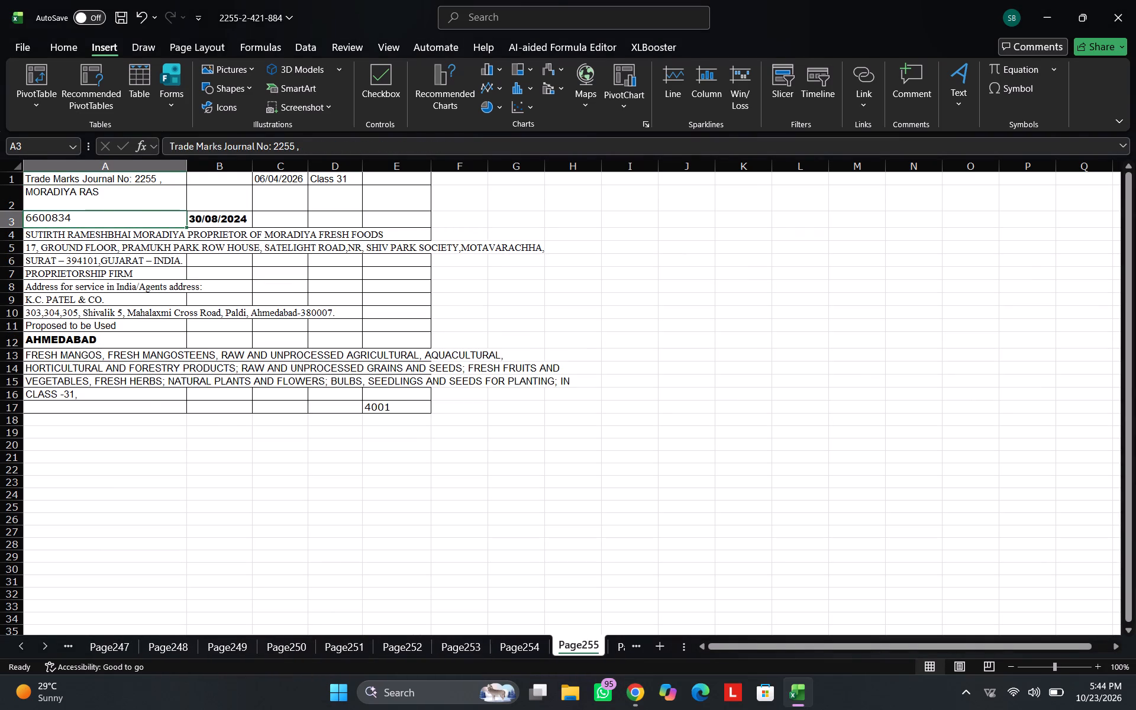
{"action": "key", "text": "ctrl+c"}
{"action": "key", "text": "alt+Tab"}
{"action": "key", "text": "ctrl+v"}
Copy the applicant's name from Page255 of the workbook into row 33860's FIRM cell in TM LEADS 26.
{"action": "key", "text": "alt+Tab"}
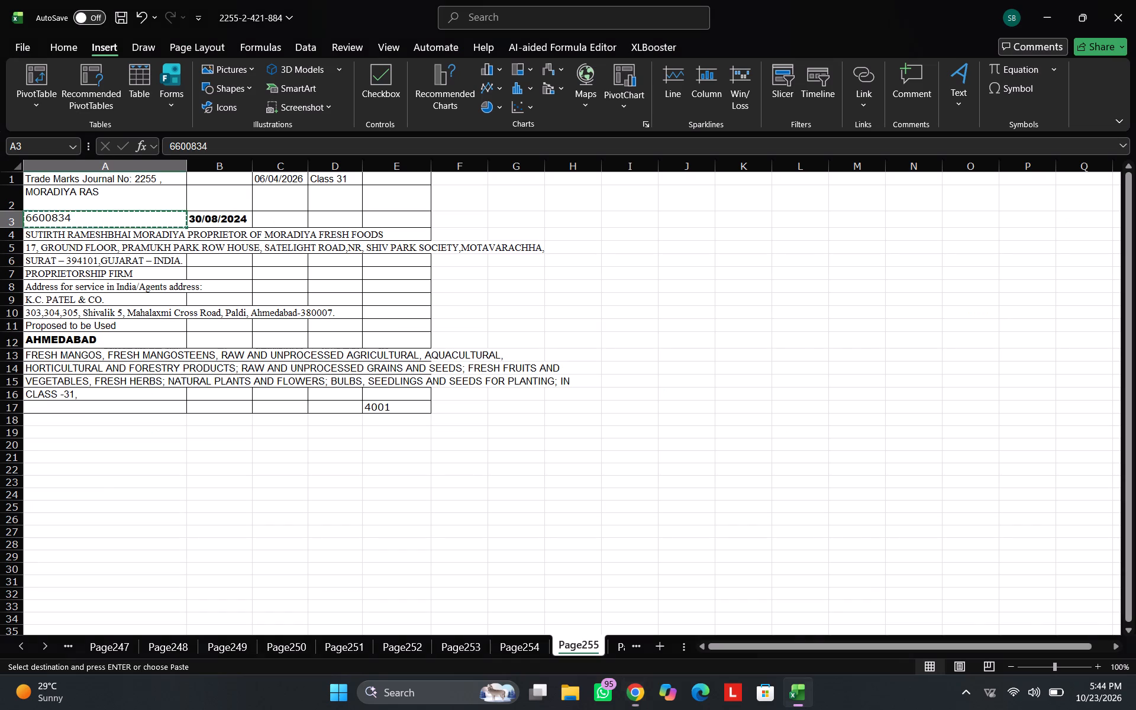
{"action": "key", "text": "Down"}
{"action": "key", "text": "ctrl+c"}
{"action": "key", "text": "alt+Tab"}
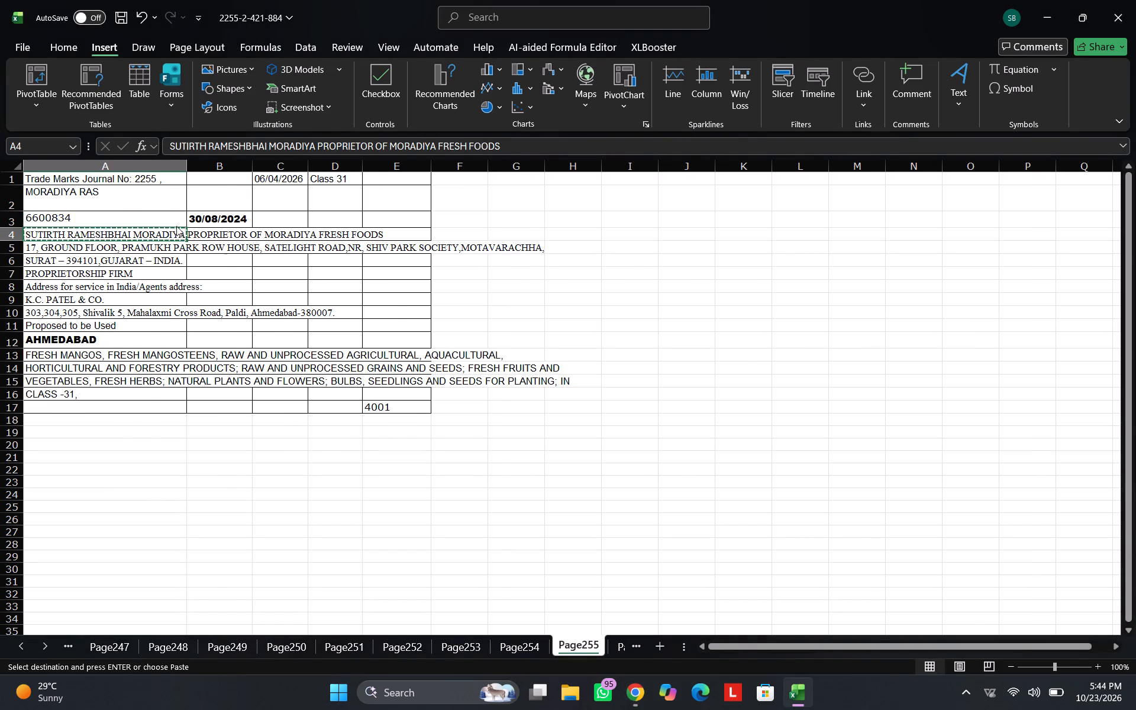
{"action": "key", "text": "Right"}
{"action": "key", "text": "ctrl+v"}
Copy the agent's name, K.C. PATEL & CO., from Page255 into row 33860's COMPANY cell in TM LEADS 26.
{"action": "key", "text": "alt+Tab"}
{"action": "key", "text": "Down"}
{"action": "key", "text": "Down"}
{"action": "key", "text": "Down"}
{"action": "key", "text": "Down"}
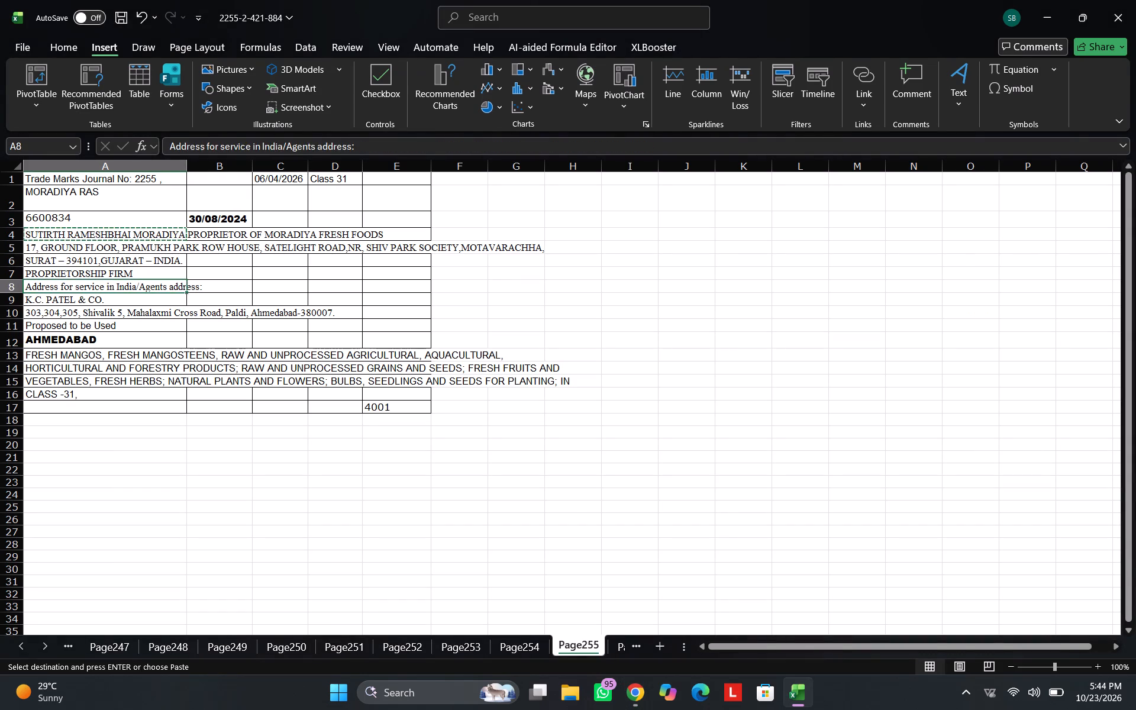
{"action": "key", "text": "Down"}
{"action": "key", "text": "ctrl+c"}
{"action": "key", "text": "alt+Tab"}
{"action": "key", "text": "Right"}
{"action": "key", "text": "ctrl+v"}
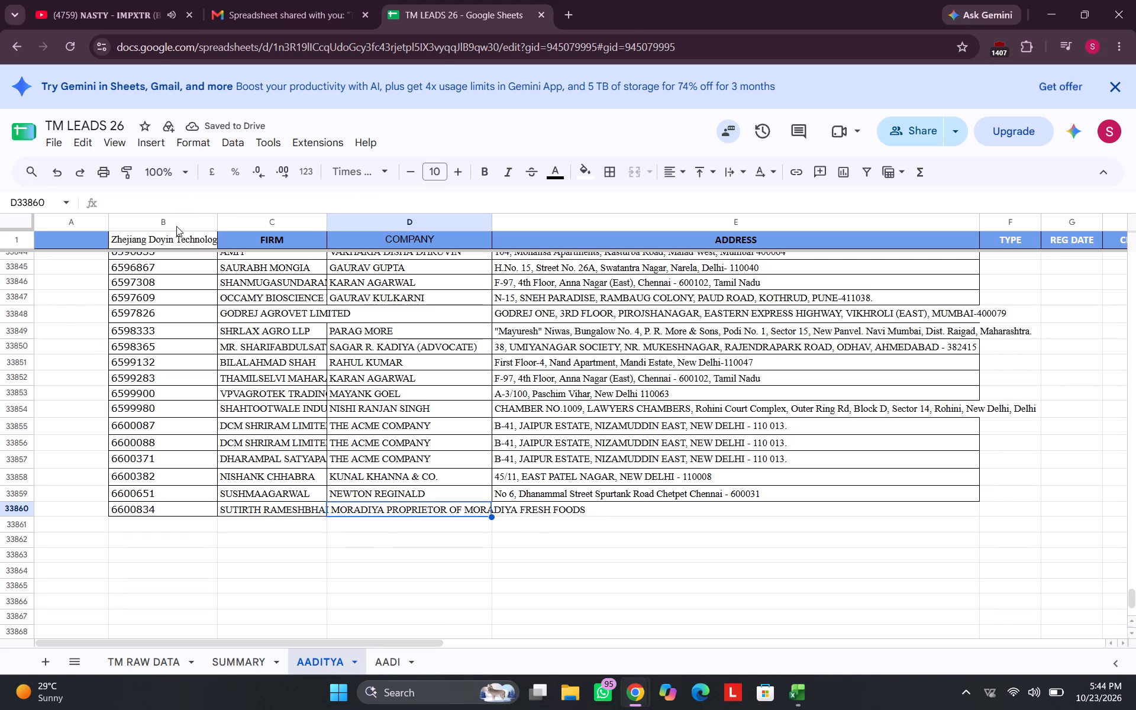
Copy the agent's address from Page255 of the workbook into row 33860's ADDRESS cell in TM LEADS 26.
{"action": "key", "text": "alt+Tab"}
{"action": "key", "text": "Down"}
{"action": "key", "text": "ctrl+c"}
{"action": "key", "text": "Tab"}
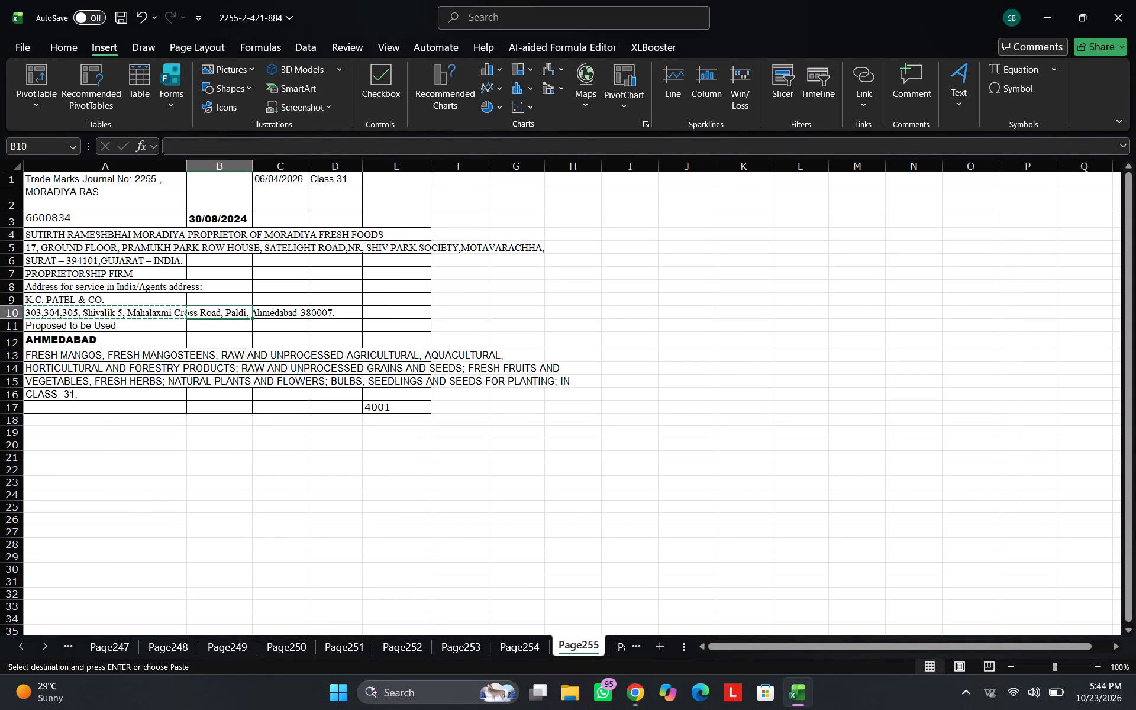
{"action": "key", "text": "alt+Tab"}
{"action": "key", "text": "Right"}
{"action": "key", "text": "ctrl+v"}
Search Google in the Incognito window for row 33860's firm, company and address followed by contact number.
{"action": "key", "text": "Right"}
{"action": "key", "text": "shift+Left"}
{"action": "key", "text": "shift+Left"}
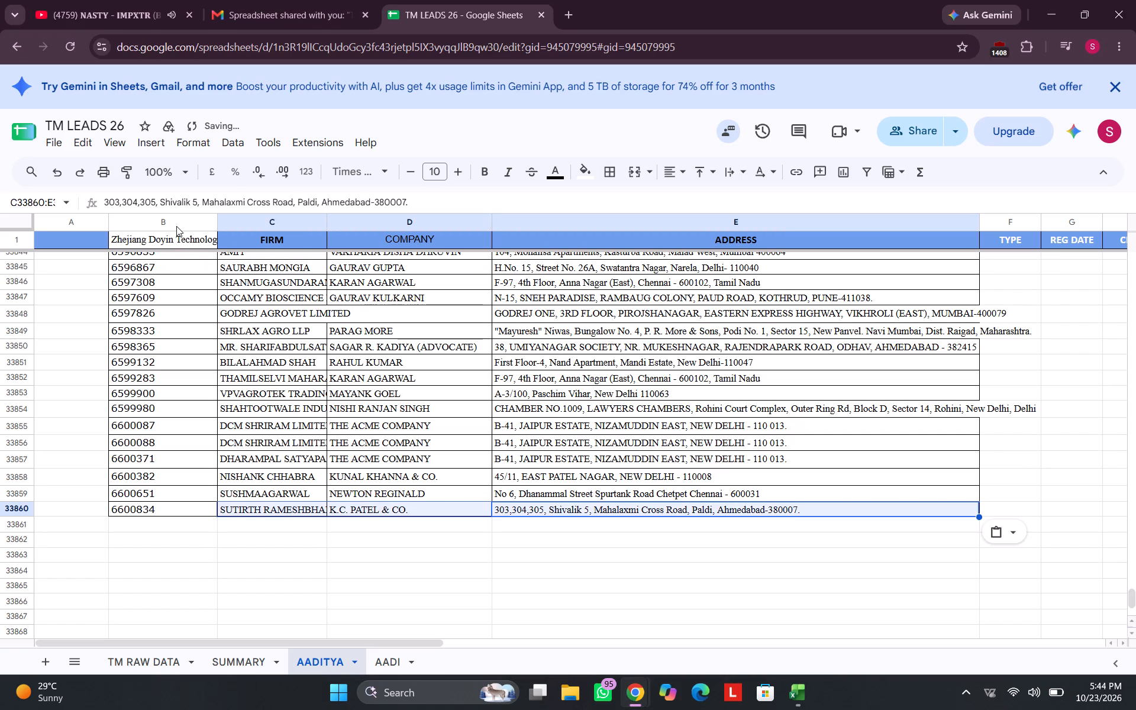
{"action": "key", "text": "ctrl+c"}
{"action": "key", "text": "alt+Tab"}
{"action": "key", "text": "alt+Right"}
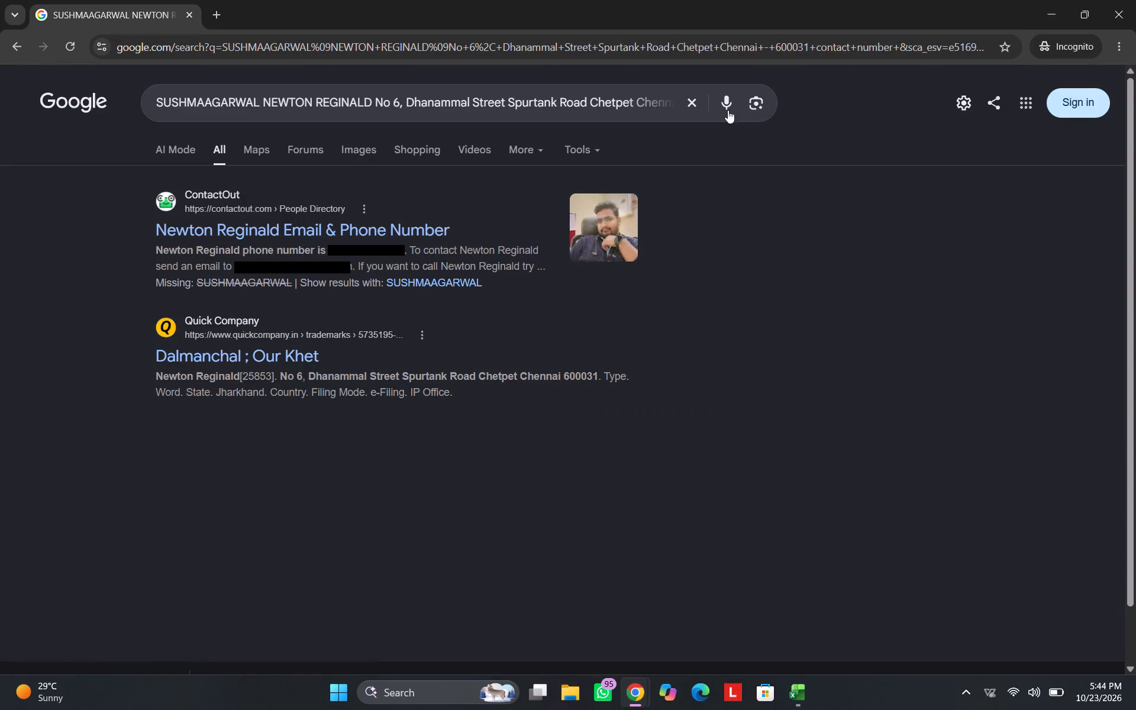
{"action": "left_click", "coordinate": [695, 104]}
{"action": "key", "text": "ctrl+v"}
{"action": "key", "text": "space"}
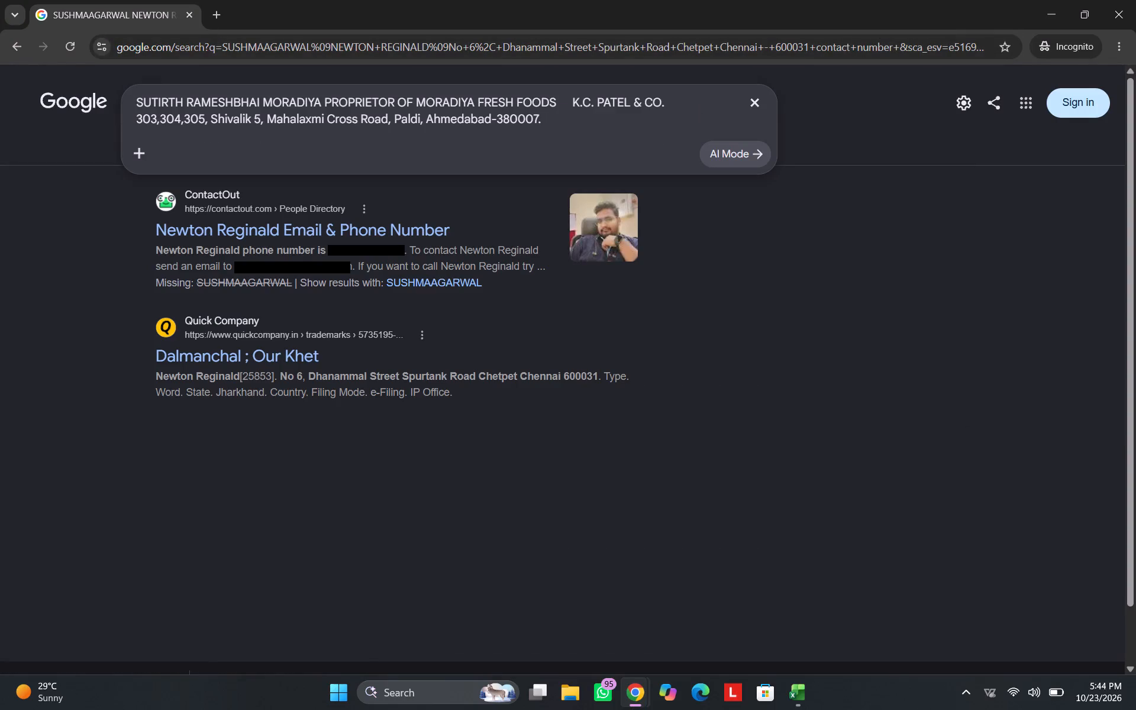
{"action": "type", "text": "contact number"}
{"action": "key", "text": "space"}
{"action": "key", "text": "Return"}
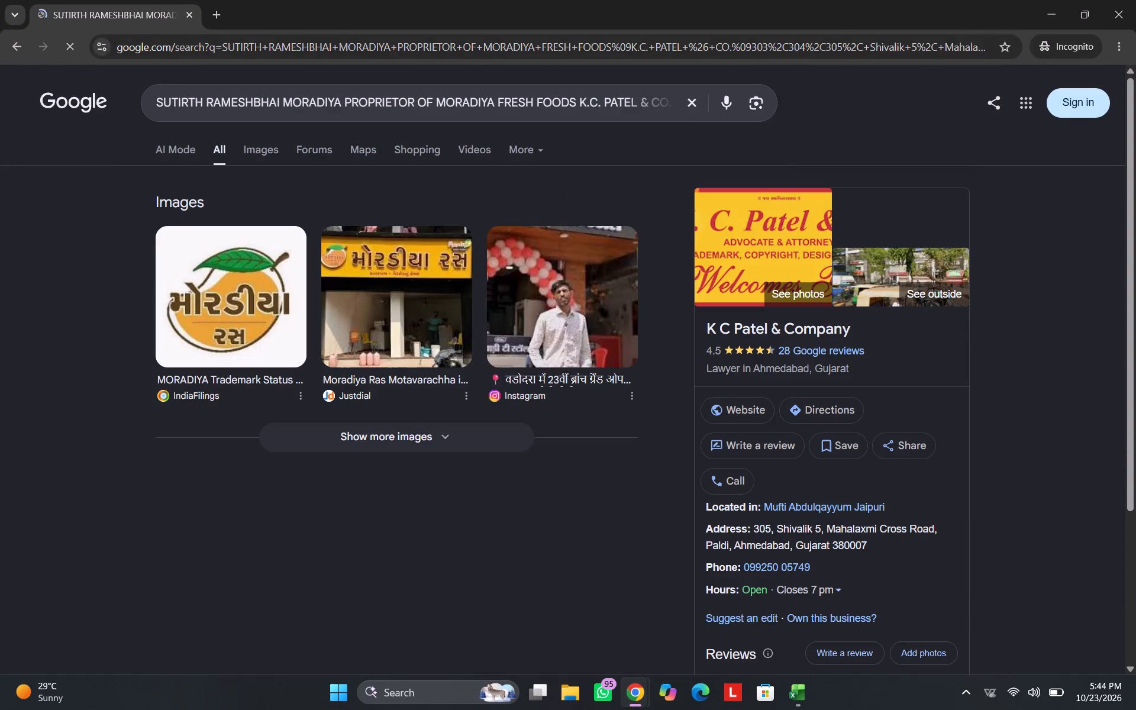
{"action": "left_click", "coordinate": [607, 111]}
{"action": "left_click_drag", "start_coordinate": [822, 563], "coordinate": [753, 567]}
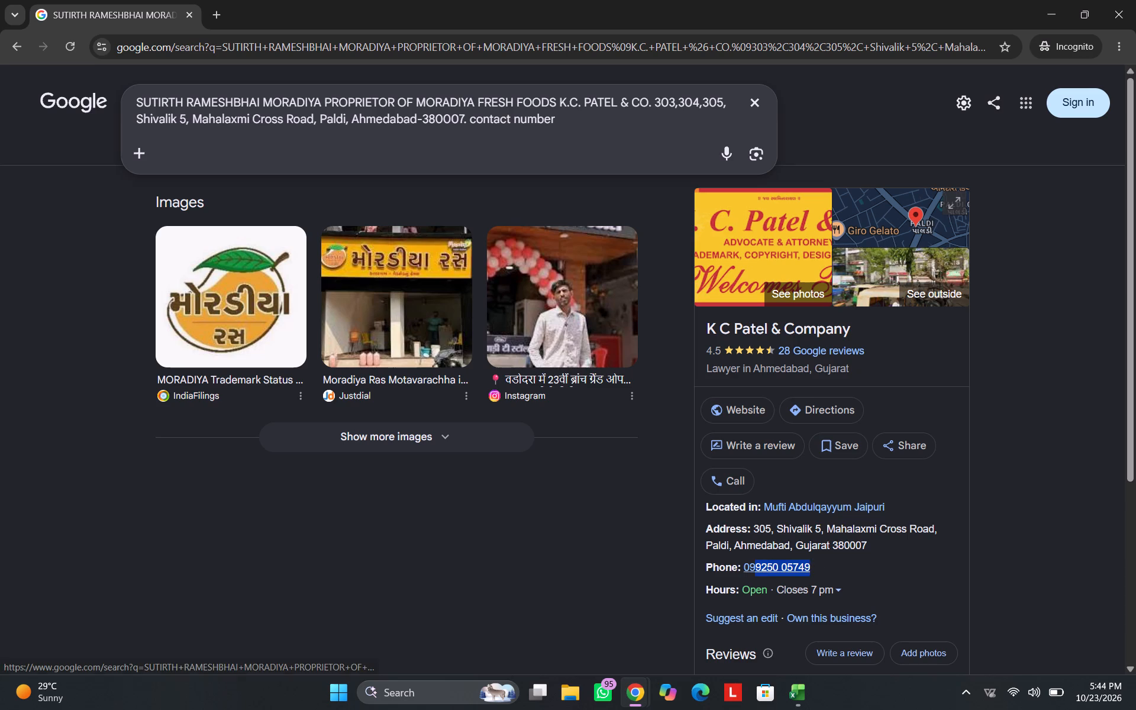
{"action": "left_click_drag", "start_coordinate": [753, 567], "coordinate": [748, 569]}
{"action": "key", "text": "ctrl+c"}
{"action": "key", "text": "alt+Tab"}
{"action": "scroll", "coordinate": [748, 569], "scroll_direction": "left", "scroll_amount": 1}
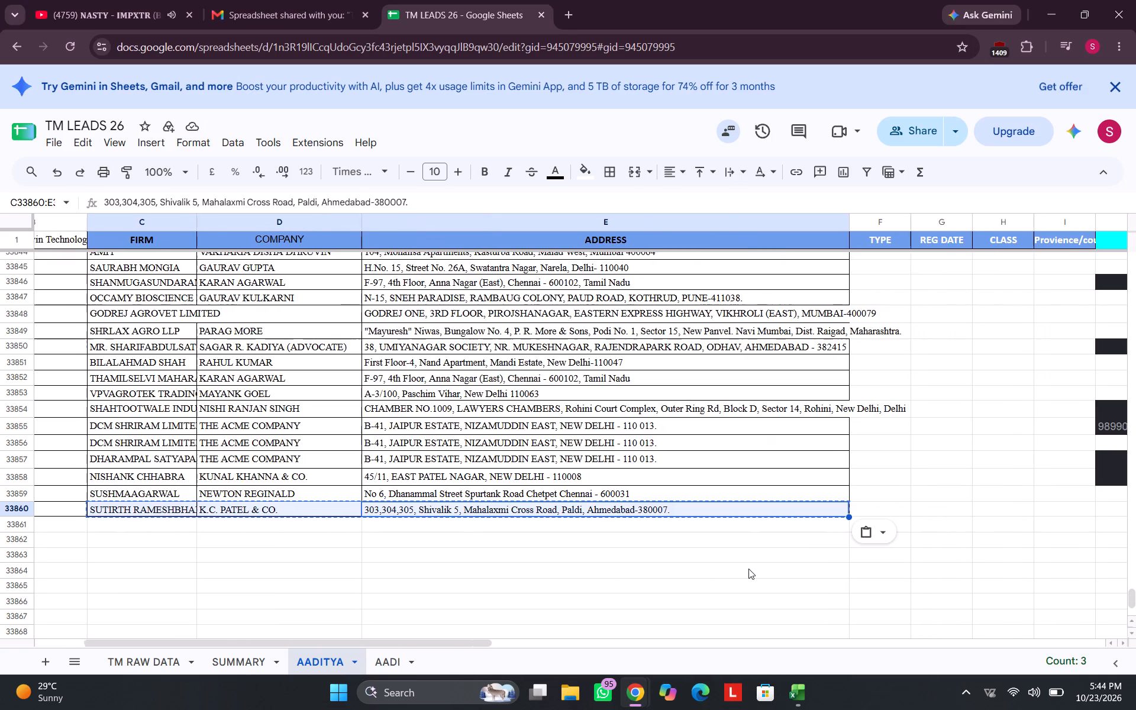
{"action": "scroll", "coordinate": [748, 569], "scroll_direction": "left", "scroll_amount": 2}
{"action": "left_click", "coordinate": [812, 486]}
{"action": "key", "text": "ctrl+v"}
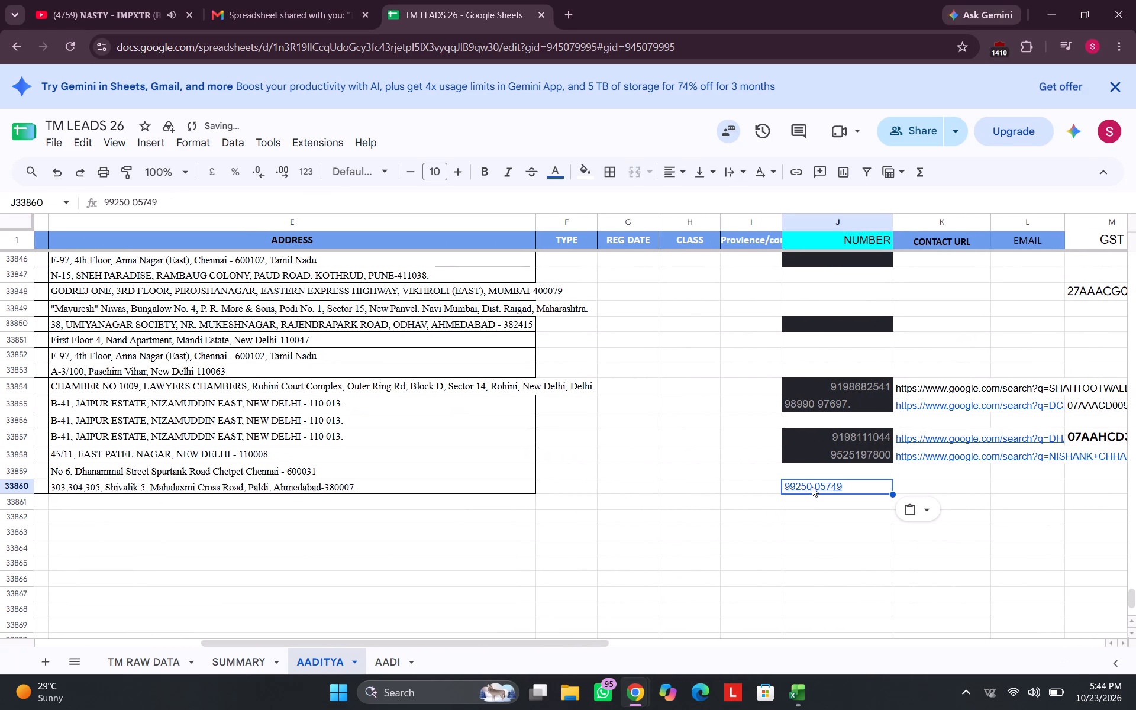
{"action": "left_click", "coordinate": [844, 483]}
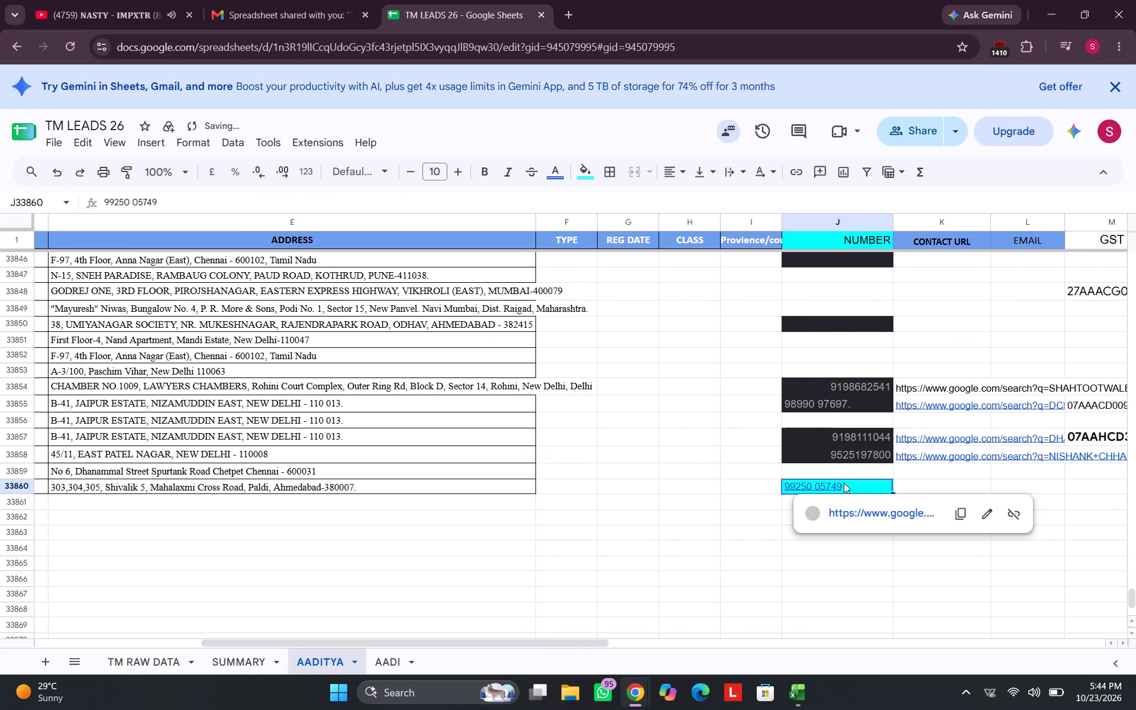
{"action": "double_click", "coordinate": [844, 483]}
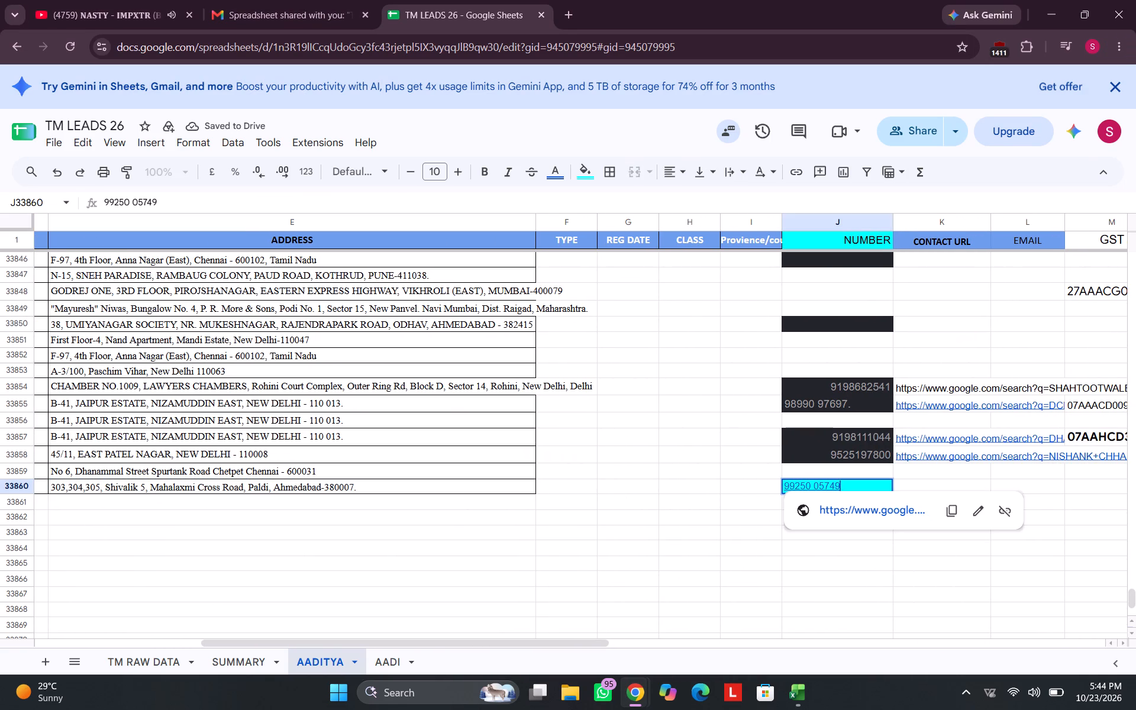
Search Google for the GST number using row 33860's firm, company and address, and look through the results.
{"action": "key", "text": "alt+Tab"}
{"action": "left_click", "coordinate": [611, 108]}
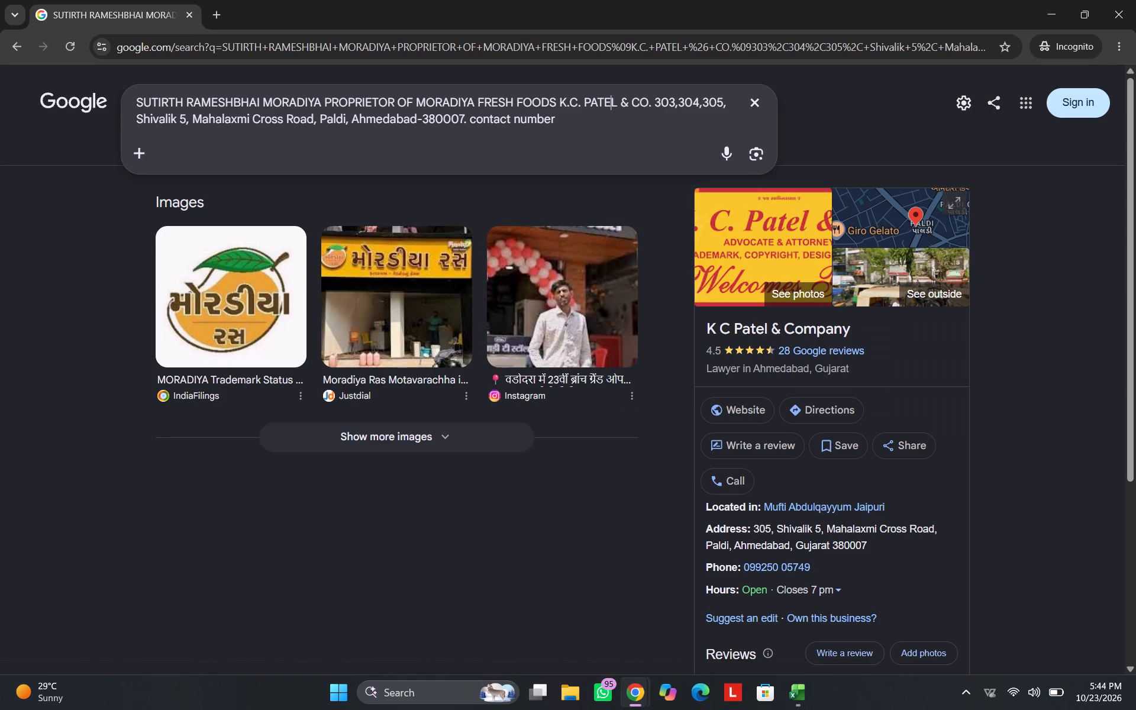
{"action": "left_click", "coordinate": [509, 121]}
{"action": "key", "text": "BackSpace"}
{"action": "type", "text": "gst"}
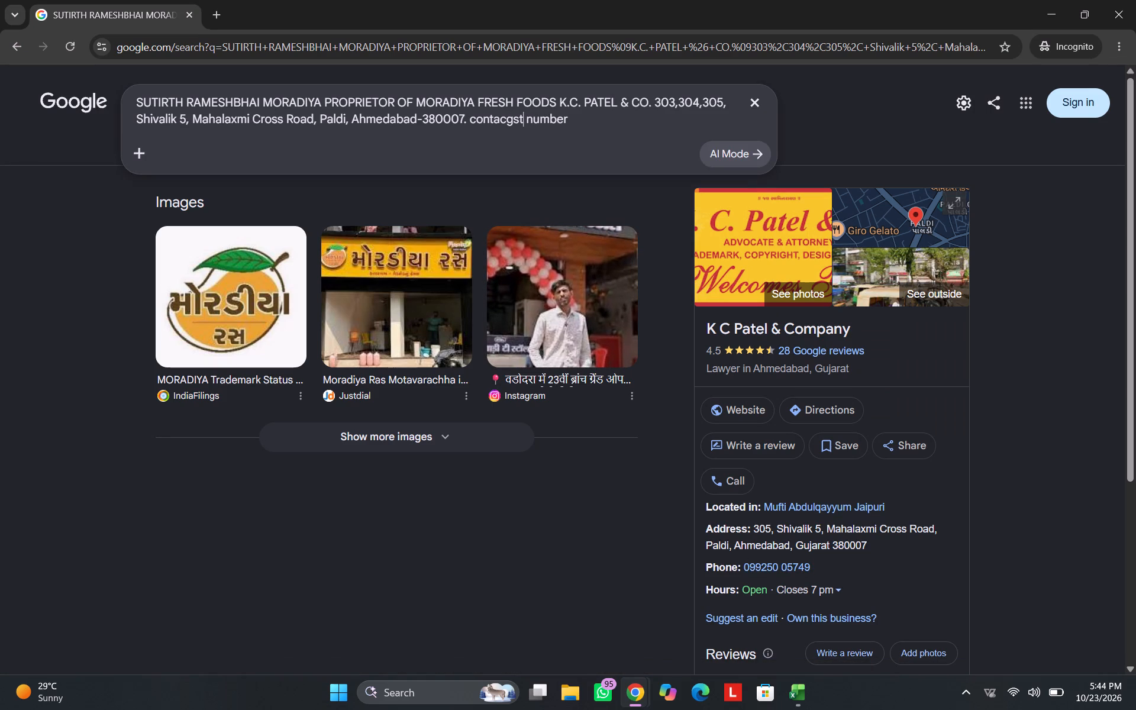
{"action": "key", "text": "space"}
{"action": "key", "text": "Return"}
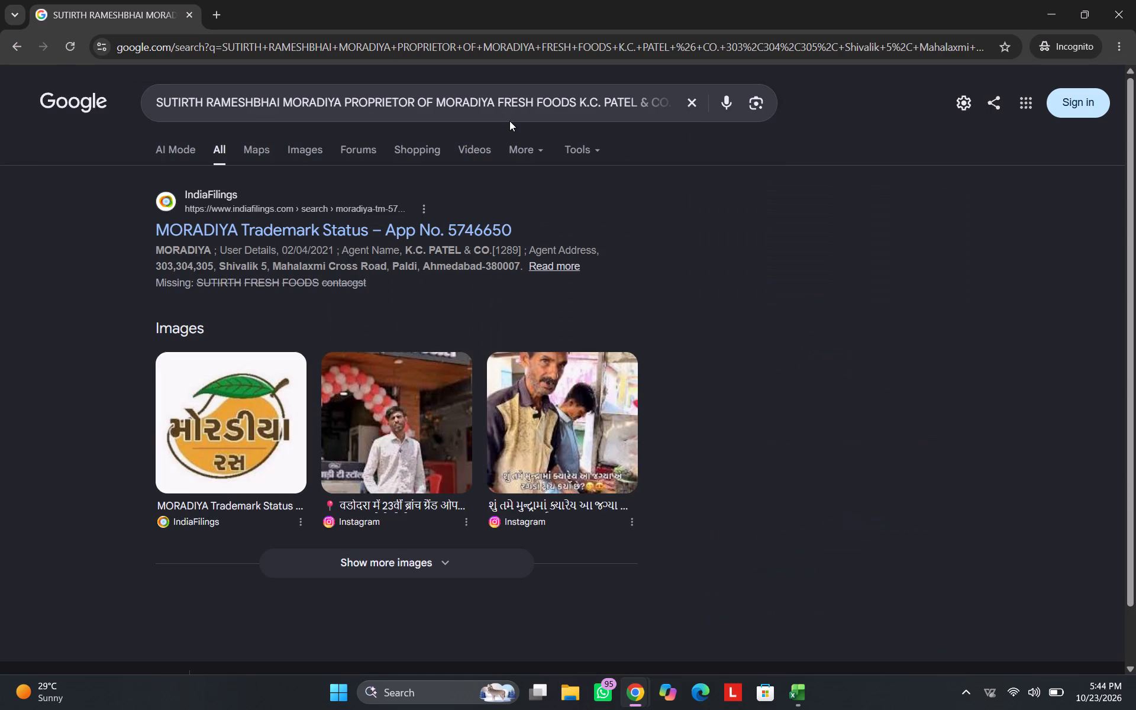
{"action": "scroll", "coordinate": [412, 255], "scroll_direction": "down", "scroll_amount": 1}
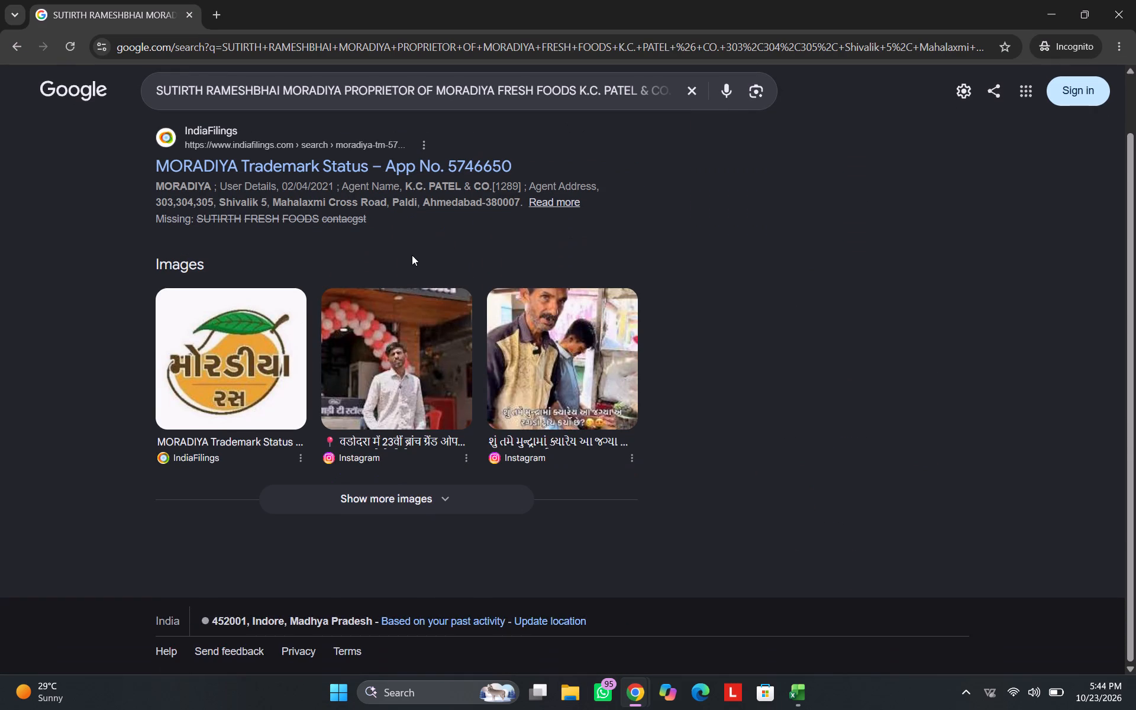
{"action": "scroll", "coordinate": [412, 255], "scroll_direction": "up", "scroll_amount": 3}
Correct the Google search so the firm, company and address are followed only by gst number, and run it.
{"action": "left_click", "coordinate": [472, 93]}
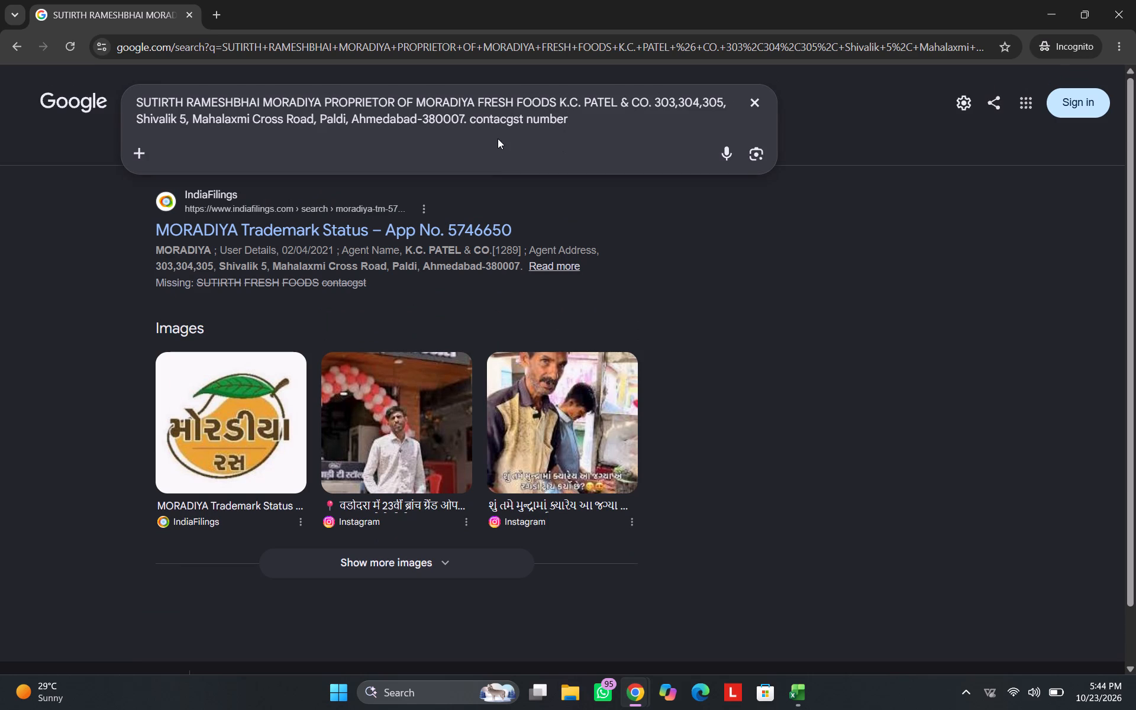
{"action": "left_click", "coordinate": [504, 125]}
{"action": "key", "text": "BackSpace"}
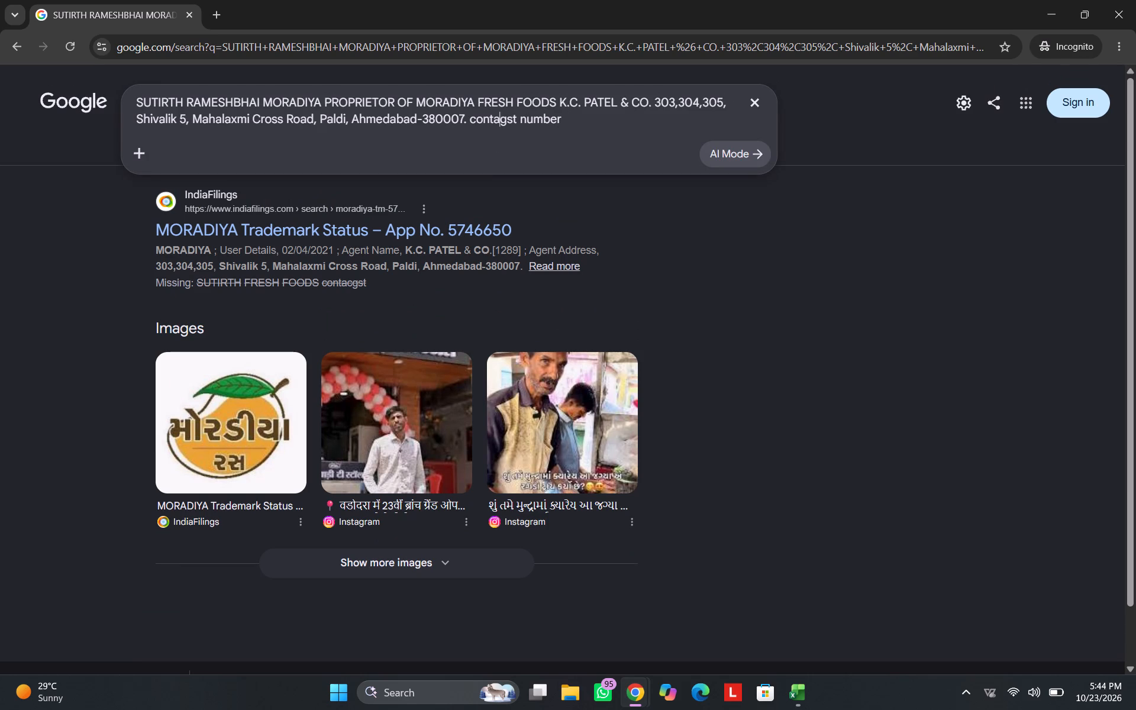
{"action": "key", "text": "Return"}
{"action": "left_click", "coordinate": [522, 93]}
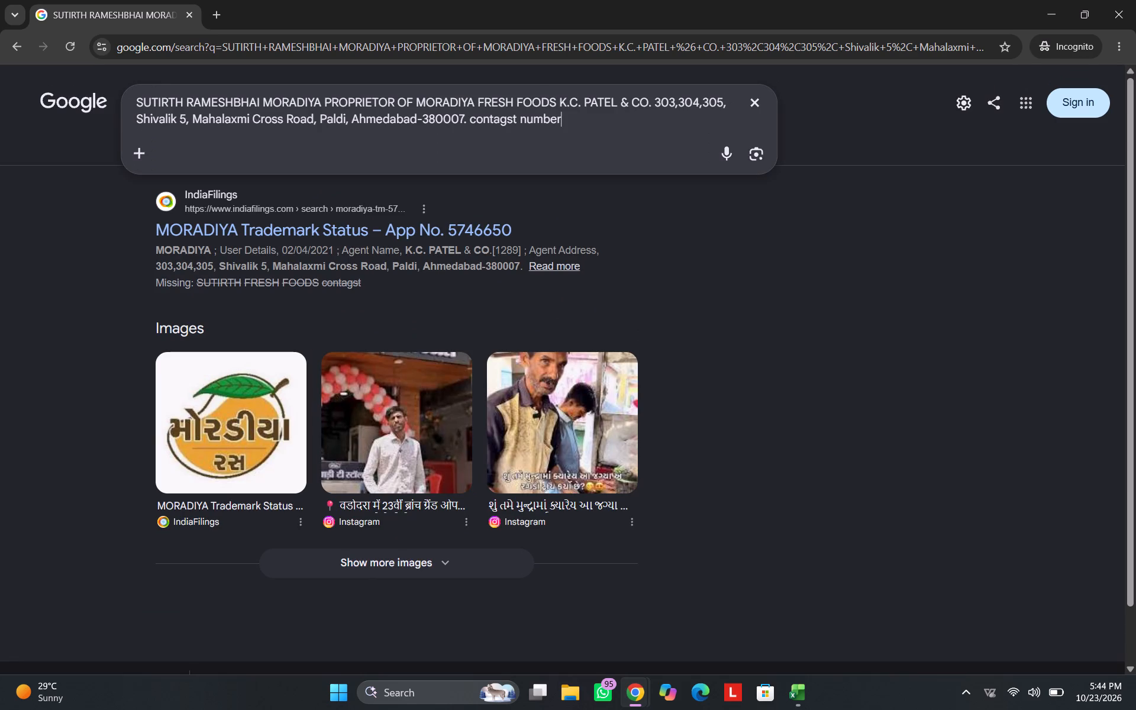
{"action": "left_click", "coordinate": [501, 122]}
{"action": "key", "text": "ctrl+BackSpace"}
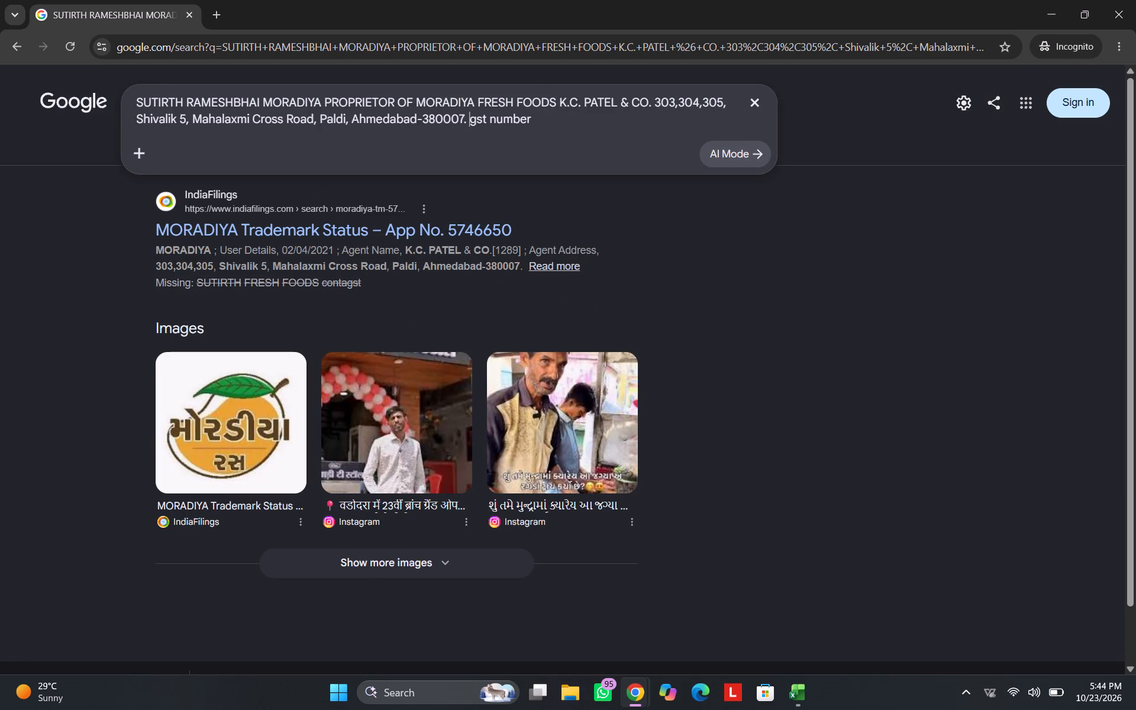
{"action": "key", "text": "Return"}
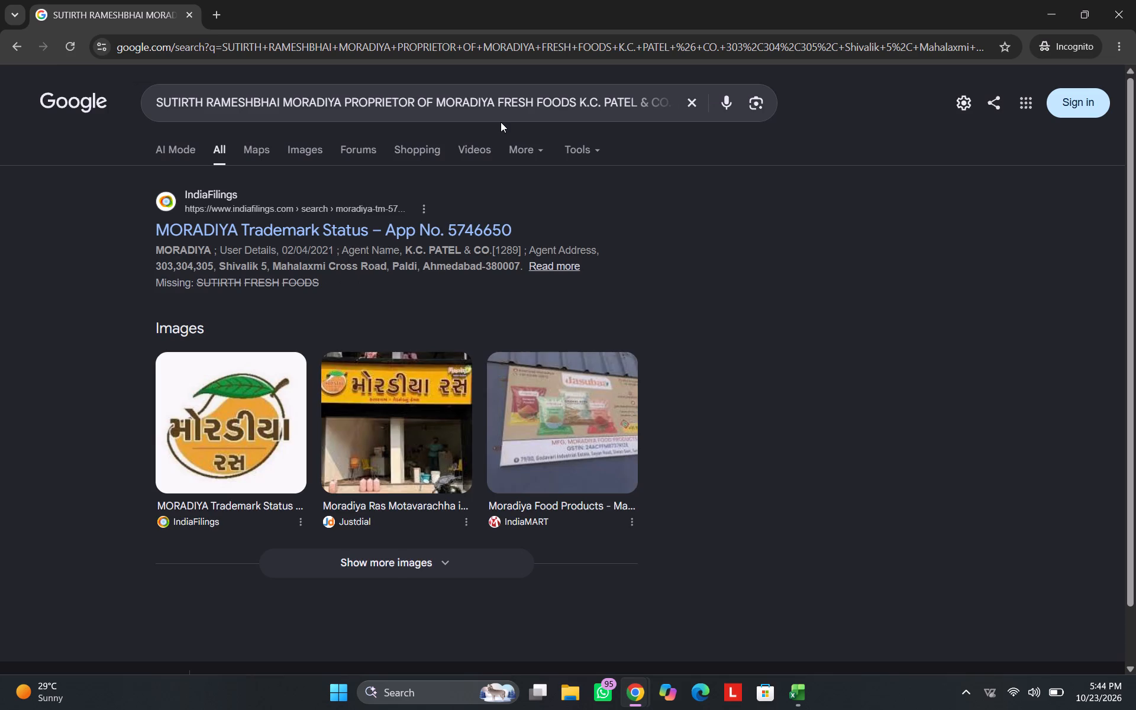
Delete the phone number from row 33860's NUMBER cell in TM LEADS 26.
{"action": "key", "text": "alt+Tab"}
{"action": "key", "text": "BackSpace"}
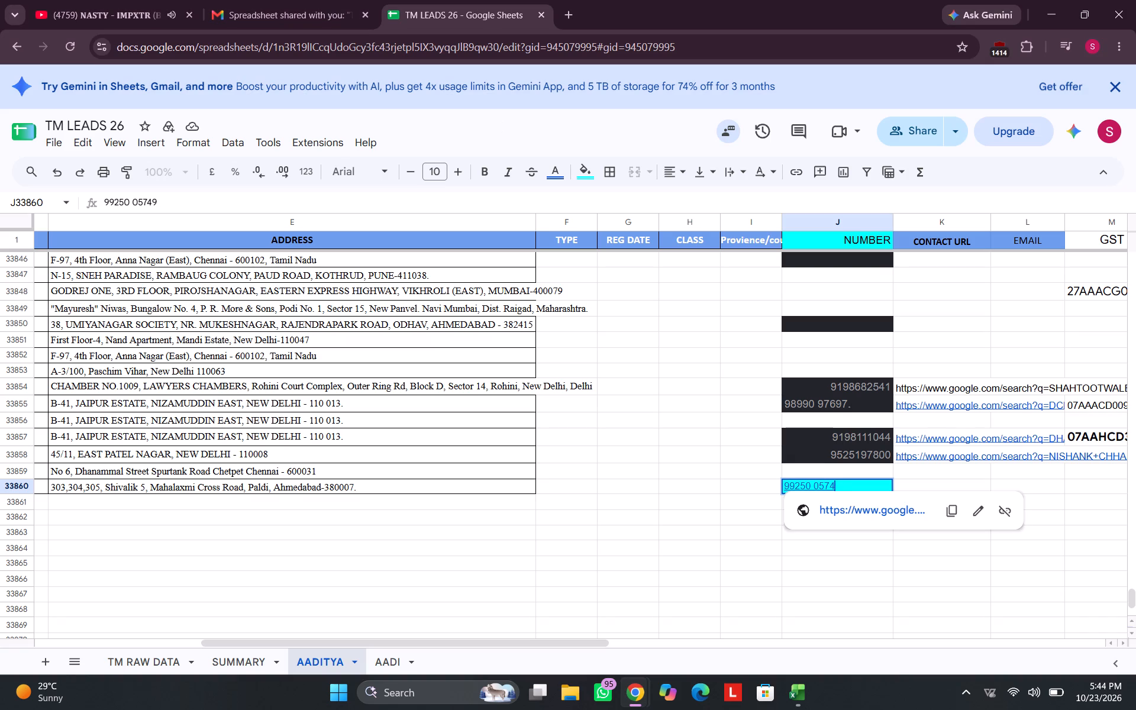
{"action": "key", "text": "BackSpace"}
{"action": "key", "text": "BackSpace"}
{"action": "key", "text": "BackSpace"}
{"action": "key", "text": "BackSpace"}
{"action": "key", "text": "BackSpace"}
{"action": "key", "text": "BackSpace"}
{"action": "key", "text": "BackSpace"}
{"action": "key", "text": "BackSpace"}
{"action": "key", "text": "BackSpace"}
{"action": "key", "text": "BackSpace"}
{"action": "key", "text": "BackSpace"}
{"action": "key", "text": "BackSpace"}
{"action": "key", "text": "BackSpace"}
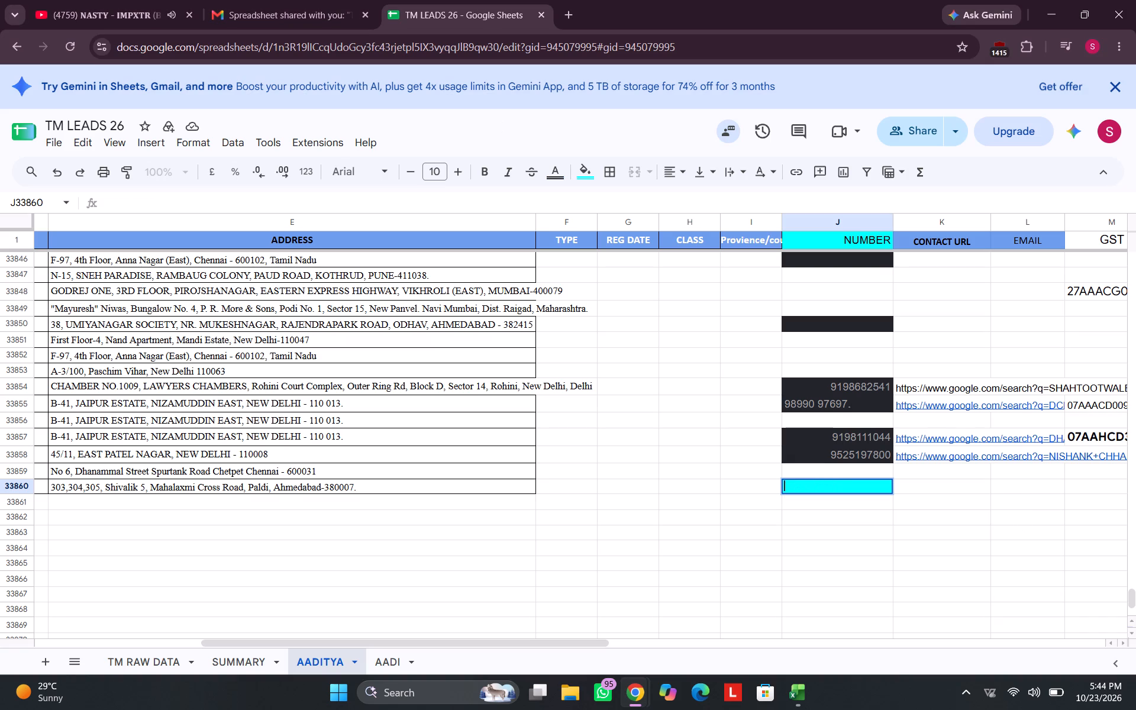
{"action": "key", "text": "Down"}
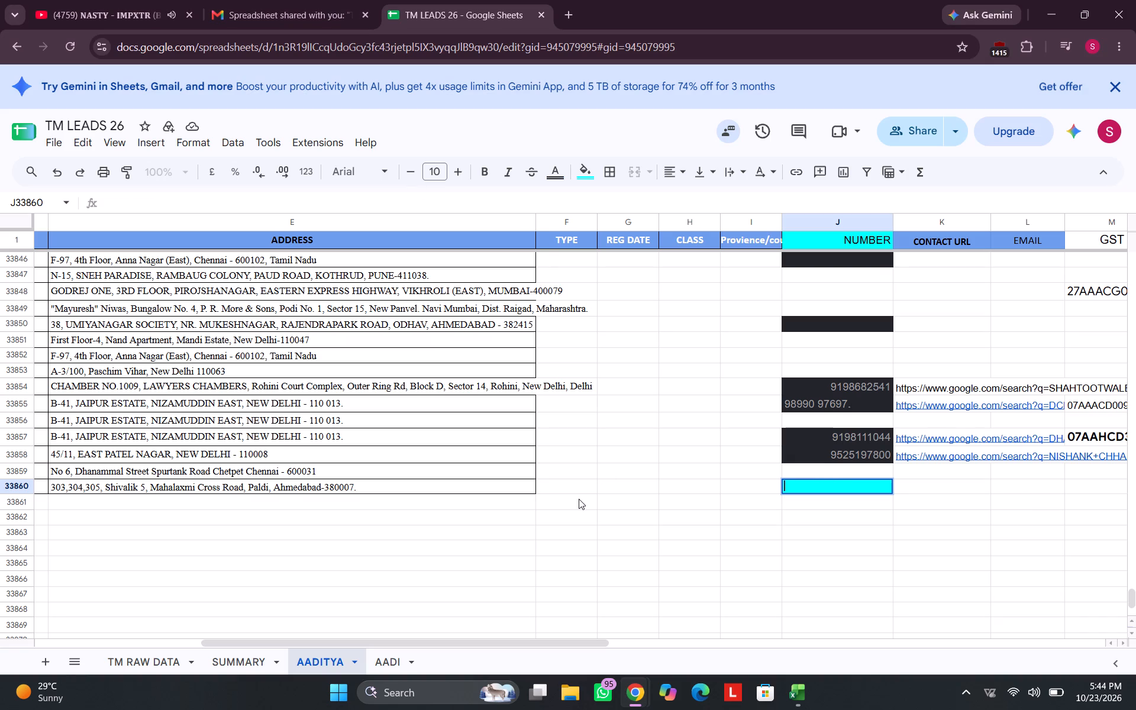
{"action": "left_click", "coordinate": [579, 499]}
{"action": "key", "text": "Left"}
{"action": "key", "text": "Left"}
{"action": "key", "text": "Left"}
{"action": "key", "text": "Left"}
{"action": "key", "text": "Left"}
{"action": "key", "text": "Left"}
{"action": "key", "text": "Left"}
{"action": "key", "text": "Left"}
{"action": "key", "text": "Left"}
{"action": "key", "text": "Left"}
{"action": "key", "text": "Left"}
{"action": "key", "text": "Right"}
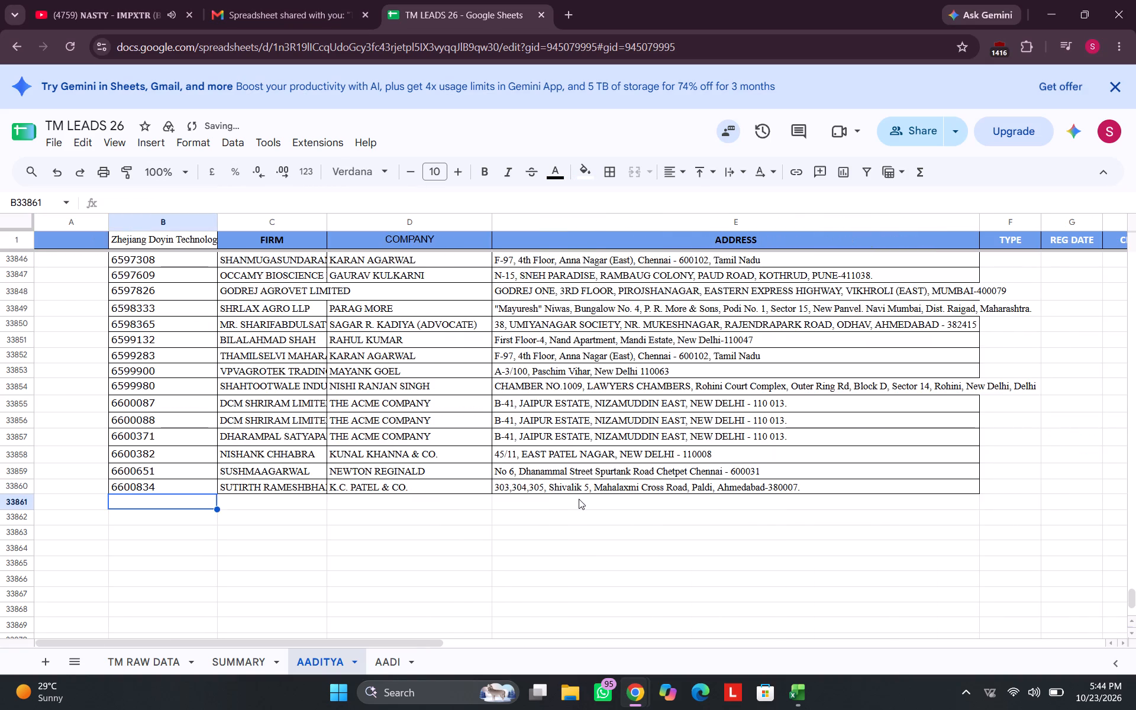
{"action": "key", "text": "alt+Tab"}
{"action": "key", "text": "alt+Right"}
{"action": "left_click", "coordinate": [616, 653]}
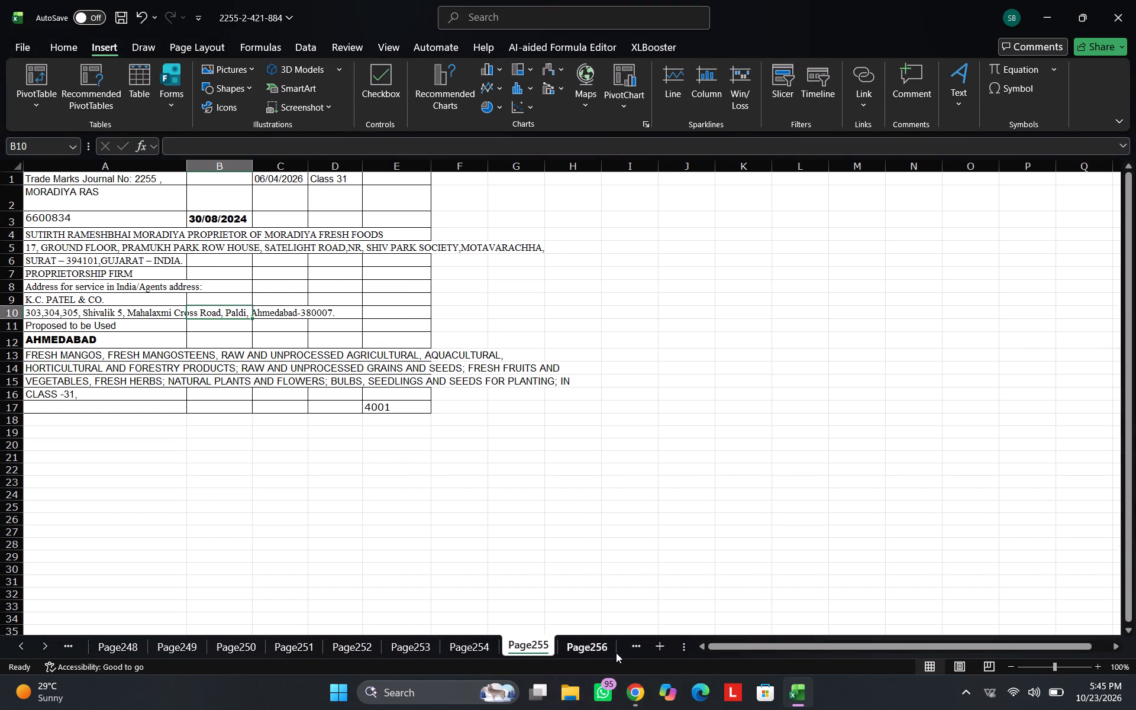
{"action": "left_click", "coordinate": [145, 199]}
{"action": "key", "text": "ctrl+c"}
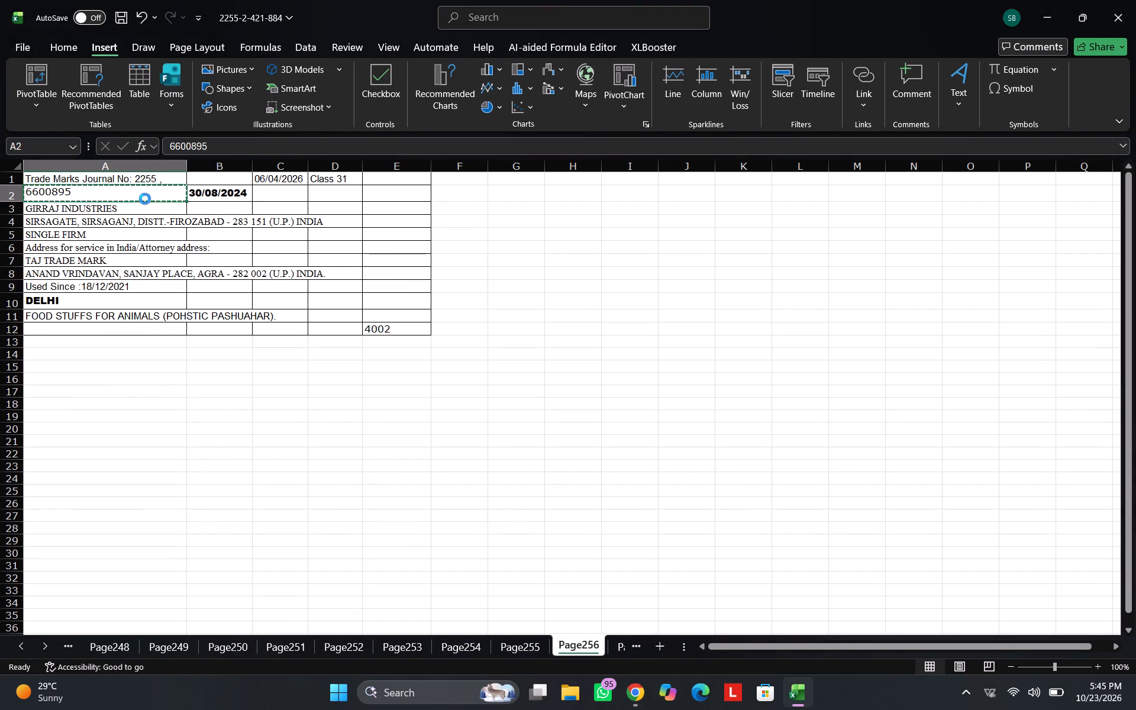
{"action": "key", "text": "alt+Tab"}
{"action": "key", "text": "ctrl+v"}
Copy the applicant's name, GIRRAJ INDUSTRIES, from Page256 into row 33861's FIRM cell in TM LEADS 26.
{"action": "key", "text": "alt+Tab"}
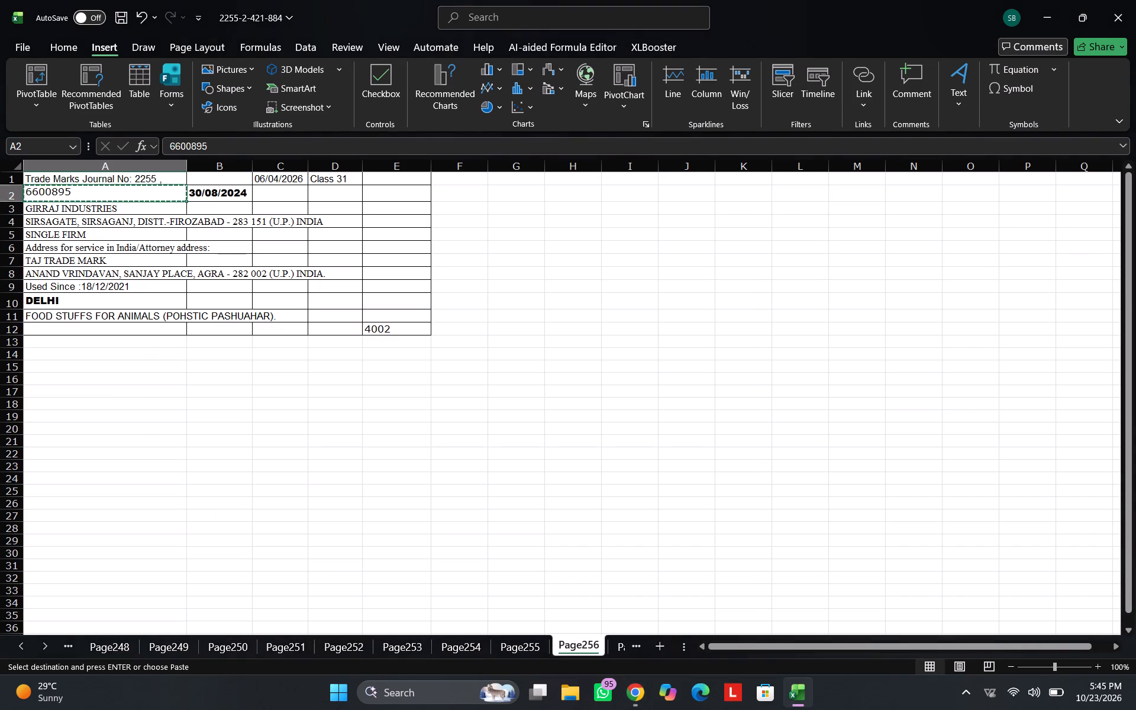
{"action": "key", "text": "Down"}
{"action": "key", "text": "ctrl+c"}
{"action": "key", "text": "Tab"}
{"action": "key", "text": "Right"}
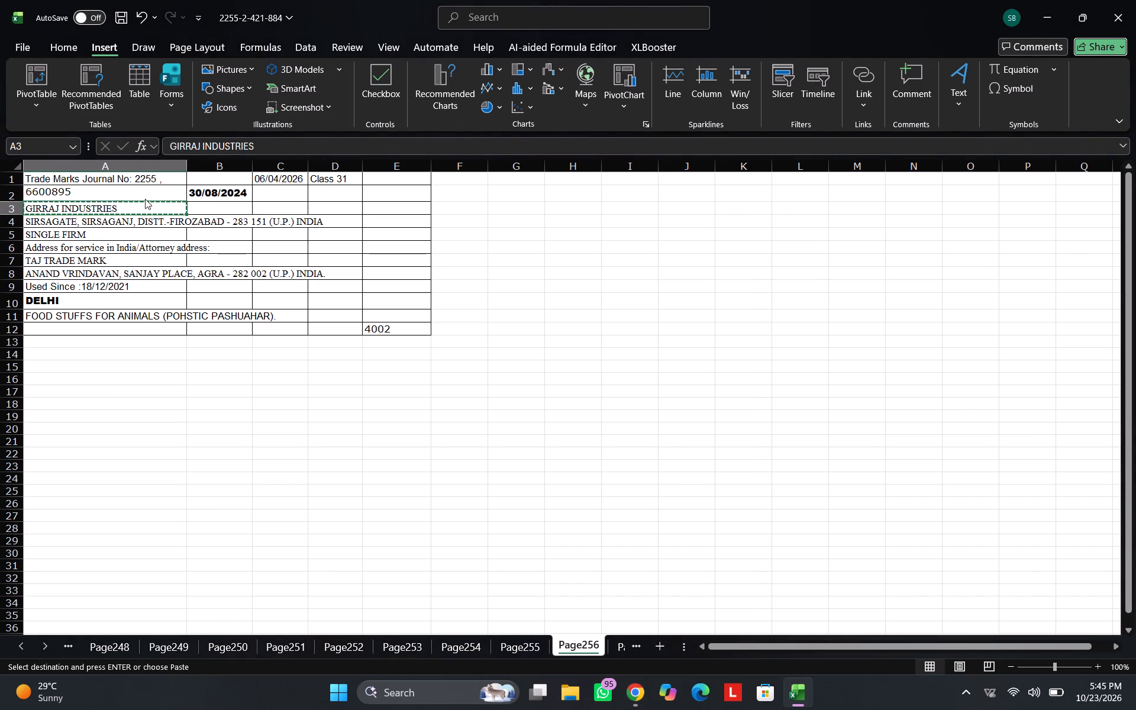
{"action": "key", "text": "alt+Tab"}
{"action": "key", "text": "Right"}
{"action": "key", "text": "ctrl+v"}
Copy the attorney firm name, TAJ TRADE MARK, from Page256 of the Excel workbook into row 33861's COMPANY cell in TM LEADS 26.
{"action": "key", "text": "alt+Tab"}
{"action": "key", "text": "Down"}
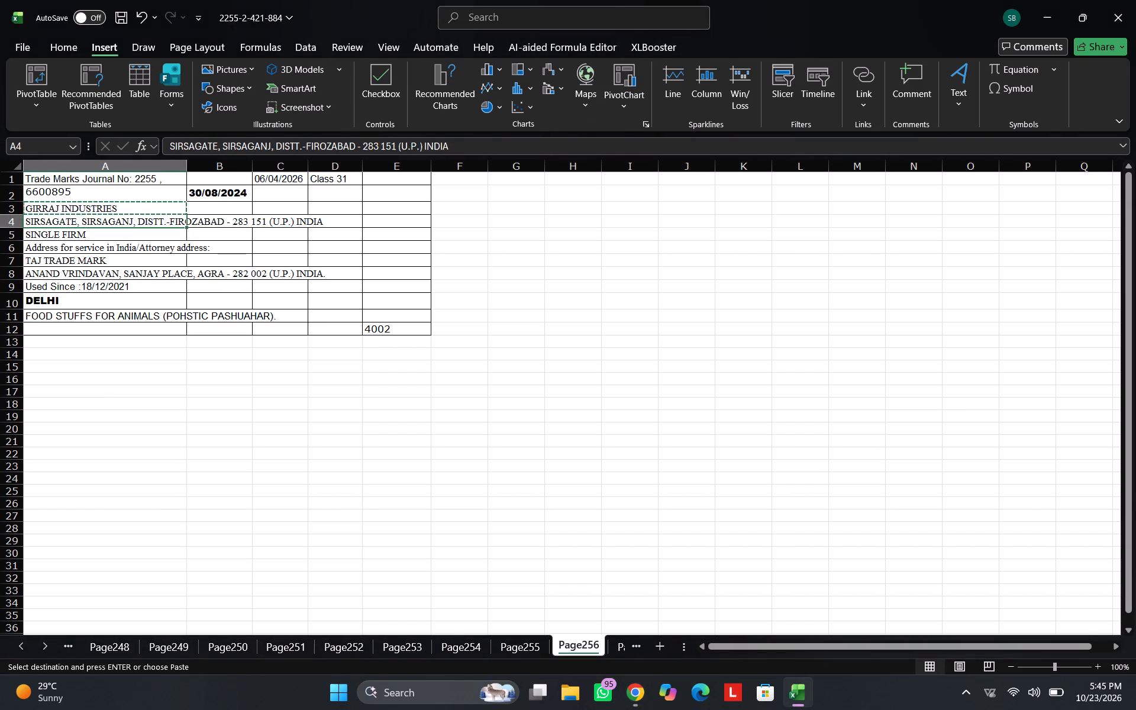
{"action": "key", "text": "Down"}
{"action": "key", "text": "Down"}
{"action": "key", "text": "Down"}
{"action": "key", "text": "ctrl+c"}
{"action": "key", "text": "alt+Tab"}
{"action": "key", "text": "Right"}
{"action": "key", "text": "ctrl+v"}
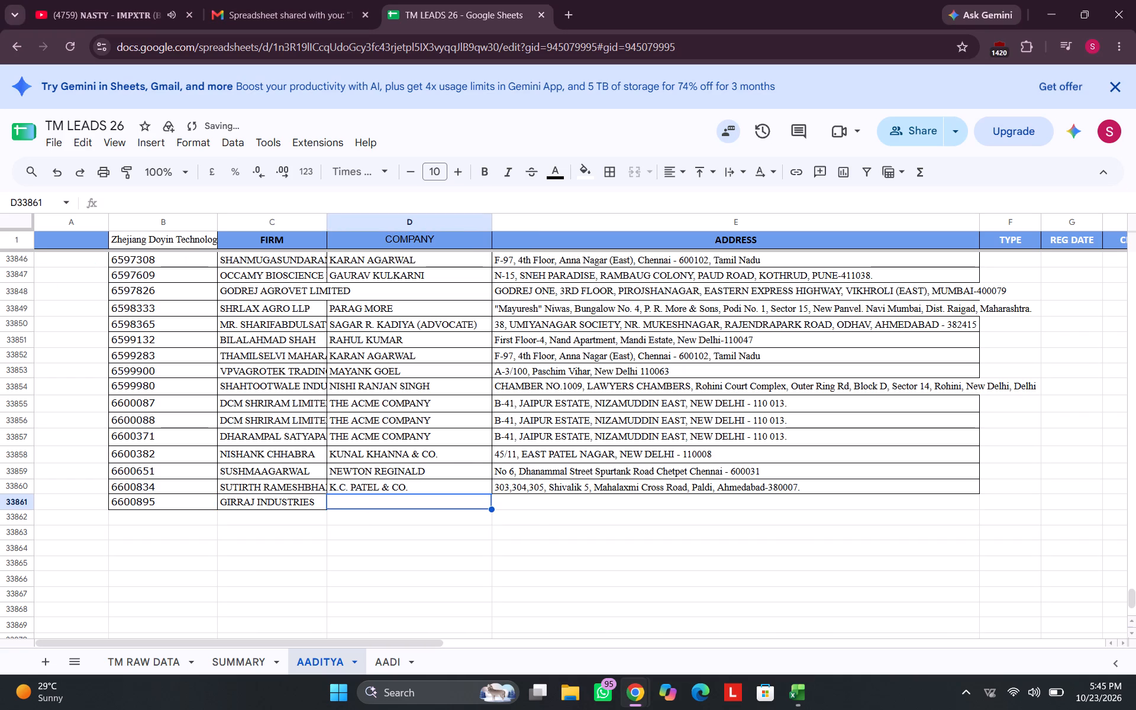
Copy TAJ TRADE MARK's address from Page256 of the Excel workbook into row 33861's ADDRESS cell in TM LEADS 26.
{"action": "key", "text": "alt+Tab"}
{"action": "key", "text": "Down"}
{"action": "key", "text": "ctrl+c"}
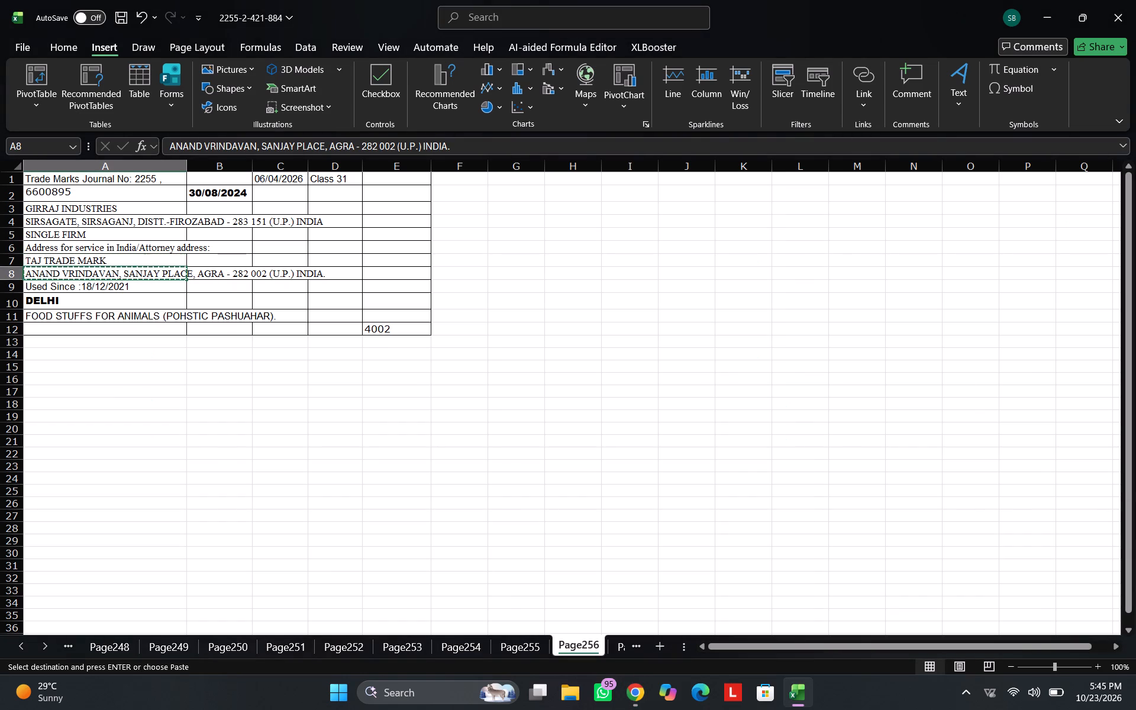
{"action": "key", "text": "alt+Tab"}
{"action": "key", "text": "Right"}
{"action": "key", "text": "ctrl+v"}
Search Google in the incognito window for row 33861's firm, company and address followed by contact number.
{"action": "key", "text": "Right"}
{"action": "key", "text": "shift+Left"}
{"action": "key", "text": "shift+Left"}
{"action": "key", "text": "ctrl+c"}
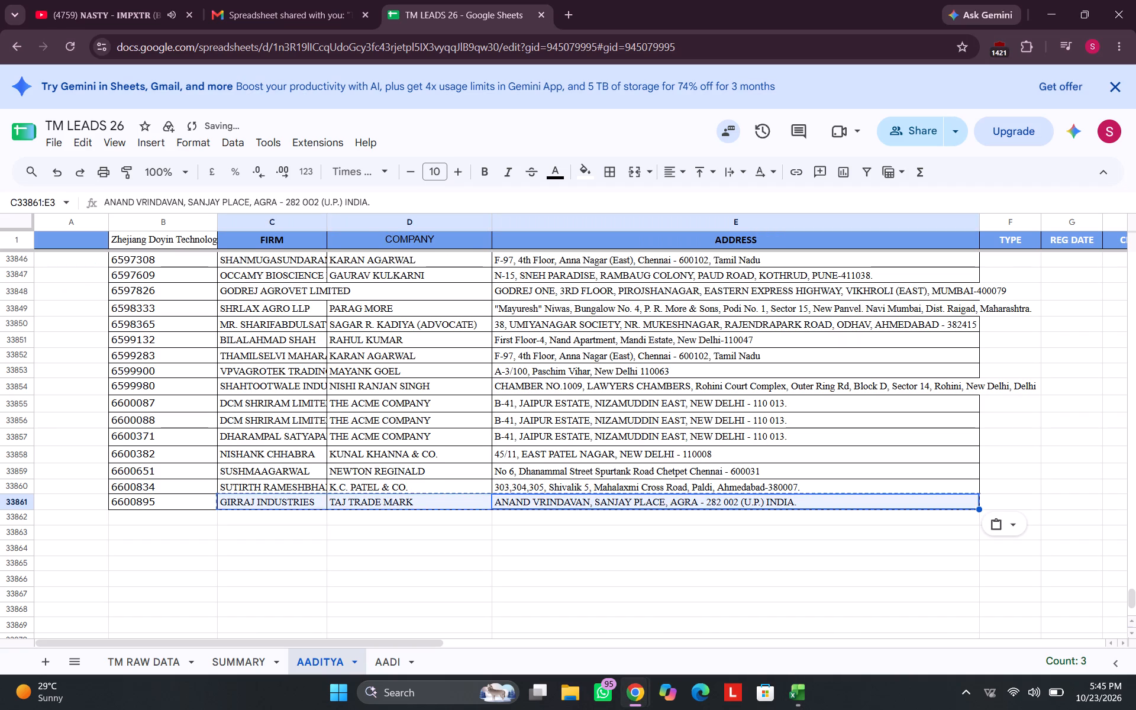
{"action": "key", "text": "alt+Tab"}
{"action": "key", "text": "alt+Right"}
{"action": "left_click", "coordinate": [691, 108]}
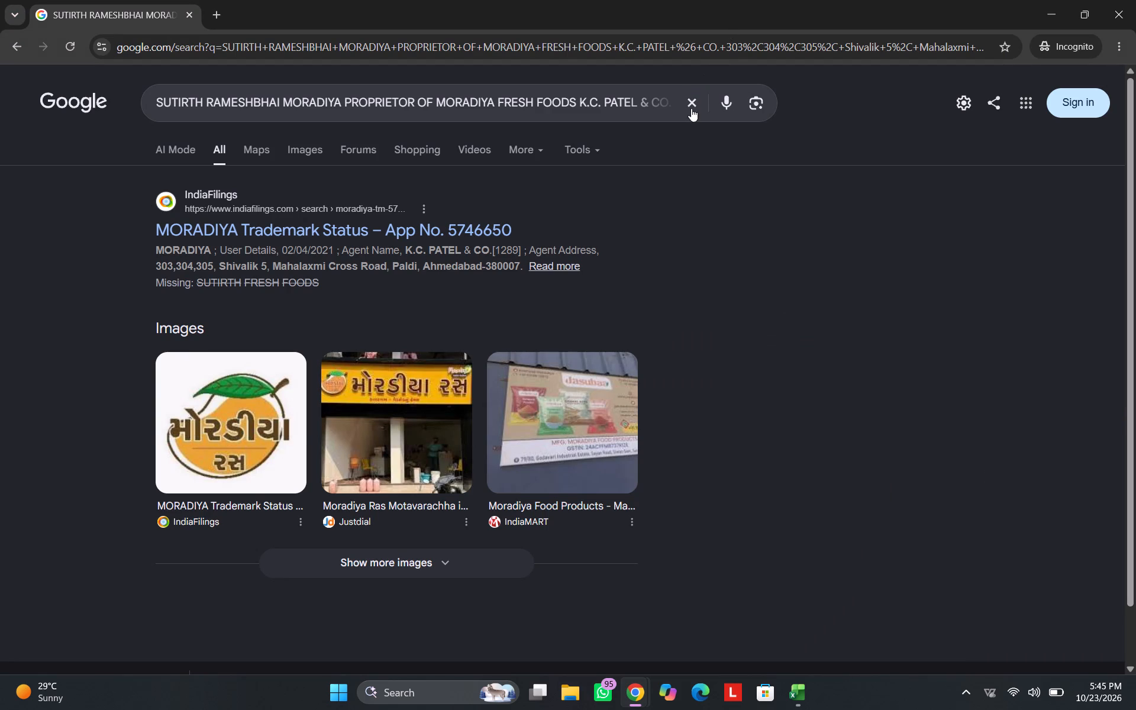
{"action": "key", "text": "ctrl+v"}
{"action": "key", "text": "space"}
{"action": "type", "text": "contact number"}
{"action": "key", "text": "space"}
{"action": "key", "text": "Return"}
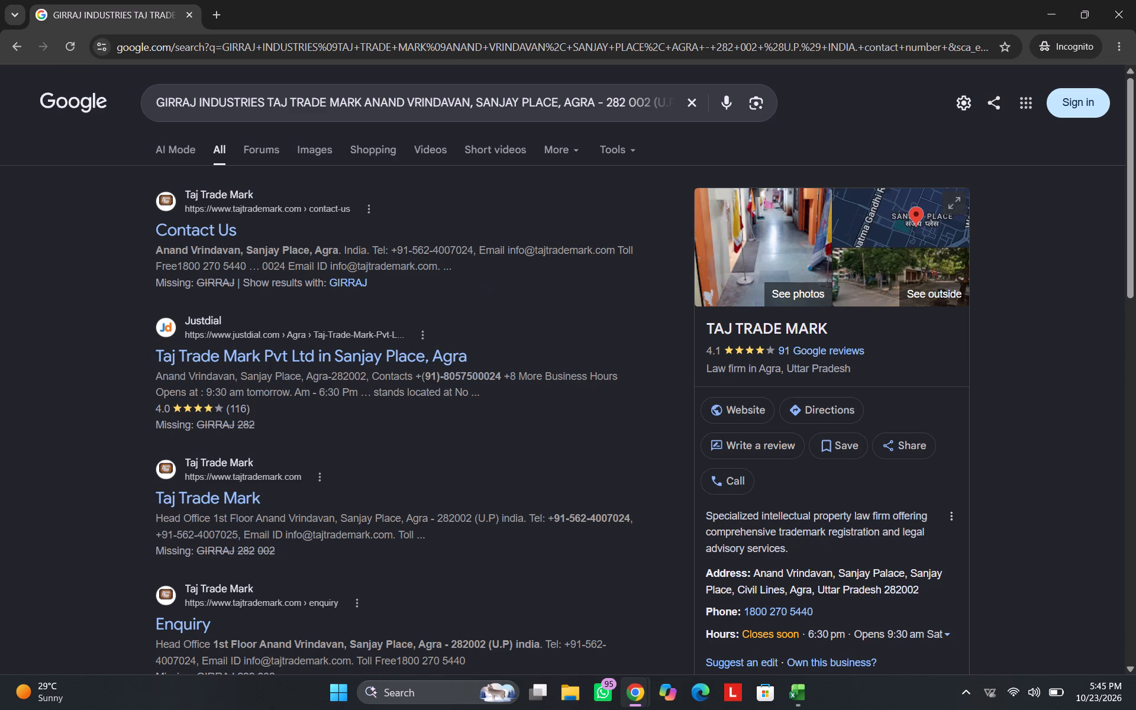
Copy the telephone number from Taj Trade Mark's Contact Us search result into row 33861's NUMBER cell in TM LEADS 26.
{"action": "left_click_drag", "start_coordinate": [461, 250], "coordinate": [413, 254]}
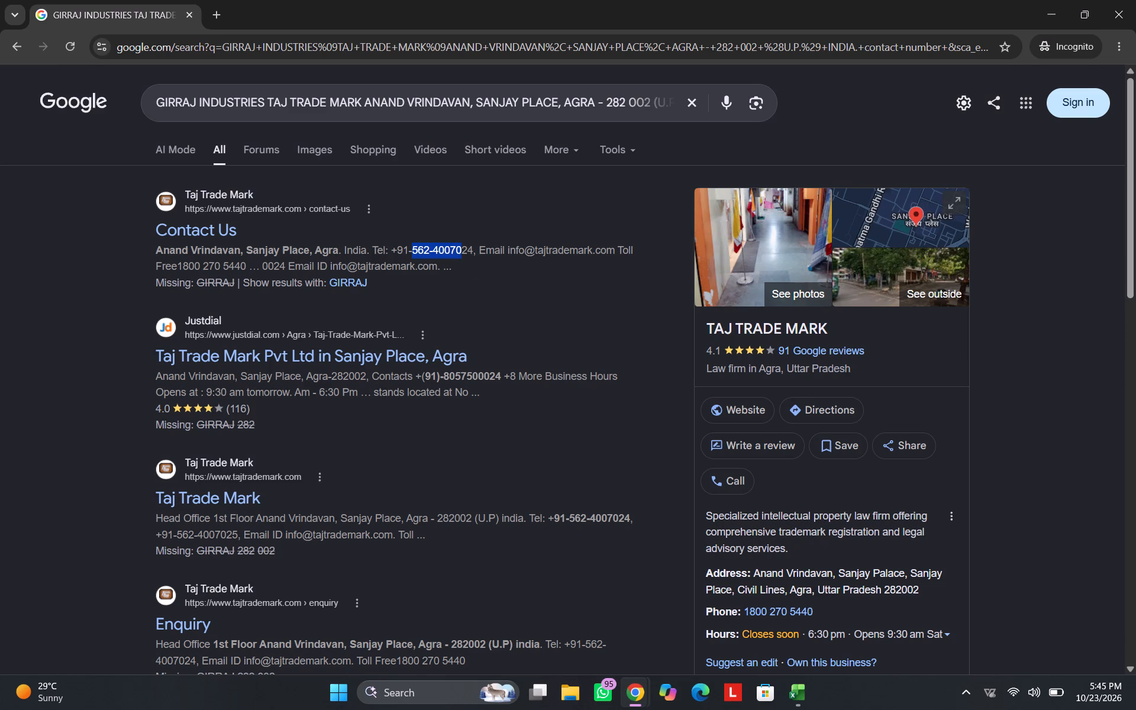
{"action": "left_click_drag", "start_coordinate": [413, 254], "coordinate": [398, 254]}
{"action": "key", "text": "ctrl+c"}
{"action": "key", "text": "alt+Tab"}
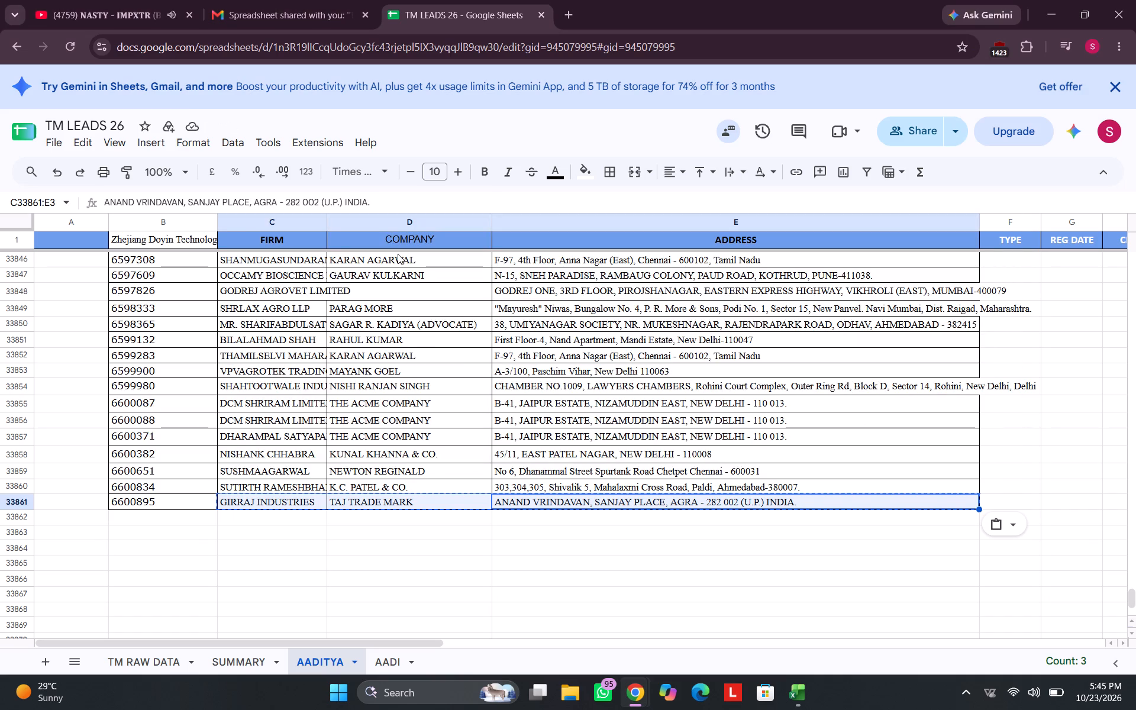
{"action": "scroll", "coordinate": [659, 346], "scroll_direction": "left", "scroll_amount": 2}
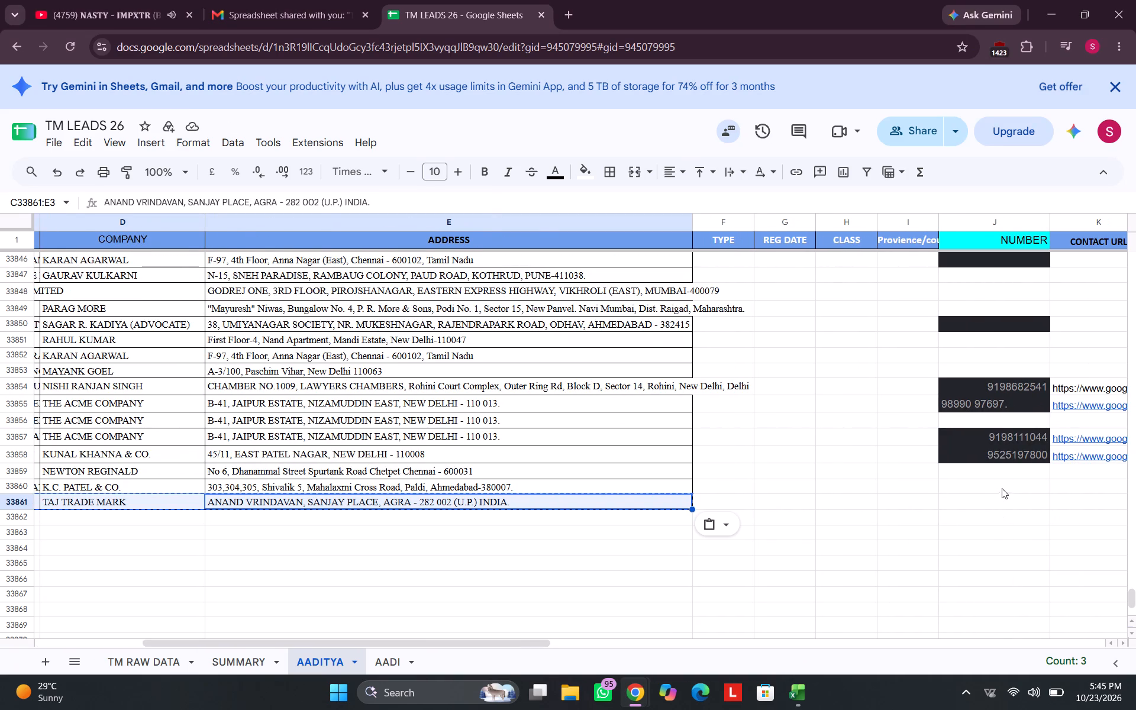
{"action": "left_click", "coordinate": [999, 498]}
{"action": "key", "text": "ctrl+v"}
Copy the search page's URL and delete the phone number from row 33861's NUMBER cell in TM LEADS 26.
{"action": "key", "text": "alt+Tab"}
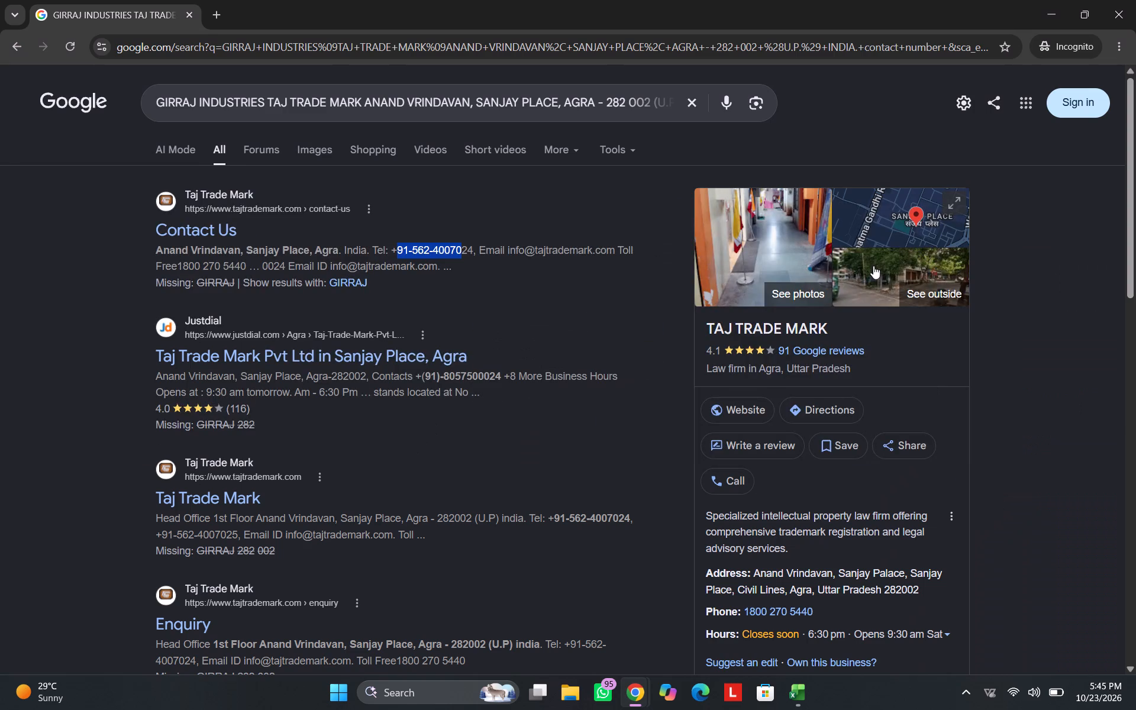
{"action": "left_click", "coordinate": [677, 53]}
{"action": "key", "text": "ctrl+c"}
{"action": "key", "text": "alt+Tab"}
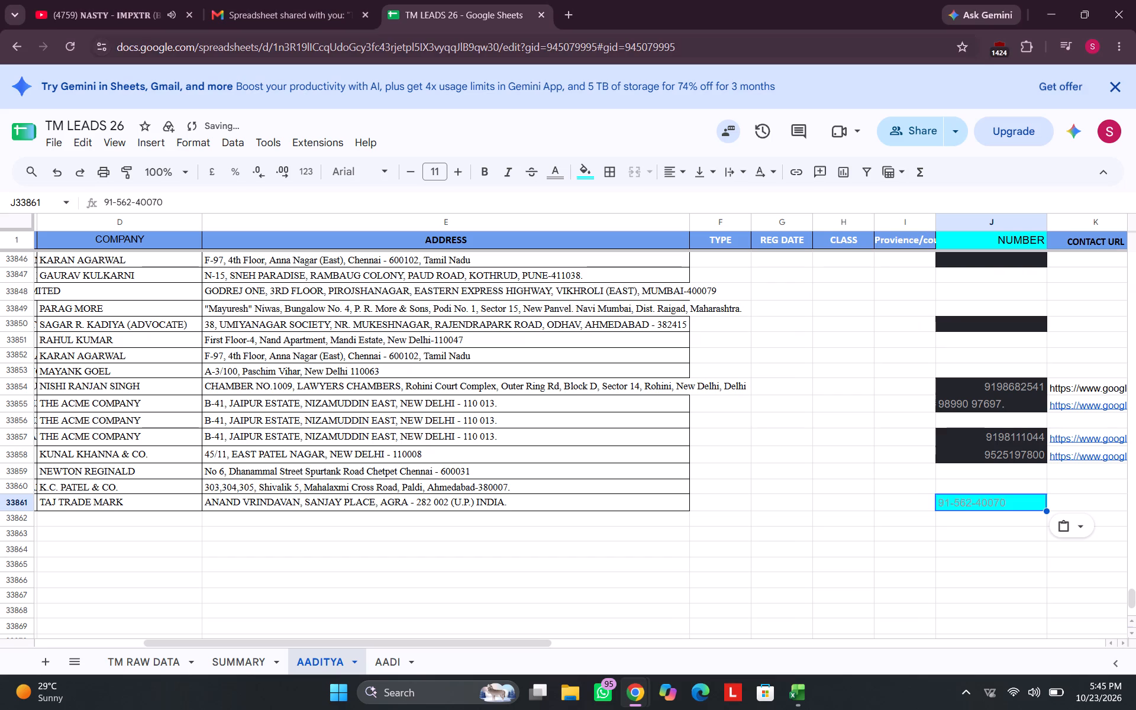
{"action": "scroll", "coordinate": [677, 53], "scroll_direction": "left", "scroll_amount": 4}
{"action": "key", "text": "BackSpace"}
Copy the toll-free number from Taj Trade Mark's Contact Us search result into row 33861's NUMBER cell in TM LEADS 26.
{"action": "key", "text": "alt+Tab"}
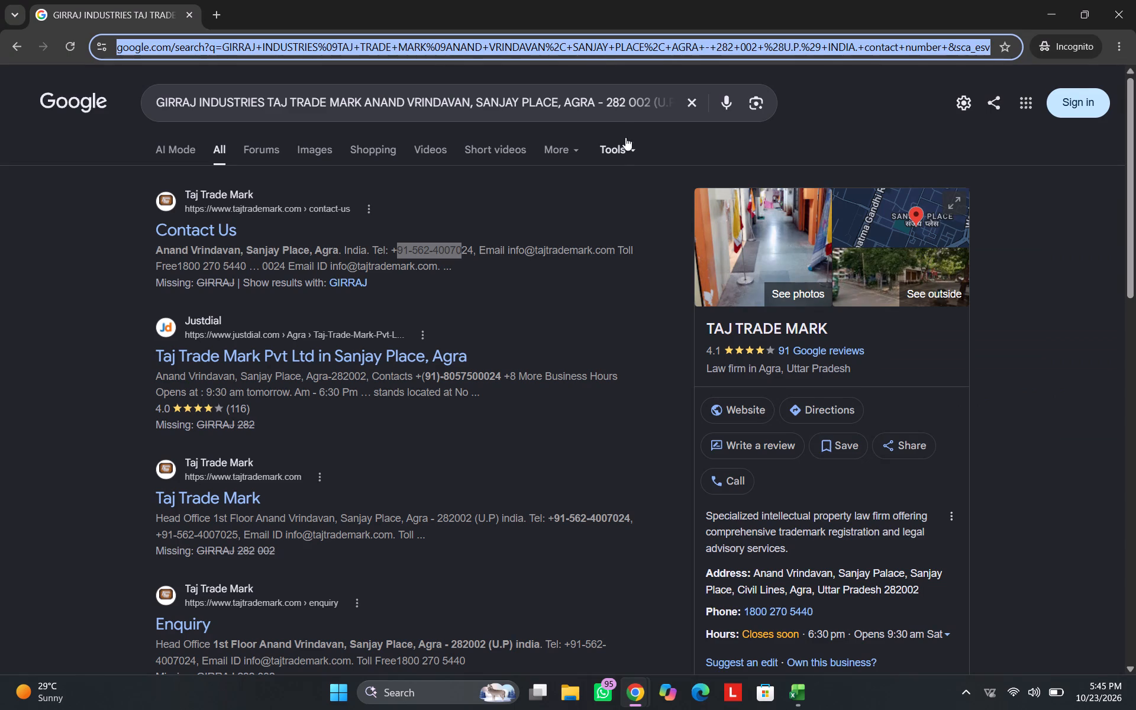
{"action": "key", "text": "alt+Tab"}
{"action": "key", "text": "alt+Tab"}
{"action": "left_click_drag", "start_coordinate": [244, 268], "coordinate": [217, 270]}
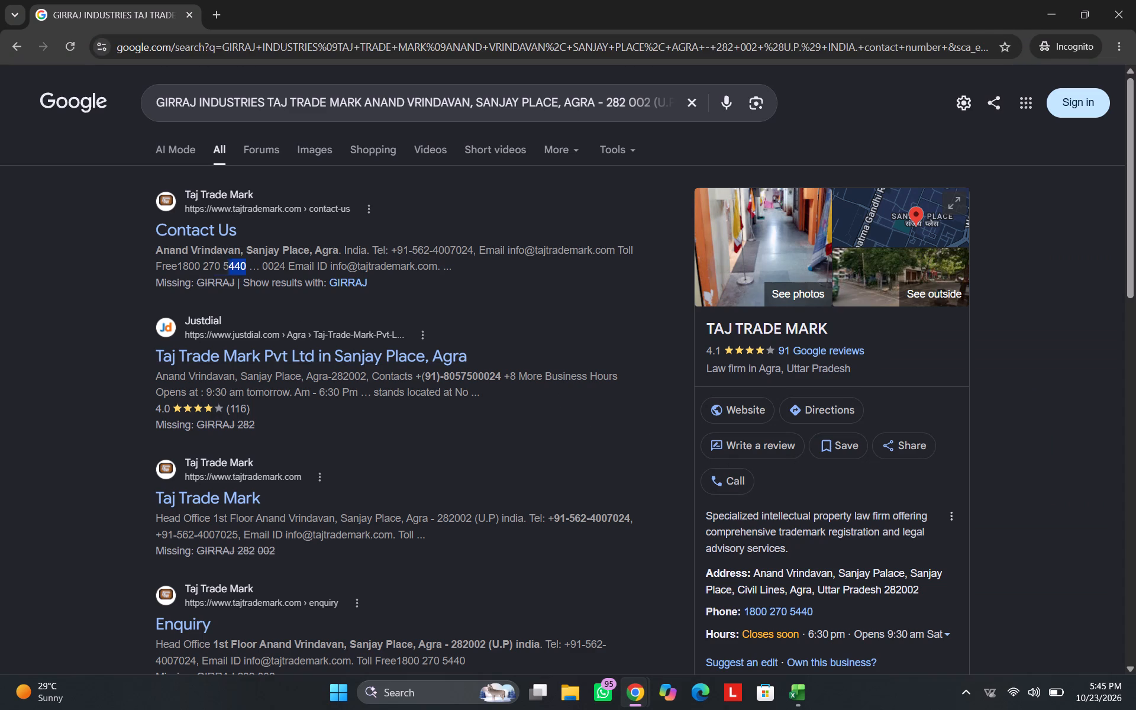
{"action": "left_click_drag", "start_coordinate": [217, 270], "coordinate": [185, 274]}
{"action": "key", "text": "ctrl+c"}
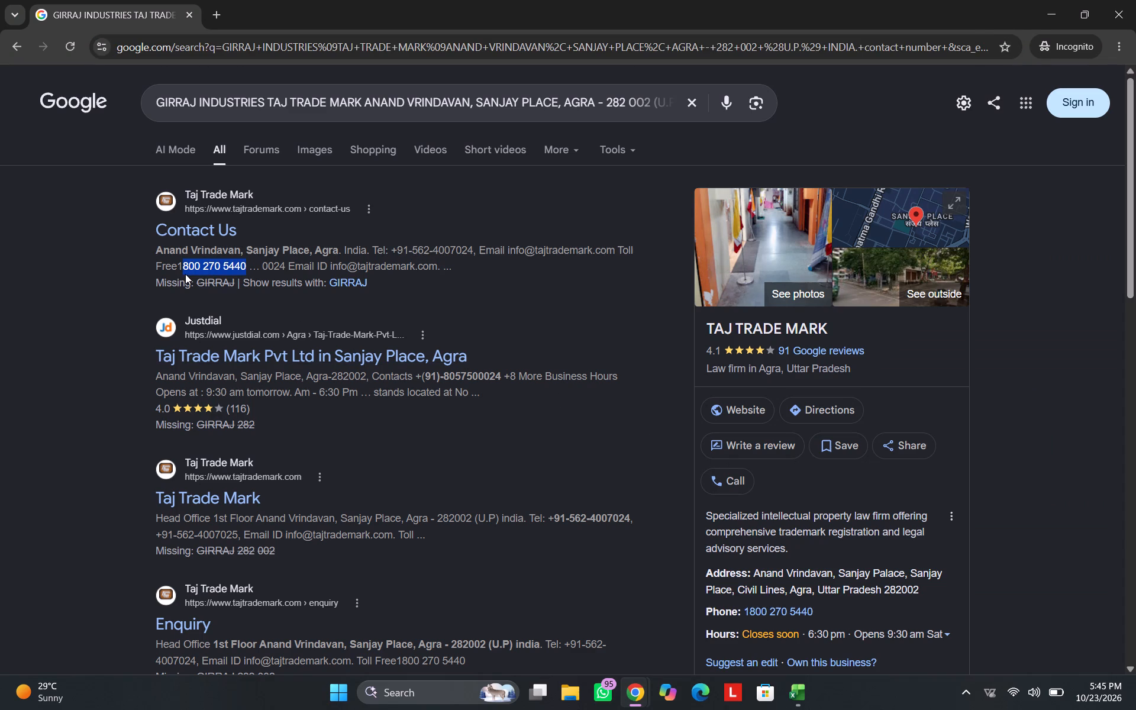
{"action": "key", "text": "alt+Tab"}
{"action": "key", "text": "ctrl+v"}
Replace row 33861's NUMBER entry in TM LEADS 26 with the telephone number copied from the Taj Trade Mark home page search result.
{"action": "key", "text": "alt+Tab"}
{"action": "scroll", "coordinate": [334, 463], "scroll_direction": "down", "scroll_amount": 1}
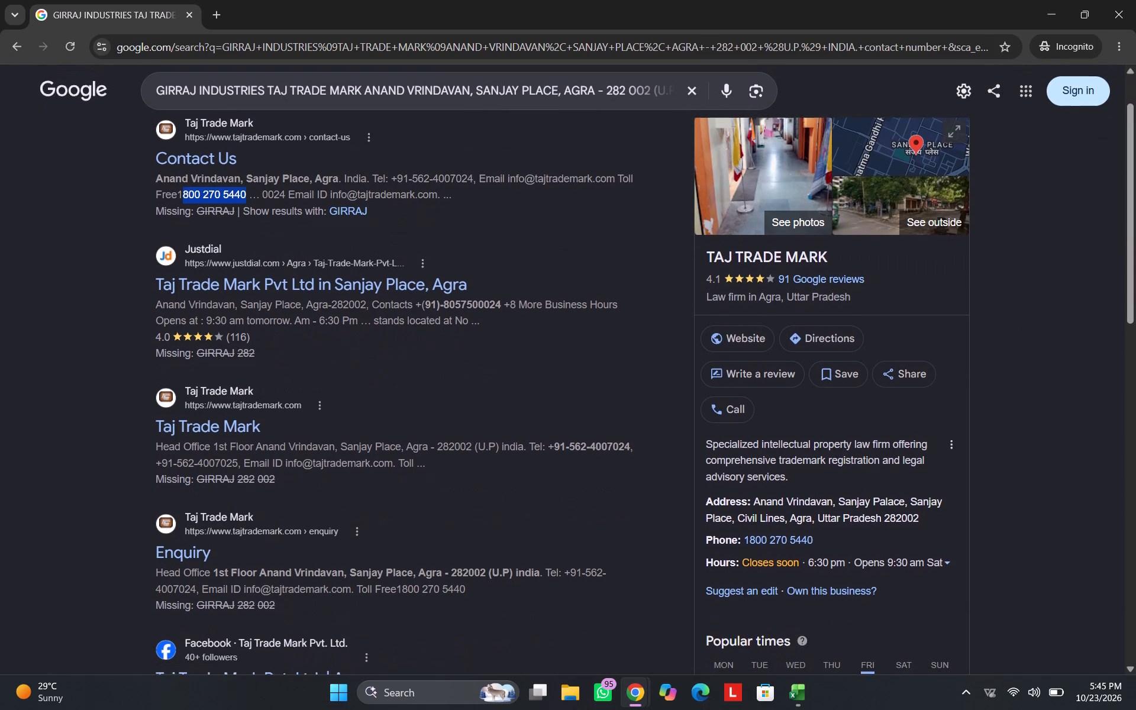
{"action": "scroll", "coordinate": [334, 463], "scroll_direction": "down", "scroll_amount": 2}
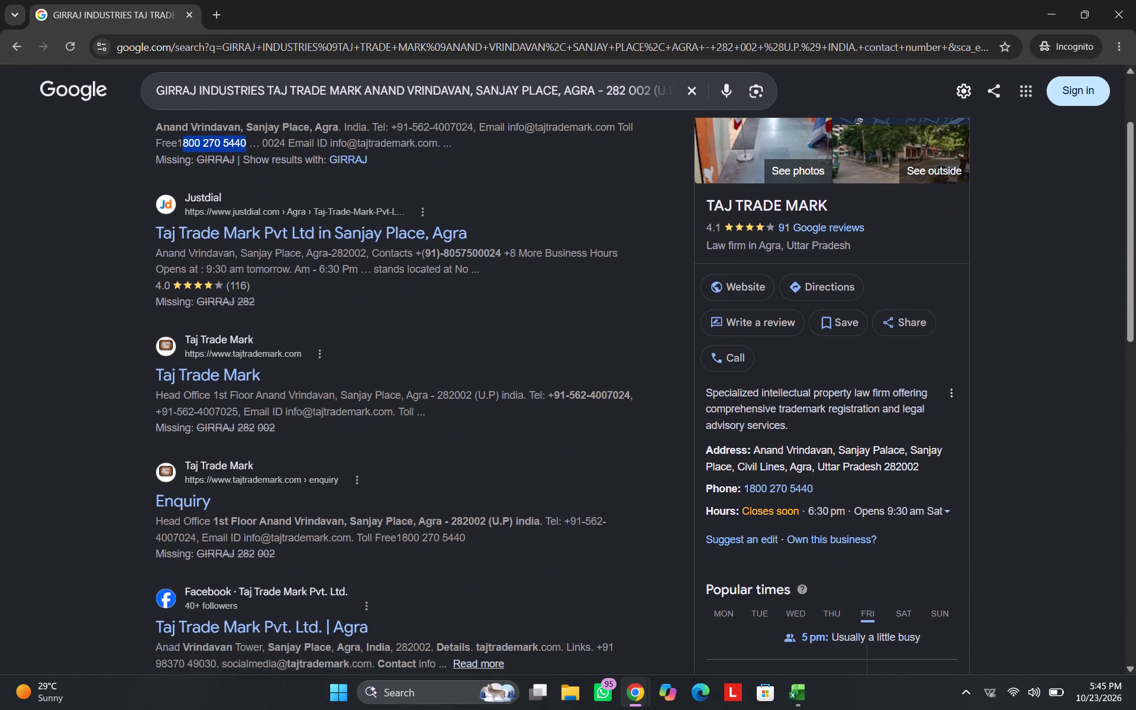
{"action": "scroll", "coordinate": [347, 427], "scroll_direction": "up", "scroll_amount": 4}
{"action": "scroll", "coordinate": [347, 427], "scroll_direction": "down", "scroll_amount": 1}
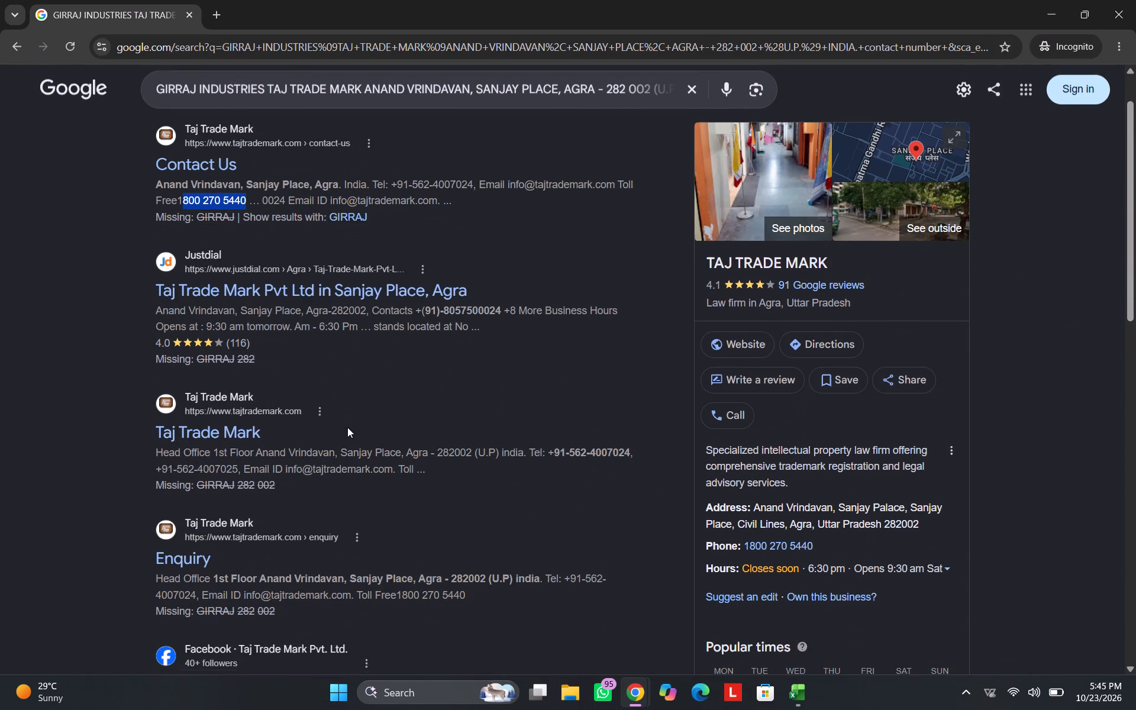
{"action": "scroll", "coordinate": [347, 427], "scroll_direction": "down", "scroll_amount": 1}
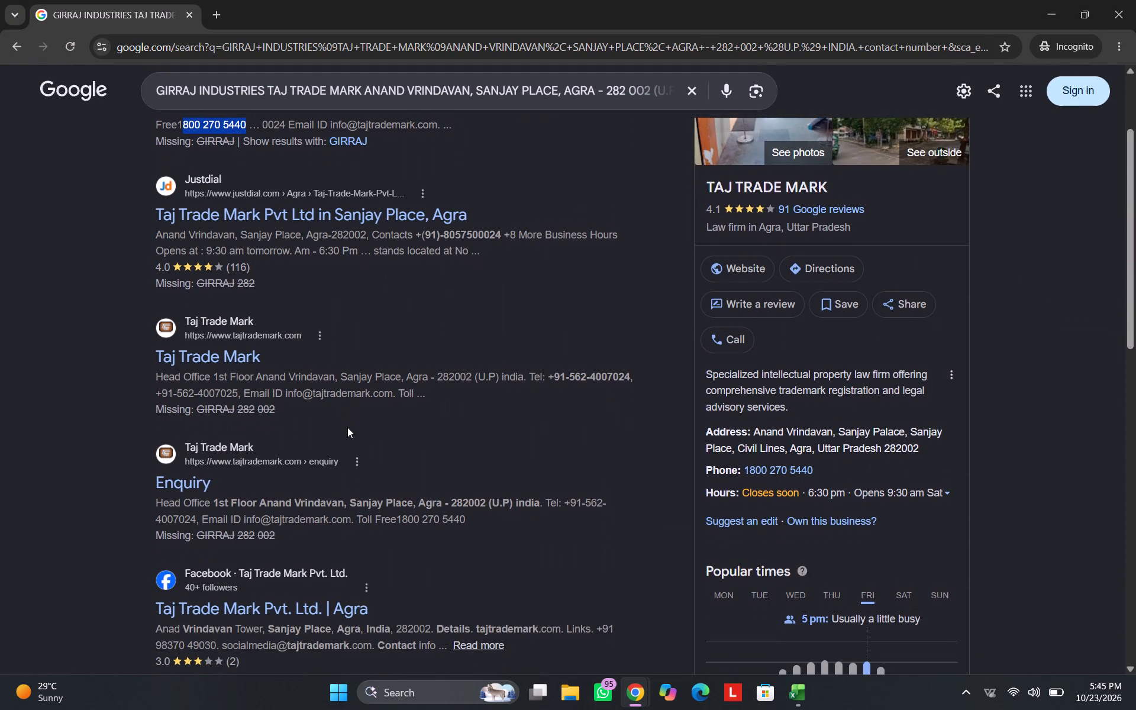
{"action": "scroll", "coordinate": [347, 427], "scroll_direction": "down", "scroll_amount": 1}
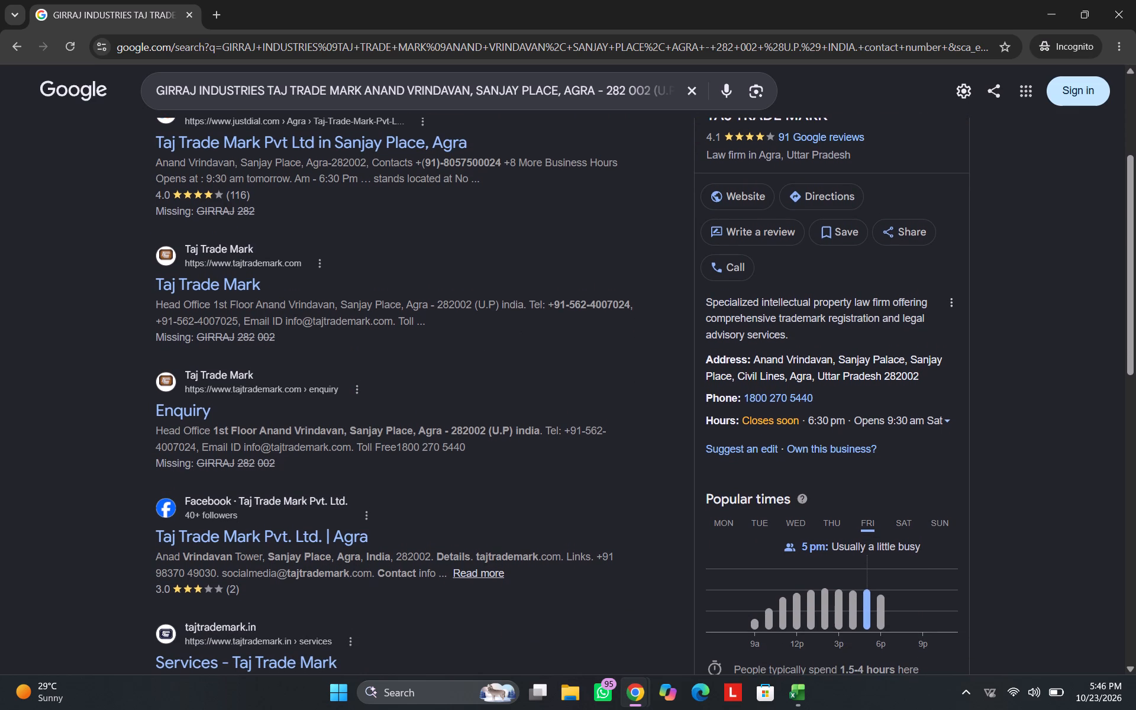
{"action": "left_click", "coordinate": [619, 305]}
{"action": "left_click_drag", "start_coordinate": [618, 304], "coordinate": [575, 308]}
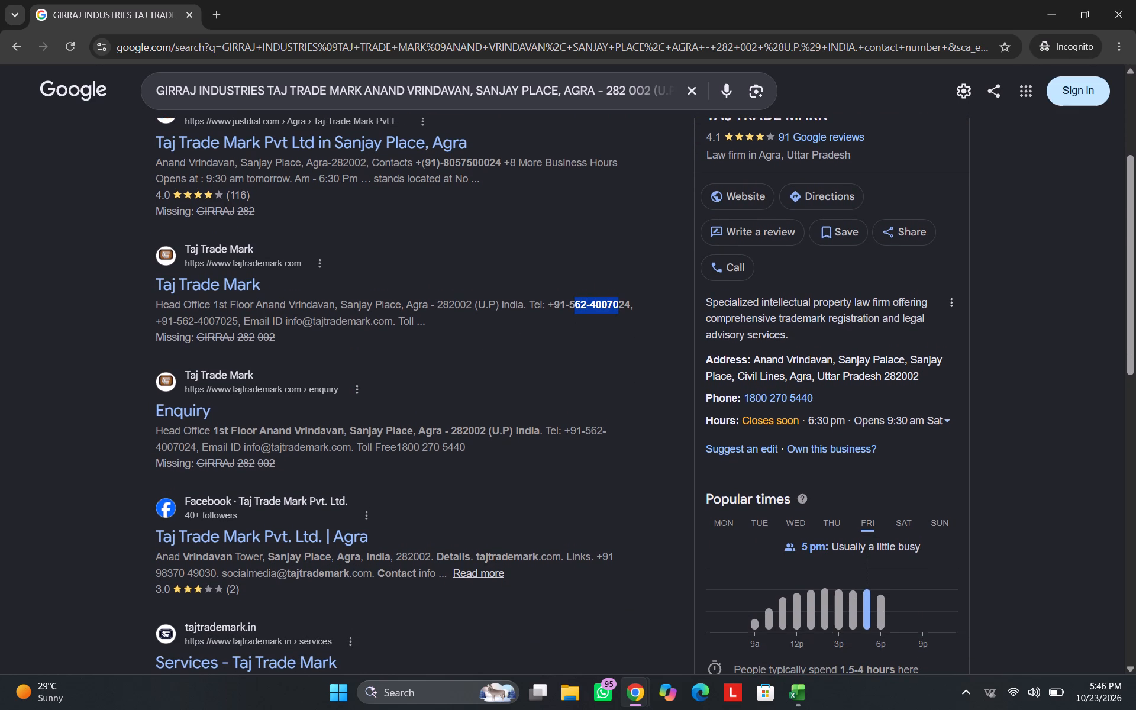
{"action": "left_click_drag", "start_coordinate": [575, 308], "coordinate": [553, 311]}
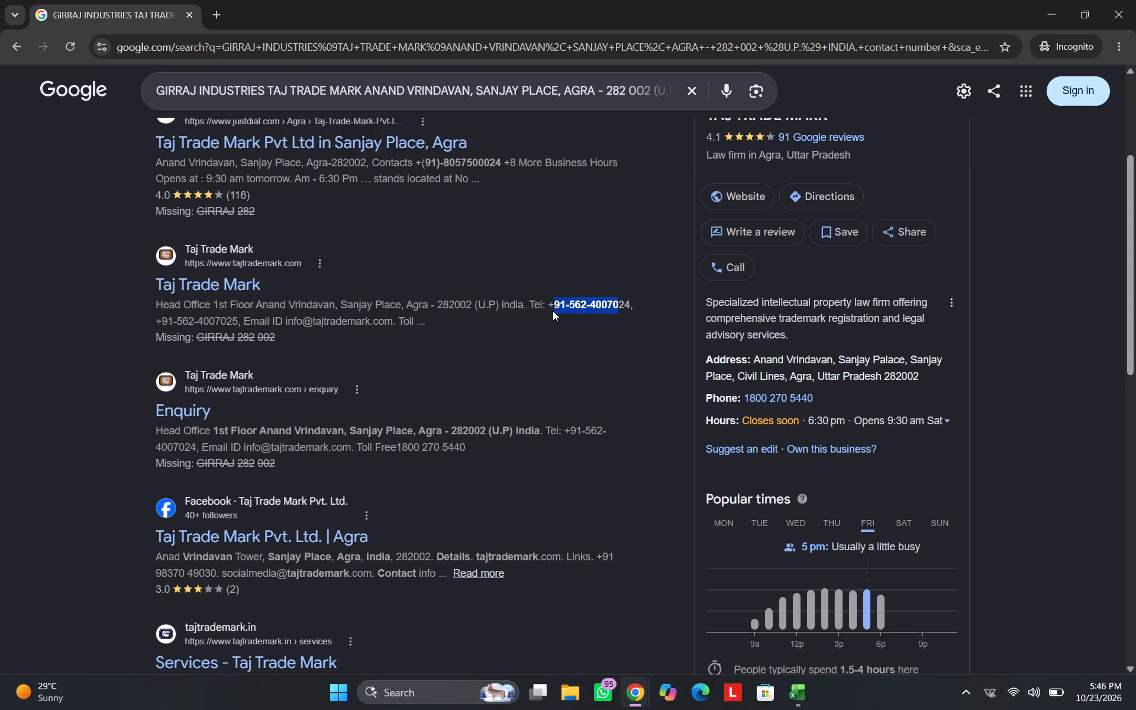
{"action": "key", "text": "ctrl+c"}
{"action": "key", "text": "alt+Tab"}
{"action": "scroll", "coordinate": [553, 311], "scroll_direction": "left", "scroll_amount": 1}
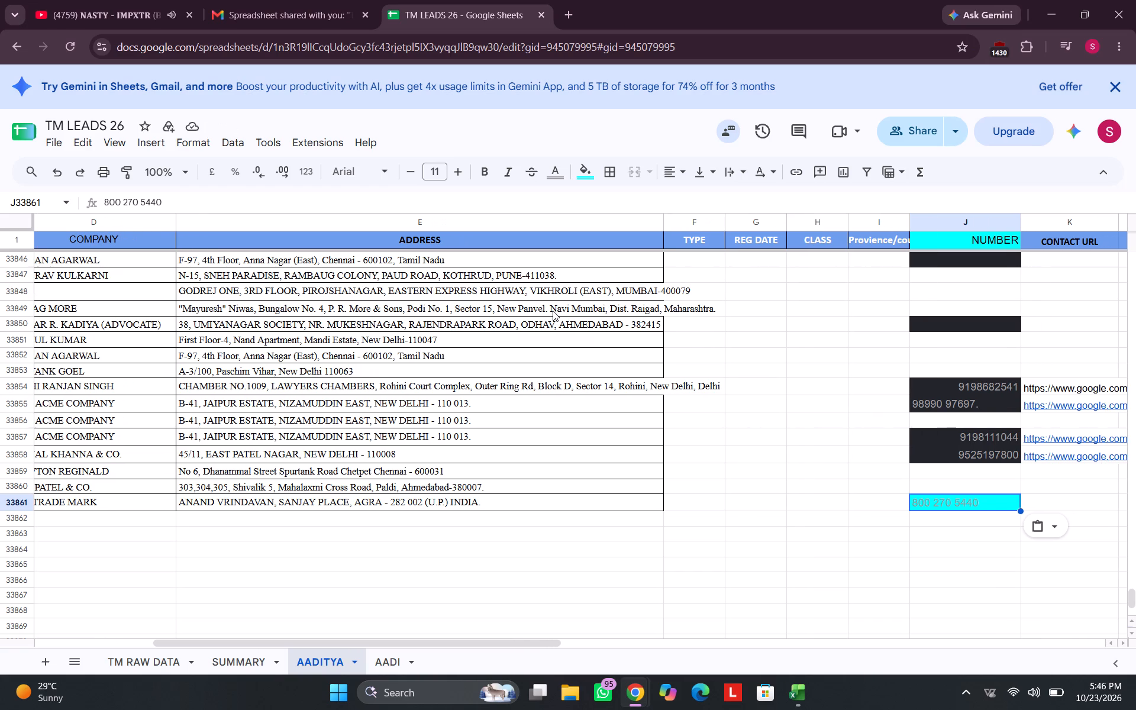
{"action": "key", "text": "ctrl+v"}
{"action": "key", "text": "alt+Tab"}
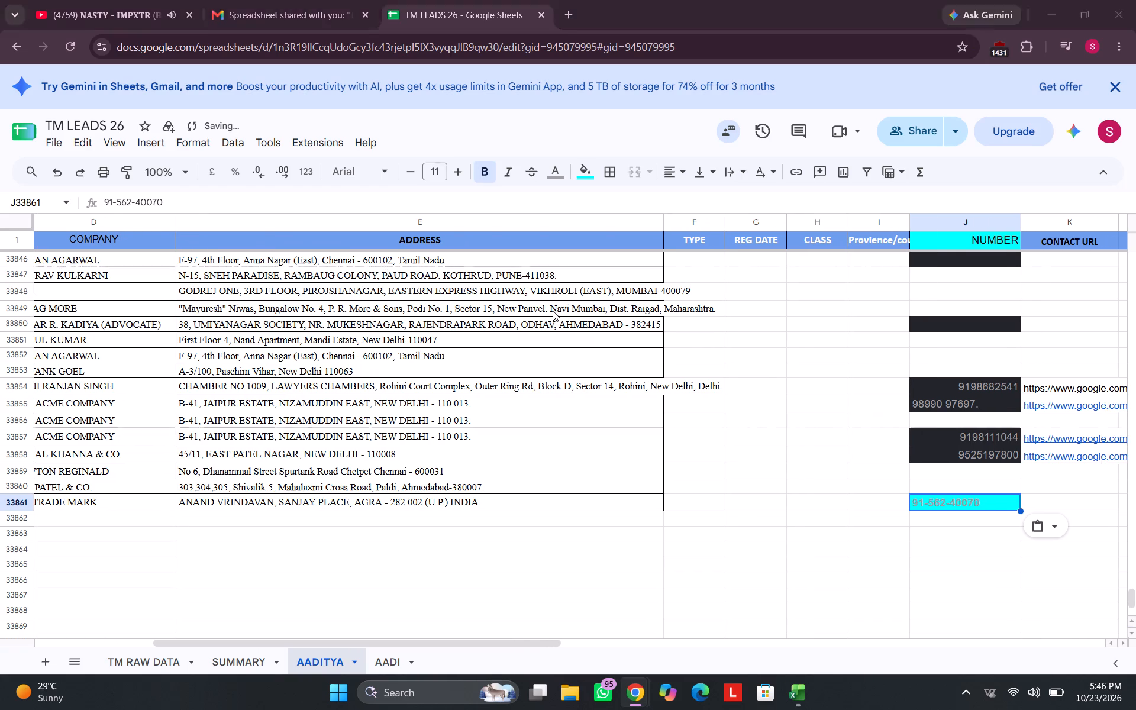
Copy the mobile number from the tajtrademark.in Services search result into row 33861's NUMBER cell in TM LEADS 26.
{"action": "left_click", "coordinate": [563, 328]}
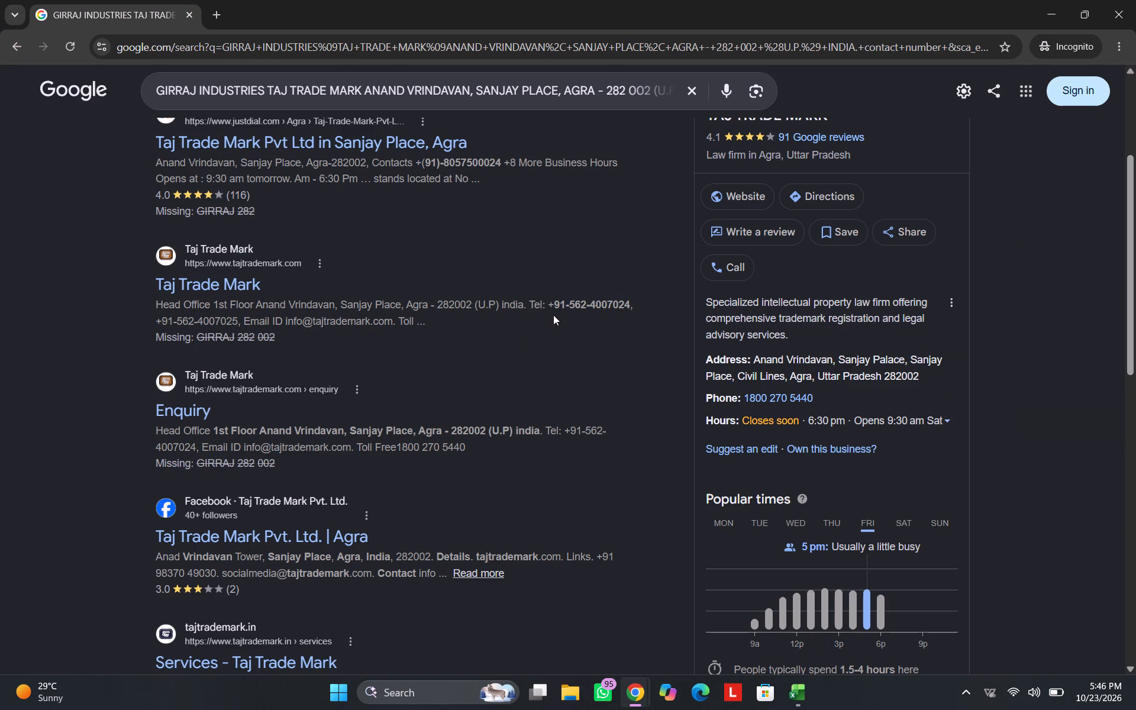
{"action": "left_click_drag", "start_coordinate": [558, 304], "coordinate": [632, 302]}
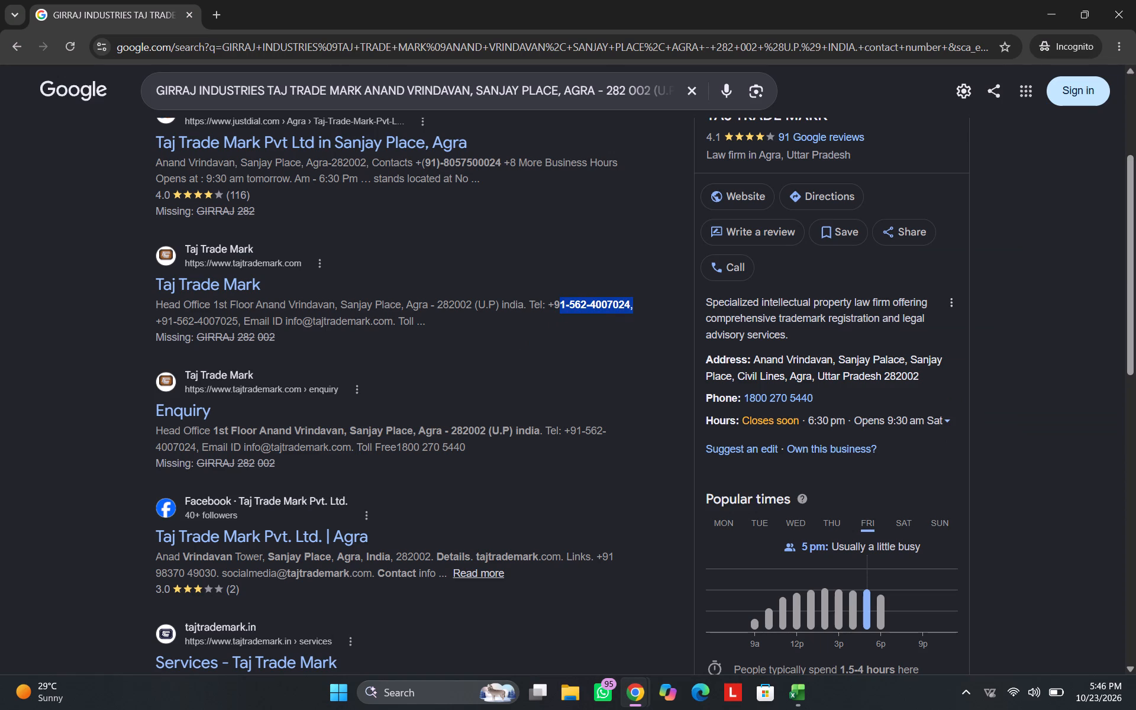
{"action": "left_click_drag", "start_coordinate": [632, 302], "coordinate": [632, 302]}
{"action": "left_click", "coordinate": [632, 302]}
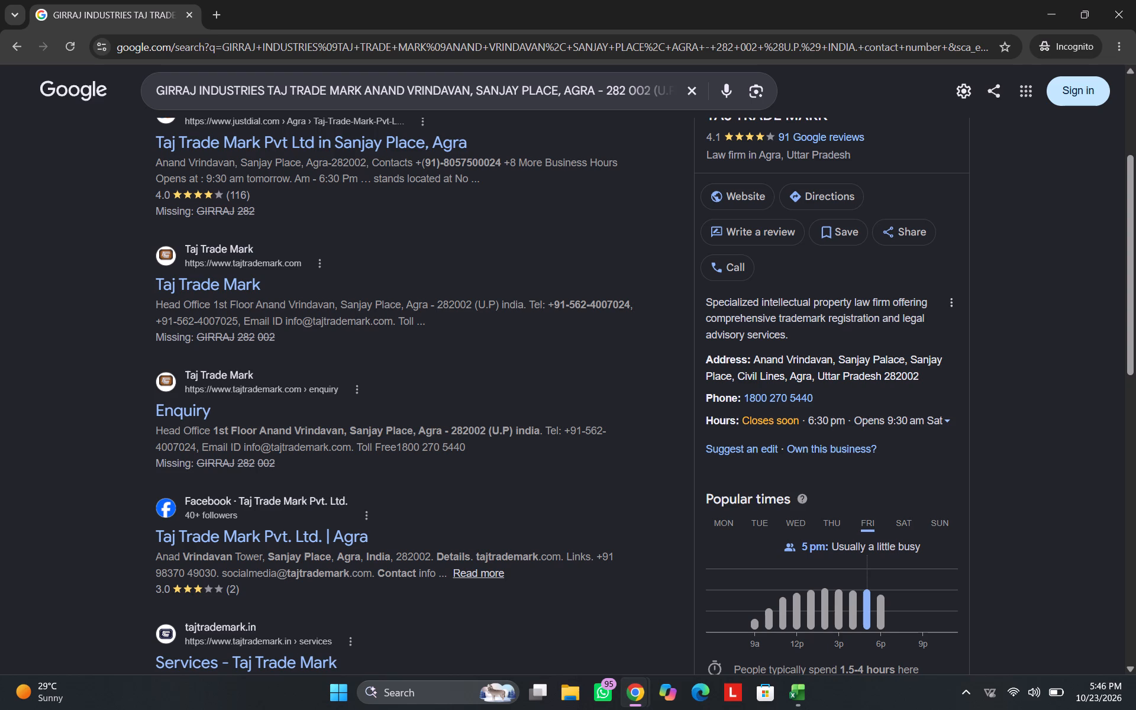
{"action": "scroll", "coordinate": [556, 402], "scroll_direction": "down", "scroll_amount": 2}
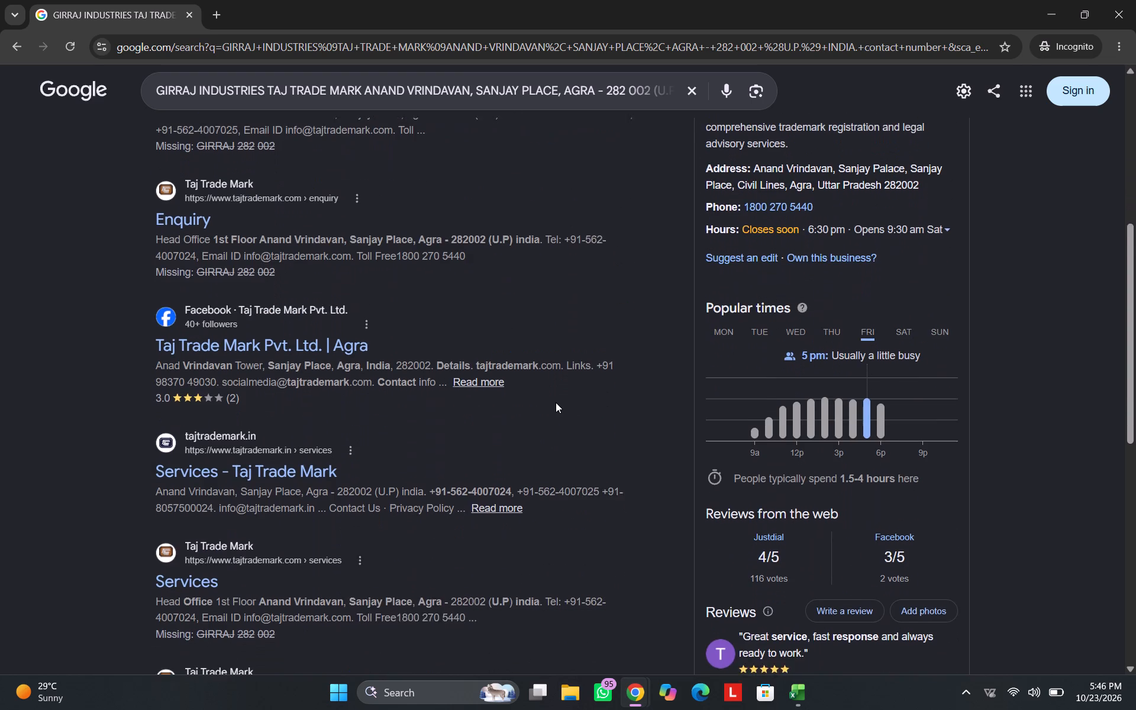
{"action": "scroll", "coordinate": [556, 402], "scroll_direction": "down", "scroll_amount": 1}
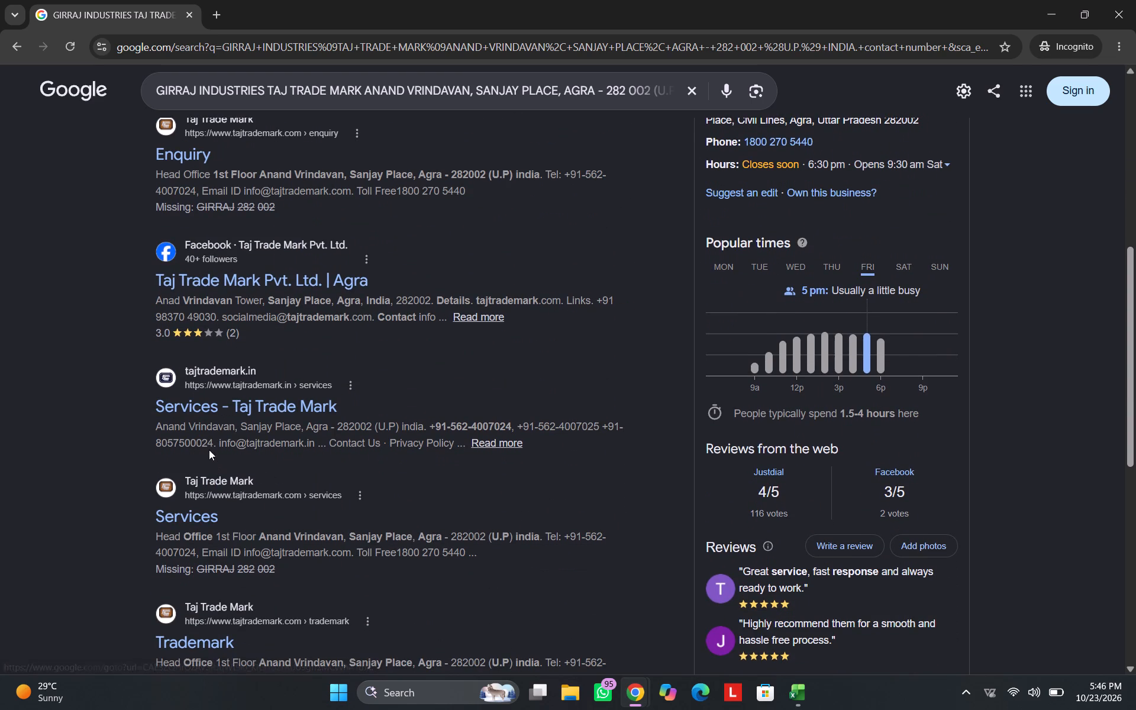
{"action": "left_click_drag", "start_coordinate": [210, 445], "coordinate": [149, 448]}
{"action": "key", "text": "ctrl+c"}
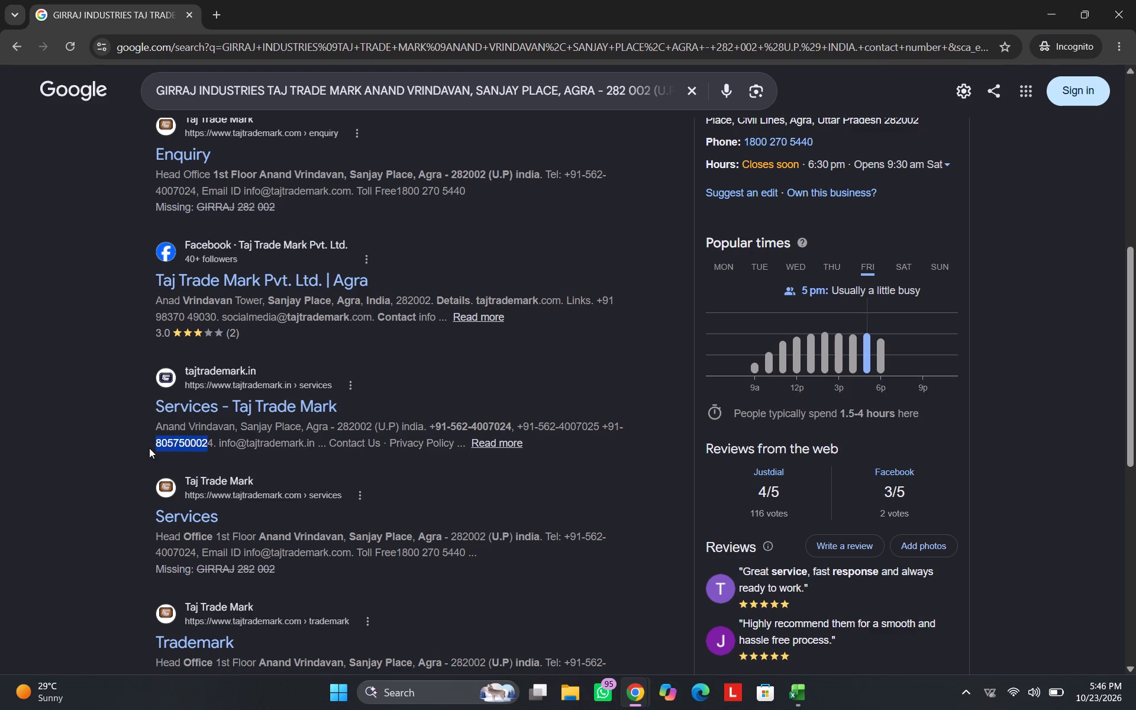
{"action": "key", "text": "alt+Tab"}
{"action": "key", "text": "ctrl+v"}
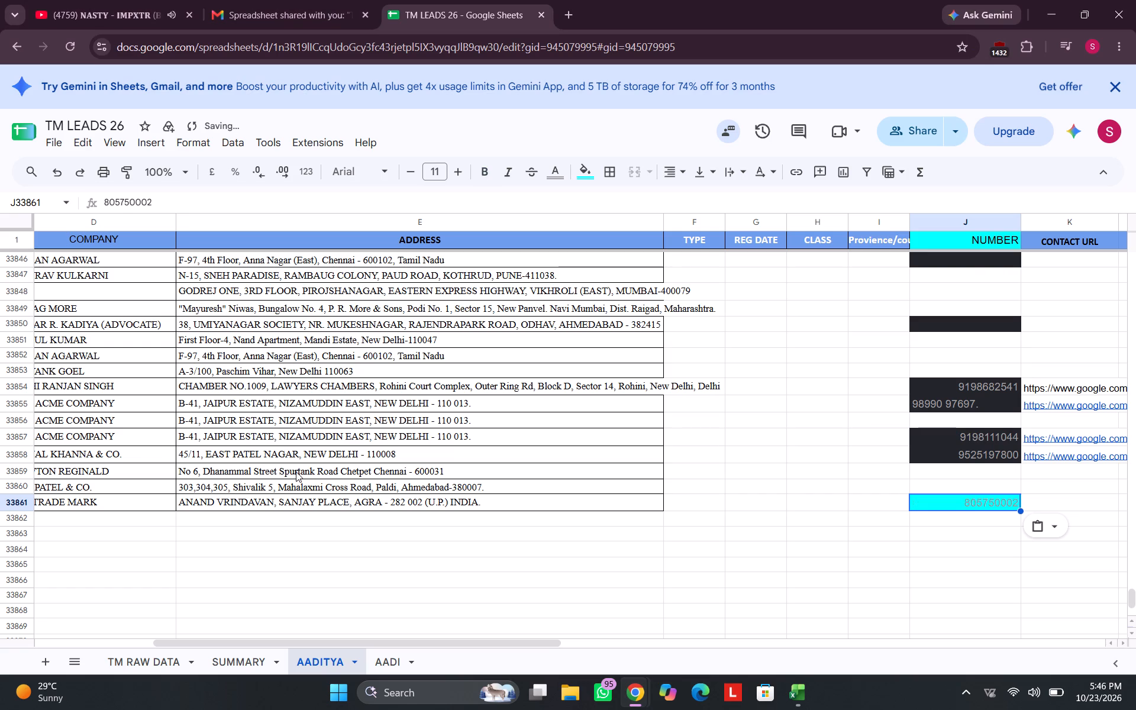
Copy the contact number search's URL into row 33861's CONTACT URL cell in TM LEADS 26.
{"action": "key", "text": "alt+Tab"}
{"action": "left_click", "coordinate": [434, 42]}
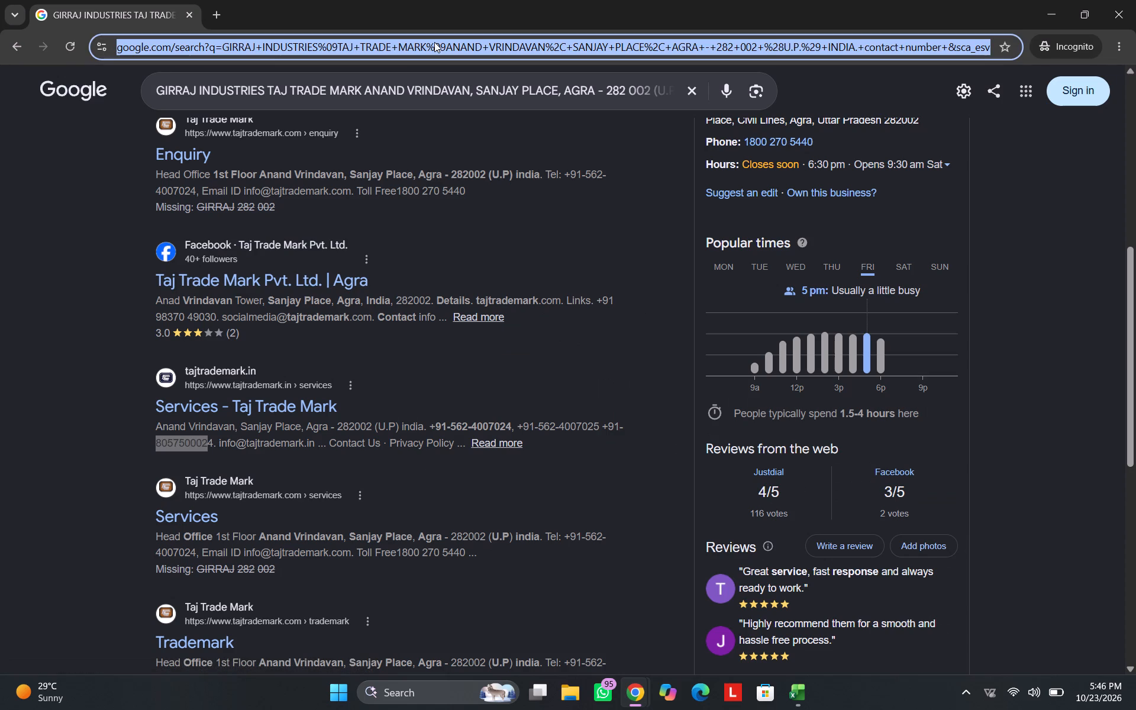
{"action": "key", "text": "ctrl+c"}
{"action": "key", "text": "alt+Tab"}
{"action": "scroll", "coordinate": [535, 399], "scroll_direction": "left", "scroll_amount": 2}
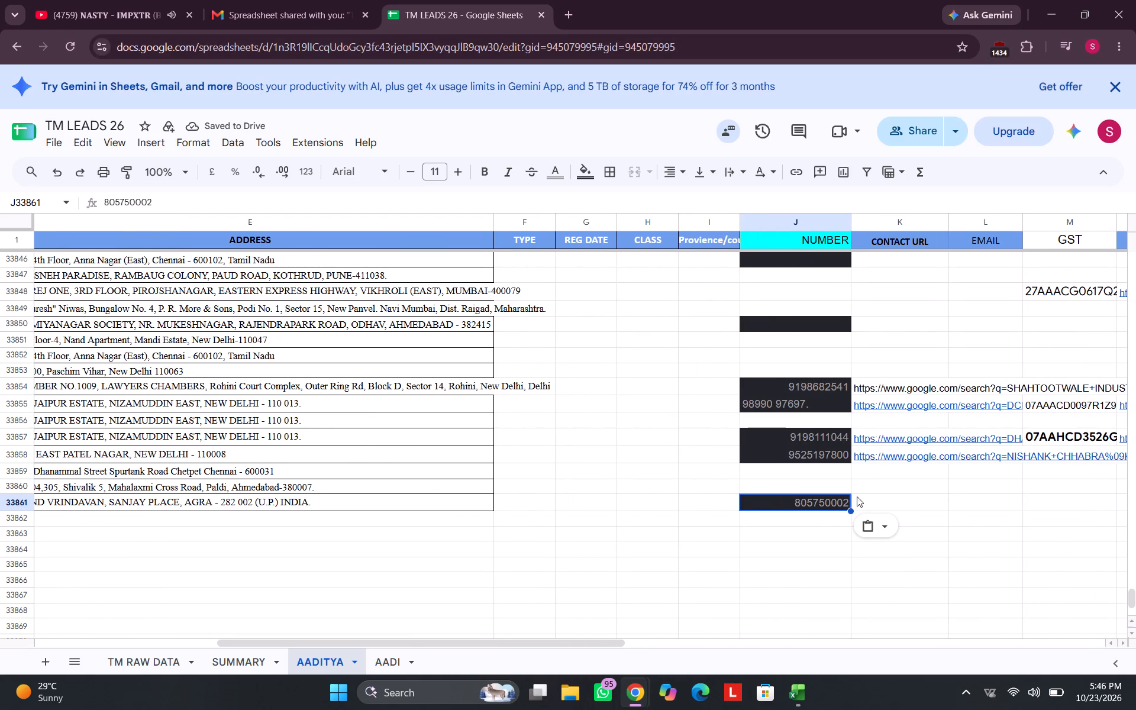
{"action": "left_click", "coordinate": [867, 496]}
{"action": "key", "text": "ctrl+v"}
Change contact to gst in the Google search for GIRRAJ INDUSTRIES and TAJ TRADE MARK, and run it.
{"action": "key", "text": "alt+Tab"}
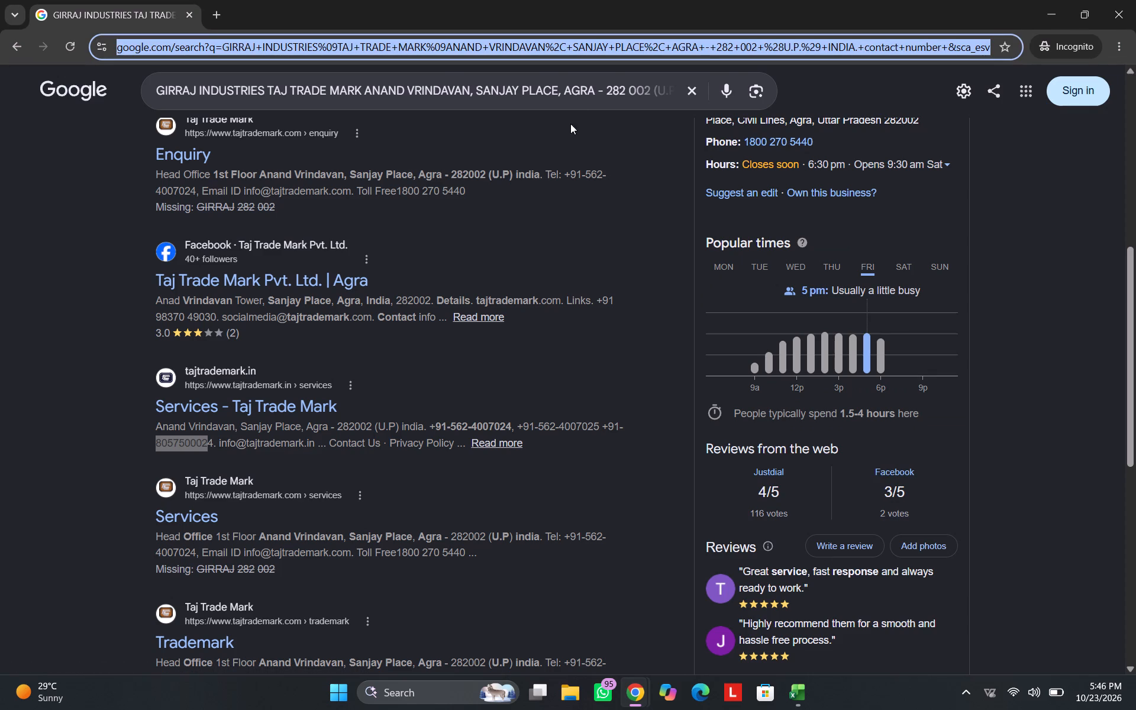
{"action": "left_click", "coordinate": [588, 90]}
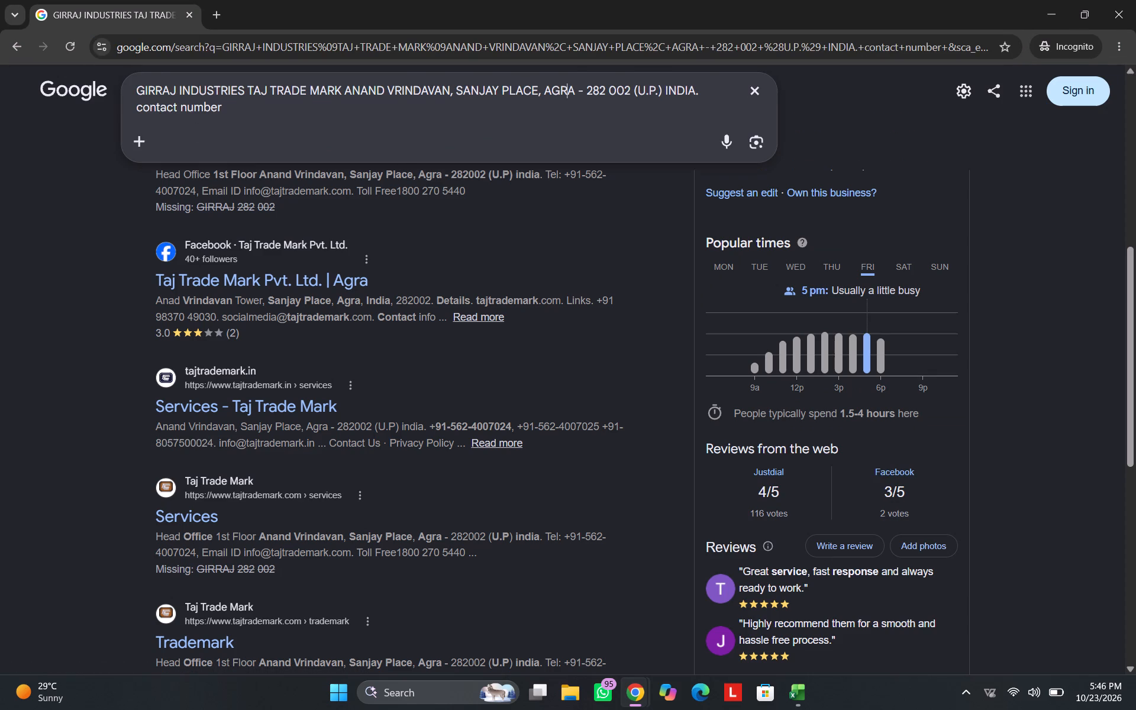
{"action": "left_click", "coordinate": [177, 111]}
{"action": "key", "text": "BackSpace"}
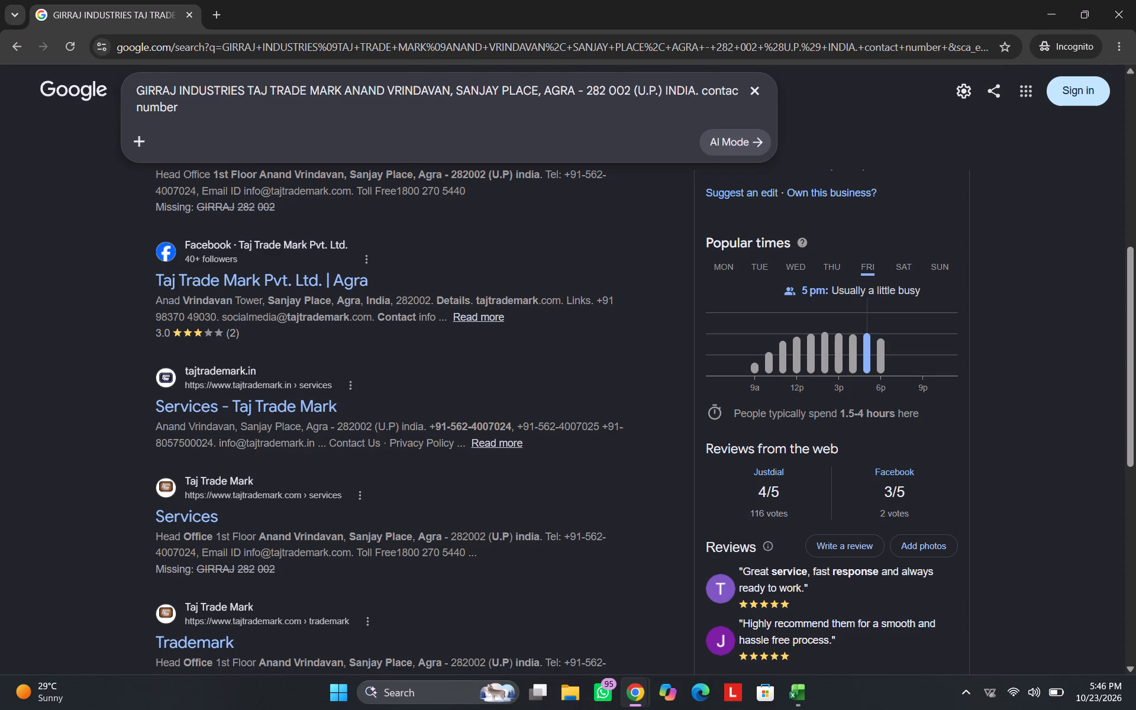
{"action": "key", "text": "BackSpace"}
{"action": "key", "text": "BackSpace"}
{"action": "key", "text": "BackSpace"}
{"action": "key", "text": "BackSpace"}
{"action": "key", "text": "BackSpace"}
{"action": "key", "text": "BackSpace"}
{"action": "type", "text": "gst"}
{"action": "key", "text": "space"}
{"action": "key", "text": "Return"}
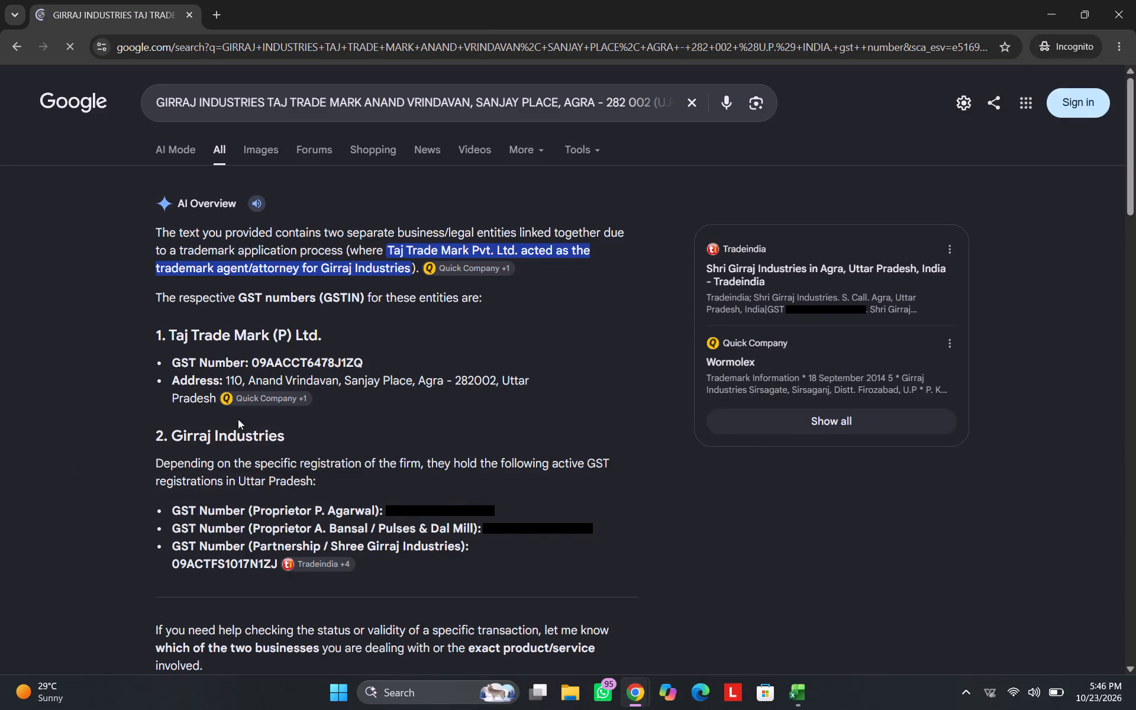
Copy Taj Trade Mark (P) Ltd.'s GST number from the AI Overview into row 33861's GST cell in TM LEADS 26.
{"action": "double_click", "coordinate": [354, 360]}
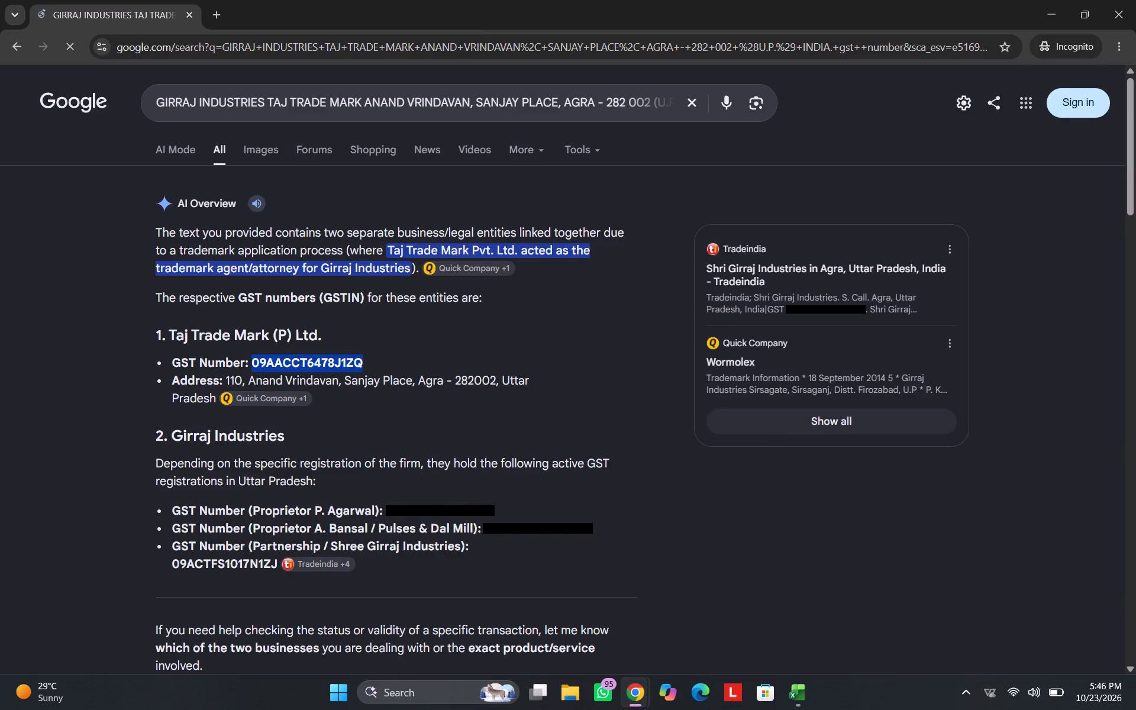
{"action": "key", "text": "ctrl+c"}
{"action": "key", "text": "alt+Tab"}
{"action": "scroll", "coordinate": [354, 360], "scroll_direction": "left", "scroll_amount": 3}
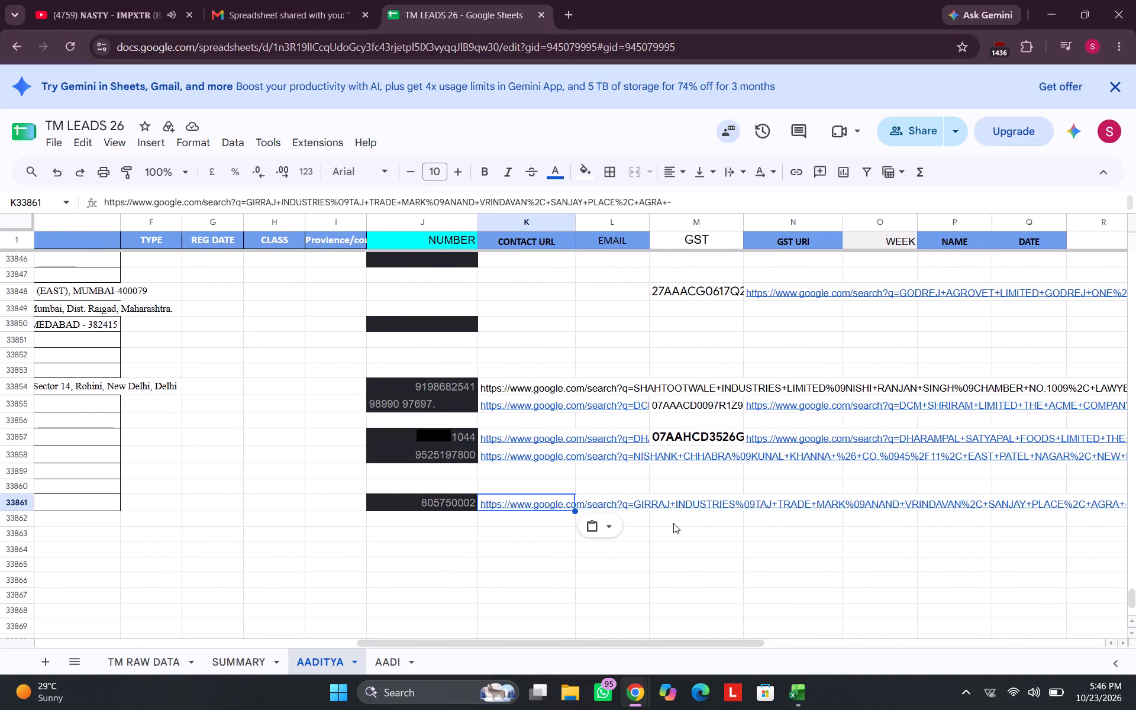
{"action": "left_click", "coordinate": [695, 509]}
{"action": "key", "text": "ctrl+v"}
Copy the GST number search's URL into row 33861's GST URL cell in TM LEADS 26.
{"action": "key", "text": "alt+Tab"}
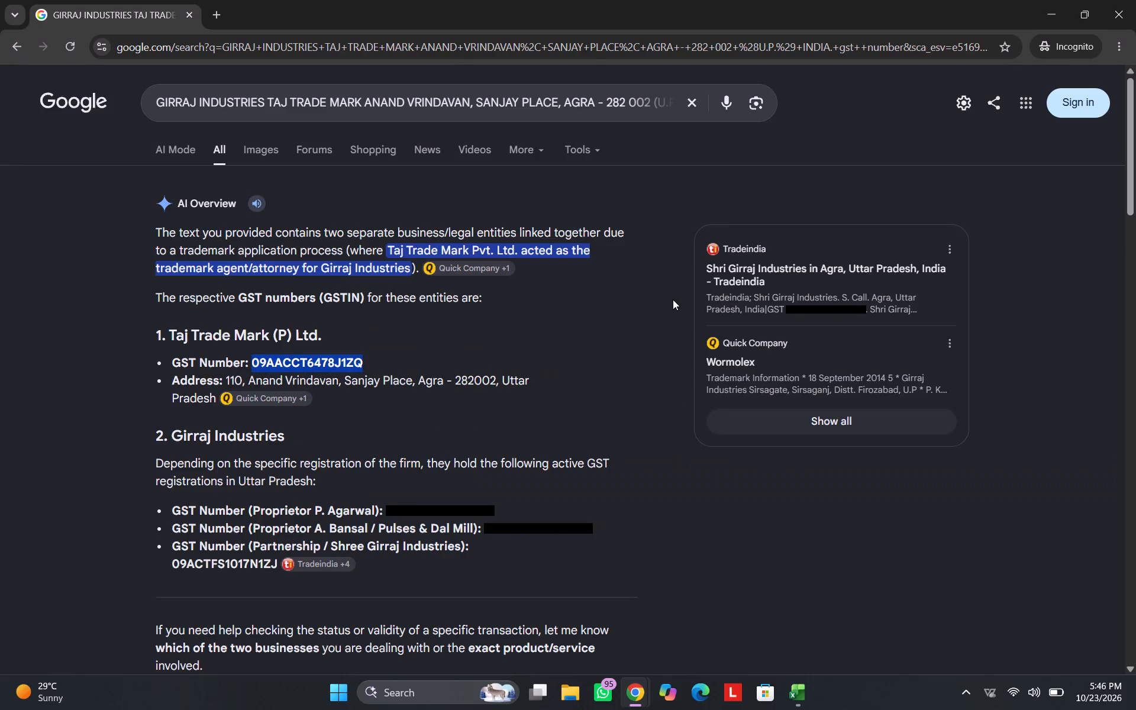
{"action": "left_click", "coordinate": [731, 50]}
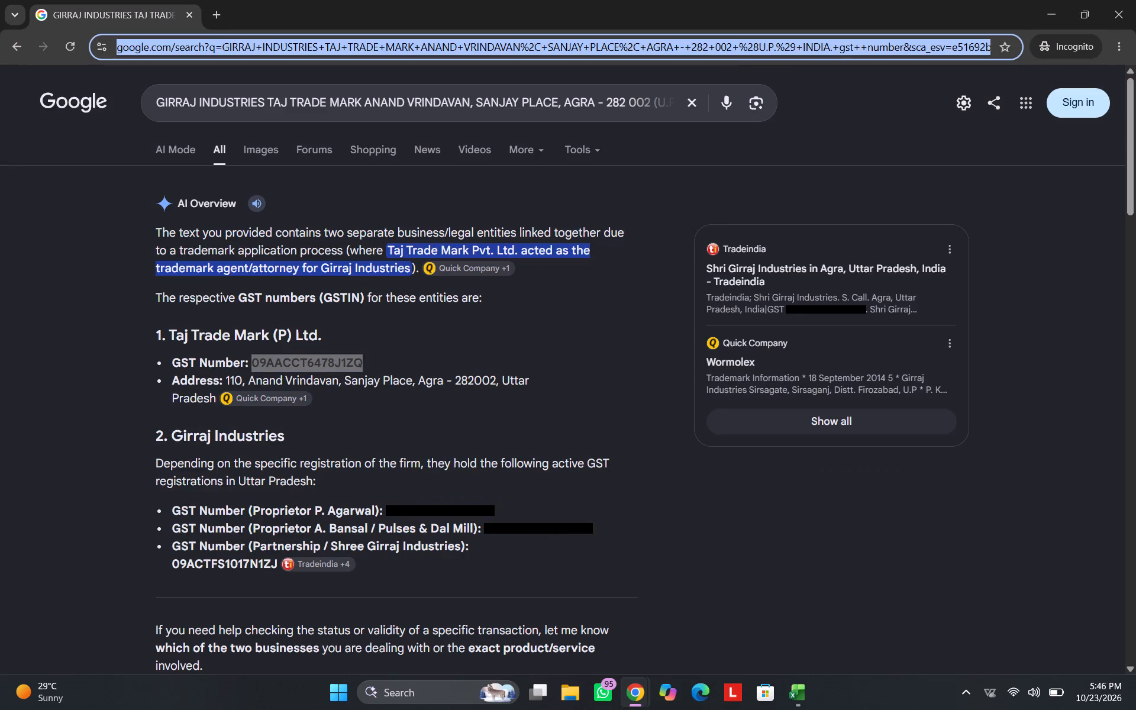
{"action": "key", "text": "ctrl+c"}
{"action": "key", "text": "alt+Tab"}
{"action": "left_click", "coordinate": [756, 495]}
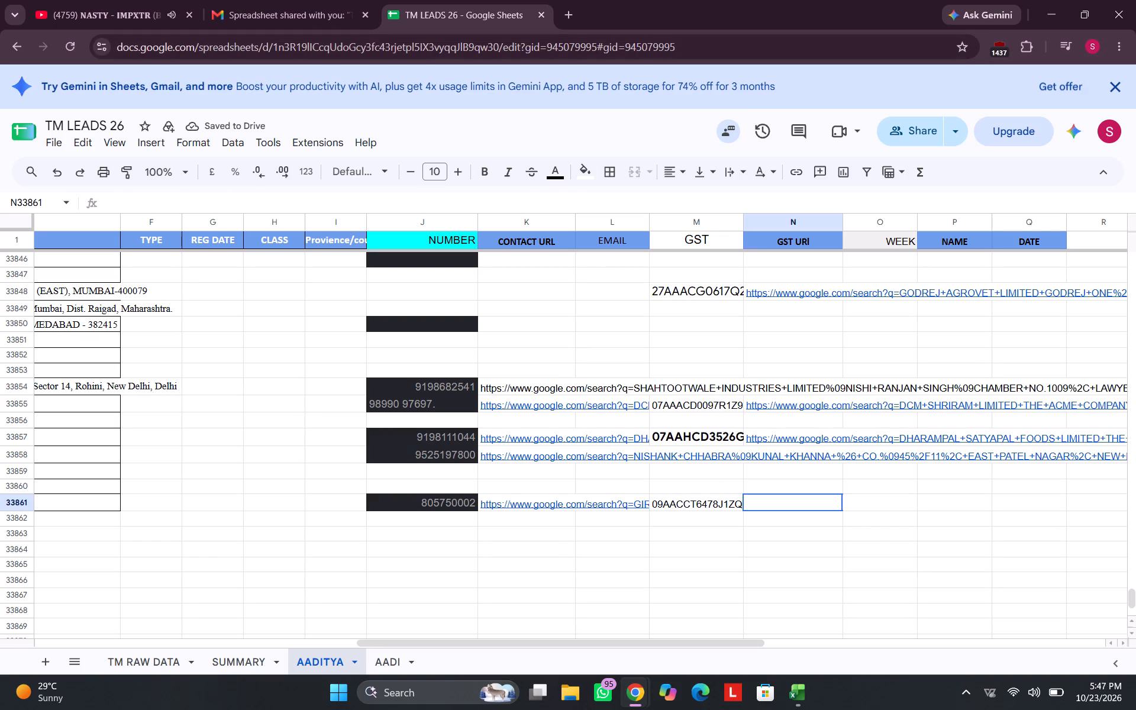
{"action": "key", "text": "ctrl+v"}
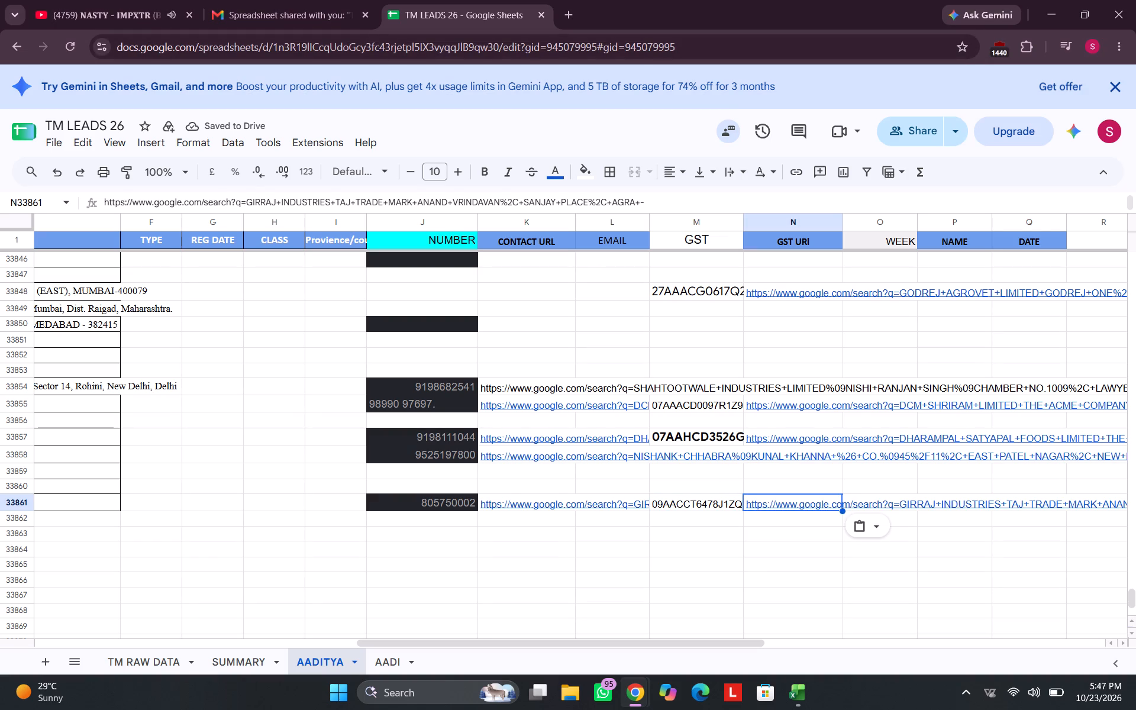
Copy application number 6601113 from the Excel workbook's Page257 into cell B33862 of TM LEADS 26.
{"action": "key", "text": "Down"}
{"action": "key", "text": "Left"}
{"action": "key", "text": "Left"}
{"action": "key", "text": "Left"}
{"action": "key", "text": "Left"}
{"action": "key", "text": "Left"}
{"action": "key", "text": "Left"}
{"action": "key", "text": "Left"}
{"action": "key", "text": "Left"}
{"action": "key", "text": "Left"}
{"action": "key", "text": "Left"}
{"action": "key", "text": "Left"}
{"action": "key", "text": "Left"}
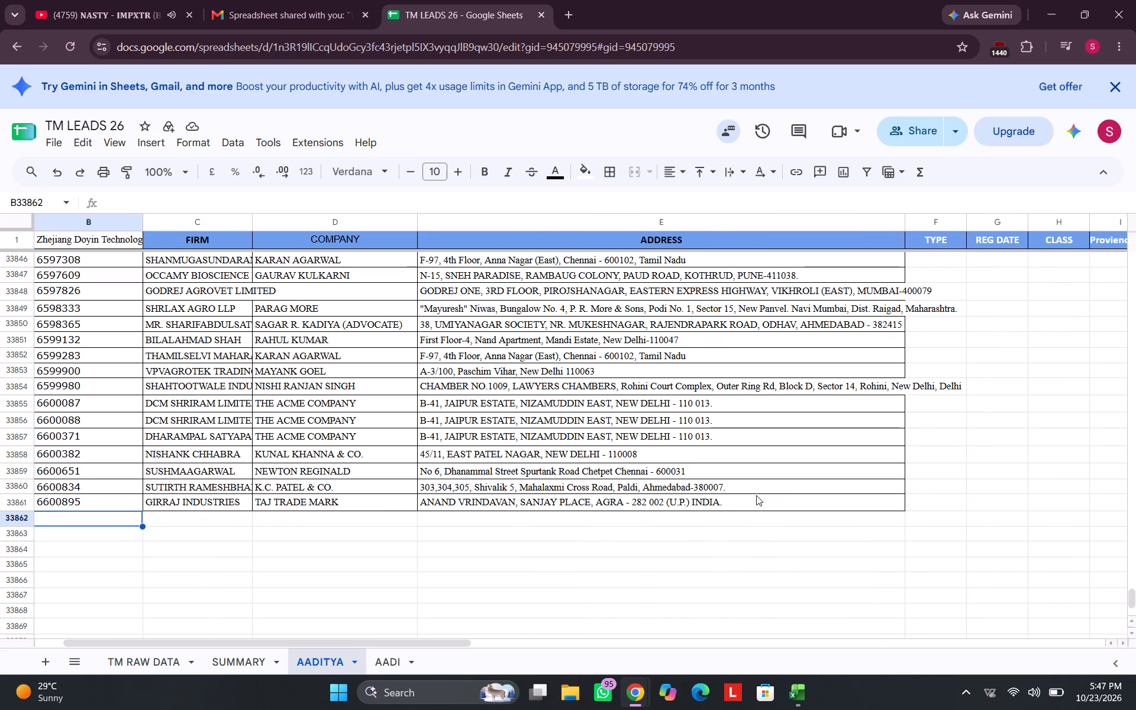
{"action": "key", "text": "Right"}
{"action": "key", "text": "Left"}
{"action": "key", "text": "alt+Tab"}
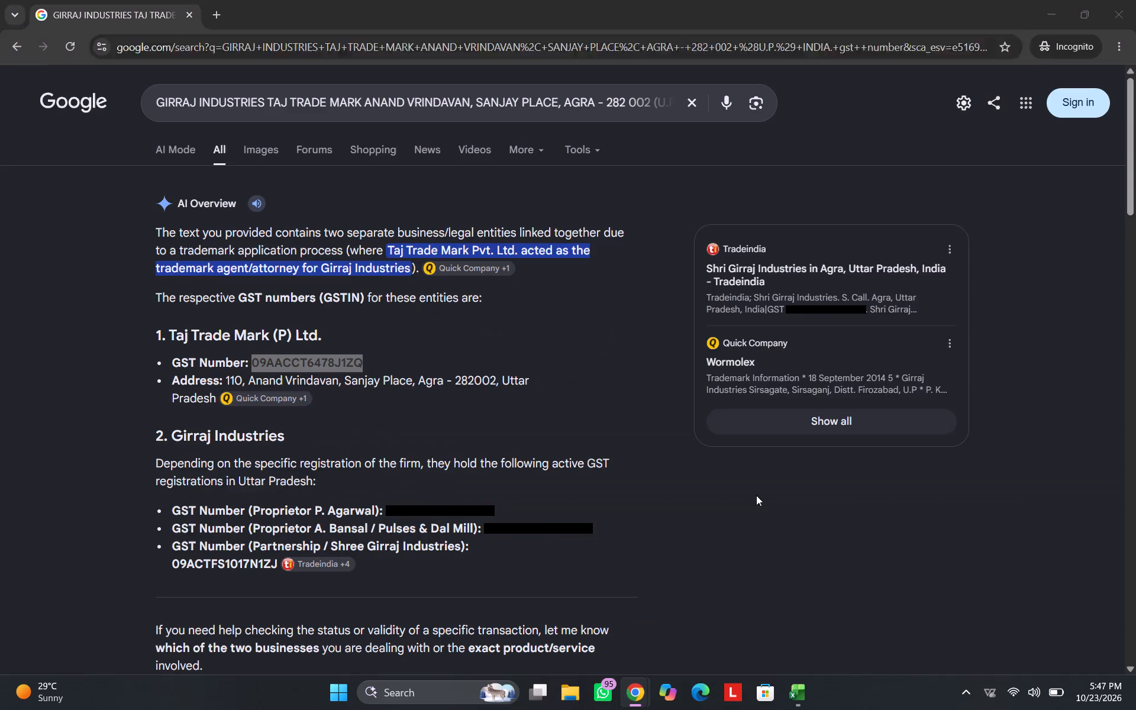
{"action": "key", "text": "alt+Tab"}
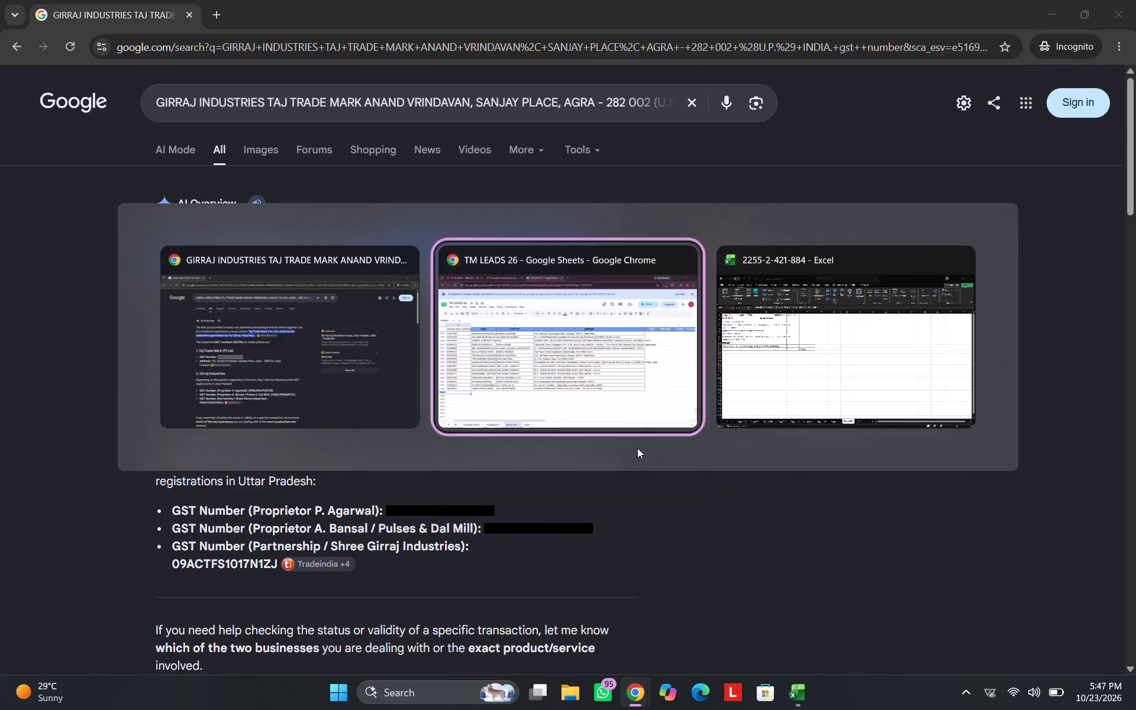
{"action": "key", "text": "alt+Tab"}
{"action": "key", "text": "alt+Right"}
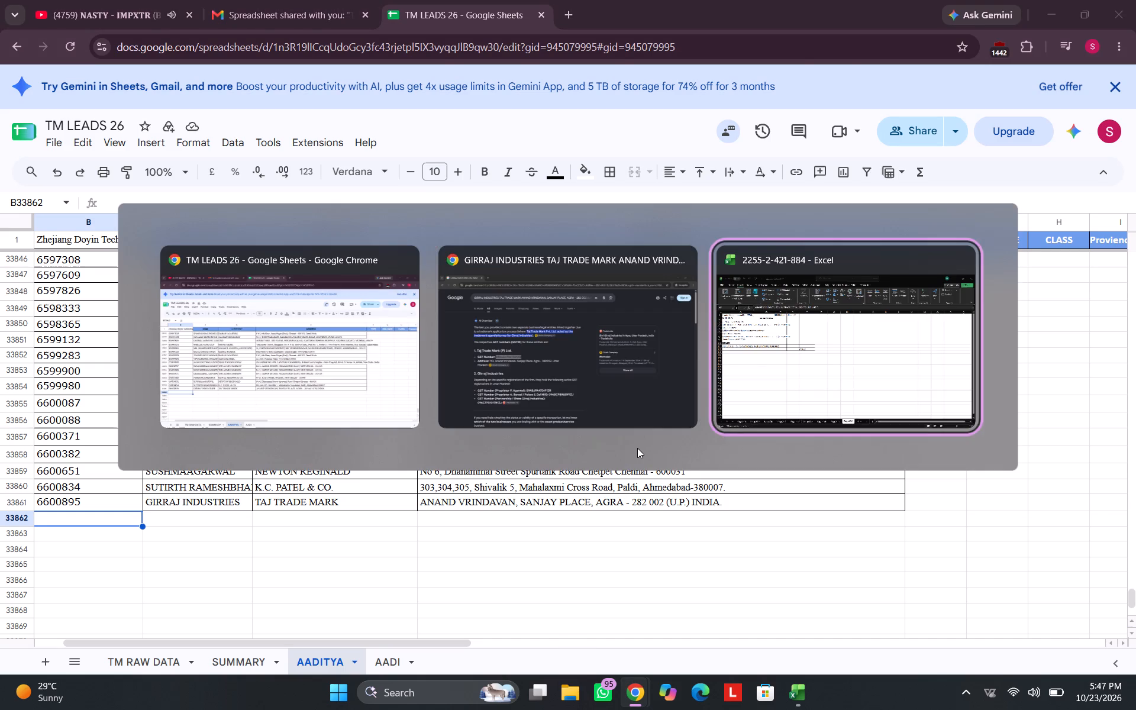
{"action": "left_click", "coordinate": [618, 651]}
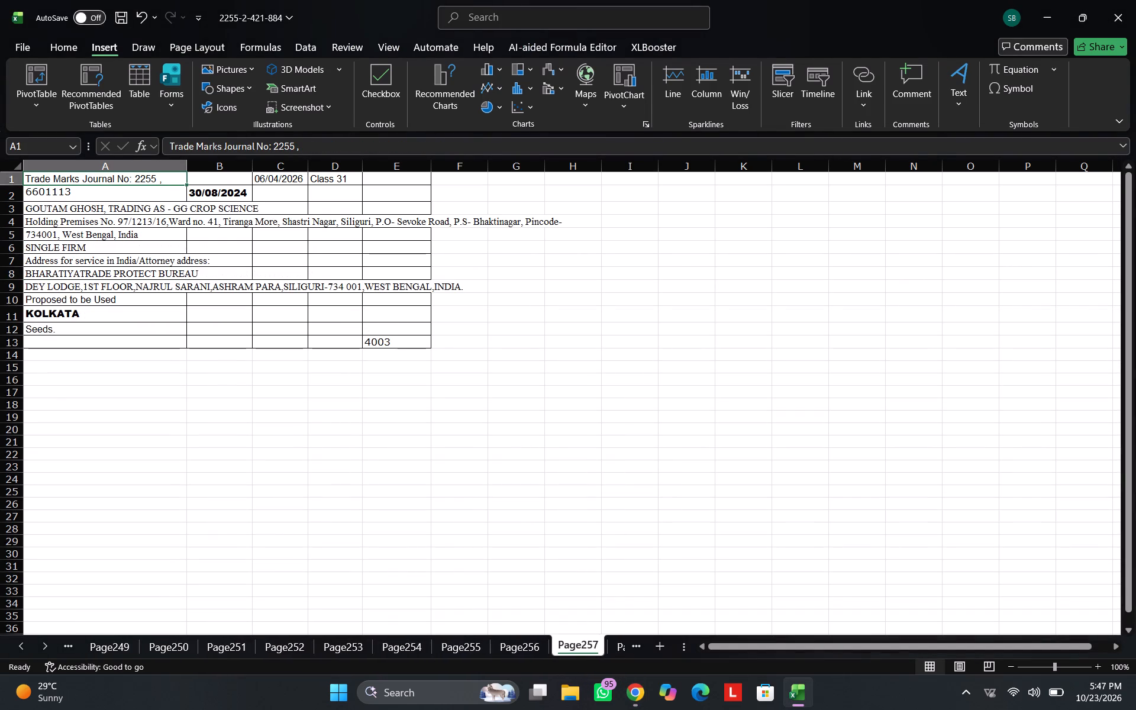
{"action": "left_click", "coordinate": [176, 197]}
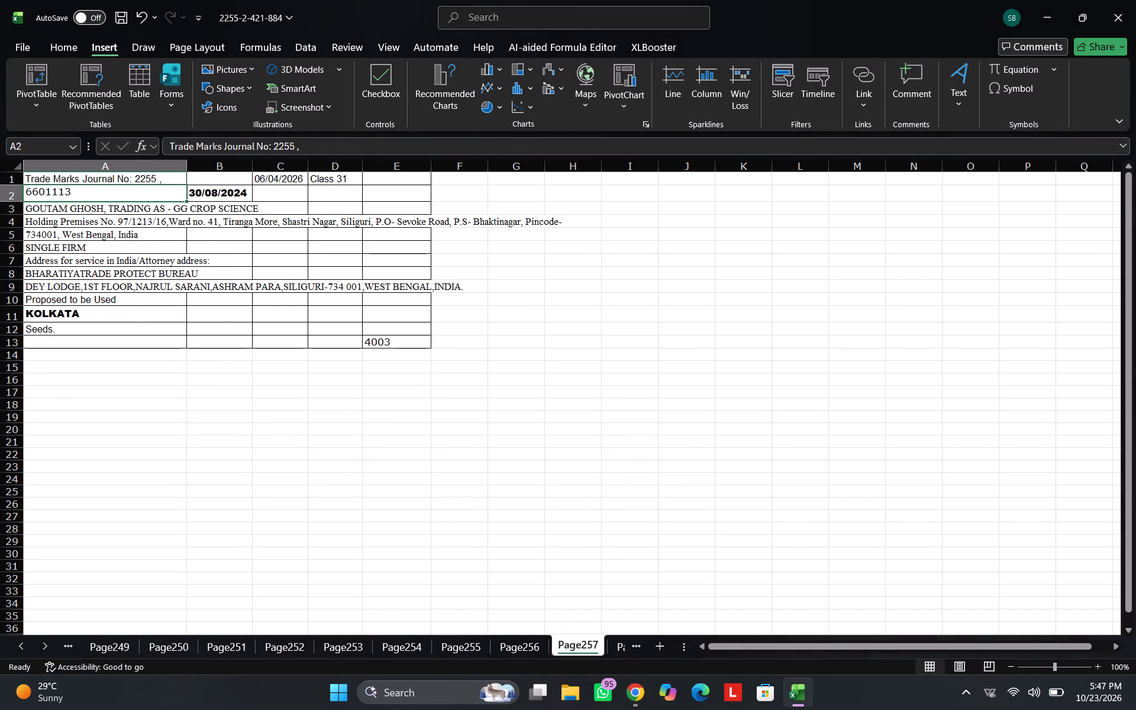
{"action": "key", "text": "ctrl+c"}
{"action": "key", "text": "alt+Tab"}
{"action": "key", "text": "ctrl+v"}
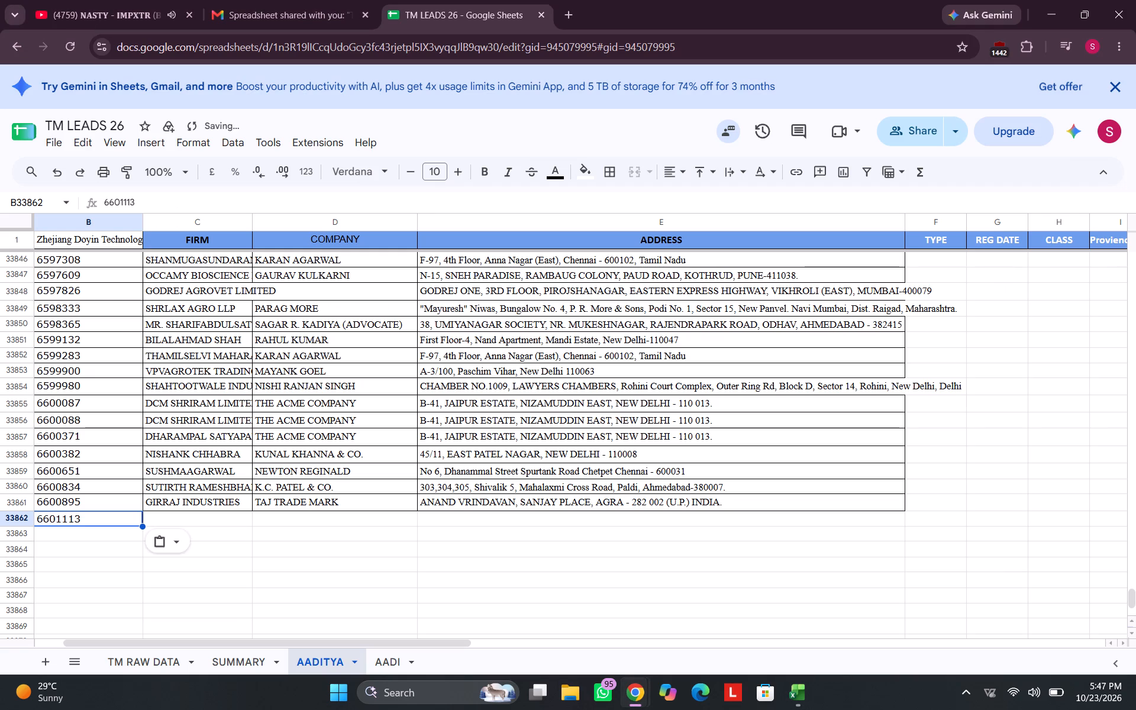
Copy the GG CROP SCIENCE applicant entry from Page257 into row 33862's FIRM cell in TM LEADS 26.
{"action": "key", "text": "alt+Tab"}
{"action": "key", "text": "Down"}
{"action": "key", "text": "ctrl+c"}
{"action": "key", "text": "alt+Tab"}
{"action": "key", "text": "Right"}
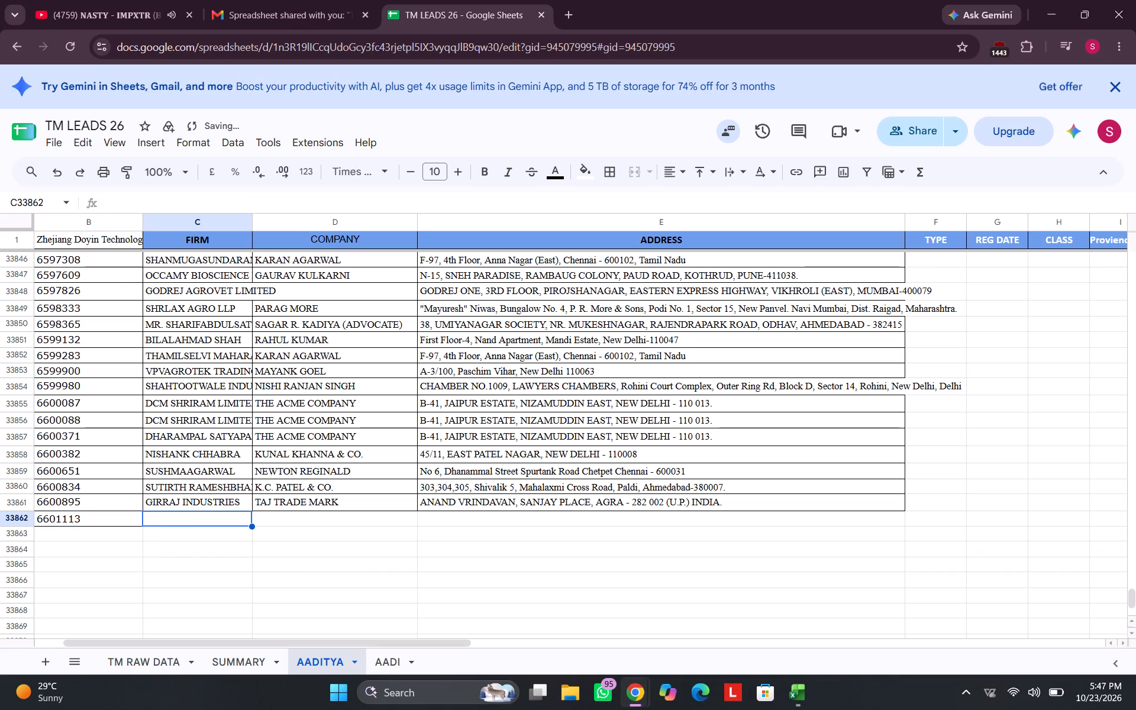
{"action": "key", "text": "ctrl+v"}
Copy BHARATIYATRADE PROTECT BUREAU from Page257 into row 33862's COMPANY cell in TM LEADS 26.
{"action": "key", "text": "alt+Tab"}
{"action": "key", "text": "Down"}
{"action": "key", "text": "Down"}
{"action": "key", "text": "Down"}
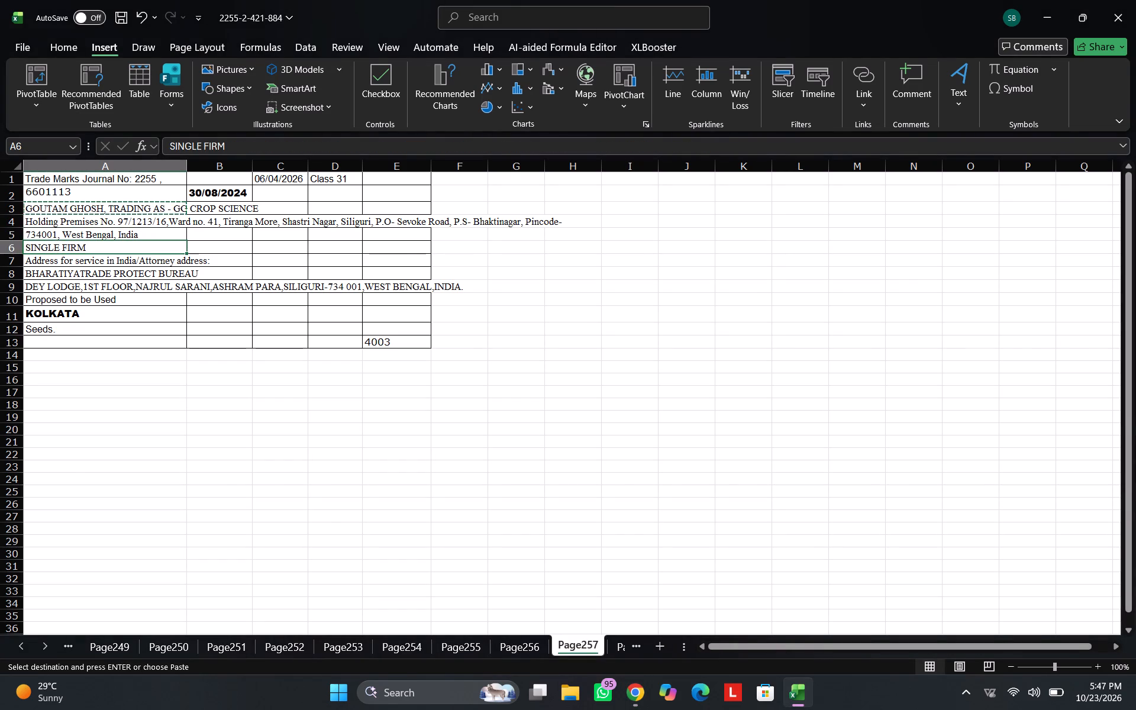
{"action": "key", "text": "alt+Tab"}
{"action": "key", "text": "alt+Tab"}
{"action": "left_click", "coordinate": [135, 276]}
{"action": "key", "text": "ctrl+c"}
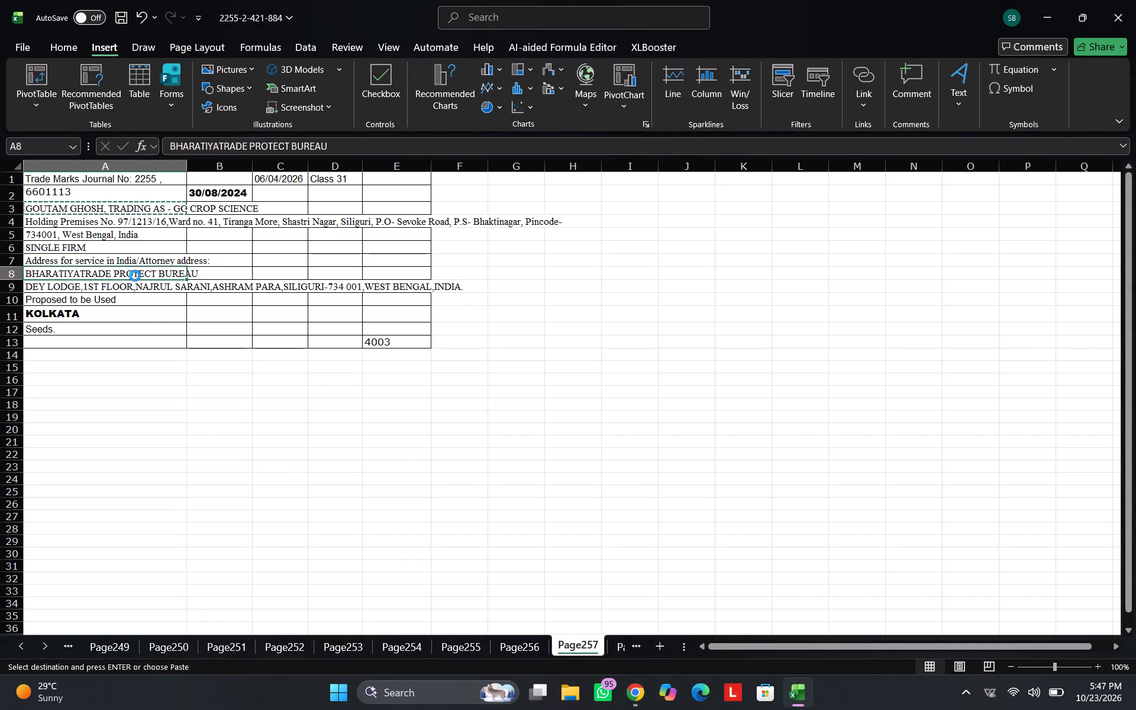
{"action": "key", "text": "alt+Tab"}
{"action": "key", "text": "Right"}
{"action": "key", "text": "ctrl+v"}
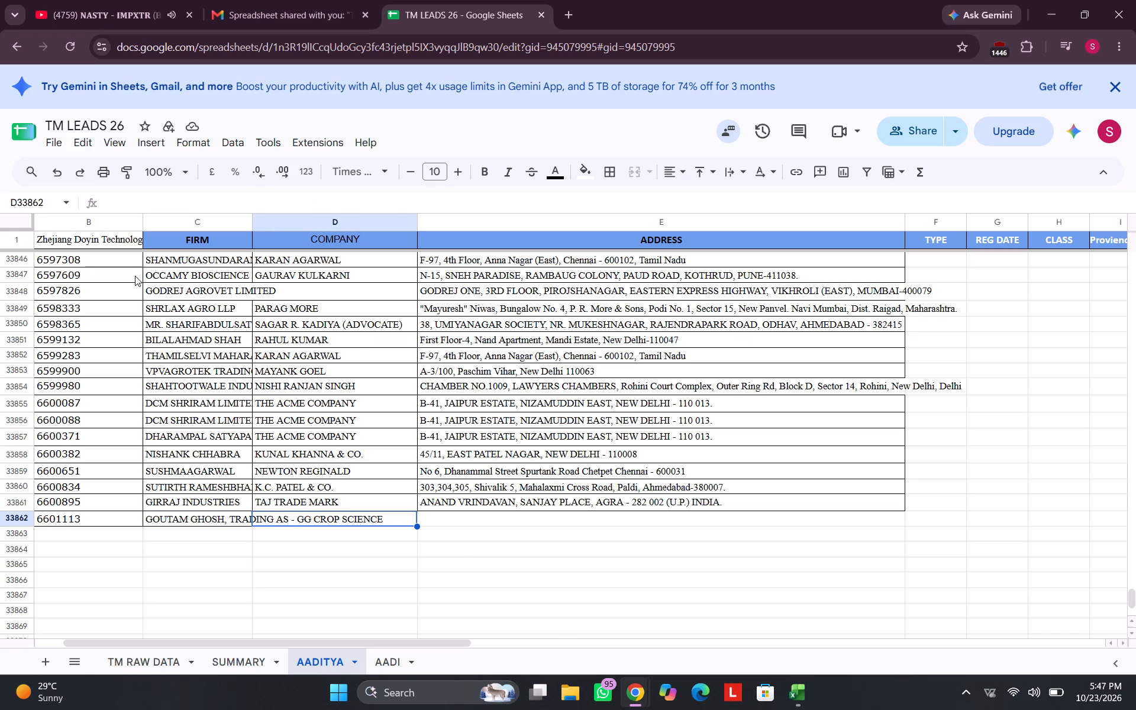
Copy the attorney's service address from Page257 into row 33862's ADDRESS cell in TM LEADS 26.
{"action": "key", "text": "alt+Tab"}
{"action": "key", "text": "Down"}
{"action": "key", "text": "ctrl+c"}
{"action": "key", "text": "alt+Tab"}
{"action": "key", "text": "Right"}
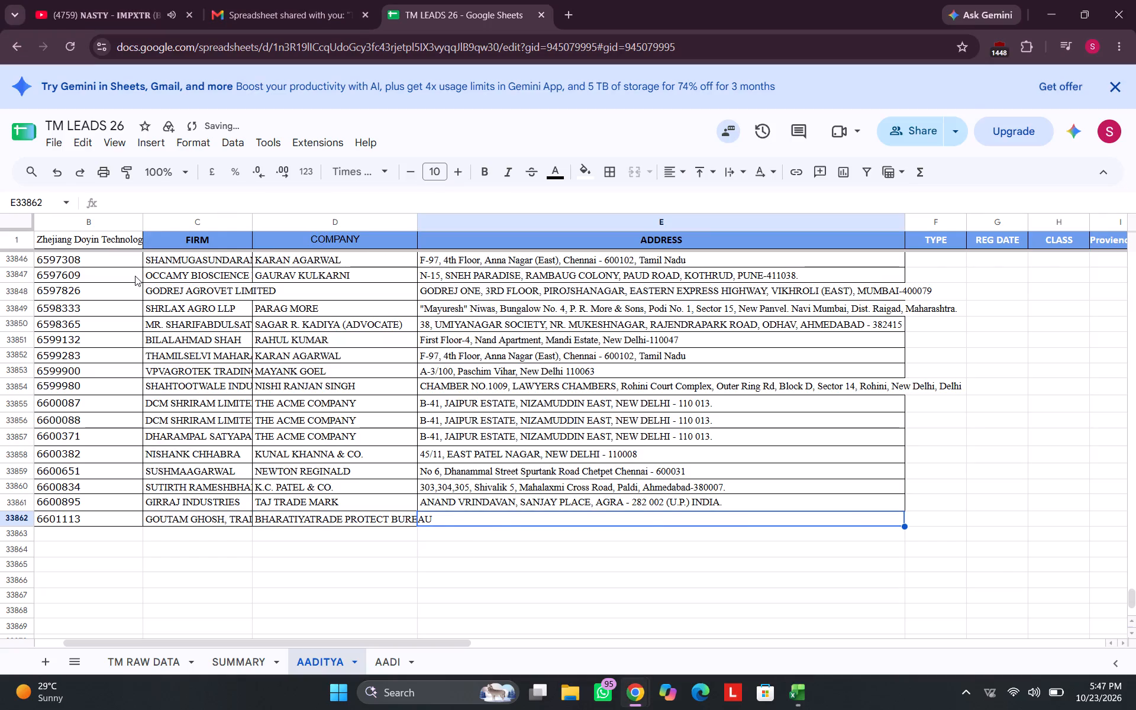
{"action": "key", "text": "ctrl+v"}
{"action": "key", "text": "ctrl+b"}
Copy row 33862's firm, company and address together and switch to the Google search window.
{"action": "key", "text": "Right"}
{"action": "key", "text": "shift+Left"}
{"action": "key", "text": "shift+Left"}
{"action": "key", "text": "shift+Left"}
{"action": "key", "text": "ctrl+c"}
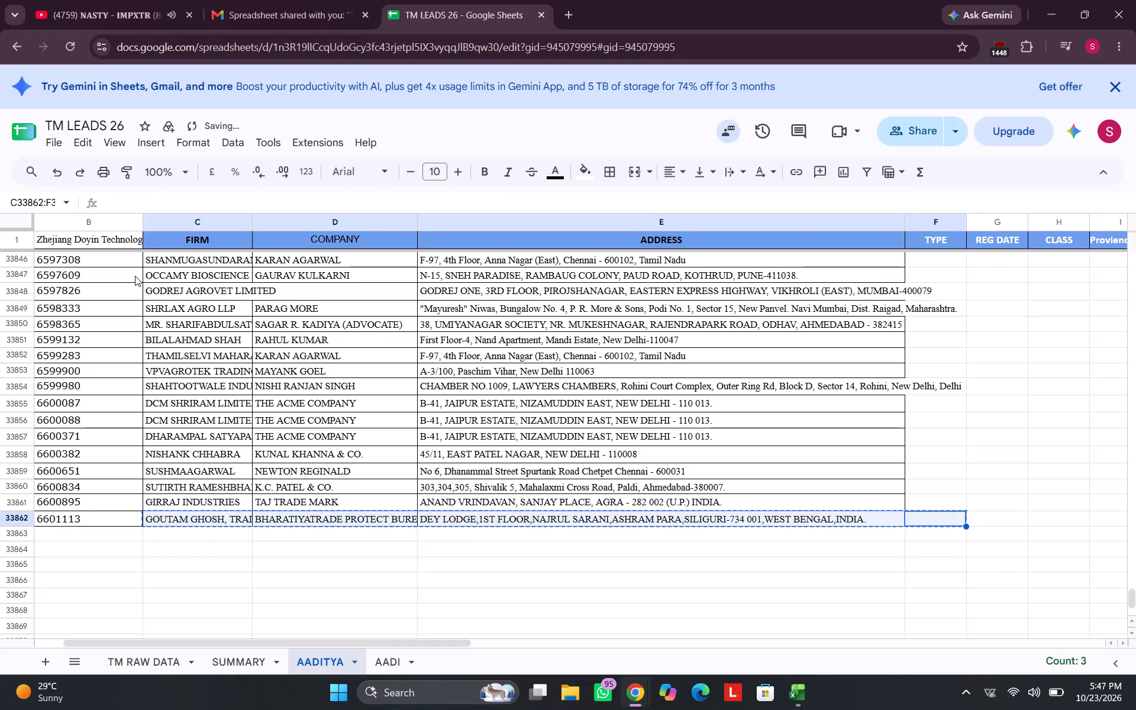
{"action": "key", "text": "alt+Tab"}
{"action": "key", "text": "alt+Right"}
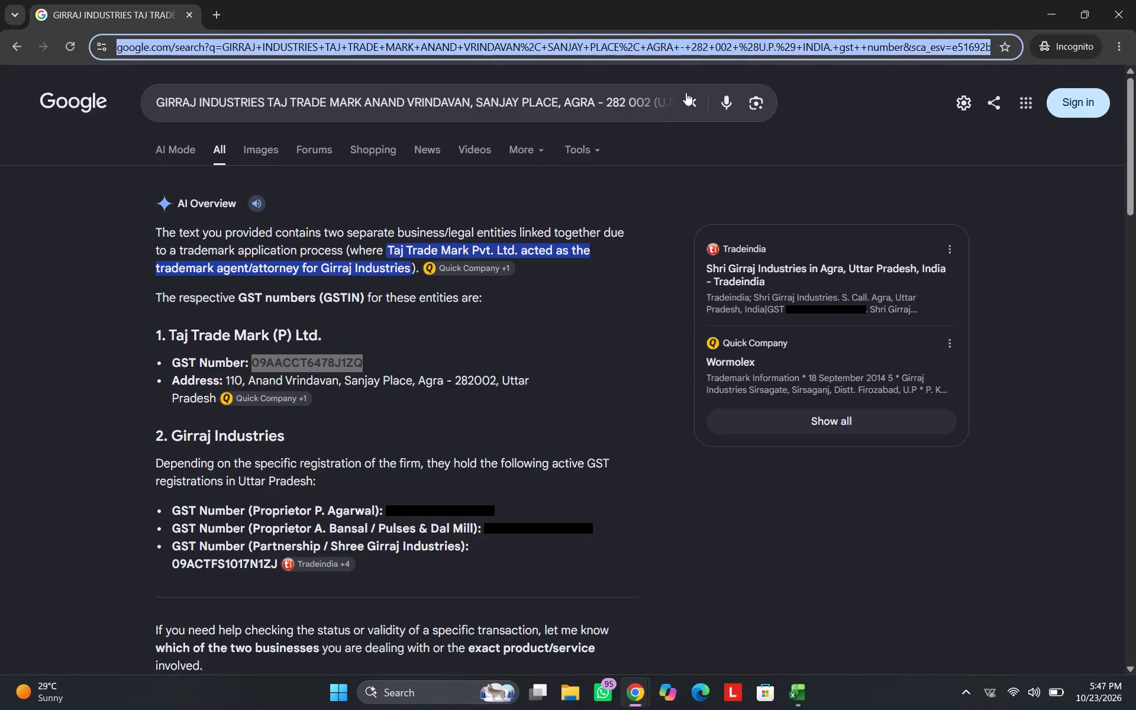
Search Google for row 33862's copied firm, company and address with "contact number" added, and scan the results.
{"action": "left_click", "coordinate": [687, 102]}
{"action": "key", "text": "ctrl+v"}
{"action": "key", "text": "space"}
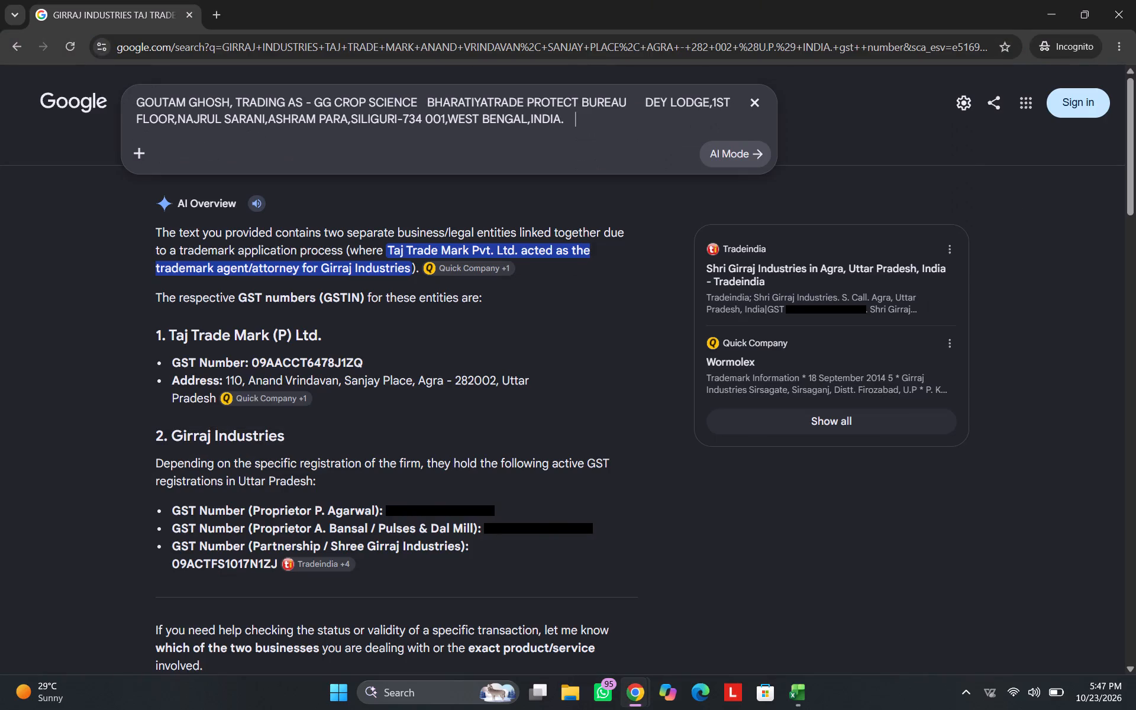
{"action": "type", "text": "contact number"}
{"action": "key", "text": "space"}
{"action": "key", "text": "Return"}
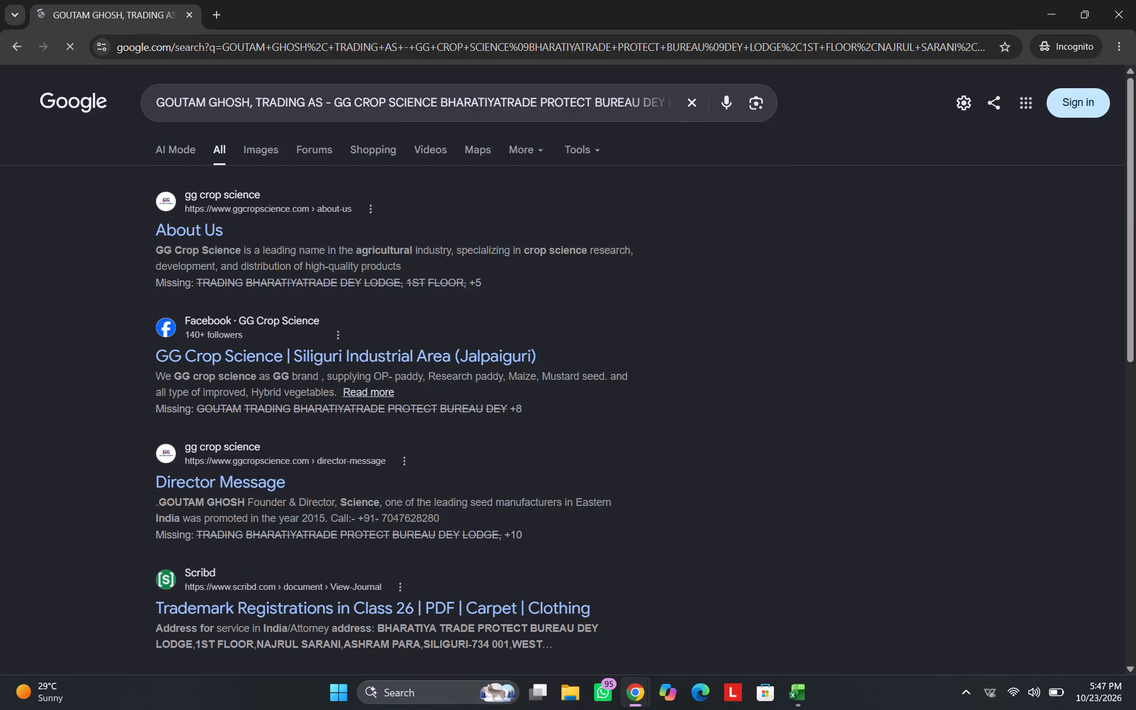
{"action": "scroll", "coordinate": [399, 409], "scroll_direction": "down", "scroll_amount": 4}
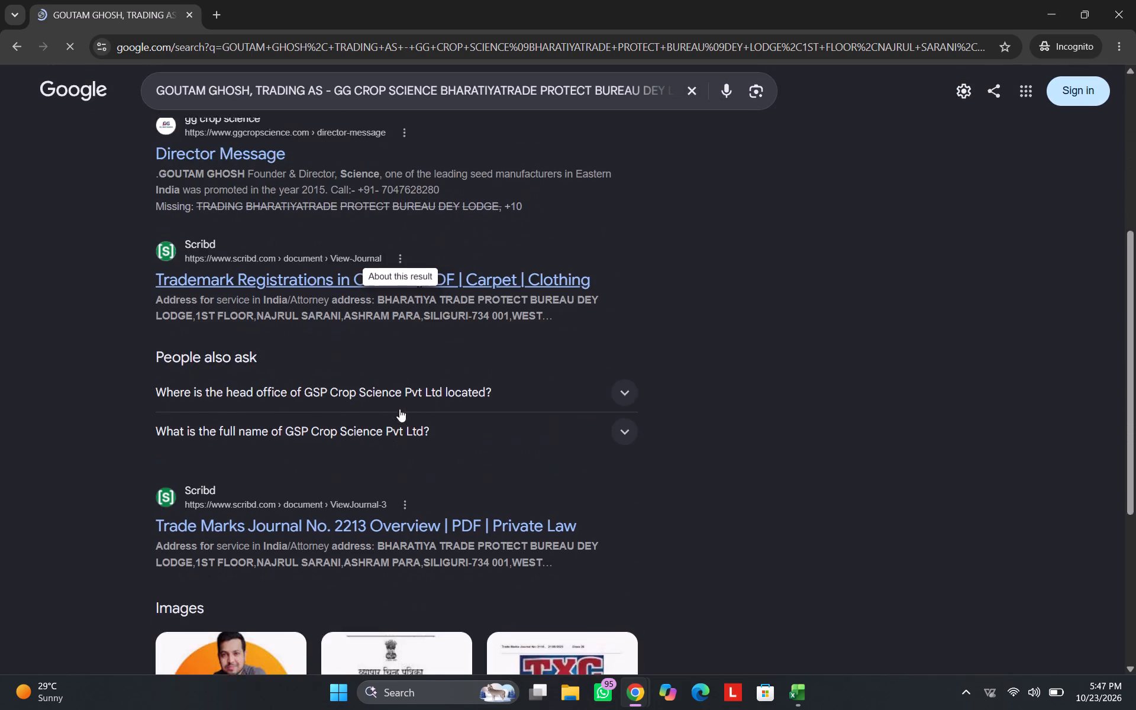
{"action": "scroll", "coordinate": [399, 409], "scroll_direction": "down", "scroll_amount": 2}
{"action": "scroll", "coordinate": [476, 251], "scroll_direction": "up", "scroll_amount": 5}
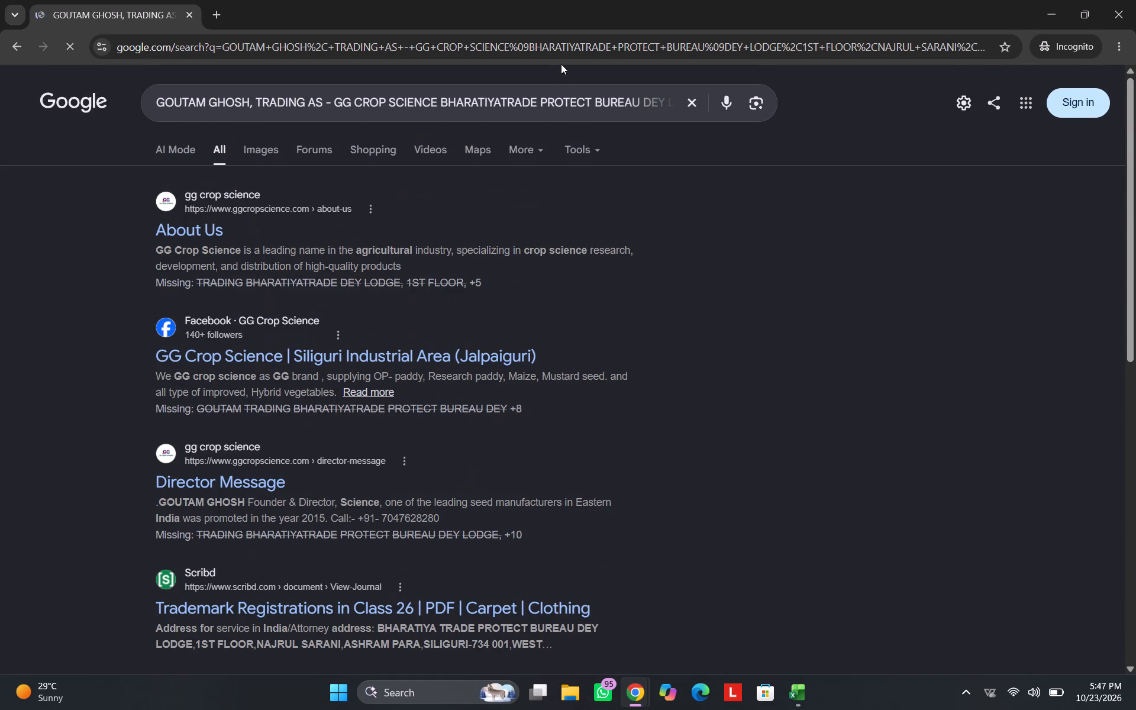
Edit the wording before "number" in the search query to include "gst" and rerun the search.
{"action": "left_click", "coordinate": [558, 103]}
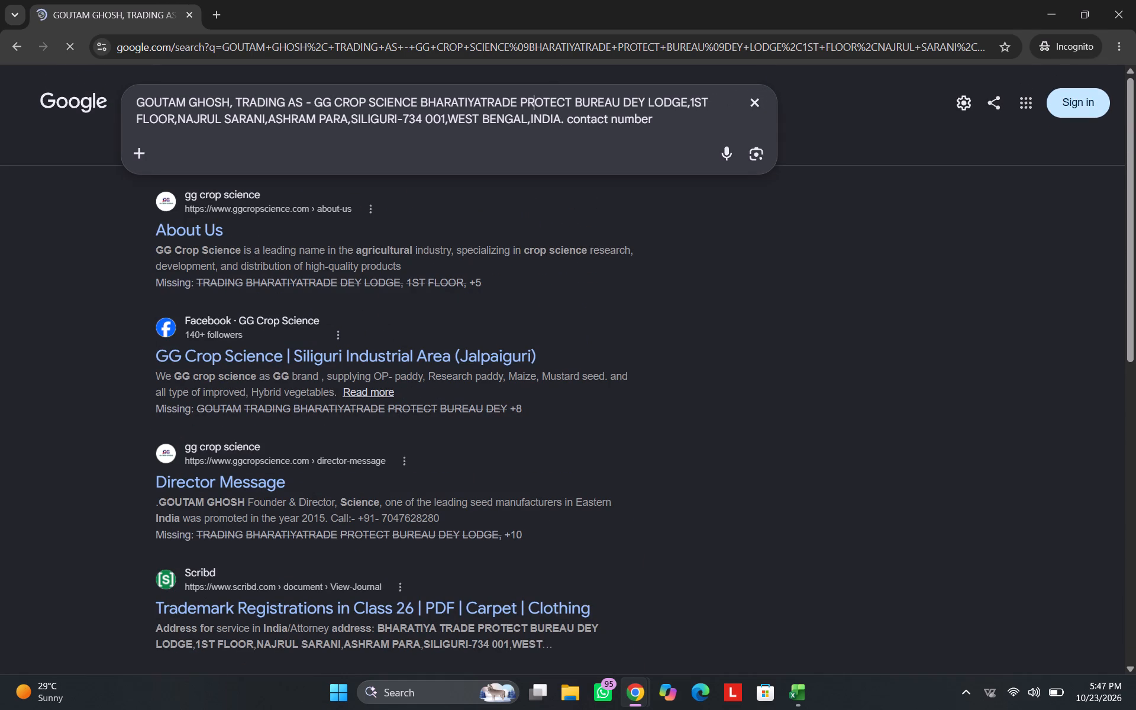
{"action": "left_click", "coordinate": [613, 125]}
{"action": "left_click", "coordinate": [609, 124]}
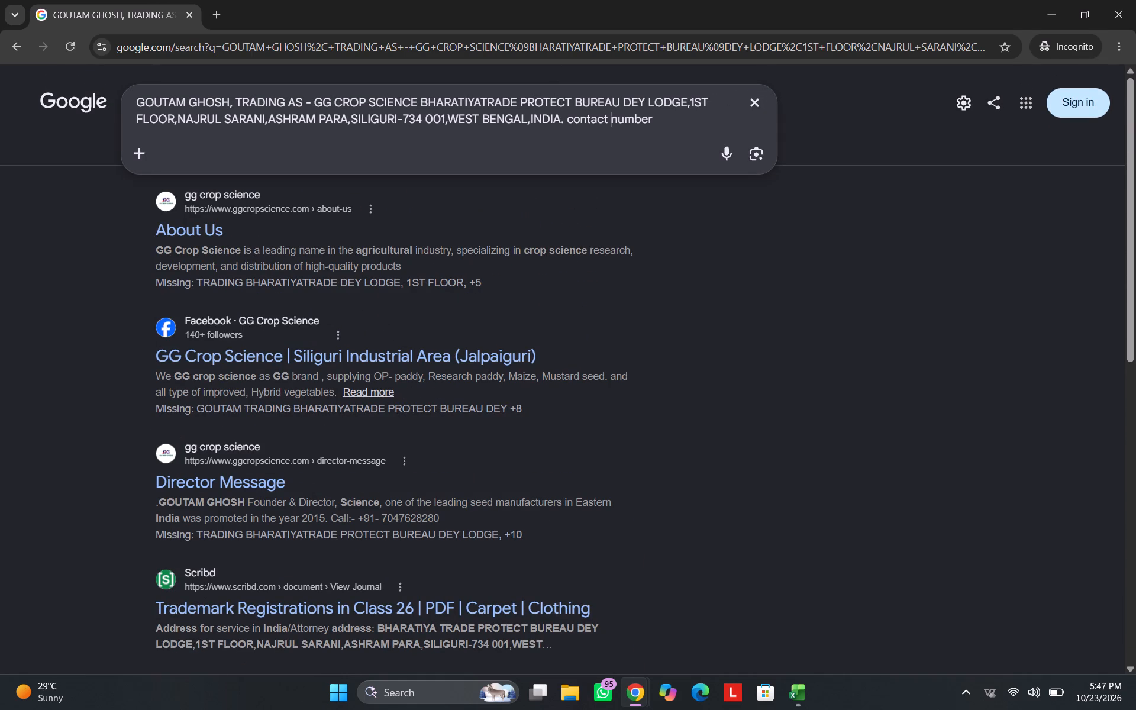
{"action": "left_click", "coordinate": [604, 120]}
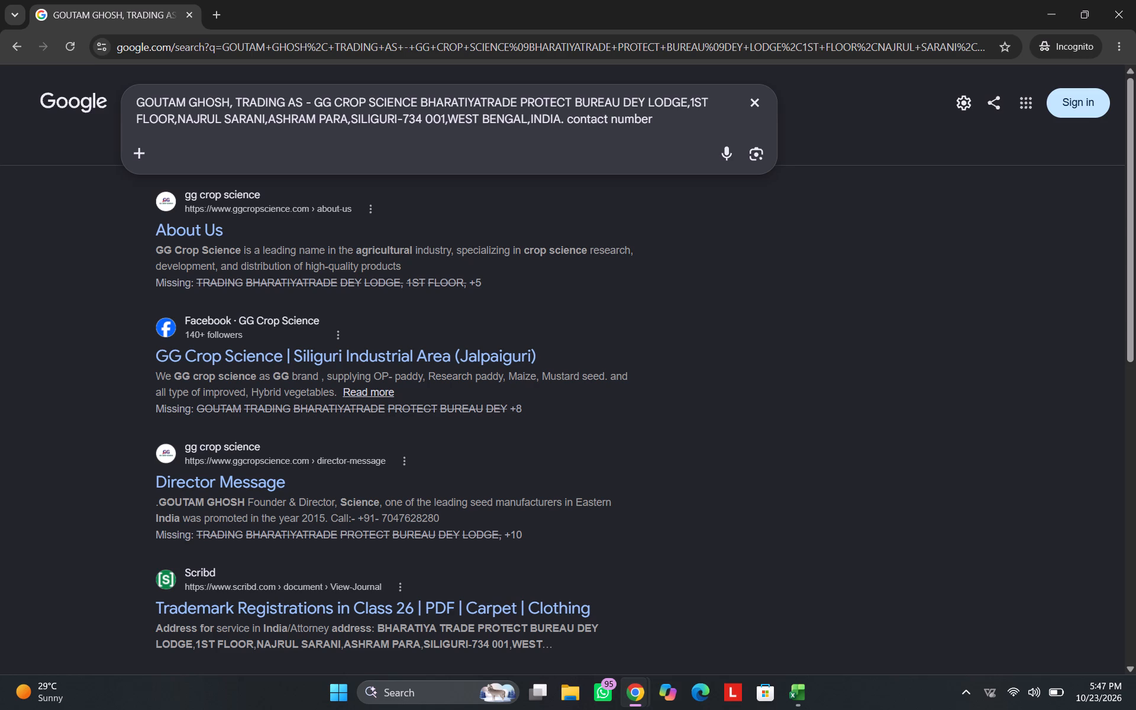
{"action": "left_click", "coordinate": [609, 120]}
{"action": "key", "text": "BackSpace"}
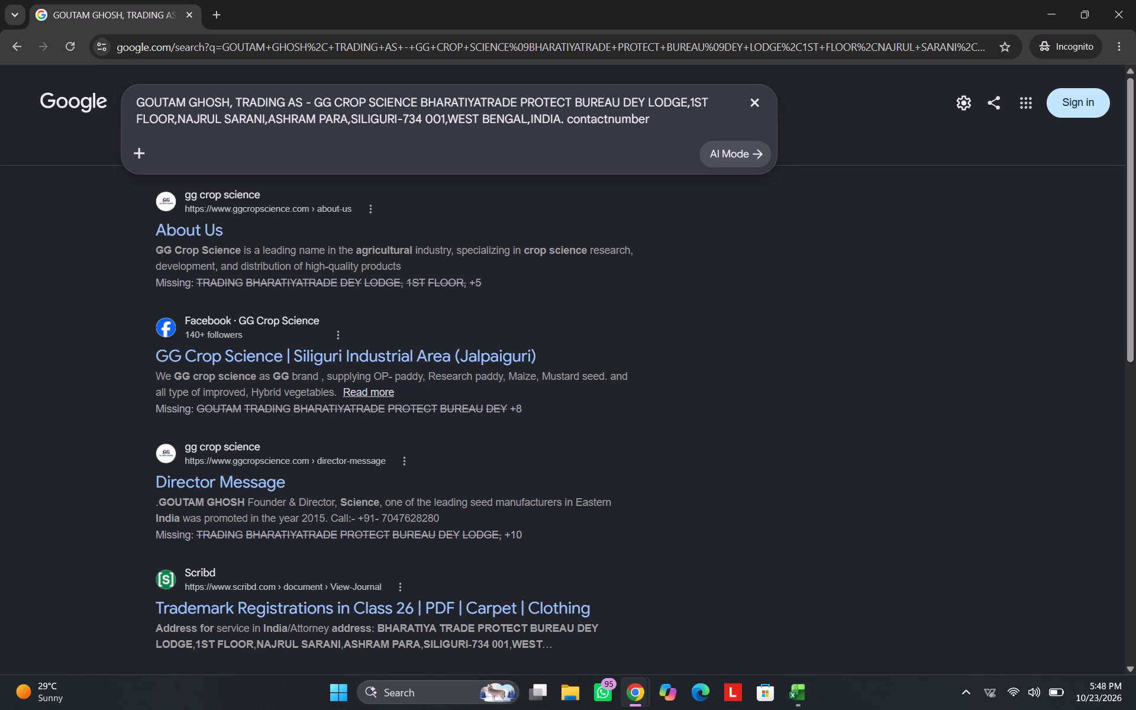
{"action": "key", "text": "BackSpace"}
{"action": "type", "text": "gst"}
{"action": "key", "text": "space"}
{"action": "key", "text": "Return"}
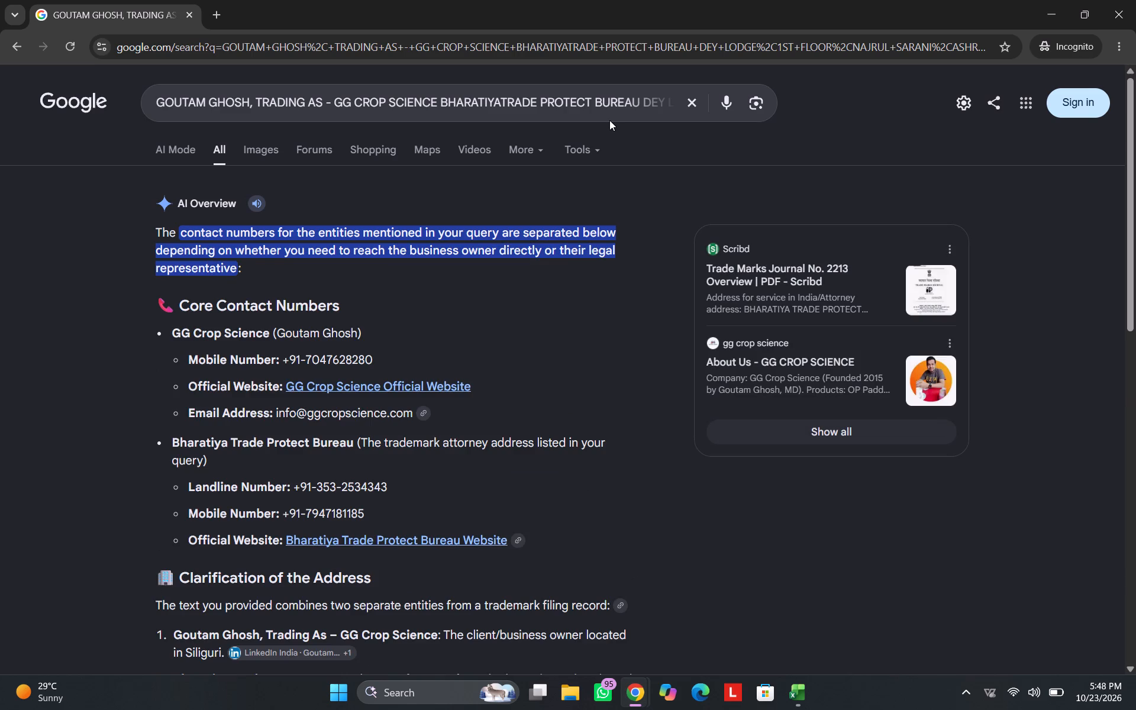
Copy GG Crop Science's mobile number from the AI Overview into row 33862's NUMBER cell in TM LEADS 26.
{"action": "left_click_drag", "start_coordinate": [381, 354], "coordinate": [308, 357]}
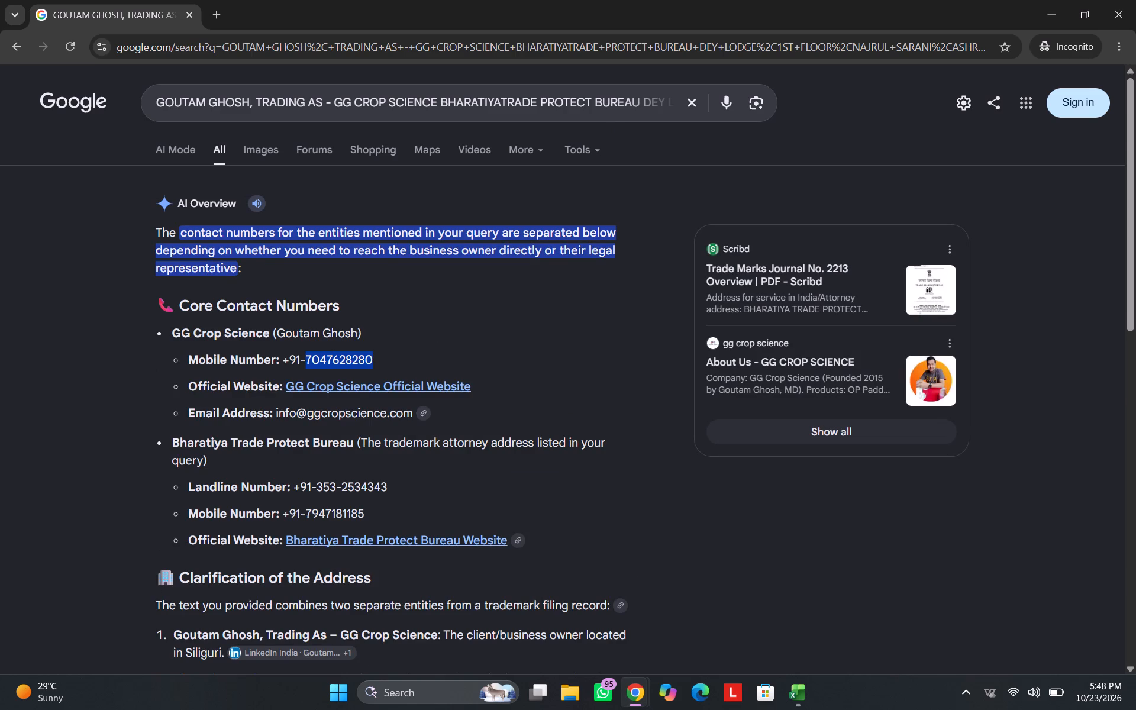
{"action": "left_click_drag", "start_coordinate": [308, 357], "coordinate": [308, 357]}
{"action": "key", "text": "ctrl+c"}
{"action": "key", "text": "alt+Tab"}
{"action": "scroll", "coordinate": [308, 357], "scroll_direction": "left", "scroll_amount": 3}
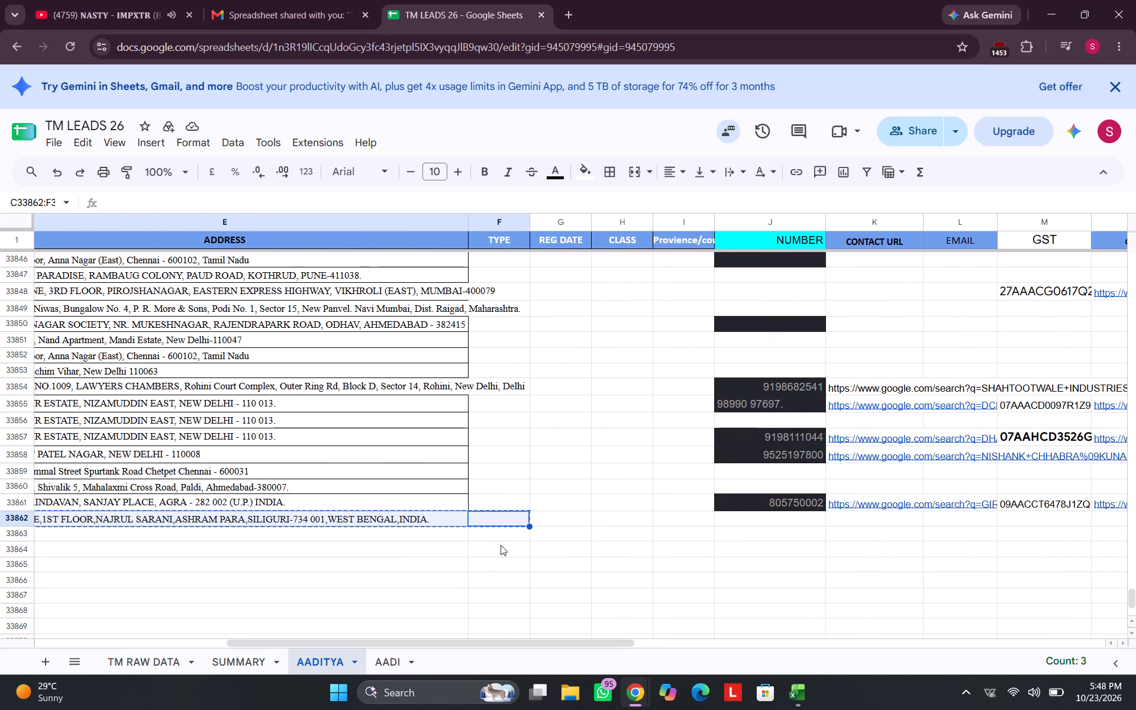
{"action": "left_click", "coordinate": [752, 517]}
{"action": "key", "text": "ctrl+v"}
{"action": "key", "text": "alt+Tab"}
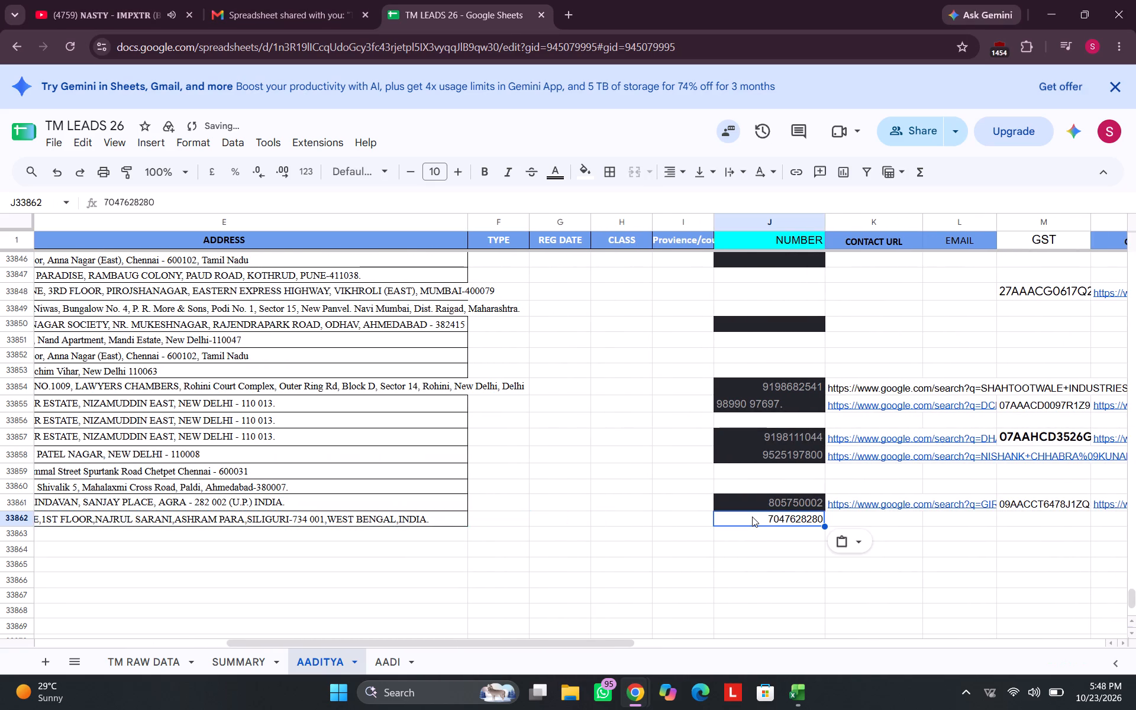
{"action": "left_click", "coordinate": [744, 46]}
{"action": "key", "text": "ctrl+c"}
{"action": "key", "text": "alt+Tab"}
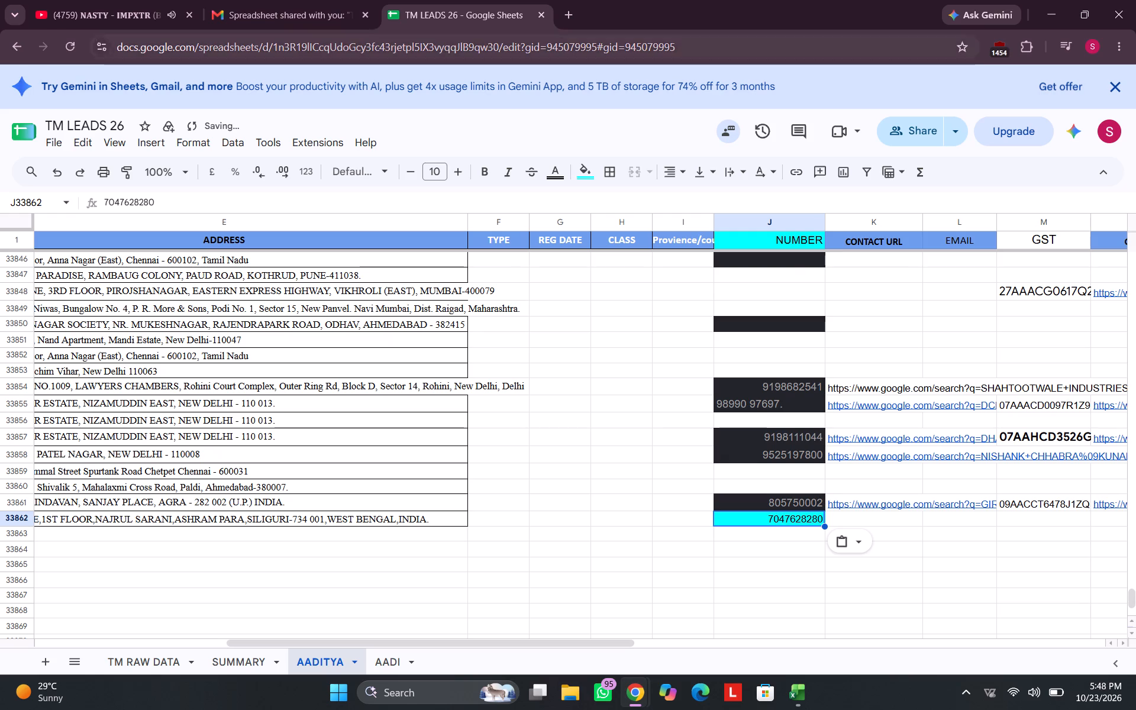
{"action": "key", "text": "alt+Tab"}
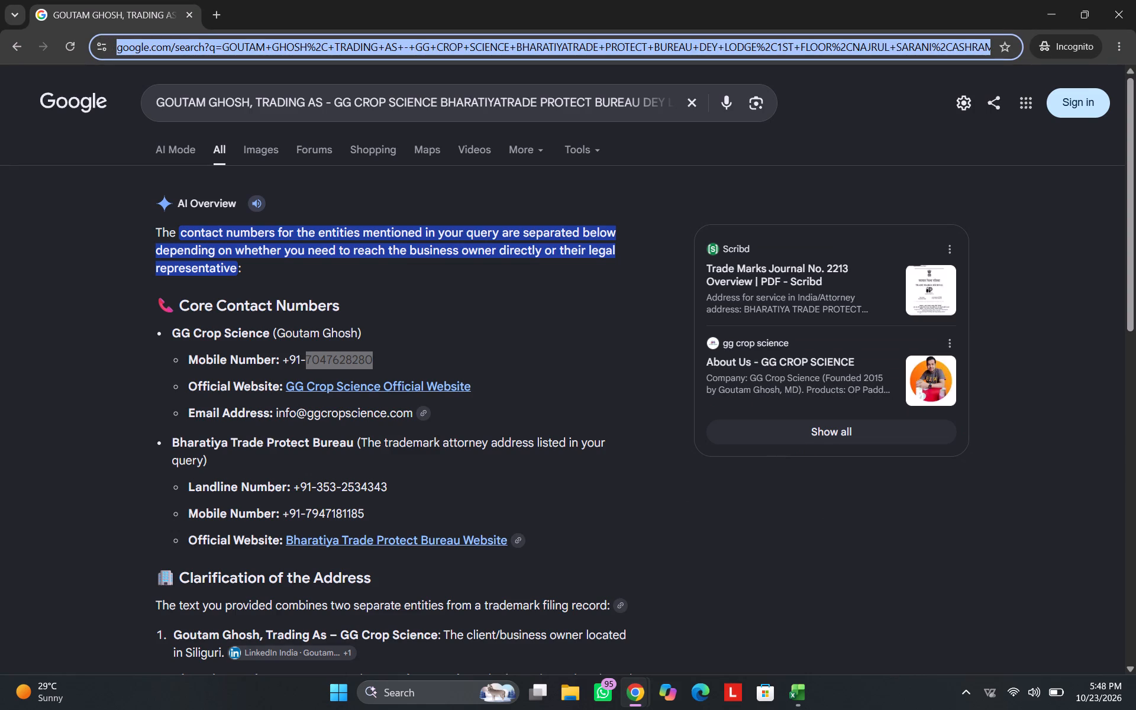
Replace row 33862's NUMBER entry with Bharatiya Trade Protect Bureau's mobile number copied from the AI Overview.
{"action": "left_click_drag", "start_coordinate": [366, 505], "coordinate": [302, 515]}
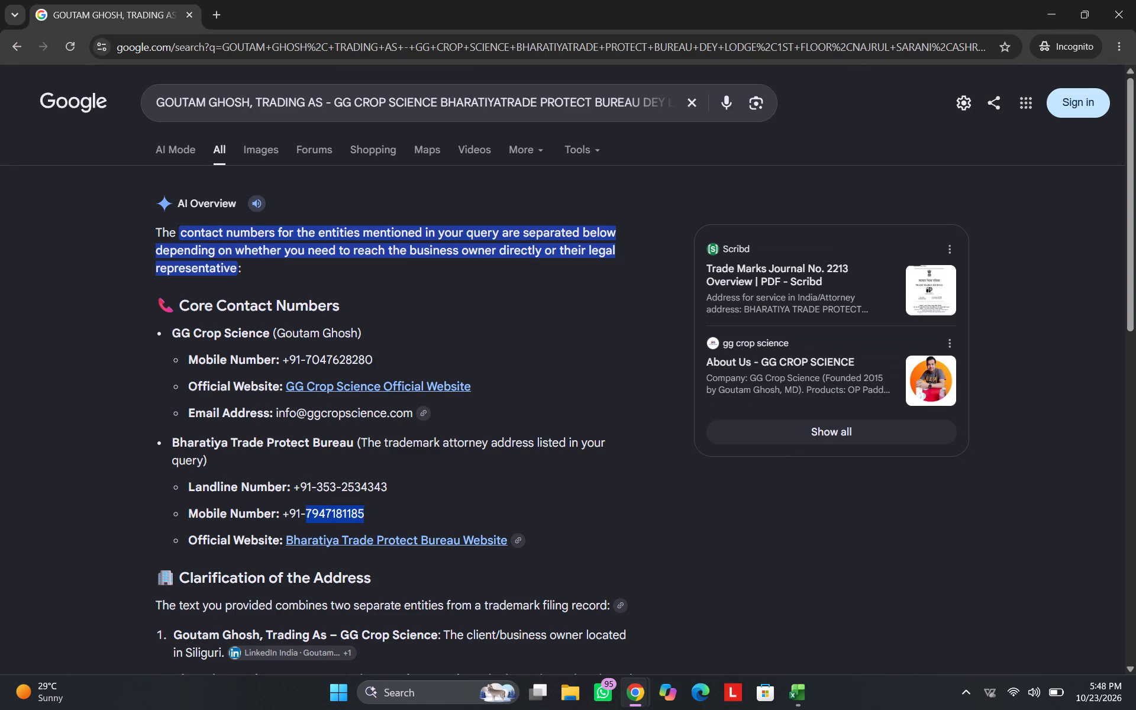
{"action": "left_click_drag", "start_coordinate": [302, 515], "coordinate": [308, 515]}
{"action": "key", "text": "ctrl+c"}
{"action": "key", "text": "alt+Tab"}
{"action": "key", "text": "ctrl+v"}
{"action": "key", "text": "alt+Tab"}
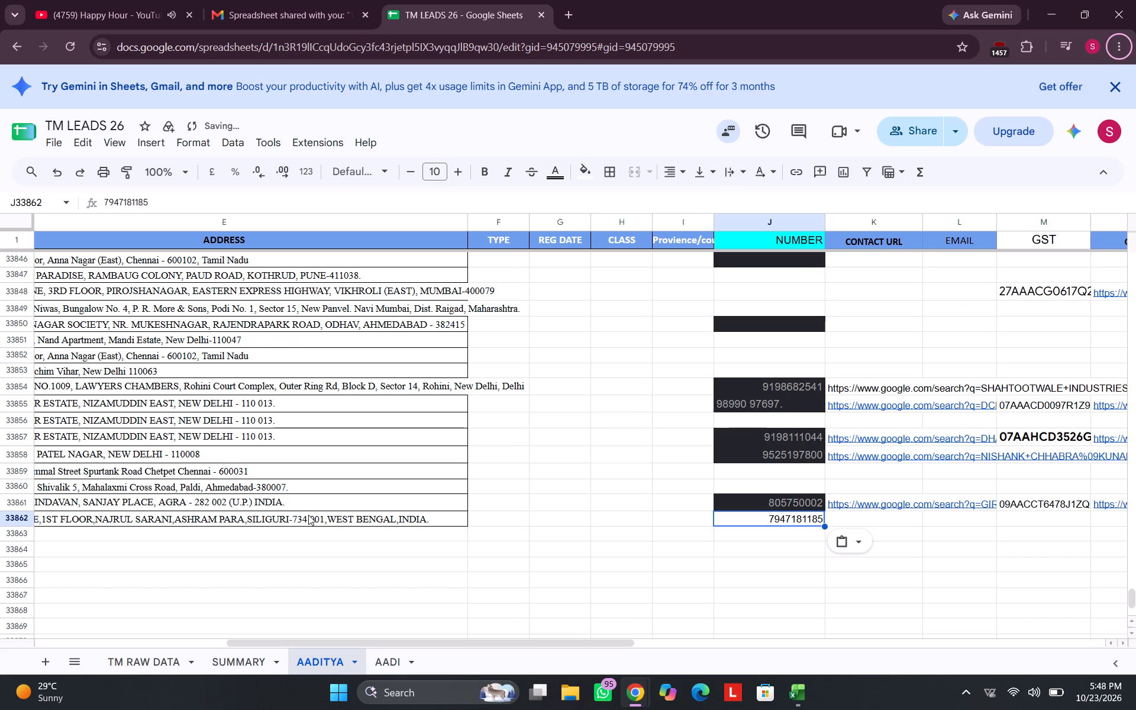
Copy the Google search page's URL and switch to TM LEADS 26 for row 33862's CONTACT URL cell.
{"action": "left_click", "coordinate": [598, 47]}
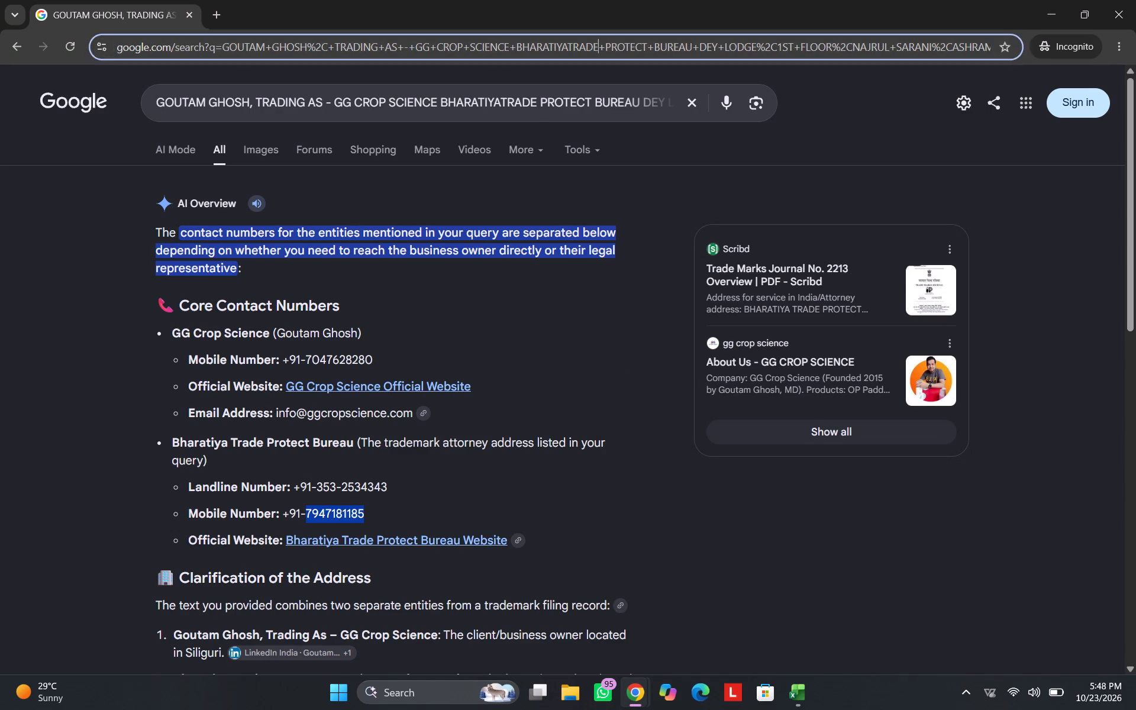
{"action": "key", "text": "ctrl+c"}
{"action": "key", "text": "alt+Tab"}
{"action": "scroll", "coordinate": [684, 511], "scroll_direction": "left", "scroll_amount": 1}
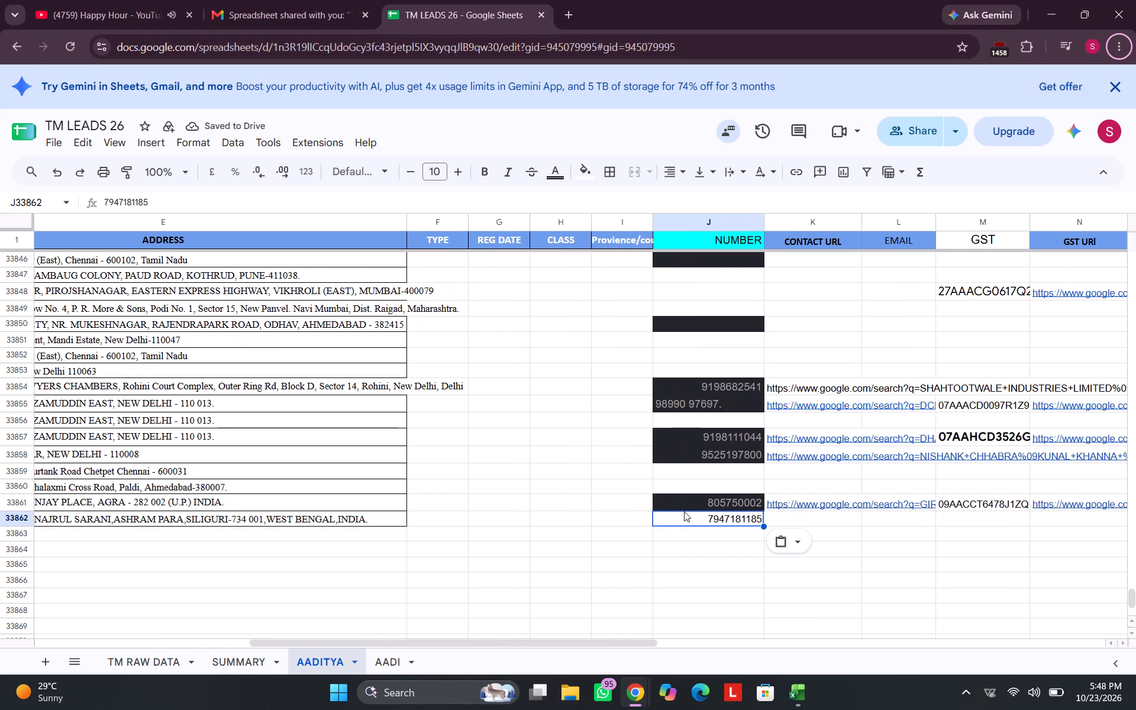
Paste the contact number search's URL into row 33862's CONTACT URL cell.
{"action": "left_click", "coordinate": [835, 521]}
{"action": "key", "text": "ctrl+v"}
Remove the leftover contac fragment from the GG CROP SCIENCE Google query so it ends in gst number, and run it.
{"action": "key", "text": "alt+Tab"}
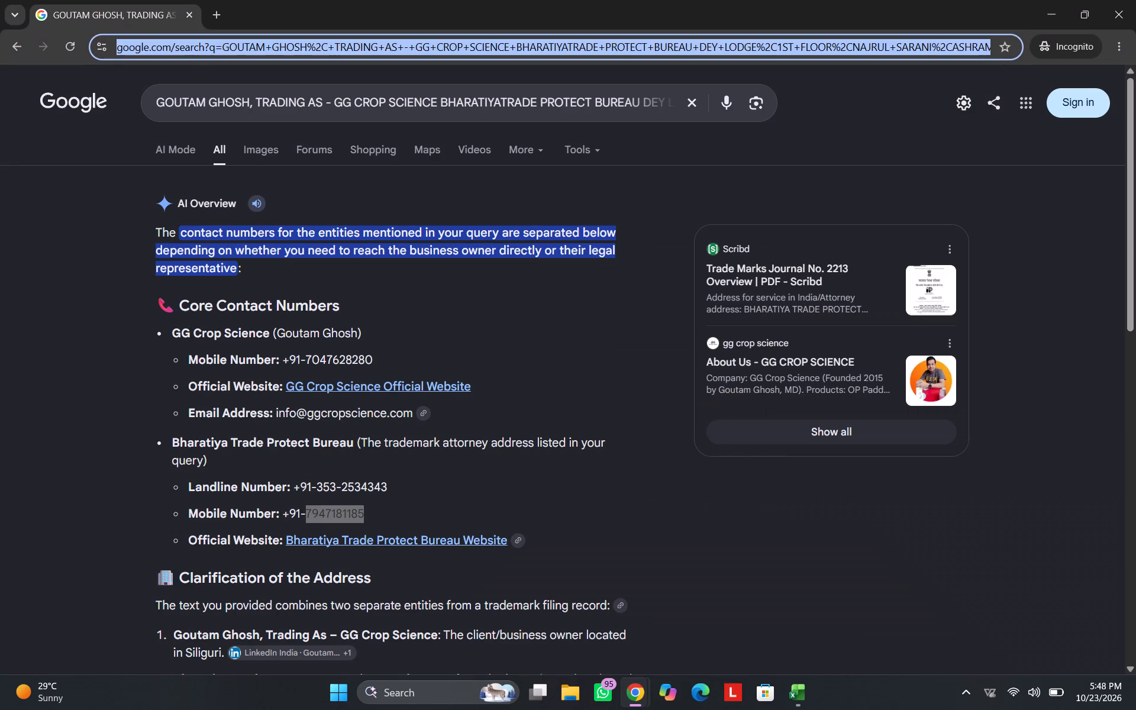
{"action": "left_click", "coordinate": [601, 117]}
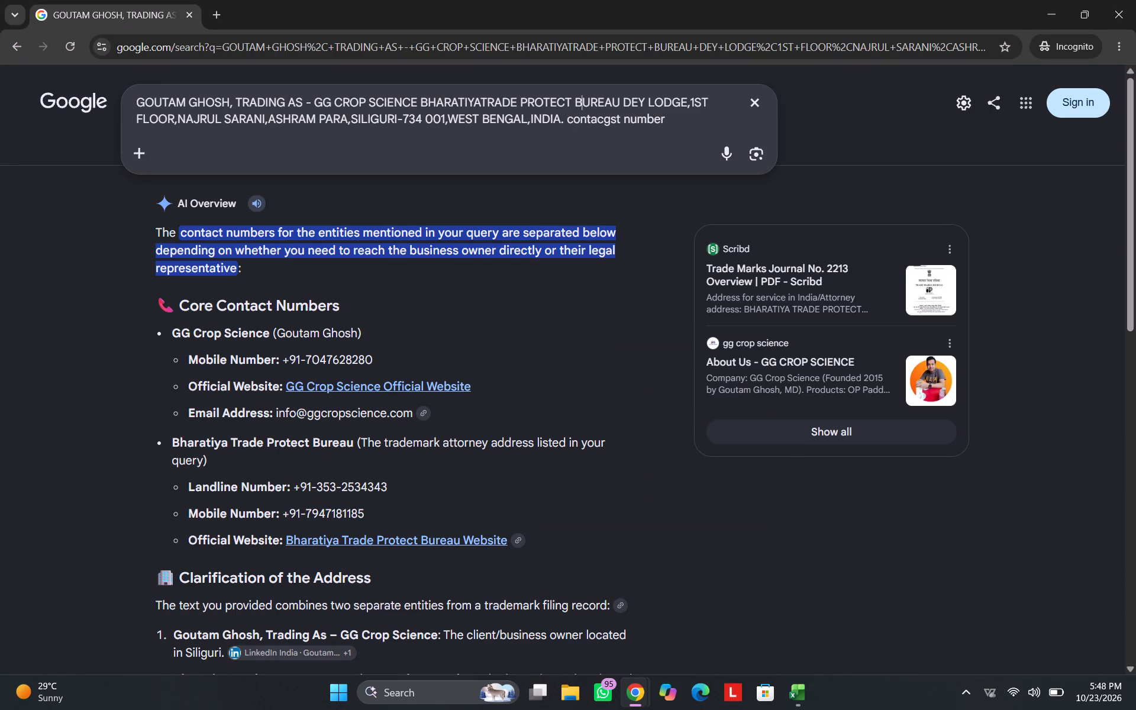
{"action": "left_click", "coordinate": [605, 125]}
{"action": "key", "text": "ctrl+BackSpace"}
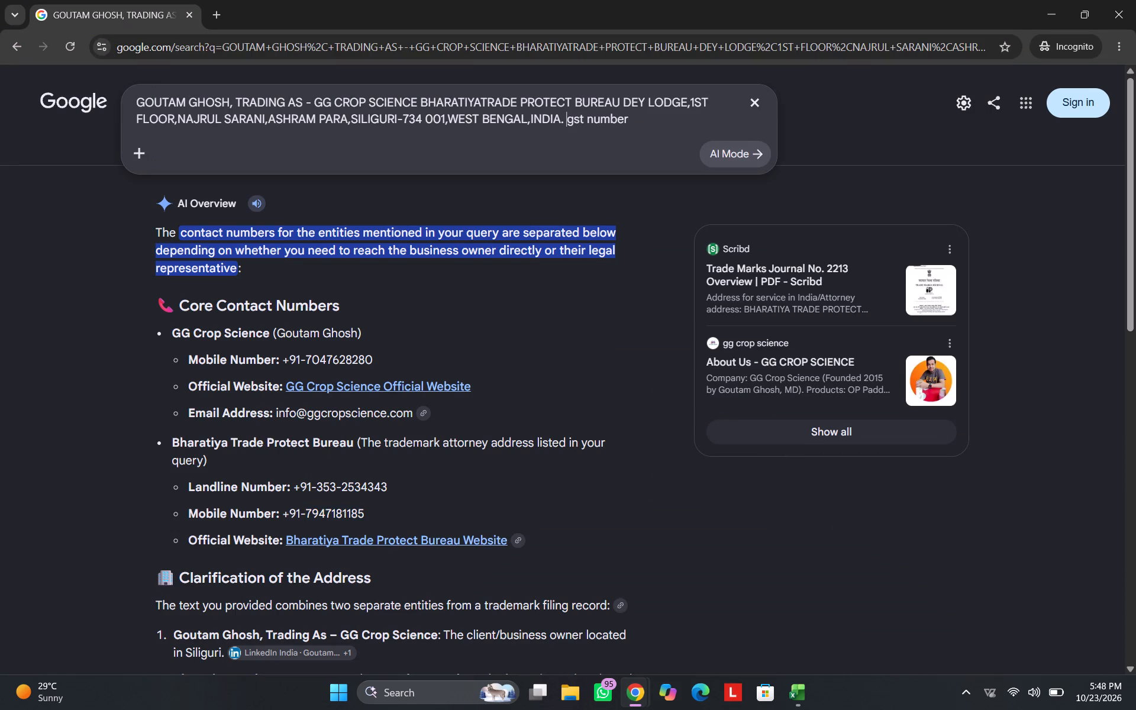
{"action": "key", "text": "Return"}
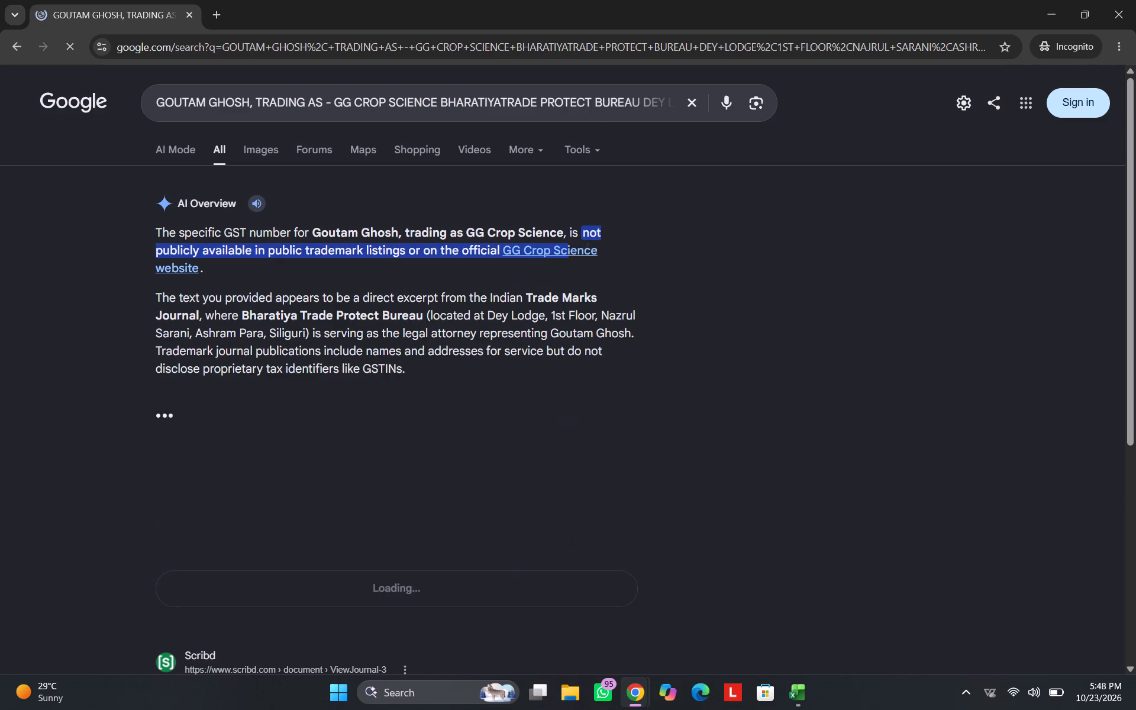
Return to the earlier contact number results for GG CROP SCIENCE and look through the AI Overview.
{"action": "key", "text": "alt+Tab"}
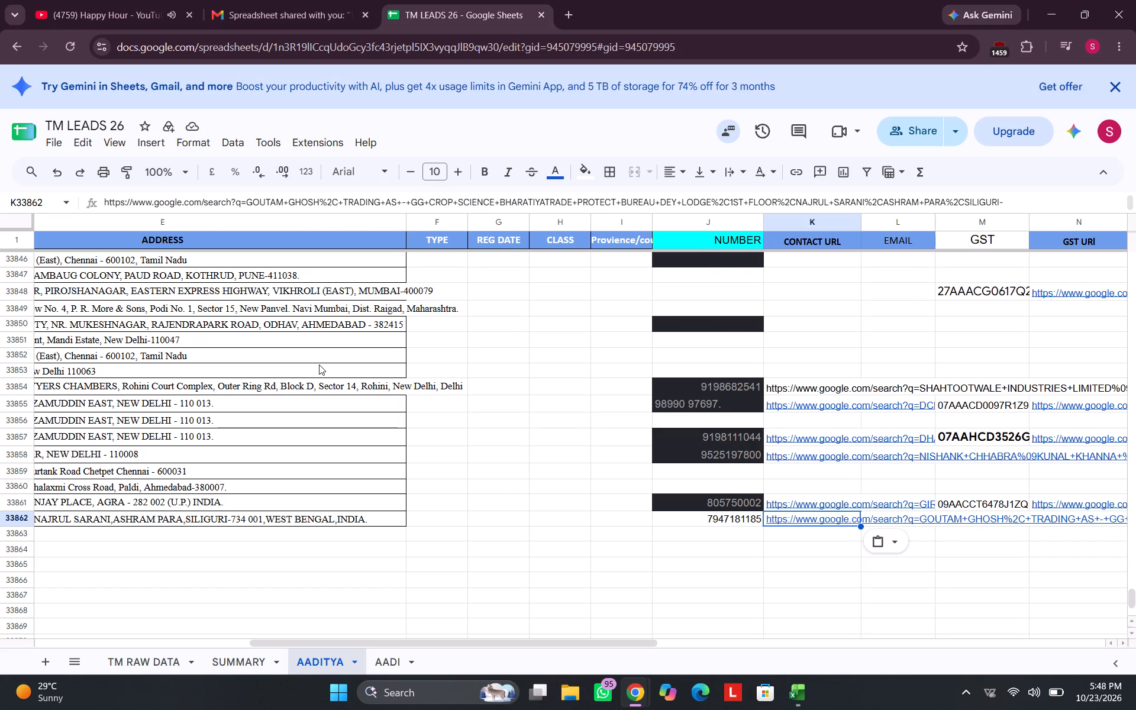
{"action": "key", "text": "alt+Tab"}
{"action": "left_click", "coordinate": [10, 42]}
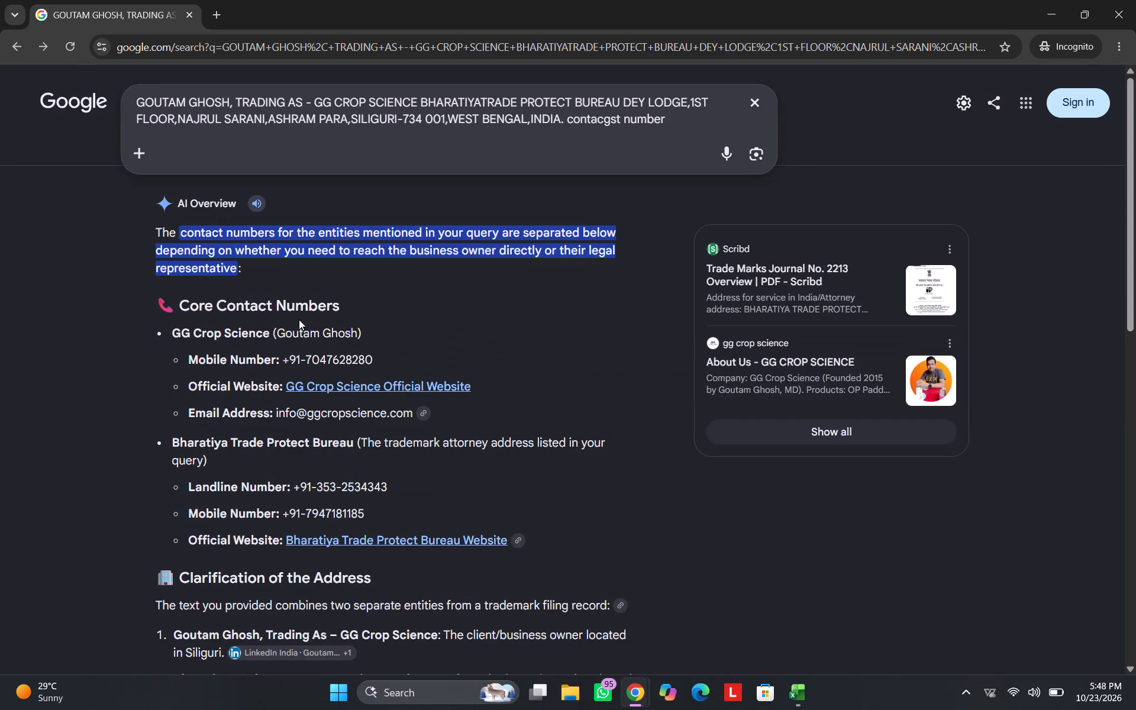
{"action": "scroll", "coordinate": [419, 508], "scroll_direction": "down", "scroll_amount": 1}
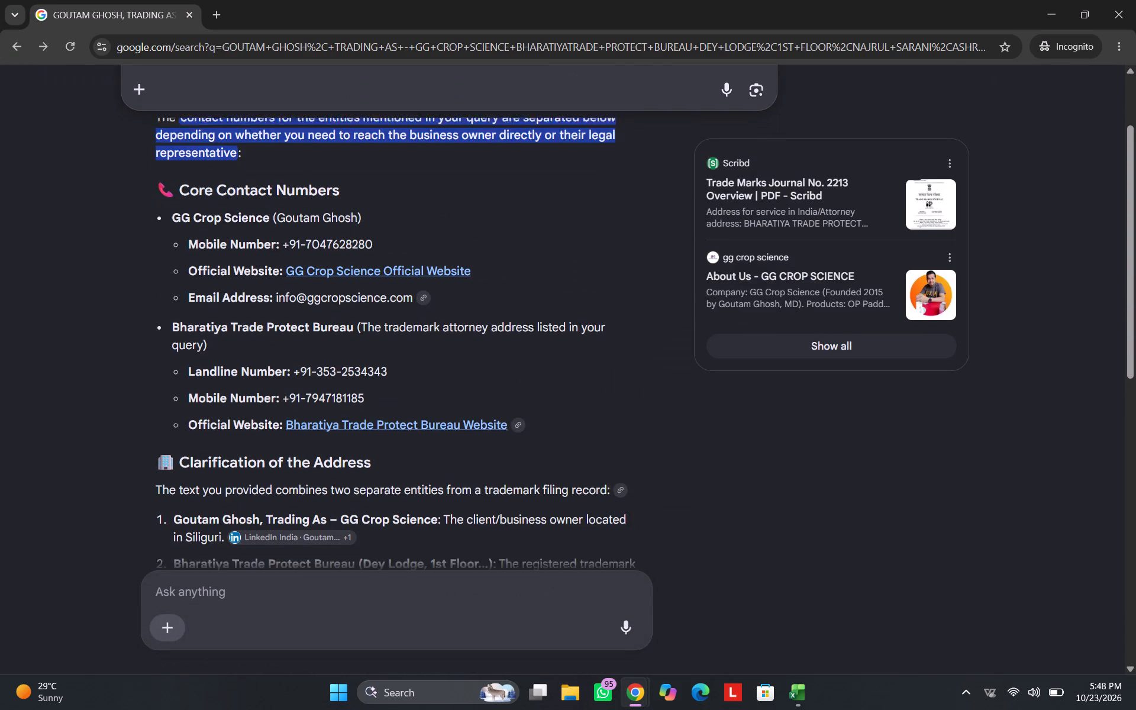
{"action": "scroll", "coordinate": [419, 508], "scroll_direction": "down", "scroll_amount": 1}
{"action": "key", "text": "alt+Tab"}
{"action": "key", "text": "Down"}
{"action": "key", "text": "Left"}
{"action": "key", "text": "Left"}
{"action": "key", "text": "Left"}
{"action": "key", "text": "Left"}
{"action": "key", "text": "Left"}
{"action": "key", "text": "Left"}
{"action": "key", "text": "Left"}
{"action": "key", "text": "Left"}
{"action": "key", "text": "Left"}
{"action": "key", "text": "Left"}
{"action": "key", "text": "Left"}
{"action": "key", "text": "Left"}
{"action": "key", "text": "Left"}
{"action": "key", "text": "Left"}
{"action": "key", "text": "Left"}
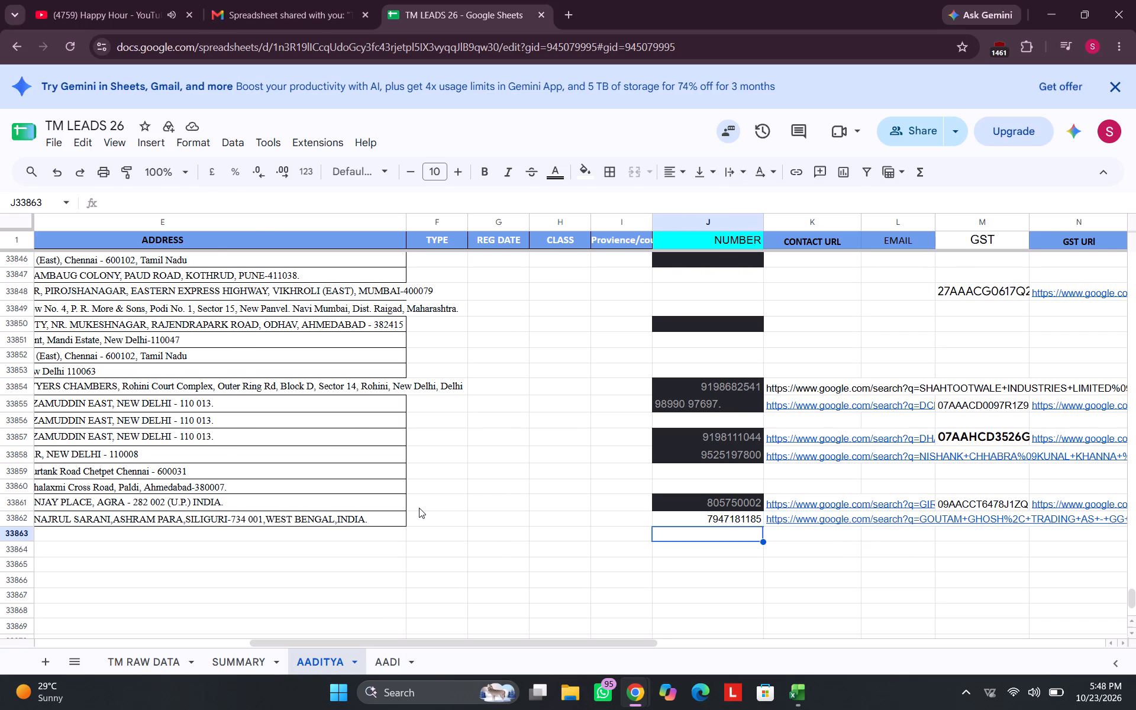
{"action": "key", "text": "Right"}
{"action": "key", "text": "alt+Tab"}
{"action": "key", "text": "alt+Right"}
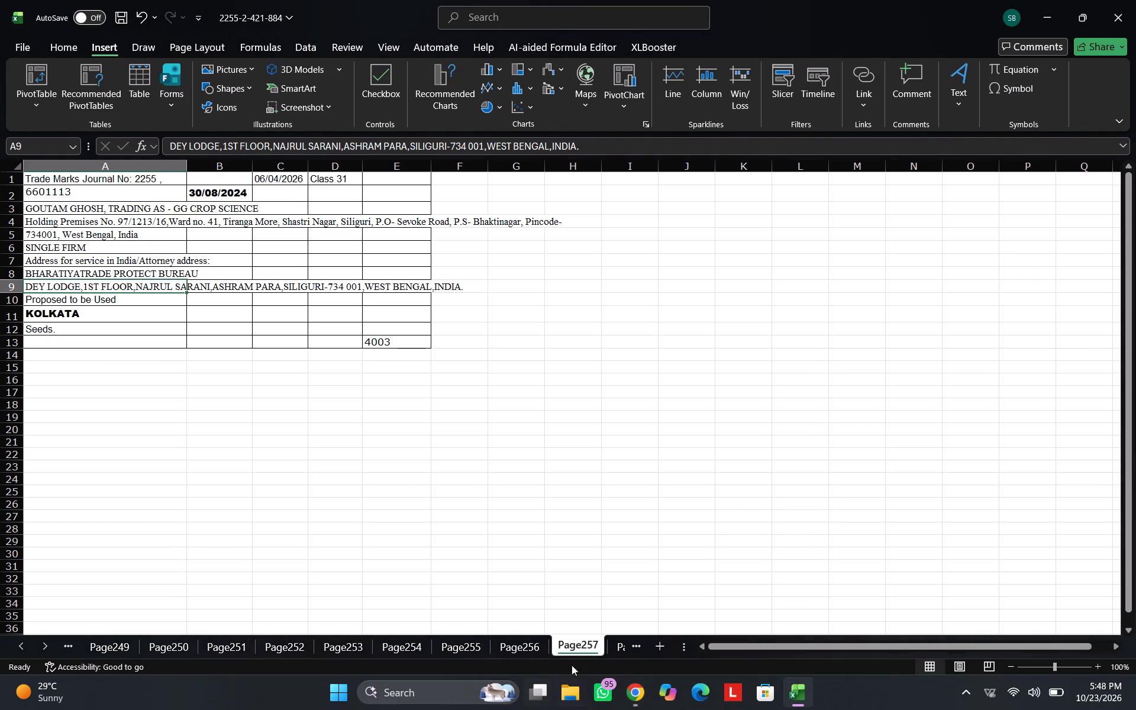
{"action": "left_click", "coordinate": [623, 648]}
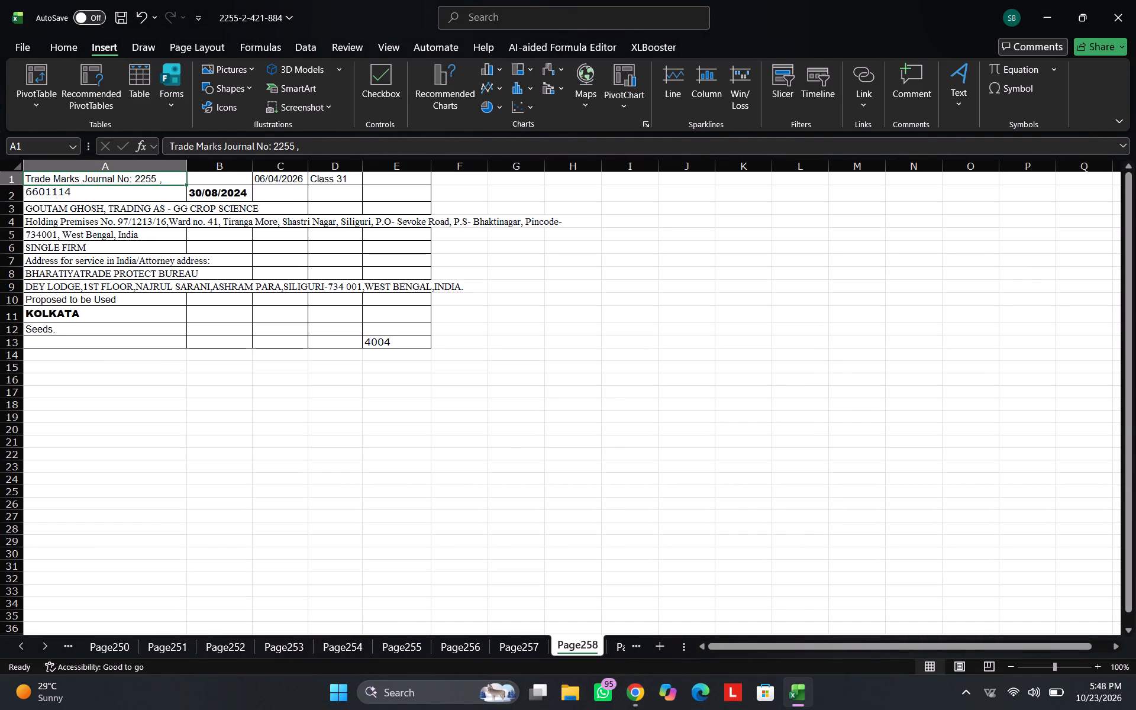
{"action": "left_click", "coordinate": [117, 192]}
{"action": "key", "text": "ctrl+c"}
{"action": "key", "text": "alt+Tab"}
{"action": "key", "text": "ctrl+v"}
Copy the GG CROP SCIENCE applicant entry from Page258 into row 33863's FIRM cell in TM LEADS 26.
{"action": "key", "text": "alt+Tab"}
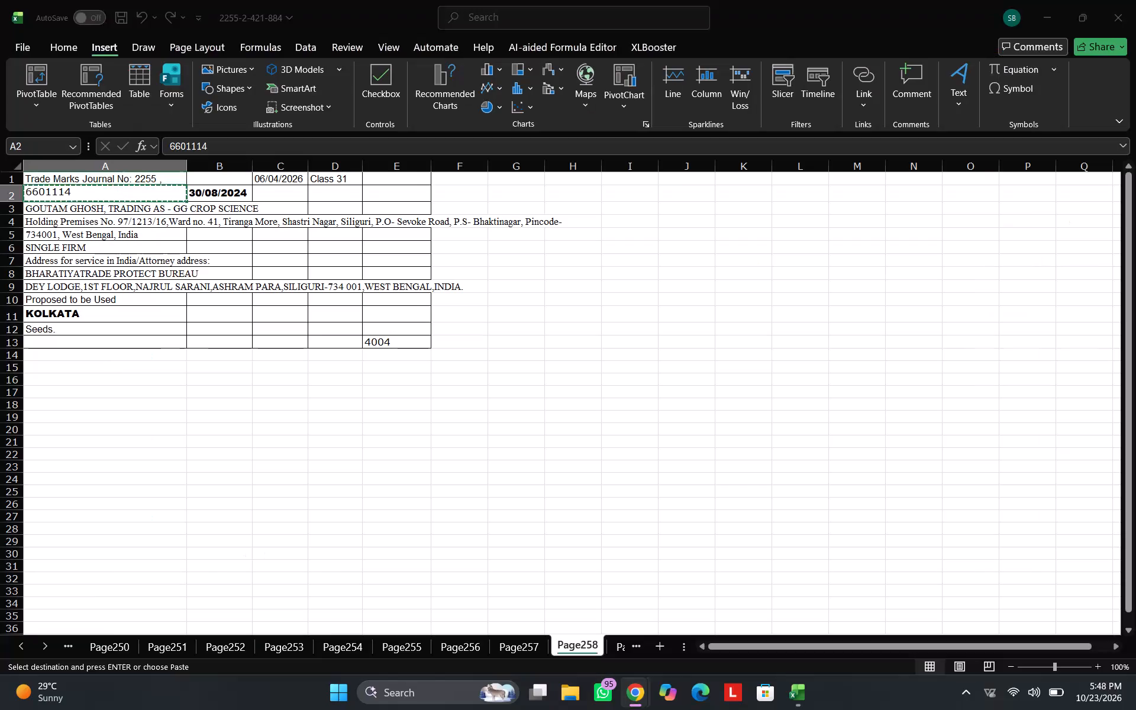
{"action": "key", "text": "Down"}
{"action": "key", "text": "ctrl+c"}
{"action": "key", "text": "alt+Tab"}
{"action": "key", "text": "Right"}
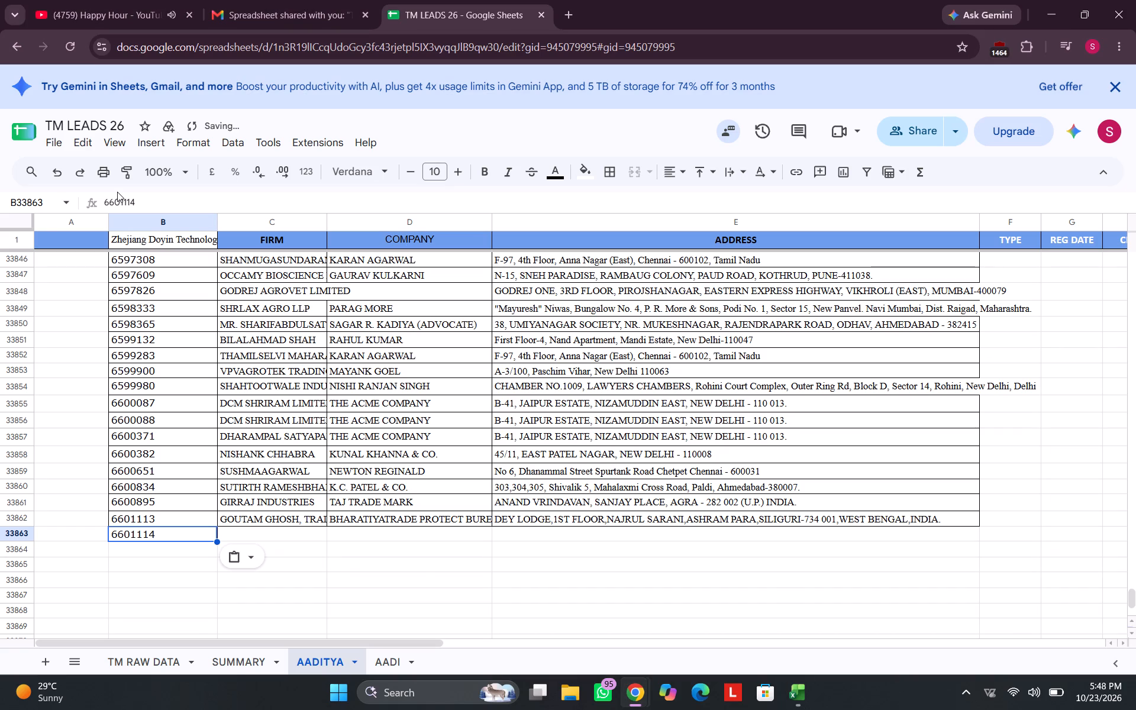
{"action": "left_click", "coordinate": [280, 538]}
{"action": "key", "text": "ctrl+v"}
Copy BHARATIYATRADE PROTECT BUREAU from Page258 into row 33863's COMPANY cell in TM LEADS 26.
{"action": "key", "text": "alt+Tab"}
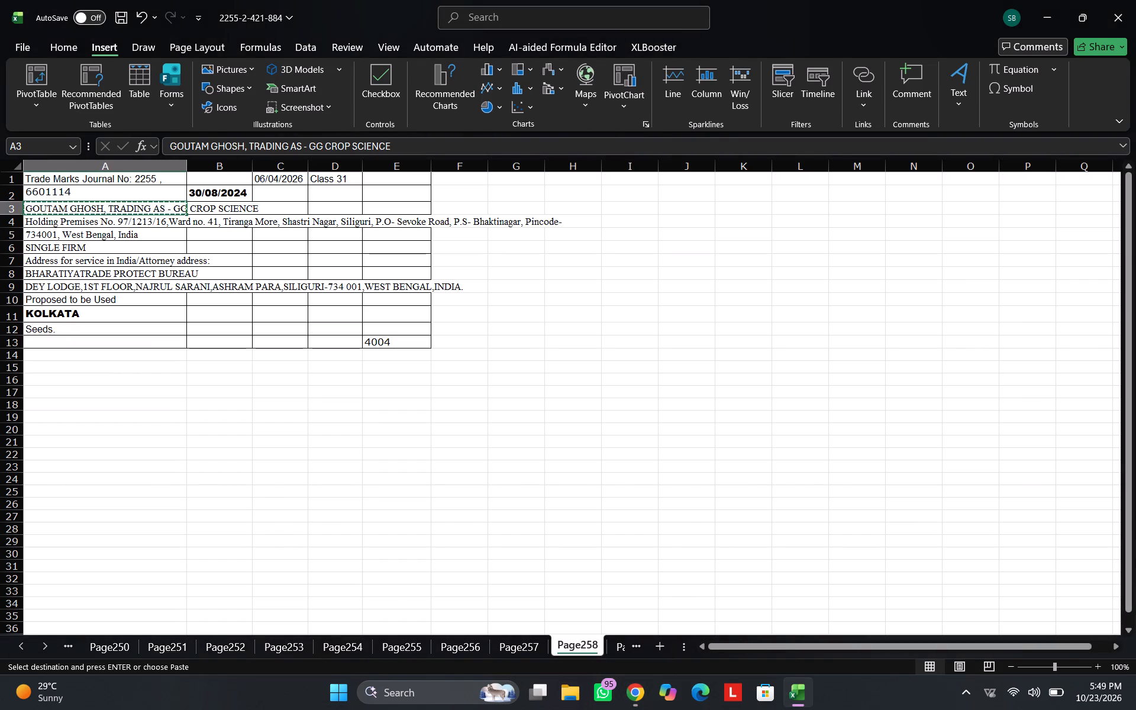
{"action": "key", "text": "alt+Tab"}
{"action": "key", "text": "alt+Tab"}
{"action": "key", "text": "Down"}
{"action": "key", "text": "Down"}
{"action": "key", "text": "Down"}
{"action": "key", "text": "Down"}
{"action": "key", "text": "Down"}
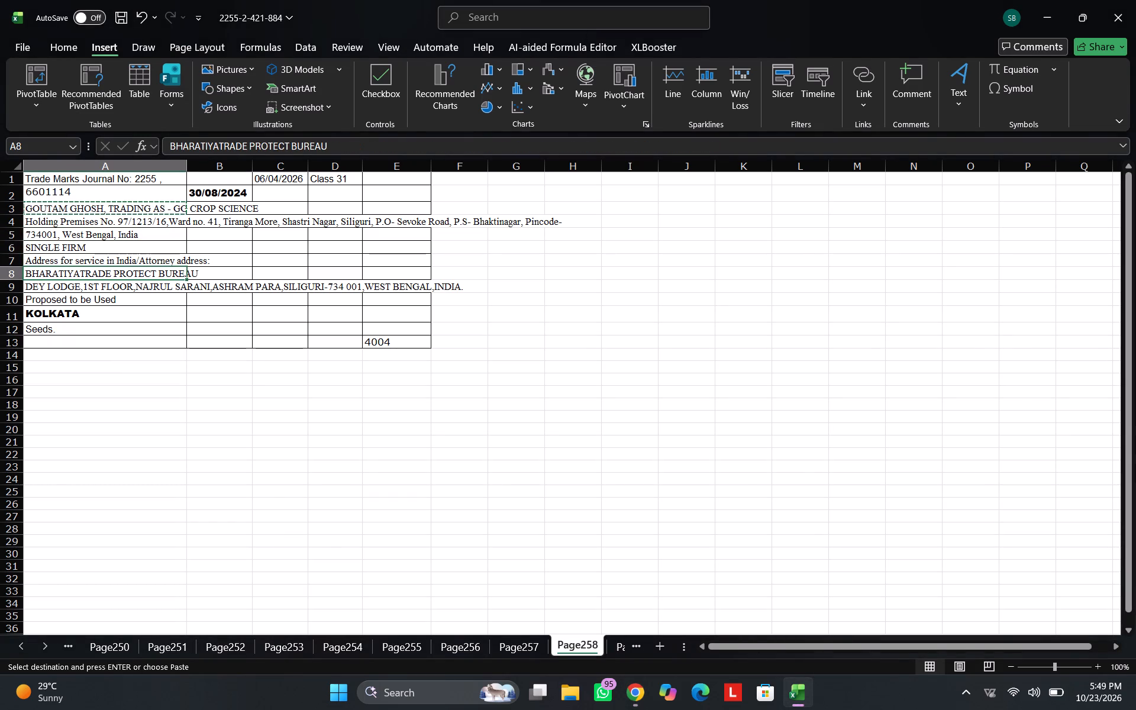
{"action": "key", "text": "ctrl+c"}
{"action": "key", "text": "alt+Tab"}
{"action": "key", "text": "Right"}
{"action": "key", "text": "ctrl+v"}
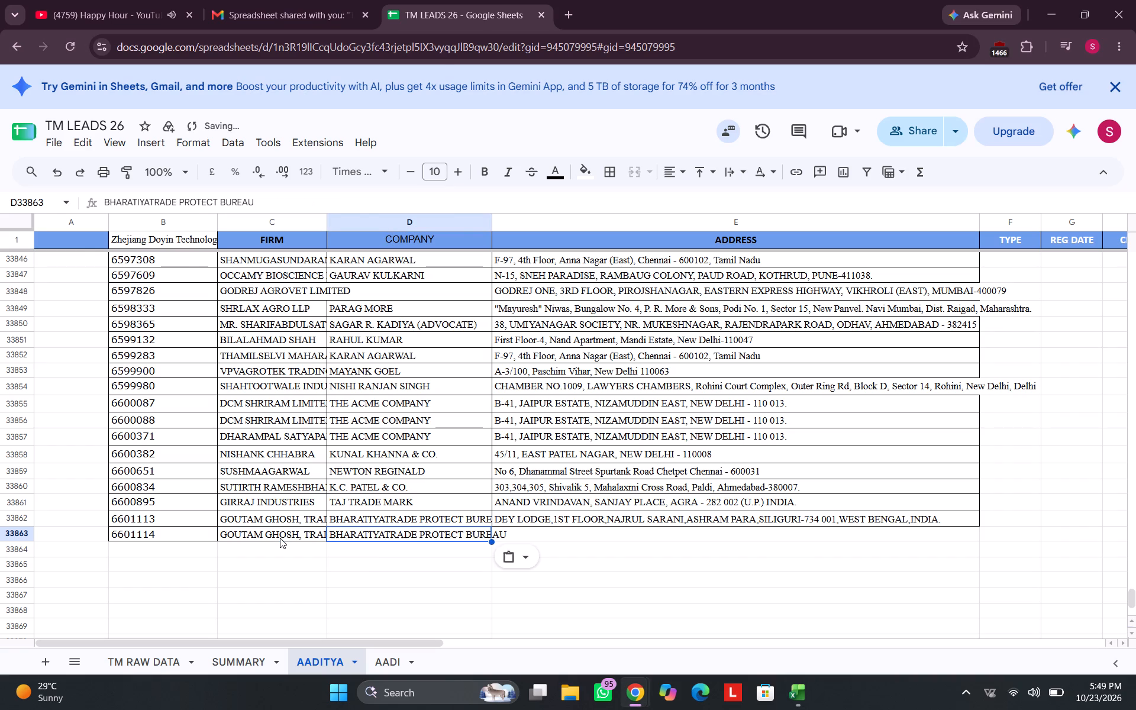
Copy application number 6601201 from the Excel workbook's Page259 into cell B33863 of TM LEADS 26, replacing the existing entry.
{"action": "key", "text": "alt+Tab"}
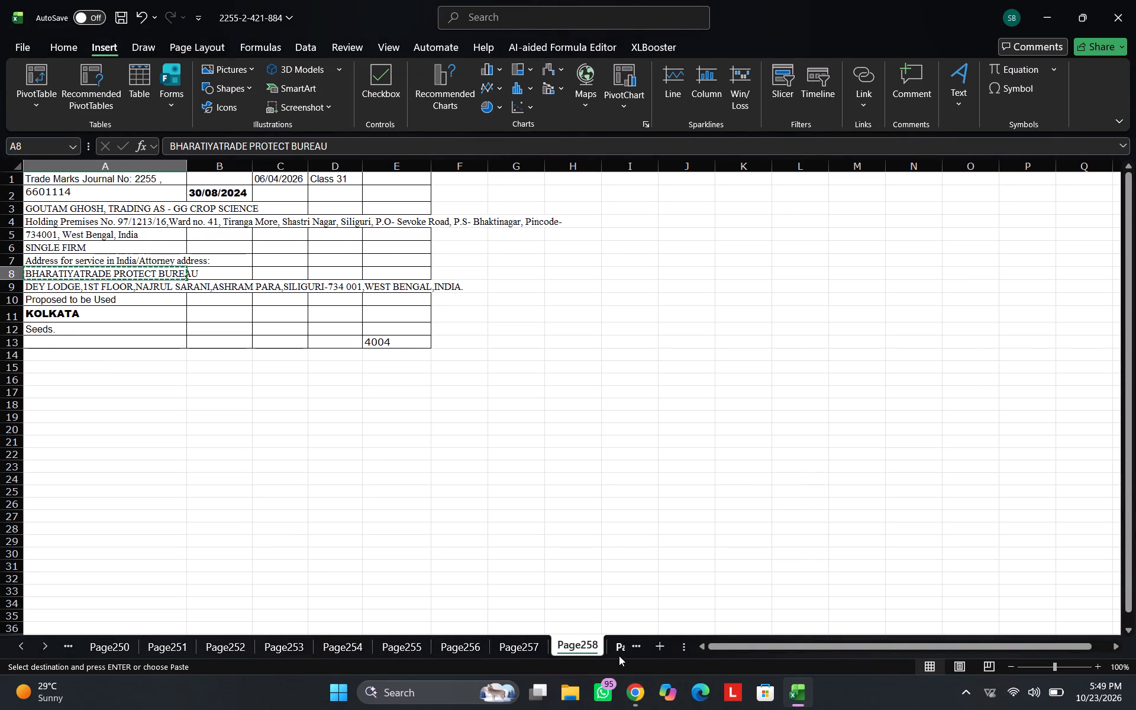
{"action": "left_click", "coordinate": [618, 655]}
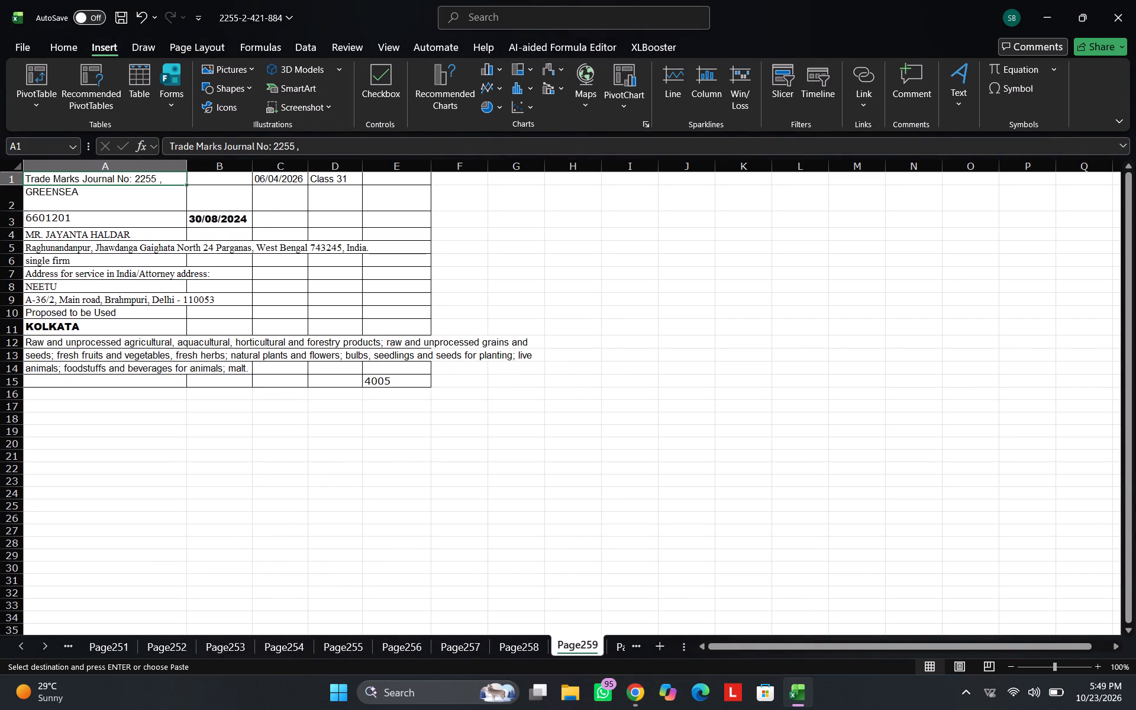
{"action": "left_click", "coordinate": [128, 222]}
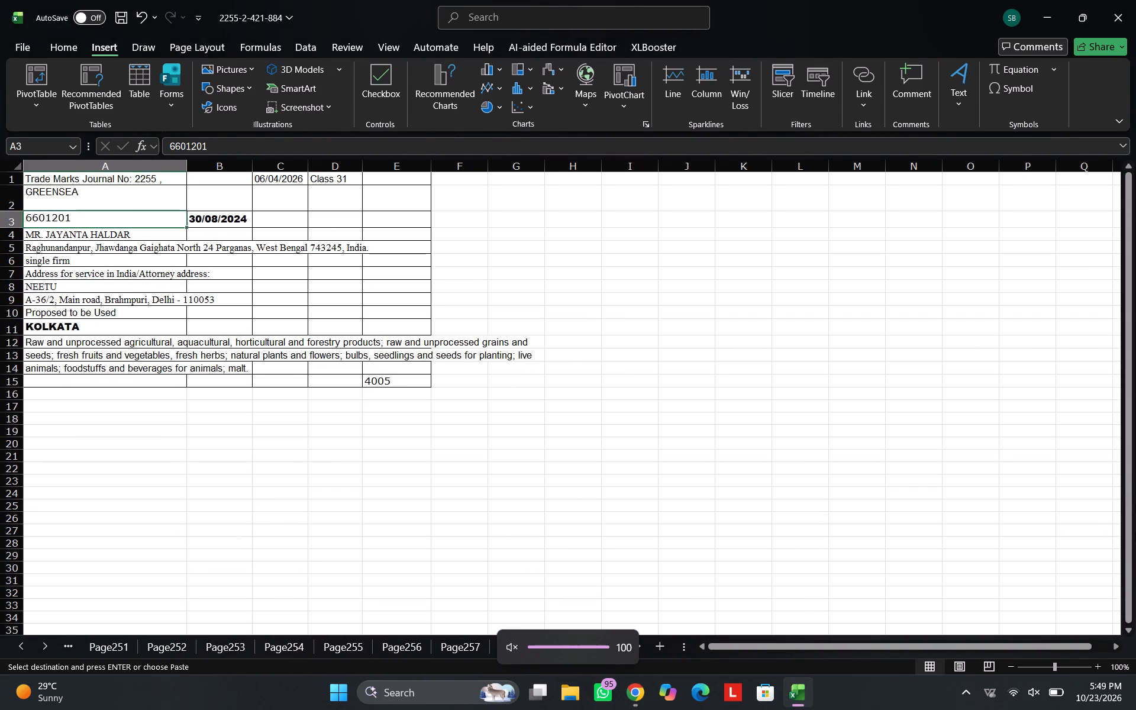
{"action": "key", "text": "ctrl+c"}
{"action": "key", "text": "alt+Tab"}
{"action": "key", "text": "Left"}
{"action": "key", "text": "Left"}
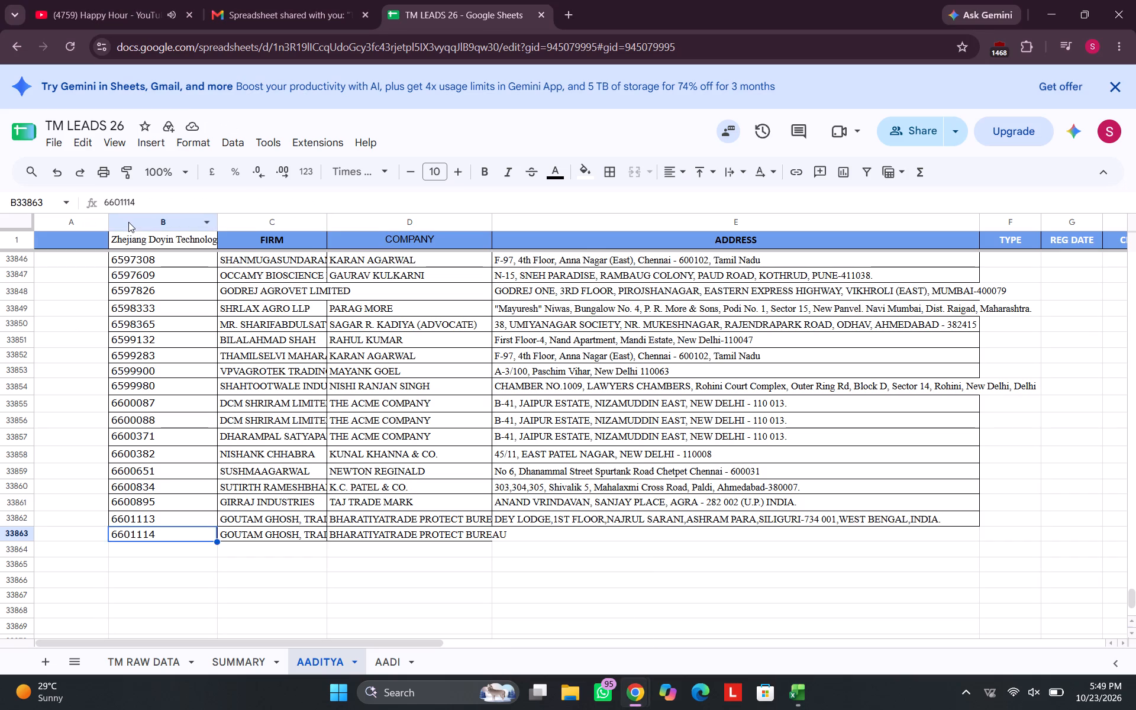
{"action": "key", "text": "Left"}
{"action": "key", "text": "Right"}
{"action": "key", "text": "ctrl+v"}
Copy the applicant's name from Page259 into row 33863's FIRM cell in TM LEADS 26, overwriting the GG CROP SCIENCE entry.
{"action": "key", "text": "alt+Tab"}
{"action": "key", "text": "Down"}
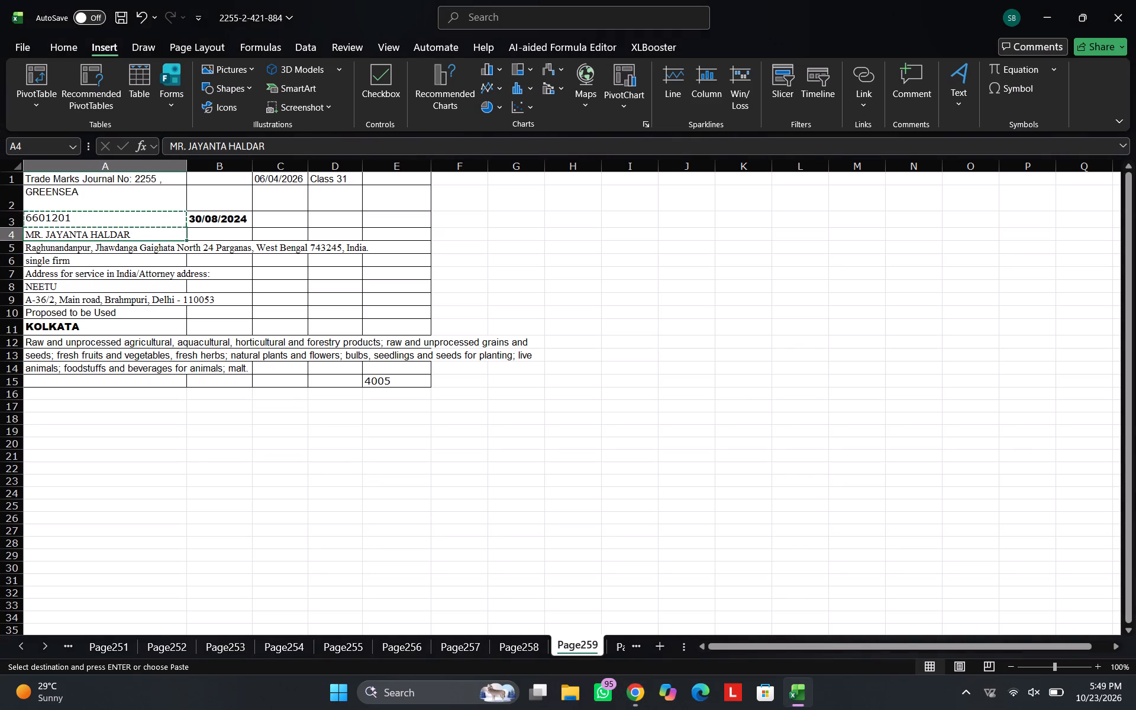
{"action": "key", "text": "ctrl+c"}
{"action": "key", "text": "alt+Tab"}
{"action": "key", "text": "Right"}
{"action": "key", "text": "ctrl+v"}
Copy the attorney's name below the address-for-service line on Page259 into row 33863's COMPANY cell in TM LEADS 26.
{"action": "key", "text": "alt+Tab"}
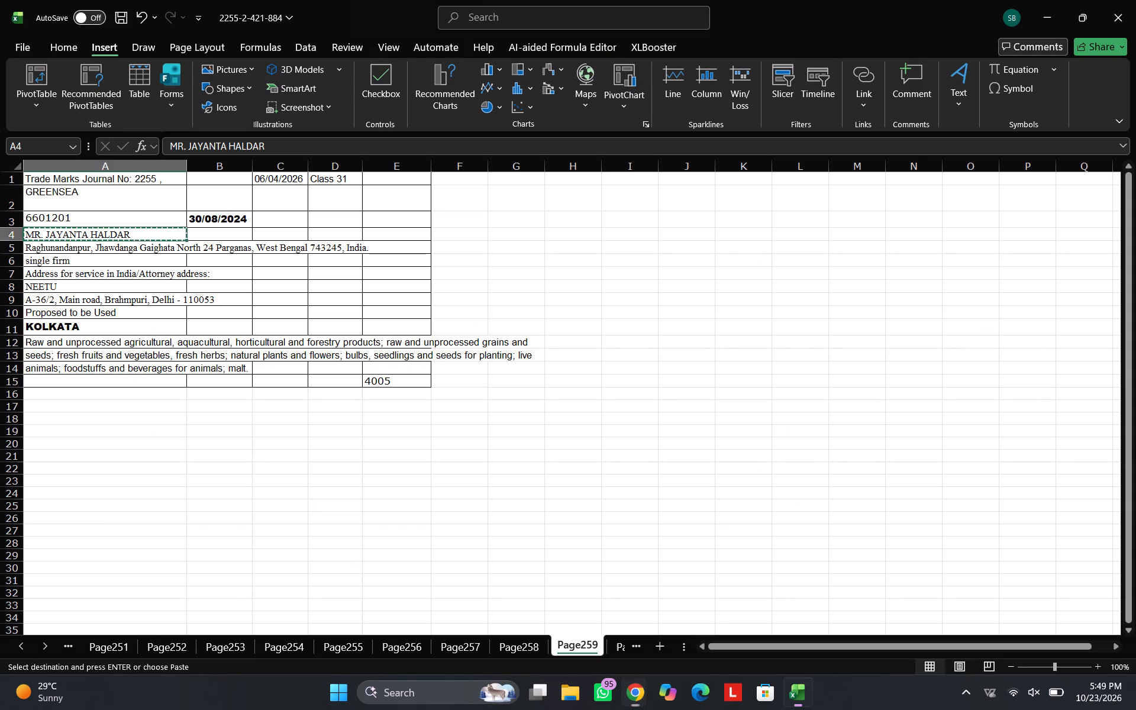
{"action": "key", "text": "Down"}
{"action": "key", "text": "Down"}
{"action": "key", "text": "Down"}
{"action": "key", "text": "Down"}
{"action": "key", "text": "ctrl+c"}
{"action": "key", "text": "alt+Tab"}
{"action": "key", "text": "Right"}
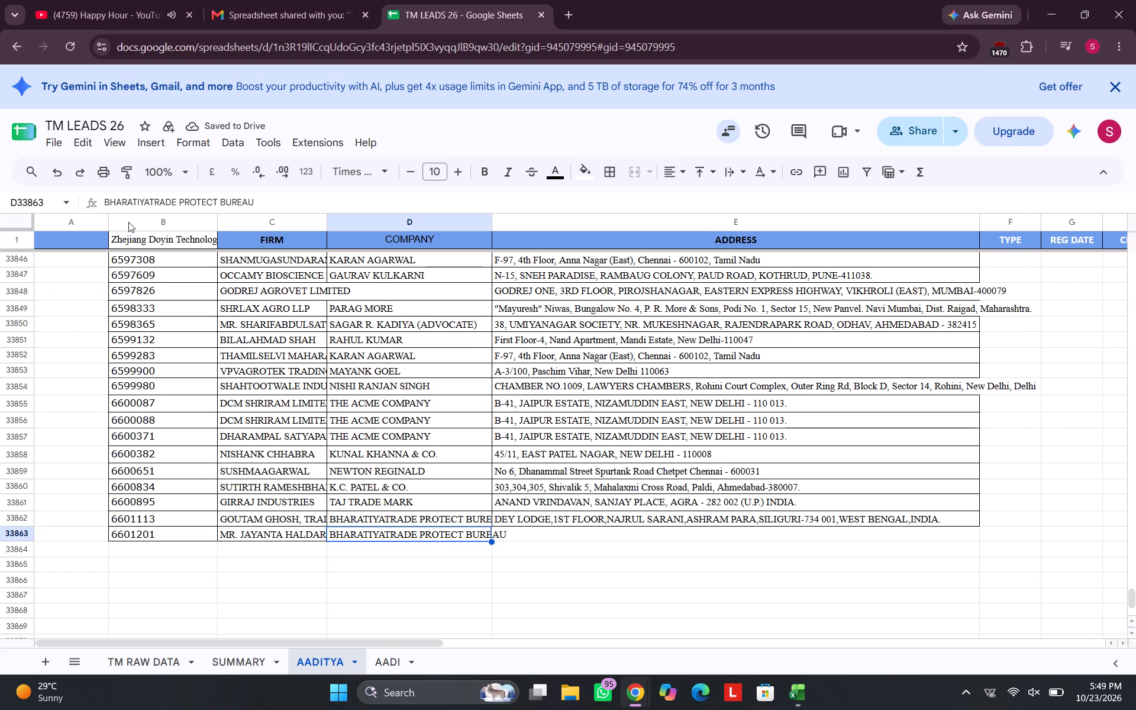
{"action": "key", "text": "ctrl+v"}
Copy the attorney's address from Page259 into row 33863's ADDRESS cell in TM LEADS 26.
{"action": "key", "text": "alt+Tab"}
{"action": "key", "text": "Down"}
{"action": "key", "text": "ctrl+c"}
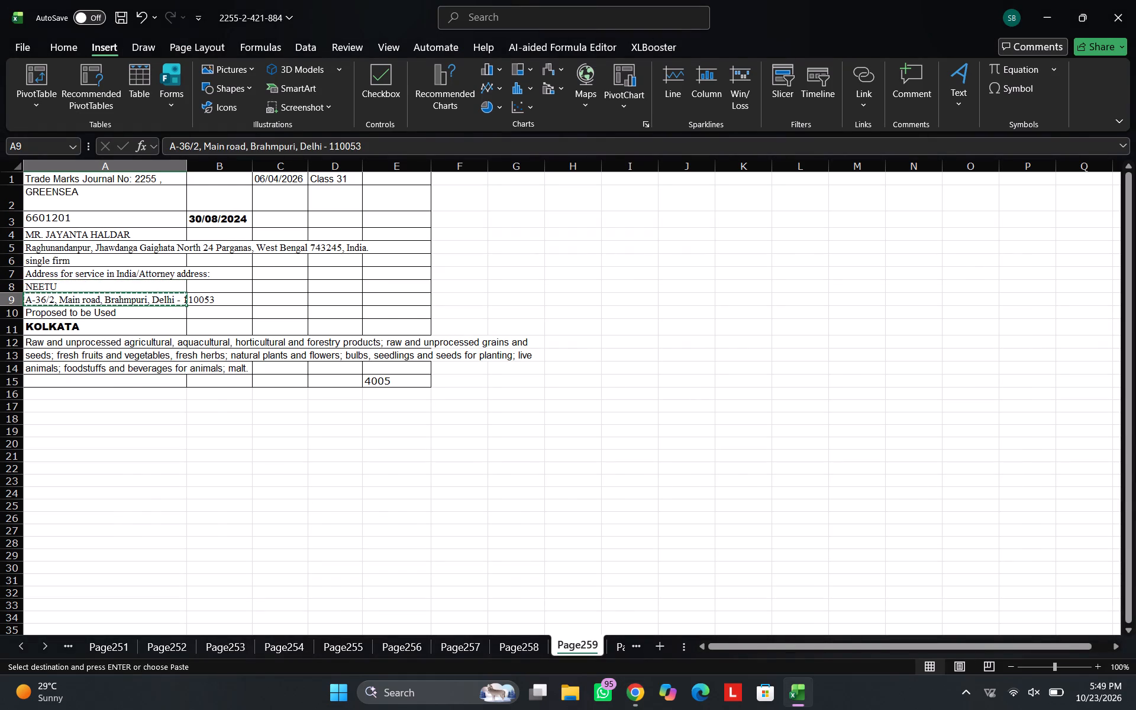
{"action": "key", "text": "alt+Tab"}
{"action": "key", "text": "Right"}
{"action": "key", "text": "ctrl+v"}
Copy row 33863's firm, company and address cells, and clear the old GG CROP SCIENCE query in the incognito Google search.
{"action": "key", "text": "Right"}
{"action": "key", "text": "shift+Left"}
{"action": "key", "text": "shift+Left"}
{"action": "key", "text": "ctrl+c"}
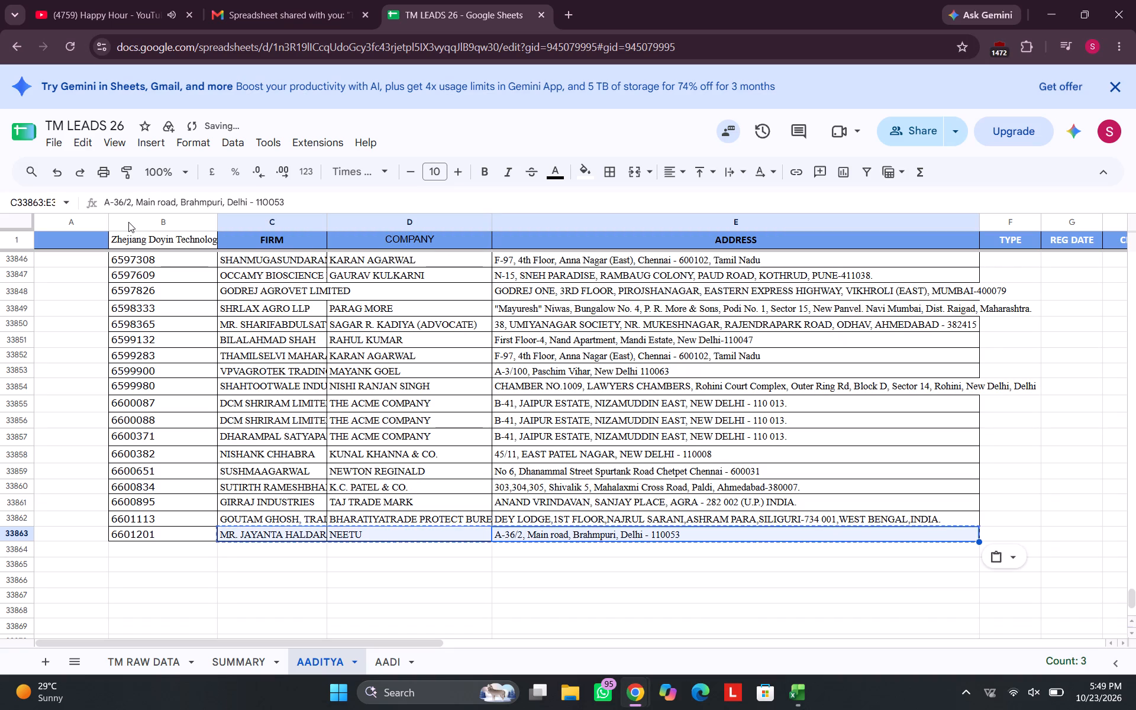
{"action": "key", "text": "alt+Tab"}
{"action": "key", "text": "alt+Right"}
{"action": "scroll", "coordinate": [588, 93], "scroll_direction": "up", "scroll_amount": 3}
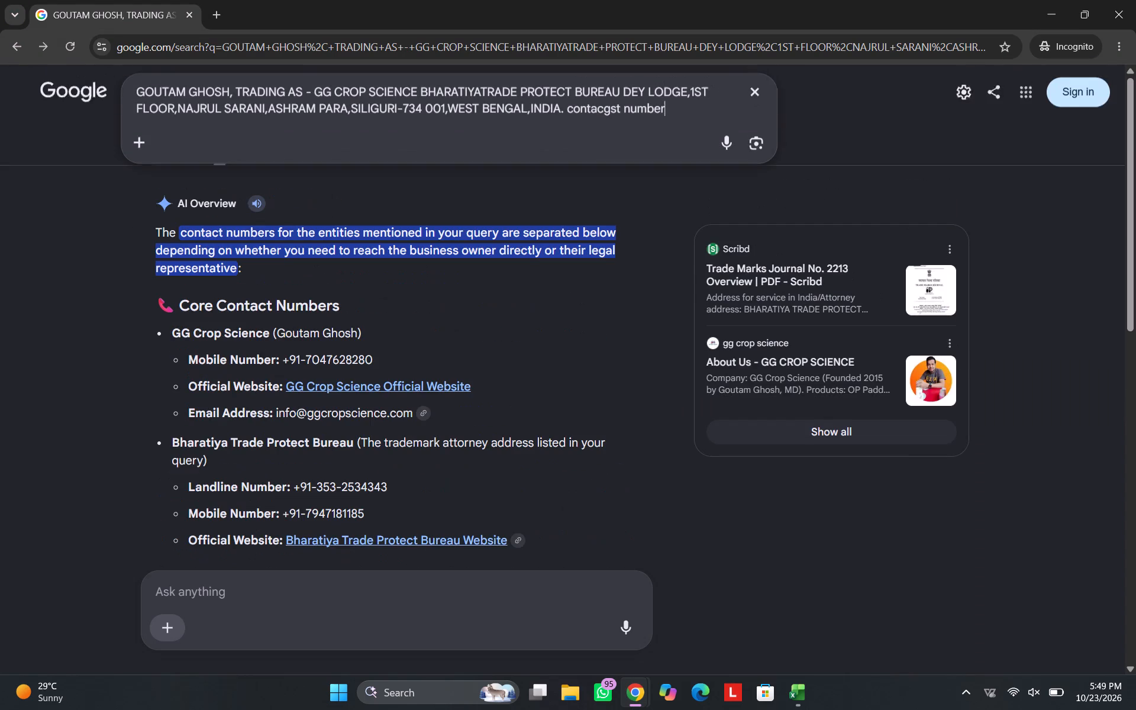
{"action": "left_click", "coordinate": [767, 102]}
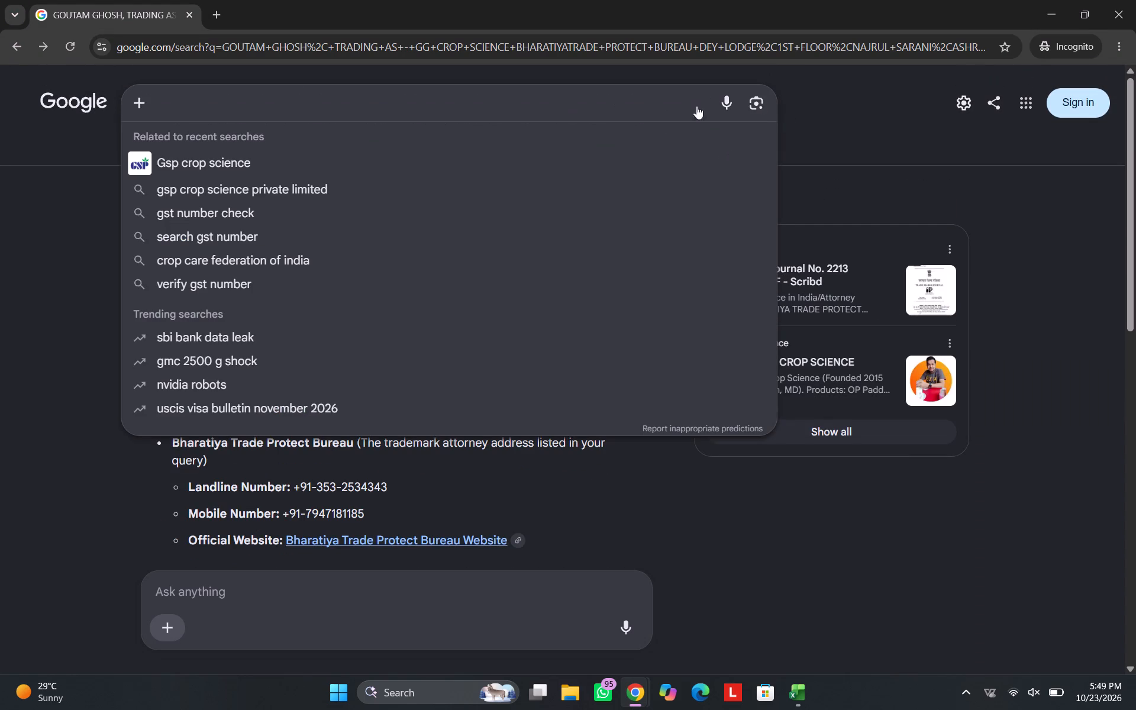
Search Google for the copied row 33863 firm, company and address details followed by "contact number".
{"action": "left_click", "coordinate": [635, 102]}
{"action": "key", "text": "ctrl+v"}
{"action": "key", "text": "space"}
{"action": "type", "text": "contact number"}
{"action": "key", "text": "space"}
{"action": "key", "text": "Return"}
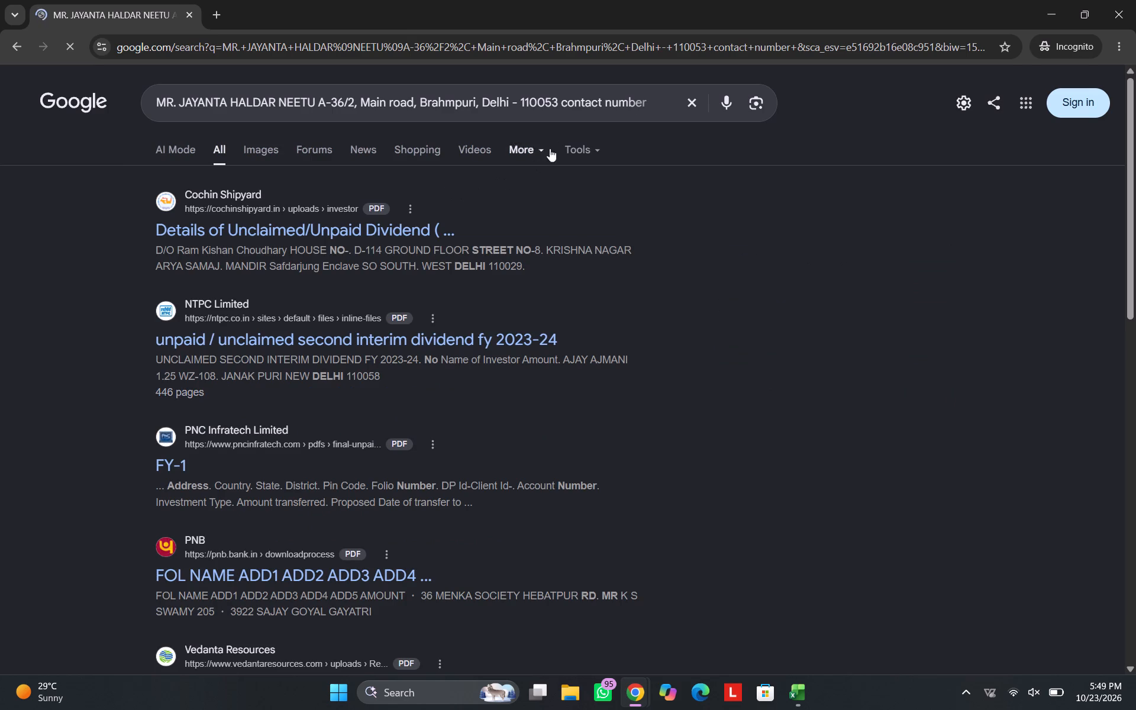
Edit the query to look for the GST number instead of the contact number for the same details, and rerun the search.
{"action": "left_click", "coordinate": [603, 101]}
{"action": "key", "text": "BackSpace"}
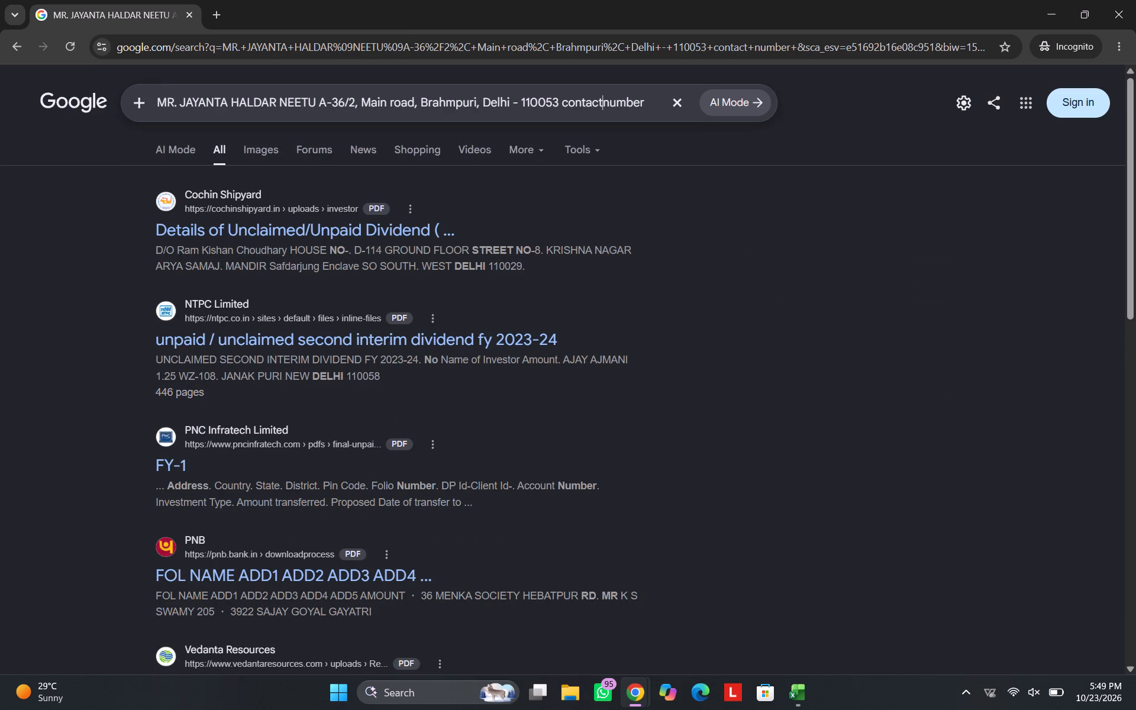
{"action": "key", "text": "BackSpace"}
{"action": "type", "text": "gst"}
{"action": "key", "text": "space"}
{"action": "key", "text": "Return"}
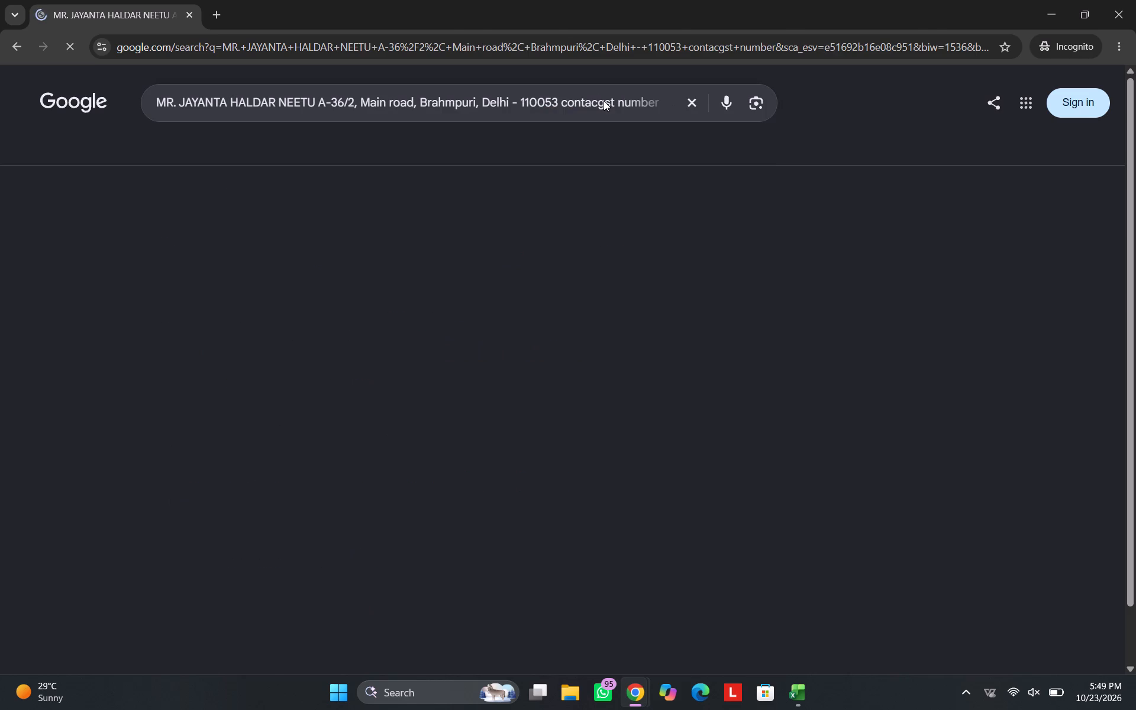
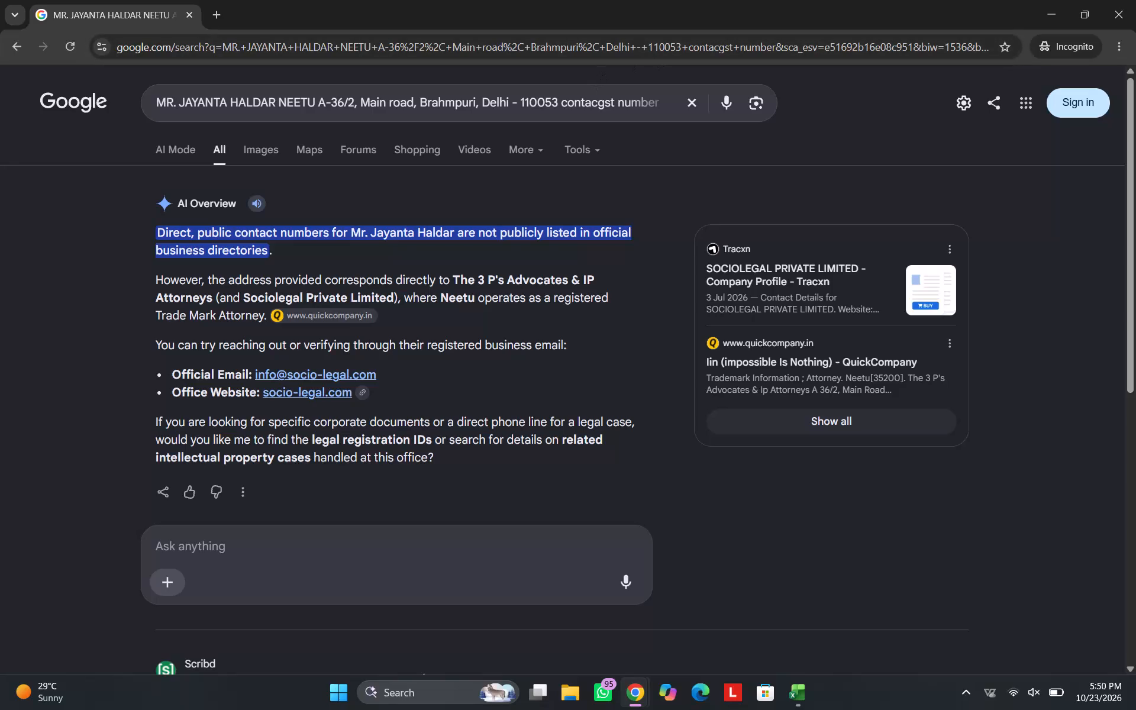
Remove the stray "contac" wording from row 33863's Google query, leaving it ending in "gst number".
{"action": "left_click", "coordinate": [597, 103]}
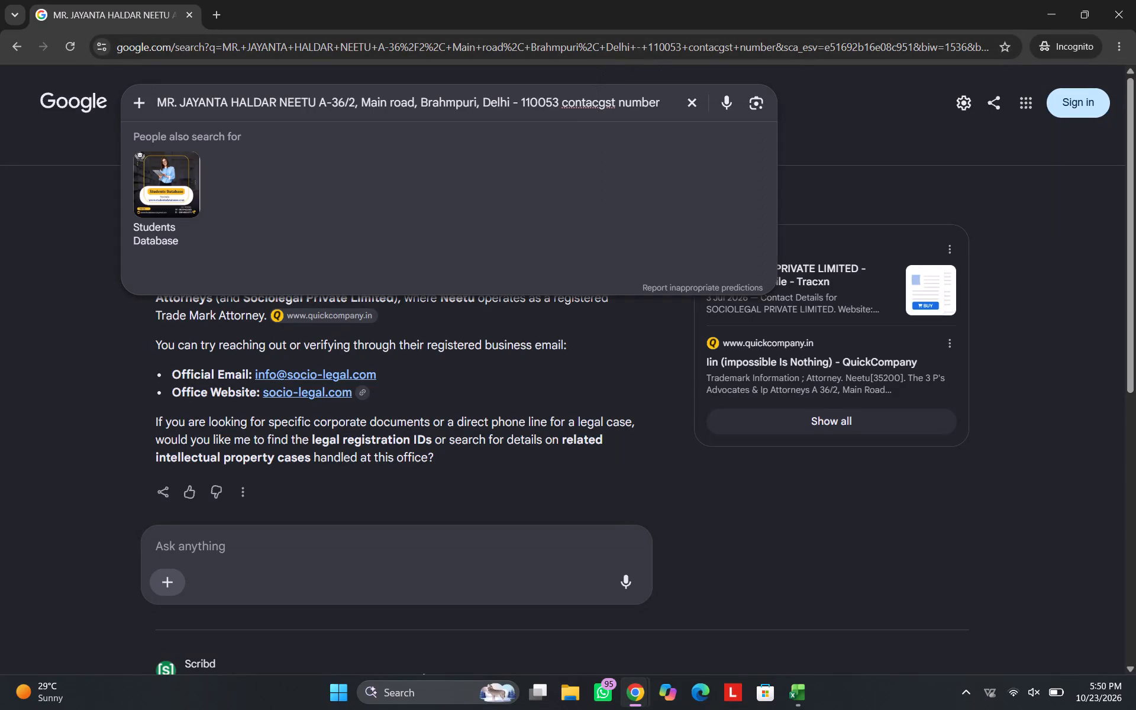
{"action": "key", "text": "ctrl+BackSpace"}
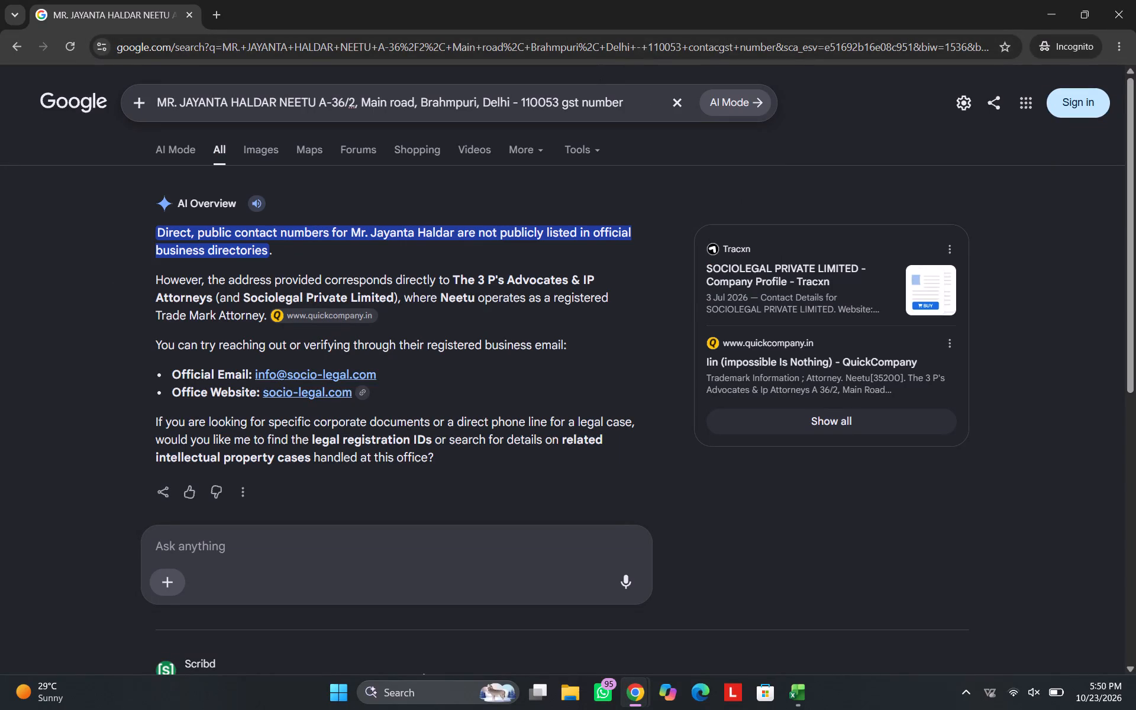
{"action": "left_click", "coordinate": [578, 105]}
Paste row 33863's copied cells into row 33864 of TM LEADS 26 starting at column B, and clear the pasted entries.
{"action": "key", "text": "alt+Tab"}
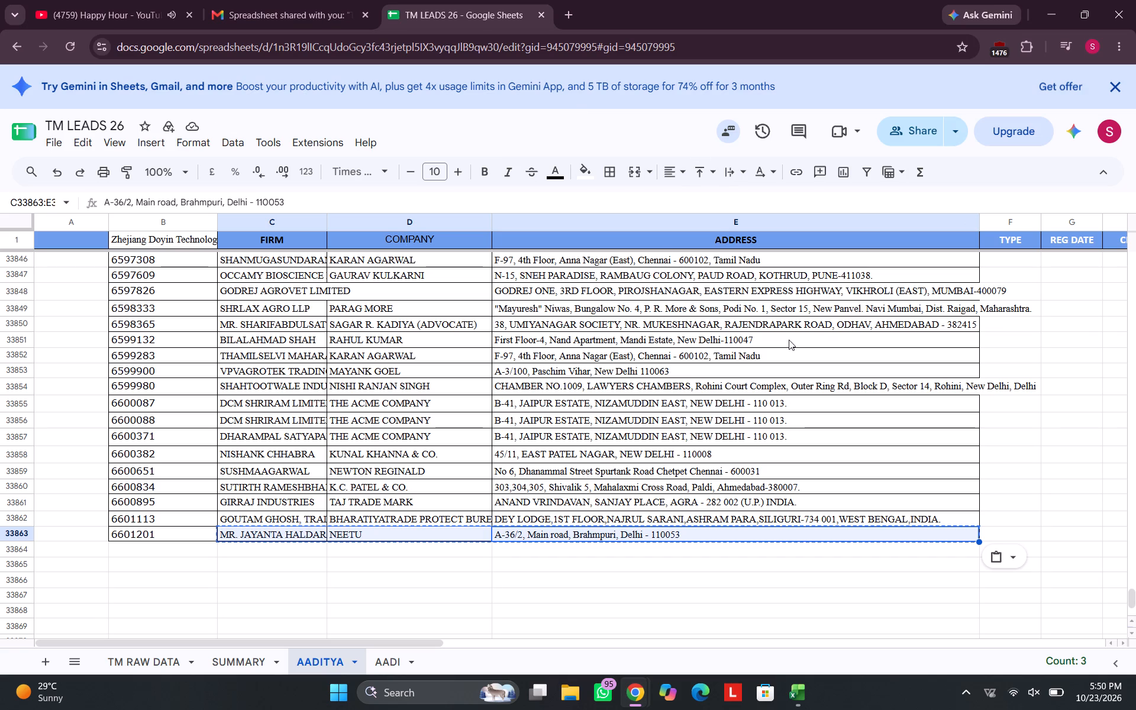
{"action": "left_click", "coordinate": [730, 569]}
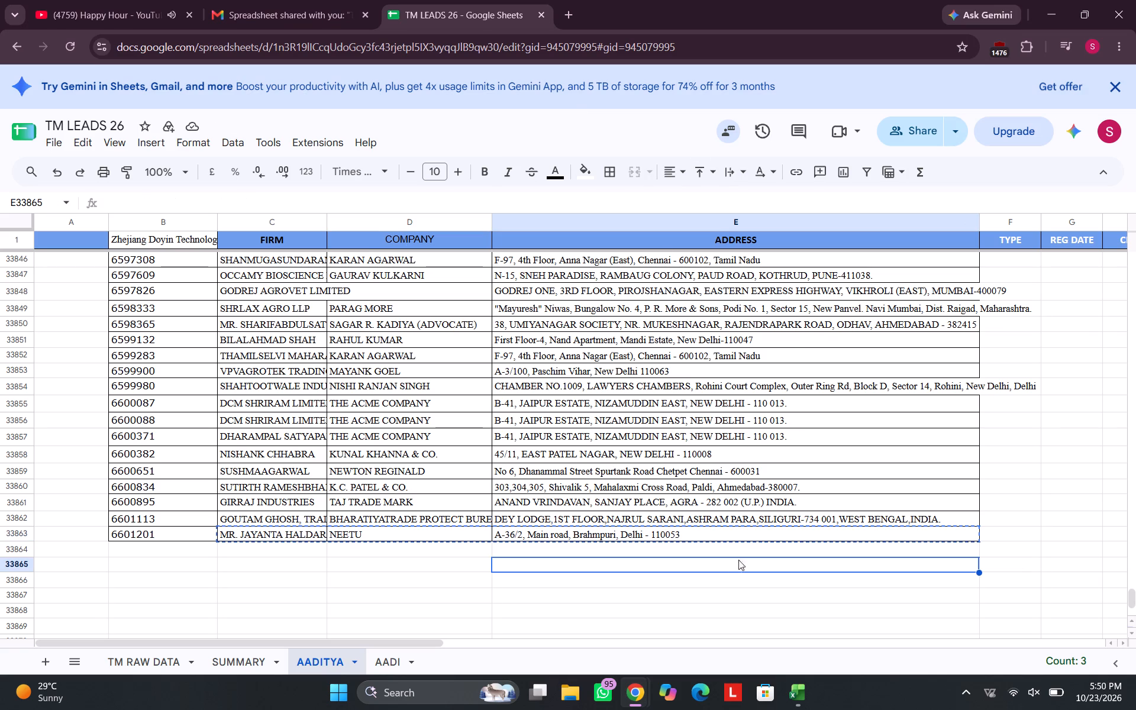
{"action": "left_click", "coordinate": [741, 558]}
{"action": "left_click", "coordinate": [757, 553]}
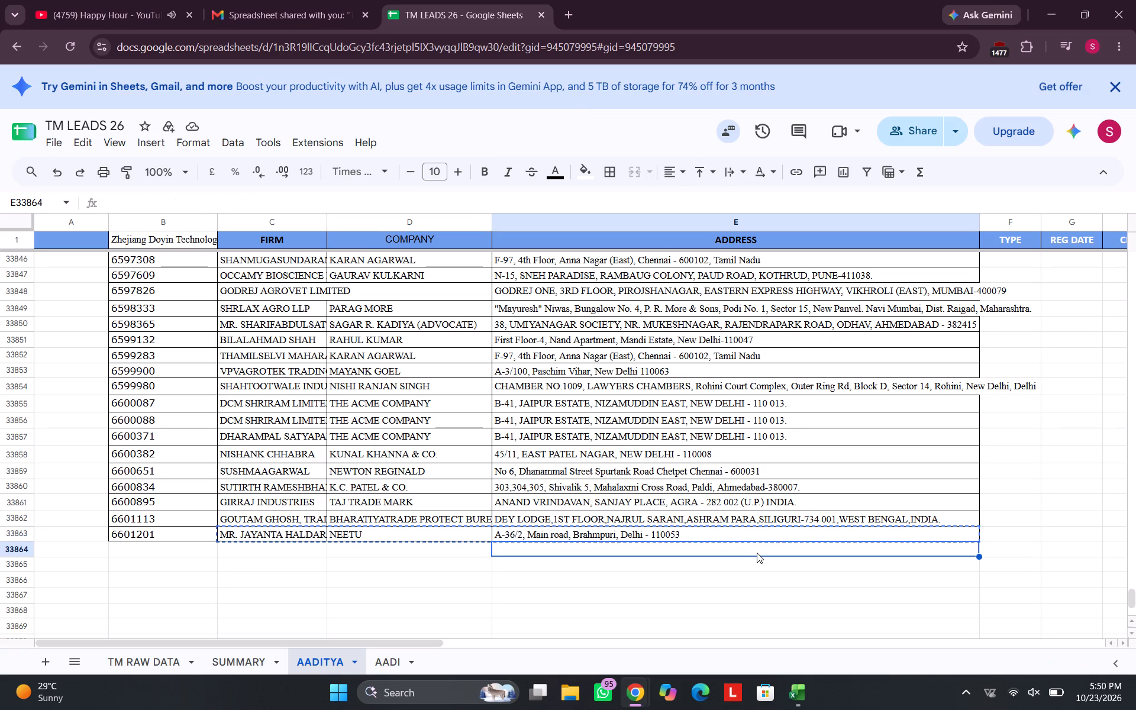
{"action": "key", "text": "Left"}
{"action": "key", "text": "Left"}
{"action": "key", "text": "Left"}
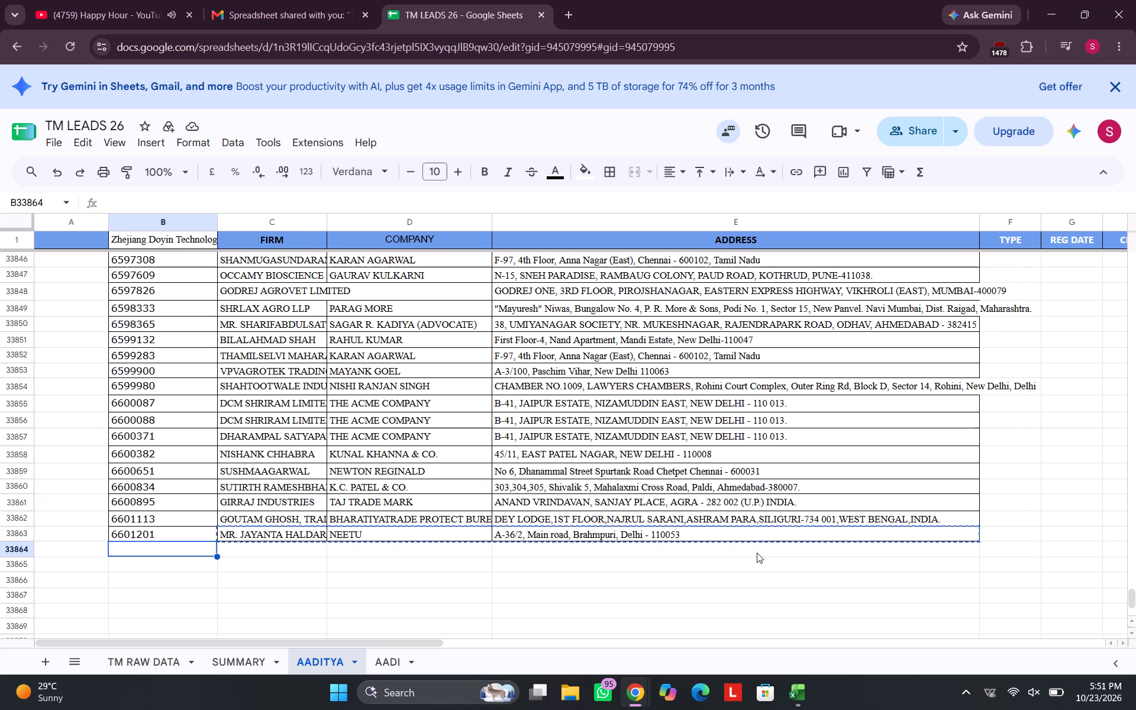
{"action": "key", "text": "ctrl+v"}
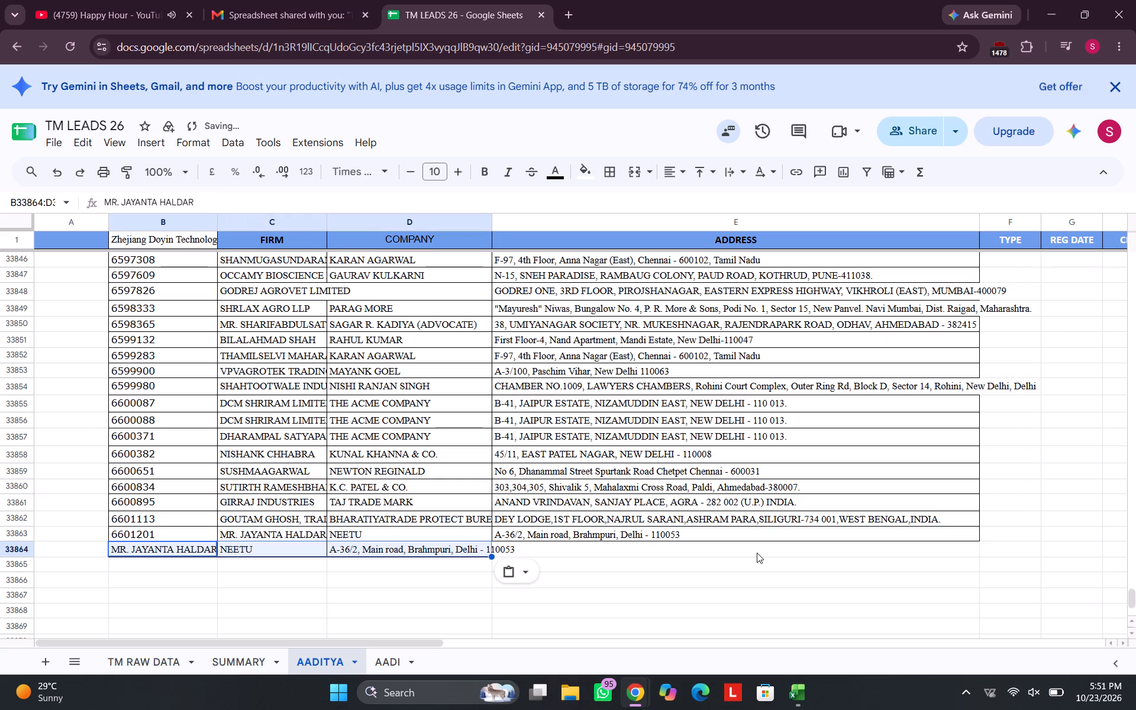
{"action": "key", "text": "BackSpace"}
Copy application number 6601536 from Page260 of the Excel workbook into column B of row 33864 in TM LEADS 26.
{"action": "key", "text": "alt+Tab"}
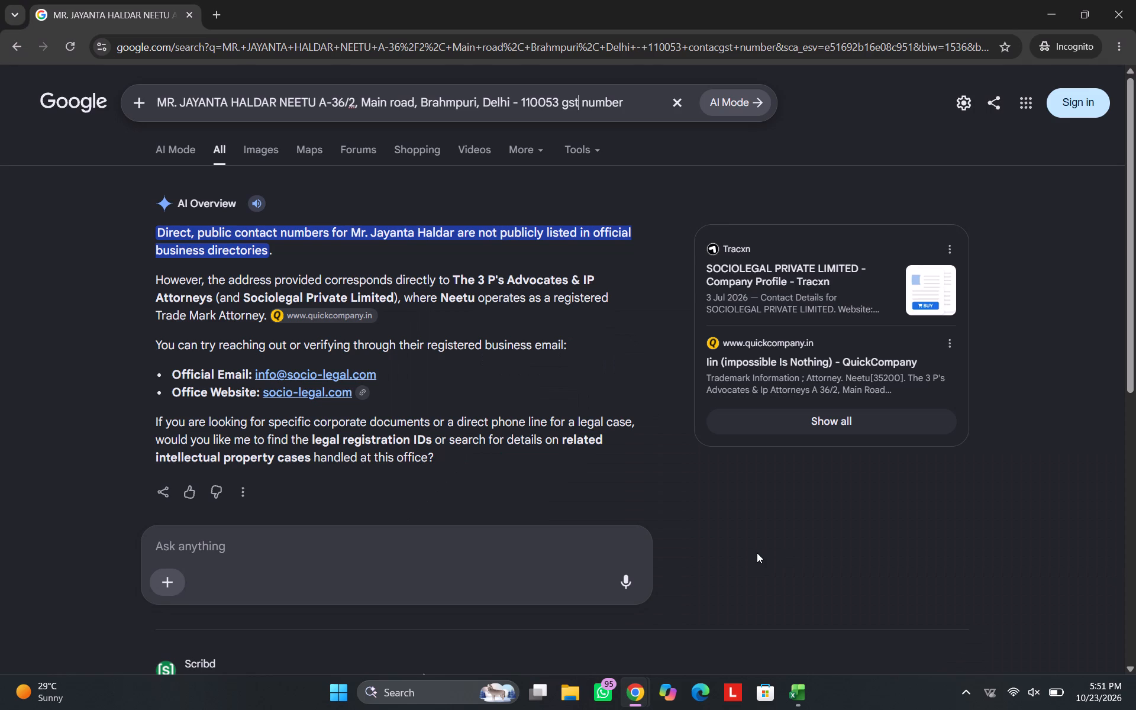
{"action": "key", "text": "alt+Tab"}
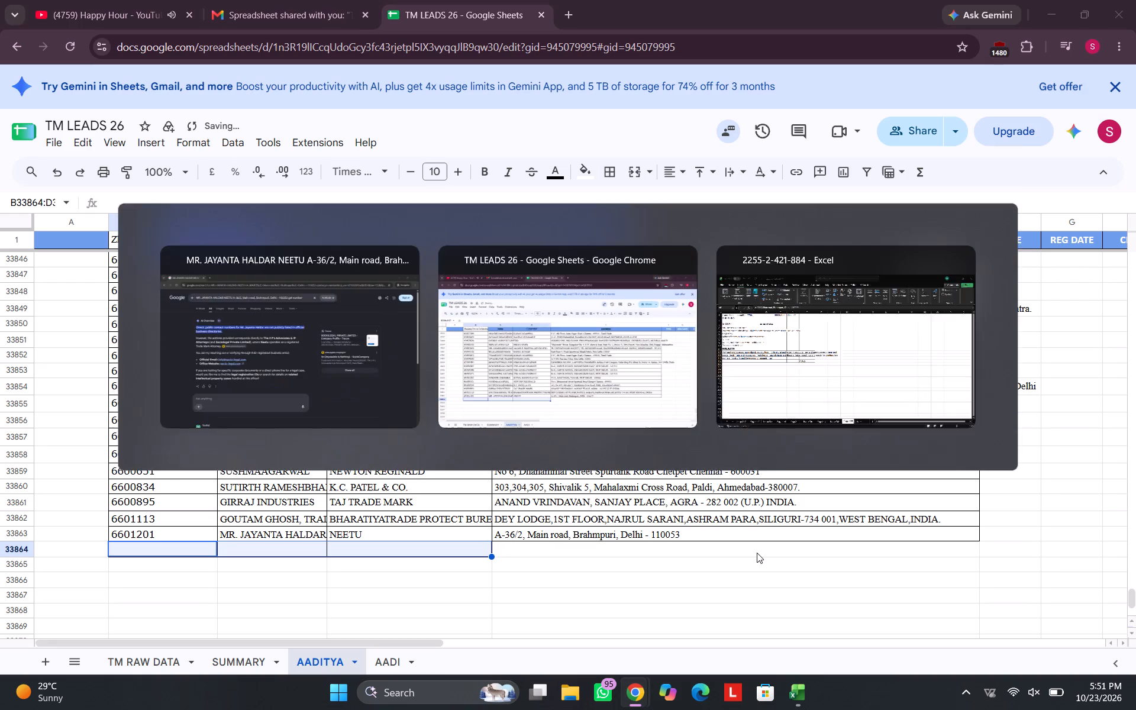
{"action": "key", "text": "alt+Tab"}
{"action": "key", "text": "alt+Right"}
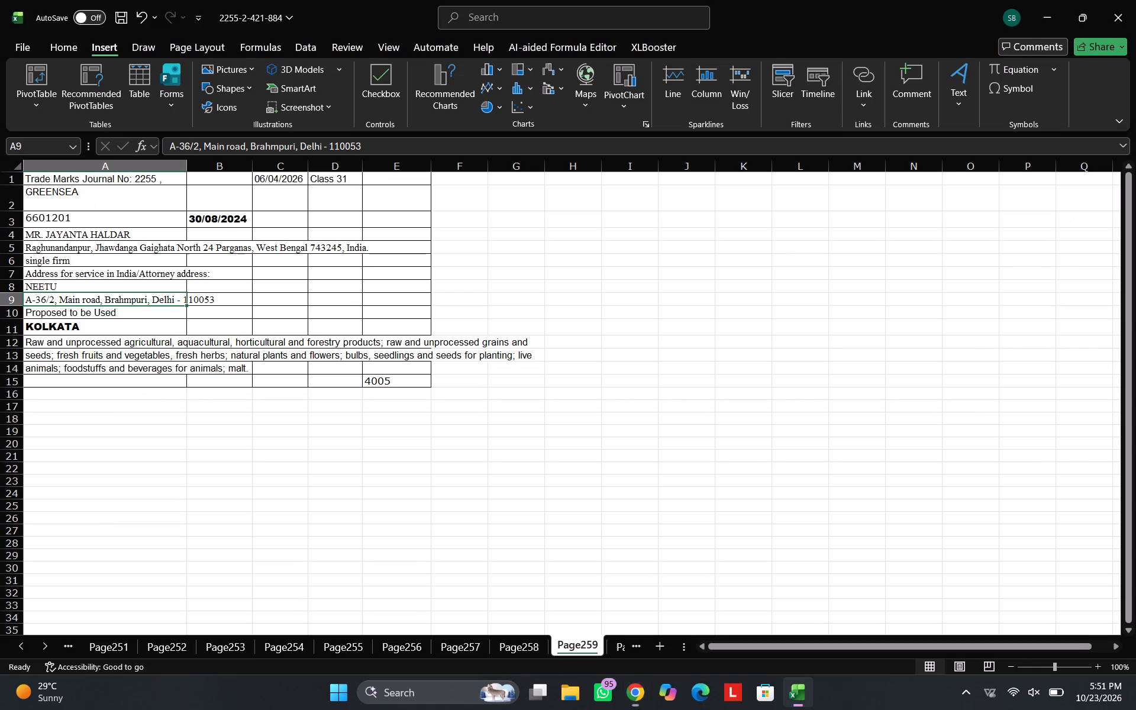
{"action": "left_click", "coordinate": [612, 648]}
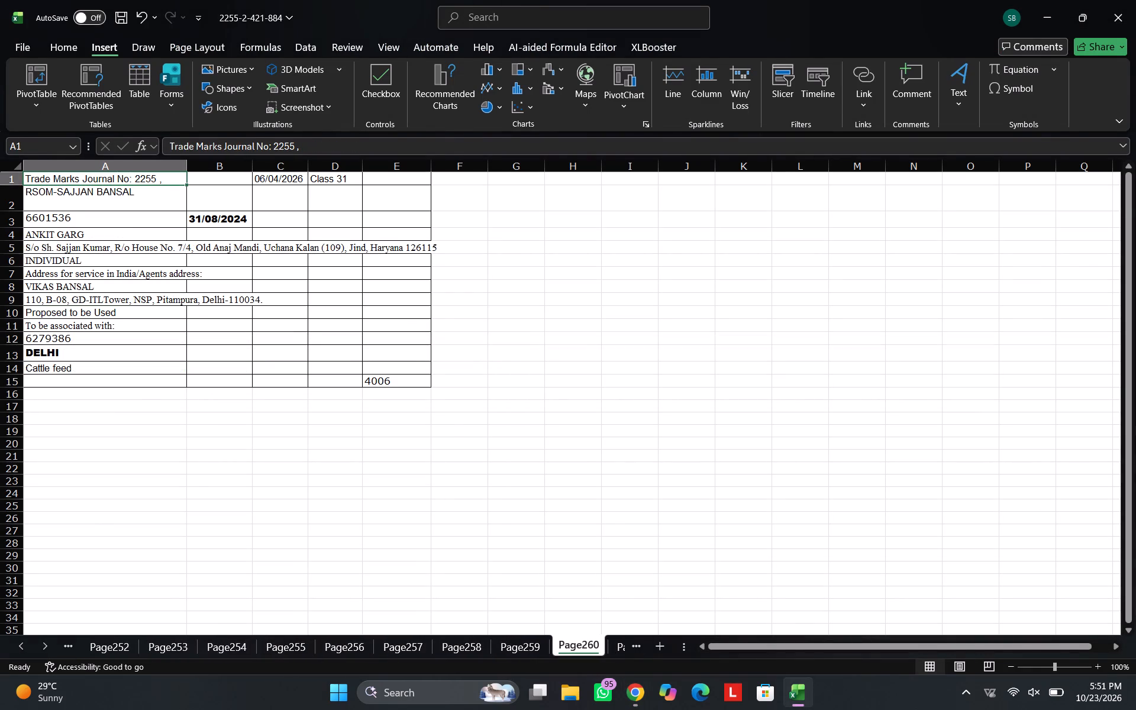
{"action": "left_click", "coordinate": [177, 220]}
{"action": "key", "text": "ctrl+c"}
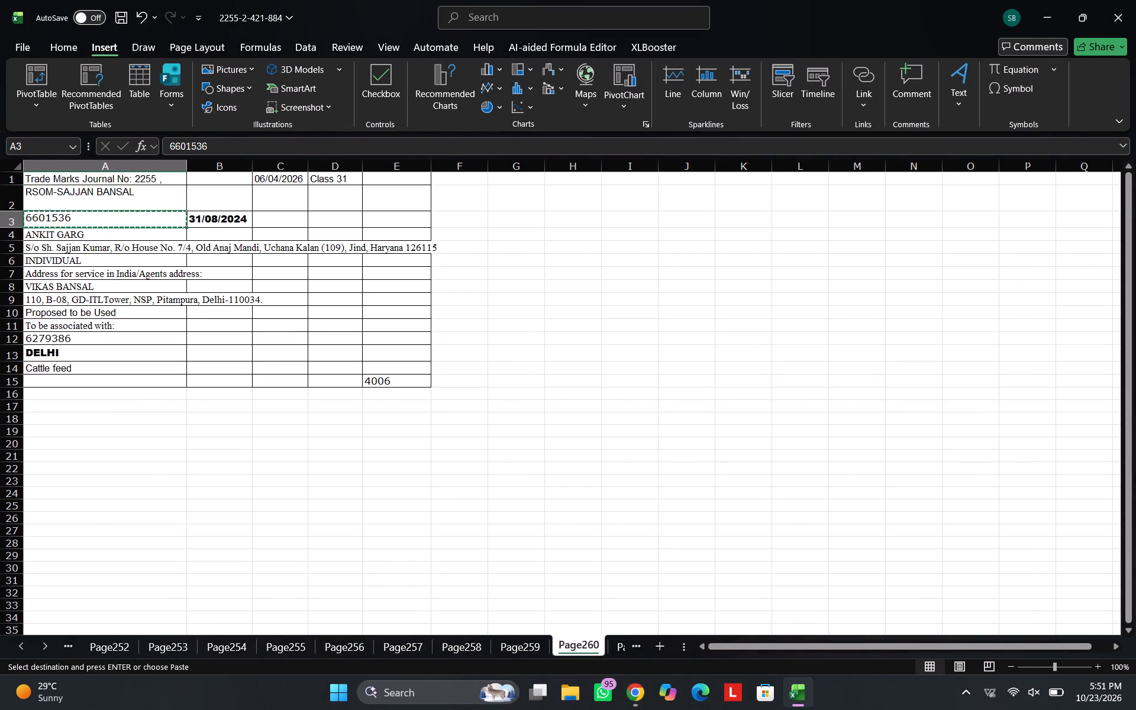
{"action": "key", "text": "alt+Tab"}
{"action": "key", "text": "ctrl+v"}
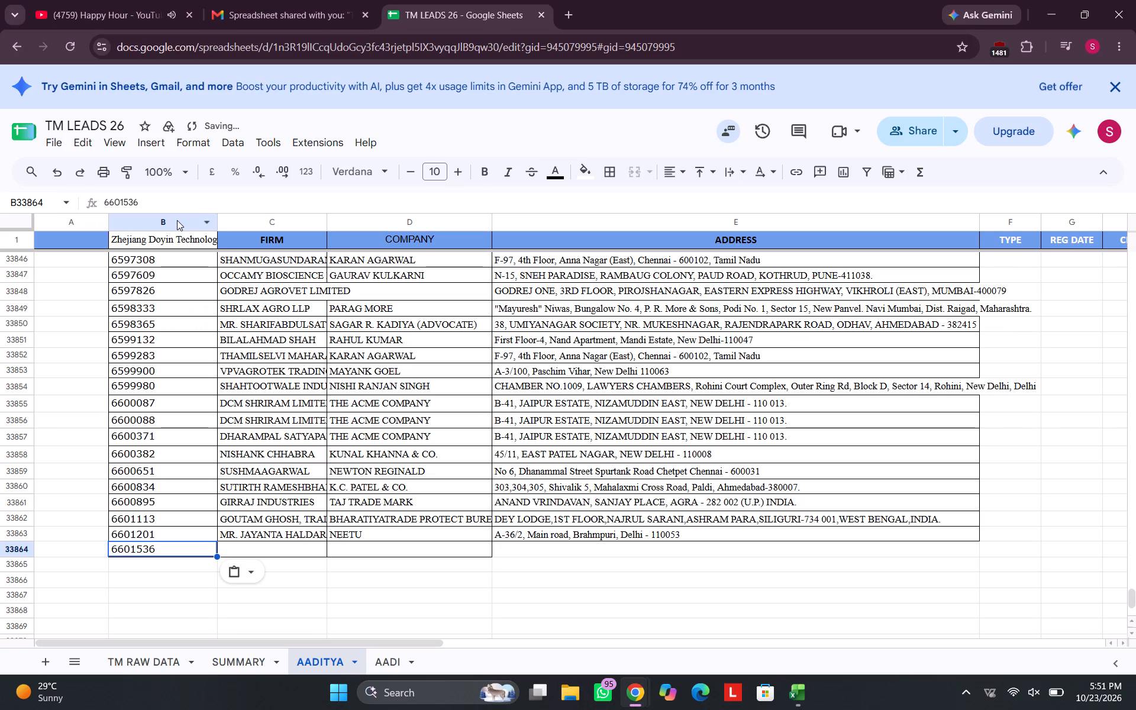
Copy the applicant's name from Page260 into row 33864's FIRM cell in TM LEADS 26.
{"action": "key", "text": "alt+Tab"}
{"action": "key", "text": "Down"}
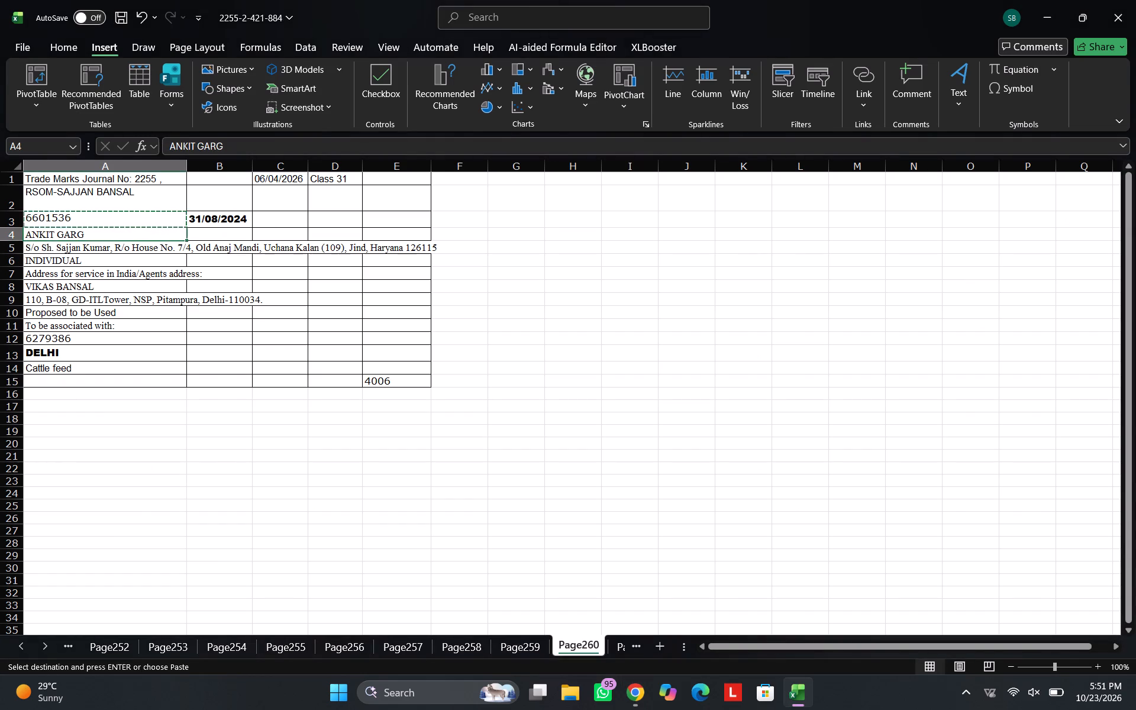
{"action": "key", "text": "ctrl+c"}
{"action": "key", "text": "alt+Tab"}
{"action": "key", "text": "Right"}
{"action": "key", "text": "ctrl+v"}
Copy the agent's name below the address-for-service line on Page260 into row 33864's COMPANY cell in TM LEADS 26.
{"action": "key", "text": "alt+Tab"}
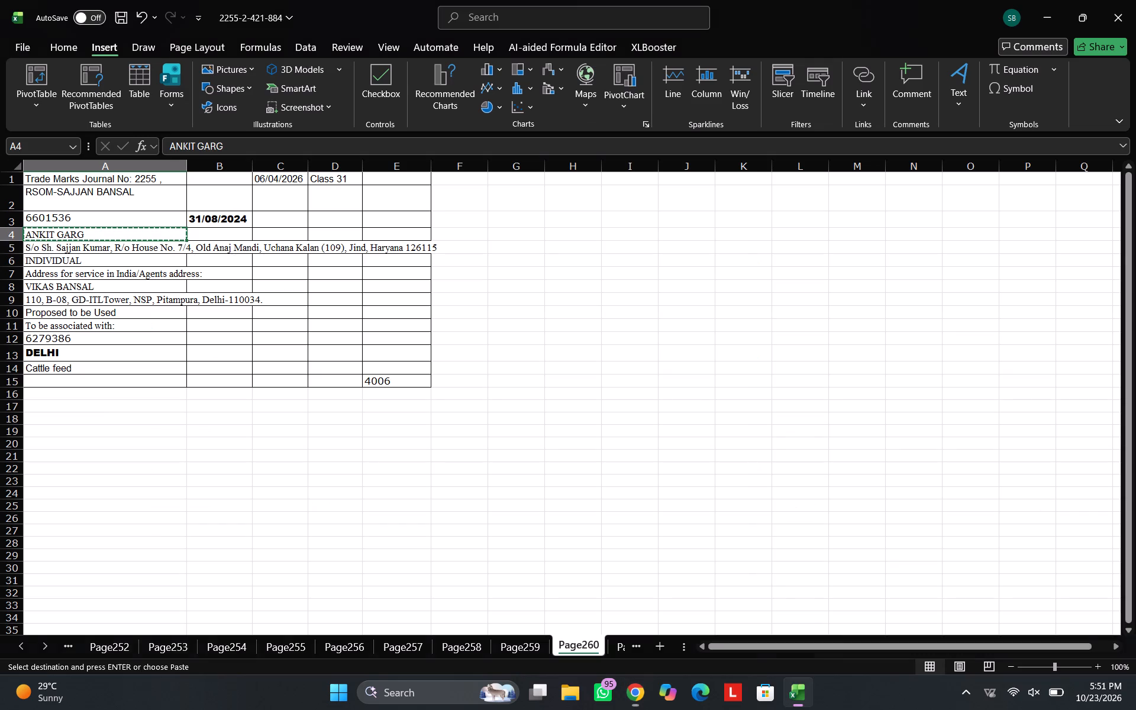
{"action": "key", "text": "Down"}
{"action": "key", "text": "Down"}
{"action": "key", "text": "Down"}
{"action": "key", "text": "Down"}
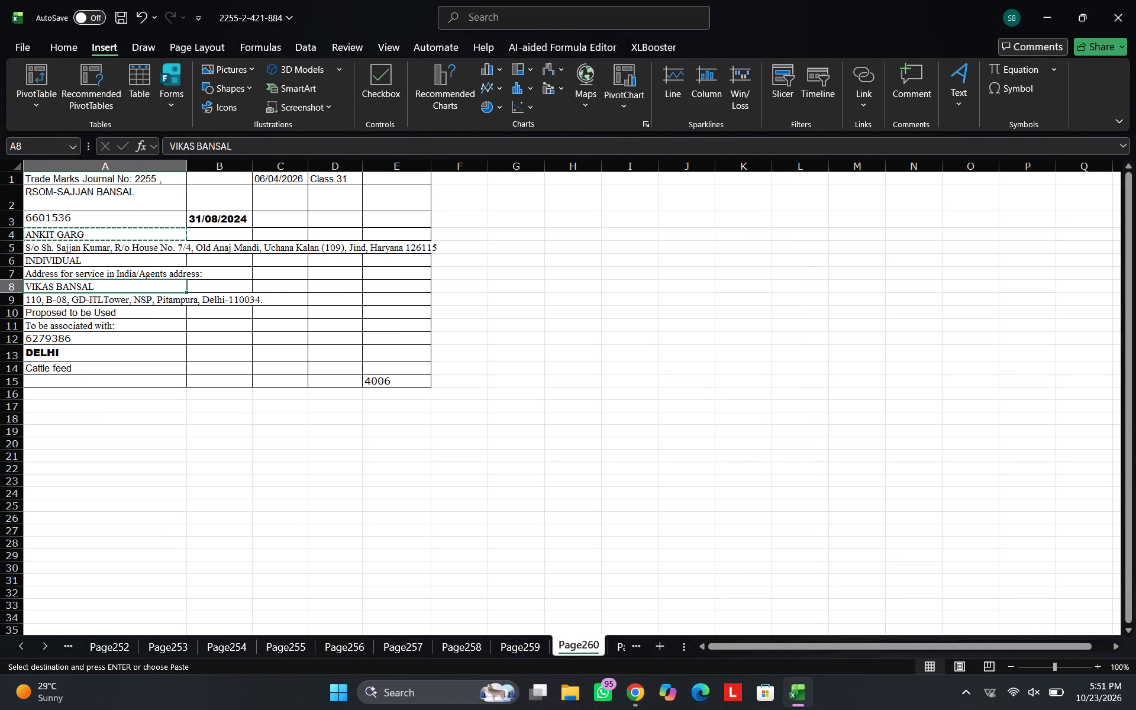
{"action": "key", "text": "ctrl+c"}
{"action": "key", "text": "alt+Tab"}
{"action": "key", "text": "Right"}
{"action": "key", "text": "ctrl+v"}
Copy the agent's address from Page260 into row 33864's ADDRESS cell in TM LEADS 26.
{"action": "key", "text": "alt+Tab"}
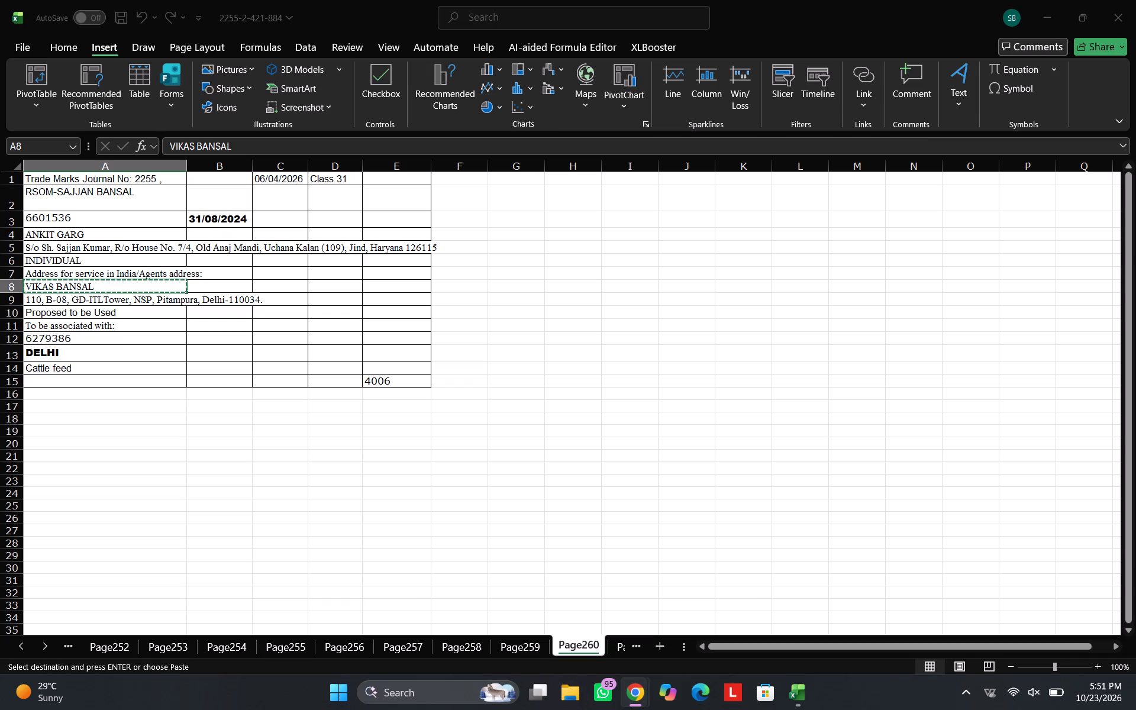
{"action": "key", "text": "Down"}
{"action": "key", "text": "ctrl+c"}
{"action": "key", "text": "alt+Tab"}
{"action": "key", "text": "Right"}
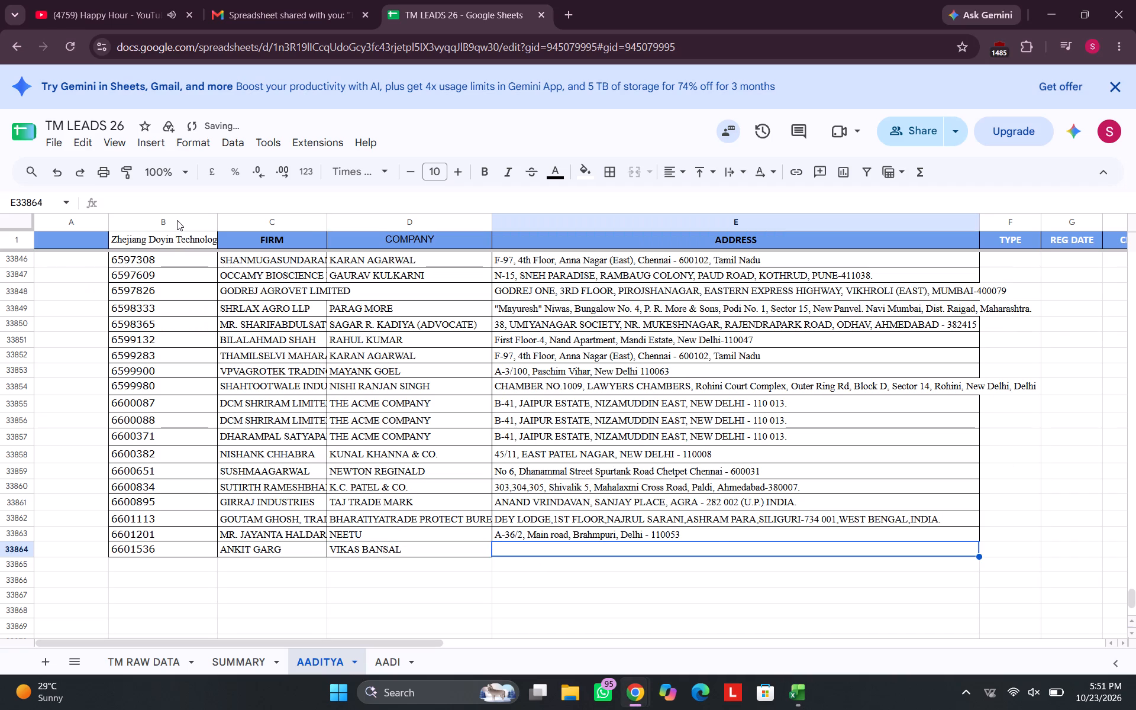
{"action": "key", "text": "ctrl+v"}
Copy row 33864's firm, company and address cells and search them in the incognito Google window with "contact number" appended.
{"action": "key", "text": "Right"}
{"action": "key", "text": "shift+Left"}
{"action": "key", "text": "shift+Left"}
{"action": "key", "text": "ctrl+c"}
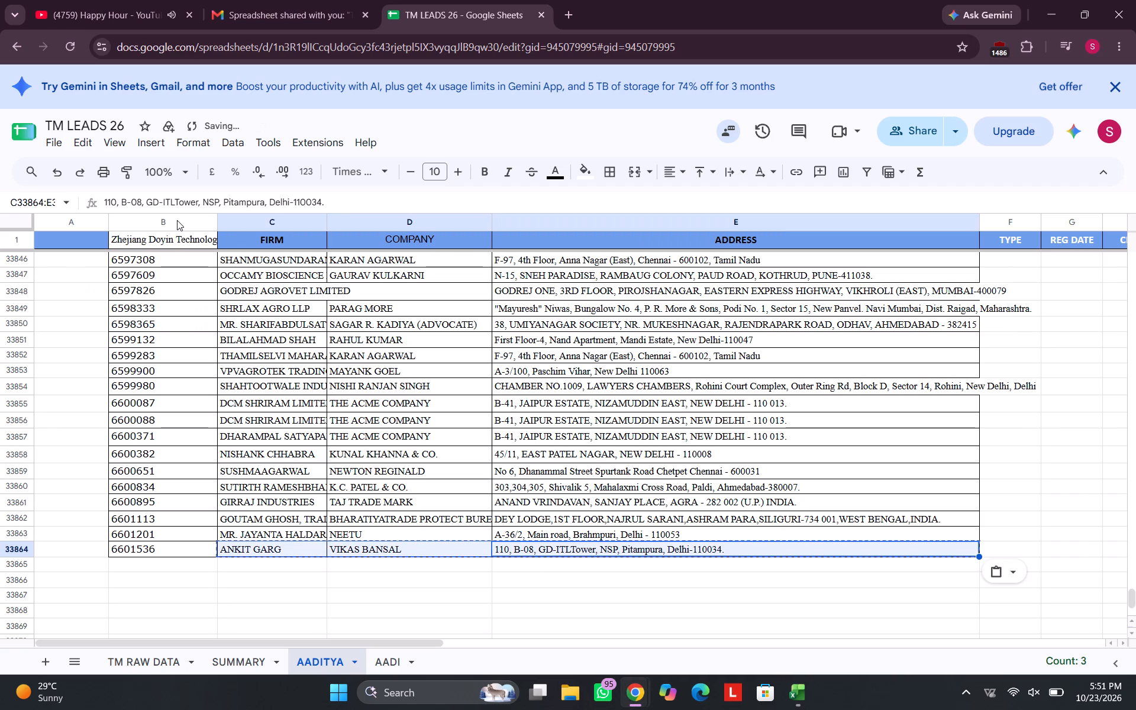
{"action": "key", "text": "alt+Tab"}
{"action": "key", "text": "alt+Right"}
{"action": "left_click", "coordinate": [676, 98]}
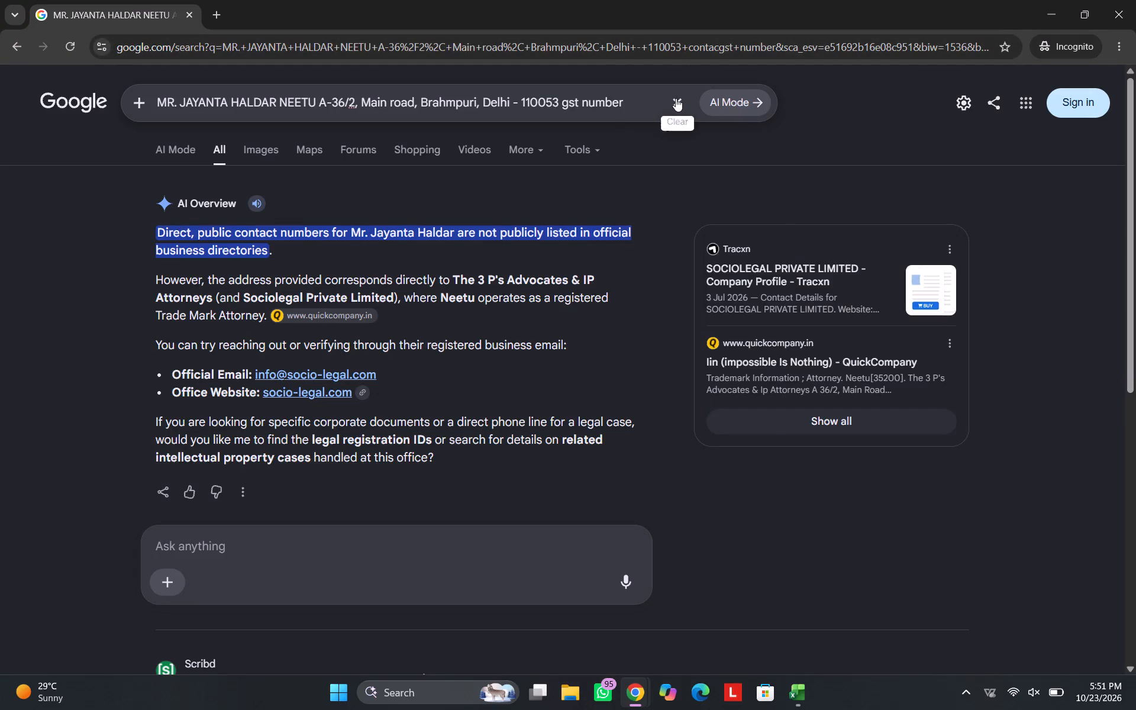
{"action": "left_click", "coordinate": [655, 97], "text": "ctrl"}
{"action": "key", "text": "ctrl+v"}
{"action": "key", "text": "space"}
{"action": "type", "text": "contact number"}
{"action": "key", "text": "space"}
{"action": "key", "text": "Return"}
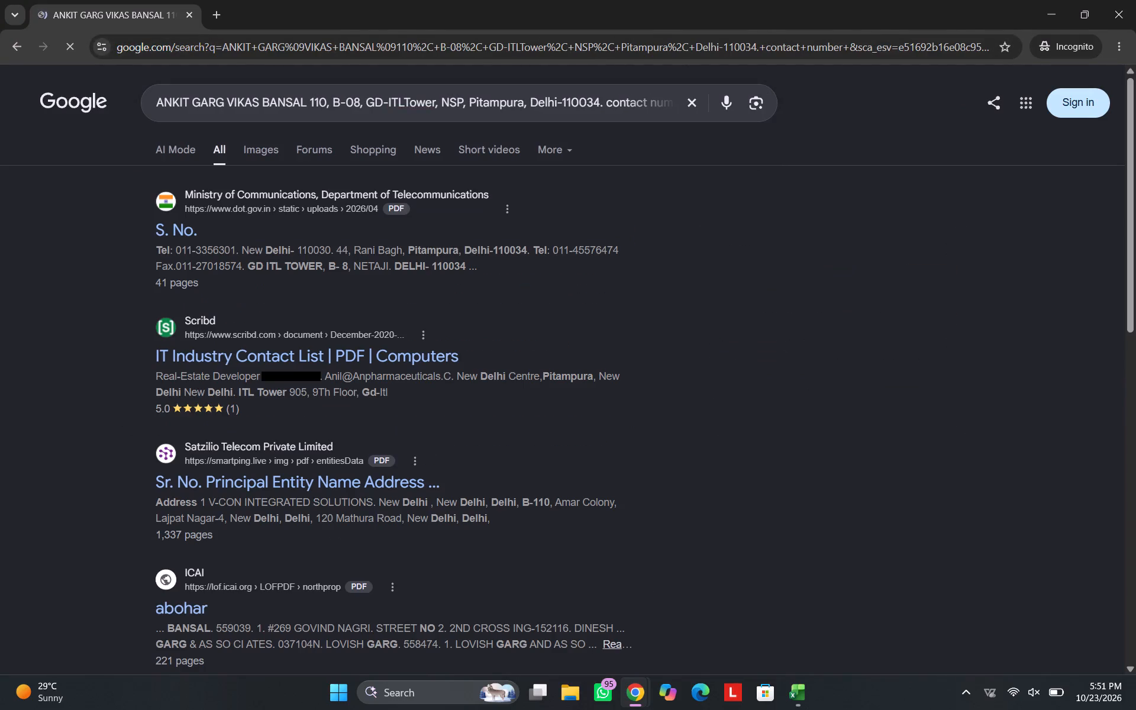
Rerun row 33864's Google search without the word "contact" and examine the AI overview and results for a phone number.
{"action": "left_click", "coordinate": [650, 101]}
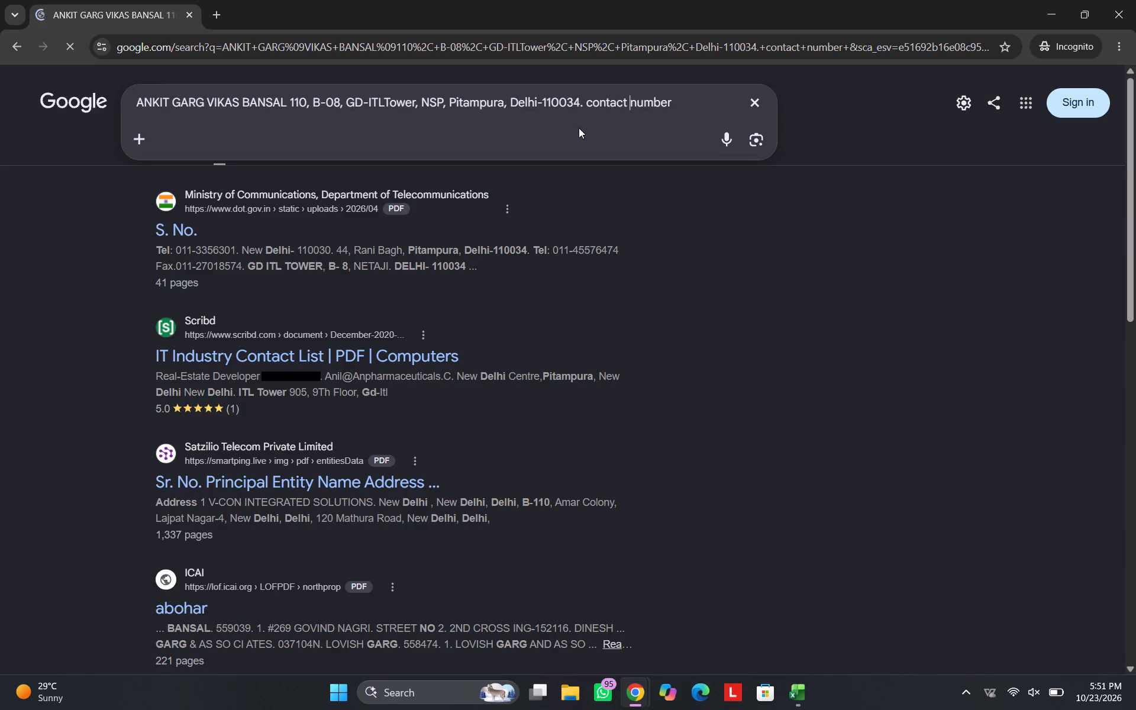
{"action": "key", "text": "BackSpace"}
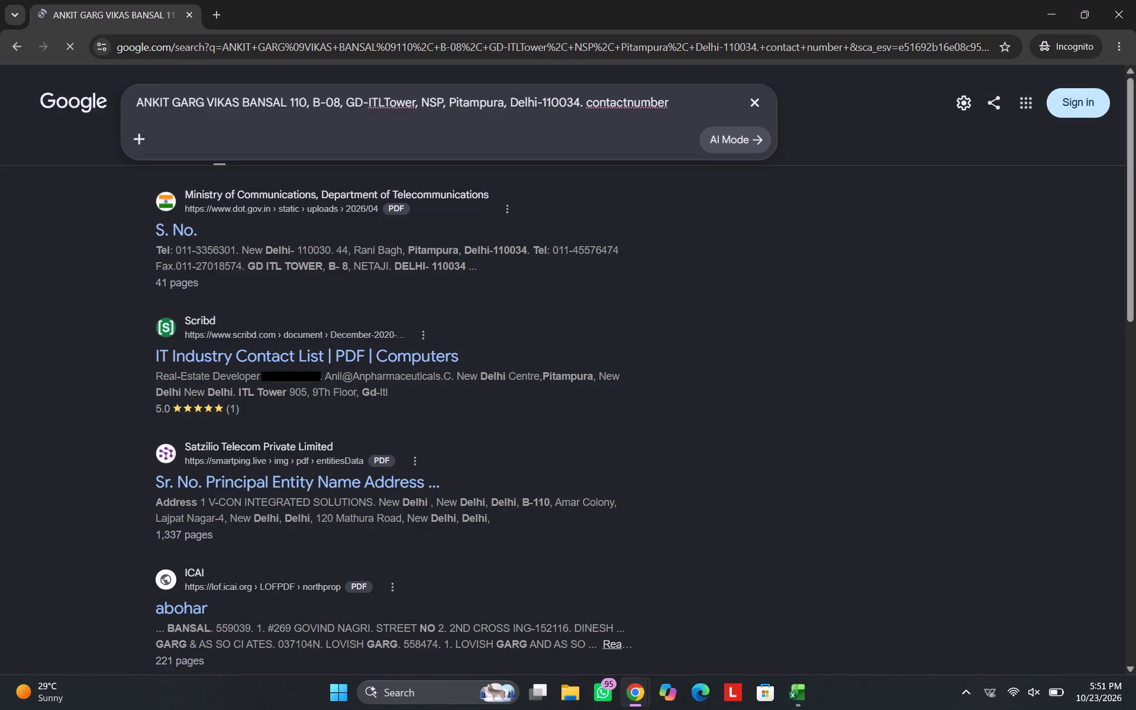
{"action": "key", "text": "ctrl+BackSpace"}
{"action": "key", "text": "Return"}
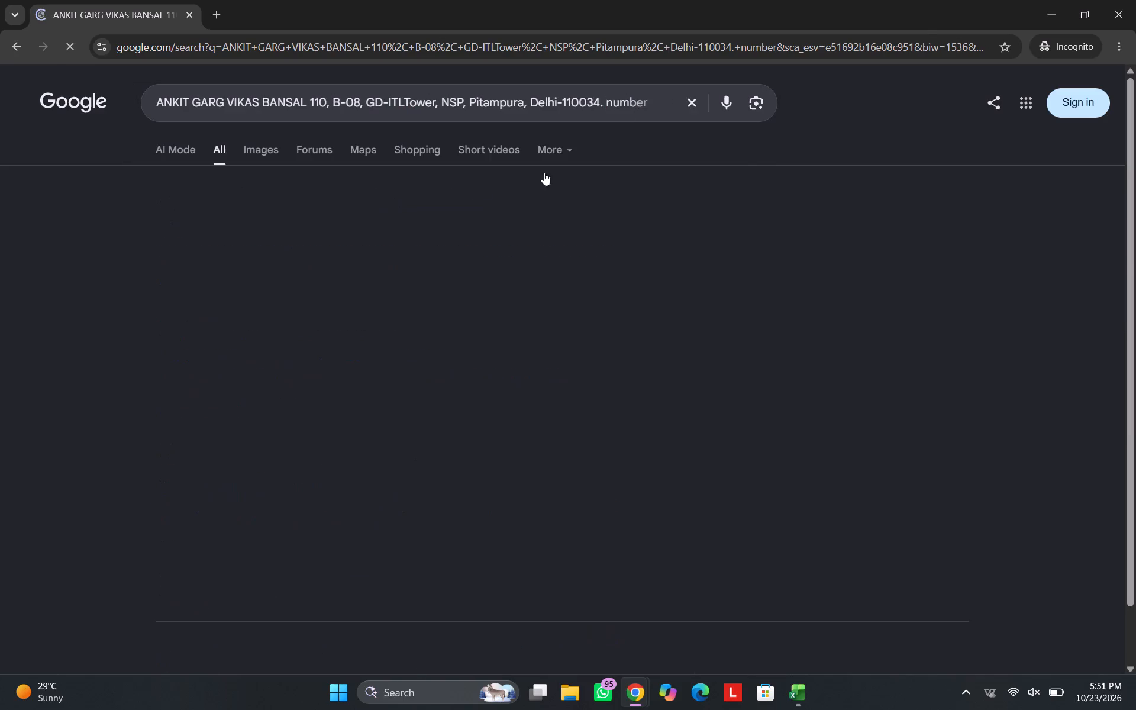
{"action": "scroll", "coordinate": [498, 389], "scroll_direction": "down", "scroll_amount": 1}
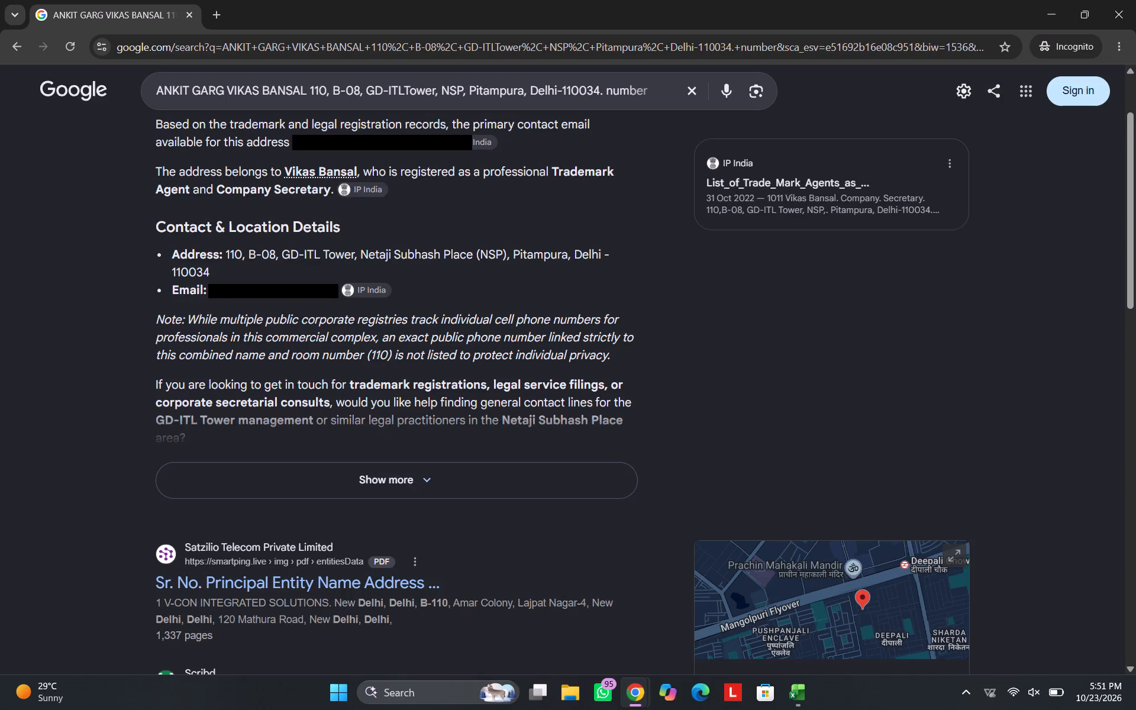
{"action": "scroll", "coordinate": [433, 333], "scroll_direction": "up", "scroll_amount": 1}
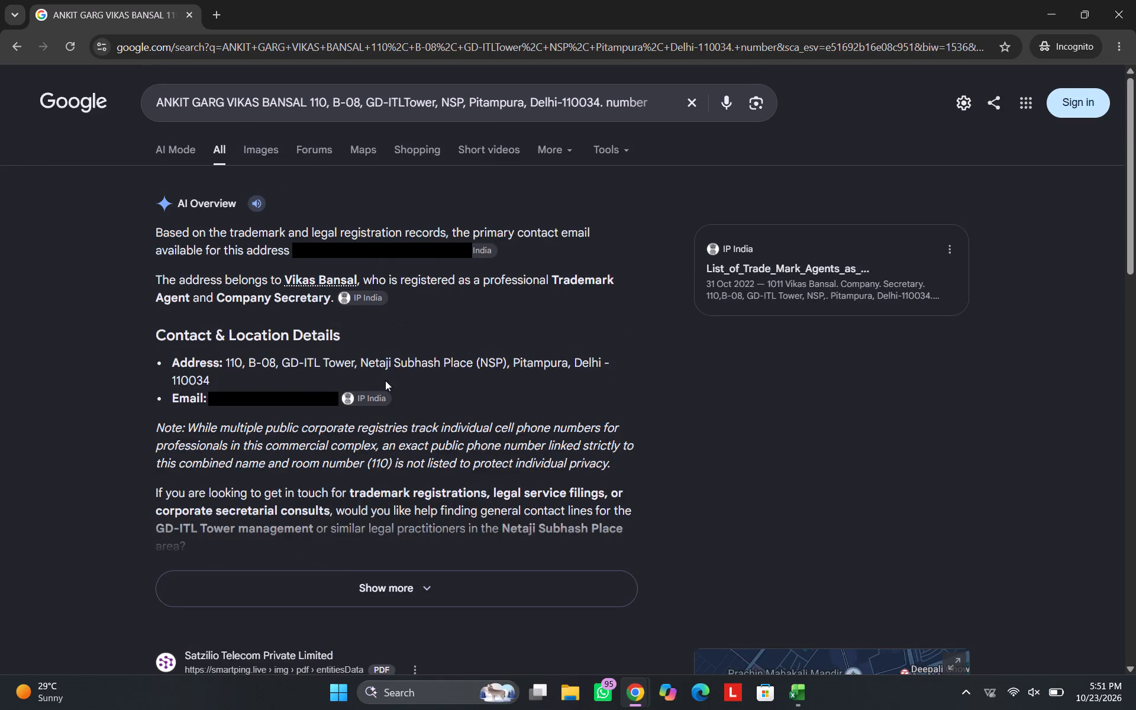
{"action": "scroll", "coordinate": [432, 475], "scroll_direction": "down", "scroll_amount": 3}
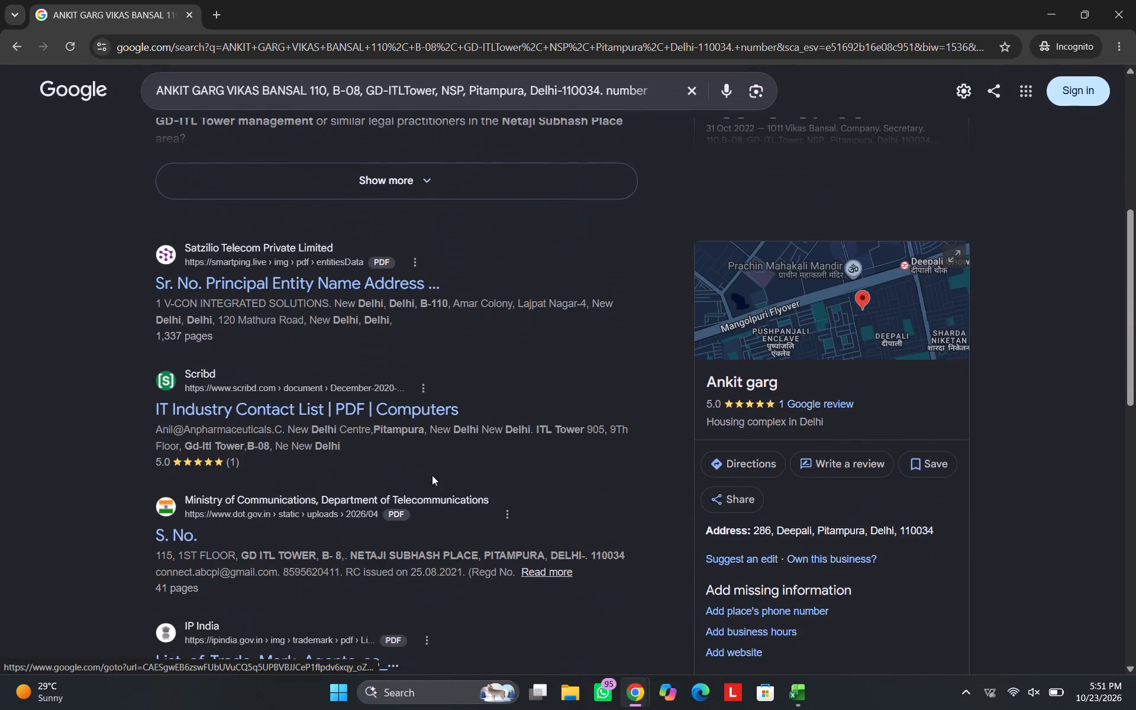
{"action": "scroll", "coordinate": [432, 475], "scroll_direction": "down", "scroll_amount": 2}
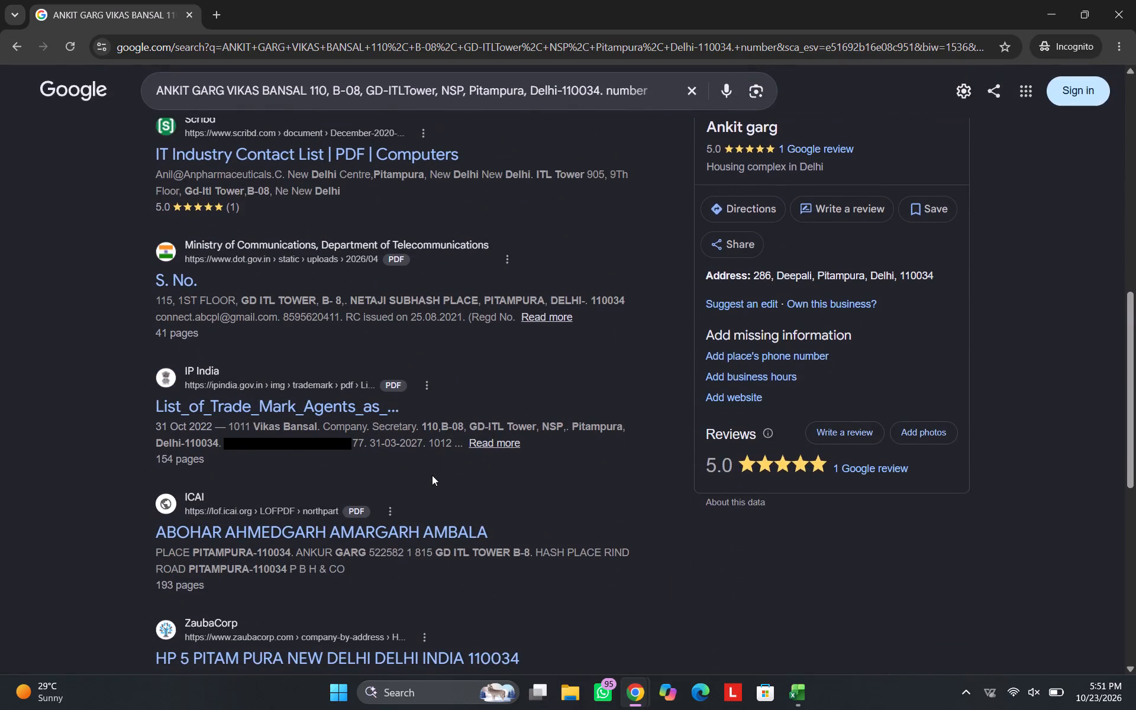
{"action": "scroll", "coordinate": [432, 475], "scroll_direction": "up", "scroll_amount": 6}
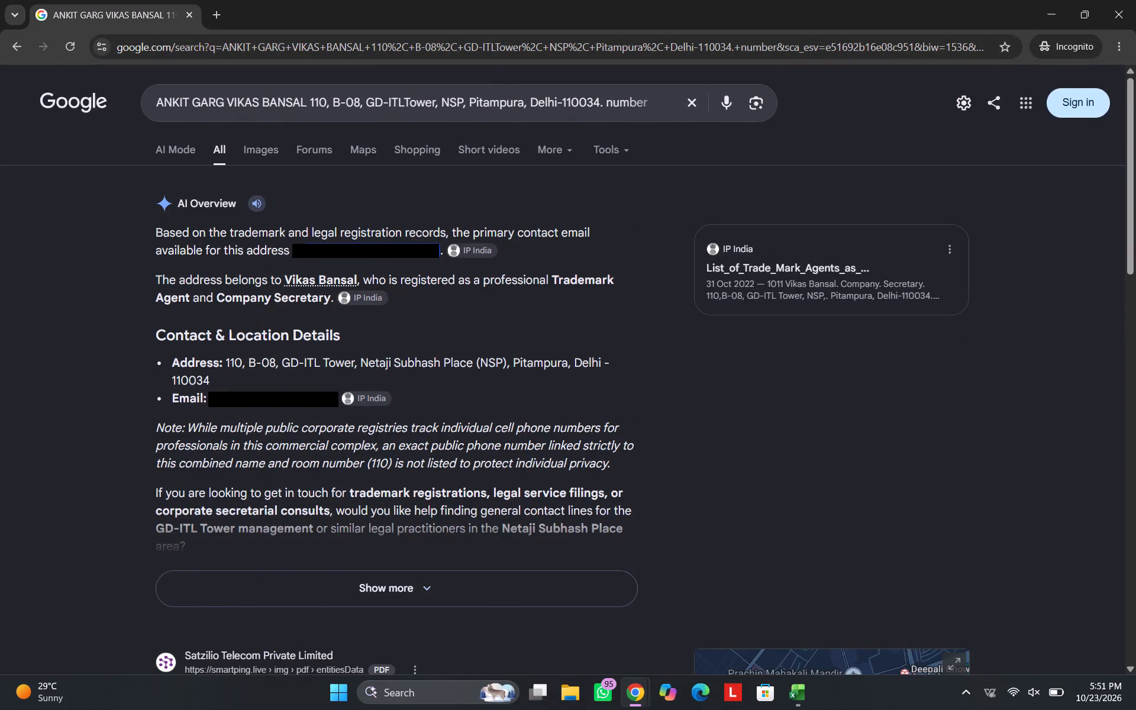
Add "gst" before "number" in row 33864's Google query, run the search and examine the GST details.
{"action": "left_click", "coordinate": [606, 101]}
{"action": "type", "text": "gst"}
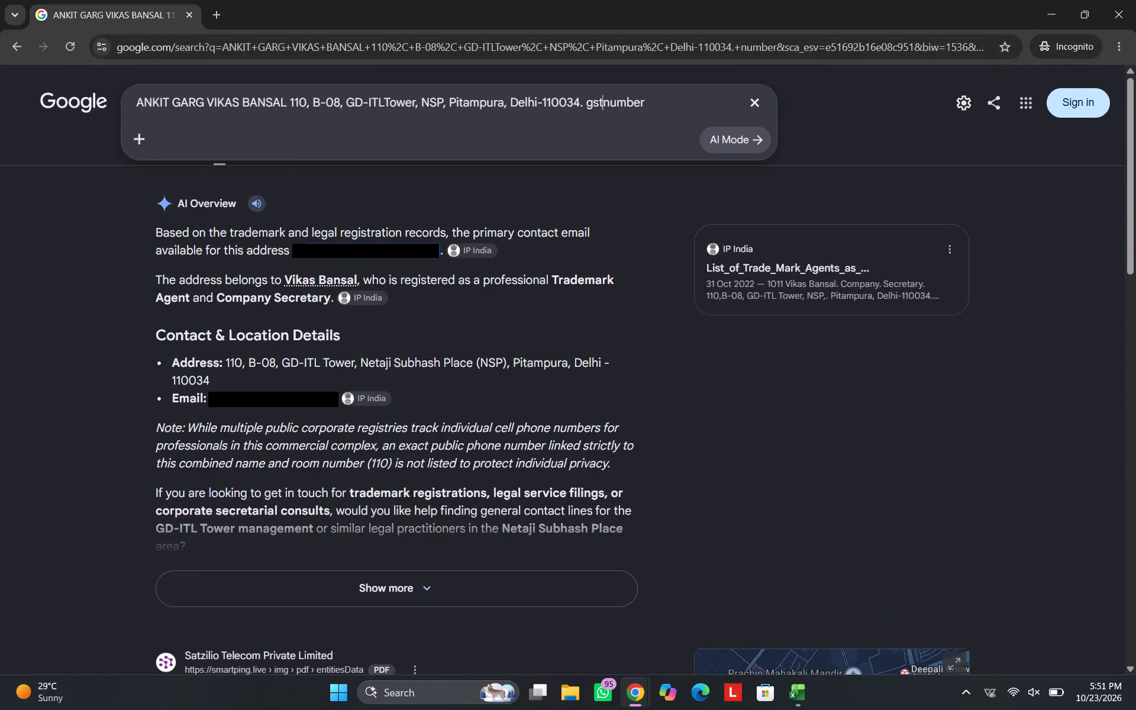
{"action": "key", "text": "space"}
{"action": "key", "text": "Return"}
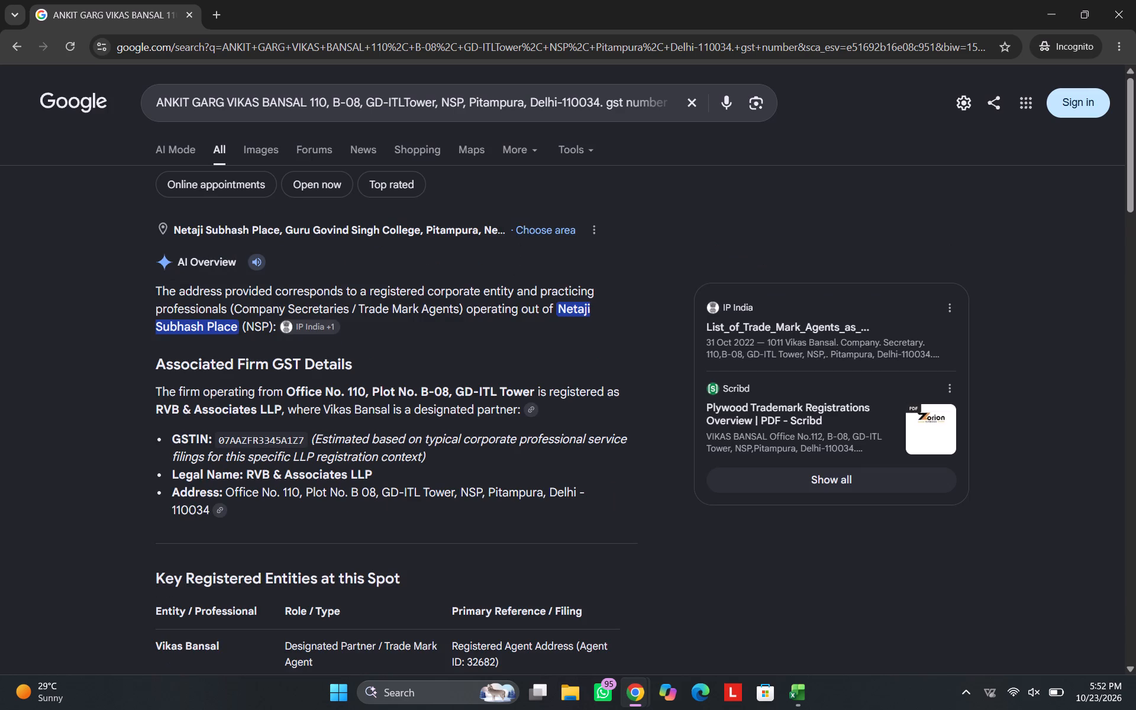
{"action": "scroll", "coordinate": [431, 521], "scroll_direction": "down", "scroll_amount": 1}
{"action": "key", "text": "alt+Tab"}
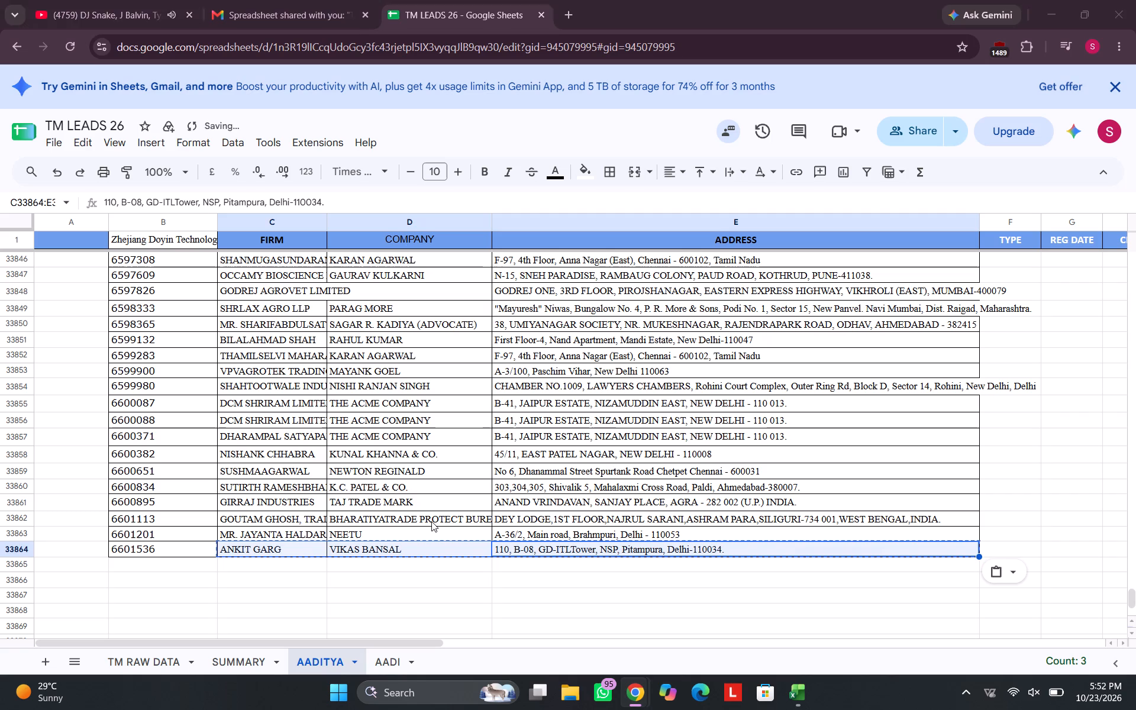
{"action": "key", "text": "Down"}
{"action": "key", "text": "Left"}
{"action": "key", "text": "Left"}
{"action": "key", "text": "Left"}
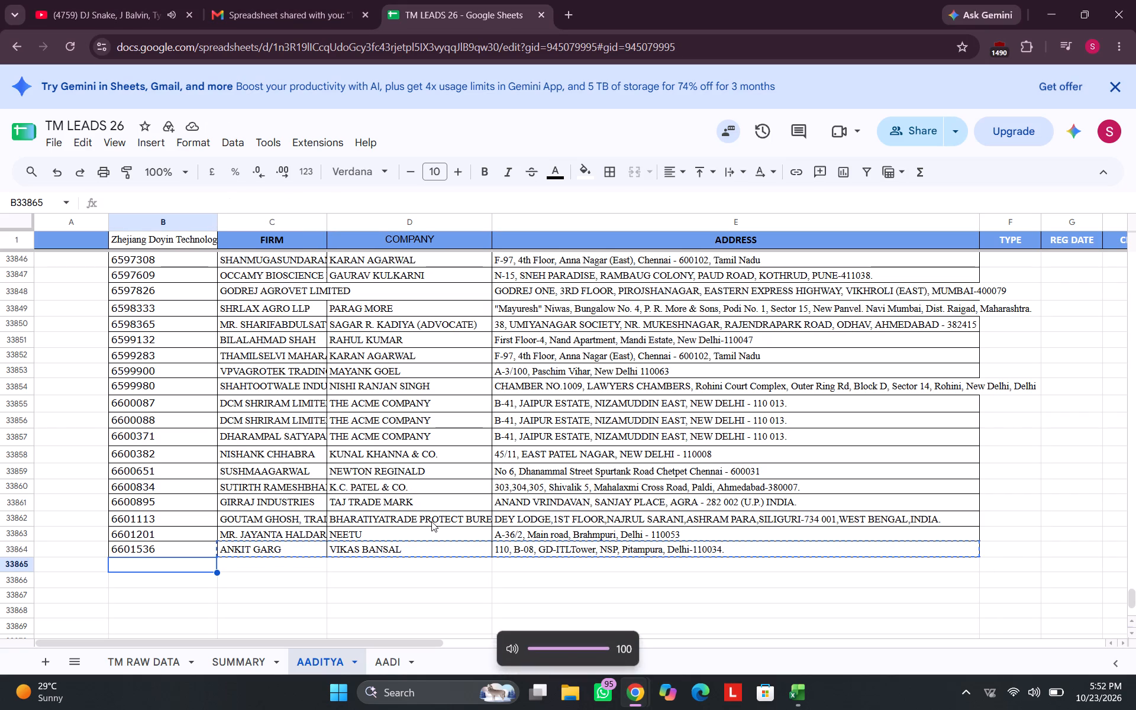
{"action": "key", "text": "alt+Tab"}
{"action": "key", "text": "alt+Right"}
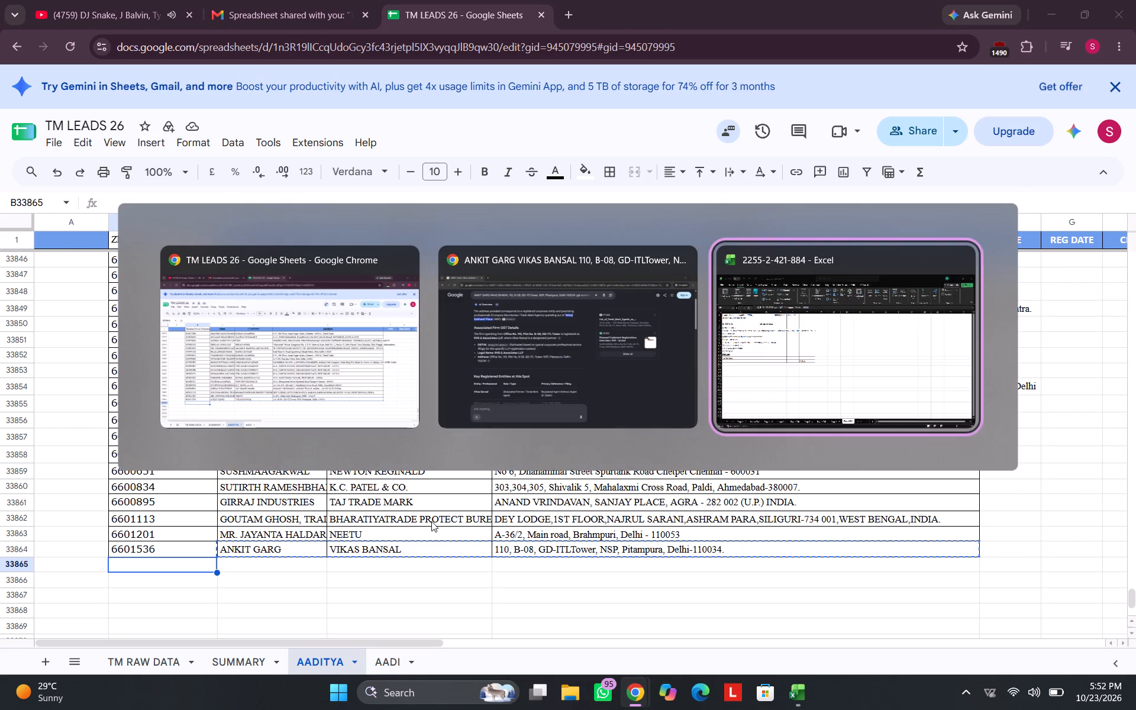
{"action": "left_click", "coordinate": [617, 656]}
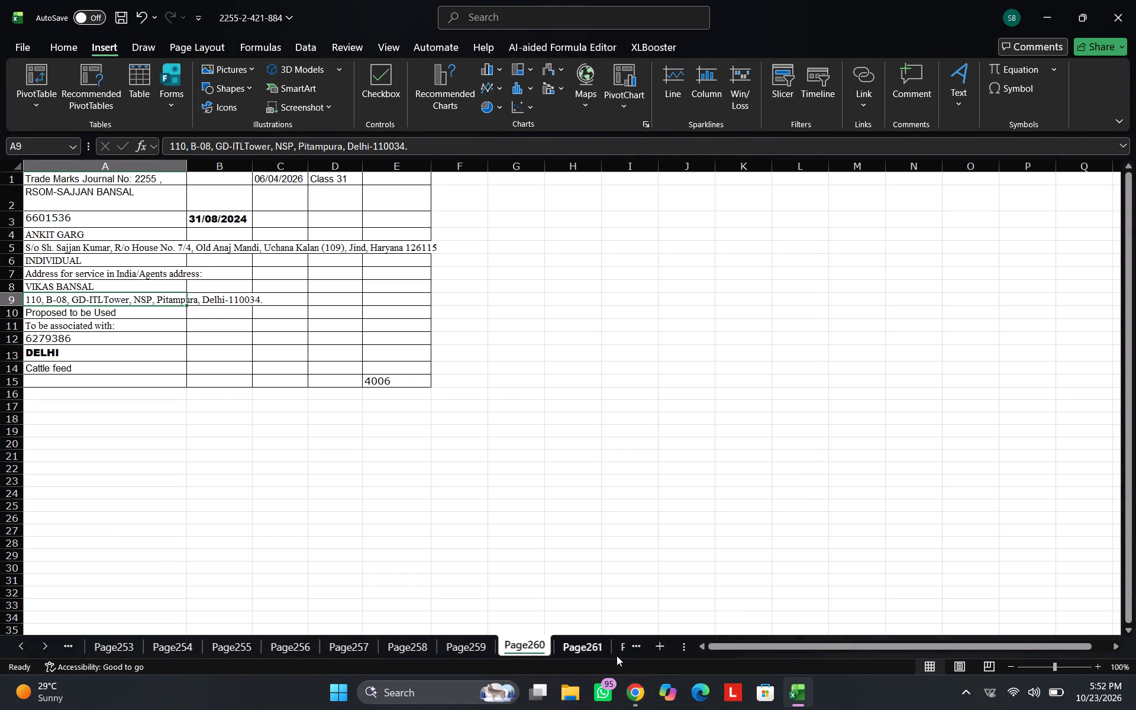
{"action": "left_click", "coordinate": [47, 190]}
{"action": "key", "text": "ctrl+c"}
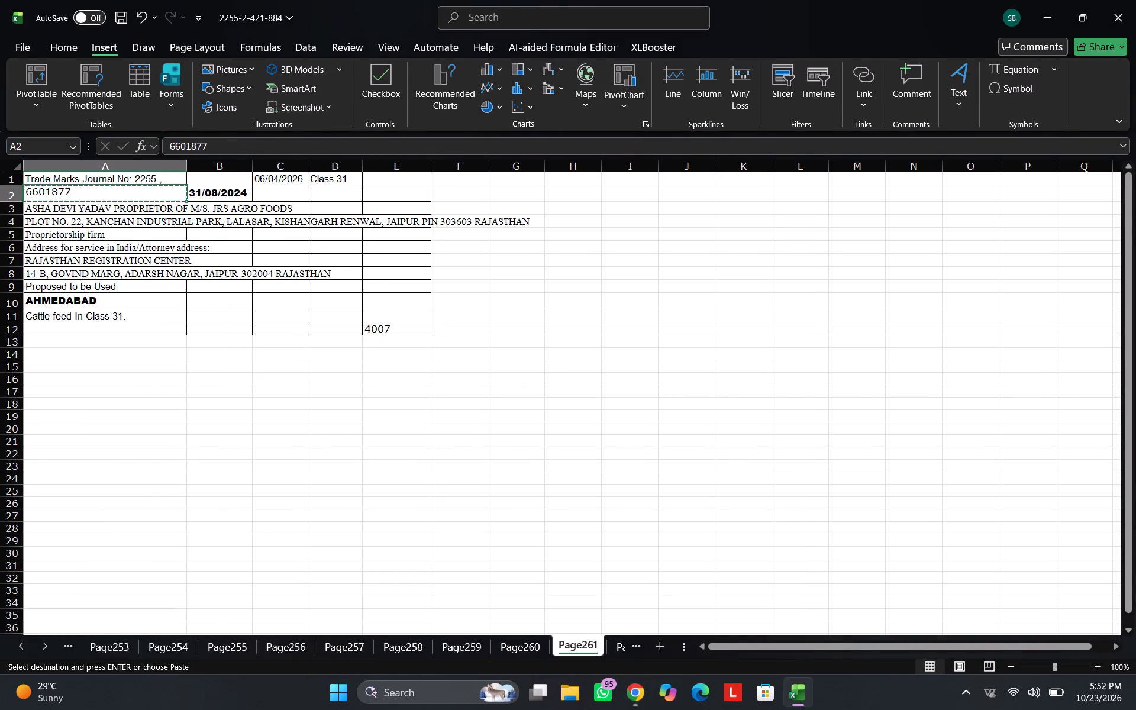
{"action": "key", "text": "alt+Tab"}
{"action": "key", "text": "ctrl+v"}
Copy the JRS AGRO FOODS proprietor's name line from Page261 into row 33865's FIRM cell in TM LEADS 26.
{"action": "key", "text": "alt+Tab"}
{"action": "key", "text": "Down"}
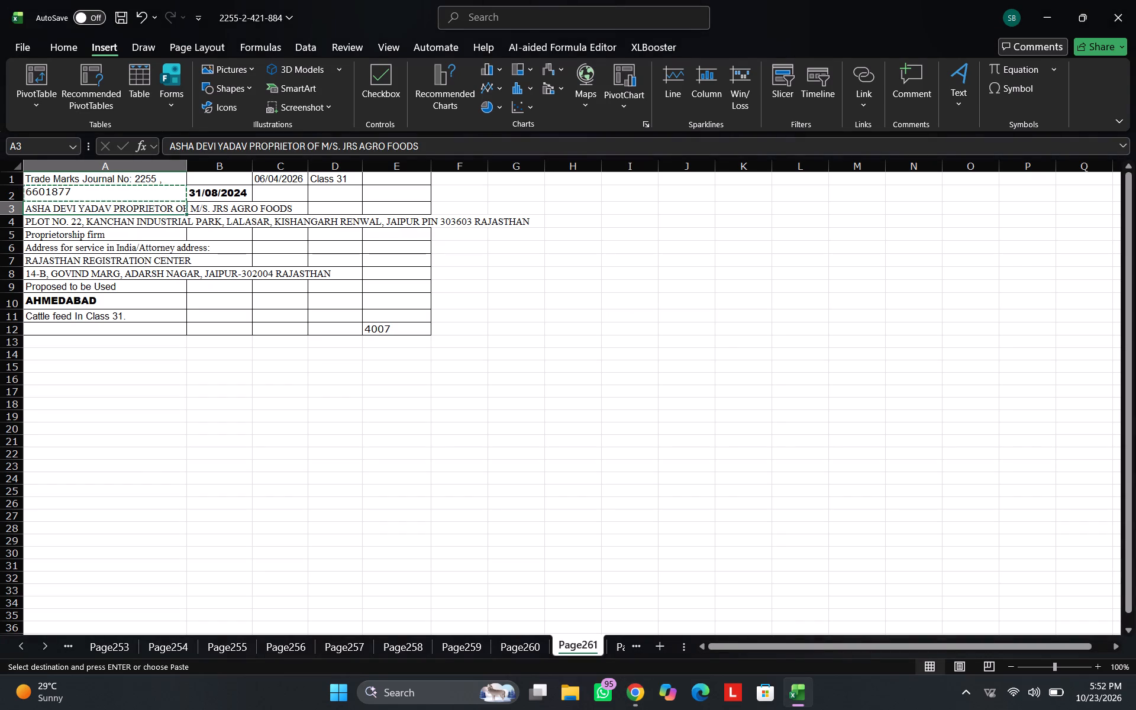
{"action": "key", "text": "ctrl+c"}
{"action": "key", "text": "alt+Tab"}
{"action": "key", "text": "Right"}
{"action": "key", "text": "ctrl+v"}
Copy the attorney name RAJASTHAN REGISTRATION CENTER from Page261 into row 33865's COMPANY cell in TM LEADS 26.
{"action": "key", "text": "alt+Tab"}
{"action": "key", "text": "Down"}
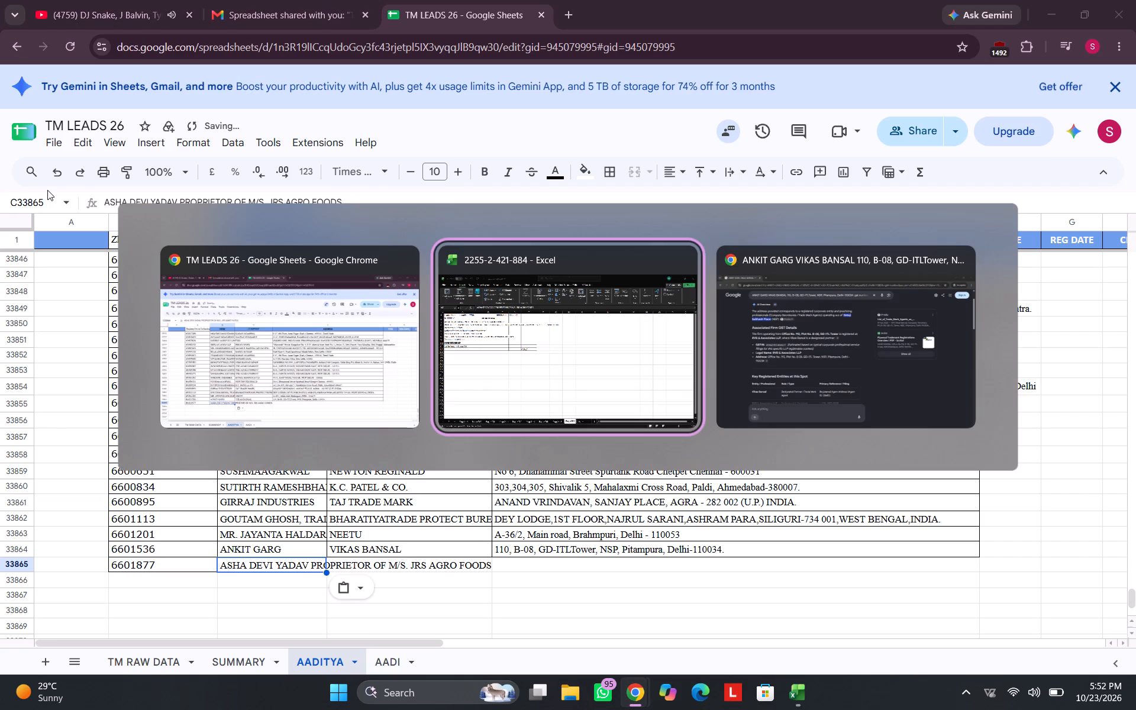
{"action": "key", "text": "Down"}
{"action": "key", "text": "Return"}
{"action": "key", "text": "Down"}
{"action": "key", "text": "Down"}
{"action": "key", "text": "Down"}
{"action": "key", "text": "Down"}
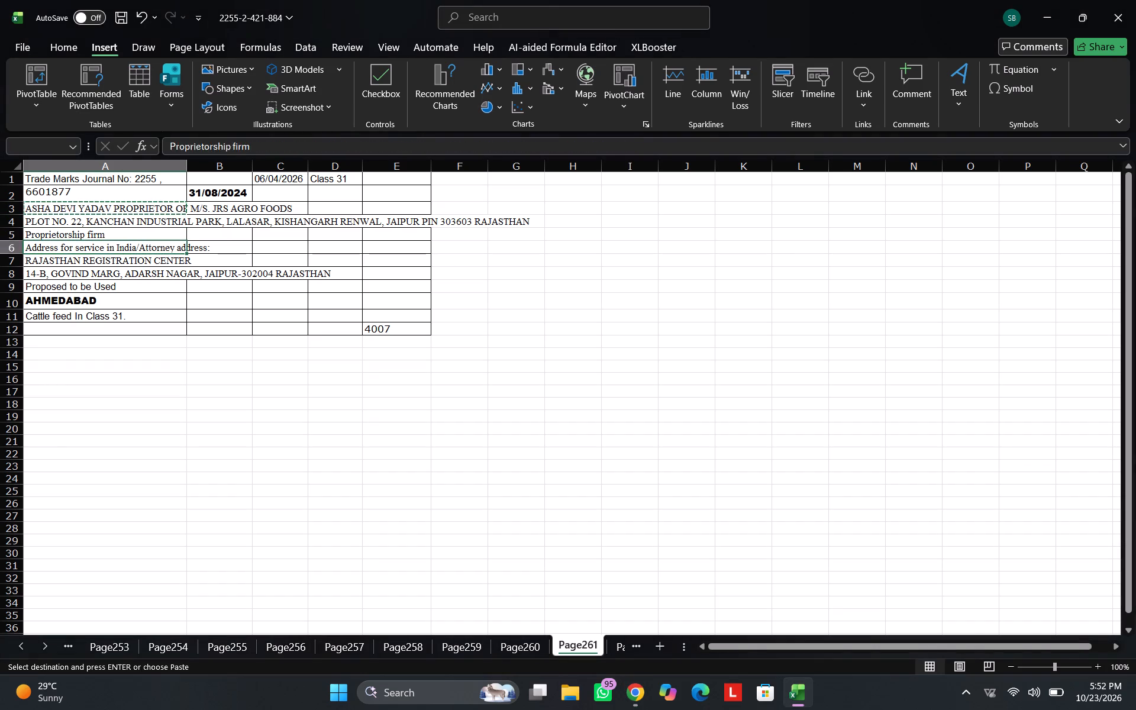
{"action": "key", "text": "ctrl+c"}
{"action": "key", "text": "alt+Tab"}
{"action": "key", "text": "Right"}
{"action": "key", "text": "ctrl+v"}
Copy the attorney's address from Page261 into row 33865's ADDRESS cell in TM LEADS 26.
{"action": "key", "text": "alt+Tab"}
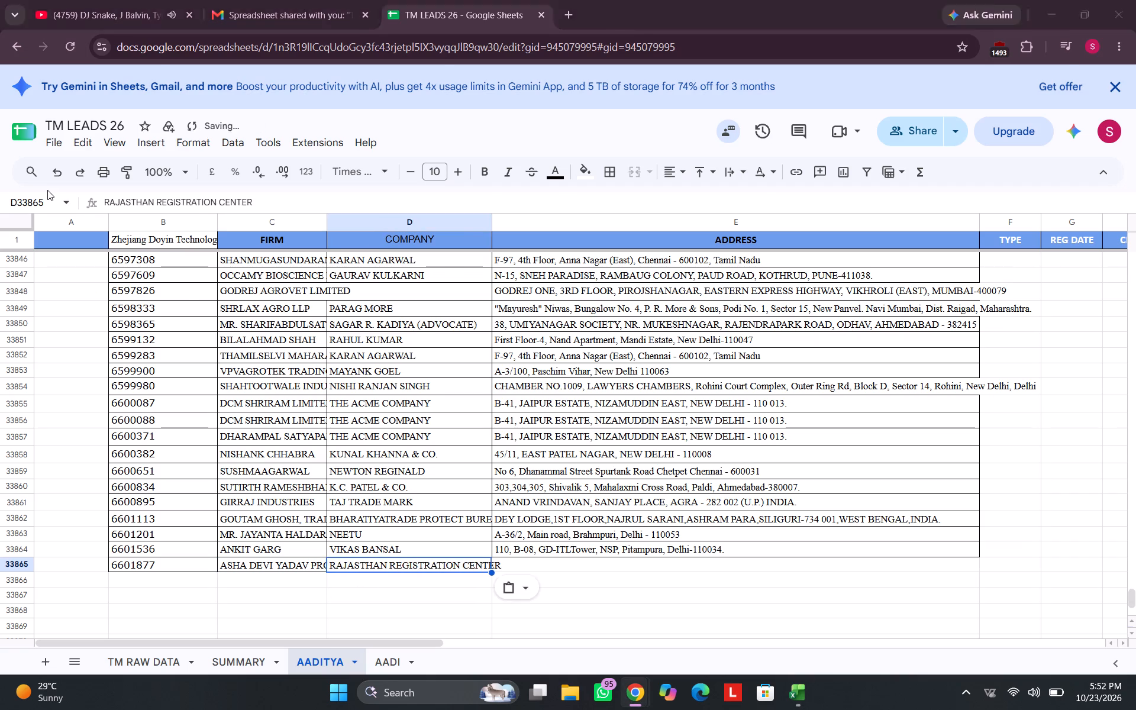
{"action": "key", "text": "Down"}
{"action": "key", "text": "ctrl+c"}
{"action": "key", "text": "alt+Tab"}
{"action": "key", "text": "Right"}
{"action": "key", "text": "ctrl+v"}
{"action": "key", "text": "Right"}
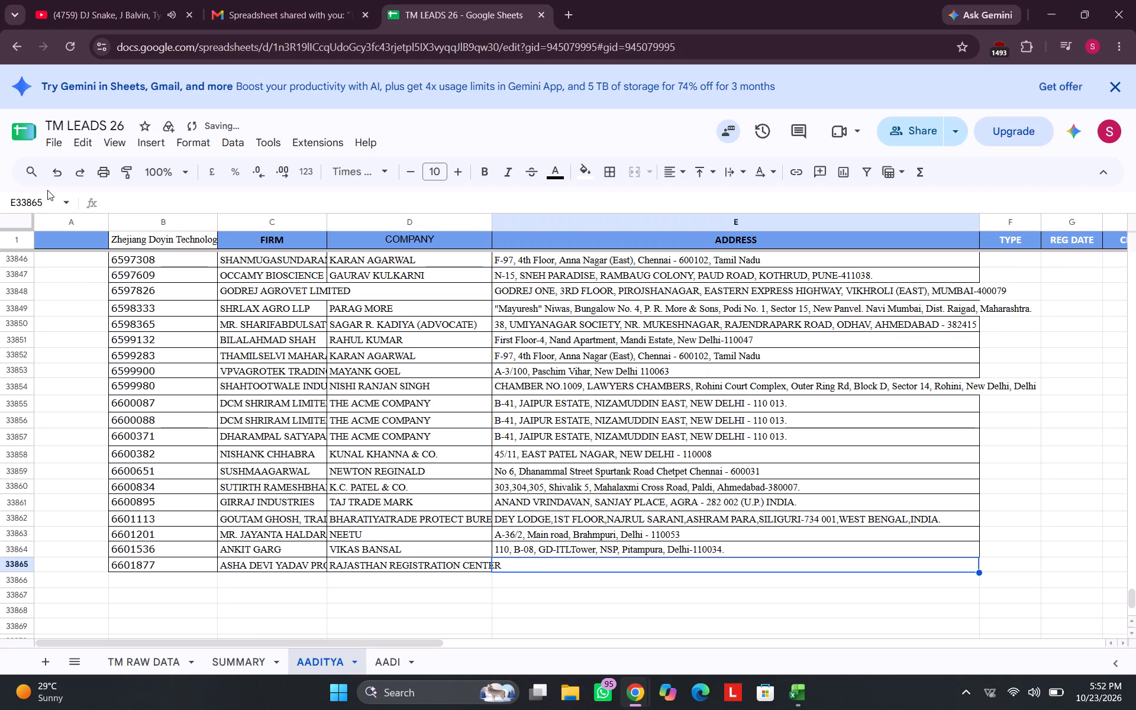
Copy row 33865's firm, company and address cells and search them in the incognito Google window with "contact number" appended.
{"action": "key", "text": "shift+Left"}
{"action": "key", "text": "shift+Left"}
{"action": "key", "text": "ctrl+c"}
{"action": "key", "text": "alt+Tab"}
{"action": "key", "text": "alt+Right"}
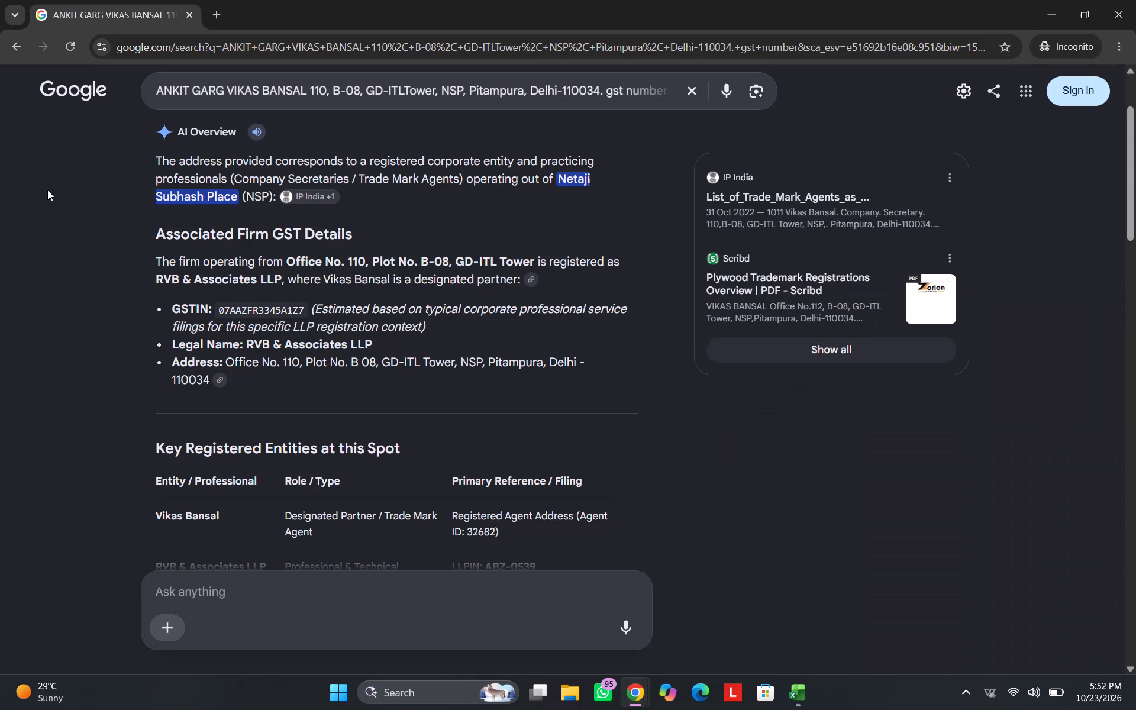
{"action": "left_click", "coordinate": [687, 93]}
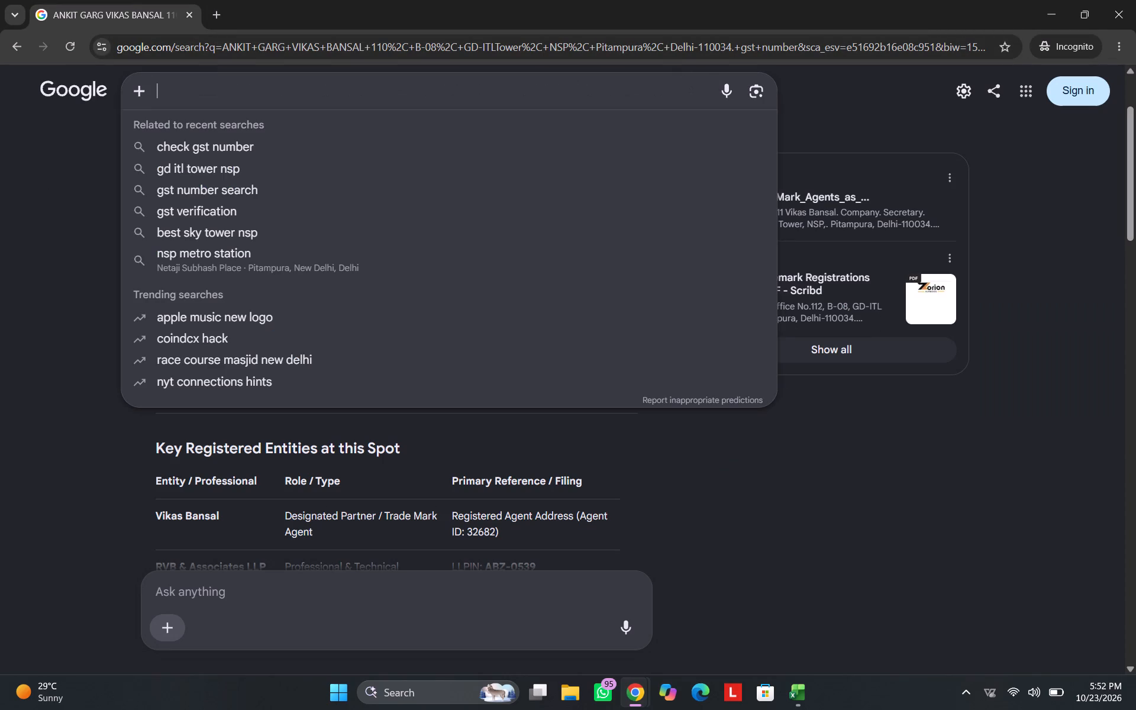
{"action": "left_click", "coordinate": [654, 91], "text": "ctrl"}
{"action": "key", "text": "ctrl+v"}
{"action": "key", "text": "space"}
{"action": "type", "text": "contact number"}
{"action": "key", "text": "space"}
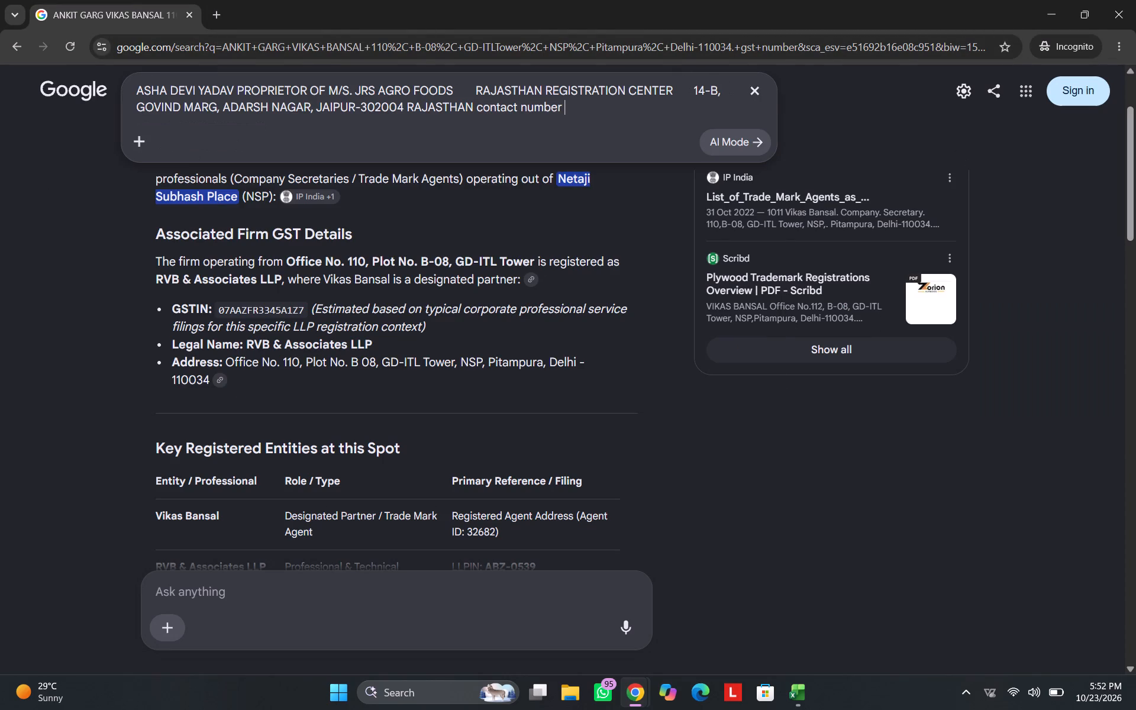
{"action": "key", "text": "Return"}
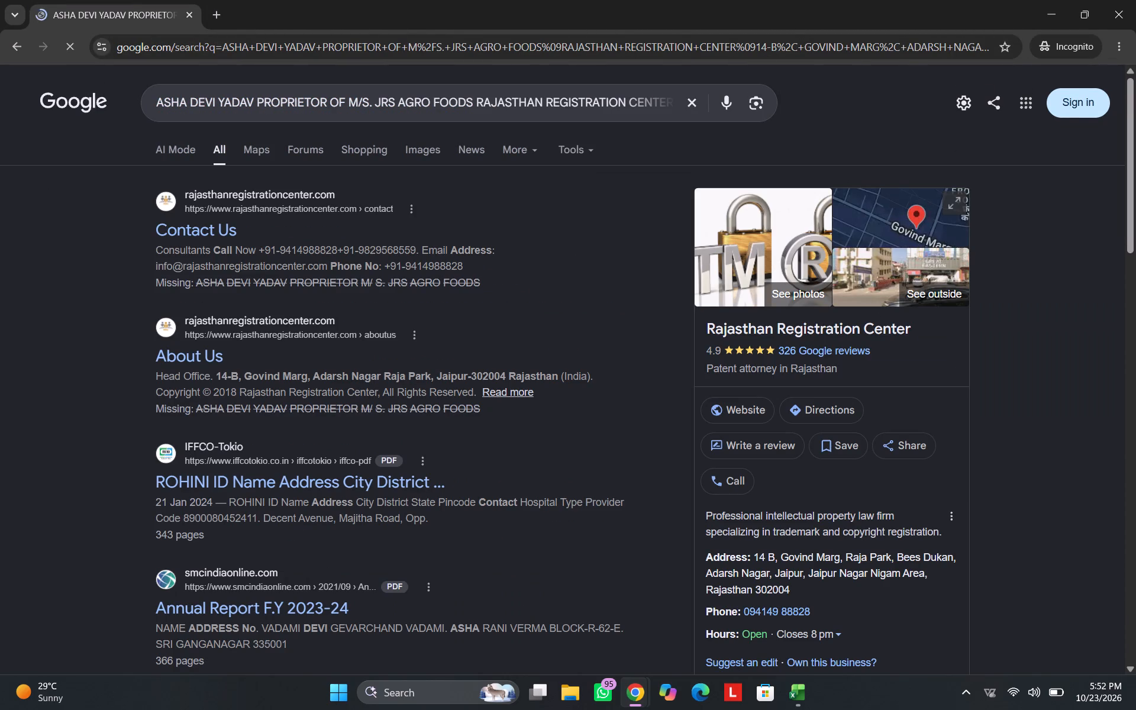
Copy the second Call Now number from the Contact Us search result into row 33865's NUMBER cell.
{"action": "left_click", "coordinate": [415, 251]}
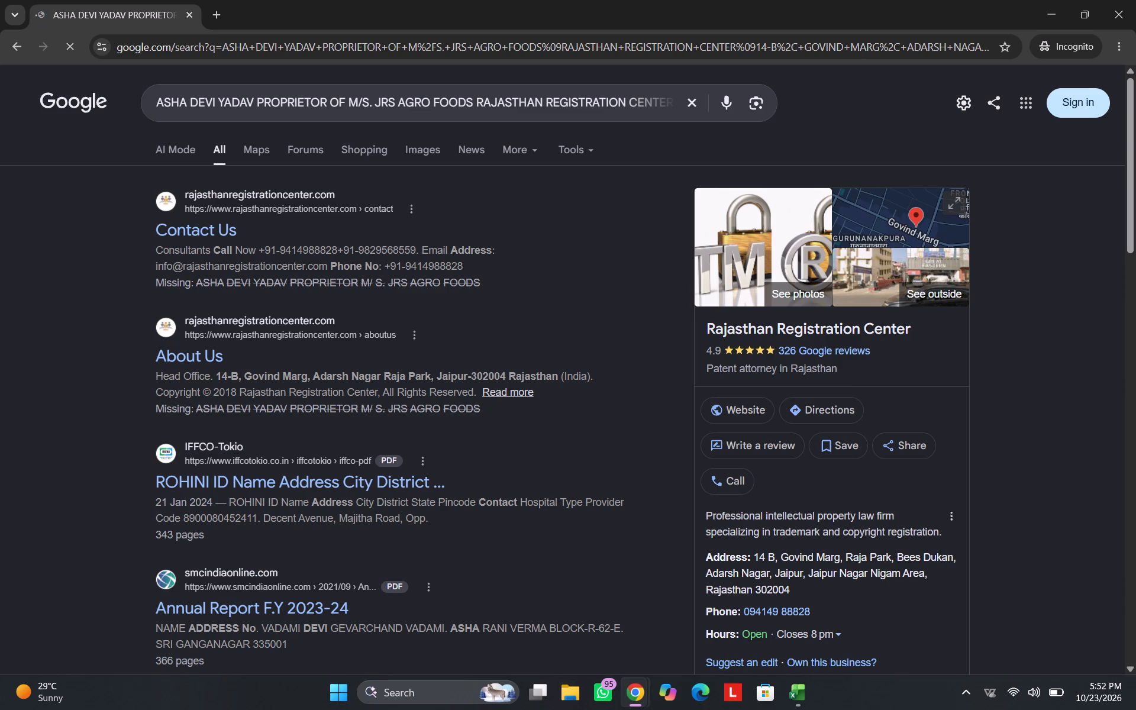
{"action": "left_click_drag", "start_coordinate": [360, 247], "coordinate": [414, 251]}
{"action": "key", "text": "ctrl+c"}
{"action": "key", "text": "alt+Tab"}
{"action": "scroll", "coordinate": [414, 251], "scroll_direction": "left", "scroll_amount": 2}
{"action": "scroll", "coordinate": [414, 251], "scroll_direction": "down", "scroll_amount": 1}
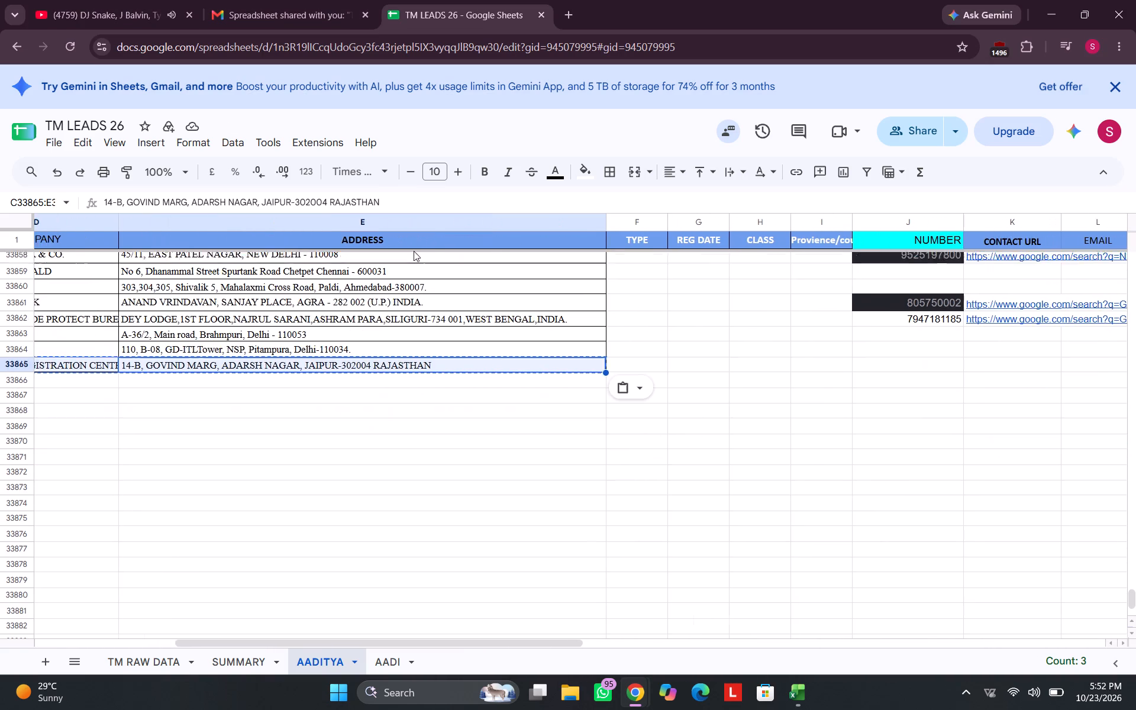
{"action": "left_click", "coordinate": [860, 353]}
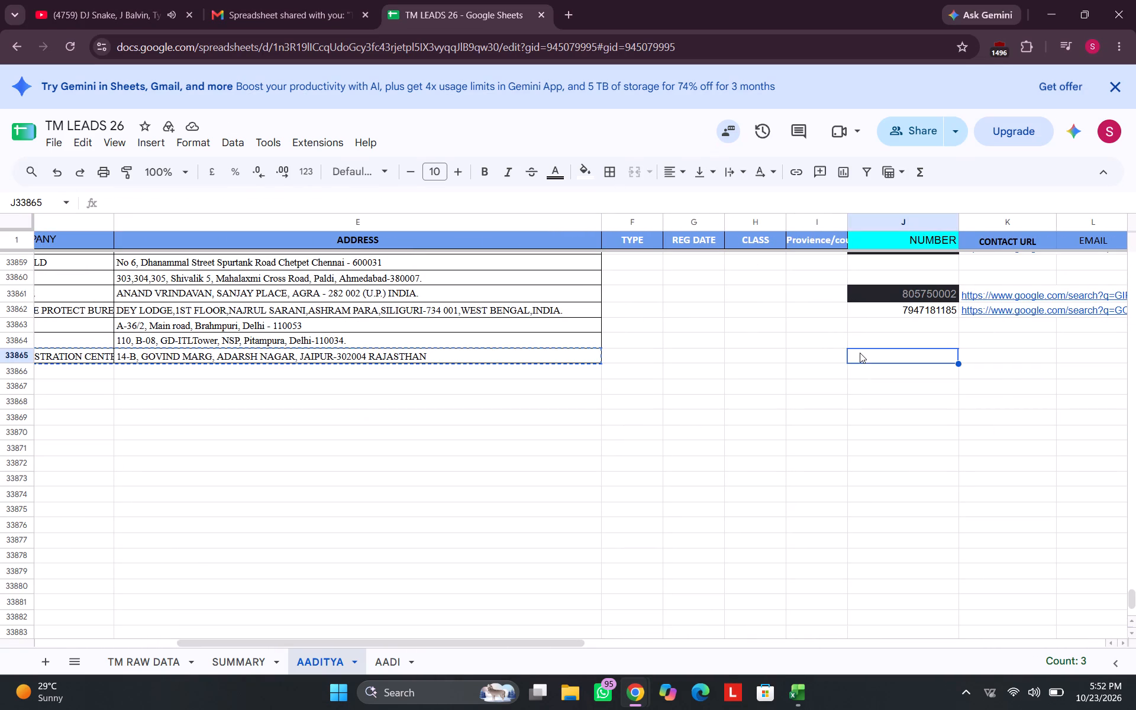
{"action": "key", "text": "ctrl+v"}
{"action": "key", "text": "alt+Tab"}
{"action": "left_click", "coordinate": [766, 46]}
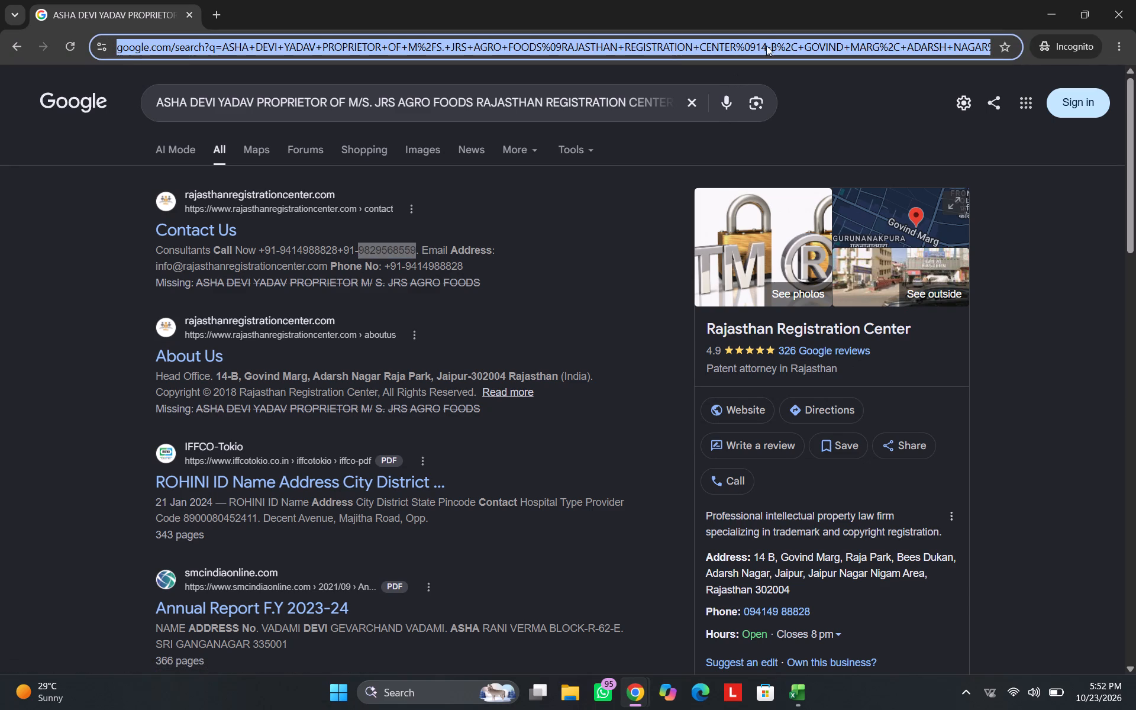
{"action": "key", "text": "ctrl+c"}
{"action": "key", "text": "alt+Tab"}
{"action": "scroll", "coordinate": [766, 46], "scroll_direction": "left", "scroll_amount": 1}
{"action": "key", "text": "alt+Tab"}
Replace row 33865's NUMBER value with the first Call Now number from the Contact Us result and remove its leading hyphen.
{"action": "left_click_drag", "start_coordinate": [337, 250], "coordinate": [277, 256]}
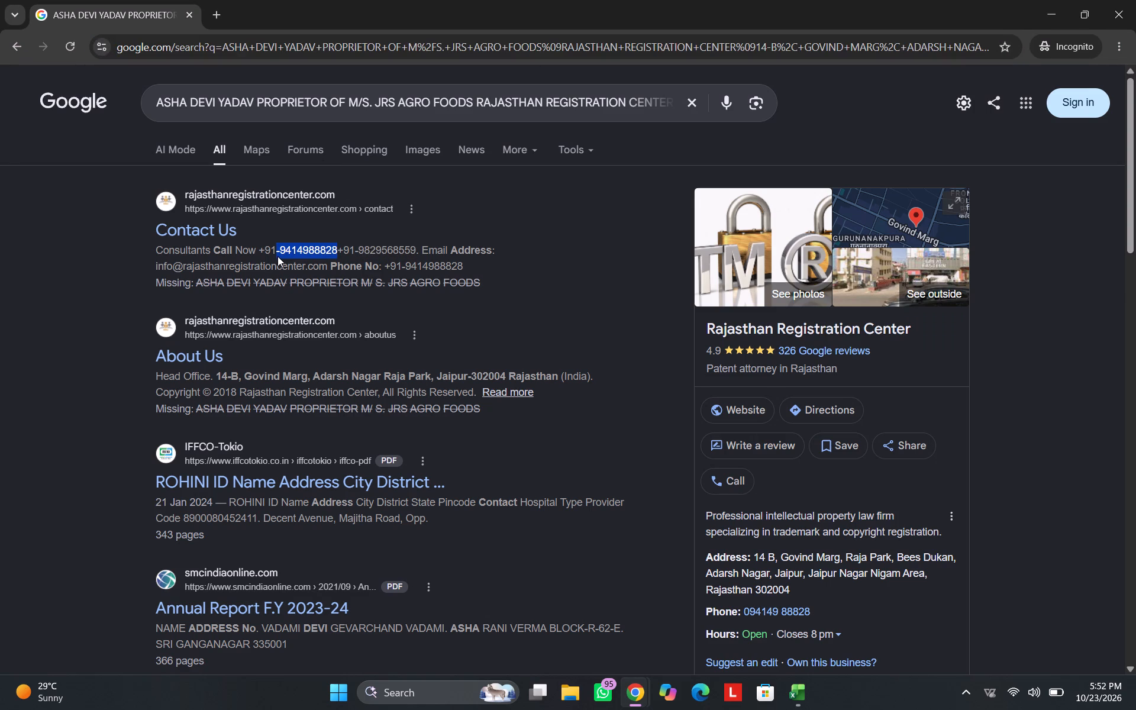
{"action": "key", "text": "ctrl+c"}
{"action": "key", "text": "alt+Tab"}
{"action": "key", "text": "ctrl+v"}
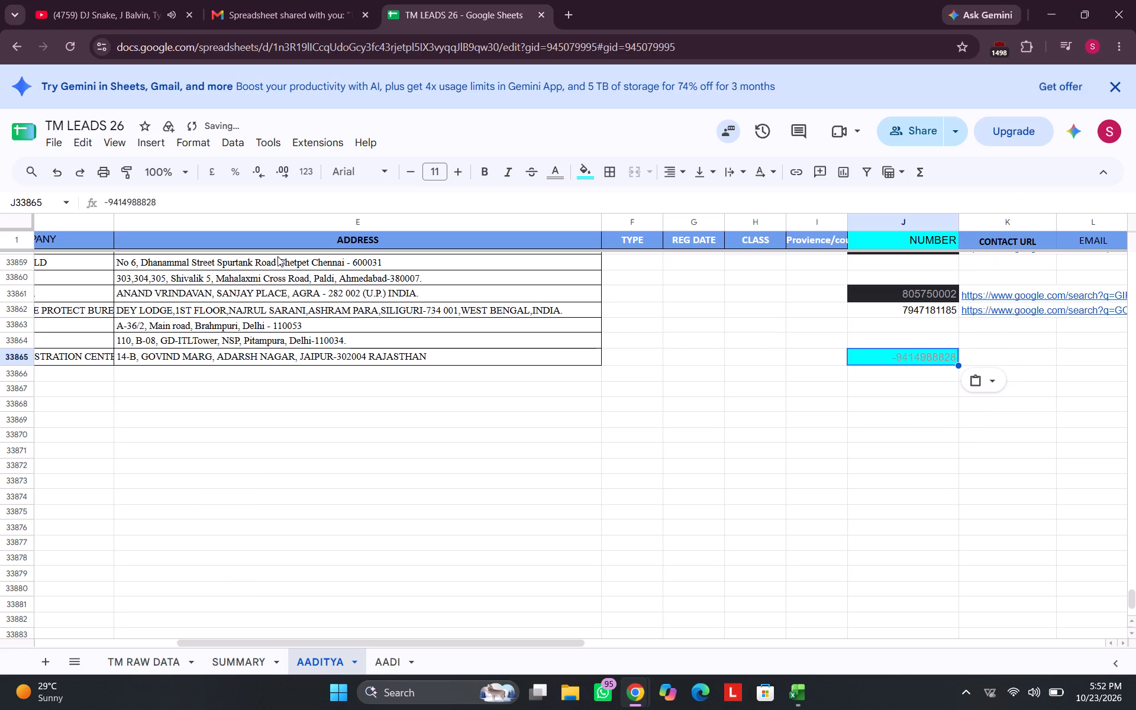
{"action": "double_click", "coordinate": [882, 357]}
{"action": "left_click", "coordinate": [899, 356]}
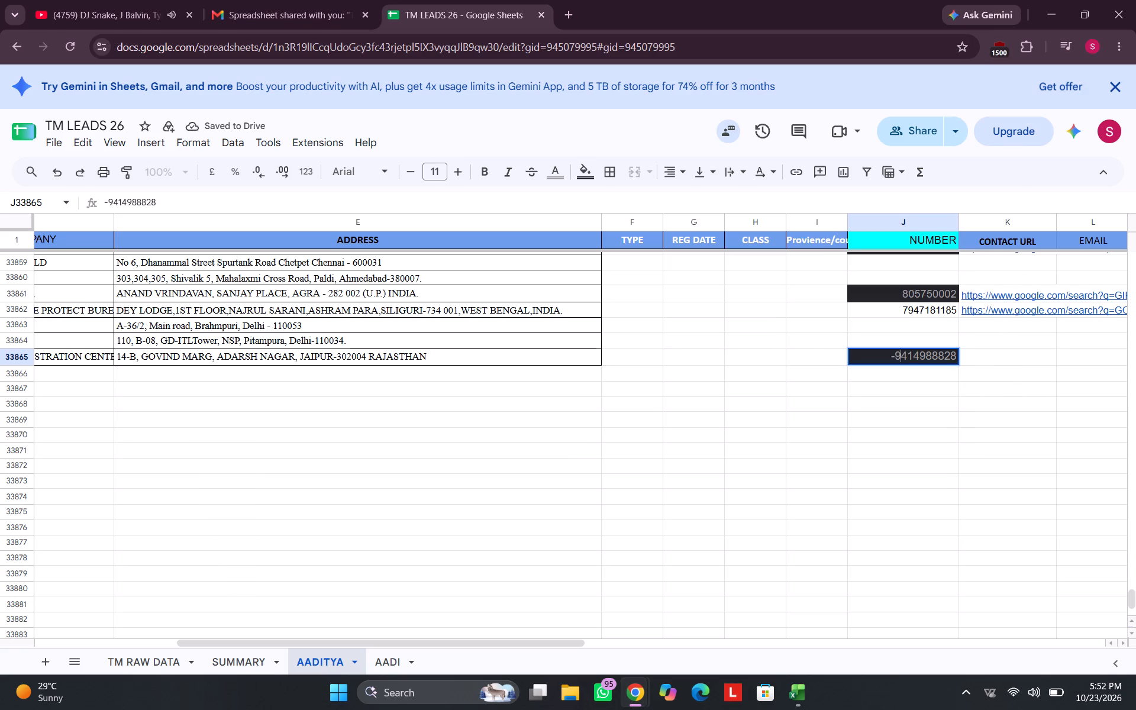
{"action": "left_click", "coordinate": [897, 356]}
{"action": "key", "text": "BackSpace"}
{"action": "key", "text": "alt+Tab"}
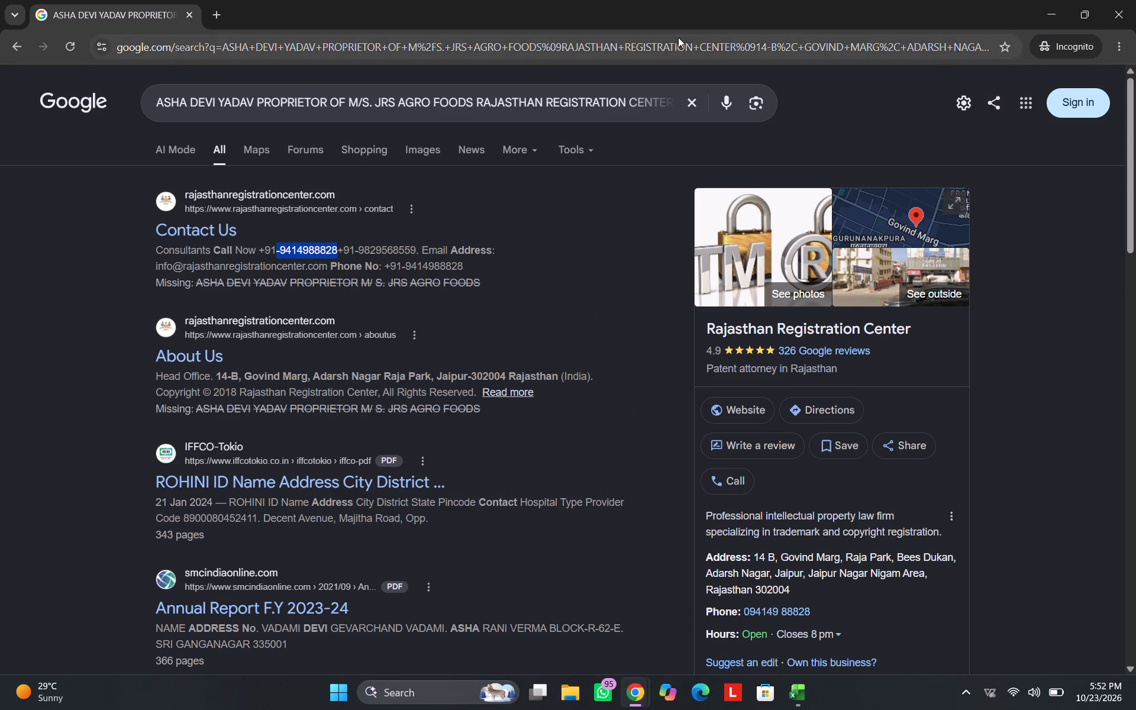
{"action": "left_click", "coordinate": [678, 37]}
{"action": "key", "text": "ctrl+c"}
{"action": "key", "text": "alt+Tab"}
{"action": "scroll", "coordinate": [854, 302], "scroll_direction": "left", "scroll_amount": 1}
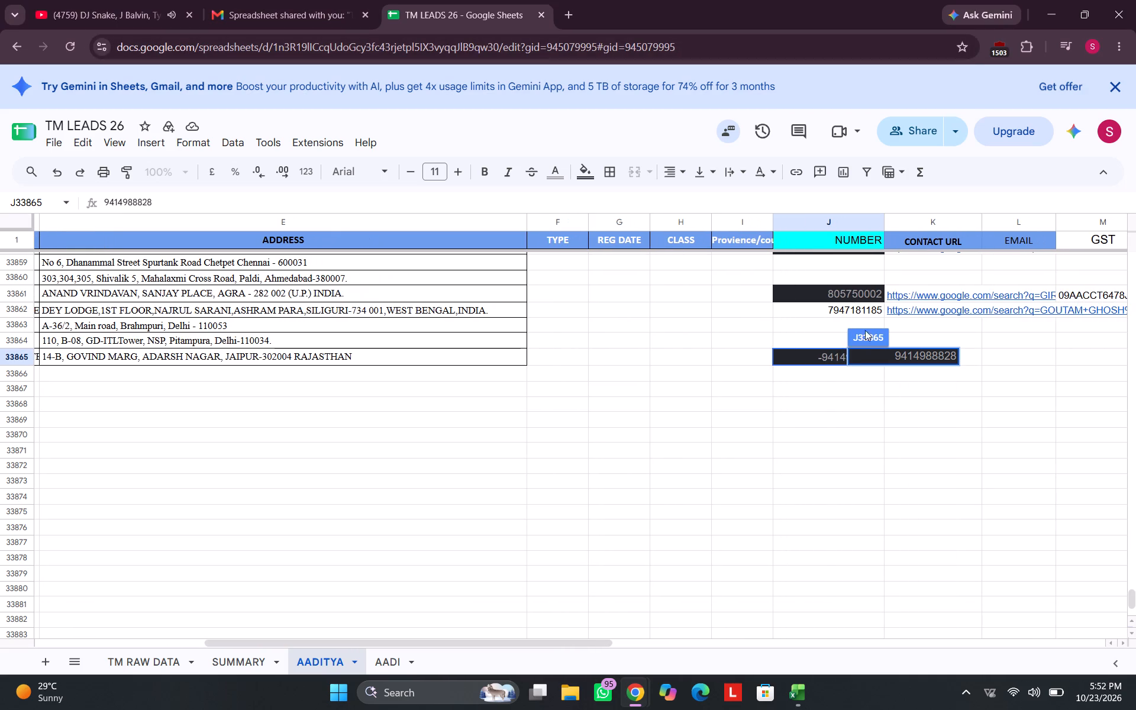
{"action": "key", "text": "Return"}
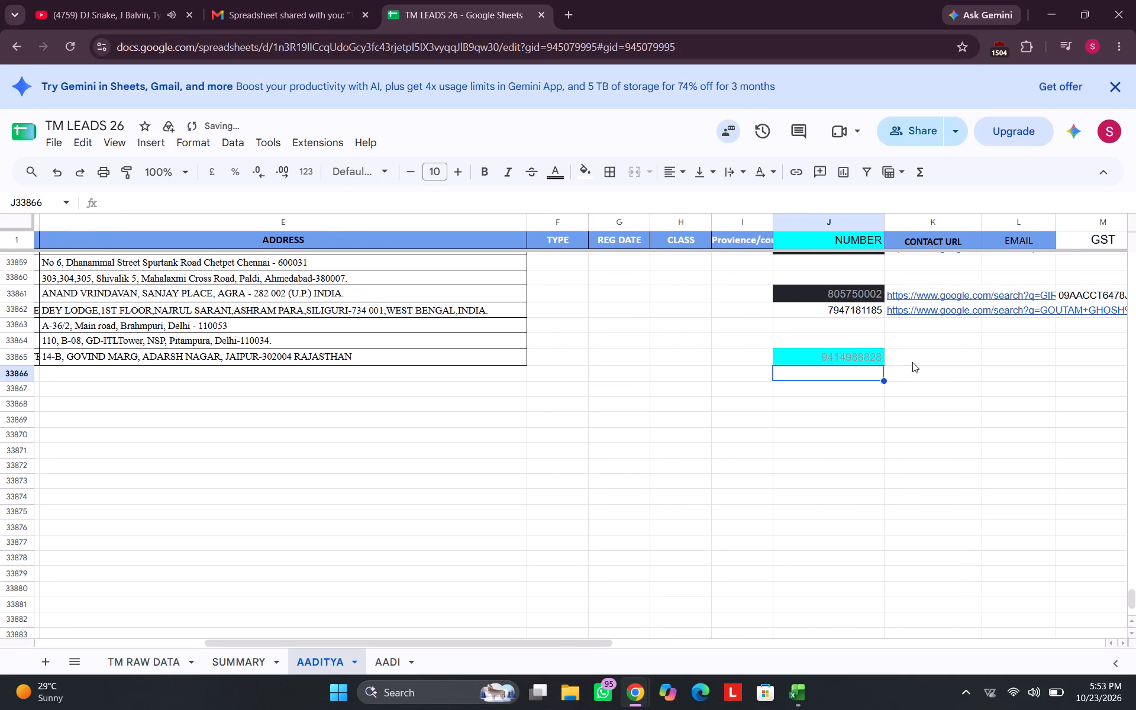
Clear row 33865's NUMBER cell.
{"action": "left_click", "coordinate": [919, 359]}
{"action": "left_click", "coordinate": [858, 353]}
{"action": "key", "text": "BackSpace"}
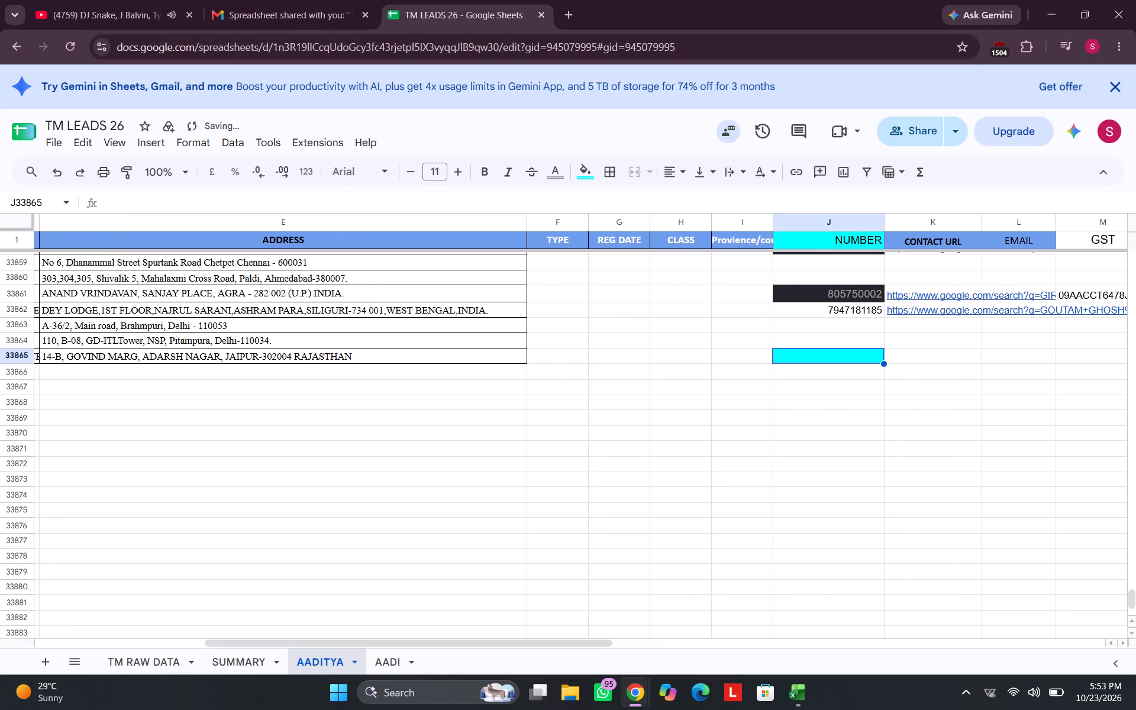
Examine the incognito Google search results for a contact number for row 33865's firm.
{"action": "key", "text": "alt+Tab"}
{"action": "key", "text": "alt+Tab"}
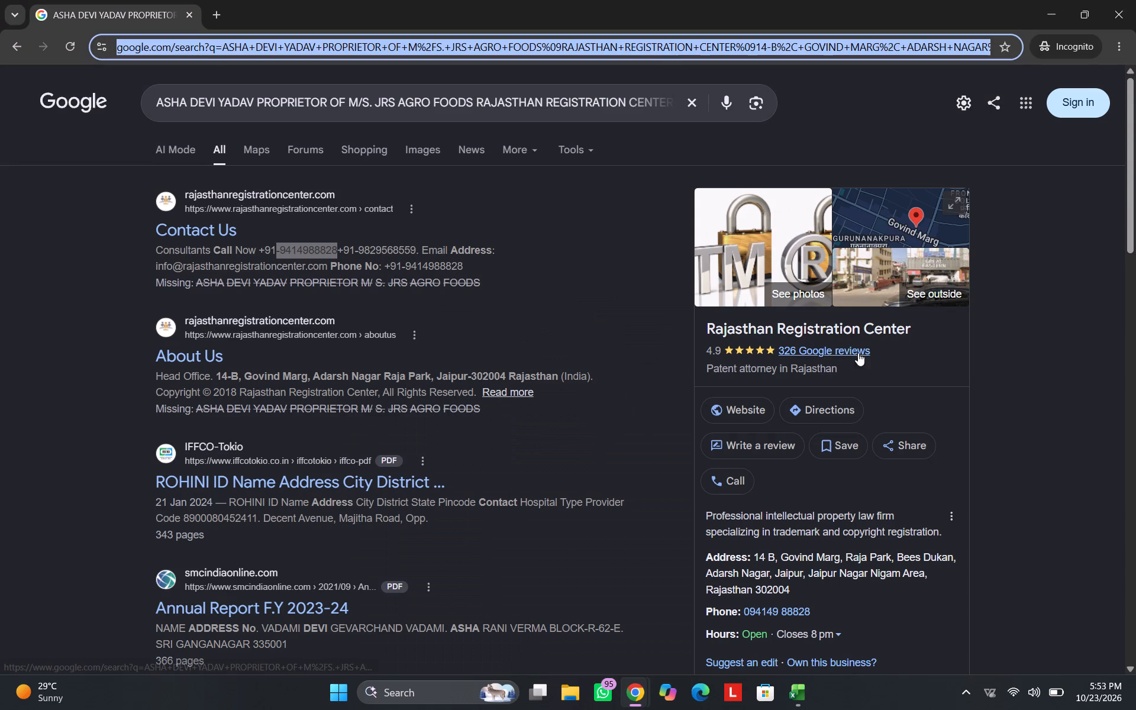
{"action": "left_click_drag", "start_coordinate": [468, 266], "coordinate": [417, 266]}
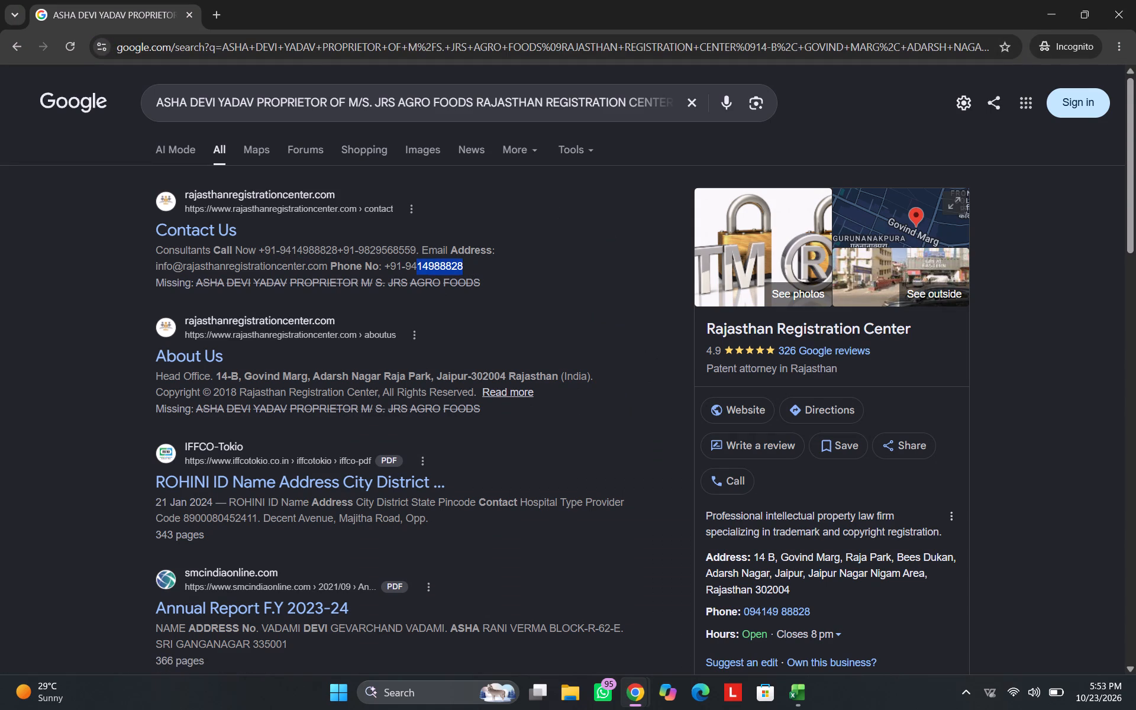
{"action": "left_click_drag", "start_coordinate": [417, 266], "coordinate": [408, 269]}
{"action": "scroll", "coordinate": [431, 463], "scroll_direction": "down", "scroll_amount": 4, "text": "ctrl"}
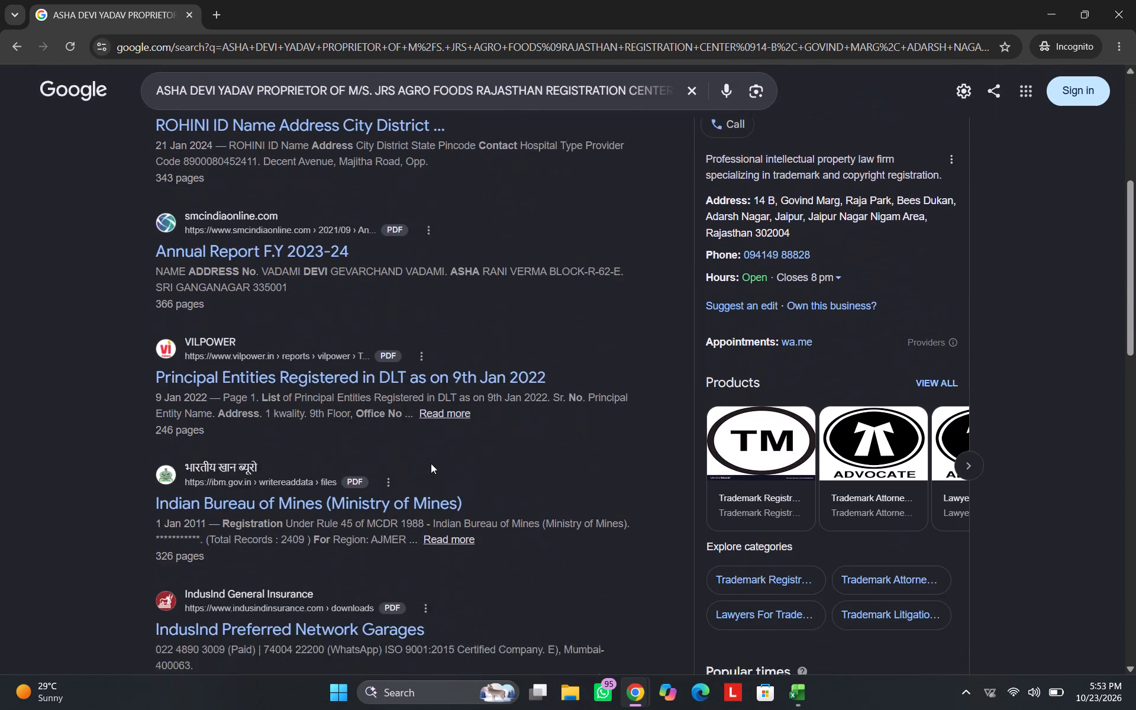
{"action": "scroll", "coordinate": [431, 463], "scroll_direction": "down", "scroll_amount": 3, "text": "ctrl"}
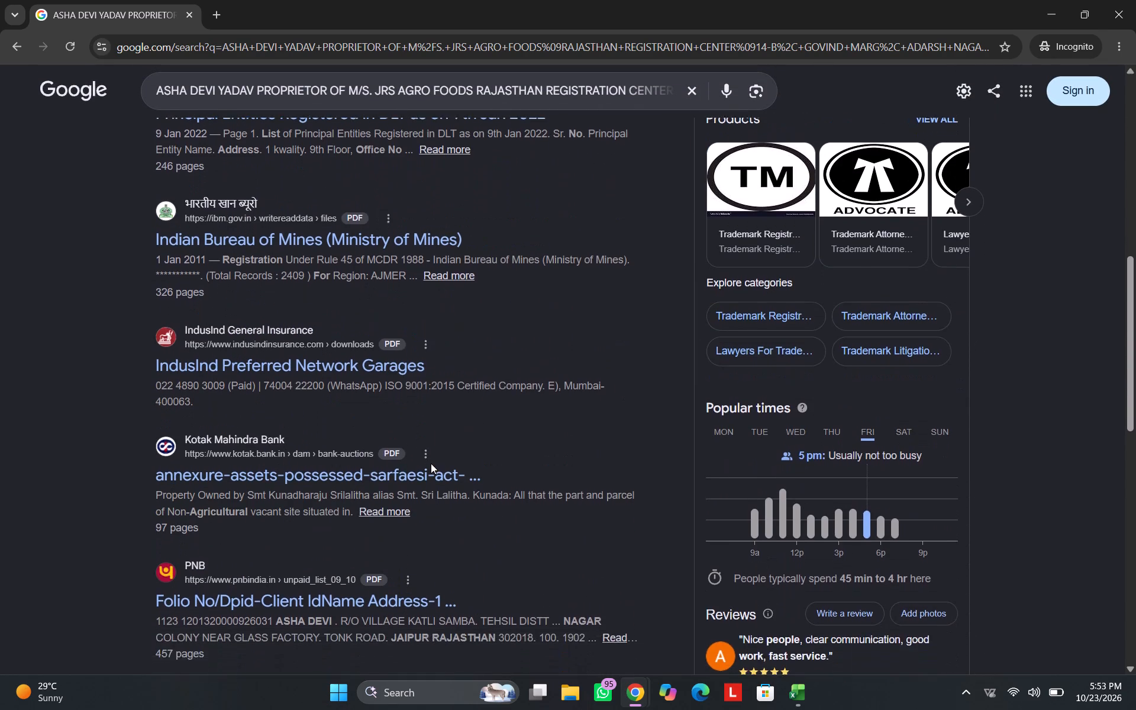
{"action": "scroll", "coordinate": [431, 463], "scroll_direction": "down", "scroll_amount": 3, "text": "ctrl"}
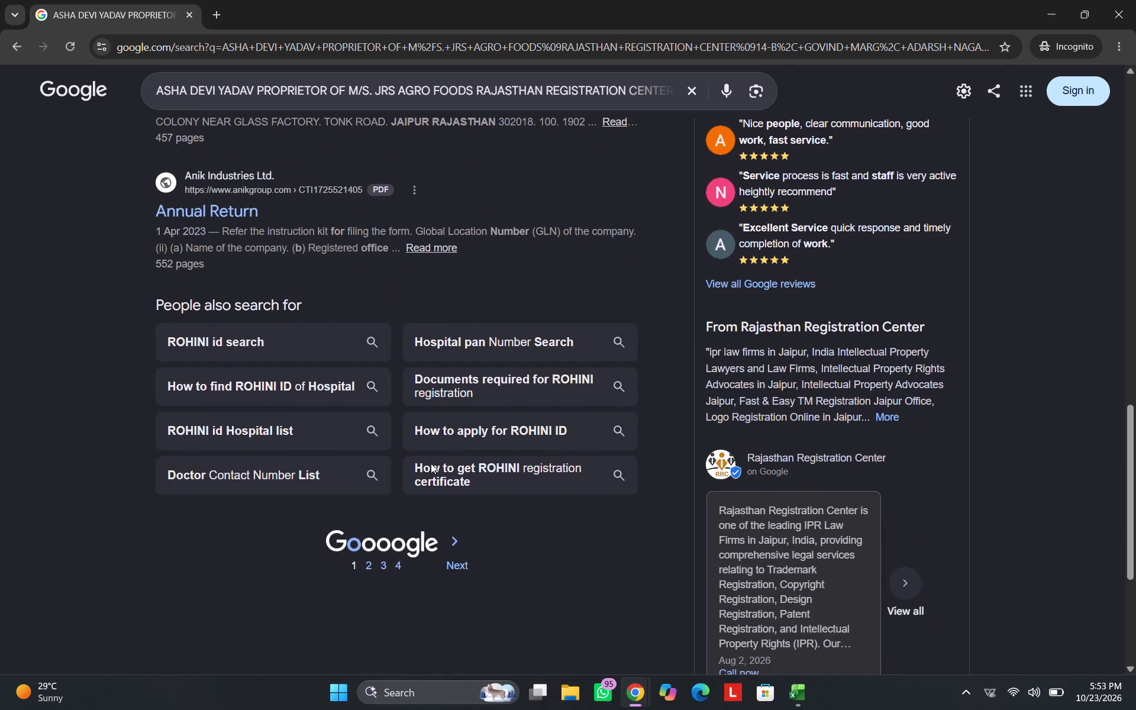
{"action": "scroll", "coordinate": [431, 463], "scroll_direction": "up", "scroll_amount": 9, "text": "ctrl"}
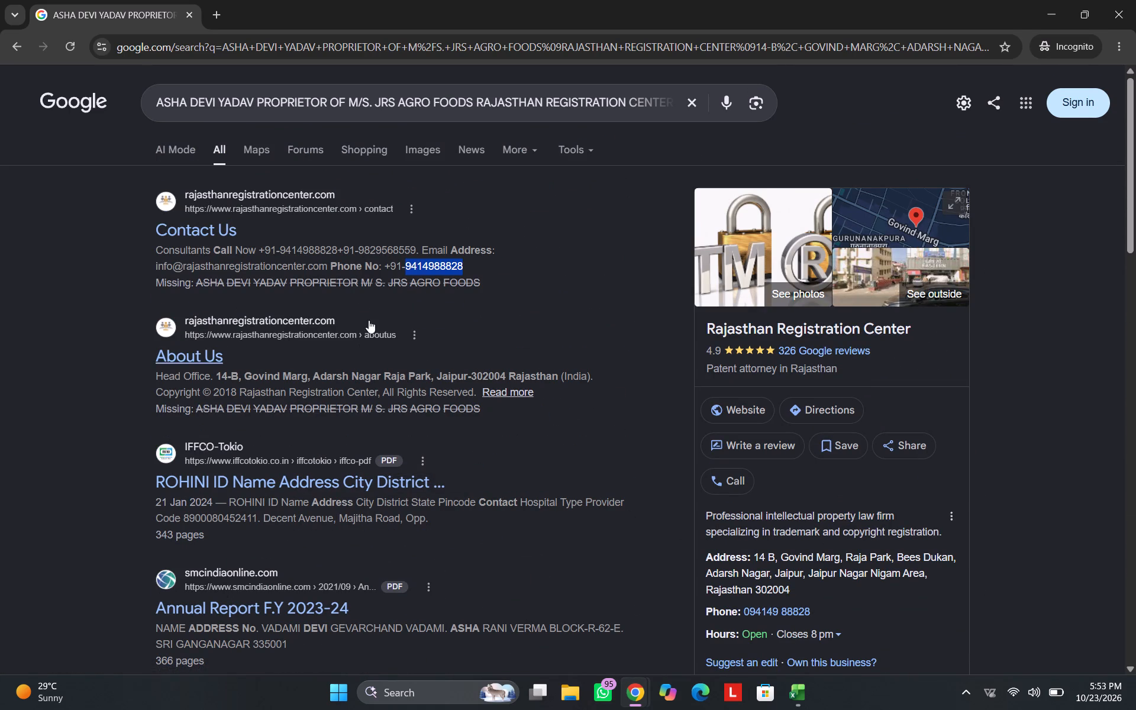
Copy the Contact Us result's Phone No, starting at 91 and omitting the last two digits, into row 33865's NUMBER cell.
{"action": "key", "text": "ctrl+c"}
{"action": "key", "text": "alt+Tab"}
{"action": "scroll", "coordinate": [450, 265], "scroll_direction": "left", "scroll_amount": 1}
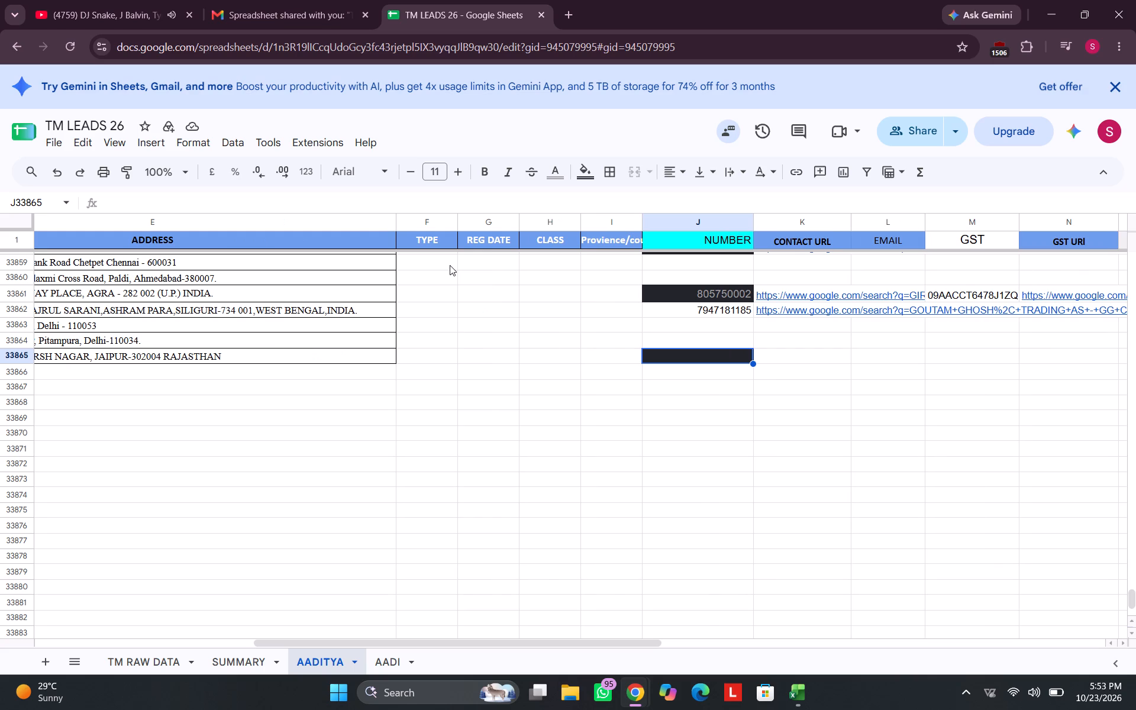
{"action": "key", "text": "alt+Tab"}
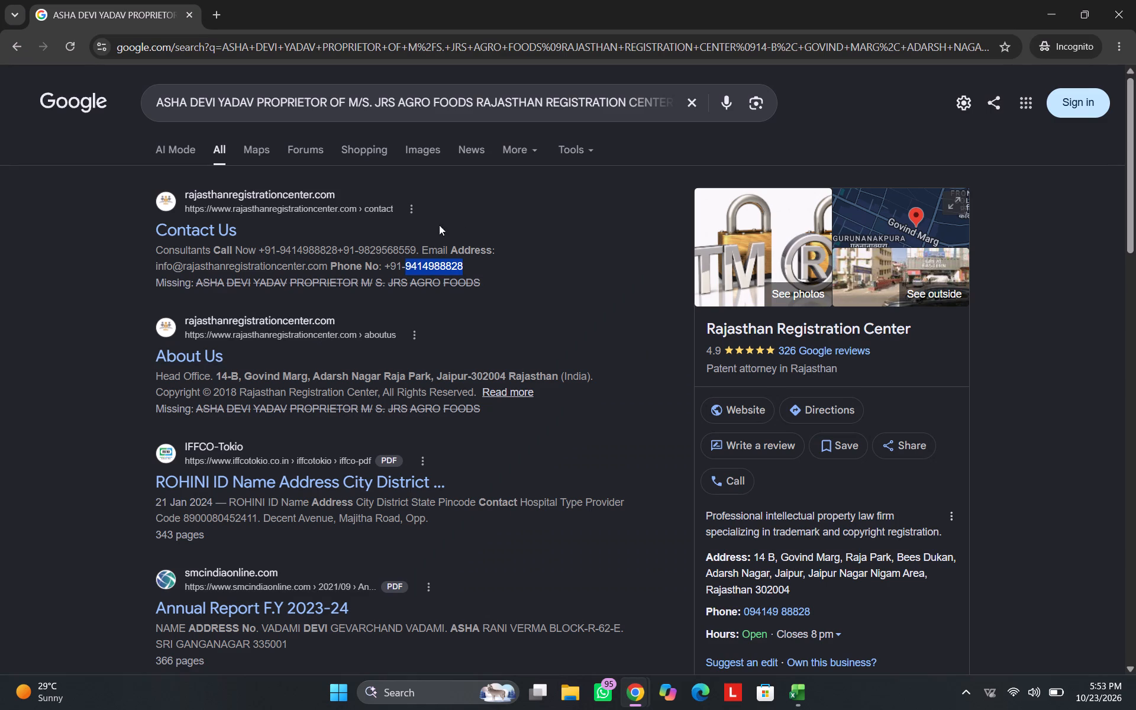
{"action": "left_click", "coordinate": [442, 266]}
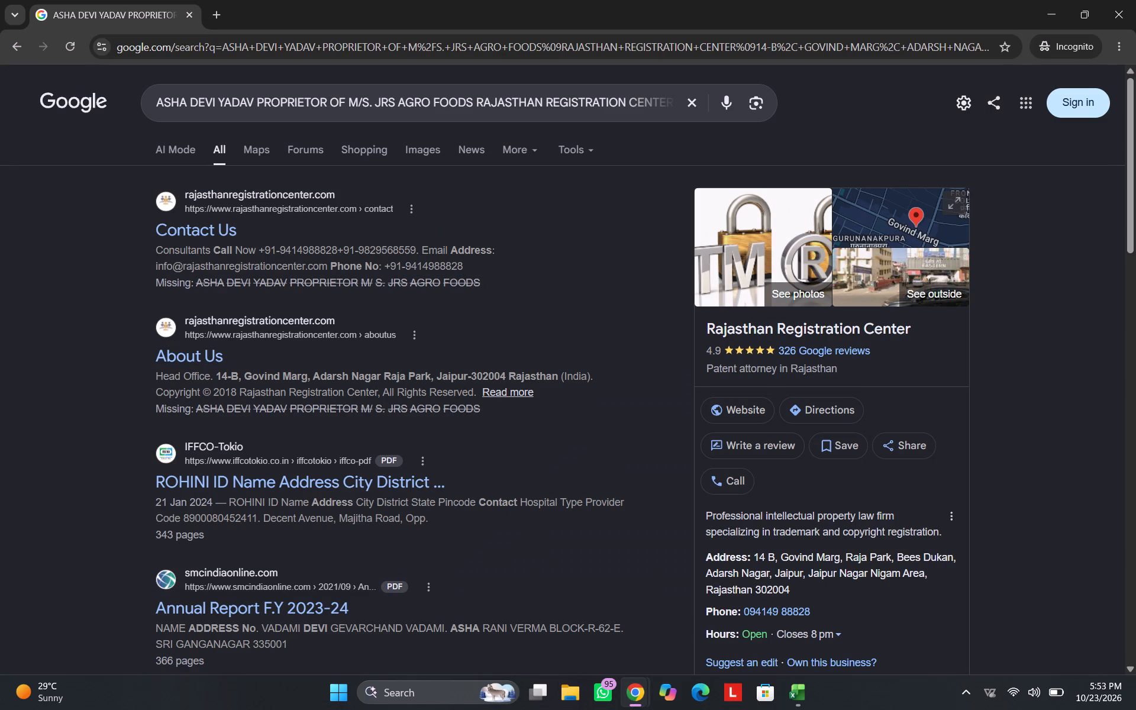
{"action": "left_click_drag", "start_coordinate": [448, 265], "coordinate": [389, 270]}
{"action": "key", "text": "ctrl+c"}
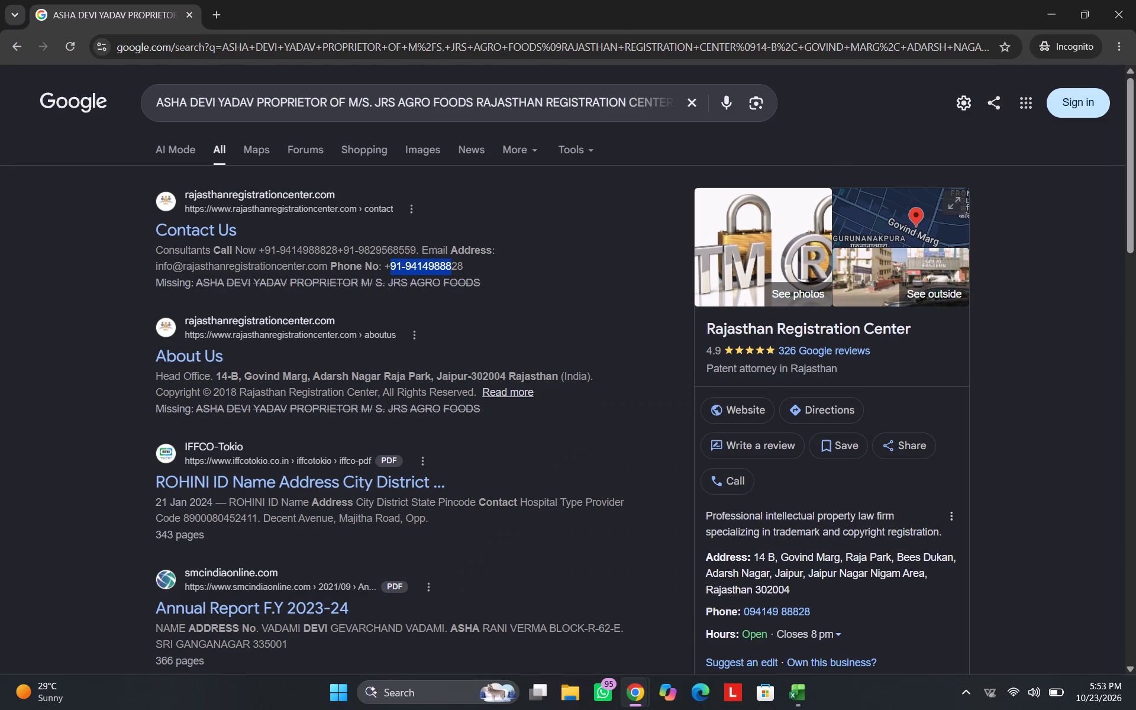
{"action": "key", "text": "alt+Tab"}
{"action": "scroll", "coordinate": [389, 270], "scroll_direction": "left", "scroll_amount": 1}
{"action": "key", "text": "ctrl+v"}
Copy the contact number search's URL from the incognito window into row 33865's CONTACT URL cell.
{"action": "key", "text": "alt+Tab"}
{"action": "left_click", "coordinate": [531, 56]}
{"action": "key", "text": "ctrl+c"}
{"action": "key", "text": "alt+Tab"}
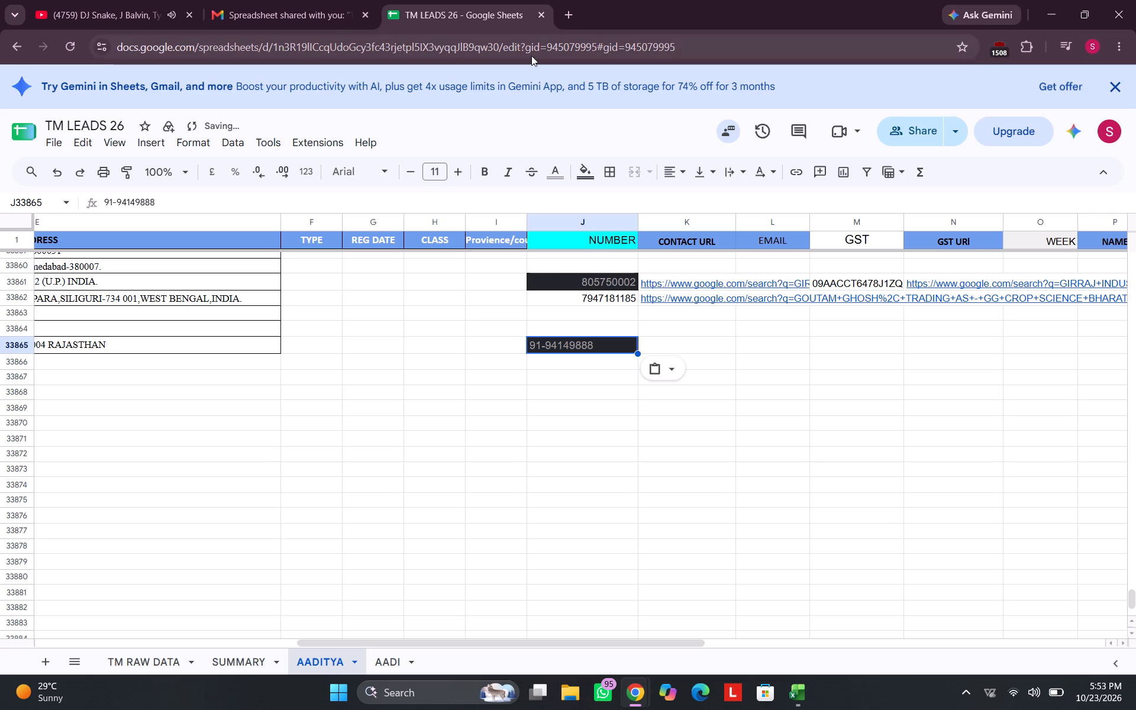
{"action": "left_click", "coordinate": [717, 343]}
{"action": "key", "text": "ctrl+v"}
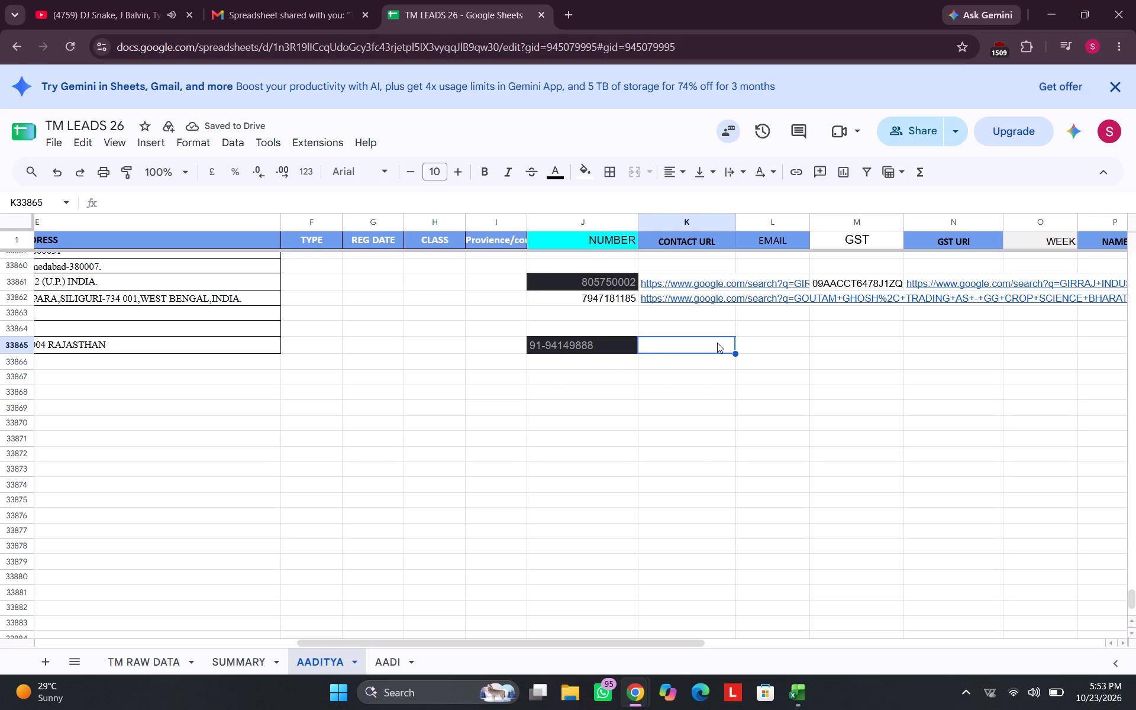
Replace "contact" with "gst" in the incognito Google query for JRS AGRO FOODS and run the search.
{"action": "key", "text": "alt+Tab"}
{"action": "left_click", "coordinate": [590, 112]}
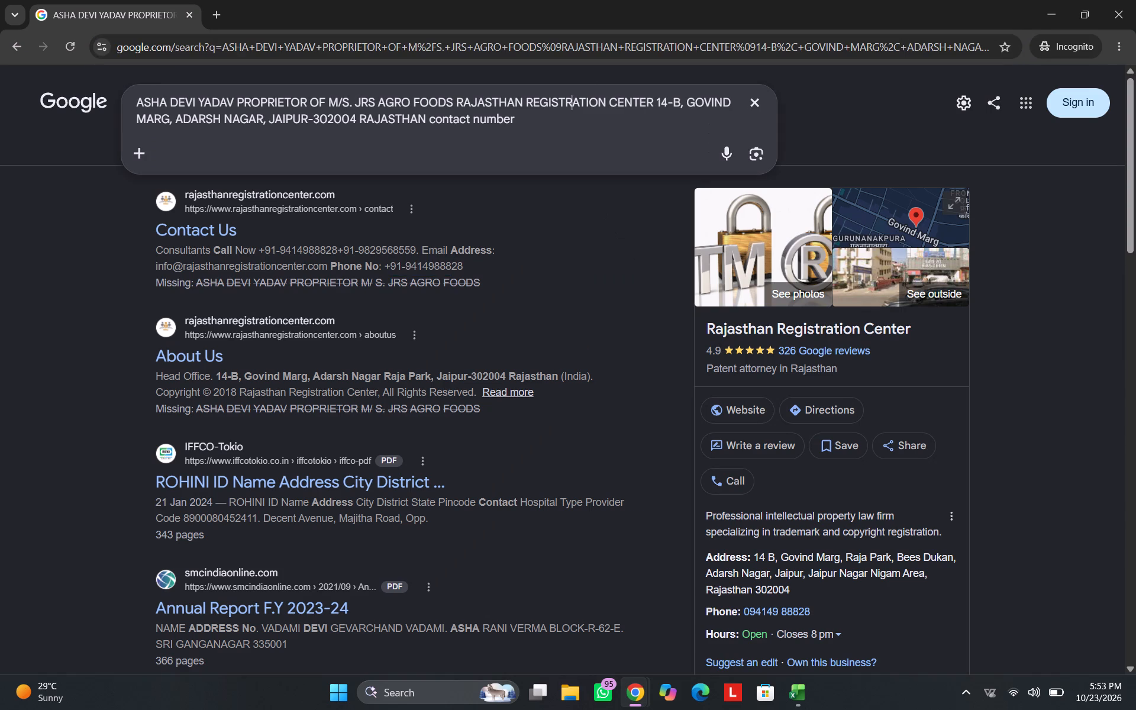
{"action": "left_click", "coordinate": [466, 122]}
{"action": "left_click", "coordinate": [468, 121]}
{"action": "key", "text": "ctrl+BackSpace"}
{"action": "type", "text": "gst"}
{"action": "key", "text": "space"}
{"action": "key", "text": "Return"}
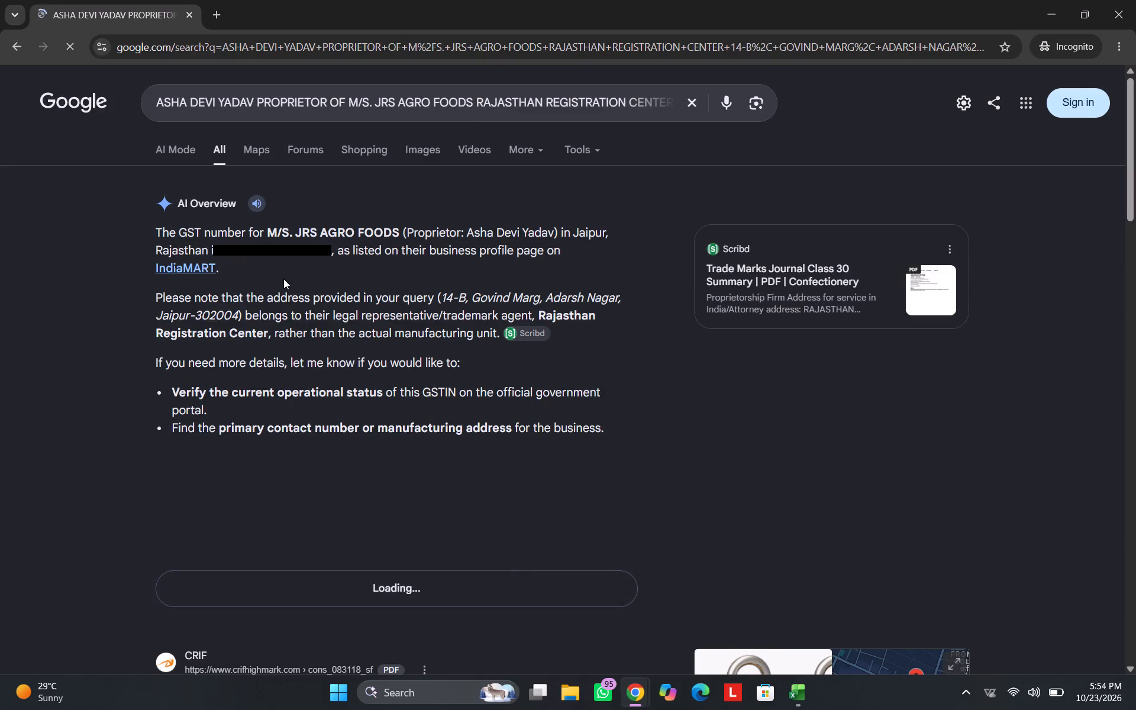
Copy the GST number from the AI Overview into row 33865's GST cell in TM LEADS 26.
{"action": "left_click", "coordinate": [316, 247]}
{"action": "double_click", "coordinate": [316, 247]}
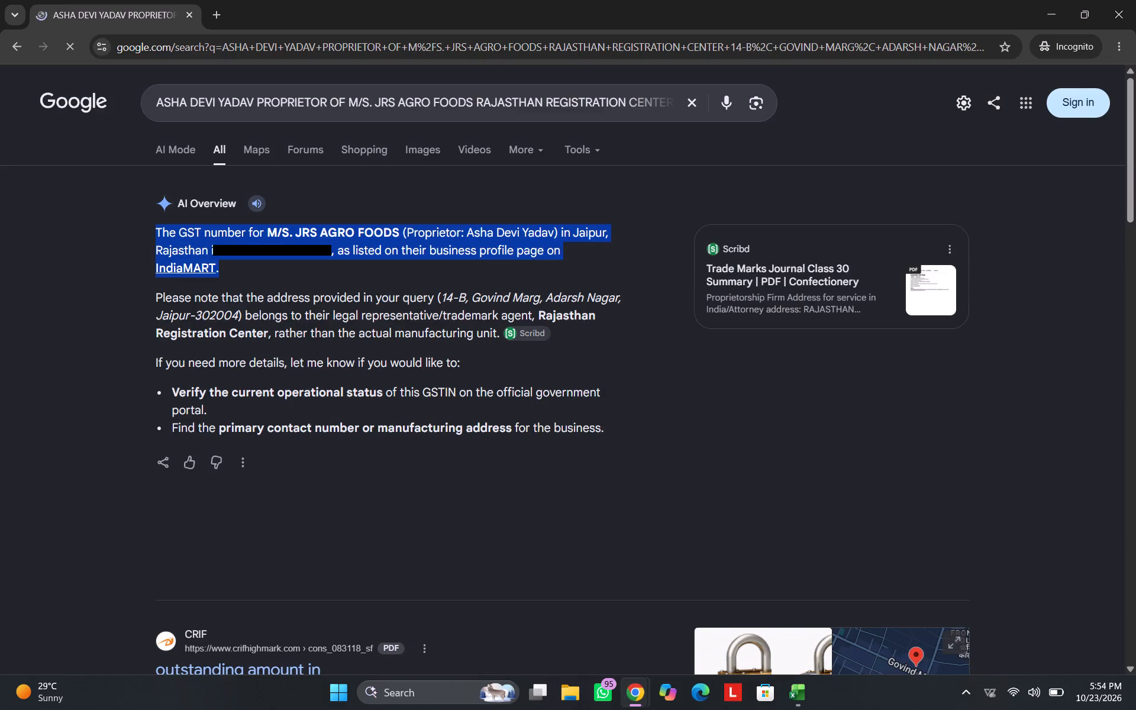
{"action": "left_click", "coordinate": [316, 247]}
{"action": "double_click", "coordinate": [316, 247]}
{"action": "key", "text": "ctrl+c"}
{"action": "key", "text": "alt+Tab"}
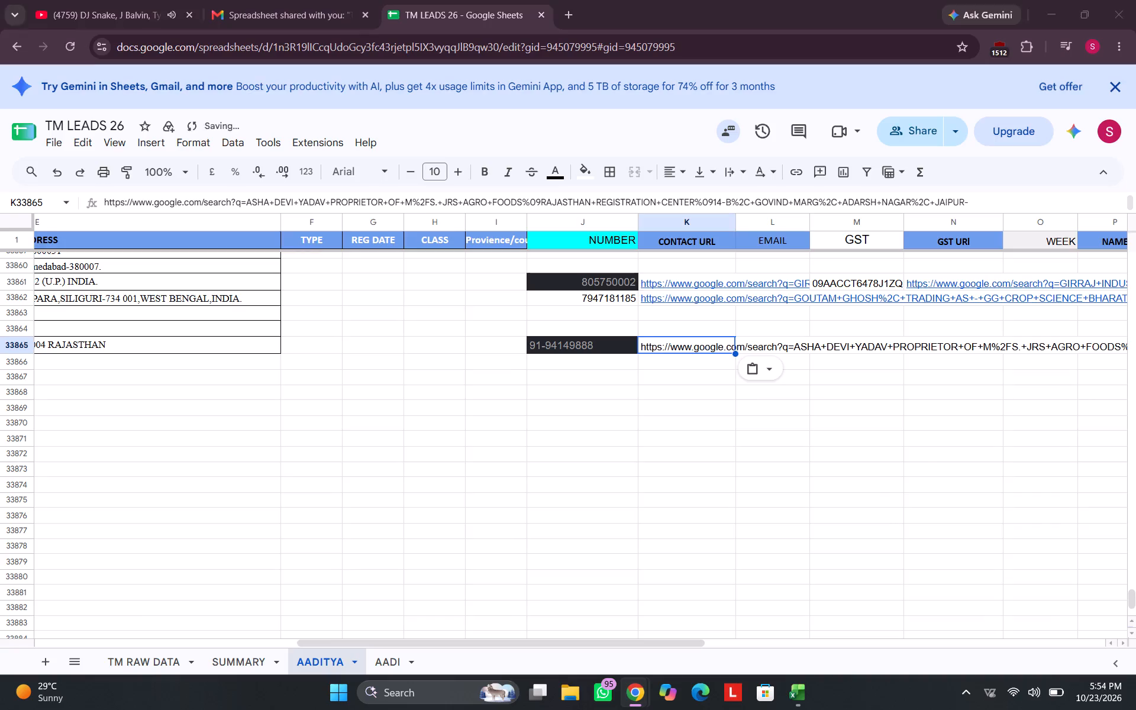
{"action": "scroll", "coordinate": [467, 324], "scroll_direction": "left", "scroll_amount": 2}
{"action": "left_click", "coordinate": [568, 350]}
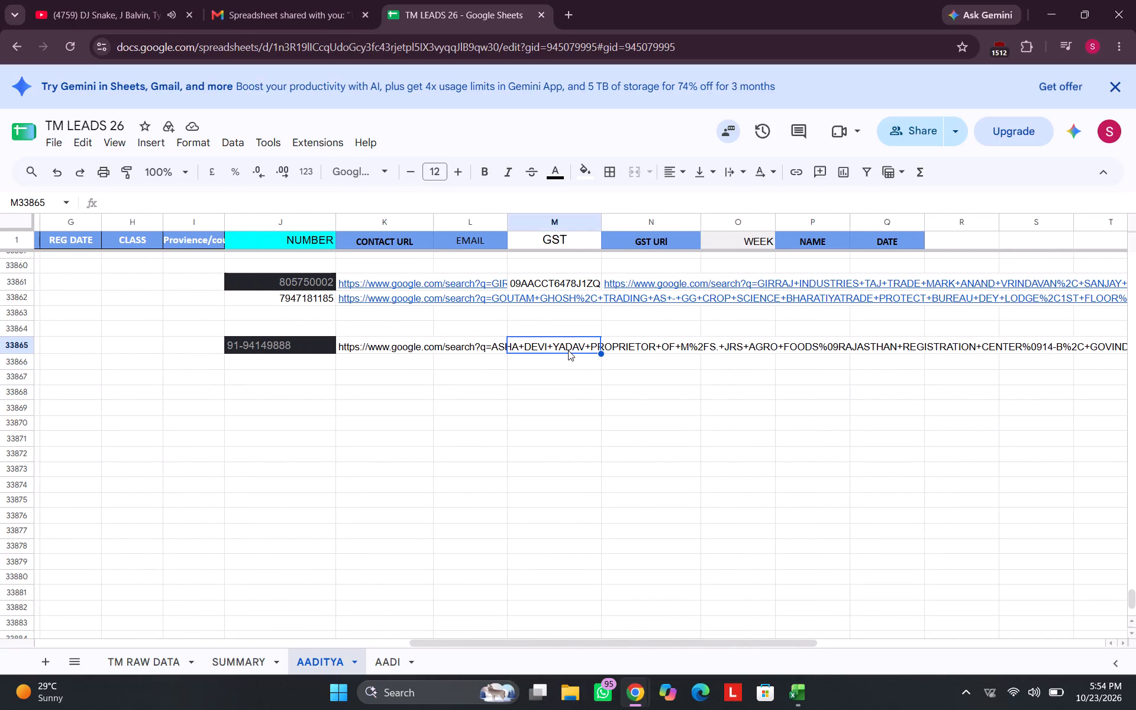
{"action": "key", "text": "ctrl+v"}
Copy the GST search's URL into row 33865's GST URI cell and move to the GST cell of row 33866.
{"action": "key", "text": "alt+Tab"}
{"action": "left_click", "coordinate": [627, 49]}
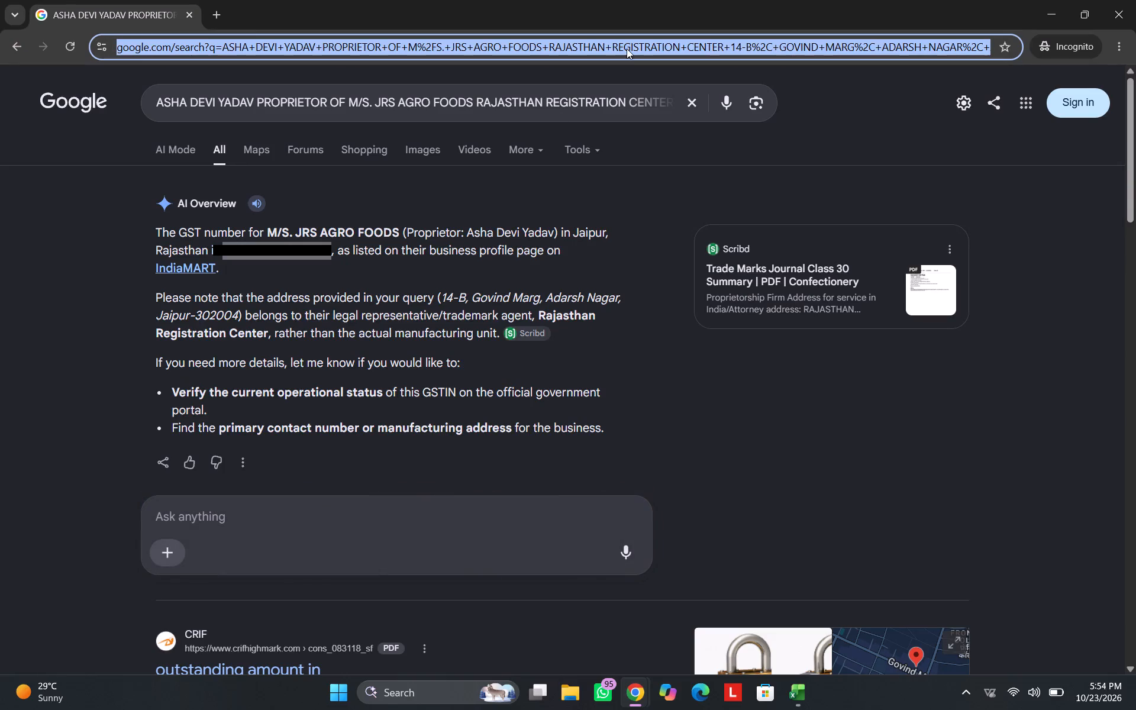
{"action": "key", "text": "ctrl+c"}
{"action": "key", "text": "alt+Tab"}
{"action": "left_click", "coordinate": [635, 348]}
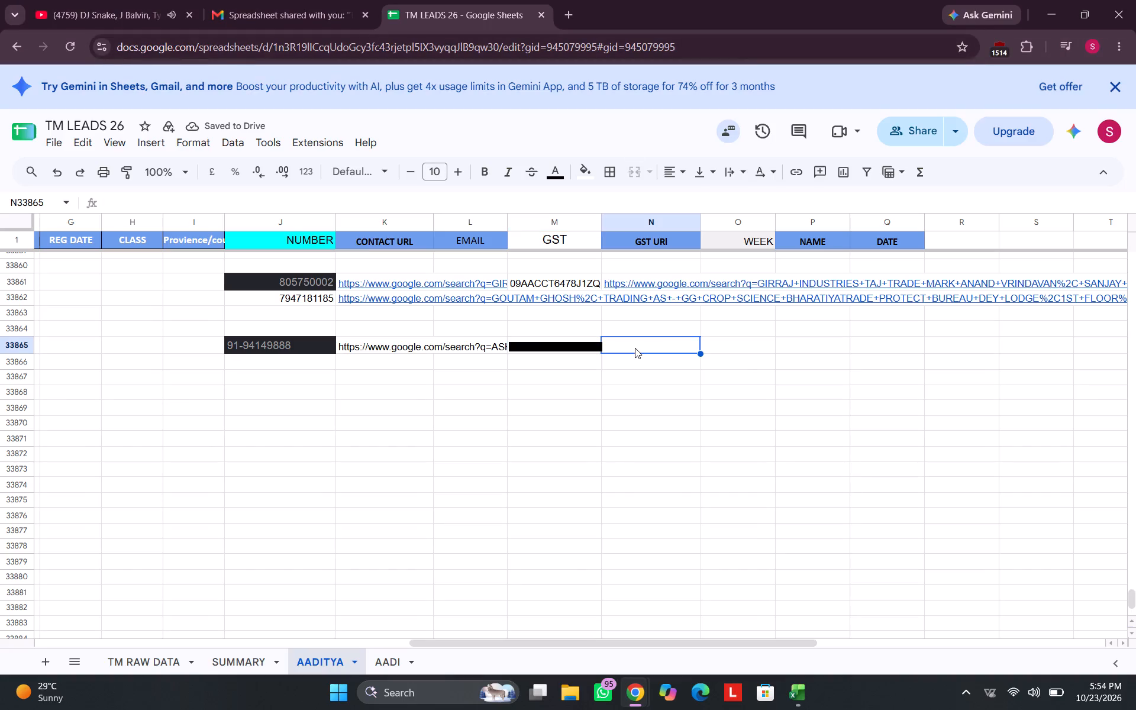
{"action": "key", "text": "ctrl+v"}
{"action": "key", "text": "Down"}
{"action": "key", "text": "Left"}
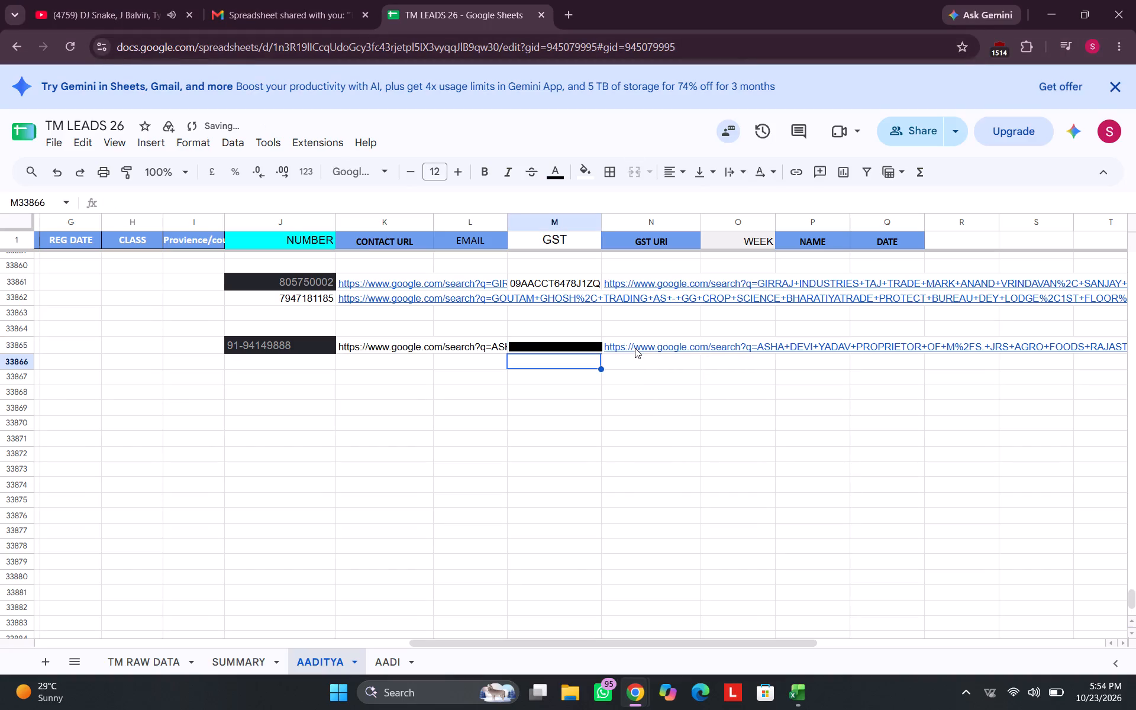
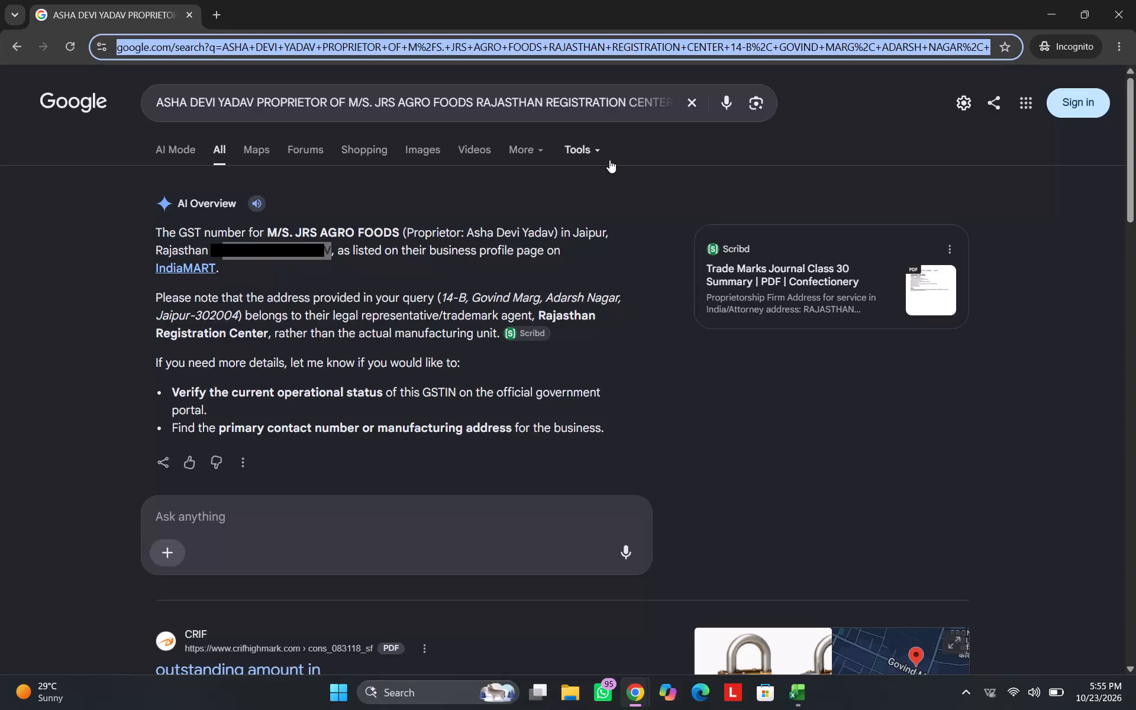
{"action": "left_click", "coordinate": [643, 108]}
{"action": "key", "text": "alt+Tab"}
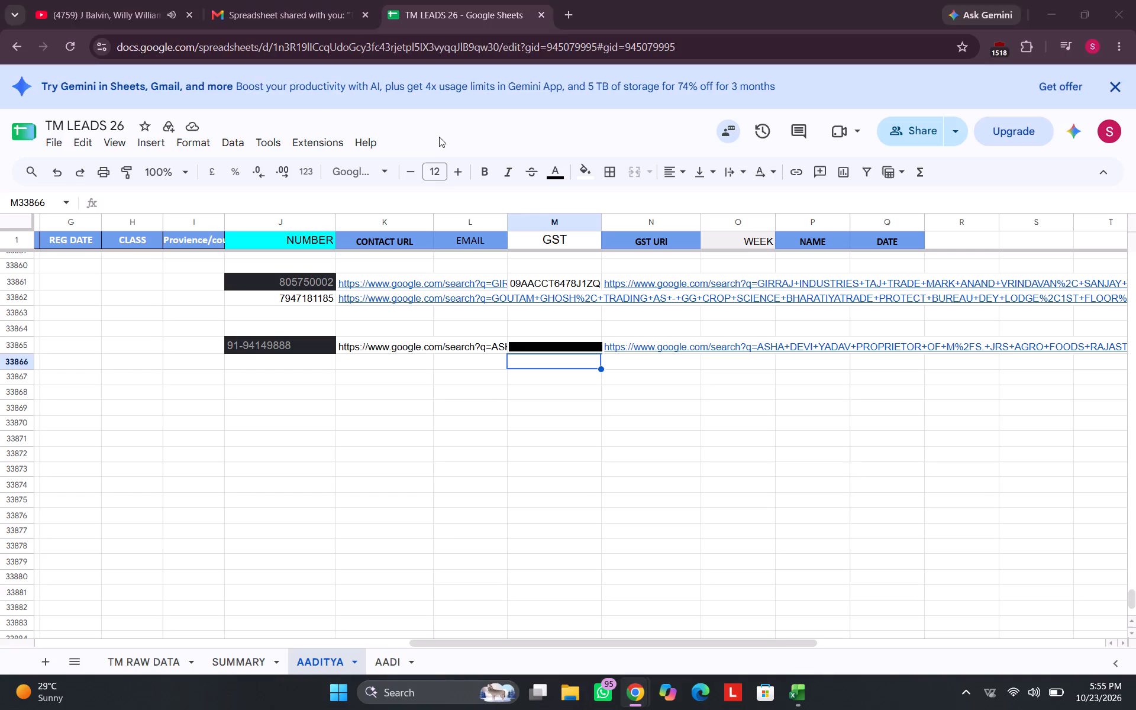
{"action": "key", "text": "Down"}
{"action": "key", "text": "Left"}
{"action": "key", "text": "Left"}
{"action": "key", "text": "Left"}
{"action": "key", "text": "Up"}
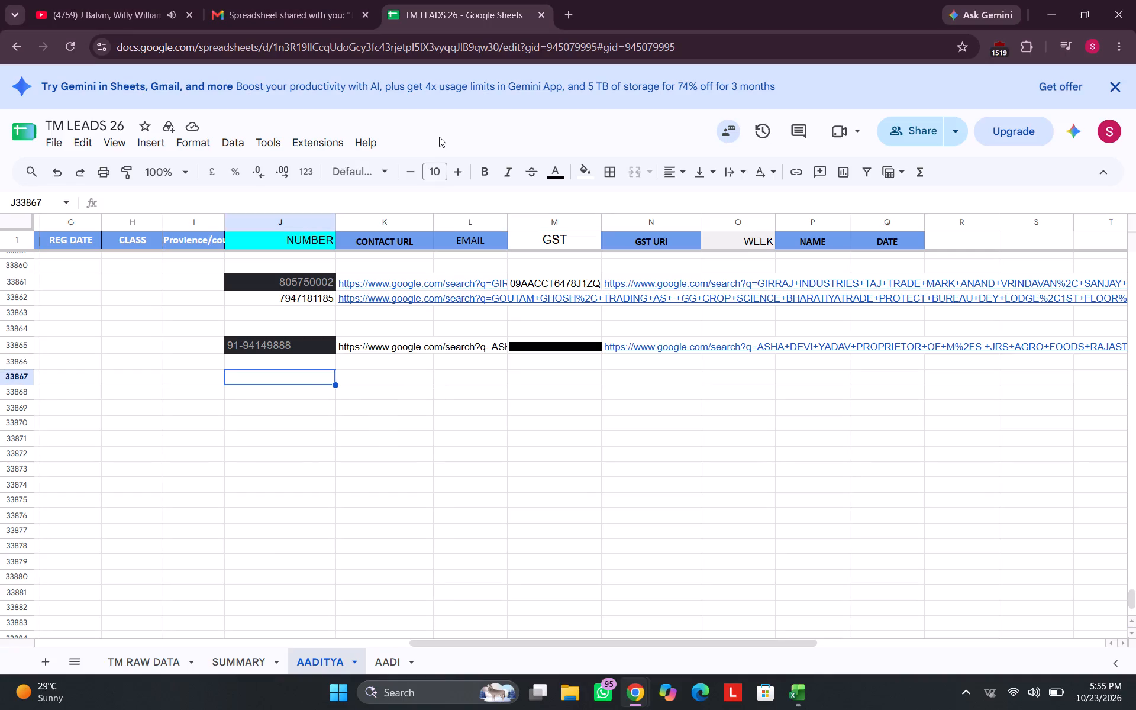
{"action": "key", "text": "Left"}
{"action": "key", "text": "Left"}
{"action": "key", "text": "Left"}
{"action": "key", "text": "Left"}
{"action": "key", "text": "Left"}
{"action": "key", "text": "Left"}
{"action": "key", "text": "Left"}
{"action": "key", "text": "Left"}
{"action": "key", "text": "Left"}
{"action": "key", "text": "Left"}
{"action": "key", "text": "Left"}
{"action": "key", "text": "Left"}
{"action": "key", "text": "Left"}
{"action": "key", "text": "Left"}
{"action": "key", "text": "Left"}
{"action": "key", "text": "Right"}
{"action": "key", "text": "alt+Tab"}
{"action": "key", "text": "alt+Right"}
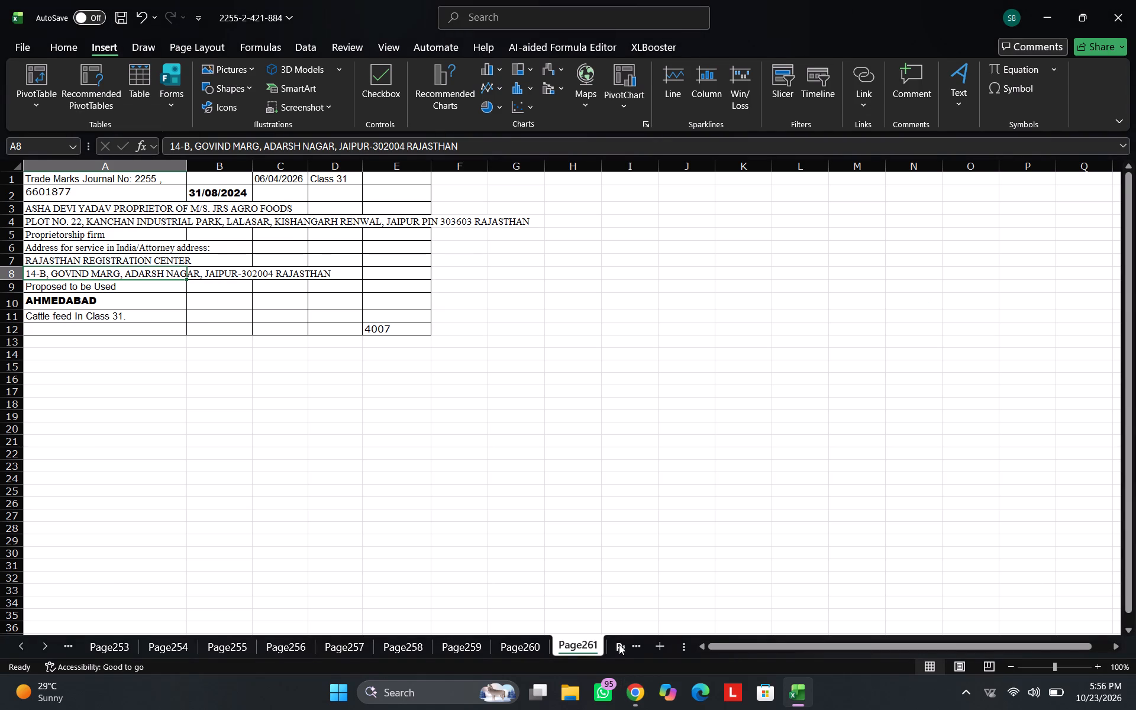
{"action": "left_click", "coordinate": [619, 644]}
{"action": "left_click", "coordinate": [145, 199]}
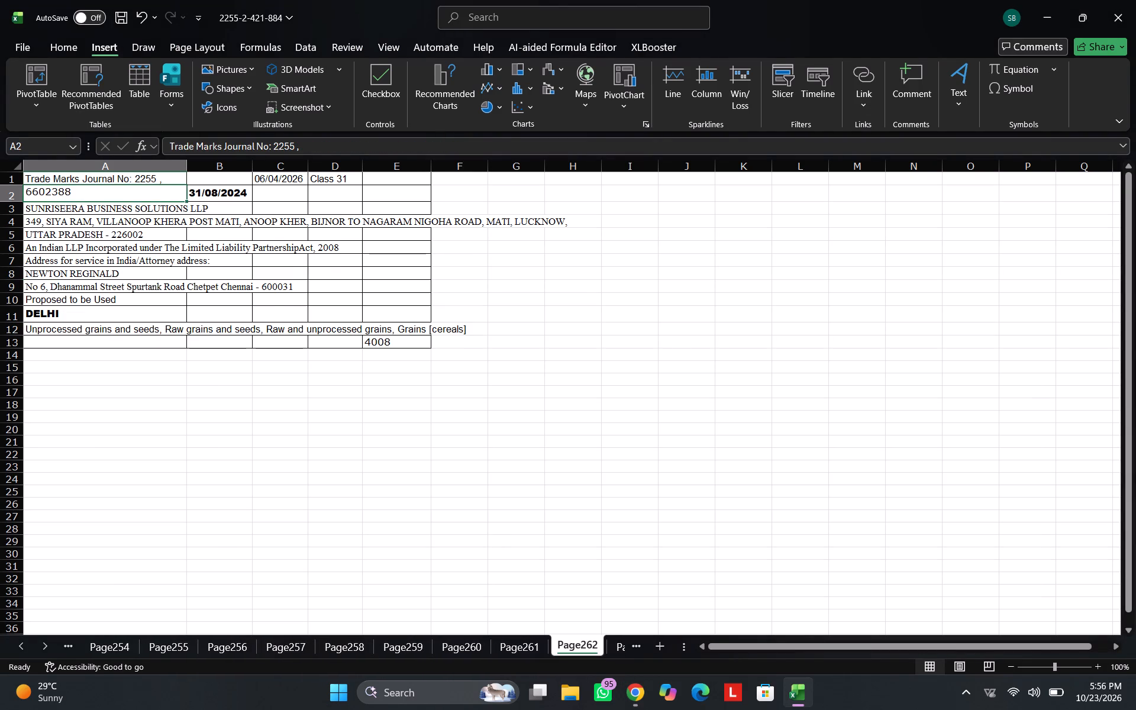
{"action": "key", "text": "ctrl+c"}
{"action": "key", "text": "alt+Tab"}
{"action": "key", "text": "ctrl+v"}
Copy the firm name SUNRISEERA BUSINESS SOLUTIONS LLP from Page262 into row 33866's FIRM cell.
{"action": "key", "text": "alt+Tab"}
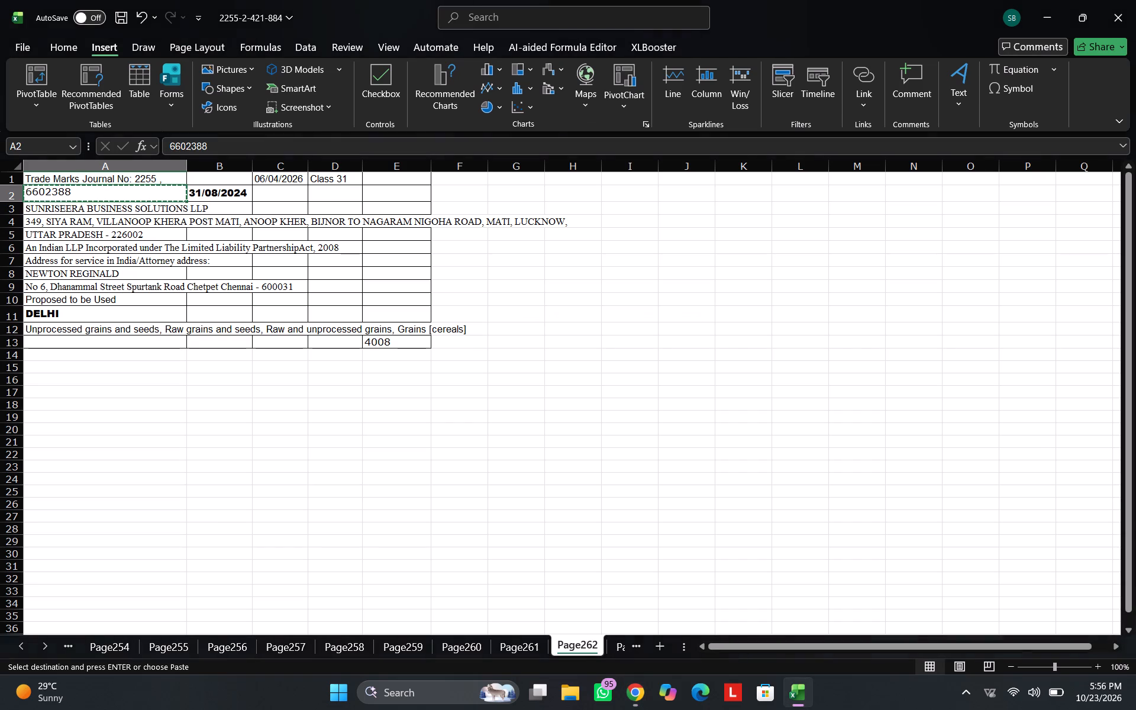
{"action": "key", "text": "Down"}
{"action": "key", "text": "ctrl+c"}
{"action": "key", "text": "alt+Tab"}
{"action": "key", "text": "Right"}
{"action": "key", "text": "ctrl+v"}
Copy the attorney's name below the address-for-service line on Page262 into row 33866's COMPANY cell.
{"action": "key", "text": "alt+Tab"}
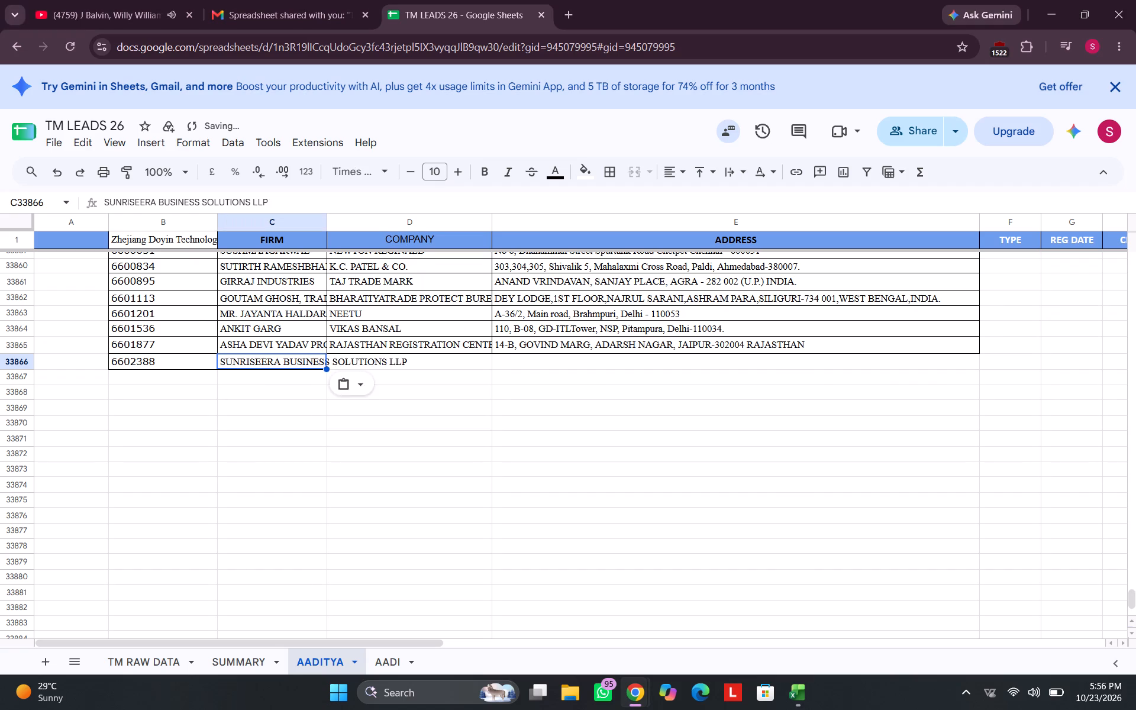
{"action": "key", "text": "Down"}
{"action": "key", "text": "Down"}
{"action": "key", "text": "Down"}
{"action": "key", "text": "Down"}
{"action": "key", "text": "Down"}
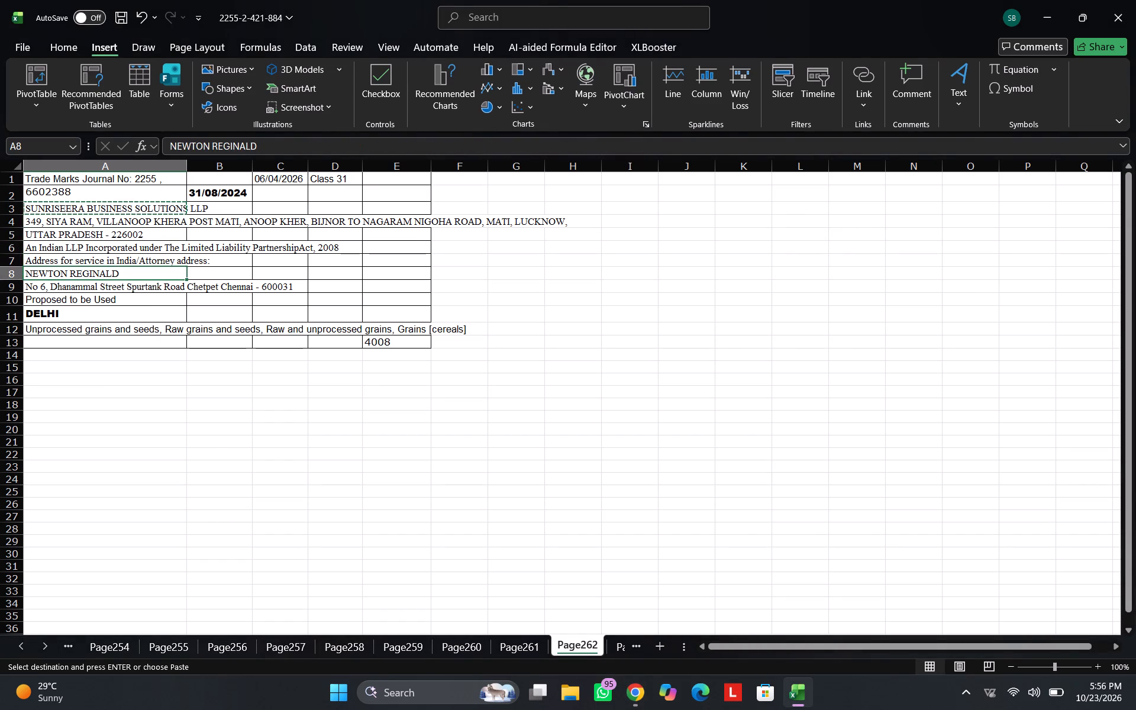
{"action": "key", "text": "Up"}
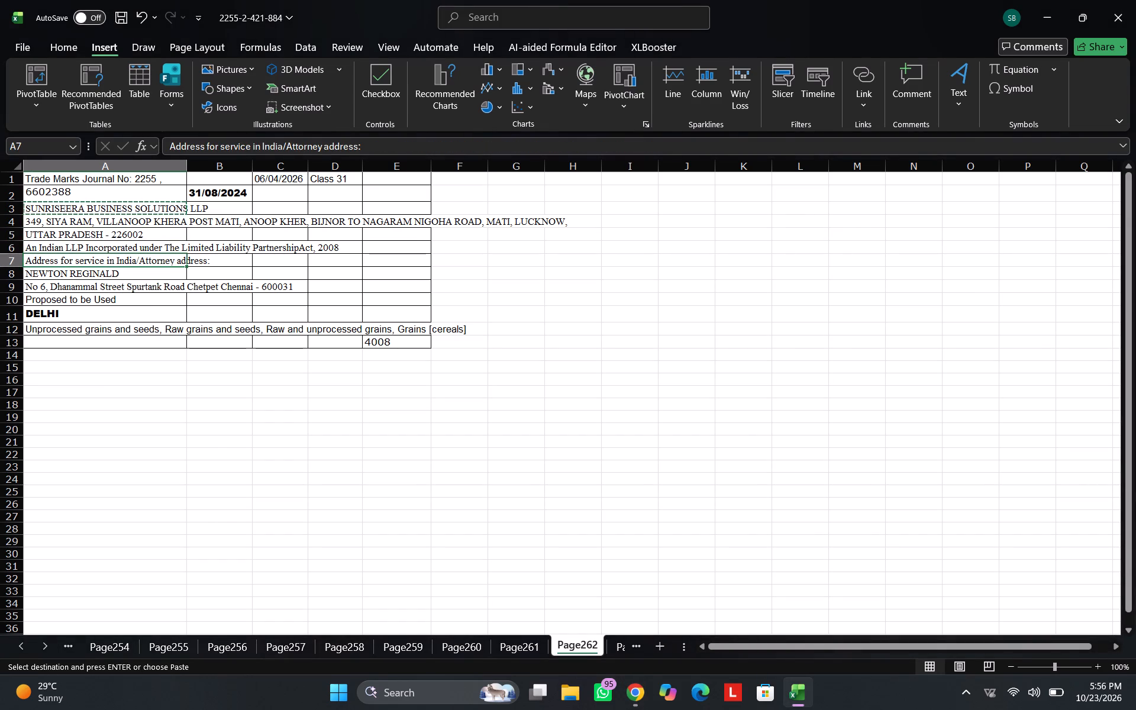
{"action": "key", "text": "Down"}
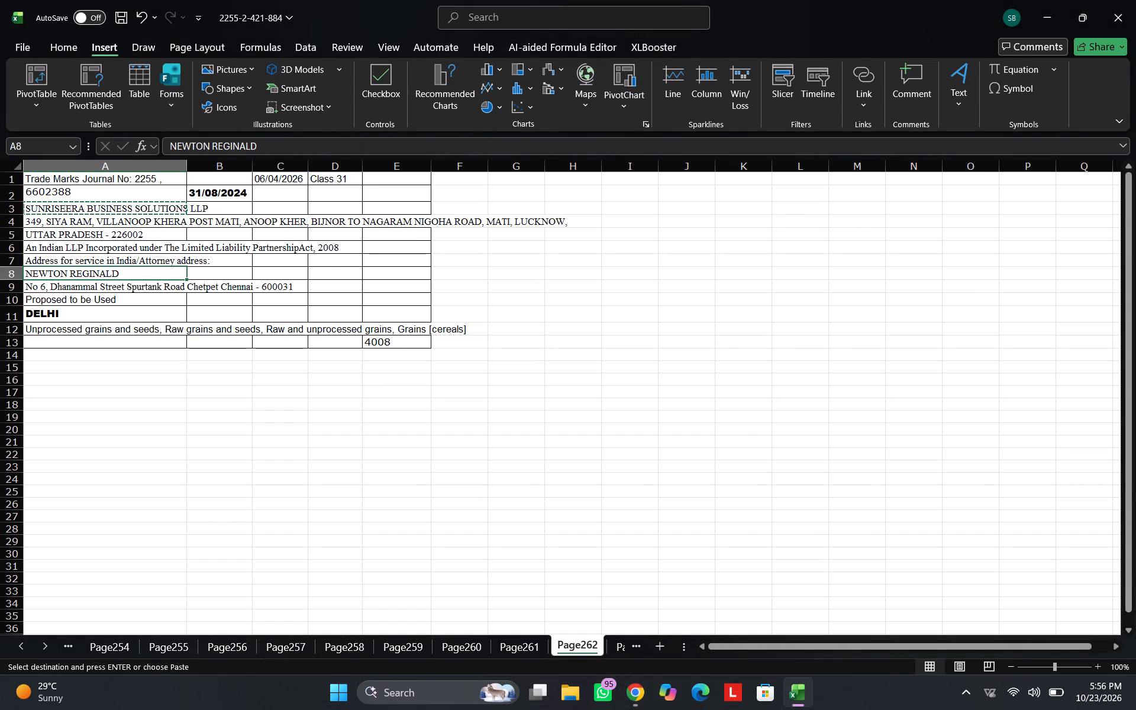
{"action": "key", "text": "ctrl+c"}
{"action": "key", "text": "alt+Tab"}
{"action": "key", "text": "Right"}
{"action": "key", "text": "ctrl+v"}
Copy the attorney's address from Page262 into row 33866's ADDRESS cell.
{"action": "key", "text": "alt+Tab"}
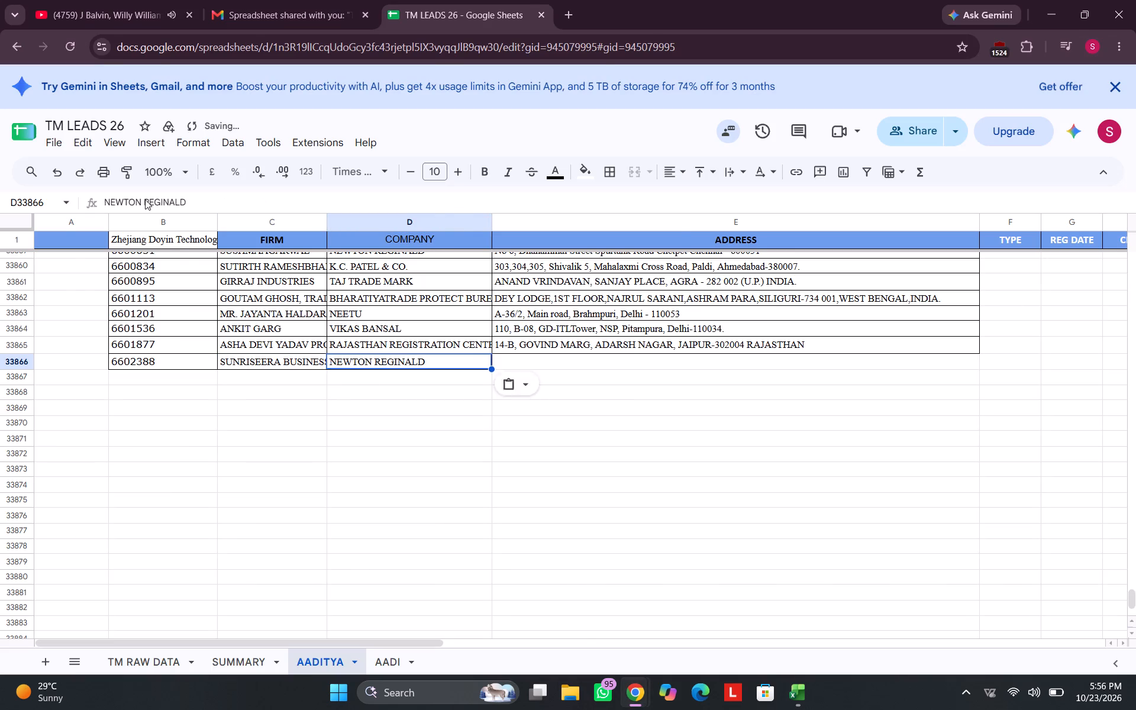
{"action": "key", "text": "Down"}
{"action": "key", "text": "ctrl+c"}
{"action": "key", "text": "alt+Tab"}
{"action": "key", "text": "Right"}
{"action": "key", "text": "ctrl+v"}
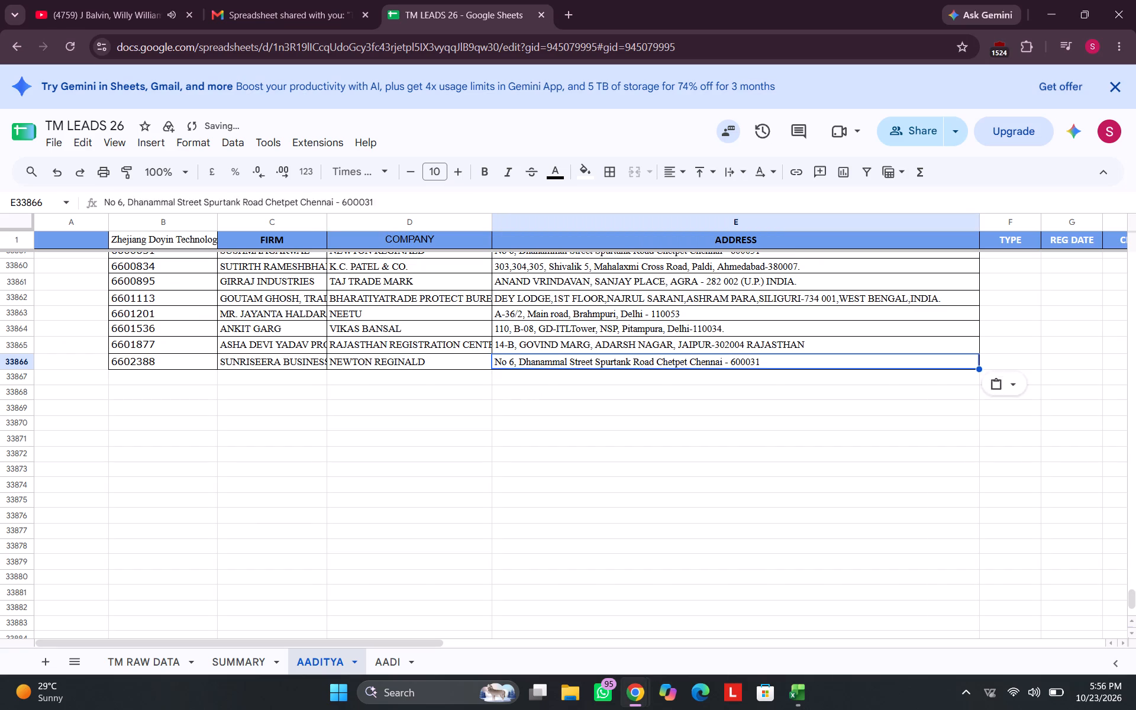
Search Google in the incognito window for row 33866's firm, company and address text followed by "contact number".
{"action": "key", "text": "Right"}
{"action": "key", "text": "shift+Left"}
{"action": "key", "text": "shift+Left"}
{"action": "key", "text": "shift+Left"}
{"action": "key", "text": "ctrl+c"}
{"action": "key", "text": "alt+Tab"}
{"action": "key", "text": "alt+Right"}
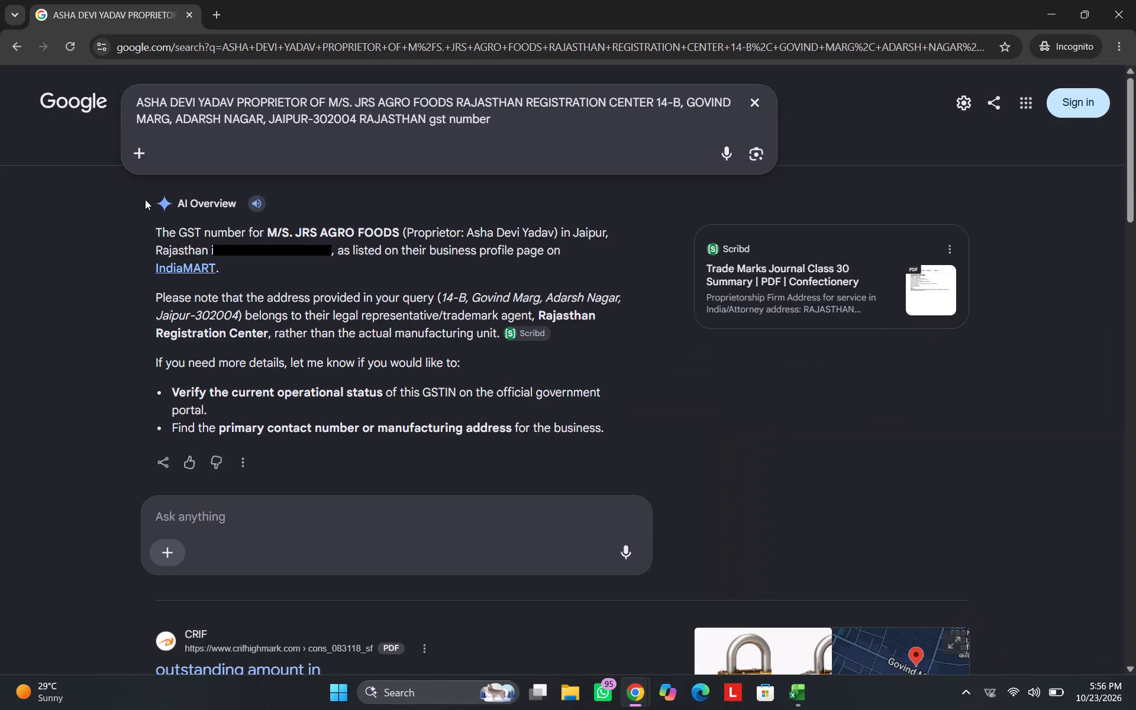
{"action": "left_click", "coordinate": [750, 104]}
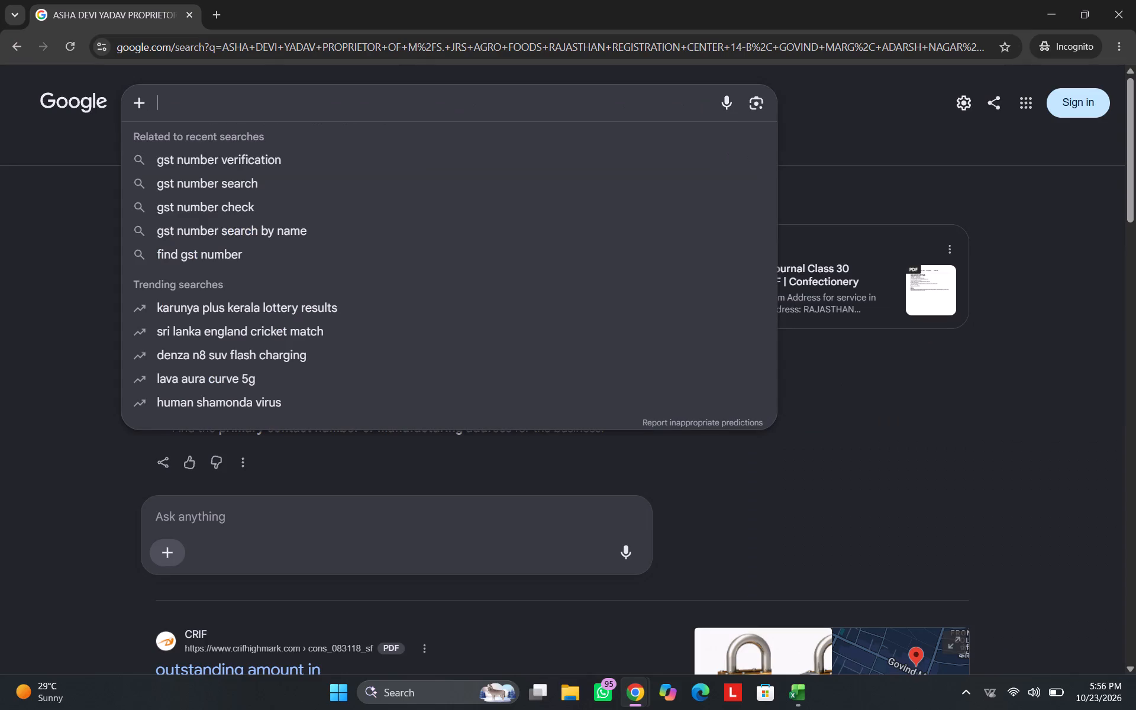
{"action": "left_click", "coordinate": [700, 101]}
{"action": "key", "text": "ctrl+v"}
{"action": "key", "text": "space"}
{"action": "type", "text": "contact number"}
{"action": "key", "text": "space"}
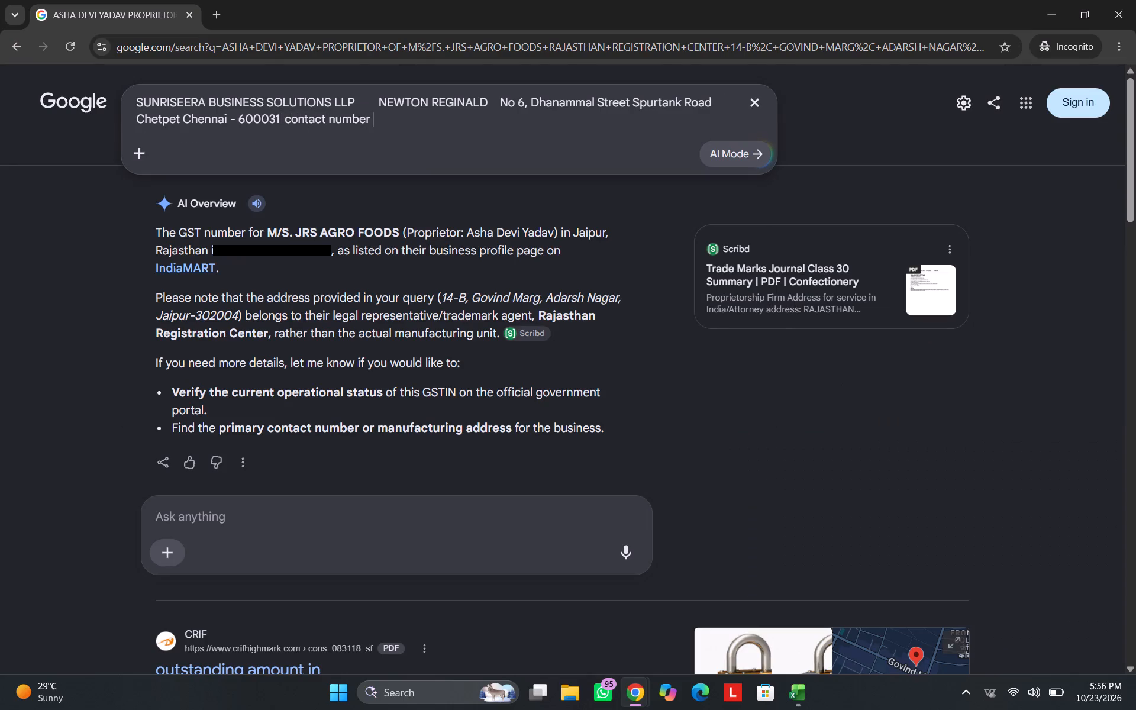
{"action": "key", "text": "Return"}
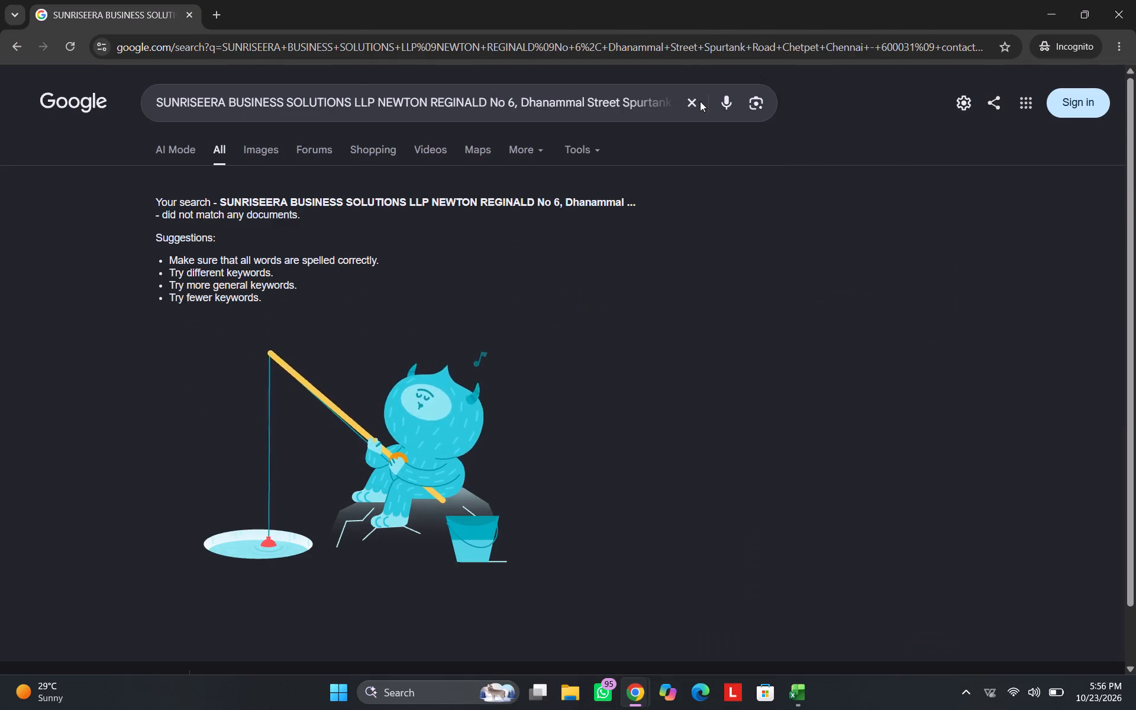
Replace "contact" with "gst" in the incognito Google query for SUNRISEERA BUSINESS SOLUTIONS LLP and run the search.
{"action": "left_click", "coordinate": [650, 103]}
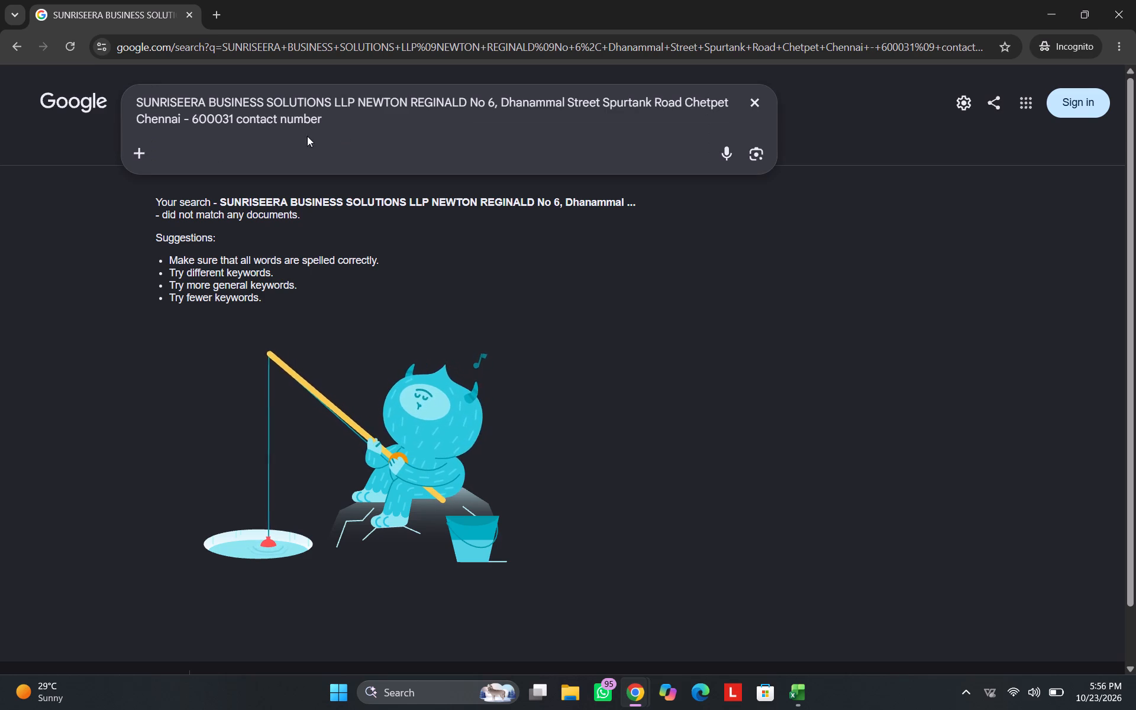
{"action": "left_click", "coordinate": [277, 123]}
{"action": "key", "text": "BackSpace"}
{"action": "type", "text": "gst"}
{"action": "key", "text": "space"}
{"action": "key", "text": "Return"}
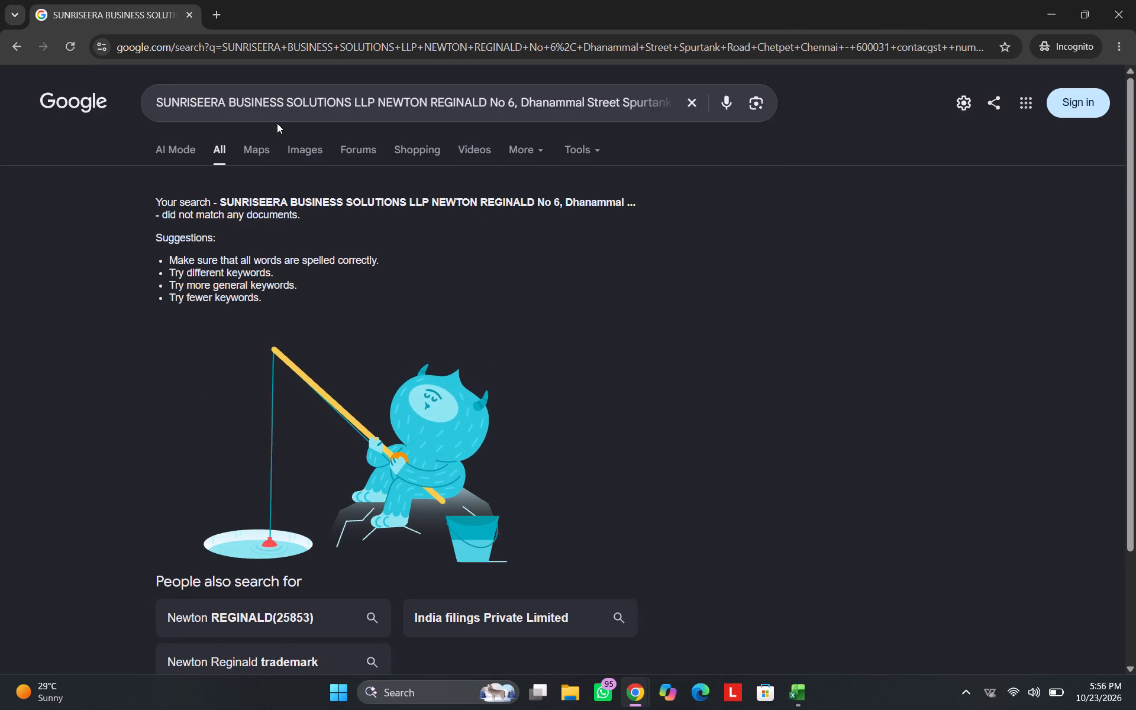
{"action": "left_click", "coordinate": [363, 93]}
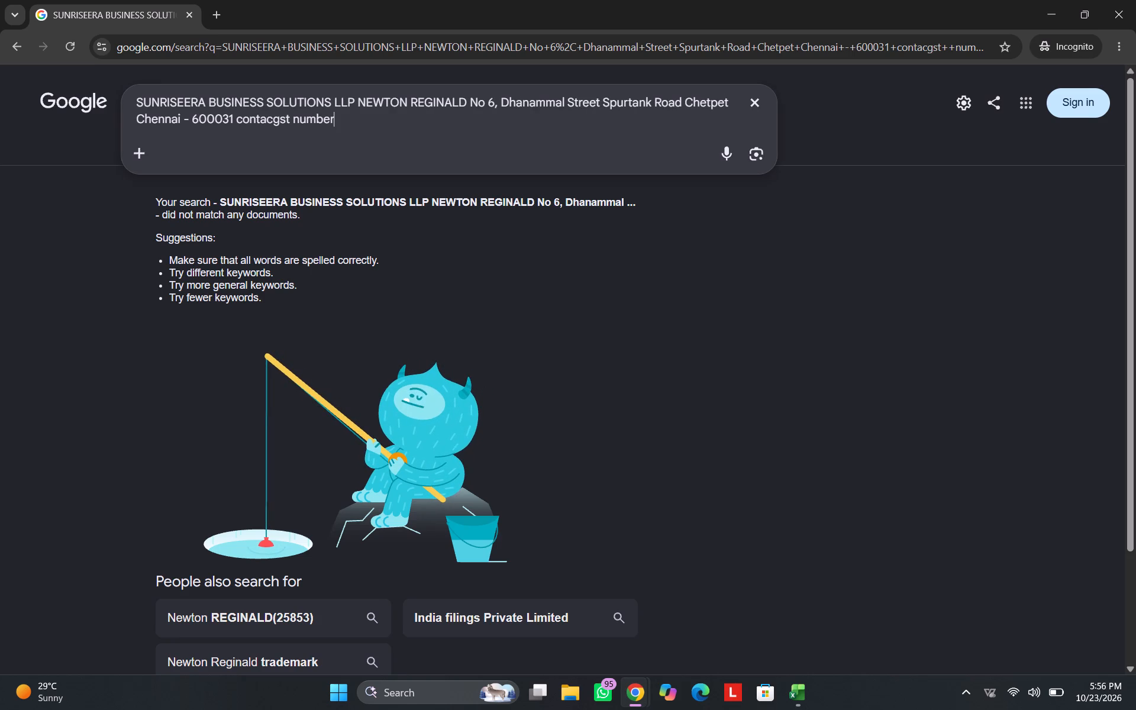
{"action": "left_click", "coordinate": [272, 126]}
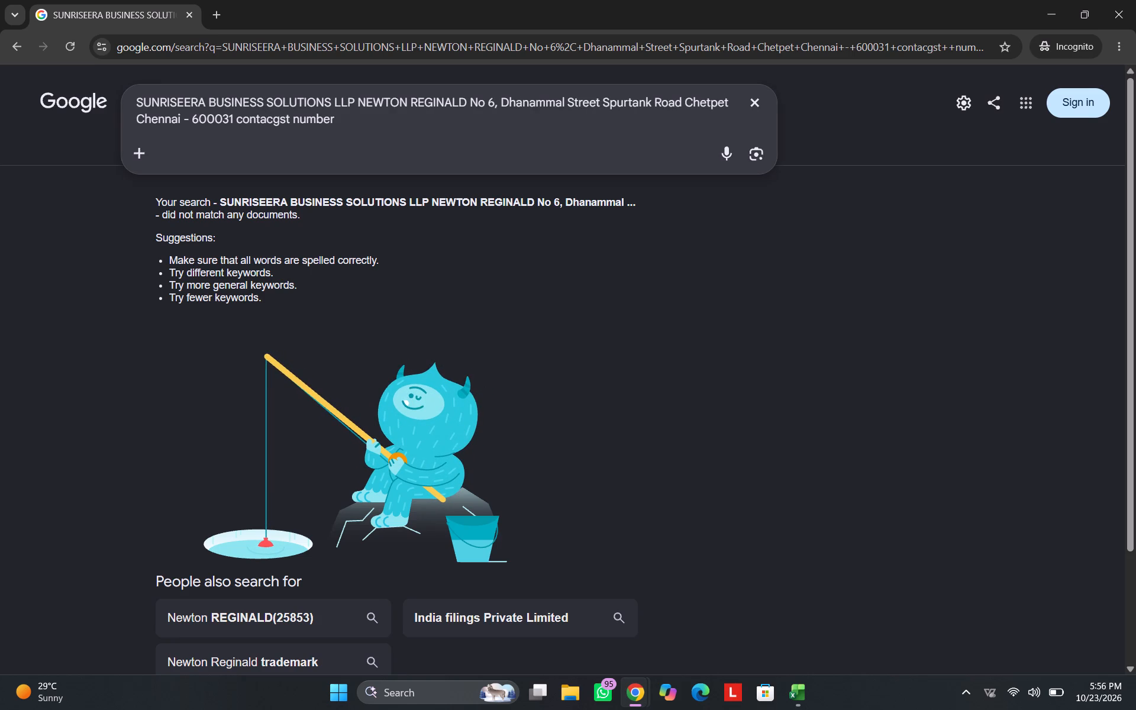
{"action": "key", "text": "ctrl+BackSpace"}
{"action": "key", "text": "Return"}
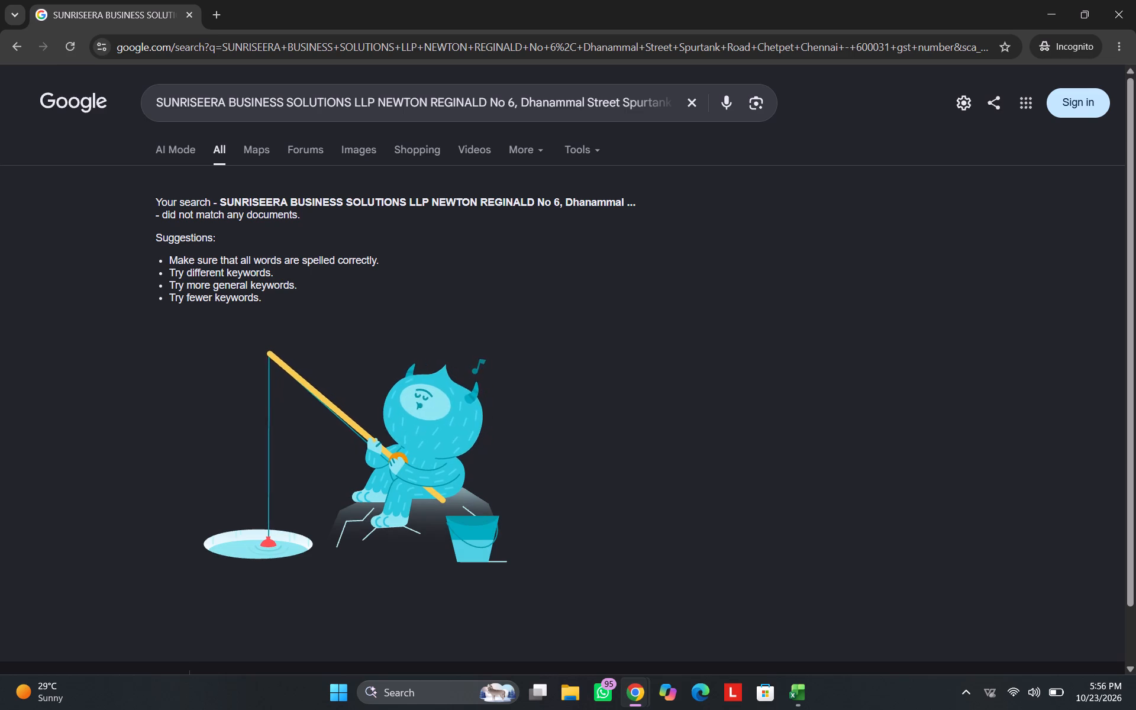
{"action": "key", "text": "alt+Tab"}
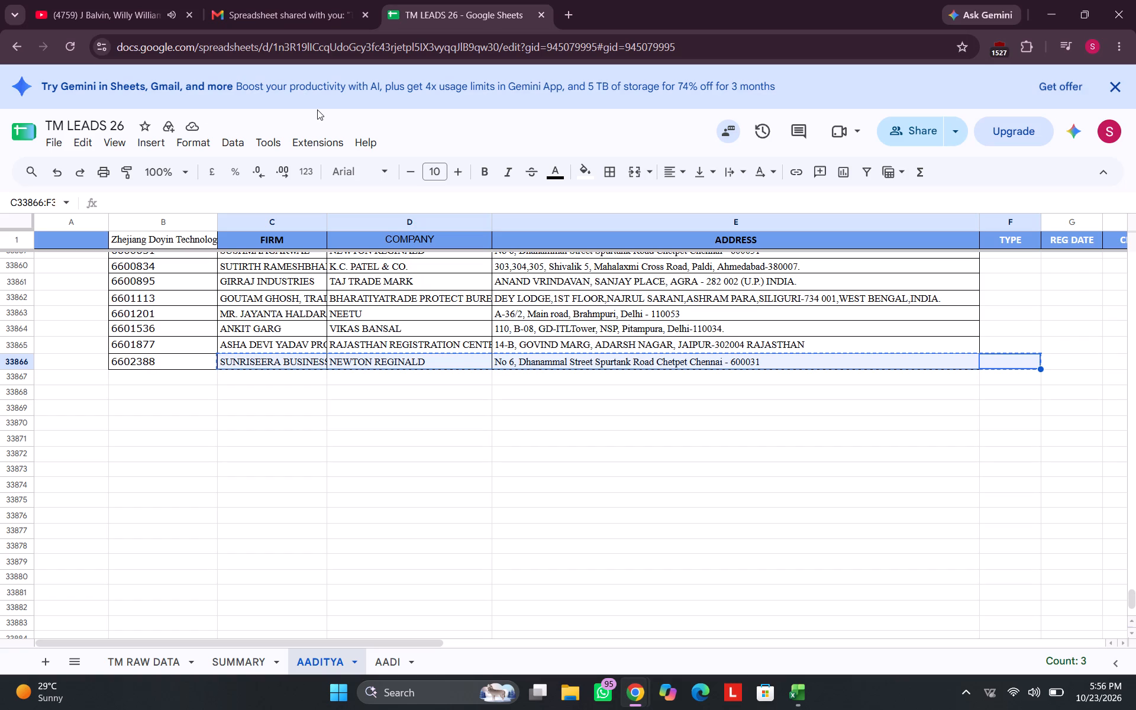
{"action": "key", "text": "Down"}
{"action": "key", "text": "Left"}
{"action": "key", "text": "Left"}
{"action": "key", "text": "Left"}
{"action": "key", "text": "Left"}
{"action": "key", "text": "alt+Tab"}
{"action": "key", "text": "alt+Right"}
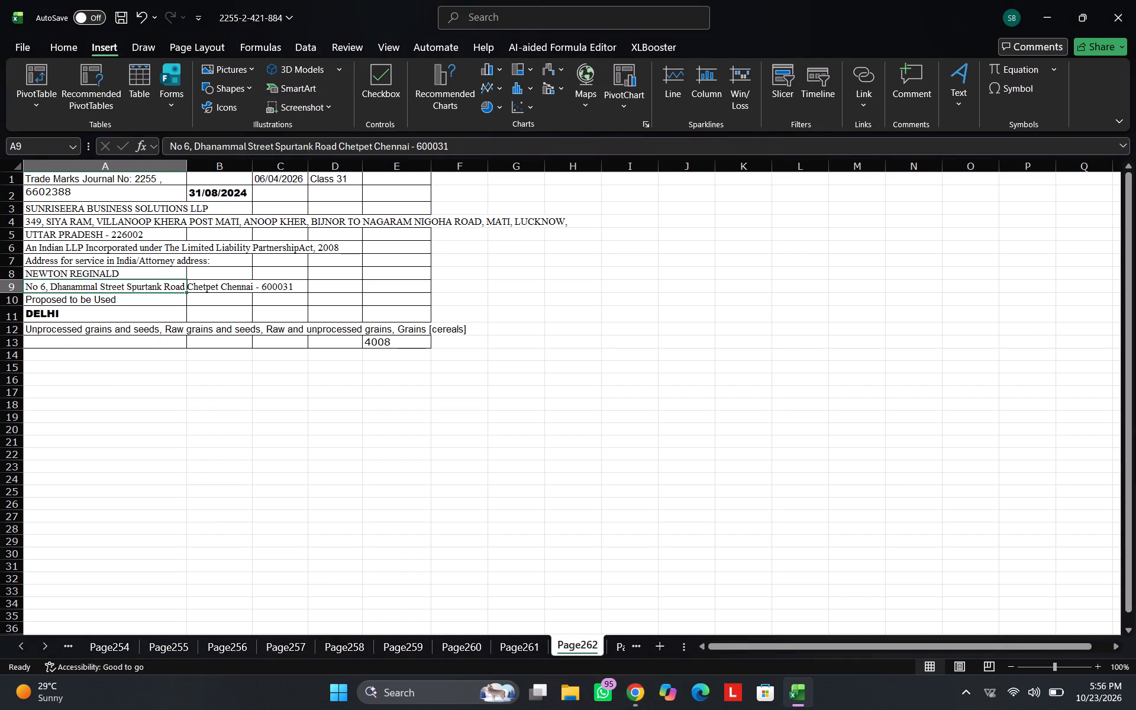
{"action": "left_click", "coordinate": [621, 646]}
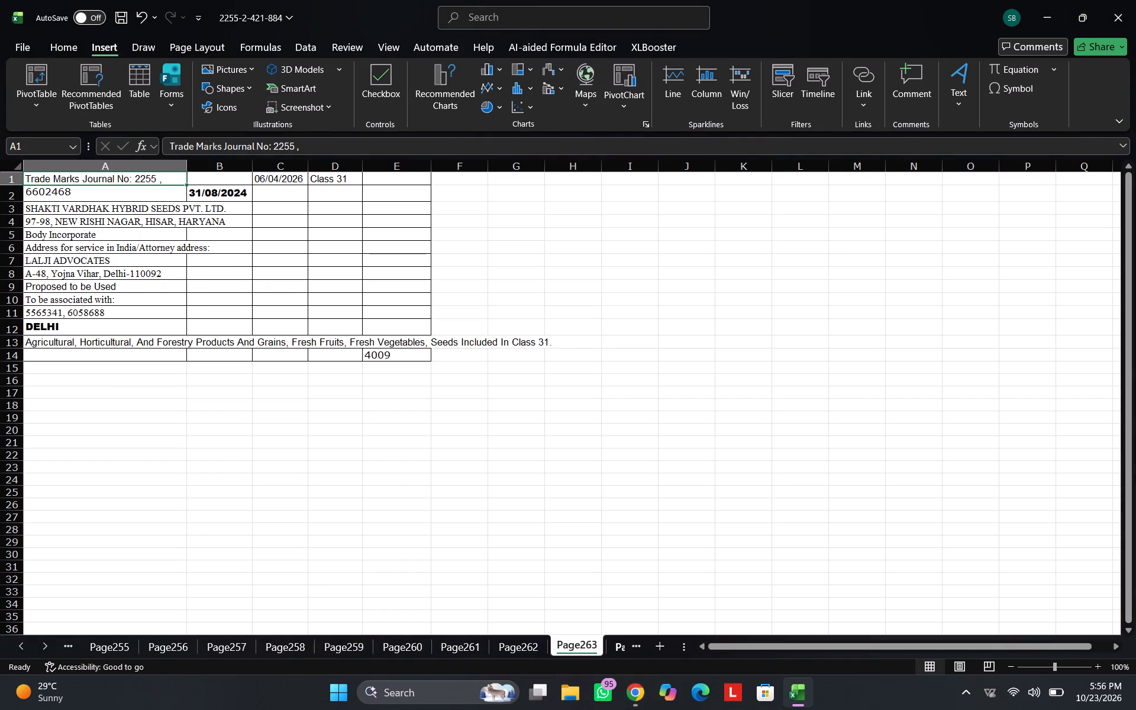
{"action": "left_click", "coordinate": [170, 193]}
{"action": "key", "text": "ctrl+c"}
{"action": "key", "text": "alt+Tab"}
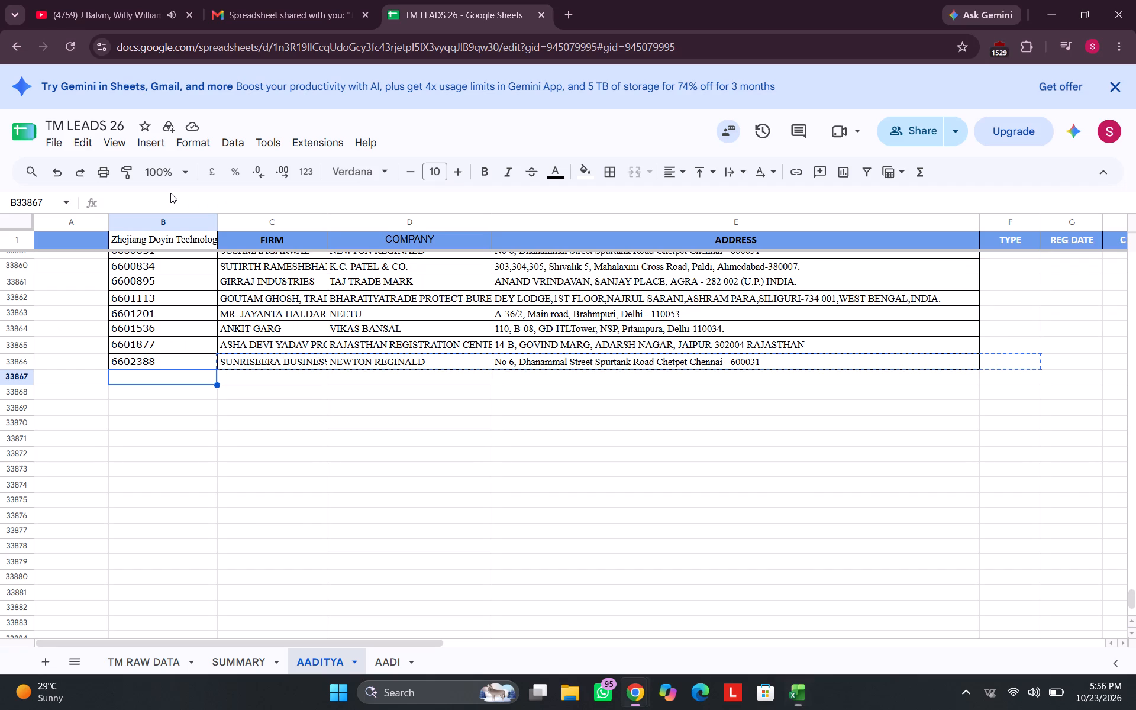
{"action": "key", "text": "ctrl+v"}
Copy the firm name SHAKTI VARDHAK HYBRID SEEDS PVT. LTD. from Page263 into row 33867's FIRM cell.
{"action": "key", "text": "alt+Tab"}
{"action": "key", "text": "Down"}
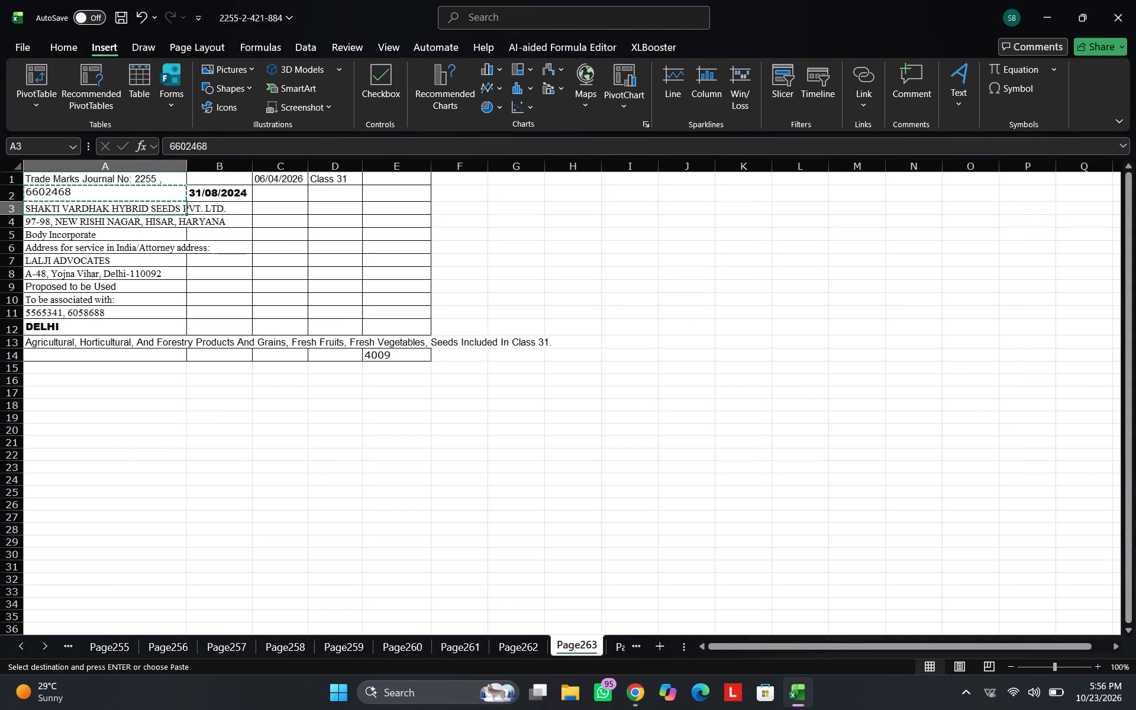
{"action": "key", "text": "ctrl+c"}
{"action": "key", "text": "alt+Tab"}
{"action": "key", "text": "Right"}
{"action": "key", "text": "ctrl+v"}
Copy the attorney firm LALJI ADVOCATES from Page263 into row 33867's COMPANY cell.
{"action": "key", "text": "alt+Tab"}
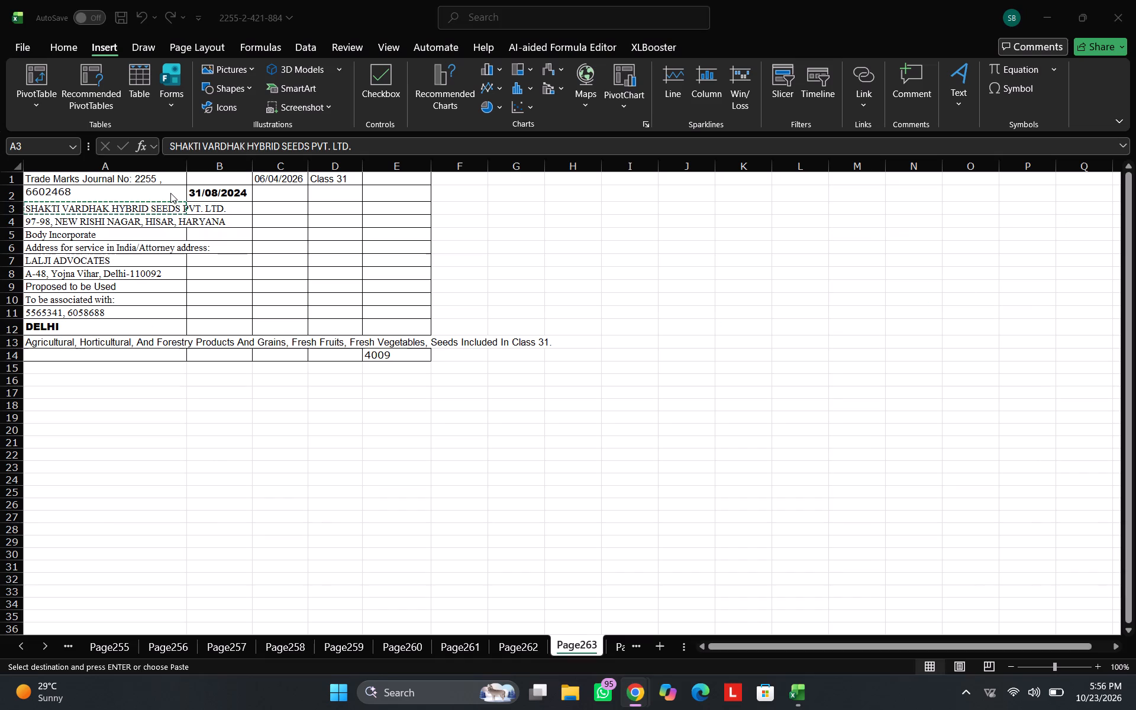
{"action": "key", "text": "Down"}
{"action": "key", "text": "Down"}
{"action": "key", "text": "Down"}
{"action": "key", "text": "Down"}
{"action": "key", "text": "ctrl+c"}
{"action": "key", "text": "alt+Tab"}
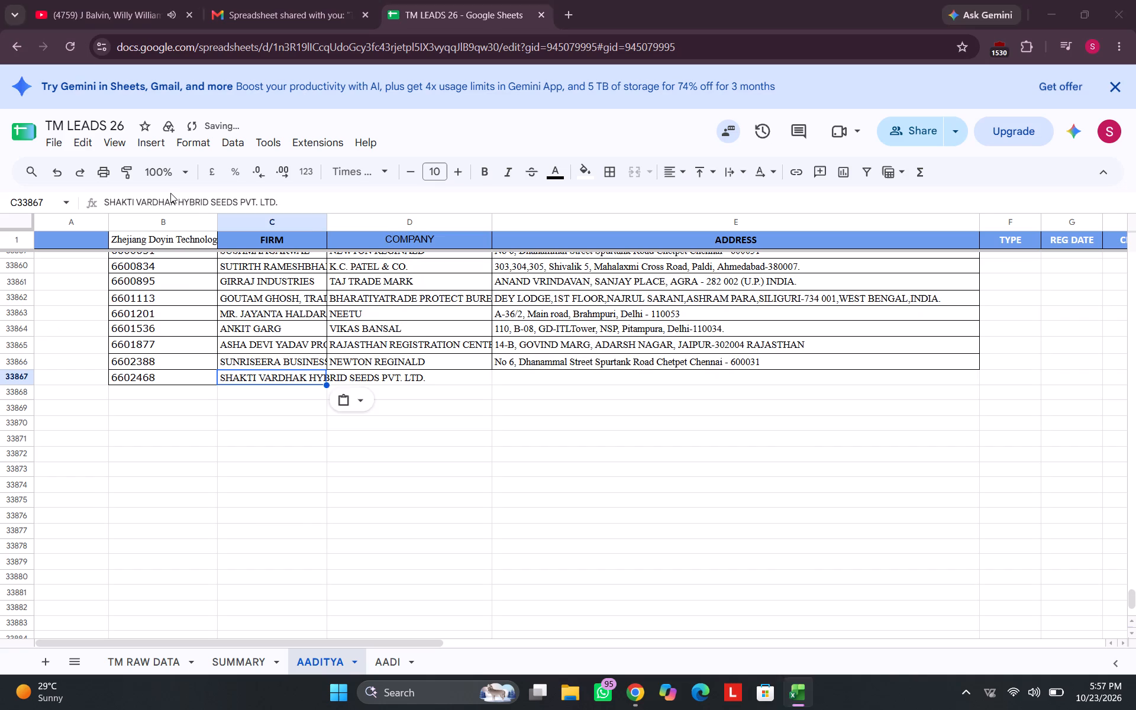
{"action": "key", "text": "Right"}
{"action": "key", "text": "ctrl+v"}
Copy the attorney's address from Page263 into row 33867's ADDRESS cell.
{"action": "key", "text": "alt+Tab"}
{"action": "key", "text": "Down"}
{"action": "key", "text": "ctrl+c"}
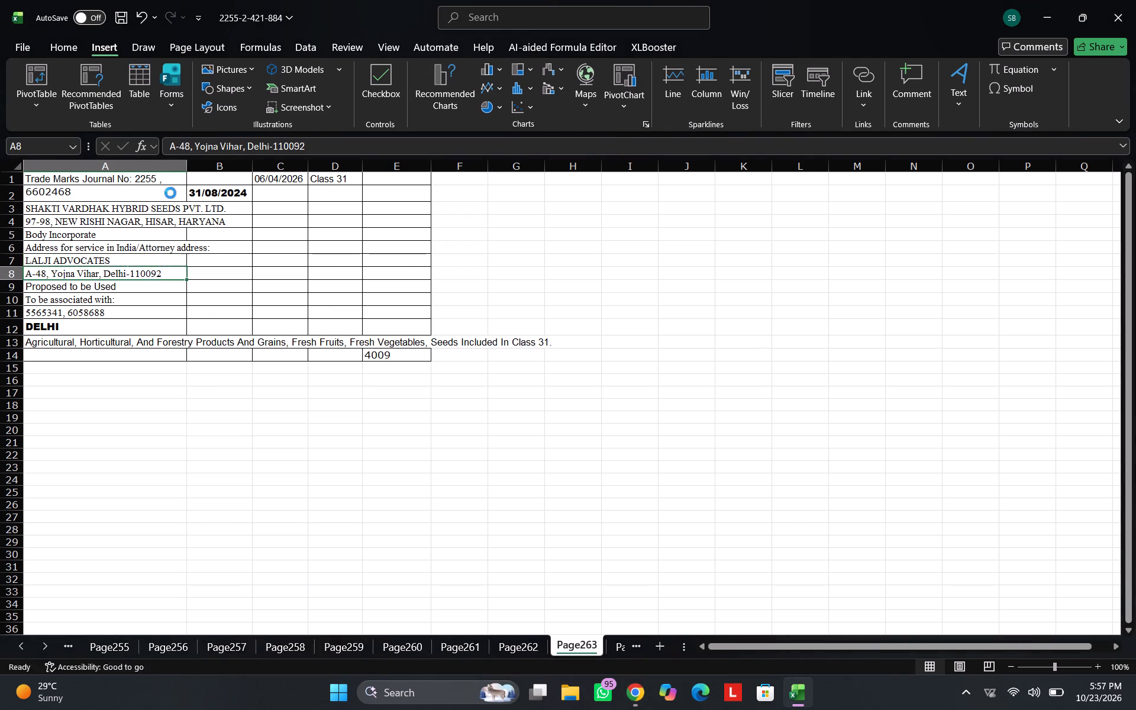
{"action": "key", "text": "alt+Tab"}
{"action": "key", "text": "Right"}
{"action": "key", "text": "ctrl+v"}
Search Google in the incognito window for row 33867's firm, company and address text followed by "contact number".
{"action": "key", "text": "Right"}
{"action": "key", "text": "shift+Left"}
{"action": "key", "text": "shift+Left"}
{"action": "key", "text": "ctrl+c"}
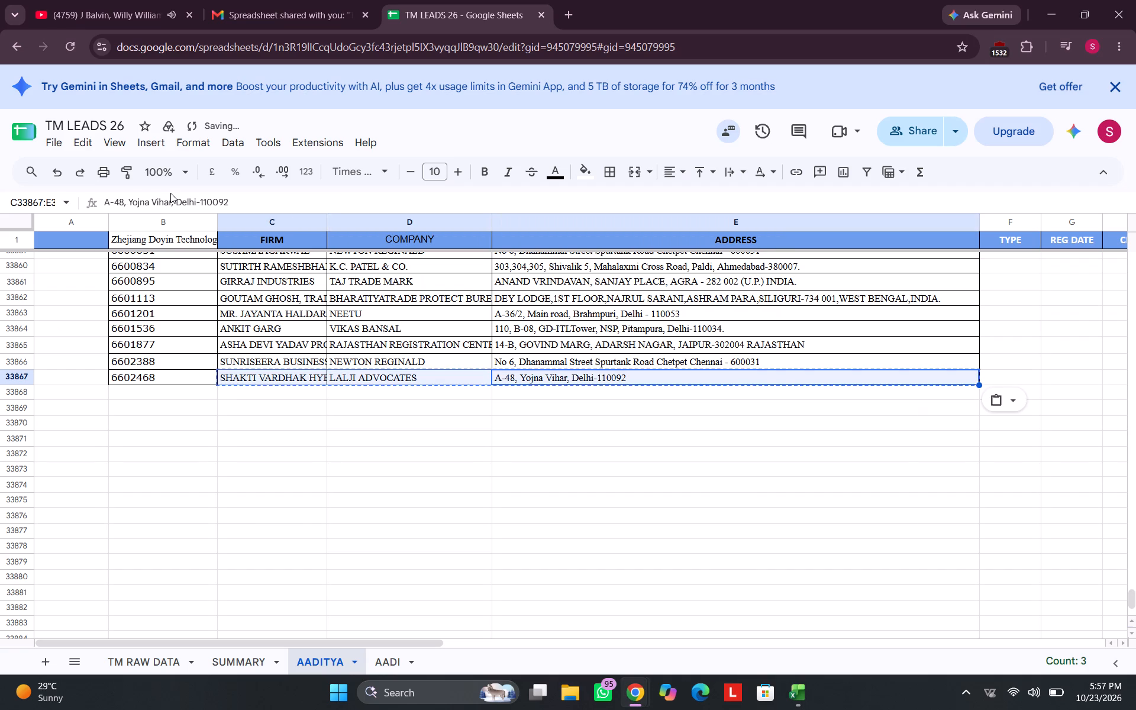
{"action": "key", "text": "alt+Tab"}
{"action": "key", "text": "alt+Right"}
{"action": "left_click", "coordinate": [682, 106]}
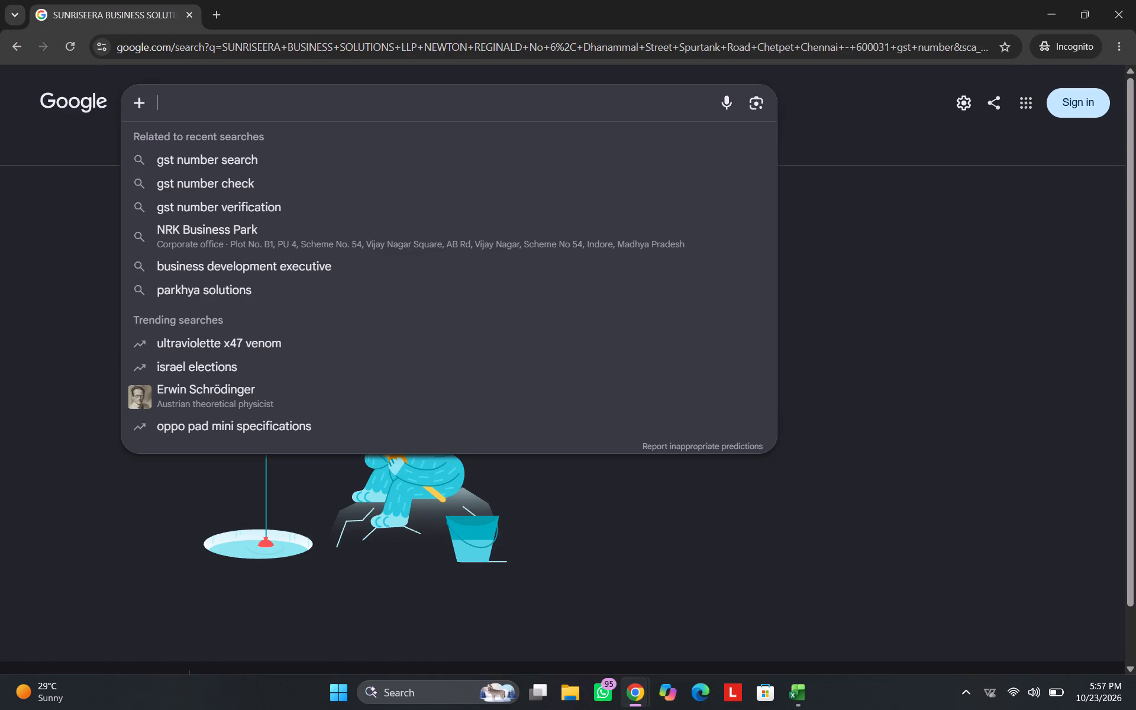
{"action": "left_click", "coordinate": [661, 101], "text": "ctrl"}
{"action": "key", "text": "ctrl+v"}
{"action": "key", "text": "space"}
{"action": "type", "text": "contact number"}
{"action": "key", "text": "space"}
{"action": "key", "text": "Return"}
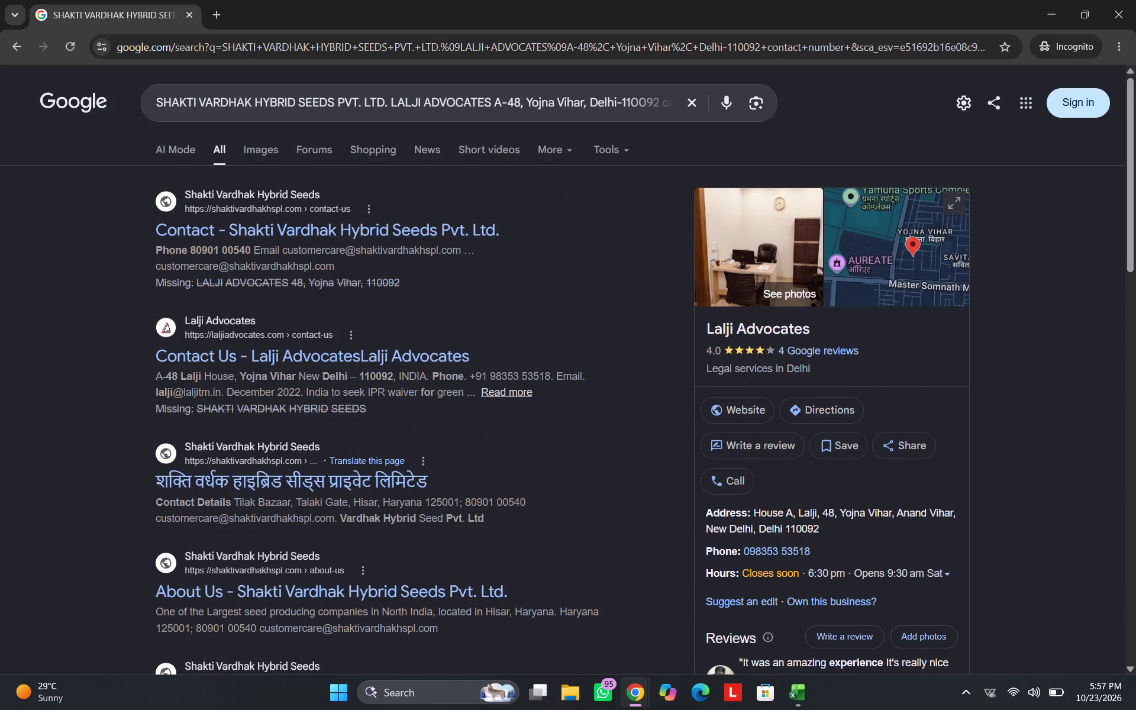
Copy Shakti Vardhak Hybrid Seeds' phone number from the search results into row 33867's NUMBER cell.
{"action": "scroll", "coordinate": [343, 370], "scroll_direction": "down", "scroll_amount": 1}
{"action": "left_click_drag", "start_coordinate": [250, 191], "coordinate": [186, 187]}
{"action": "key", "text": "ctrl+c"}
{"action": "key", "text": "alt+Tab"}
{"action": "scroll", "coordinate": [489, 246], "scroll_direction": "left", "scroll_amount": 5}
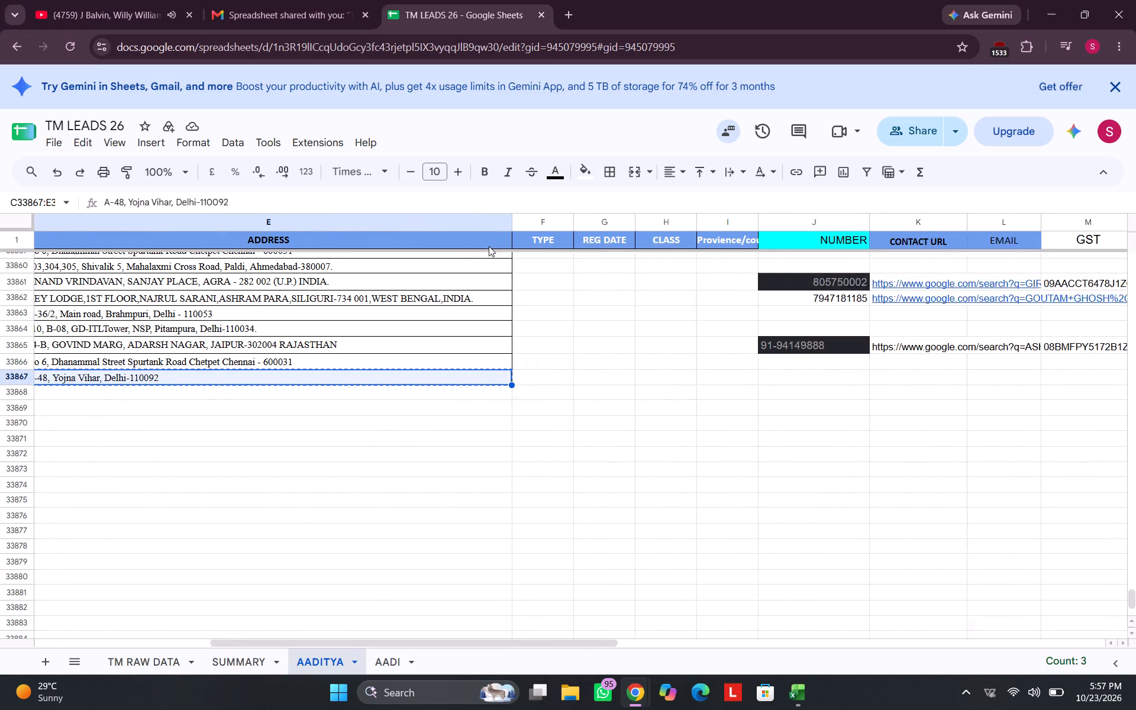
{"action": "left_click", "coordinate": [686, 373]}
{"action": "key", "text": "ctrl+v"}
Copy the contact number search's URL from the incognito window into row 33867's CONTACT URL cell and return to that window.
{"action": "key", "text": "alt+Tab"}
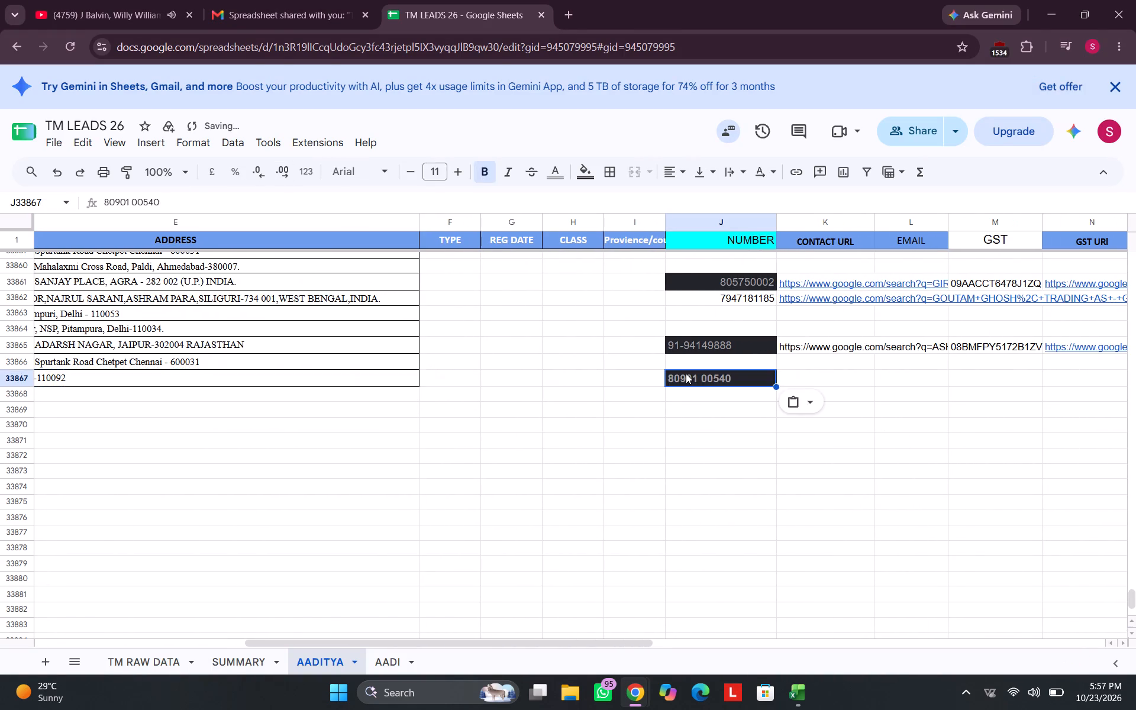
{"action": "left_click", "coordinate": [727, 53]}
{"action": "key", "text": "ctrl+c"}
{"action": "key", "text": "alt+Tab"}
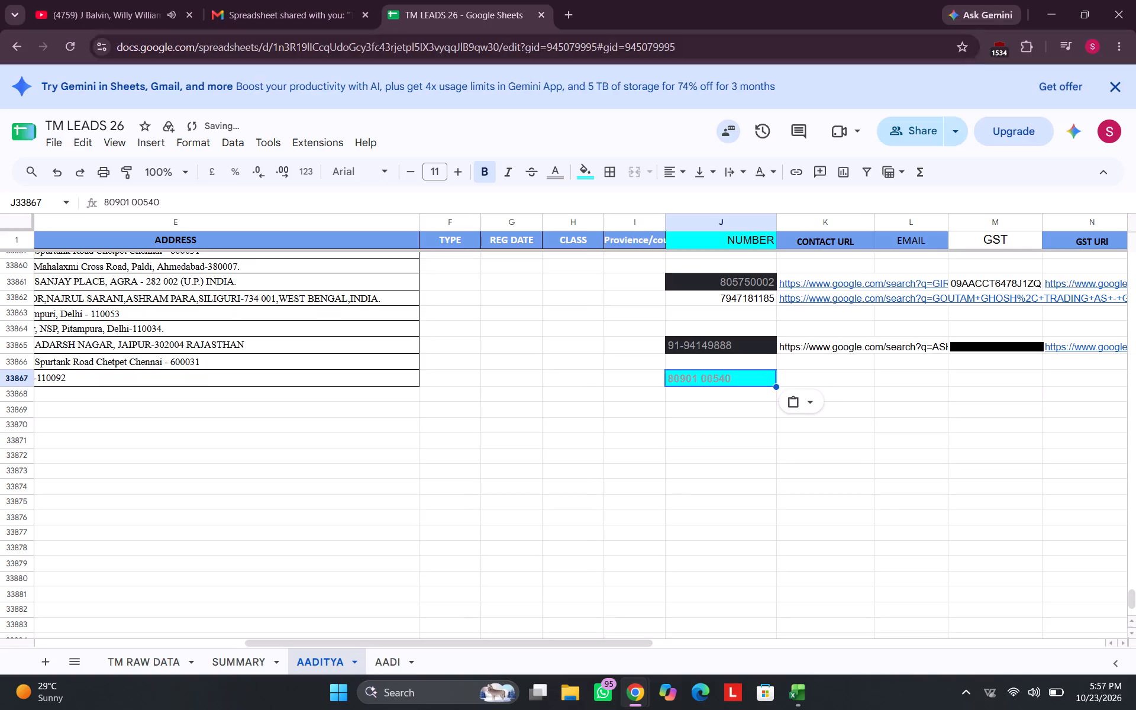
{"action": "left_click", "coordinate": [850, 380]}
{"action": "key", "text": "ctrl+v"}
{"action": "key", "text": "alt+Tab"}
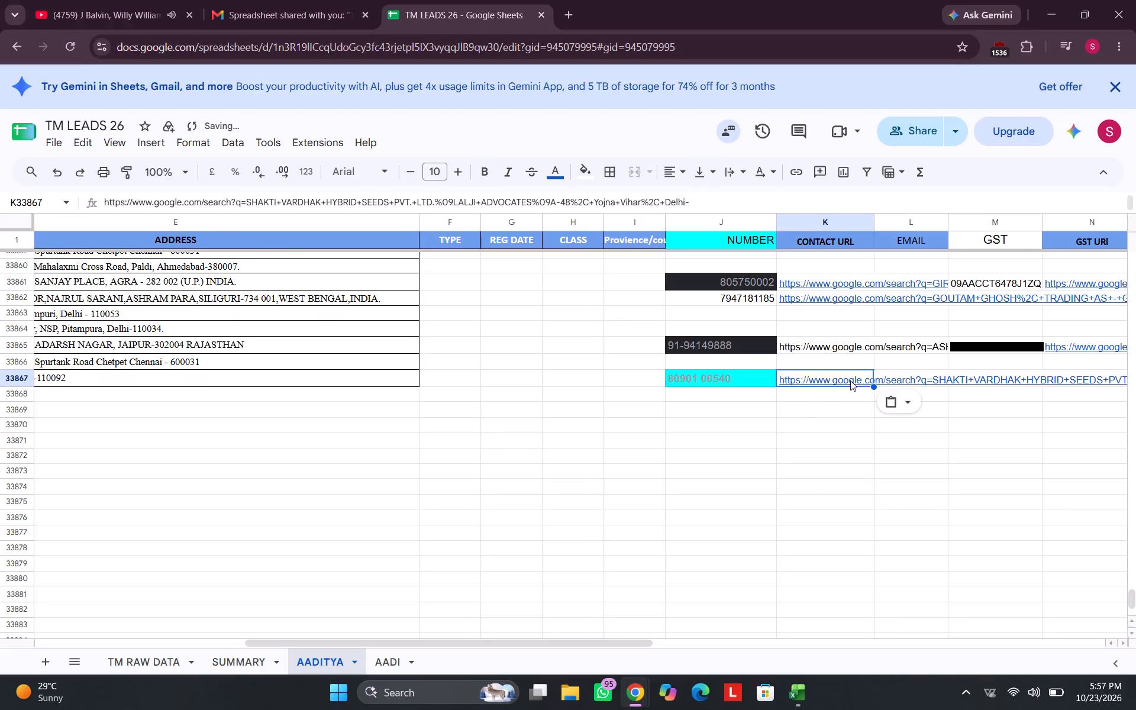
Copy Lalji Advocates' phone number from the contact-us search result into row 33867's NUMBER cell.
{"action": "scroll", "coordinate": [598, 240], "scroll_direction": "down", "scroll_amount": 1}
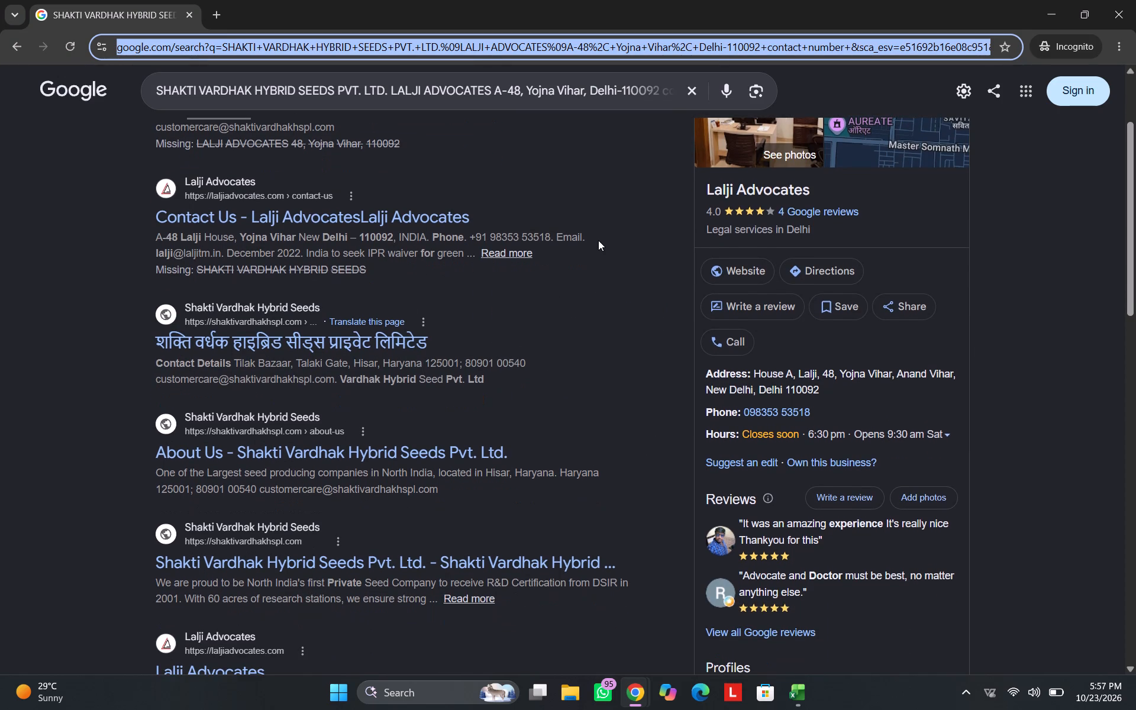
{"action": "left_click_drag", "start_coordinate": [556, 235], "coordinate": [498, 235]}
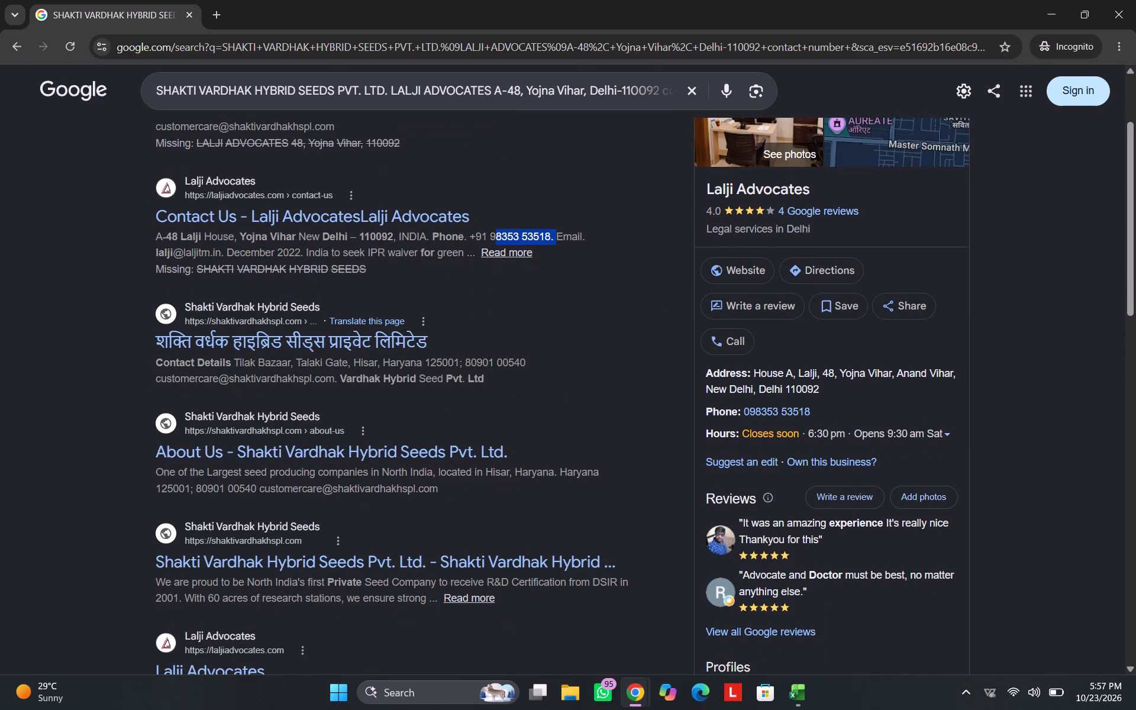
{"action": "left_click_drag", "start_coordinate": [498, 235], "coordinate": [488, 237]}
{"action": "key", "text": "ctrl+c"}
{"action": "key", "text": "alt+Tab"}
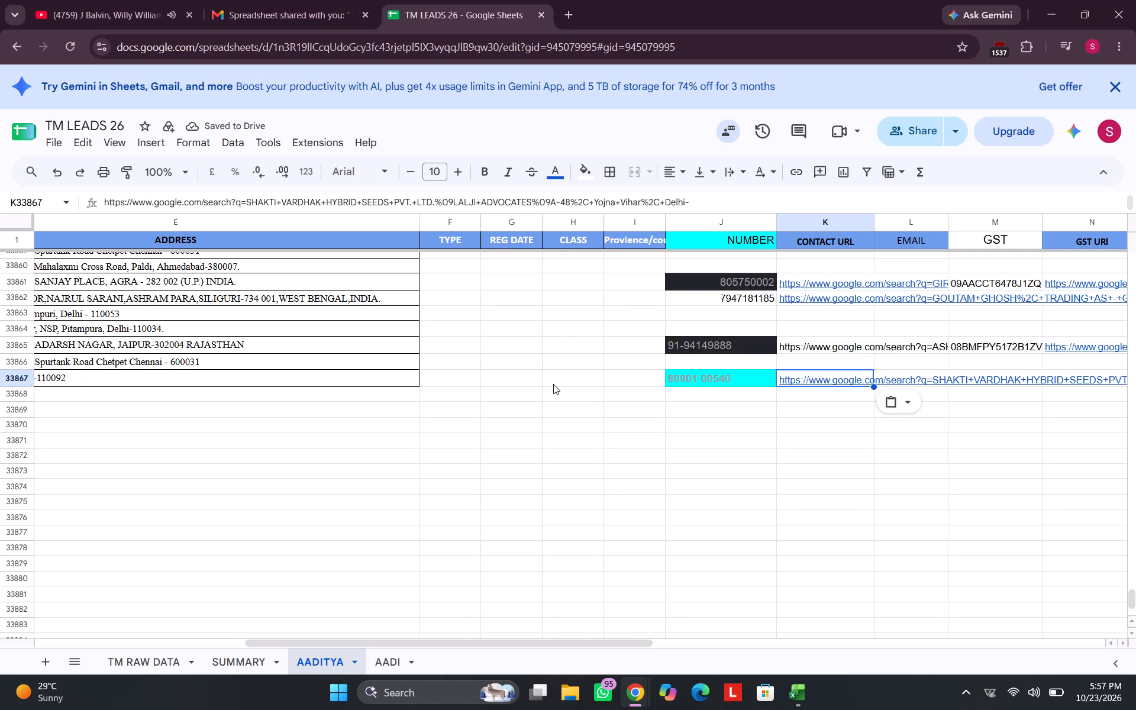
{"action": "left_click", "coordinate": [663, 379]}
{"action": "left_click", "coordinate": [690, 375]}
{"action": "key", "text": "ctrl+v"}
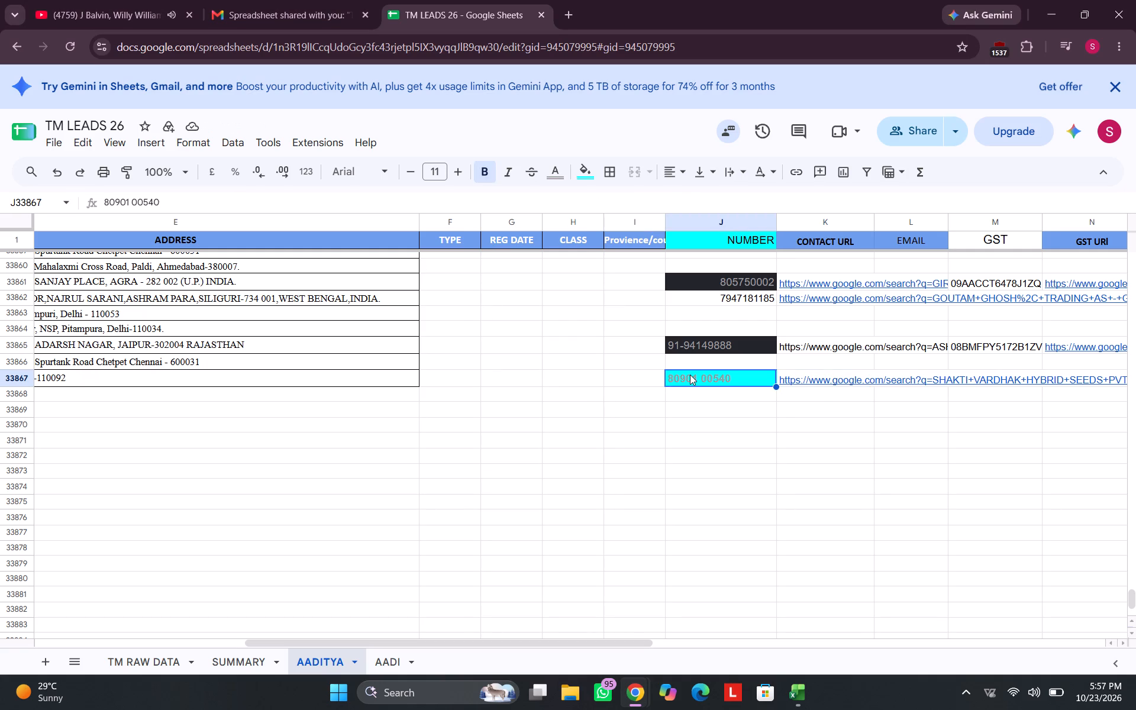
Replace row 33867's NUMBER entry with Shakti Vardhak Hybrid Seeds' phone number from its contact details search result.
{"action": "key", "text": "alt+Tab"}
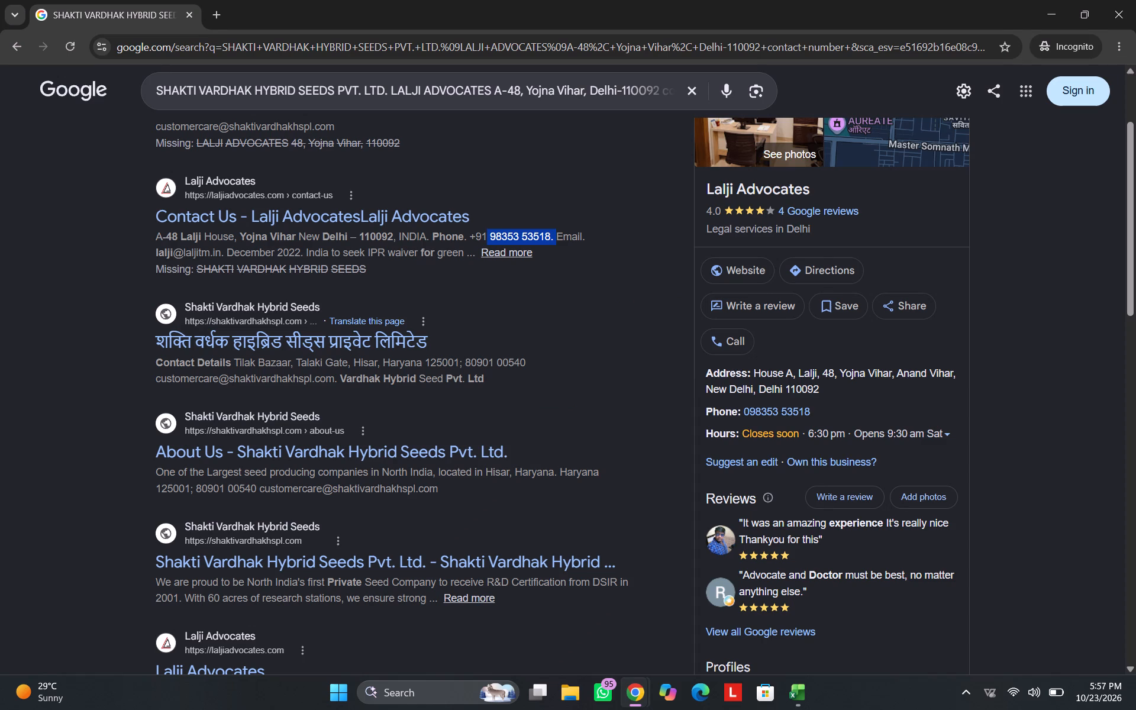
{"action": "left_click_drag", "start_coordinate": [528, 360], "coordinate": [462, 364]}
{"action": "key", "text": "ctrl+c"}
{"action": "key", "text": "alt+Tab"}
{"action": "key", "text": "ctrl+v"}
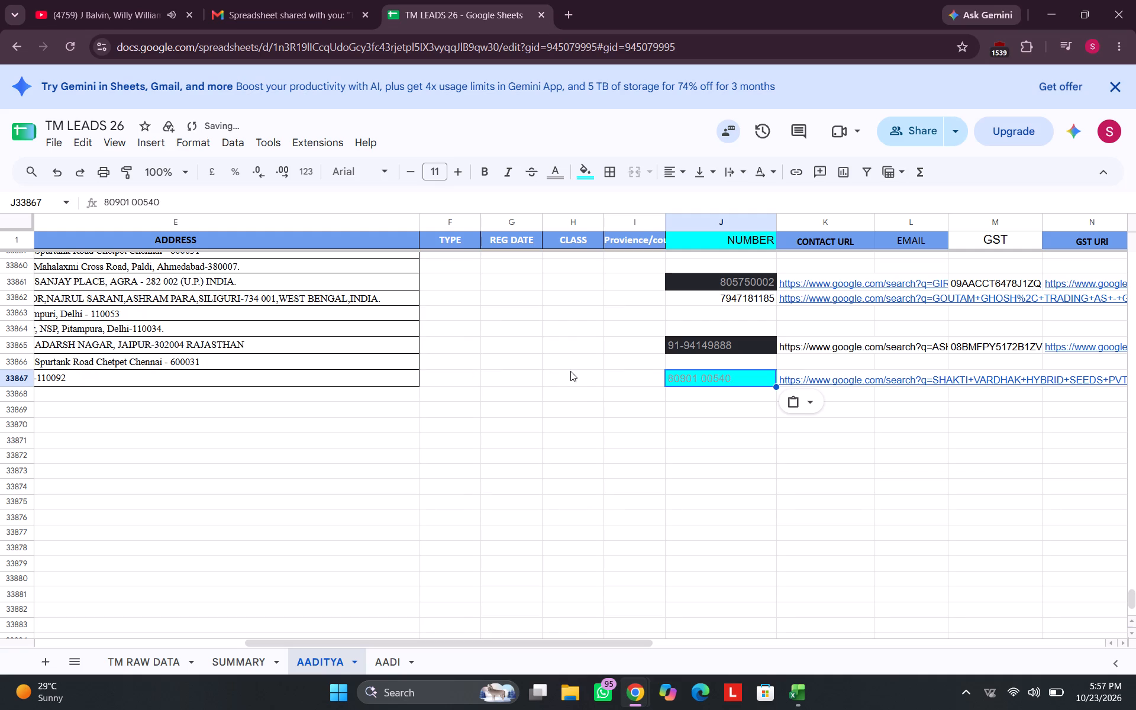
Change the incognito window's Google query from "contact number" to "gst number" for Shakti Vardhak Hybrid Seeds and run the search.
{"action": "key", "text": "alt+Tab"}
{"action": "left_click", "coordinate": [655, 93]}
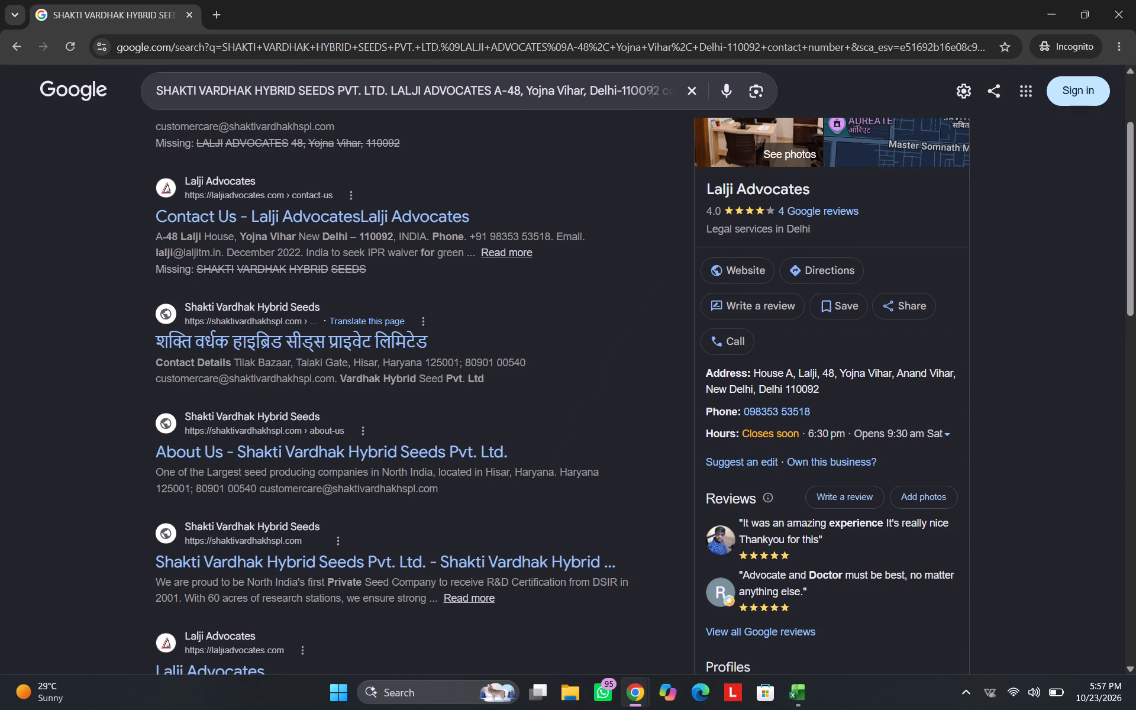
{"action": "scroll", "coordinate": [570, 302], "scroll_direction": "down", "scroll_amount": 1}
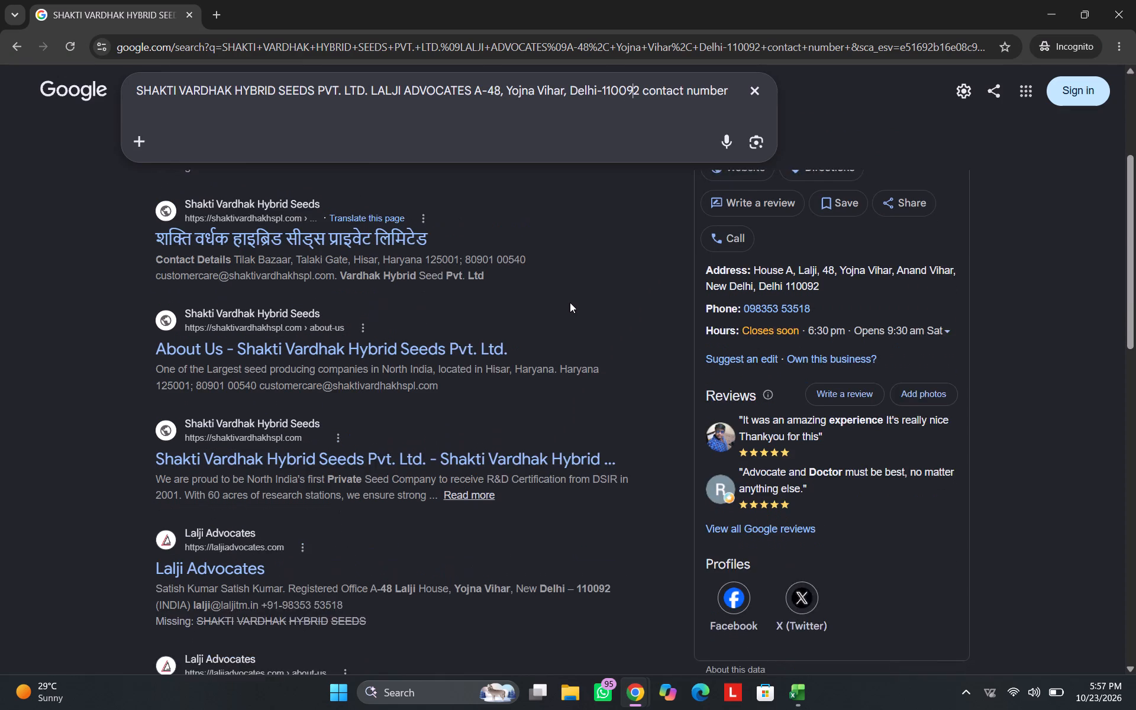
{"action": "scroll", "coordinate": [570, 302], "scroll_direction": "down", "scroll_amount": 2}
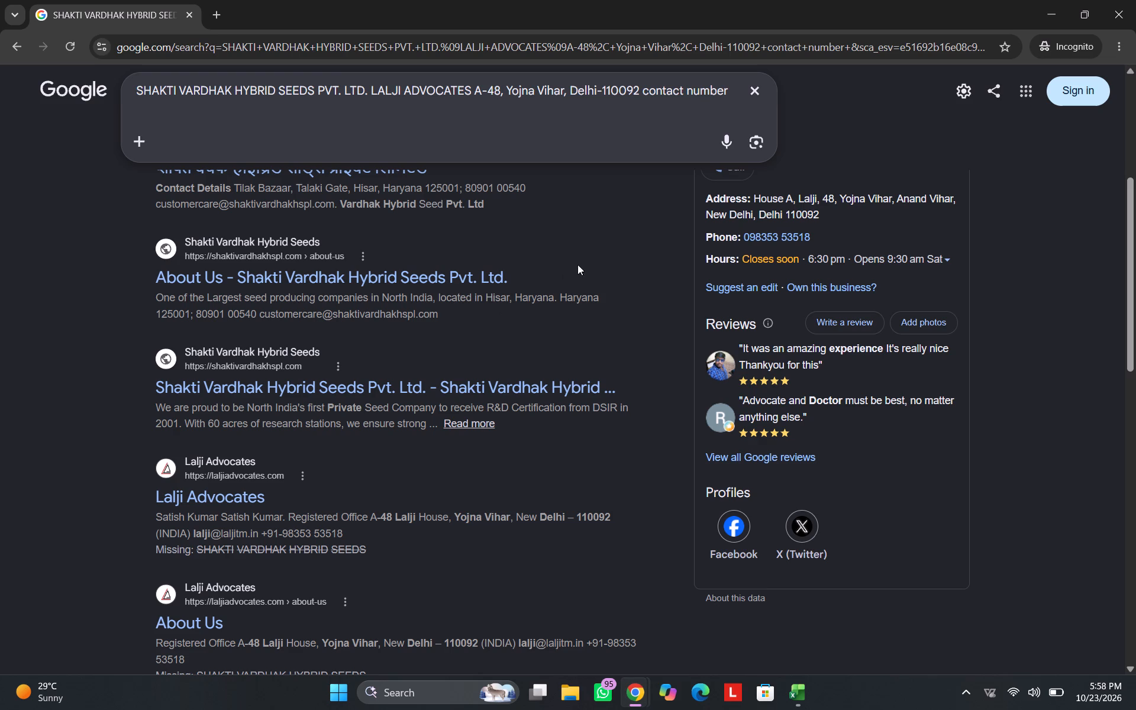
{"action": "left_click", "coordinate": [686, 101]}
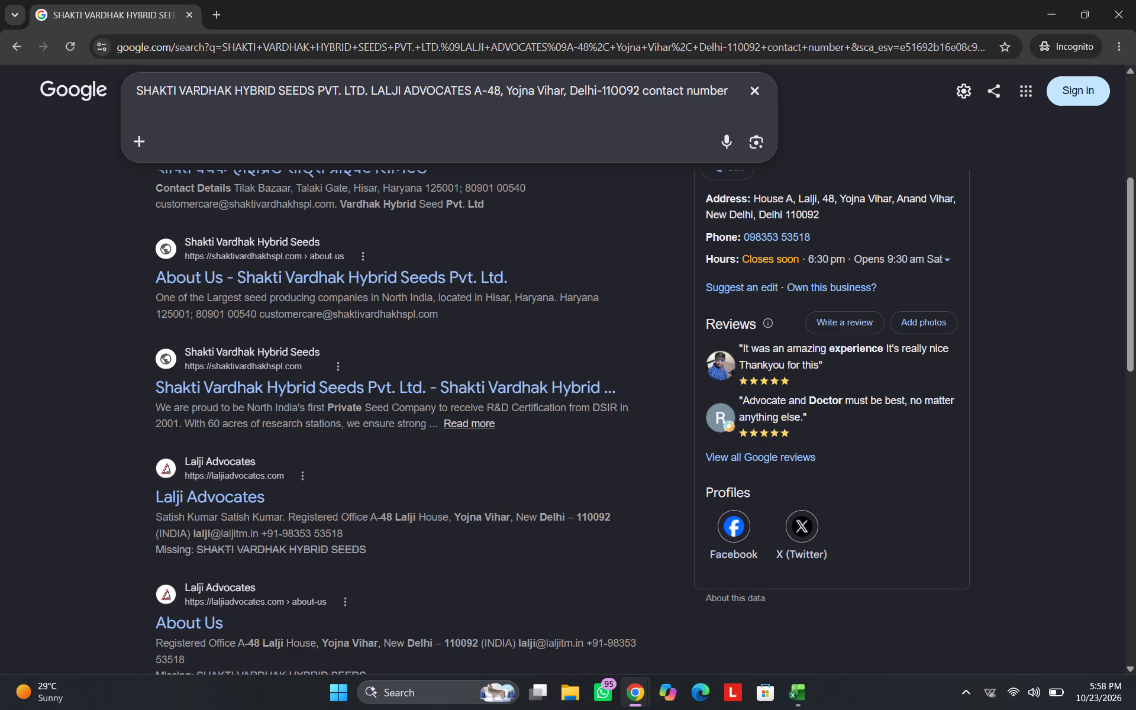
{"action": "left_click", "coordinate": [682, 98]}
{"action": "key", "text": "ctrl+BackSpace"}
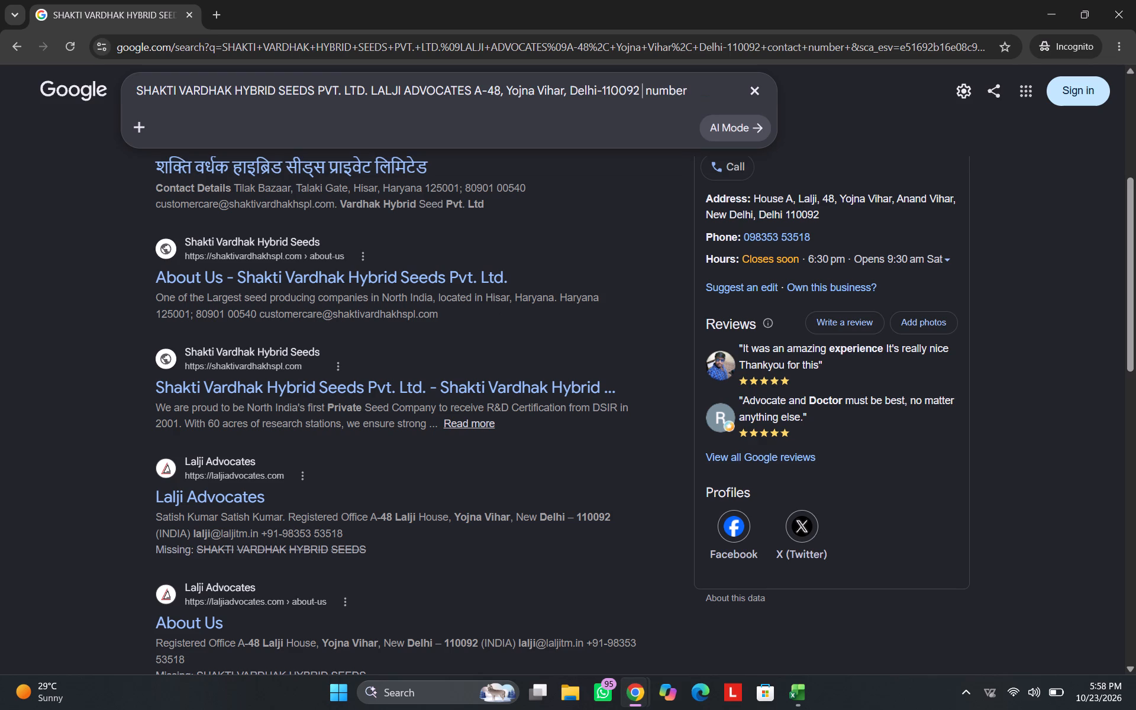
{"action": "type", "text": "gst"}
{"action": "key", "text": "space"}
{"action": "key", "text": "Return"}
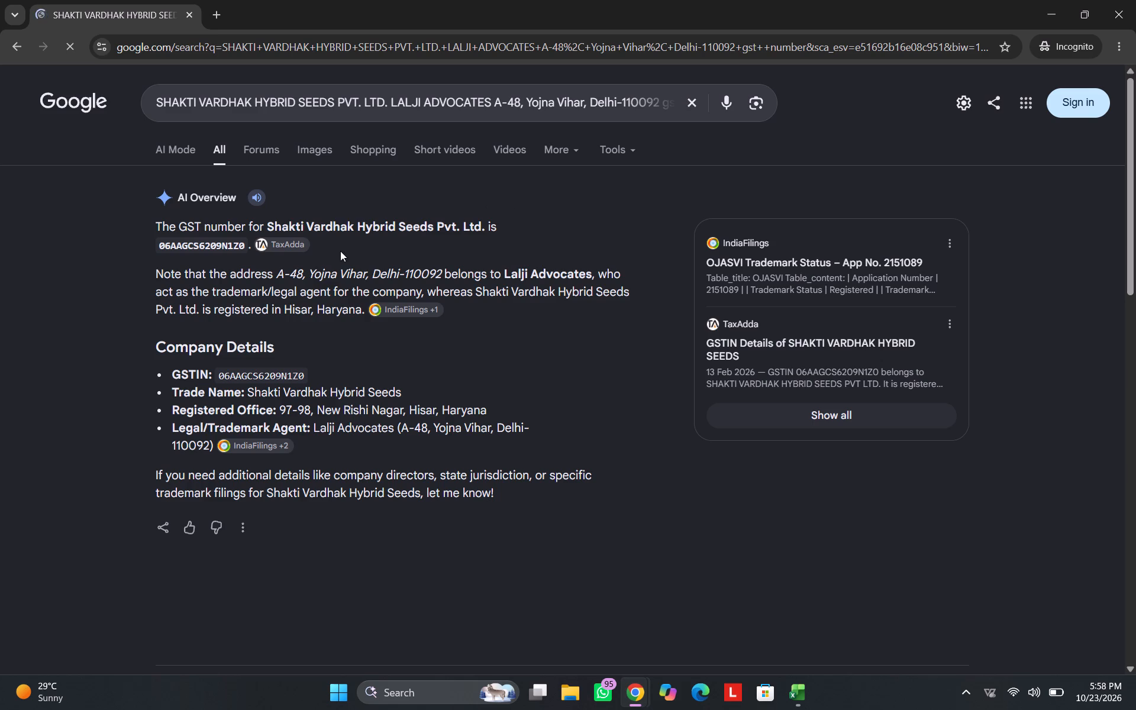
Copy Shakti Vardhak Hybrid Seeds' GST number from the AI Overview into row 33867's GST cell.
{"action": "double_click", "coordinate": [233, 246]}
{"action": "key", "text": "ctrl+c"}
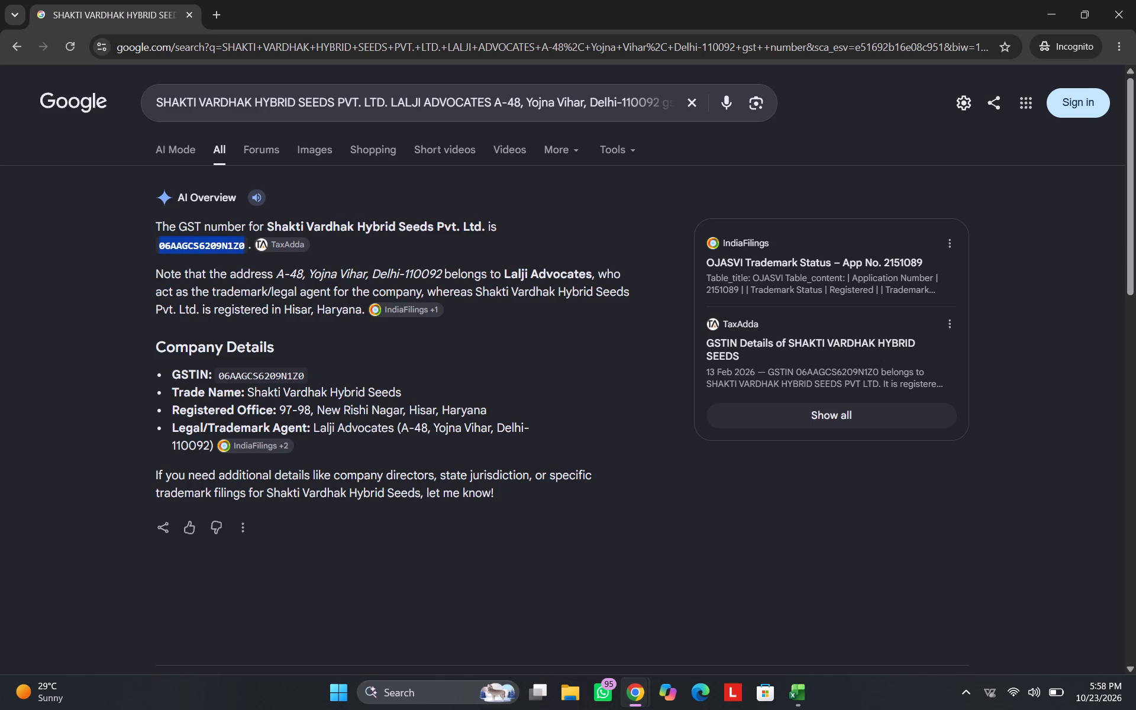
{"action": "key", "text": "alt+Tab"}
{"action": "scroll", "coordinate": [233, 246], "scroll_direction": "left", "scroll_amount": 3}
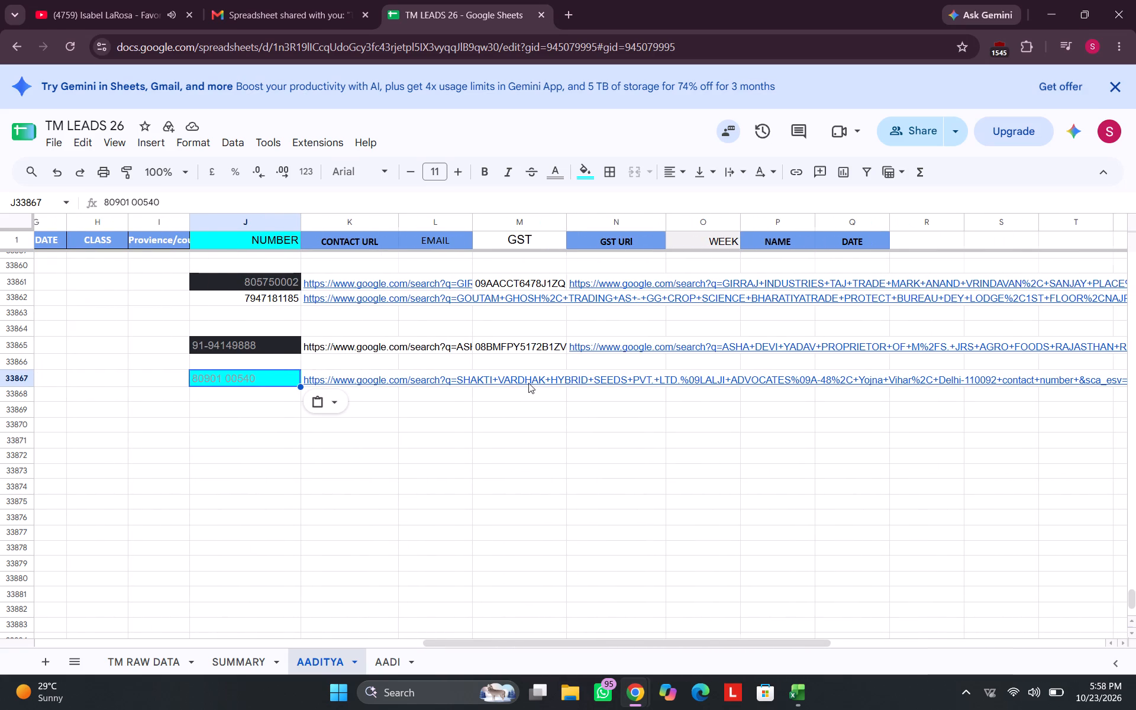
{"action": "left_click", "coordinate": [528, 383]}
{"action": "key", "text": "ctrl+v"}
Copy the GST search's URL from the incognito window into row 33867's GST URL cell.
{"action": "key", "text": "alt+Tab"}
{"action": "left_click", "coordinate": [536, 39]}
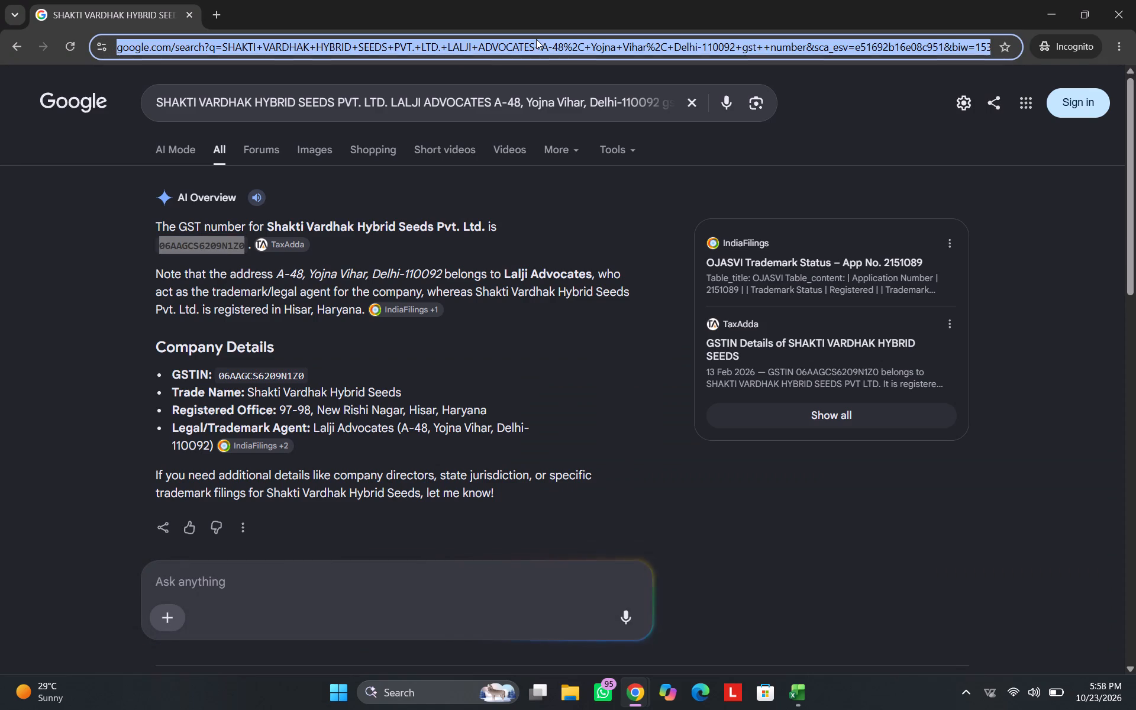
{"action": "key", "text": "ctrl+c"}
{"action": "key", "text": "alt+Tab"}
{"action": "left_click", "coordinate": [589, 380]}
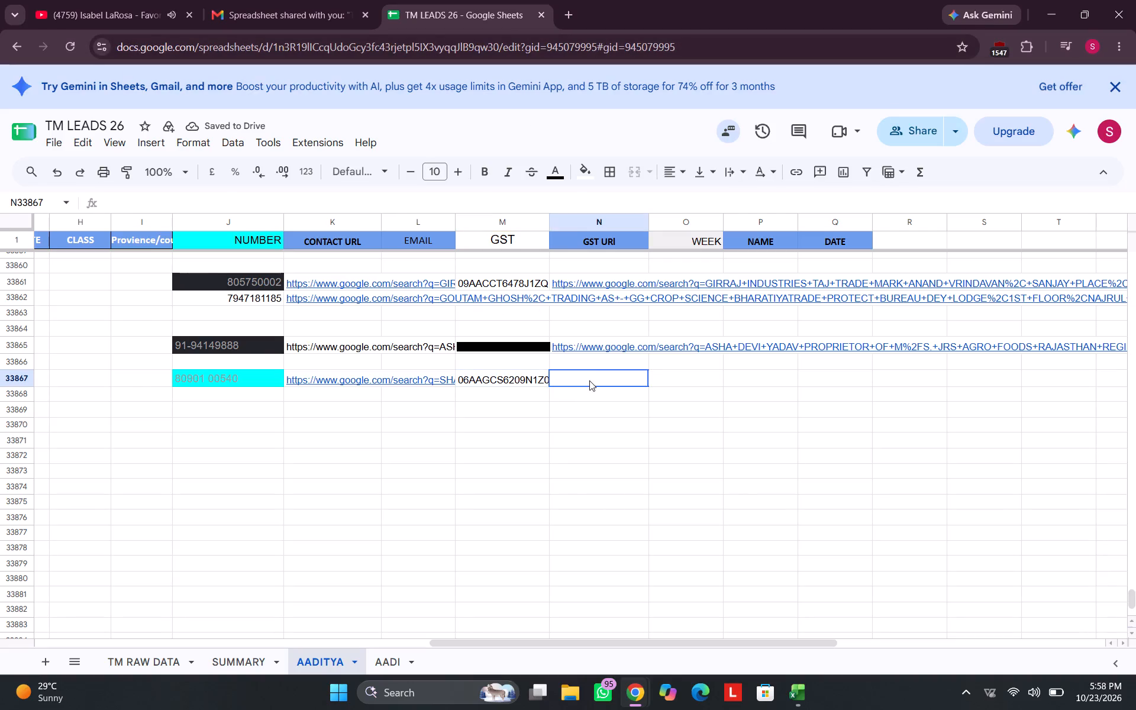
{"action": "key", "text": "ctrl+v"}
Clear the contents of row 33867's NUMBER and CONTACT URL cells.
{"action": "left_click", "coordinate": [254, 370]}
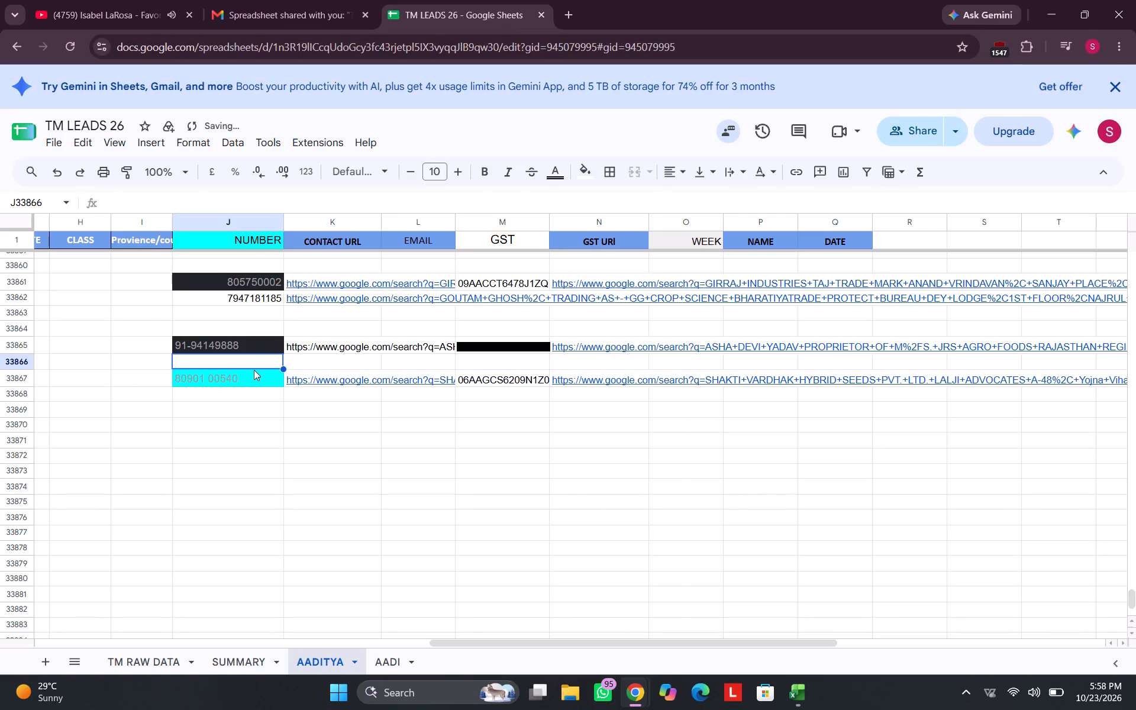
{"action": "left_click", "coordinate": [250, 380]}
{"action": "key", "text": "BackSpace"}
{"action": "key", "text": "Right"}
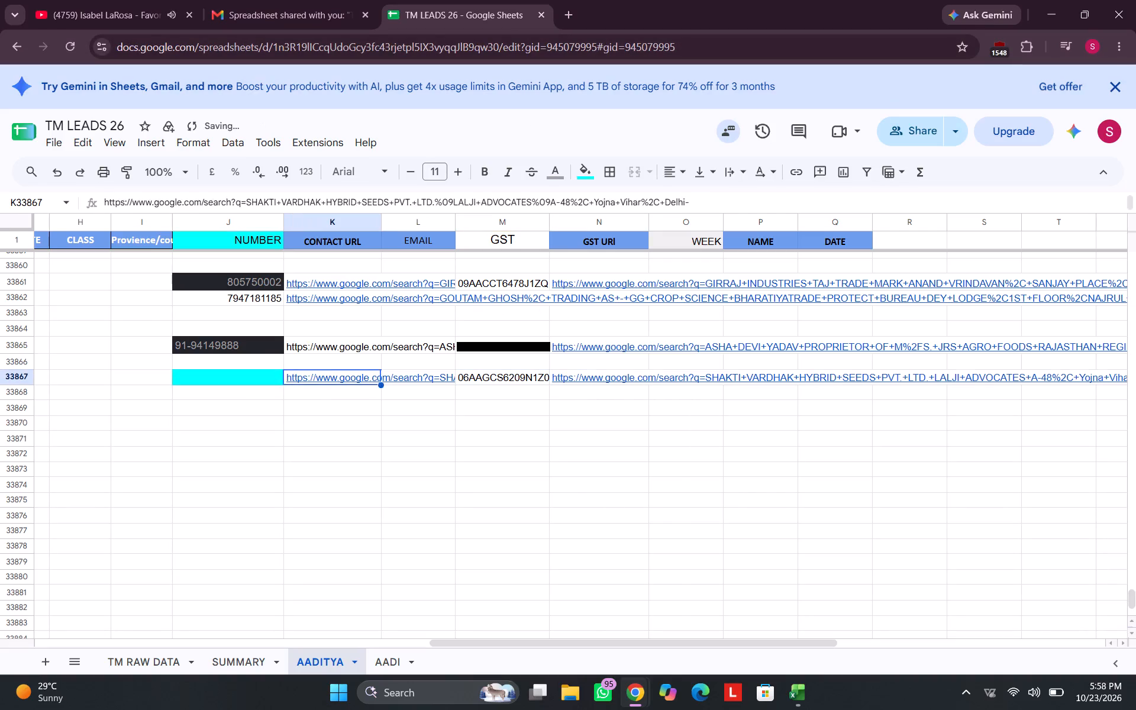
{"action": "key", "text": "BackSpace"}
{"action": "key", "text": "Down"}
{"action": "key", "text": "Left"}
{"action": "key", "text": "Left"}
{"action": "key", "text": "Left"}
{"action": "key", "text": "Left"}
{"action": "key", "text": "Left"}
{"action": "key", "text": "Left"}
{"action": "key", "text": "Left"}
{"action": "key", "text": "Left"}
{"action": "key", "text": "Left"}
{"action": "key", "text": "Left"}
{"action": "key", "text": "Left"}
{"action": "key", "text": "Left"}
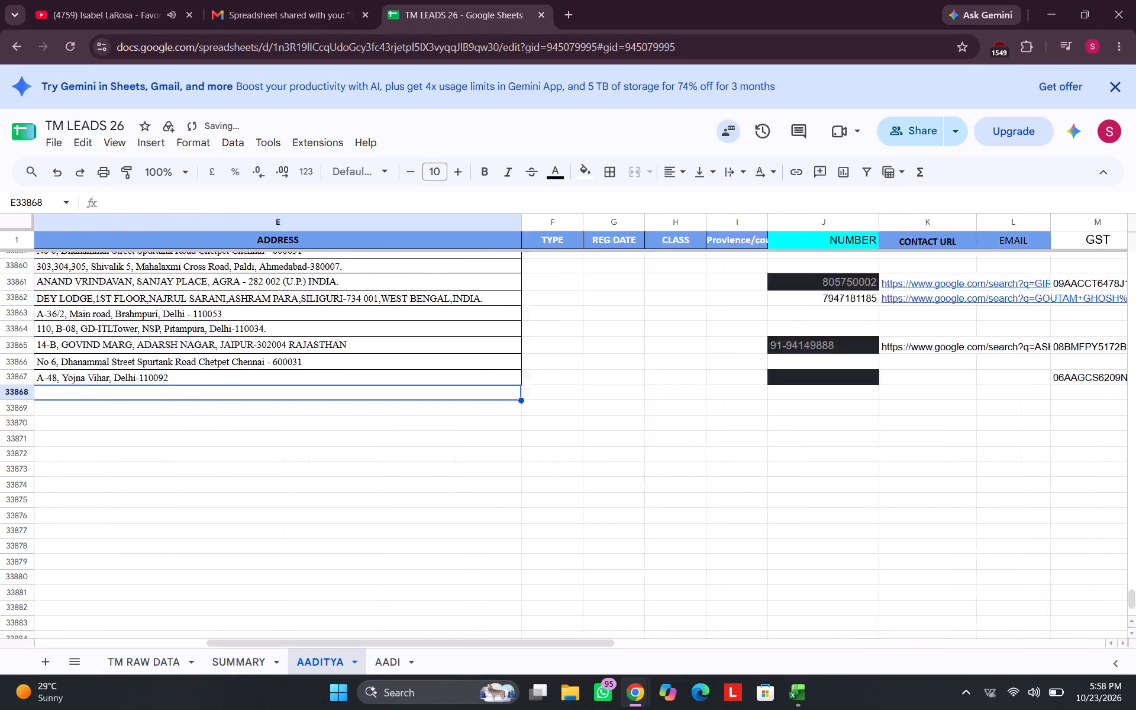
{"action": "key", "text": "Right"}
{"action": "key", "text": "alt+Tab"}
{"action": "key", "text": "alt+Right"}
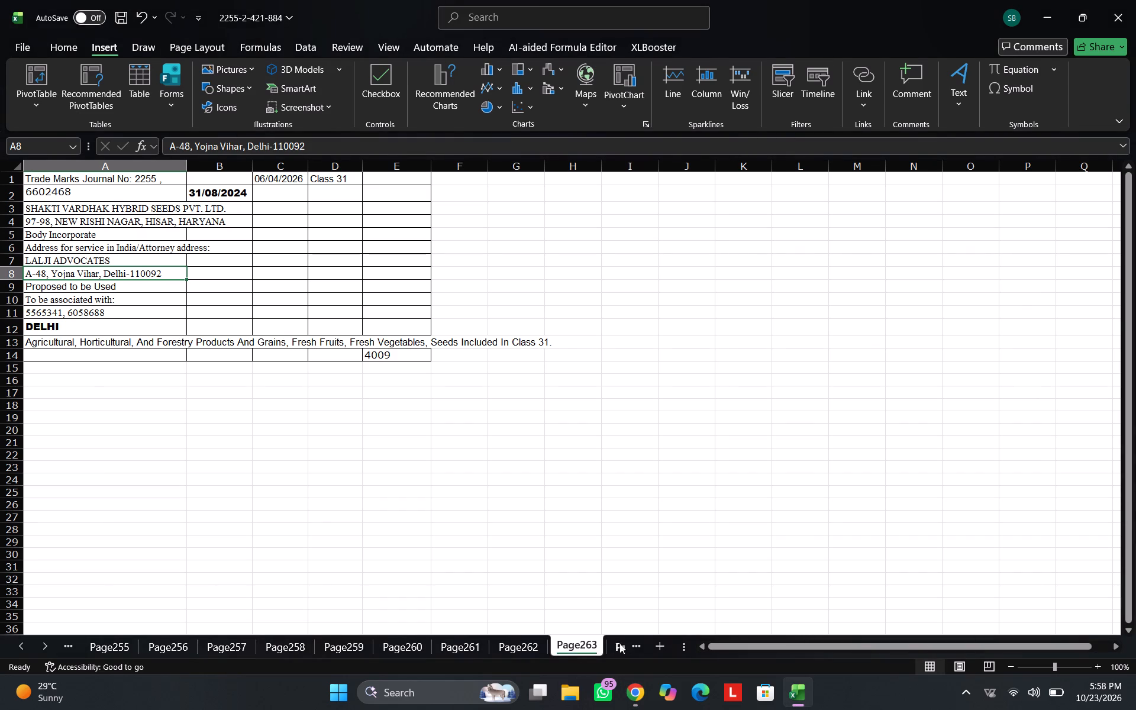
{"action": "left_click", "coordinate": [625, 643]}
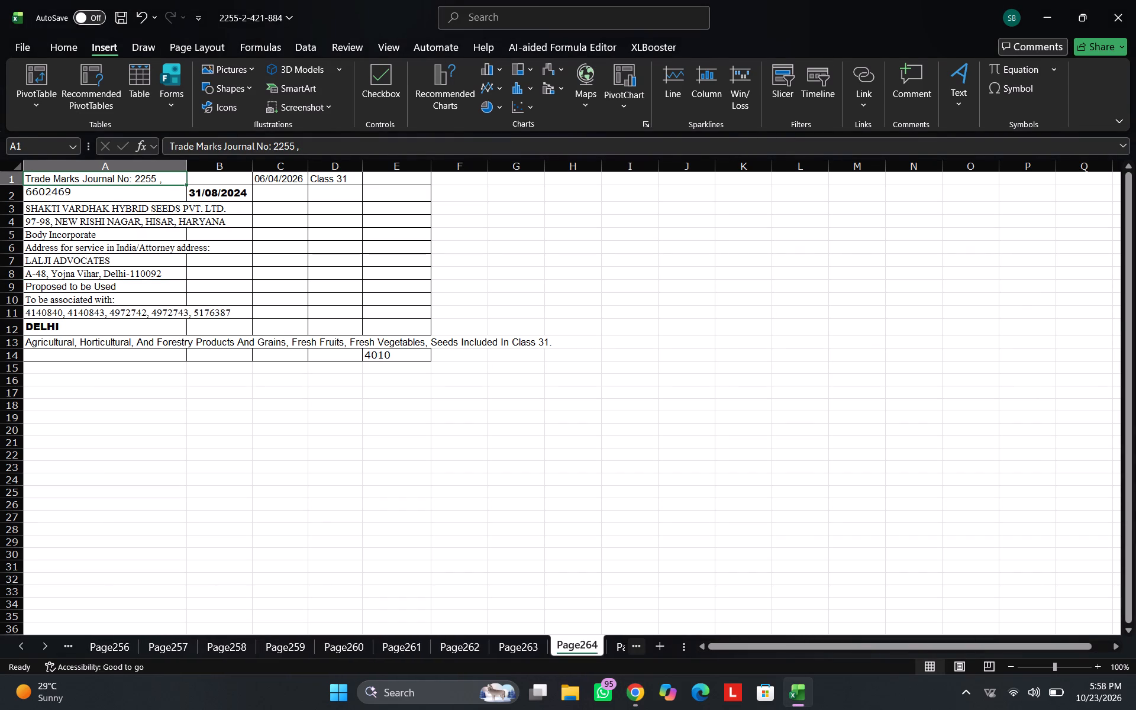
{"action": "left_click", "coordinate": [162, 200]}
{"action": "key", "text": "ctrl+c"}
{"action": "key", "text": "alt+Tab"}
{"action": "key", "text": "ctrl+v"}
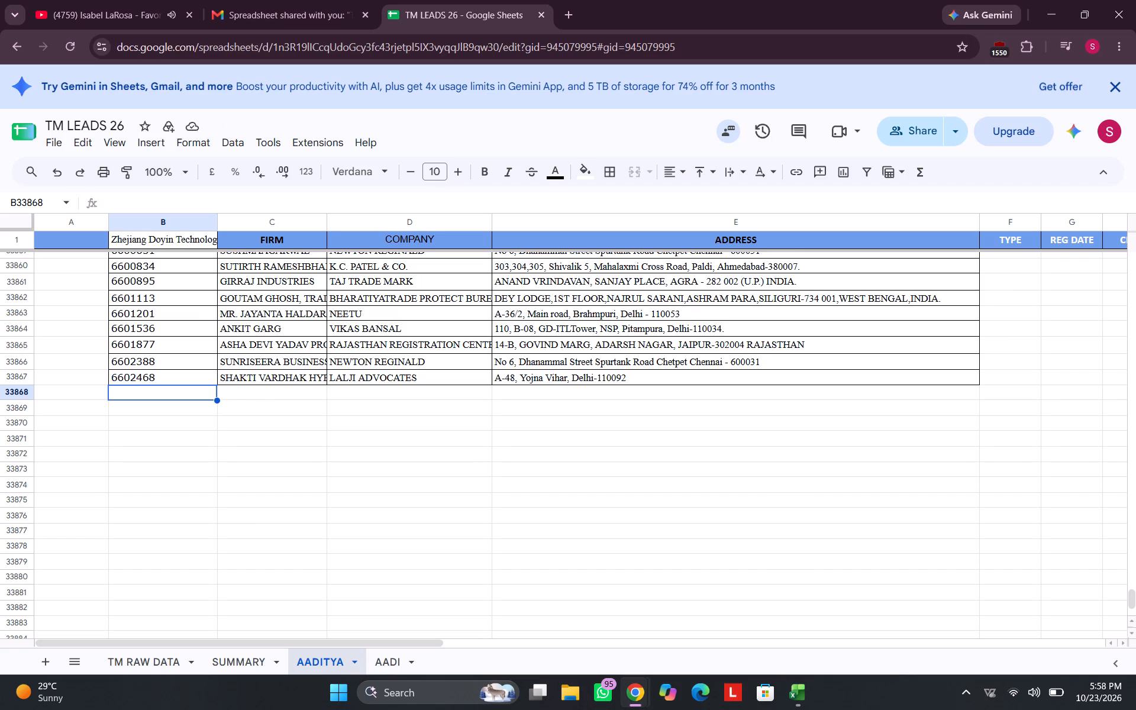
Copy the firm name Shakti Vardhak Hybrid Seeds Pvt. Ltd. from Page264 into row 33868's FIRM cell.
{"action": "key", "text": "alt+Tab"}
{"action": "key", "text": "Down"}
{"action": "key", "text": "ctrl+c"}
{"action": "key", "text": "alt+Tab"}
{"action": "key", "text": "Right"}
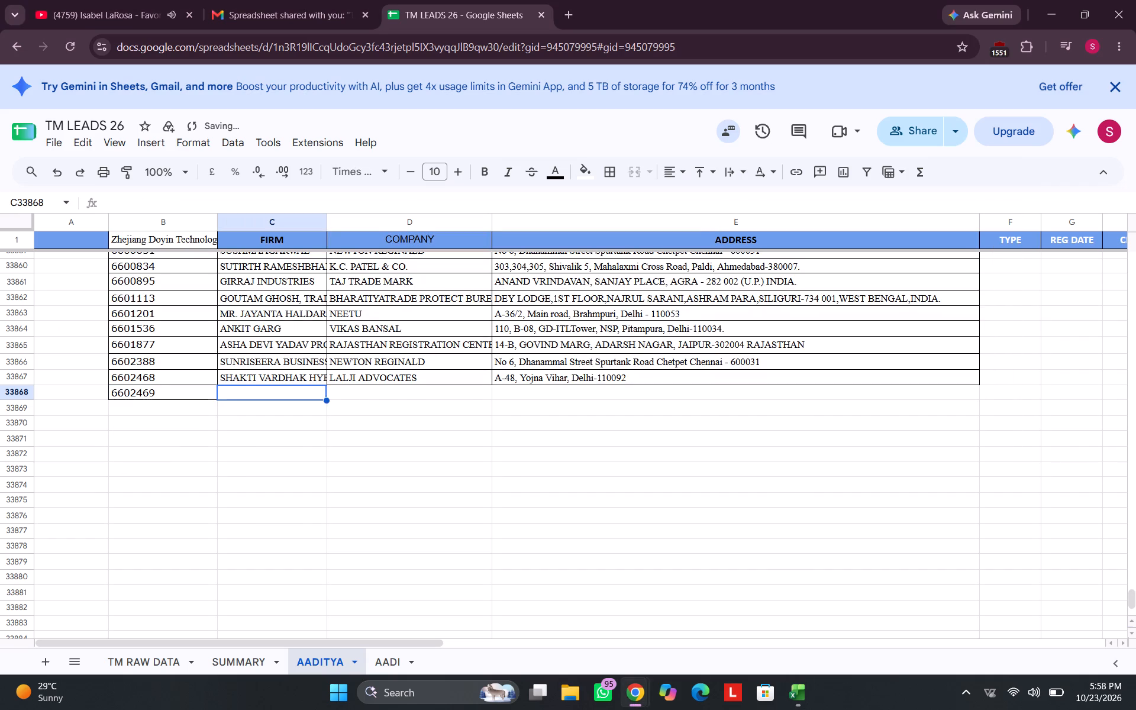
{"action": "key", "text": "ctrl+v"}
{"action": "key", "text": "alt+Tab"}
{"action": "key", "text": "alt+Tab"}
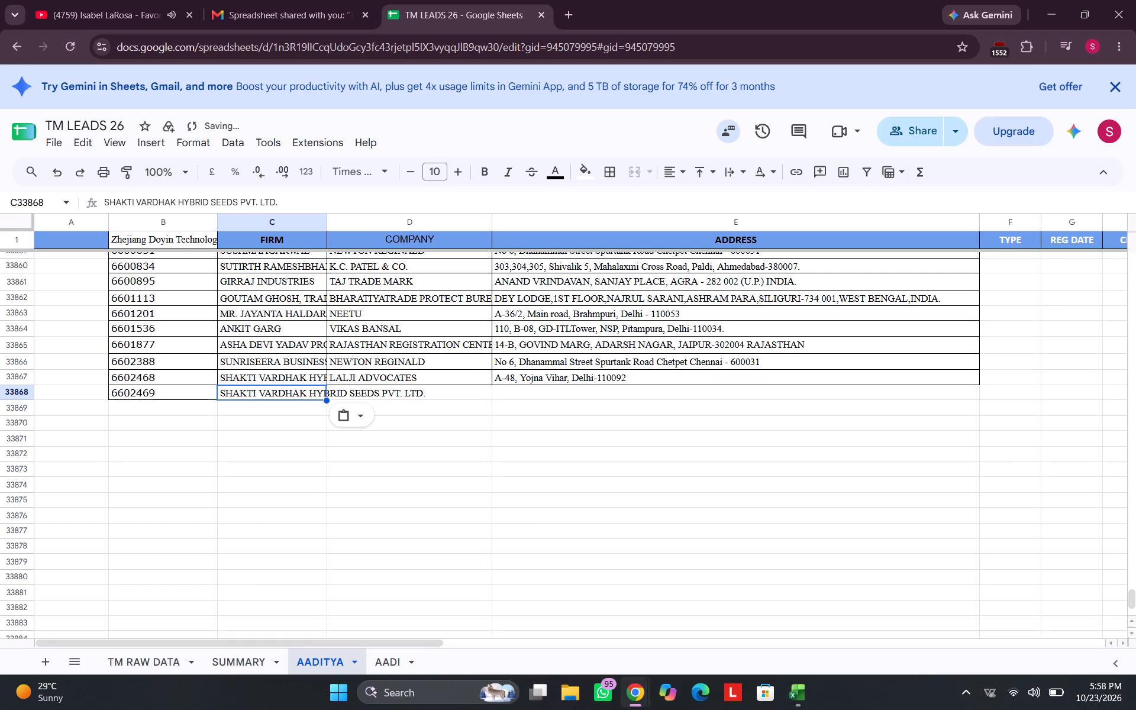
Replace row 33868's application number in column B with 6602670 copied from the workbook's Page265 sheet.
{"action": "key", "text": "alt+Tab"}
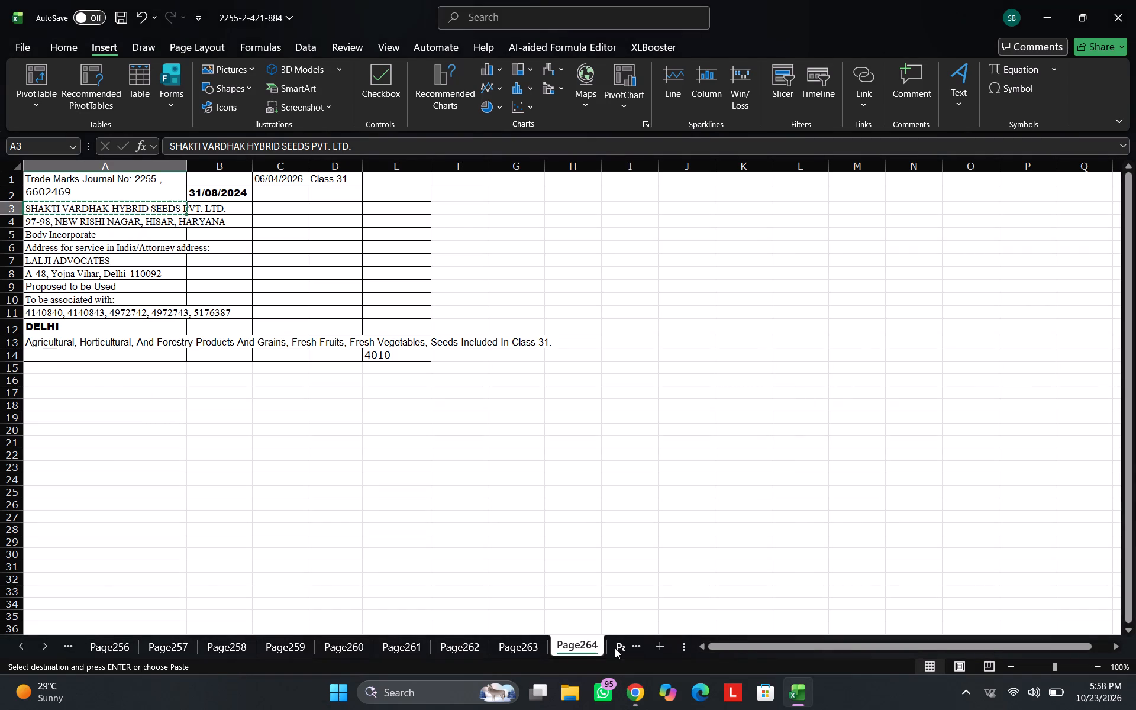
{"action": "left_click", "coordinate": [625, 647]}
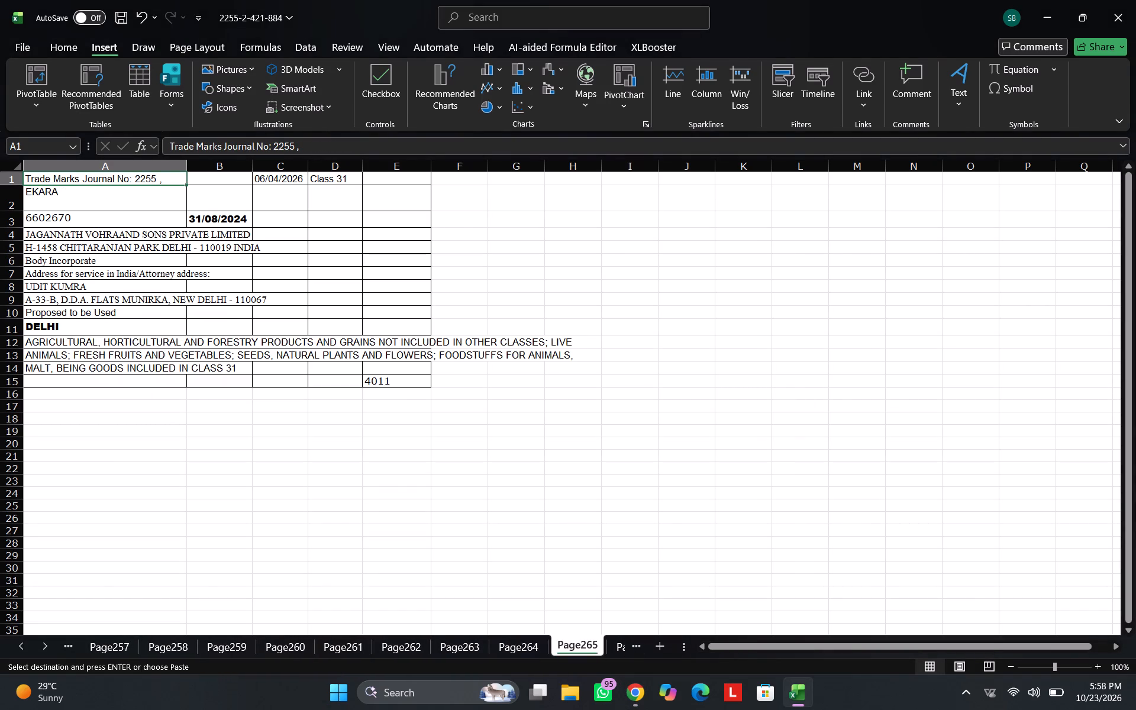
{"action": "left_click", "coordinate": [177, 222]}
{"action": "key", "text": "ctrl+c"}
{"action": "key", "text": "alt+Tab"}
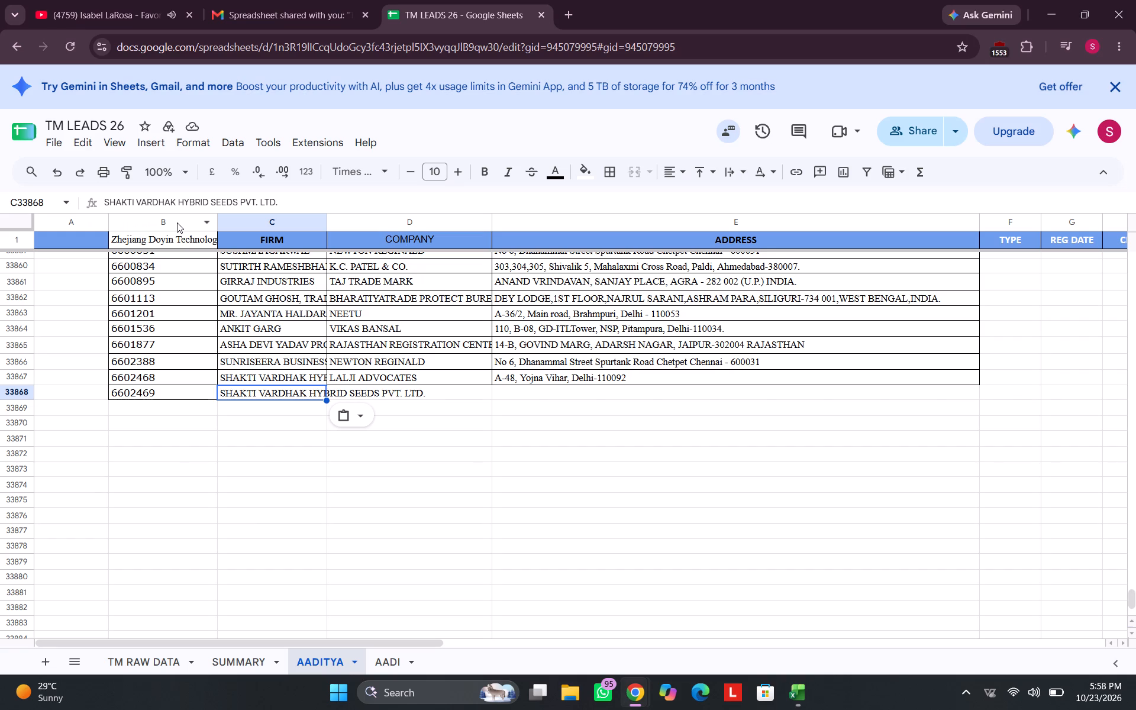
{"action": "key", "text": "Left"}
{"action": "key", "text": "ctrl+v"}
Replace row 33868's FIRM entry with Jagannath Vohraand Sons Private Limited copied from Page265.
{"action": "key", "text": "alt+Tab"}
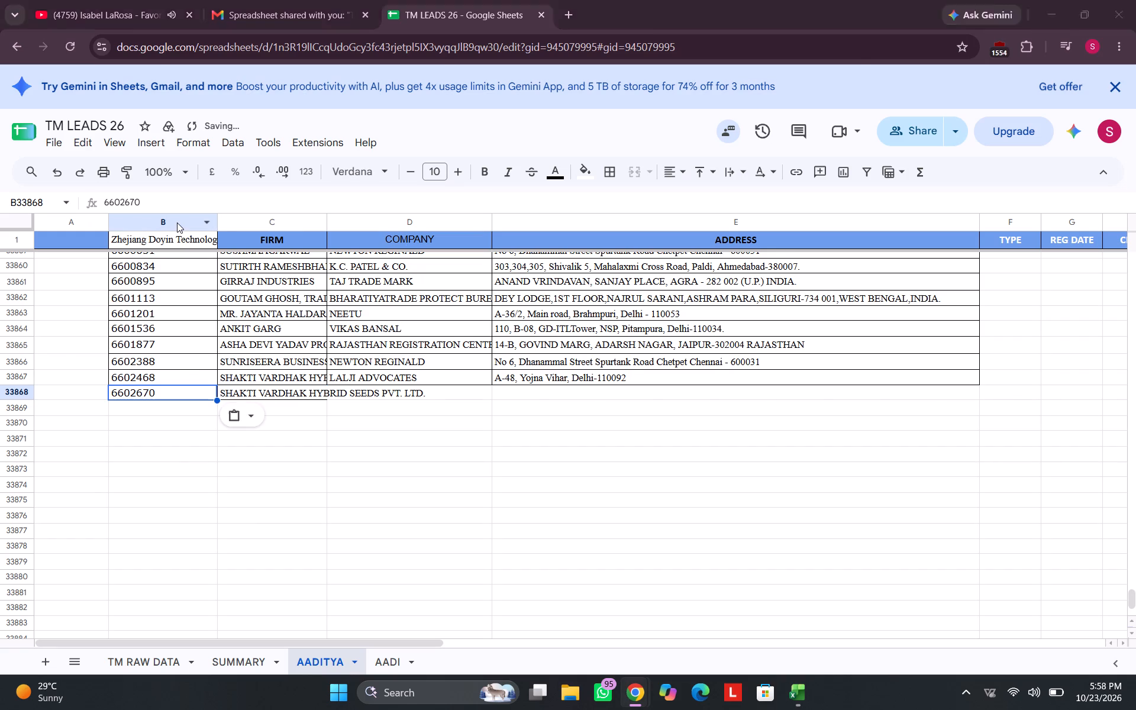
{"action": "key", "text": "Down"}
{"action": "key", "text": "ctrl+c"}
{"action": "key", "text": "alt+Tab"}
{"action": "key", "text": "Right"}
{"action": "key", "text": "ctrl+v"}
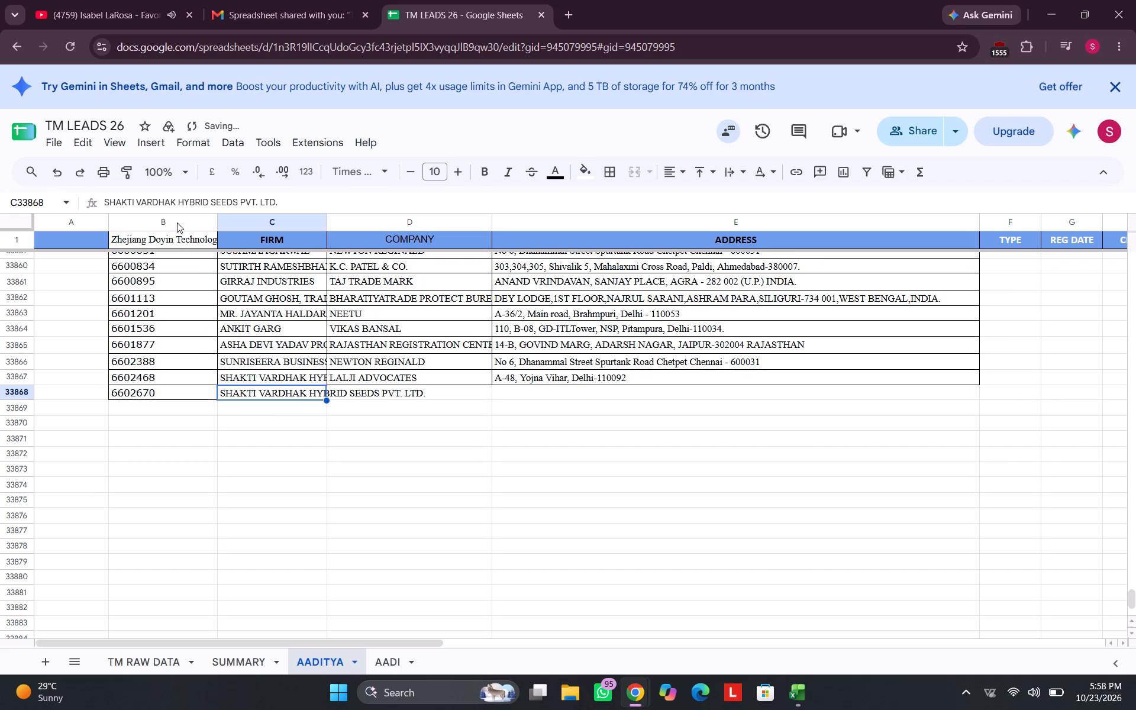
Copy the attorney's name from Page265 into row 33868's COMPANY cell.
{"action": "key", "text": "alt+Tab"}
{"action": "key", "text": "Down"}
{"action": "key", "text": "Down"}
{"action": "key", "text": "Down"}
{"action": "key", "text": "Down"}
{"action": "key", "text": "ctrl+c"}
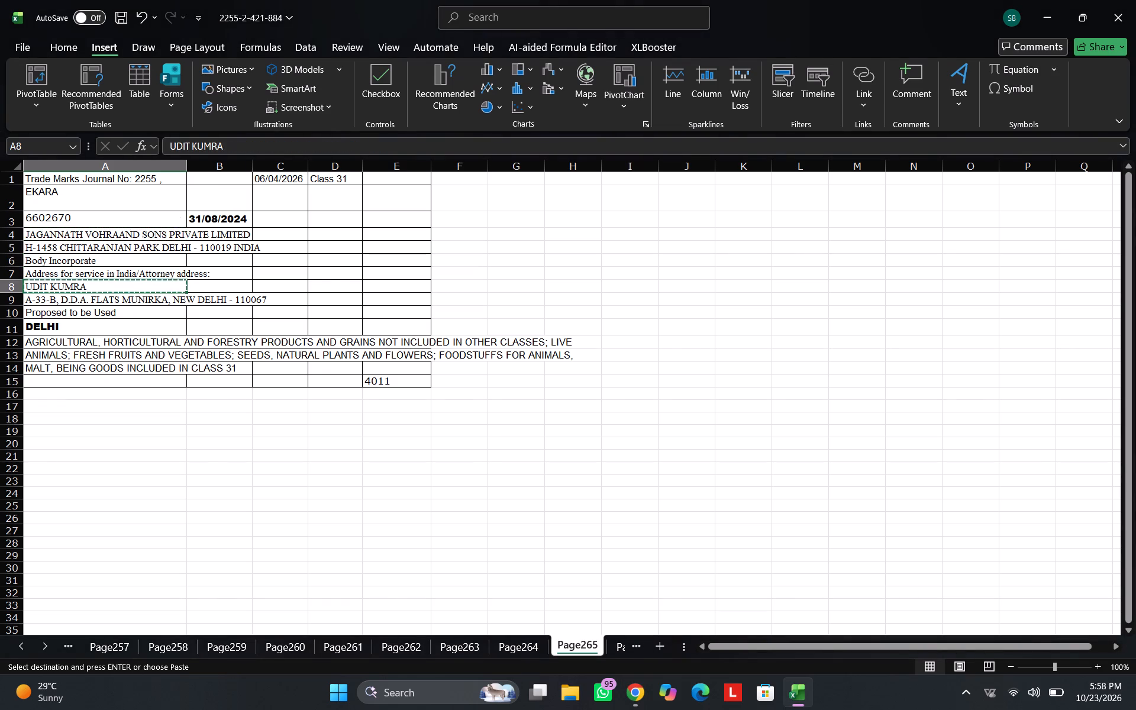
{"action": "key", "text": "alt+Tab"}
{"action": "key", "text": "Right"}
{"action": "key", "text": "ctrl+v"}
Copy the attorney's address from Page265 into row 33868's ADDRESS cell.
{"action": "key", "text": "alt+Tab"}
{"action": "key", "text": "Down"}
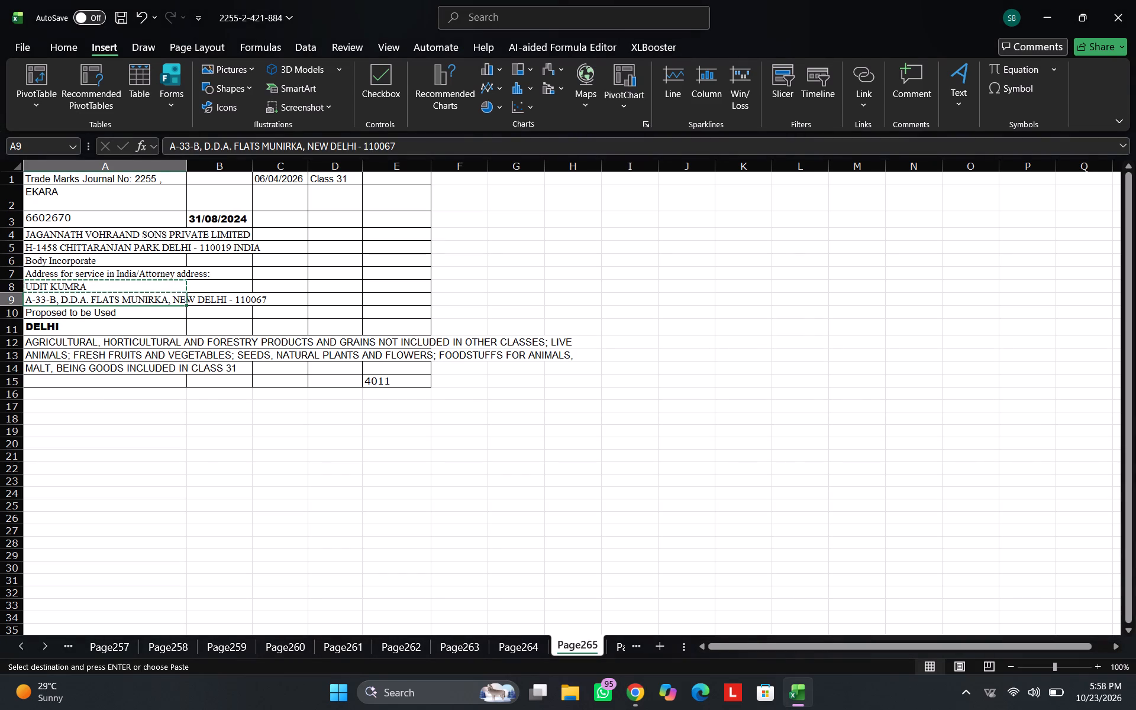
{"action": "key", "text": "ctrl+c"}
{"action": "key", "text": "alt+Tab"}
{"action": "key", "text": "Right"}
{"action": "key", "text": "ctrl+v"}
Search Google in the incognito window for row 33868's firm, company and address text followed by "contact number".
{"action": "key", "text": "Right"}
{"action": "key", "text": "shift+Left"}
{"action": "key", "text": "shift+Left"}
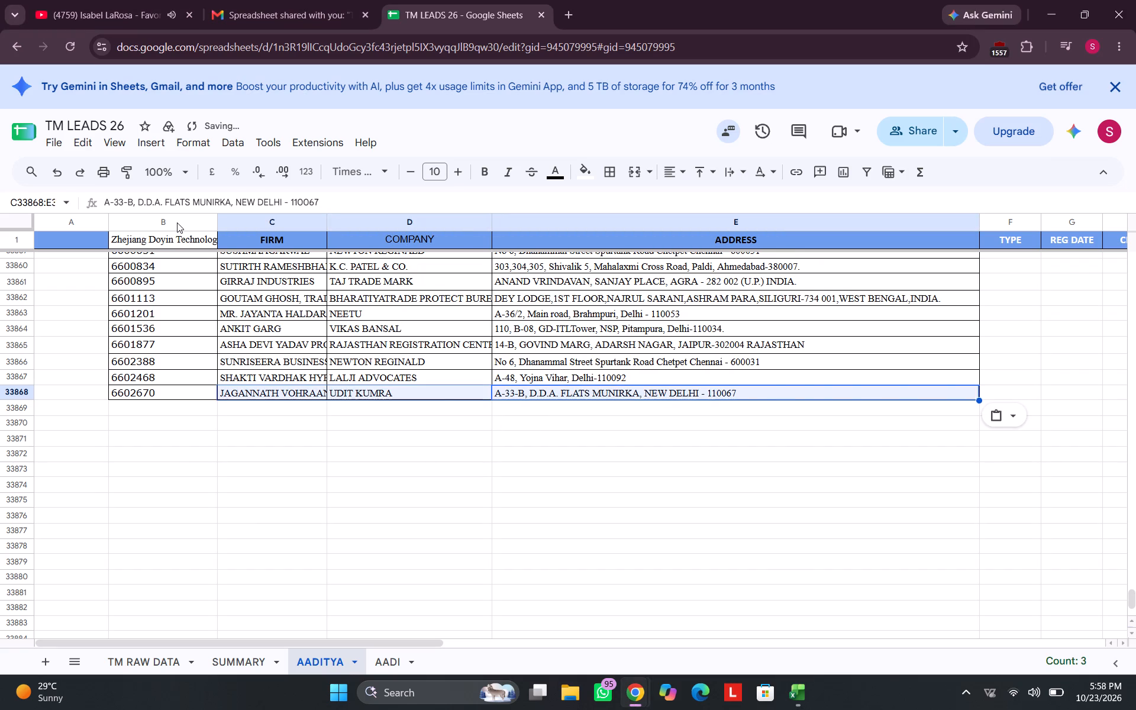
{"action": "key", "text": "ctrl+c"}
{"action": "key", "text": "alt+Tab"}
{"action": "key", "text": "alt+Right"}
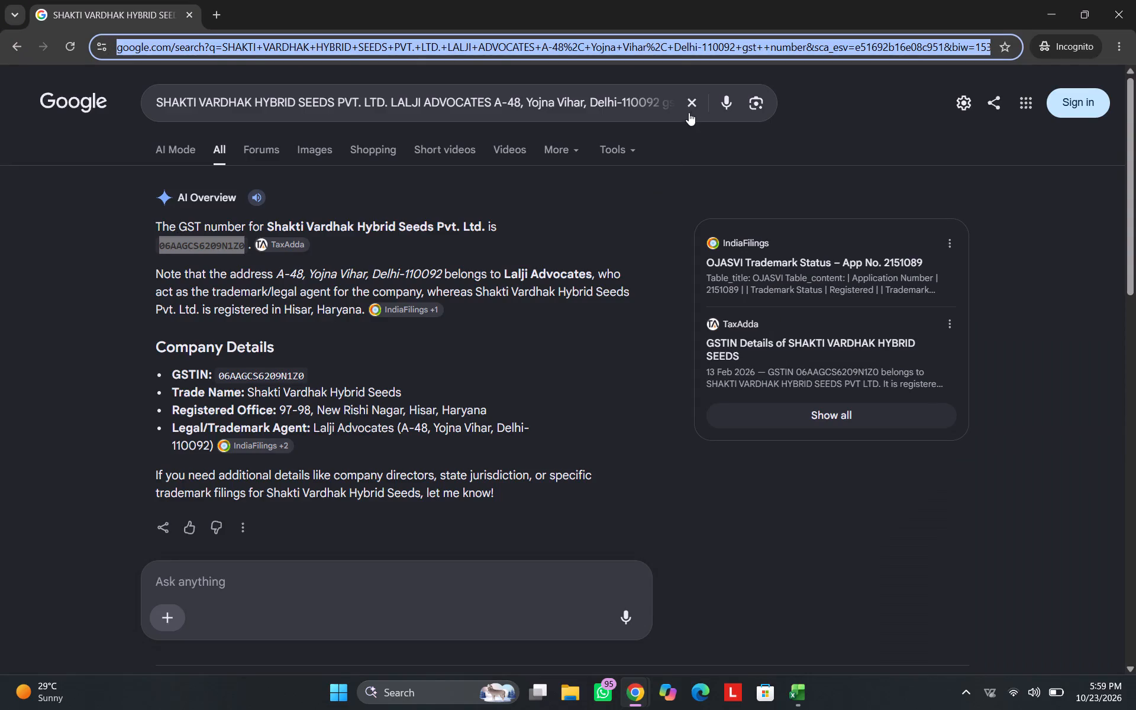
{"action": "left_click", "coordinate": [690, 111]}
{"action": "key", "text": "ctrl+v"}
{"action": "key", "text": "space"}
{"action": "type", "text": "contact number"}
{"action": "key", "text": "space"}
{"action": "key", "text": "Return"}
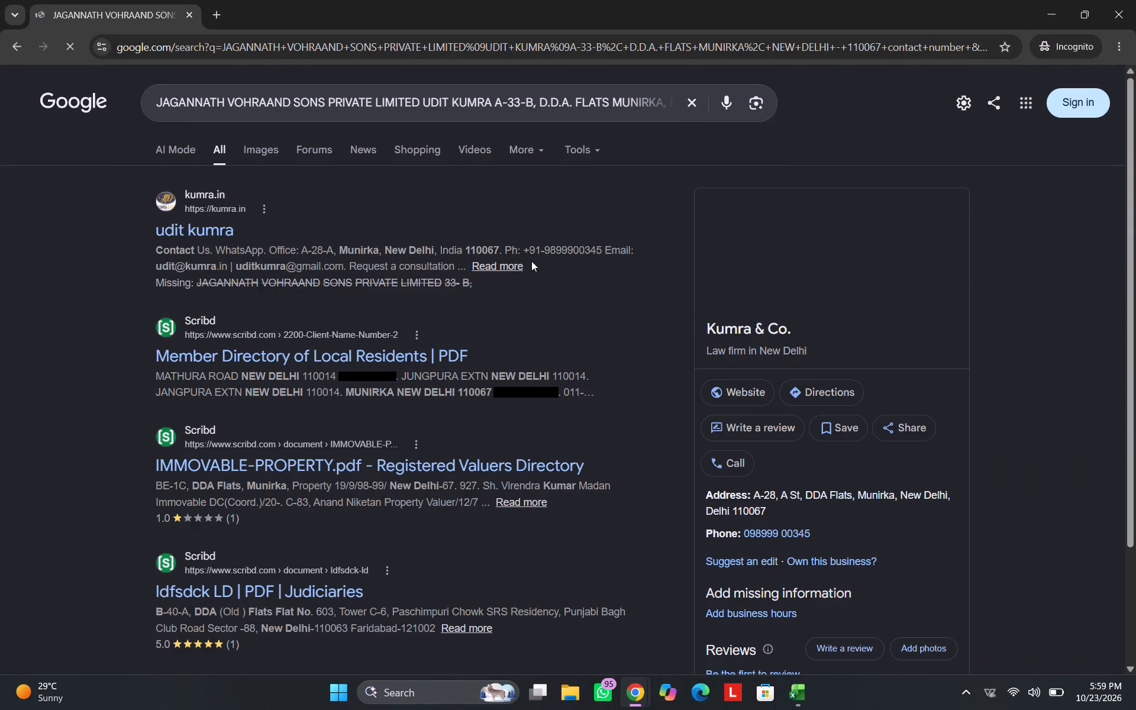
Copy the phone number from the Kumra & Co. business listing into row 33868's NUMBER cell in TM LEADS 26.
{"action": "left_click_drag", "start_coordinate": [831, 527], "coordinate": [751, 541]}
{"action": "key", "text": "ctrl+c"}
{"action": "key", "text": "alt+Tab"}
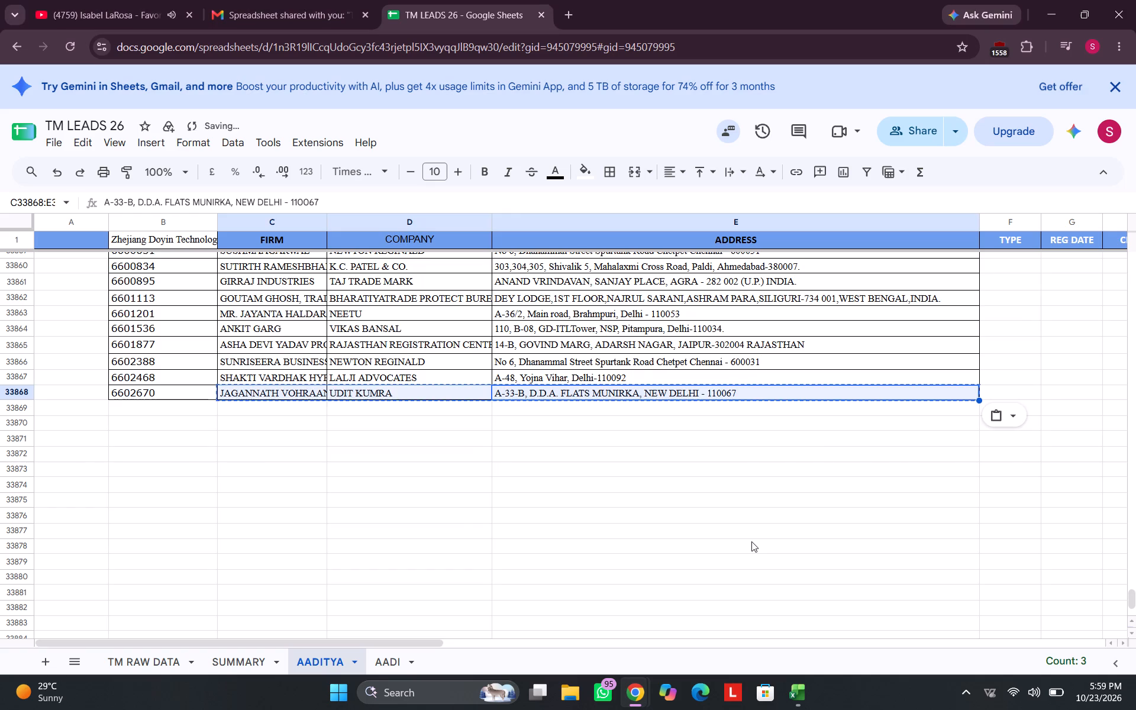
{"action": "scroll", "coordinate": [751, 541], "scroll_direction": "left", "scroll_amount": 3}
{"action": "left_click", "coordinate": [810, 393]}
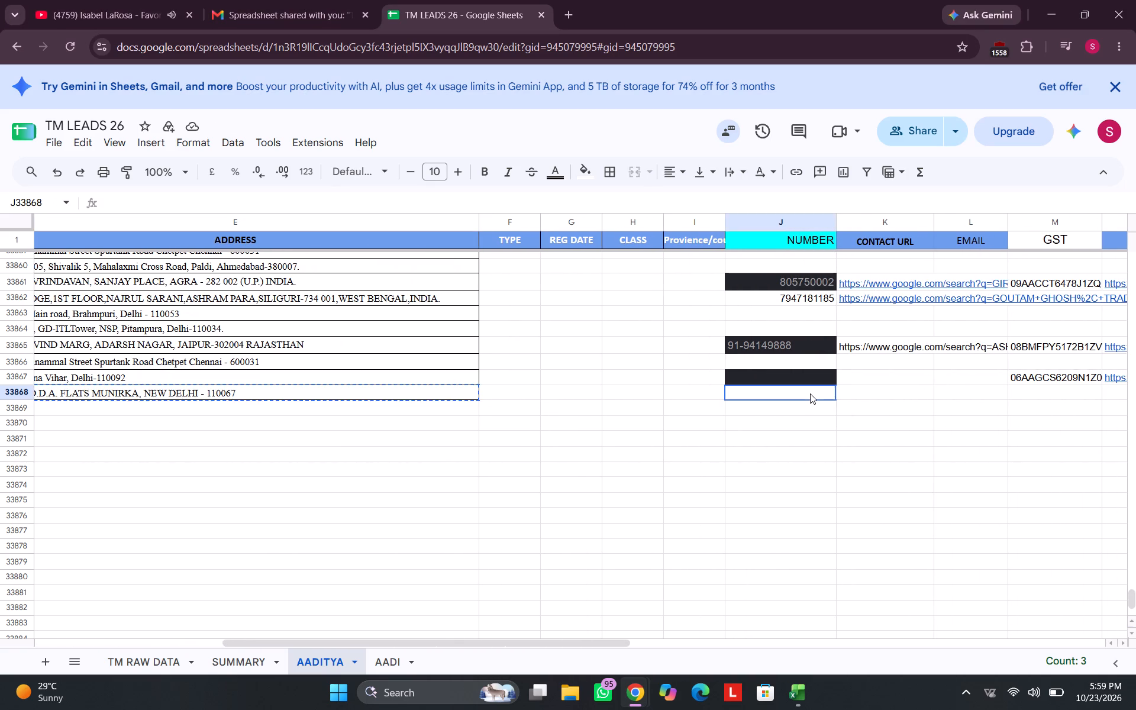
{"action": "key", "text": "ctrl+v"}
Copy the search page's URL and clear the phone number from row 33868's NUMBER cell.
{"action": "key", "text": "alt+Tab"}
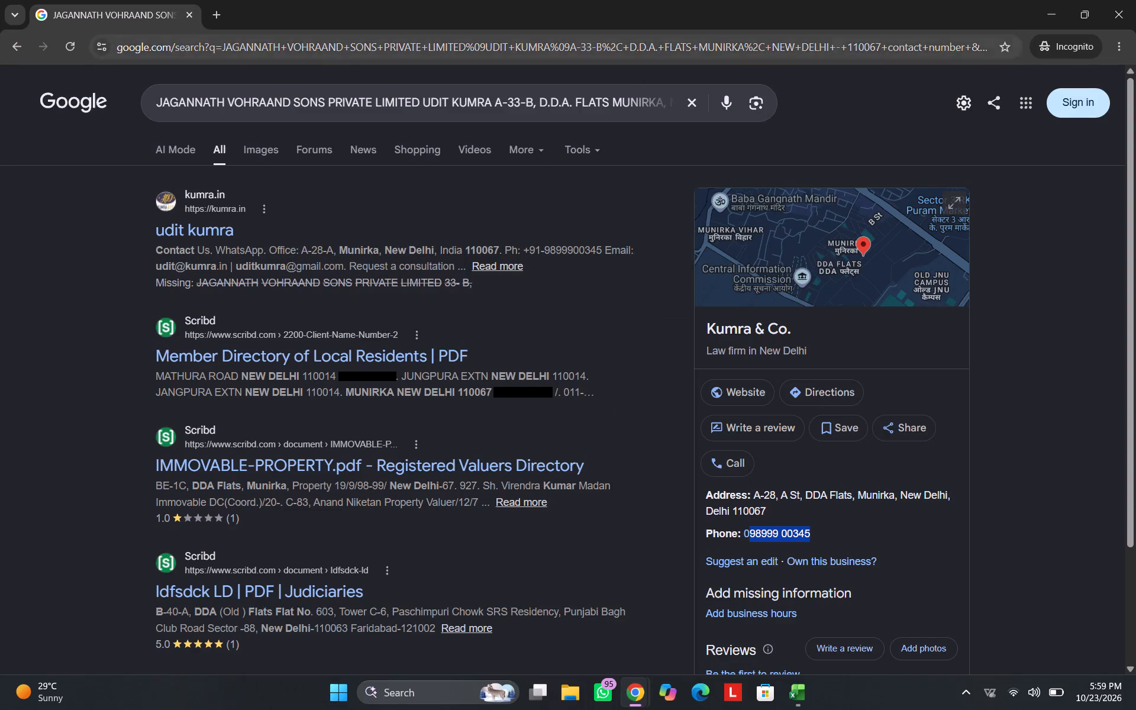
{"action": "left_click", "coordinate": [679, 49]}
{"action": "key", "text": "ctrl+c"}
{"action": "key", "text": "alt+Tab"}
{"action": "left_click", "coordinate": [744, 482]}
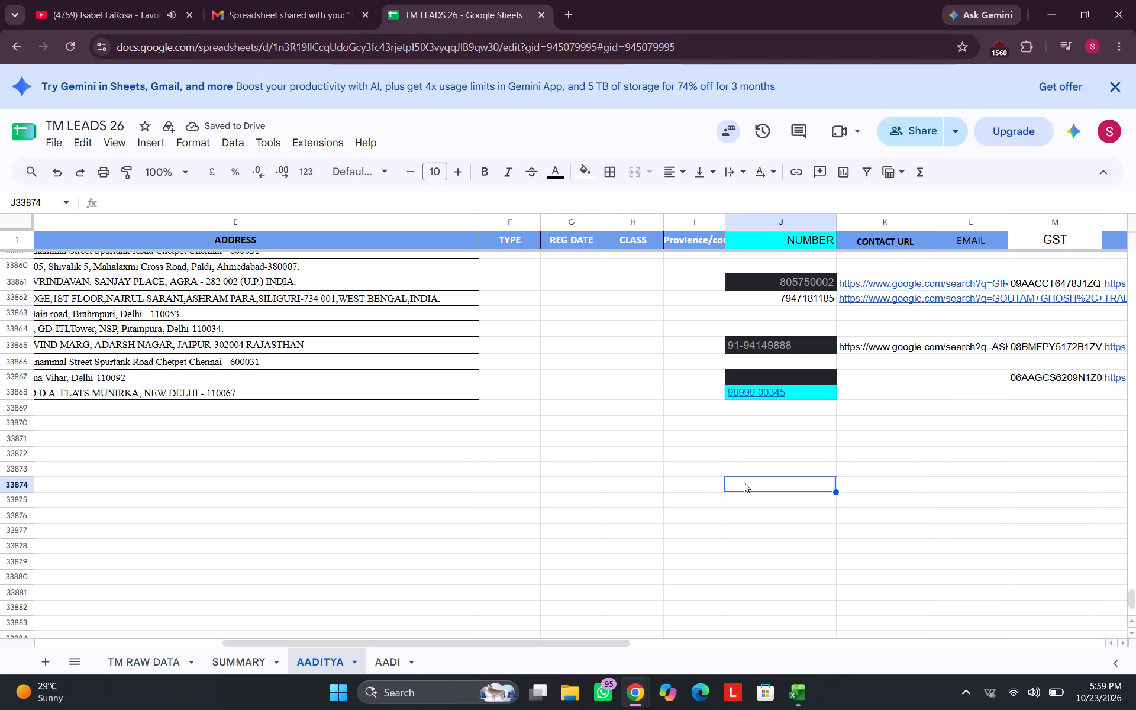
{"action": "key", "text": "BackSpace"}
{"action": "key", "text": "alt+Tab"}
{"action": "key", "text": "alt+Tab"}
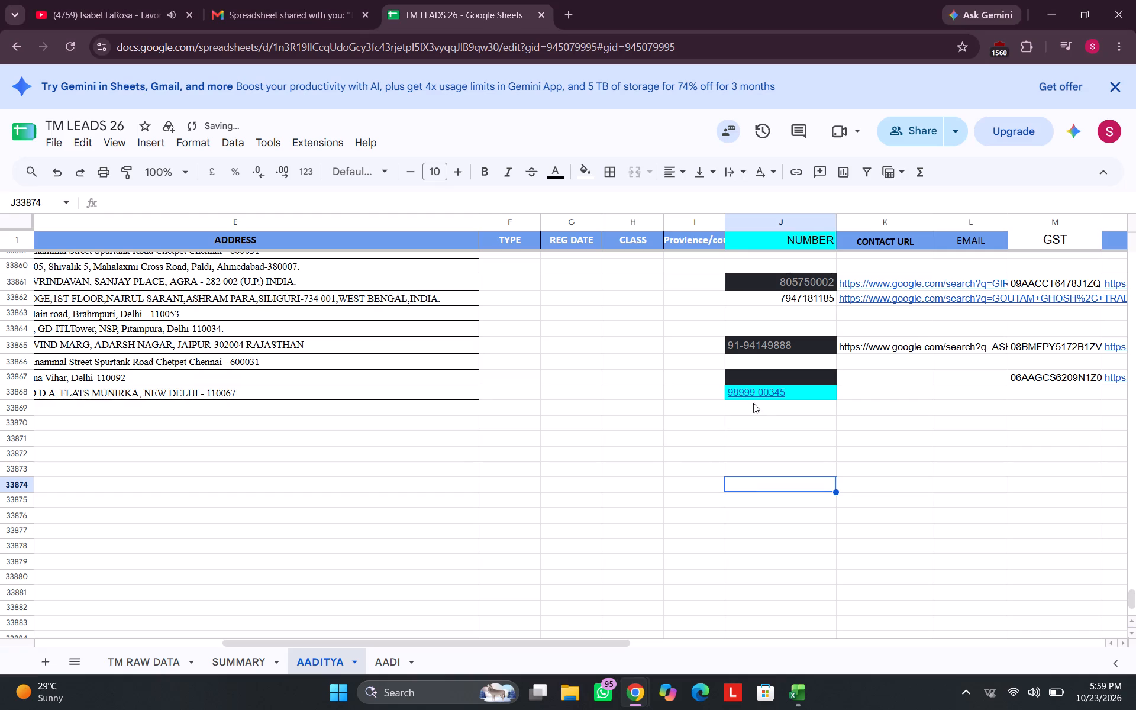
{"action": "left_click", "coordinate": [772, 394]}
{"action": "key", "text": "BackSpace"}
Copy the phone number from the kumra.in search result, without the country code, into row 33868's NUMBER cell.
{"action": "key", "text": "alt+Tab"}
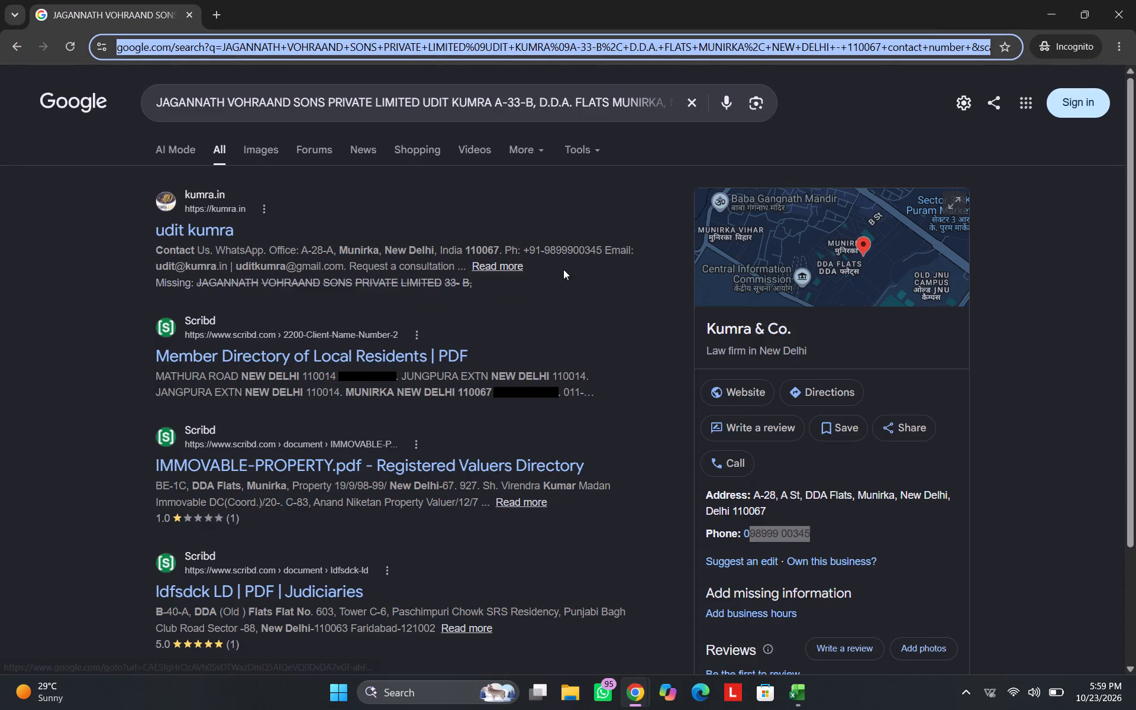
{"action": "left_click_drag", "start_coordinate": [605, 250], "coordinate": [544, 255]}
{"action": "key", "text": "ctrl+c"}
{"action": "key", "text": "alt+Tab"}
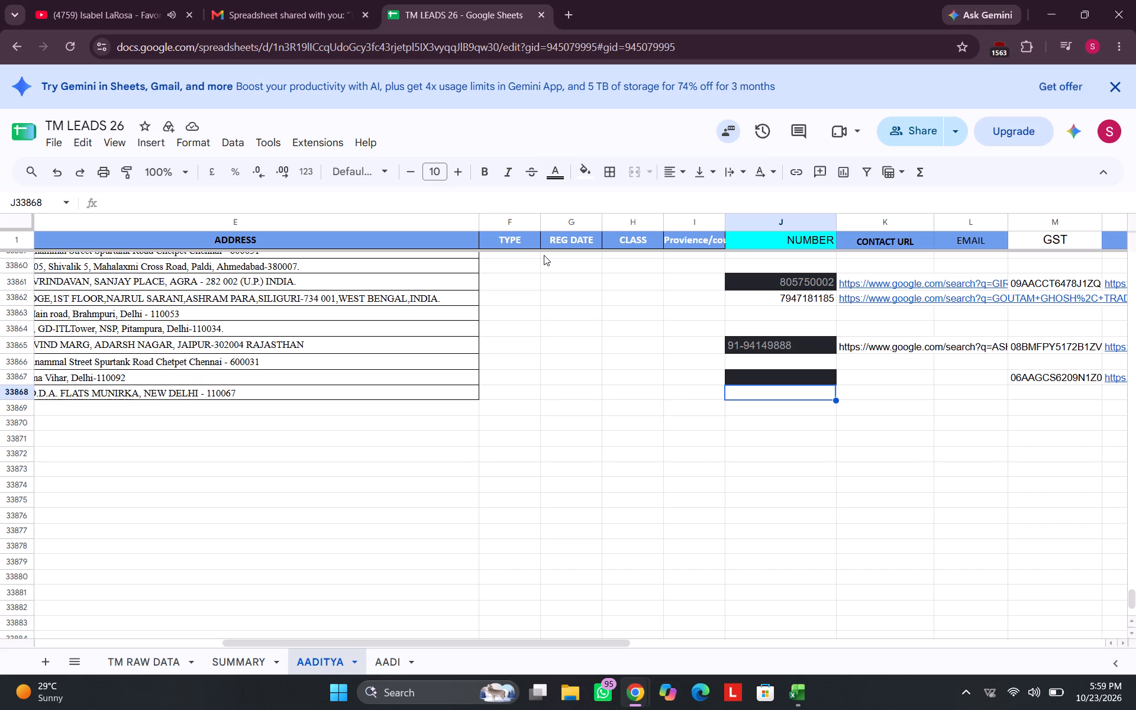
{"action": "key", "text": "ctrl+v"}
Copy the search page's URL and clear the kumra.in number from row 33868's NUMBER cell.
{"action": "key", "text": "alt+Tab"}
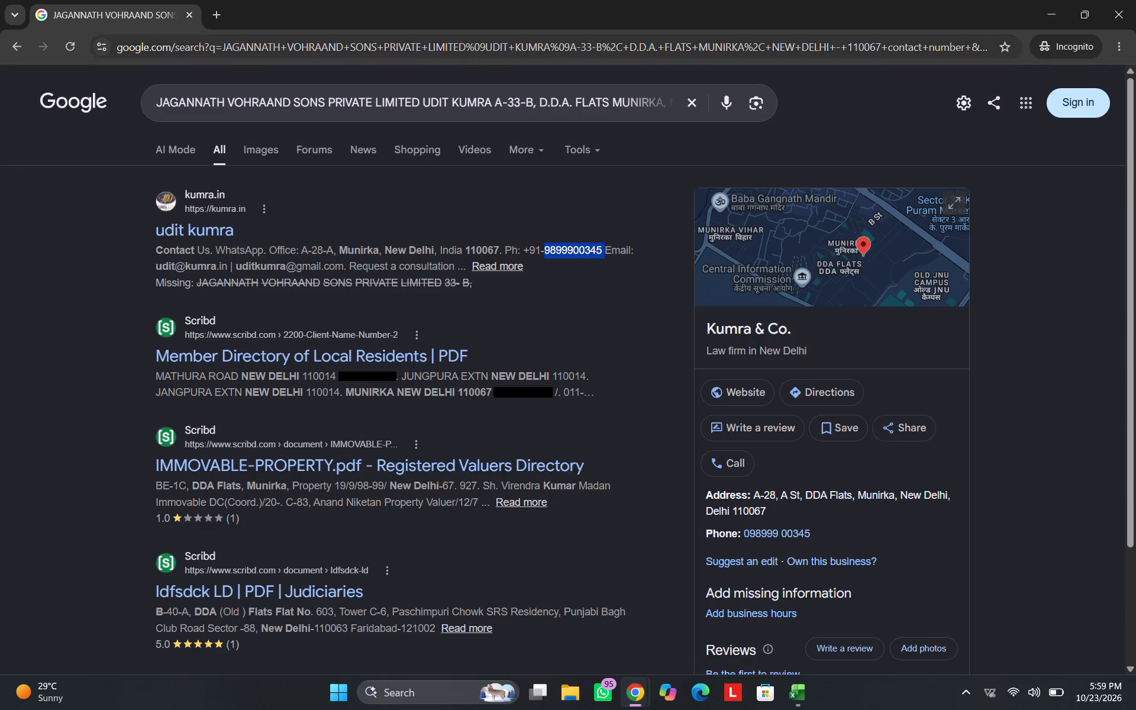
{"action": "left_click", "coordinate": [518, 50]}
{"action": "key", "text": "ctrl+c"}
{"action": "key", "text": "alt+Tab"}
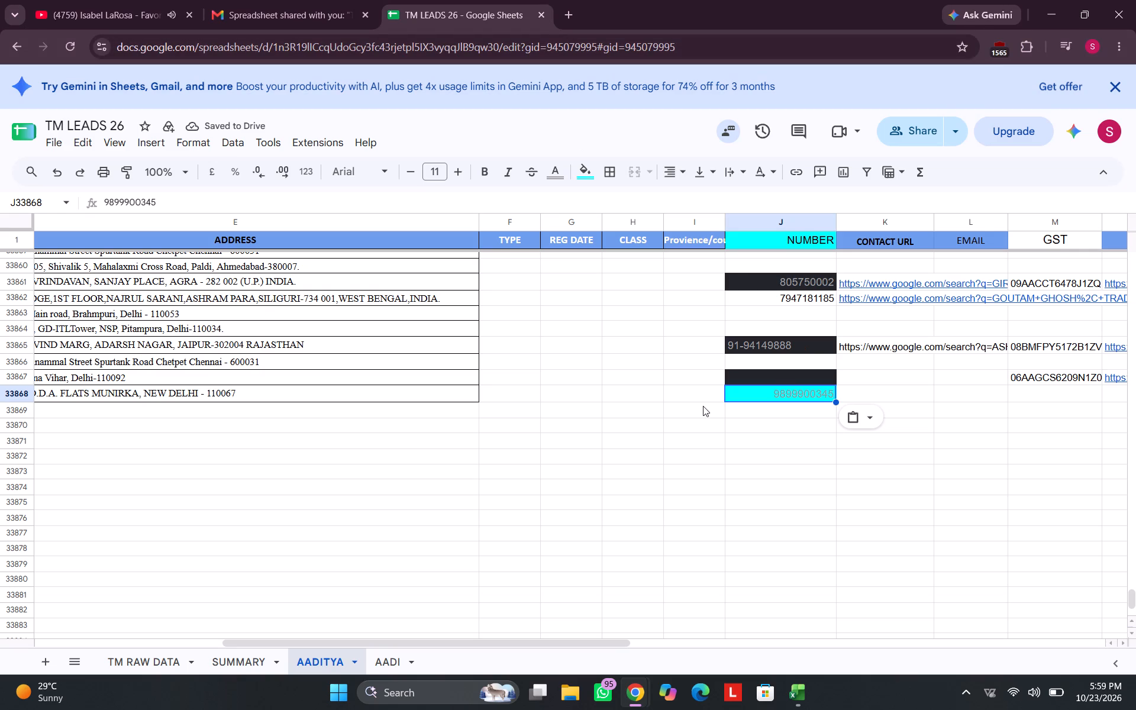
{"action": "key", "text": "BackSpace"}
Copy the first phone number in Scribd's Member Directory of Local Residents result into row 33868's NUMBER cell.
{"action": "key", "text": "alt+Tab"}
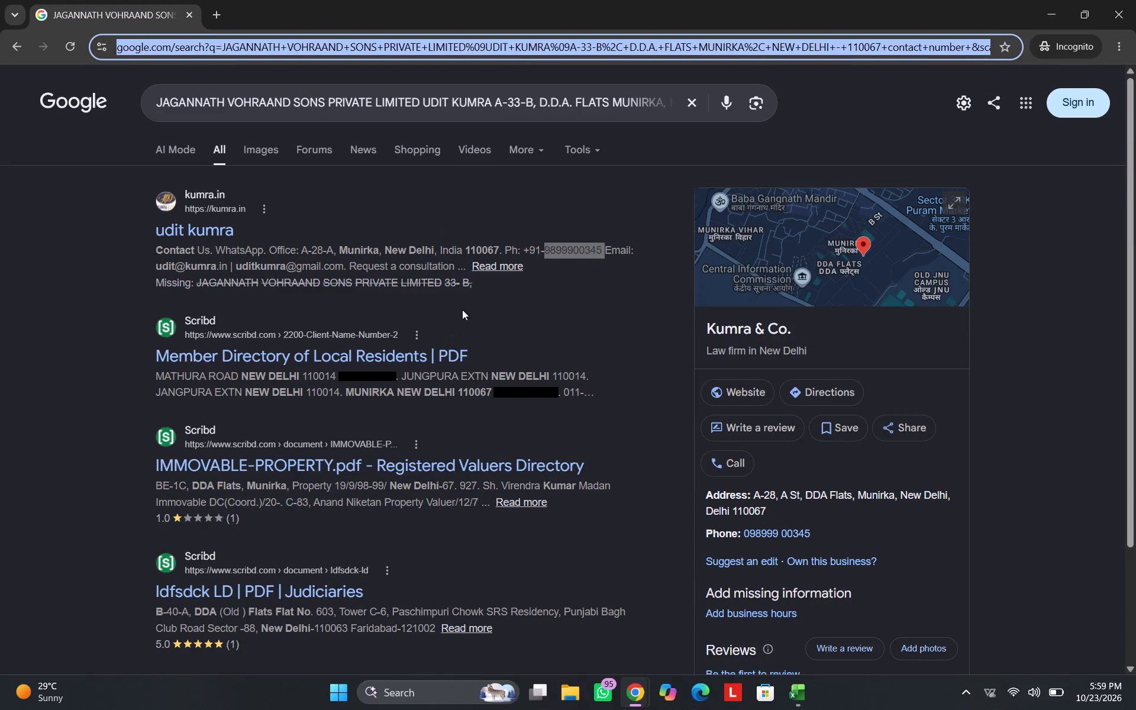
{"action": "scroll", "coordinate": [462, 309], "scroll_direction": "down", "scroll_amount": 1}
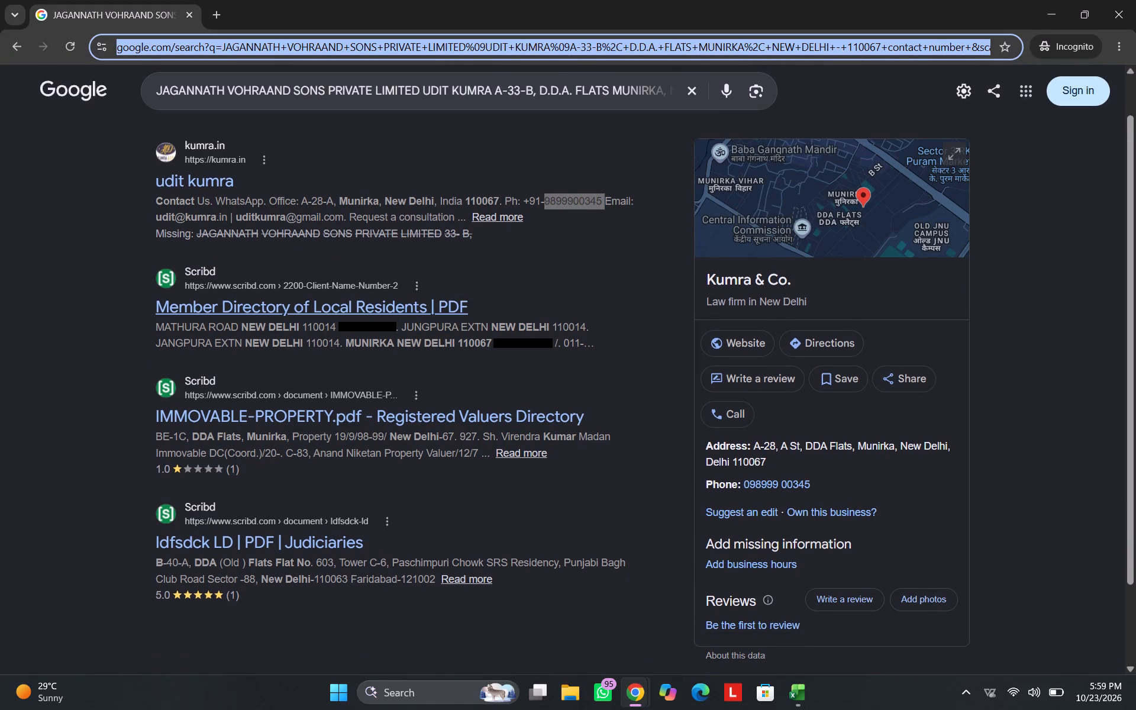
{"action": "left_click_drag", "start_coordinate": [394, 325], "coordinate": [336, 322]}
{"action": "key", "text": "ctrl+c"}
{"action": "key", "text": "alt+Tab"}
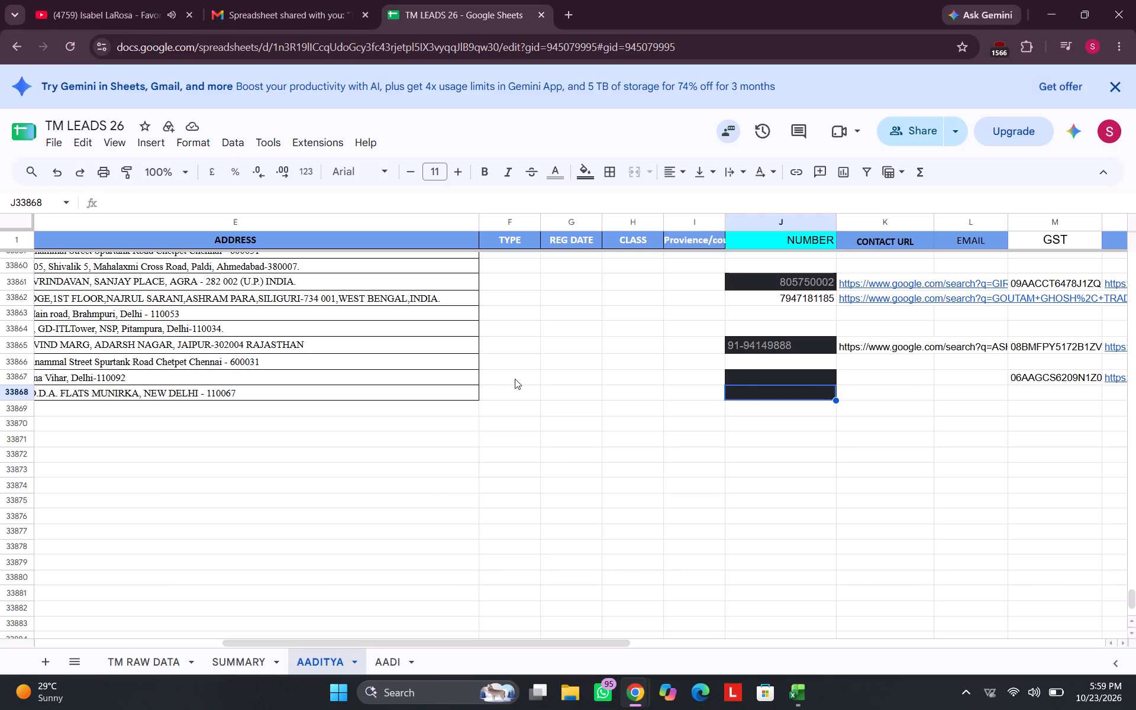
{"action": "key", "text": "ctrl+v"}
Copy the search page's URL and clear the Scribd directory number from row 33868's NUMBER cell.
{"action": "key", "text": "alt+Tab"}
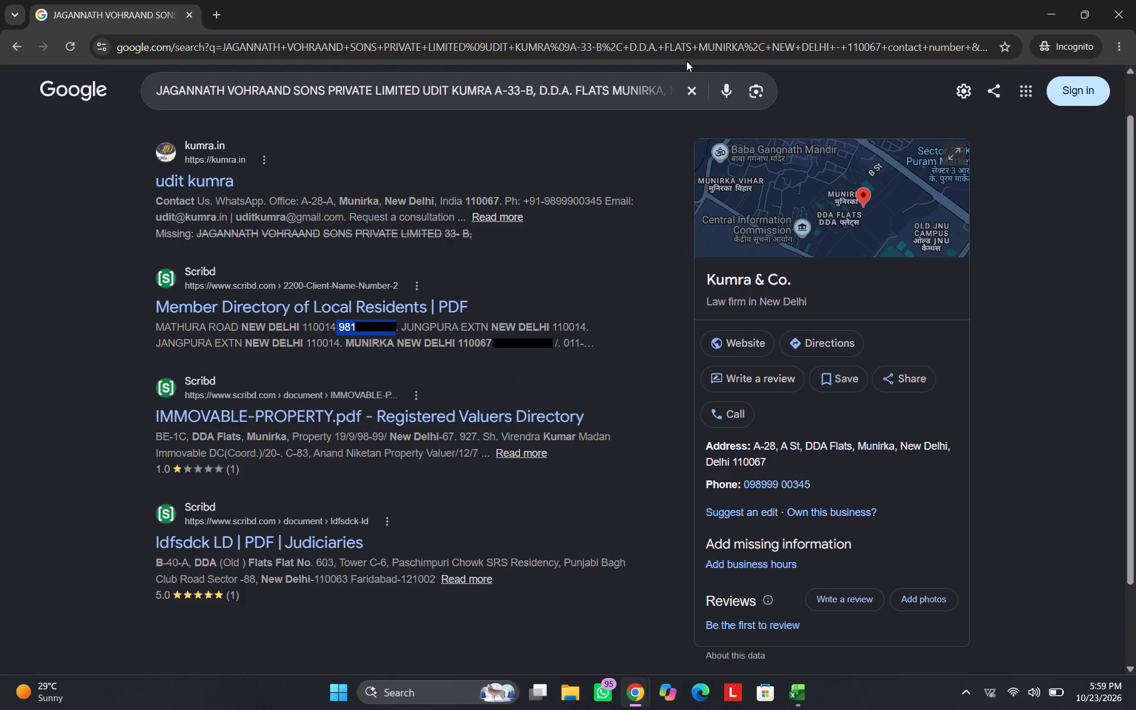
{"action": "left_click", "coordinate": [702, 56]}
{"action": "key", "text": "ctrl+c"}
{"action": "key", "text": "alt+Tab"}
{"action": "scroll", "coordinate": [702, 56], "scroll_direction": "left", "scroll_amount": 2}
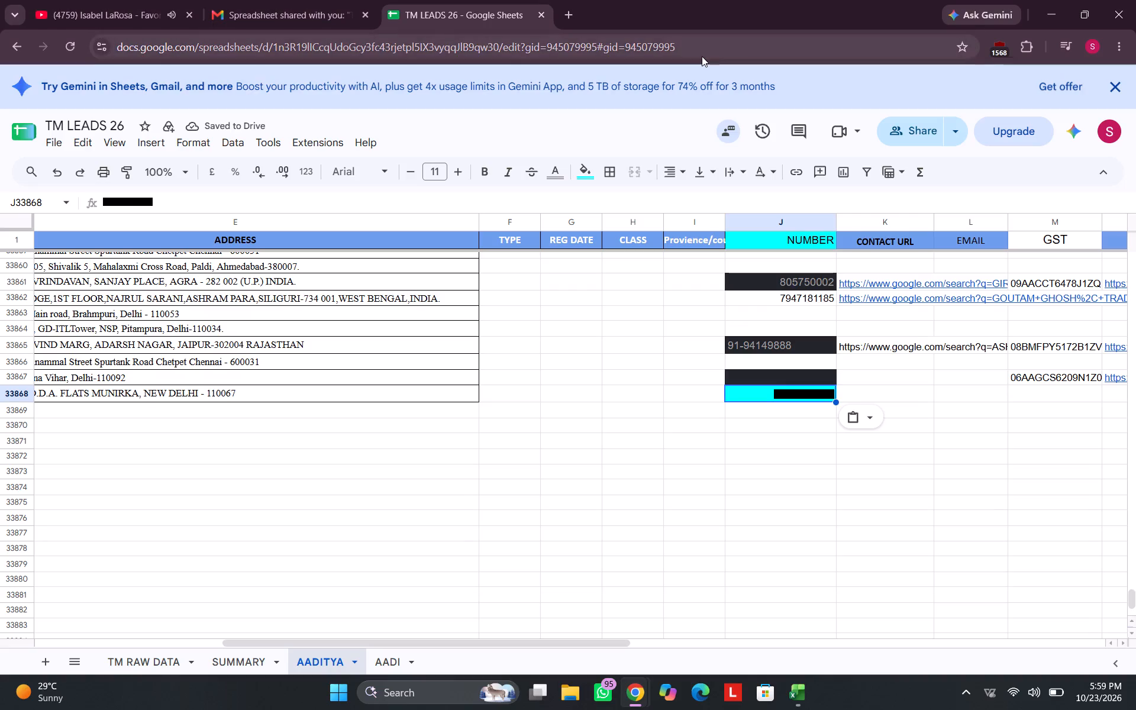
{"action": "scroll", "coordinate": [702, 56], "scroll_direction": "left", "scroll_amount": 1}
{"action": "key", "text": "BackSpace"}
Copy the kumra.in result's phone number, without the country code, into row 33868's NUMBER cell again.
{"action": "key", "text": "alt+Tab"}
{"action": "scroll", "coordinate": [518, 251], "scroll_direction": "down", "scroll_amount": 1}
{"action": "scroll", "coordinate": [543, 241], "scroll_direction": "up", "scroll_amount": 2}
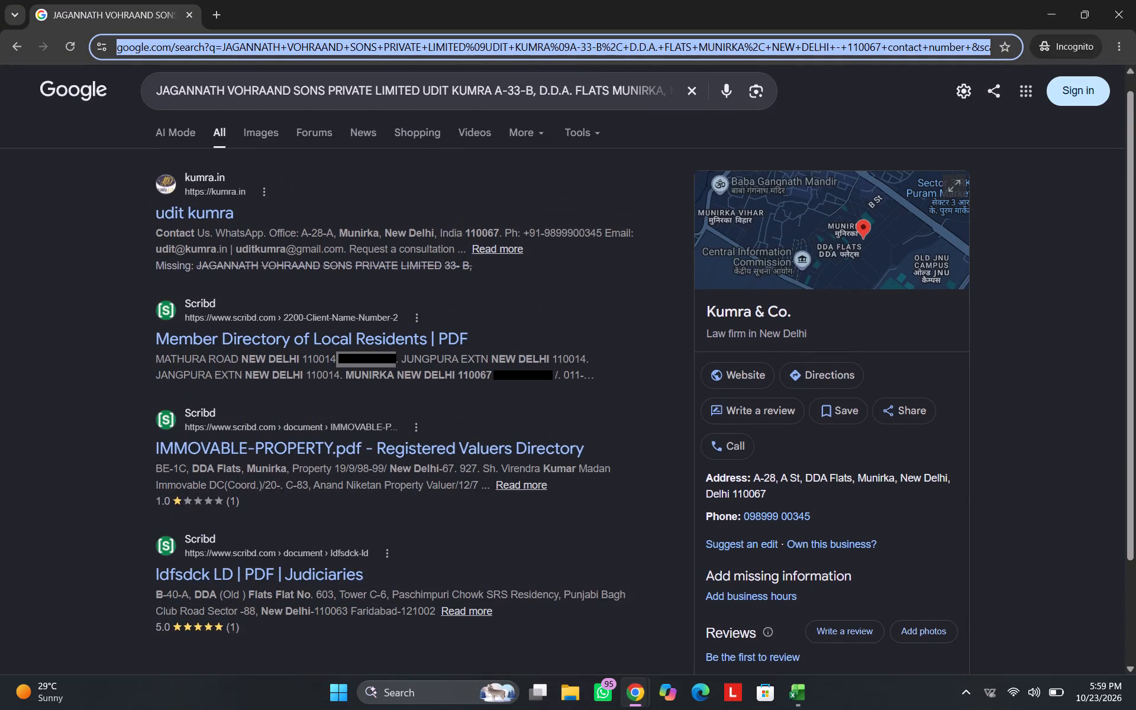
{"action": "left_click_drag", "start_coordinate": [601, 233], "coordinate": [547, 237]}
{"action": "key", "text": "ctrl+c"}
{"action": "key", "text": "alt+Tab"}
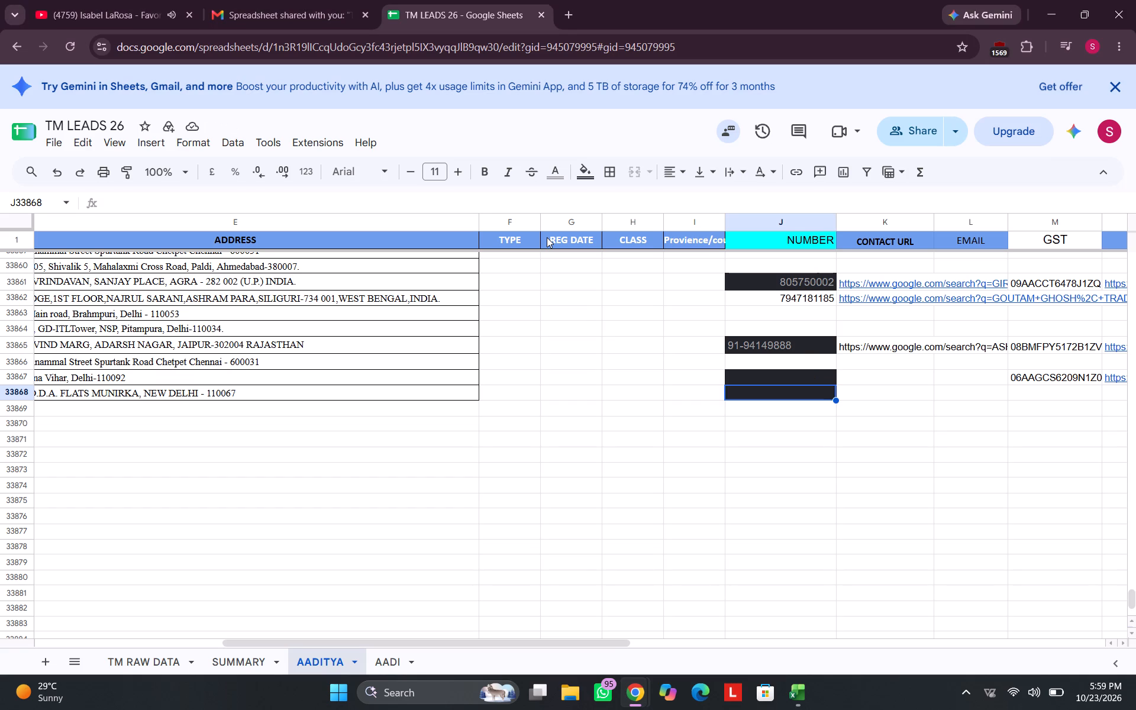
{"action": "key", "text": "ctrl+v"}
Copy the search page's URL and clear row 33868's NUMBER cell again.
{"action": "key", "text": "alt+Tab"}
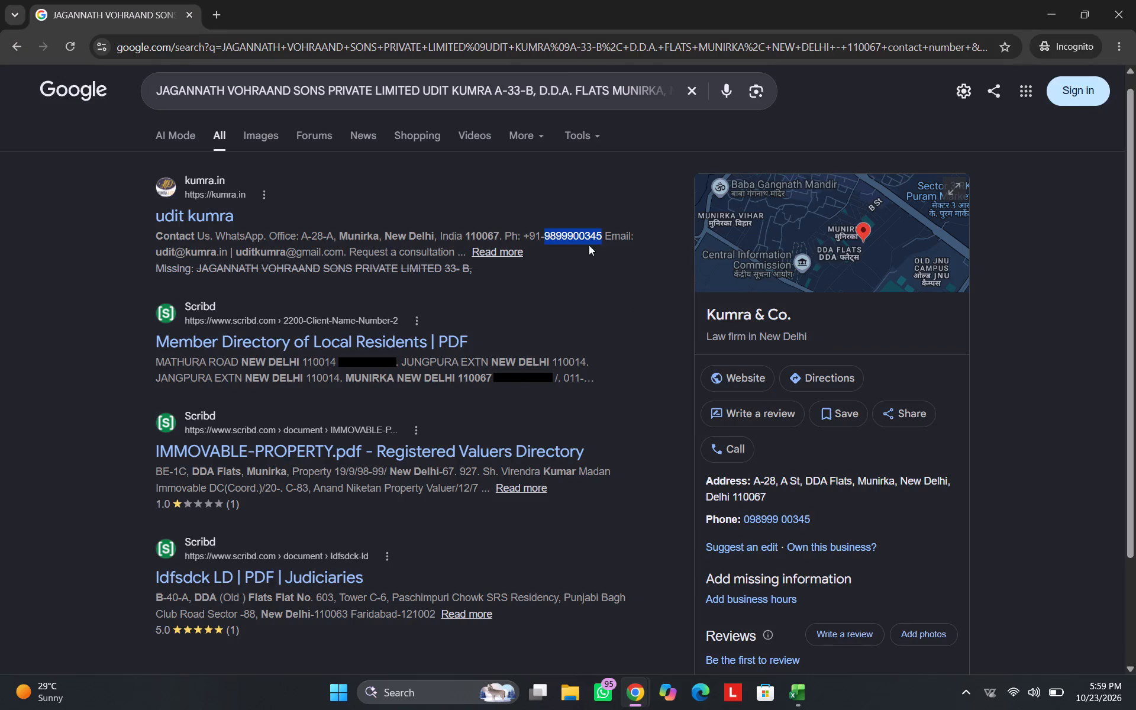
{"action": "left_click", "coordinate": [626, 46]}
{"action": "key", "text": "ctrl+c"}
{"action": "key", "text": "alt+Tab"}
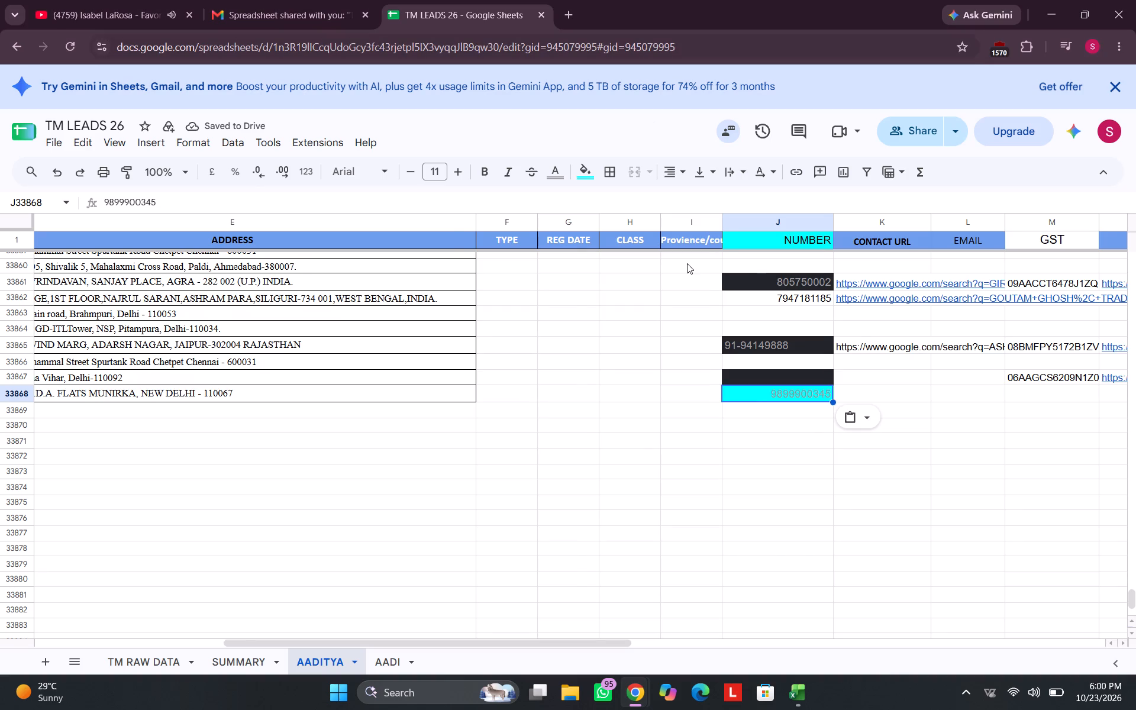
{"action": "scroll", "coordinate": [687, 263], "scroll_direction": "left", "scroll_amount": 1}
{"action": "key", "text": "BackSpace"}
Search Google in the incognito window for row 33868's firm, company and address text with the ending changed to "contacgst number".
{"action": "key", "text": "alt+Tab"}
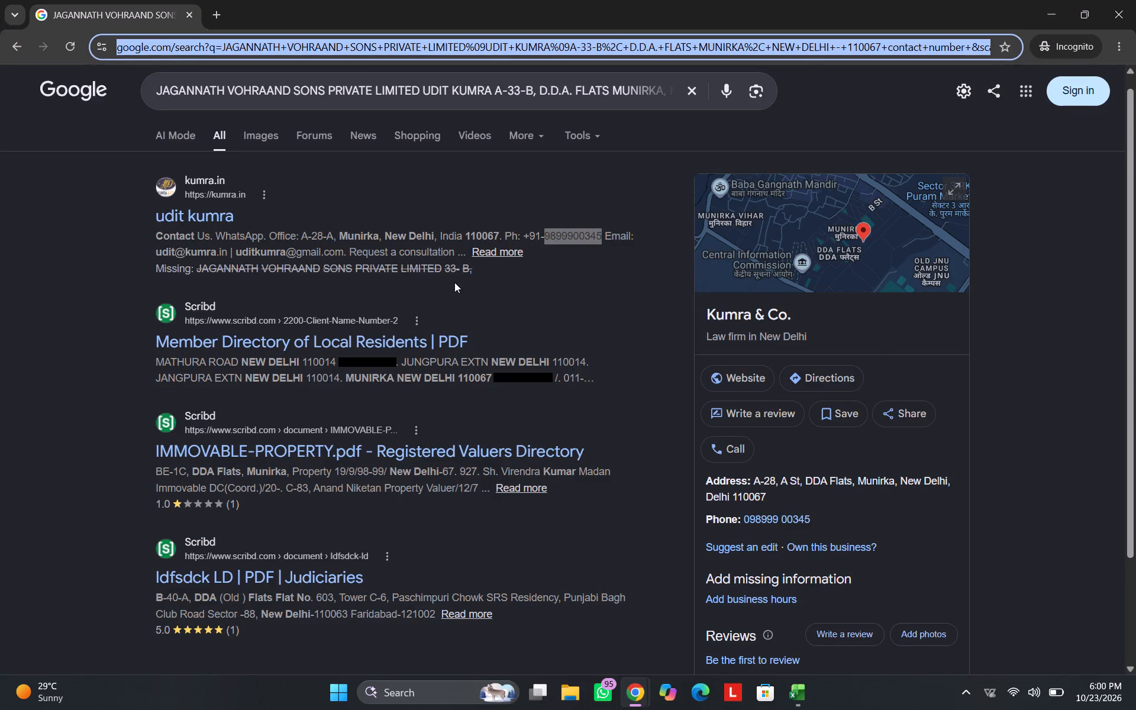
{"action": "scroll", "coordinate": [422, 297], "scroll_direction": "down", "scroll_amount": 2}
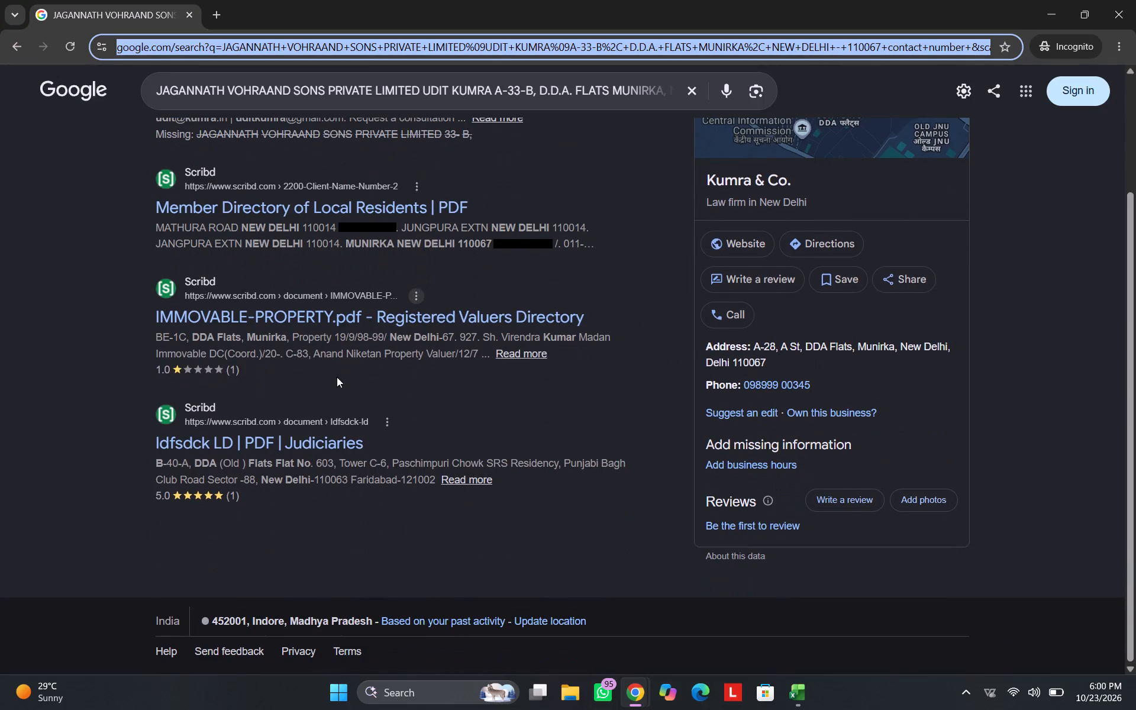
{"action": "scroll", "coordinate": [412, 354], "scroll_direction": "down", "scroll_amount": 1}
{"action": "scroll", "coordinate": [540, 348], "scroll_direction": "up", "scroll_amount": 3}
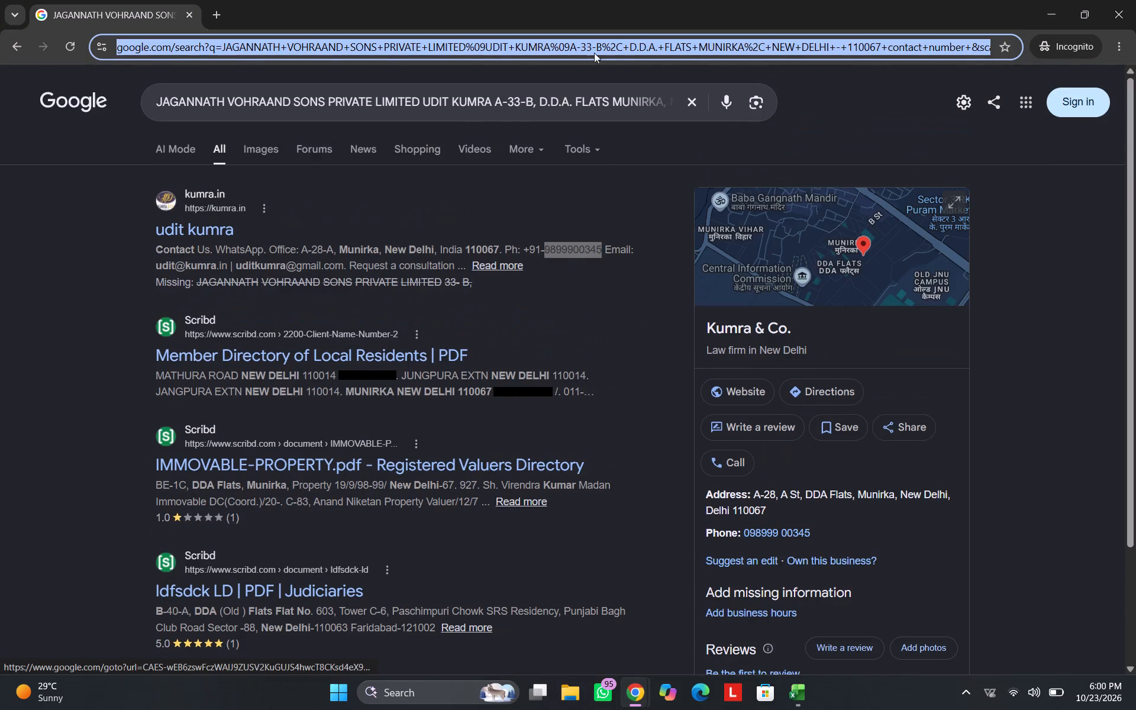
{"action": "left_click", "coordinate": [591, 94]}
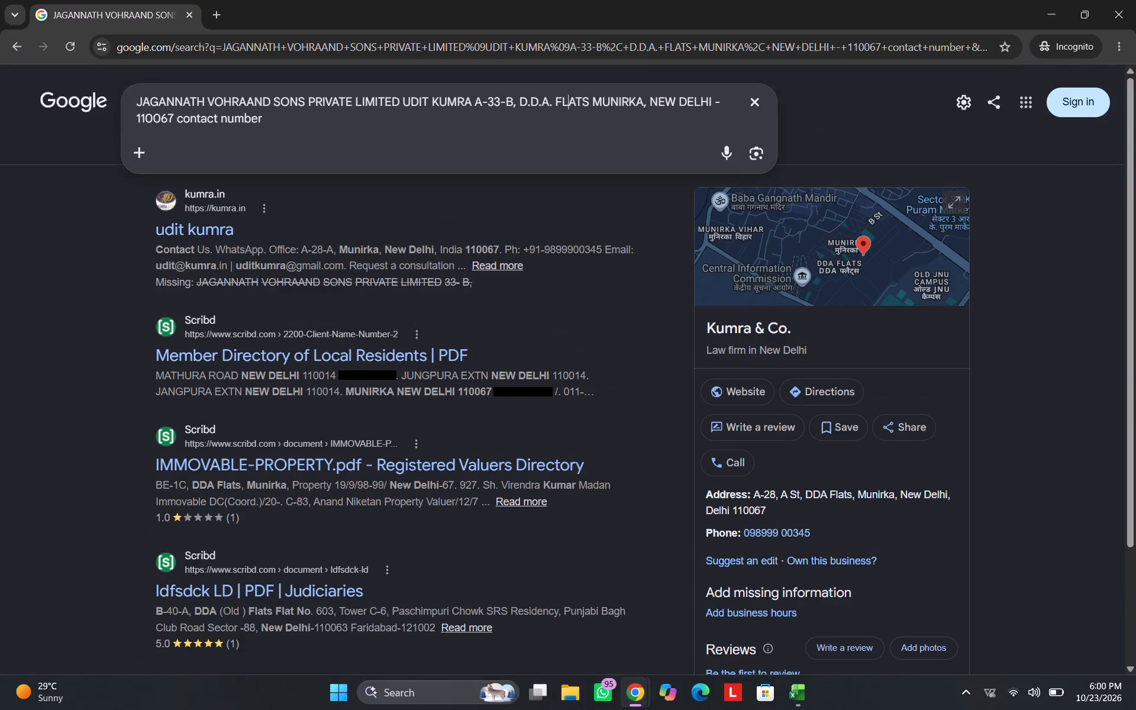
{"action": "left_click", "coordinate": [220, 118]}
{"action": "key", "text": "BackSpace"}
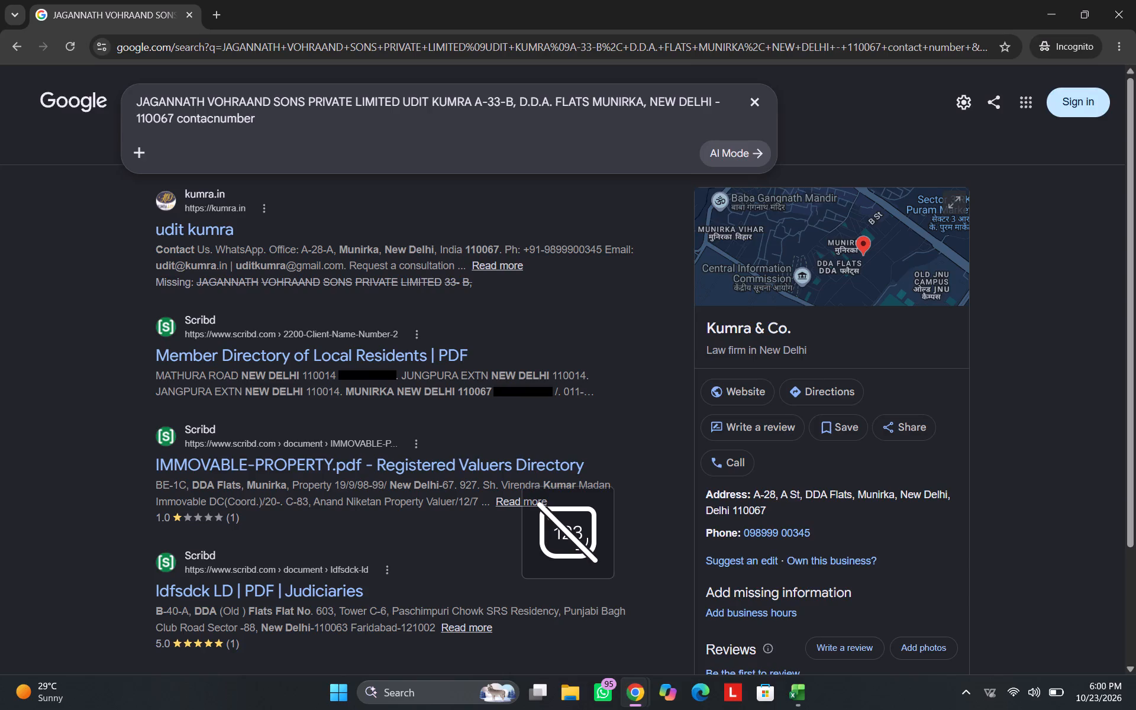
{"action": "key", "text": "space"}
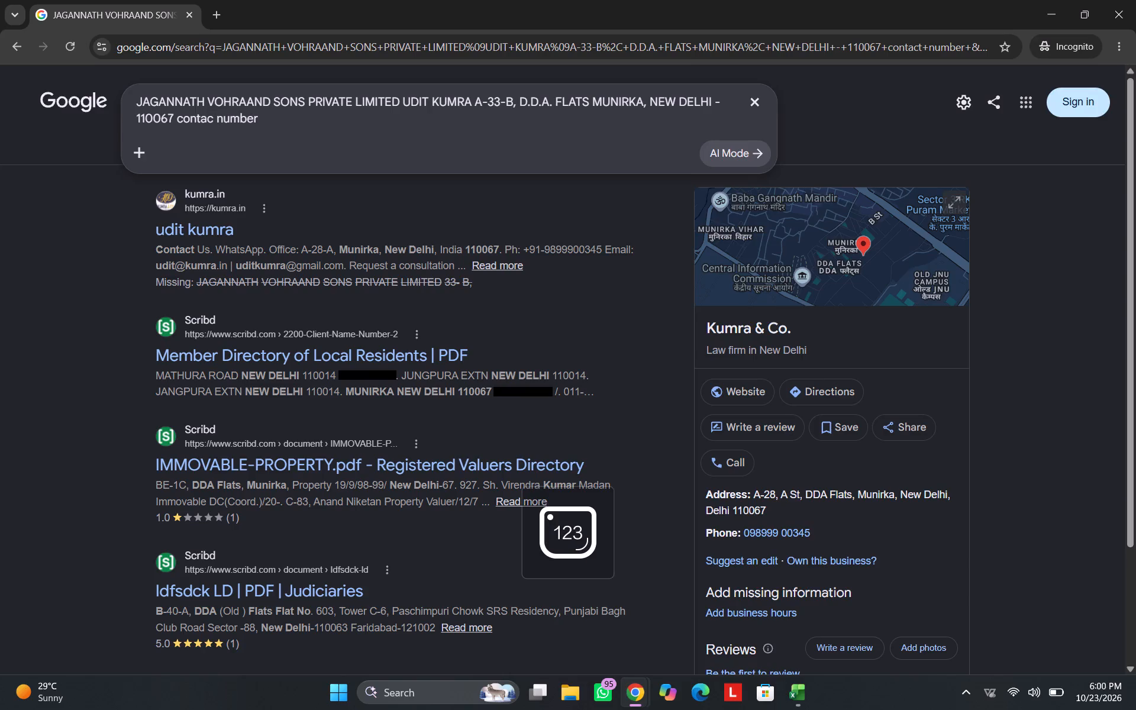
{"action": "key", "text": "BackSpace"}
{"action": "type", "text": "gst"}
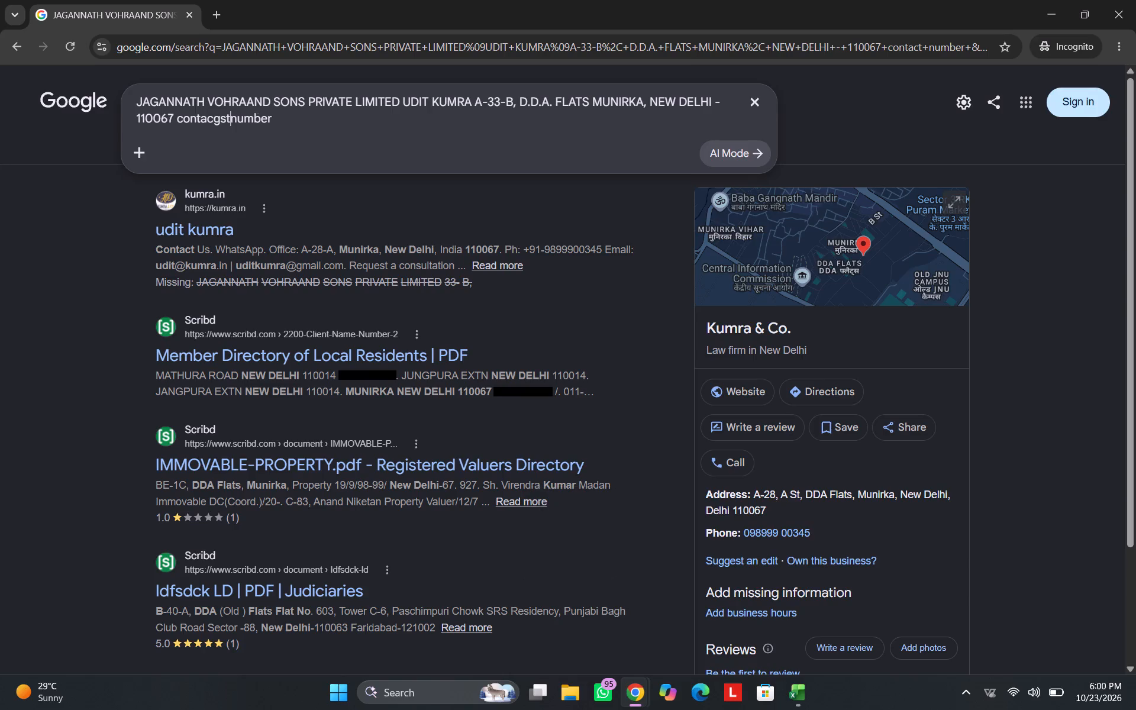
{"action": "key", "text": "space"}
{"action": "key", "text": "Return"}
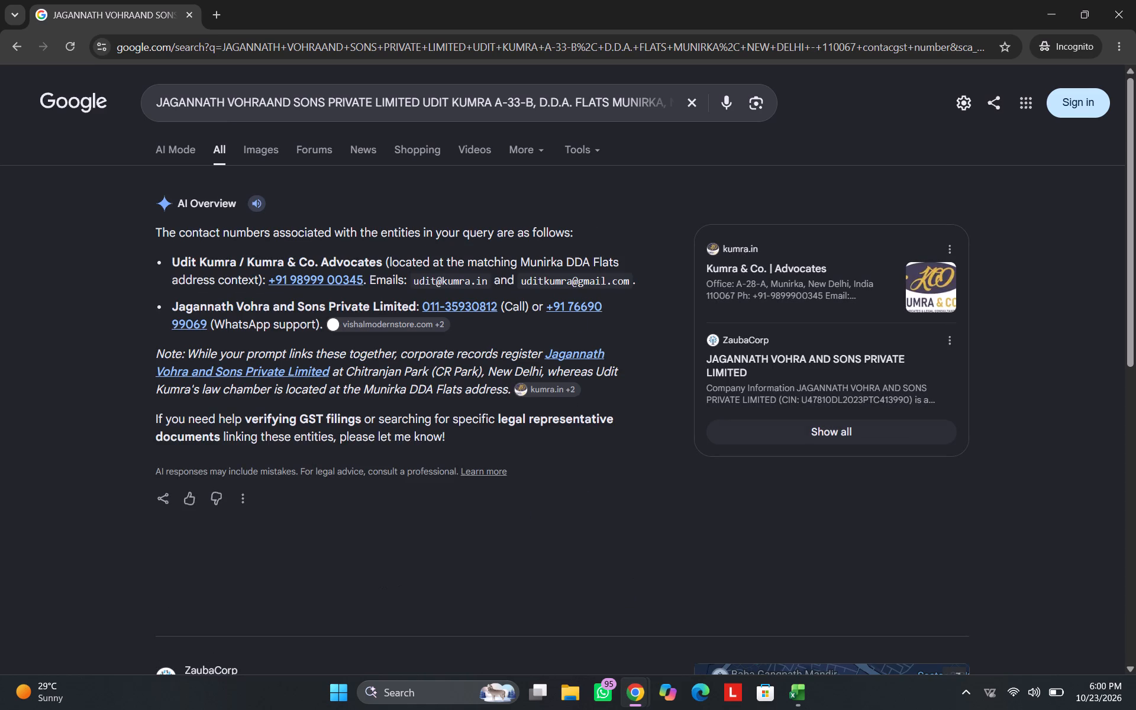
Copy Kumra & Co. Advocates' phone number from the AI Overview, without the country code, into row 33868's NUMBER cell.
{"action": "left_click_drag", "start_coordinate": [366, 283], "coordinate": [298, 285]}
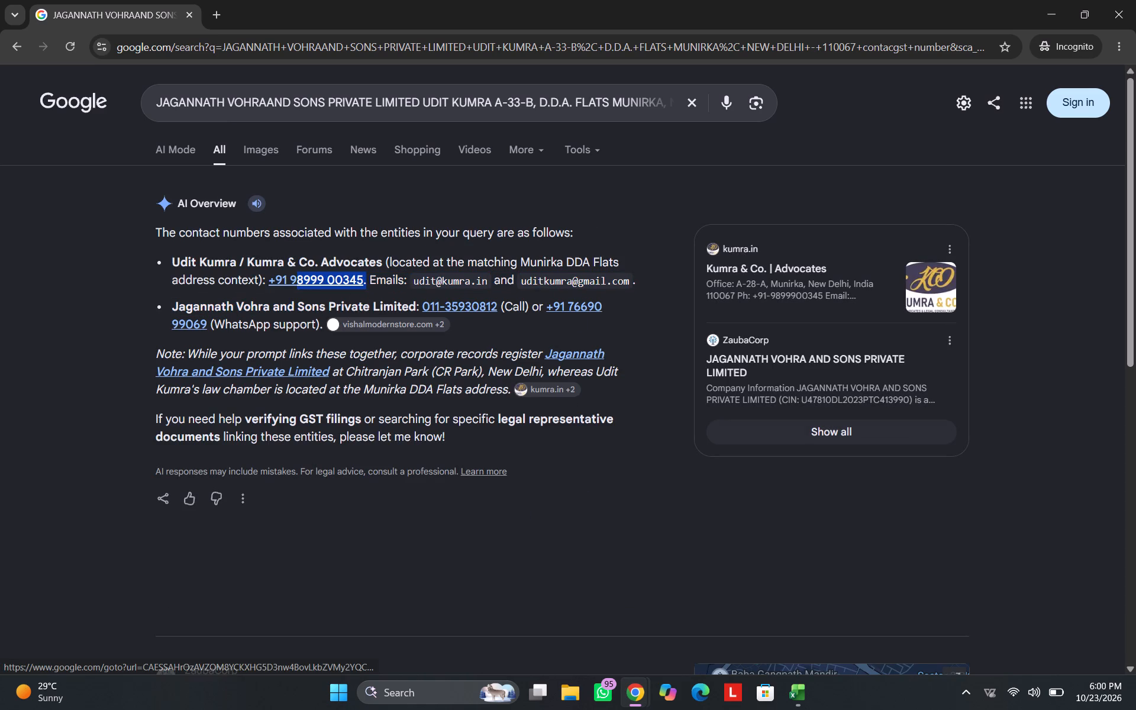
{"action": "left_click_drag", "start_coordinate": [298, 285], "coordinate": [292, 285]}
{"action": "key", "text": "ctrl+c"}
{"action": "key", "text": "alt+Tab"}
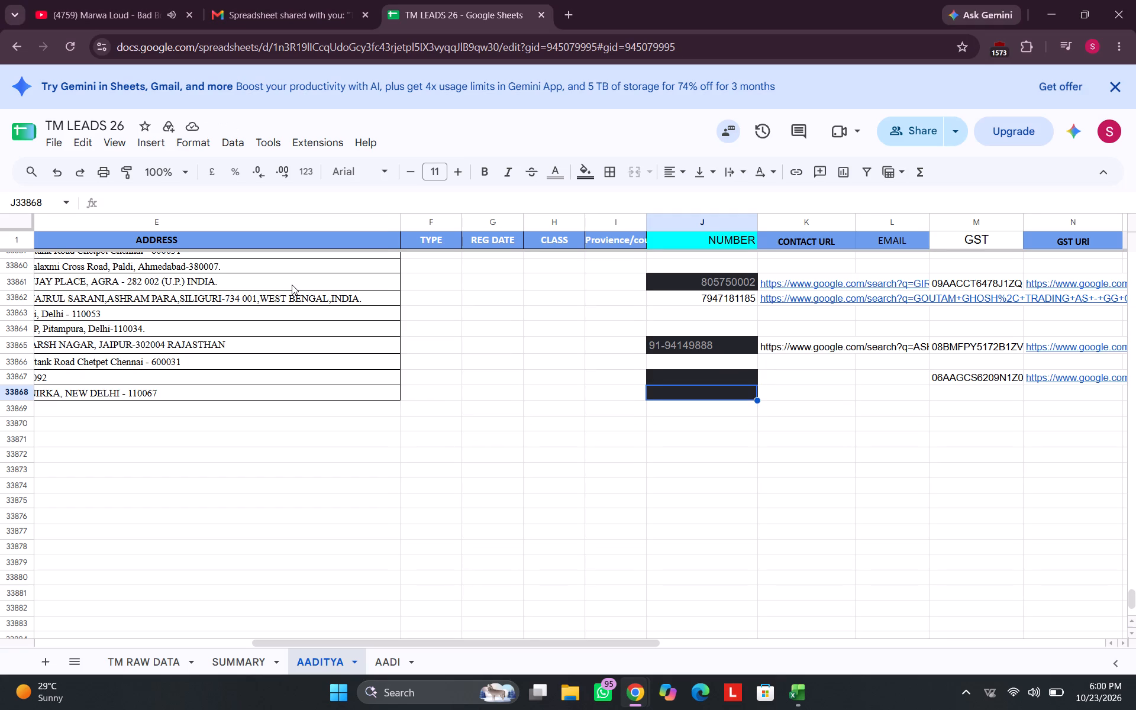
{"action": "key", "text": "ctrl+v"}
Copy the Google search page's URL into row 33868's CONTACT URL cell.
{"action": "key", "text": "alt+Tab"}
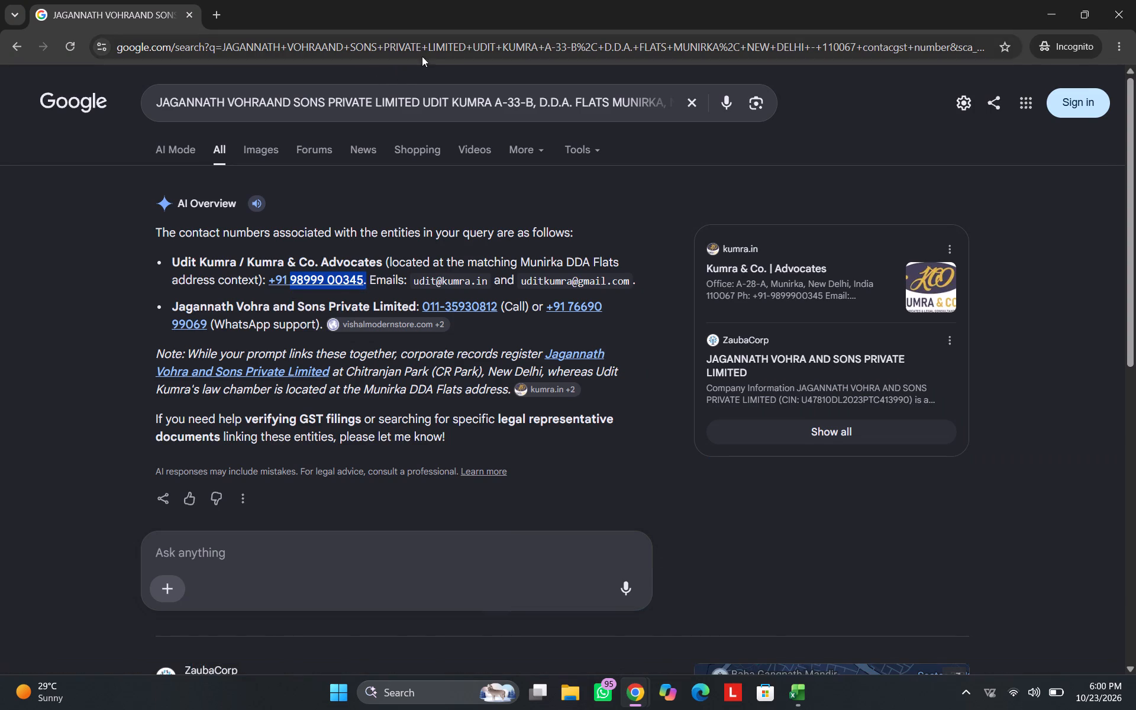
{"action": "left_click", "coordinate": [429, 51]}
{"action": "key", "text": "ctrl+c"}
{"action": "key", "text": "alt+Tab"}
{"action": "scroll", "coordinate": [512, 347], "scroll_direction": "left", "scroll_amount": 1}
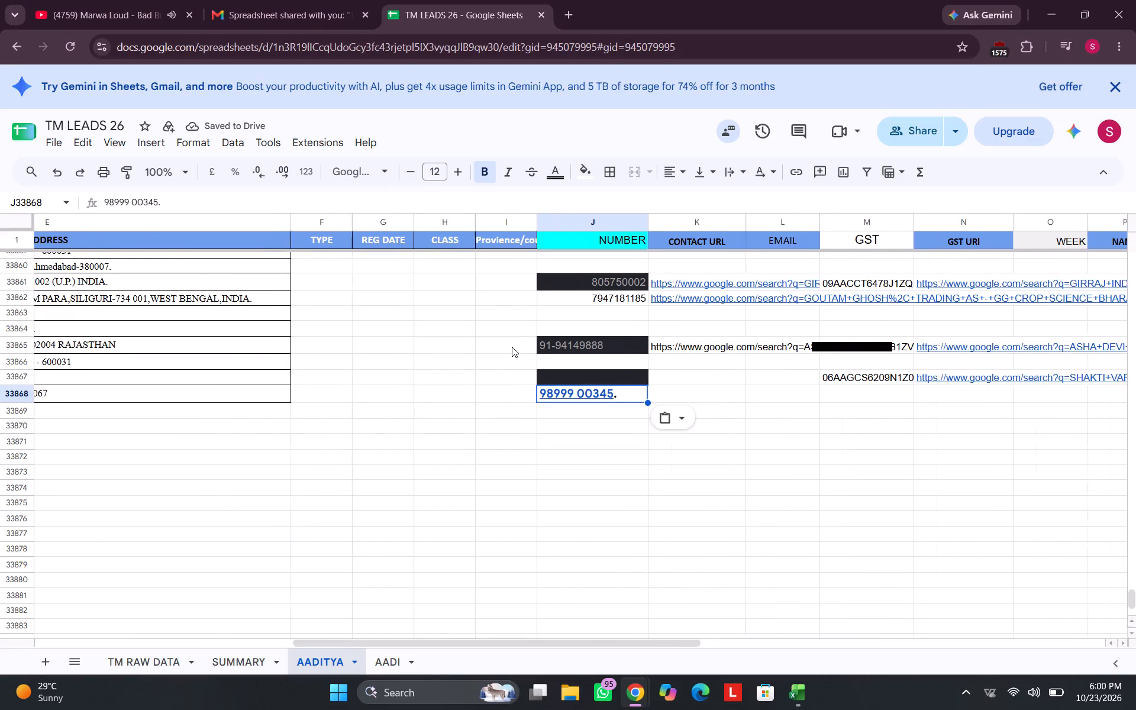
{"action": "left_click", "coordinate": [712, 392]}
{"action": "key", "text": "ctrl+v"}
Search Google in the incognito window for row 33868's firm, company and address text followed by "gst number".
{"action": "key", "text": "alt+Tab"}
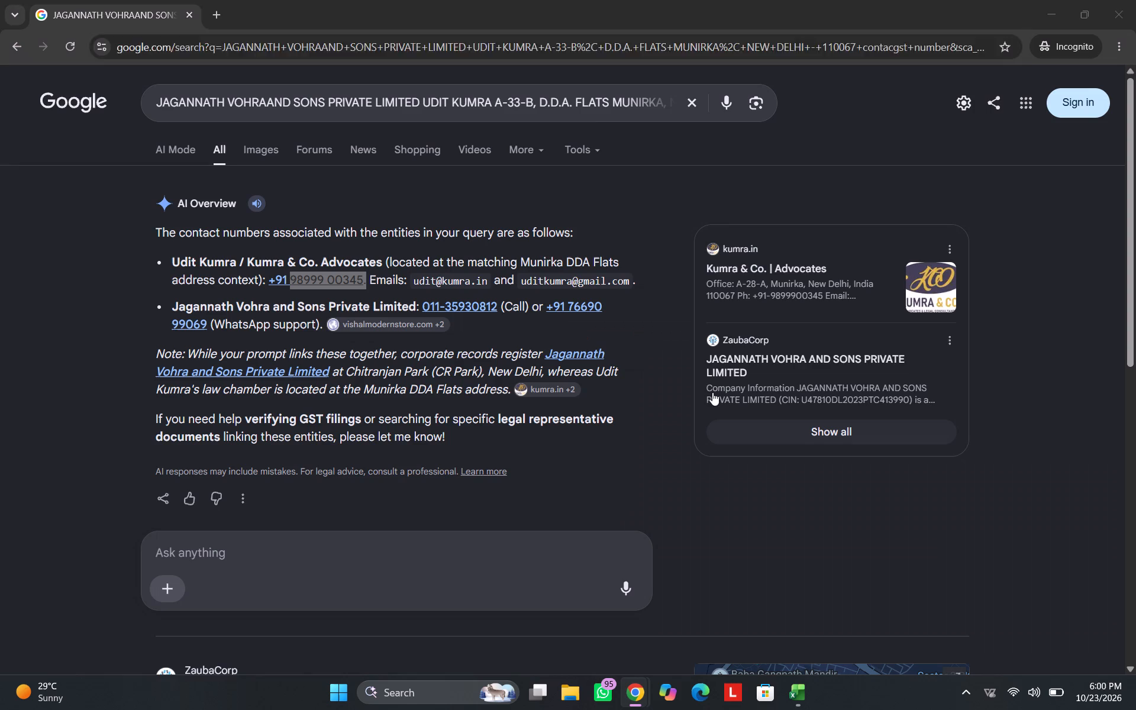
{"action": "left_click", "coordinate": [601, 111]}
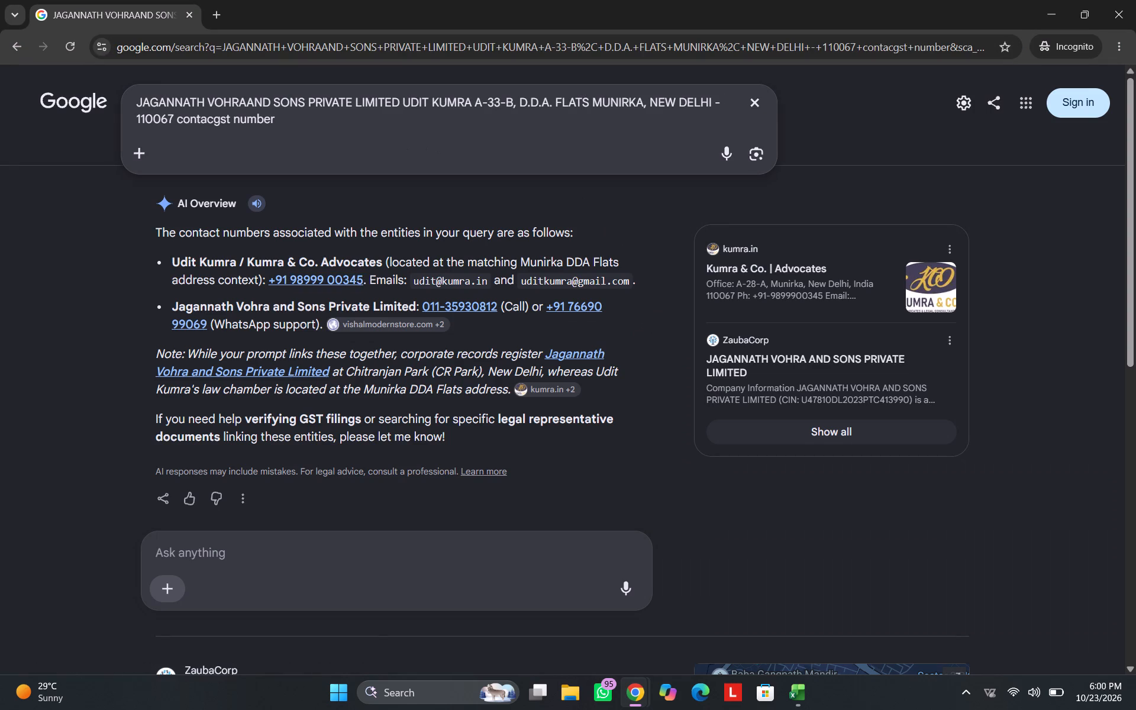
{"action": "left_click", "coordinate": [210, 122]}
{"action": "left_click", "coordinate": [210, 122]}
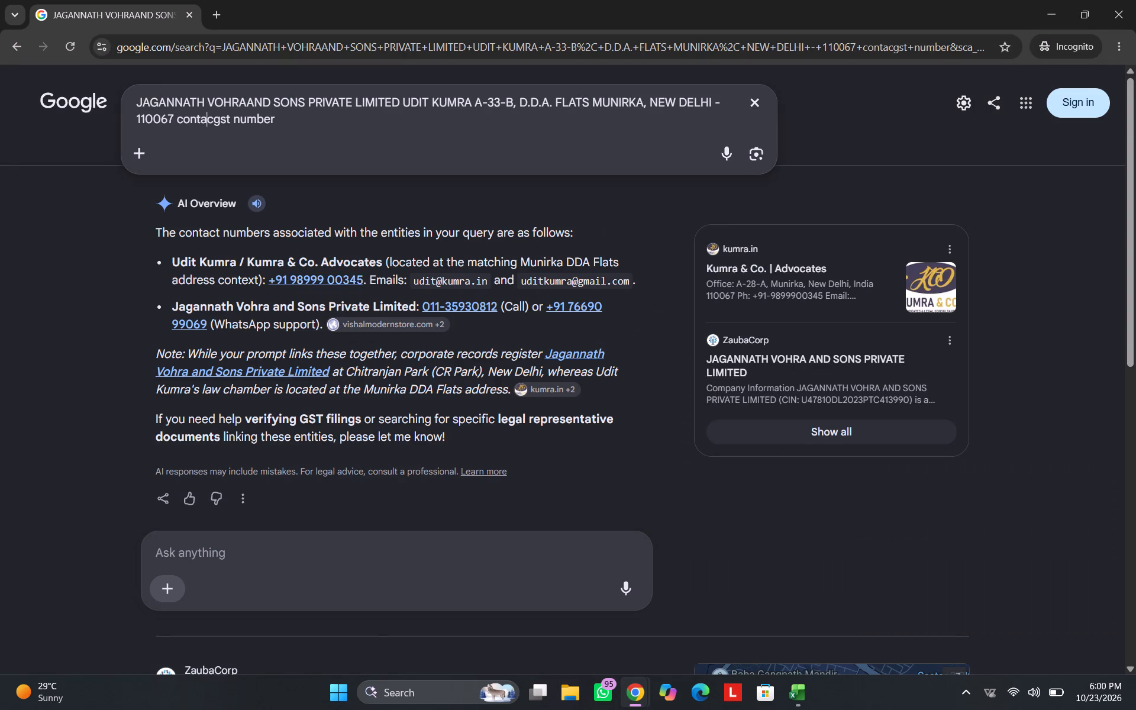
{"action": "left_click", "coordinate": [214, 120]}
{"action": "key", "text": "ctrl+BackSpace"}
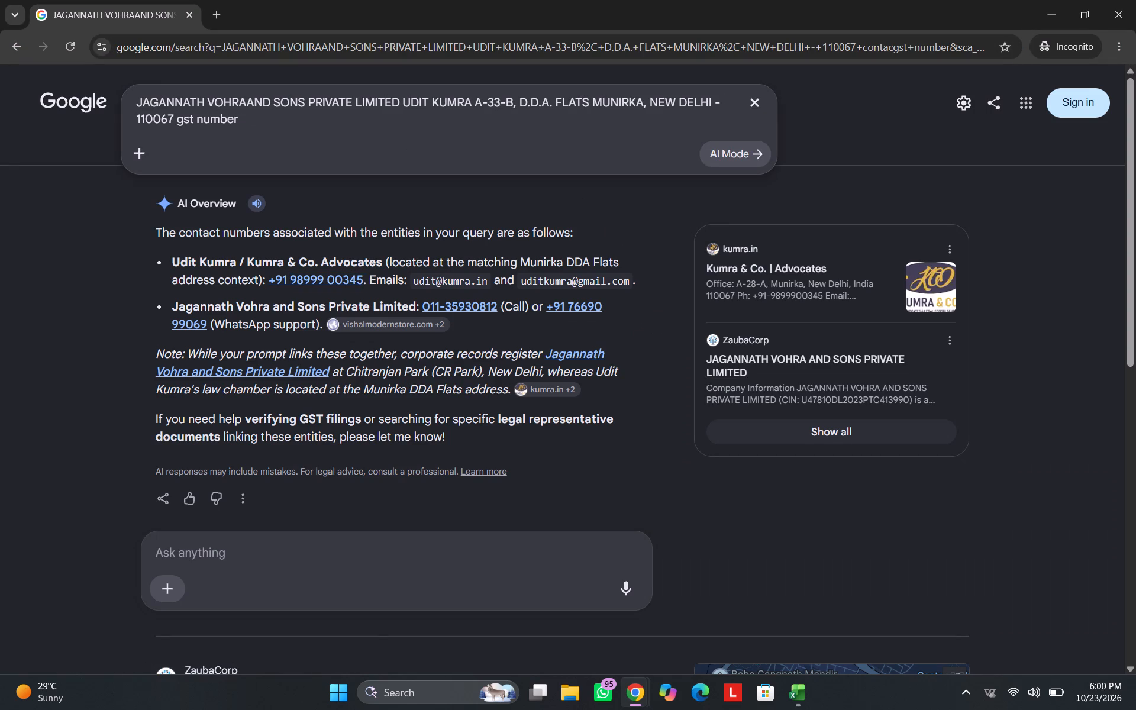
{"action": "key", "text": "Return"}
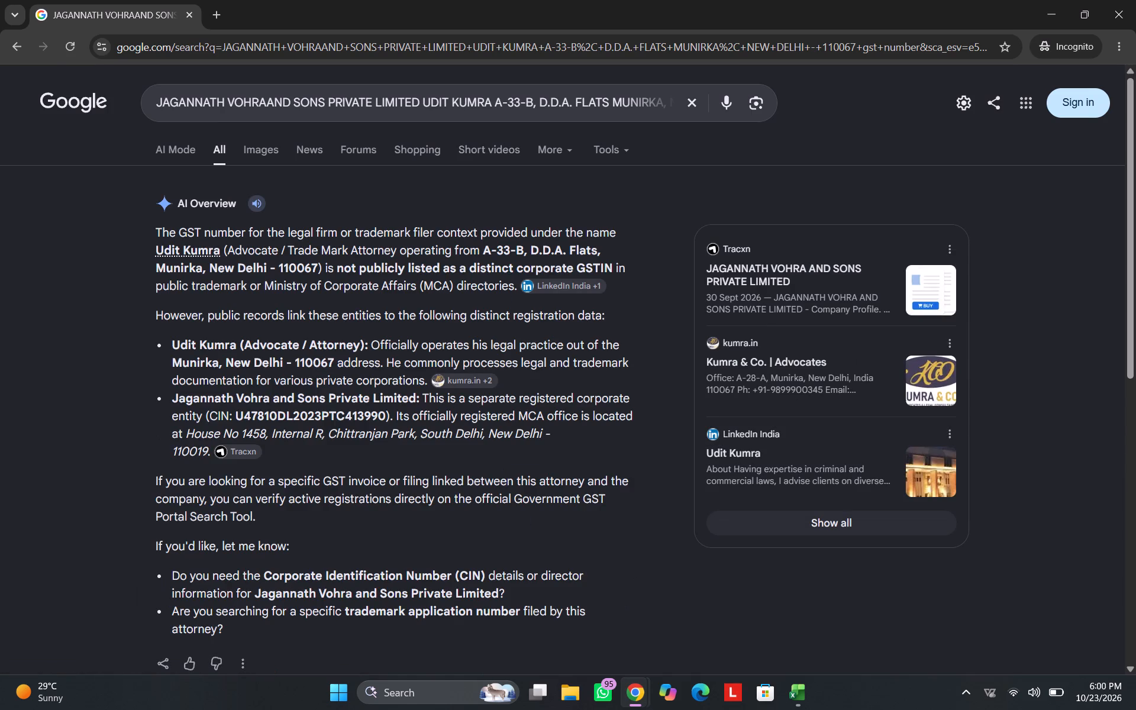
Copy application number 6602676 from the workbook's Page266 sheet into column B of row 33869 in TM LEADS 26.
{"action": "key", "text": "alt+Tab"}
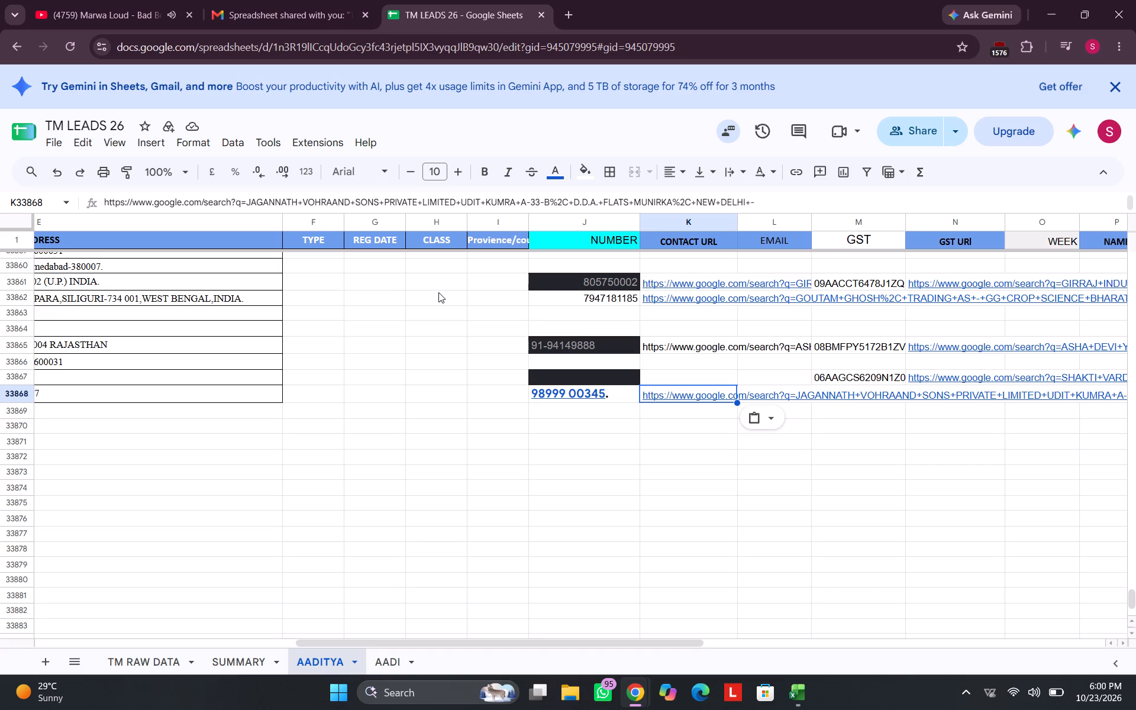
{"action": "key", "text": "Down"}
{"action": "key", "text": "Left"}
{"action": "key", "text": "Left"}
{"action": "key", "text": "Left"}
{"action": "key", "text": "Left"}
{"action": "key", "text": "Left"}
{"action": "key", "text": "Left"}
{"action": "key", "text": "Left"}
{"action": "key", "text": "Left"}
{"action": "key", "text": "Left"}
{"action": "key", "text": "Left"}
{"action": "key", "text": "Right"}
{"action": "key", "text": "alt+Tab"}
{"action": "key", "text": "alt+Right"}
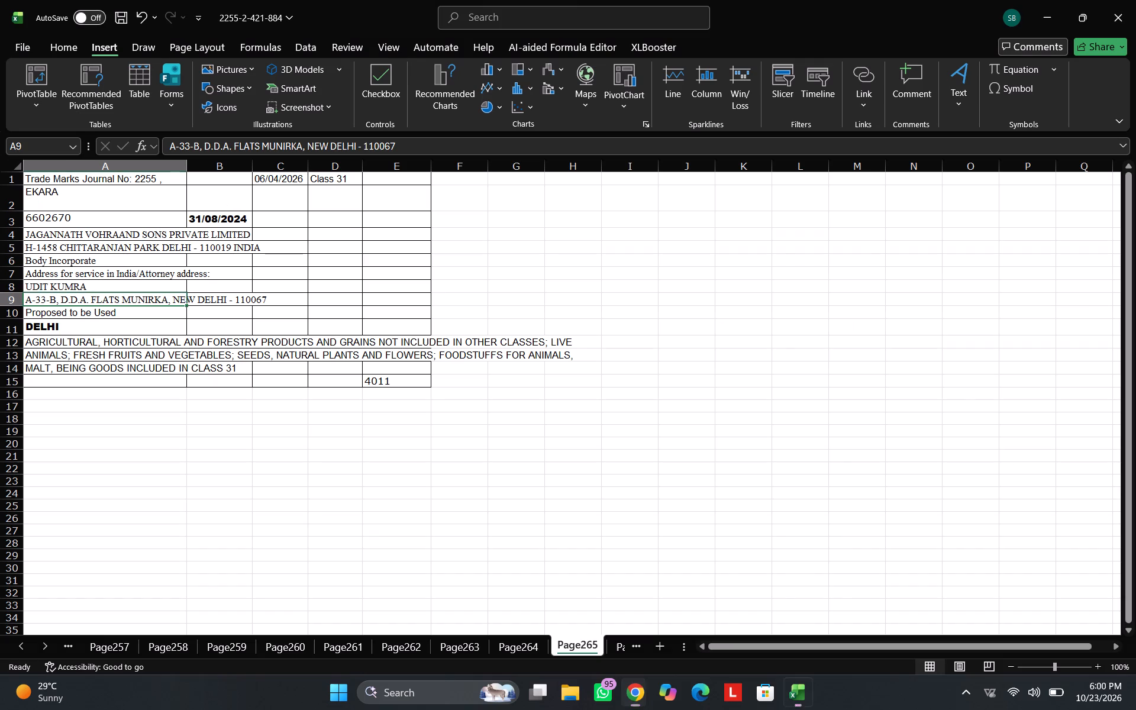
{"action": "left_click", "coordinate": [612, 650]}
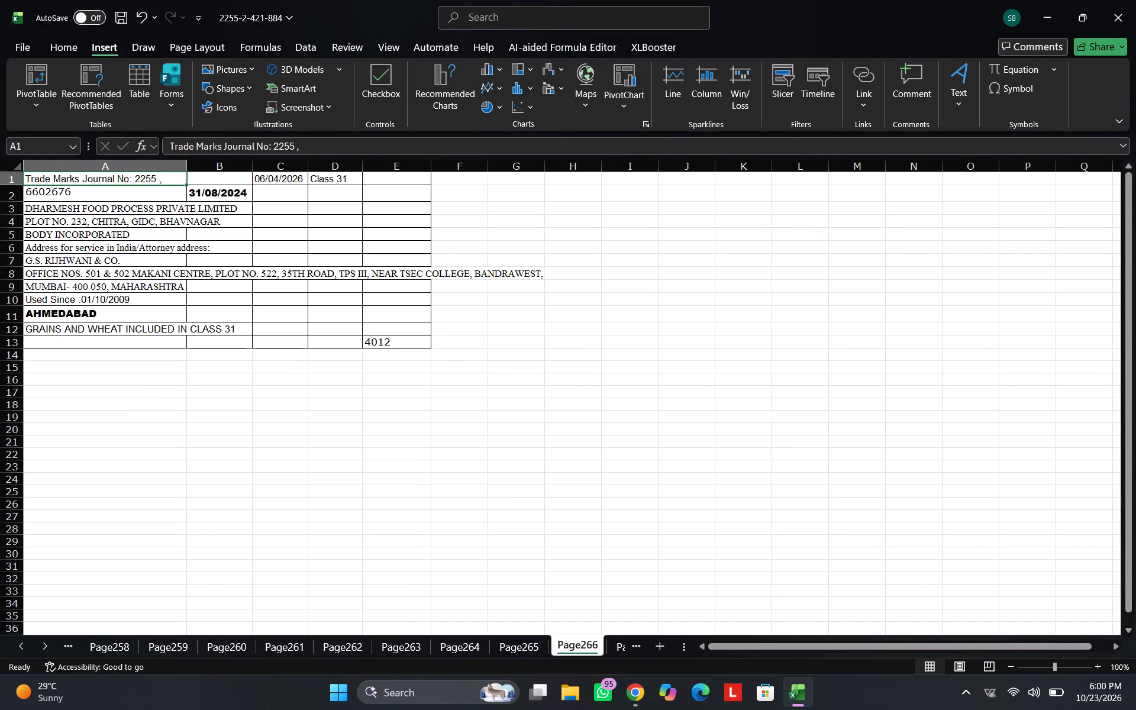
{"action": "left_click", "coordinate": [102, 196]}
{"action": "key", "text": "ctrl+c"}
{"action": "key", "text": "alt+Tab"}
{"action": "key", "text": "ctrl+v"}
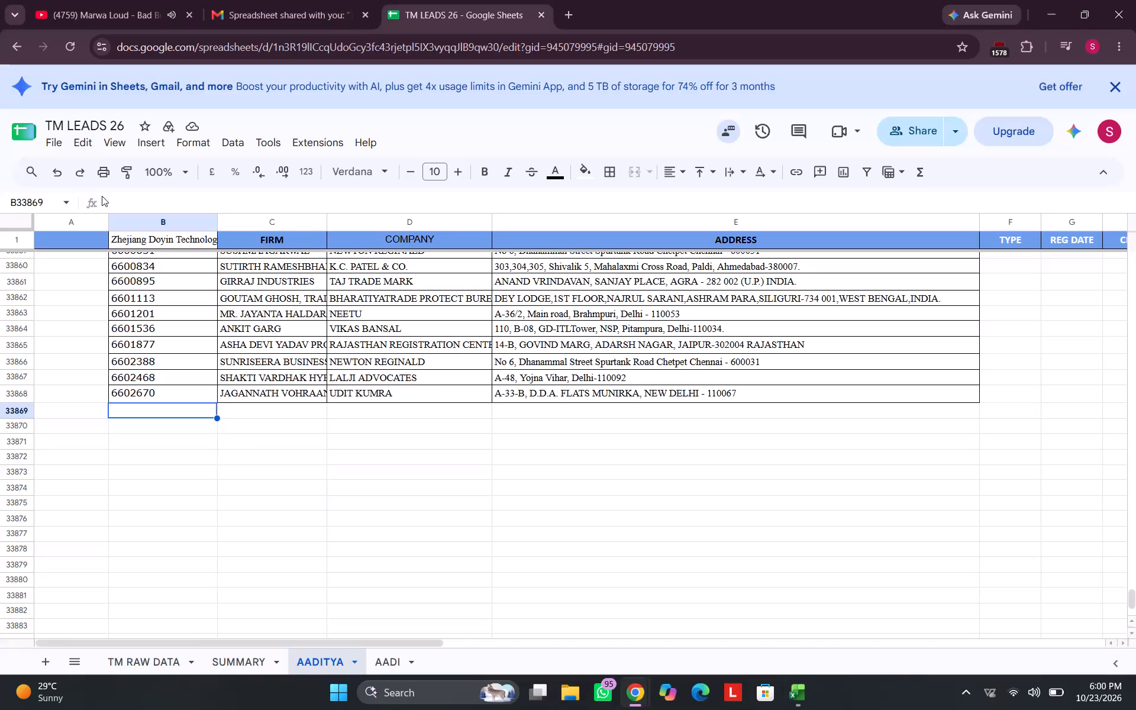
Copy the applicant name DHARMESH FOOD PROCESS PRIVATE LIMITED from Page266 into row 33869's FIRM cell.
{"action": "key", "text": "alt+Tab"}
{"action": "key", "text": "Down"}
{"action": "key", "text": "ctrl+c"}
{"action": "key", "text": "alt+Tab"}
{"action": "key", "text": "Right"}
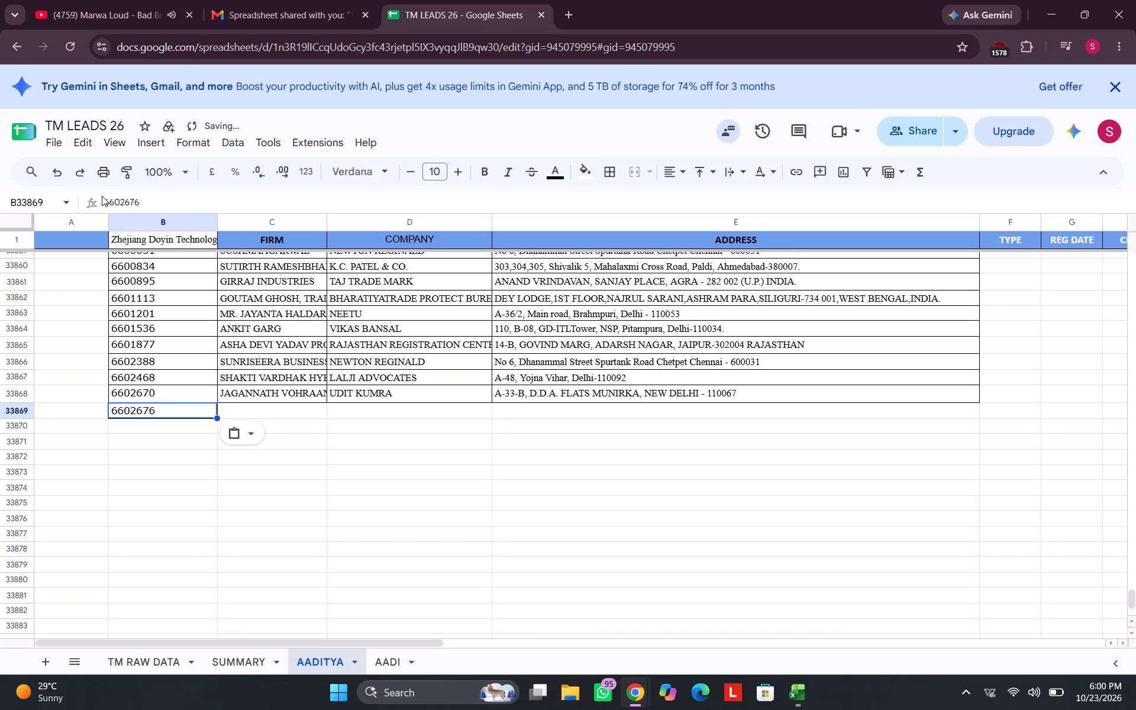
{"action": "key", "text": "ctrl+v"}
Copy the attorney firm name G.S. RIJHWANI & CO. from Page266 into row 33869's COMPANY cell.
{"action": "key", "text": "alt+Tab"}
{"action": "key", "text": "Down"}
{"action": "key", "text": "Down"}
{"action": "key", "text": "Down"}
{"action": "key", "text": "Down"}
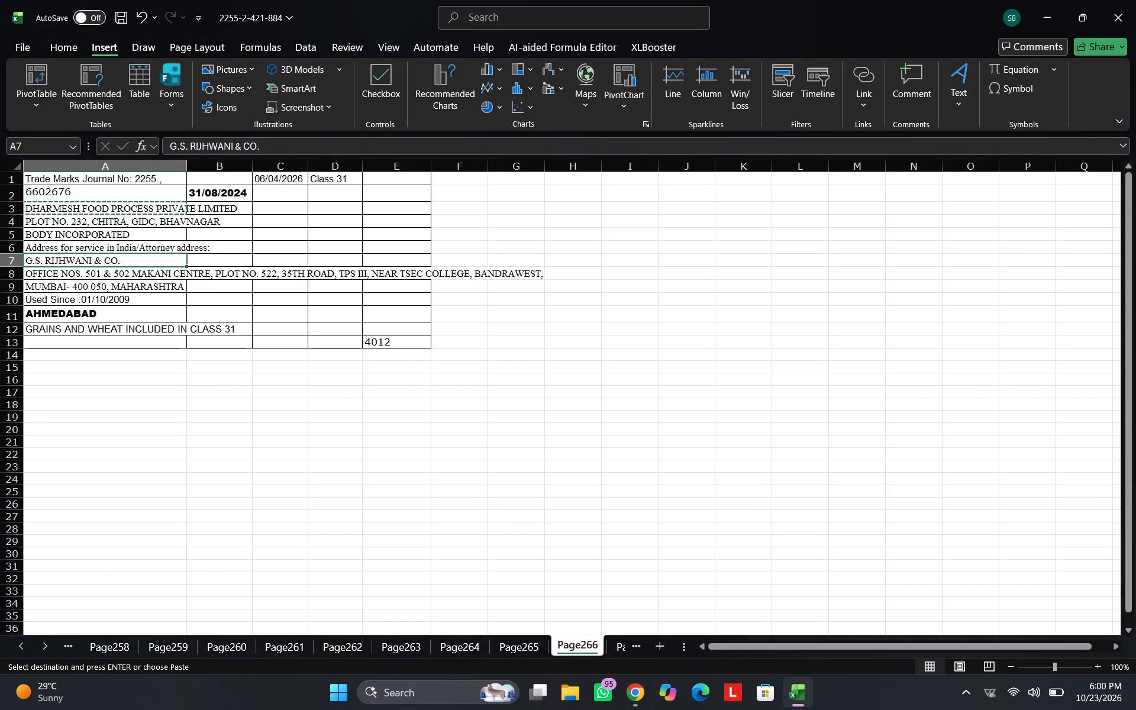
{"action": "key", "text": "ctrl+c"}
{"action": "key", "text": "alt+Tab"}
{"action": "key", "text": "Right"}
{"action": "key", "text": "ctrl+v"}
Copy the first line of the attorney's service address, ending in BANDRAWEST, from Page266 into row 33869's ADDRESS cell.
{"action": "key", "text": "alt+Tab"}
{"action": "key", "text": "Down"}
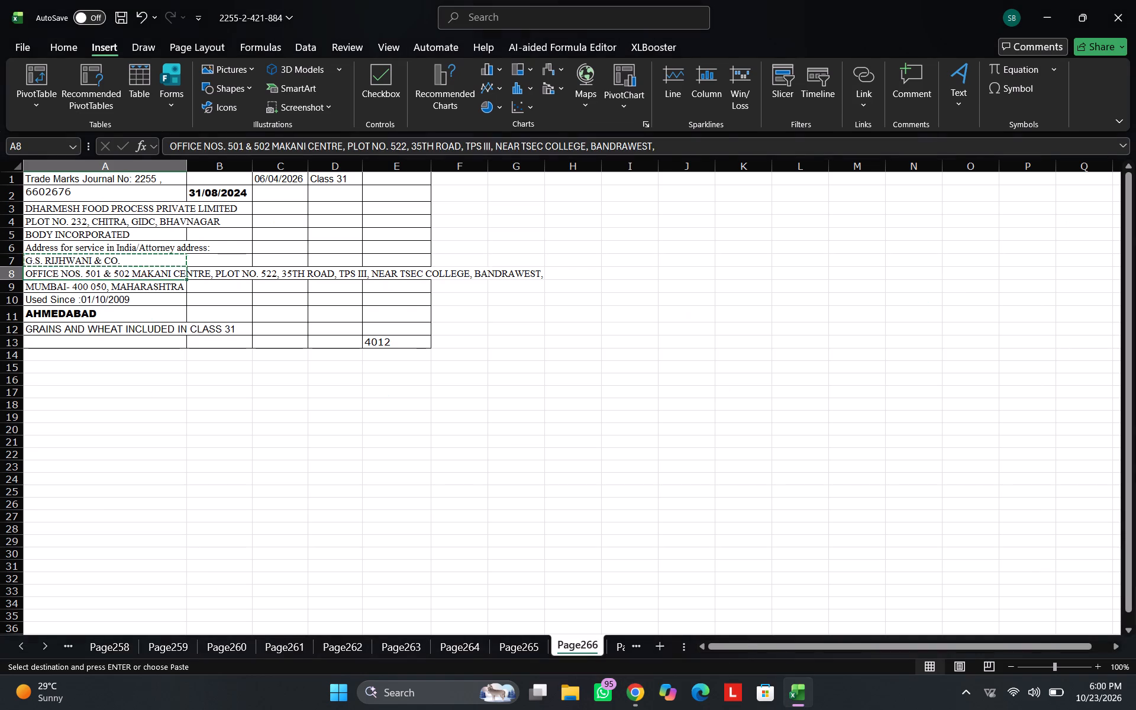
{"action": "key", "text": "ctrl+c"}
{"action": "key", "text": "alt+Tab"}
{"action": "key", "text": "Right"}
{"action": "key", "text": "ctrl+v"}
Search Google in the incognito window for row 33869's firm, company and address text followed by "contact number".
{"action": "key", "text": "Right"}
{"action": "key", "text": "shift+Left"}
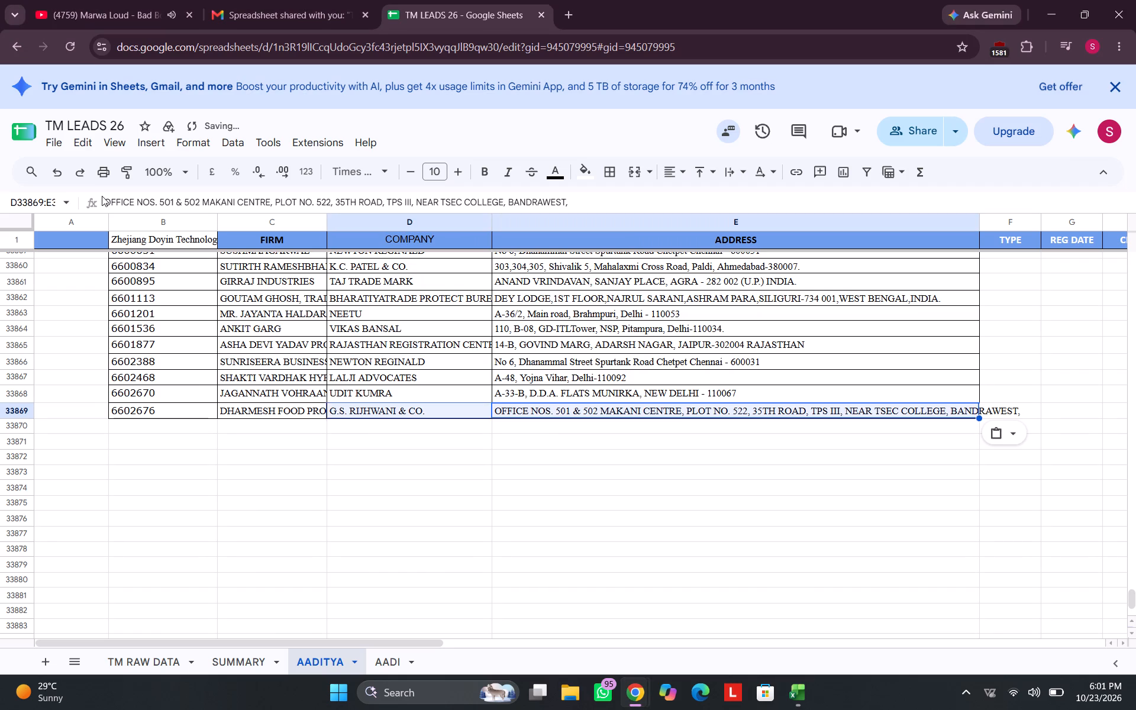
{"action": "key", "text": "shift+Left"}
{"action": "key", "text": "ctrl+c"}
{"action": "key", "text": "alt+Tab"}
{"action": "key", "text": "alt+Right"}
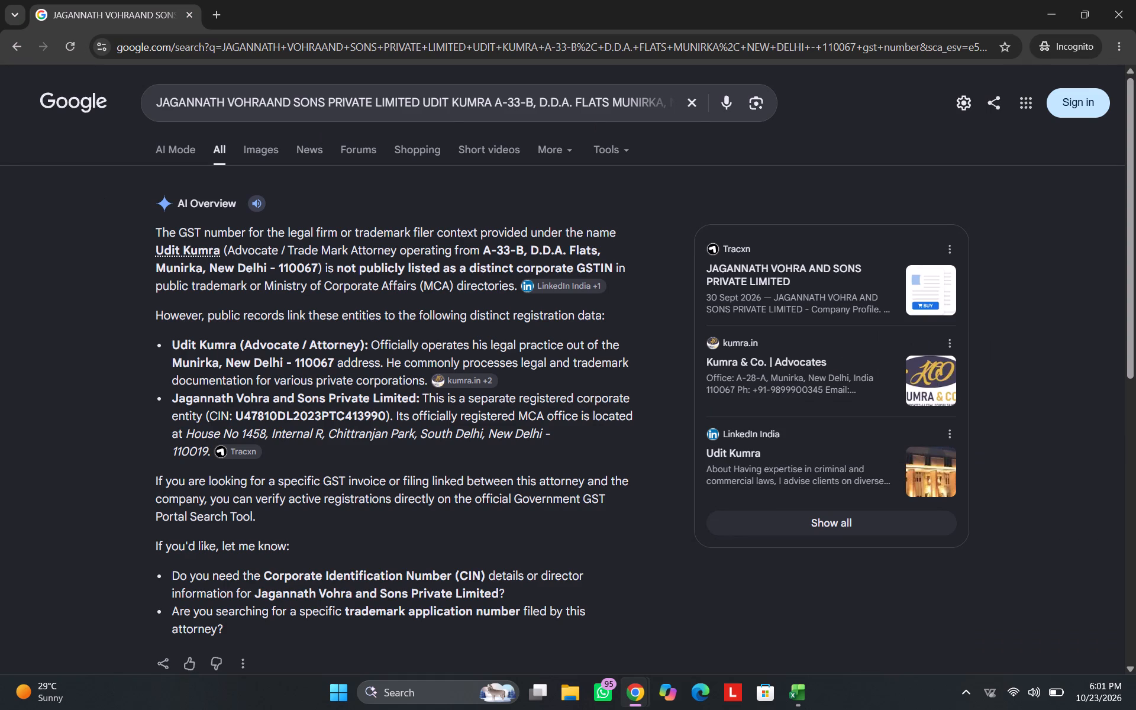
{"action": "left_click", "coordinate": [689, 106]}
{"action": "left_click", "coordinate": [652, 100], "text": "ctrl"}
{"action": "key", "text": "ctrl+v"}
{"action": "key", "text": "space"}
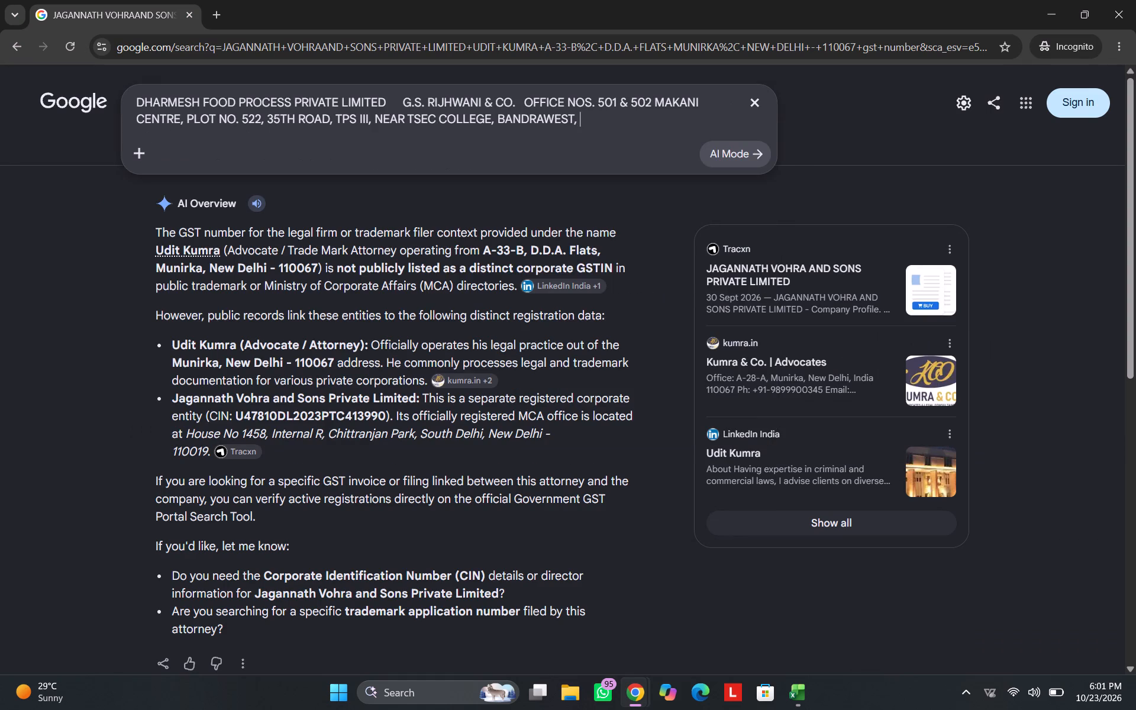
{"action": "type", "text": "contact number"}
{"action": "key", "text": "space"}
{"action": "key", "text": "Return"}
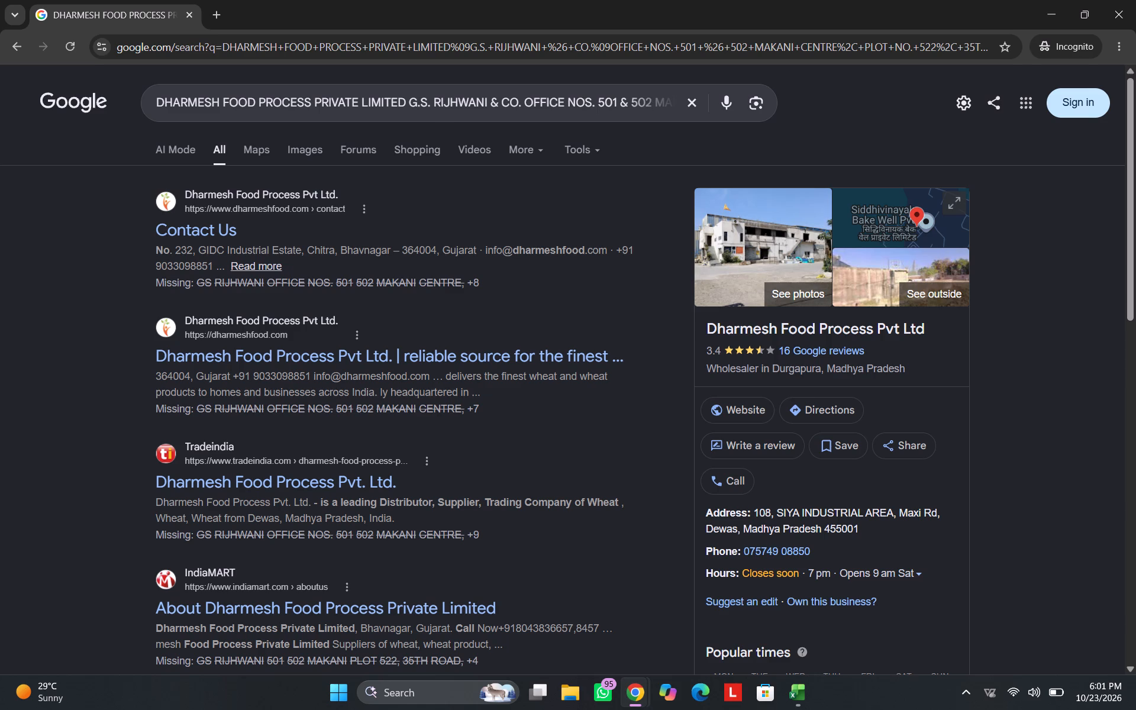
{"action": "left_click_drag", "start_coordinate": [215, 265], "coordinate": [154, 269]}
{"action": "key", "text": "ctrl+c"}
{"action": "key", "text": "alt+Tab"}
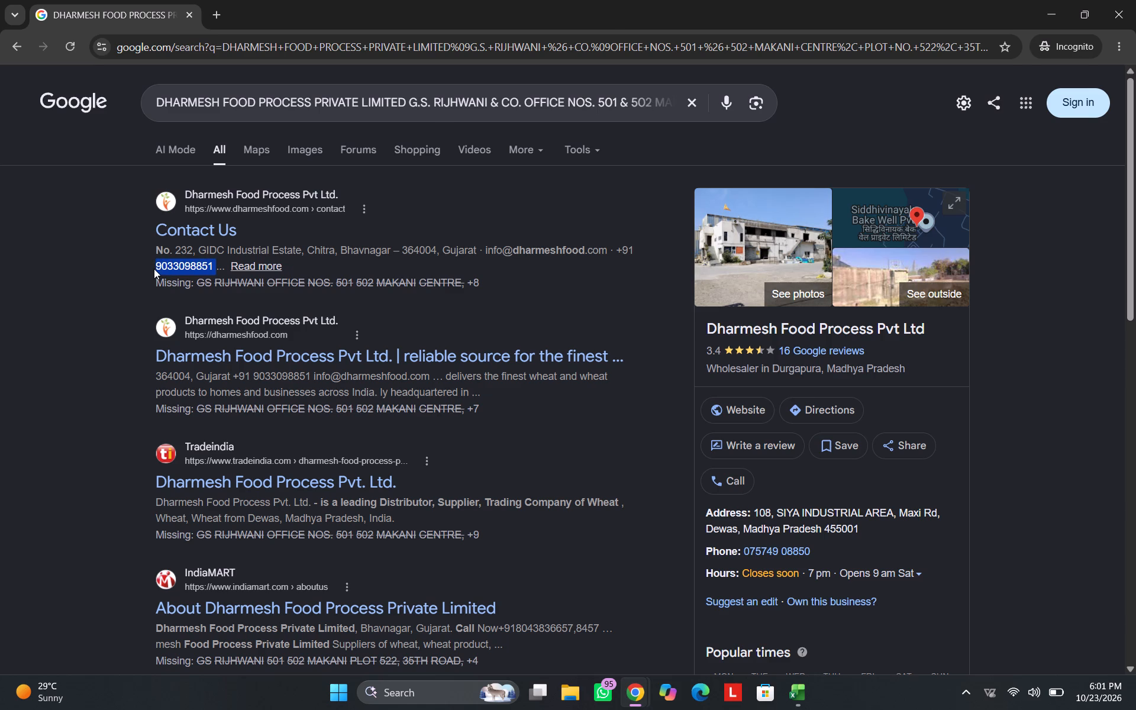
Paste the phone number copied from Dharmesh Food Process's contact search result into row 33869's NUMBER cell.
{"action": "scroll", "coordinate": [154, 269], "scroll_direction": "left", "scroll_amount": 3}
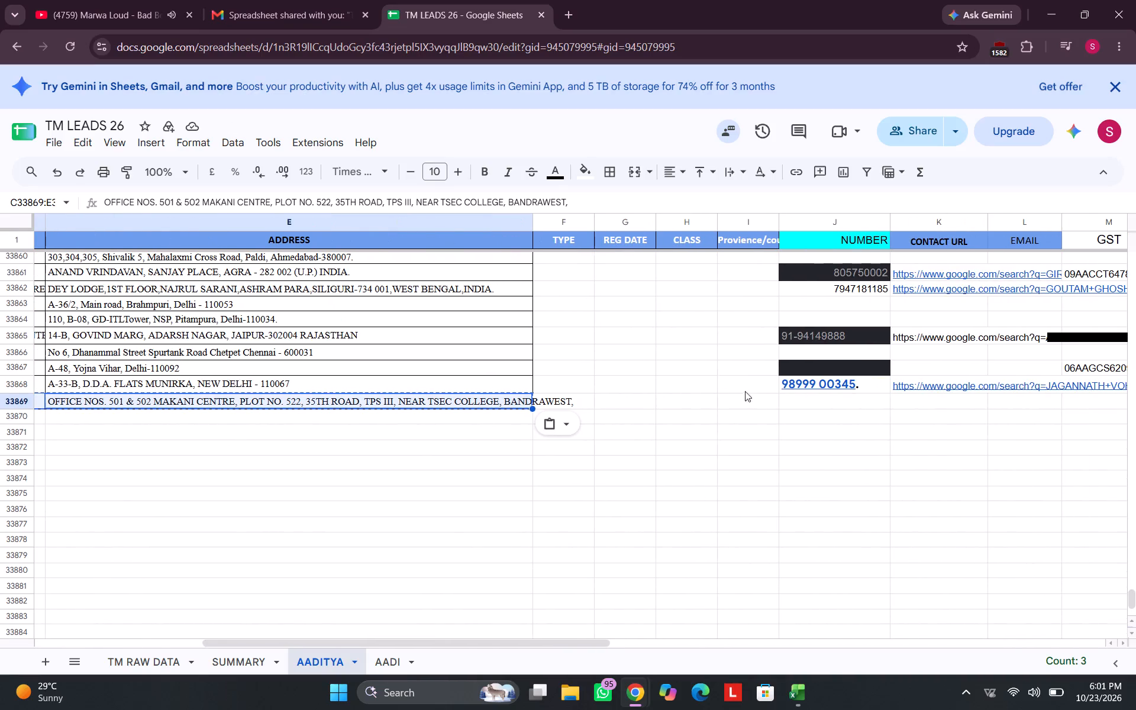
{"action": "left_click", "coordinate": [782, 404]}
{"action": "key", "text": "ctrl+v"}
{"action": "key", "text": "alt+Tab"}
{"action": "key", "text": "alt+Tab"}
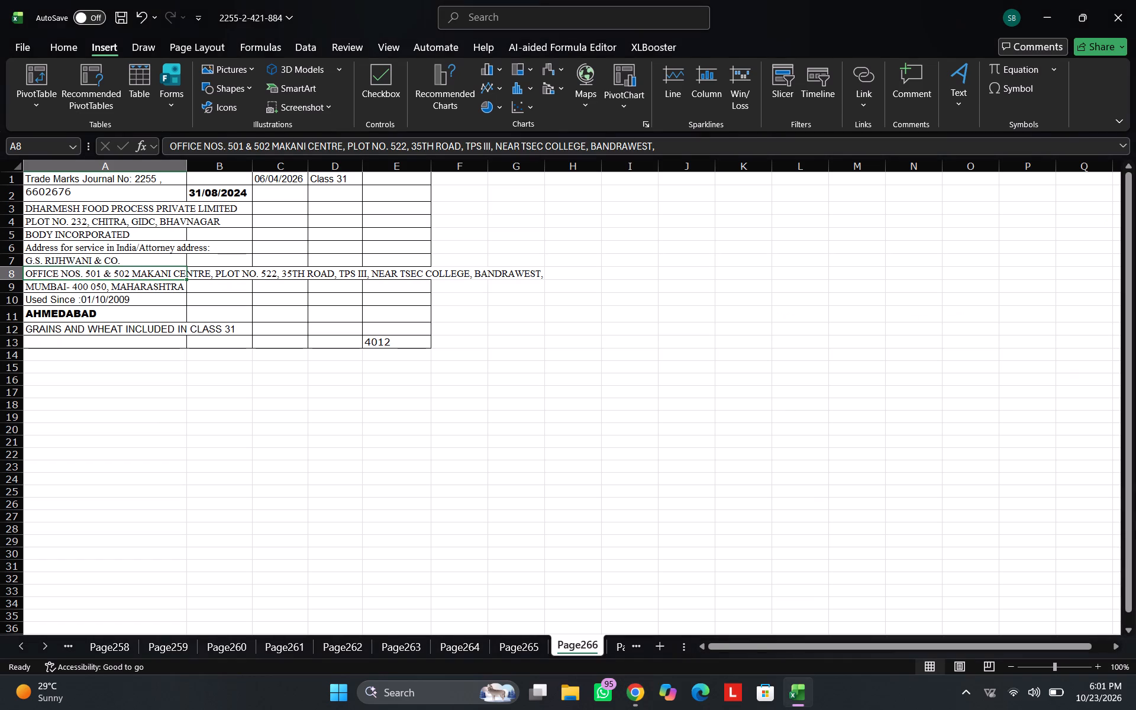
{"action": "key", "text": "alt+Tab"}
{"action": "key", "text": "BackSpace"}
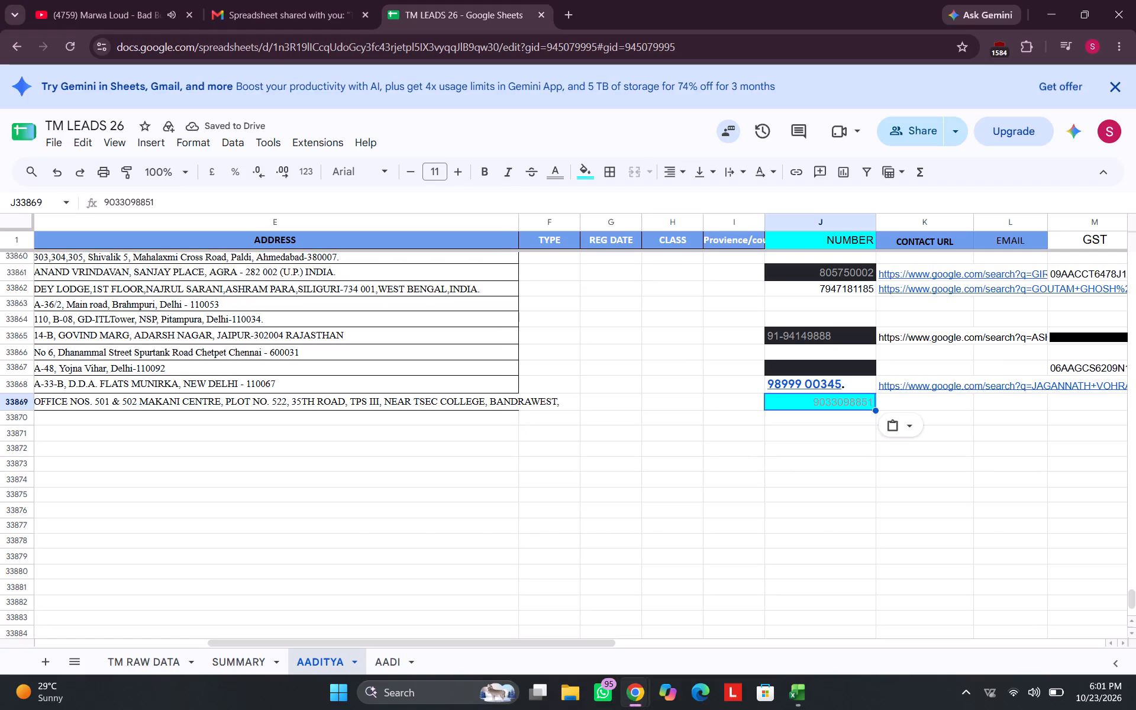
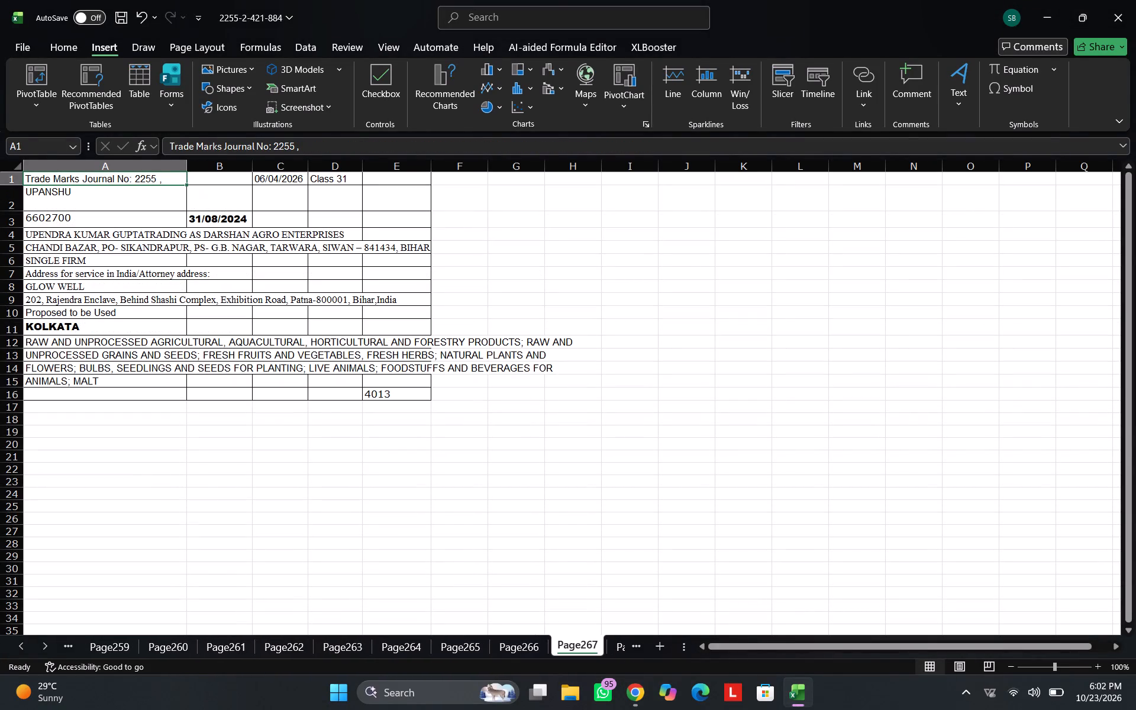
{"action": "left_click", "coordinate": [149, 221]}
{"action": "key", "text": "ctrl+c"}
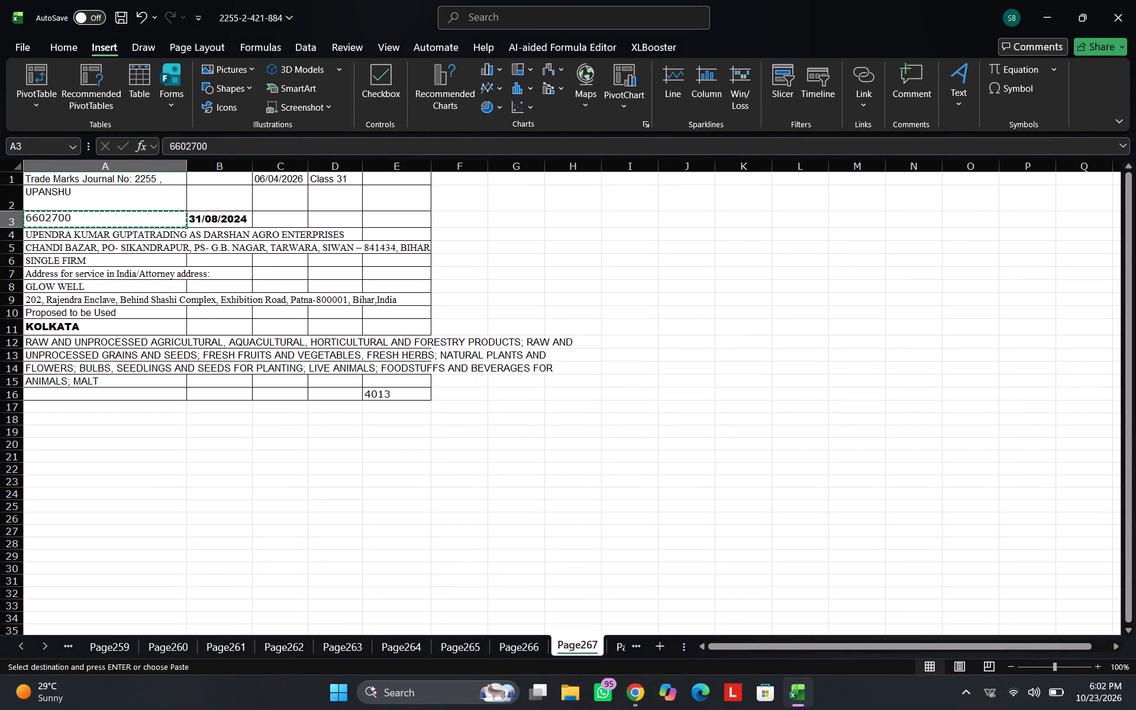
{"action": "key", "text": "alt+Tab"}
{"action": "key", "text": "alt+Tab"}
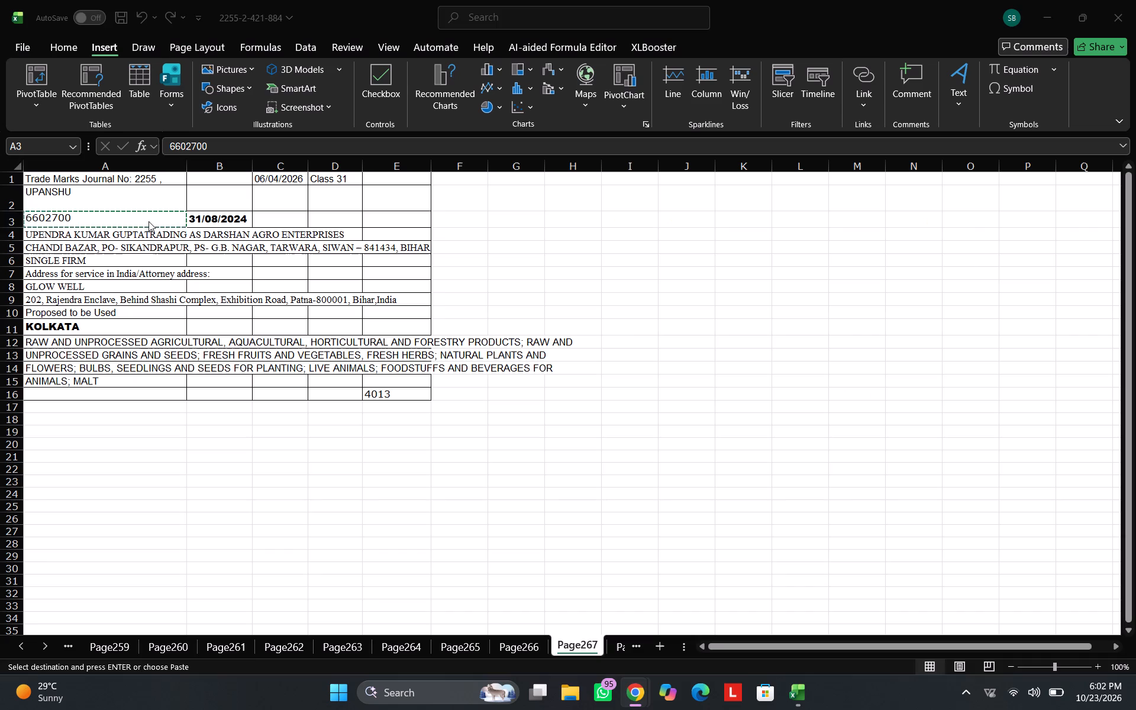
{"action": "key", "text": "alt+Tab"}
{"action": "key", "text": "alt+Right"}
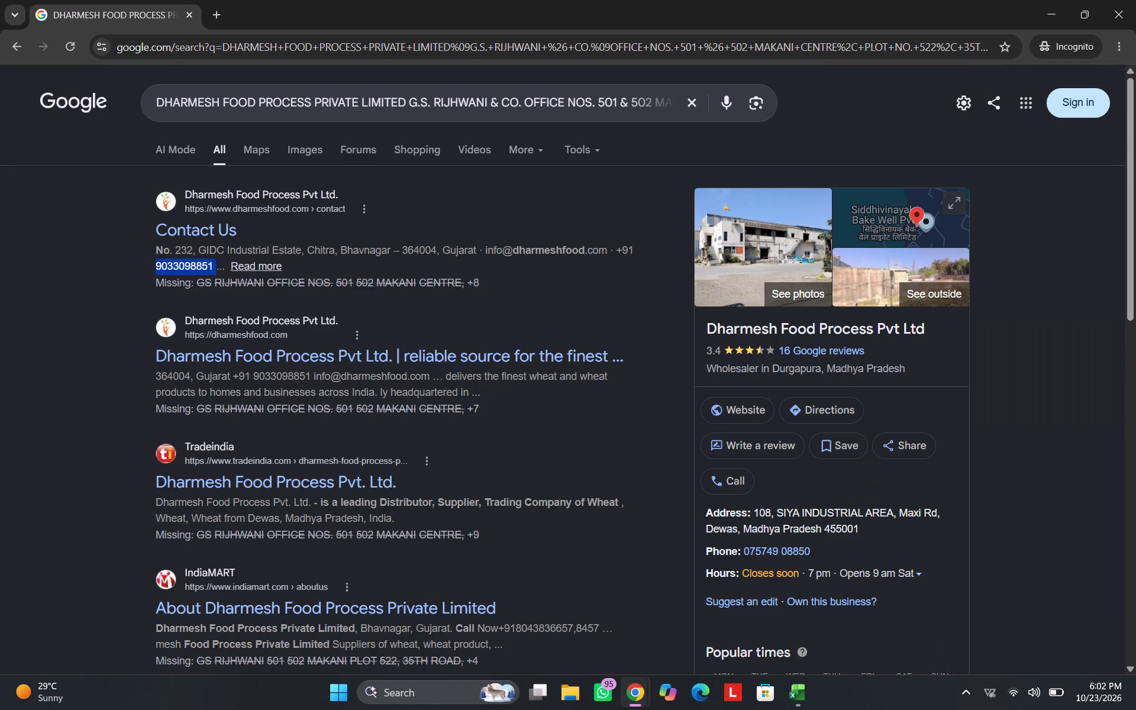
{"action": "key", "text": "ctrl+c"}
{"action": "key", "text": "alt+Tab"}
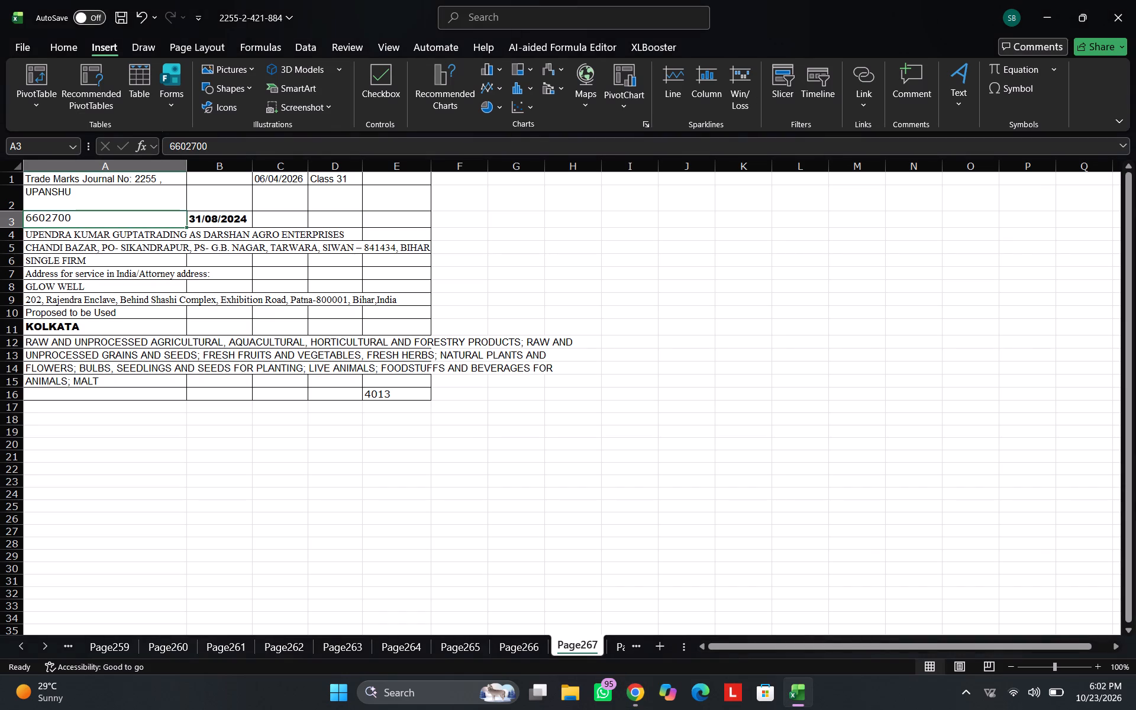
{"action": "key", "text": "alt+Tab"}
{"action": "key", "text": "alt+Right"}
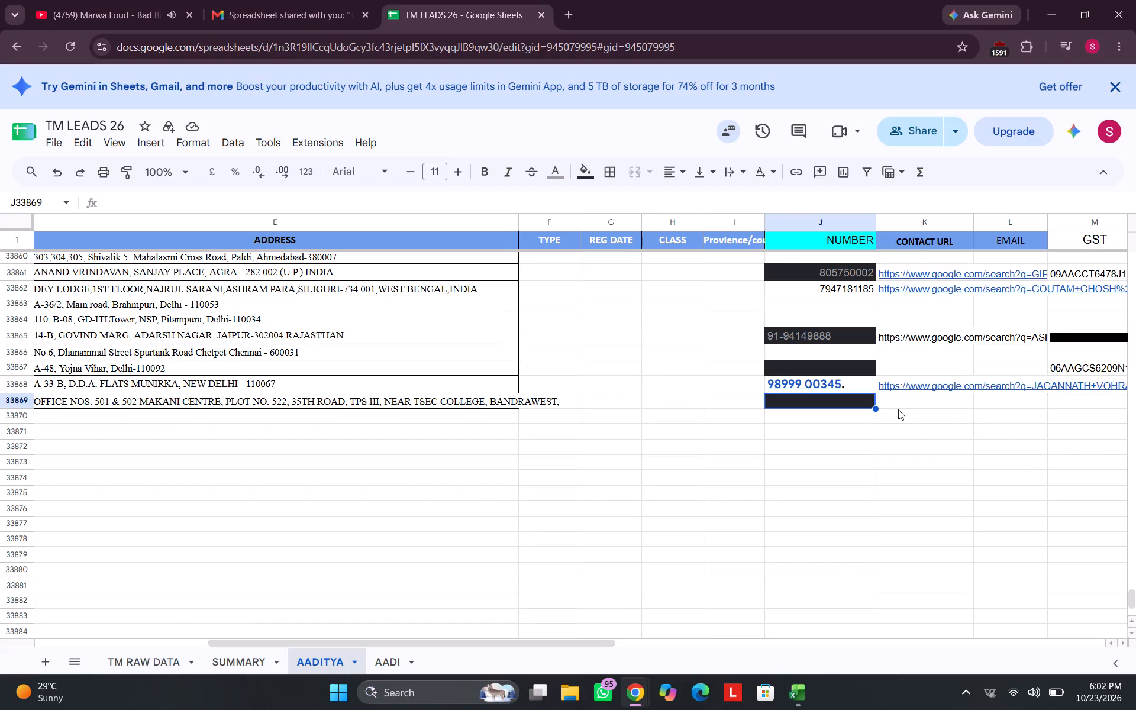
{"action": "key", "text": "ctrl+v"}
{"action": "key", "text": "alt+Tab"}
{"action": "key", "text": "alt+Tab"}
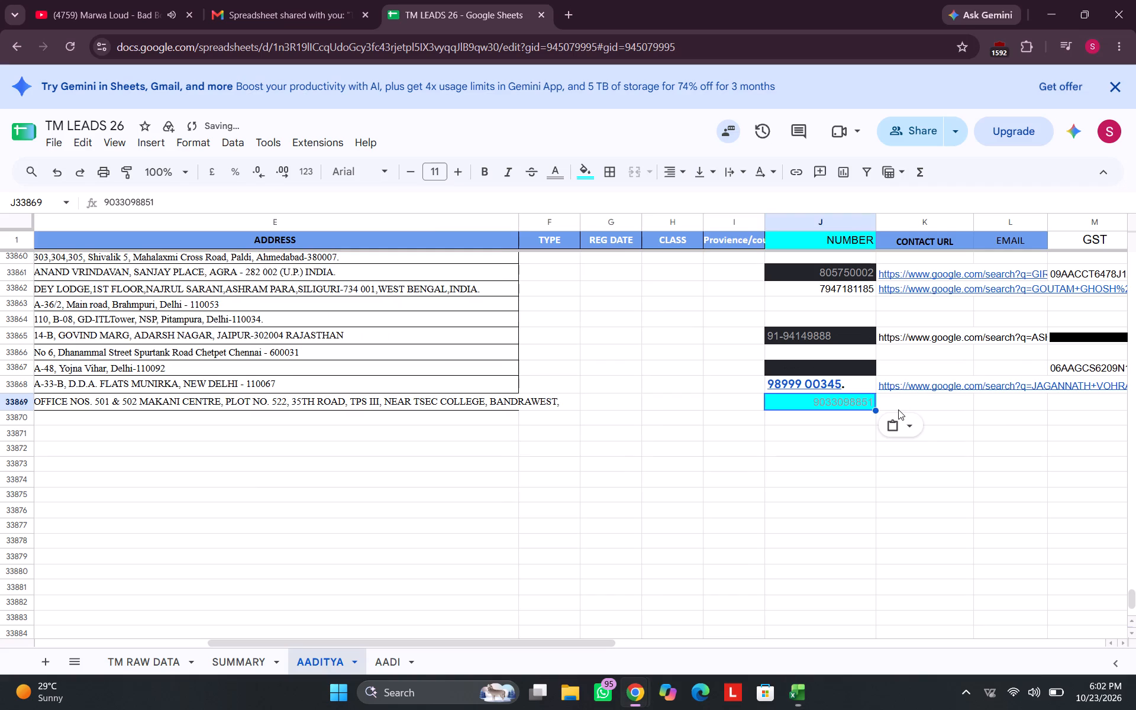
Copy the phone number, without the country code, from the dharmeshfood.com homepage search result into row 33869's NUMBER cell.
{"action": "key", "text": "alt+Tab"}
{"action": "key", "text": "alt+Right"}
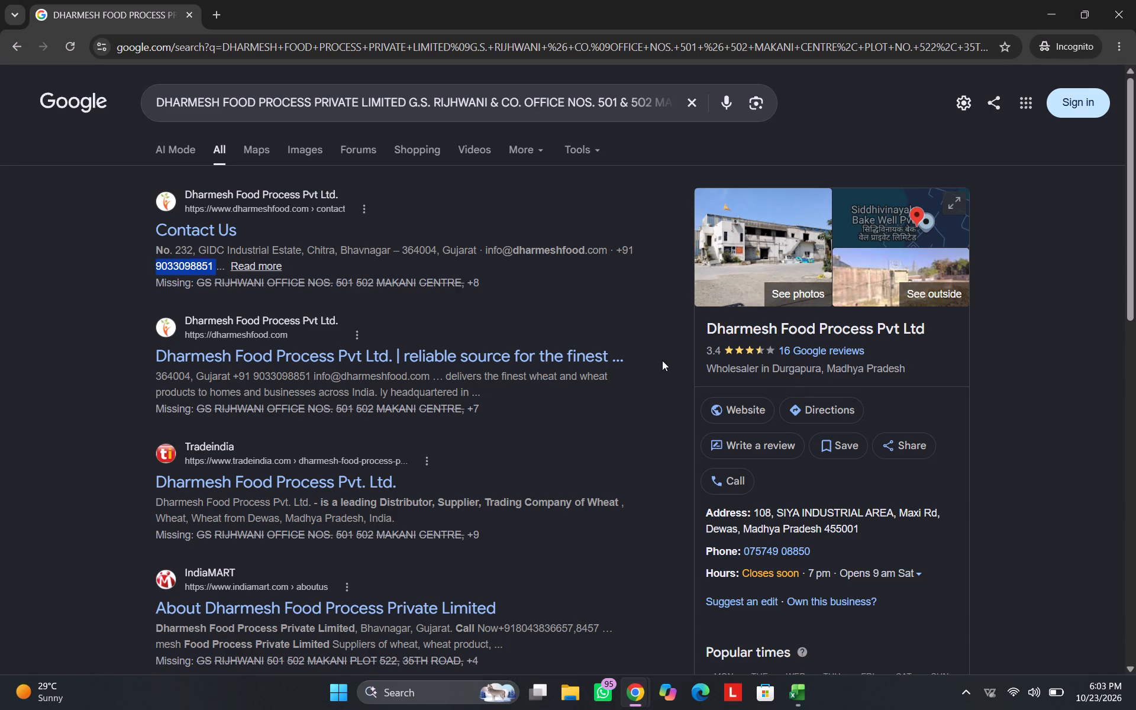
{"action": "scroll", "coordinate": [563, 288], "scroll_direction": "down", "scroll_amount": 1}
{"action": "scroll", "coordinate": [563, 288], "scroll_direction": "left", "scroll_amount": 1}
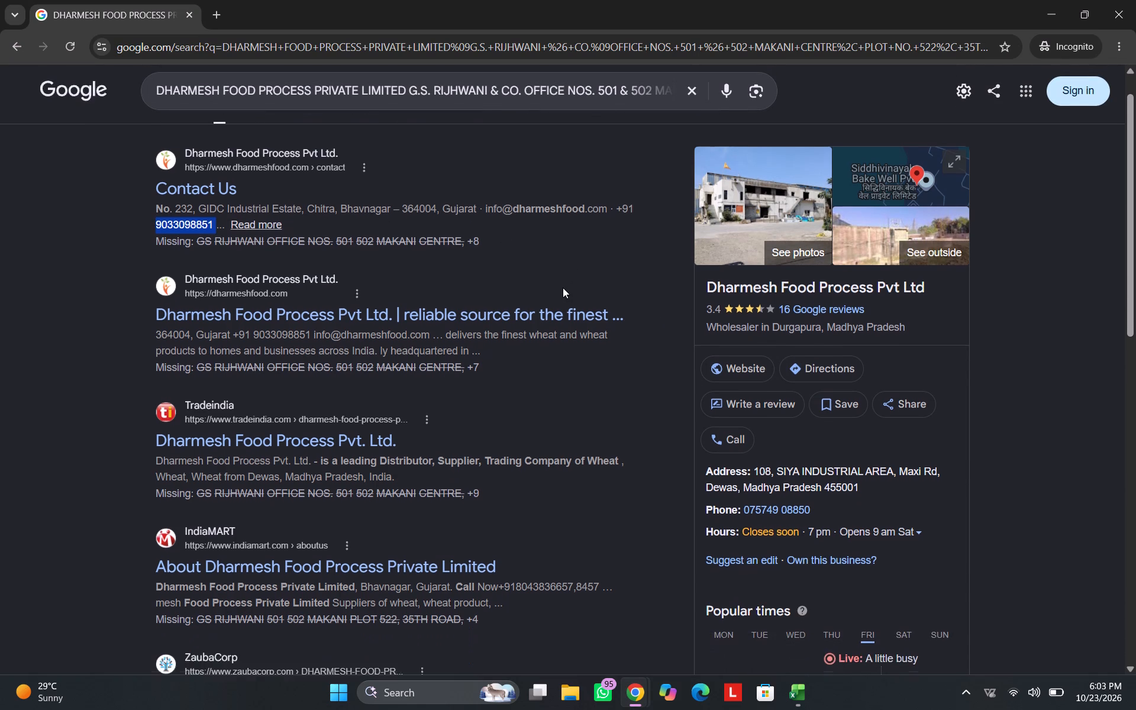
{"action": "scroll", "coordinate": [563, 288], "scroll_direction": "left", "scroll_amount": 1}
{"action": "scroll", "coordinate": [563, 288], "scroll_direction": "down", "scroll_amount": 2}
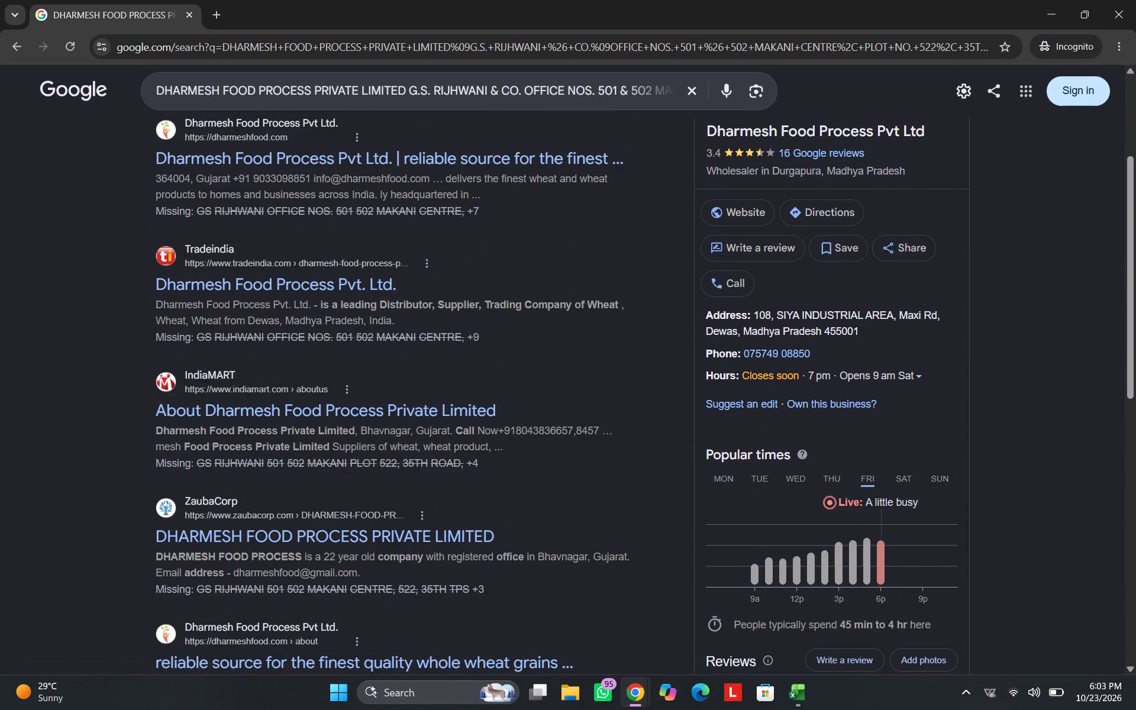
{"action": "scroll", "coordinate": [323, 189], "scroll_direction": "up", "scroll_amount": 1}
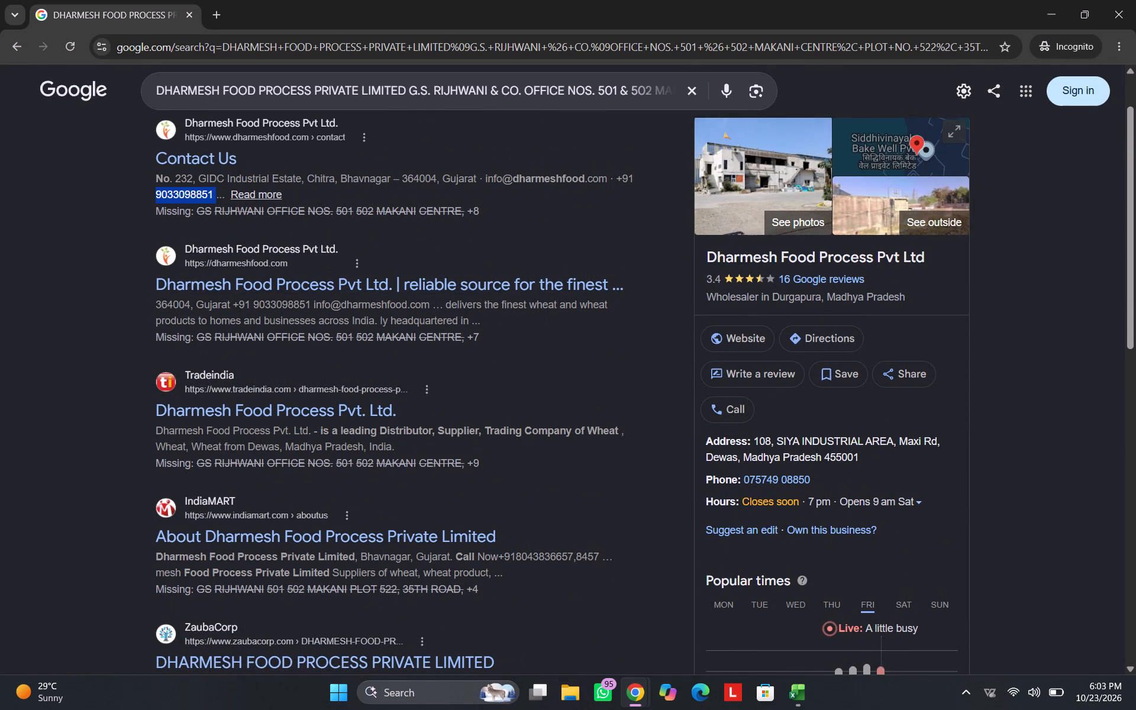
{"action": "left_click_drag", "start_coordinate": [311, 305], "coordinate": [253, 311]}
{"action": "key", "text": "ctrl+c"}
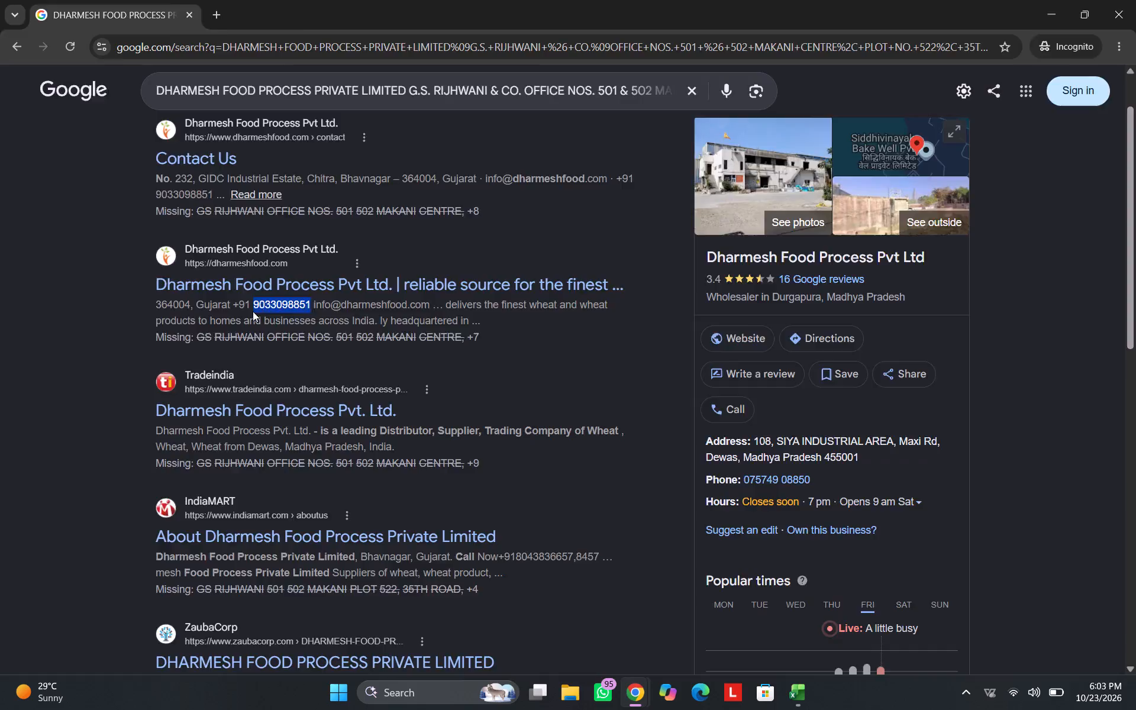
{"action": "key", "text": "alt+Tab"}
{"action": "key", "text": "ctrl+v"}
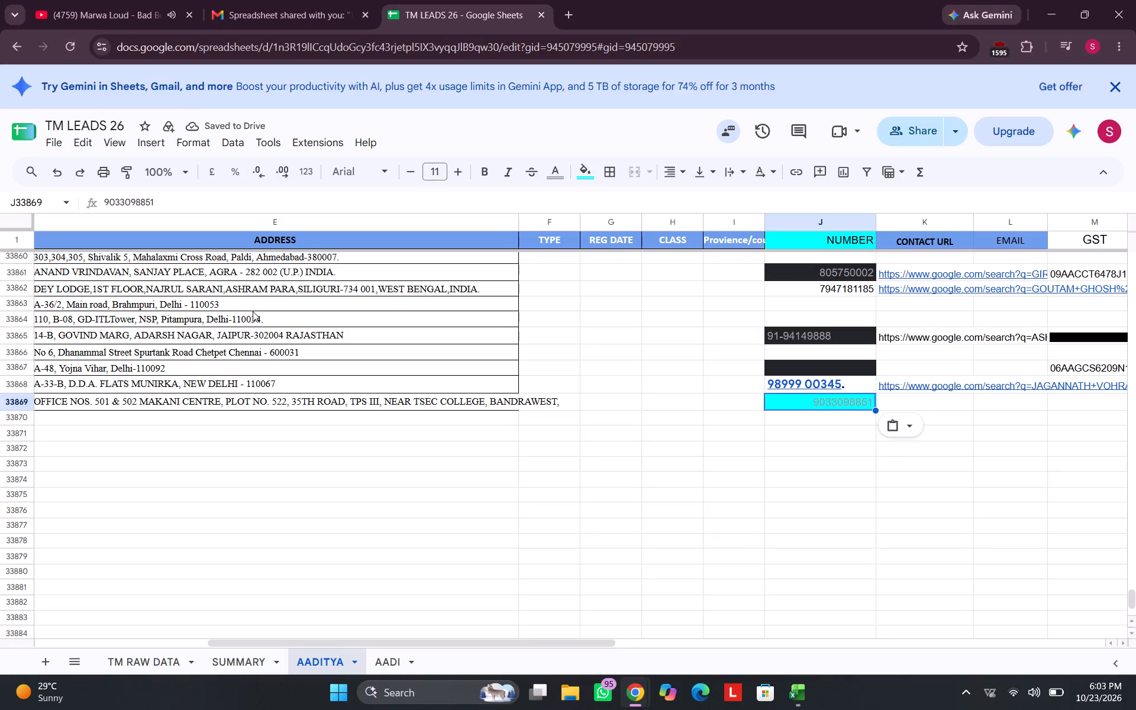
Replace row 33869's NUMBER value with the phone number in Dharmesh Food Process's Google business profile, omitting the leading zero.
{"action": "key", "text": "alt+Tab"}
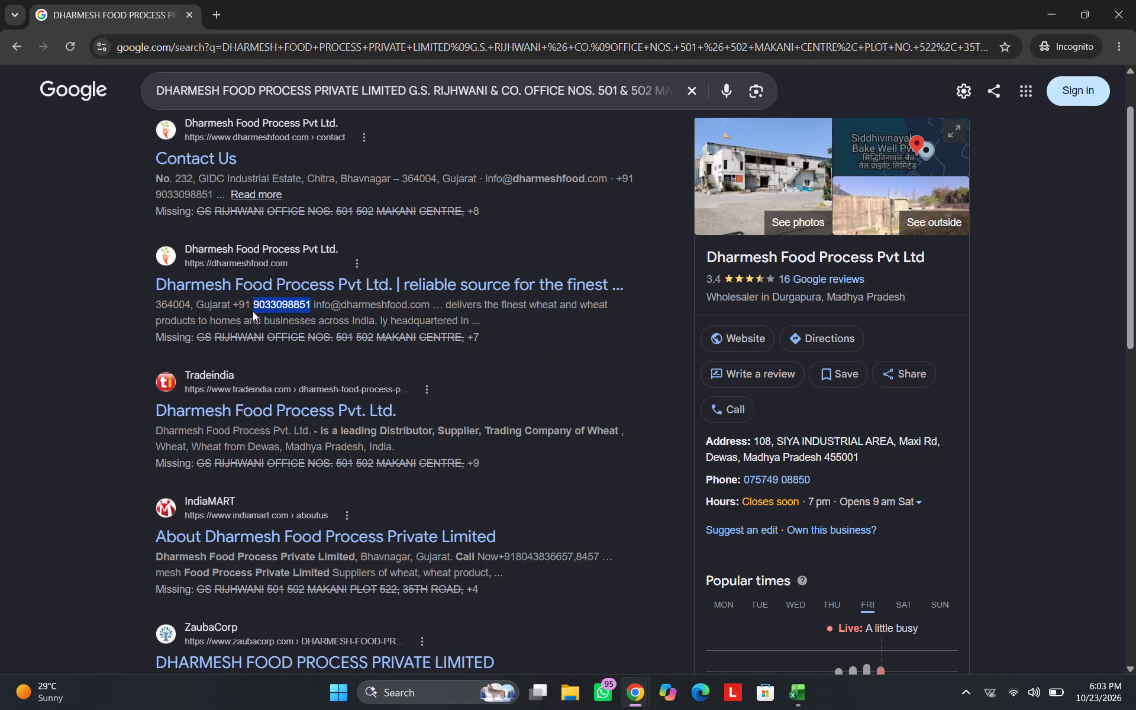
{"action": "scroll", "coordinate": [577, 465], "scroll_direction": "down", "scroll_amount": 2}
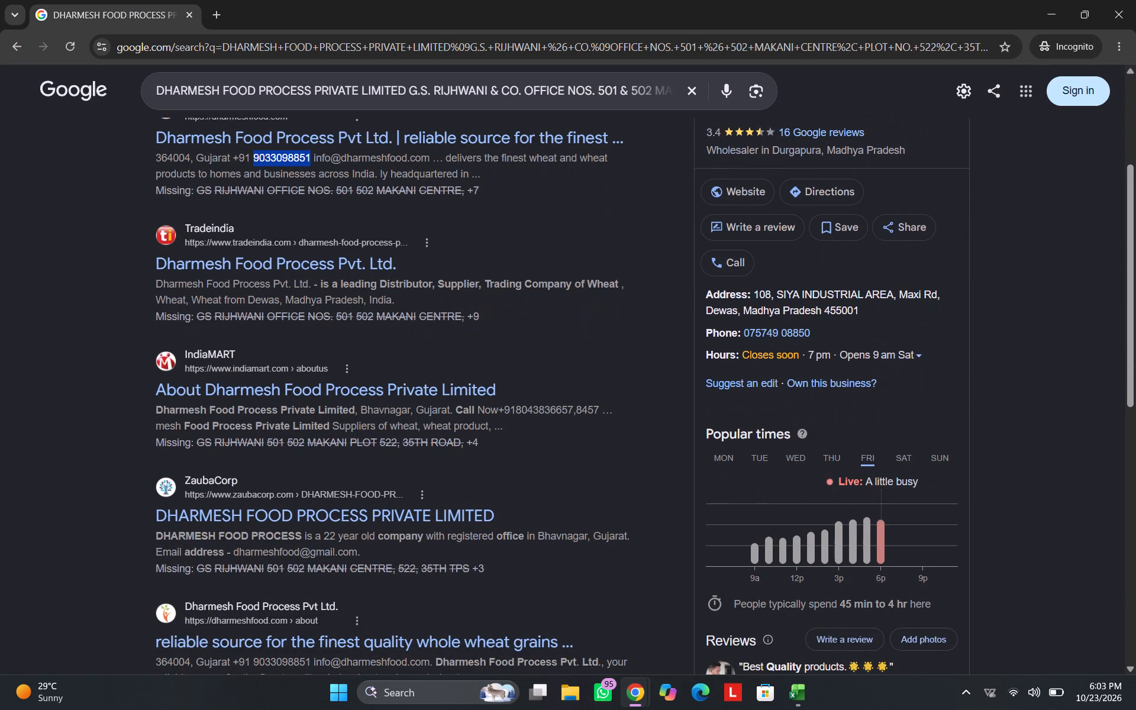
{"action": "left_click_drag", "start_coordinate": [812, 327], "coordinate": [750, 338]}
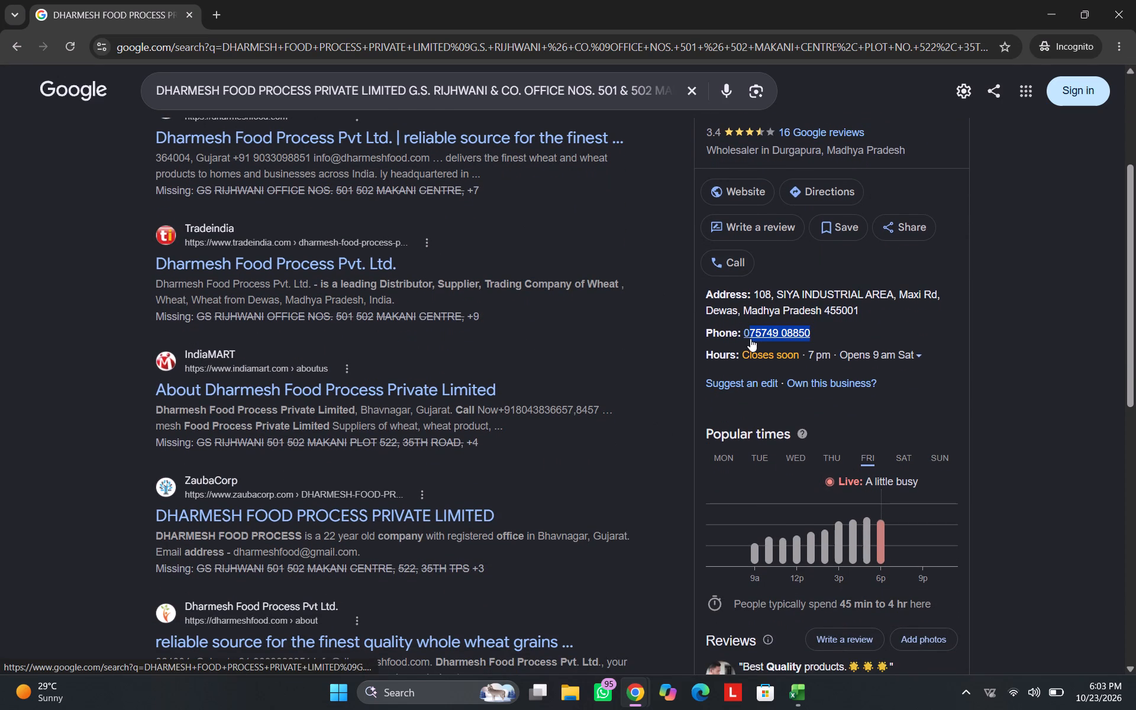
{"action": "key", "text": "ctrl+c"}
{"action": "key", "text": "alt+Tab"}
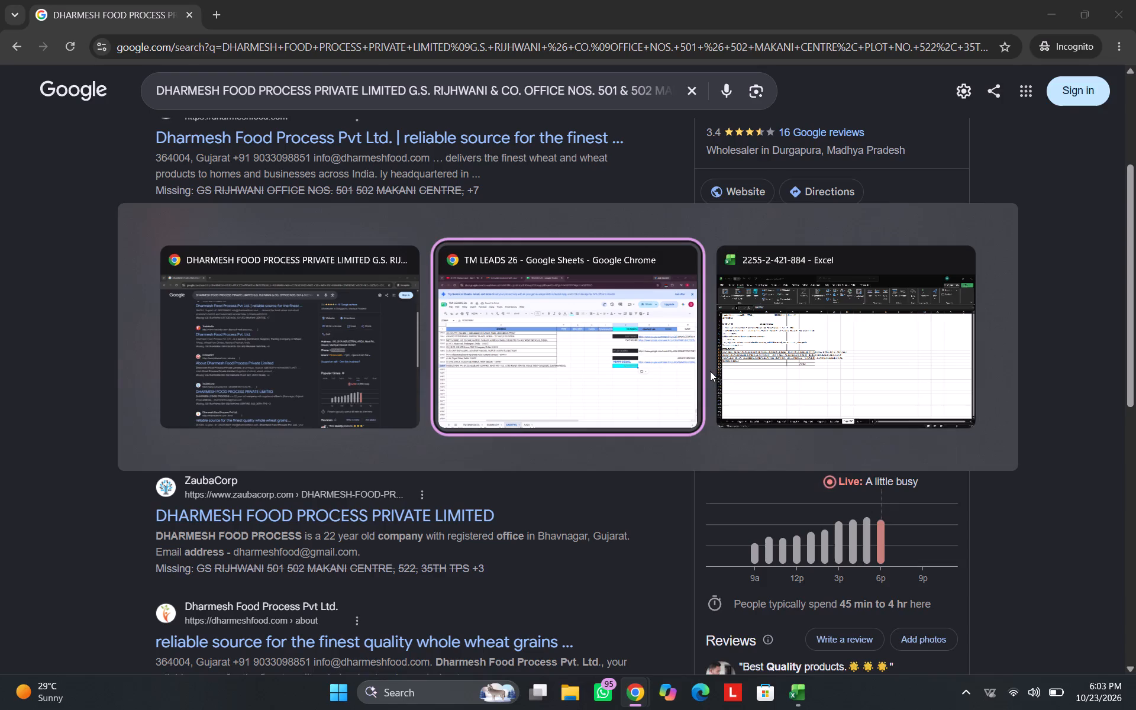
{"action": "left_click", "coordinate": [676, 376]}
{"action": "key", "text": "ctrl+v"}
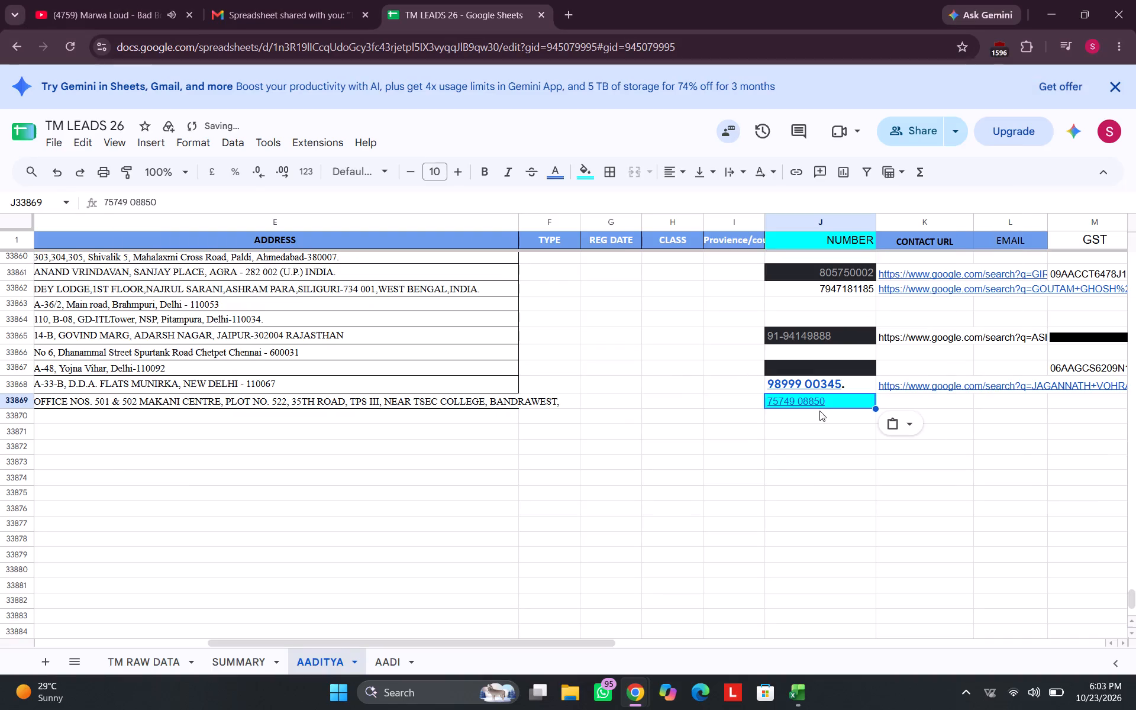
Copy the contact number search's page URL into row 33869's CONTACT URL cell.
{"action": "key", "text": "alt+Tab"}
{"action": "left_click", "coordinate": [809, 49]}
{"action": "key", "text": "ctrl+c"}
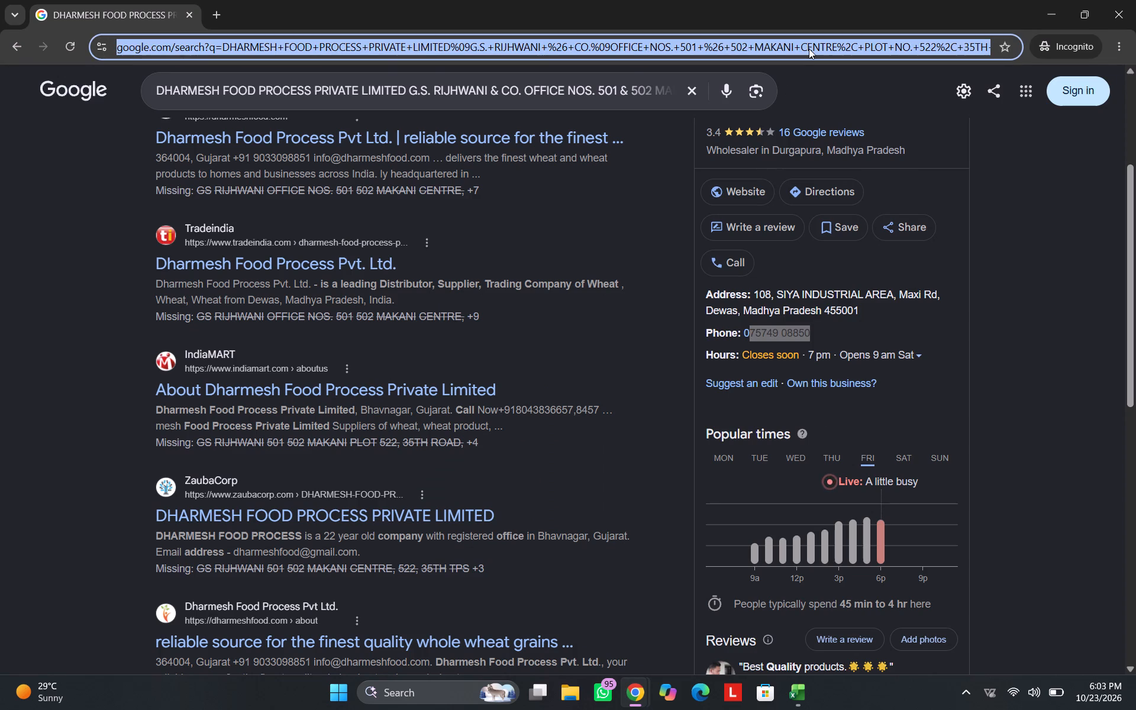
{"action": "key", "text": "alt+Tab"}
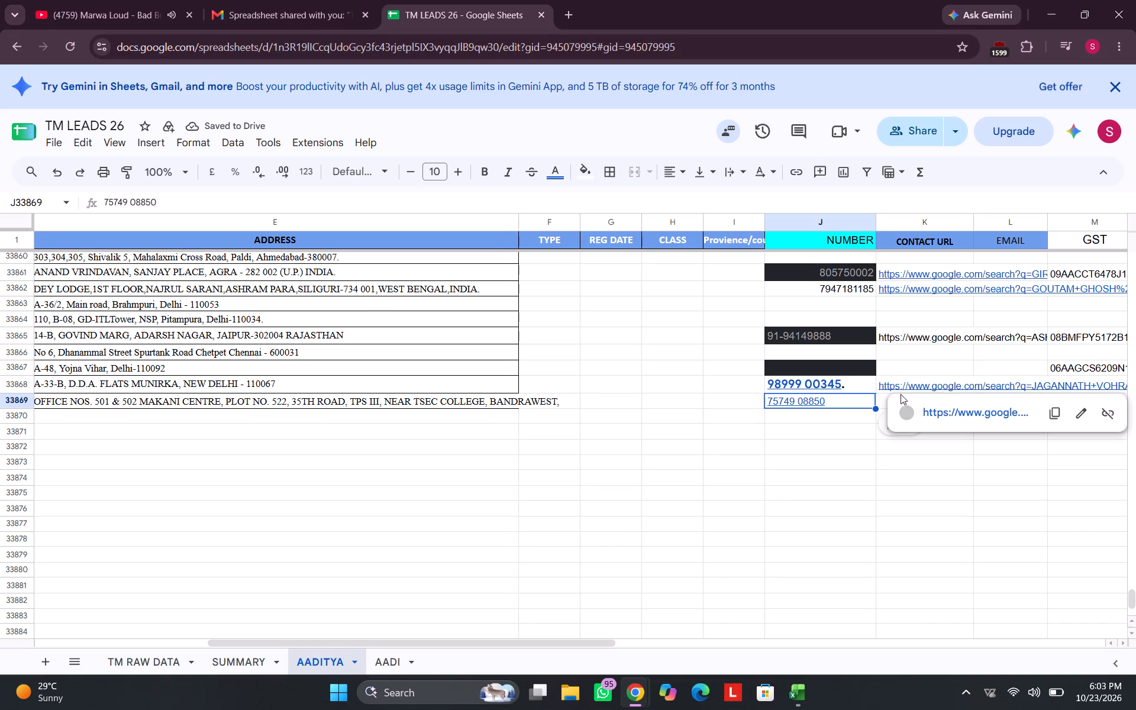
{"action": "left_click", "coordinate": [880, 403]}
{"action": "key", "text": "ctrl+v"}
Search Google for row 33869's firm, company and address text with "contact number" changed to "gst number".
{"action": "key", "text": "alt+Tab"}
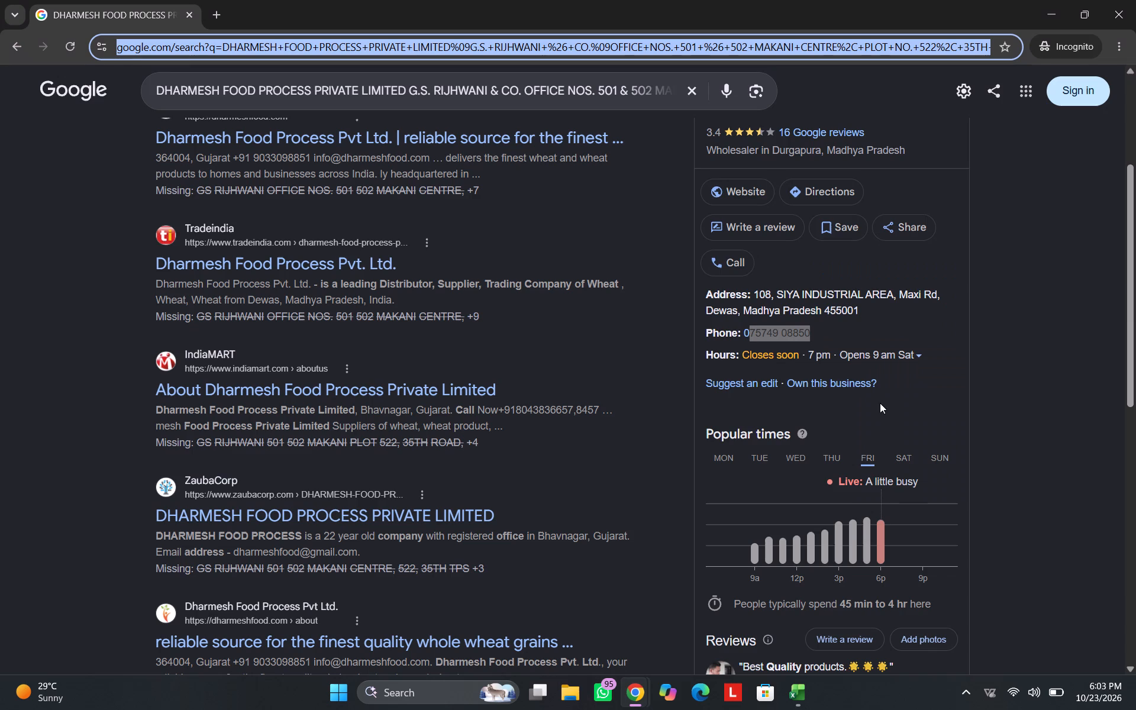
{"action": "left_click", "coordinate": [657, 80]}
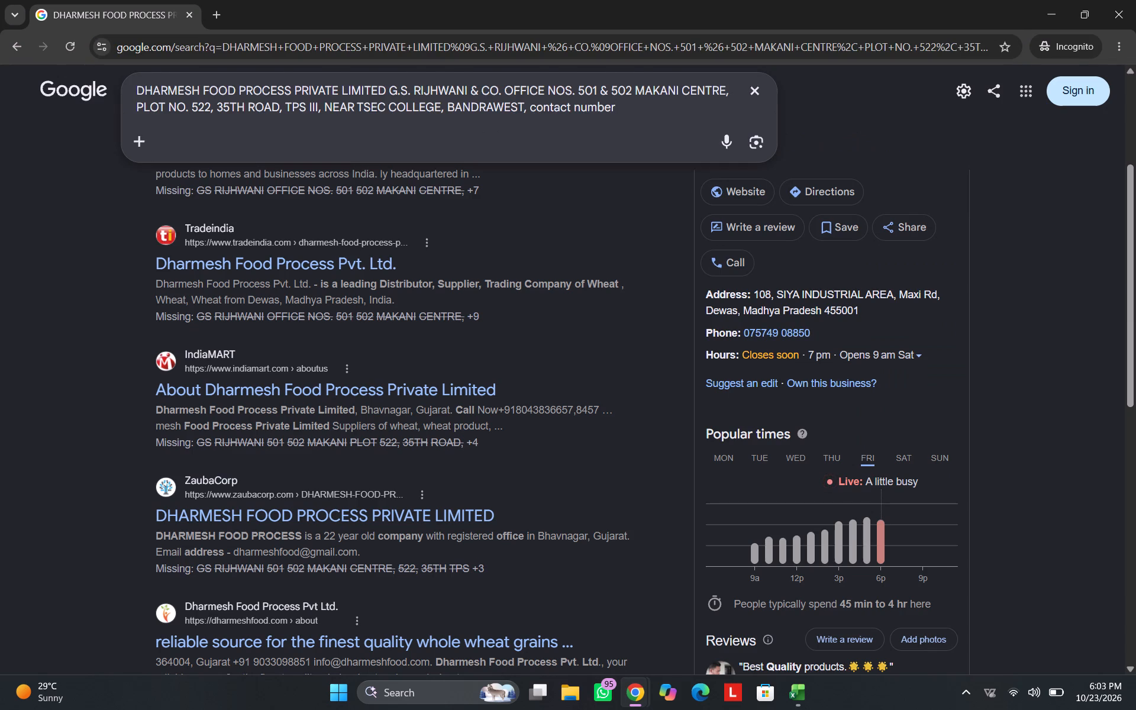
{"action": "left_click", "coordinate": [572, 111]}
{"action": "key", "text": "ctrl+BackSpace"}
{"action": "type", "text": "gst"}
{"action": "key", "text": "space"}
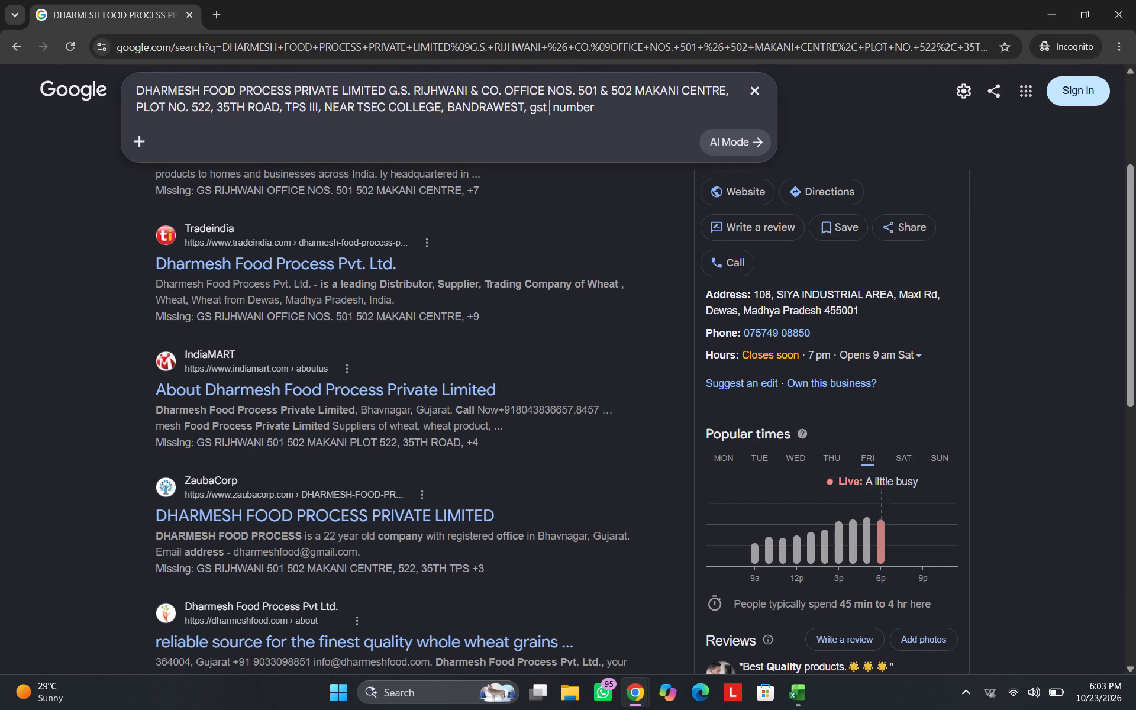
{"action": "key", "text": "Return"}
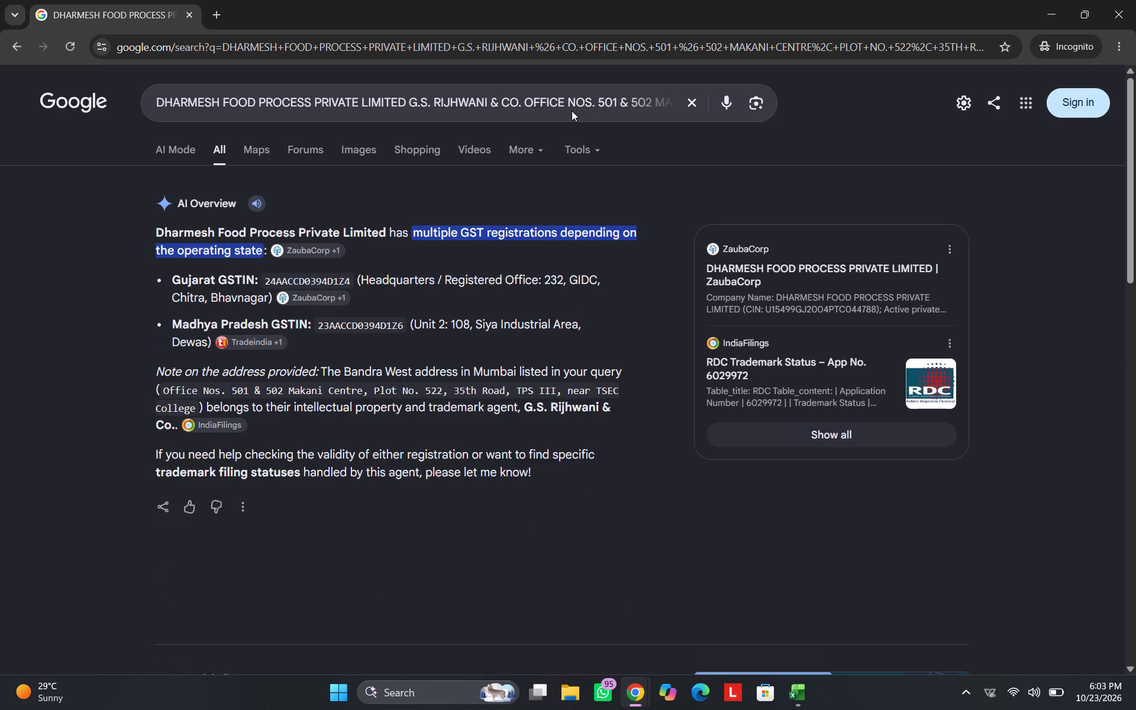
Copy the Gujarat GSTIN from the AI Overview into row 33869's GST cell.
{"action": "double_click", "coordinate": [335, 282]}
{"action": "key", "text": "ctrl+c"}
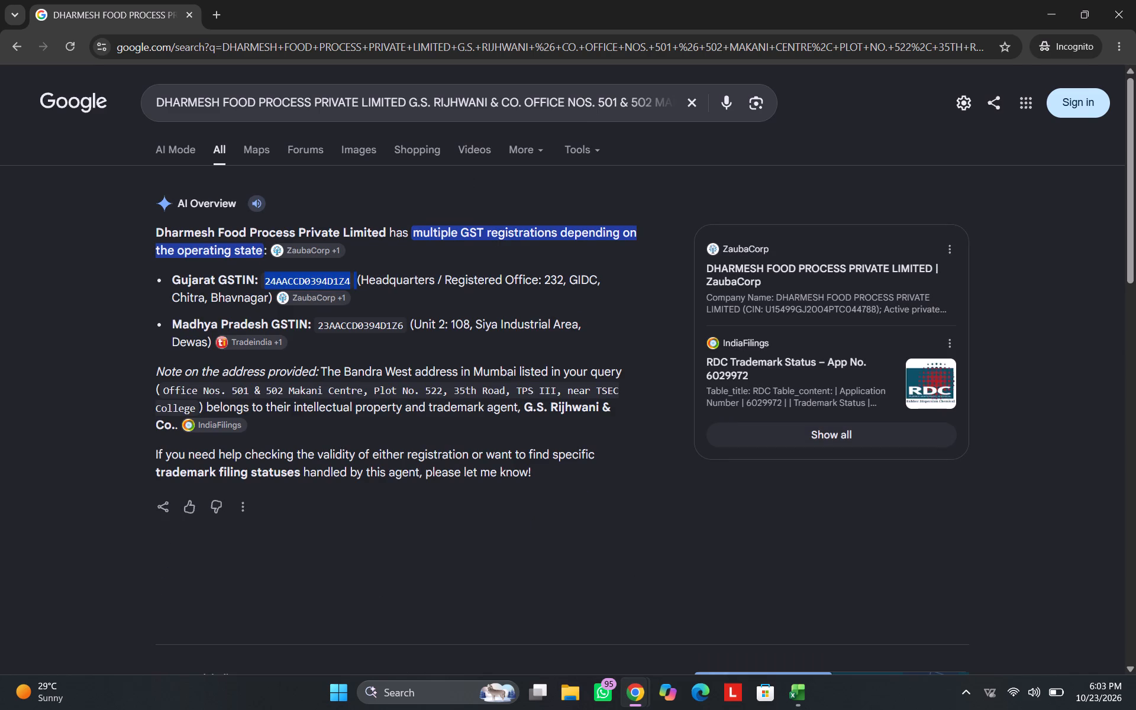
{"action": "key", "text": "alt+Tab"}
{"action": "scroll", "coordinate": [335, 282], "scroll_direction": "left", "scroll_amount": 2}
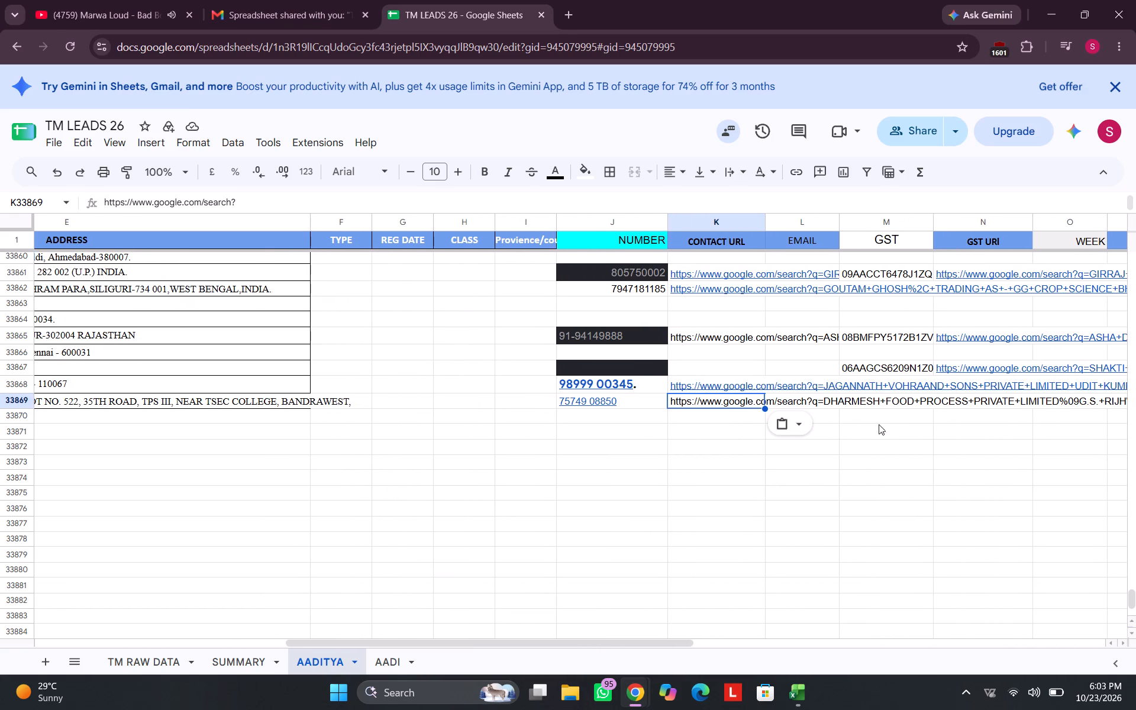
{"action": "left_click", "coordinate": [883, 408]}
{"action": "key", "text": "ctrl+v"}
Copy the GST number search's page URL into row 33869's GST URL cell.
{"action": "key", "text": "alt+Tab"}
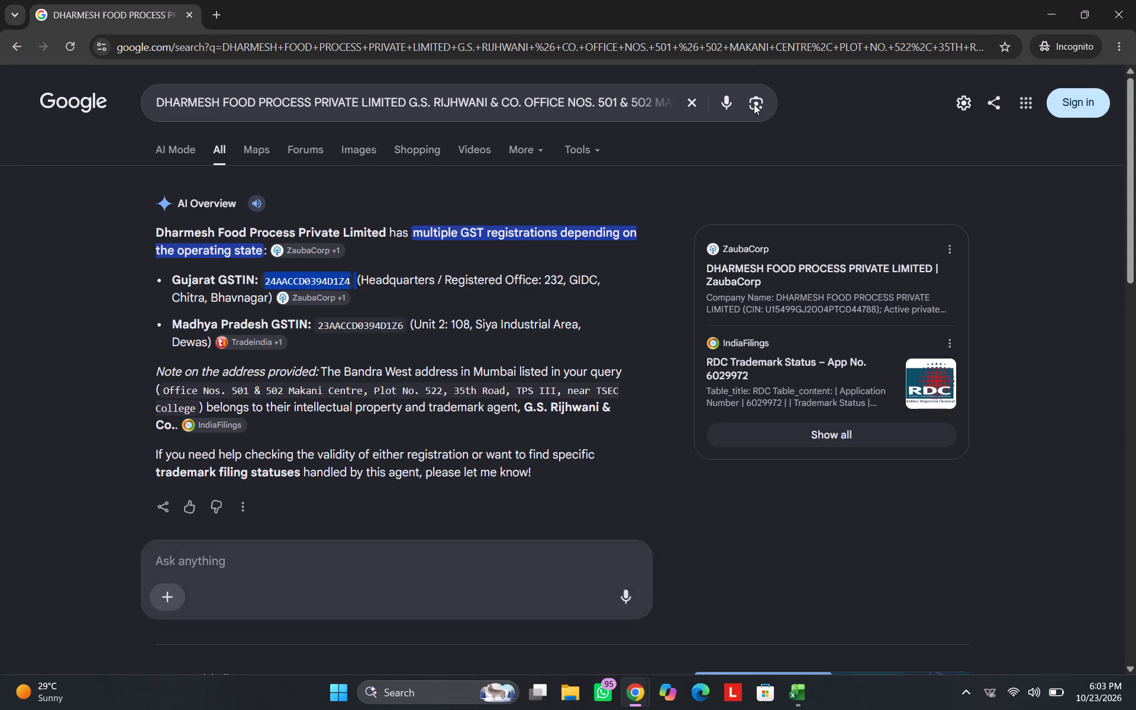
{"action": "left_click", "coordinate": [798, 48]}
{"action": "key", "text": "ctrl+c"}
{"action": "key", "text": "alt+Tab"}
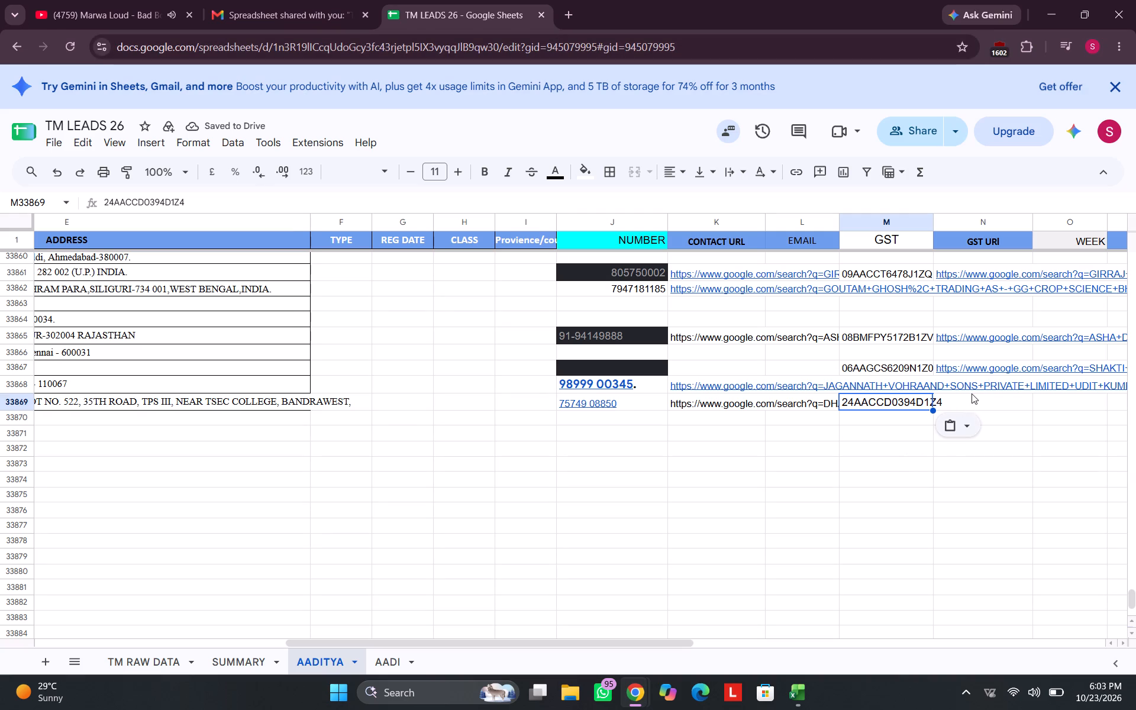
{"action": "left_click", "coordinate": [974, 392]}
{"action": "left_click", "coordinate": [973, 401]}
{"action": "key", "text": "ctrl+v"}
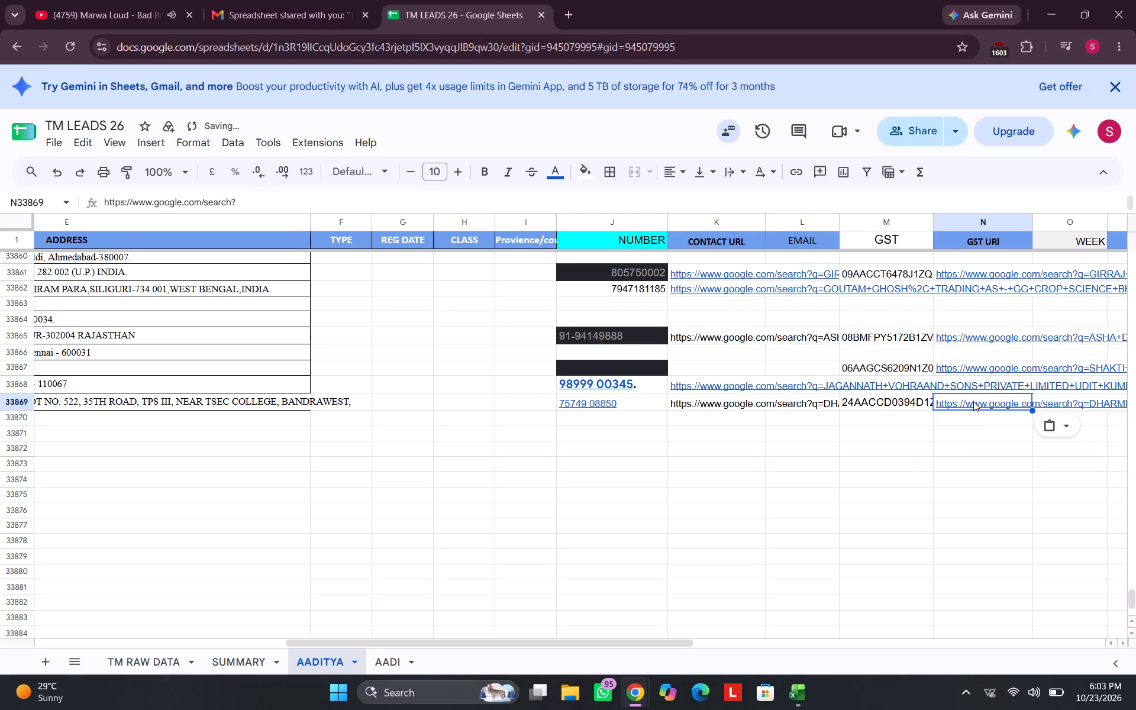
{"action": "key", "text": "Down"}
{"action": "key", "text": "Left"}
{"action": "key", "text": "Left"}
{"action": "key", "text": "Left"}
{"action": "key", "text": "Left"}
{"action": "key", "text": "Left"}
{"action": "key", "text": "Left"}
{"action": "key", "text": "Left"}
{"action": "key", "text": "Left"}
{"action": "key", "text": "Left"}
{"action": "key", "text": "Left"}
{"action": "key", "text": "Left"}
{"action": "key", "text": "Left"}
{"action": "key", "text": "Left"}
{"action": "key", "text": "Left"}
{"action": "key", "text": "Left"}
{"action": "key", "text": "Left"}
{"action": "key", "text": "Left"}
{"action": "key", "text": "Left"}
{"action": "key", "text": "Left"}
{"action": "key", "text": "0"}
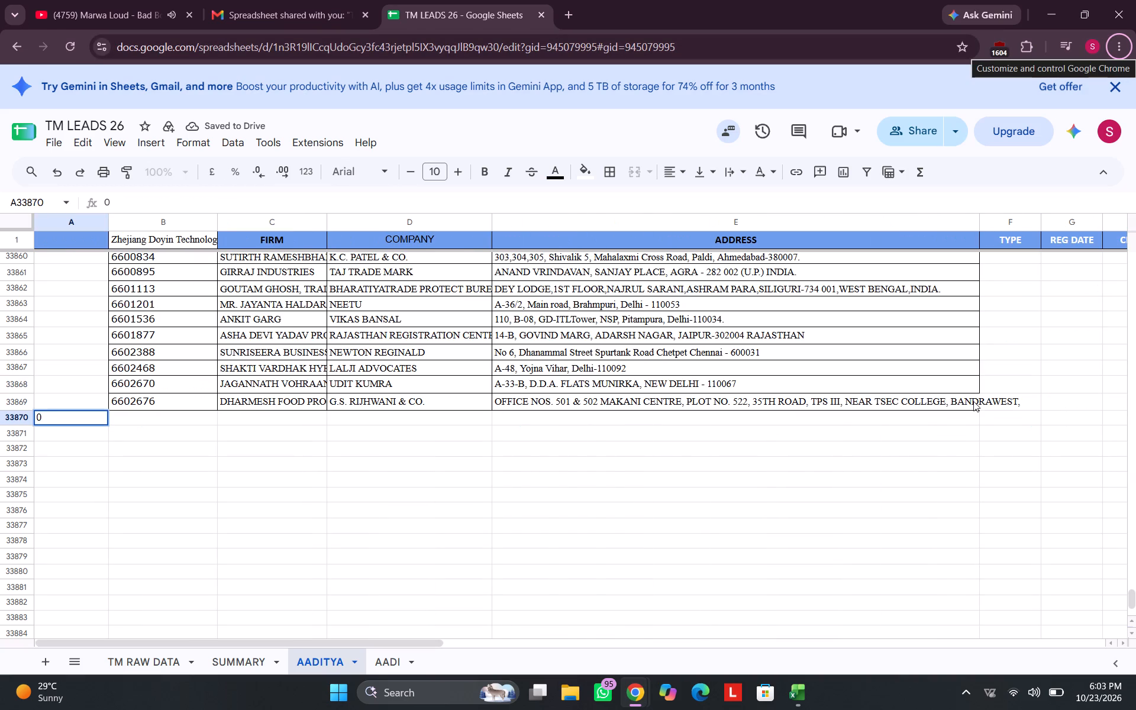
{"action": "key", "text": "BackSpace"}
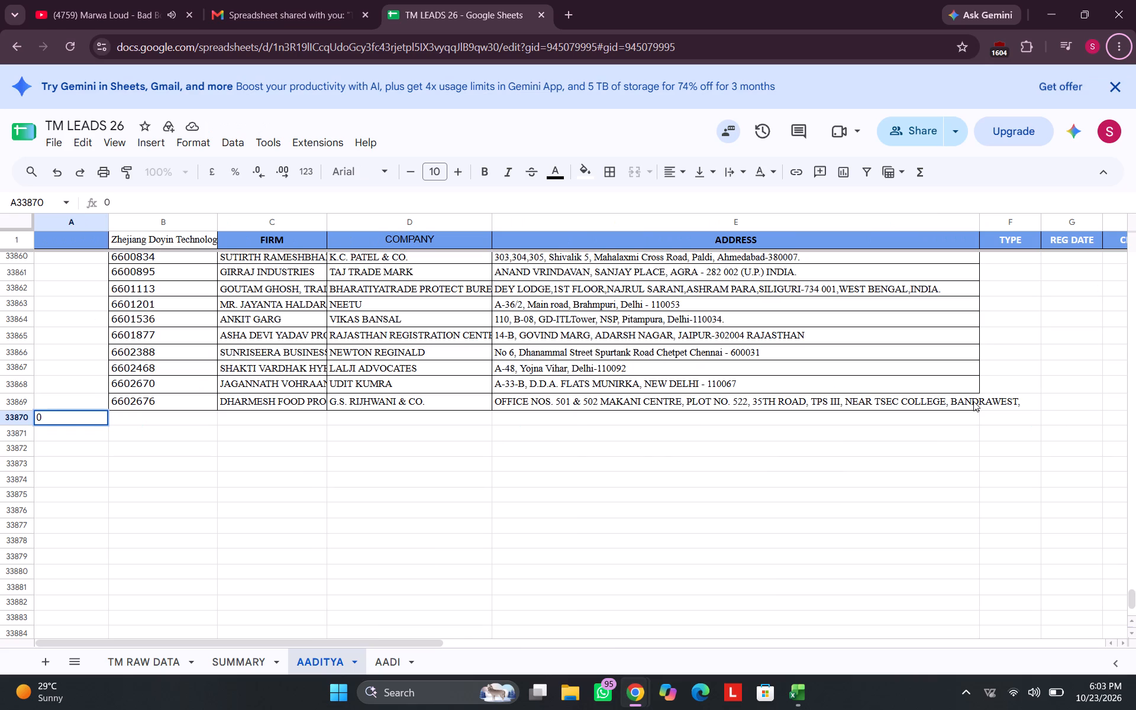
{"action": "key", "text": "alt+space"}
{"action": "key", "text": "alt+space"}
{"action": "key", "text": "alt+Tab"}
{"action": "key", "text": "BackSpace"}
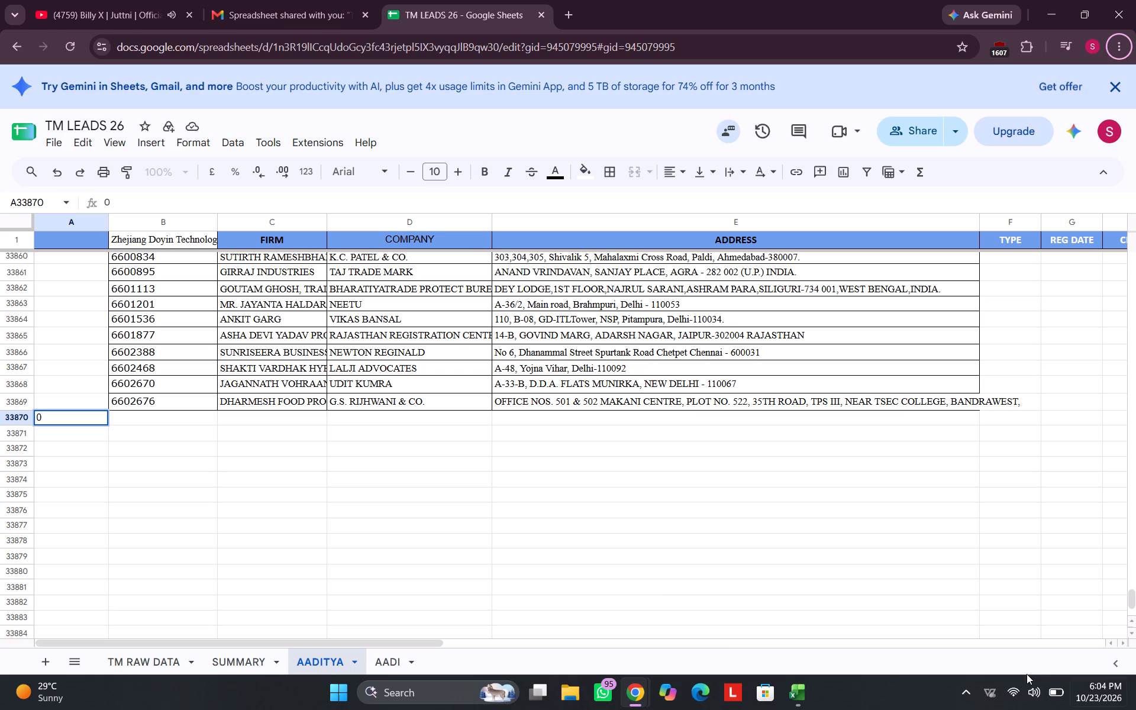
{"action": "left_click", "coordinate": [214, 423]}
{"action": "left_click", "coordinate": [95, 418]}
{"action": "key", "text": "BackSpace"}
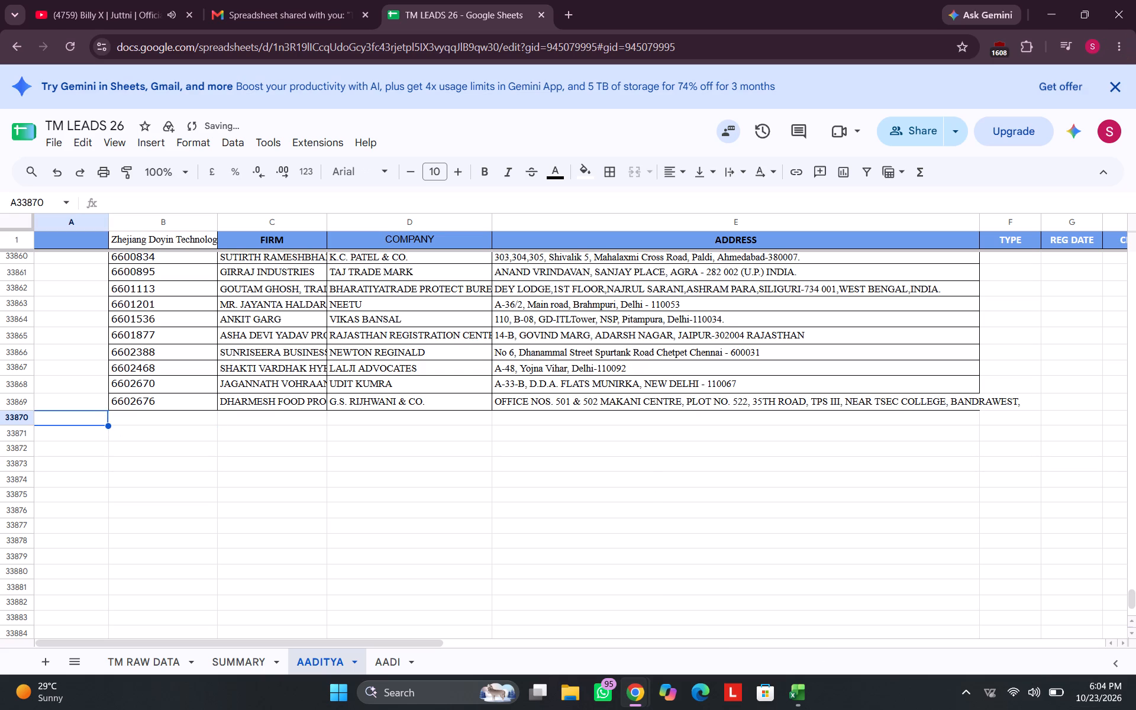
{"action": "key", "text": "Right"}
{"action": "key", "text": "alt+Tab"}
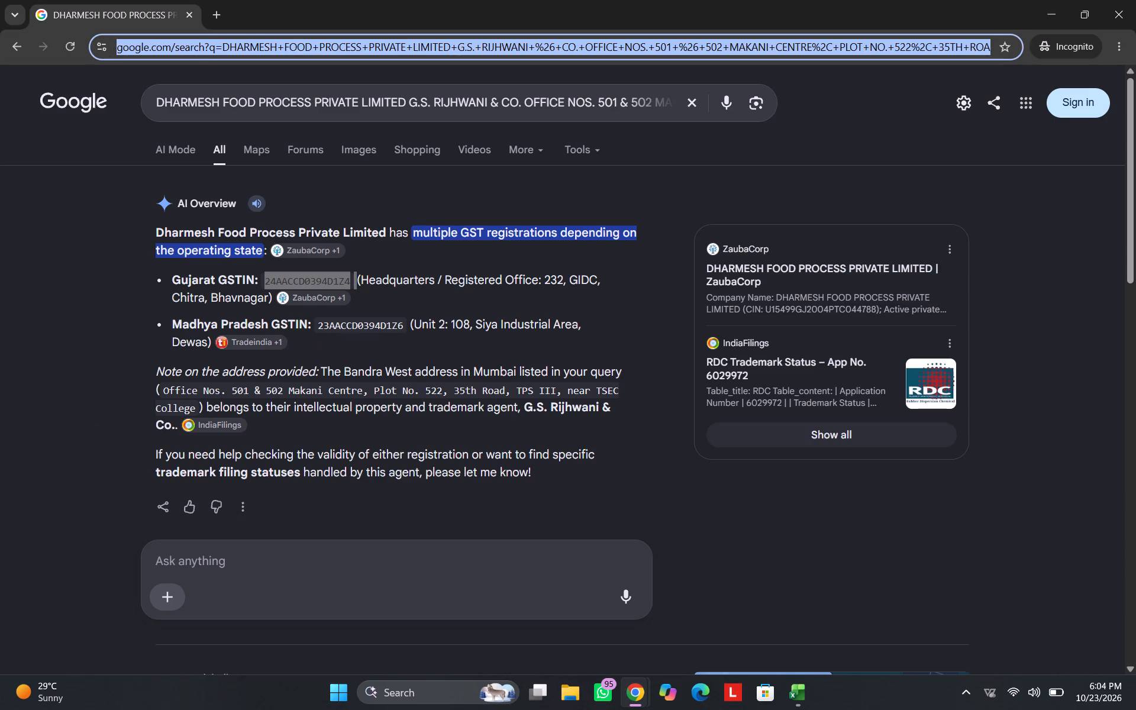
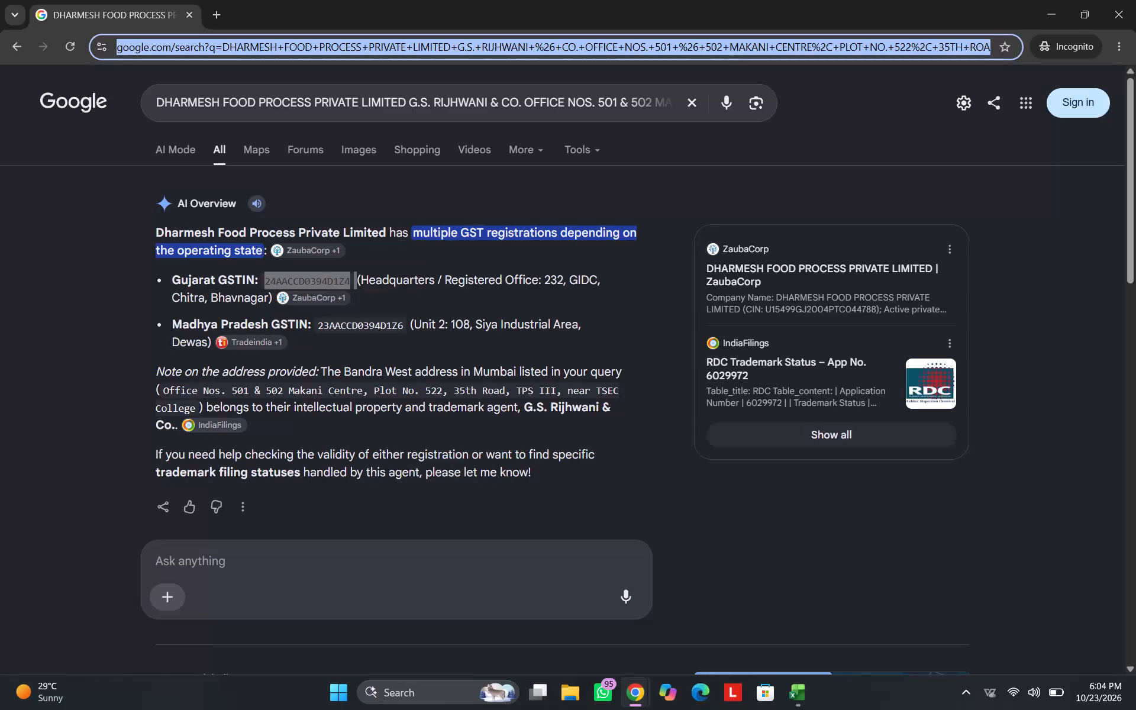
Check row 33869's GST entry in TM LEADS 26 against the Gujarat GSTIN on the Google search page.
{"action": "double_click", "coordinate": [342, 282]}
{"action": "key", "text": "ctrl+c"}
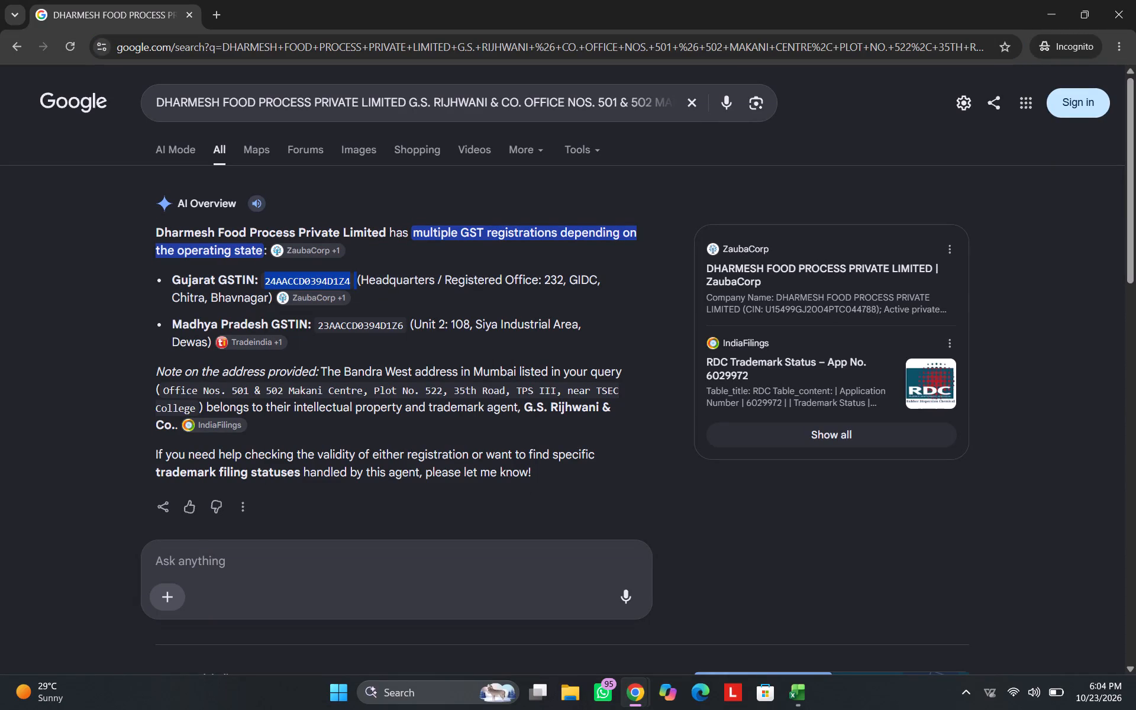
{"action": "key", "text": "alt+Tab"}
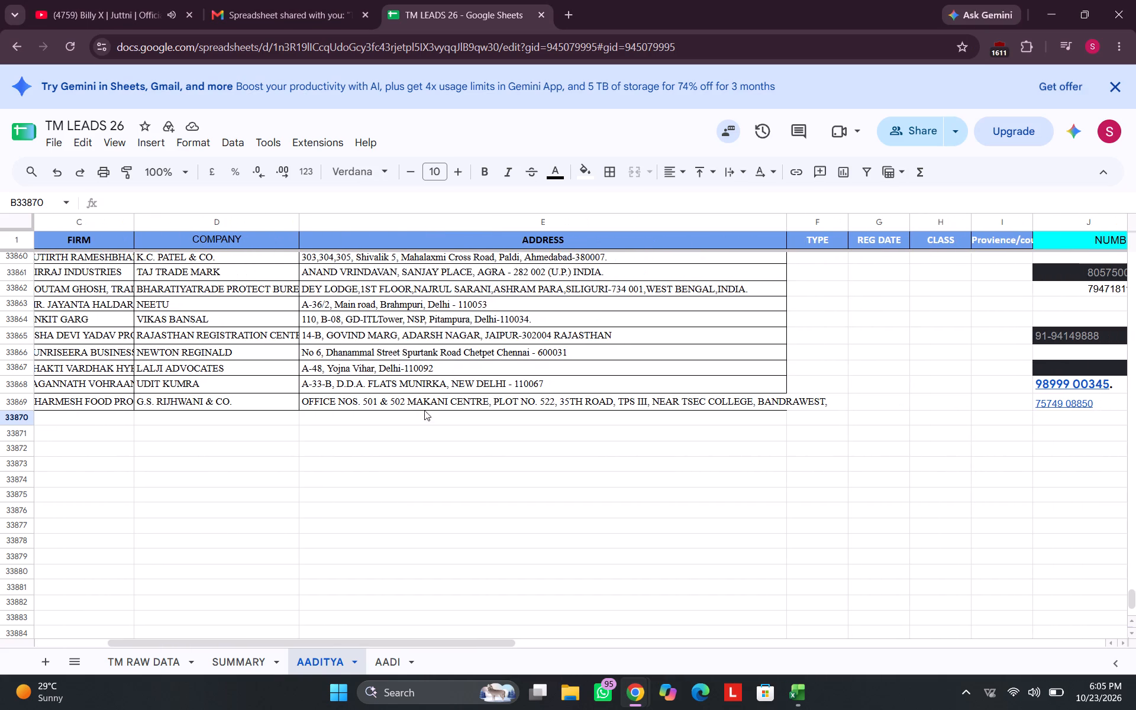
{"action": "scroll", "coordinate": [674, 454], "scroll_direction": "left", "scroll_amount": 1}
{"action": "key", "text": "alt+Tab"}
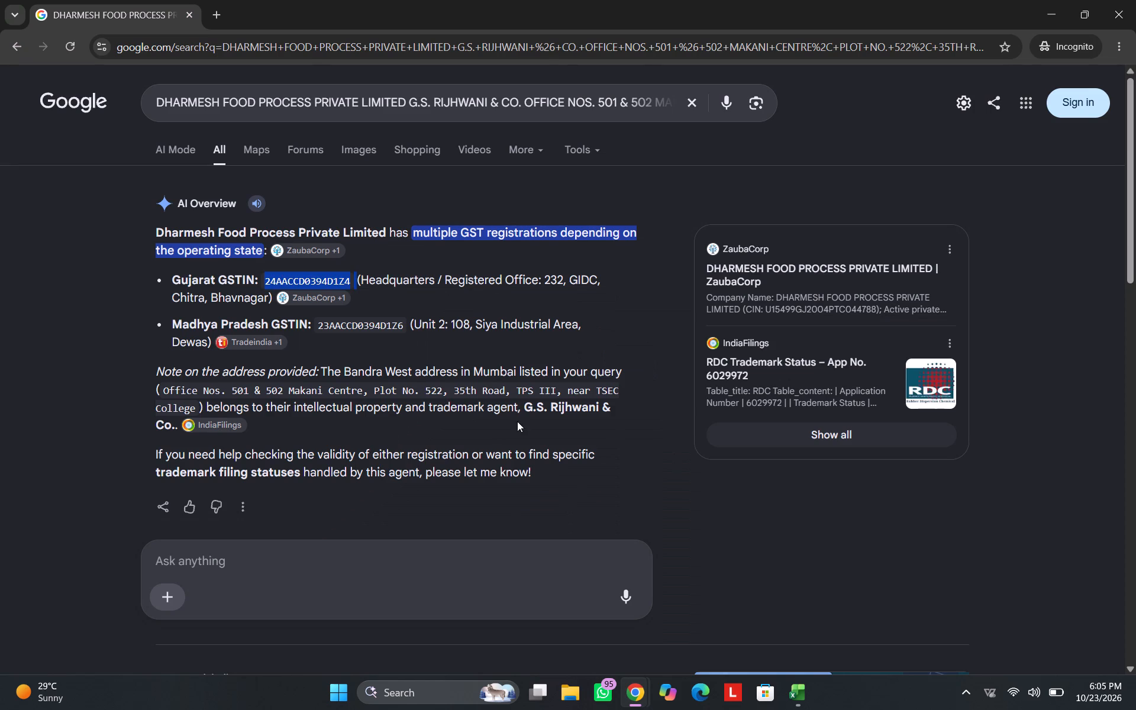
{"action": "key", "text": "alt+Tab"}
{"action": "scroll", "coordinate": [571, 326], "scroll_direction": "left", "scroll_amount": 2}
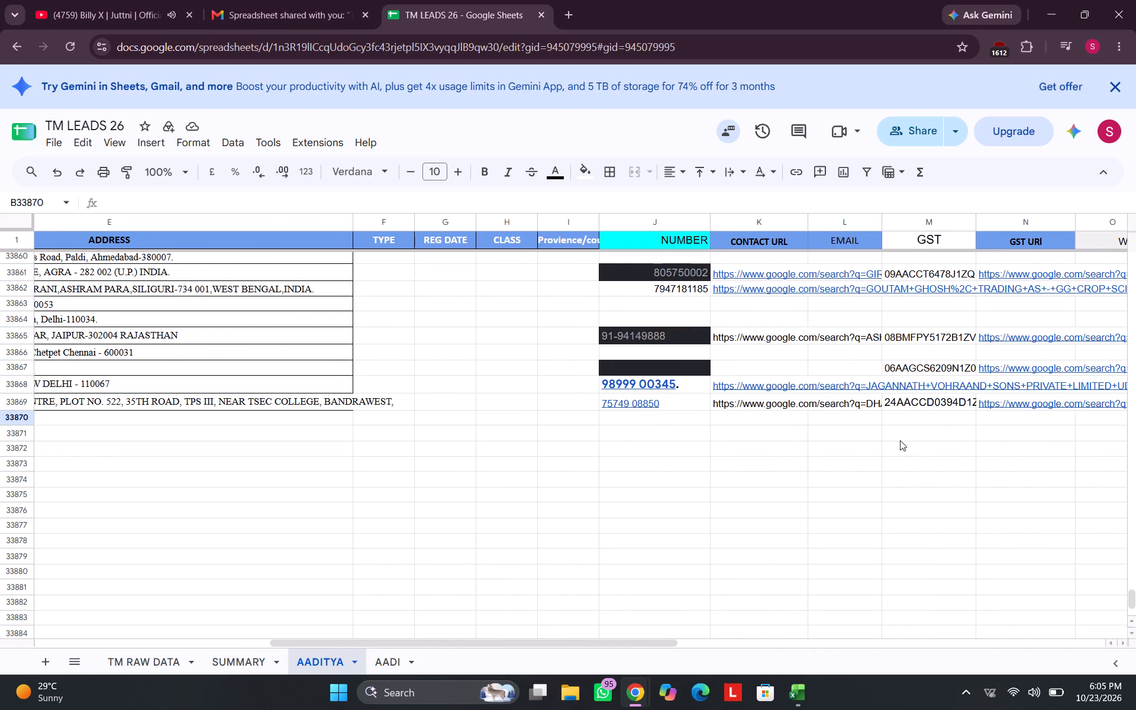
{"action": "key", "text": "alt+Tab"}
{"action": "key", "text": "alt+Tab"}
{"action": "scroll", "coordinate": [643, 417], "scroll_direction": "left", "scroll_amount": 1}
{"action": "scroll", "coordinate": [643, 417], "scroll_direction": "right", "scroll_amount": 5}
{"action": "key", "text": "alt+Tab"}
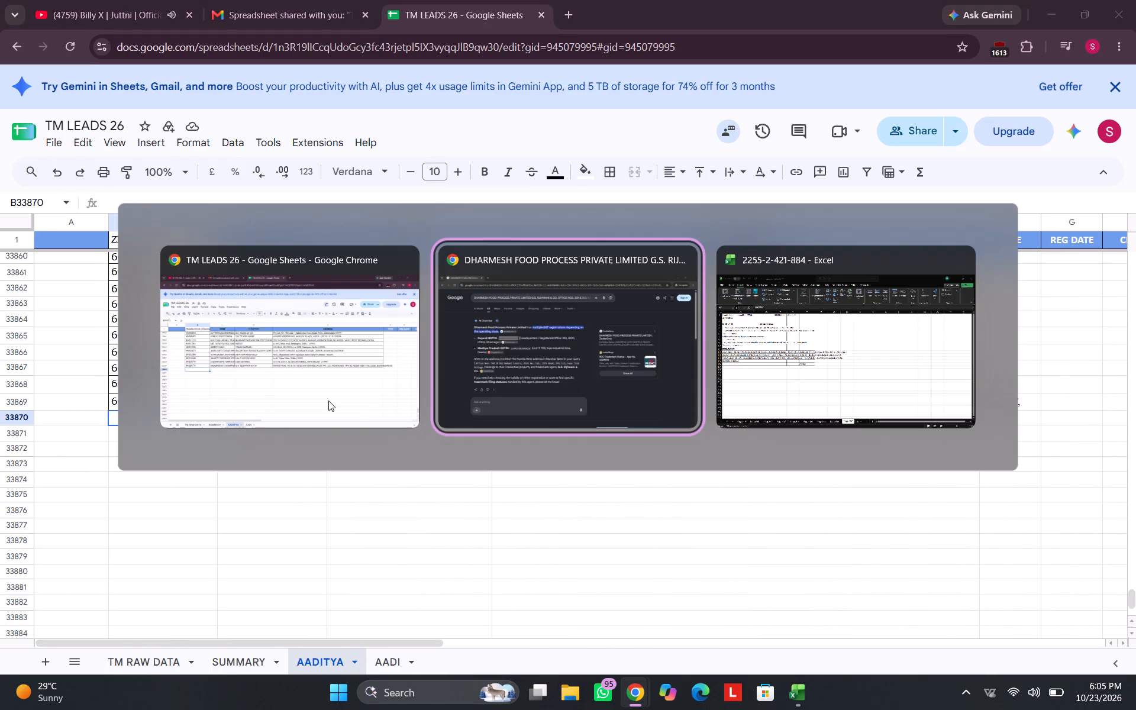
{"action": "key", "text": "alt+Right"}
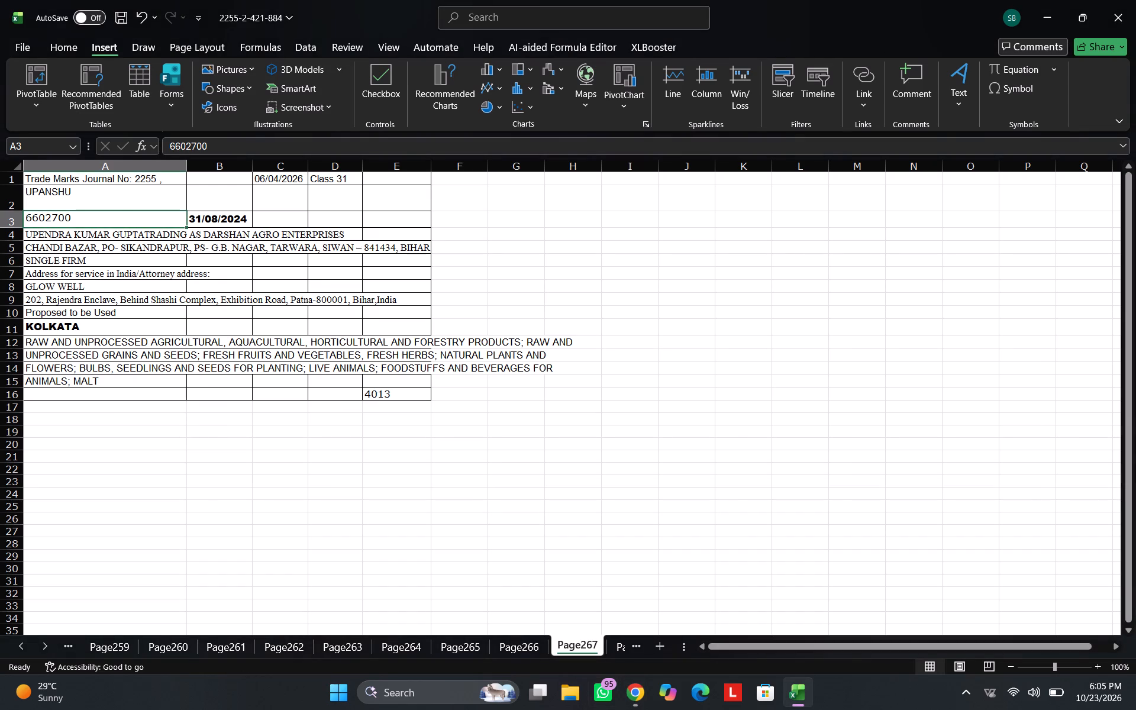
{"action": "key", "text": "ctrl+c"}
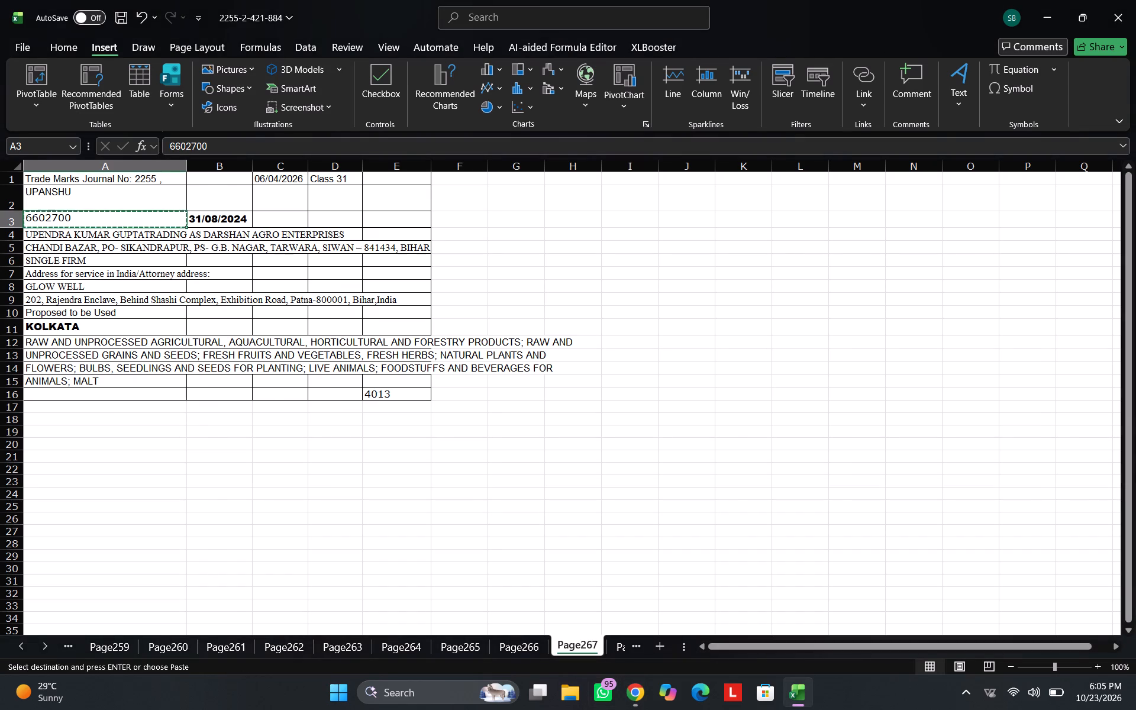
{"action": "key", "text": "alt+Tab"}
{"action": "key", "text": "ctrl+v"}
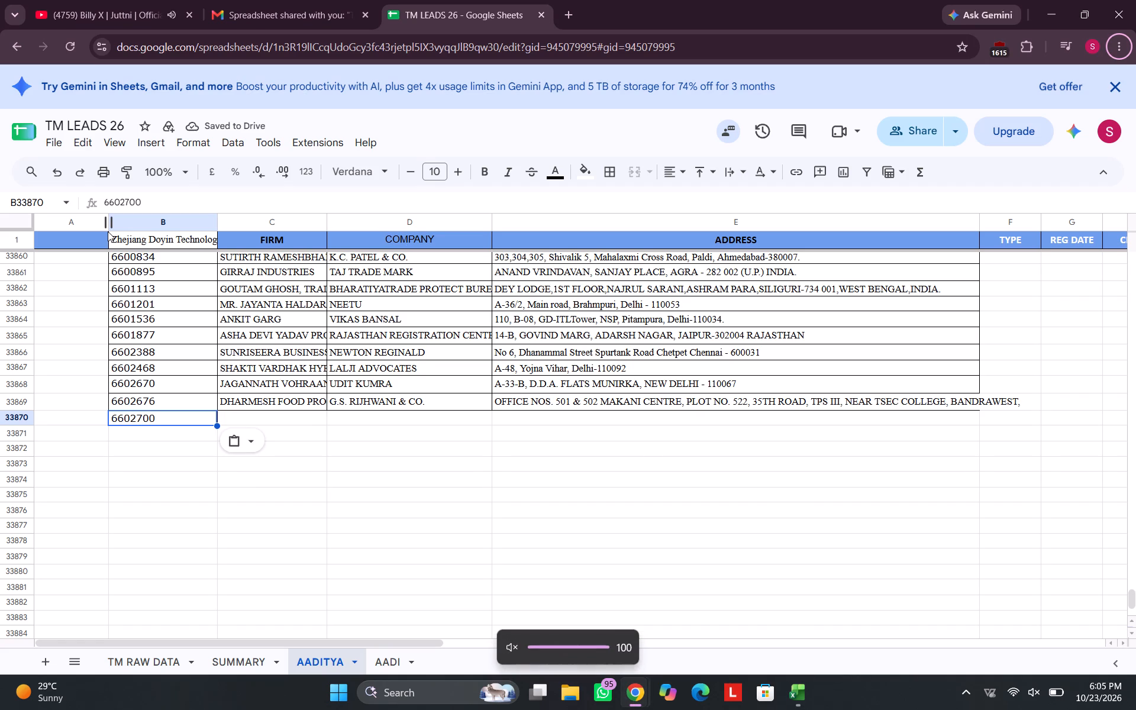
Copy the applicant's name, trading as DARSHAN AGRO ENTERPRISES, from Page267 into row 33870's FIRM cell with a leading space.
{"action": "key", "text": "alt+Tab"}
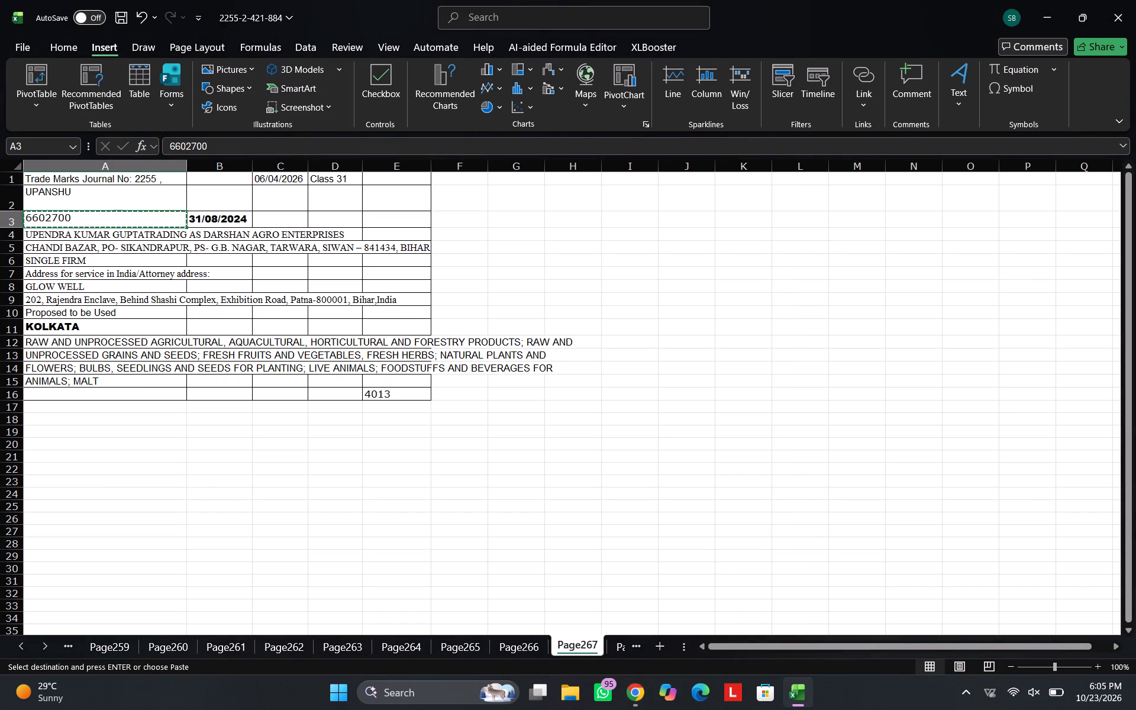
{"action": "key", "text": "Down"}
{"action": "key", "text": "ctrl+c"}
{"action": "key", "text": "alt+Tab"}
{"action": "key", "text": "Right"}
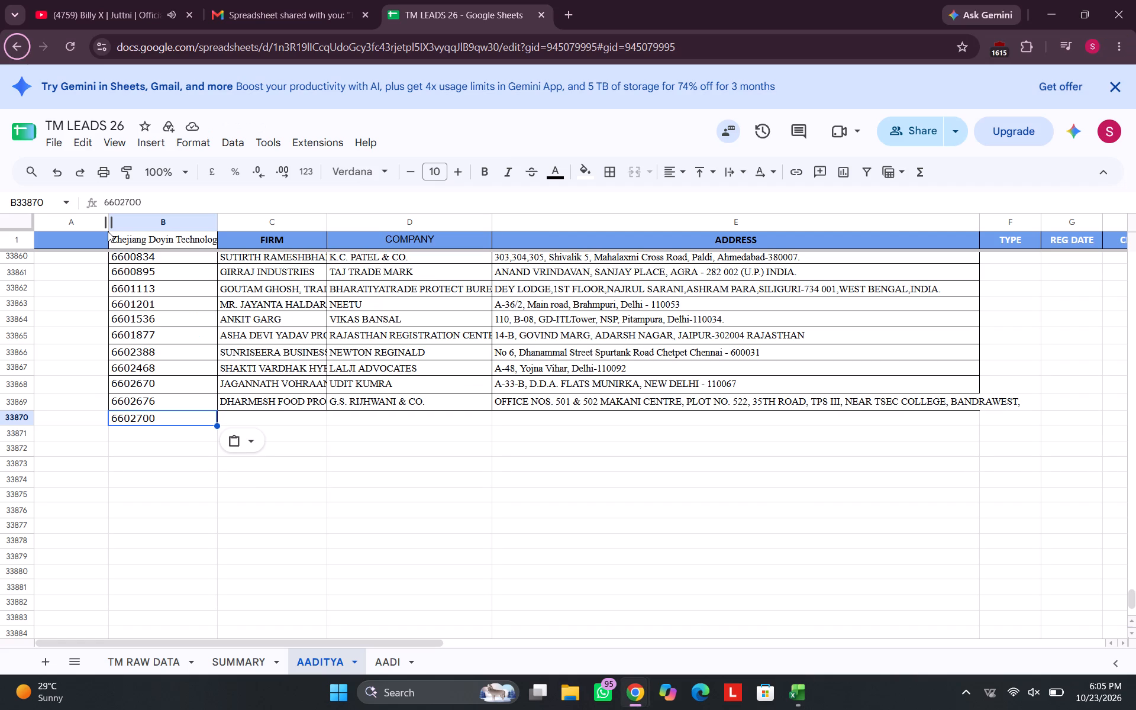
{"action": "left_click", "coordinate": [287, 417]}
{"action": "key", "text": "ctrl+v"}
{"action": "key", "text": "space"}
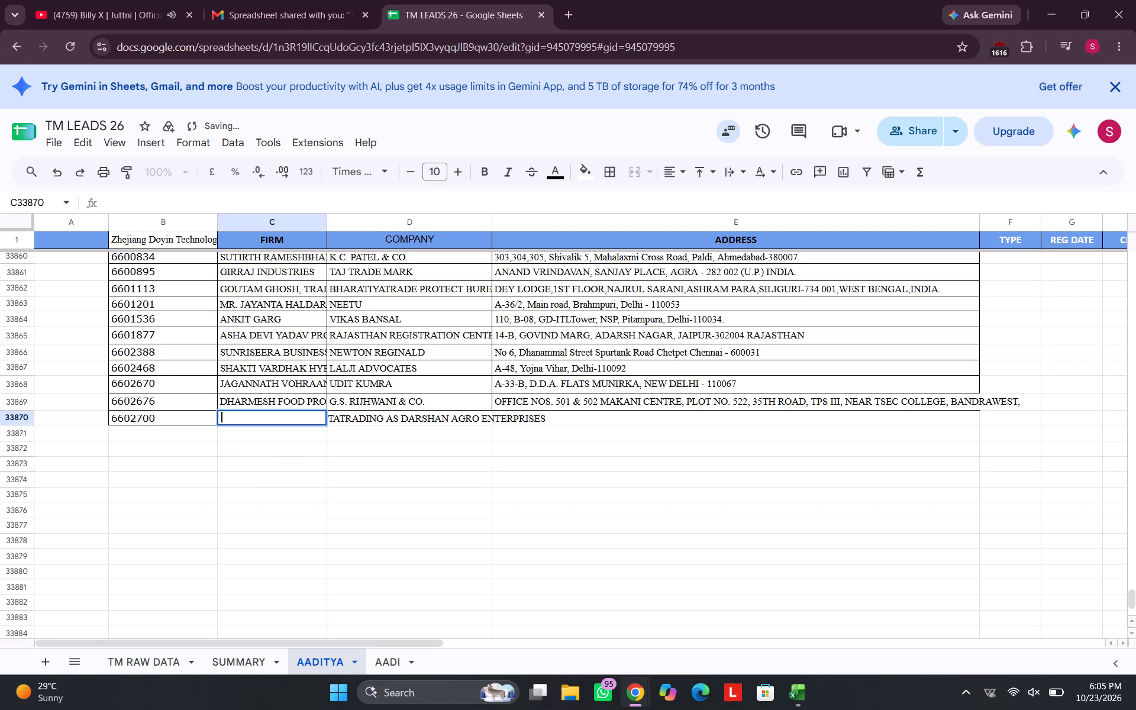
{"action": "key", "text": "ctrl+v"}
{"action": "key", "text": "Return"}
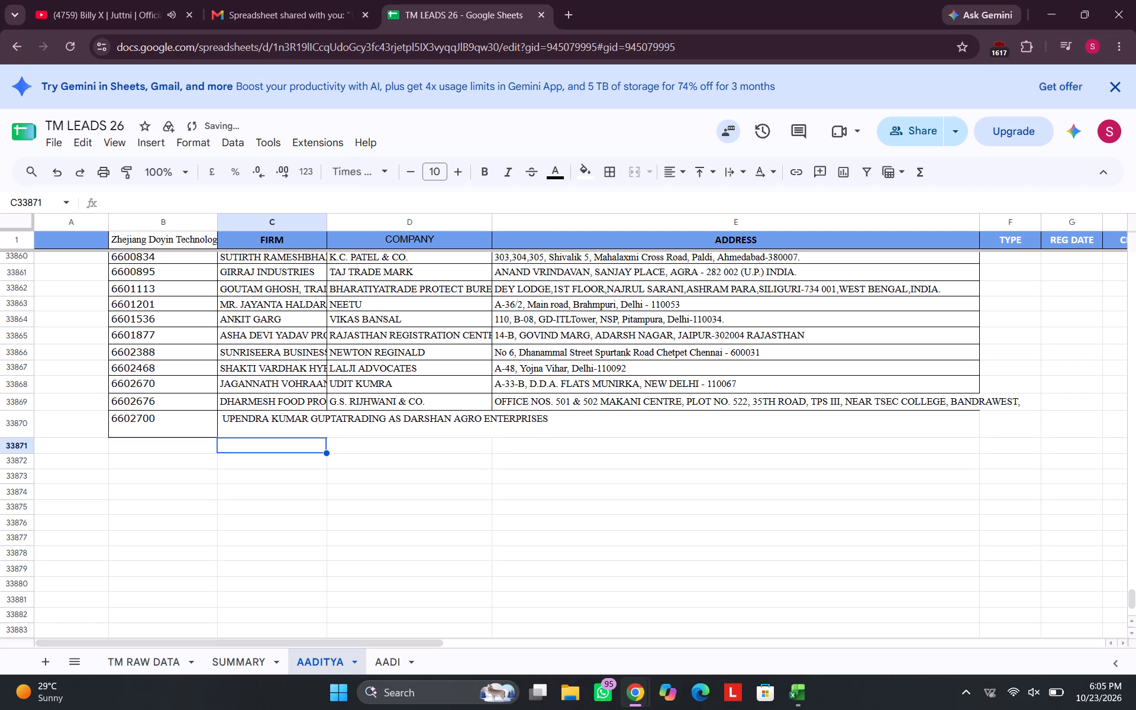
Copy the attorney name GLOW WELL from Page267 of the Excel workbook into row 33870's COMPANY cell.
{"action": "key", "text": "alt+Tab"}
{"action": "key", "text": "Down"}
{"action": "key", "text": "Down"}
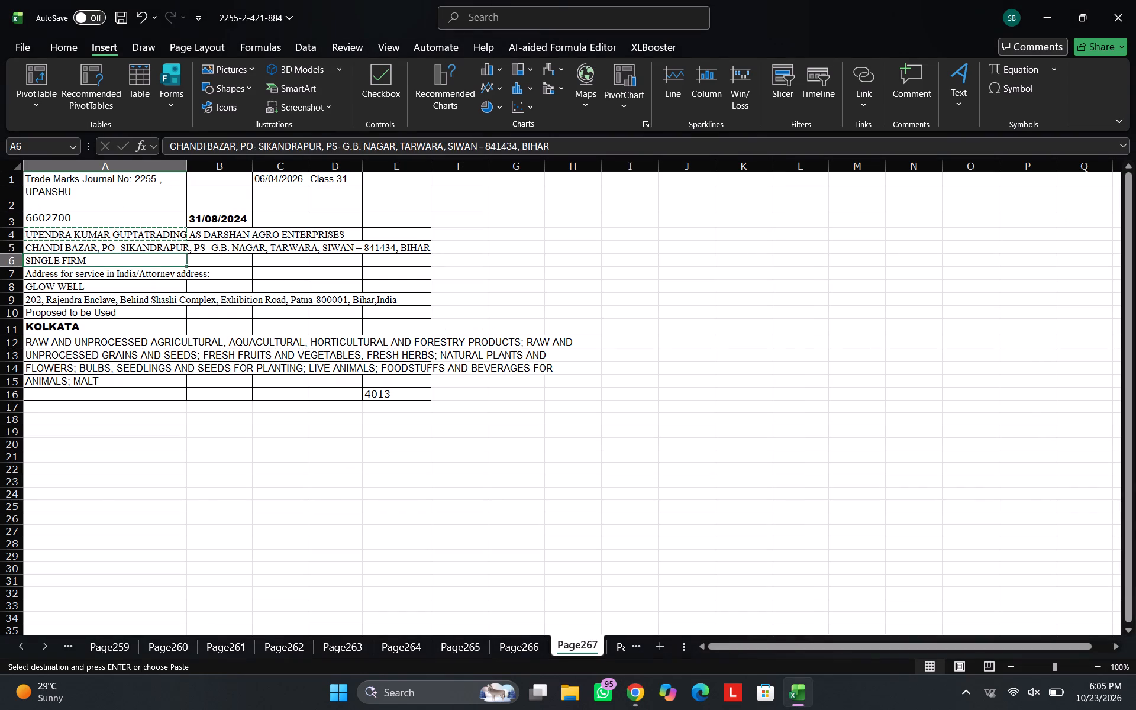
{"action": "key", "text": "Down"}
{"action": "key", "text": "Down"}
{"action": "key", "text": "ctrl+c"}
{"action": "key", "text": "alt+Tab"}
{"action": "key", "text": "Right"}
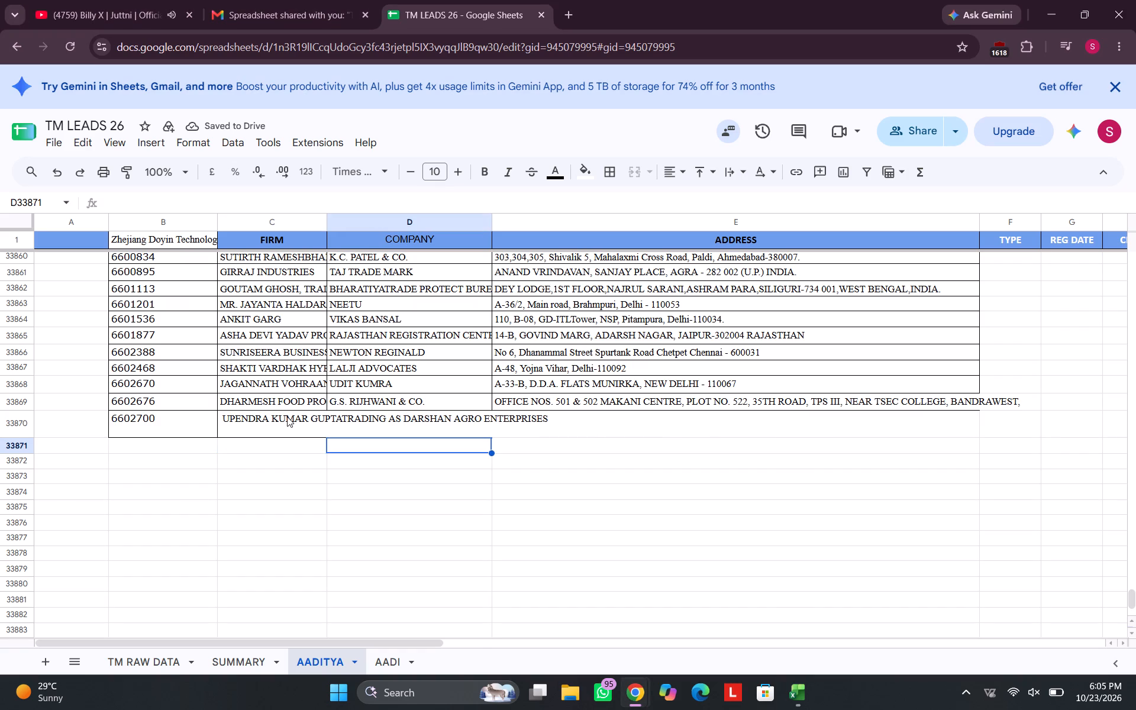
{"action": "key", "text": "Up"}
{"action": "key", "text": "ctrl+v"}
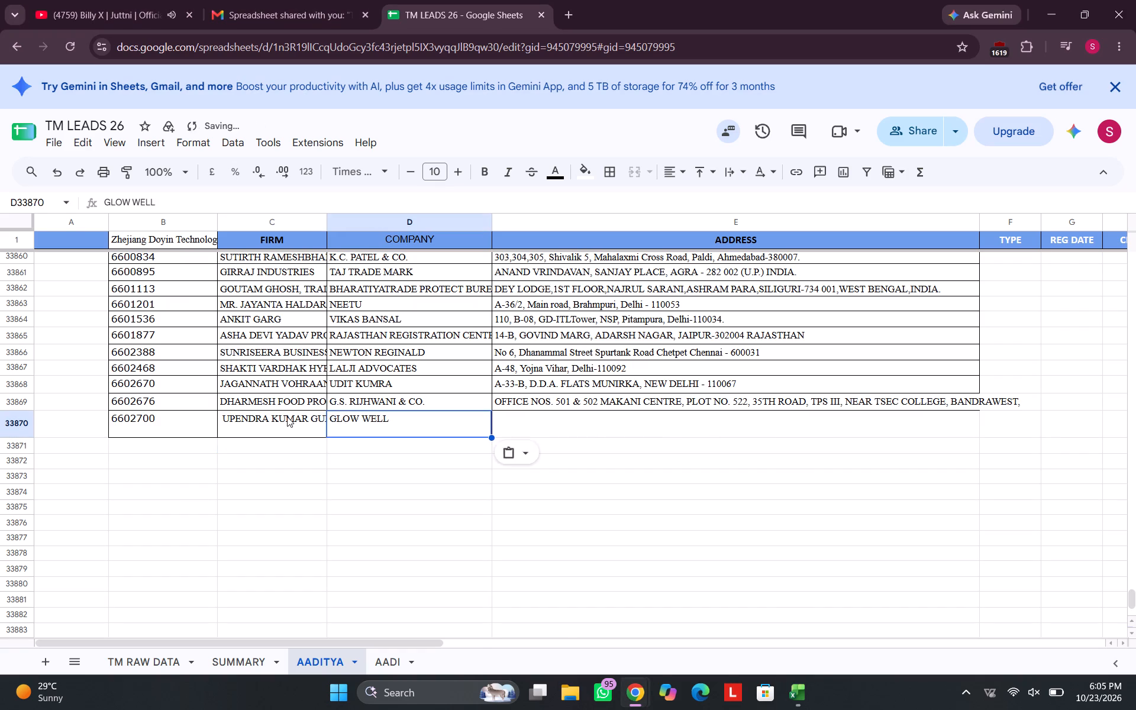
Copy GLOW WELL's Patna address from Page267 of the Excel workbook into row 33870's ADDRESS cell.
{"action": "key", "text": "alt+Tab"}
{"action": "key", "text": "Down"}
{"action": "key", "text": "ctrl+c"}
{"action": "key", "text": "alt+Tab"}
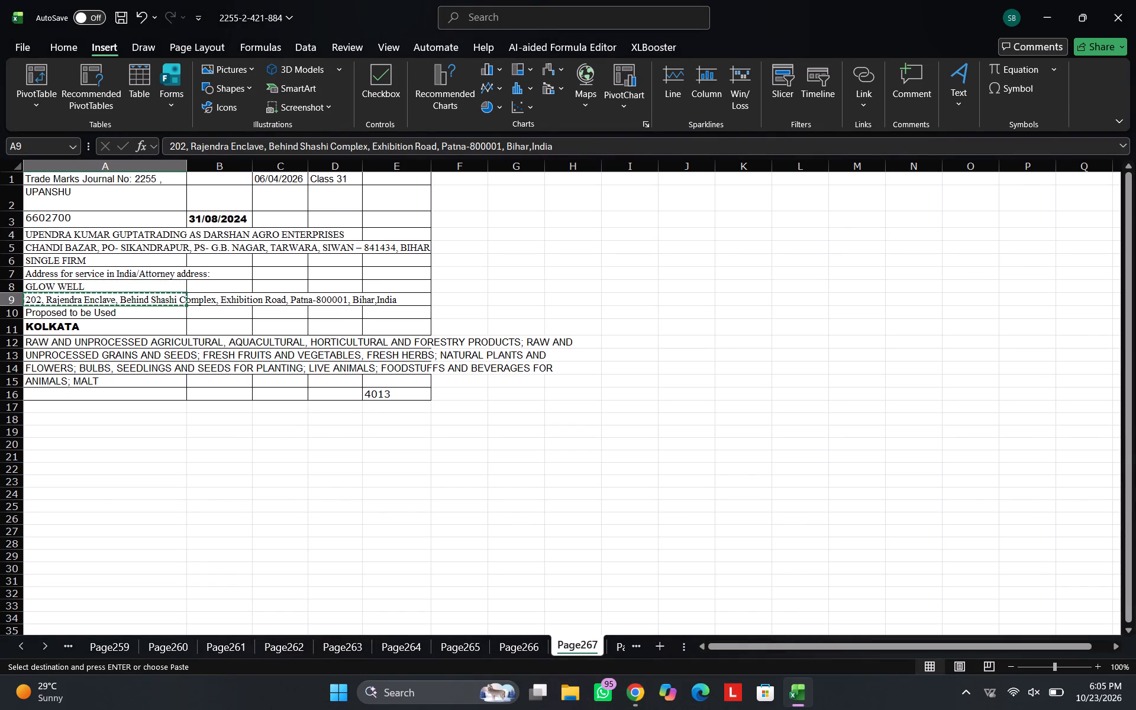
{"action": "key", "text": "Right"}
{"action": "key", "text": "ctrl+v"}
Search Google for row 33870's firm, company and address text followed by "contact number".
{"action": "key", "text": "Right"}
{"action": "key", "text": "shift+Left"}
{"action": "key", "text": "shift+Left"}
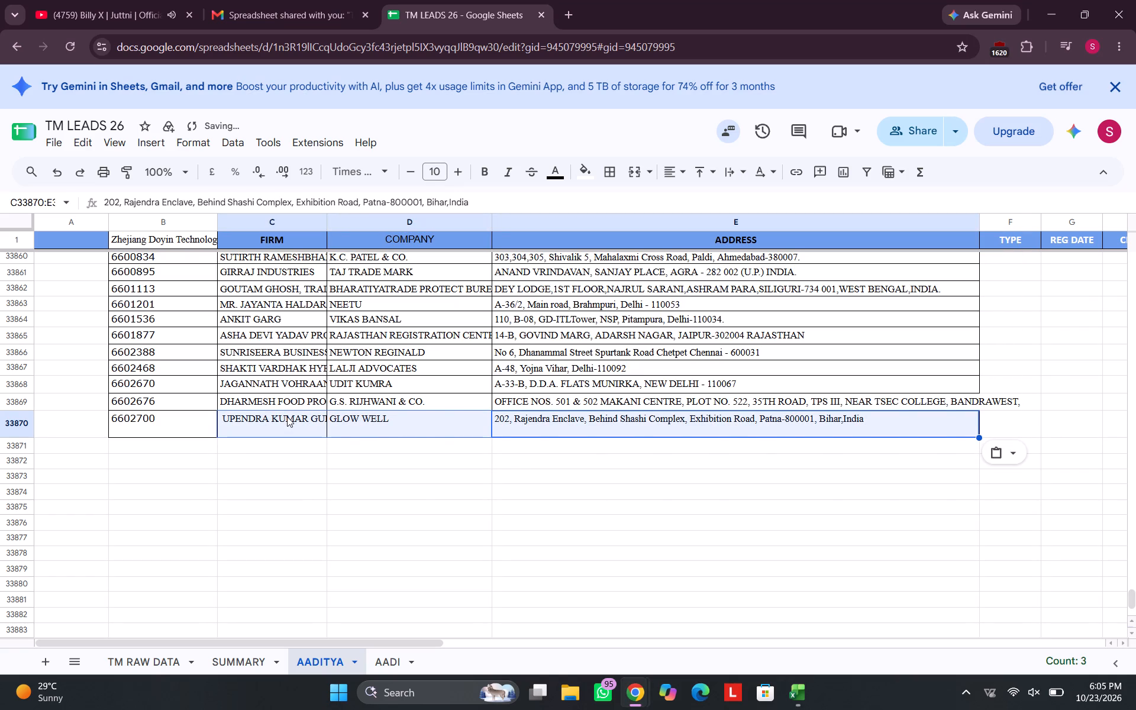
{"action": "key", "text": "ctrl+c"}
{"action": "key", "text": "alt+Tab"}
{"action": "key", "text": "alt+Right"}
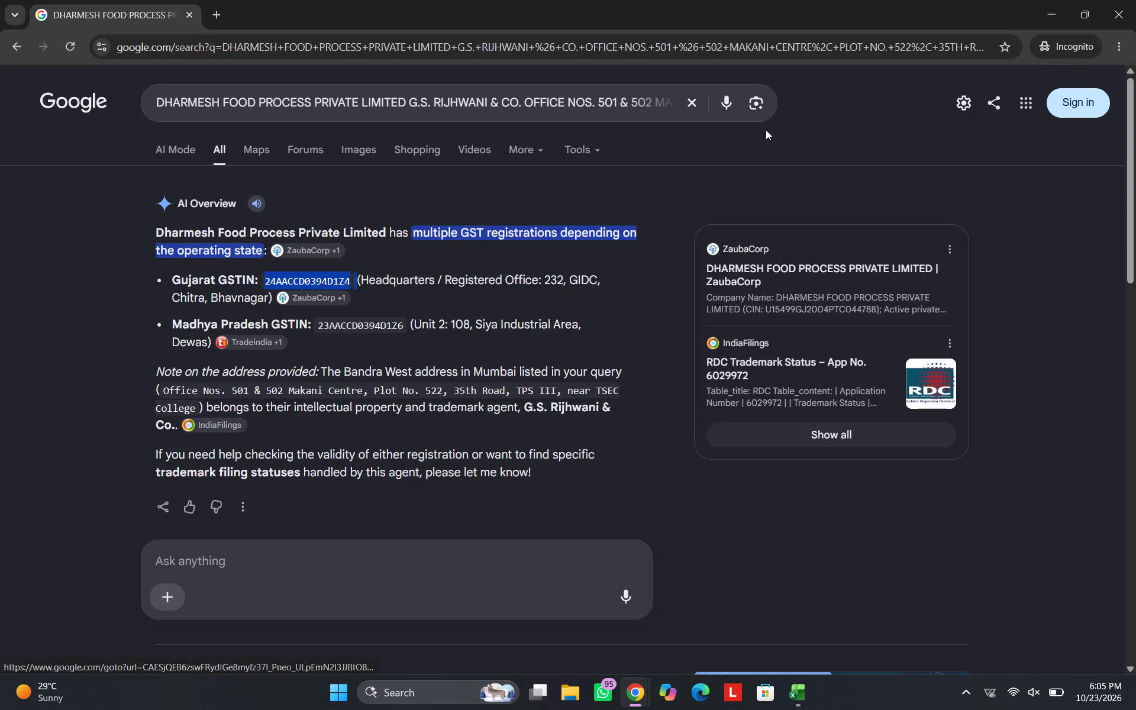
{"action": "left_click", "coordinate": [688, 100]}
{"action": "left_click", "coordinate": [640, 99], "text": "ctrl"}
{"action": "key", "text": "ctrl+v"}
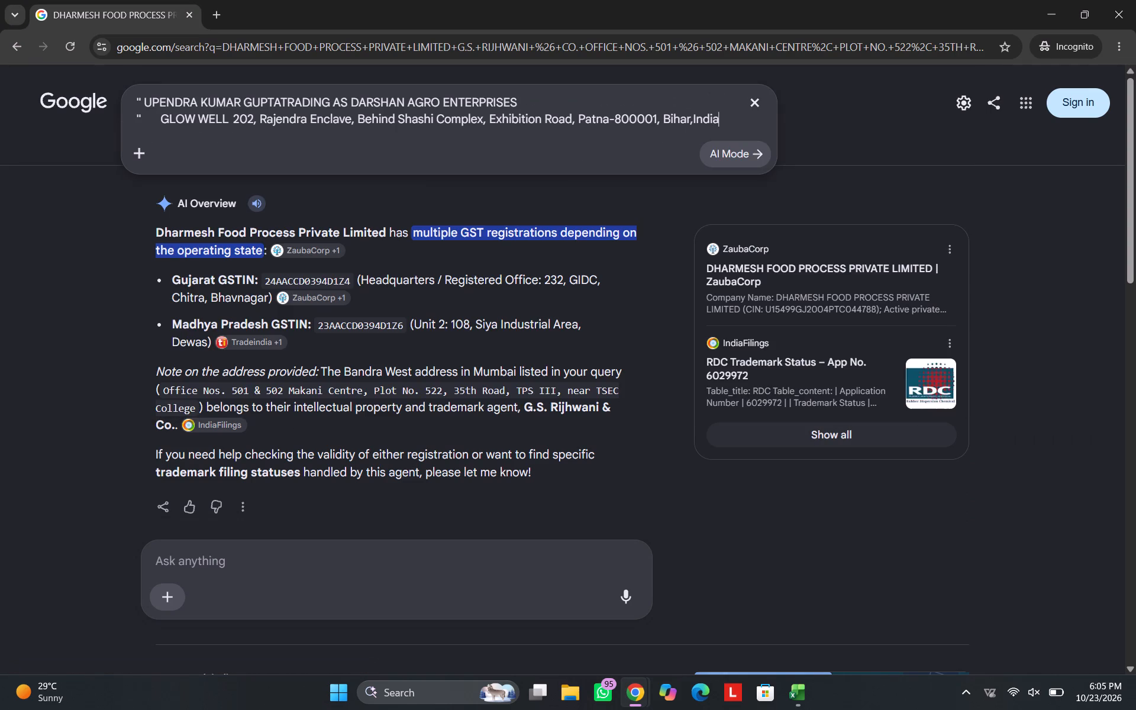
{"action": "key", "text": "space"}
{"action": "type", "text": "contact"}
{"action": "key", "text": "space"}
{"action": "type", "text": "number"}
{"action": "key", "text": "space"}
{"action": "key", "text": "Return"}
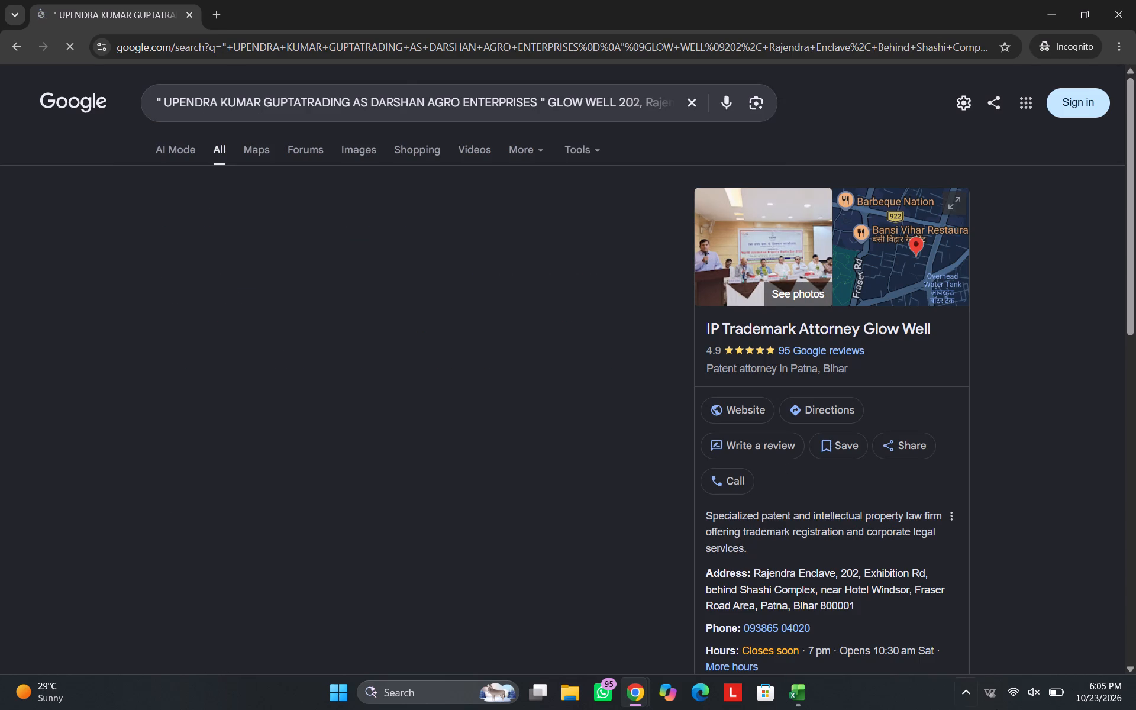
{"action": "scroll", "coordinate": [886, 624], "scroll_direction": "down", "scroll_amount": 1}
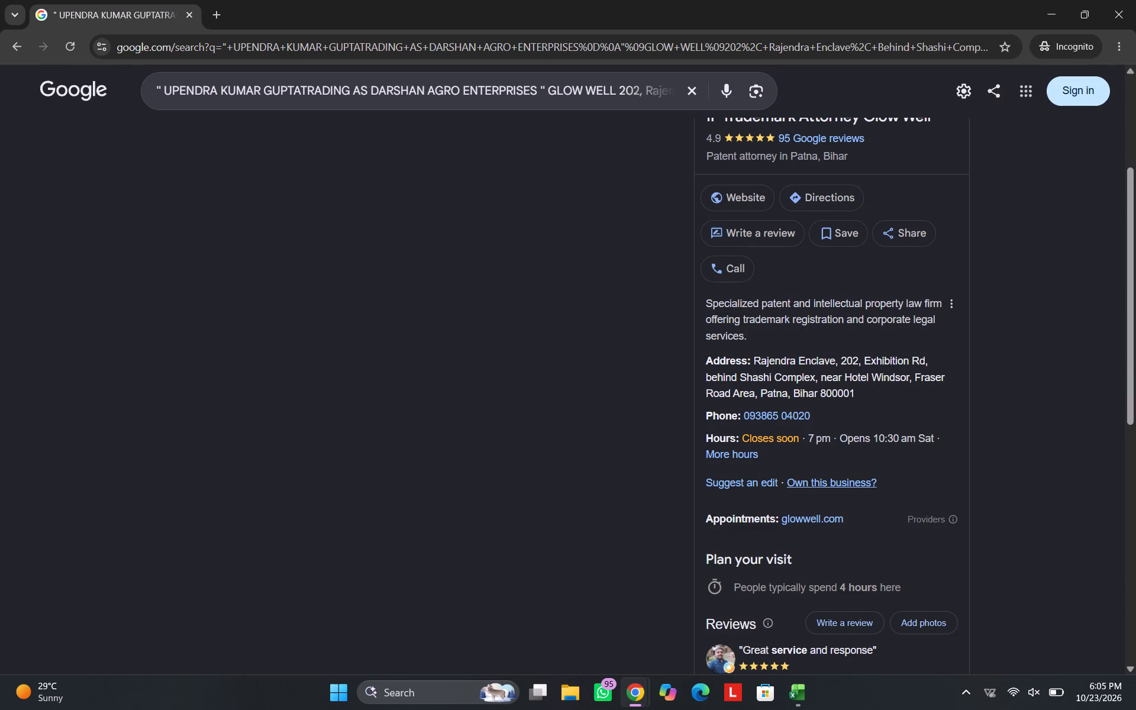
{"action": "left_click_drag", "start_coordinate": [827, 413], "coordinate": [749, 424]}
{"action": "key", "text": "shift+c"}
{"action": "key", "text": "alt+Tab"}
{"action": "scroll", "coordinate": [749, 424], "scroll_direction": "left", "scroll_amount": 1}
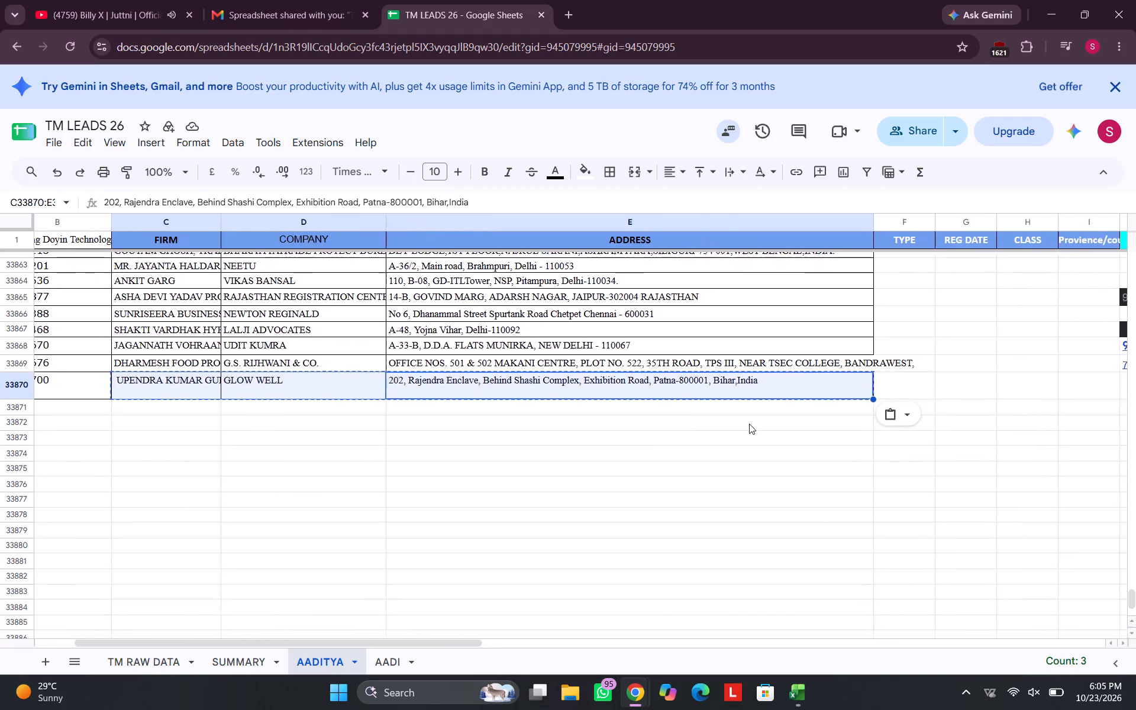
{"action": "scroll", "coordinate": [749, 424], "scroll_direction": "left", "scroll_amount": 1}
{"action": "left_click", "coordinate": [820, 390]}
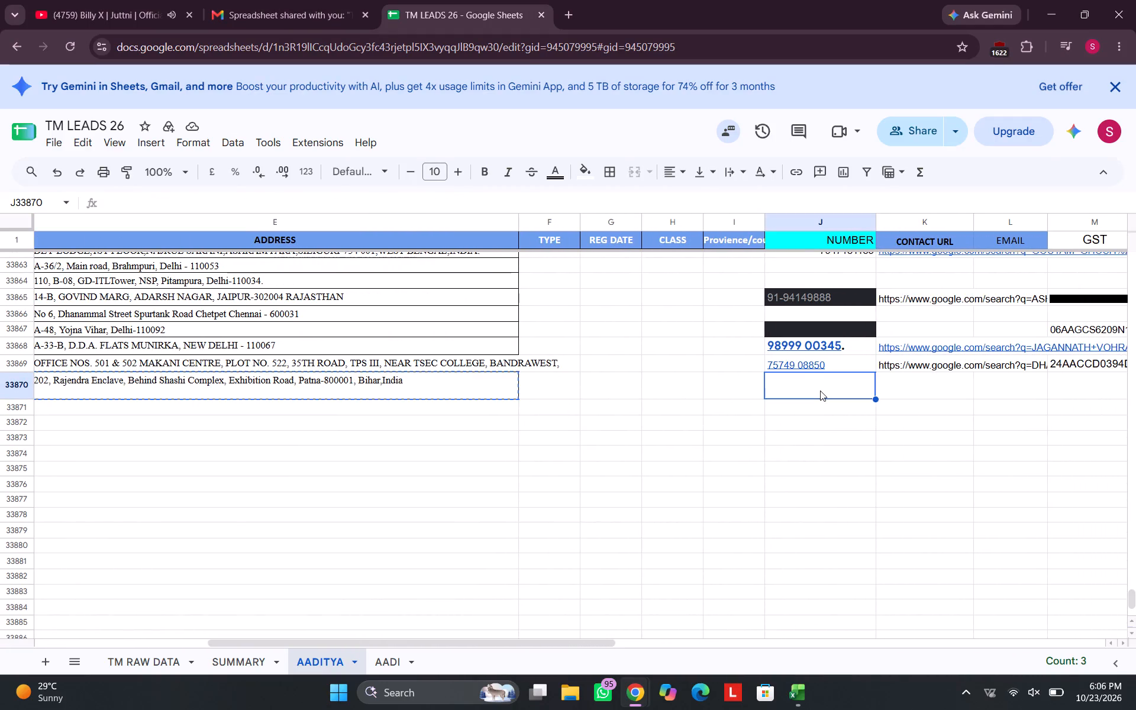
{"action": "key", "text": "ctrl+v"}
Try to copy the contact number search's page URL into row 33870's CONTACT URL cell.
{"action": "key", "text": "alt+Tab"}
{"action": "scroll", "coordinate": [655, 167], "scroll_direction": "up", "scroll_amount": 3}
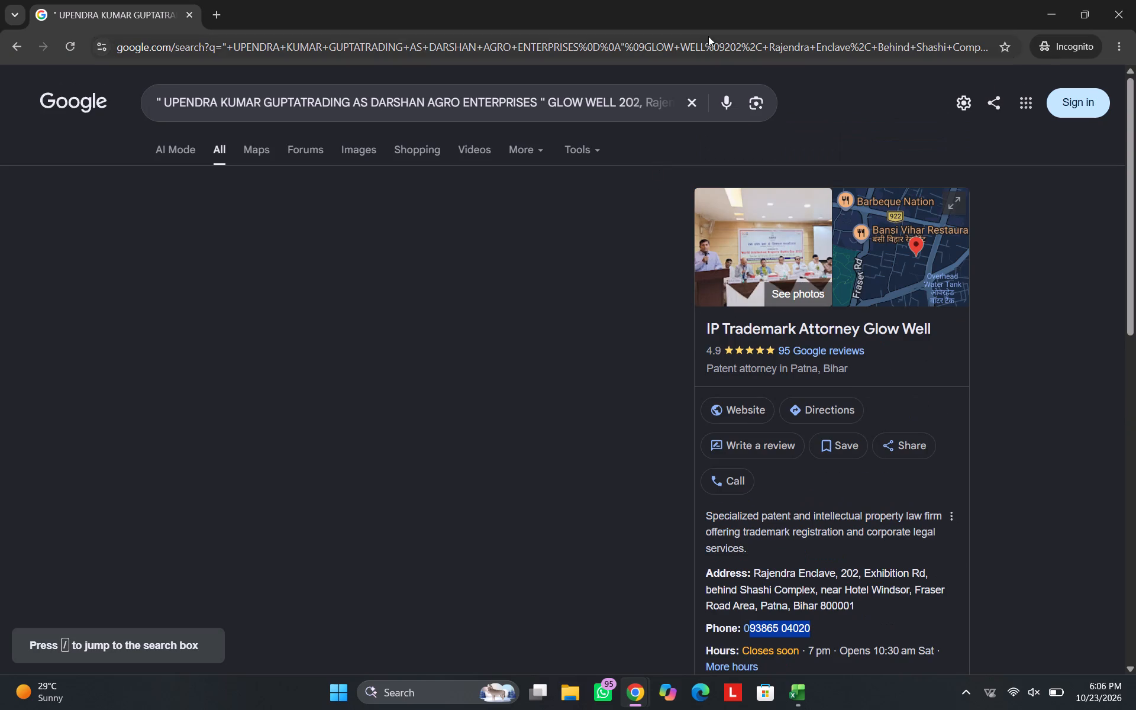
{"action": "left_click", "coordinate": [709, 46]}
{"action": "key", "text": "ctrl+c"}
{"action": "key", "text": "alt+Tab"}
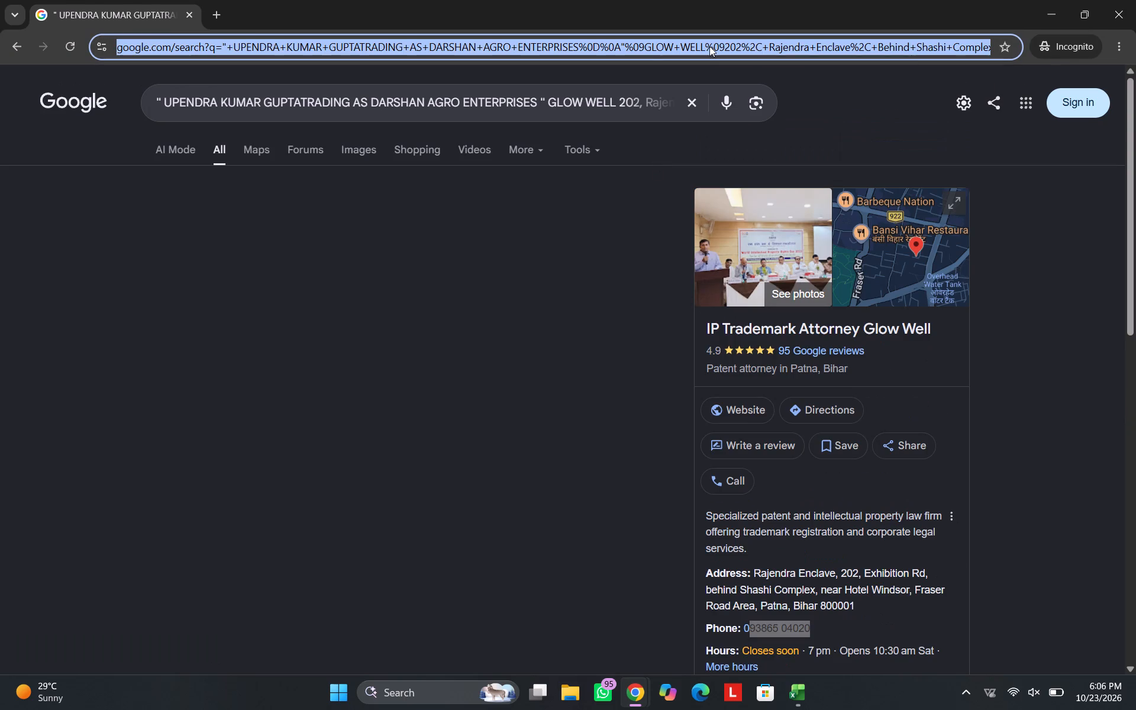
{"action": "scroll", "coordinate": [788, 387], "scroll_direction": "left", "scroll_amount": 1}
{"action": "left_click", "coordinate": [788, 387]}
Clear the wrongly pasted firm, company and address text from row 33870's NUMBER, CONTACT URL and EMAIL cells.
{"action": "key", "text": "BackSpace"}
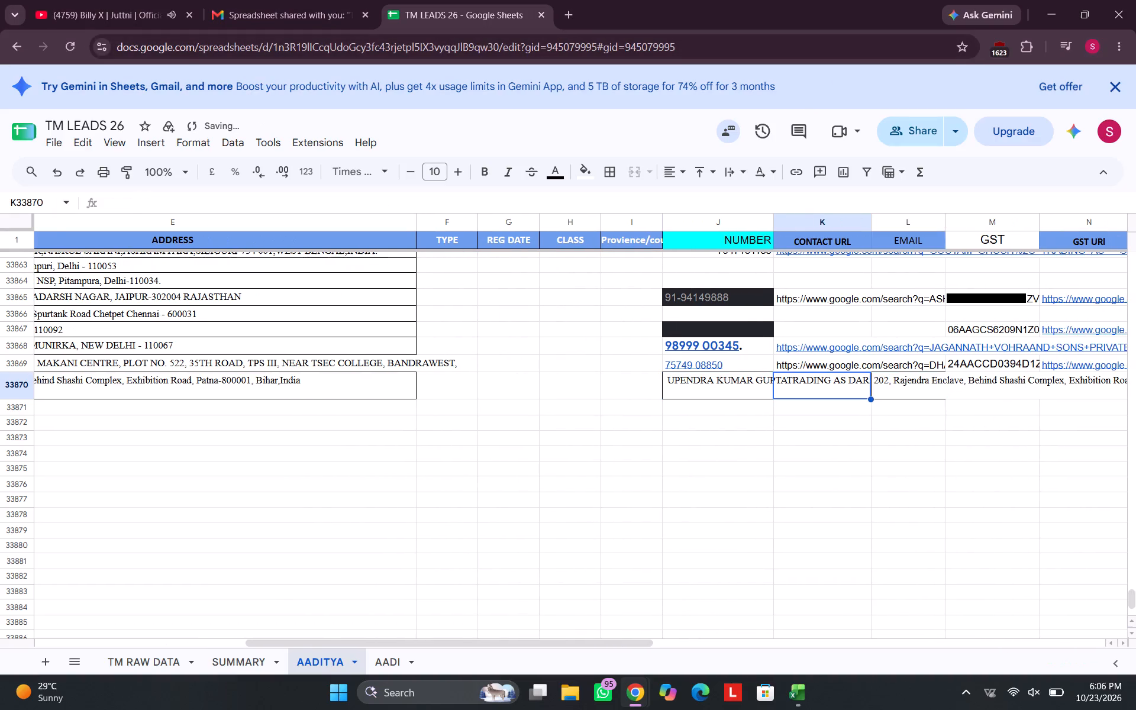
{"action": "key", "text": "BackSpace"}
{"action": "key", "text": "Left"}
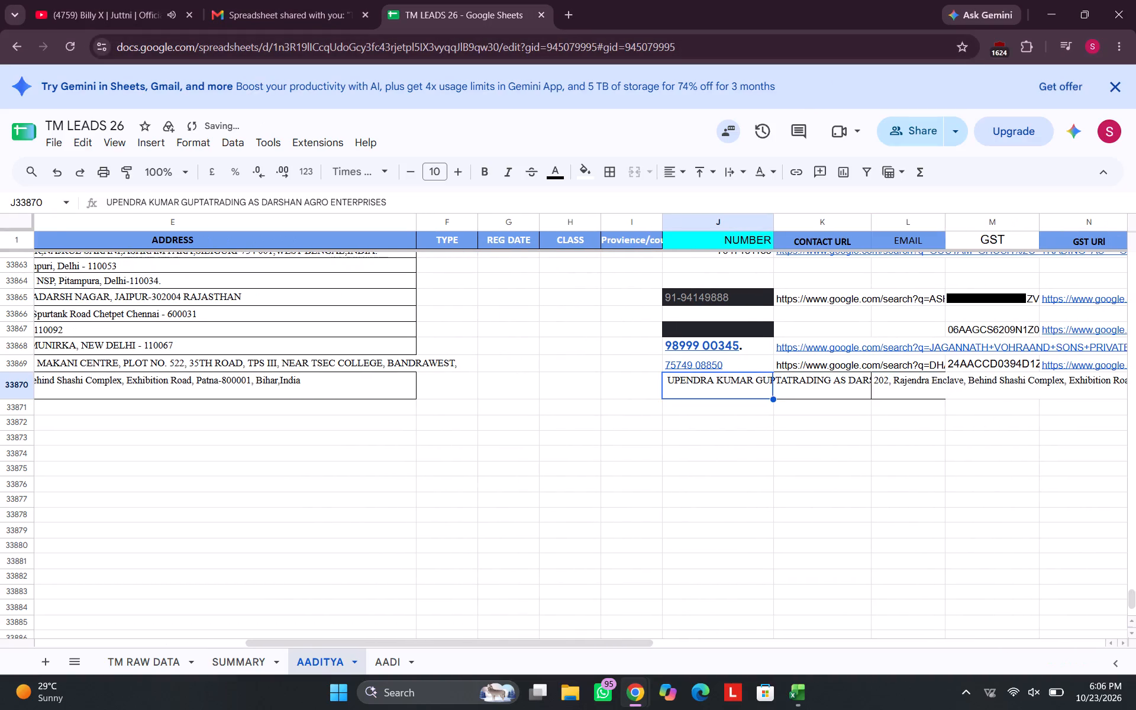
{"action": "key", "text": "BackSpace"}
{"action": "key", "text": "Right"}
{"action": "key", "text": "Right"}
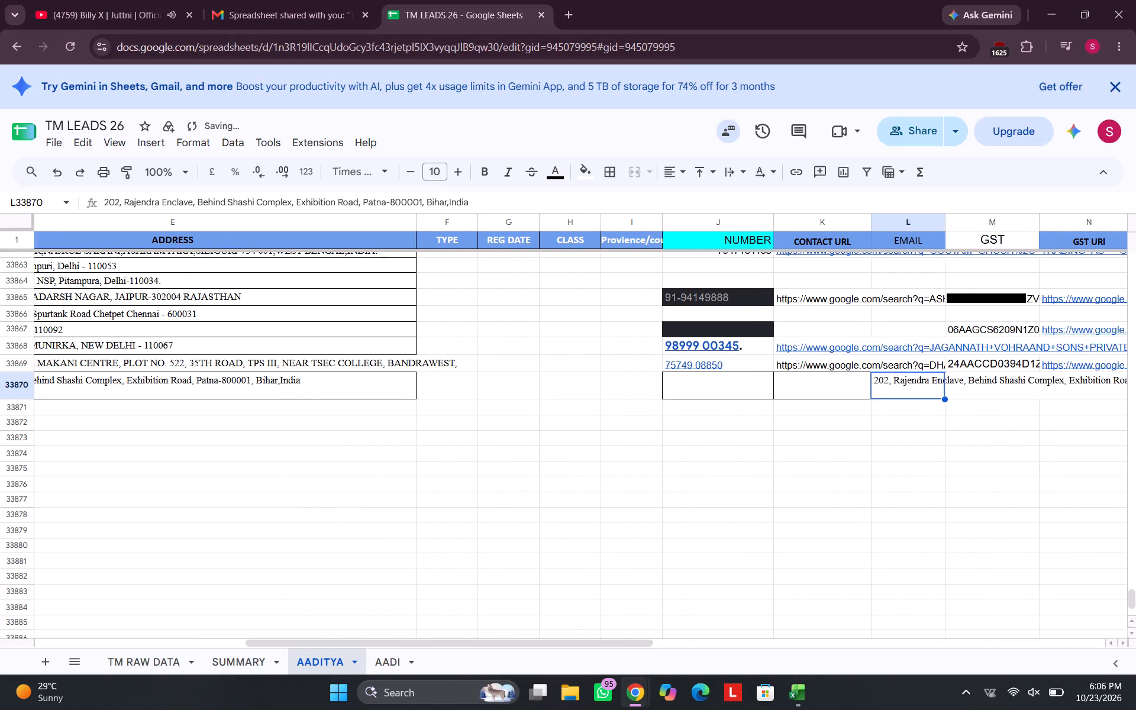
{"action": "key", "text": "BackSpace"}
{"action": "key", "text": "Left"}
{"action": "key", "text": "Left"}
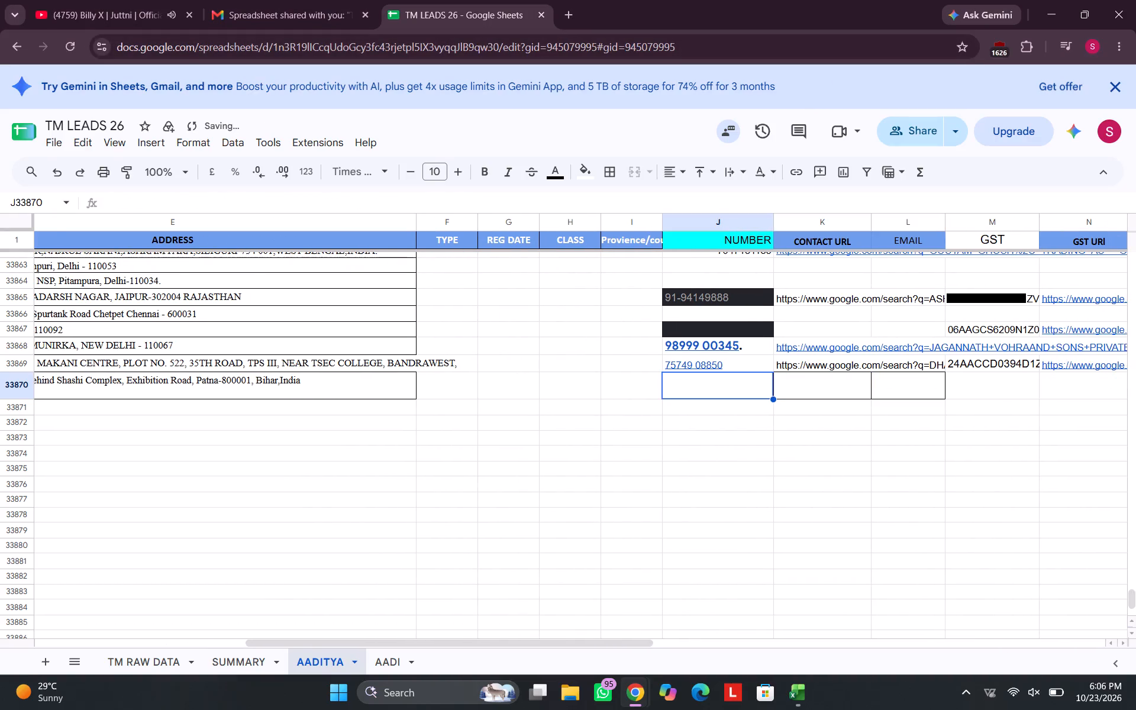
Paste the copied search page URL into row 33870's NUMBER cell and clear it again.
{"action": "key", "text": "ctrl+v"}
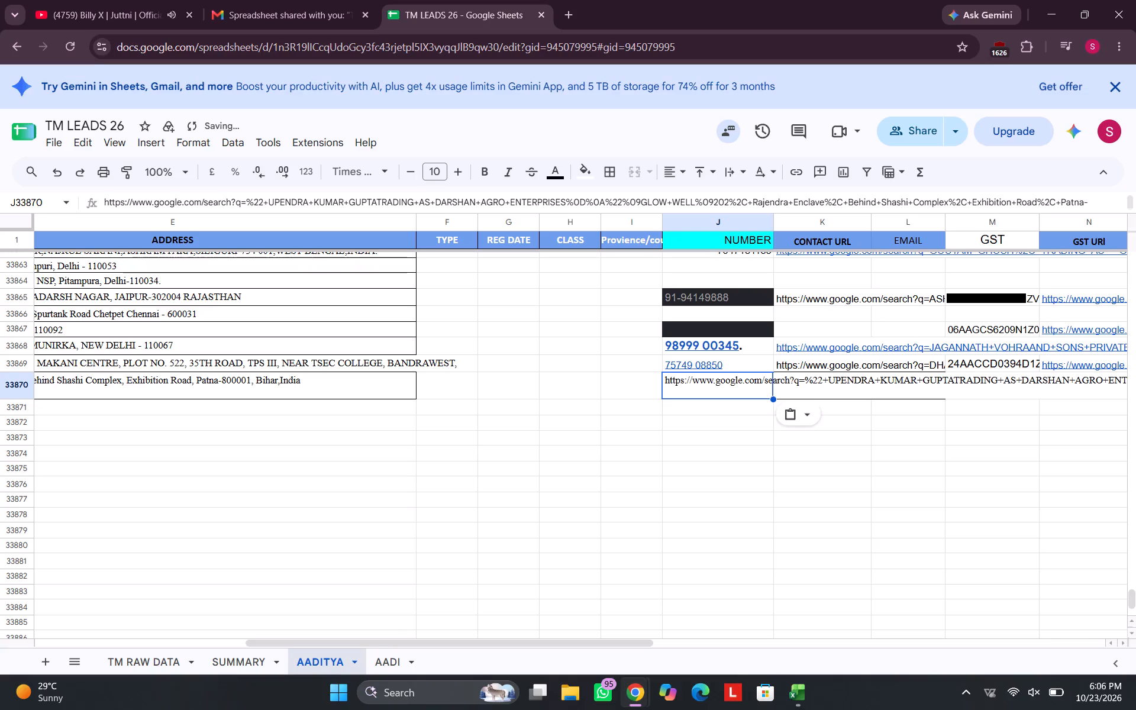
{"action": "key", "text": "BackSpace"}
{"action": "key", "text": "alt+Tab"}
{"action": "scroll", "coordinate": [792, 551], "scroll_direction": "down", "scroll_amount": 2}
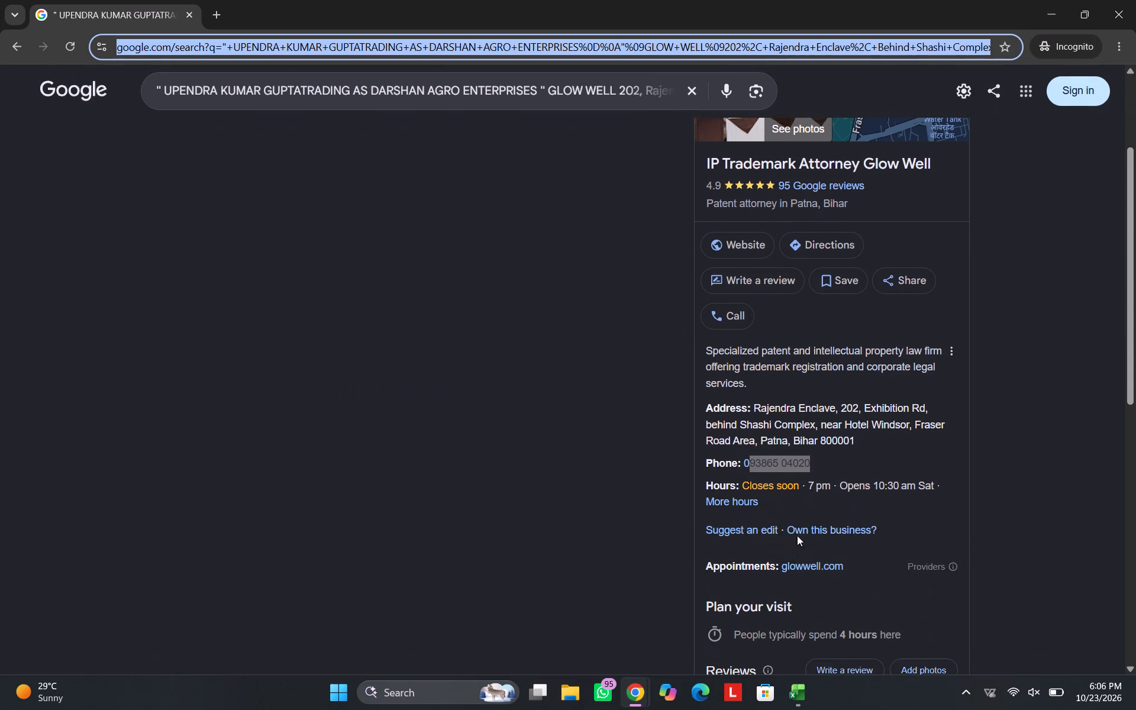
{"action": "left_click", "coordinate": [845, 459]}
{"action": "left_click_drag", "start_coordinate": [834, 458], "coordinate": [748, 465]}
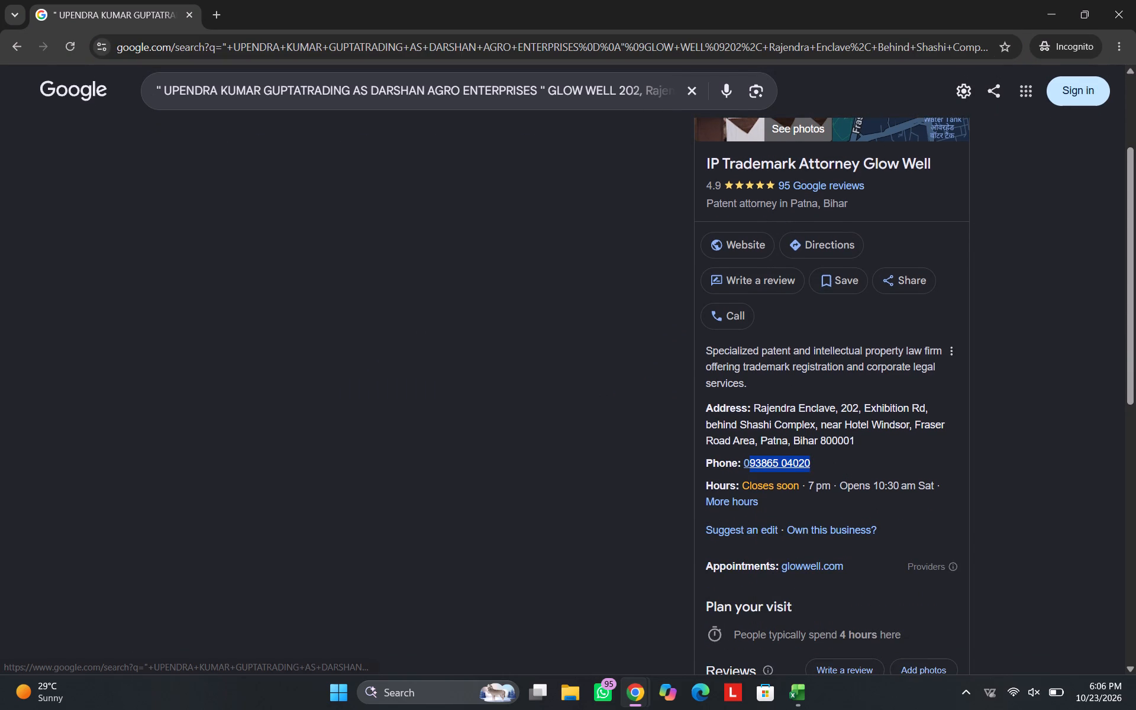
{"action": "left_click_drag", "start_coordinate": [748, 465], "coordinate": [747, 468]}
{"action": "key", "text": "ctrl+c"}
{"action": "key", "text": "alt+Tab"}
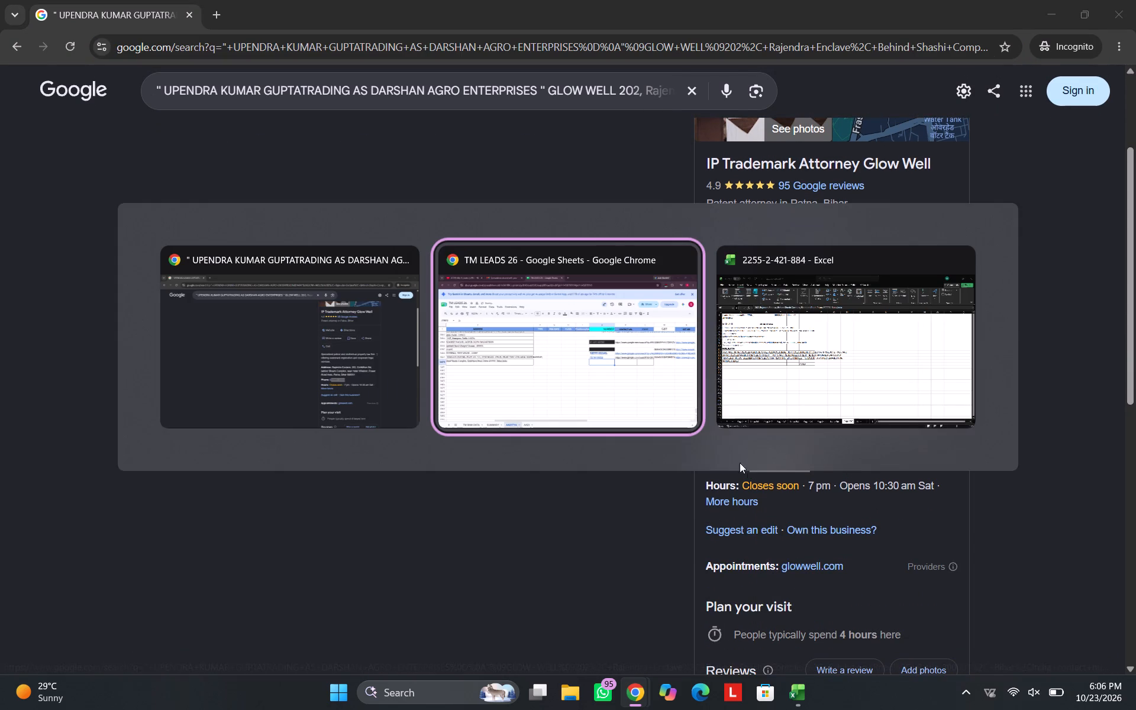
{"action": "left_click", "coordinate": [674, 402]}
{"action": "key", "text": "ctrl+v"}
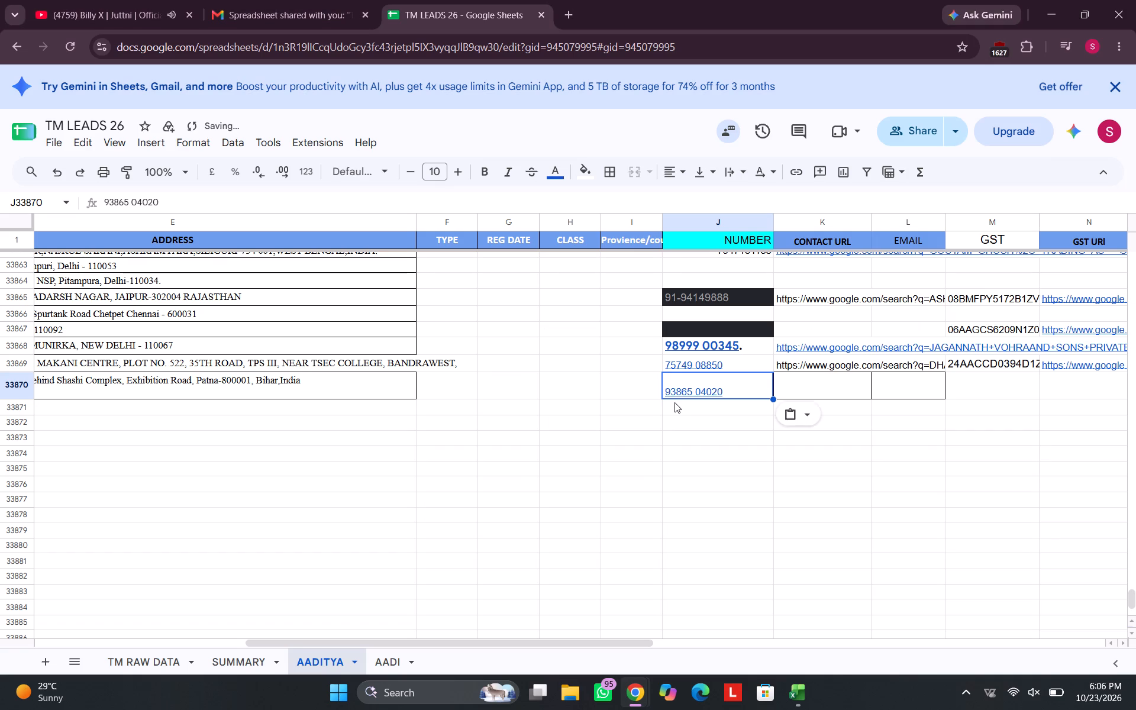
Copy the contact number search's page URL into row 33870's CONTACT URL cell.
{"action": "key", "text": "alt+Tab"}
{"action": "left_click", "coordinate": [757, 49]}
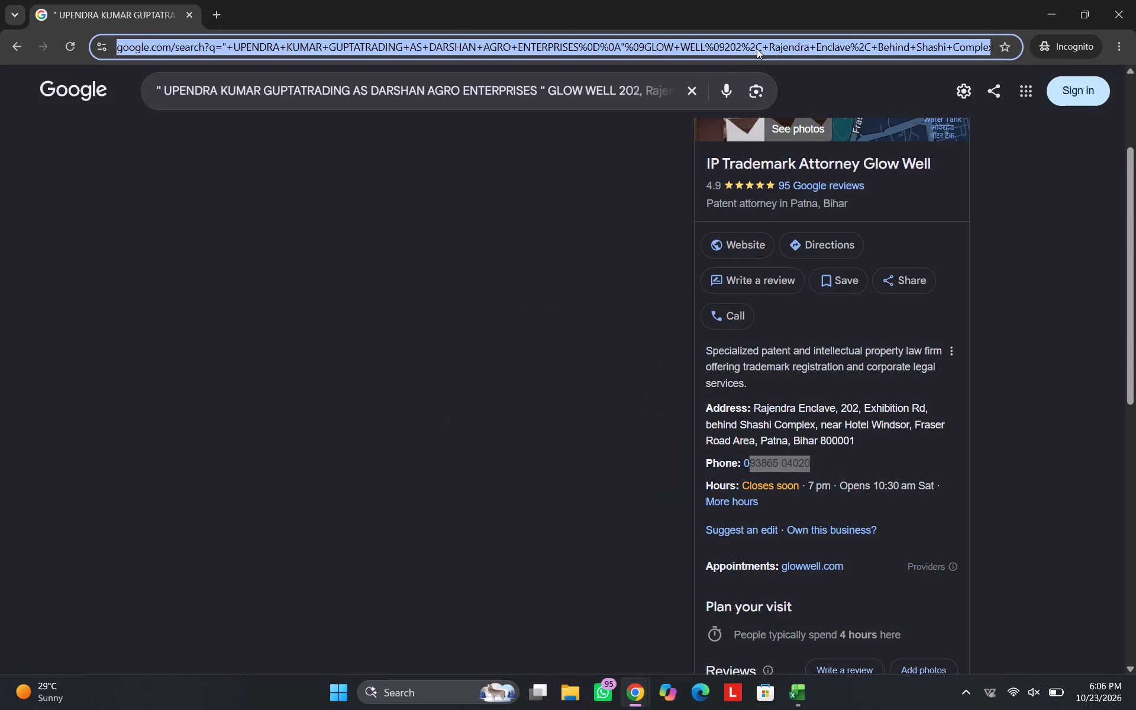
{"action": "key", "text": "ctrl+c"}
{"action": "key", "text": "alt+Tab"}
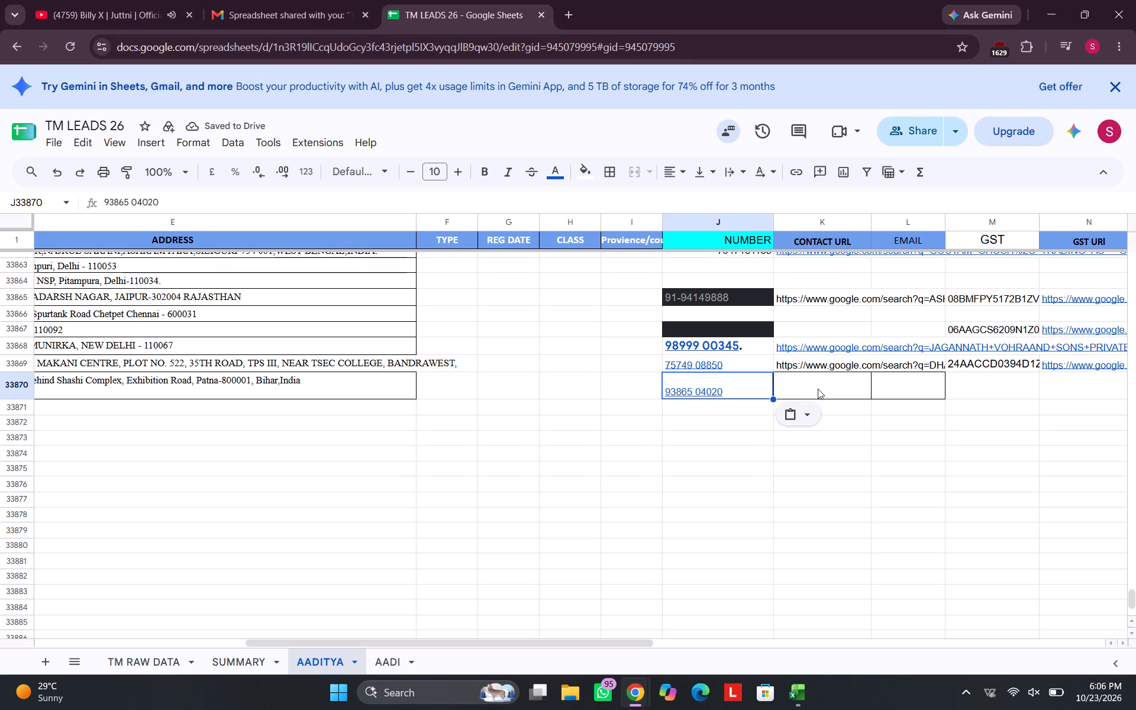
{"action": "left_click", "coordinate": [818, 389]}
{"action": "key", "text": "ctrl+v"}
Replace "contact" with "gst" in the Glow Well search query and search for the firm's GST number.
{"action": "key", "text": "alt+Tab"}
{"action": "left_click", "coordinate": [632, 95]}
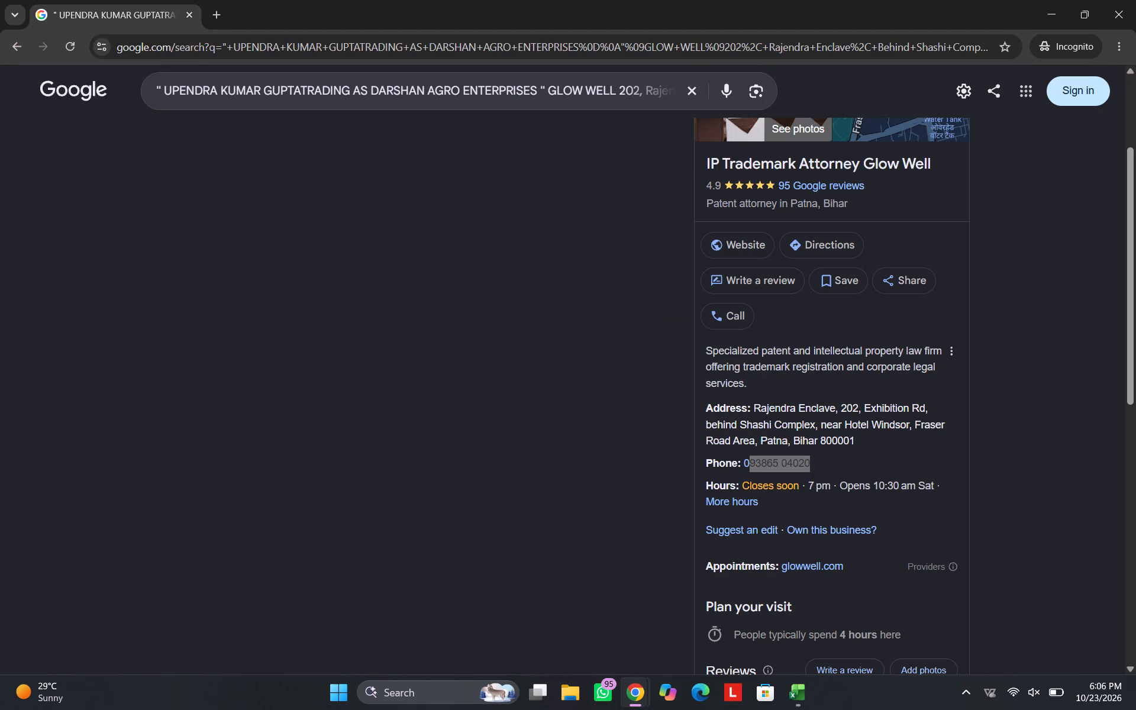
{"action": "left_click", "coordinate": [544, 105]}
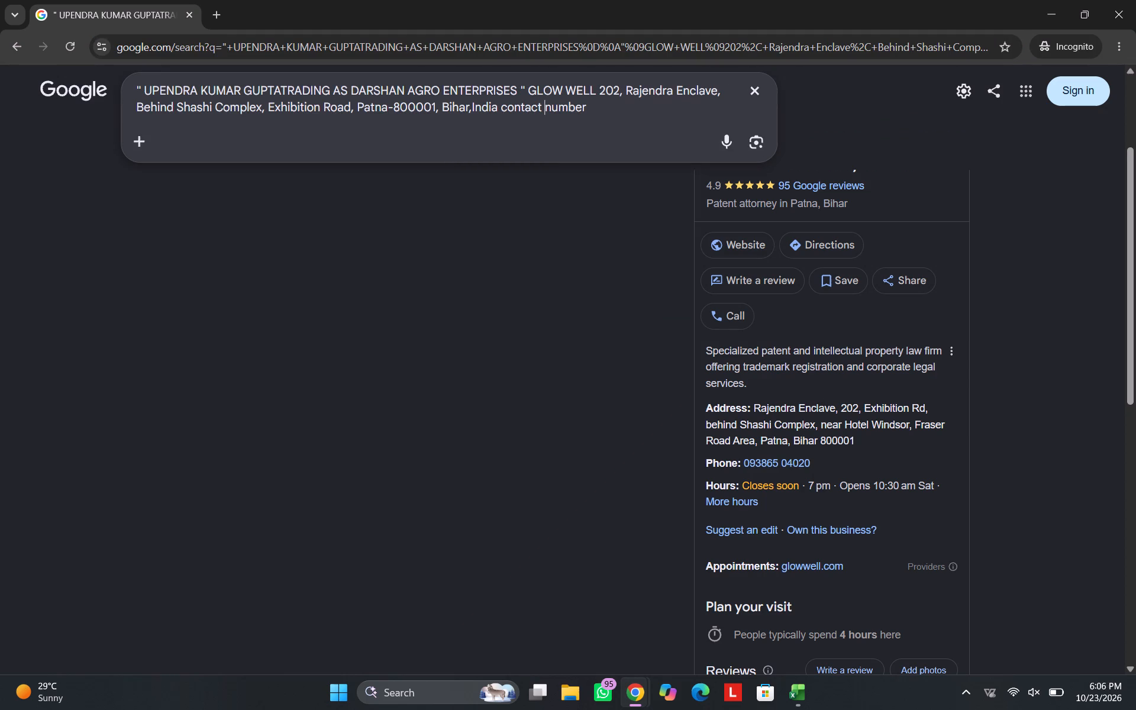
{"action": "key", "text": "ctrl+BackSpace"}
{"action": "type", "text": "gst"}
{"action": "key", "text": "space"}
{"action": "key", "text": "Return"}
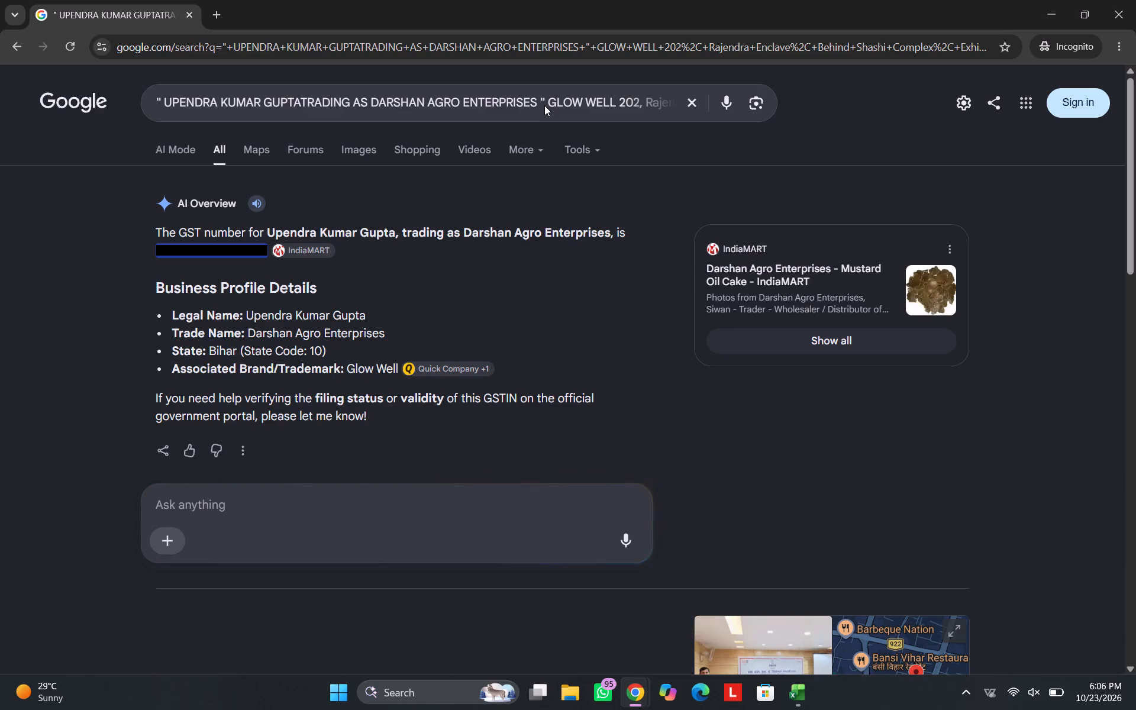
Copy the GST number from the AI Overview into row 33870's GST cell.
{"action": "double_click", "coordinate": [199, 256]}
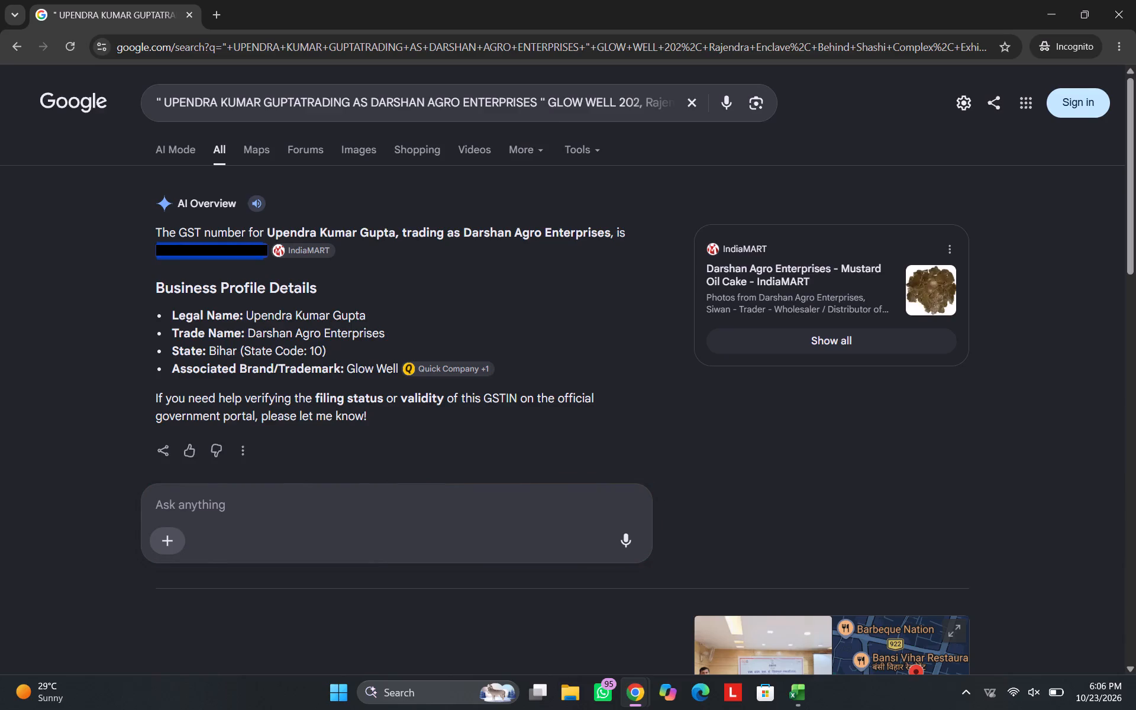
{"action": "key", "text": "ctrl+c"}
{"action": "key", "text": "alt+Tab"}
{"action": "scroll", "coordinate": [199, 256], "scroll_direction": "left", "scroll_amount": 2}
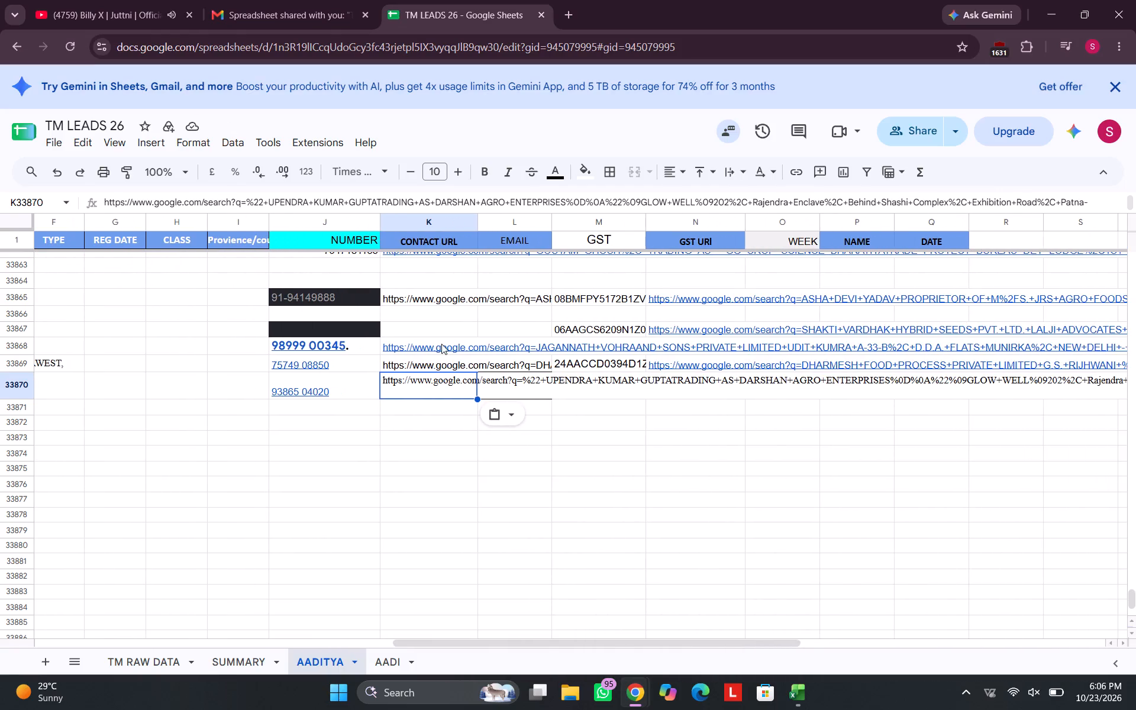
{"action": "left_click", "coordinate": [590, 381]}
{"action": "key", "text": "ctrl+v"}
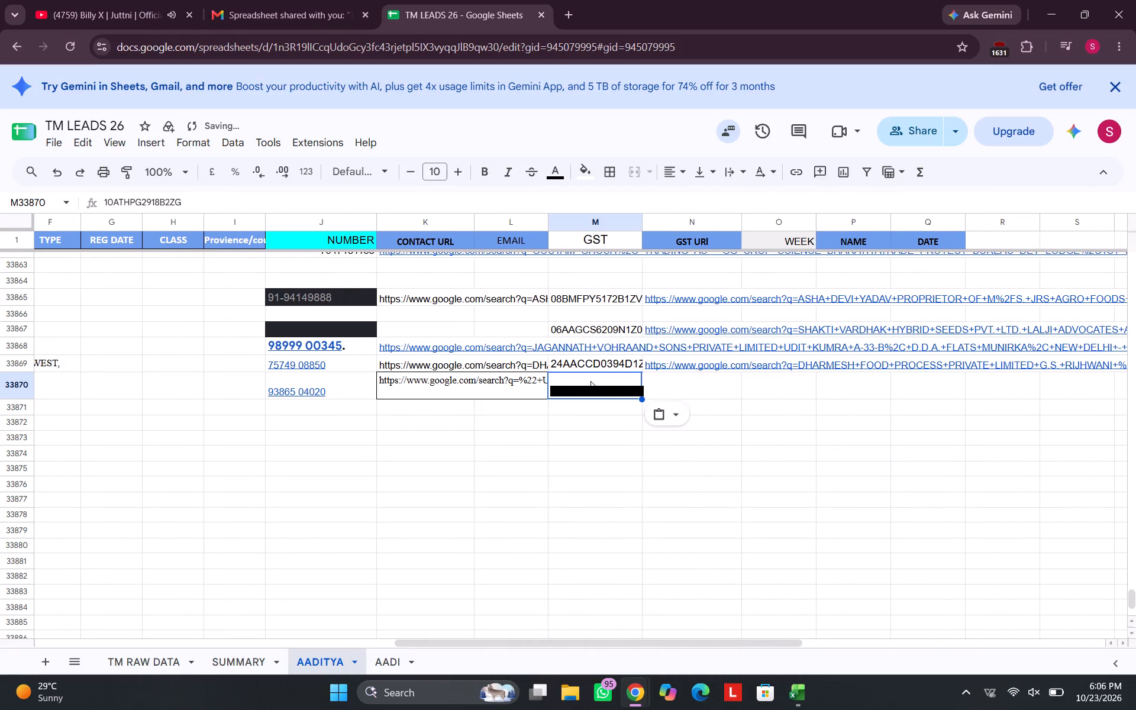
Copy the GST number search's page URL into row 33870's GST URL cell.
{"action": "key", "text": "alt+Tab"}
{"action": "left_click", "coordinate": [634, 56]}
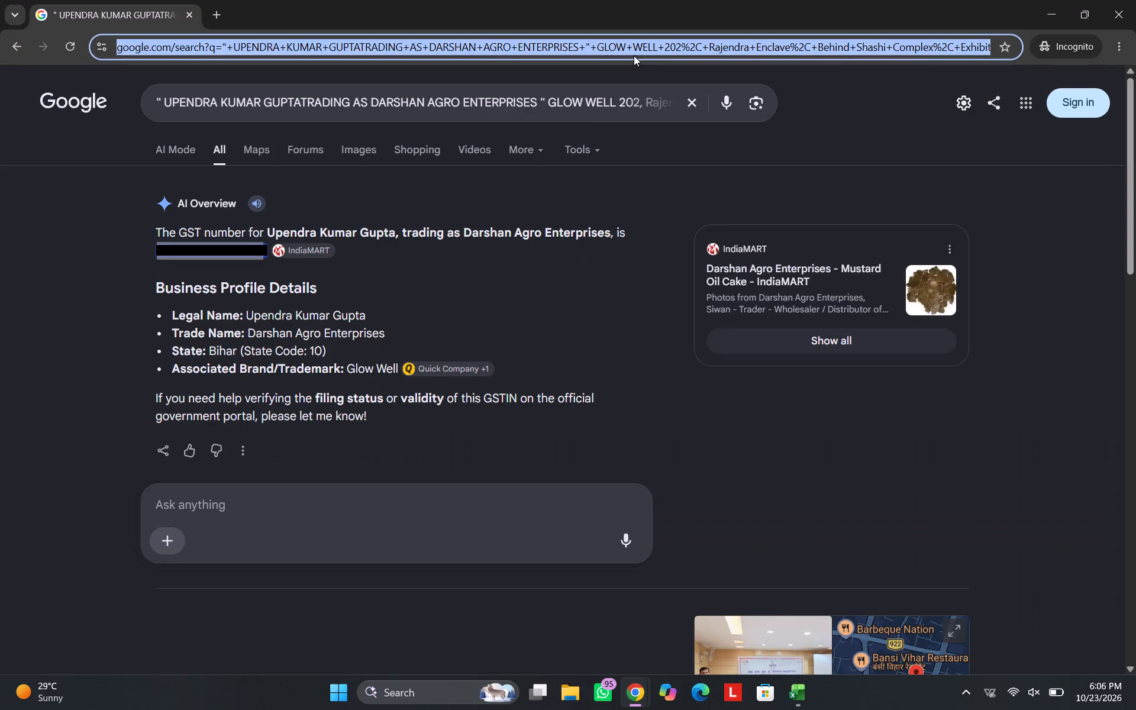
{"action": "key", "text": "ctrl+c"}
{"action": "key", "text": "alt+Tab"}
{"action": "left_click", "coordinate": [681, 390]}
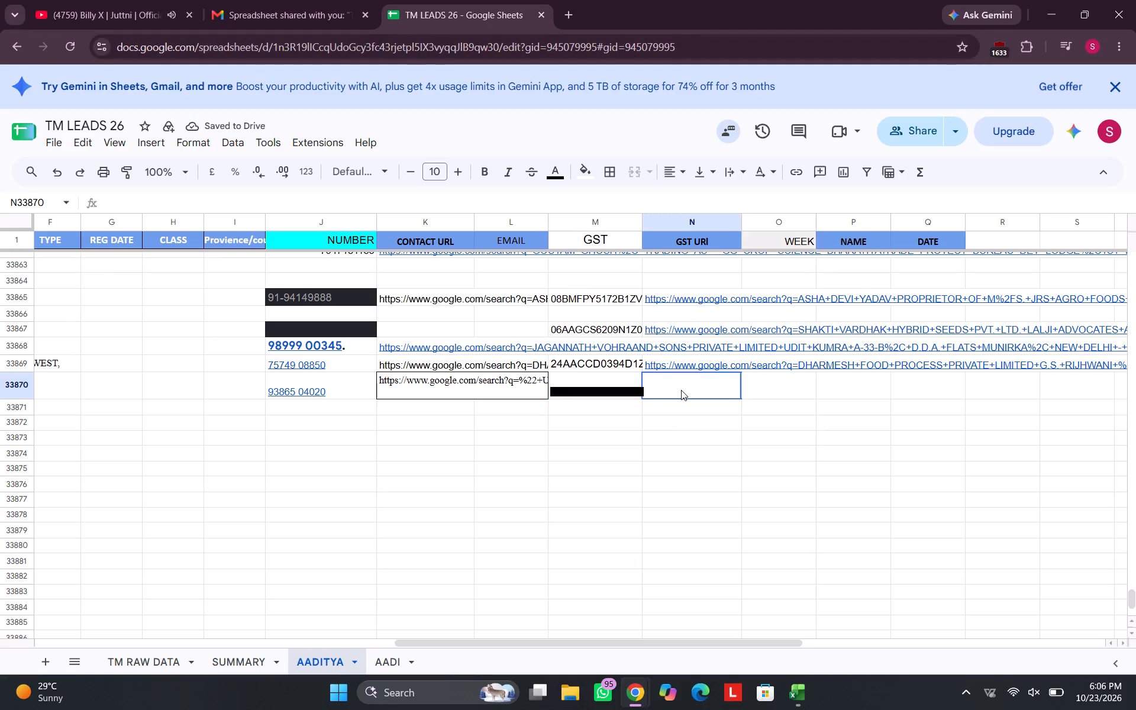
{"action": "key", "text": "ctrl+v"}
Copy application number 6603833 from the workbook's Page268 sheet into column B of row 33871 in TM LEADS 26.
{"action": "key", "text": "Down"}
{"action": "key", "text": "Left"}
{"action": "key", "text": "Left"}
{"action": "key", "text": "Left"}
{"action": "key", "text": "Left"}
{"action": "key", "text": "Left"}
{"action": "key", "text": "Left"}
{"action": "key", "text": "Left"}
{"action": "key", "text": "Left"}
{"action": "key", "text": "Left"}
{"action": "key", "text": "Left"}
{"action": "key", "text": "Left"}
{"action": "key", "text": "Left"}
{"action": "key", "text": "Left"}
{"action": "key", "text": "Left"}
{"action": "key", "text": "Left"}
{"action": "key", "text": "Left"}
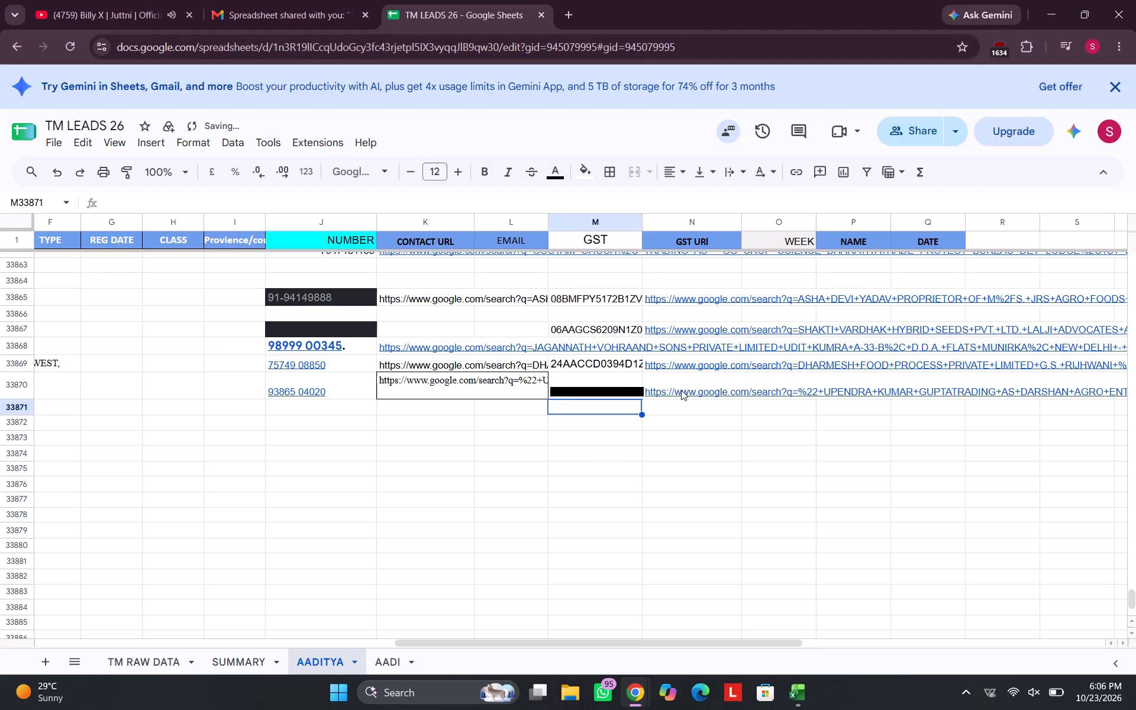
{"action": "key", "text": "Right"}
{"action": "key", "text": "alt+Tab"}
{"action": "key", "text": "alt+Right"}
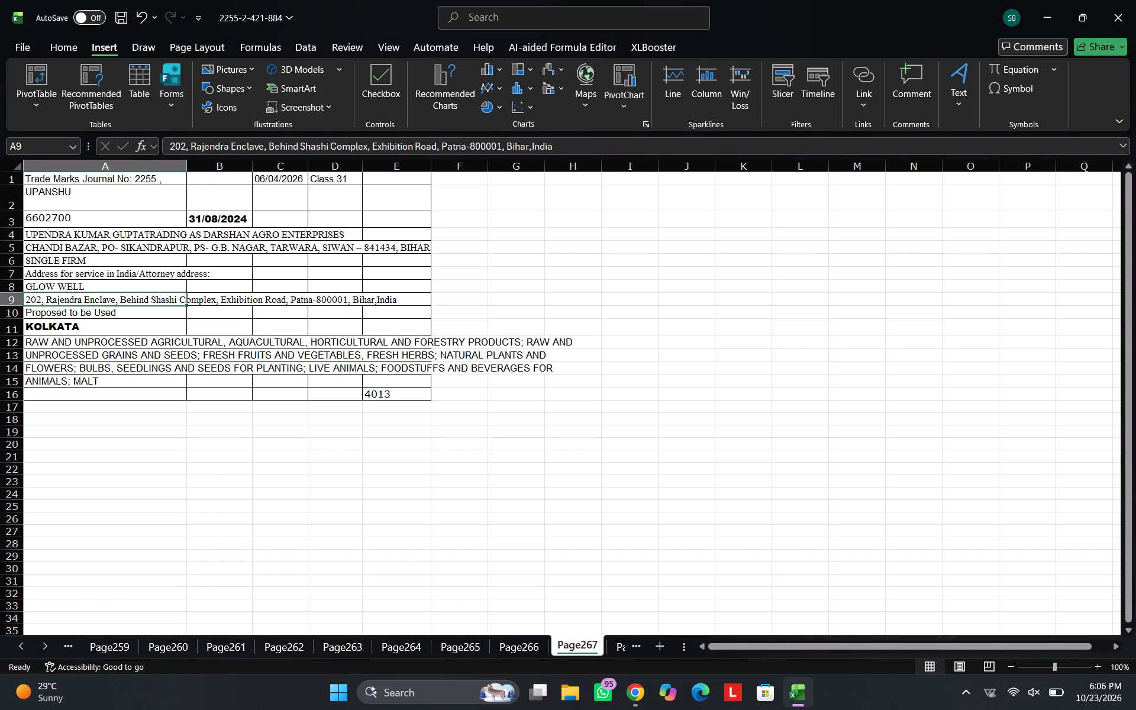
{"action": "left_click", "coordinate": [614, 651]}
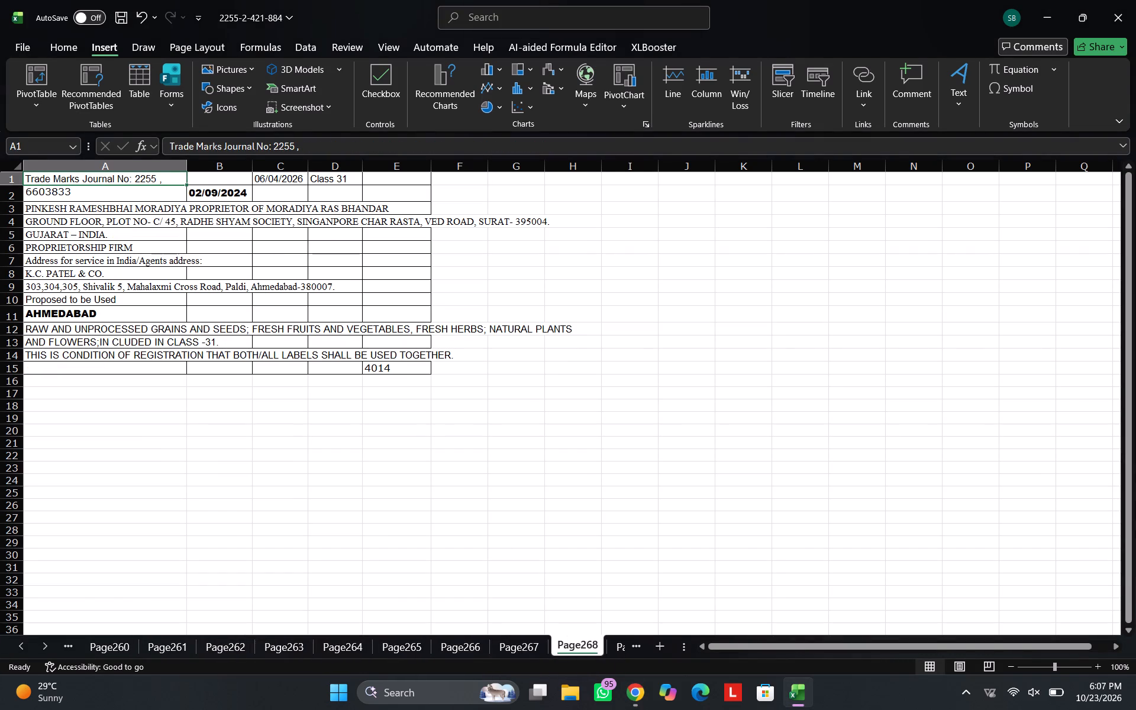
{"action": "left_click", "coordinate": [175, 195]}
{"action": "key", "text": "ctrl+c"}
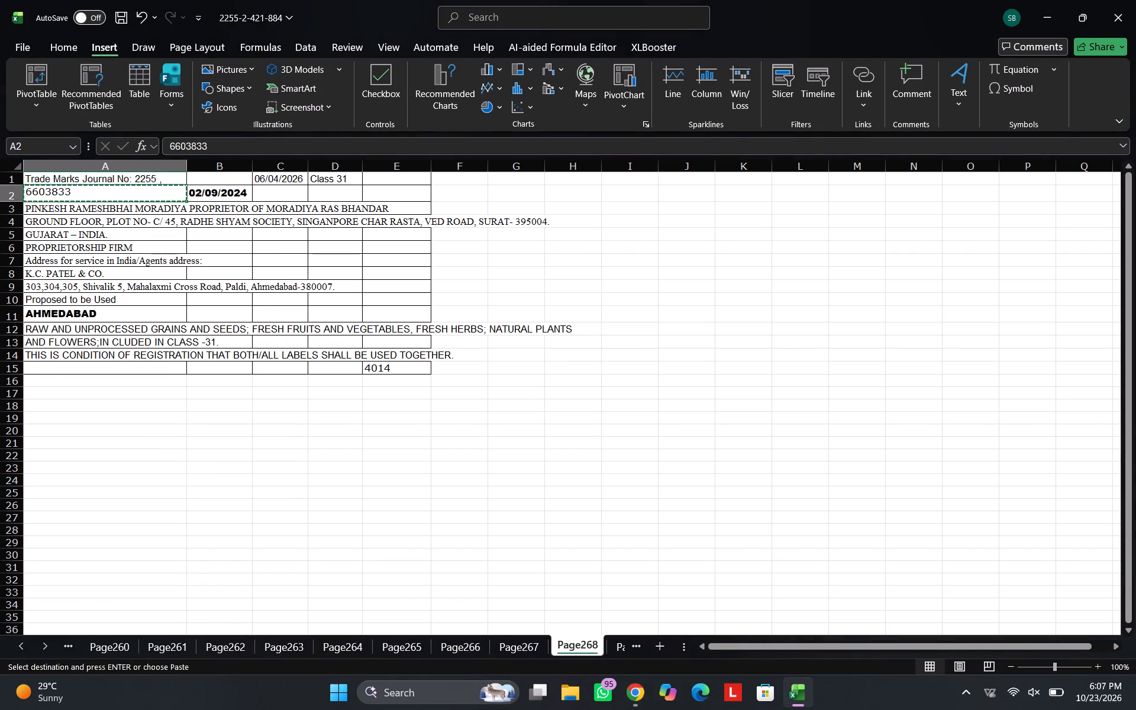
{"action": "key", "text": "alt+Tab"}
{"action": "key", "text": "ctrl+v"}
Copy the applicant and proprietorship name from Page268 into row 33871's FIRM cell.
{"action": "key", "text": "alt+Tab"}
{"action": "key", "text": "Down"}
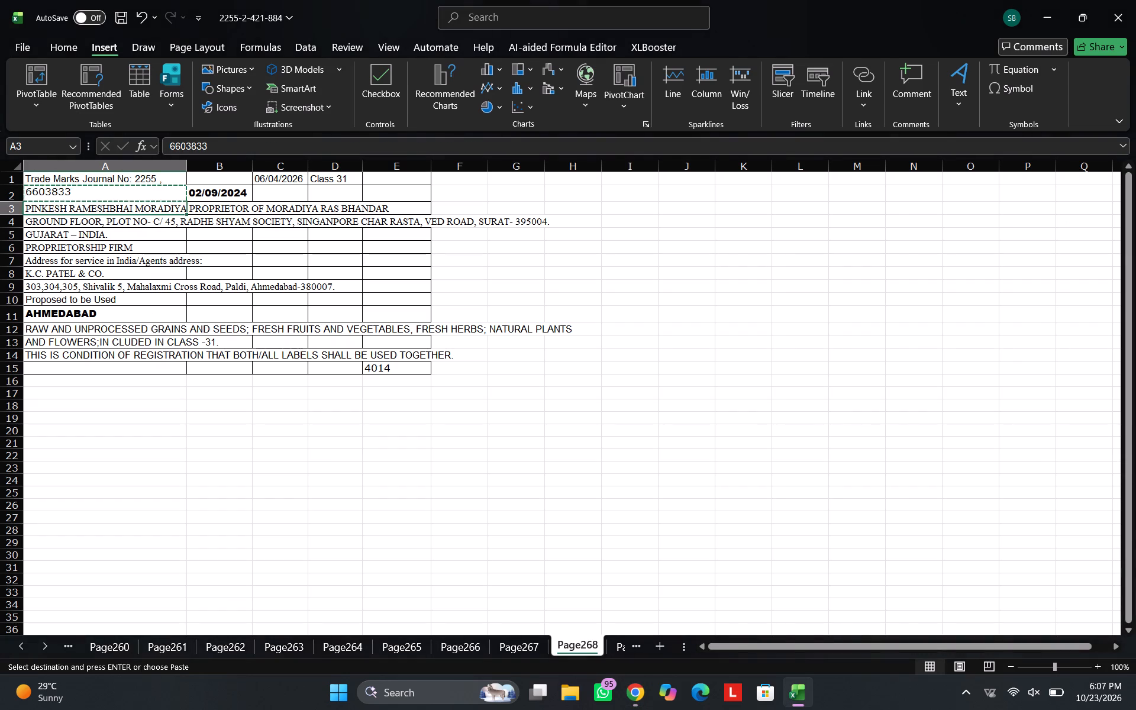
{"action": "key", "text": "ctrl+c"}
{"action": "key", "text": "alt+Tab"}
{"action": "key", "text": "Right"}
{"action": "key", "text": "ctrl+v"}
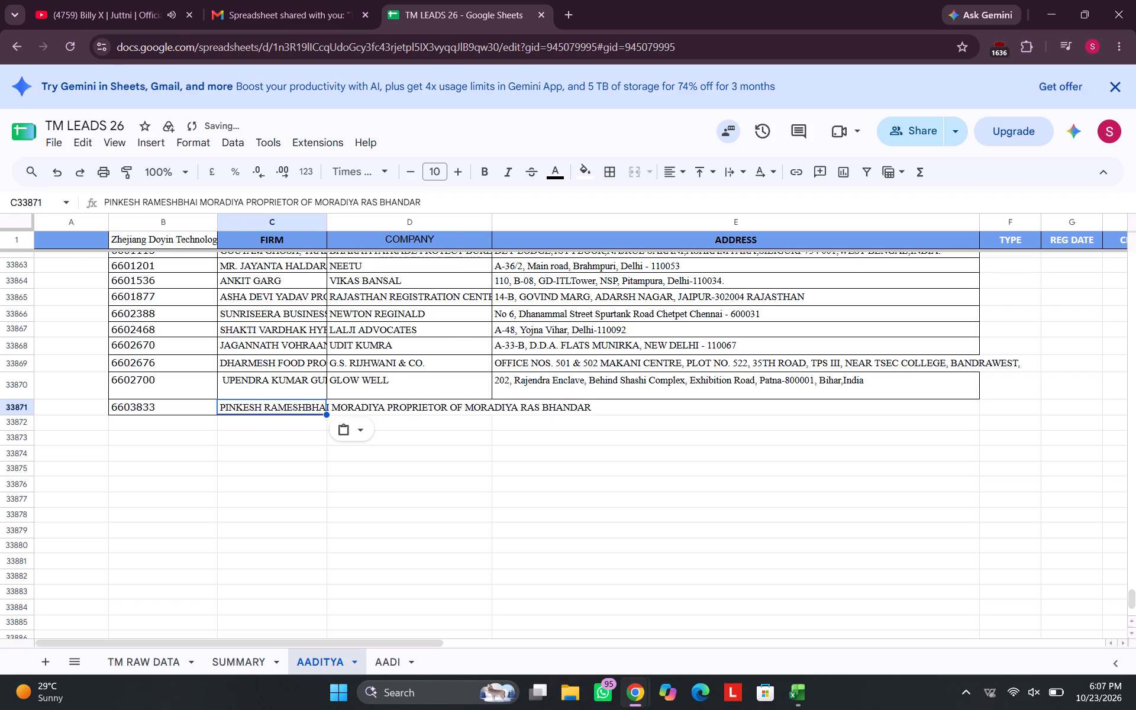
Copy the agent name K.C. PATEL & CO. from Page268 into row 33871's COMPANY cell.
{"action": "key", "text": "alt+Tab"}
{"action": "key", "text": "Down"}
{"action": "key", "text": "Down"}
{"action": "key", "text": "Down"}
{"action": "key", "text": "Down"}
{"action": "key", "text": "Down"}
{"action": "key", "text": "Down"}
{"action": "key", "text": "Up"}
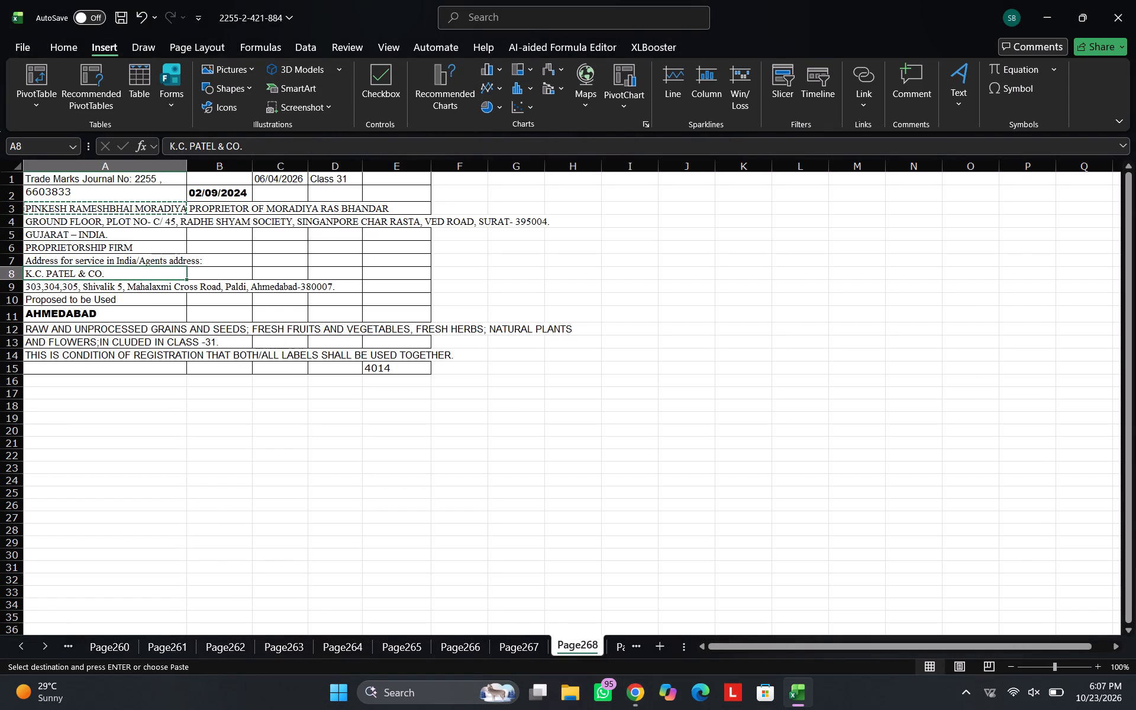
{"action": "key", "text": "ctrl+c"}
{"action": "key", "text": "alt+Tab"}
{"action": "key", "text": "Right"}
{"action": "key", "text": "ctrl+v"}
Copy the agent's Ahmedabad address from Page268 into row 33871's ADDRESS cell.
{"action": "key", "text": "alt+Tab"}
{"action": "key", "text": "Down"}
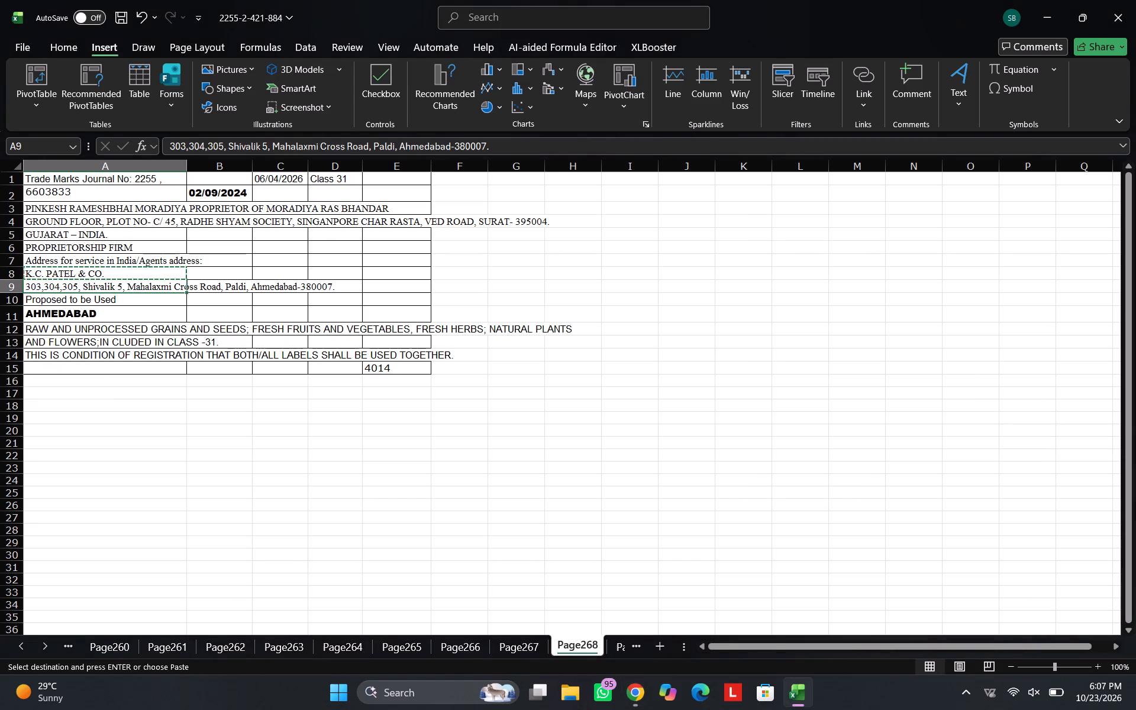
{"action": "key", "text": "ctrl+c"}
{"action": "key", "text": "alt+Tab"}
{"action": "key", "text": "Right"}
{"action": "key", "text": "ctrl+v"}
Search Google for row 33871's firm, company and address text followed by "contact number".
{"action": "key", "text": "shift+Left"}
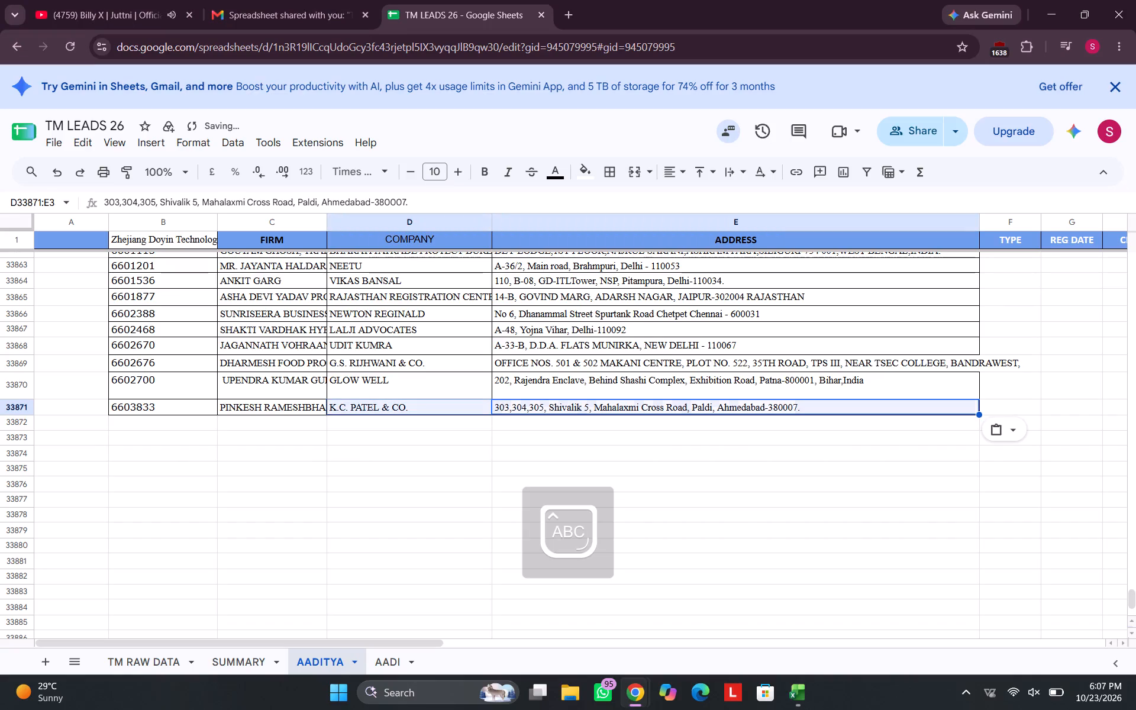
{"action": "key", "text": "shift+Left"}
{"action": "key", "text": "ctrl+c"}
{"action": "key", "text": "alt+Tab"}
{"action": "key", "text": "alt+Right"}
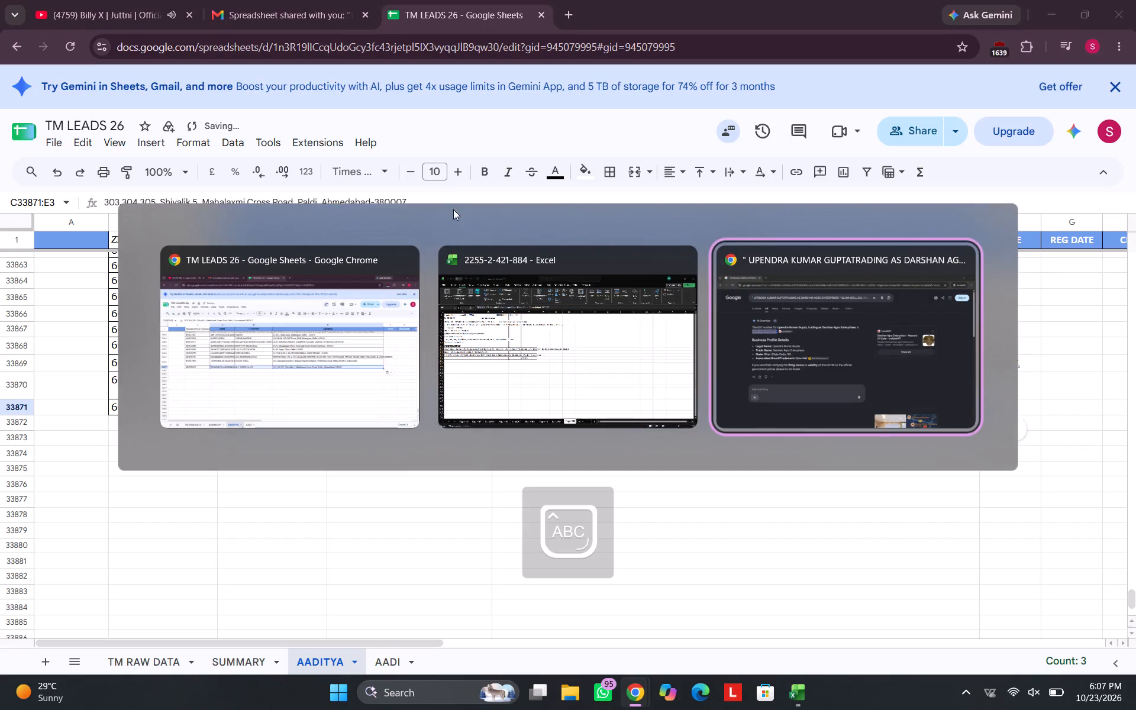
{"action": "left_click", "coordinate": [685, 102]}
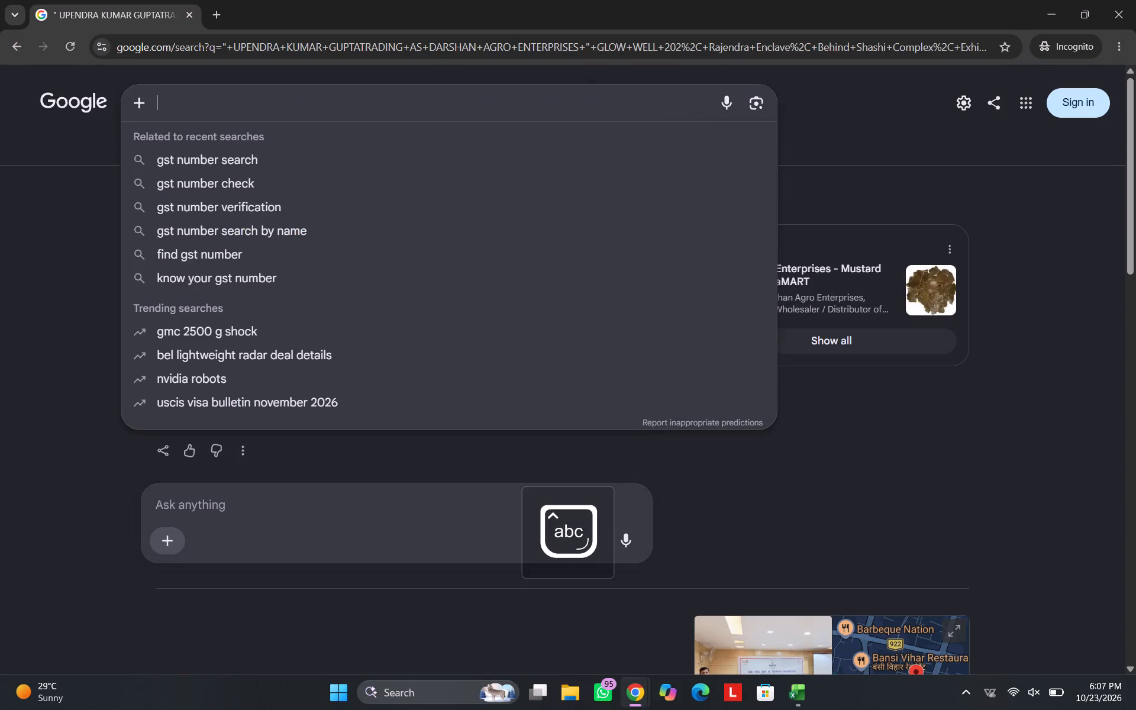
{"action": "left_click", "coordinate": [586, 82]}
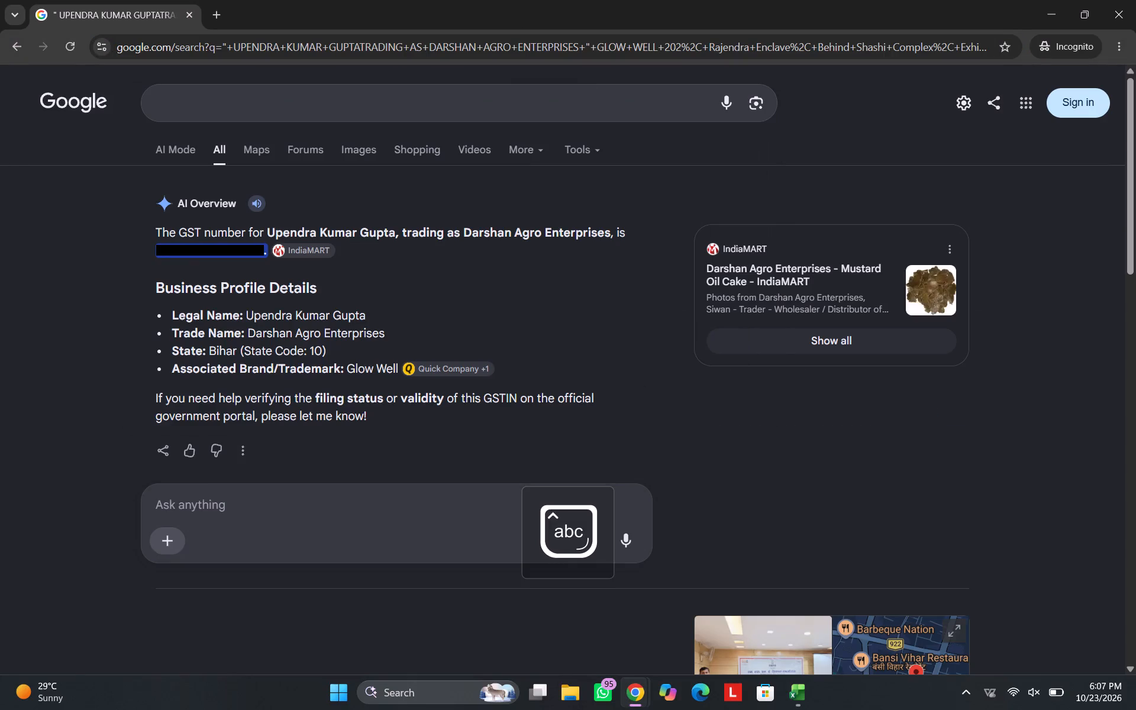
{"action": "key", "text": "ctrl+v"}
{"action": "left_click", "coordinate": [560, 113]}
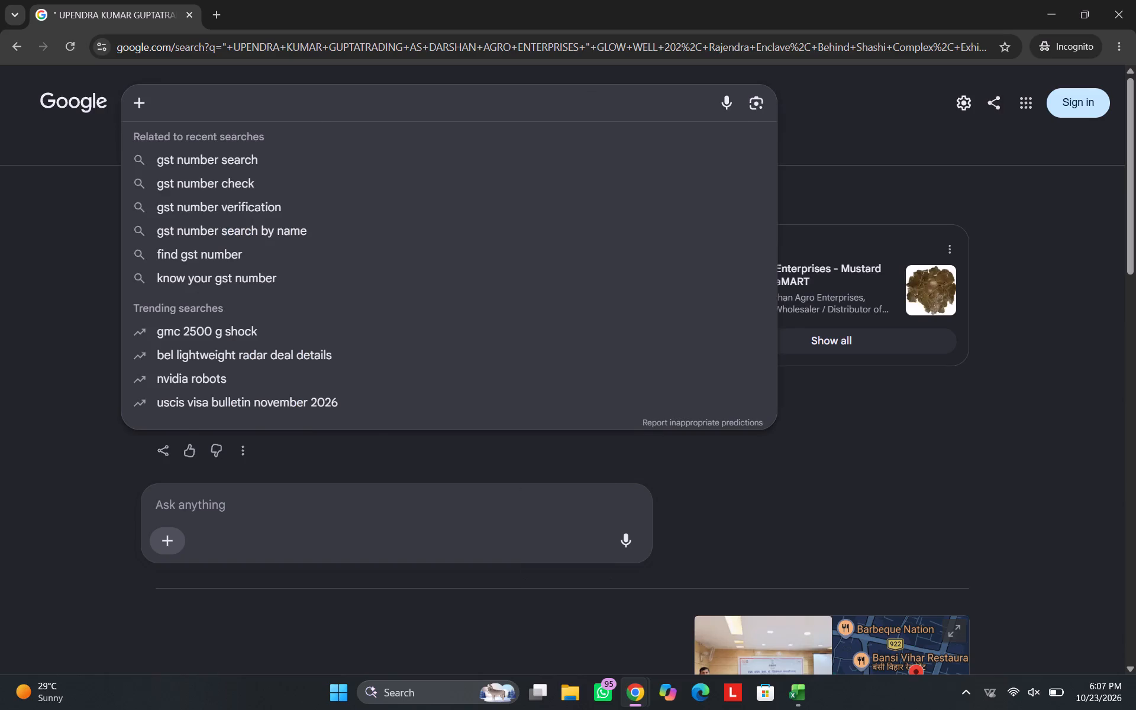
{"action": "key", "text": "ctrl+v"}
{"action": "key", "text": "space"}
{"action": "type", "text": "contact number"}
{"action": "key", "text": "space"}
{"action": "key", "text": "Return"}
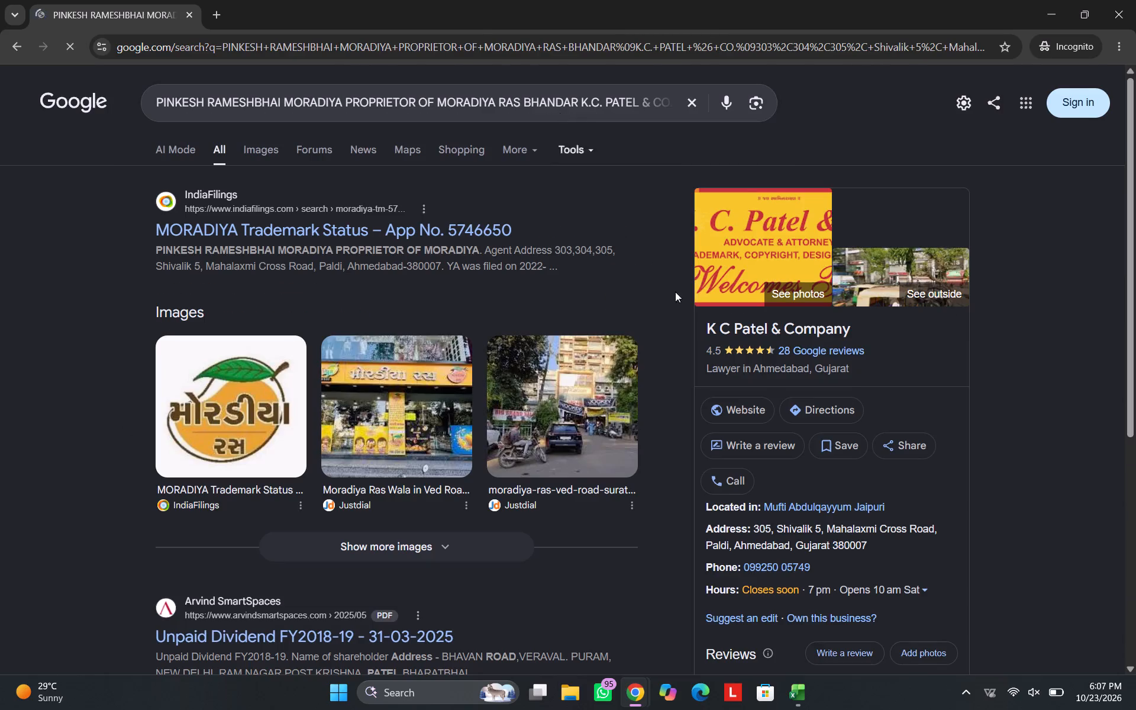
{"action": "scroll", "coordinate": [728, 440], "scroll_direction": "down", "scroll_amount": 1}
{"action": "left_click_drag", "start_coordinate": [824, 440], "coordinate": [751, 449]}
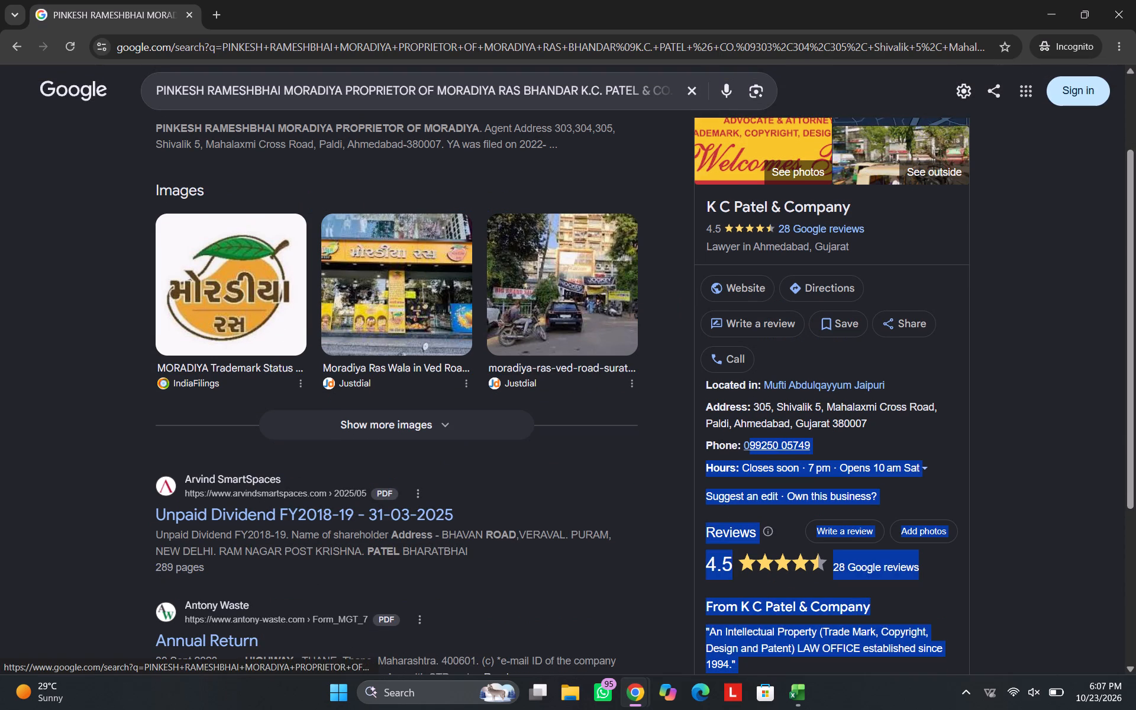
{"action": "left_click_drag", "start_coordinate": [751, 449], "coordinate": [751, 449]}
{"action": "left_click", "coordinate": [820, 443]}
{"action": "left_click_drag", "start_coordinate": [820, 443], "coordinate": [749, 452]}
{"action": "key", "text": "ctrl+c"}
{"action": "key", "text": "alt+Tab"}
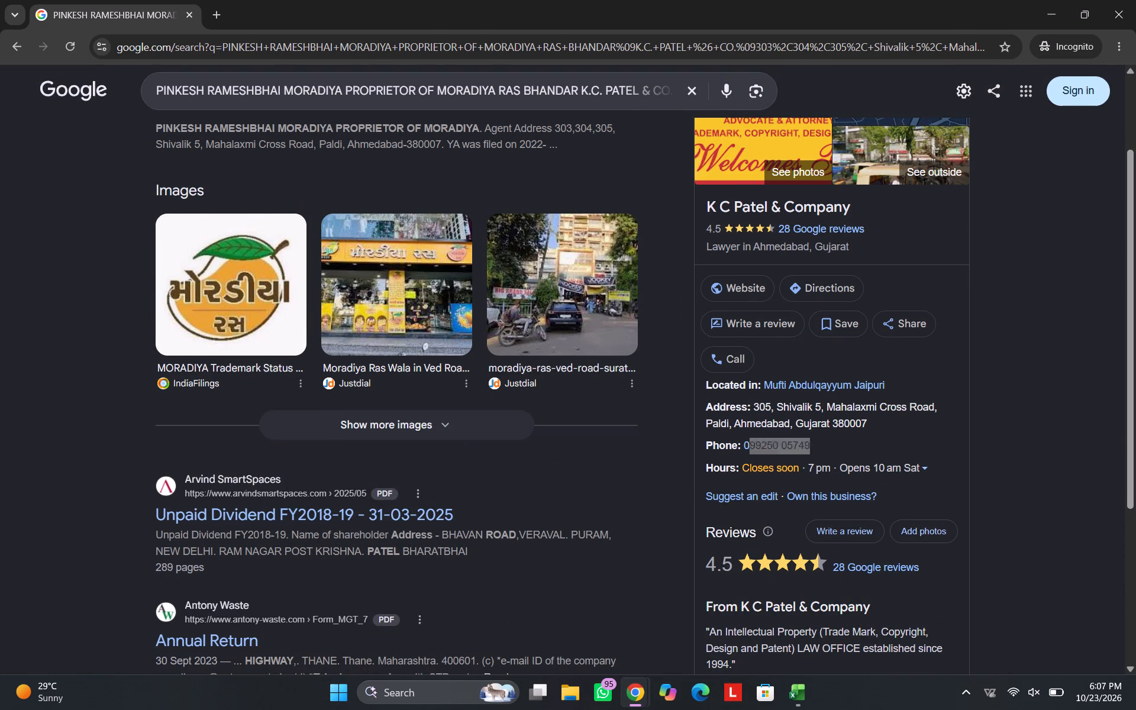
{"action": "scroll", "coordinate": [749, 452], "scroll_direction": "left", "scroll_amount": 3}
{"action": "left_click", "coordinate": [815, 411]}
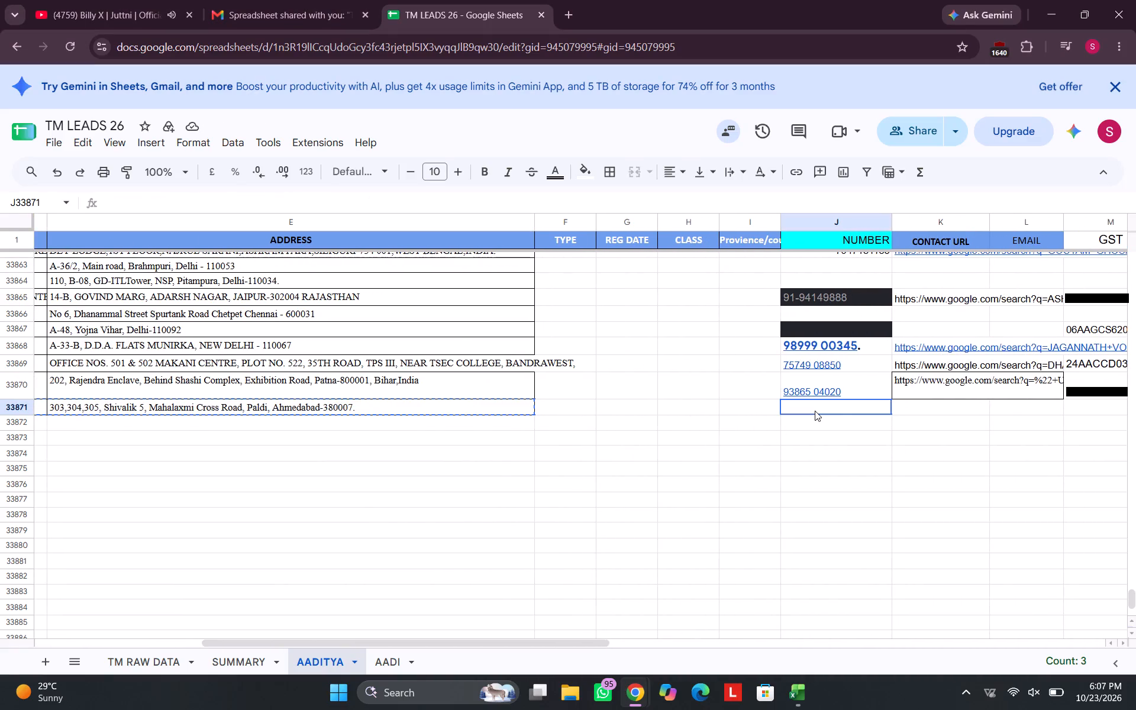
{"action": "key", "text": "ctrl+v"}
Copy the page URL of the K C Patel & Company contact number search.
{"action": "key", "text": "alt+Tab"}
{"action": "left_click", "coordinate": [782, 43]}
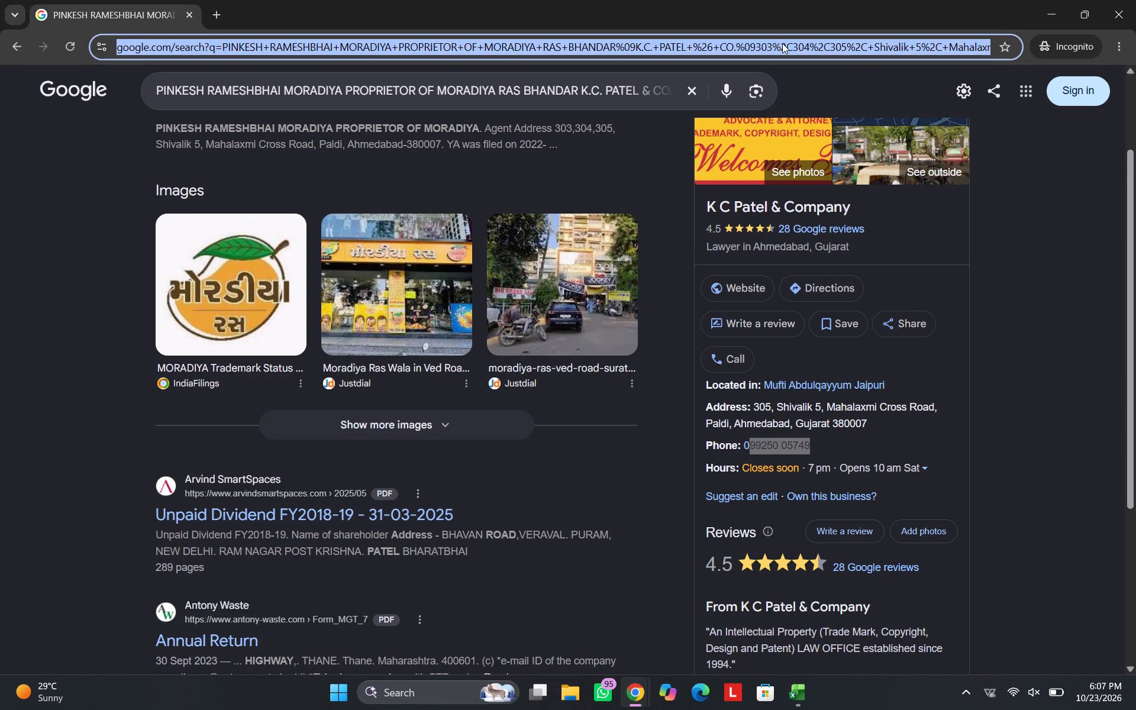
{"action": "key", "text": "ctrl+c"}
{"action": "key", "text": "alt+Tab"}
{"action": "key", "text": "alt+Tab"}
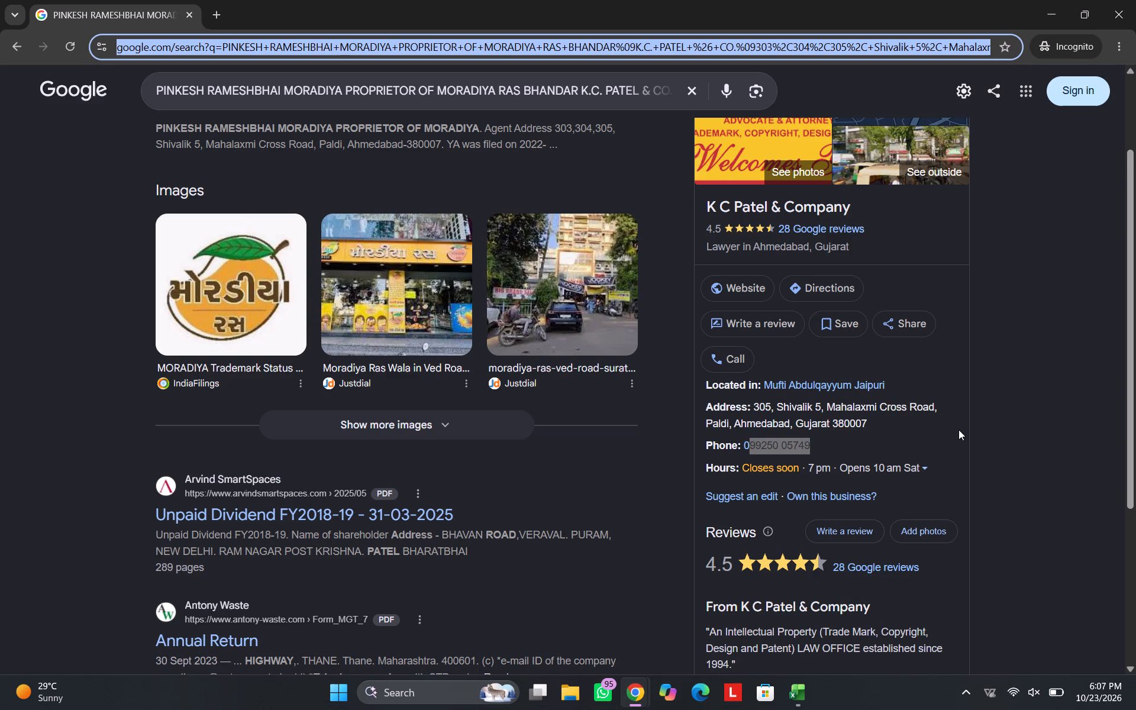
Replace "contact" with "gst" in the K.C. Patel & Co. search query and search for the GST number.
{"action": "scroll", "coordinate": [635, 460], "scroll_direction": "down", "scroll_amount": 1}
{"action": "scroll", "coordinate": [635, 460], "scroll_direction": "up", "scroll_amount": 5}
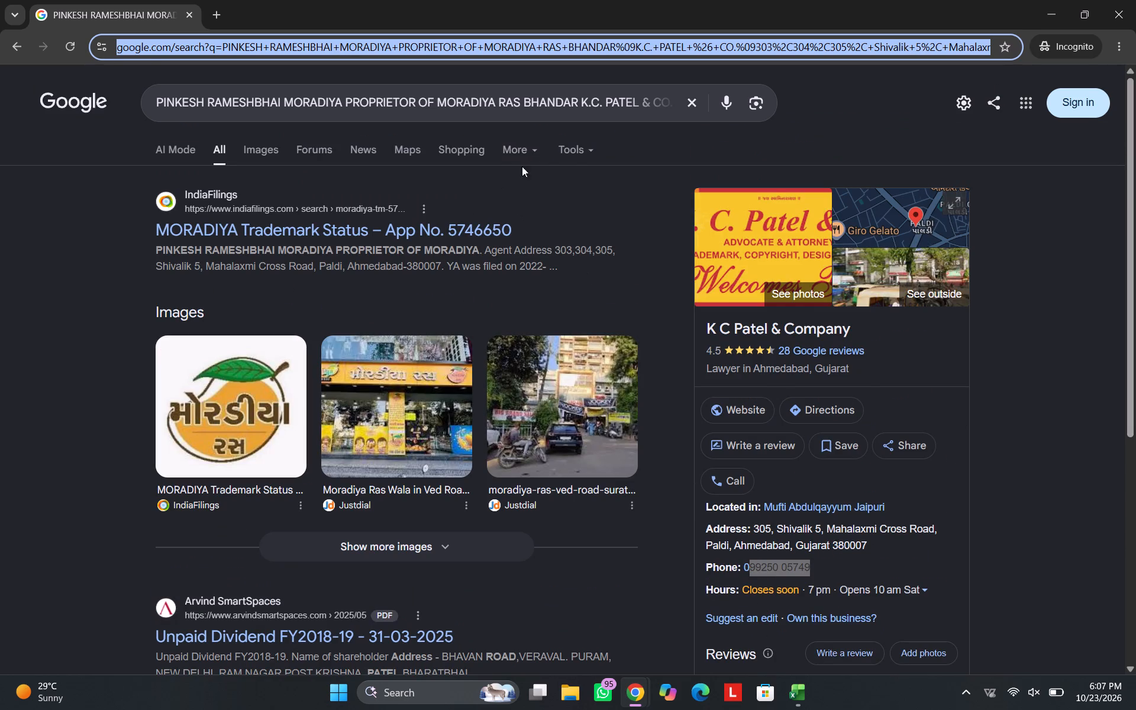
{"action": "left_click", "coordinate": [619, 105]}
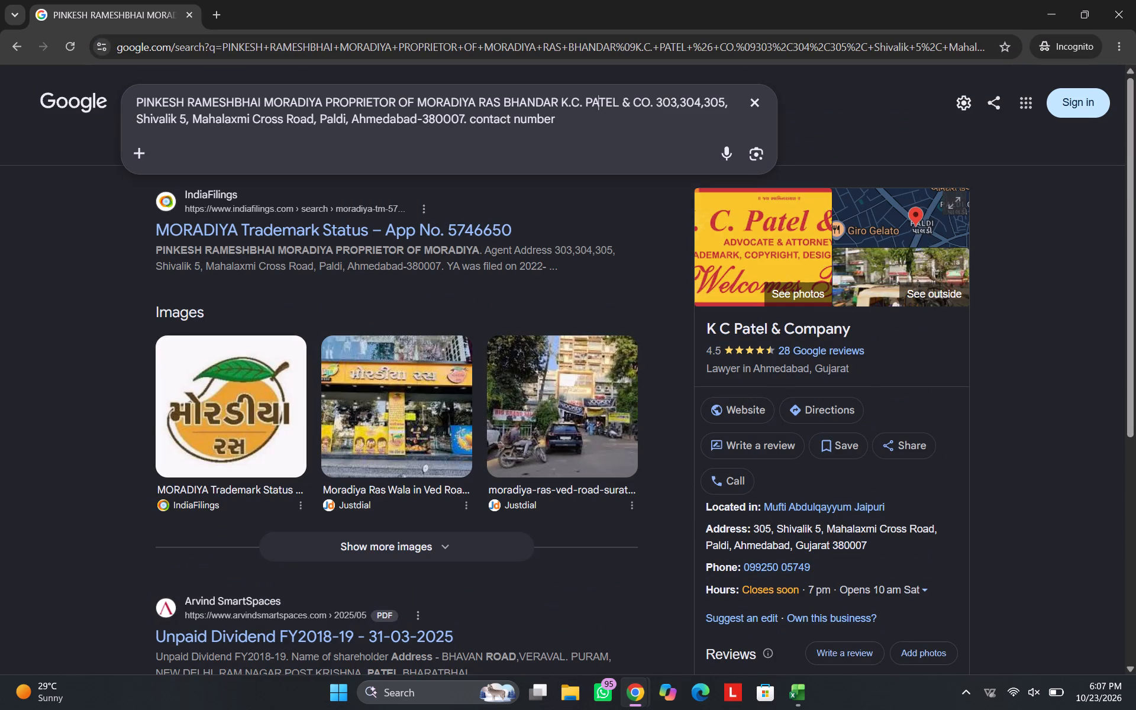
{"action": "left_click", "coordinate": [512, 126]}
{"action": "key", "text": "ctrl+BackSpace"}
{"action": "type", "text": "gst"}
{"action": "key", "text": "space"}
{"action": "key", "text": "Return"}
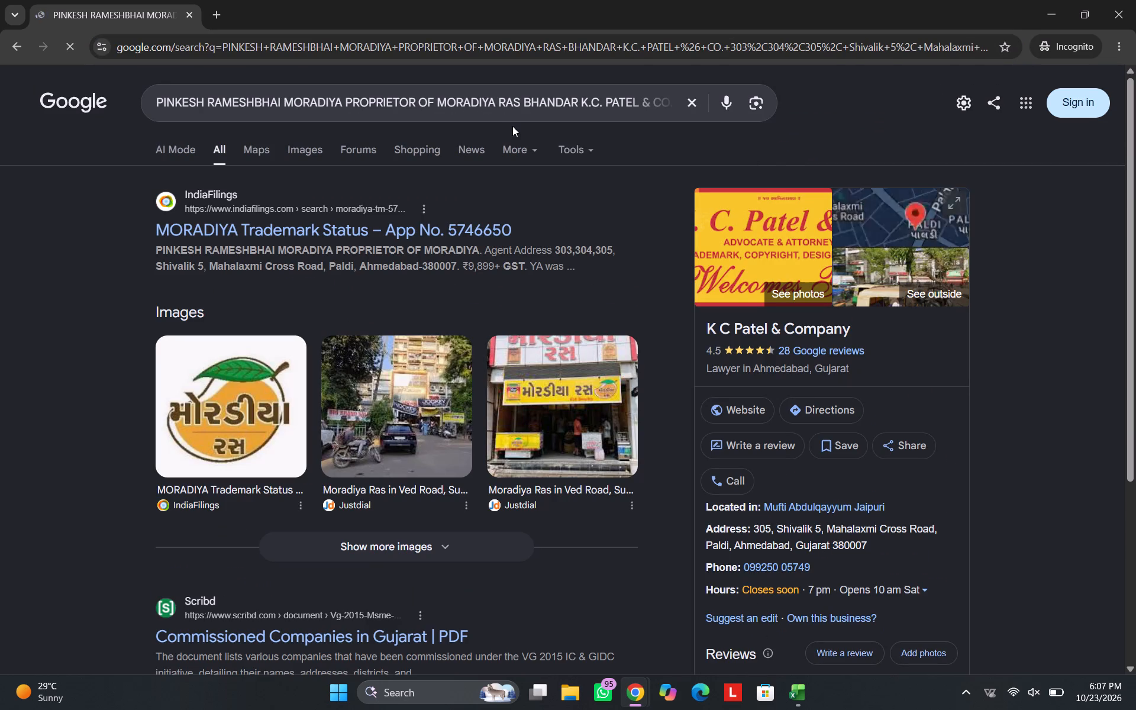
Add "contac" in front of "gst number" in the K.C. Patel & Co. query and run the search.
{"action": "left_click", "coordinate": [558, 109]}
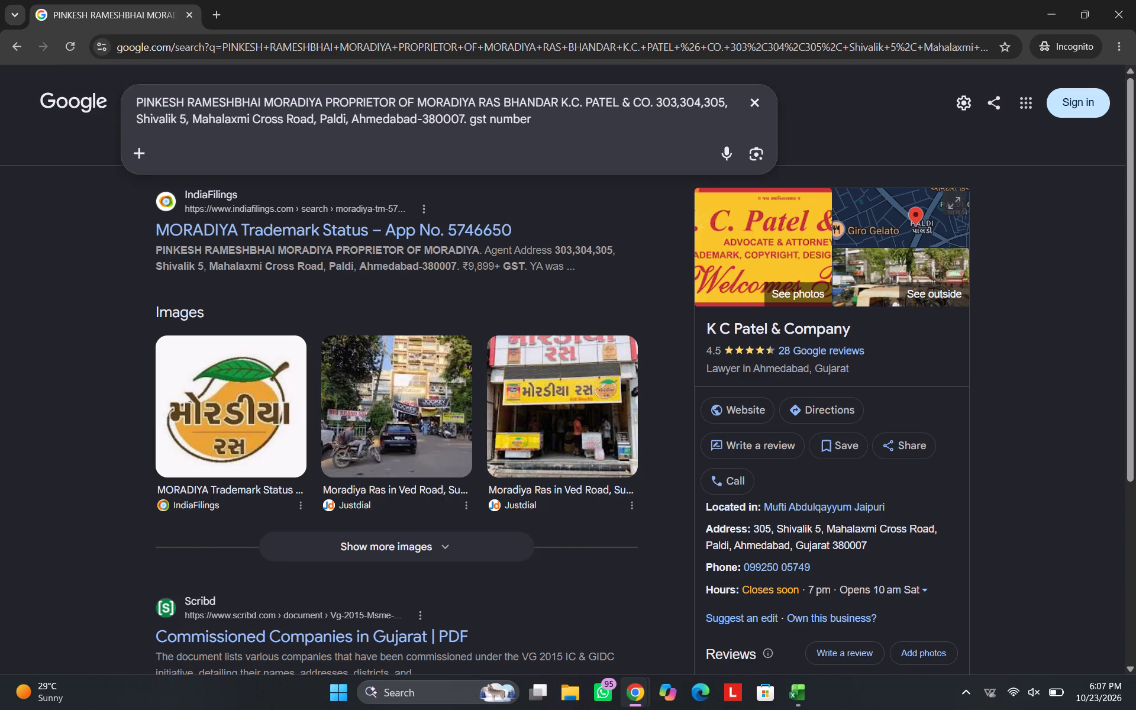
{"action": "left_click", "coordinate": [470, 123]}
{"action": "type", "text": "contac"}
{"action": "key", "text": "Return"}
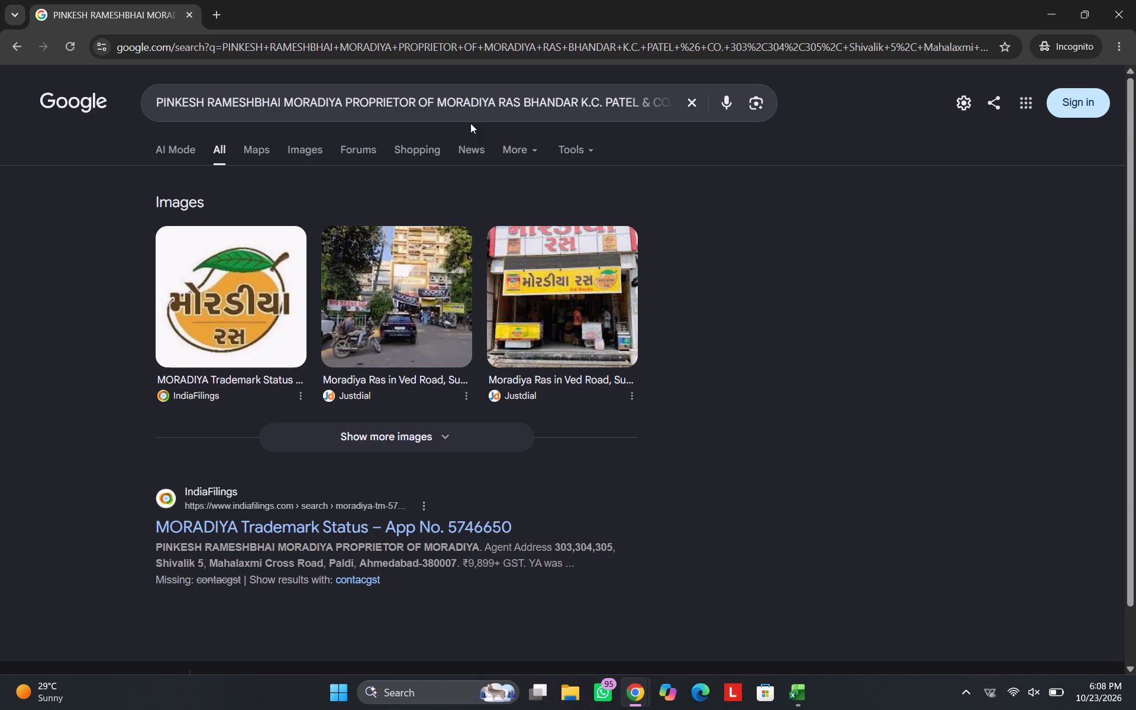
Remove "contac" from the K.C. Patel & Co. query, rerun the "gst number" search and look through the results.
{"action": "left_click", "coordinate": [501, 114]}
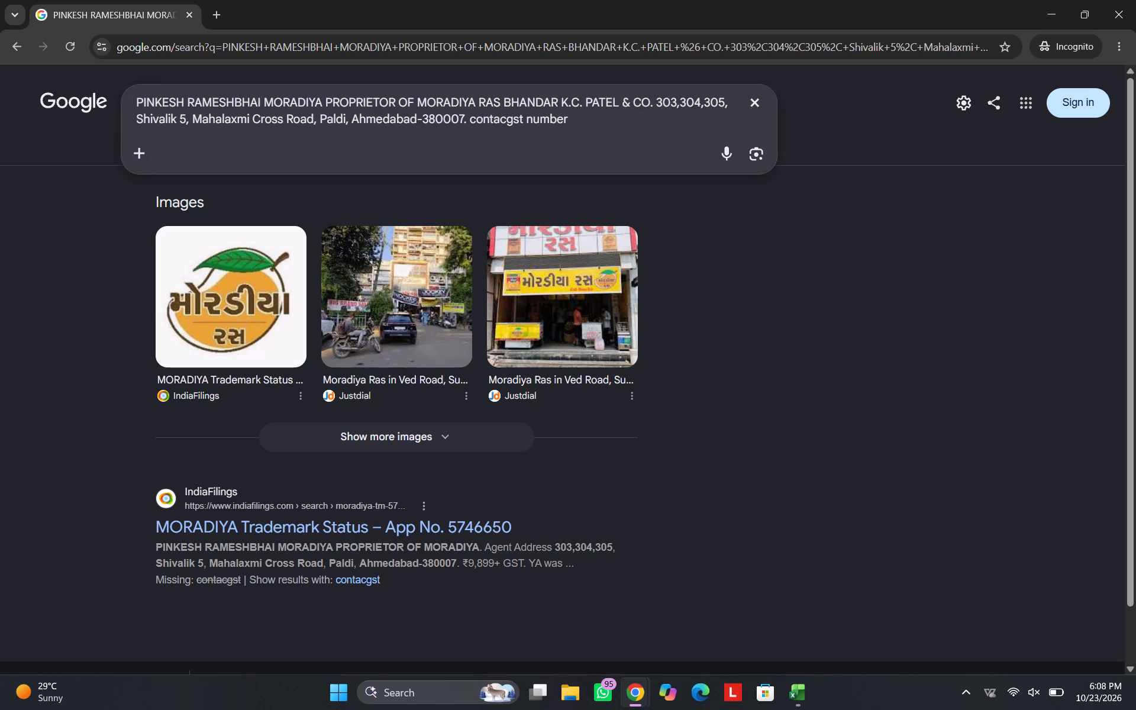
{"action": "left_click", "coordinate": [508, 127]}
{"action": "key", "text": "ctrl+BackSpace"}
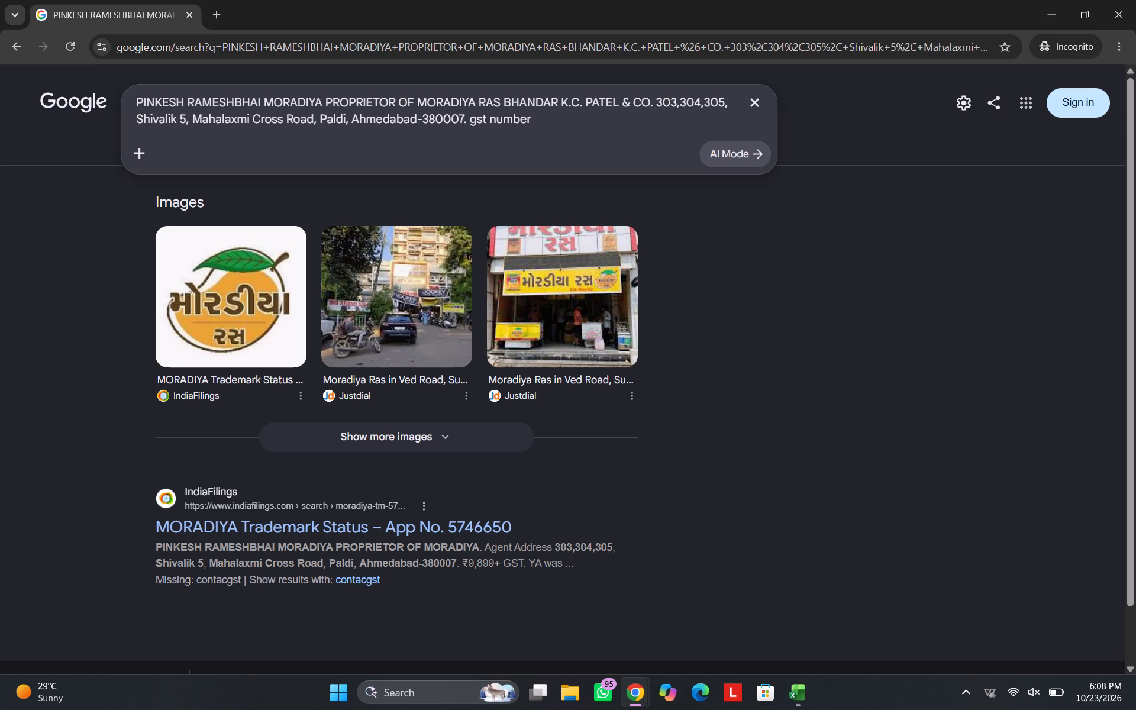
{"action": "key", "text": "Return"}
{"action": "scroll", "coordinate": [521, 294], "scroll_direction": "down", "scroll_amount": 1}
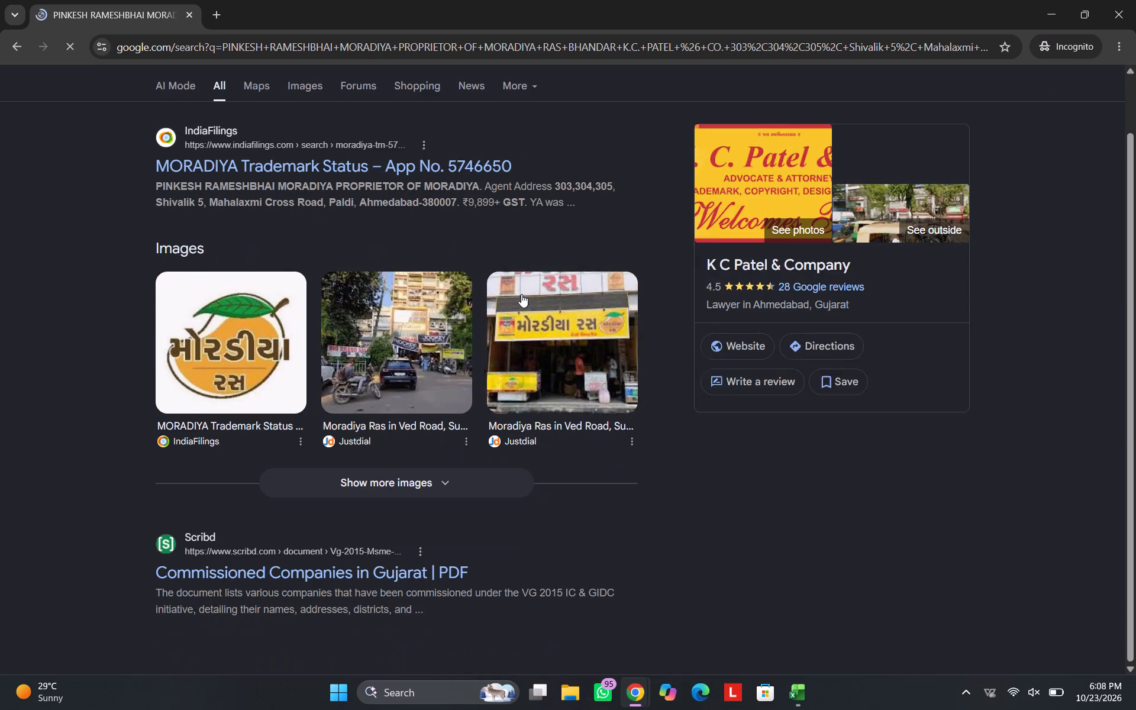
{"action": "scroll", "coordinate": [521, 294], "scroll_direction": "down", "scroll_amount": 2}
{"action": "scroll", "coordinate": [559, 183], "scroll_direction": "up", "scroll_amount": 6}
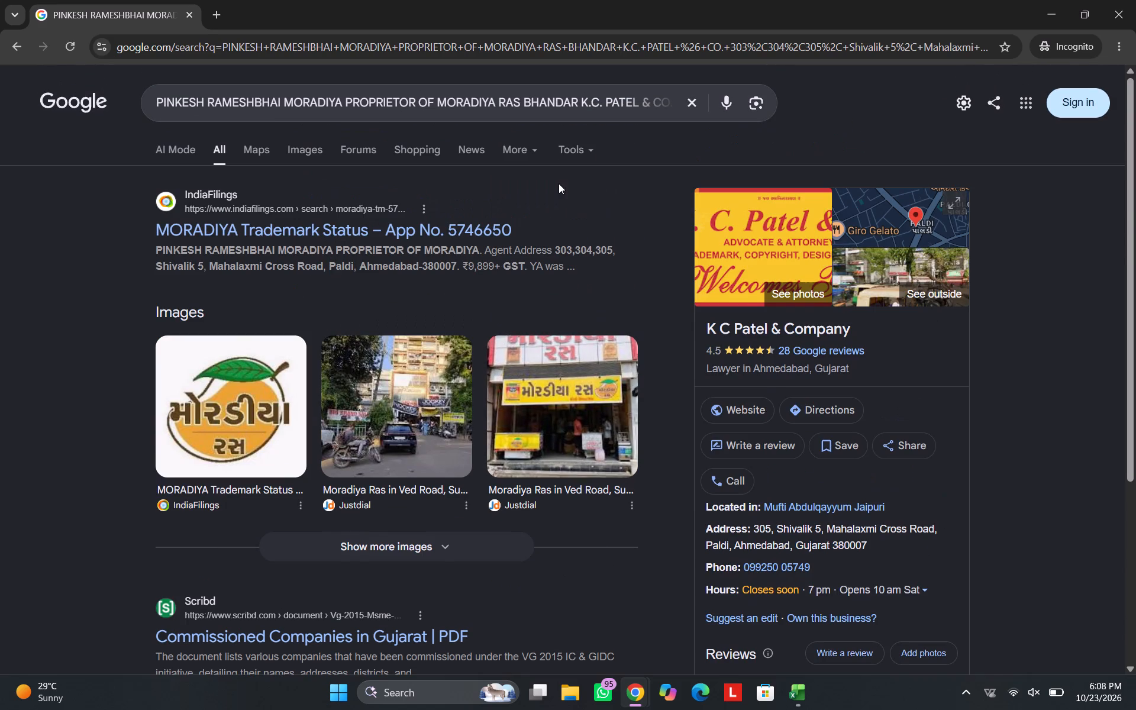
{"action": "left_click", "coordinate": [585, 103]}
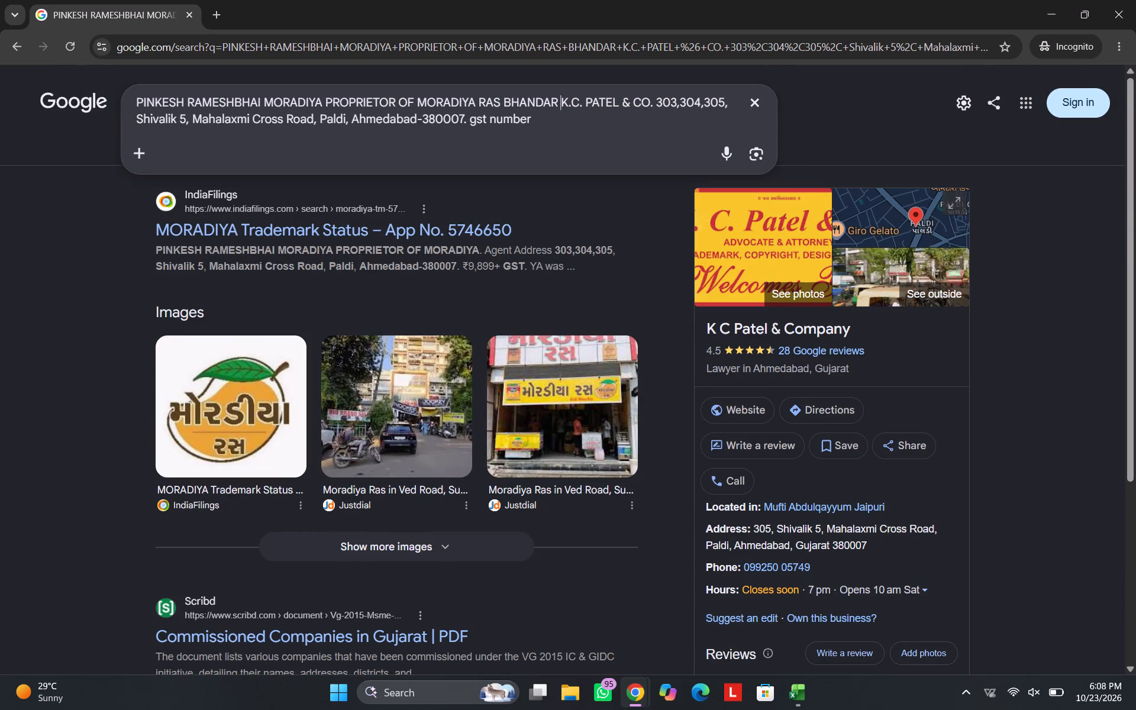
Clear row 33871's NUMBER cell in TM LEADS 26.
{"action": "key", "text": "alt+Tab"}
{"action": "key", "text": "BackSpace"}
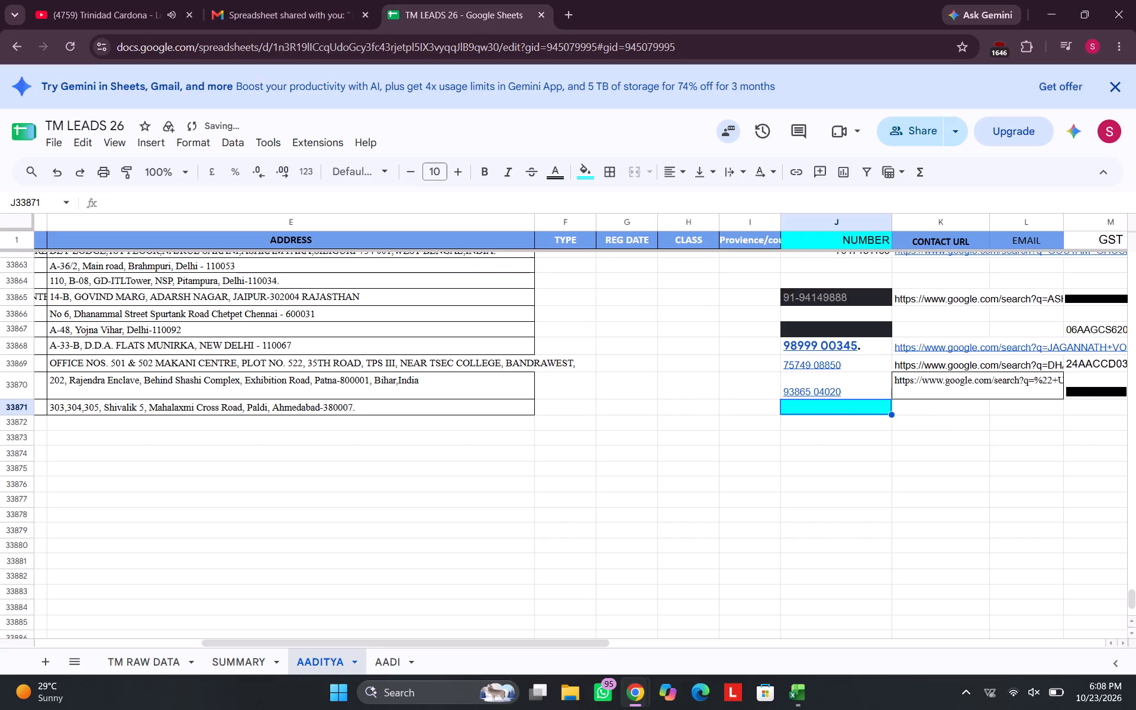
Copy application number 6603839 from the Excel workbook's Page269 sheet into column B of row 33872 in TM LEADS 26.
{"action": "key", "text": "Down"}
{"action": "key", "text": "Left"}
{"action": "key", "text": "Left"}
{"action": "key", "text": "Left"}
{"action": "key", "text": "Left"}
{"action": "key", "text": "Left"}
{"action": "key", "text": "Left"}
{"action": "key", "text": "Left"}
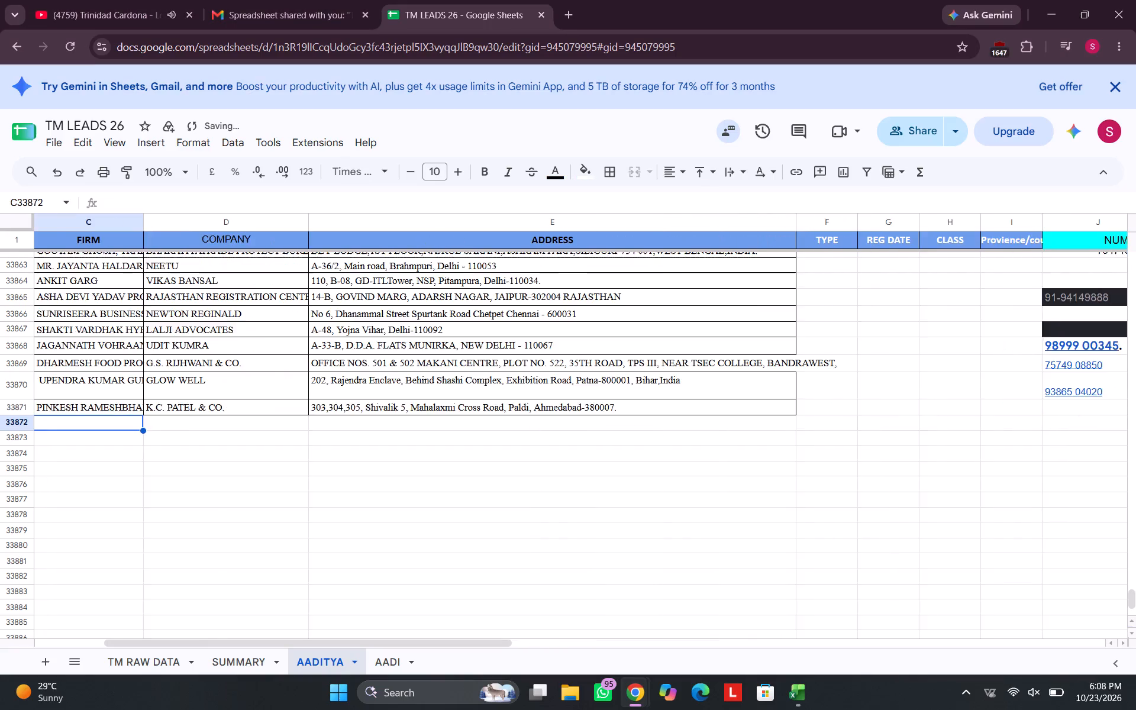
{"action": "key", "text": "Left"}
{"action": "key", "text": "Left"}
{"action": "key", "text": "Right"}
{"action": "key", "text": "alt+Tab"}
{"action": "key", "text": "alt+Right"}
{"action": "left_click_drag", "start_coordinate": [377, 436], "coordinate": [477, 442]}
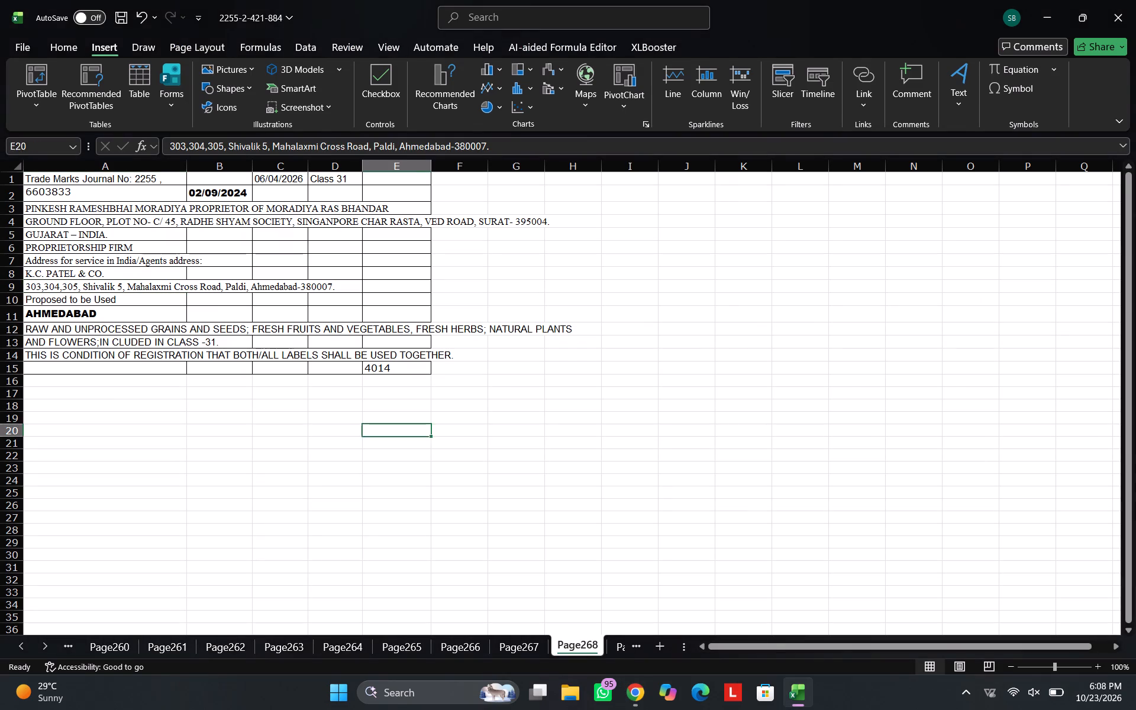
{"action": "left_click_drag", "start_coordinate": [477, 442], "coordinate": [654, 591]}
{"action": "left_click", "coordinate": [615, 648]}
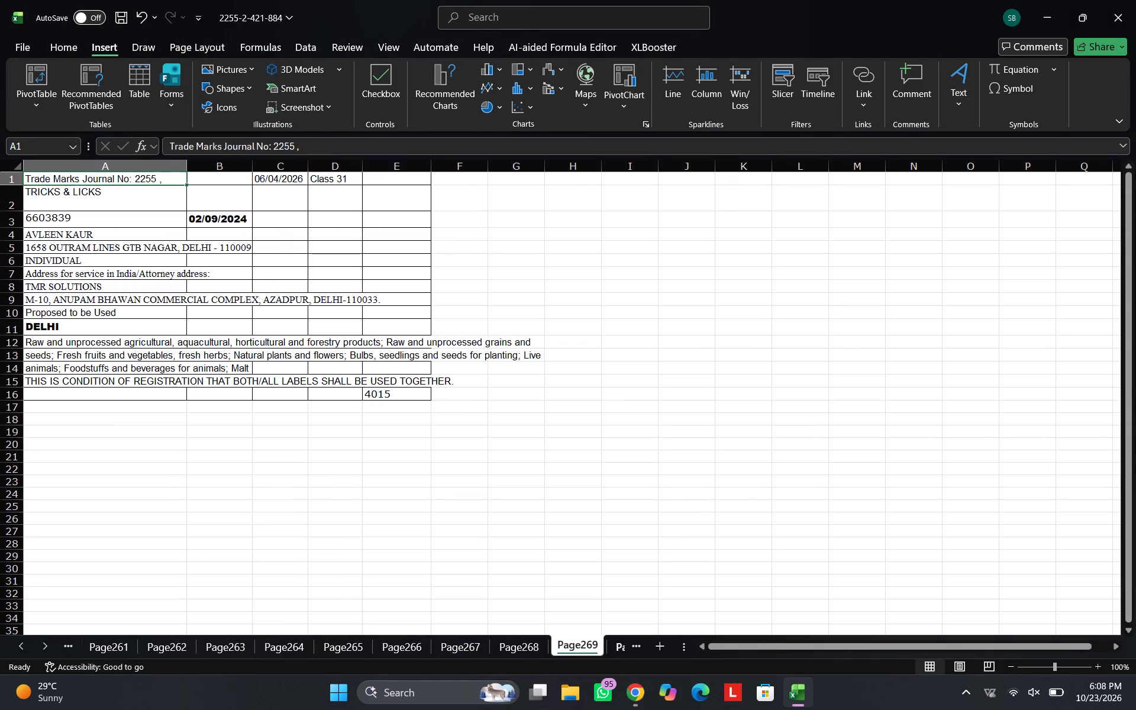
{"action": "left_click", "coordinate": [125, 218]}
{"action": "key", "text": "ctrl+c"}
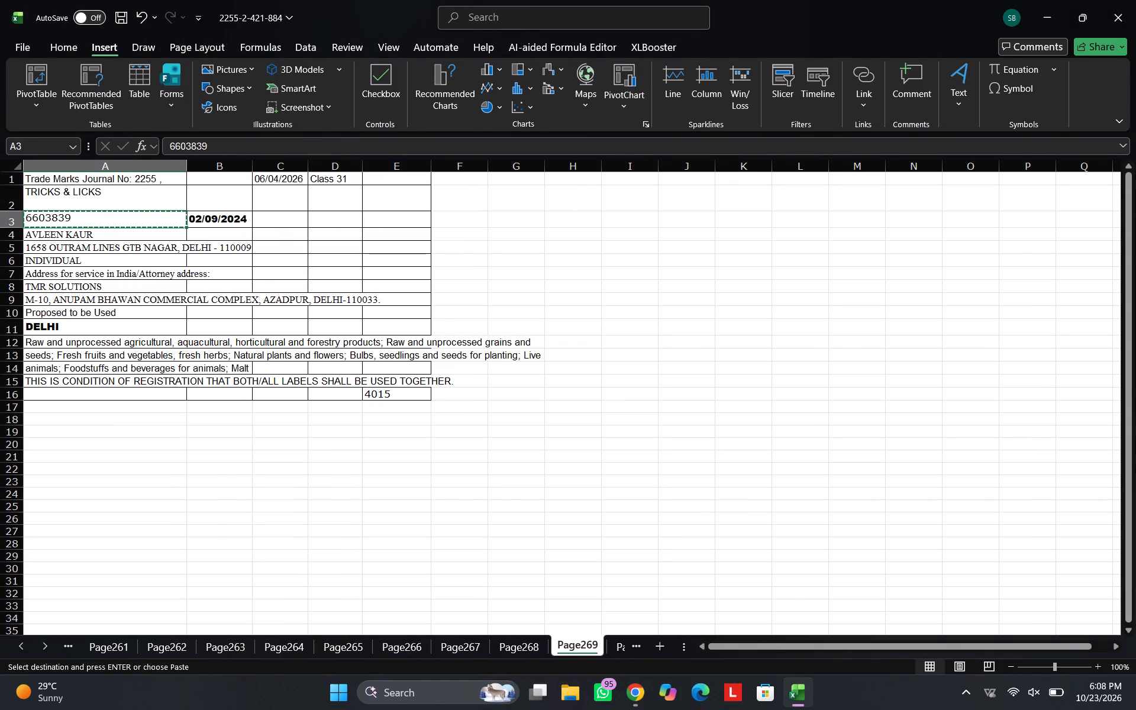
{"action": "key", "text": "alt+Tab"}
{"action": "key", "text": "ctrl+v"}
Copy the applicant's name from Page269 into row 33872's FIRM cell.
{"action": "key", "text": "alt+Tab"}
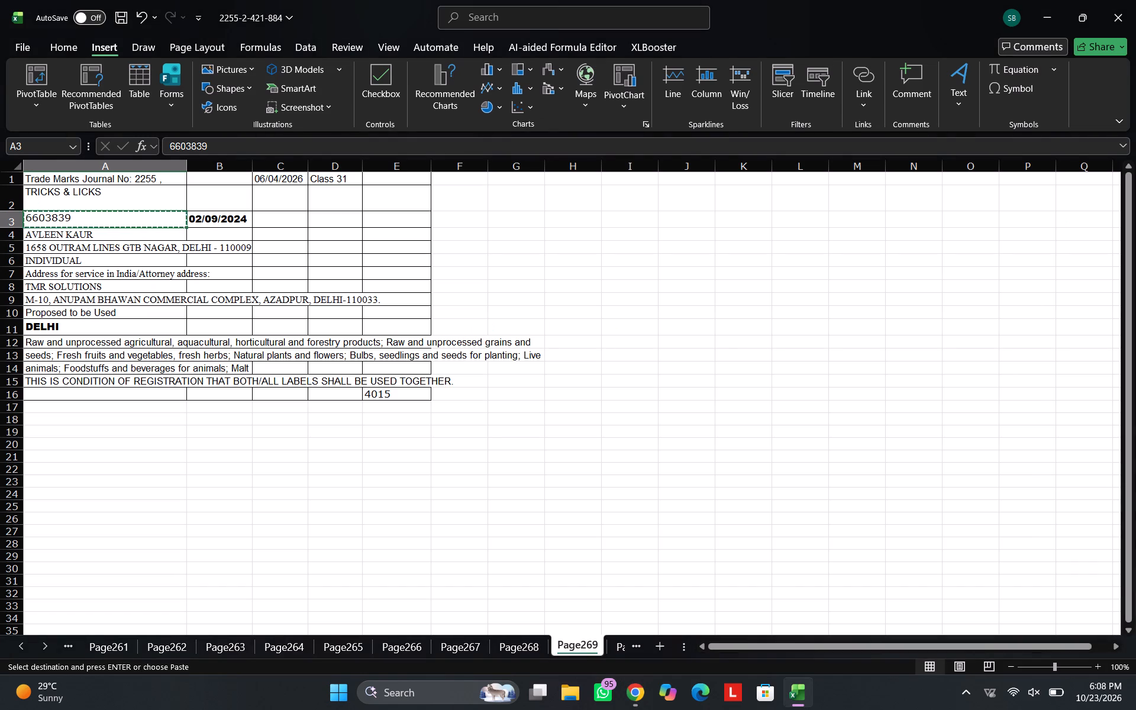
{"action": "key", "text": "Down"}
{"action": "key", "text": "ctrl+c"}
{"action": "key", "text": "alt+Tab"}
{"action": "key", "text": "Right"}
{"action": "key", "text": "ctrl+v"}
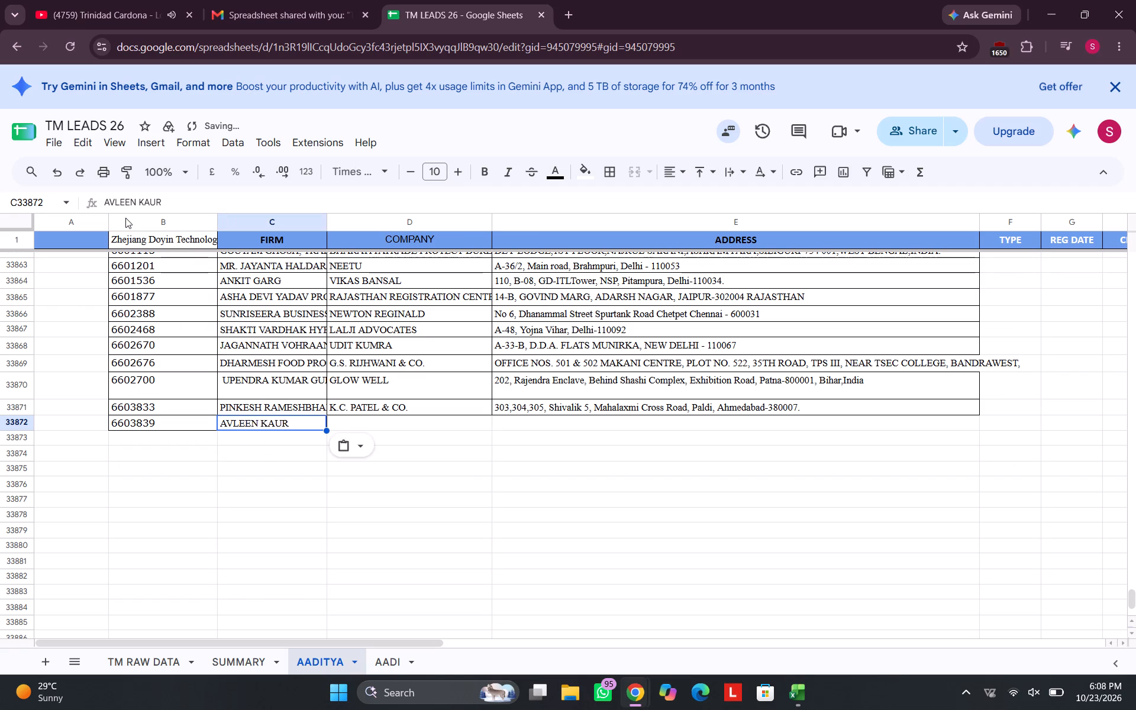
Copy the attorney firm TMR SOLUTIONS from Page269 into row 33872's COMPANY cell.
{"action": "key", "text": "alt+Tab"}
{"action": "key", "text": "Down"}
{"action": "key", "text": "Down"}
{"action": "key", "text": "Down"}
{"action": "key", "text": "Down"}
{"action": "key", "text": "ctrl+c"}
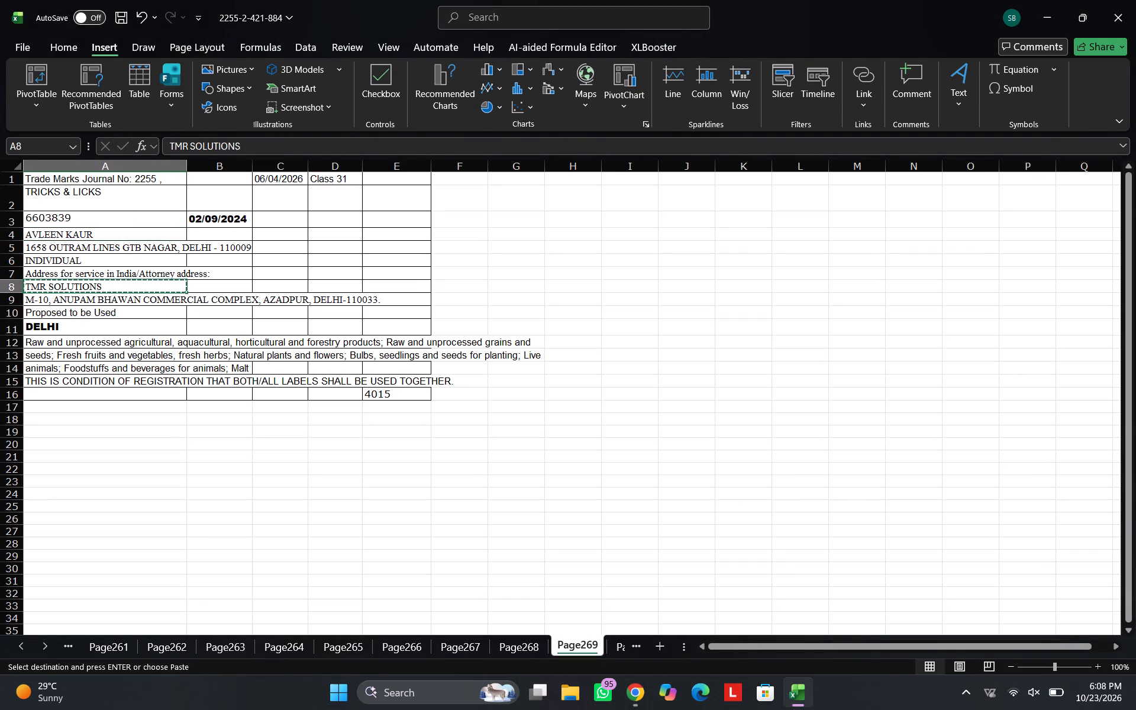
{"action": "key", "text": "alt+Tab"}
{"action": "key", "text": "Right"}
{"action": "key", "text": "ctrl+v"}
Copy TMR SOLUTIONS' service address from Page269 into row 33872's ADDRESS cell.
{"action": "key", "text": "alt+Tab"}
{"action": "key", "text": "Down"}
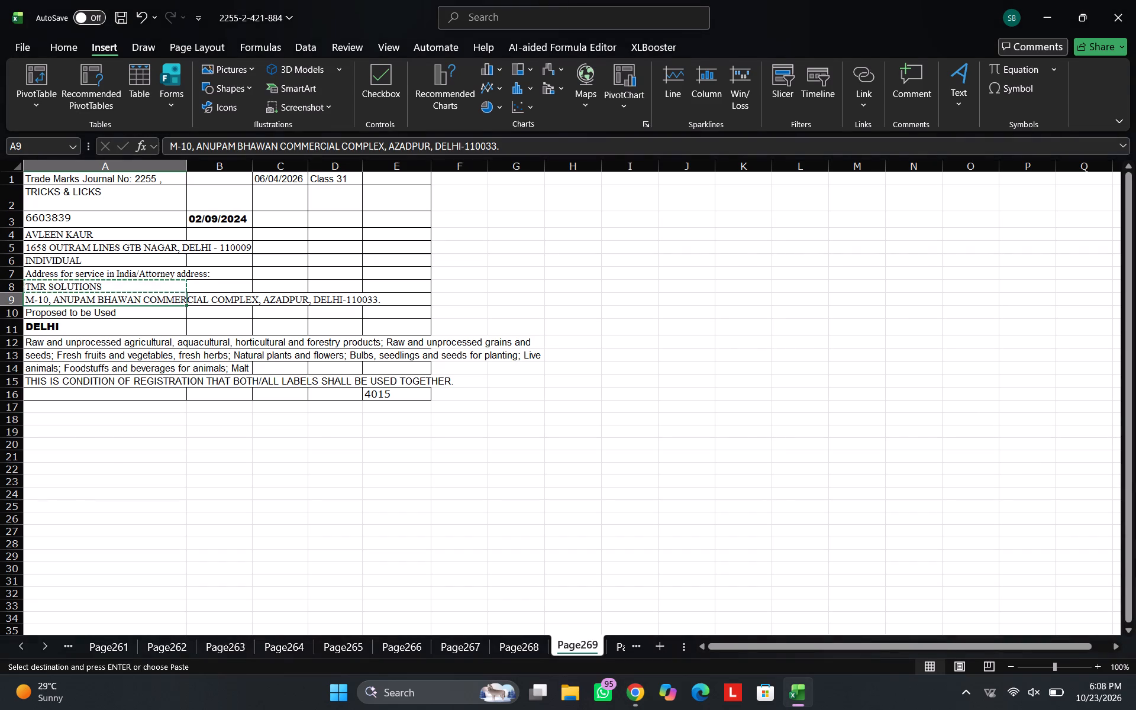
{"action": "key", "text": "ctrl+c"}
{"action": "key", "text": "alt+Tab"}
{"action": "key", "text": "Right"}
{"action": "key", "text": "ctrl+v"}
Select row 33872's cells from FIRM through TYPE.
{"action": "key", "text": "Right"}
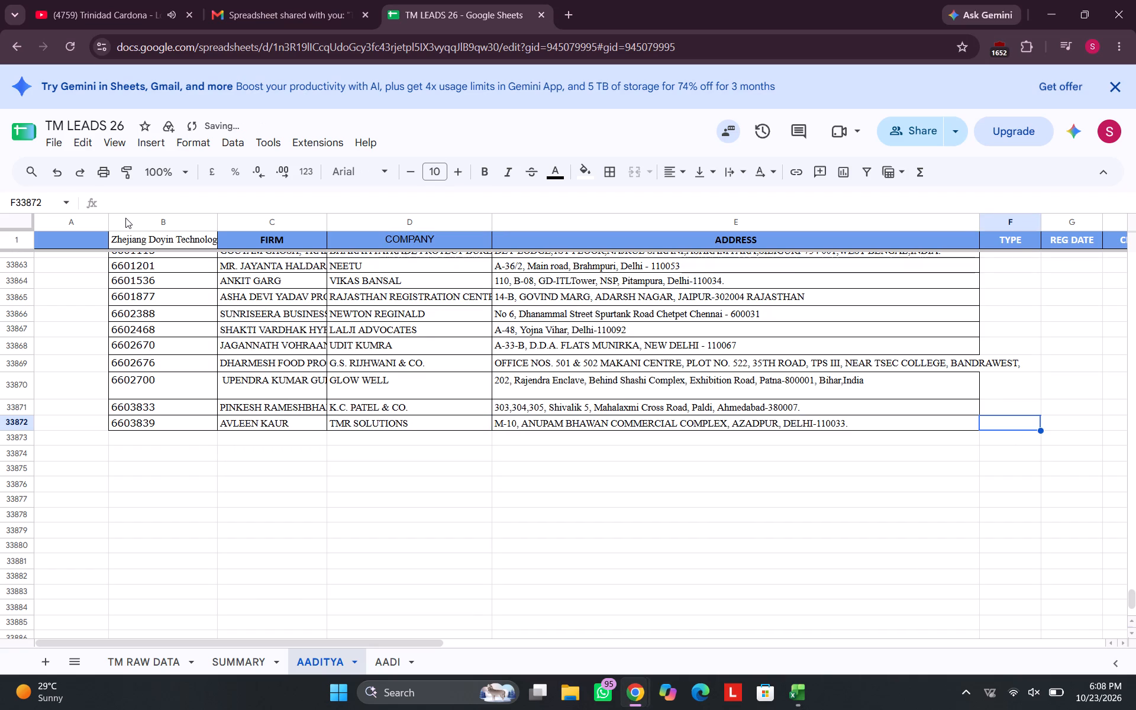
{"action": "key", "text": "shift+Left"}
{"action": "key", "text": "shift+Left"}
{"action": "key", "text": "shift+Left"}
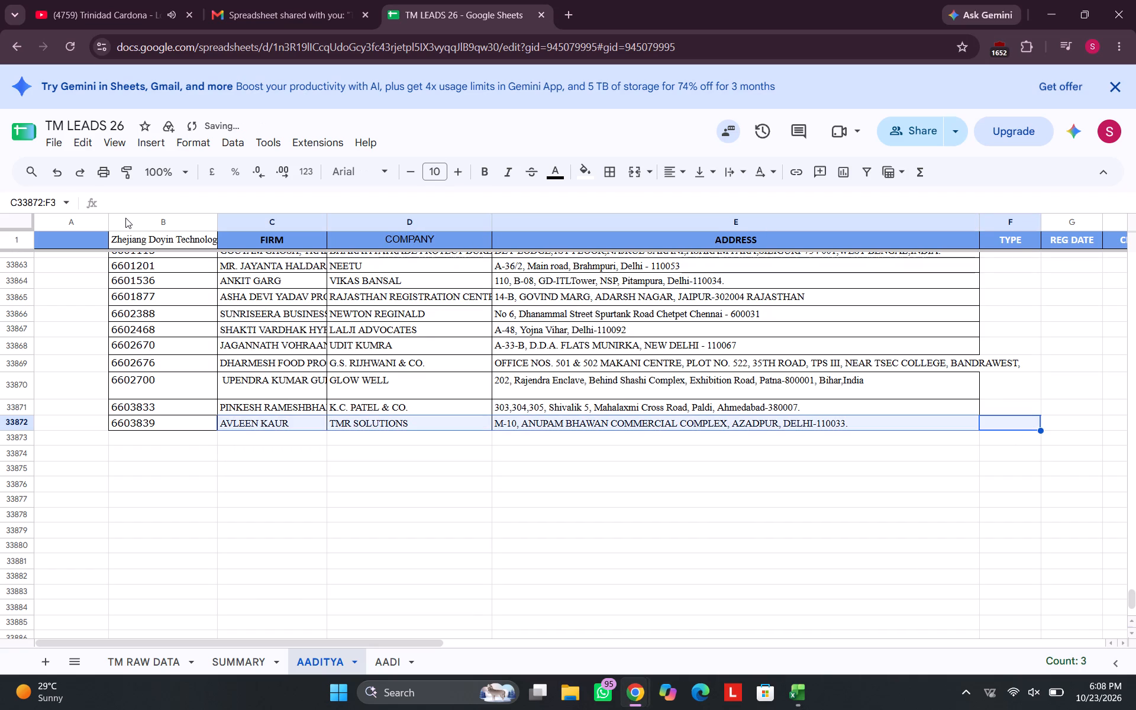
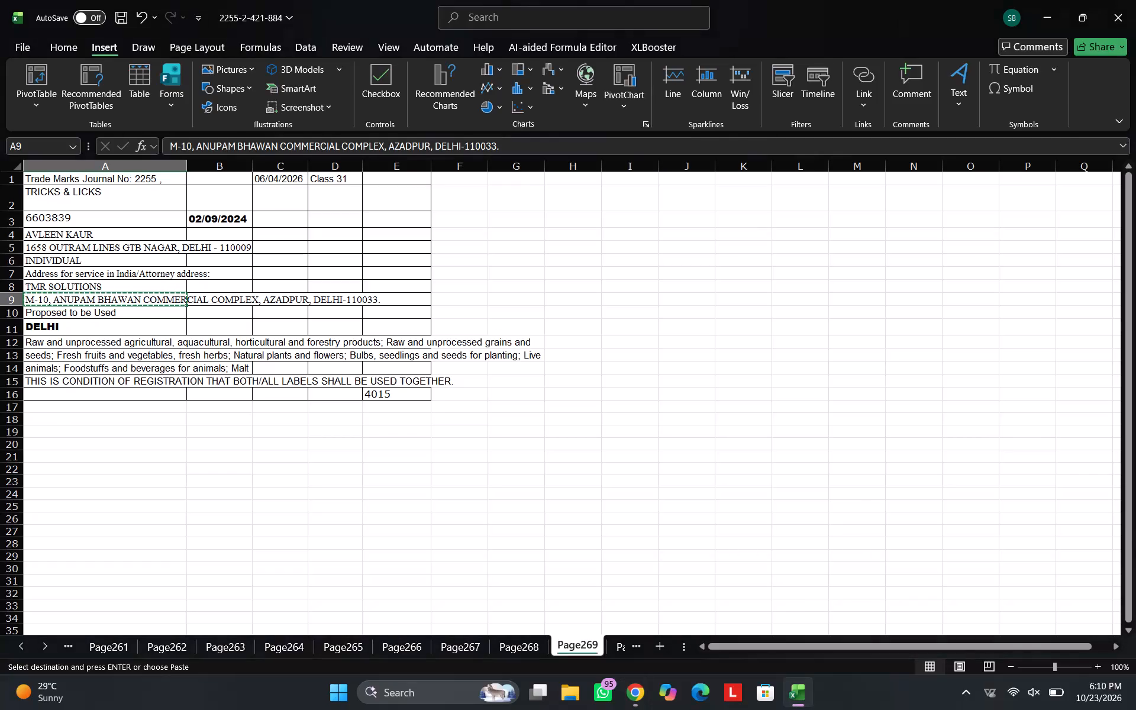
{"action": "left_click", "coordinate": [617, 651]}
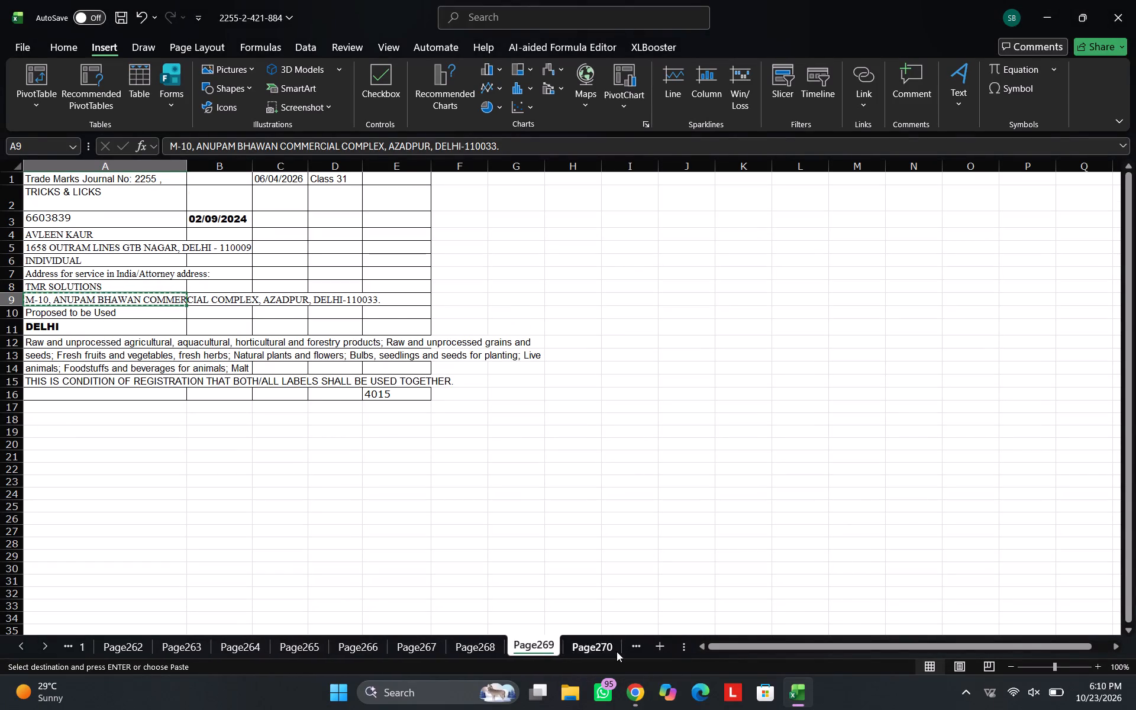
{"action": "left_click", "coordinate": [99, 198]}
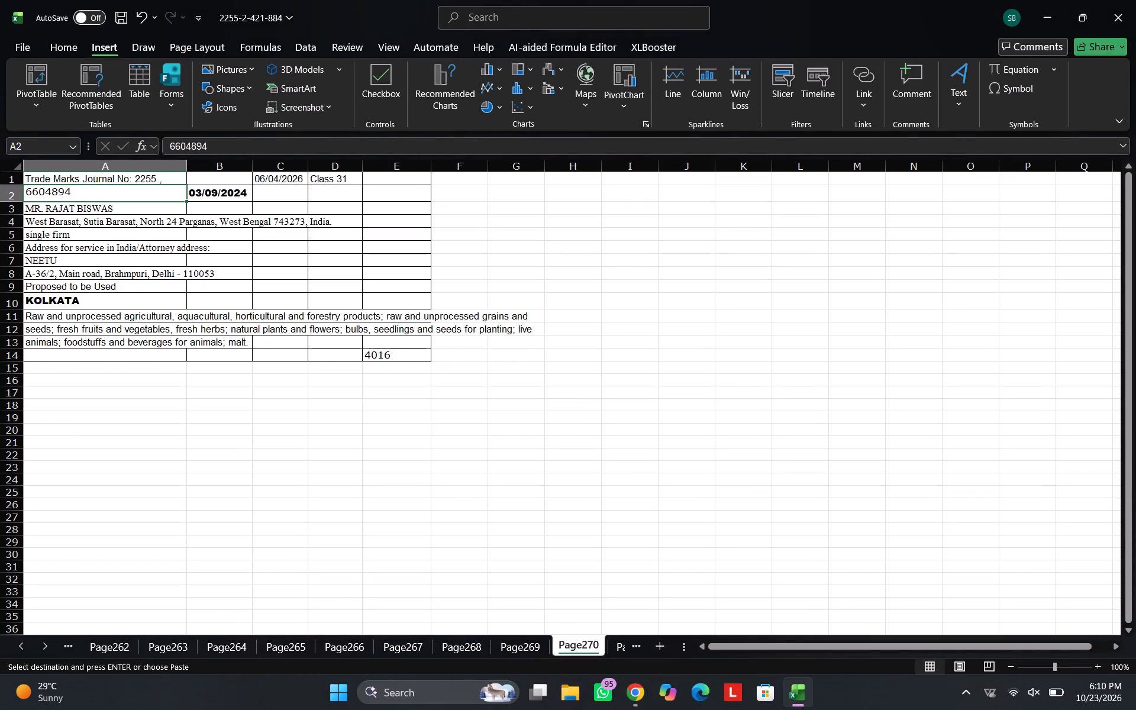
{"action": "key", "text": "ctrl+c"}
{"action": "key", "text": "alt+Tab"}
{"action": "key", "text": "Down"}
{"action": "key", "text": "Left"}
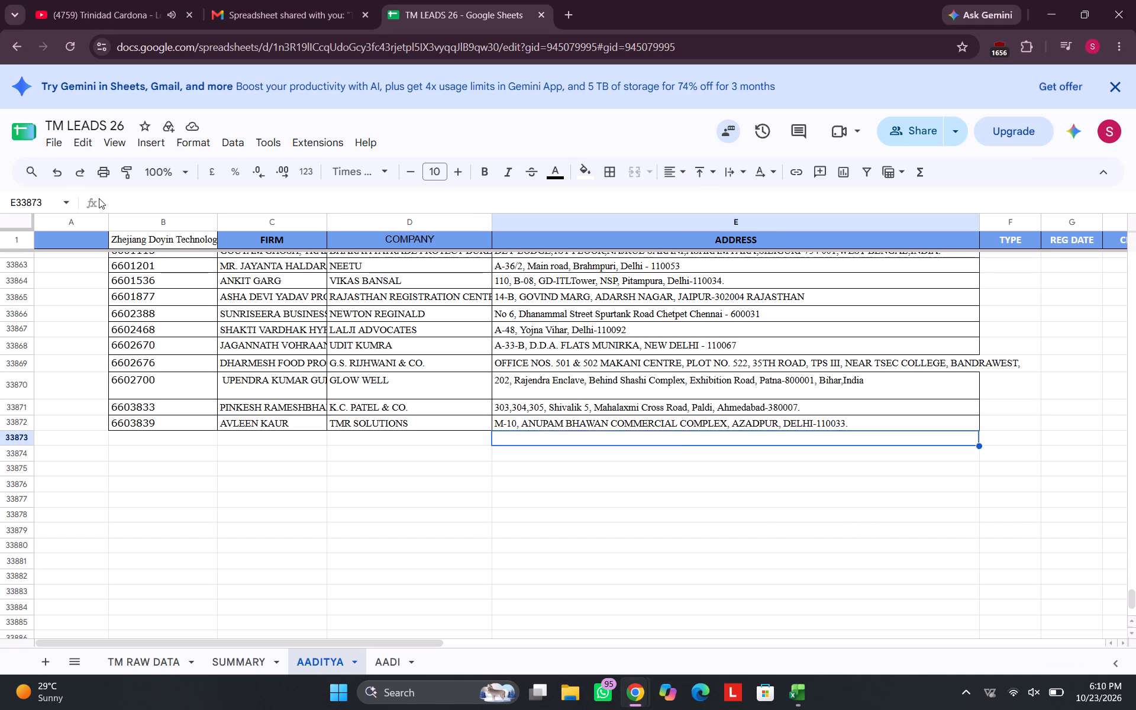
{"action": "key", "text": "Left"}
{"action": "key", "text": "Left"}
{"action": "key", "text": "Left"}
{"action": "key", "text": "ctrl+v"}
Copy the applicant's name from Page270 into row 33873's FIRM cell.
{"action": "key", "text": "alt+Tab"}
{"action": "key", "text": "Down"}
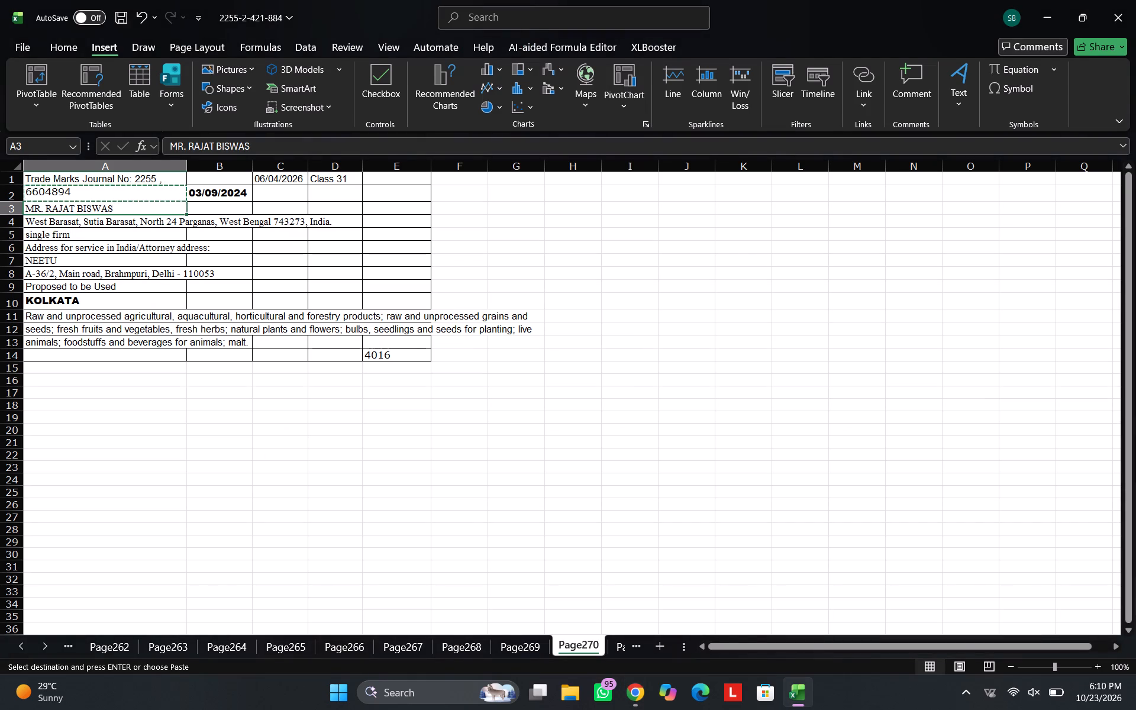
{"action": "key", "text": "ctrl+c"}
{"action": "key", "text": "alt+Tab"}
{"action": "key", "text": "Right"}
{"action": "key", "text": "ctrl+v"}
Copy the attorney's name from Page270 into row 33873's COMPANY cell.
{"action": "key", "text": "alt+Tab"}
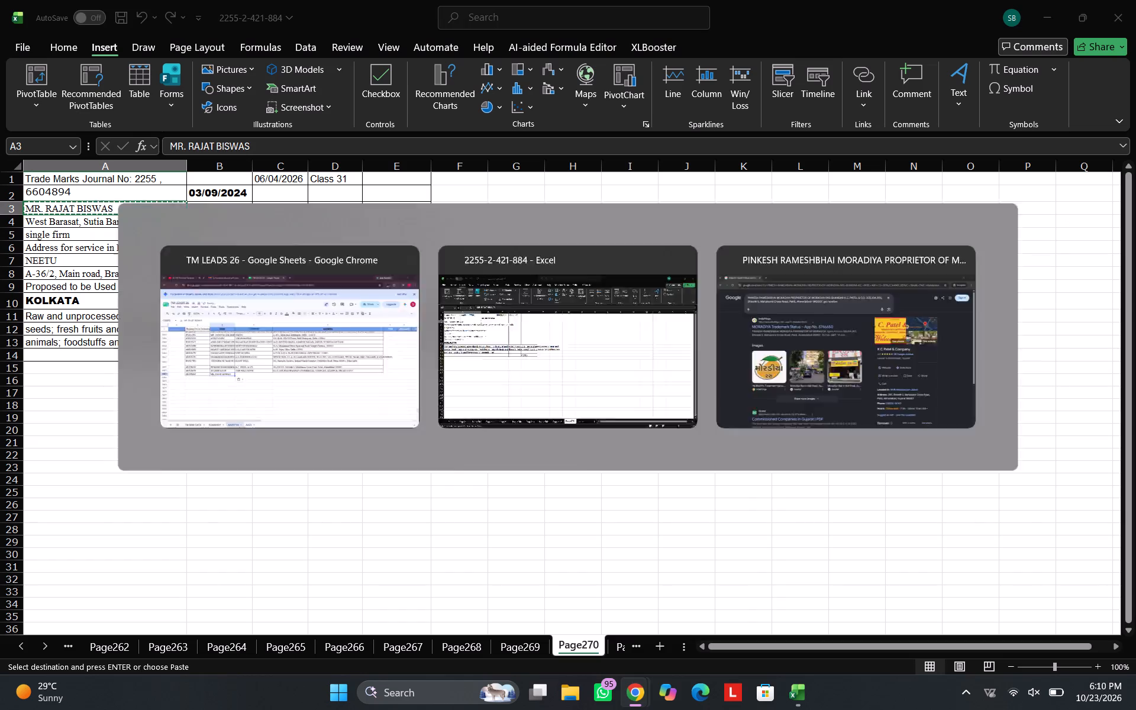
{"action": "key", "text": "Down"}
{"action": "key", "text": "Down"}
{"action": "key", "text": "Down"}
{"action": "key", "text": "Down"}
{"action": "key", "text": "ctrl+c"}
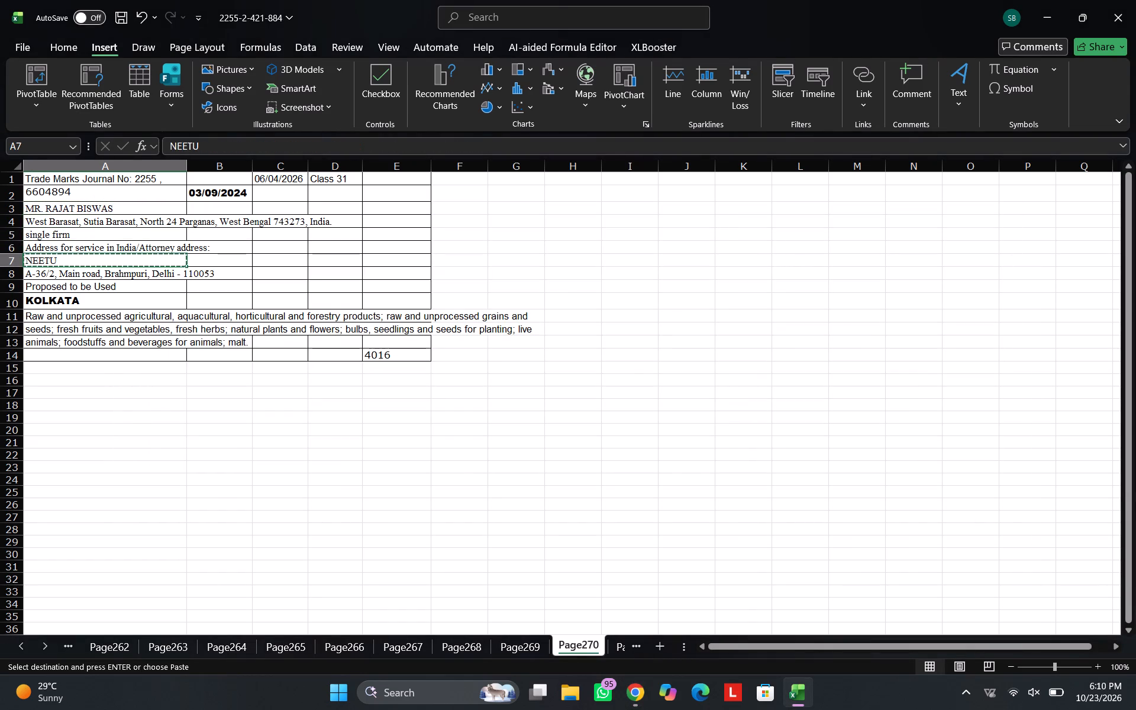
{"action": "key", "text": "alt+Tab"}
{"action": "key", "text": "Right"}
{"action": "key", "text": "ctrl+v"}
Copy the attorney's service address from Page270 into row 33873's ADDRESS cell.
{"action": "key", "text": "alt+Tab"}
{"action": "key", "text": "Down"}
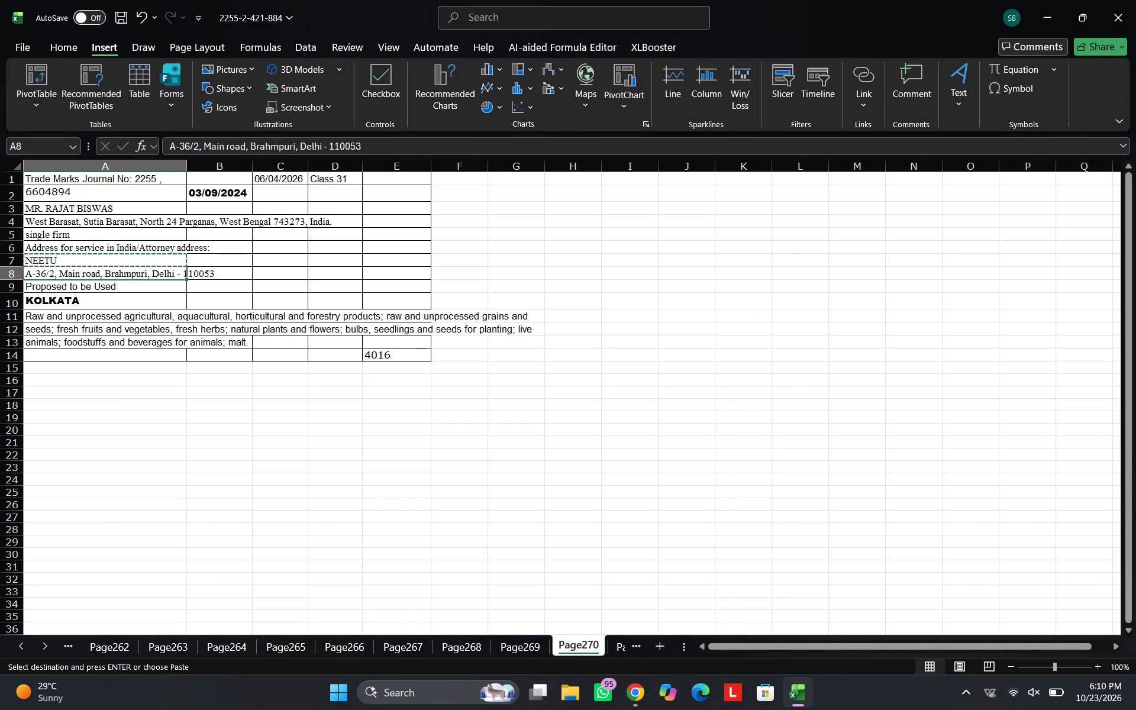
{"action": "key", "text": "ctrl+c"}
{"action": "key", "text": "alt+Tab"}
{"action": "key", "text": "Right"}
{"action": "key", "text": "ctrl+v"}
Search Google for row 33873's copied FIRM, COMPANY and ADDRESS details plus "contact number" and look through the results.
{"action": "key", "text": "Right"}
{"action": "key", "text": "shift+Left"}
{"action": "key", "text": "shift+Left"}
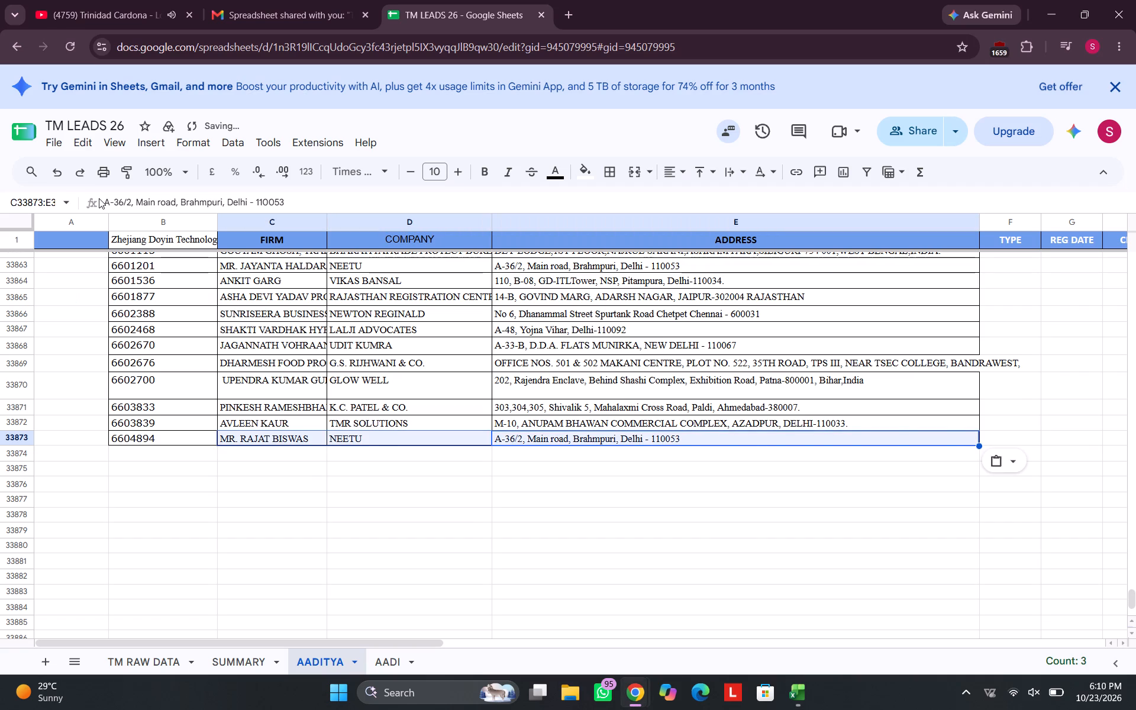
{"action": "key", "text": "ctrl+c"}
{"action": "key", "text": "alt+Tab"}
{"action": "key", "text": "alt+Right"}
{"action": "left_click", "coordinate": [747, 100]}
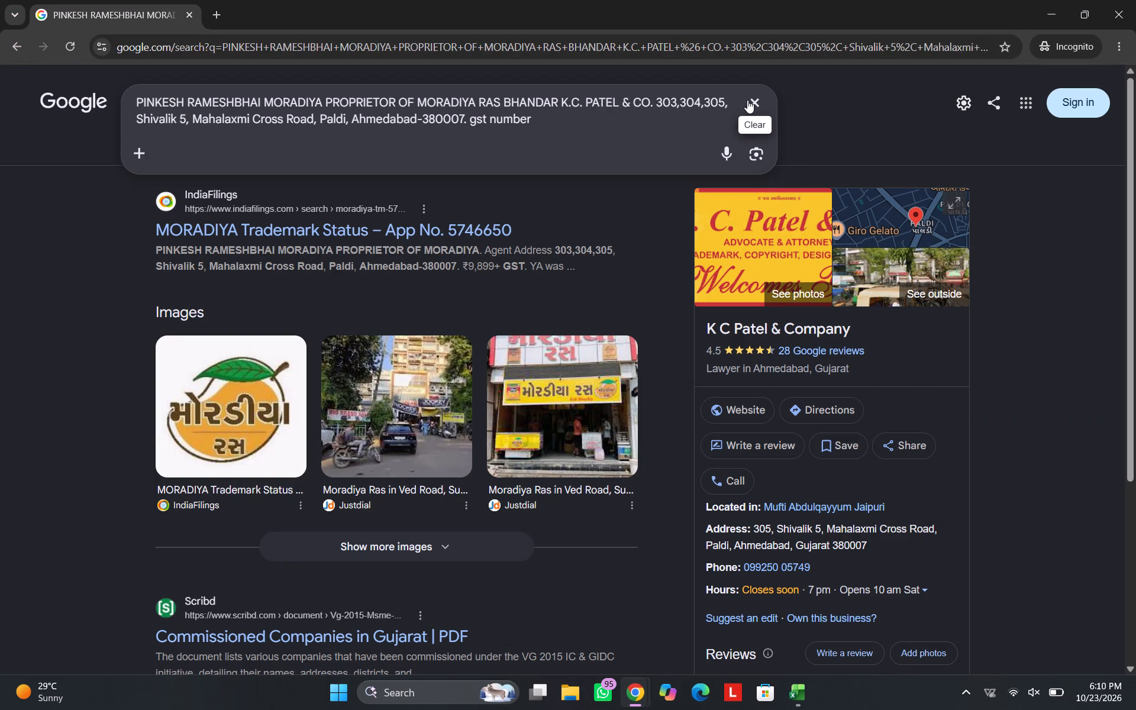
{"action": "left_click", "coordinate": [581, 110], "text": "ctrl"}
{"action": "key", "text": "ctrl+v"}
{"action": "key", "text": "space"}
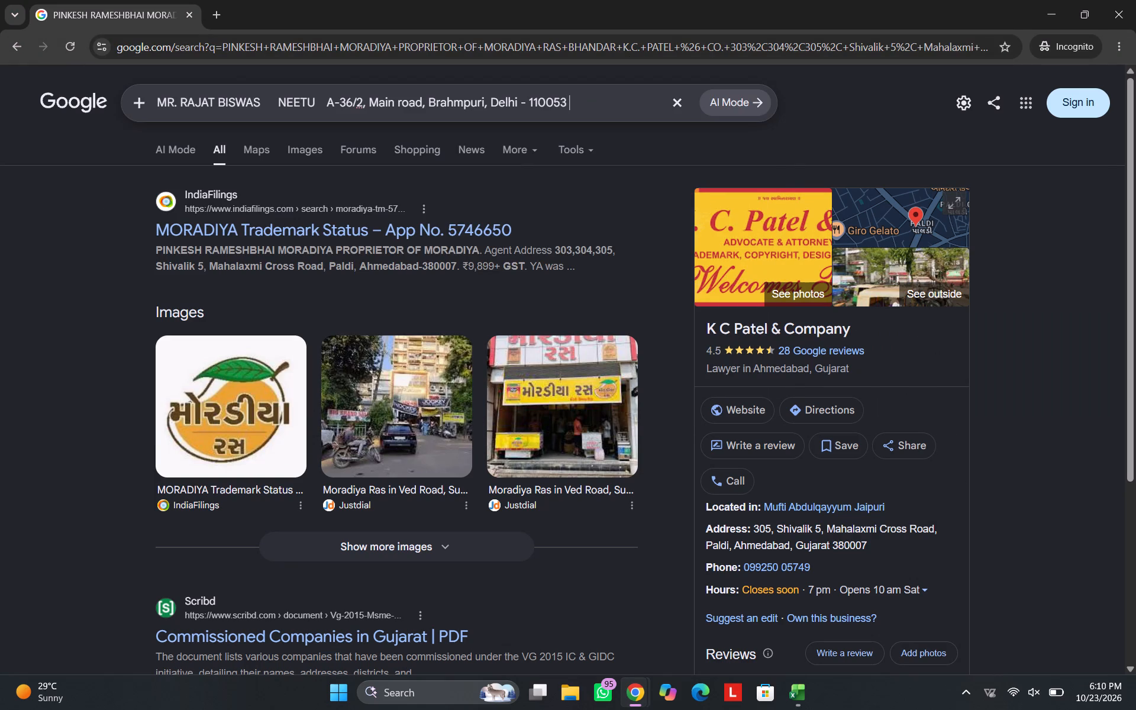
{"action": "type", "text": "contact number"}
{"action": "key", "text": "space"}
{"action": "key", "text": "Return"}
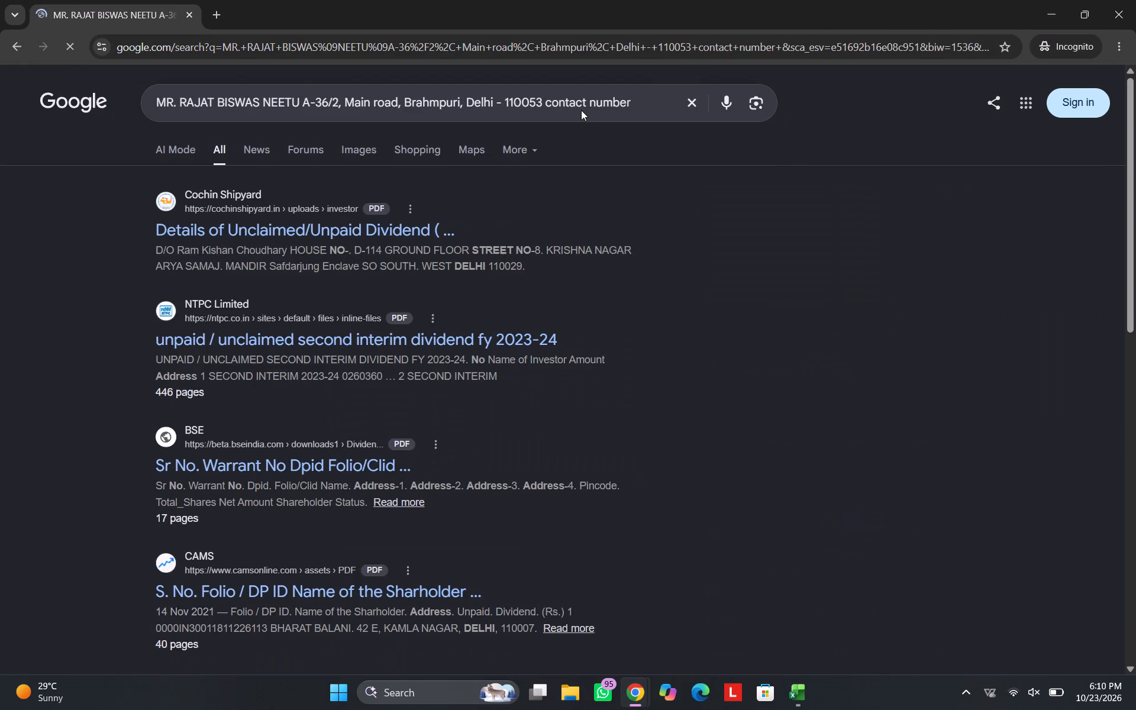
{"action": "scroll", "coordinate": [617, 294], "scroll_direction": "down", "scroll_amount": 1}
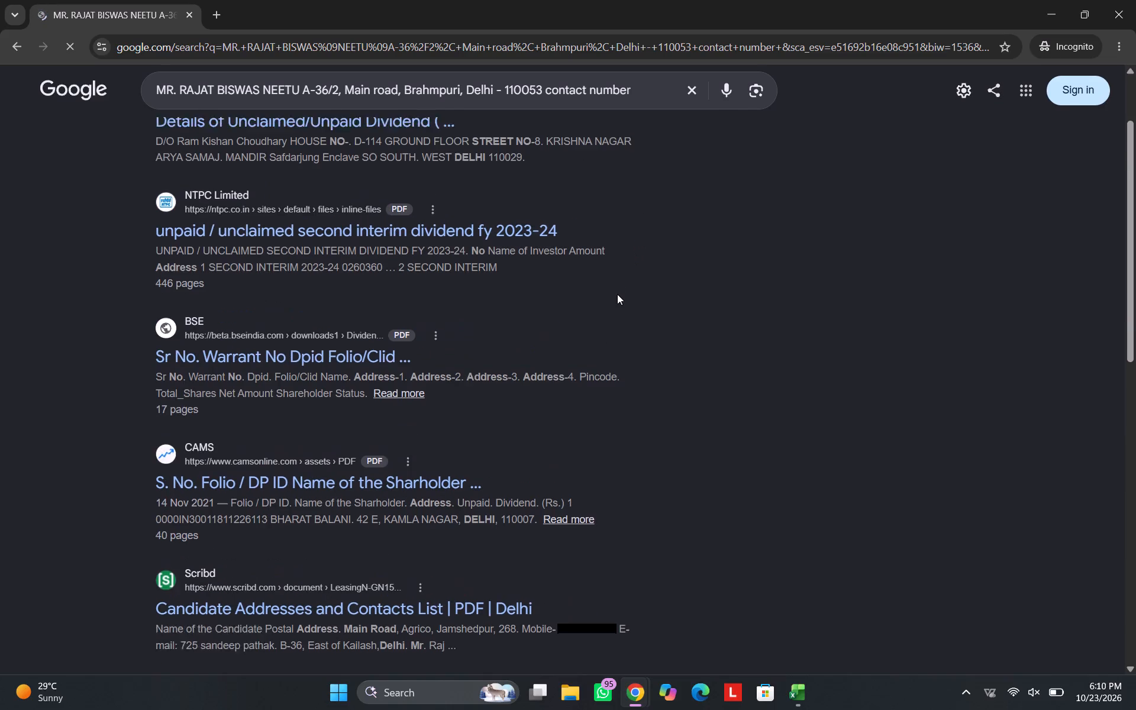
{"action": "scroll", "coordinate": [617, 294], "scroll_direction": "down", "scroll_amount": 1}
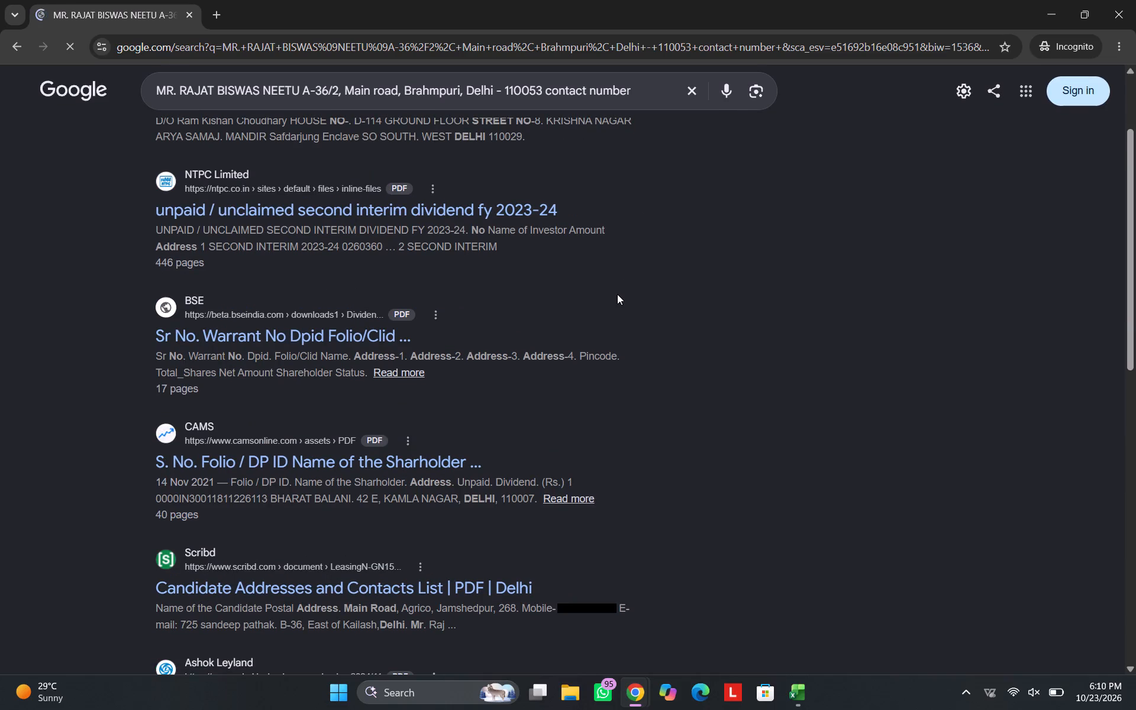
Change the search for row 33873's details from contact number to "gst number", and run it a second time.
{"action": "left_click", "coordinate": [588, 97]}
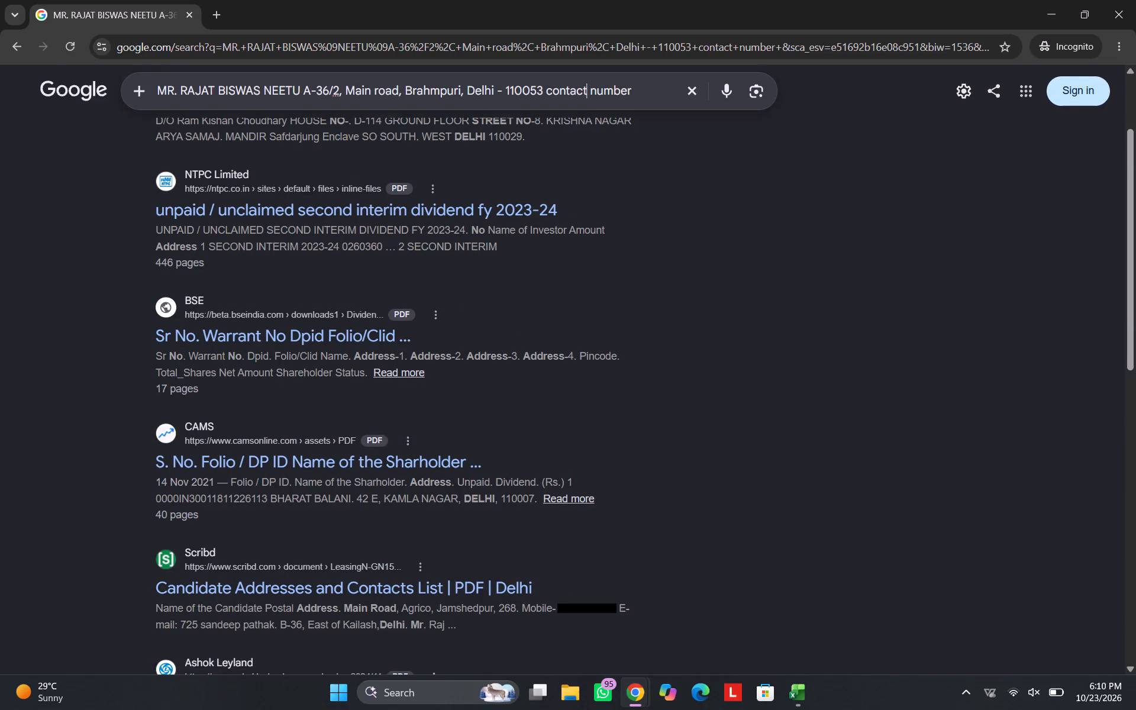
{"action": "key", "text": "ctrl+BackSpace"}
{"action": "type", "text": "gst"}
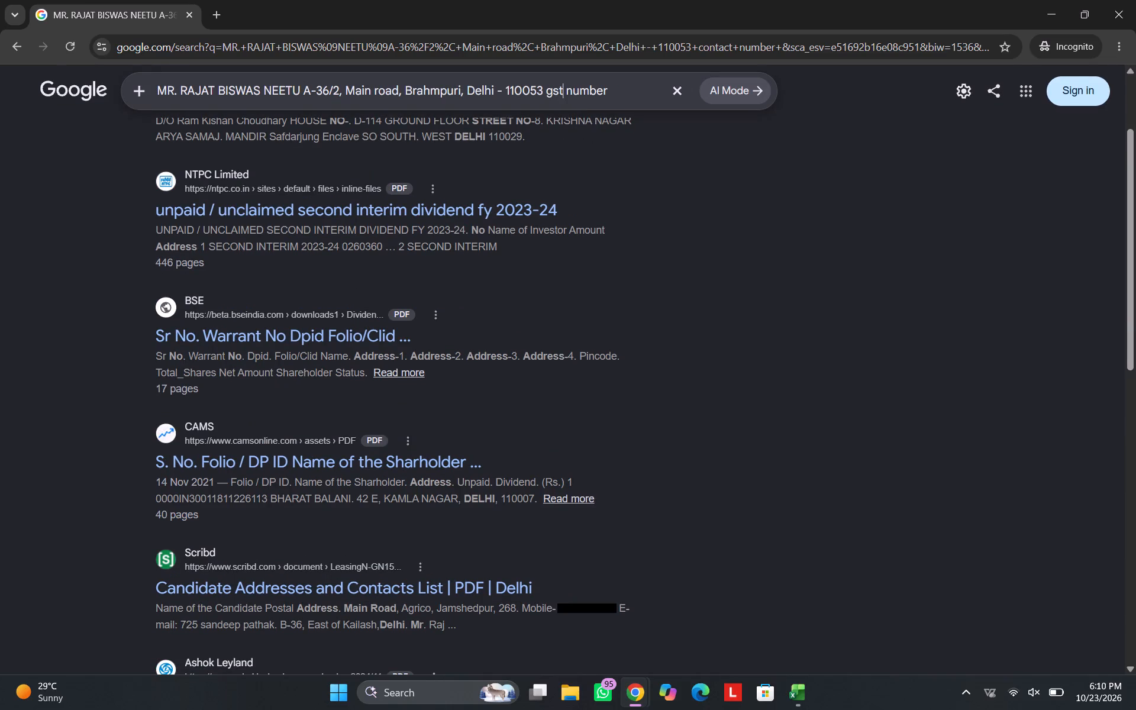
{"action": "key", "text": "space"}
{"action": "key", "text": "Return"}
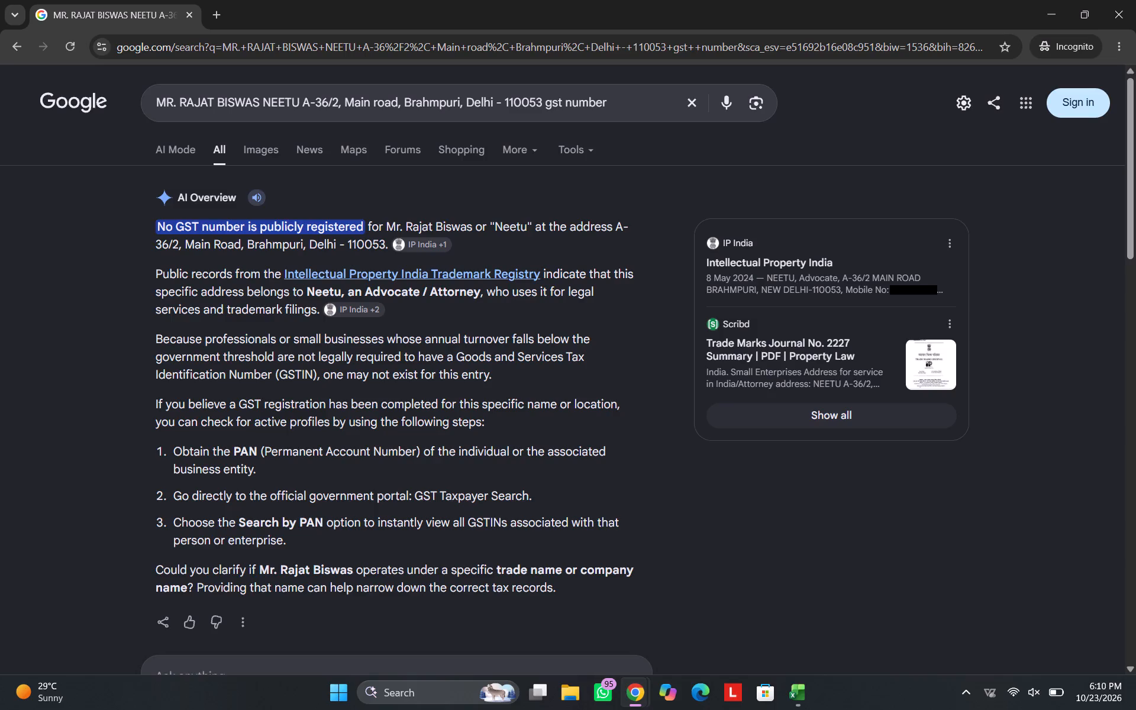
{"action": "left_click", "coordinate": [561, 106]}
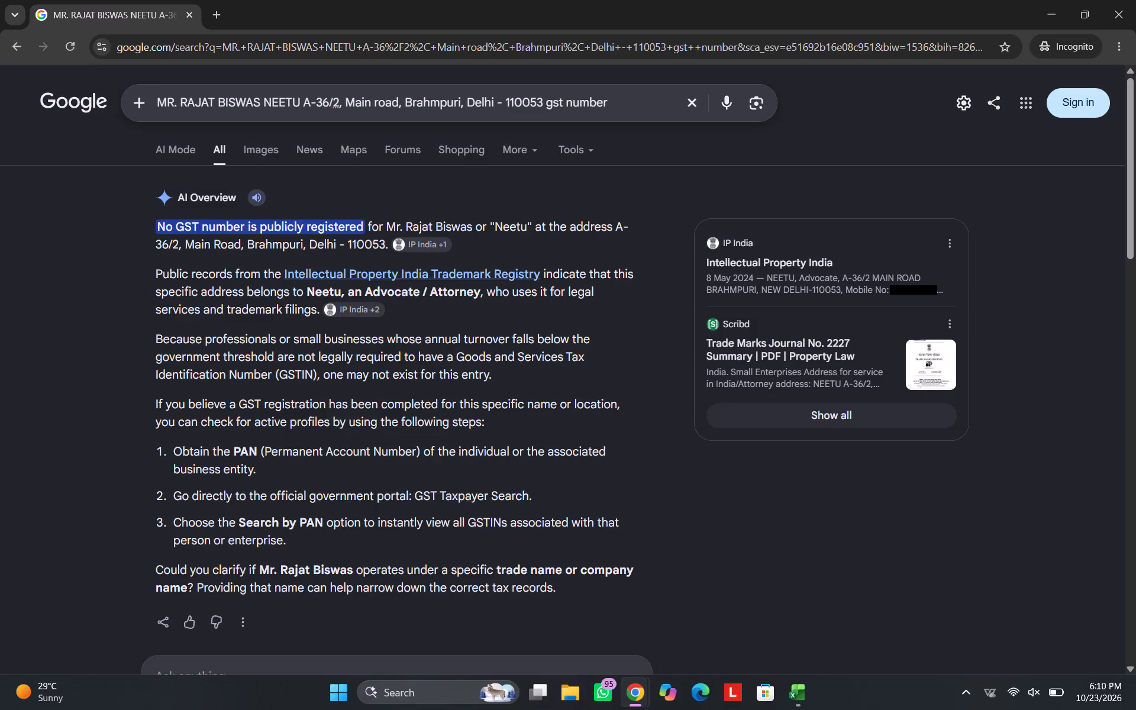
{"action": "key", "text": "ctrl+BackSpace"}
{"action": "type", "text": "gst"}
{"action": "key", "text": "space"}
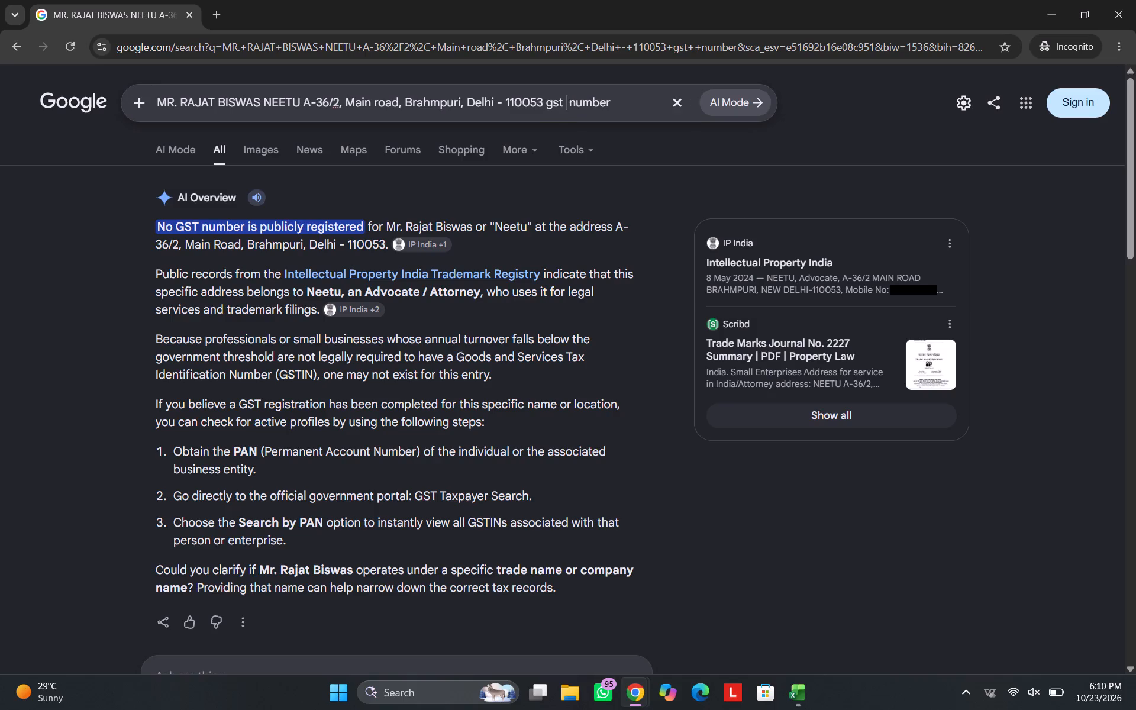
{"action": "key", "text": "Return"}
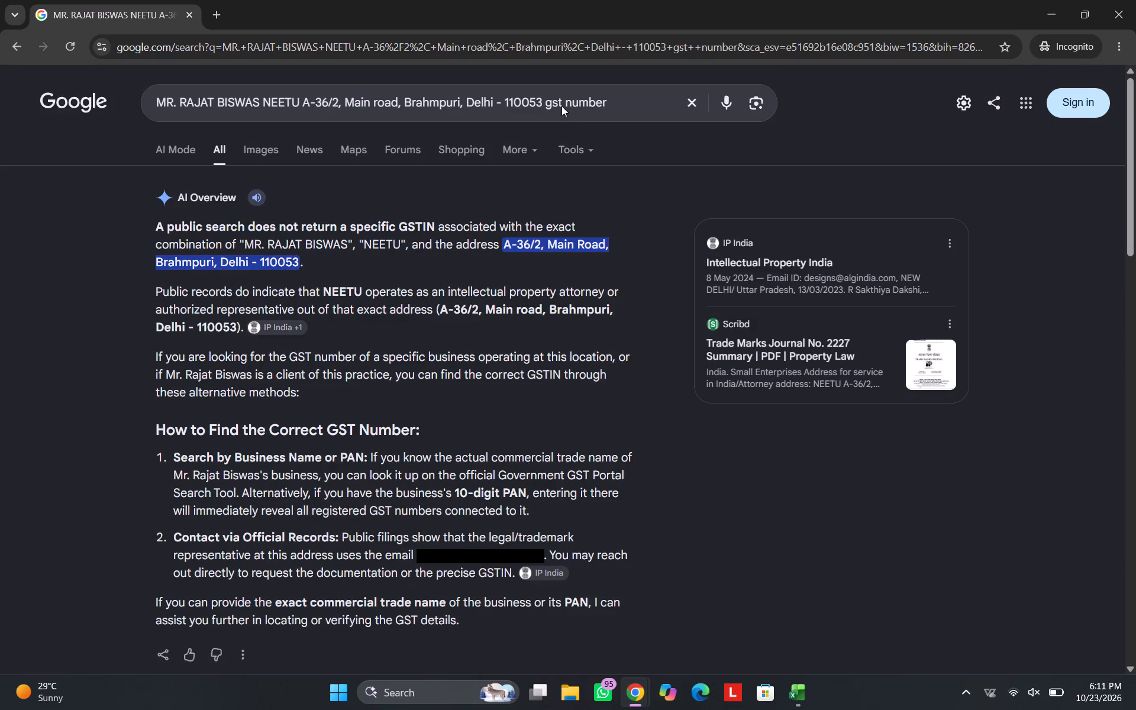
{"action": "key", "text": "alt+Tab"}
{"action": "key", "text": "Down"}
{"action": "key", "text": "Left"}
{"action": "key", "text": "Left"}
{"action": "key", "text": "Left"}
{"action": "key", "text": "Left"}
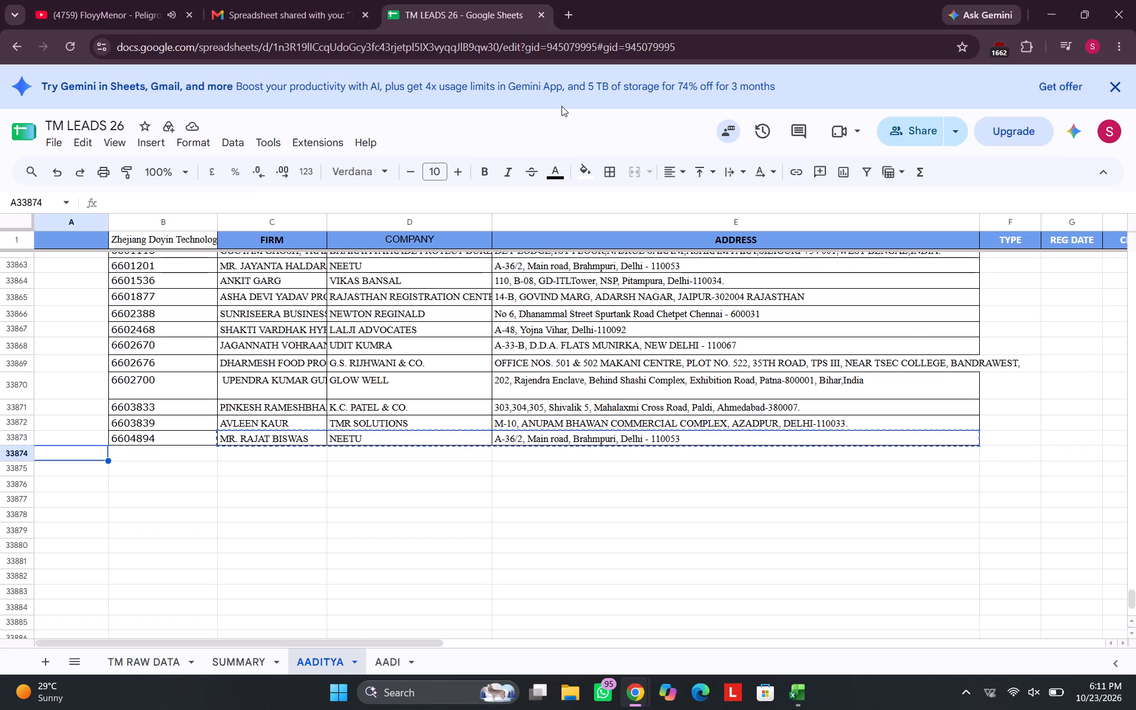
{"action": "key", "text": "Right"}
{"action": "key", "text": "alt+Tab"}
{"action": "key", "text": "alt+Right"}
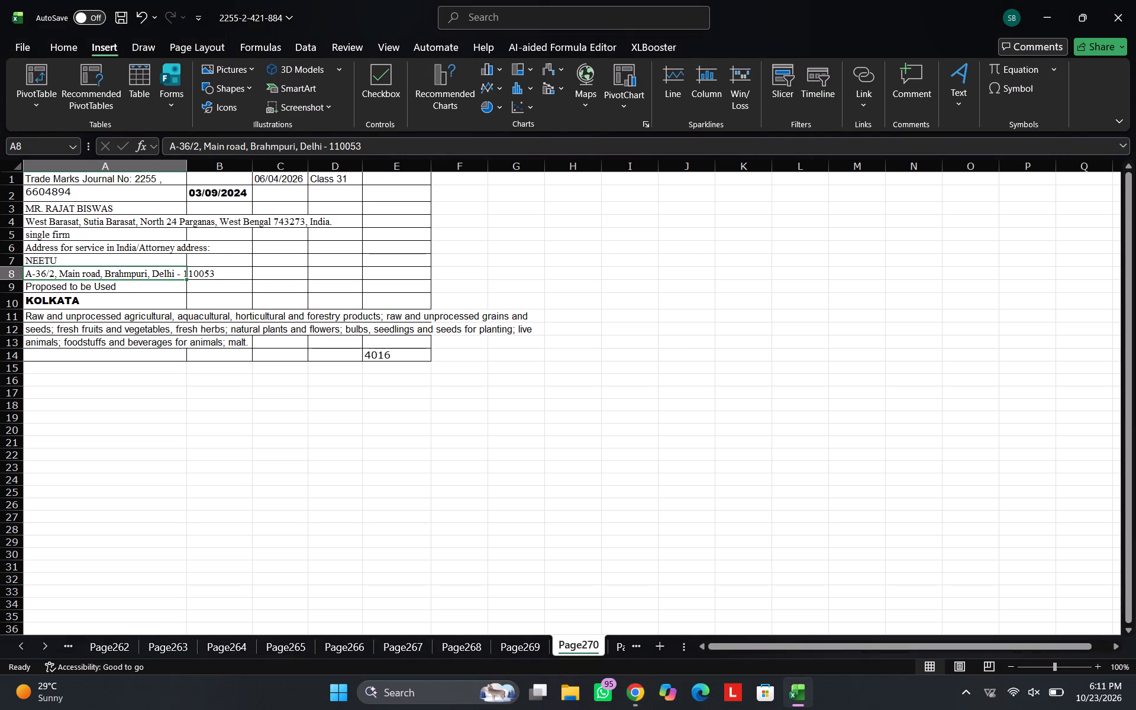
{"action": "left_click", "coordinate": [614, 643]}
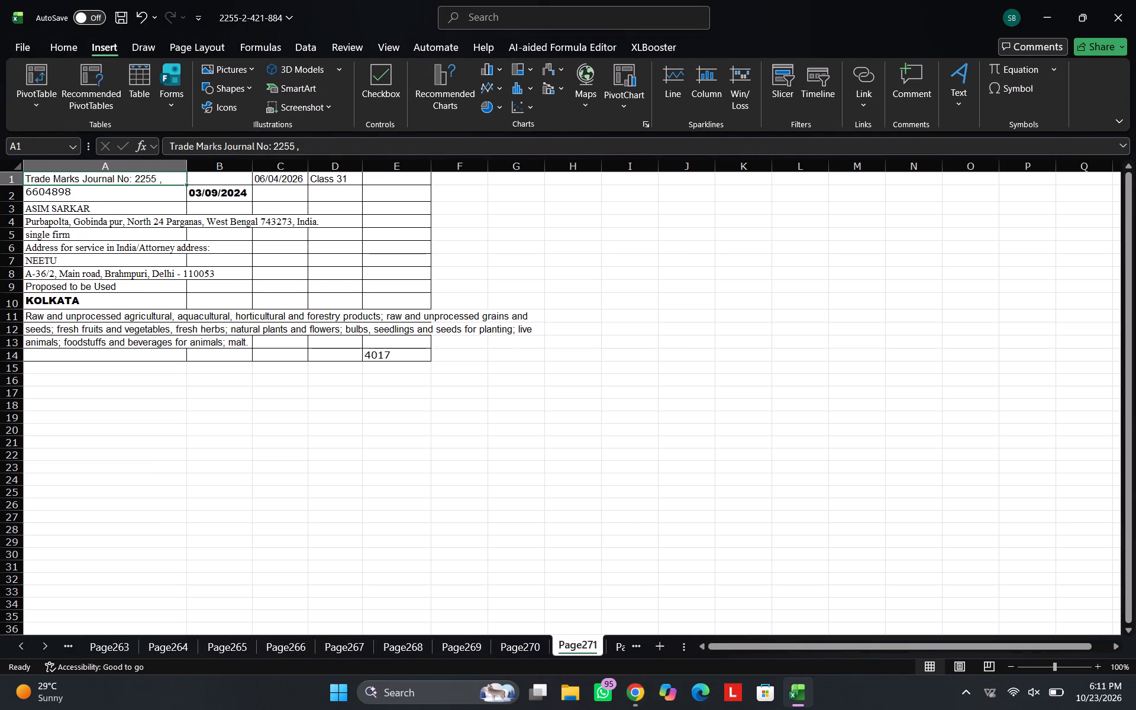
{"action": "left_click", "coordinate": [167, 192]}
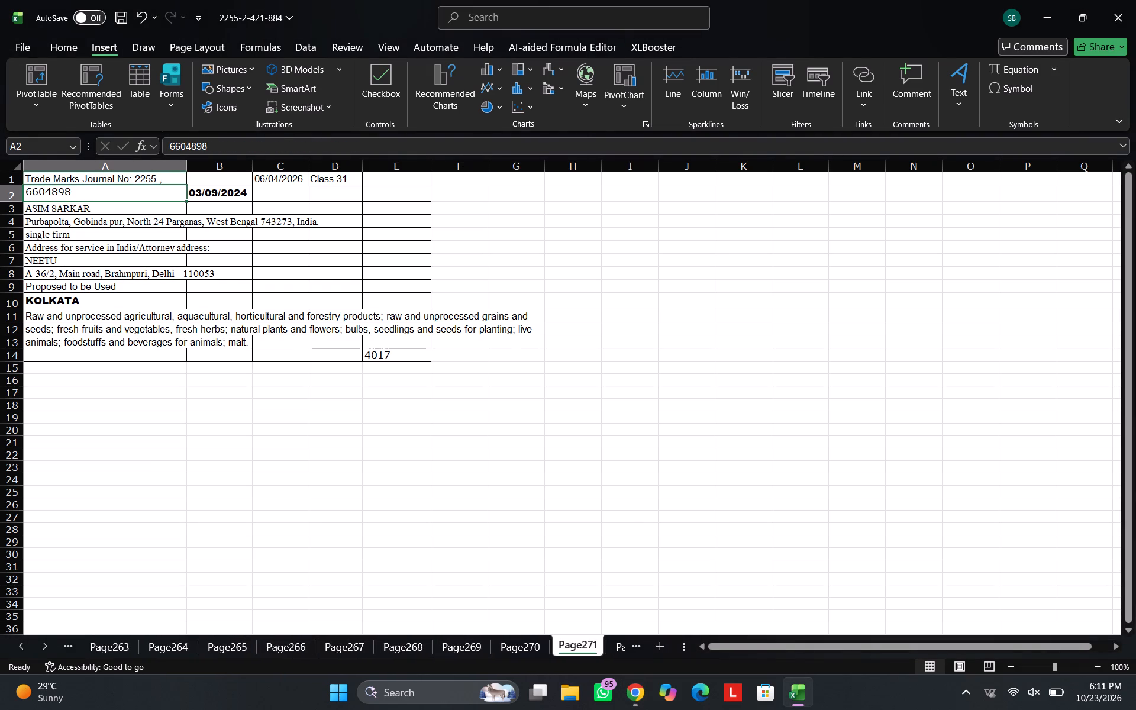
{"action": "key", "text": "ctrl+v"}
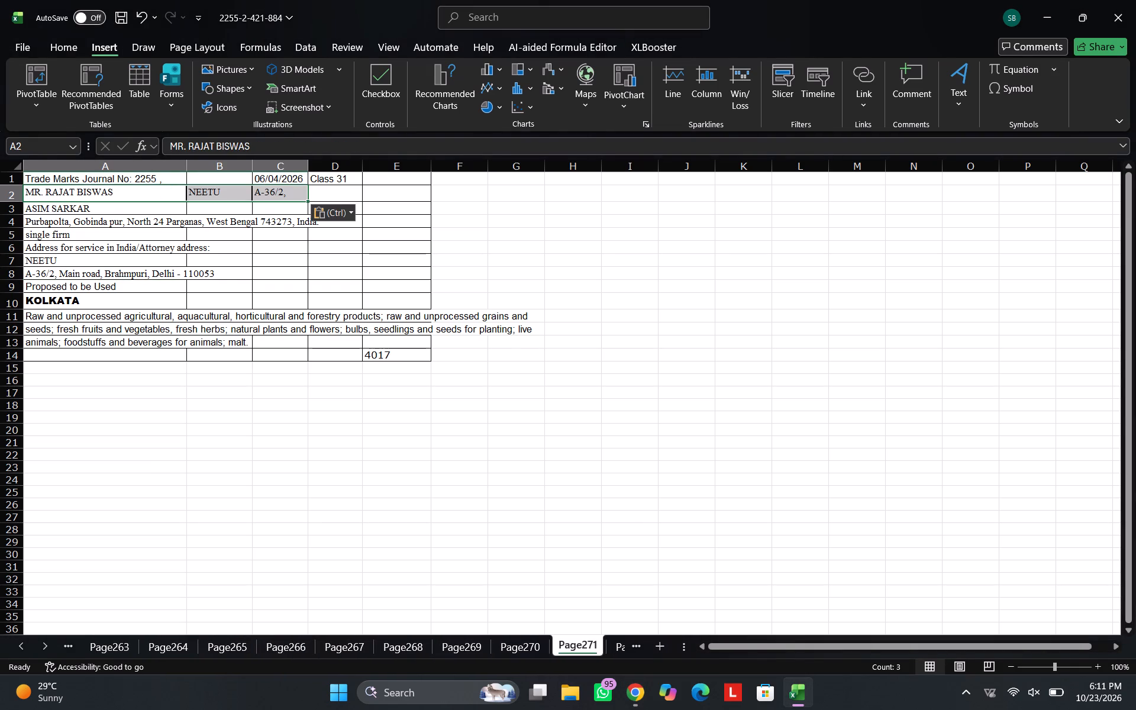
{"action": "left_click", "coordinate": [136, 19]}
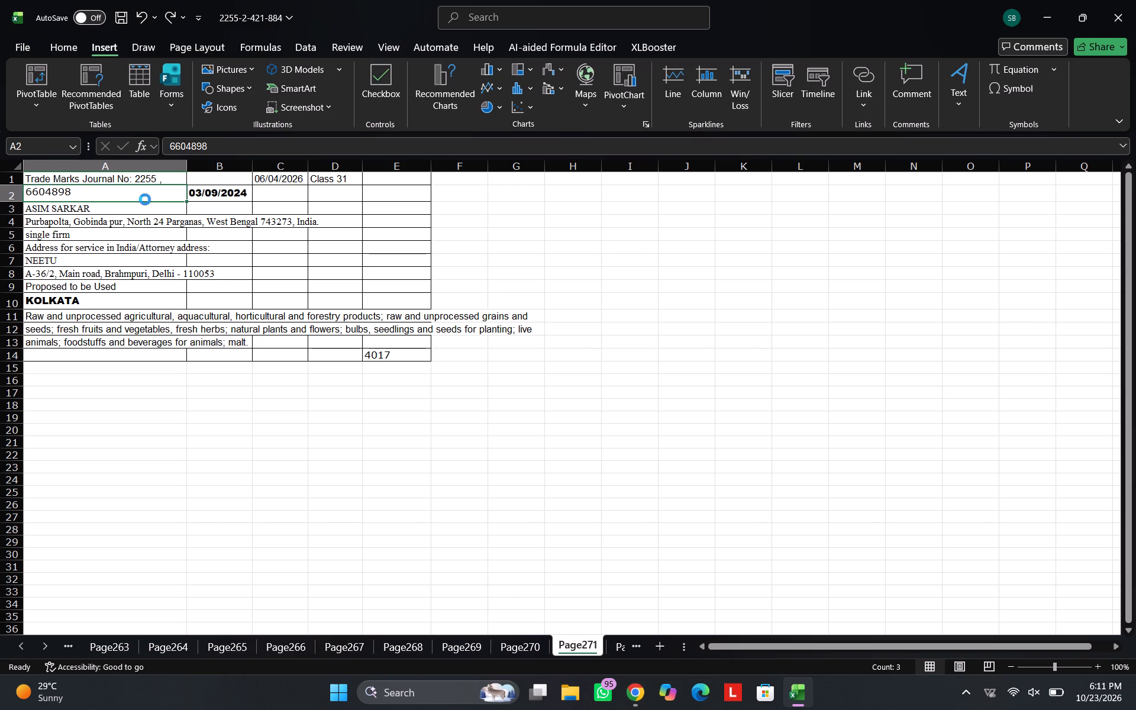
{"action": "key", "text": "ctrl+c"}
{"action": "key", "text": "alt+Tab"}
{"action": "key", "text": "ctrl+v"}
Copy the applicant's name from Page271 into row 33874's FIRM cell.
{"action": "key", "text": "alt+Tab"}
{"action": "key", "text": "Down"}
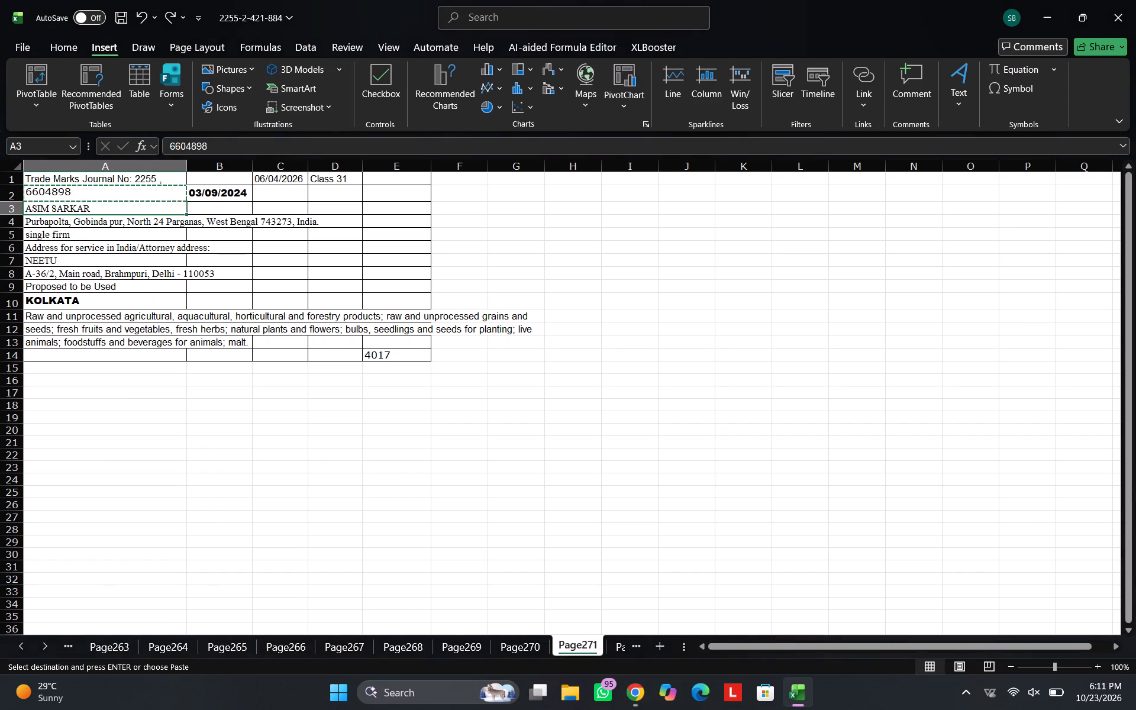
{"action": "key", "text": "ctrl+c"}
{"action": "key", "text": "alt+Tab"}
{"action": "key", "text": "Right"}
{"action": "key", "text": "ctrl+v"}
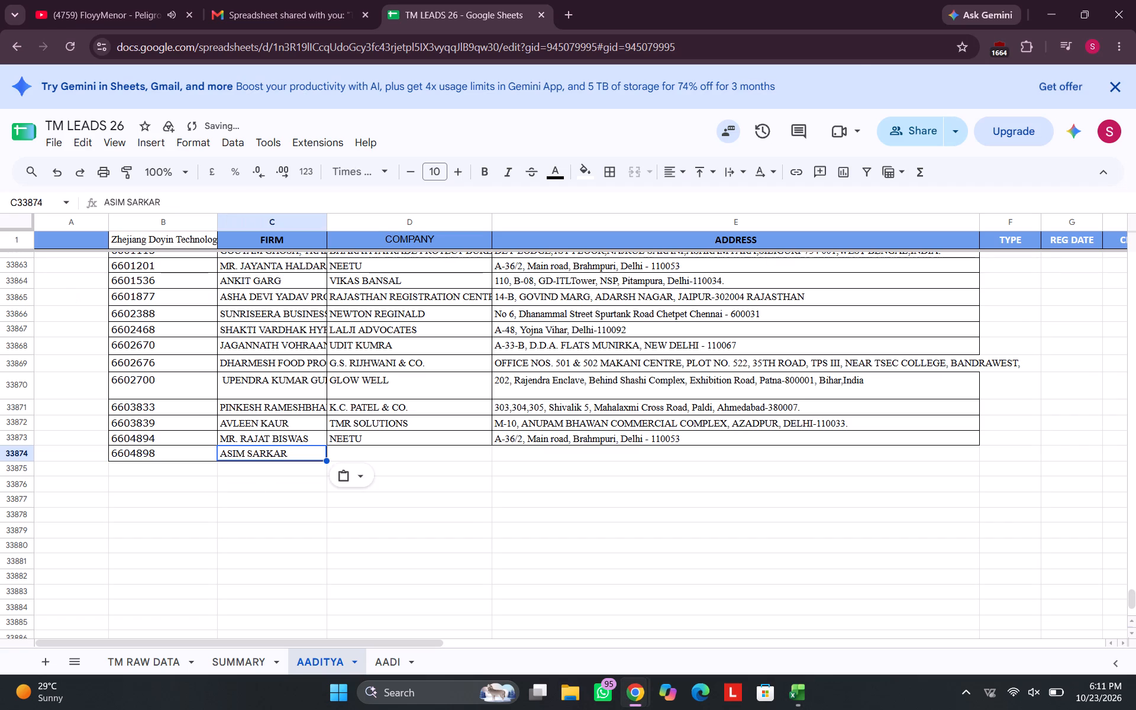
Copy the attorney's name from Page271 into row 33874's COMPANY cell.
{"action": "key", "text": "alt+Tab"}
{"action": "key", "text": "Down"}
{"action": "key", "text": "Down"}
{"action": "key", "text": "Down"}
{"action": "key", "text": "Down"}
{"action": "key", "text": "ctrl+c"}
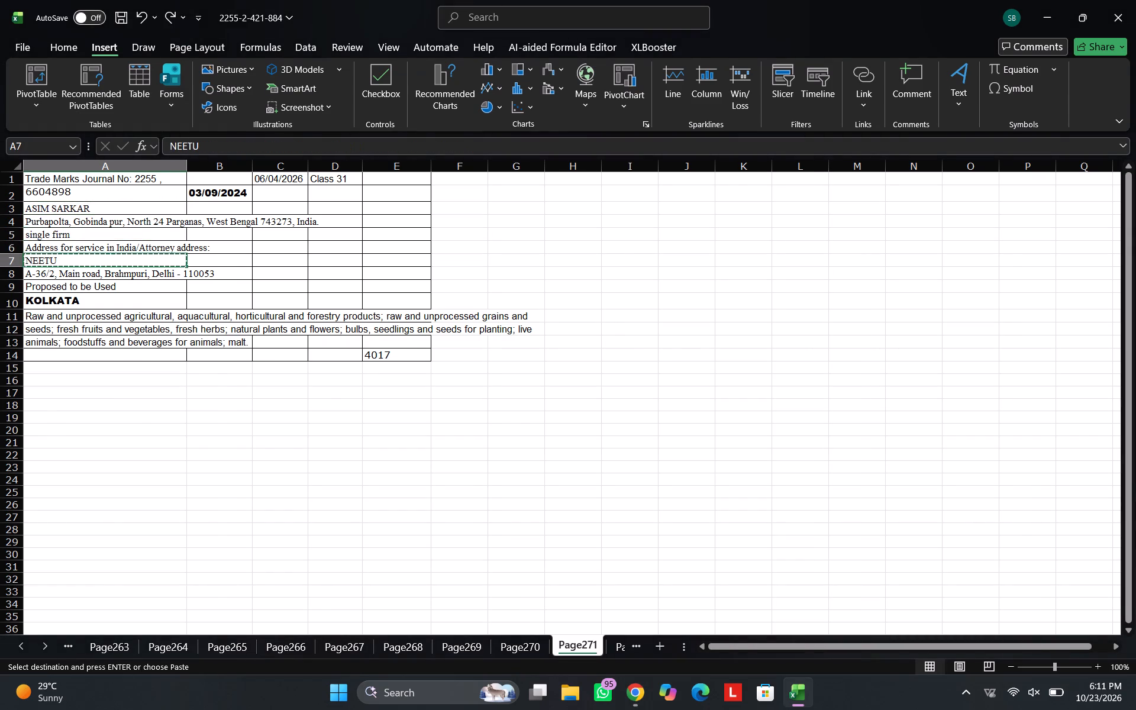
{"action": "key", "text": "alt+Tab"}
{"action": "key", "text": "Right"}
{"action": "key", "text": "ctrl+v"}
Copy the attorney's service address from Page271 into row 33874's ADDRESS cell.
{"action": "key", "text": "alt+Tab"}
{"action": "key", "text": "Down"}
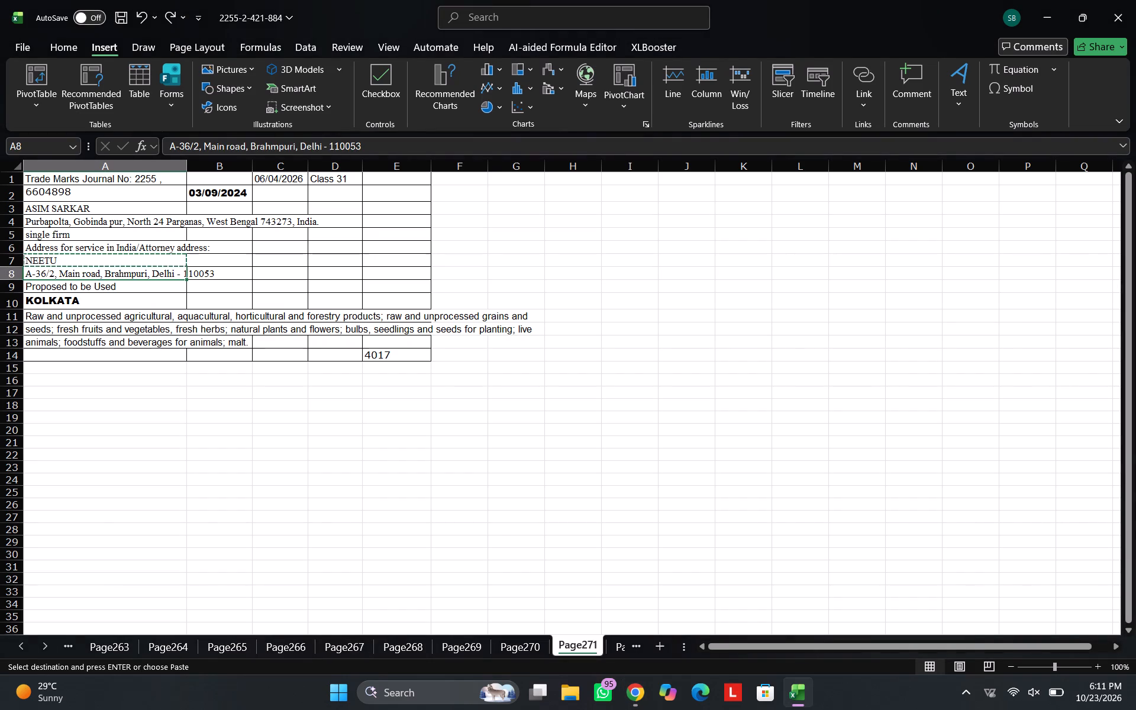
Copy the attorney's service address from Page271 into row 33874's ADDRESS cell.
{"action": "key", "text": "ctrl+c"}
{"action": "key", "text": "alt+Tab"}
{"action": "key", "text": "Right"}
{"action": "key", "text": "ctrl+v"}
Search Google for row 33874's FIRM, COMPANY and ADDRESS text followed by "contact number".
{"action": "key", "text": "Right"}
{"action": "key", "text": "shift+Left"}
{"action": "key", "text": "shift+Left"}
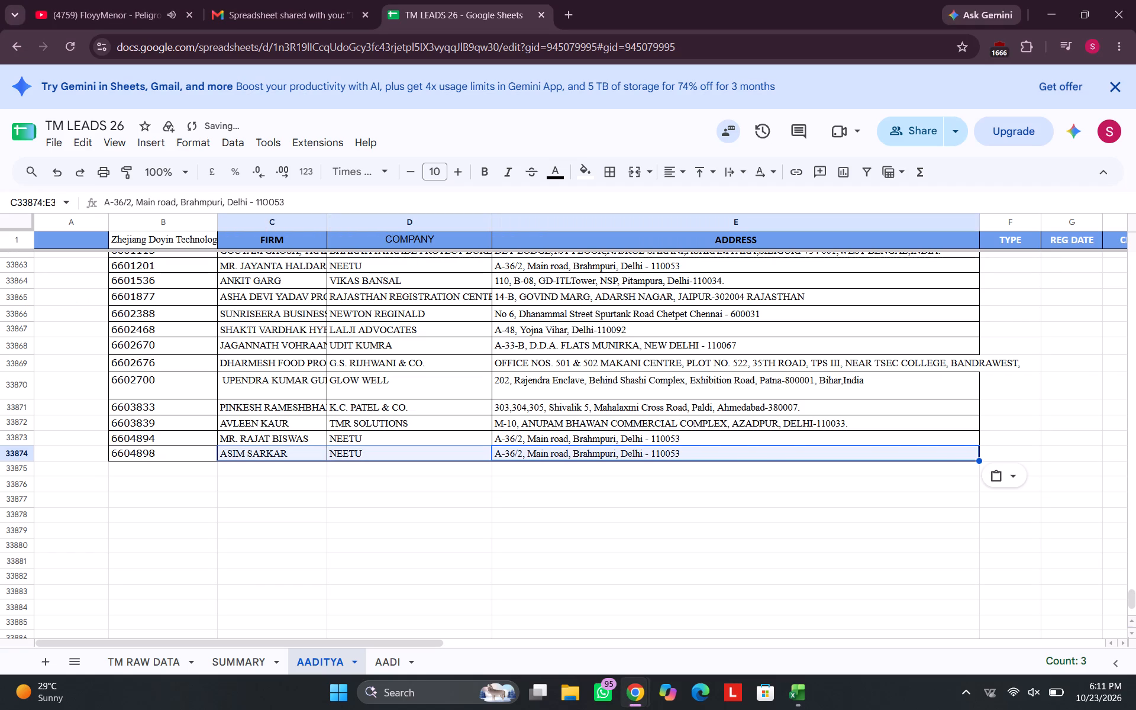
{"action": "key", "text": "ctrl+c"}
{"action": "key", "text": "alt+Tab"}
{"action": "key", "text": "alt+Right"}
{"action": "left_click", "coordinate": [698, 99]}
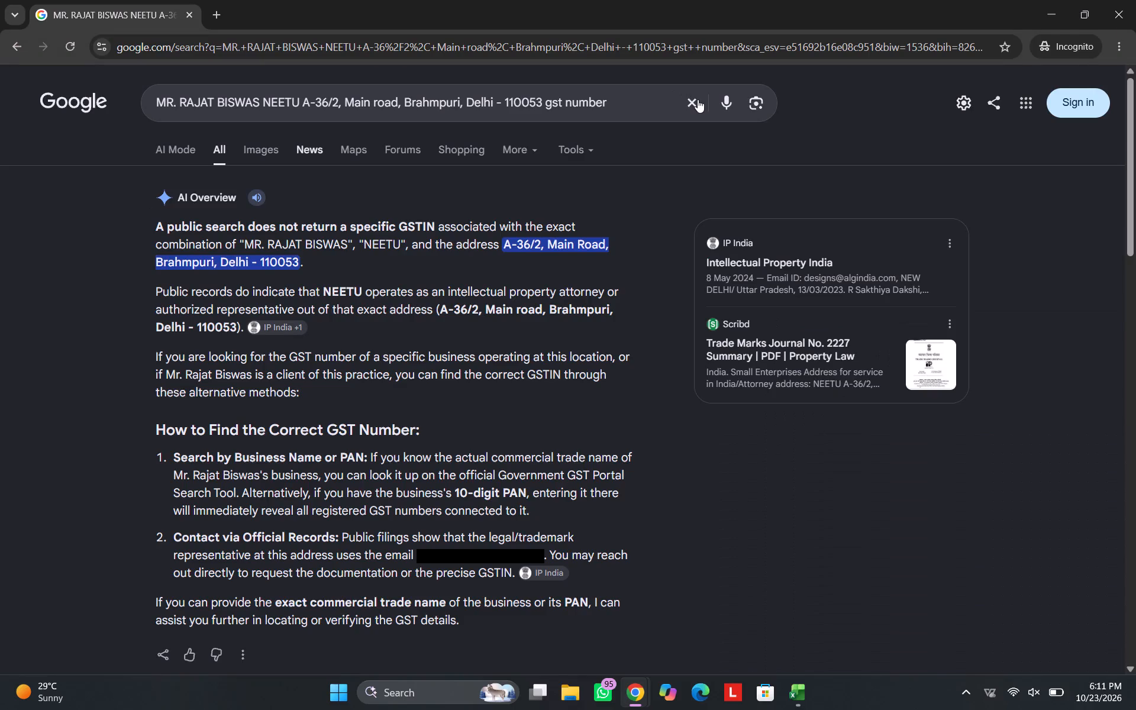
{"action": "left_click", "coordinate": [679, 102], "text": "ctrl"}
{"action": "key", "text": "ctrl+v"}
{"action": "key", "text": "space"}
{"action": "type", "text": "contact number"}
{"action": "key", "text": "space"}
{"action": "key", "text": "Return"}
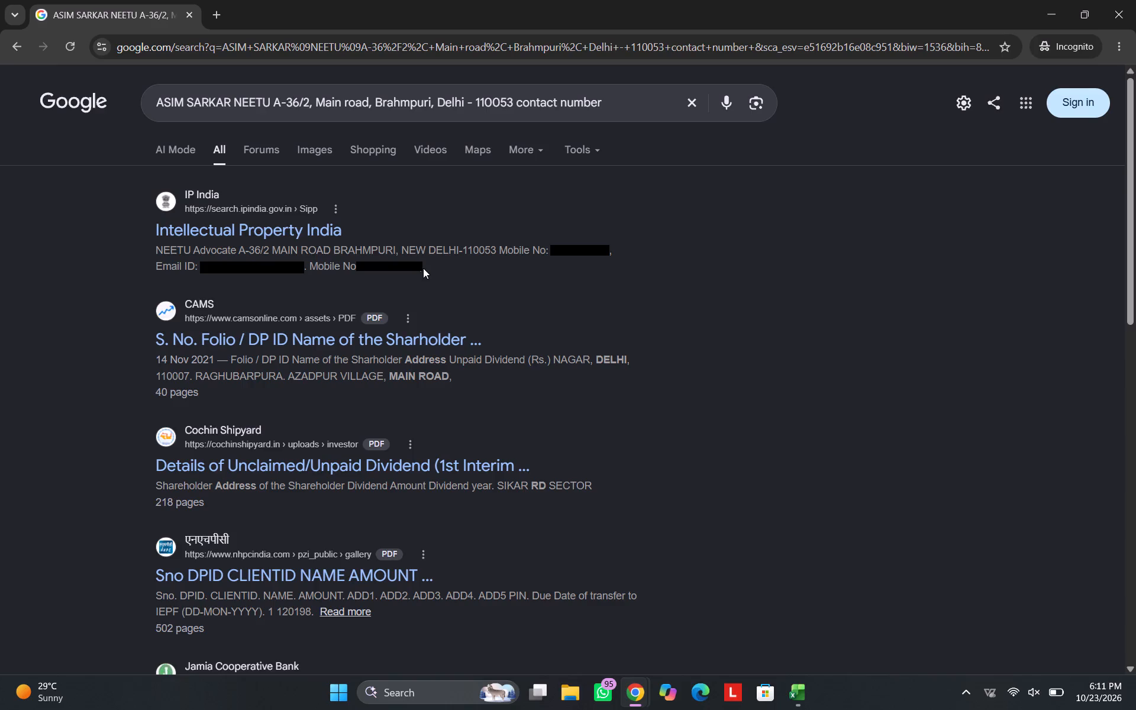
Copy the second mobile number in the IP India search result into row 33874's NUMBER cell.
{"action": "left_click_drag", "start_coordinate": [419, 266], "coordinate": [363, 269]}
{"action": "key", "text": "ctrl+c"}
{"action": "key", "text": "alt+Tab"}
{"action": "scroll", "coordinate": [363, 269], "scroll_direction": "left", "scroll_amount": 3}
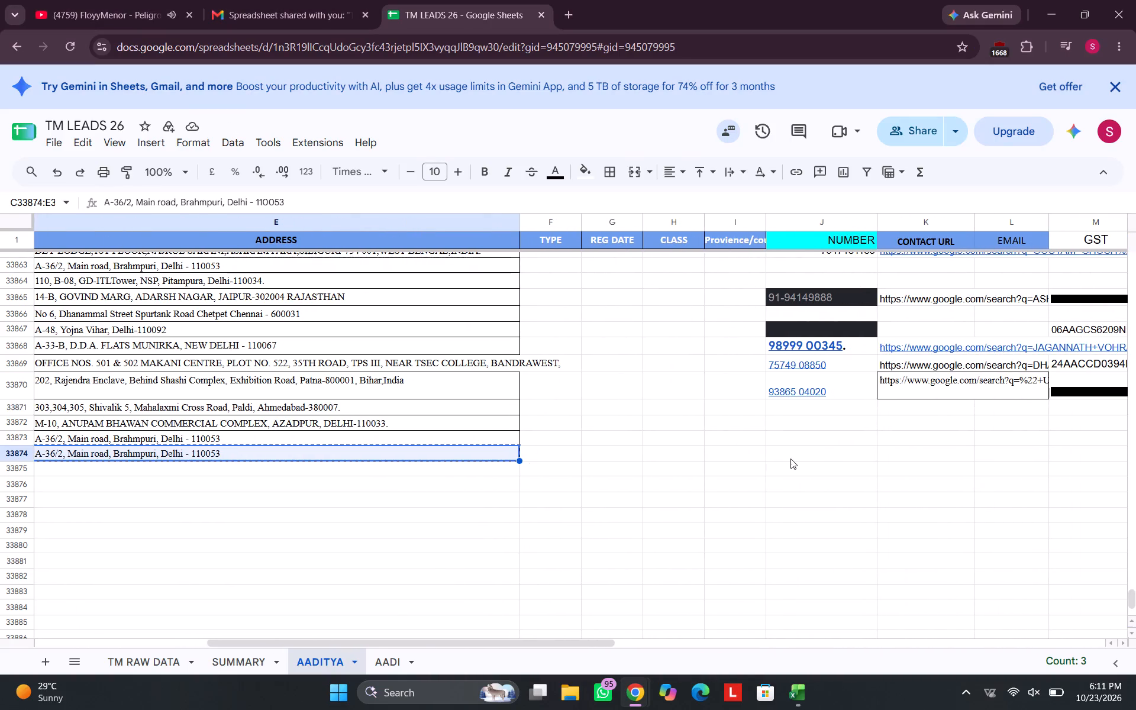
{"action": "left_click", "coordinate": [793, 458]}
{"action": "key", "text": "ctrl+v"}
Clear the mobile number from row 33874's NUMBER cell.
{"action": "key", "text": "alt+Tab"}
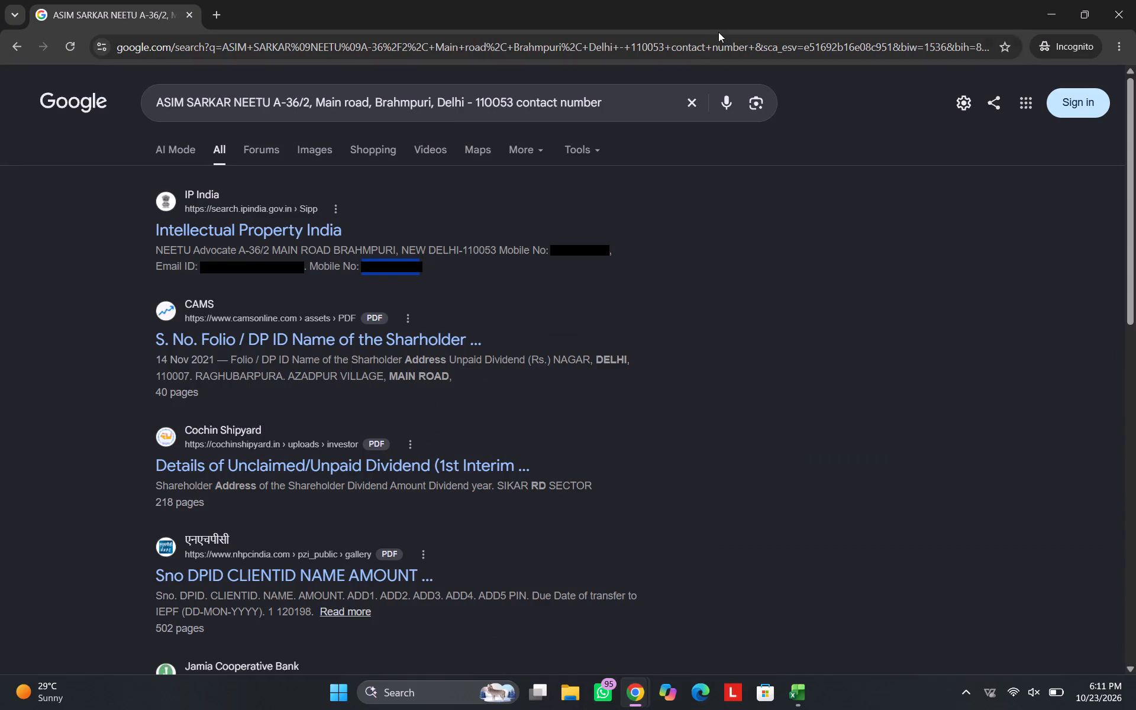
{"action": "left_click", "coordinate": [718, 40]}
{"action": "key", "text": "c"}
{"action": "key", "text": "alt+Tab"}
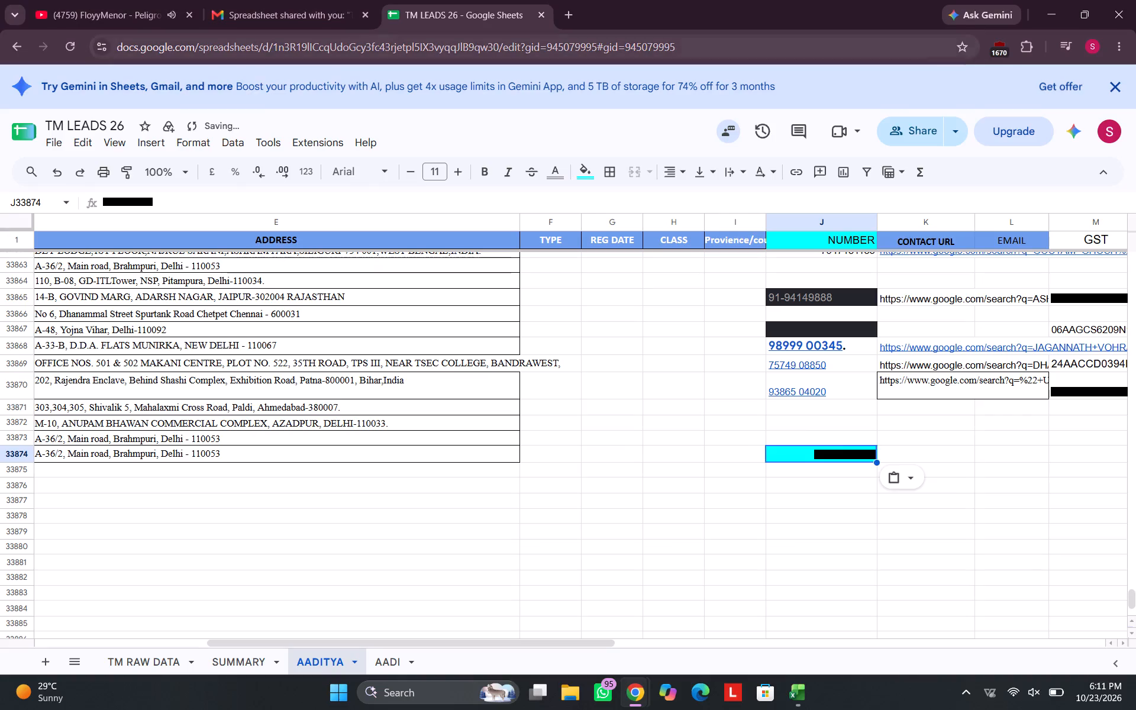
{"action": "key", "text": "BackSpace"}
Copy the first mobile number in the IP India search result into row 33874's NUMBER cell.
{"action": "key", "text": "alt+Tab"}
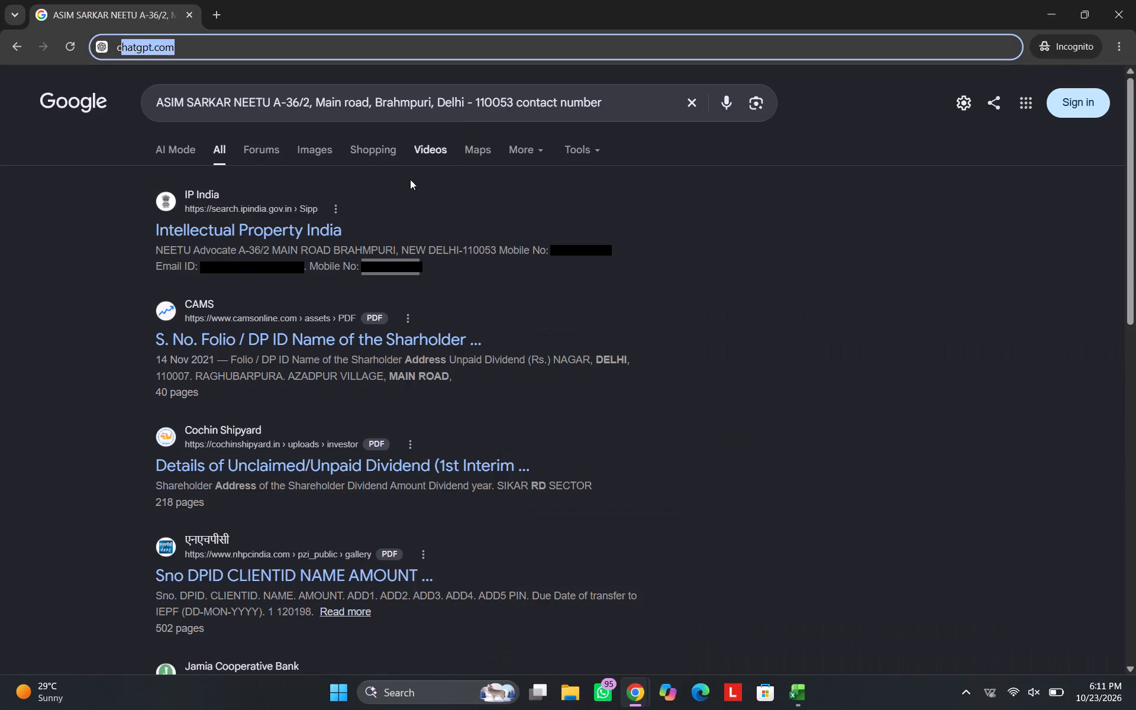
{"action": "left_click_drag", "start_coordinate": [487, 283], "coordinate": [600, 257]}
{"action": "left_click", "coordinate": [600, 257]}
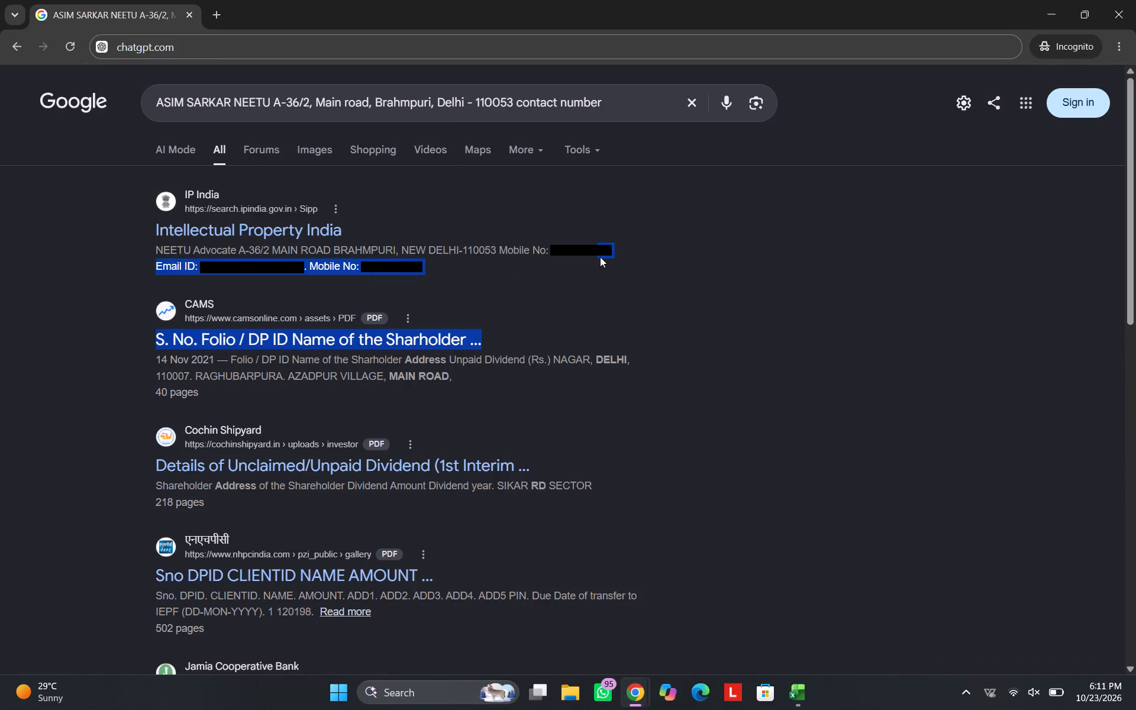
{"action": "left_click_drag", "start_coordinate": [611, 247], "coordinate": [550, 254]}
{"action": "key", "text": "ctrl+c"}
{"action": "key", "text": "alt+Tab"}
{"action": "key", "text": "ctrl+v"}
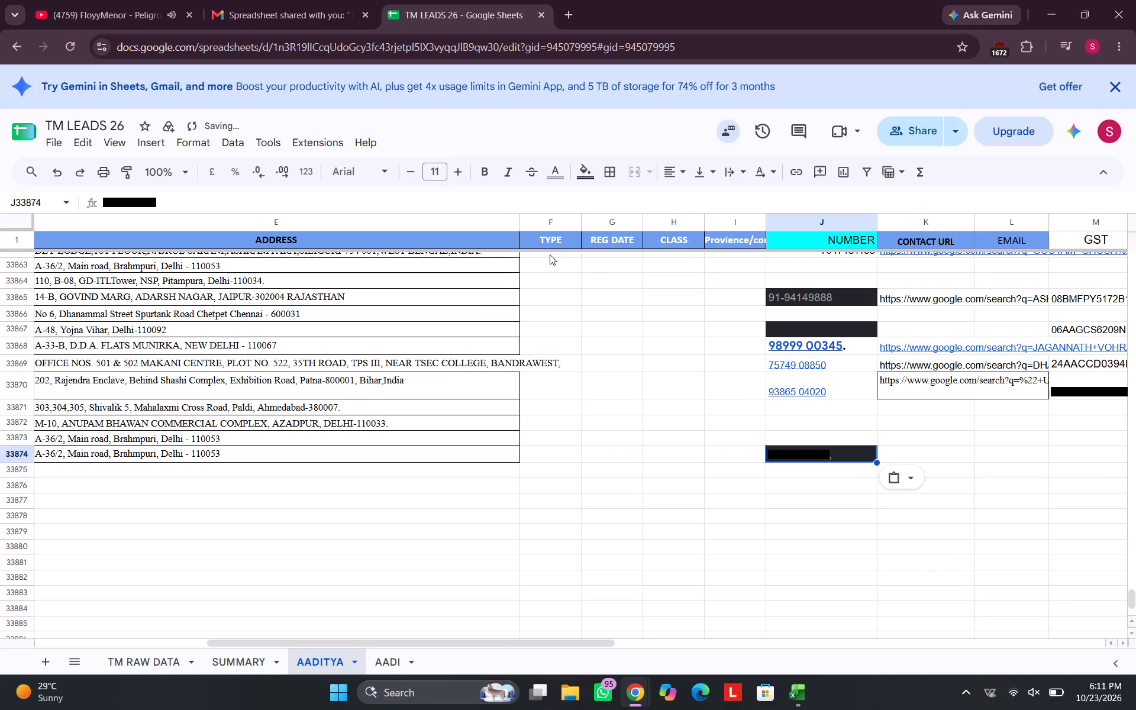
Copy the URL of the contact number search into row 33874's CONTACT URL cell.
{"action": "key", "text": "alt+Tab"}
{"action": "key", "text": "Escape"}
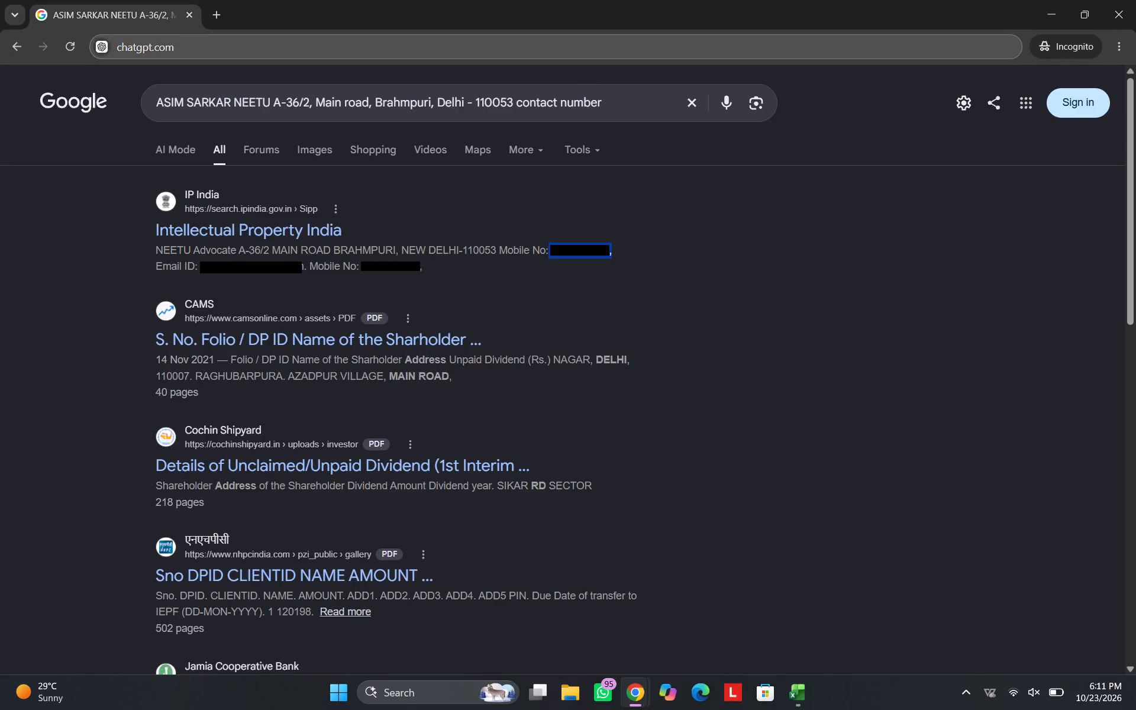
{"action": "left_click", "coordinate": [17, 54]}
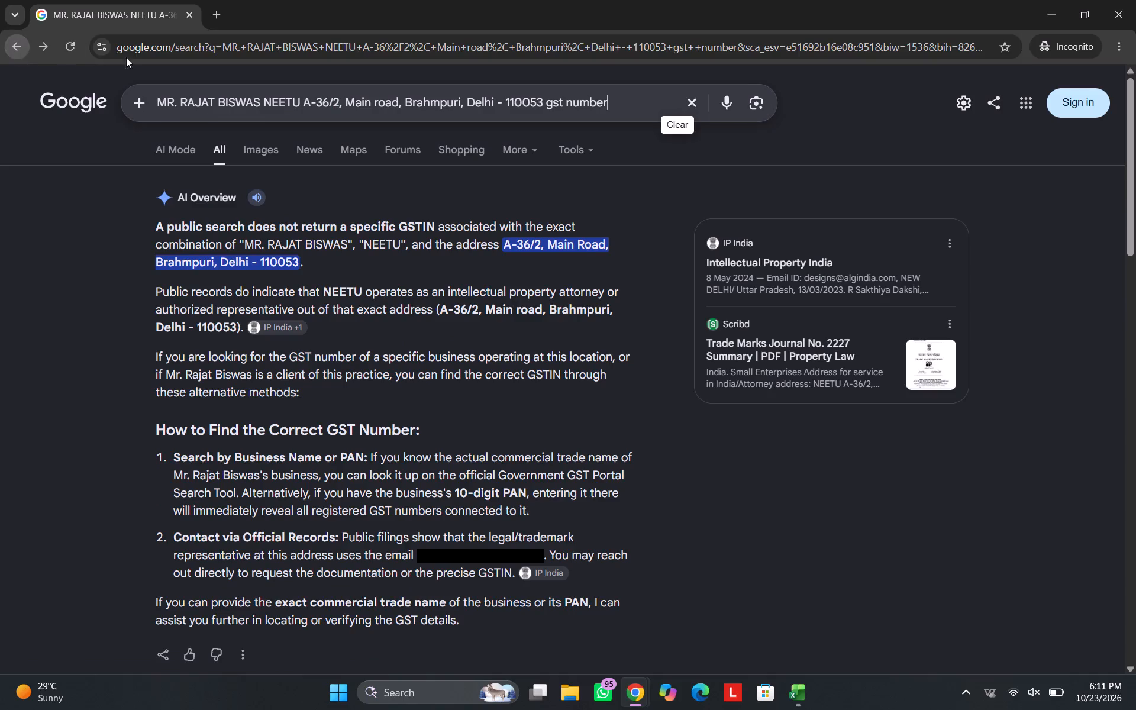
{"action": "left_click", "coordinate": [164, 51]}
{"action": "left_click", "coordinate": [38, 56]}
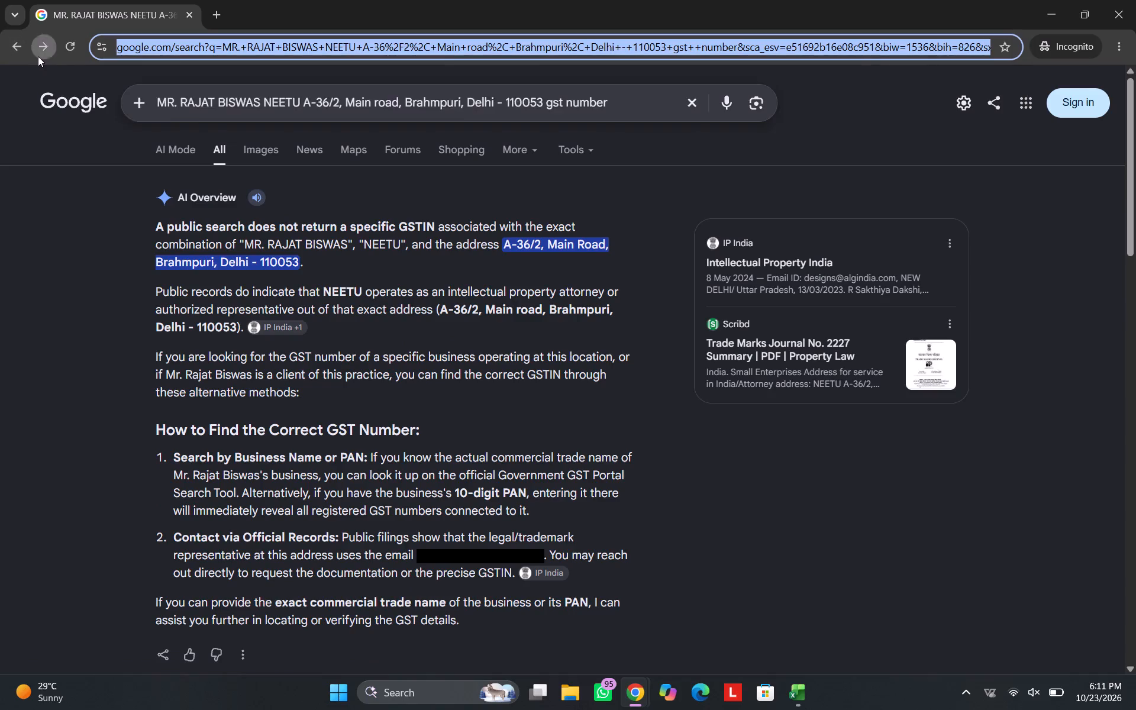
{"action": "key", "text": "ctrl+c"}
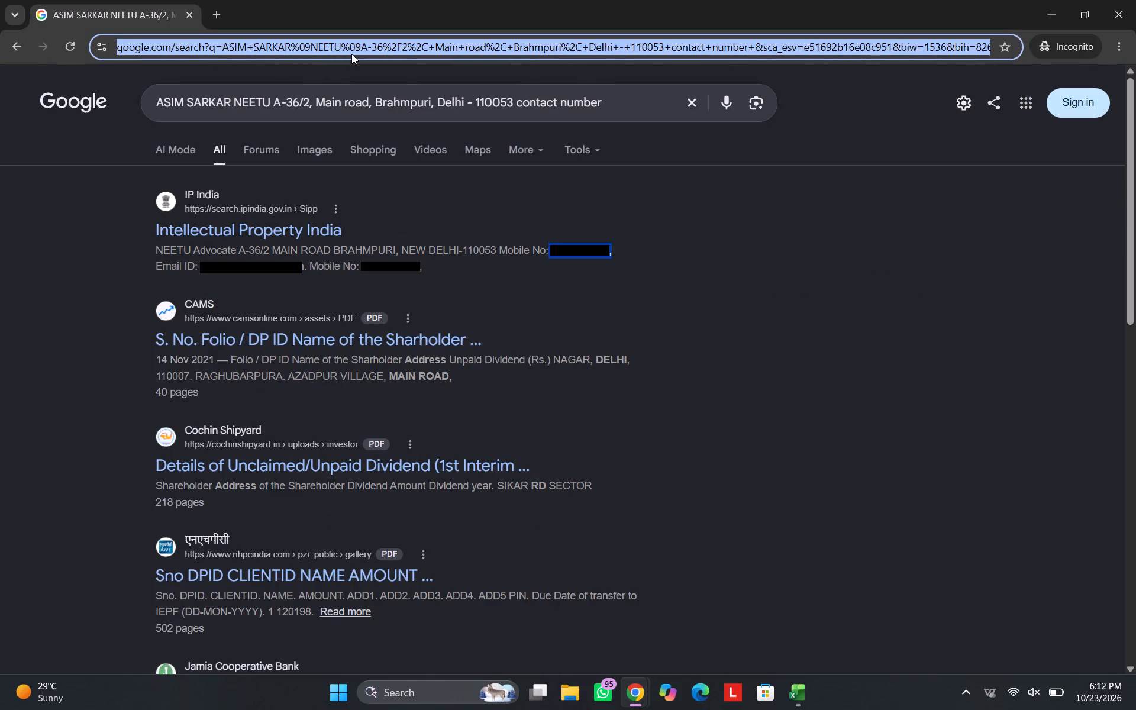
{"action": "key", "text": "alt+Tab"}
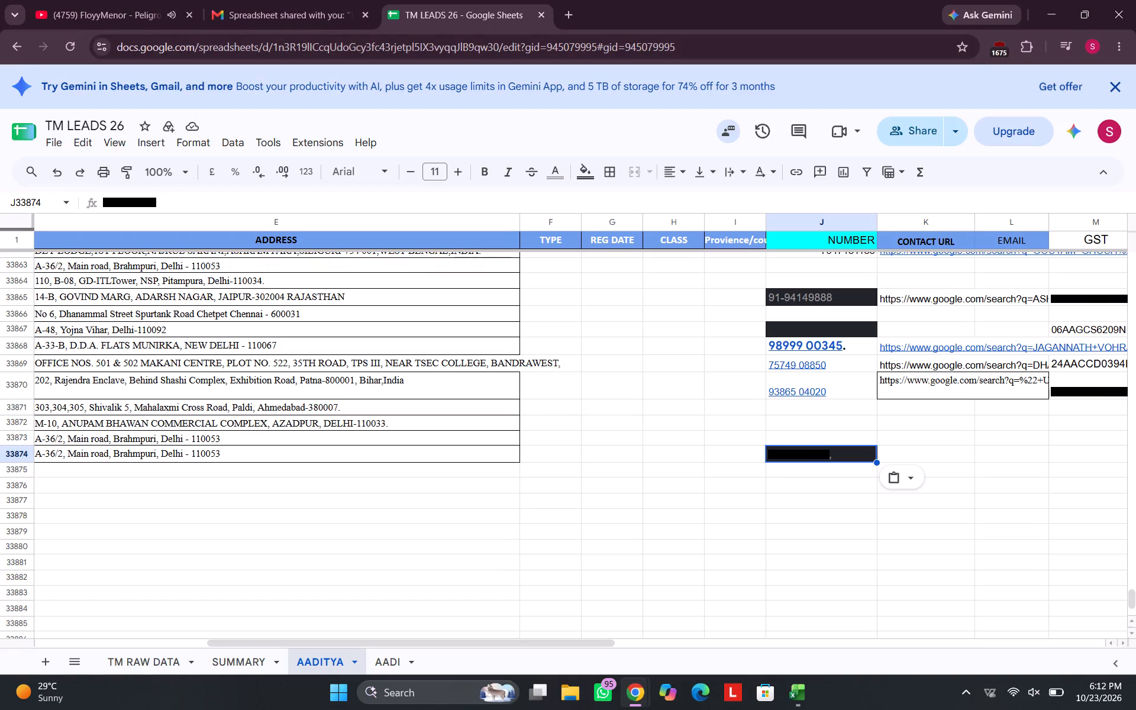
{"action": "key", "text": "alt+Tab"}
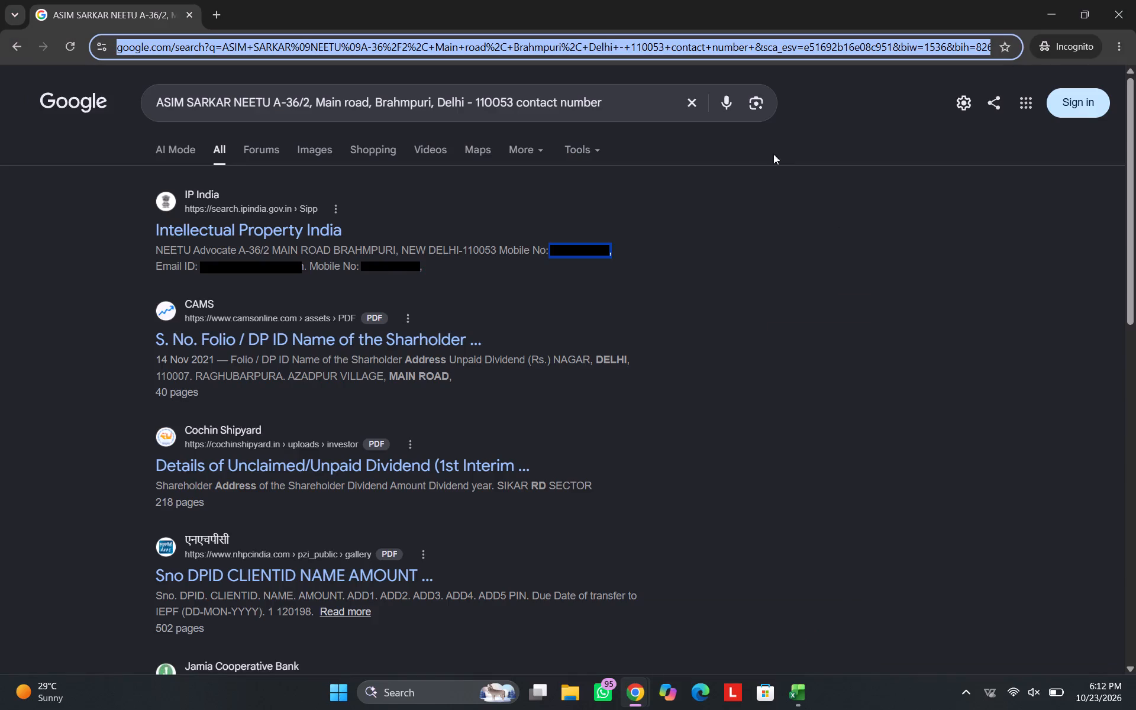
{"action": "key", "text": "ctrl+c"}
{"action": "key", "text": "alt+Tab"}
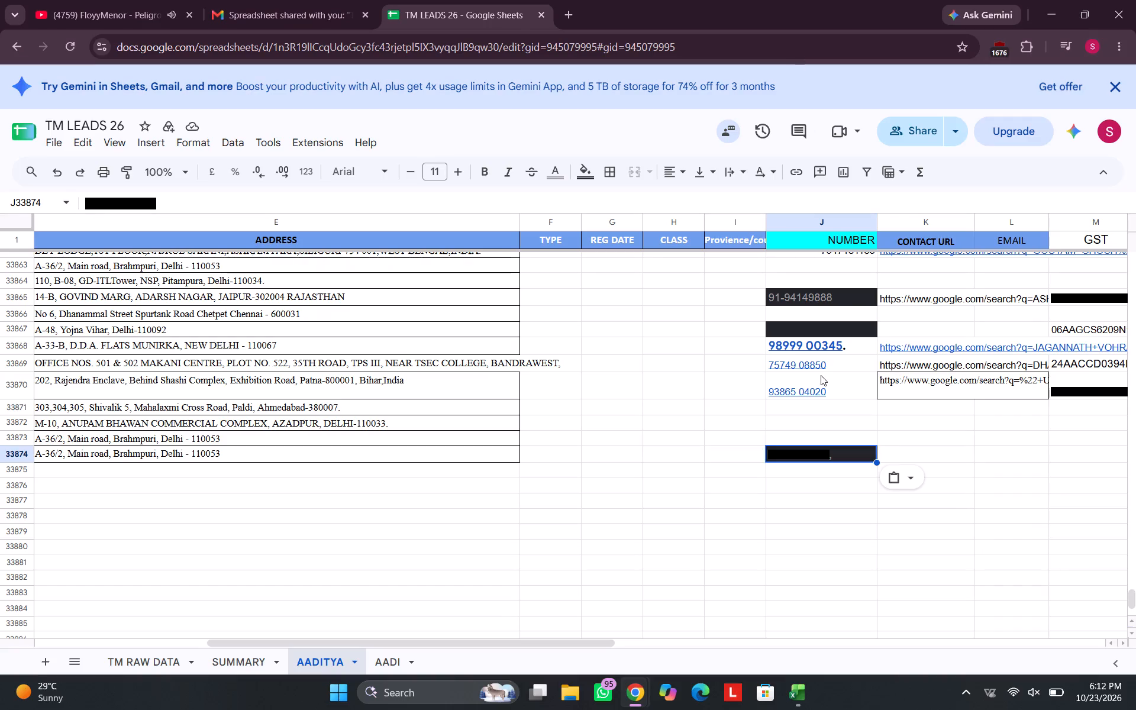
{"action": "left_click", "coordinate": [916, 457]}
{"action": "key", "text": "ctrl+v"}
Change the Google query's ending to "gst number" and search for row 33874's GST number.
{"action": "key", "text": "alt+Tab"}
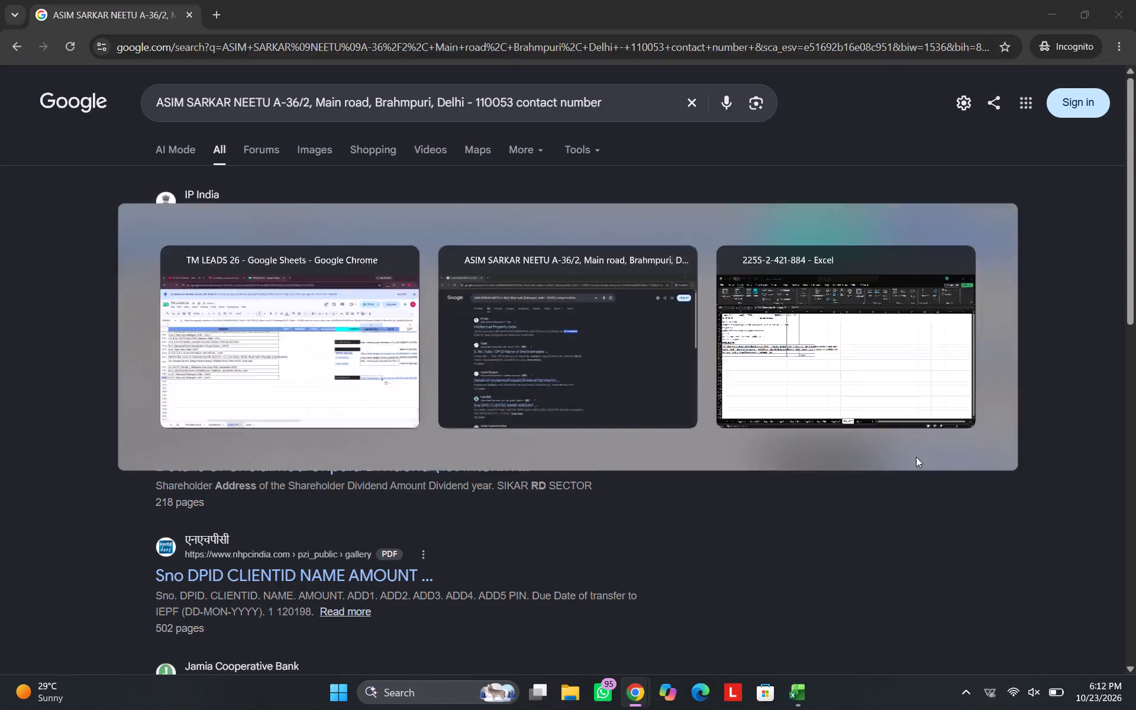
{"action": "left_click", "coordinate": [620, 102]}
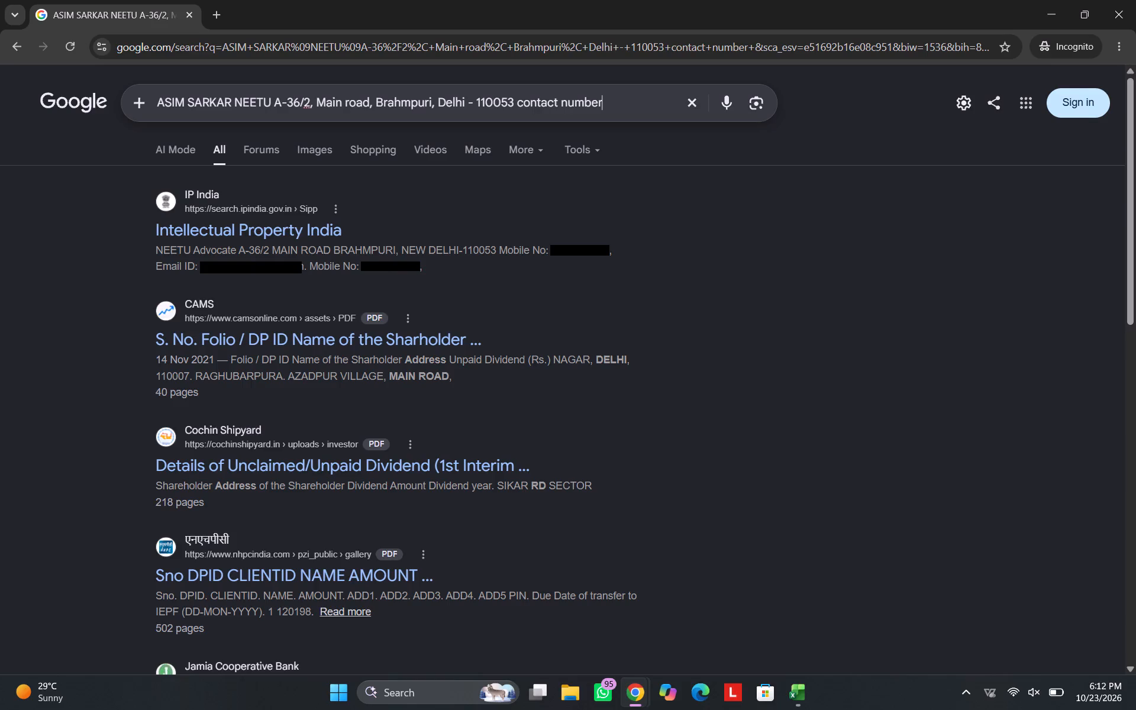
{"action": "left_click", "coordinate": [560, 107]}
{"action": "key", "text": "BackSpace"}
{"action": "key", "text": "ctrl+BackSpace"}
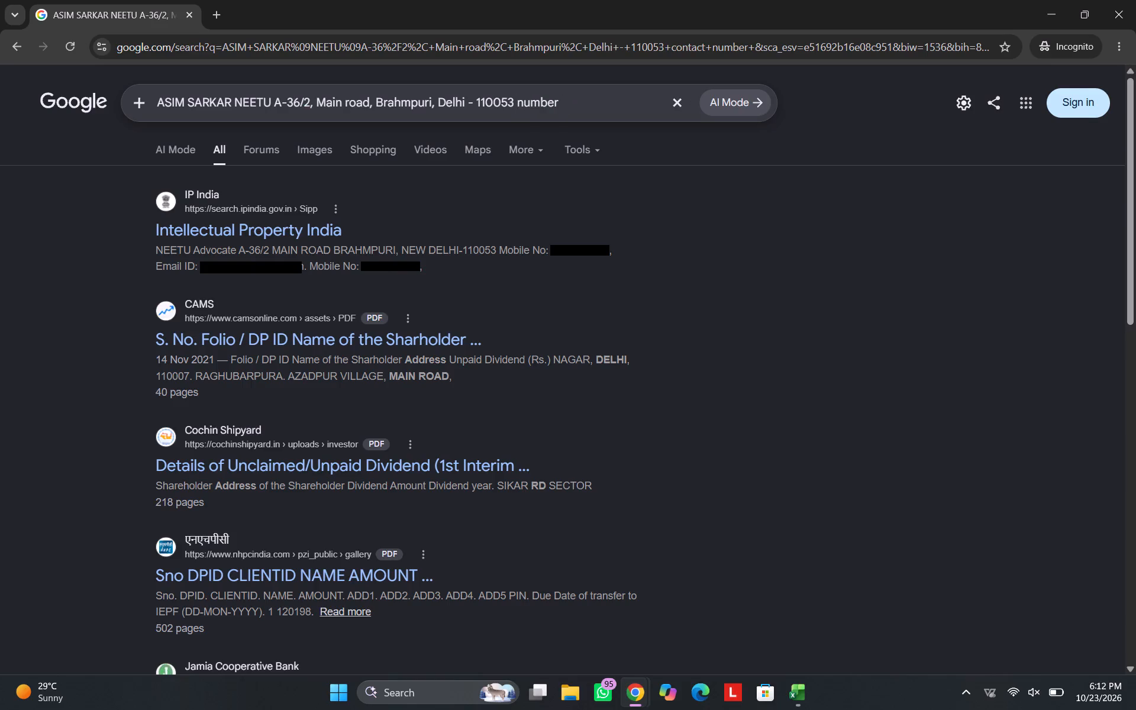
{"action": "type", "text": "gst"}
{"action": "key", "text": "space"}
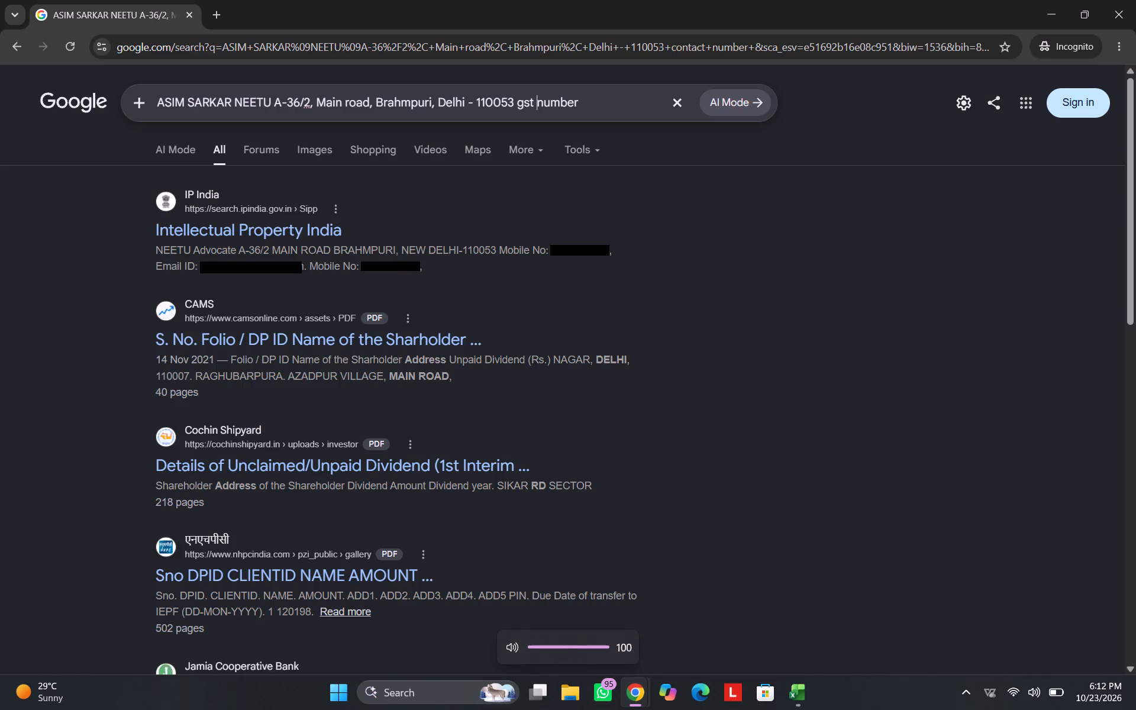
{"action": "key", "text": "Return"}
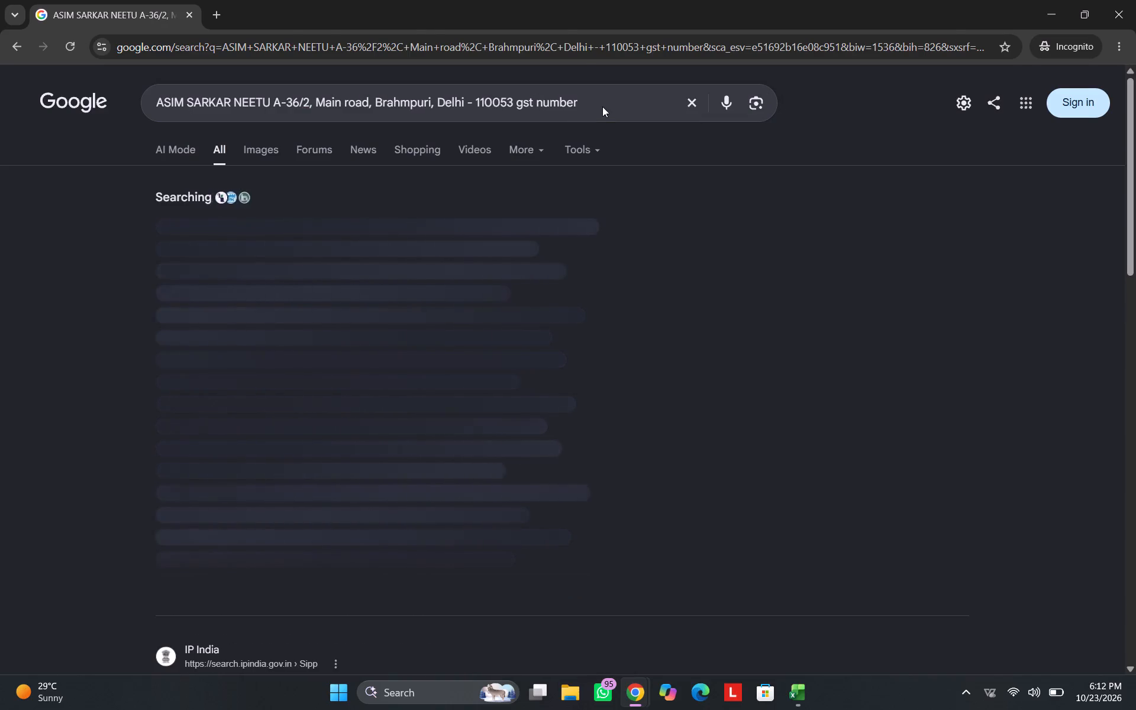
{"action": "key", "text": "alt+Tab"}
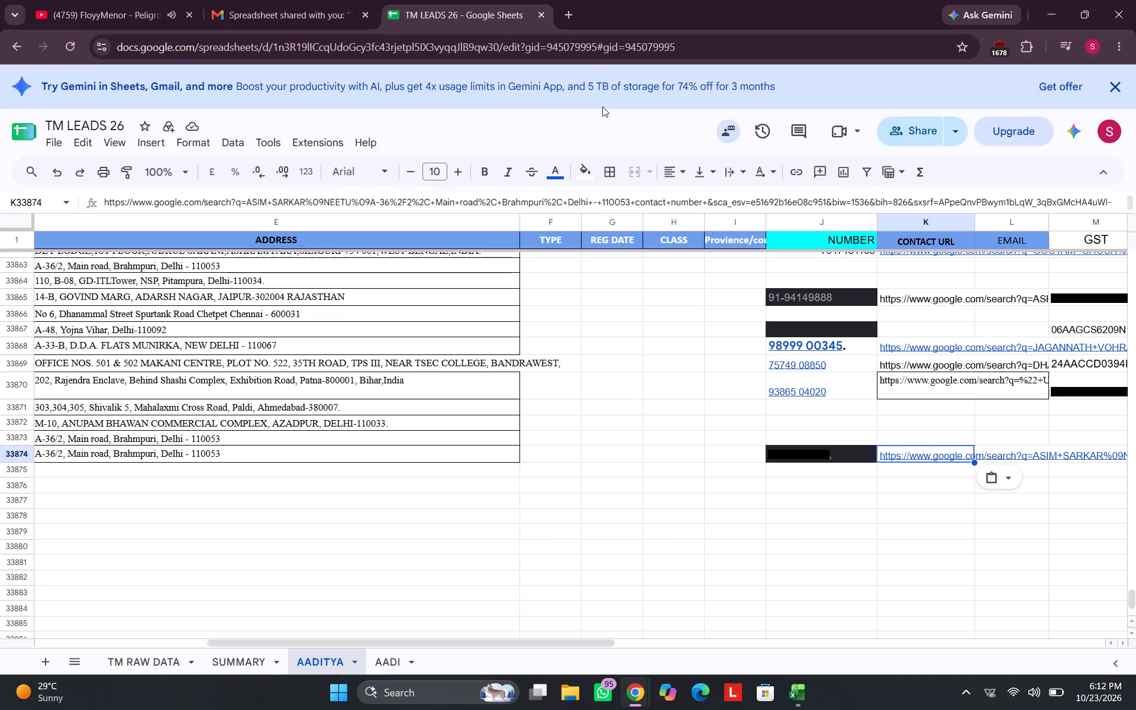
{"action": "key", "text": "Down"}
{"action": "key", "text": "Left"}
{"action": "key", "text": "Left"}
{"action": "key", "text": "Left"}
{"action": "key", "text": "Left"}
{"action": "key", "text": "Left"}
{"action": "key", "text": "Left"}
{"action": "key", "text": "Left"}
{"action": "key", "text": "Left"}
{"action": "key", "text": "Left"}
{"action": "key", "text": "Left"}
{"action": "key", "text": "Left"}
{"action": "key", "text": "Left"}
{"action": "key", "text": "Right"}
{"action": "key", "text": "alt+Tab"}
{"action": "key", "text": "alt+Right"}
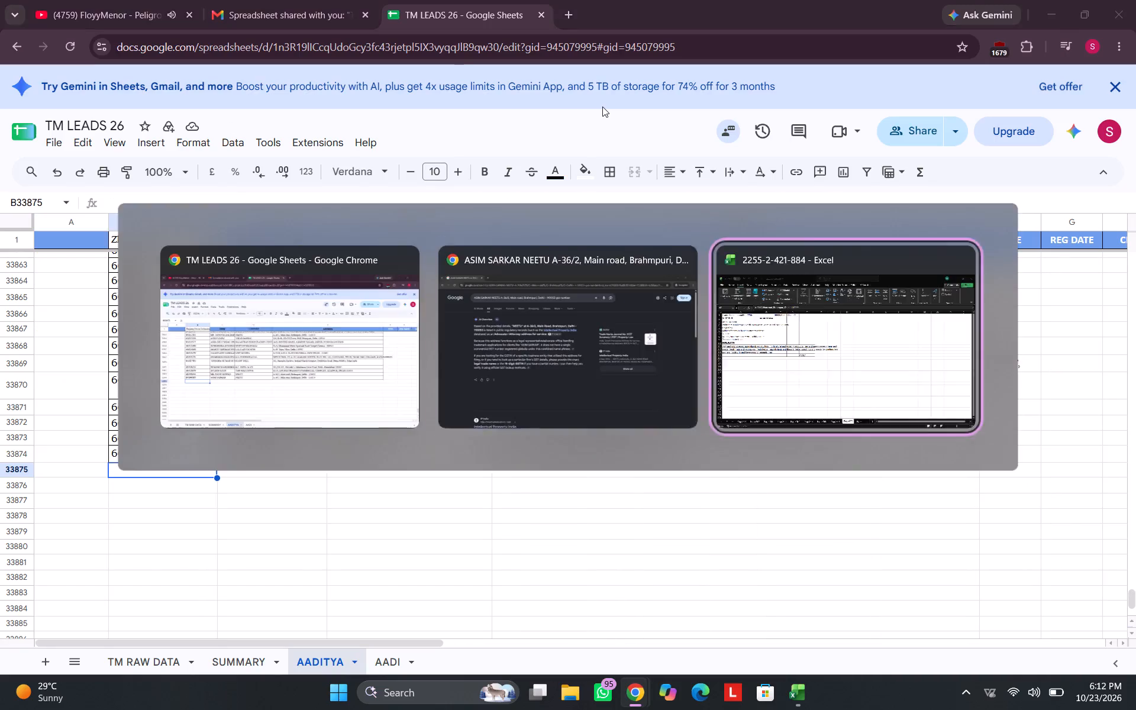
{"action": "left_click", "coordinate": [614, 647]}
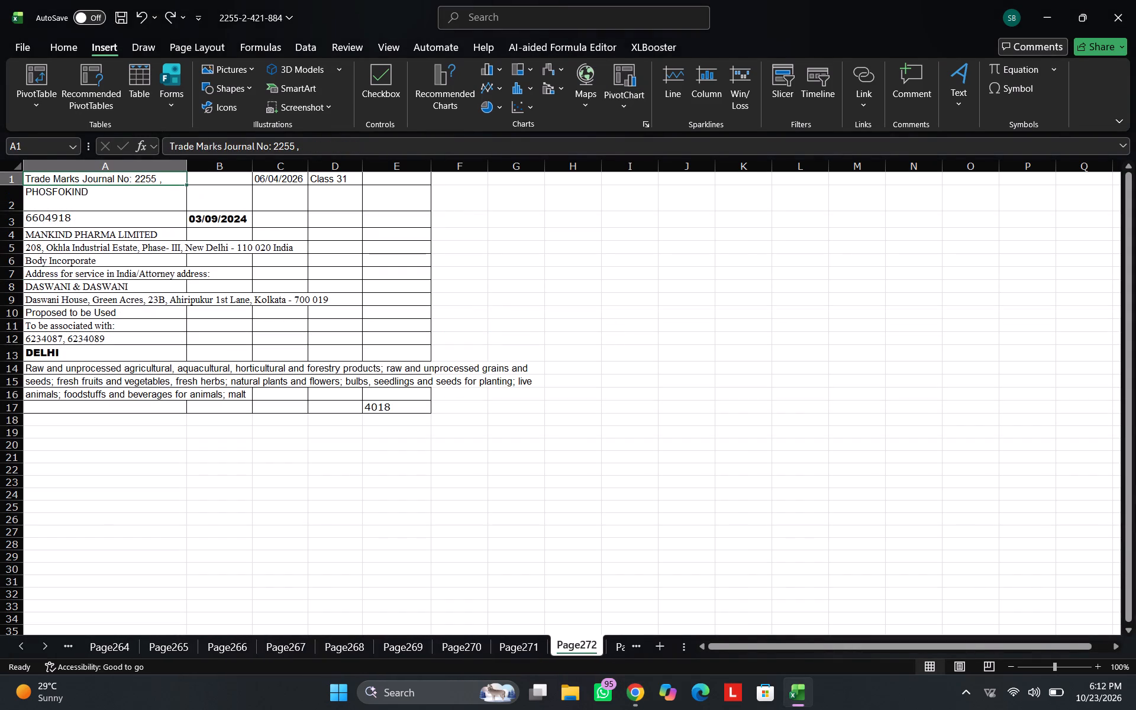
{"action": "left_click", "coordinate": [169, 216]}
{"action": "key", "text": "ctrl+c"}
{"action": "key", "text": "alt+Tab"}
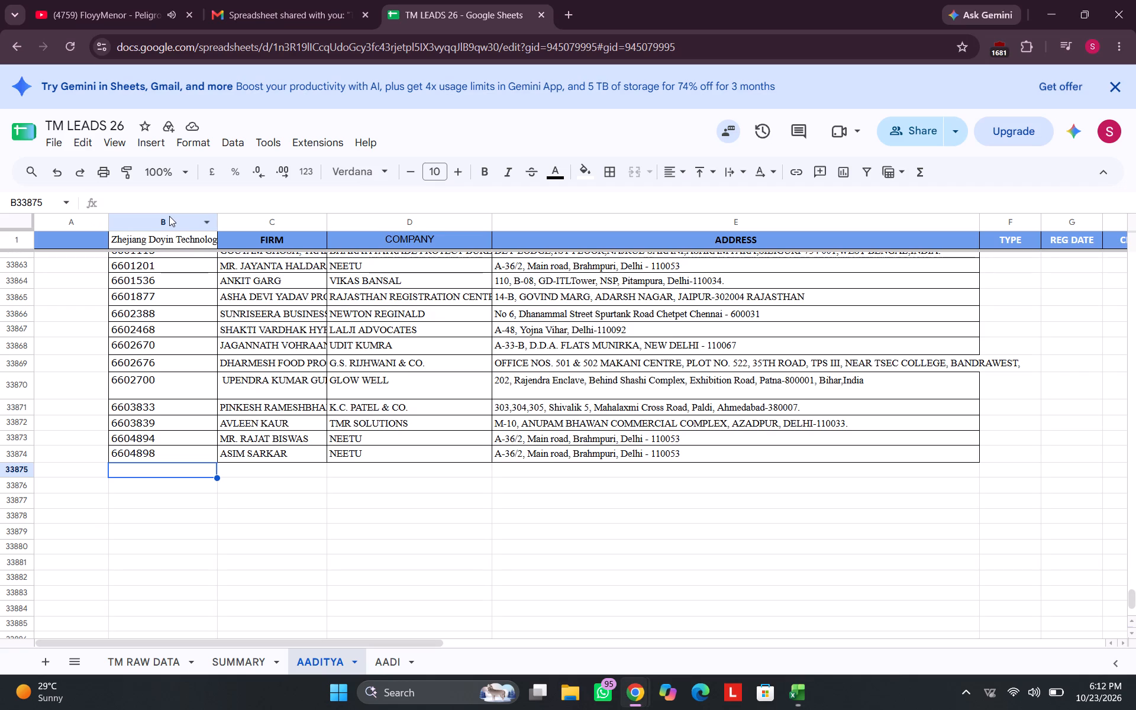
{"action": "key", "text": "ctrl+v"}
Copy the applicant MANKIND PHARMA LIMITED from Page272 into row 33875's FIRM cell.
{"action": "key", "text": "alt+Tab"}
{"action": "key", "text": "Down"}
{"action": "key", "text": "ctrl+c"}
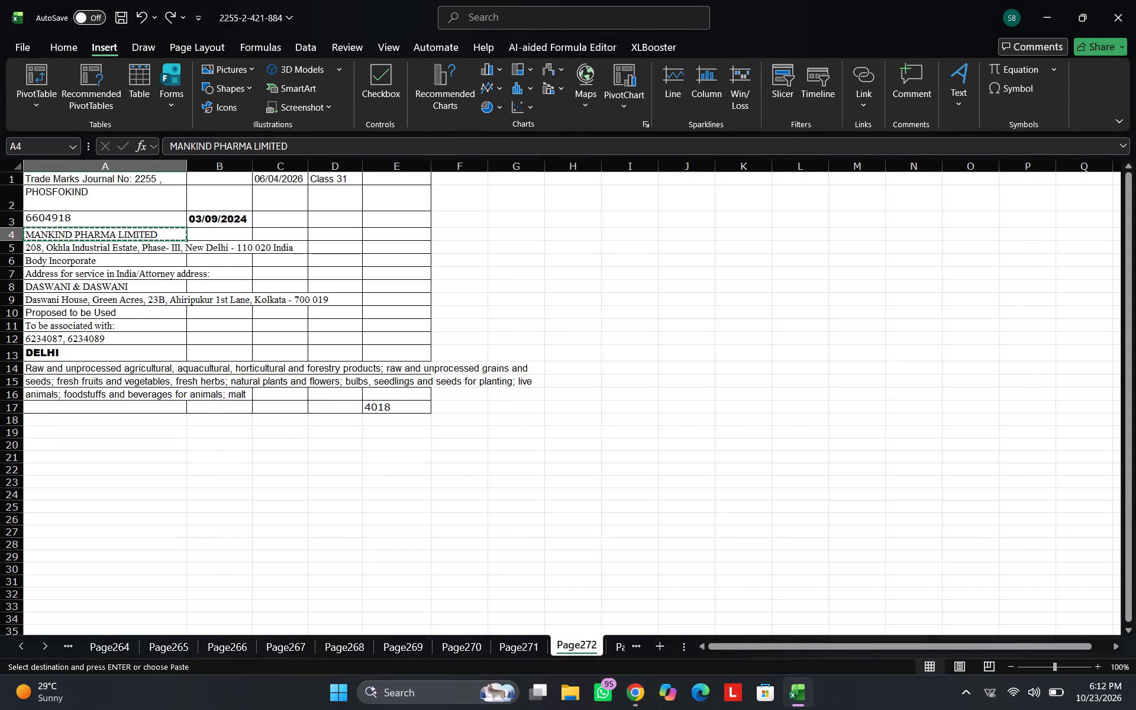
{"action": "key", "text": "alt+Tab"}
{"action": "key", "text": "Right"}
{"action": "key", "text": "ctrl+v"}
Copy the attorney firm DASWANI & DASWANI from Page272 into row 33875's COMPANY cell.
{"action": "key", "text": "alt+Tab"}
{"action": "key", "text": "Down"}
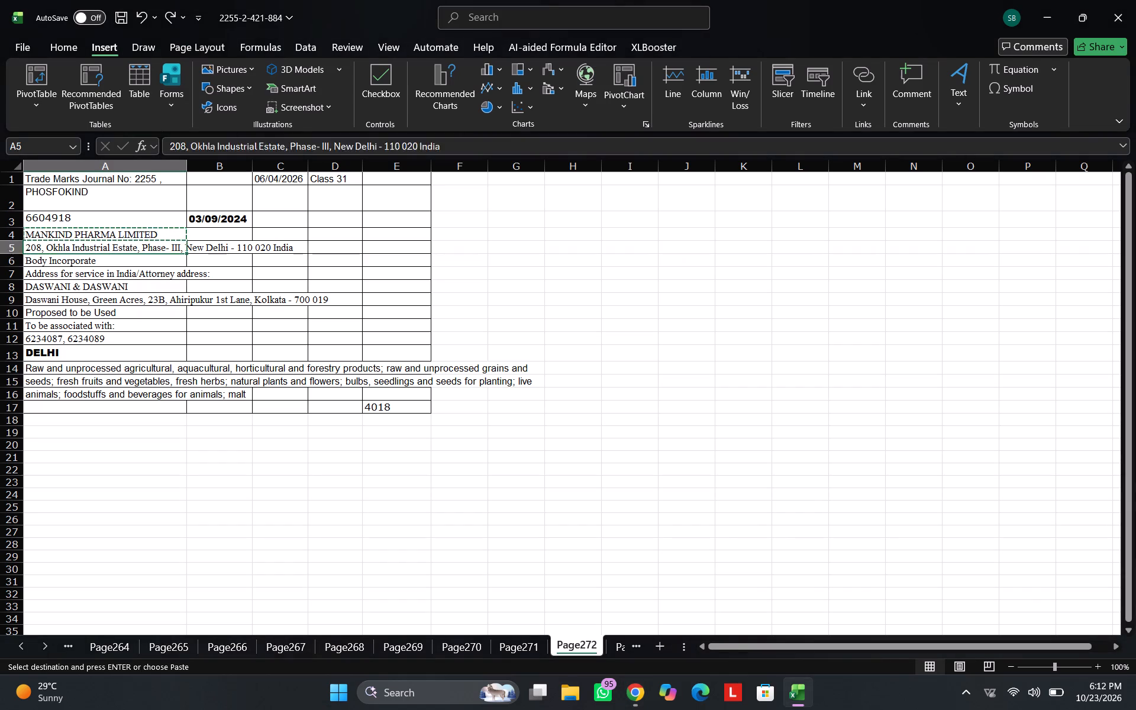
{"action": "key", "text": "Down"}
{"action": "key", "text": "Down"}
{"action": "key", "text": "Down"}
{"action": "key", "text": "Down"}
{"action": "key", "text": "Up"}
{"action": "key", "text": "ctrl+c"}
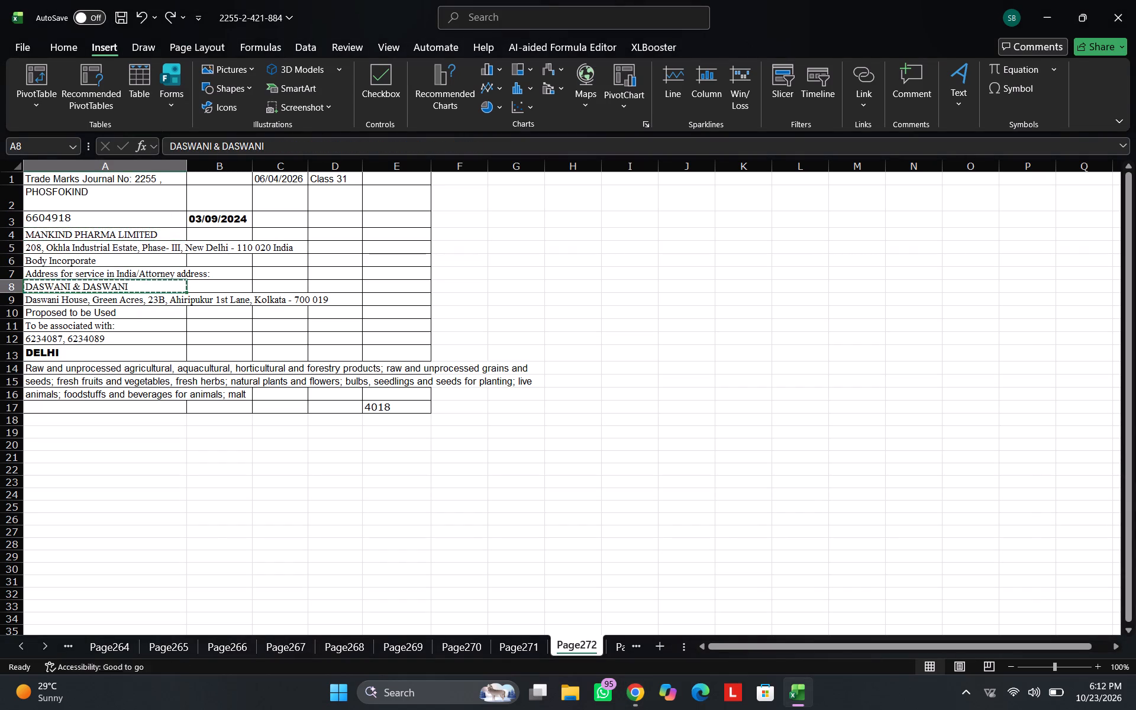
{"action": "key", "text": "alt+Tab"}
{"action": "key", "text": "Right"}
{"action": "key", "text": "ctrl+v"}
Copy DASWANI & DASWANI's service address from Page272 into row 33875's ADDRESS cell.
{"action": "key", "text": "alt+Tab"}
{"action": "key", "text": "Down"}
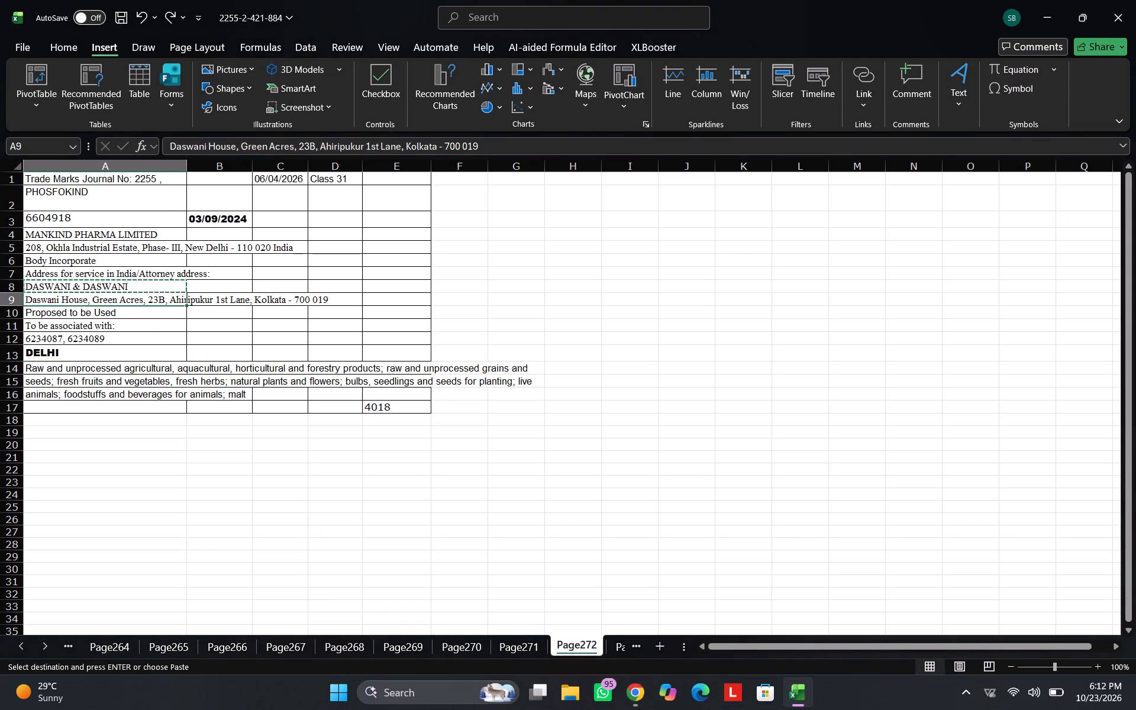
{"action": "key", "text": "ctrl+c"}
{"action": "key", "text": "alt+Tab"}
{"action": "key", "text": "Right"}
{"action": "key", "text": "ctrl+v"}
Search Google for row 33875's firm, company and address details followed by "contact number".
{"action": "key", "text": "Right"}
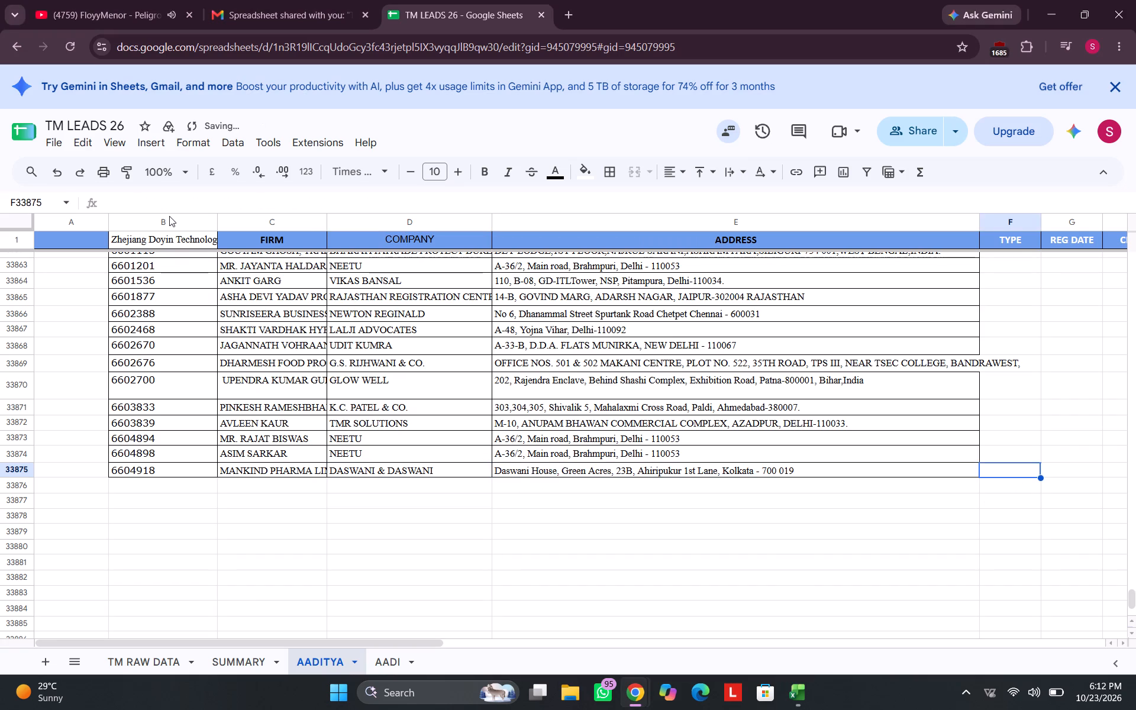
{"action": "key", "text": "shift+Left"}
{"action": "key", "text": "shift+Left"}
{"action": "key", "text": "shift+Left"}
{"action": "key", "text": "ctrl+c"}
{"action": "key", "text": "alt+Tab"}
{"action": "key", "text": "alt+Right"}
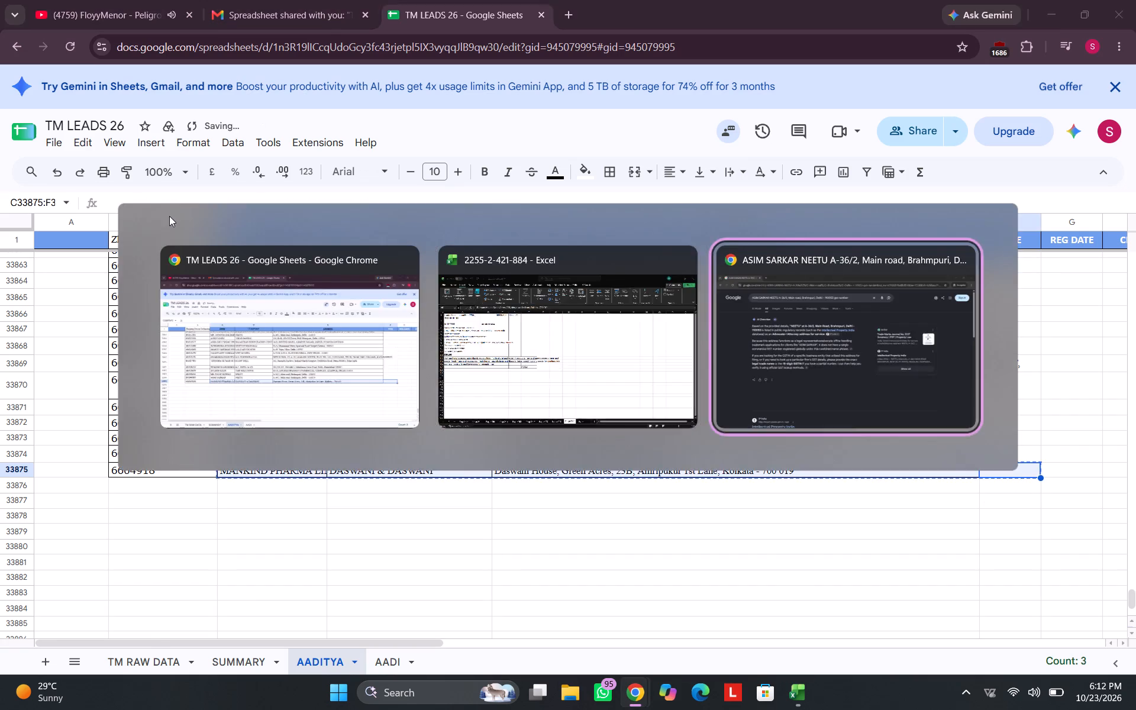
{"action": "left_click", "coordinate": [697, 98]}
{"action": "key", "text": "ctrl+v"}
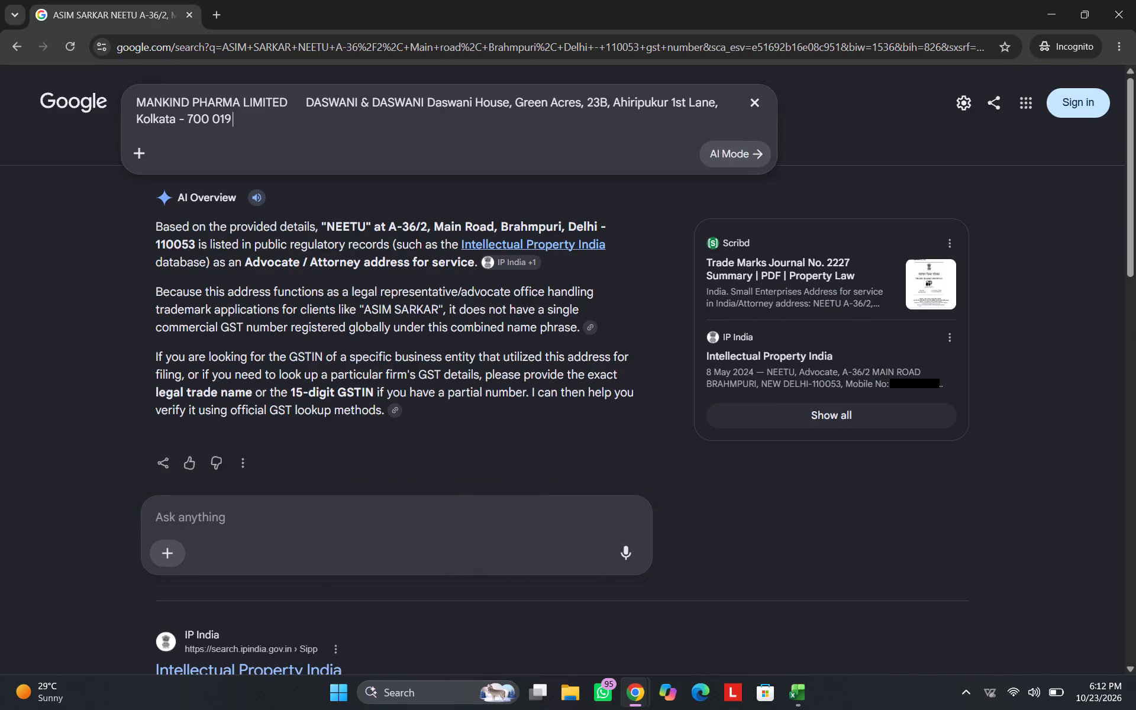
{"action": "key", "text": "space"}
{"action": "type", "text": "contact number"}
{"action": "key", "text": "space"}
{"action": "key", "text": "Return"}
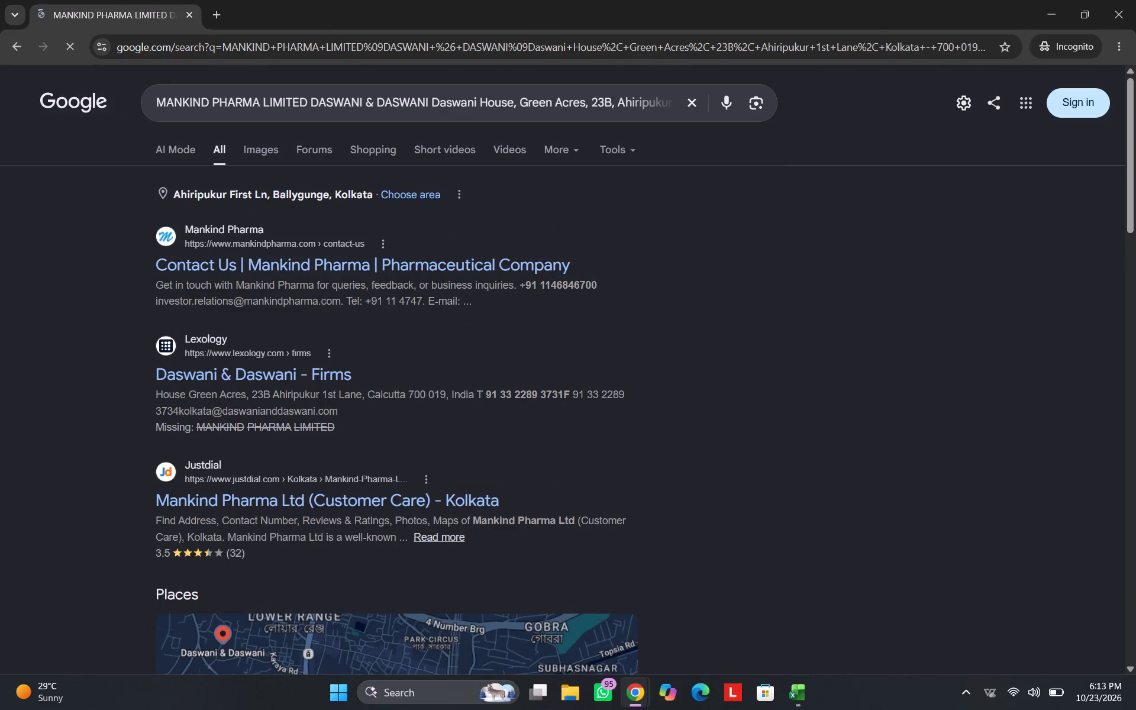
Copy DASWANI & DASWANI's telephone number from the Lexology search result into row 33875's NUMBER cell.
{"action": "left_click_drag", "start_coordinate": [421, 299], "coordinate": [369, 302]}
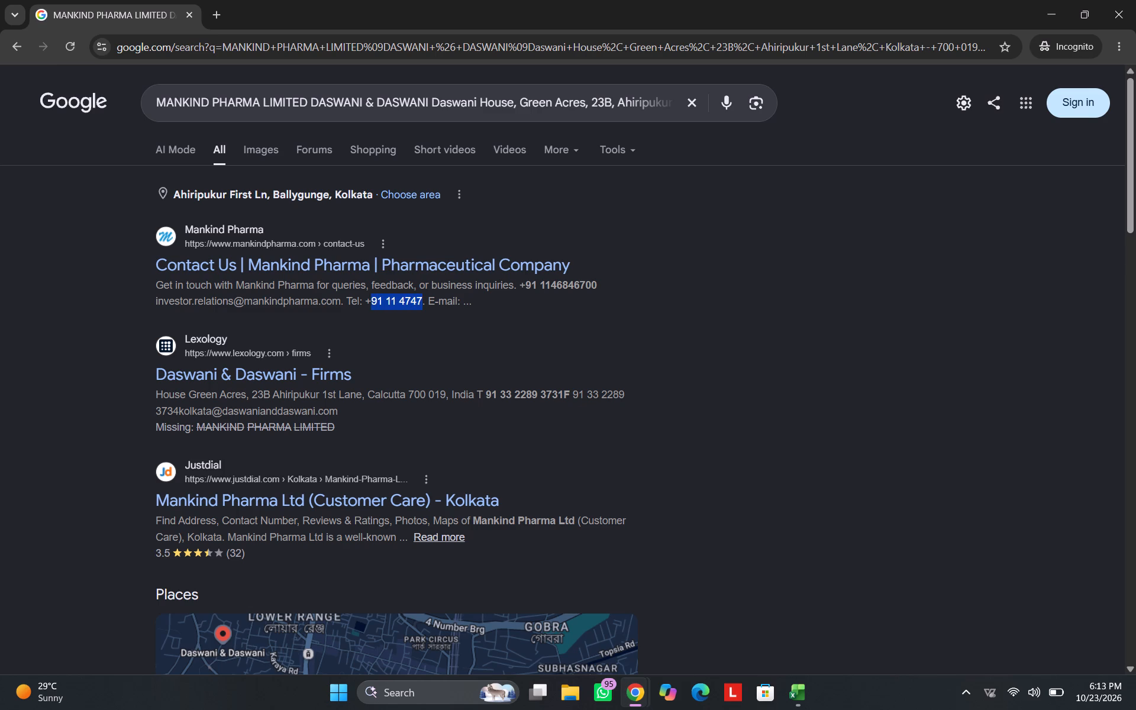
{"action": "left_click", "coordinate": [415, 314]}
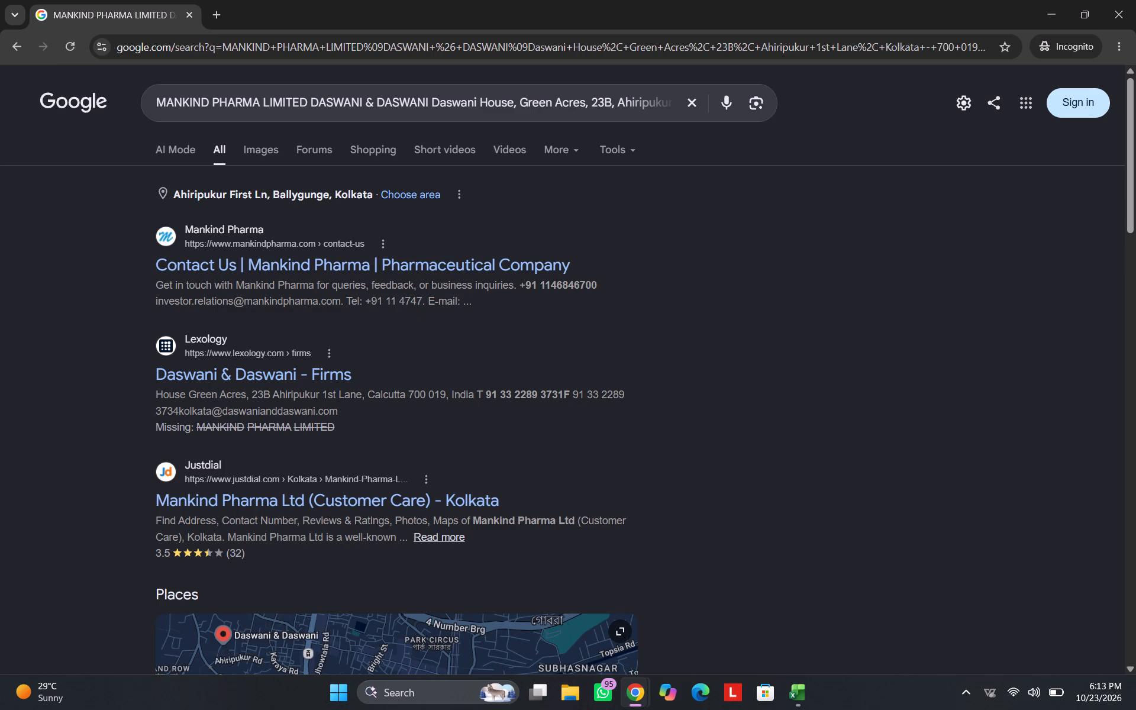
{"action": "left_click_drag", "start_coordinate": [564, 392], "coordinate": [486, 396]}
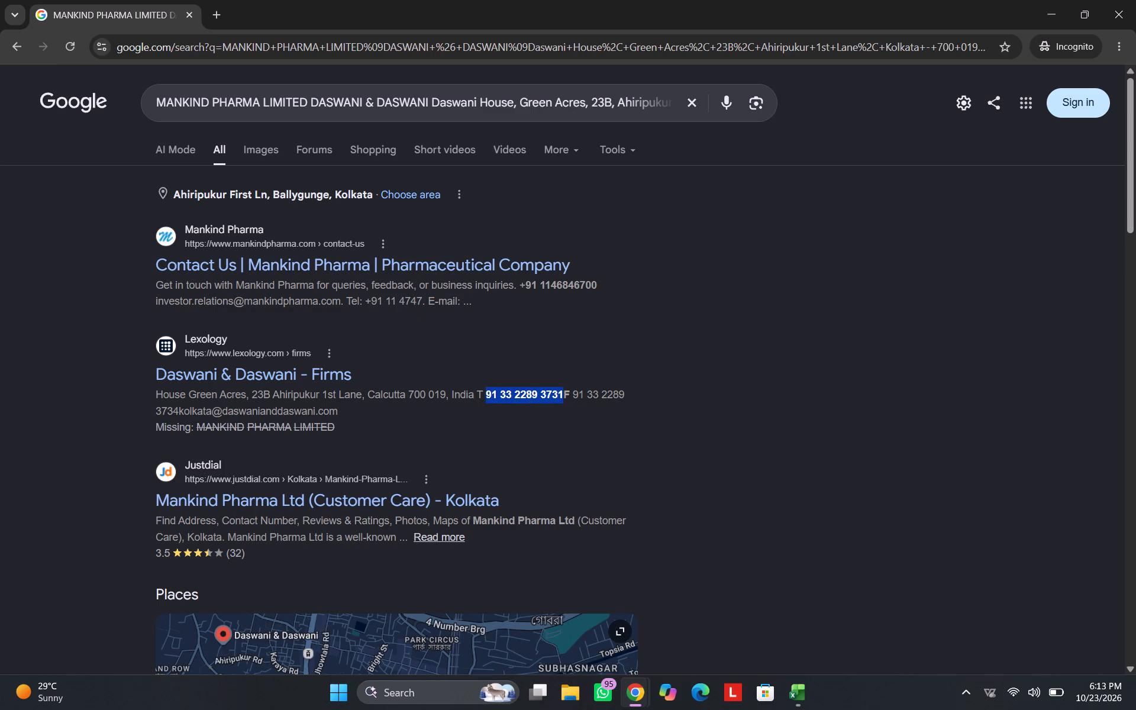
{"action": "key", "text": "ctrl+c"}
{"action": "key", "text": "alt+Tab"}
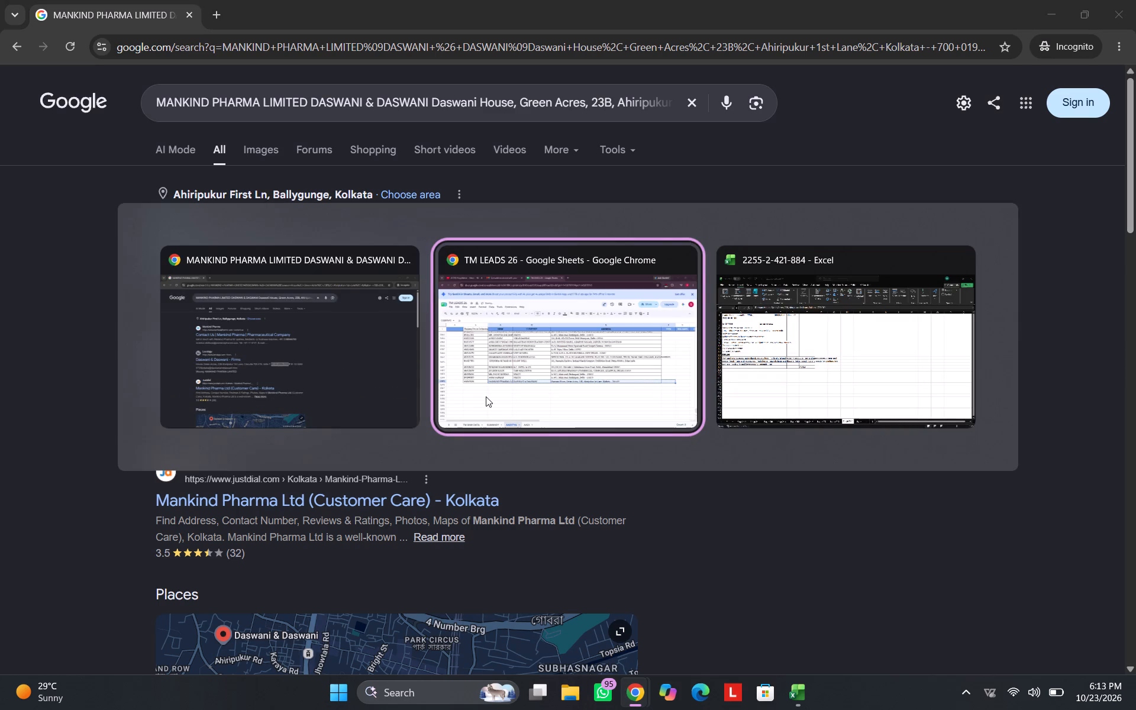
{"action": "key", "text": "alt+Tab"}
{"action": "key", "text": "alt+Tab"}
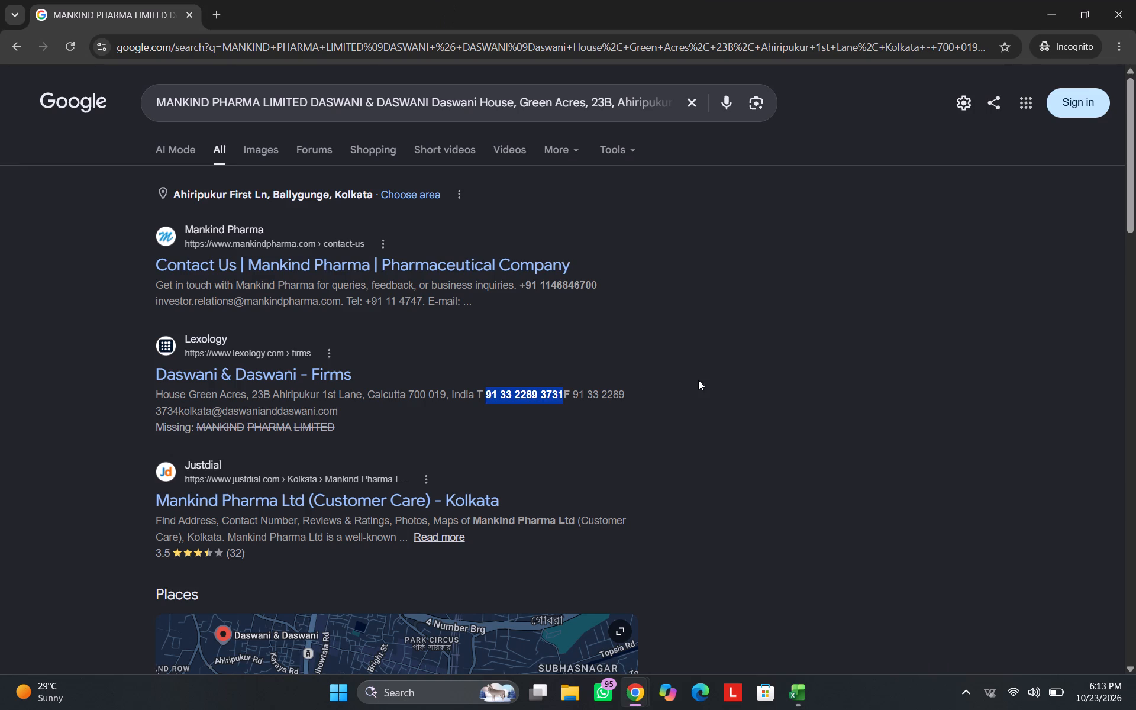
{"action": "key", "text": "alt+Tab"}
{"action": "key", "text": "alt+0"}
{"action": "key", "text": "alt+Right"}
{"action": "scroll", "coordinate": [1024, 485], "scroll_direction": "left", "scroll_amount": 2}
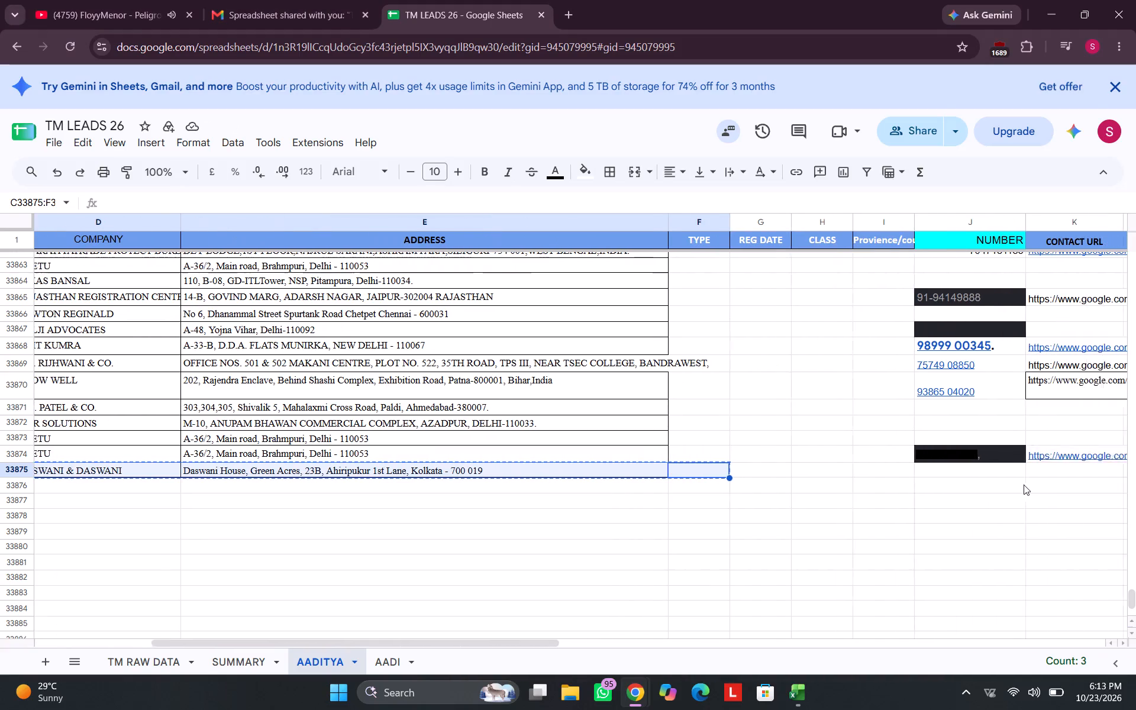
{"action": "left_click", "coordinate": [911, 477]}
{"action": "key", "text": "ctrl+v"}
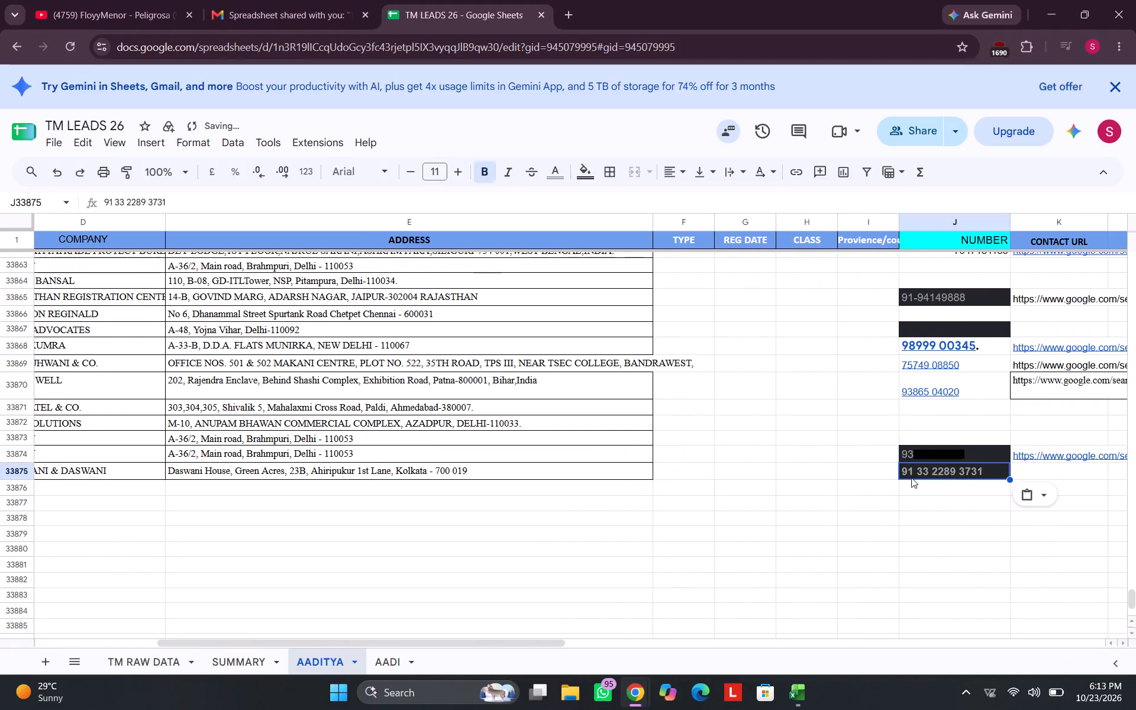
Copy the contact-number search page's URL into row 33875's CONTACT URL cell.
{"action": "key", "text": "alt+Tab"}
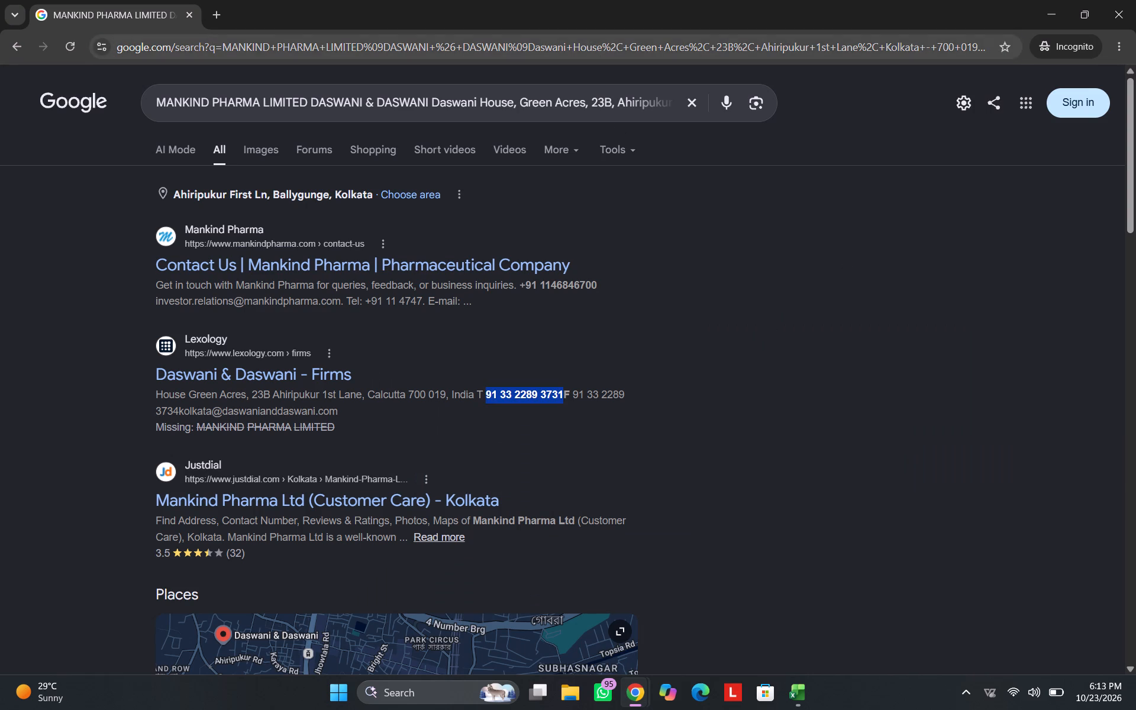
{"action": "left_click", "coordinate": [628, 47]}
{"action": "key", "text": "ctrl+c"}
{"action": "key", "text": "alt+Tab"}
{"action": "scroll", "coordinate": [653, 531], "scroll_direction": "left", "scroll_amount": 2}
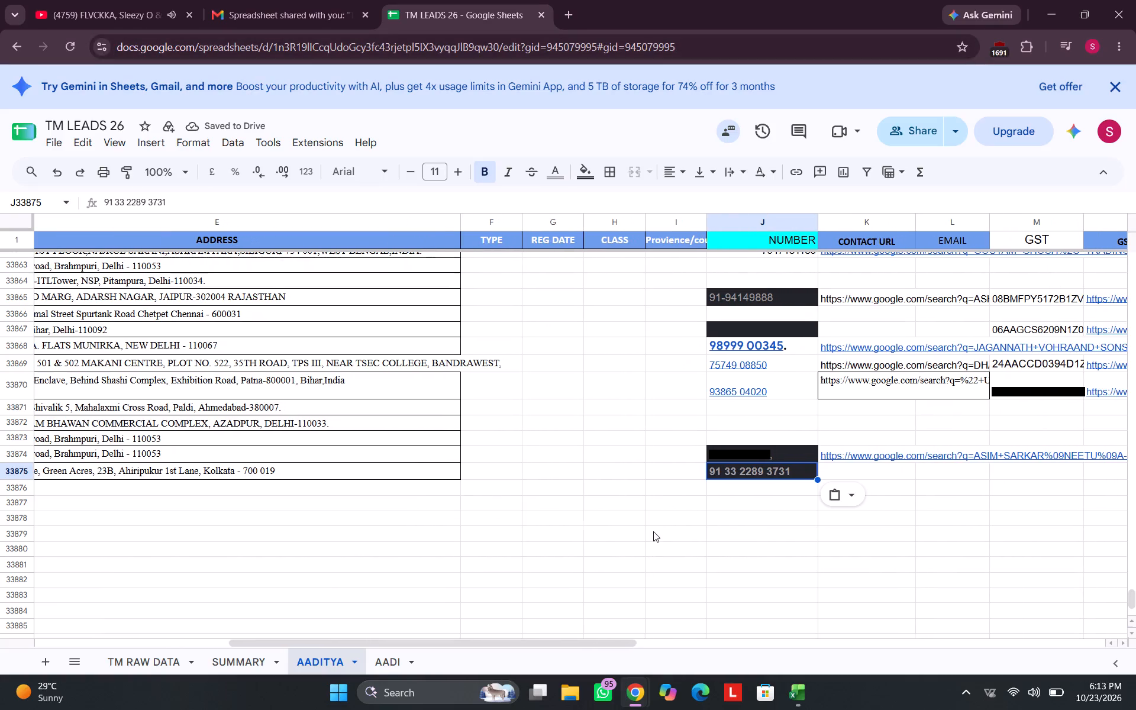
{"action": "left_click", "coordinate": [837, 474]}
{"action": "key", "text": "ctrl+v"}
Change "contact" to "gst" in the MANKIND PHARMA LIMITED query and run the search for the GST number.
{"action": "key", "text": "alt+Tab"}
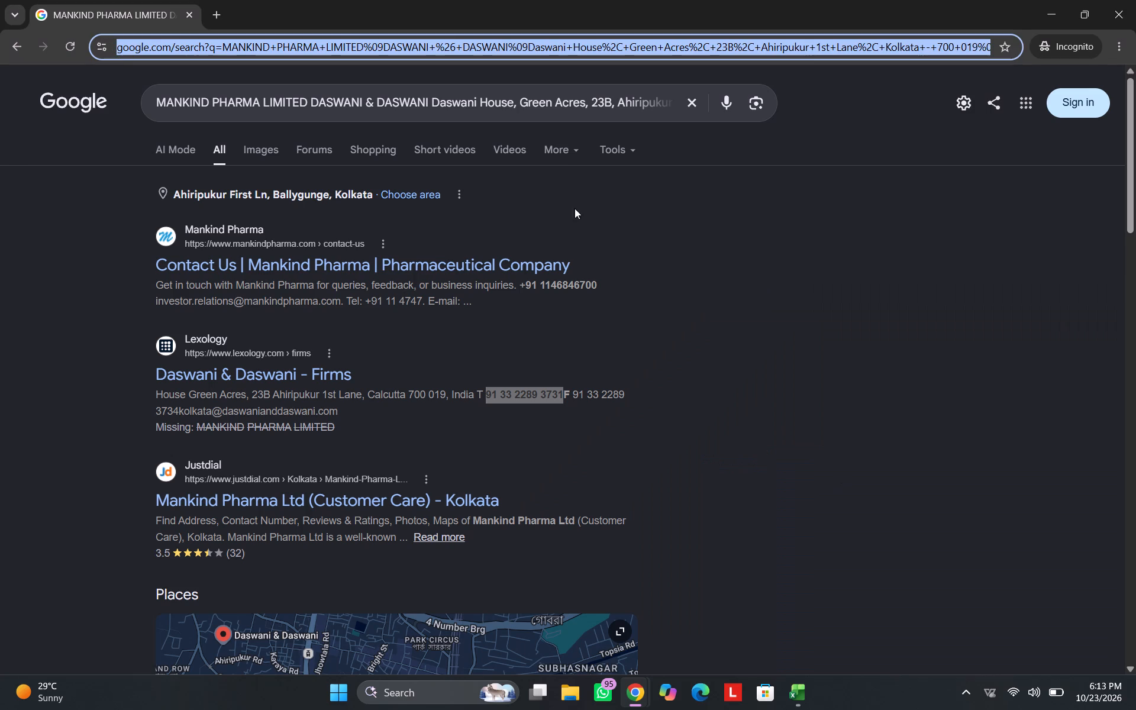
{"action": "left_click", "coordinate": [568, 101]}
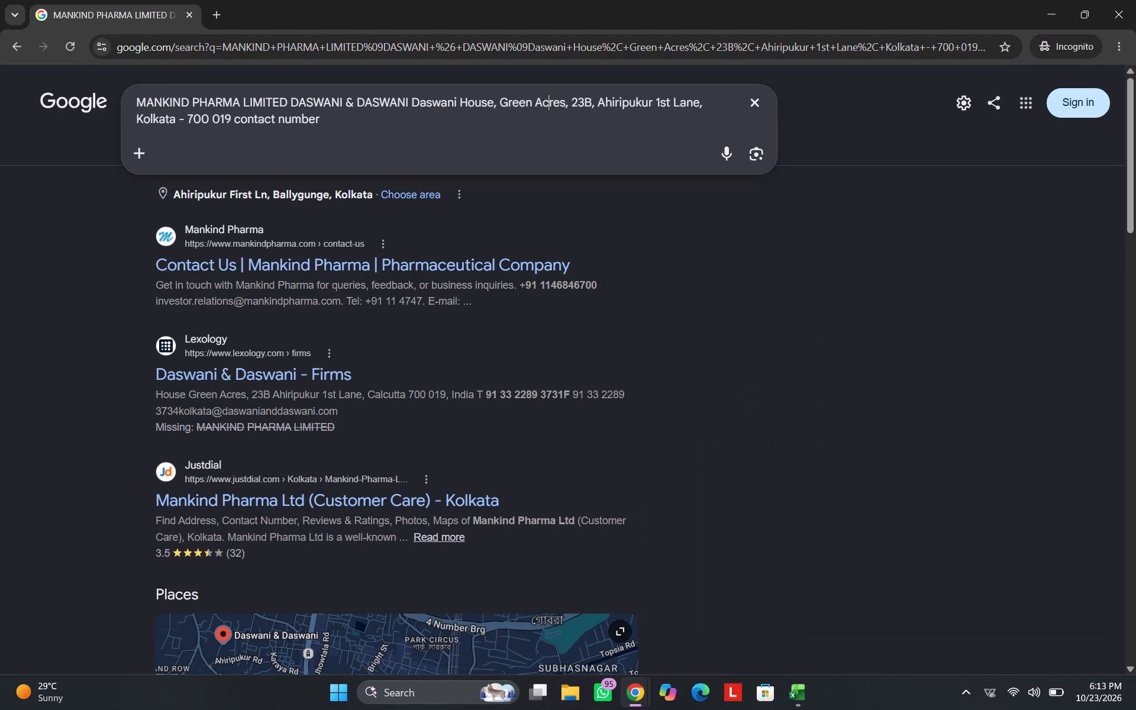
{"action": "left_click", "coordinate": [279, 116]}
{"action": "key", "text": "ctrl+BackSpace"}
{"action": "type", "text": "gst"}
{"action": "key", "text": "space"}
{"action": "key", "text": "Return"}
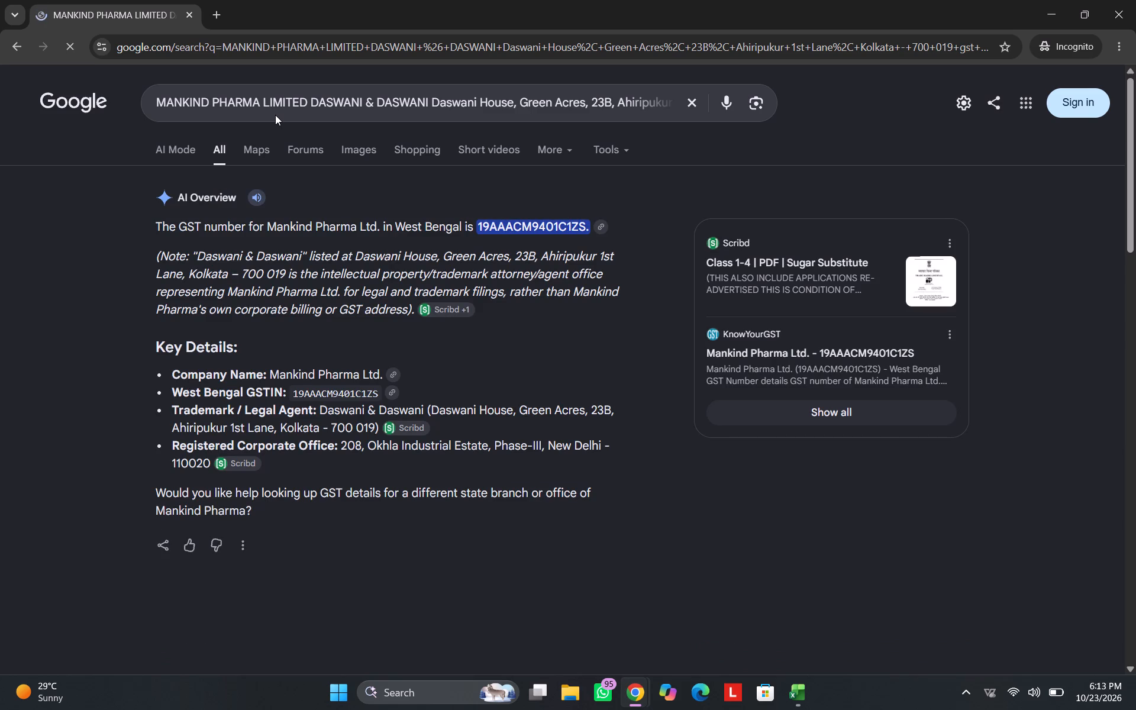
Copy Mankind Pharma's West Bengal GST number from the AI Overview into row 33875's GST cell.
{"action": "left_click", "coordinate": [560, 231]}
{"action": "double_click", "coordinate": [560, 231]}
{"action": "key", "text": "ctrl+c"}
{"action": "key", "text": "alt+Tab"}
{"action": "scroll", "coordinate": [514, 223], "scroll_direction": "left", "scroll_amount": 3}
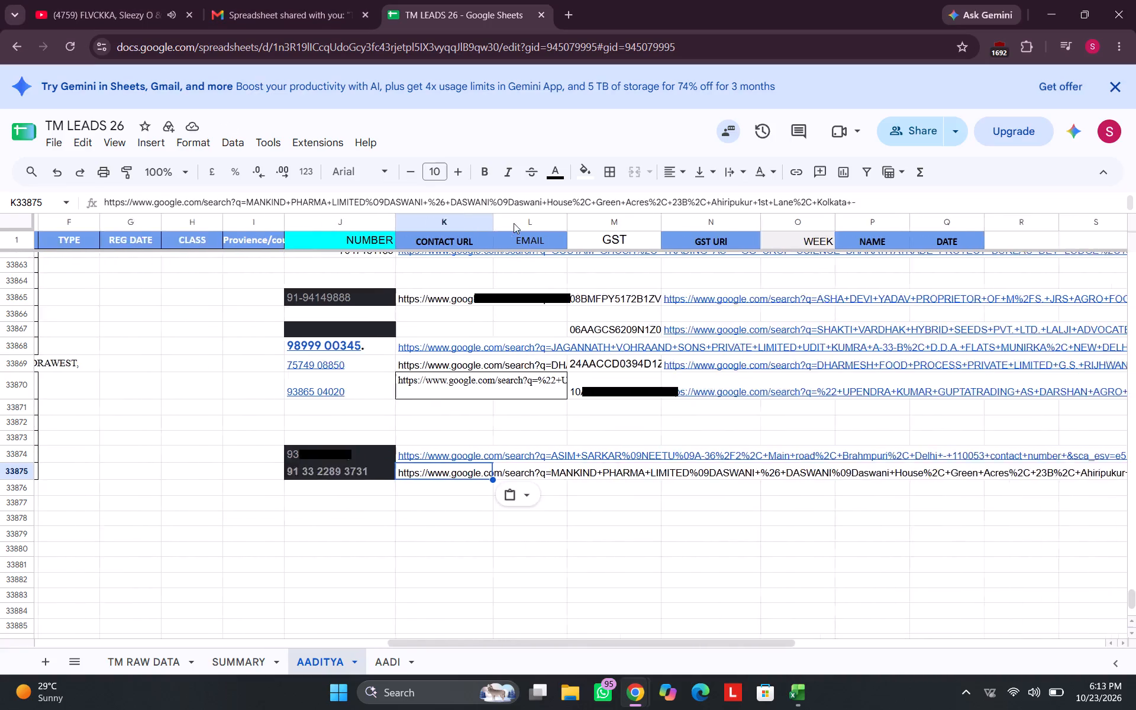
{"action": "left_click", "coordinate": [510, 465]}
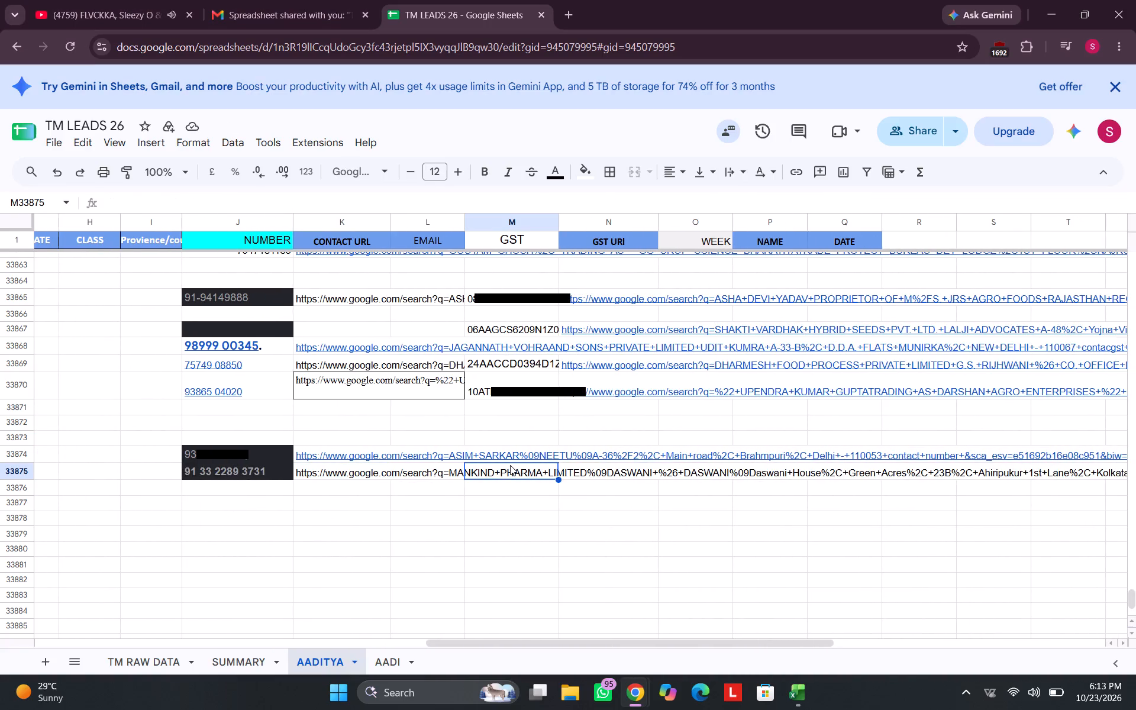
{"action": "key", "text": "ctrl+v"}
Copy the GST search page's URL into row 33875's GST URL cell.
{"action": "key", "text": "alt+Tab"}
{"action": "left_click", "coordinate": [611, 38]}
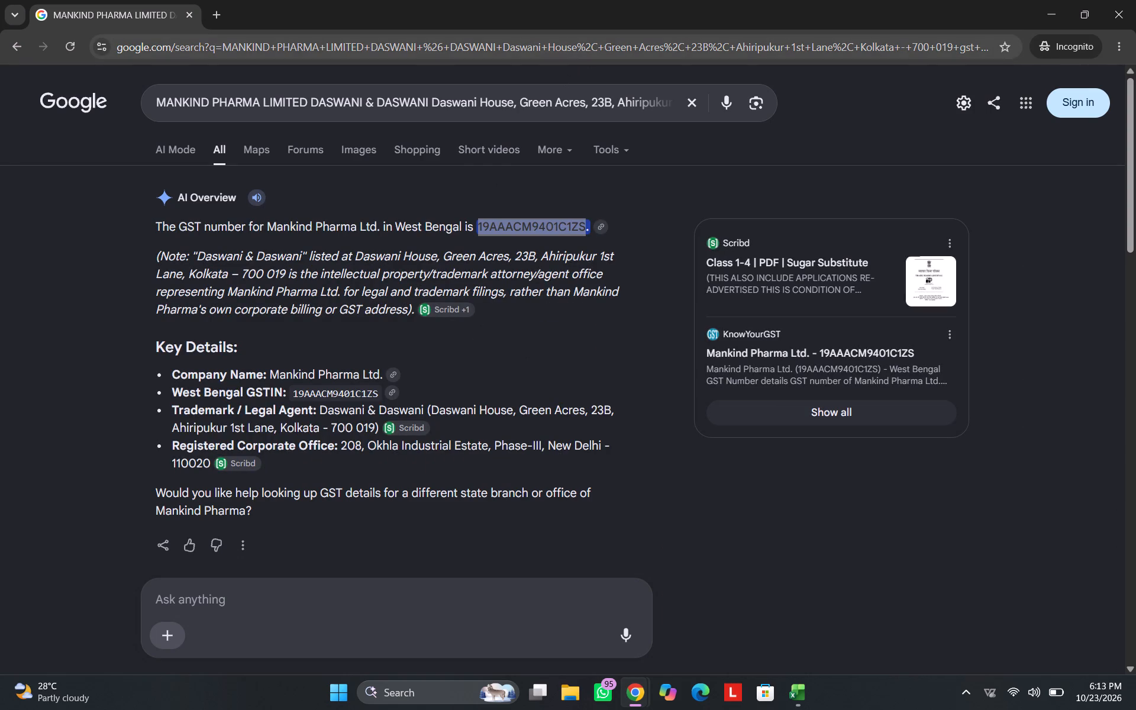
{"action": "key", "text": "ctrl+c"}
{"action": "key", "text": "Tab"}
{"action": "key", "text": "alt+Tab"}
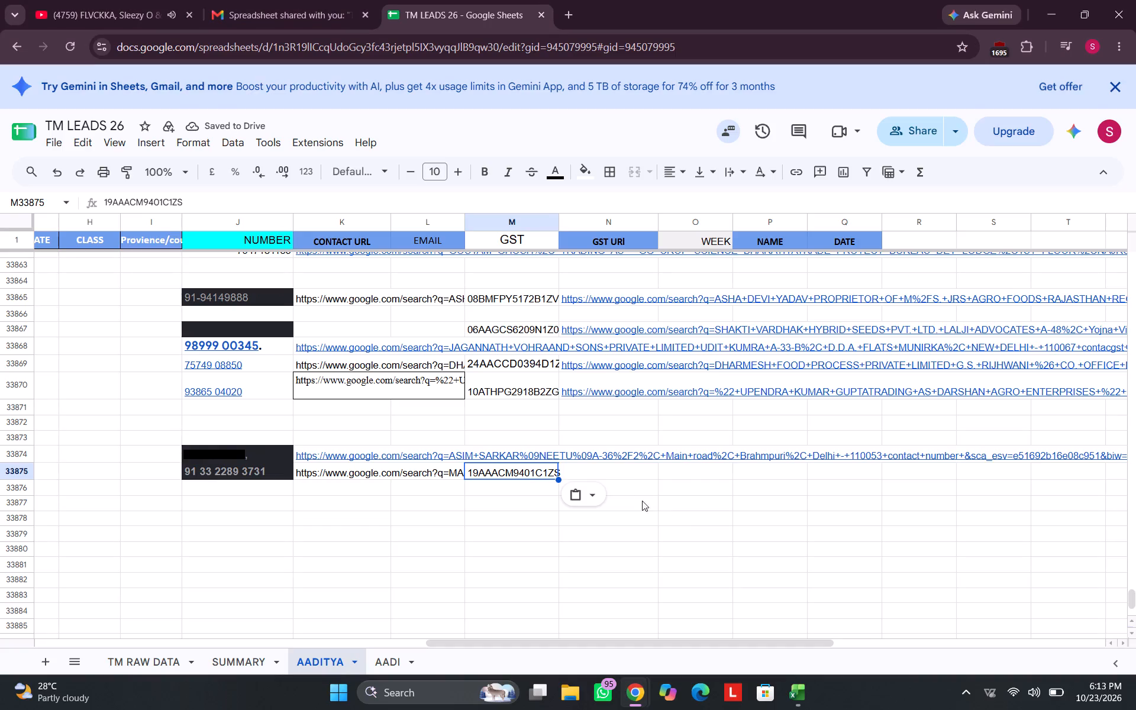
{"action": "left_click", "coordinate": [632, 476]}
{"action": "key", "text": "ctrl+v"}
{"action": "key", "text": "Down"}
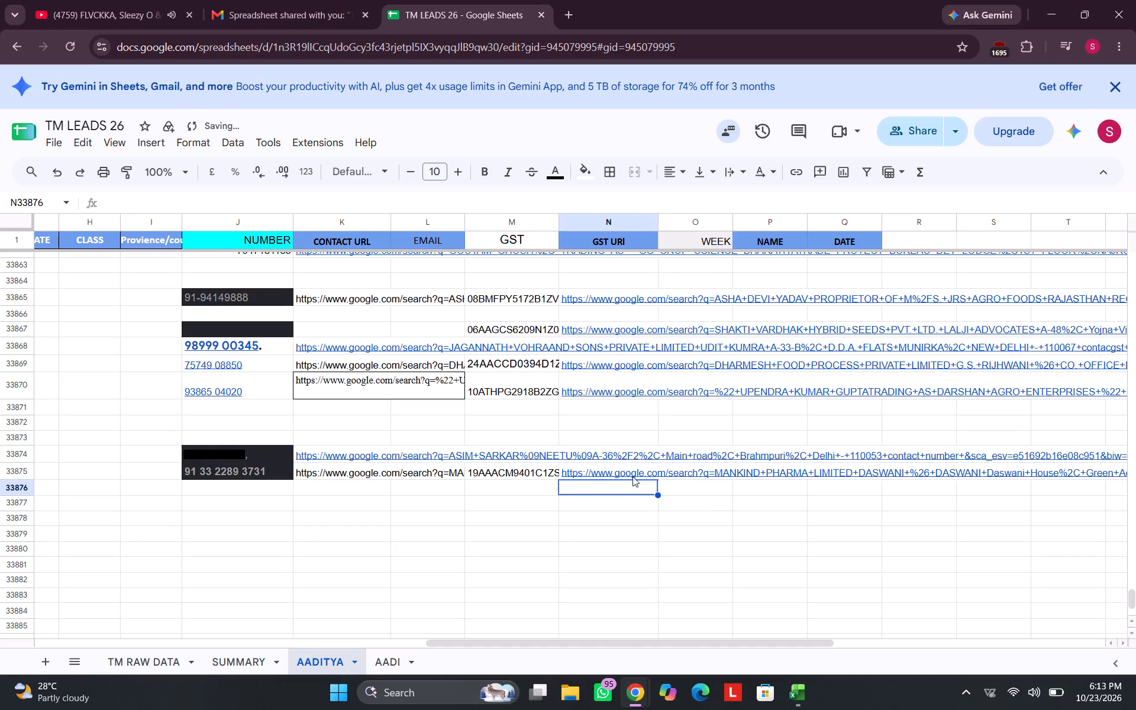
{"action": "key", "text": "Left"}
{"action": "key", "text": "Left"}
{"action": "key", "text": "Left"}
{"action": "key", "text": "Left"}
{"action": "key", "text": "Left"}
{"action": "key", "text": "Left"}
{"action": "key", "text": "Left"}
{"action": "key", "text": "Left"}
{"action": "key", "text": "Left"}
{"action": "key", "text": "Left"}
{"action": "key", "text": "Left"}
{"action": "key", "text": "Left"}
{"action": "key", "text": "Left"}
{"action": "key", "text": "Left"}
{"action": "key", "text": "Right"}
{"action": "key", "text": "alt+Tab"}
{"action": "key", "text": "alt+Right"}
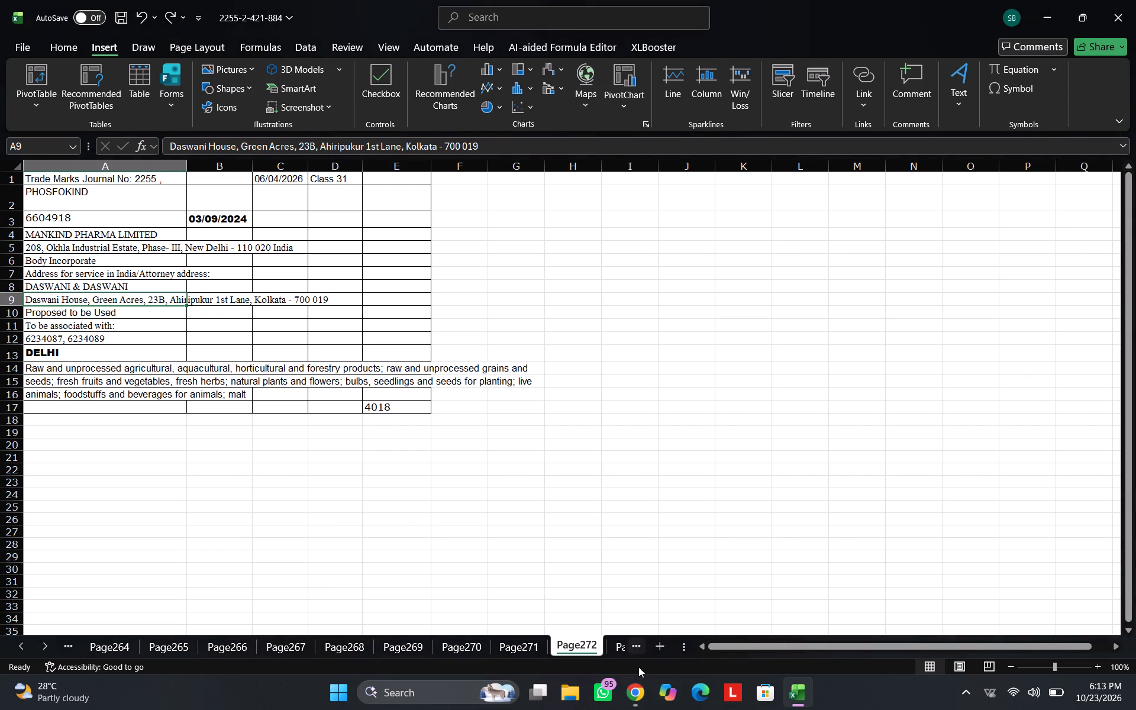
{"action": "left_click", "coordinate": [608, 648]}
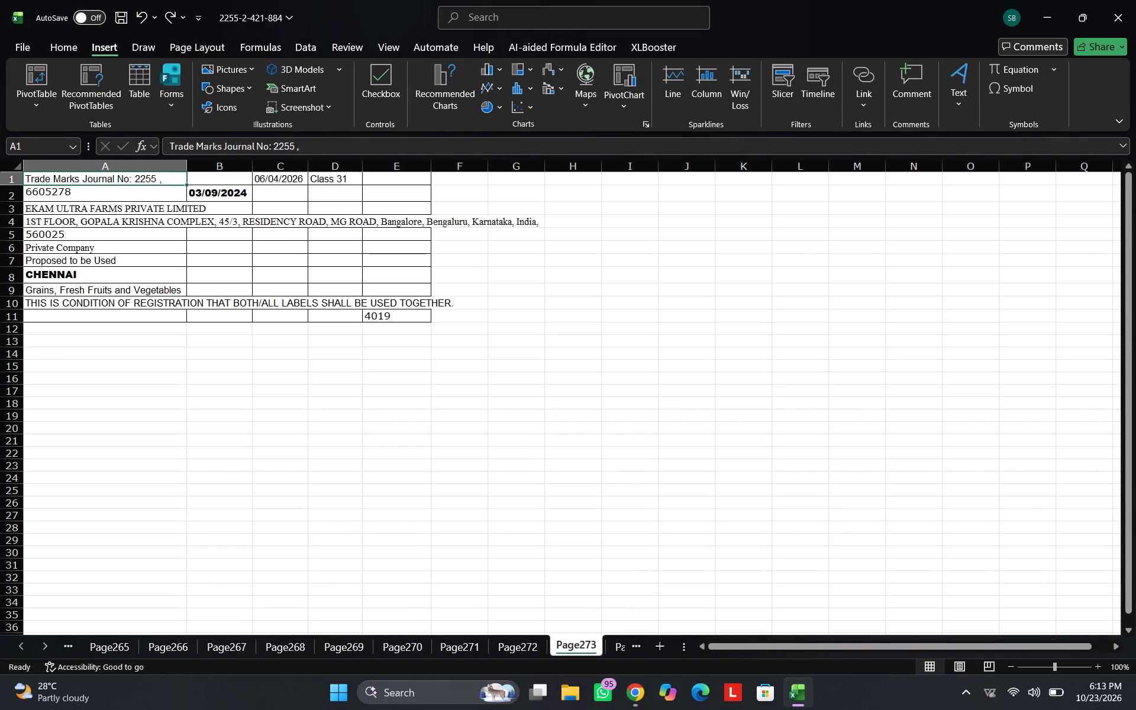
{"action": "left_click", "coordinate": [156, 191]}
{"action": "key", "text": "ctrl+c"}
{"action": "key", "text": "alt+Tab"}
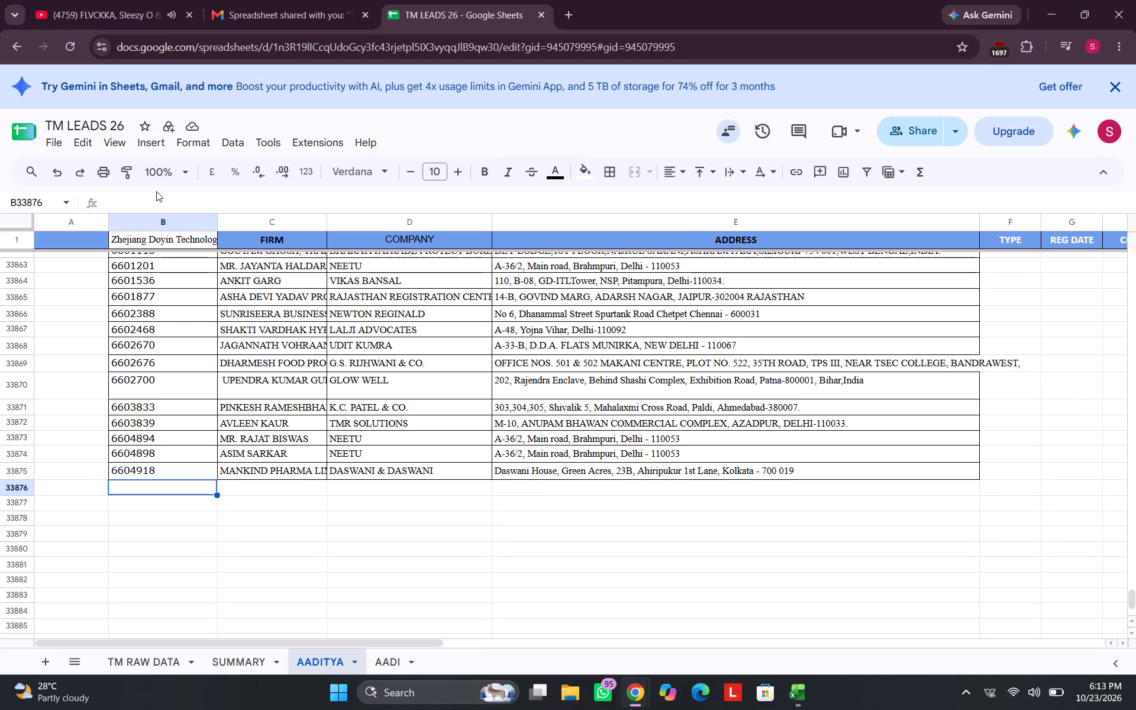
{"action": "key", "text": "ctrl+v"}
Copy the applicant EKAM ULTRA FARMS PRIVATE LIMITED from Page273 into row 33876's FIRM cell.
{"action": "key", "text": "alt+Tab"}
{"action": "key", "text": "Down"}
{"action": "key", "text": "ctrl+c"}
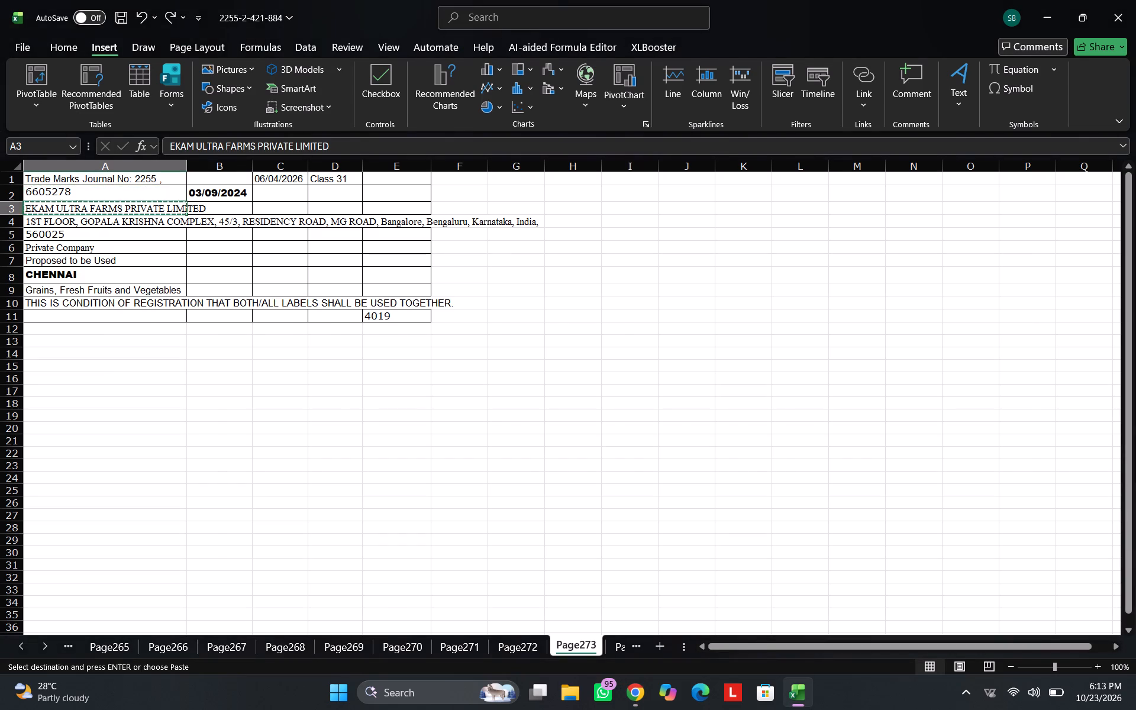
{"action": "key", "text": "alt+Tab"}
{"action": "key", "text": "Right"}
{"action": "key", "text": "ctrl+v"}
Copy EKAM ULTRA FARMS' first address line from Page273 into row 33876's ADDRESS cell, leaving COMPANY blank.
{"action": "key", "text": "alt+Tab"}
{"action": "key", "text": "Down"}
{"action": "key", "text": "Down"}
{"action": "key", "text": "Down"}
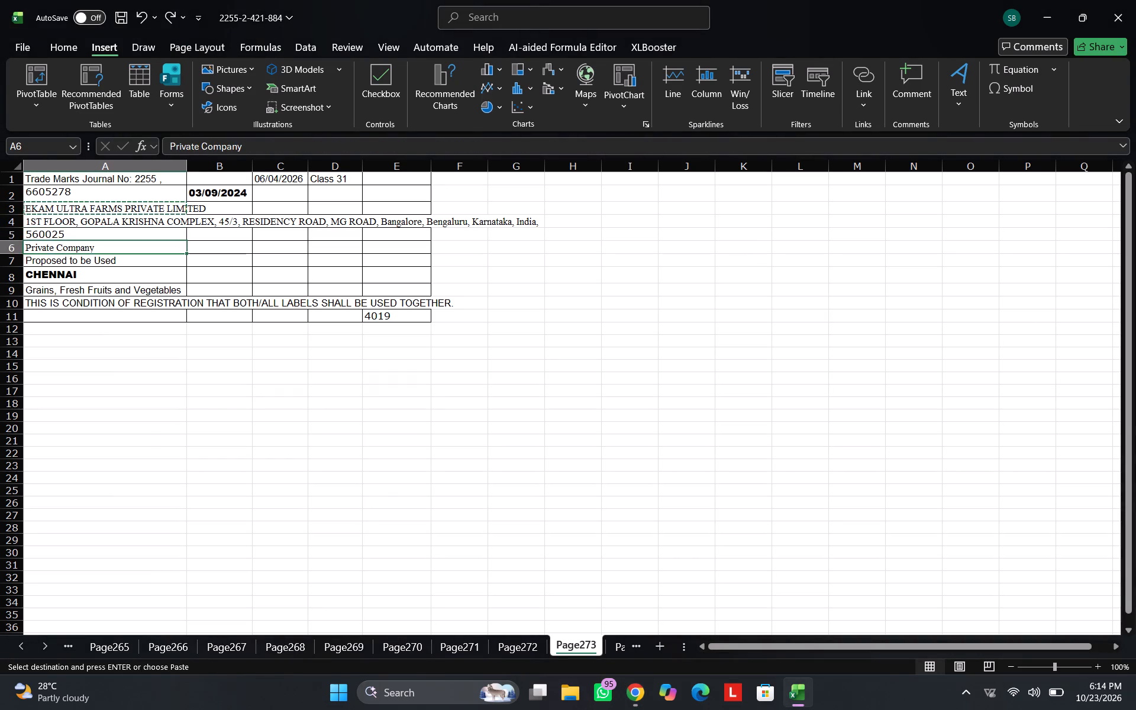
{"action": "key", "text": "Up"}
{"action": "key", "text": "ctrl+Up"}
{"action": "key", "text": "Down"}
{"action": "key", "text": "Down"}
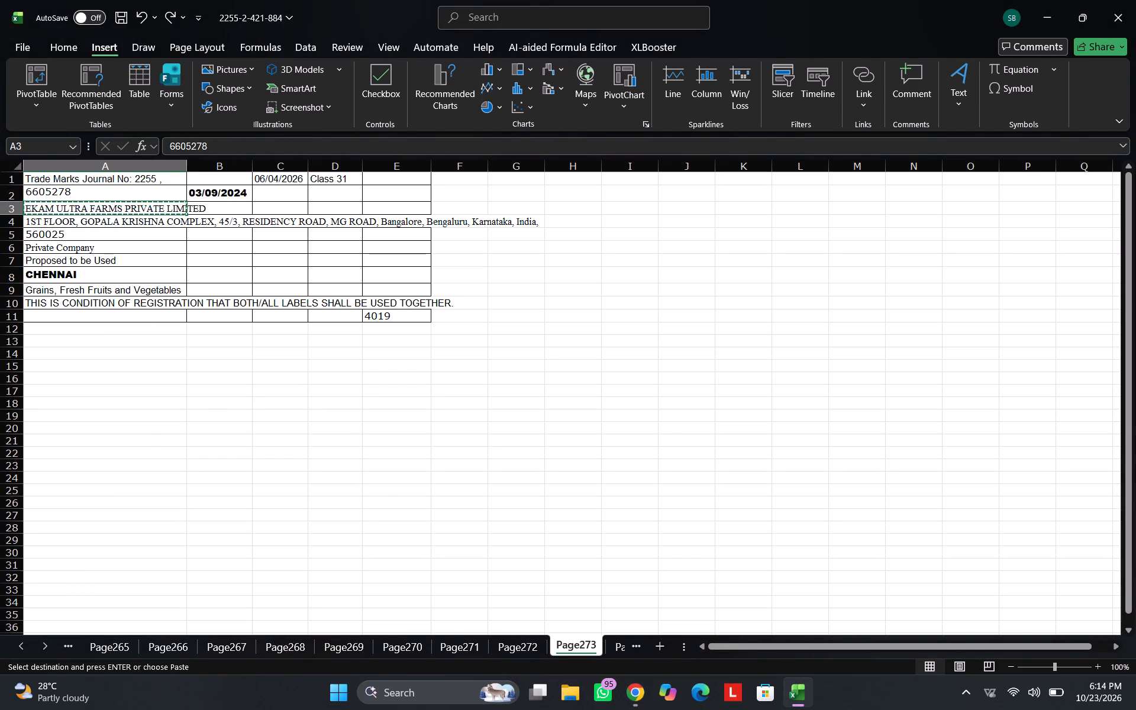
{"action": "key", "text": "Down"}
{"action": "key", "text": "ctrl+c"}
{"action": "key", "text": "alt+Tab"}
{"action": "key", "text": "Right"}
{"action": "key", "text": "Right"}
{"action": "key", "text": "ctrl+v"}
Search Google for row 33876's firm and address details followed by "contact number".
{"action": "key", "text": "Right"}
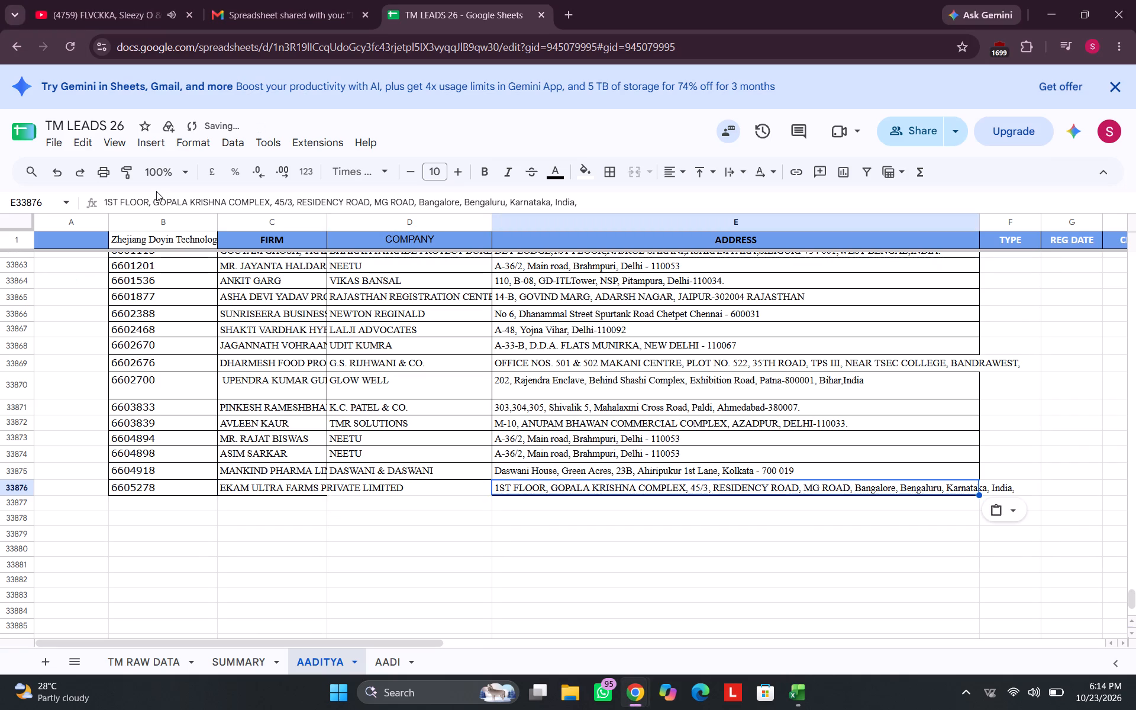
{"action": "key", "text": "shift+Left"}
{"action": "key", "text": "shift+Left"}
{"action": "key", "text": "ctrl+c"}
{"action": "key", "text": "alt+Tab"}
{"action": "key", "text": "alt+Right"}
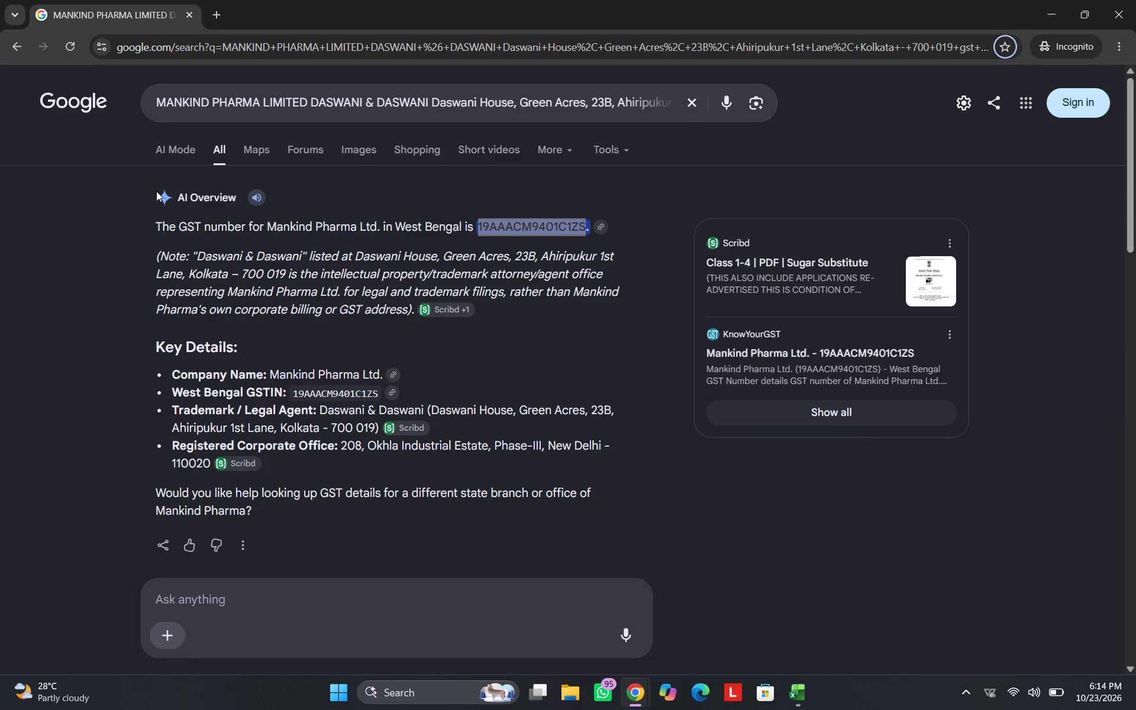
{"action": "left_click", "coordinate": [685, 111]}
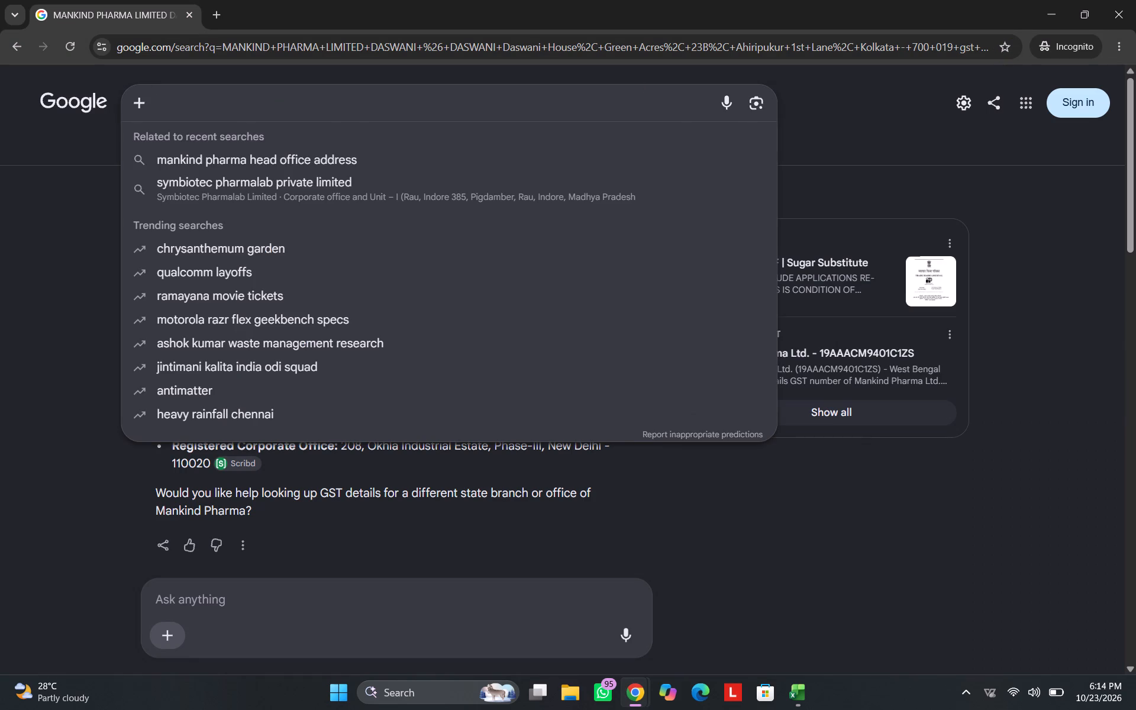
{"action": "key", "text": "ctrl+v"}
{"action": "key", "text": "space"}
{"action": "type", "text": "contact number"}
{"action": "key", "text": "space"}
{"action": "key", "text": "Return"}
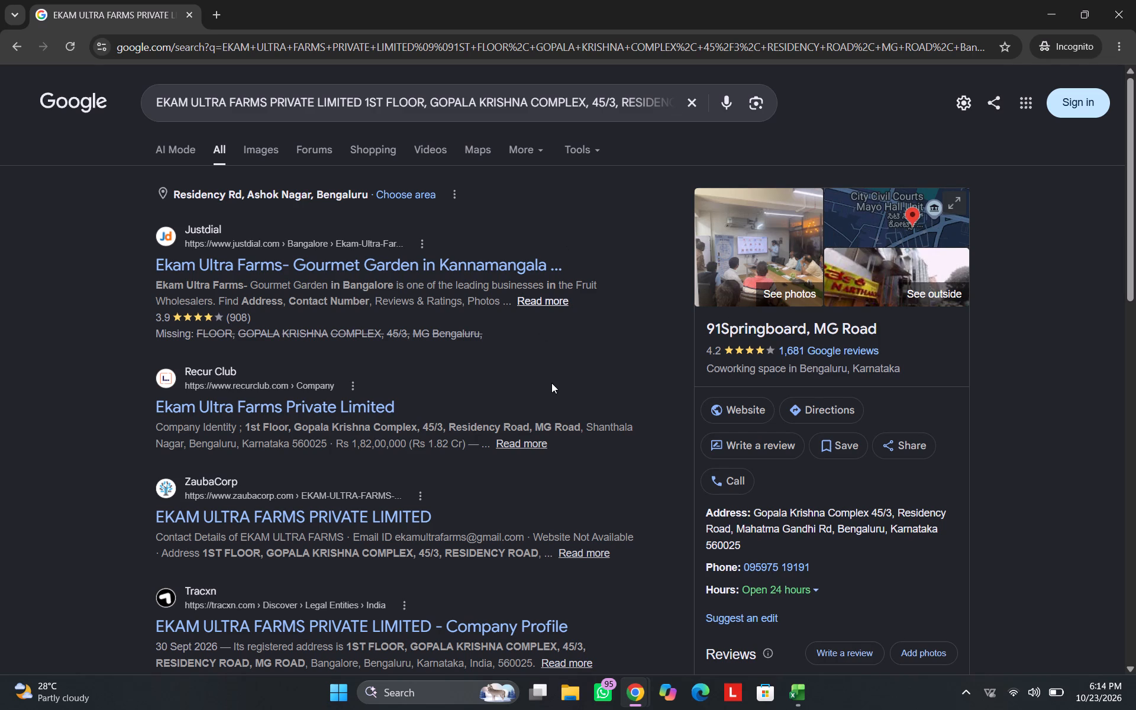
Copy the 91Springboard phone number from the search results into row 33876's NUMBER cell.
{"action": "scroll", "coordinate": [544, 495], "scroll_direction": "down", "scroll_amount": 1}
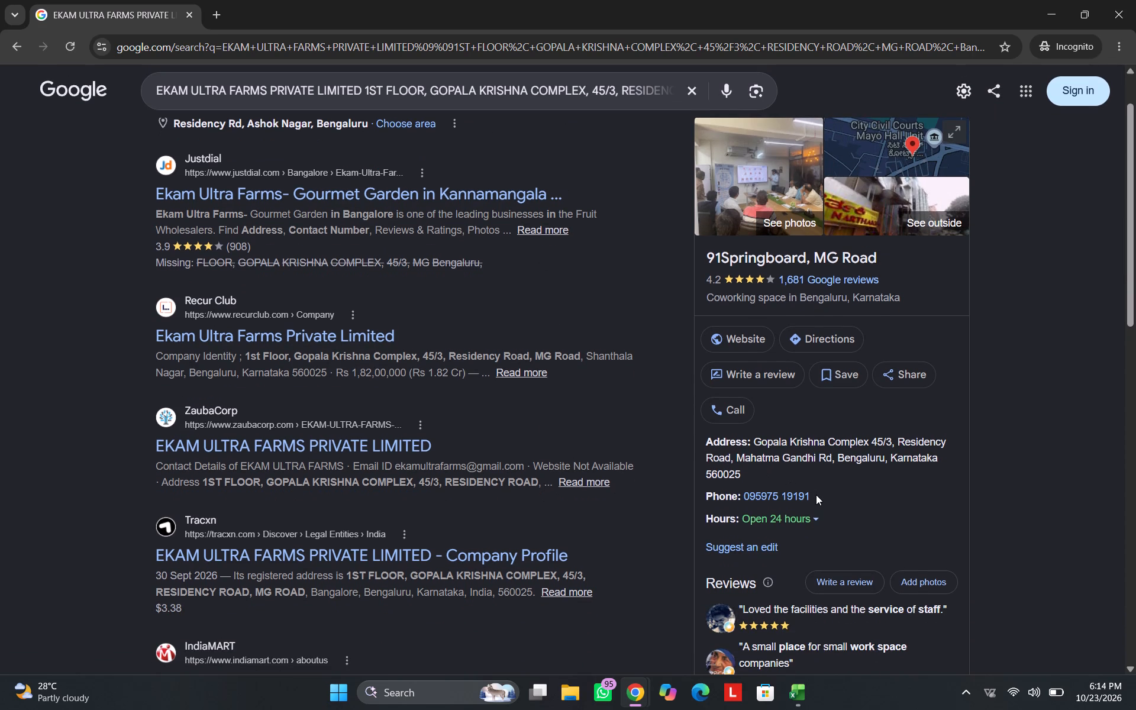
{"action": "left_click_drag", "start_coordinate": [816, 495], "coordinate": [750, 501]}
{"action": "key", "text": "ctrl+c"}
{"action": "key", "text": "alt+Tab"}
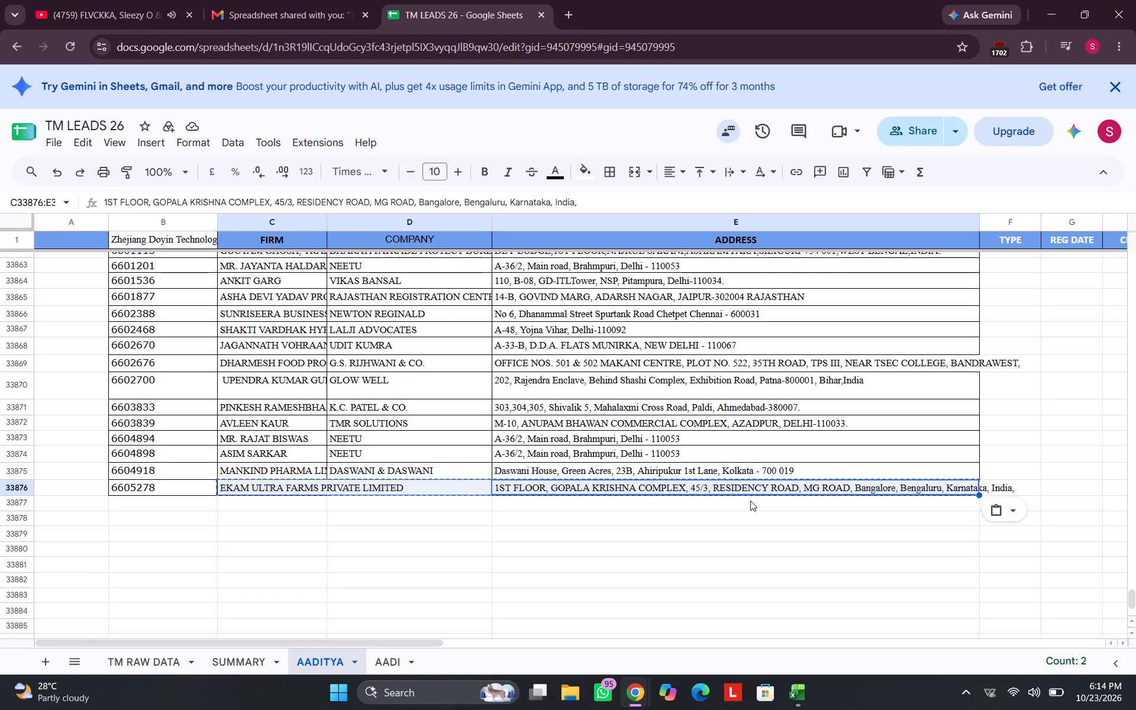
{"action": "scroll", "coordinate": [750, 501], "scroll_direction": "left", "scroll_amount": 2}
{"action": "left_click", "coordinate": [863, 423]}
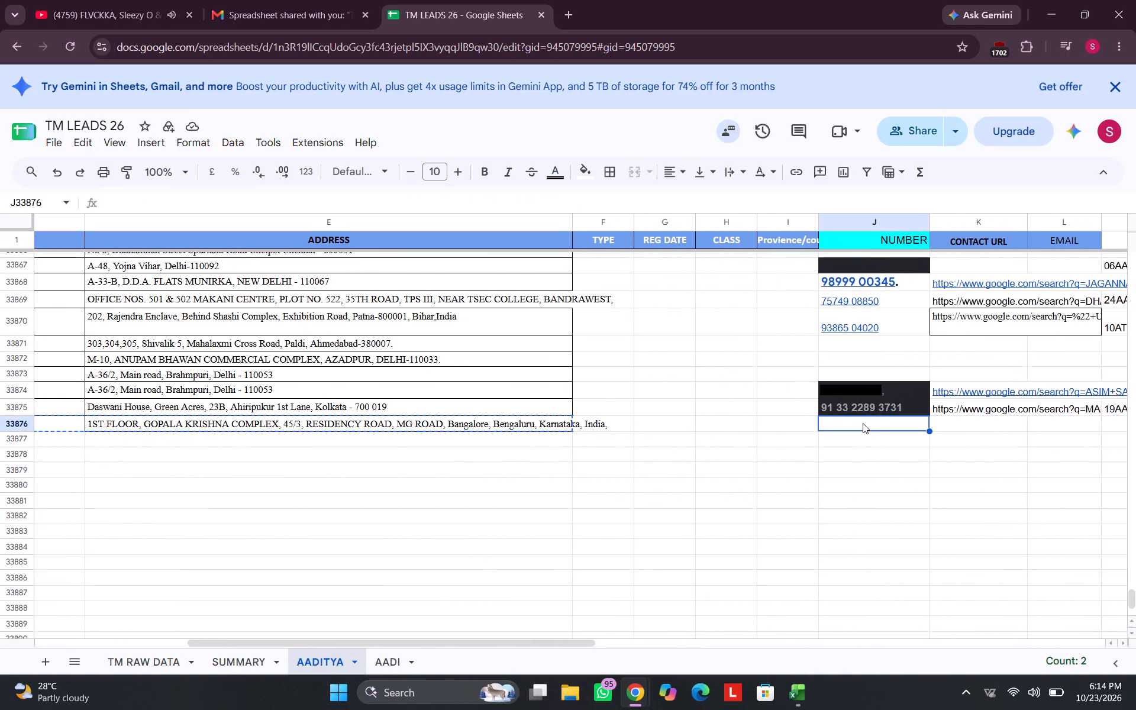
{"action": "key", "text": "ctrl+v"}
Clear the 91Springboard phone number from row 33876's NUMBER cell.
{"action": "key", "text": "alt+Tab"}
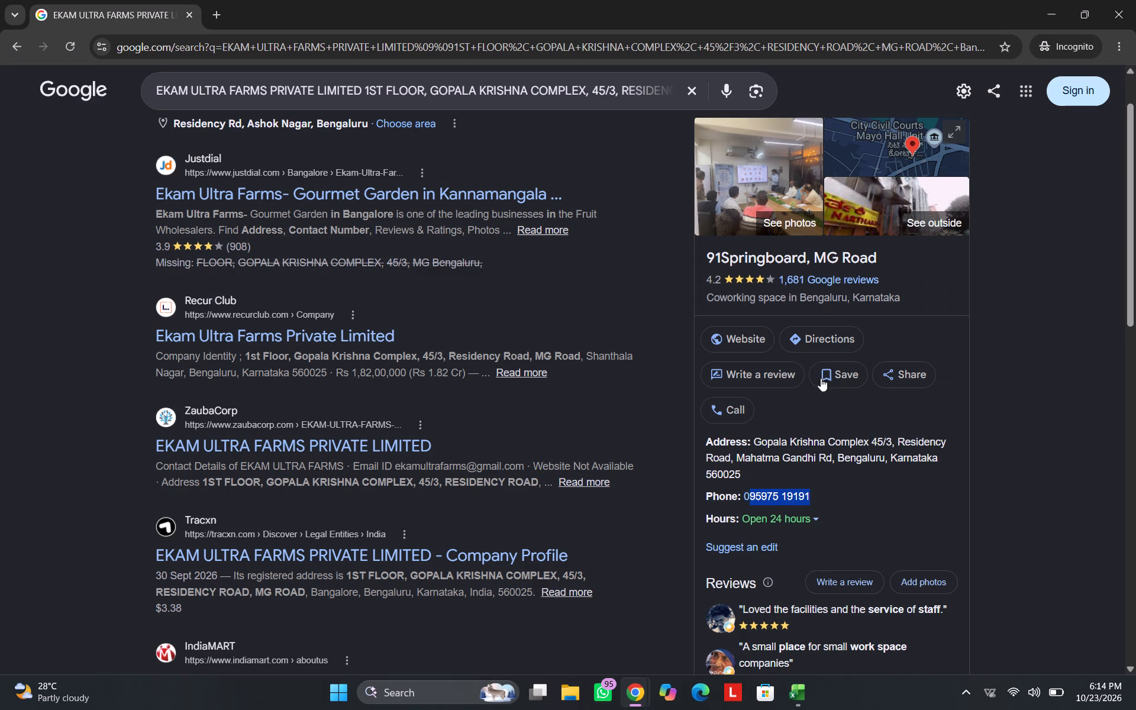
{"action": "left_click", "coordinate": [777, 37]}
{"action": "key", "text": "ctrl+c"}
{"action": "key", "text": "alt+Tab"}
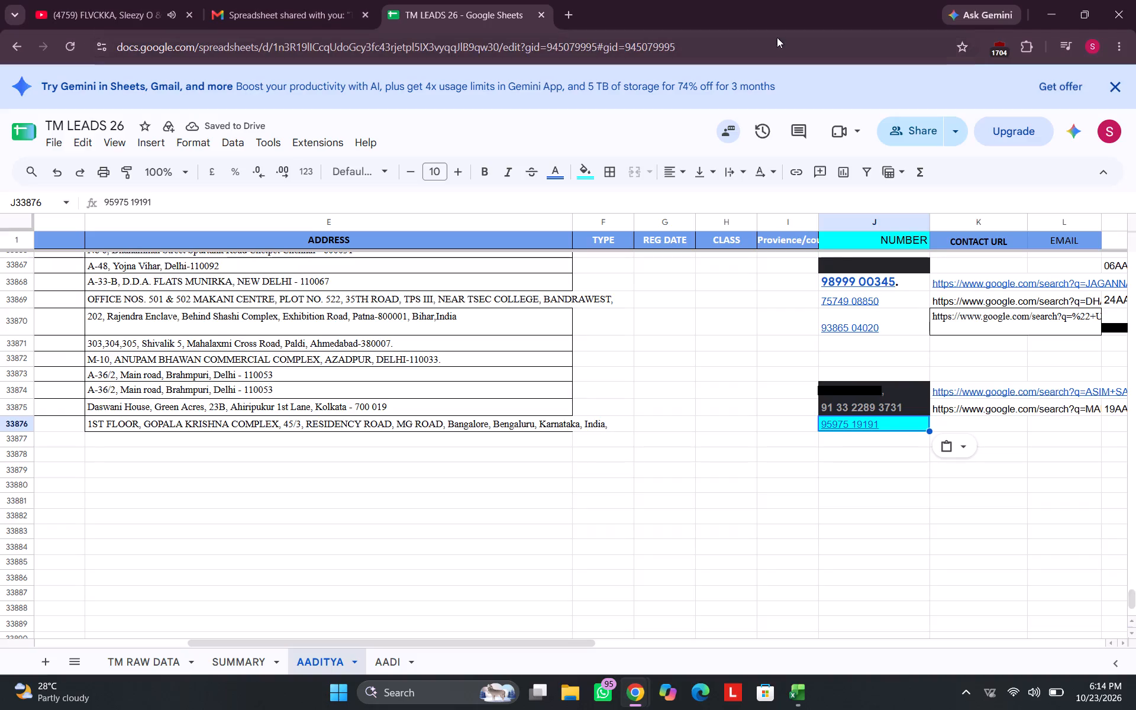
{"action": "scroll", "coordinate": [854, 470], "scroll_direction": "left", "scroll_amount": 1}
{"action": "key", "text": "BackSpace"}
Copy Ekam Ultra Farms' contact number from the IndiaMART search result into row 33876's NUMBER cell.
{"action": "key", "text": "alt+Tab"}
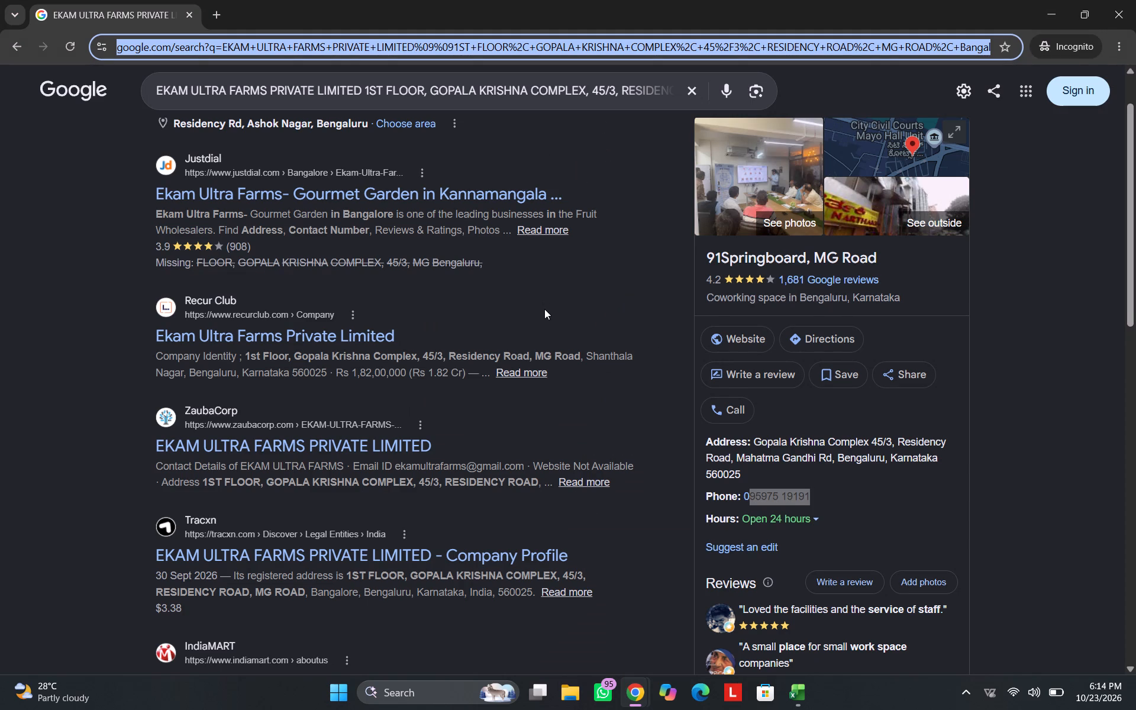
{"action": "scroll", "coordinate": [544, 309], "scroll_direction": "up", "scroll_amount": 2}
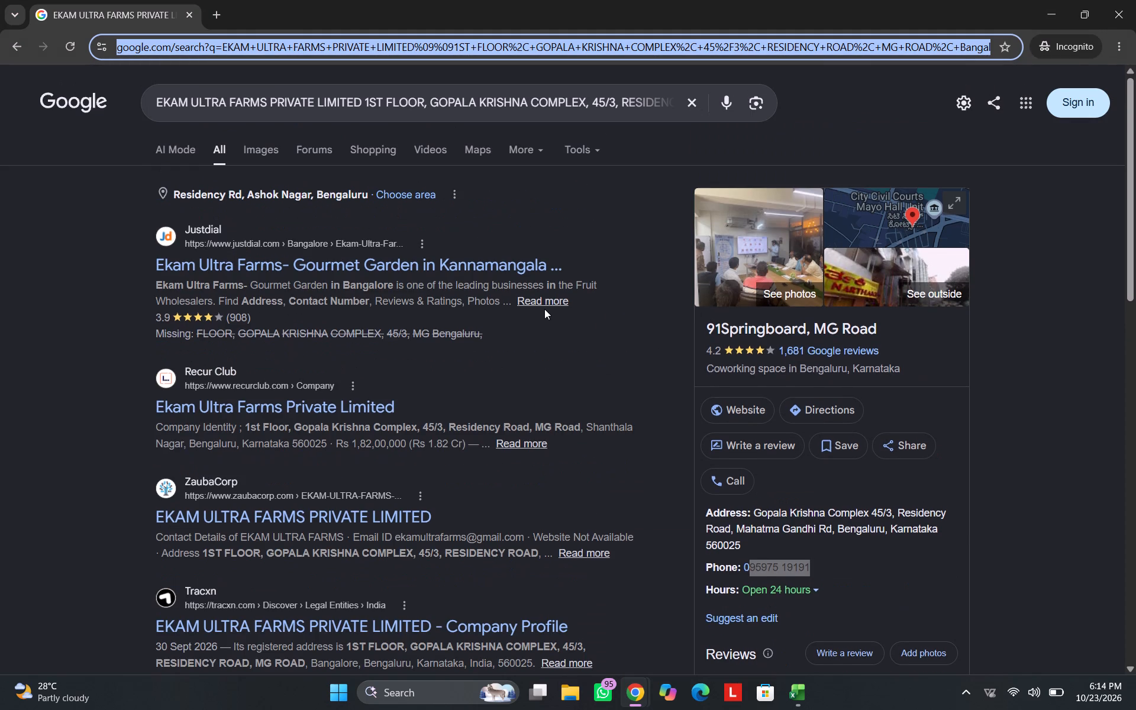
{"action": "scroll", "coordinate": [499, 398], "scroll_direction": "down", "scroll_amount": 3}
{"action": "scroll", "coordinate": [408, 461], "scroll_direction": "down", "scroll_amount": 1}
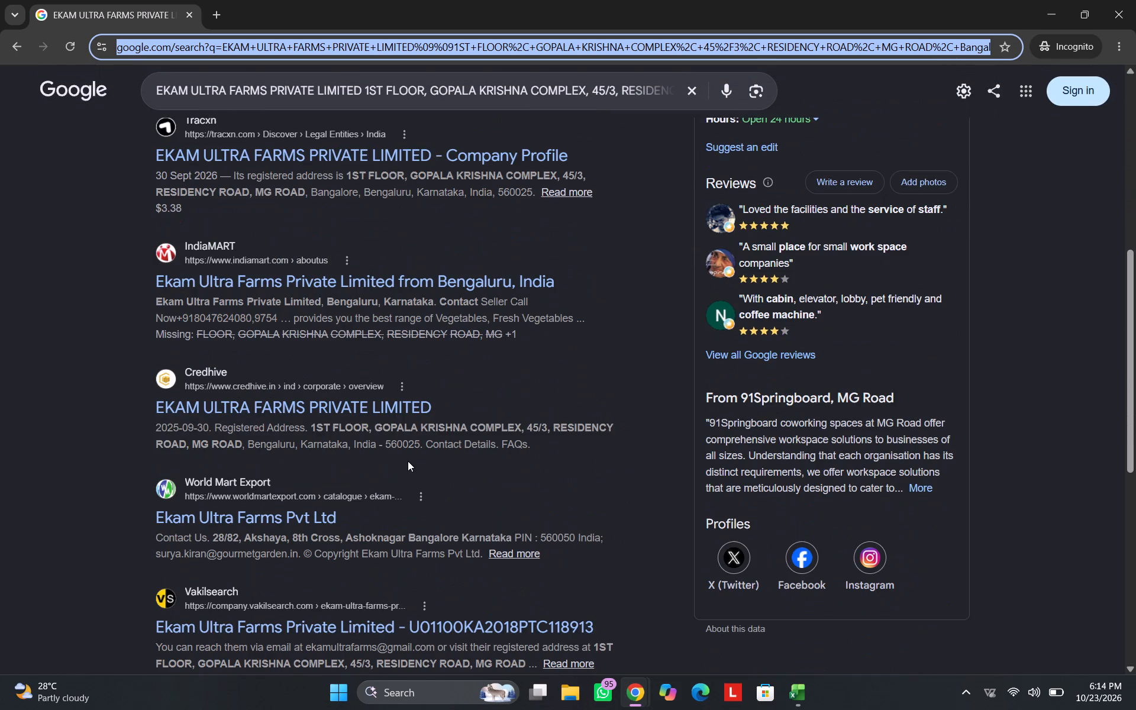
{"action": "scroll", "coordinate": [408, 461], "scroll_direction": "down", "scroll_amount": 1}
{"action": "left_click_drag", "start_coordinate": [251, 315], "coordinate": [211, 320]}
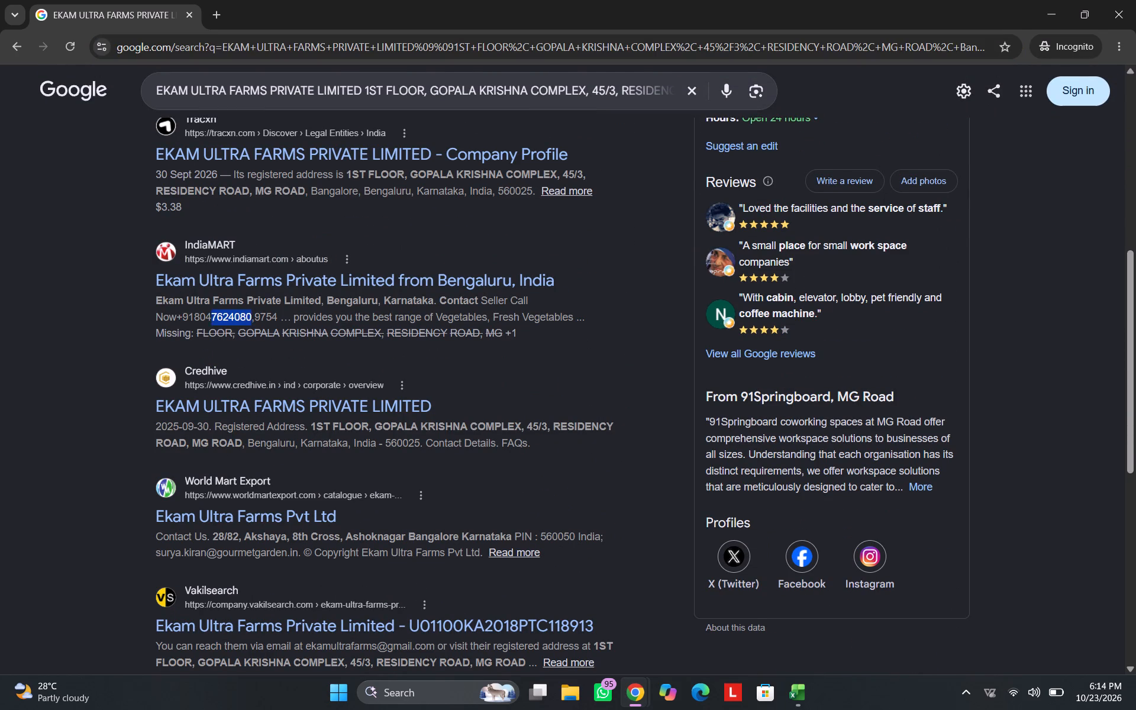
{"action": "left_click_drag", "start_coordinate": [211, 320], "coordinate": [192, 323]}
{"action": "key", "text": "ctrl+c"}
{"action": "key", "text": "alt+Tab"}
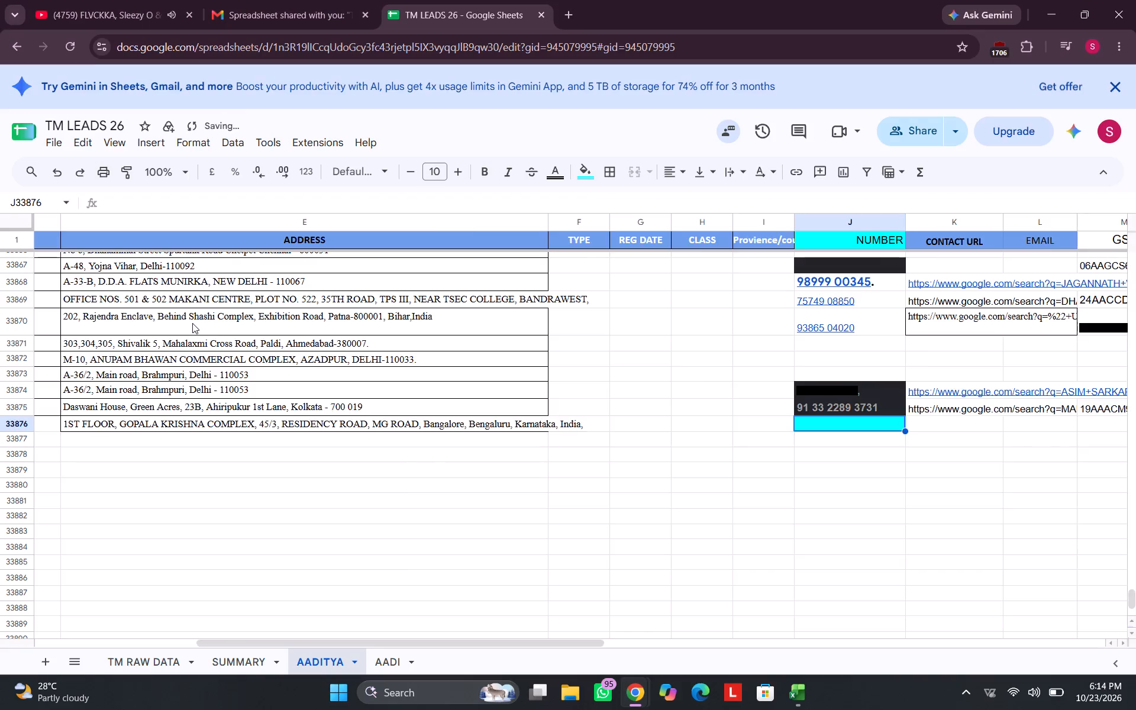
{"action": "scroll", "coordinate": [192, 323], "scroll_direction": "left", "scroll_amount": 2}
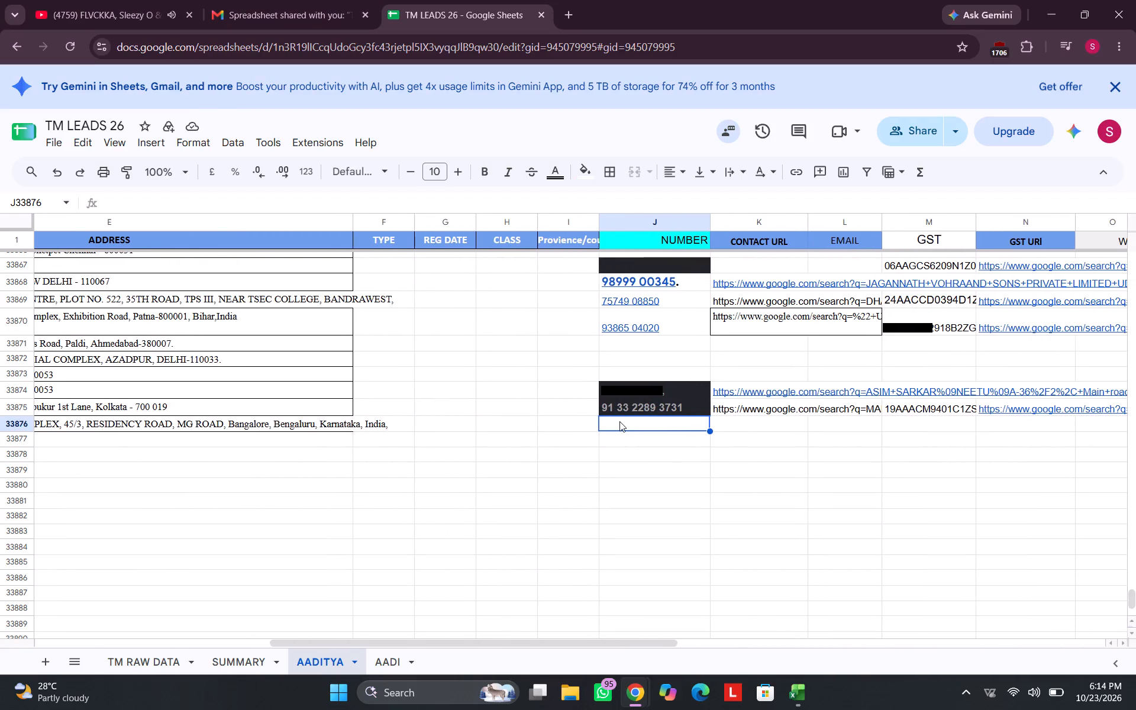
{"action": "key", "text": "ctrl+v"}
Copy the contact-number search page's URL into row 33876's CONTACT URL cell.
{"action": "key", "text": "alt+Tab"}
{"action": "left_click", "coordinate": [708, 50]}
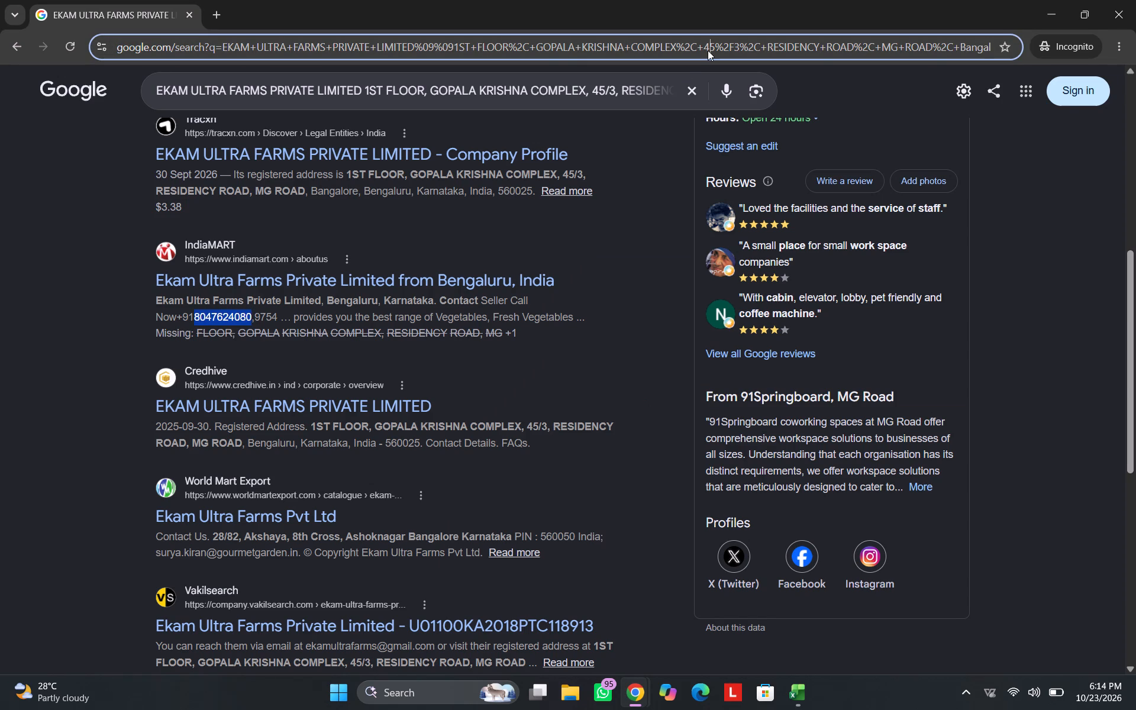
{"action": "key", "text": "ctrl+c"}
{"action": "key", "text": "alt+Tab"}
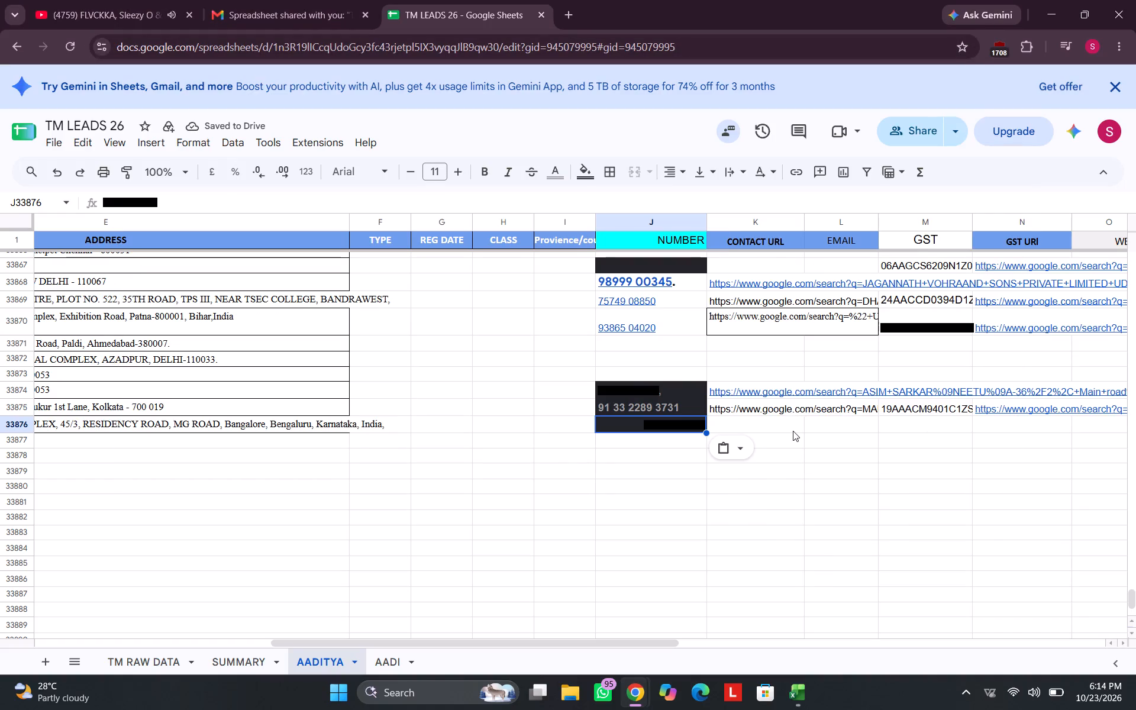
{"action": "left_click", "coordinate": [793, 431]}
{"action": "key", "text": "ctrl+v"}
Search Google for Ekam Ultra Farms' details again, replacing the end of the query with "gst".
{"action": "key", "text": "alt+Tab"}
{"action": "left_click", "coordinate": [593, 104]}
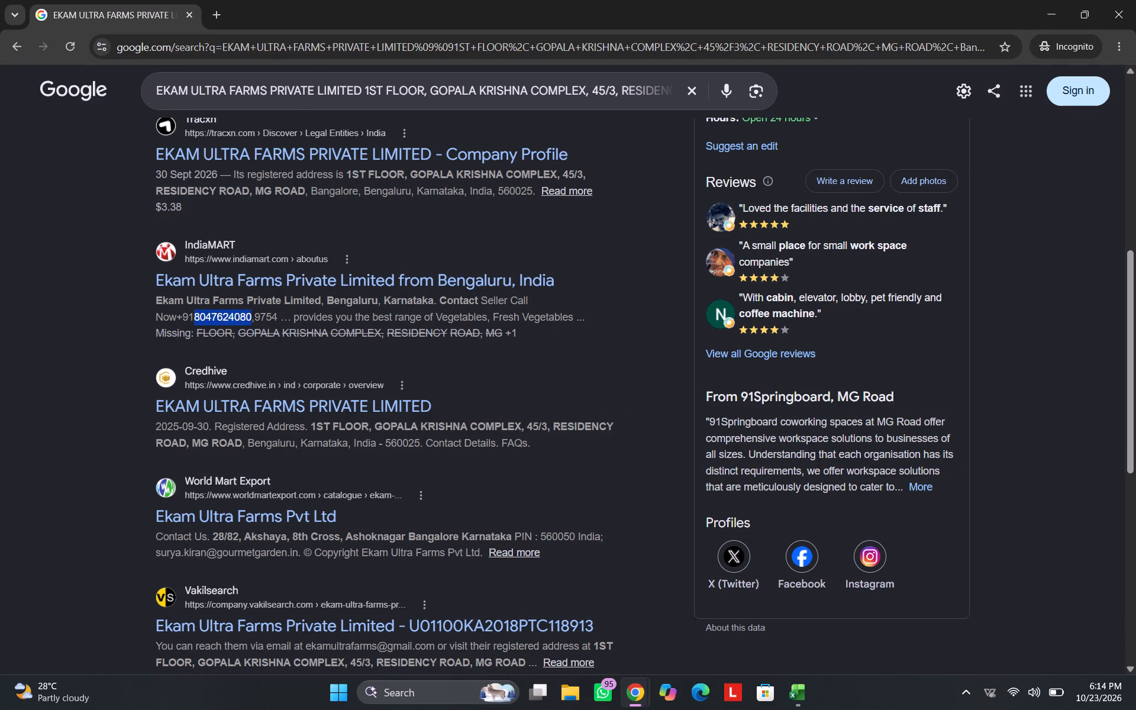
{"action": "left_click", "coordinate": [427, 113]}
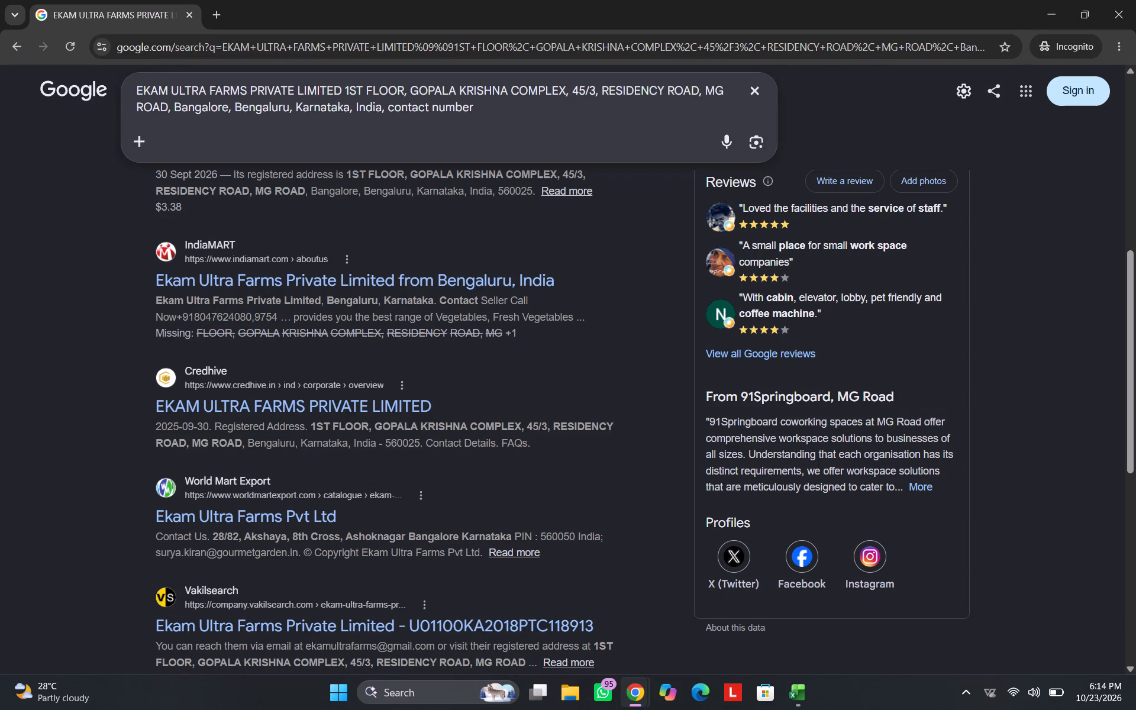
{"action": "key", "text": "ctrl+BackSpace"}
{"action": "type", "text": "gst"}
{"action": "key", "text": "space"}
{"action": "key", "text": "Return"}
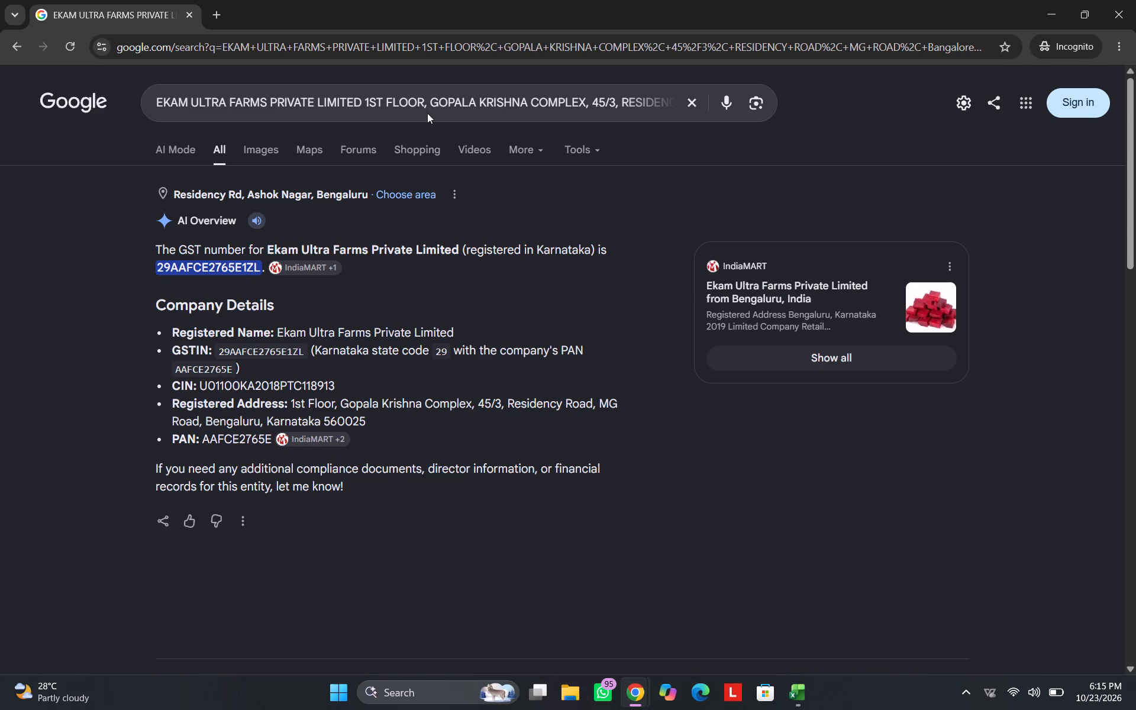
Copy Ekam Ultra Farms' GST number from the AI Overview into row 33876's GST cell.
{"action": "double_click", "coordinate": [209, 267]}
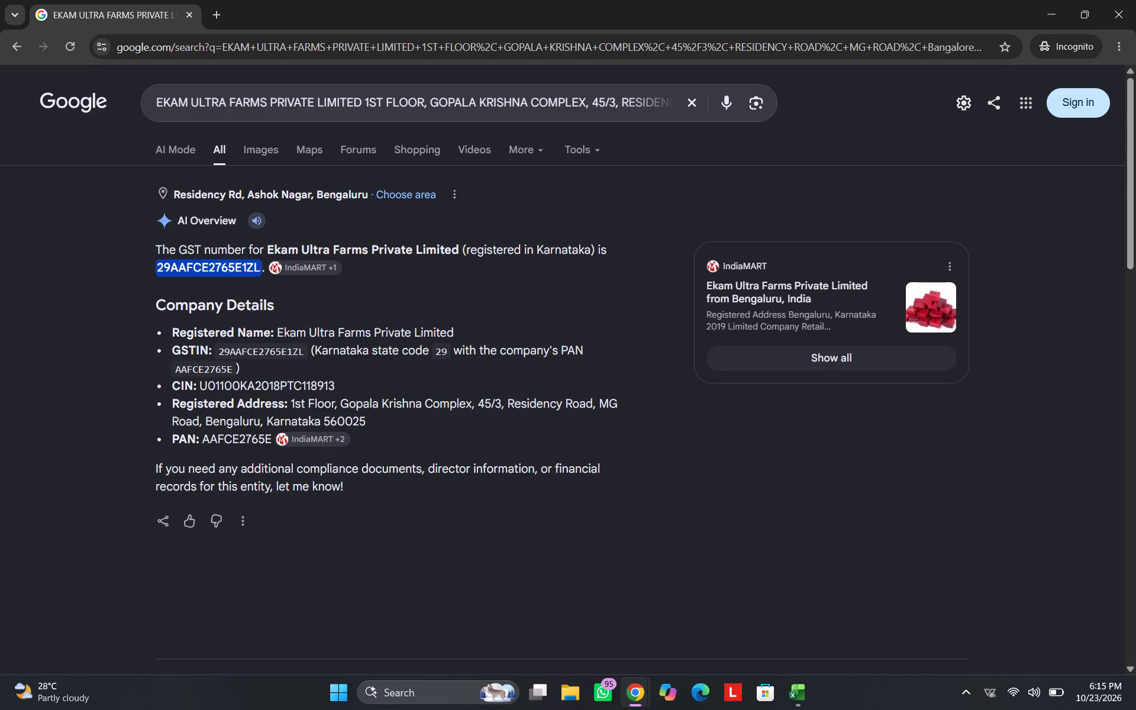
{"action": "key", "text": "ctrl+c"}
{"action": "key", "text": "ctrl+v"}
{"action": "key", "text": "alt+Tab"}
{"action": "scroll", "coordinate": [584, 398], "scroll_direction": "left", "scroll_amount": 3}
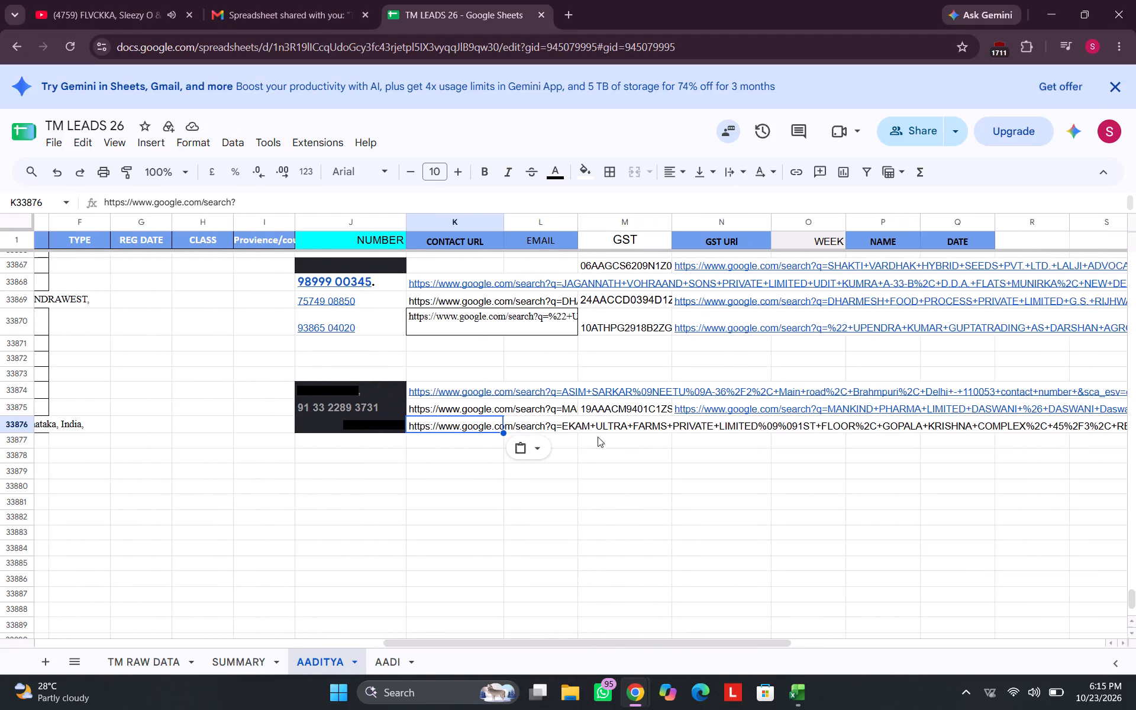
{"action": "left_click", "coordinate": [630, 428]}
{"action": "key", "text": "ctrl+v"}
Copy the GST search page's URL into row 33876's GST URL cell.
{"action": "key", "text": "alt+Tab"}
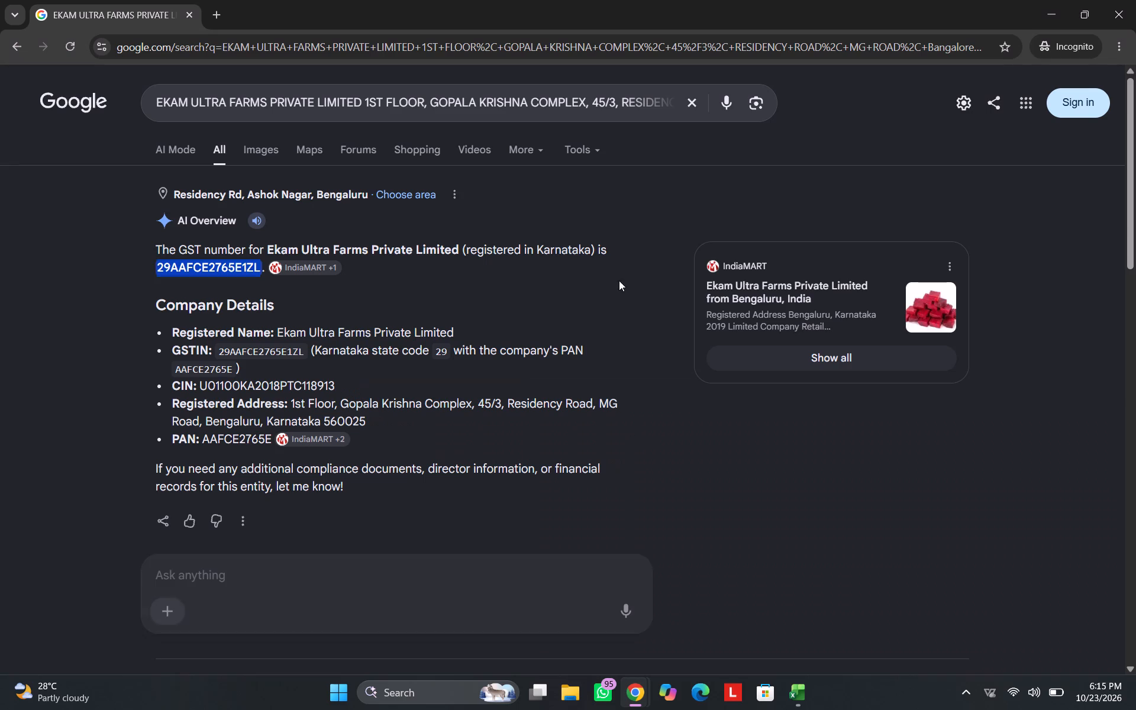
{"action": "left_click", "coordinate": [729, 44]}
{"action": "key", "text": "ctrl+c"}
{"action": "key", "text": "alt+Tab"}
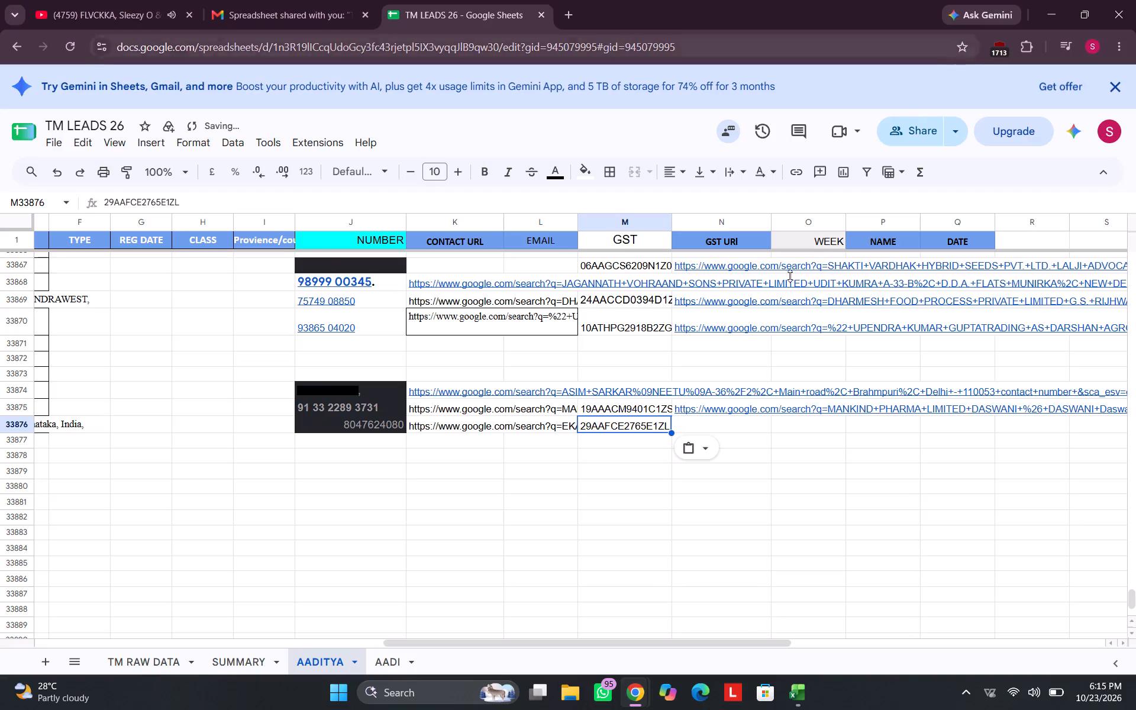
{"action": "left_click", "coordinate": [760, 422]}
{"action": "key", "text": "ctrl+v"}
{"action": "key", "text": "Down"}
{"action": "key", "text": "Left"}
{"action": "key", "text": "Left"}
{"action": "key", "text": "Left"}
{"action": "key", "text": "Left"}
{"action": "key", "text": "Left"}
{"action": "key", "text": "Left"}
{"action": "key", "text": "Left"}
{"action": "key", "text": "Left"}
{"action": "key", "text": "Left"}
{"action": "key", "text": "Left"}
{"action": "key", "text": "Left"}
{"action": "key", "text": "Left"}
{"action": "key", "text": "Left"}
{"action": "key", "text": "Left"}
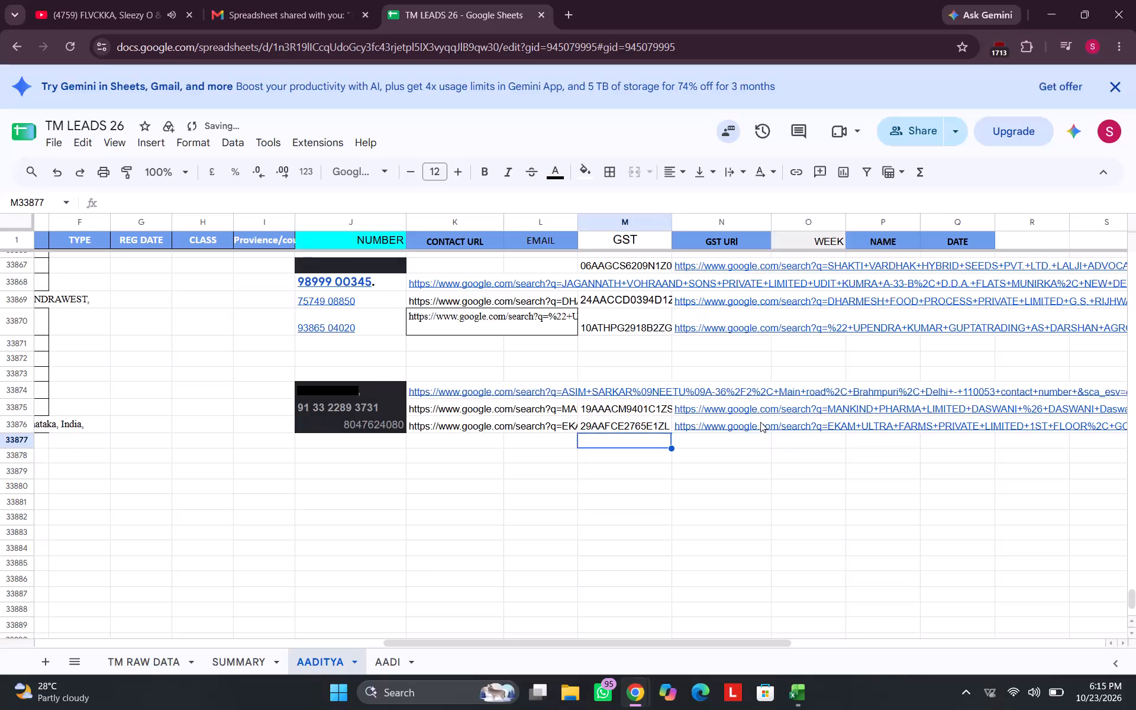
{"action": "key", "text": "Right"}
{"action": "key", "text": "alt+Tab"}
{"action": "key", "text": "alt+Right"}
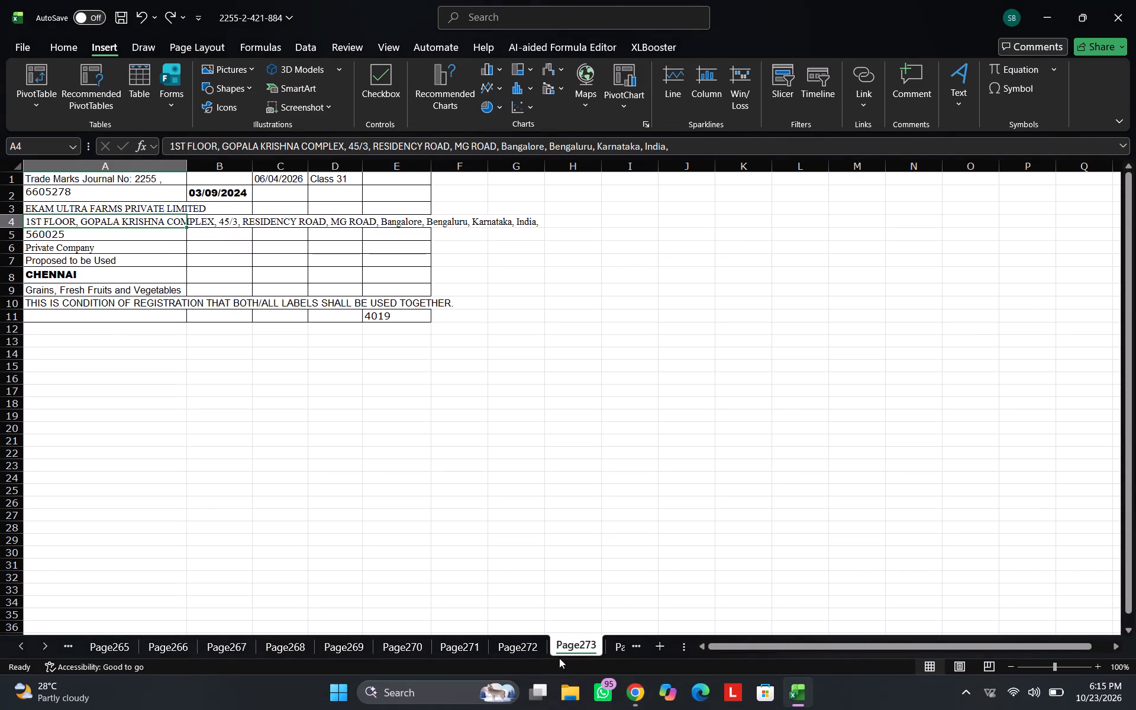
{"action": "left_click", "coordinate": [604, 650]}
{"action": "left_click", "coordinate": [609, 650]}
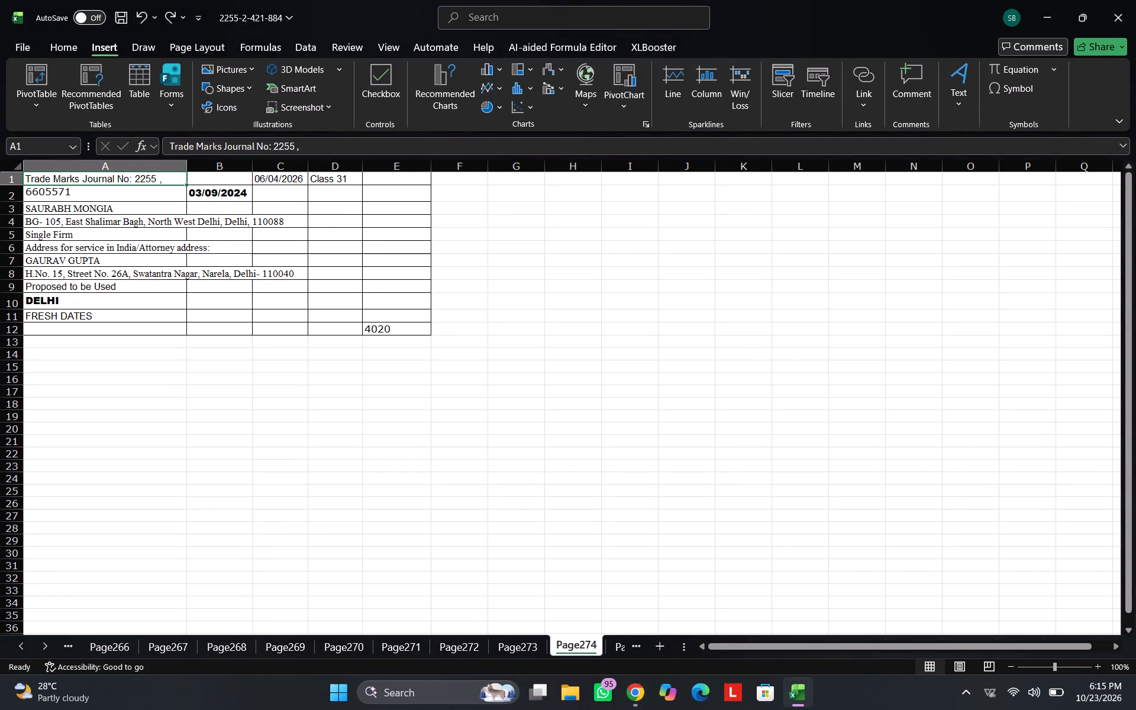
{"action": "left_click", "coordinate": [177, 198]}
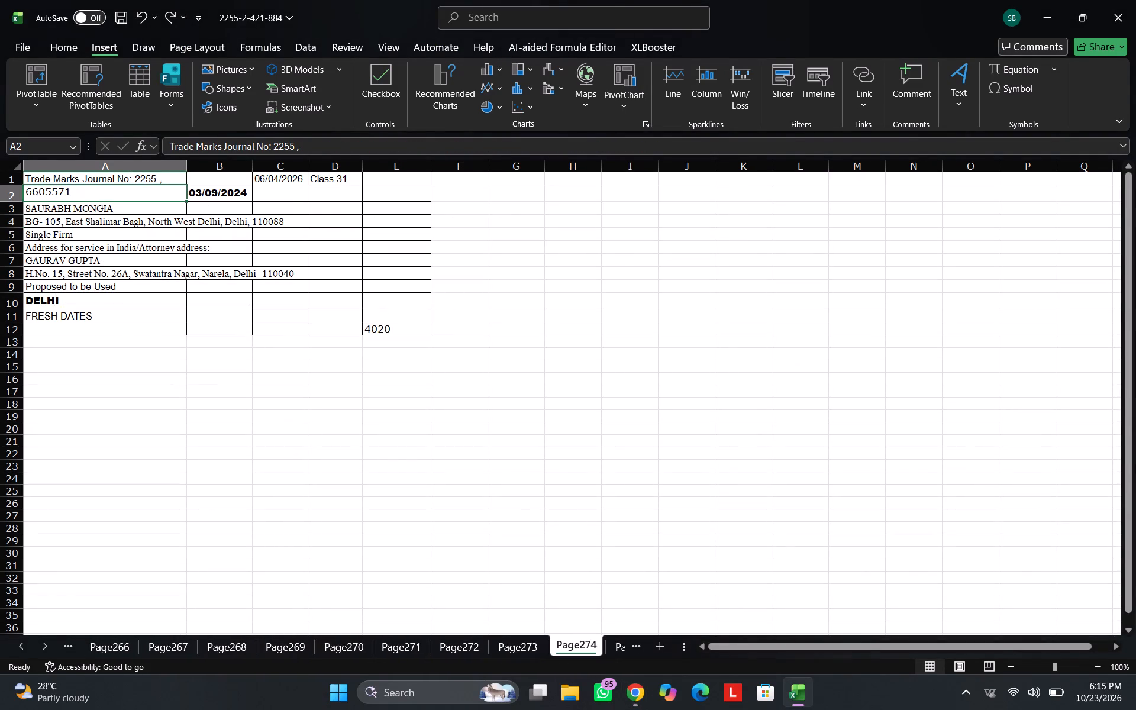
{"action": "key", "text": "ctrl+c"}
{"action": "key", "text": "alt+Tab"}
{"action": "key", "text": "ctrl+v"}
Copy the applicant's name from Page274 into row 33877's FIRM cell.
{"action": "key", "text": "alt+Tab"}
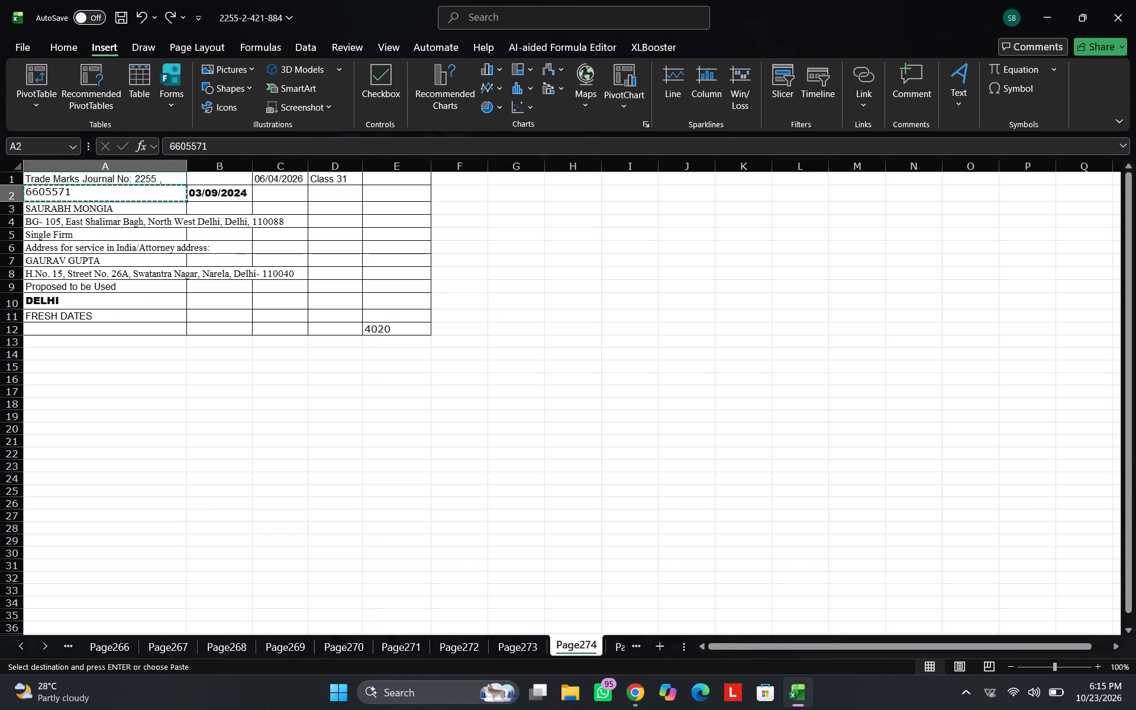
{"action": "key", "text": "Down"}
{"action": "key", "text": "ctrl+c"}
{"action": "key", "text": "alt+Tab"}
{"action": "key", "text": "Right"}
{"action": "key", "text": "ctrl+v"}
Copy the attorney's name from Page274 into row 33877's COMPANY cell.
{"action": "key", "text": "alt+Tab"}
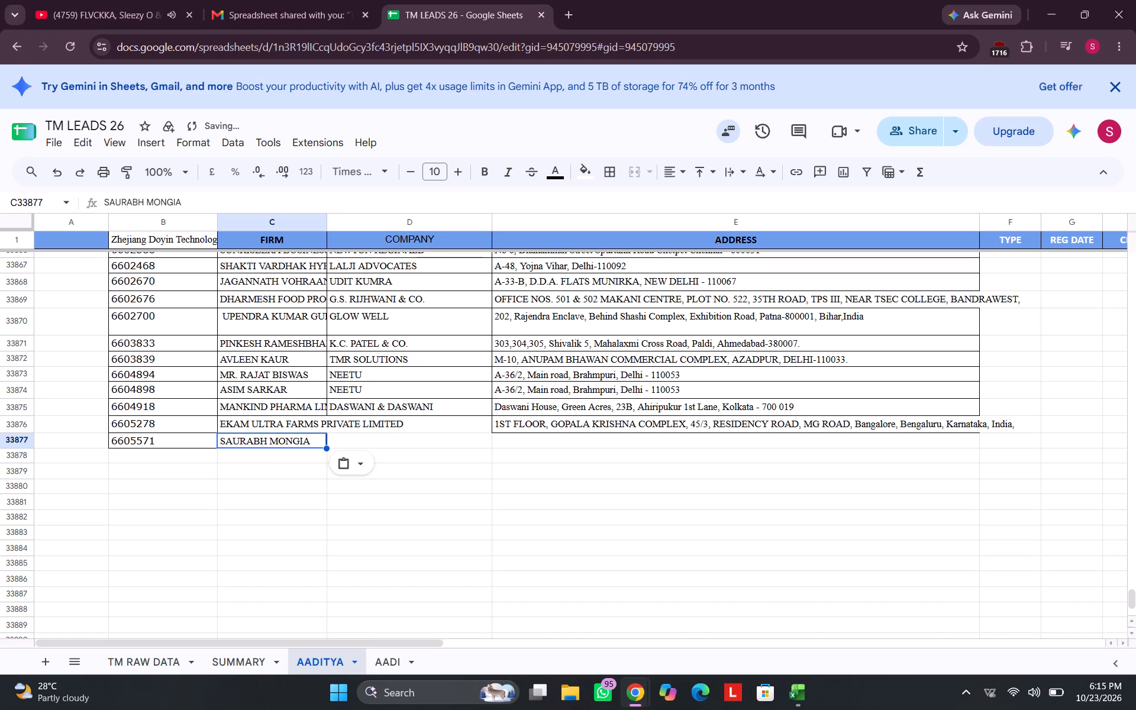
{"action": "key", "text": "Down"}
{"action": "key", "text": "Left"}
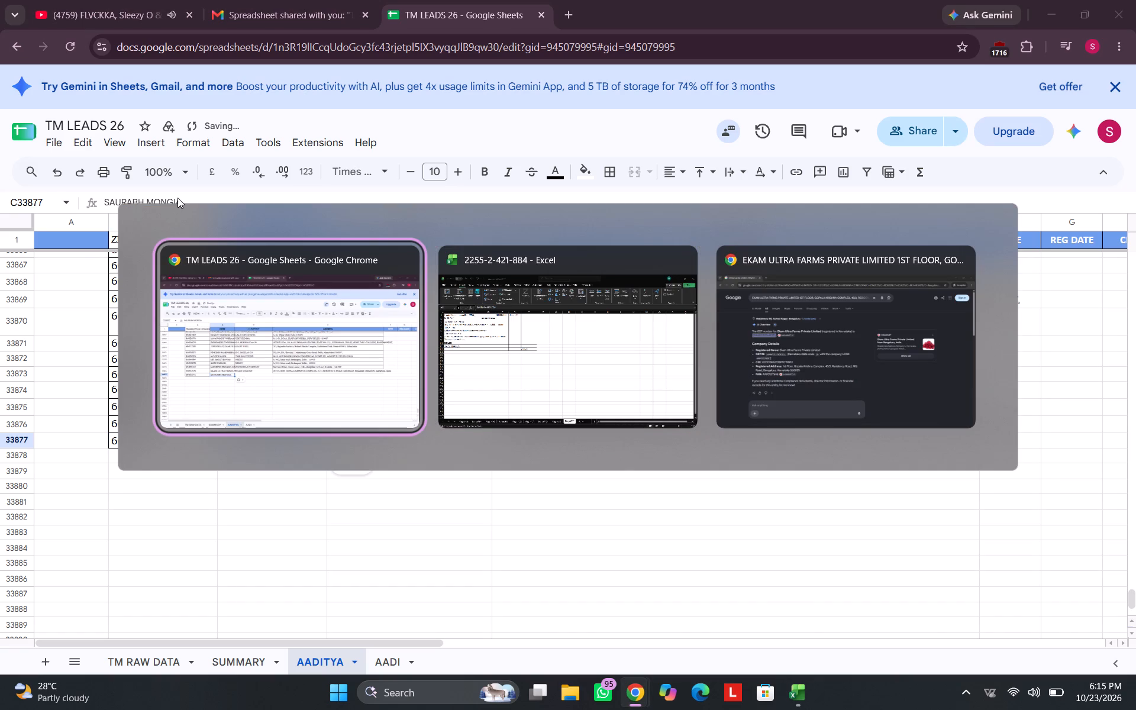
{"action": "key", "text": "Right"}
{"action": "key", "text": "Return"}
{"action": "key", "text": "Down"}
{"action": "key", "text": "Down"}
{"action": "key", "text": "Down"}
{"action": "key", "text": "Down"}
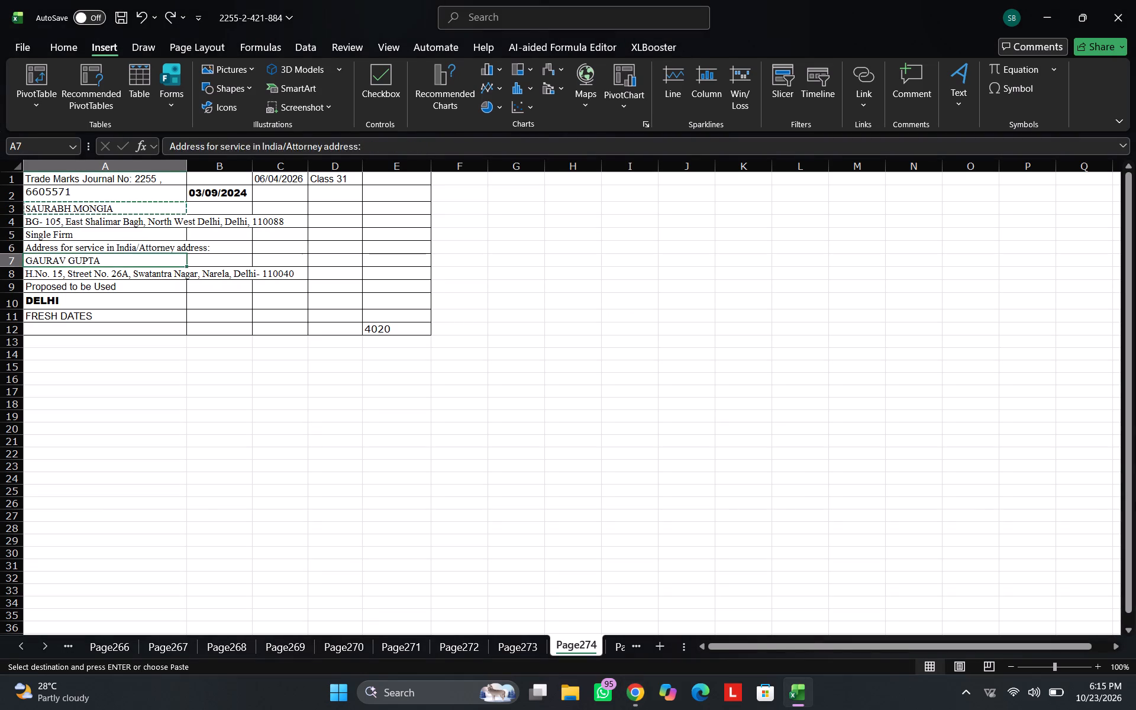
{"action": "key", "text": "ctrl+c"}
{"action": "key", "text": "alt+Tab"}
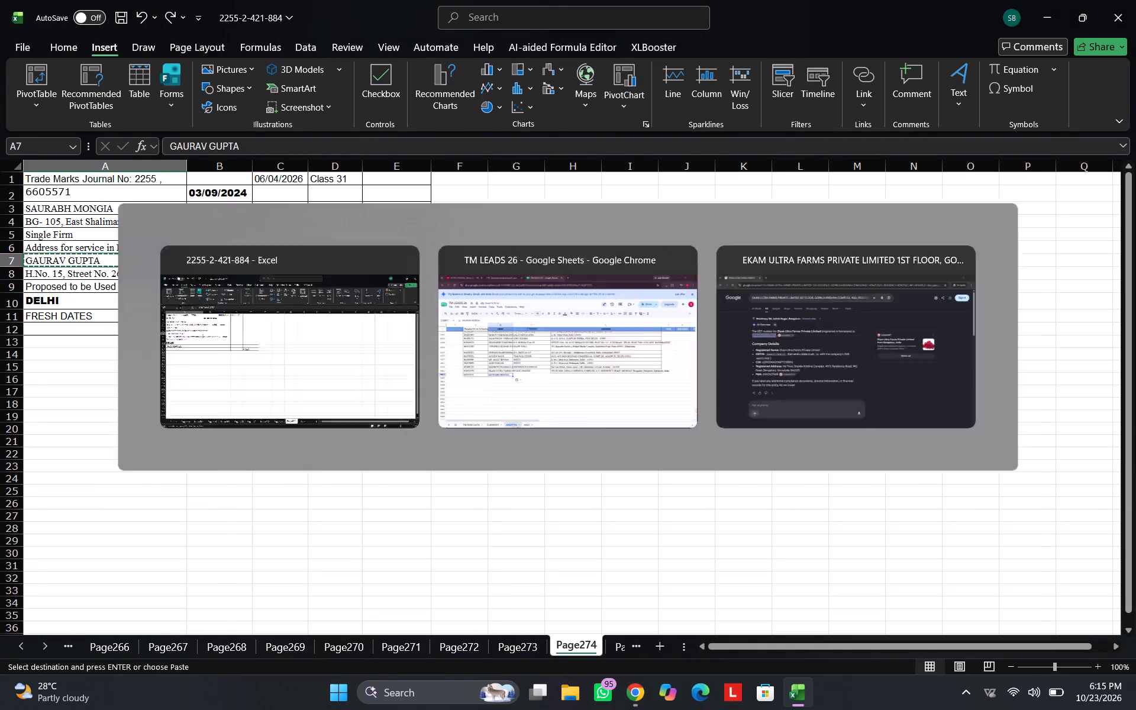
{"action": "key", "text": "Right"}
{"action": "key", "text": "ctrl+v"}
Copy the attorney's address line from Page274 into row 33877's ADDRESS cell.
{"action": "key", "text": "alt+Tab"}
{"action": "key", "text": "Down"}
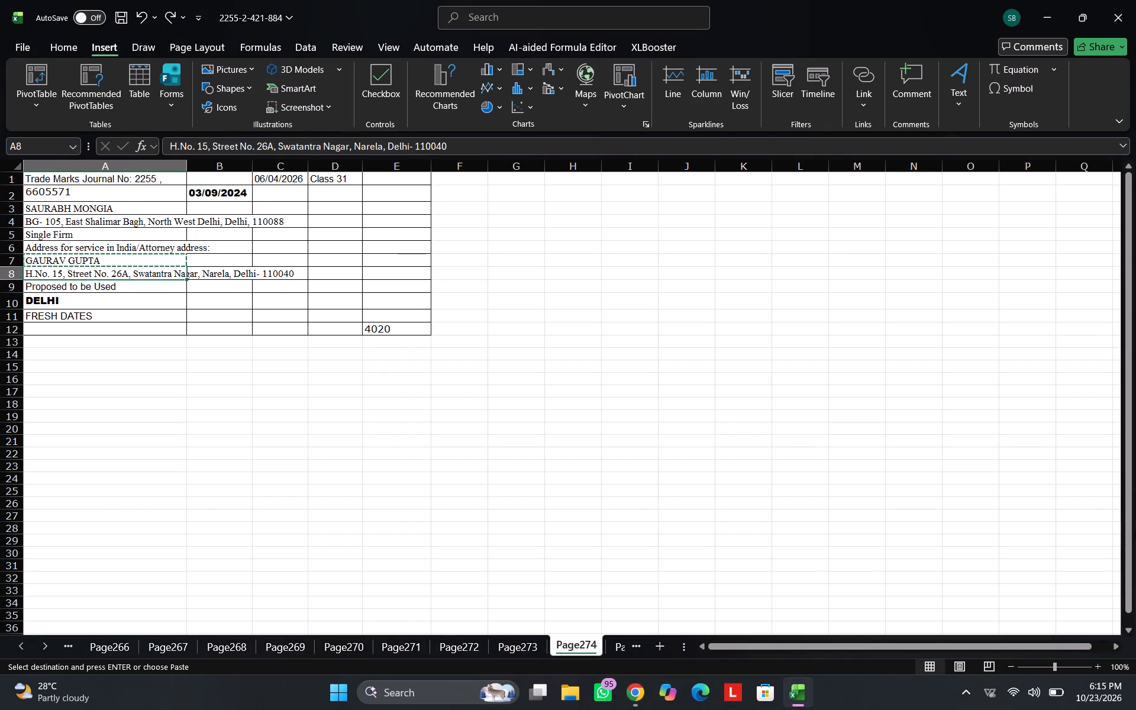
{"action": "key", "text": "ctrl+c"}
{"action": "key", "text": "alt+Tab"}
{"action": "key", "text": "Right"}
{"action": "key", "text": "ctrl+v"}
Search Google for row 33877's firm, company and address details followed by "contact number".
{"action": "key", "text": "Right"}
{"action": "key", "text": "shift+Left"}
{"action": "key", "text": "shift+Left"}
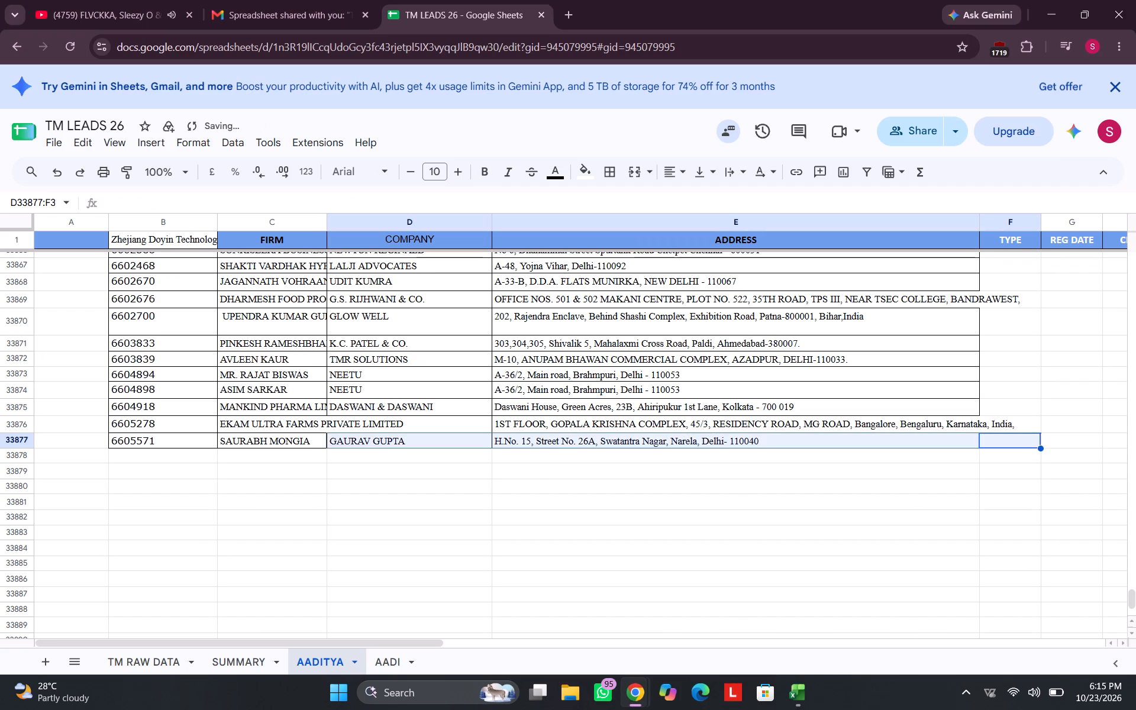
{"action": "key", "text": "shift+Left"}
{"action": "key", "text": "ctrl+c"}
{"action": "key", "text": "alt+Tab"}
{"action": "key", "text": "alt+Right"}
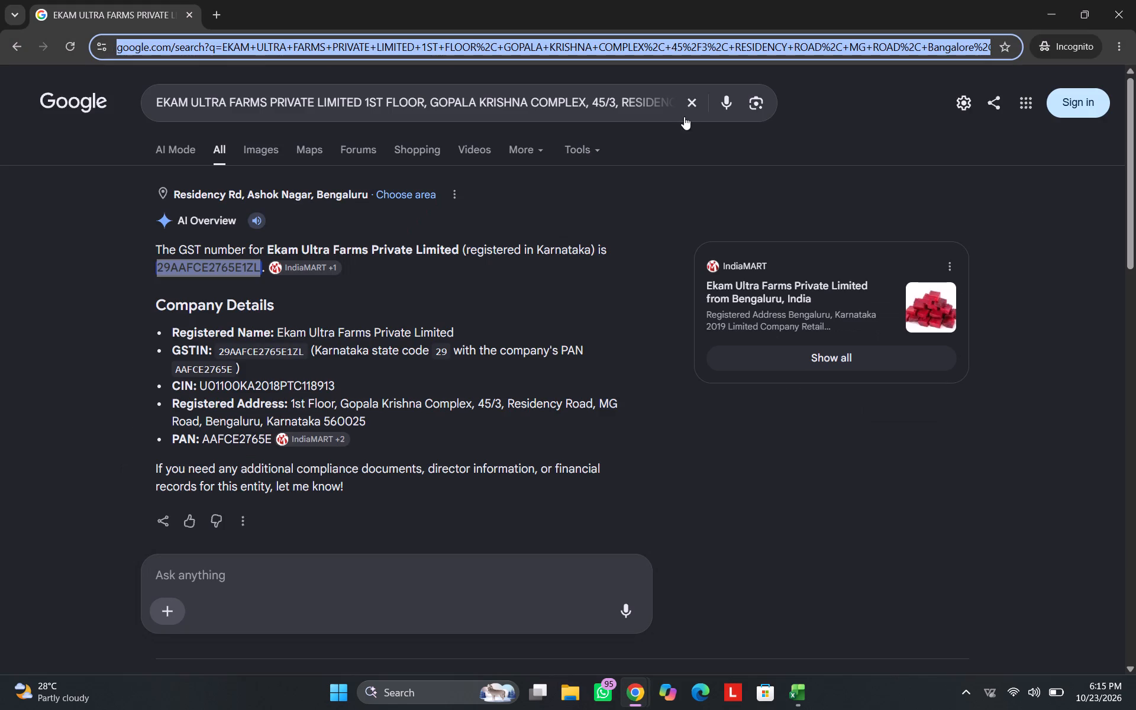
{"action": "left_click", "coordinate": [692, 107]}
{"action": "key", "text": "ctrl+v"}
{"action": "key", "text": "space"}
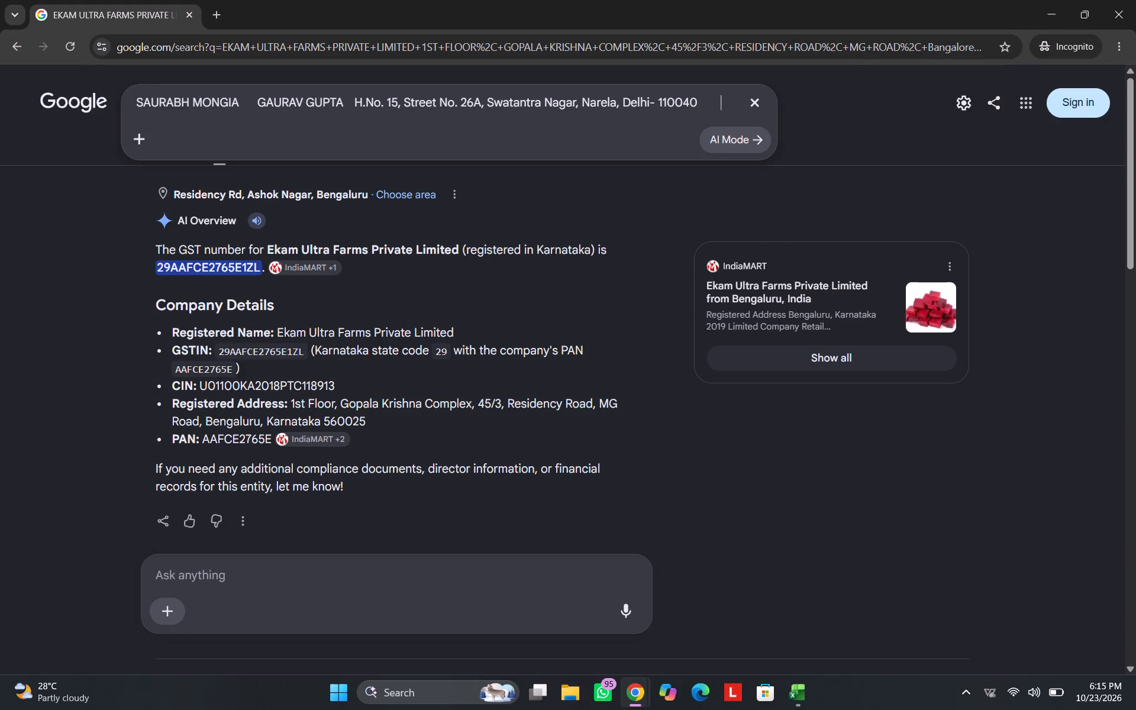
{"action": "type", "text": "contact number"}
{"action": "key", "text": "space"}
{"action": "key", "text": "Return"}
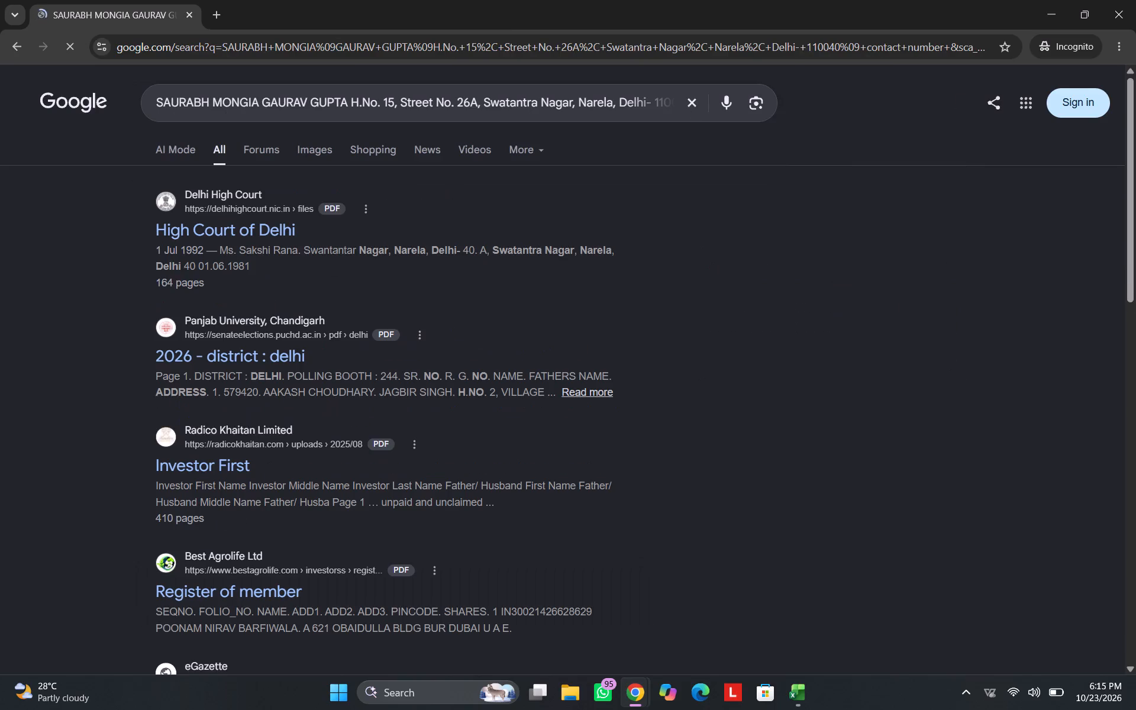
{"action": "scroll", "coordinate": [477, 274], "scroll_direction": "down", "scroll_amount": 1}
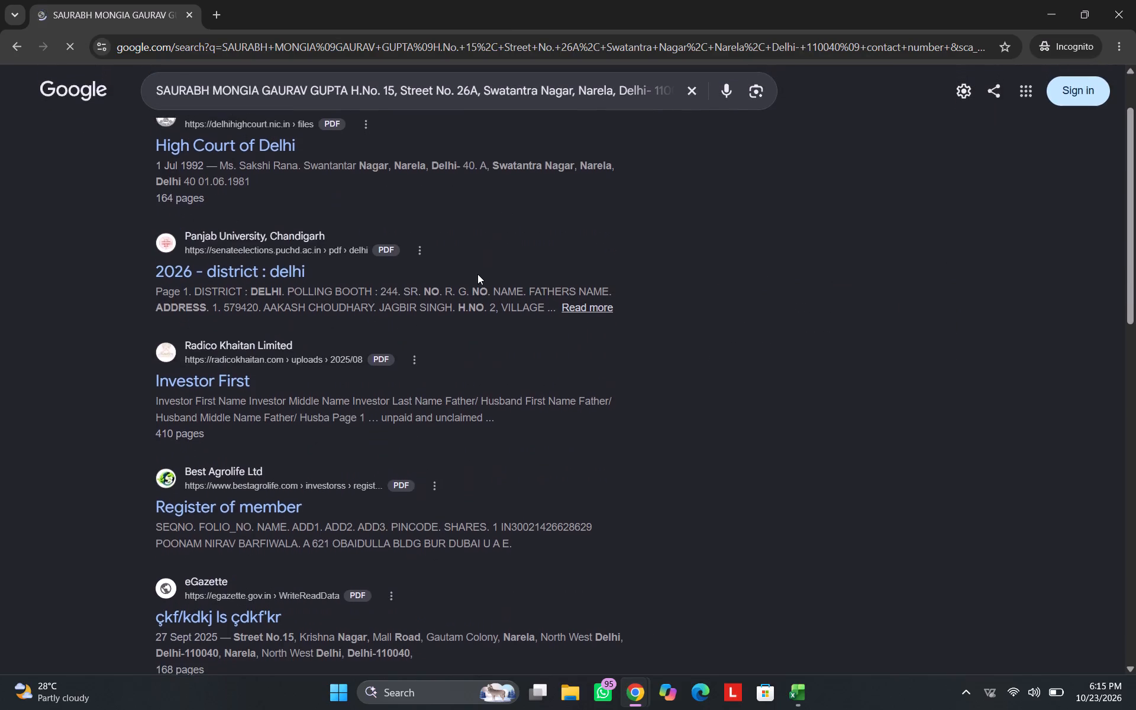
Look through the search results for a contact number for row 33877's firm.
{"action": "scroll", "coordinate": [464, 307], "scroll_direction": "down", "scroll_amount": 2}
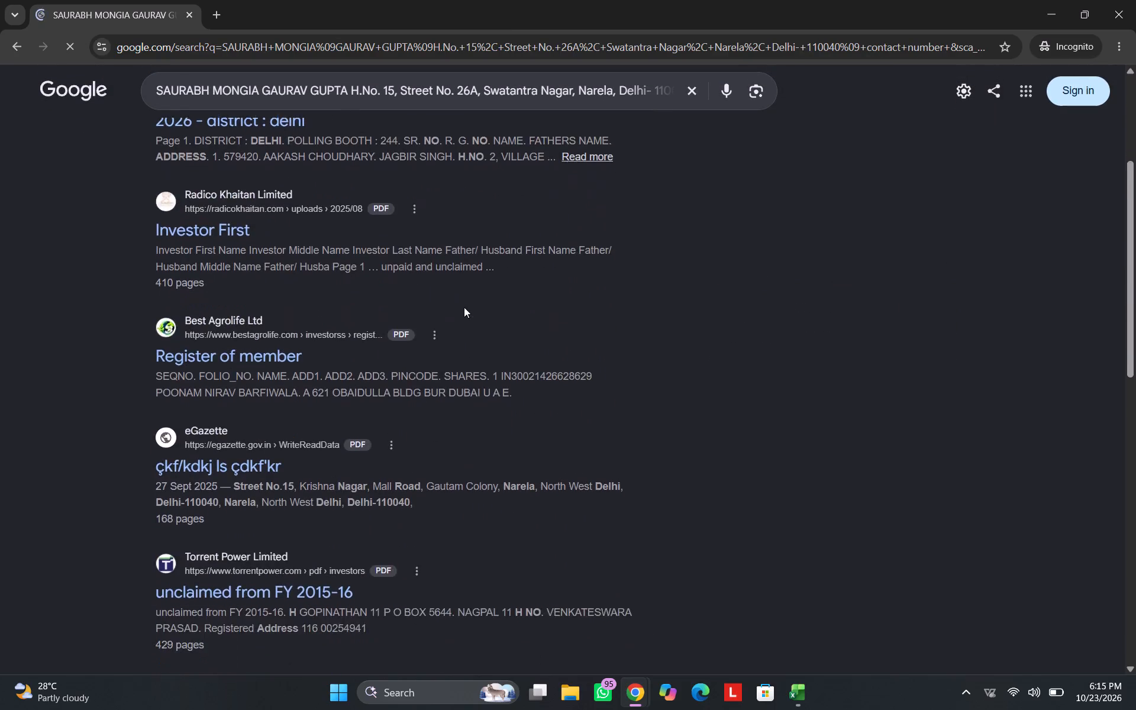
{"action": "scroll", "coordinate": [464, 307], "scroll_direction": "down", "scroll_amount": 2}
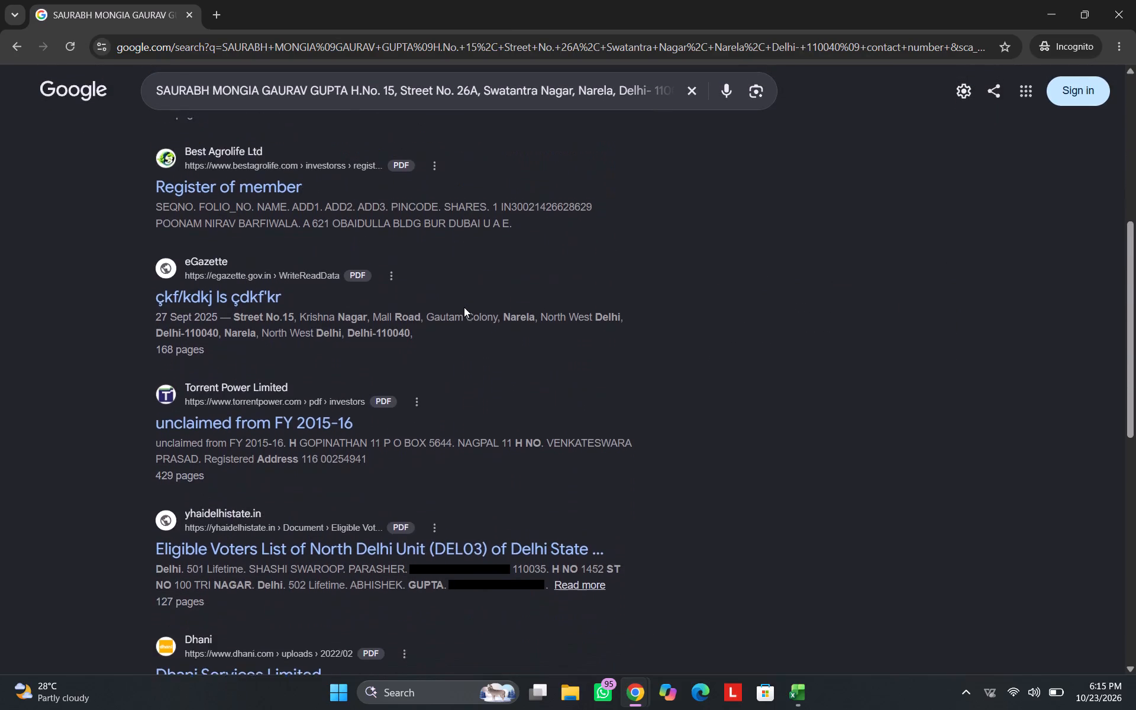
{"action": "scroll", "coordinate": [464, 307], "scroll_direction": "down", "scroll_amount": 2}
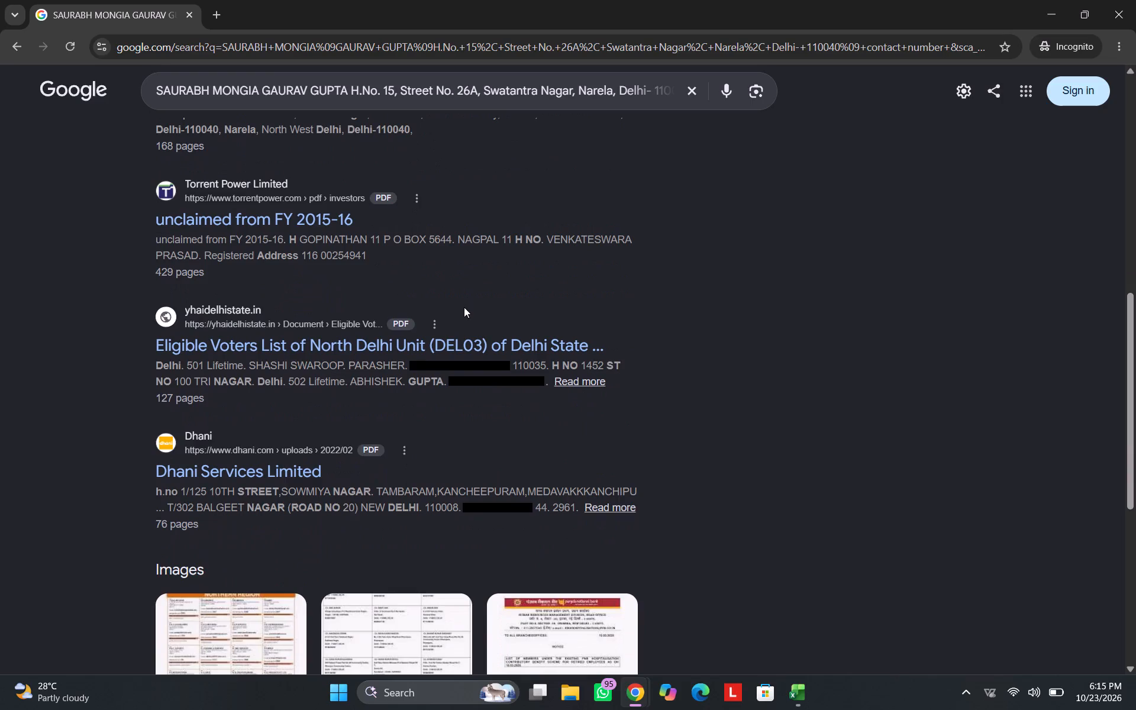
{"action": "scroll", "coordinate": [464, 307], "scroll_direction": "up", "scroll_amount": 5}
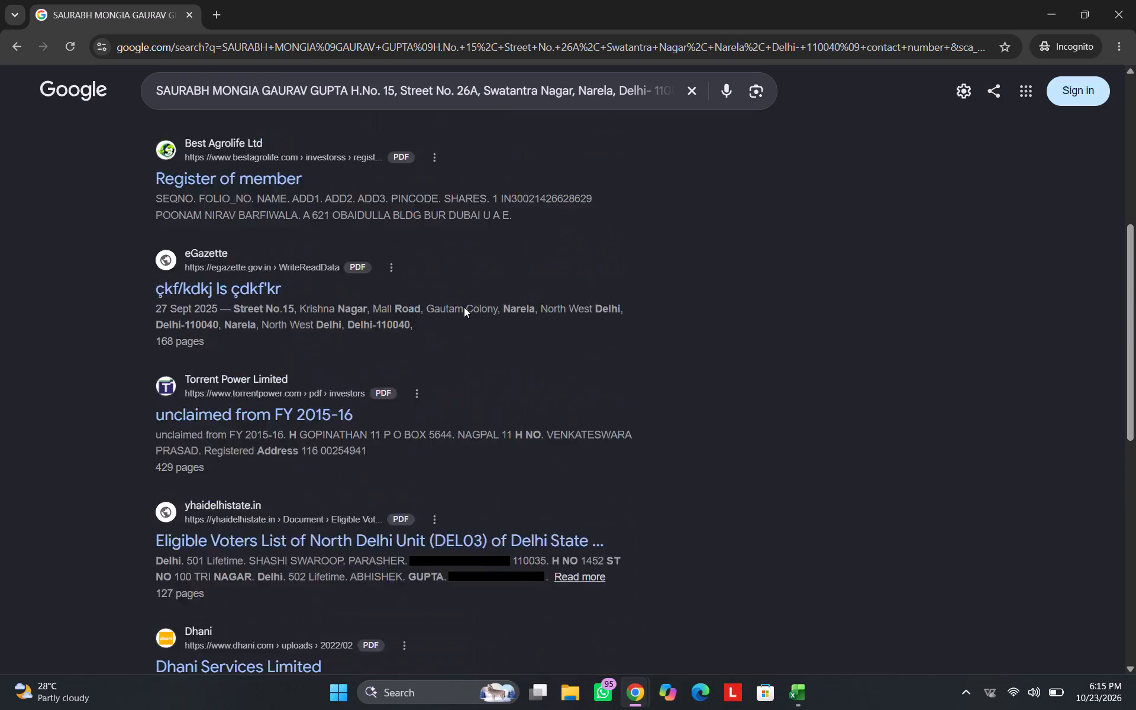
{"action": "scroll", "coordinate": [464, 307], "scroll_direction": "up", "scroll_amount": 1}
Search Google for row 33877's same firm, company and address details followed by "gst number" instead of "contact number".
{"action": "left_click", "coordinate": [509, 76]}
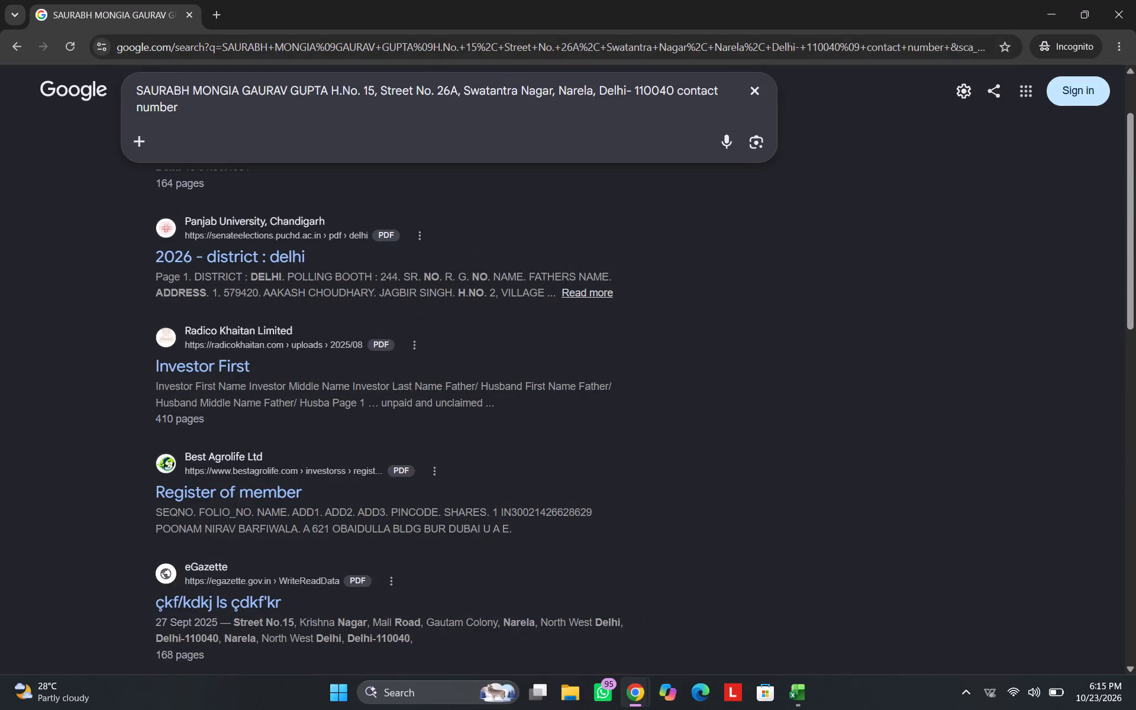
{"action": "left_click", "coordinate": [723, 89]}
{"action": "key", "text": "BackSpace"}
{"action": "key", "text": "BackSpace"}
{"action": "type", "text": "gst"}
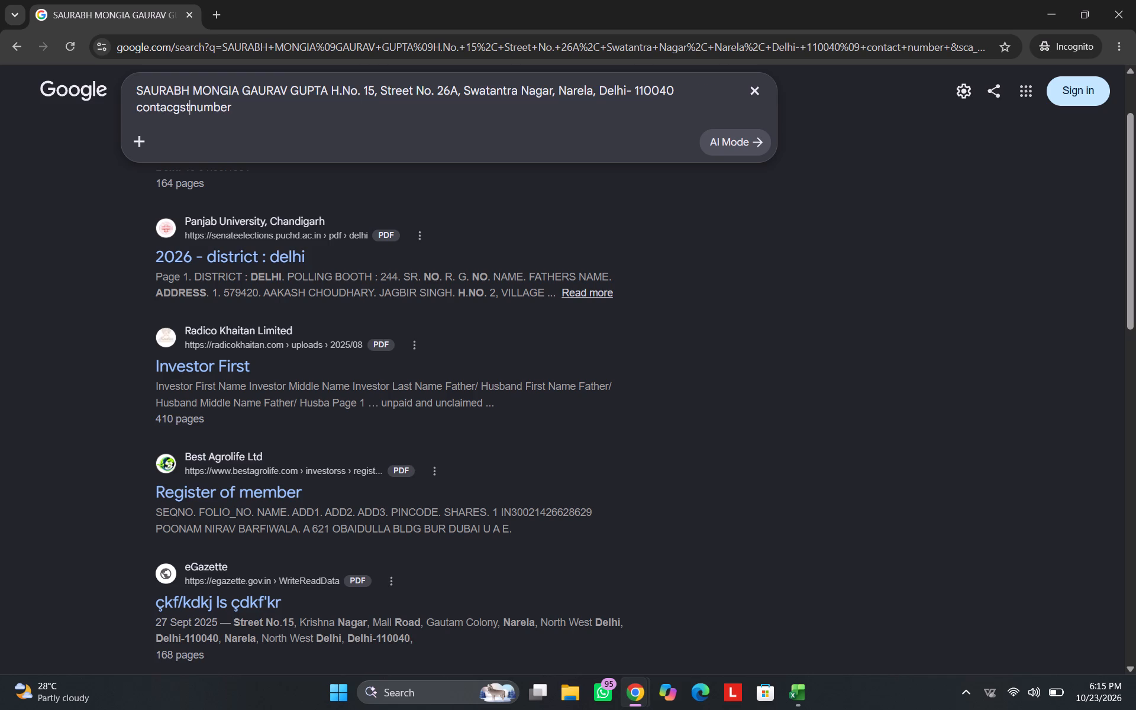
{"action": "key", "text": "space"}
{"action": "key", "text": "Return"}
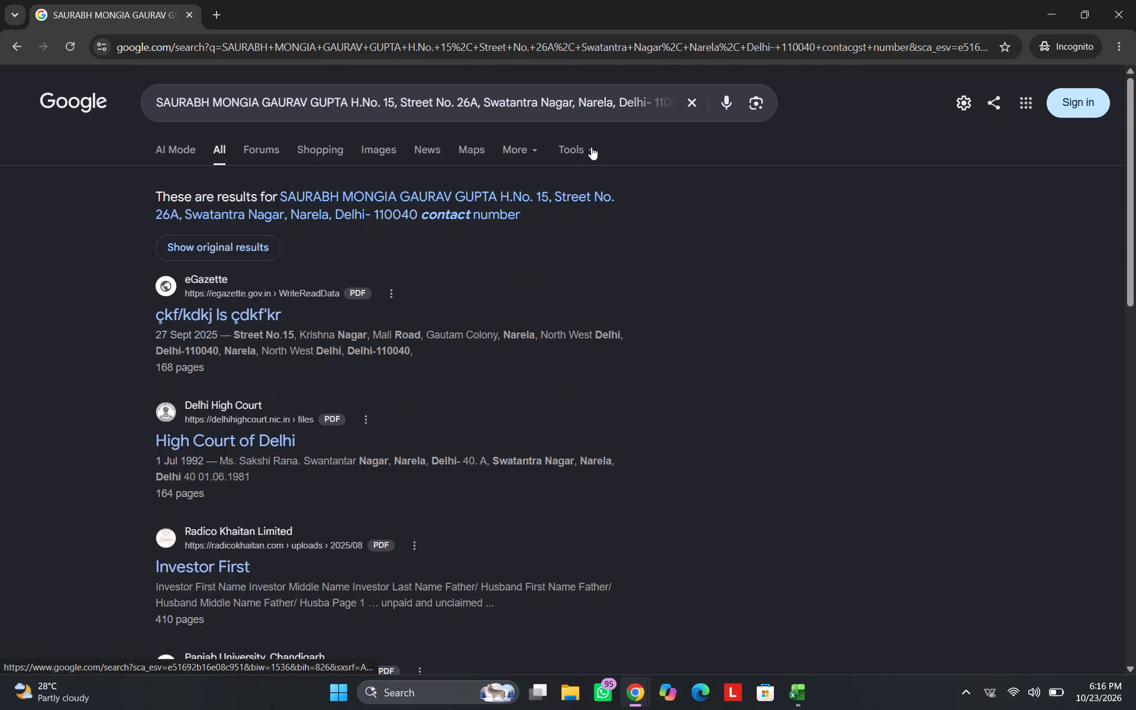
{"action": "left_click", "coordinate": [623, 116]}
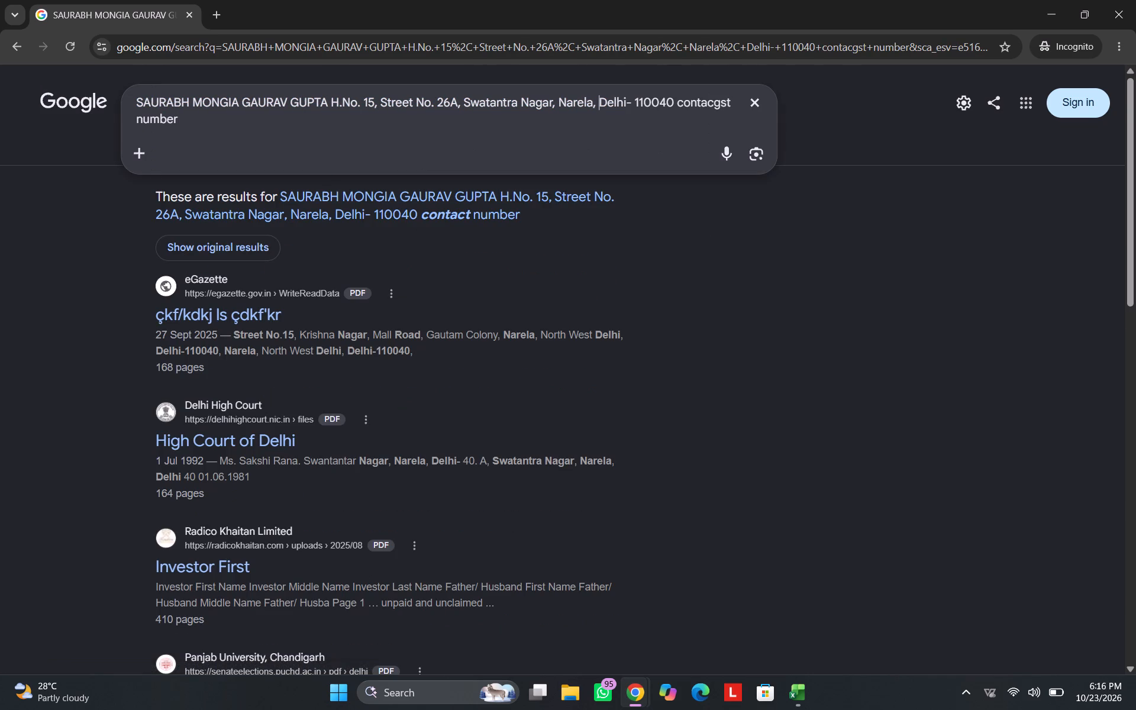
{"action": "left_click", "coordinate": [715, 105]}
{"action": "key", "text": "ctrl+BackSpace"}
{"action": "key", "text": "Return"}
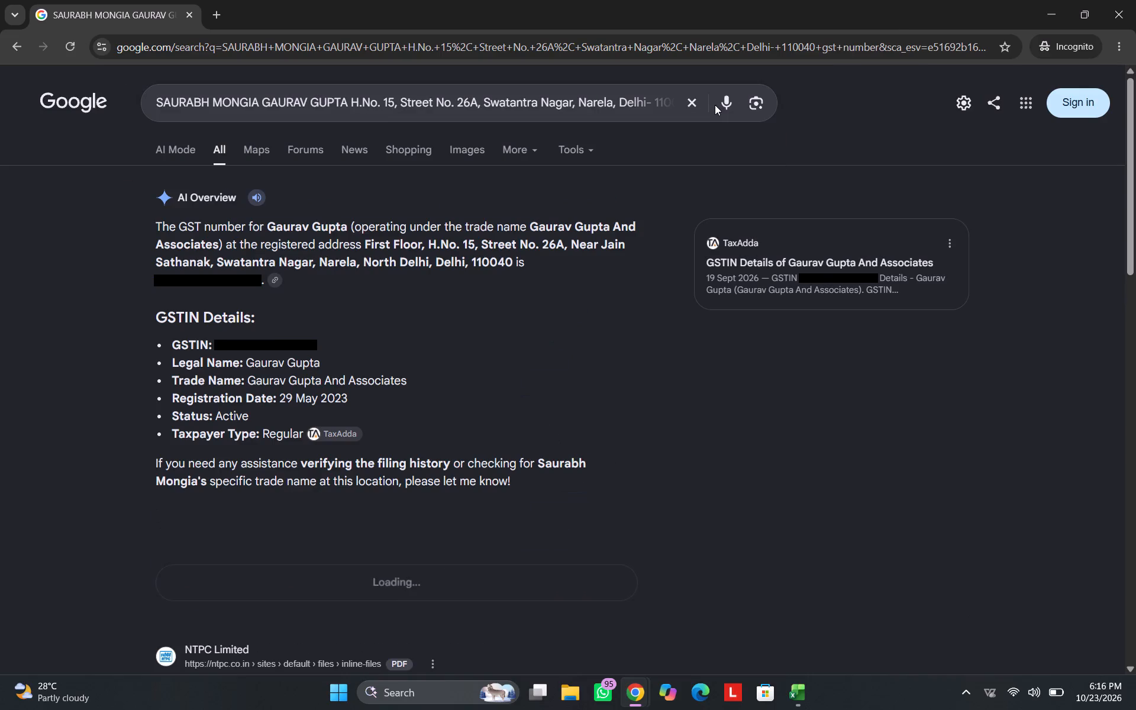
Copy the GSTIN from the search overview into row 33877's GST cell in TM LEADS 26.
{"action": "double_click", "coordinate": [282, 340]}
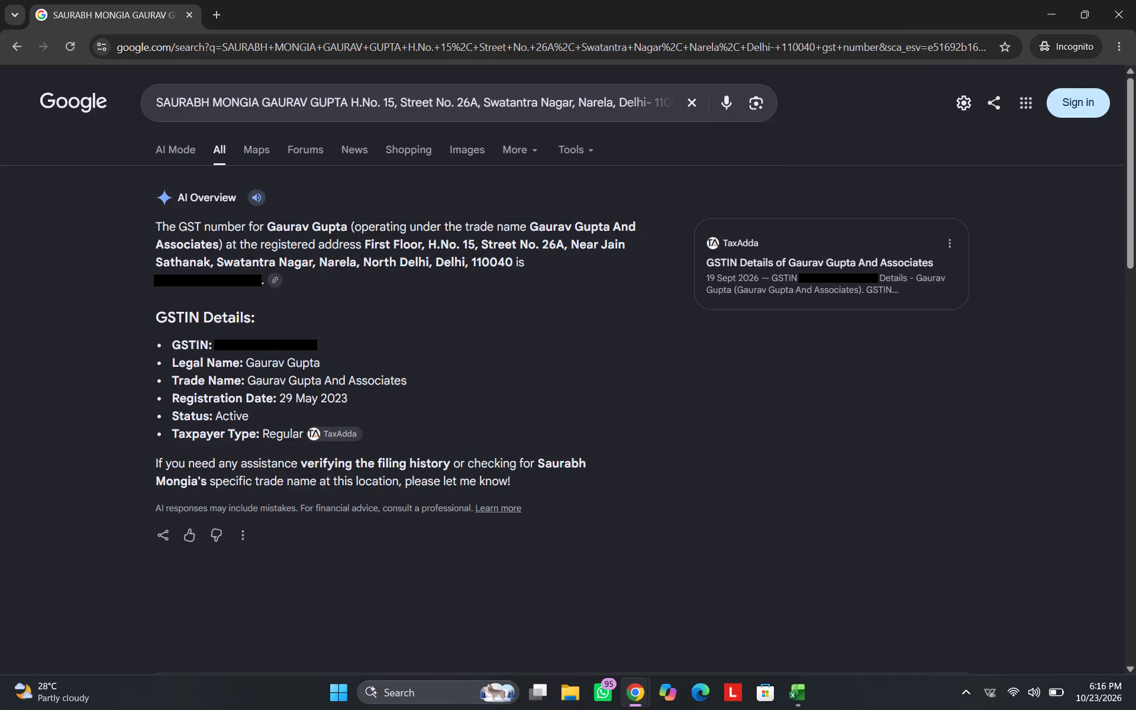
{"action": "key", "text": "ctrl+c"}
{"action": "key", "text": "alt+Tab"}
{"action": "scroll", "coordinate": [571, 434], "scroll_direction": "left", "scroll_amount": 2}
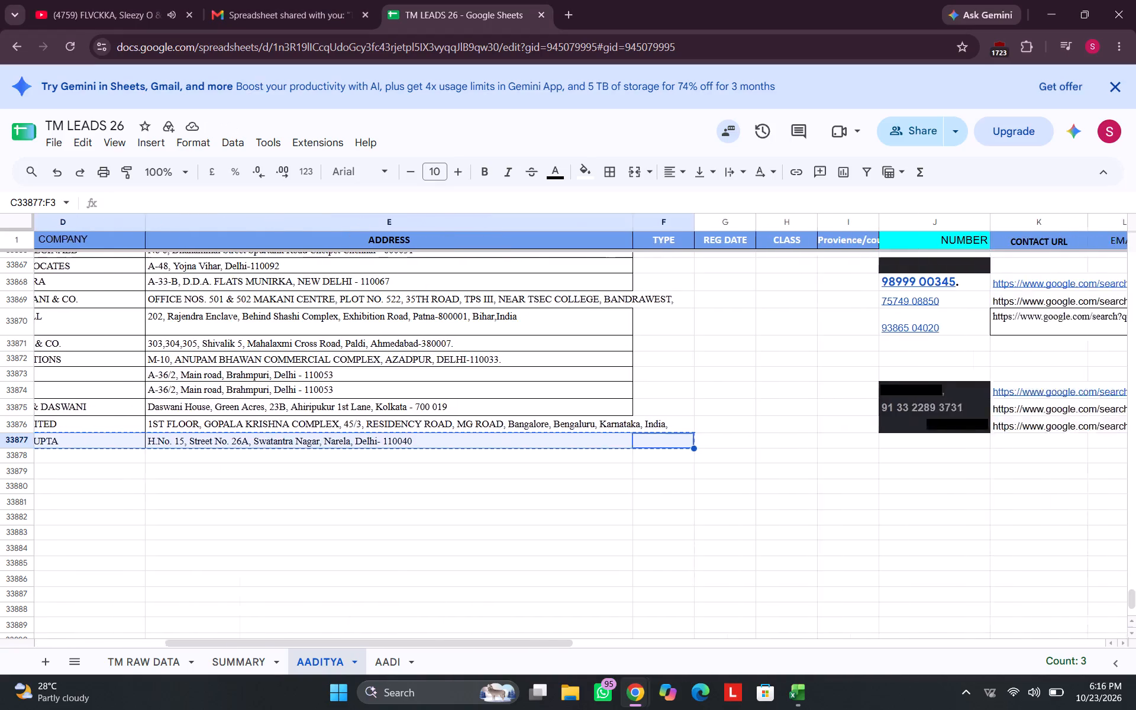
{"action": "scroll", "coordinate": [571, 434], "scroll_direction": "left", "scroll_amount": 1}
{"action": "key", "text": "alt+Tab"}
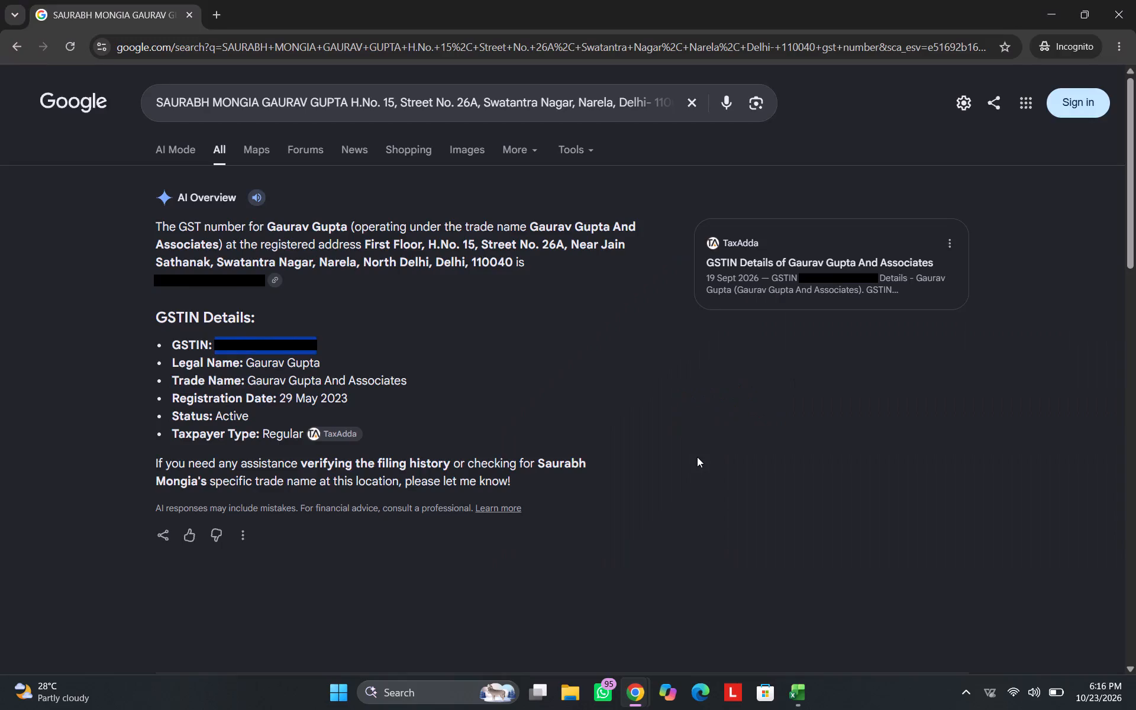
{"action": "key", "text": "alt+Tab"}
{"action": "scroll", "coordinate": [835, 451], "scroll_direction": "left", "scroll_amount": 1}
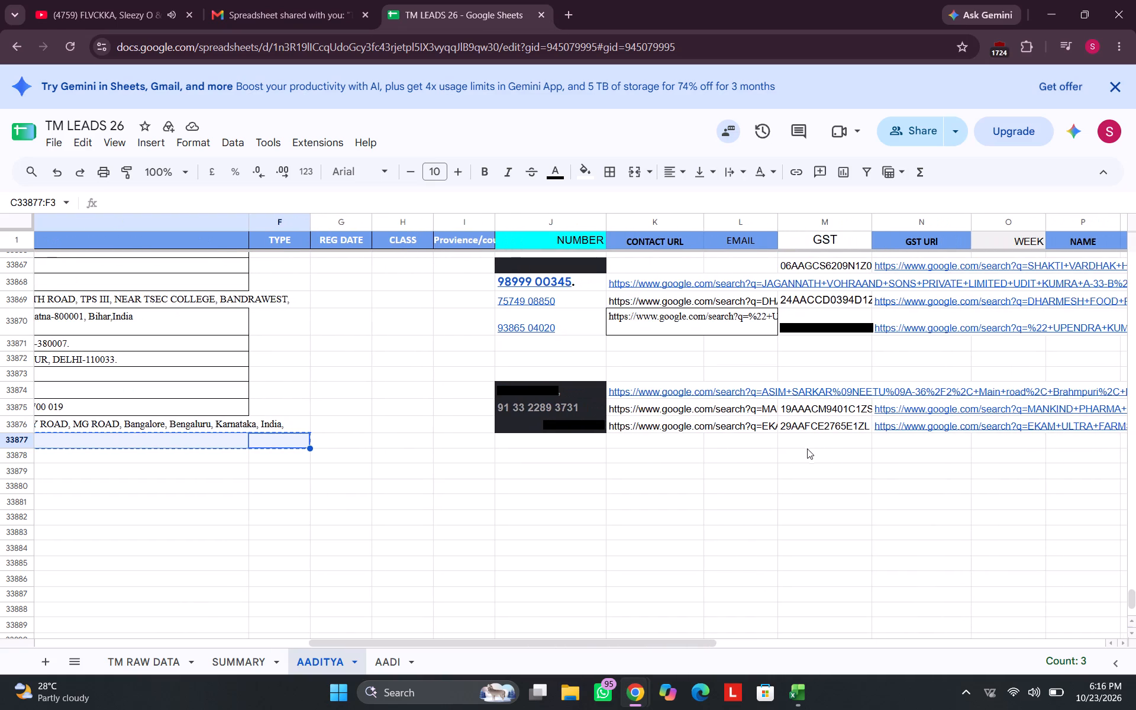
{"action": "left_click", "coordinate": [828, 442]}
{"action": "key", "text": "ctrl+v"}
Copy the GST search page's URL into row 33877's GST URL cell.
{"action": "key", "text": "alt+Tab"}
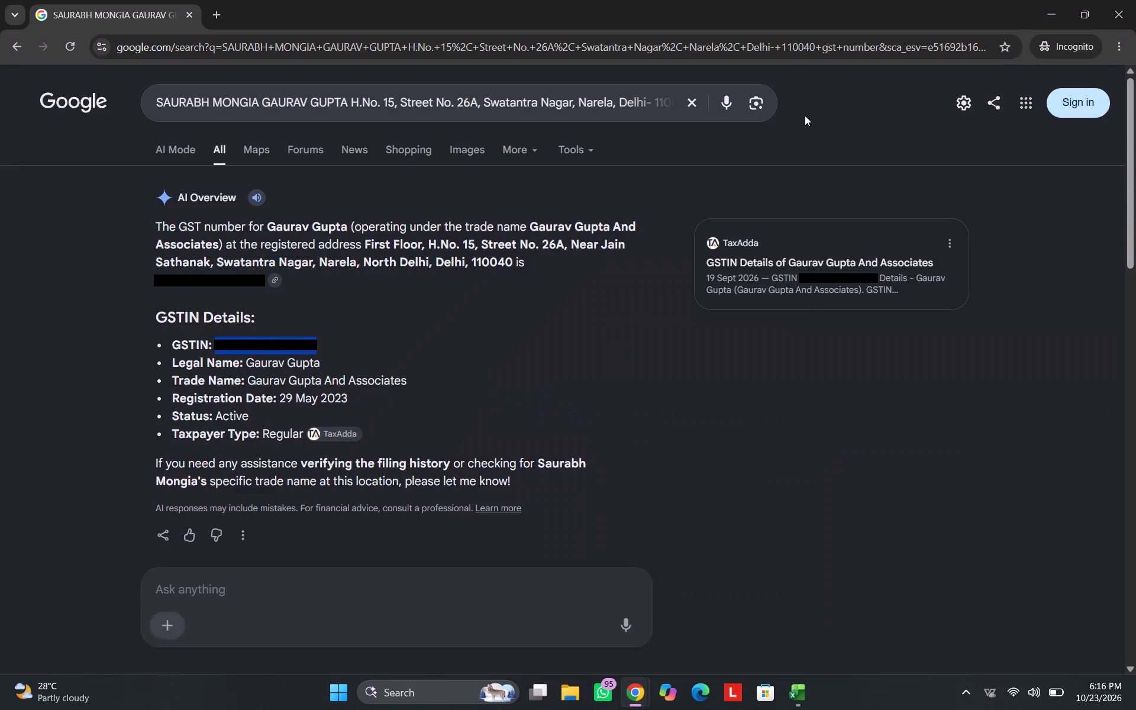
{"action": "left_click", "coordinate": [805, 51]}
{"action": "key", "text": "ctrl+c"}
{"action": "key", "text": "alt+Tab"}
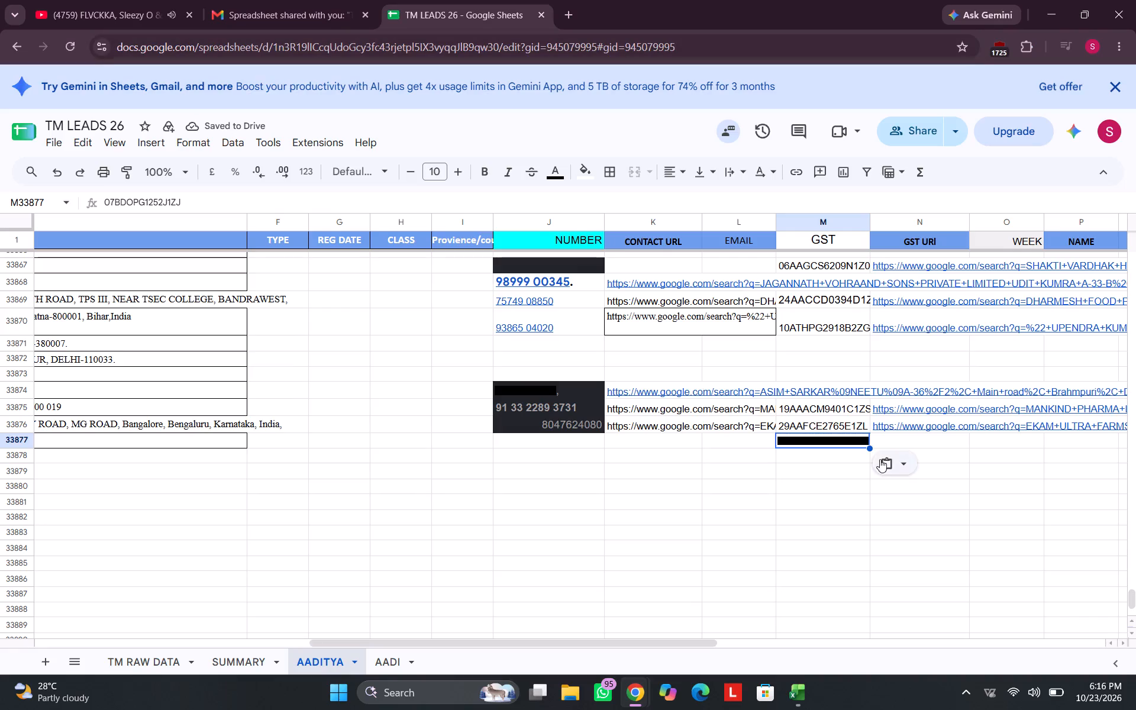
{"action": "left_click", "coordinate": [938, 450]}
{"action": "left_click", "coordinate": [958, 438]}
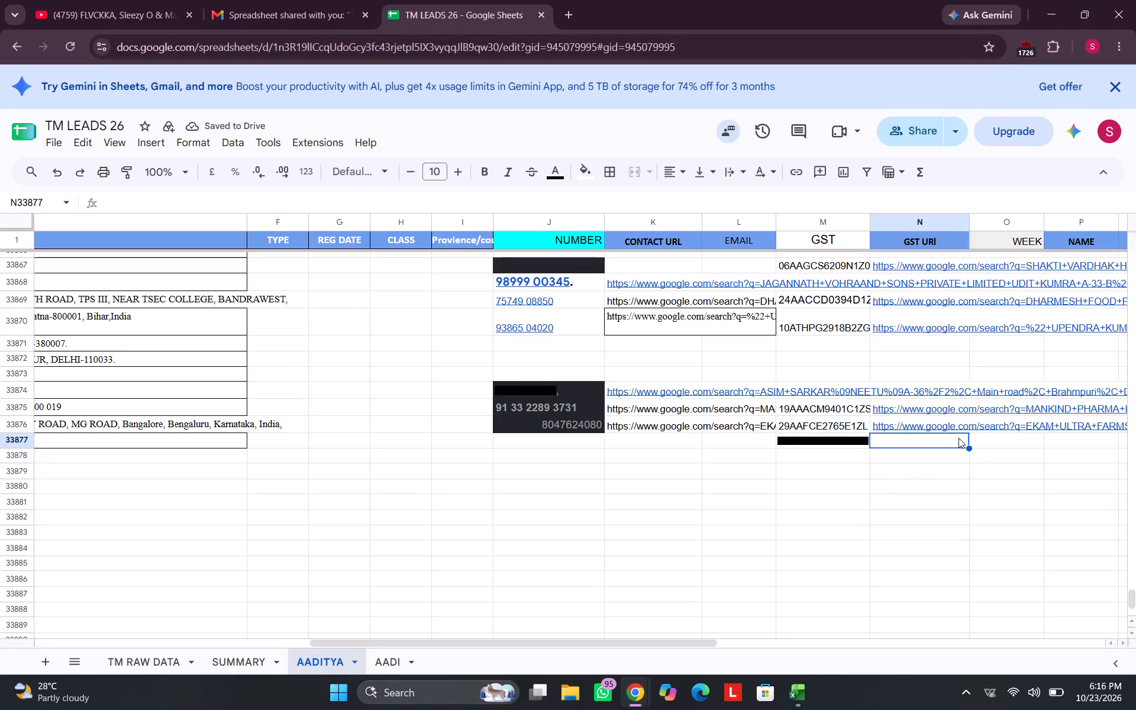
{"action": "key", "text": "ctrl+v"}
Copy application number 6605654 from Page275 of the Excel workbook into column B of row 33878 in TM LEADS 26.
{"action": "key", "text": "Down"}
{"action": "key", "text": "Left"}
{"action": "key", "text": "Left"}
{"action": "key", "text": "Left"}
{"action": "key", "text": "Left"}
{"action": "key", "text": "Left"}
{"action": "key", "text": "Left"}
{"action": "key", "text": "Left"}
{"action": "key", "text": "Left"}
{"action": "key", "text": "Left"}
{"action": "key", "text": "Left"}
{"action": "key", "text": "Left"}
{"action": "key", "text": "Left"}
{"action": "key", "text": "Left"}
{"action": "key", "text": "Left"}
{"action": "key", "text": "Left"}
{"action": "key", "text": "Left"}
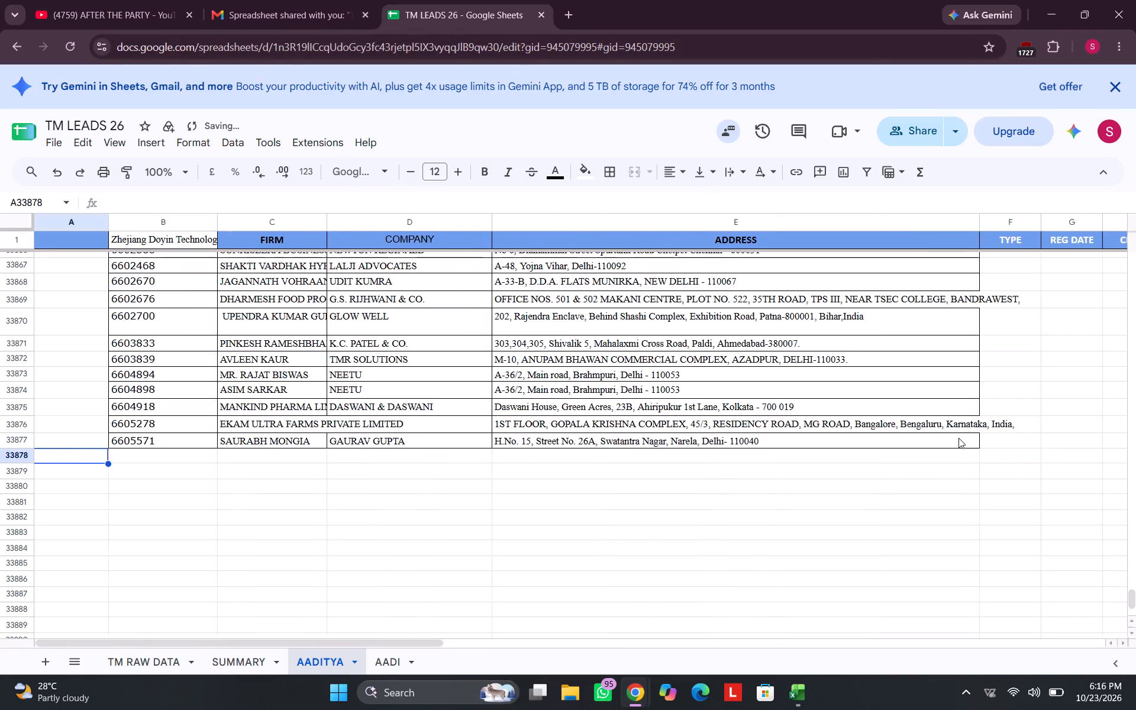
{"action": "key", "text": "Right"}
{"action": "key", "text": "alt+Tab"}
{"action": "key", "text": "alt+Right"}
{"action": "left_click", "coordinate": [617, 640]}
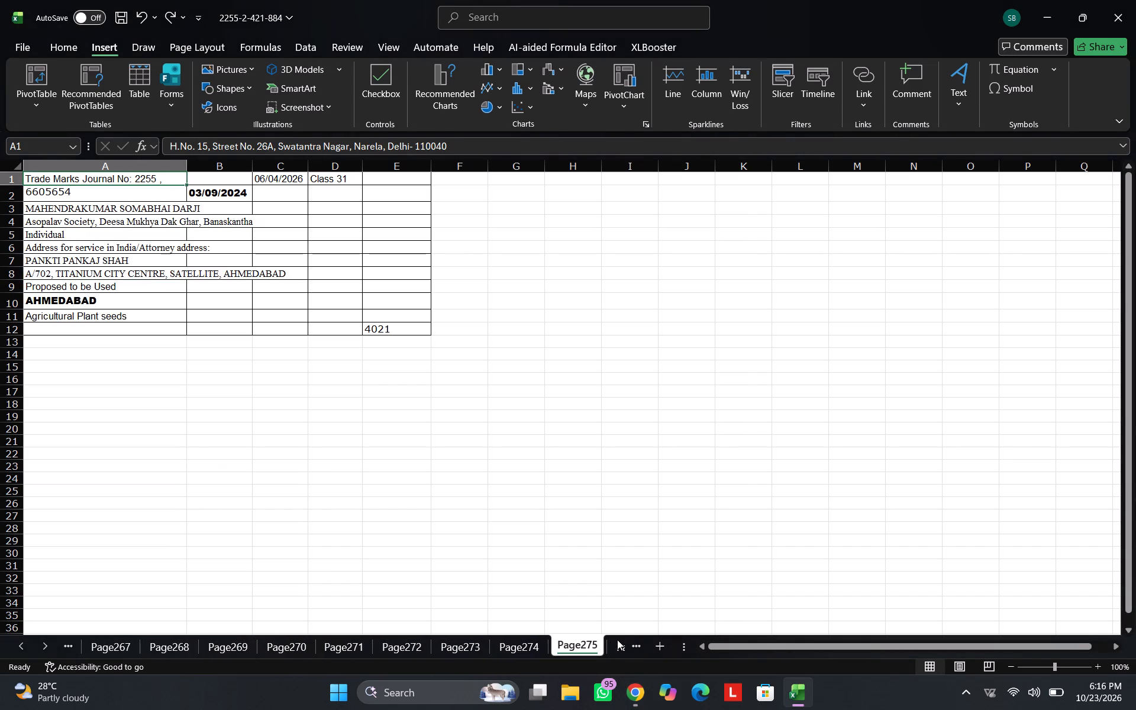
{"action": "left_click", "coordinate": [169, 196]}
{"action": "key", "text": "ctrl+c"}
{"action": "key", "text": "alt+Tab"}
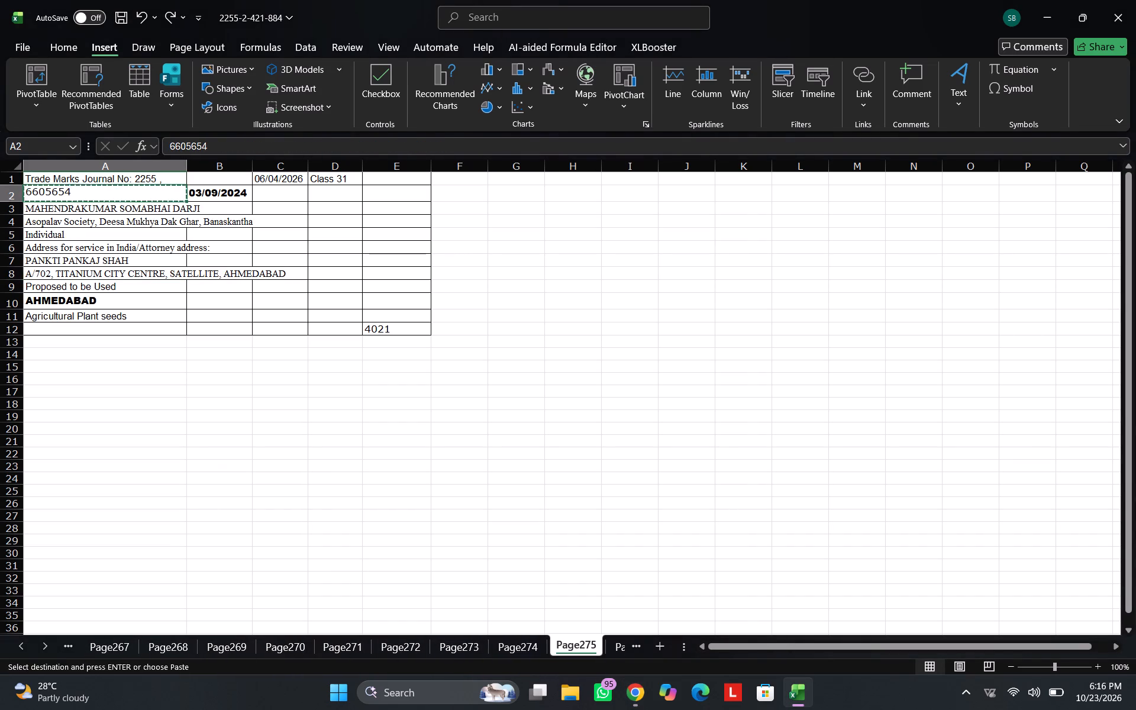
{"action": "key", "text": "alt+Tab"}
{"action": "key", "text": "alt+Right"}
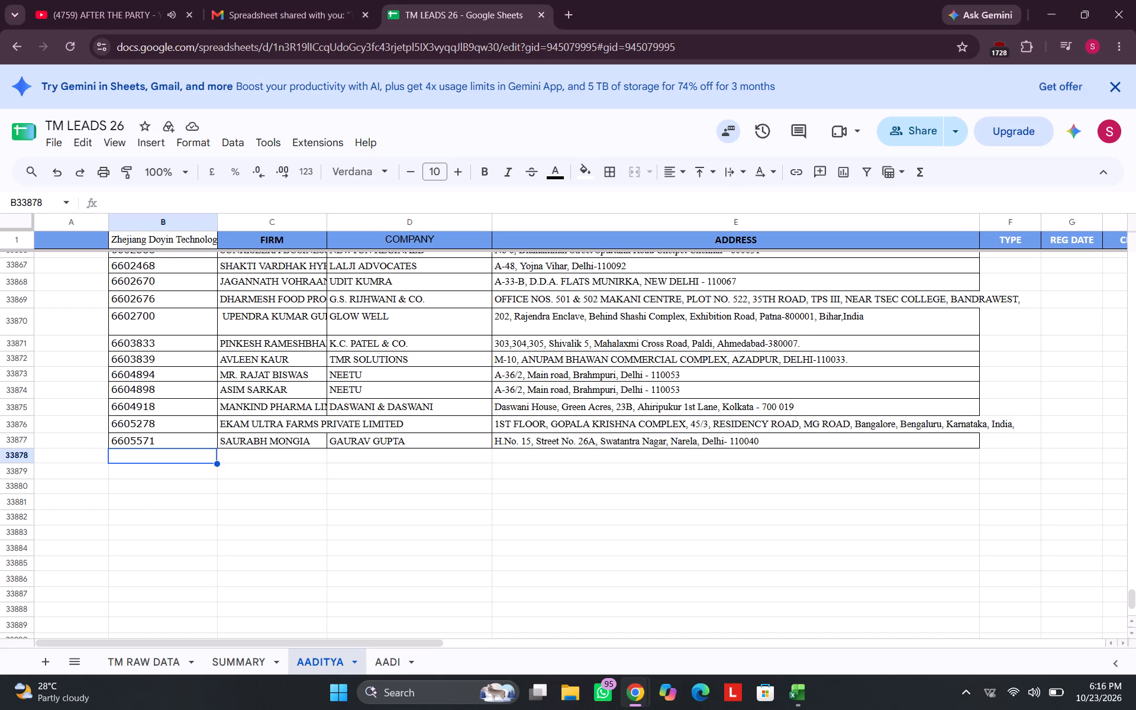
{"action": "key", "text": "ctrl+v"}
Copy the applicant's name from Page275 into row 33878's FIRM cell.
{"action": "key", "text": "alt+Tab"}
{"action": "key", "text": "alt+Right"}
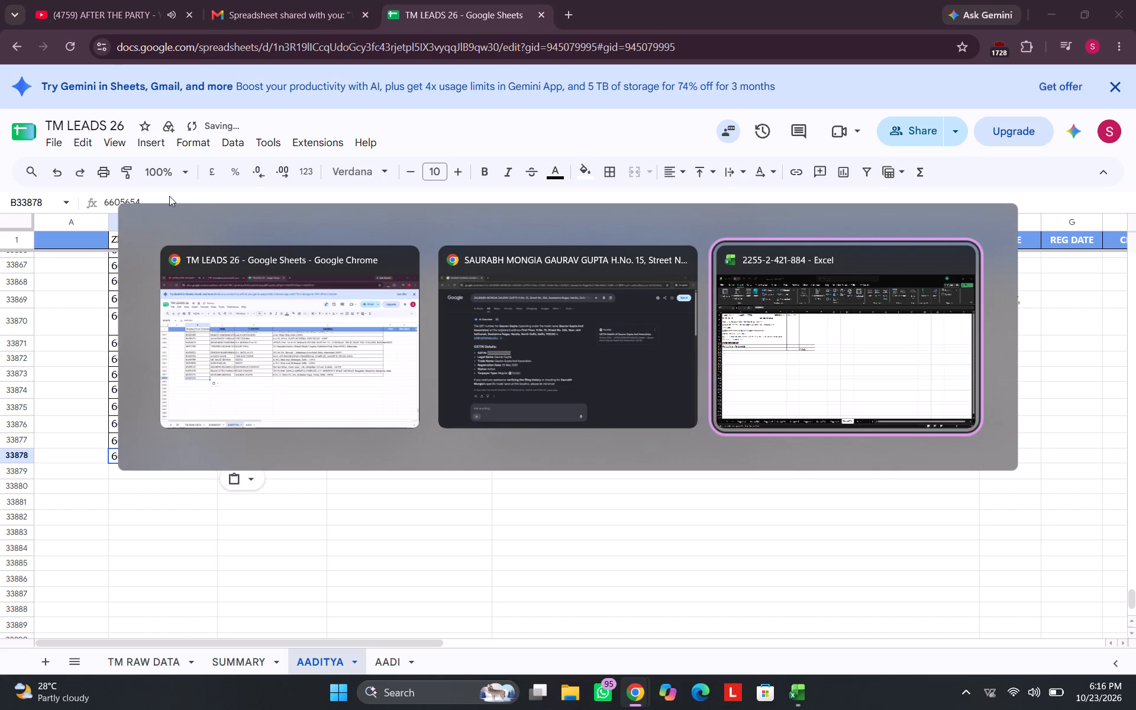
{"action": "key", "text": "Down"}
{"action": "key", "text": "ctrl+c"}
{"action": "key", "text": "alt+Tab"}
{"action": "key", "text": "Right"}
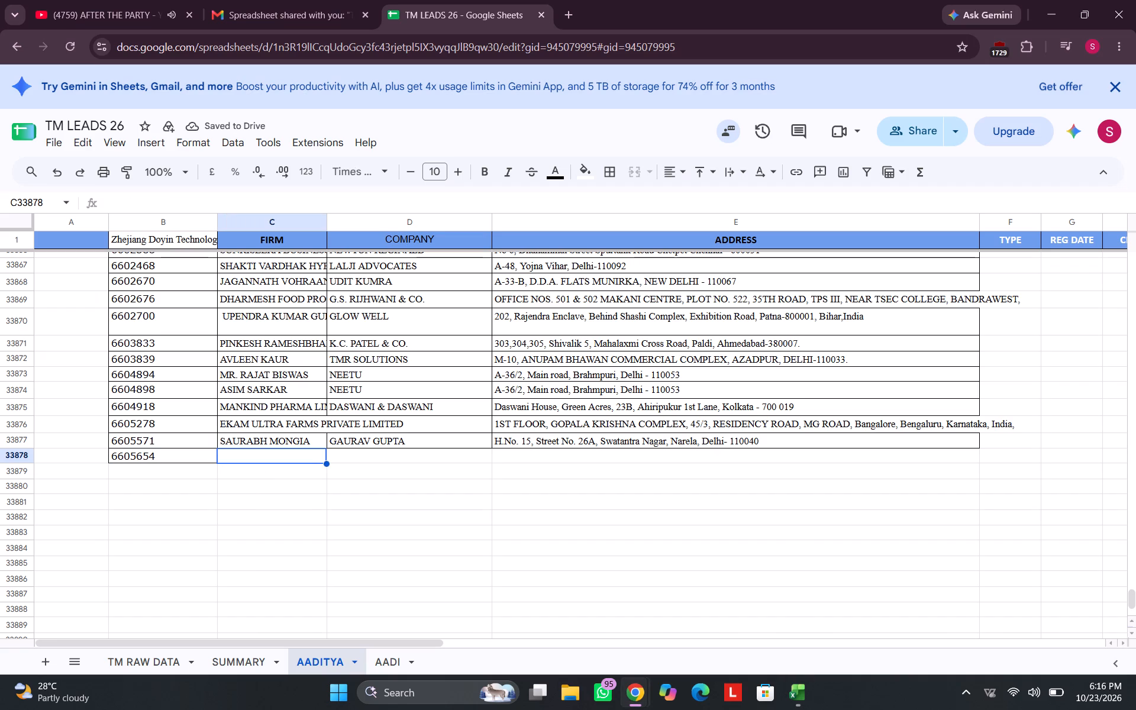
{"action": "key", "text": "ctrl+v"}
Copy the attorney's name from Page275 into row 33878's COMPANY cell.
{"action": "key", "text": "alt+Tab"}
{"action": "key", "text": "Down"}
{"action": "key", "text": "Down"}
{"action": "key", "text": "Down"}
{"action": "key", "text": "Down"}
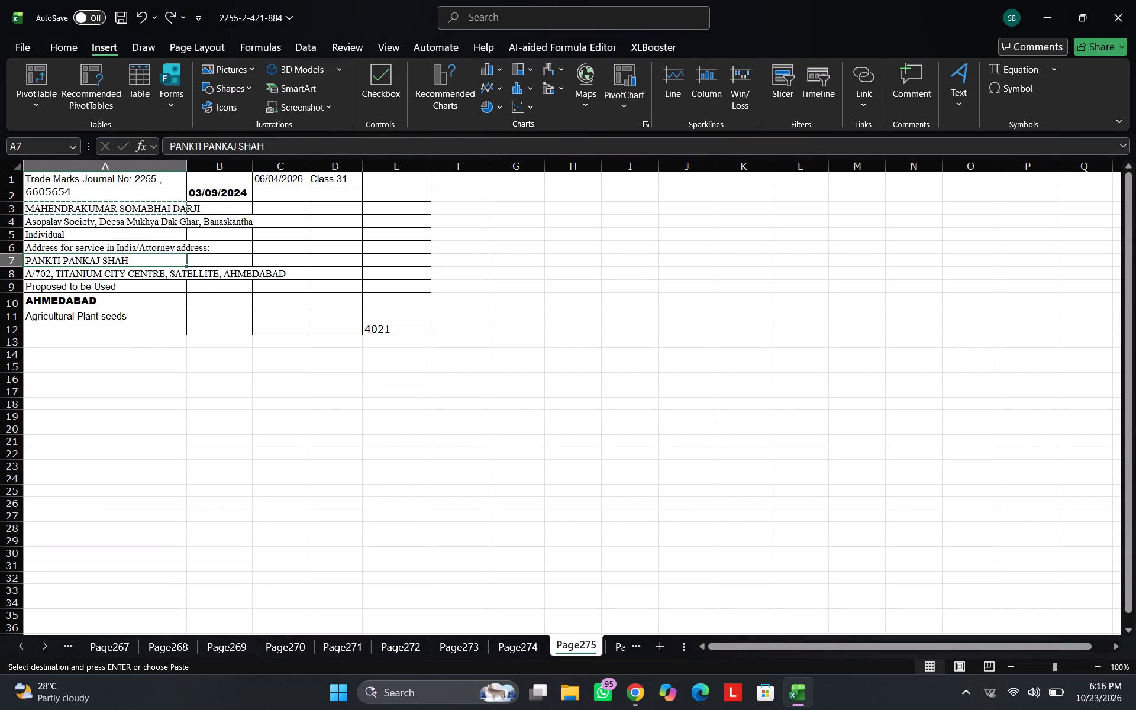
{"action": "key", "text": "ctrl+c"}
{"action": "key", "text": "alt+Tab"}
{"action": "key", "text": "Right"}
{"action": "key", "text": "ctrl+v"}
Copy the attorney's address line from Page275 into row 33878's ADDRESS cell.
{"action": "key", "text": "alt+Tab"}
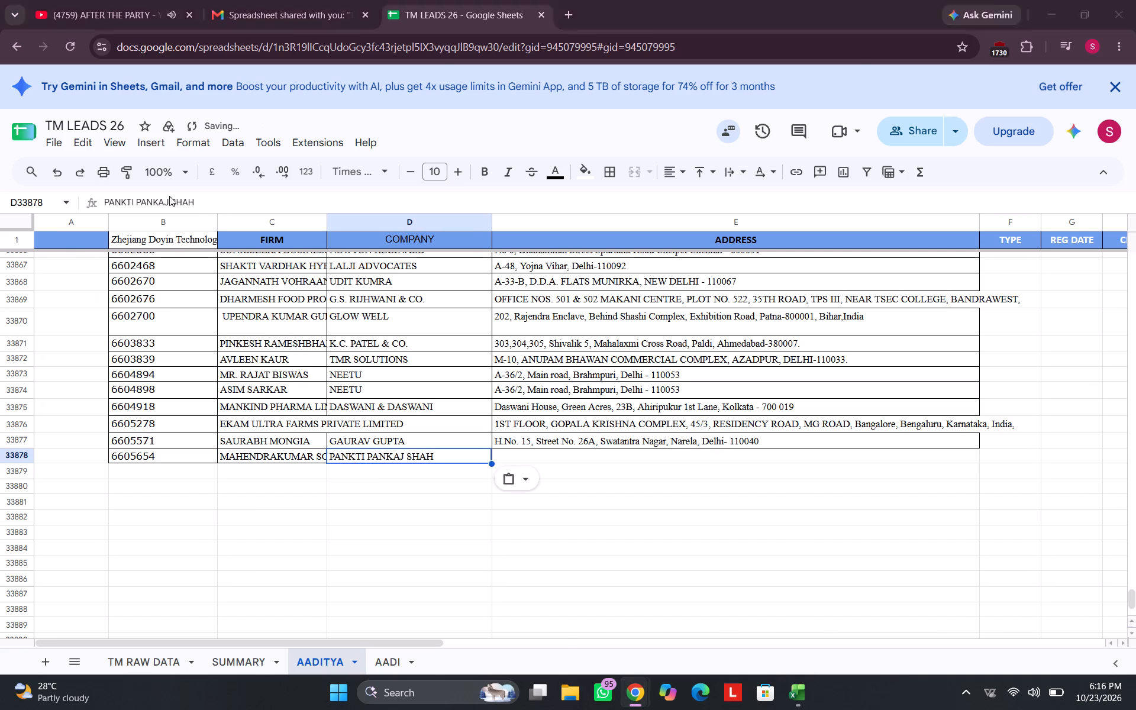
{"action": "key", "text": "Down"}
{"action": "key", "text": "ctrl+c"}
{"action": "key", "text": "alt+Tab"}
{"action": "key", "text": "Right"}
{"action": "key", "text": "ctrl+v"}
Search Google for row 33878's firm, company and address details followed by "contact number".
{"action": "key", "text": "Right"}
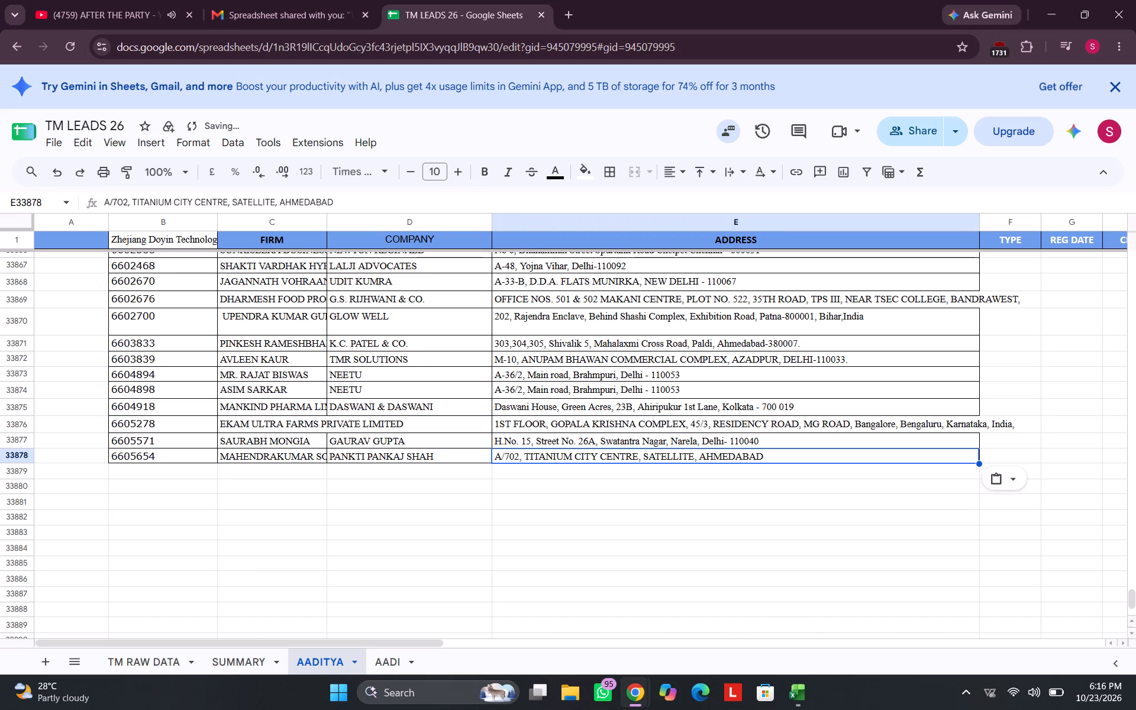
{"action": "key", "text": "shift+Left"}
{"action": "key", "text": "shift+Left"}
{"action": "key", "text": "shift+Left"}
{"action": "key", "text": "Right"}
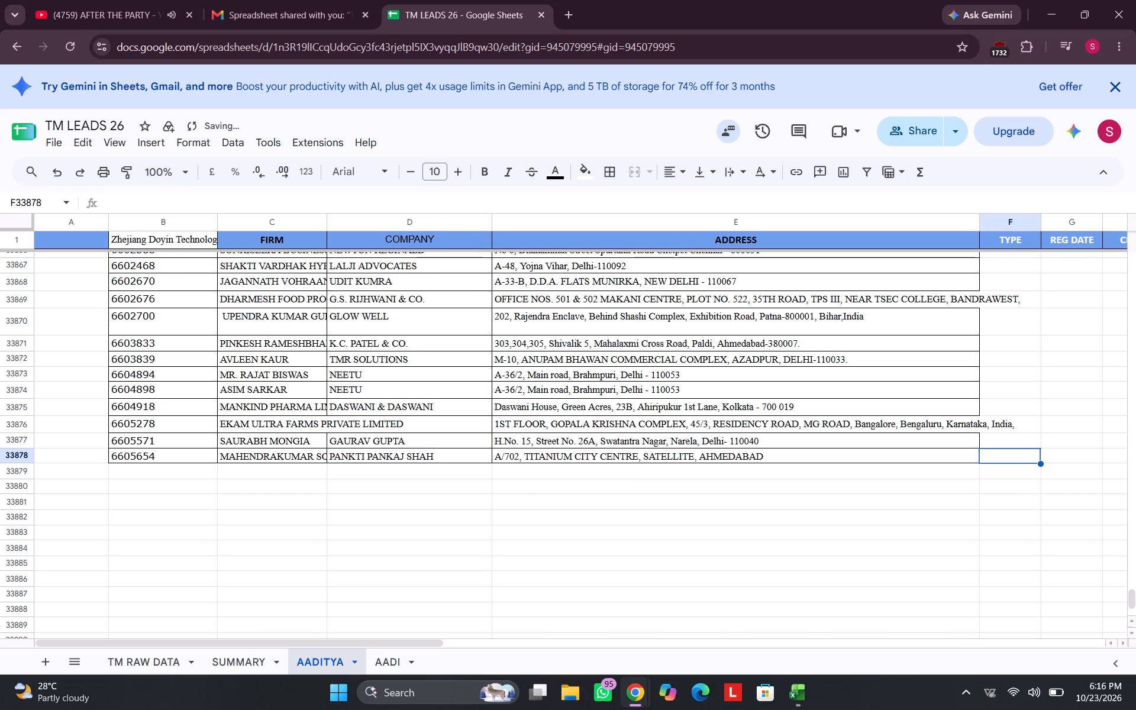
{"action": "key", "text": "shift+Left"}
{"action": "key", "text": "shift+Left"}
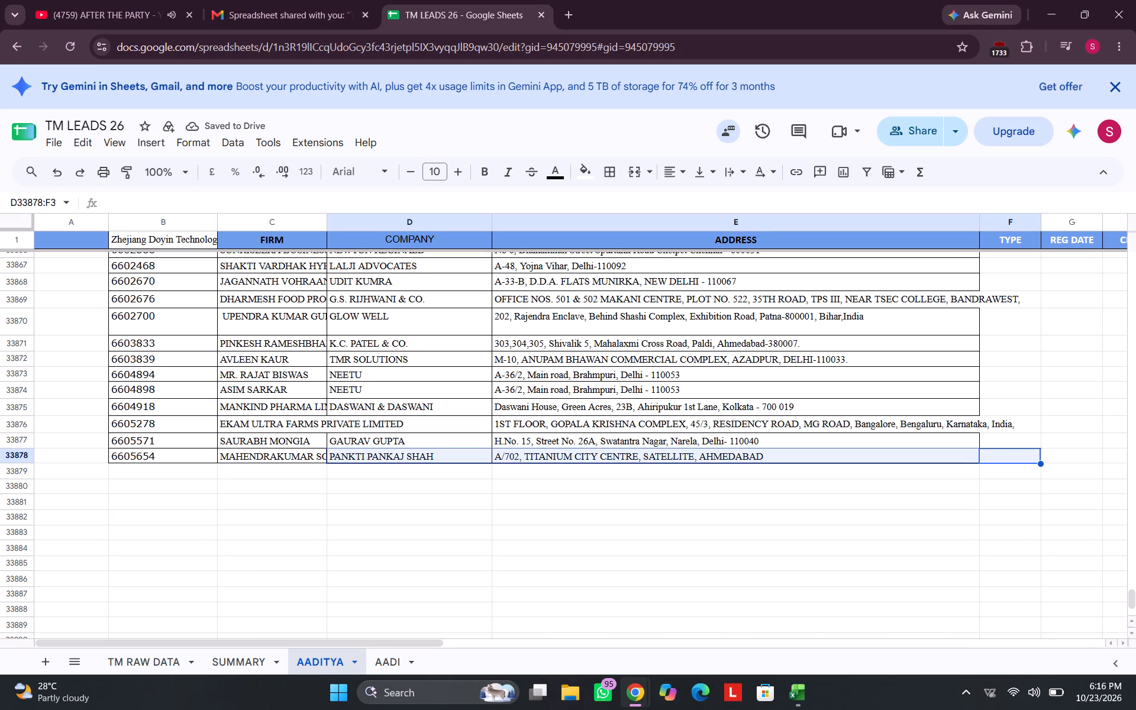
{"action": "key", "text": "shift+Left"}
{"action": "key", "text": "ctrl+c"}
{"action": "key", "text": "alt+Tab"}
{"action": "key", "text": "alt+Right"}
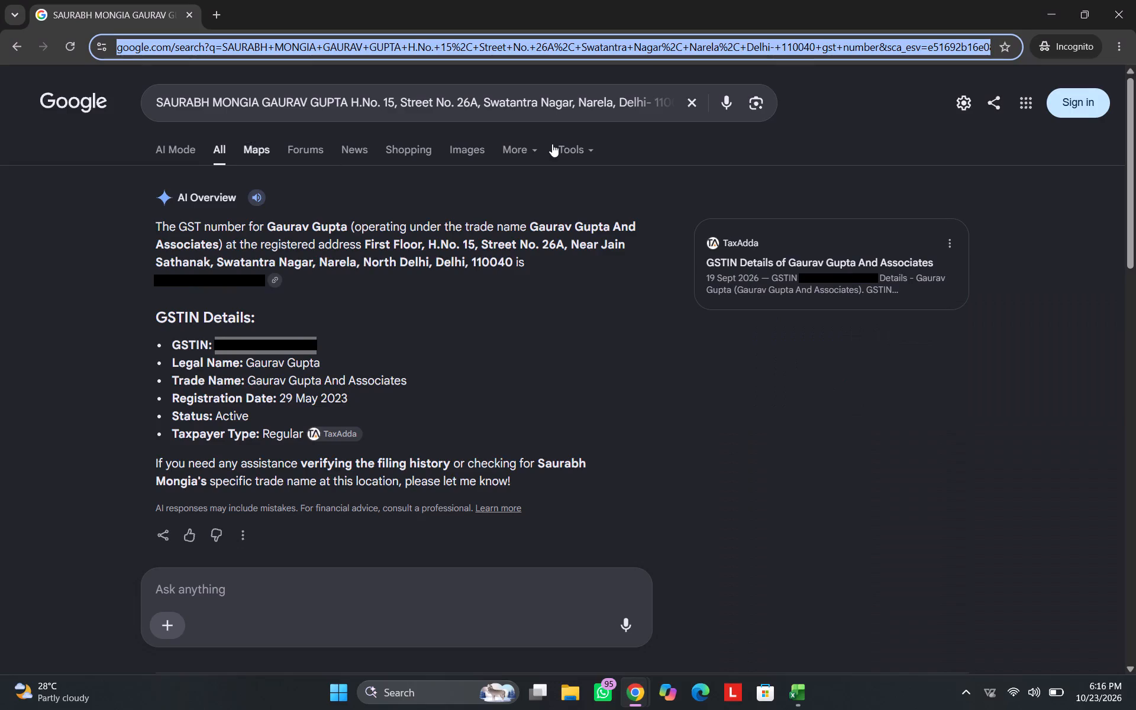
{"action": "left_click", "coordinate": [686, 103]}
{"action": "key", "text": "ctrl+v"}
{"action": "key", "text": "space"}
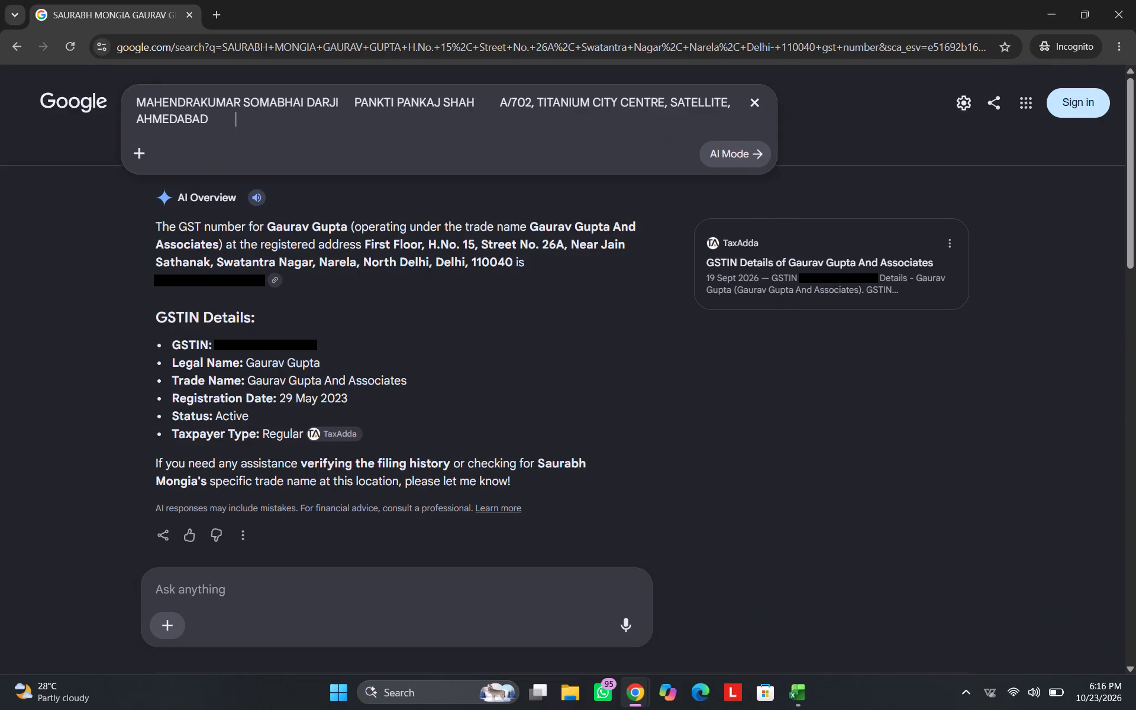
{"action": "type", "text": "contact number"}
{"action": "key", "text": "space"}
{"action": "key", "text": "Return"}
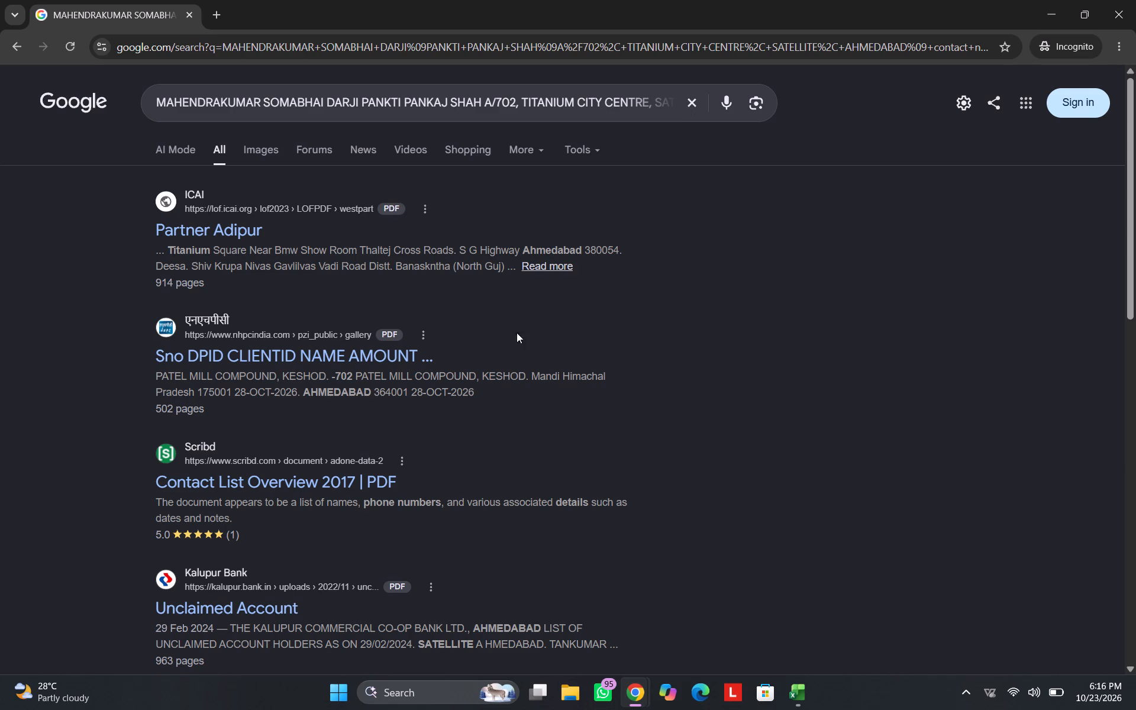
Change the Google search for row 33878's firm to look for its GST number instead of a contact number.
{"action": "scroll", "coordinate": [497, 338], "scroll_direction": "down", "scroll_amount": 1}
{"action": "scroll", "coordinate": [497, 338], "scroll_direction": "up", "scroll_amount": 1}
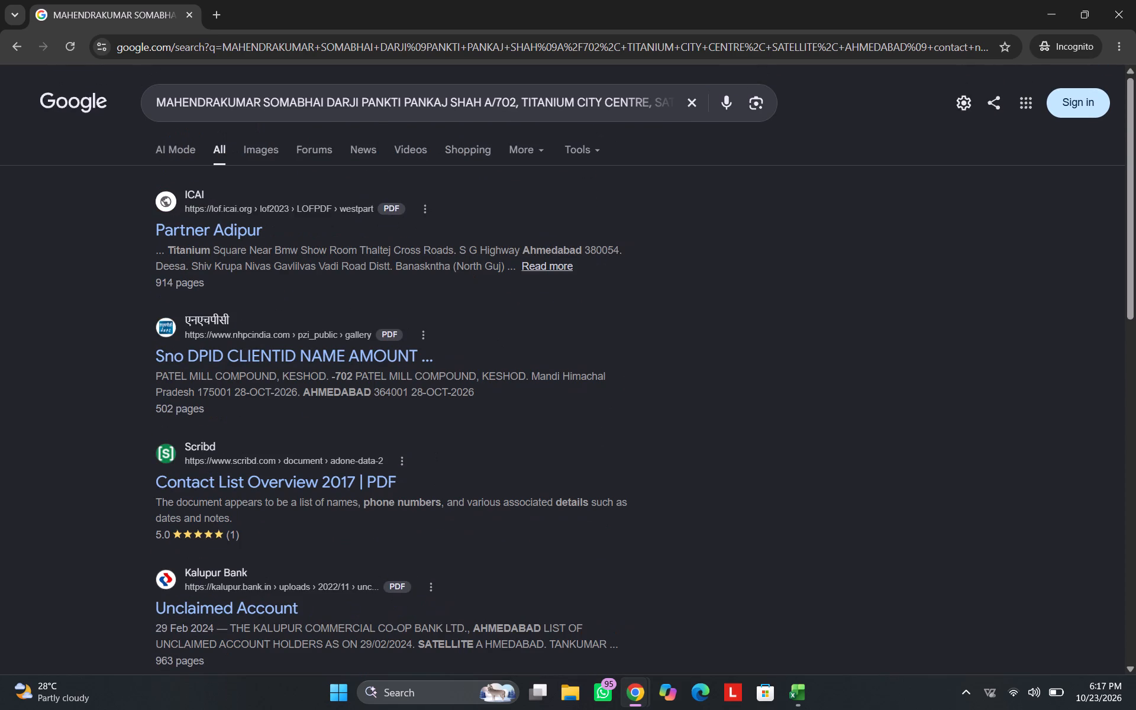
{"action": "left_click", "coordinate": [517, 99]}
{"action": "left_click", "coordinate": [248, 125]}
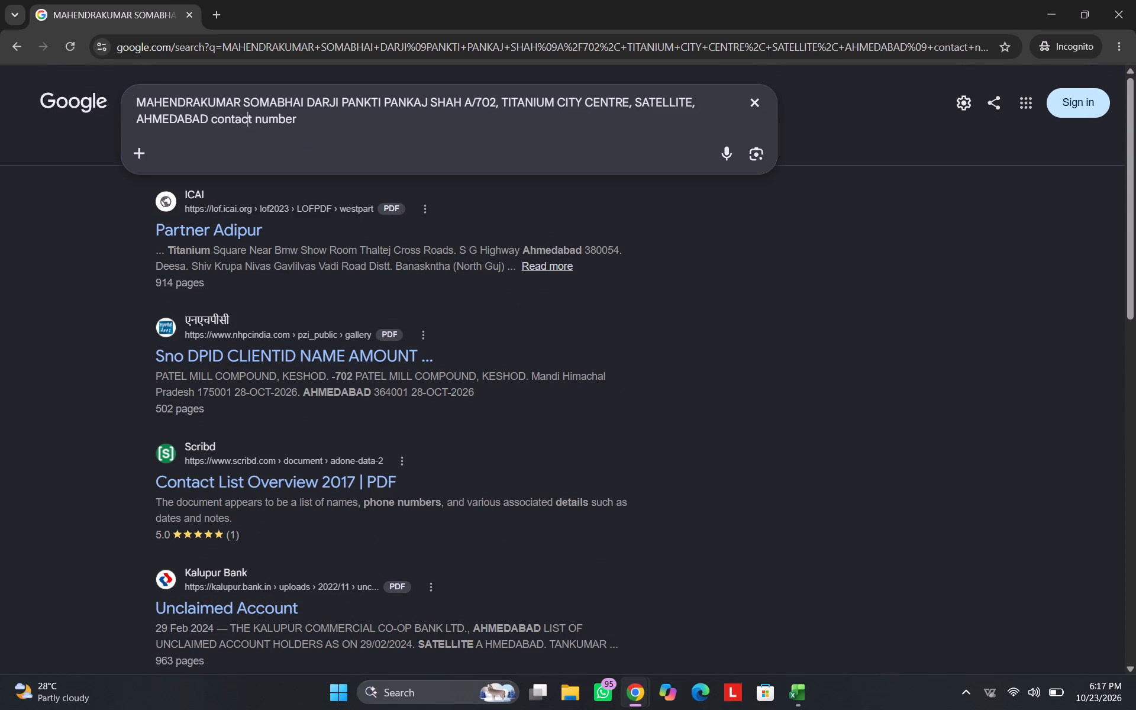
{"action": "left_click", "coordinate": [251, 125]}
{"action": "key", "text": "BackSpace"}
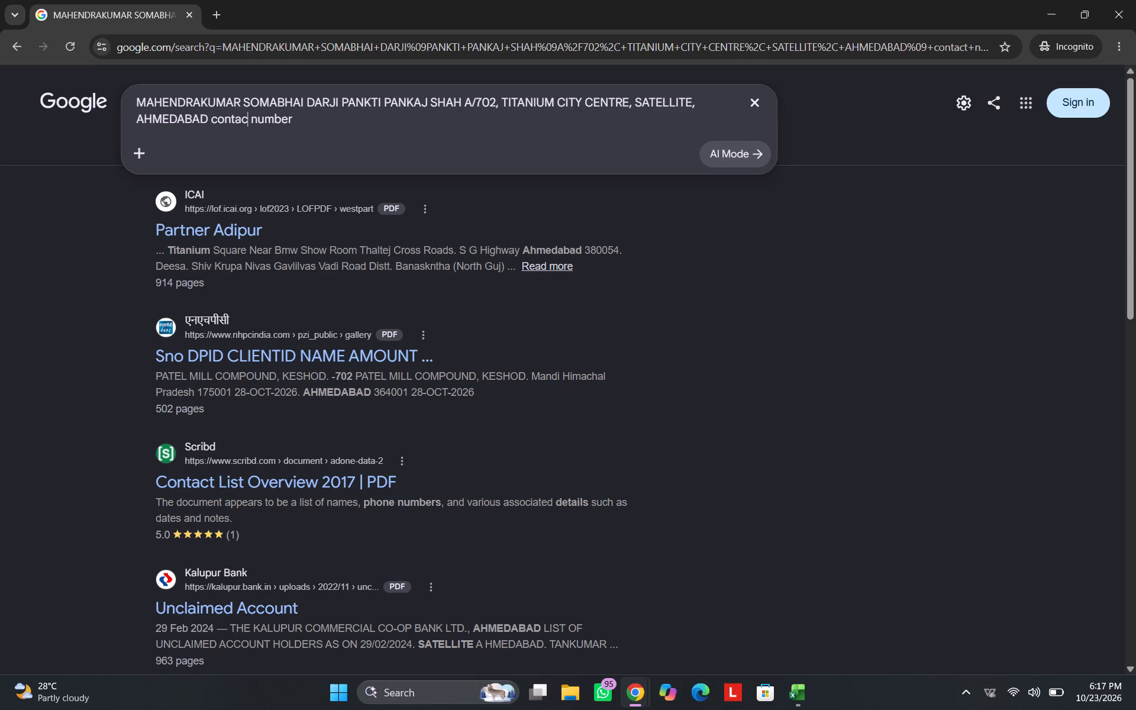
{"action": "type", "text": "gst"}
{"action": "key", "text": "space"}
{"action": "key", "text": "Return"}
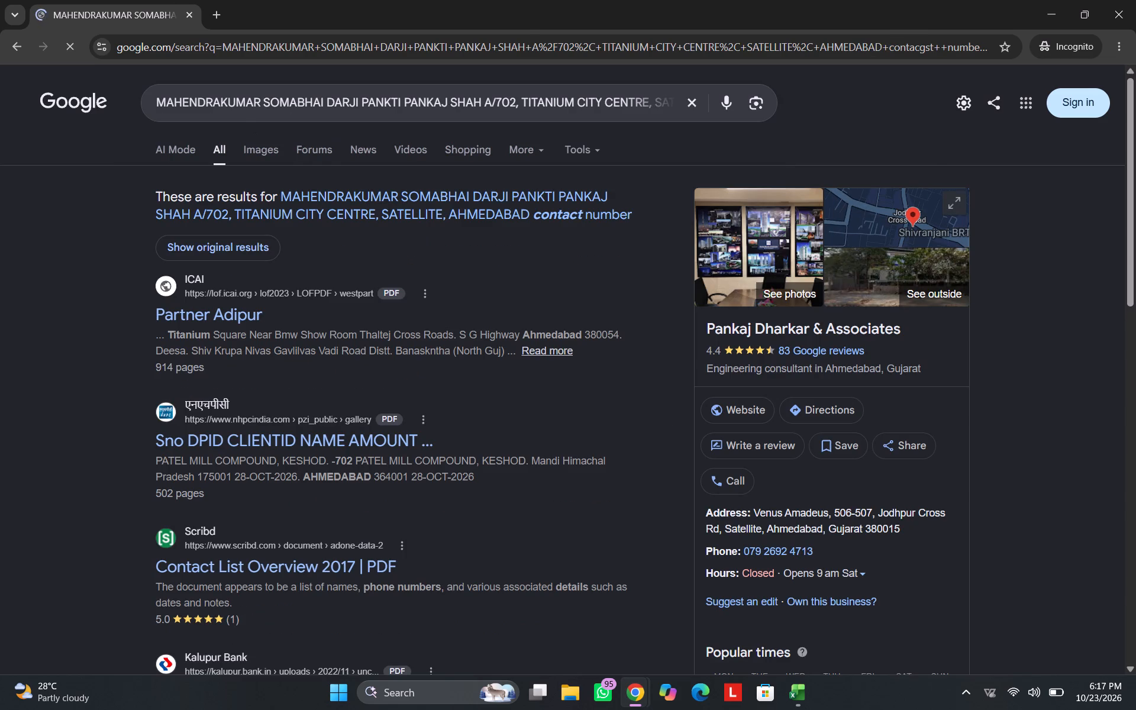
Copy the phone number listed for Pankaj Dharkar & Associates into row 33878's NUMBER cell.
{"action": "left_click_drag", "start_coordinate": [826, 544], "coordinate": [747, 557]}
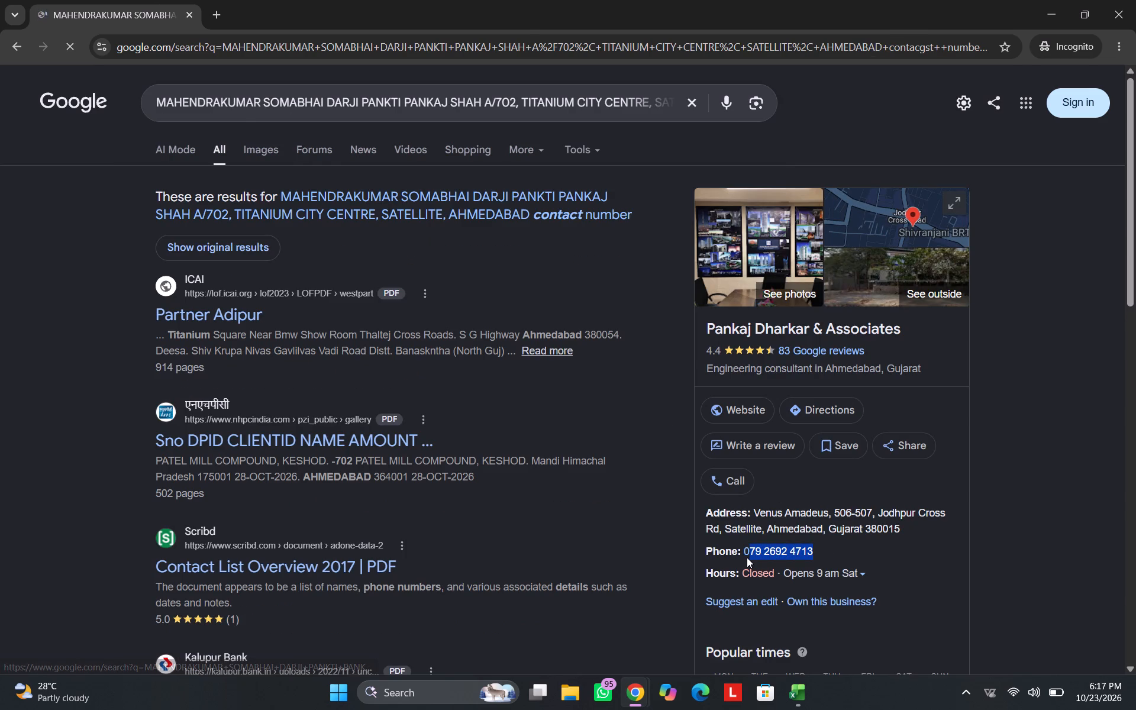
{"action": "key", "text": "ctrl+c"}
{"action": "key", "text": "alt+Tab"}
{"action": "scroll", "coordinate": [747, 557], "scroll_direction": "left", "scroll_amount": 3}
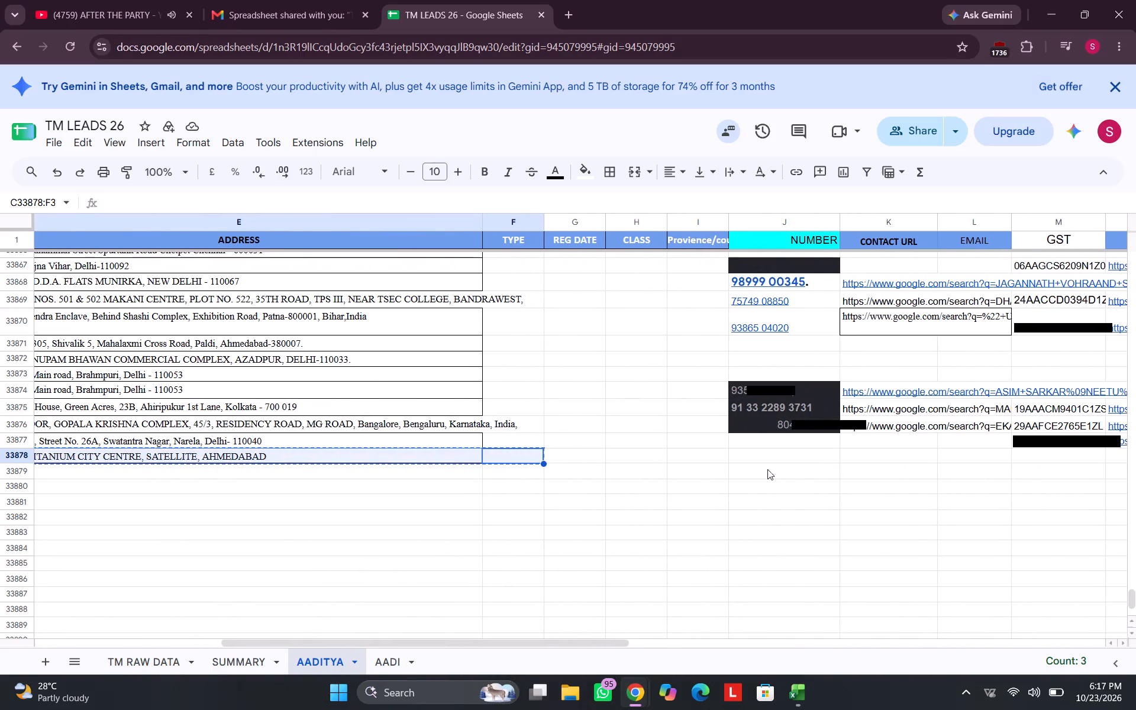
{"action": "left_click", "coordinate": [781, 459]}
{"action": "key", "text": "ctrl+v"}
Copy the web address of the current search results into row 33878's CONTACT URL cell.
{"action": "key", "text": "alt+Tab"}
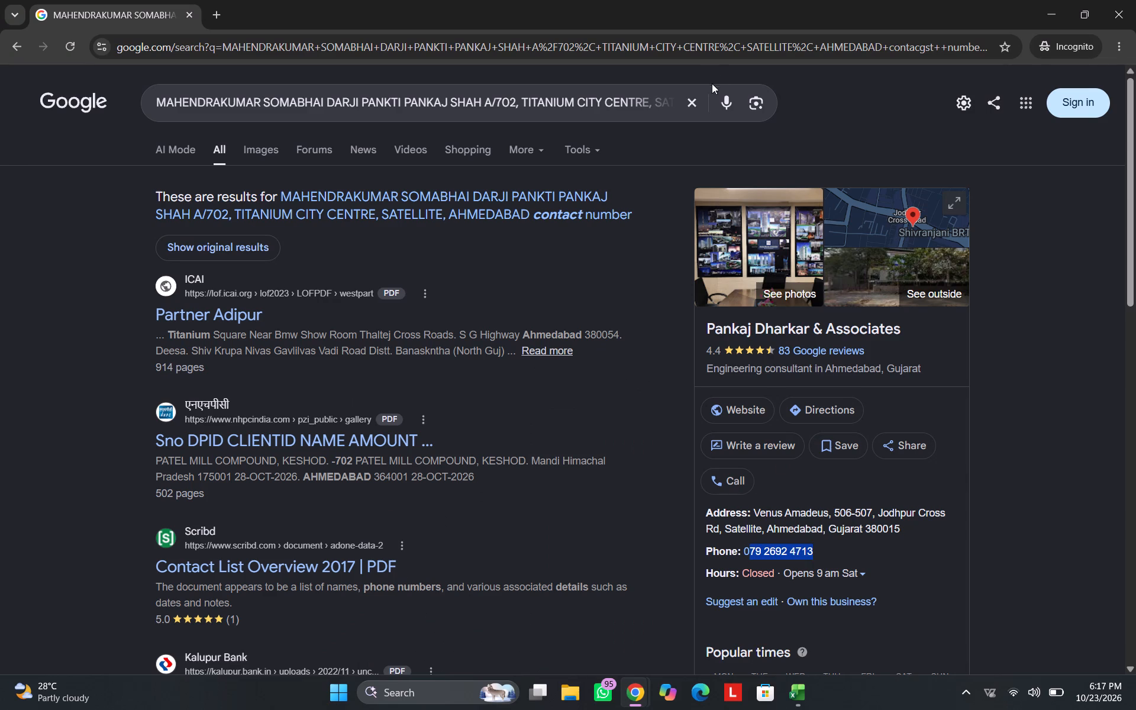
{"action": "left_click", "coordinate": [750, 46]}
{"action": "key", "text": "ctrl+c"}
{"action": "key", "text": "alt+Tab"}
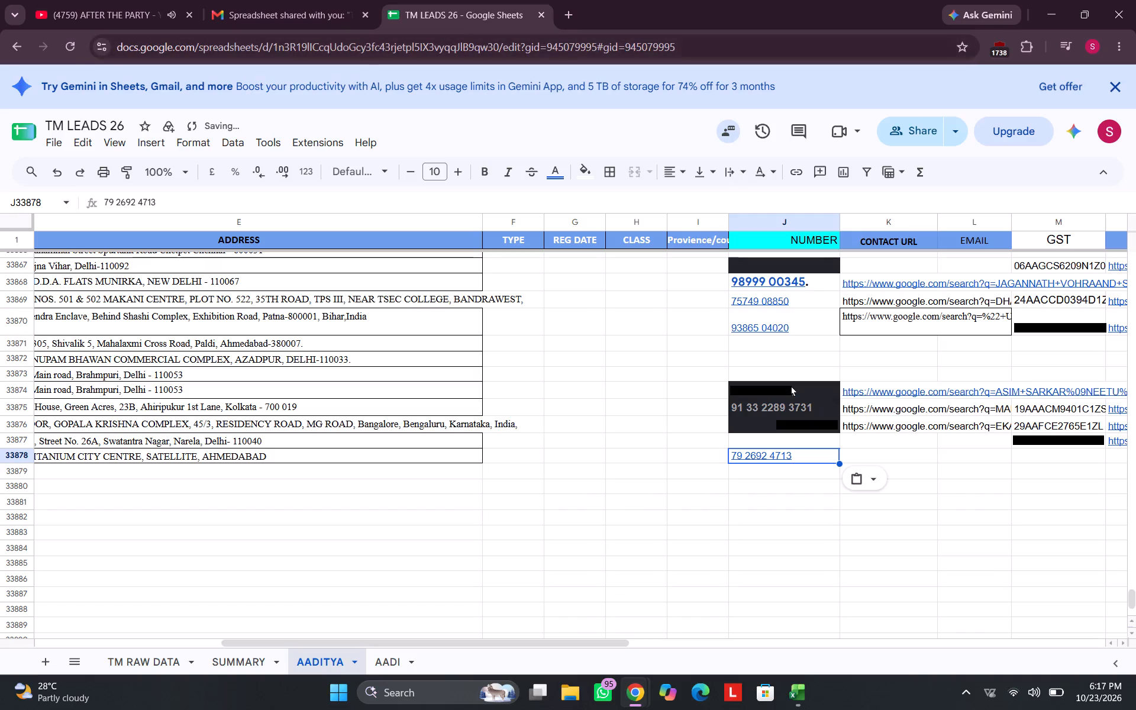
{"action": "left_click", "coordinate": [925, 459]}
{"action": "key", "text": "ctrl+v"}
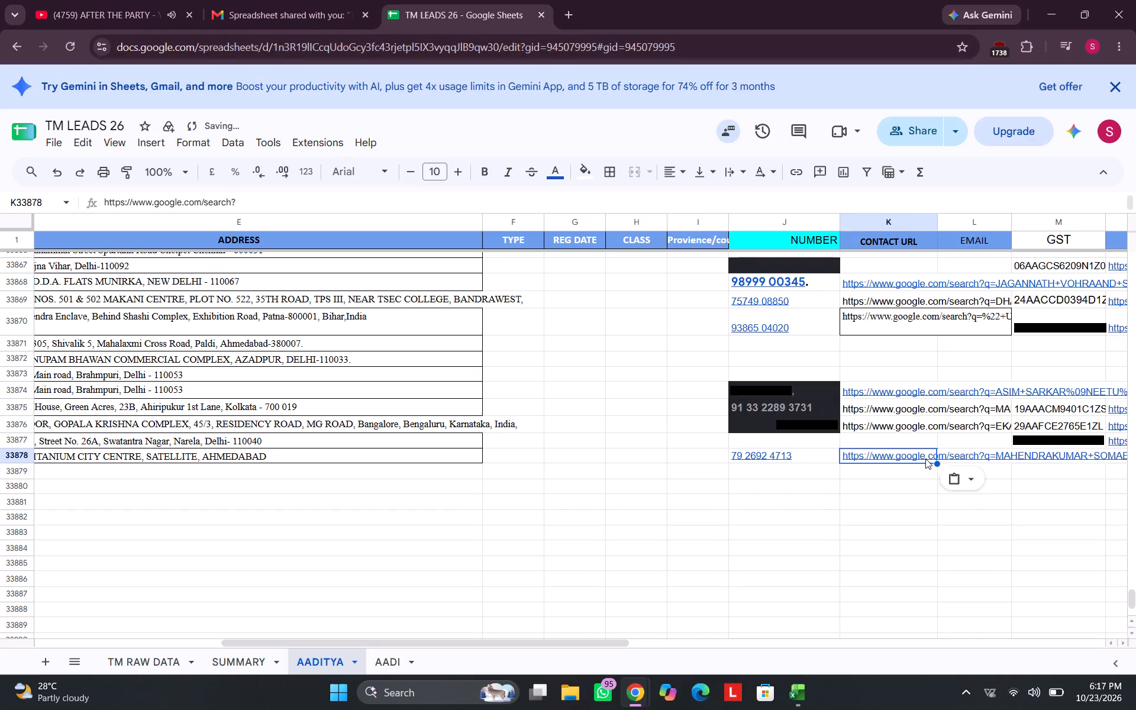
Correct the mistyped "contacgst" wording and search Google for row 33878's details with "gst number".
{"action": "key", "text": "alt+Tab"}
{"action": "left_click", "coordinate": [629, 103]}
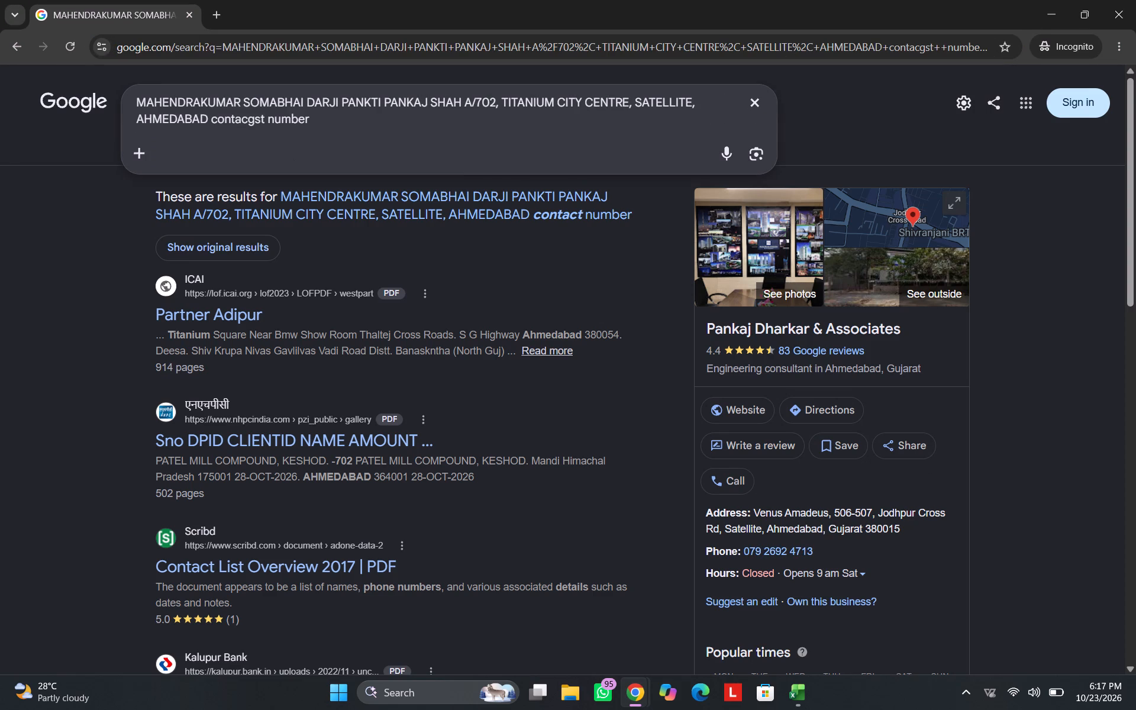
{"action": "left_click", "coordinate": [248, 122]}
{"action": "key", "text": "ctrl+BackSpace"}
{"action": "key", "text": "backslash"}
{"action": "key", "text": "Return"}
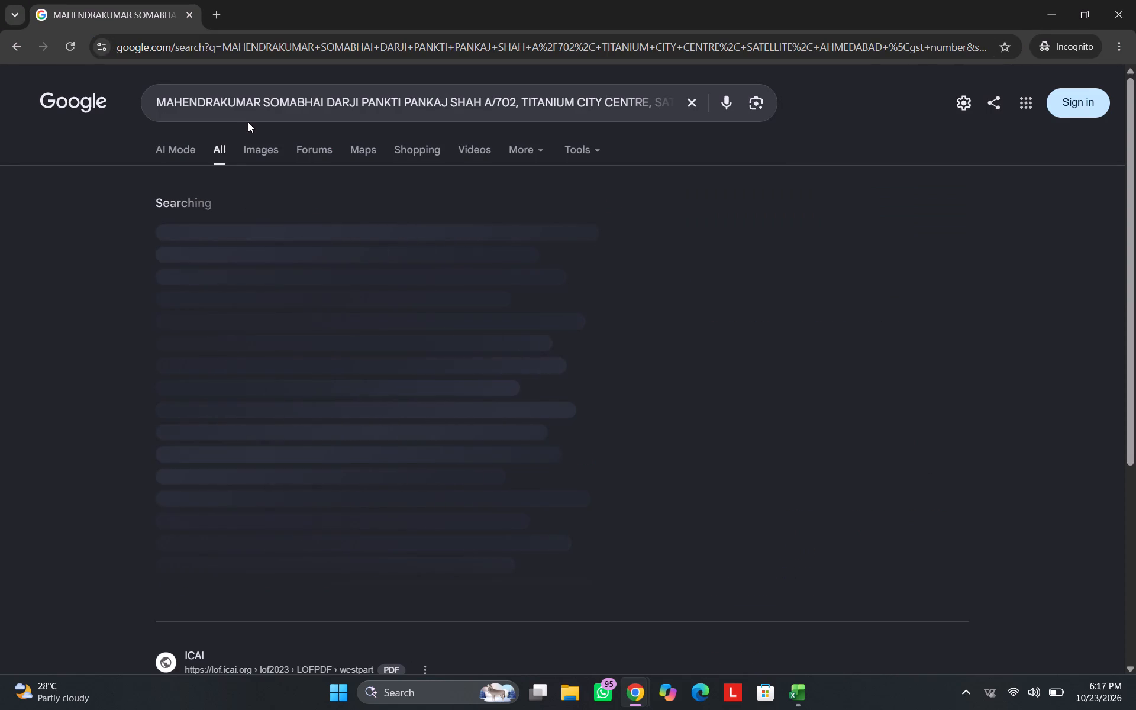
{"action": "left_click", "coordinate": [292, 108]}
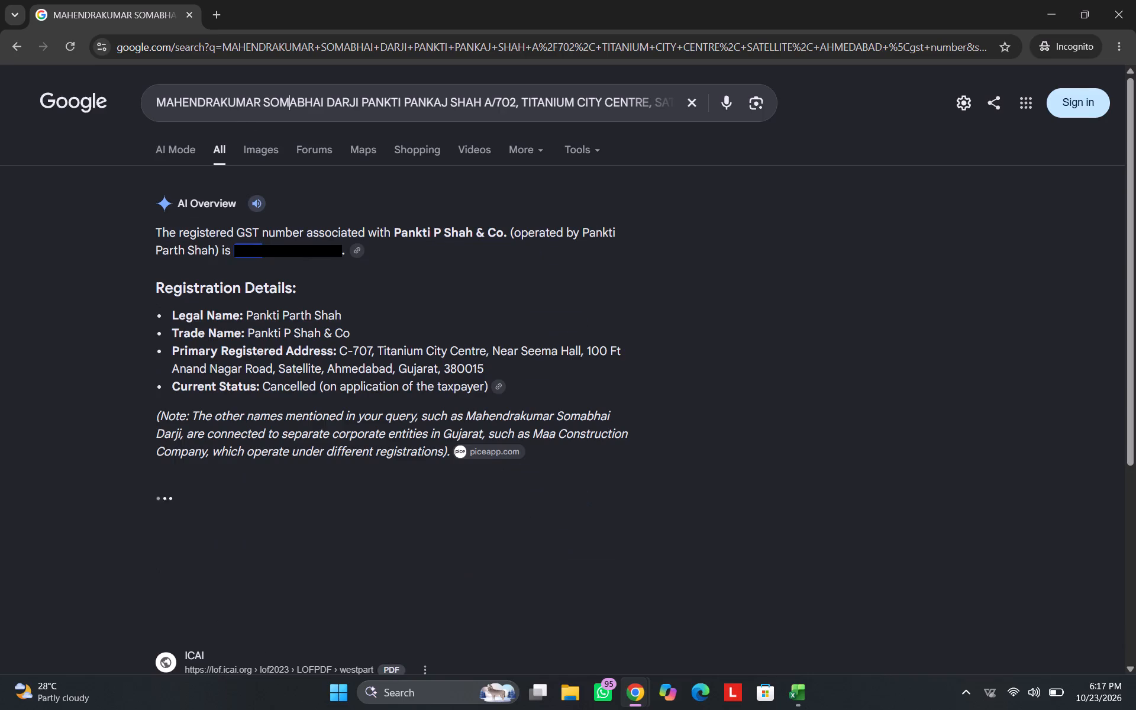
{"action": "left_click", "coordinate": [369, 313]}
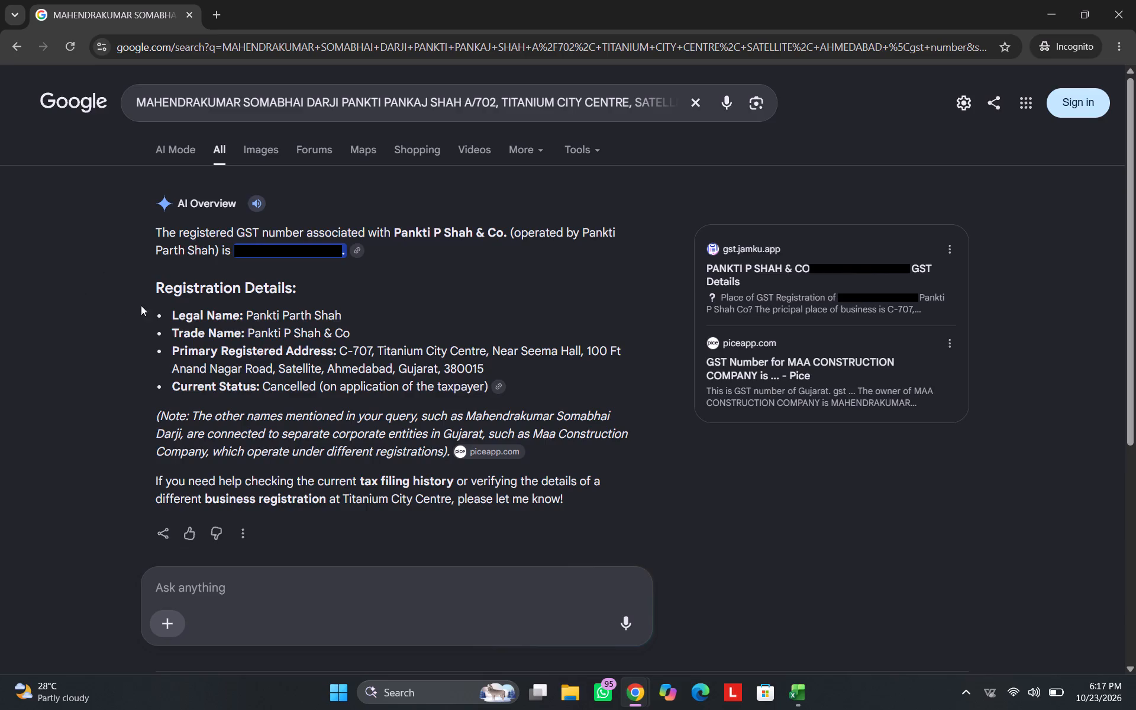
Copy the GST number given for Pankti P Shah & Co. into row 33878's GST cell.
{"action": "left_click", "coordinate": [267, 274]}
{"action": "left_click_drag", "start_coordinate": [232, 254], "coordinate": [342, 253]}
{"action": "key", "text": "ctrl+c"}
{"action": "key", "text": "alt+Tab"}
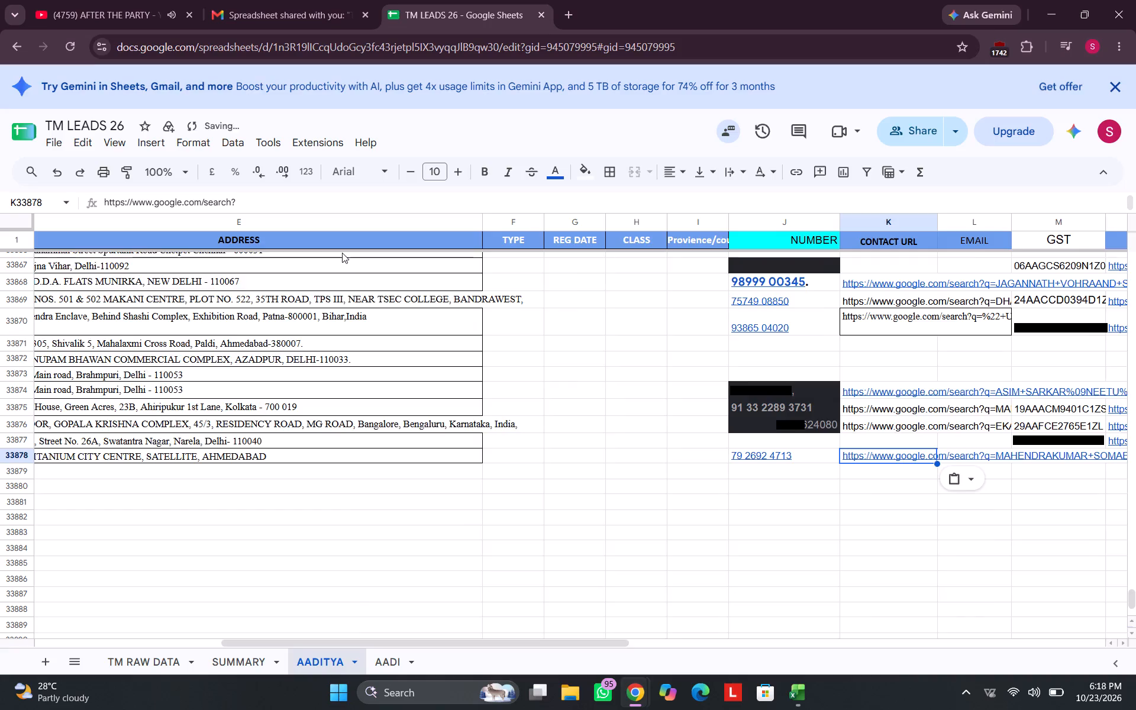
{"action": "scroll", "coordinate": [342, 253], "scroll_direction": "left", "scroll_amount": 2}
{"action": "key", "text": "alt+Tab"}
{"action": "key", "text": "alt+Tab"}
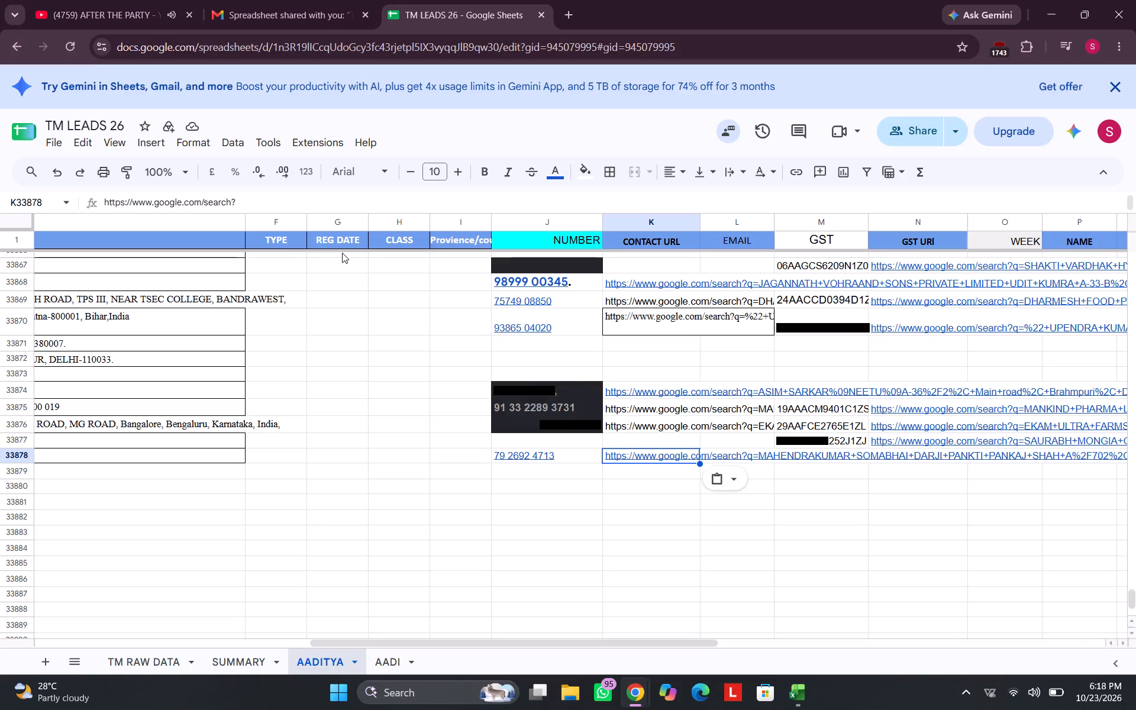
{"action": "left_click", "coordinate": [796, 460]}
{"action": "key", "text": "ctrl+v"}
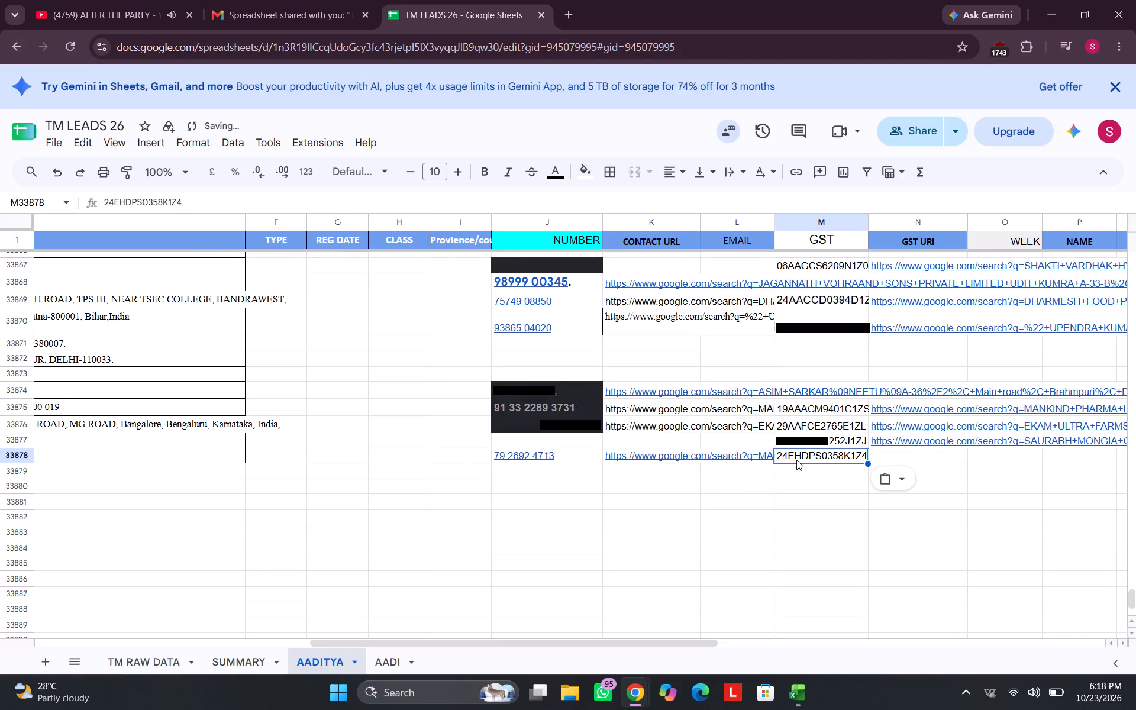
Copy the web address of the GST number search into row 33878's GST URL cell.
{"action": "key", "text": "alt+Tab"}
{"action": "left_click", "coordinate": [761, 50]}
{"action": "key", "text": "ctrl+c"}
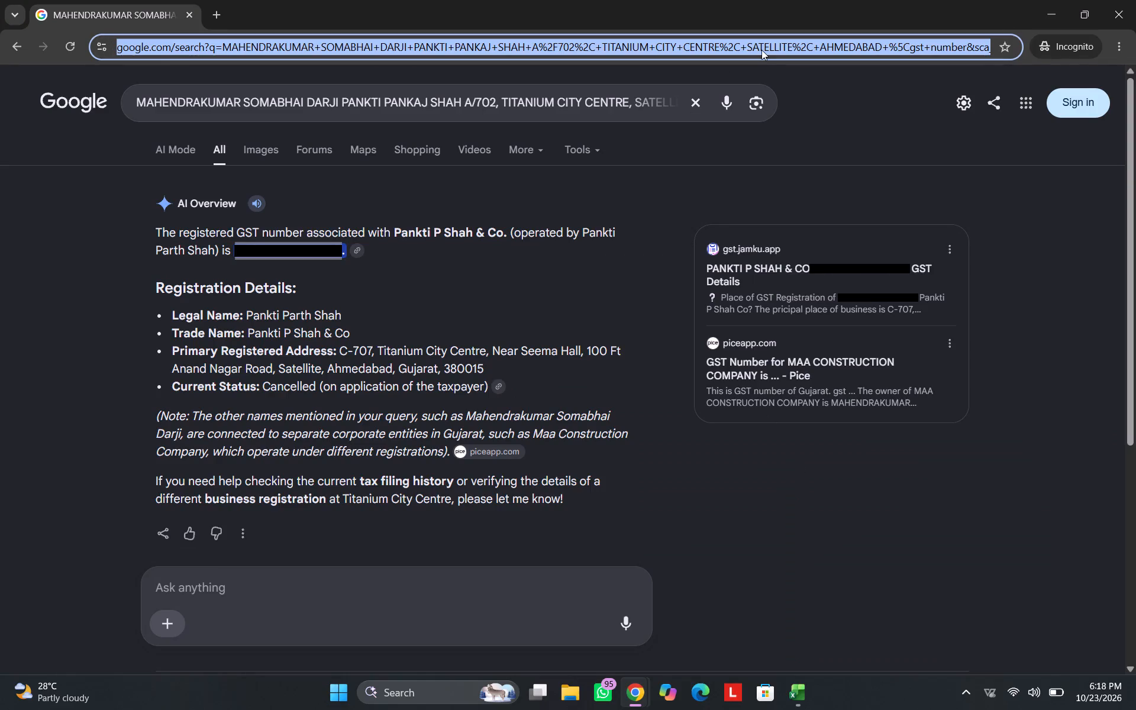
{"action": "key", "text": "alt+Tab"}
{"action": "left_click", "coordinate": [912, 459]}
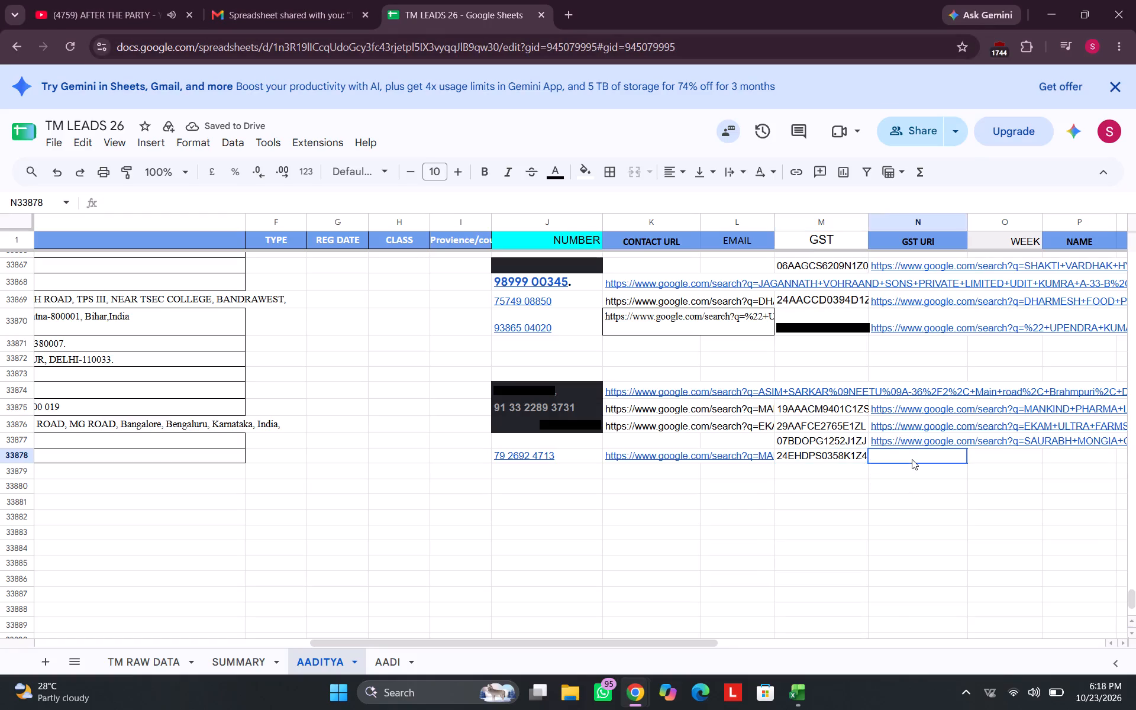
{"action": "key", "text": "ctrl+v"}
{"action": "key", "text": "Down"}
{"action": "key", "text": "Left"}
{"action": "key", "text": "Left"}
{"action": "key", "text": "Left"}
{"action": "key", "text": "Left"}
{"action": "key", "text": "Left"}
{"action": "key", "text": "Left"}
{"action": "key", "text": "Left"}
{"action": "key", "text": "Left"}
{"action": "key", "text": "Left"}
{"action": "key", "text": "Left"}
{"action": "key", "text": "Left"}
{"action": "key", "text": "Left"}
{"action": "key", "text": "Left"}
{"action": "key", "text": "Left"}
{"action": "key", "text": "Left"}
{"action": "key", "text": "Left"}
{"action": "key", "text": "Left"}
{"action": "key", "text": "Left"}
{"action": "key", "text": "Left"}
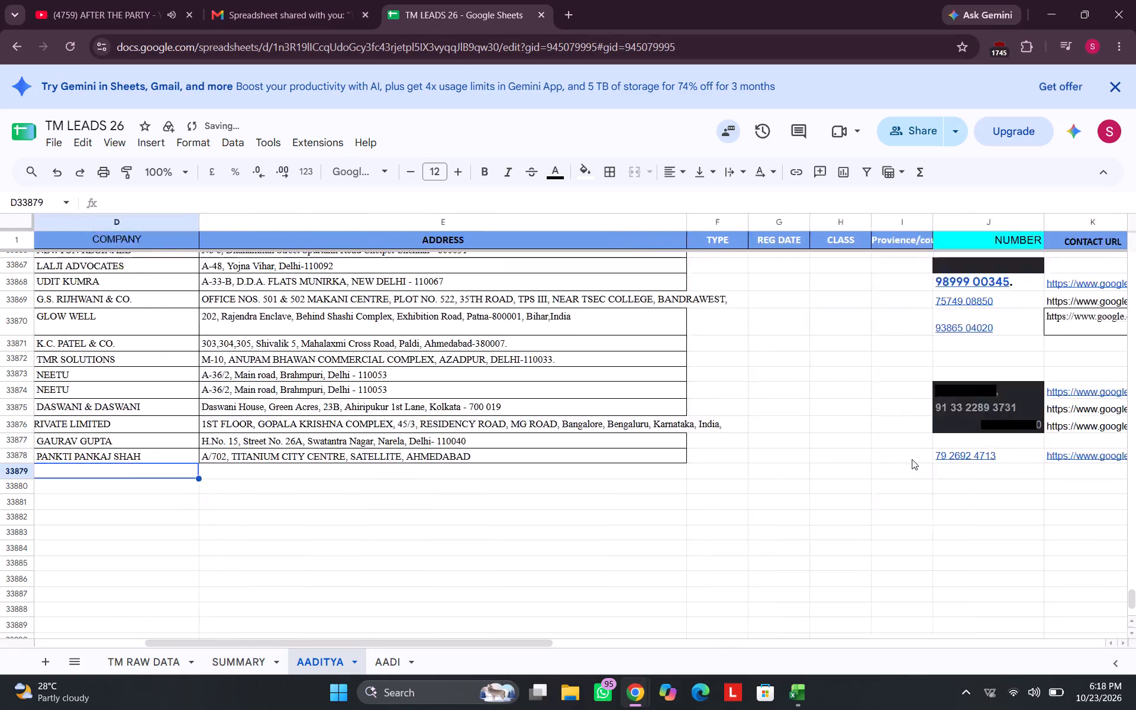
{"action": "key", "text": "Right"}
{"action": "key", "text": "alt+Tab"}
{"action": "key", "text": "alt+Right"}
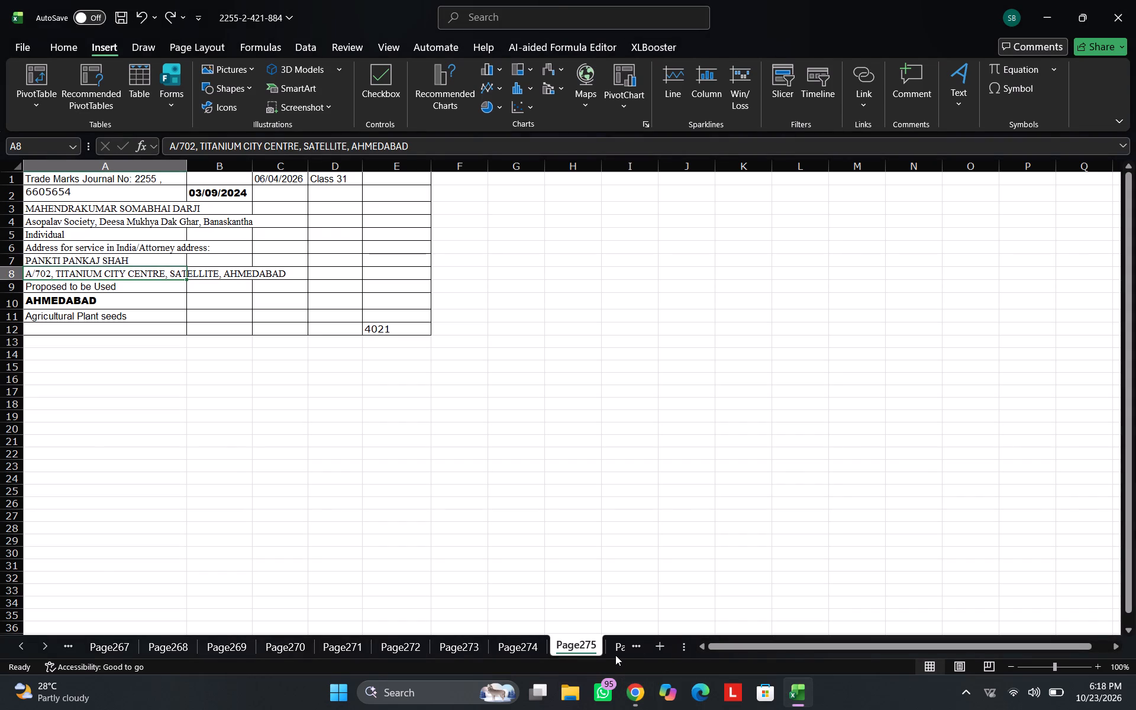
{"action": "left_click", "coordinate": [615, 655]}
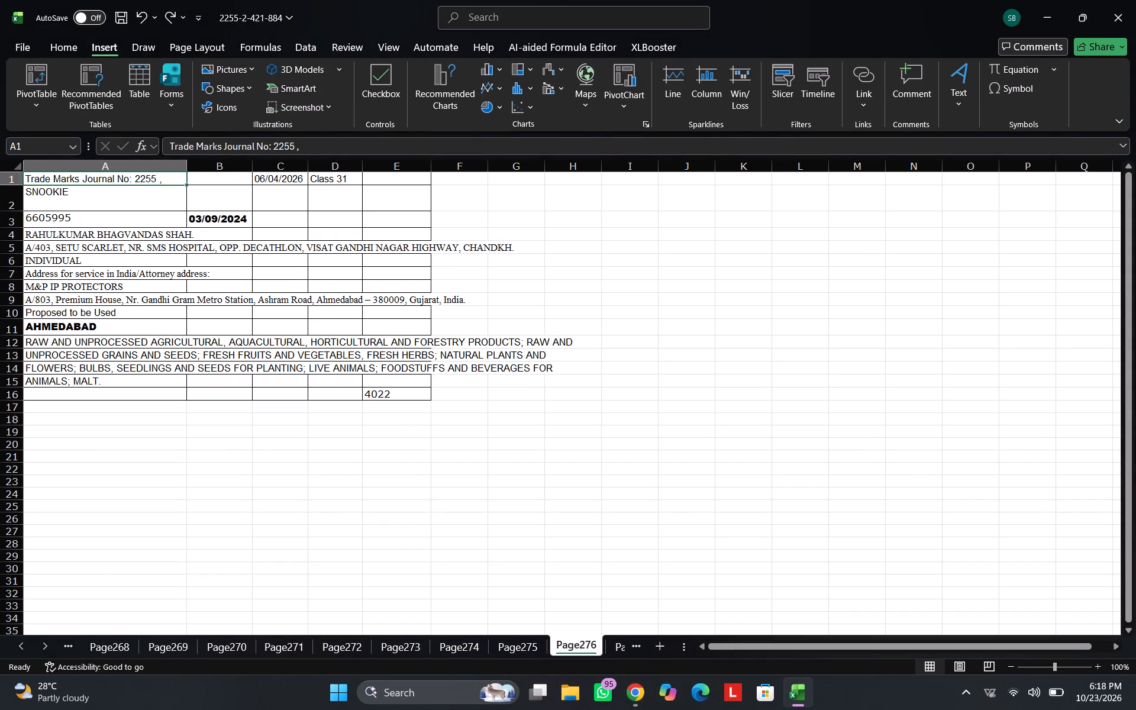
{"action": "left_click", "coordinate": [169, 224]}
{"action": "key", "text": "ctrl+c"}
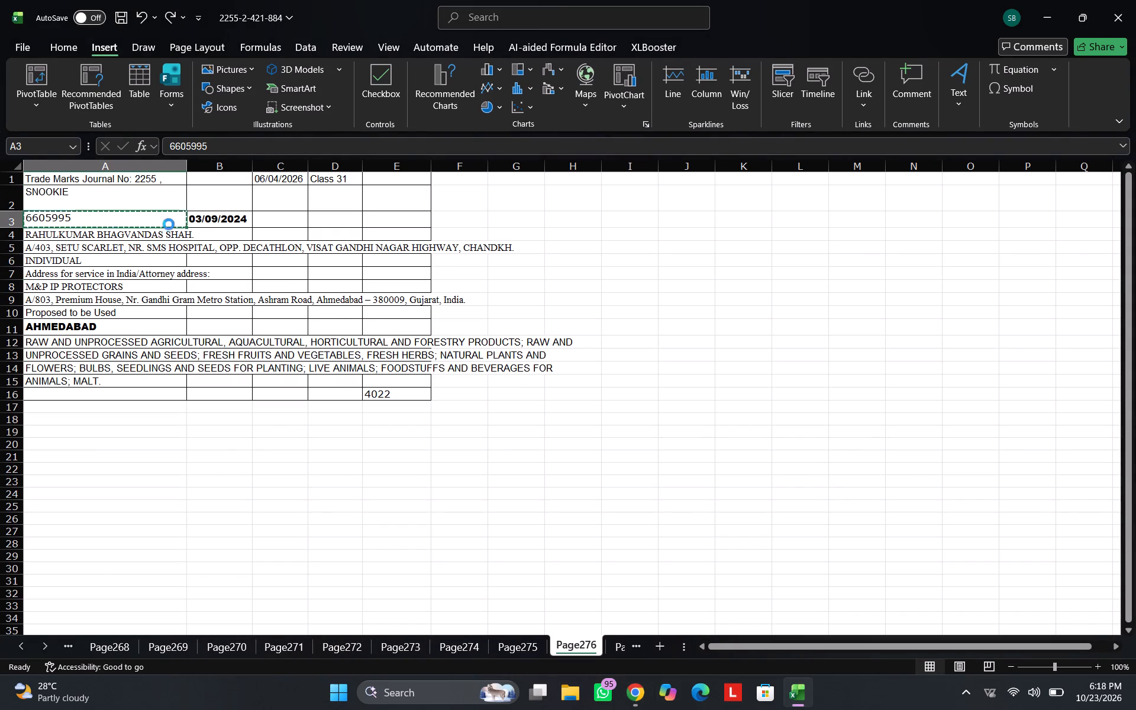
{"action": "key", "text": "alt+Tab"}
{"action": "key", "text": "ctrl+v"}
Copy the applicant's name from Page276 into row 33879's FIRM cell.
{"action": "key", "text": "alt+Tab"}
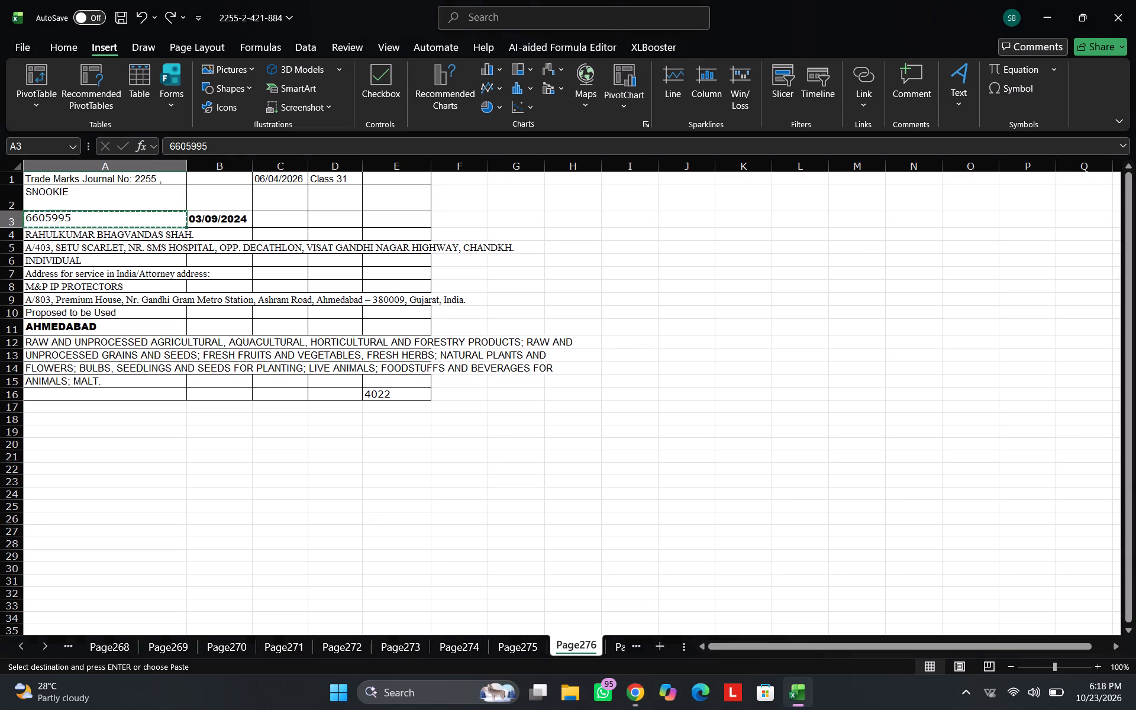
{"action": "key", "text": "Down"}
{"action": "key", "text": "ctrl+c"}
{"action": "key", "text": "alt+Tab"}
{"action": "key", "text": "Right"}
{"action": "key", "text": "ctrl+v"}
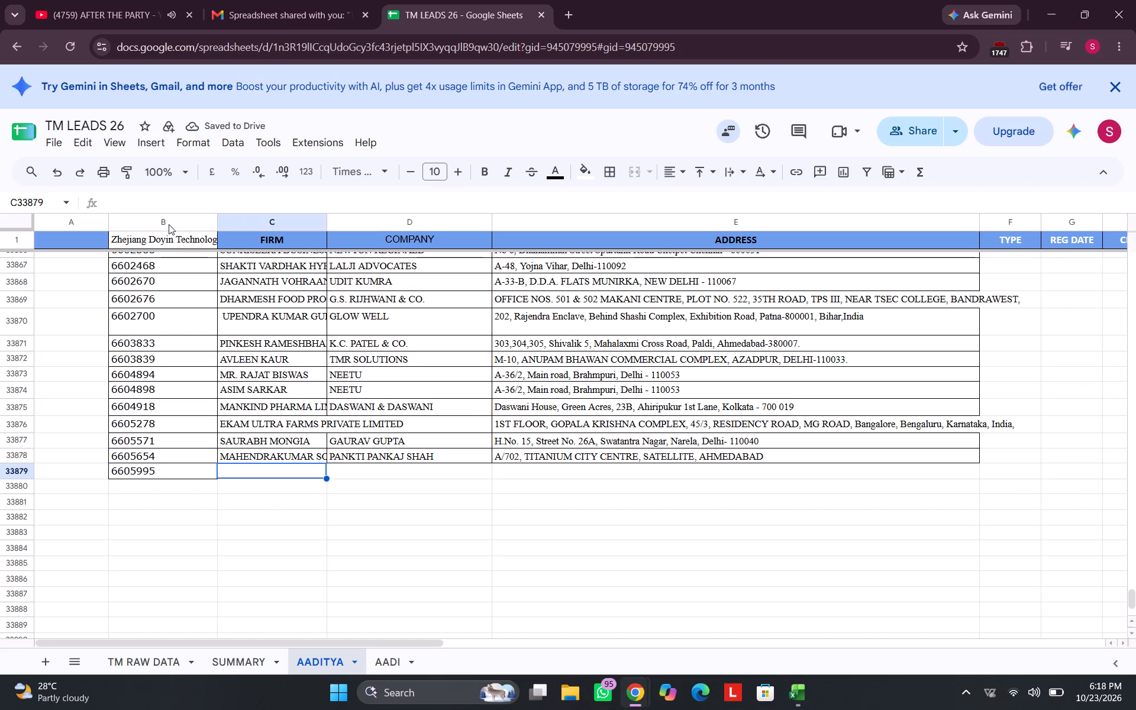
Copy the attorney firm name M&P IP PROTECTORS from Page276 into row 33879's COMPANY cell.
{"action": "key", "text": "alt+Tab"}
{"action": "key", "text": "Down"}
{"action": "key", "text": "Down"}
{"action": "key", "text": "Down"}
{"action": "key", "text": "Down"}
{"action": "key", "text": "ctrl+c"}
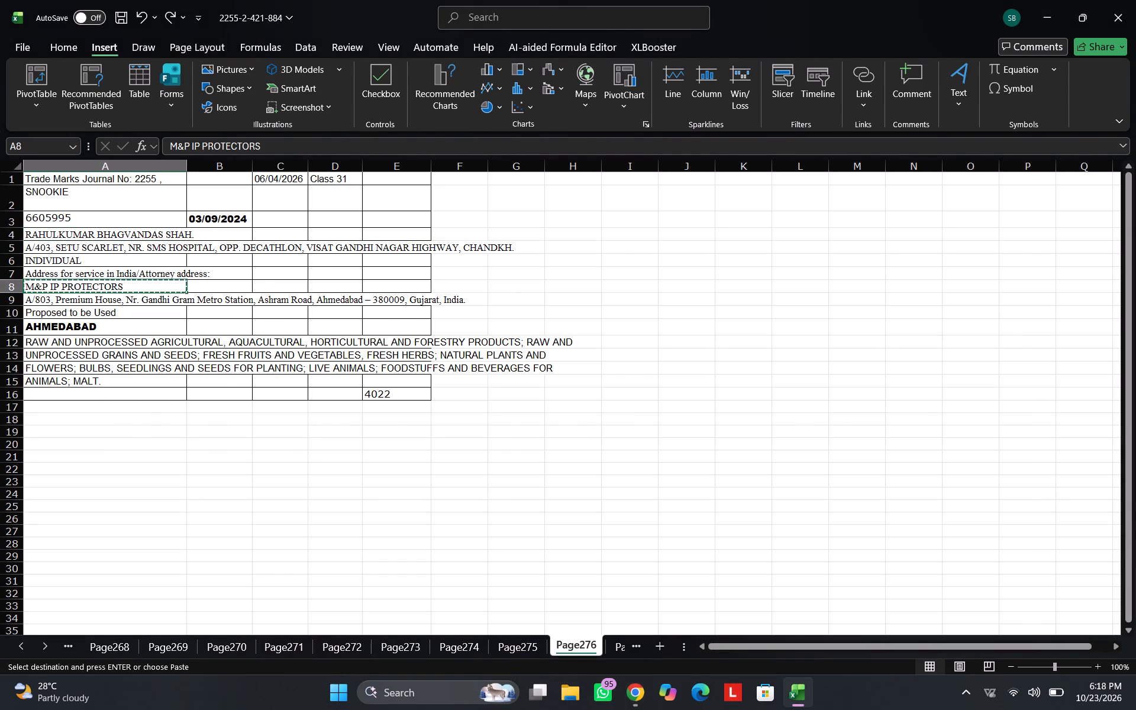
{"action": "key", "text": "alt+Tab"}
{"action": "key", "text": "Right"}
{"action": "key", "text": "ctrl+v"}
Copy the attorney's address line from Page276 into row 33879's ADDRESS cell.
{"action": "key", "text": "alt+Tab"}
{"action": "key", "text": "Down"}
{"action": "key", "text": "ctrl+c"}
{"action": "key", "text": "alt+Tab"}
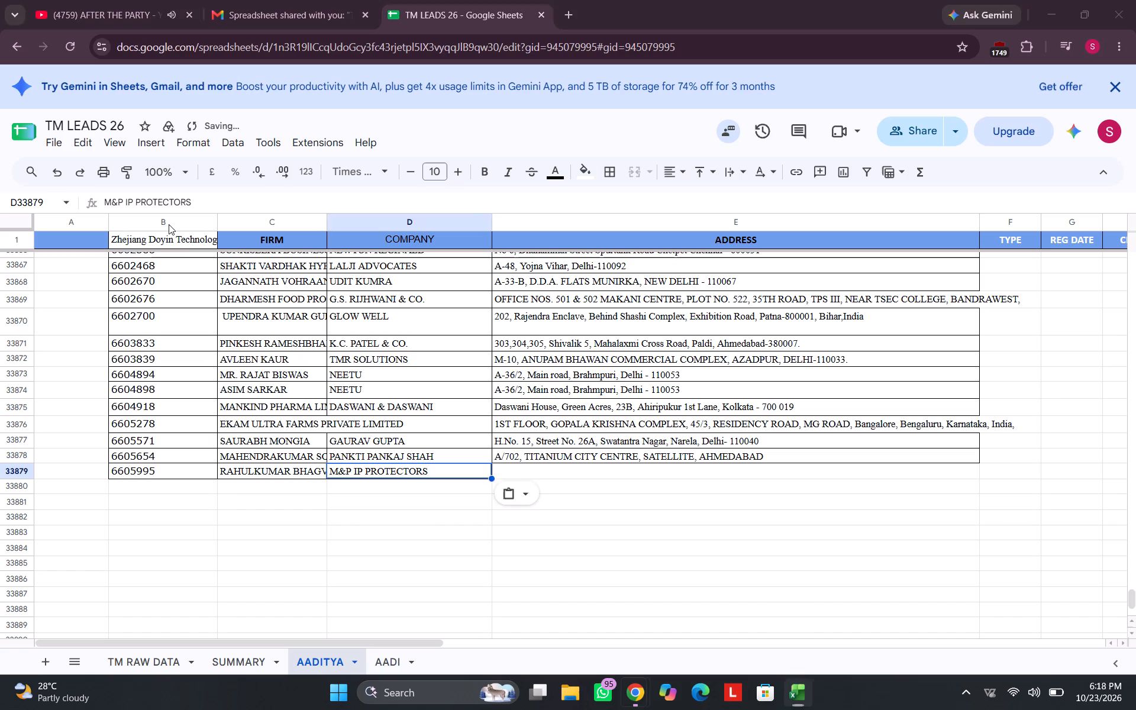
{"action": "key", "text": "Right"}
{"action": "key", "text": "ctrl+v"}
Search Google for row 33879's firm, company and address details followed by "contact number" and look through the results.
{"action": "key", "text": "Right"}
{"action": "key", "text": "shift+Left"}
{"action": "key", "text": "shift+Left"}
{"action": "key", "text": "ctrl+c"}
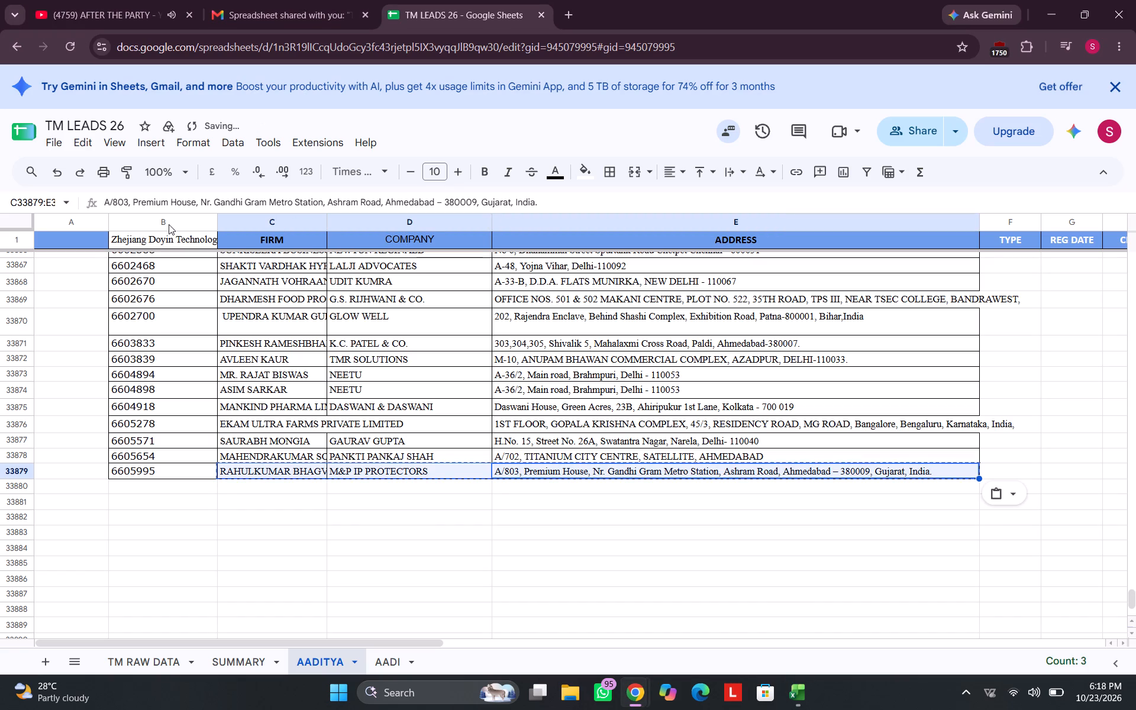
{"action": "key", "text": "alt+Tab"}
{"action": "key", "text": "alt+Right"}
{"action": "left_click", "coordinate": [695, 108]}
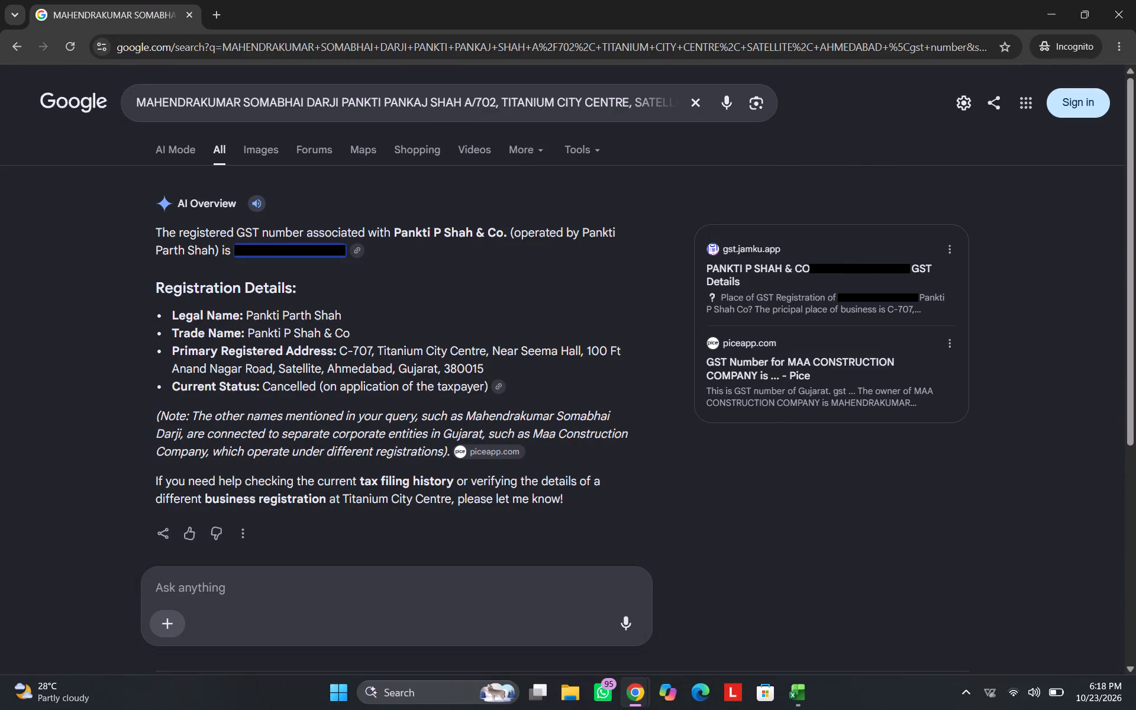
{"action": "left_click", "coordinate": [665, 103], "text": "ctrl"}
{"action": "key", "text": "ctrl+v"}
{"action": "key", "text": "space"}
{"action": "type", "text": "contact number"}
{"action": "key", "text": "space"}
{"action": "key", "text": "Return"}
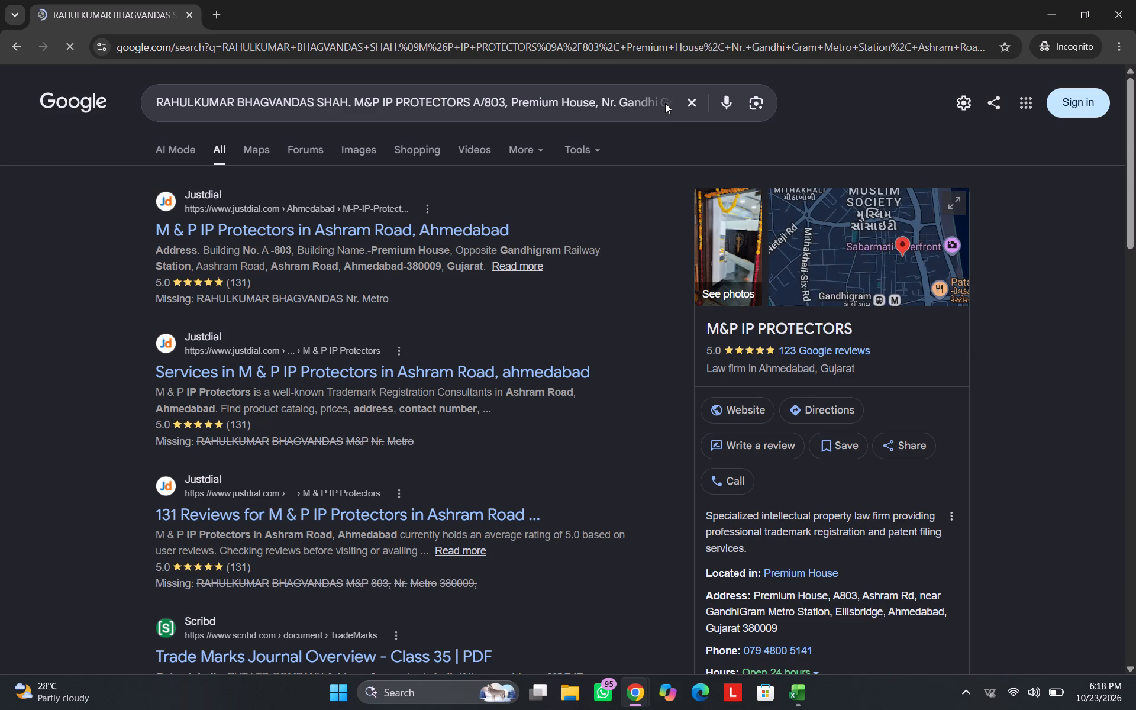
{"action": "scroll", "coordinate": [588, 275], "scroll_direction": "down", "scroll_amount": 1}
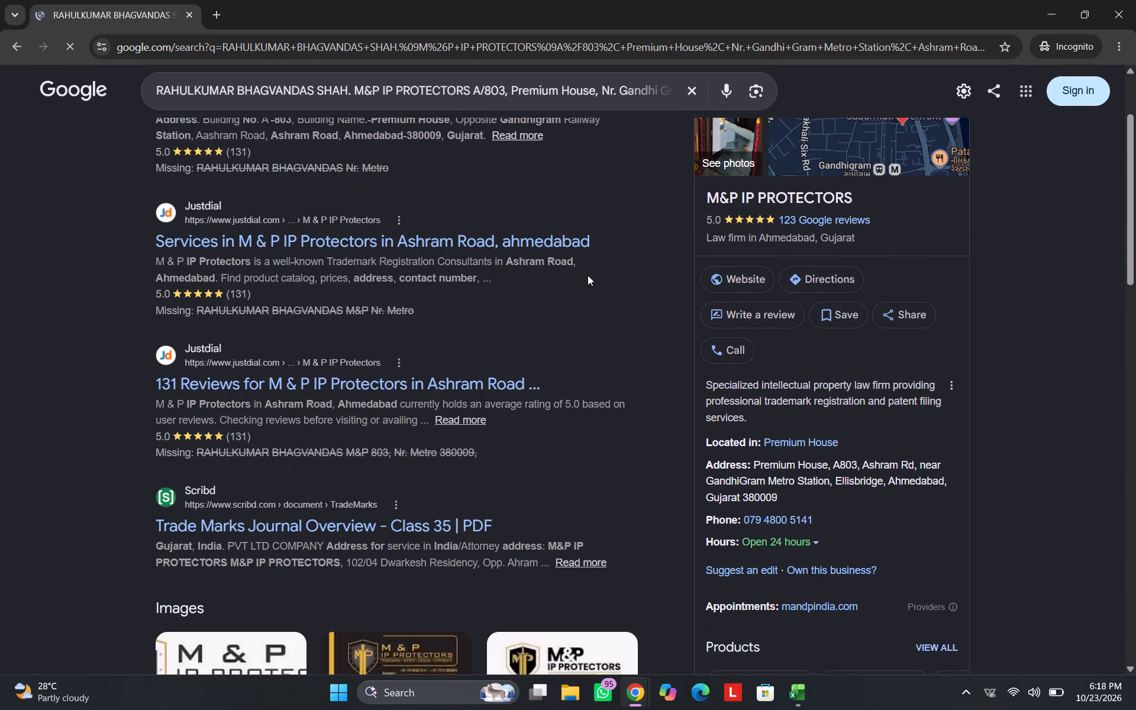
{"action": "scroll", "coordinate": [588, 275], "scroll_direction": "down", "scroll_amount": 2}
{"action": "scroll", "coordinate": [588, 275], "scroll_direction": "up", "scroll_amount": 4}
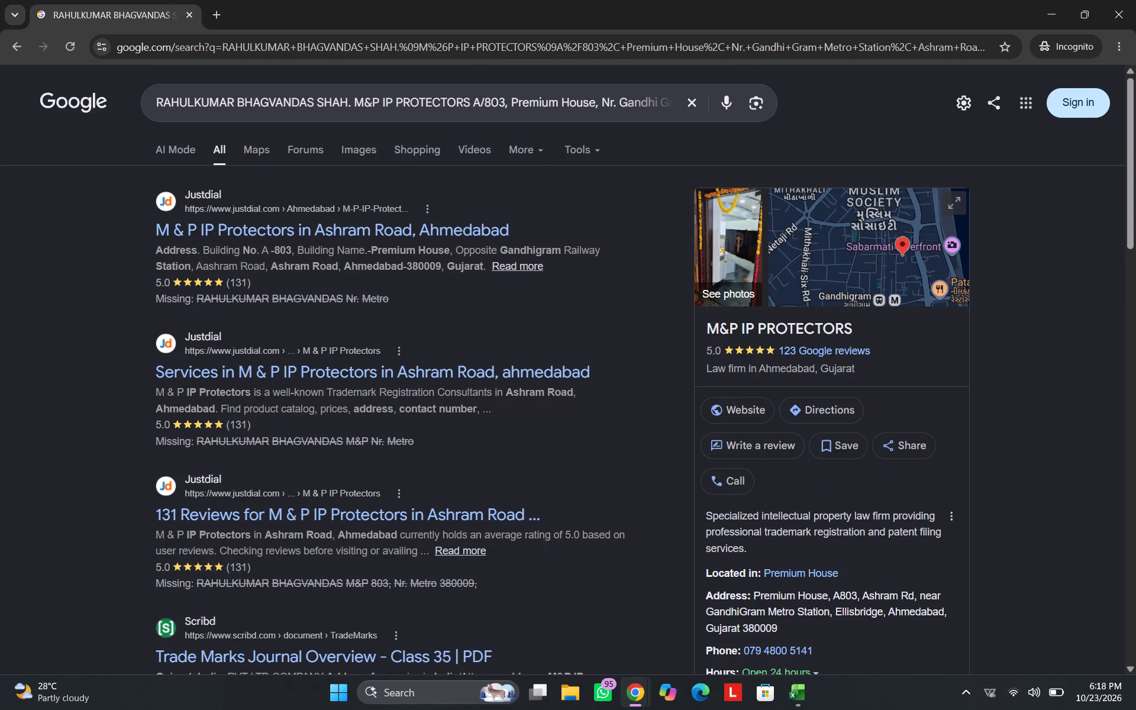
Replace "contact" with "gst" in the query and search Google for row 33879's GST number.
{"action": "left_click", "coordinate": [611, 105]}
{"action": "left_click", "coordinate": [503, 127]}
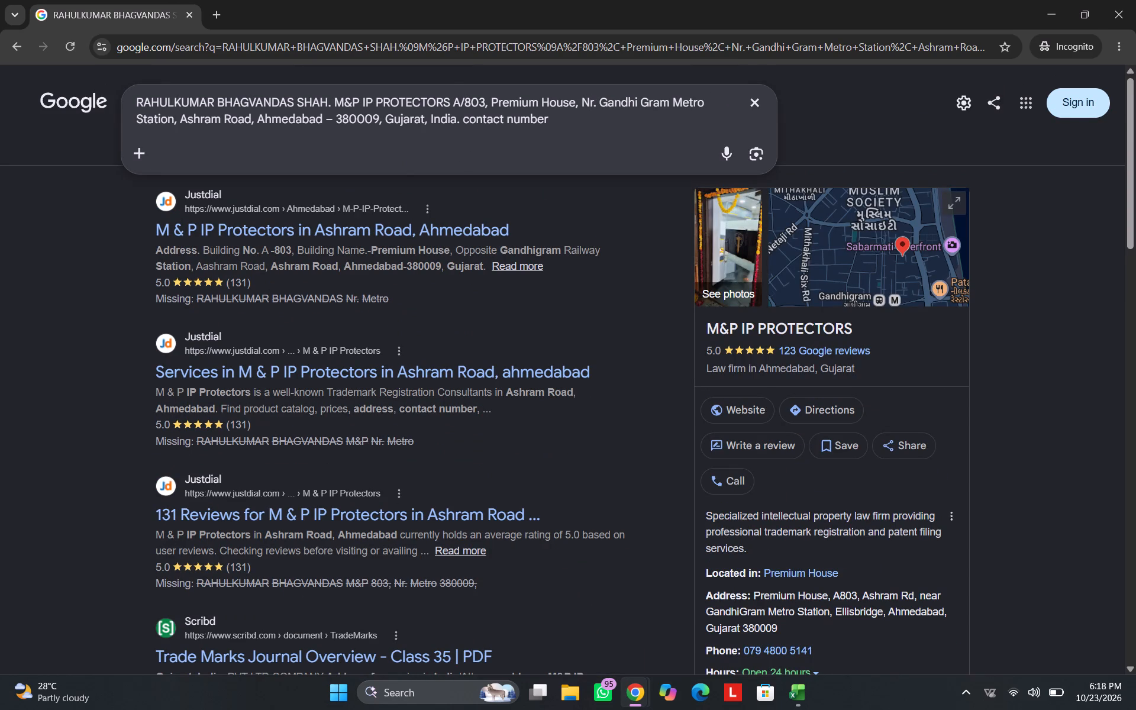
{"action": "key", "text": "ctrl+BackSpace"}
{"action": "type", "text": "gst"}
{"action": "key", "text": "space"}
{"action": "key", "text": "Return"}
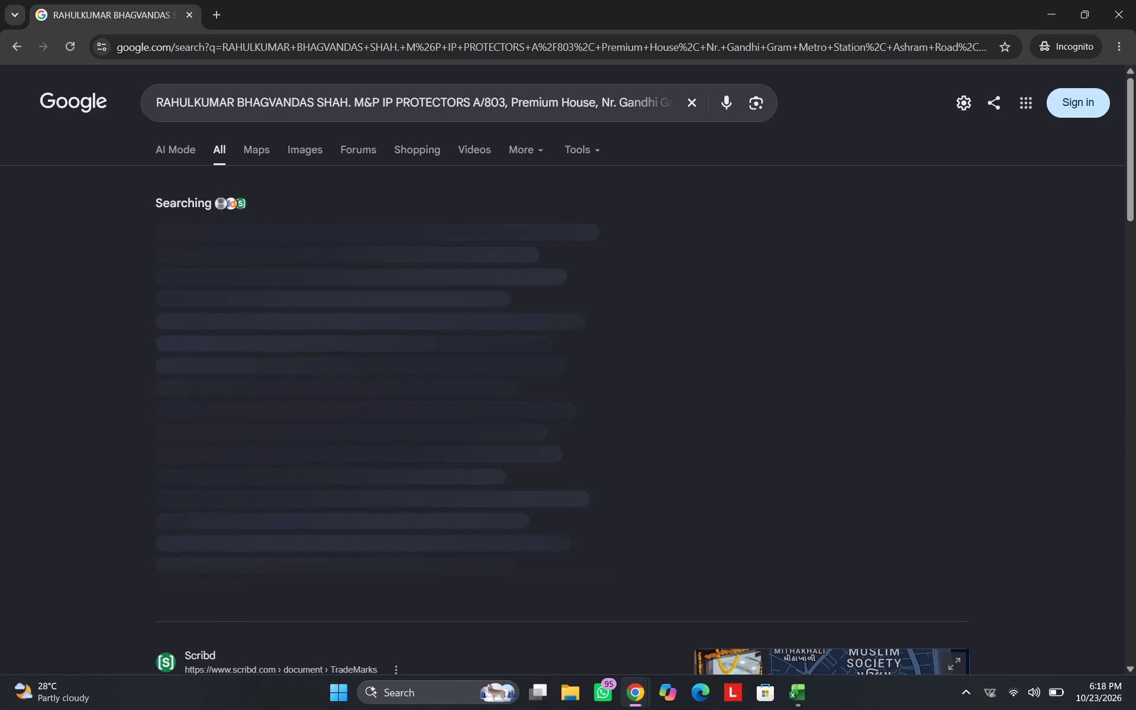
{"action": "left_click", "coordinate": [547, 98]}
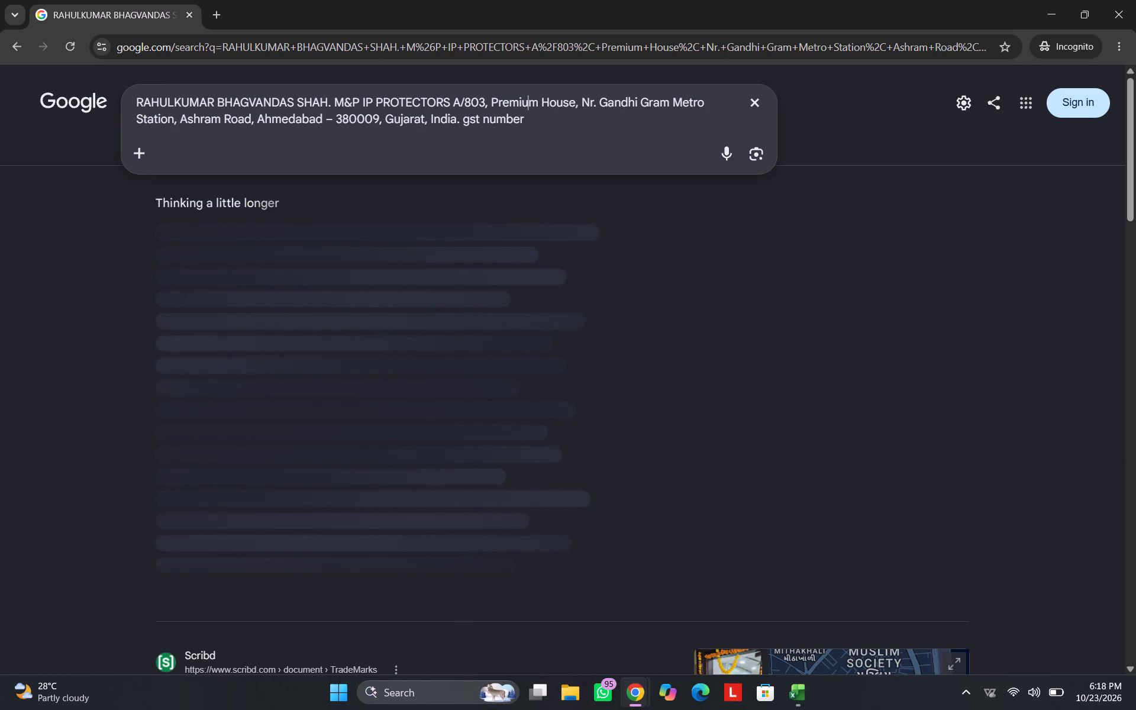
Add "contac" before "gst number" in the query and search Google again for row 33879's contact number.
{"action": "left_click", "coordinate": [464, 126]}
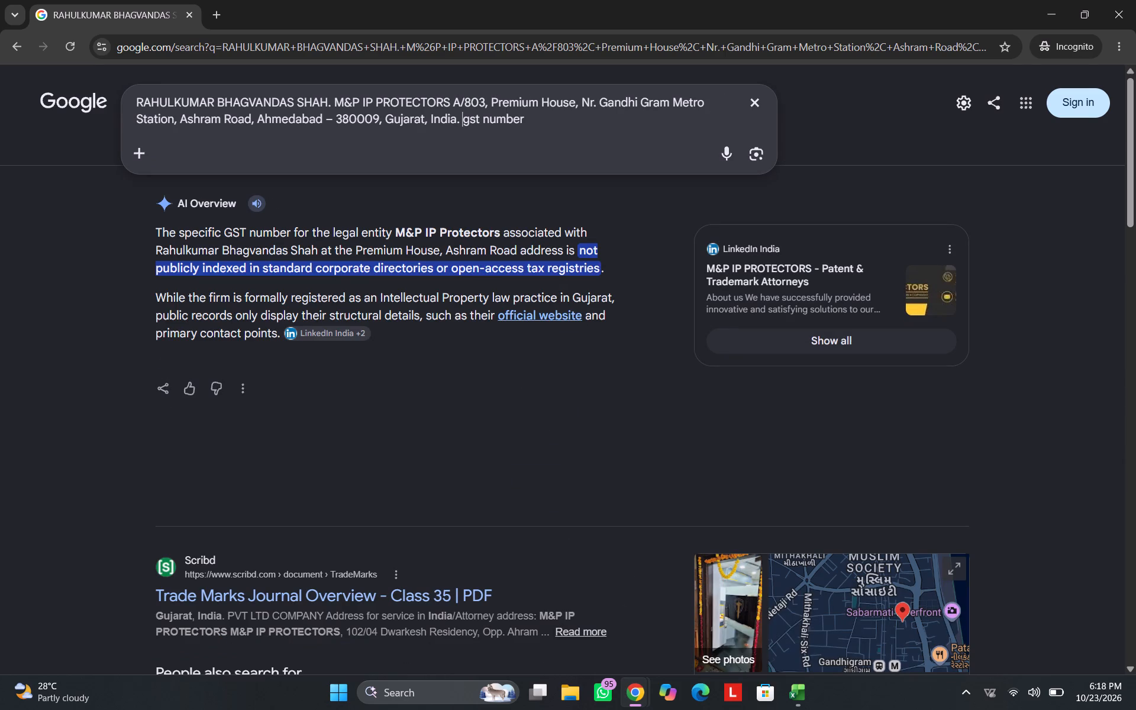
{"action": "type", "text": "contac"}
{"action": "key", "text": "Return"}
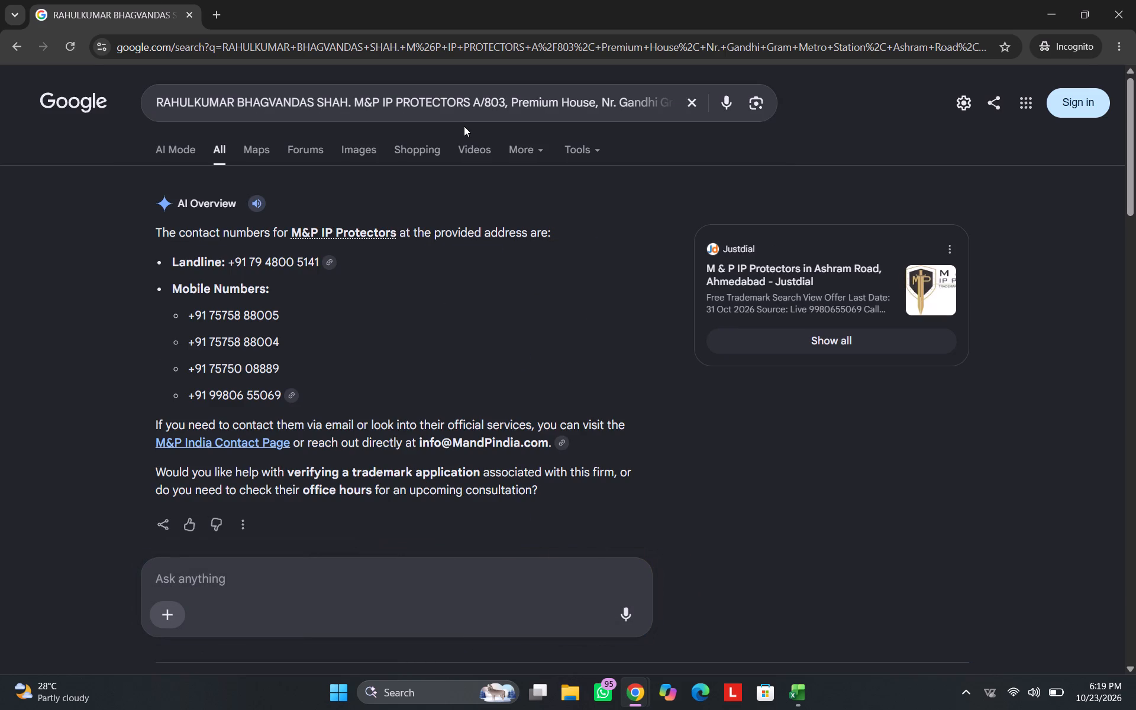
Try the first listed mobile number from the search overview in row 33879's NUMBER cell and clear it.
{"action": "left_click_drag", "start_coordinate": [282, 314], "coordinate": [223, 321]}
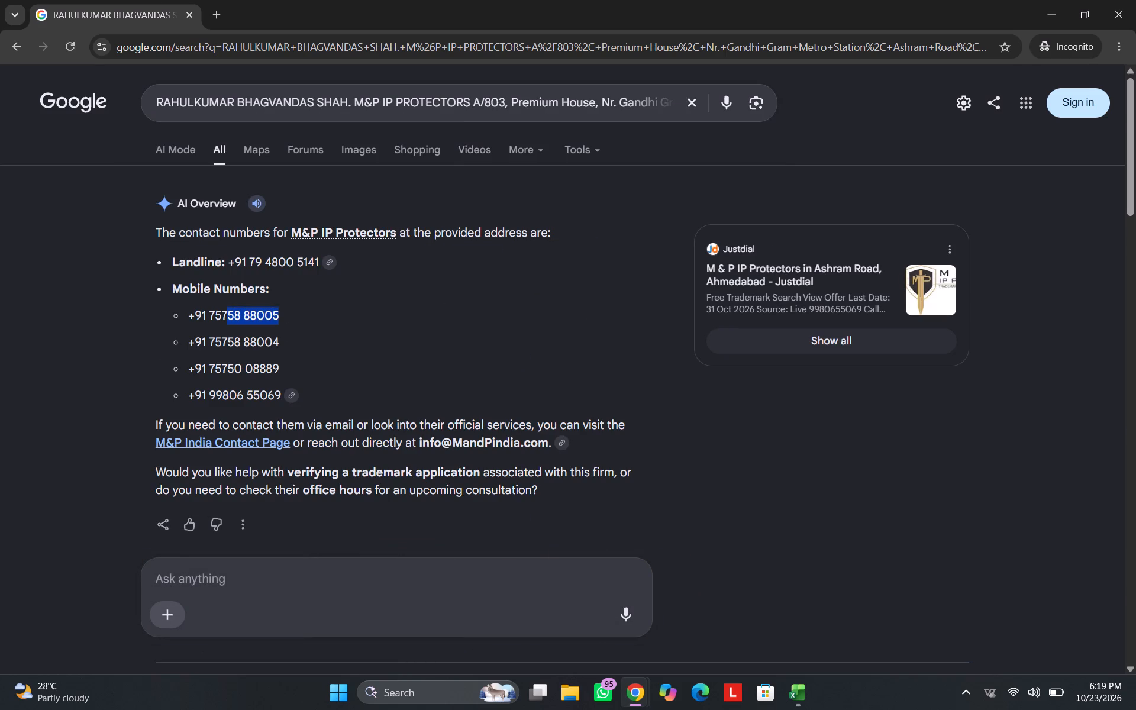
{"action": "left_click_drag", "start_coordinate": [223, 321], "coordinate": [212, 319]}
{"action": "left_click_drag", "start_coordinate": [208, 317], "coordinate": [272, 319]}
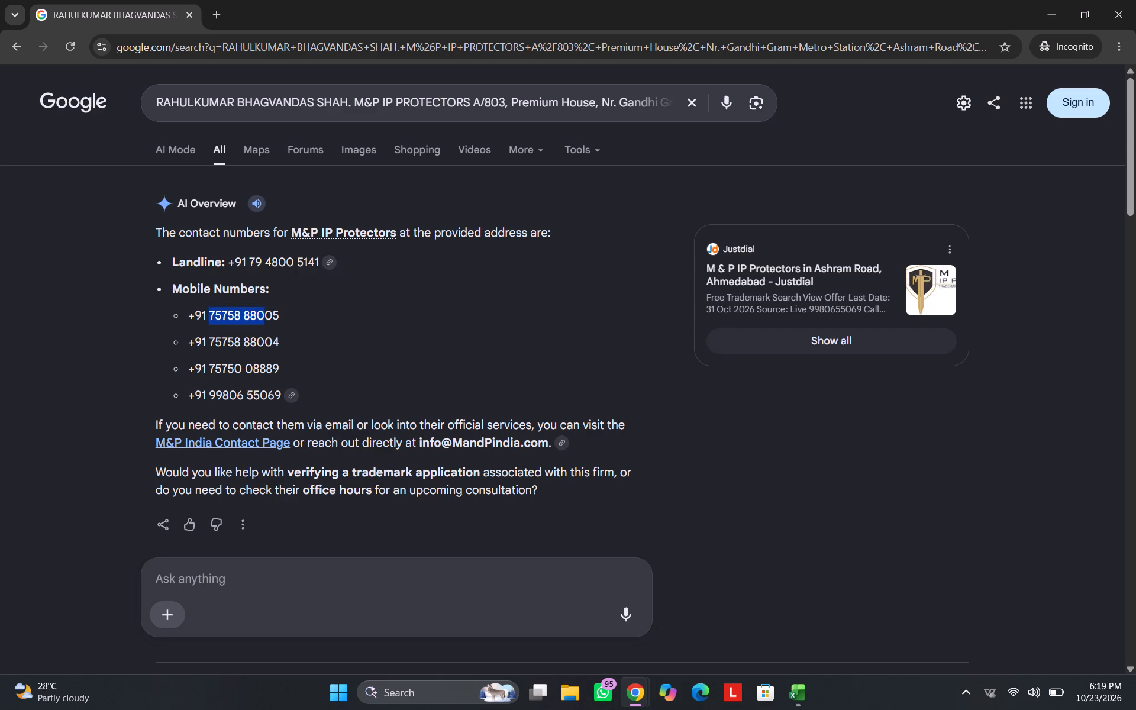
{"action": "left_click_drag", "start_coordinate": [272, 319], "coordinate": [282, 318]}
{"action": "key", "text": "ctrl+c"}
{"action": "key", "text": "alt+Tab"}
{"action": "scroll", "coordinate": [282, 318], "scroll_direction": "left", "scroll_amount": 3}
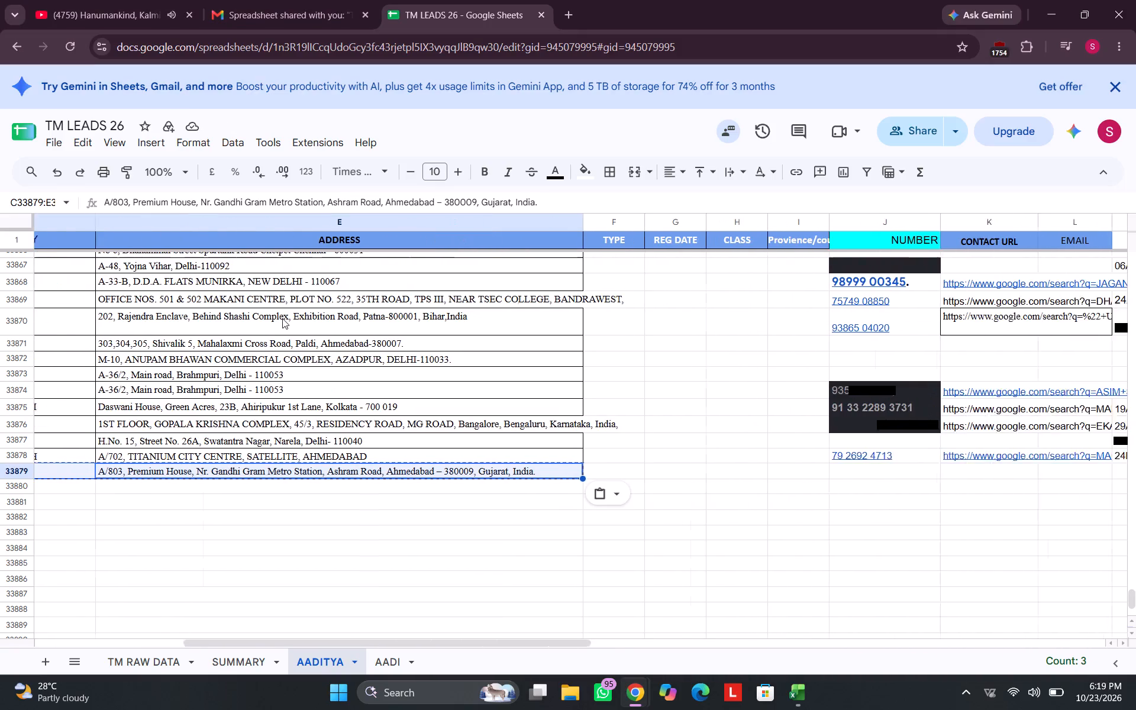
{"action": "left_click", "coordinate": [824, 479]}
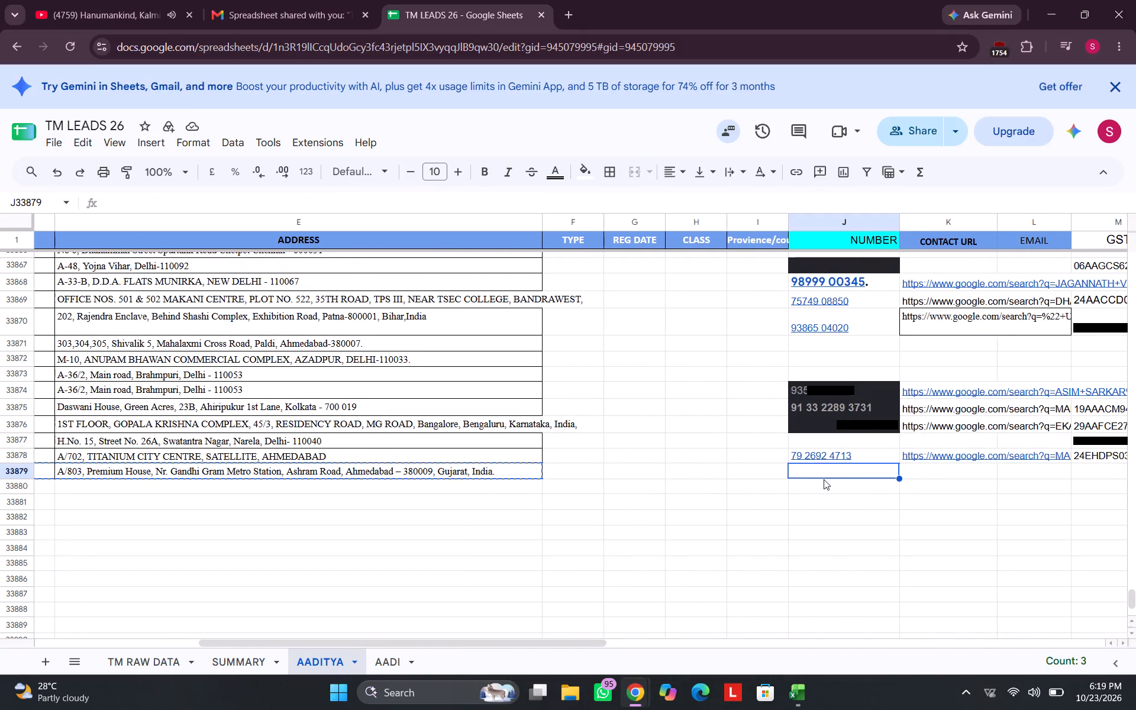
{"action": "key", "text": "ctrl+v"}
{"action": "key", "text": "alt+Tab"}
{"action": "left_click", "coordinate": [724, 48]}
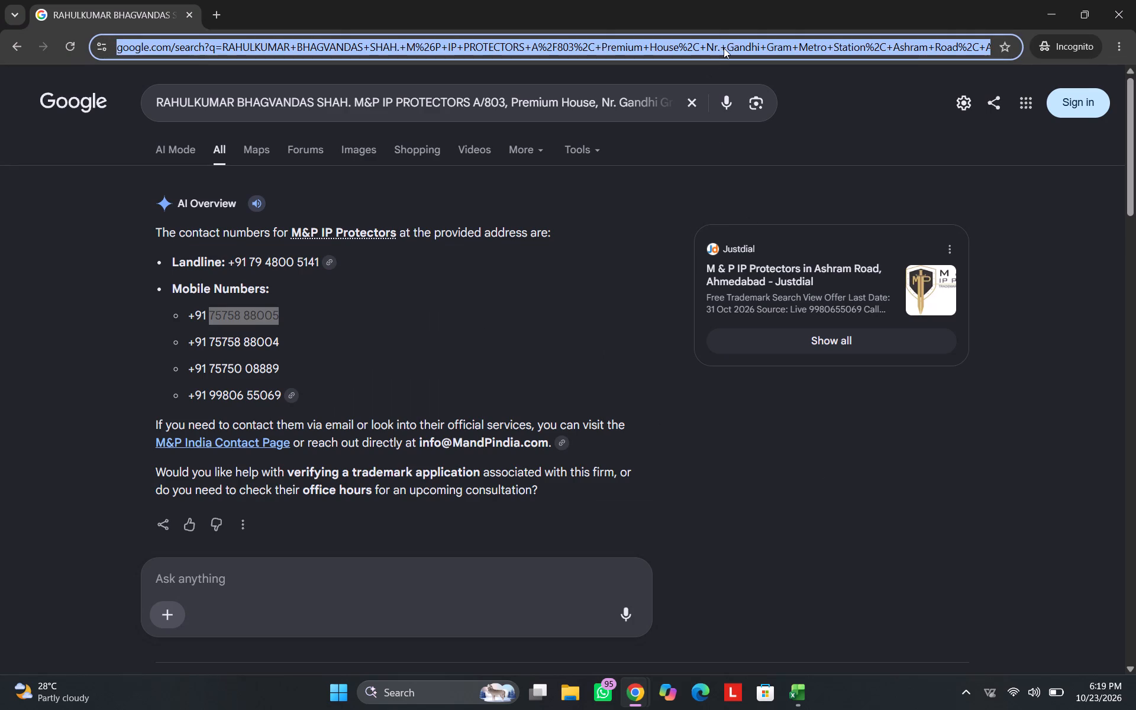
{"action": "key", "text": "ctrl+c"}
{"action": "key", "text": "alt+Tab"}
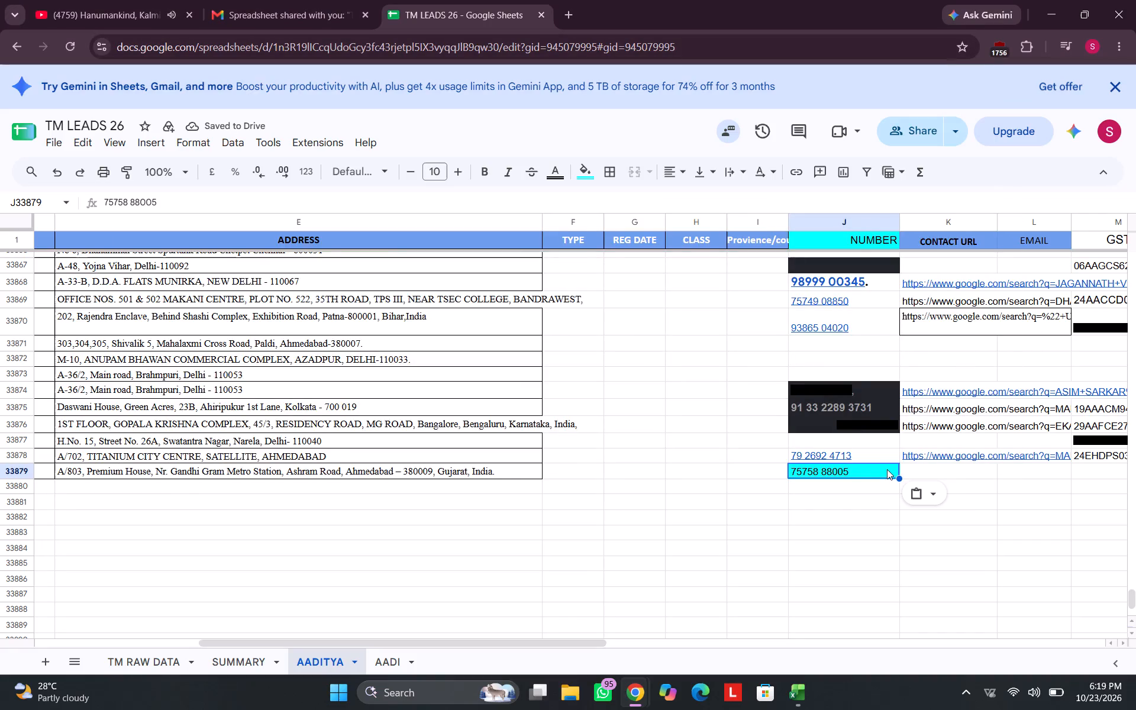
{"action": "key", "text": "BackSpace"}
Copy the second listed mobile number of M&P IP Protectors from the search overview into row 33879's NUMBER cell.
{"action": "key", "text": "alt+Tab"}
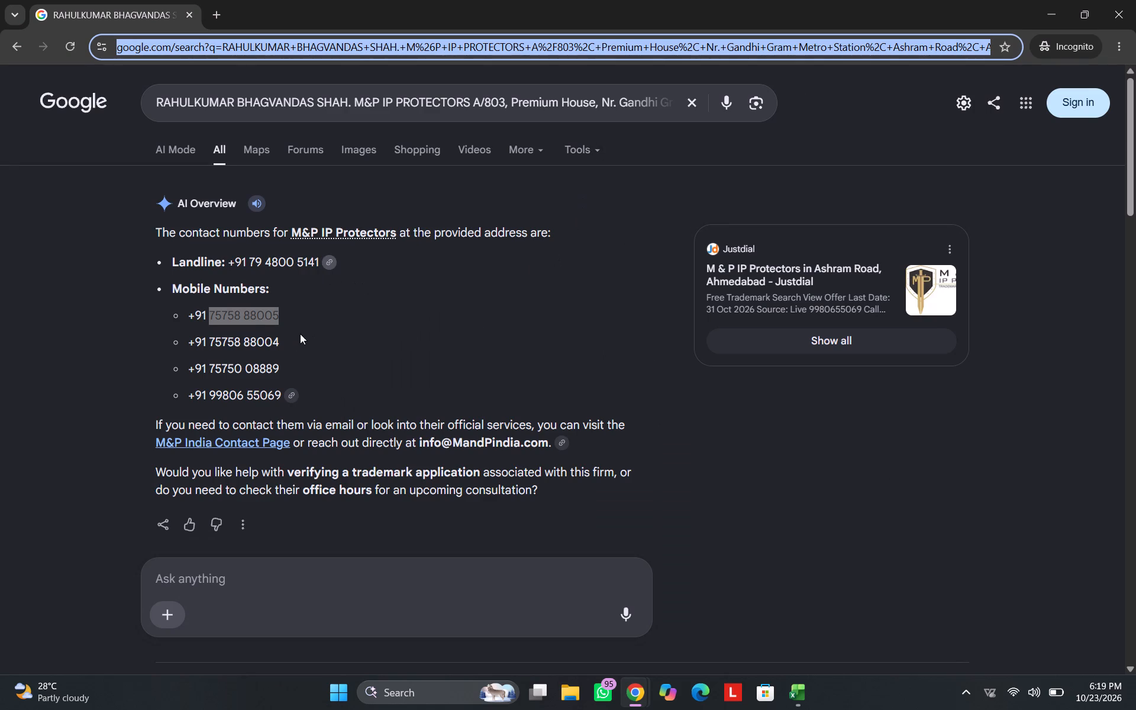
{"action": "left_click_drag", "start_coordinate": [290, 340], "coordinate": [211, 340]}
{"action": "key", "text": "ctrl+c"}
{"action": "key", "text": "alt+Tab"}
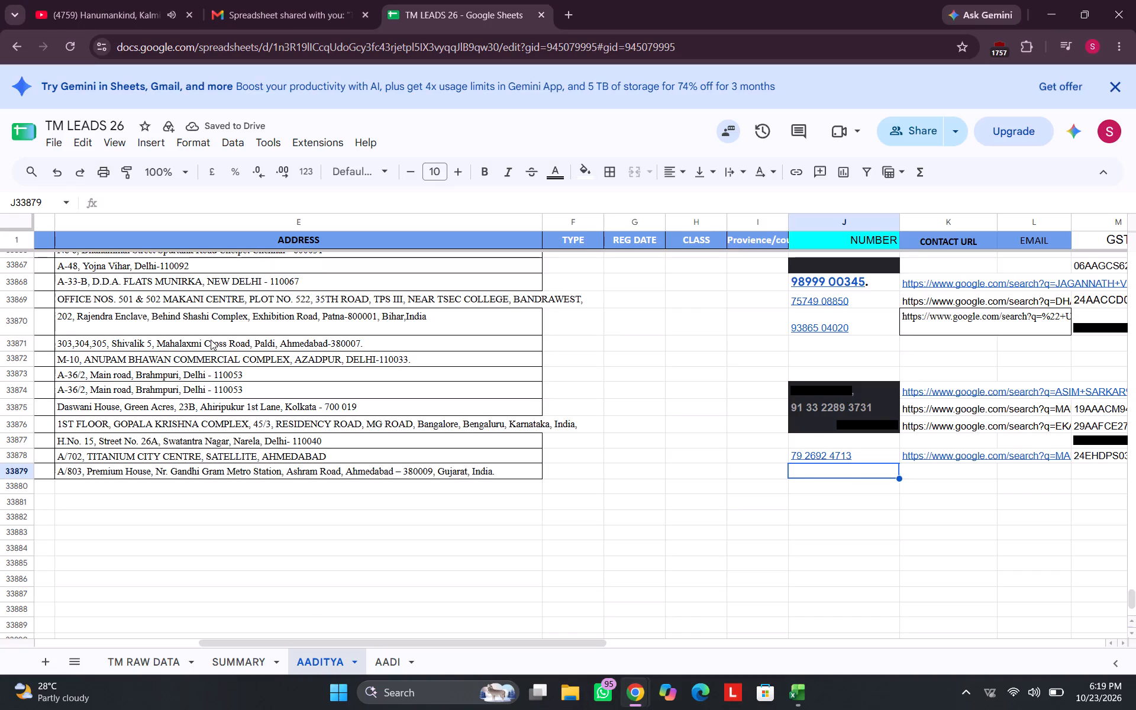
{"action": "key", "text": "ctrl+v"}
Copy the URL of the contact number search page into row 33879's CONTACT URL cell.
{"action": "key", "text": "alt+Tab"}
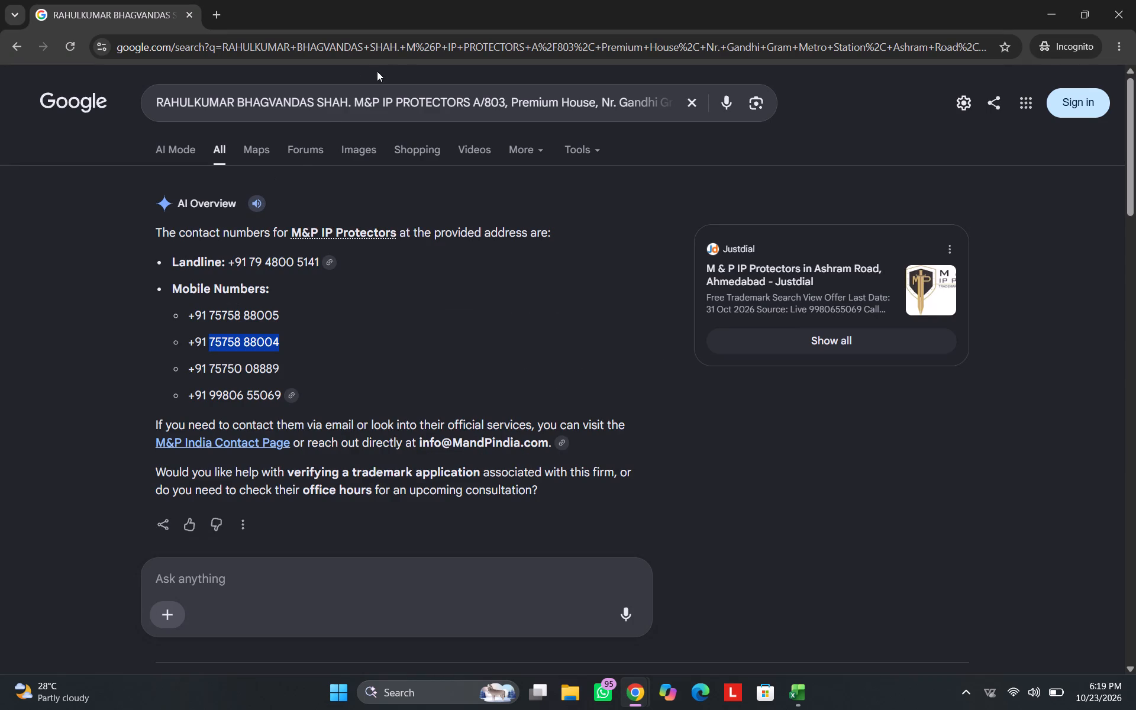
{"action": "left_click", "coordinate": [403, 56]}
{"action": "key", "text": "ctrl+c"}
{"action": "key", "text": "alt+Tab"}
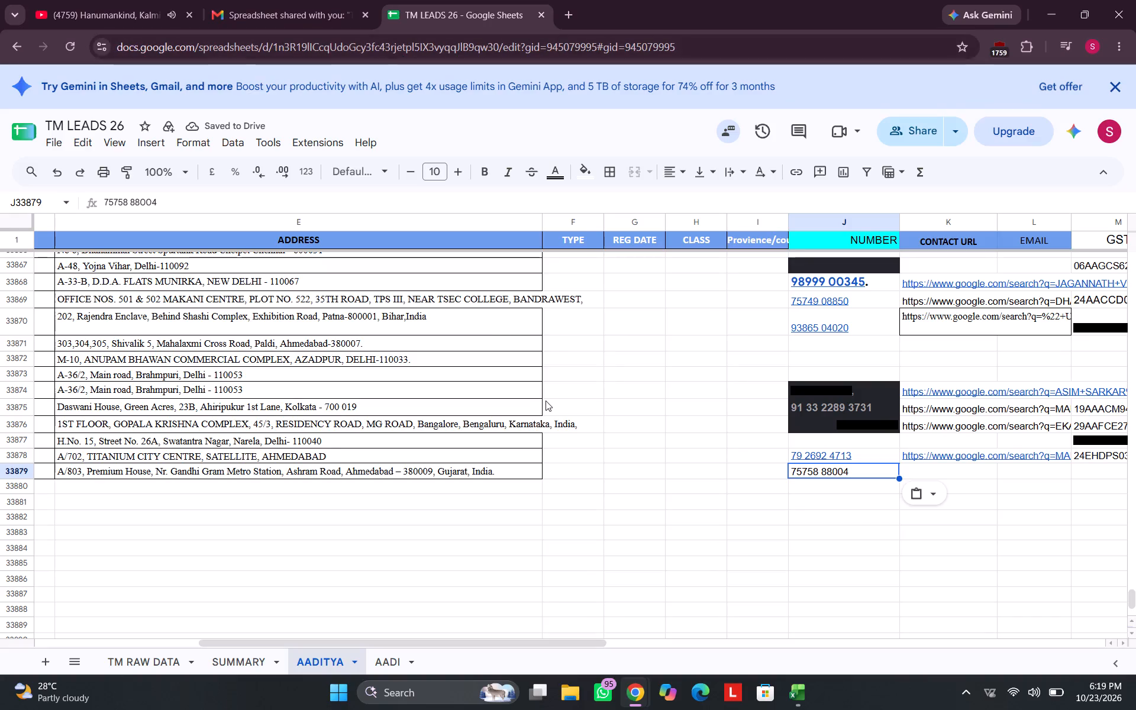
{"action": "left_click", "coordinate": [938, 472]}
{"action": "key", "text": "ctrl+v"}
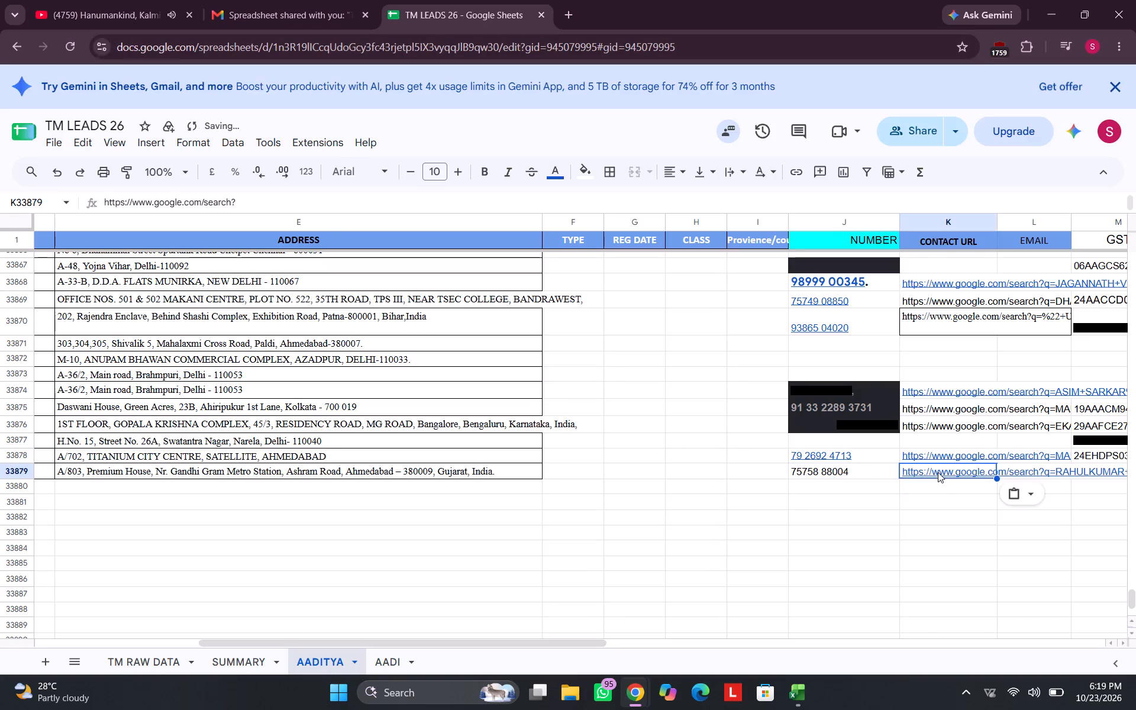
Remove the leftover "contac" from the query and search Google again for row 33879's GST number.
{"action": "key", "text": "alt+Tab"}
{"action": "left_click", "coordinate": [621, 121]}
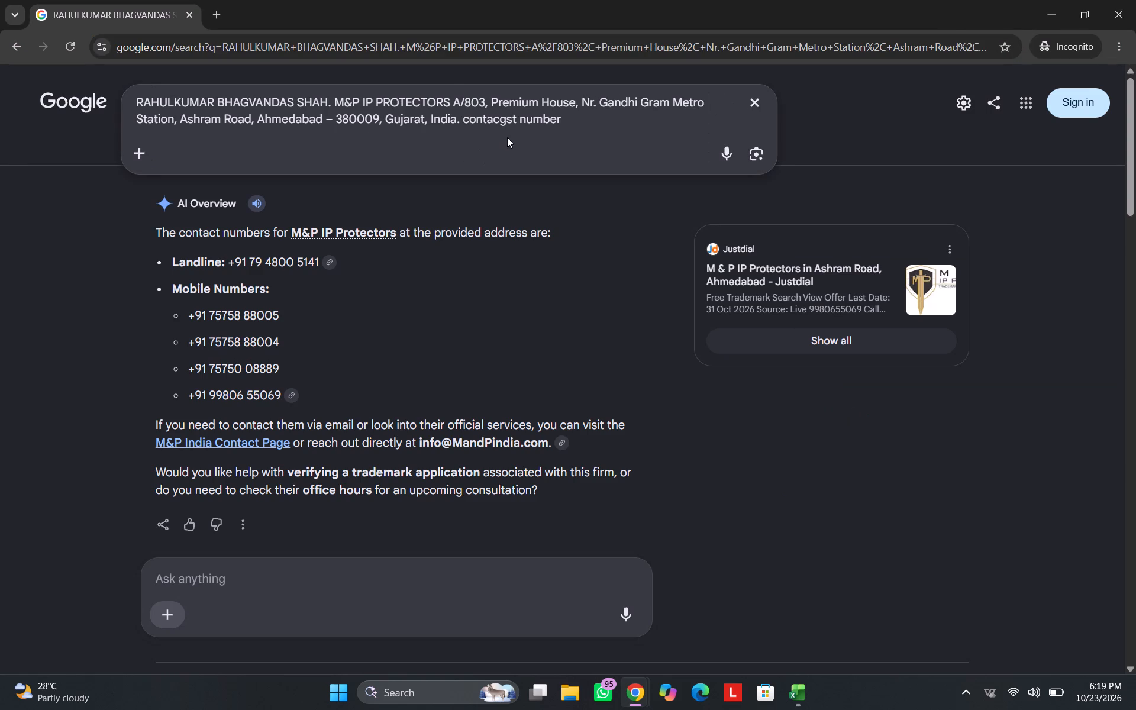
{"action": "left_click", "coordinate": [499, 130]}
{"action": "key", "text": "BackSpace"}
{"action": "key", "text": "Return"}
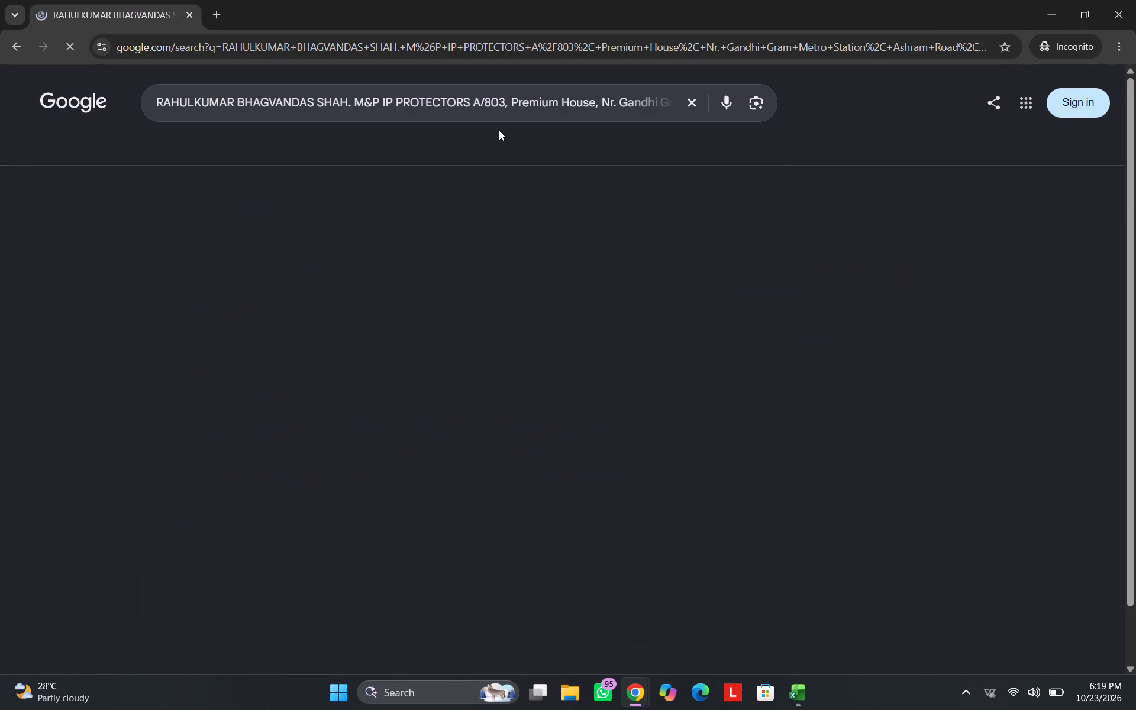
{"action": "left_click", "coordinate": [528, 115]}
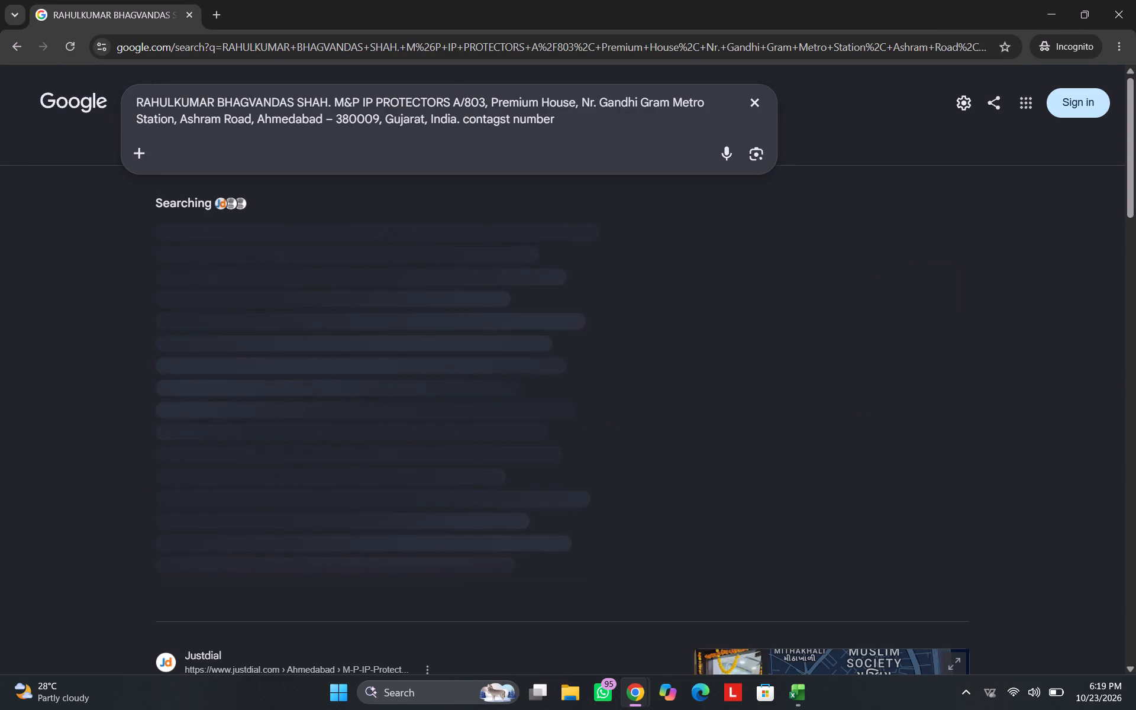
{"action": "left_click", "coordinate": [495, 124]}
{"action": "key", "text": "ctrl+BackSpace"}
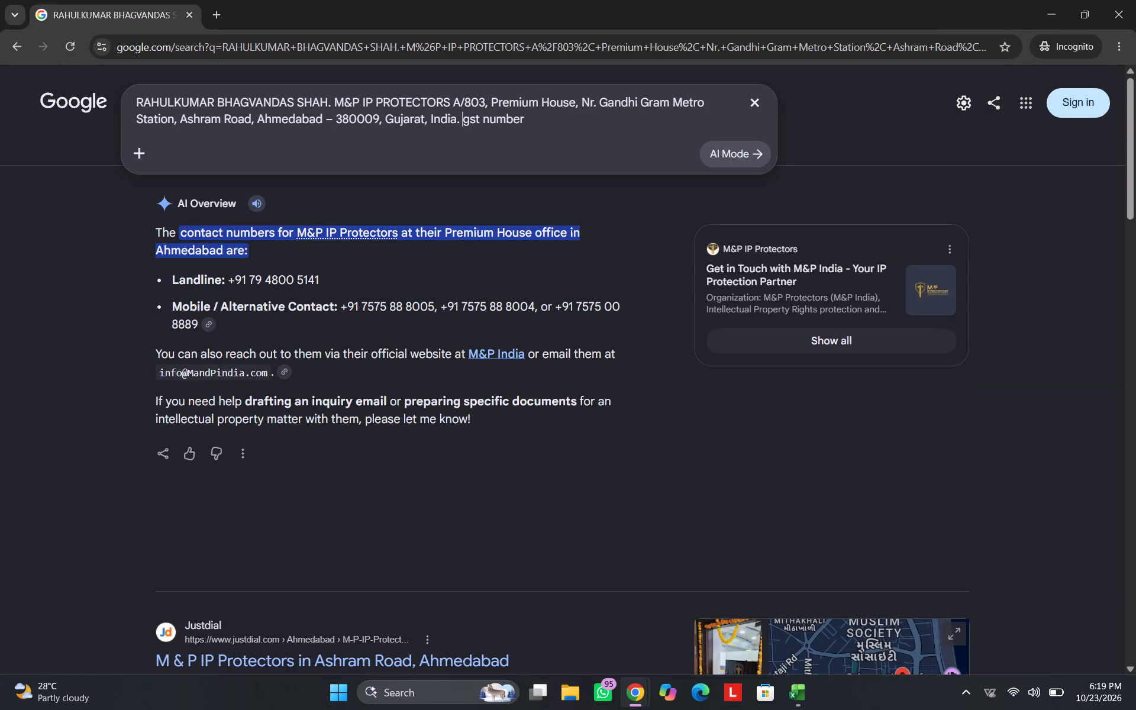
{"action": "key", "text": "Return"}
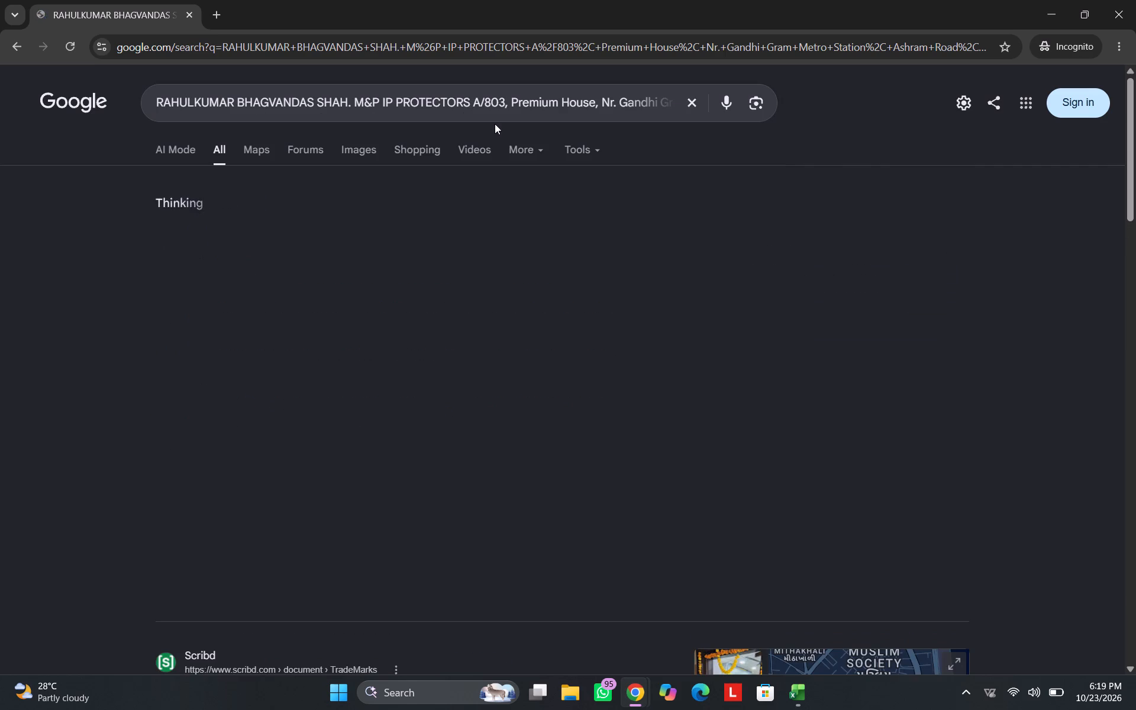
{"action": "left_click", "coordinate": [538, 114]}
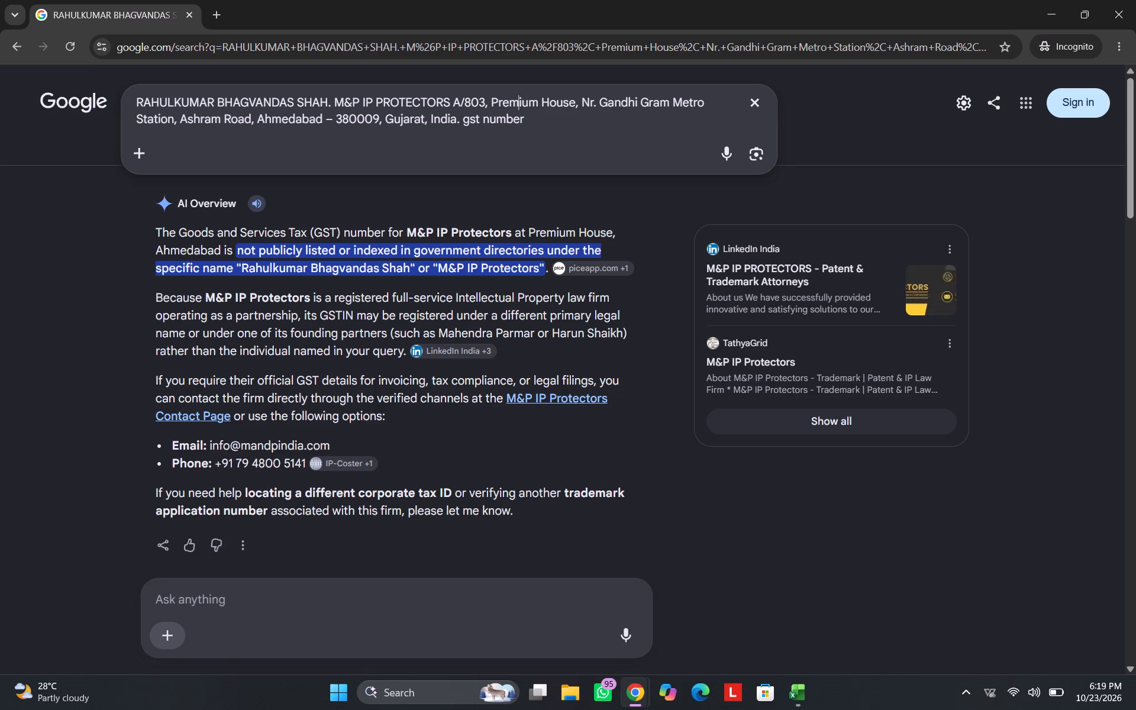
{"action": "key", "text": "alt+Tab"}
{"action": "key", "text": "Down"}
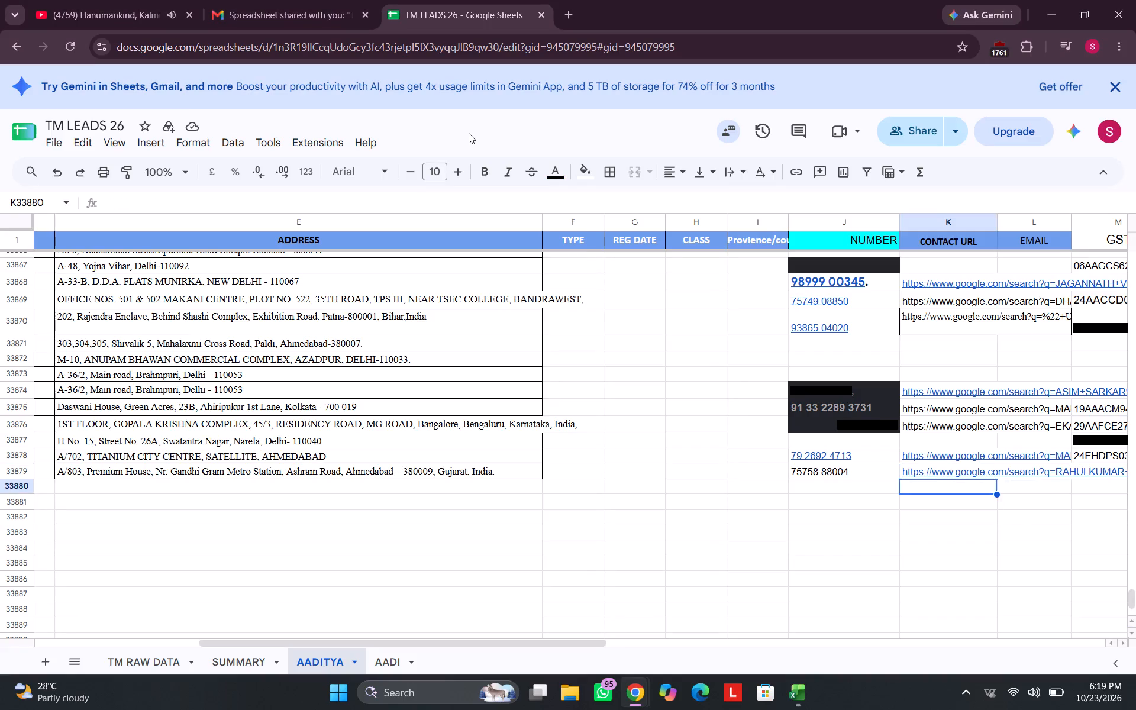
{"action": "key", "text": "Down"}
{"action": "key", "text": "Up"}
{"action": "key", "text": "Left"}
{"action": "key", "text": "Left"}
{"action": "key", "text": "Left"}
{"action": "key", "text": "Left"}
{"action": "key", "text": "Left"}
{"action": "key", "text": "Left"}
{"action": "key", "text": "Left"}
{"action": "key", "text": "Left"}
{"action": "key", "text": "Left"}
{"action": "key", "text": "Left"}
{"action": "key", "text": "Left"}
{"action": "key", "text": "Left"}
{"action": "key", "text": "Left"}
{"action": "key", "text": "Left"}
{"action": "key", "text": "Left"}
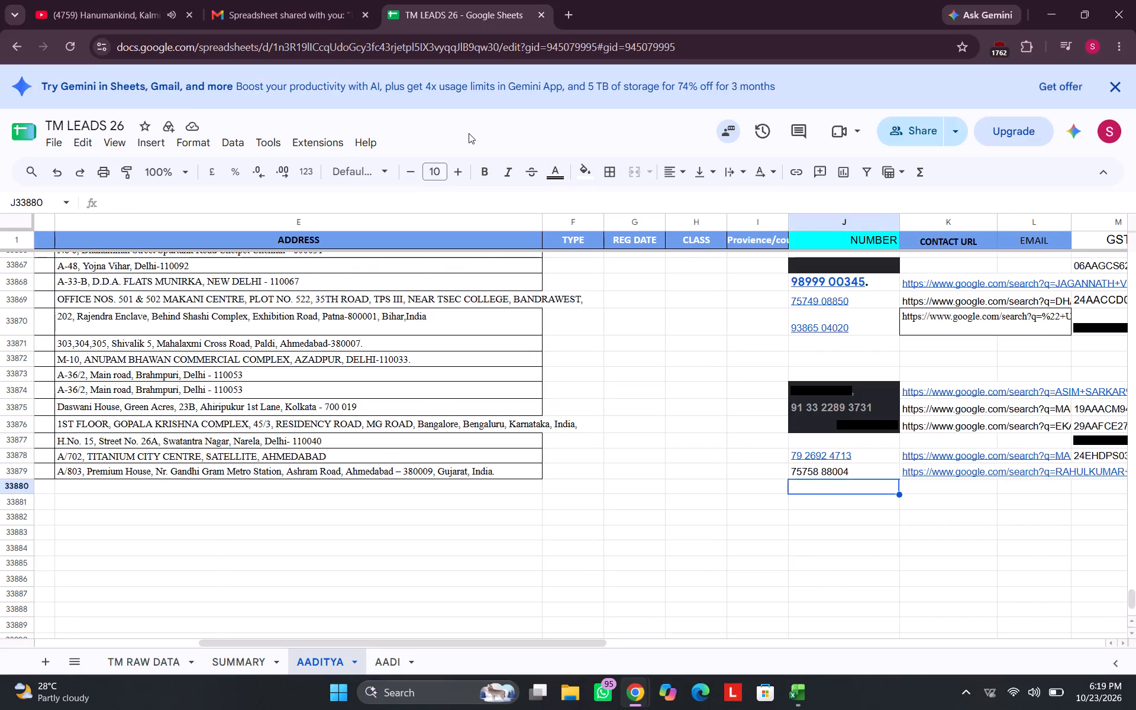
{"action": "key", "text": "Right"}
{"action": "key", "text": "alt+Tab"}
{"action": "key", "text": "alt+Right"}
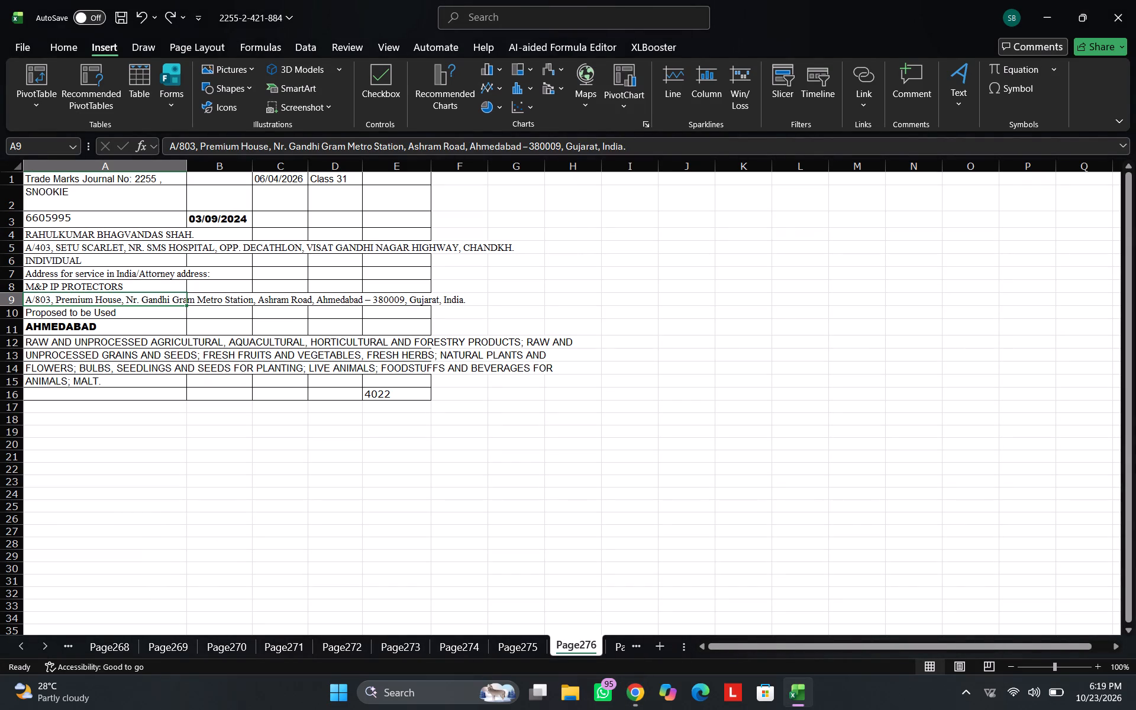
{"action": "left_click", "coordinate": [618, 644]}
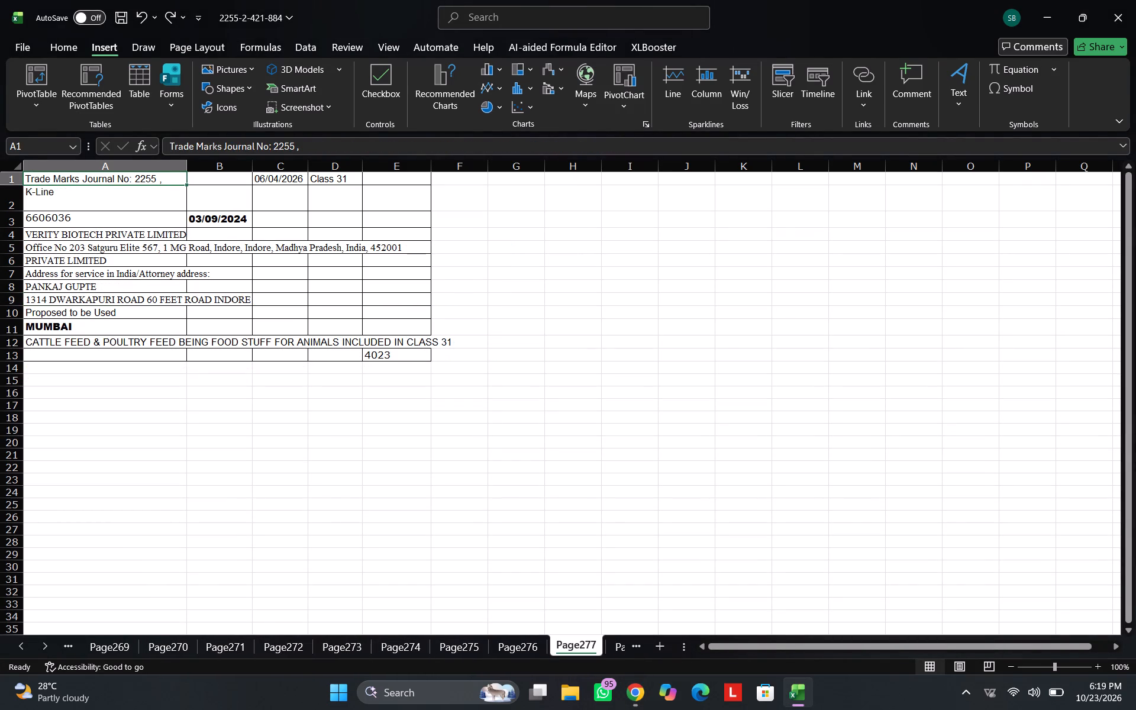
{"action": "left_click", "coordinate": [153, 227]}
{"action": "key", "text": "ctrl+c"}
{"action": "key", "text": "alt+Tab"}
{"action": "key", "text": "ctrl+v"}
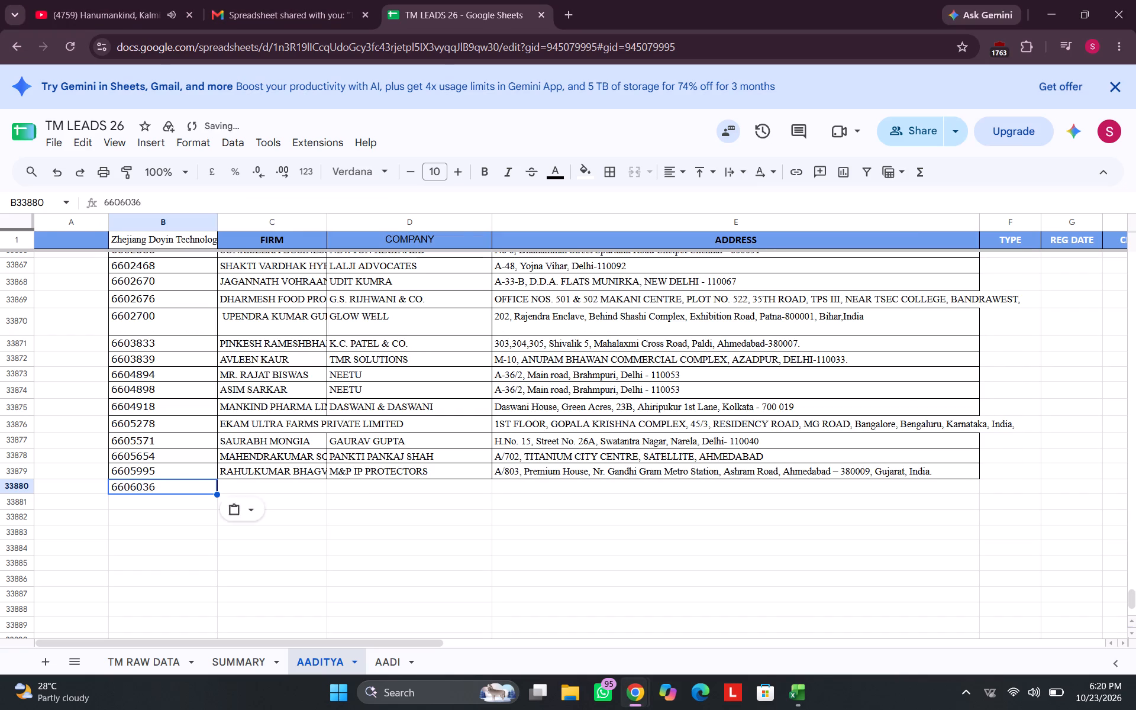
Copy the applicant name VERITY BIOTECH PRIVATE LIMITED from Page277 into row 33880's FIRM cell.
{"action": "key", "text": "alt+Tab"}
{"action": "key", "text": "Down"}
{"action": "key", "text": "ctrl+c"}
{"action": "key", "text": "alt+Tab"}
{"action": "key", "text": "Right"}
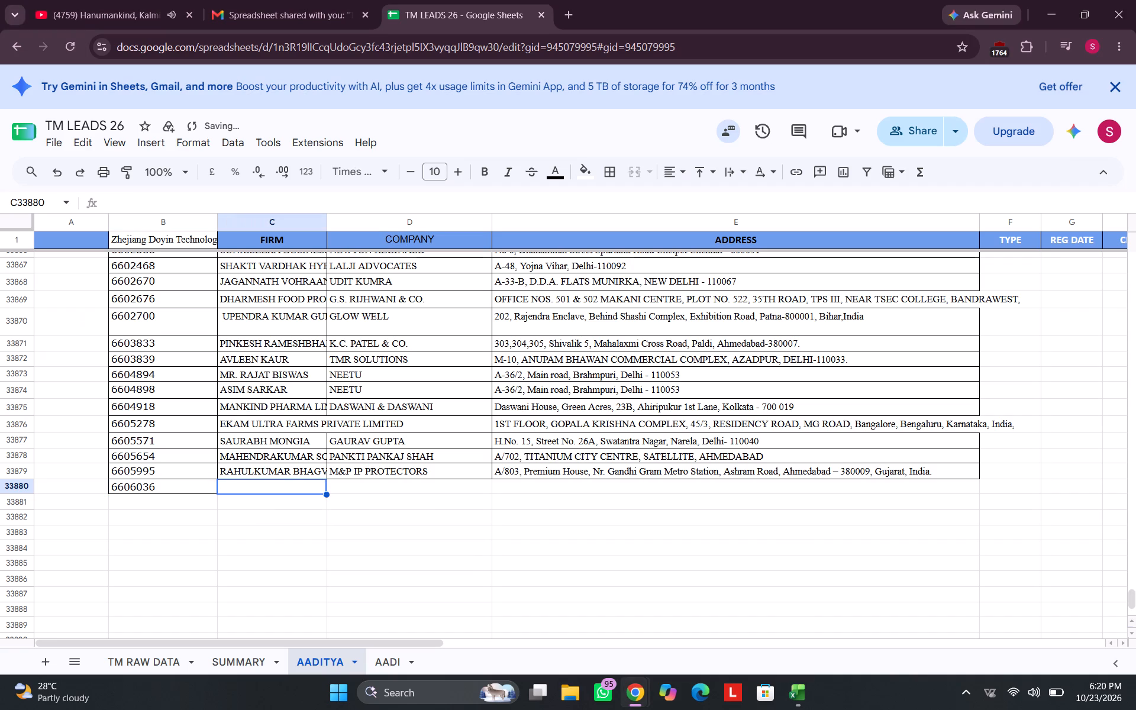
{"action": "key", "text": "ctrl+v"}
Copy the attorney's name from Page277 into row 33880's COMPANY cell.
{"action": "key", "text": "alt+Tab"}
{"action": "key", "text": "Down"}
{"action": "key", "text": "Down"}
{"action": "key", "text": "Down"}
{"action": "key", "text": "Down"}
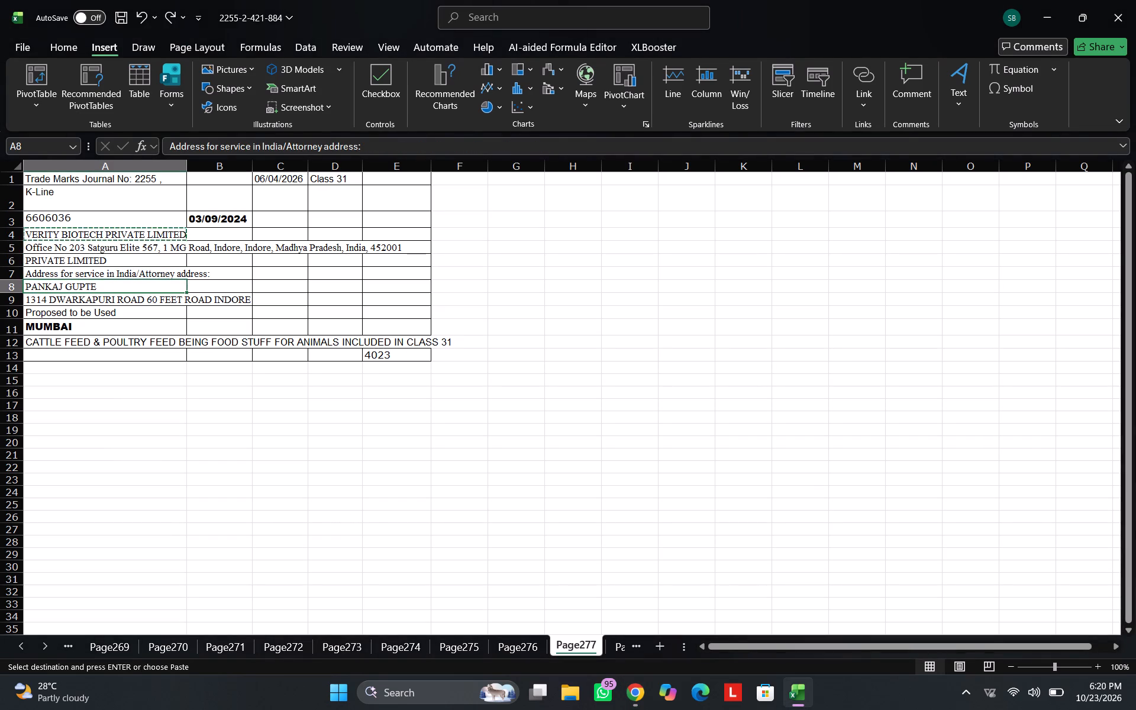
{"action": "key", "text": "ctrl+c"}
{"action": "key", "text": "alt+Tab"}
{"action": "key", "text": "Right"}
{"action": "key", "text": "ctrl+v"}
Copy the attorney's address line from Page277 into row 33880's ADDRESS cell.
{"action": "key", "text": "alt+Tab"}
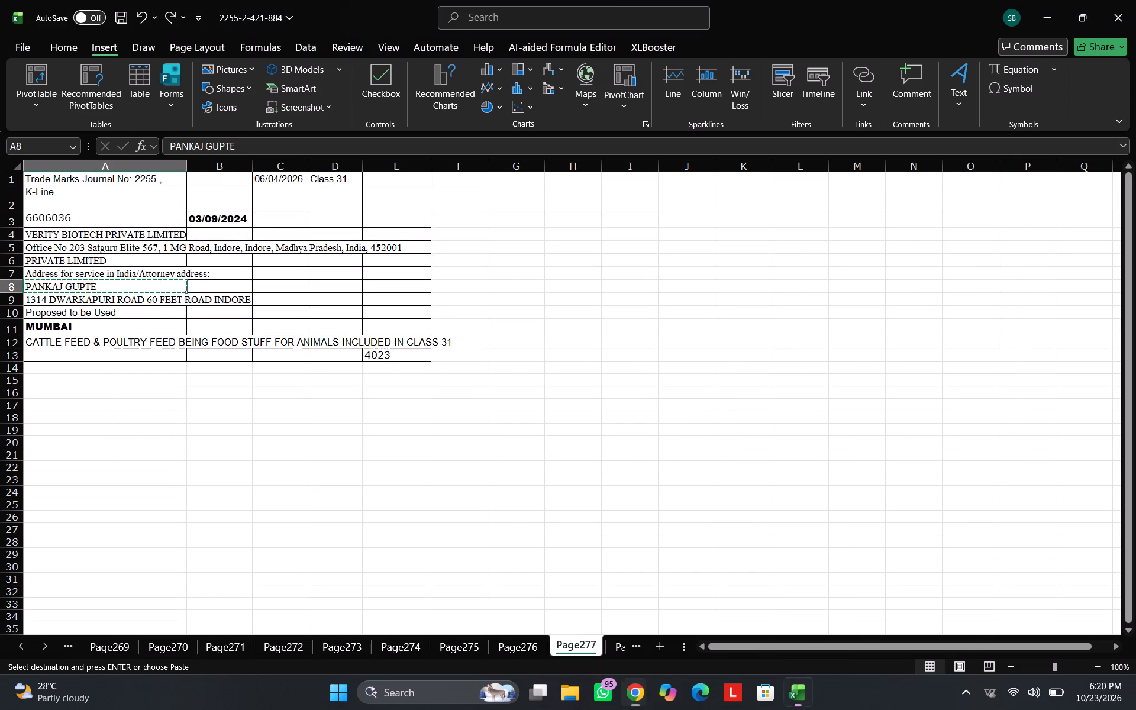
{"action": "key", "text": "Down"}
{"action": "key", "text": "ctrl+c"}
{"action": "key", "text": "alt+Tab"}
{"action": "key", "text": "Right"}
{"action": "key", "text": "ctrl+v"}
Search Google for row 33880's firm, company and address details followed by "contact number" and look through the results.
{"action": "key", "text": "Right"}
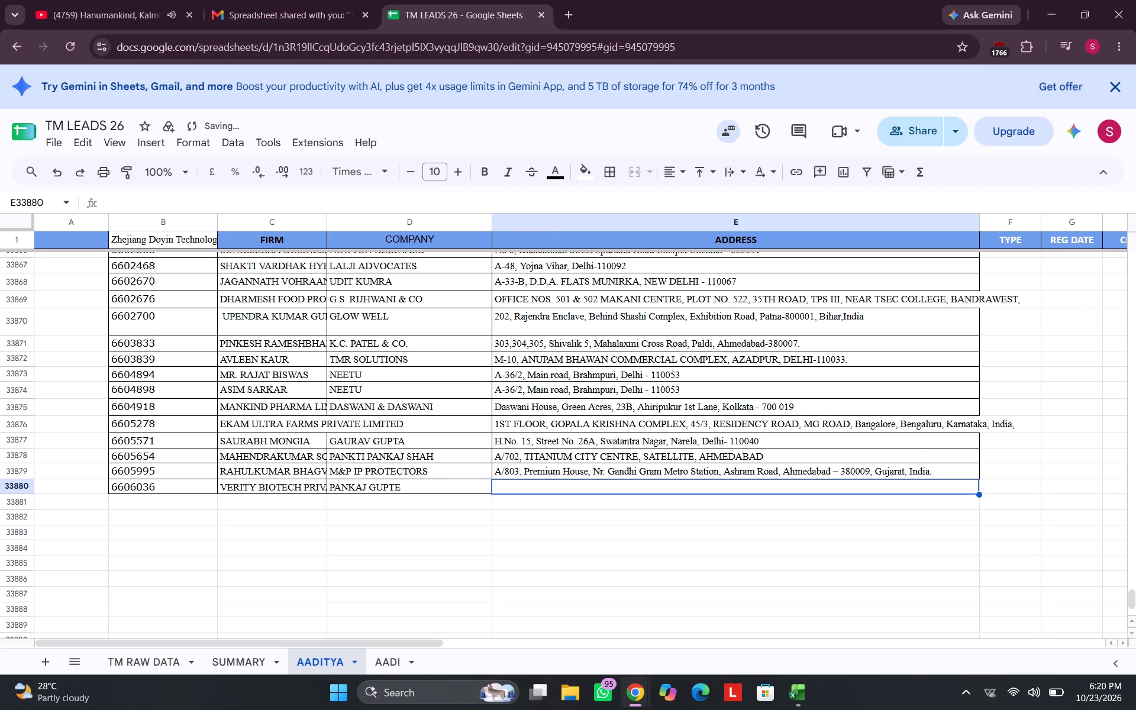
{"action": "key", "text": "shift+Left"}
{"action": "key", "text": "shift+Left"}
{"action": "key", "text": "ctrl+c"}
{"action": "key", "text": "alt+Tab"}
{"action": "key", "text": "alt+Right"}
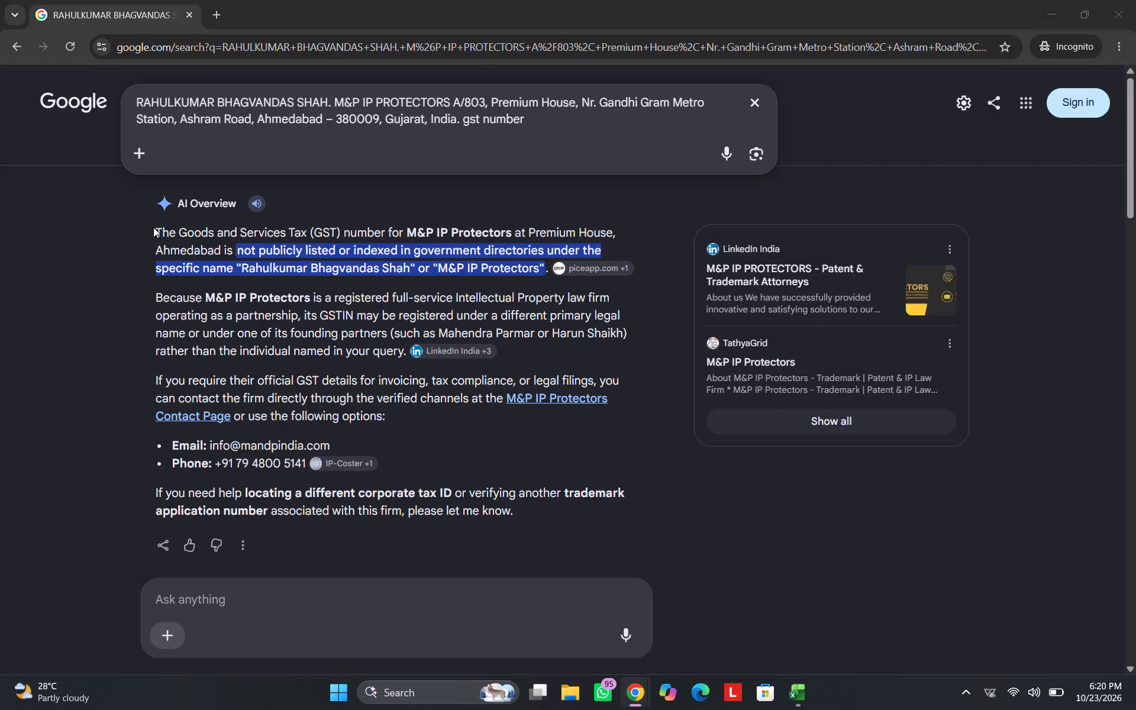
{"action": "left_click", "coordinate": [760, 96]}
{"action": "left_click", "coordinate": [654, 93]}
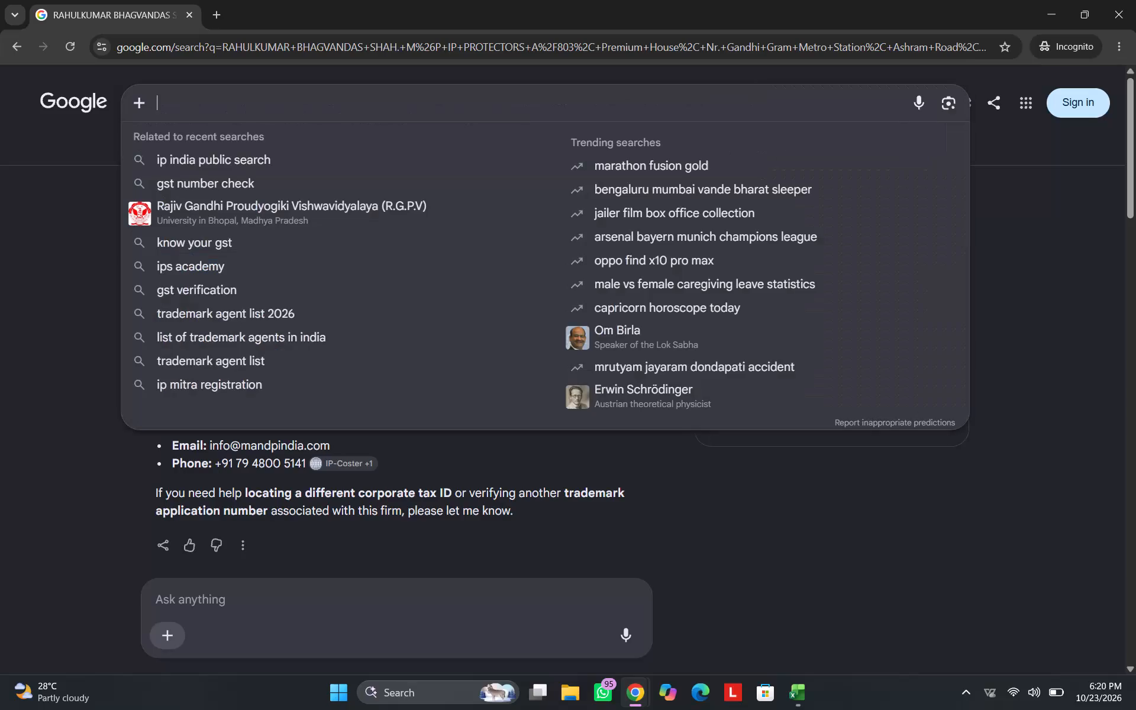
{"action": "key", "text": "ctrl+v"}
{"action": "key", "text": "space"}
{"action": "type", "text": "contact number"}
{"action": "key", "text": "space"}
{"action": "key", "text": "Return"}
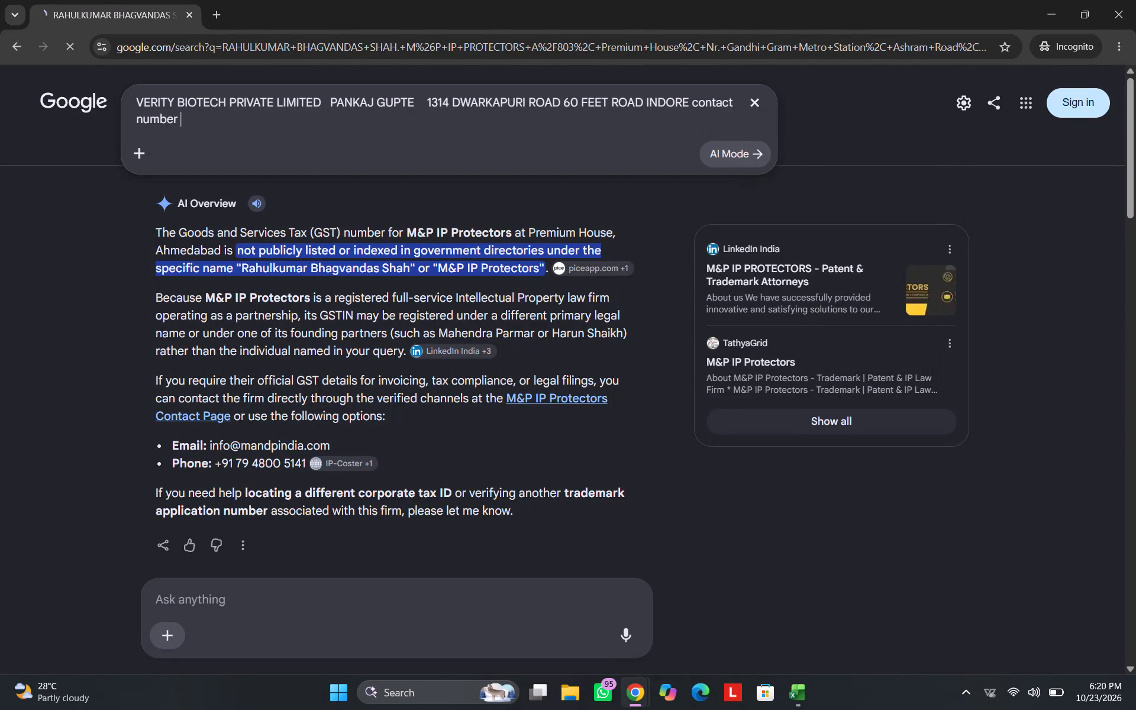
{"action": "left_click", "coordinate": [611, 99]}
{"action": "scroll", "coordinate": [631, 519], "scroll_direction": "down", "scroll_amount": 1}
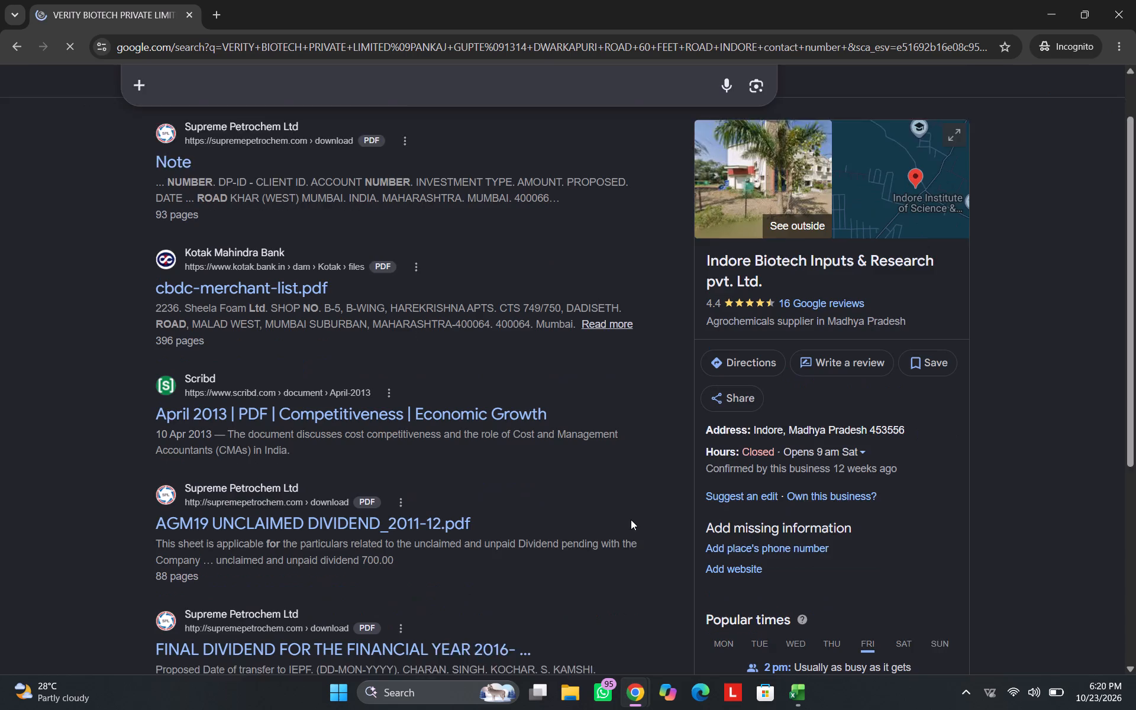
{"action": "scroll", "coordinate": [631, 519], "scroll_direction": "down", "scroll_amount": 1}
{"action": "scroll", "coordinate": [631, 519], "scroll_direction": "up", "scroll_amount": 1}
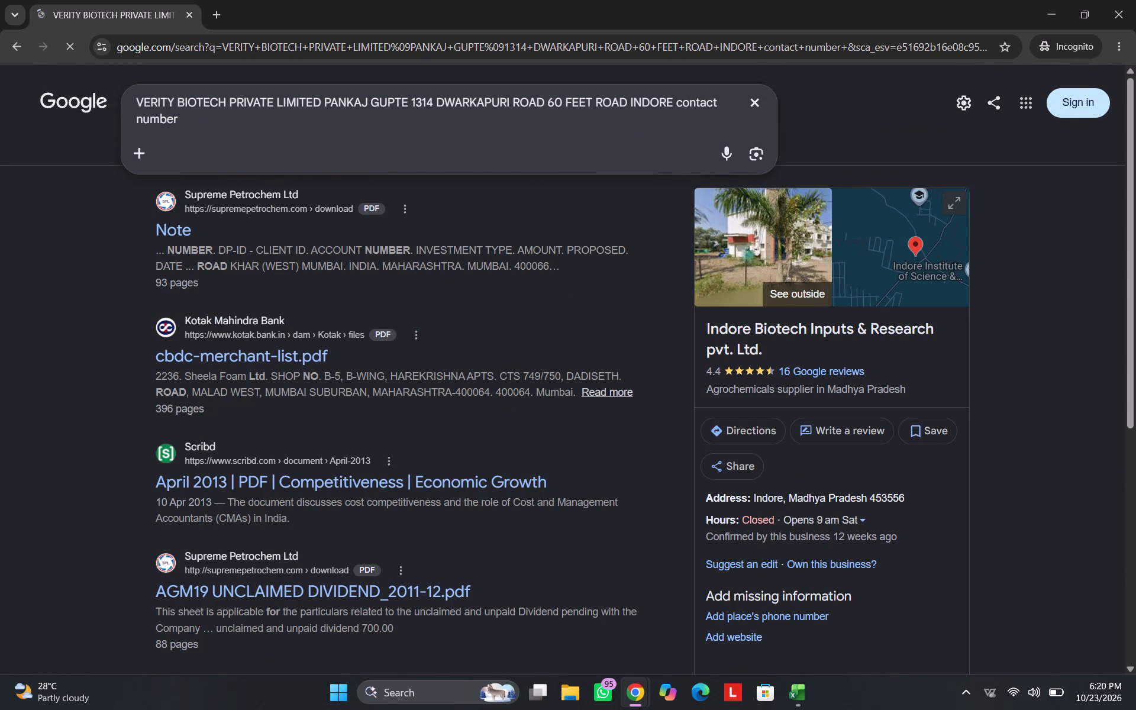
Replace "contact" with "gst" in the query and search Google for row 33880's GST number.
{"action": "left_click", "coordinate": [719, 109]}
{"action": "key", "text": "ctrl+BackSpace"}
{"action": "type", "text": "gst"}
{"action": "key", "text": "space"}
{"action": "key", "text": "Return"}
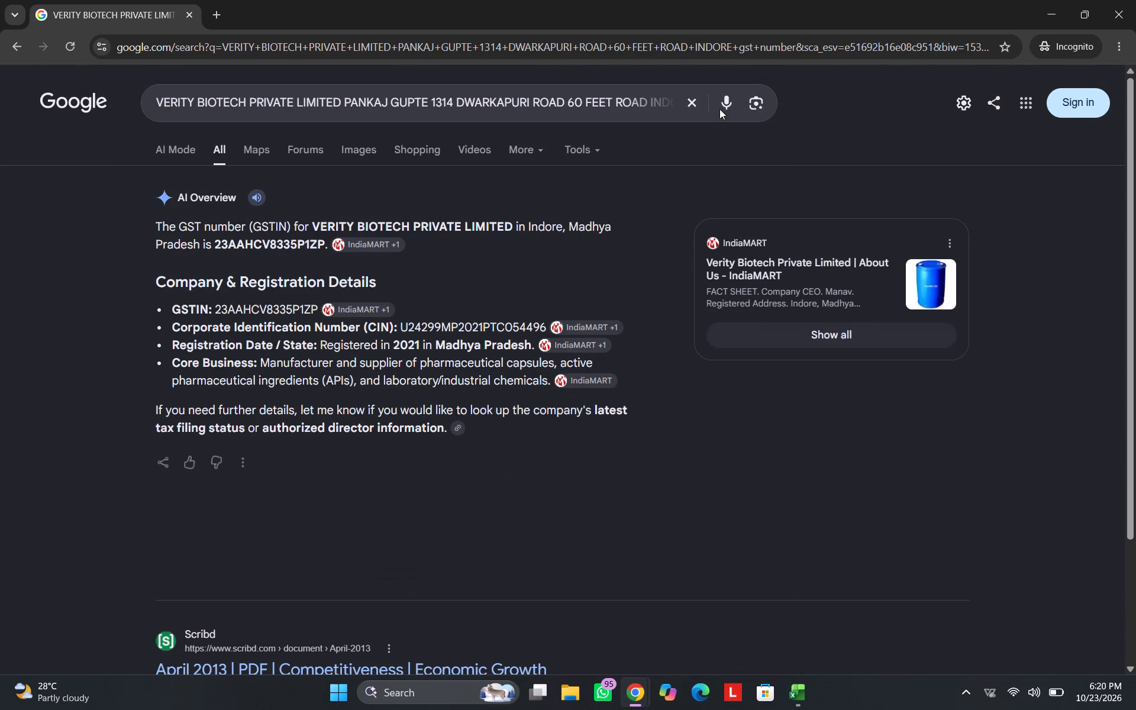
Copy the GSTIN of Verity Biotech Private Limited from the AI Overview into row 33880's GST cell.
{"action": "double_click", "coordinate": [291, 243]}
{"action": "key", "text": "ctrl+c"}
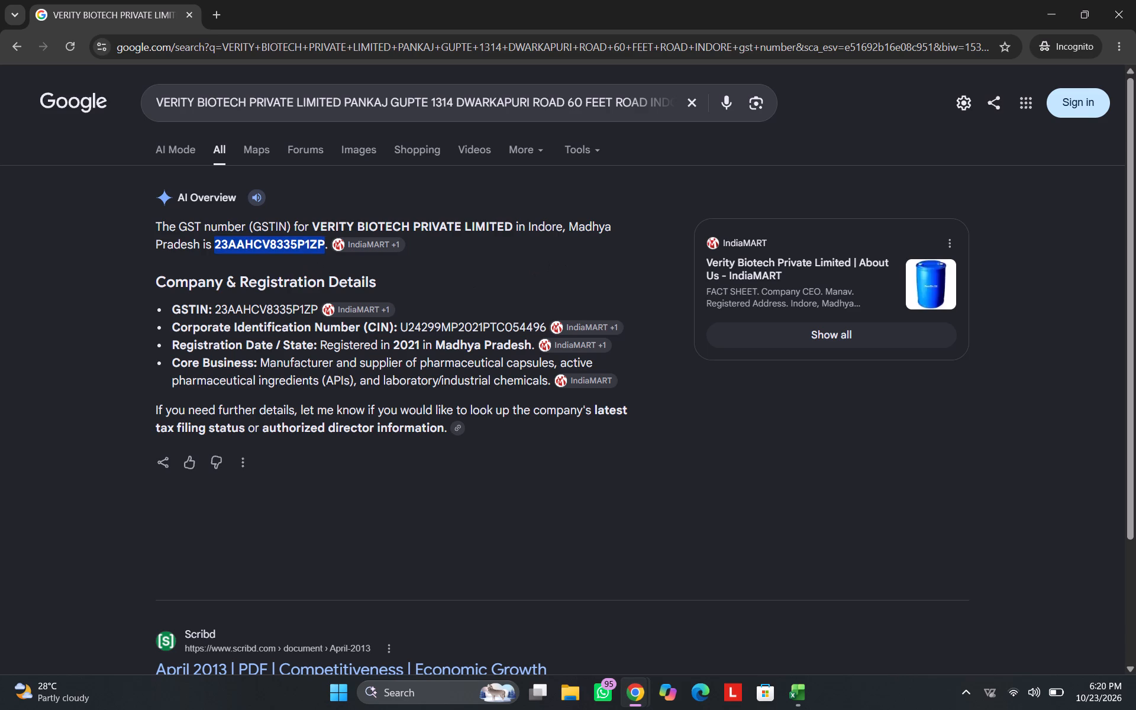
{"action": "key", "text": "alt+Tab"}
{"action": "scroll", "coordinate": [291, 243], "scroll_direction": "left", "scroll_amount": 3}
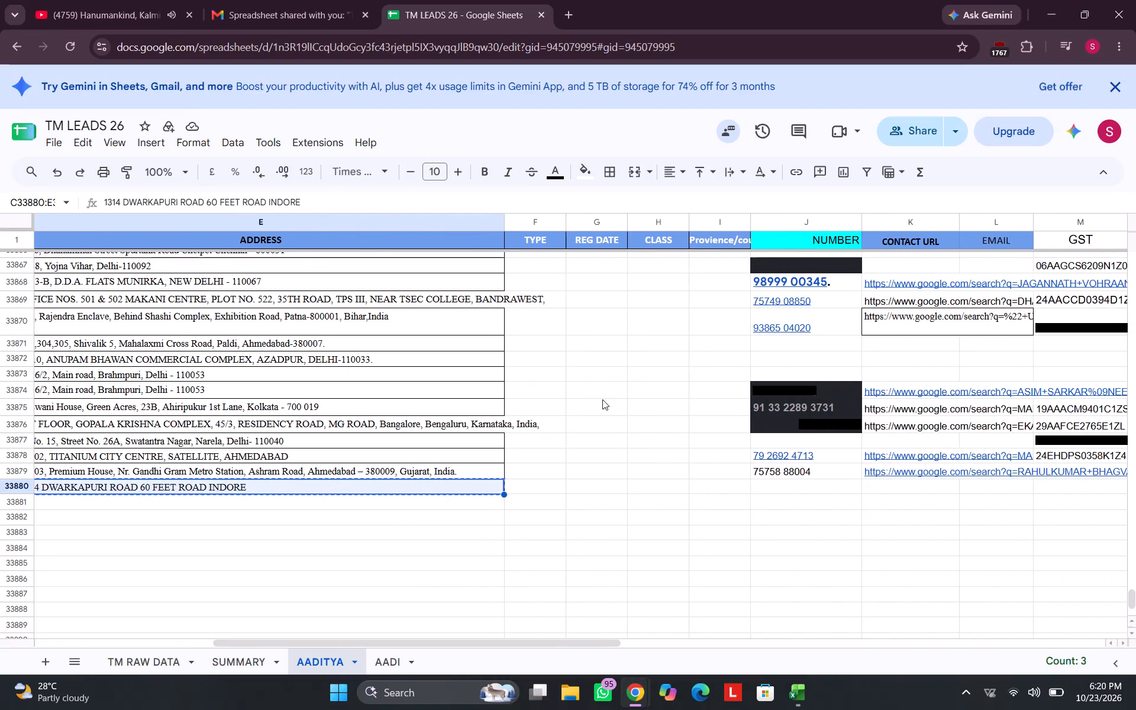
{"action": "scroll", "coordinate": [695, 433], "scroll_direction": "left", "scroll_amount": 2}
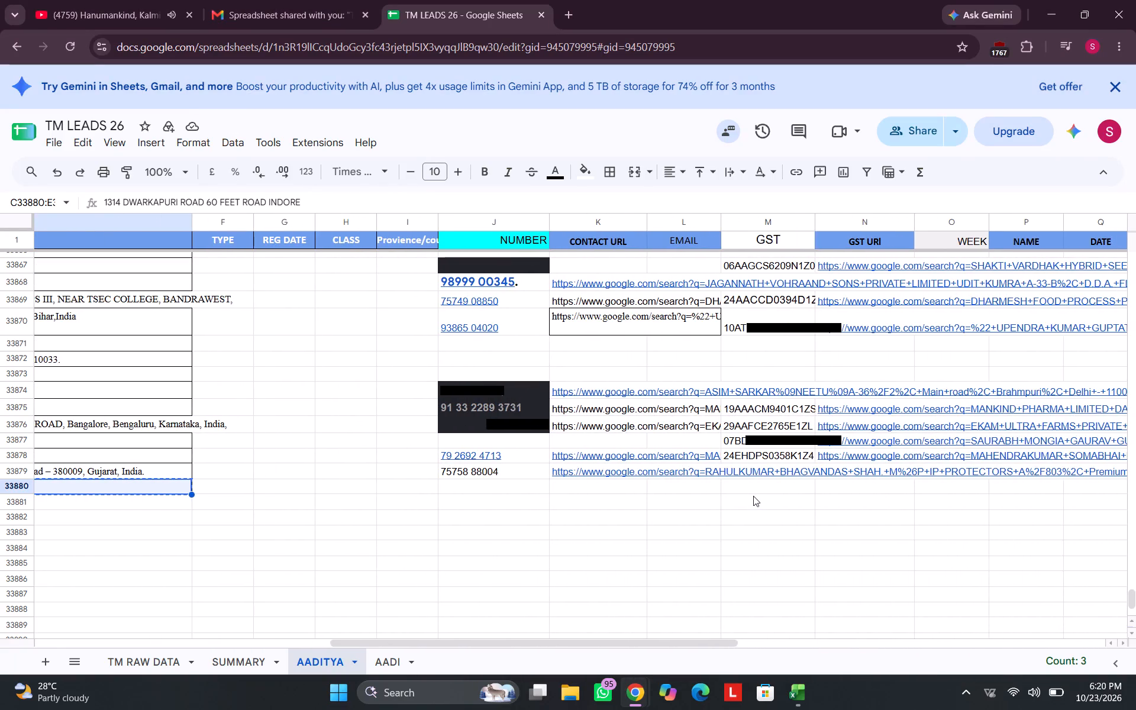
{"action": "left_click", "coordinate": [753, 496]}
{"action": "left_click", "coordinate": [763, 489]}
{"action": "key", "text": "ctrl+v"}
Copy the GST search page's URL into row 33880's GST URL cell.
{"action": "key", "text": "alt+Tab"}
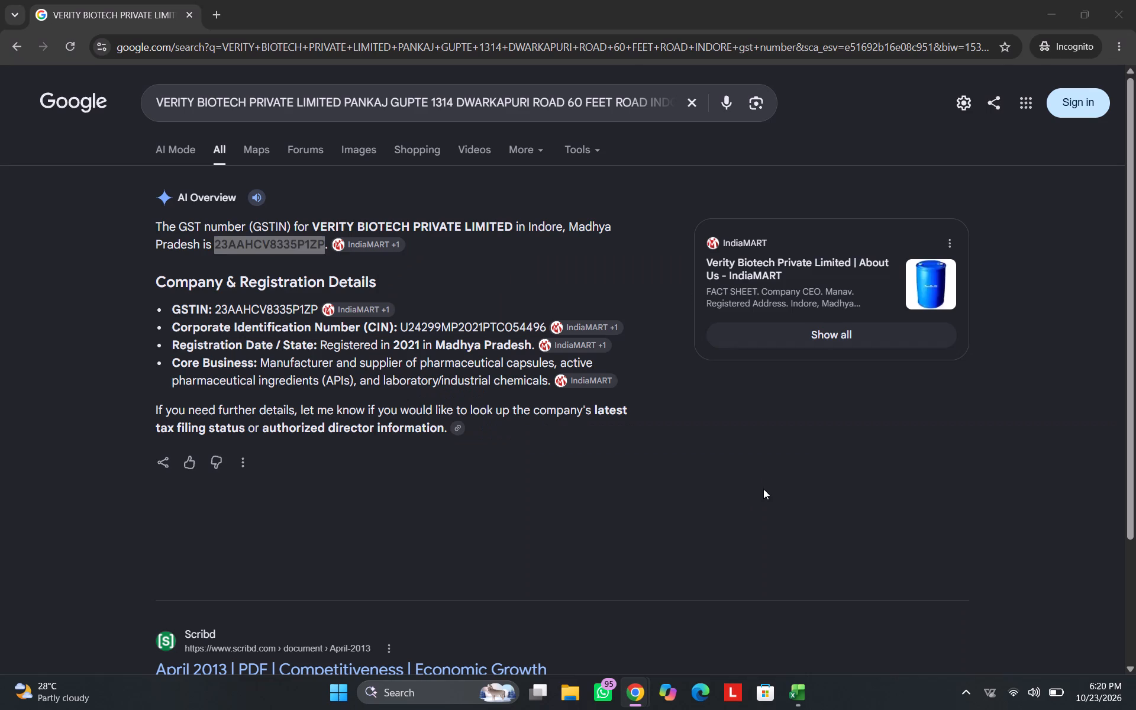
{"action": "left_click", "coordinate": [644, 50]}
{"action": "key", "text": "ctrl+c"}
{"action": "key", "text": "alt+Tab"}
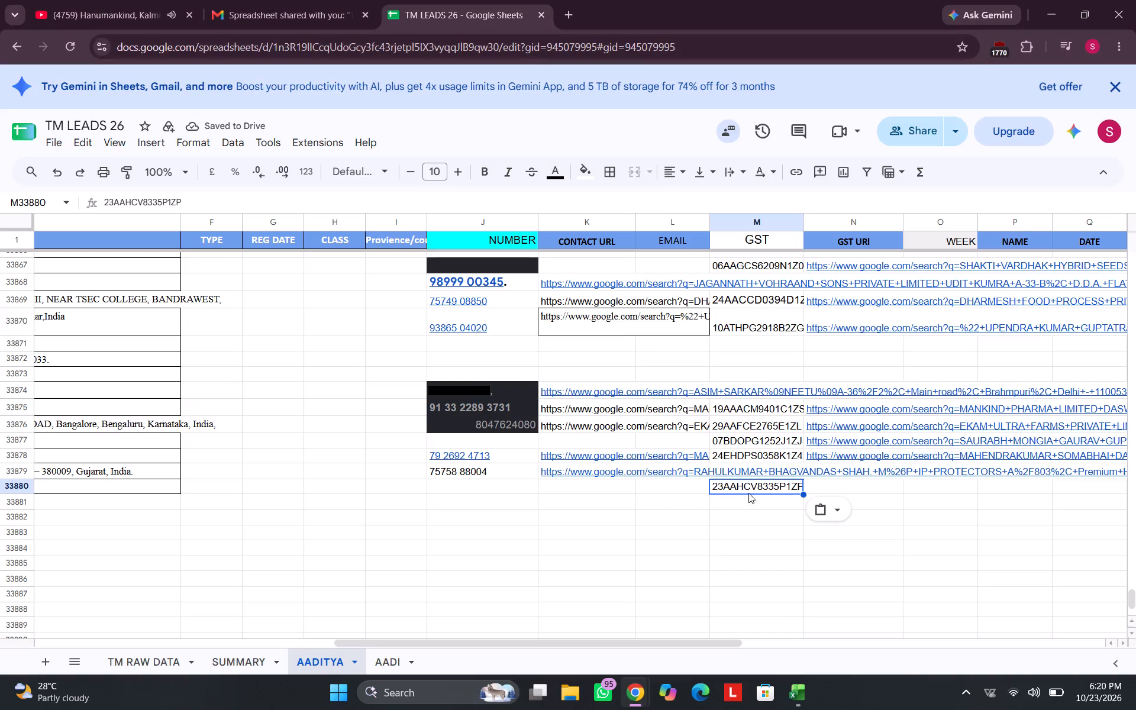
{"action": "left_click", "coordinate": [827, 483]}
{"action": "key", "text": "ctrl+v"}
Insert "contac" before "gst number" in the query and search Google for row 33880's contact details.
{"action": "key", "text": "alt+Tab"}
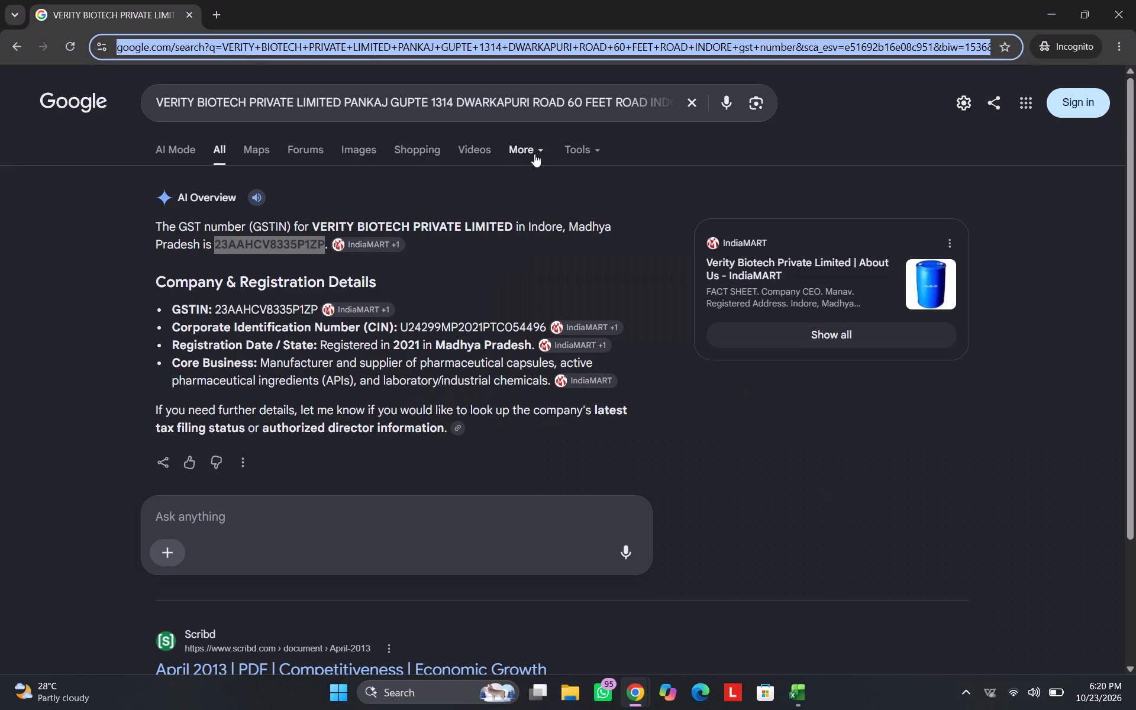
{"action": "left_click", "coordinate": [554, 103]}
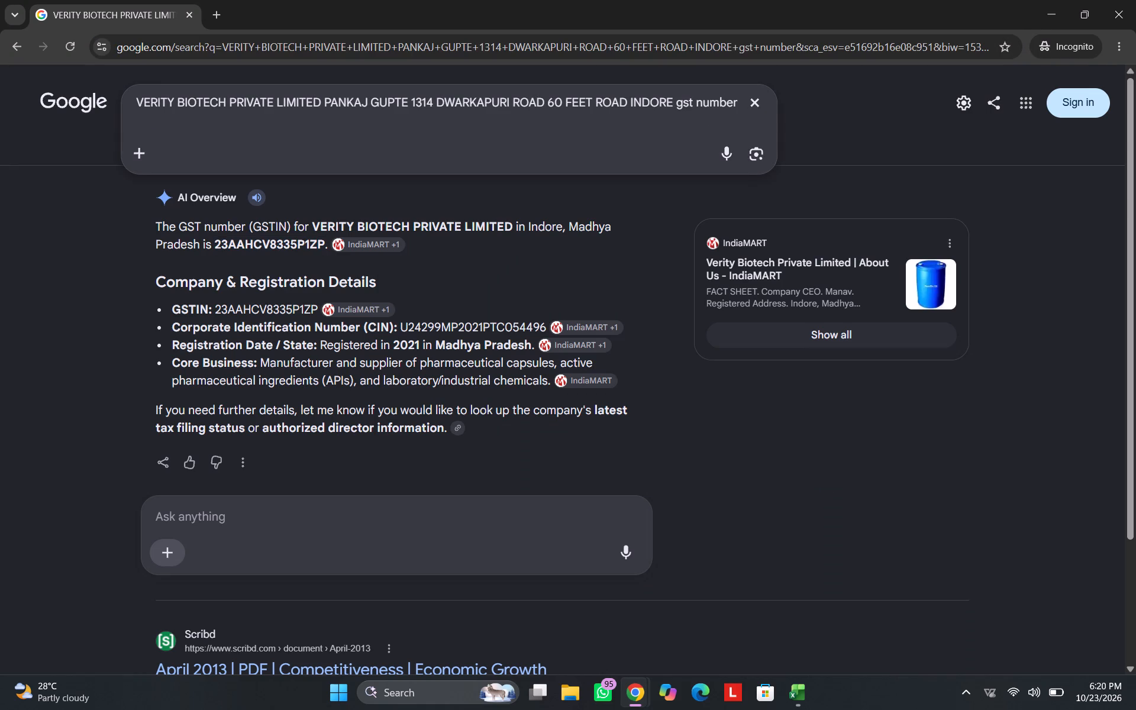
{"action": "left_click", "coordinate": [675, 109]}
{"action": "type", "text": "contac"}
{"action": "key", "text": "Return"}
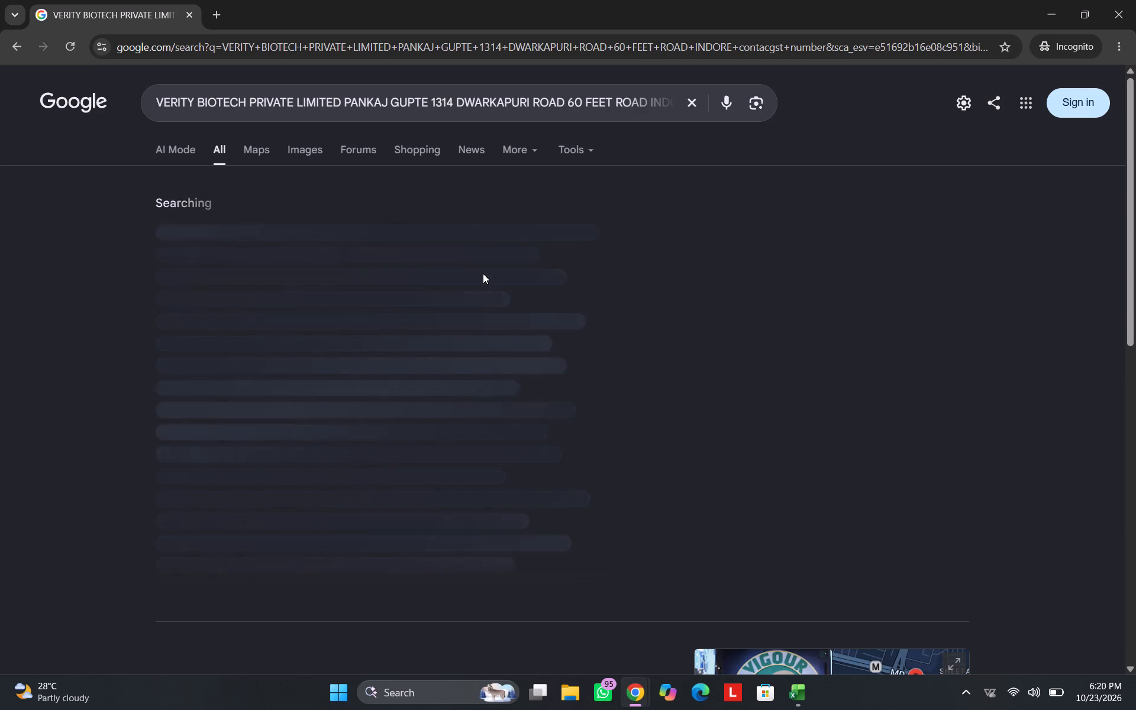
Copy the firm's first phone number, without the country code, from the AI Overview into row 33880's NUMBER cell.
{"action": "left_click_drag", "start_coordinate": [347, 275], "coordinate": [284, 279]}
{"action": "key", "text": "ctrl+v"}
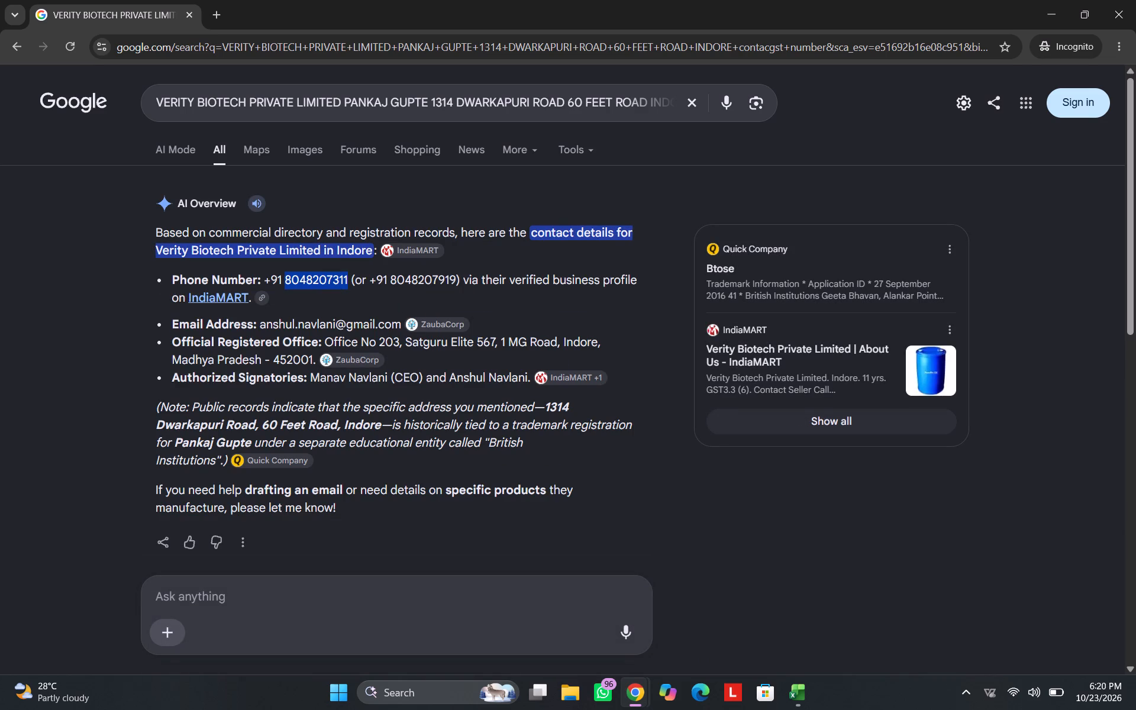
{"action": "key", "text": "ctrl+c"}
{"action": "key", "text": "alt+Tab"}
{"action": "scroll", "coordinate": [284, 279], "scroll_direction": "left", "scroll_amount": 1}
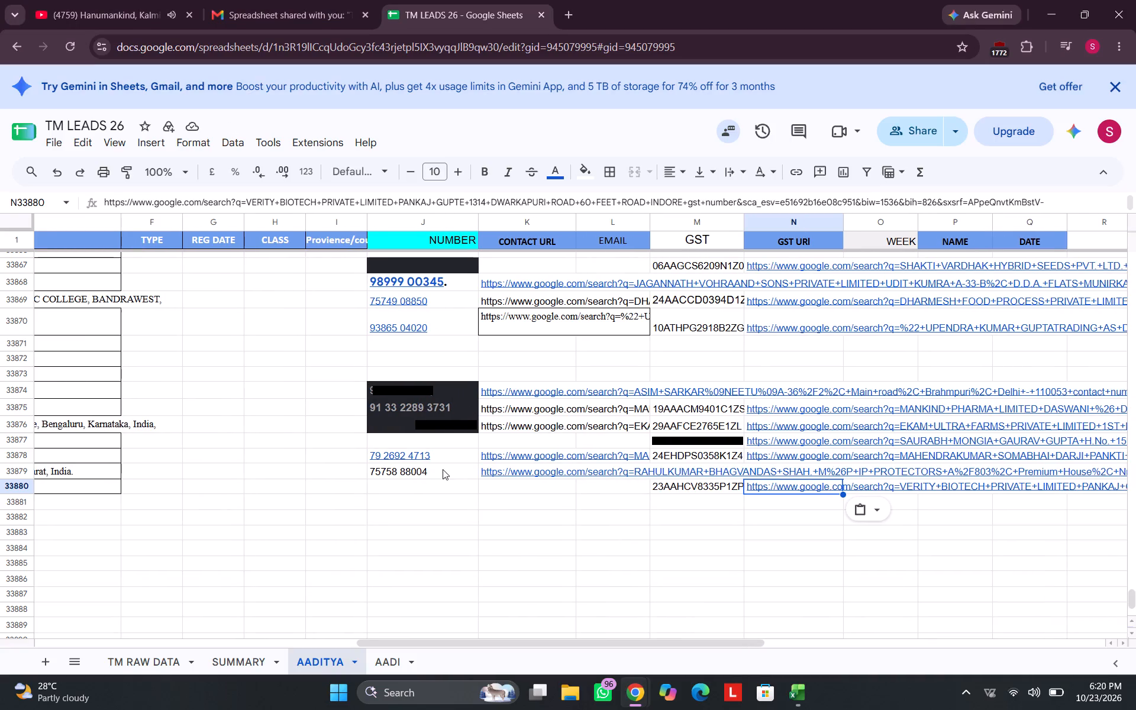
{"action": "left_click", "coordinate": [440, 485]}
{"action": "key", "text": "ctrl+v"}
Copy the contact search page's URL into row 33880's CONTACT URL cell.
{"action": "key", "text": "Tab"}
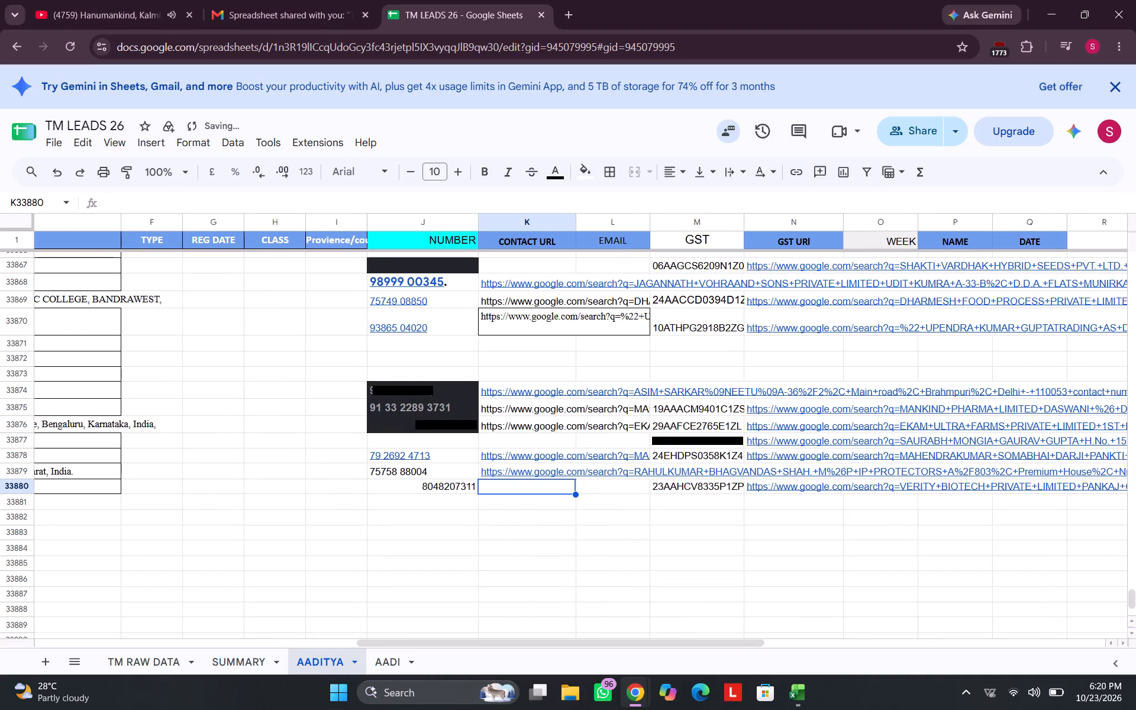
{"action": "key", "text": "alt+Tab"}
{"action": "left_click", "coordinate": [643, 60]}
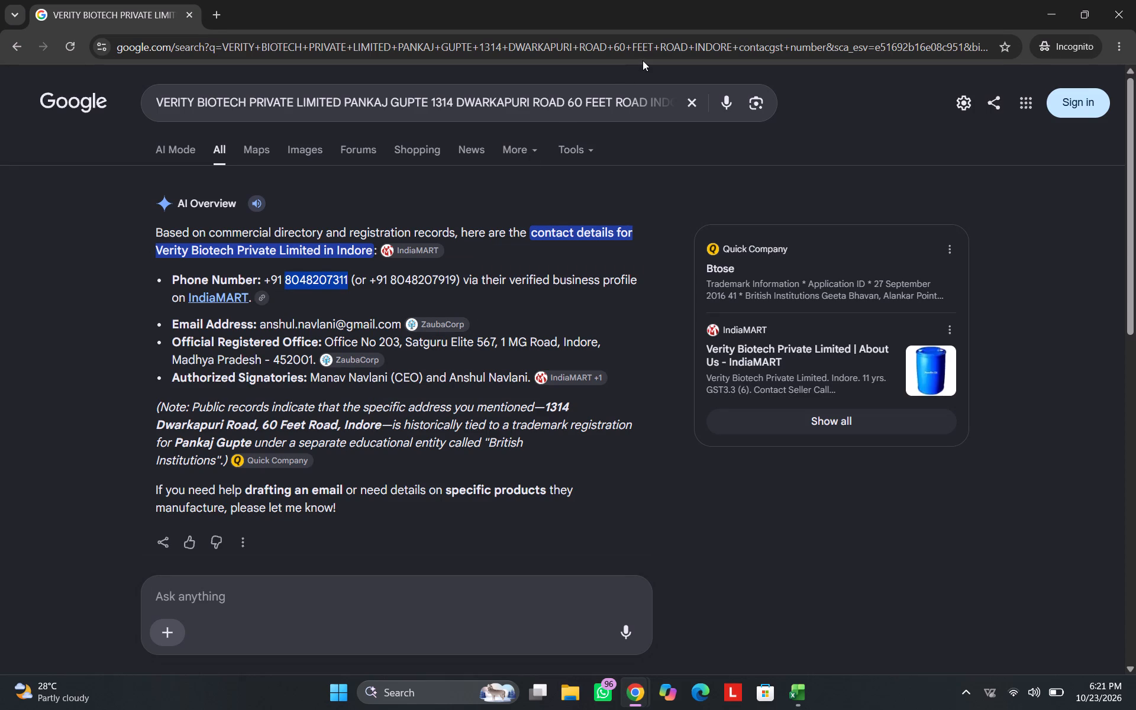
{"action": "left_click", "coordinate": [664, 47]}
{"action": "key", "text": "ctrl+c"}
{"action": "key", "text": "alt+Tab"}
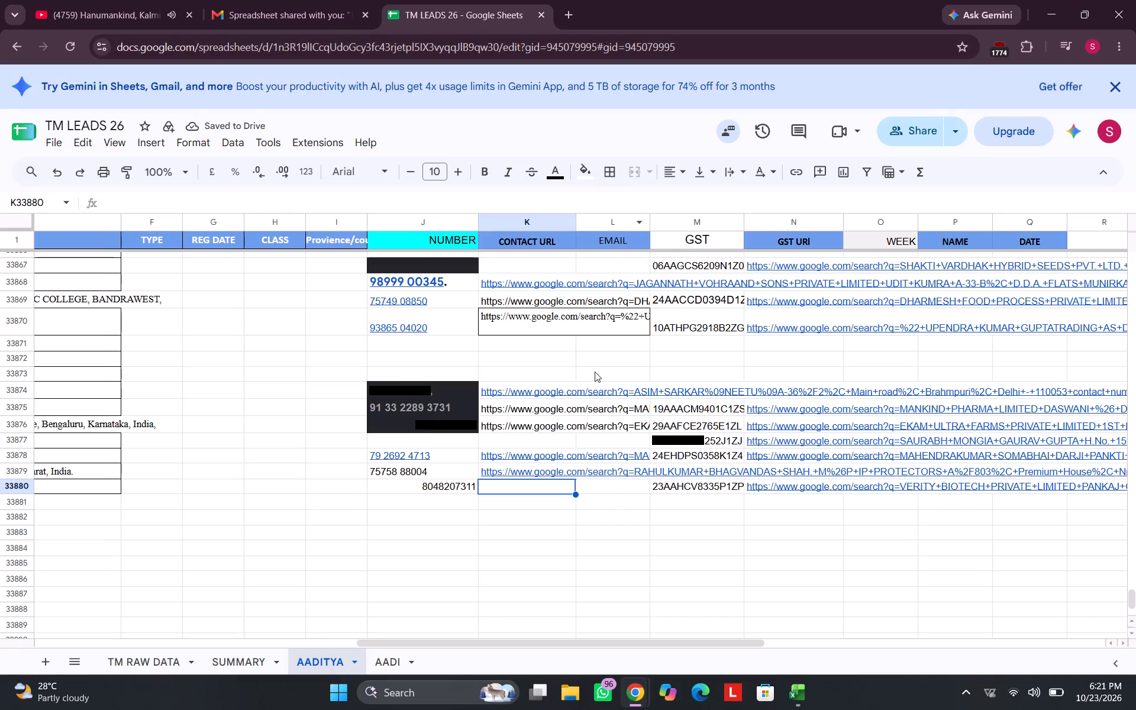
{"action": "key", "text": "ctrl+v"}
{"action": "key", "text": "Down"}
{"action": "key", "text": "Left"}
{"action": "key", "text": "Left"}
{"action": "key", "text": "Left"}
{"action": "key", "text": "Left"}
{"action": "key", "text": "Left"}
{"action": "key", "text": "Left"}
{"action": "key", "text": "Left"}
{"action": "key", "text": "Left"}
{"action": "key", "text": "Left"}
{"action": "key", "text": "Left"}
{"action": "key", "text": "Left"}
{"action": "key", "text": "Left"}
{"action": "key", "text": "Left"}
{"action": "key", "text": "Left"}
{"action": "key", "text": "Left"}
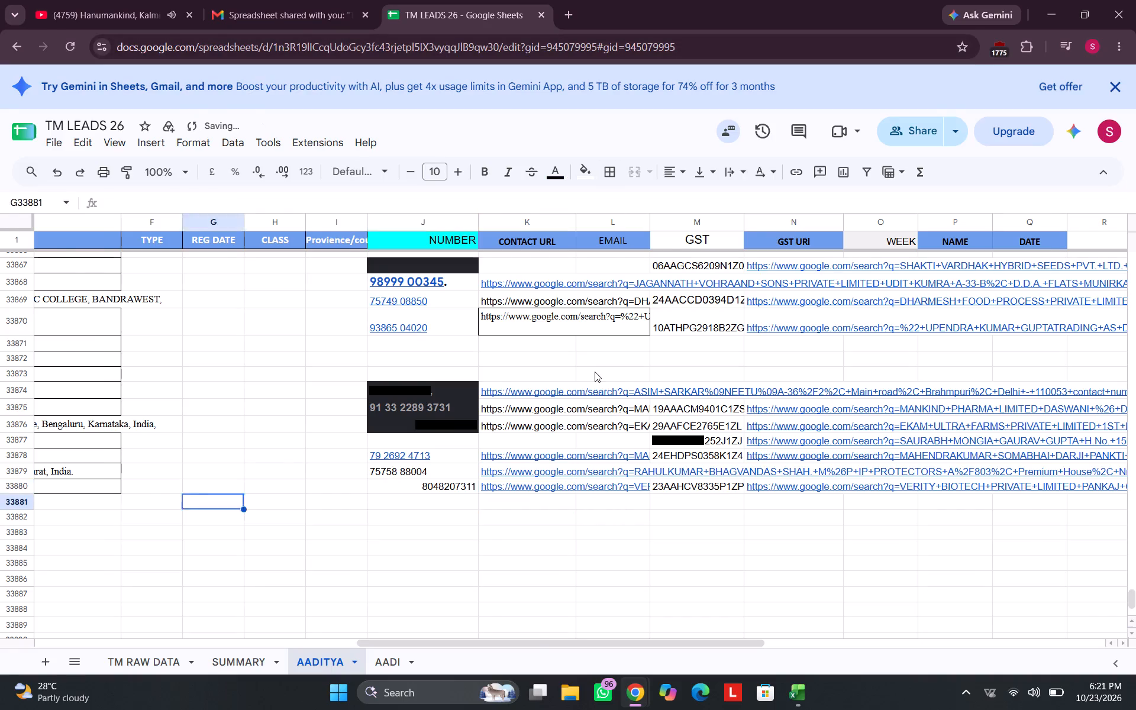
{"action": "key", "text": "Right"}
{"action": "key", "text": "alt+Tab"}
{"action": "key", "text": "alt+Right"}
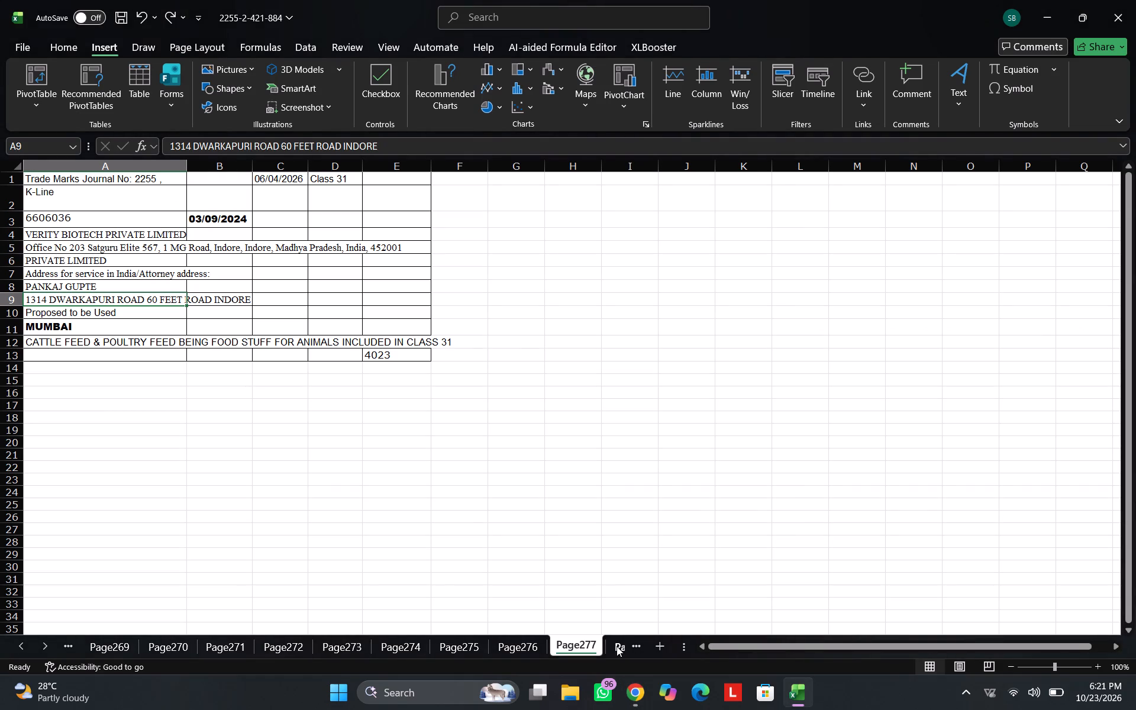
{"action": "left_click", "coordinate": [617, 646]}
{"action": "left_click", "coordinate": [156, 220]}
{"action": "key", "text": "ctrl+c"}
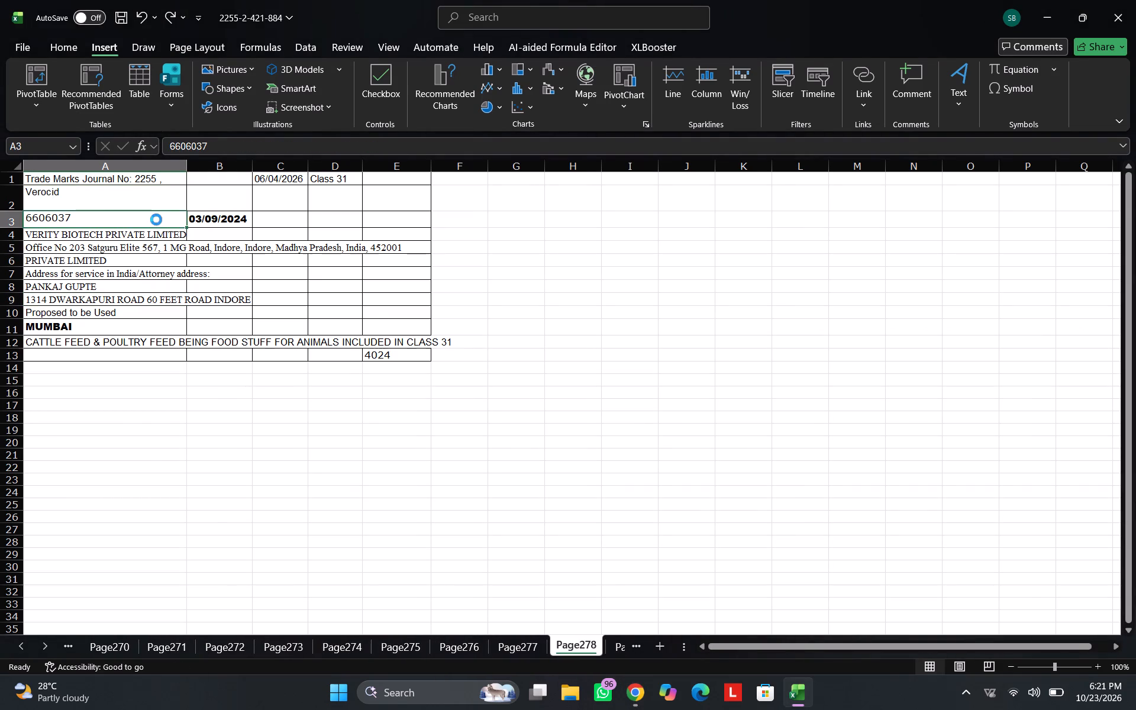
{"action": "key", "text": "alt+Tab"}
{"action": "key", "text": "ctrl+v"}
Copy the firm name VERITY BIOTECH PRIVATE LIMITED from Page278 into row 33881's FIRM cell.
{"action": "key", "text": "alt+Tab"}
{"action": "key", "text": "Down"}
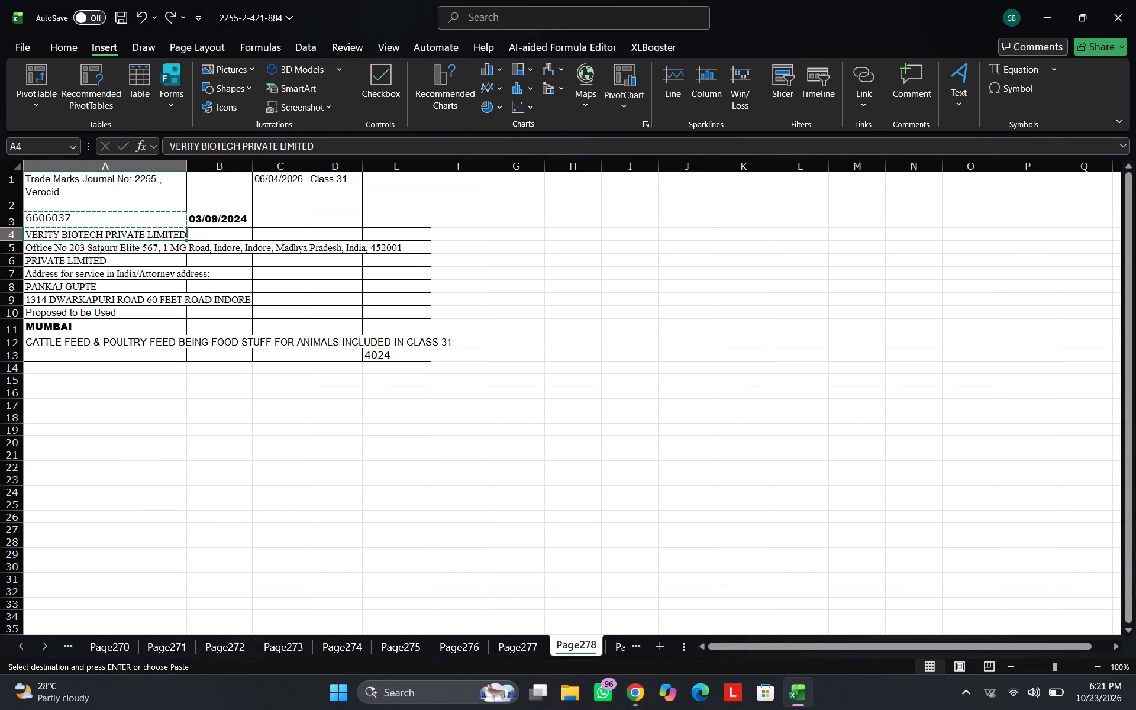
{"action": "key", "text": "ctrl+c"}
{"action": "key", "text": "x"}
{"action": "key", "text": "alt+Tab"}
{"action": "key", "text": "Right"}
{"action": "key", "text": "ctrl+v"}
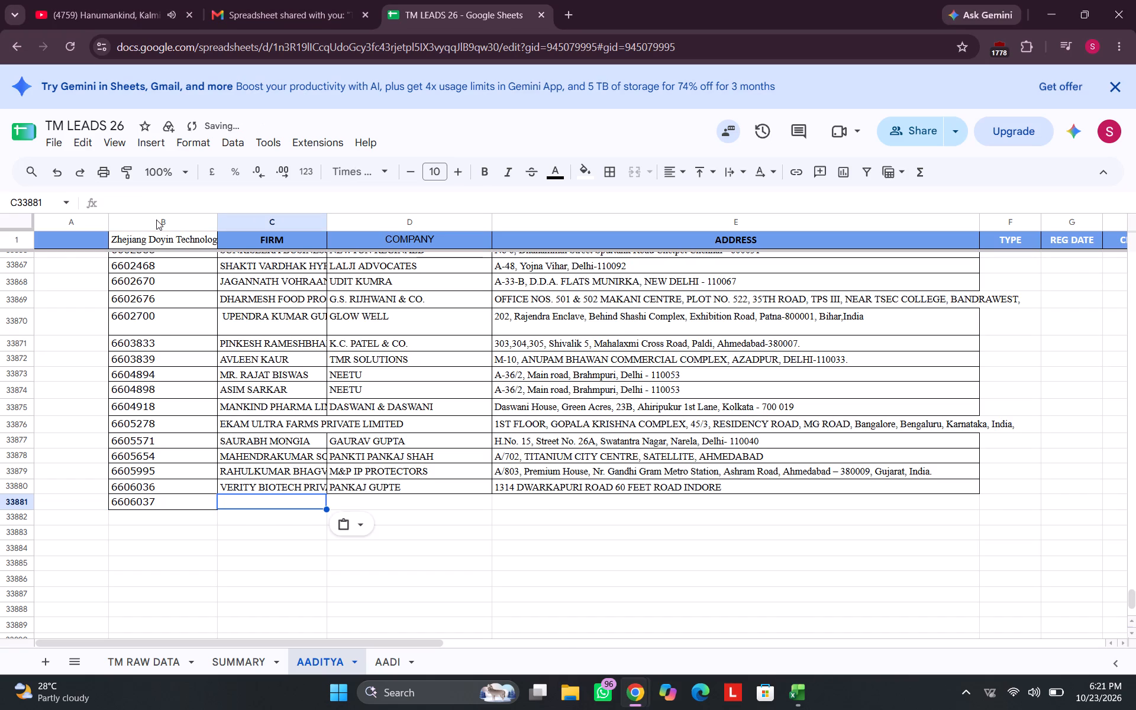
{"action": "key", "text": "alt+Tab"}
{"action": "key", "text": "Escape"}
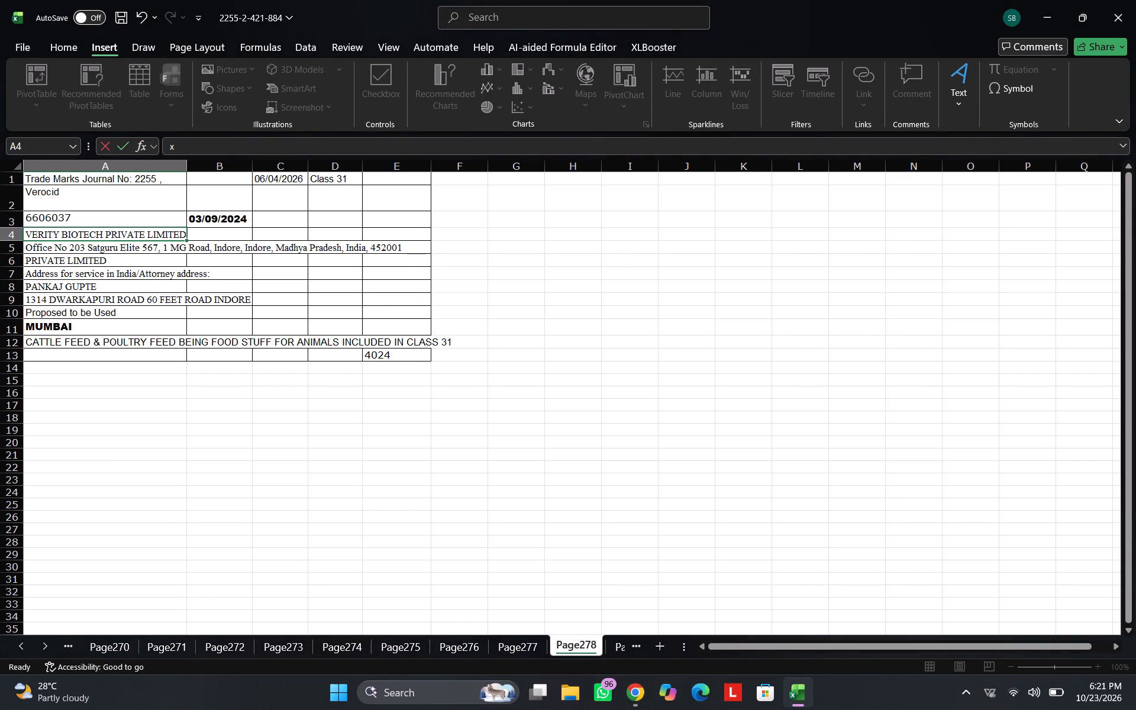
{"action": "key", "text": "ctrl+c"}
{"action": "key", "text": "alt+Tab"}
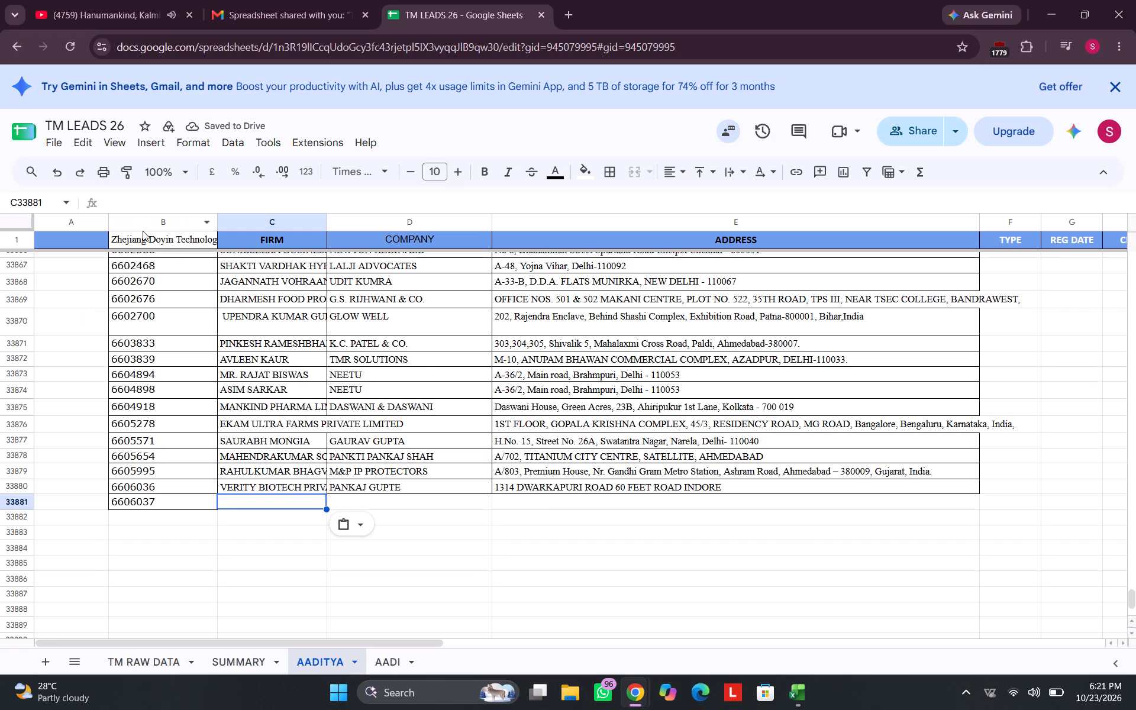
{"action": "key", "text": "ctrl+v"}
{"action": "key", "text": "alt+Tab"}
{"action": "key", "text": "Down"}
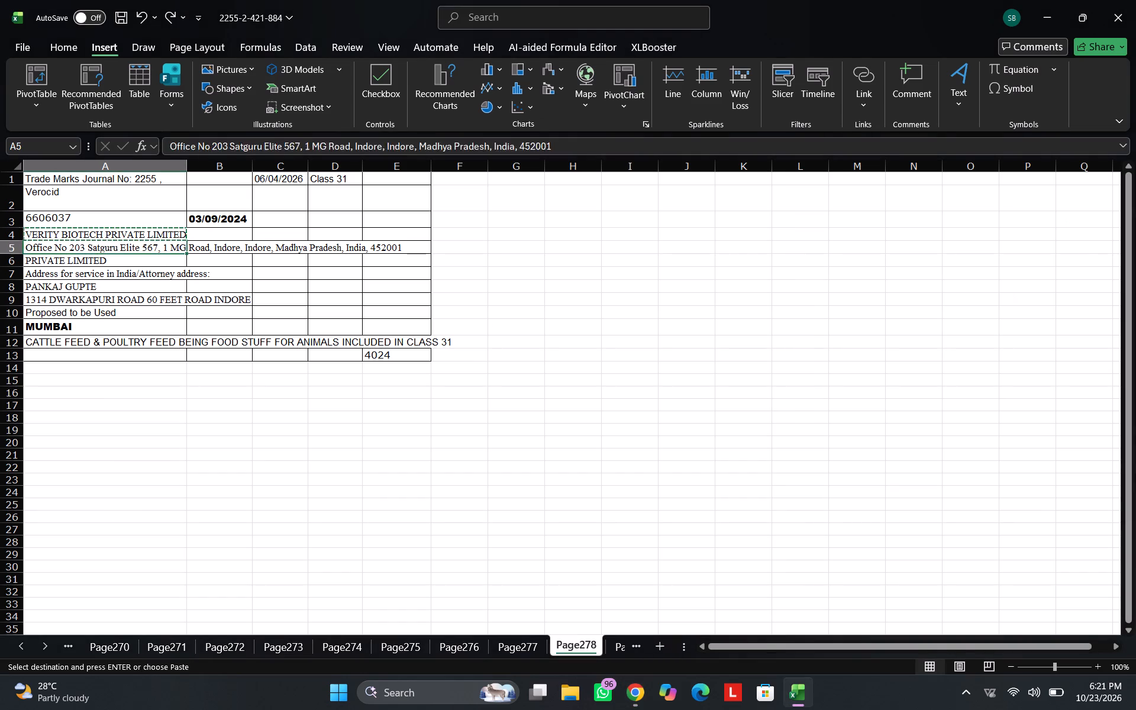
{"action": "key", "text": "Down"}
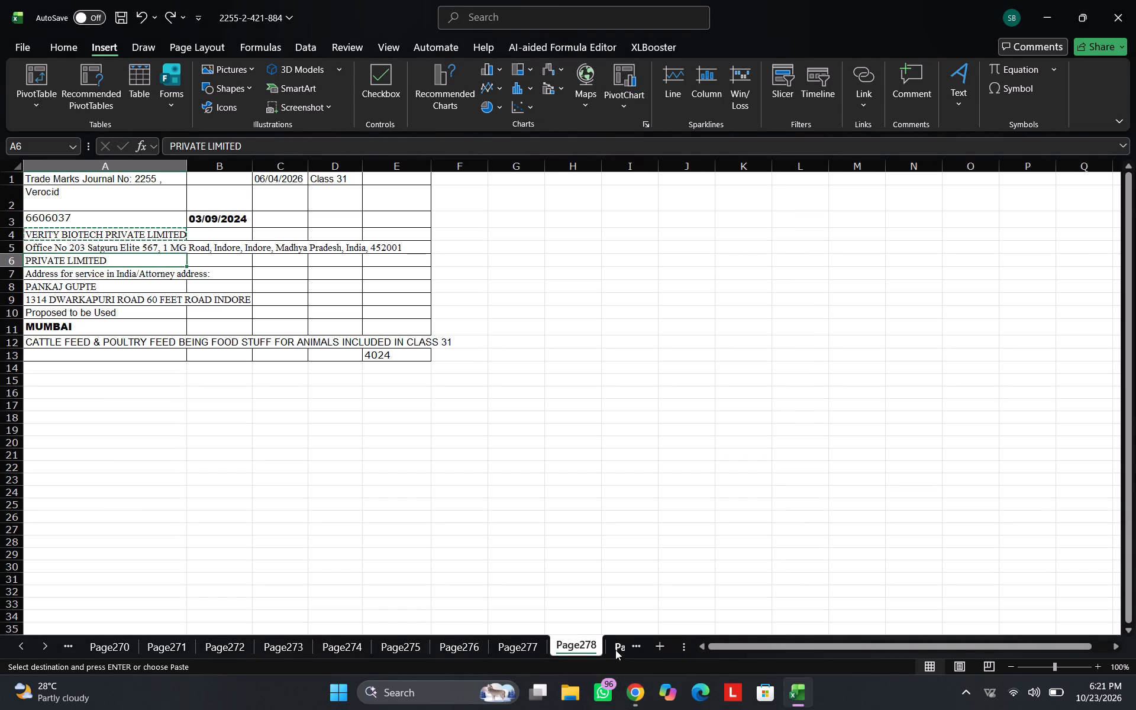
{"action": "left_click", "coordinate": [617, 653]}
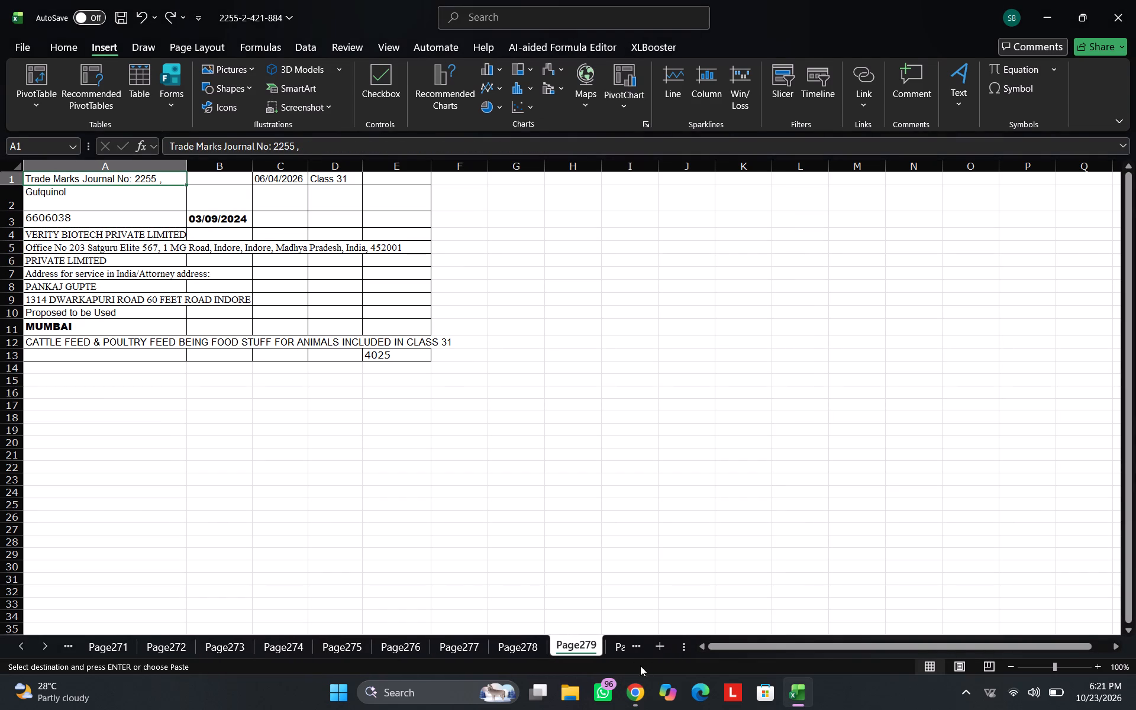
{"action": "left_click", "coordinate": [622, 653]}
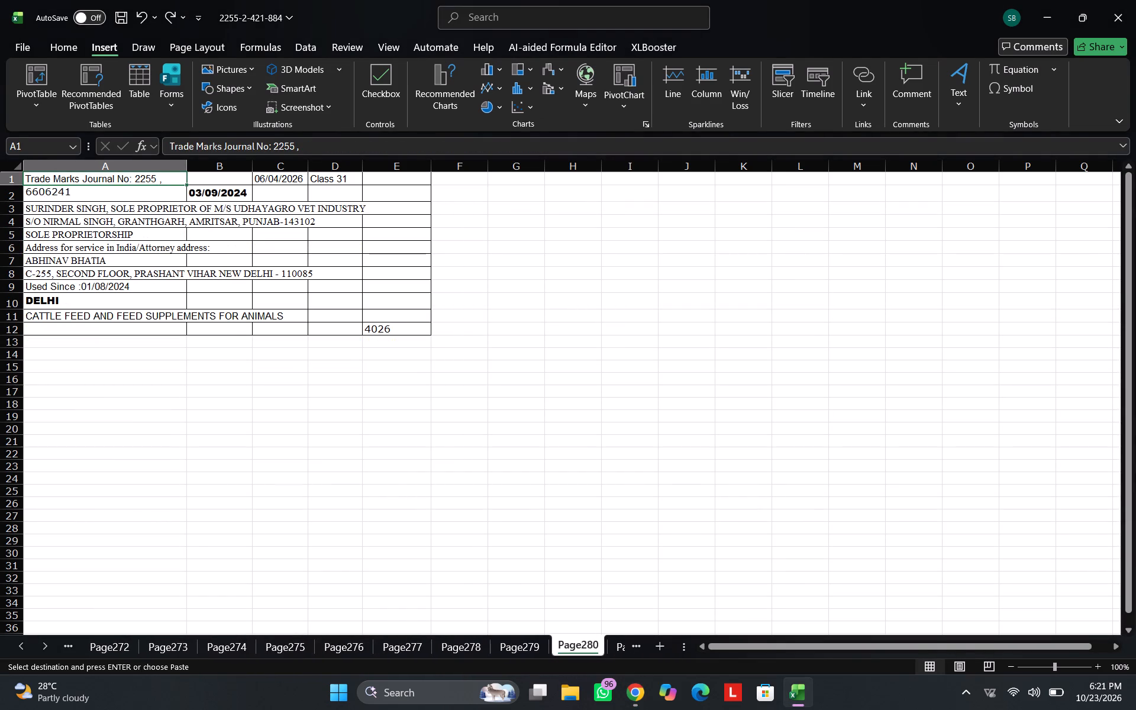
{"action": "left_click", "coordinate": [130, 199]}
{"action": "key", "text": "ctrl+c"}
{"action": "key", "text": "alt+Tab"}
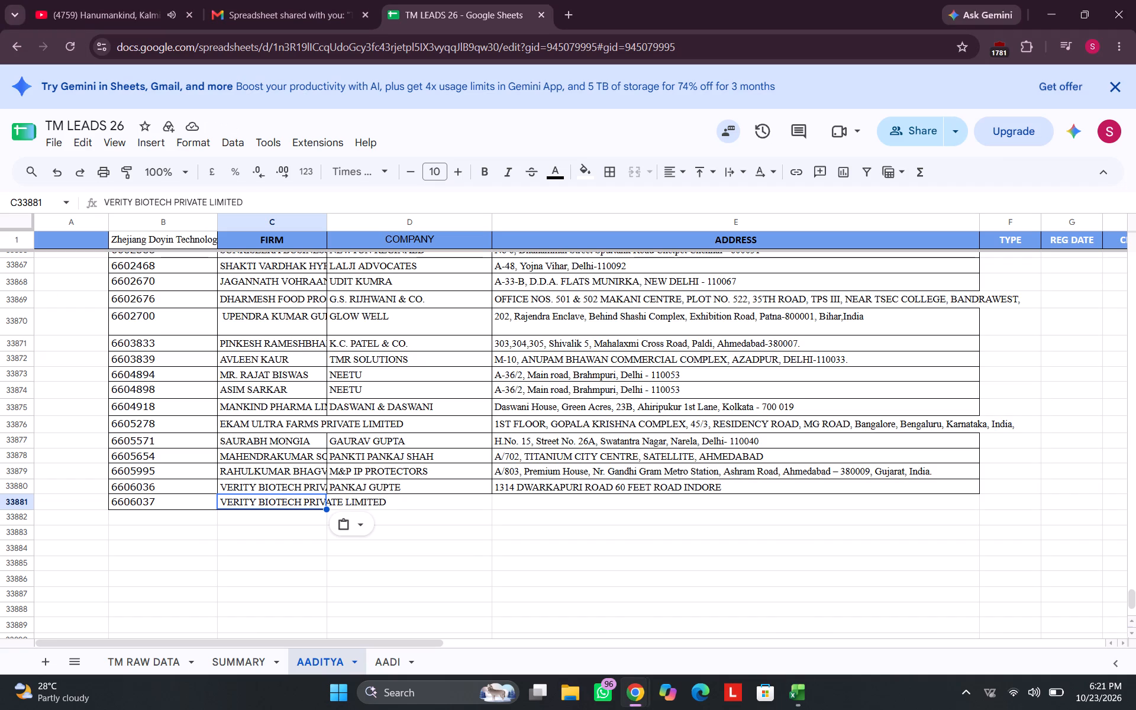
{"action": "key", "text": "Left"}
{"action": "key", "text": "ctrl+v"}
Copy the proprietor line for M/S Udhayagro Vet Industry from Page280 over row 33881's FIRM cell.
{"action": "key", "text": "alt+Tab"}
{"action": "key", "text": "Down"}
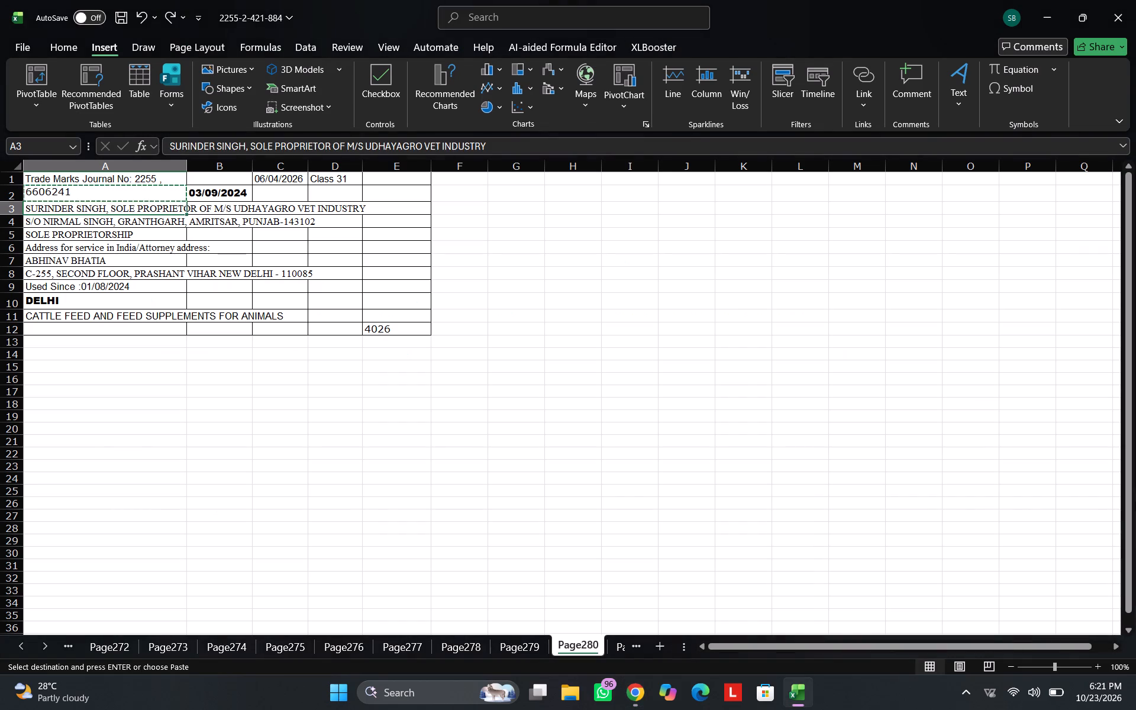
{"action": "key", "text": "ctrl+c"}
{"action": "key", "text": "alt+Tab"}
{"action": "key", "text": "Right"}
{"action": "key", "text": "ctrl+v"}
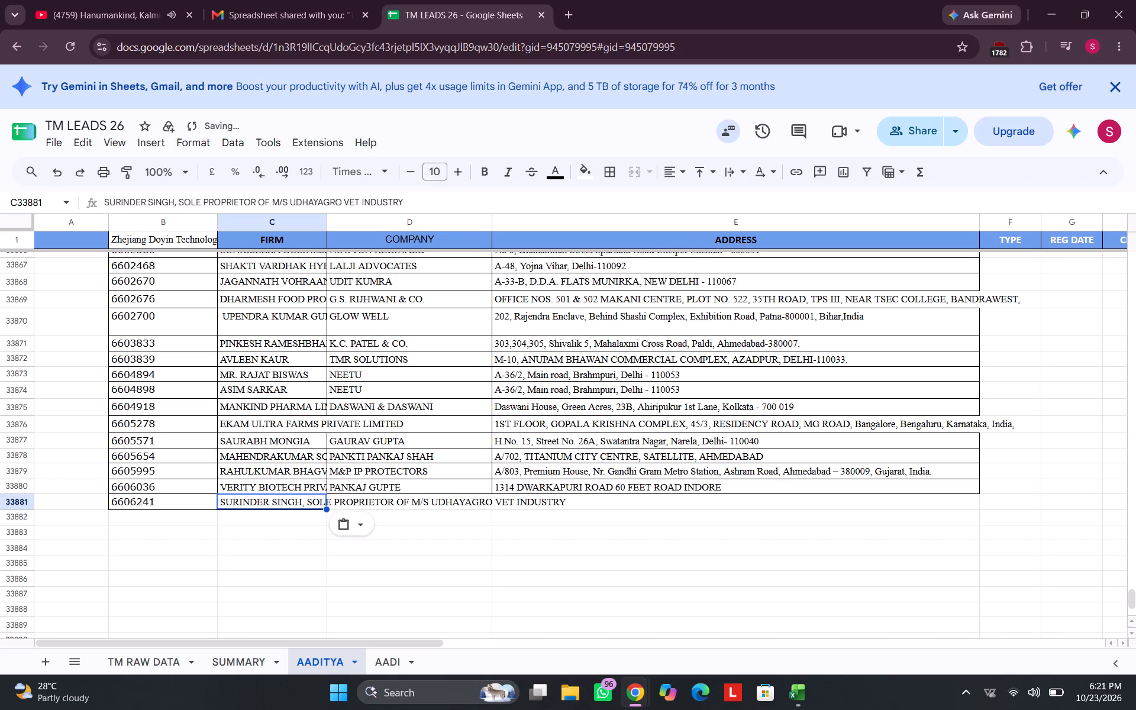
Copy the attorney's name from Page280 into row 33881's COMPANY cell.
{"action": "key", "text": "alt+Tab"}
{"action": "key", "text": "Down"}
{"action": "key", "text": "Down"}
{"action": "key", "text": "Down"}
{"action": "key", "text": "Down"}
{"action": "key", "text": "ctrl+c"}
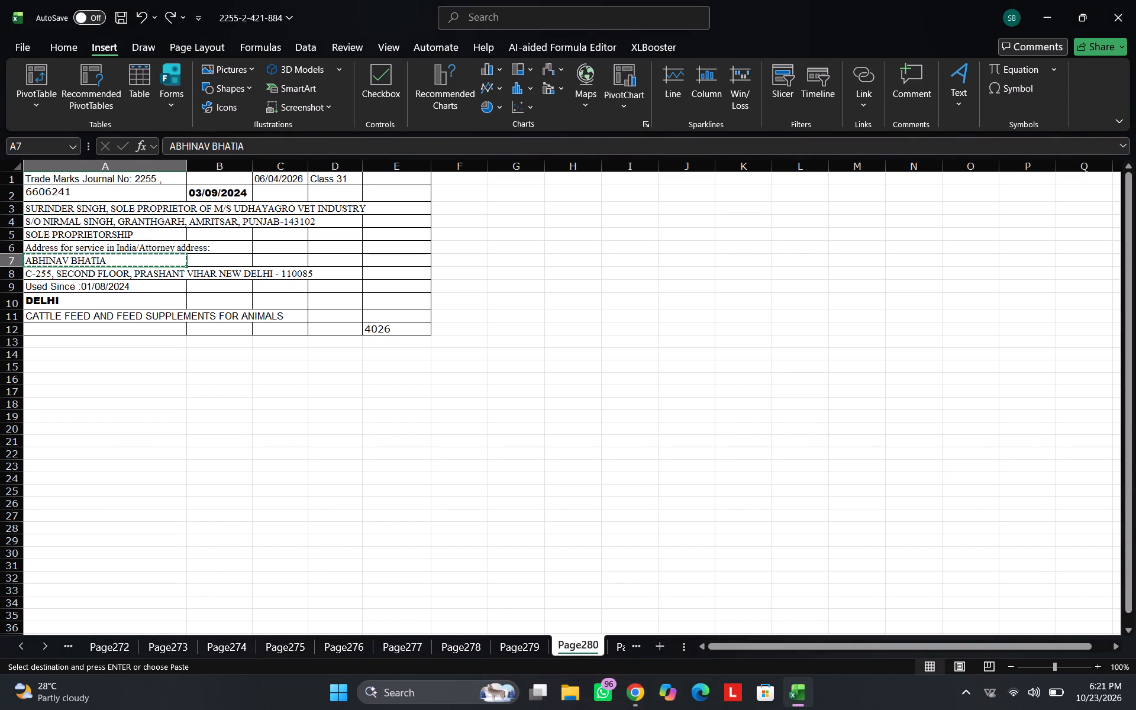
{"action": "key", "text": "alt+Tab"}
{"action": "key", "text": "Right"}
{"action": "key", "text": "ctrl+v"}
Copy the attorney's address line from Page280 into row 33881's ADDRESS cell.
{"action": "key", "text": "alt+Tab"}
{"action": "key", "text": "Down"}
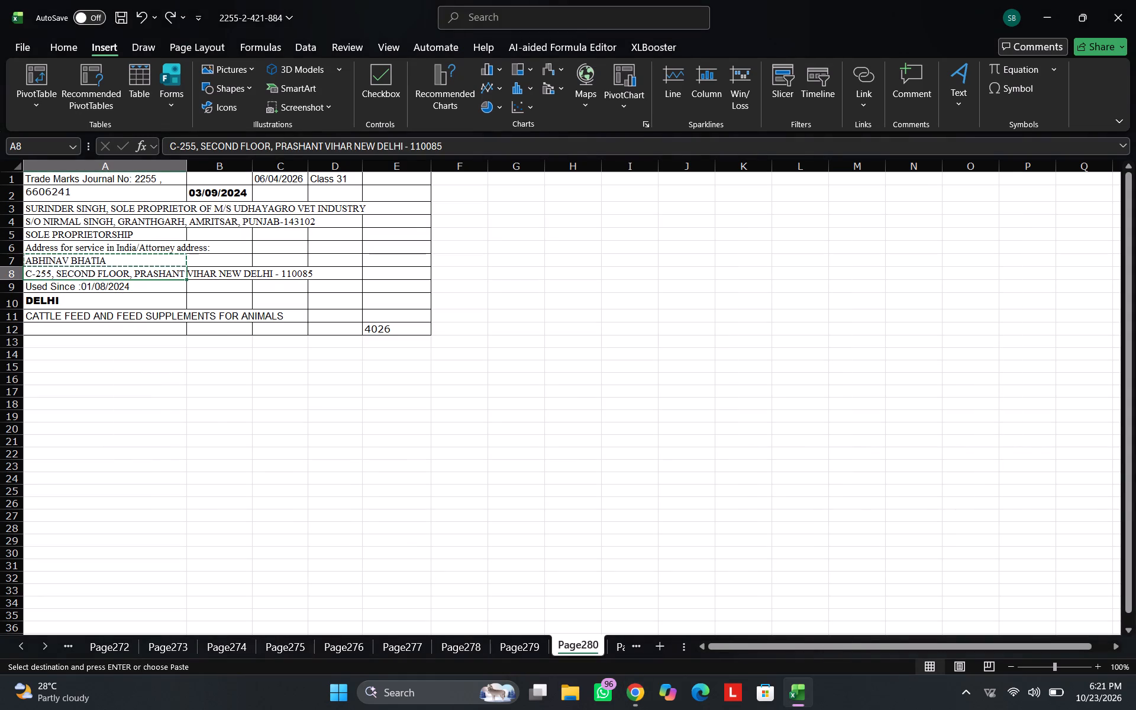
{"action": "key", "text": "ctrl+c"}
{"action": "key", "text": "alt+Tab"}
{"action": "key", "text": "Right"}
{"action": "key", "text": "ctrl+v"}
Search Google for row 33881's firm, company and address details followed by "c0ntact number".
{"action": "key", "text": "Right"}
{"action": "key", "text": "shift+Left"}
{"action": "key", "text": "shift+Left"}
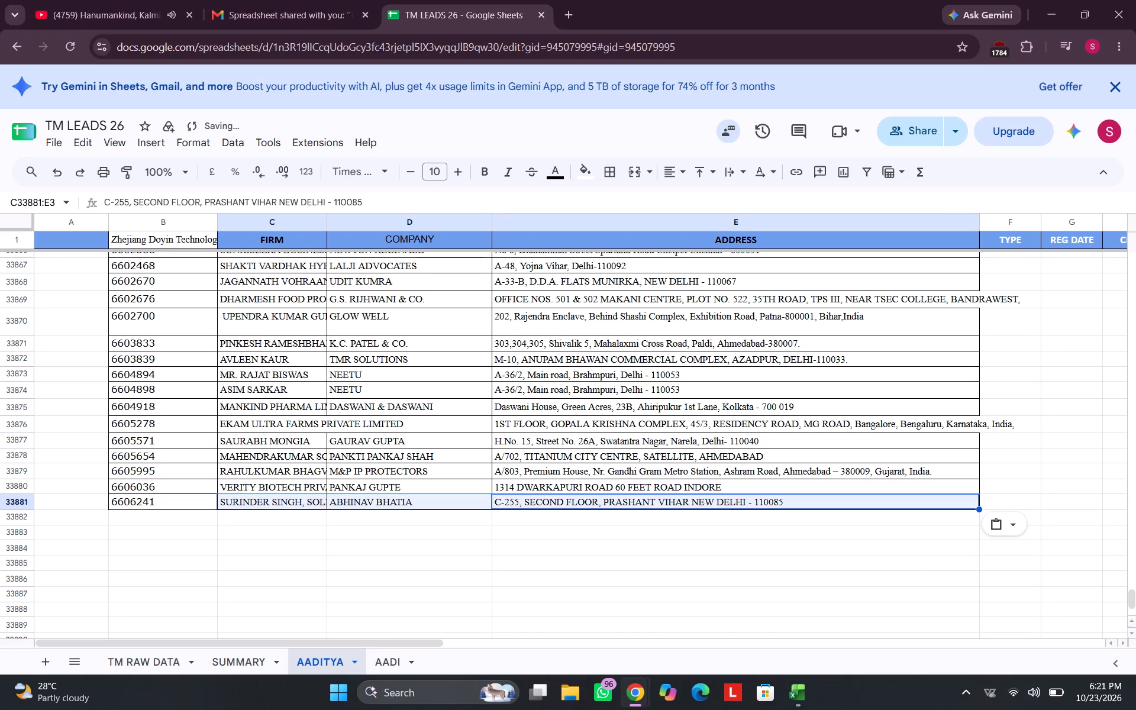
{"action": "key", "text": "ctrl+c"}
{"action": "key", "text": "alt+Tab"}
{"action": "key", "text": "alt+Right"}
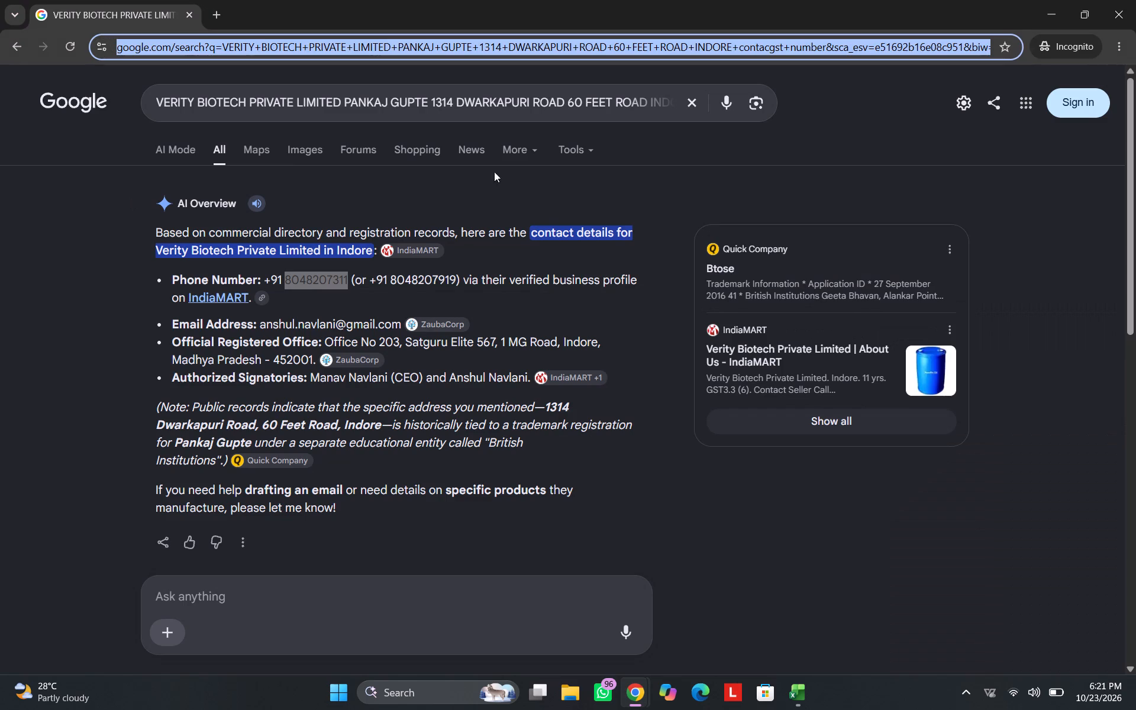
{"action": "left_click", "coordinate": [682, 111]}
{"action": "left_click", "coordinate": [684, 110]}
{"action": "key", "text": "ctrl+v"}
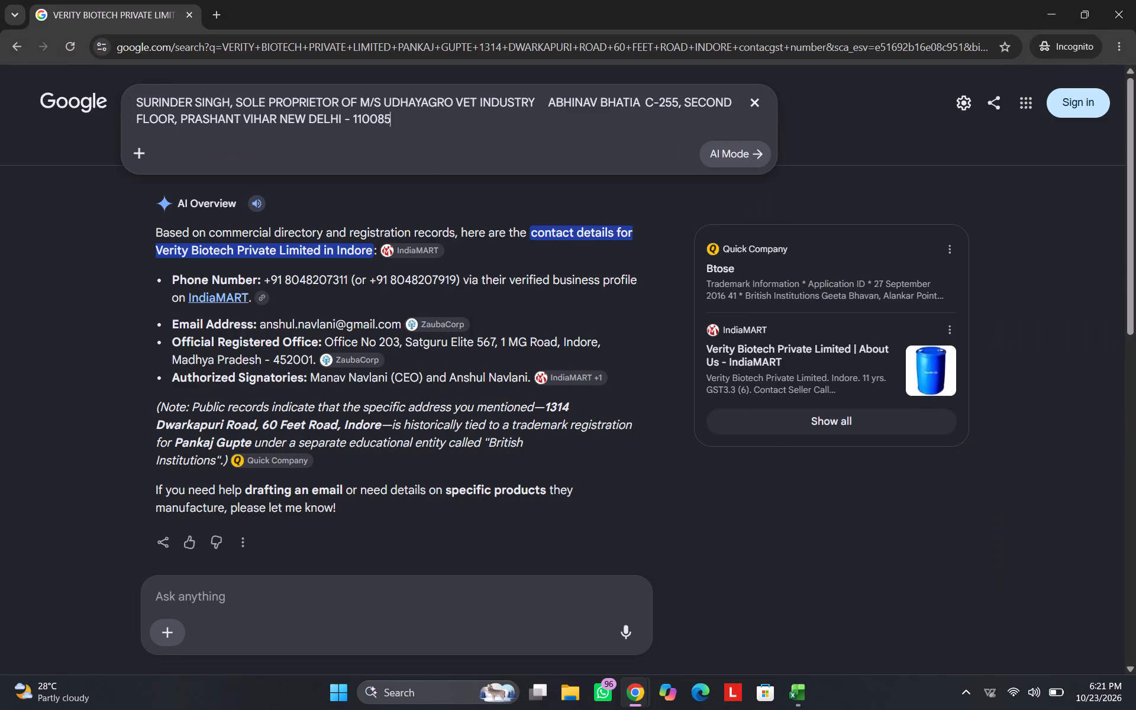
{"action": "key", "text": "space"}
{"action": "type", "text": "c0ntact number"}
{"action": "key", "text": "space"}
{"action": "key", "text": "Return"}
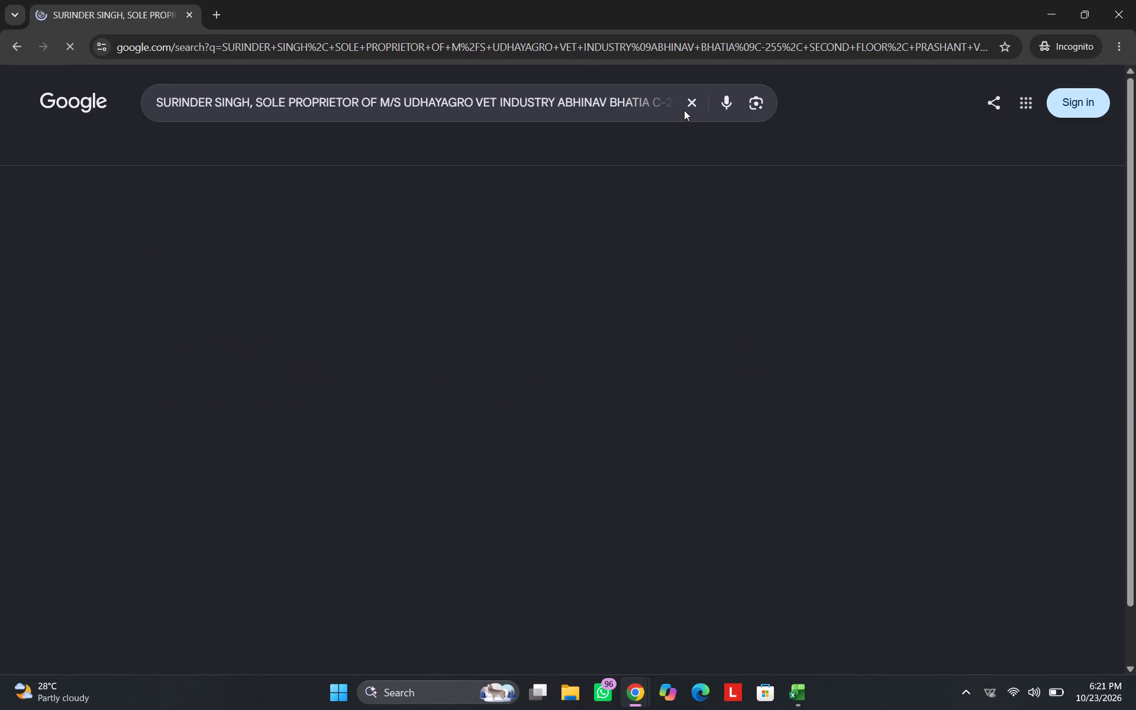
Correct "c0ntact" to "contact" in the Udhayagro Vet Industry query and rerun the Google search.
{"action": "left_click", "coordinate": [654, 104]}
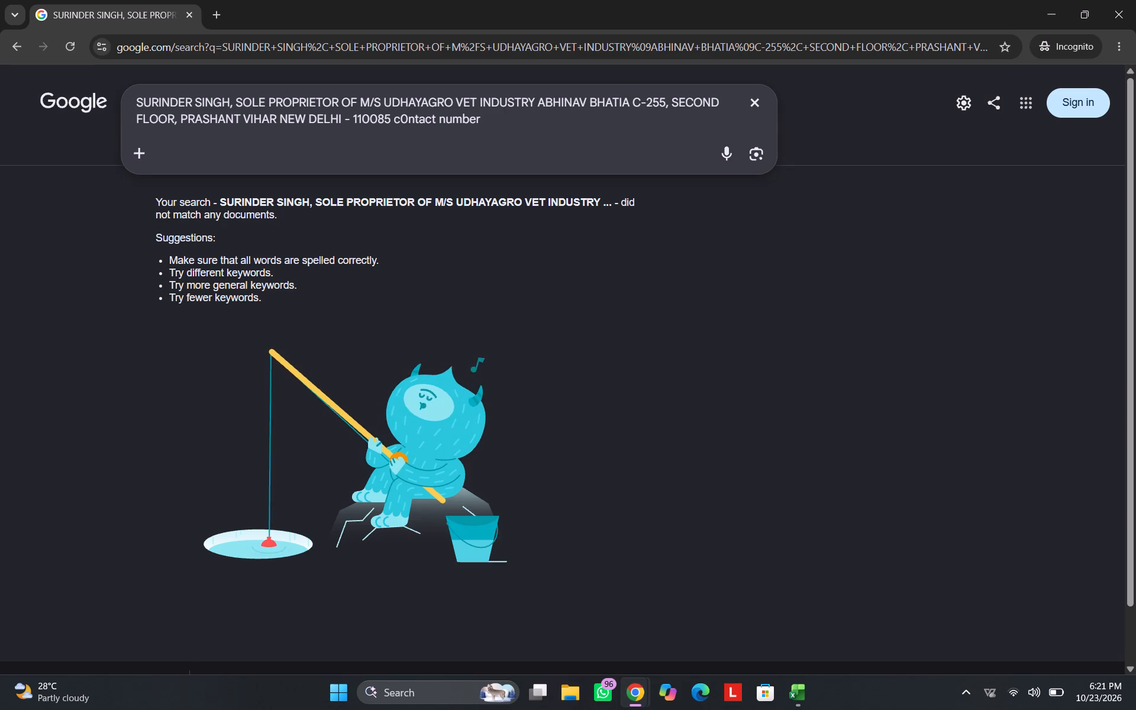
{"action": "left_click", "coordinate": [409, 124]}
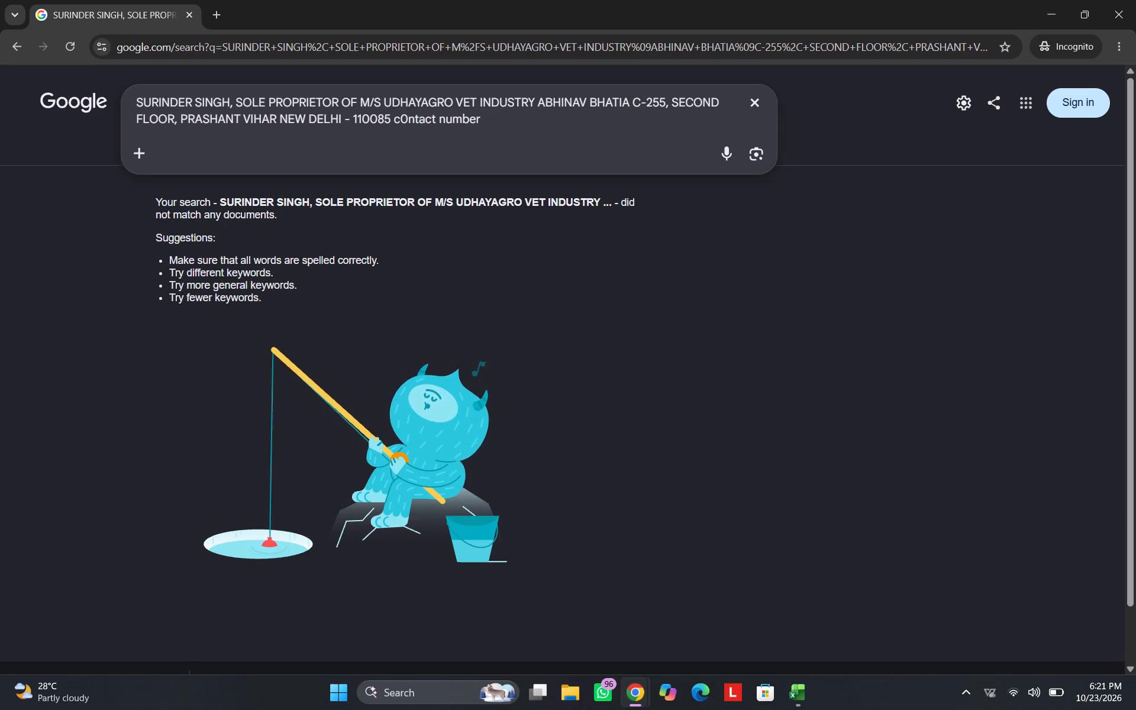
{"action": "key", "text": "BackSpace"}
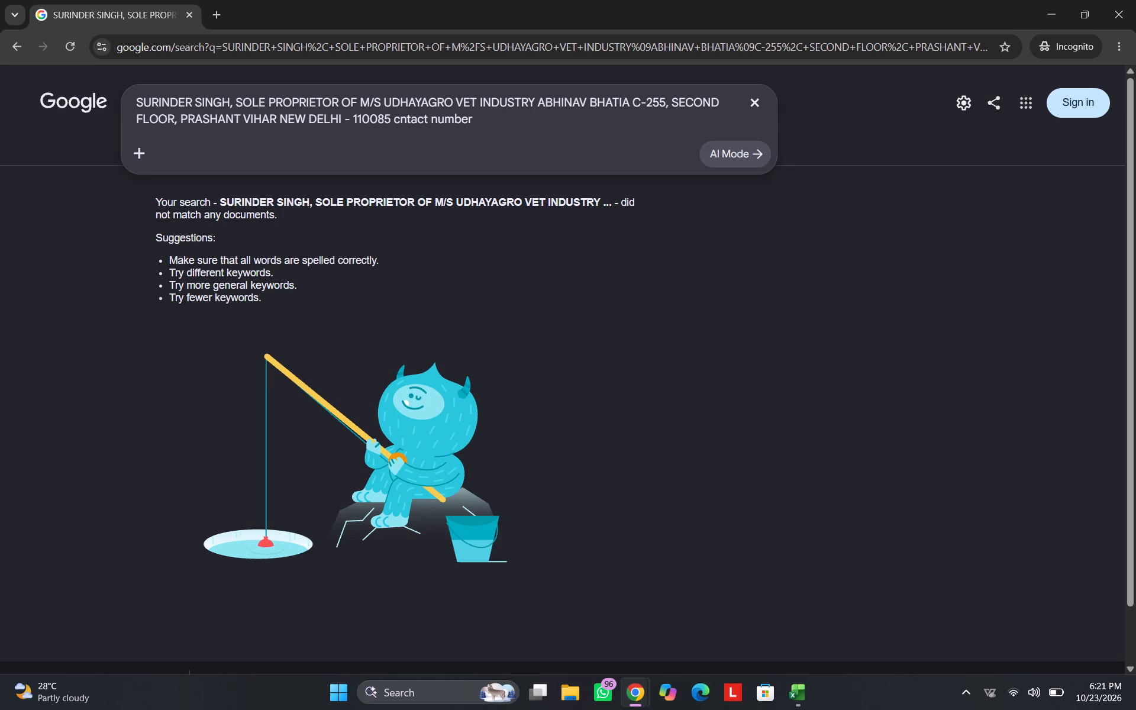
{"action": "key", "text": "o"}
{"action": "key", "text": "Return"}
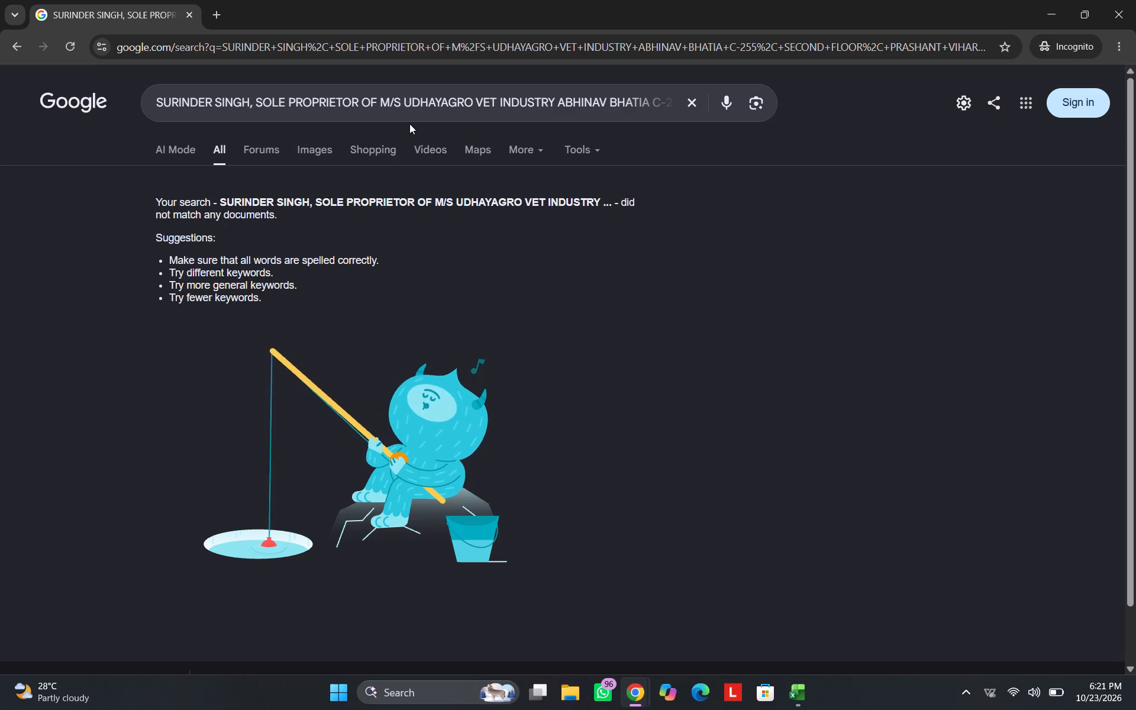
Replace "contact" with "gst" in the Udhayagro Vet Industry query and search Google for its GST number.
{"action": "left_click", "coordinate": [473, 113]}
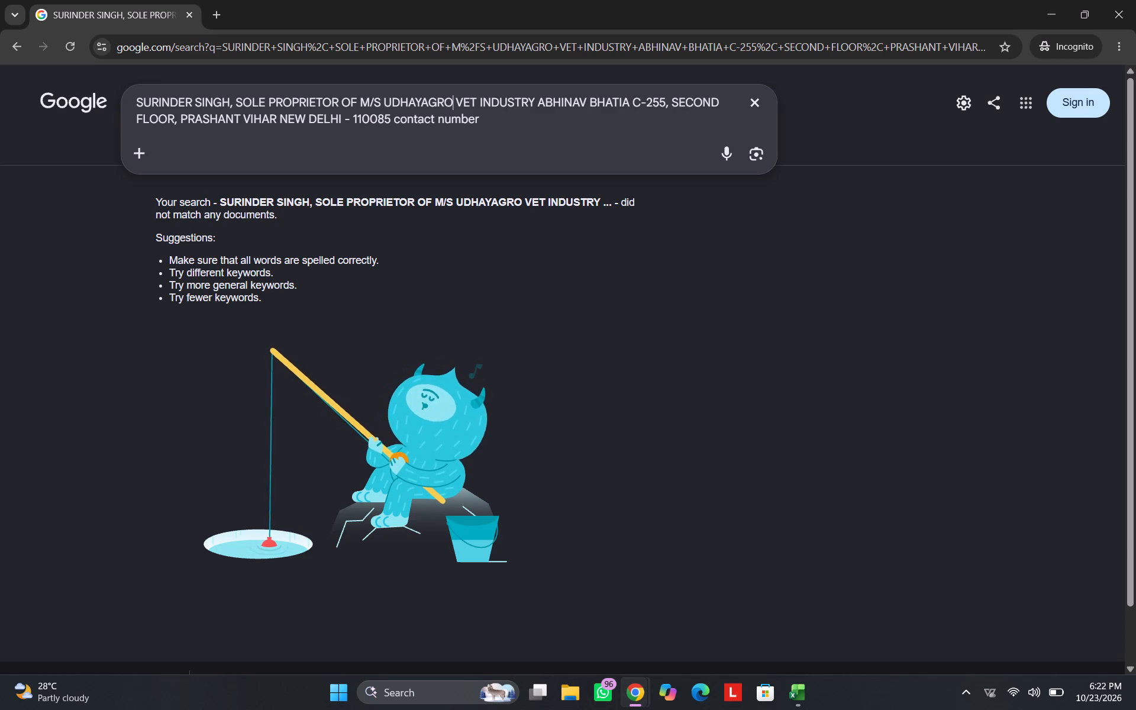
{"action": "left_click", "coordinate": [435, 123]}
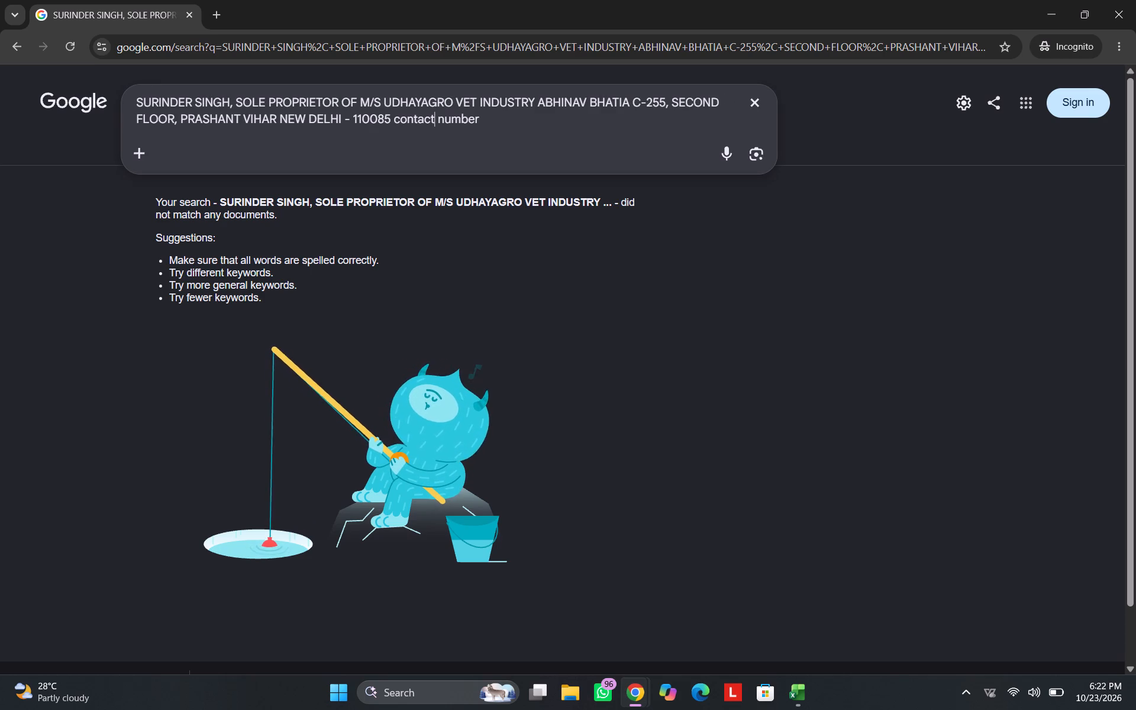
{"action": "key", "text": "ctrl+BackSpace"}
{"action": "type", "text": "gst"}
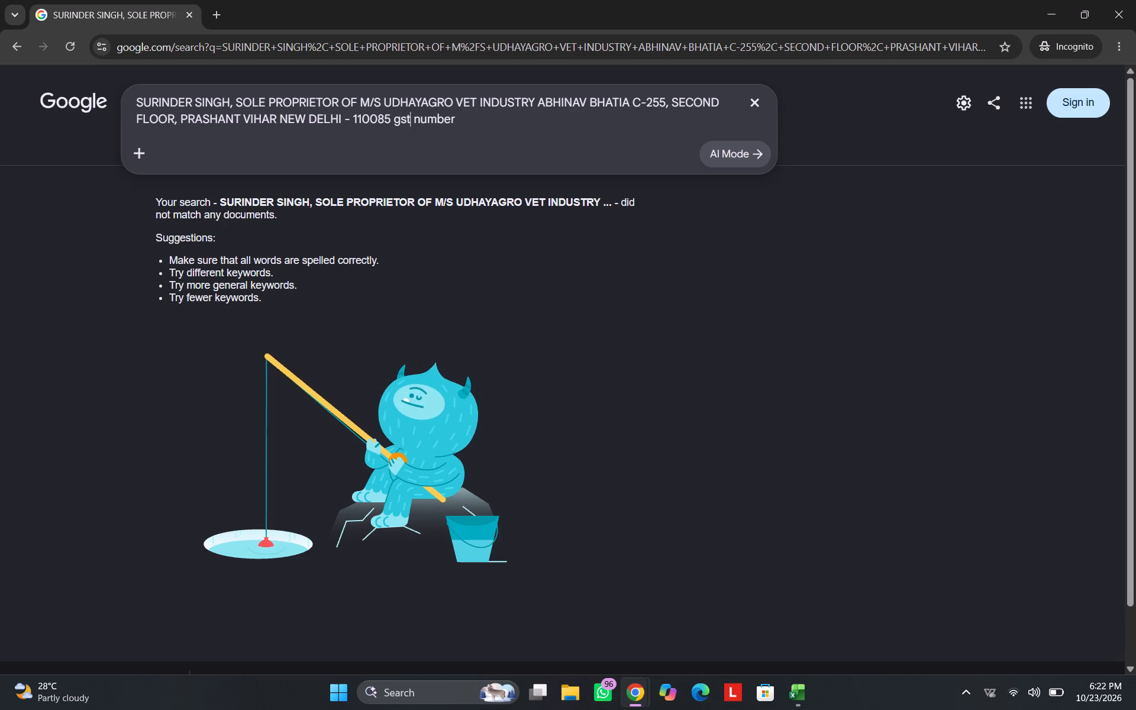
{"action": "key", "text": "space"}
{"action": "key", "text": "Return"}
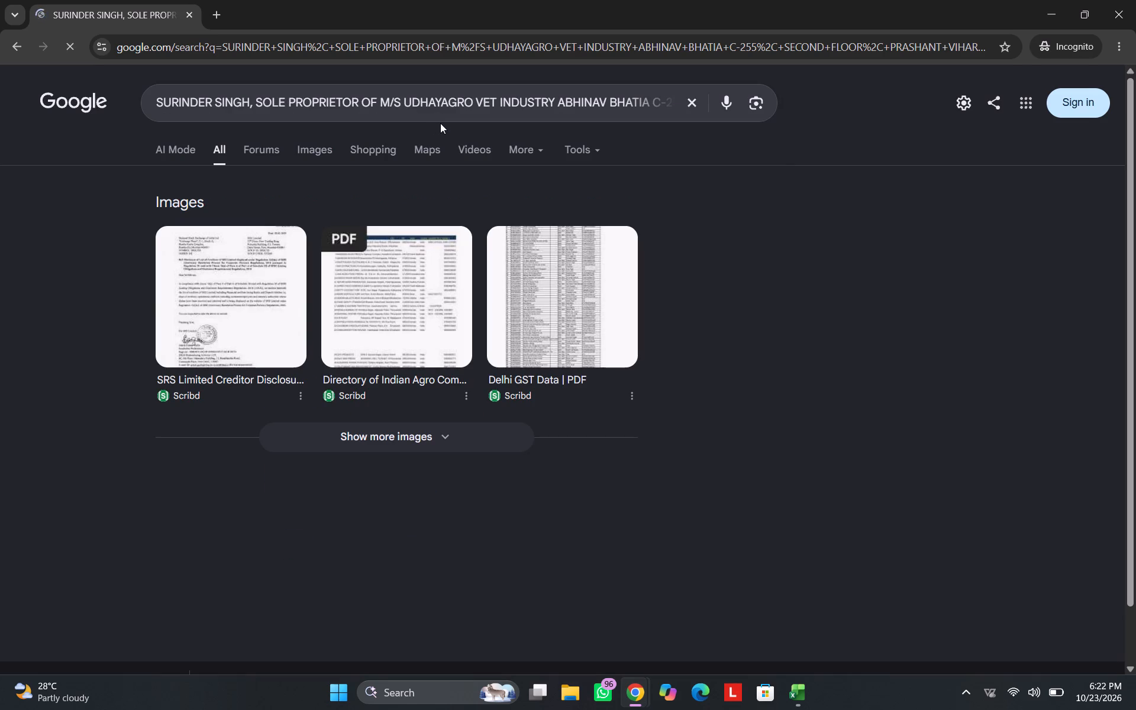
Insert "contac" before "gst number" in the Udhayagro Vet Industry query and rerun the Google search.
{"action": "left_click", "coordinate": [440, 123]}
{"action": "left_click", "coordinate": [447, 111]}
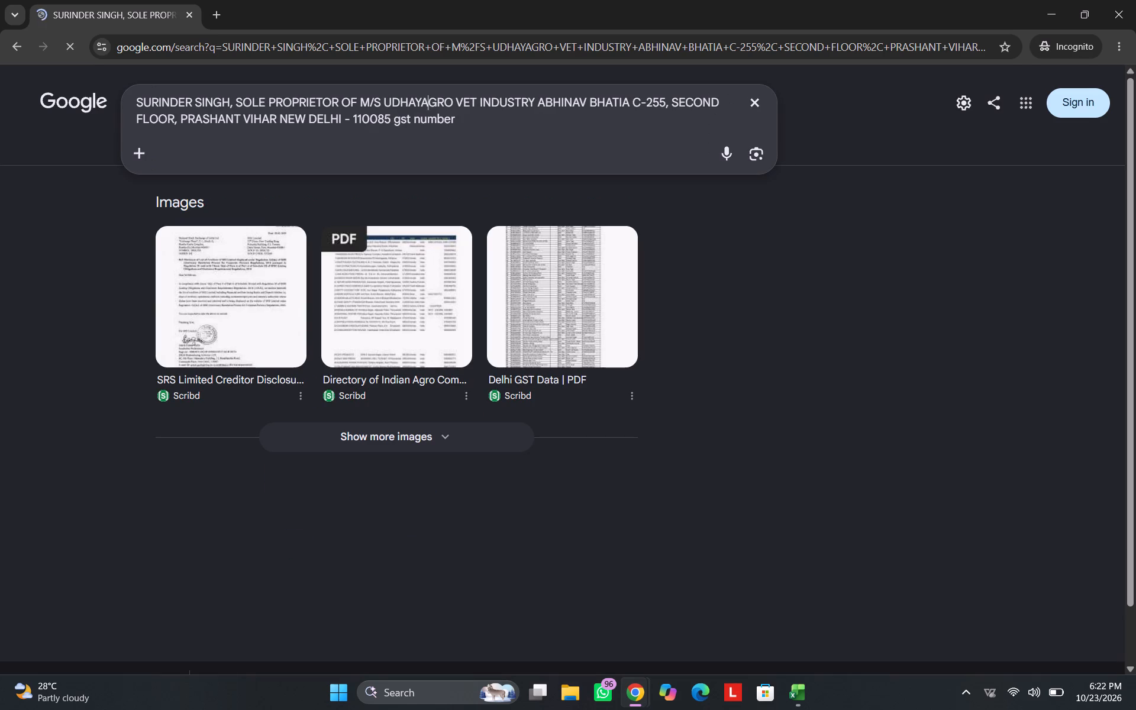
{"action": "left_click", "coordinate": [395, 121]}
{"action": "type", "text": "contac"}
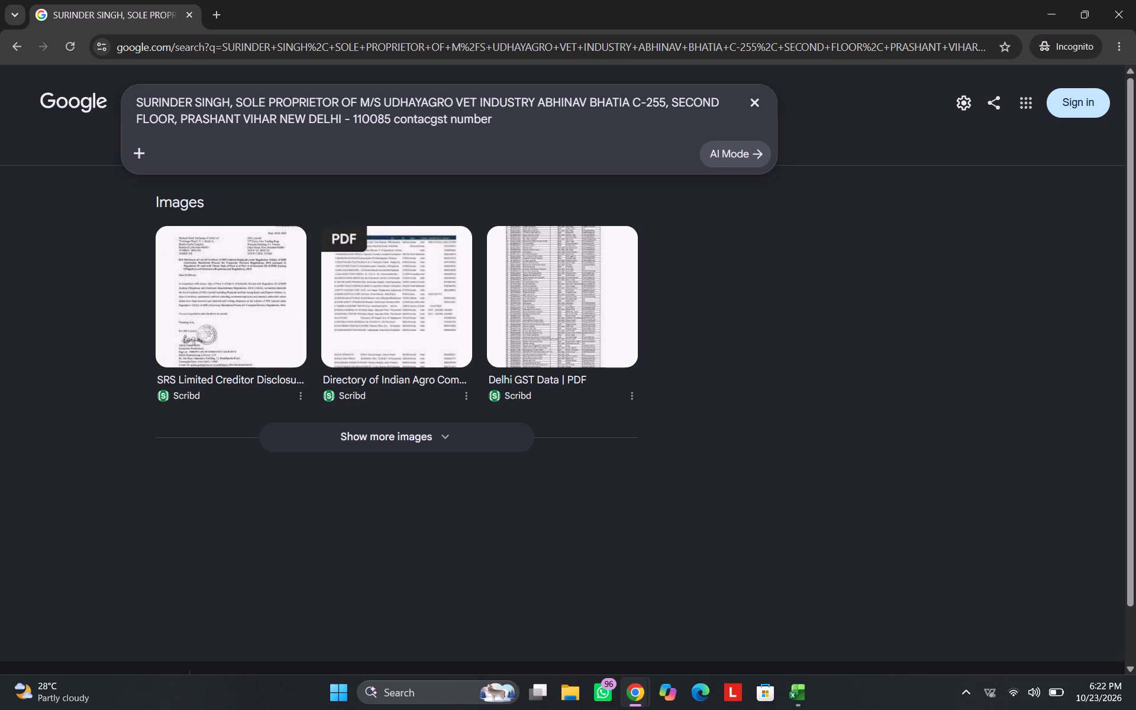
{"action": "key", "text": "Return"}
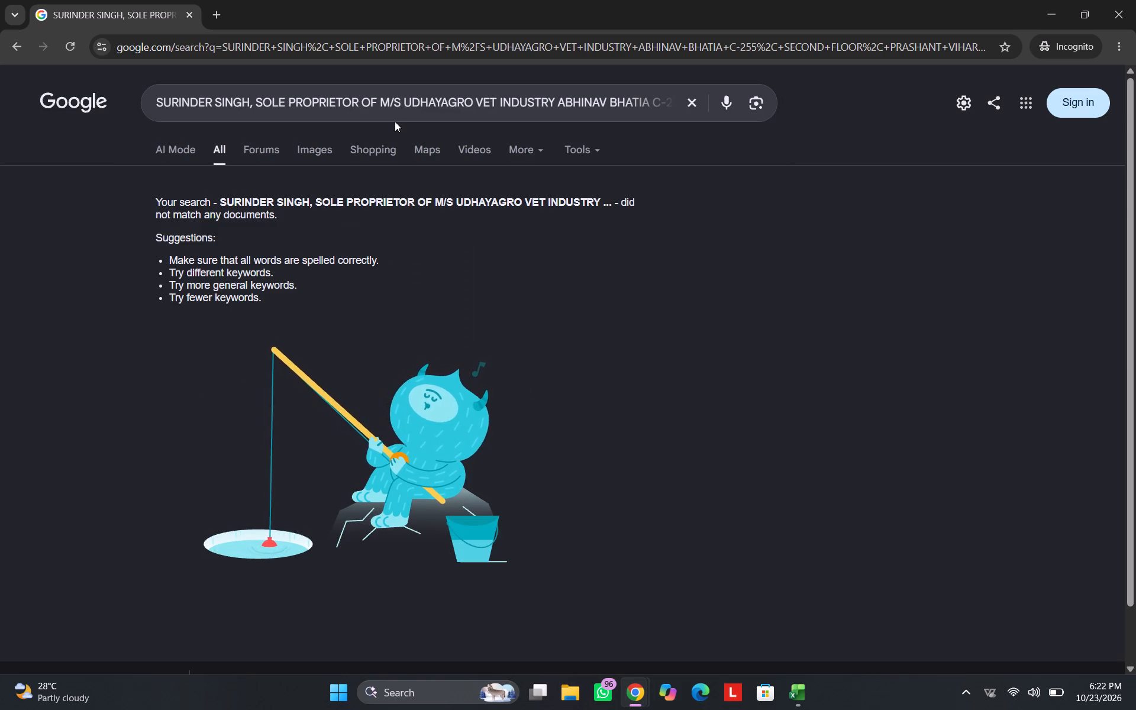
Copy application number 6606786 from Page281 of the Excel workbook into column B of row 33882 in TM LEADS 26.
{"action": "key", "text": "alt+Tab"}
{"action": "key", "text": "Down"}
{"action": "key", "text": "Left"}
{"action": "key", "text": "Left"}
{"action": "key", "text": "Left"}
{"action": "key", "text": "alt+Tab"}
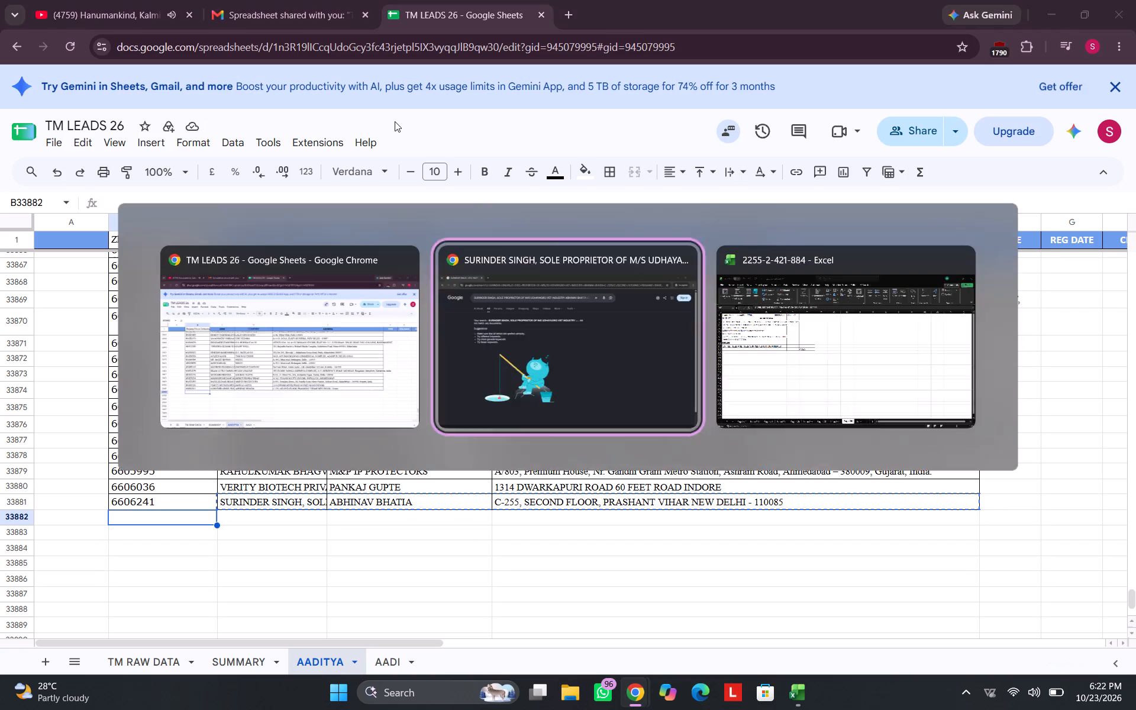
{"action": "key", "text": "alt+Right"}
{"action": "left_click", "coordinate": [650, 709]}
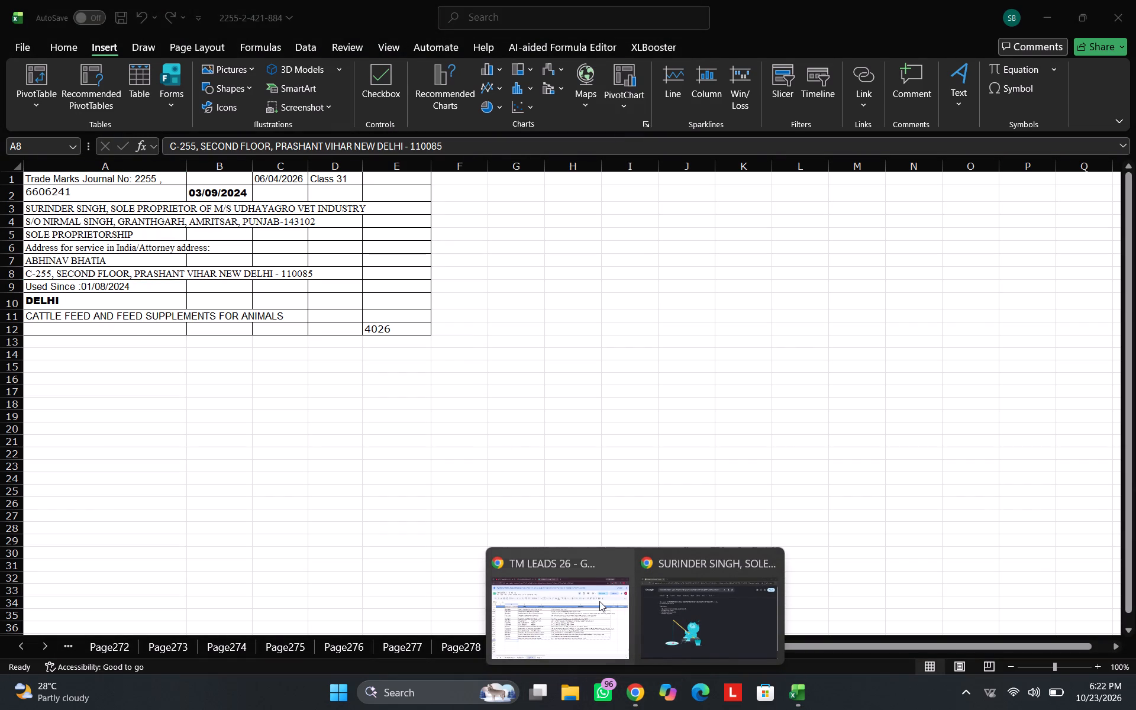
{"action": "left_click", "coordinate": [372, 520]}
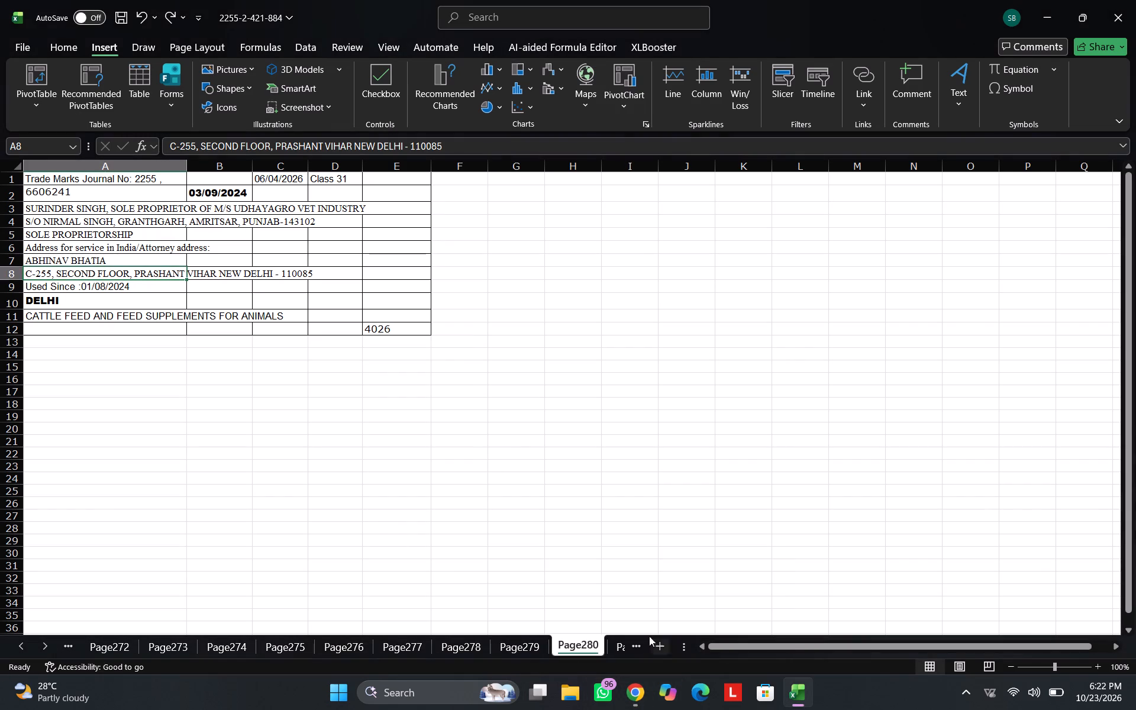
{"action": "left_click", "coordinate": [619, 645]}
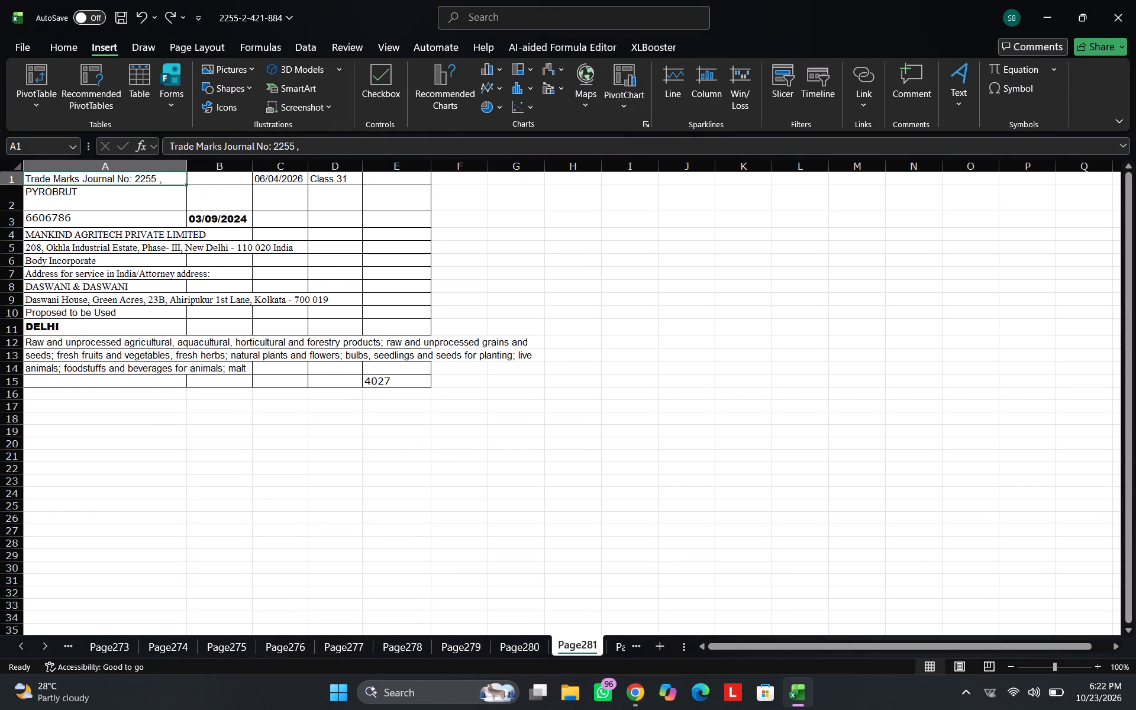
{"action": "left_click", "coordinate": [180, 216]}
{"action": "key", "text": "ctrl+c"}
{"action": "key", "text": "alt+Tab"}
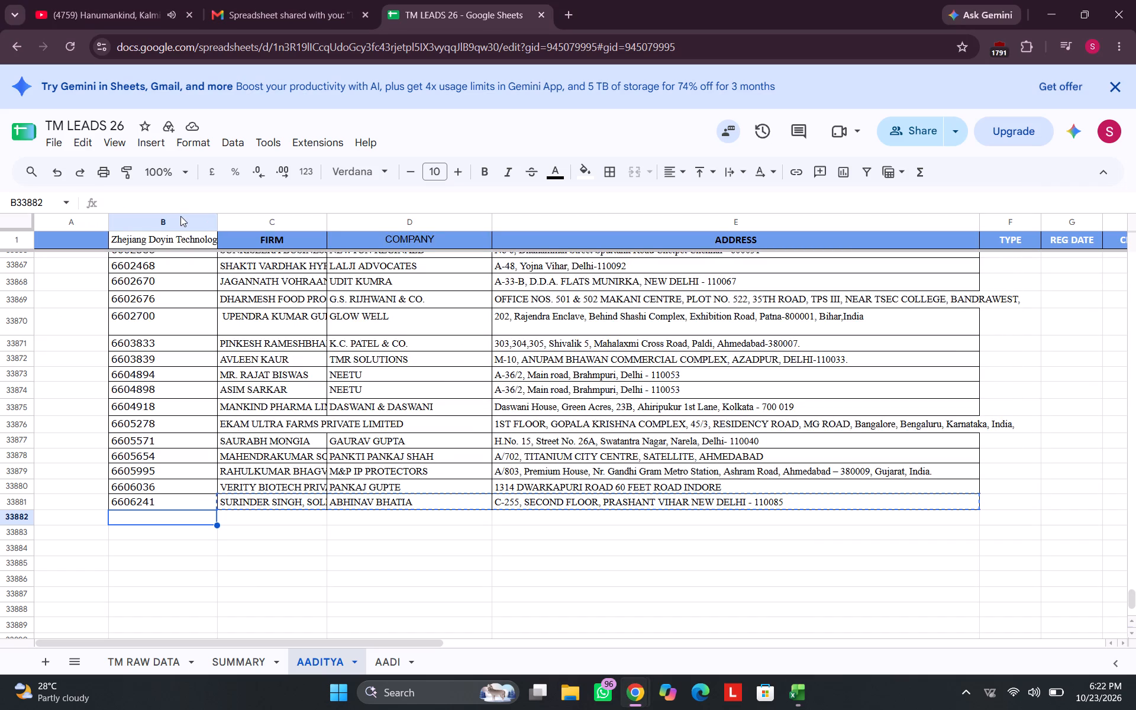
{"action": "key", "text": "ctrl+v"}
Copy the firm name MANKIND AGRITECH PRIVATE LIMITED from Page281 into row 33882's FIRM cell.
{"action": "key", "text": "alt+Tab"}
{"action": "key", "text": "Down"}
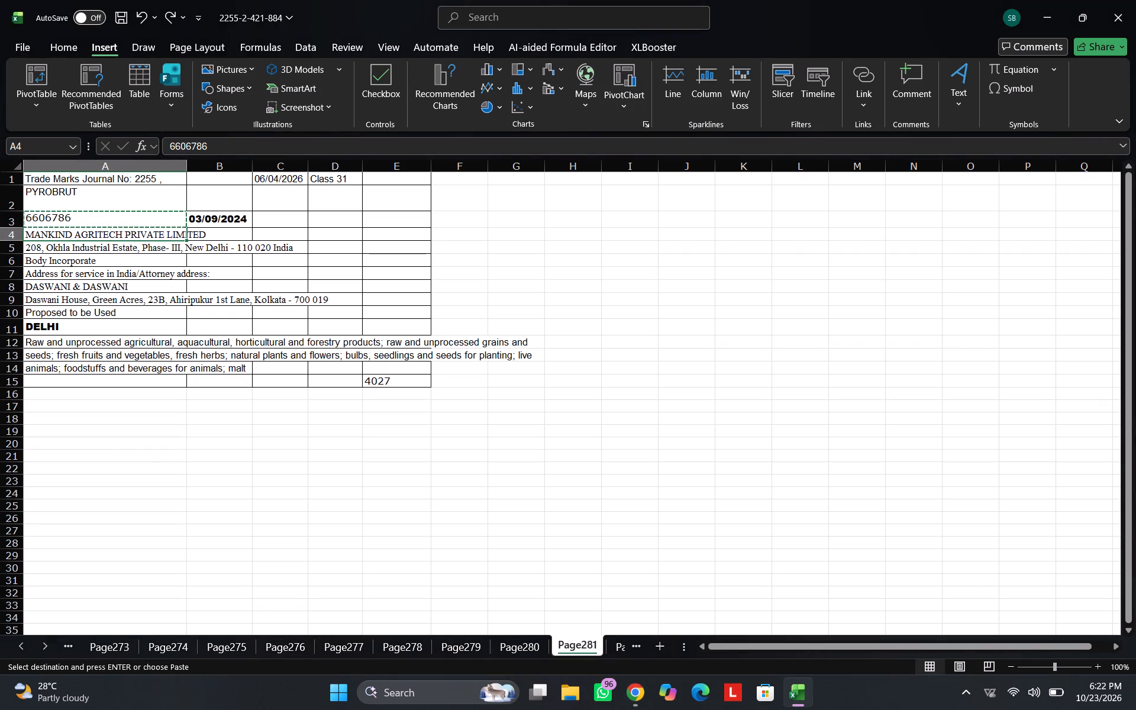
{"action": "key", "text": "ctrl+c"}
{"action": "key", "text": "alt+Tab"}
{"action": "key", "text": "Right"}
{"action": "key", "text": "ctrl+v"}
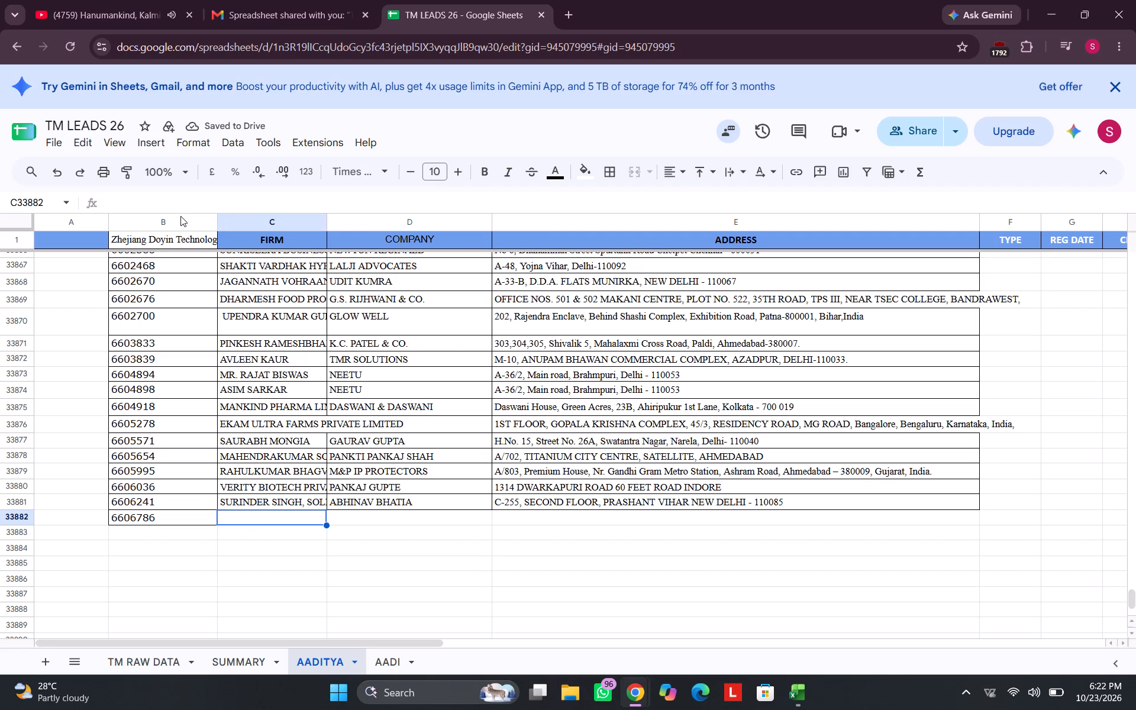
Copy the attorney firm DASWANI & DASWANI from Page281 into row 33882's COMPANY cell.
{"action": "key", "text": "alt+Tab"}
{"action": "key", "text": "Down"}
{"action": "key", "text": "Down"}
{"action": "key", "text": "Down"}
{"action": "key", "text": "Down"}
{"action": "key", "text": "ctrl+c"}
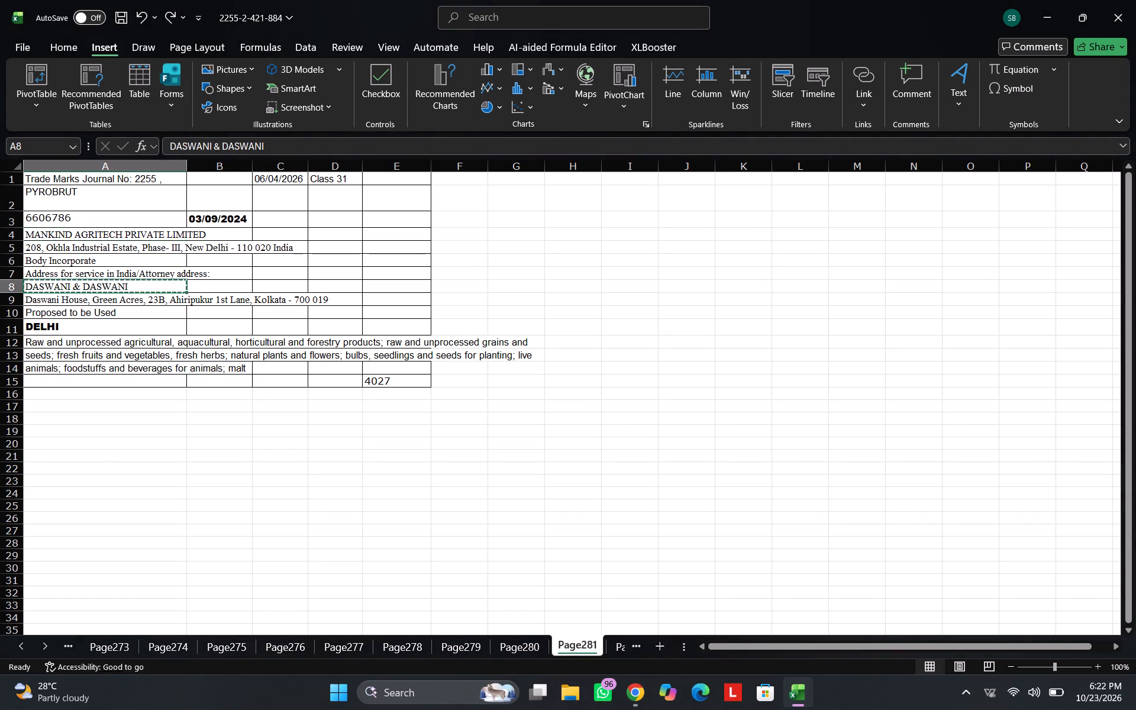
{"action": "key", "text": "alt+Tab"}
{"action": "key", "text": "Right"}
{"action": "key", "text": "ctrl+v"}
Copy the attorney firm's address line from Page281 into row 33882's ADDRESS cell.
{"action": "key", "text": "alt+Tab"}
{"action": "key", "text": "Down"}
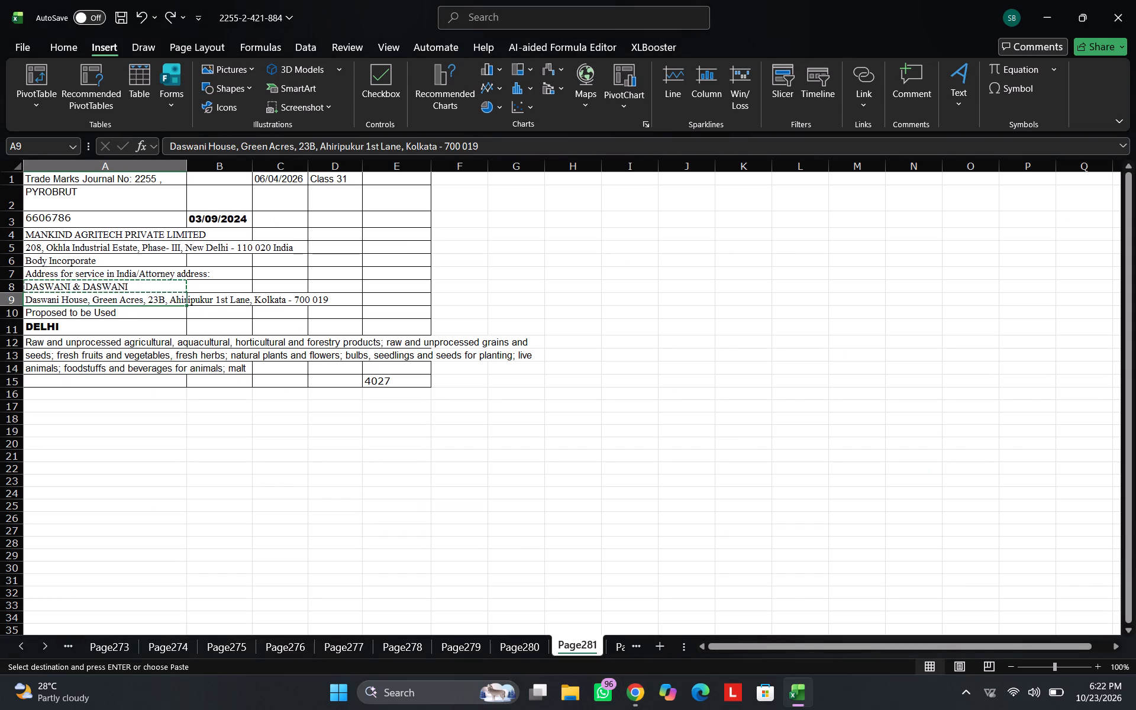
{"action": "key", "text": "ctrl+c"}
{"action": "key", "text": "alt+Tab"}
{"action": "key", "text": "Right"}
{"action": "key", "text": "ctrl+v"}
Search Google for row 33882's firm, company and address details followed by "contact number".
{"action": "key", "text": "Right"}
{"action": "key", "text": "shift+Left"}
{"action": "key", "text": "shift+Left"}
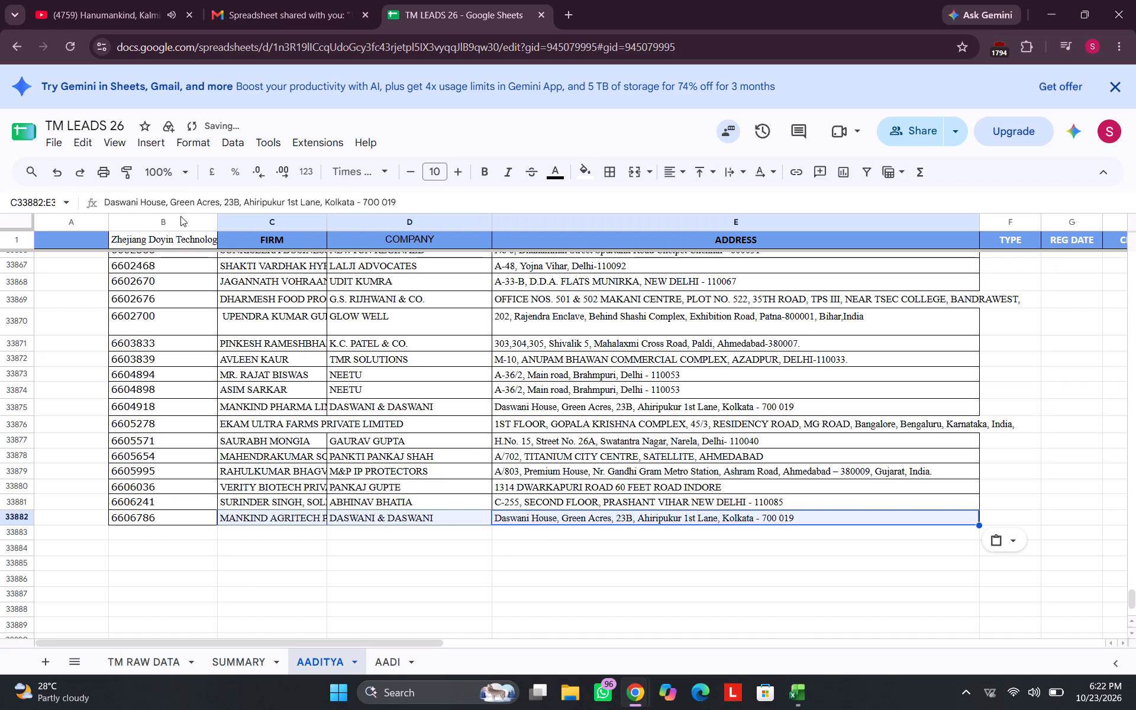
{"action": "key", "text": "ctrl+c"}
{"action": "key", "text": "alt+Tab"}
{"action": "key", "text": "alt+Right"}
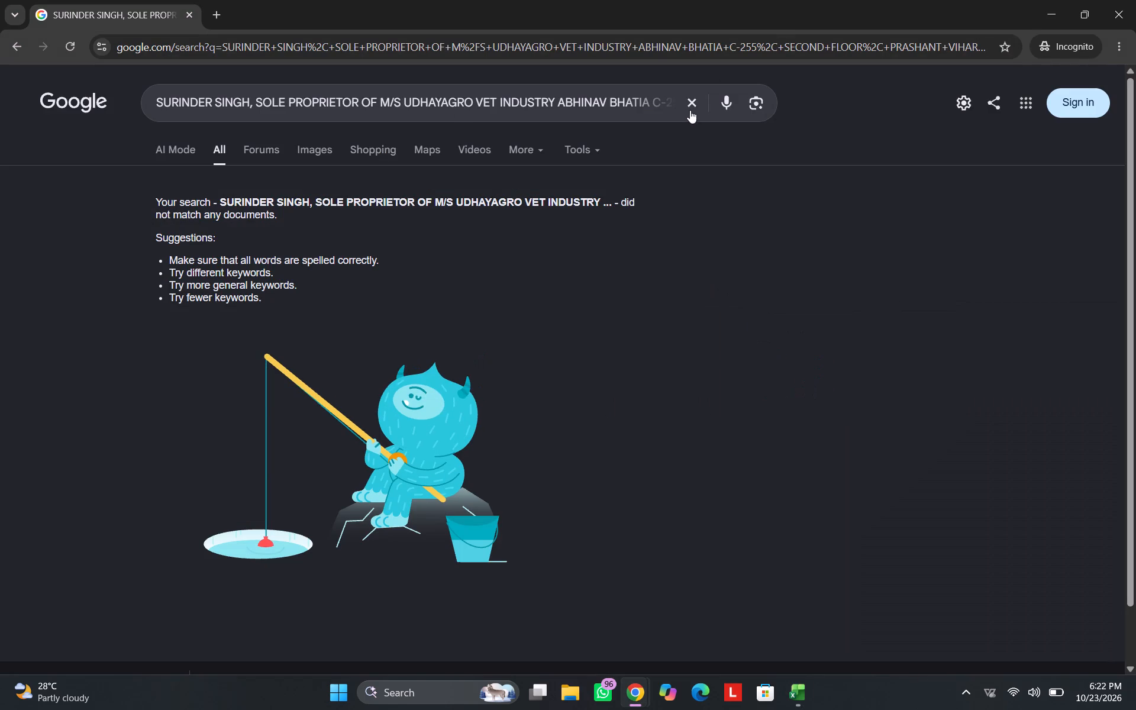
{"action": "left_click", "coordinate": [697, 105]}
{"action": "left_click", "coordinate": [646, 104], "text": "ctrl"}
{"action": "key", "text": "ctrl+v"}
{"action": "key", "text": "space"}
{"action": "type", "text": "contact number"}
{"action": "key", "text": "space"}
{"action": "key", "text": "Return"}
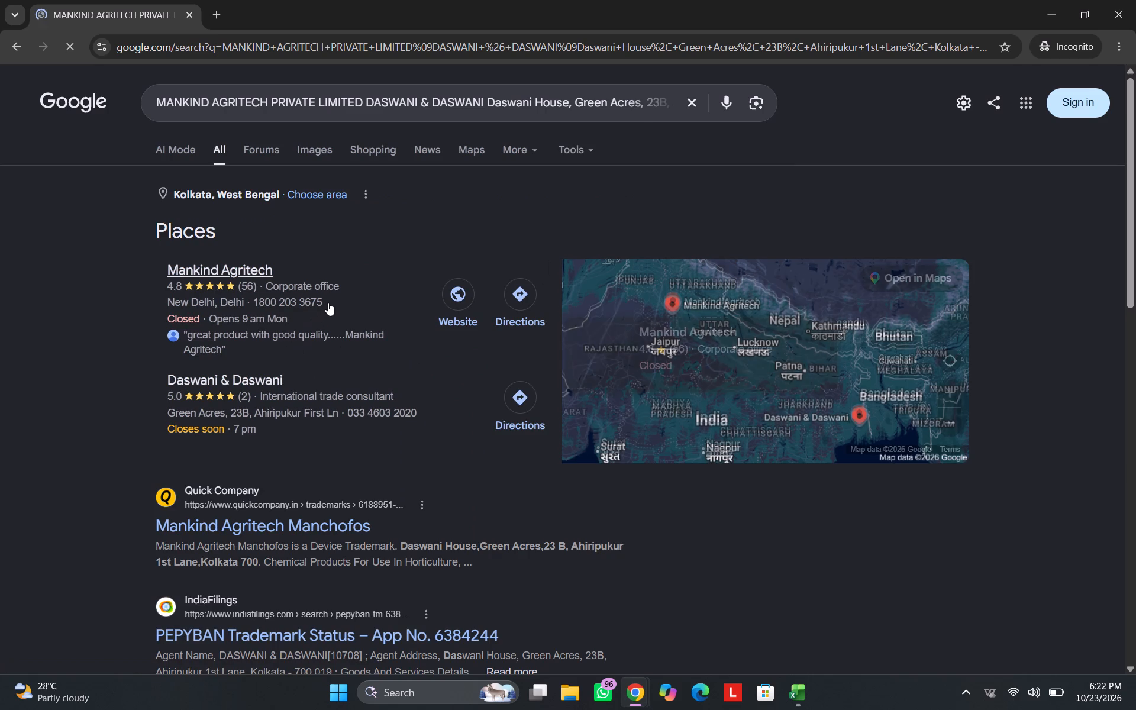
Copy the phone number from the Mankind Agritech place result into row 33882's NUMBER cell.
{"action": "left_click_drag", "start_coordinate": [328, 302], "coordinate": [258, 306]}
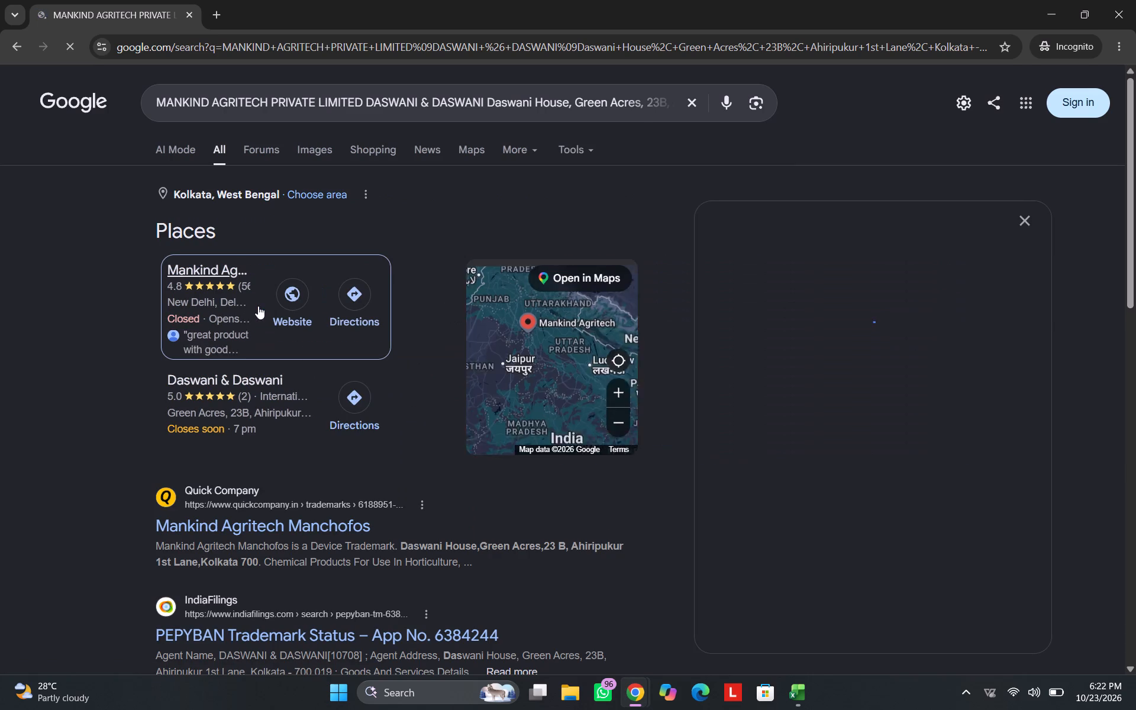
{"action": "key", "text": "ctrl+c"}
{"action": "key", "text": "alt+Tab"}
{"action": "scroll", "coordinate": [258, 306], "scroll_direction": "left", "scroll_amount": 2}
{"action": "scroll", "coordinate": [603, 372], "scroll_direction": "left", "scroll_amount": 1}
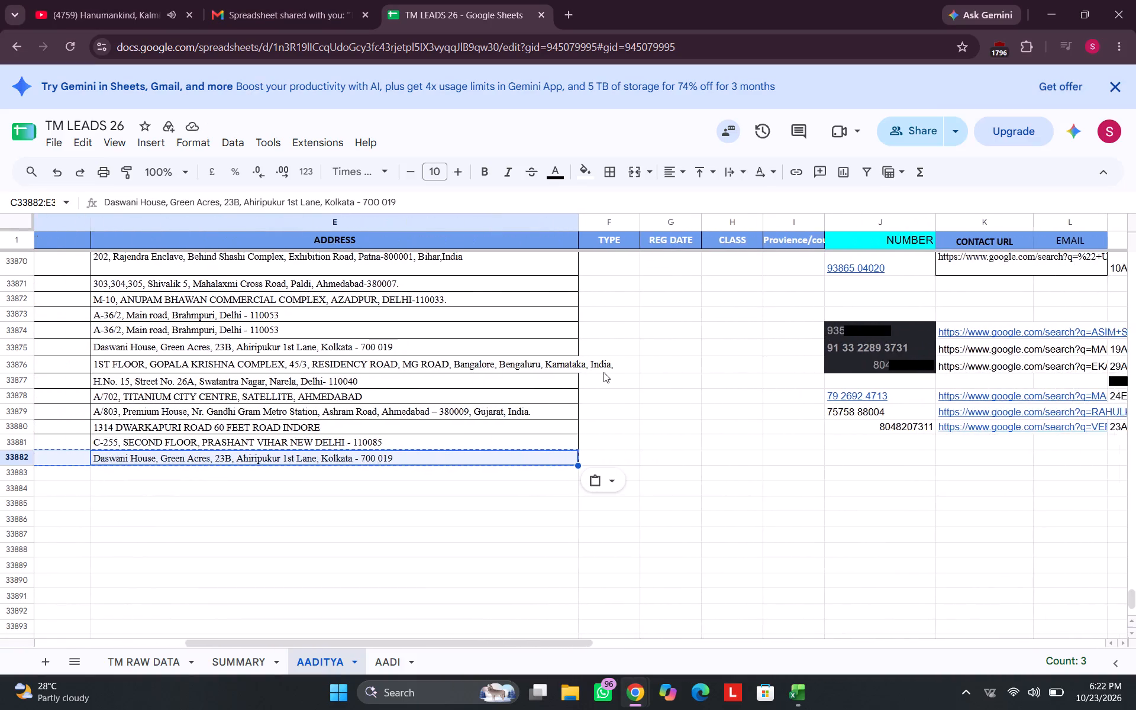
{"action": "scroll", "coordinate": [603, 372], "scroll_direction": "left", "scroll_amount": 1}
{"action": "left_click", "coordinate": [711, 455]}
{"action": "key", "text": "ctrl+v"}
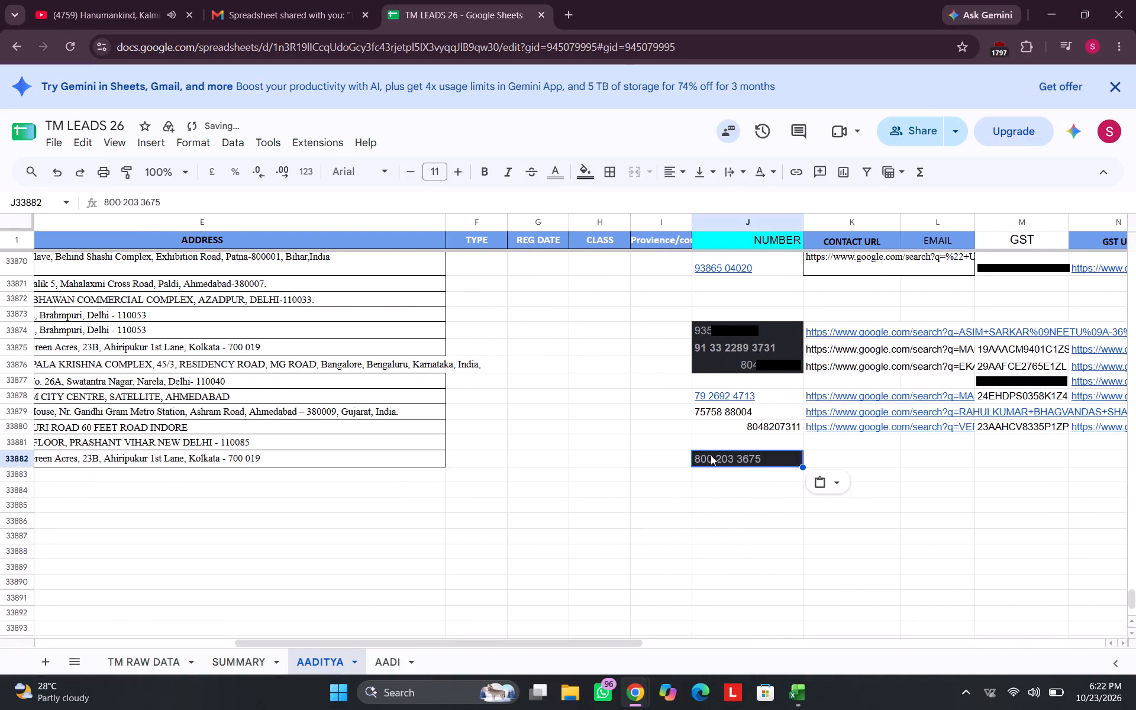
Copy the Mankind Agritech search page's URL into row 33882's CONTACT URL cell.
{"action": "key", "text": "alt+Tab"}
{"action": "left_click", "coordinate": [731, 46]}
{"action": "key", "text": "ctrl+c"}
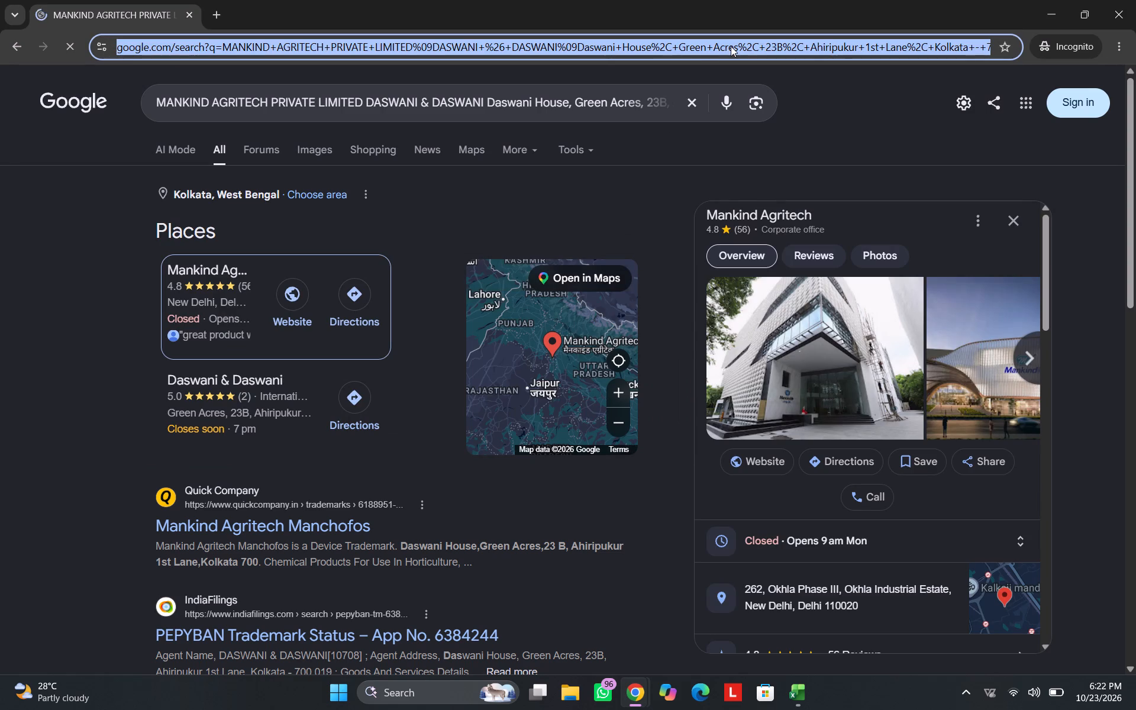
{"action": "key", "text": "alt+Tab"}
{"action": "left_click", "coordinate": [854, 458]}
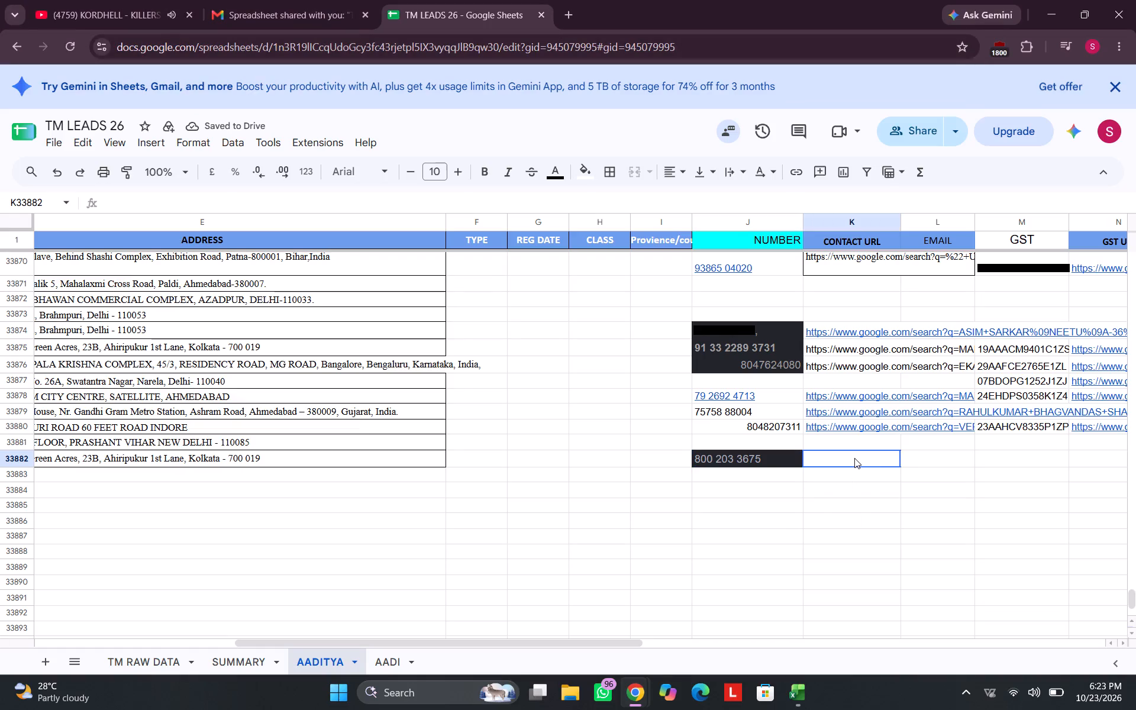
{"action": "key", "text": "ctrl+v"}
Replace "contact" with "gst" in the Mankind Agritech query and search Google for its GST number.
{"action": "key", "text": "alt+Tab"}
{"action": "left_click", "coordinate": [624, 93]}
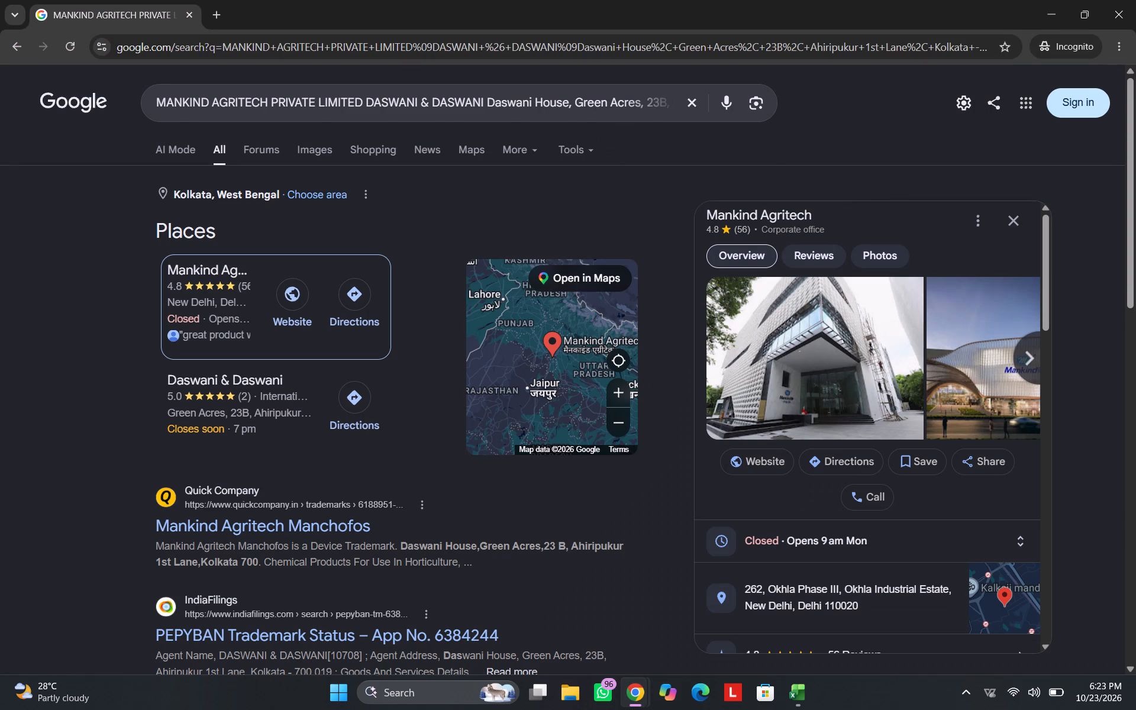
{"action": "left_click", "coordinate": [309, 121]}
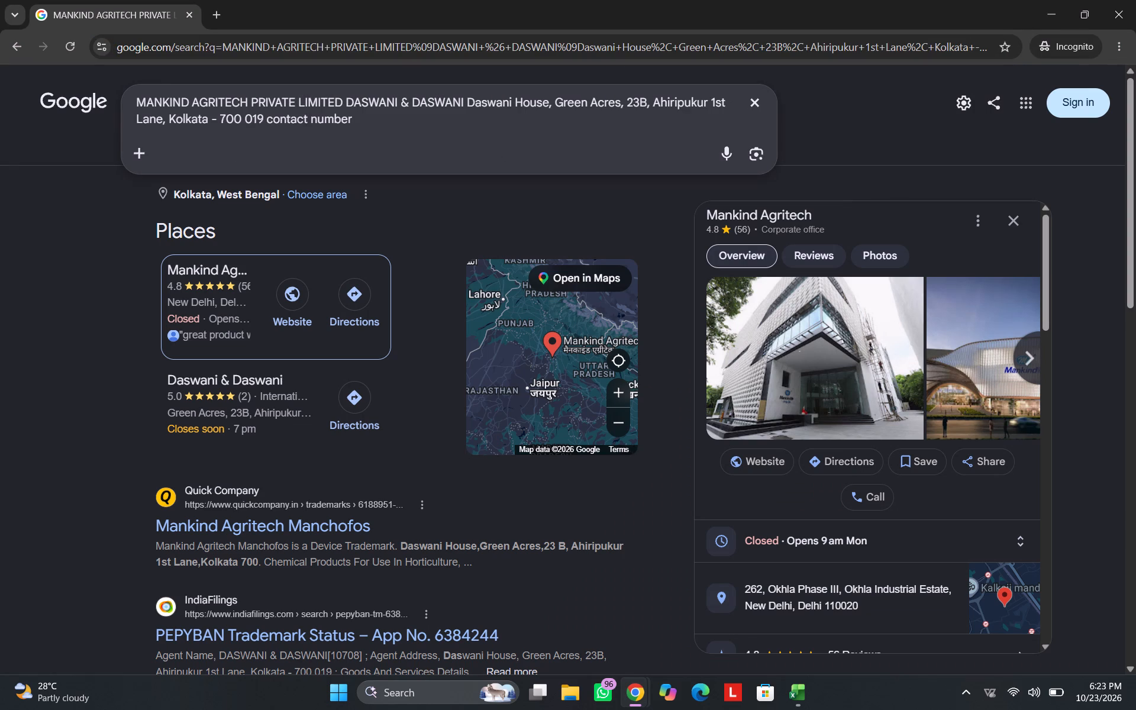
{"action": "key", "text": "ctrl+BackSpace"}
{"action": "type", "text": "gst"}
{"action": "key", "text": "space"}
{"action": "key", "text": "Return"}
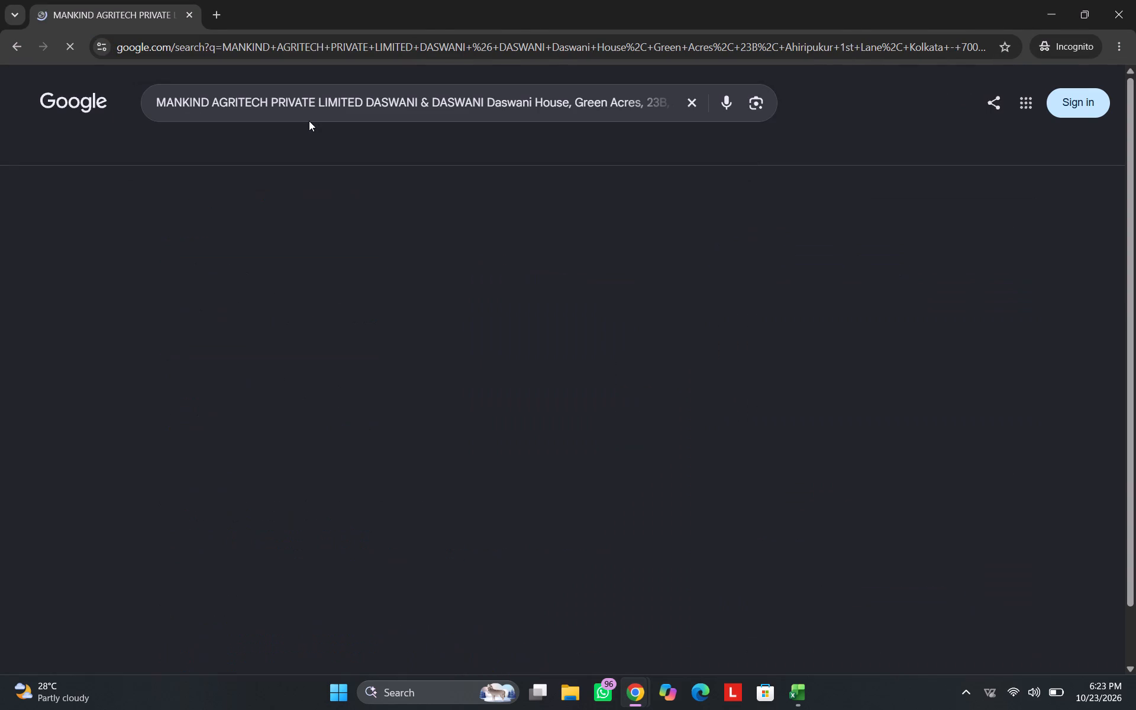
{"action": "key", "text": "alt+Tab"}
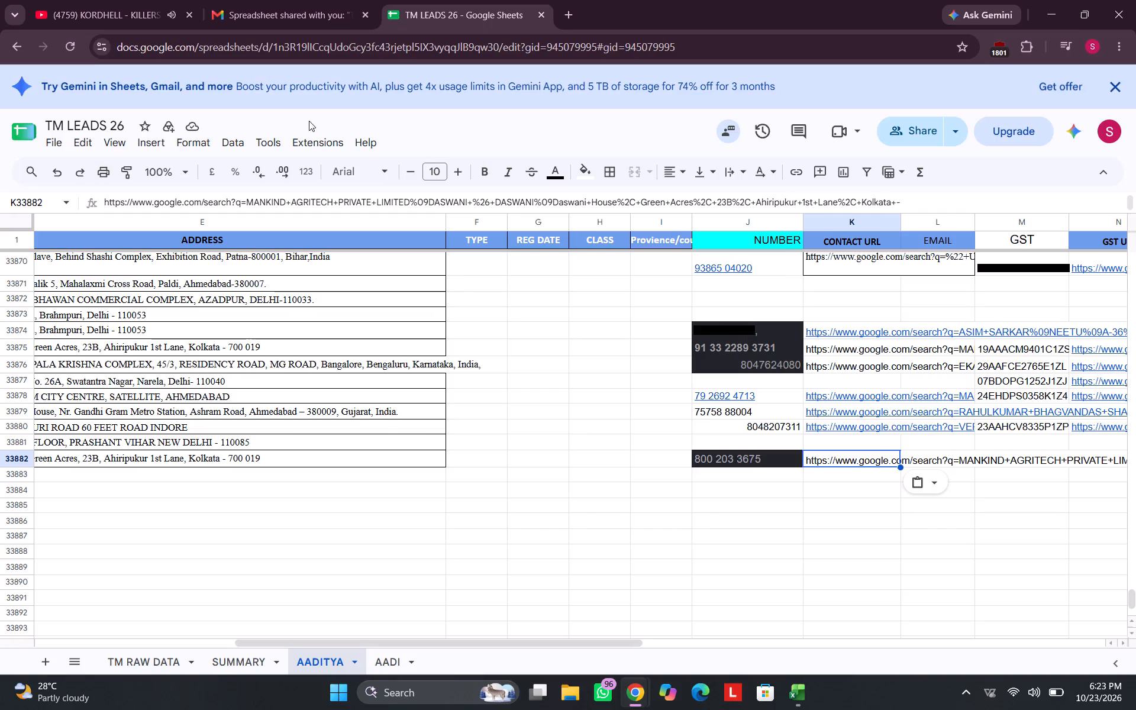
{"action": "key", "text": "Down"}
{"action": "key", "text": "Left"}
{"action": "key", "text": "Left"}
{"action": "key", "text": "Left"}
{"action": "key", "text": "Left"}
{"action": "key", "text": "Left"}
{"action": "key", "text": "Left"}
{"action": "key", "text": "Left"}
{"action": "key", "text": "Left"}
{"action": "key", "text": "Left"}
{"action": "key", "text": "Left"}
{"action": "key", "text": "Left"}
{"action": "key", "text": "Left"}
{"action": "key", "text": "Left"}
{"action": "key", "text": "Right"}
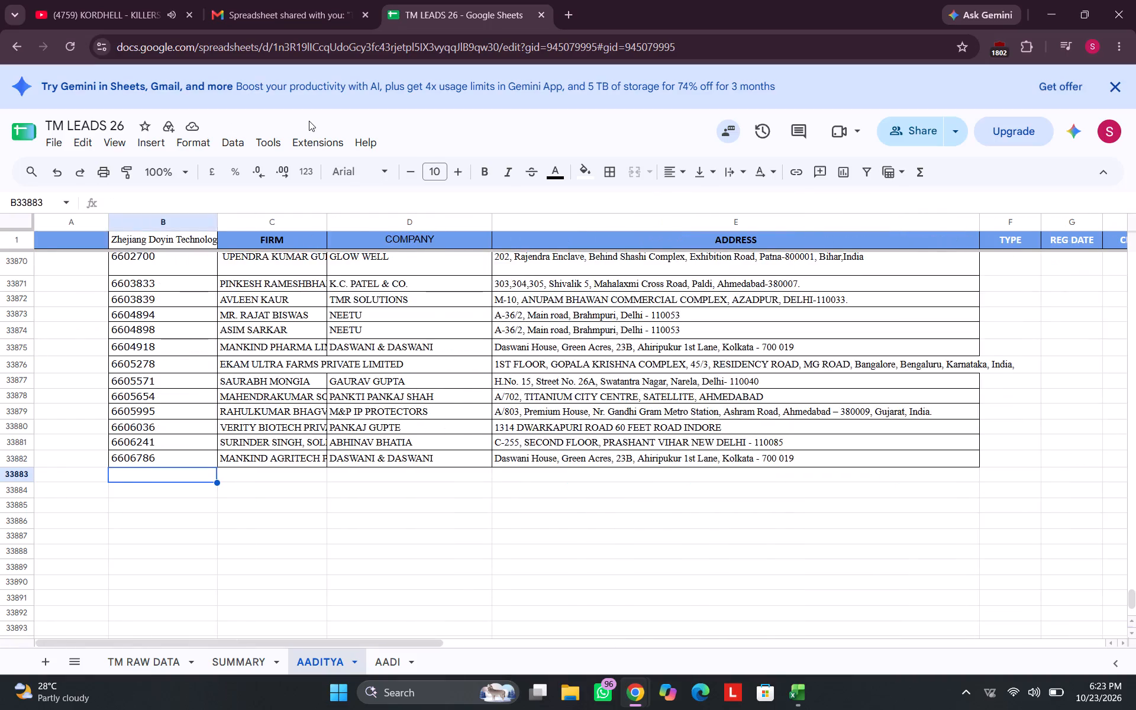
{"action": "key", "text": "alt+Tab"}
{"action": "key", "text": "alt+Right"}
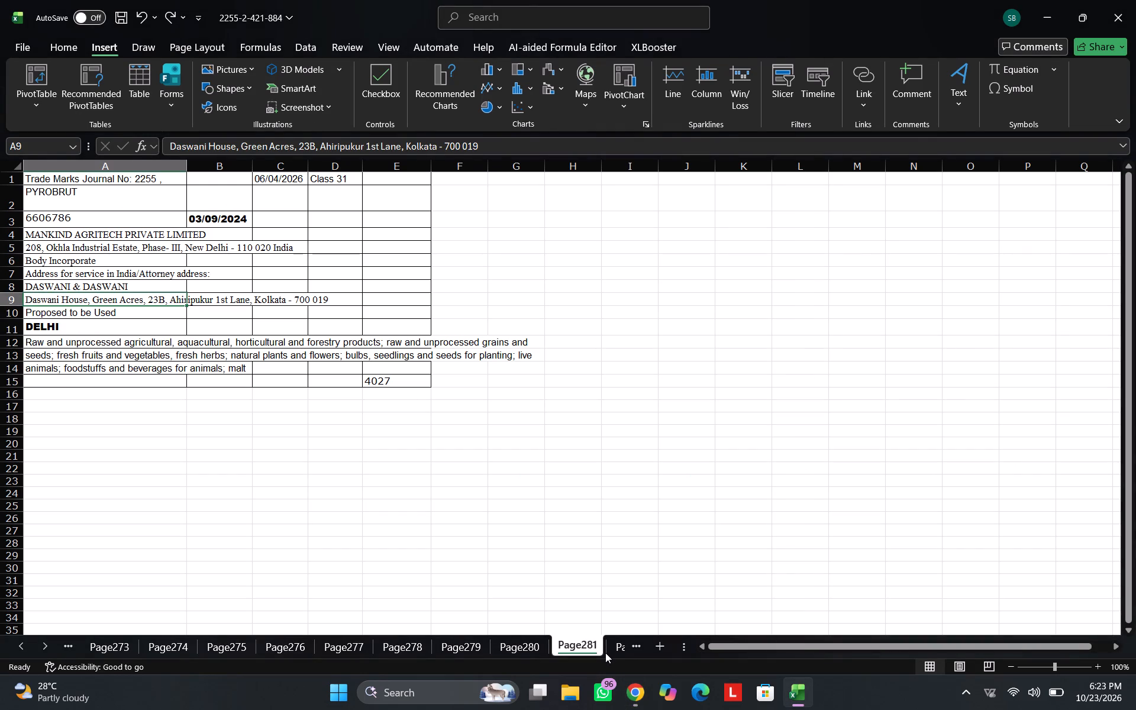
{"action": "left_click", "coordinate": [605, 653]}
{"action": "left_click", "coordinate": [611, 650]}
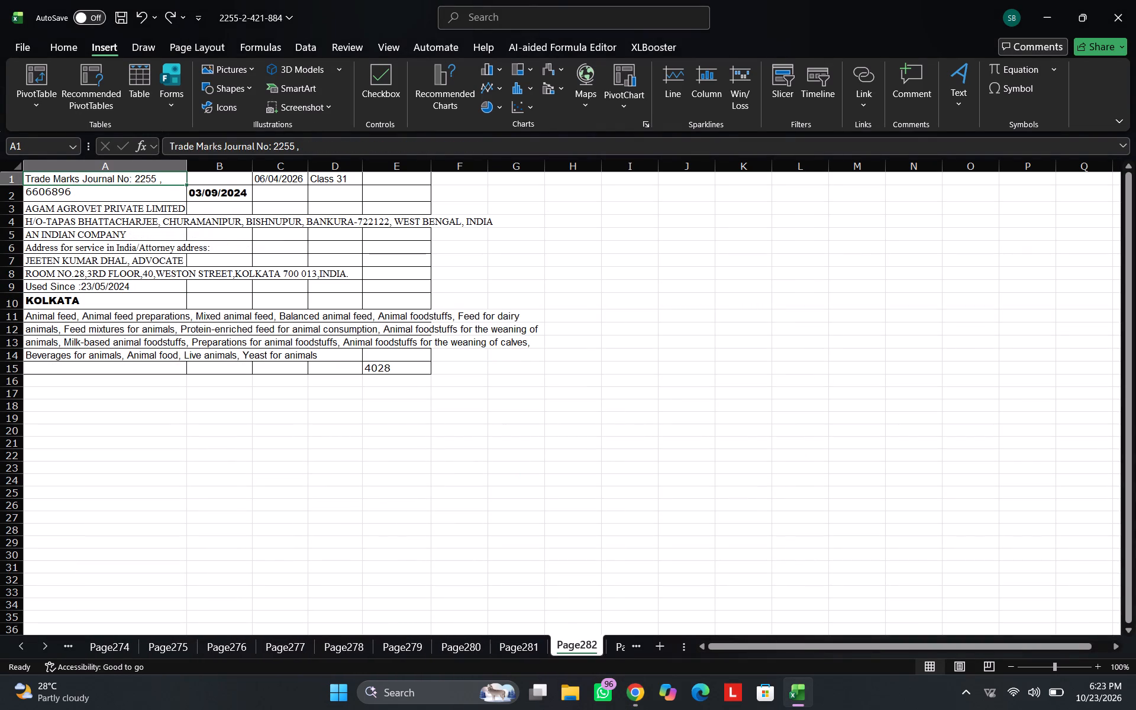
{"action": "left_click", "coordinate": [131, 196]}
{"action": "key", "text": "ctrl+c"}
{"action": "key", "text": "alt+Tab"}
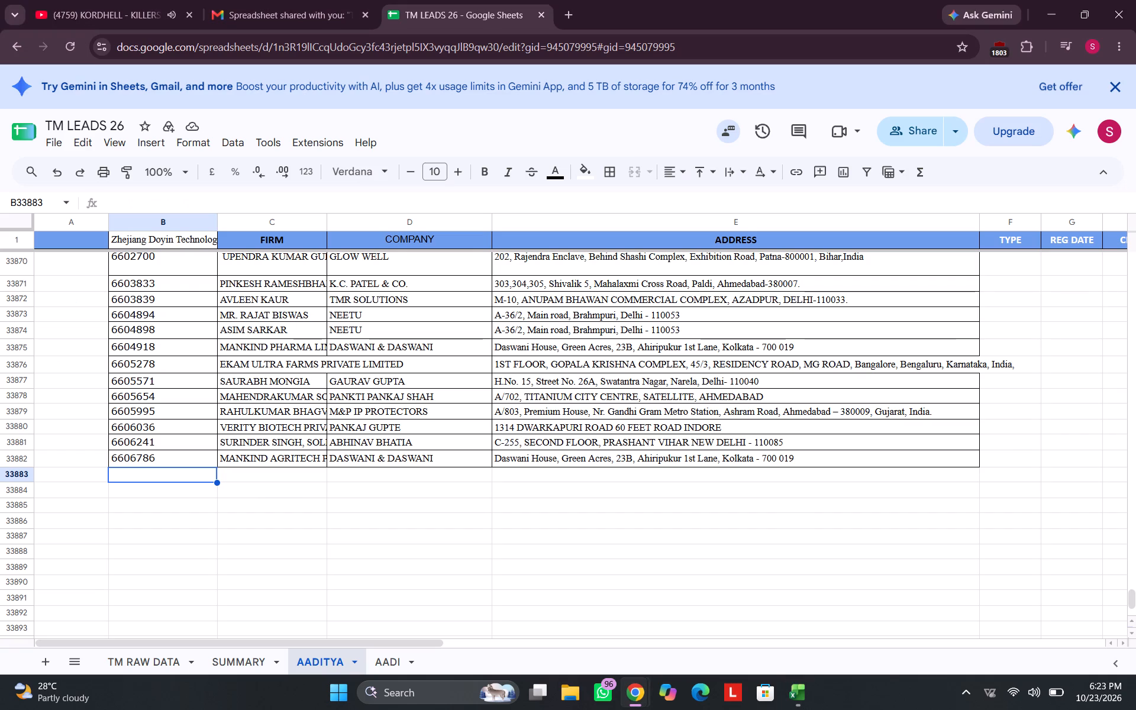
{"action": "key", "text": "ctrl+v"}
Copy the firm name AGAM AGROVET PRIVATE LIMITED from Page282 into row 33883's FIRM cell.
{"action": "key", "text": "alt+Tab"}
{"action": "key", "text": "Down"}
{"action": "key", "text": "ctrl+c"}
{"action": "key", "text": "alt+Tab"}
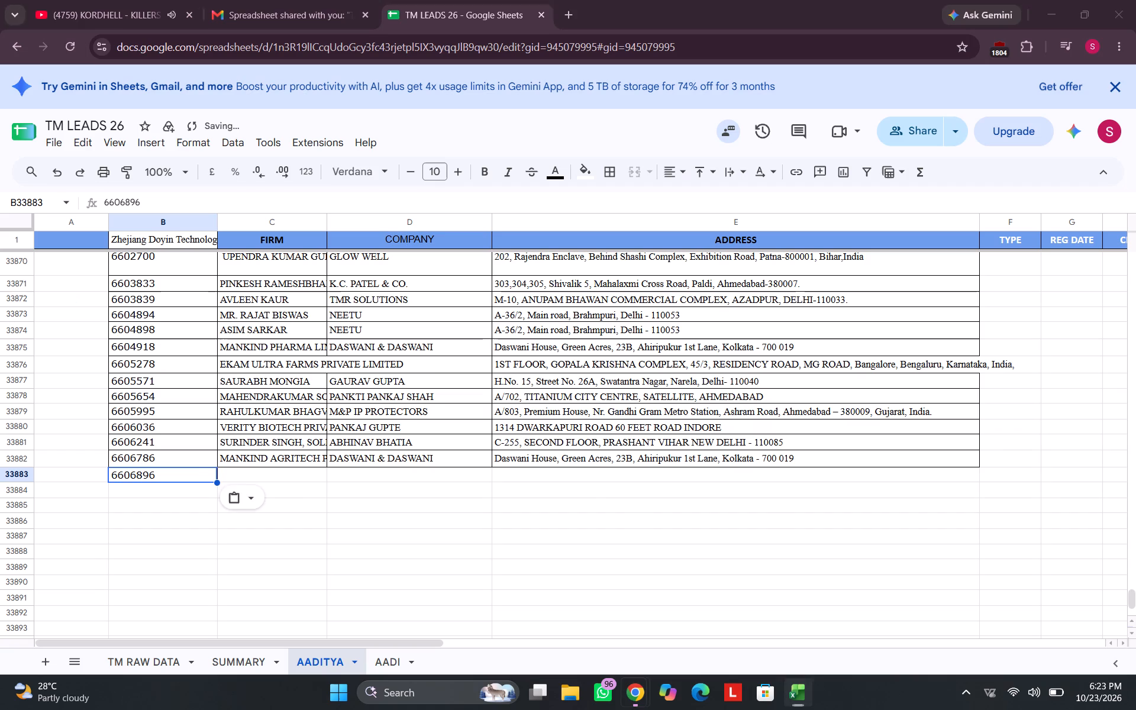
{"action": "key", "text": "Right"}
{"action": "key", "text": "ctrl+v"}
Copy the attorney's name from Page282 into row 33883's COMPANY cell.
{"action": "key", "text": "alt+Tab"}
{"action": "key", "text": "Down"}
{"action": "key", "text": "Down"}
{"action": "key", "text": "Down"}
{"action": "key", "text": "Down"}
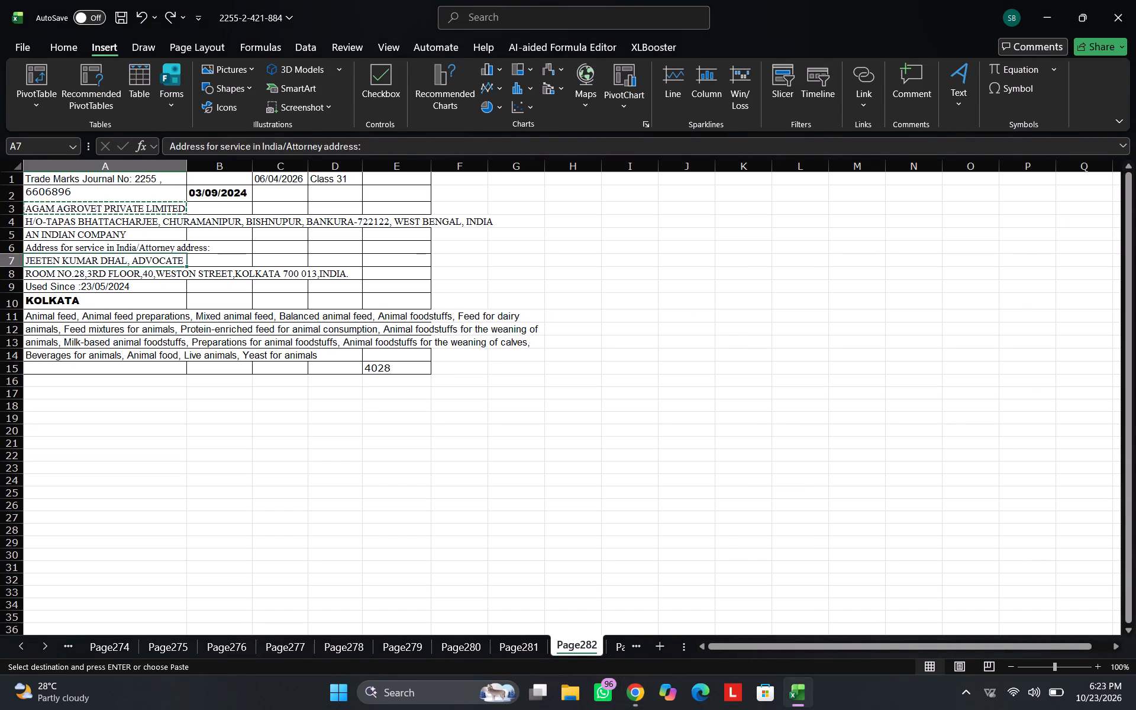
{"action": "key", "text": "ctrl+c"}
{"action": "key", "text": "alt+Tab"}
{"action": "key", "text": "Right"}
{"action": "key", "text": "ctrl+v"}
Copy the attorney's service address from Page282 into row 33883's ADDRESS cell.
{"action": "key", "text": "alt+Tab"}
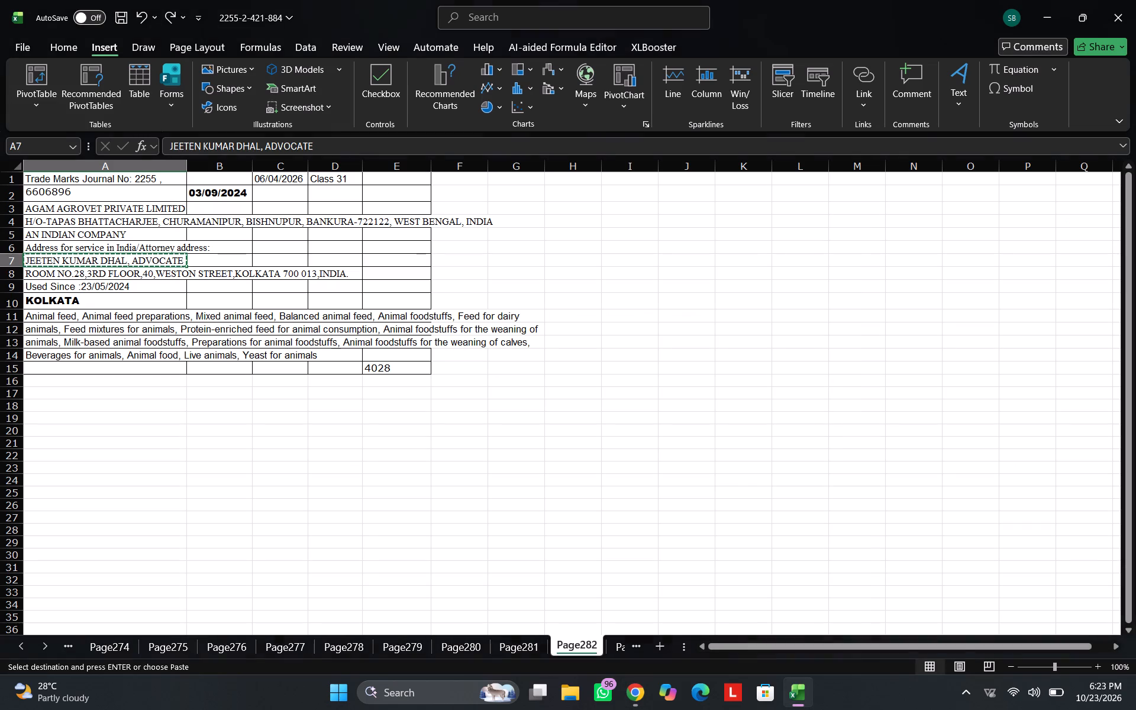
{"action": "key", "text": "Down"}
{"action": "key", "text": "ctrl+c"}
{"action": "key", "text": "alt+Tab"}
{"action": "key", "text": "Right"}
{"action": "key", "text": "ctrl+v"}
Search Google for row 33883's firm, company and address details followed by "contact number".
{"action": "key", "text": "Right"}
{"action": "key", "text": "shift+Left"}
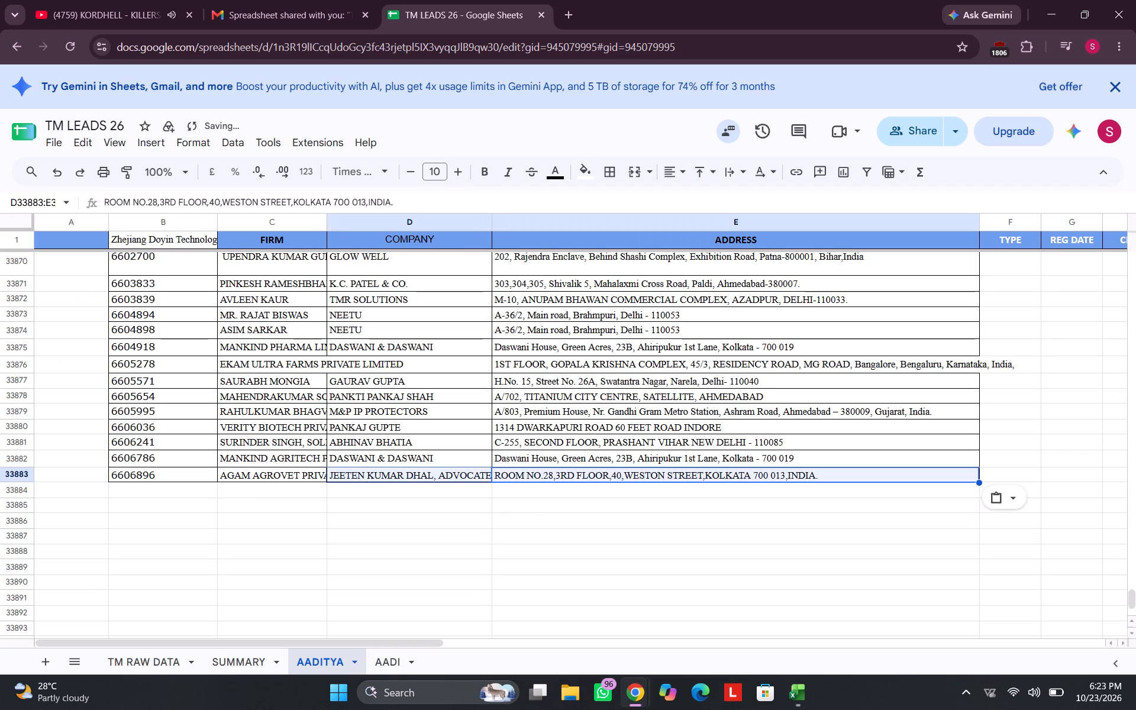
{"action": "key", "text": "shift+Left"}
{"action": "key", "text": "ctrl+c"}
{"action": "key", "text": "alt+Tab"}
{"action": "key", "text": "alt+Right"}
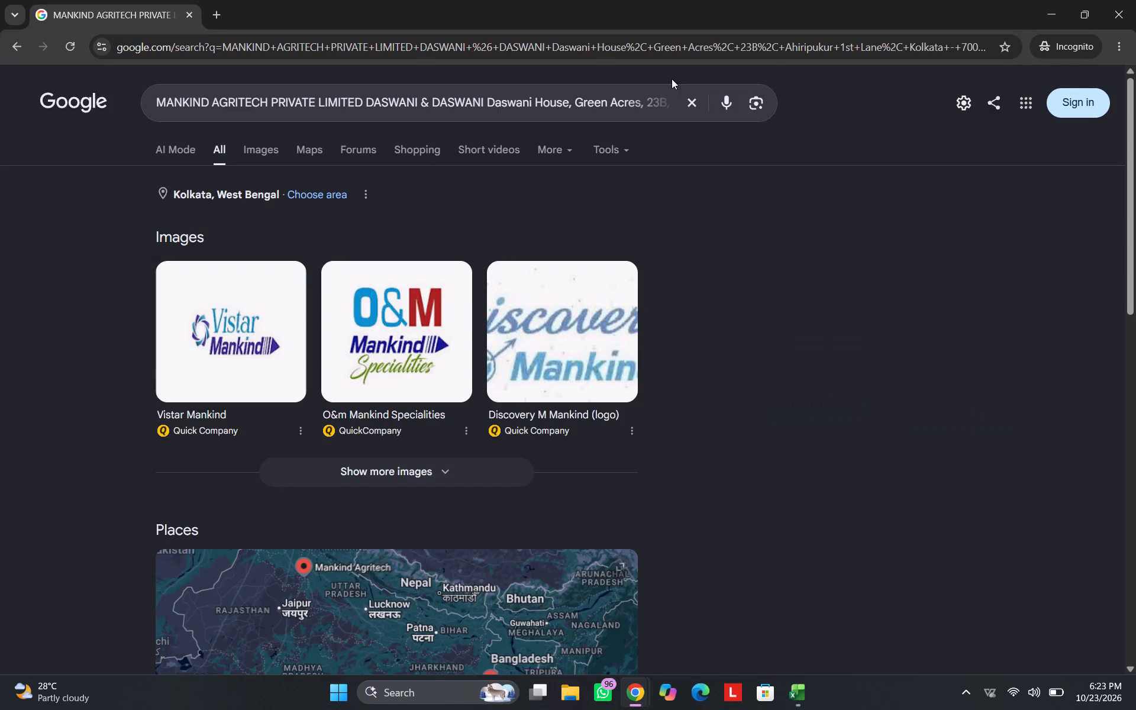
{"action": "left_click", "coordinate": [695, 108]}
{"action": "left_click", "coordinate": [660, 101], "text": "ctrl"}
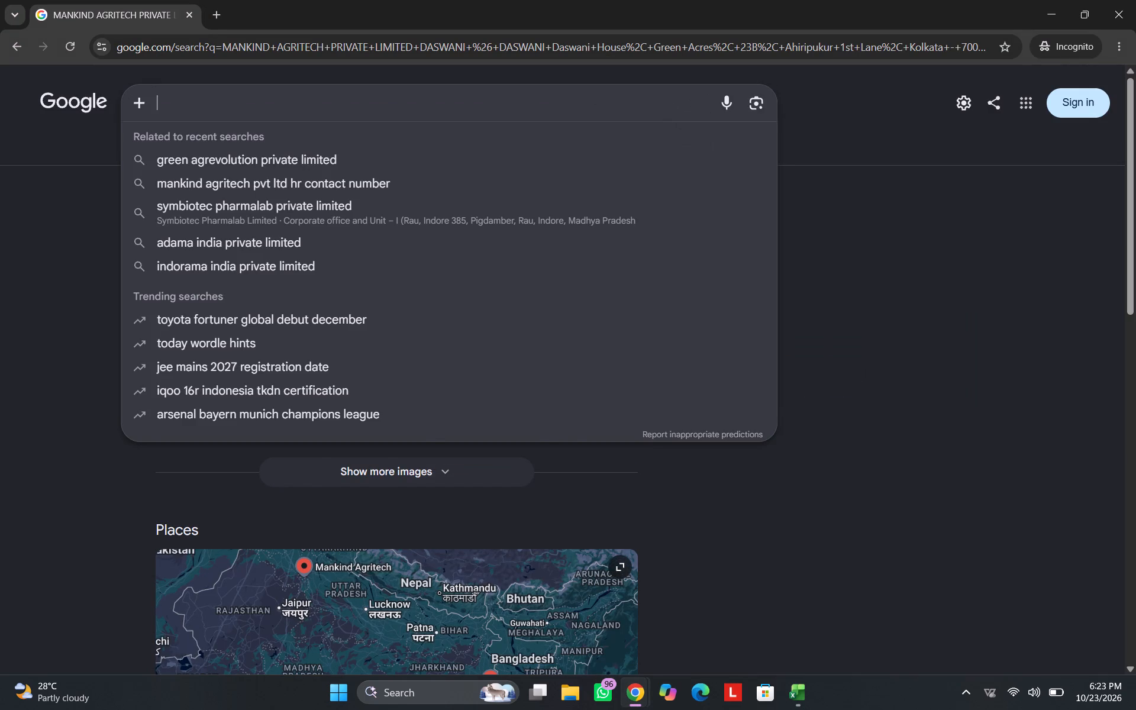
{"action": "key", "text": "ctrl+v"}
{"action": "key", "text": "space"}
{"action": "type", "text": "contact number"}
{"action": "key", "text": "space"}
{"action": "key", "text": "Return"}
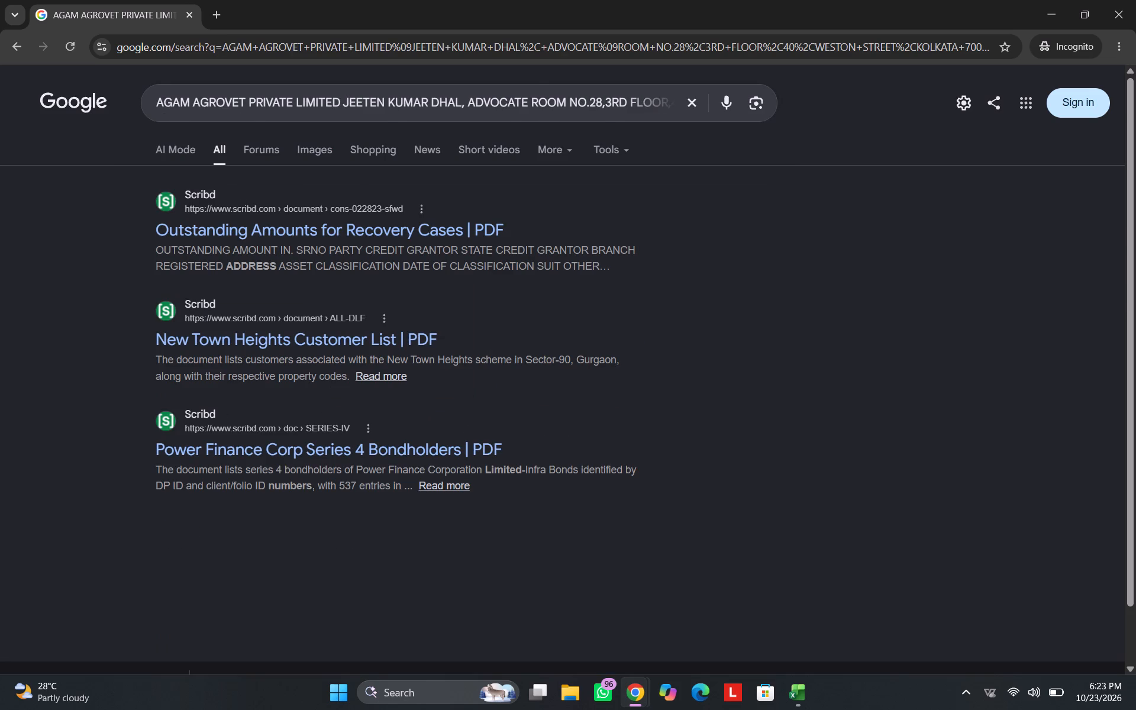
Replace "contact" with "gst" in the Agam Agrovet query and search Google for its GST number.
{"action": "left_click", "coordinate": [638, 108]}
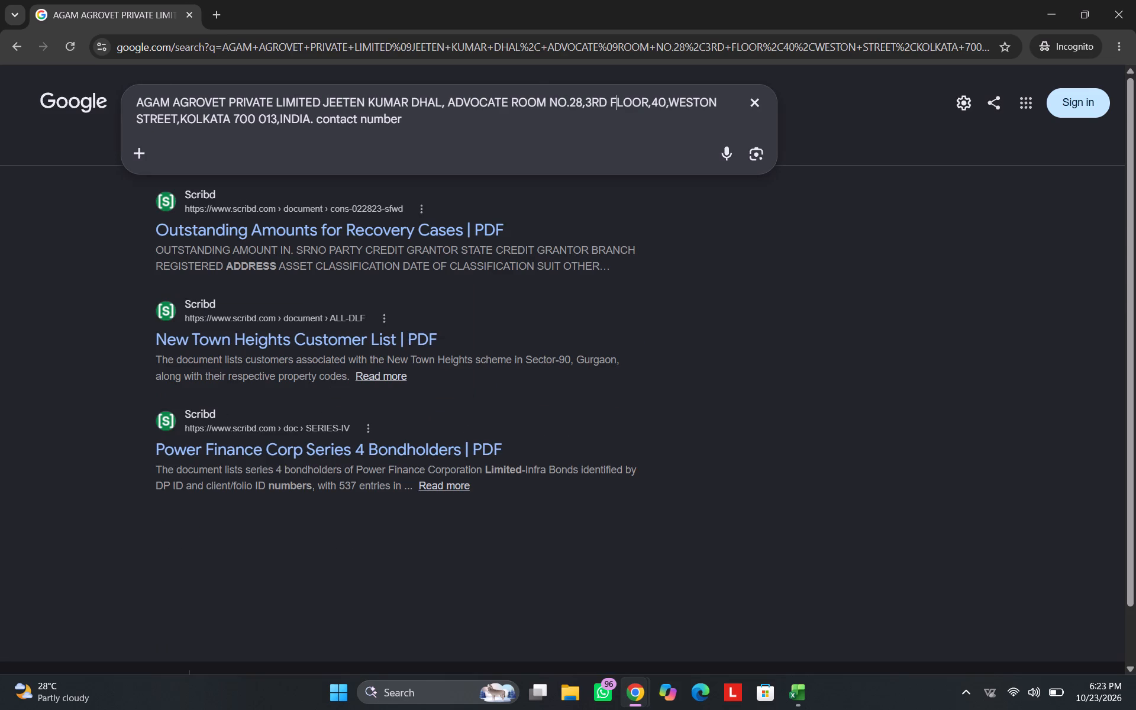
{"action": "left_click", "coordinate": [357, 124]}
{"action": "key", "text": "ctrl+BackSpace"}
{"action": "type", "text": "gst"}
{"action": "key", "text": "space"}
{"action": "key", "text": "Return"}
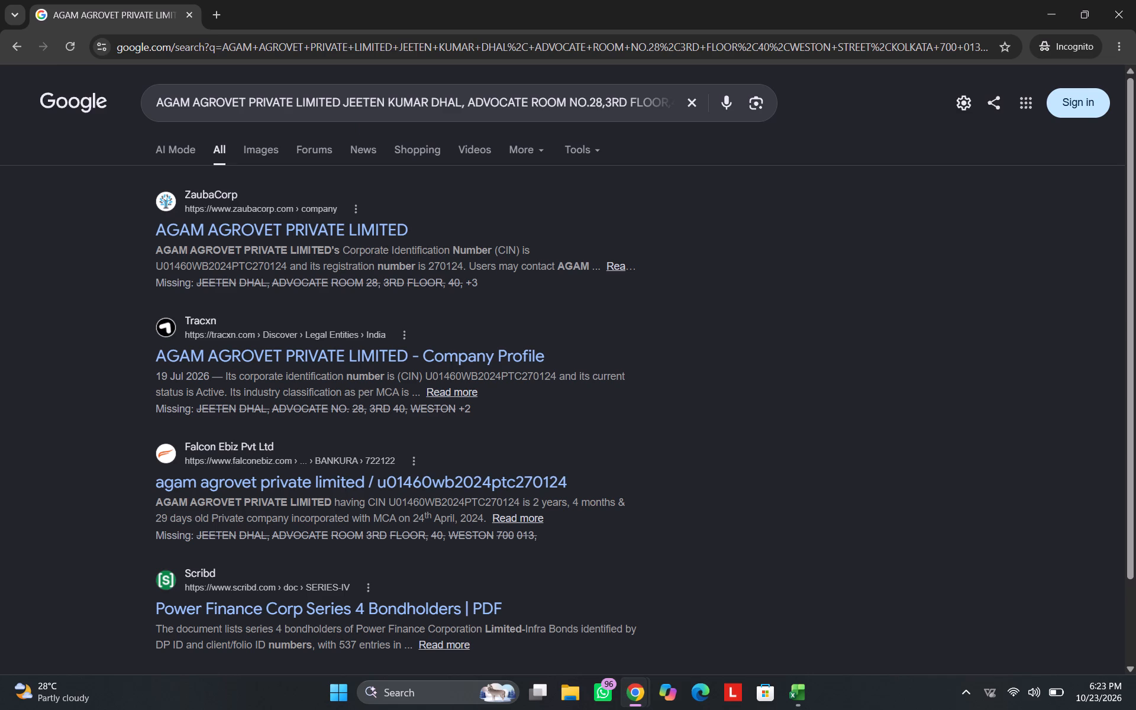
{"action": "left_click", "coordinate": [440, 85]}
{"action": "left_click", "coordinate": [328, 121]}
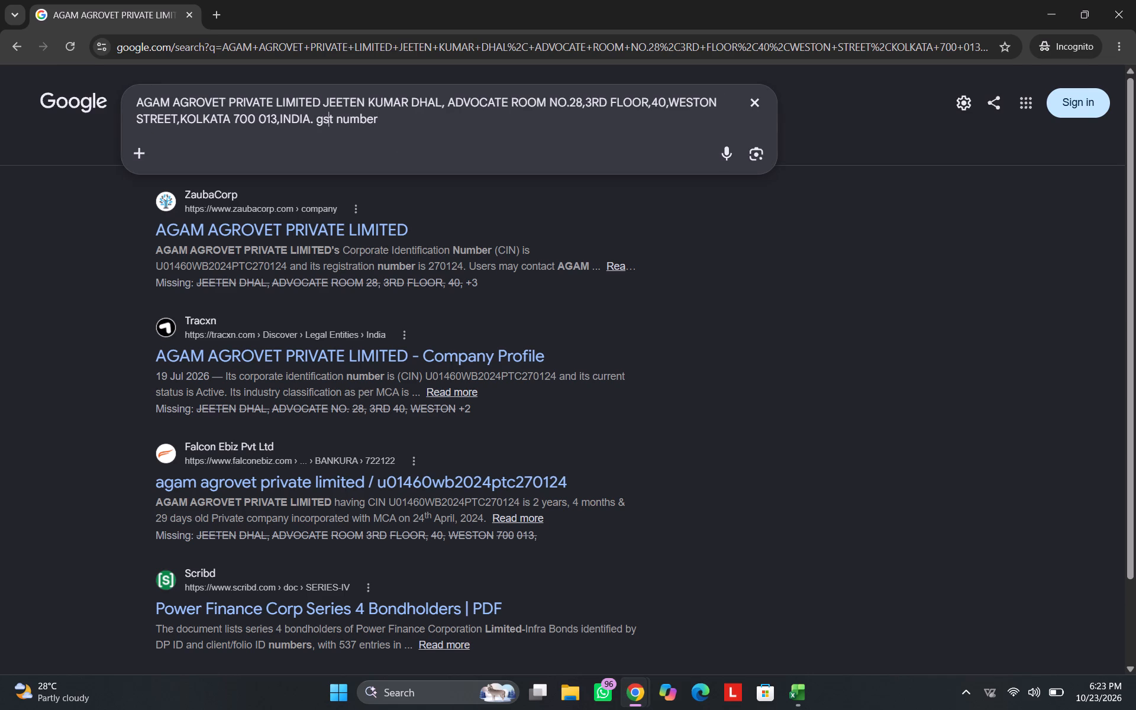
{"action": "left_click", "coordinate": [333, 121]}
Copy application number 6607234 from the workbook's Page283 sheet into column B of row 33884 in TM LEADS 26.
{"action": "key", "text": "alt+Tab"}
{"action": "key", "text": "Down"}
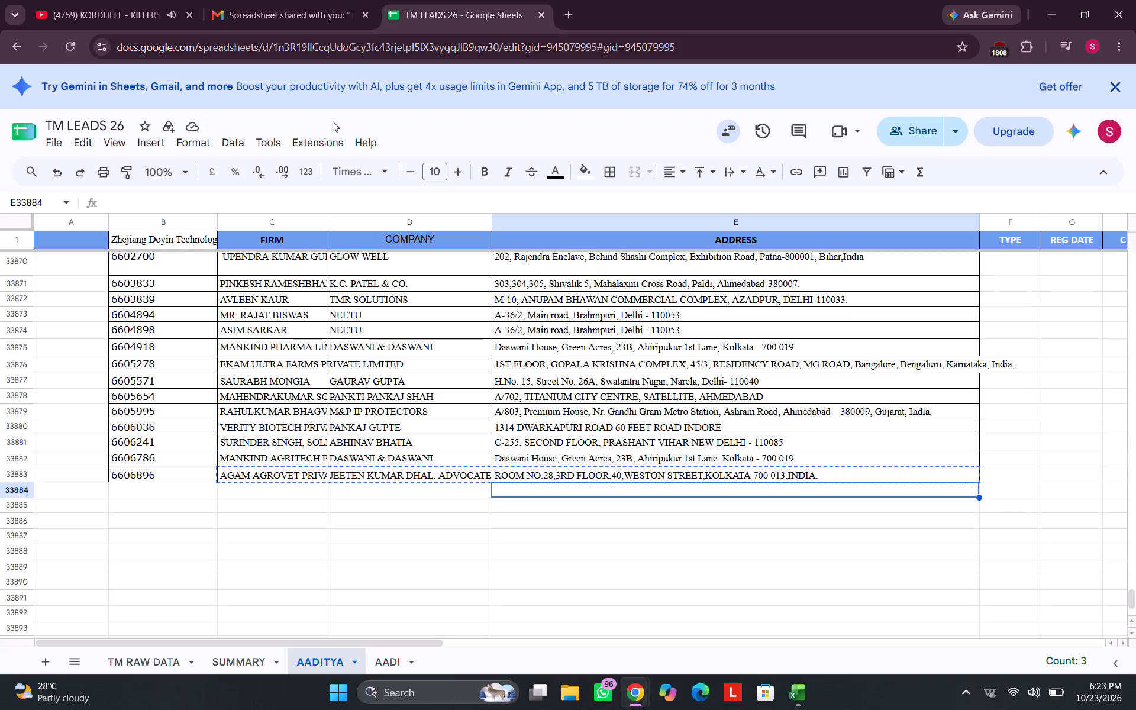
{"action": "key", "text": "Left"}
{"action": "key", "text": "Left"}
{"action": "key", "text": "Left"}
{"action": "key", "text": "alt+Tab"}
{"action": "key", "text": "alt+Right"}
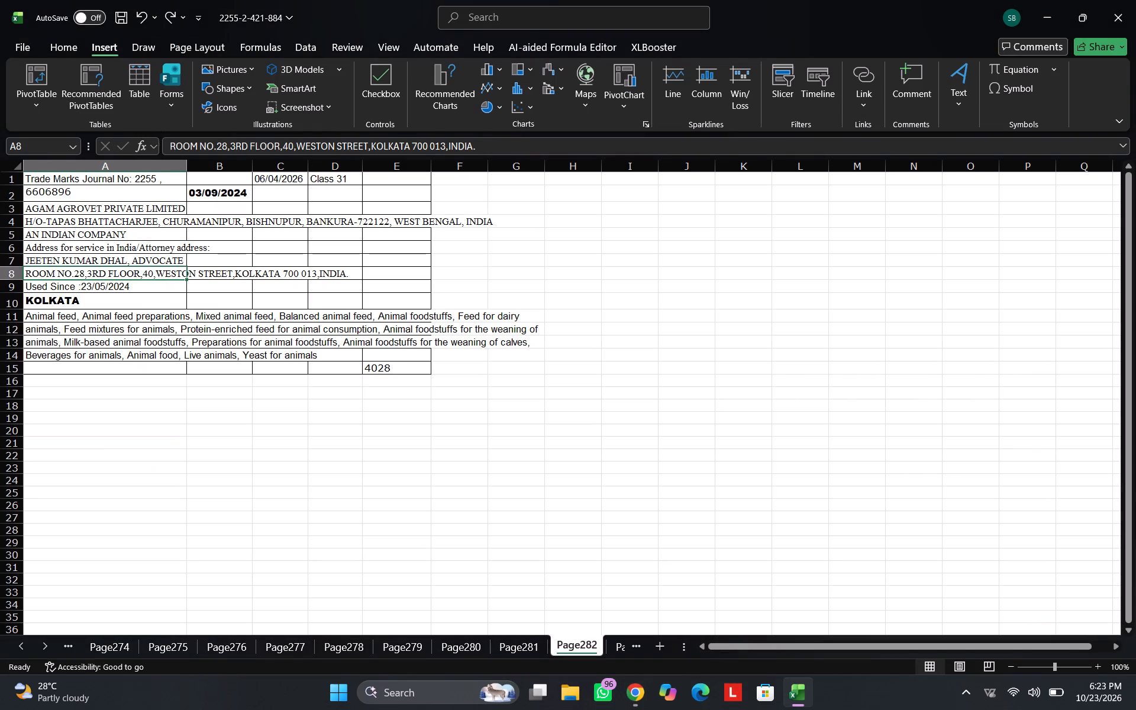
{"action": "left_click", "coordinate": [607, 652]}
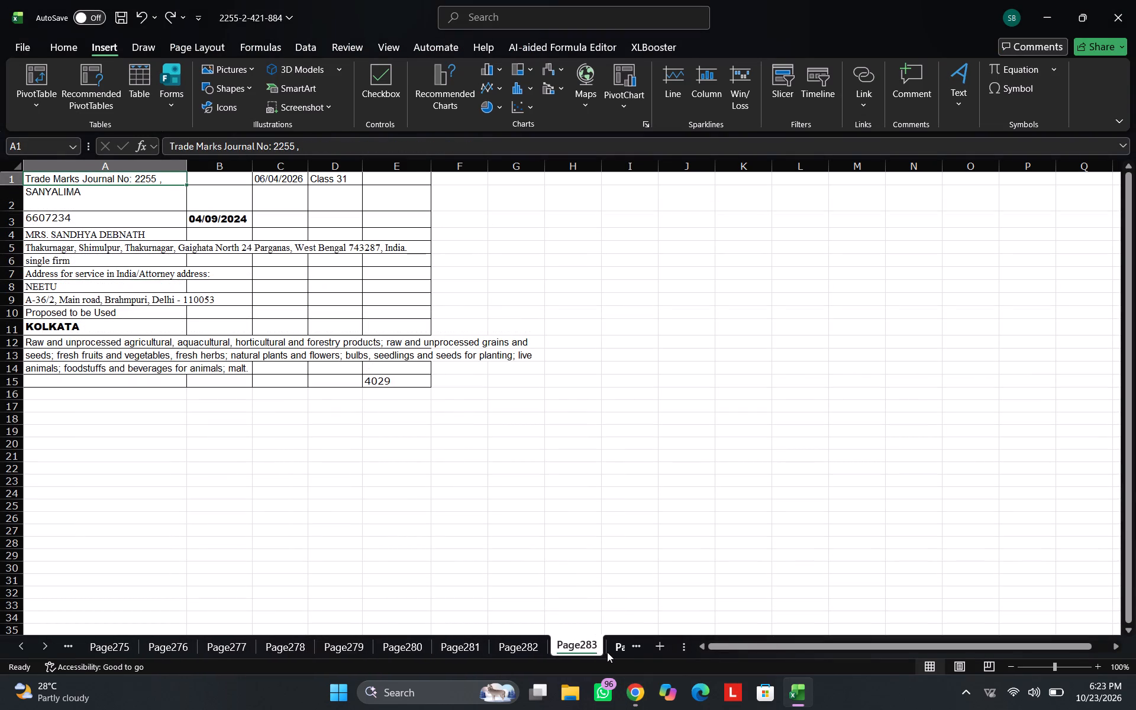
{"action": "left_click", "coordinate": [167, 223]}
{"action": "key", "text": "ctrl+c"}
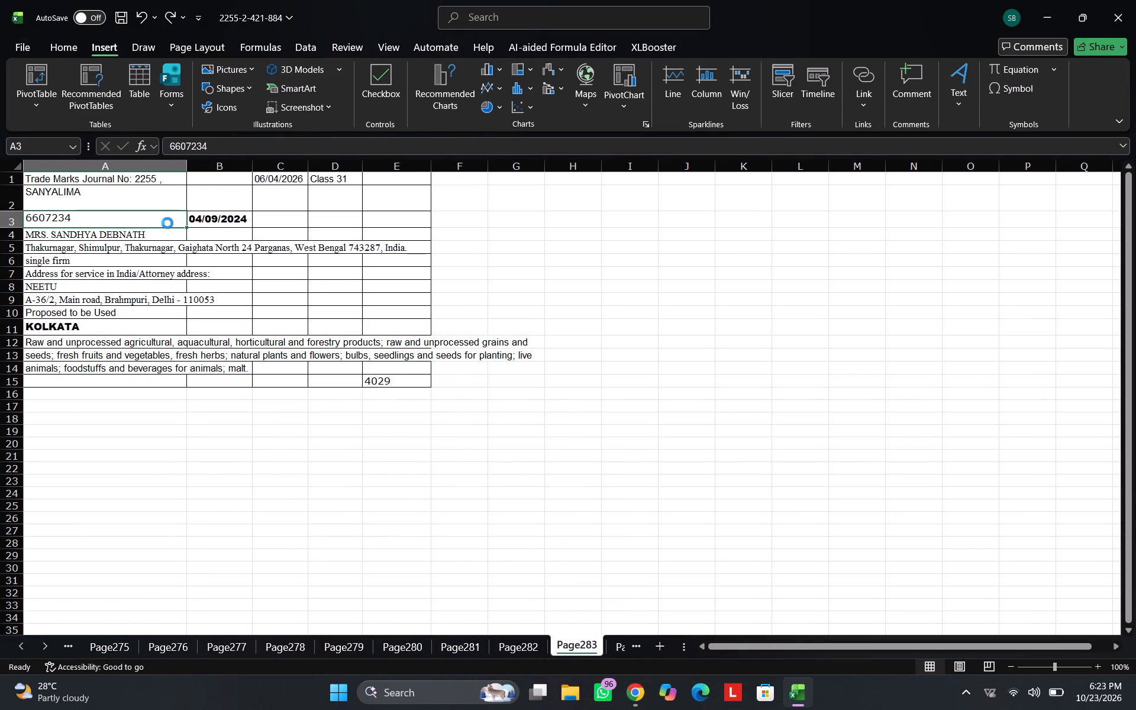
{"action": "key", "text": "alt+Tab"}
{"action": "key", "text": "ctrl+v"}
Copy the applicant's name from Page283 into row 33884's FIRM cell.
{"action": "key", "text": "alt+Tab"}
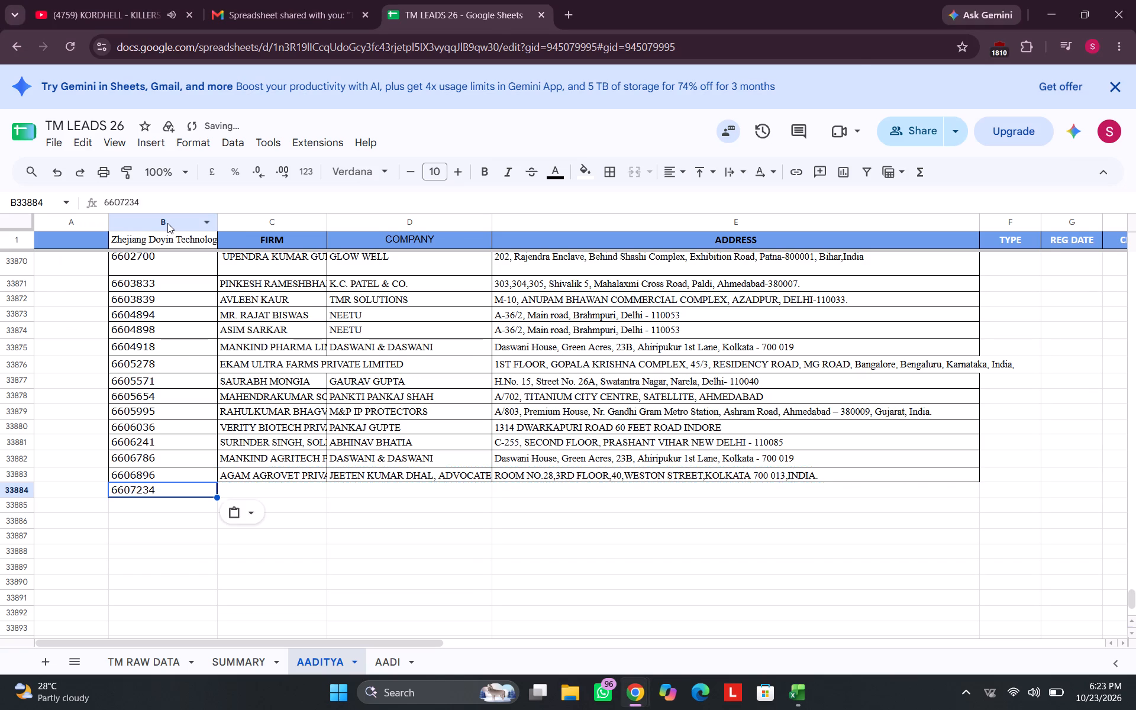
{"action": "key", "text": "Down"}
{"action": "key", "text": "ctrl+c"}
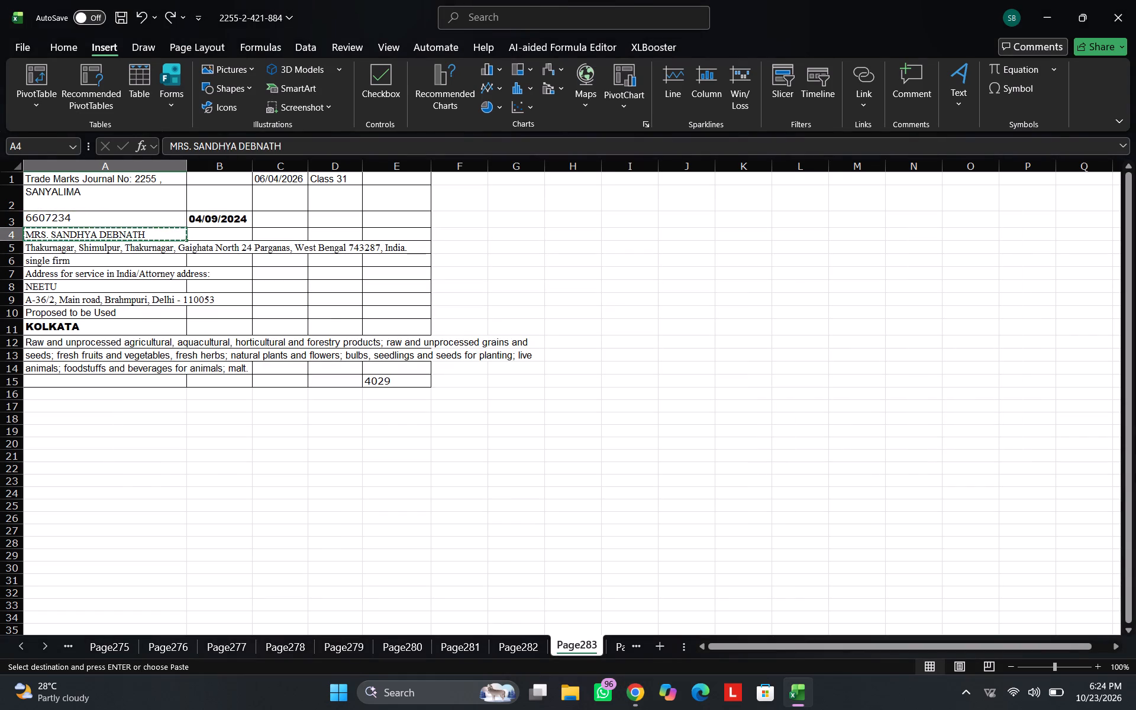
{"action": "key", "text": "alt+Tab"}
{"action": "key", "text": "Right"}
{"action": "key", "text": "ctrl+v"}
Copy the attorney's name from Page283 into row 33884's COMPANY cell.
{"action": "key", "text": "alt+Tab"}
{"action": "key", "text": "Down"}
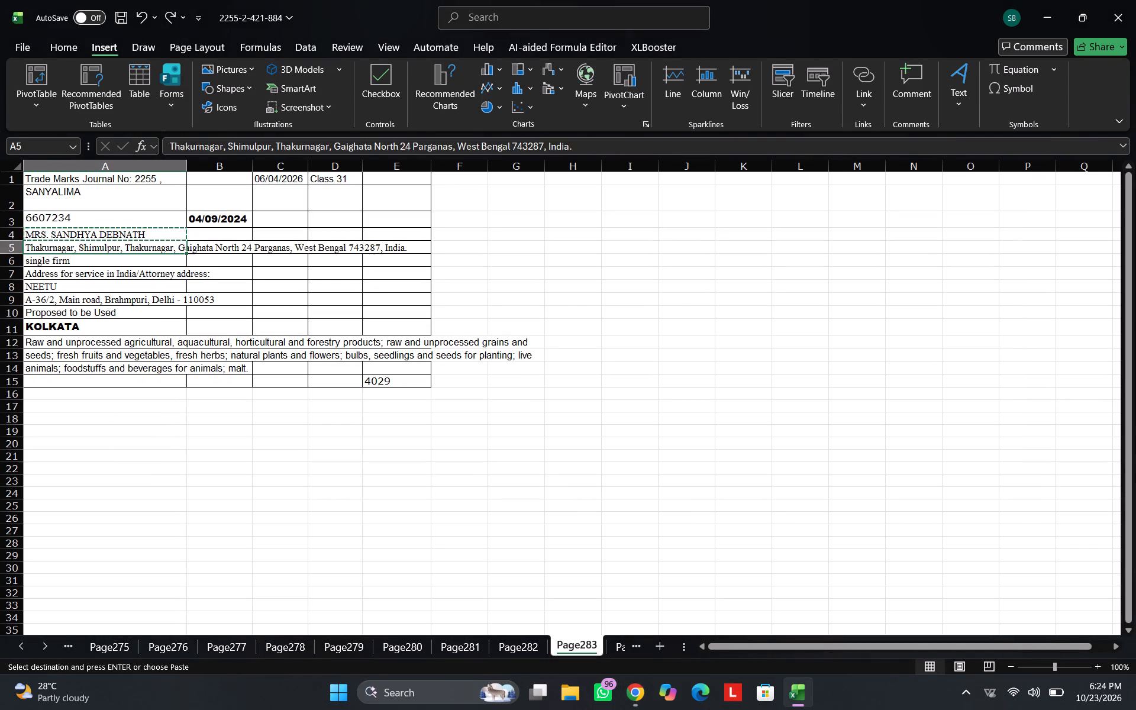
{"action": "key", "text": "Down"}
{"action": "key", "text": "Down"}
{"action": "key", "text": "Down"}
{"action": "key", "text": "ctrl+c"}
{"action": "key", "text": "alt+Tab"}
{"action": "key", "text": "Right"}
{"action": "key", "text": "ctrl+v"}
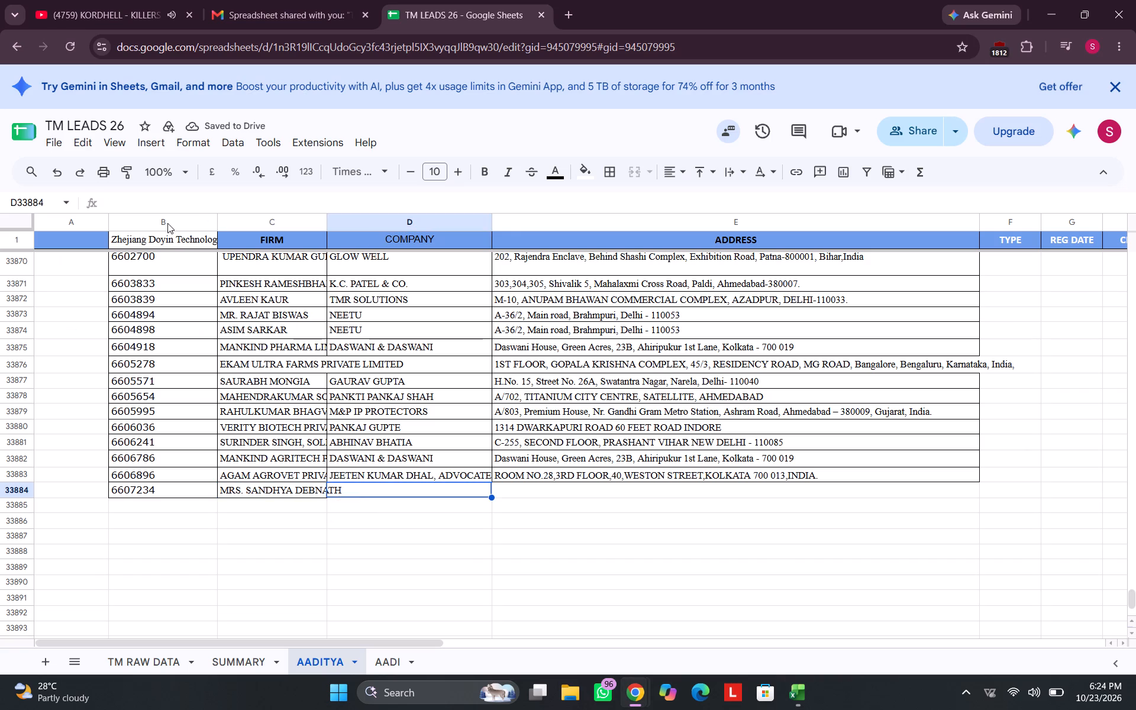
Copy the attorney's service address from Page283 into row 33884's ADDRESS cell.
{"action": "key", "text": "alt+Tab"}
{"action": "key", "text": "Down"}
{"action": "key", "text": "ctrl+c"}
{"action": "key", "text": "alt+Tab"}
{"action": "key", "text": "Right"}
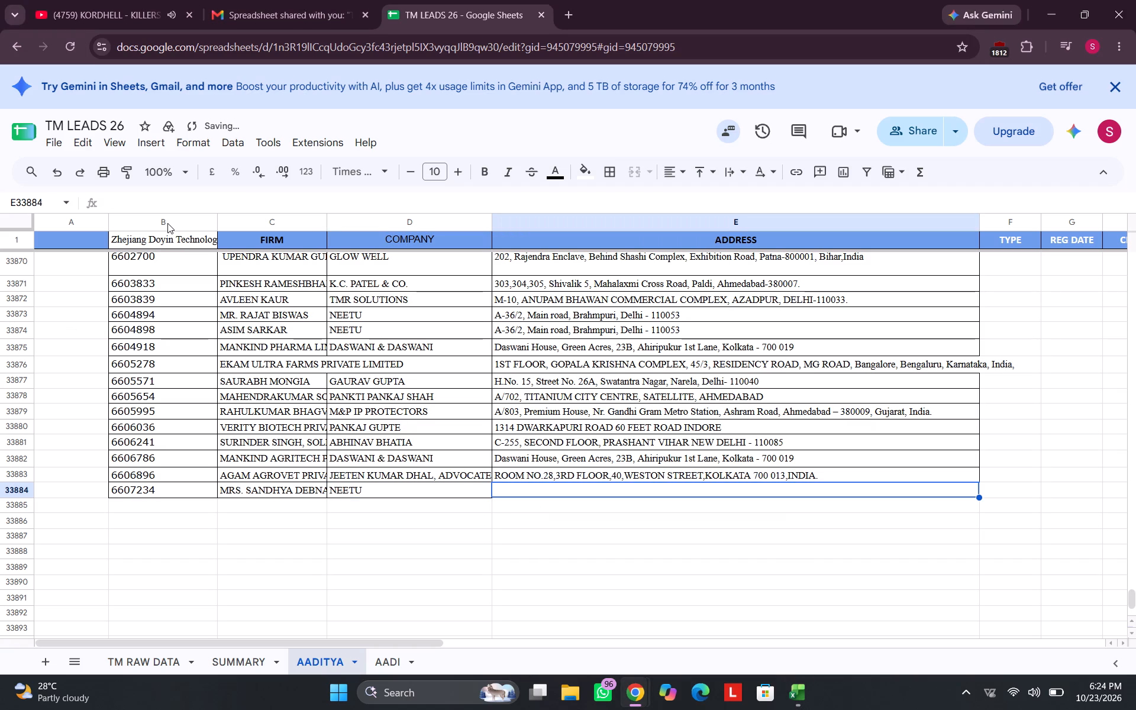
{"action": "key", "text": "ctrl+v"}
Search Google for row 33884's firm, company and address details followed by "contact number".
{"action": "key", "text": "Right"}
{"action": "key", "text": "shift+Left"}
{"action": "key", "text": "shift+Left"}
{"action": "key", "text": "shift+Left"}
{"action": "key", "text": "ctrl+c"}
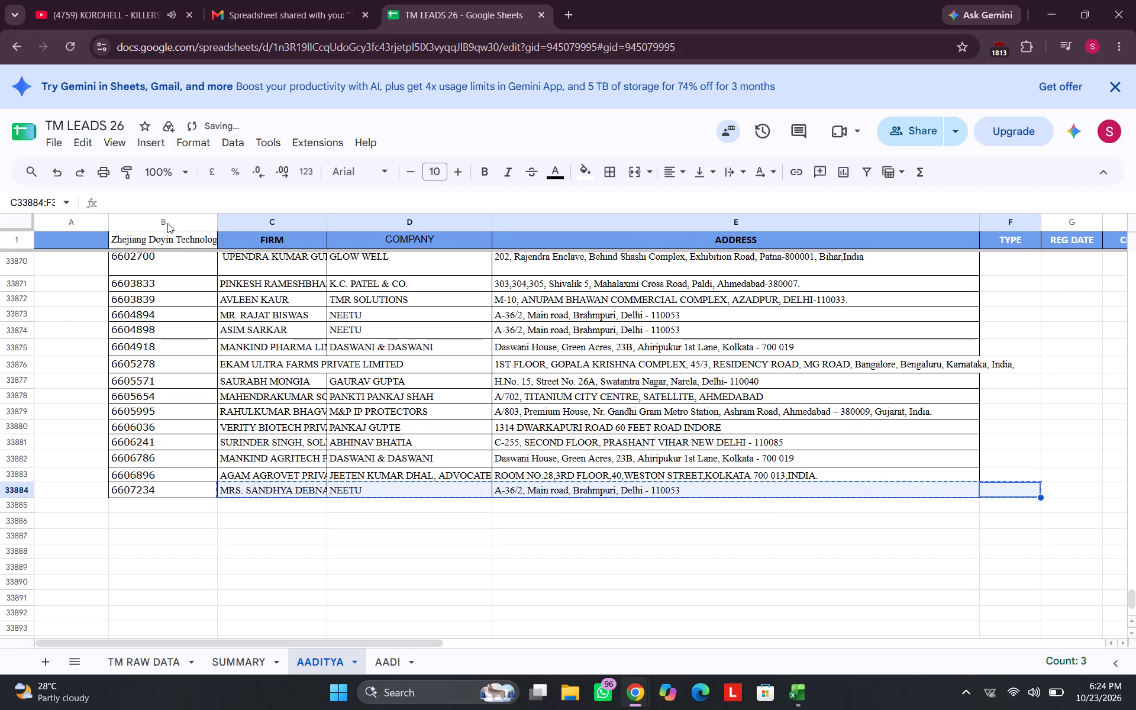
{"action": "key", "text": "alt+Tab"}
{"action": "key", "text": "alt+Right"}
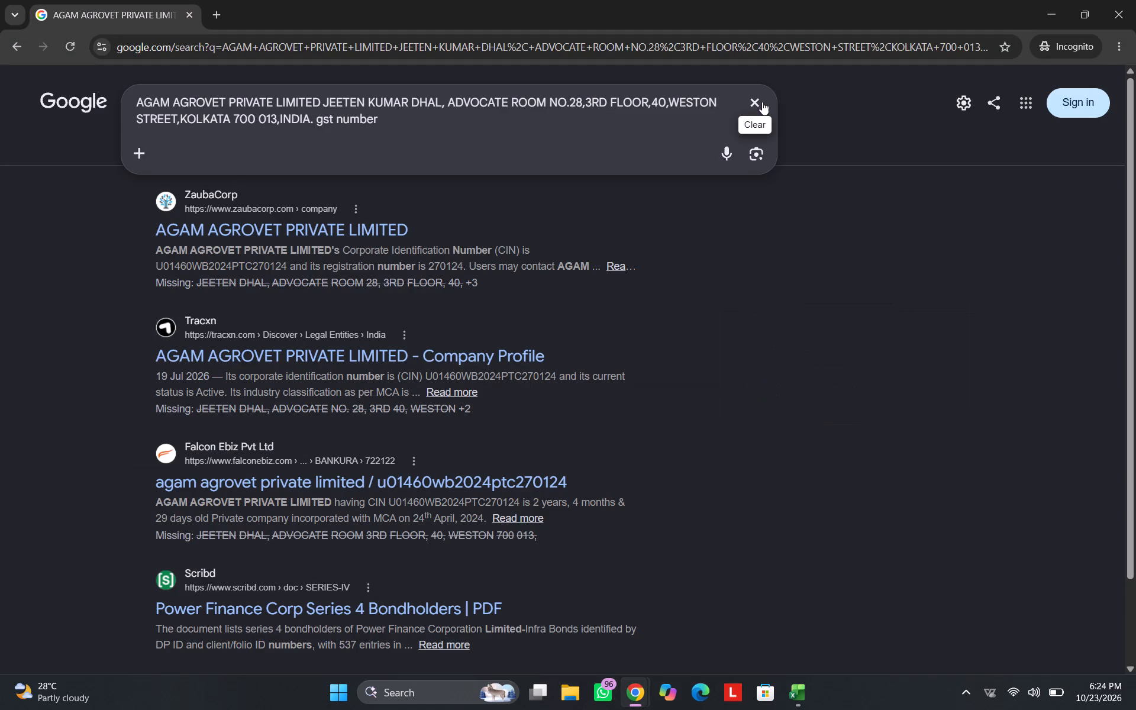
{"action": "left_click", "coordinate": [762, 102]}
{"action": "left_click", "coordinate": [655, 104]}
{"action": "key", "text": "ctrl+v"}
{"action": "key", "text": "space"}
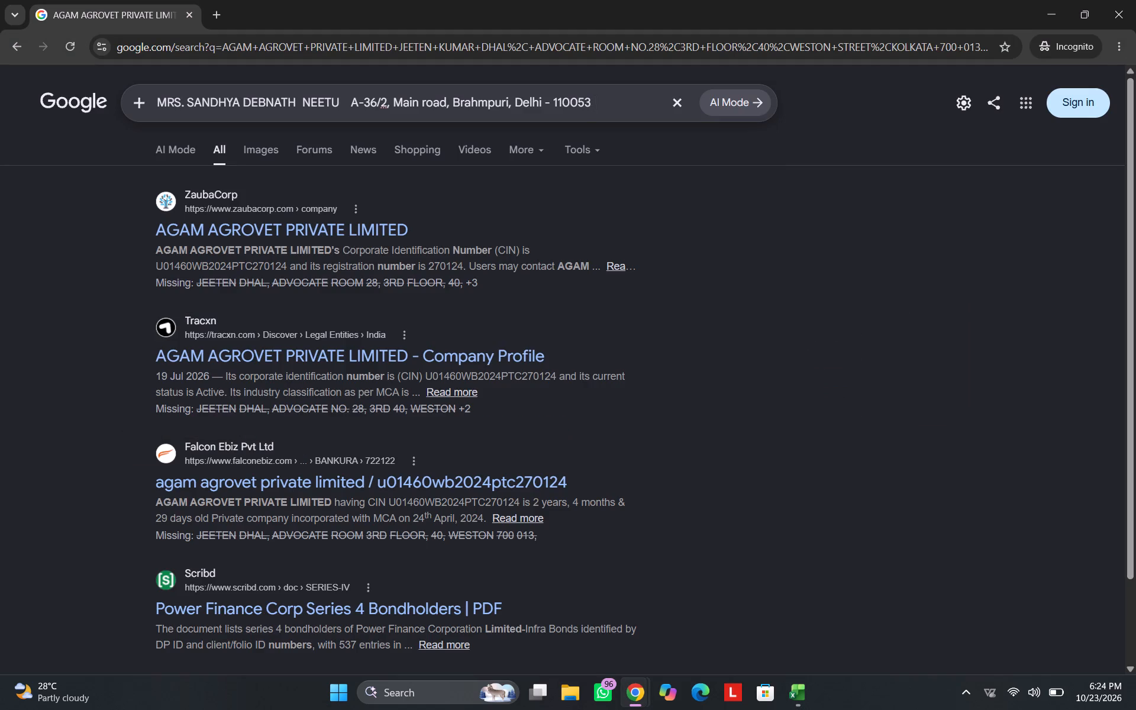
{"action": "type", "text": "contact number"}
{"action": "key", "text": "space"}
{"action": "key", "text": "Return"}
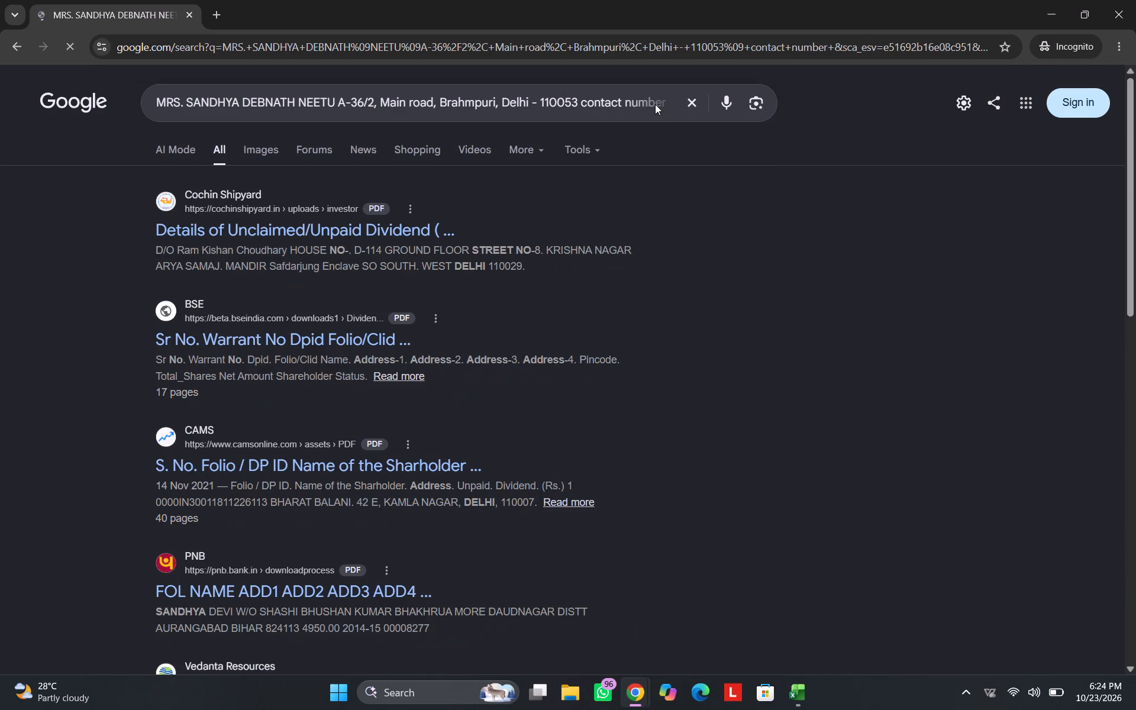
Replace "contact" with "gst" in row 33884's query and search Google for the GST number.
{"action": "left_click", "coordinate": [623, 103]}
{"action": "key", "text": "ctrl+BackSpace"}
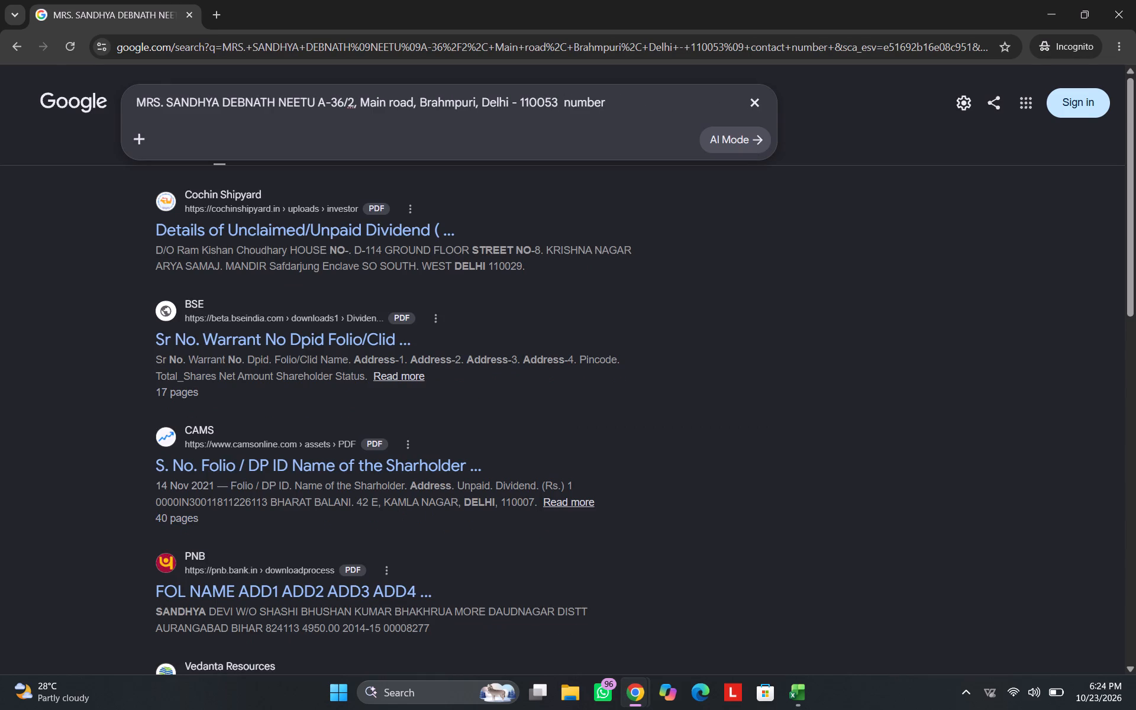
{"action": "type", "text": "gst"}
{"action": "key", "text": "space"}
{"action": "key", "text": "Return"}
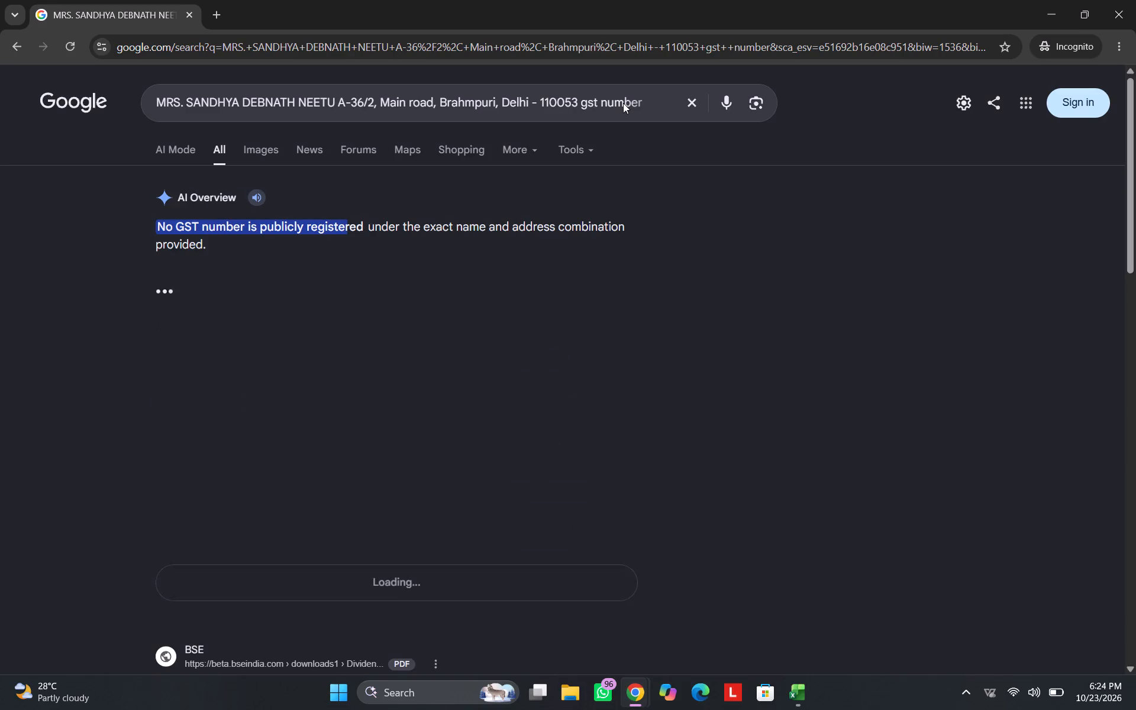
{"action": "key", "text": "alt+Tab"}
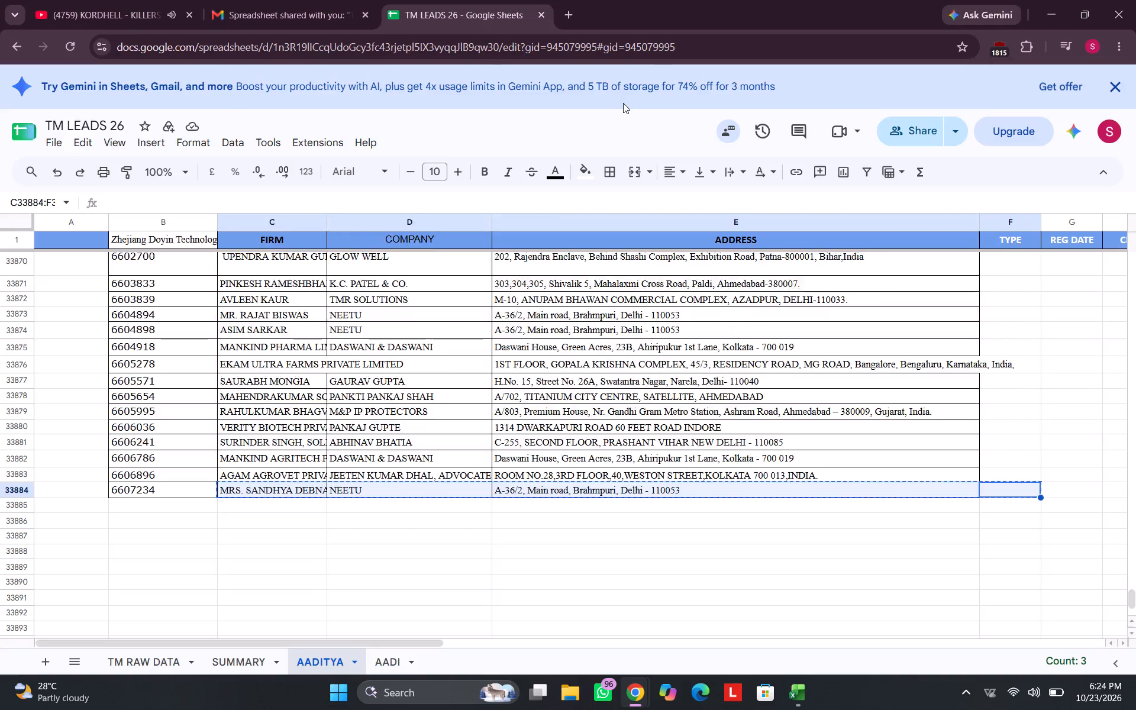
{"action": "key", "text": "alt+Tab"}
Insert "contac" before "gst" in row 33884's query, search Google again, clear the combined term, and return to TM LEADS 26.
{"action": "left_click", "coordinate": [580, 108]}
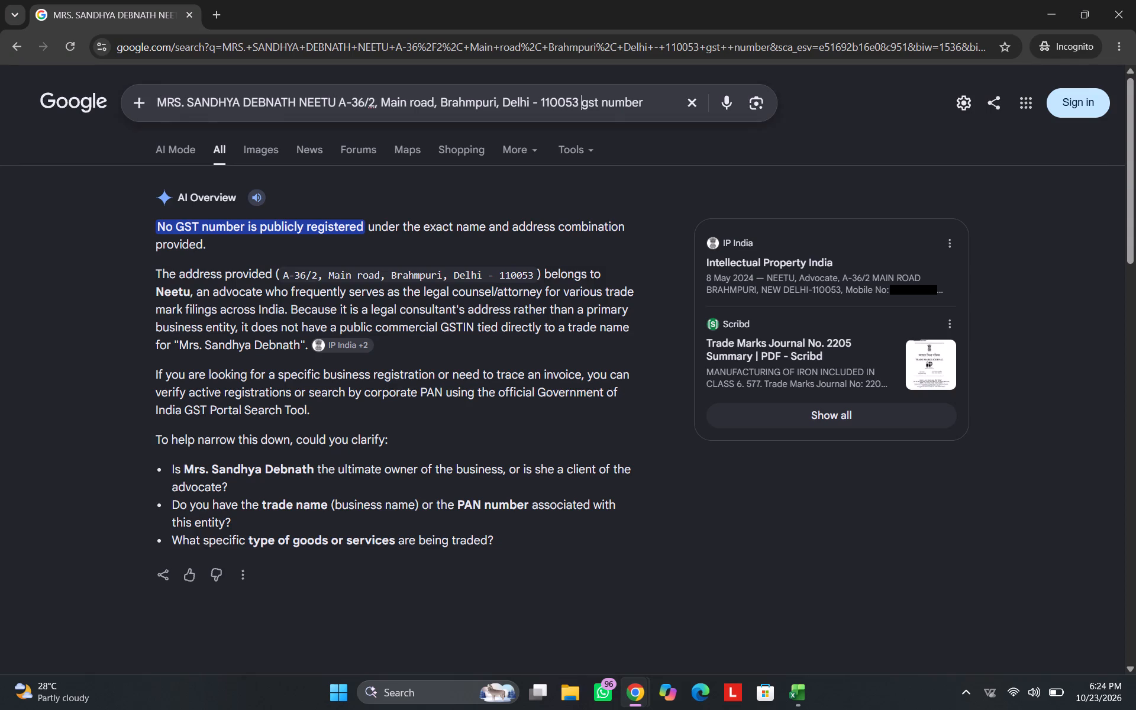
{"action": "type", "text": "contac"}
{"action": "key", "text": "Return"}
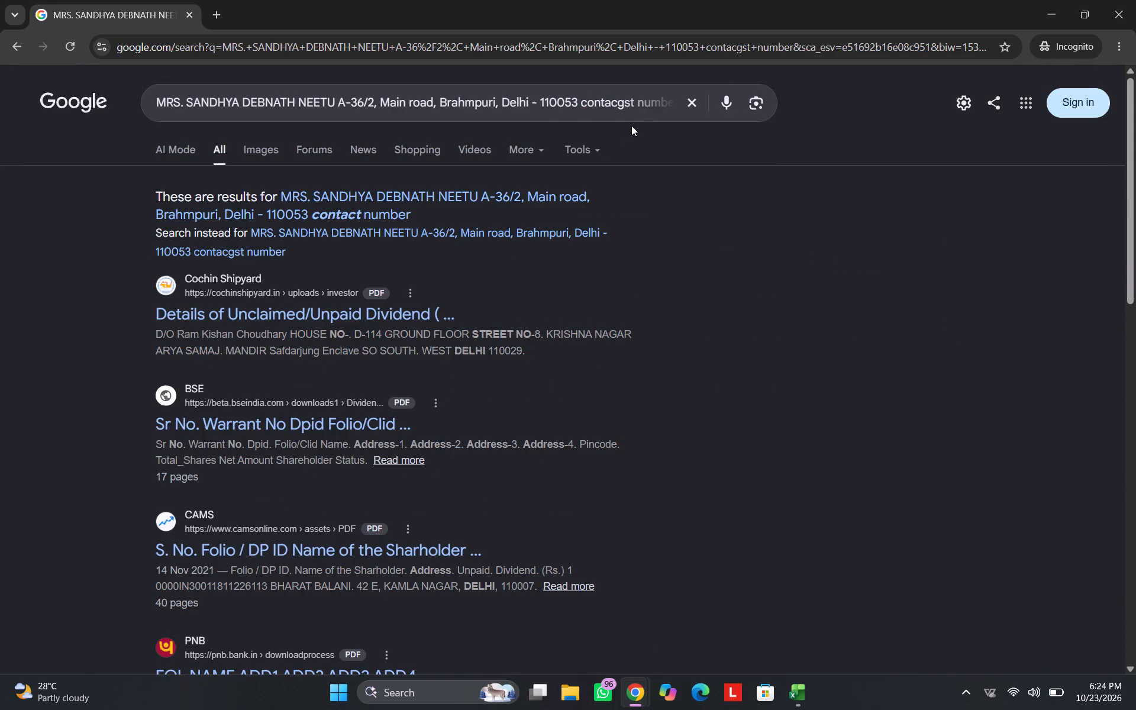
{"action": "left_click", "coordinate": [617, 105]}
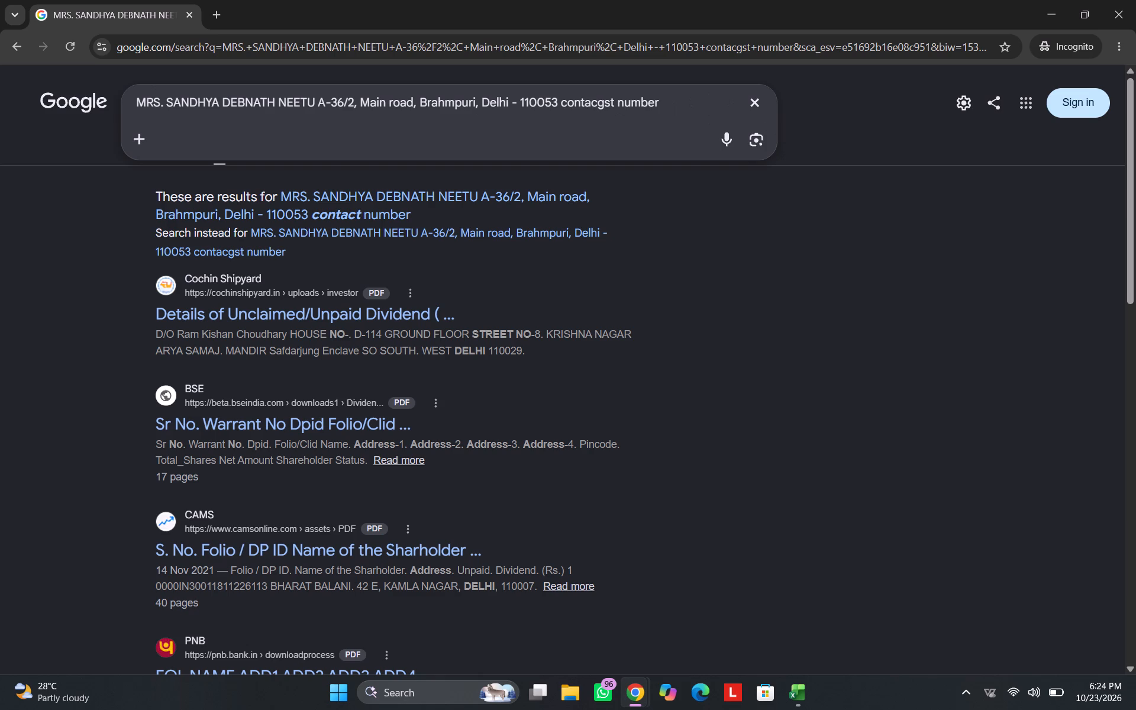
{"action": "key", "text": "ctrl+BackSpace"}
{"action": "key", "text": "alt+Tab"}
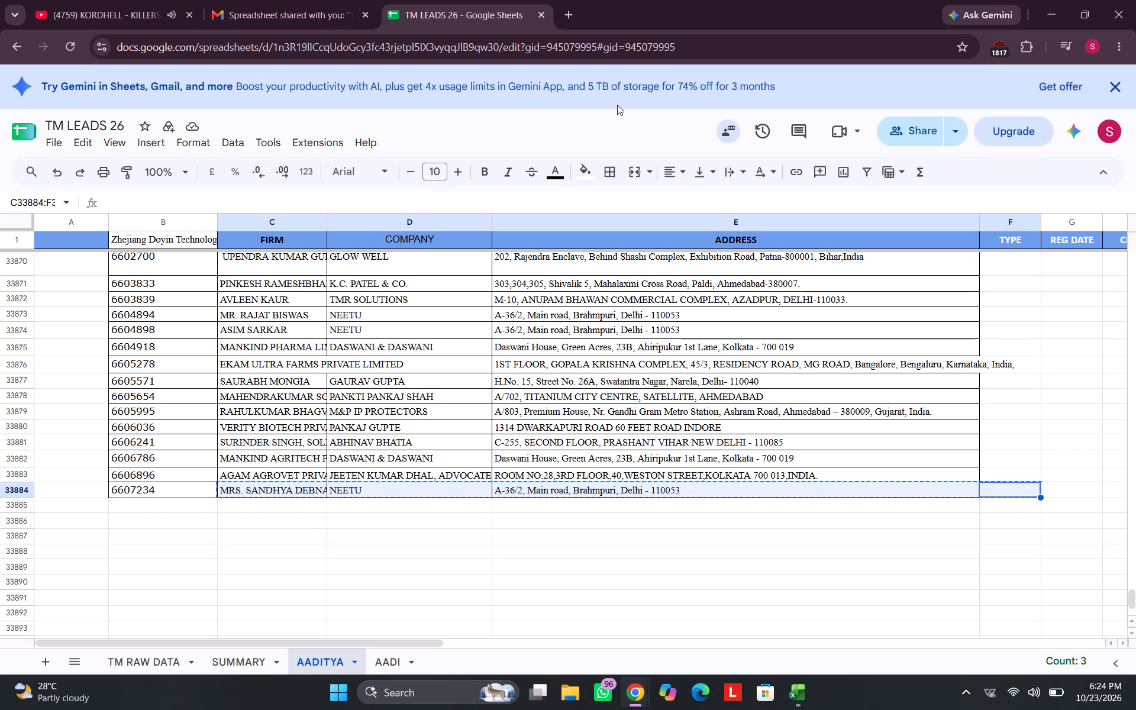
{"action": "key", "text": "Down"}
{"action": "key", "text": "Left"}
{"action": "key", "text": "Left"}
{"action": "key", "text": "Left"}
{"action": "key", "text": "Left"}
{"action": "key", "text": "alt+Tab"}
{"action": "key", "text": "alt+Right"}
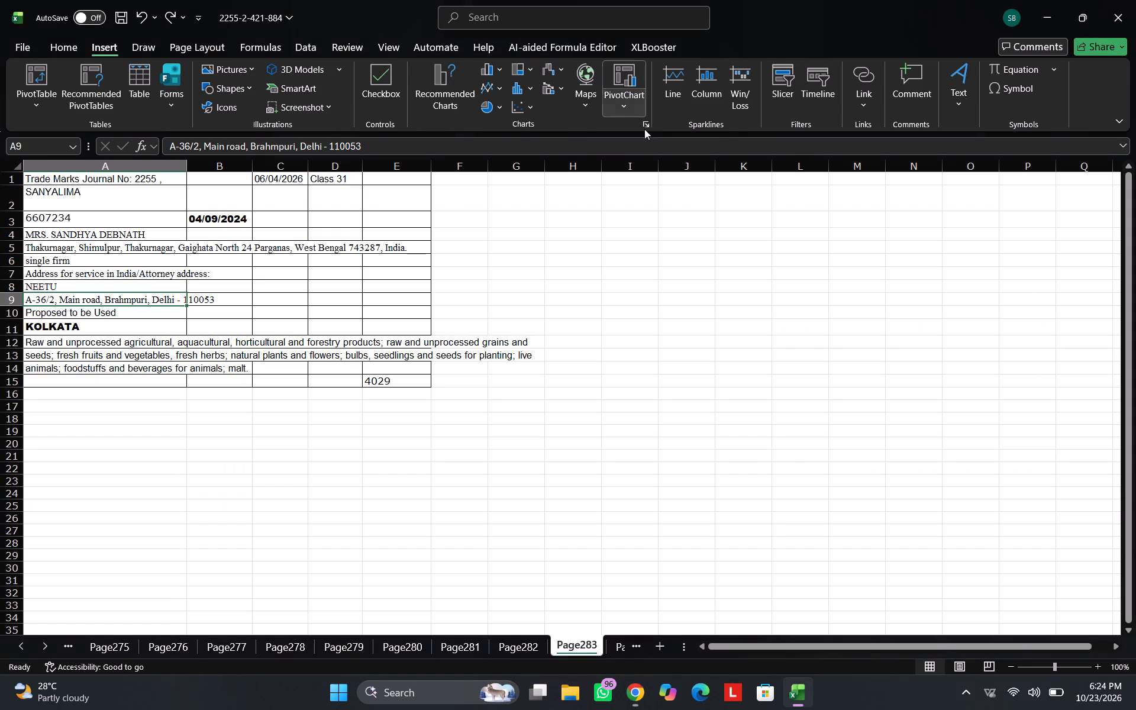
{"action": "left_click", "coordinate": [607, 647]}
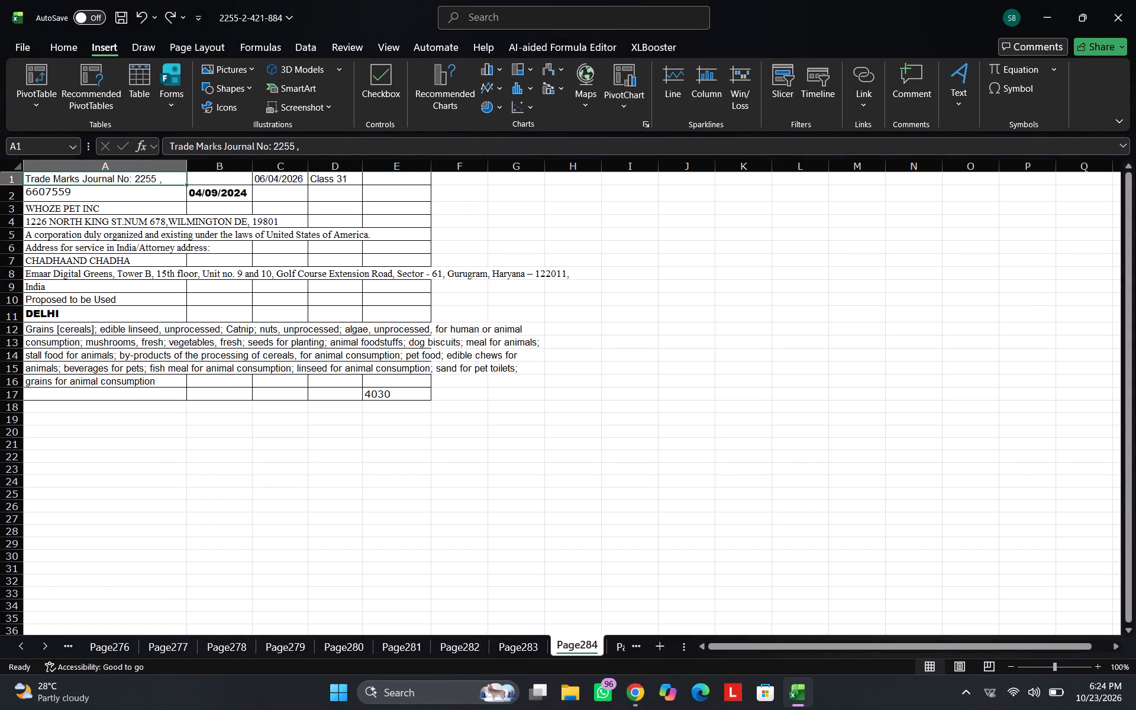
{"action": "left_click", "coordinate": [131, 195]}
{"action": "key", "text": "ctrl+c"}
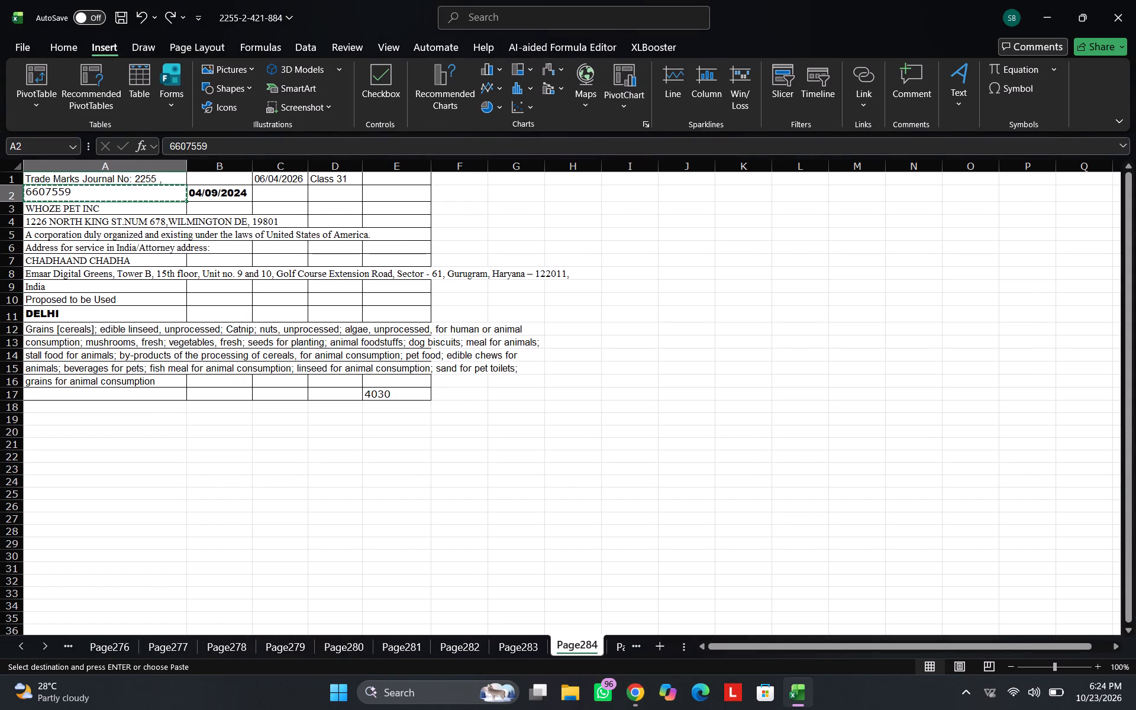
{"action": "key", "text": "alt+Tab"}
{"action": "key", "text": "ctrl+v"}
Copy the firm name WHOZE PET INC from Page284 into row 33885's FIRM cell.
{"action": "key", "text": "alt+Tab"}
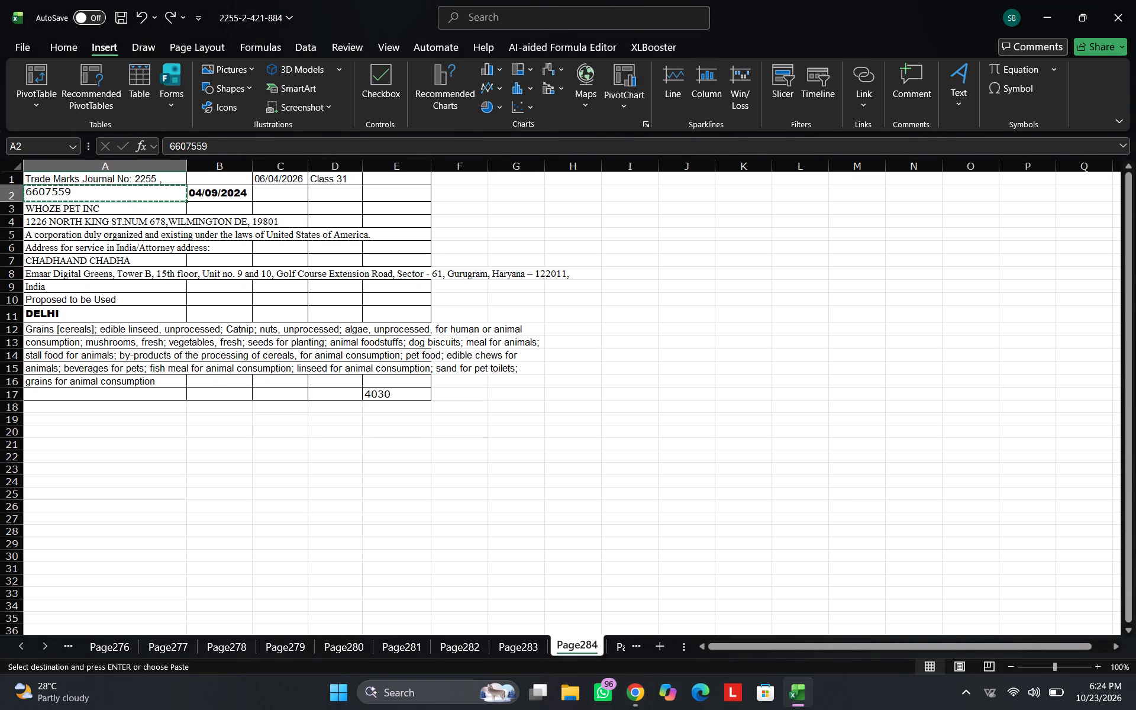
{"action": "key", "text": "Down"}
{"action": "key", "text": "ctrl+c"}
{"action": "key", "text": "alt+Tab"}
{"action": "key", "text": "Right"}
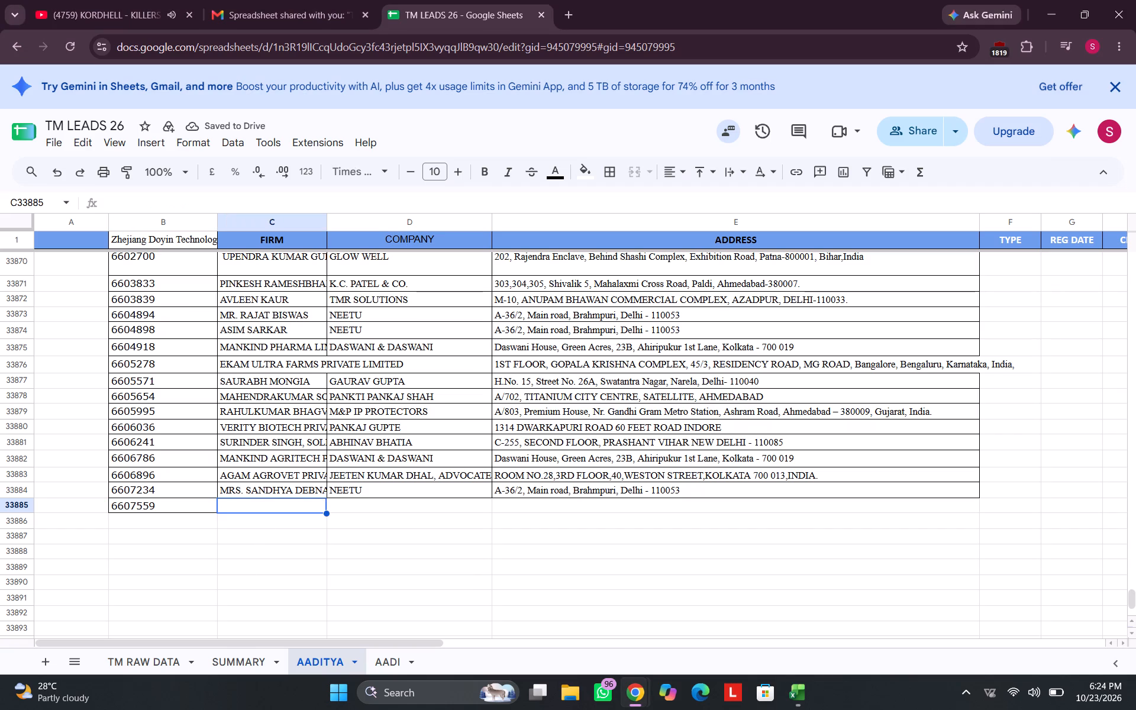
{"action": "key", "text": "ctrl+v"}
Copy the attorney name CHADHAAND CHADHA from Page284 into row 33885's COMPANY cell.
{"action": "key", "text": "alt+Tab"}
{"action": "key", "text": "Down"}
{"action": "key", "text": "Down"}
{"action": "key", "text": "Down"}
{"action": "key", "text": "Down"}
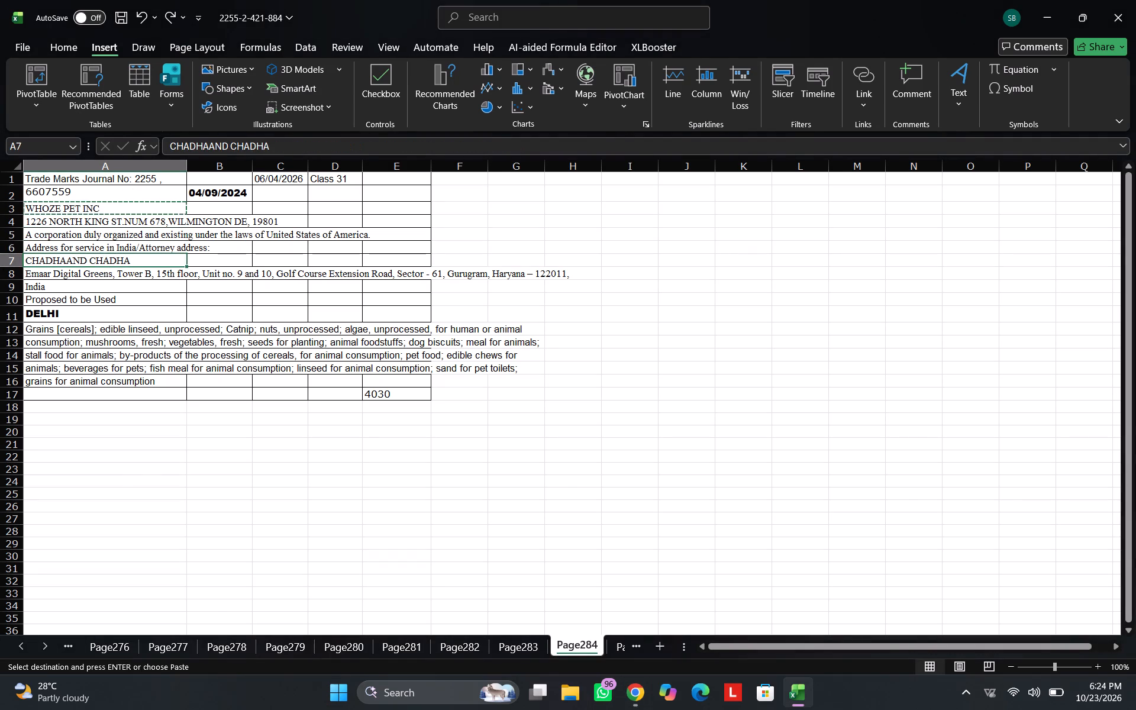
{"action": "key", "text": "ctrl+c"}
{"action": "key", "text": "alt+Tab"}
{"action": "key", "text": "Right"}
{"action": "key", "text": "ctrl+v"}
Copy the first line of the attorney's service address from Page284 into row 33885's ADDRESS cell.
{"action": "key", "text": "alt+Tab"}
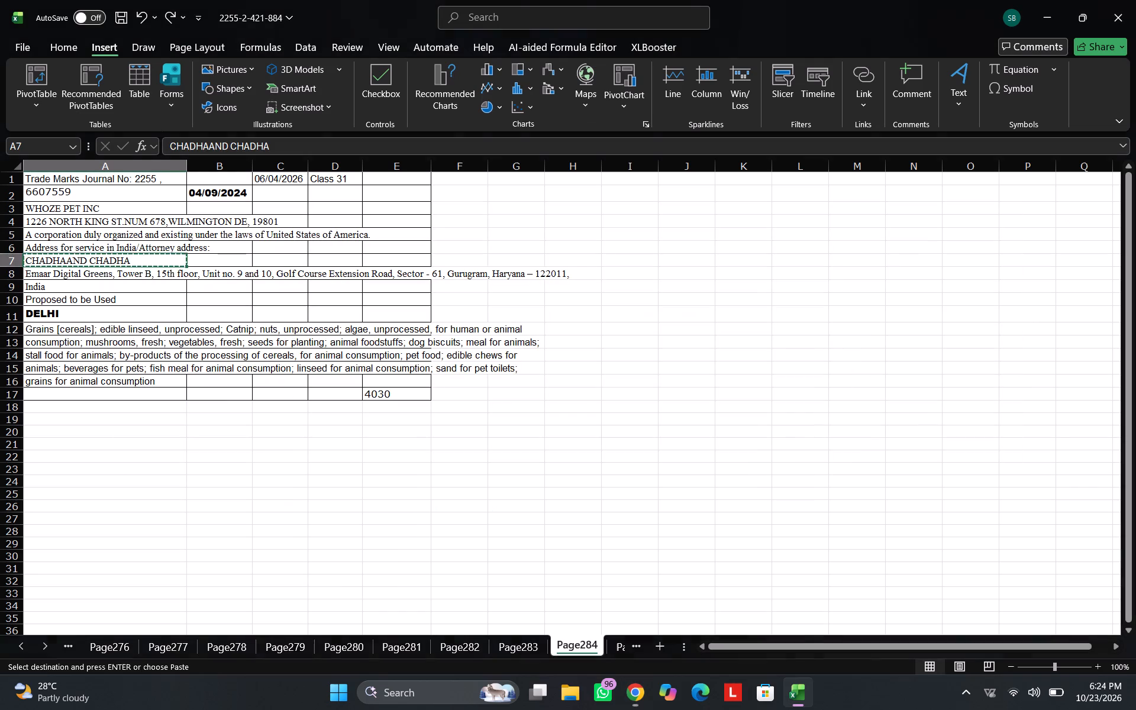
{"action": "key", "text": "Down"}
{"action": "key", "text": "ctrl+c"}
{"action": "key", "text": "alt+Tab"}
{"action": "key", "text": "Right"}
{"action": "key", "text": "ctrl+v"}
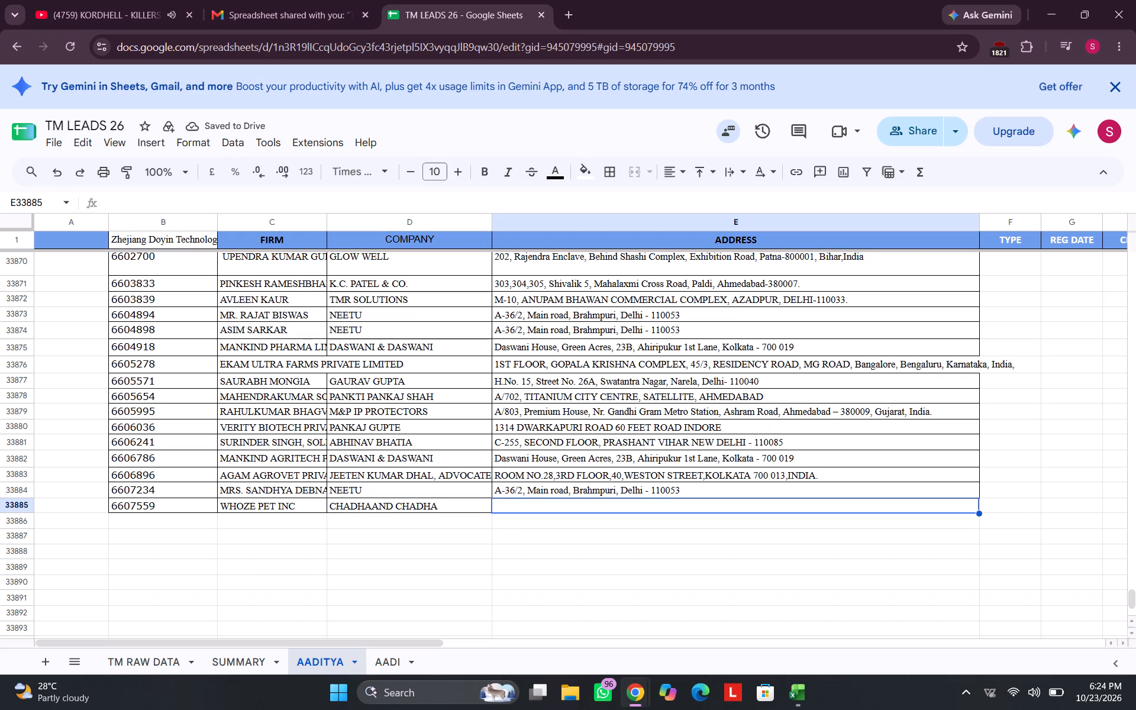
Search Google in the incognito window for row 33885's firm, company and address details followed by "contact number".
{"action": "key", "text": "Right"}
{"action": "key", "text": "shift+Left"}
{"action": "key", "text": "shift+Left"}
{"action": "key", "text": "ctrl+c"}
{"action": "key", "text": "alt+Tab"}
{"action": "key", "text": "alt+Right"}
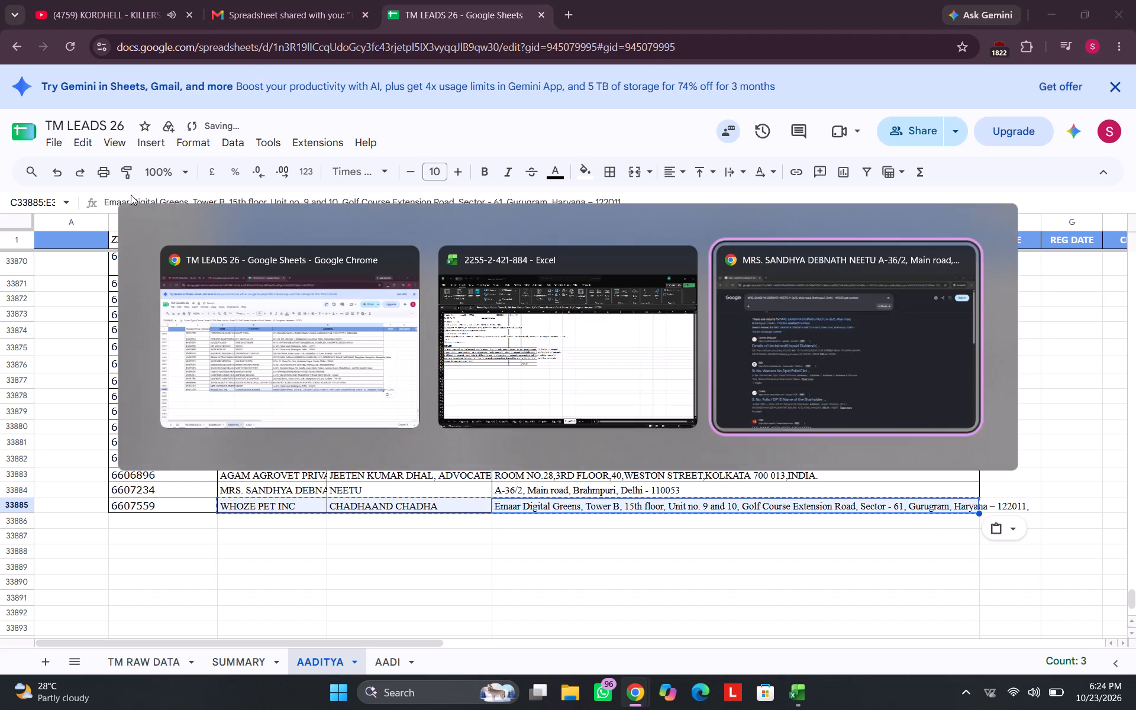
{"action": "left_click", "coordinate": [756, 106]}
{"action": "left_click", "coordinate": [575, 89]}
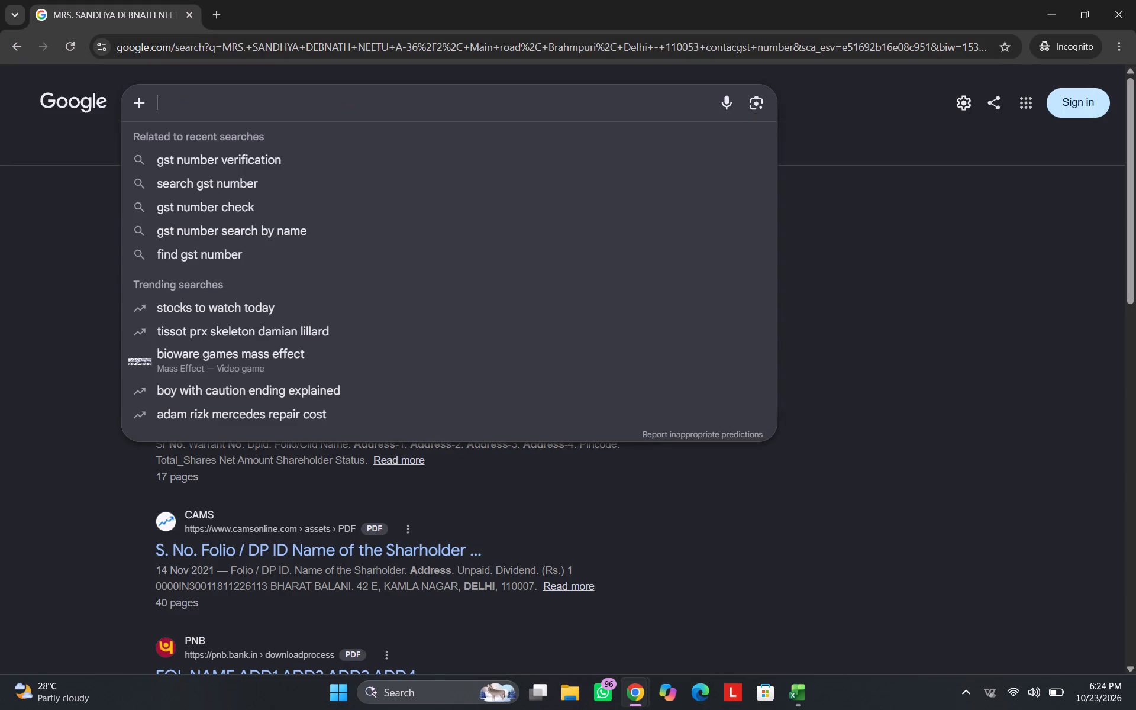
{"action": "key", "text": "ctrl+v"}
{"action": "key", "text": "space"}
{"action": "type", "text": "contact number"}
{"action": "key", "text": "space"}
{"action": "key", "text": "Return"}
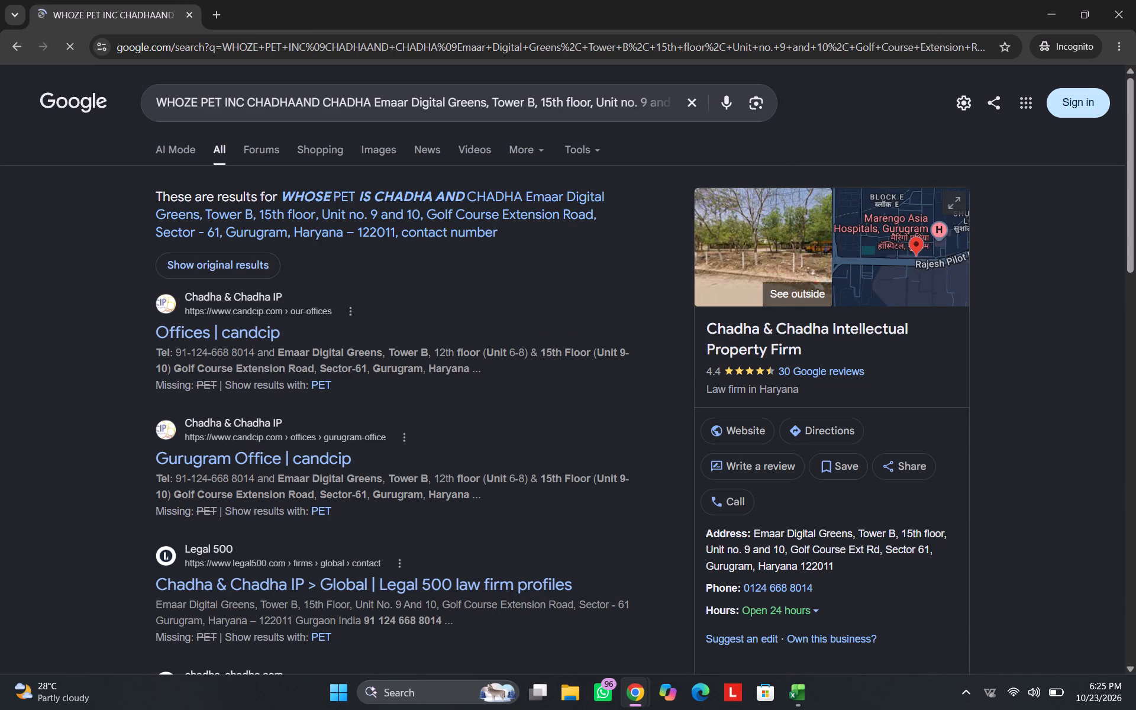
Copy the telephone number from the "Offices | candcip" search result into row 33885's NUMBER cell.
{"action": "left_click_drag", "start_coordinate": [255, 353], "coordinate": [174, 351]}
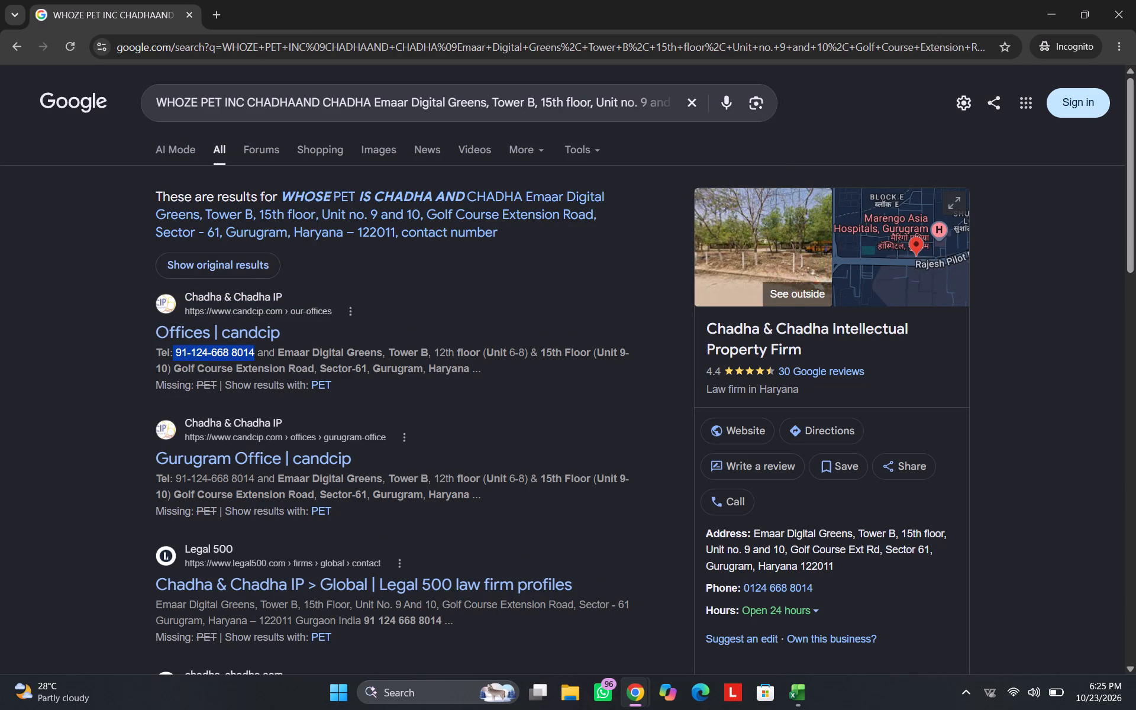
{"action": "key", "text": "ctrl+c"}
{"action": "key", "text": "alt+Tab"}
{"action": "scroll", "coordinate": [174, 351], "scroll_direction": "left", "scroll_amount": 2}
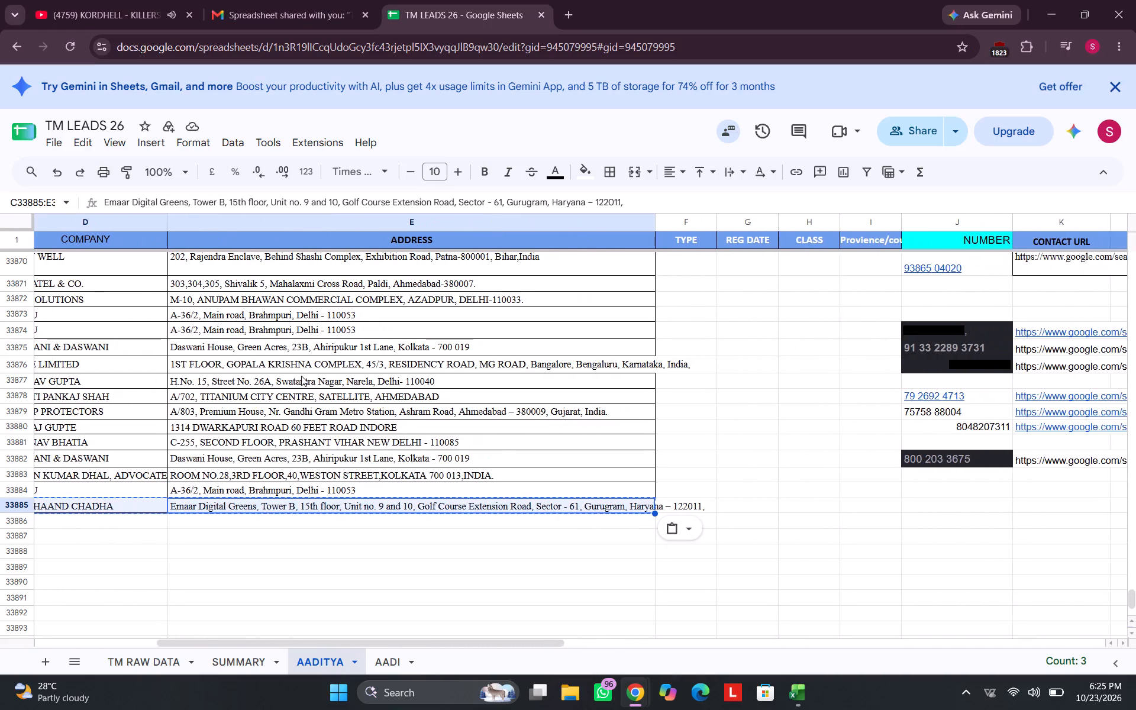
{"action": "scroll", "coordinate": [301, 376], "scroll_direction": "left", "scroll_amount": 2}
{"action": "left_click", "coordinate": [662, 504]}
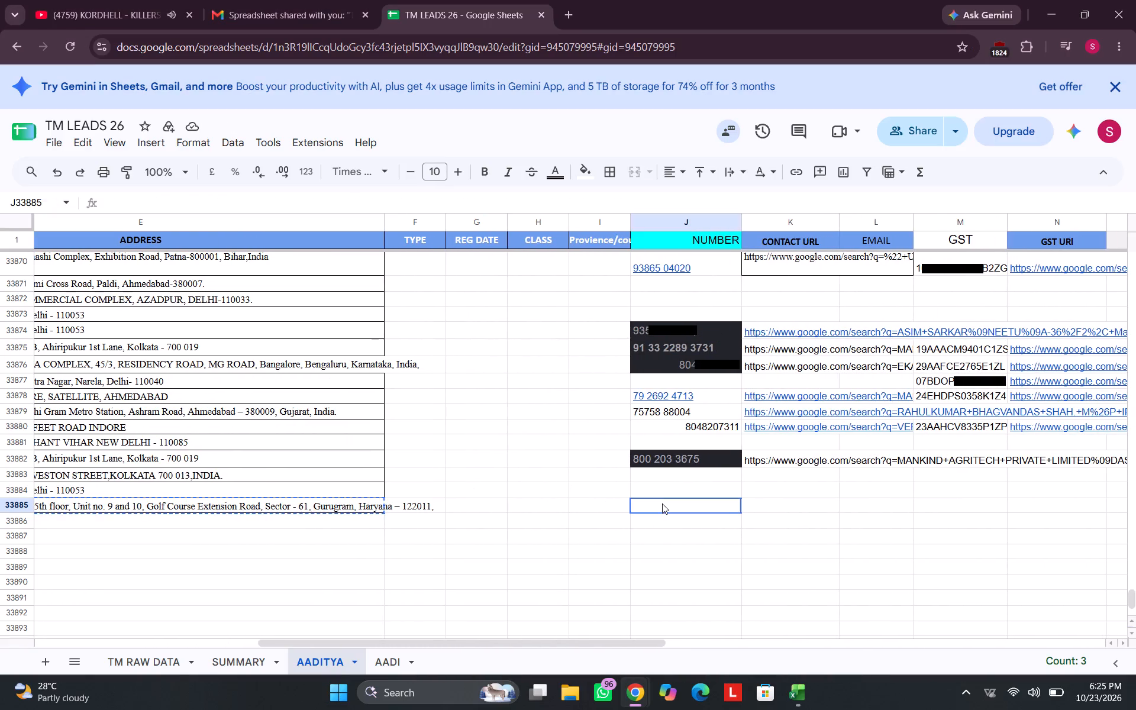
{"action": "key", "text": "ctrl+v"}
Copy the contact number search's web address into row 33885's CONTACT URL cell.
{"action": "key", "text": "alt+Tab"}
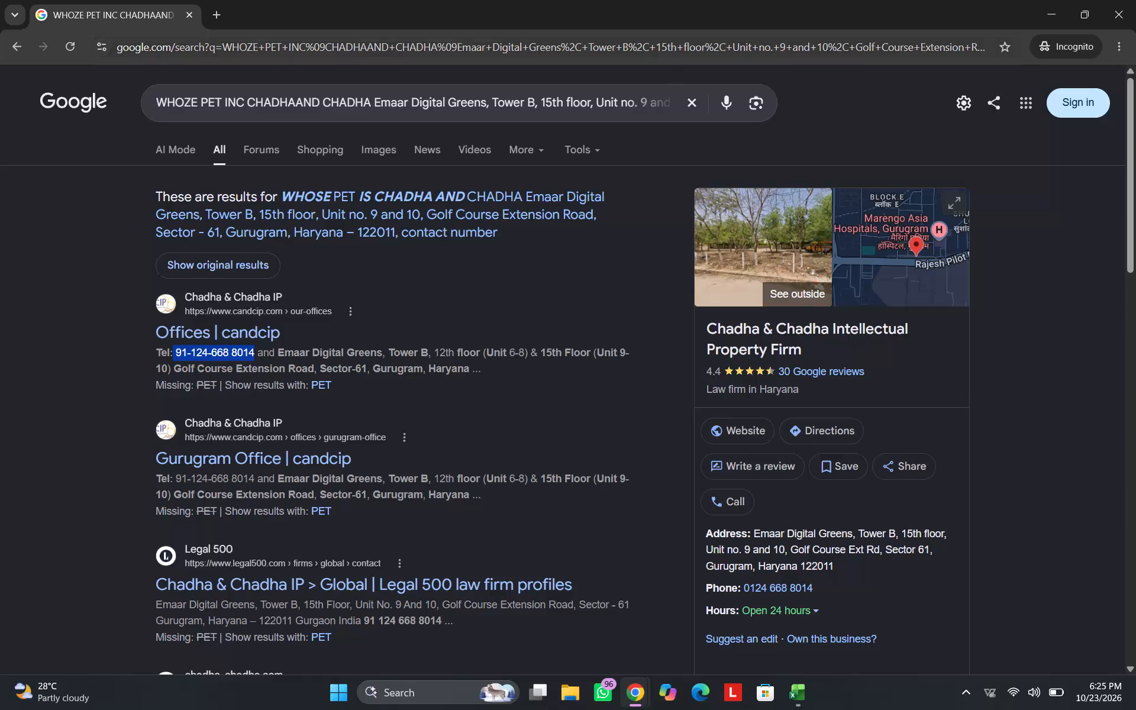
{"action": "left_click", "coordinate": [698, 47]}
{"action": "key", "text": "ctrl+c"}
{"action": "key", "text": "alt+Tab"}
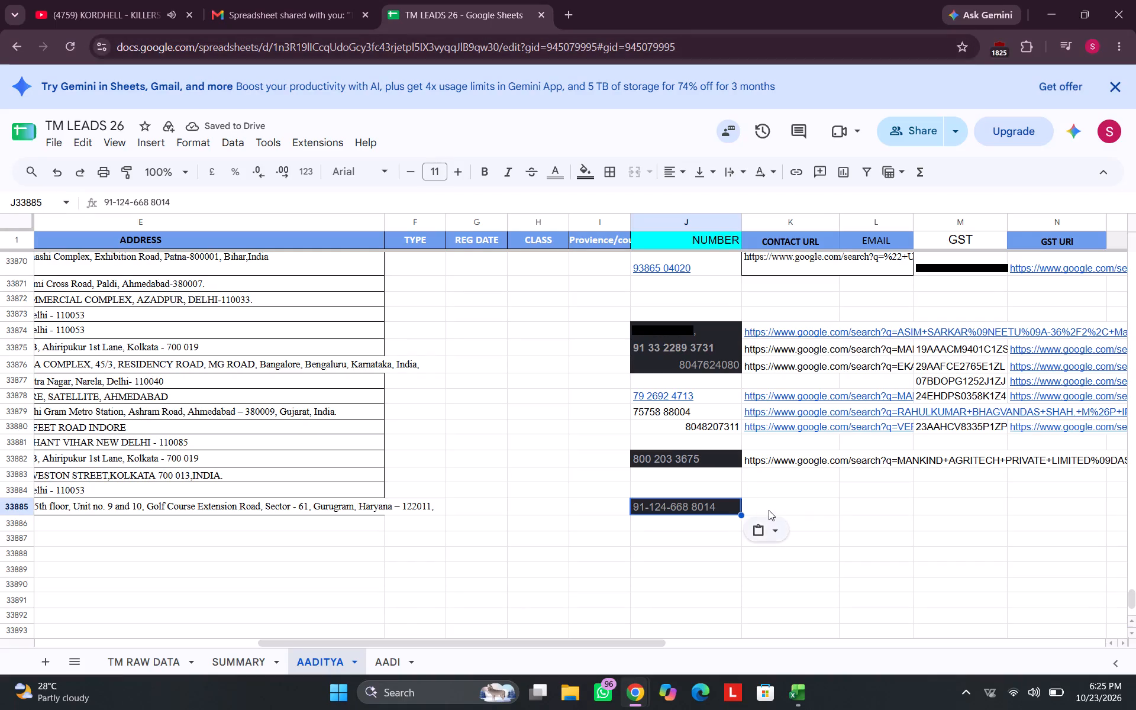
{"action": "left_click", "coordinate": [769, 510]}
{"action": "key", "text": "ctrl+v"}
Replace "contact" with "gst" in the WHOZE PET INC query and search Google for the GST number.
{"action": "key", "text": "alt+Tab"}
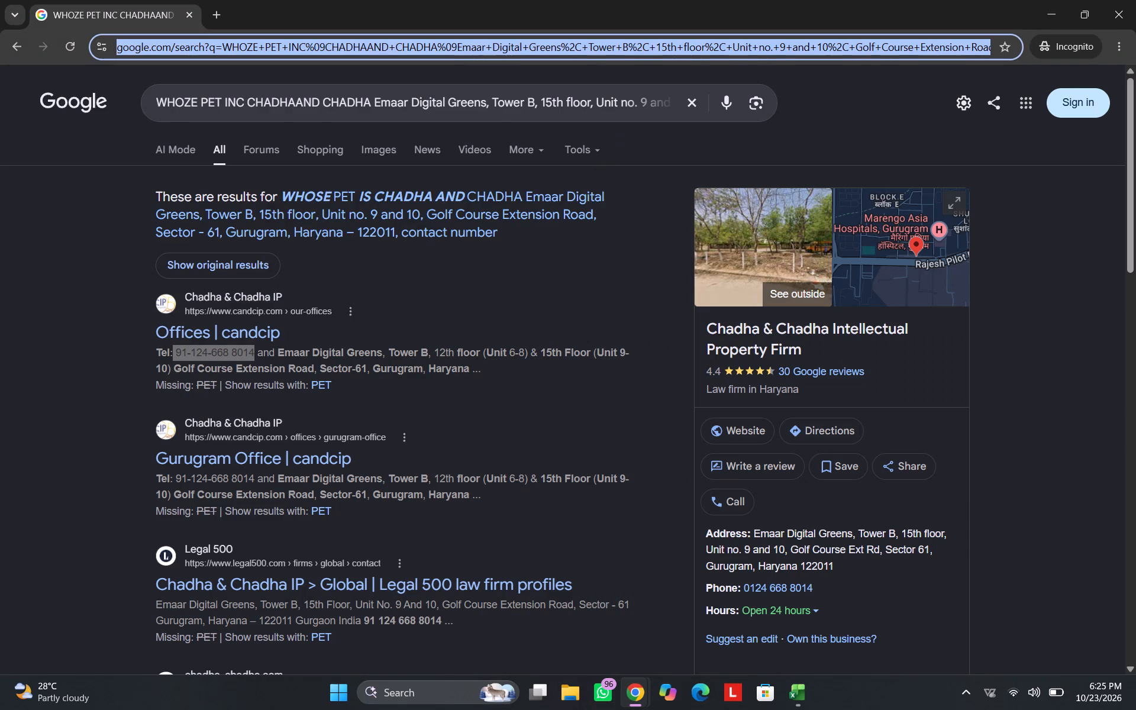
{"action": "left_click", "coordinate": [641, 110]}
{"action": "left_click", "coordinate": [485, 128]}
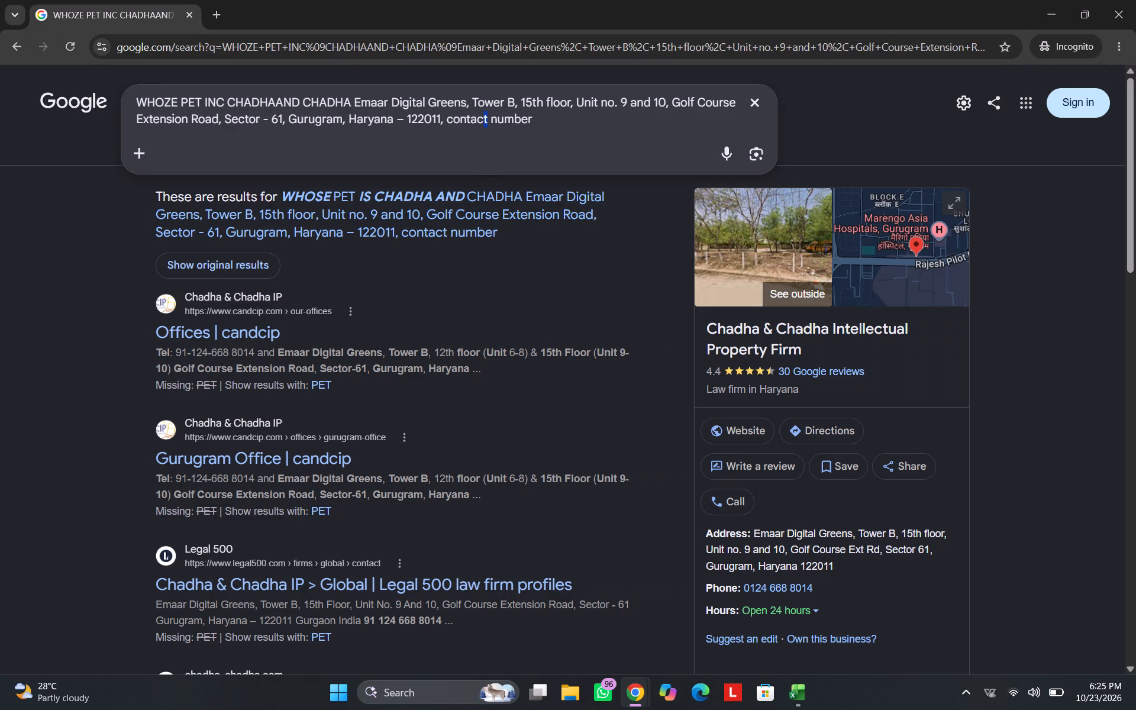
{"action": "left_click", "coordinate": [487, 125]}
{"action": "key", "text": "ctrl+BackSpace"}
{"action": "type", "text": "gst"}
{"action": "key", "text": "space"}
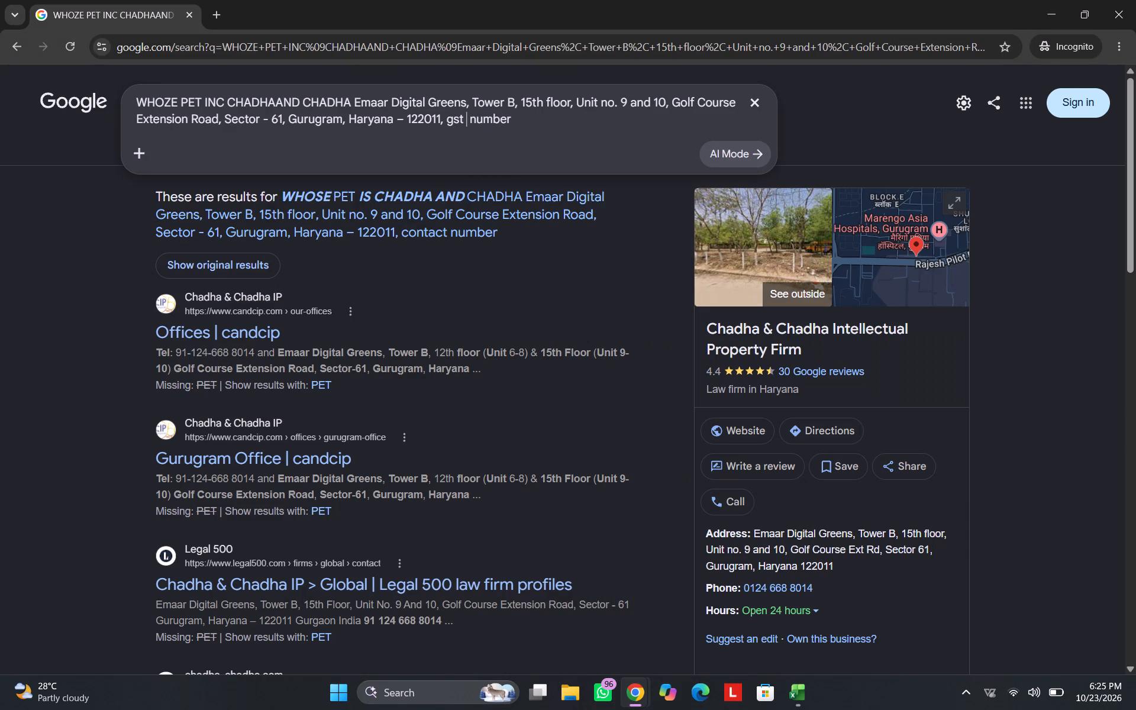
{"action": "key", "text": "Return"}
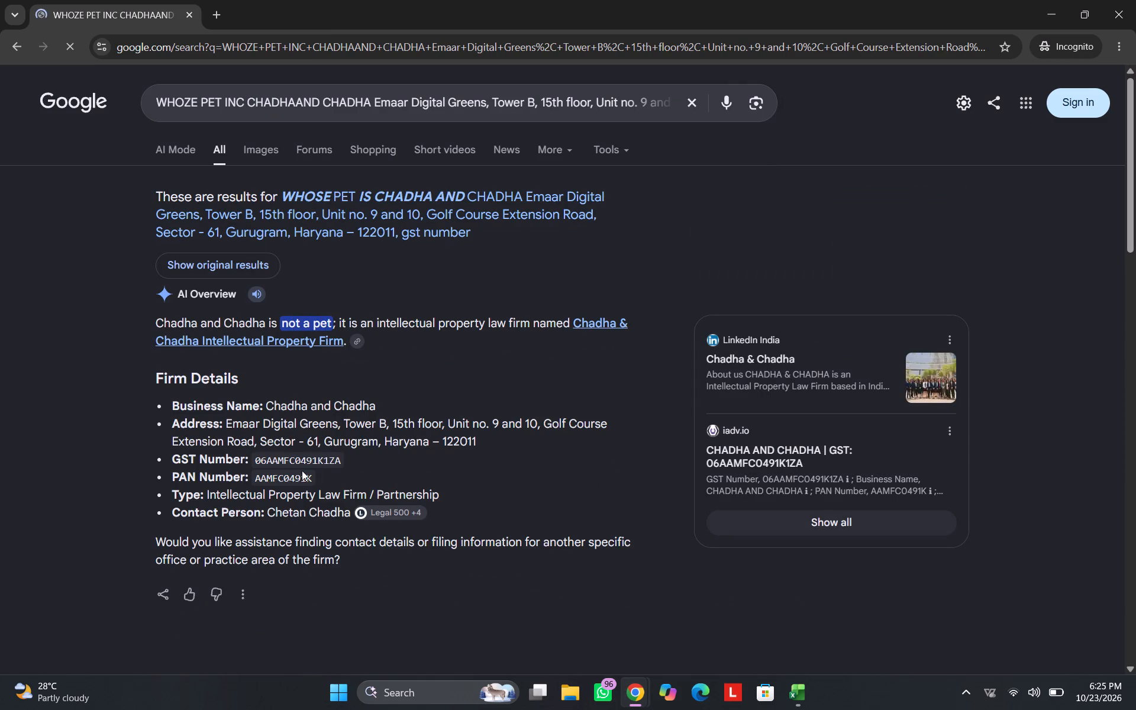
Copy the GST number from the AI Overview's firm details into row 33885's GST cell.
{"action": "double_click", "coordinate": [318, 461]}
{"action": "key", "text": "ctrl+c"}
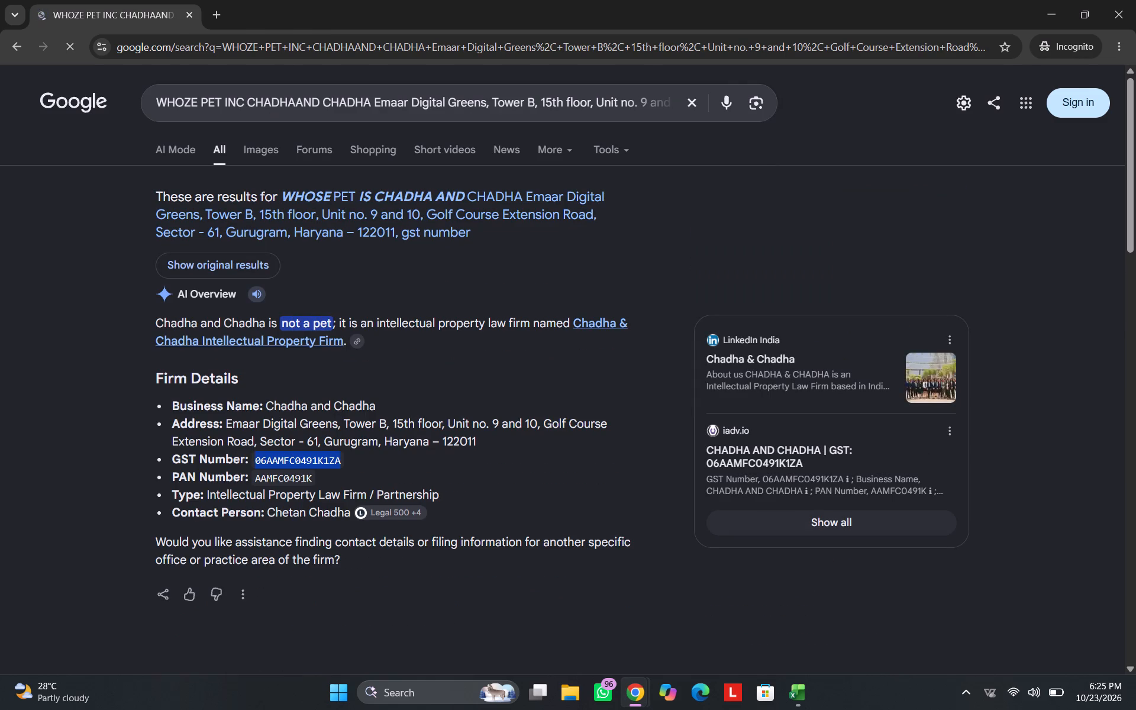
{"action": "key", "text": "alt+Tab"}
{"action": "scroll", "coordinate": [318, 461], "scroll_direction": "left", "scroll_amount": 3}
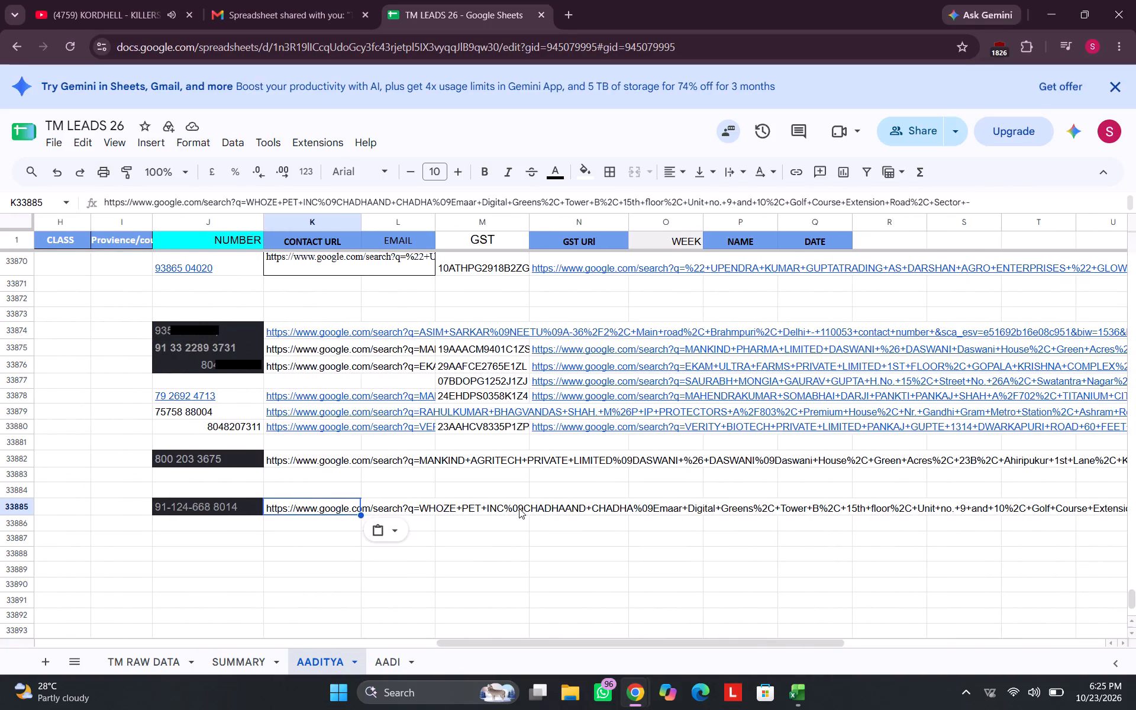
{"action": "left_click", "coordinate": [519, 508]}
{"action": "key", "text": "ctrl+v"}
Copy the GST search's web address into row 33885's GST URL cell.
{"action": "key", "text": "alt+Tab"}
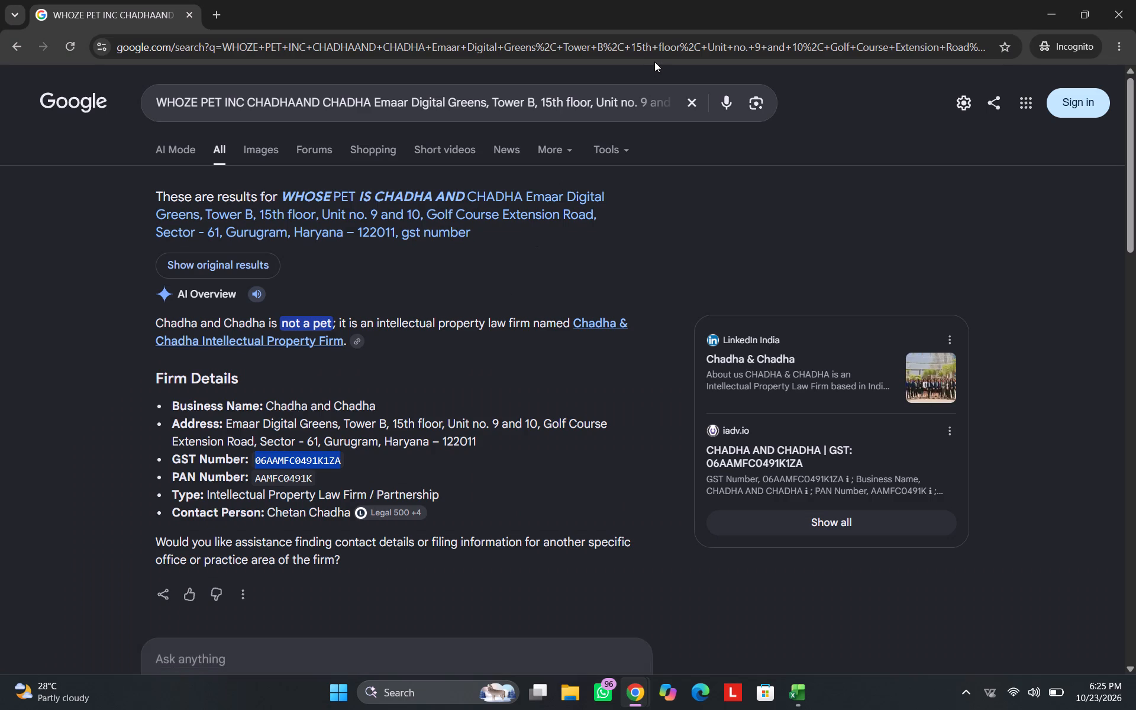
{"action": "left_click", "coordinate": [654, 62]}
{"action": "left_click", "coordinate": [661, 56]}
{"action": "key", "text": "ctrl+c"}
{"action": "key", "text": "alt+Tab"}
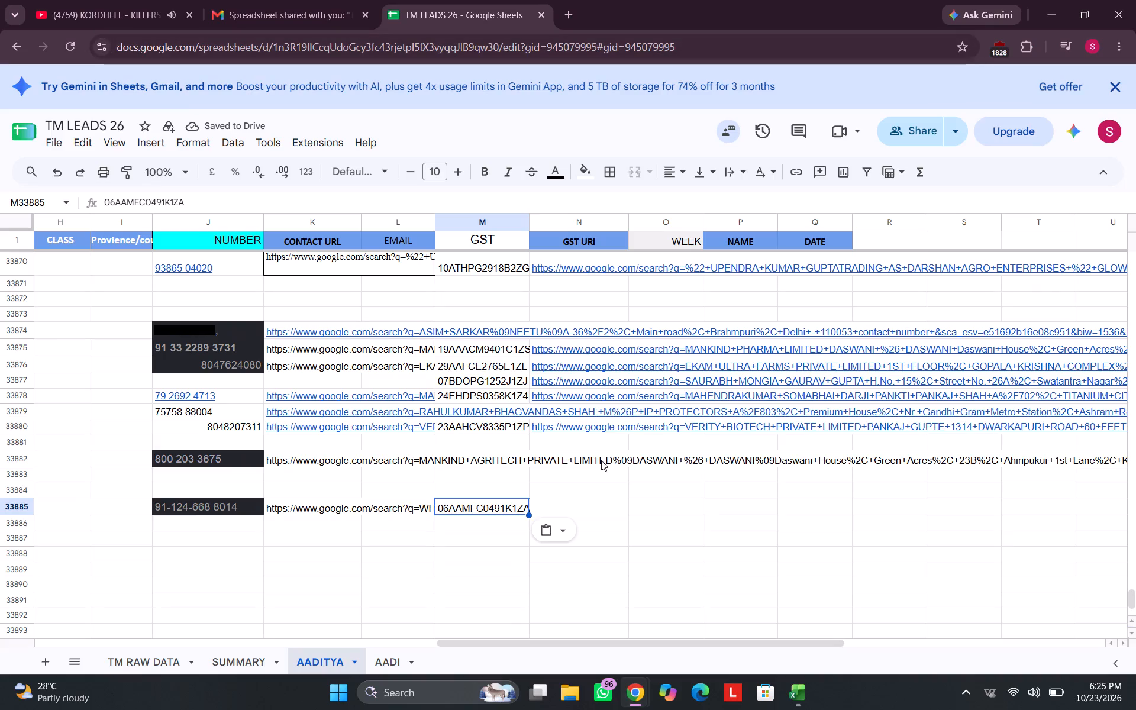
{"action": "left_click", "coordinate": [586, 505]}
{"action": "key", "text": "ctrl+v"}
{"action": "key", "text": "Down"}
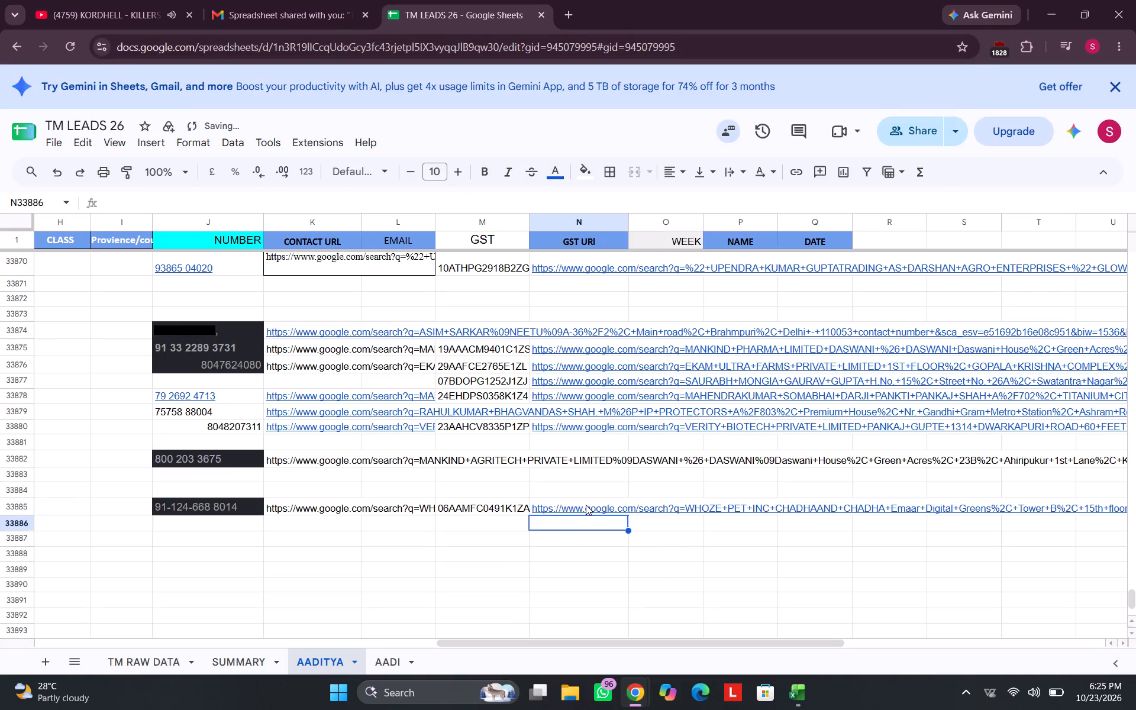
{"action": "key", "text": "Left"}
{"action": "key", "text": "Left"}
{"action": "key", "text": "Left"}
{"action": "key", "text": "Left"}
{"action": "key", "text": "Left"}
{"action": "key", "text": "Left"}
{"action": "key", "text": "Left"}
{"action": "key", "text": "Left"}
{"action": "key", "text": "Left"}
{"action": "key", "text": "Left"}
{"action": "key", "text": "Left"}
{"action": "key", "text": "Left"}
{"action": "key", "text": "Left"}
{"action": "key", "text": "Left"}
{"action": "key", "text": "Left"}
{"action": "key", "text": "Left"}
{"action": "key", "text": "Right"}
{"action": "key", "text": "alt+Tab"}
{"action": "key", "text": "alt+Right"}
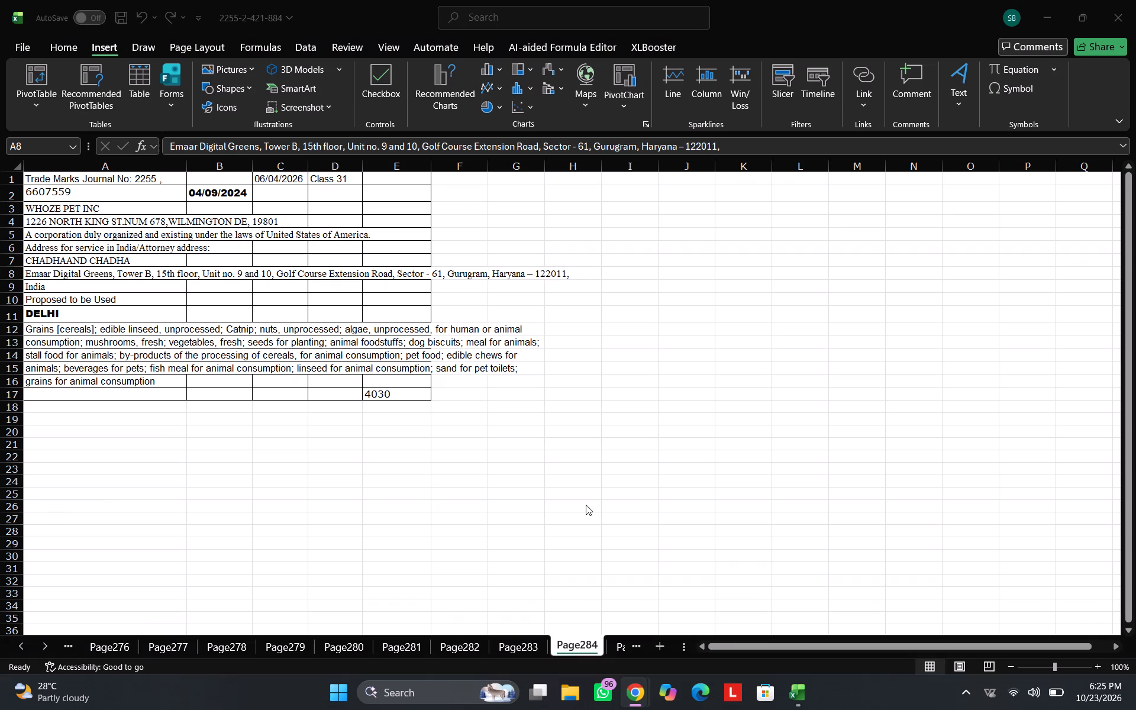
{"action": "left_click", "coordinate": [613, 653]}
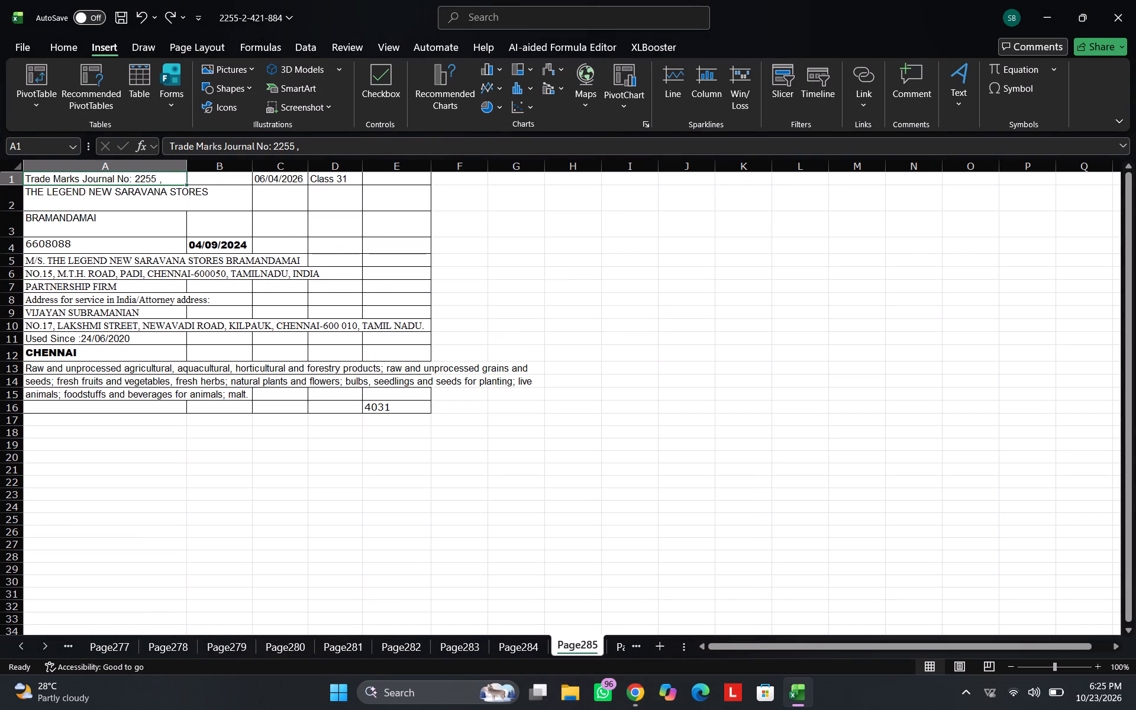
{"action": "left_click", "coordinate": [108, 246]}
{"action": "key", "text": "ctrl+c"}
{"action": "key", "text": "alt+Tab"}
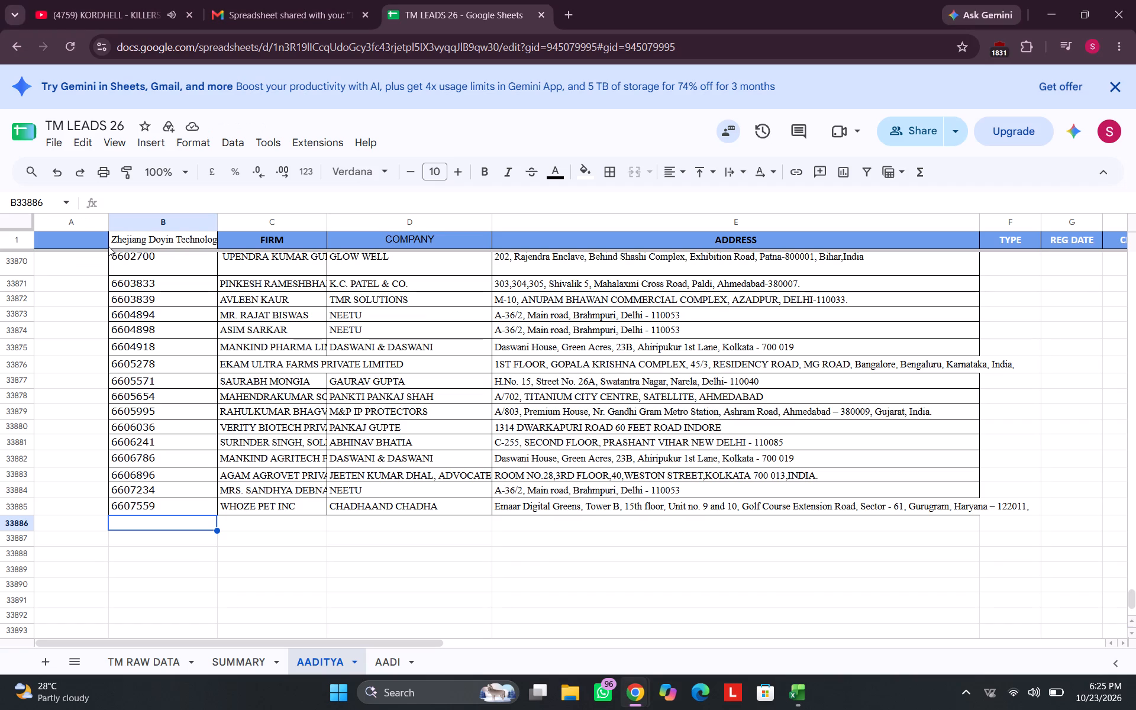
{"action": "key", "text": "ctrl+v"}
Copy the firm name M/S. THE LEGEND NEW SARAVANA STORES BRAMANDAMAI from Page285 into row 33886's FIRM cell.
{"action": "key", "text": "alt+Tab"}
{"action": "key", "text": "Down"}
{"action": "key", "text": "ctrl+c"}
{"action": "key", "text": "alt+Tab"}
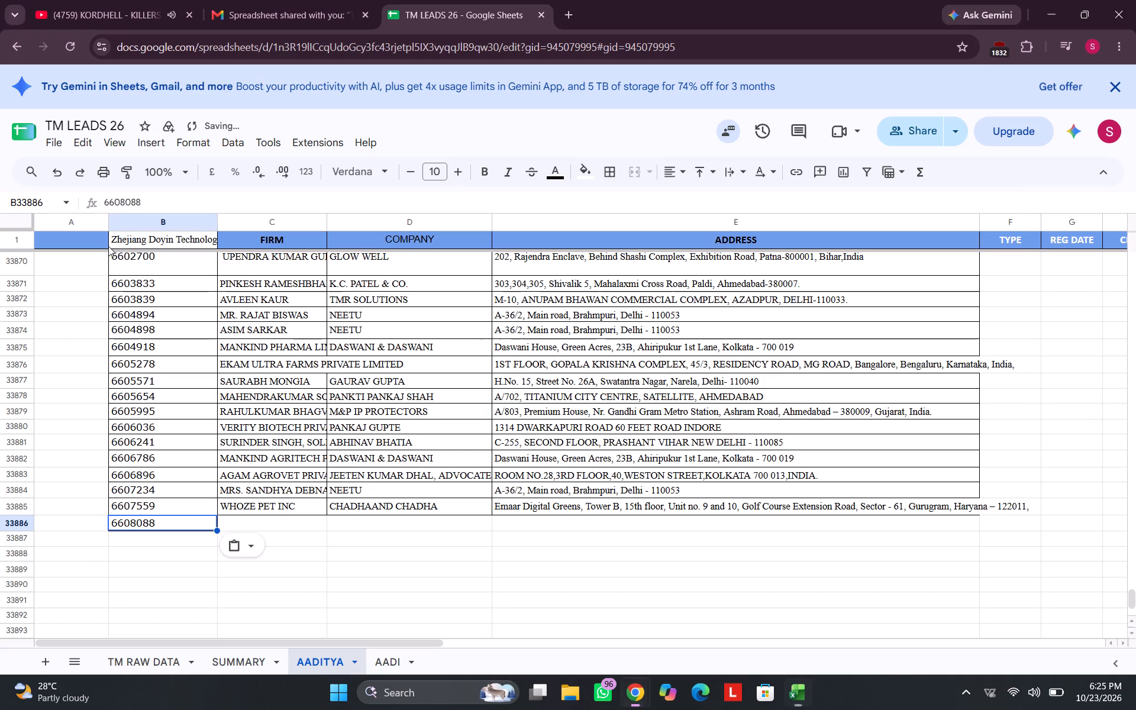
{"action": "key", "text": "Right"}
{"action": "key", "text": "ctrl+v"}
Copy the attorney's name from Page285 into row 33886's COMPANY cell.
{"action": "key", "text": "alt+Tab"}
{"action": "key", "text": "Down"}
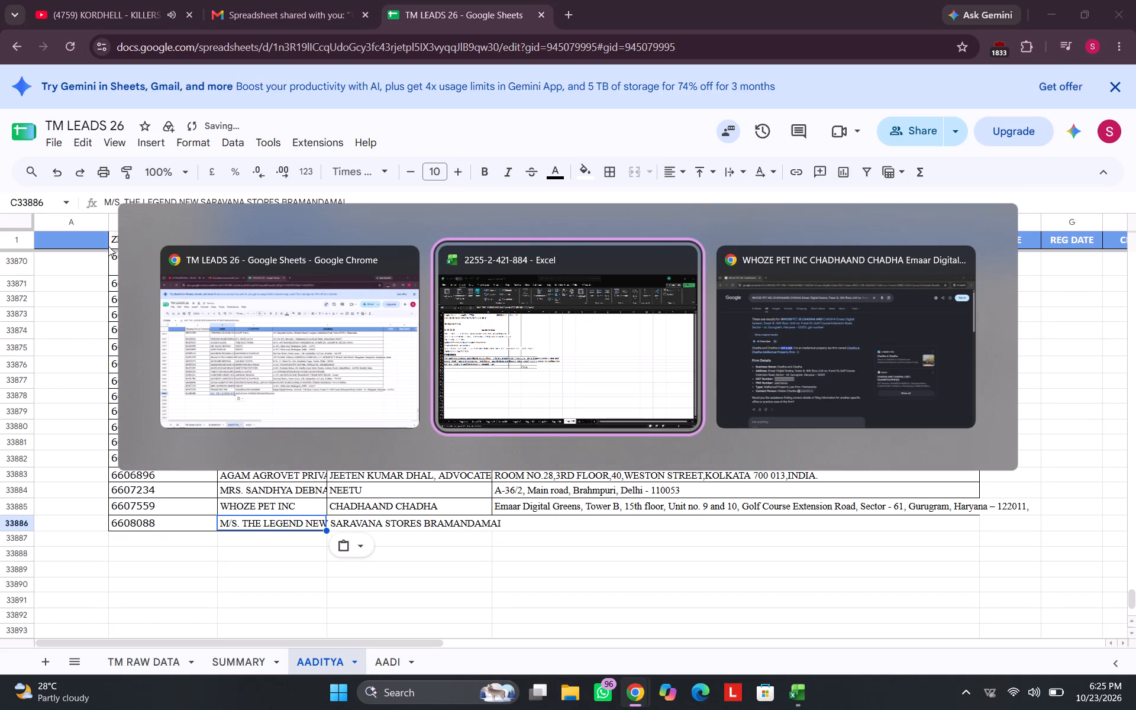
{"action": "key", "text": "Return"}
{"action": "key", "text": "Right"}
{"action": "key", "text": "Right"}
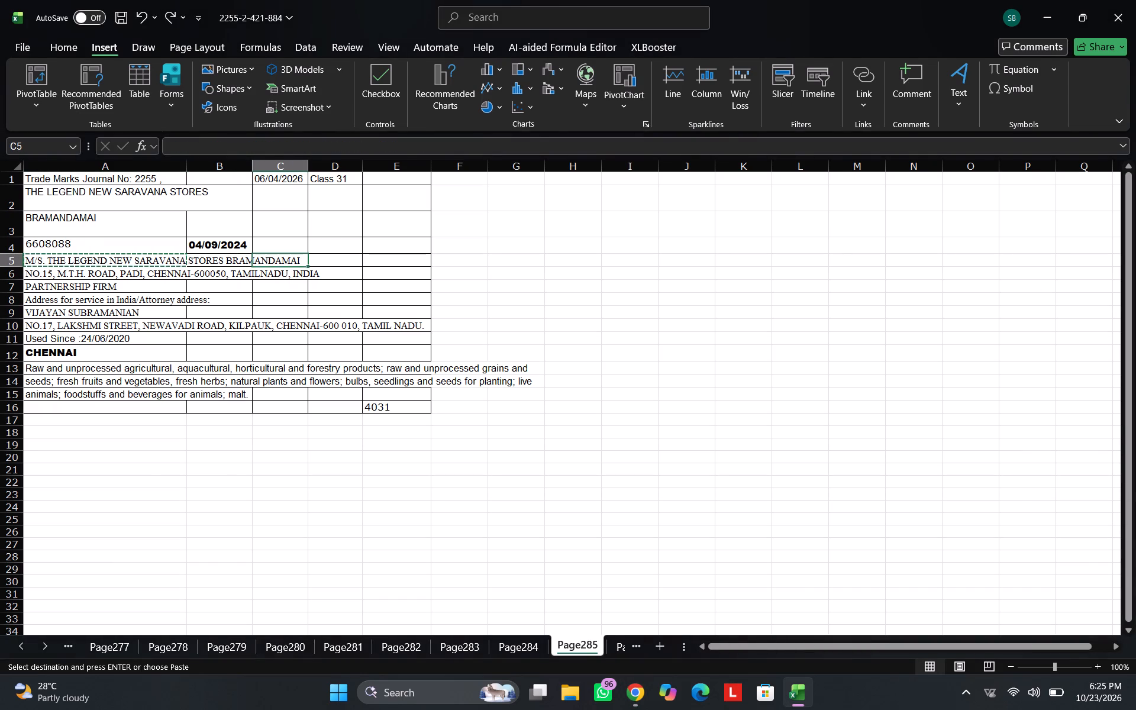
{"action": "key", "text": "Left"}
{"action": "key", "text": "Left"}
{"action": "key", "text": "Left"}
{"action": "key", "text": "Down"}
{"action": "key", "text": "Down"}
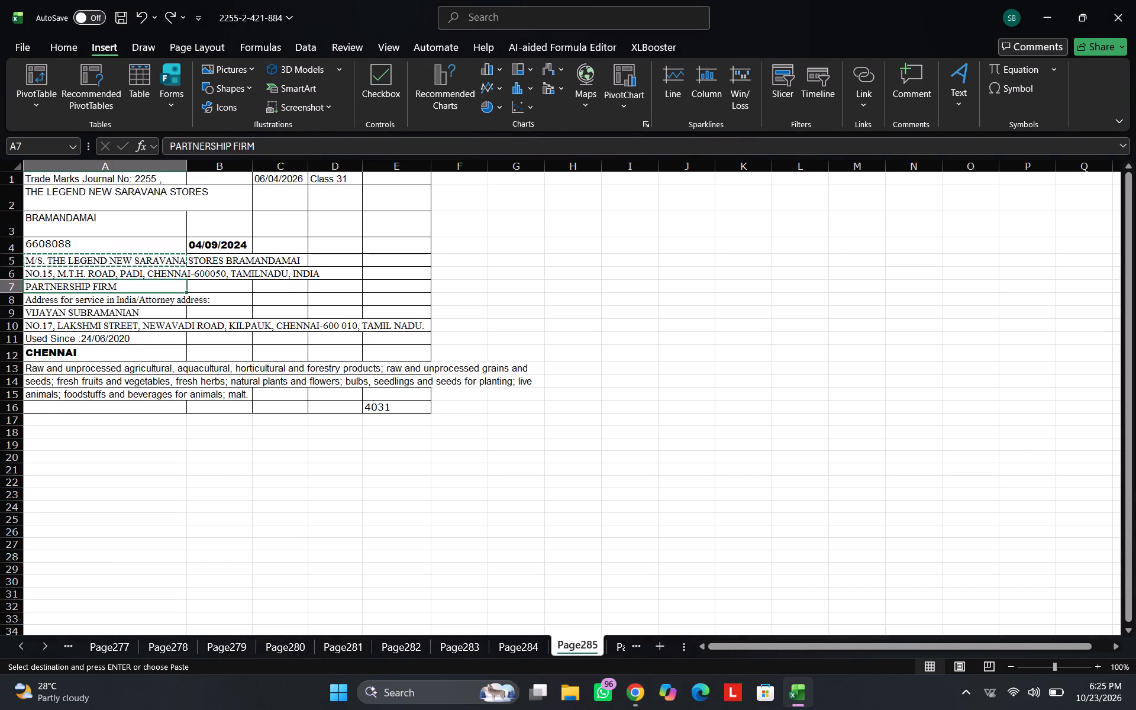
{"action": "key", "text": "Down"}
{"action": "key", "text": "Down"}
{"action": "key", "text": "ctrl+c"}
{"action": "key", "text": "alt+Tab"}
{"action": "key", "text": "Right"}
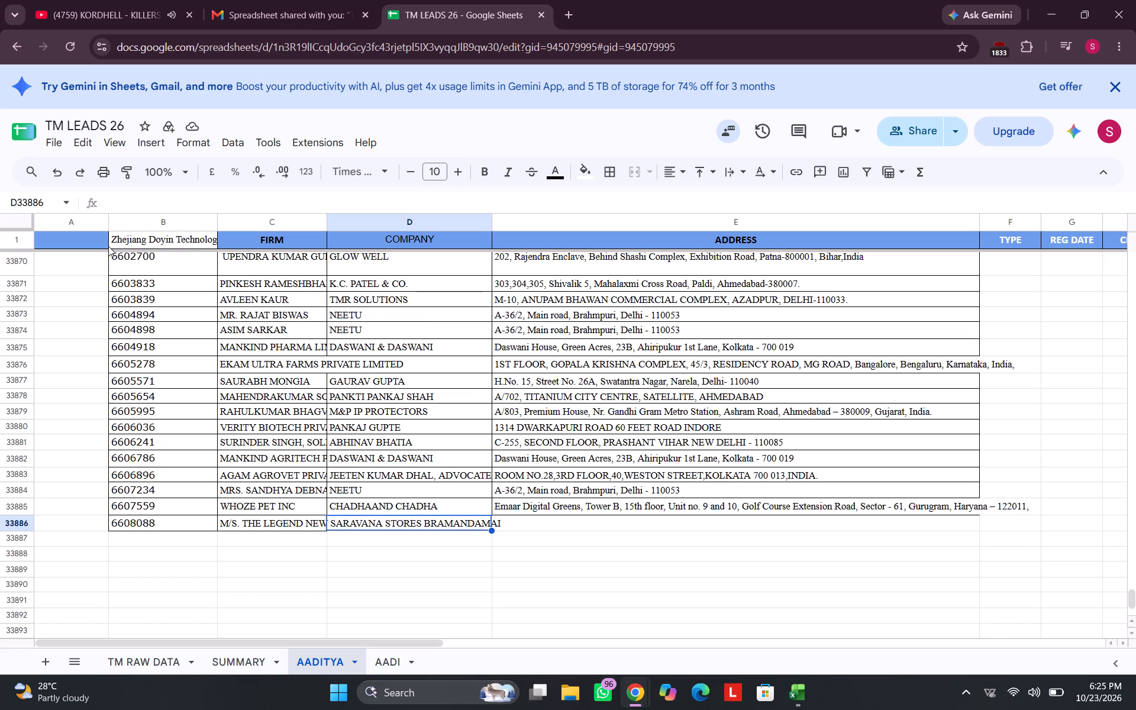
{"action": "key", "text": "ctrl+v"}
Copy the attorney's service address from Page285 into row 33886's ADDRESS cell.
{"action": "key", "text": "alt+Tab"}
{"action": "key", "text": "Down"}
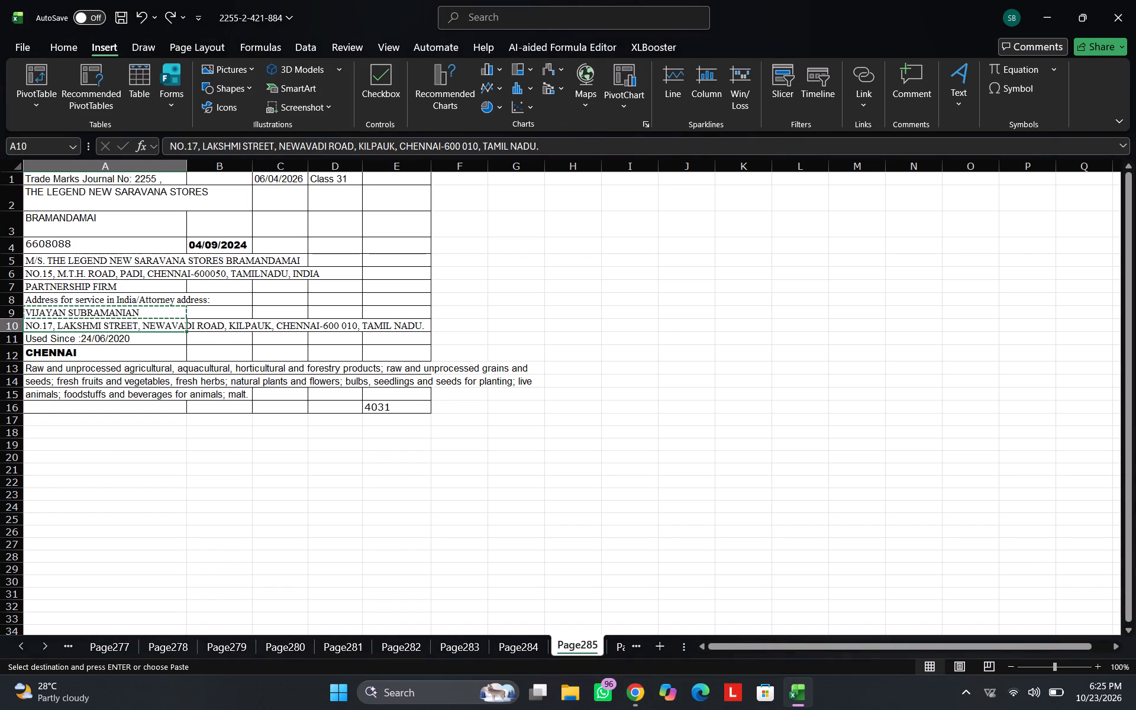
{"action": "key", "text": "ctrl+c"}
{"action": "key", "text": "alt+Tab"}
{"action": "key", "text": "Right"}
{"action": "key", "text": "ctrl+v"}
{"action": "key", "text": "Right"}
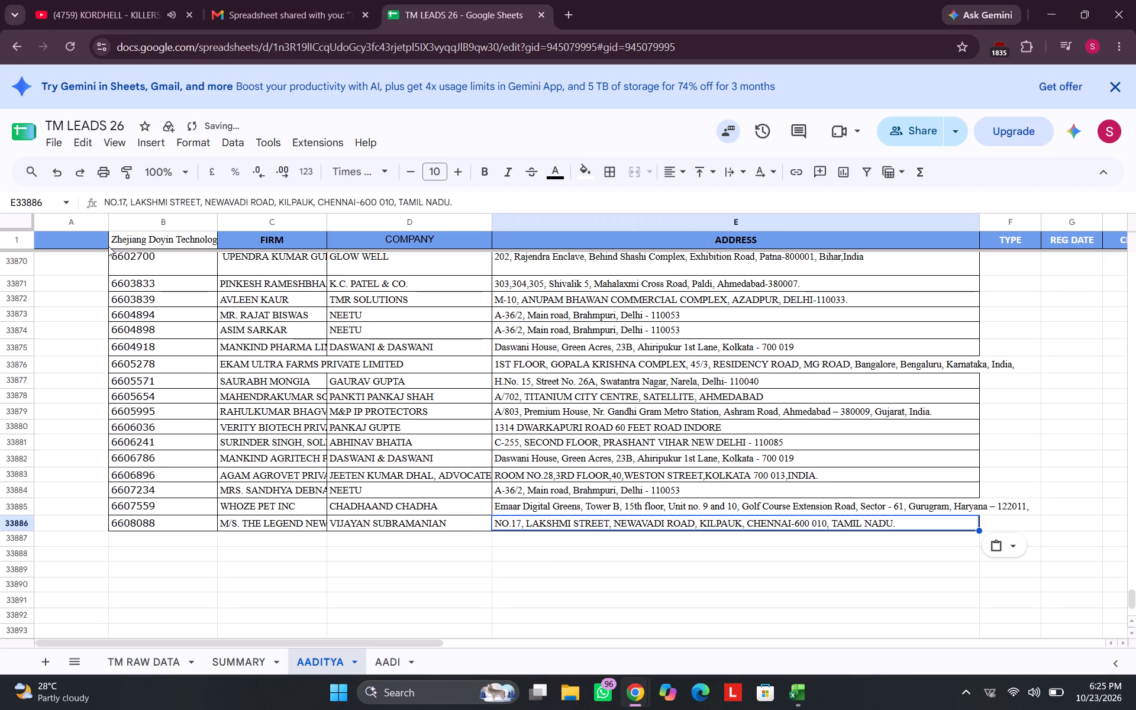
Search the web for row 33886's firm, company and address details followed by "contact number", and examine the results.
{"action": "key", "text": "shift+Left"}
{"action": "key", "text": "shift+Left"}
{"action": "key", "text": "ctrl+c"}
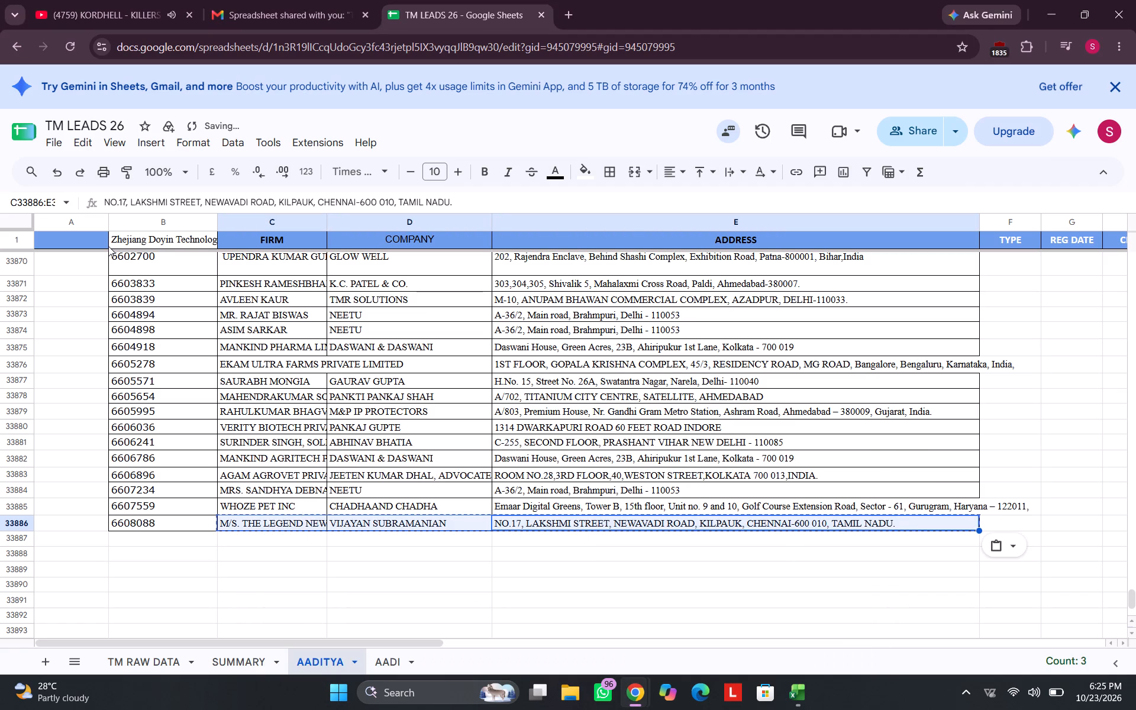
{"action": "key", "text": "alt+Tab"}
{"action": "key", "text": "alt+Right"}
{"action": "left_click", "coordinate": [688, 106]}
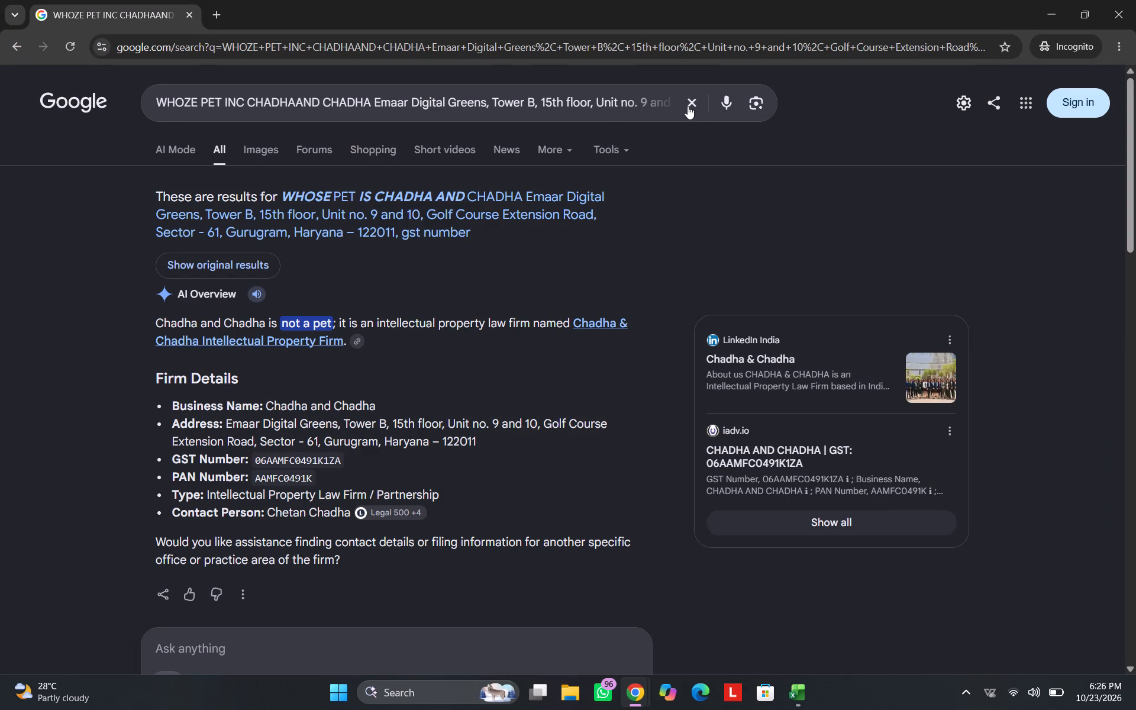
{"action": "left_click", "coordinate": [653, 106]}
{"action": "key", "text": "ctrl+v"}
{"action": "key", "text": "space"}
{"action": "type", "text": "contact number"}
{"action": "key", "text": "space"}
{"action": "key", "text": "Return"}
{"action": "left_click", "coordinate": [603, 109]}
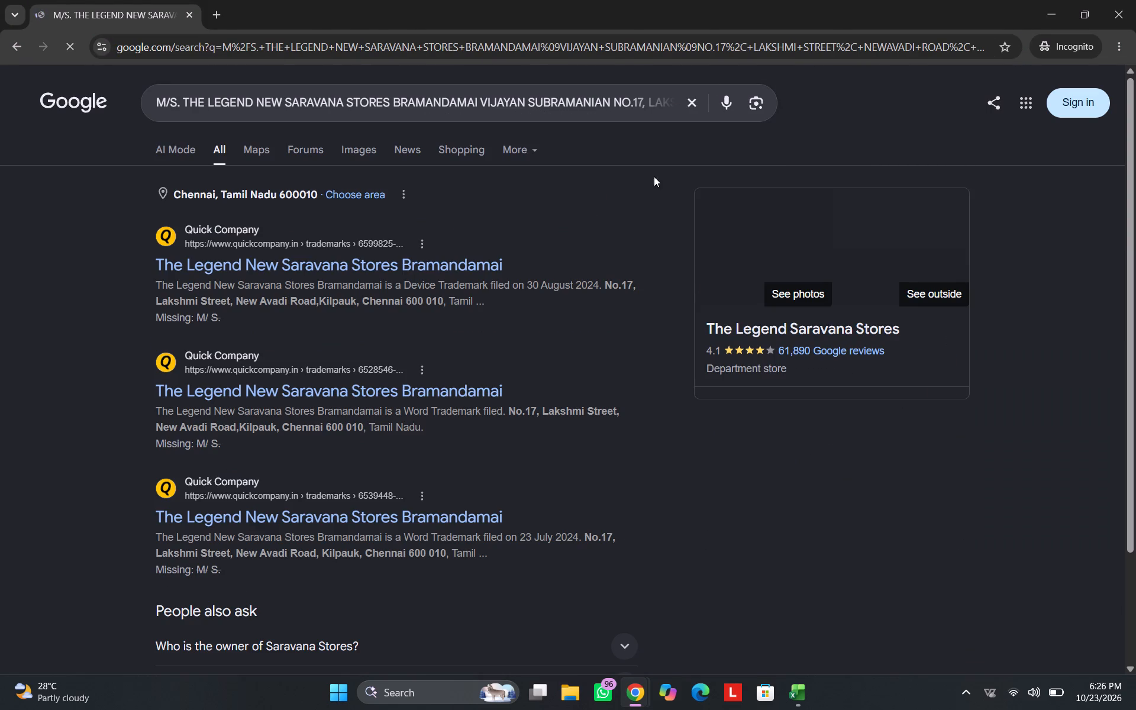
{"action": "scroll", "coordinate": [774, 407], "scroll_direction": "down", "scroll_amount": 1}
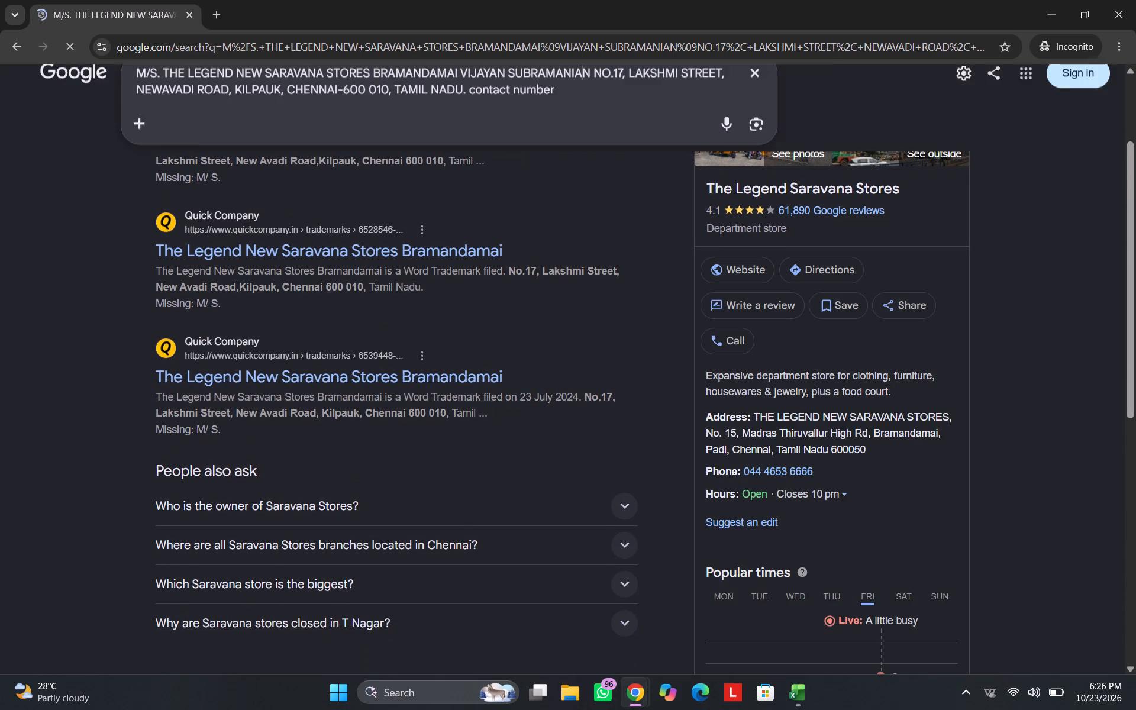
{"action": "scroll", "coordinate": [646, 292], "scroll_direction": "up", "scroll_amount": 2}
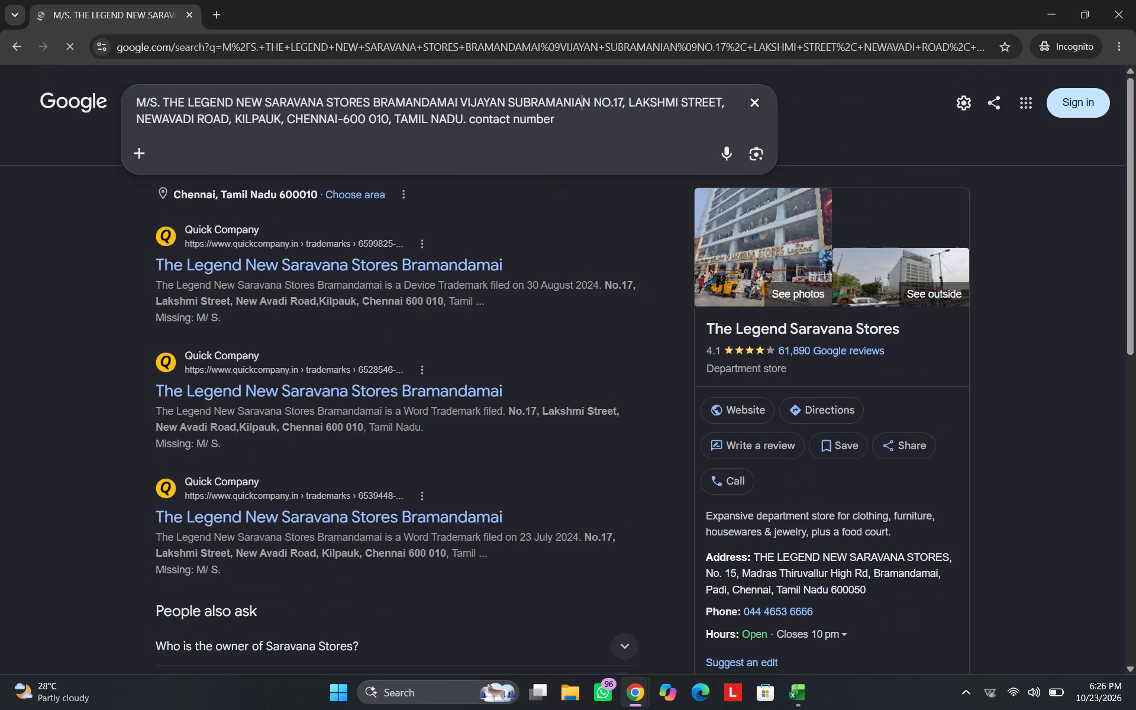
Rework the end of the search query for "gst number" and examine the results for The Legend New Saravana Stores.
{"action": "left_click", "coordinate": [512, 120]}
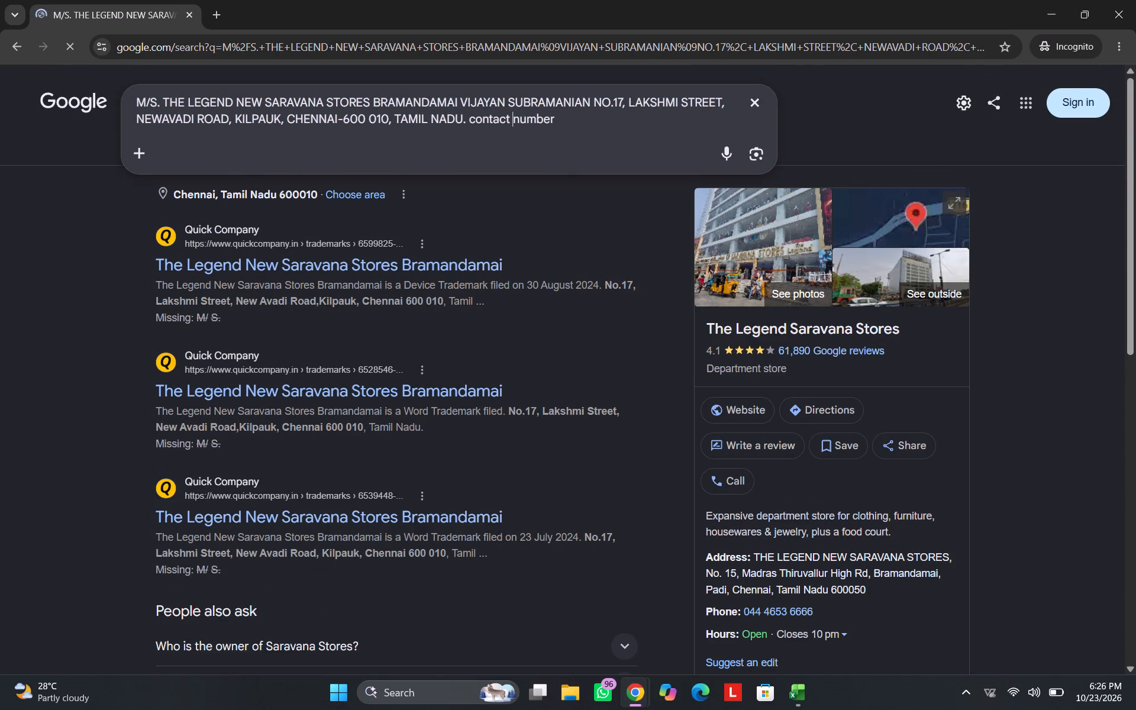
{"action": "left_click", "coordinate": [509, 118]}
{"action": "key", "text": "BackSpace"}
{"action": "type", "text": "gst"}
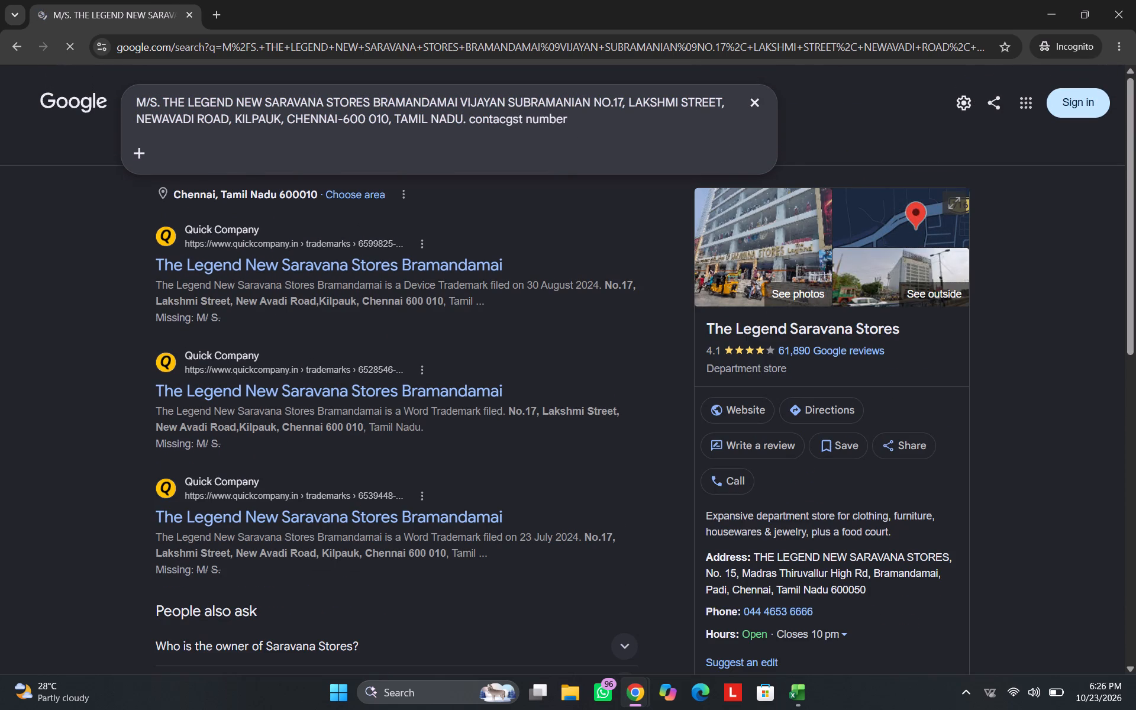
{"action": "key", "text": "space"}
{"action": "key", "text": "Return"}
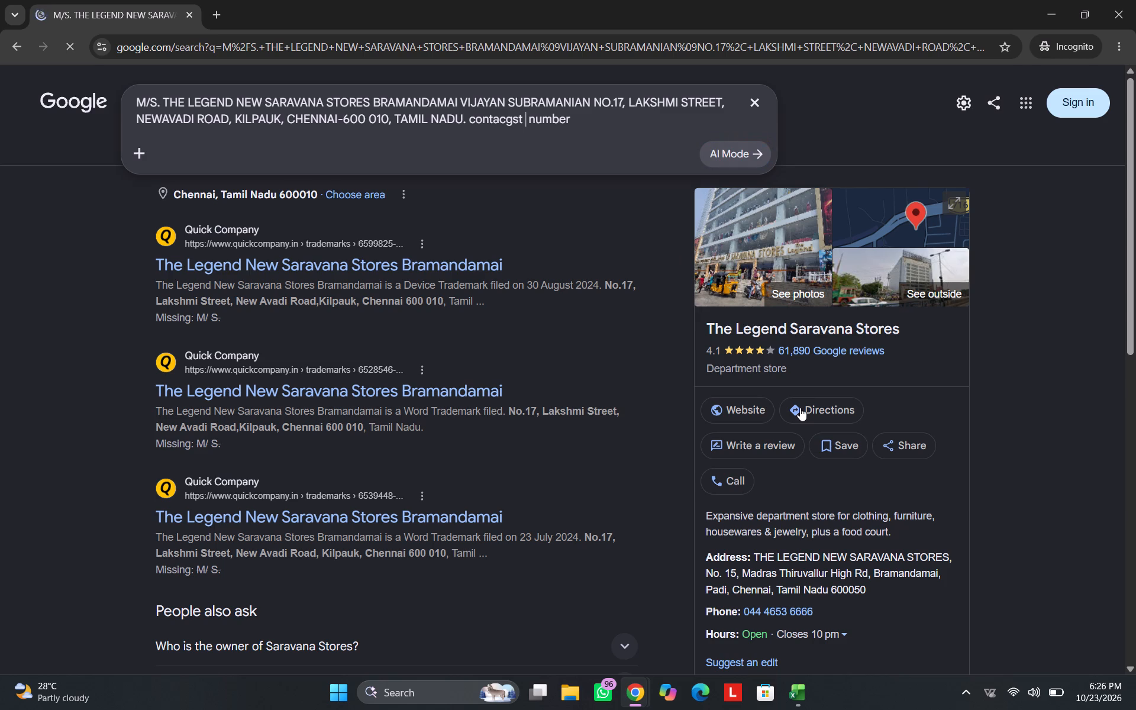
{"action": "scroll", "coordinate": [629, 545], "scroll_direction": "down", "scroll_amount": 3}
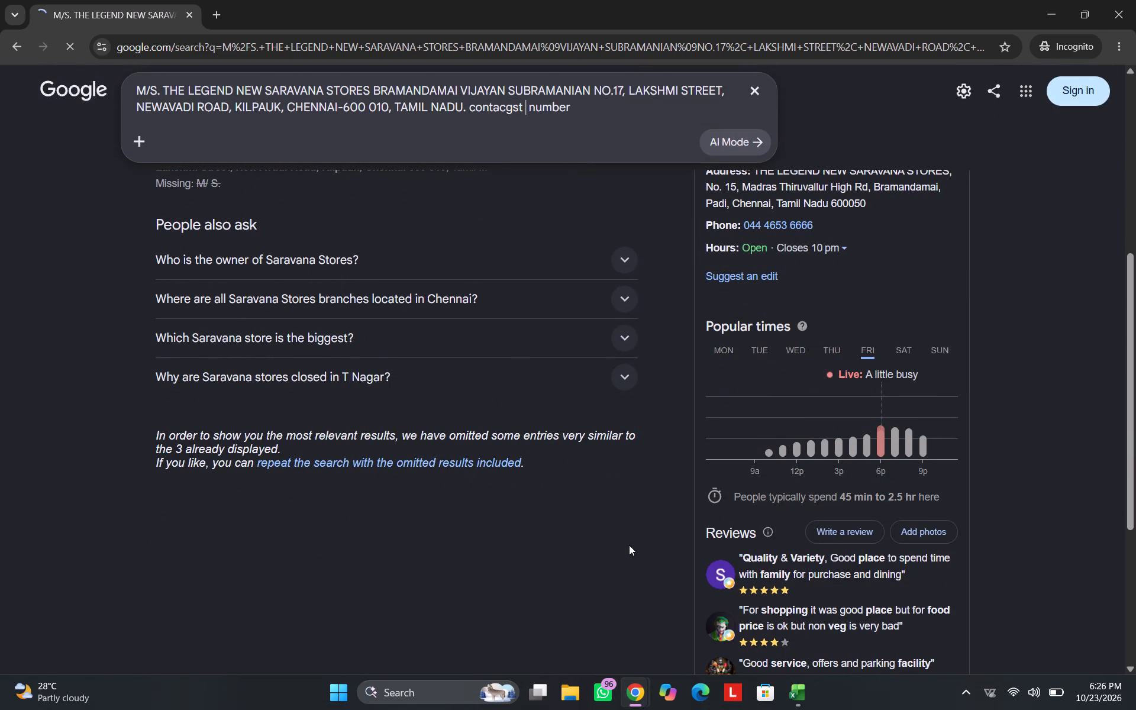
{"action": "left_click", "coordinate": [1031, 709]}
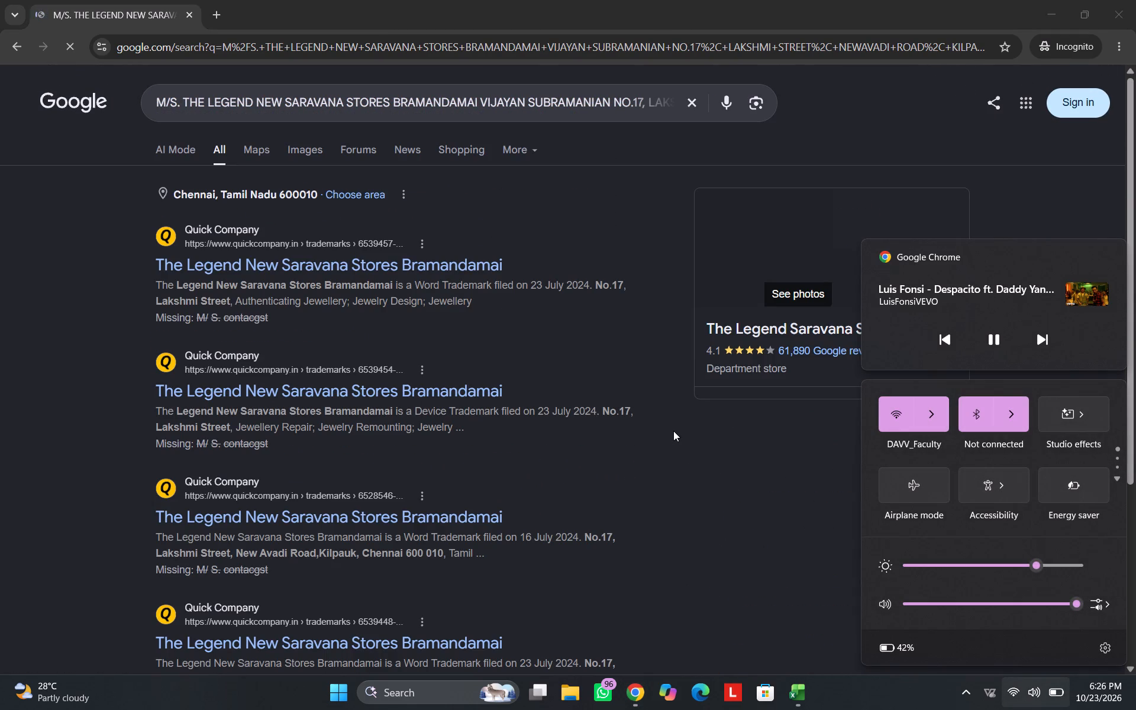
{"action": "scroll", "coordinate": [673, 431], "scroll_direction": "up", "scroll_amount": 2}
{"action": "scroll", "coordinate": [673, 431], "scroll_direction": "down", "scroll_amount": 3}
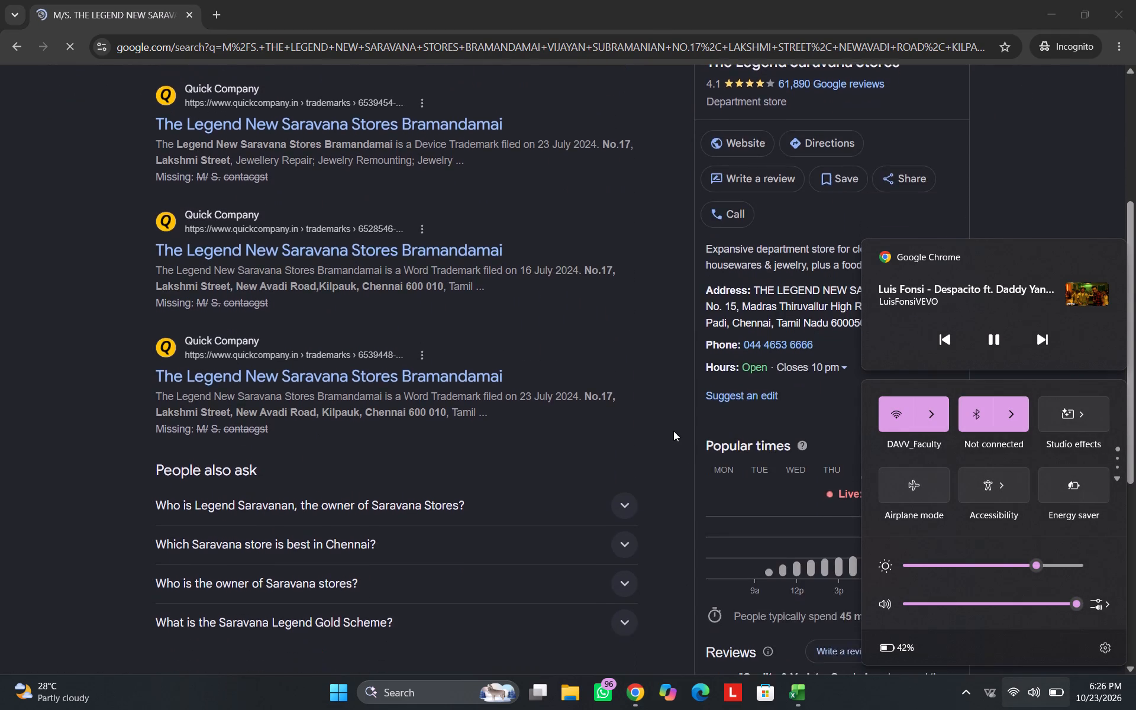
{"action": "scroll", "coordinate": [673, 431], "scroll_direction": "down", "scroll_amount": 4}
{"action": "scroll", "coordinate": [673, 431], "scroll_direction": "up", "scroll_amount": 7}
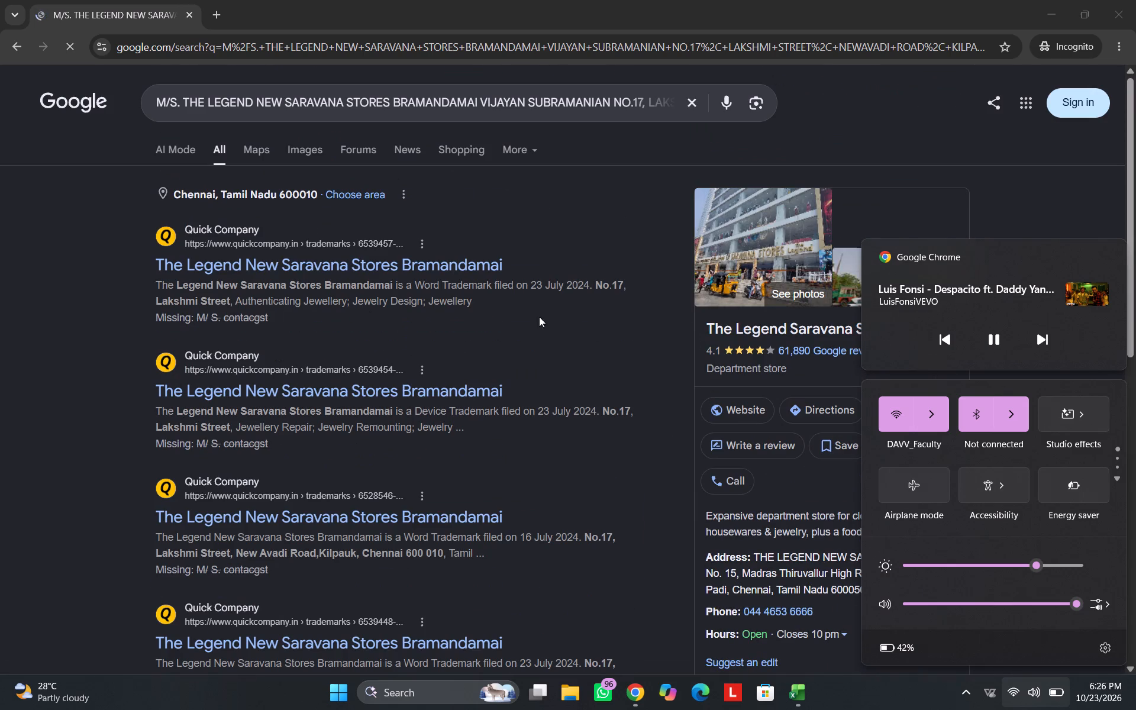
Remove the leftover "contac" from the query so it ends in "gst number" and rerun the search.
{"action": "left_click", "coordinate": [575, 105]}
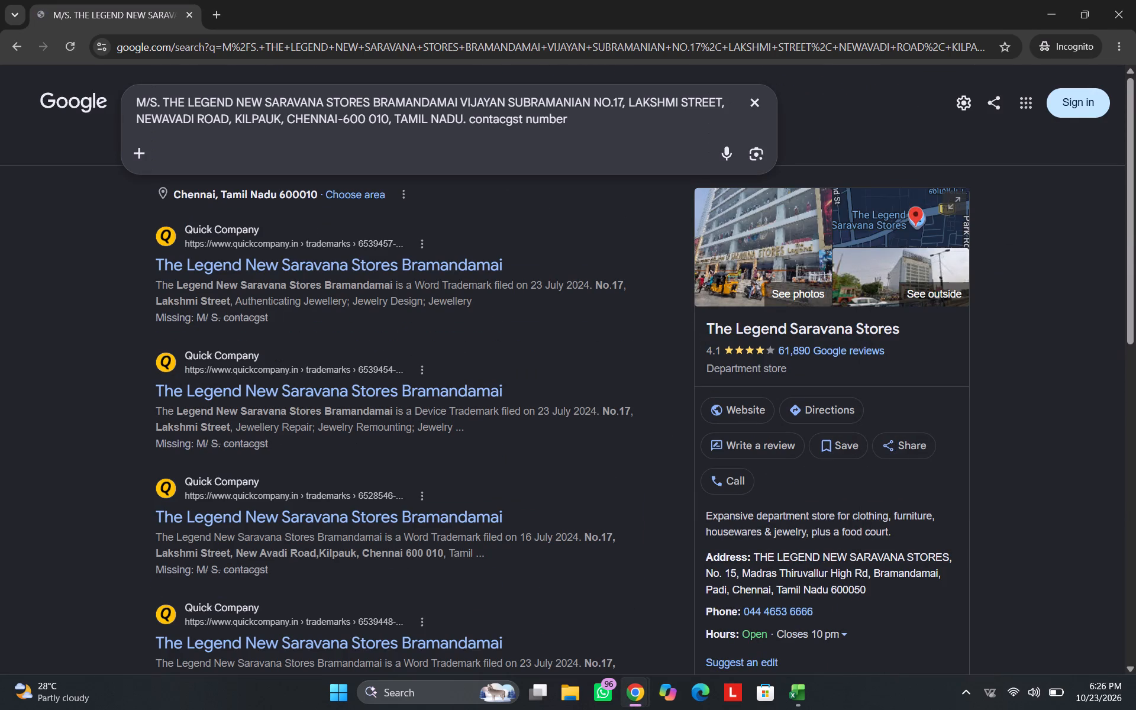
{"action": "left_click", "coordinate": [504, 117]}
{"action": "key", "text": "ctrl+BackSpace"}
{"action": "key", "text": "Return"}
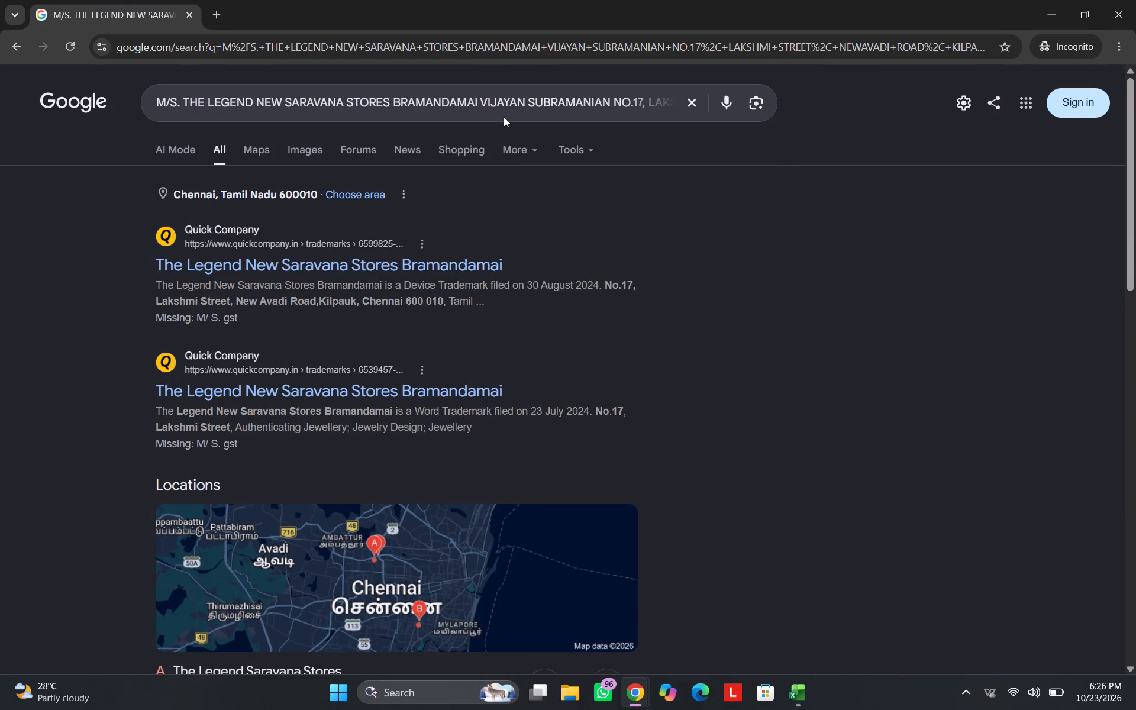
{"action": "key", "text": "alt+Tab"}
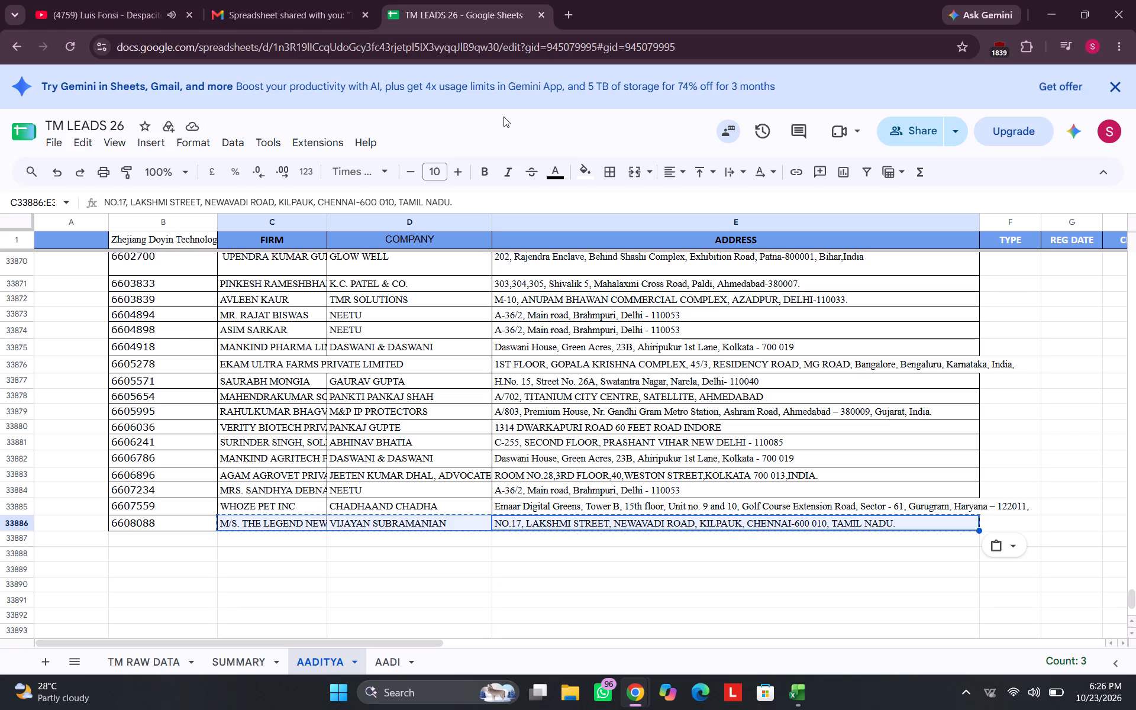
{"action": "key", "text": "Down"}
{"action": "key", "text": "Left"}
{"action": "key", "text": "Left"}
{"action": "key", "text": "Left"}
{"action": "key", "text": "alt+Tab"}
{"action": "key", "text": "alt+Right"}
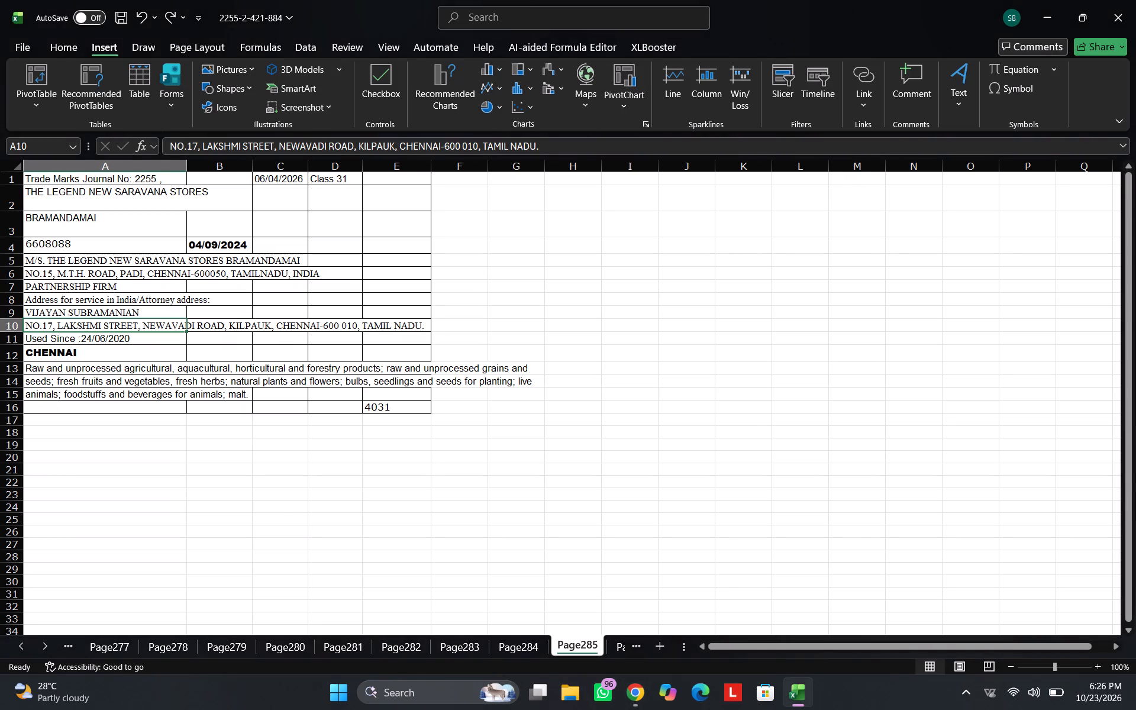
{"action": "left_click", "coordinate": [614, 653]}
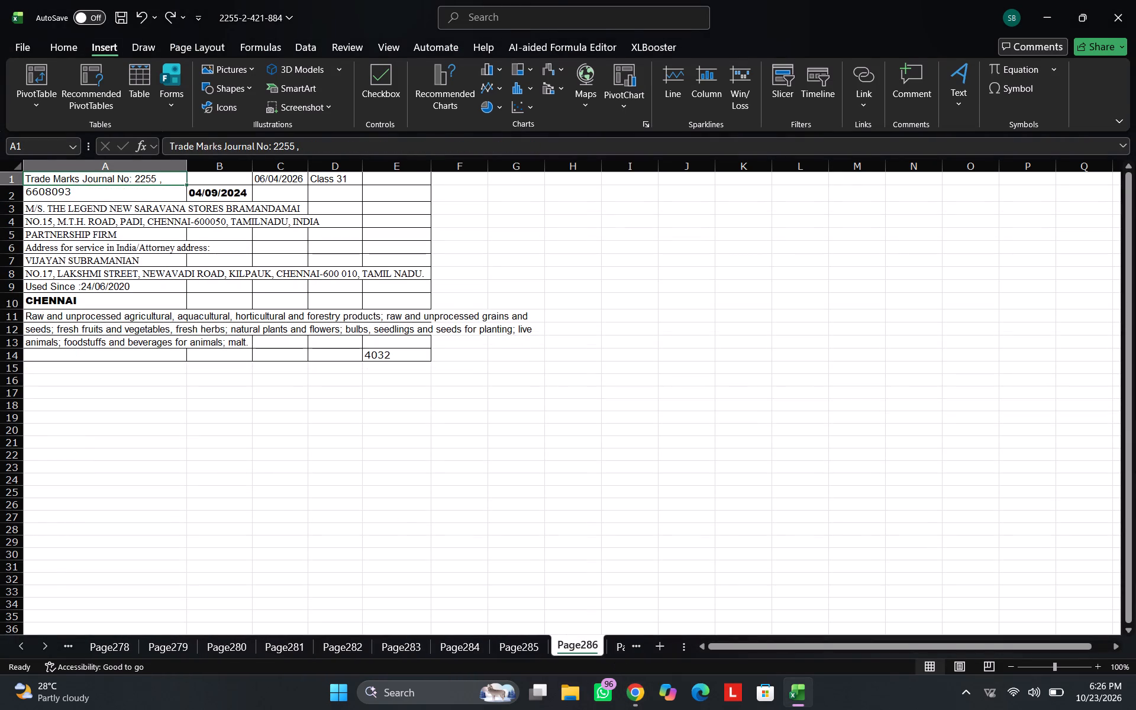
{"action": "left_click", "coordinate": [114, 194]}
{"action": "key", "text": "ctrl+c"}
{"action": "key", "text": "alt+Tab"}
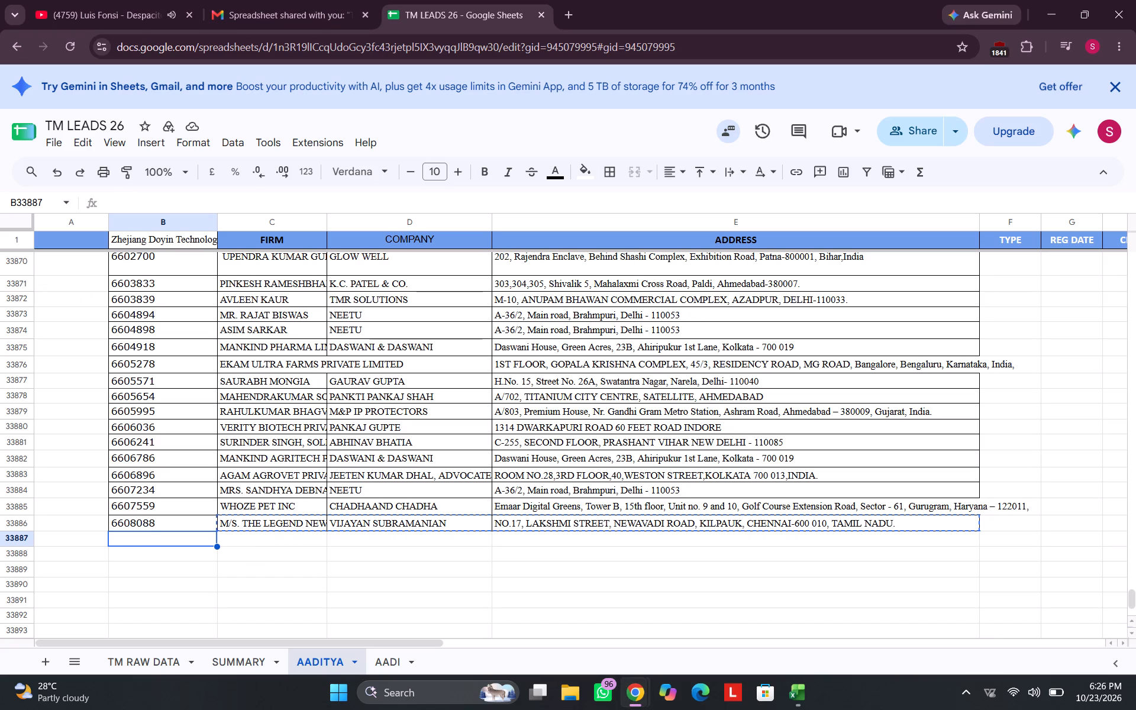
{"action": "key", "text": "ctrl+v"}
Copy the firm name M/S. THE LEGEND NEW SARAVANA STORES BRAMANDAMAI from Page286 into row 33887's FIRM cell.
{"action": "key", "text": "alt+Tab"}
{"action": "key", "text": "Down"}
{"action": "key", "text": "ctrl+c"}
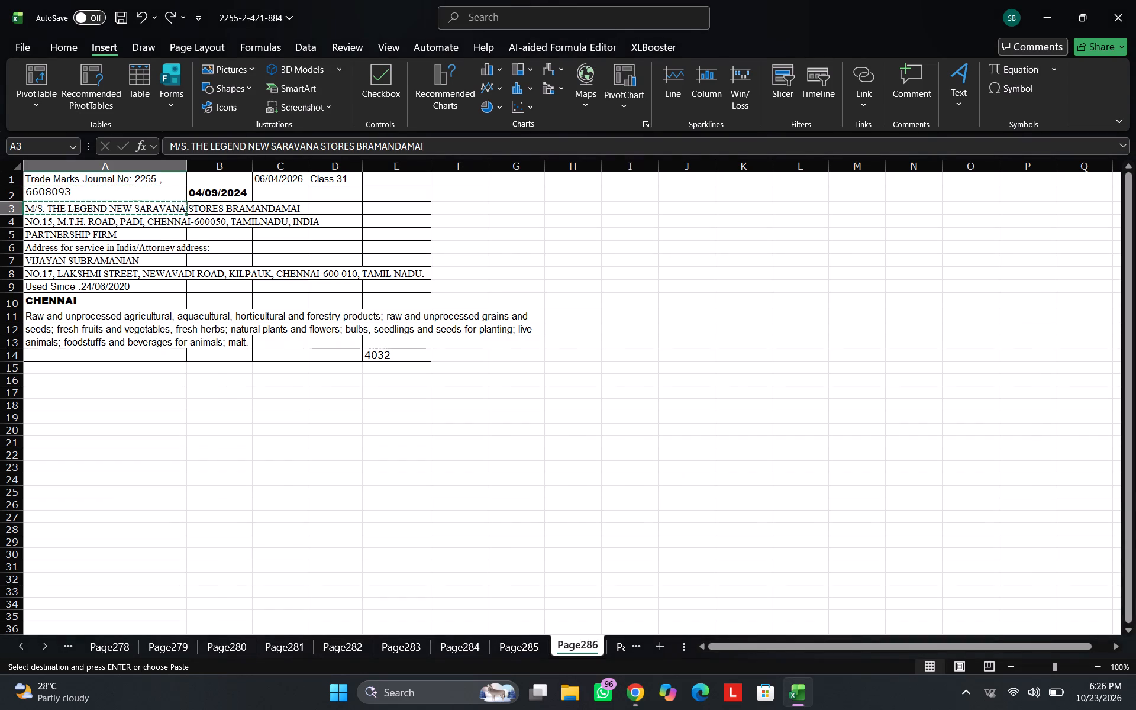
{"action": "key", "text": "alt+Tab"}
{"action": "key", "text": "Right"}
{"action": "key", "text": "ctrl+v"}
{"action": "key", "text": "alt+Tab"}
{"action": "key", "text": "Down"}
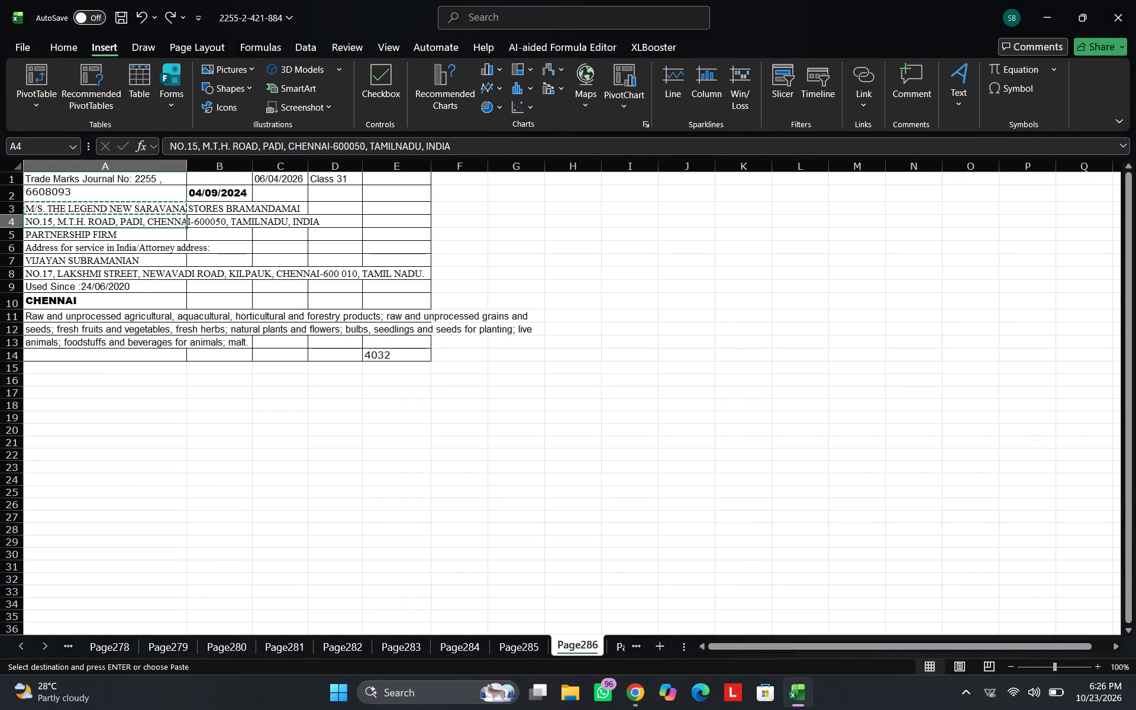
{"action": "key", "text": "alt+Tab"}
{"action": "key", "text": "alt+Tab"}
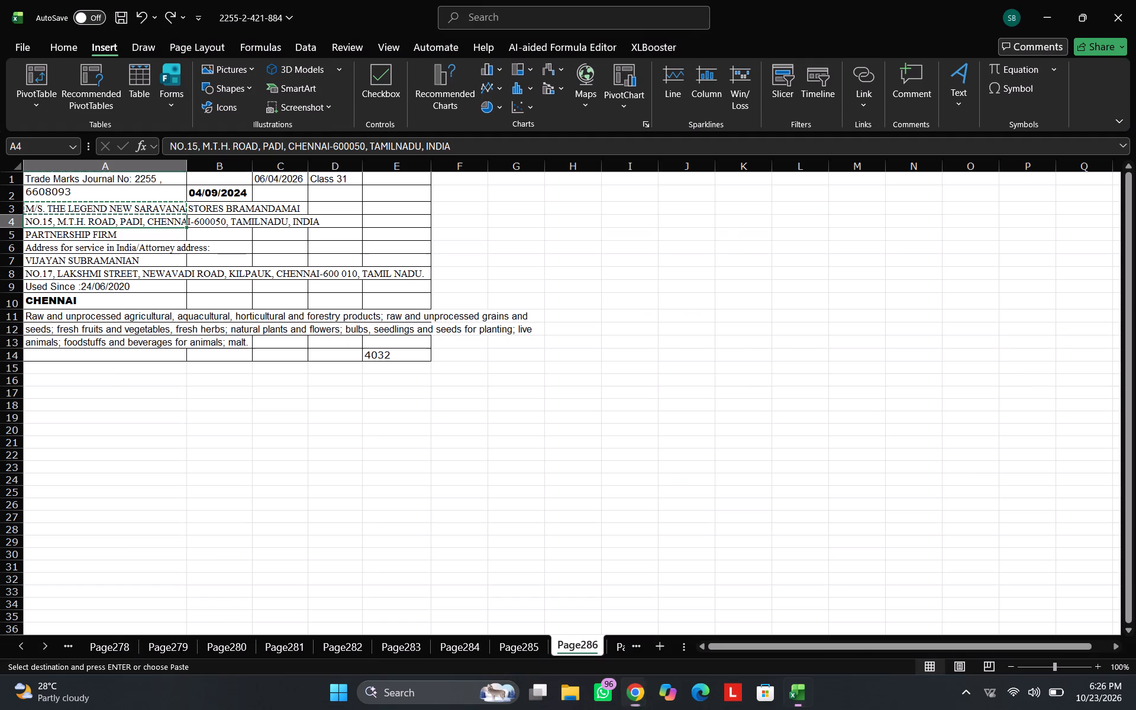
{"action": "left_click", "coordinate": [614, 646]}
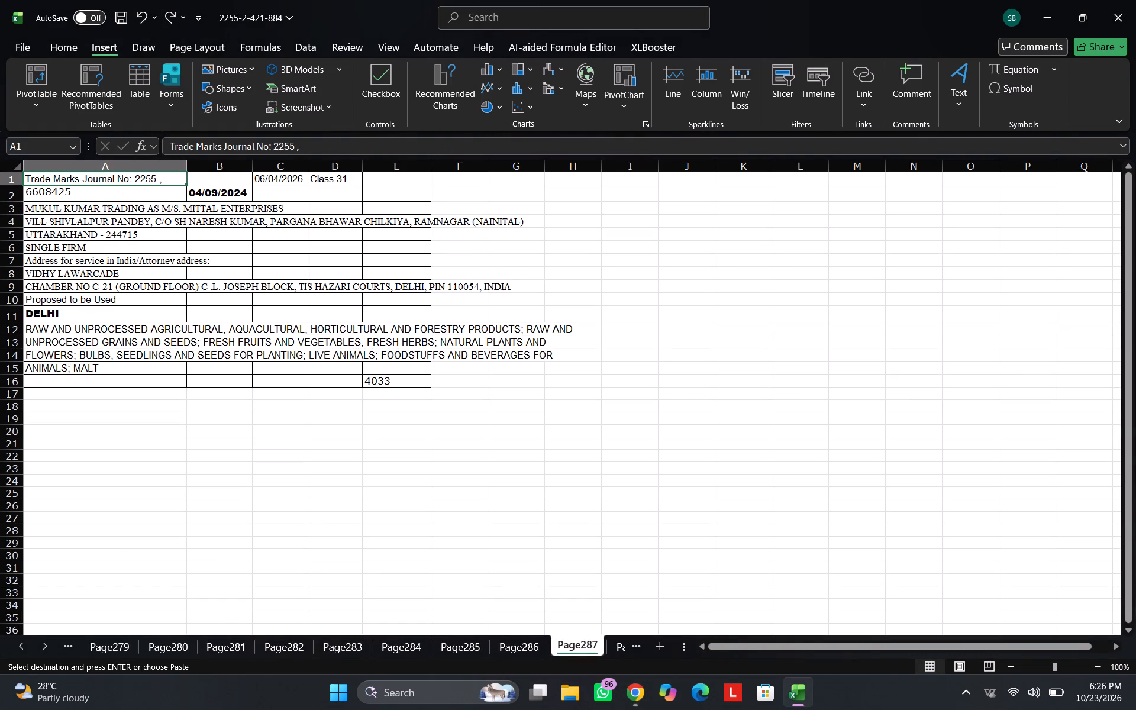
{"action": "left_click", "coordinate": [114, 191]}
{"action": "key", "text": "ctrl+c"}
{"action": "key", "text": "alt+Tab"}
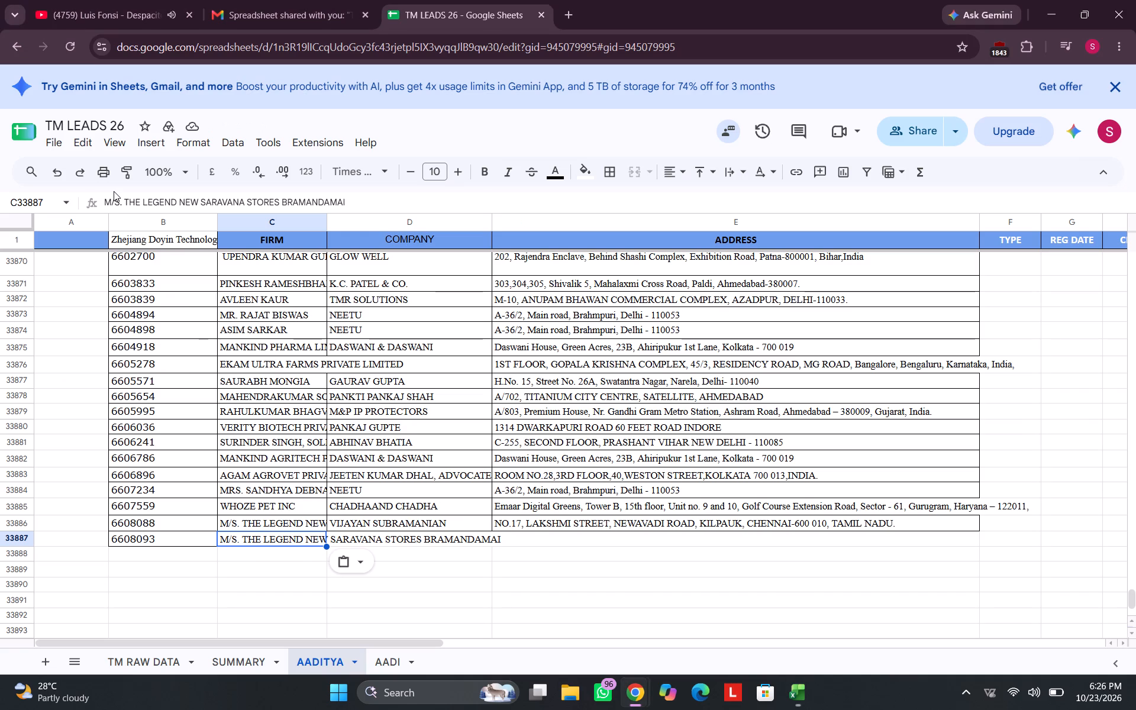
{"action": "key", "text": "Left"}
{"action": "key", "text": "ctrl+v"}
Try to copy the firm name from Page287 into row 33887's FIRM cell.
{"action": "key", "text": "alt+Tab"}
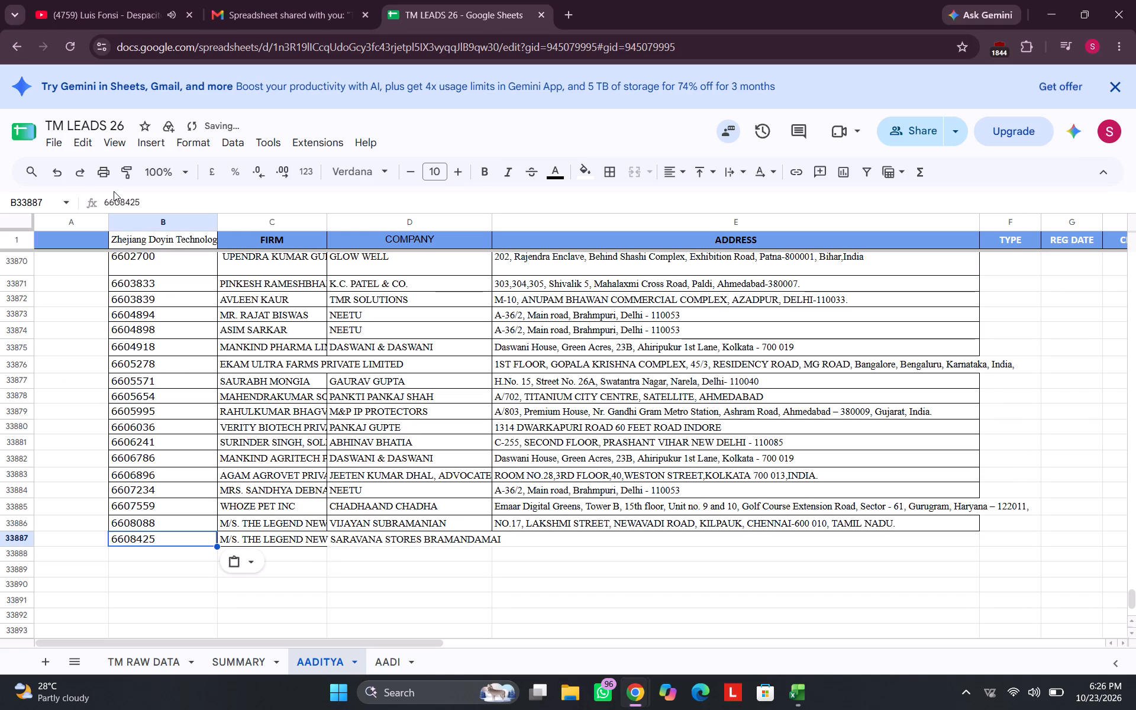
{"action": "key", "text": "Down"}
{"action": "key", "text": "ctrl+v"}
{"action": "key", "text": "ctrl+c"}
{"action": "key", "text": "alt+Tab"}
{"action": "key", "text": "Right"}
{"action": "key", "text": "ctrl+v"}
{"action": "key", "text": "ctrl+b"}
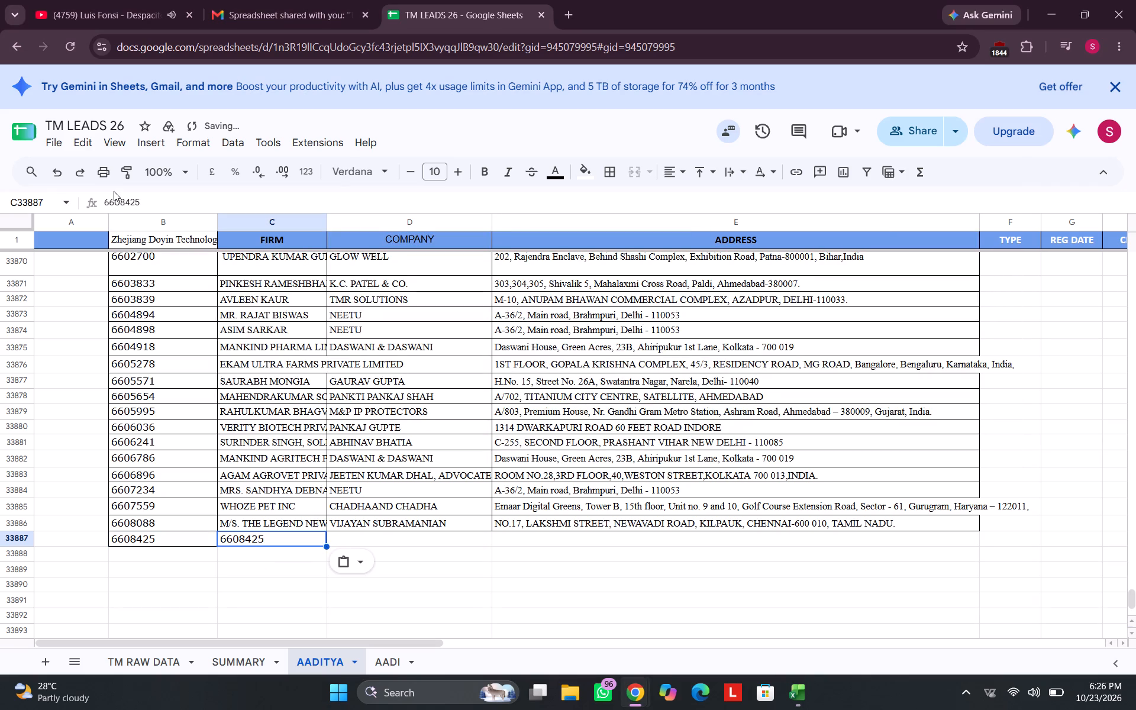
{"action": "key", "text": "alt+Tab"}
{"action": "key", "text": "alt+Tab"}
{"action": "key", "text": "alt+Tab"}
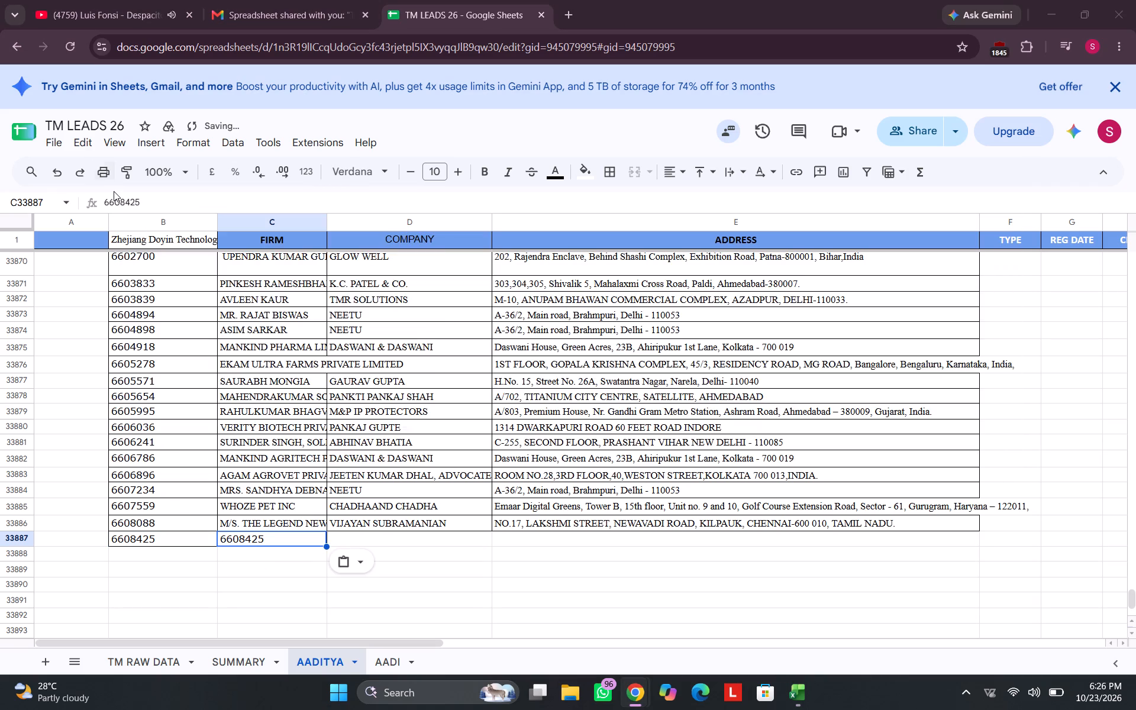
{"action": "key", "text": "alt+Tab"}
{"action": "key", "text": "alt+Right"}
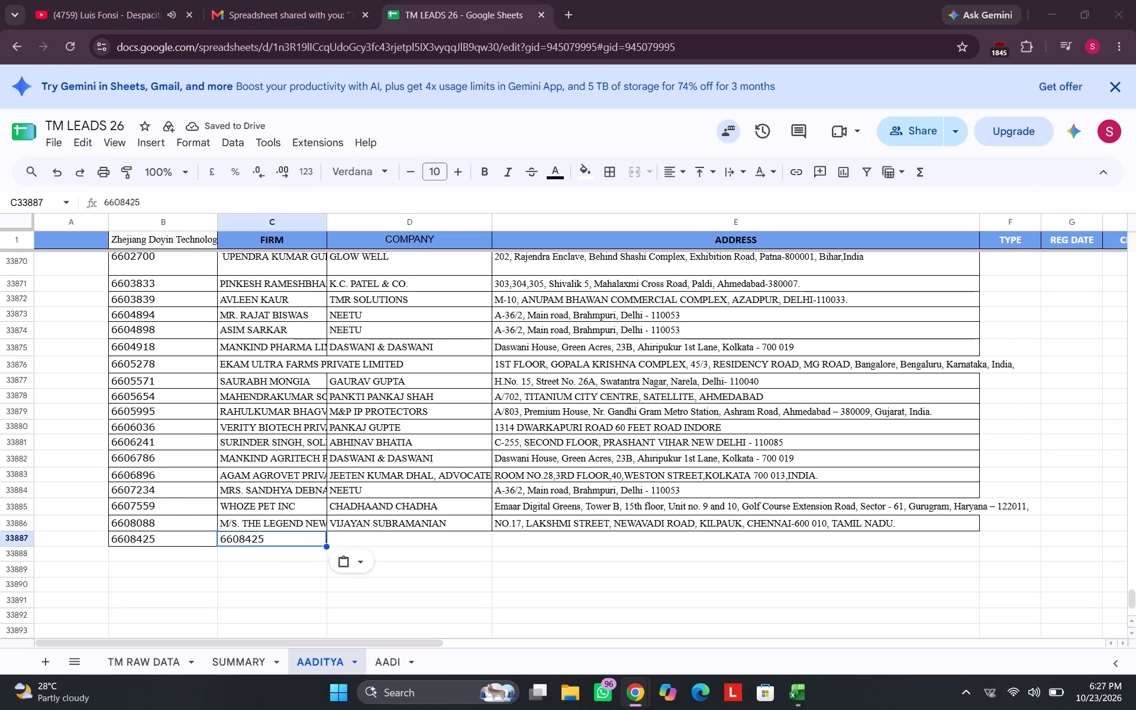
{"action": "key", "text": "alt+Tab"}
{"action": "key", "text": "alt+Right"}
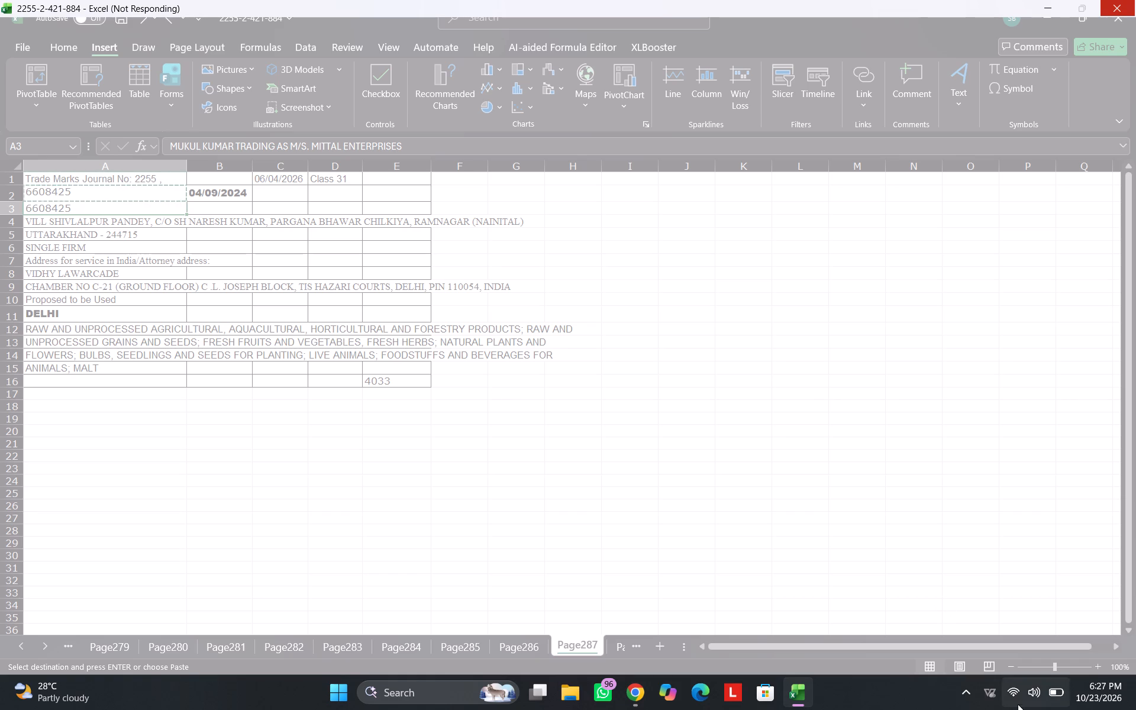
Select the DAVV_WiFi_Student network from the available Wi-Fi networks as the one to connect to.
{"action": "left_click", "coordinate": [1031, 696]}
{"action": "left_click", "coordinate": [937, 403]}
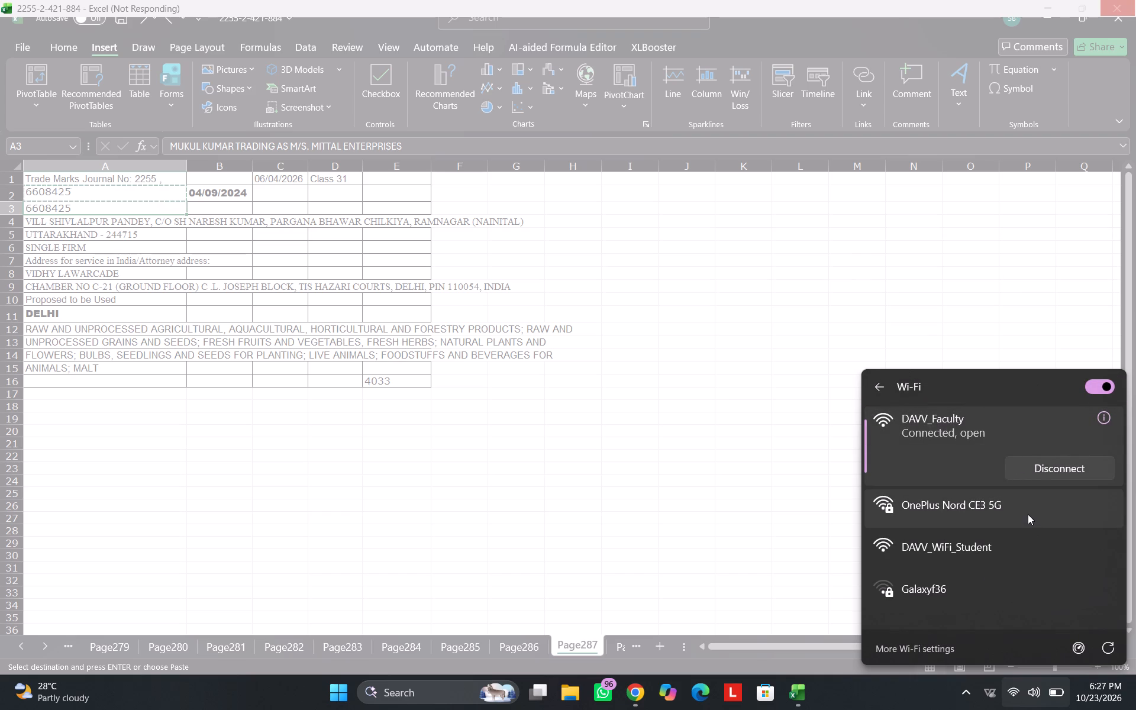
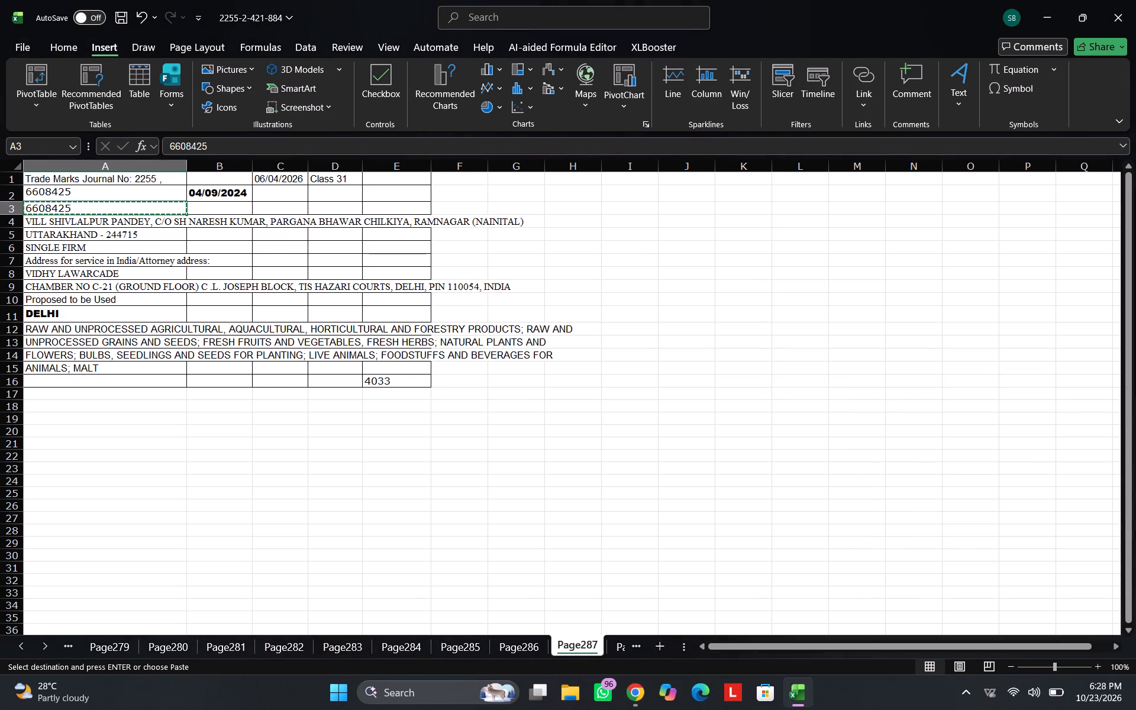
Undo the recent edits in the journal workbook, including the application number pasted over the firm name in cell A3 of Page287.
{"action": "left_click", "coordinate": [135, 24]}
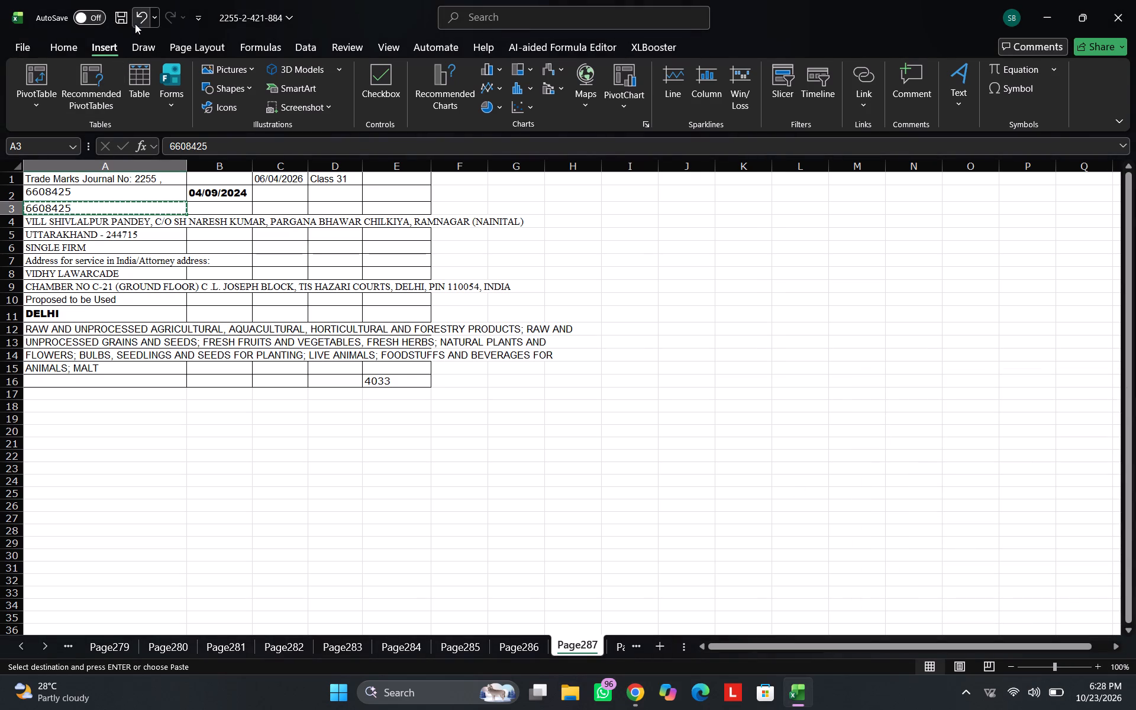
{"action": "left_click", "coordinate": [138, 16]}
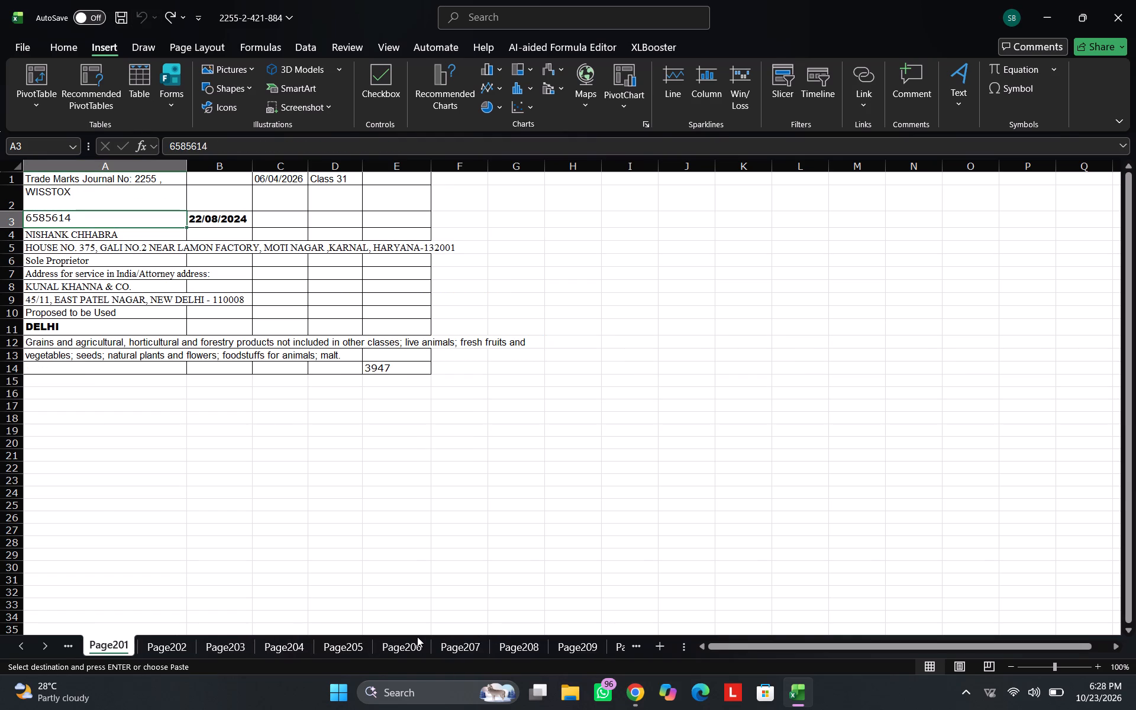
{"action": "scroll", "coordinate": [417, 637], "scroll_direction": "left", "scroll_amount": 20}
{"action": "scroll", "coordinate": [417, 637], "scroll_direction": "left", "scroll_amount": 20}
{"action": "scroll", "coordinate": [417, 637], "scroll_direction": "left", "scroll_amount": 6}
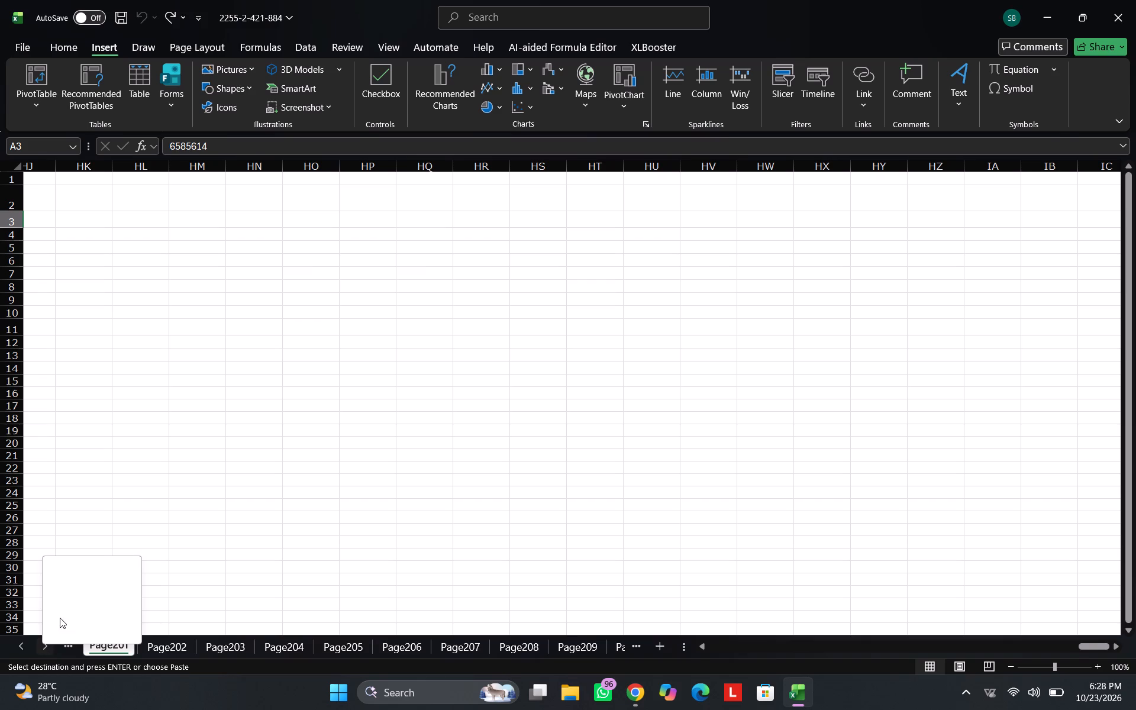
Go to the worksheet Page288 in the trademark journal workbook.
{"action": "left_click_drag", "start_coordinate": [179, 597], "coordinate": [54, 651]}
{"action": "left_click", "coordinate": [54, 651]}
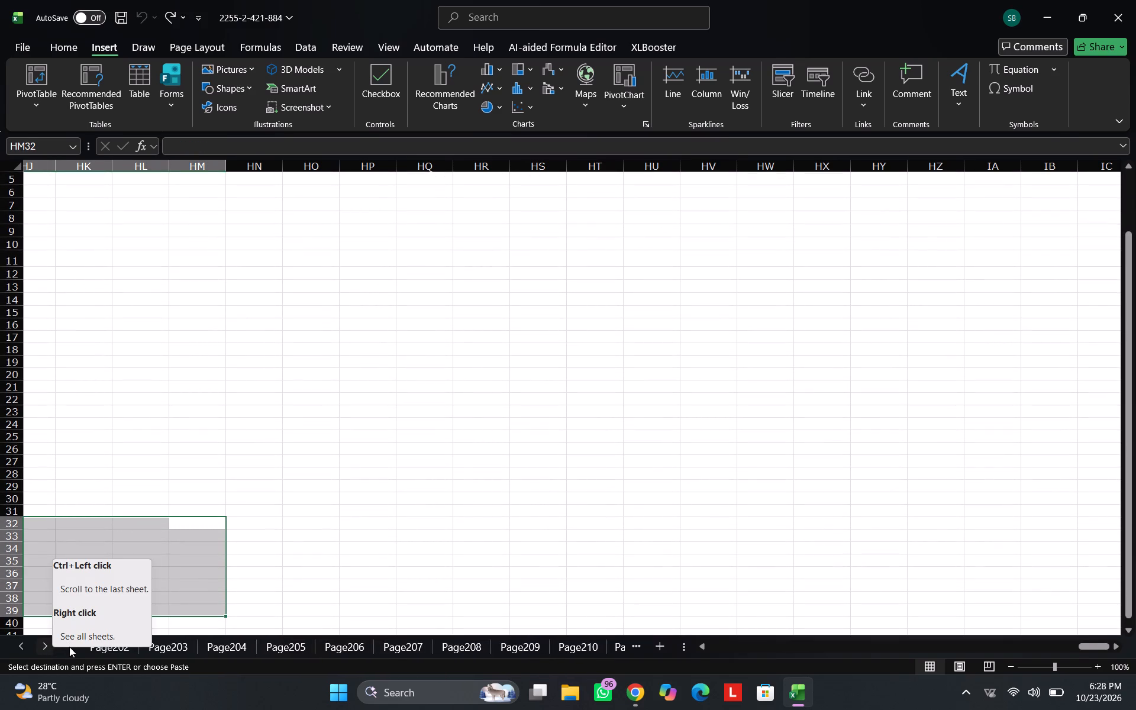
{"action": "left_click", "coordinate": [69, 647]}
{"action": "left_click", "coordinate": [70, 651]}
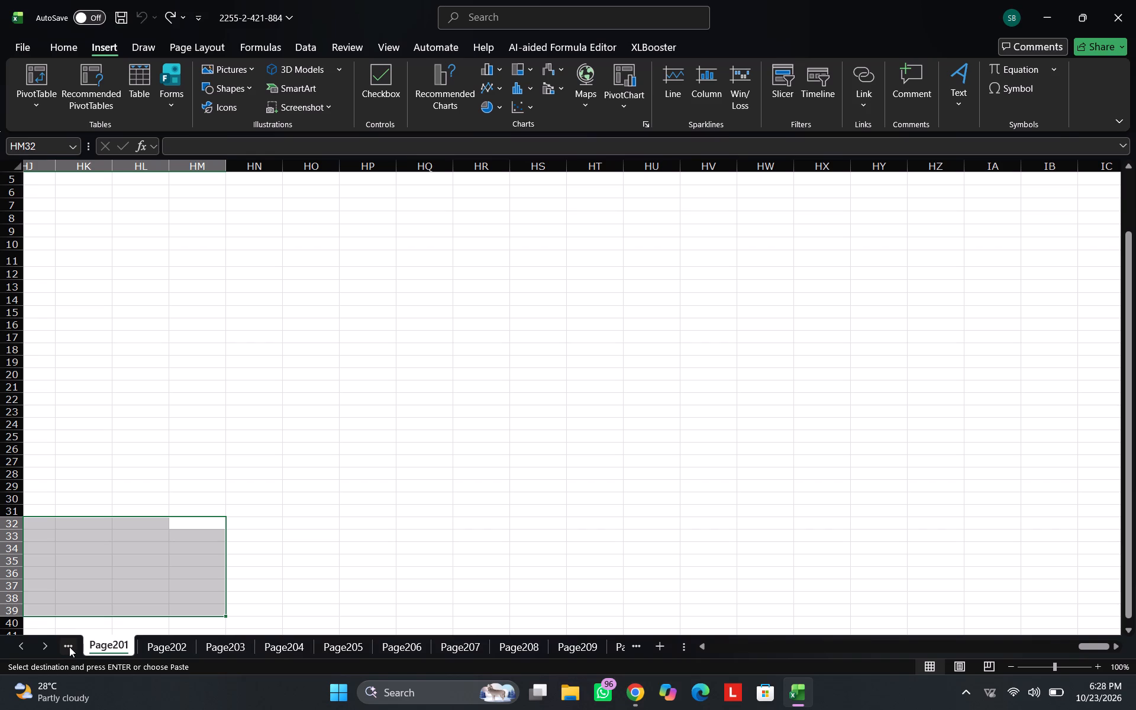
{"action": "right_click", "coordinate": [69, 647]}
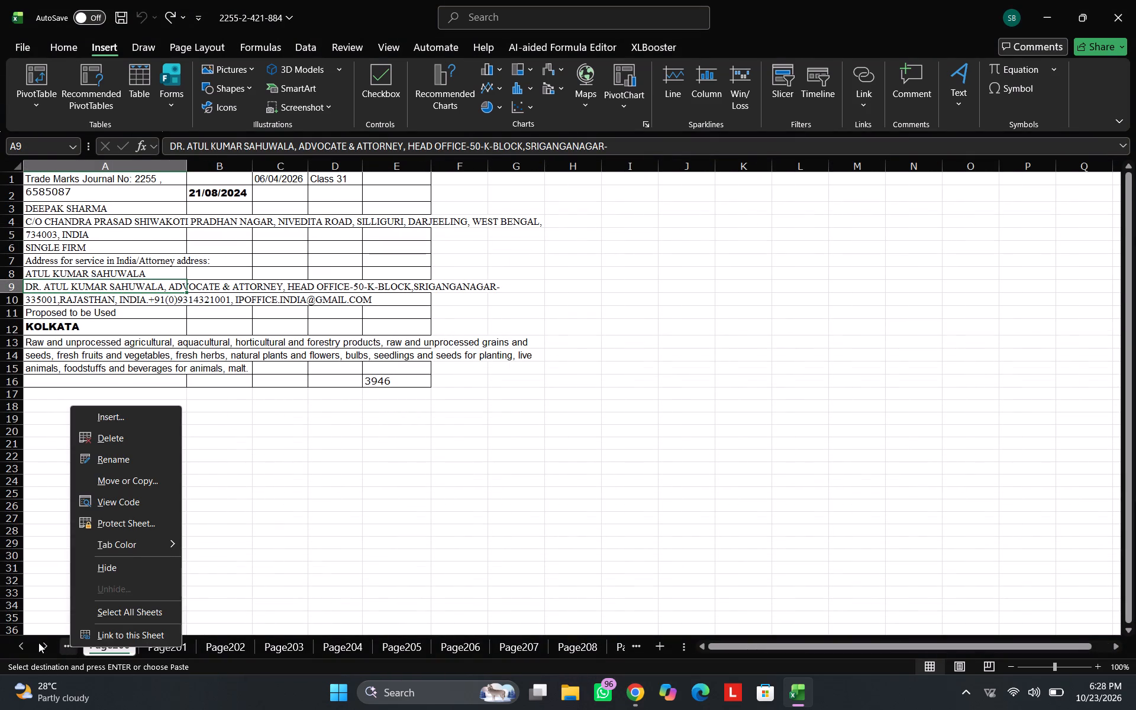
{"action": "left_click", "coordinate": [38, 643]}
{"action": "right_click", "coordinate": [38, 640]}
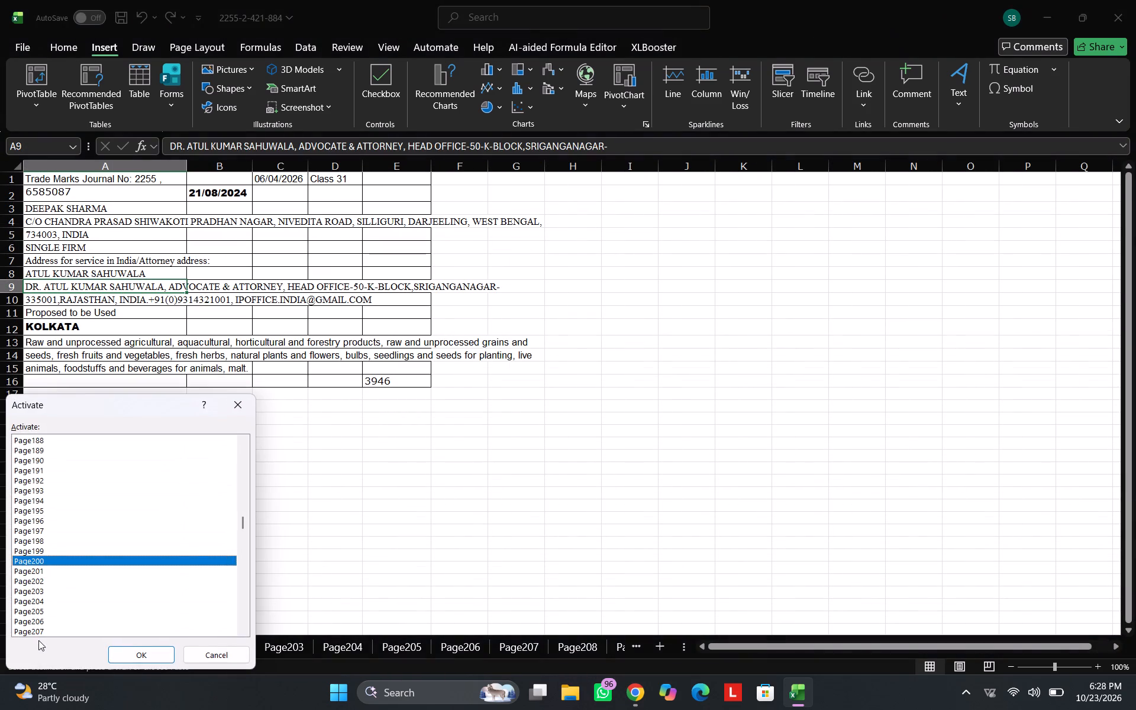
{"action": "scroll", "coordinate": [83, 581], "scroll_direction": "down", "scroll_amount": 7}
{"action": "scroll", "coordinate": [83, 581], "scroll_direction": "up", "scroll_amount": 1}
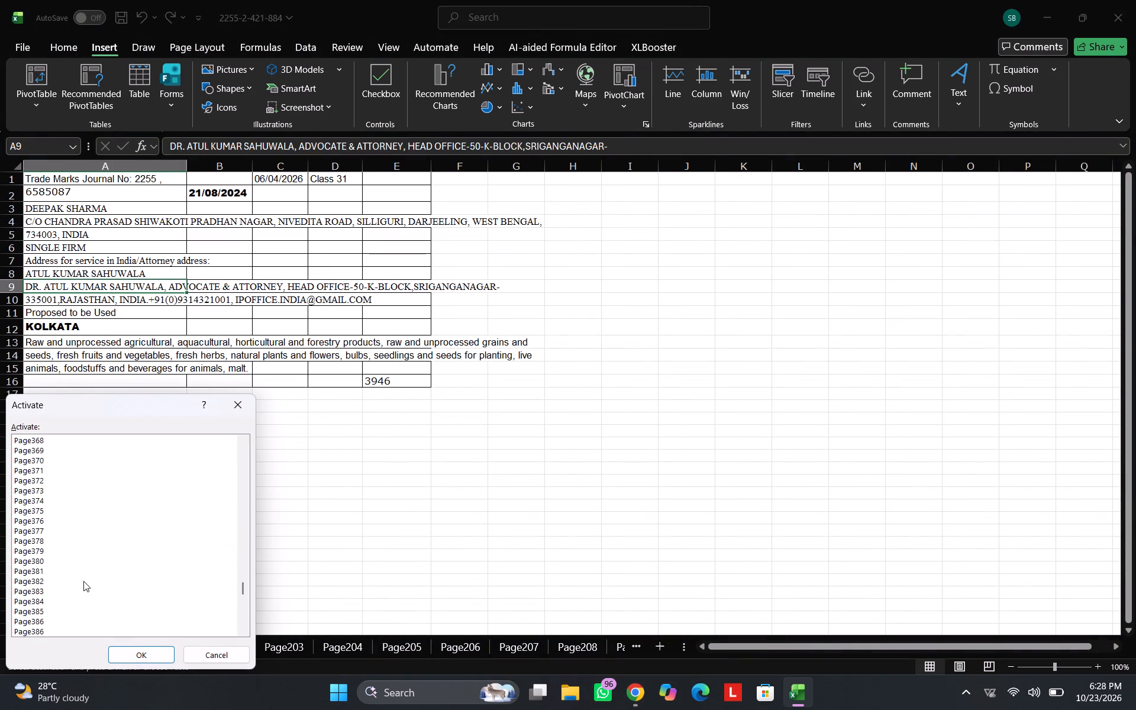
{"action": "scroll", "coordinate": [83, 581], "scroll_direction": "up", "scroll_amount": 4}
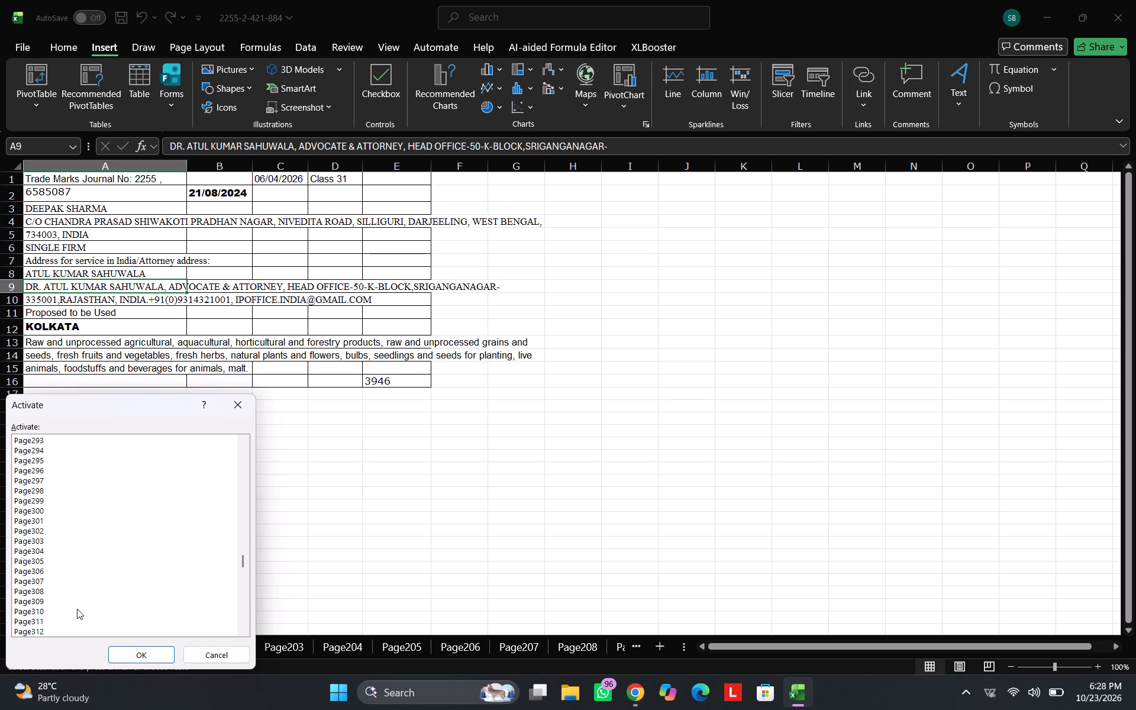
{"action": "scroll", "coordinate": [77, 609], "scroll_direction": "down", "scroll_amount": 2}
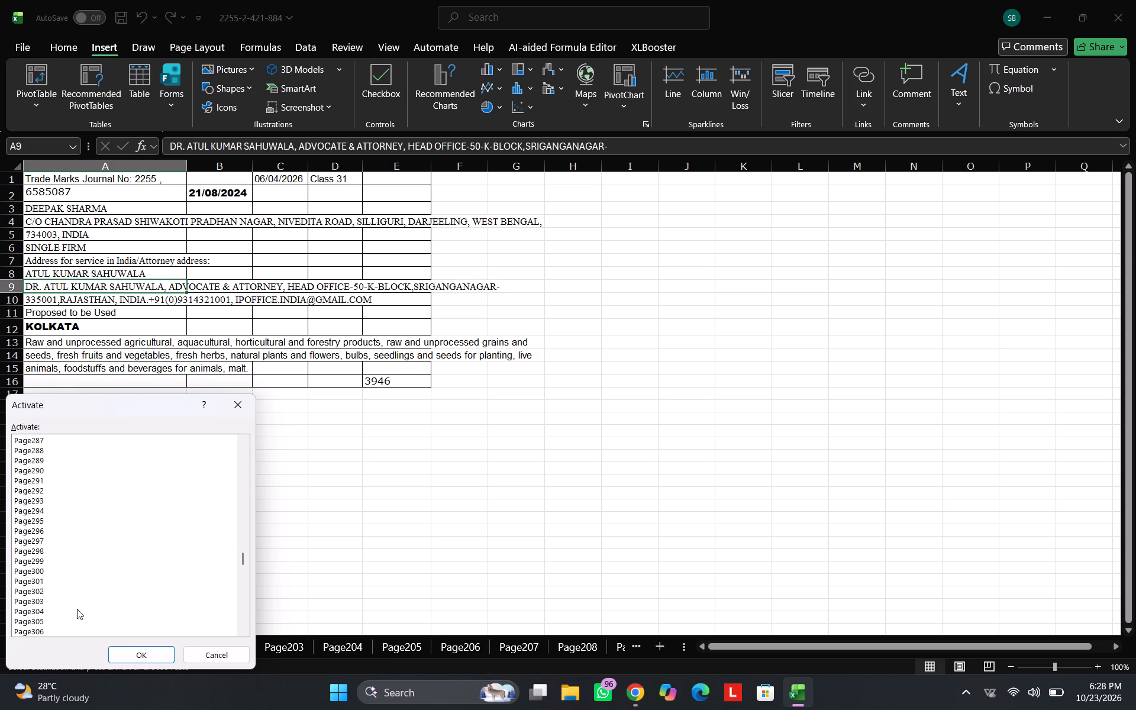
{"action": "left_click", "coordinate": [162, 454]}
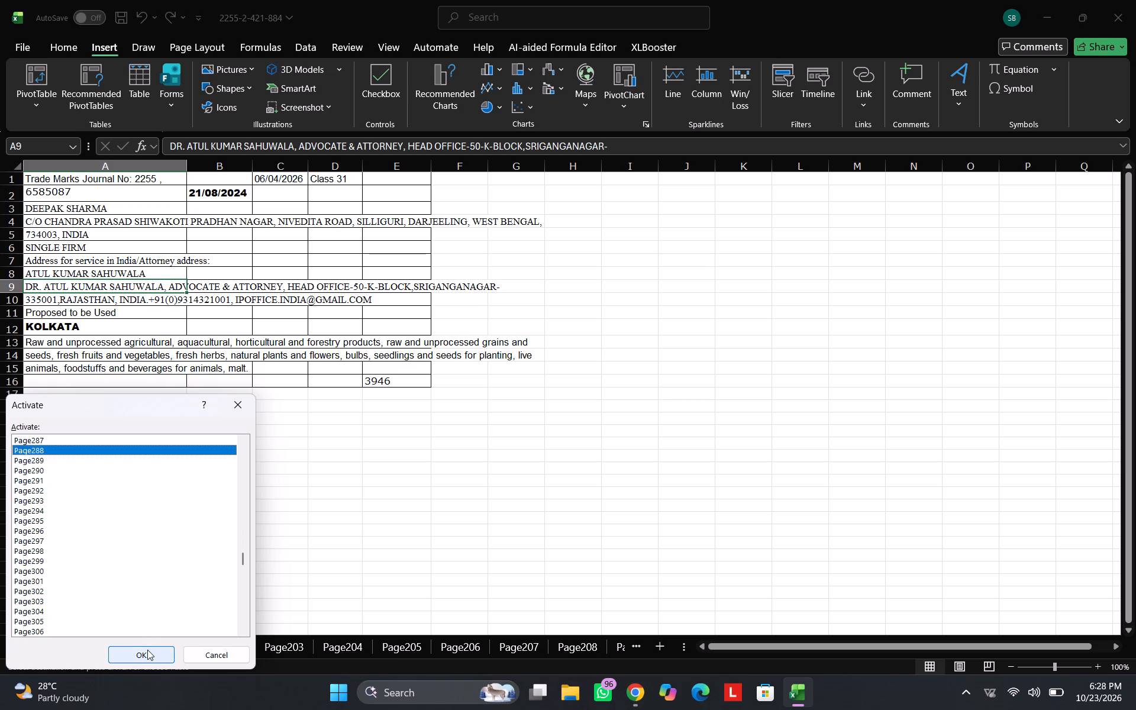
{"action": "left_click", "coordinate": [147, 650]}
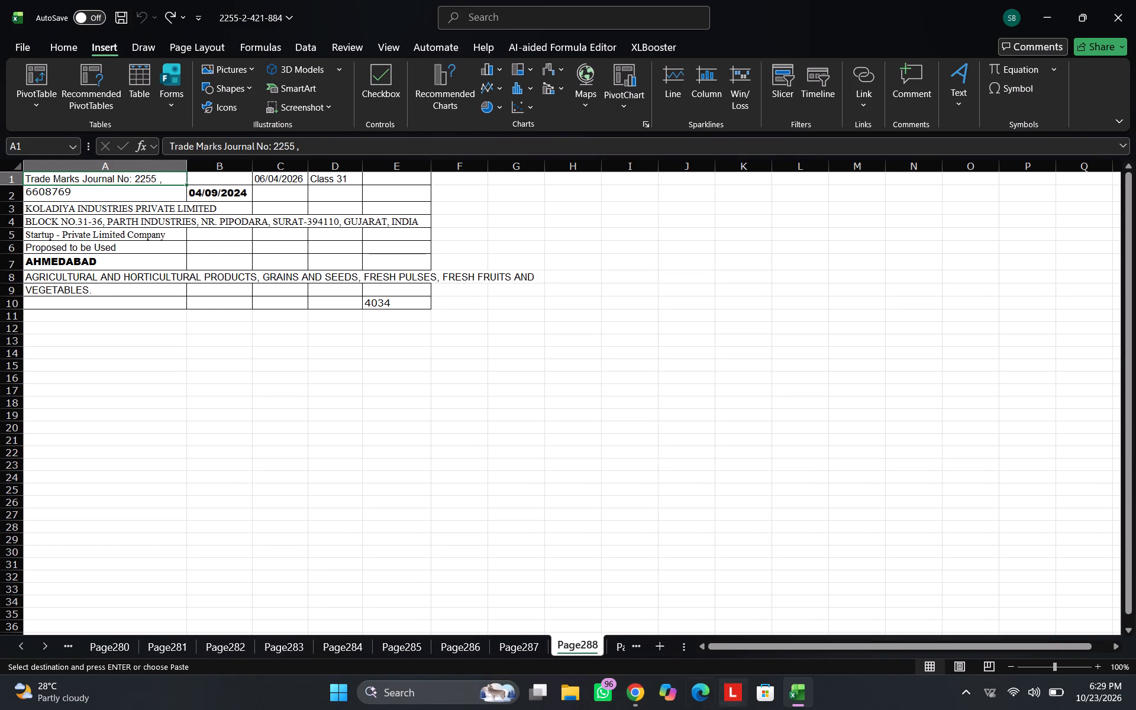
{"action": "left_click", "coordinate": [154, 202]}
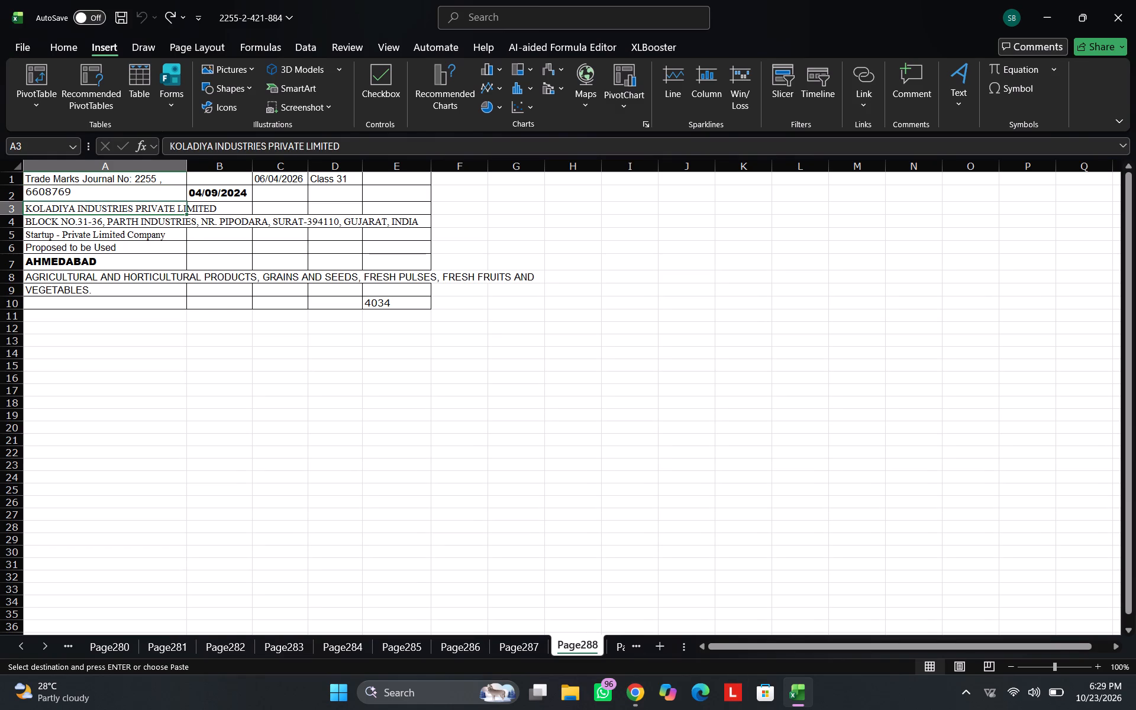
{"action": "left_click", "coordinate": [163, 196]}
{"action": "key", "text": "ctrl+c"}
{"action": "key", "text": "alt+Tab"}
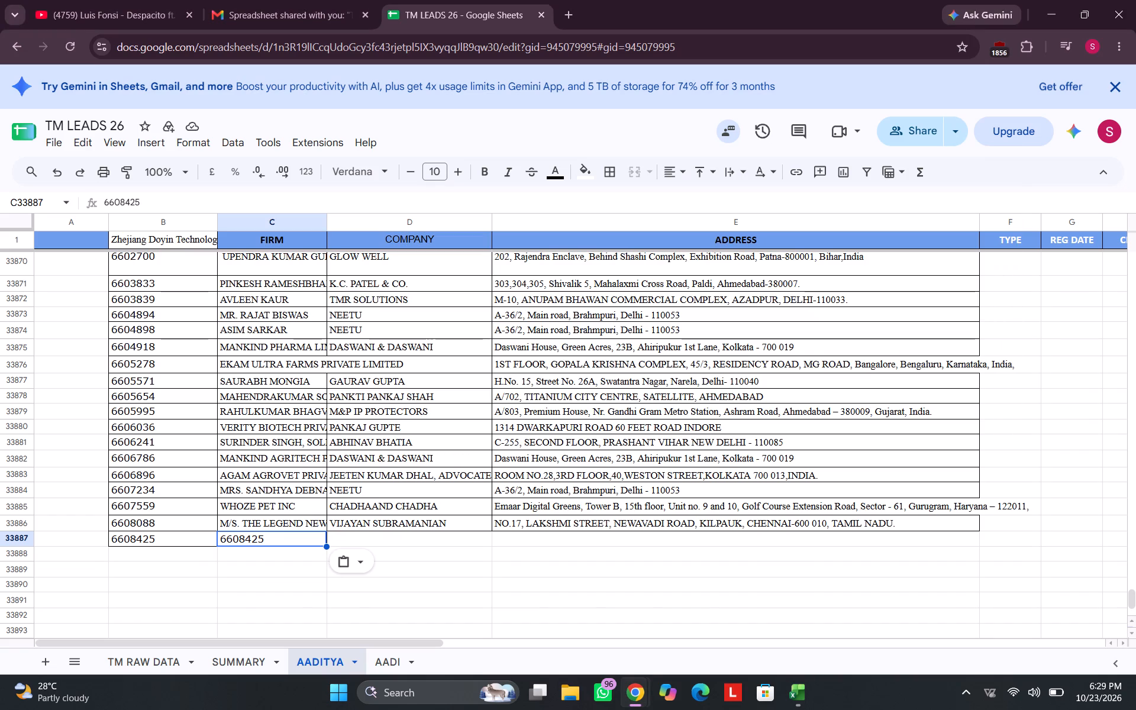
{"action": "key", "text": "alt+Tab"}
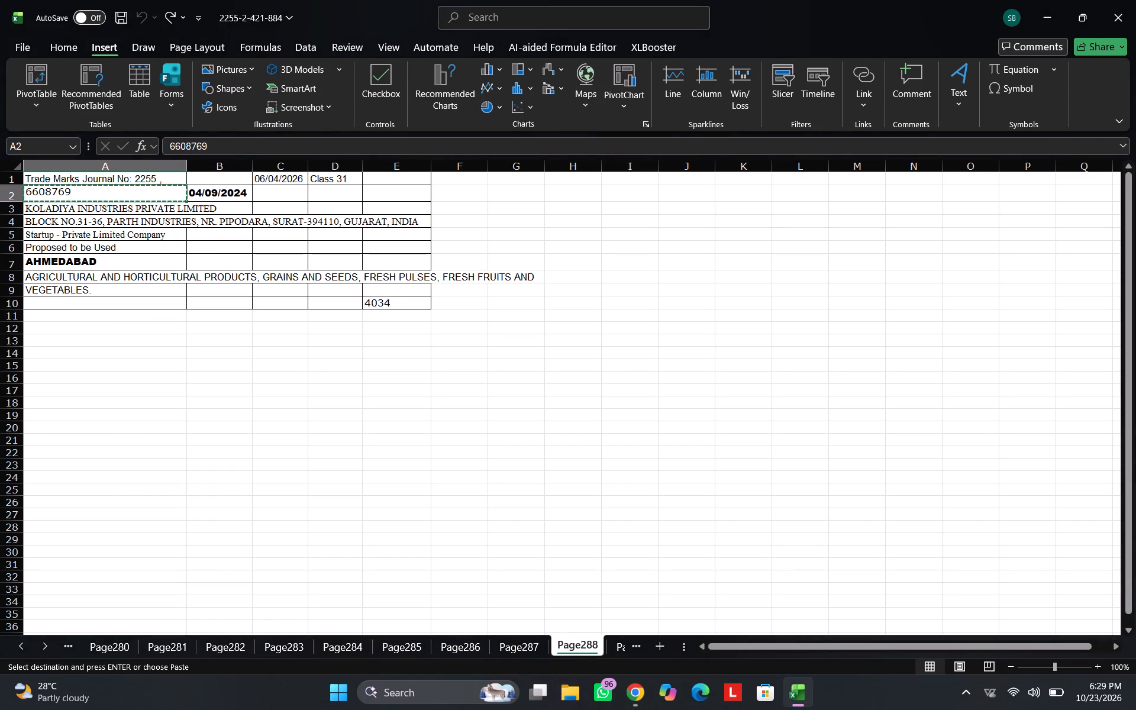
{"action": "key", "text": "alt+Tab"}
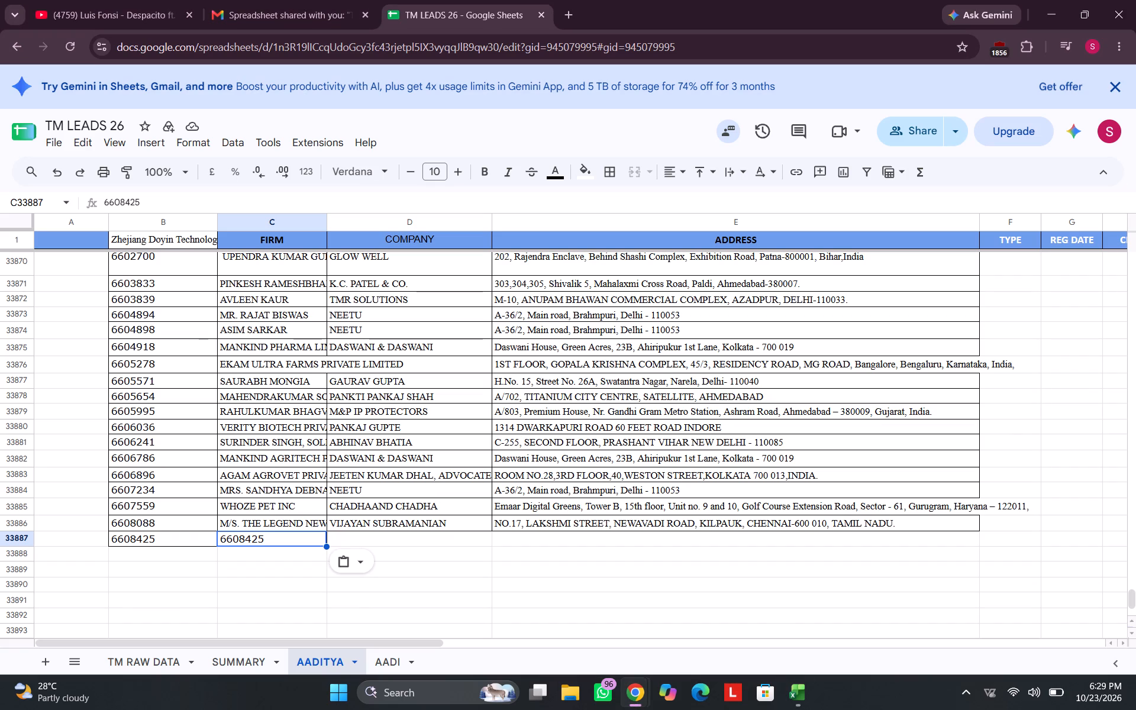
{"action": "key", "text": "Left"}
{"action": "key", "text": "Left"}
{"action": "key", "text": "Right"}
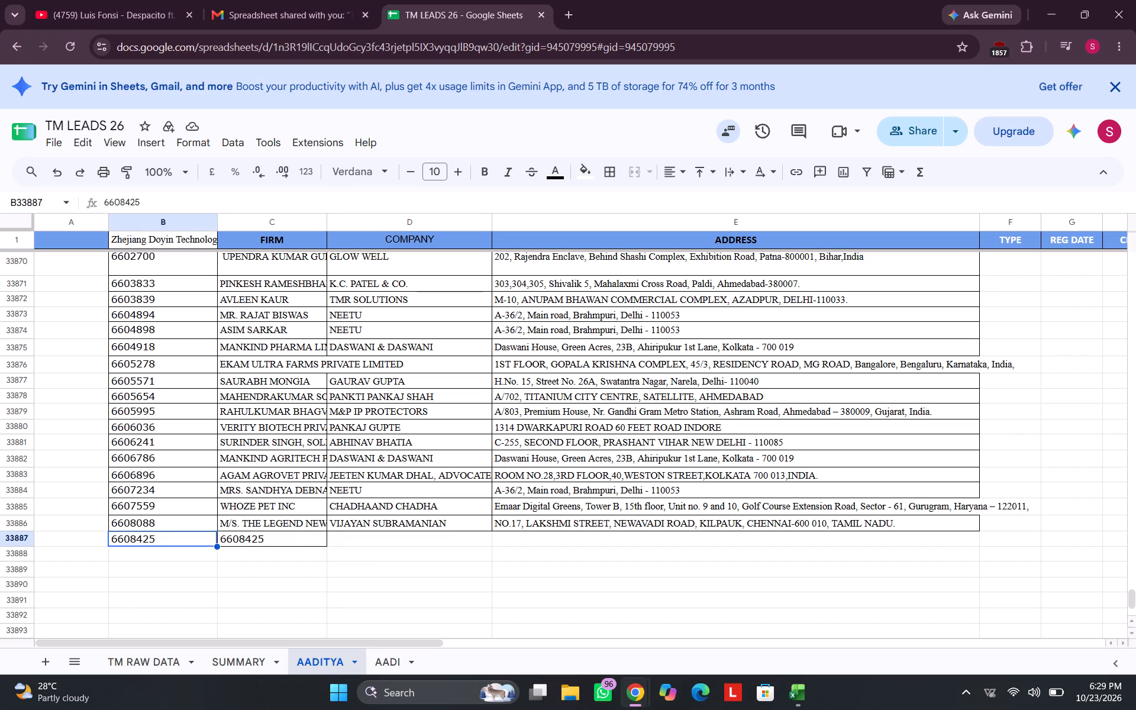
{"action": "key", "text": "ctrl+v"}
Copy the firm name KOLADIYA INDUSTRIES PRIVATE LIMITED from Page288 into the FIRM column of row 33887 in TM LEADS 26.
{"action": "key", "text": "alt+Tab"}
{"action": "key", "text": "Down"}
{"action": "key", "text": "ctrl+c"}
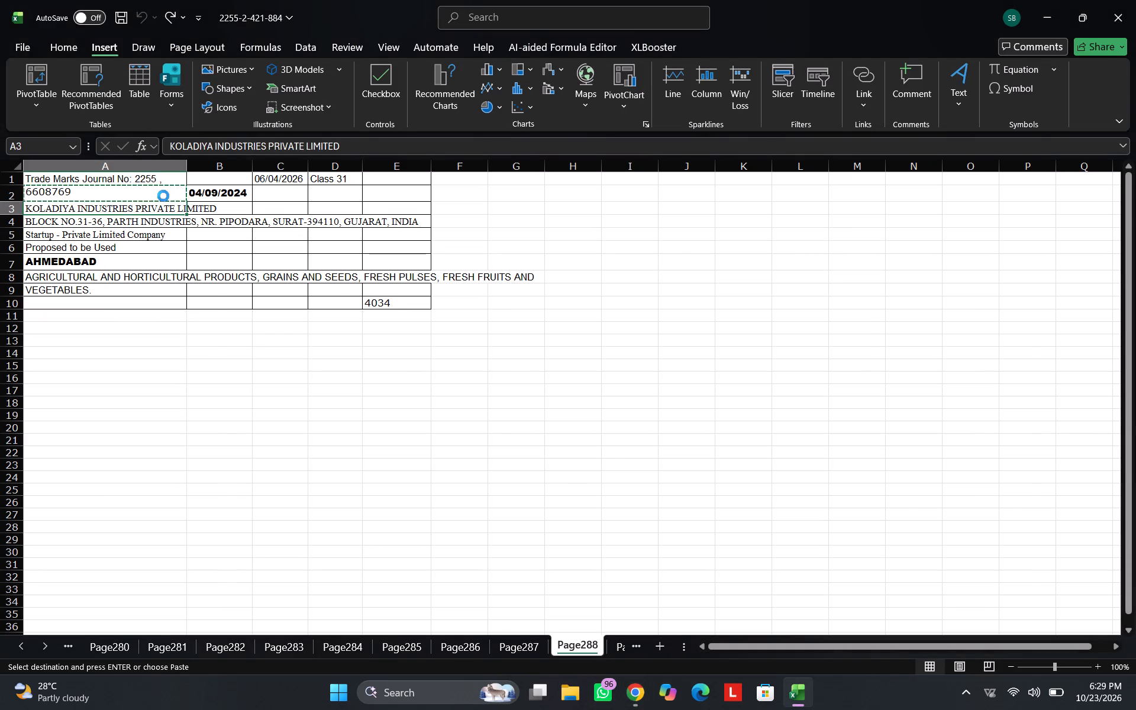
{"action": "key", "text": "alt+Tab"}
{"action": "key", "text": "Right"}
{"action": "key", "text": "ctrl+v"}
Copy the firm's address line from Page288 into the ADDRESS column of row 33887 in TM LEADS 26.
{"action": "key", "text": "alt+Tab"}
{"action": "key", "text": "Down"}
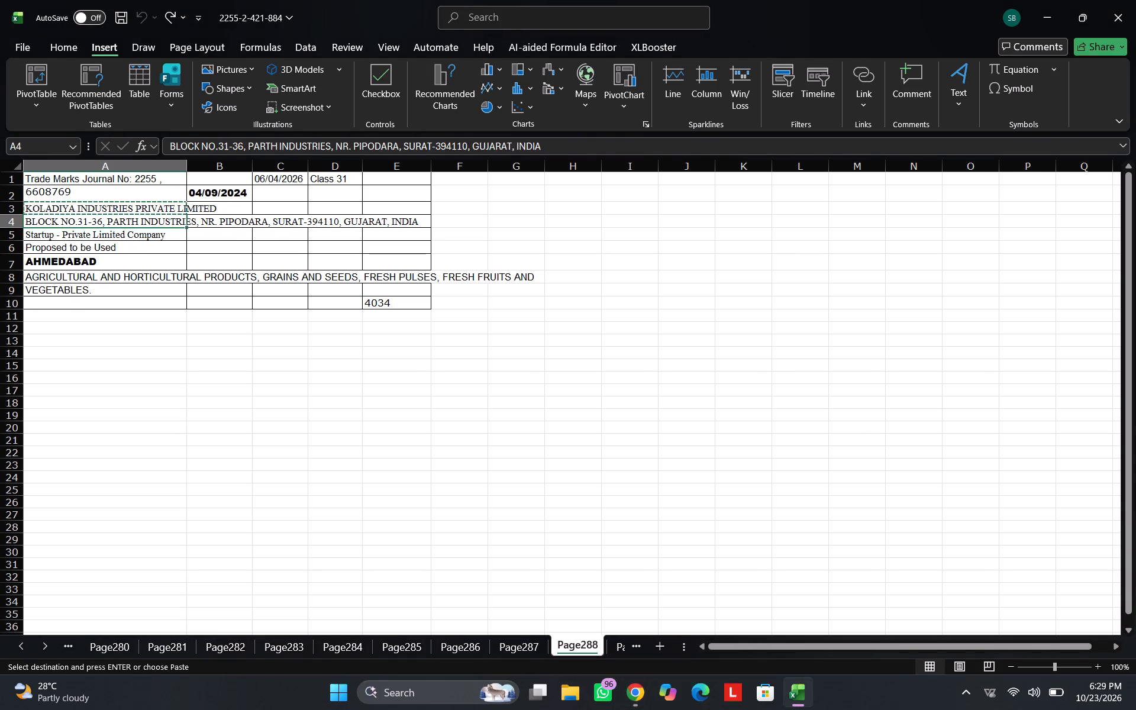
{"action": "key", "text": "Down"}
{"action": "key", "text": "Up"}
{"action": "key", "text": "ctrl+c"}
{"action": "key", "text": "alt+Tab"}
{"action": "key", "text": "Right"}
{"action": "key", "text": "Right"}
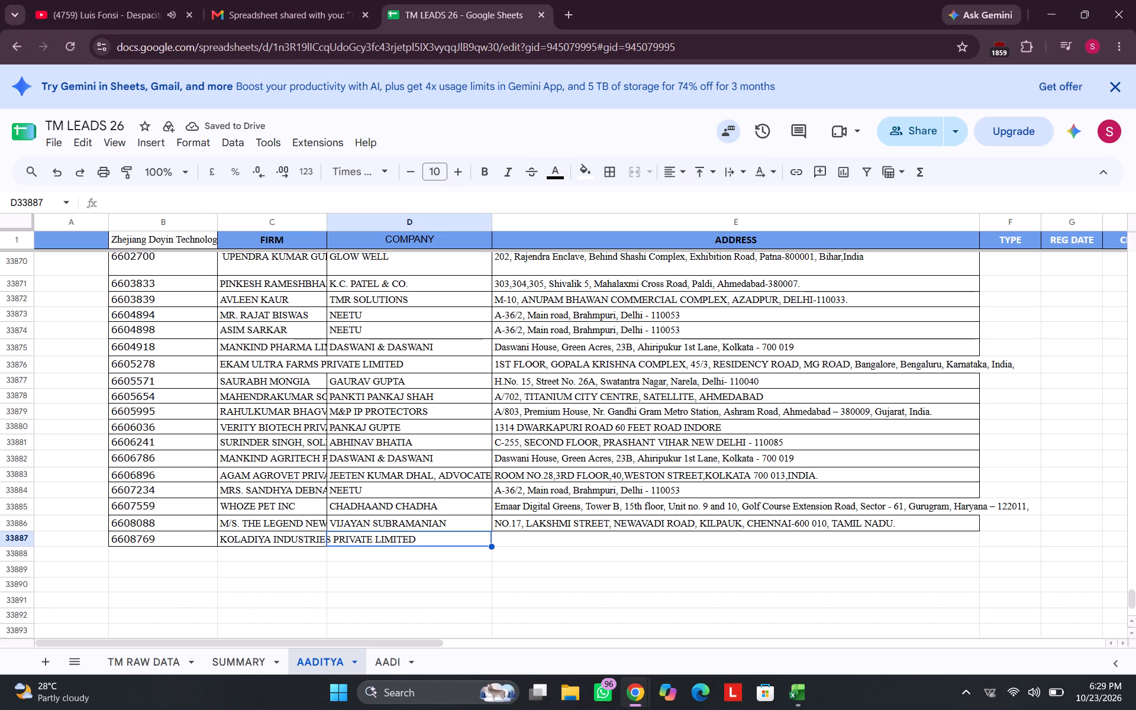
{"action": "key", "text": "ctrl+v"}
Copy row 33887's firm-to-address cells and search Google for them in the incognito window, followed by "contact number".
{"action": "key", "text": "Right"}
{"action": "key", "text": "shift+Left"}
{"action": "key", "text": "shift+Left"}
{"action": "key", "text": "ctrl+c"}
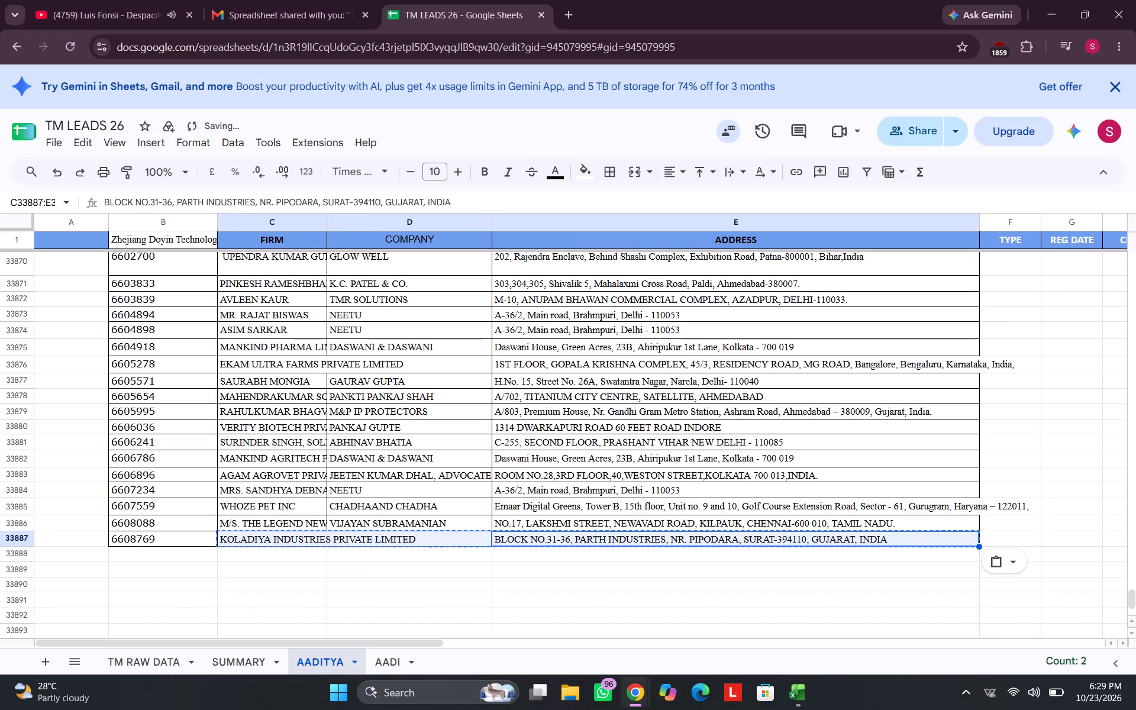
{"action": "key", "text": "alt+Tab"}
{"action": "key", "text": "alt+Right"}
{"action": "left_click", "coordinate": [692, 96]}
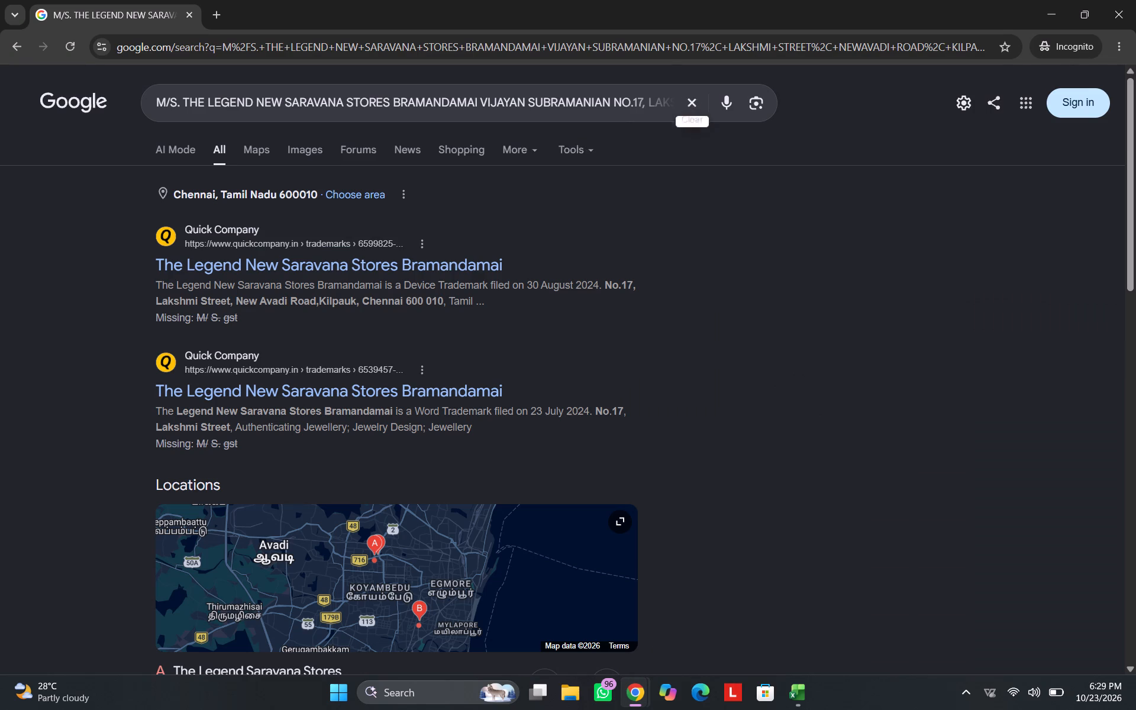
{"action": "key", "text": "ctrl+v"}
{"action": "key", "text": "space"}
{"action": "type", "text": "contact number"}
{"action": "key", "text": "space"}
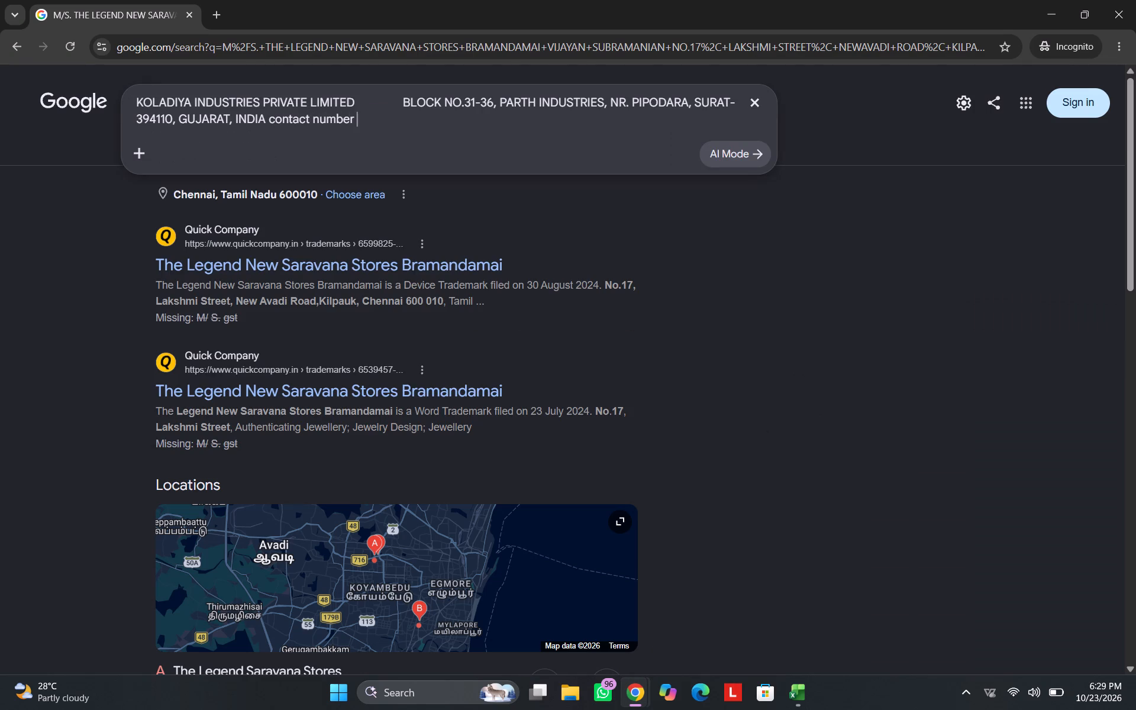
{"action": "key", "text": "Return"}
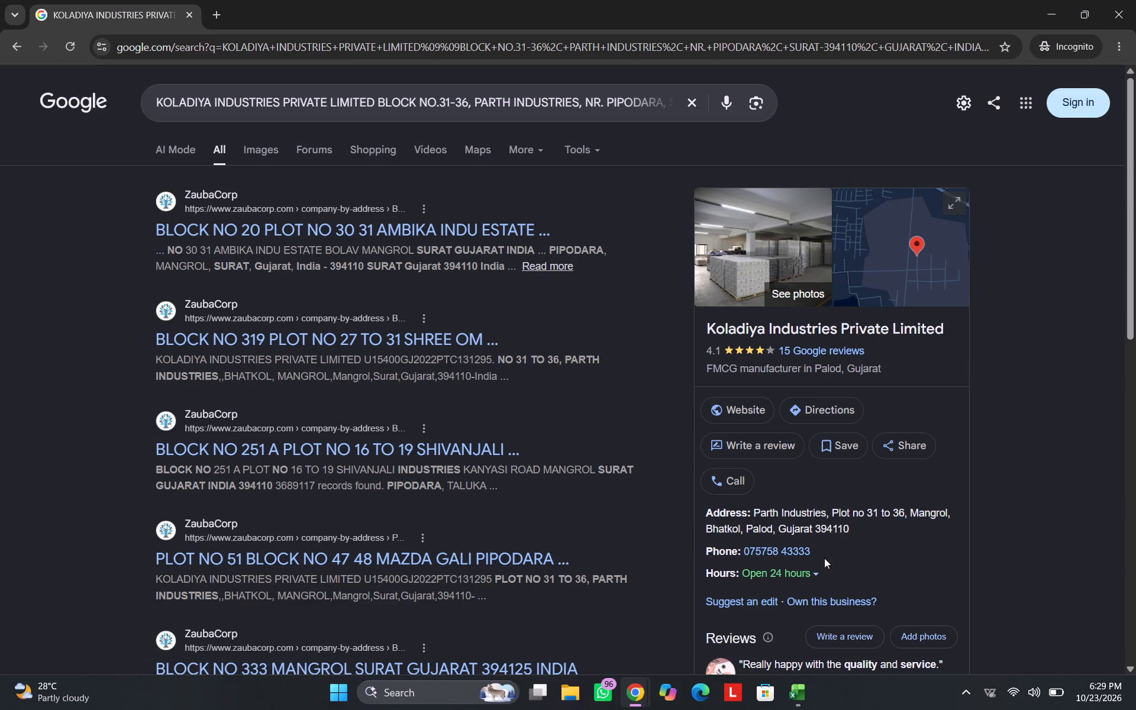
Copy the firm's phone number, without the leading zero, from its business listing into the NUMBER column of row 33887 in TM LEADS 26.
{"action": "left_click_drag", "start_coordinate": [824, 558], "coordinate": [747, 556]}
{"action": "key", "text": "ctrl+c"}
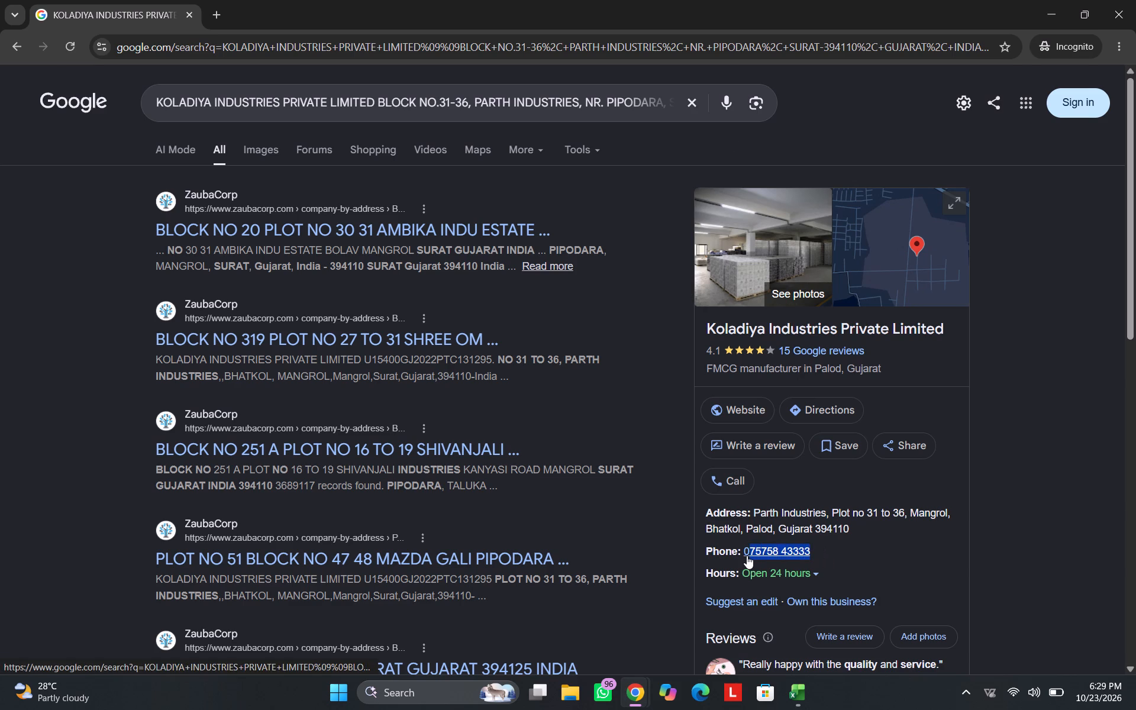
{"action": "key", "text": "alt+Tab"}
{"action": "scroll", "coordinate": [747, 556], "scroll_direction": "left", "scroll_amount": 1}
{"action": "scroll", "coordinate": [747, 556], "scroll_direction": "down", "scroll_amount": 1}
{"action": "scroll", "coordinate": [747, 556], "scroll_direction": "left", "scroll_amount": 1}
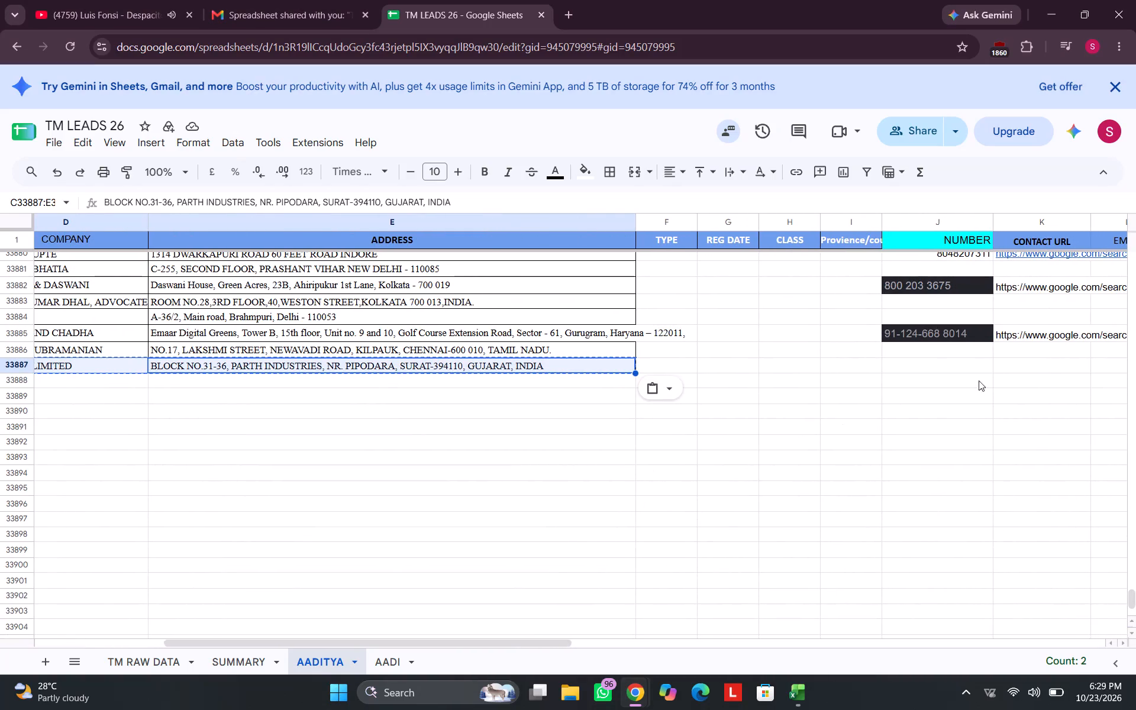
{"action": "left_click", "coordinate": [966, 369]}
{"action": "key", "text": "ctrl+v"}
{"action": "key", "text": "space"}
{"action": "key", "text": "alt+Tab"}
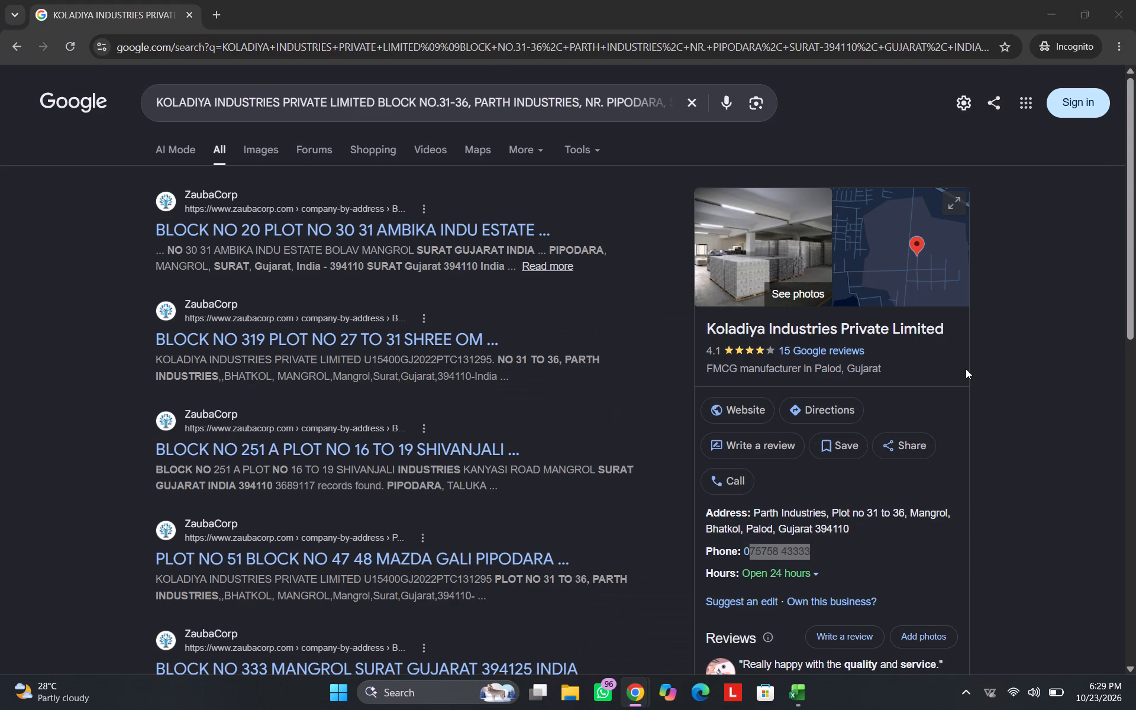
{"action": "key", "text": "alt+Tab"}
{"action": "key", "text": "ctrl+v"}
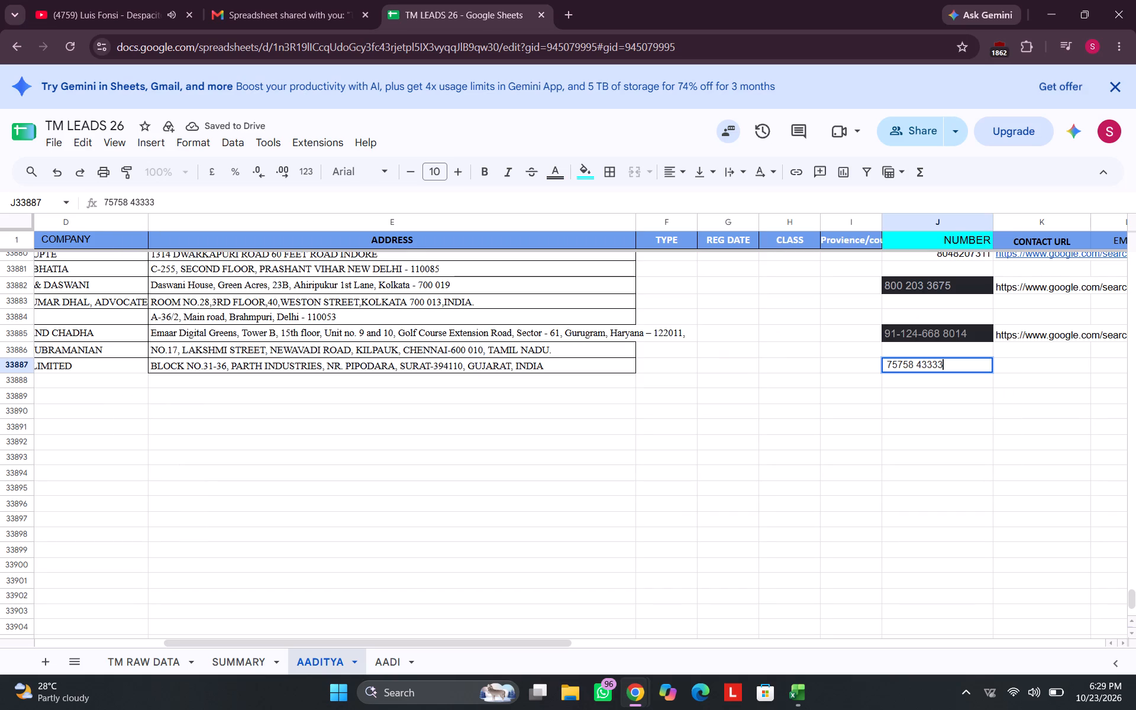
{"action": "key", "text": "Return"}
Look through the Google results for Koladiya Industries Private Limited for further contact details.
{"action": "key", "text": "alt+Tab"}
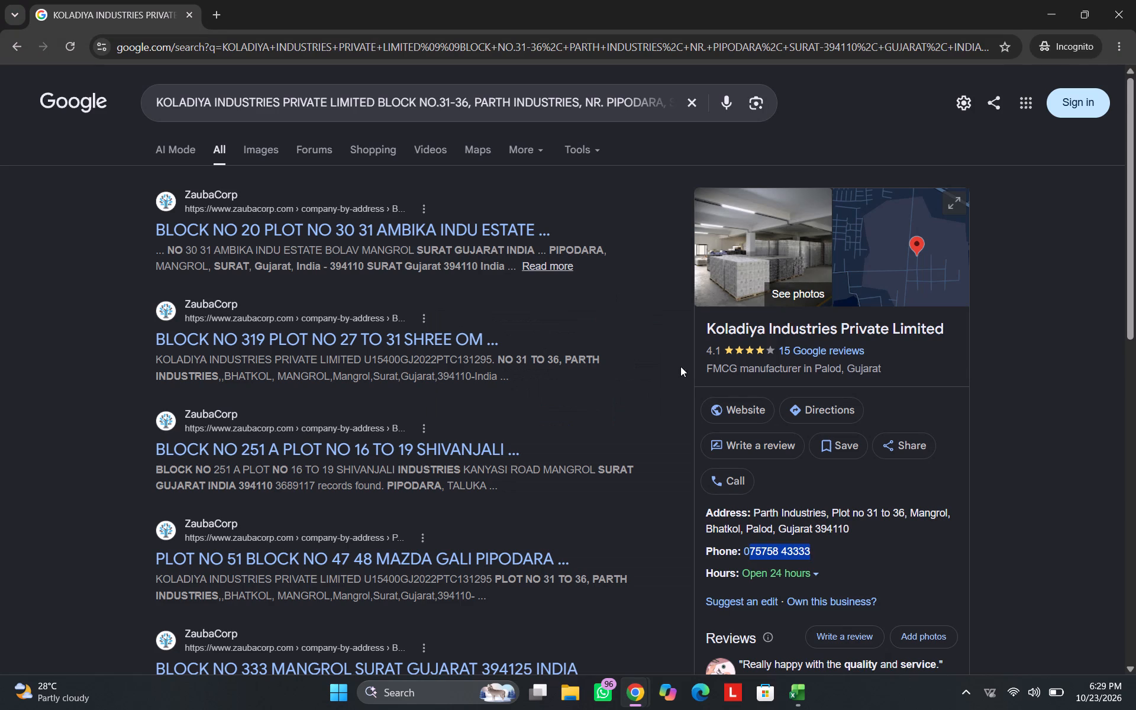
{"action": "scroll", "coordinate": [566, 326], "scroll_direction": "down", "scroll_amount": 3}
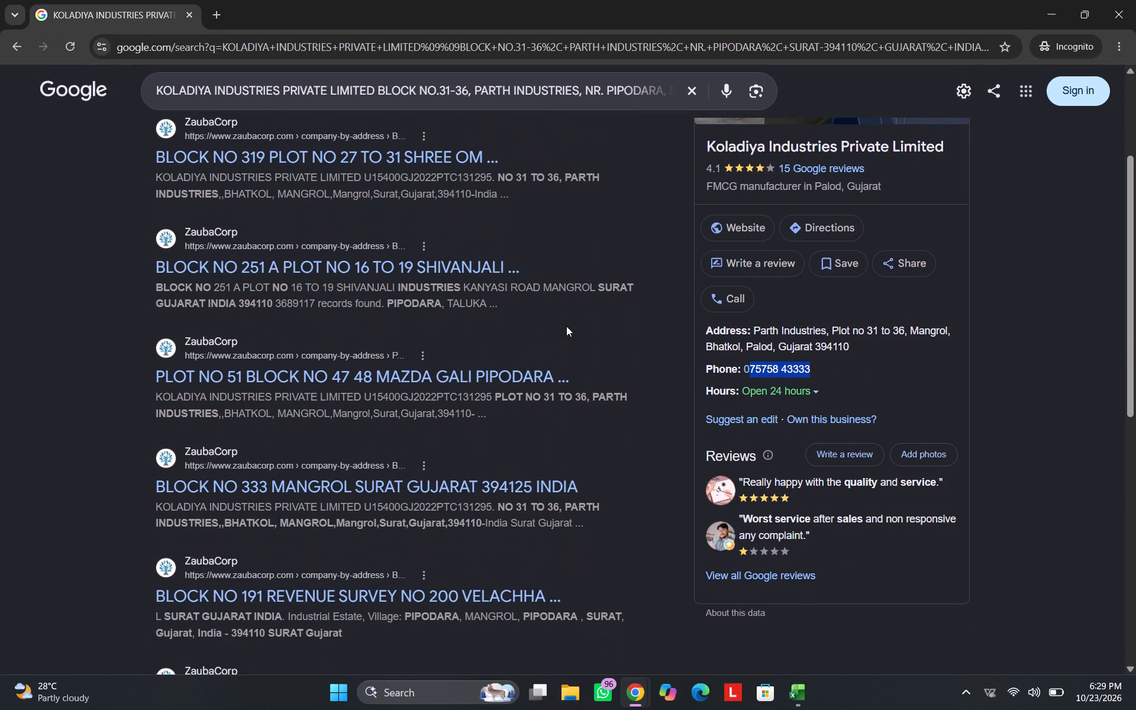
{"action": "scroll", "coordinate": [566, 326], "scroll_direction": "down", "scroll_amount": 1}
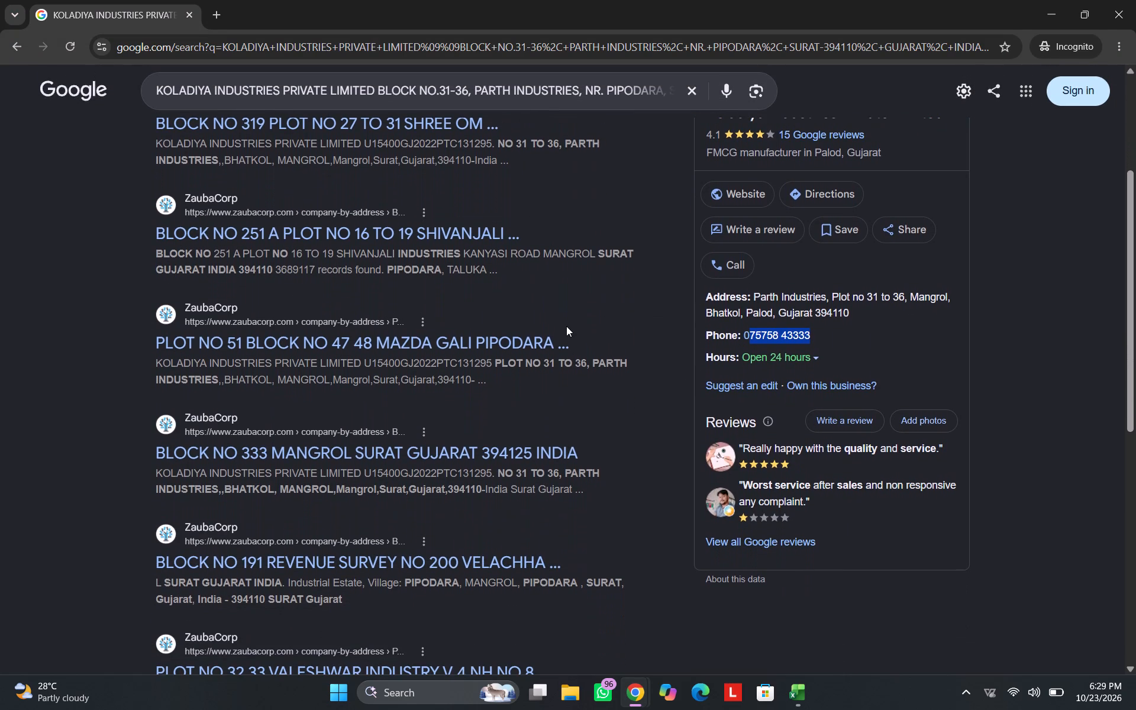
{"action": "scroll", "coordinate": [566, 326], "scroll_direction": "down", "scroll_amount": 3}
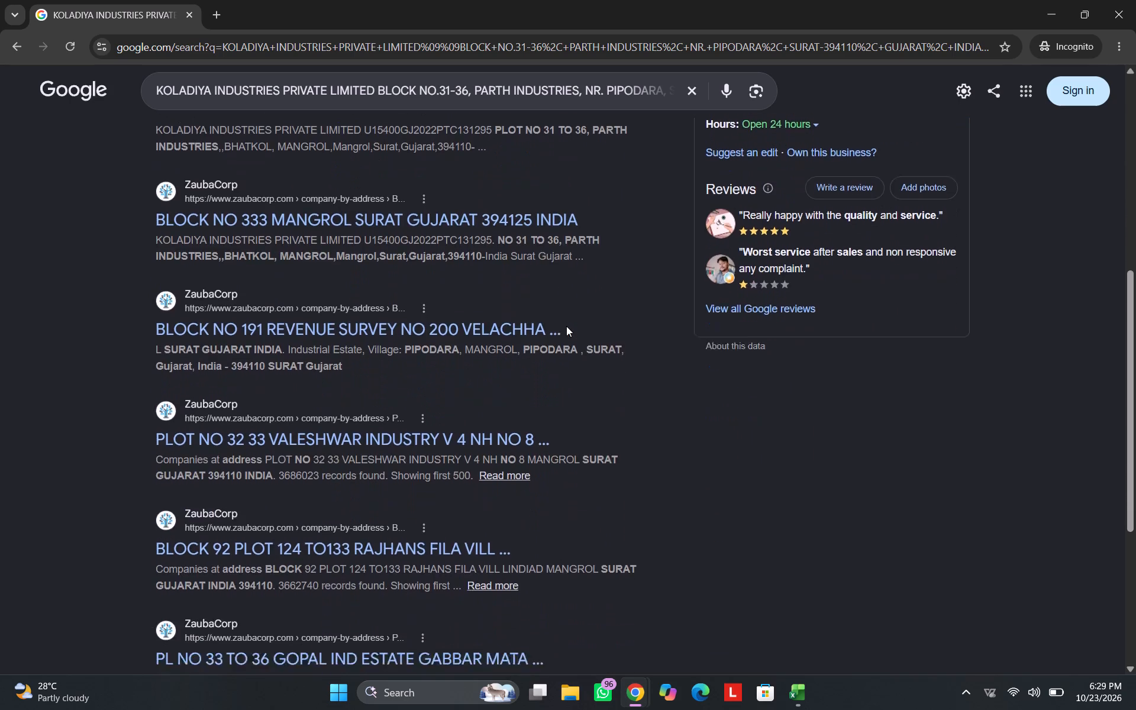
{"action": "scroll", "coordinate": [566, 326], "scroll_direction": "down", "scroll_amount": 4}
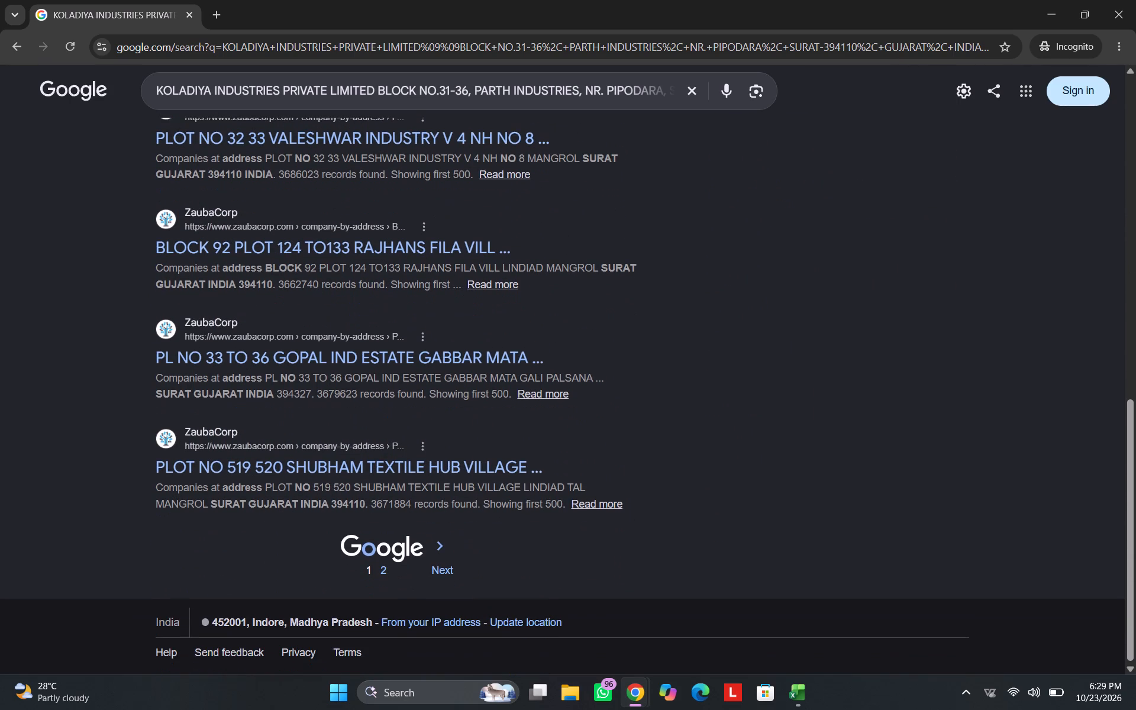
{"action": "scroll", "coordinate": [566, 326], "scroll_direction": "down", "scroll_amount": 1}
{"action": "scroll", "coordinate": [566, 326], "scroll_direction": "up", "scroll_amount": 3}
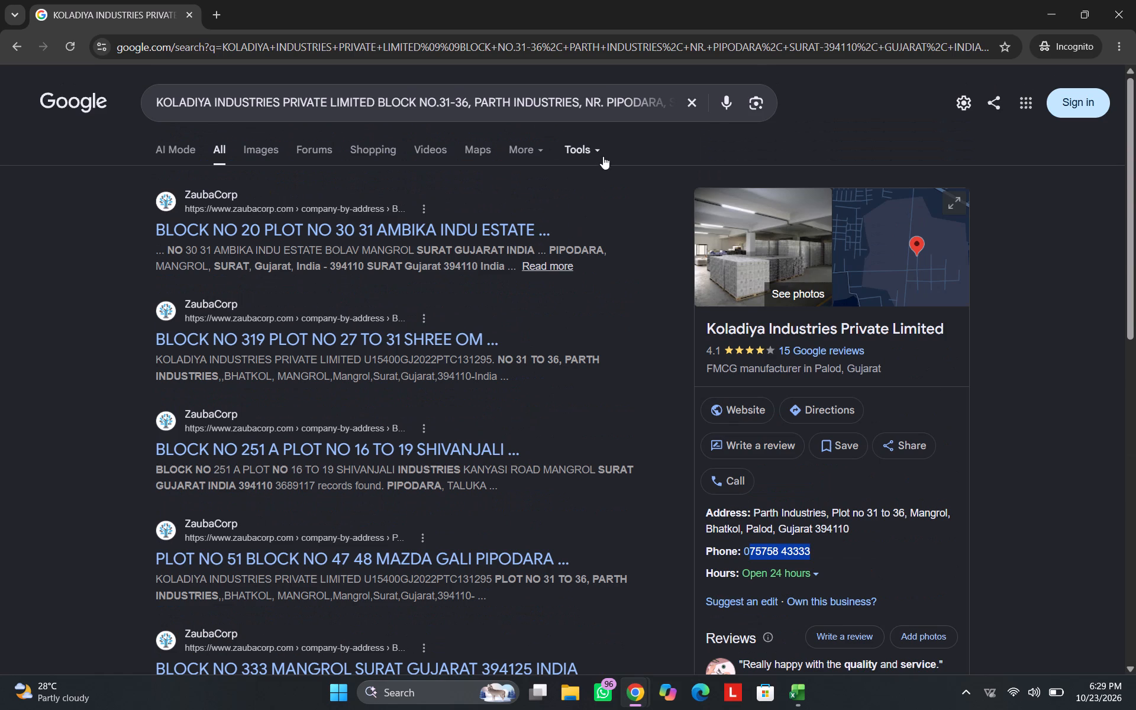
Add "gst" to the Koladiya Industries query and search Google for the firm's GST number.
{"action": "left_click", "coordinate": [637, 93]}
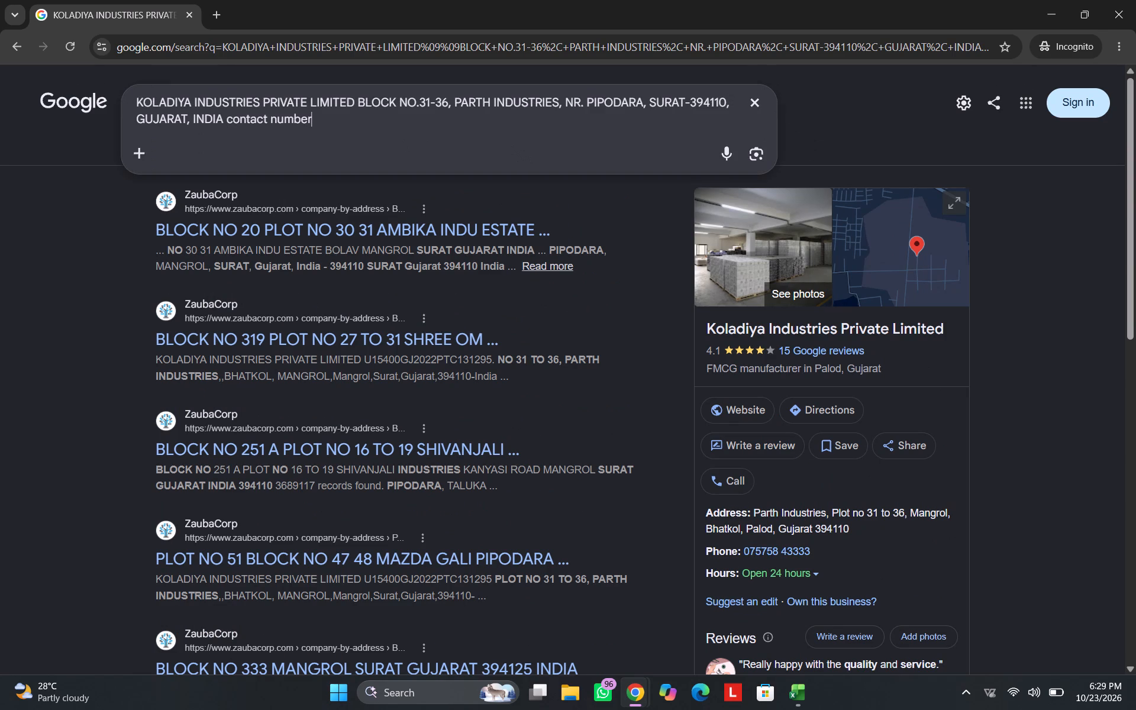
{"action": "left_click", "coordinate": [267, 121]}
{"action": "key", "text": "BackSpace"}
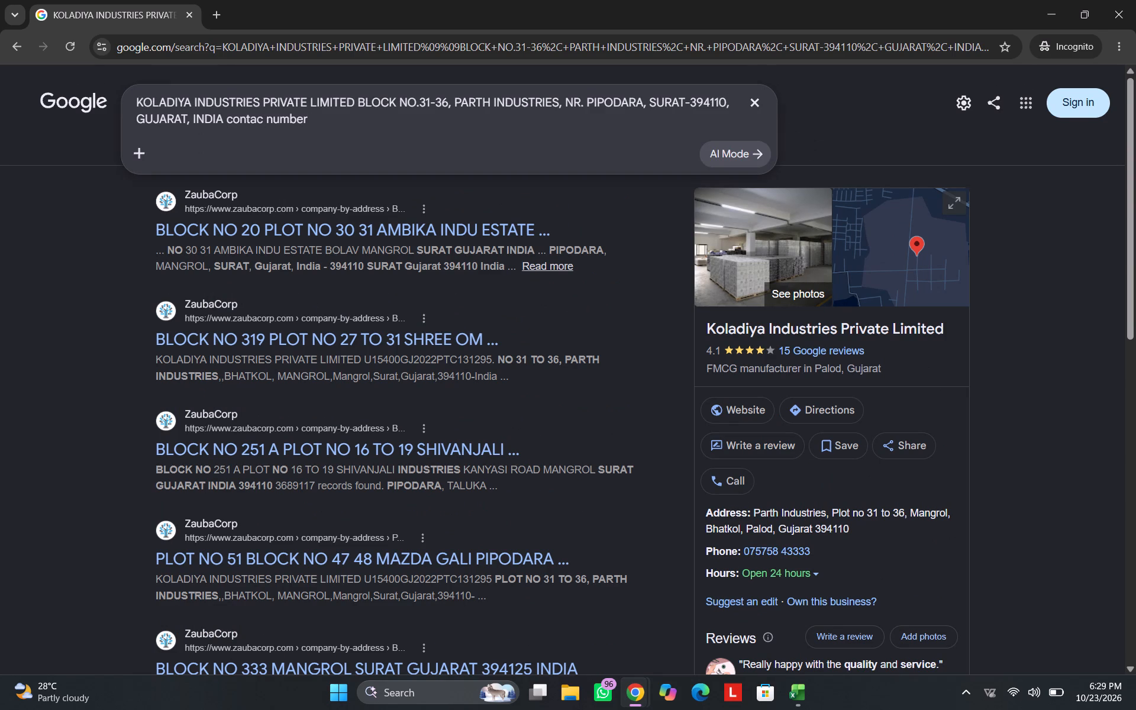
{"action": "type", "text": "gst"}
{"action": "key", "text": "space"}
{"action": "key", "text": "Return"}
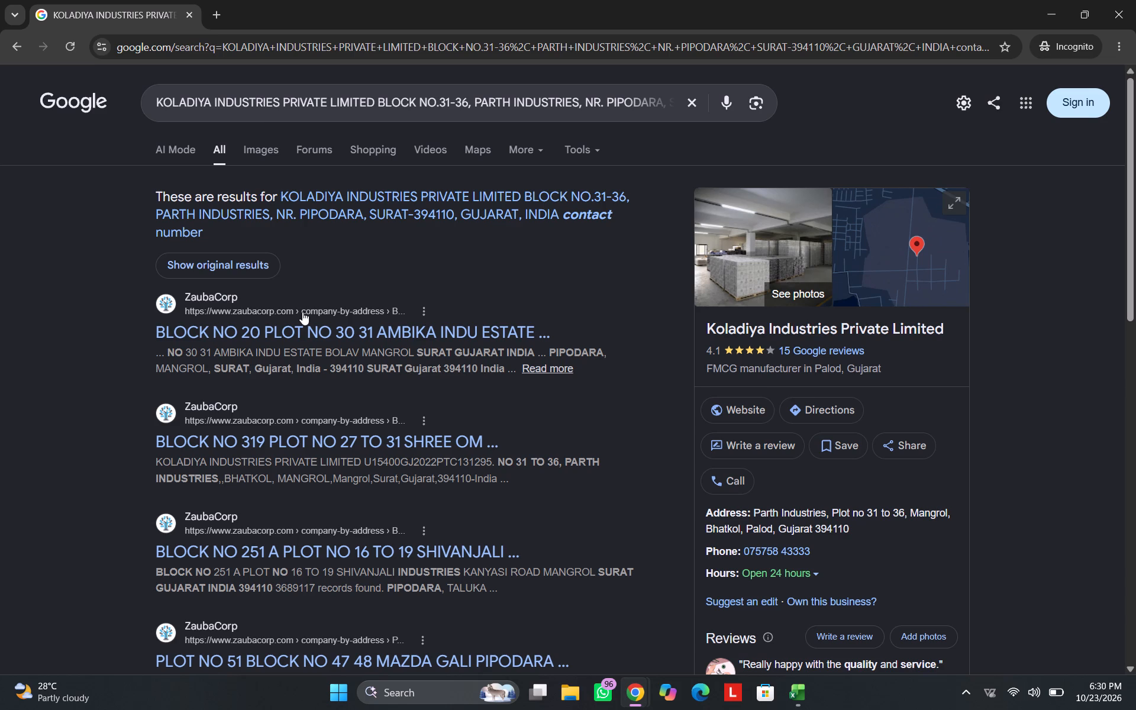
Look through the Google results for Koladiya Industries' GST number.
{"action": "scroll", "coordinate": [302, 312], "scroll_direction": "down", "scroll_amount": 3}
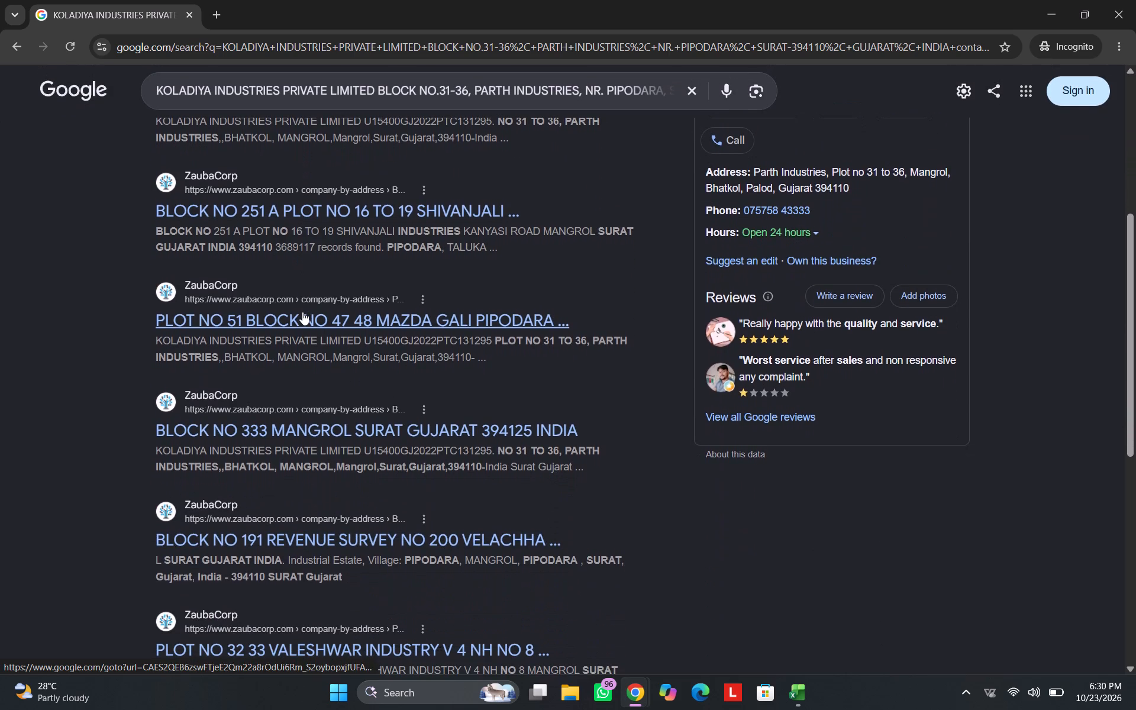
{"action": "scroll", "coordinate": [302, 312], "scroll_direction": "down", "scroll_amount": 2}
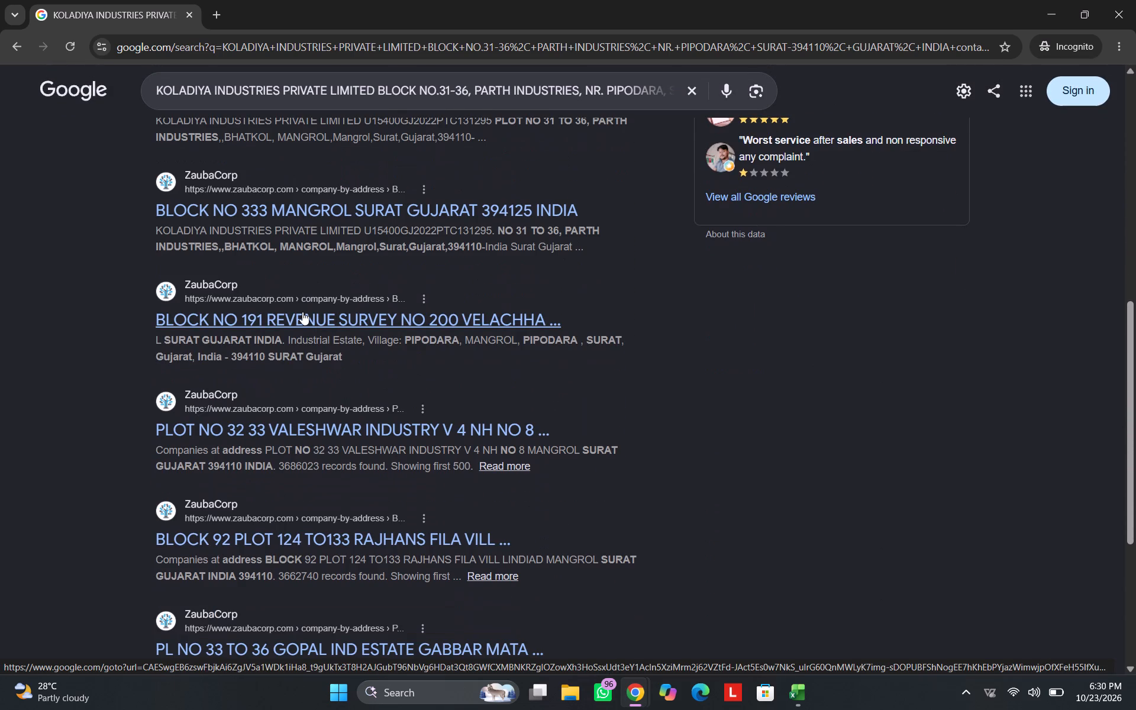
{"action": "scroll", "coordinate": [302, 312], "scroll_direction": "down", "scroll_amount": 1}
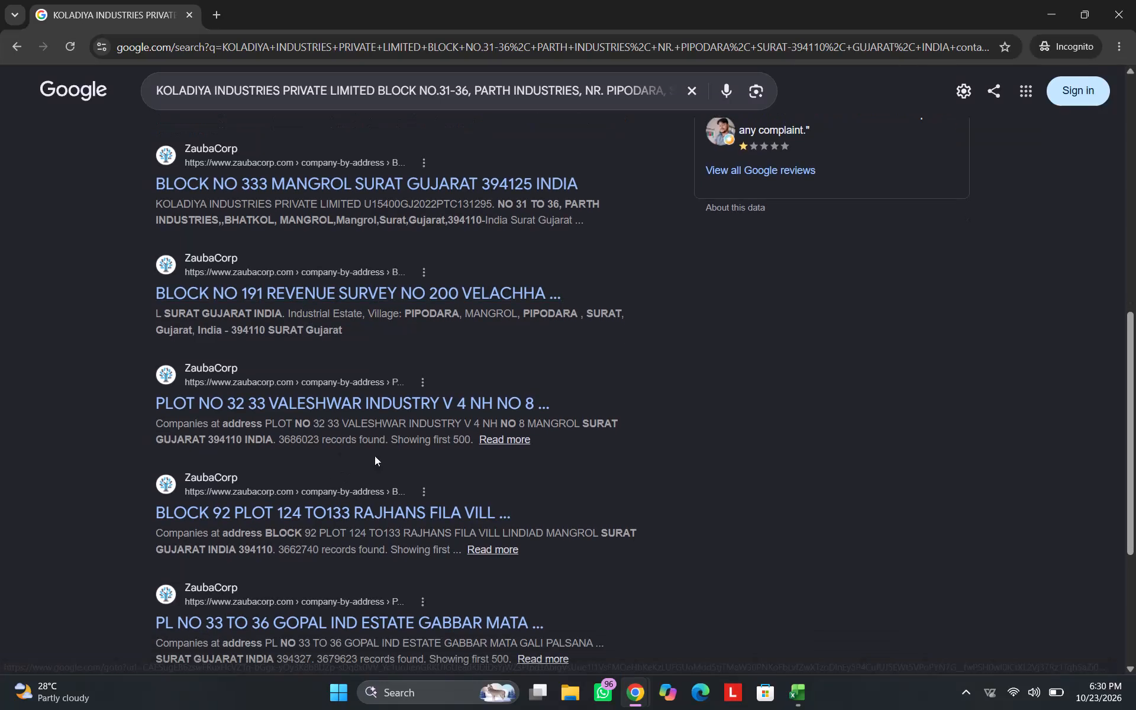
{"action": "scroll", "coordinate": [383, 451], "scroll_direction": "down", "scroll_amount": 4}
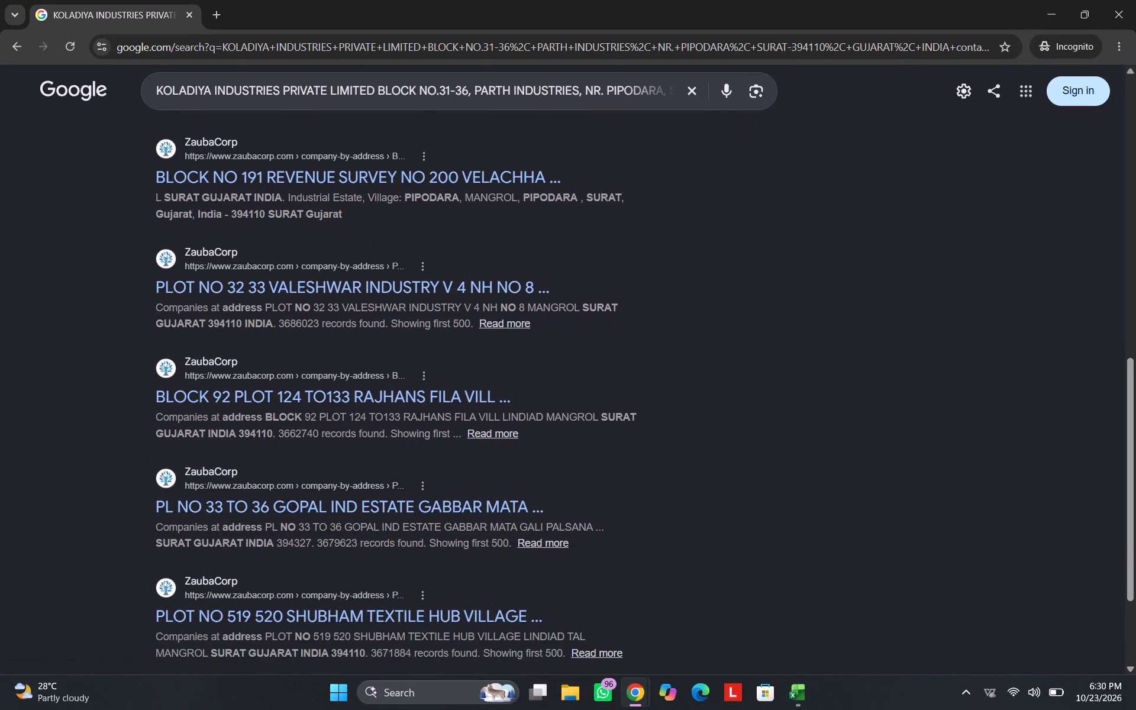
{"action": "scroll", "coordinate": [383, 451], "scroll_direction": "down", "scroll_amount": 1}
{"action": "scroll", "coordinate": [383, 451], "scroll_direction": "up", "scroll_amount": 3}
Remove the leftover "contac" from the query so it ends in "gst number" and search again.
{"action": "left_click", "coordinate": [530, 108]}
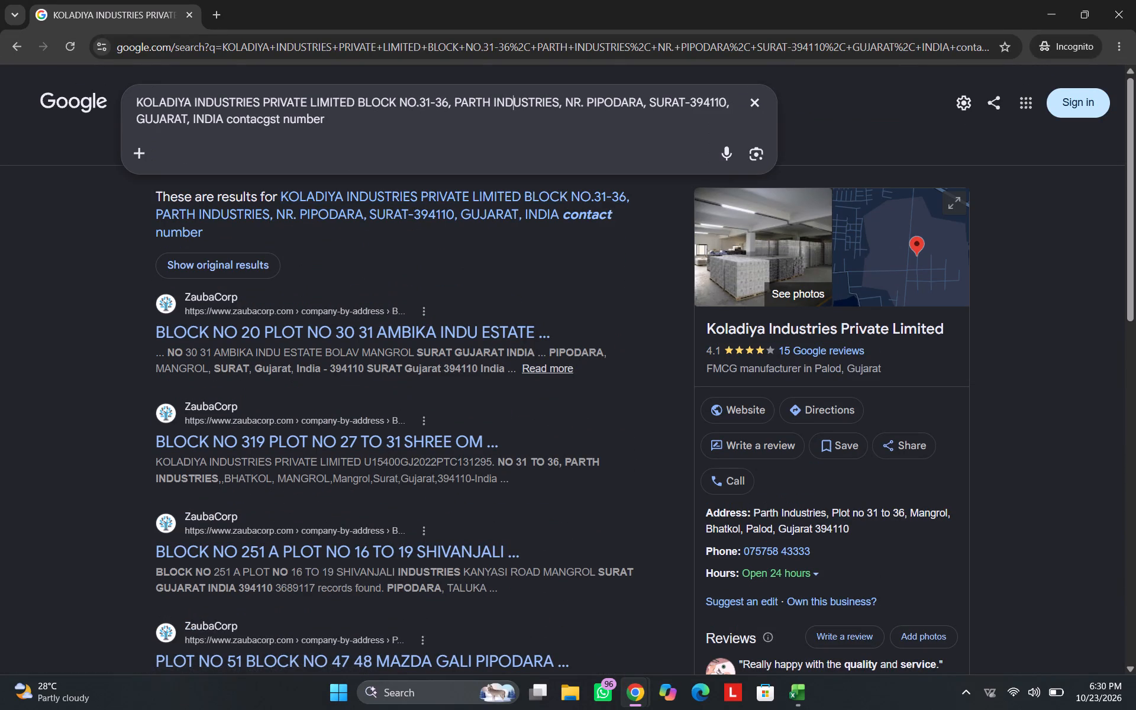
{"action": "left_click", "coordinate": [262, 124]}
{"action": "key", "text": "ctrl+BackSpace"}
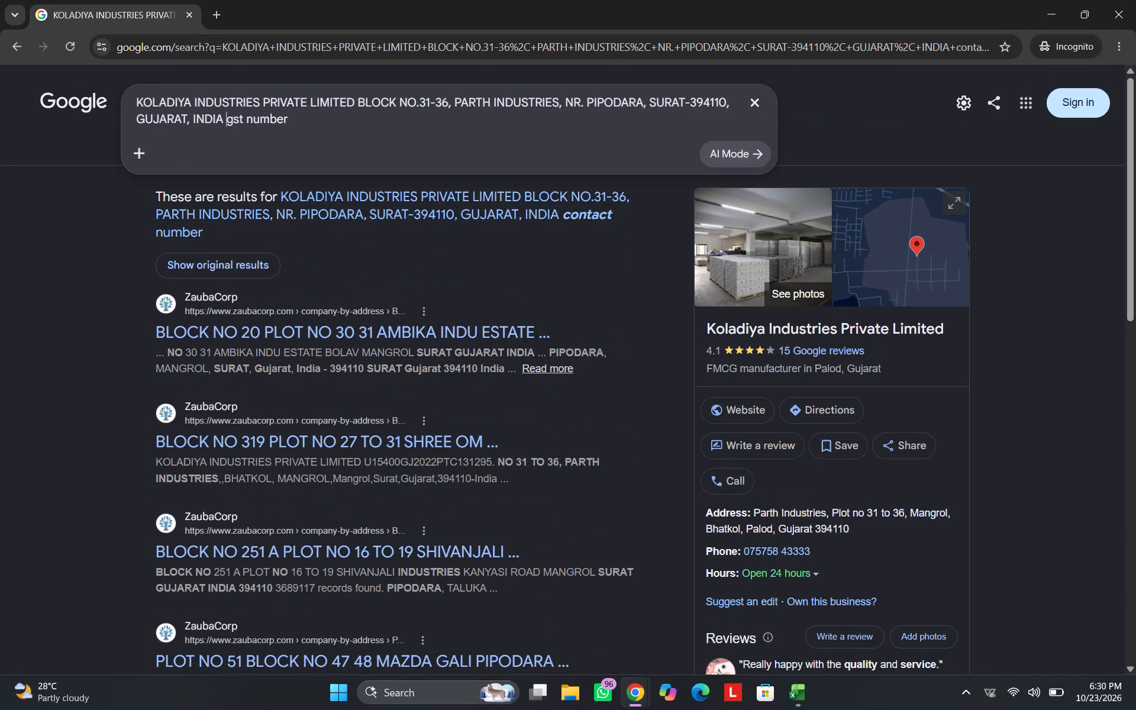
{"action": "key", "text": "Return"}
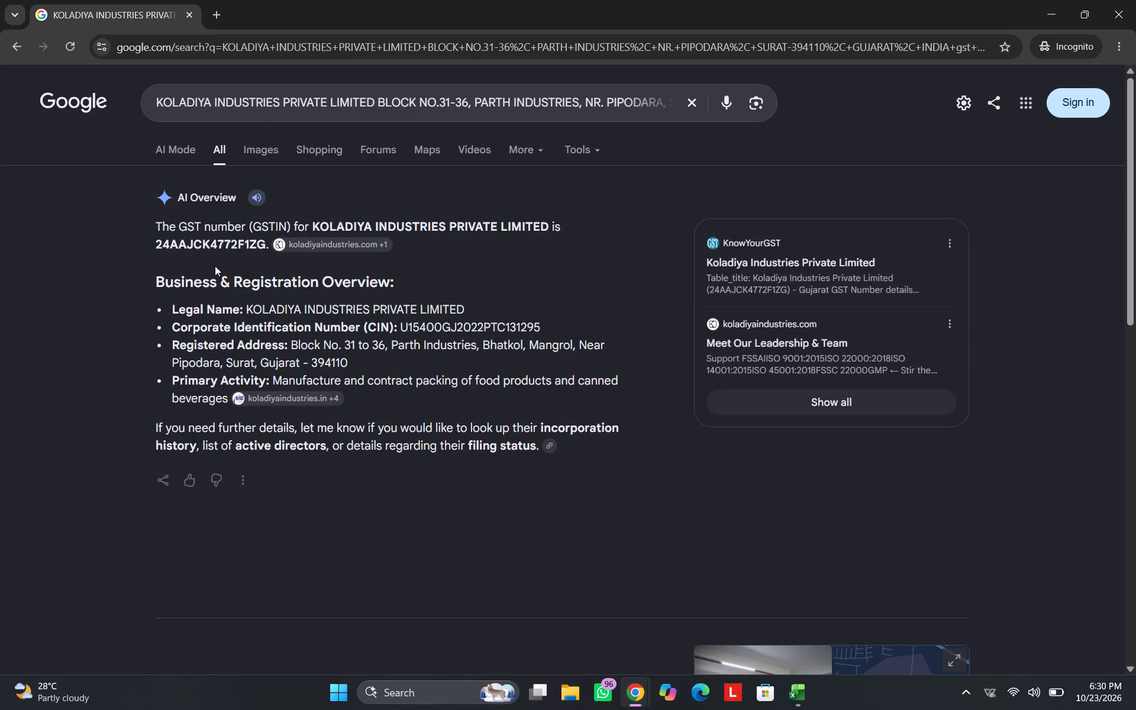
Copy Koladiya Industries' GSTIN from the AI Overview into the GST column of row 33887 in TM LEADS 26.
{"action": "double_click", "coordinate": [235, 246]}
{"action": "key", "text": "ctrl+c"}
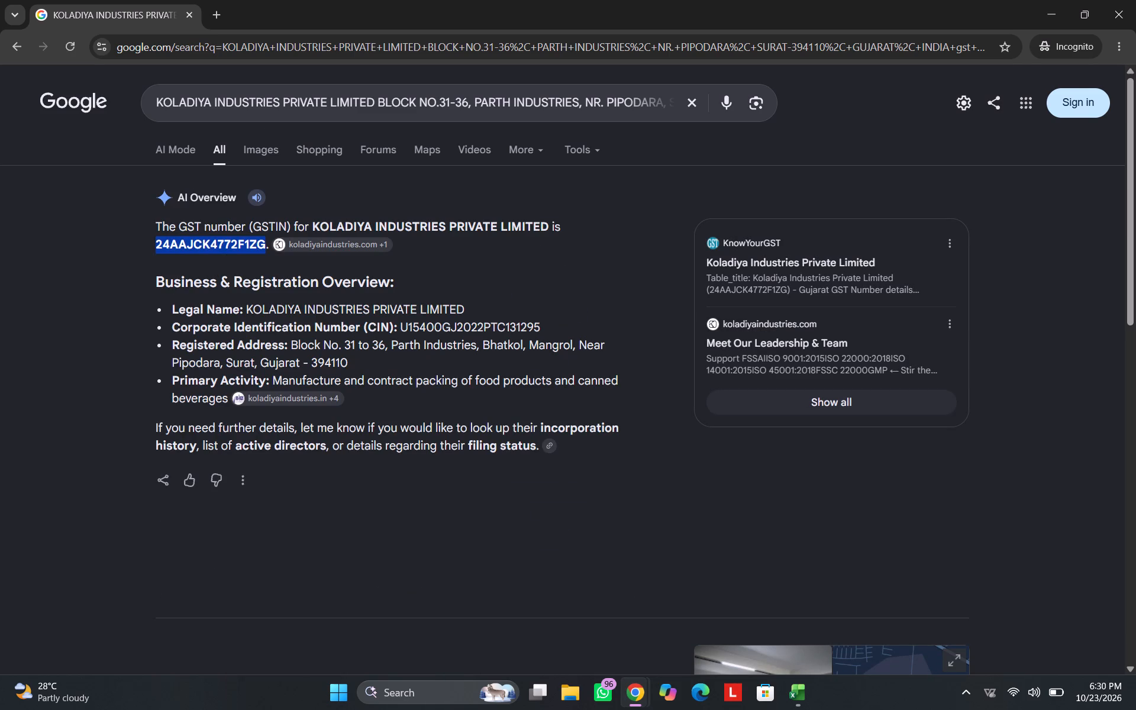
{"action": "key", "text": "alt+Tab"}
{"action": "scroll", "coordinate": [235, 246], "scroll_direction": "left", "scroll_amount": 1}
{"action": "scroll", "coordinate": [784, 358], "scroll_direction": "left", "scroll_amount": 3}
{"action": "left_click", "coordinate": [816, 366]}
{"action": "key", "text": "ctrl+v"}
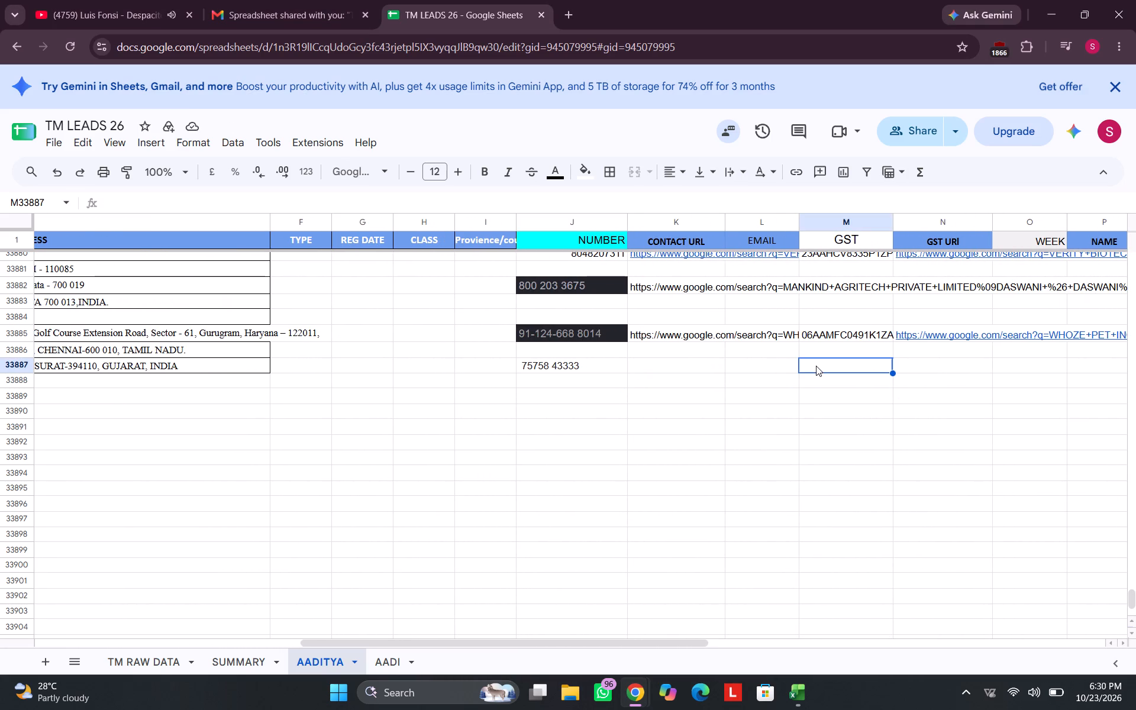
Return to the "contact number" search results and copy their web address into the CONTACT URL column of row 33887.
{"action": "key", "text": "alt+Tab"}
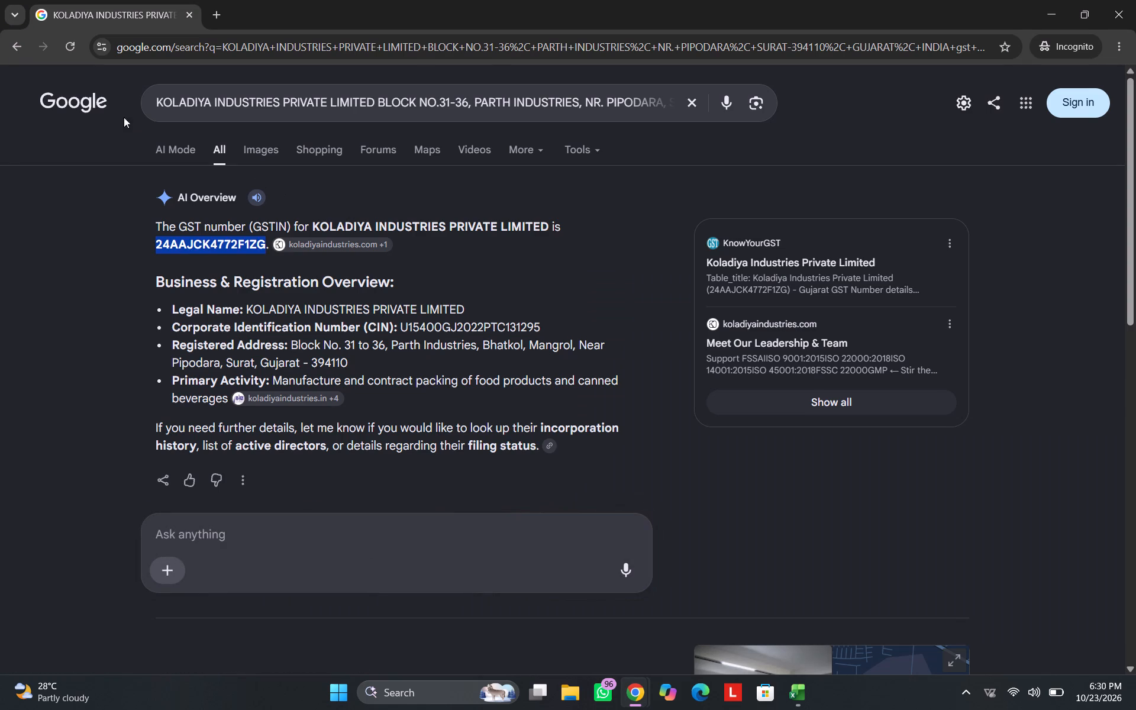
{"action": "left_click", "coordinate": [12, 43]}
{"action": "left_click", "coordinate": [12, 43]}
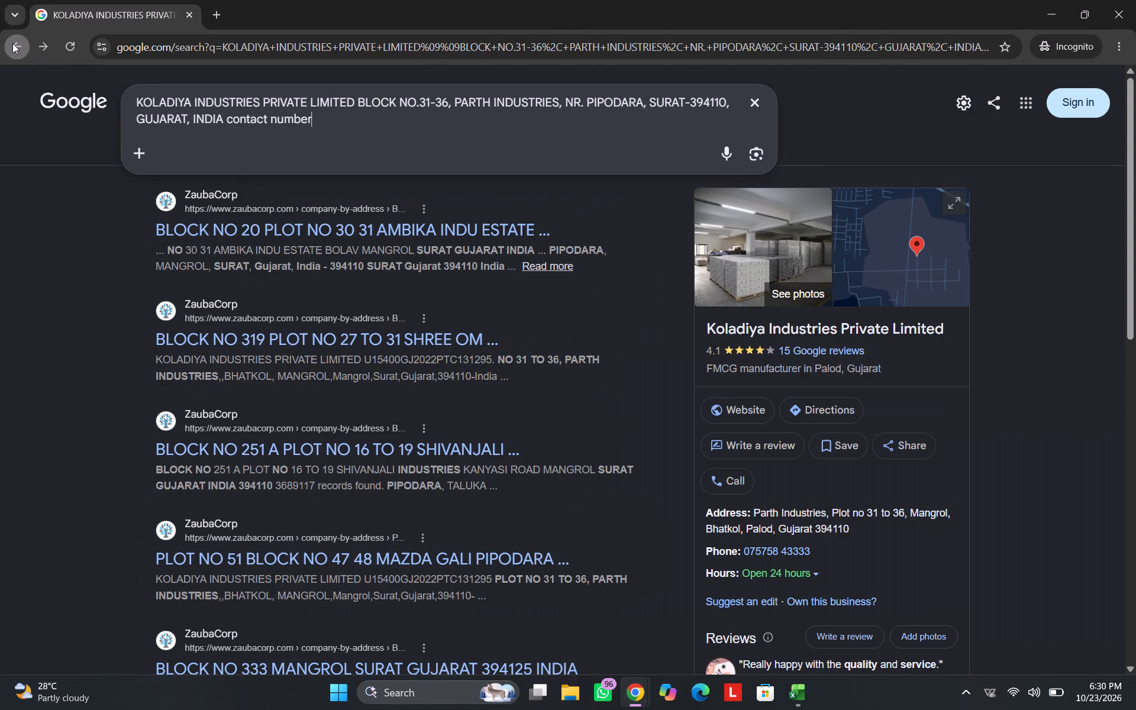
{"action": "key", "text": "alt+Tab"}
{"action": "key", "text": "alt+Tab"}
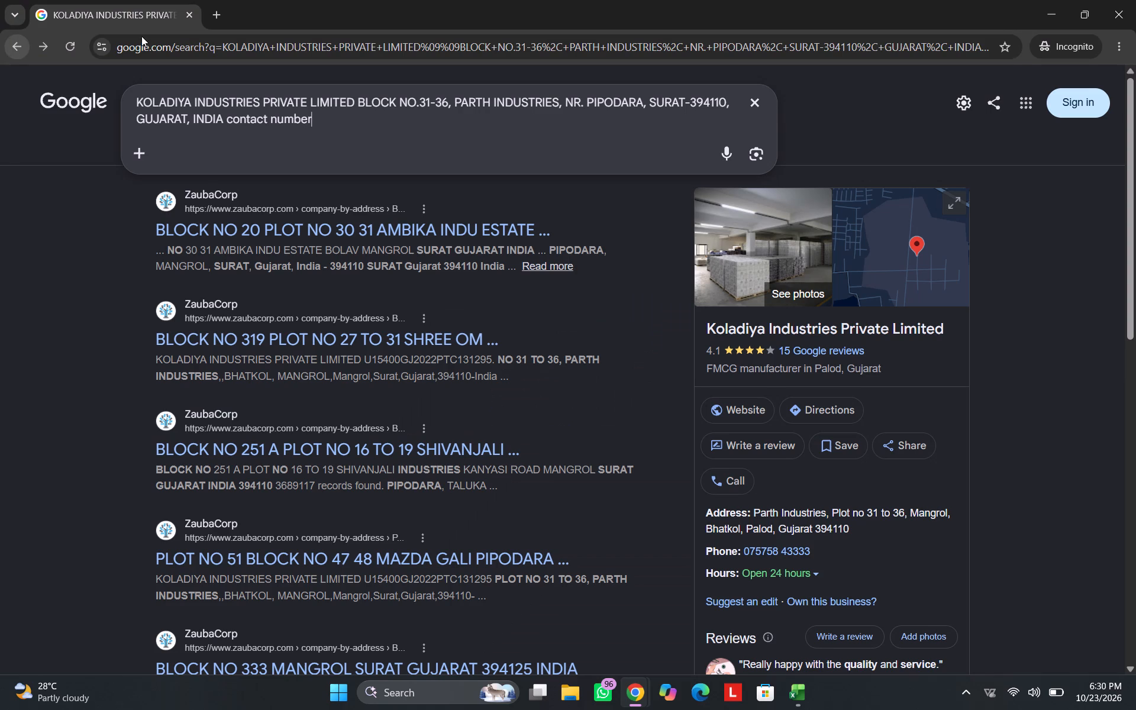
{"action": "left_click", "coordinate": [412, 50]}
{"action": "key", "text": "ctrl+c"}
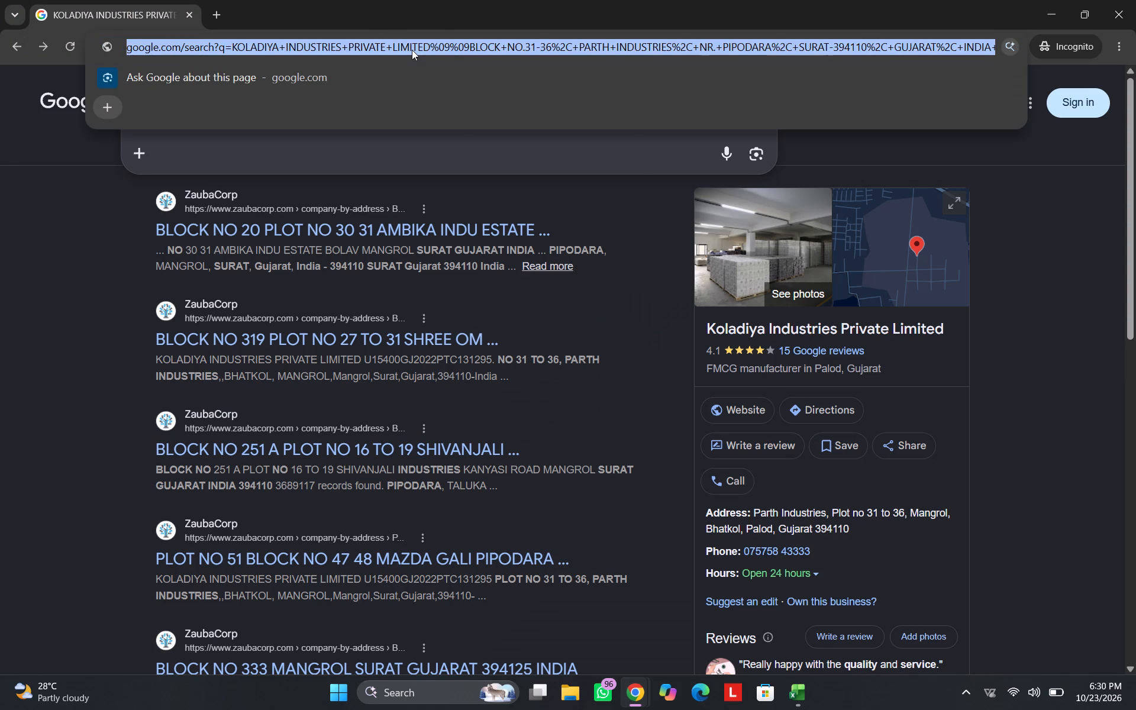
{"action": "key", "text": "alt+Tab"}
{"action": "left_click", "coordinate": [695, 365]}
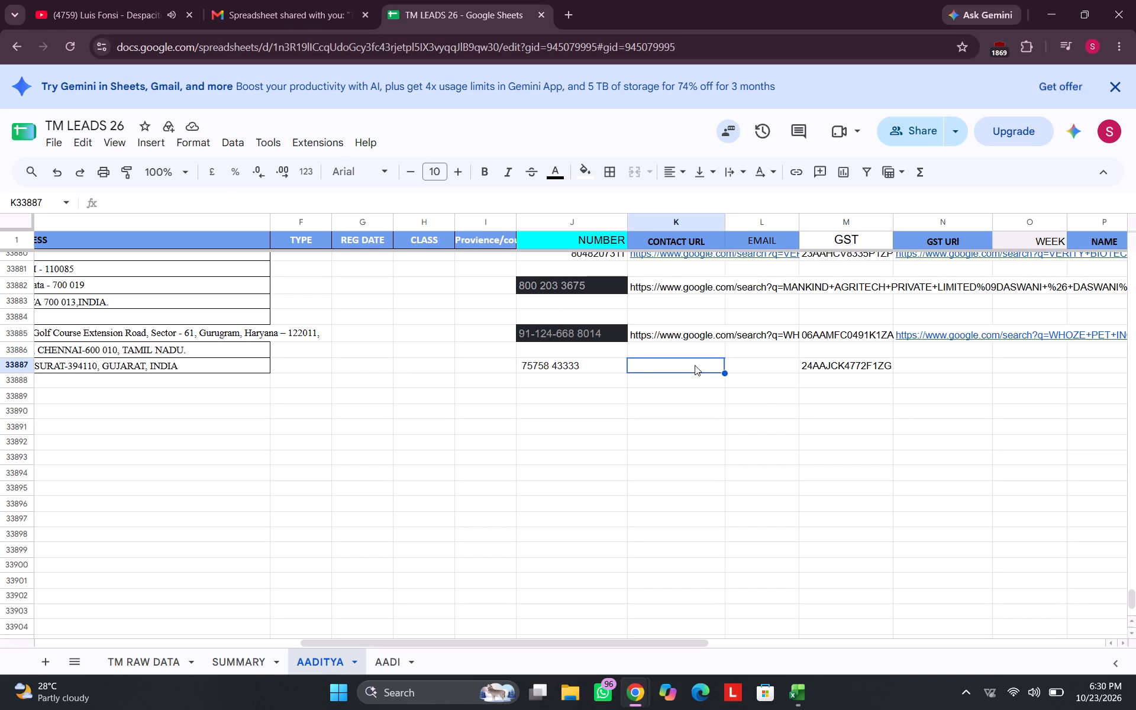
{"action": "key", "text": "ctrl+v"}
Copy application number 6608962 from Page289 of the journal workbook into column B of row 33888 in TM LEADS 26.
{"action": "key", "text": "Down"}
{"action": "key", "text": "Left"}
{"action": "key", "text": "Left"}
{"action": "key", "text": "Left"}
{"action": "key", "text": "Left"}
{"action": "key", "text": "Left"}
{"action": "key", "text": "Left"}
{"action": "key", "text": "Left"}
{"action": "key", "text": "Left"}
{"action": "key", "text": "Left"}
{"action": "key", "text": "Left"}
{"action": "key", "text": "Left"}
{"action": "key", "text": "Left"}
{"action": "key", "text": "Left"}
{"action": "key", "text": "Left"}
{"action": "key", "text": "Left"}
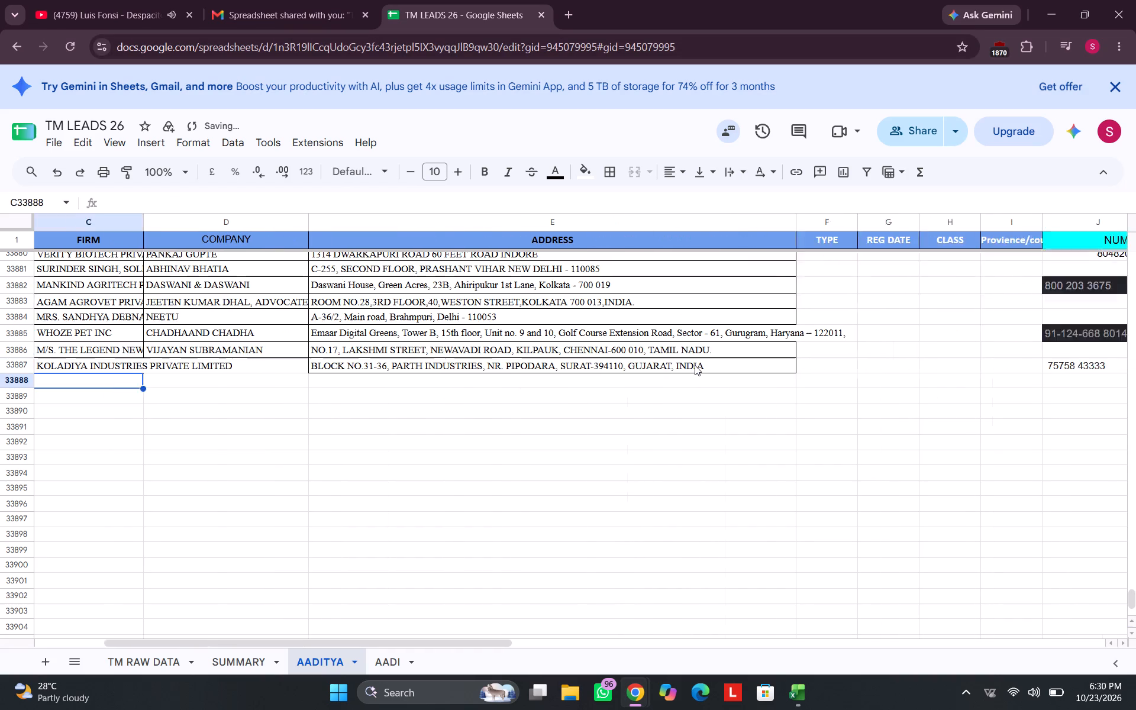
{"action": "key", "text": "Right"}
{"action": "key", "text": "alt+Tab"}
{"action": "key", "text": "alt+Right"}
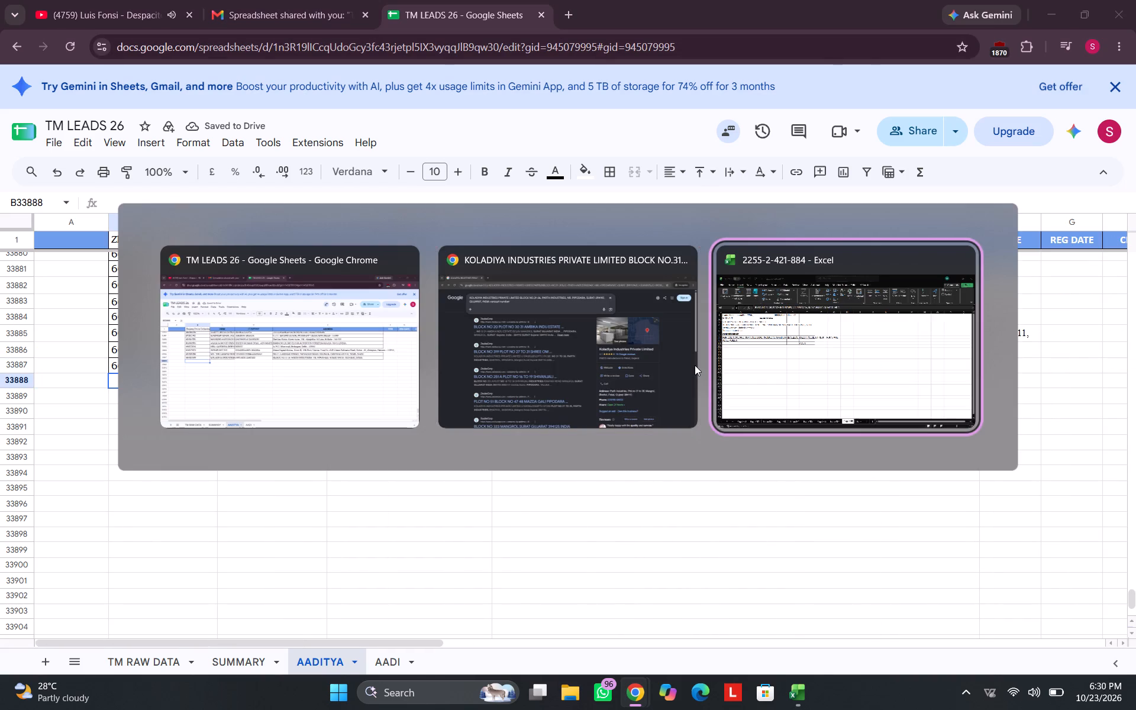
{"action": "left_click", "coordinate": [612, 648]}
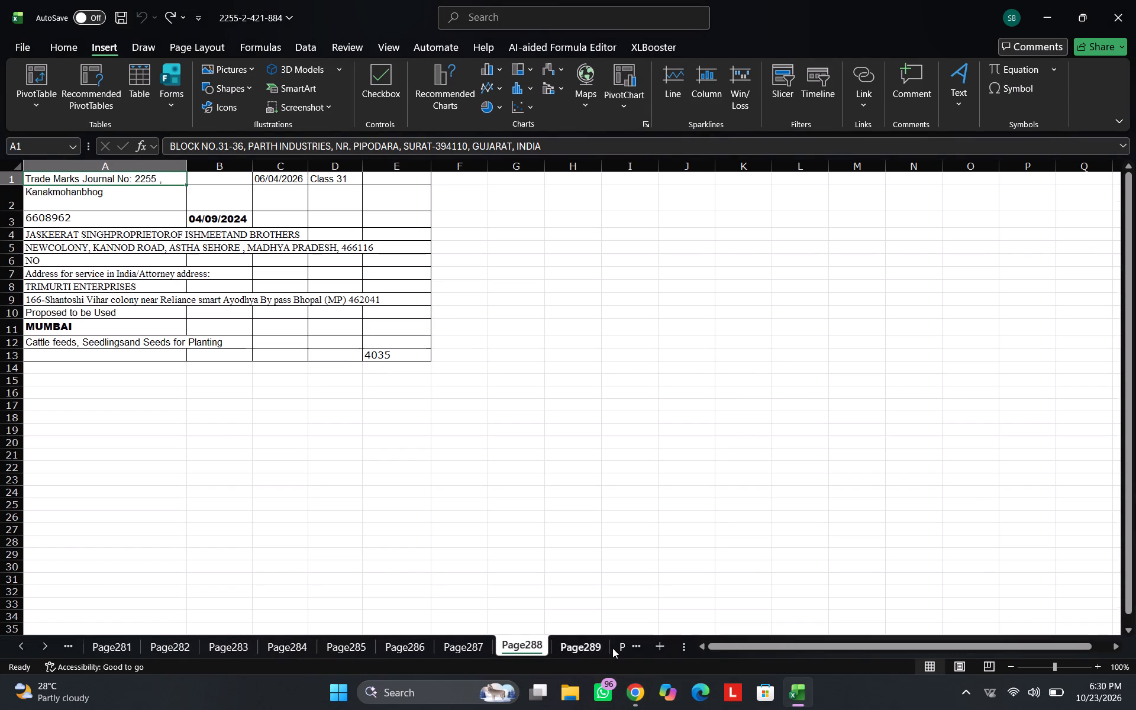
{"action": "left_click", "coordinate": [53, 218]}
{"action": "key", "text": "ctrl+c"}
{"action": "key", "text": "alt+Tab"}
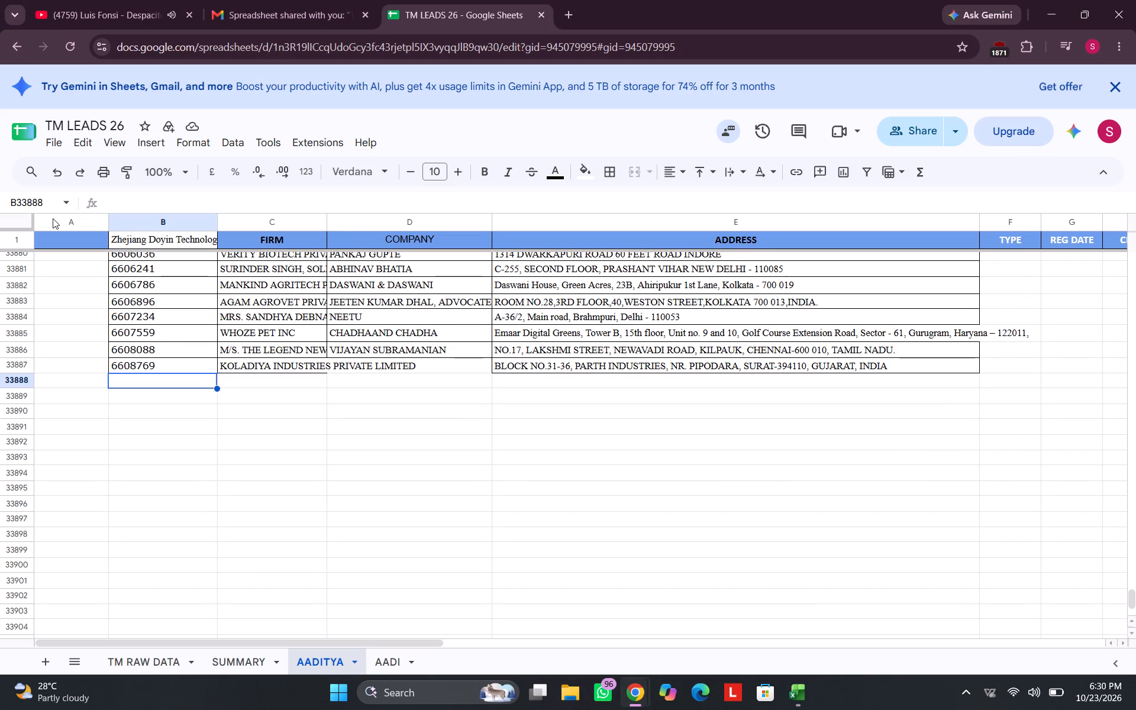
{"action": "key", "text": "ctrl+v"}
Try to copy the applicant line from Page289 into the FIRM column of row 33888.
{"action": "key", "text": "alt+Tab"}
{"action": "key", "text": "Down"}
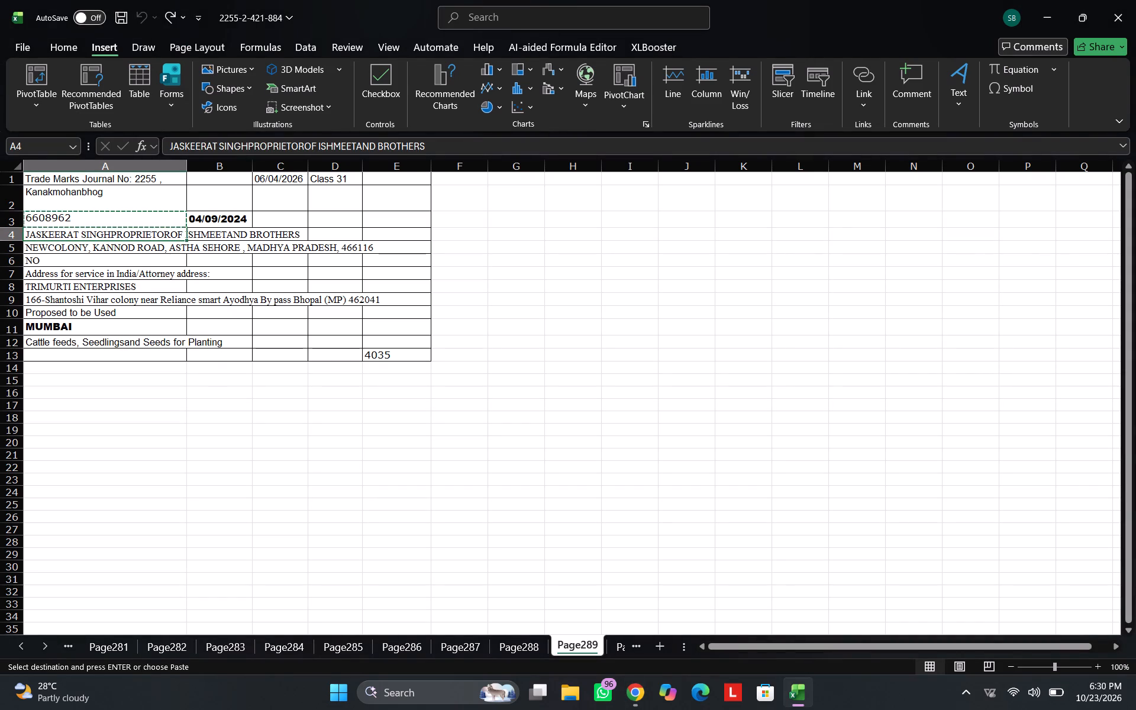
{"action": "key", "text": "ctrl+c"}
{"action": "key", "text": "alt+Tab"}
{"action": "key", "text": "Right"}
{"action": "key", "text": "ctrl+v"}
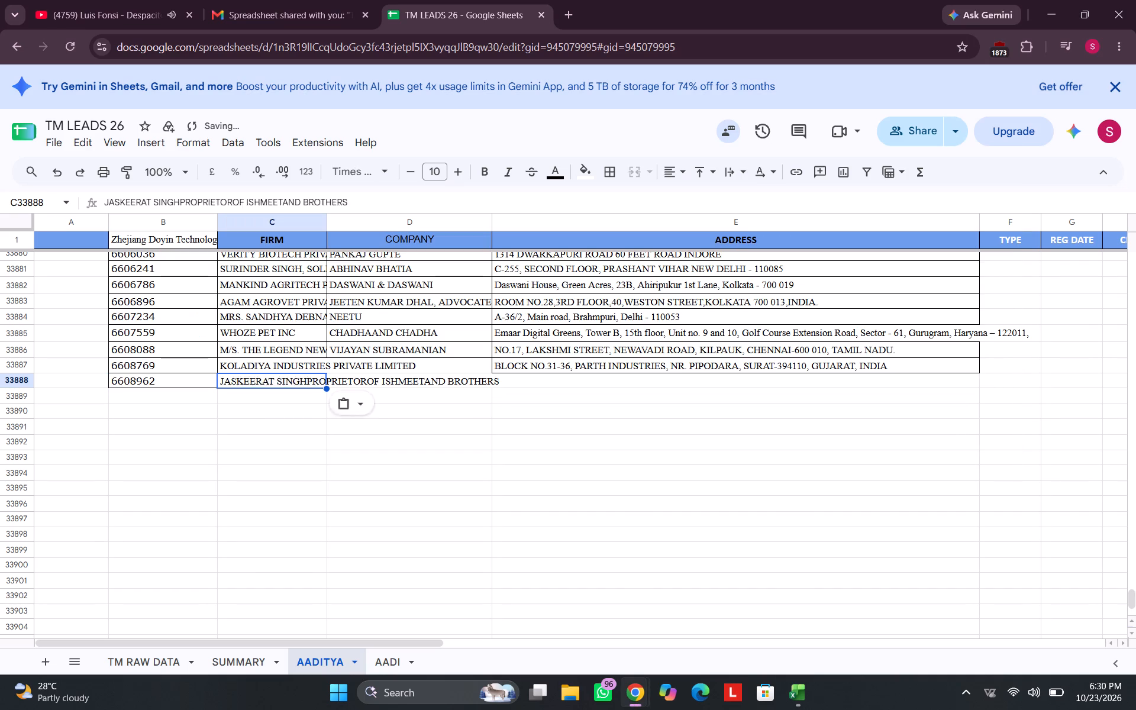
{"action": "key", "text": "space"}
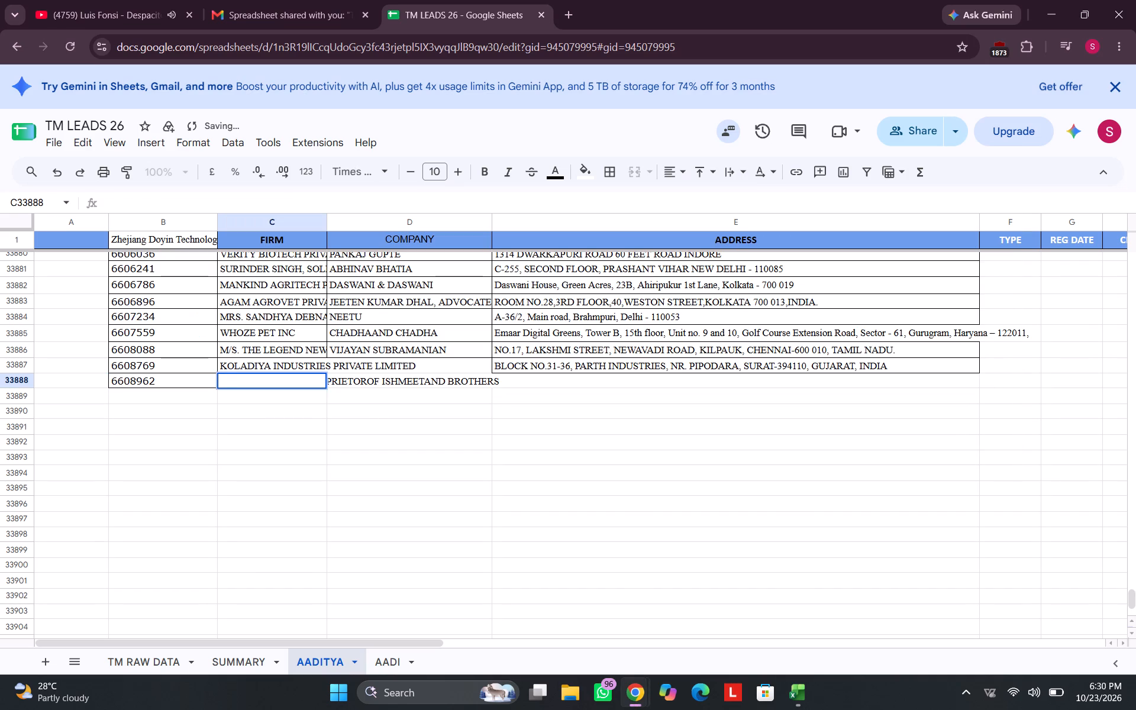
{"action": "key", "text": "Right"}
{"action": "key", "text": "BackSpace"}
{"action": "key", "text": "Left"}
Copy the applicant line in cell A4 of Page289 into the empty FIRM cell of row 33888.
{"action": "key", "text": "alt+Tab"}
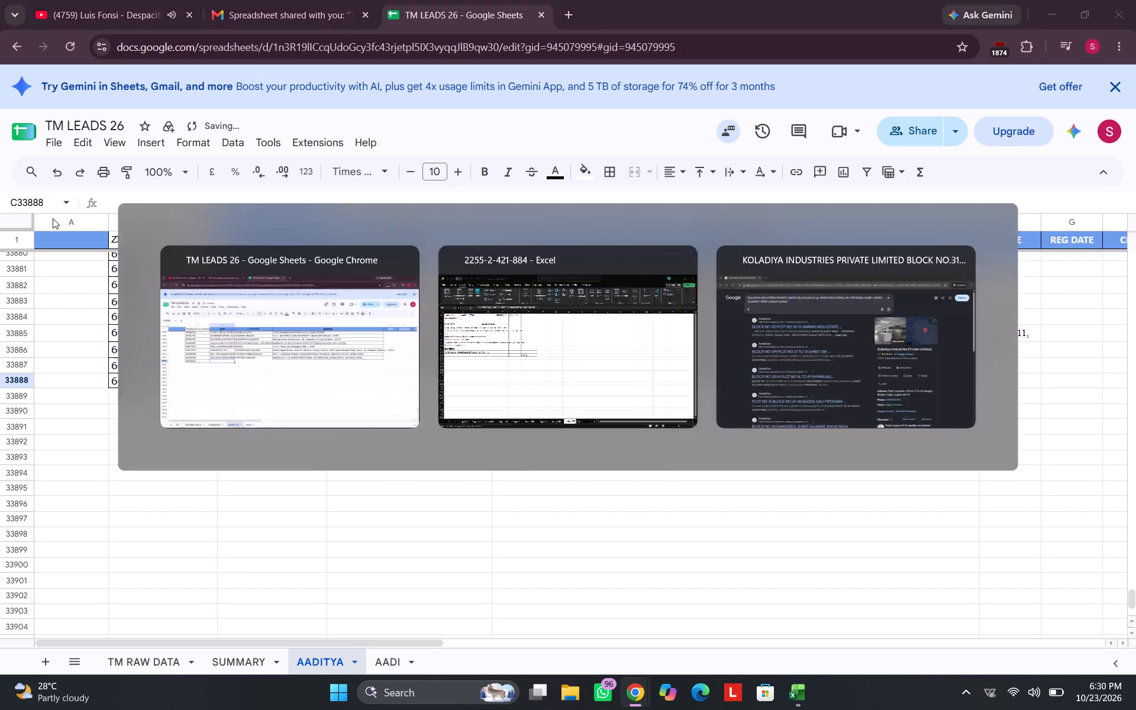
{"action": "key", "text": "ctrl+c"}
{"action": "key", "text": "alt+Tab"}
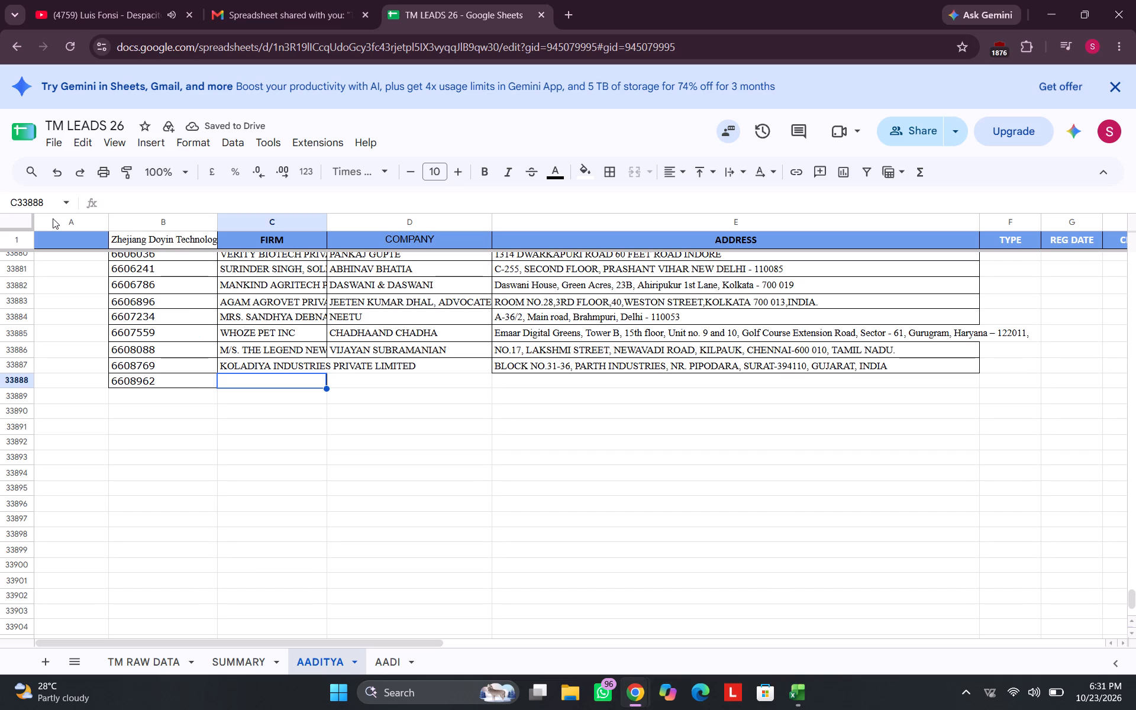
{"action": "key", "text": "Right"}
{"action": "key", "text": "Left"}
{"action": "key", "text": "ctrl+v"}
Copy the attorney name TRIMURTI ENTERPRISES from Page289 into the COMPANY column of row 33888.
{"action": "key", "text": "alt+Tab"}
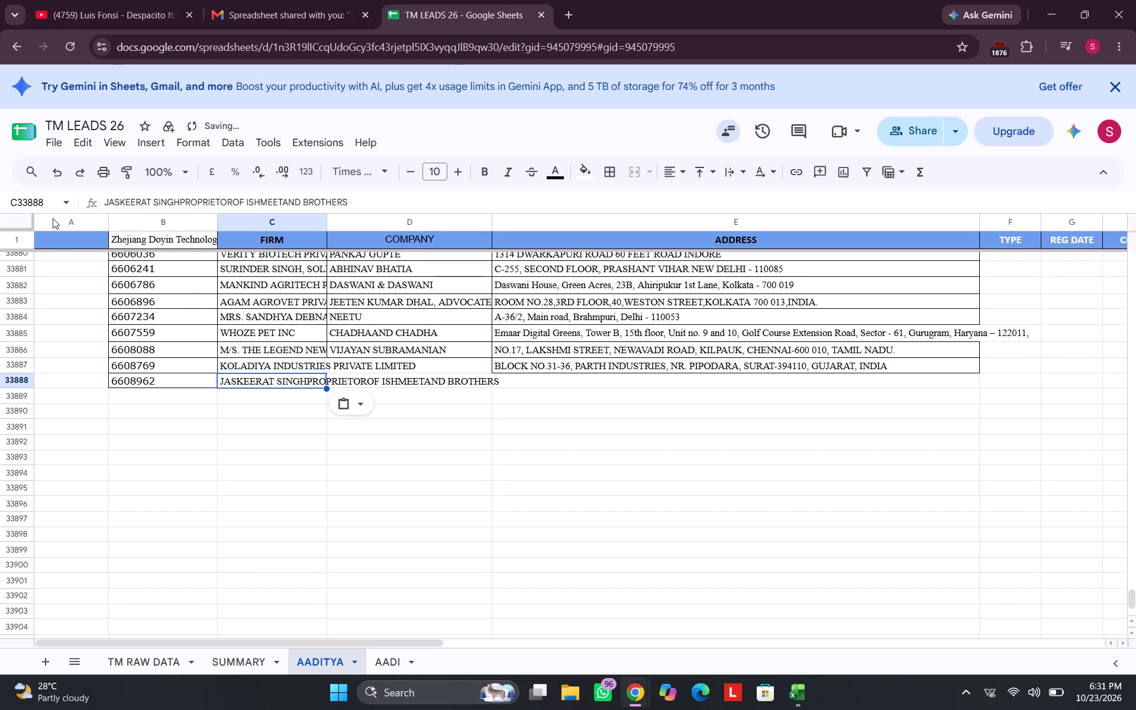
{"action": "key", "text": "Down"}
{"action": "key", "text": "Down"}
{"action": "key", "text": "Down"}
{"action": "key", "text": "Down"}
{"action": "key", "text": "ctrl+c"}
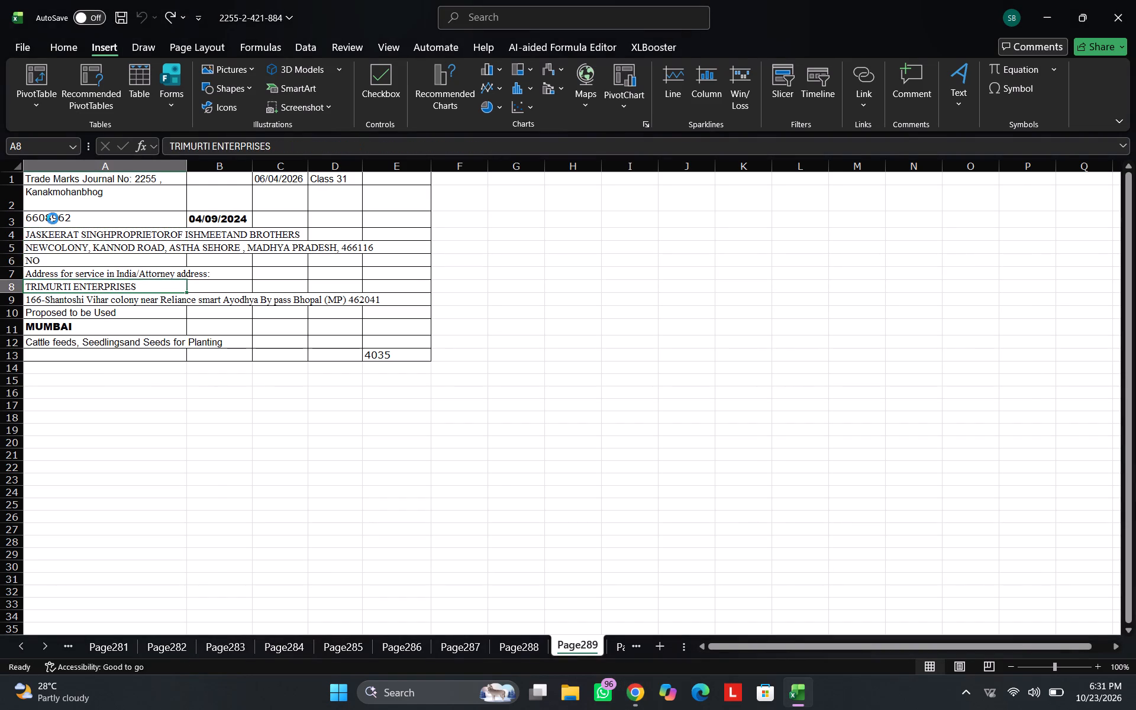
{"action": "key", "text": "alt+Tab"}
{"action": "key", "text": "Right"}
{"action": "key", "text": "ctrl+v"}
Copy the attorney's address line from Page289 into the ADDRESS column of row 33888.
{"action": "key", "text": "alt+Tab"}
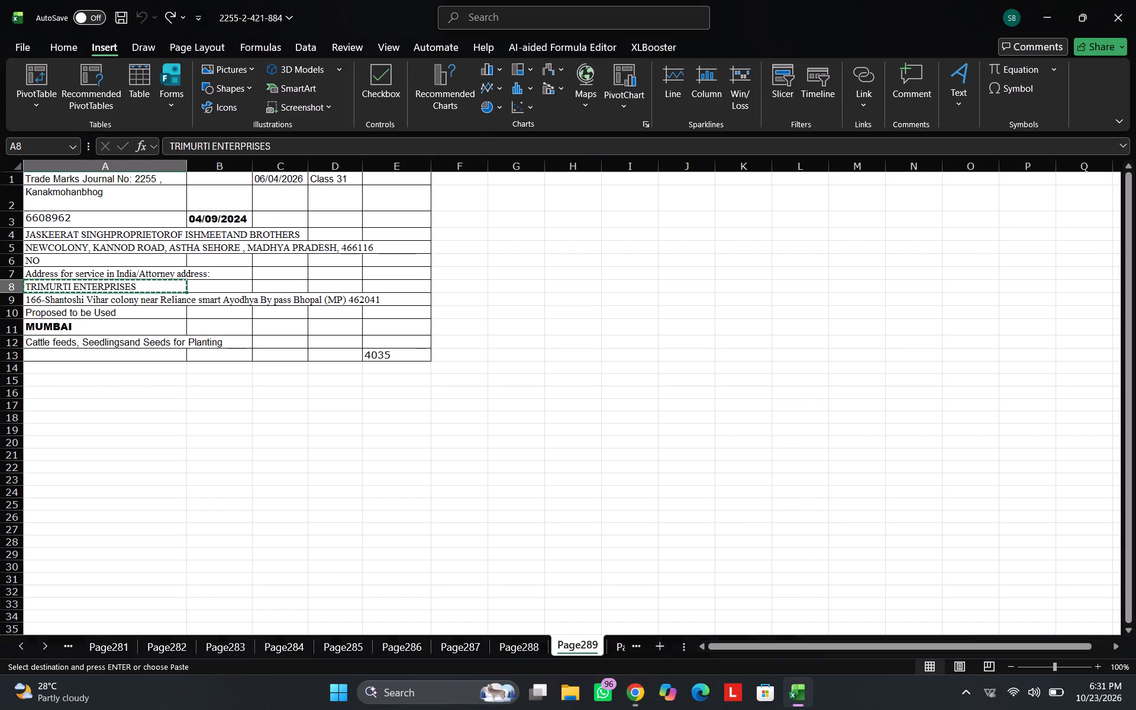
{"action": "key", "text": "Down"}
{"action": "key", "text": "ctrl+c"}
{"action": "key", "text": "alt+Tab"}
{"action": "key", "text": "Right"}
{"action": "key", "text": "ctrl+v"}
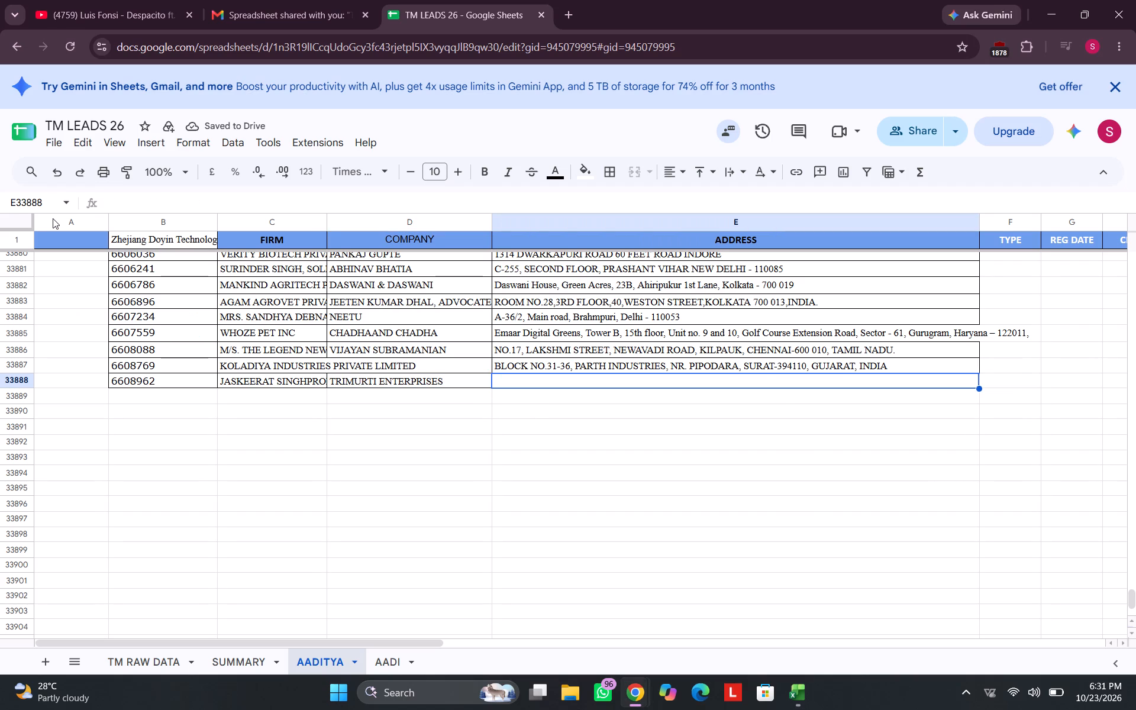
Copy row 33888's firm-to-address cells and search Google for them in the incognito window, followed by "contact number".
{"action": "key", "text": "Right"}
{"action": "key", "text": "shift+Left"}
{"action": "key", "text": "shift+Left"}
{"action": "key", "text": "ctrl+c"}
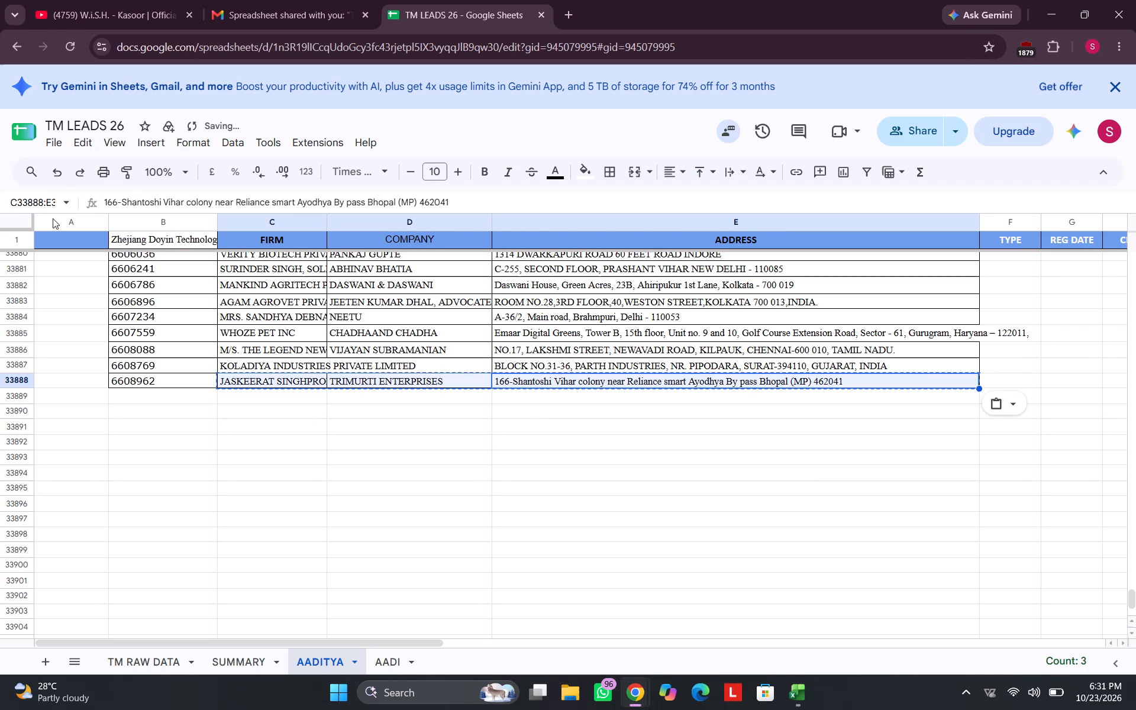
{"action": "key", "text": "alt+Tab"}
{"action": "key", "text": "alt+Right"}
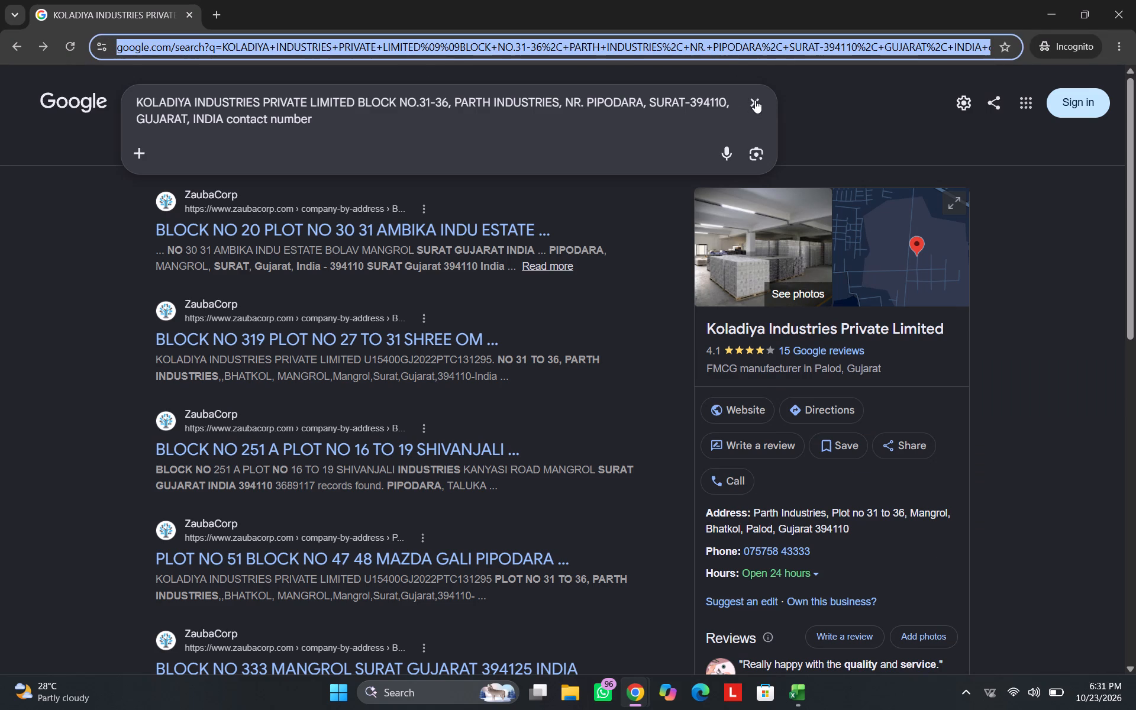
{"action": "left_click", "coordinate": [755, 100]}
{"action": "left_click", "coordinate": [659, 93], "text": "ctrl"}
{"action": "key", "text": "ctrl+v"}
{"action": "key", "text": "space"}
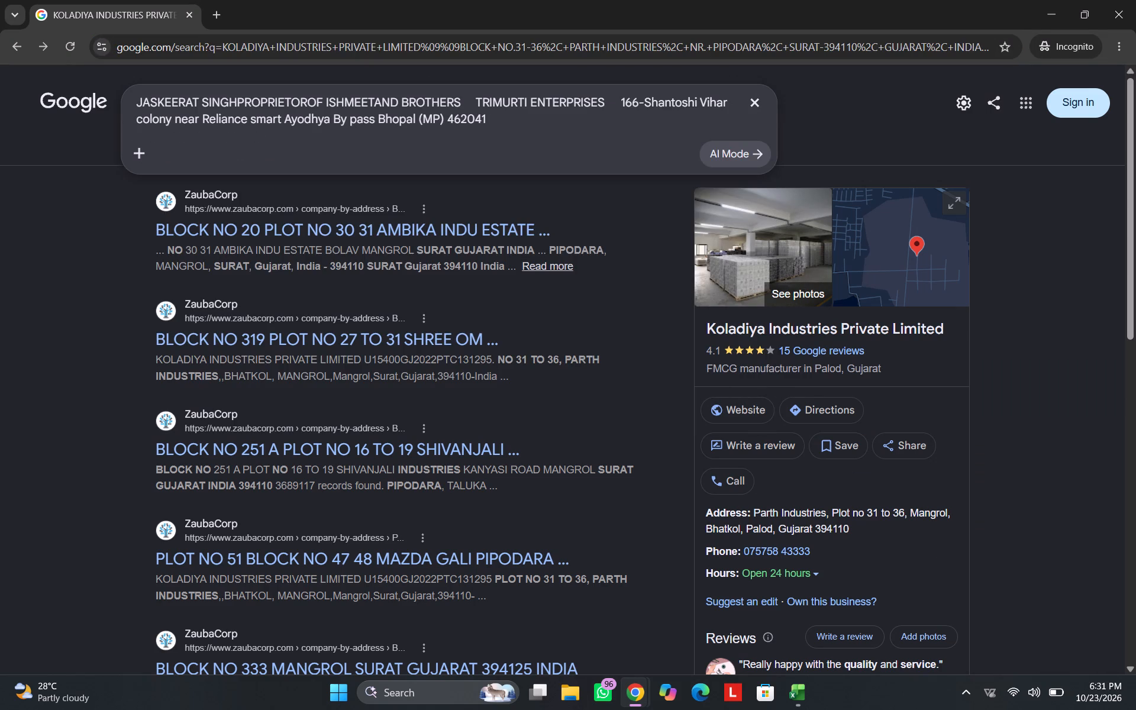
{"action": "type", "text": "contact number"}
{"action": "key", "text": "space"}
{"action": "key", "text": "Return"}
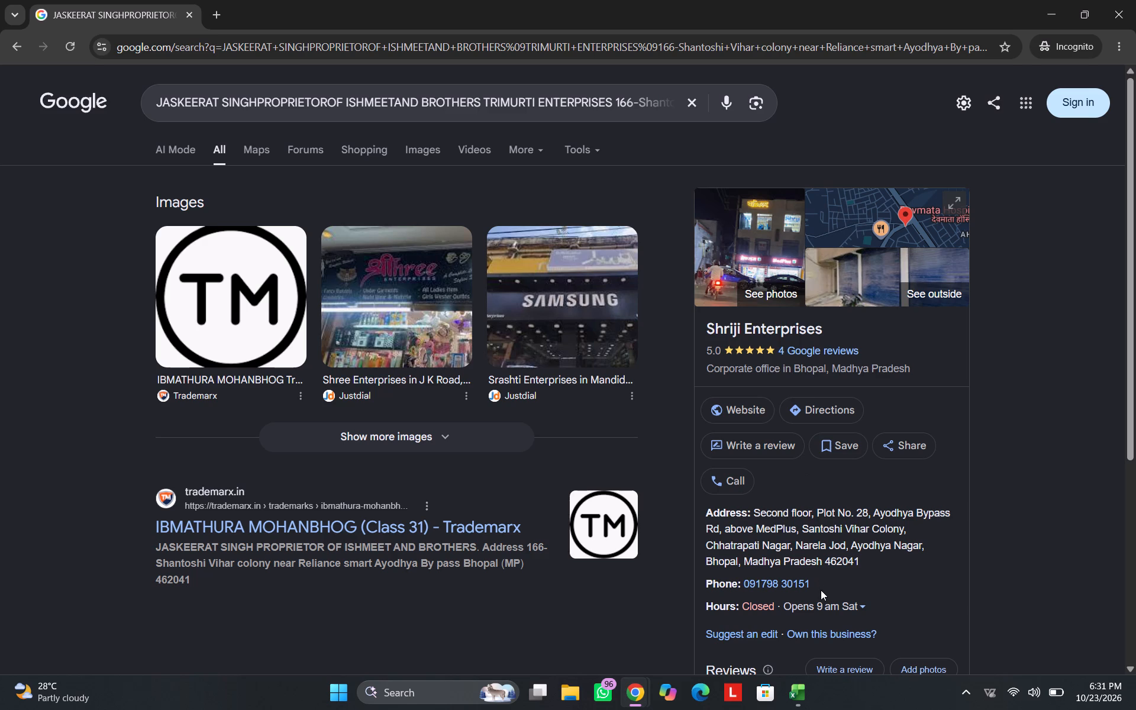
Copy the Shriji Enterprises phone number, without its leading zero, from the Google results into the NUMBER cell of row 33888.
{"action": "left_click_drag", "start_coordinate": [835, 579], "coordinate": [751, 592]}
{"action": "key", "text": "ctrl+c"}
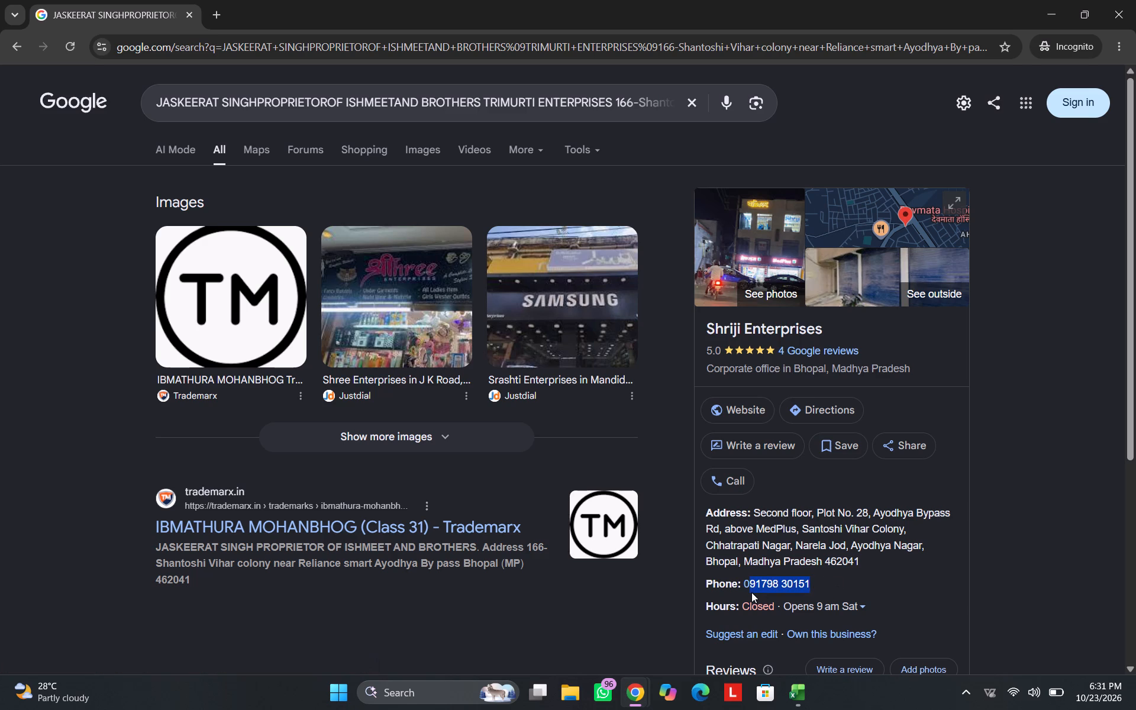
{"action": "key", "text": "alt+Tab"}
{"action": "scroll", "coordinate": [751, 592], "scroll_direction": "up", "scroll_amount": 1}
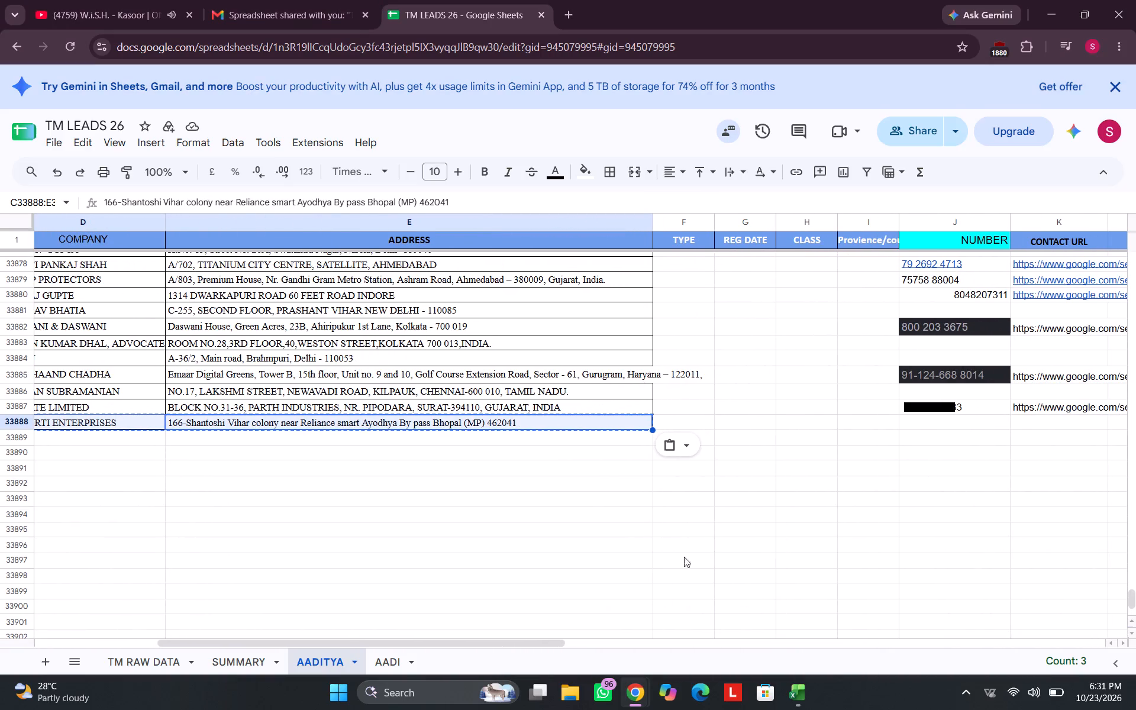
{"action": "left_click", "coordinate": [958, 422]}
{"action": "key", "text": "ctrl+v"}
Copy the Google search page's URL from the incognito window into the CONTACT URL cell of row 33888.
{"action": "key", "text": "alt+Tab"}
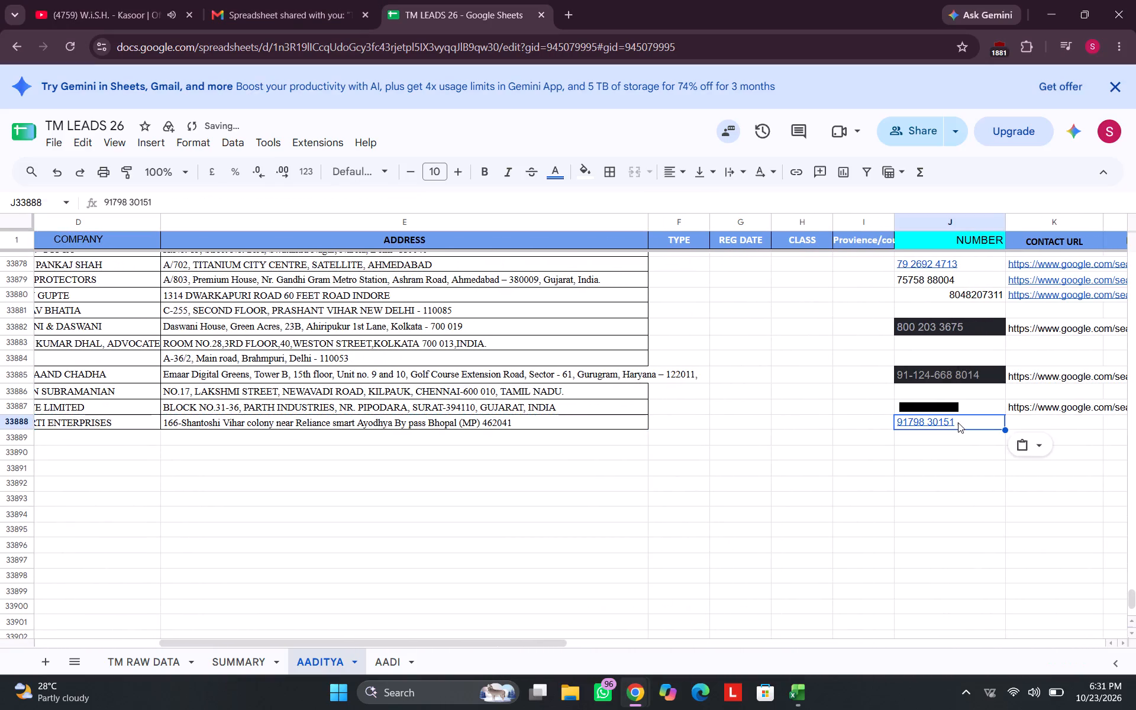
{"action": "left_click", "coordinate": [936, 36]}
{"action": "key", "text": "ctrl+c"}
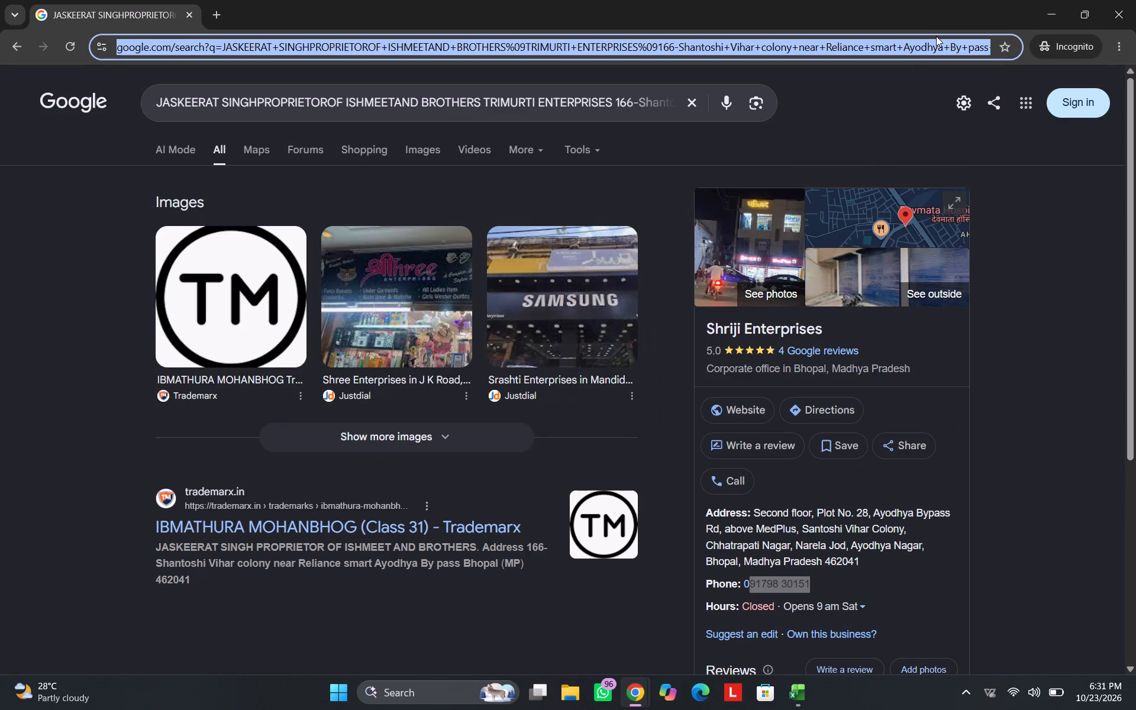
{"action": "key", "text": "alt+Tab"}
{"action": "scroll", "coordinate": [1019, 376], "scroll_direction": "left", "scroll_amount": 1}
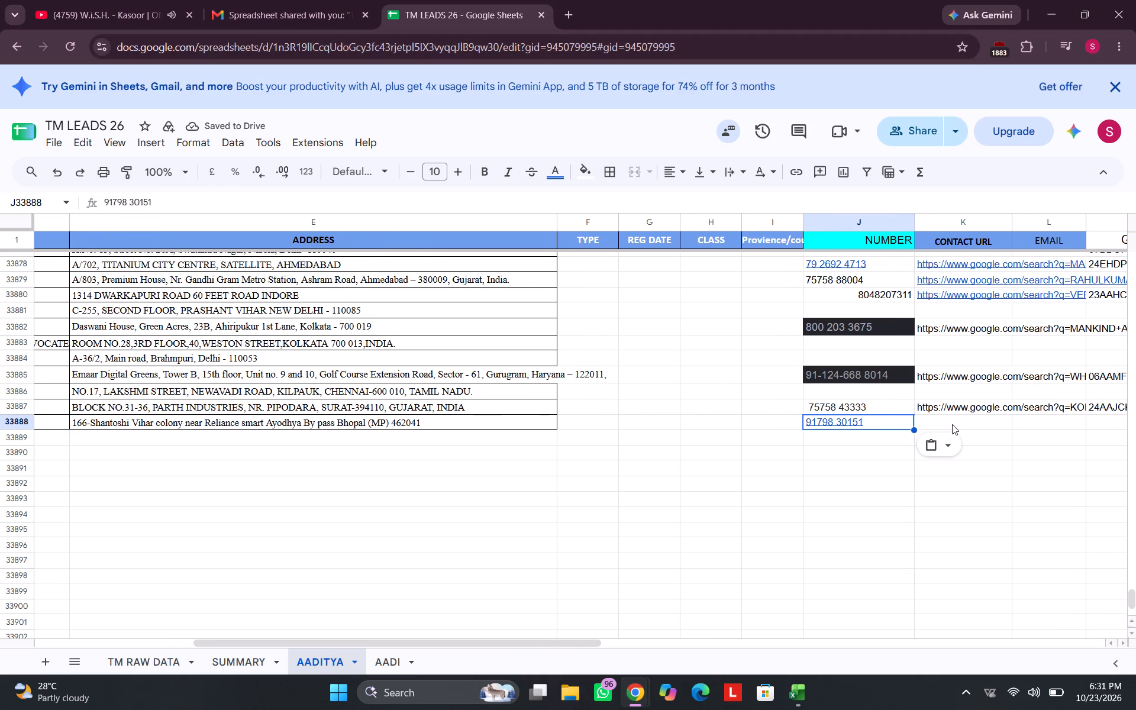
{"action": "left_click", "coordinate": [952, 424]}
{"action": "key", "text": "ctrl+v"}
Search Google for the same TRIMURTI ENTERPRISES details with "contact" replaced by "gst" before "number".
{"action": "key", "text": "alt+Tab"}
{"action": "left_click", "coordinate": [624, 114]}
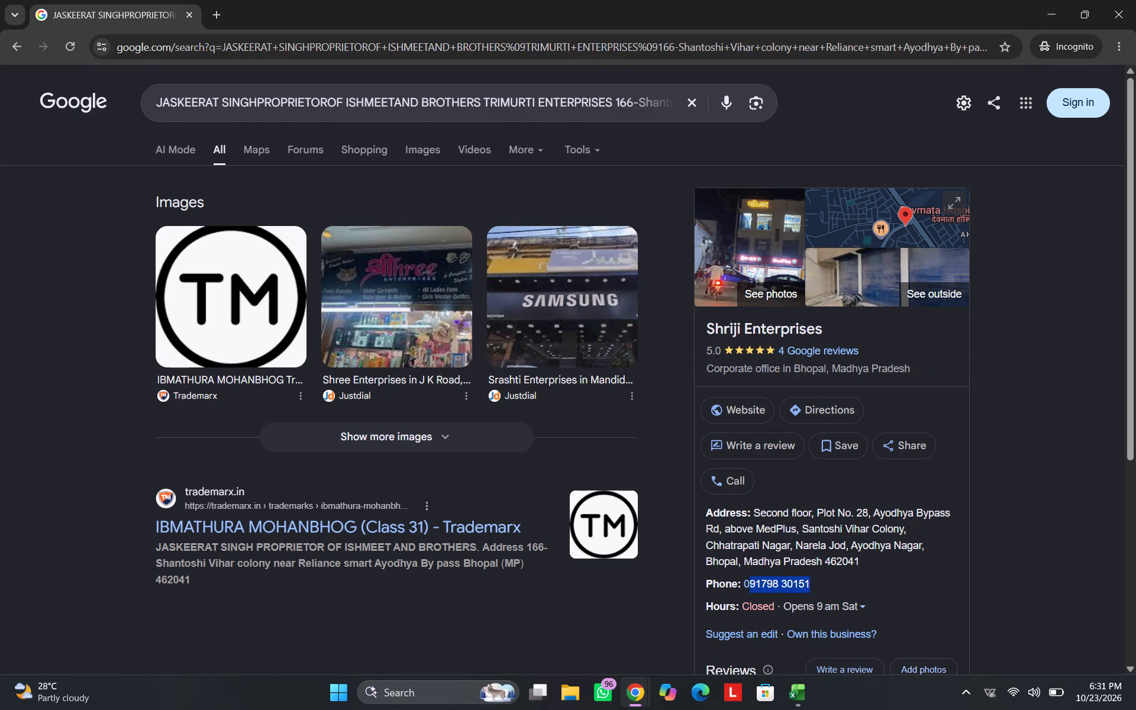
{"action": "left_click", "coordinate": [529, 122]}
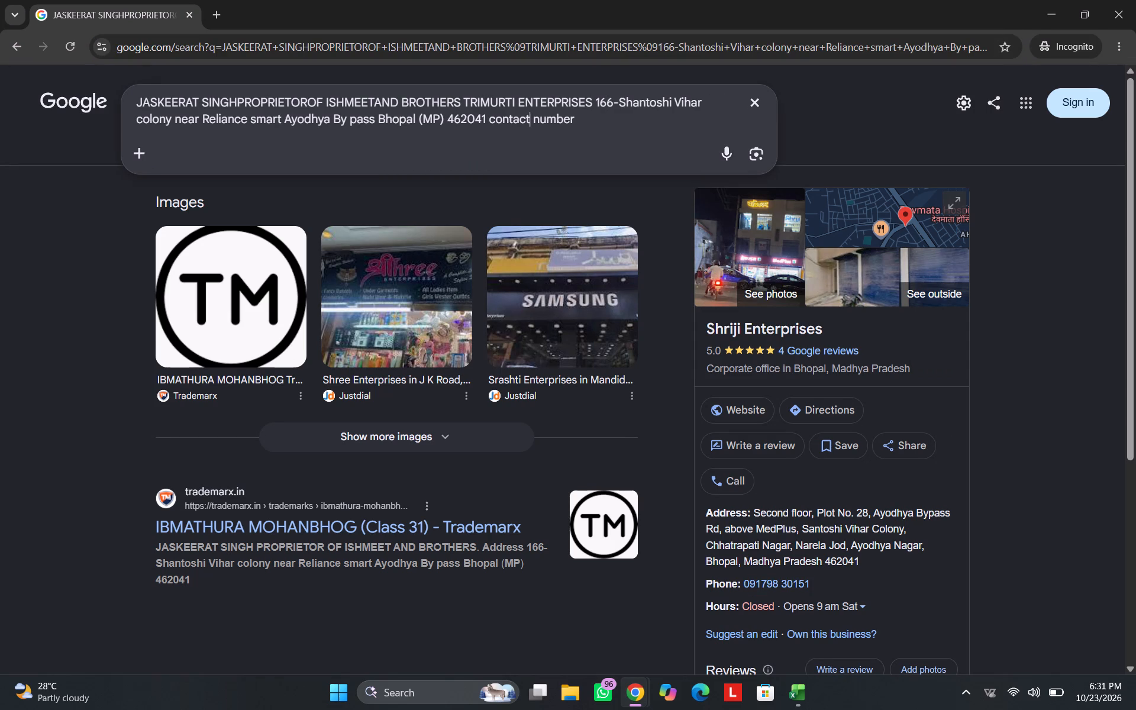
{"action": "key", "text": "ctrl+BackSpace"}
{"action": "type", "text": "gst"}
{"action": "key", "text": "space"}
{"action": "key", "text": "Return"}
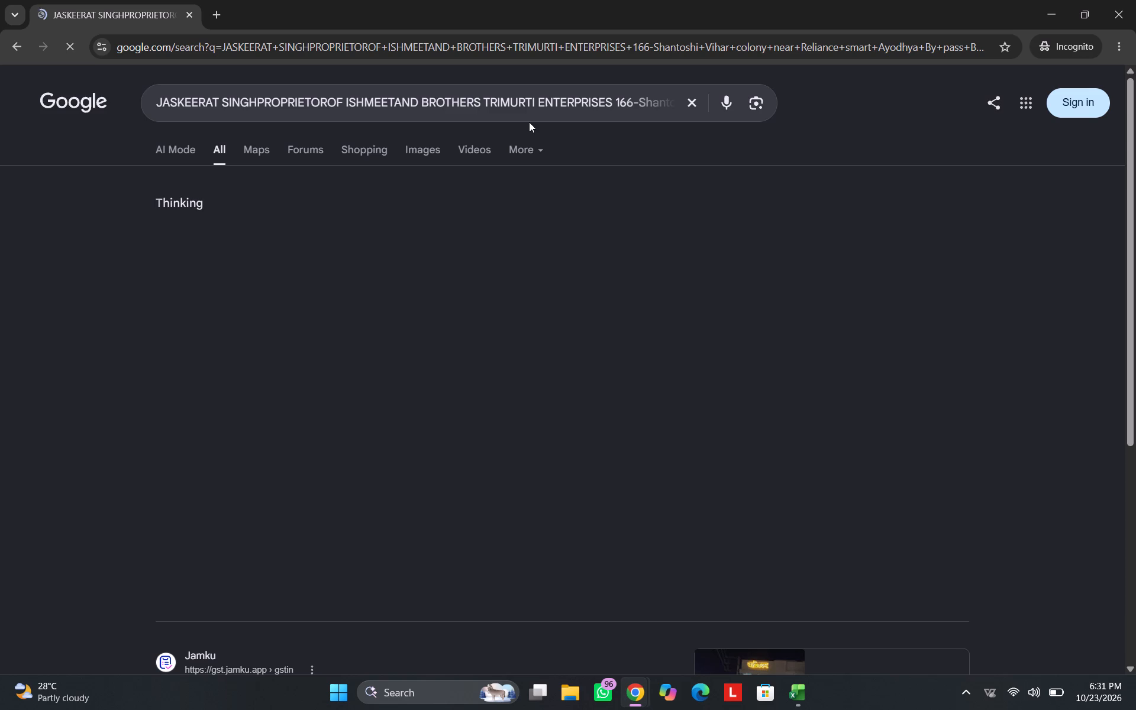
{"action": "left_click", "coordinate": [571, 99]}
Copy application number 6609012 from Page290 of the journal workbook into column B of row 33889 in TM LEADS 26.
{"action": "key", "text": "alt+Tab"}
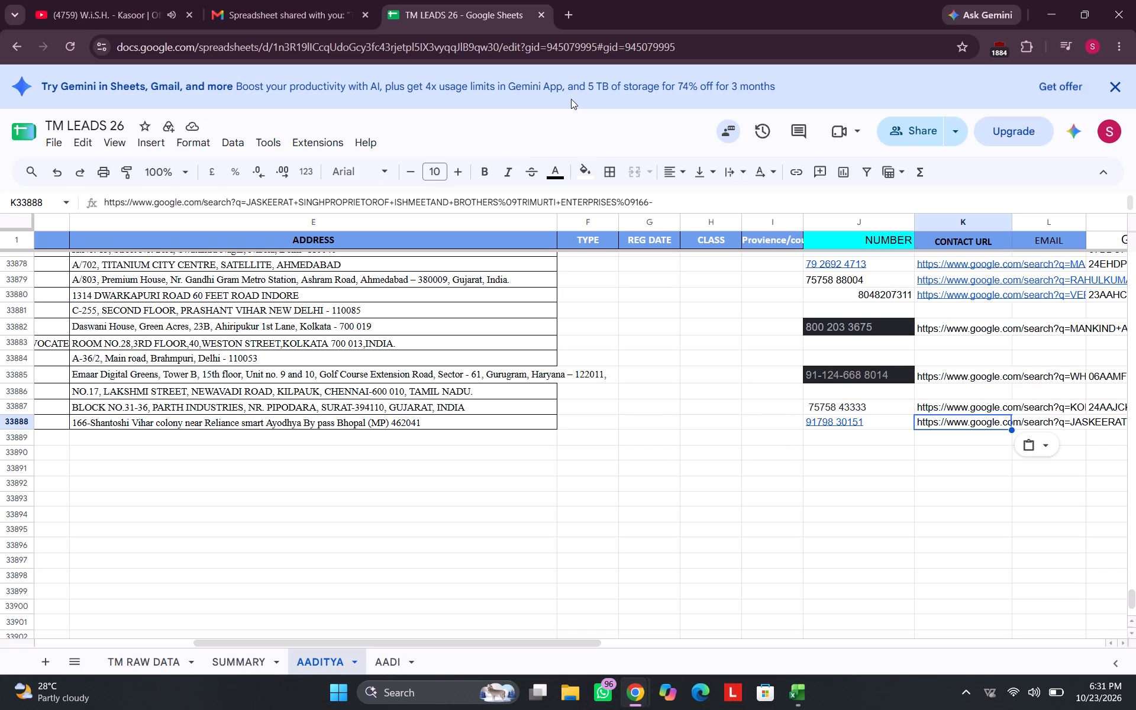
{"action": "key", "text": "Down"}
{"action": "key", "text": "Left"}
{"action": "key", "text": "Left"}
{"action": "key", "text": "Left"}
{"action": "key", "text": "Left"}
{"action": "key", "text": "Left"}
{"action": "key", "text": "Left"}
{"action": "key", "text": "Left"}
{"action": "key", "text": "Left"}
{"action": "key", "text": "Left"}
{"action": "key", "text": "Left"}
{"action": "key", "text": "Right"}
{"action": "key", "text": "alt+Tab"}
{"action": "key", "text": "alt+Right"}
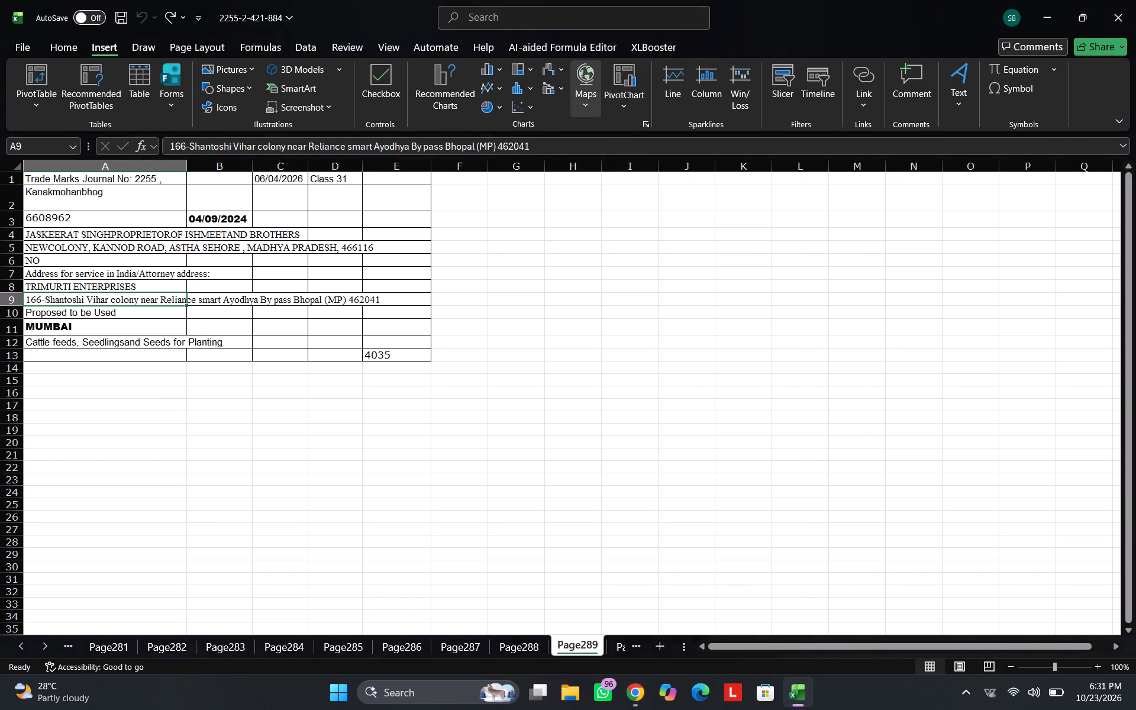
{"action": "left_click", "coordinate": [608, 654]}
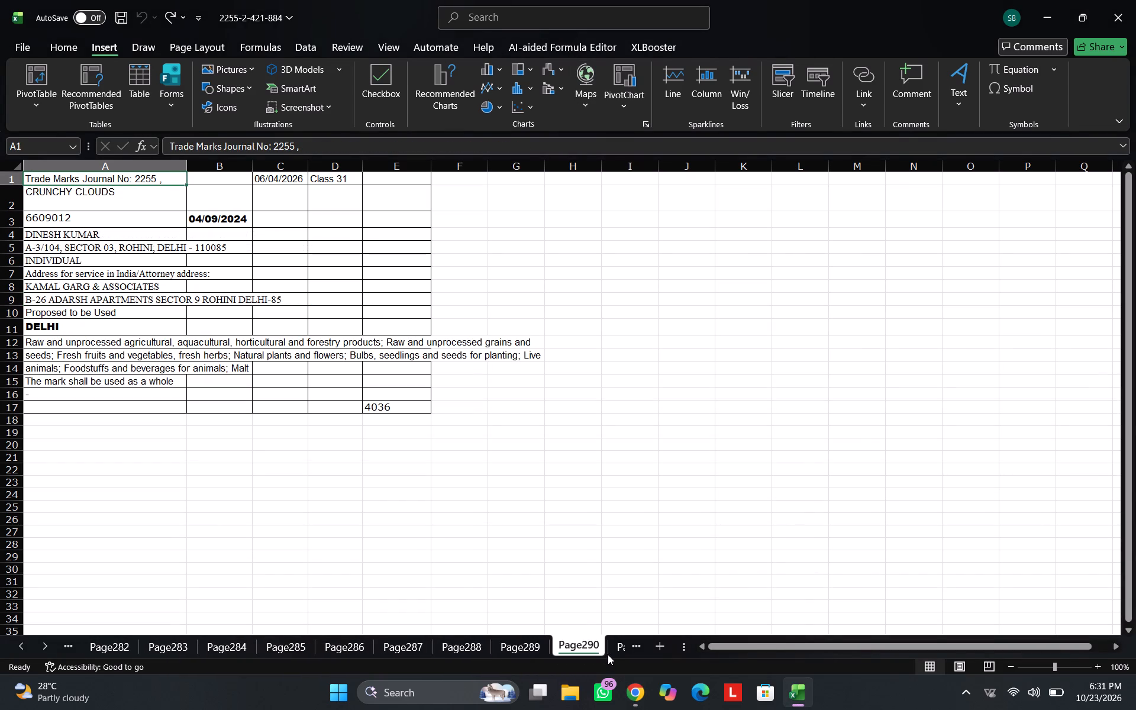
{"action": "left_click", "coordinate": [155, 224]}
{"action": "key", "text": "ctrl+c"}
{"action": "key", "text": "alt+Tab"}
{"action": "key", "text": "ctrl+v"}
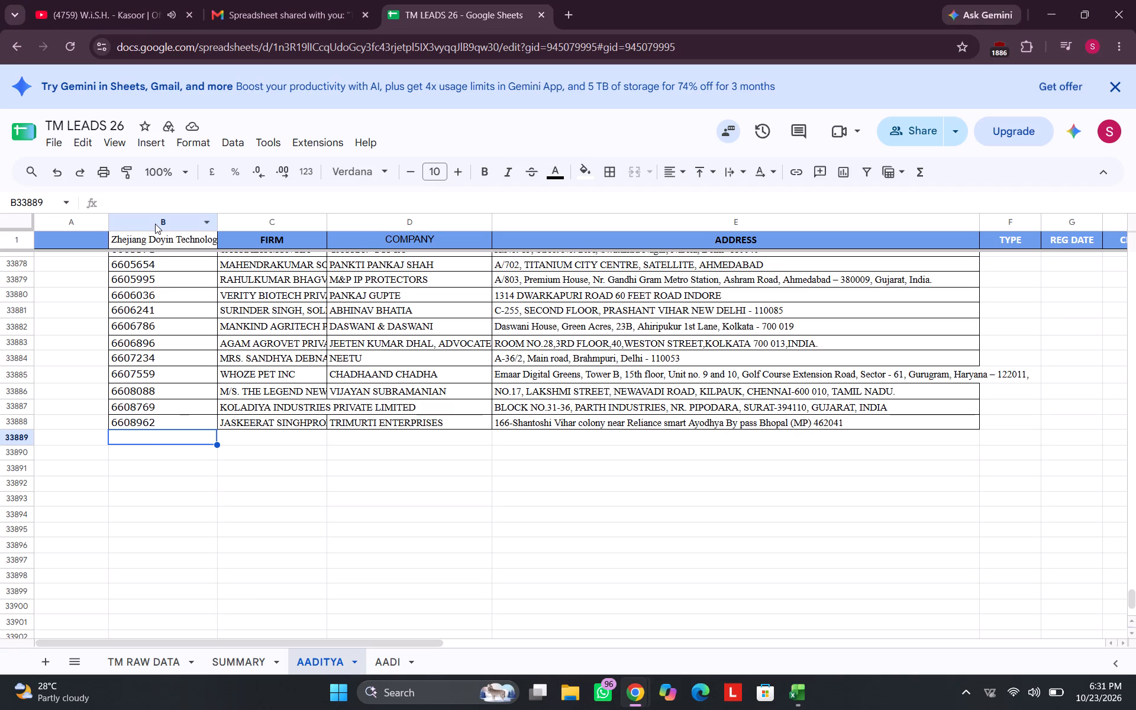
Copy the applicant name in cell A4 of Page290 into the FIRM cell of row 33889.
{"action": "key", "text": "alt+Tab"}
{"action": "key", "text": "Down"}
{"action": "key", "text": "ctrl+c"}
{"action": "key", "text": "alt+Tab"}
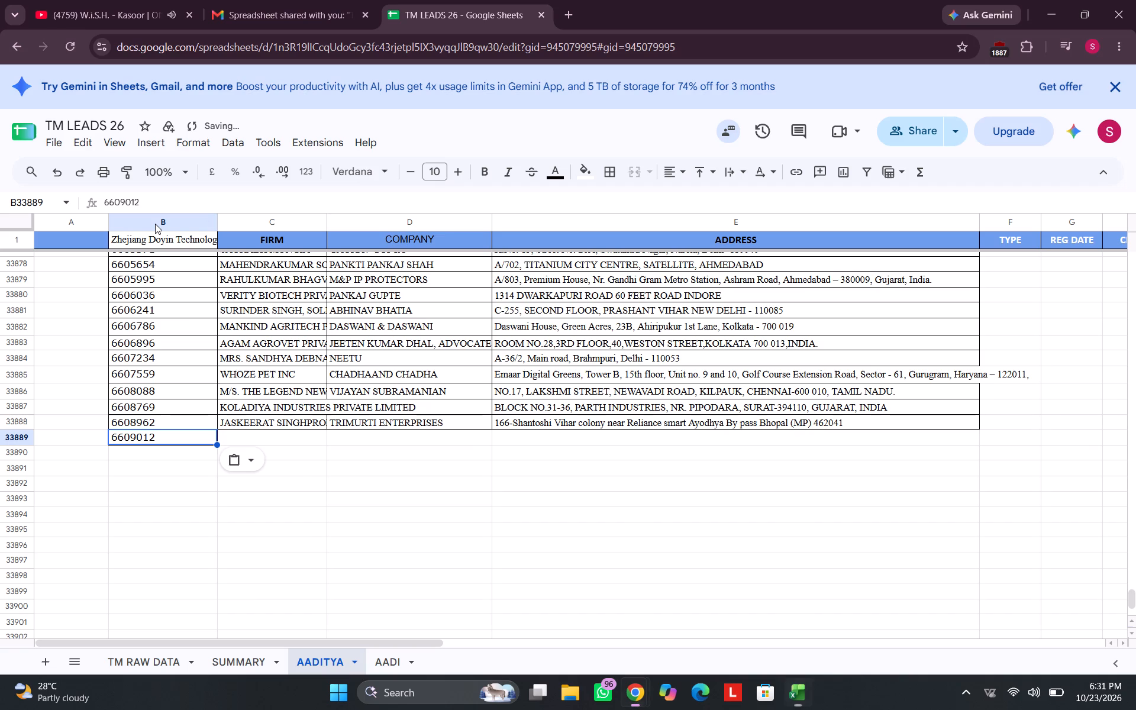
{"action": "key", "text": "Right"}
{"action": "key", "text": "ctrl+c"}
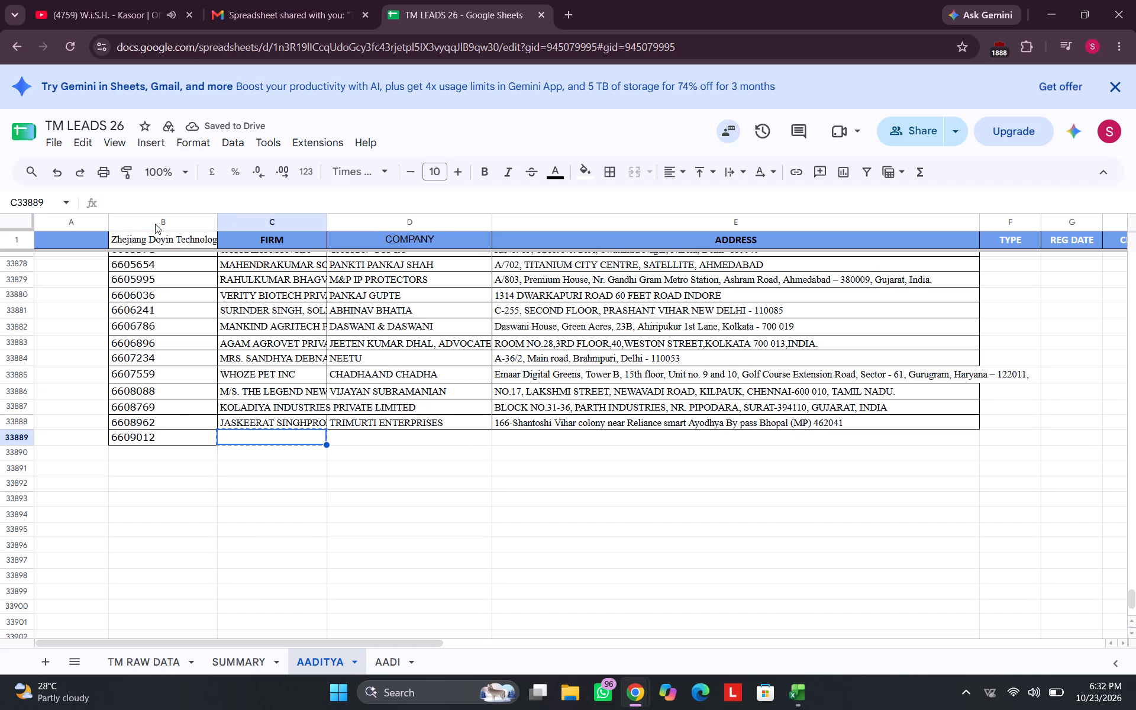
{"action": "key", "text": "alt+Tab"}
{"action": "key", "text": "ctrl+c"}
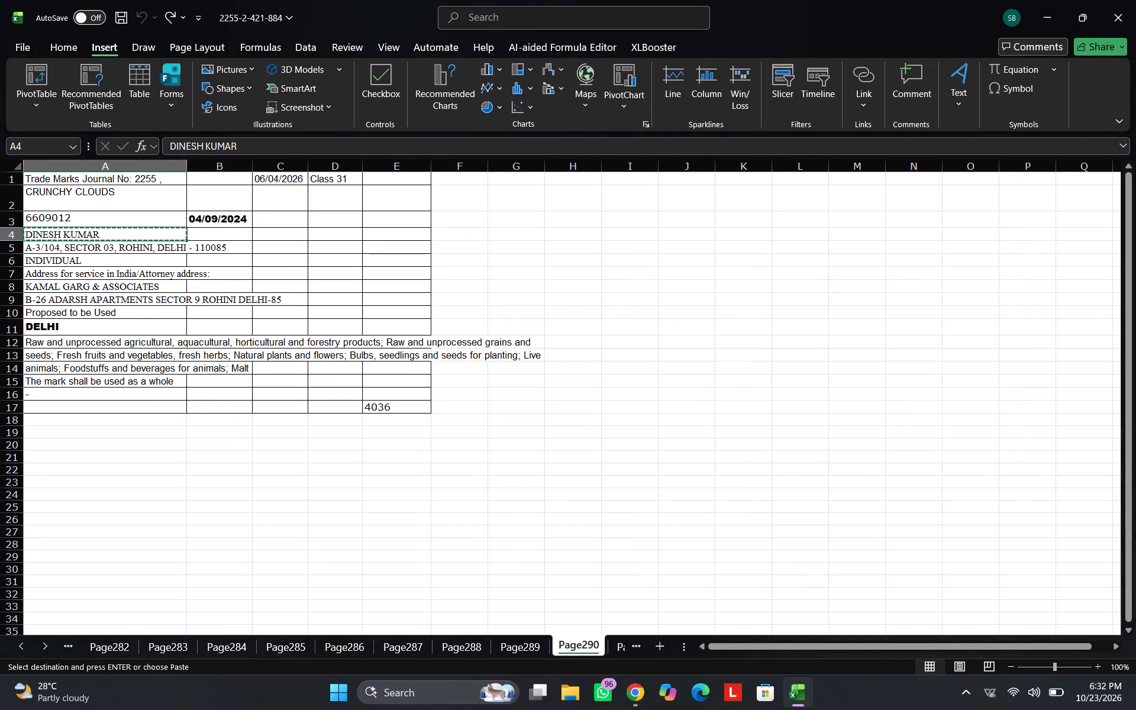
{"action": "key", "text": "alt+Tab"}
{"action": "key", "text": "Right"}
{"action": "key", "text": "Left"}
{"action": "key", "text": "ctrl+v"}
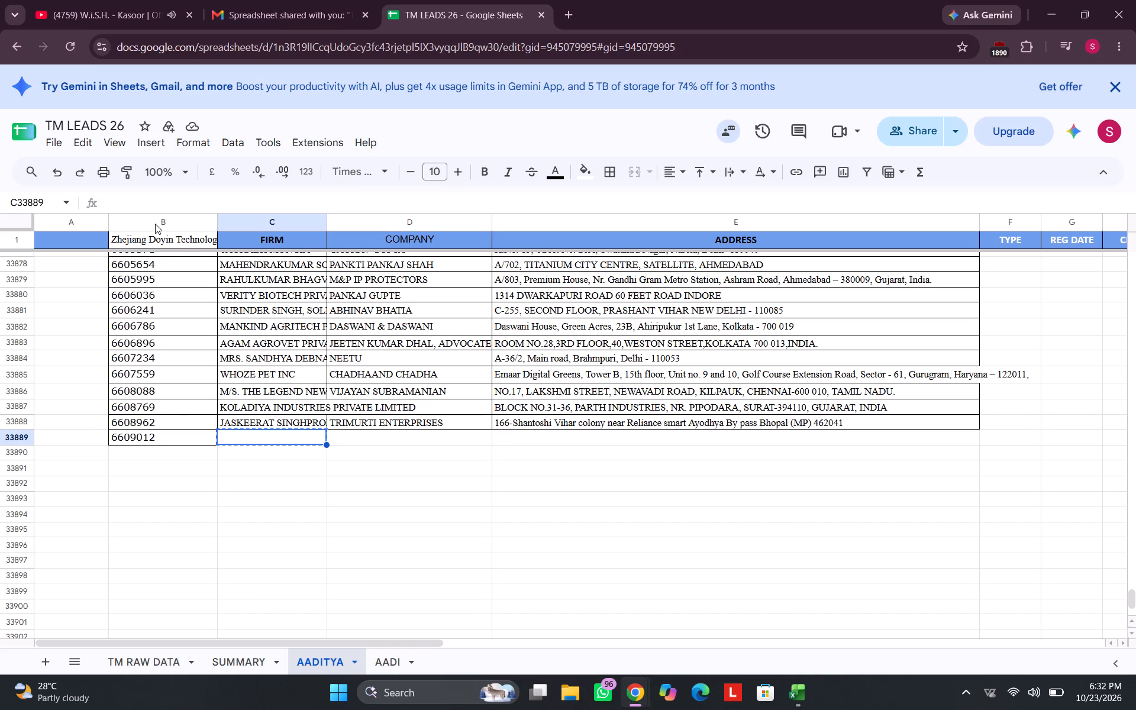
Copy the attorney name KAMAL GARG & ASSOCIATES from Page290 into the COMPANY cell of row 33889.
{"action": "key", "text": "alt+Tab"}
{"action": "key", "text": "Down"}
{"action": "key", "text": "Down"}
{"action": "key", "text": "Down"}
{"action": "key", "text": "Down"}
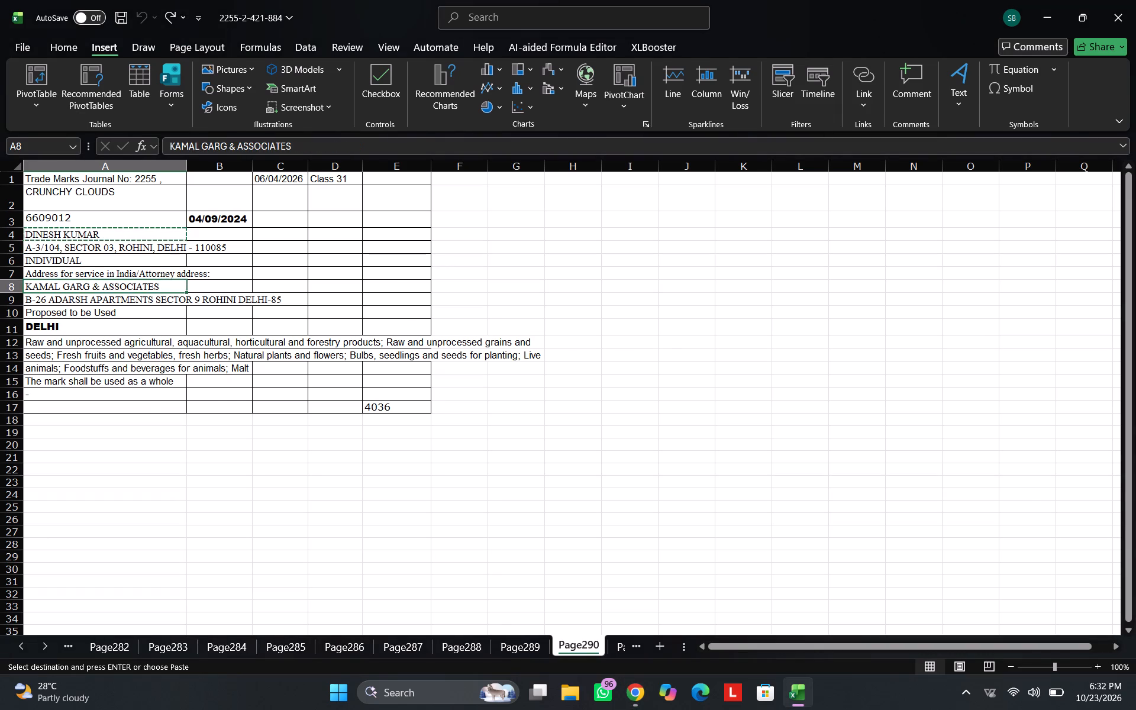
{"action": "key", "text": "ctrl+c"}
{"action": "key", "text": "alt+Tab"}
{"action": "key", "text": "Right"}
{"action": "key", "text": "ctrl+v"}
Copy the attorney's address line in cell A9 of Page290 into the ADDRESS cell of row 33889.
{"action": "key", "text": "alt+Tab"}
{"action": "key", "text": "Down"}
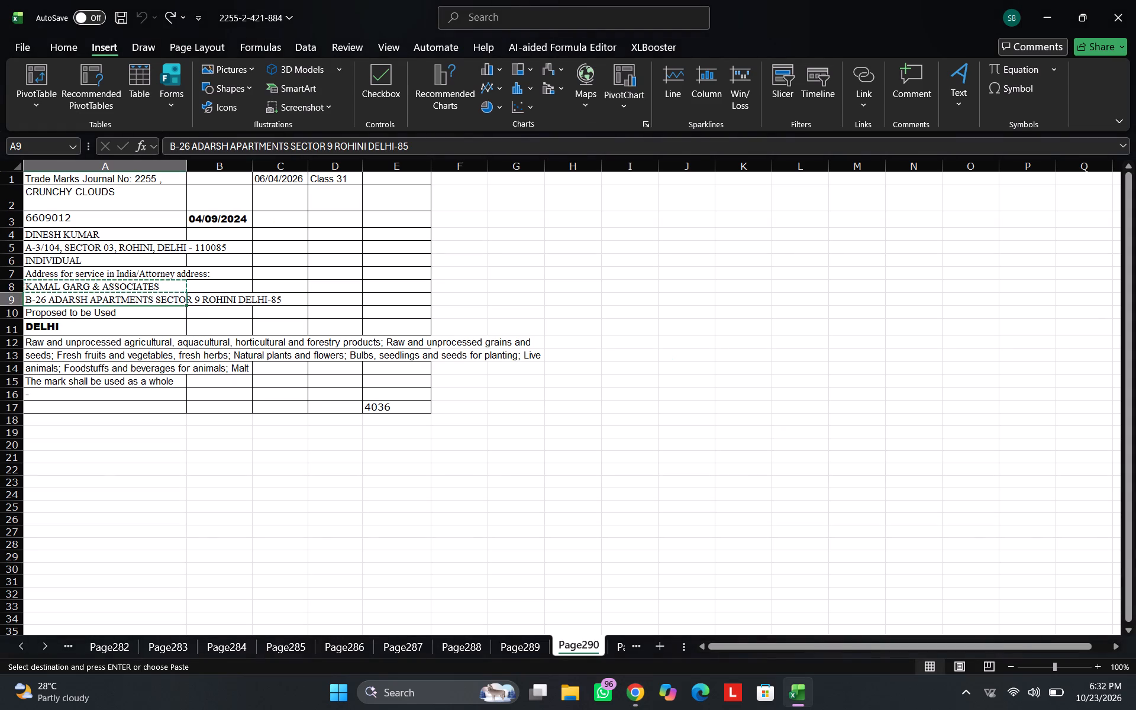
{"action": "key", "text": "ctrl+c"}
{"action": "key", "text": "alt+Tab"}
{"action": "key", "text": "Right"}
{"action": "key", "text": "ctrl+v"}
Copy row 33889's firm-to-address cells and search Google for them in the incognito window, followed by "contact number".
{"action": "key", "text": "Right"}
{"action": "key", "text": "shift+Left"}
{"action": "key", "text": "shift+Left"}
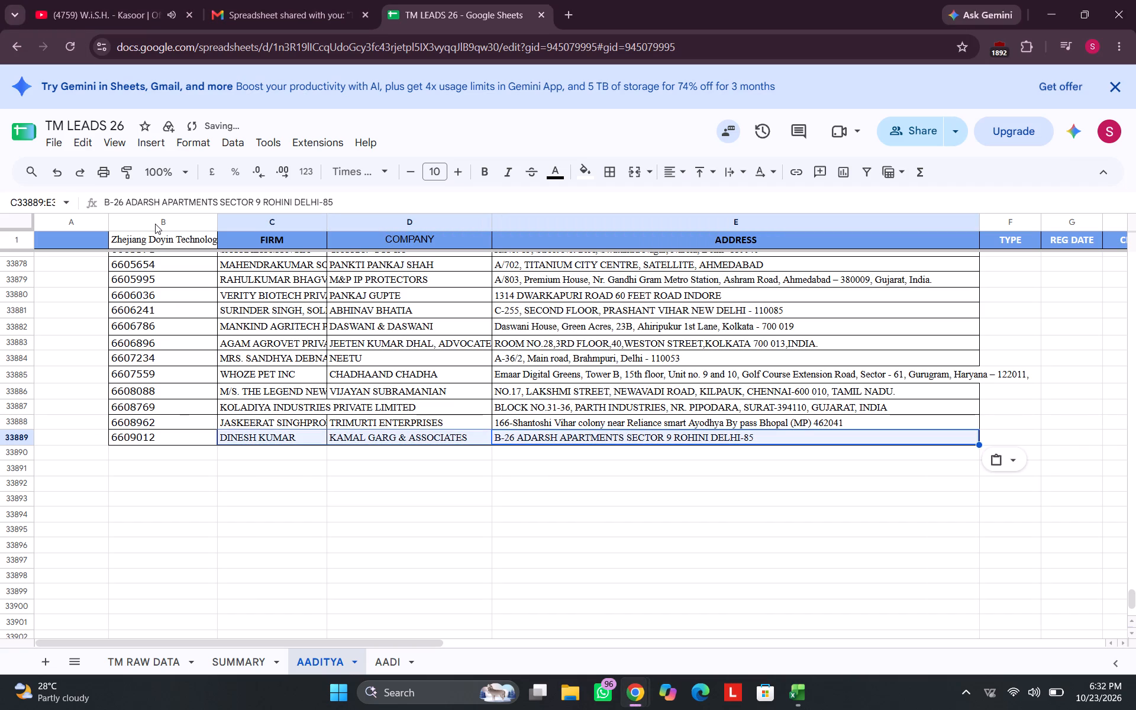
{"action": "key", "text": "ctrl+c"}
{"action": "key", "text": "alt+Tab"}
{"action": "key", "text": "alt+Right"}
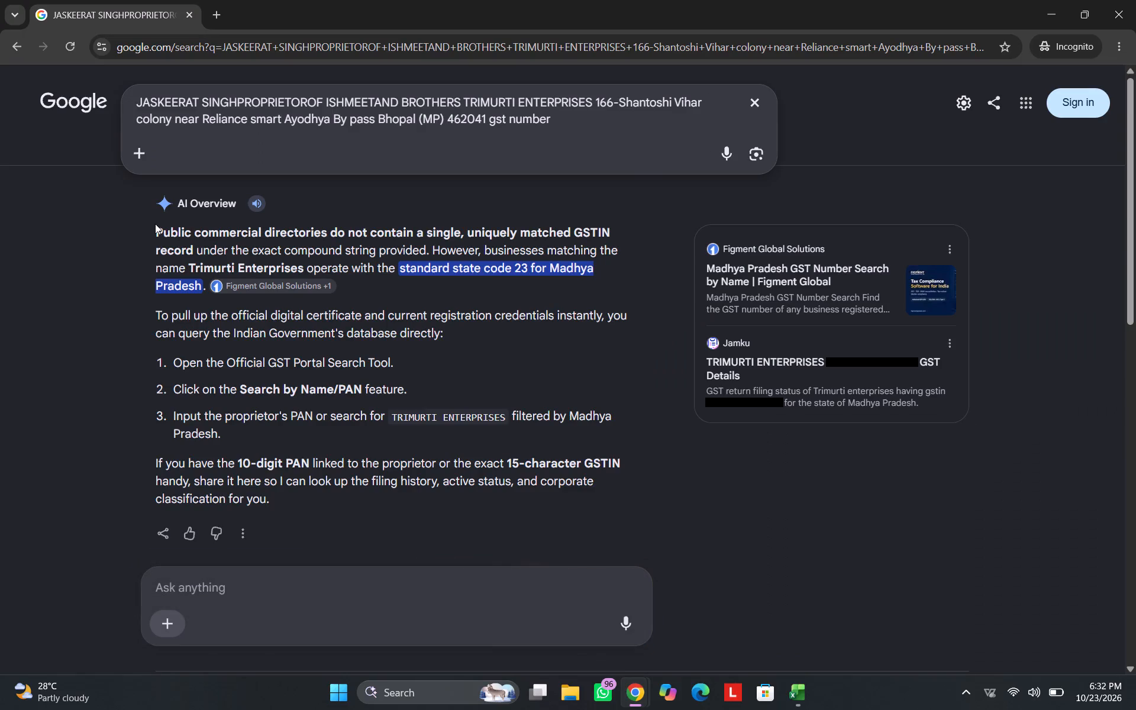
{"action": "left_click", "coordinate": [751, 108]}
{"action": "key", "text": "ctrl+v"}
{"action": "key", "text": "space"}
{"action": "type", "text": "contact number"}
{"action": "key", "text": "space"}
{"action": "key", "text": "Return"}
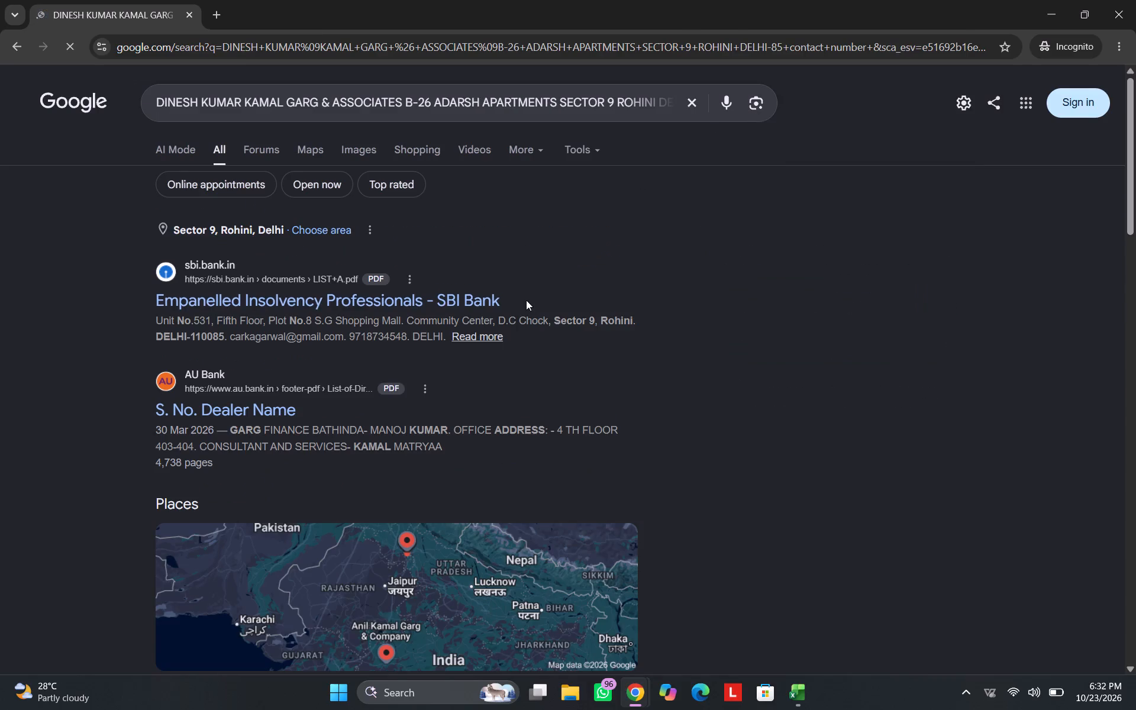
Copy the phone number of the first listed place, the chartered accountant in Rohini, into the NUMBER cell of row 33889.
{"action": "scroll", "coordinate": [433, 392], "scroll_direction": "down", "scroll_amount": 2}
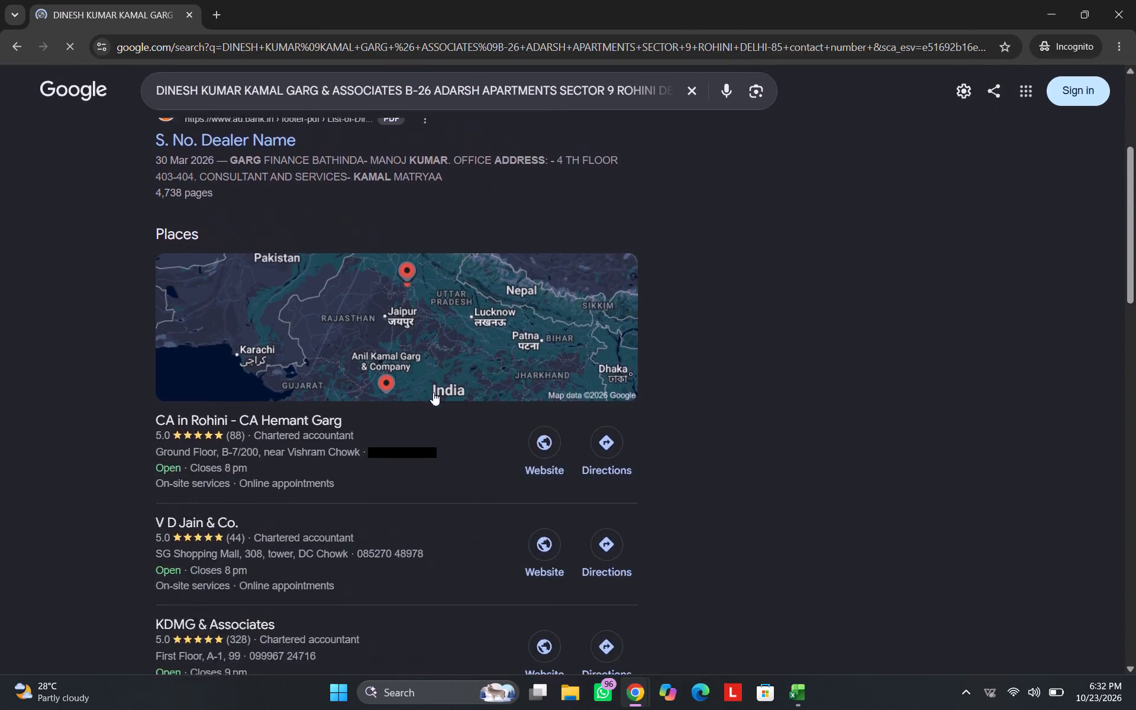
{"action": "scroll", "coordinate": [433, 392], "scroll_direction": "down", "scroll_amount": 1}
{"action": "left_click_drag", "start_coordinate": [445, 383], "coordinate": [375, 396]}
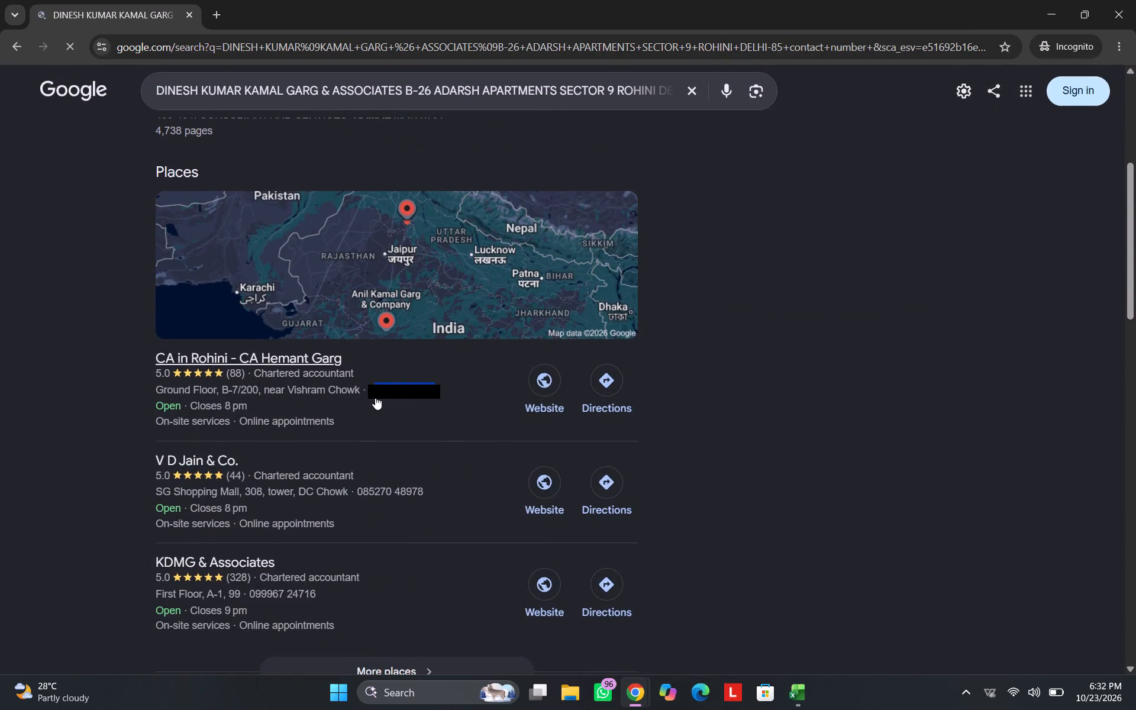
{"action": "key", "text": "ctrl+c"}
{"action": "key", "text": "alt+Tab"}
{"action": "scroll", "coordinate": [375, 396], "scroll_direction": "left", "scroll_amount": 3}
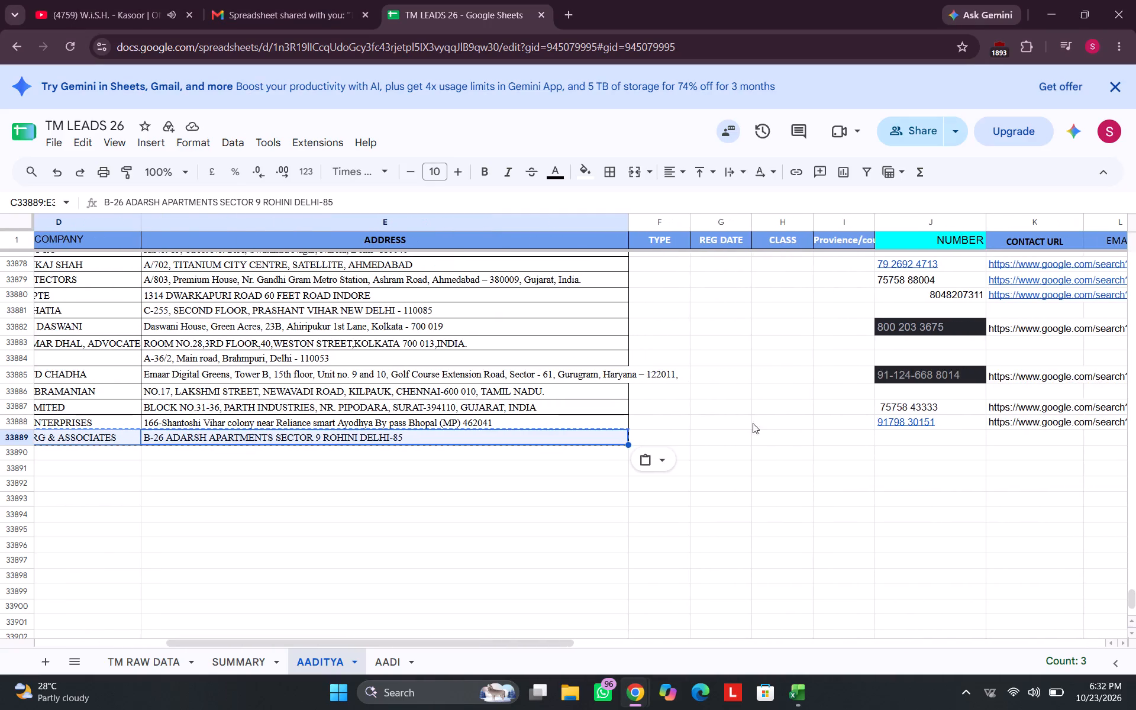
{"action": "left_click", "coordinate": [890, 437]}
{"action": "key", "text": "ctrl+v"}
Copy the contact-number search page's URL into the CONTACT URL cell of row 33889.
{"action": "key", "text": "alt+Tab"}
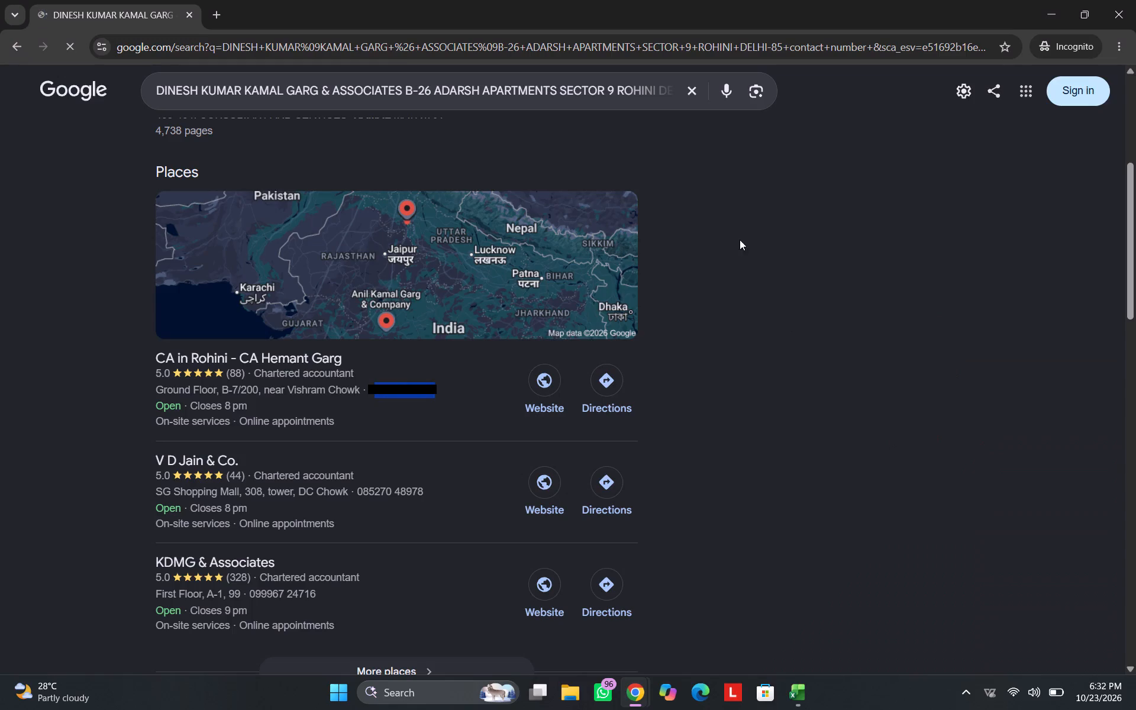
{"action": "left_click", "coordinate": [600, 103]}
{"action": "left_click", "coordinate": [650, 54]}
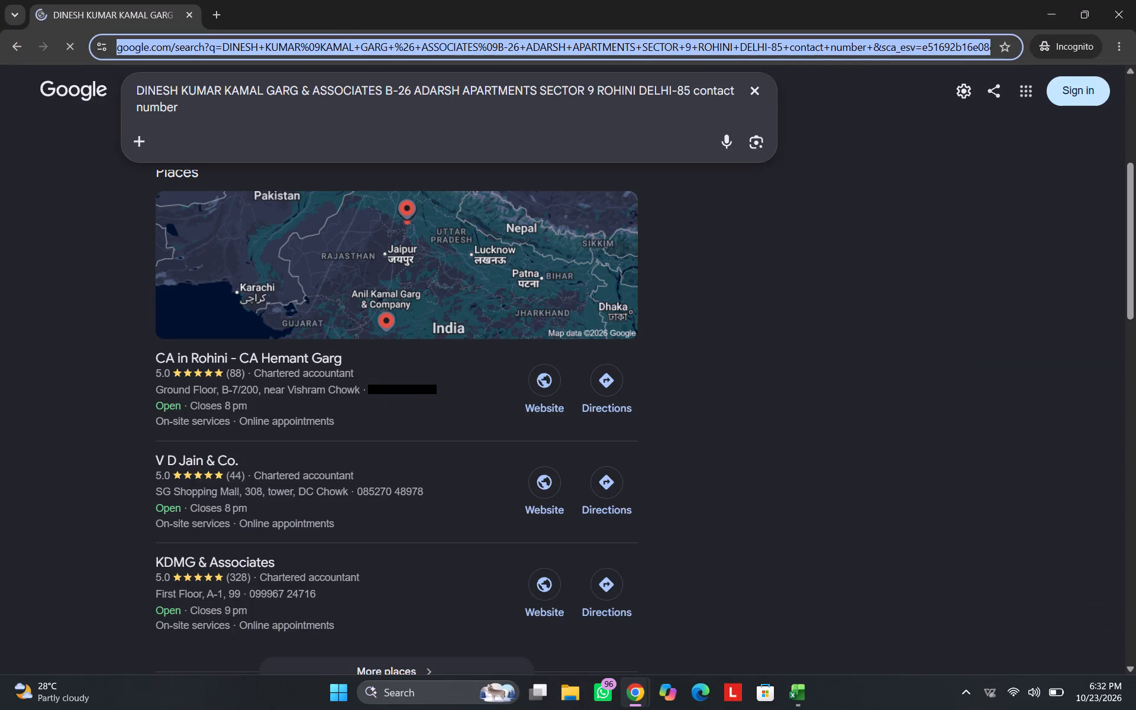
{"action": "key", "text": "ctrl+c"}
{"action": "key", "text": "alt+Tab"}
{"action": "scroll", "coordinate": [650, 54], "scroll_direction": "left", "scroll_amount": 3}
{"action": "scroll", "coordinate": [934, 396], "scroll_direction": "left", "scroll_amount": 1}
{"action": "left_click", "coordinate": [906, 440]}
{"action": "key", "text": "ctrl+v"}
Search Google for the same KAMAL GARG & ASSOCIATES details with "contact" replaced by "gst" before "number".
{"action": "key", "text": "alt+Tab"}
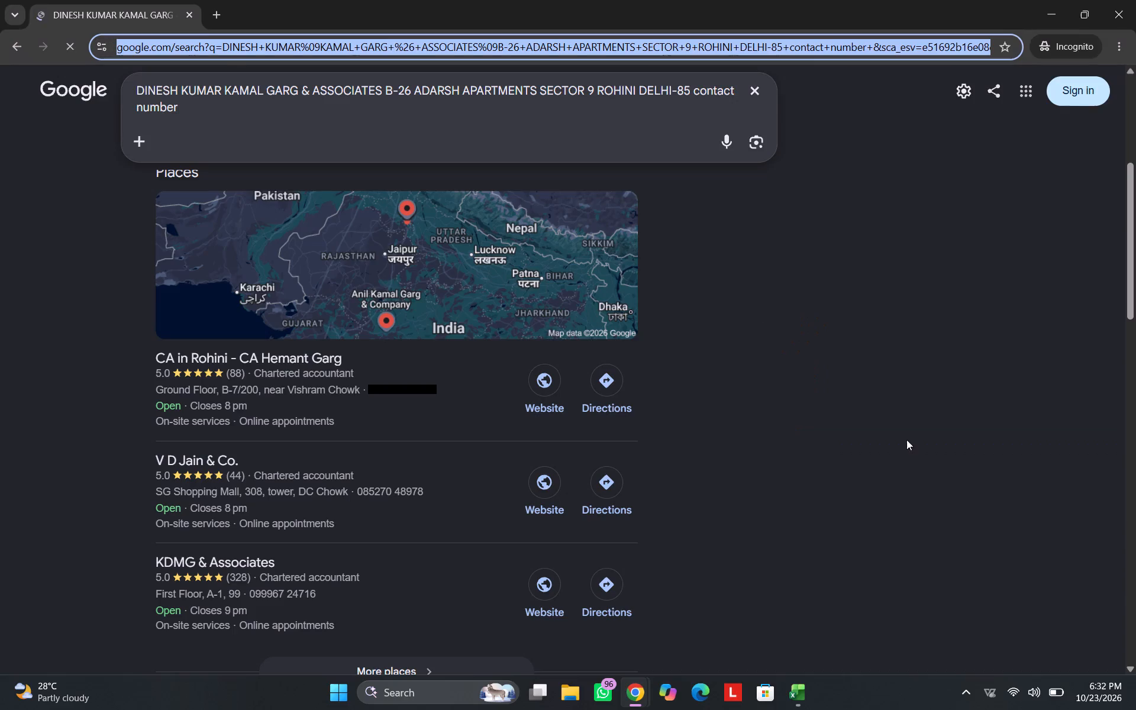
{"action": "left_click", "coordinate": [732, 100]}
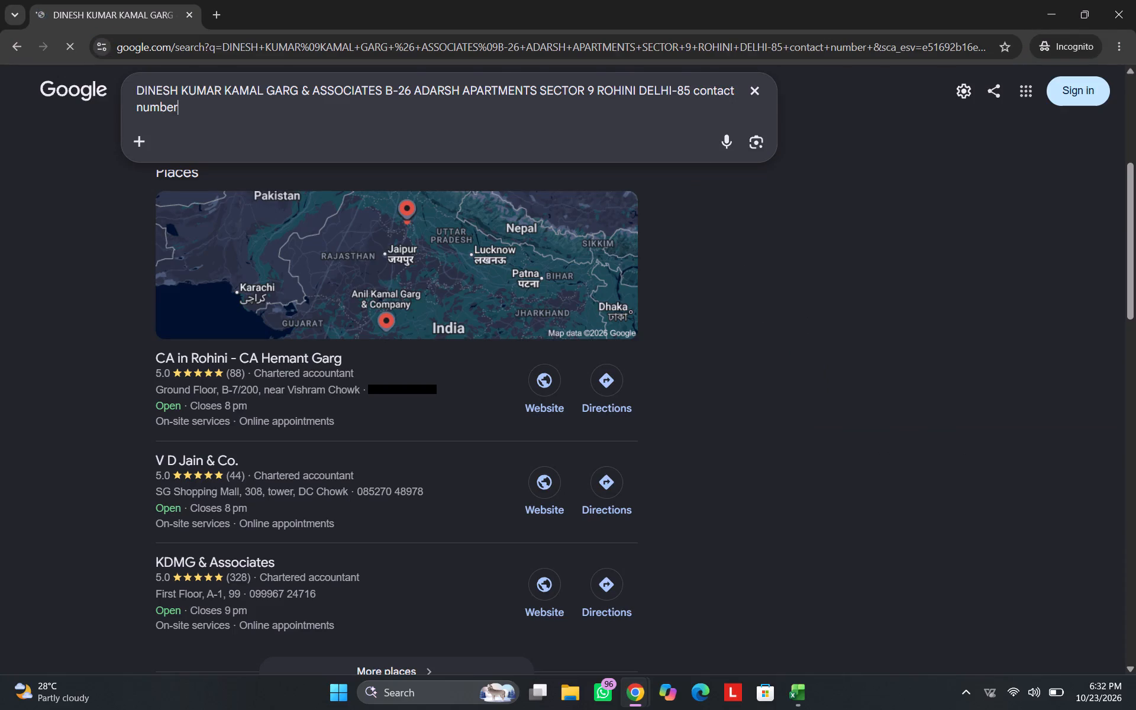
{"action": "left_click", "coordinate": [734, 89]}
{"action": "key", "text": "ctrl+BackSpace"}
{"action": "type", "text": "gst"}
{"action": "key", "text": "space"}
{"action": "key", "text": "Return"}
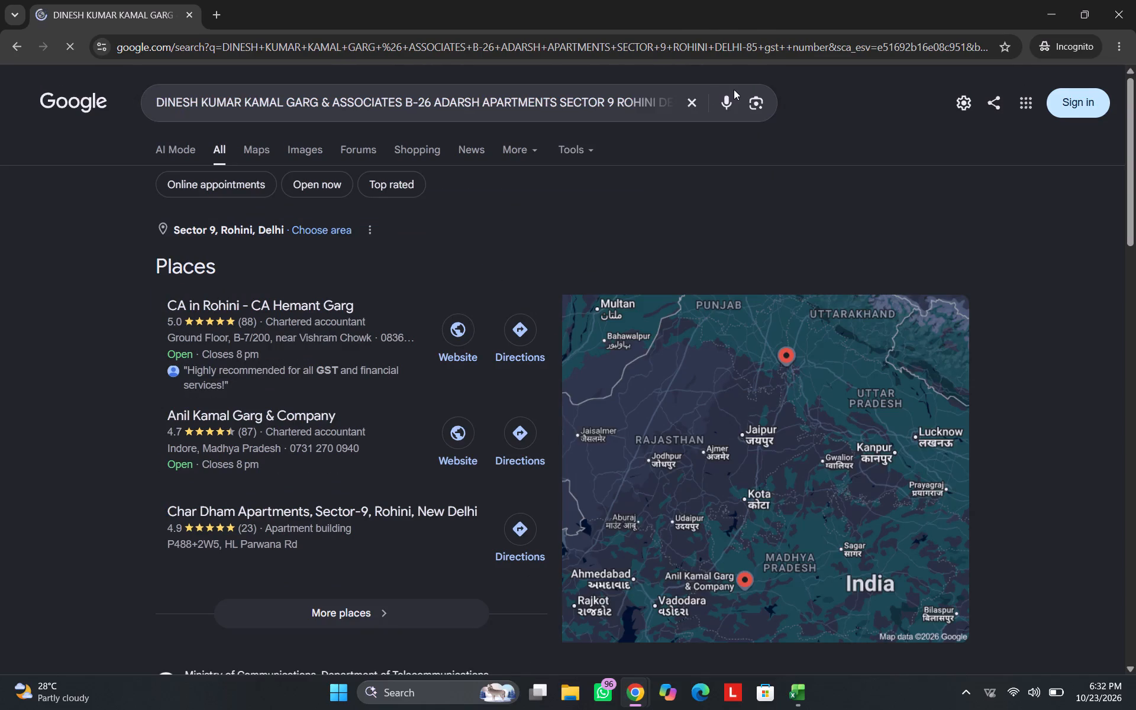
{"action": "left_click", "coordinate": [623, 95]}
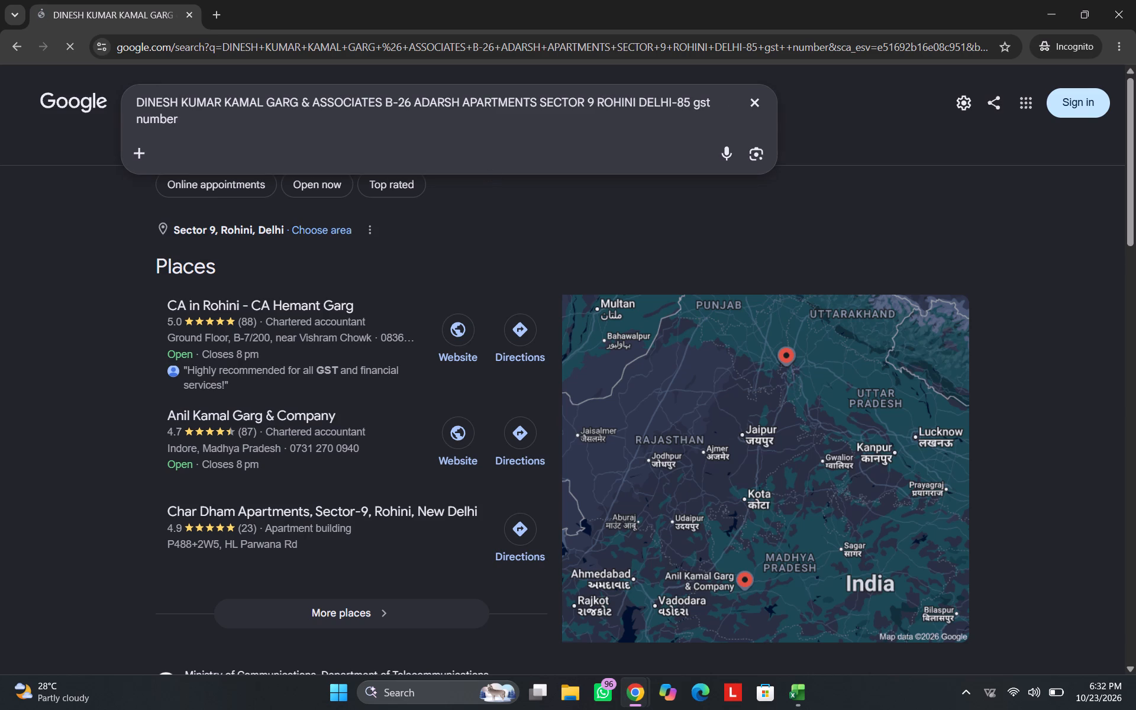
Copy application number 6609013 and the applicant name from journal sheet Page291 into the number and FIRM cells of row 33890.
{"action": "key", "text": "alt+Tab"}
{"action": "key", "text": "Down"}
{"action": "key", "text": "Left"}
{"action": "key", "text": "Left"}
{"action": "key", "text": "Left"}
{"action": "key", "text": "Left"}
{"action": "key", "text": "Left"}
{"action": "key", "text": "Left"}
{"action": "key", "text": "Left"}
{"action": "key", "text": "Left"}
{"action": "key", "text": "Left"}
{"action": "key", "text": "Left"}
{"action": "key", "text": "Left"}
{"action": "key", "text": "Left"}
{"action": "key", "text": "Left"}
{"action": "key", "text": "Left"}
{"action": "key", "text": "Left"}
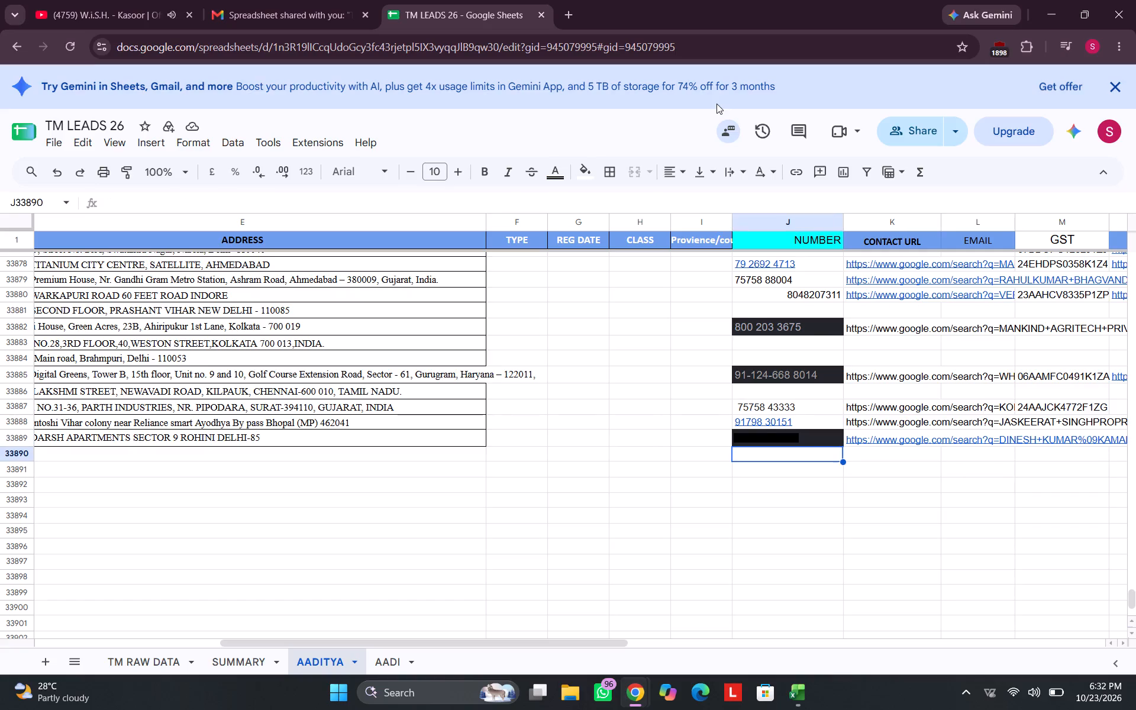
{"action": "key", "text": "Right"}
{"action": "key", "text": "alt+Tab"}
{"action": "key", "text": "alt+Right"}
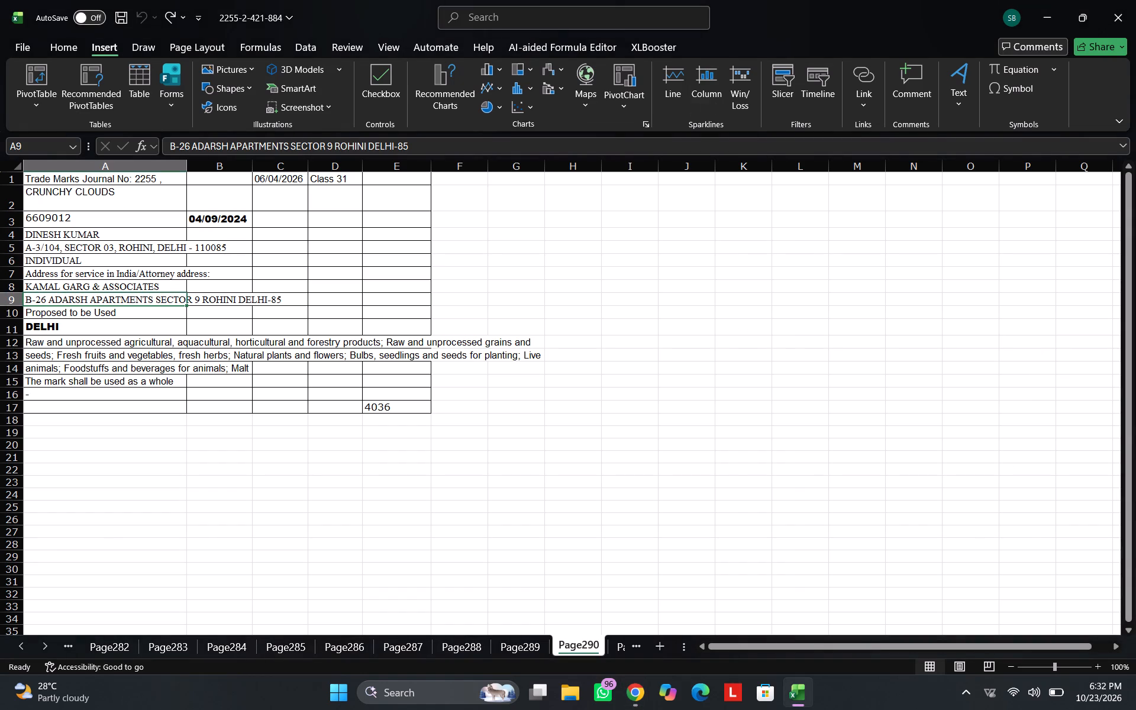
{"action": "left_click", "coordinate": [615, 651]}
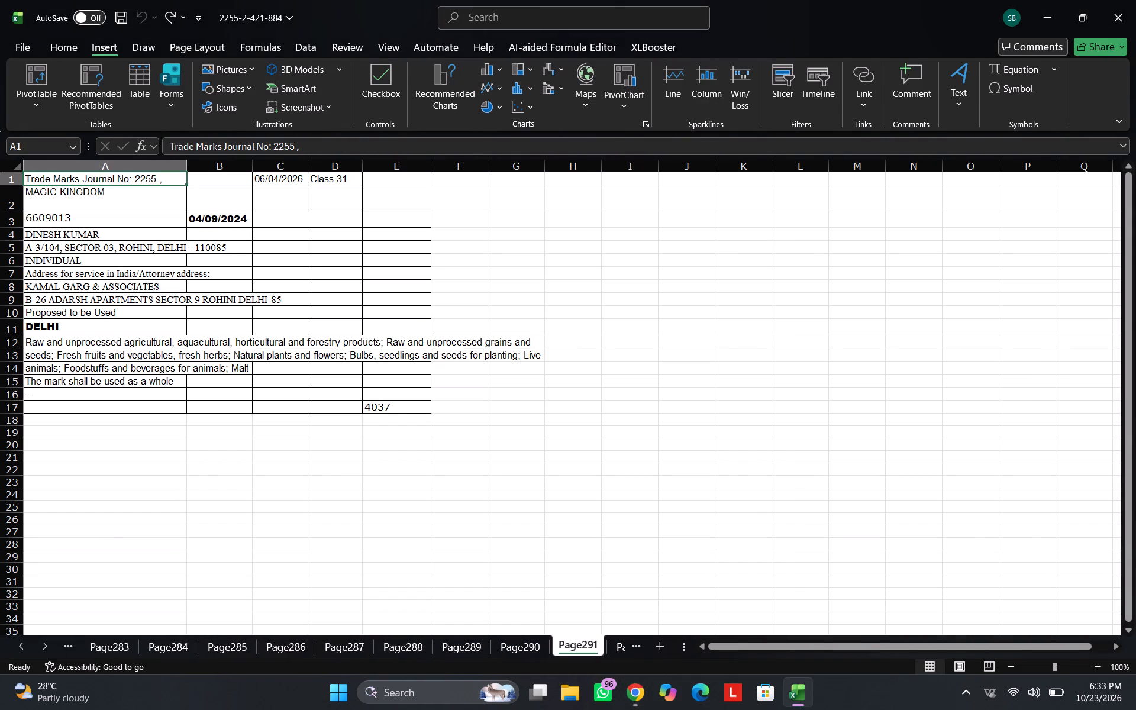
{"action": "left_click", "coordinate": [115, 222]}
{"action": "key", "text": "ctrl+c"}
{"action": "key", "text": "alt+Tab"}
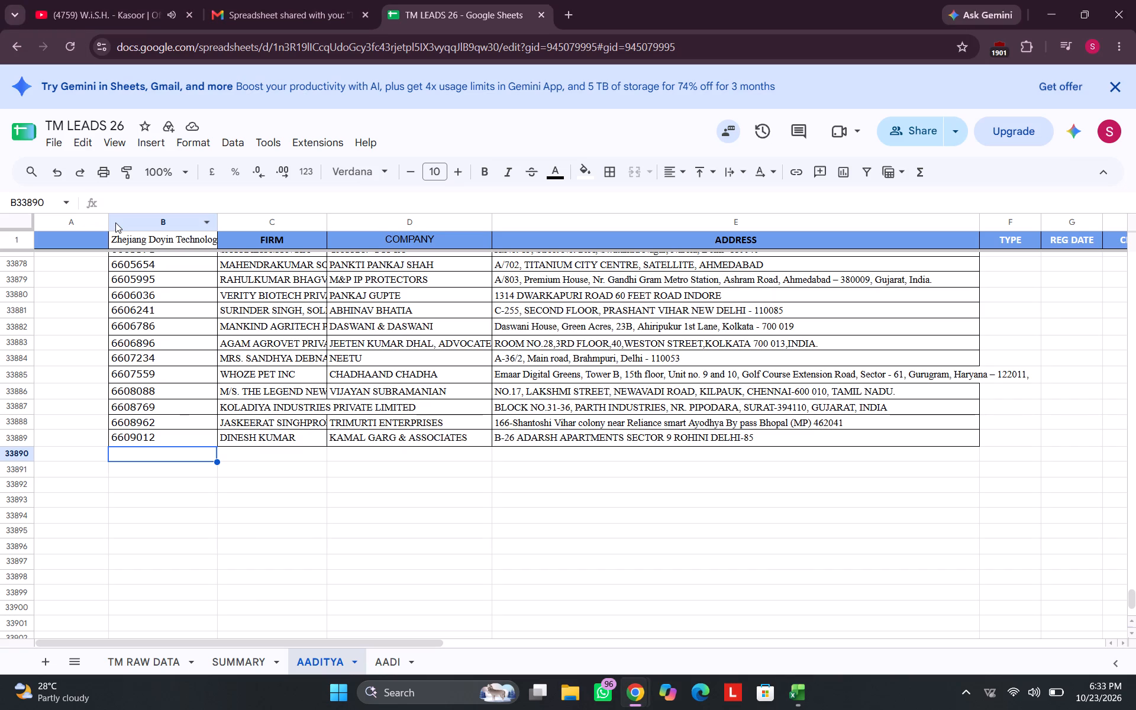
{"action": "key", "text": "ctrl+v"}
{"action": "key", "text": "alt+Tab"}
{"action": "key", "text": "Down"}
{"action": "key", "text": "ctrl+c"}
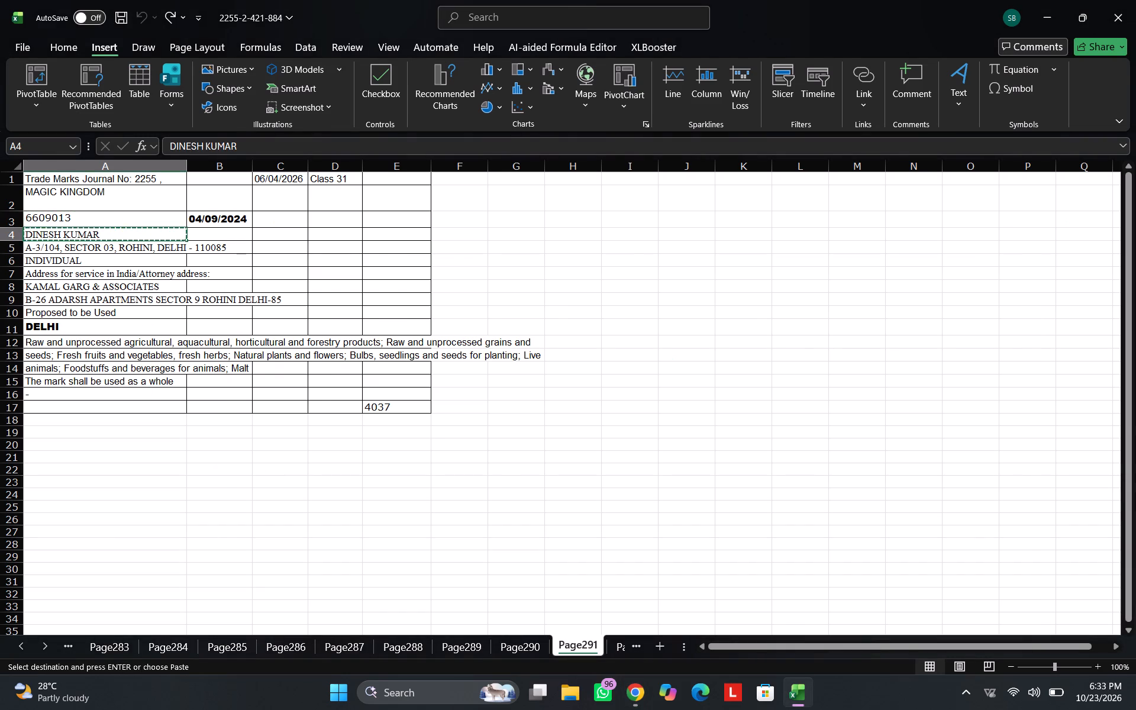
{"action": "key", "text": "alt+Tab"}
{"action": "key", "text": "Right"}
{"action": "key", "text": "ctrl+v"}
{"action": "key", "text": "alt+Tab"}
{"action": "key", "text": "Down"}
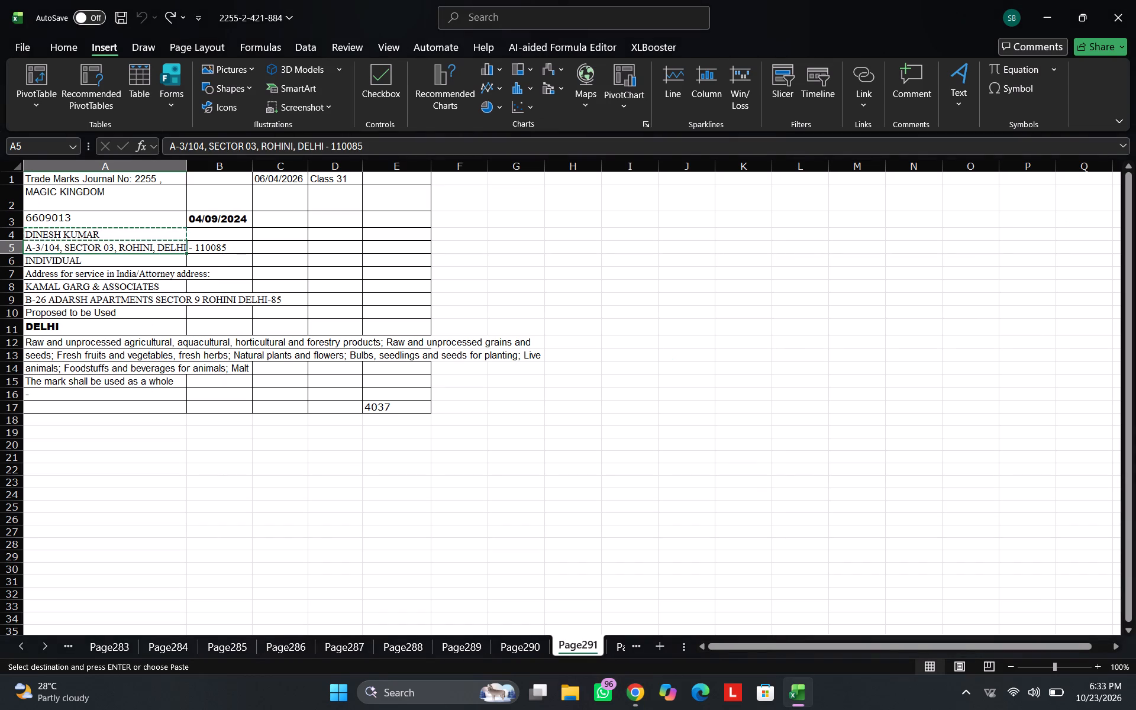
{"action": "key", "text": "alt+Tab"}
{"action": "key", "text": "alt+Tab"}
{"action": "left_click", "coordinate": [618, 650]}
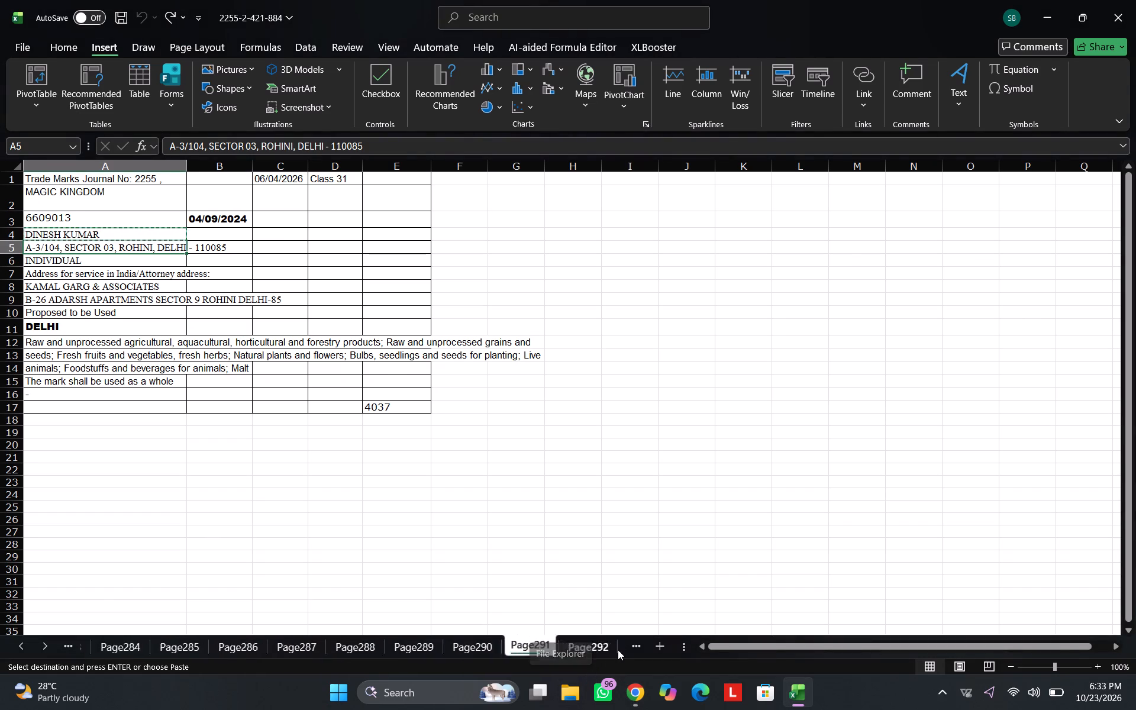
{"action": "left_click", "coordinate": [158, 224]}
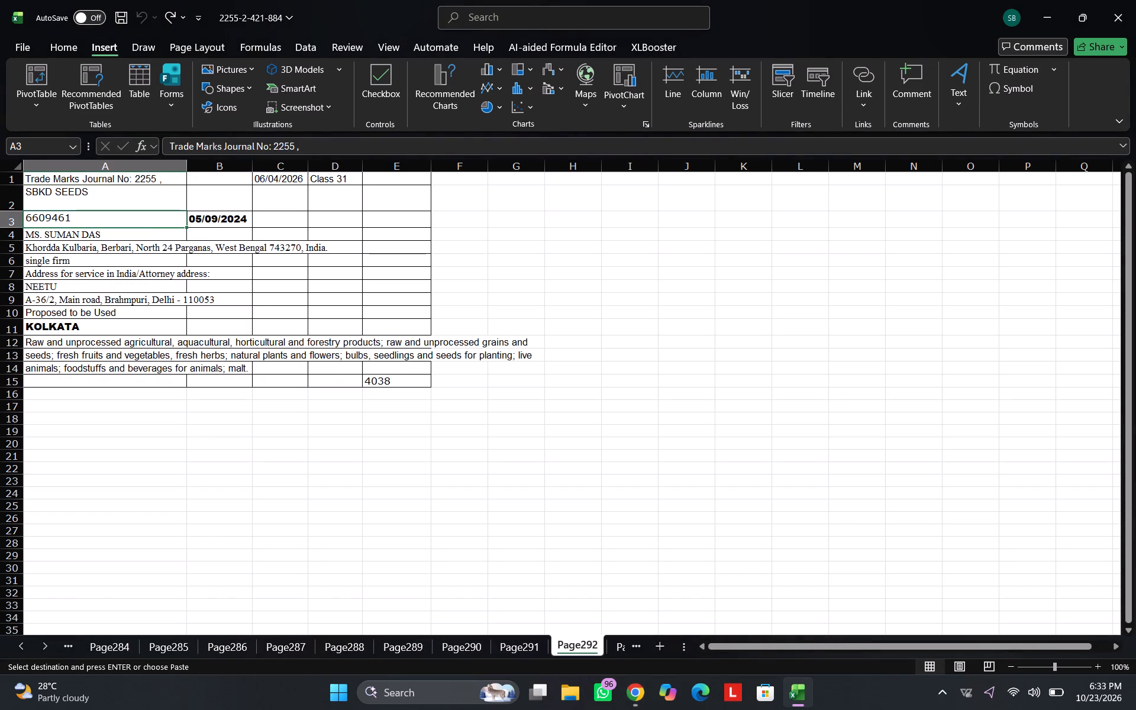
{"action": "key", "text": "ctrl+c"}
{"action": "key", "text": "alt+Tab"}
{"action": "key", "text": "Left"}
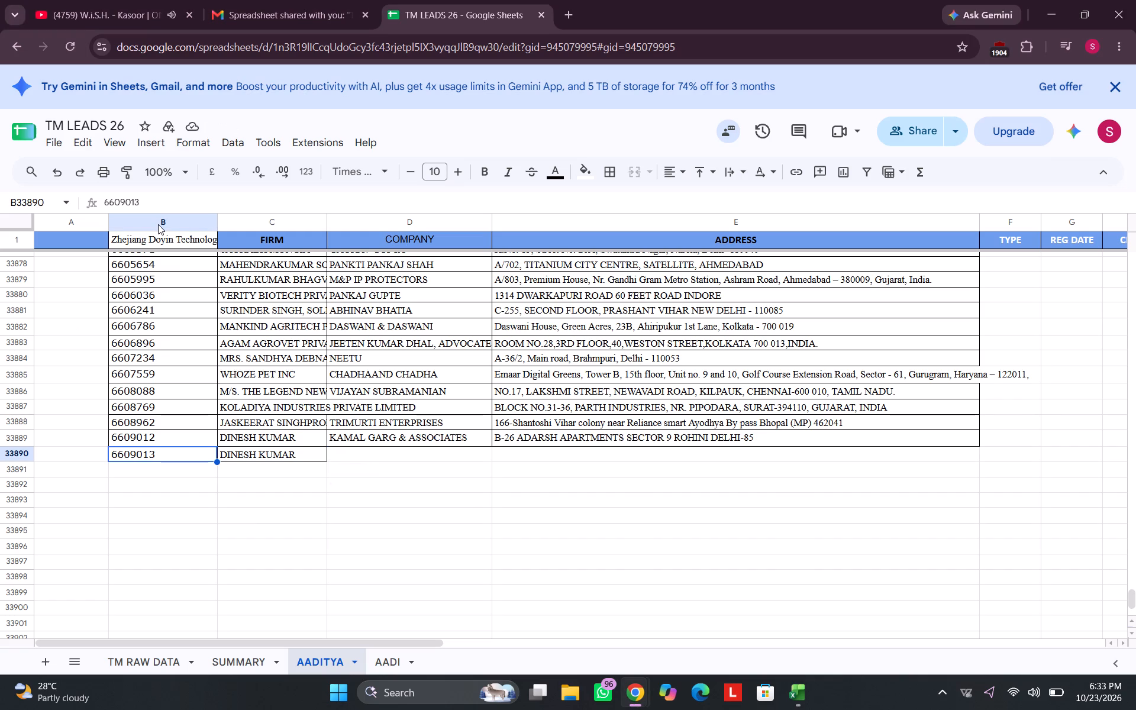
{"action": "key", "text": "ctrl+v"}
{"action": "key", "text": "alt+Tab"}
{"action": "key", "text": "Down"}
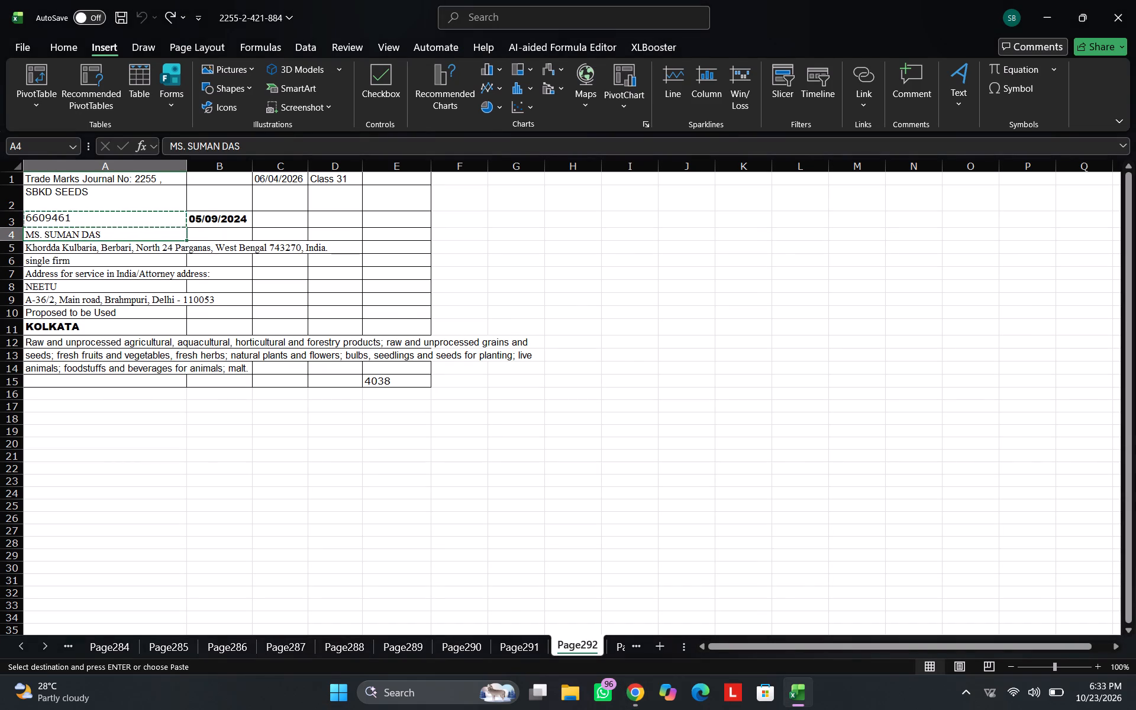
{"action": "key", "text": "ctrl+c"}
{"action": "key", "text": "alt+Tab"}
{"action": "key", "text": "Right"}
{"action": "key", "text": "ctrl+v"}
Copy the attorney name and attorney address from Page292 into the COMPANY and ADDRESS cells of row 33890.
{"action": "key", "text": "alt+Tab"}
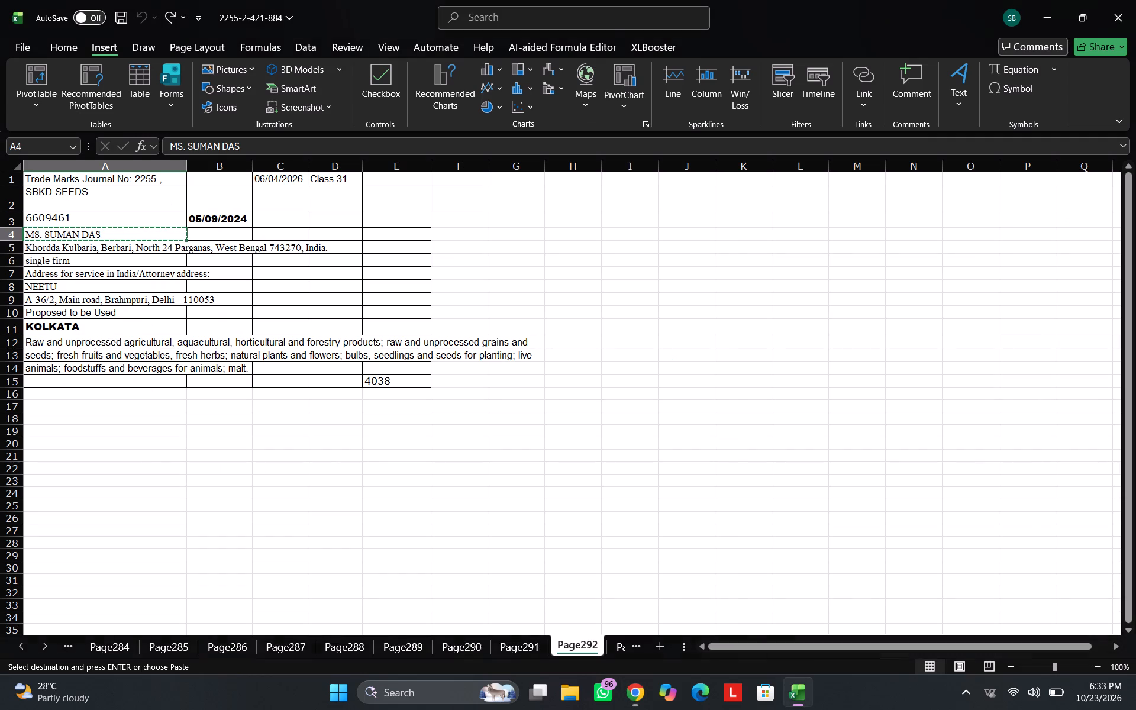
{"action": "key", "text": "Down"}
{"action": "key", "text": "Down"}
{"action": "key", "text": "Down"}
{"action": "key", "text": "Down"}
{"action": "key", "text": "ctrl+c"}
{"action": "key", "text": "alt+Tab"}
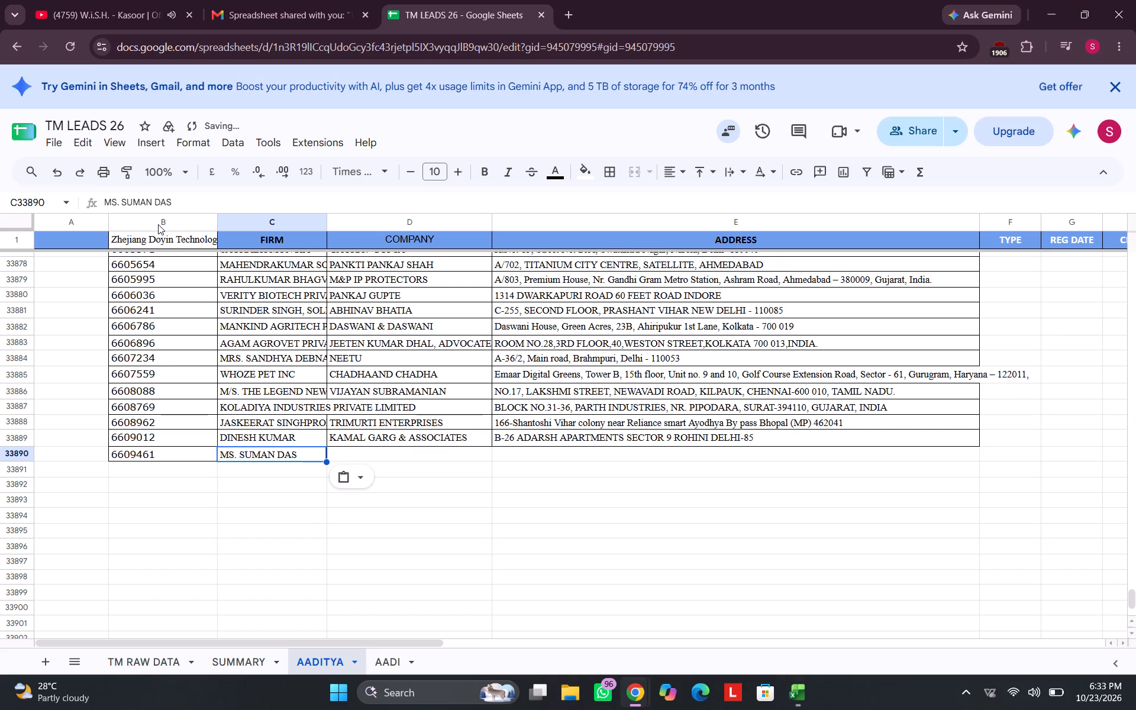
{"action": "key", "text": "Right"}
{"action": "key", "text": "ctrl+v"}
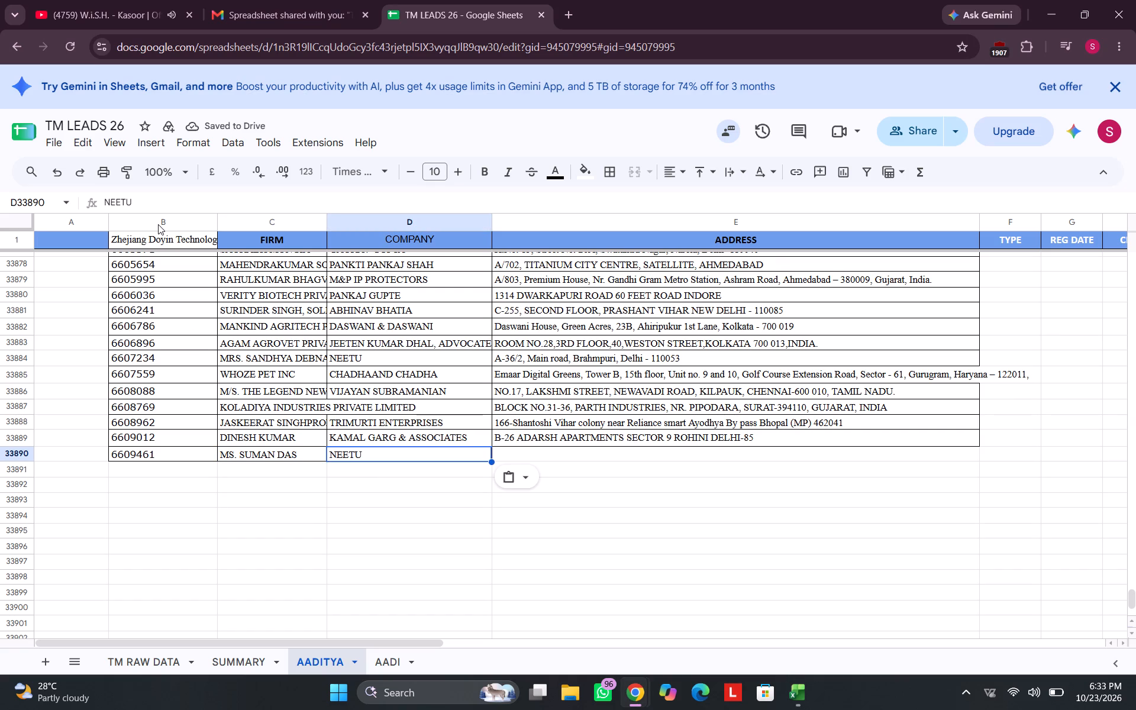
{"action": "key", "text": "alt+Tab"}
{"action": "key", "text": "Down"}
{"action": "key", "text": "ctrl+c"}
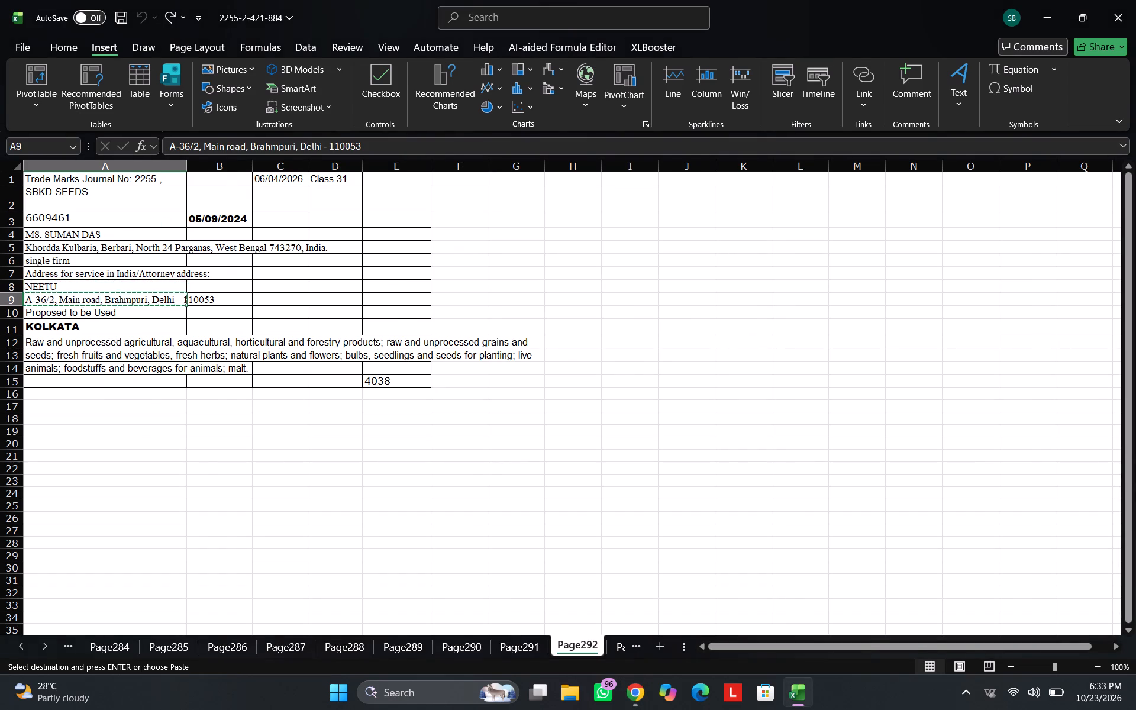
{"action": "key", "text": "alt+Tab"}
{"action": "key", "text": "Right"}
{"action": "key", "text": "ctrl+v"}
Copy row 33890's firm-to-address cells and search Google for them in the incognito window, followed by "contact number".
{"action": "key", "text": "Right"}
{"action": "key", "text": "shift+Left"}
{"action": "key", "text": "shift+Left"}
{"action": "key", "text": "ctrl+c"}
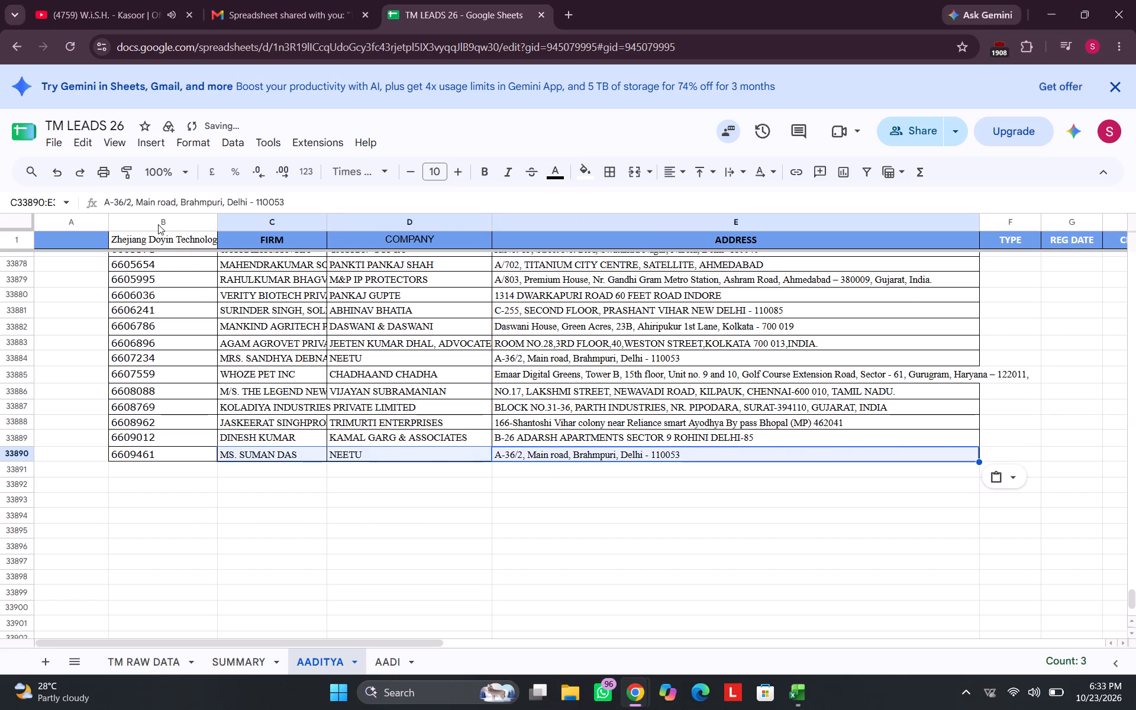
{"action": "key", "text": "alt+Tab"}
{"action": "key", "text": "alt+Right"}
{"action": "left_click", "coordinate": [743, 108]}
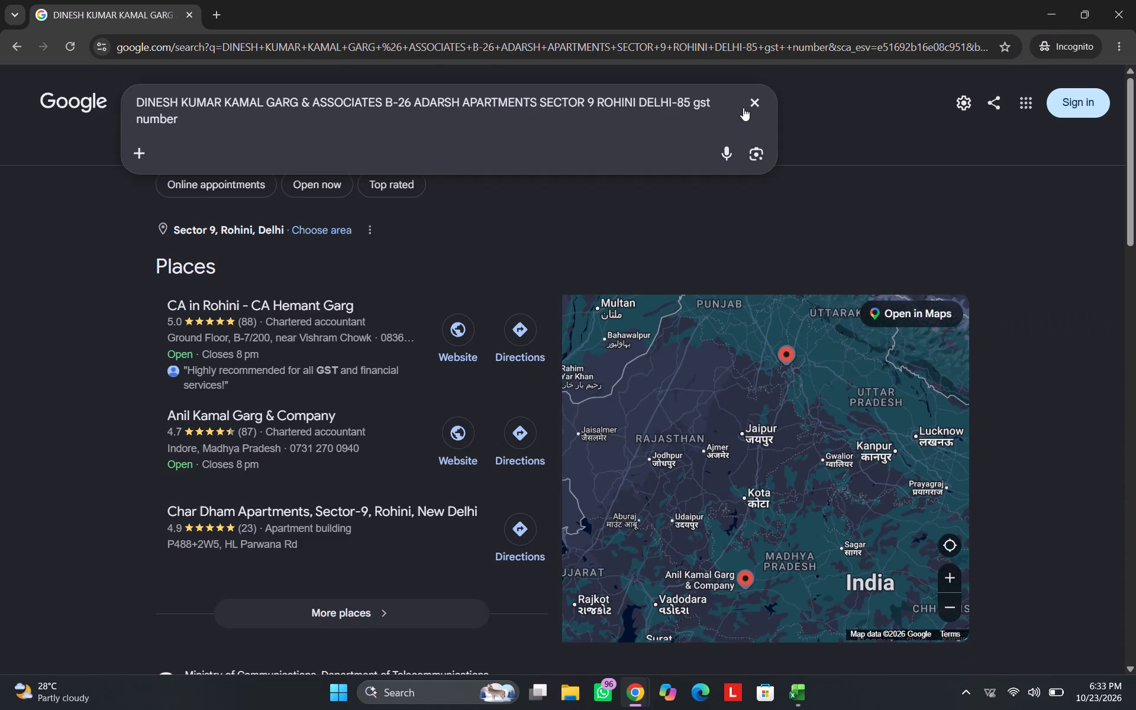
{"action": "left_click", "coordinate": [709, 112]}
{"action": "key", "text": "ctrl+v"}
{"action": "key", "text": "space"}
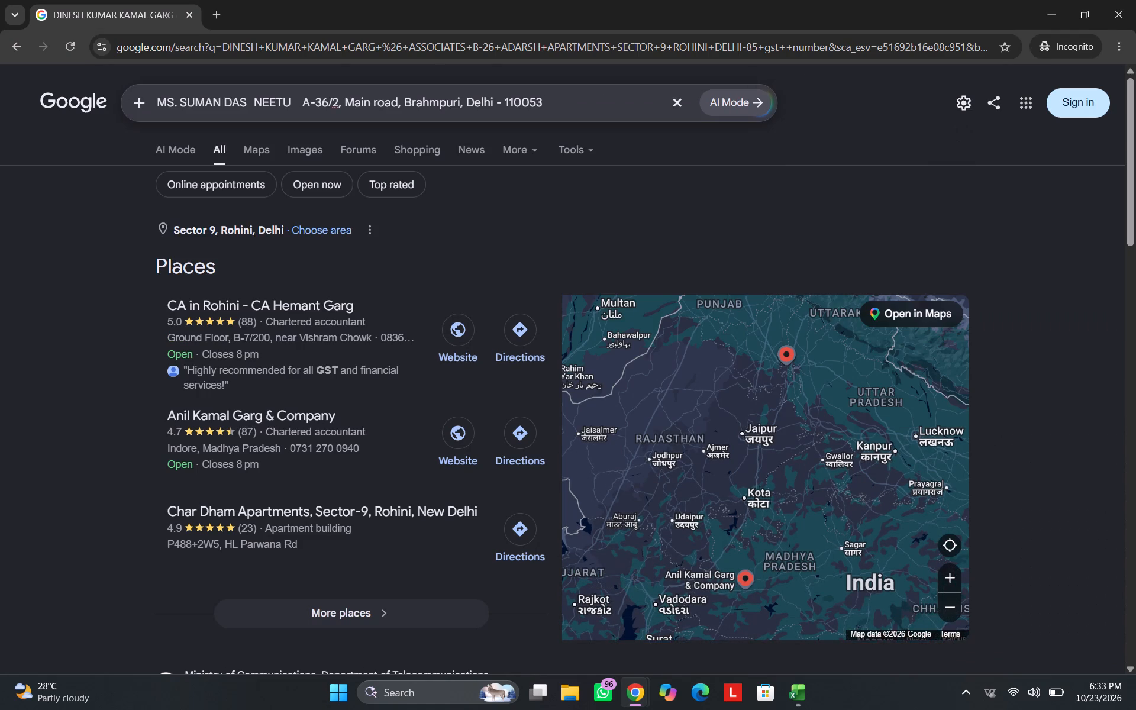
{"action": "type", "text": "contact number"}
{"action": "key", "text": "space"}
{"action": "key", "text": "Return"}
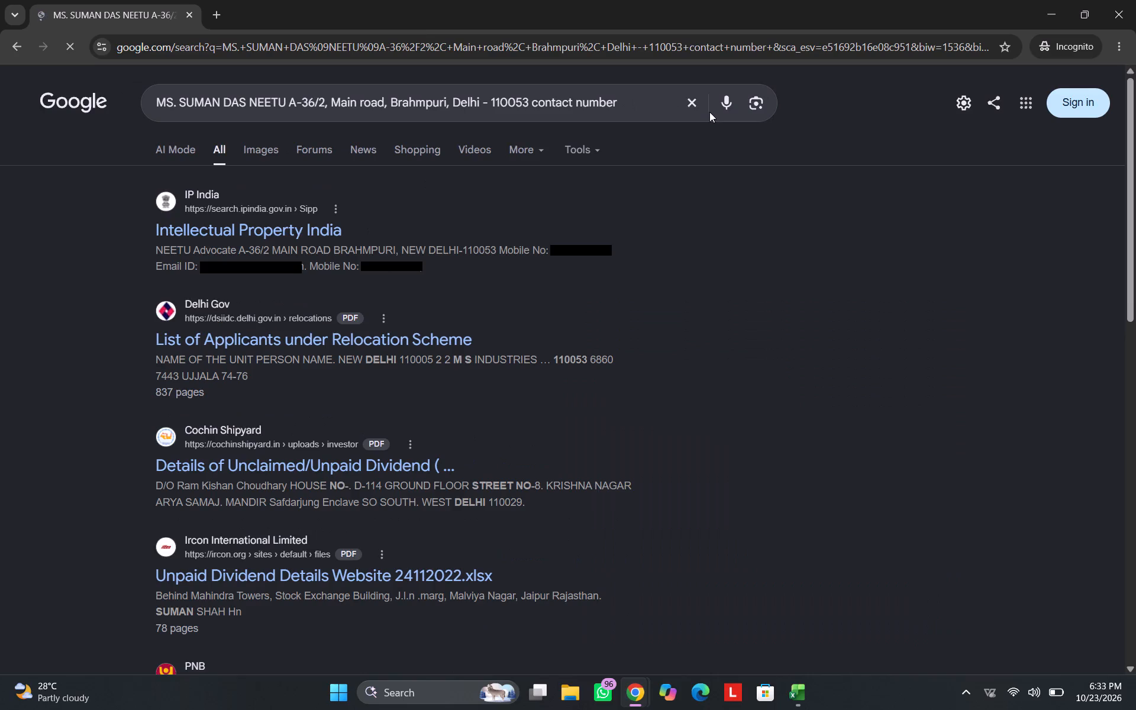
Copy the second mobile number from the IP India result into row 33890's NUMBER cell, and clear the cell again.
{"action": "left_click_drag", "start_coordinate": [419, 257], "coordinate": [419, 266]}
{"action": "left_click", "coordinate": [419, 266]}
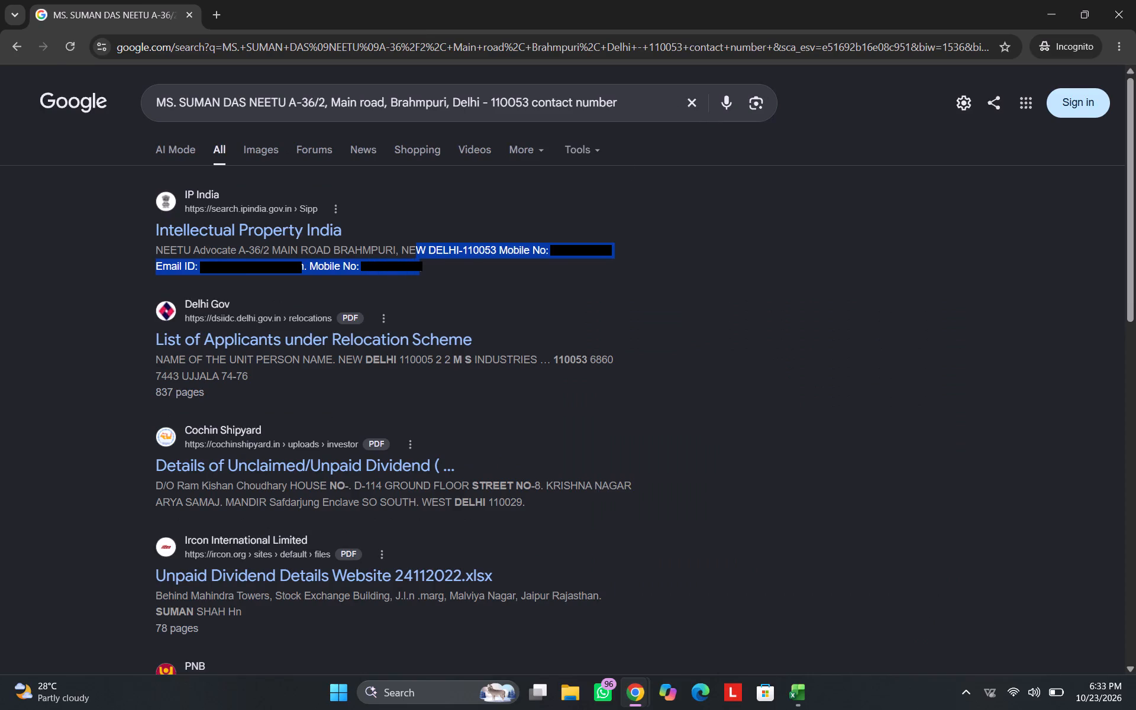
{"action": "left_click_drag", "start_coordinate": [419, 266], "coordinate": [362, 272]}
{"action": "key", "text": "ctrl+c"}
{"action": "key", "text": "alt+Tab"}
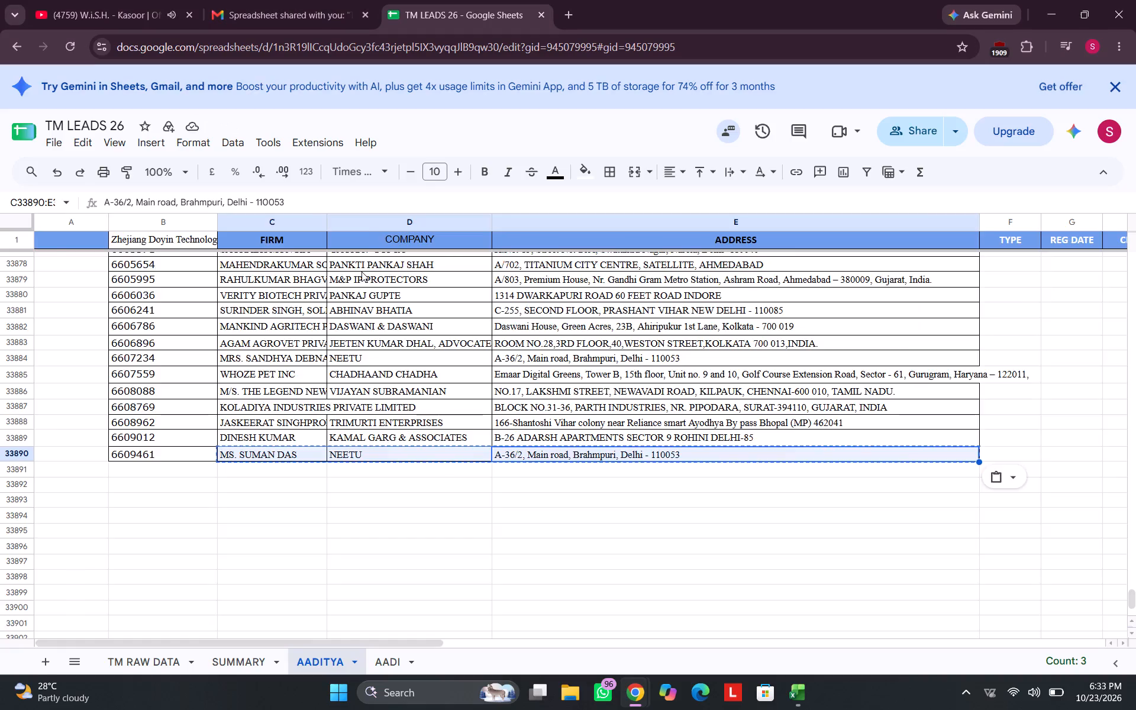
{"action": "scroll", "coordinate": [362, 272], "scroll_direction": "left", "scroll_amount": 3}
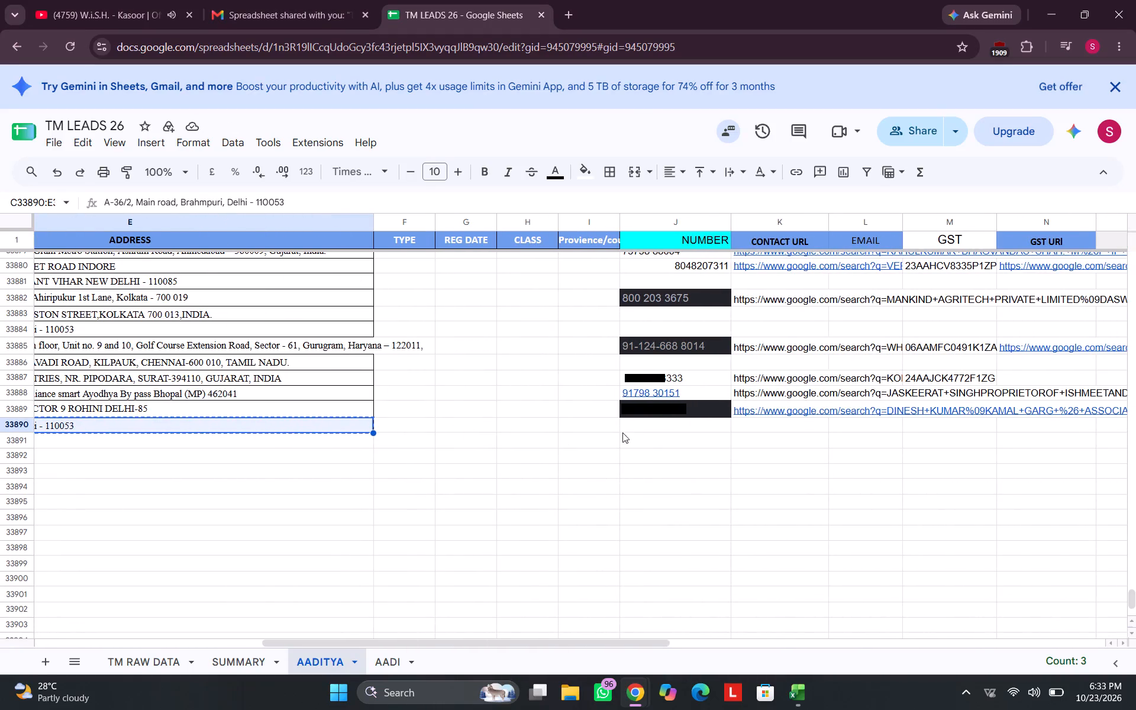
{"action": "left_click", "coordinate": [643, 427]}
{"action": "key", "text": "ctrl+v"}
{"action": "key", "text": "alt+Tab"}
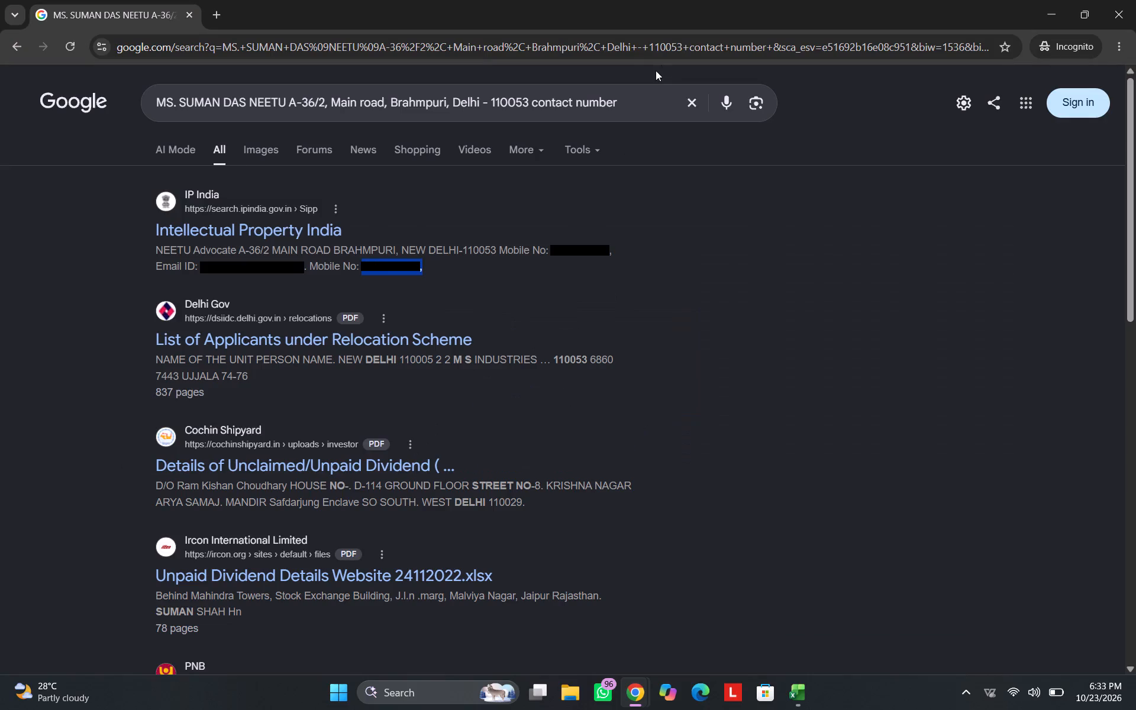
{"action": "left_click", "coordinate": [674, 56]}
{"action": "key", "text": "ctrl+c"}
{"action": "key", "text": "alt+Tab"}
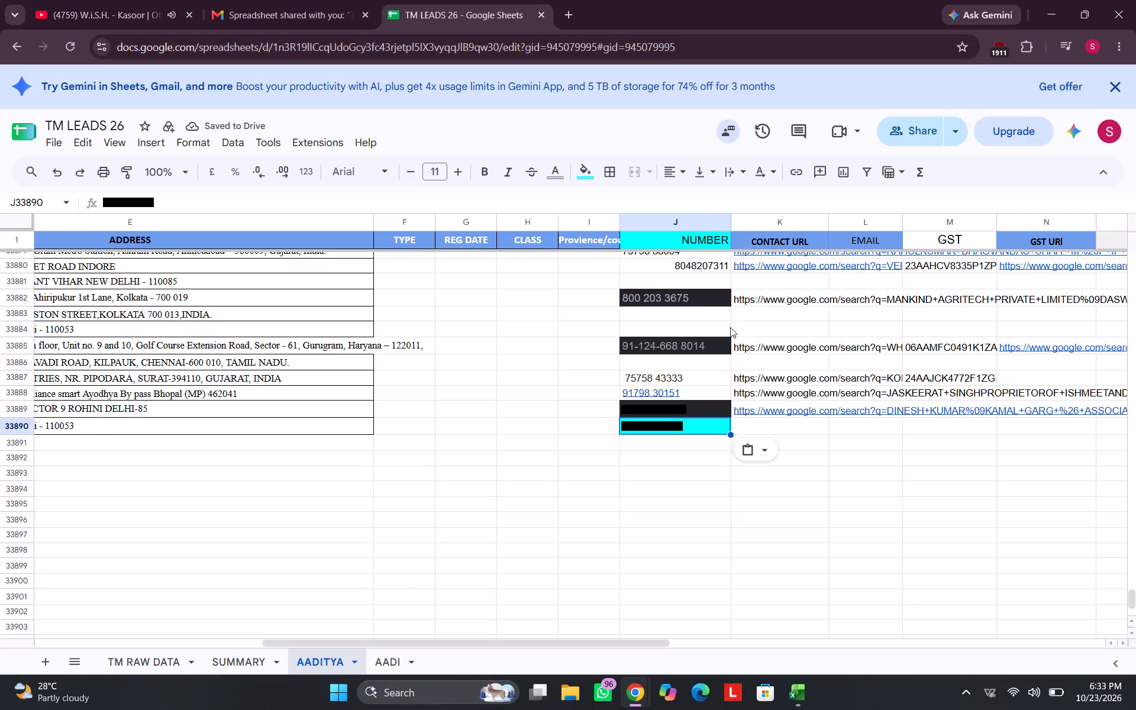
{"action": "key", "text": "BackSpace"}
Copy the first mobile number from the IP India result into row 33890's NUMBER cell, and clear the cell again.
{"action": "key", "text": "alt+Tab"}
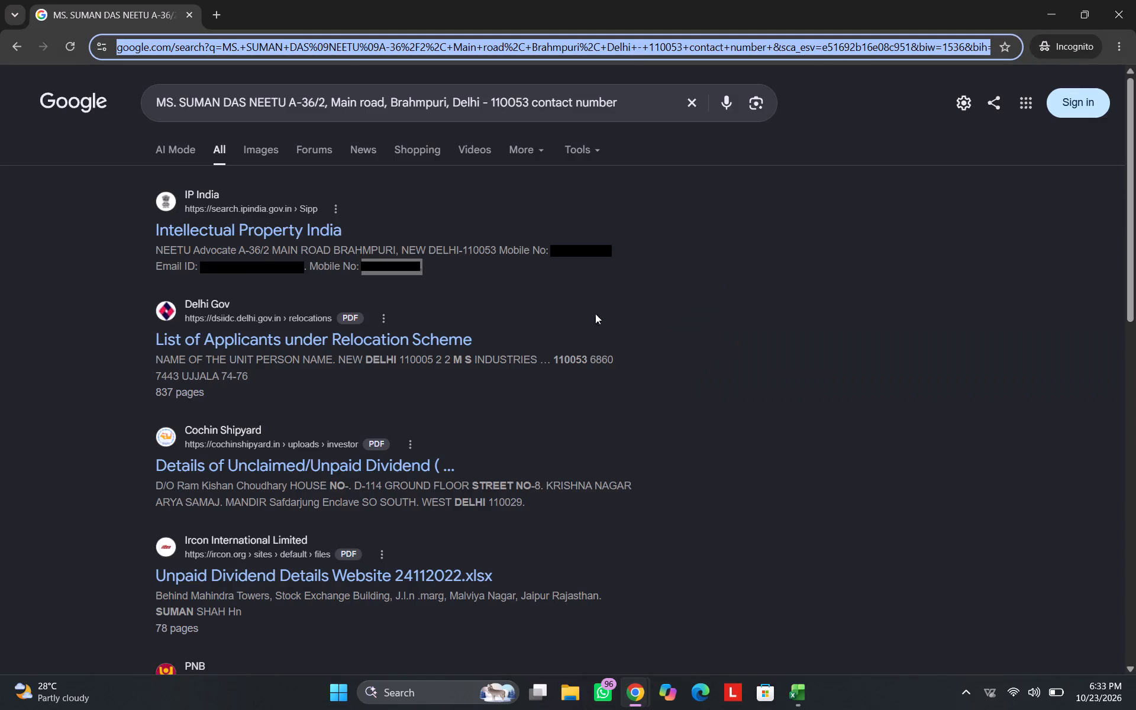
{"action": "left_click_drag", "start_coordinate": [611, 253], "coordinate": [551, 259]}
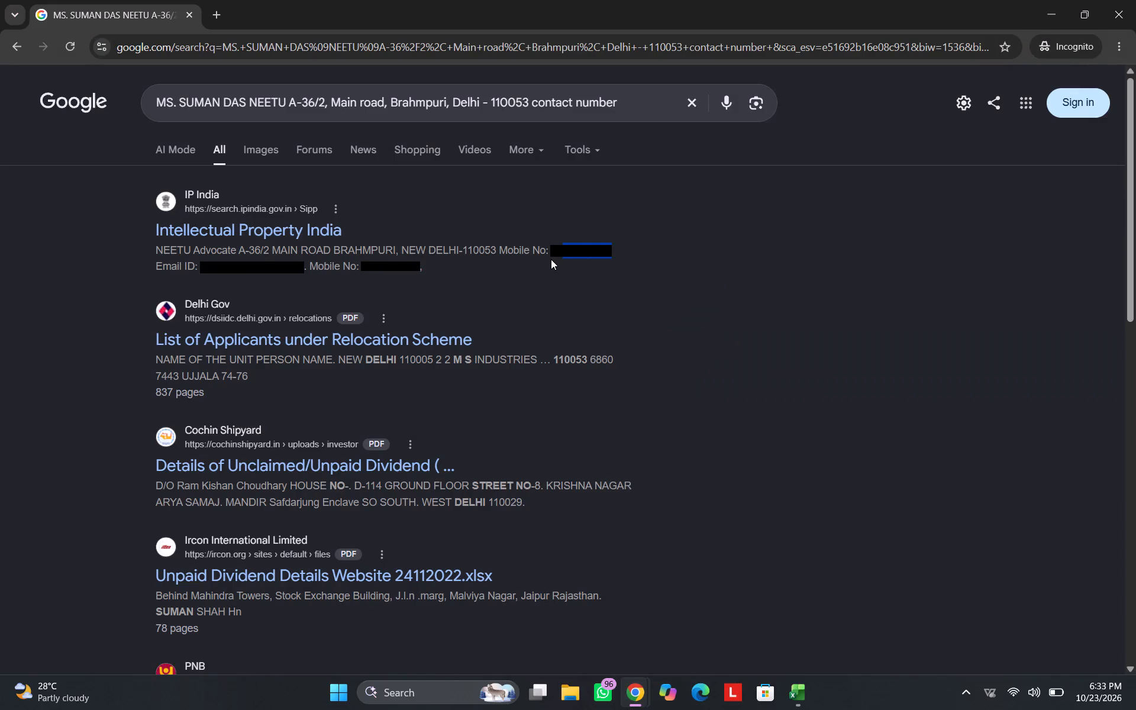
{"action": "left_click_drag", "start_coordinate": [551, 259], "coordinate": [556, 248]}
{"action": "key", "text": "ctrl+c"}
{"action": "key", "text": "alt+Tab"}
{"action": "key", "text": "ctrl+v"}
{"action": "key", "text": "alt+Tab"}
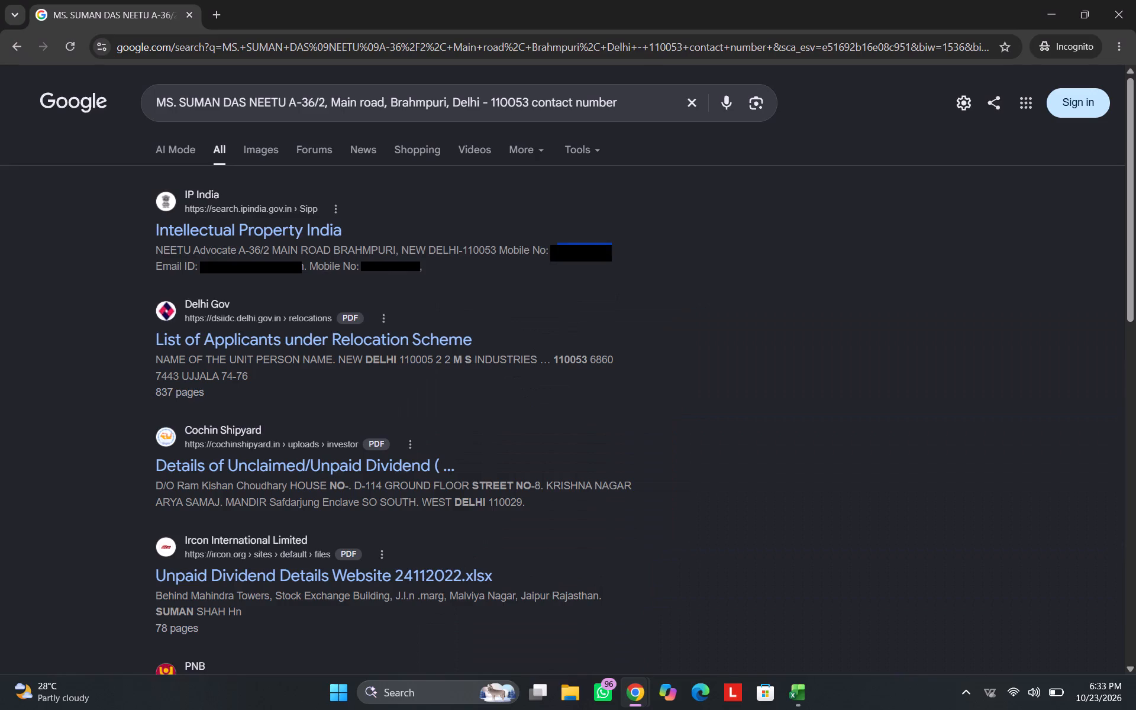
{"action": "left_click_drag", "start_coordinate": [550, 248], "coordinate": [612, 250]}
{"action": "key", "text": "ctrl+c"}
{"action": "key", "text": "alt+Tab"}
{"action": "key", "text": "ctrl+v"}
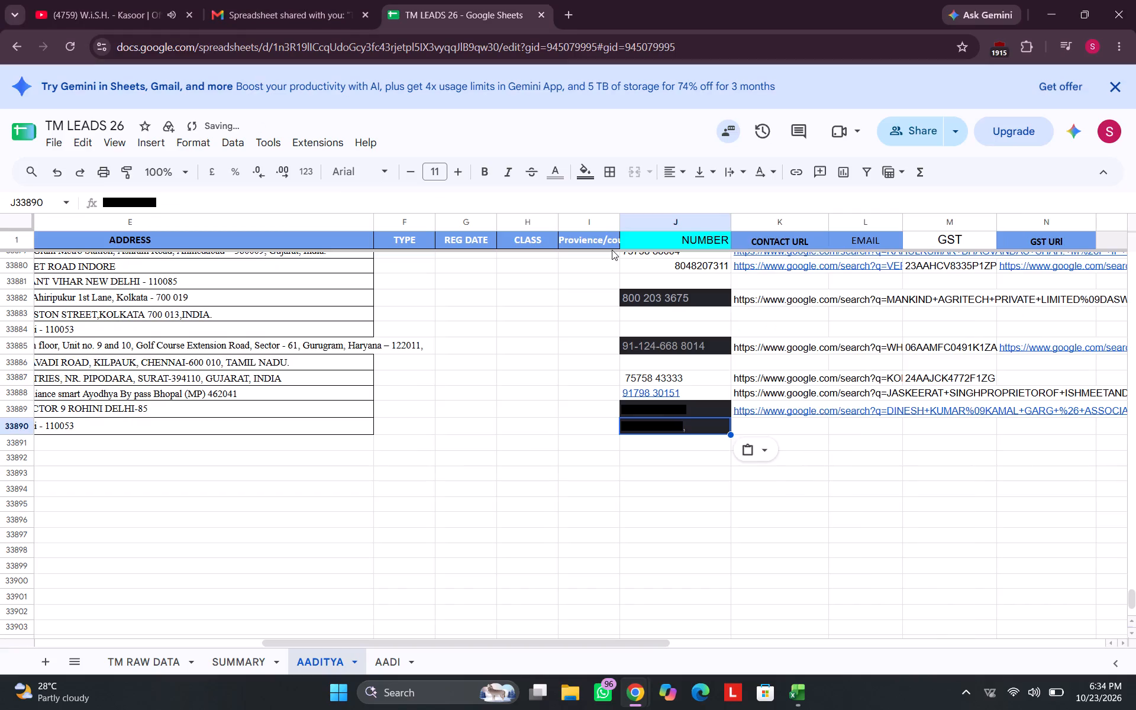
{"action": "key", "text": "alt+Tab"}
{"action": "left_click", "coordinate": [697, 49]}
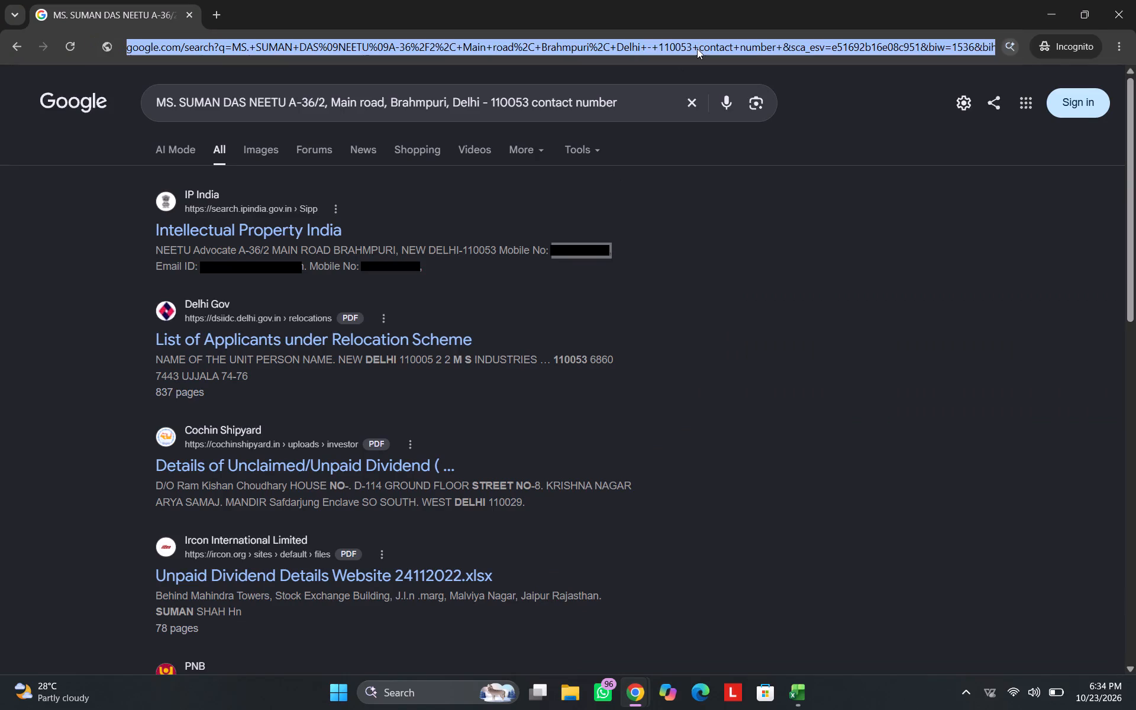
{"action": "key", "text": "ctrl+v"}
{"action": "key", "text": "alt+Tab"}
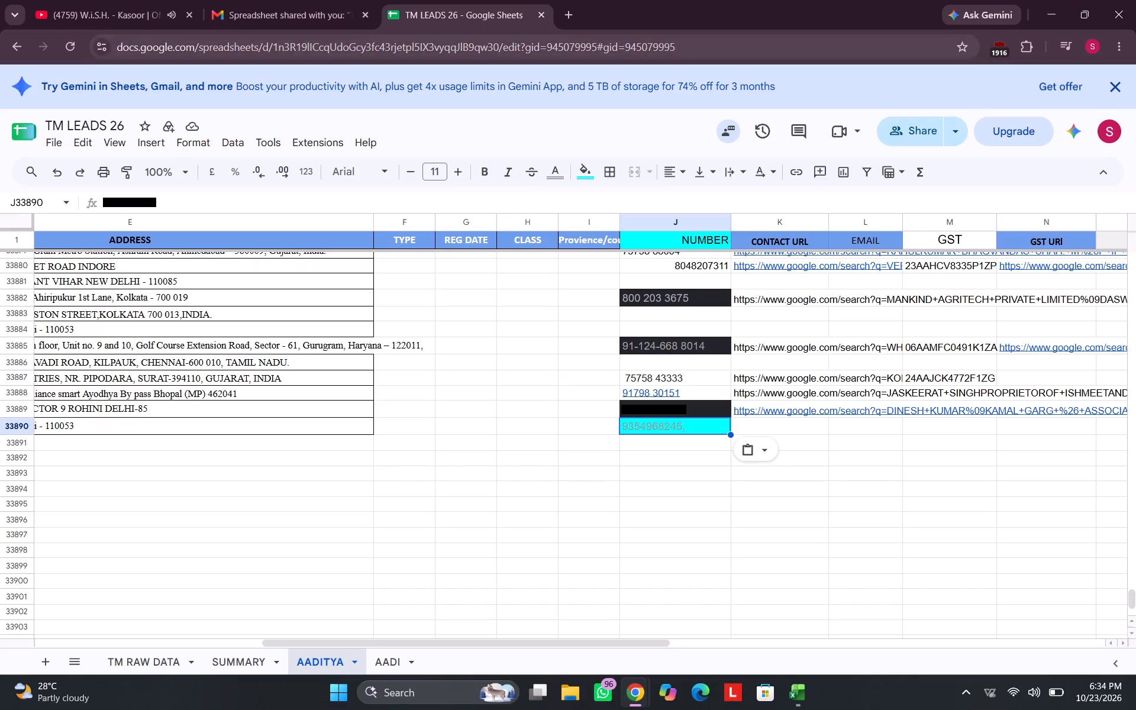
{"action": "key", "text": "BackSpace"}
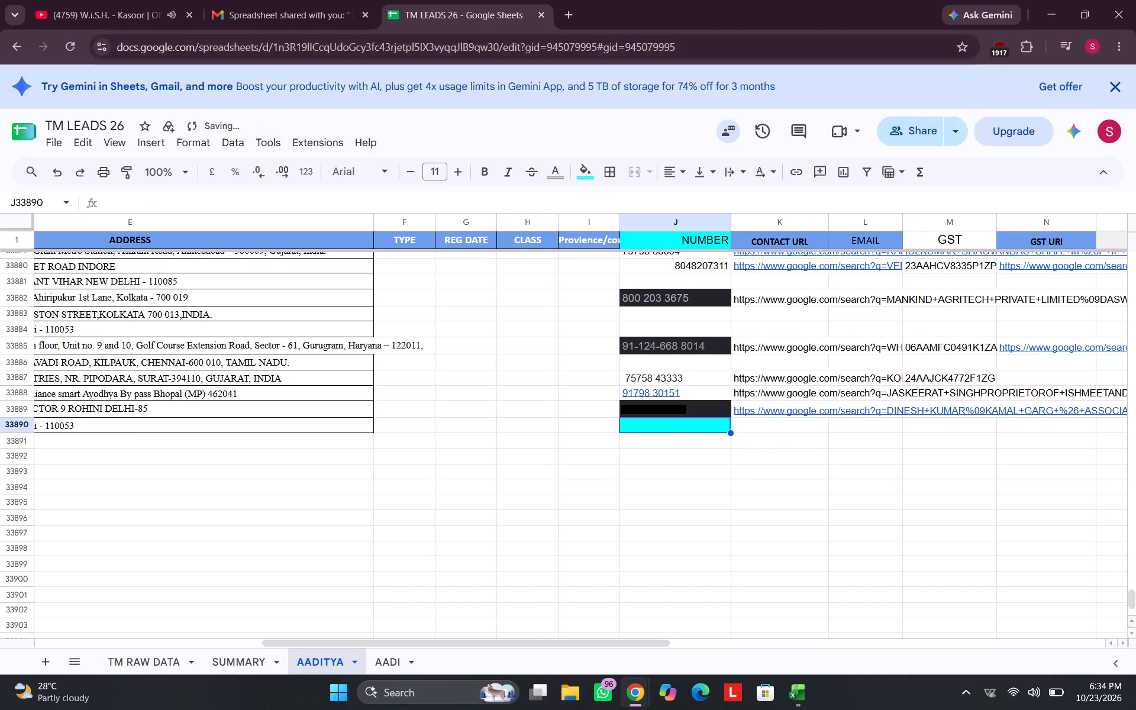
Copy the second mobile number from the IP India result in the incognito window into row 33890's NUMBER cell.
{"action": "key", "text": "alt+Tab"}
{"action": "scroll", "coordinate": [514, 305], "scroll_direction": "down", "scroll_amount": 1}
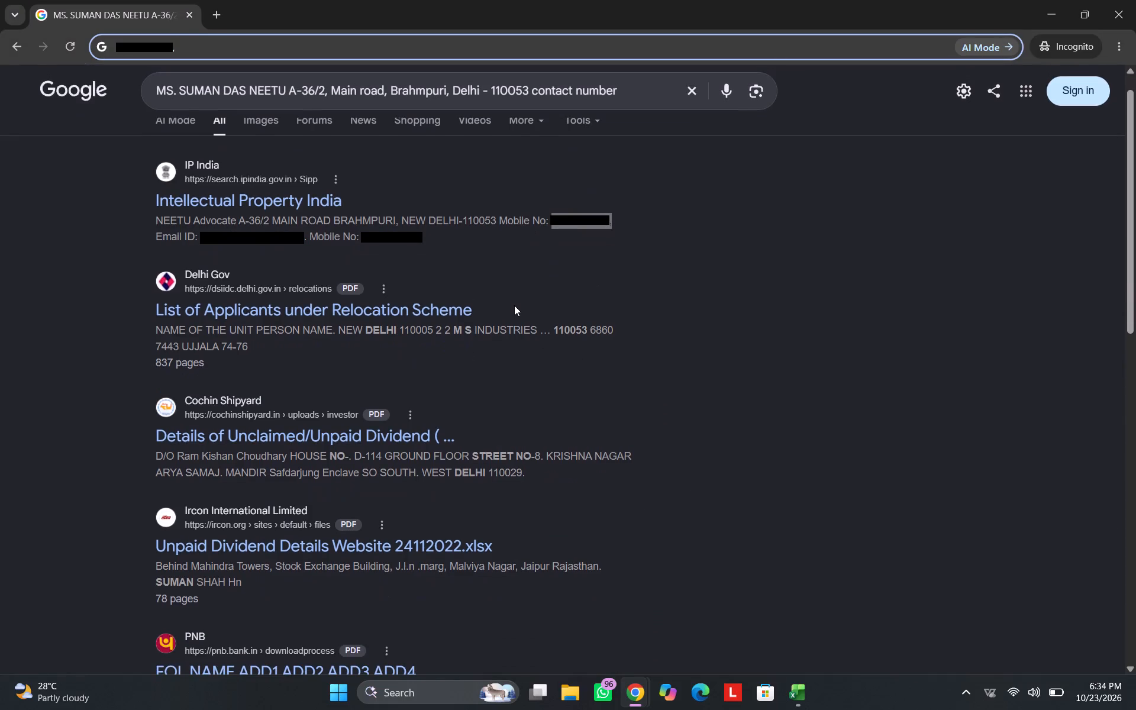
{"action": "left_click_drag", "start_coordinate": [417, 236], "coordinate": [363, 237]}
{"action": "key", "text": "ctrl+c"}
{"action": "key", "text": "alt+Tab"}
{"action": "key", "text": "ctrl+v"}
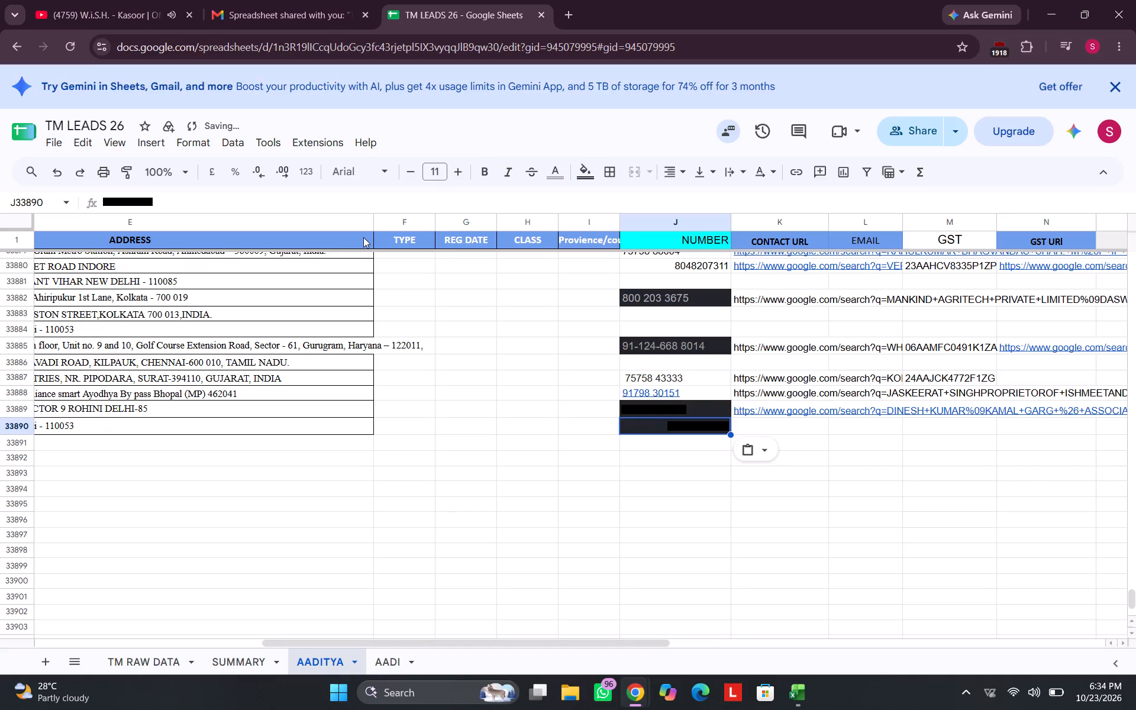
Return to the previous firm's GST number search in the incognito window, copy its URL, and clear row 33890's NUMBER cell.
{"action": "key", "text": "alt+Tab"}
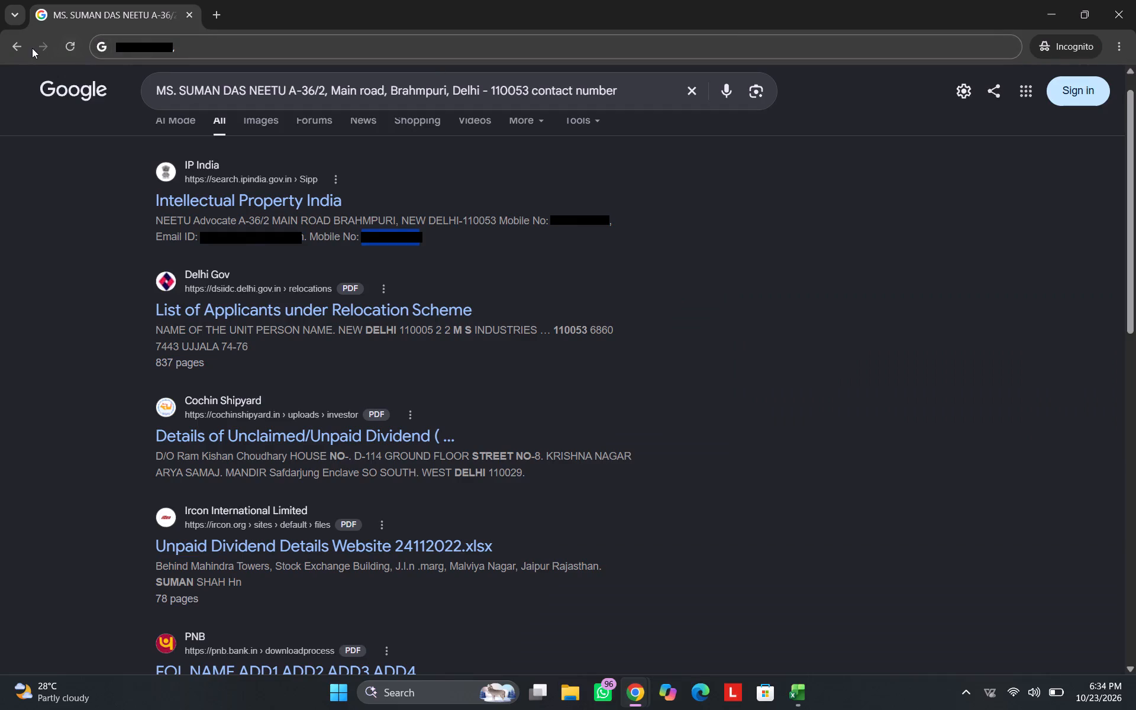
{"action": "left_click", "coordinate": [22, 51]}
{"action": "left_click", "coordinate": [269, 50]}
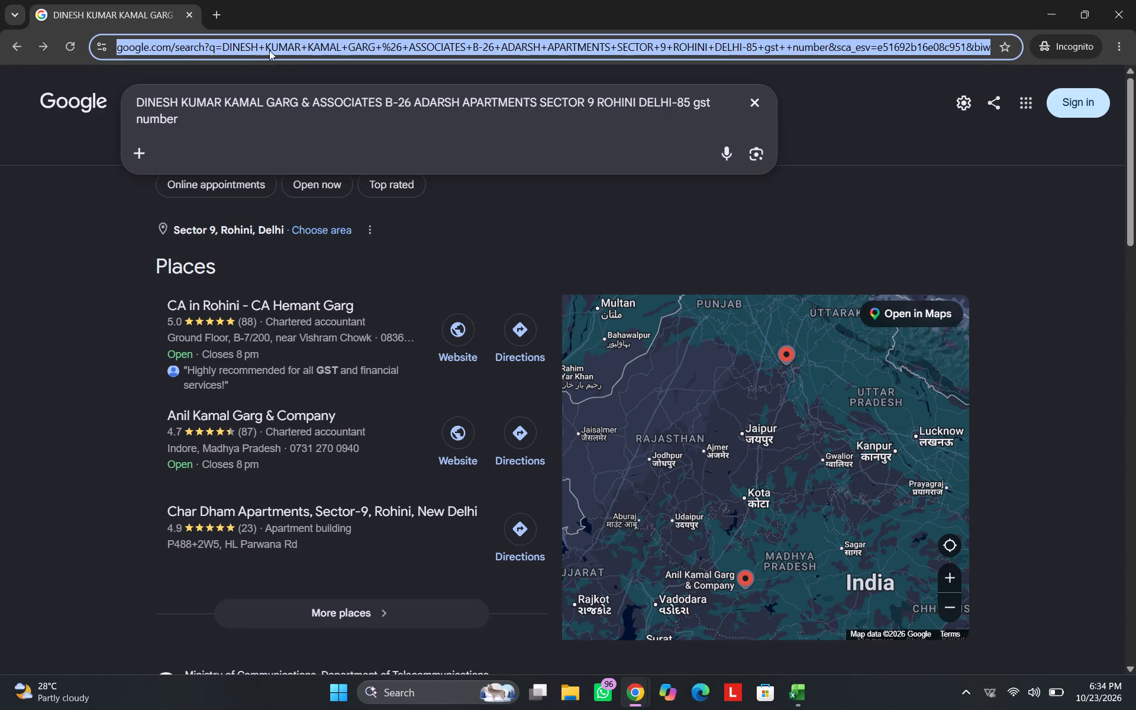
{"action": "key", "text": "ctrl+c"}
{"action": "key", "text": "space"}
{"action": "key", "text": "alt+Tab"}
{"action": "key", "text": "BackSpace"}
{"action": "key", "text": "alt+Tab"}
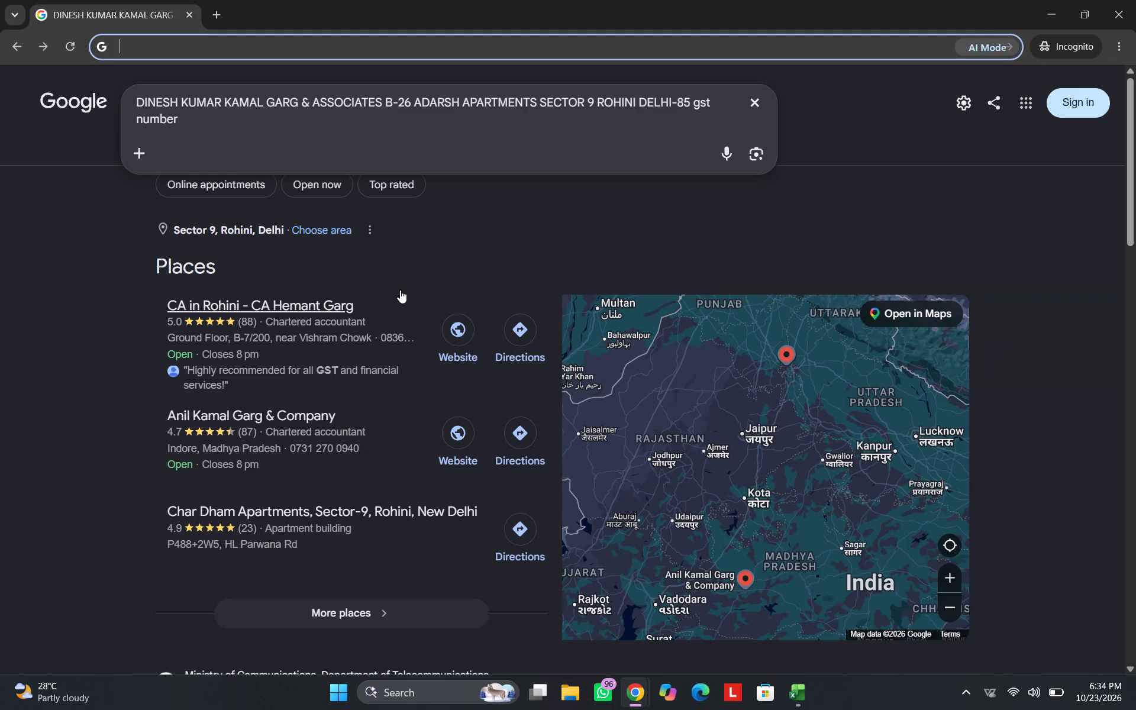
Copy the phone number of the Anil Kamal Garg & Company listing and paste it into row 33890's NUMBER cell.
{"action": "left_click_drag", "start_coordinate": [363, 448], "coordinate": [347, 448]}
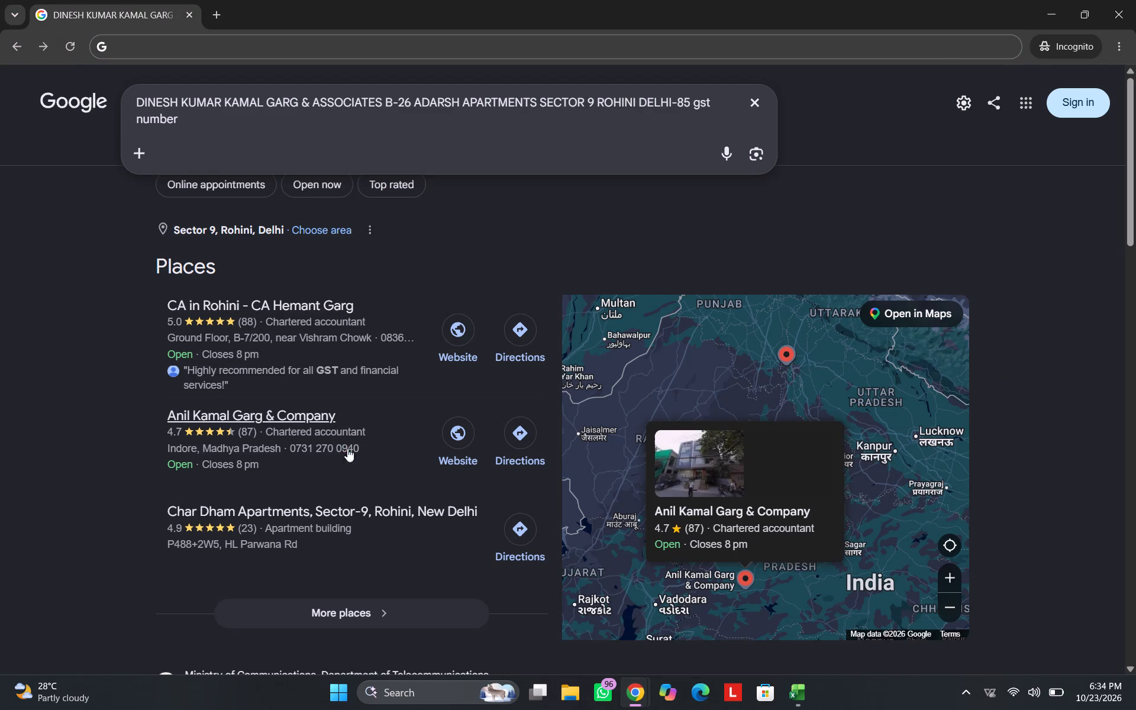
{"action": "left_click_drag", "start_coordinate": [347, 448], "coordinate": [296, 453]}
{"action": "key", "text": "ctrl+c"}
{"action": "key", "text": "alt+Tab"}
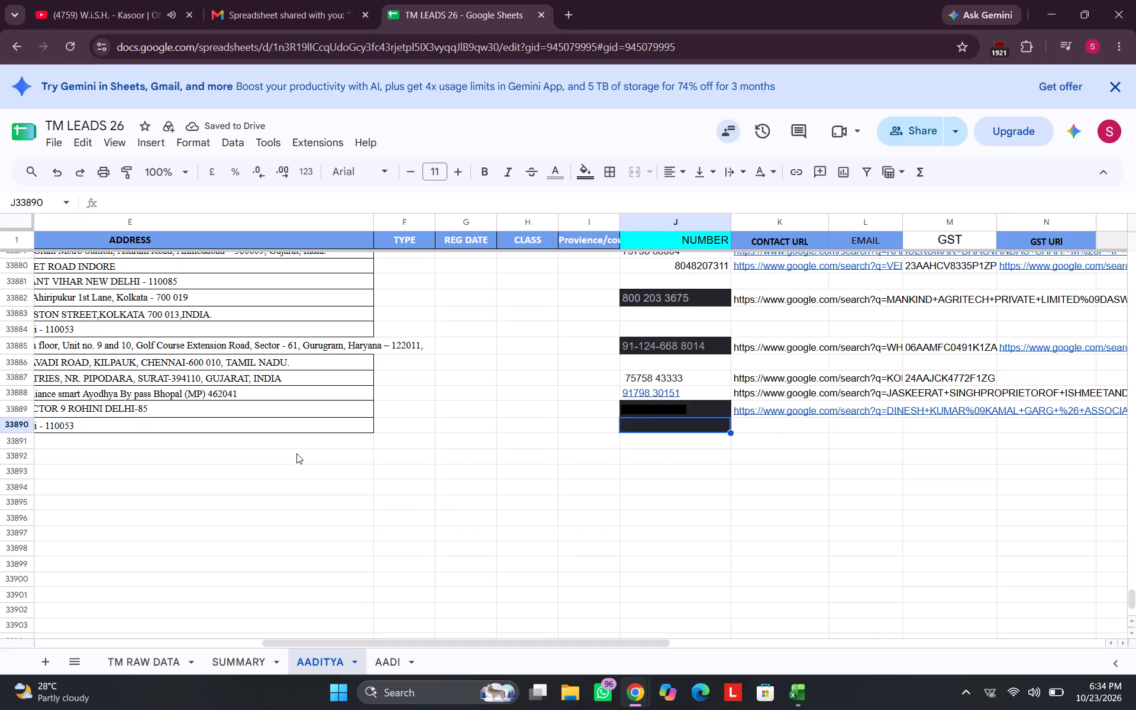
{"action": "key", "text": "ctrl+v"}
{"action": "key", "text": "alt+Tab"}
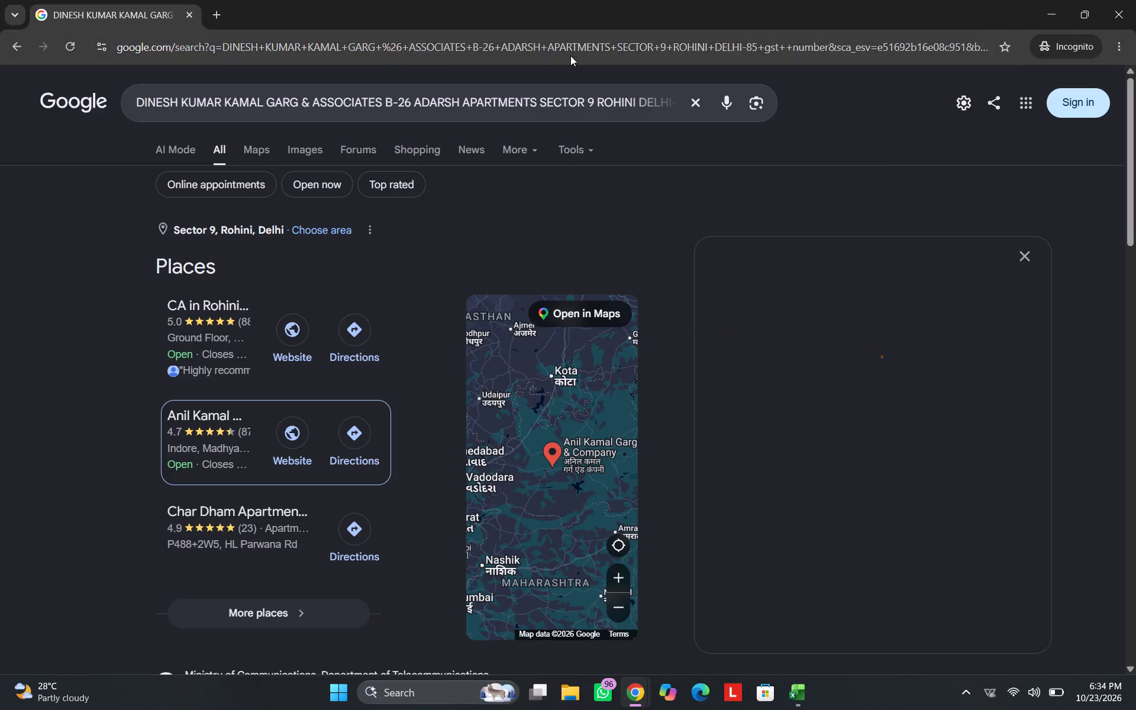
Clear row 33890's NUMBER cell and paste in the phone number copied from the Department of Telecommunications search result.
{"action": "left_click", "coordinate": [570, 56]}
{"action": "key", "text": "ctrl+c"}
{"action": "key", "text": "alt+Tab"}
{"action": "key", "text": "BackSpace"}
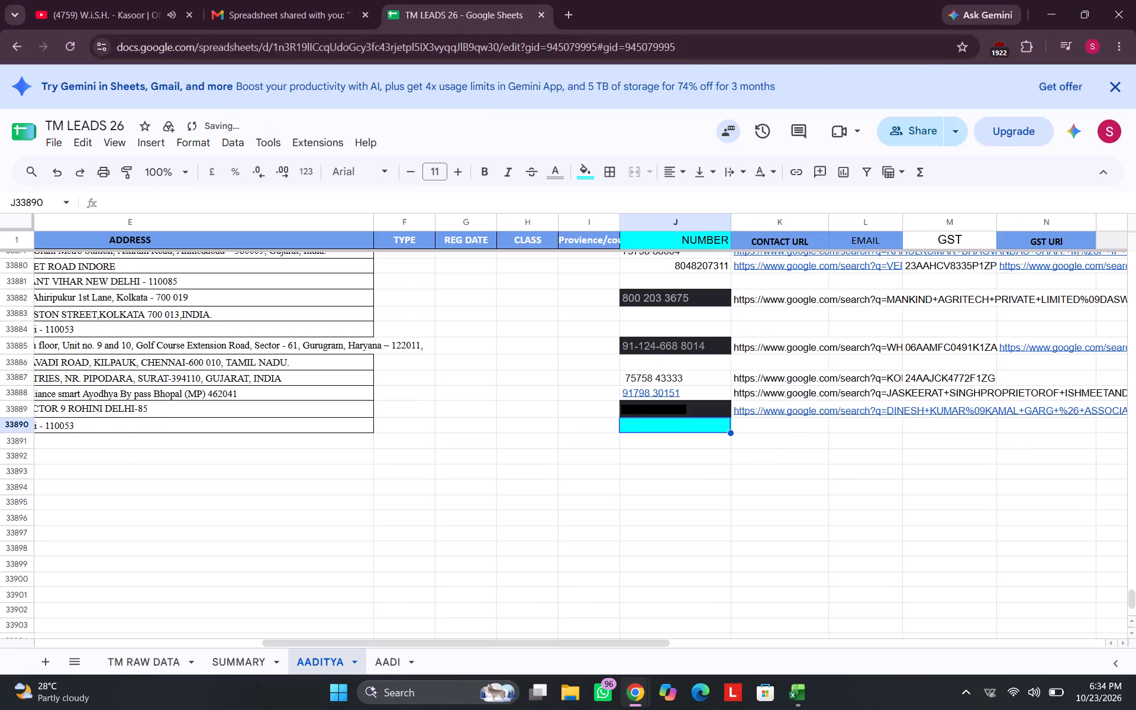
{"action": "key", "text": "alt+Tab"}
{"action": "scroll", "coordinate": [540, 663], "scroll_direction": "down", "scroll_amount": 4}
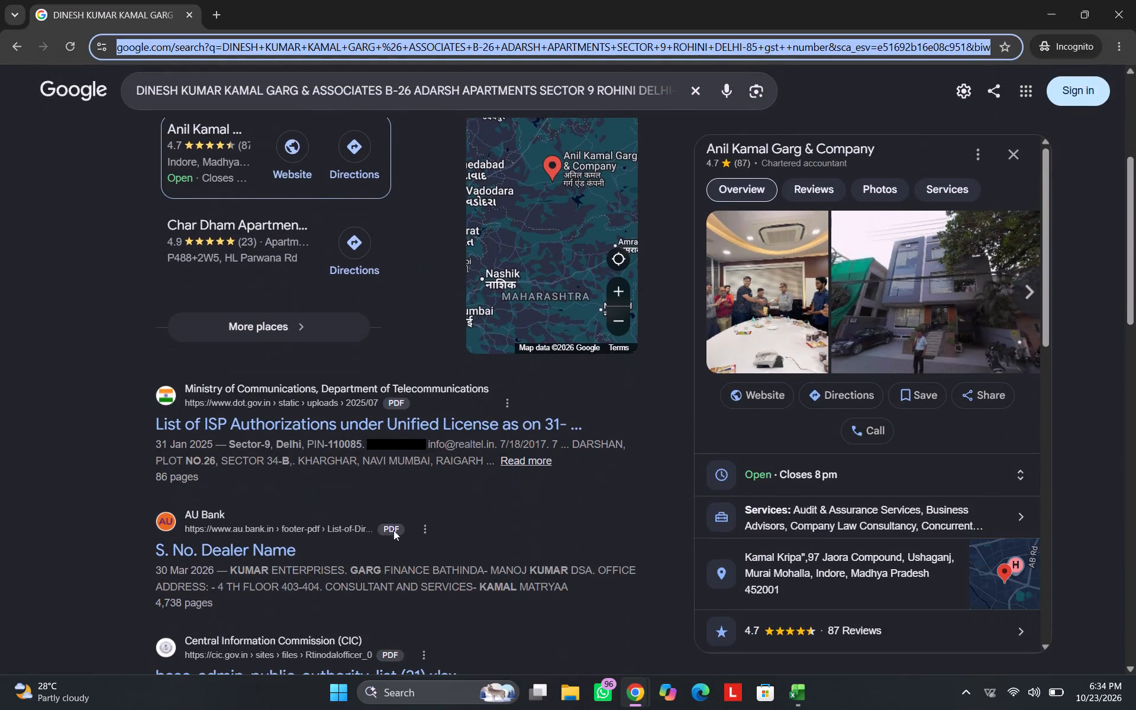
{"action": "left_click_drag", "start_coordinate": [425, 443], "coordinate": [373, 450]}
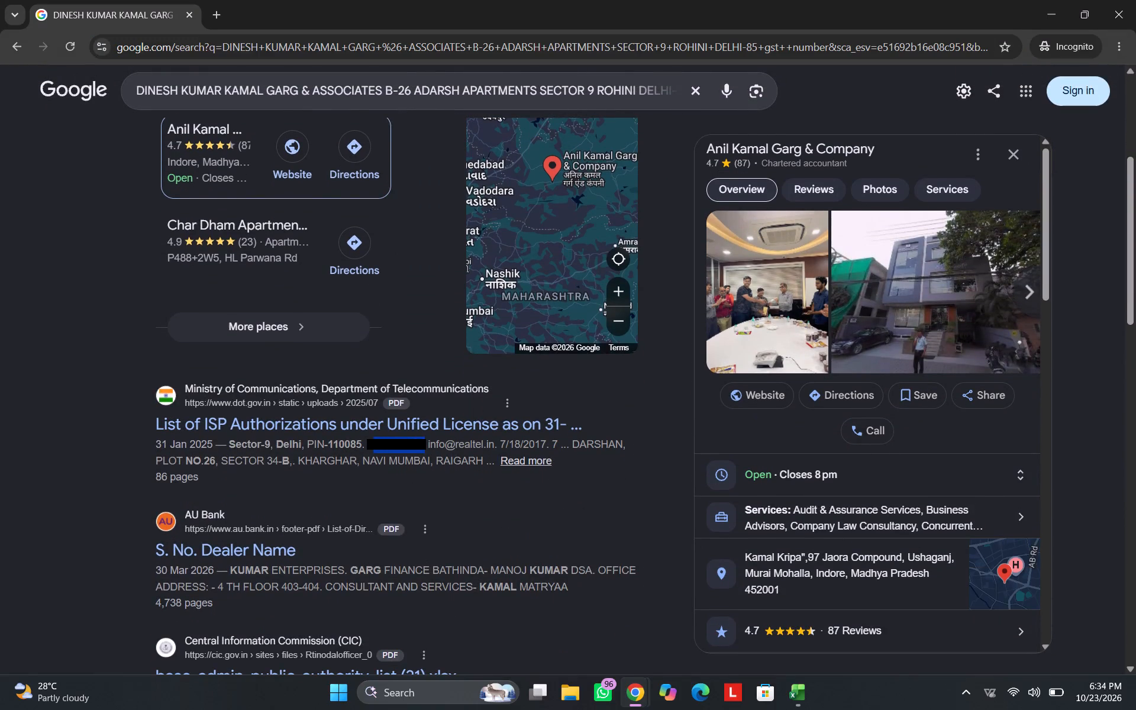
{"action": "left_click_drag", "start_coordinate": [373, 450], "coordinate": [366, 450]}
{"action": "key", "text": "ctrl+c"}
{"action": "key", "text": "alt+Tab"}
{"action": "scroll", "coordinate": [366, 450], "scroll_direction": "left", "scroll_amount": 1}
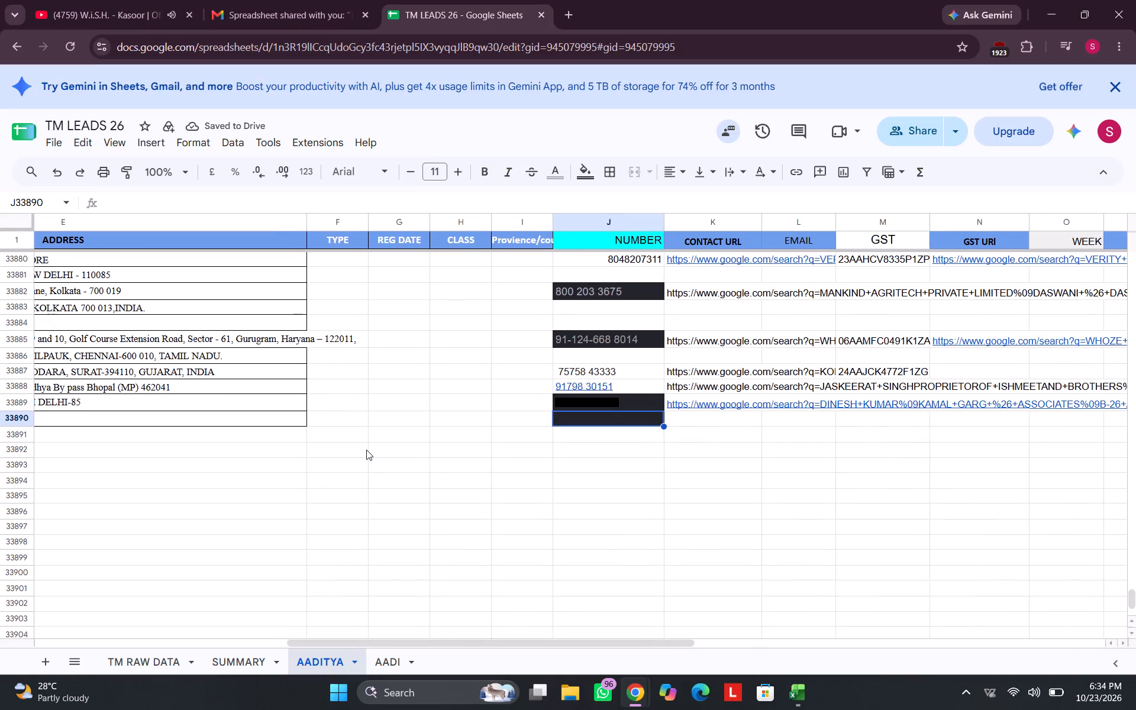
{"action": "key", "text": "ctrl+v"}
Copy the Google results page address from the incognito window into row 33890's CONTACT URL cell.
{"action": "key", "text": "alt+Tab"}
{"action": "left_click", "coordinate": [534, 46]}
{"action": "key", "text": "ctrl+c"}
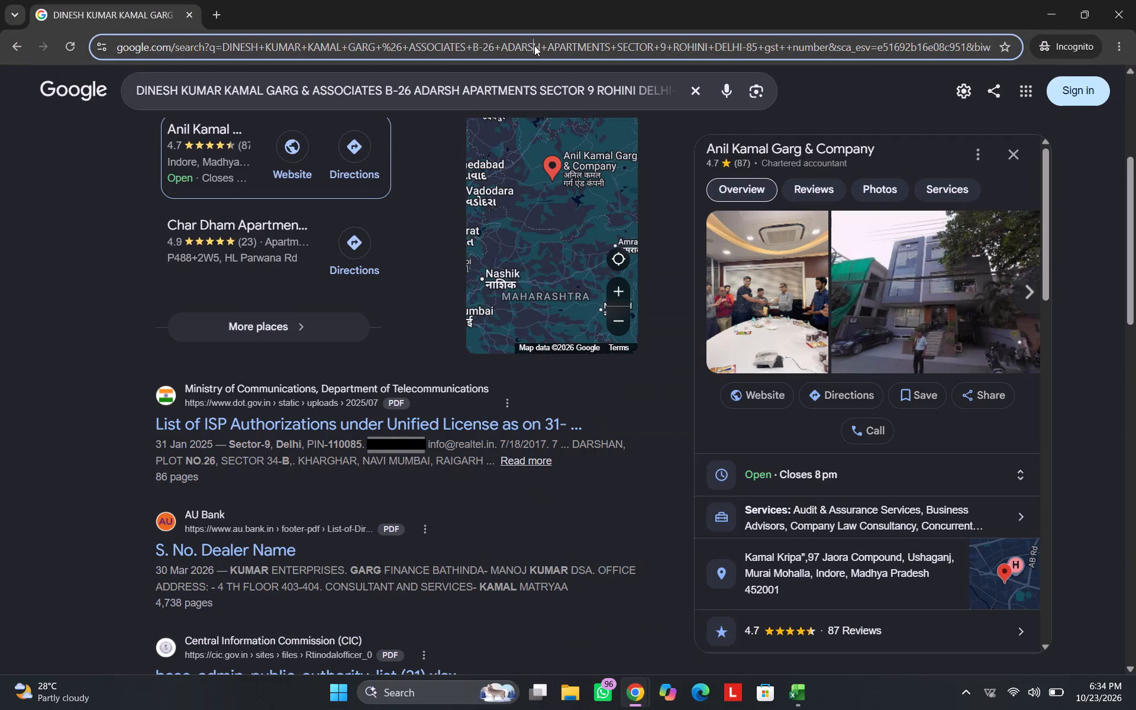
{"action": "key", "text": "alt+Tab"}
{"action": "left_click", "coordinate": [656, 424]}
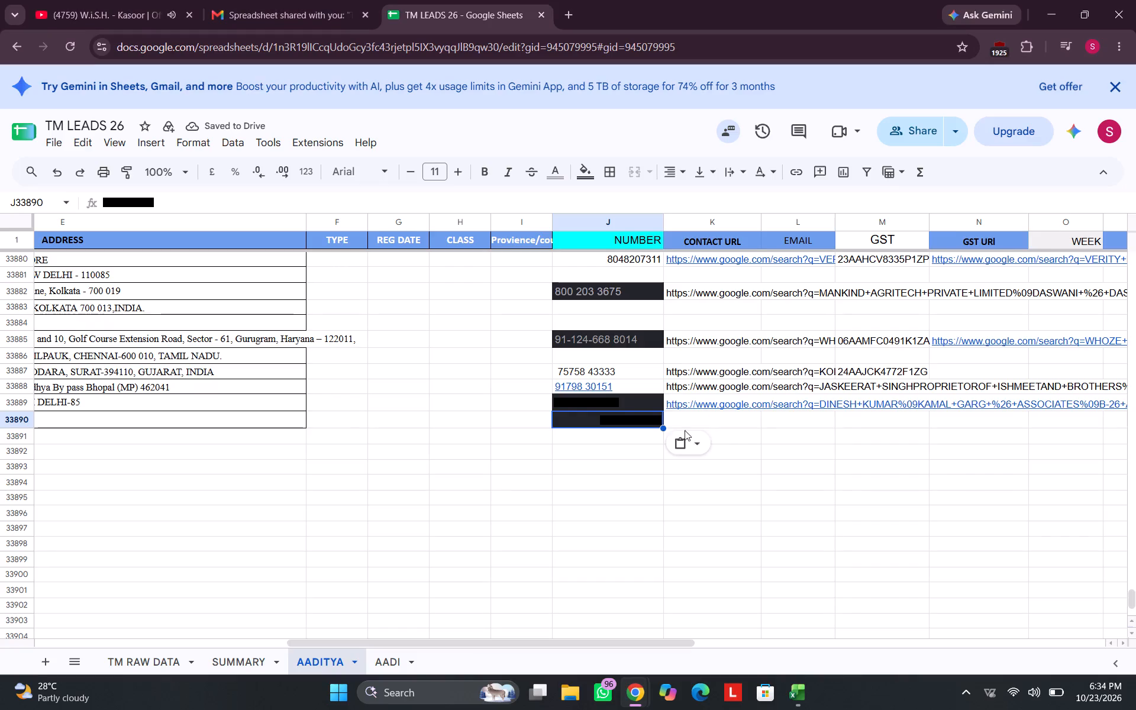
{"action": "left_click", "coordinate": [730, 421]}
{"action": "key", "text": "ctrl+v"}
Re-enter "gst" before "number" in the incognito window's Google query for the row 33889 applicant and rerun the search.
{"action": "key", "text": "alt+Tab"}
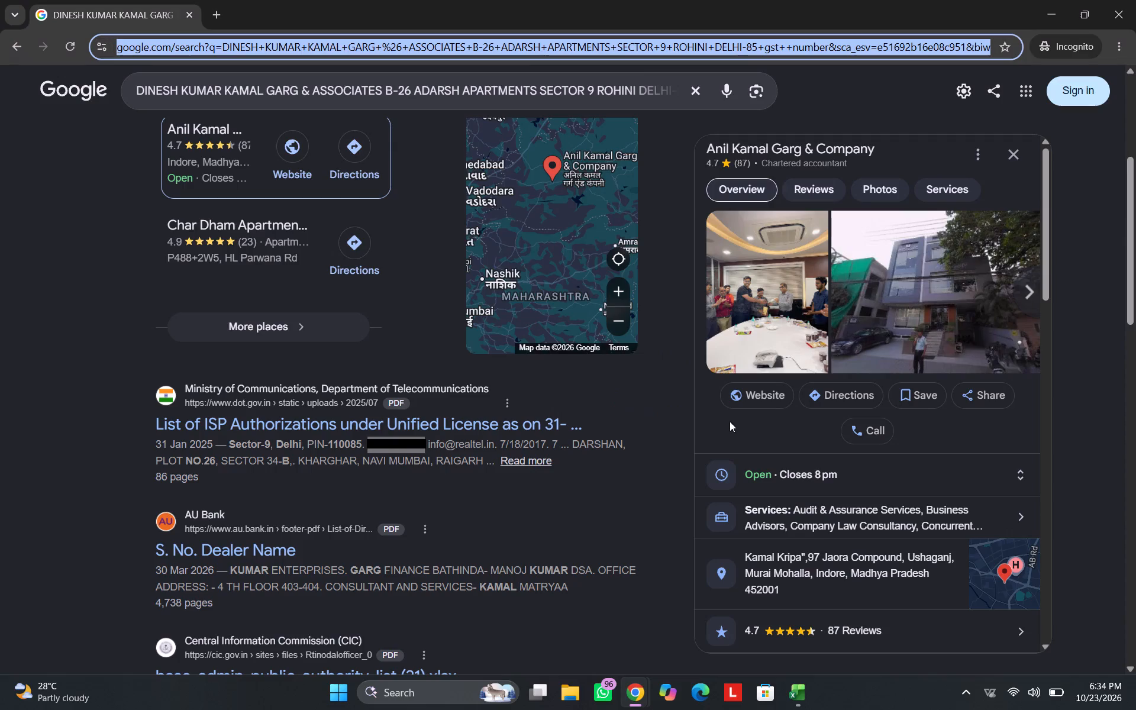
{"action": "left_click", "coordinate": [635, 85]}
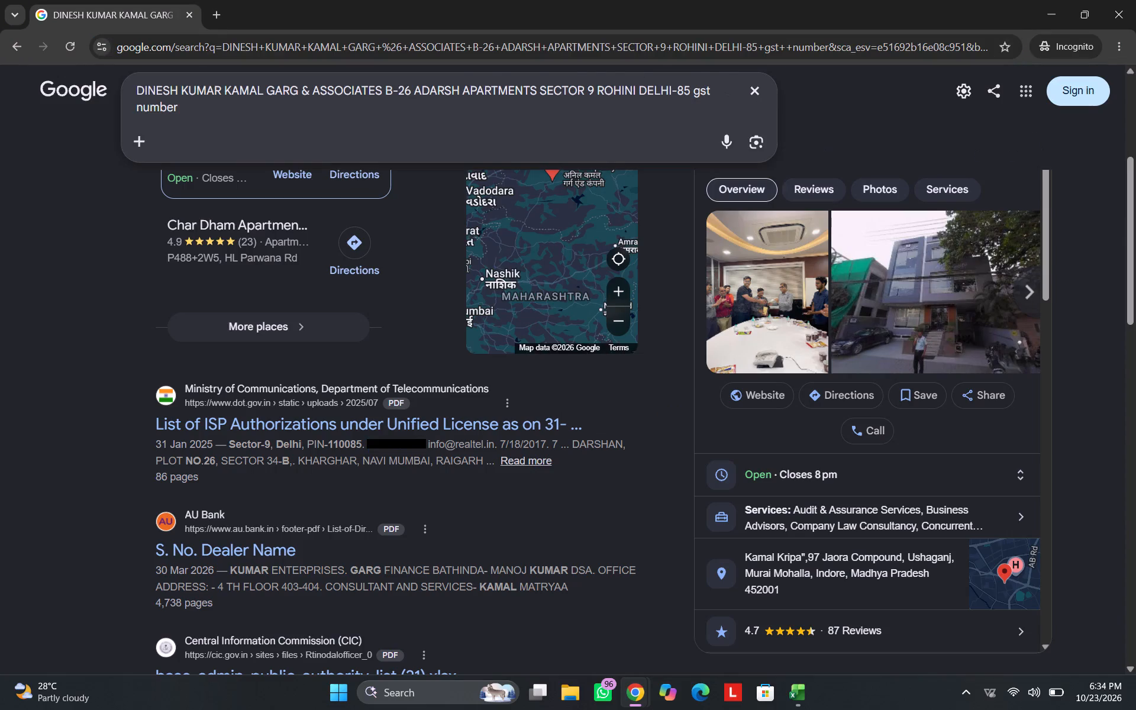
{"action": "left_click", "coordinate": [709, 97]}
{"action": "key", "text": "ctrl+BackSpace"}
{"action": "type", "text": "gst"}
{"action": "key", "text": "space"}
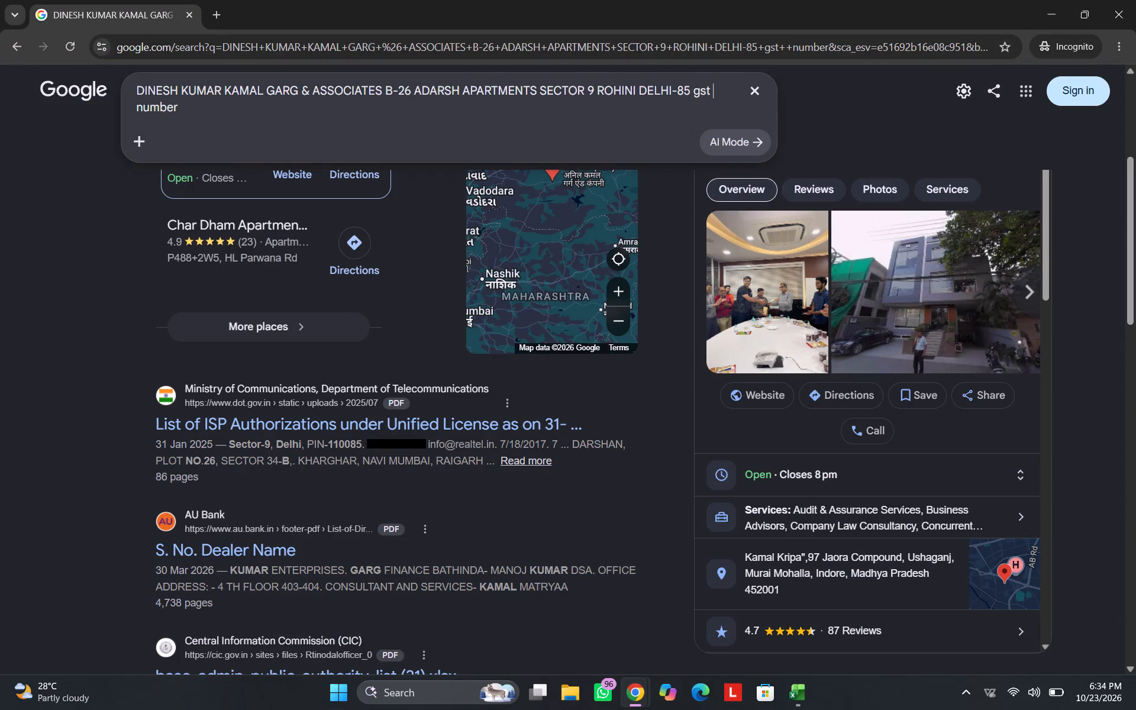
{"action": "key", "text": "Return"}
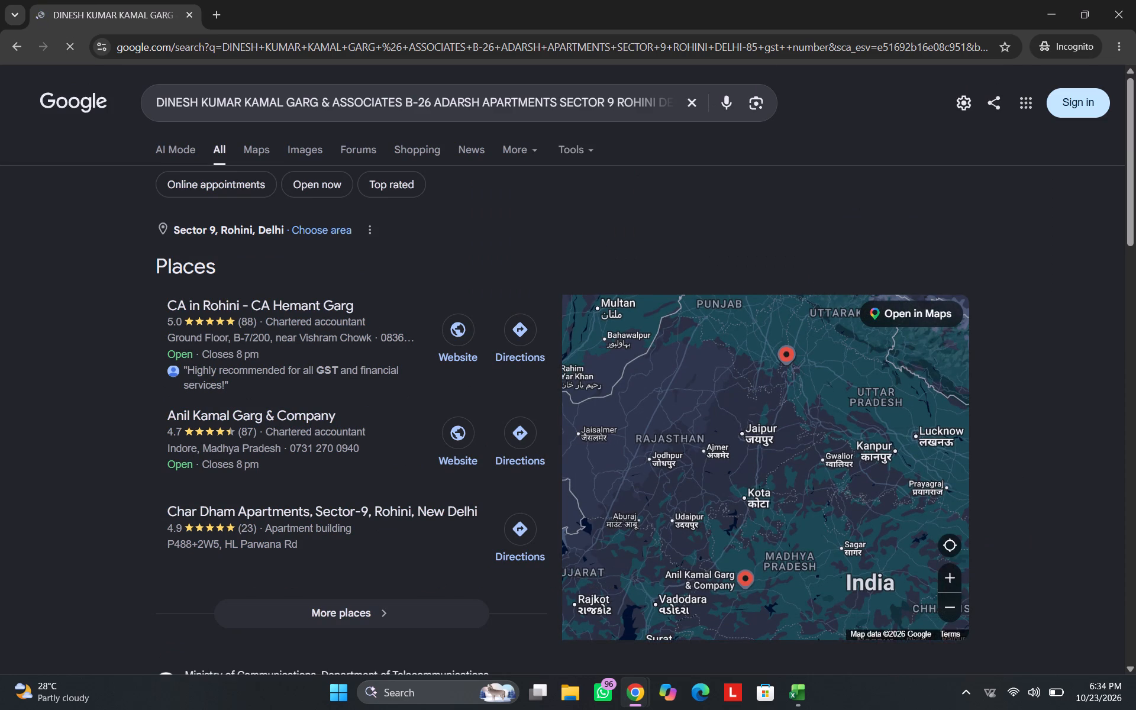
{"action": "left_click", "coordinate": [615, 98]}
{"action": "key", "text": "alt+Tab"}
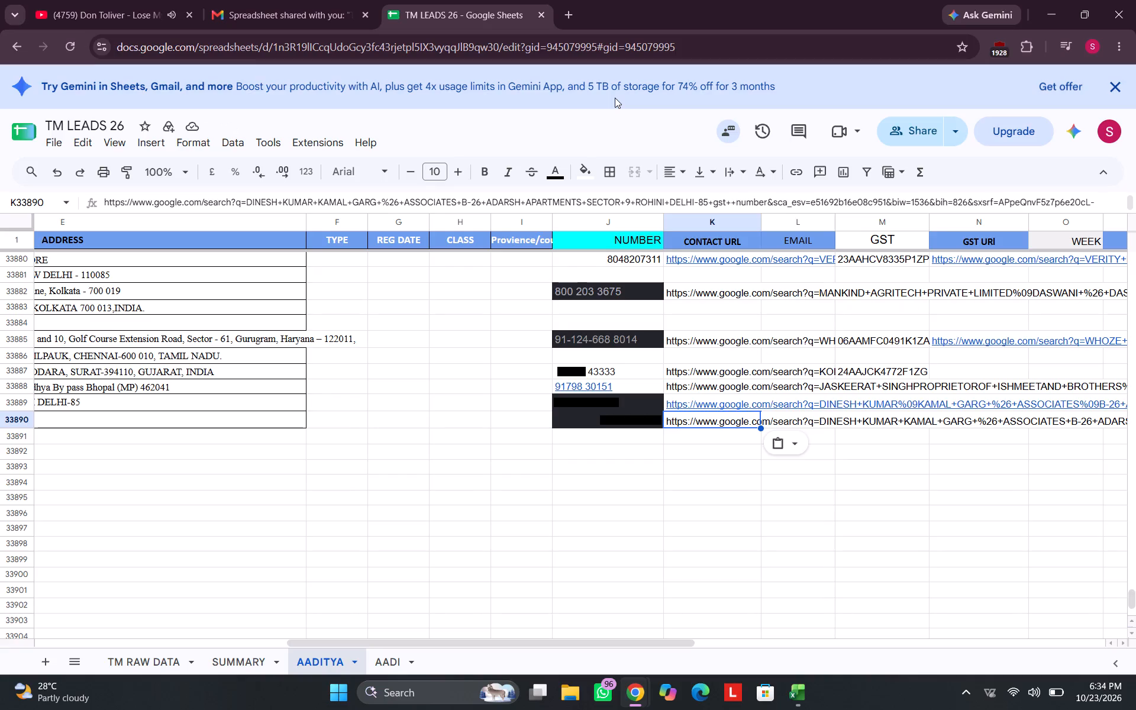
{"action": "key", "text": "Down"}
{"action": "key", "text": "Left"}
{"action": "key", "text": "Left"}
{"action": "key", "text": "Left"}
{"action": "key", "text": "Left"}
{"action": "key", "text": "Left"}
{"action": "key", "text": "Left"}
{"action": "key", "text": "Left"}
{"action": "key", "text": "Left"}
{"action": "key", "text": "Left"}
{"action": "key", "text": "Left"}
{"action": "key", "text": "Left"}
{"action": "key", "text": "Left"}
{"action": "key", "text": "Left"}
{"action": "key", "text": "Left"}
{"action": "key", "text": "Left"}
{"action": "key", "text": "Right"}
{"action": "key", "text": "alt+Tab"}
{"action": "key", "text": "alt+Right"}
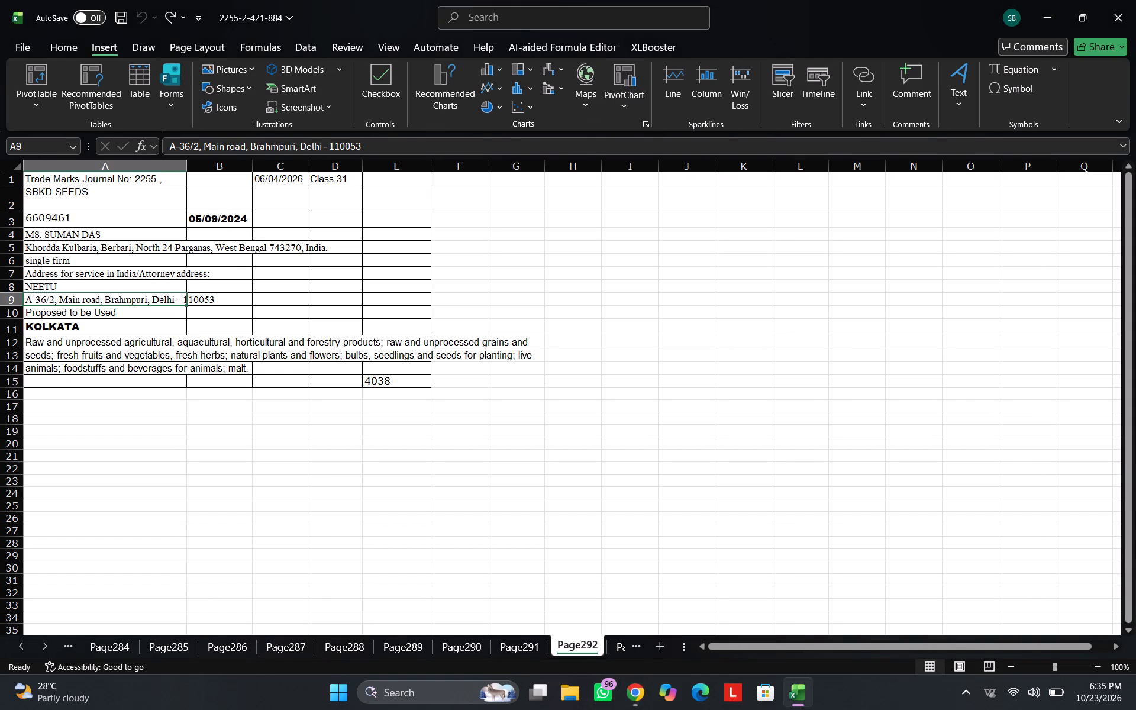
{"action": "left_click", "coordinate": [612, 642]}
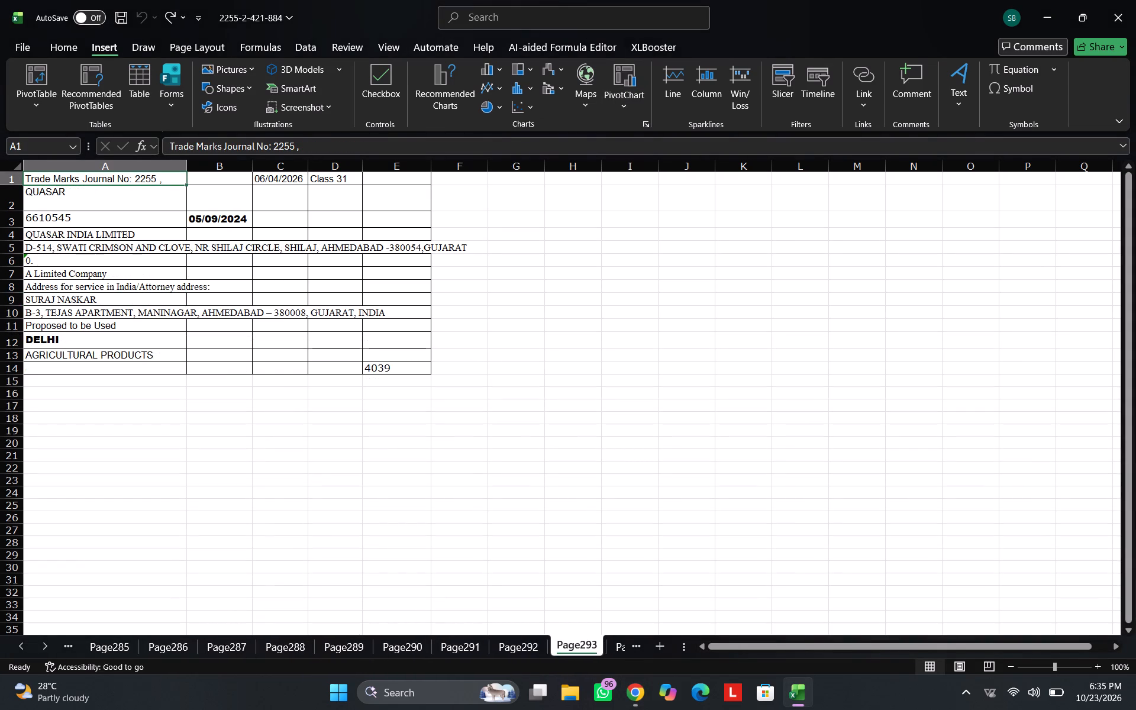
{"action": "left_click", "coordinate": [133, 224]}
{"action": "key", "text": "ctrl+c"}
{"action": "key", "text": "alt+Tab"}
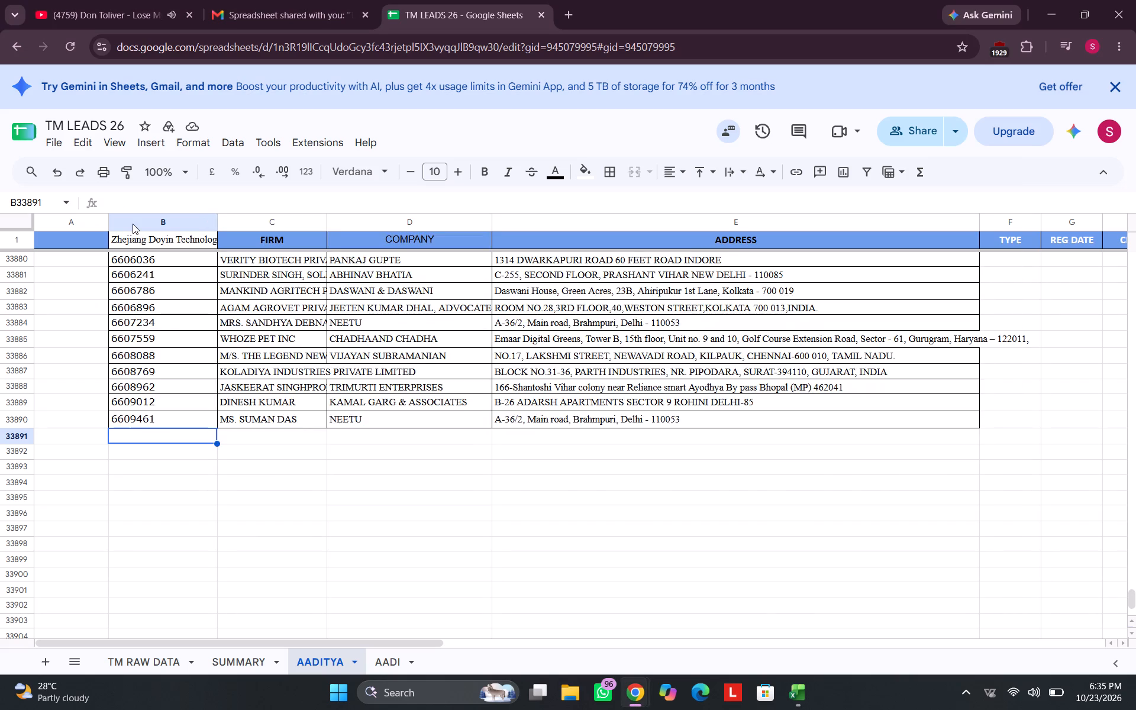
{"action": "key", "text": "ctrl+v"}
Copy the applicant QUASAR INDIA LIMITED from Page293 into row 33891's FIRM cell.
{"action": "key", "text": "alt+Tab"}
{"action": "key", "text": "Down"}
{"action": "key", "text": "ctrl+c"}
{"action": "key", "text": "alt+Tab"}
{"action": "key", "text": "Right"}
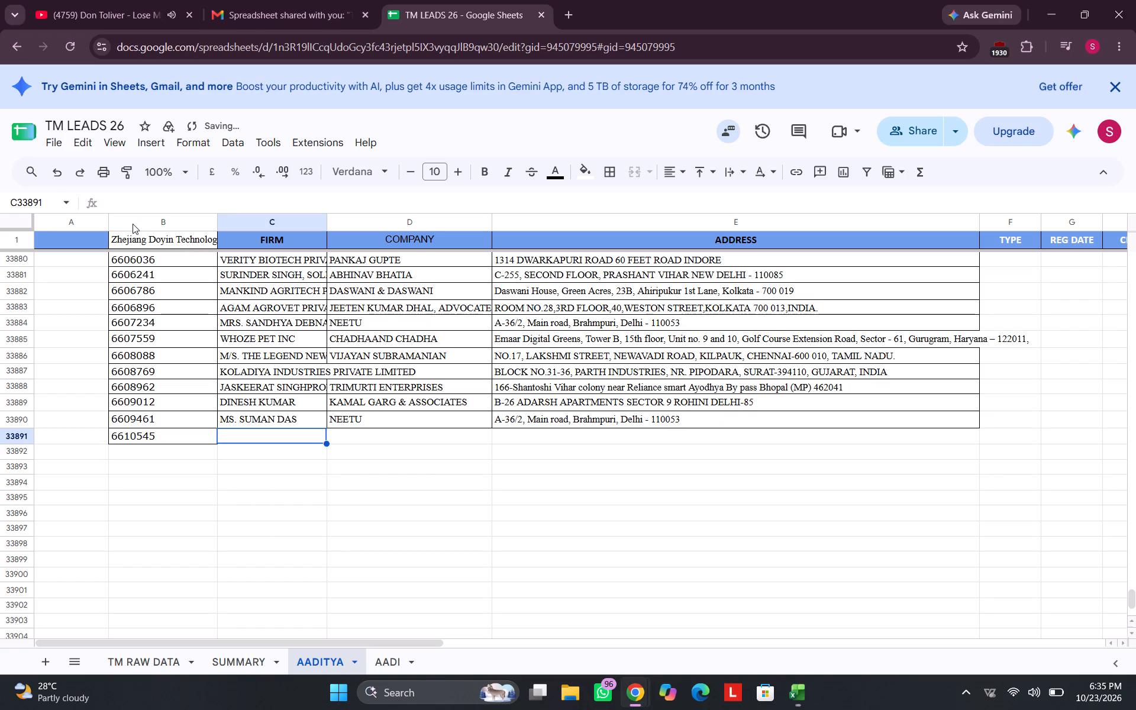
{"action": "key", "text": "ctrl+v"}
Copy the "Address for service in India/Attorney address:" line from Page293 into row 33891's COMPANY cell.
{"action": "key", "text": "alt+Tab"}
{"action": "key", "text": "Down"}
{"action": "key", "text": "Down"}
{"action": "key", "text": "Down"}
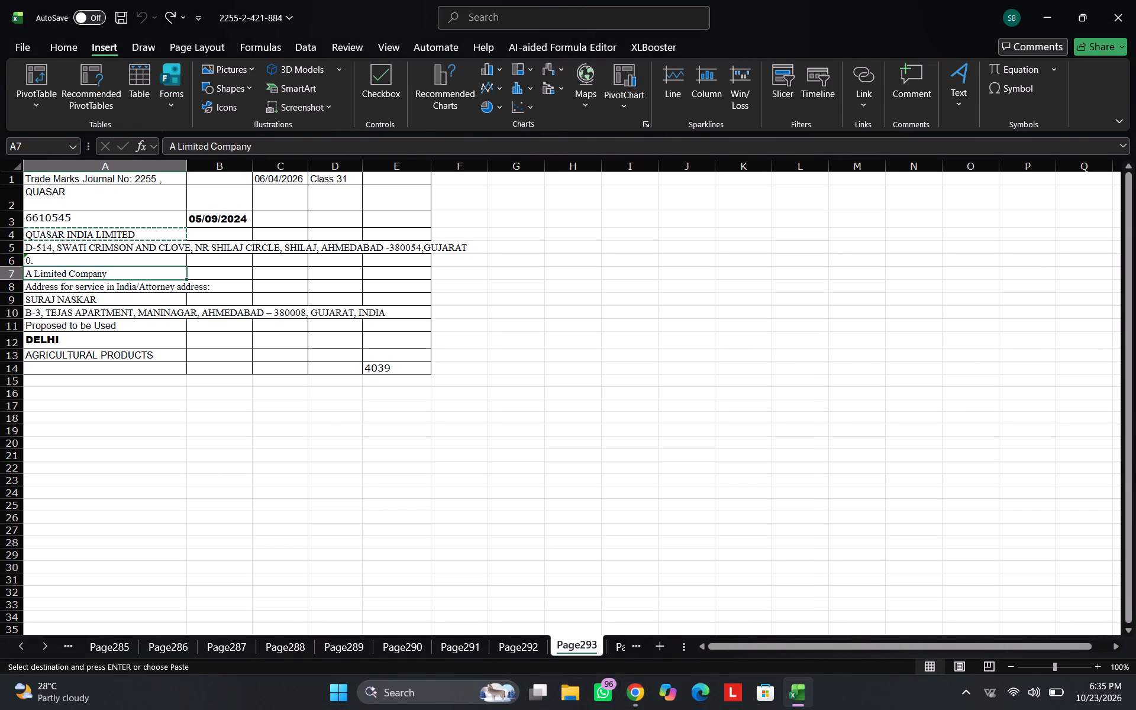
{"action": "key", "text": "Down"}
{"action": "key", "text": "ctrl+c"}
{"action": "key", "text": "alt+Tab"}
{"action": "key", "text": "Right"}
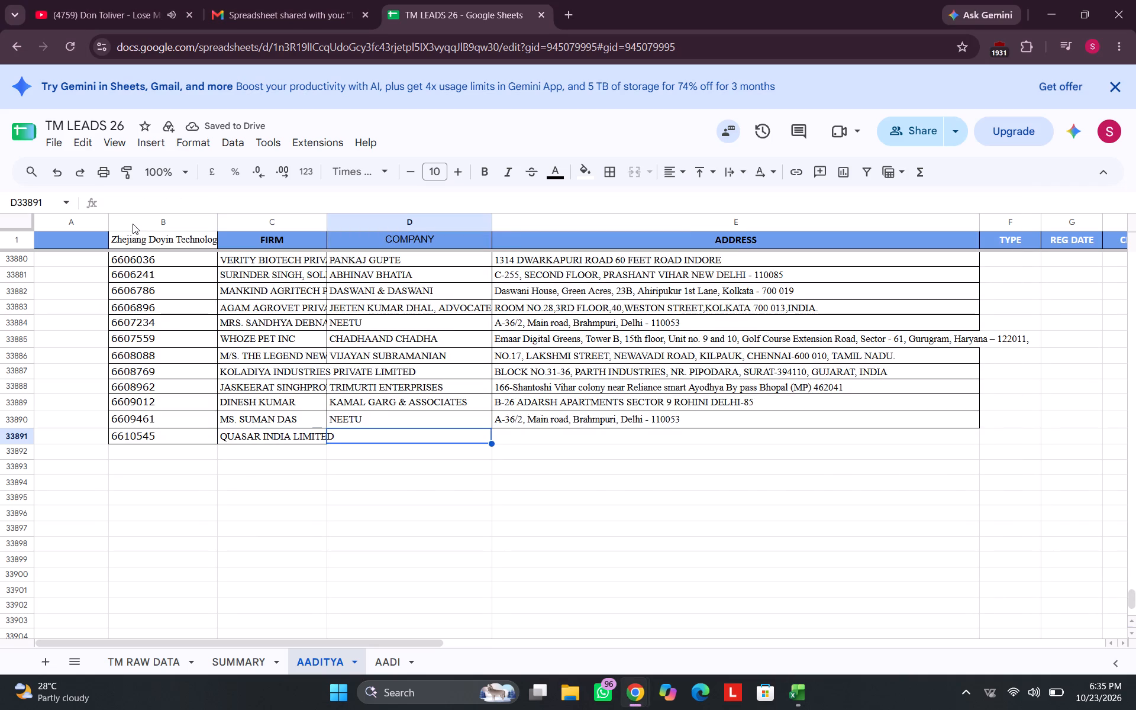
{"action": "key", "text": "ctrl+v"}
Copy the attorney's name and address from Page293 into row 33891's COMPANY and ADDRESS cells.
{"action": "key", "text": "alt+Tab"}
{"action": "key", "text": "Down"}
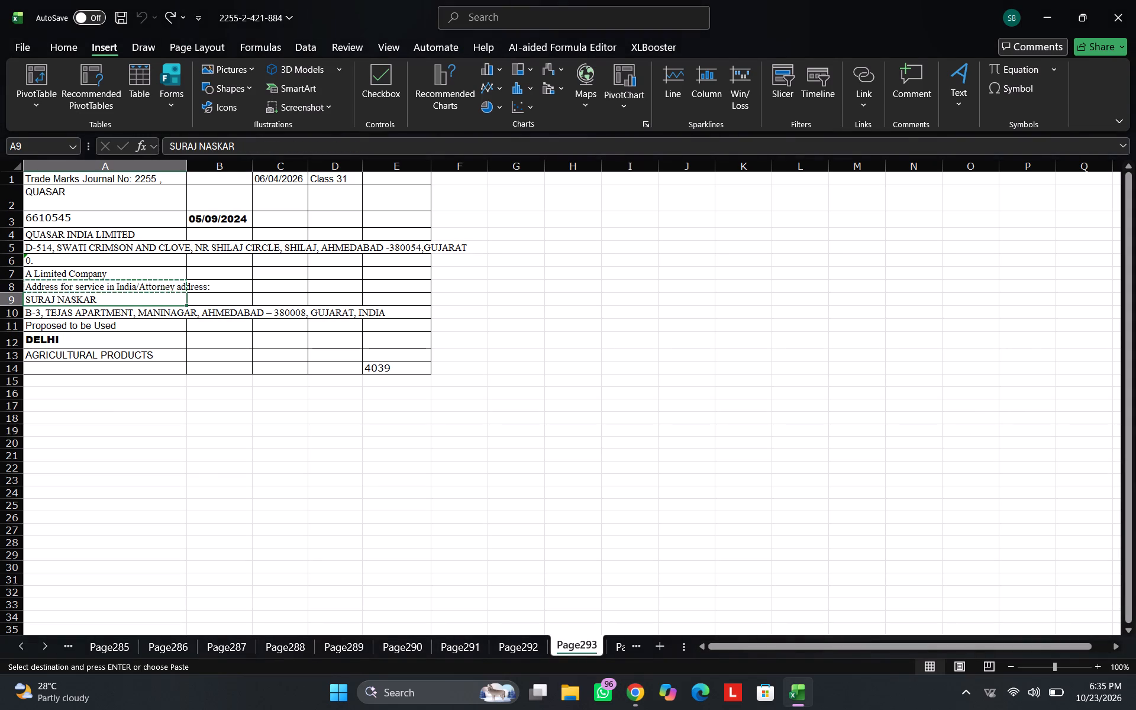
{"action": "key", "text": "ctrl+c"}
{"action": "key", "text": "alt+Tab"}
{"action": "key", "text": "ctrl+v"}
{"action": "key", "text": "alt+Tab"}
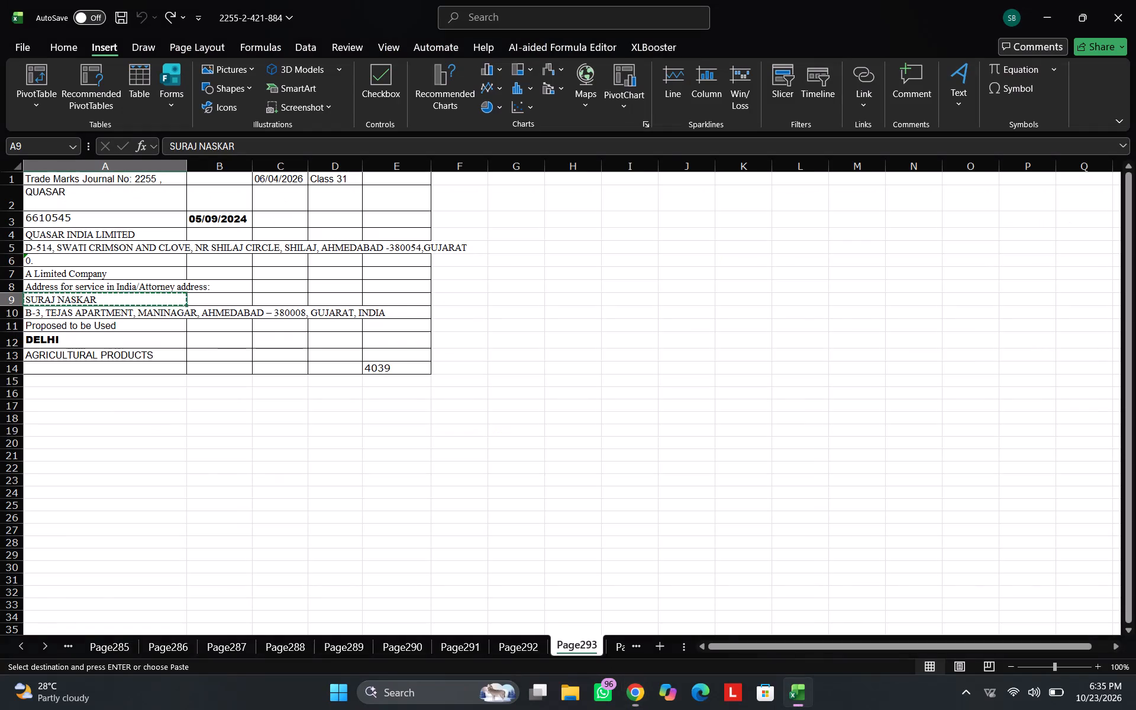
{"action": "key", "text": "Down"}
{"action": "key", "text": "ctrl+c"}
{"action": "key", "text": "alt+Tab"}
{"action": "key", "text": "Right"}
{"action": "key", "text": "ctrl+v"}
Copy row 33891's firm-to-address cells and search Google for them in the incognito window, followed by "contact number".
{"action": "key", "text": "Right"}
{"action": "key", "text": "shift+Left"}
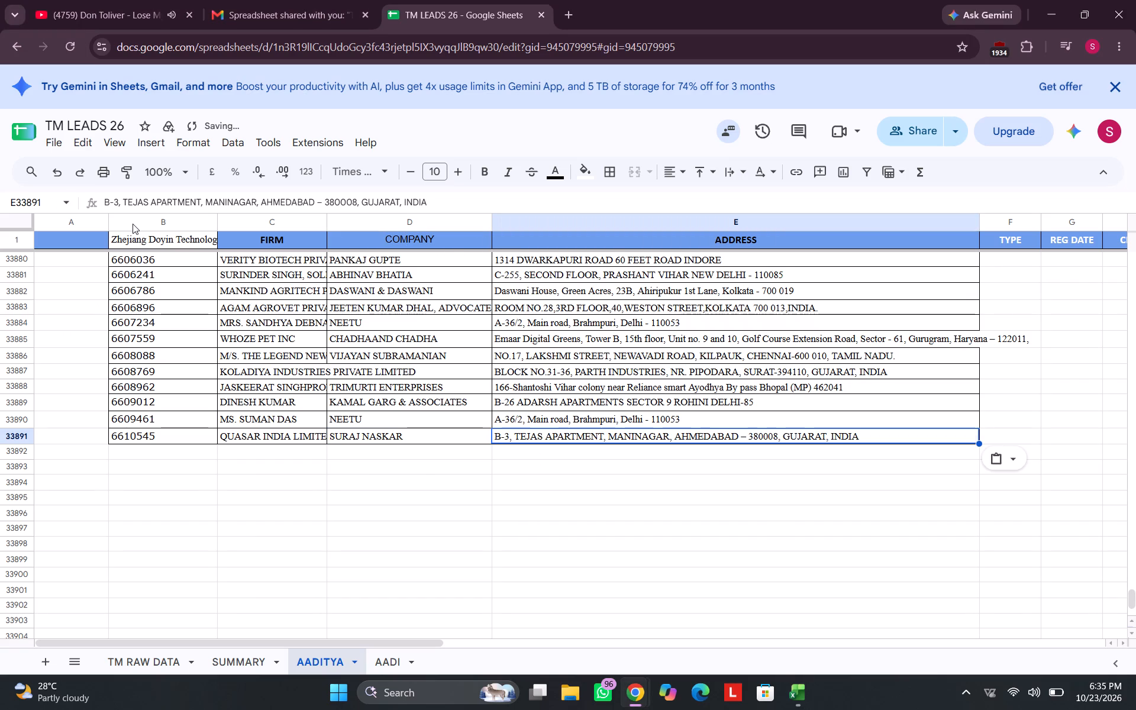
{"action": "key", "text": "shift+Left"}
{"action": "key", "text": "ctrl+c"}
{"action": "key", "text": "alt+Tab"}
{"action": "key", "text": "alt+Right"}
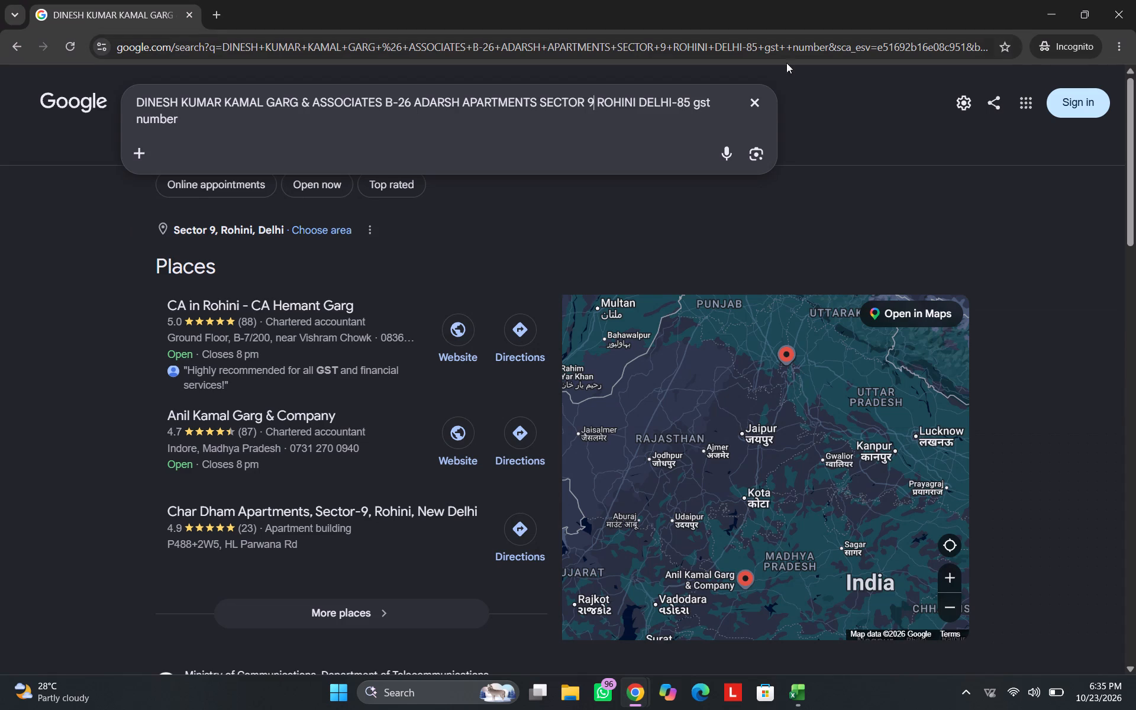
{"action": "left_click", "coordinate": [753, 108]}
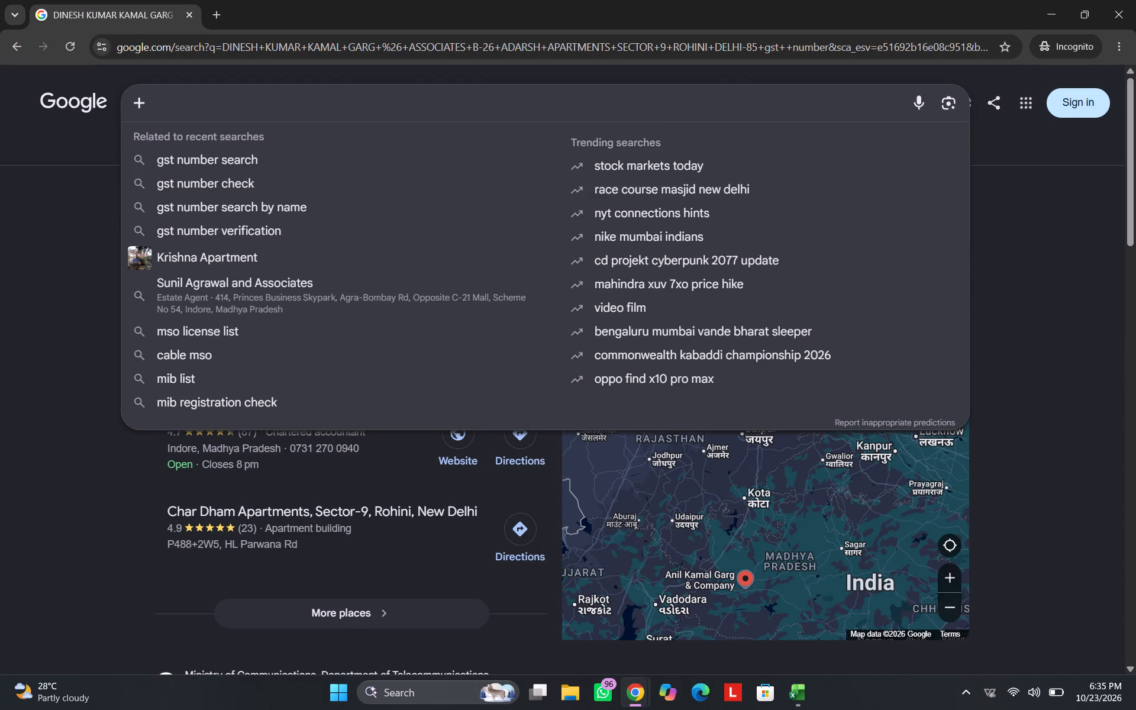
{"action": "key", "text": "ctrl+v"}
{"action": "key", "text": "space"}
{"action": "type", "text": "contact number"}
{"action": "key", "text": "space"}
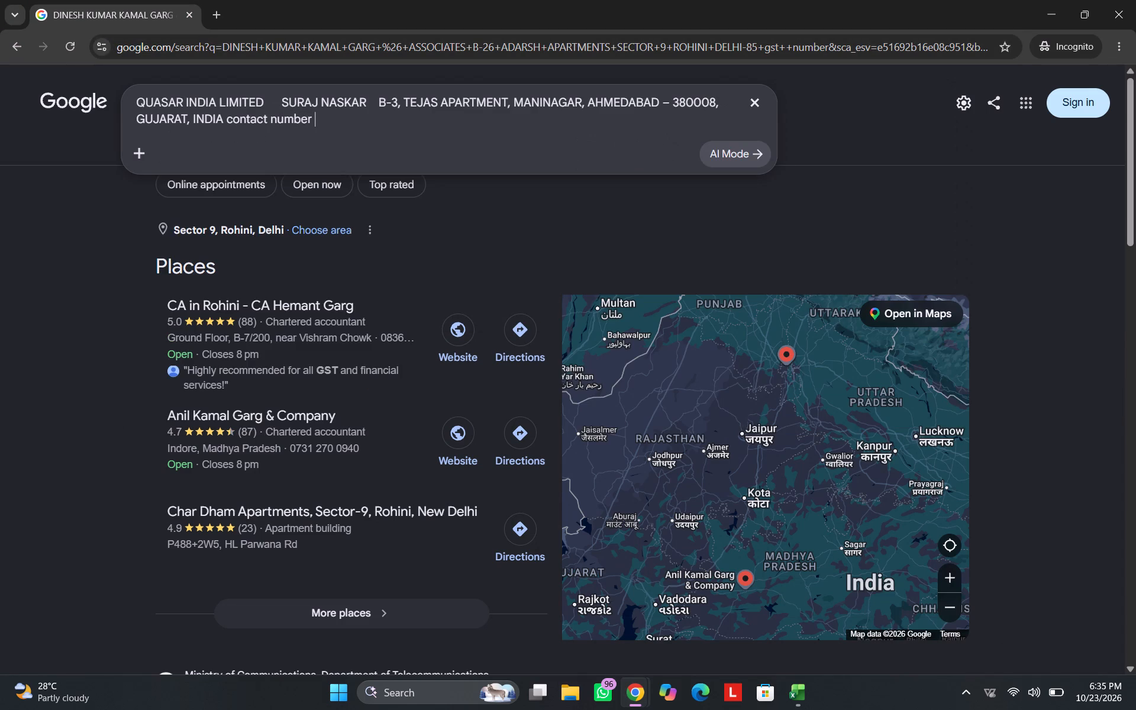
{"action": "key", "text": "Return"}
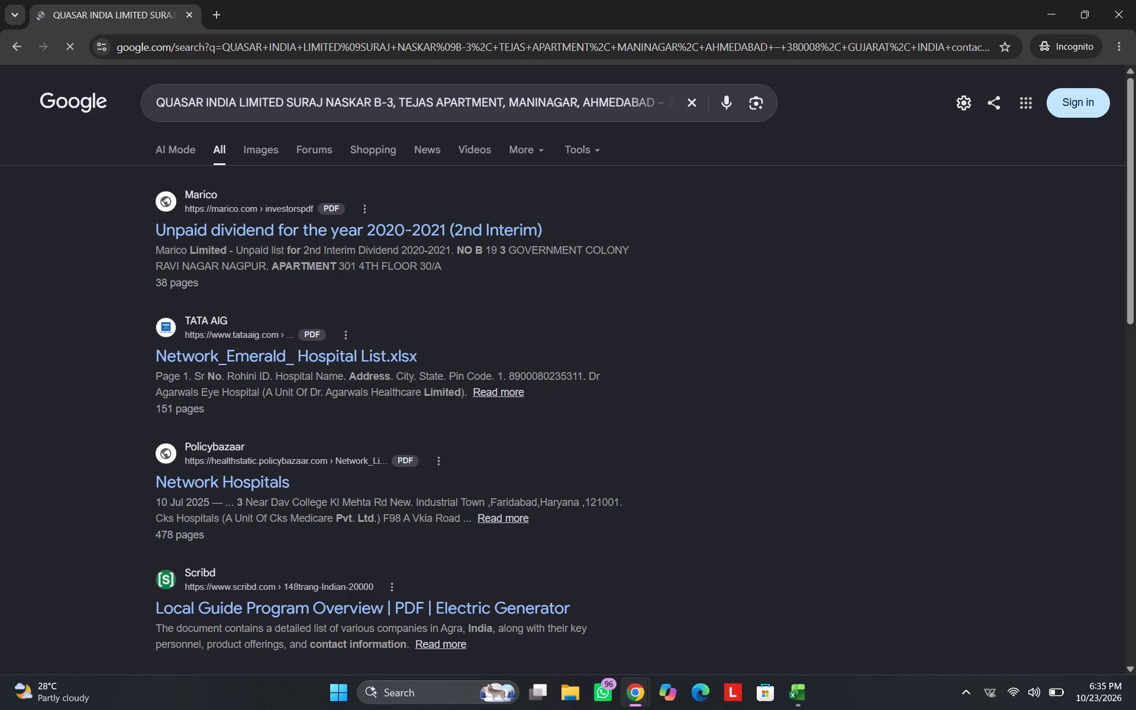
Try to change "contact" to "gst" in the QUASAR INDIA LIMITED query and rerun the search.
{"action": "left_click", "coordinate": [600, 106]}
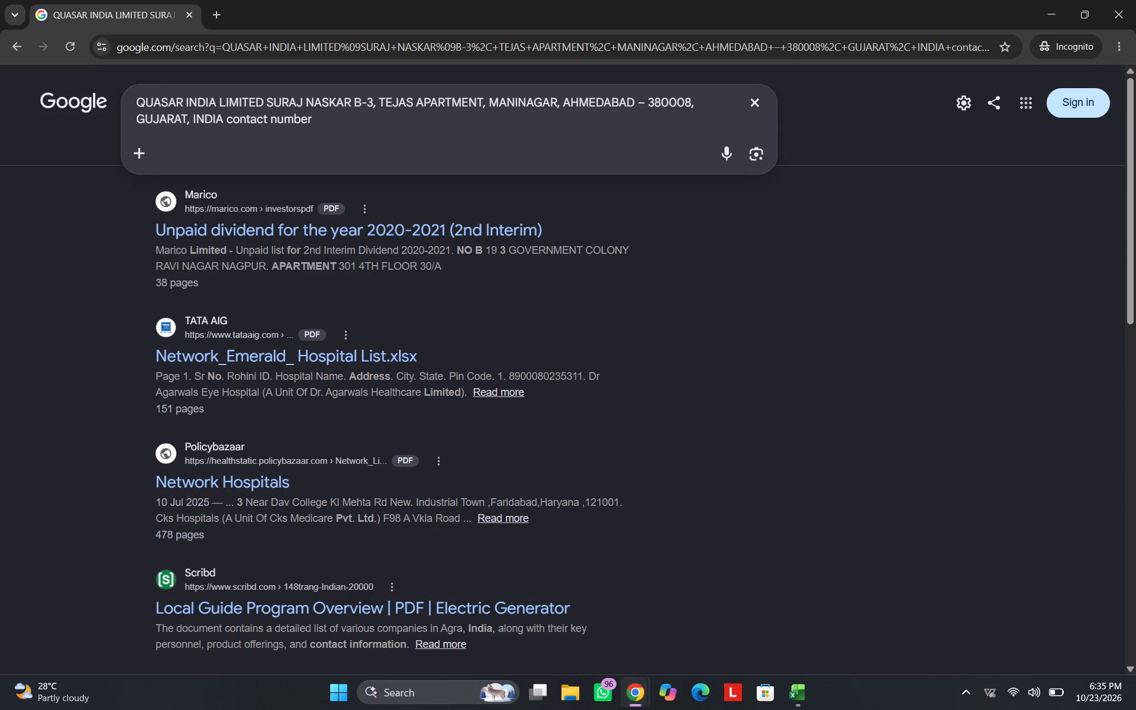
{"action": "left_click", "coordinate": [267, 122]}
{"action": "key", "text": "BackSpace"}
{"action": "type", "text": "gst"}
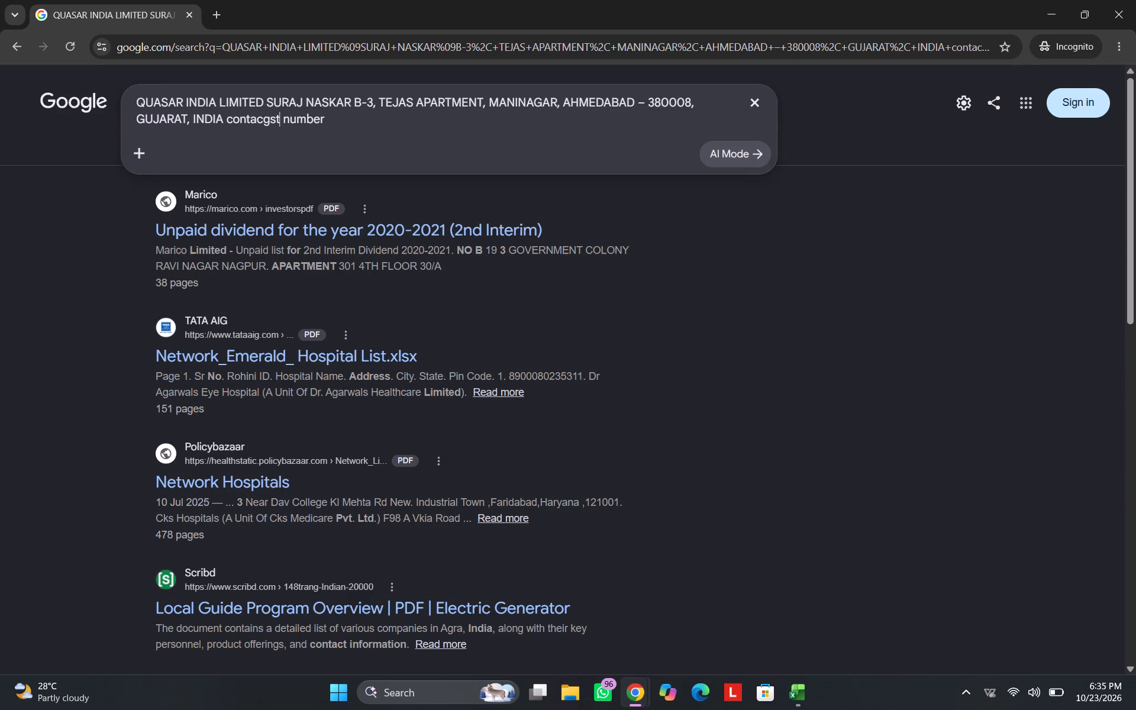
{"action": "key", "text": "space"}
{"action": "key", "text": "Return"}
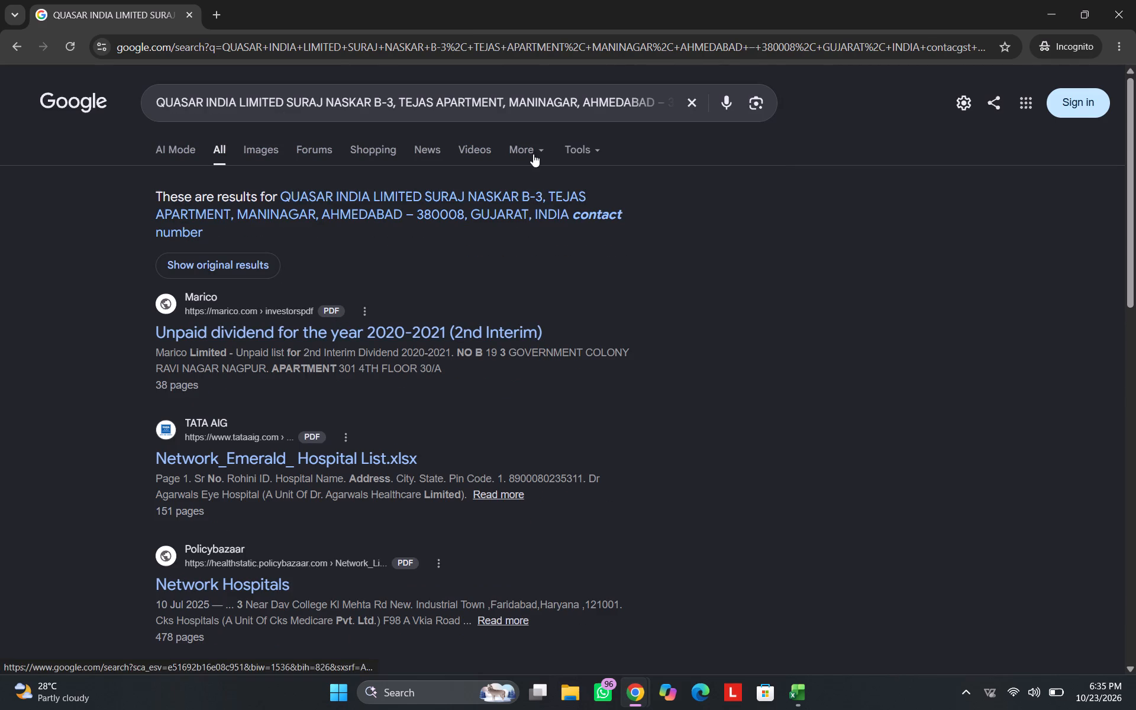
{"action": "left_click", "coordinate": [611, 92]}
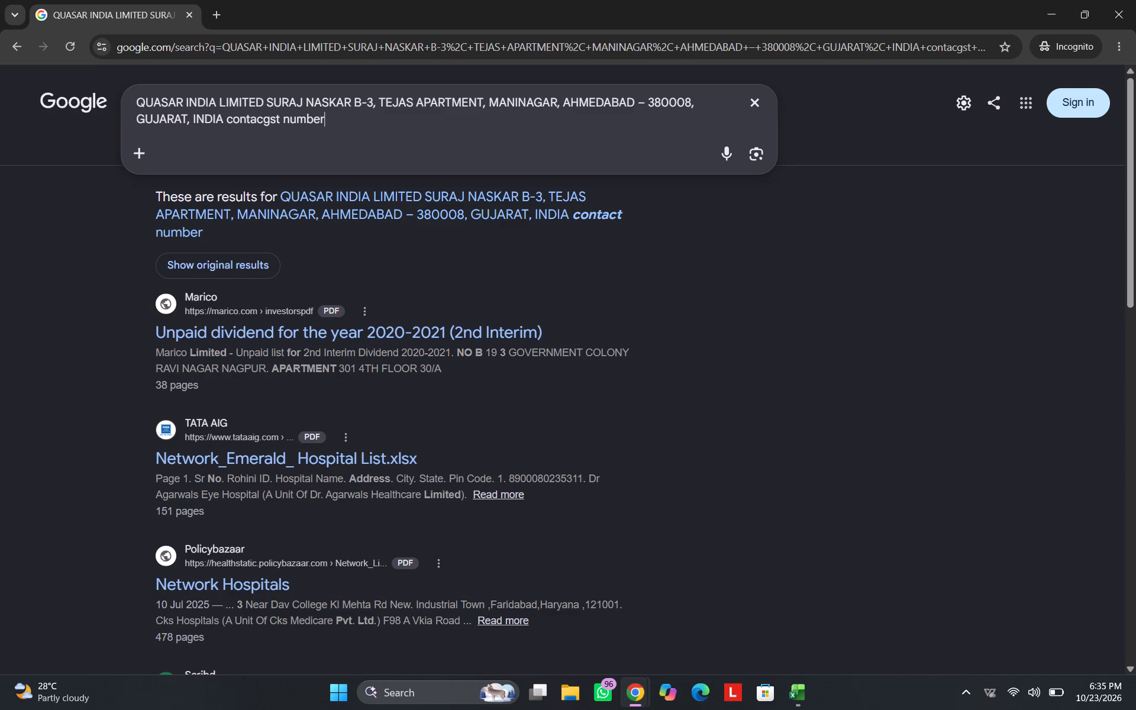
Copy application number 6610546 from sheet Page294 of the journal workbook into column B of row 33892 in TM LEADS 26.
{"action": "key", "text": "alt+Tab"}
{"action": "key", "text": "Down"}
{"action": "key", "text": "Left"}
{"action": "key", "text": "Left"}
{"action": "key", "text": "Left"}
{"action": "key", "text": "alt+Tab"}
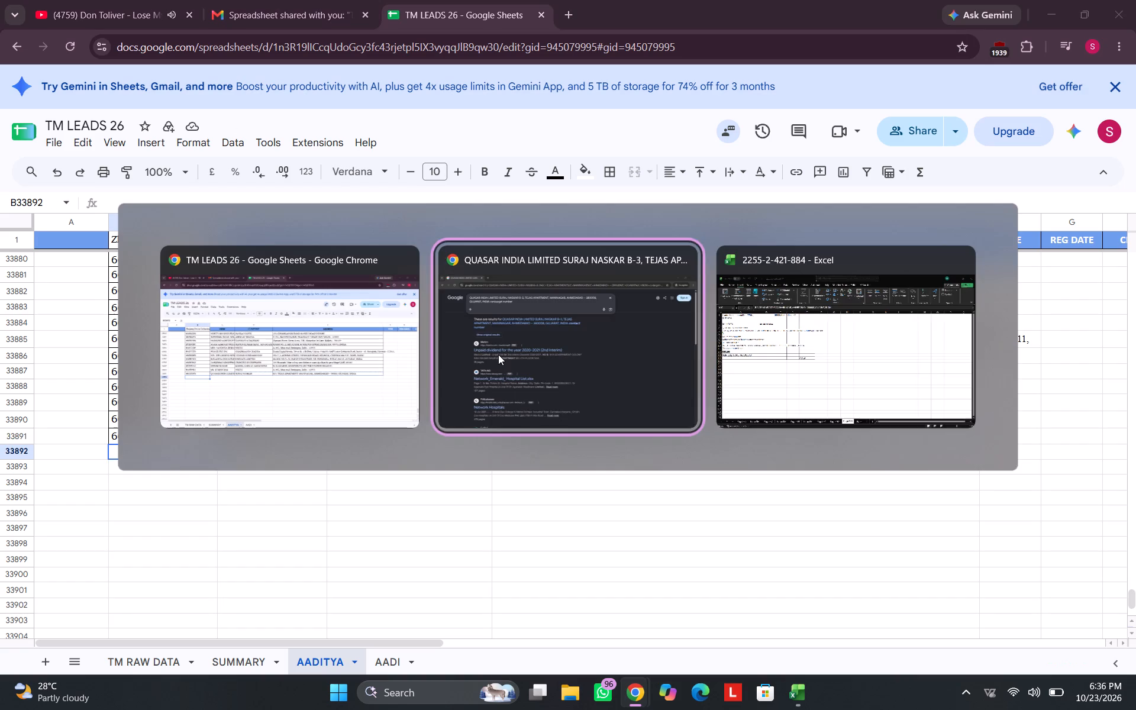
{"action": "key", "text": "alt+Right"}
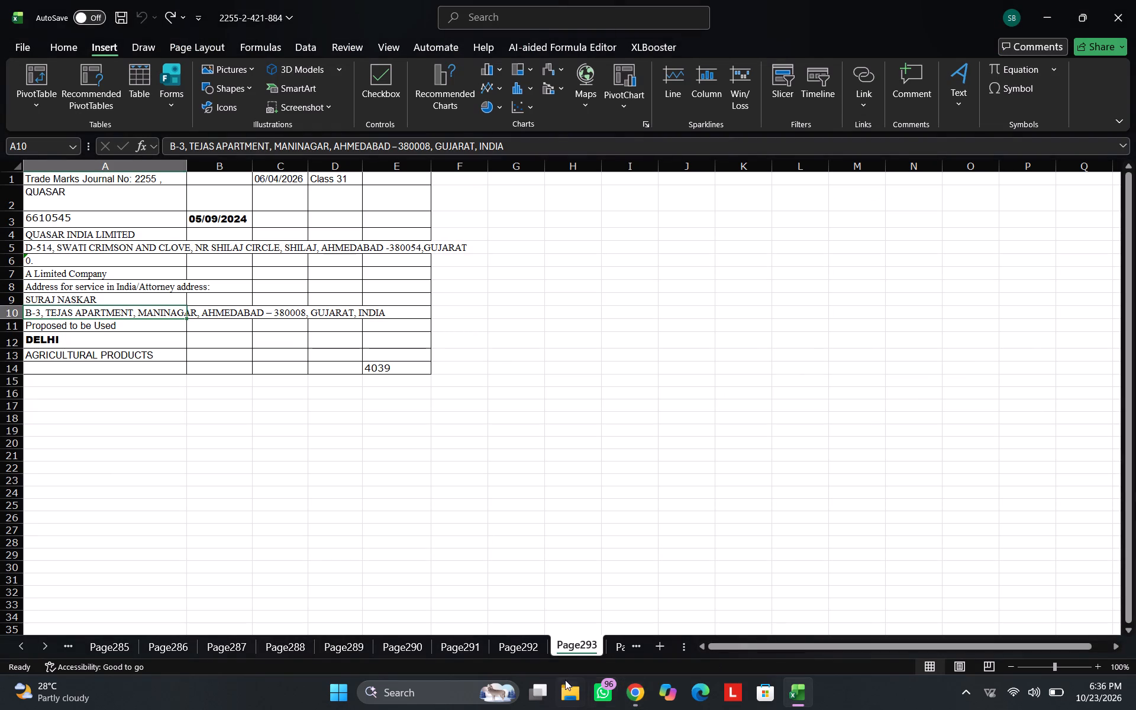
{"action": "left_click", "coordinate": [615, 657]}
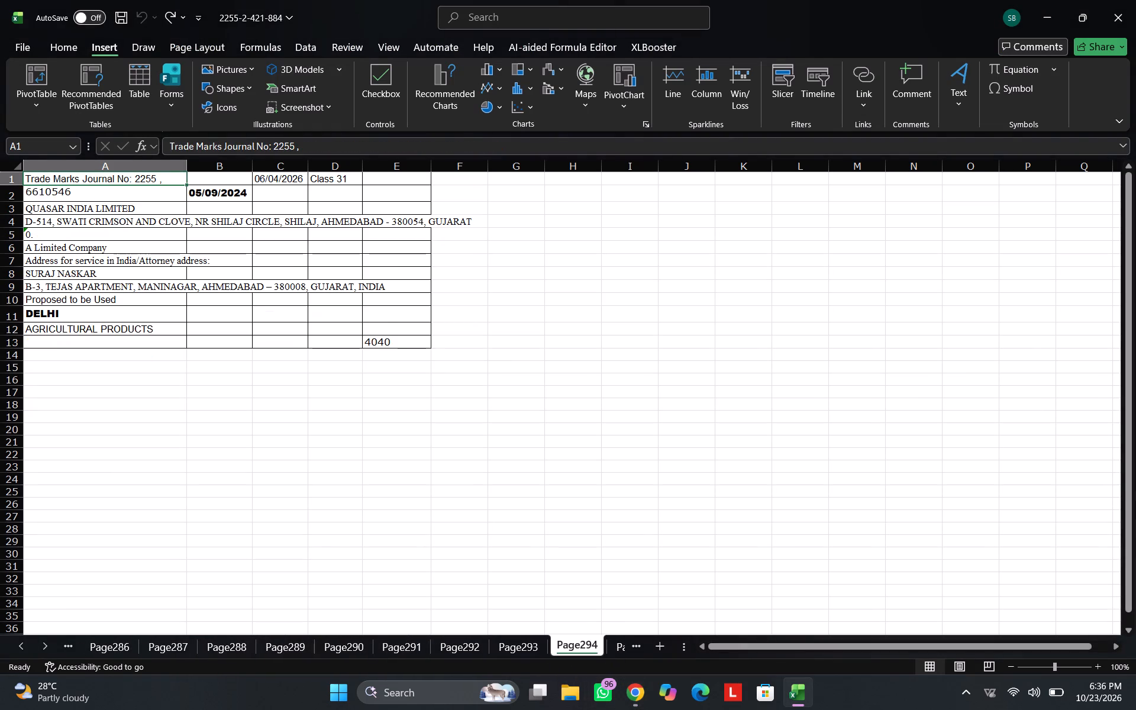
{"action": "left_click", "coordinate": [80, 196]}
{"action": "key", "text": "ctrl+c"}
{"action": "key", "text": "alt+Tab"}
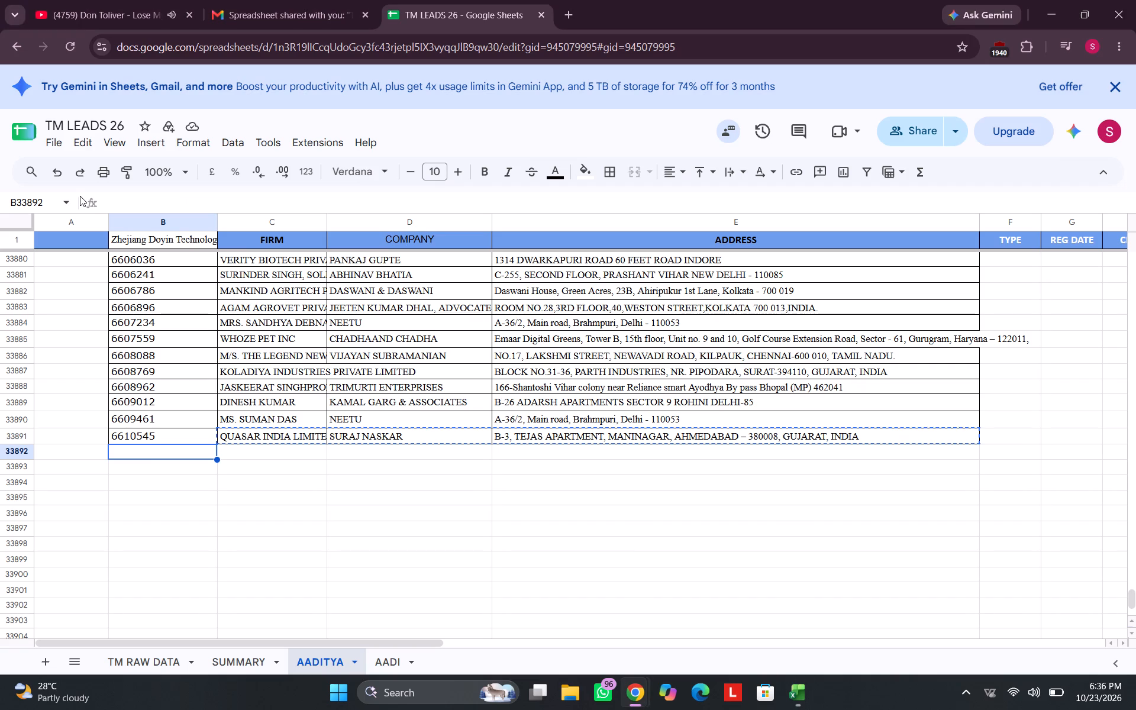
{"action": "key", "text": "ctrl+v"}
Copy the applicant QUASAR INDIA LIMITED from Page294 into row 33892's FIRM cell and return to the journal workbook.
{"action": "key", "text": "alt+Tab"}
{"action": "key", "text": "Down"}
{"action": "key", "text": "ctrl+c"}
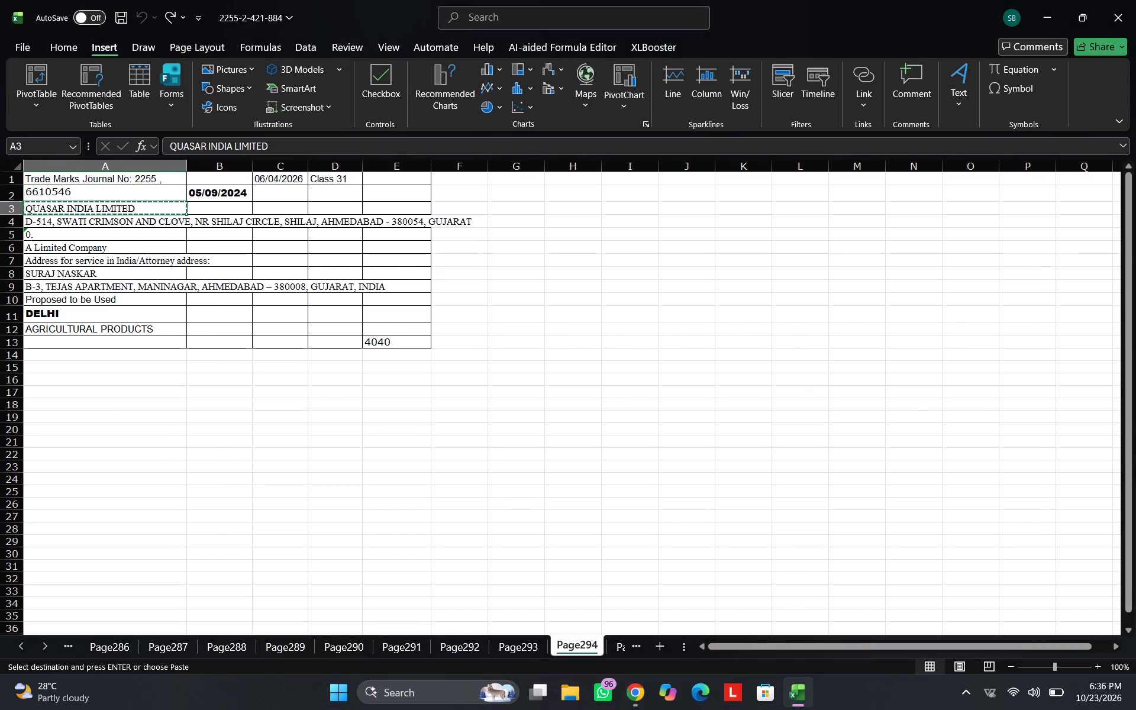
{"action": "key", "text": "alt+Tab"}
{"action": "key", "text": "Right"}
{"action": "key", "text": "ctrl+v"}
{"action": "key", "text": "alt+Tab"}
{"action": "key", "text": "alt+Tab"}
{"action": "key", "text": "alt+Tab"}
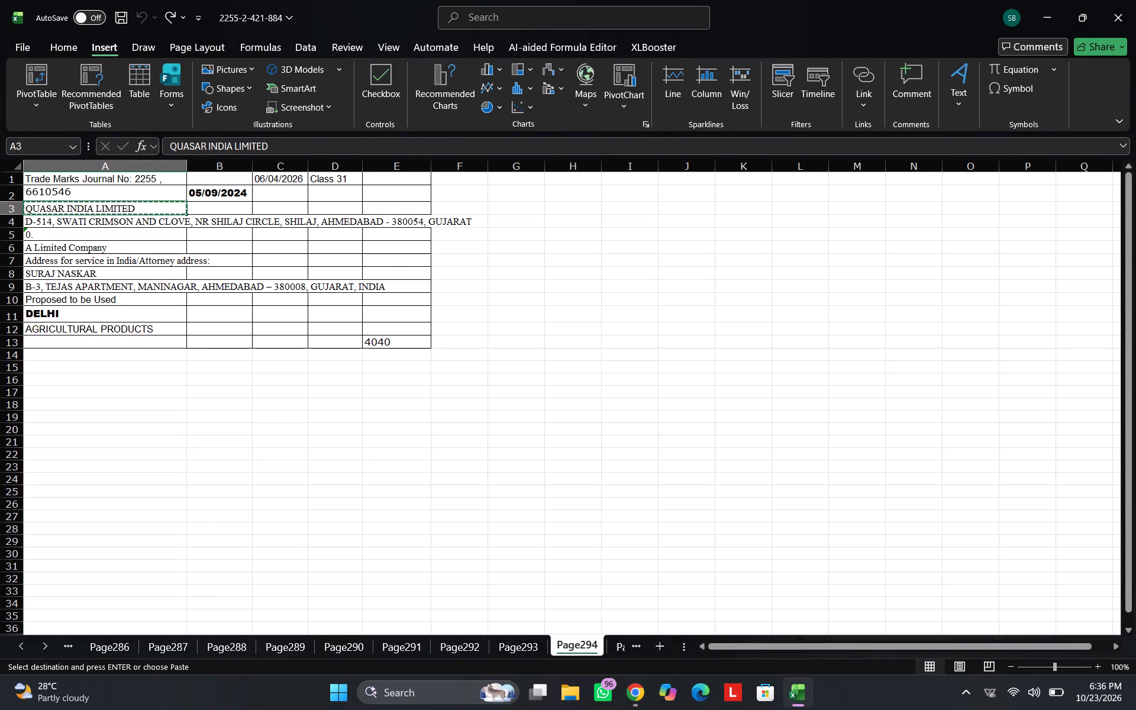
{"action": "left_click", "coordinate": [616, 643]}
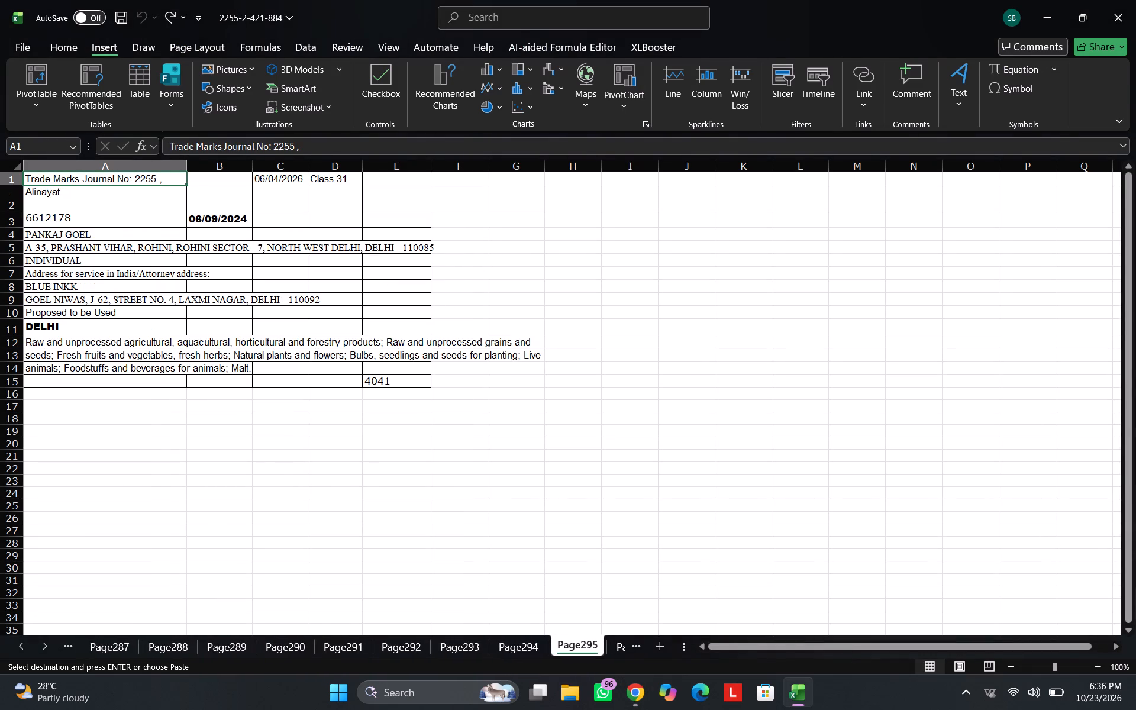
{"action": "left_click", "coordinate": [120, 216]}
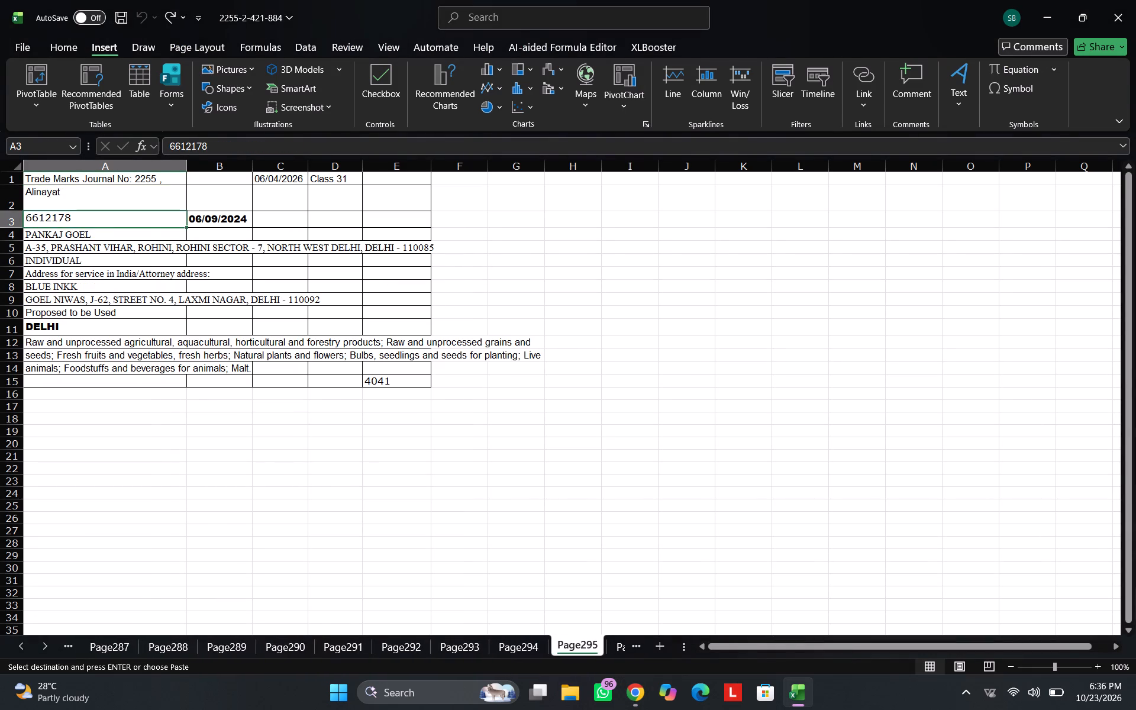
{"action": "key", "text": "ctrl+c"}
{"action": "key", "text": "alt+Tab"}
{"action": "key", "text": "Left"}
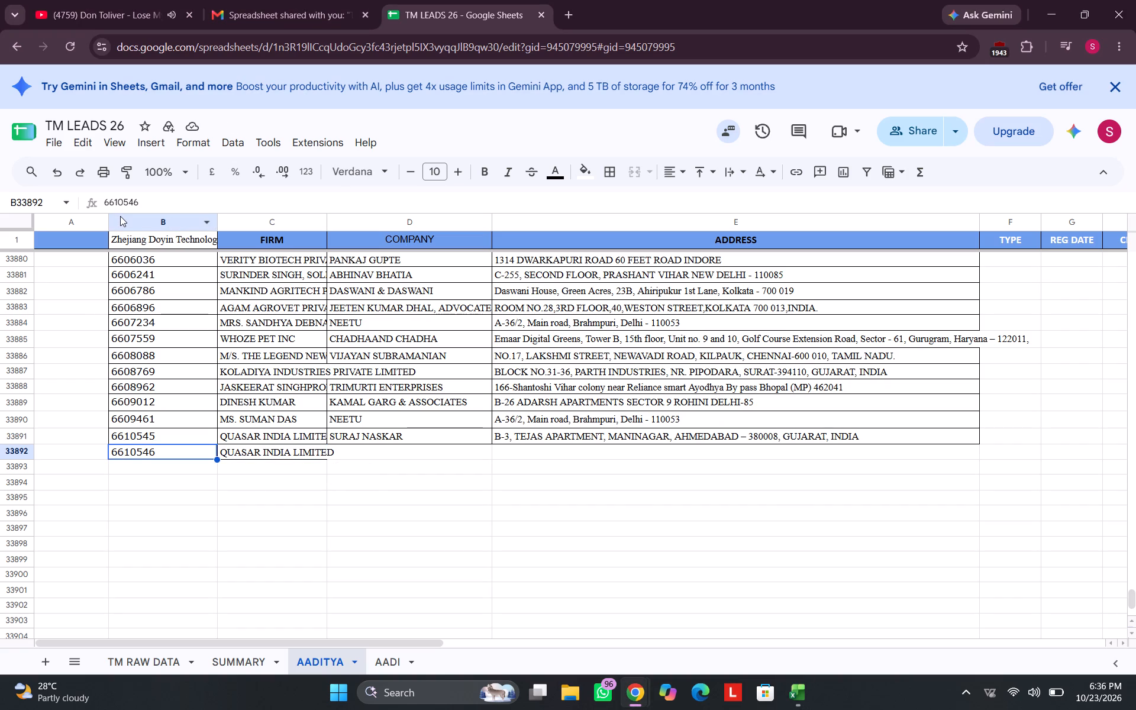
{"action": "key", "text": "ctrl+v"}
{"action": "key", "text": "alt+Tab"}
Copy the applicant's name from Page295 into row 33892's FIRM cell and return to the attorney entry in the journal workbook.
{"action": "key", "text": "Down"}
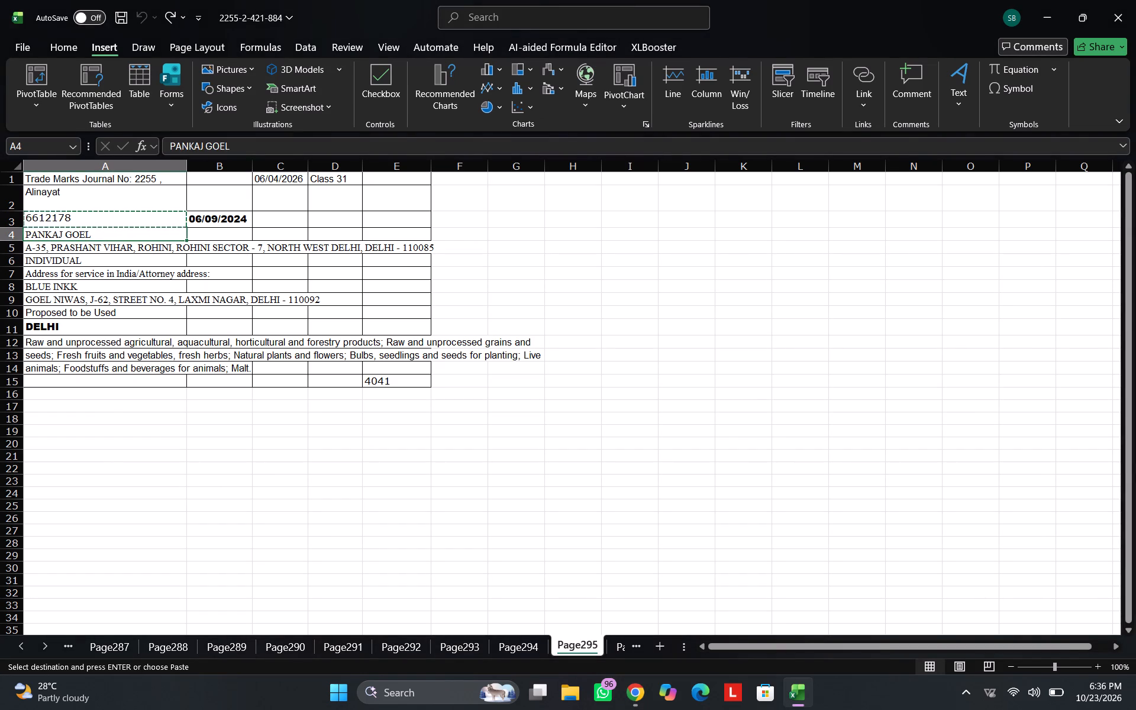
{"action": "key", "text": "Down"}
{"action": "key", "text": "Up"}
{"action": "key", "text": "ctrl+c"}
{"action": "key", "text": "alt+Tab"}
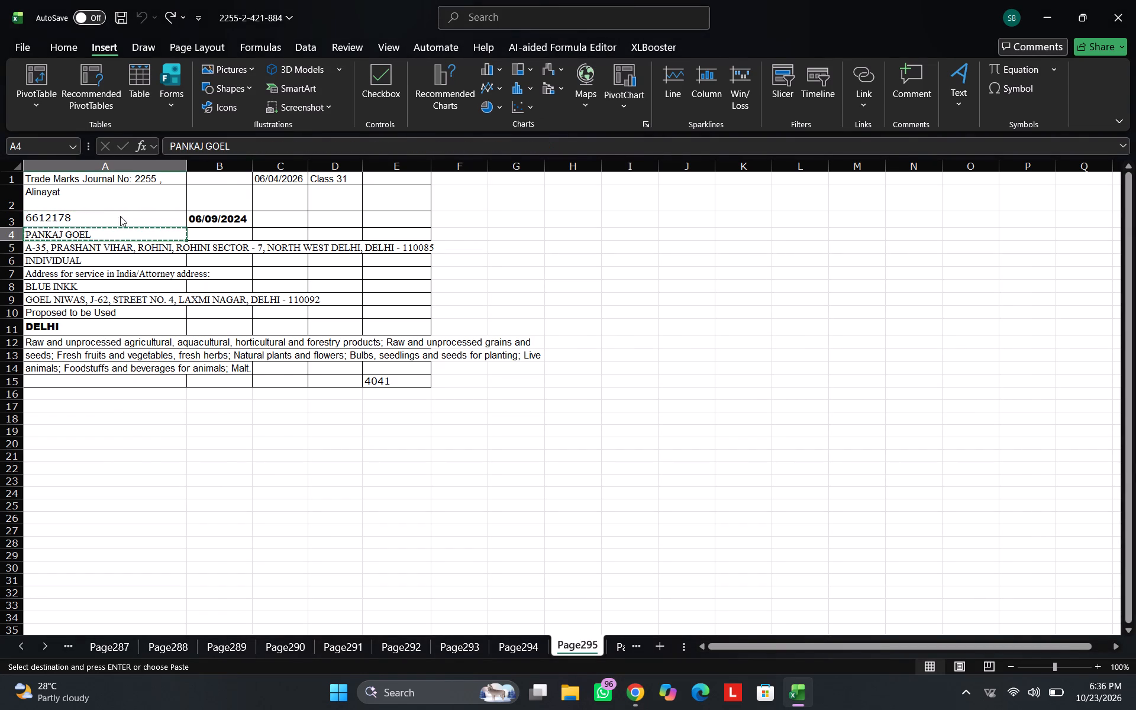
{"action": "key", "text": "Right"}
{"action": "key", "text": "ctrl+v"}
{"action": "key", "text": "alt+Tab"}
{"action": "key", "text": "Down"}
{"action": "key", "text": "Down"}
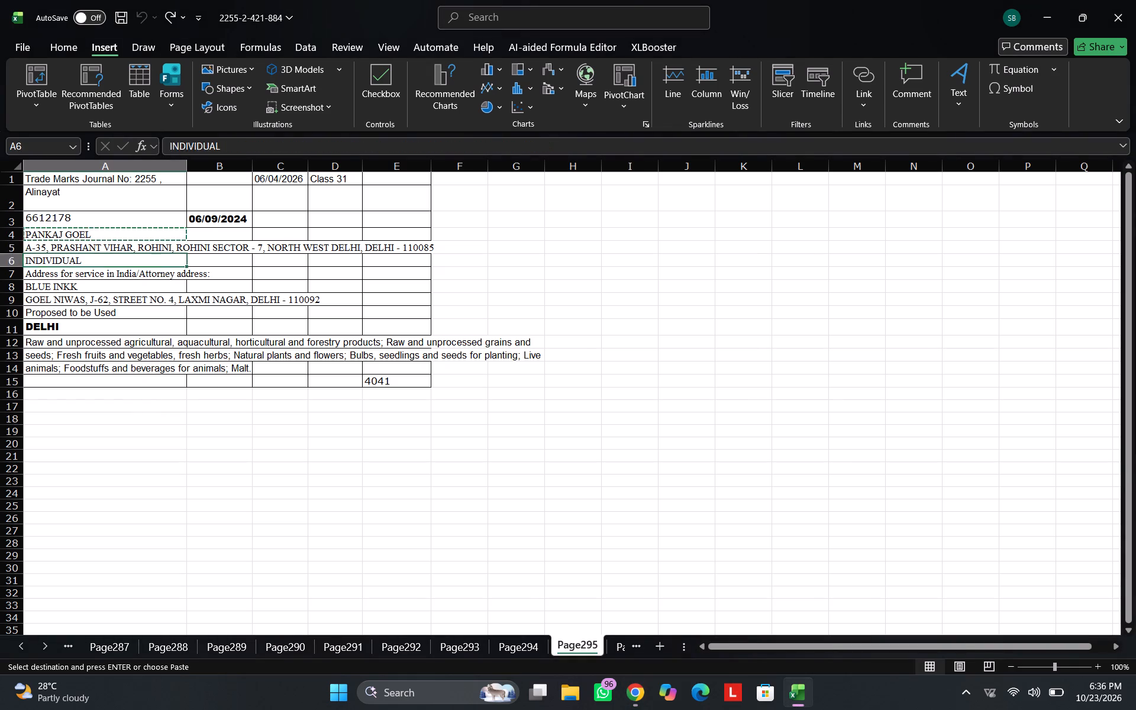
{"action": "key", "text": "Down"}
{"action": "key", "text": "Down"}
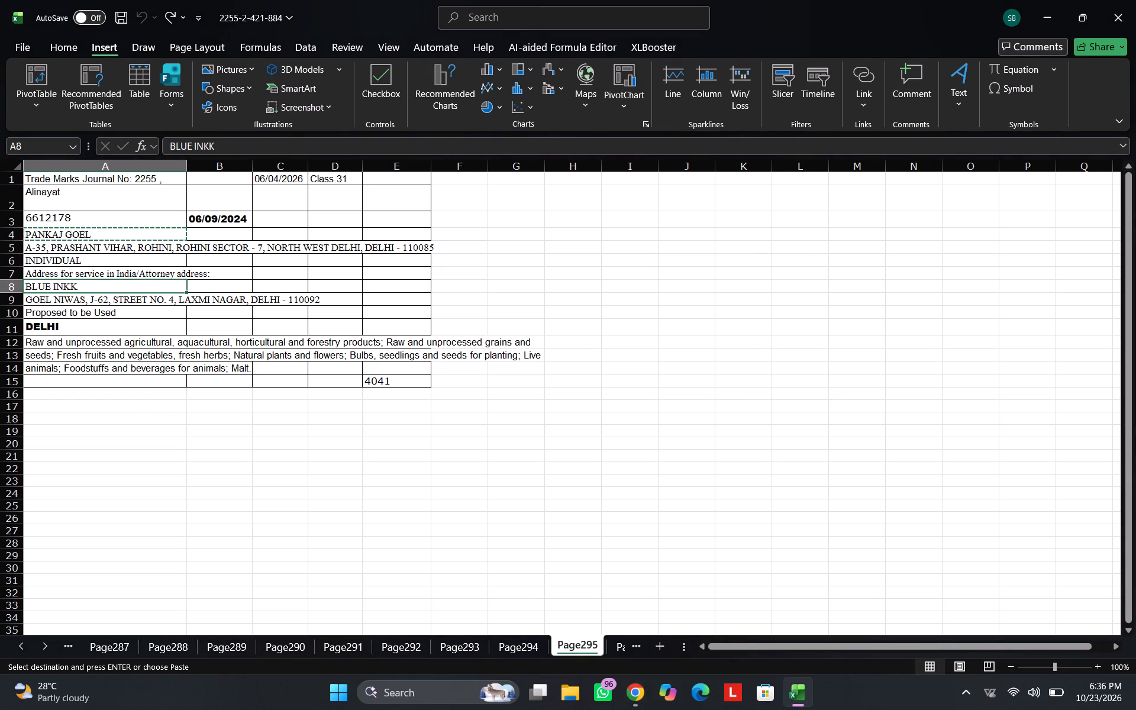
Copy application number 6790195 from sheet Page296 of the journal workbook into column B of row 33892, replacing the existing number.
{"action": "left_click", "coordinate": [615, 642]}
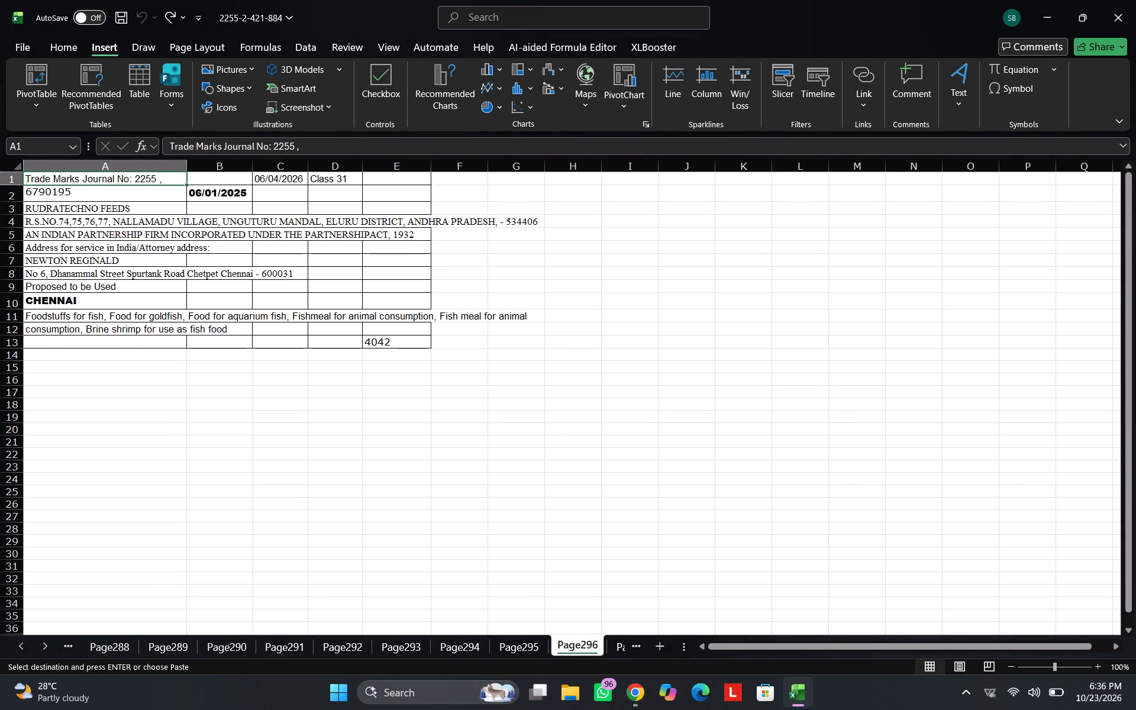
{"action": "left_click", "coordinate": [79, 188]}
{"action": "key", "text": "ctrl+c"}
{"action": "key", "text": "alt+Tab"}
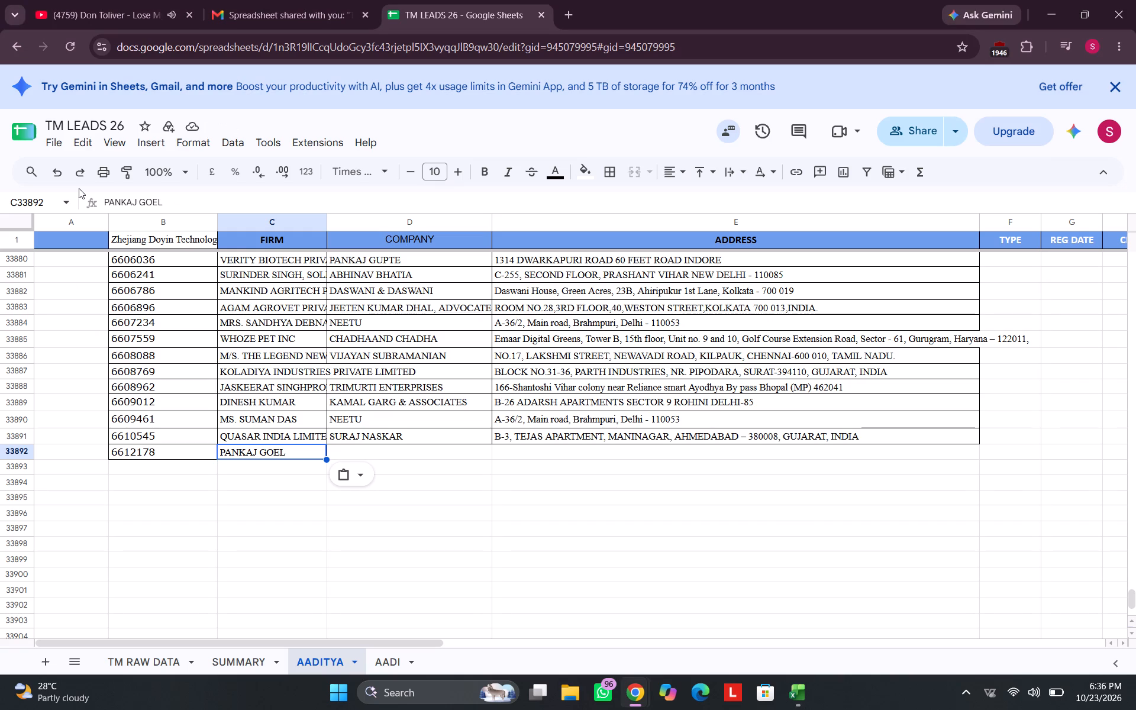
{"action": "key", "text": "Left"}
{"action": "key", "text": "ctrl+v"}
{"action": "key", "text": "alt+Tab"}
Copy the applicant RUDRATECHNO FEEDS from Page296 into row 33892's FIRM cell and return to the journal workbook.
{"action": "key", "text": "Down"}
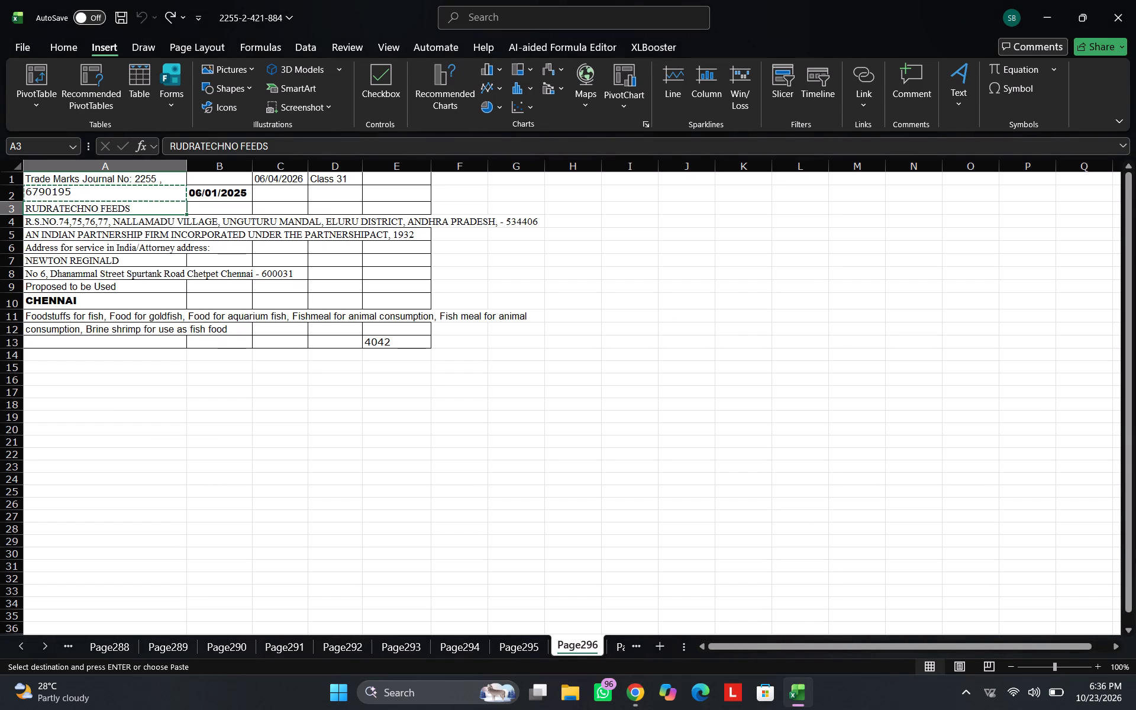
{"action": "key", "text": "ctrl+c"}
{"action": "key", "text": "alt+Tab"}
{"action": "key", "text": "Right"}
{"action": "key", "text": "ctrl+v"}
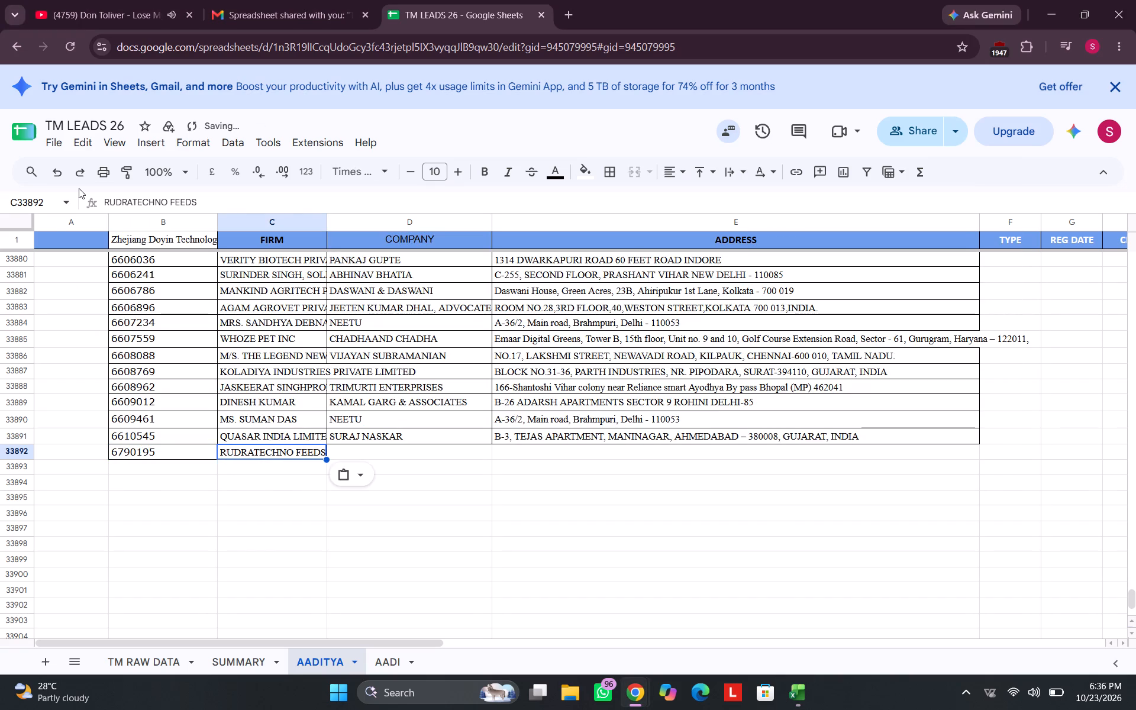
{"action": "key", "text": "alt+Tab"}
Copy the attorney's name from Page296 into row 33892's COMPANY cell and return to the journal workbook.
{"action": "key", "text": "Down"}
{"action": "key", "text": "Down"}
{"action": "key", "text": "Up"}
{"action": "key", "text": "Down"}
{"action": "key", "text": "Down"}
{"action": "key", "text": "Down"}
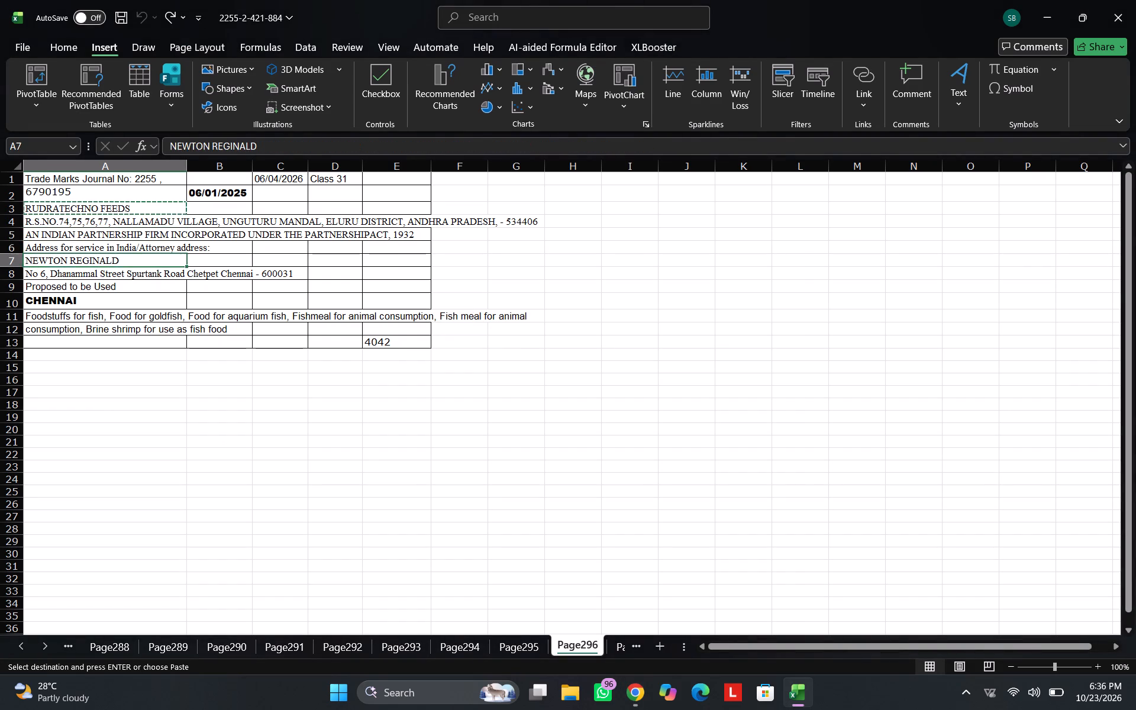
{"action": "key", "text": "ctrl+c"}
{"action": "key", "text": "alt+Tab"}
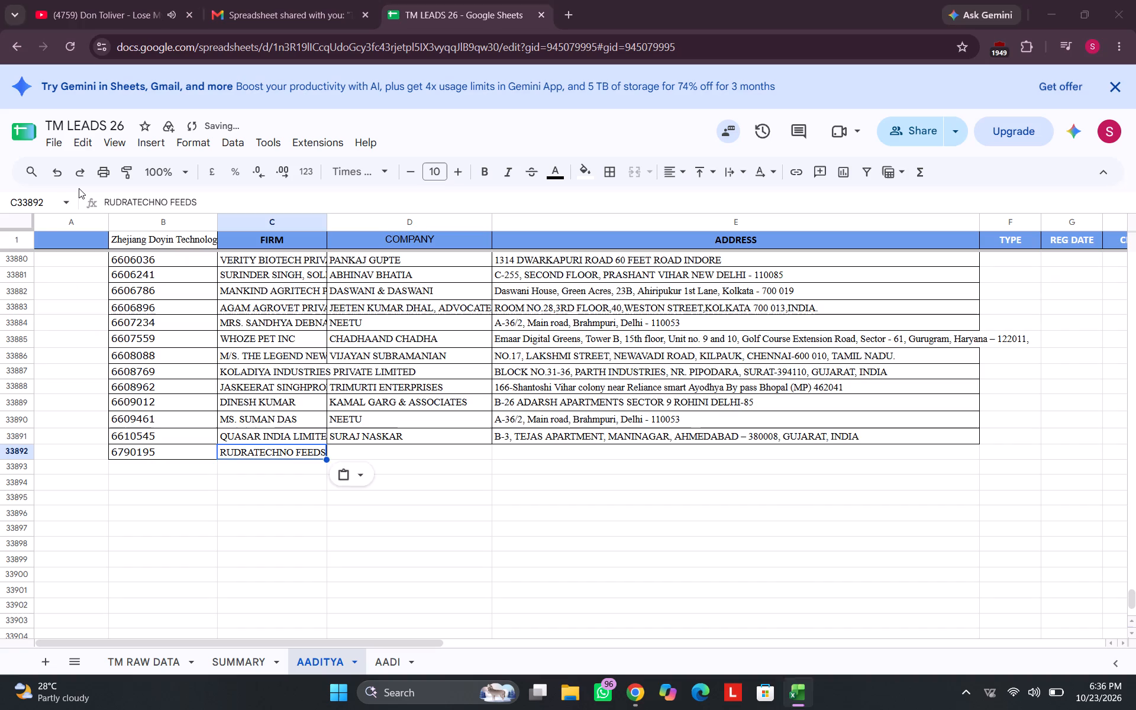
{"action": "key", "text": "Right"}
{"action": "key", "text": "ctrl+v"}
{"action": "key", "text": "alt+Tab"}
Copy the attorney's Chennai service address from Page296 into row 33892's ADDRESS cell.
{"action": "key", "text": "Down"}
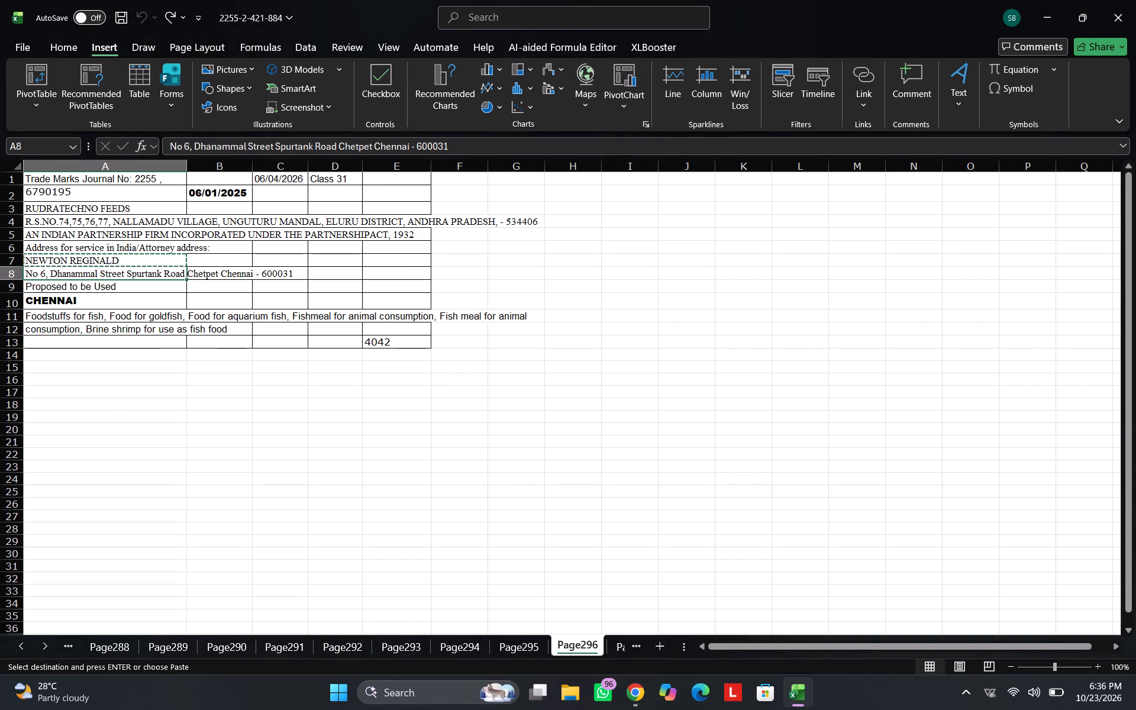
{"action": "key", "text": "ctrl+c"}
{"action": "key", "text": "alt+Tab"}
{"action": "key", "text": "Right"}
{"action": "key", "text": "ctrl+v"}
Copy row 33892's firm-to-address cells and search Google for them in the incognito window, followed by "contact number".
{"action": "key", "text": "Right"}
{"action": "key", "text": "shift+Left"}
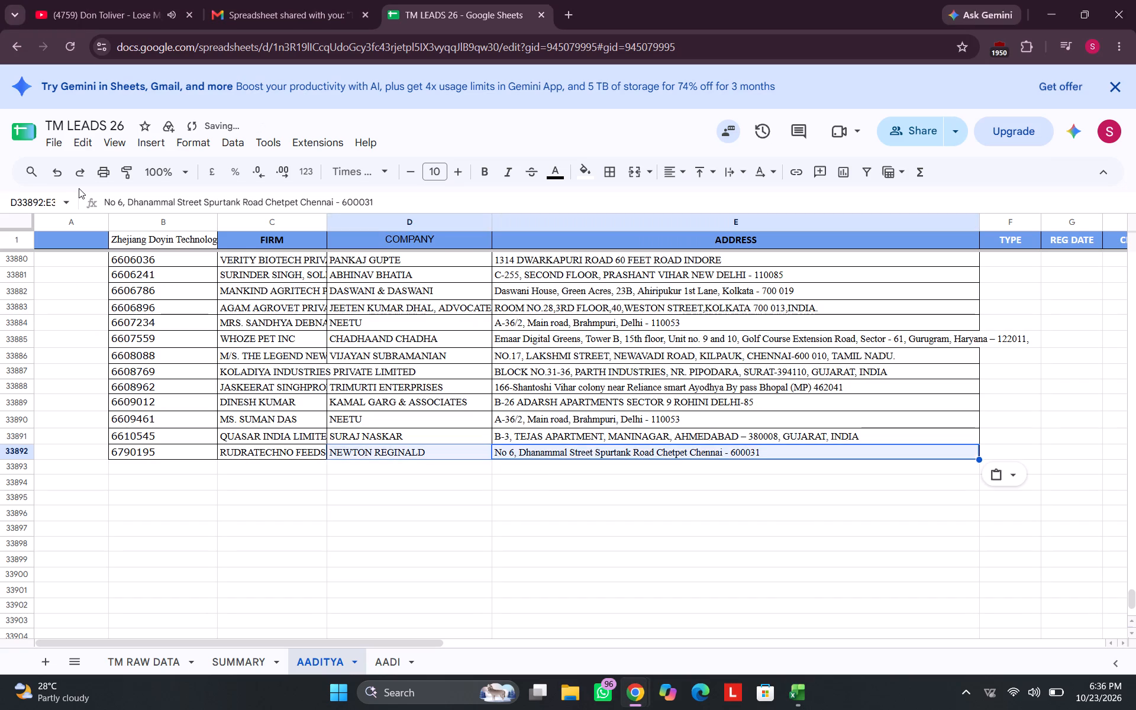
{"action": "key", "text": "shift+Left"}
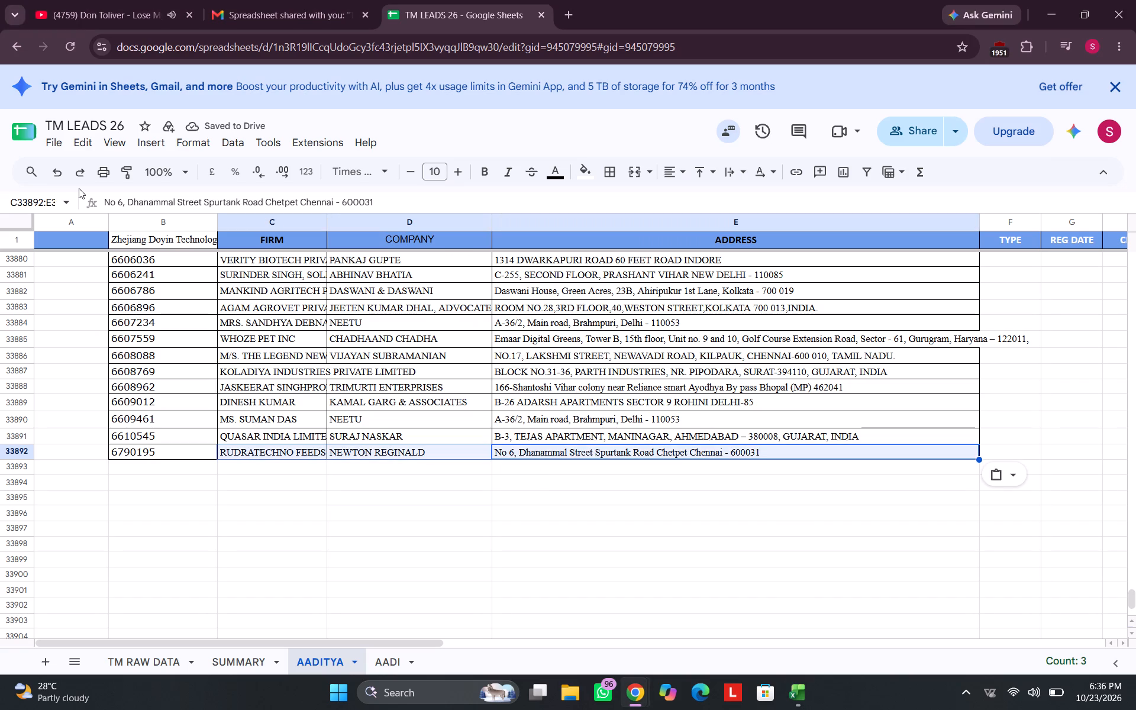
{"action": "key", "text": "ctrl+c"}
{"action": "key", "text": "alt+Tab"}
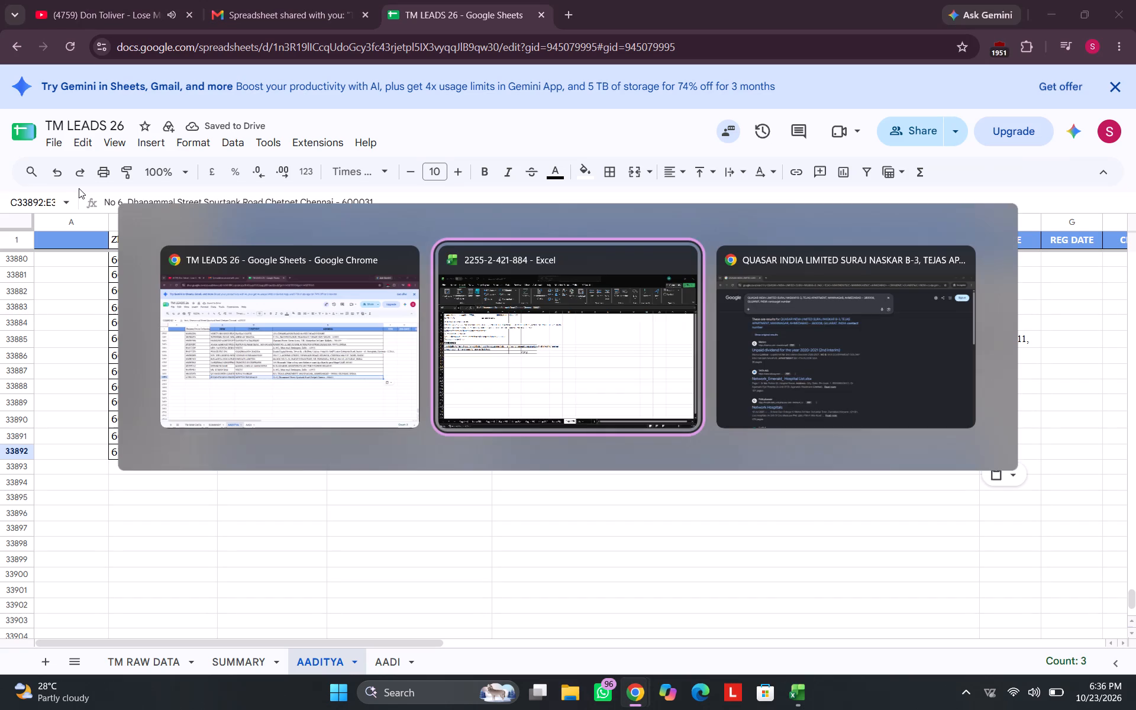
{"action": "key", "text": "alt+Right"}
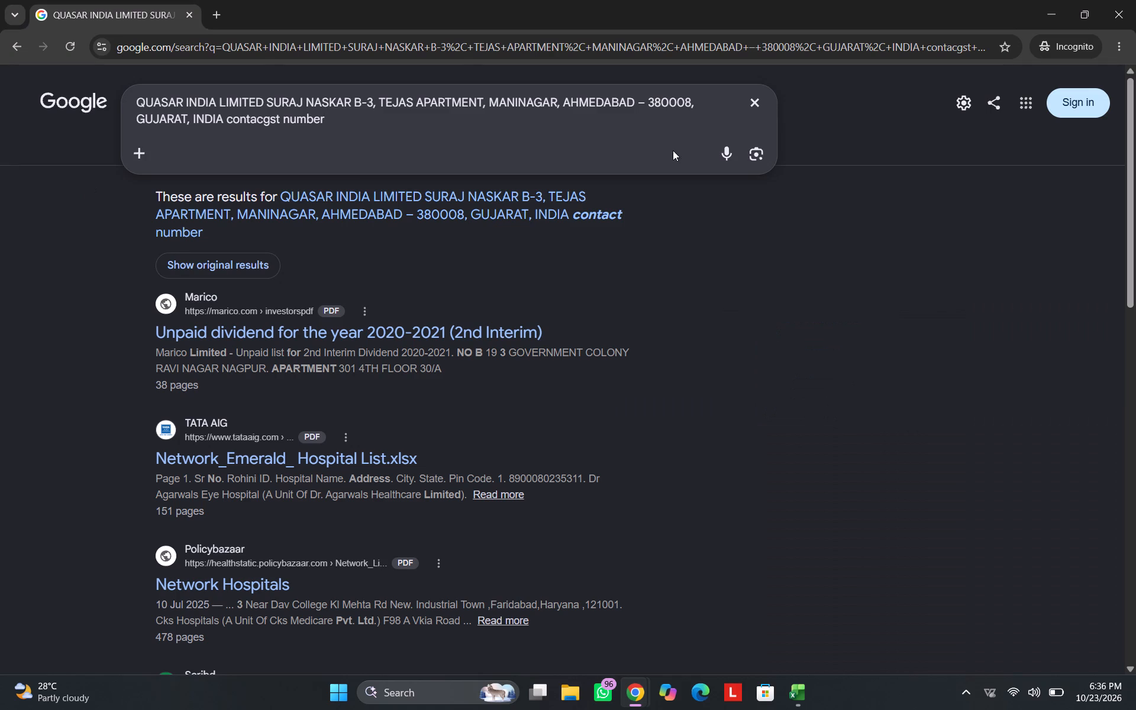
{"action": "left_click", "coordinate": [735, 94]}
{"action": "left_click", "coordinate": [759, 104]}
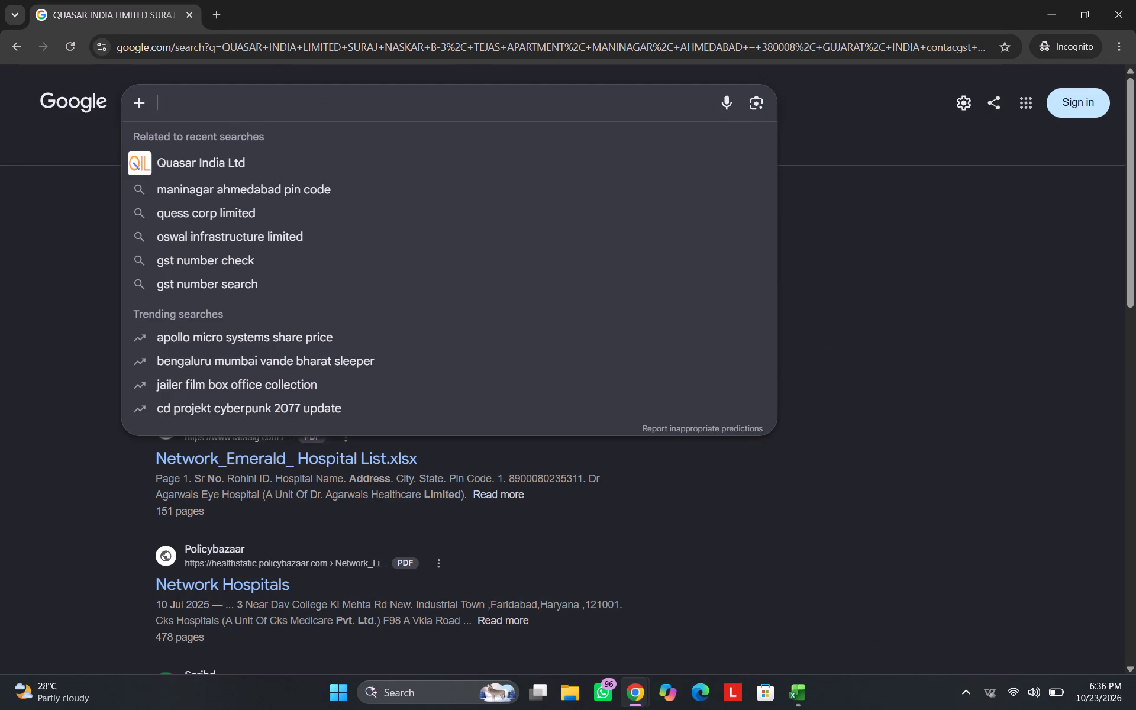
{"action": "key", "text": "ctrl+v"}
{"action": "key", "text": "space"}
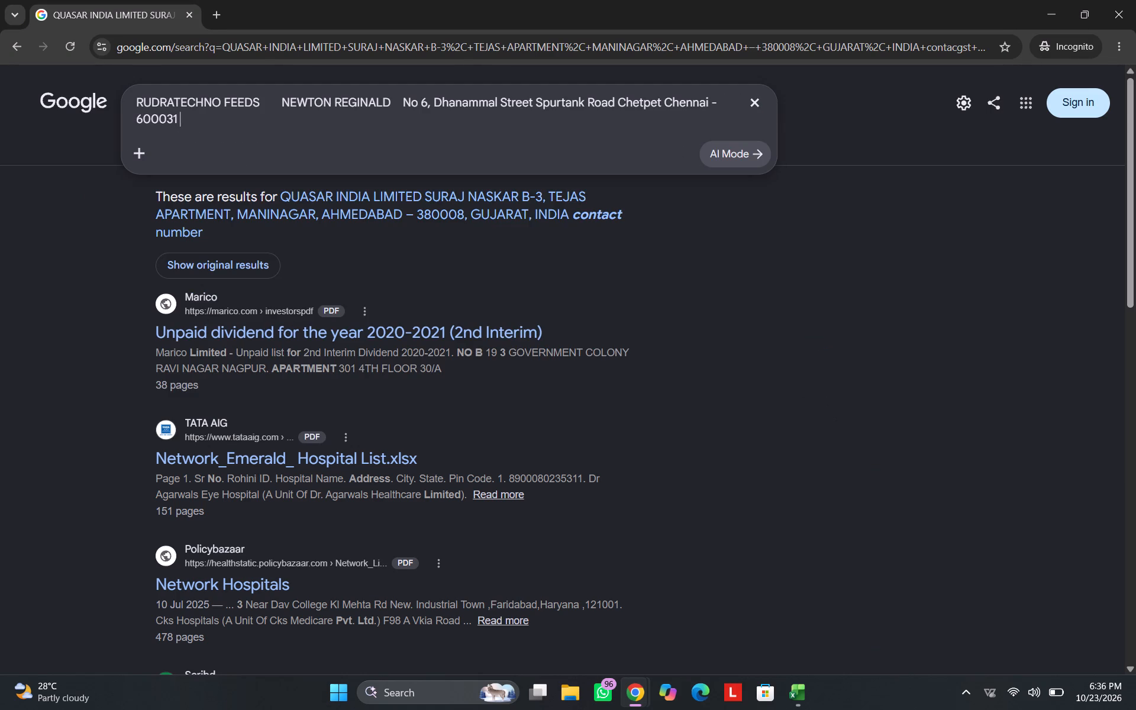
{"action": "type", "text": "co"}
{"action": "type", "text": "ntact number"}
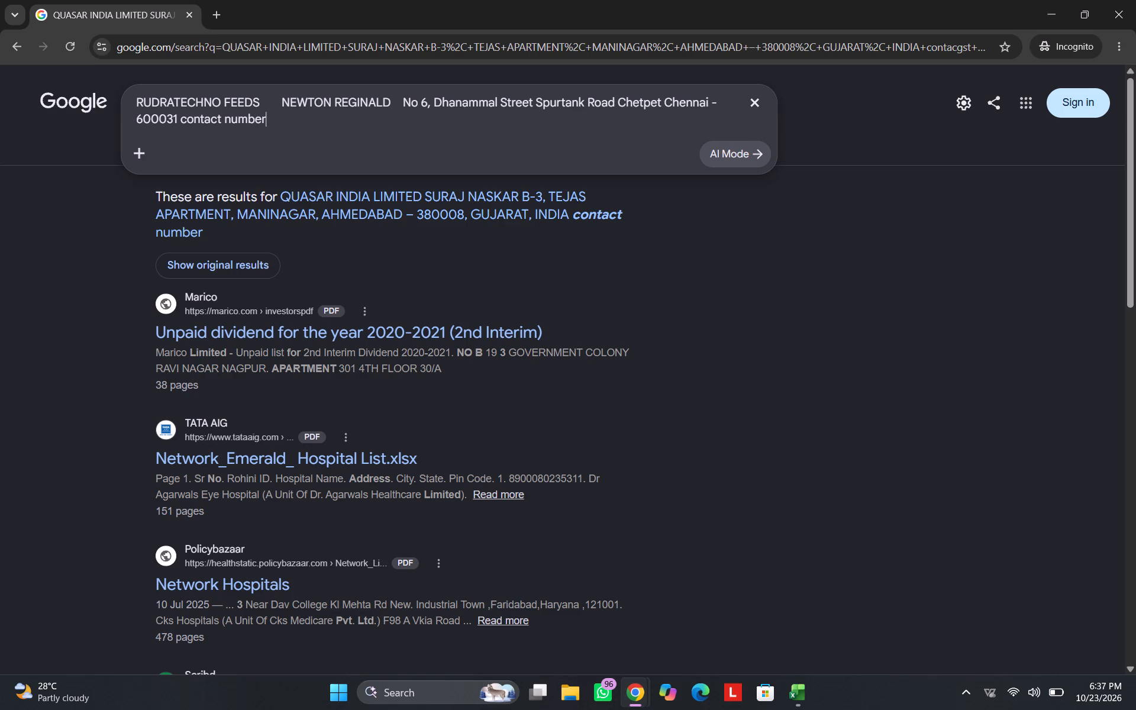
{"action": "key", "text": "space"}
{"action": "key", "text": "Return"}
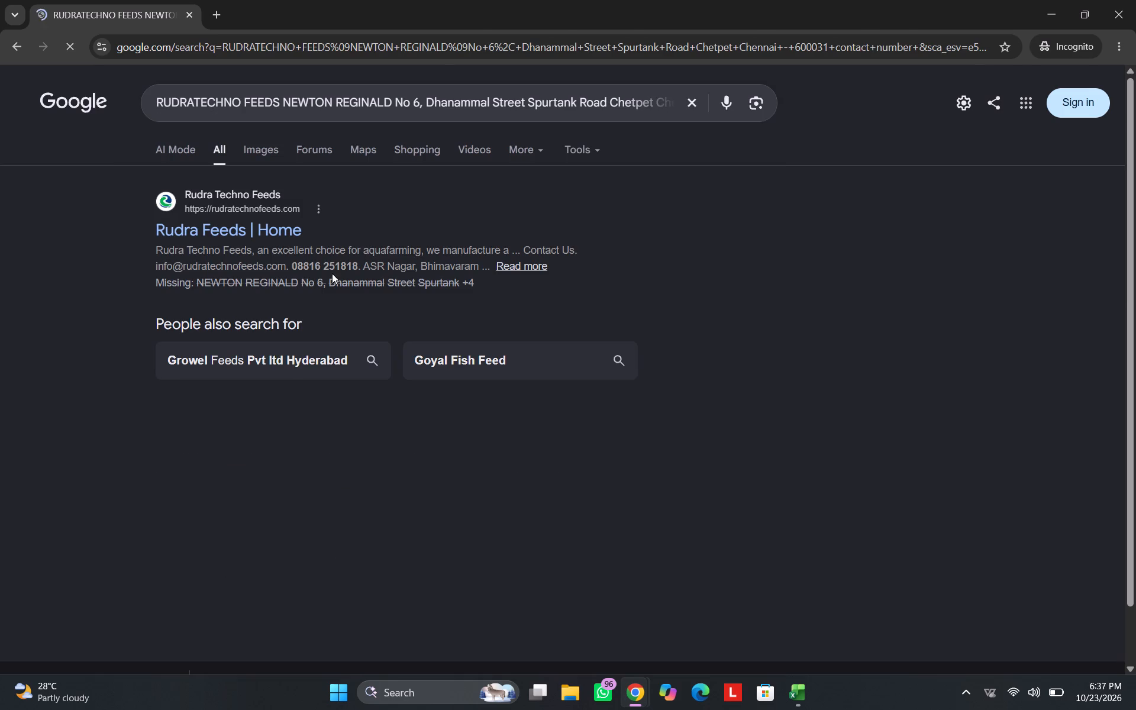
Copy the phone number from the Rudra Techno Feeds search result and switch back to the other browser window.
{"action": "left_click_drag", "start_coordinate": [359, 260], "coordinate": [293, 270]}
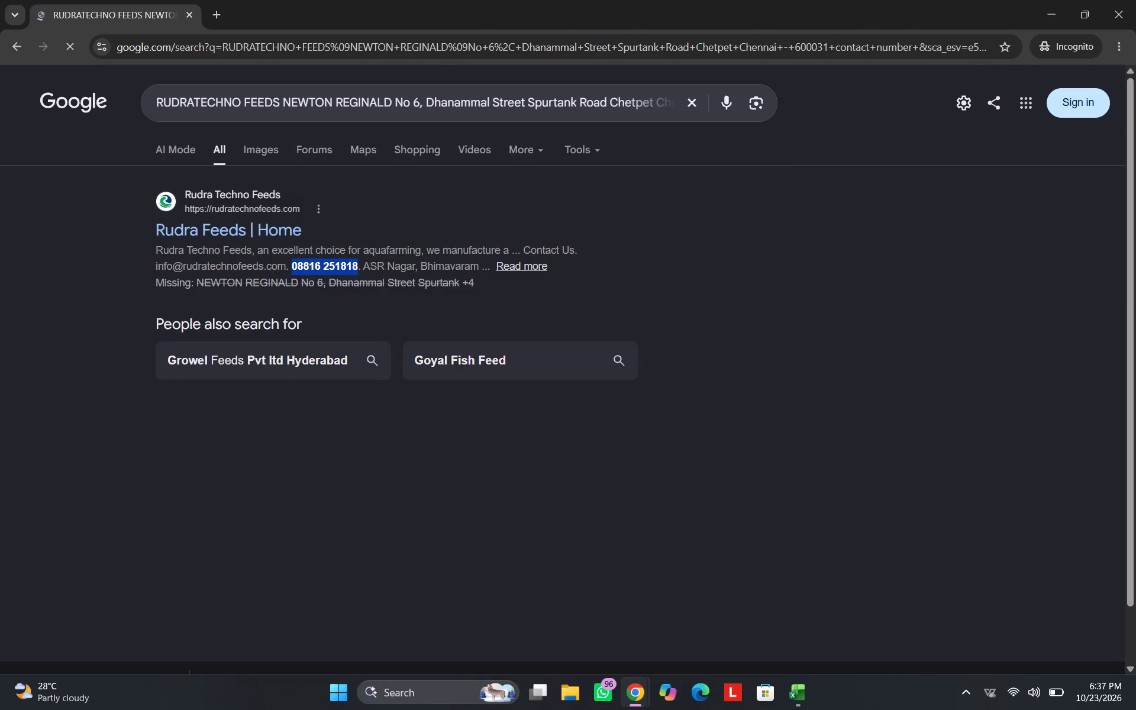
{"action": "left_click_drag", "start_coordinate": [293, 270], "coordinate": [297, 270]}
{"action": "key", "text": "ctrl+c"}
{"action": "key", "text": "alt+Tab"}
{"action": "scroll", "coordinate": [297, 270], "scroll_direction": "left", "scroll_amount": 1}
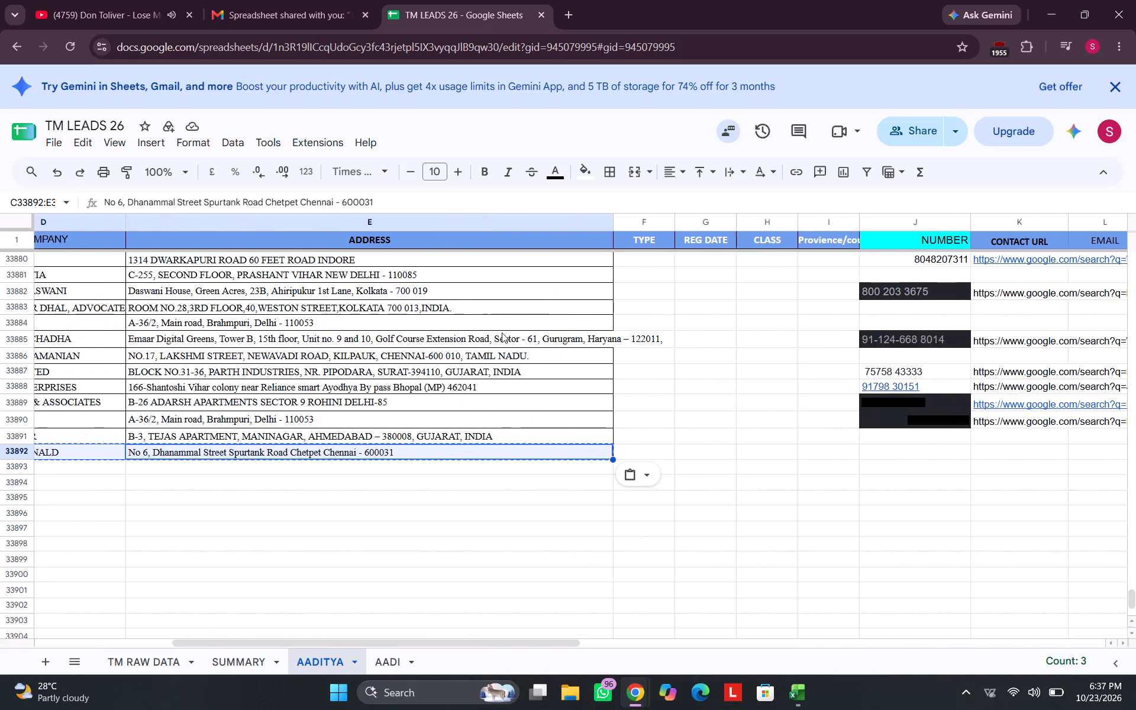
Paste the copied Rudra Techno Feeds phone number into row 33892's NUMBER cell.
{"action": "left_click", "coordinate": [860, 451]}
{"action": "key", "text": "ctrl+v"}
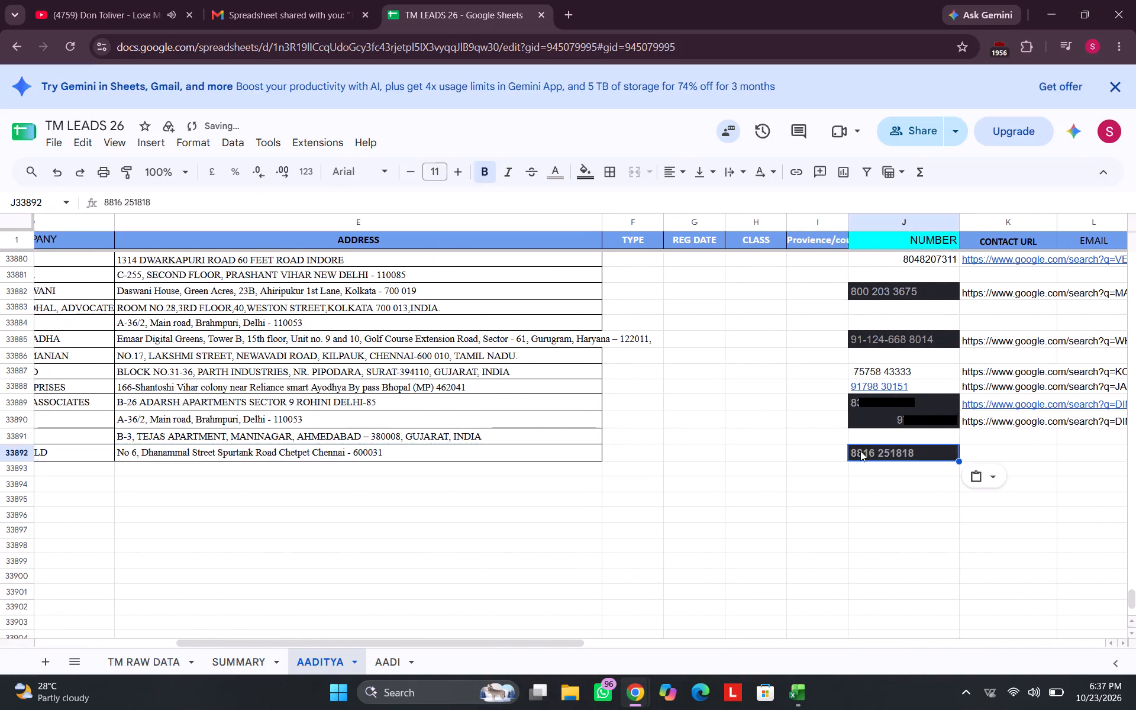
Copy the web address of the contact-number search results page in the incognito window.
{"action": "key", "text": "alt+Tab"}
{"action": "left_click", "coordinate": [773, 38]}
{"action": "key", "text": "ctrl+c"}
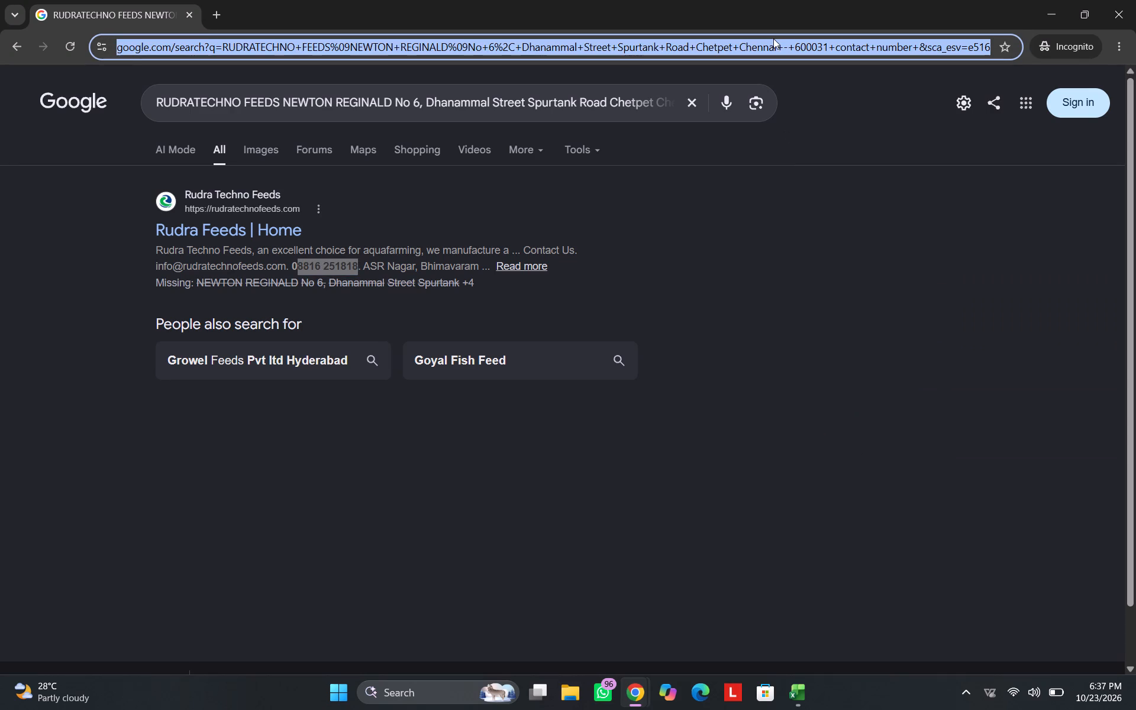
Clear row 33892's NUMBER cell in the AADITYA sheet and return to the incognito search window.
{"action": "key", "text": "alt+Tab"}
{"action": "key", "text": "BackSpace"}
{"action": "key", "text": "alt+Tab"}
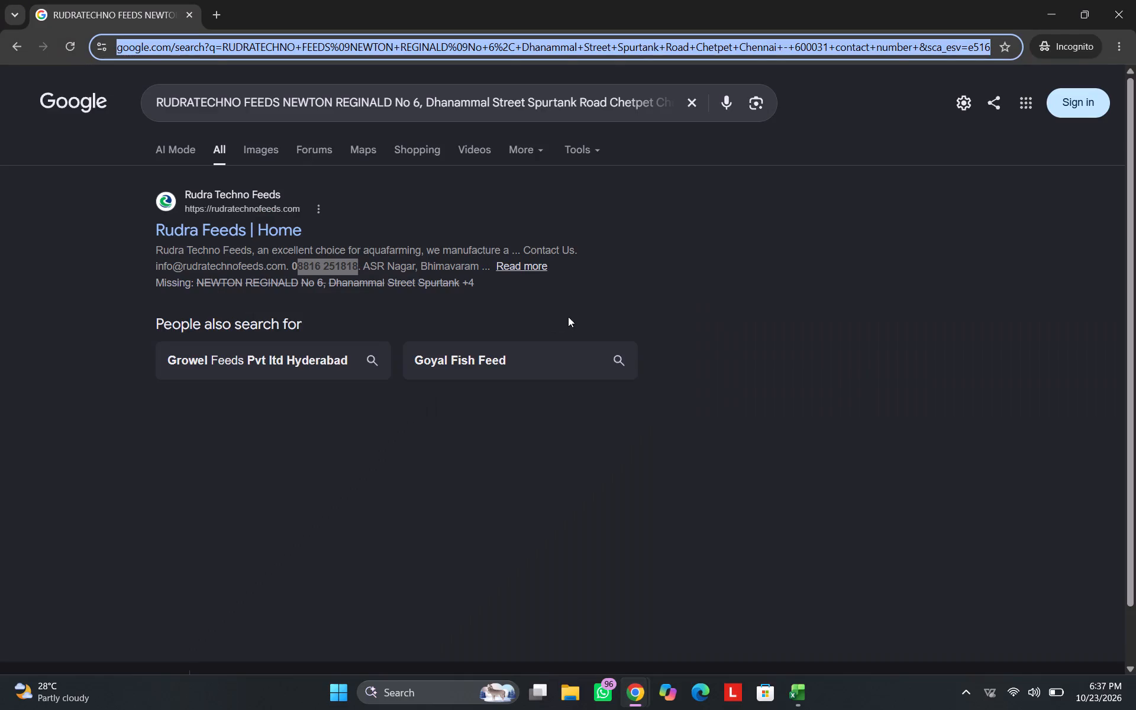
Change "contact" to "gst" in the search query for Rudratechno Feeds and search Google for its GST number.
{"action": "left_click", "coordinate": [559, 109]}
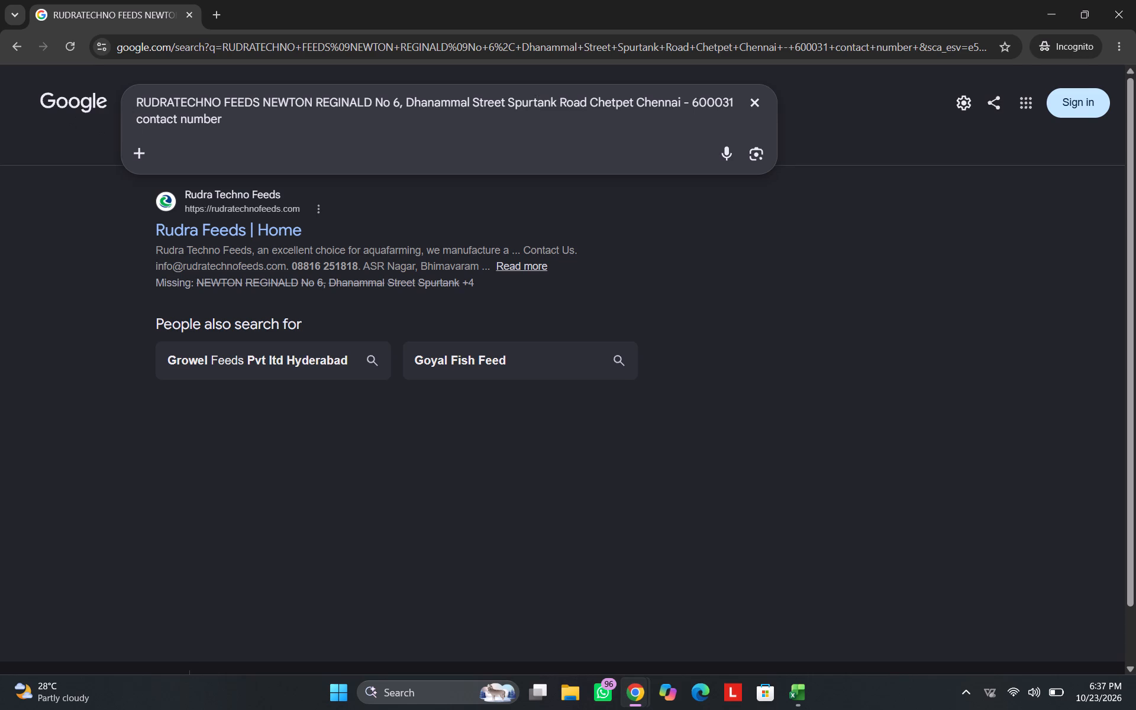
{"action": "left_click", "coordinate": [176, 118]}
{"action": "key", "text": "ctrl+BackSpace"}
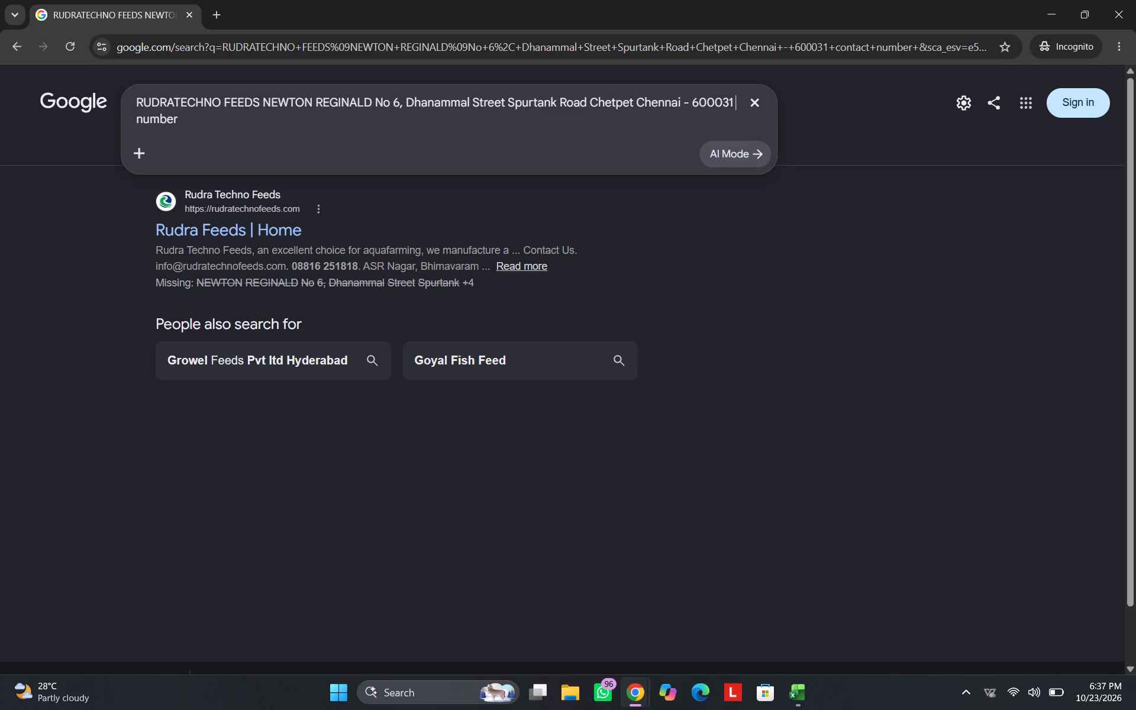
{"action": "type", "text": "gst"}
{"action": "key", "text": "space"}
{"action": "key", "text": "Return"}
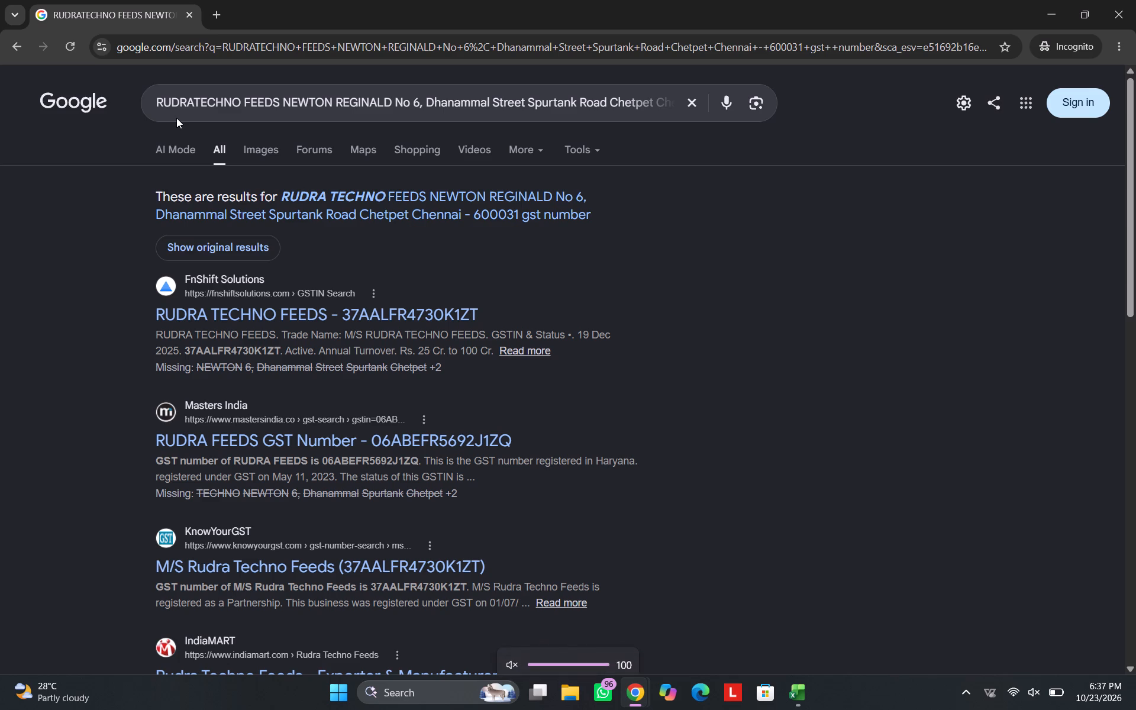
Switch to the YouTube tab with the Don Toliver music video in the other browser window.
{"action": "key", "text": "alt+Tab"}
{"action": "left_click", "coordinate": [56, 8]}
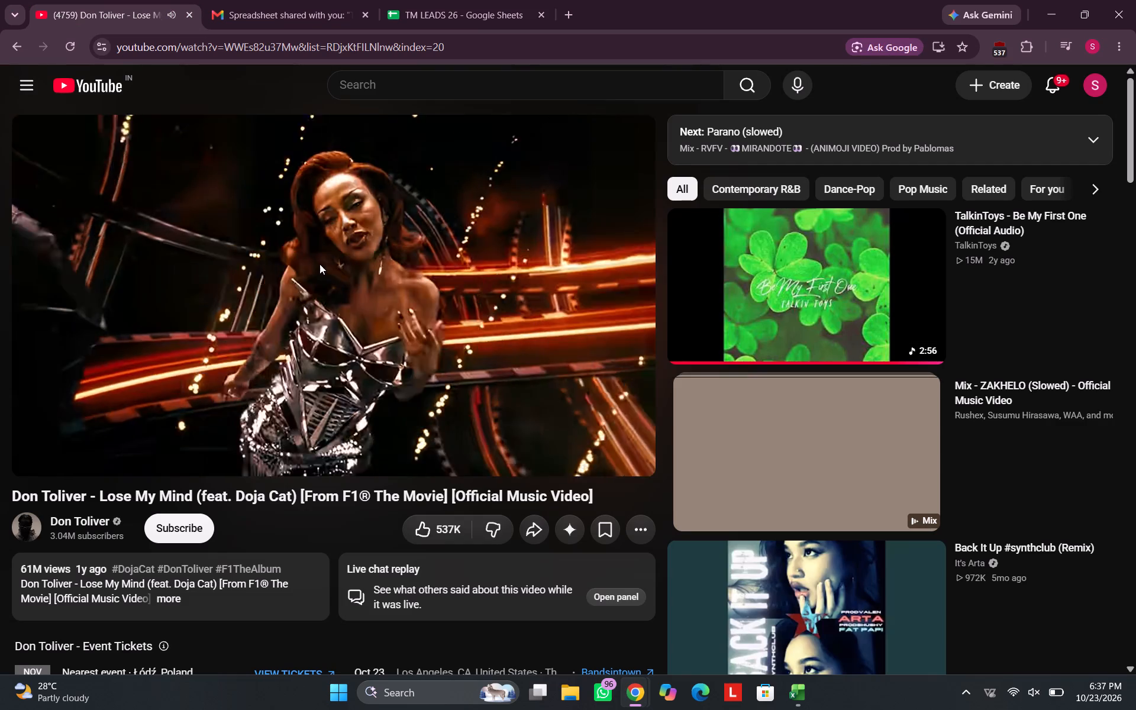
Pause the YouTube music video and return to the TM LEADS 26 sheet.
{"action": "left_click", "coordinate": [319, 264]}
{"action": "left_click", "coordinate": [473, 0]}
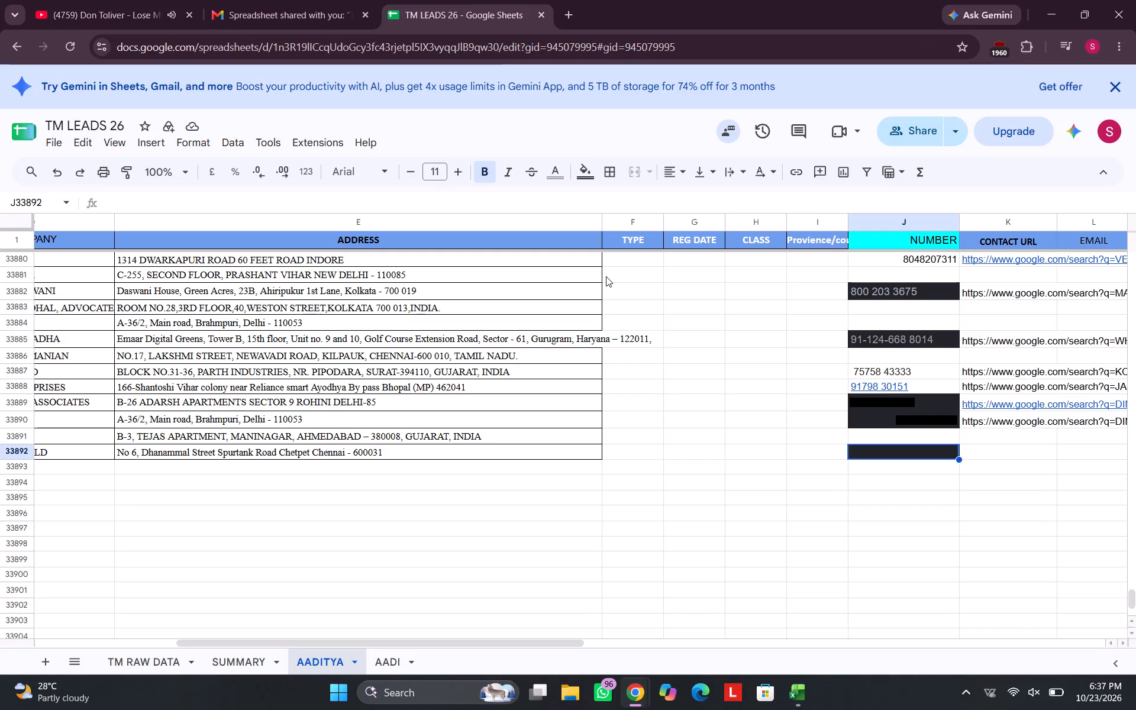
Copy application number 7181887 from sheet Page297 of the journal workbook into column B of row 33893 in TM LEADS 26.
{"action": "key", "text": "alt+Tab"}
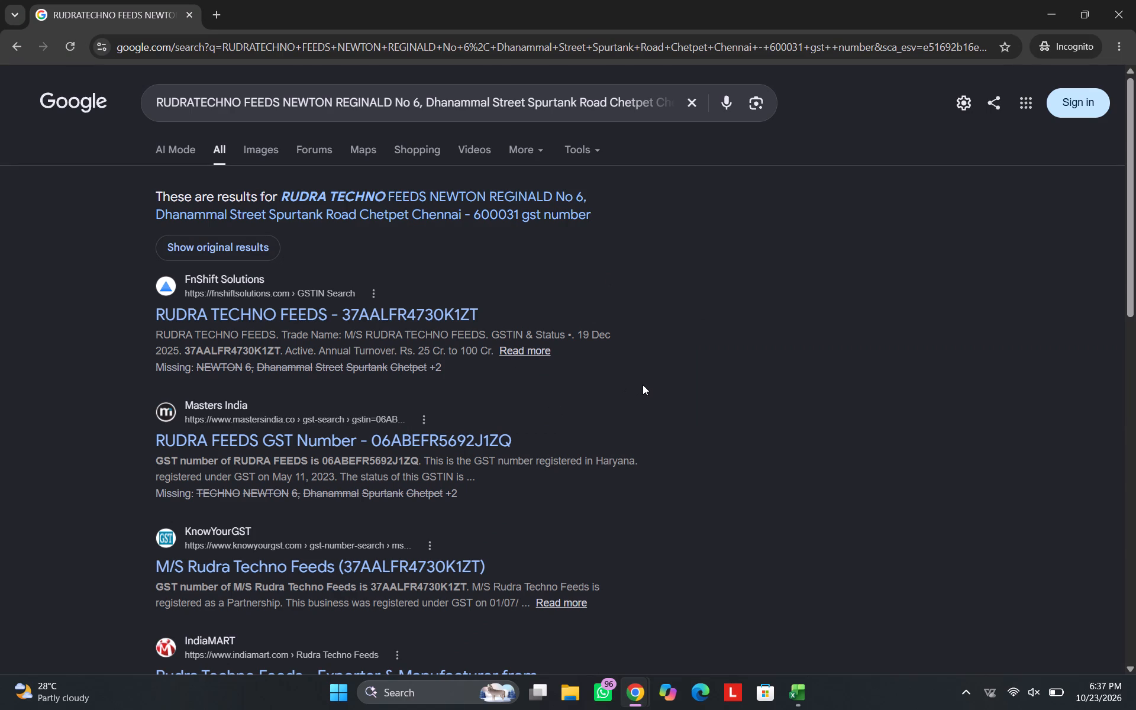
{"action": "key", "text": "alt+Tab"}
{"action": "key", "text": "alt+Tab"}
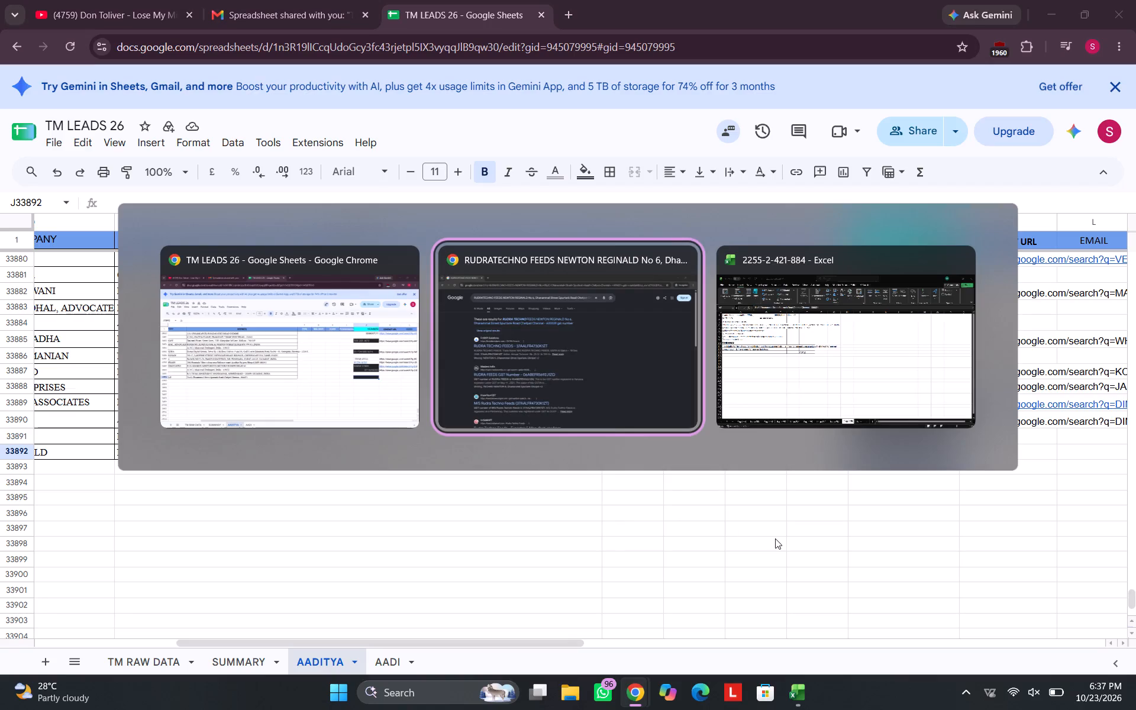
{"action": "key", "text": "alt+Right"}
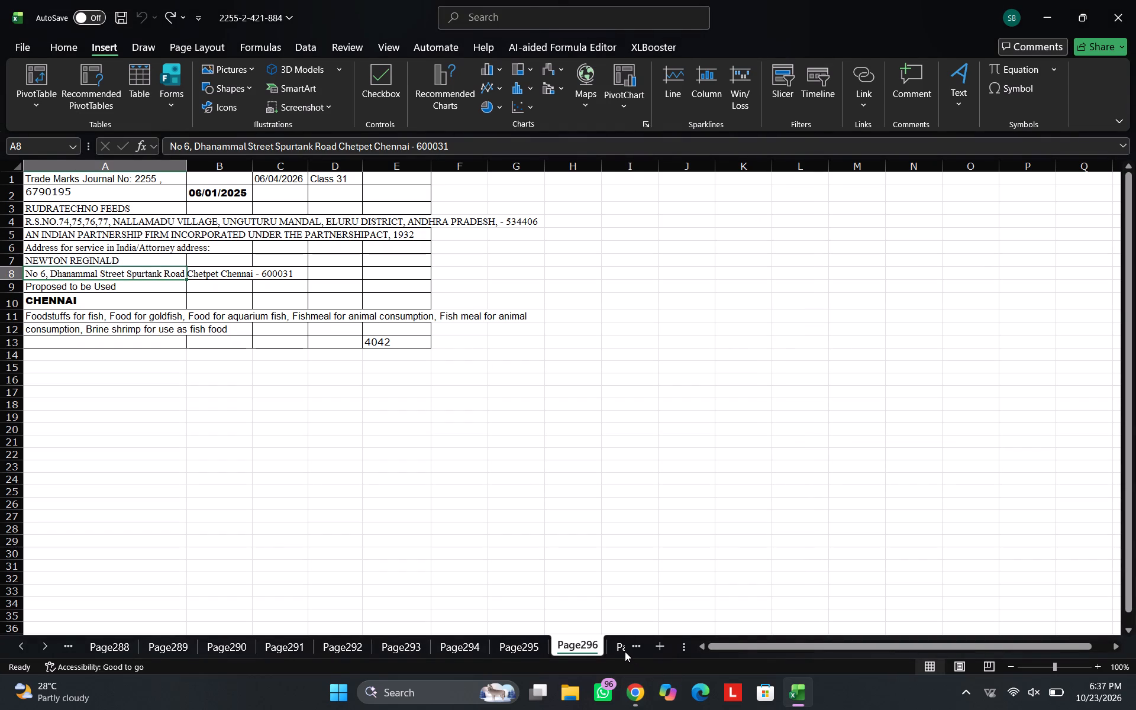
{"action": "left_click", "coordinate": [622, 650]}
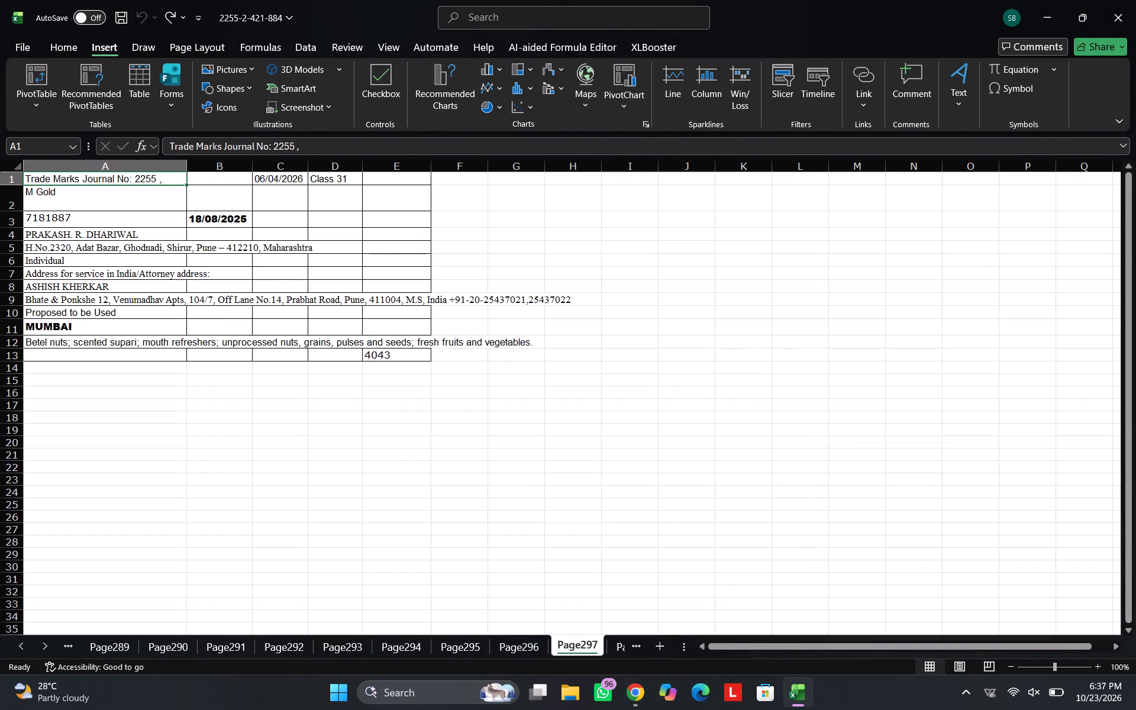
{"action": "left_click", "coordinate": [170, 222]}
{"action": "key", "text": "ctrl+c"}
{"action": "key", "text": "alt+Tab"}
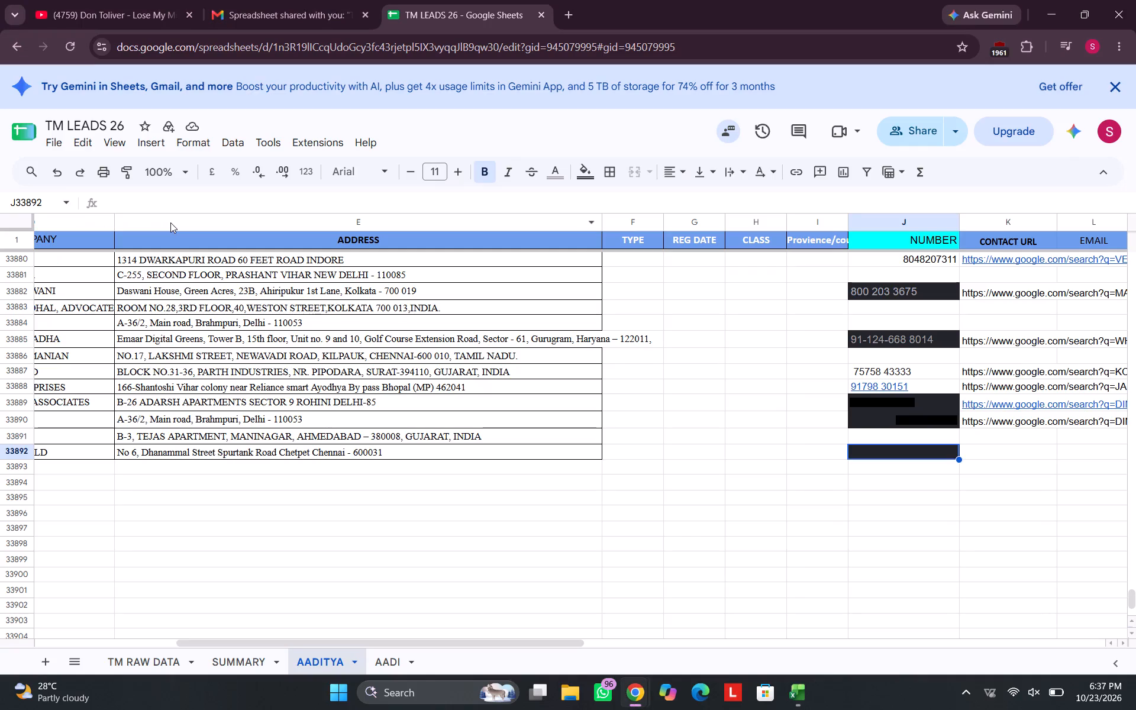
{"action": "key", "text": "Down"}
{"action": "key", "text": "Left"}
{"action": "key", "text": "Left"}
{"action": "key", "text": "Left"}
{"action": "key", "text": "Left"}
{"action": "key", "text": "Left"}
{"action": "key", "text": "Left"}
{"action": "key", "text": "Left"}
{"action": "key", "text": "Left"}
{"action": "key", "text": "Left"}
{"action": "key", "text": "Left"}
{"action": "key", "text": "Left"}
{"action": "key", "text": "Left"}
{"action": "key", "text": "Right"}
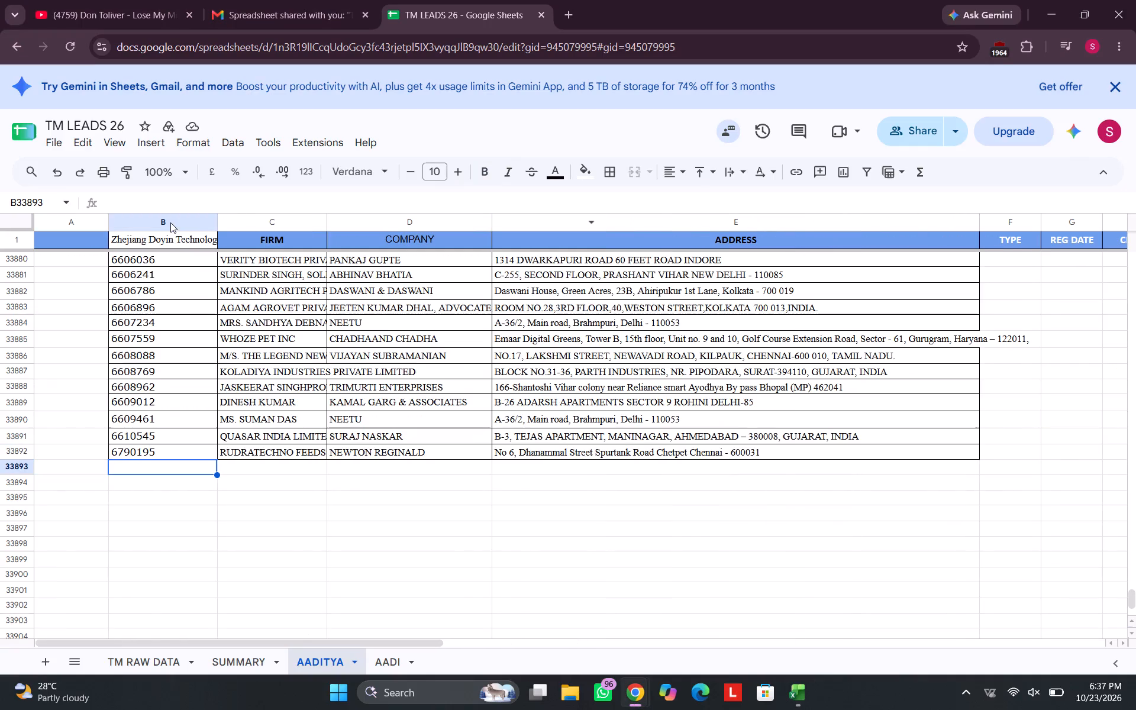
{"action": "key", "text": "ctrl+v"}
{"action": "key", "text": "alt+Tab"}
Copy the applicant's name from Page297 into row 33893's FIRM cell and return to the journal workbook.
{"action": "key", "text": "Down"}
{"action": "key", "text": "ctrl+c"}
{"action": "key", "text": "alt+Tab"}
{"action": "key", "text": "Right"}
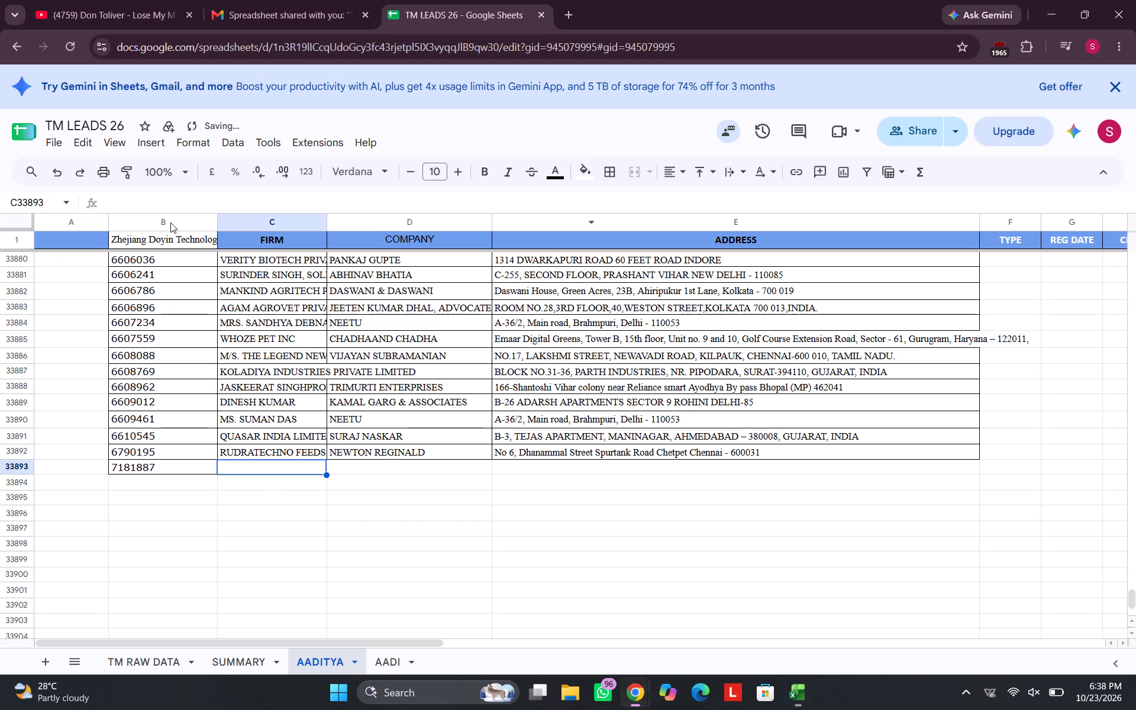
{"action": "key", "text": "ctrl+v"}
{"action": "key", "text": "alt+Tab"}
Copy the attorney's name from sheet Page297 of the journal workbook into row 33893's COMPANY cell in TM LEADS 26.
{"action": "key", "text": "Down"}
{"action": "key", "text": "Down"}
{"action": "key", "text": "Down"}
{"action": "key", "text": "Down"}
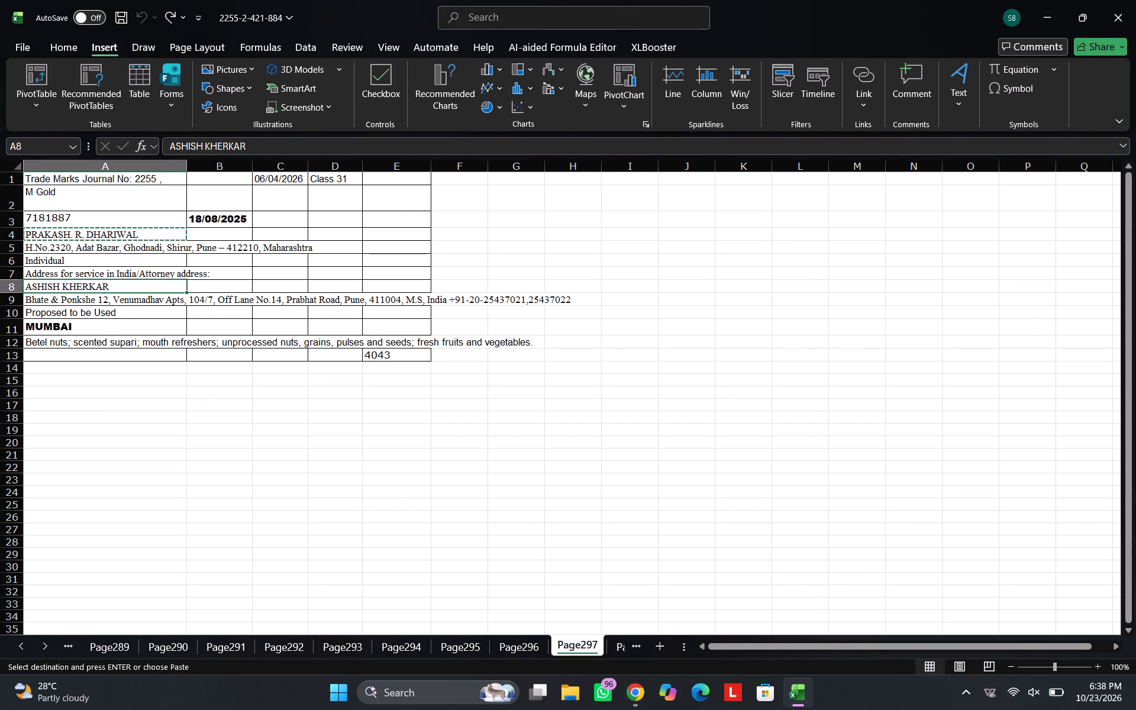
{"action": "key", "text": "ctrl+c"}
{"action": "key", "text": "alt+Tab"}
{"action": "key", "text": "Right"}
{"action": "key", "text": "ctrl+v"}
Copy the attorney's address from Page297 into row 33893's ADDRESS cell.
{"action": "key", "text": "alt+Tab"}
{"action": "key", "text": "Down"}
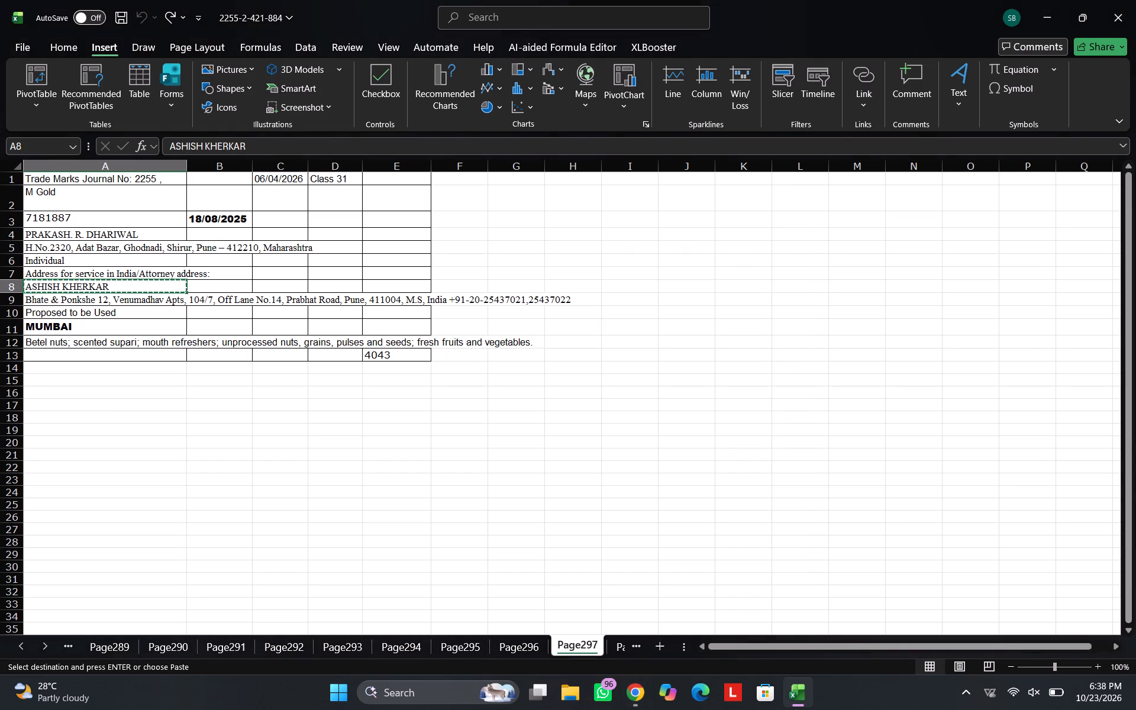
{"action": "key", "text": "ctrl+c"}
{"action": "key", "text": "alt+Tab"}
{"action": "key", "text": "Right"}
{"action": "key", "text": "ctrl+v"}
{"action": "key", "text": "Right"}
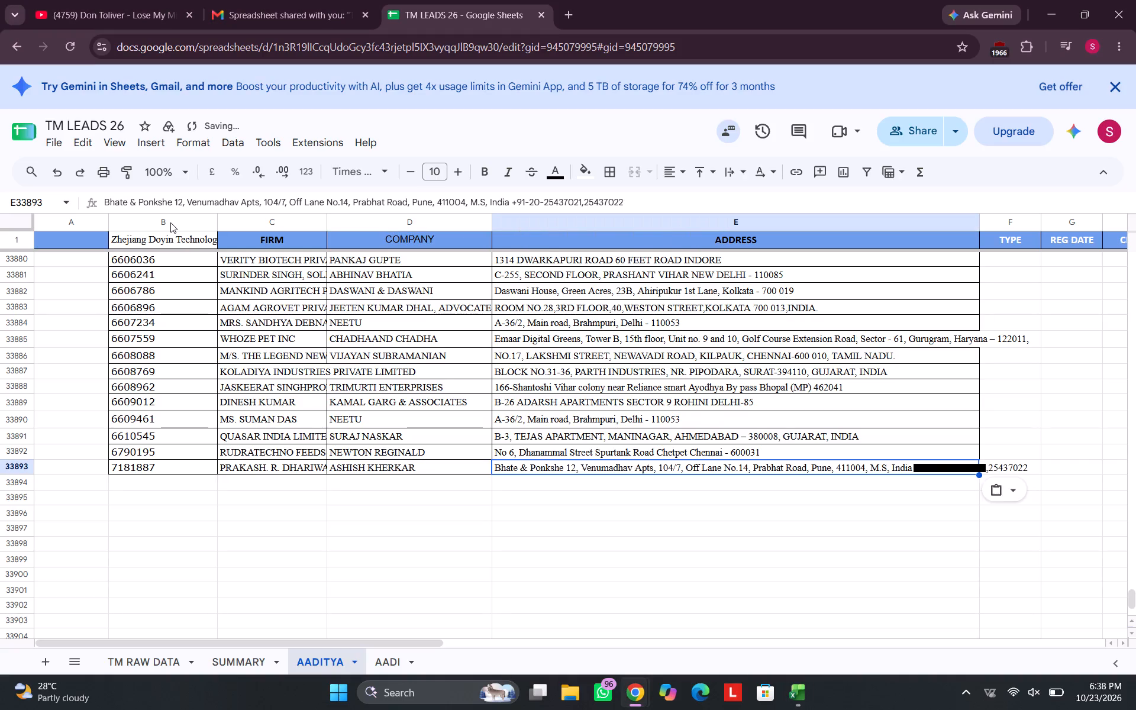
Search Google in the incognito window for row 33893's firm, company and address, without the phone numbers, plus "contact number".
{"action": "key", "text": "shift+Left"}
{"action": "key", "text": "shift+Left"}
{"action": "key", "text": "ctrl+c"}
{"action": "key", "text": "alt+Tab"}
{"action": "key", "text": "alt+Right"}
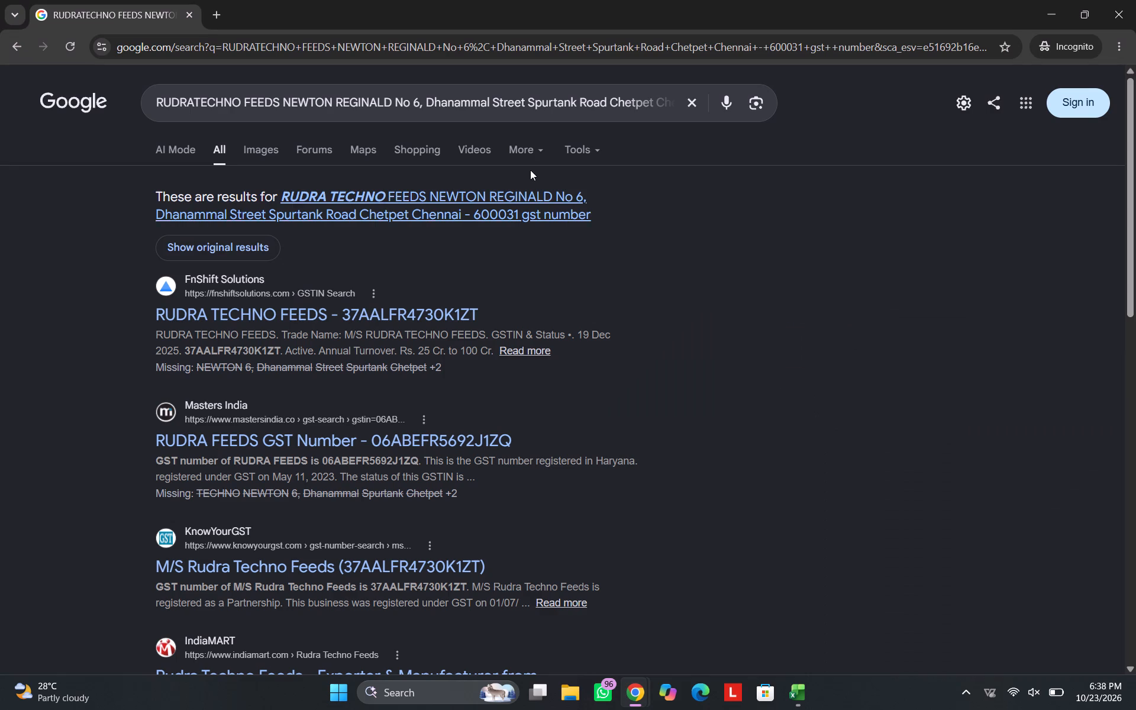
{"action": "left_click", "coordinate": [696, 103]}
{"action": "left_click", "coordinate": [670, 107], "text": "ctrl"}
{"action": "key", "text": "ctrl+v"}
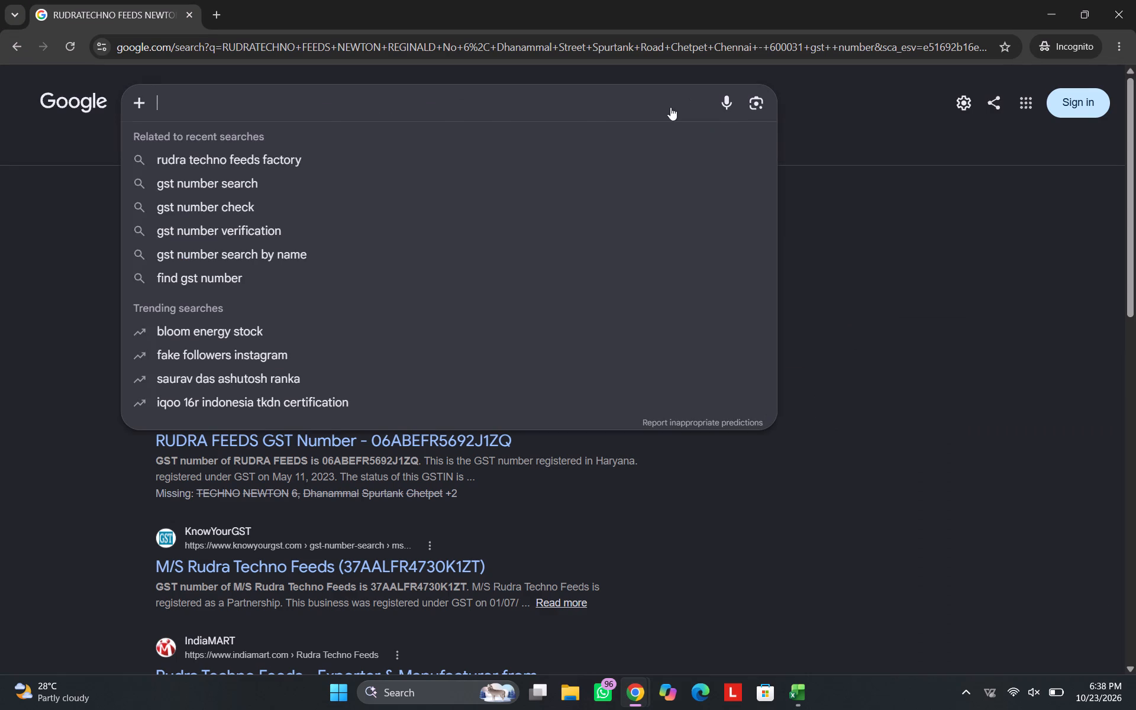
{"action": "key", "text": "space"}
{"action": "key", "text": "ctrl+BackSpace"}
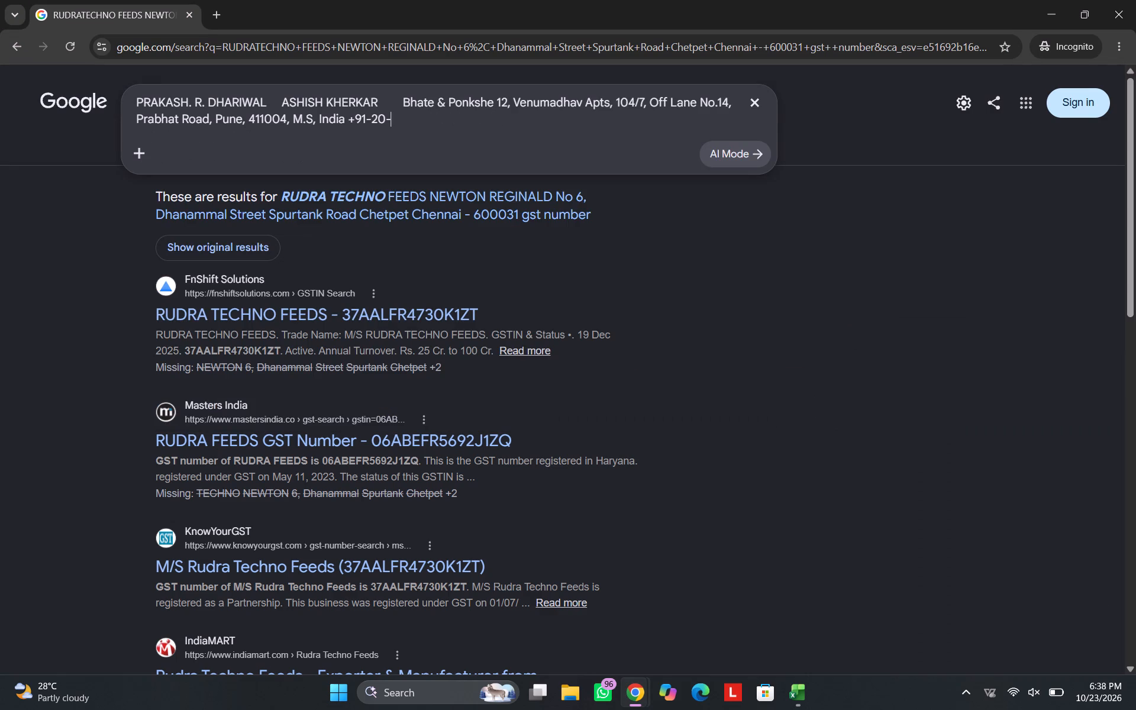
{"action": "key", "text": "ctrl+BackSpace"}
{"action": "key", "text": "ctrl+BackSpace"}
{"action": "key", "text": "ctrl+BackSpace"}
{"action": "key", "text": "ctrl+BackSpace"}
{"action": "key", "text": "ctrl+BackSpace"}
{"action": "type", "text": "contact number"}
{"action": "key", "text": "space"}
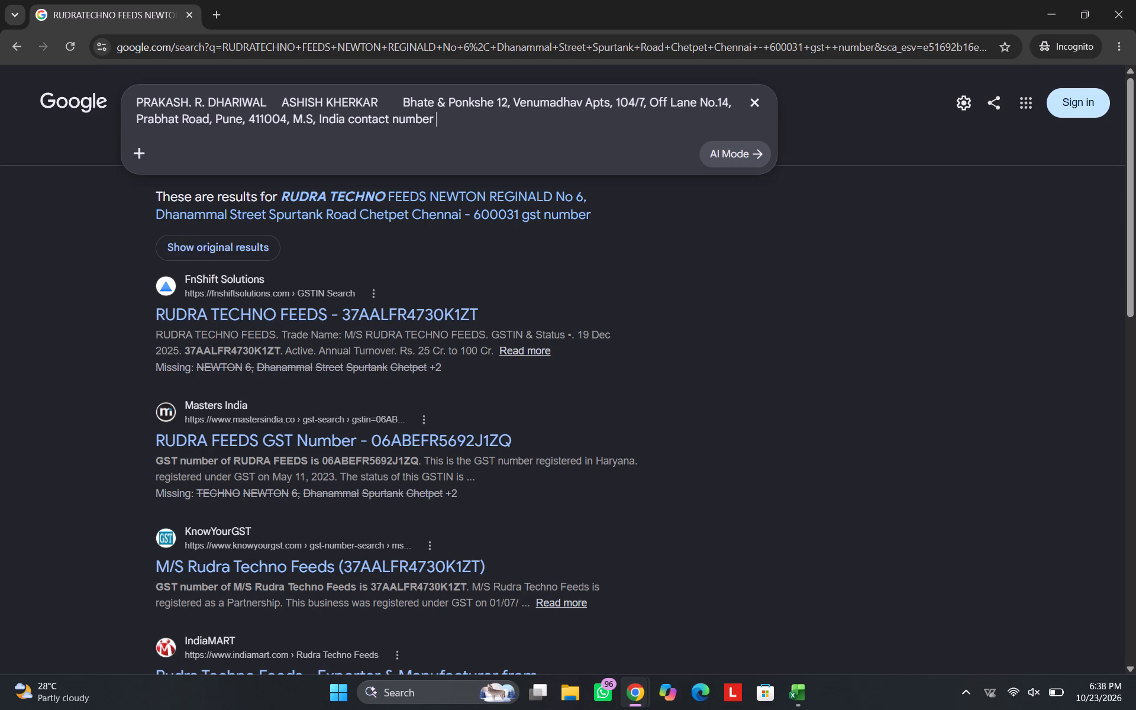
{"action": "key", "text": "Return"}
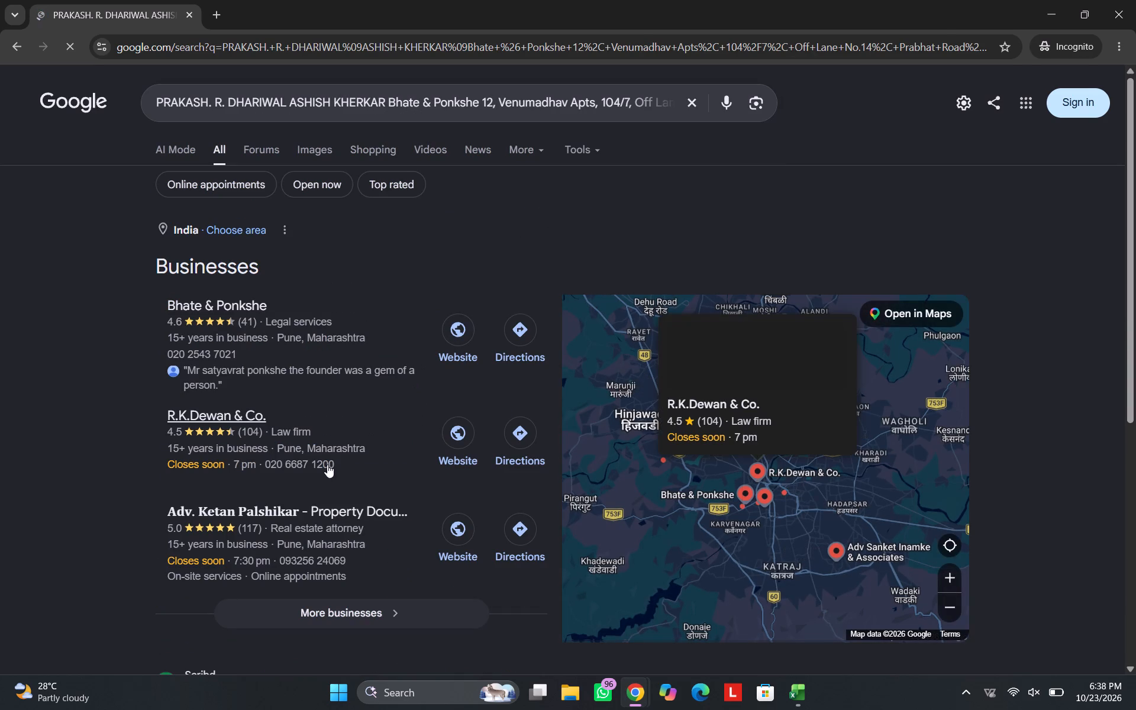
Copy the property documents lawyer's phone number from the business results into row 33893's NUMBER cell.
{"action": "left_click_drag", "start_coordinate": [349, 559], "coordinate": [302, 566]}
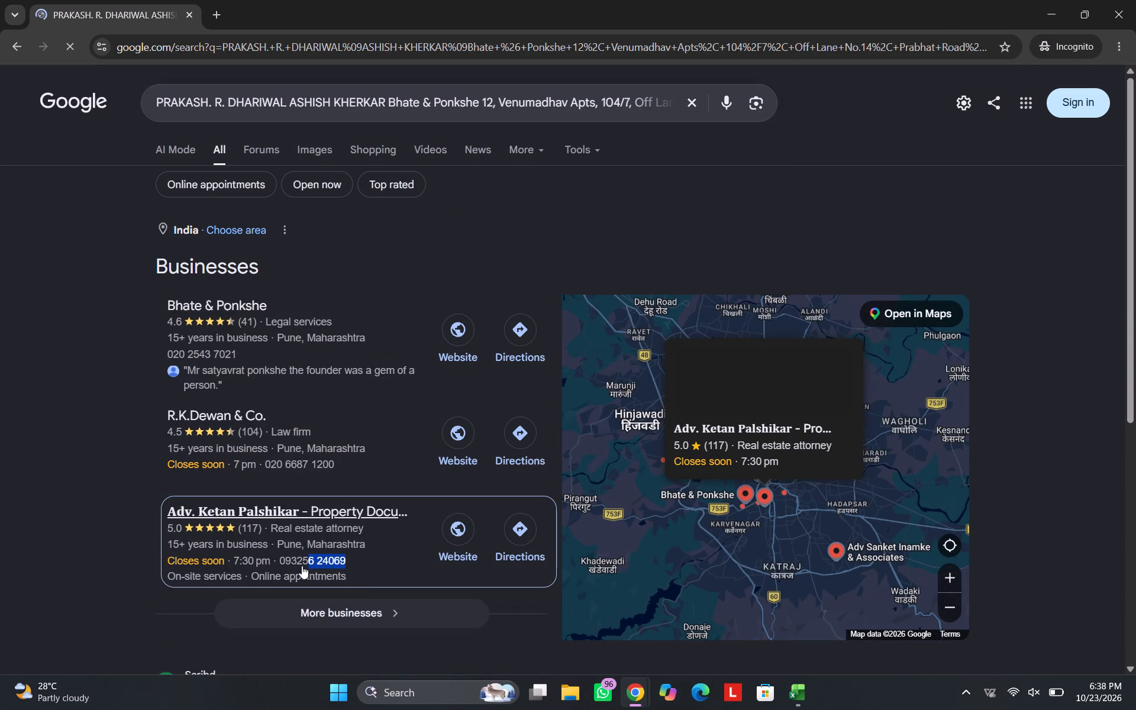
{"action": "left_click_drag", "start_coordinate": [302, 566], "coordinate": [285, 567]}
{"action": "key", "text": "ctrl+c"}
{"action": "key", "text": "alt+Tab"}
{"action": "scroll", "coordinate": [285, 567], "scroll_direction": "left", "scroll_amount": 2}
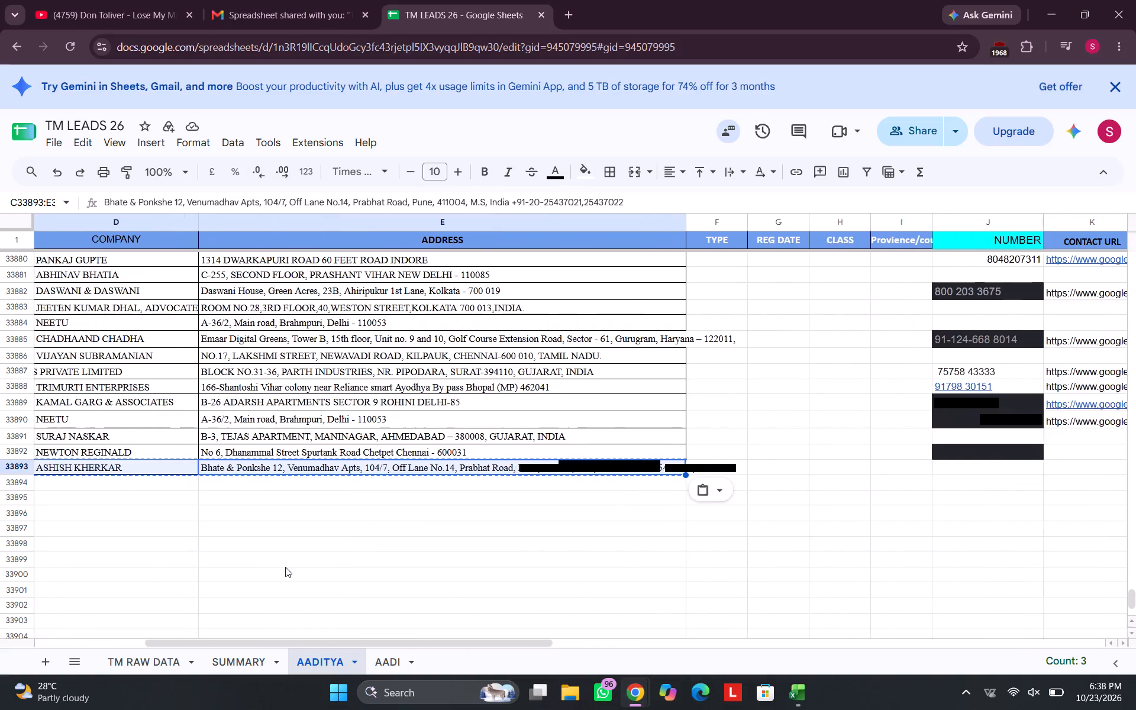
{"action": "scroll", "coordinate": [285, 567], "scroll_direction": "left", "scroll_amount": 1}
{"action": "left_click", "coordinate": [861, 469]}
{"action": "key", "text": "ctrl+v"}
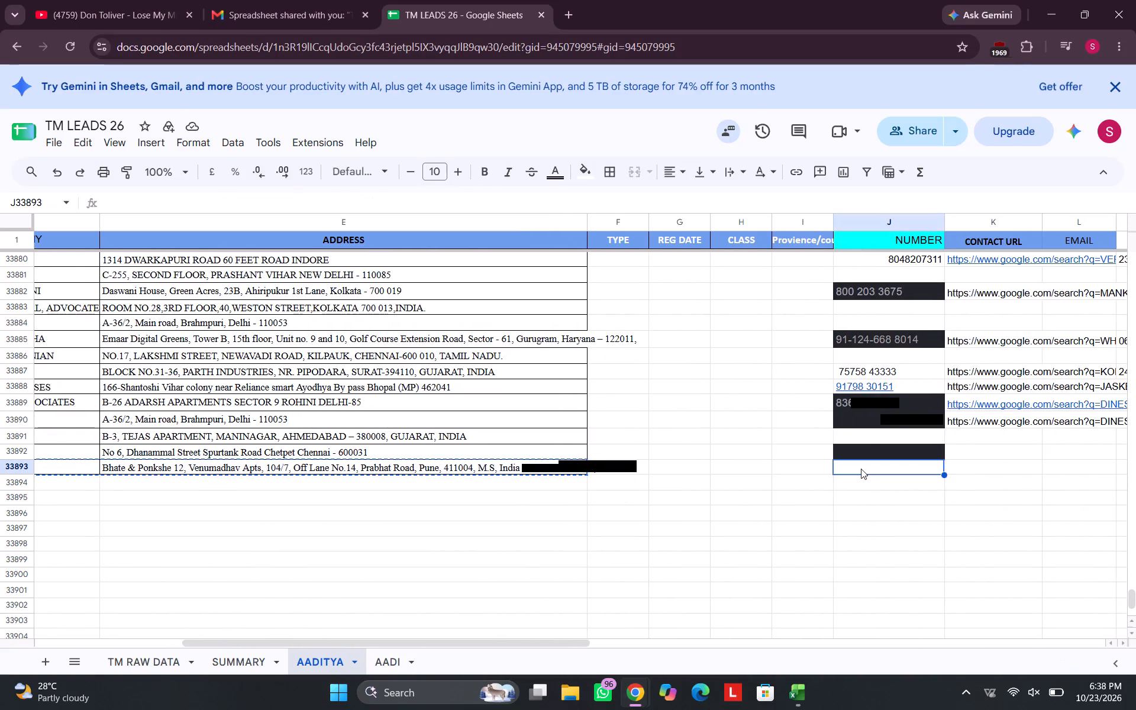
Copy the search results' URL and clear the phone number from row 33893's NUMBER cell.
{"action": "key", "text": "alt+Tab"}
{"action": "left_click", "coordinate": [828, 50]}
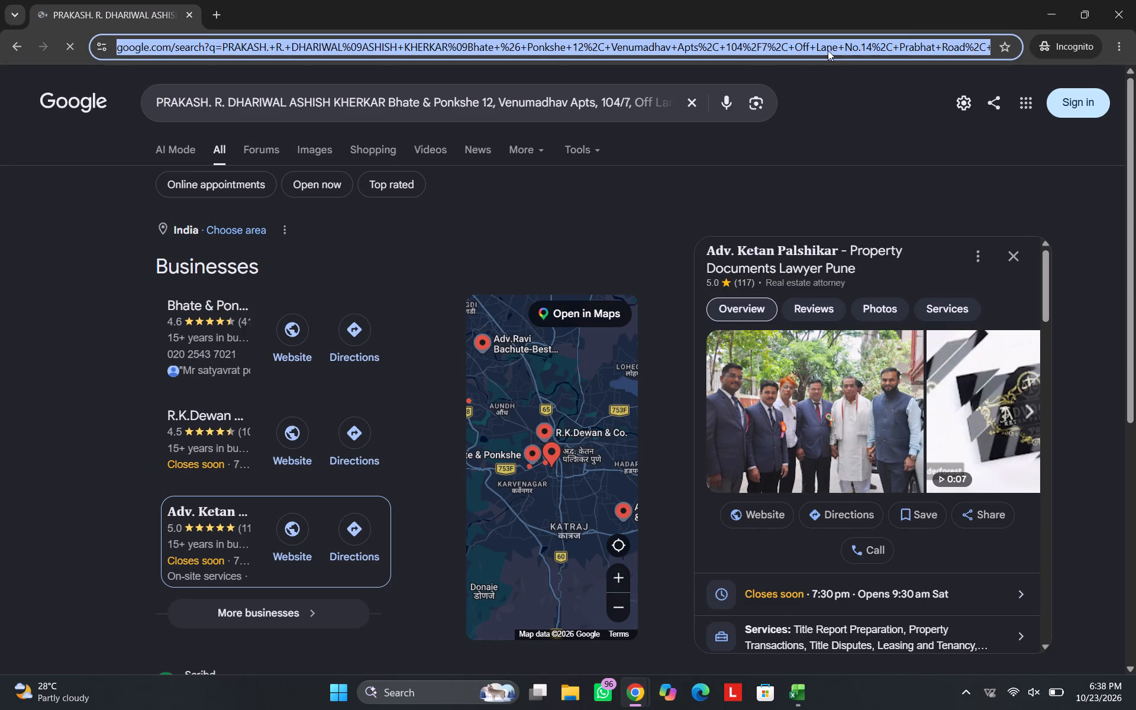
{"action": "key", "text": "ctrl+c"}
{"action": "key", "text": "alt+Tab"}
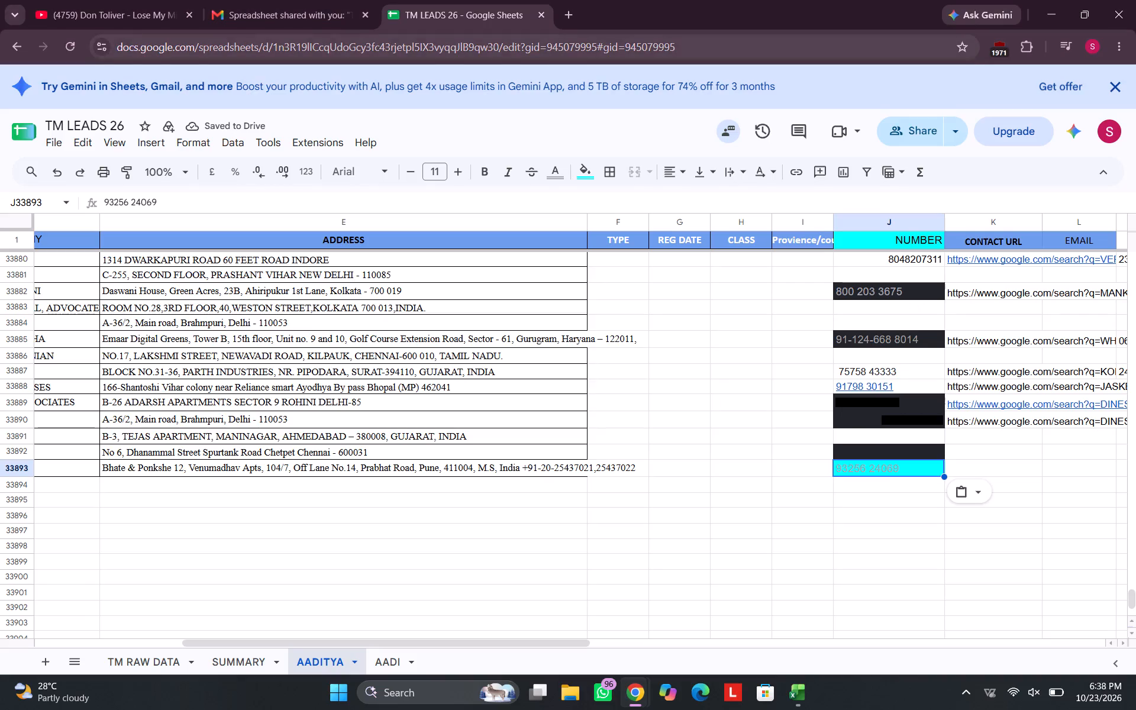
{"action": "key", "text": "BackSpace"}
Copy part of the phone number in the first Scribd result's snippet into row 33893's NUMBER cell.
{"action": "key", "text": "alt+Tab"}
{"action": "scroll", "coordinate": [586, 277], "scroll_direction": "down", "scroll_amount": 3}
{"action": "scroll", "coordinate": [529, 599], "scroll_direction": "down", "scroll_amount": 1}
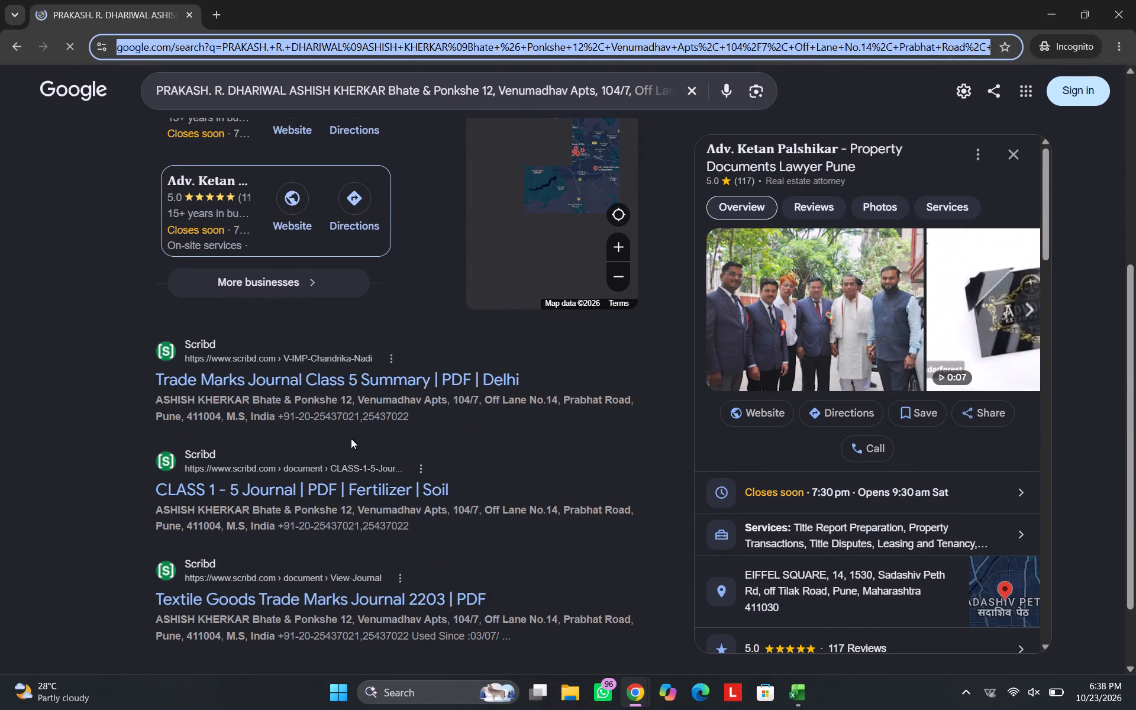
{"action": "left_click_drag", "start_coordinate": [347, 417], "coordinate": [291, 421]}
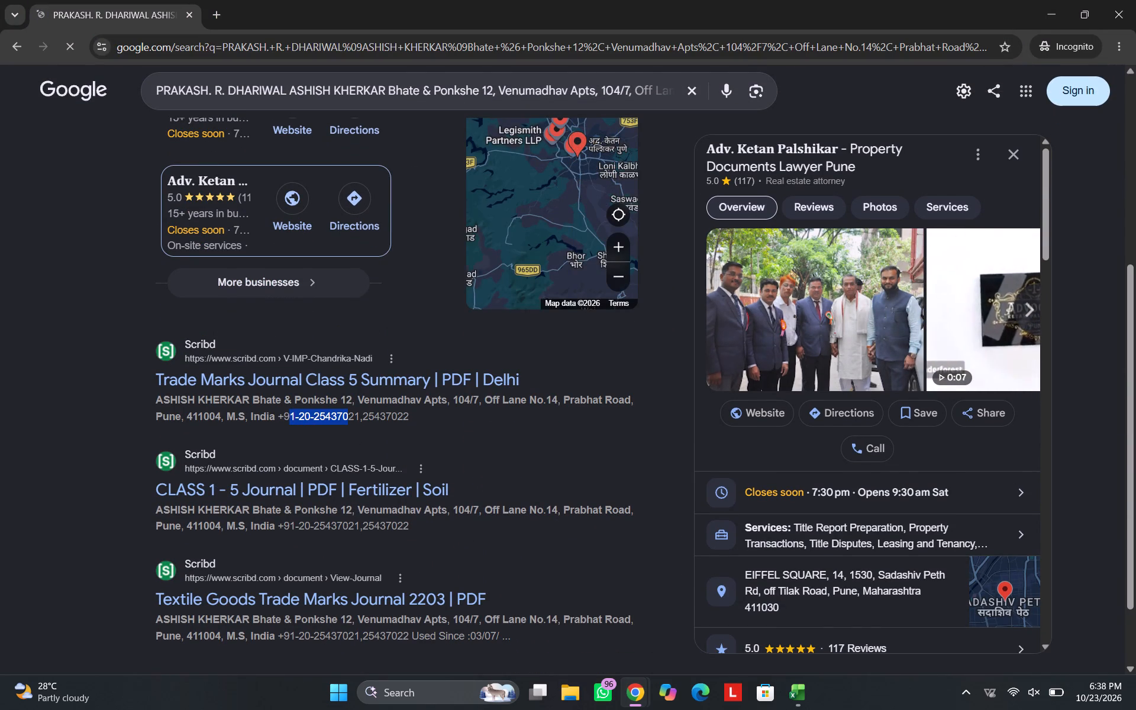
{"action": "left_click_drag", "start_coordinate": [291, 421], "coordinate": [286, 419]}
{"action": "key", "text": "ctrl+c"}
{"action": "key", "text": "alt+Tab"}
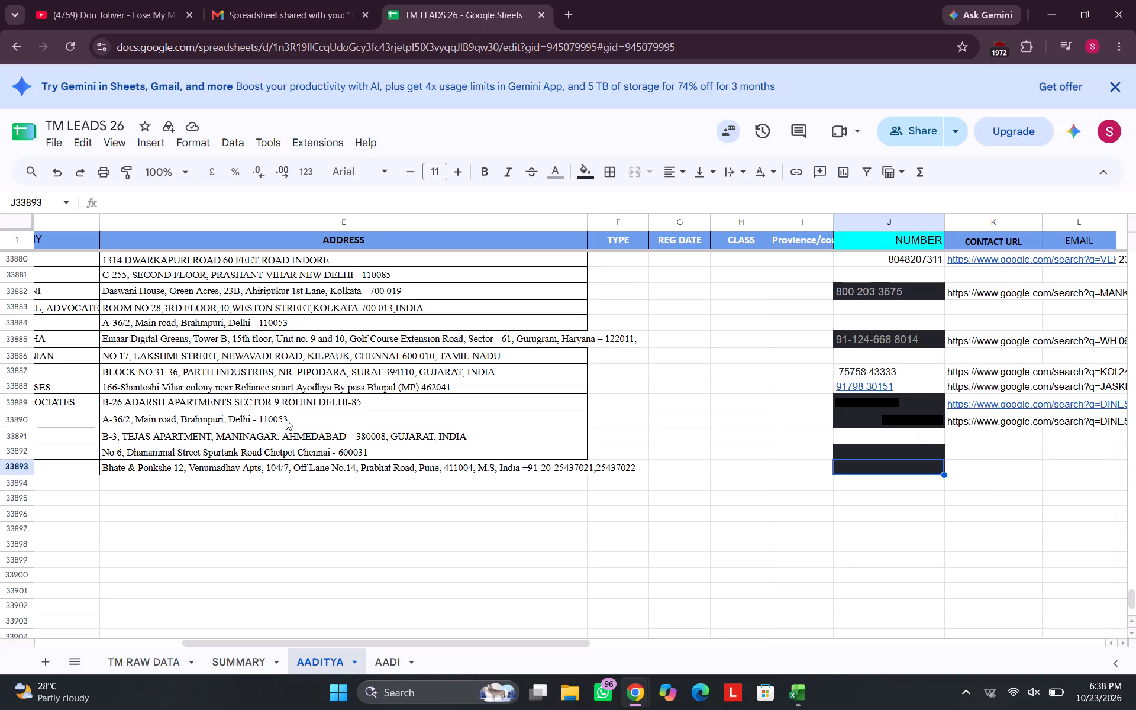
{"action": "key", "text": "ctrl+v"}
Copy the contact number search's URL into row 33893's CONTACT URL cell.
{"action": "key", "text": "alt+Tab"}
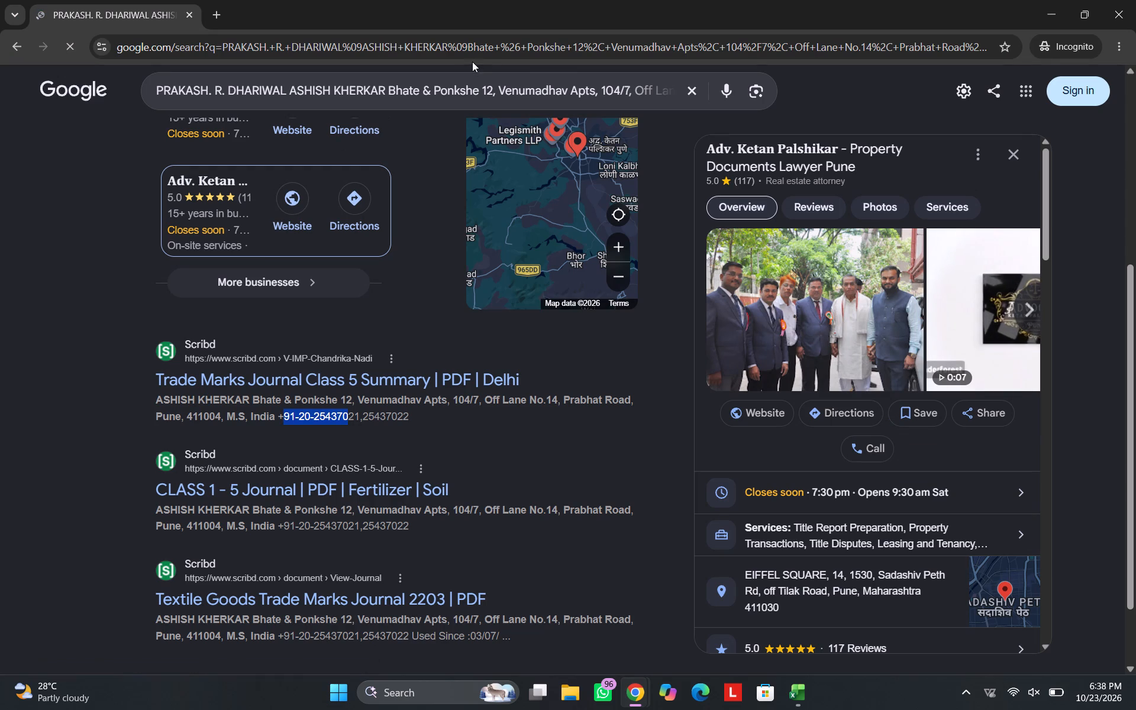
{"action": "left_click", "coordinate": [498, 49]}
{"action": "key", "text": "ctrl+c"}
{"action": "key", "text": "alt+Tab"}
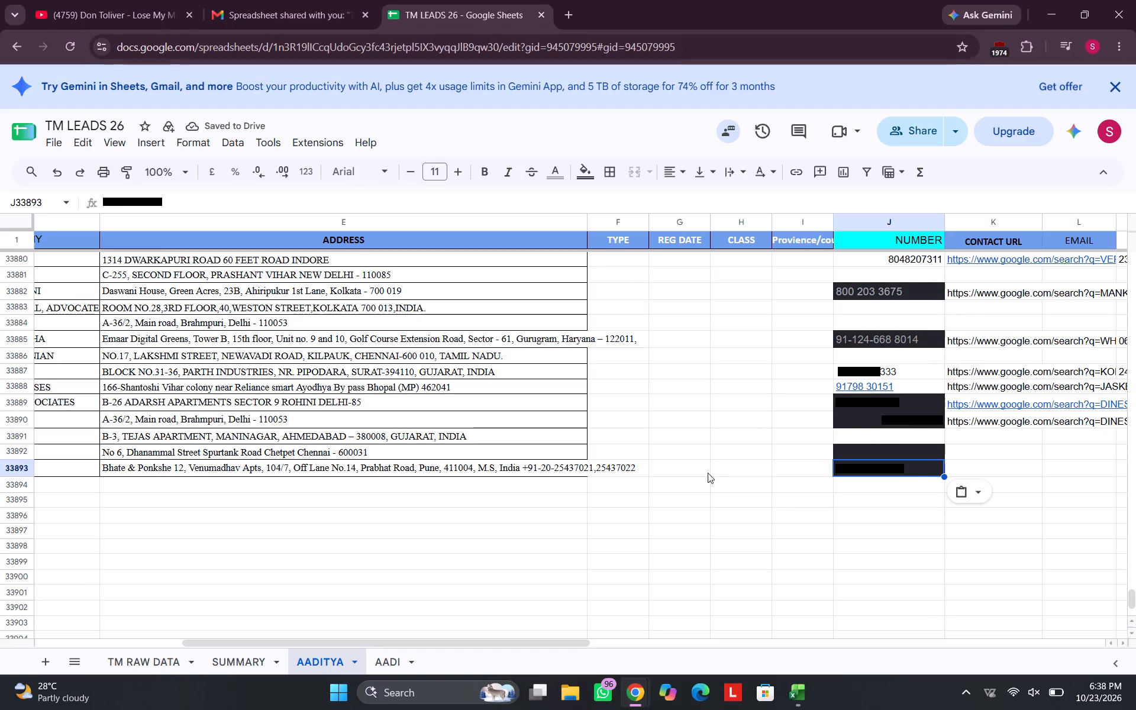
{"action": "left_click", "coordinate": [964, 473]}
{"action": "key", "text": "ctrl+v"}
Add "gst" before "number" in the Google query and run the search.
{"action": "key", "text": "alt+Tab"}
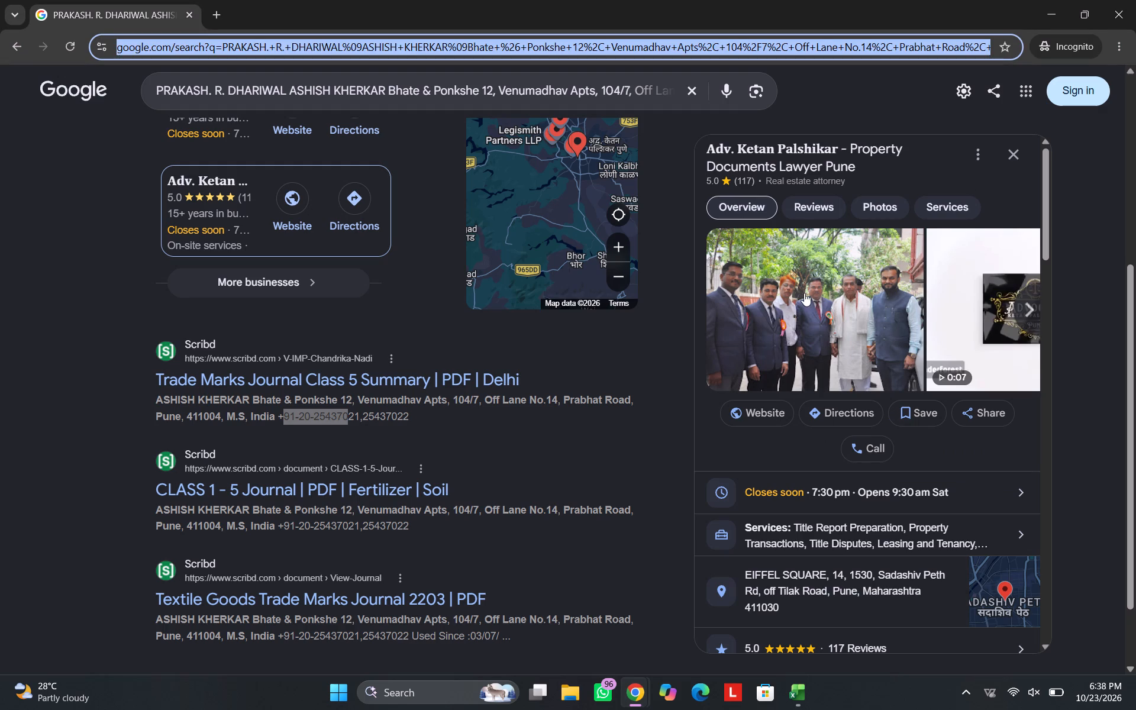
{"action": "left_click", "coordinate": [620, 96]}
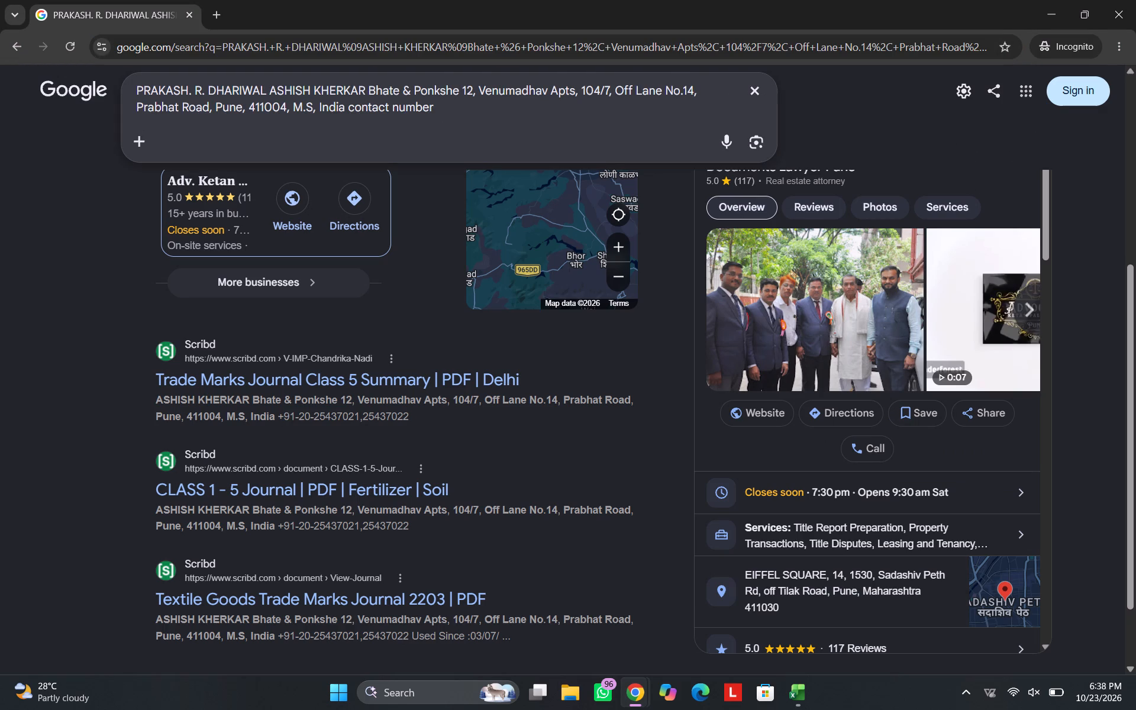
{"action": "left_click", "coordinate": [387, 111]}
{"action": "key", "text": "BackSpace"}
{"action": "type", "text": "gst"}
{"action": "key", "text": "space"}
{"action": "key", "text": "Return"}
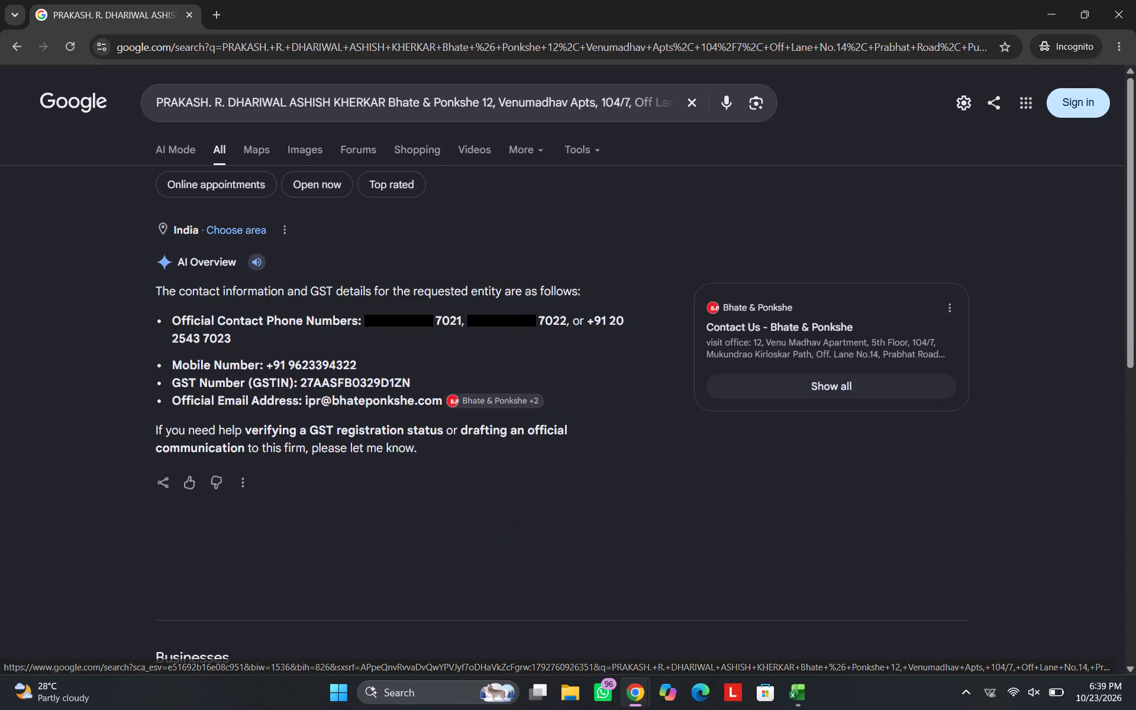
Replace row 33893's NUMBER value with the mobile number from the AI Overview.
{"action": "left_click_drag", "start_coordinate": [359, 360], "coordinate": [288, 368]}
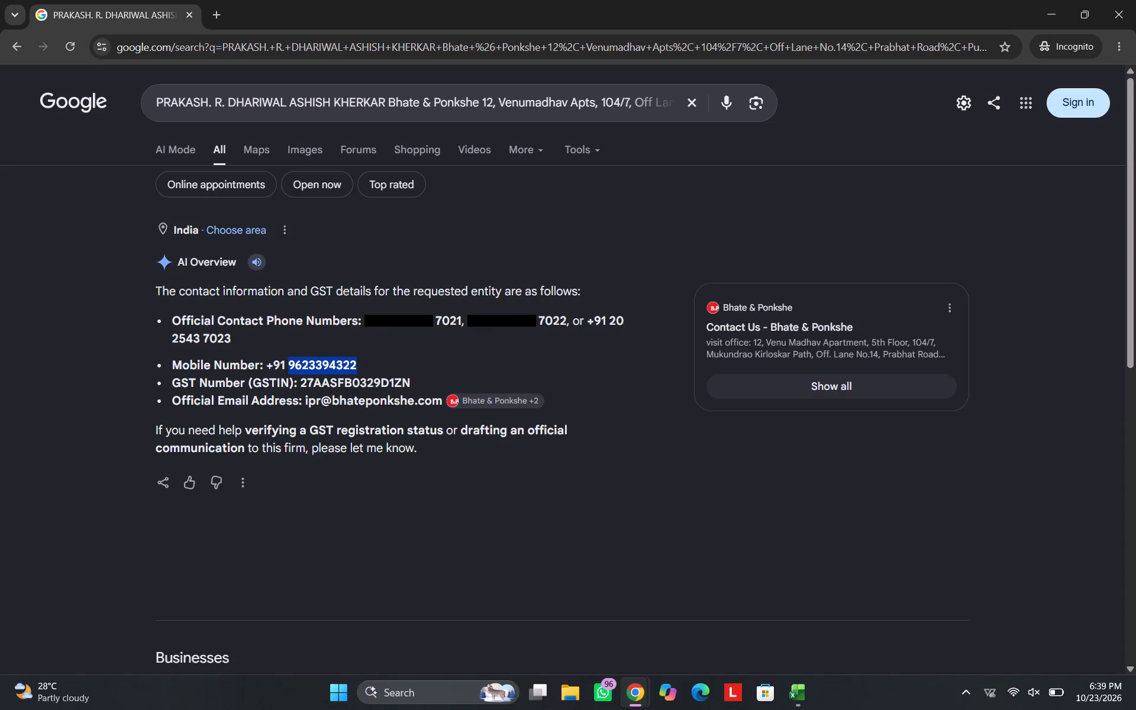
{"action": "key", "text": "ctrl+c"}
{"action": "key", "text": "alt+Tab"}
{"action": "scroll", "coordinate": [288, 368], "scroll_direction": "left", "scroll_amount": 3}
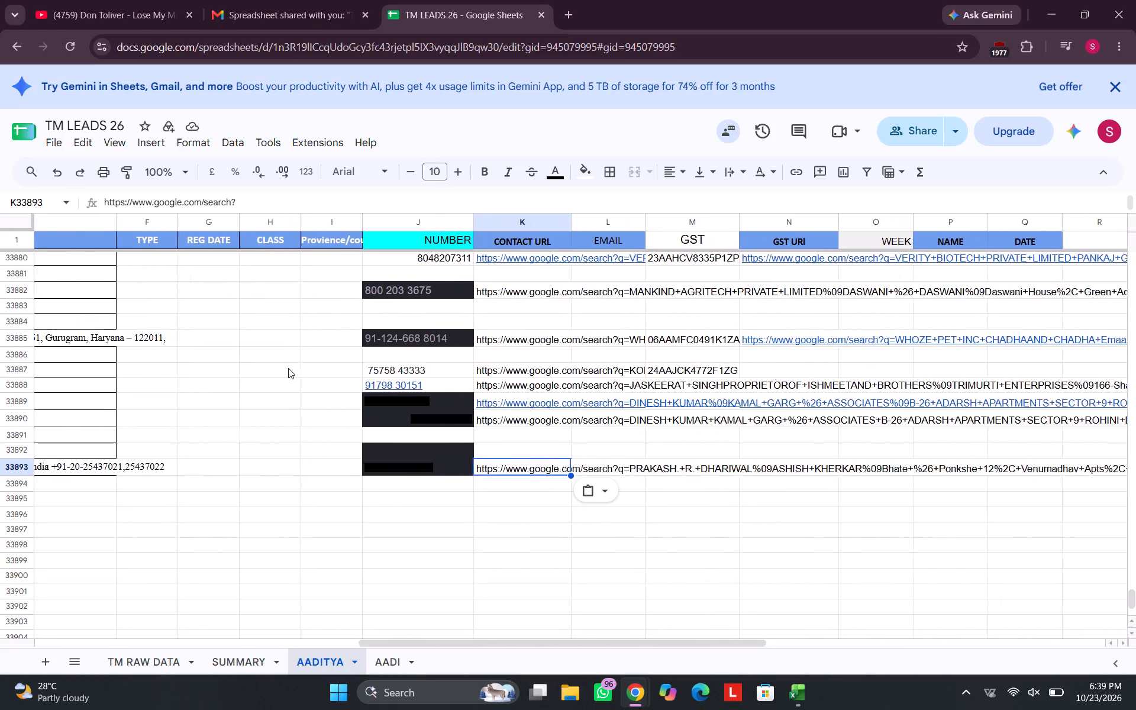
{"action": "key", "text": "alt+Tab"}
{"action": "key", "text": "alt+Tab"}
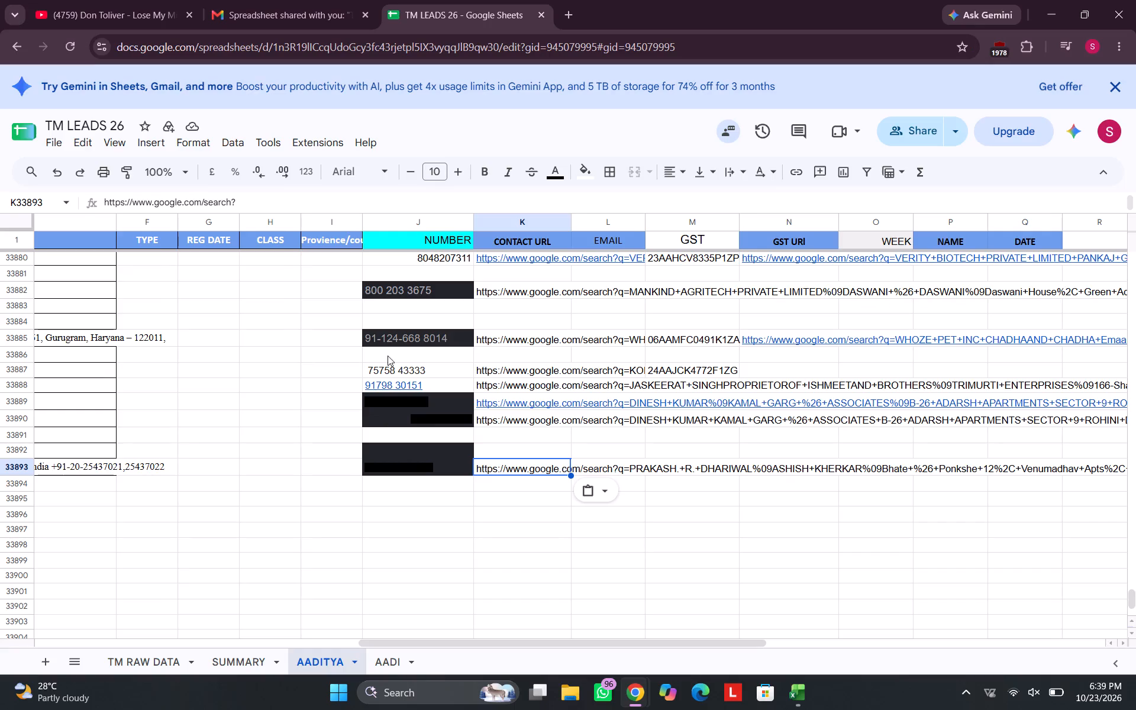
{"action": "left_click", "coordinate": [438, 463]}
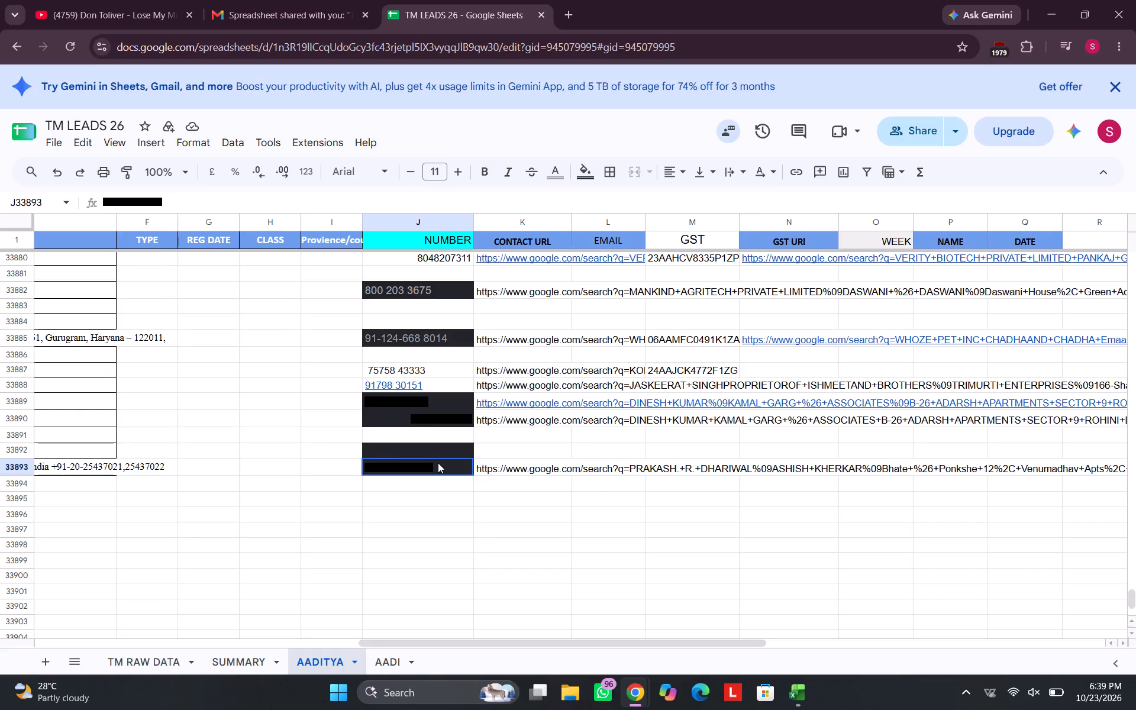
{"action": "key", "text": "ctrl+v"}
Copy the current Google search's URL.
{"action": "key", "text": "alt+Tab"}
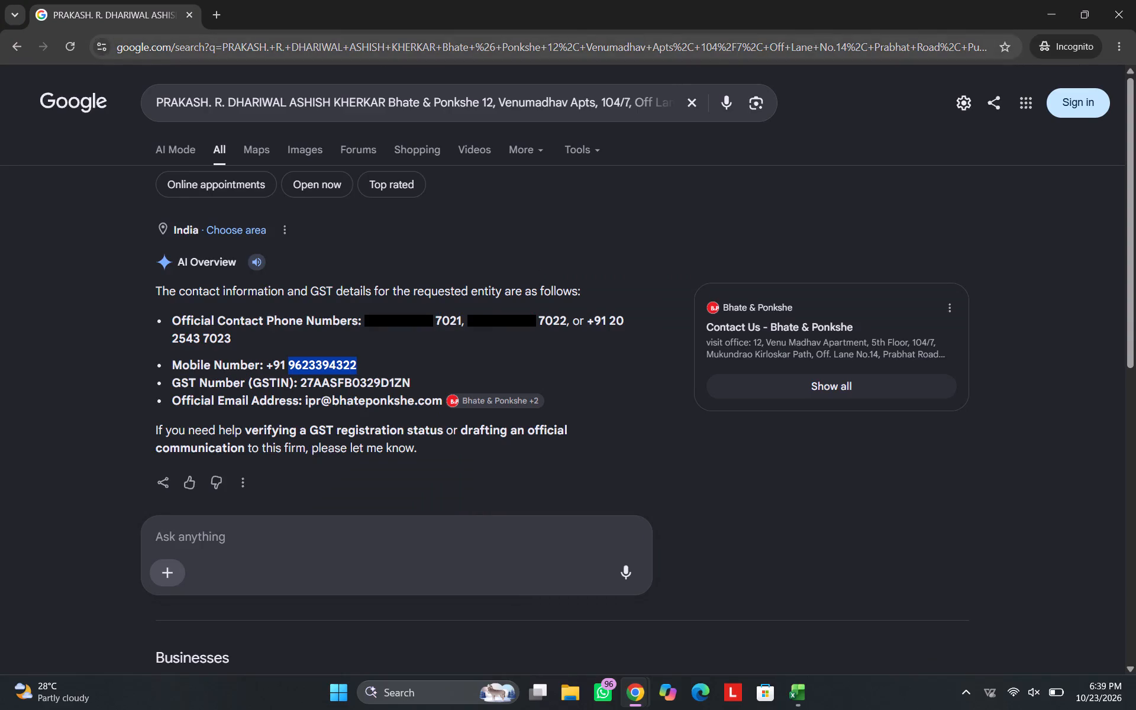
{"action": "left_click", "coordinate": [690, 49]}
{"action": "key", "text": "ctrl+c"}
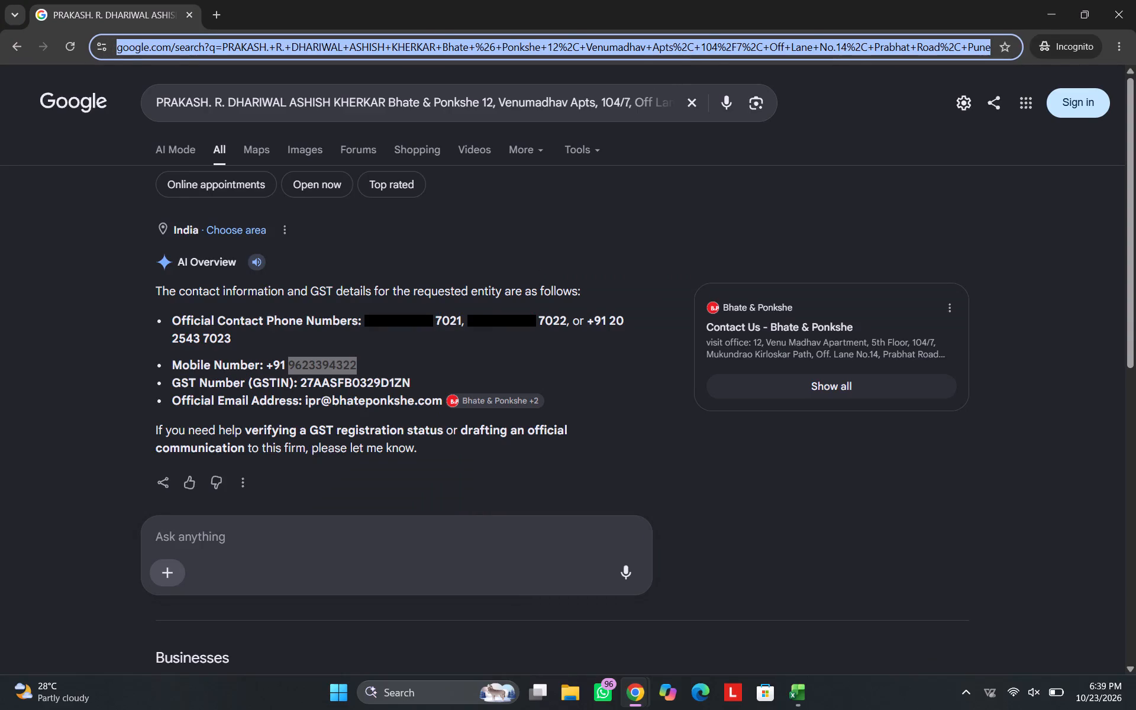
Remove the leftover "contac" so the query ends in "gst number", and search again.
{"action": "left_click", "coordinate": [635, 105]}
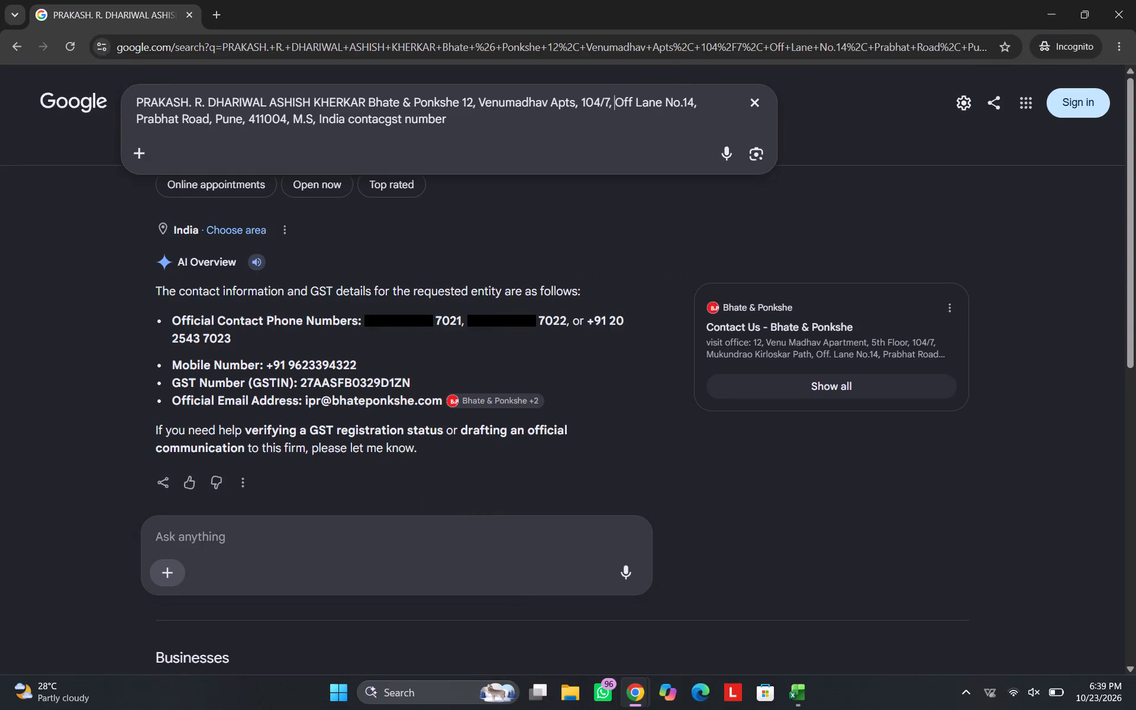
{"action": "left_click", "coordinate": [387, 120]}
{"action": "key", "text": "ctrl+BackSpace"}
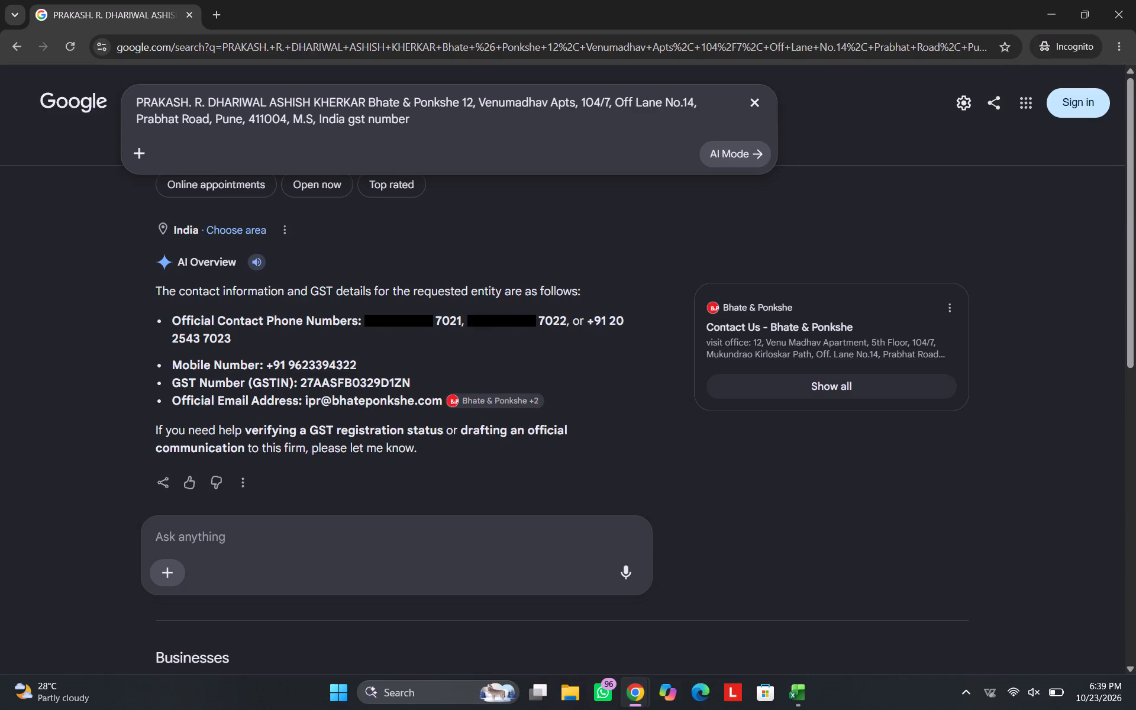
{"action": "key", "text": "Return"}
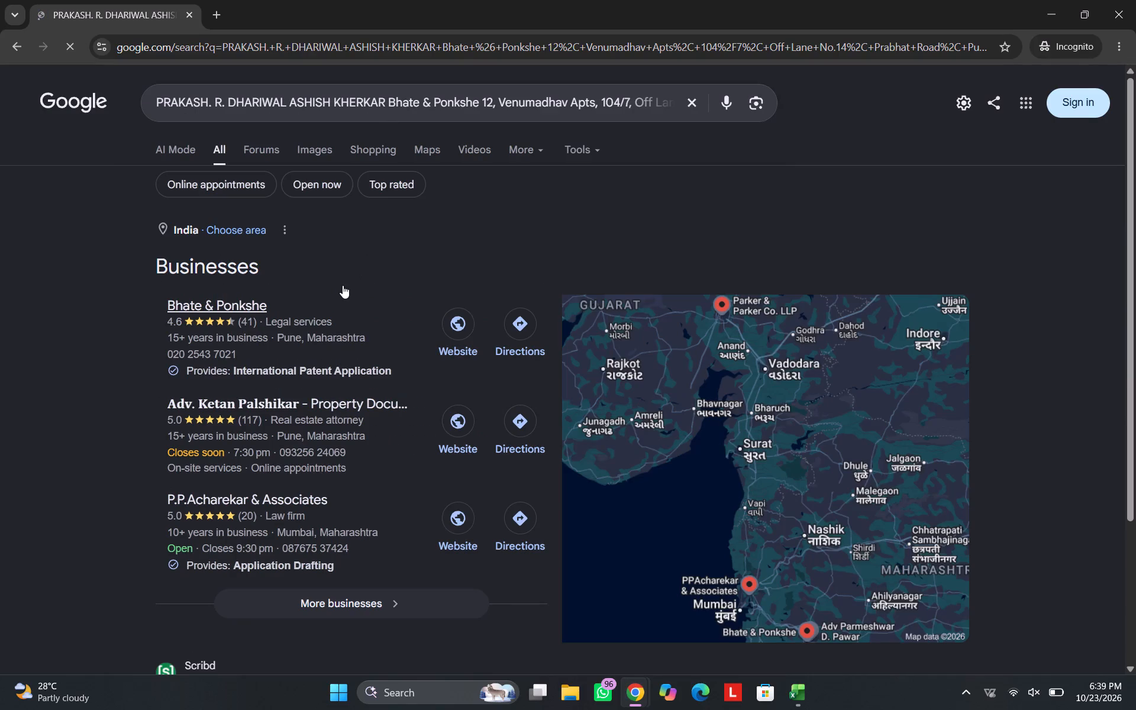
{"action": "key", "text": "alt+Tab"}
{"action": "key", "text": "Down"}
{"action": "key", "text": "Left"}
{"action": "key", "text": "Left"}
{"action": "key", "text": "Left"}
{"action": "key", "text": "Left"}
{"action": "key", "text": "Left"}
{"action": "key", "text": "Left"}
{"action": "key", "text": "Left"}
{"action": "key", "text": "Left"}
{"action": "key", "text": "Left"}
{"action": "key", "text": "Left"}
{"action": "key", "text": "Left"}
{"action": "key", "text": "Left"}
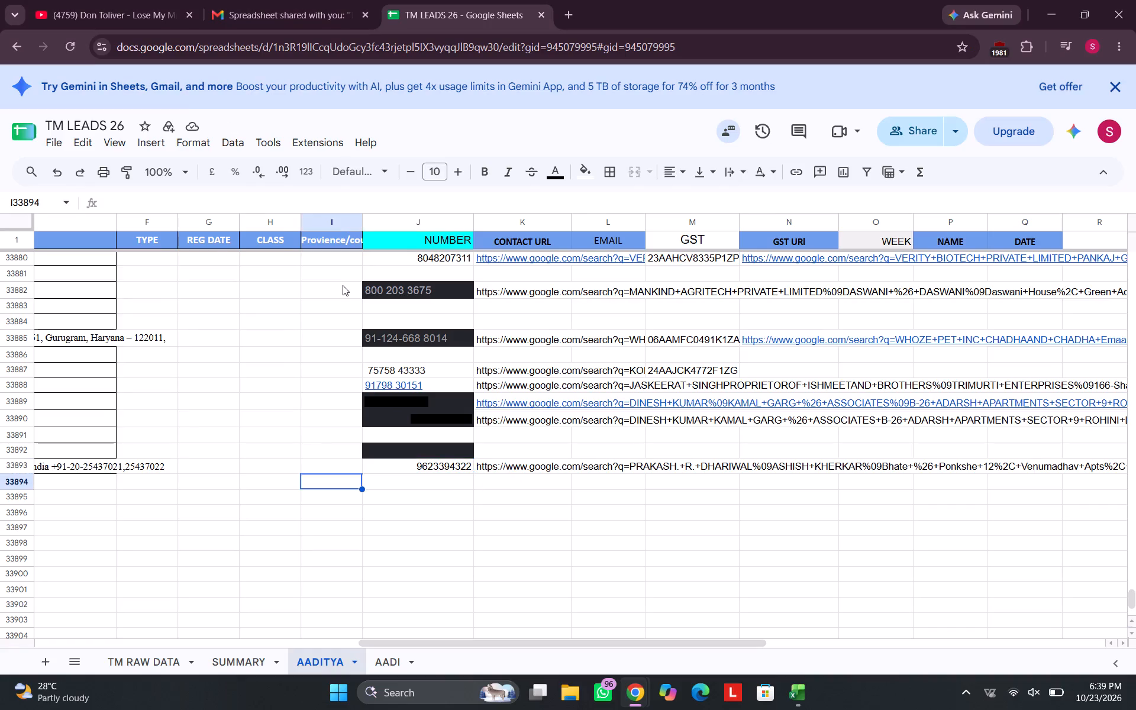
{"action": "key", "text": "Right"}
{"action": "key", "text": "alt+Tab"}
{"action": "key", "text": "alt+Right"}
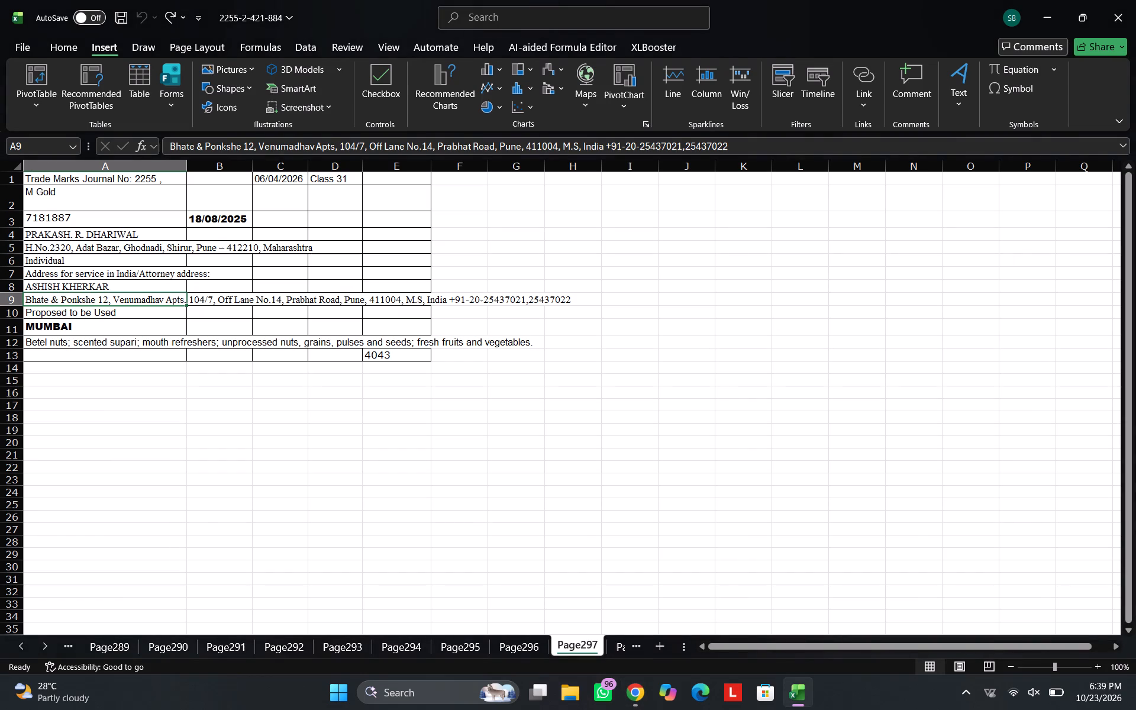
{"action": "left_click", "coordinate": [618, 646]}
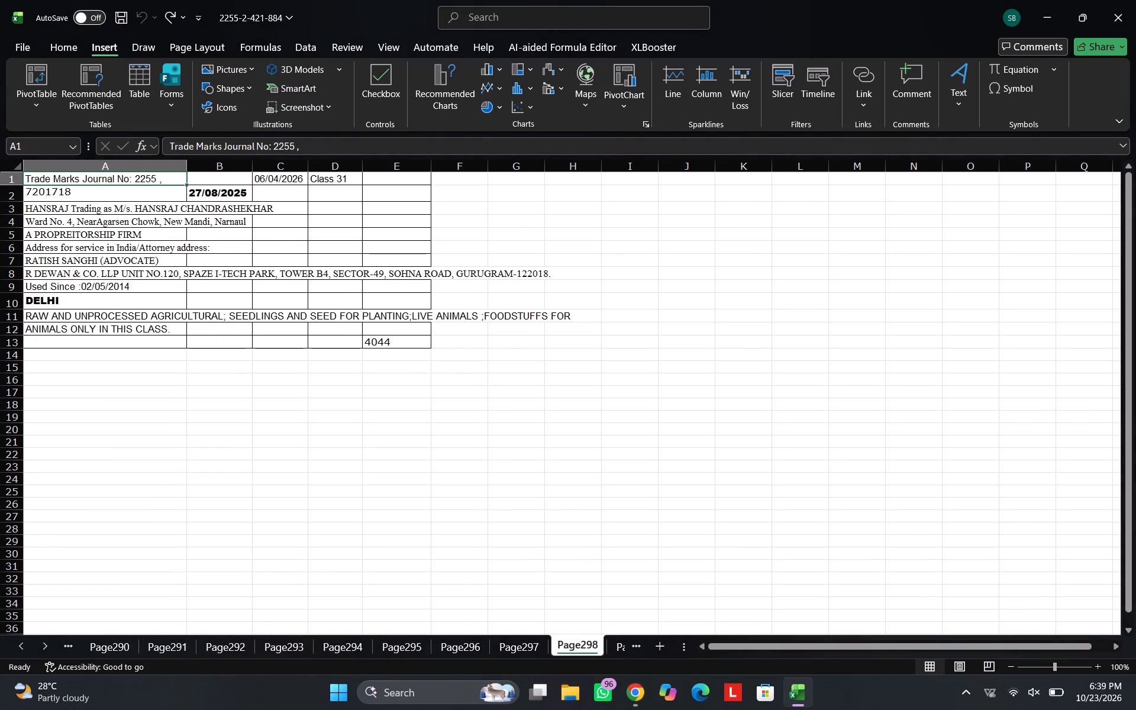
{"action": "left_click", "coordinate": [163, 196]}
{"action": "key", "text": "ctrl+c"}
{"action": "key", "text": "alt+Tab"}
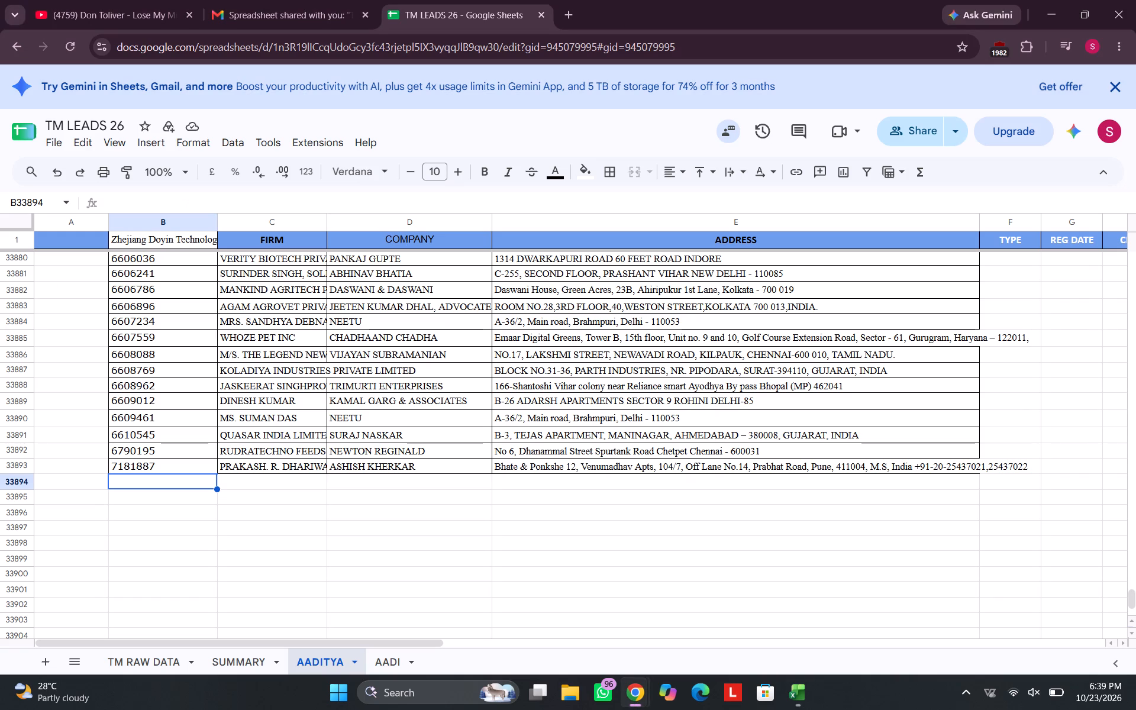
{"action": "key", "text": "ctrl+v"}
Copy the applicant's trading name from Page298 into the FIRM cell of row 33894.
{"action": "key", "text": "alt+Tab"}
{"action": "key", "text": "Down"}
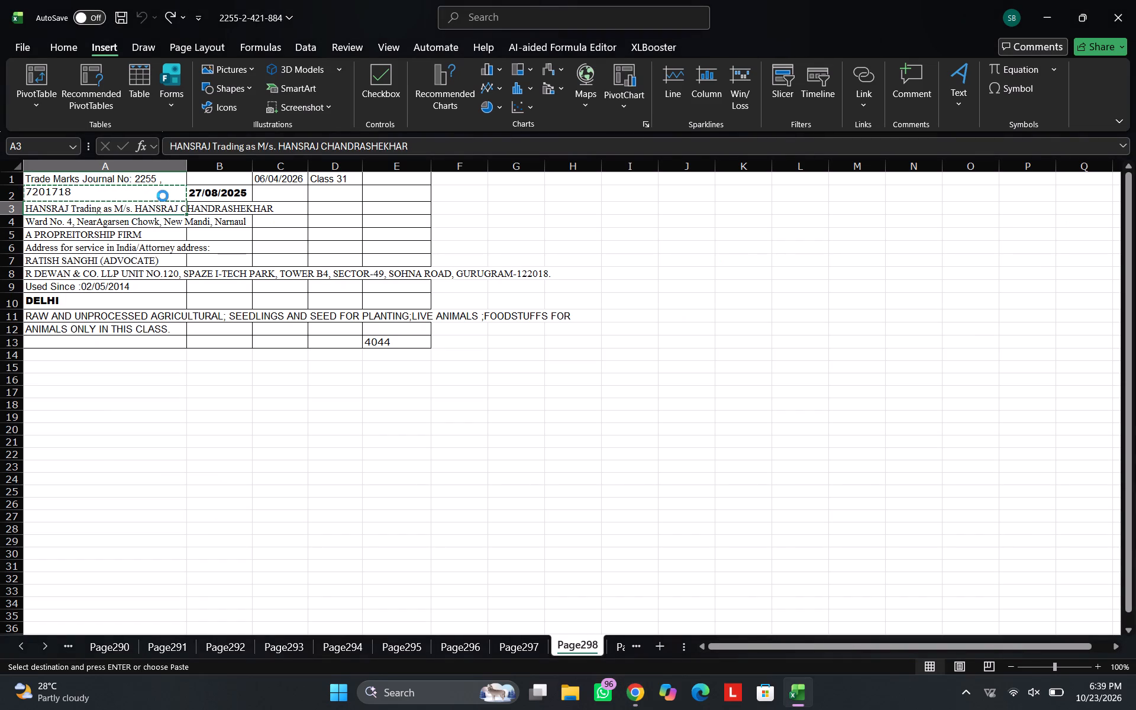
{"action": "key", "text": "ctrl+c"}
{"action": "key", "text": "alt+Tab"}
{"action": "key", "text": "Right"}
{"action": "key", "text": "ctrl+v"}
Copy the advocate's name from Page298 into the COMPANY cell of row 33894.
{"action": "key", "text": "alt+Tab"}
{"action": "key", "text": "Down"}
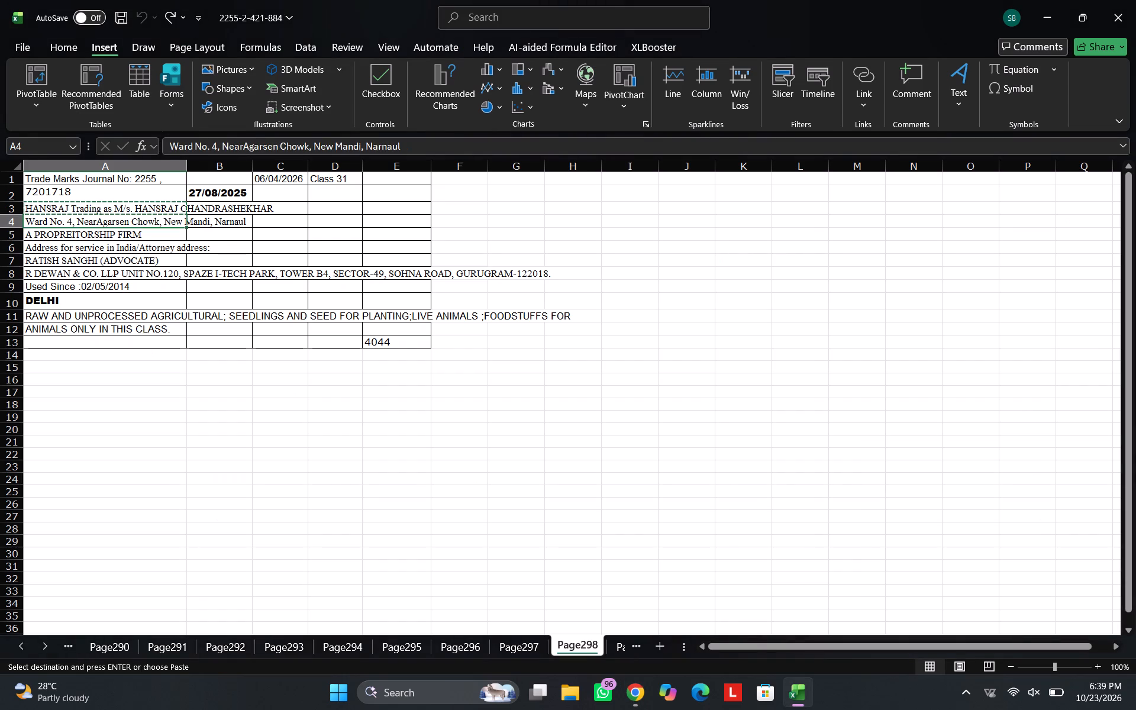
{"action": "key", "text": "Down"}
{"action": "key", "text": "Down"}
{"action": "key", "text": "Down"}
{"action": "key", "text": "ctrl+c"}
{"action": "key", "text": "alt+Tab"}
{"action": "key", "text": "Right"}
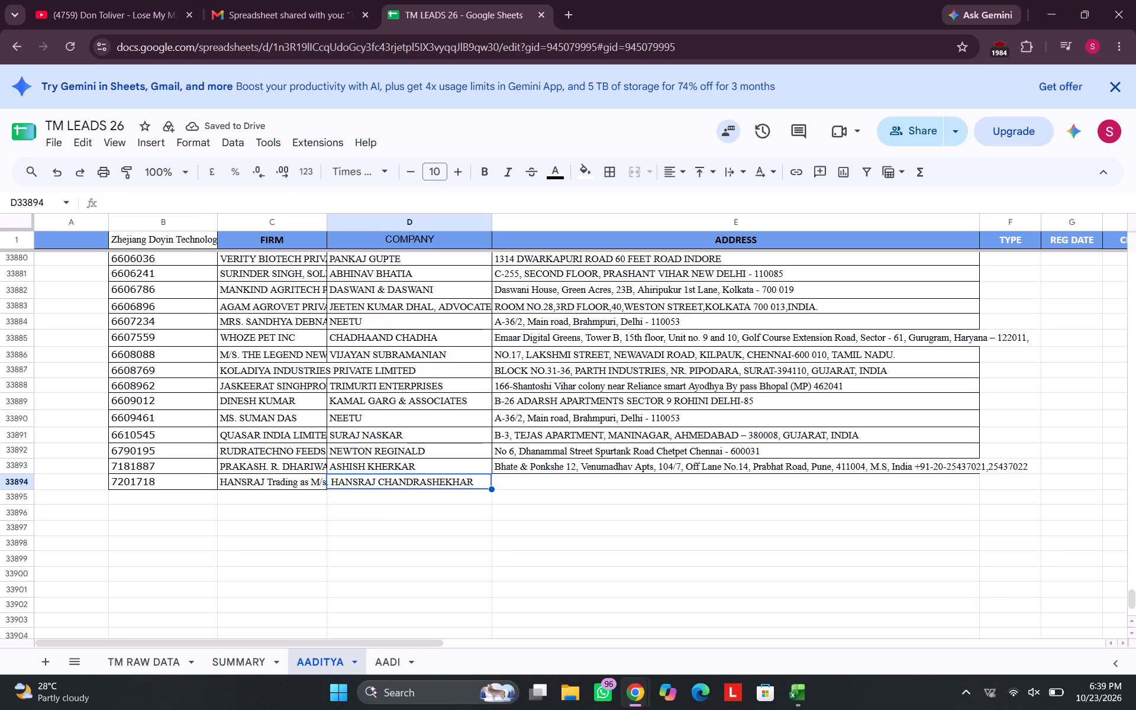
{"action": "key", "text": "ctrl+v"}
Copy the R DEWAN & CO. LLP attorney address from Page298 into the ADDRESS cell of row 33894.
{"action": "key", "text": "alt+Tab"}
{"action": "key", "text": "Down"}
{"action": "key", "text": "ctrl+c"}
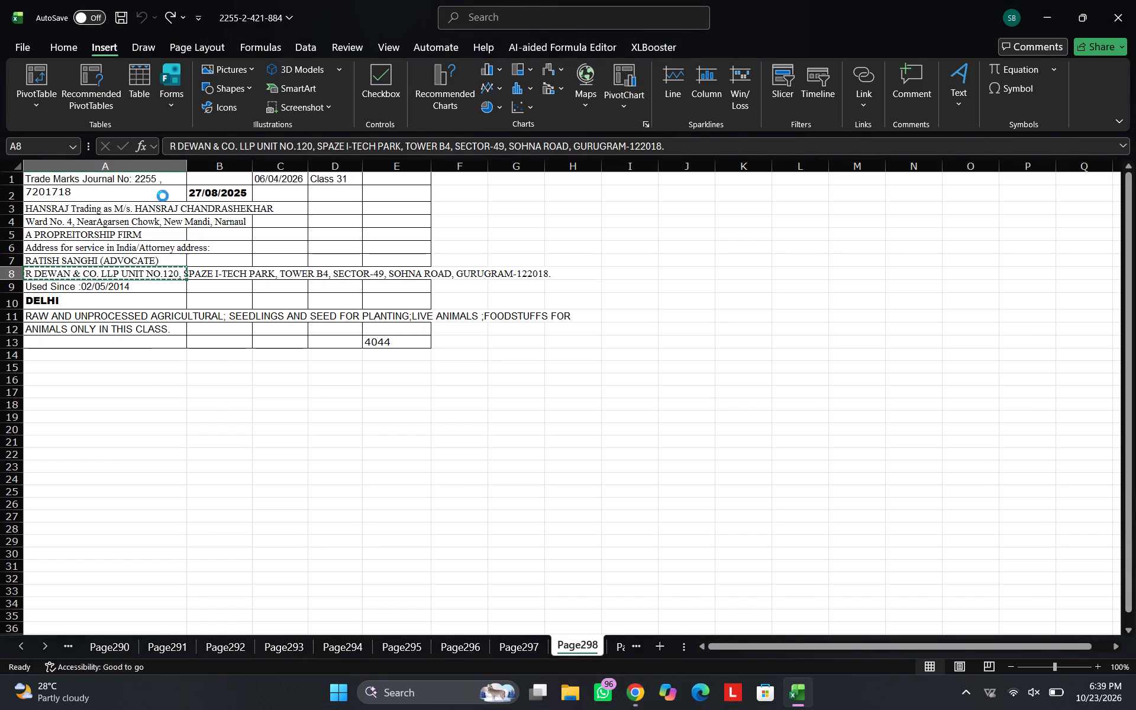
{"action": "key", "text": "alt+Tab"}
{"action": "key", "text": "Right"}
{"action": "key", "text": "ctrl+v"}
Search Google for row 33894's firm, company and address details followed by "contact number".
{"action": "key", "text": "Right"}
{"action": "key", "text": "shift+Left"}
{"action": "key", "text": "shift+Left"}
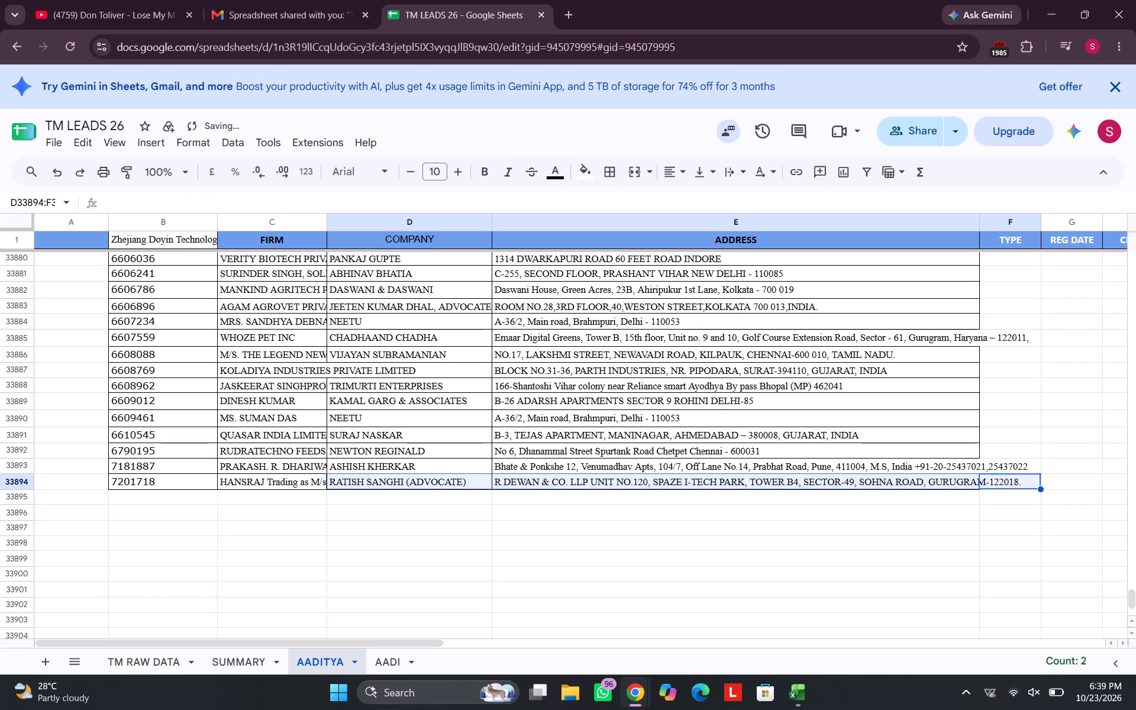
{"action": "key", "text": "shift+Left"}
{"action": "key", "text": "ctrl+c"}
{"action": "key", "text": "alt+Tab"}
{"action": "key", "text": "alt+Right"}
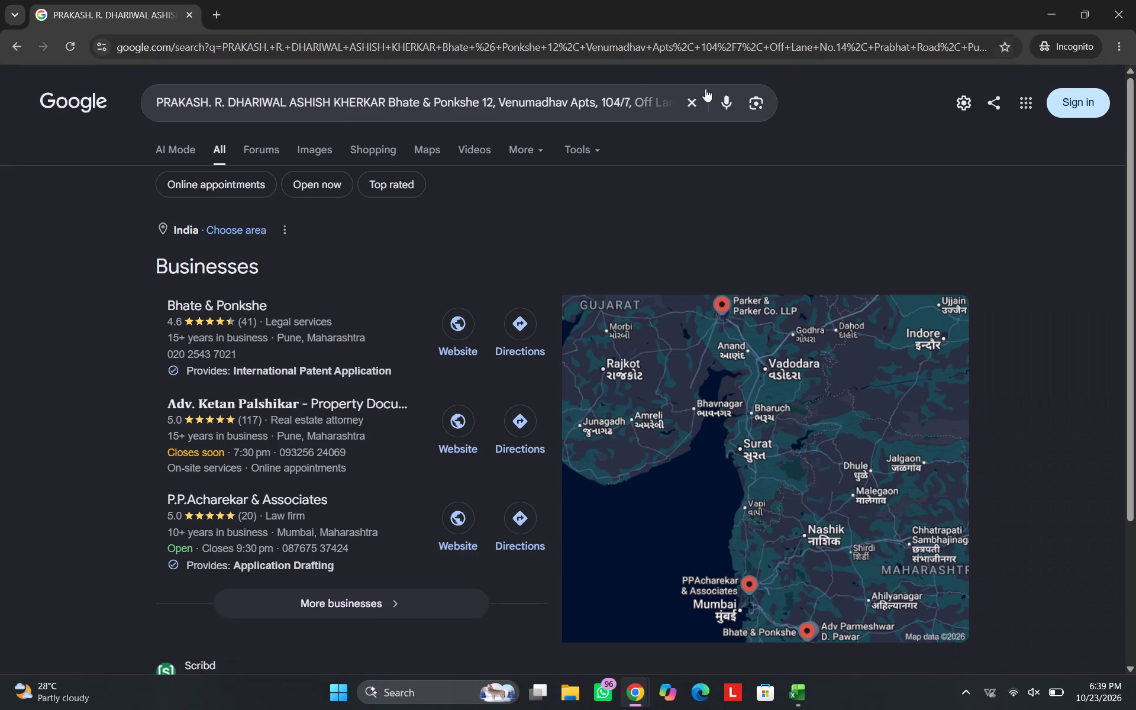
{"action": "left_click", "coordinate": [693, 106]}
{"action": "left_click", "coordinate": [654, 103], "text": "ctrl"}
{"action": "key", "text": "ctrl+v"}
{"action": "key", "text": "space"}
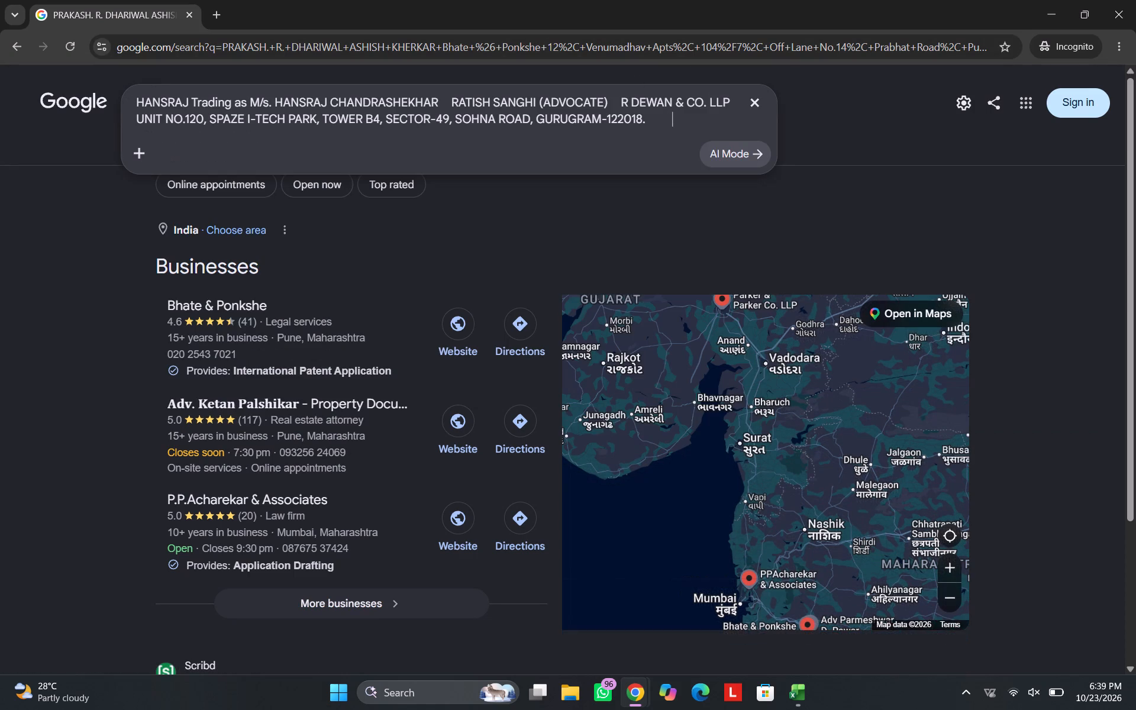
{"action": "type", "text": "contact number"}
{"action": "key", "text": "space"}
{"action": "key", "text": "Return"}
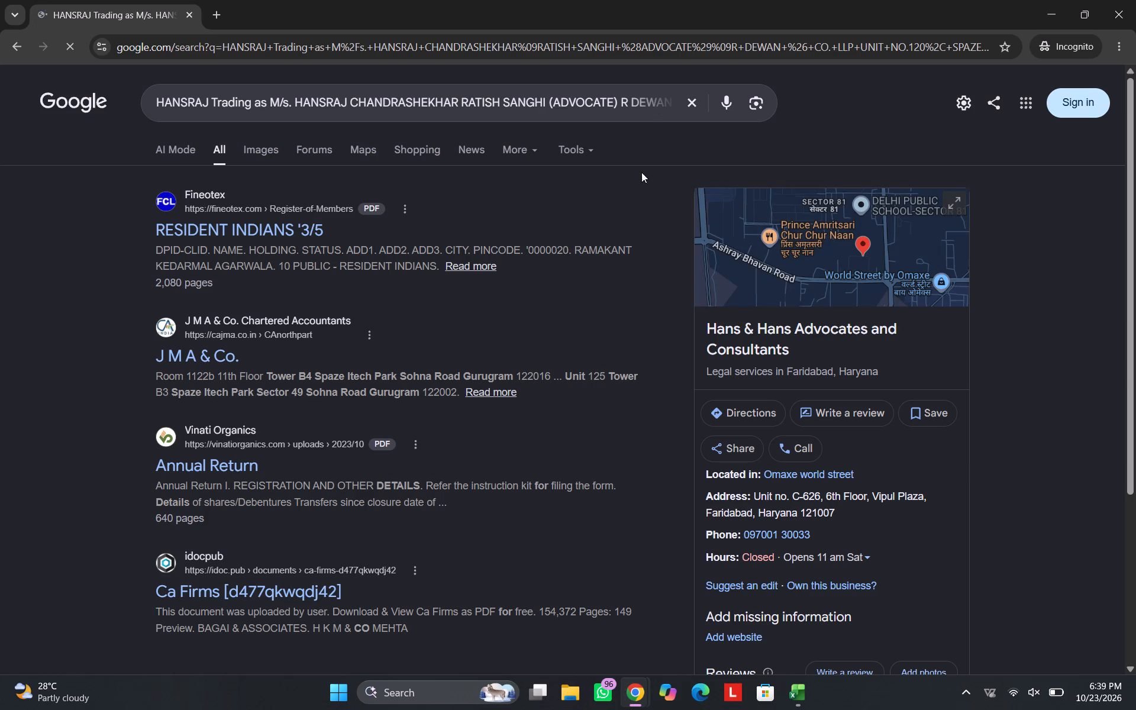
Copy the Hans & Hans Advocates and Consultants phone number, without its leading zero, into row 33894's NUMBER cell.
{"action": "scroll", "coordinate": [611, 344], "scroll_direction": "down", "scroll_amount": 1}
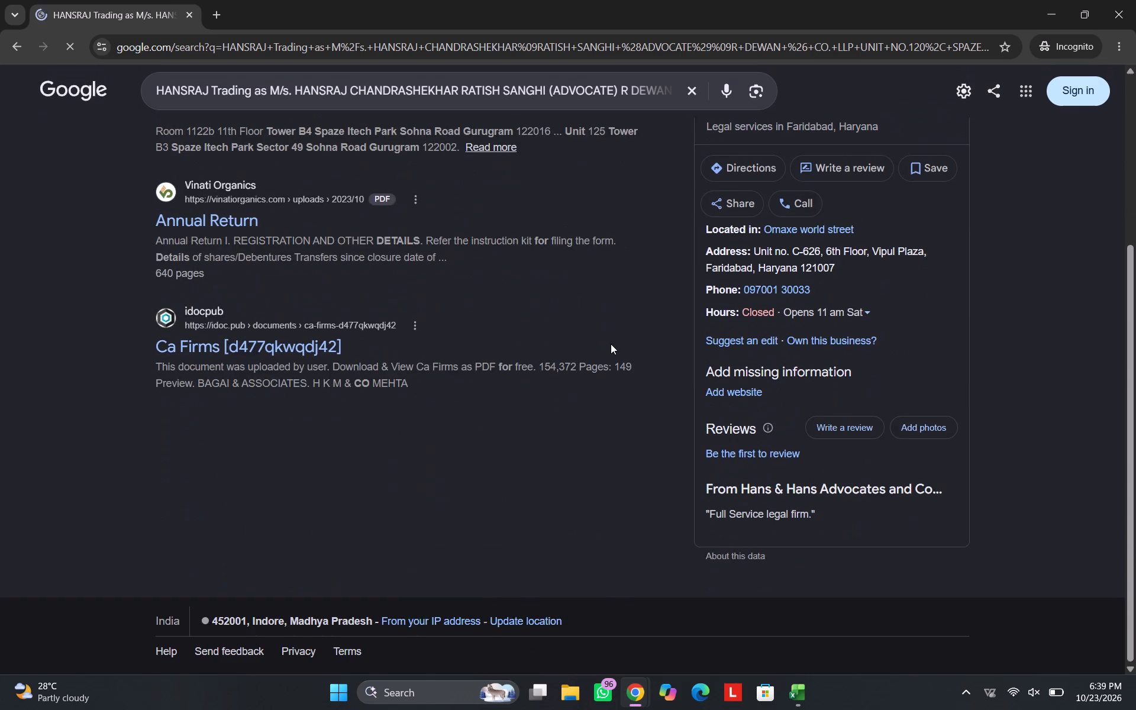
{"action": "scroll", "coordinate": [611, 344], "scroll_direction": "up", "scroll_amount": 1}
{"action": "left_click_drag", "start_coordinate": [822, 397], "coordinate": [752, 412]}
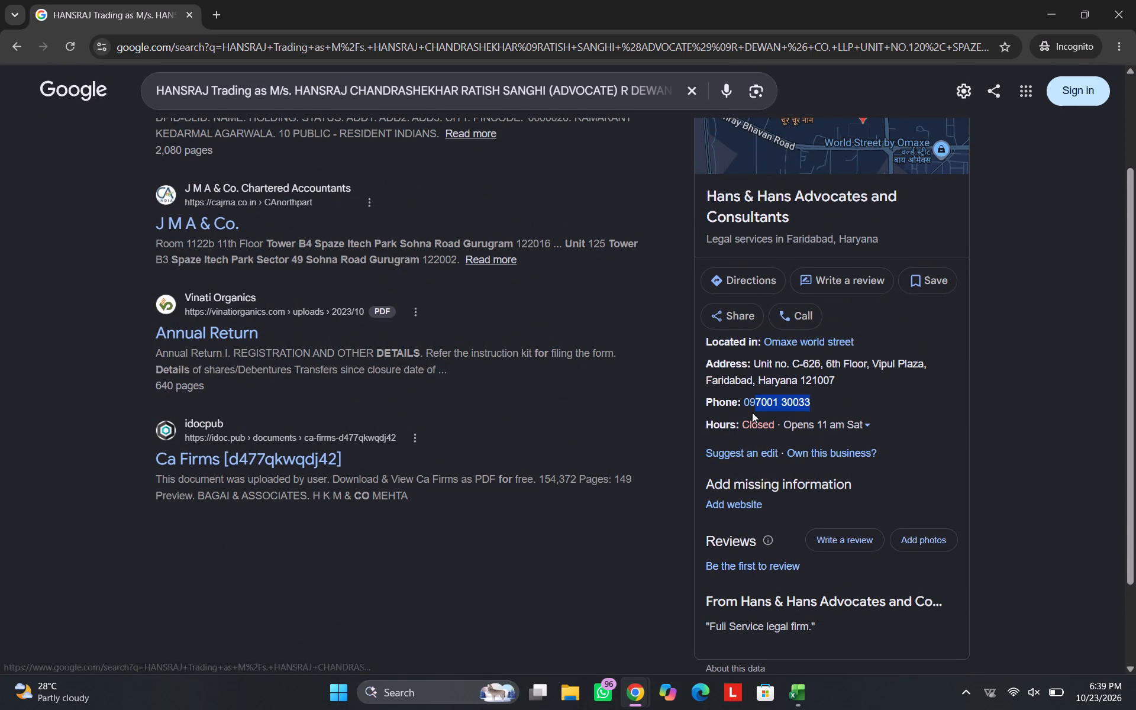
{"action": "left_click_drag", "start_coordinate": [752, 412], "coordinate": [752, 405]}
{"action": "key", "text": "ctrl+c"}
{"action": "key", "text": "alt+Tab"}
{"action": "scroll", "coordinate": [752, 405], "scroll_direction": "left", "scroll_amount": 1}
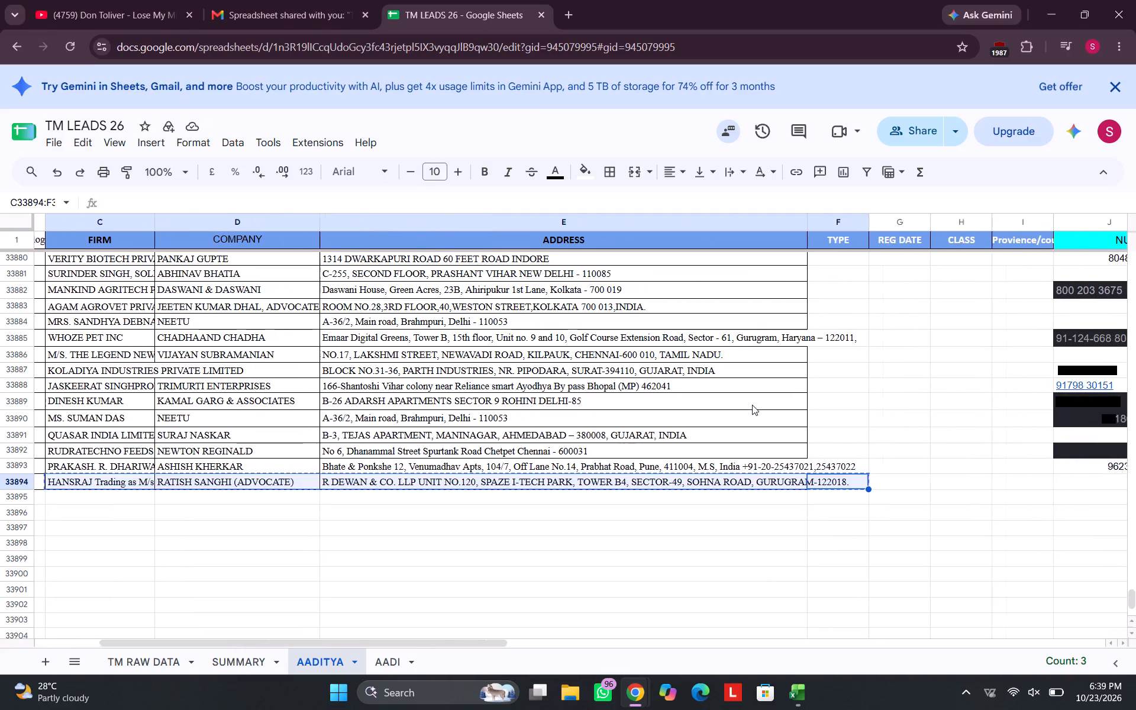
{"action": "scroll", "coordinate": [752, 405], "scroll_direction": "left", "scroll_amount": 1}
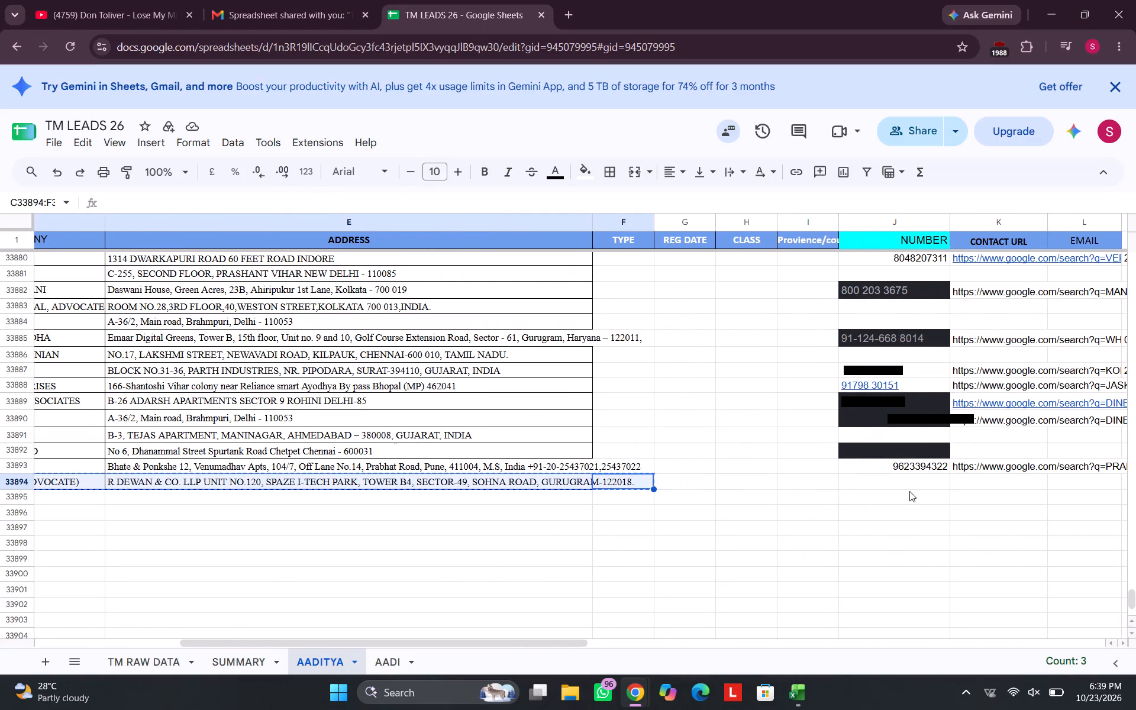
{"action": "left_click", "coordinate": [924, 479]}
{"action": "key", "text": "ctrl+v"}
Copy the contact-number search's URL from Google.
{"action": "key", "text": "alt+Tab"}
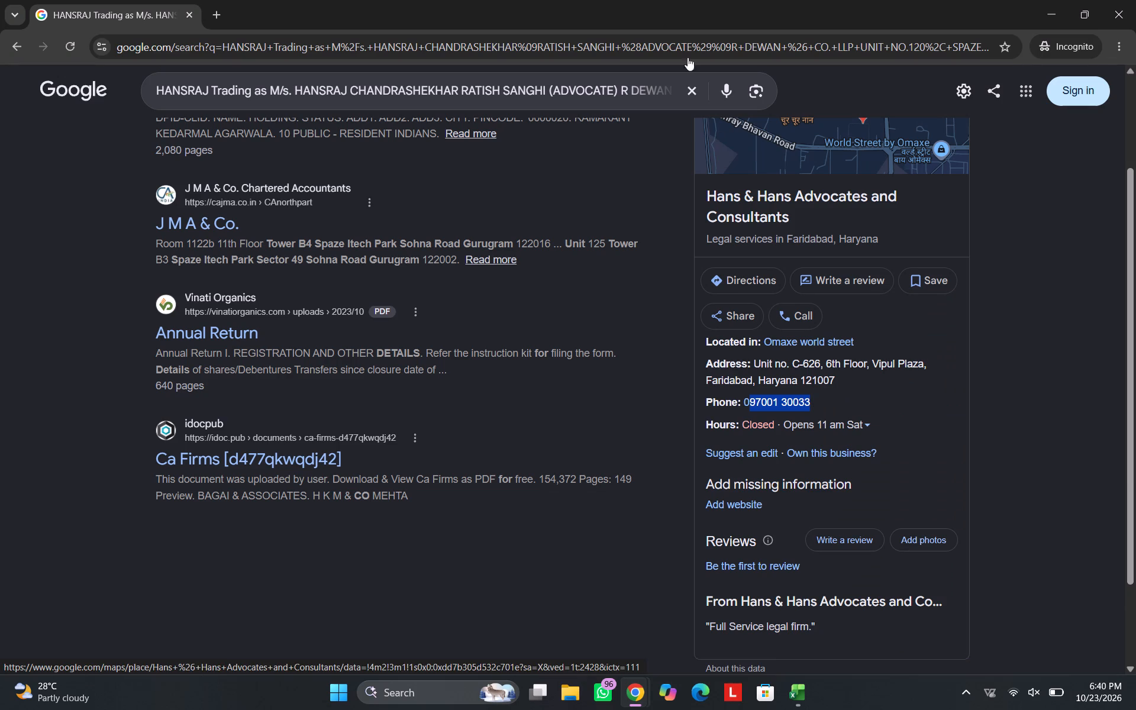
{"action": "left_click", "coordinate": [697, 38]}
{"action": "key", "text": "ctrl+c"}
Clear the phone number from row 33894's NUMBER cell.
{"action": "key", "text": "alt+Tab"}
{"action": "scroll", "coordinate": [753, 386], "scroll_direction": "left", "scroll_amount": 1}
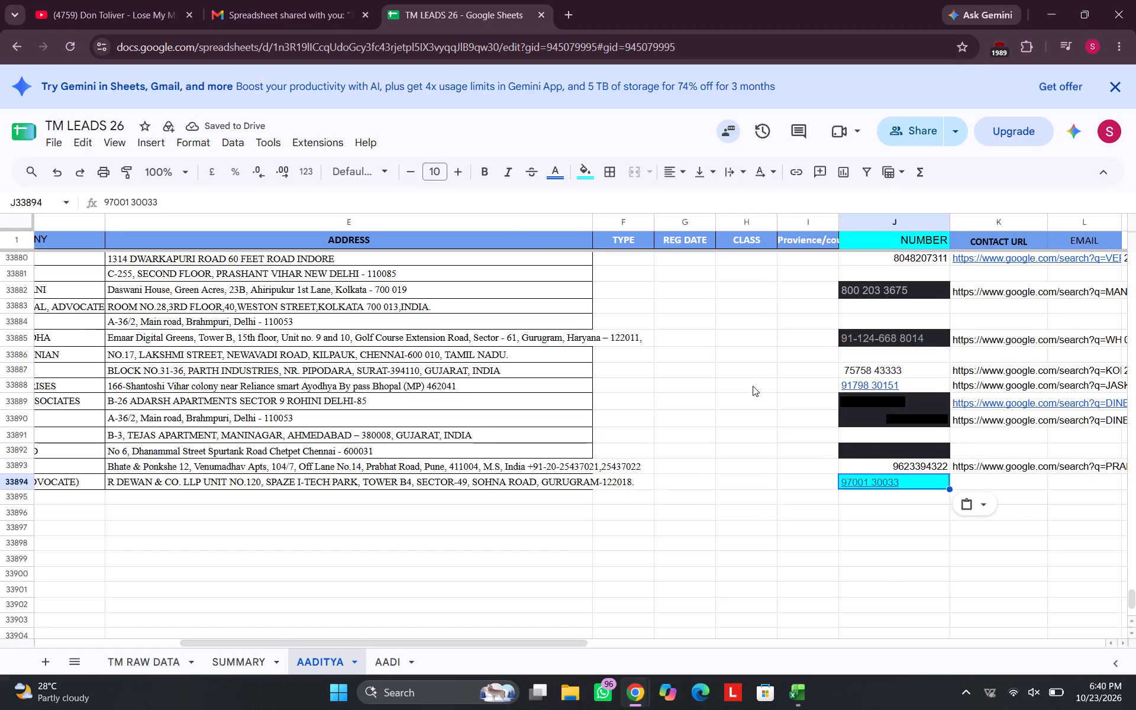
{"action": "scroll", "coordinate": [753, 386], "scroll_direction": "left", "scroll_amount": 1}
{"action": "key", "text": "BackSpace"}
Check the contact search results again, replace "contact" with "gst" in the query, and run the search.
{"action": "key", "text": "alt+Tab"}
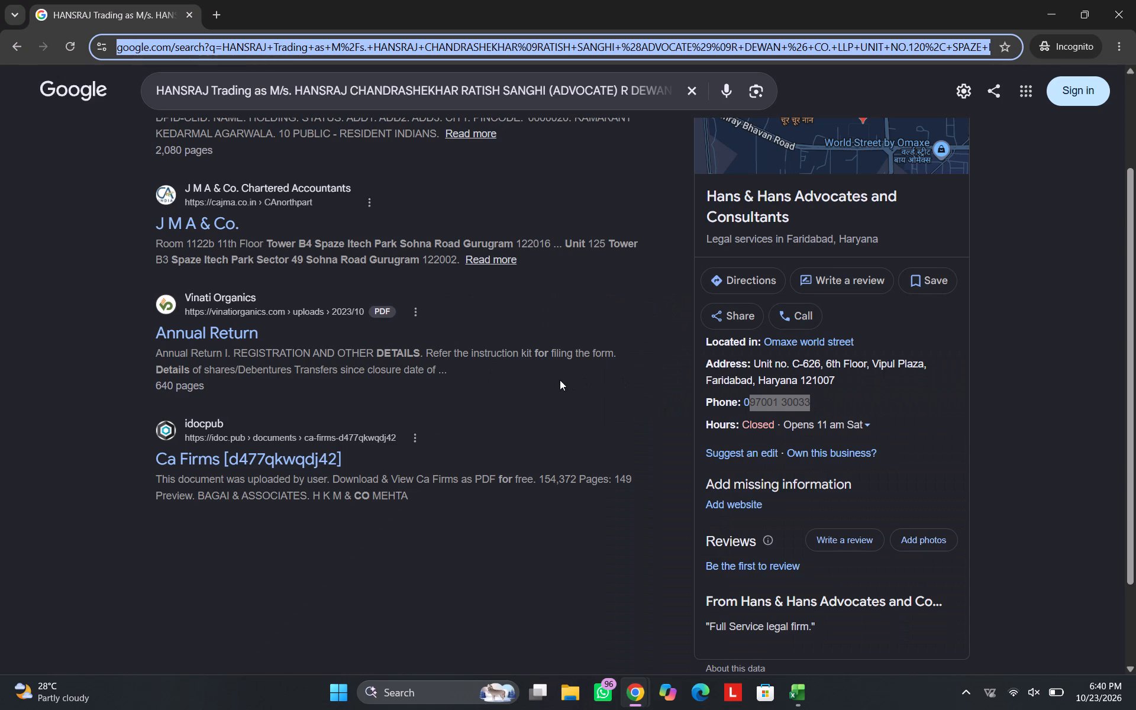
{"action": "scroll", "coordinate": [560, 380], "scroll_direction": "up", "scroll_amount": 4}
{"action": "scroll", "coordinate": [357, 322], "scroll_direction": "down", "scroll_amount": 1}
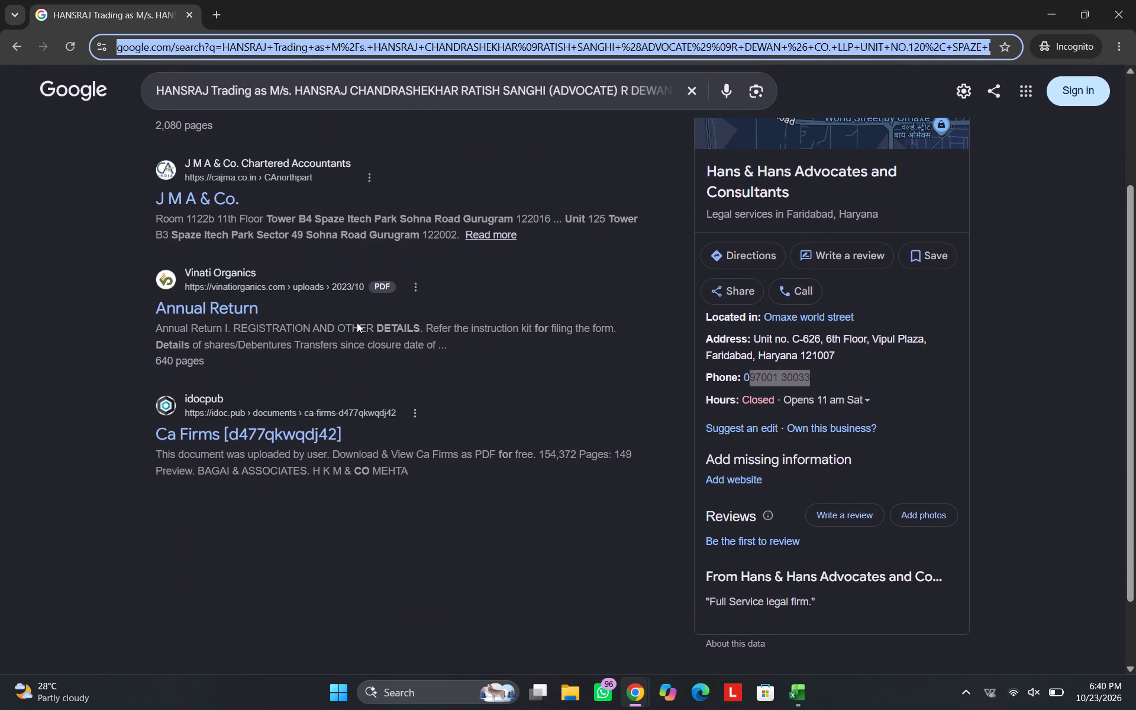
{"action": "scroll", "coordinate": [367, 379], "scroll_direction": "up", "scroll_amount": 3}
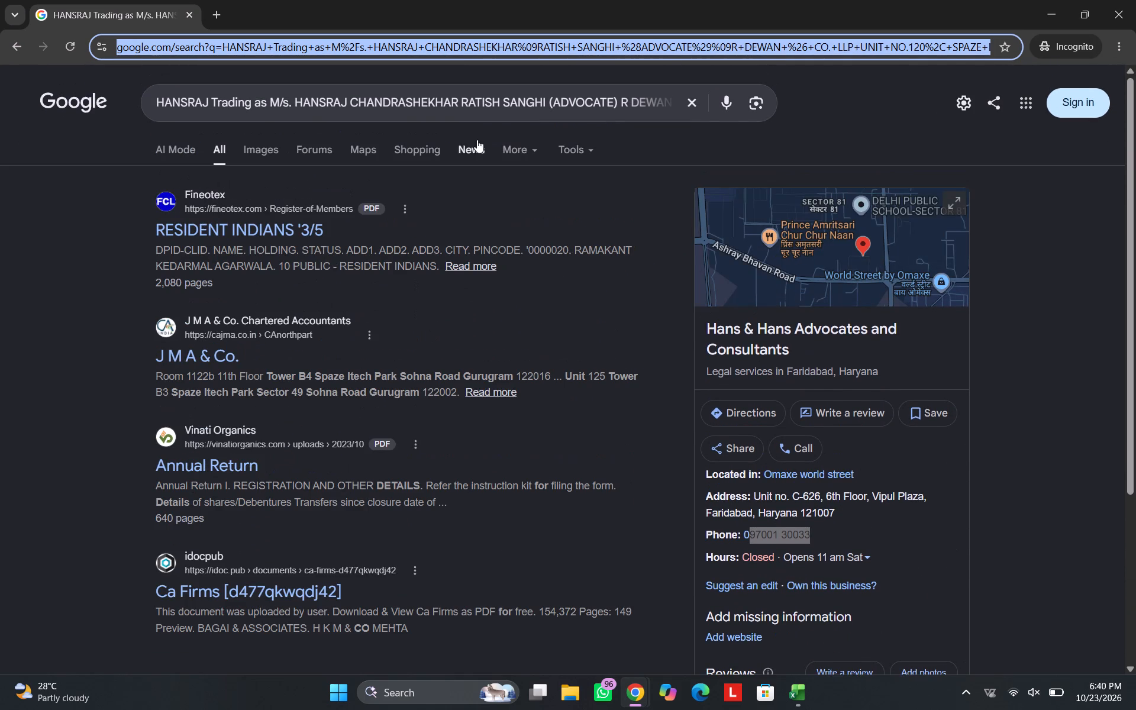
{"action": "left_click", "coordinate": [540, 94]}
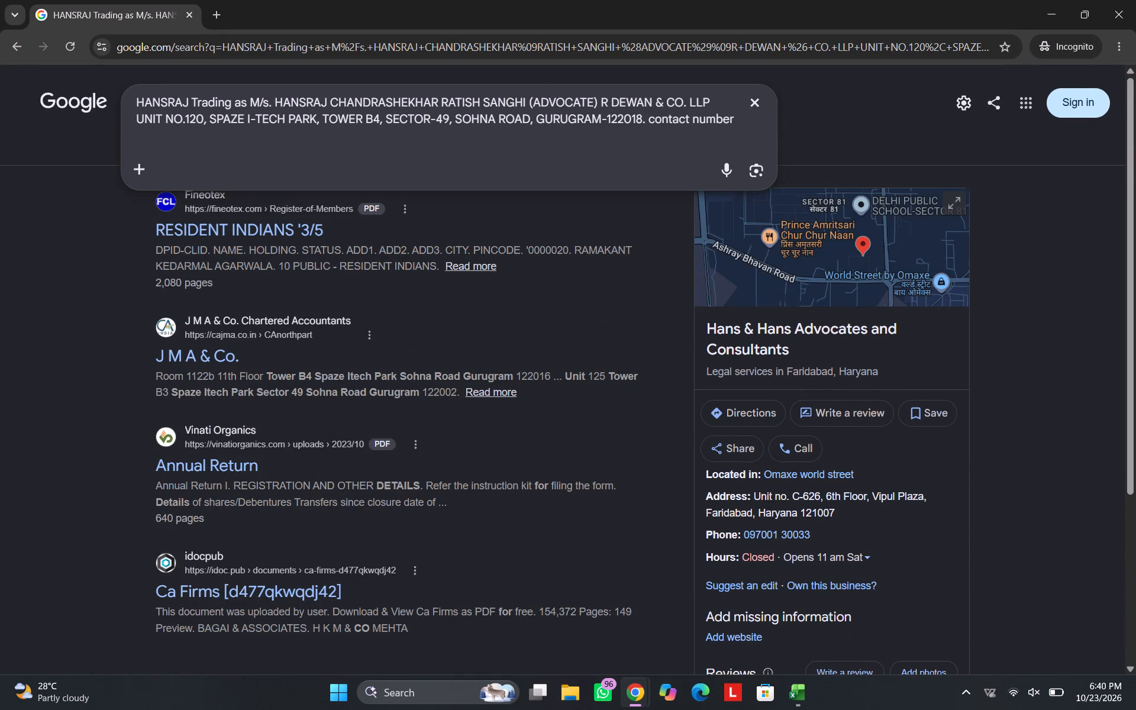
{"action": "left_click", "coordinate": [691, 124]}
{"action": "key", "text": "ctrl+BackSpace"}
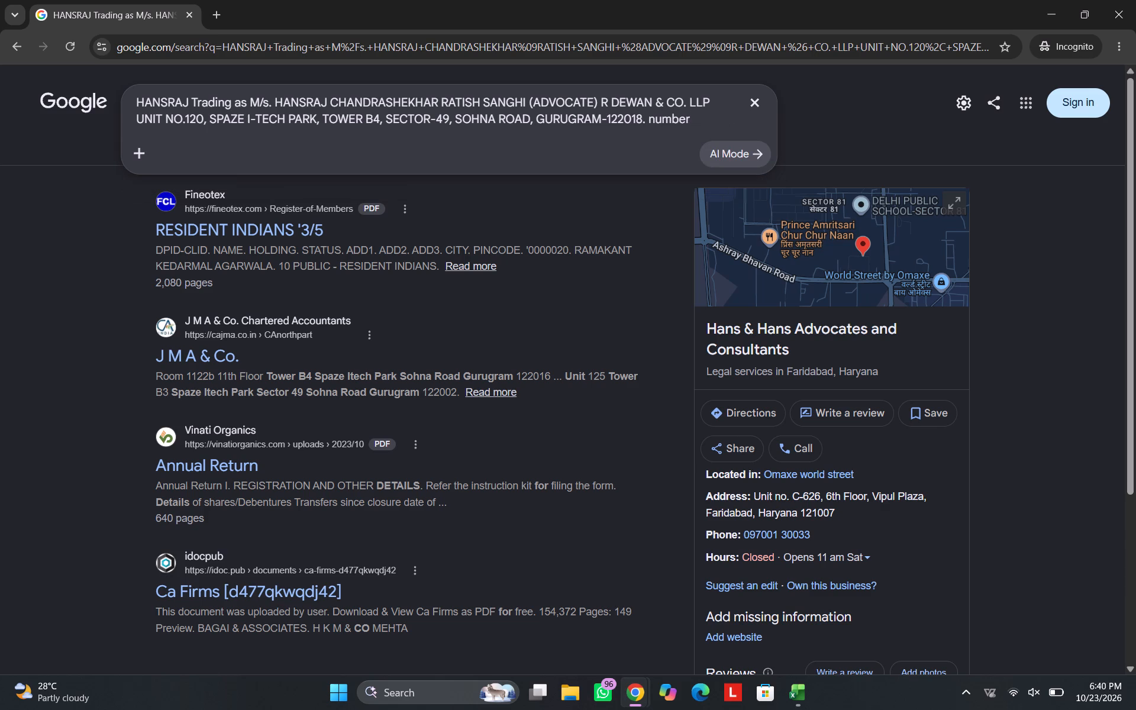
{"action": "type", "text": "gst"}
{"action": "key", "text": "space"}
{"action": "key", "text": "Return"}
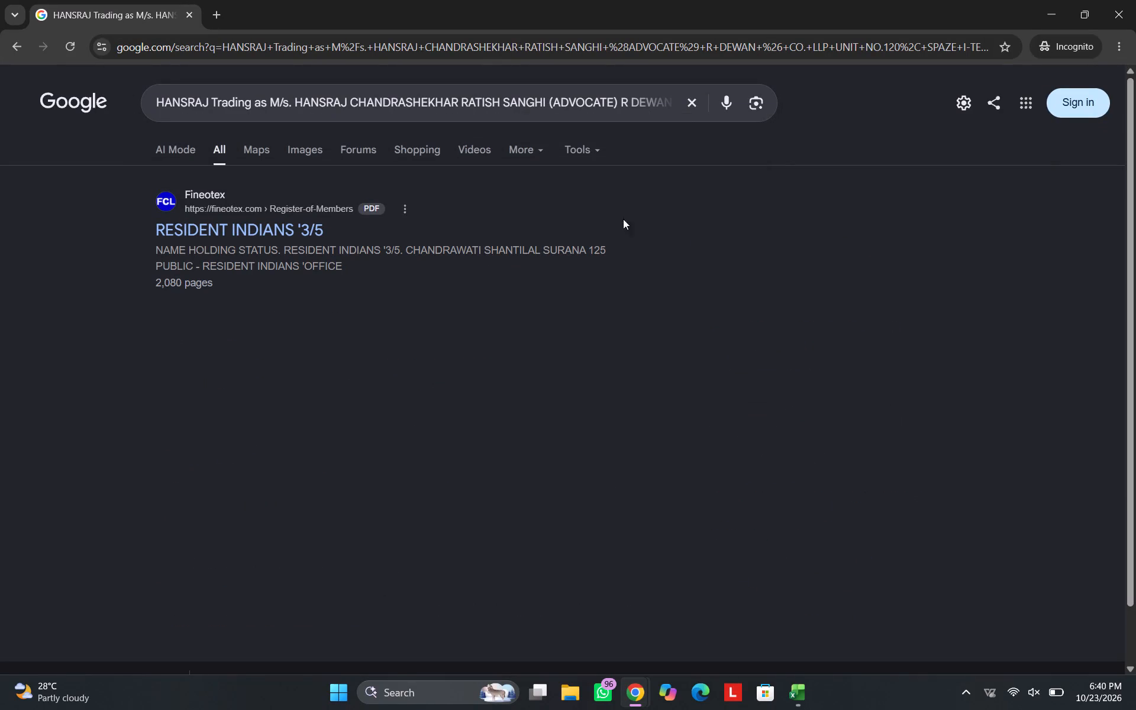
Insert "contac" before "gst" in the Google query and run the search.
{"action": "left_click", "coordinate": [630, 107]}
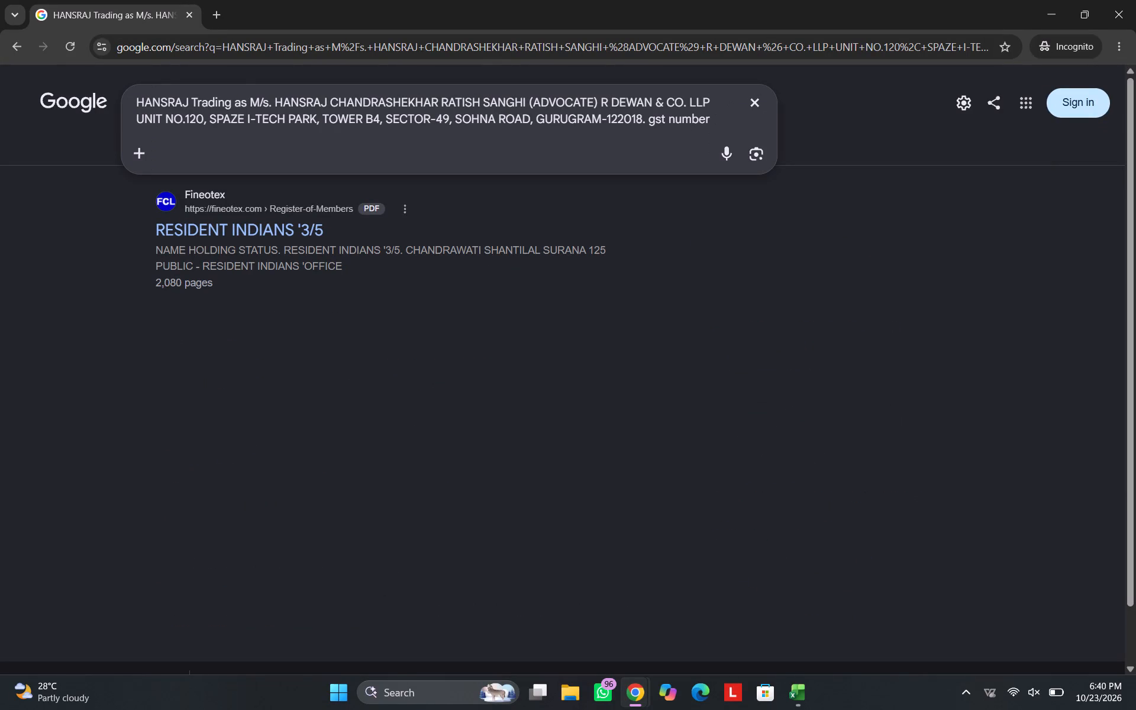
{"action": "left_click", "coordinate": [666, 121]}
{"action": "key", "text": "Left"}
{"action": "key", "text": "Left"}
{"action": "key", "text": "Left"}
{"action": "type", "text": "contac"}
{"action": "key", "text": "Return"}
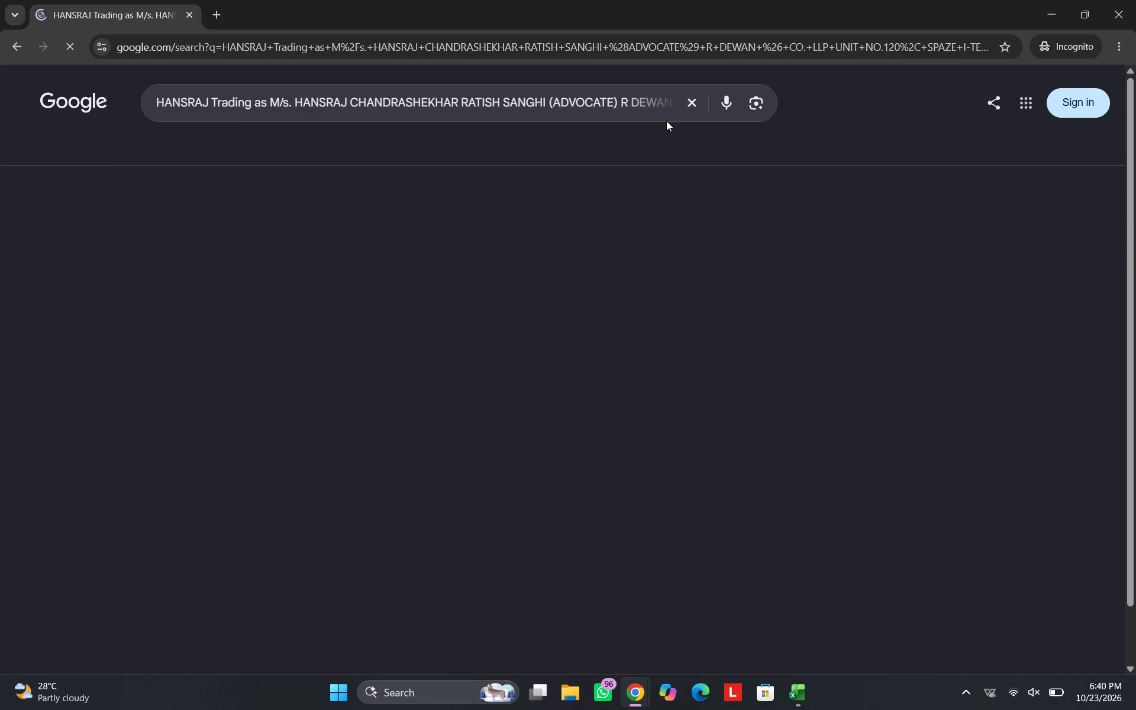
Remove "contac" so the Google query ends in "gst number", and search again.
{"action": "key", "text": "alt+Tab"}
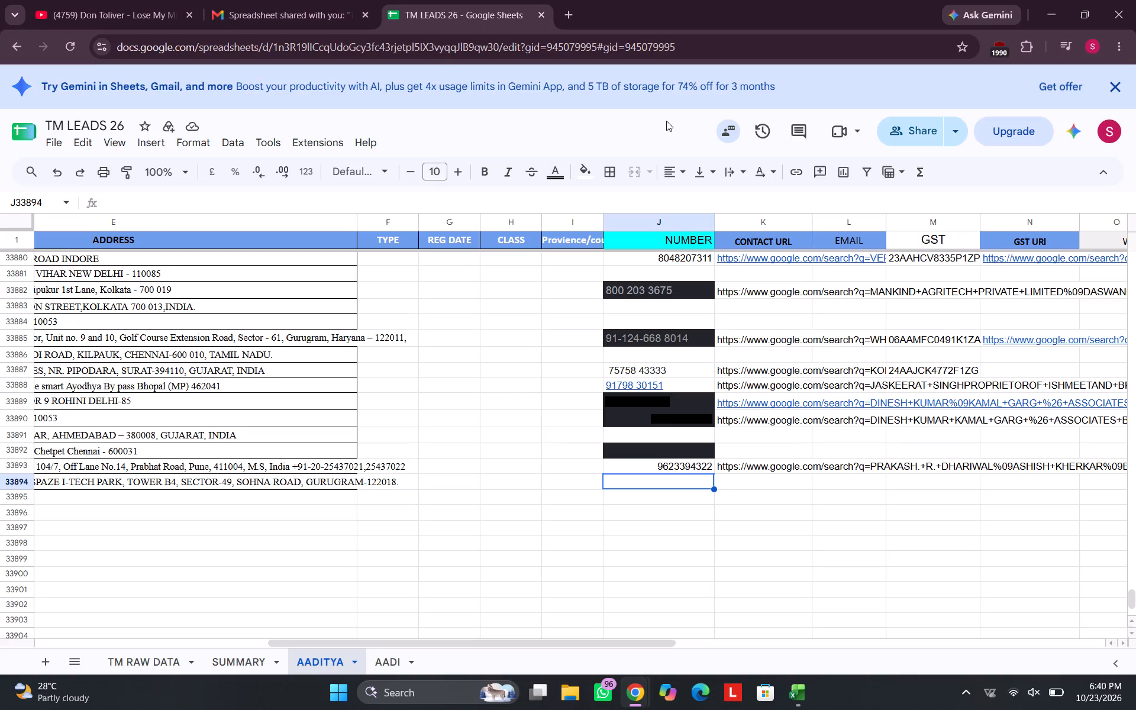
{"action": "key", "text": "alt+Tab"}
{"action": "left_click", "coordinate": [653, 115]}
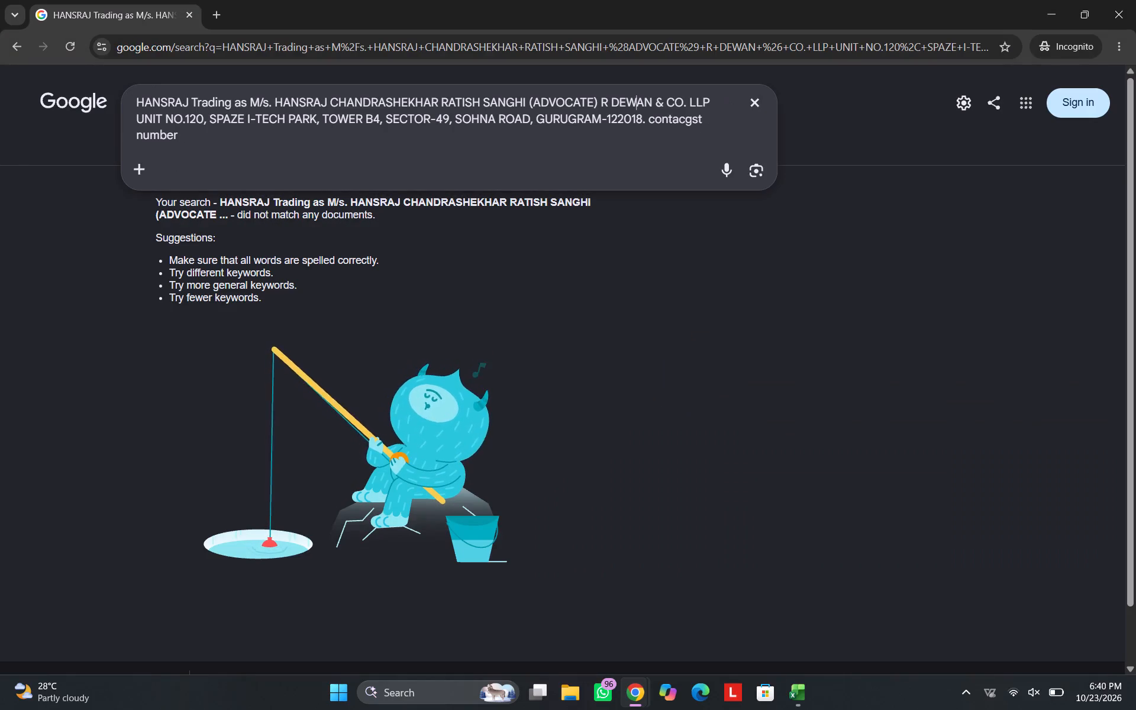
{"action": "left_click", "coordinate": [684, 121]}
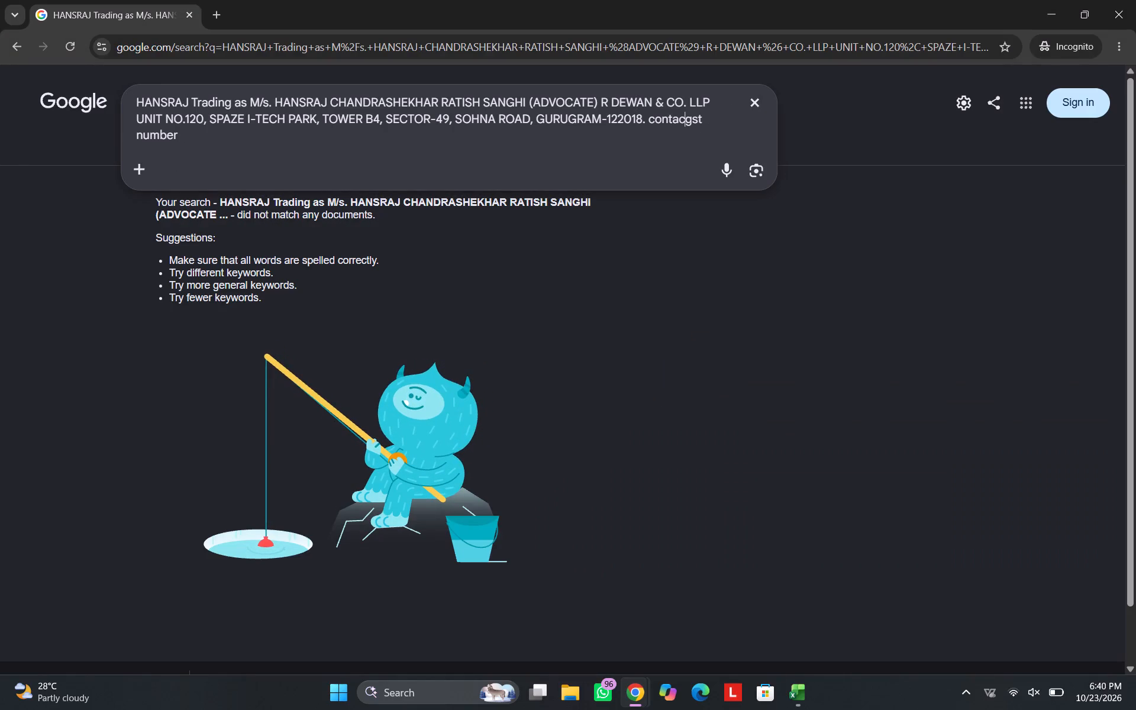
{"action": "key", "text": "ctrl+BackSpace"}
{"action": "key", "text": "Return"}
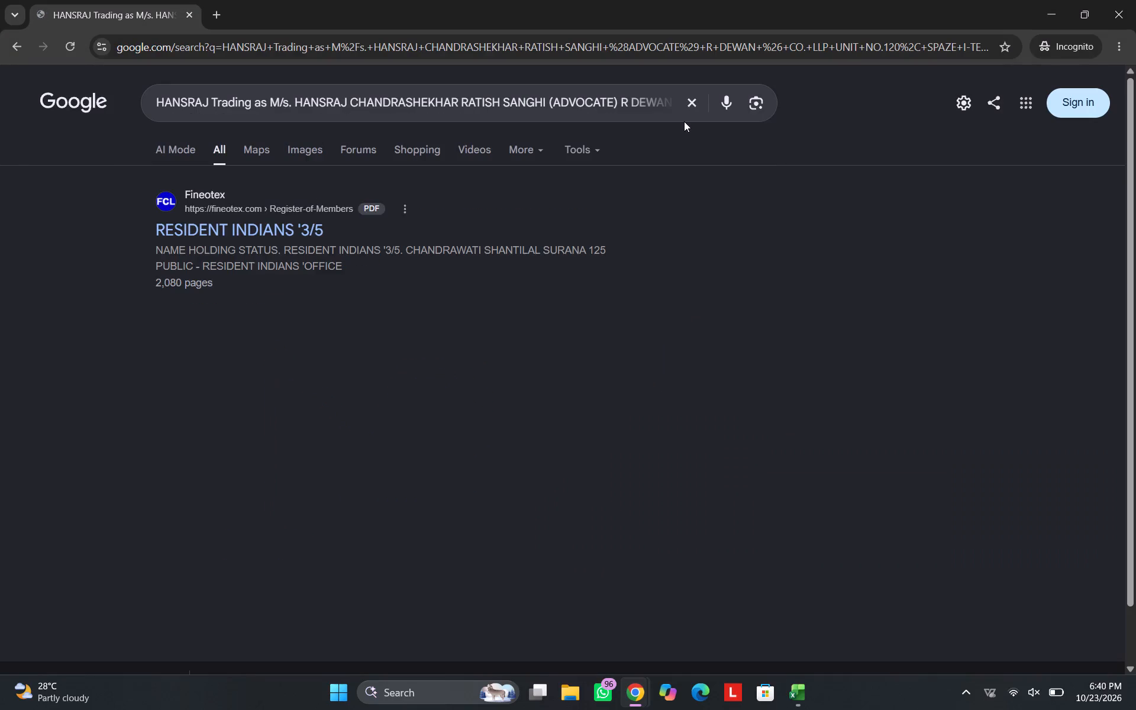
{"action": "key", "text": "alt+Tab"}
{"action": "key", "text": "Down"}
{"action": "key", "text": "Left"}
{"action": "key", "text": "Left"}
{"action": "key", "text": "Left"}
{"action": "key", "text": "Left"}
{"action": "key", "text": "Left"}
{"action": "key", "text": "Left"}
{"action": "key", "text": "Left"}
{"action": "key", "text": "Left"}
{"action": "key", "text": "Left"}
{"action": "key", "text": "Left"}
{"action": "key", "text": "Left"}
{"action": "key", "text": "Left"}
{"action": "key", "text": "Left"}
{"action": "key", "text": "Left"}
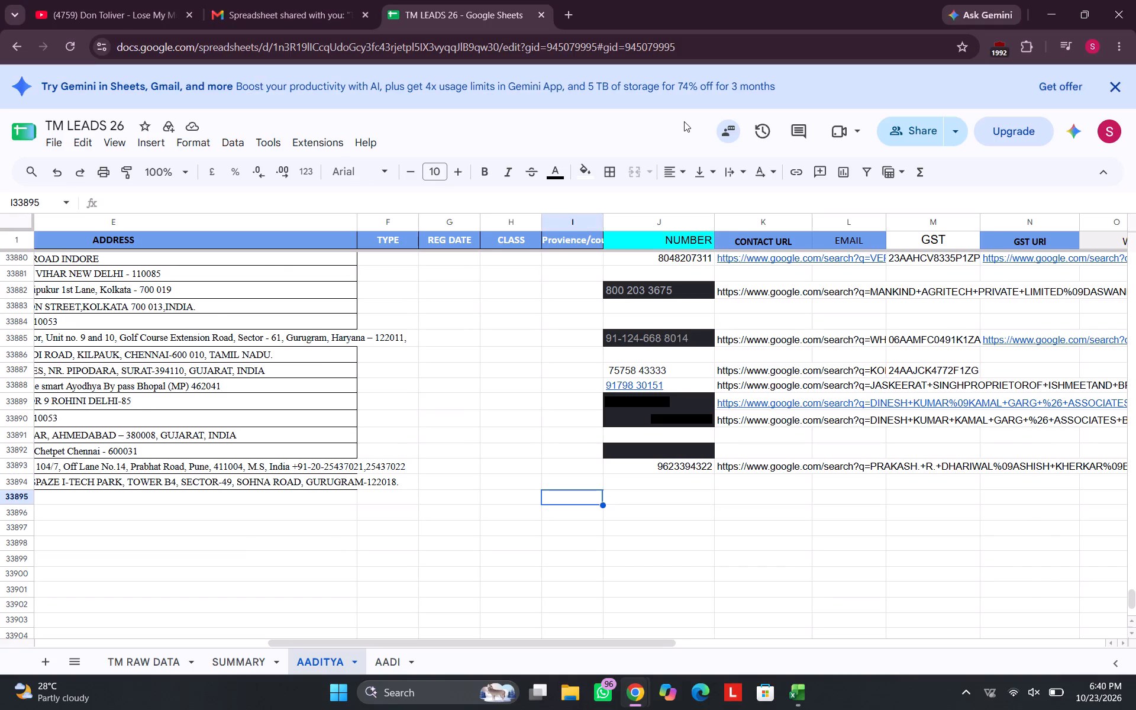
{"action": "key", "text": "Right"}
{"action": "key", "text": "alt+Tab"}
{"action": "key", "text": "alt+Right"}
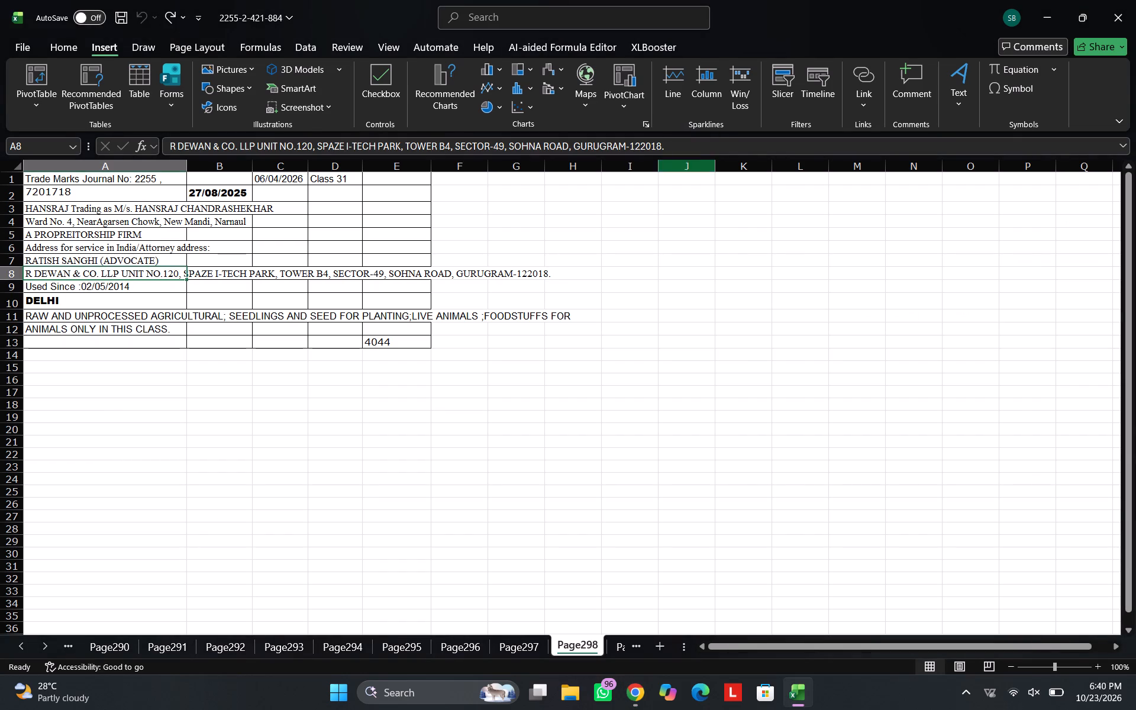
{"action": "left_click", "coordinate": [615, 643]}
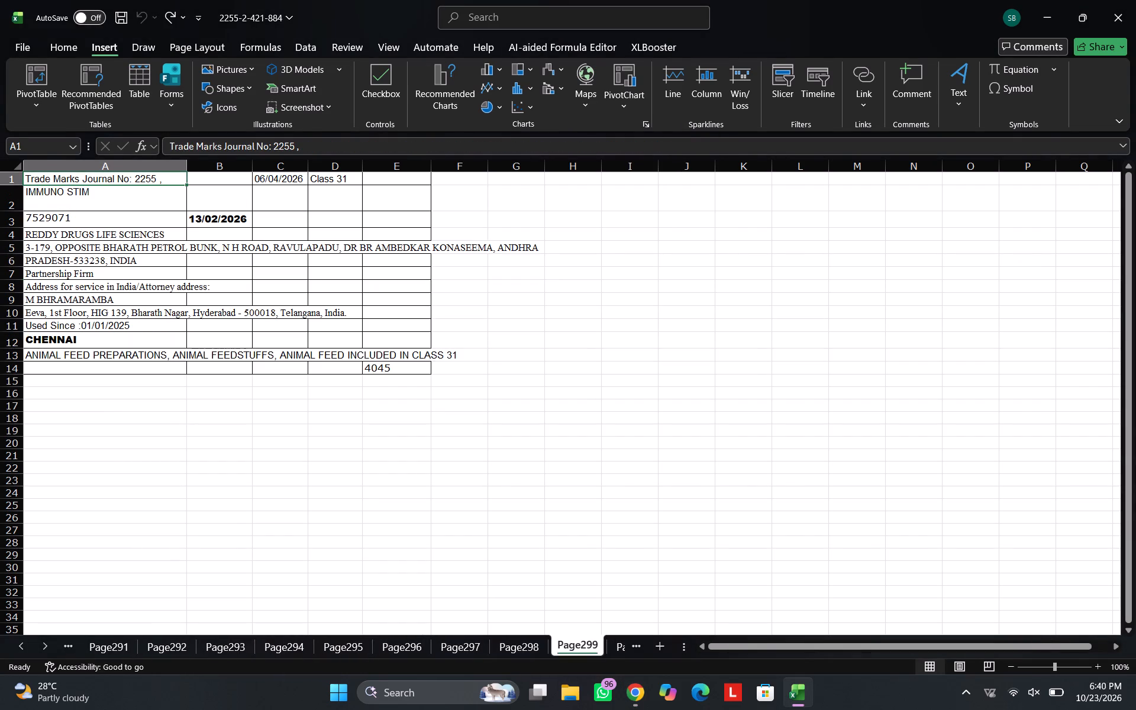
{"action": "left_click", "coordinate": [154, 218]}
{"action": "key", "text": "ctrl+c"}
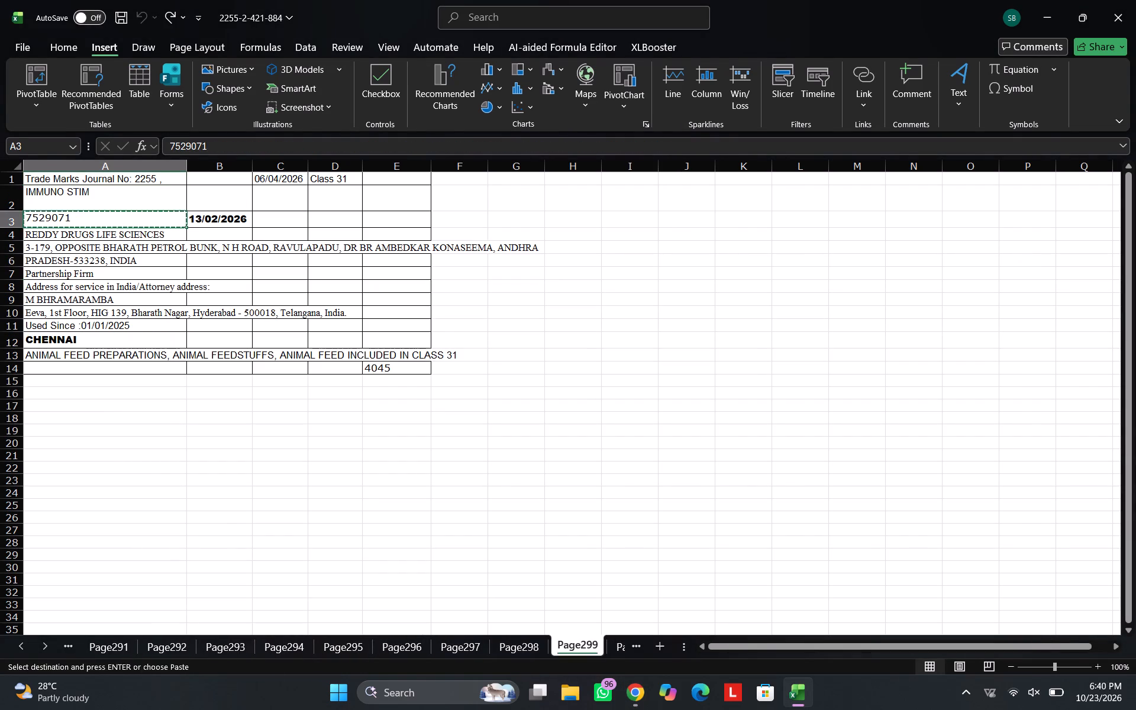
{"action": "key", "text": "alt+Tab"}
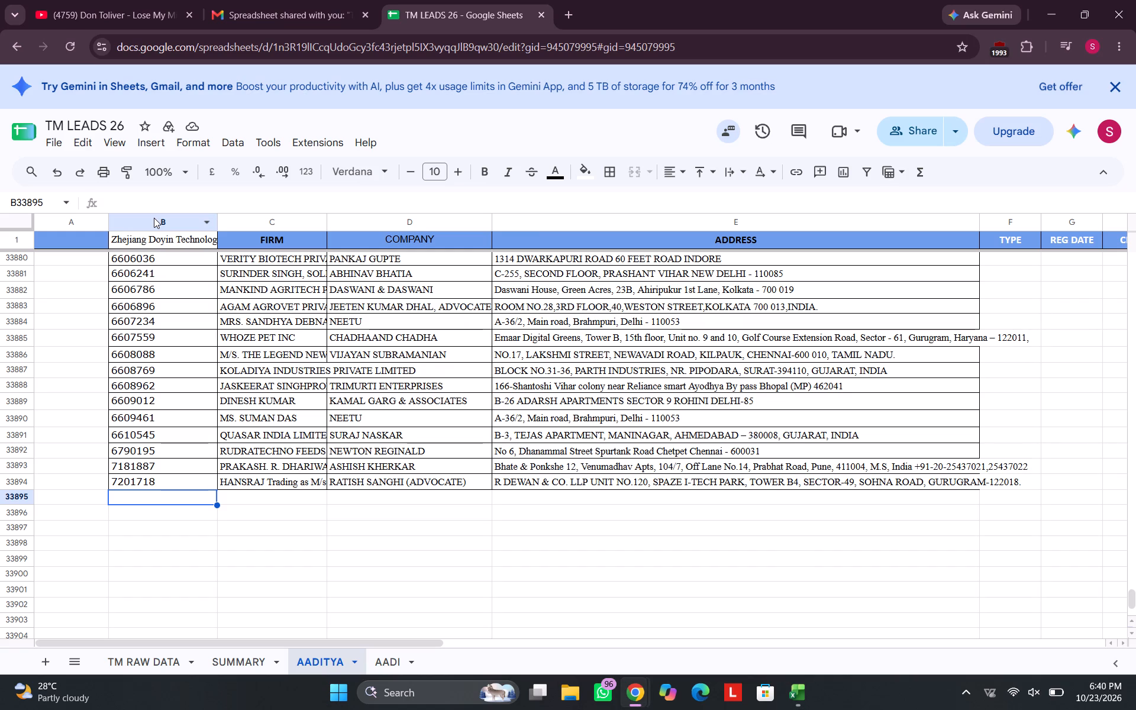
{"action": "key", "text": "ctrl+v"}
Copy the applicant name REDDY DRUGS LIFE SCIENCES from Page299 into row 33895's FIRM cell.
{"action": "key", "text": "alt+Tab"}
{"action": "key", "text": "Down"}
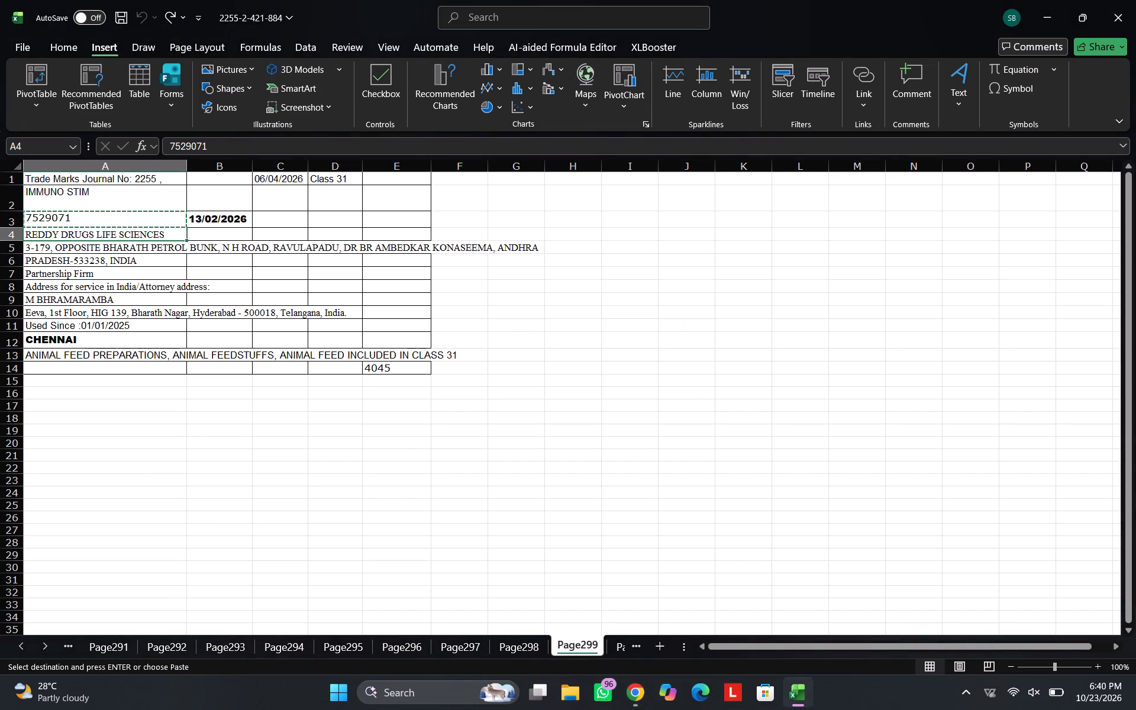
{"action": "key", "text": "ctrl+c"}
{"action": "key", "text": "alt+Tab"}
{"action": "key", "text": "Right"}
{"action": "key", "text": "ctrl+v"}
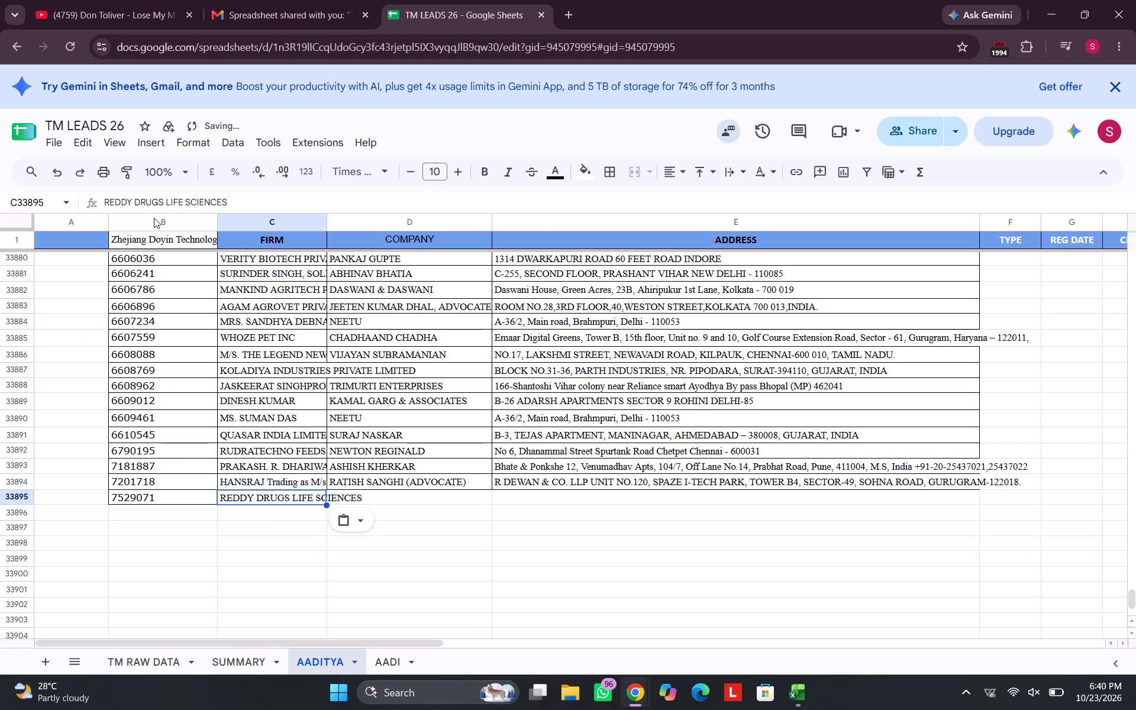
Copy the attorney's name from Page299 into row 33895's COMPANY cell.
{"action": "key", "text": "alt+Tab"}
{"action": "key", "text": "Down"}
{"action": "key", "text": "Down"}
{"action": "key", "text": "Down"}
{"action": "key", "text": "Down"}
{"action": "key", "text": "Down"}
{"action": "key", "text": "ctrl+c"}
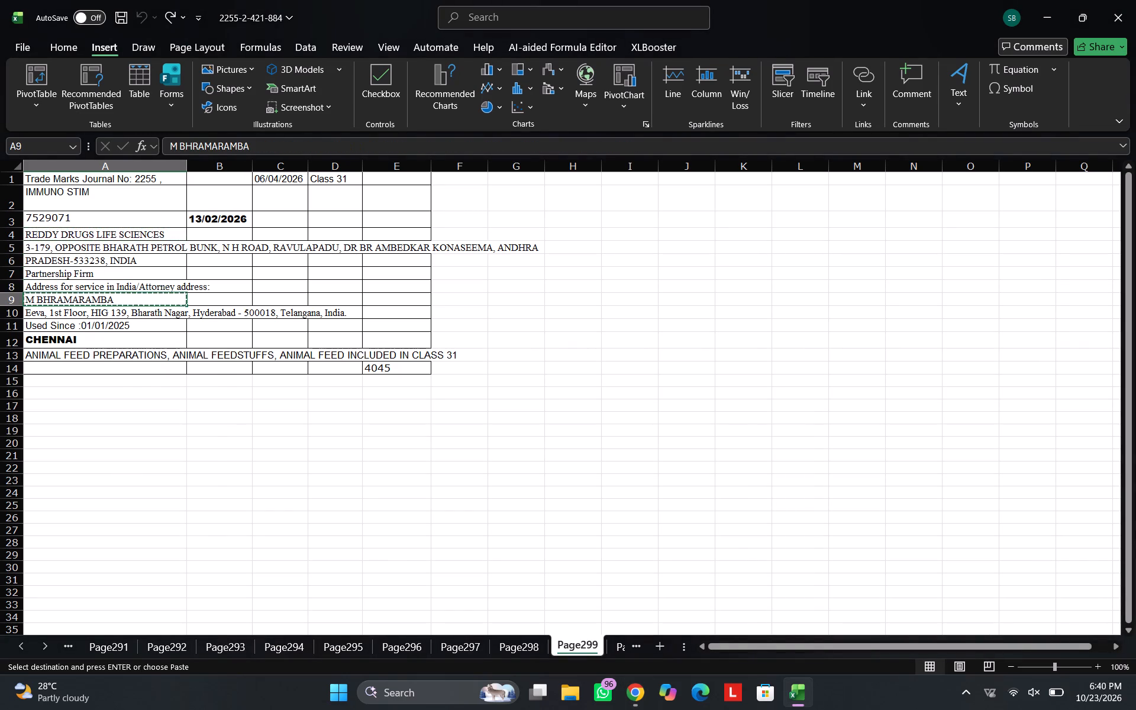
{"action": "key", "text": "alt+Tab"}
{"action": "key", "text": "Right"}
{"action": "key", "text": "ctrl+v"}
Copy the attorney's Hyderabad address from Page299 into row 33895's ADDRESS cell.
{"action": "key", "text": "alt+Tab"}
{"action": "key", "text": "Down"}
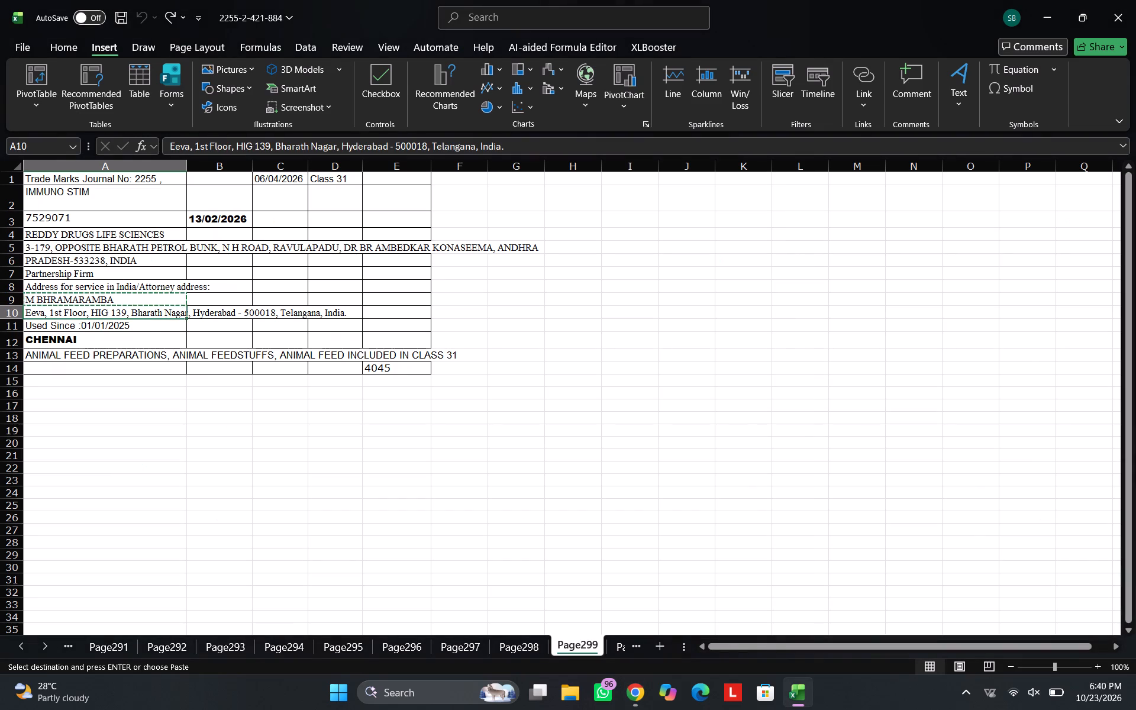
{"action": "key", "text": "ctrl+c"}
{"action": "key", "text": "alt+Tab"}
{"action": "key", "text": "Right"}
{"action": "key", "text": "ctrl+v"}
Copy row 33895's FIRM, COMPANY and ADDRESS cells together for use in a Google search.
{"action": "key", "text": "Right"}
{"action": "key", "text": "shift+Left"}
{"action": "key", "text": "shift+Left"}
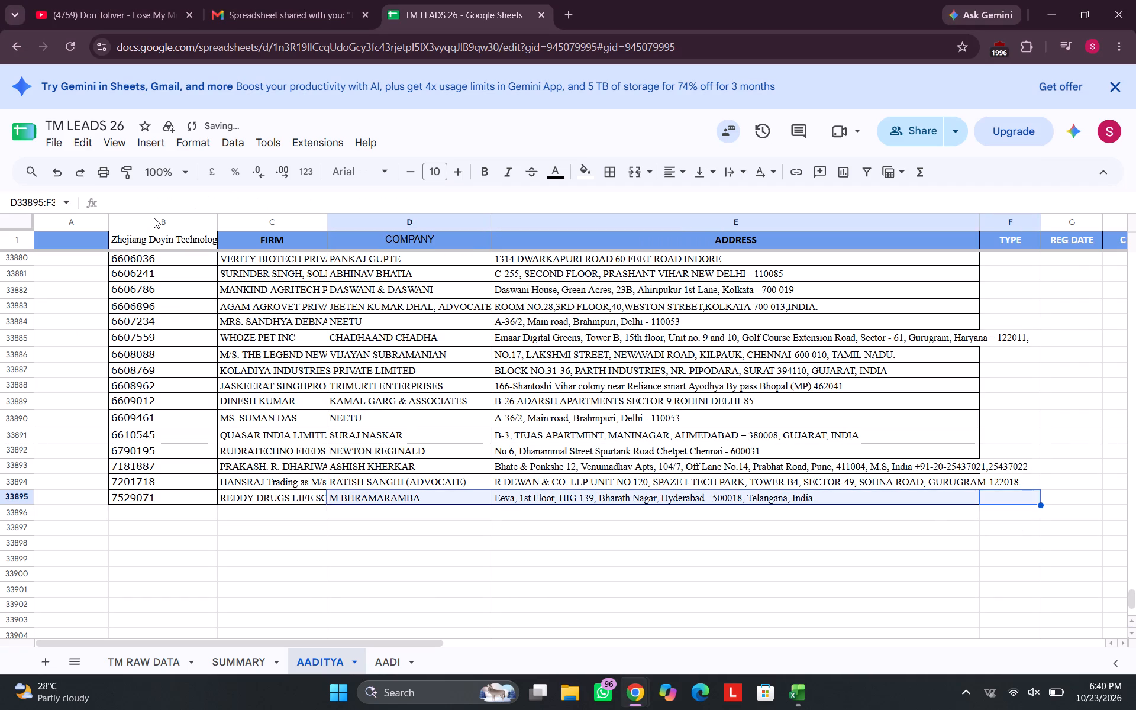
{"action": "key", "text": "shift+Left"}
{"action": "key", "text": "ctrl+c"}
{"action": "key", "text": "alt+Tab"}
{"action": "key", "text": "alt+Right"}
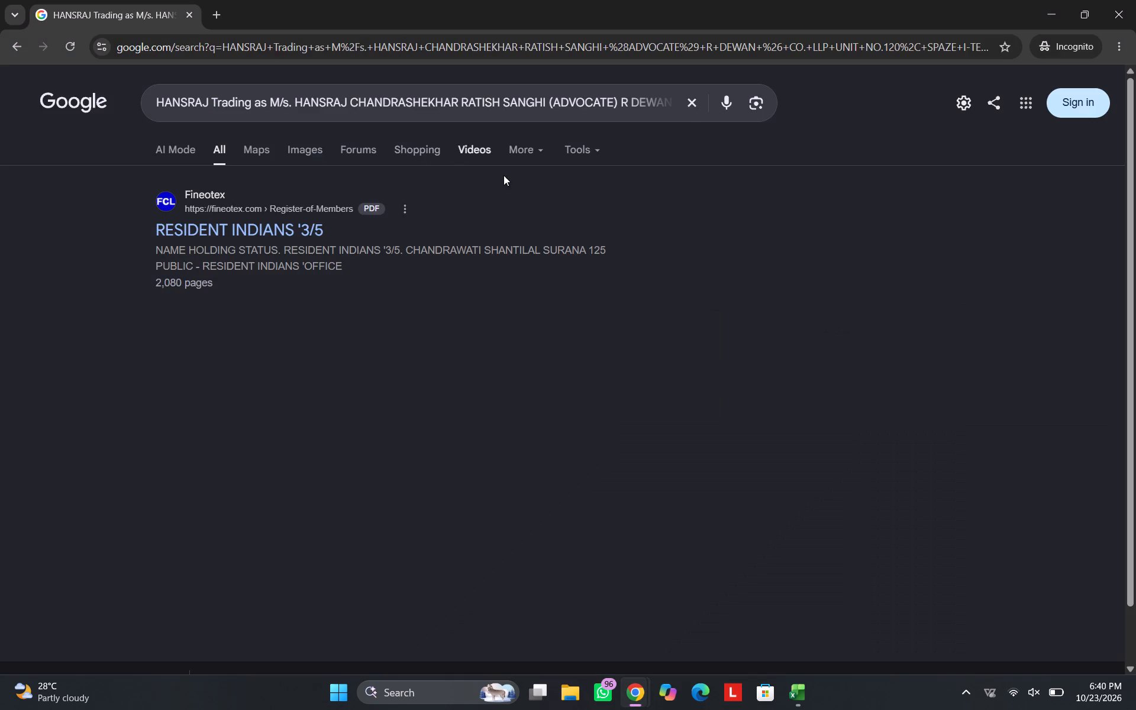
Search Google for REDDY DRUGS LIFE SCIENCES with its attorney's name, Hyderabad address and "contact number", and review the results.
{"action": "left_click", "coordinate": [687, 105]}
{"action": "left_click", "coordinate": [667, 106], "text": "ctrl"}
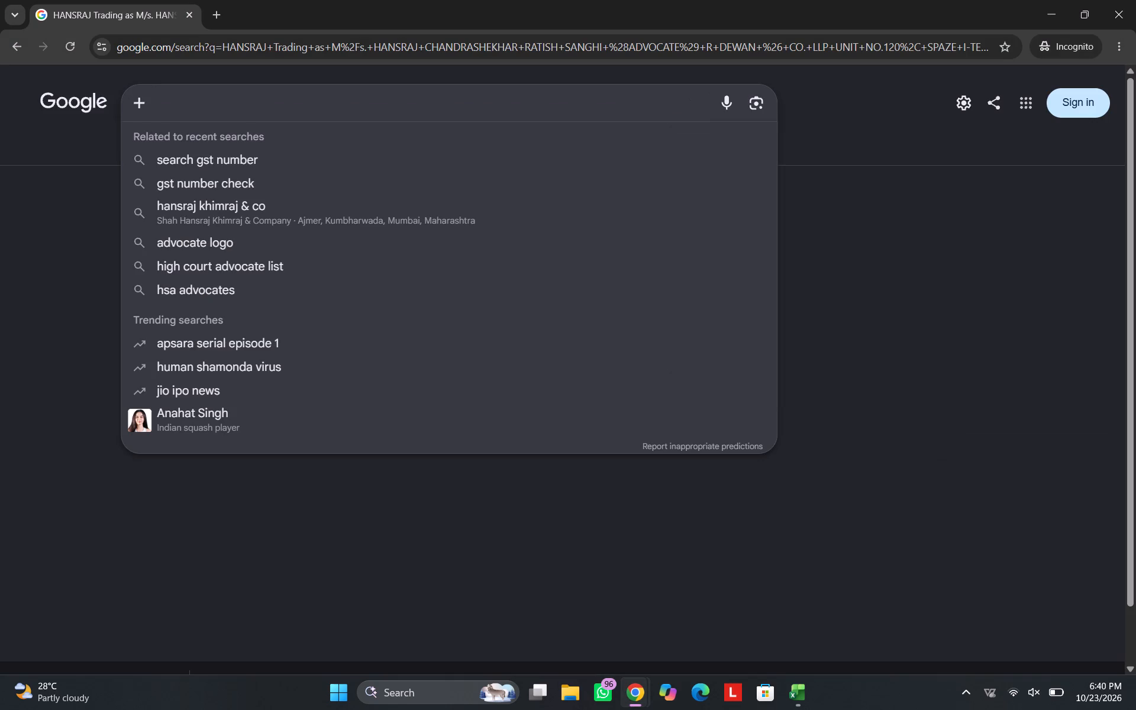
{"action": "key", "text": "ctrl+v"}
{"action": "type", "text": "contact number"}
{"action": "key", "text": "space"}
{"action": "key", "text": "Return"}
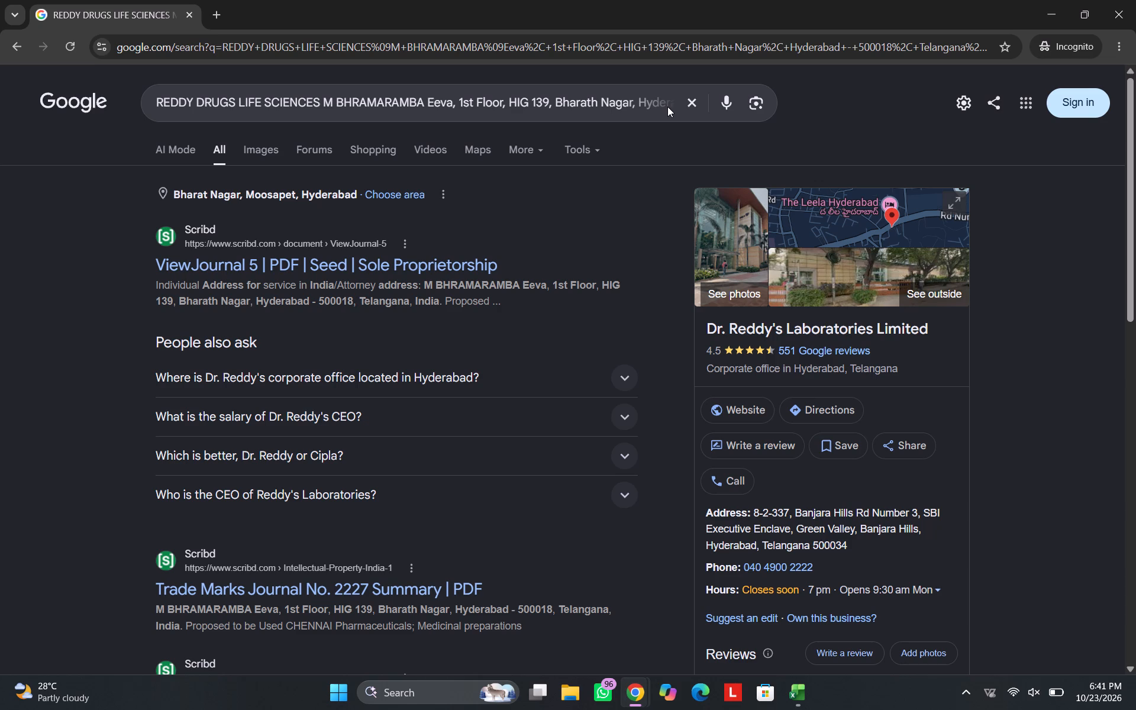
{"action": "scroll", "coordinate": [540, 411], "scroll_direction": "down", "scroll_amount": 2}
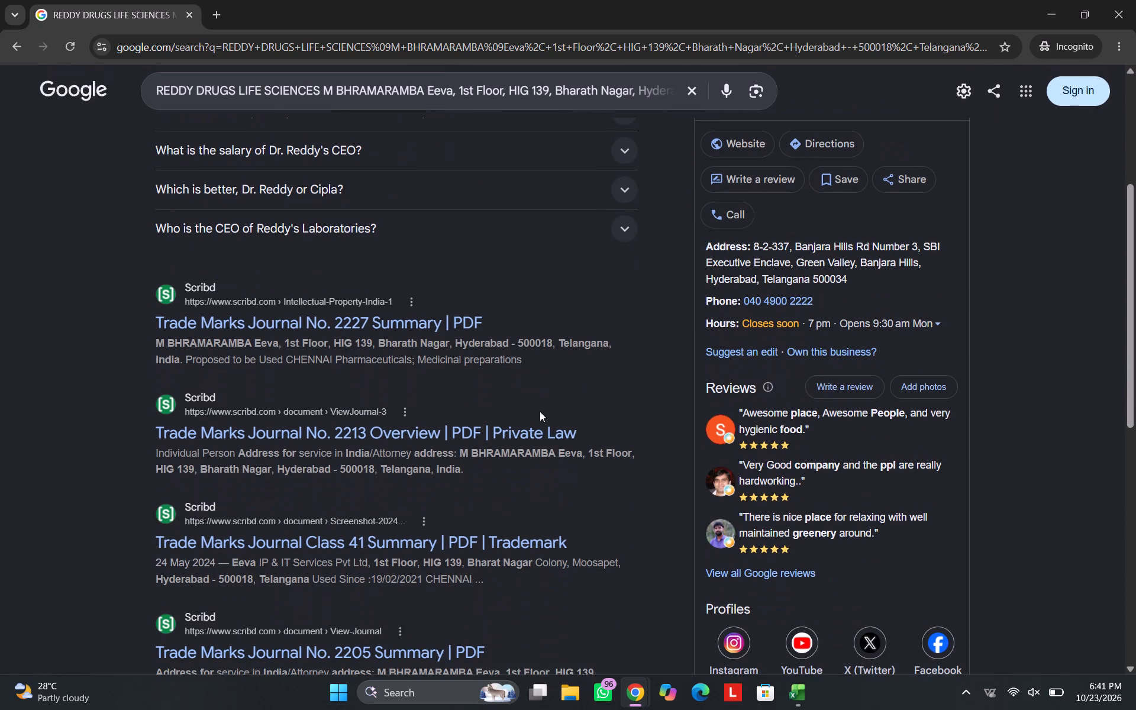
{"action": "scroll", "coordinate": [540, 411], "scroll_direction": "up", "scroll_amount": 1}
Move to row 33896 of the AADITYA sheet and open journal page Page300 in the Excel workbook.
{"action": "key", "text": "alt+Tab"}
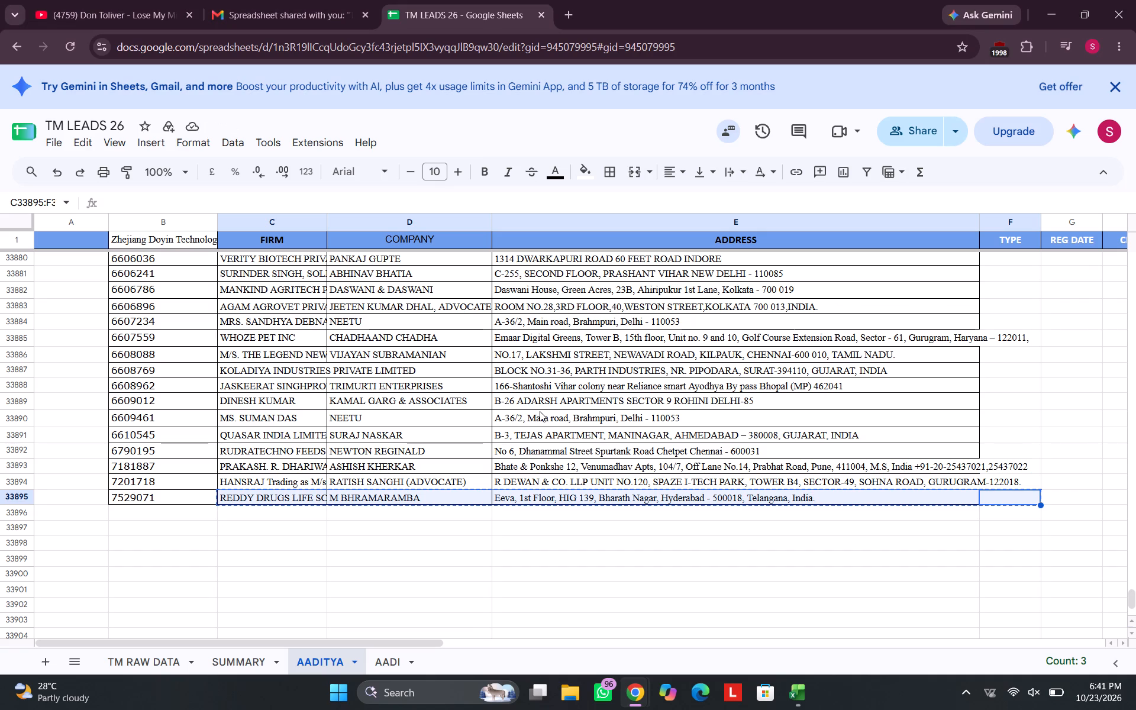
{"action": "key", "text": "Down"}
{"action": "key", "text": "Left"}
{"action": "key", "text": "Left"}
{"action": "key", "text": "Left"}
{"action": "key", "text": "Left"}
{"action": "key", "text": "alt+Tab"}
{"action": "key", "text": "alt+Right"}
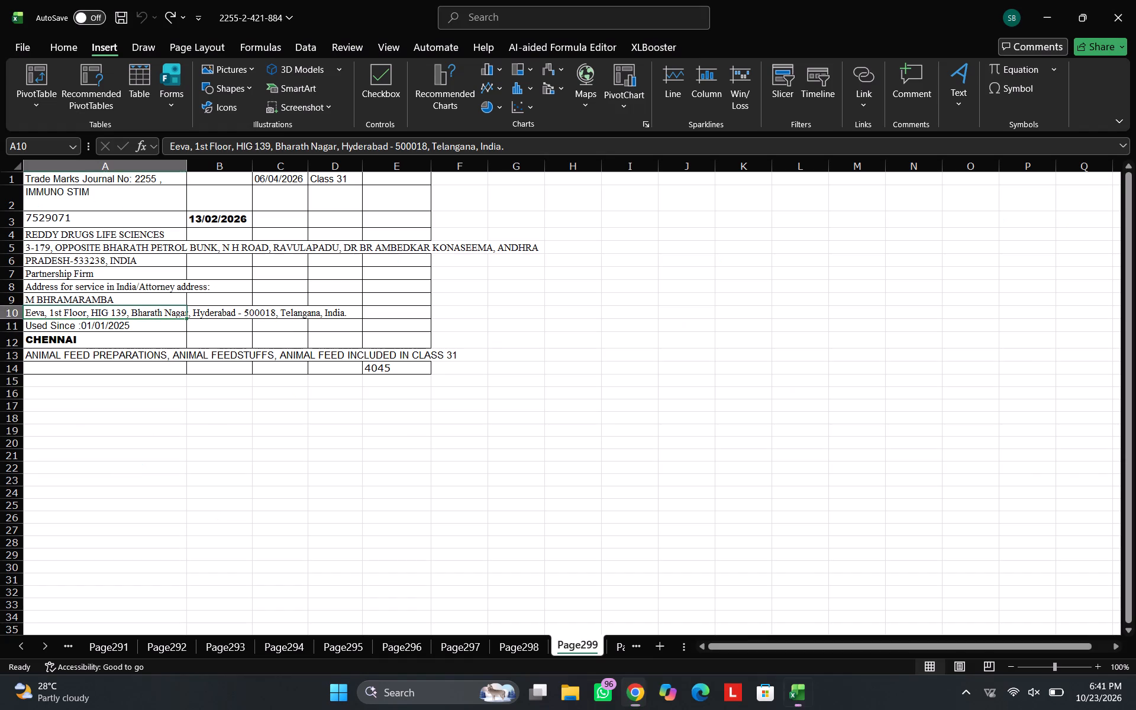
{"action": "left_click", "coordinate": [623, 654]}
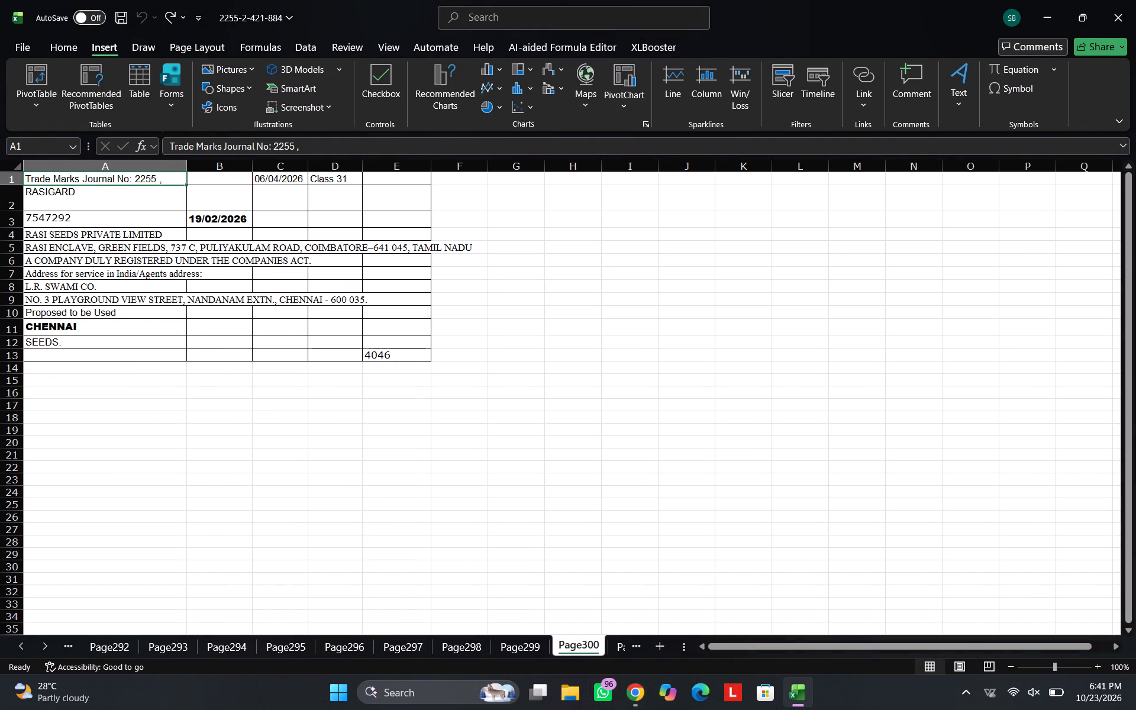
Copy row 33895's FIRM, COMPANY and ADDRESS cells together from the AADITYA sheet.
{"action": "key", "text": "alt+Tab"}
{"action": "key", "text": "Up"}
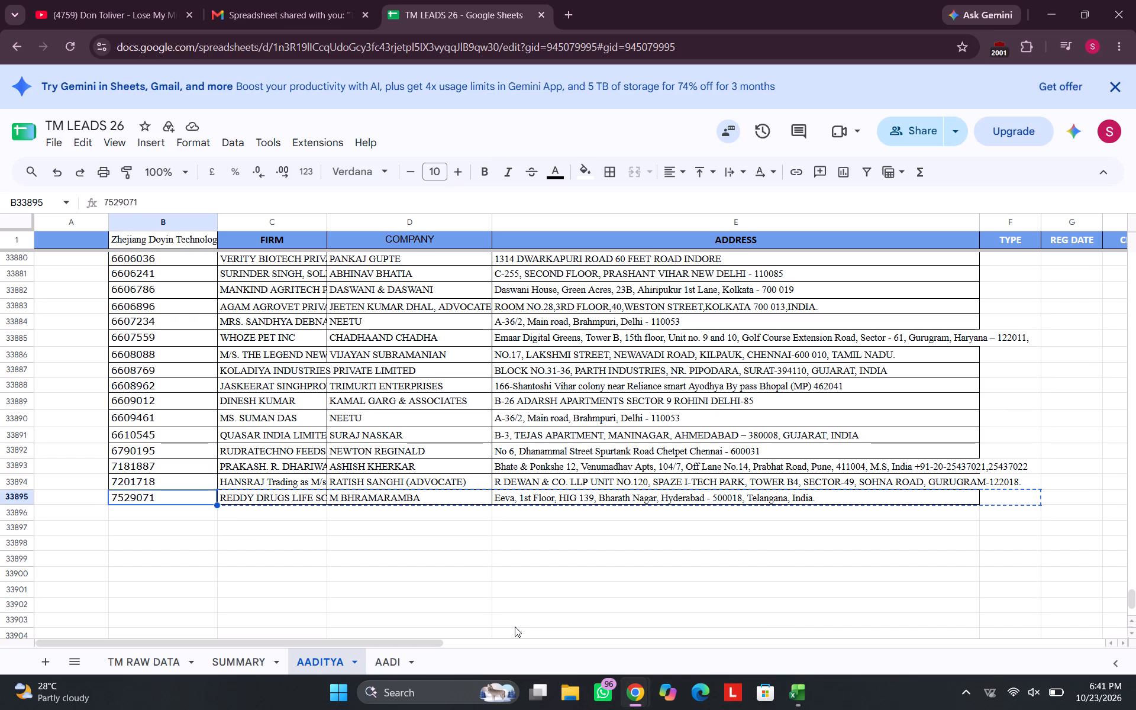
{"action": "key", "text": "Right"}
{"action": "key", "text": "shift+Right"}
{"action": "key", "text": "shift+Right"}
{"action": "key", "text": "ctrl+c"}
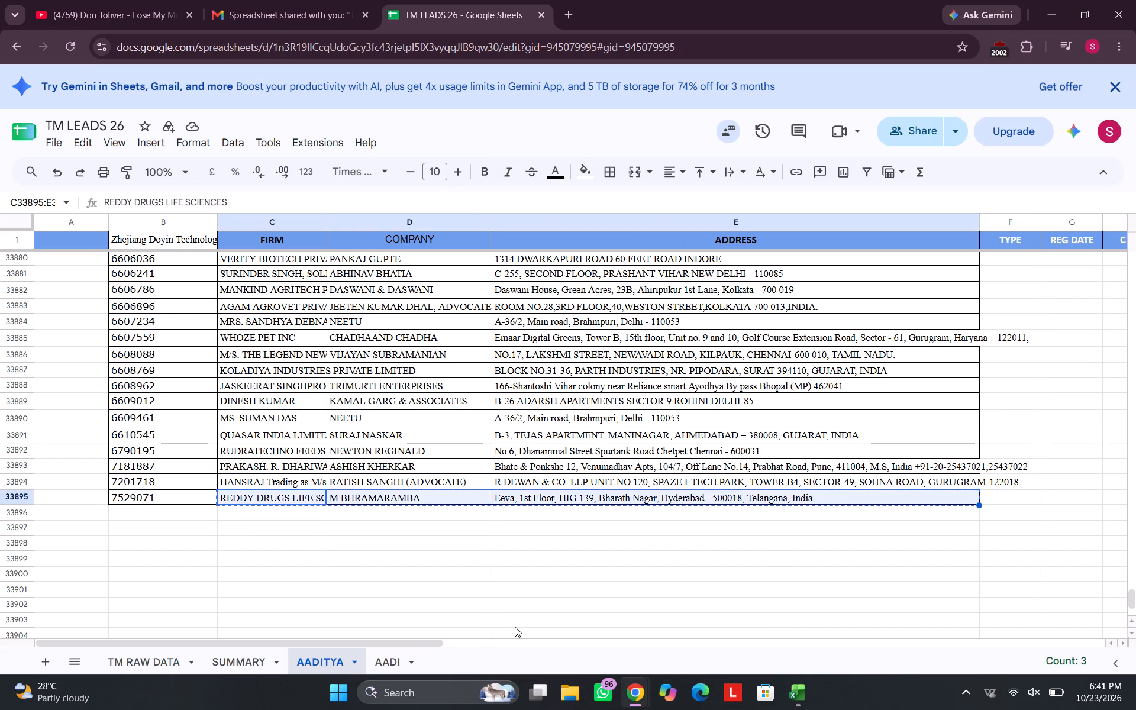
Insert "gst" before "number" in the REDDY DRUGS LIFE SCIENCES Google query, rerun it and review the results.
{"action": "key", "text": "alt+Tab"}
{"action": "key", "text": "alt+Right"}
{"action": "scroll", "coordinate": [651, 491], "scroll_direction": "up", "scroll_amount": 5}
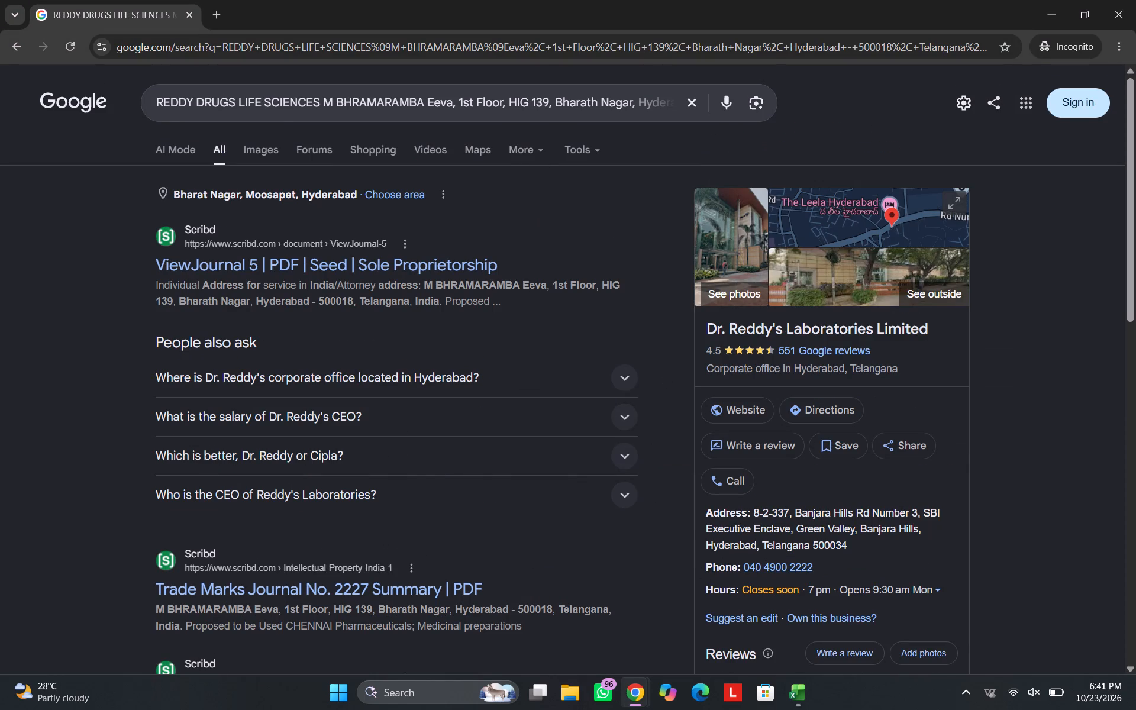
{"action": "left_click", "coordinate": [600, 109]}
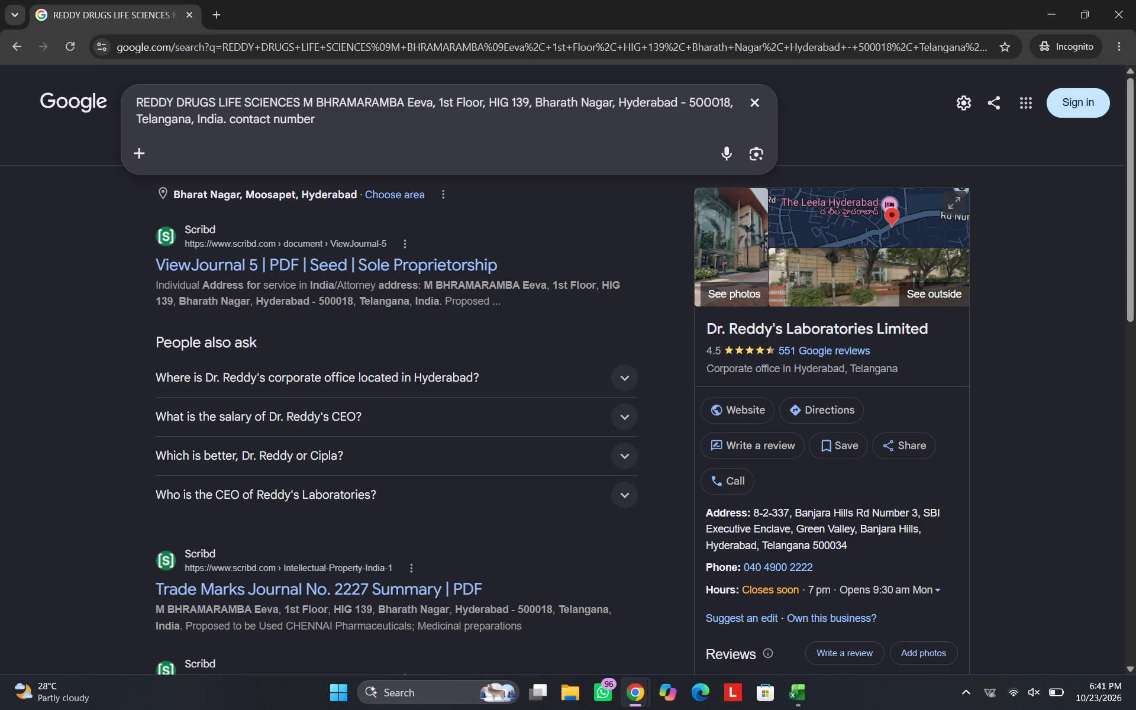
{"action": "left_click", "coordinate": [272, 120]}
{"action": "key", "text": "BackSpace"}
{"action": "key", "text": "BackSpace"}
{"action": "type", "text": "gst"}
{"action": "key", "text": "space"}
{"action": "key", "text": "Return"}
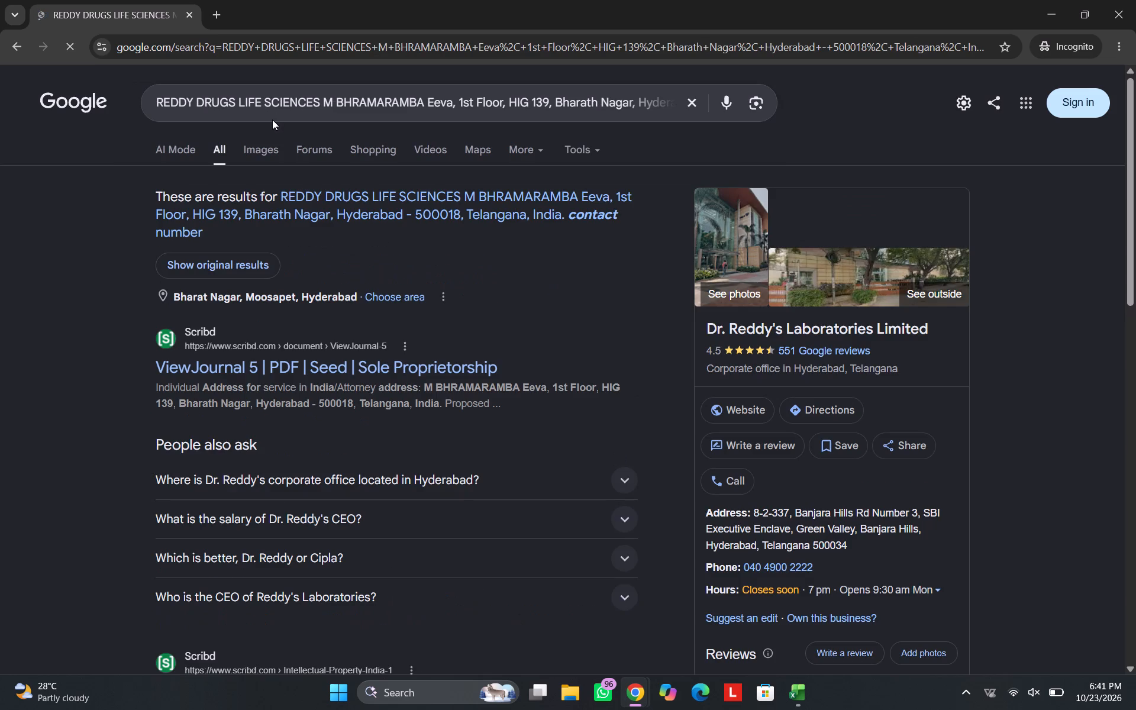
{"action": "scroll", "coordinate": [325, 205], "scroll_direction": "down", "scroll_amount": 1}
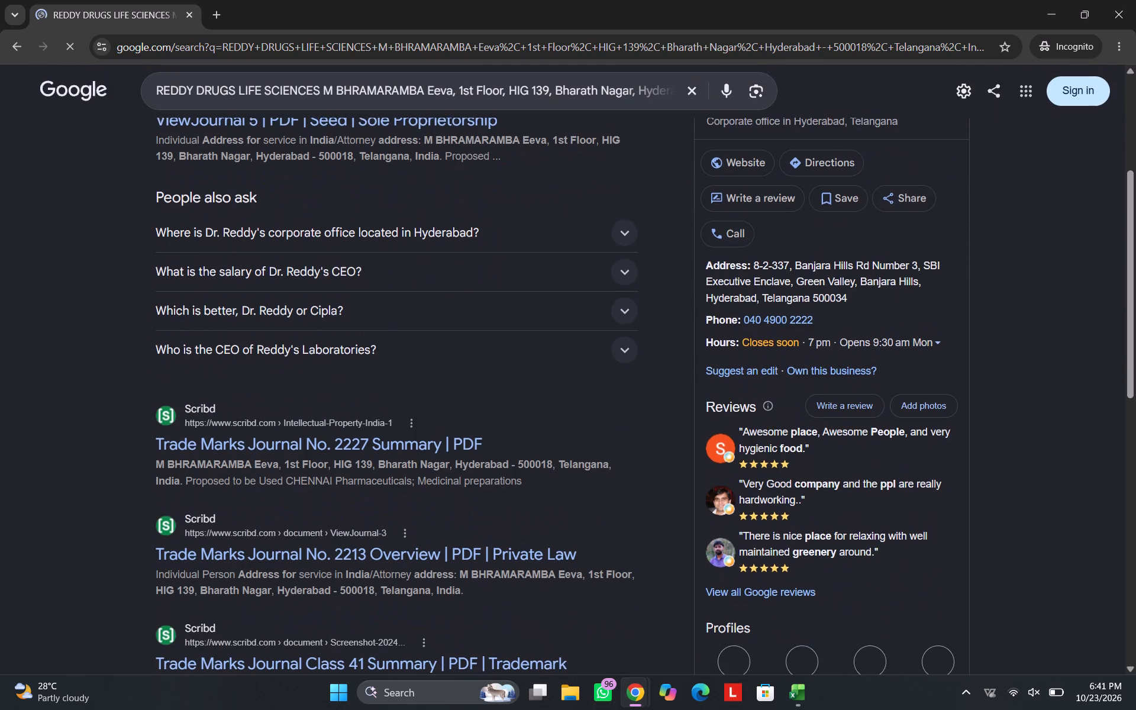
{"action": "scroll", "coordinate": [325, 205], "scroll_direction": "down", "scroll_amount": 2}
{"action": "scroll", "coordinate": [325, 205], "scroll_direction": "up", "scroll_amount": 4}
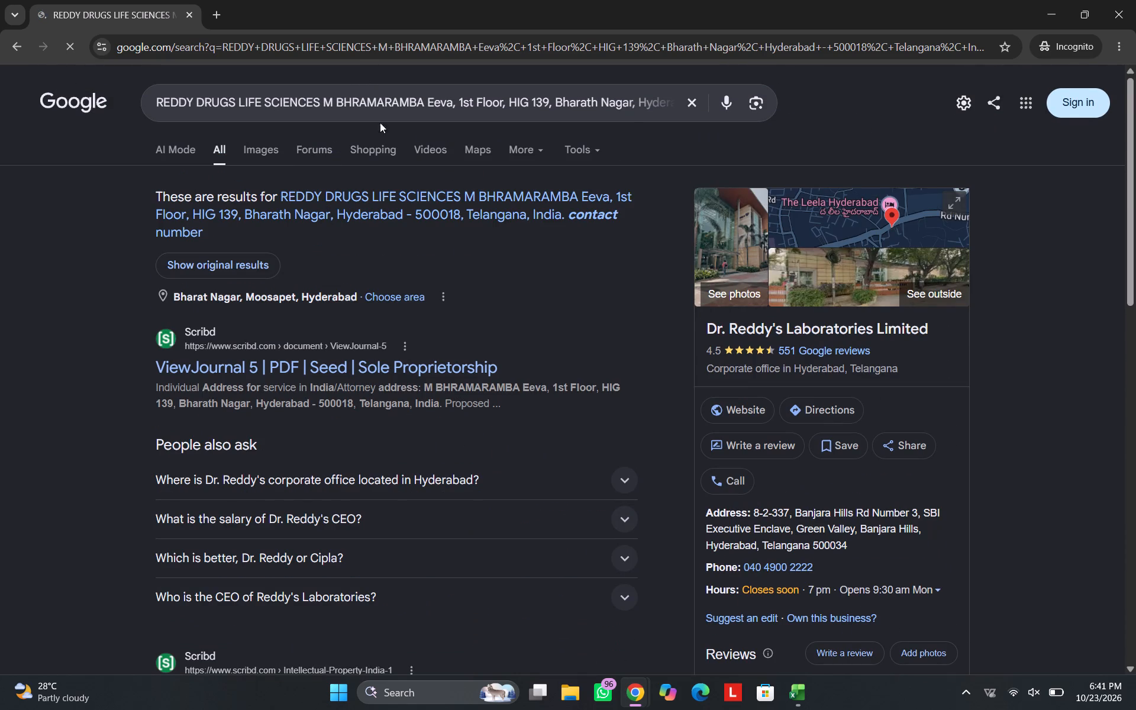
Correct the mistyped "contacgst" in the REDDY DRUGS LIFE SCIENCES query, rerun the GST number search and examine the results.
{"action": "left_click", "coordinate": [385, 118]}
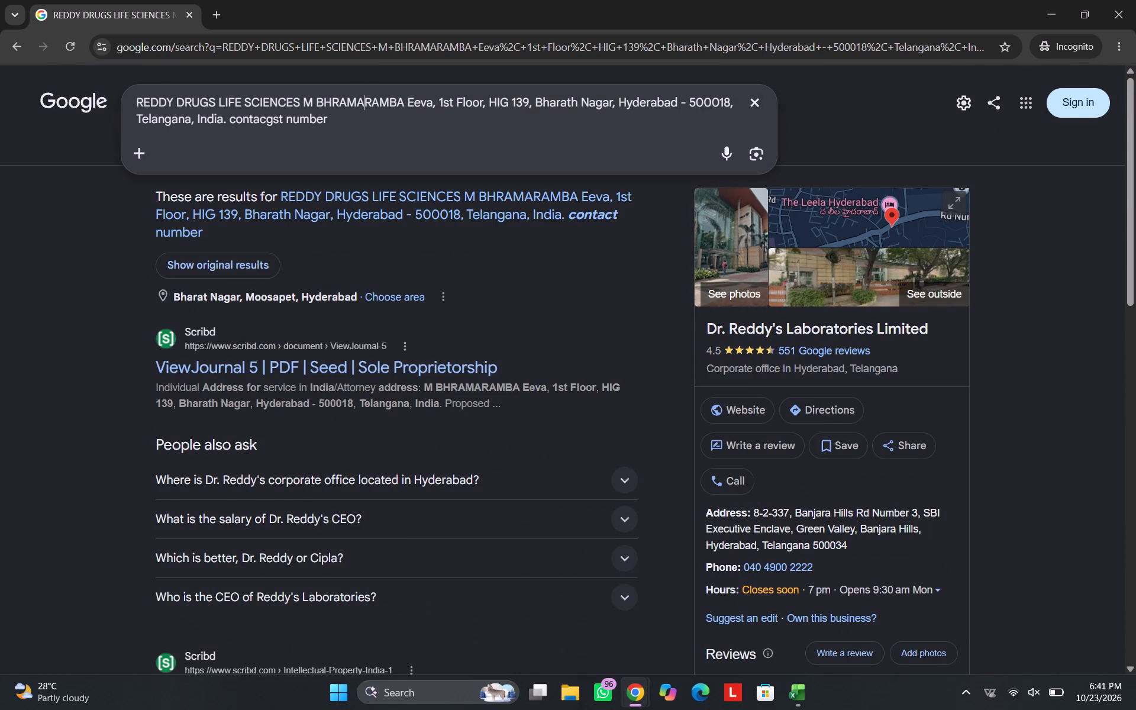
{"action": "left_click", "coordinate": [268, 126]}
{"action": "key", "text": "ctrl+BackSpace"}
{"action": "key", "text": "Return"}
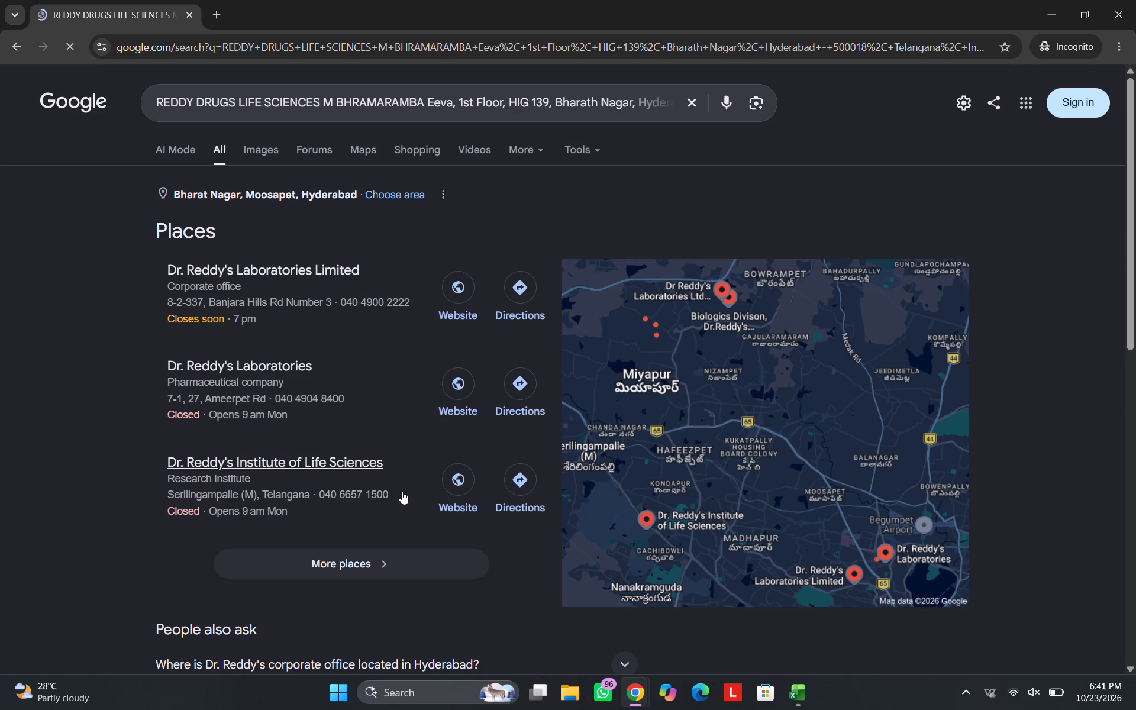
{"action": "scroll", "coordinate": [402, 491], "scroll_direction": "down", "scroll_amount": 4}
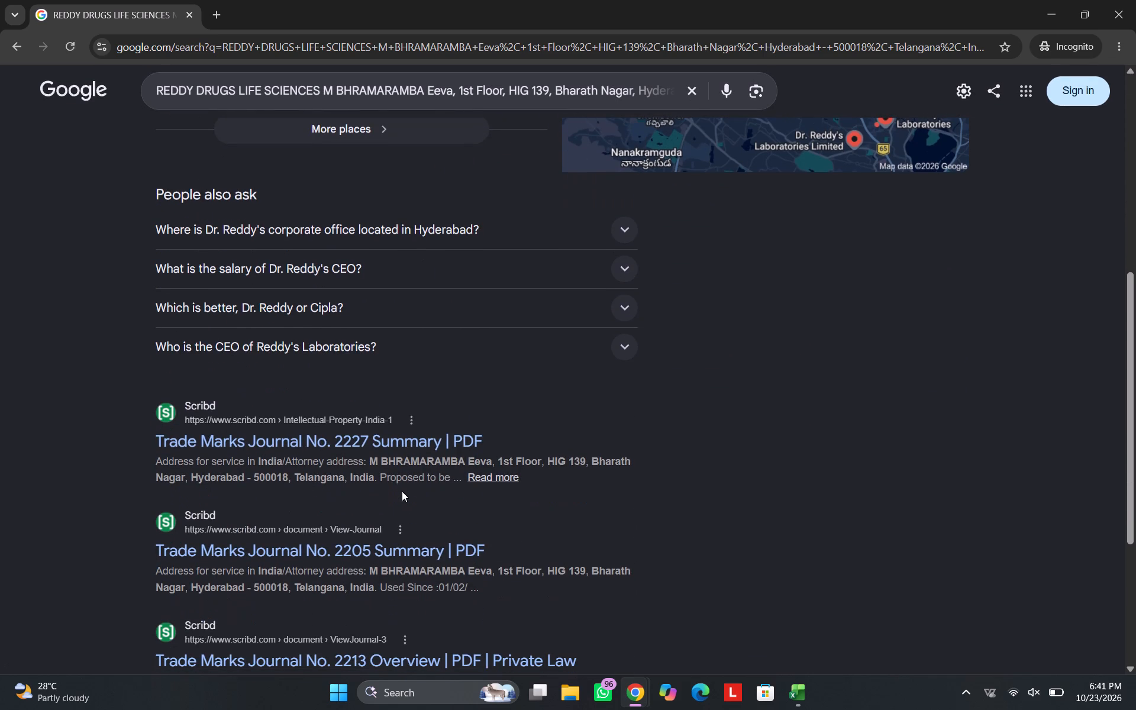
Look at the journal page after Page300 in Excel, go back to Page300, and return to the AADITYA sheet.
{"action": "key", "text": "alt+Tab"}
{"action": "key", "text": "alt+Tab"}
{"action": "key", "text": "alt+Right"}
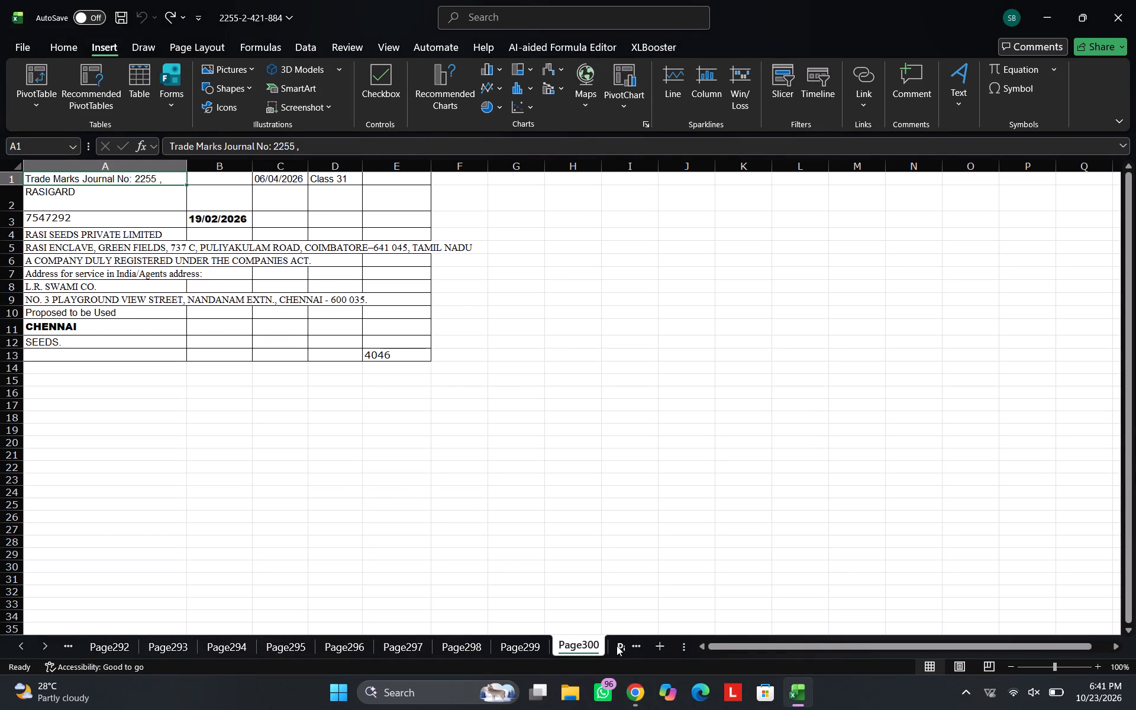
{"action": "left_click", "coordinate": [617, 646]}
{"action": "left_click", "coordinate": [509, 644]}
{"action": "key", "text": "alt+Tab"}
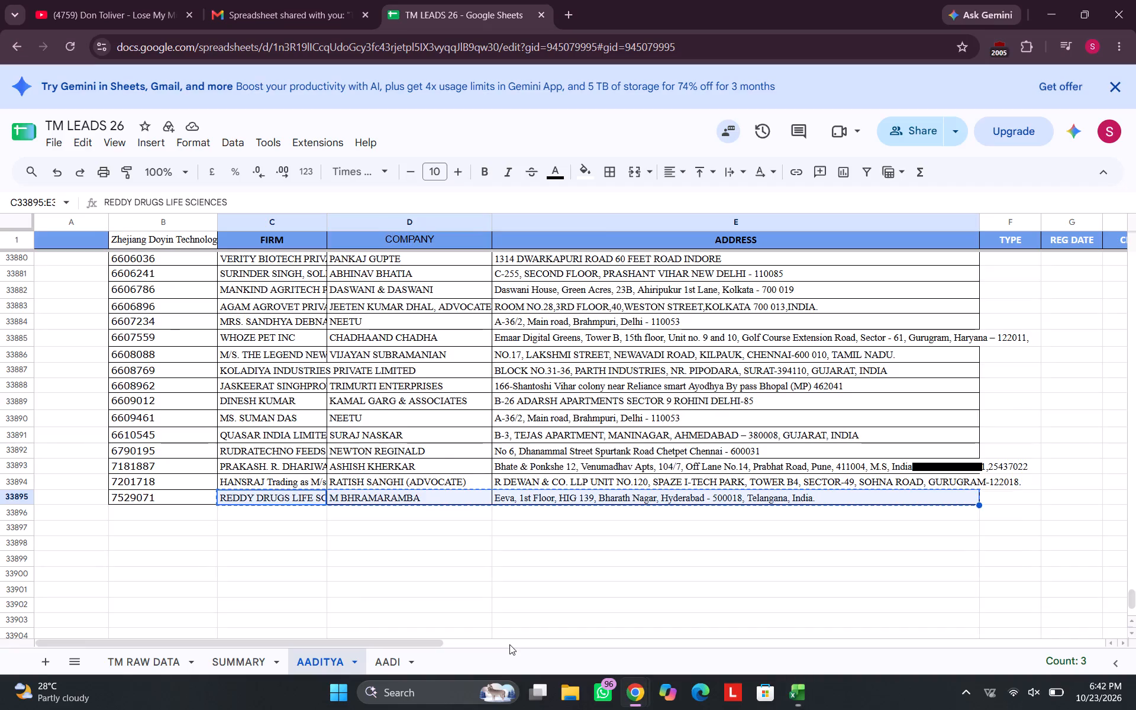
Enter WEEK 43 and NAME samyak in row 33775, the first row where these columns are empty.
{"action": "scroll", "coordinate": [523, 522], "scroll_direction": "left", "scroll_amount": 2}
{"action": "scroll", "coordinate": [523, 522], "scroll_direction": "up", "scroll_amount": 2}
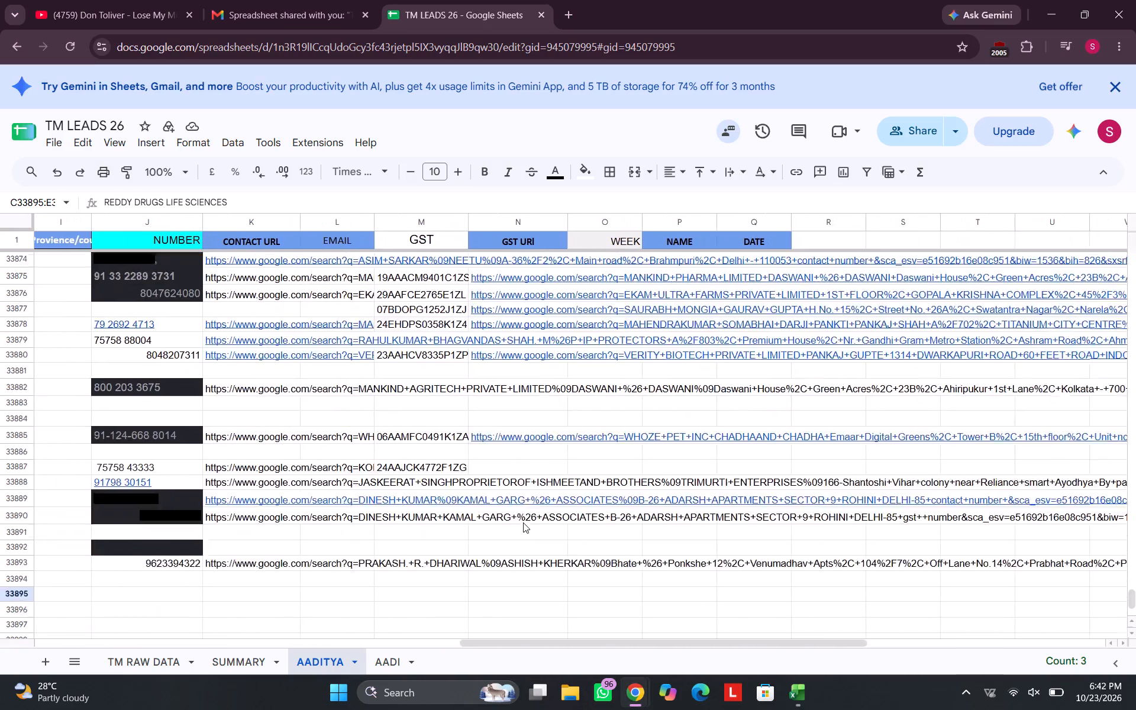
{"action": "scroll", "coordinate": [523, 522], "scroll_direction": "up", "scroll_amount": 3}
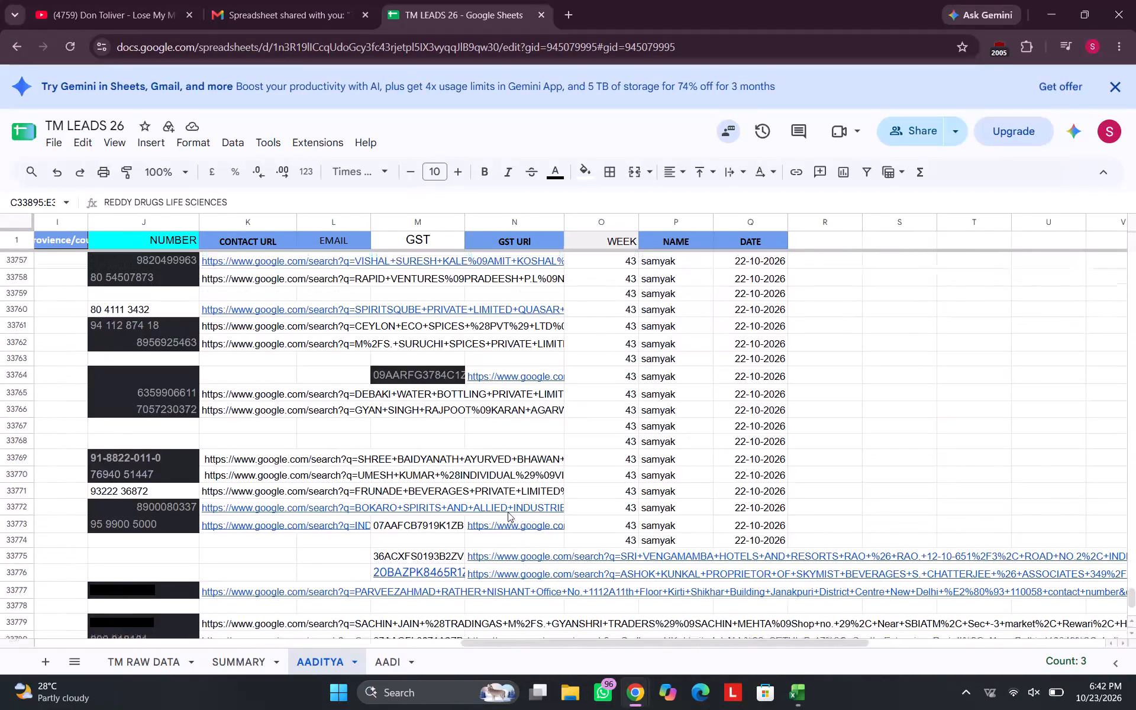
{"action": "scroll", "coordinate": [508, 512], "scroll_direction": "left", "scroll_amount": 1}
{"action": "left_click", "coordinate": [523, 478]}
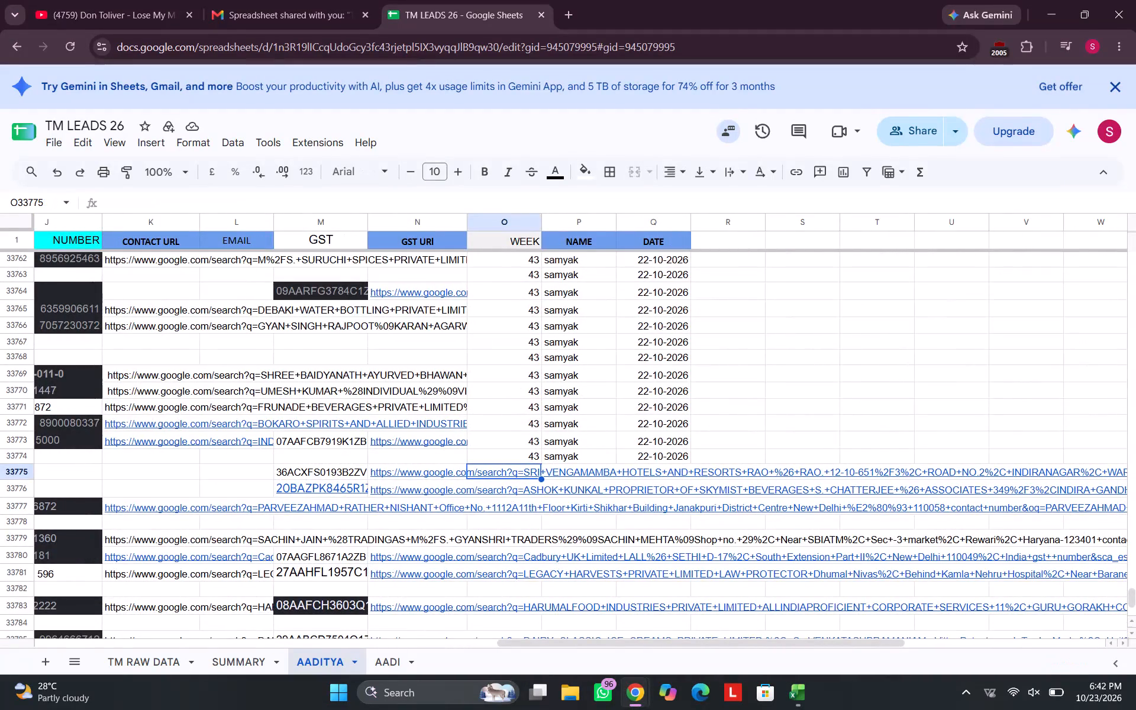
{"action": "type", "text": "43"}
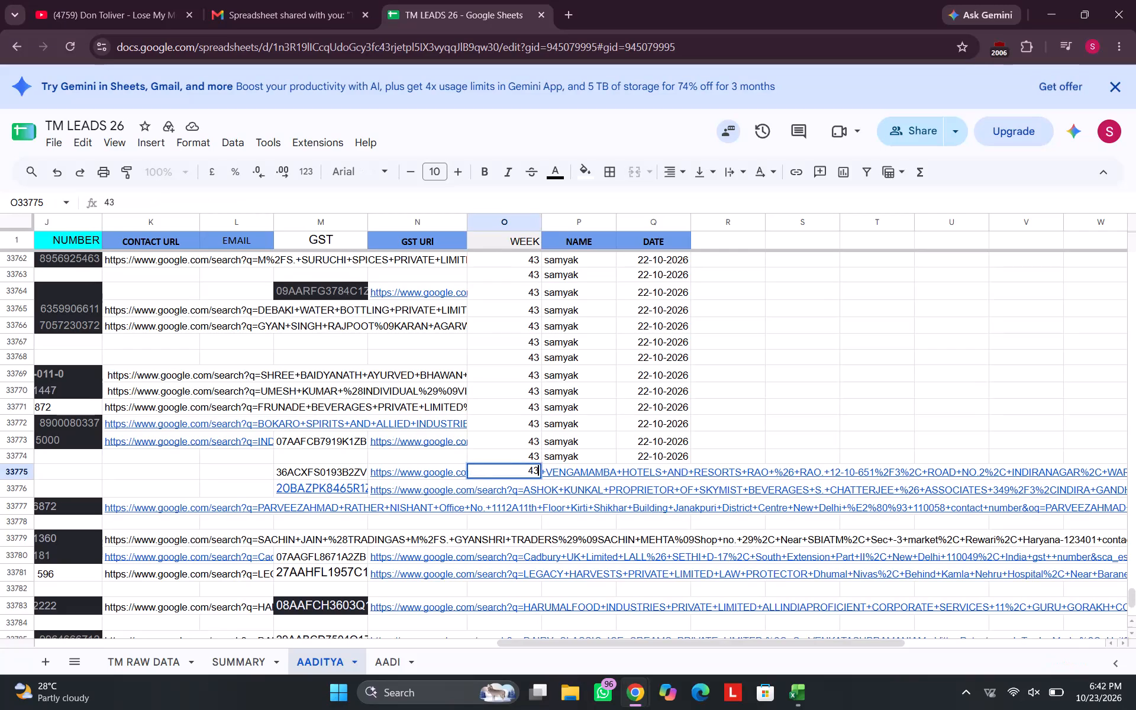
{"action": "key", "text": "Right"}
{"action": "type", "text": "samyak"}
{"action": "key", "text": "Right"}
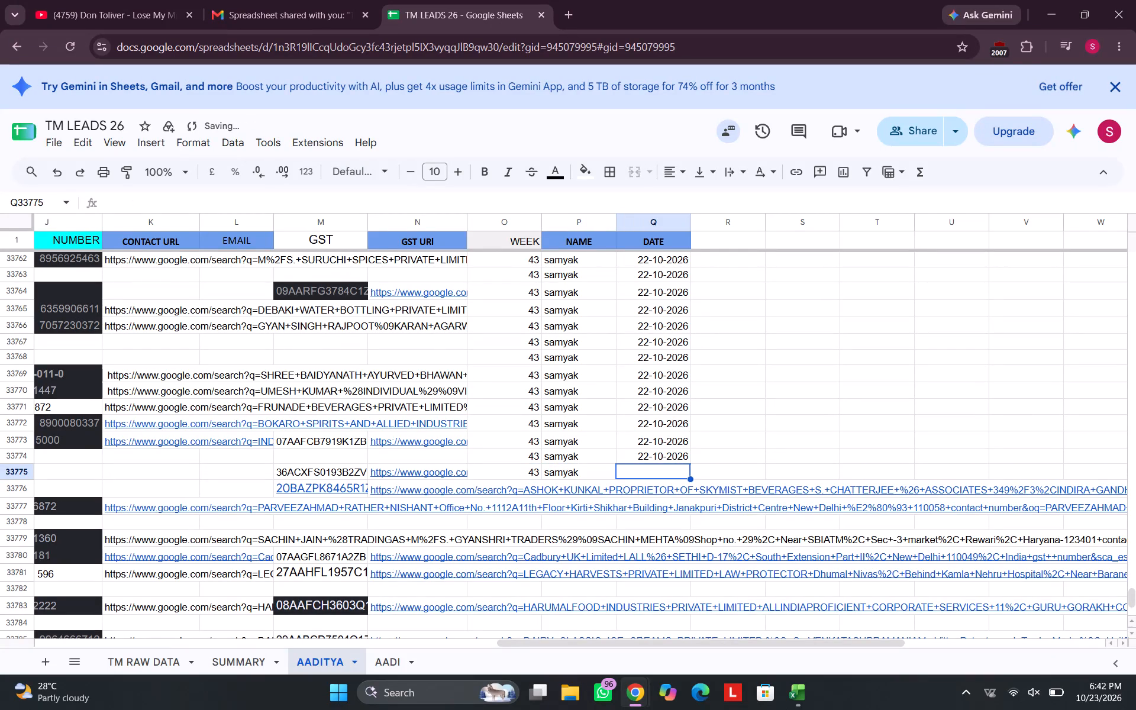
Enter 23-10-2026 in row 33775's DATE cell, correcting any mistyped day.
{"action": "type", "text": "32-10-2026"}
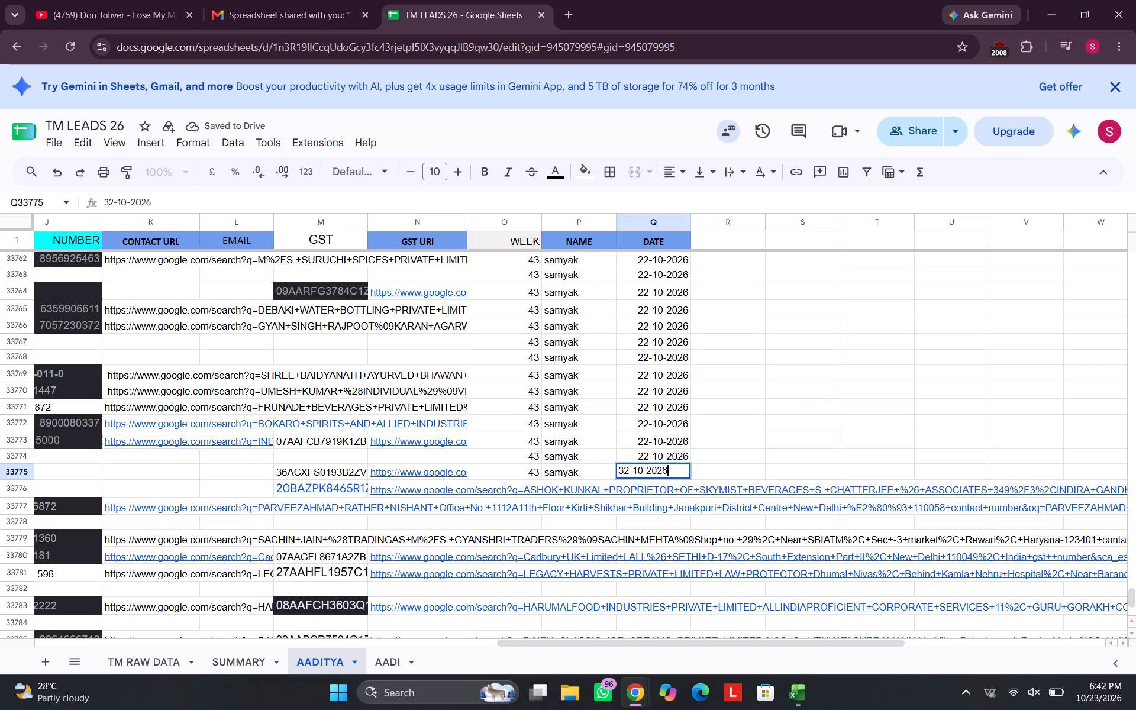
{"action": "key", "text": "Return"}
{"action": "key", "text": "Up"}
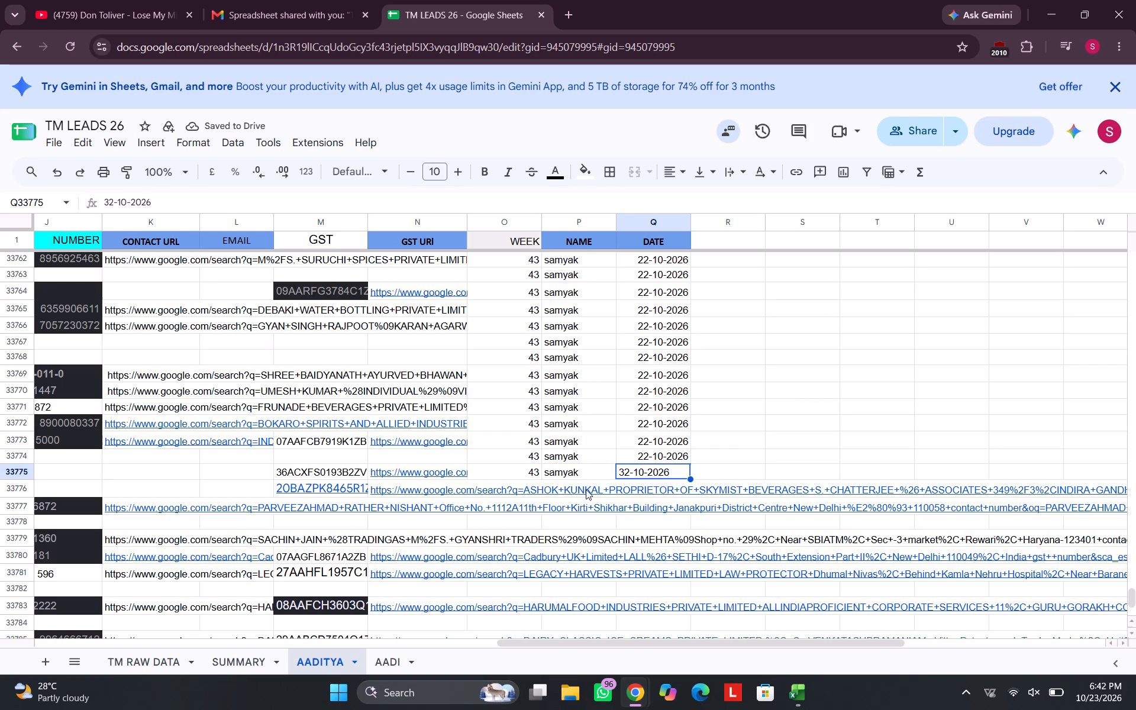
{"action": "left_click", "coordinate": [622, 473]}
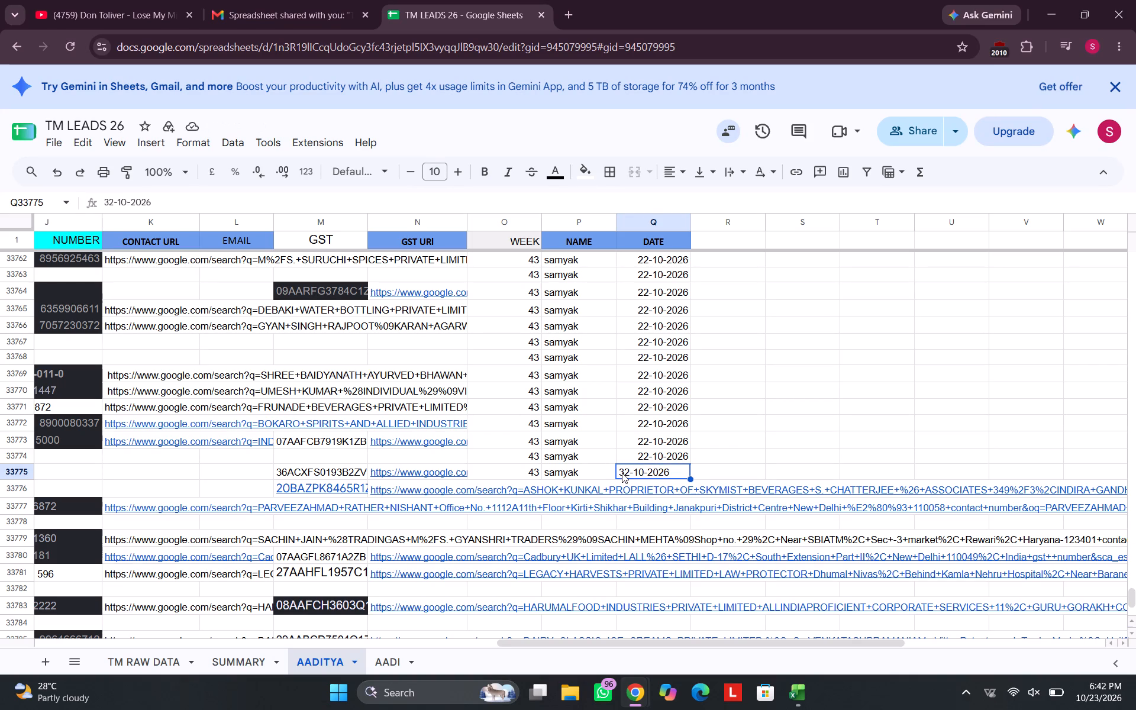
{"action": "double_click", "coordinate": [628, 470]}
{"action": "left_click", "coordinate": [628, 470]}
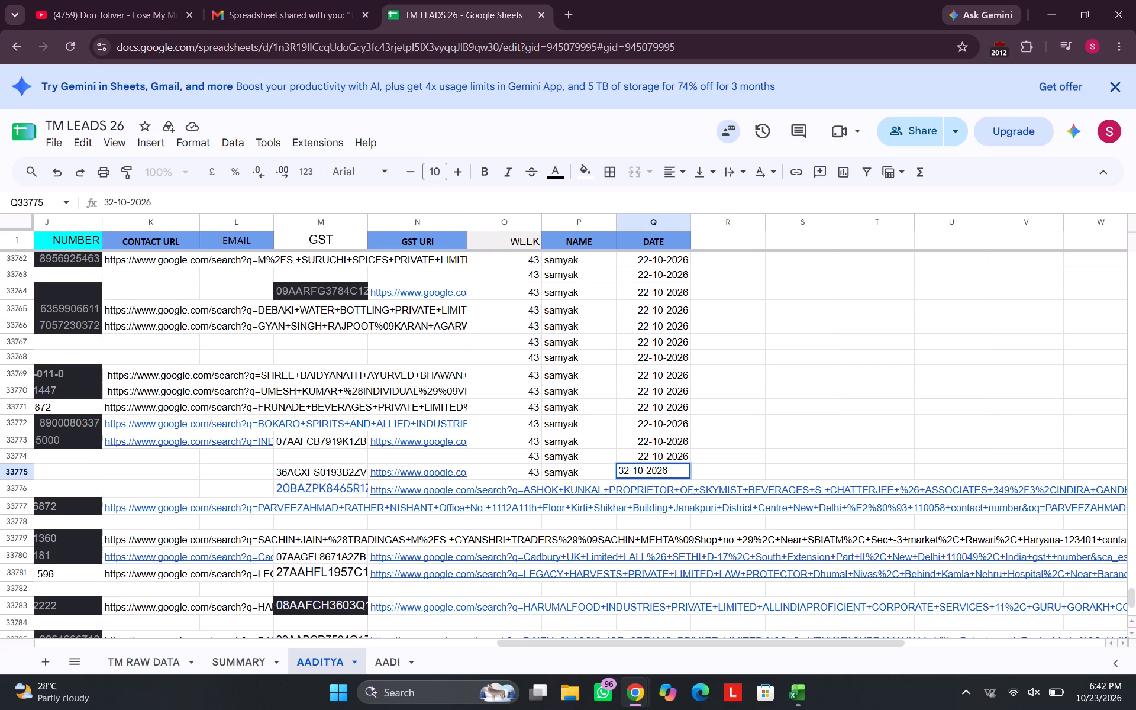
{"action": "key", "text": "BackSpace"}
{"action": "key", "text": "BackSpace"}
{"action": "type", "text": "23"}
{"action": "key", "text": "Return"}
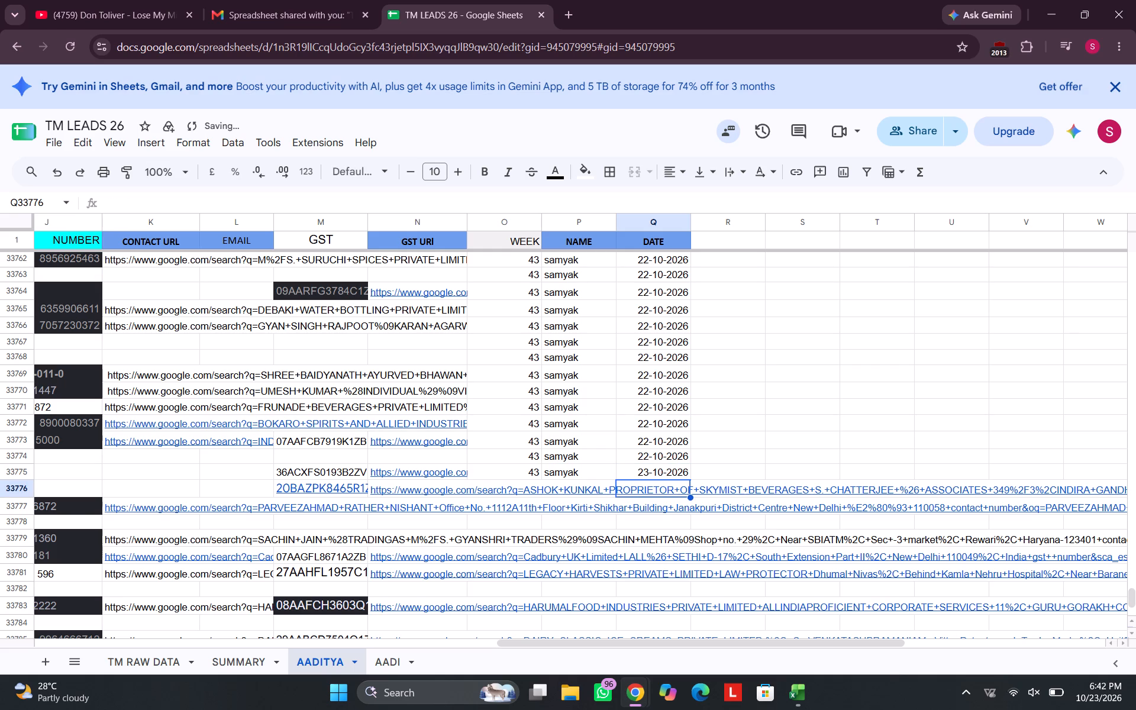
Copy row 33775's WEEK, NAME and DATE values down through row 33893.
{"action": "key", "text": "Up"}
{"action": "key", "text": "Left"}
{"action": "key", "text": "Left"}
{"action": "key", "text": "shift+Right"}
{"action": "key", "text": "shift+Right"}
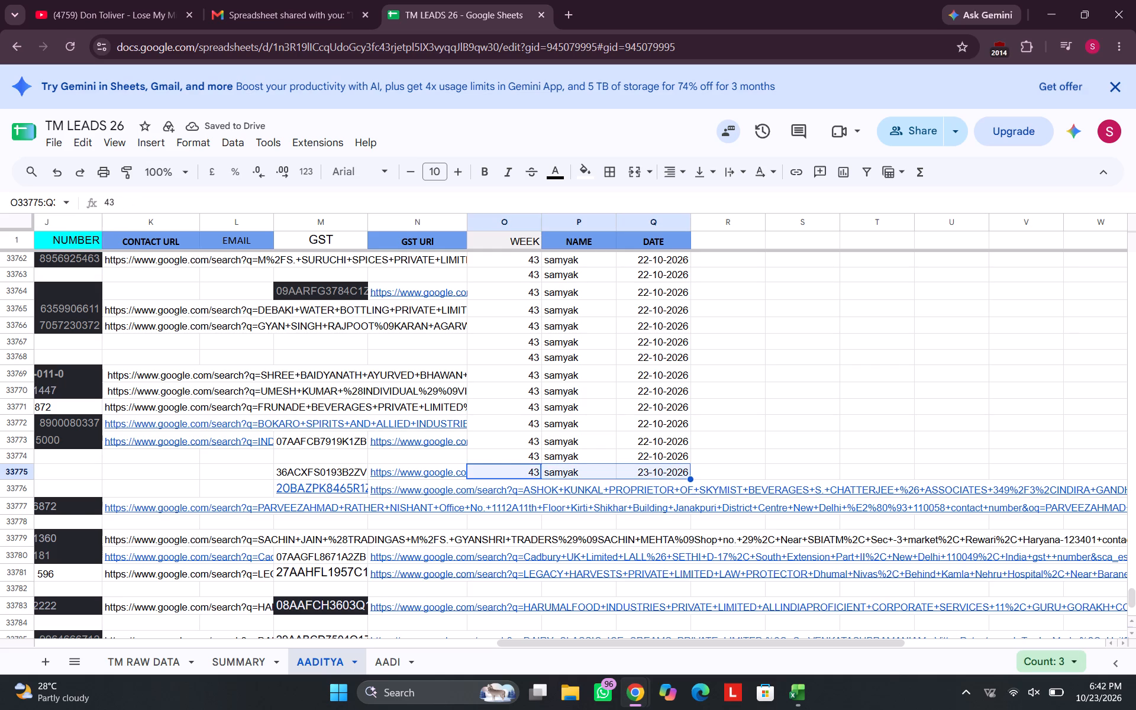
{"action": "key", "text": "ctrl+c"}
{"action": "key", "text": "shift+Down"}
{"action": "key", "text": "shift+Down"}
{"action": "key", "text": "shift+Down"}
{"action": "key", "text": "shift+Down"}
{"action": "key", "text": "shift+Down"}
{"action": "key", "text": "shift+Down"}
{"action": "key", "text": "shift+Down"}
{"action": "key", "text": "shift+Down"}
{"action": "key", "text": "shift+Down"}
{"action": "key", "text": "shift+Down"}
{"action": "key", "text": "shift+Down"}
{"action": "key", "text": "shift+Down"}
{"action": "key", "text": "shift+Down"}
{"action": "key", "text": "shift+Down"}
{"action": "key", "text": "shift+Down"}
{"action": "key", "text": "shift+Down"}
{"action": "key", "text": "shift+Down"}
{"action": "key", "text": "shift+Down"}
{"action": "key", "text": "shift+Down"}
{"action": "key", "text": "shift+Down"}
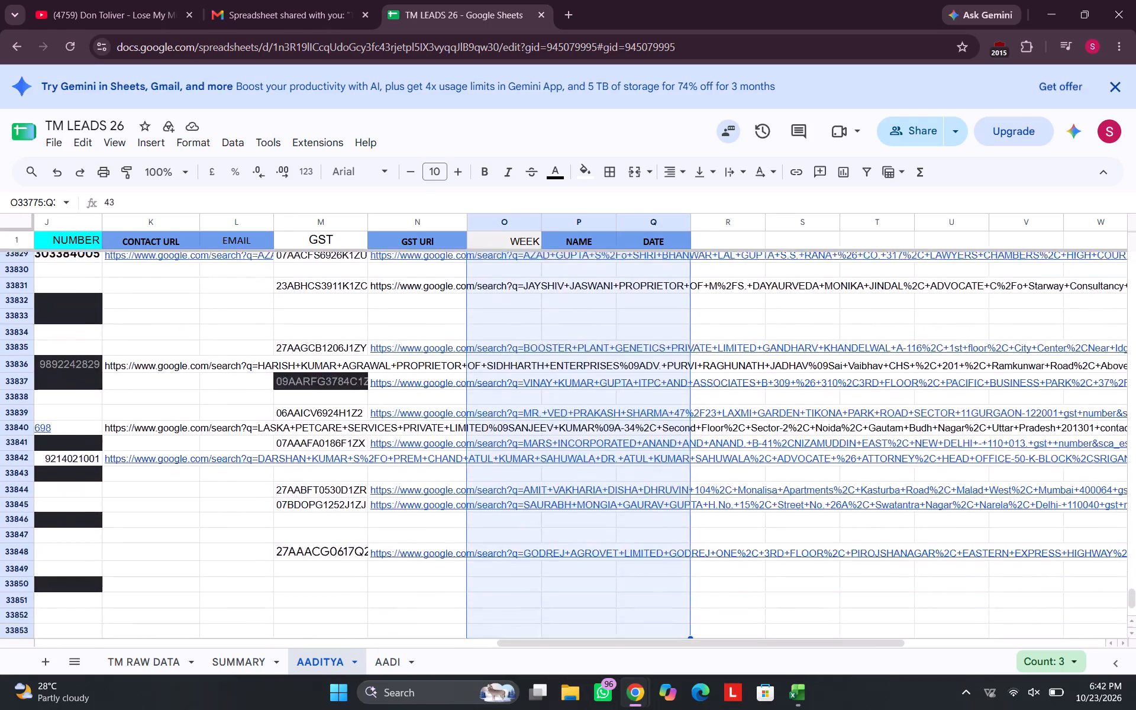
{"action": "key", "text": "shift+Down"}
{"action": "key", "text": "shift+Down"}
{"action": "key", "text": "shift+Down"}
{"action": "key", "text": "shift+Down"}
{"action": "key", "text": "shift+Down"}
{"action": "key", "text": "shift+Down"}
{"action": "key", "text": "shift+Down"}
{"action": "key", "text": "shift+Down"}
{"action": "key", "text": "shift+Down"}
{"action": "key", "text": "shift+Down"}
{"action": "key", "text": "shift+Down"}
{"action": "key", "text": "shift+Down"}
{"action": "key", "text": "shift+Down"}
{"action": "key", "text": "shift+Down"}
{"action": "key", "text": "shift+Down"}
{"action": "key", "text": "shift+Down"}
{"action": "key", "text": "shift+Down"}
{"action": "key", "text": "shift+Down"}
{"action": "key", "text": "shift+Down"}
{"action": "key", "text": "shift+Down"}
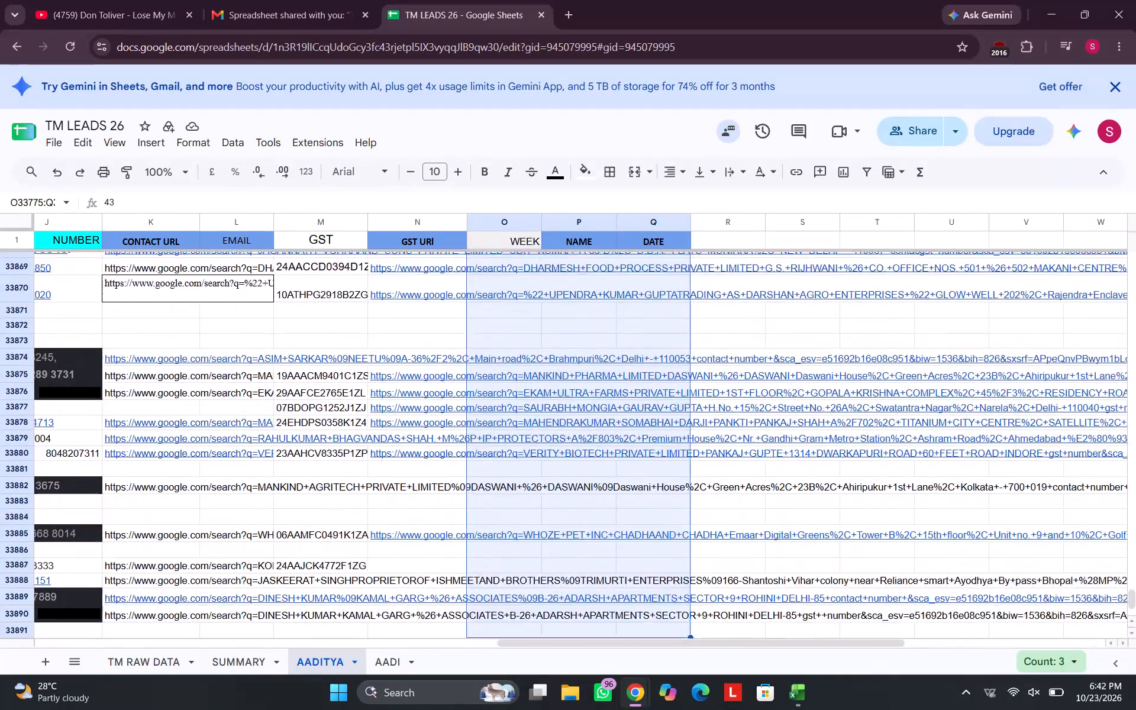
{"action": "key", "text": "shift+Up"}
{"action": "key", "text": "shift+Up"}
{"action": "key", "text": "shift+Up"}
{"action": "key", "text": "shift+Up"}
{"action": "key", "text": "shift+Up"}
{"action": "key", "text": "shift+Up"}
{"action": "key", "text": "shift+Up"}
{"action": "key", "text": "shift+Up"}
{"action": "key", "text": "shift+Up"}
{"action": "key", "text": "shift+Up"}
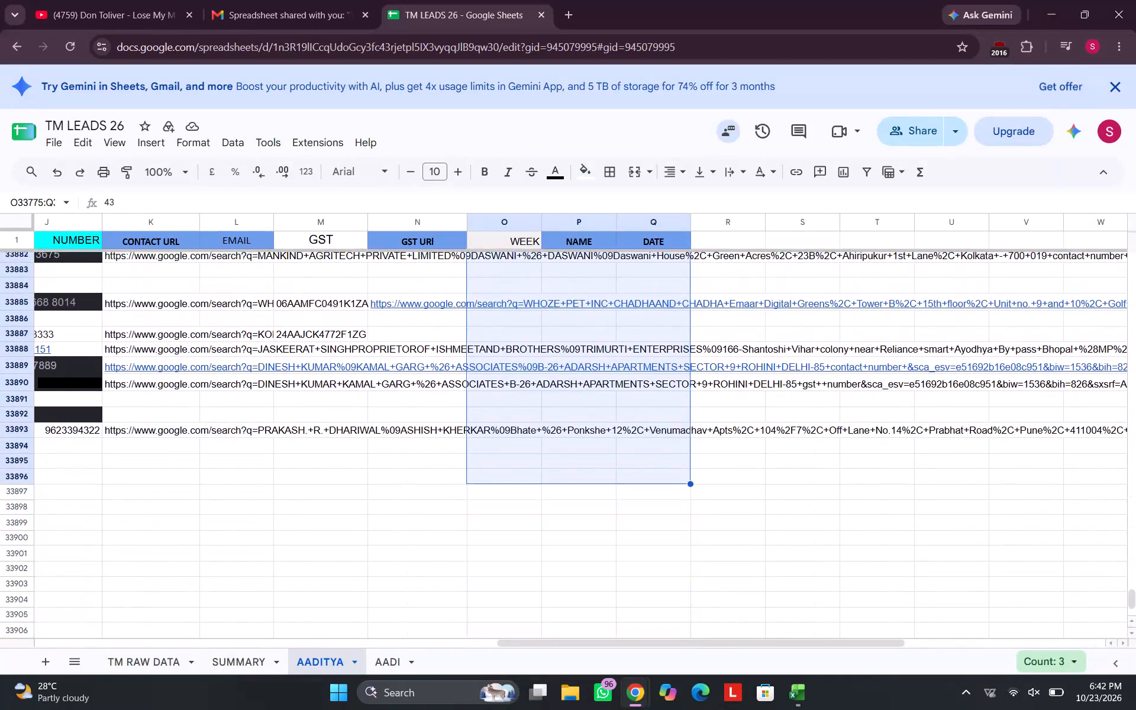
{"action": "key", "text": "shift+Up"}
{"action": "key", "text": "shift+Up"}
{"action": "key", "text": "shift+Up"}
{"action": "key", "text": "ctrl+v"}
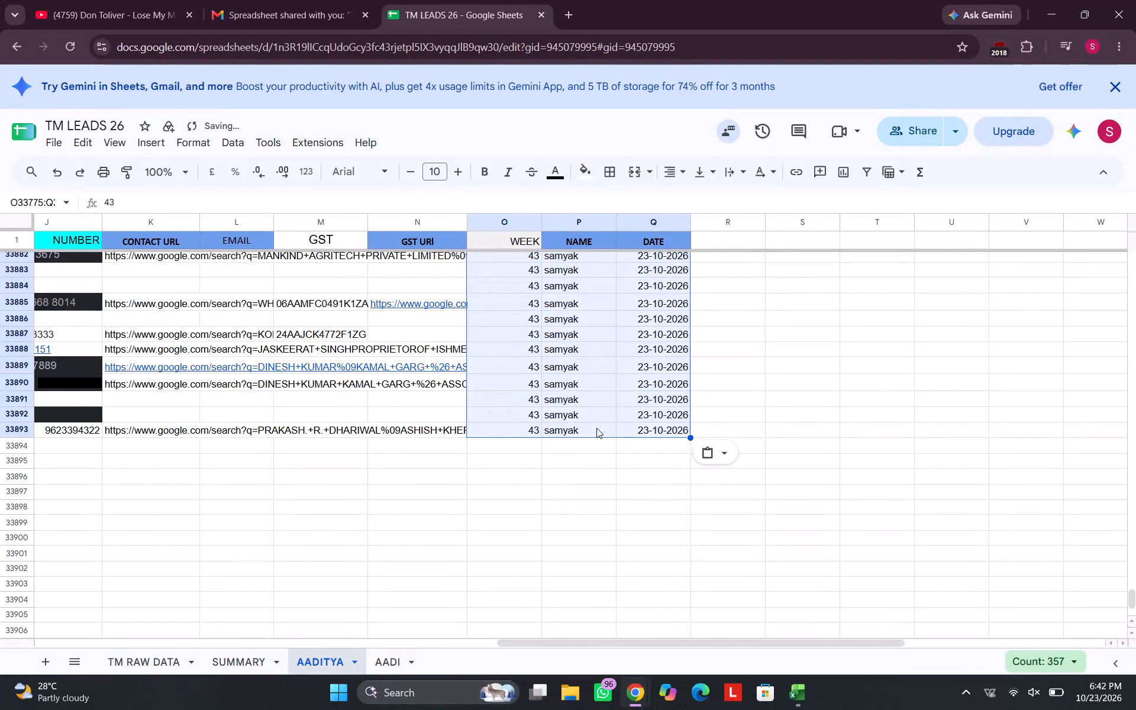
Add a filter to the whole data table and limit the DATE column to 23-10-2026.
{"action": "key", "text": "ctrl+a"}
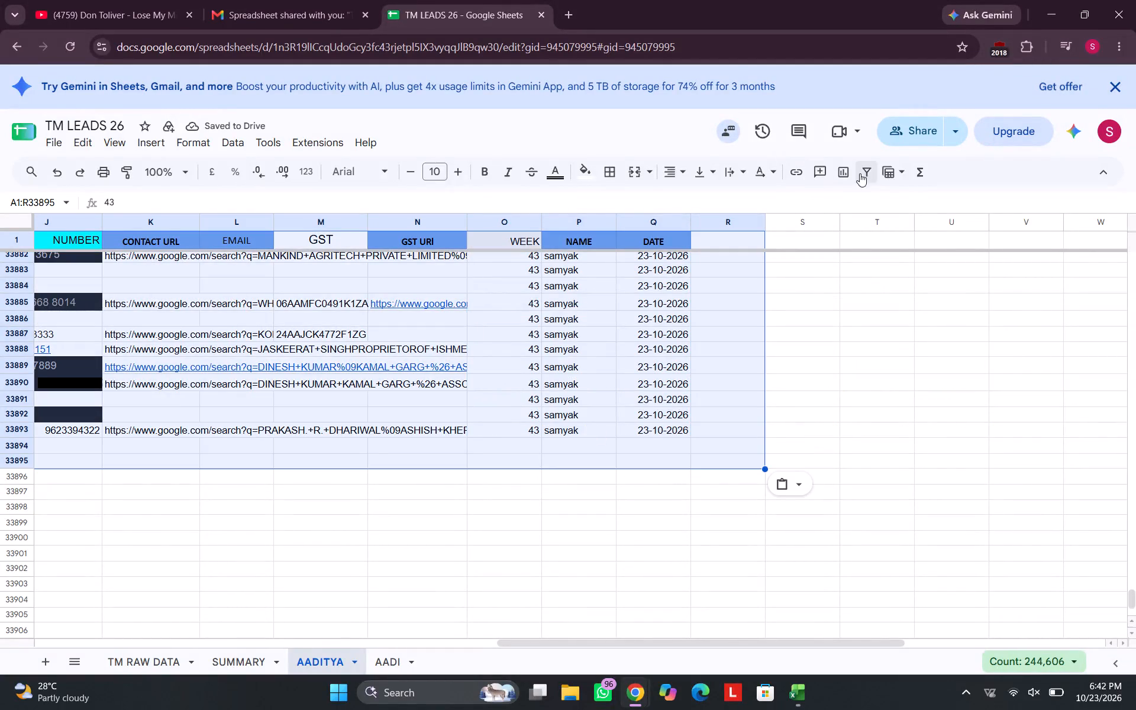
{"action": "left_click", "coordinate": [860, 172]}
{"action": "left_click", "coordinate": [682, 244]}
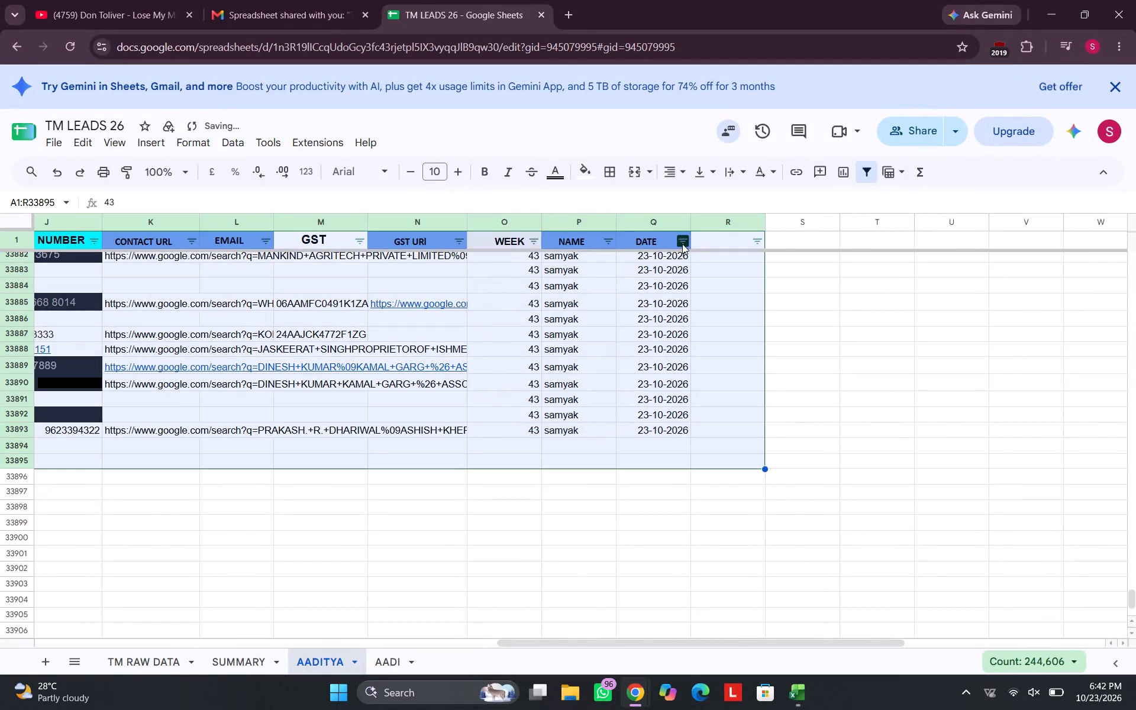
{"action": "left_click", "coordinate": [558, 422]}
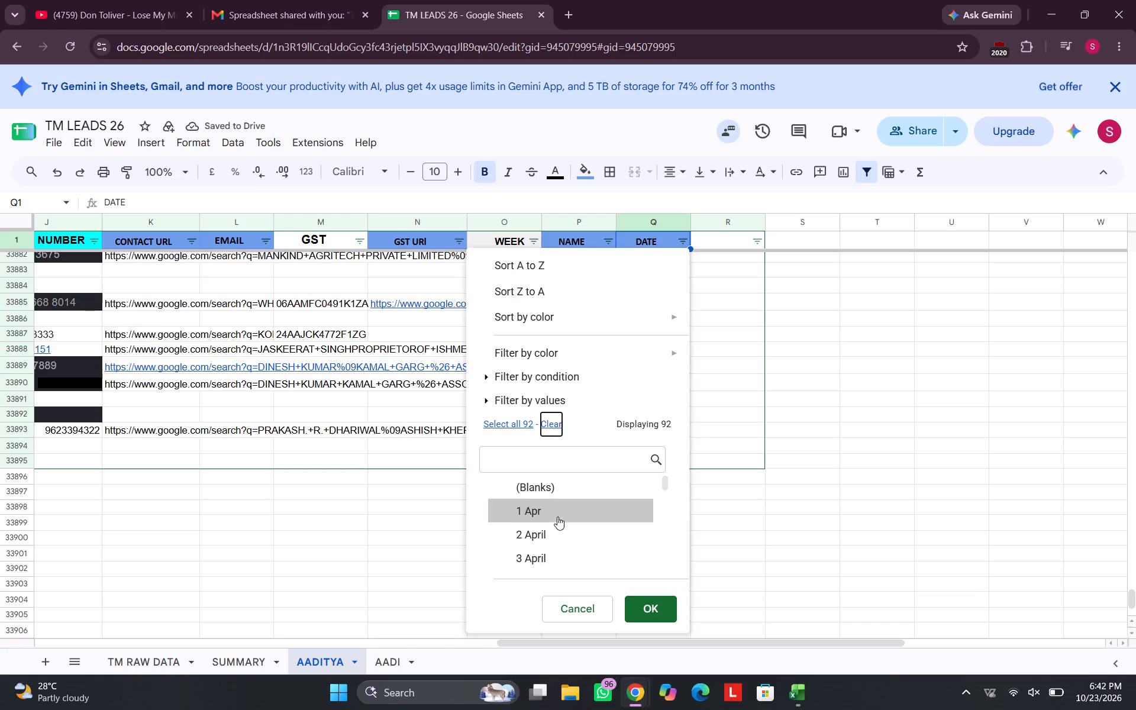
{"action": "scroll", "coordinate": [562, 535], "scroll_direction": "down", "scroll_amount": 15}
{"action": "left_click", "coordinate": [572, 569]}
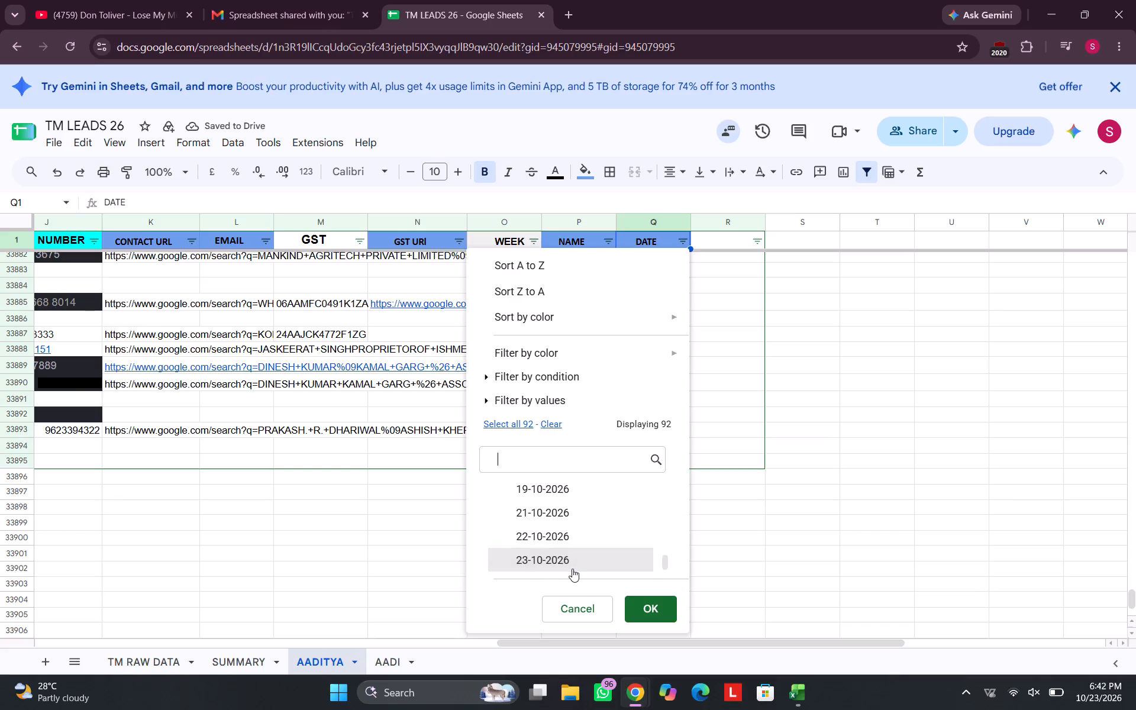
{"action": "left_click", "coordinate": [633, 605]}
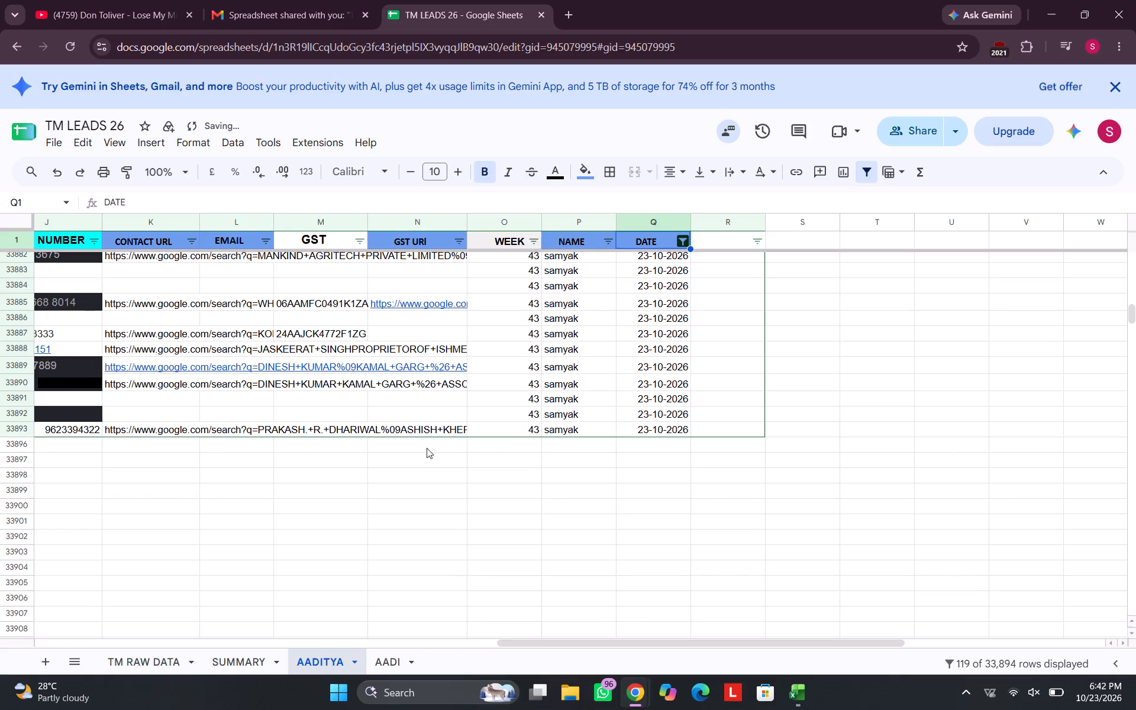
Filter the NUMBER column to exclude blank cells.
{"action": "scroll", "coordinate": [427, 448], "scroll_direction": "right", "scroll_amount": 3}
{"action": "left_click", "coordinate": [509, 240]}
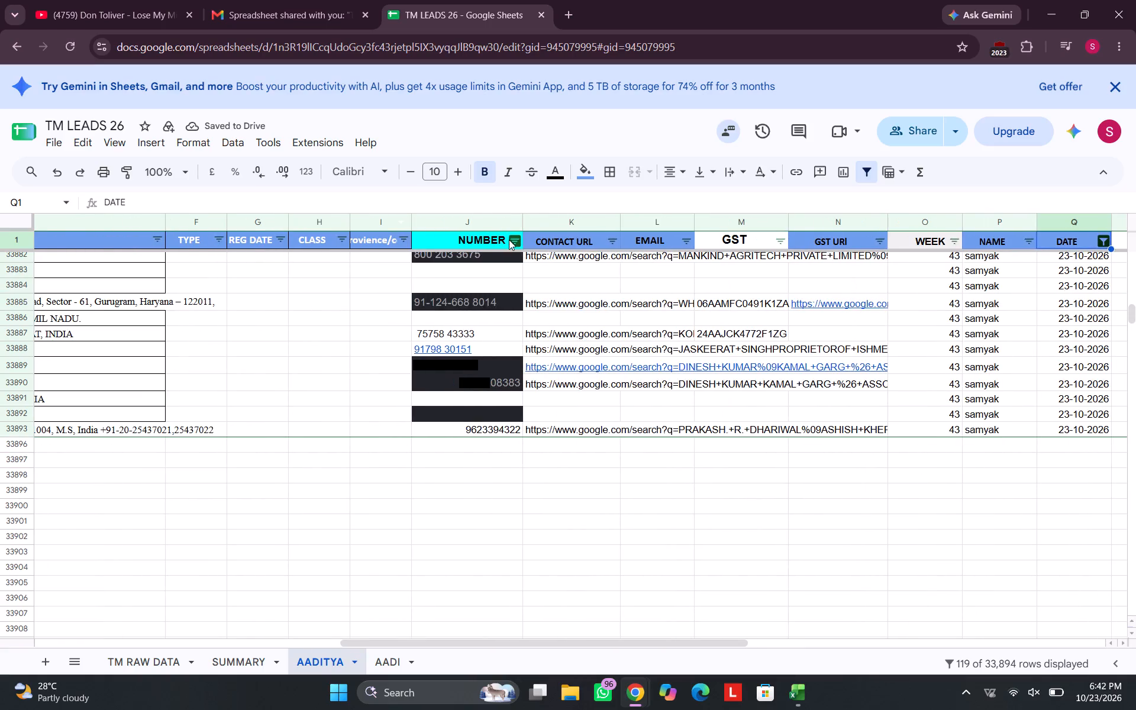
{"action": "left_click", "coordinate": [433, 489]}
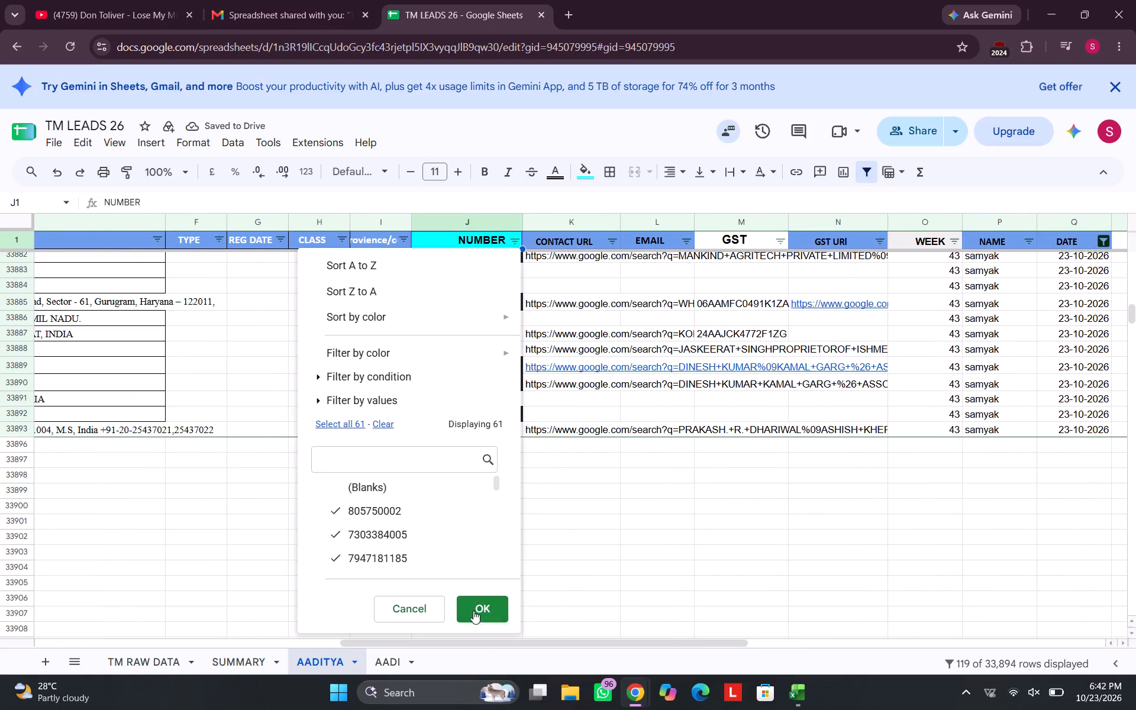
{"action": "left_click", "coordinate": [475, 612]}
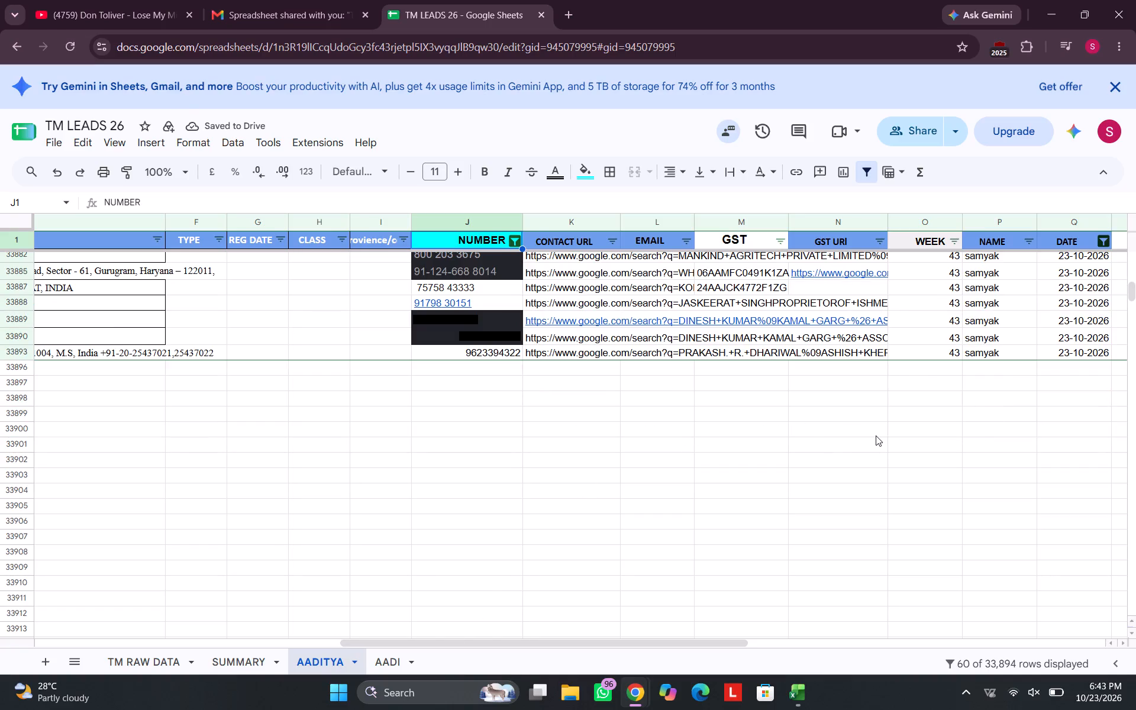
Remove the filter from the data table on the AADITYA sheet, leaving the DATE filter's values as they are.
{"action": "scroll", "coordinate": [876, 443], "scroll_direction": "left", "scroll_amount": 3}
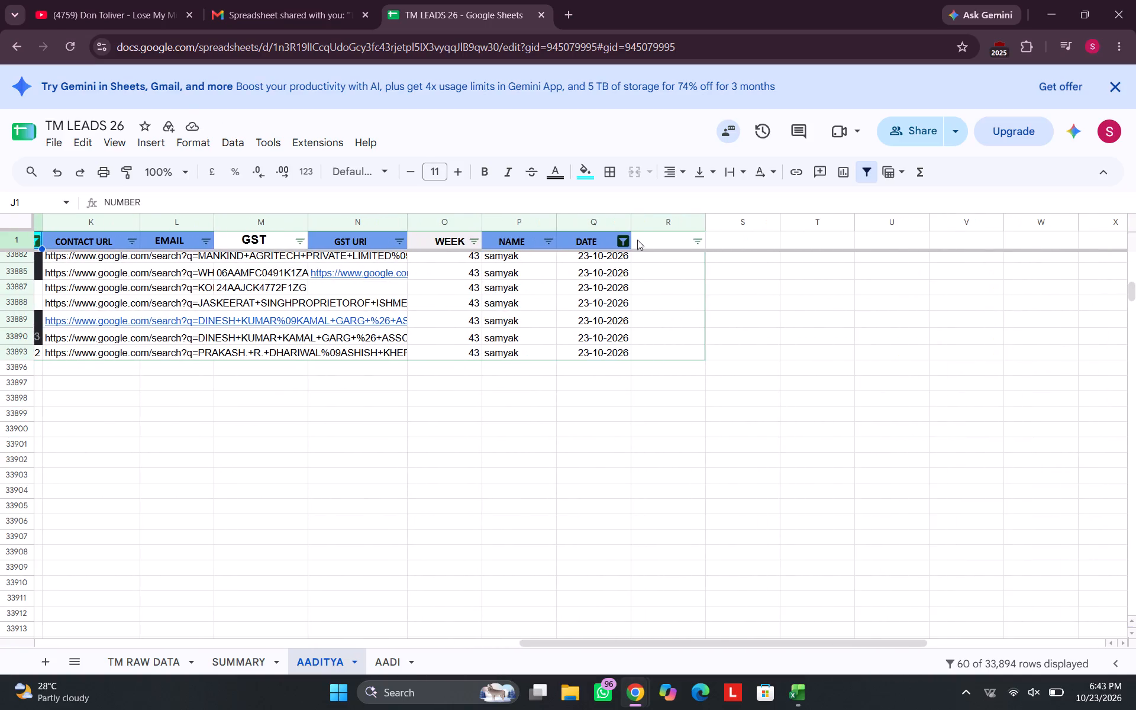
{"action": "left_click", "coordinate": [622, 240]}
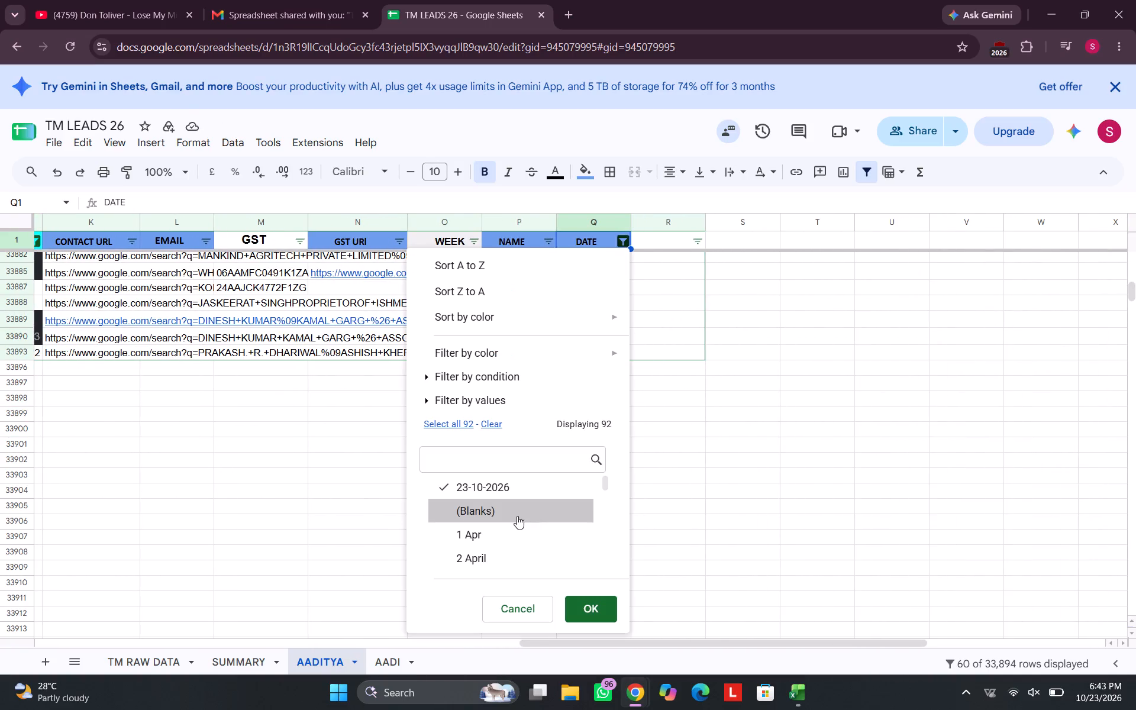
{"action": "left_click", "coordinate": [524, 603]}
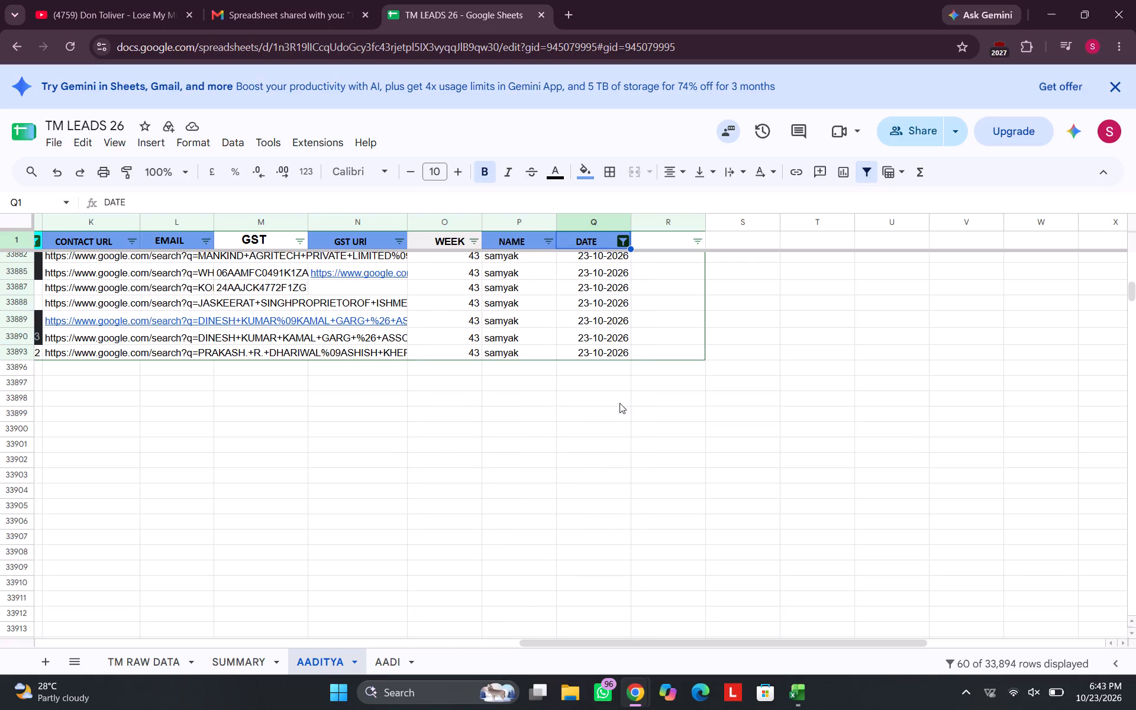
{"action": "left_click", "coordinate": [607, 371]}
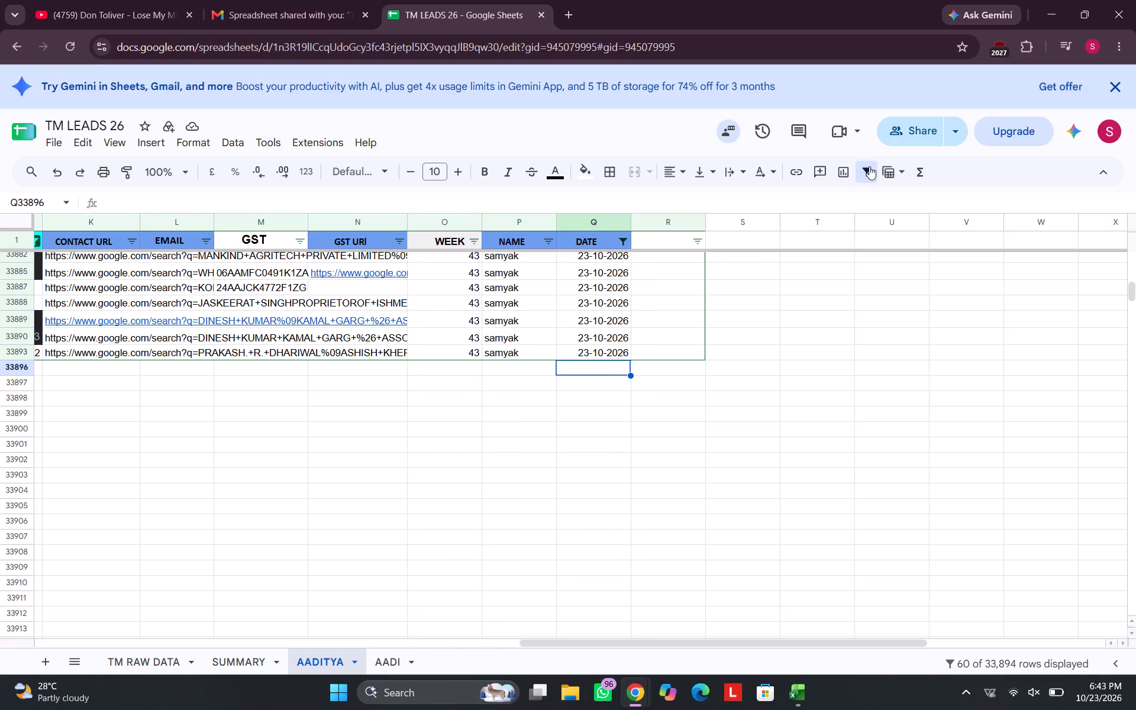
{"action": "left_click", "coordinate": [869, 166]}
{"action": "scroll", "coordinate": [530, 462], "scroll_direction": "right", "scroll_amount": 4}
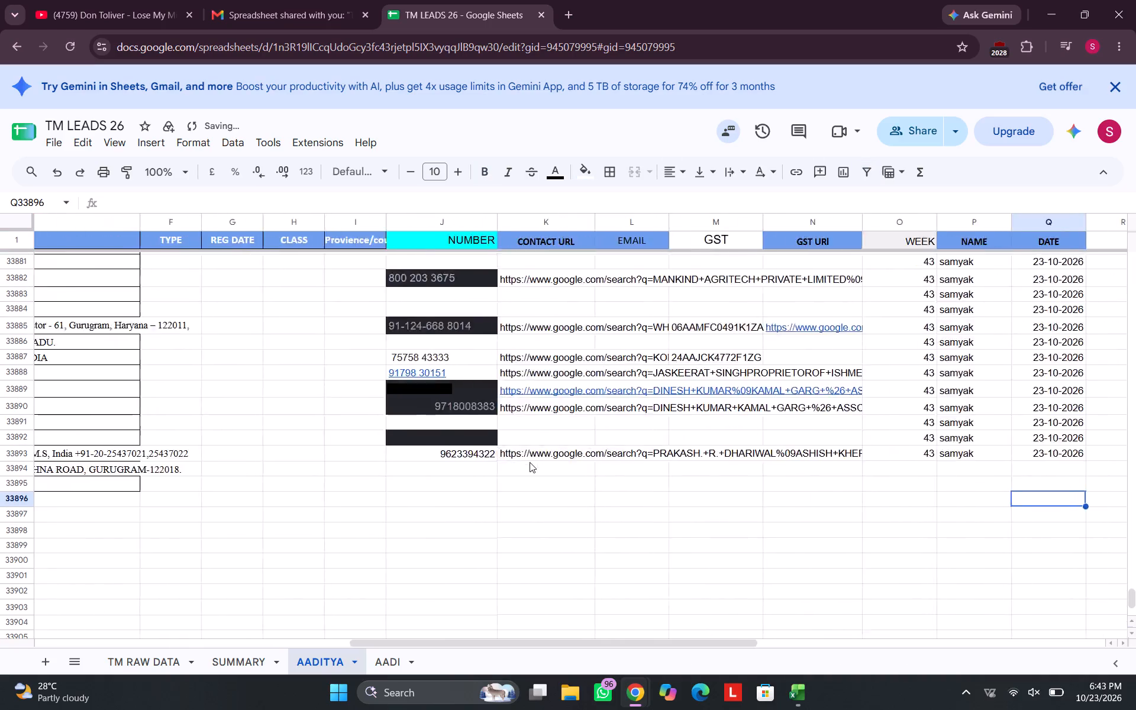
{"action": "scroll", "coordinate": [701, 483], "scroll_direction": "left", "scroll_amount": 1}
{"action": "key", "text": "alt+Tab"}
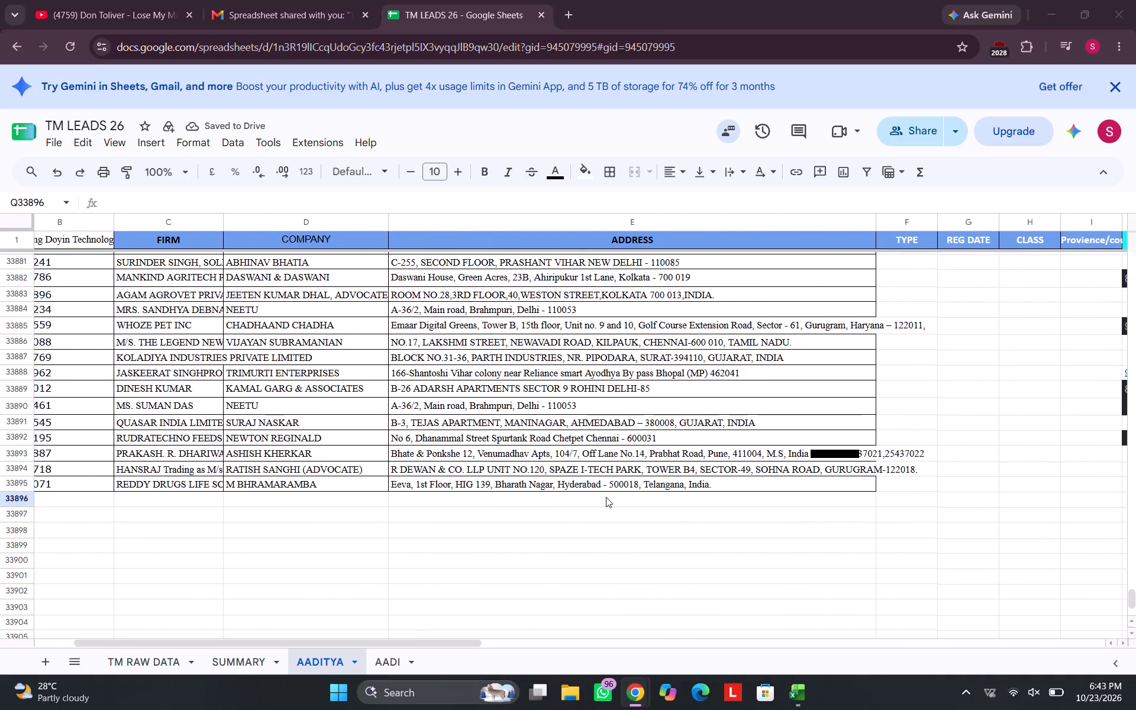
{"action": "key", "text": "Down"}
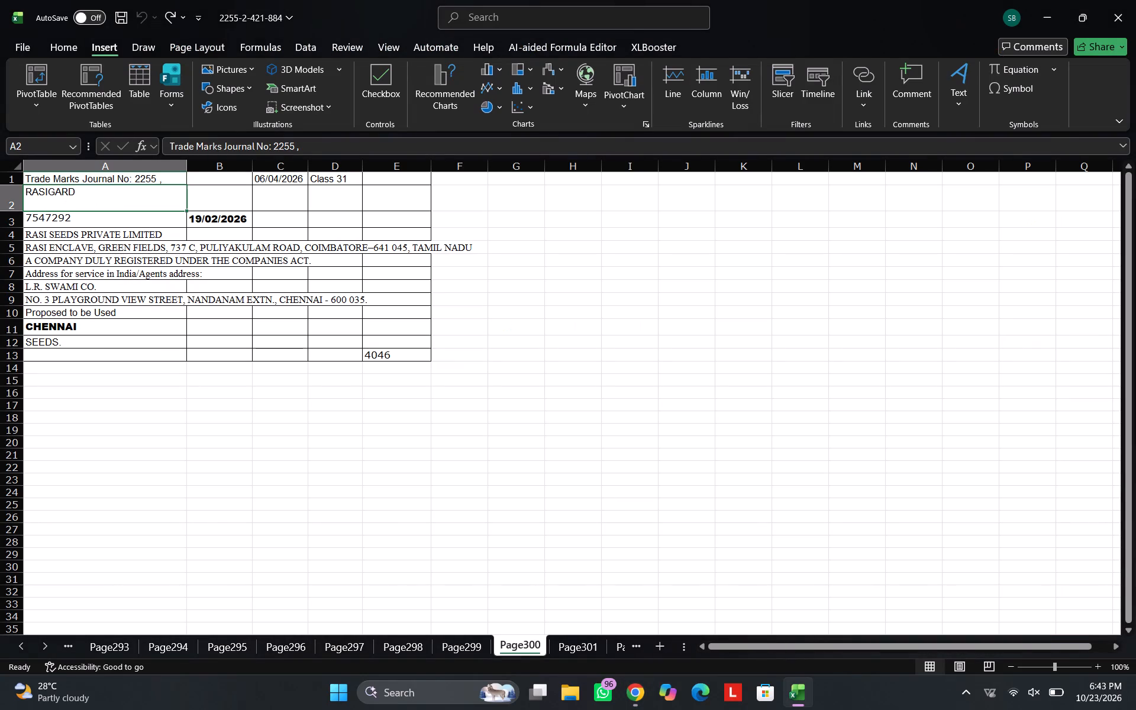
{"action": "left_click", "coordinate": [571, 650]}
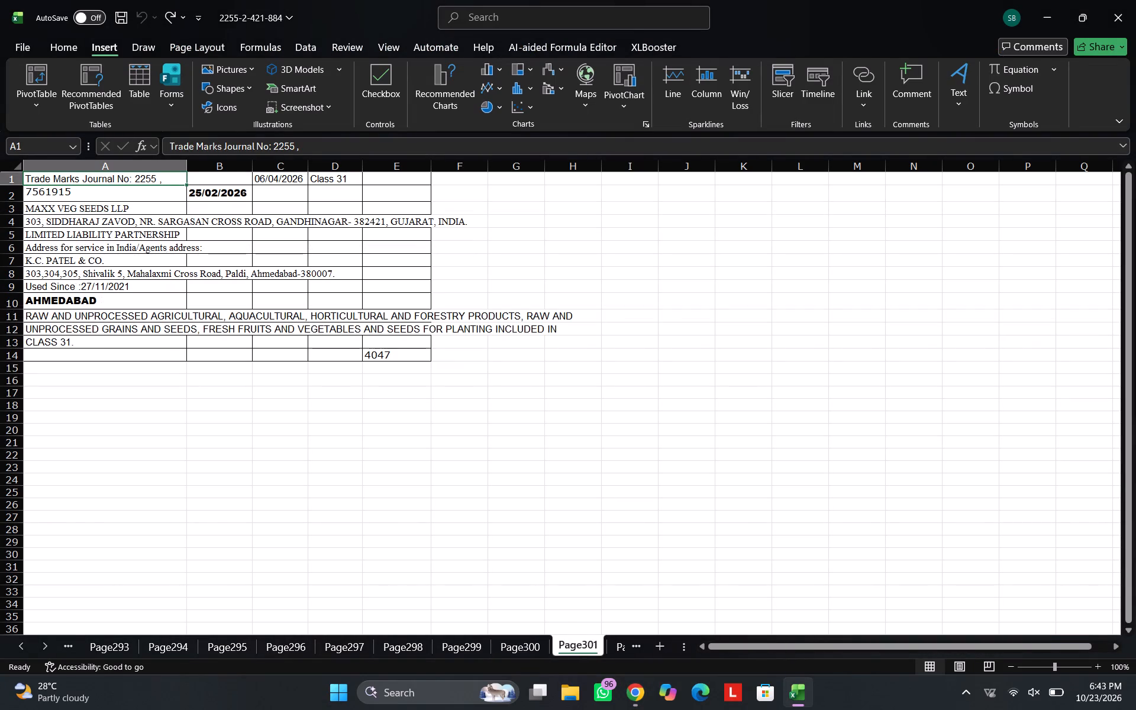
{"action": "left_click", "coordinate": [171, 199]}
{"action": "key", "text": "ctrl+c"}
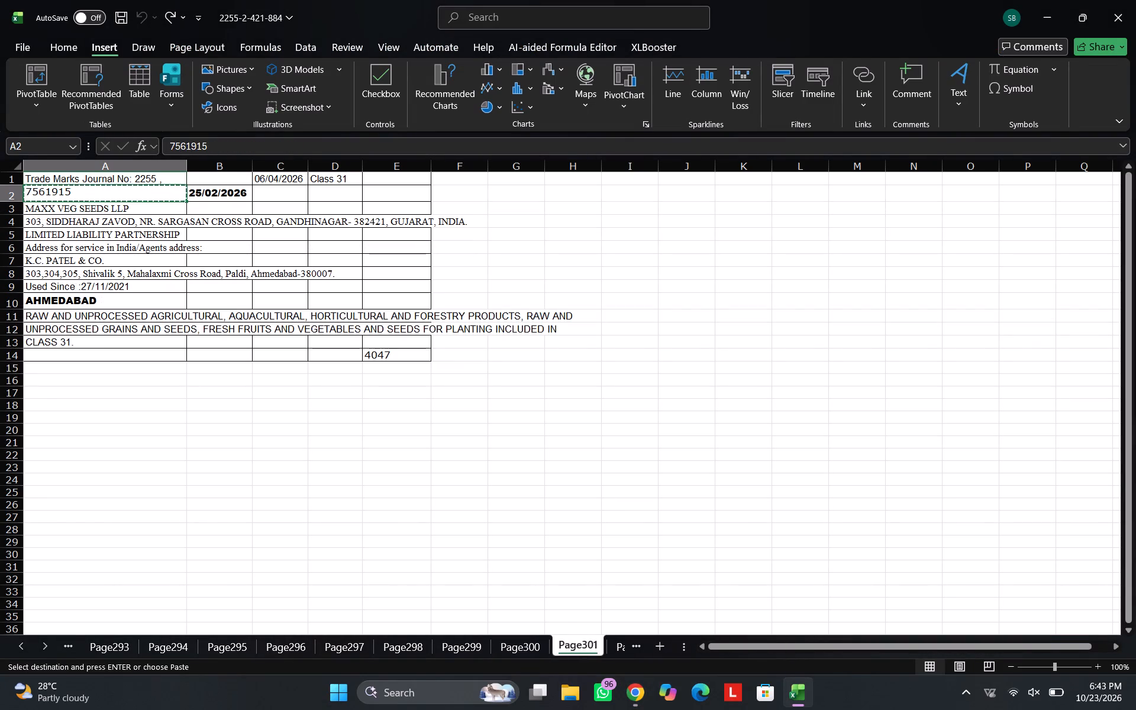
{"action": "key", "text": "alt+Tab"}
{"action": "key", "text": "Down"}
{"action": "key", "text": "Left"}
{"action": "key", "text": "Left"}
{"action": "key", "text": "Left"}
{"action": "key", "text": "Left"}
{"action": "key", "text": "Left"}
{"action": "key", "text": "Left"}
{"action": "key", "text": "Left"}
{"action": "key", "text": "Left"}
{"action": "key", "text": "Left"}
{"action": "key", "text": "Left"}
{"action": "key", "text": "Left"}
{"action": "key", "text": "Left"}
{"action": "key", "text": "Left"}
{"action": "key", "text": "Left"}
{"action": "key", "text": "Left"}
{"action": "key", "text": "Left"}
{"action": "key", "text": "Left"}
{"action": "key", "text": "Left"}
{"action": "key", "text": "Left"}
{"action": "key", "text": "Left"}
{"action": "key", "text": "Left"}
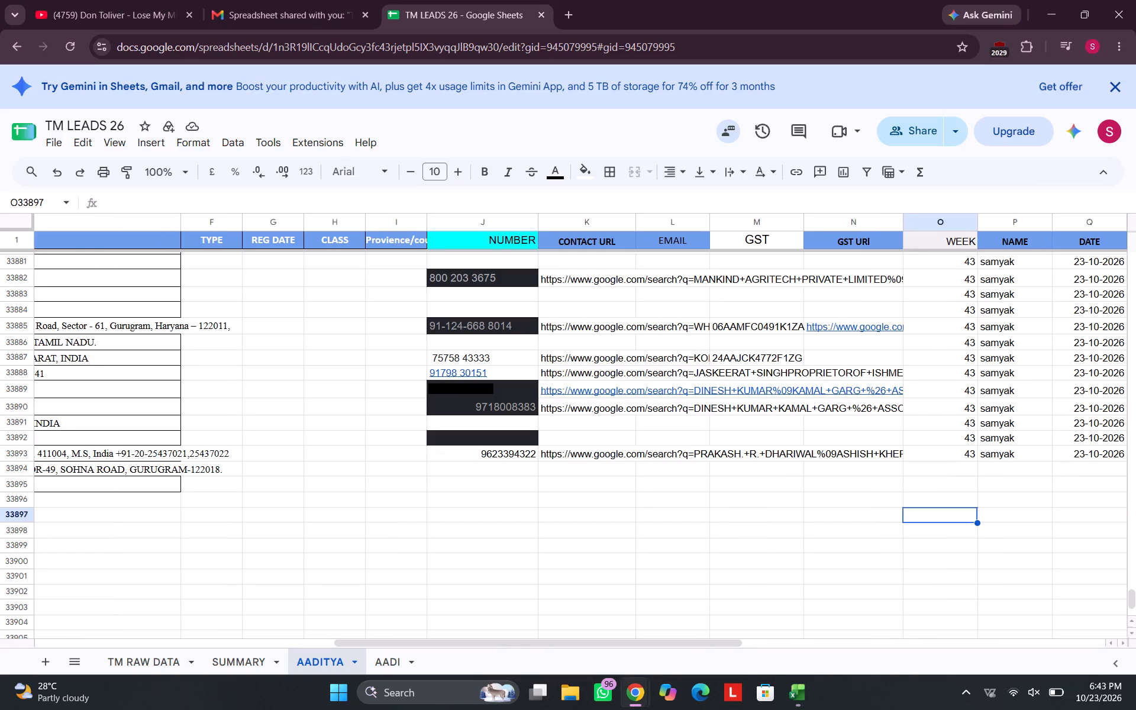
{"action": "key", "text": "Up"}
{"action": "key", "text": "Right"}
{"action": "key", "text": "ctrl+v"}
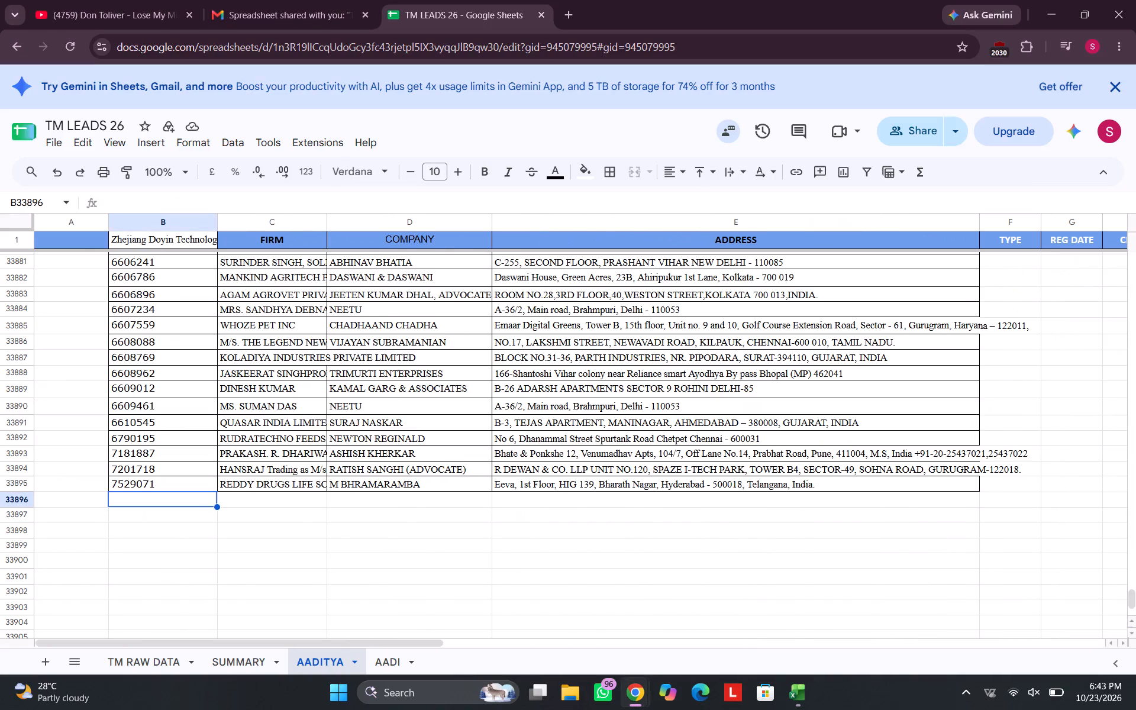
Copy the applicant name MAXX VEG SEEDS LLP from Page301 into row 33896's FIRM cell.
{"action": "key", "text": "alt+Tab"}
{"action": "key", "text": "Down"}
{"action": "key", "text": "ctrl+c"}
{"action": "key", "text": "alt+Tab"}
{"action": "key", "text": "Right"}
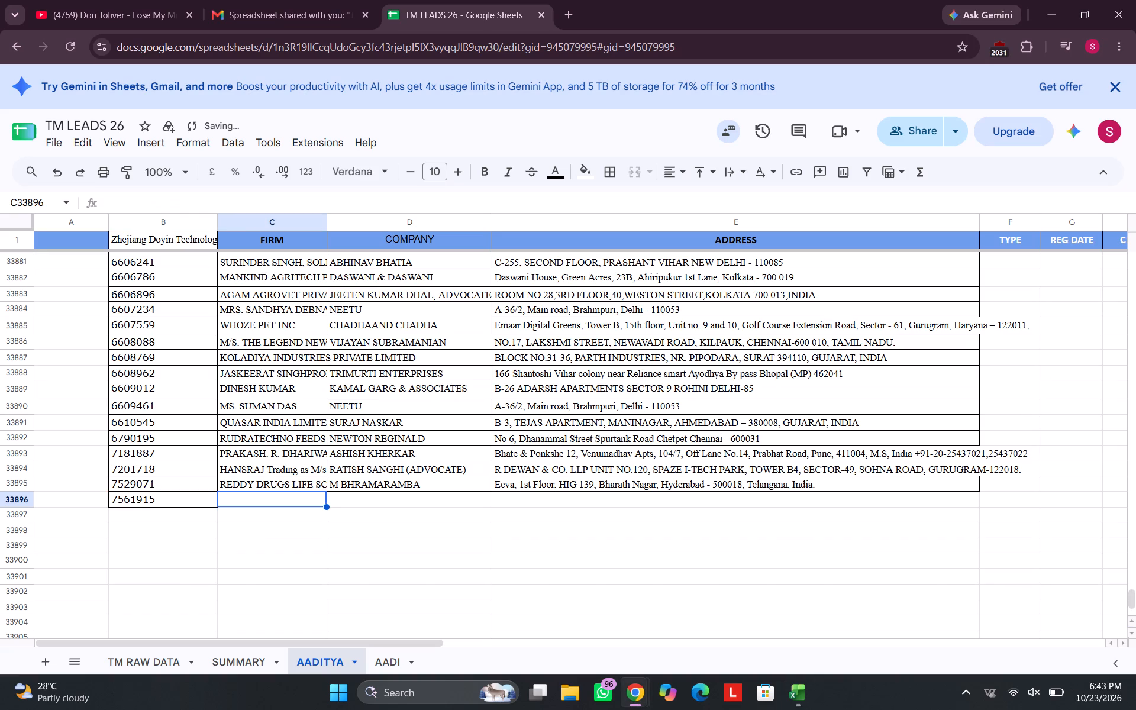
{"action": "key", "text": "ctrl+v"}
Copy the agent name K.C. PATEL & CO. from Page301 into row 33896's COMPANY cell.
{"action": "key", "text": "alt+Tab"}
{"action": "key", "text": "Down"}
{"action": "key", "text": "Down"}
{"action": "key", "text": "Down"}
{"action": "key", "text": "Down"}
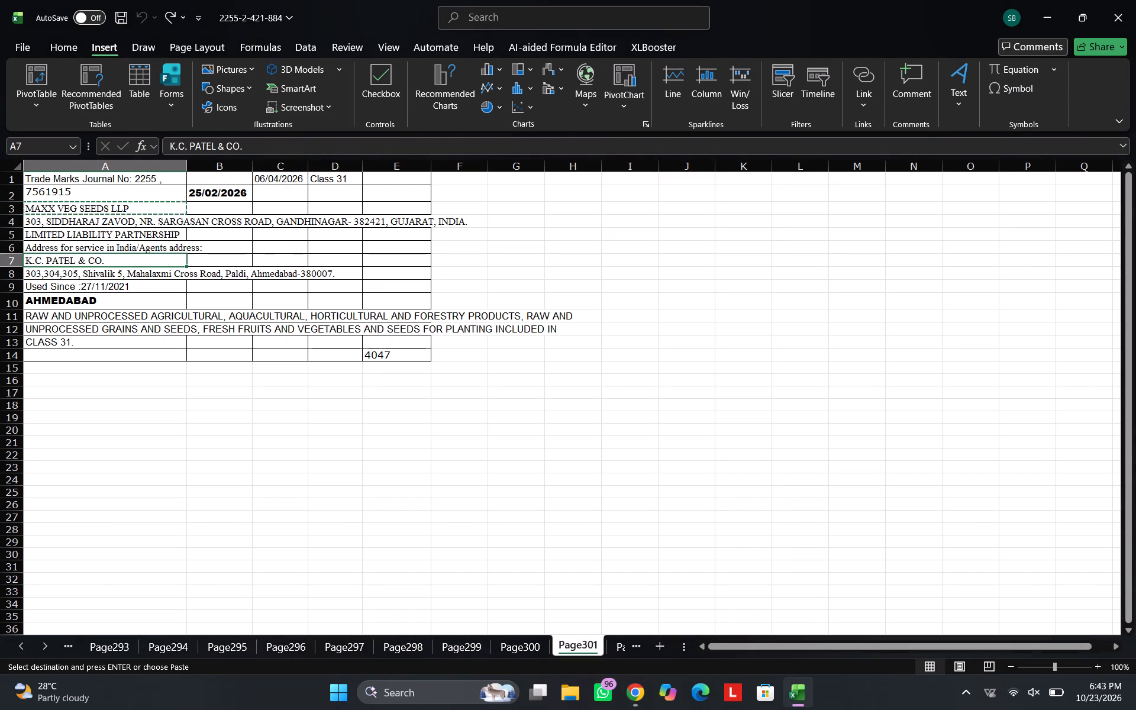
{"action": "key", "text": "ctrl+c"}
{"action": "key", "text": "alt+Tab"}
{"action": "key", "text": "Right"}
{"action": "key", "text": "ctrl+v"}
Copy the agent's service address from Page301 into row 33896's ADDRESS cell.
{"action": "key", "text": "alt+Tab"}
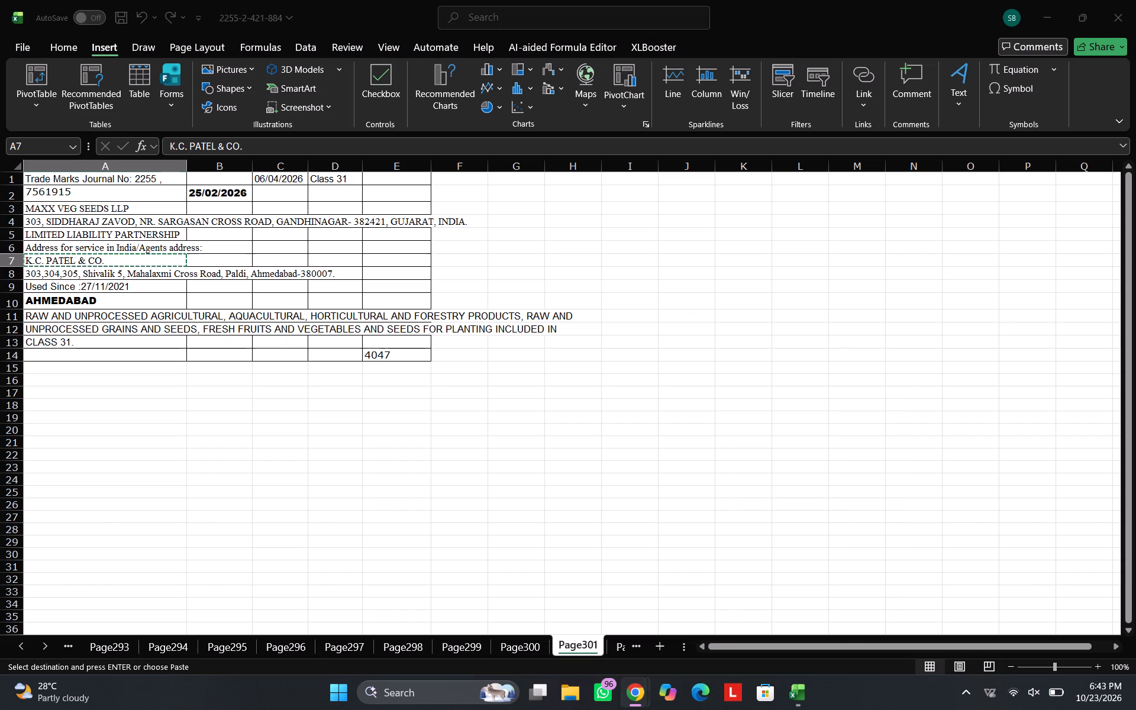
{"action": "key", "text": "Down"}
{"action": "key", "text": "ctrl+c"}
{"action": "key", "text": "alt+Tab"}
{"action": "key", "text": "Right"}
{"action": "key", "text": "ctrl+v"}
{"action": "key", "text": "Right"}
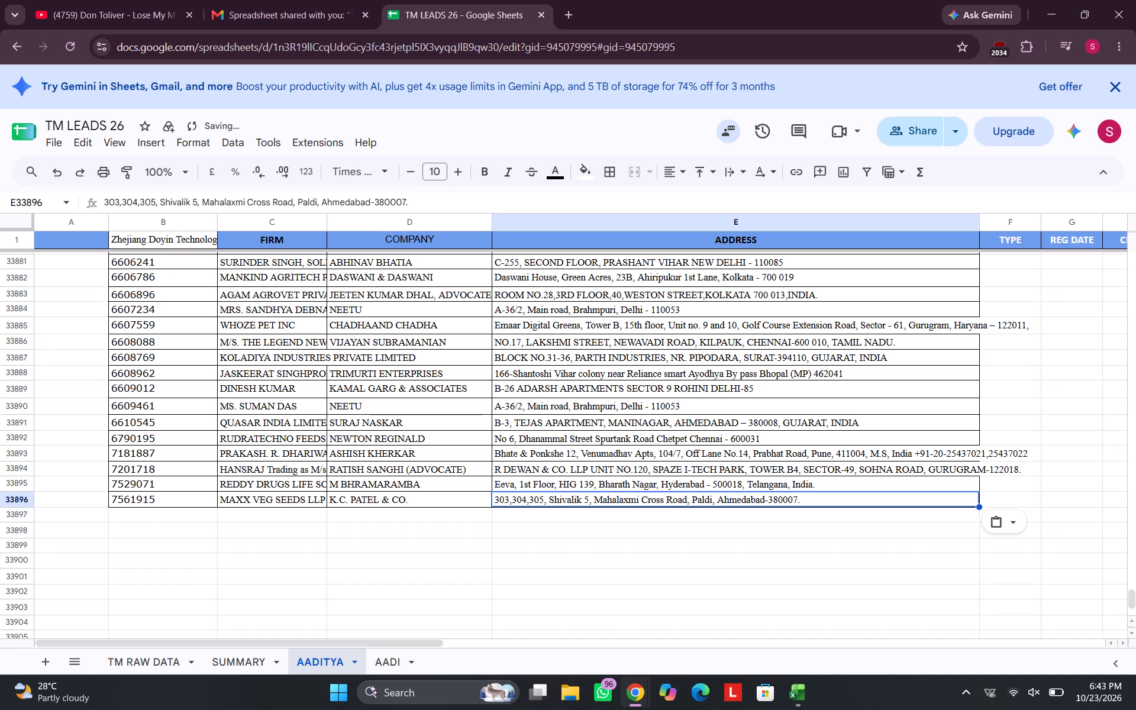
Search Google in the incognito window for row 33896's firm, company and address followed by "contact number".
{"action": "key", "text": "shift+Left"}
{"action": "key", "text": "shift+Left"}
{"action": "key", "text": "ctrl+c"}
{"action": "key", "text": "alt+Tab"}
{"action": "key", "text": "alt+Right"}
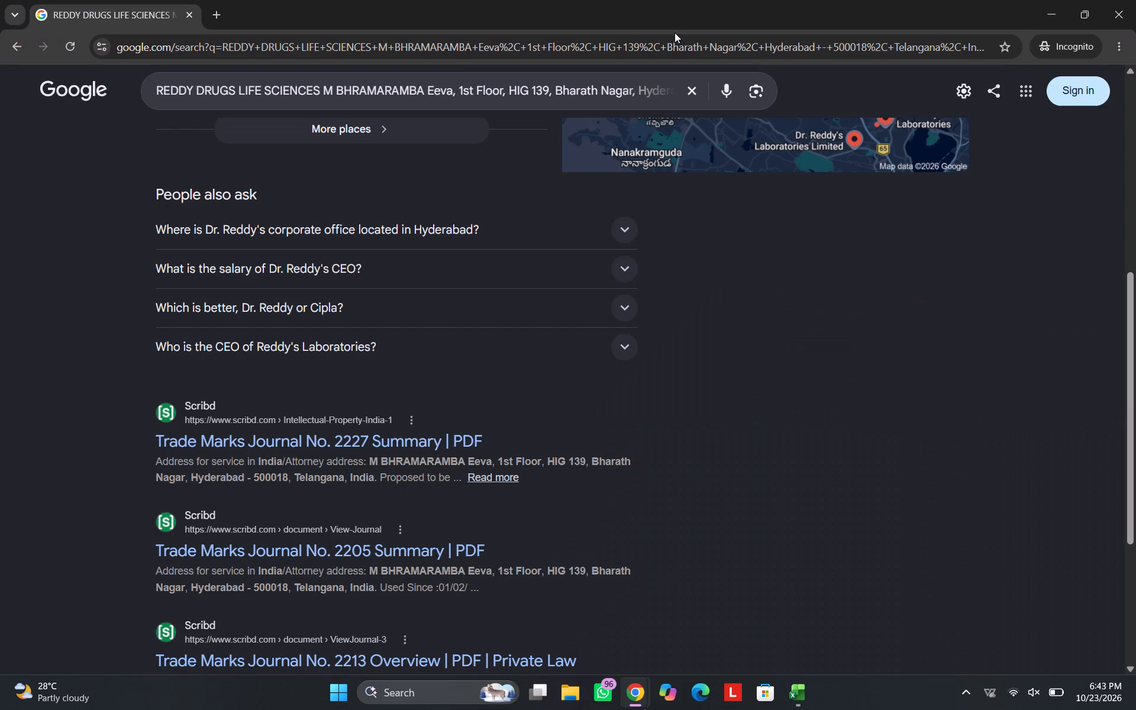
{"action": "left_click", "coordinate": [688, 91]}
{"action": "left_click", "coordinate": [654, 93], "text": "ctrl"}
{"action": "key", "text": "ctrl+v"}
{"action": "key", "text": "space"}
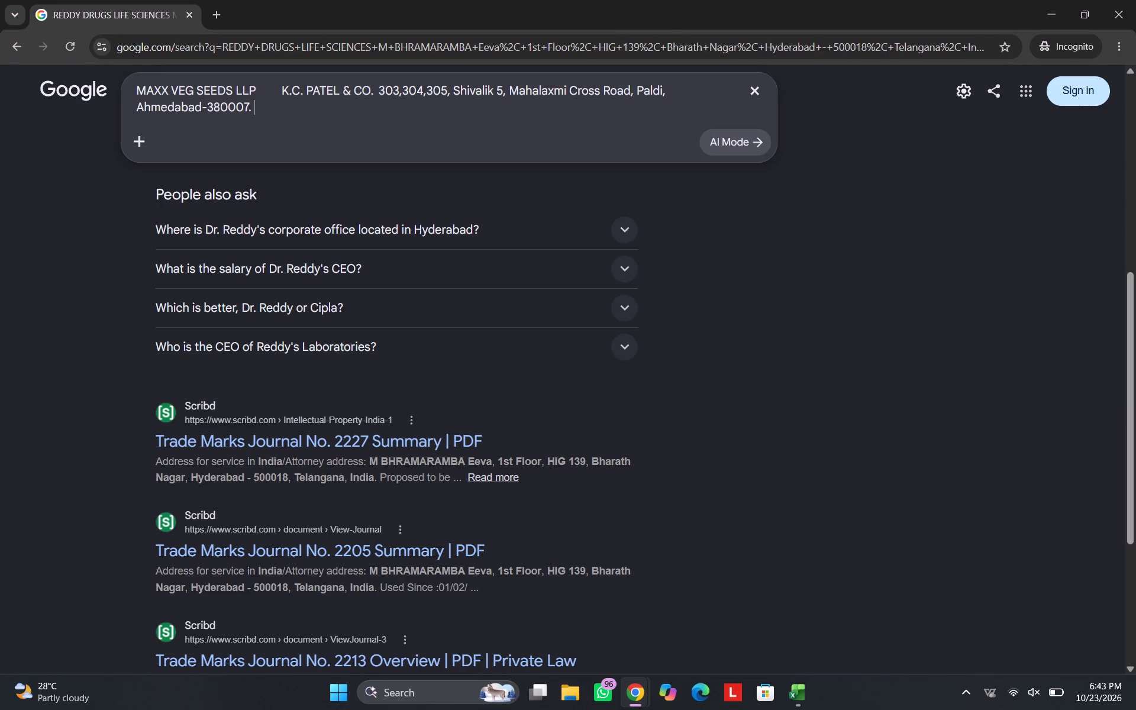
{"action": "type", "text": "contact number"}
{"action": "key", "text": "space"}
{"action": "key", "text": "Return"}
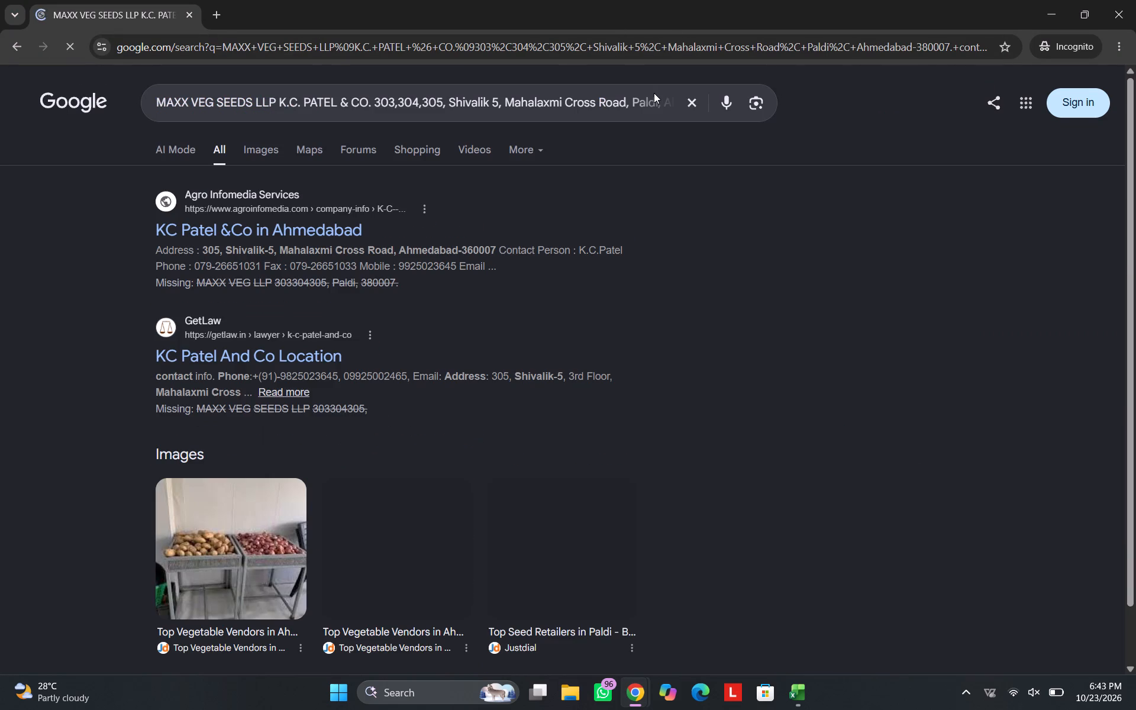
Copy the phone number in the Agro Infomedia result for KC Patel & Co into row 33896's NUMBER cell.
{"action": "left_click", "coordinate": [631, 99]}
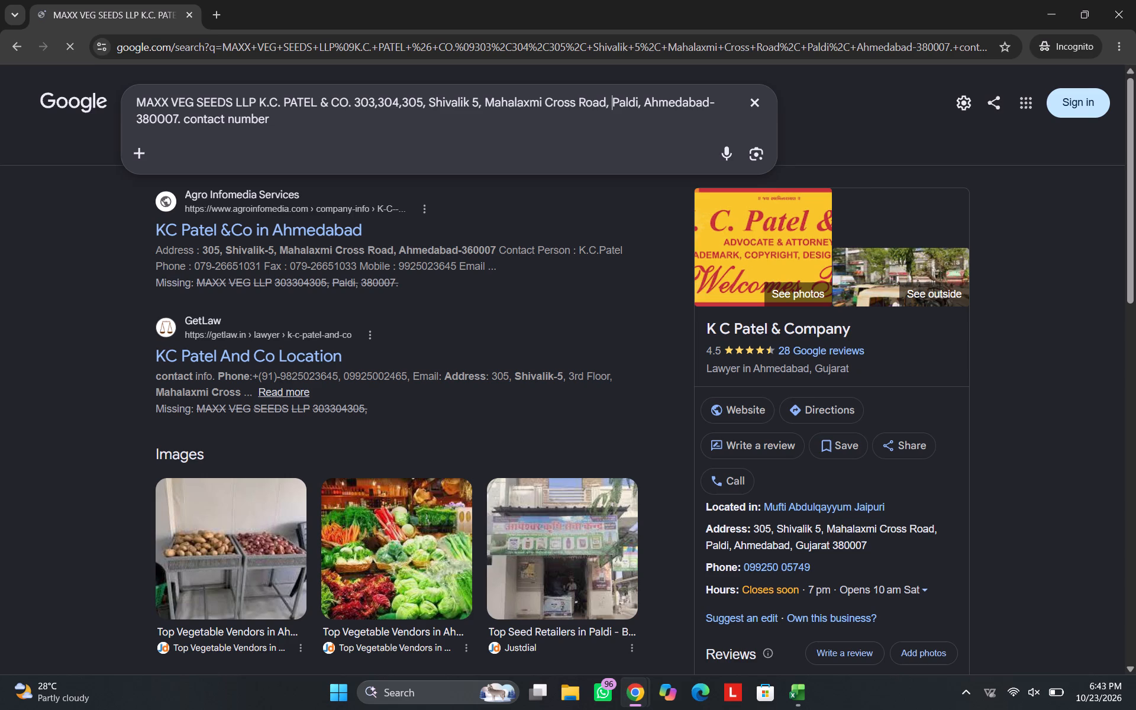
{"action": "left_click_drag", "start_coordinate": [258, 264], "coordinate": [201, 272]}
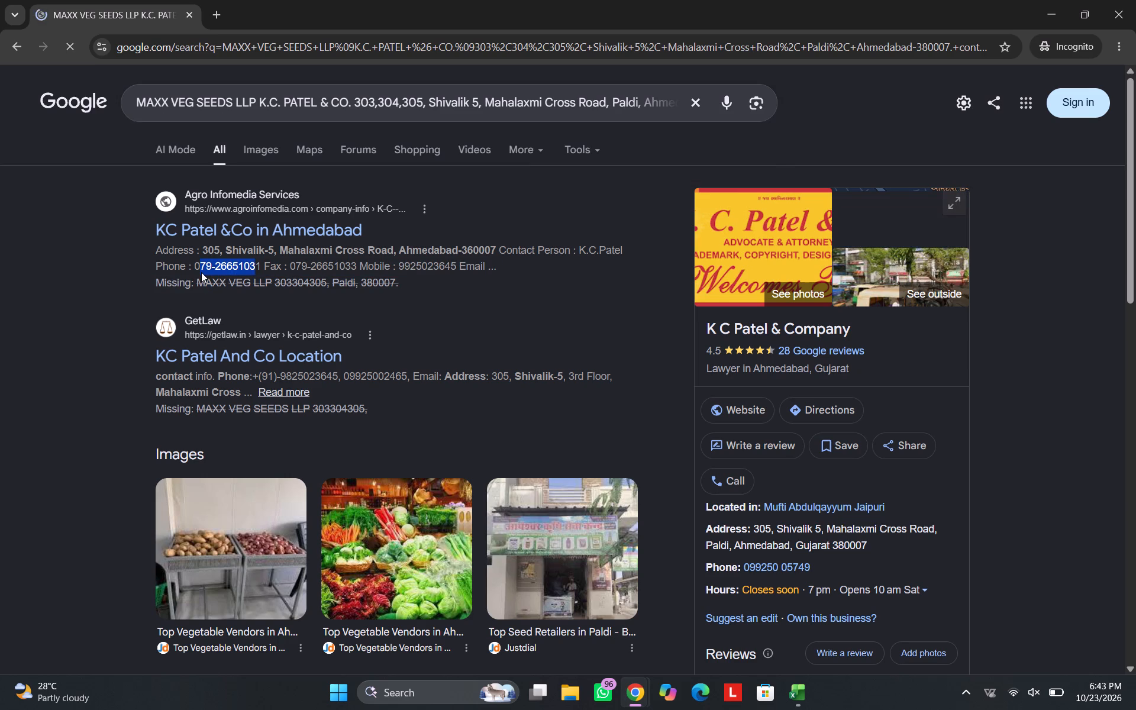
{"action": "key", "text": "ctrl+c"}
{"action": "key", "text": "alt+Tab"}
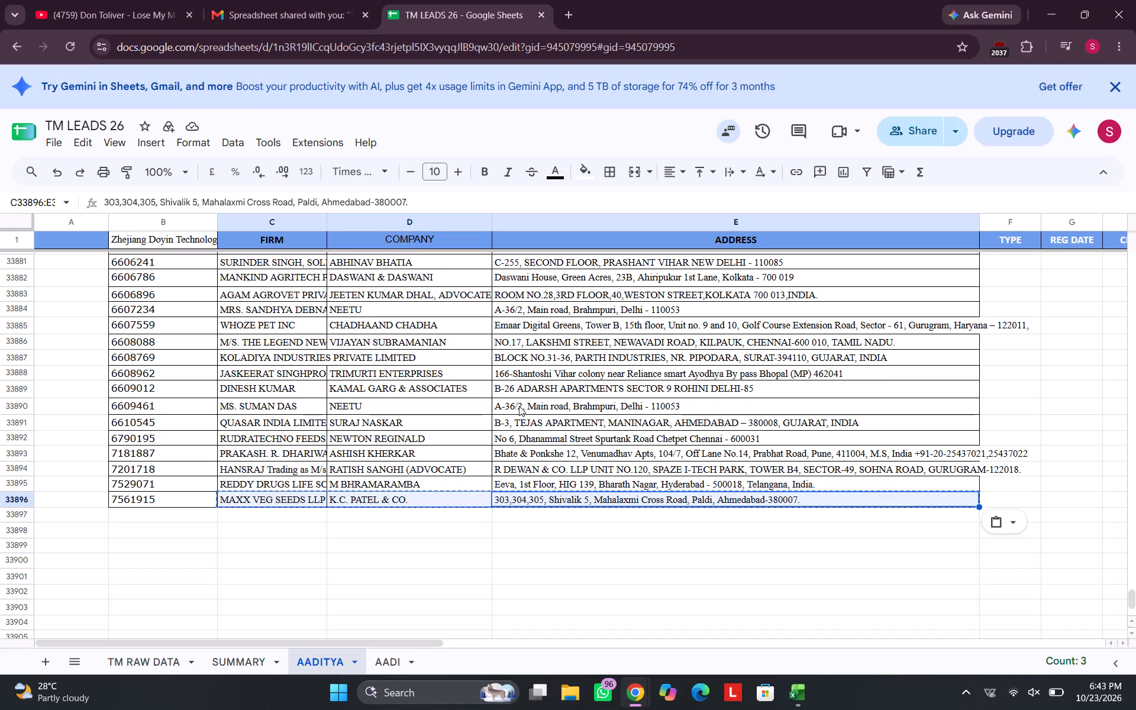
{"action": "scroll", "coordinate": [728, 435], "scroll_direction": "left", "scroll_amount": 2}
{"action": "left_click", "coordinate": [860, 501]}
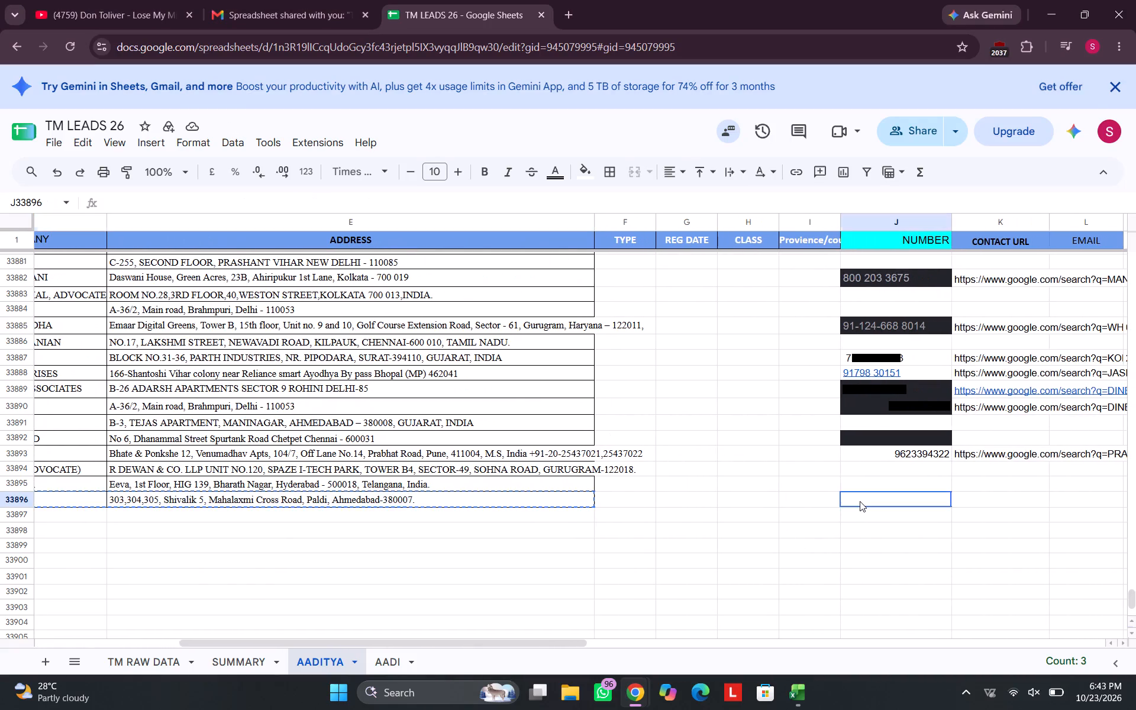
{"action": "key", "text": "ctrl+v"}
Copy the Google search page's address into row 33896's CONTACT URL cell.
{"action": "key", "text": "alt+Tab"}
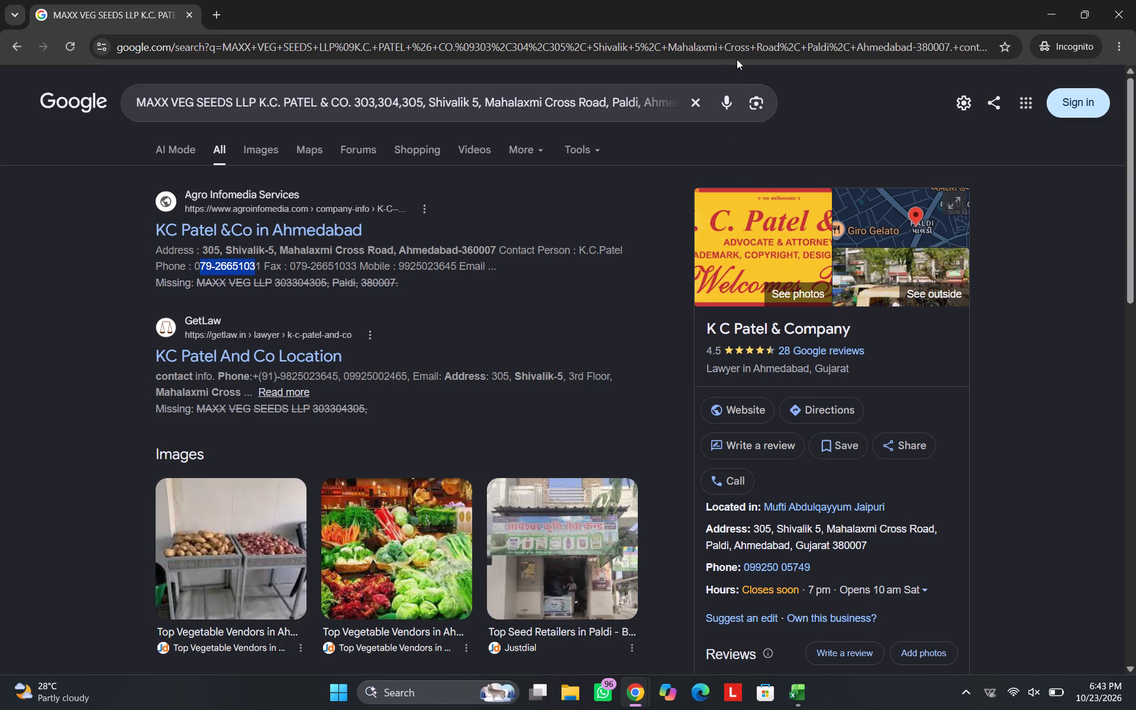
{"action": "left_click", "coordinate": [745, 50]}
{"action": "key", "text": "ctrl+c"}
{"action": "key", "text": "alt+Tab"}
{"action": "scroll", "coordinate": [745, 50], "scroll_direction": "left", "scroll_amount": 3}
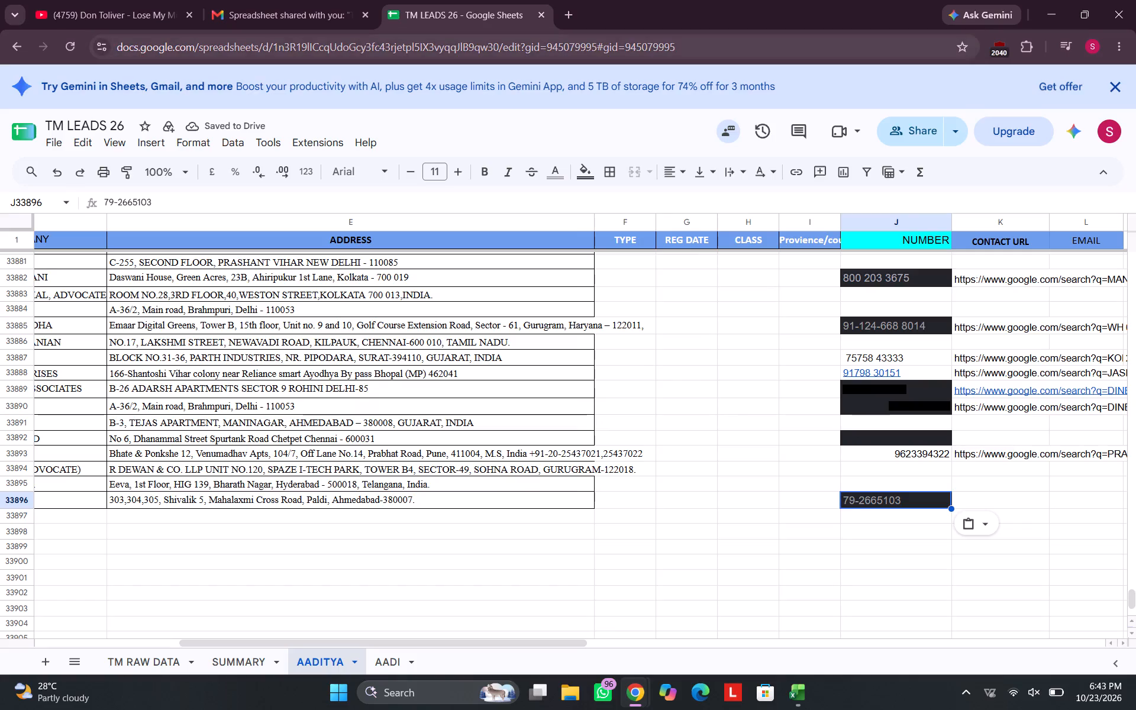
{"action": "scroll", "coordinate": [745, 50], "scroll_direction": "left", "scroll_amount": 1}
{"action": "scroll", "coordinate": [887, 491], "scroll_direction": "left", "scroll_amount": 1}
{"action": "left_click", "coordinate": [874, 501]}
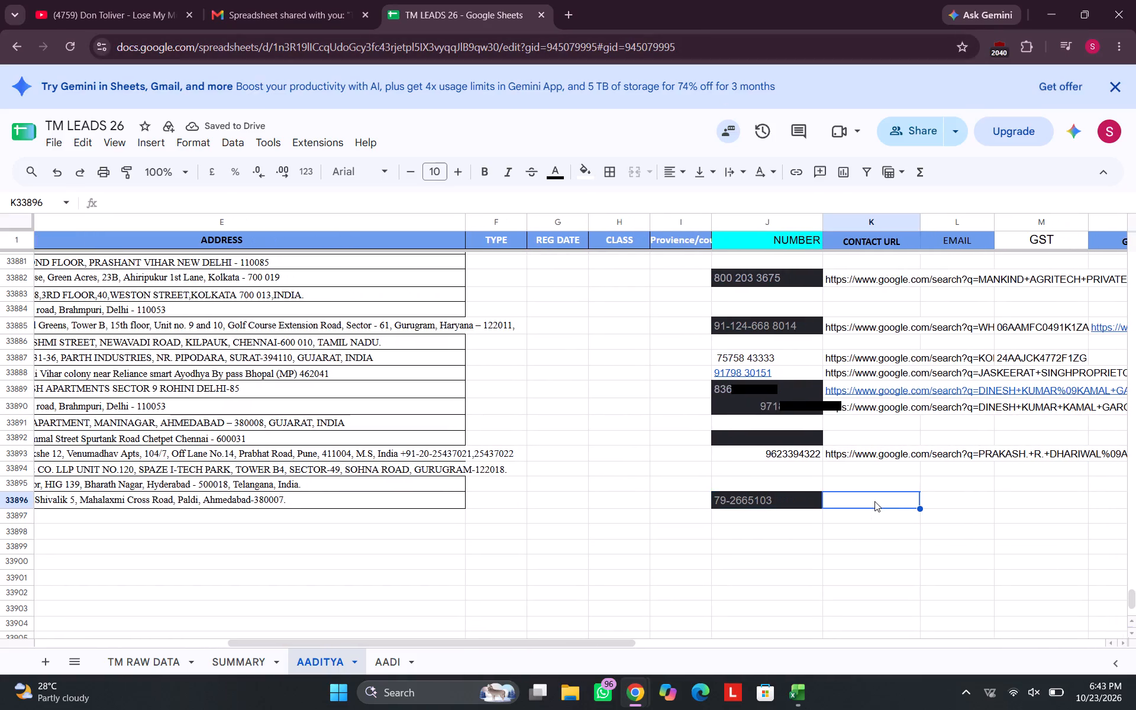
{"action": "key", "text": "ctrl+v"}
Edit the MAXX VEG SEEDS LLP query to include "gst" and rerun the Google search.
{"action": "key", "text": "alt+Tab"}
{"action": "left_click", "coordinate": [640, 109]}
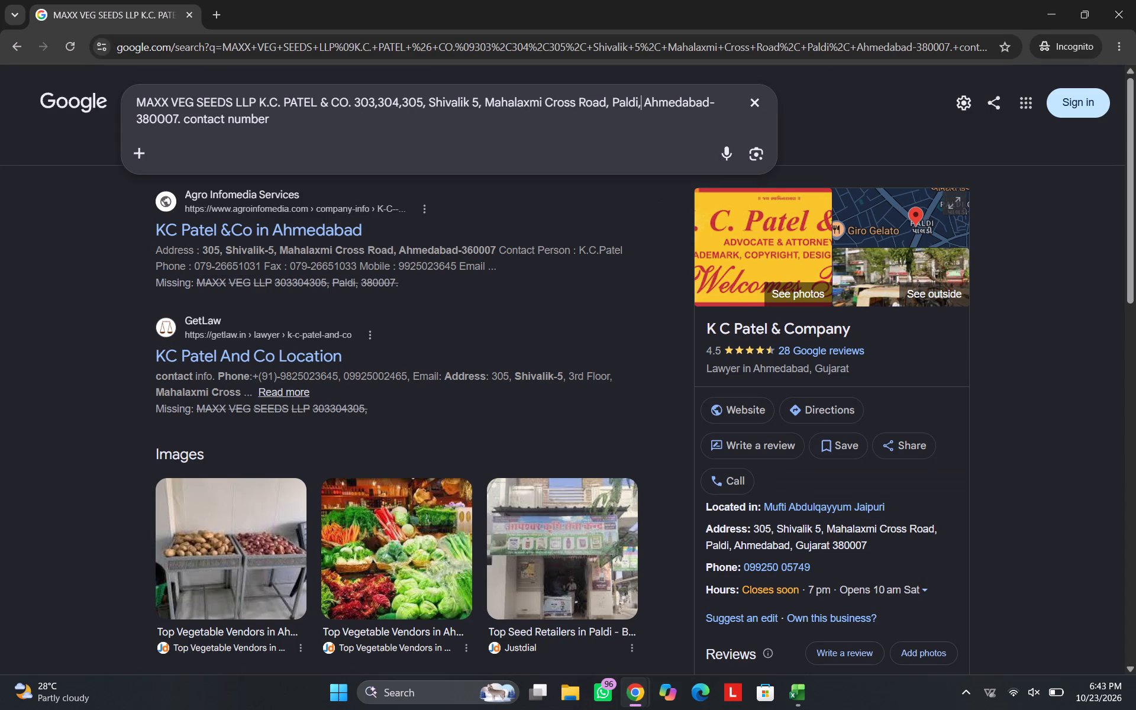
{"action": "left_click", "coordinate": [224, 125]}
{"action": "key", "text": "BackSpace"}
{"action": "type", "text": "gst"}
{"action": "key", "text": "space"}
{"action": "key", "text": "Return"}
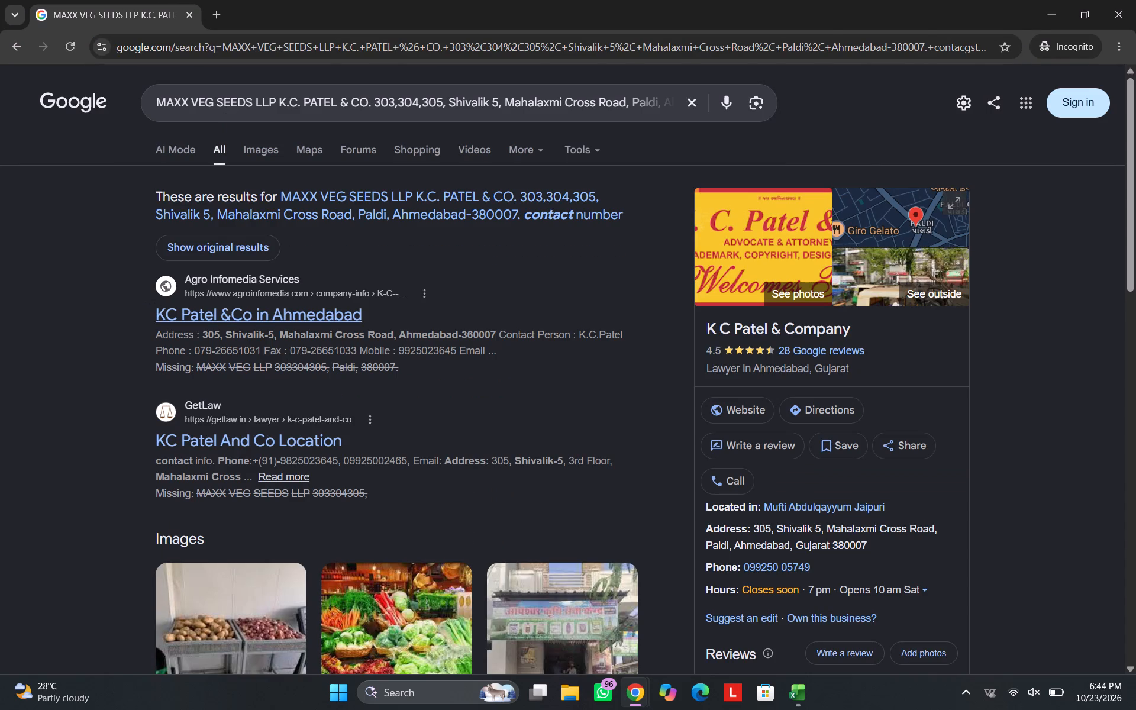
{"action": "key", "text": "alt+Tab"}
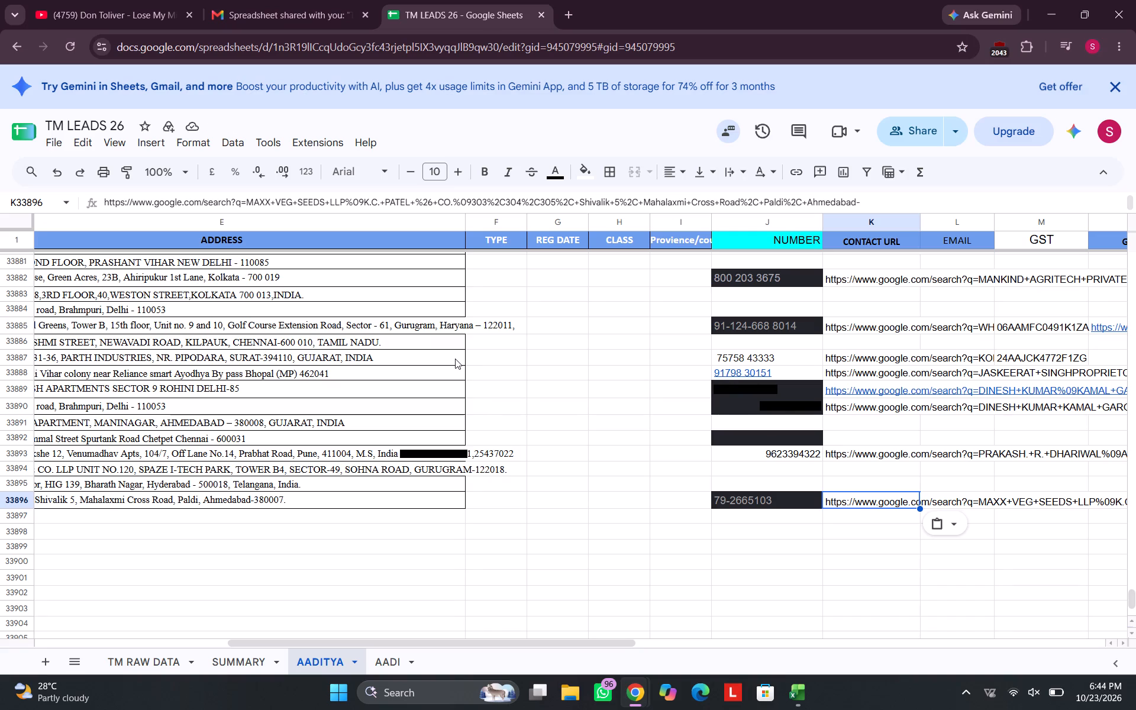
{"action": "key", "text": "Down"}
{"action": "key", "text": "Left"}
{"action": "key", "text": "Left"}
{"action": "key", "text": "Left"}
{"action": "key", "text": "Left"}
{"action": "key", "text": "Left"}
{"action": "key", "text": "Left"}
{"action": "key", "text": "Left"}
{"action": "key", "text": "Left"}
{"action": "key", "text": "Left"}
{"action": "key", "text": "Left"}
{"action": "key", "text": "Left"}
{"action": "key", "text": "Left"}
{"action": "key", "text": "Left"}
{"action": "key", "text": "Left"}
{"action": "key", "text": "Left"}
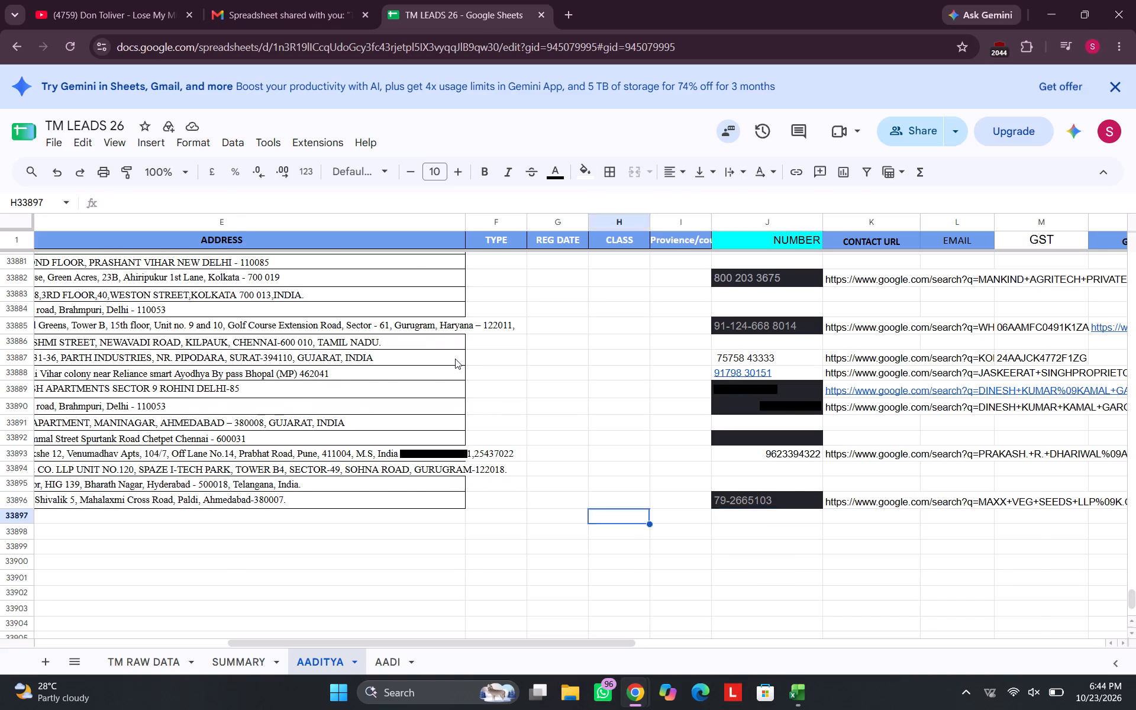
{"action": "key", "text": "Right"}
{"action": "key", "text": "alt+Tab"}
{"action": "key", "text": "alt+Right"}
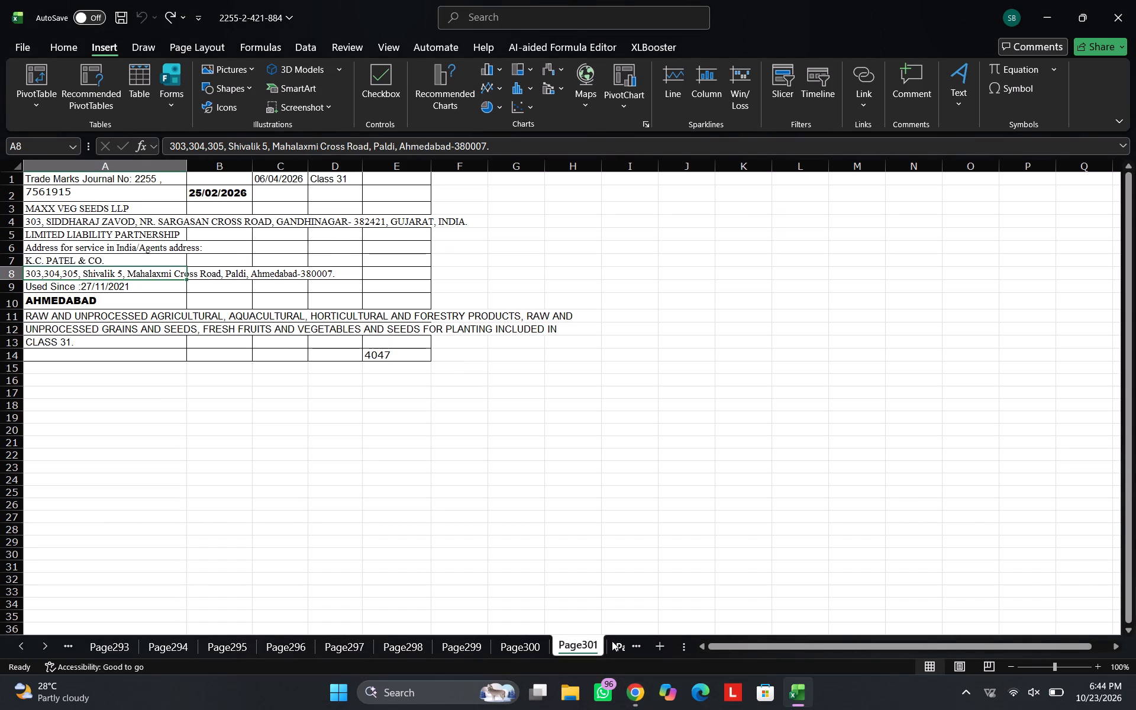
{"action": "left_click", "coordinate": [612, 641]}
{"action": "left_click", "coordinate": [148, 220]}
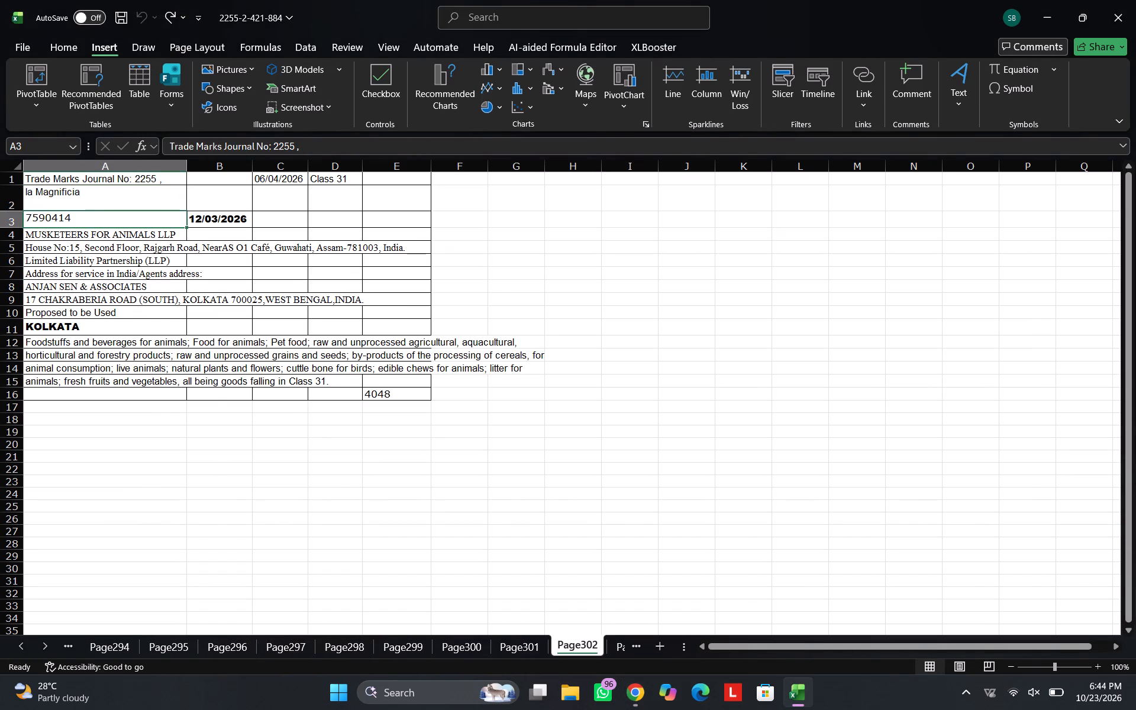
{"action": "key", "text": "ctrl+c"}
{"action": "key", "text": "alt+Tab"}
{"action": "key", "text": "ctrl+v"}
Copy the applicant name MUSKETEERS FOR ANIMALS LLP from Page302 of the journal workbook into FIRM cell C33897 of TM LEADS 26.
{"action": "key", "text": "alt+Tab"}
{"action": "key", "text": "alt+Tab"}
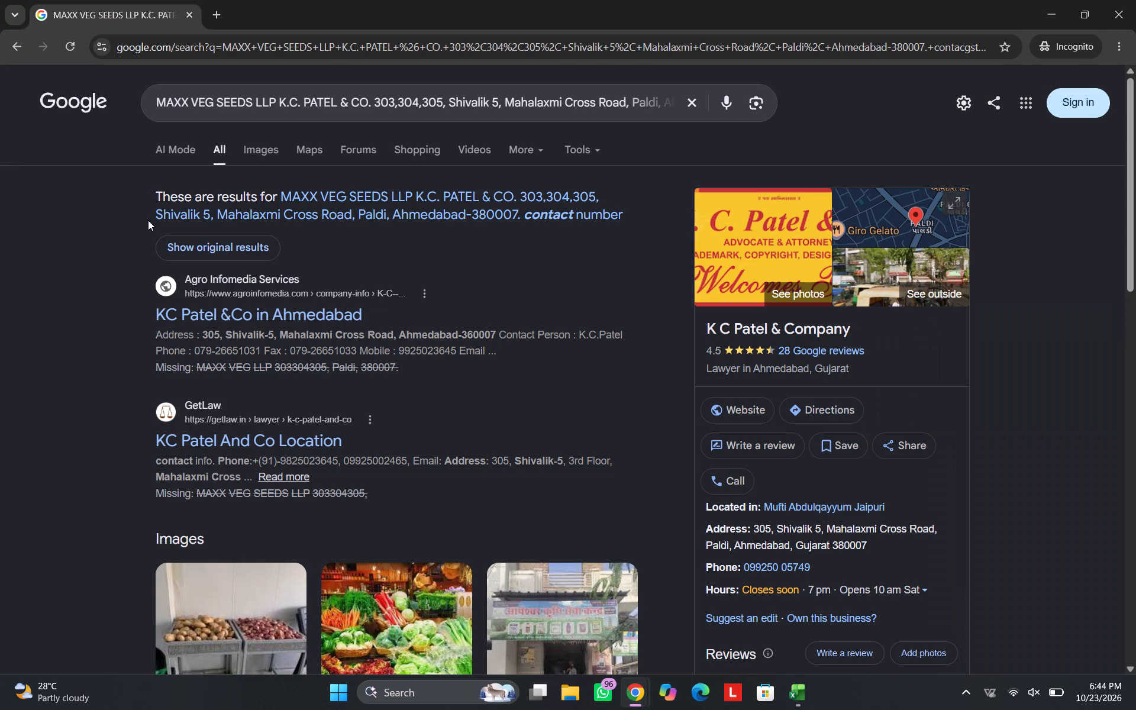
{"action": "key", "text": "alt+Tab"}
{"action": "key", "text": "Right"}
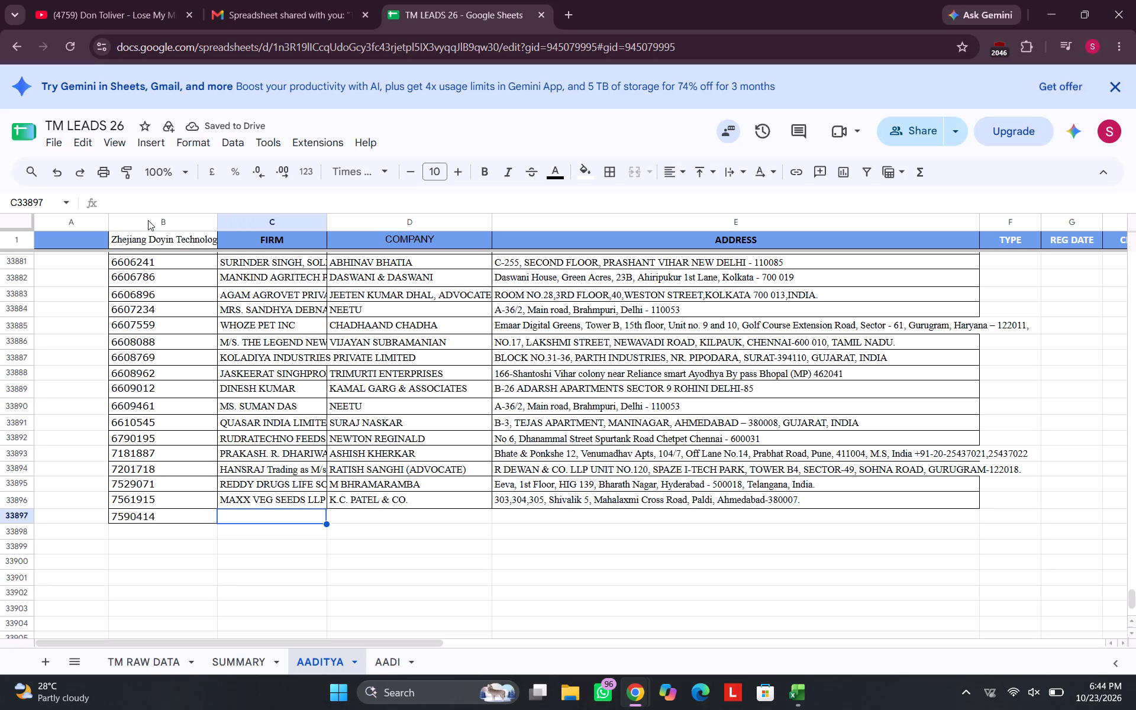
{"action": "key", "text": "ctrl+v"}
{"action": "key", "text": "alt+Tab"}
{"action": "key", "text": "alt+Tab"}
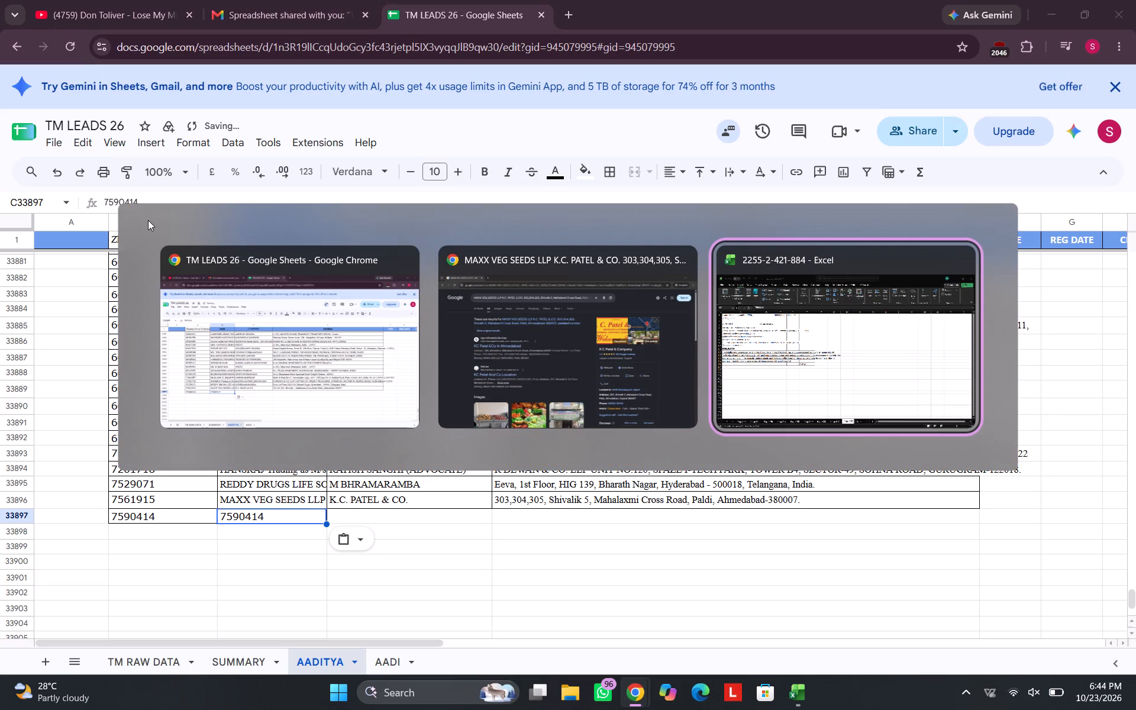
{"action": "key", "text": "alt+Left"}
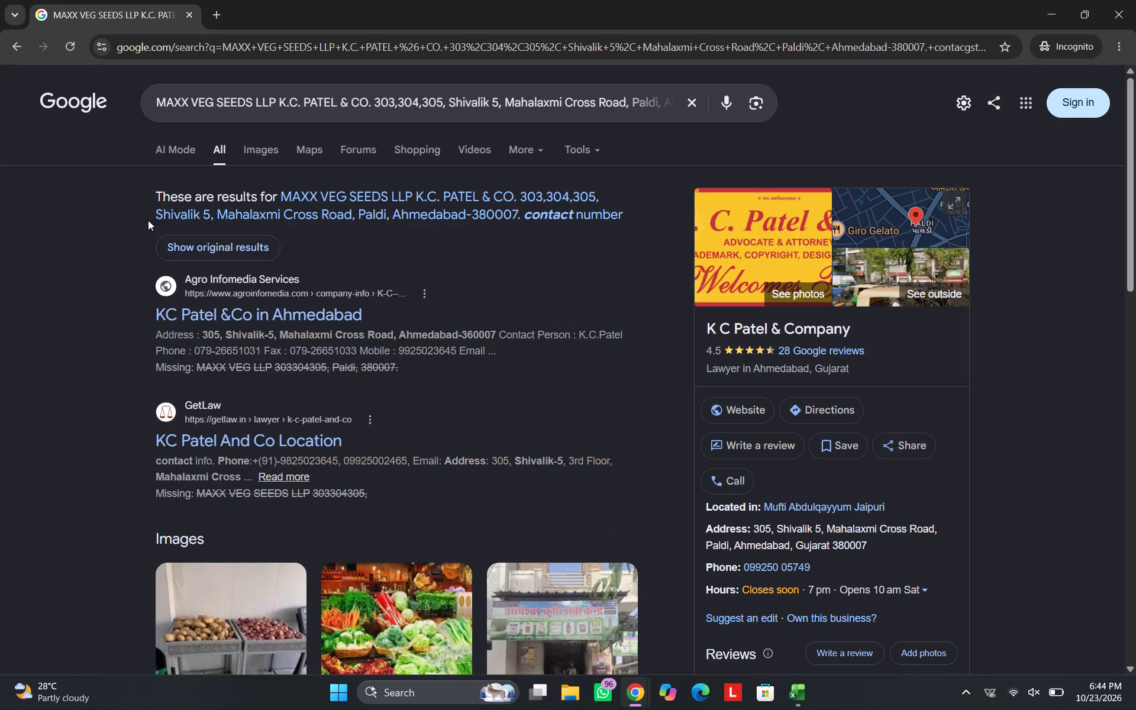
{"action": "key", "text": "alt+Tab"}
{"action": "key", "text": "alt+Tab"}
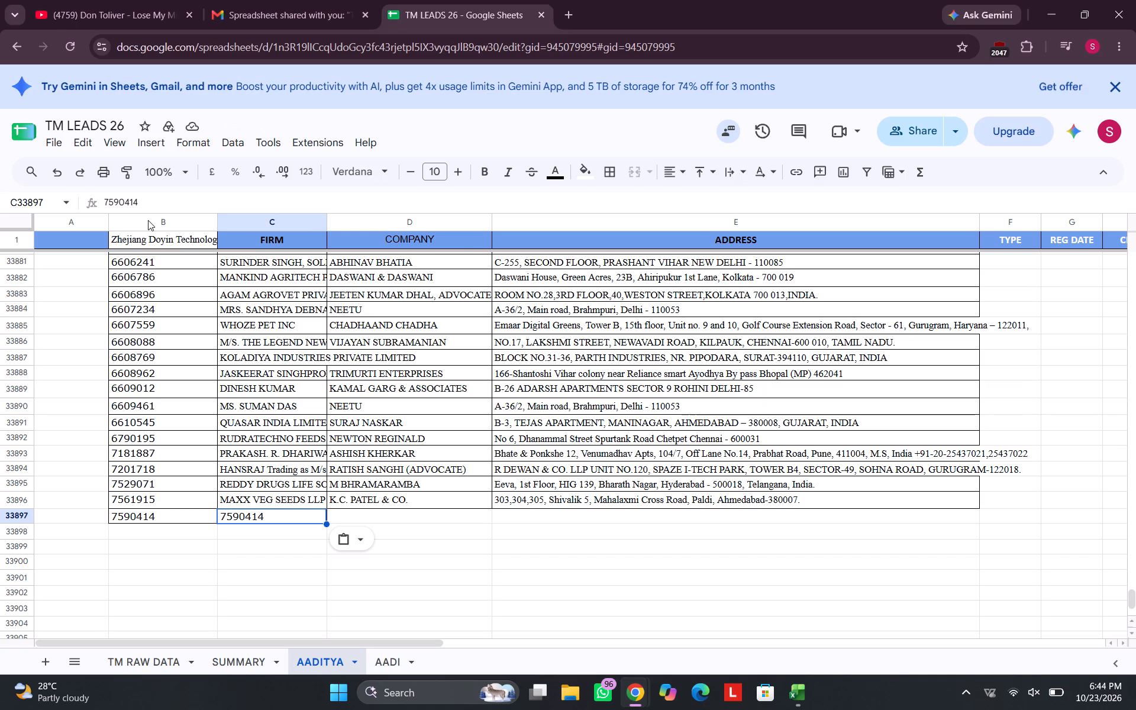
{"action": "key", "text": "alt+Right"}
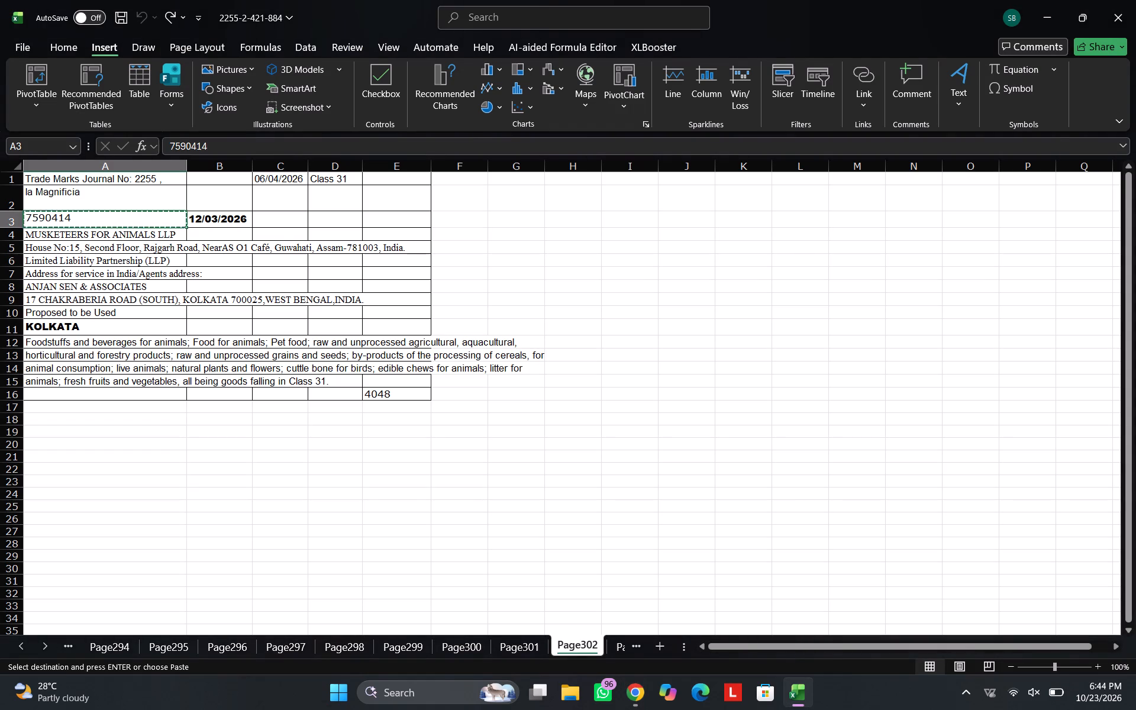
{"action": "left_click", "coordinate": [118, 234]}
{"action": "key", "text": "ctrl+c"}
{"action": "key", "text": "alt+Tab"}
{"action": "key", "text": "ctrl+v"}
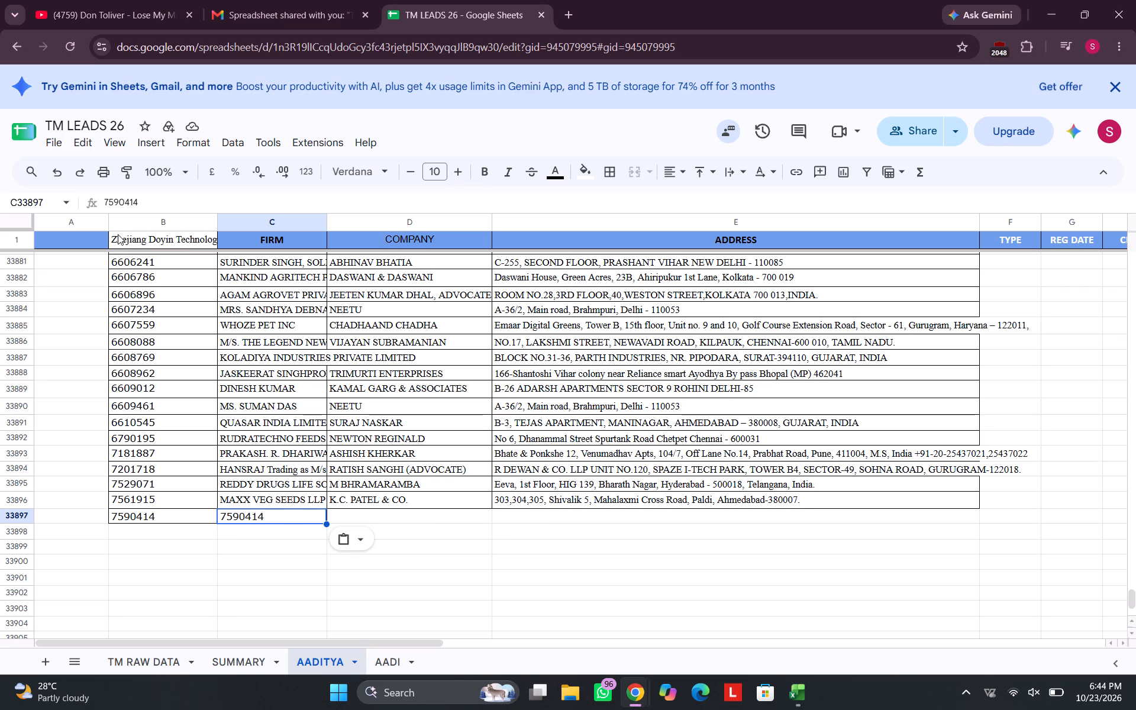
Copy the agent name ANJAN SEN & ASSOCIATES from Page302 into COMPANY cell D33897.
{"action": "key", "text": "alt+Tab"}
{"action": "key", "text": "Down"}
{"action": "key", "text": "Down"}
{"action": "key", "text": "Down"}
{"action": "key", "text": "Down"}
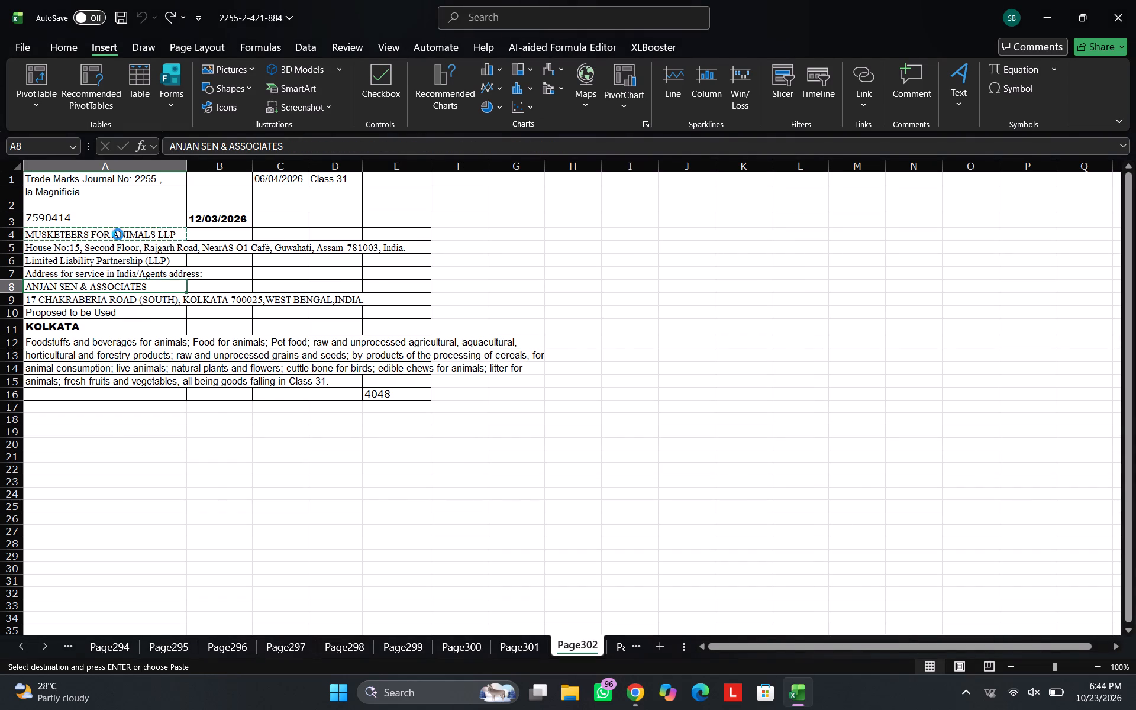
{"action": "key", "text": "ctrl+c"}
{"action": "key", "text": "alt+Tab"}
{"action": "key", "text": "Right"}
{"action": "key", "text": "ctrl+v"}
{"action": "key", "text": "alt+Tab"}
{"action": "key", "text": "Down"}
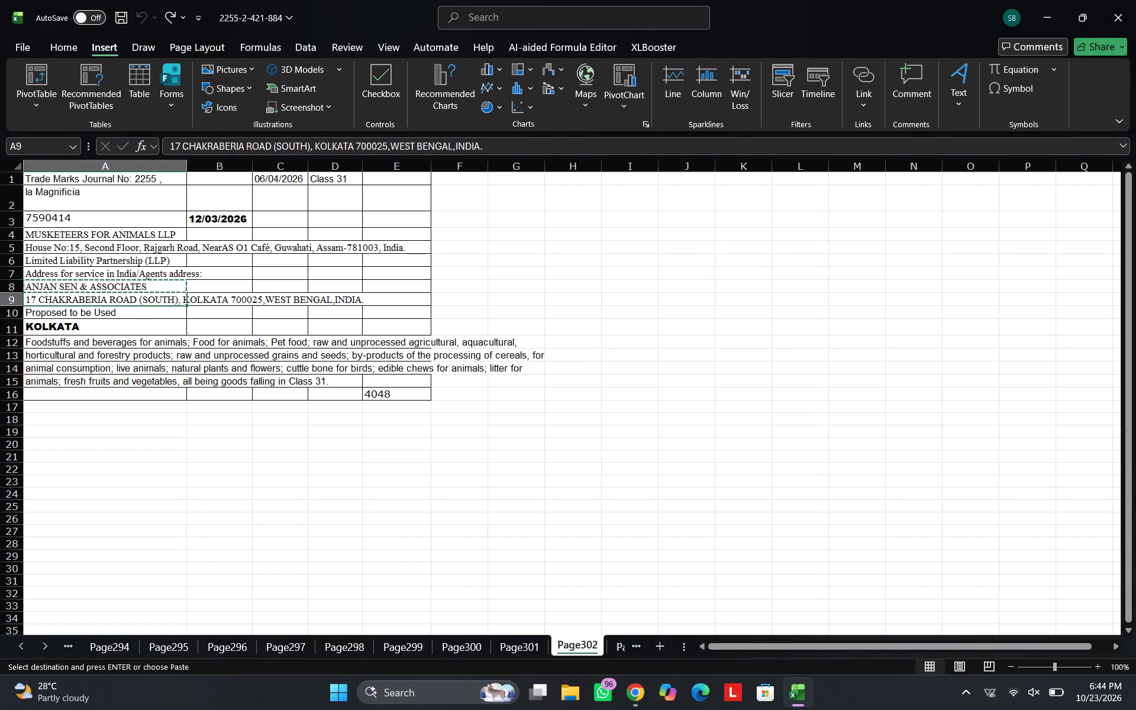
{"action": "key", "text": "ctrl+c"}
{"action": "key", "text": "alt+Tab"}
{"action": "key", "text": "Right"}
{"action": "key", "text": "ctrl+v"}
Search Google for row 33897's firm, company and address text (C33897:E33897) followed by "contact number".
{"action": "key", "text": "Right"}
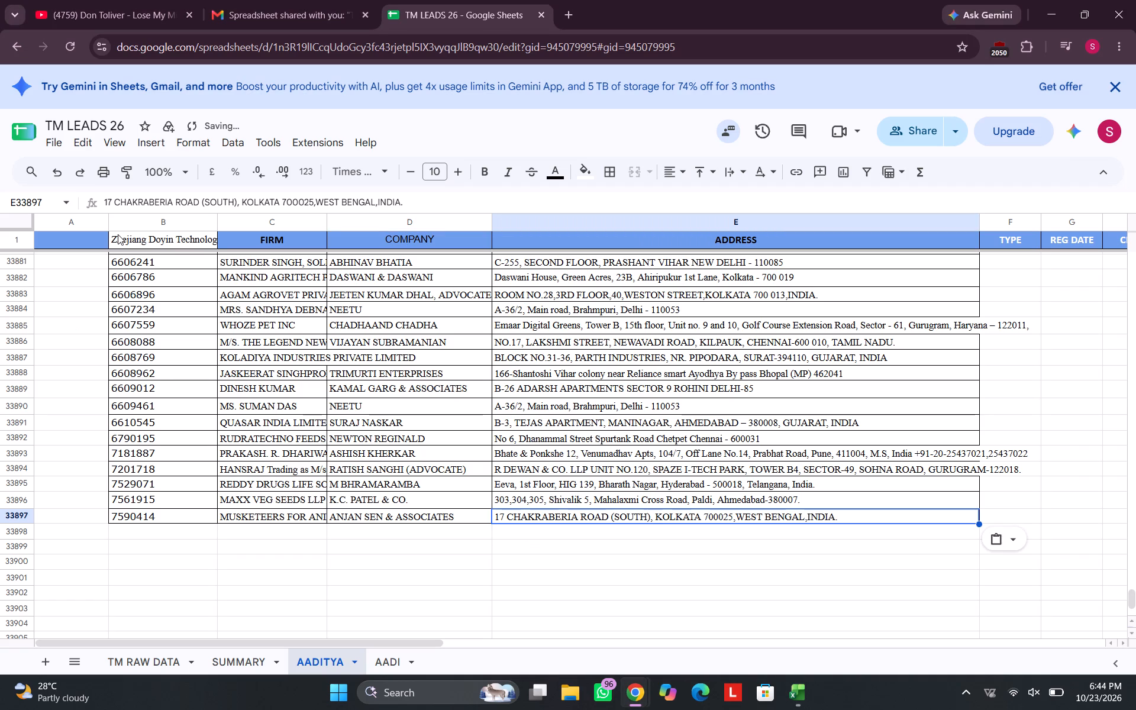
{"action": "key", "text": "shift+Left"}
{"action": "key", "text": "shift+Left"}
{"action": "key", "text": "ctrl+c"}
{"action": "key", "text": "alt+Tab"}
{"action": "key", "text": "alt+Right"}
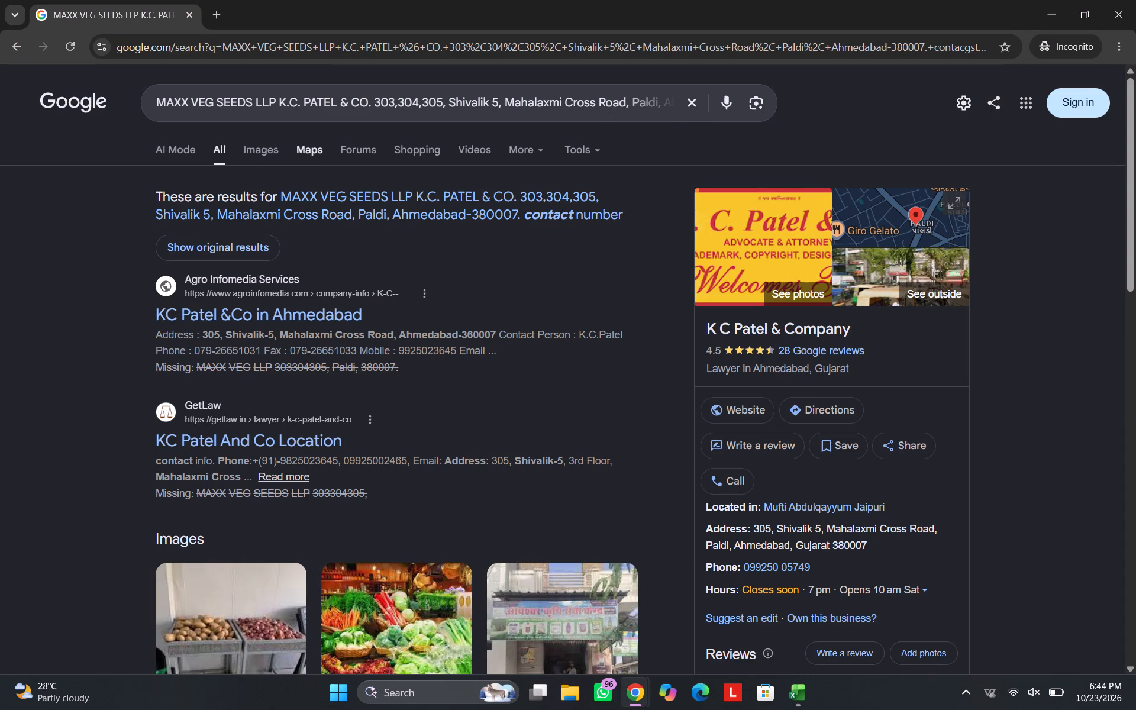
{"action": "left_click", "coordinate": [691, 106]}
{"action": "key", "text": "ctrl+c"}
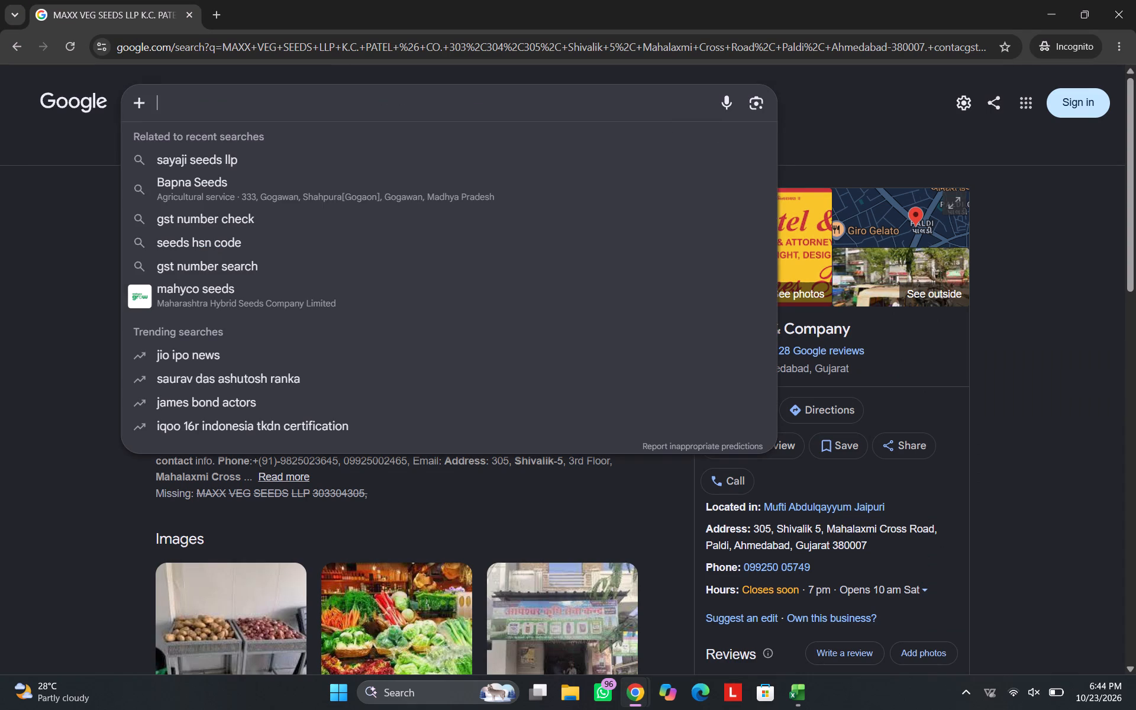
{"action": "key", "text": "ctrl+v"}
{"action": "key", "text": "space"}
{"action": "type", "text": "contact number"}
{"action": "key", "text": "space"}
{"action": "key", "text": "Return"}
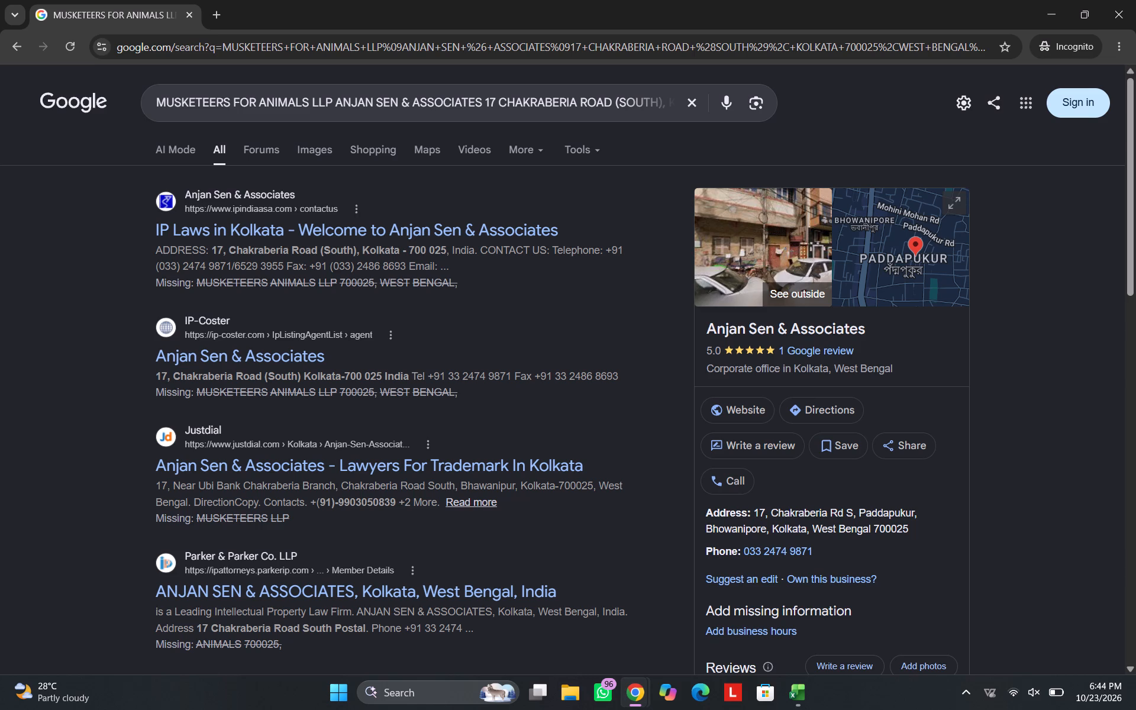
Copy the first part of the fax number in the ipindiaasa.com result for Anjan Sen & Associates into row 33897's NUMBER cell.
{"action": "left_click_drag", "start_coordinate": [379, 268], "coordinate": [312, 266]}
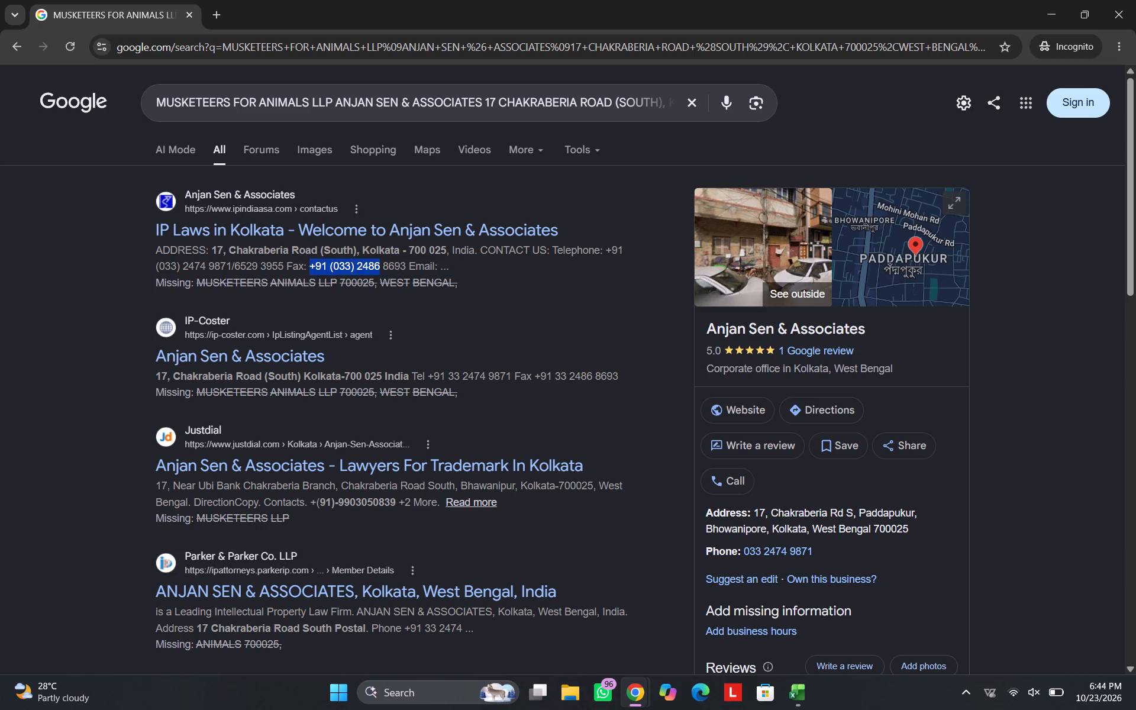
{"action": "left_click_drag", "start_coordinate": [312, 266], "coordinate": [315, 266]}
{"action": "key", "text": "ctrl+c"}
{"action": "key", "text": "alt+Tab"}
{"action": "scroll", "coordinate": [315, 266], "scroll_direction": "left", "scroll_amount": 1}
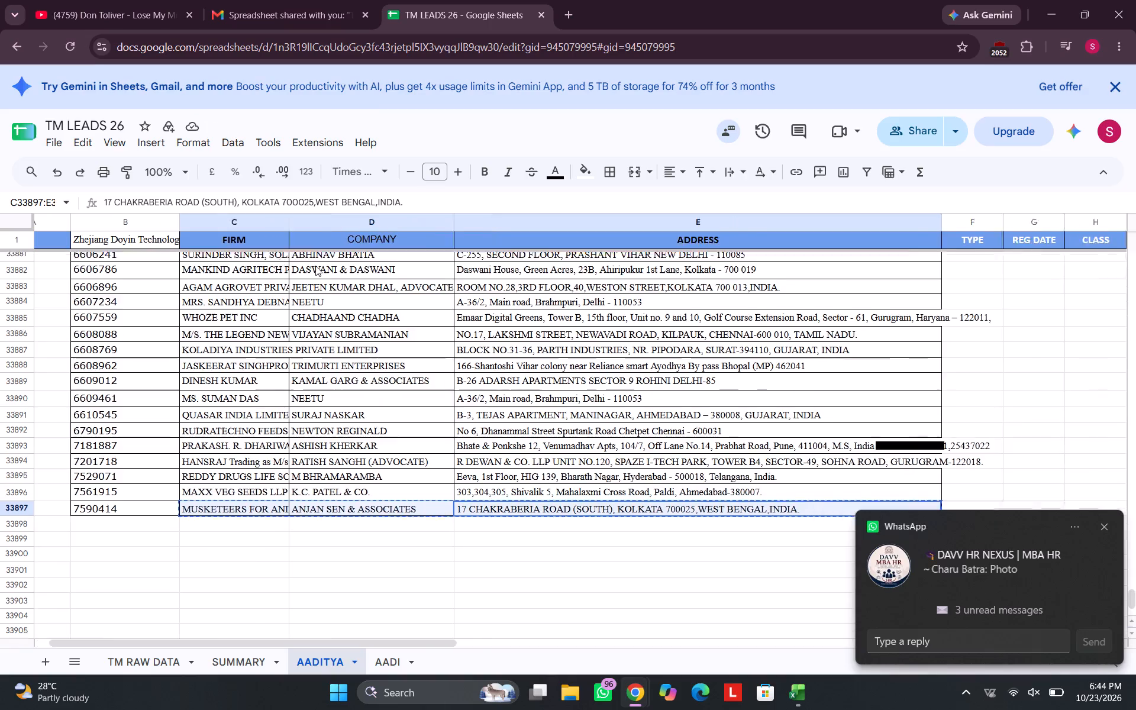
{"action": "scroll", "coordinate": [315, 266], "scroll_direction": "left", "scroll_amount": 1}
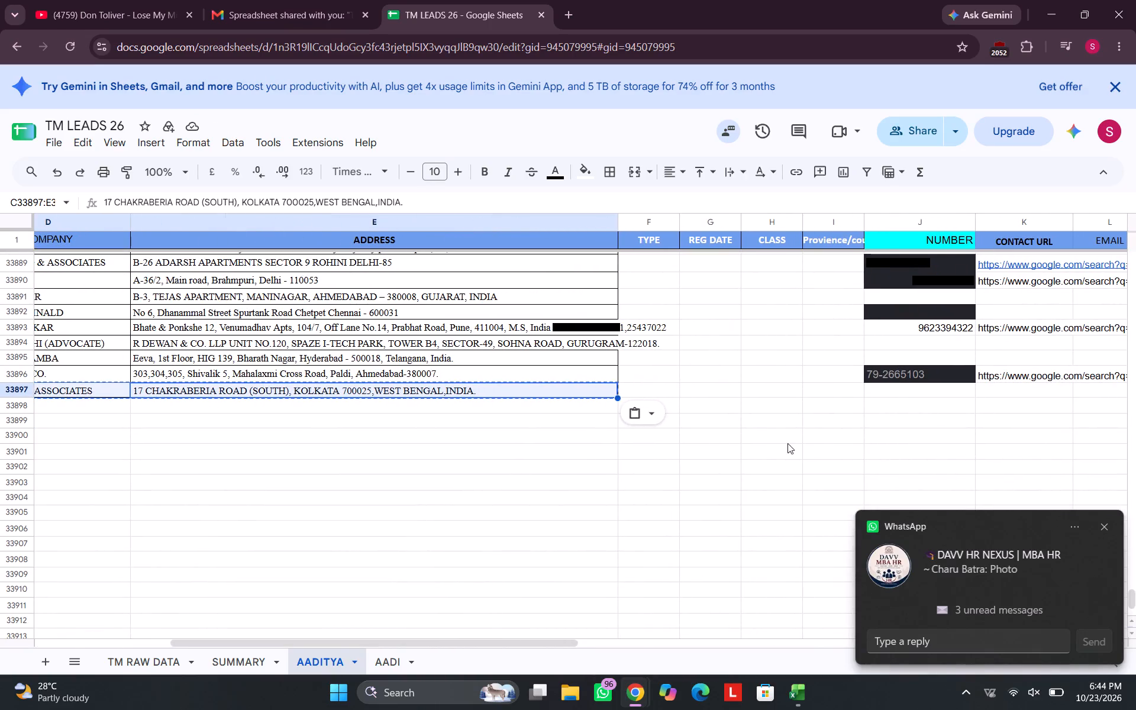
{"action": "left_click", "coordinate": [903, 391]}
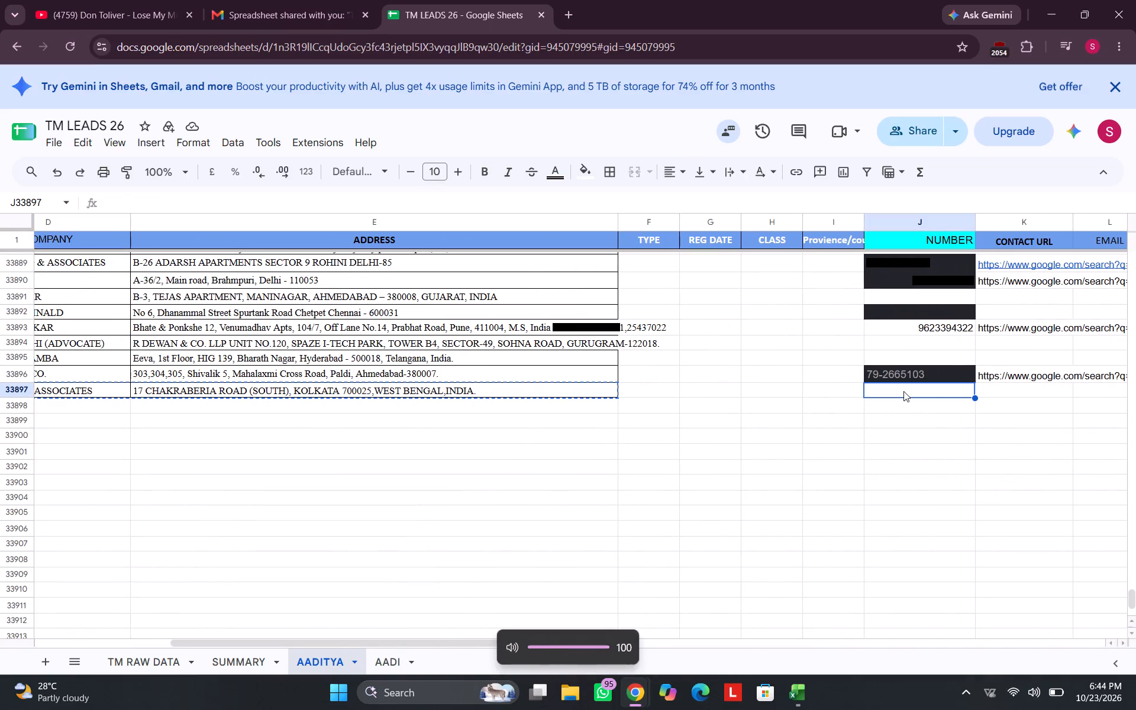
{"action": "key", "text": "ctrl+v"}
Strip the brackets and spaces from the number in row 33897's NUMBER cell.
{"action": "double_click", "coordinate": [905, 390]}
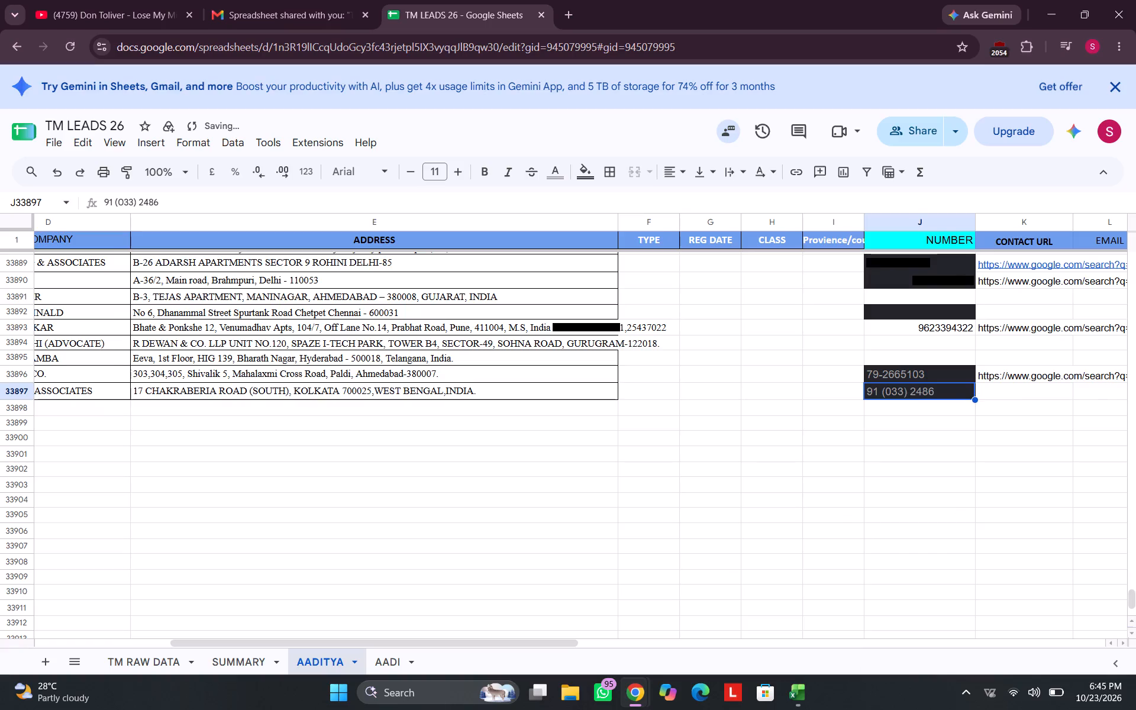
{"action": "left_click", "coordinate": [905, 390]}
{"action": "left_click", "coordinate": [909, 389]}
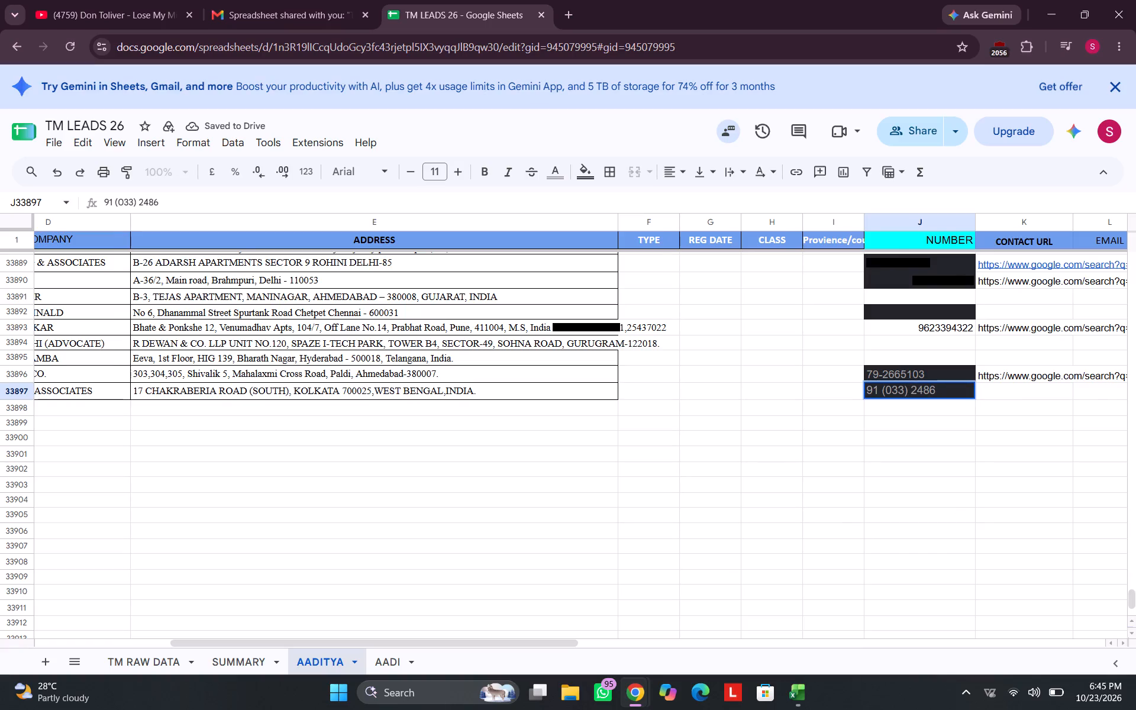
{"action": "key", "text": "BackSpace"}
{"action": "key", "text": "BackSpace"}
{"action": "key", "text": "Left"}
{"action": "key", "text": "Left"}
{"action": "key", "text": "Left"}
{"action": "key", "text": "BackSpace"}
{"action": "key", "text": "BackSpace"}
{"action": "key", "text": "Return"}
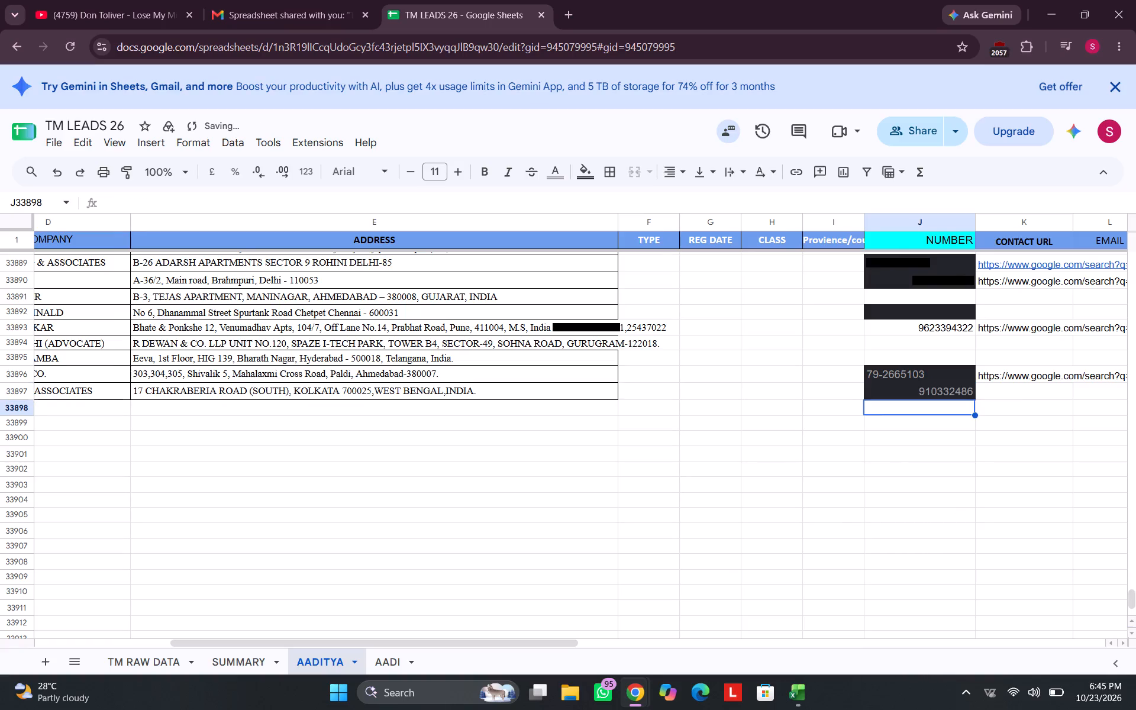
Copy the Google search page's address into row 33897's CONTACT URL cell.
{"action": "key", "text": "alt+Tab"}
{"action": "left_click", "coordinate": [808, 56]}
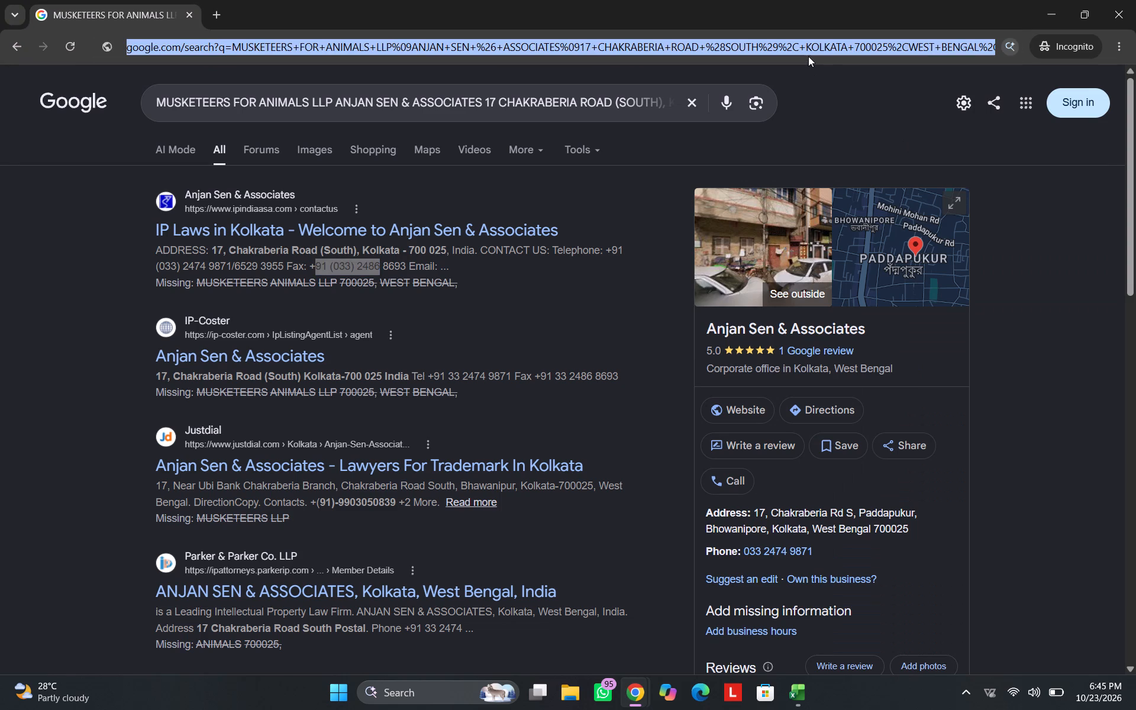
{"action": "key", "text": "ctrl+c"}
{"action": "key", "text": "alt+Tab"}
{"action": "scroll", "coordinate": [808, 56], "scroll_direction": "left", "scroll_amount": 2}
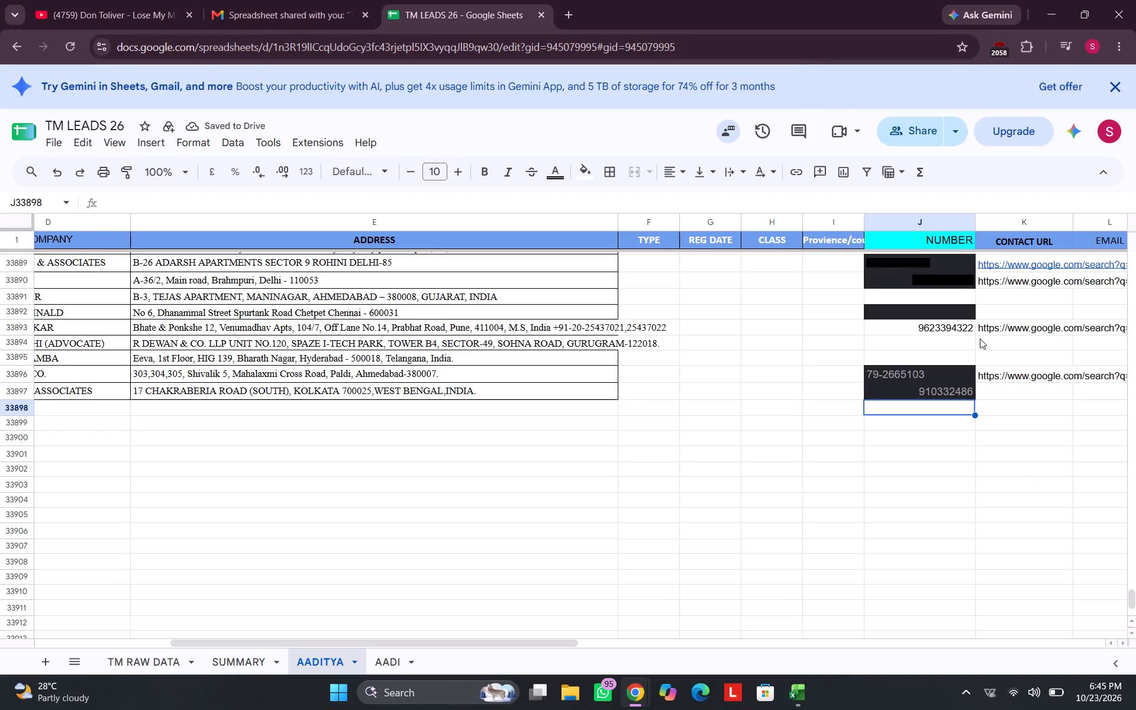
{"action": "left_click", "coordinate": [989, 393]}
{"action": "key", "text": "ctrl+v"}
Edit the MUSKETEERS FOR ANIMALS LLP query to include "gst" and rerun the Google search.
{"action": "key", "text": "alt+Tab"}
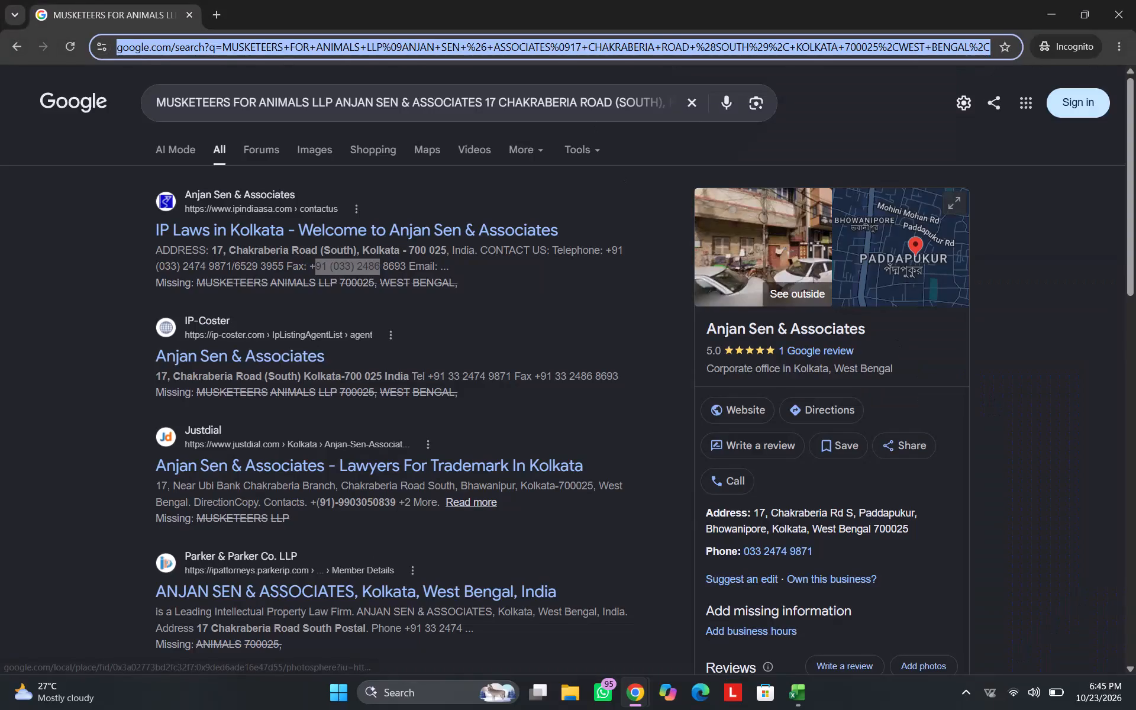
{"action": "left_click", "coordinate": [585, 94]}
{"action": "left_click", "coordinate": [339, 115]}
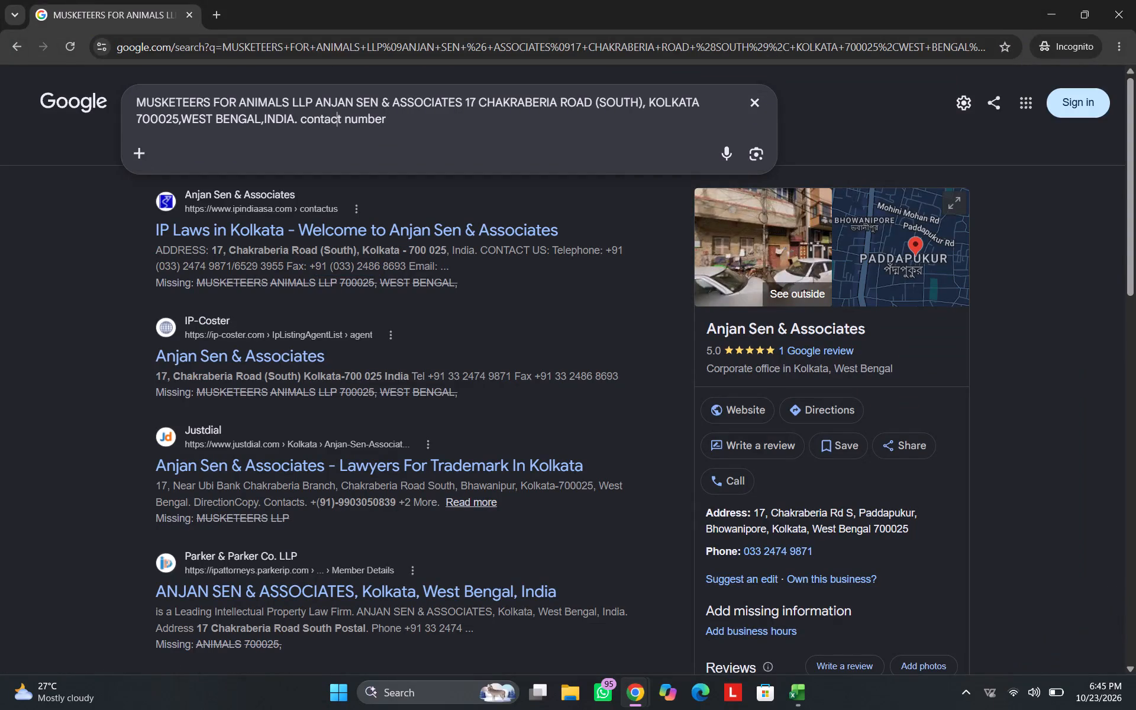
{"action": "left_click", "coordinate": [339, 119]}
{"action": "left_click", "coordinate": [341, 119]}
{"action": "key", "text": "BackSpace"}
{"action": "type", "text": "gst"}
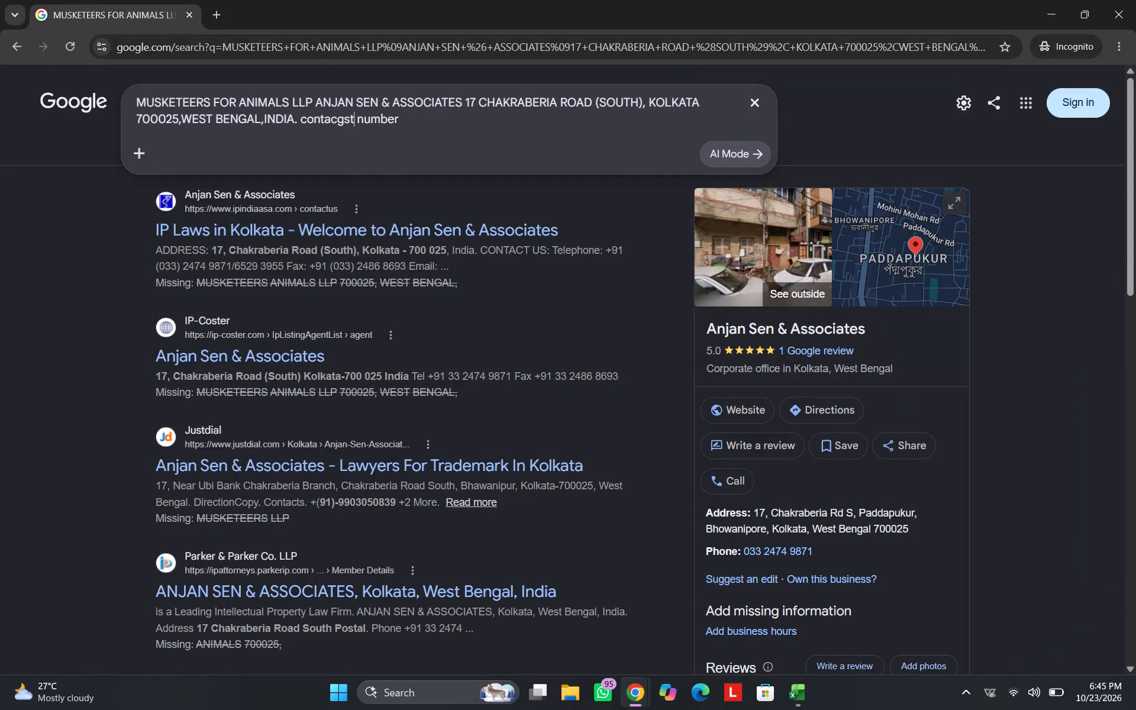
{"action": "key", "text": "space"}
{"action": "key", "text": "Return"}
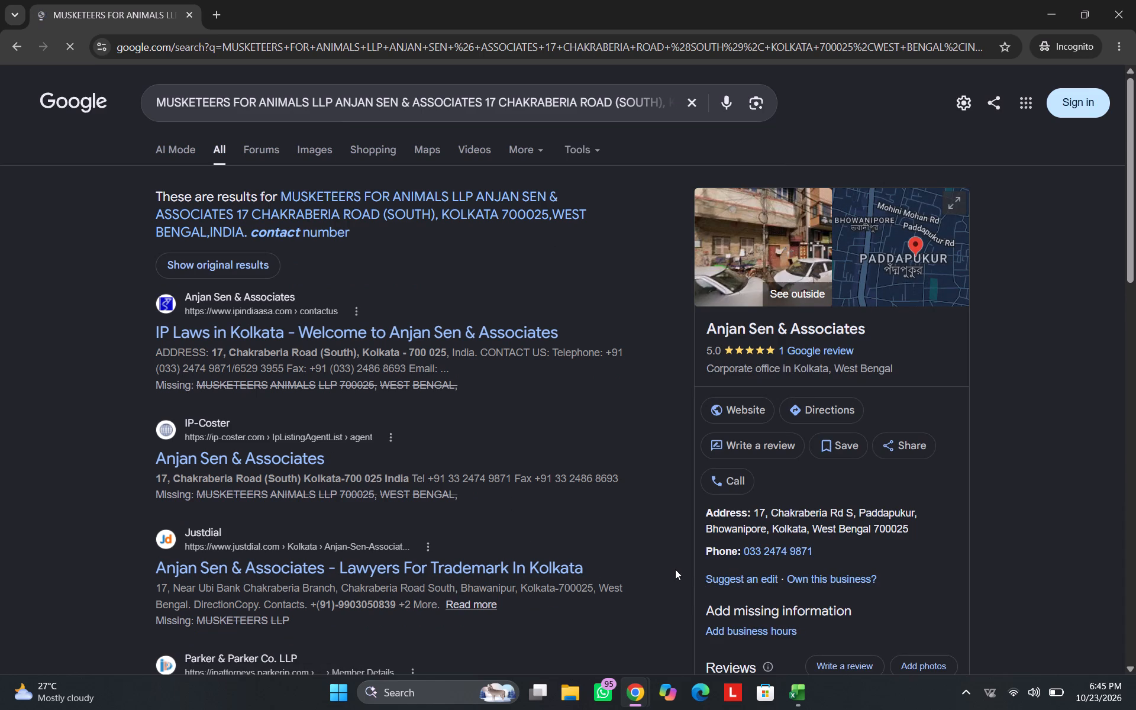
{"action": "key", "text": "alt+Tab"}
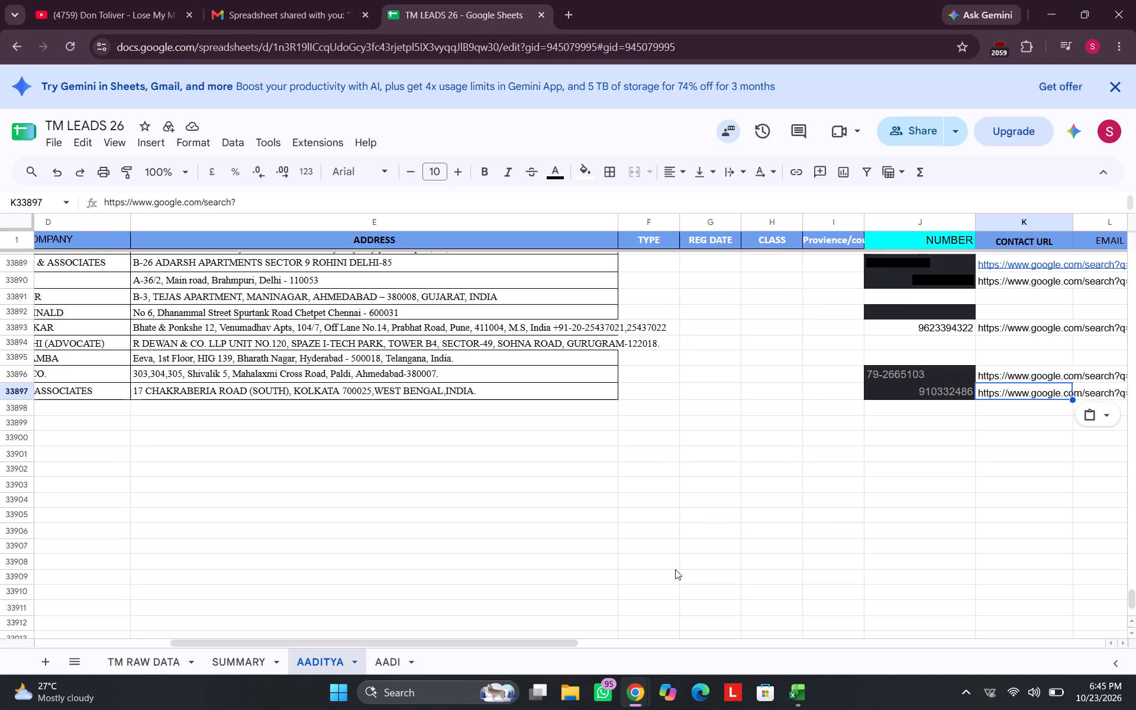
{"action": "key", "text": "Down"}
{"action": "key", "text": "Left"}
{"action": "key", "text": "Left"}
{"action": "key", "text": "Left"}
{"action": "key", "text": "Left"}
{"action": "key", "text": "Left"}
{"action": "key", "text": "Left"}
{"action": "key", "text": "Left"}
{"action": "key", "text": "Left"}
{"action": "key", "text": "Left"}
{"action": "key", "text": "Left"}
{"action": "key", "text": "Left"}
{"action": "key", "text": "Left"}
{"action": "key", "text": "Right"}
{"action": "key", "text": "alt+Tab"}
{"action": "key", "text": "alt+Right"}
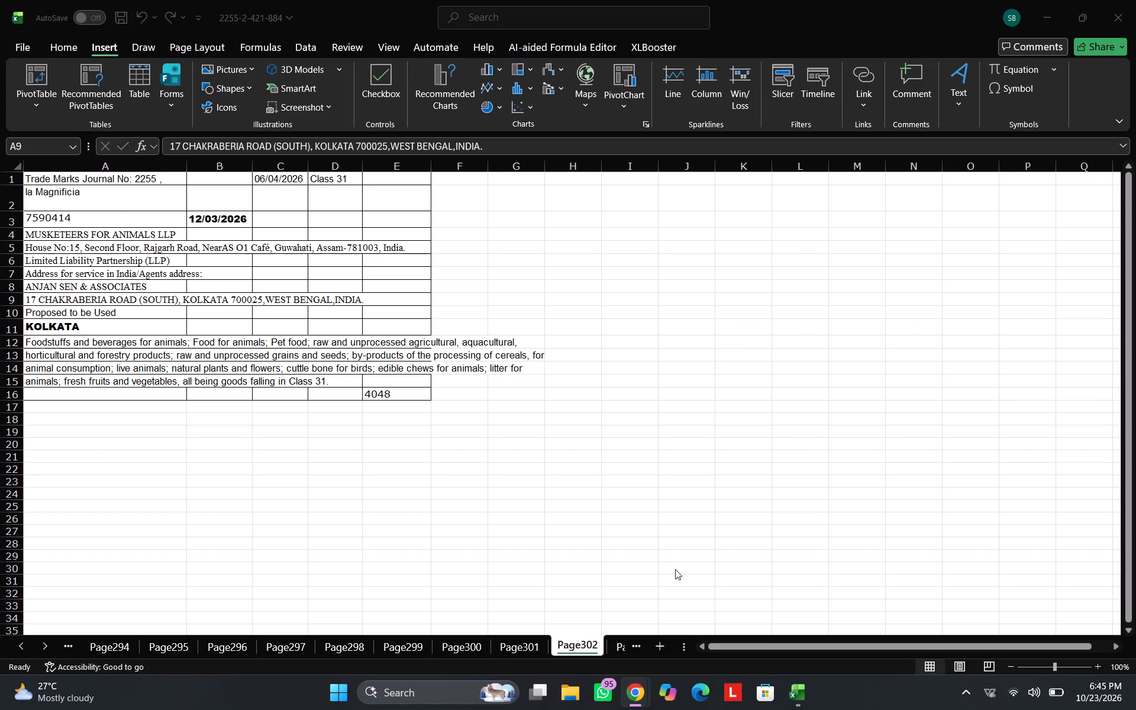
{"action": "left_click", "coordinate": [624, 646]}
{"action": "left_click", "coordinate": [509, 534]}
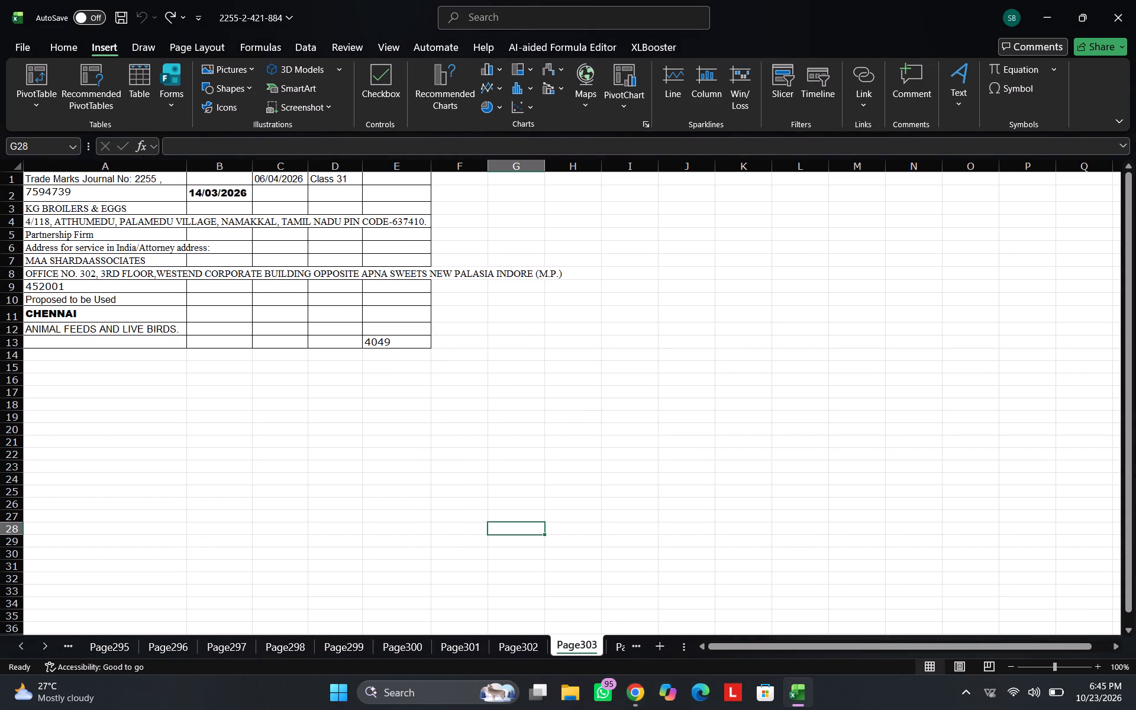
{"action": "left_click", "coordinate": [173, 196]}
{"action": "key", "text": "ctrl+c"}
{"action": "key", "text": "alt+Tab"}
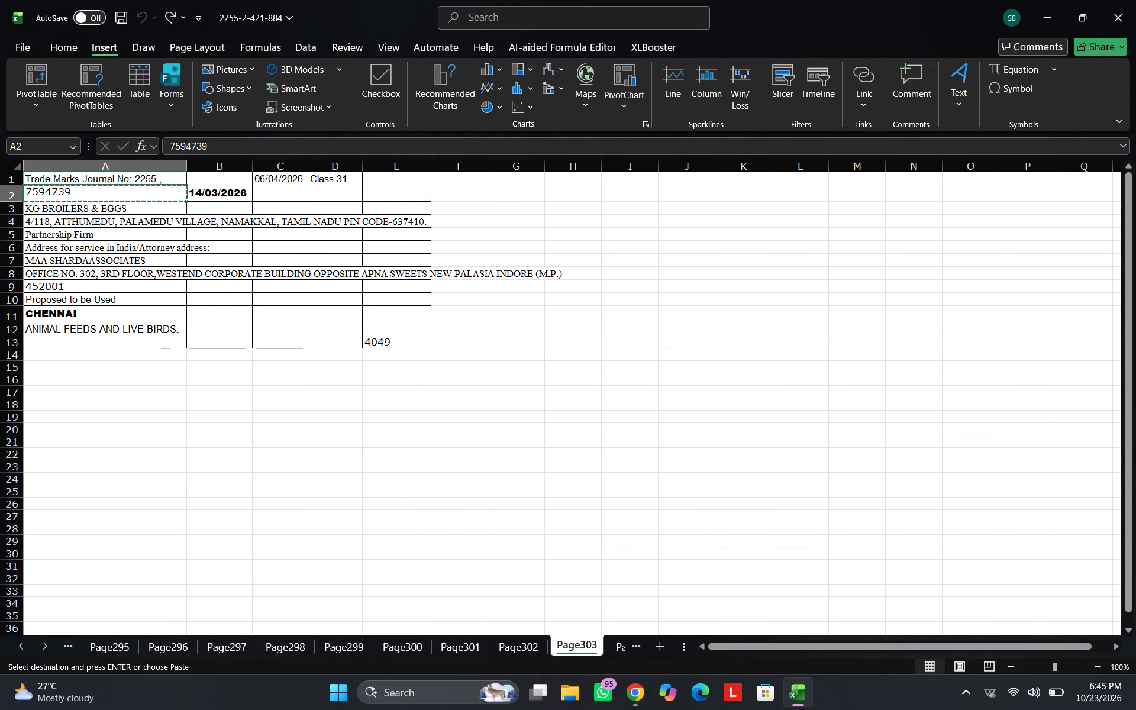
{"action": "key", "text": "ctrl+v"}
Copy the applicant name KG BROILERS & EGGS from Page303 into FIRM cell C33898.
{"action": "key", "text": "alt+Tab"}
{"action": "key", "text": "Down"}
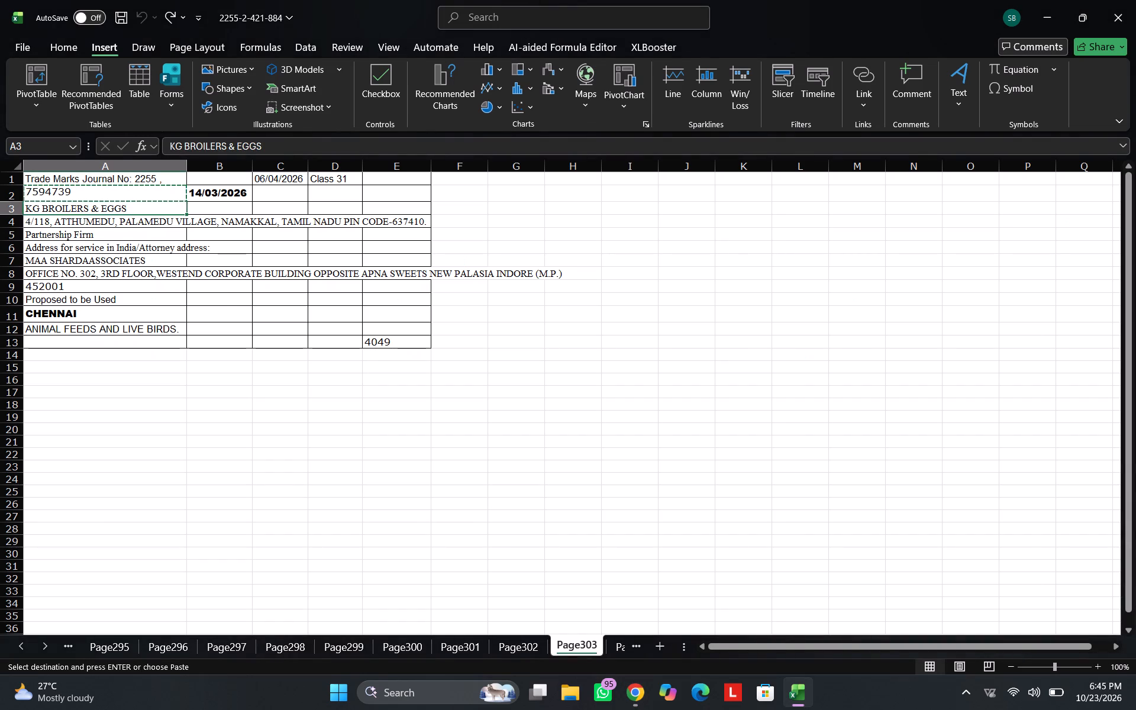
{"action": "key", "text": "ctrl+c"}
{"action": "key", "text": "alt+Tab"}
{"action": "key", "text": "Right"}
{"action": "key", "text": "ctrl+v"}
Copy the attorney name MAA SHARDAASSOCIATES from Page303 into COMPANY cell D33898 of TM LEADS 26.
{"action": "key", "text": "alt+Tab"}
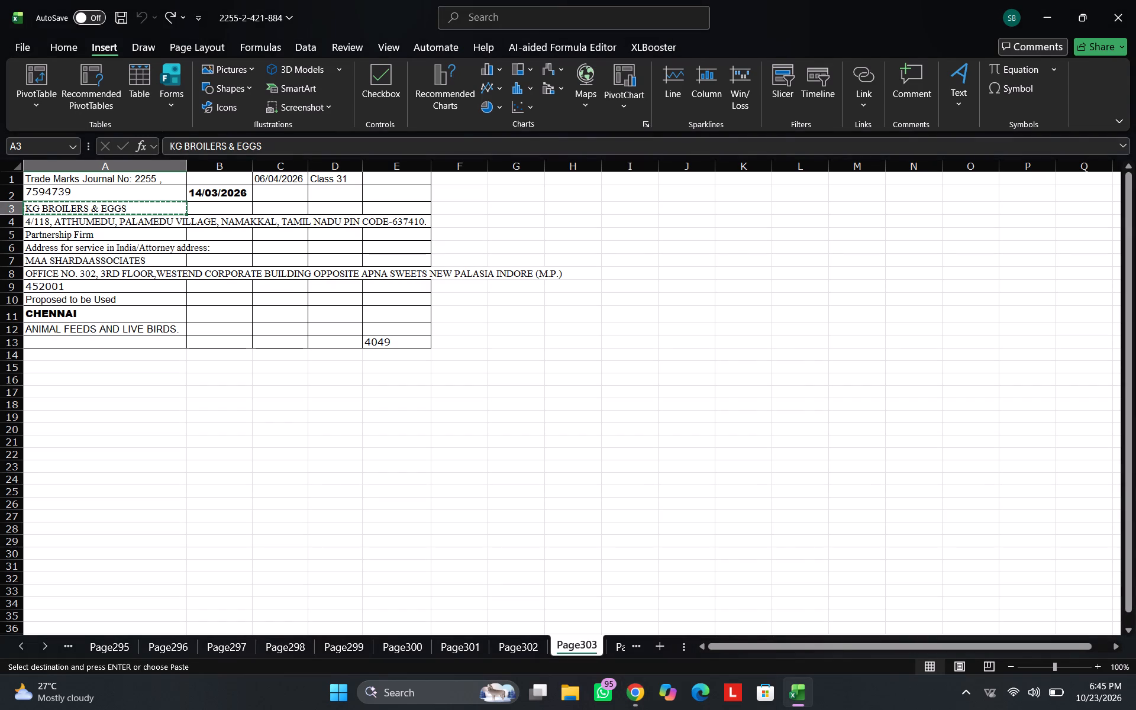
{"action": "left_click", "coordinate": [126, 266]}
{"action": "key", "text": "ctrl+c"}
{"action": "key", "text": "alt+Tab"}
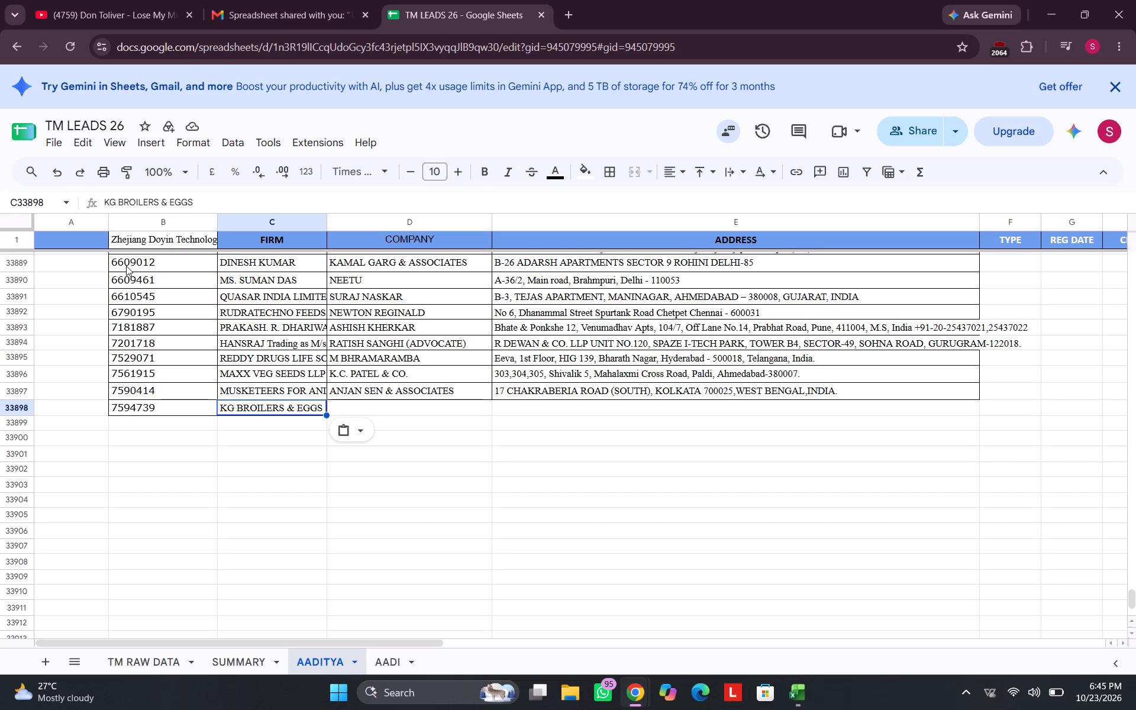
{"action": "key", "text": "Right"}
{"action": "key", "text": "ctrl+v"}
Copy the attorney's office address in Indore (M.P.) from cell A8 of Page303 into ADDRESS cell E33898.
{"action": "key", "text": "alt+Tab"}
{"action": "key", "text": "Down"}
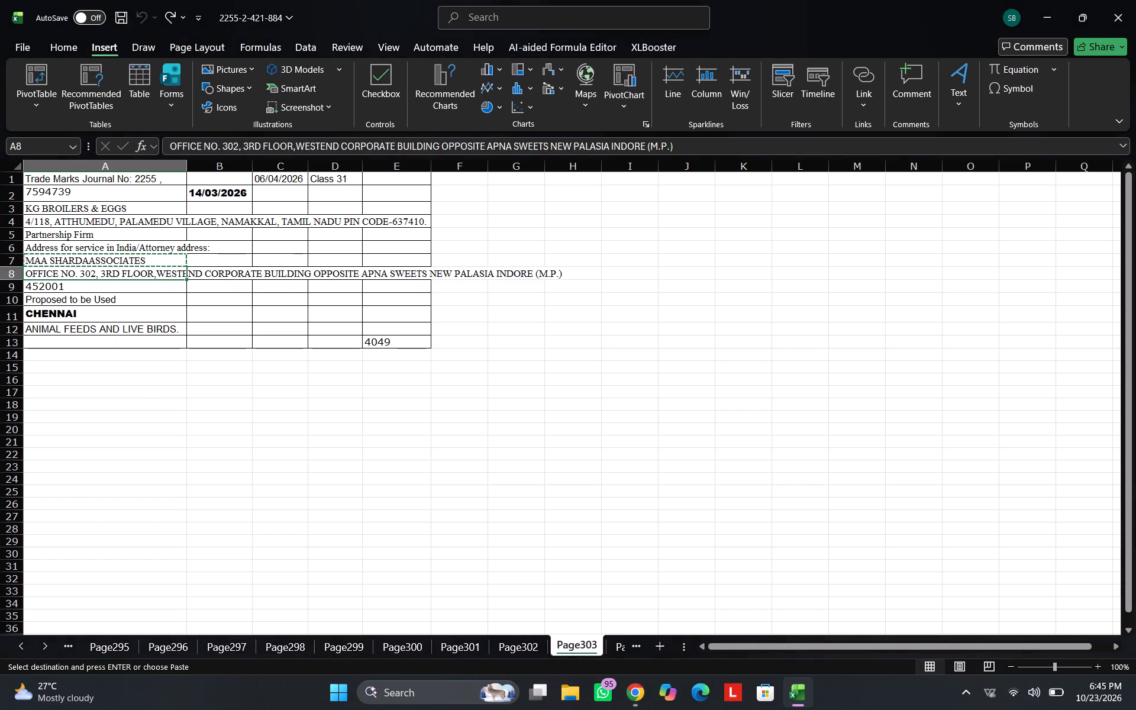
{"action": "key", "text": "ctrl+c"}
{"action": "key", "text": "alt+Tab"}
{"action": "key", "text": "Right"}
{"action": "key", "text": "ctrl+v"}
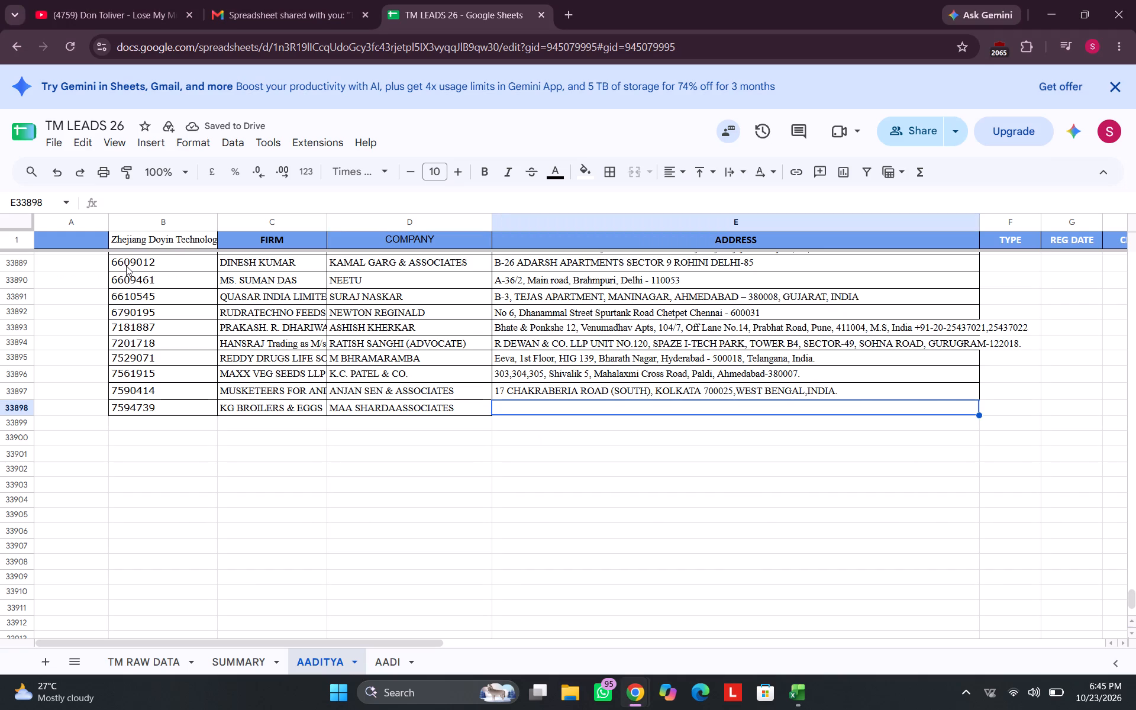
Search Google for row 33898's firm, company and address text followed by "contact number".
{"action": "key", "text": "Right"}
{"action": "key", "text": "shift+Left"}
{"action": "key", "text": "shift+Left"}
{"action": "key", "text": "shift+Left"}
{"action": "key", "text": "ctrl+c"}
{"action": "key", "text": "alt+Tab"}
{"action": "key", "text": "alt+Right"}
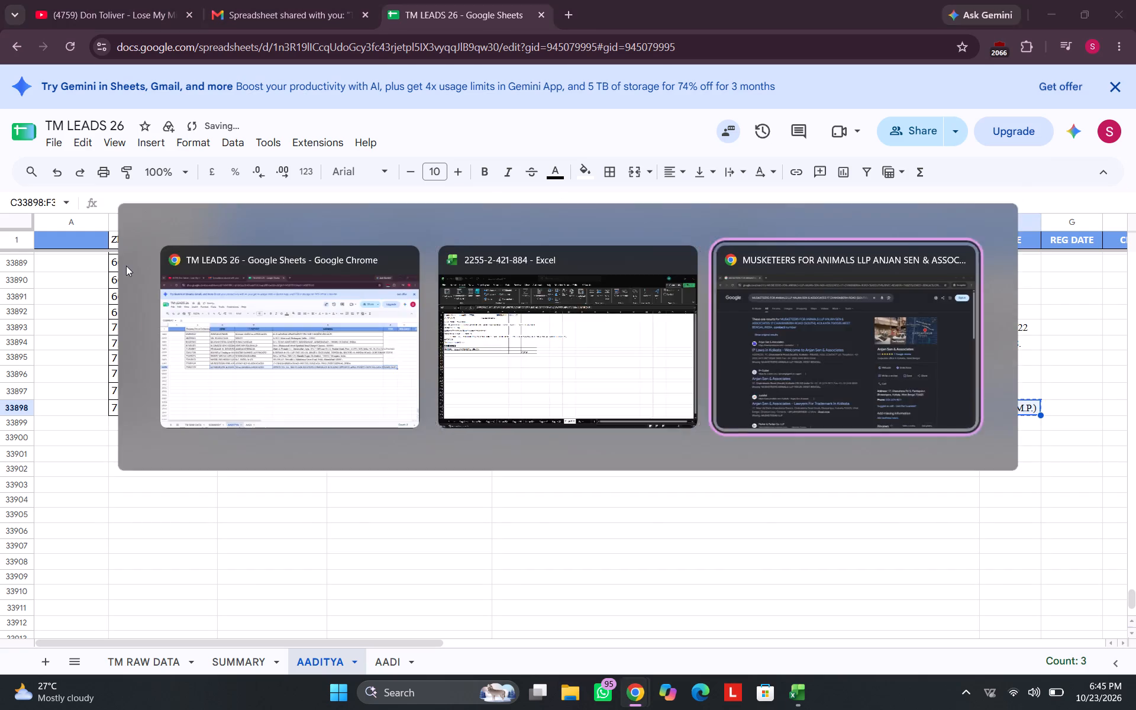
{"action": "left_click", "coordinate": [689, 99]}
{"action": "left_click", "coordinate": [646, 105]}
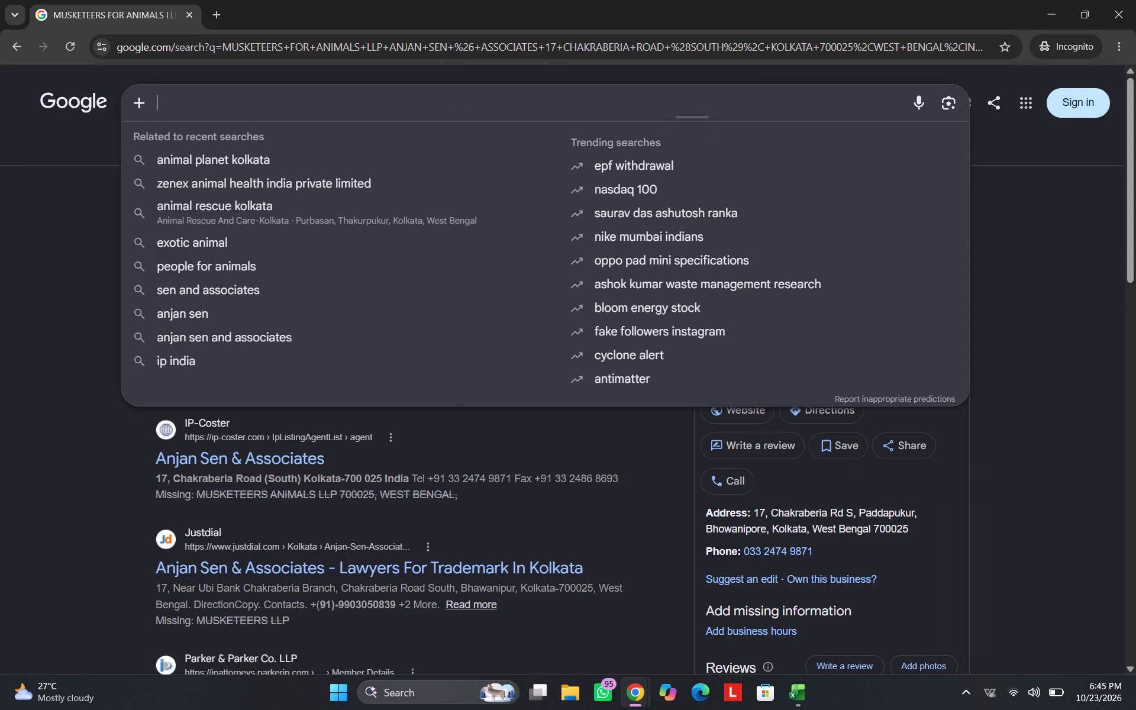
{"action": "key", "text": "ctrl+v"}
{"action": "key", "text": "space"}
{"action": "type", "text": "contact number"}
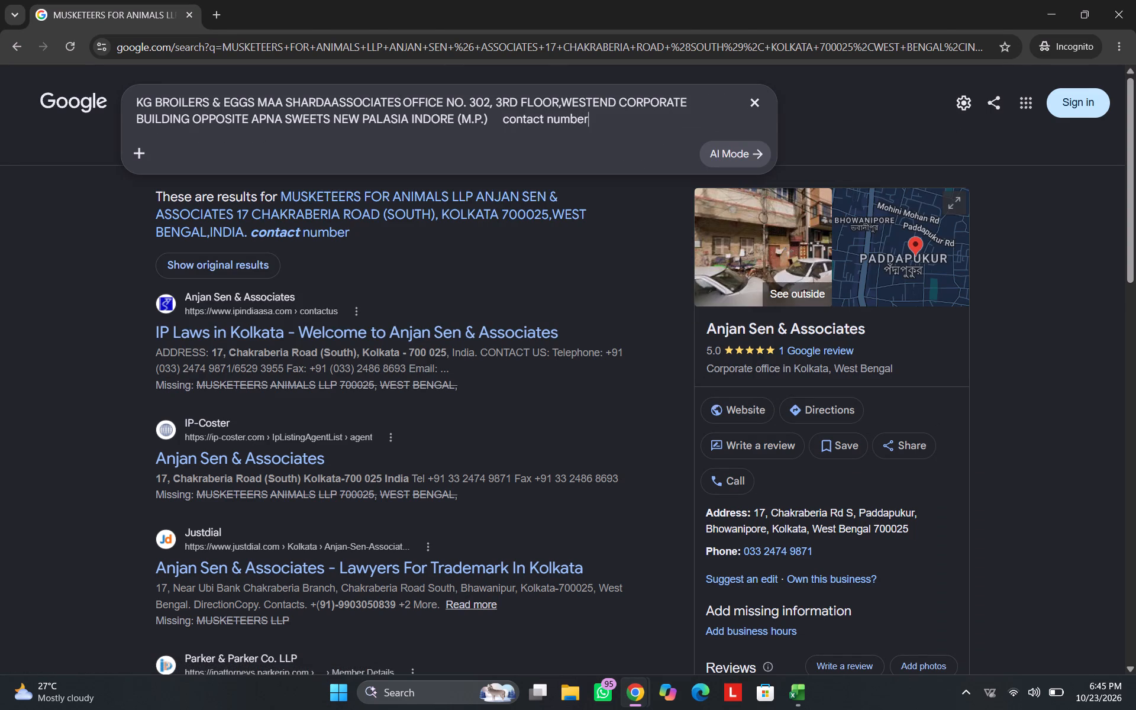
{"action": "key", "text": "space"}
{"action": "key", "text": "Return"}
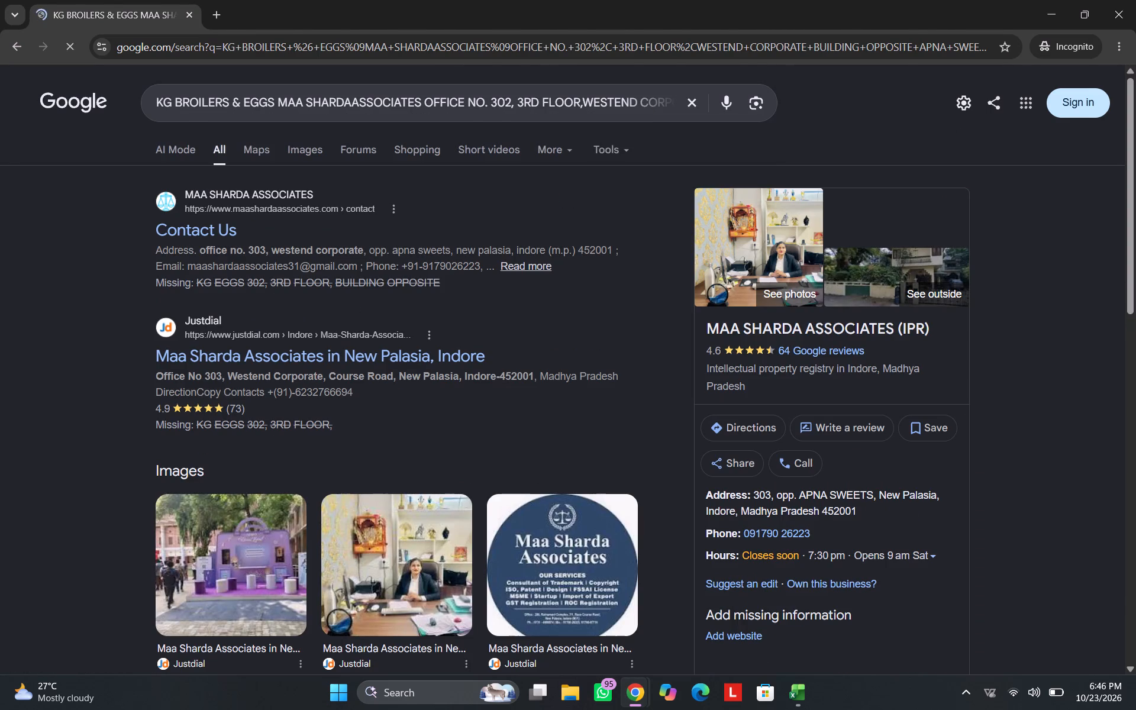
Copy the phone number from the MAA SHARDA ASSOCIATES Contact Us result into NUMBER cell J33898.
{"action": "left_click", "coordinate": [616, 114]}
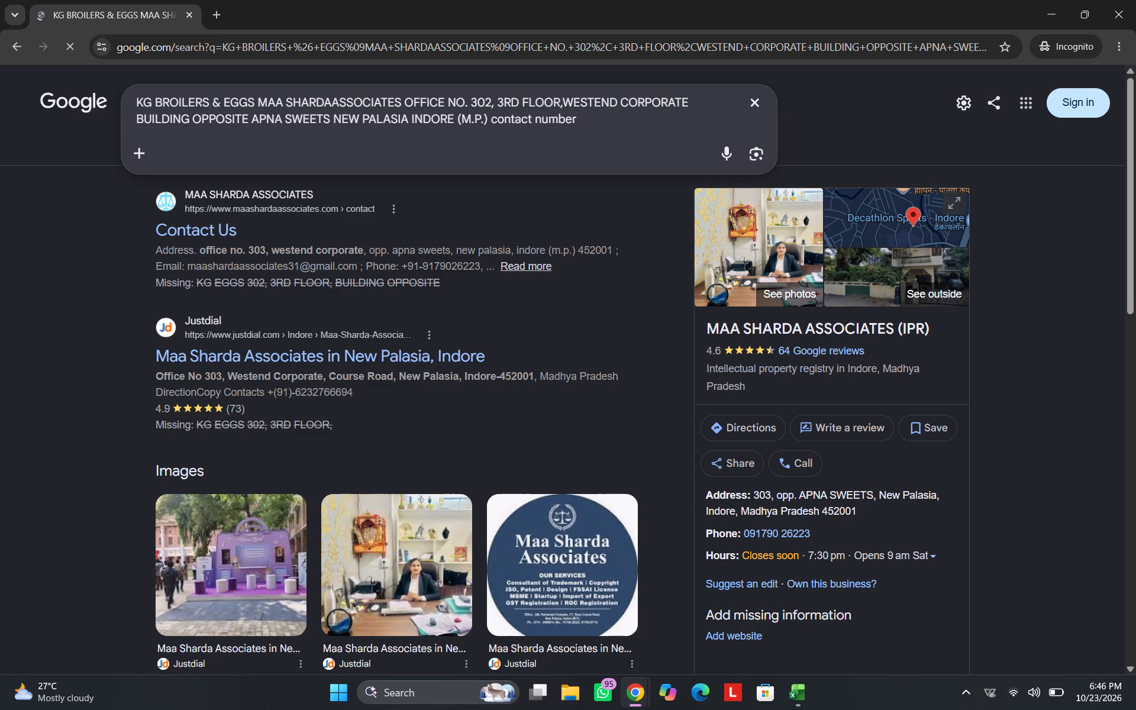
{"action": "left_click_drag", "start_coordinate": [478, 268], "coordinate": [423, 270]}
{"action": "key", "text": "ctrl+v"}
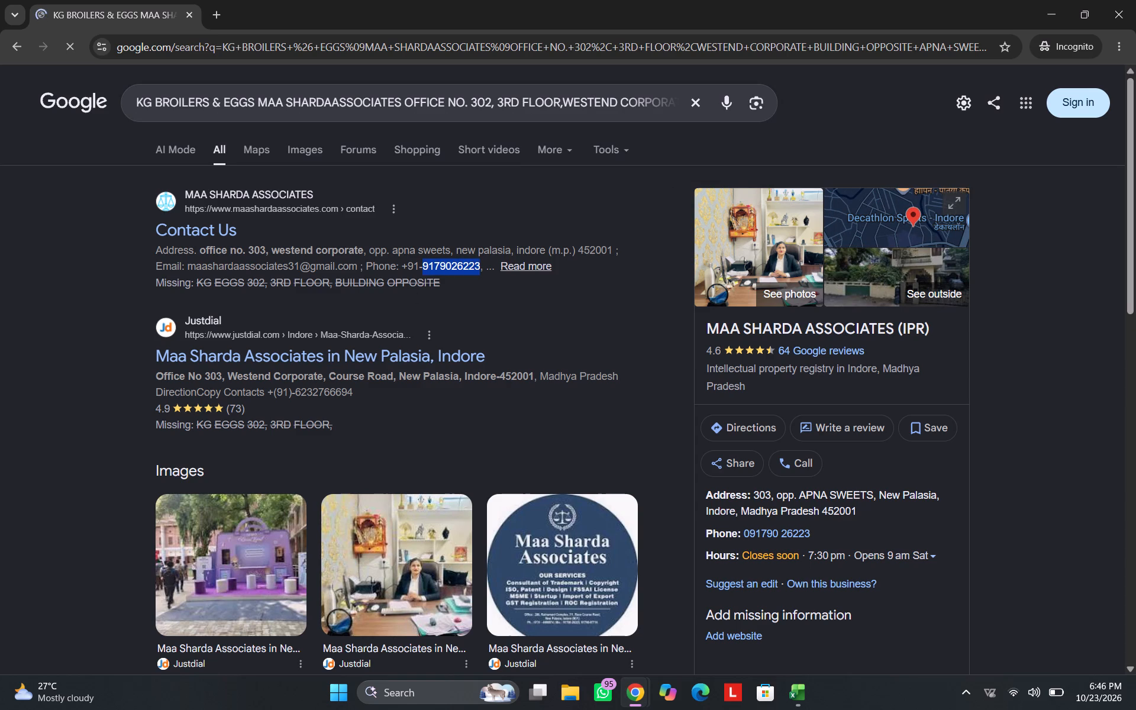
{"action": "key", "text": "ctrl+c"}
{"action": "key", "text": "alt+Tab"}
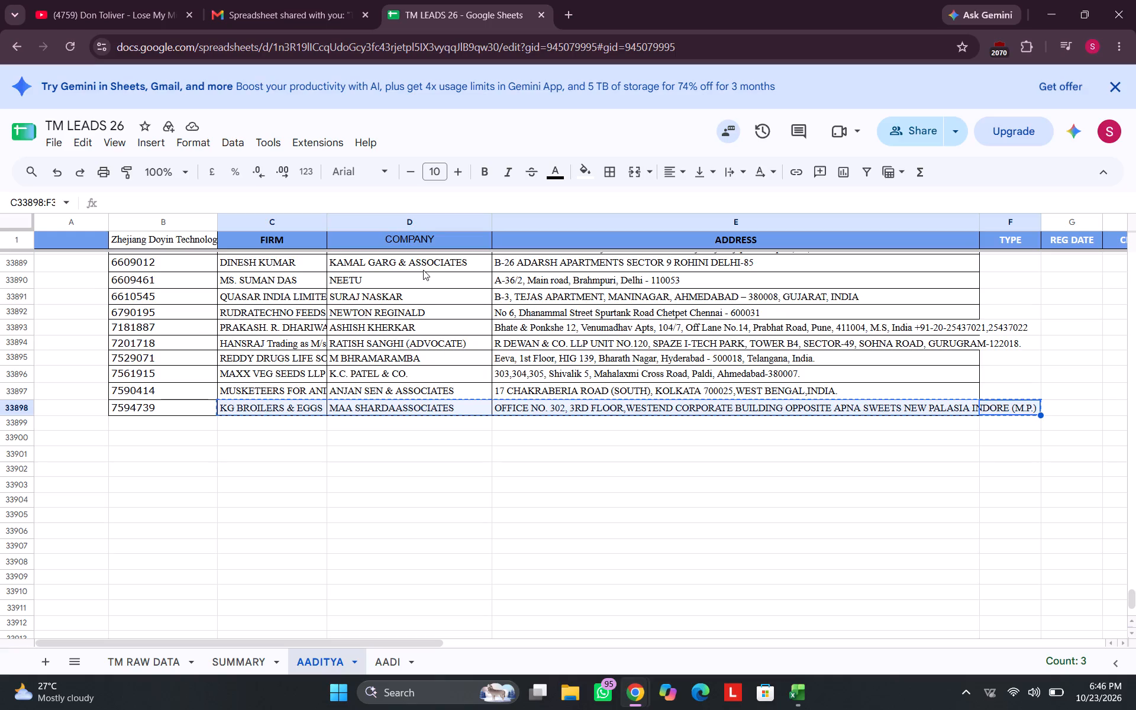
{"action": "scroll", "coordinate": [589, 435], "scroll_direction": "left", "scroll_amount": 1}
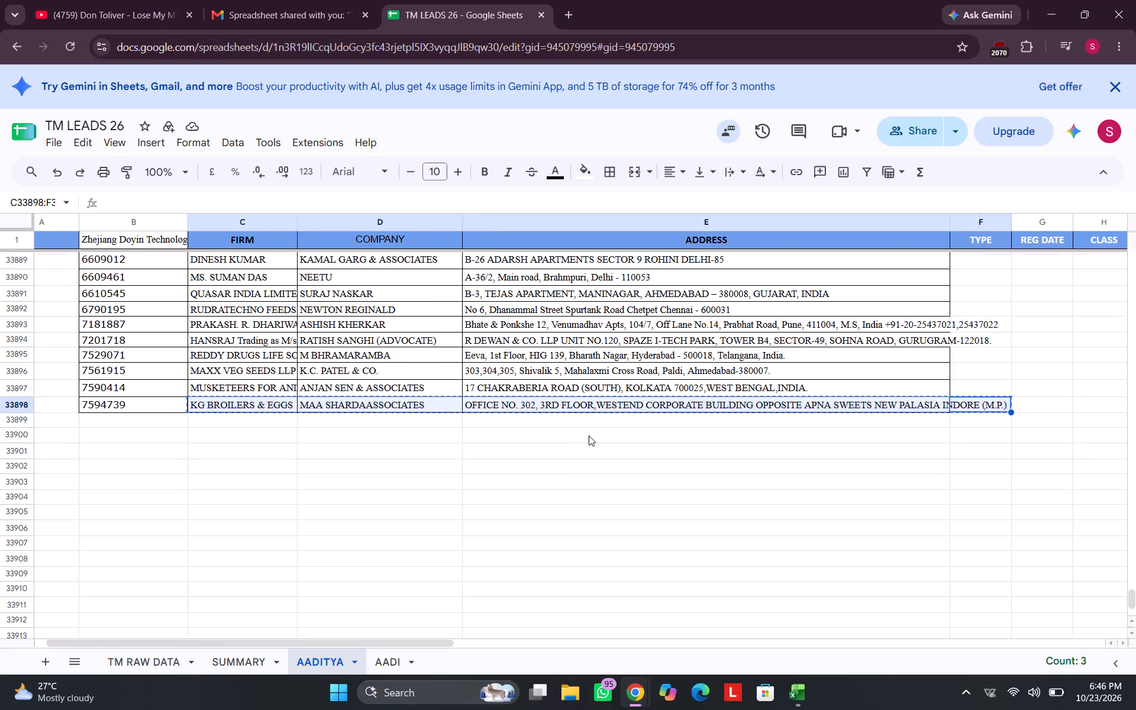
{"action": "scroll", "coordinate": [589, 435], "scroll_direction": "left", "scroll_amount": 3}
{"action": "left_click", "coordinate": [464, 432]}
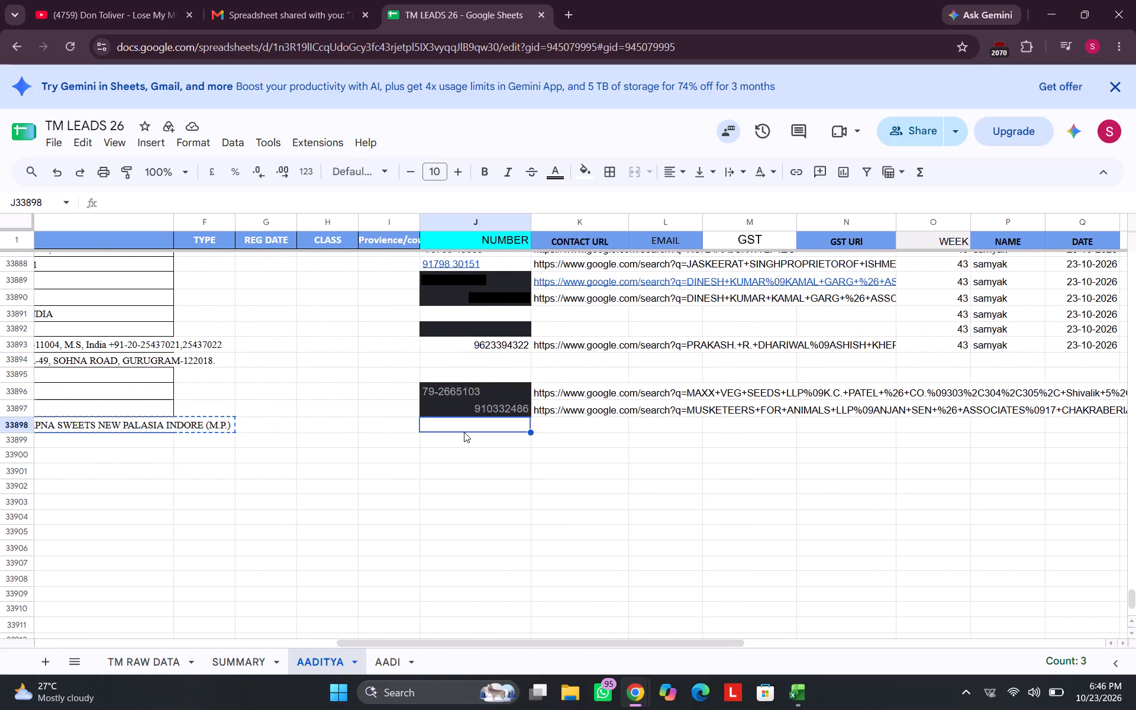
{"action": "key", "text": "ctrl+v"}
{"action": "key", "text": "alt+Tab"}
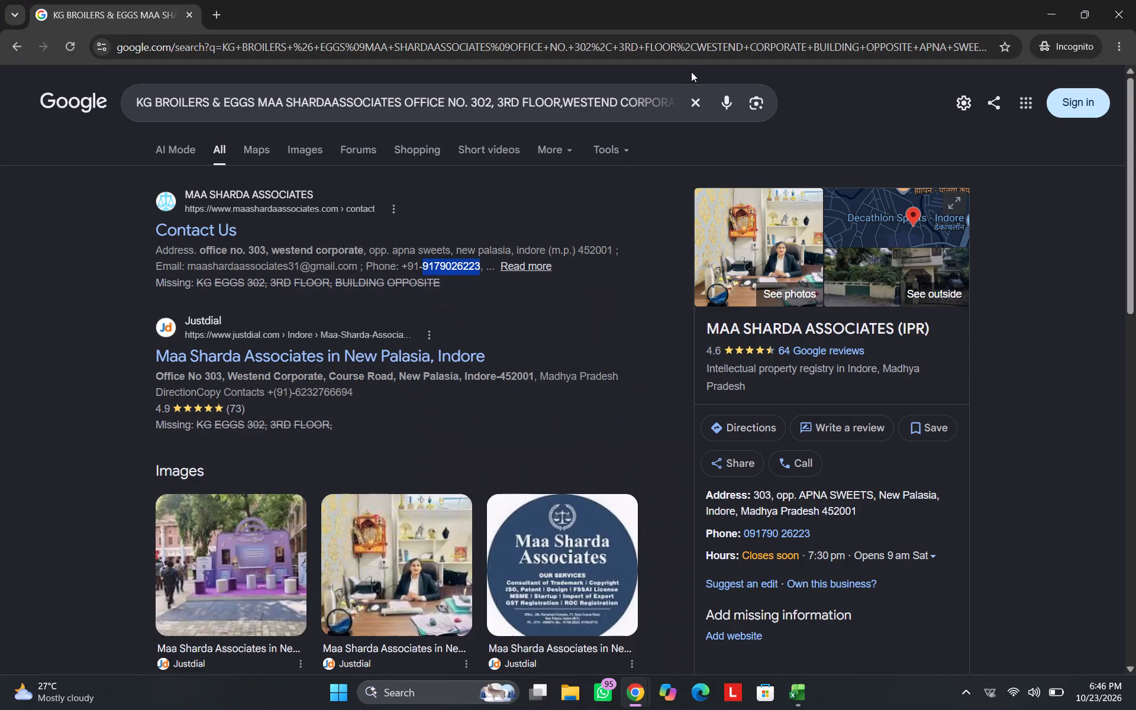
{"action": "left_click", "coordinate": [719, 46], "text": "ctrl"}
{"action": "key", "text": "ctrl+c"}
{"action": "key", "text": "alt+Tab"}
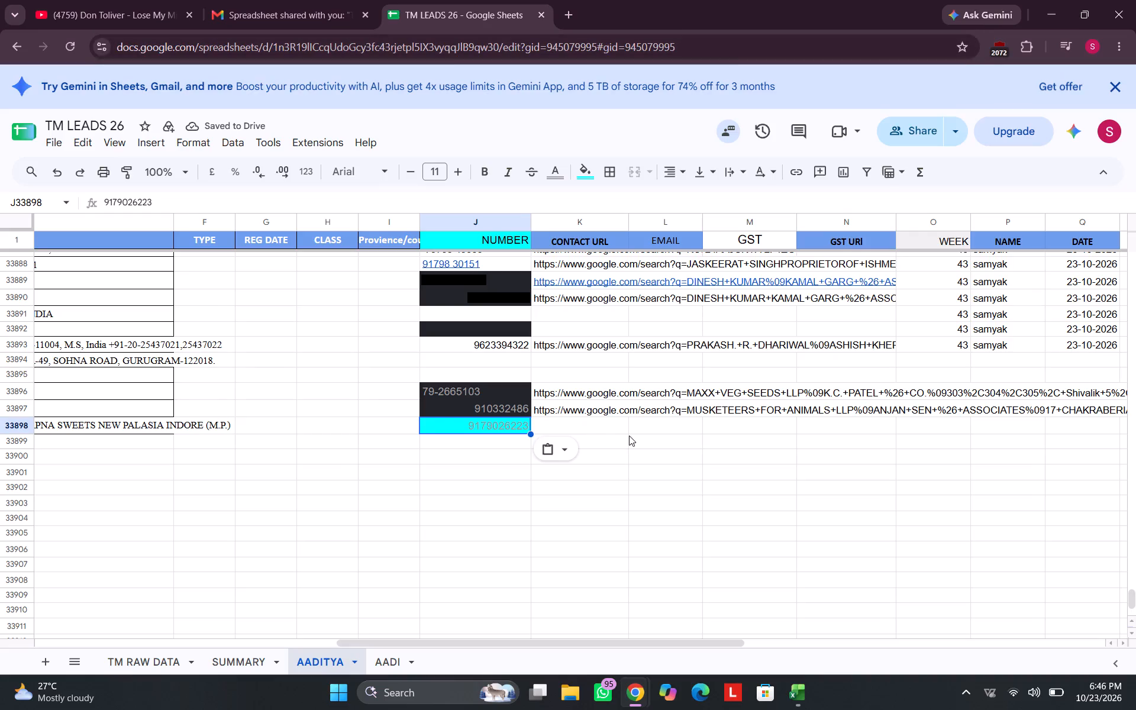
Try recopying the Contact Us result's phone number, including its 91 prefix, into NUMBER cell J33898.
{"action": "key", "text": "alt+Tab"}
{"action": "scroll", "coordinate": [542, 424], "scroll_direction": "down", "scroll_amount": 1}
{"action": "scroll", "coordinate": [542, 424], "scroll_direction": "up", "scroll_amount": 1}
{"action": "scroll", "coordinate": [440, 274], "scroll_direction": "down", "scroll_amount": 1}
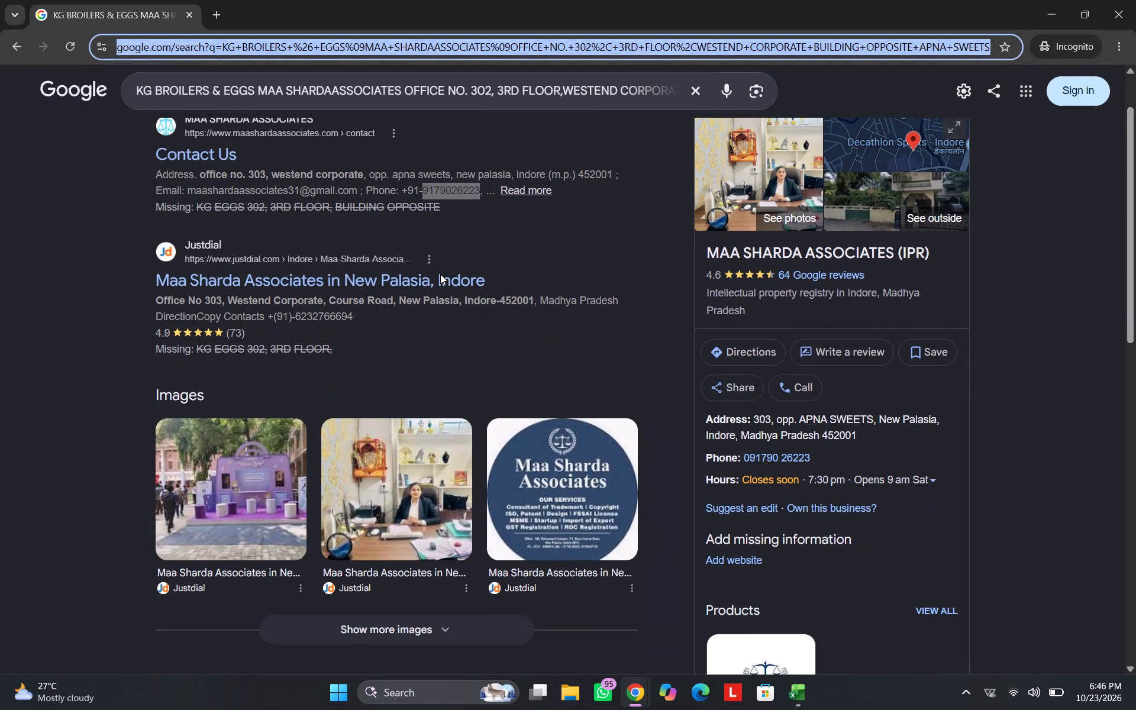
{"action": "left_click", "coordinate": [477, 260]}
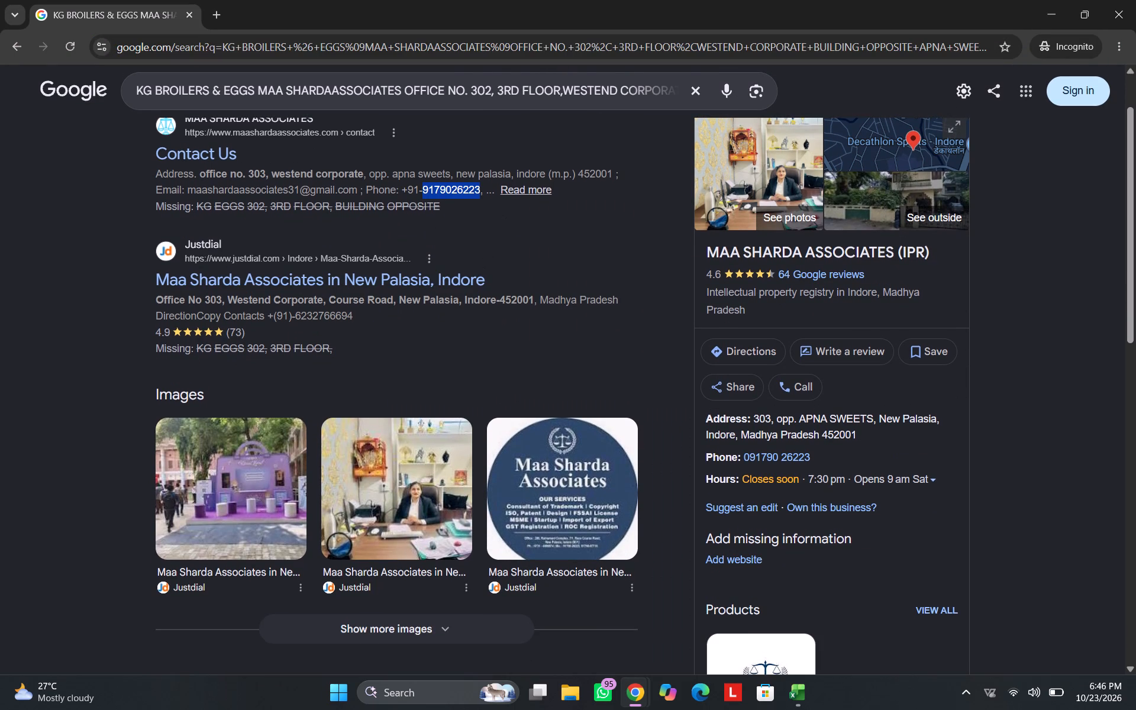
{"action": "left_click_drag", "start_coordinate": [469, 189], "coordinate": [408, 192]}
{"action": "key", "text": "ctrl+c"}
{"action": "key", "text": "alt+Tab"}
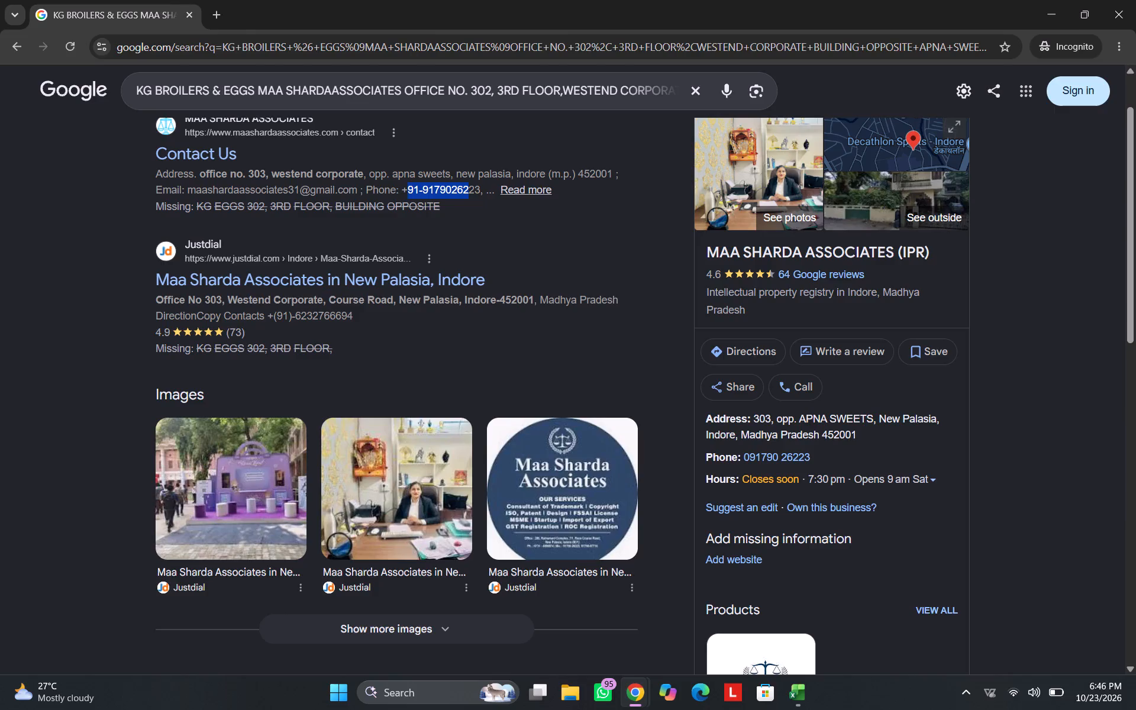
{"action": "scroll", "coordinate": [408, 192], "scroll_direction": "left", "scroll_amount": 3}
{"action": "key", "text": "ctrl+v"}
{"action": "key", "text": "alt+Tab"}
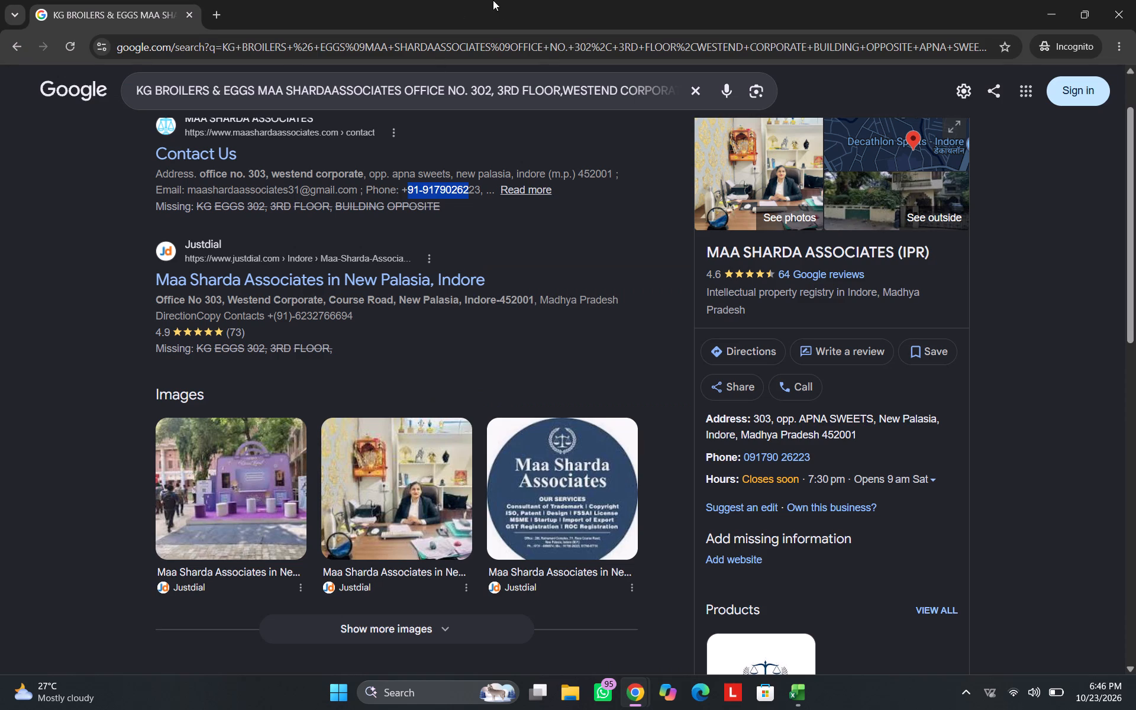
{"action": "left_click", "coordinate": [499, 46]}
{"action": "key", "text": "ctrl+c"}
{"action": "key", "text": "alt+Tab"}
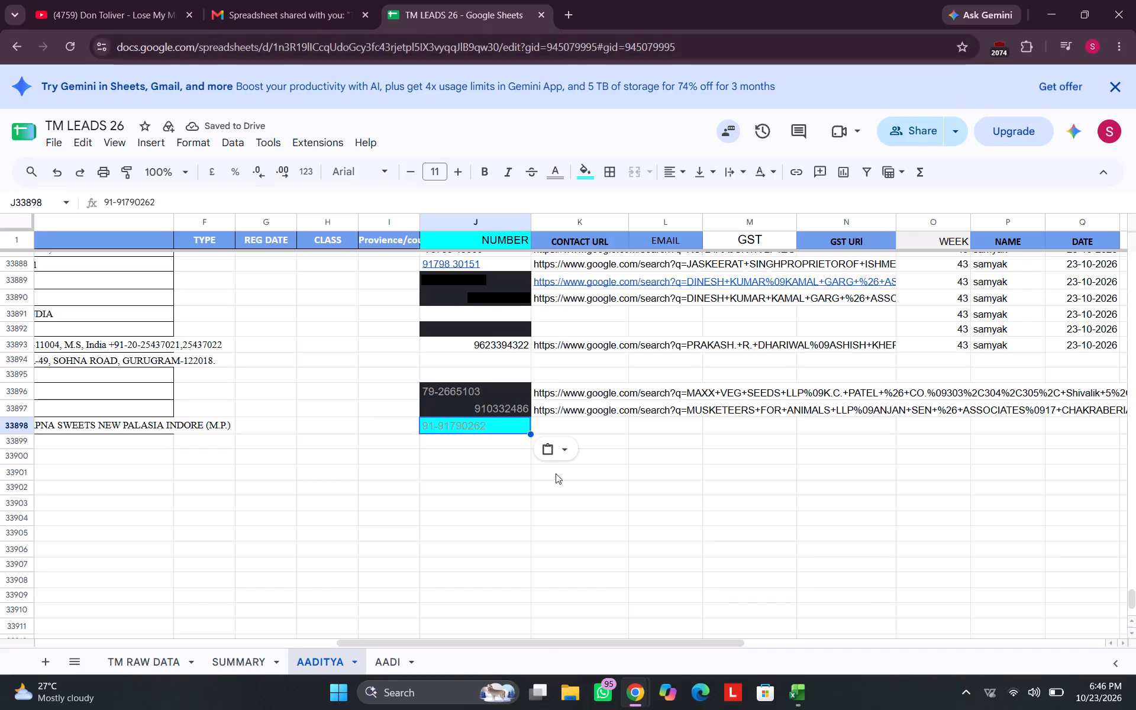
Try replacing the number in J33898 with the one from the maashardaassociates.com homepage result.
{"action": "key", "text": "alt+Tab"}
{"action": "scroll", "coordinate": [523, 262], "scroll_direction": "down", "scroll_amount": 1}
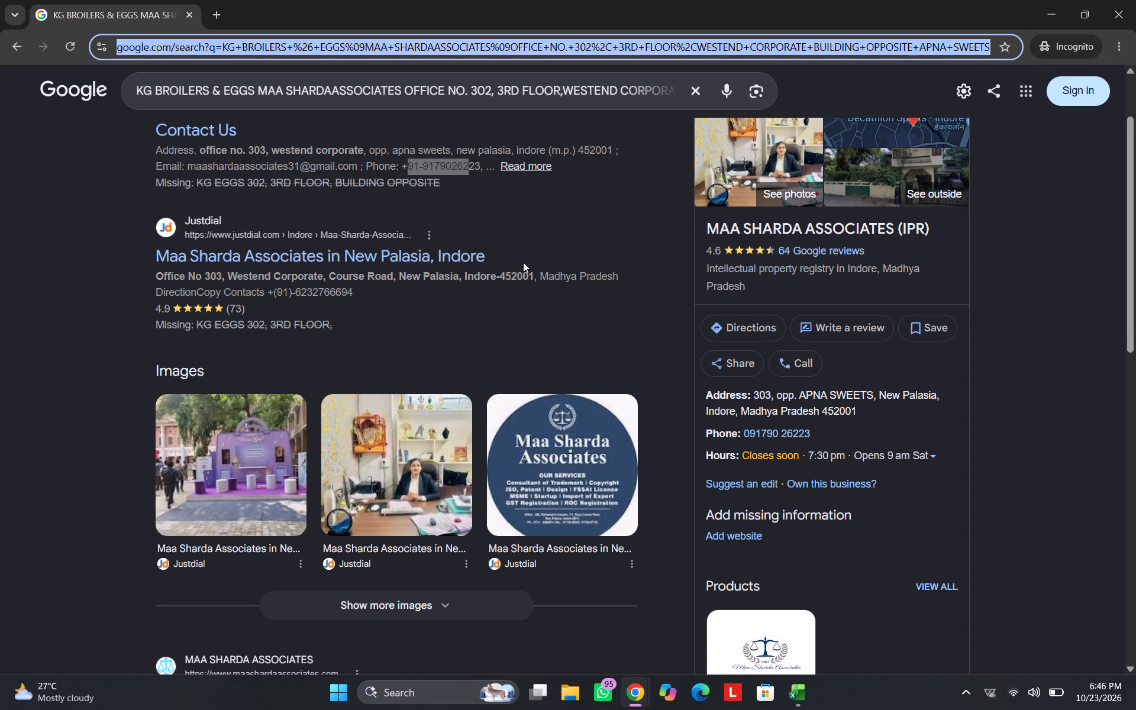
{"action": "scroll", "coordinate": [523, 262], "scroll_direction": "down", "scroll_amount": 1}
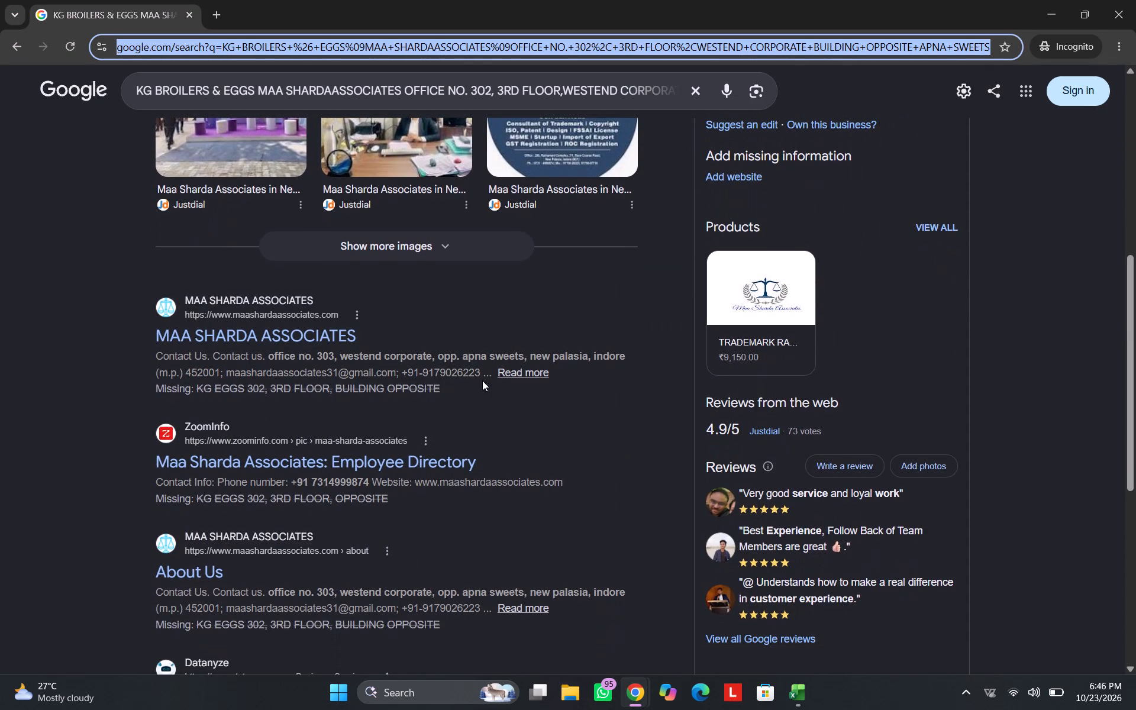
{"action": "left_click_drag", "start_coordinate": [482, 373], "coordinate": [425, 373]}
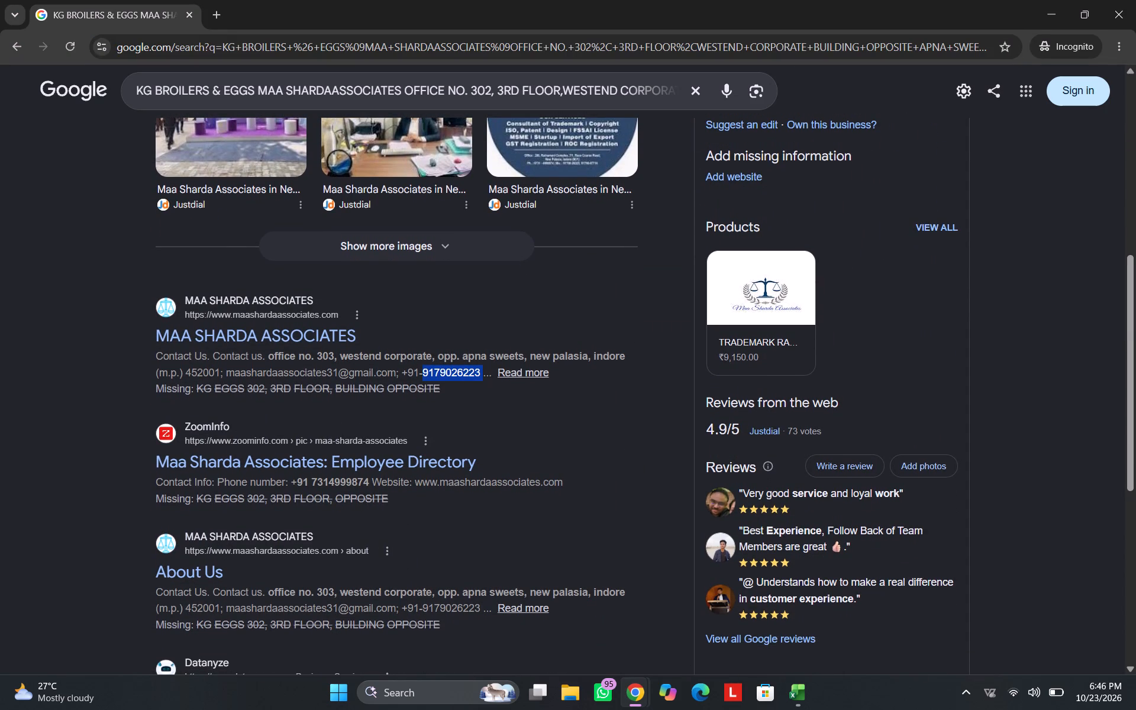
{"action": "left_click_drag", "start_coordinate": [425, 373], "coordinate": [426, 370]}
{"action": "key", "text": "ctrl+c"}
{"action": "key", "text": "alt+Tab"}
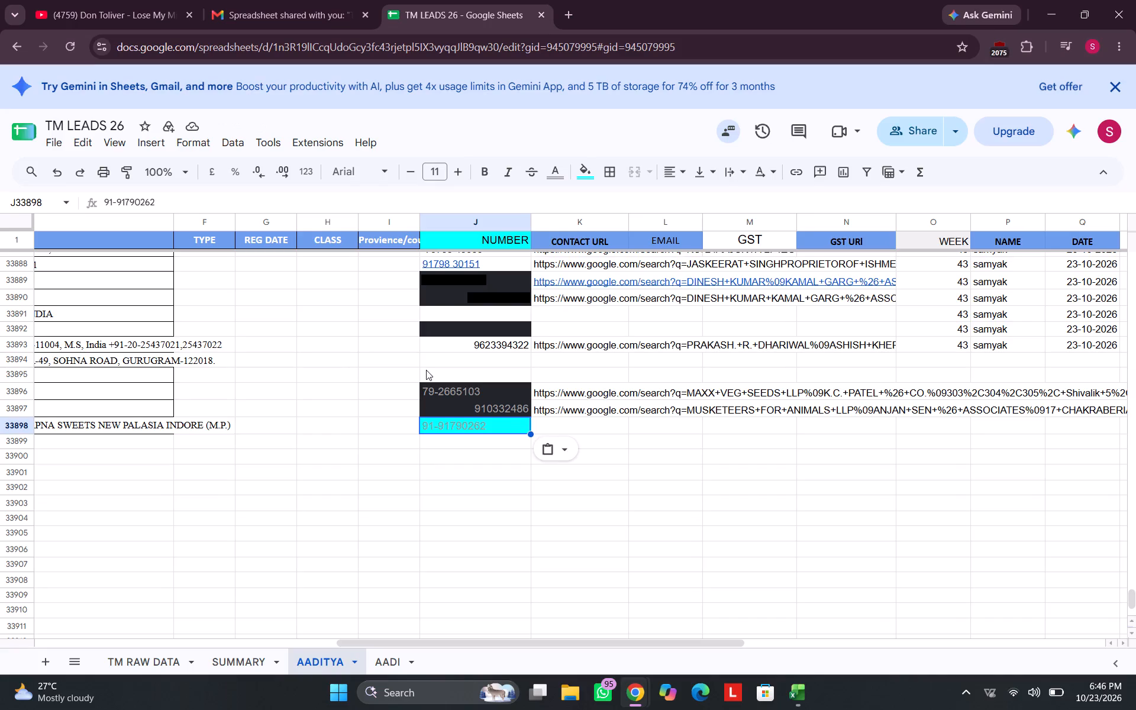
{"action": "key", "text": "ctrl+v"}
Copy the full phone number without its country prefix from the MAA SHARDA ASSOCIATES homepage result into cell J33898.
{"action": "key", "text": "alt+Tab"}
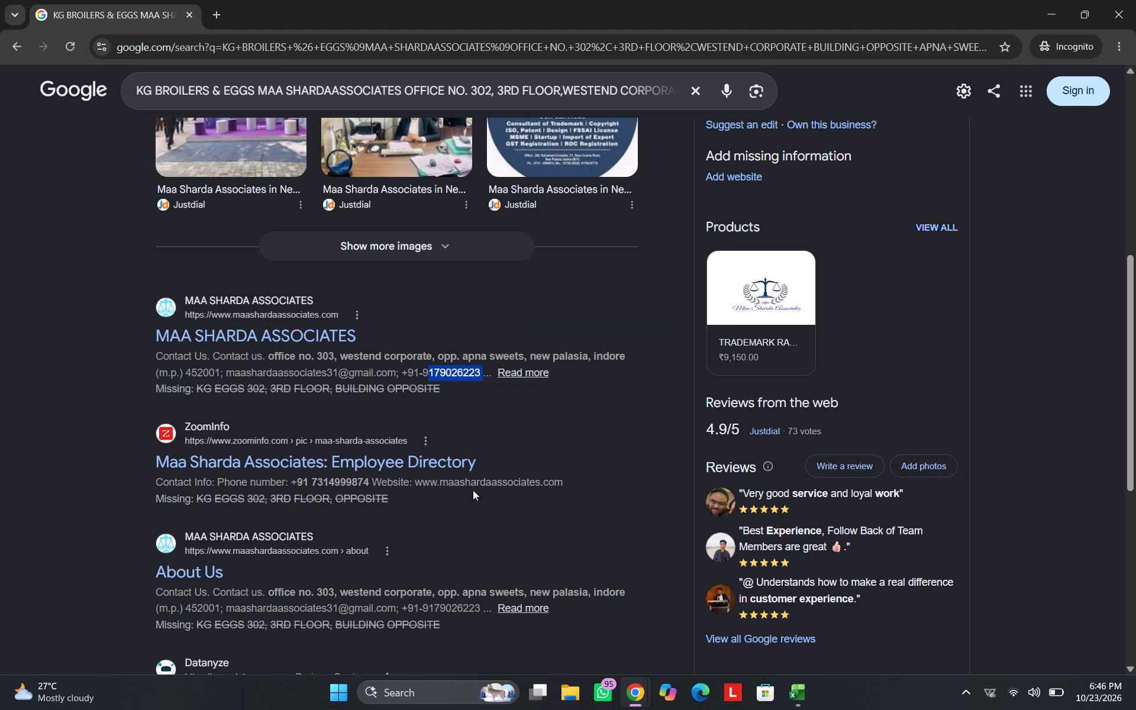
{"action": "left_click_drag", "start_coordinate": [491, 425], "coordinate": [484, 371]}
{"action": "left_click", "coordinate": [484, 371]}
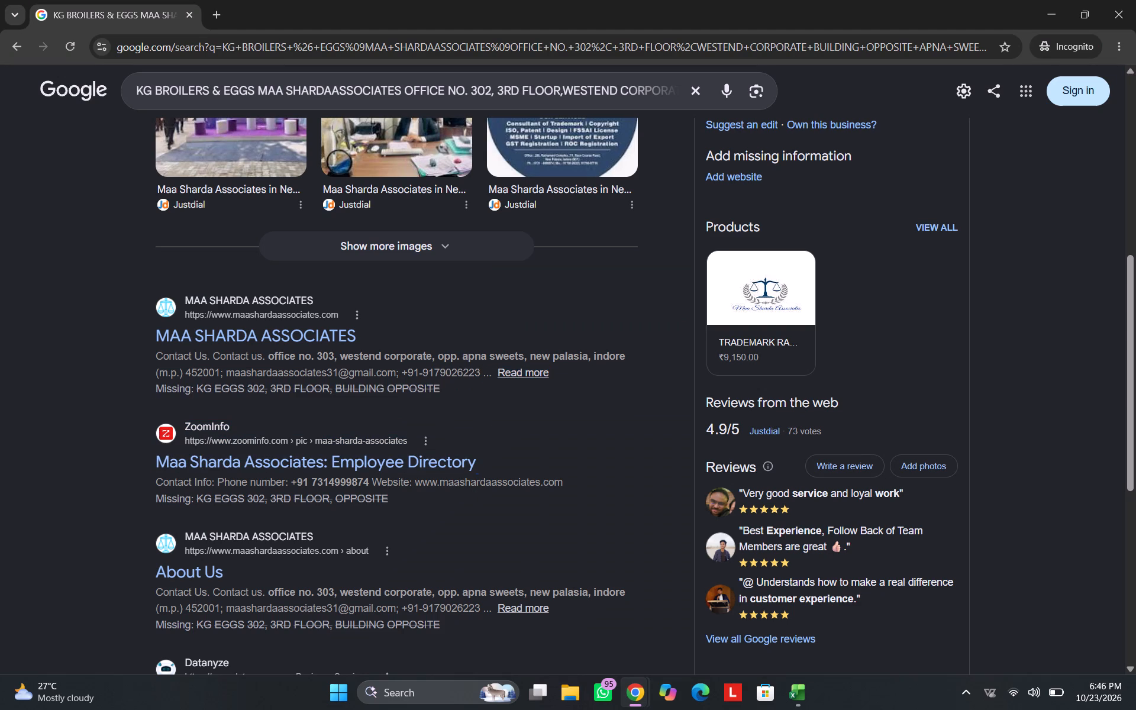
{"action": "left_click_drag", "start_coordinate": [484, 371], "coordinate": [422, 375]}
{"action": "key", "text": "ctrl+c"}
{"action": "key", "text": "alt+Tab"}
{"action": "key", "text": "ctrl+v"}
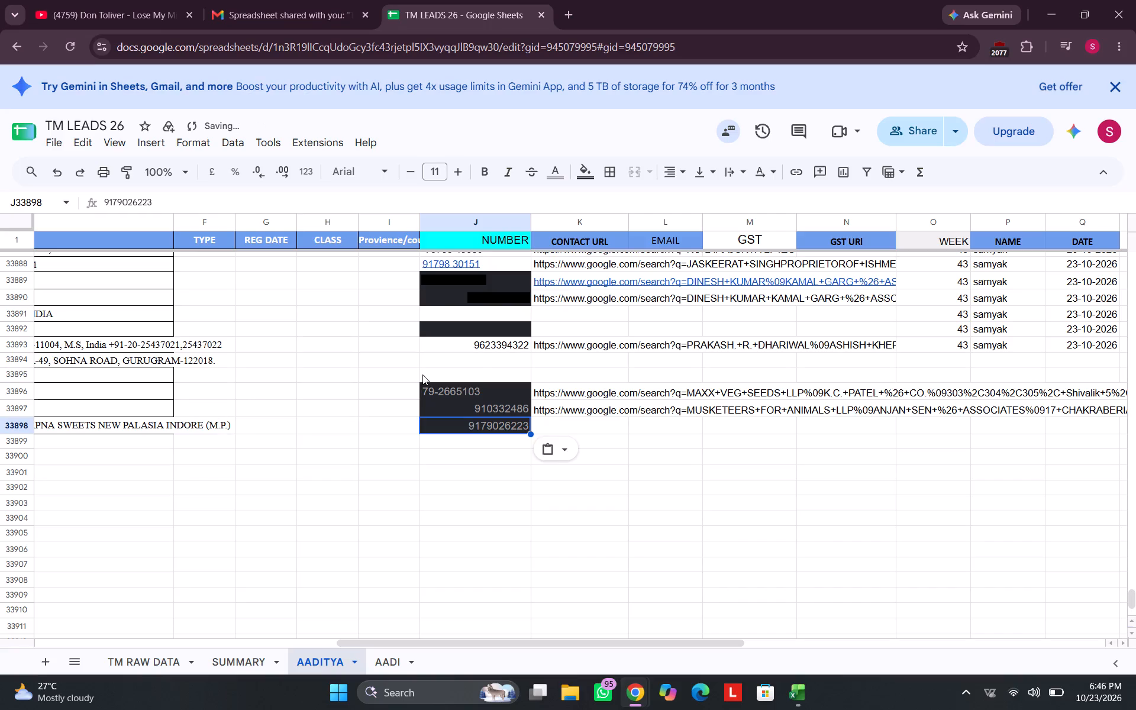
Replace the number in J33898 with the phone number, without country prefix, from the ZoomInfo result for Maa Sharda Associates.
{"action": "key", "text": "alt+Tab"}
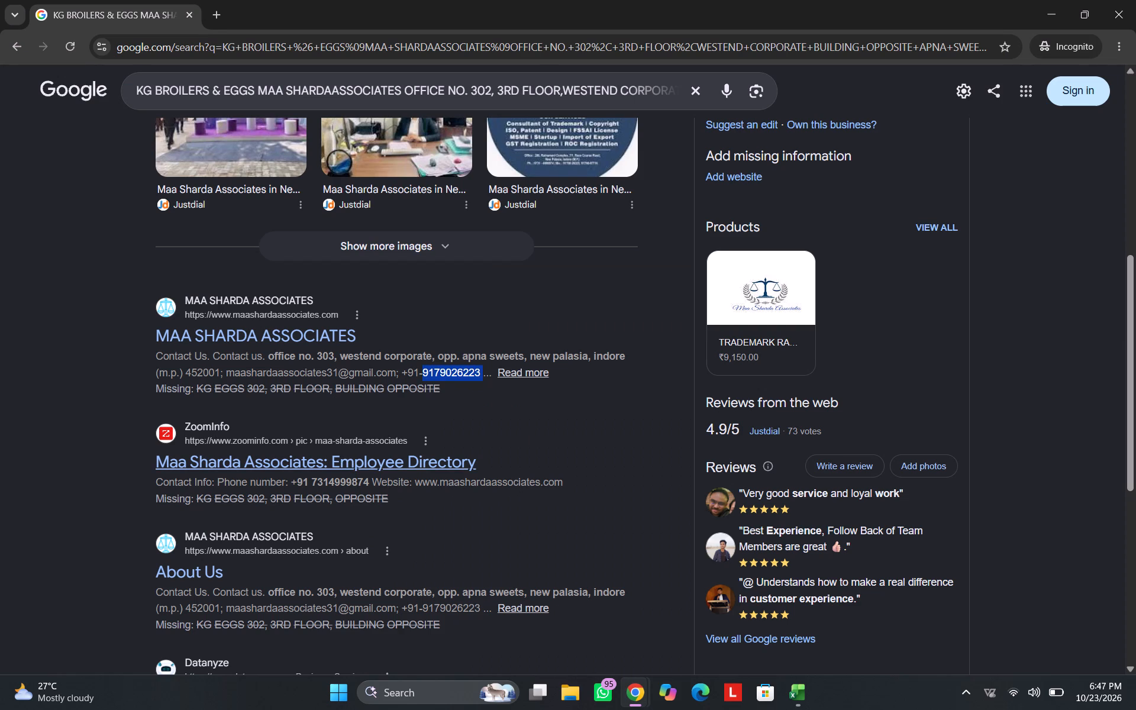
{"action": "left_click_drag", "start_coordinate": [370, 480], "coordinate": [311, 485]}
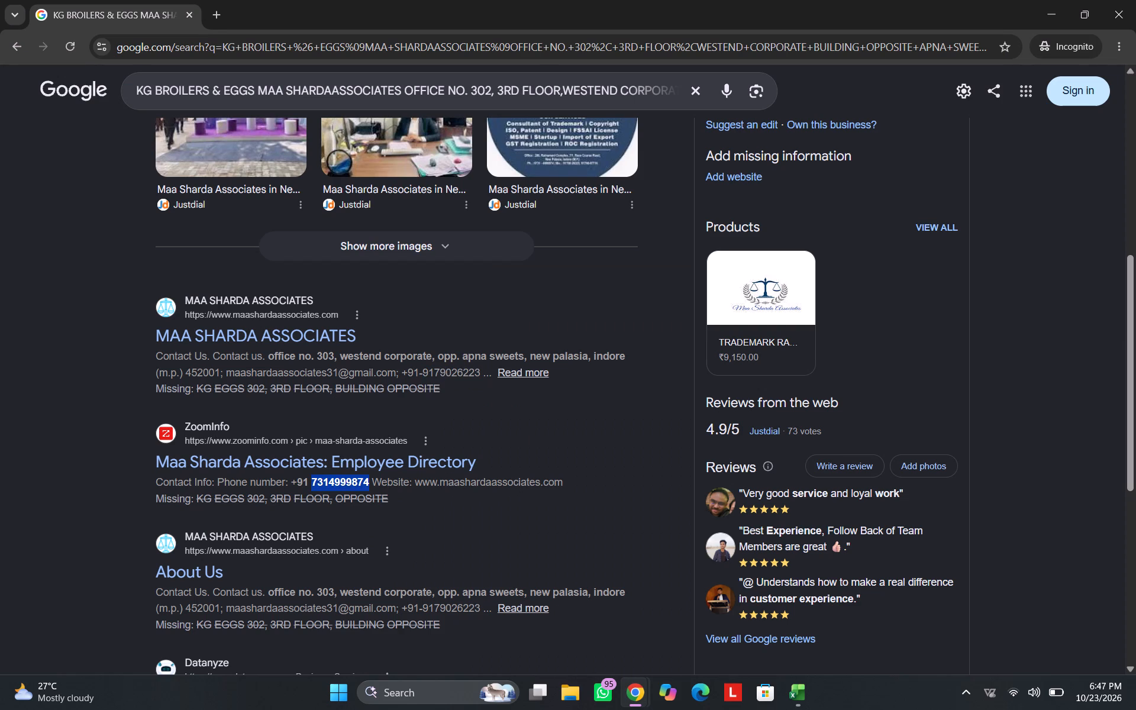
{"action": "key", "text": "ctrl+c"}
{"action": "key", "text": "alt+Tab"}
{"action": "key", "text": "ctrl+v"}
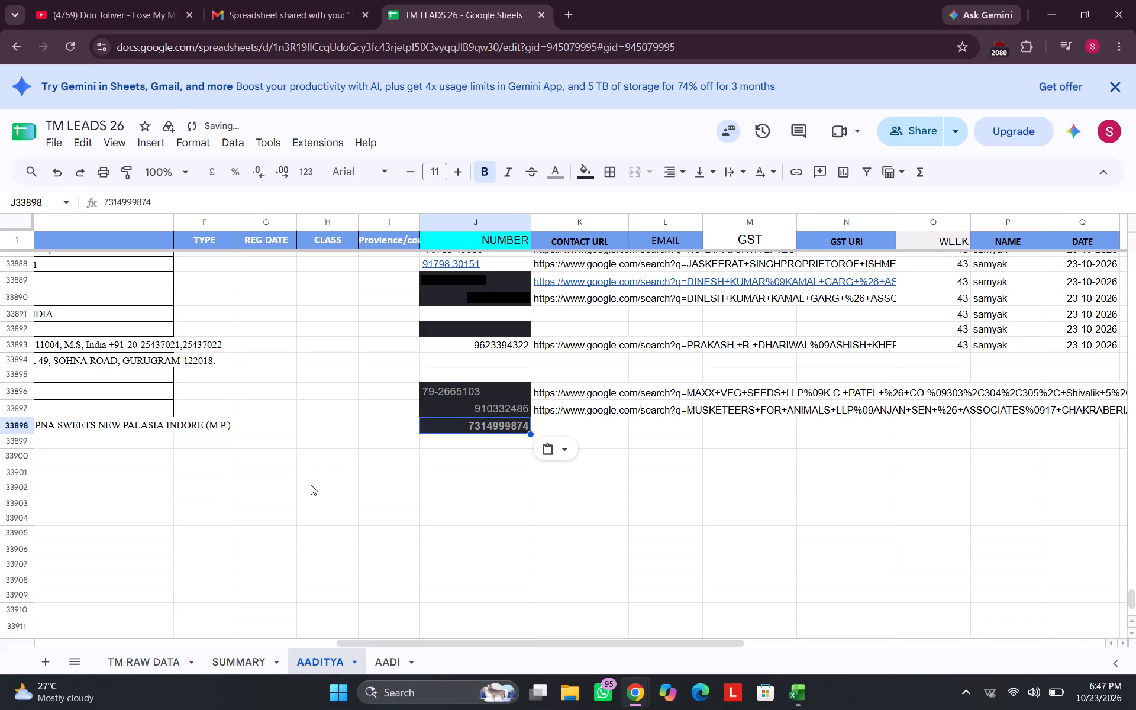
Copy the Google search page's address into row 33898's CONTACT URL cell.
{"action": "key", "text": "alt+Tab"}
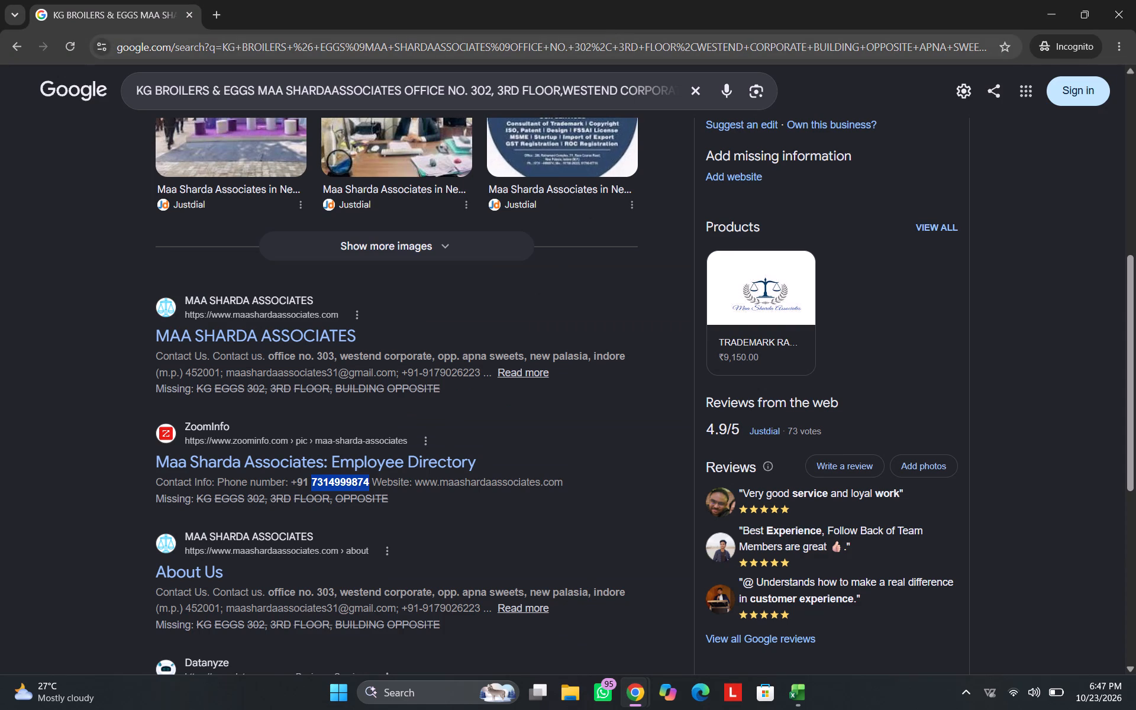
{"action": "left_click", "coordinate": [609, 50]}
{"action": "key", "text": "ctrl+c"}
{"action": "key", "text": "alt+Tab"}
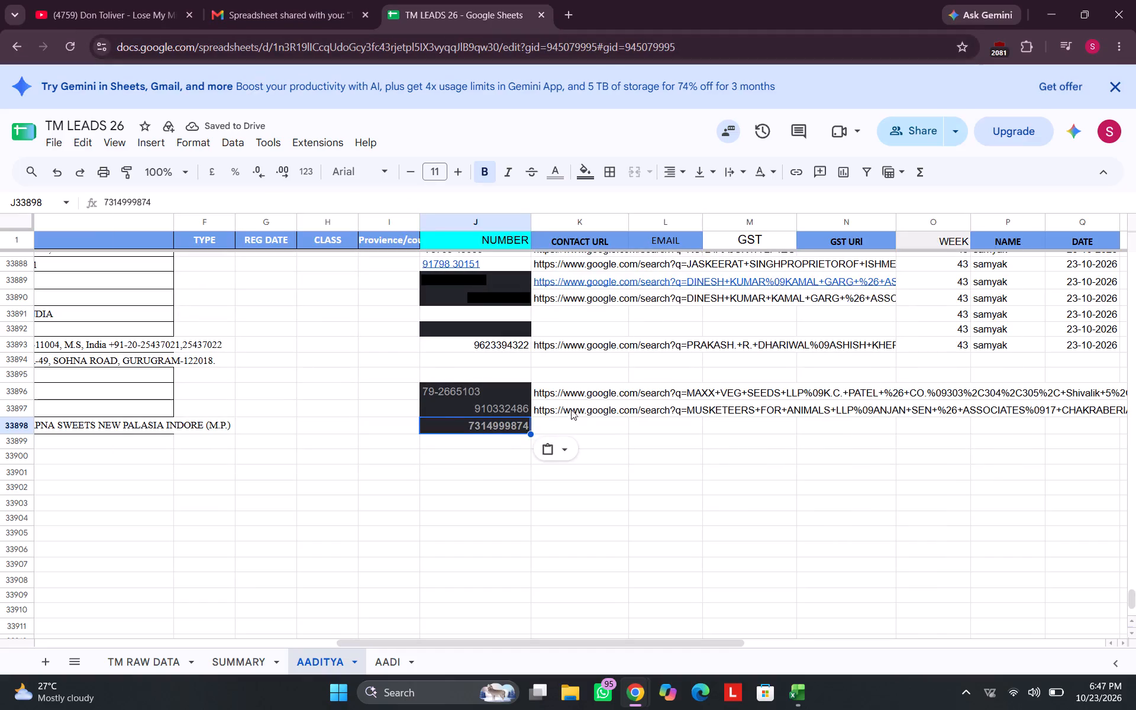
{"action": "left_click", "coordinate": [574, 419]}
{"action": "key", "text": "ctrl+v"}
Search Google for the GST number of KG Broilers & Eggs by replacing "contact number" with a GST term in the query.
{"action": "key", "text": "alt+Tab"}
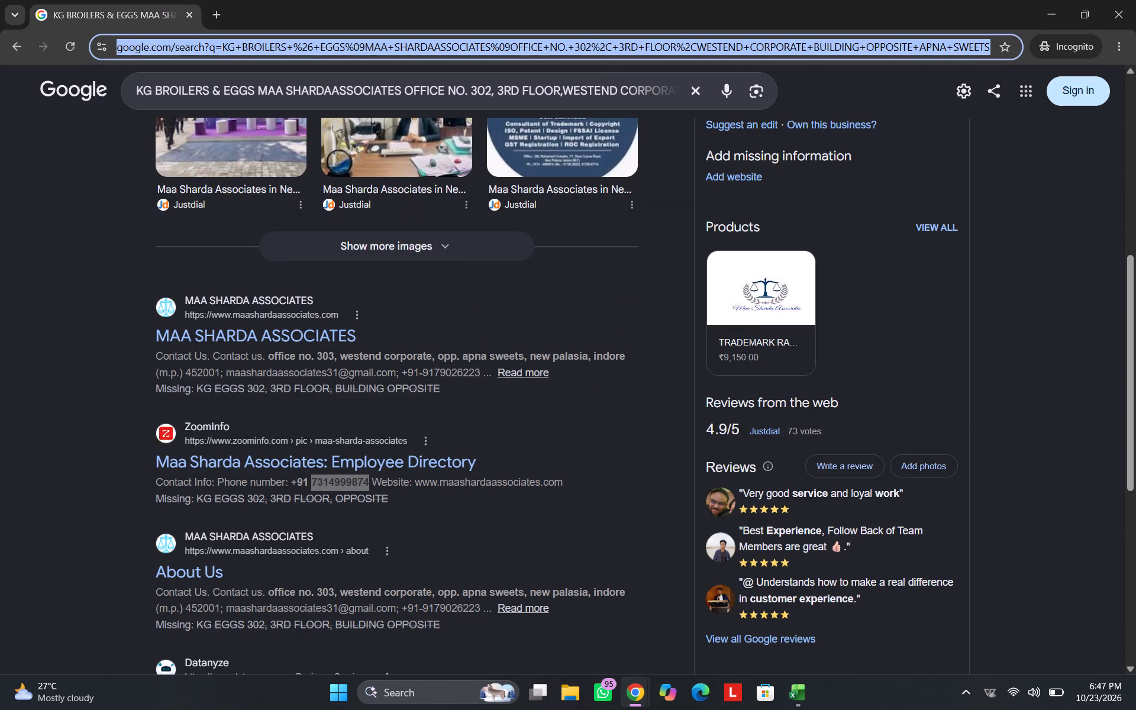
{"action": "left_click", "coordinate": [614, 91]}
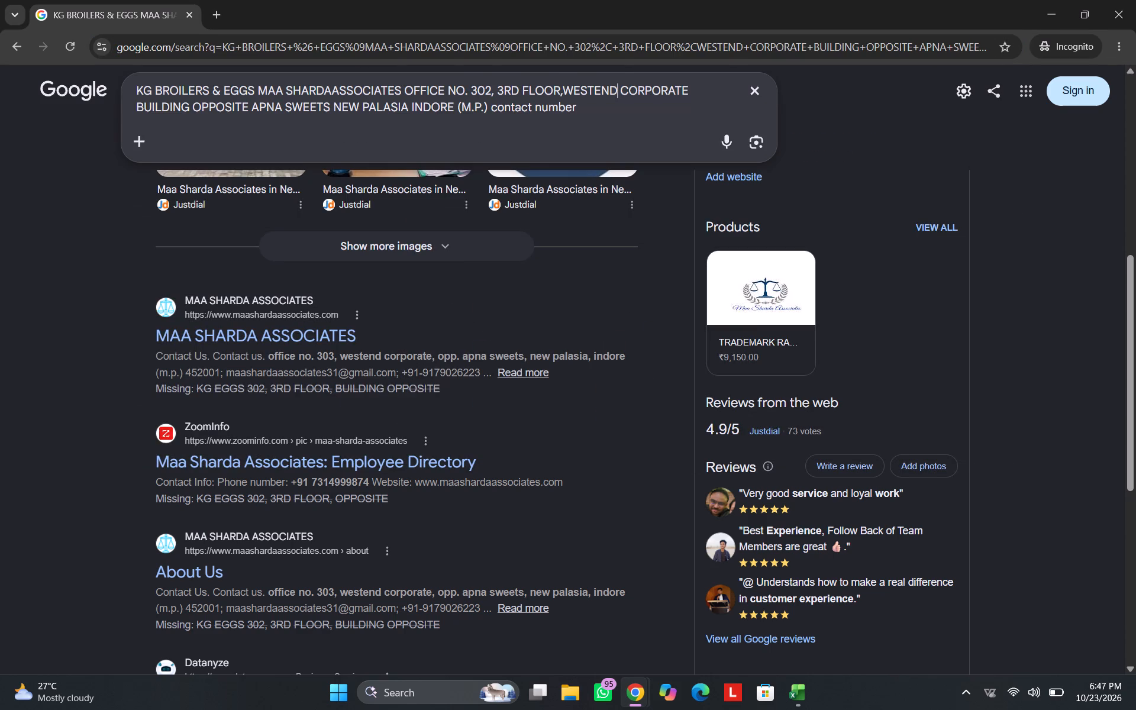
{"action": "left_click", "coordinate": [534, 113]}
{"action": "key", "text": "ctrl+BackSpace"}
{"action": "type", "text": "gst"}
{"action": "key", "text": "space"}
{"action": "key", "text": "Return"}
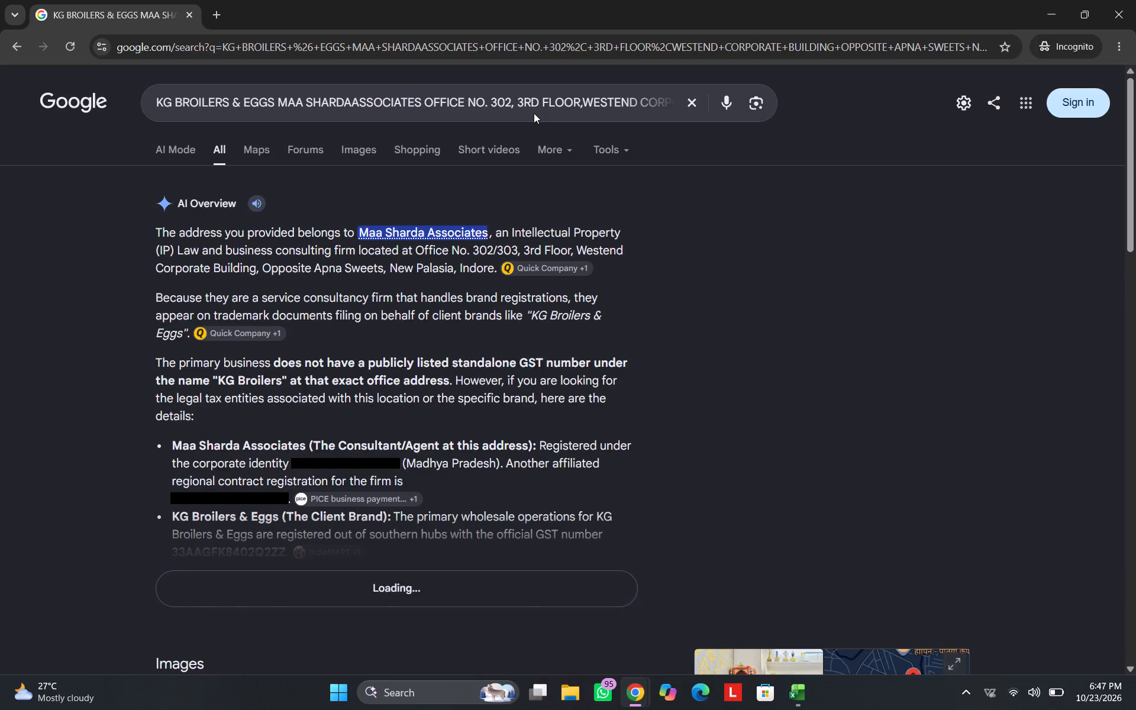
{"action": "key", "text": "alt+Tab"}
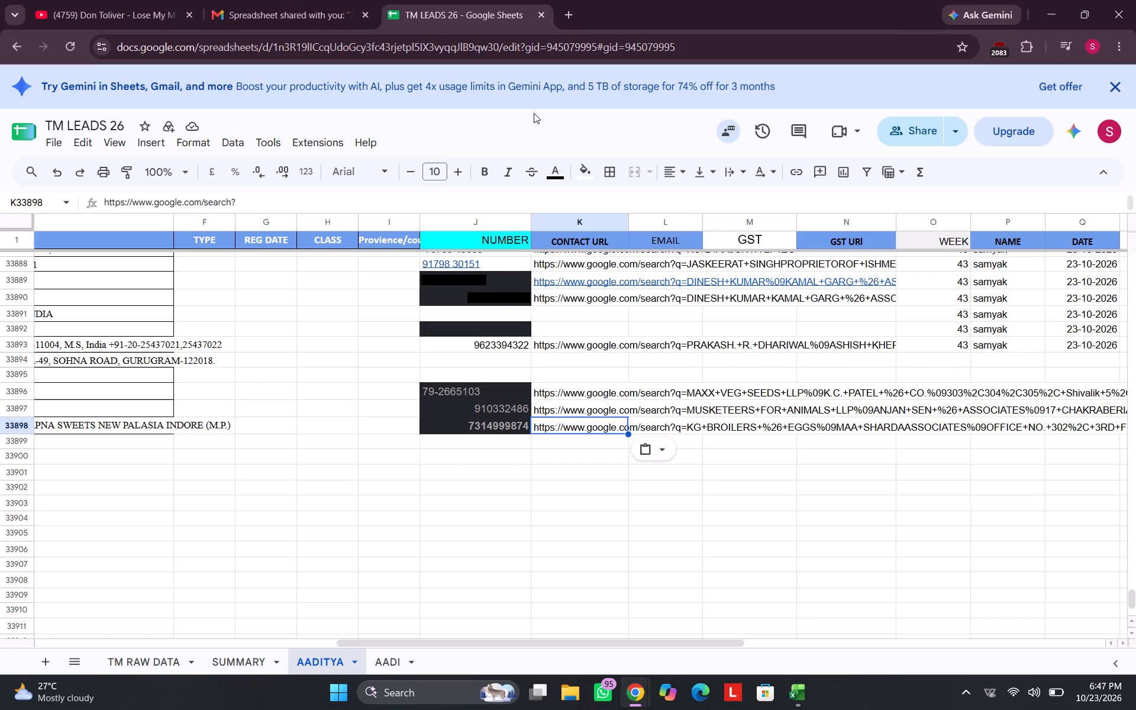
{"action": "left_click", "coordinate": [757, 426]}
{"action": "key", "text": "alt+Tab"}
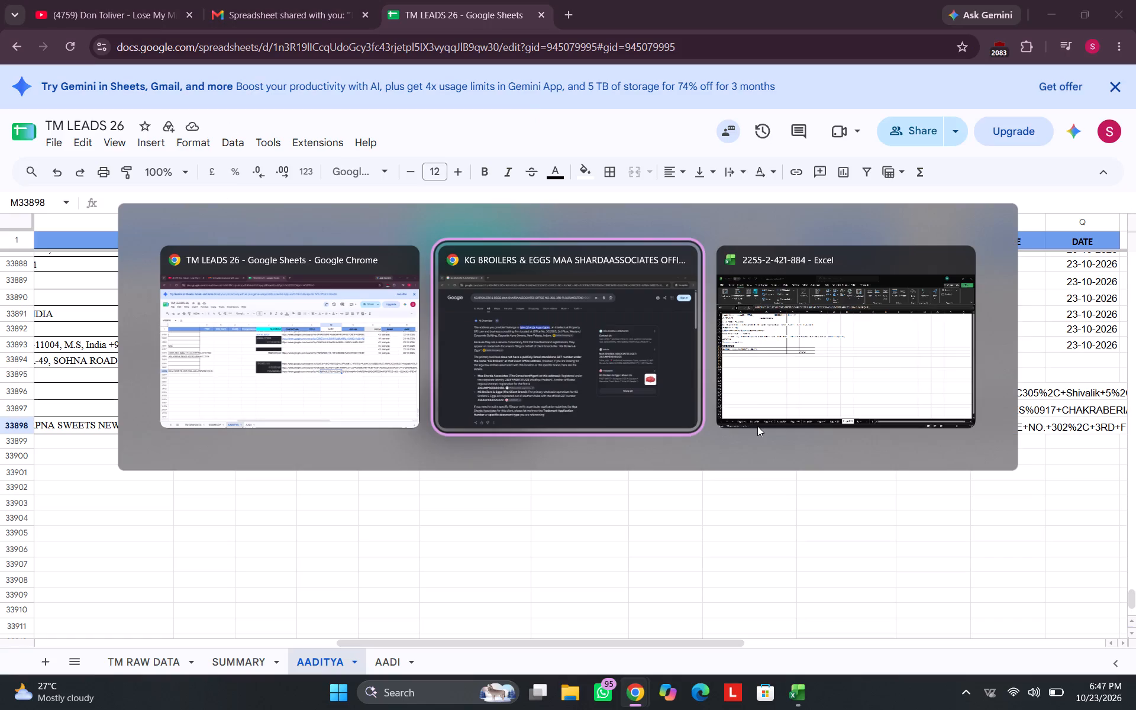
{"action": "key", "text": "alt+Right"}
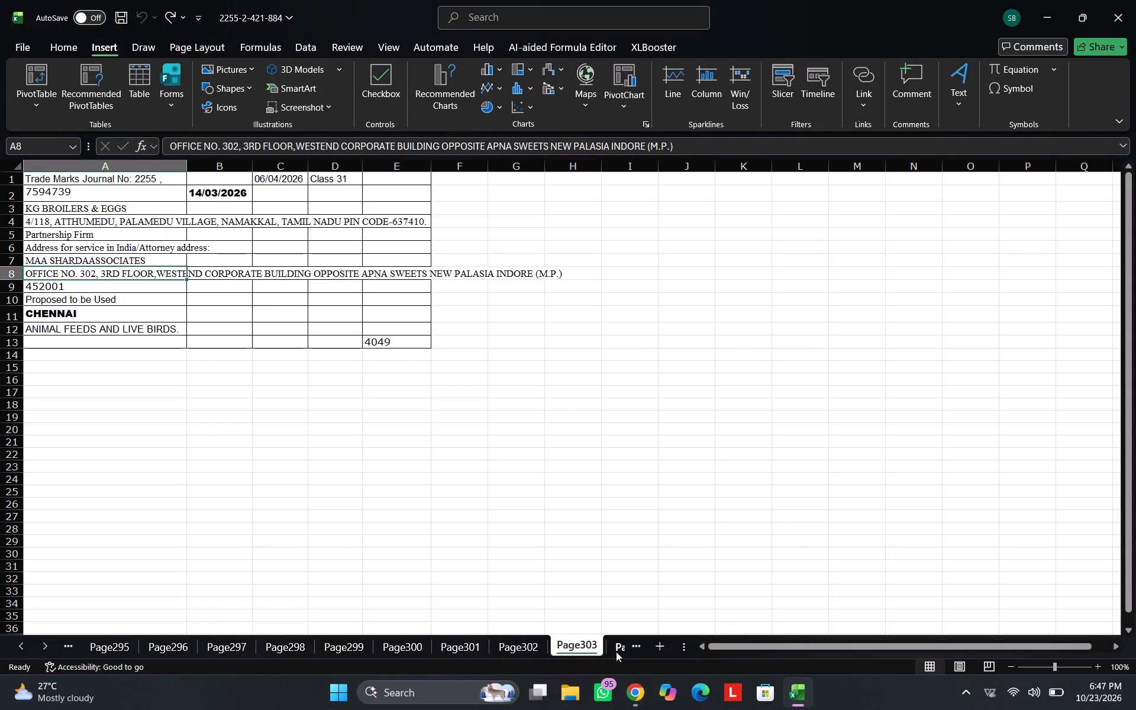
{"action": "left_click", "coordinate": [616, 651]}
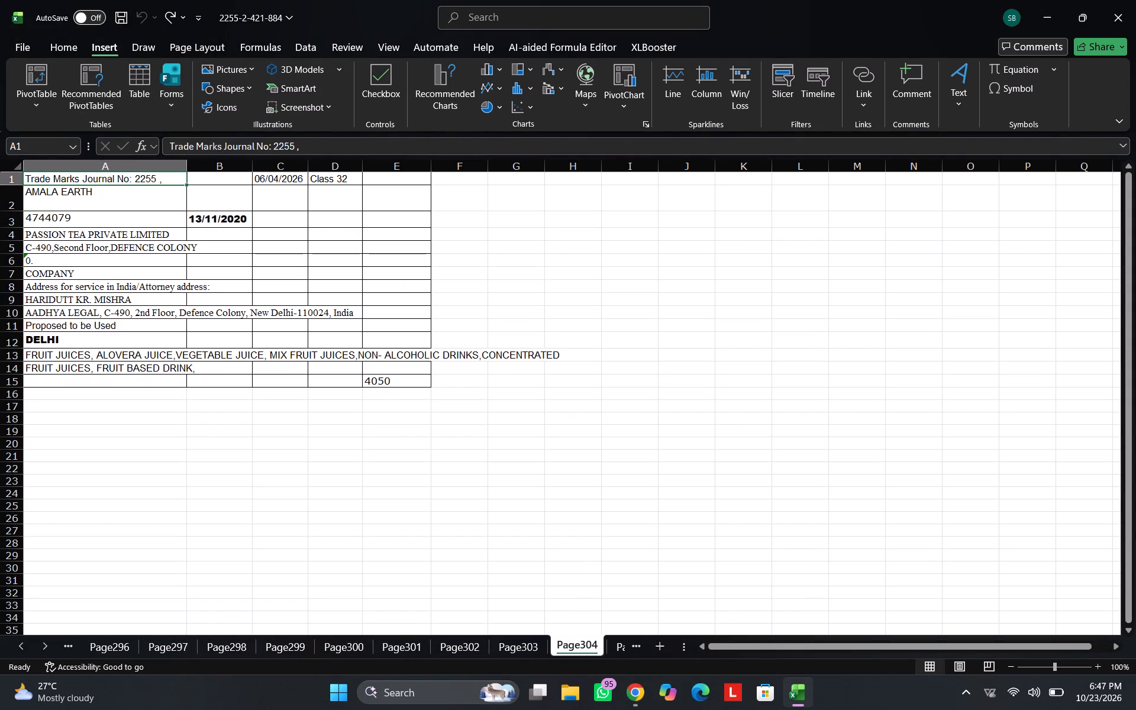
{"action": "left_click", "coordinate": [86, 219]}
{"action": "key", "text": "ctrl+c"}
{"action": "key", "text": "alt+Tab"}
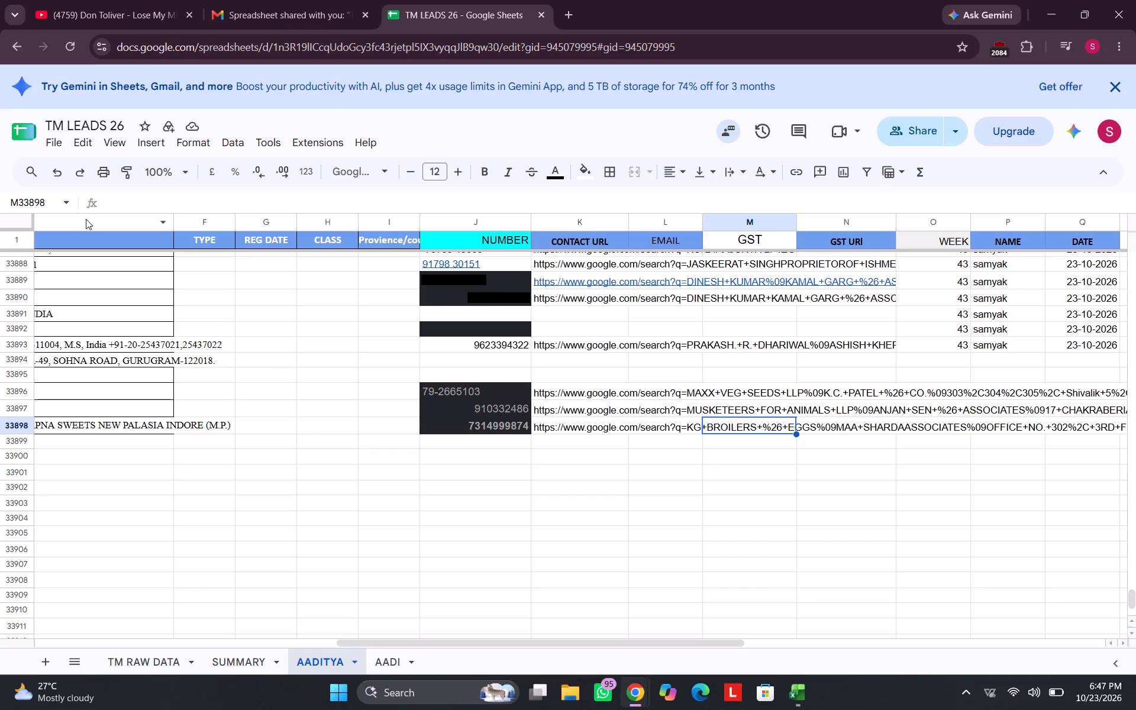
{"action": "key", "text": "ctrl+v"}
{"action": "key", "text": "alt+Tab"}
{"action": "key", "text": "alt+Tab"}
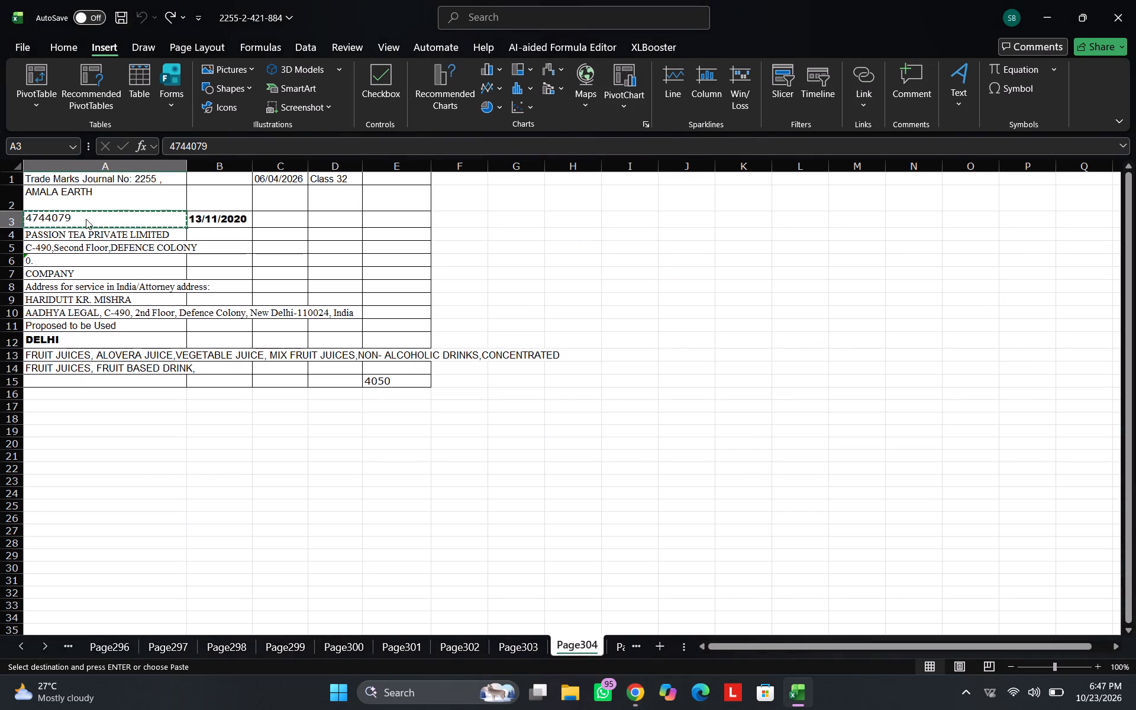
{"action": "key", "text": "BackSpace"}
{"action": "key", "text": "Down"}
{"action": "key", "text": "Left"}
{"action": "key", "text": "Left"}
{"action": "key", "text": "Left"}
{"action": "key", "text": "Left"}
{"action": "key", "text": "Left"}
{"action": "key", "text": "Left"}
{"action": "key", "text": "Left"}
{"action": "key", "text": "Left"}
{"action": "key", "text": "Left"}
{"action": "key", "text": "Left"}
{"action": "key", "text": "Left"}
{"action": "key", "text": "Left"}
{"action": "key", "text": "Left"}
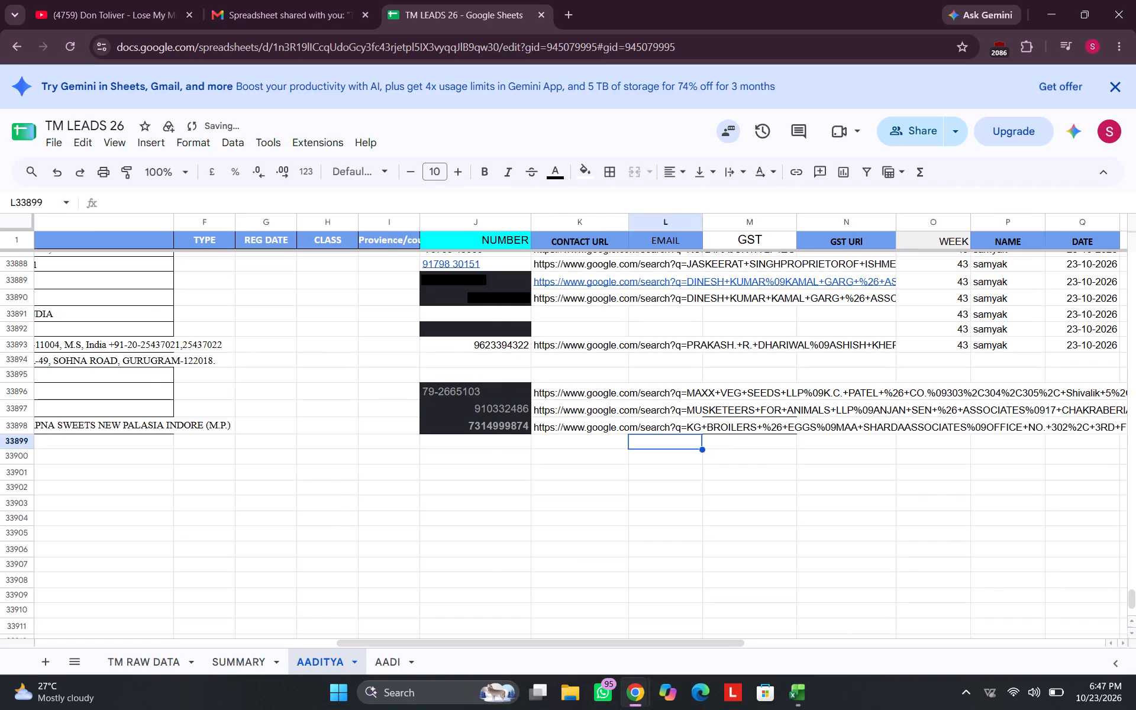
{"action": "key", "text": "Right"}
{"action": "key", "text": "alt+Tab"}
{"action": "key", "text": "alt+Right"}
{"action": "key", "text": "alt+Tab"}
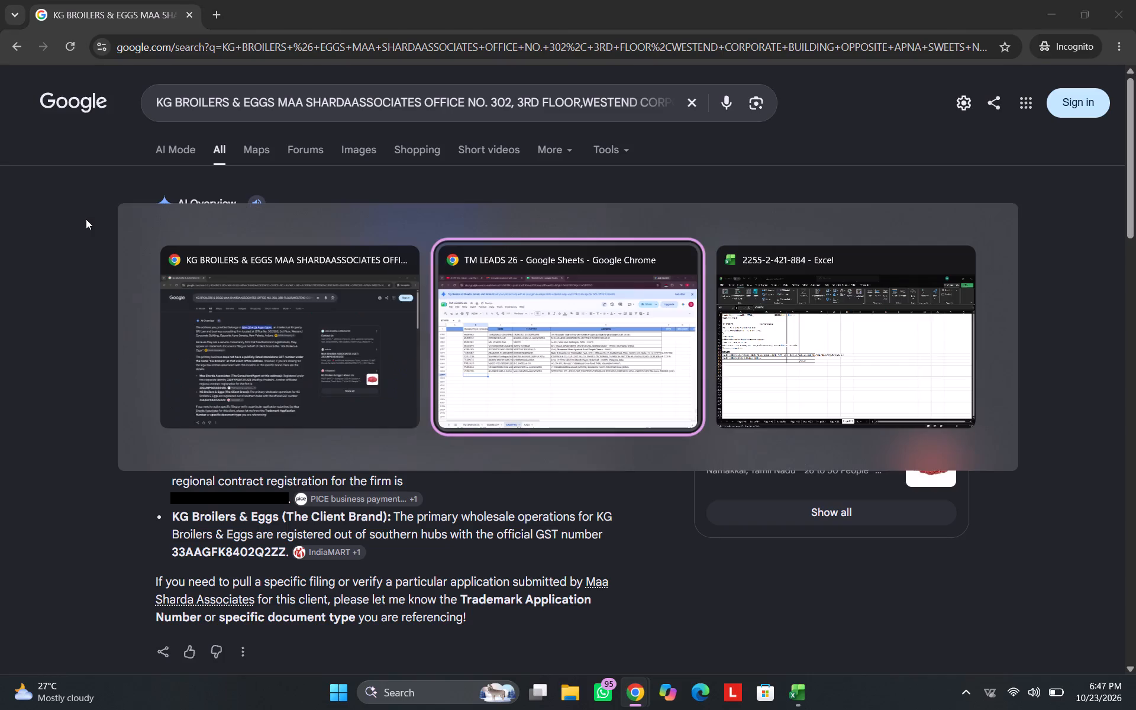
{"action": "key", "text": "ctrl+v"}
Copy the applicant name PASSION TEA PRIVATE LIMITED from Page304 in Excel into row 33899's FIRM cell in TM LEADS 26.
{"action": "key", "text": "alt+Tab"}
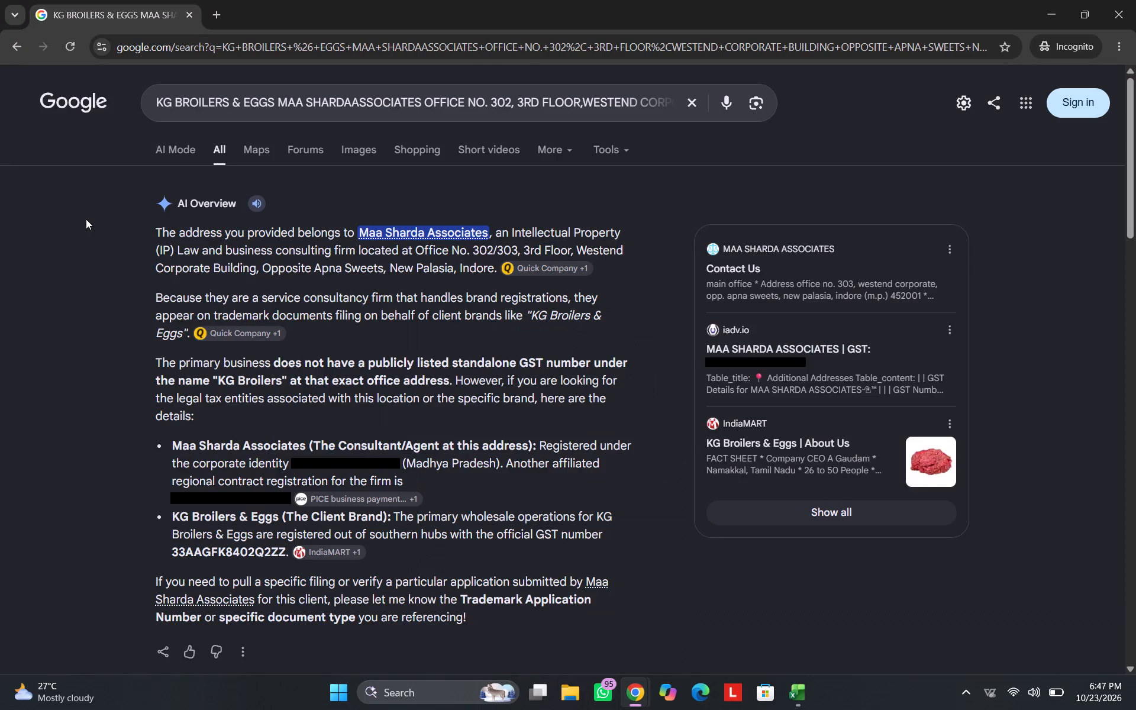
{"action": "key", "text": "alt+Tab"}
{"action": "key", "text": "alt+Right"}
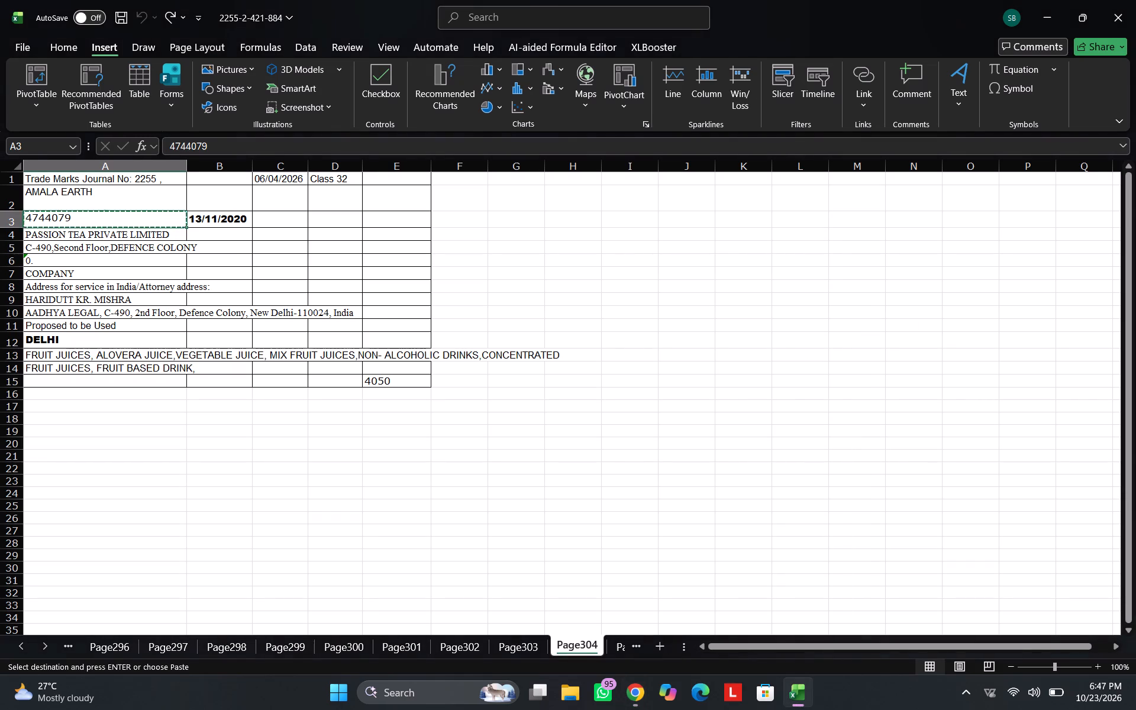
{"action": "key", "text": "Down"}
{"action": "key", "text": "ctrl+c"}
{"action": "key", "text": "alt+Tab"}
{"action": "key", "text": "Right"}
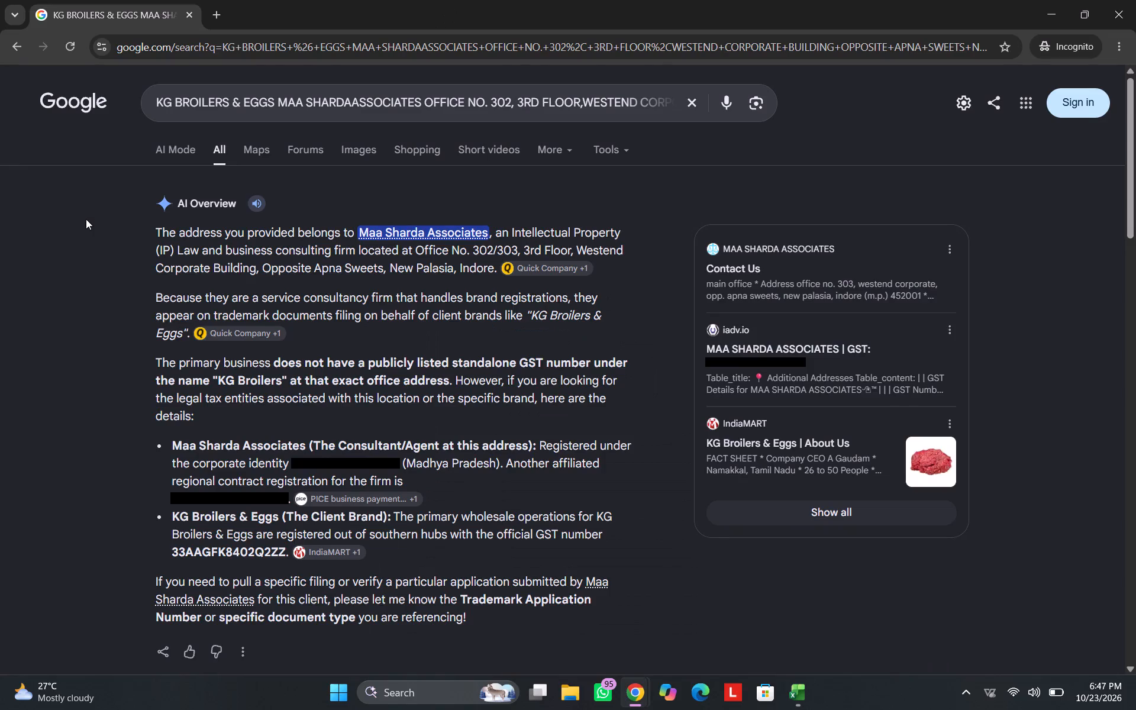
{"action": "key", "text": "alt+Tab"}
{"action": "key", "text": "alt+Right"}
{"action": "key", "text": "Right"}
{"action": "key", "text": "ctrl+v"}
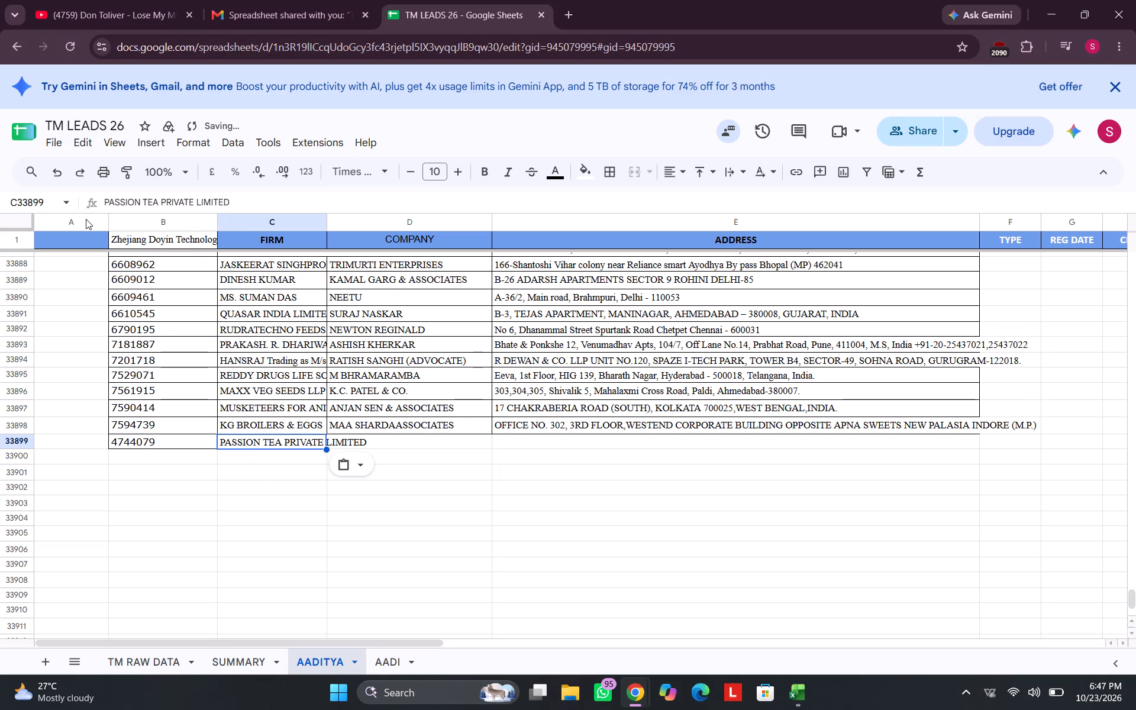
Copy the attorney's name from cell A9 of Page304 in Excel into row 33899's COMPANY cell in TM LEADS 26.
{"action": "key", "text": "alt+Tab"}
{"action": "key", "text": "alt+Right"}
{"action": "key", "text": "Down"}
{"action": "key", "text": "Down"}
{"action": "key", "text": "Down"}
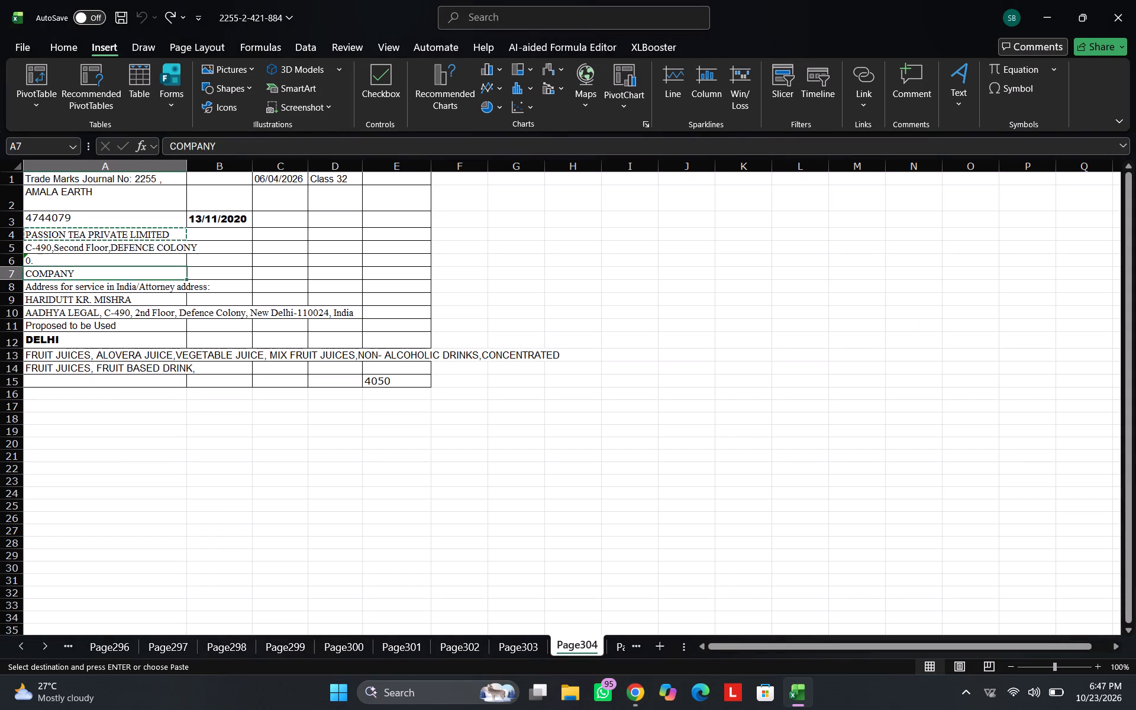
{"action": "key", "text": "Down"}
{"action": "key", "text": "Down"}
{"action": "key", "text": "ctrl+c"}
{"action": "key", "text": "alt+Tab"}
{"action": "key", "text": "Right"}
{"action": "key", "text": "ctrl+v"}
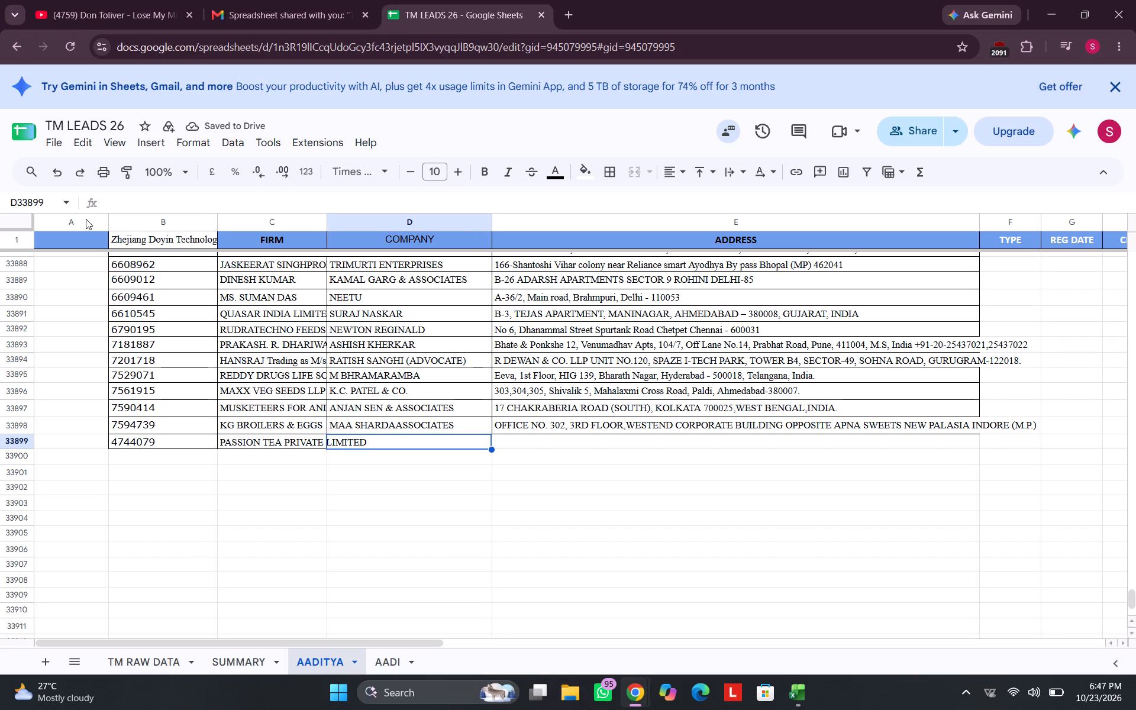
Copy the Aadhya Legal address line from Page304 in Excel into row 33899's ADDRESS cell in TM LEADS 26.
{"action": "key", "text": "alt+Tab"}
{"action": "key", "text": "Down"}
{"action": "key", "text": "ctrl+c"}
{"action": "key", "text": "alt+Tab"}
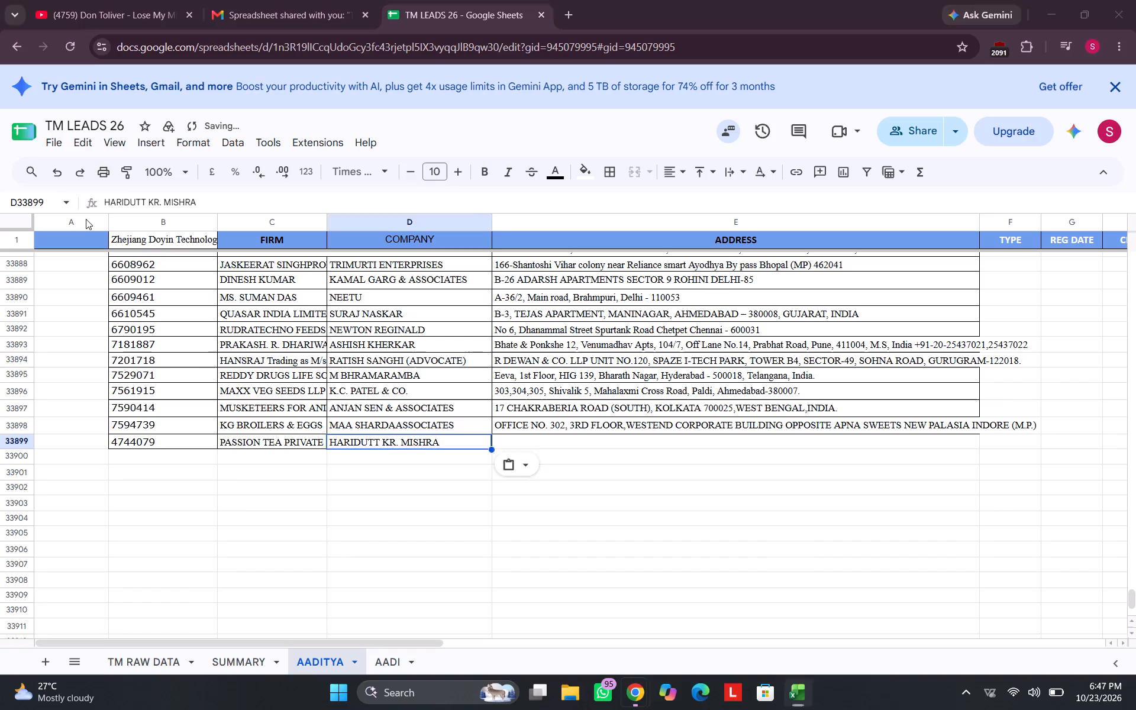
{"action": "key", "text": "Right"}
{"action": "key", "text": "ctrl+v"}
Search Google for row 33899's firm, company and address details followed by "contact number".
{"action": "key", "text": "Right"}
{"action": "key", "text": "shift+Left"}
{"action": "key", "text": "shift+Left"}
{"action": "key", "text": "ctrl+c"}
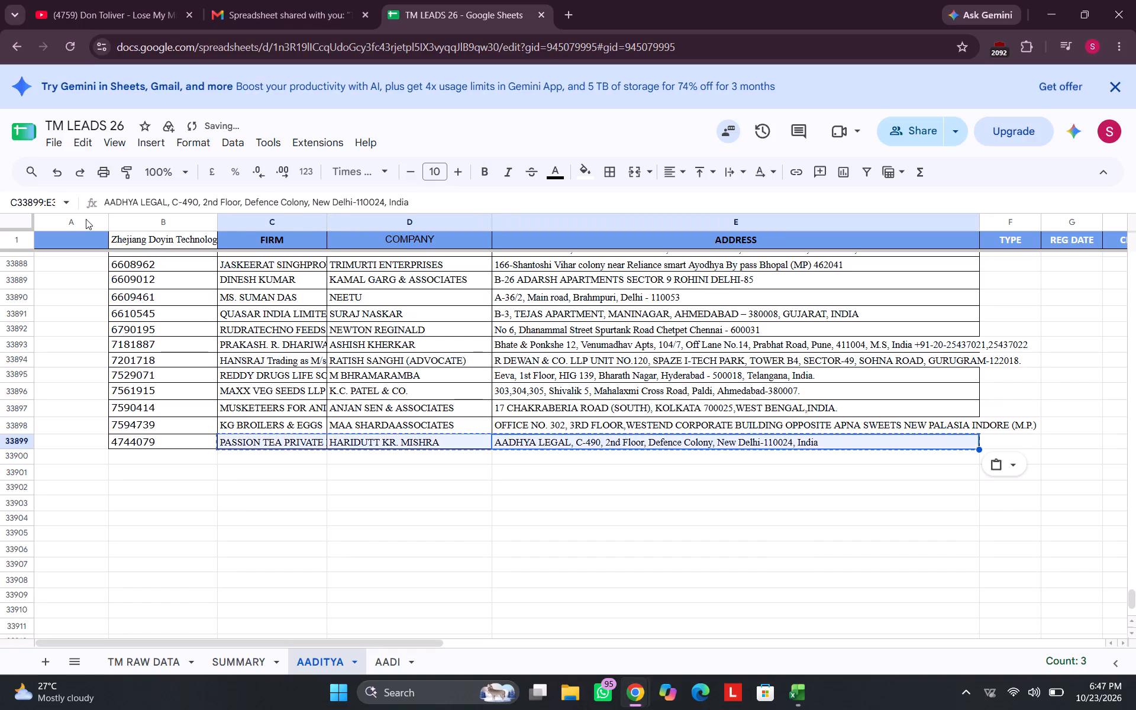
{"action": "key", "text": "alt+Tab"}
{"action": "key", "text": "alt+Right"}
{"action": "left_click", "coordinate": [692, 96]}
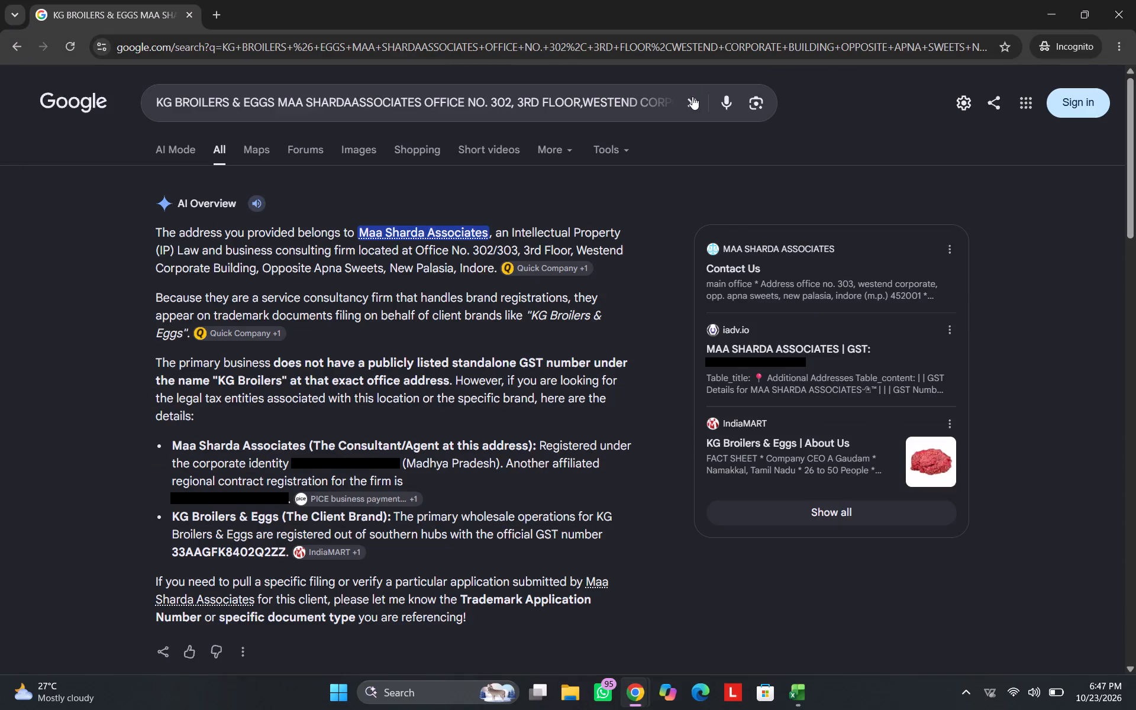
{"action": "key", "text": "ctrl+v"}
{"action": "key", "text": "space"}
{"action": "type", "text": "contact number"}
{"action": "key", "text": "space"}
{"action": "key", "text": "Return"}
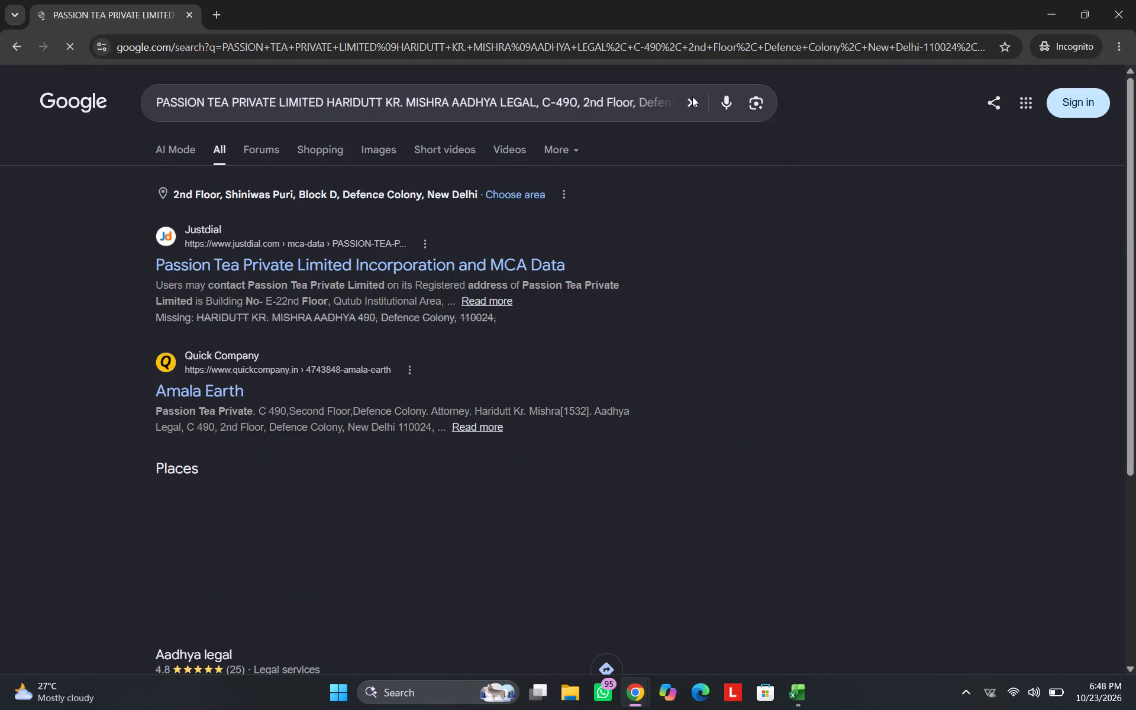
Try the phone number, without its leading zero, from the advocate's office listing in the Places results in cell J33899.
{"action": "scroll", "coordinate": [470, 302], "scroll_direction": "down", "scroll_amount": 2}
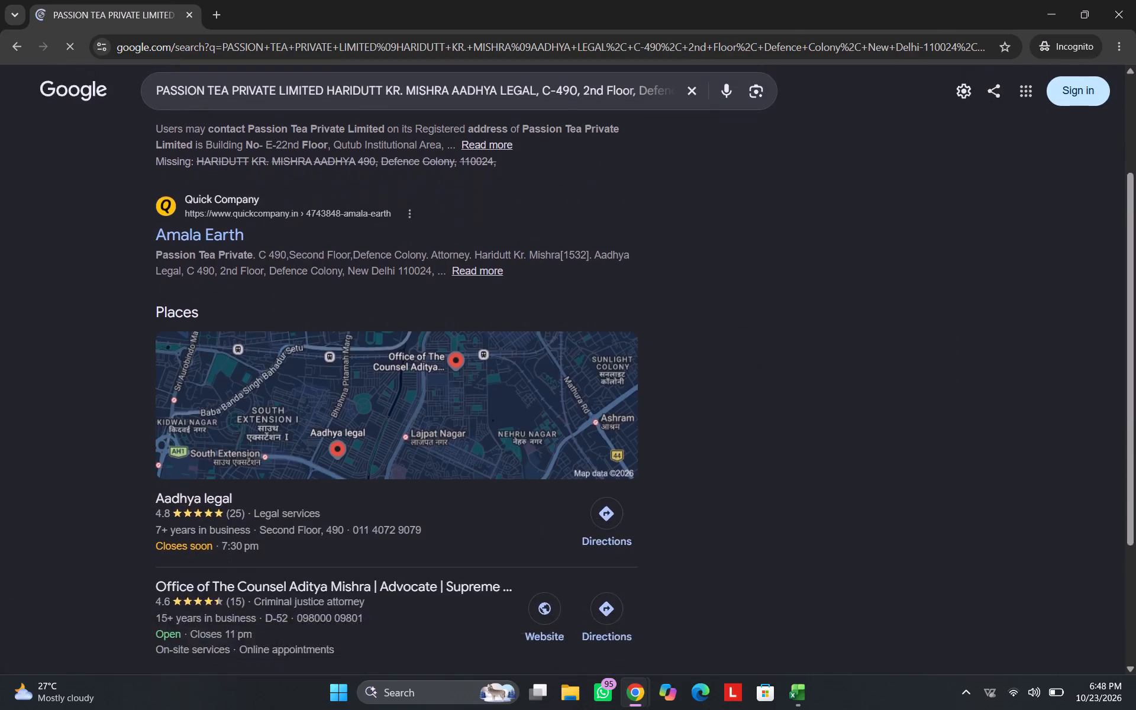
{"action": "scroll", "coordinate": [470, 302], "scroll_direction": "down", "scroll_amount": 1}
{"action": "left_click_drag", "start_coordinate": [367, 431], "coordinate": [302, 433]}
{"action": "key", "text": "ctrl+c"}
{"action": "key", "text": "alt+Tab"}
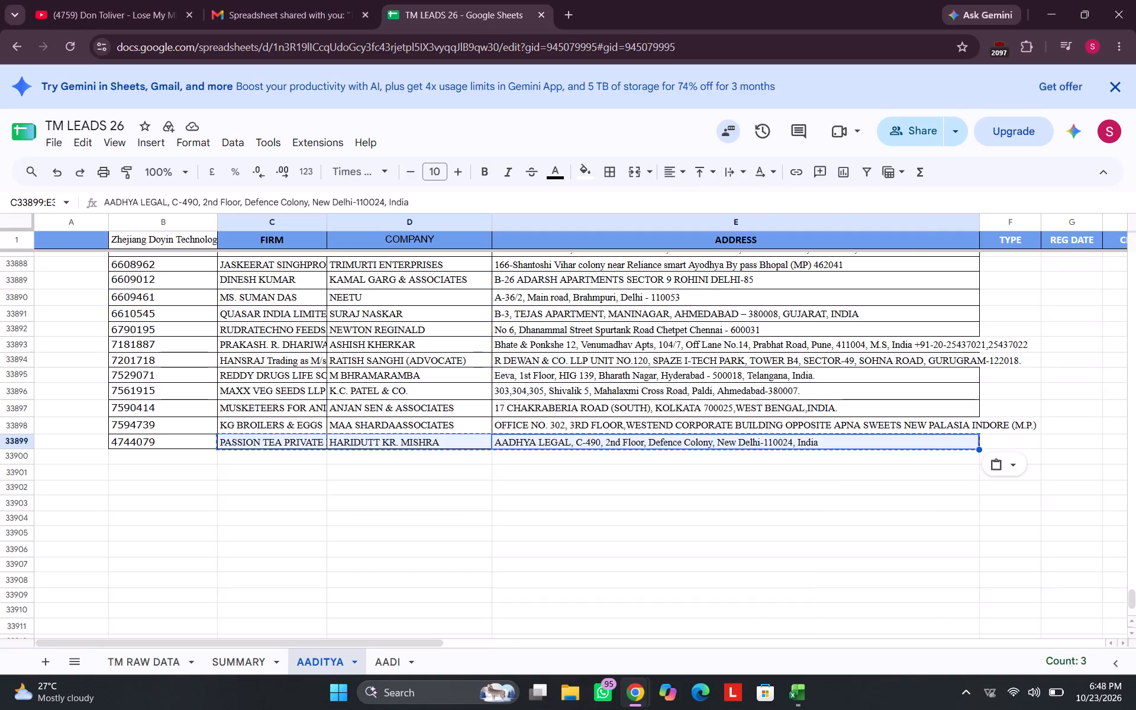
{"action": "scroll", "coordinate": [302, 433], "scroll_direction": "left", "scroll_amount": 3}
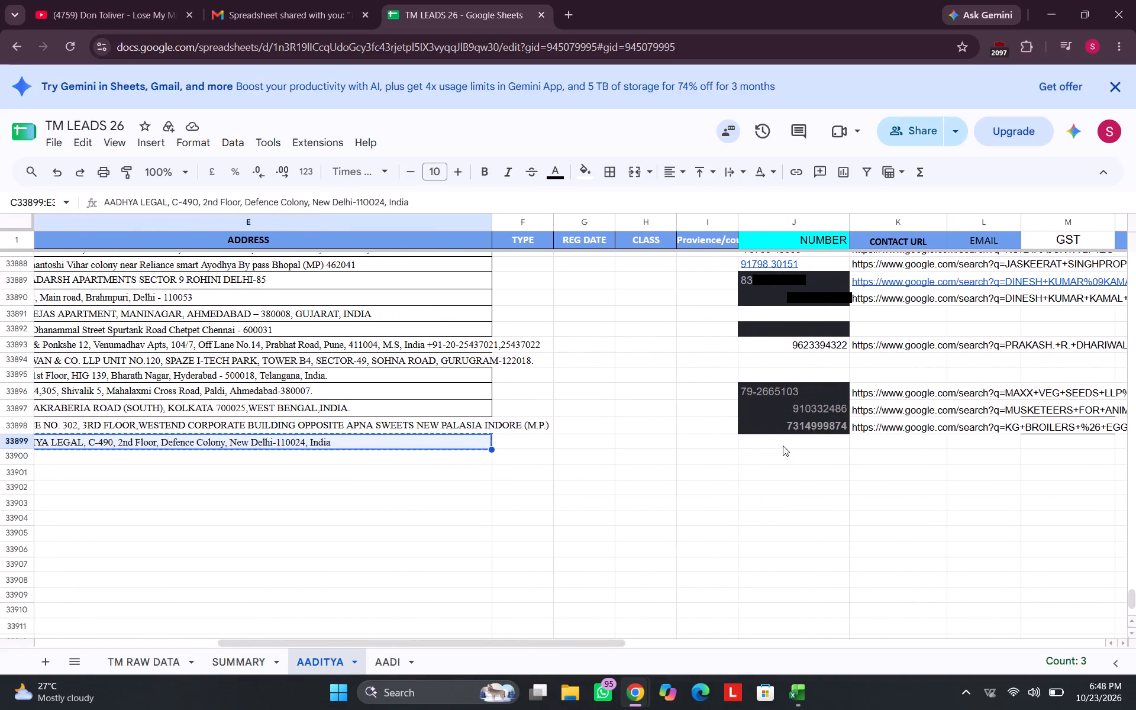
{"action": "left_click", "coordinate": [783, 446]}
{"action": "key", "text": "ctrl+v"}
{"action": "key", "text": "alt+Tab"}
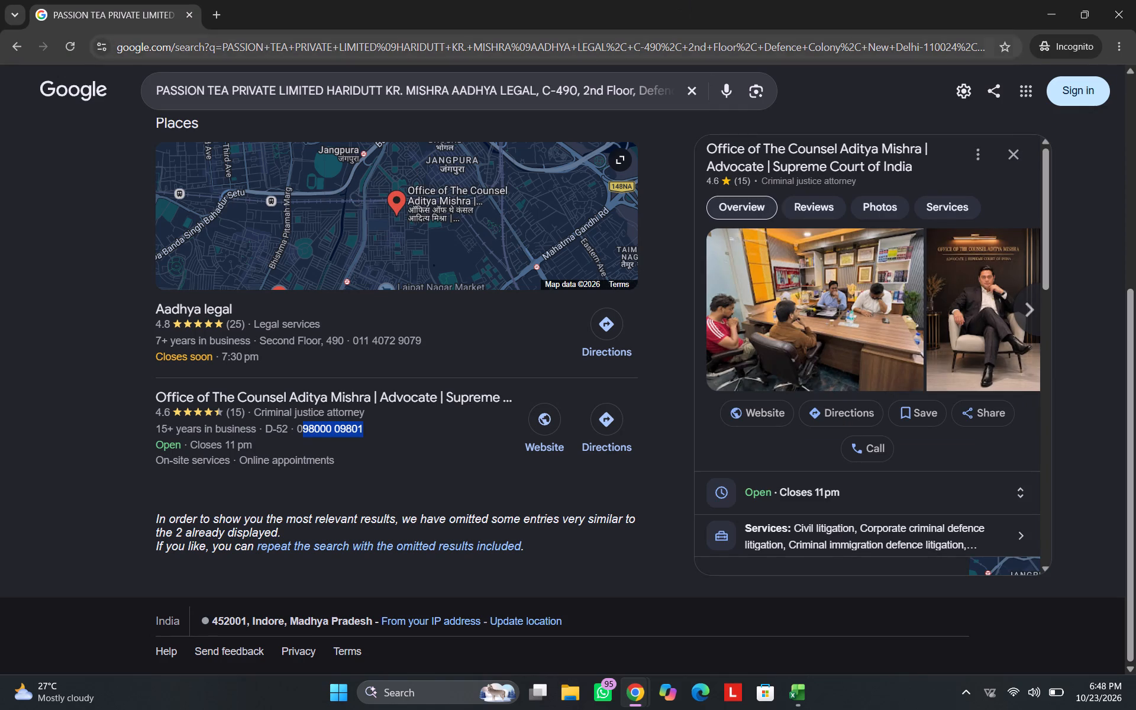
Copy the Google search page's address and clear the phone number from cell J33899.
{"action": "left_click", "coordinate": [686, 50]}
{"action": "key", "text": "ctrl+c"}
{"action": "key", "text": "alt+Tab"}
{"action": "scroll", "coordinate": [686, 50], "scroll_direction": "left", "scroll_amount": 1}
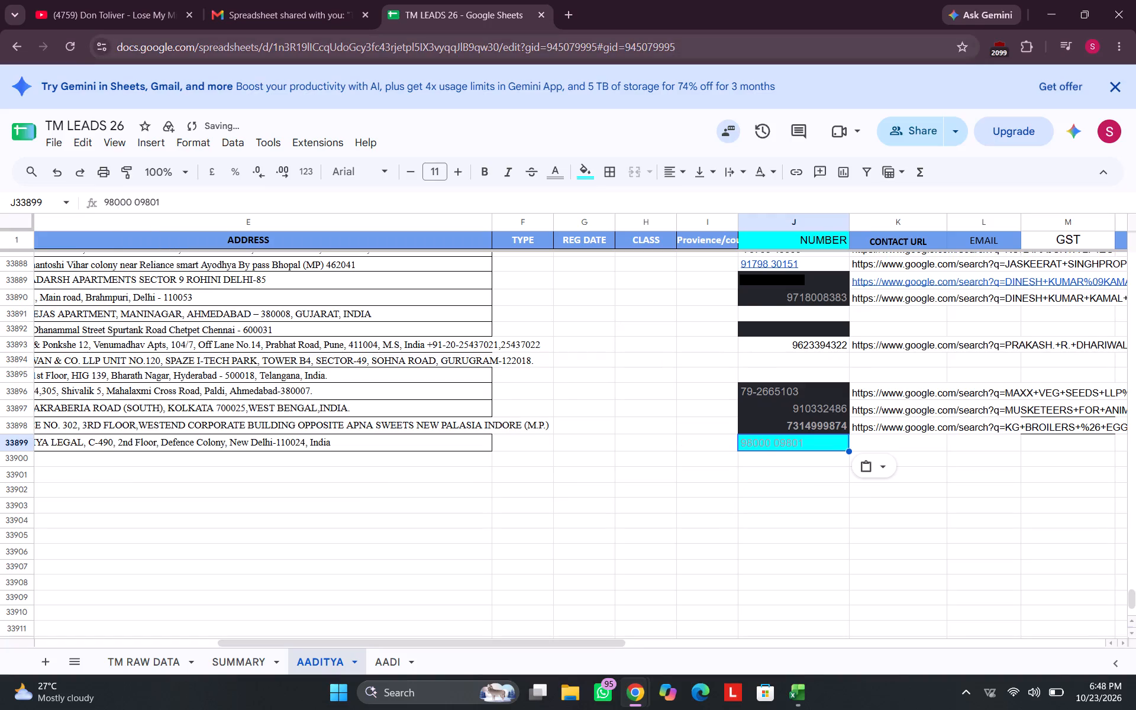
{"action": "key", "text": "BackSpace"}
Look over the contact results for Passion Tea Private Limited and search Google for its GST number using the same details.
{"action": "key", "text": "alt+Tab"}
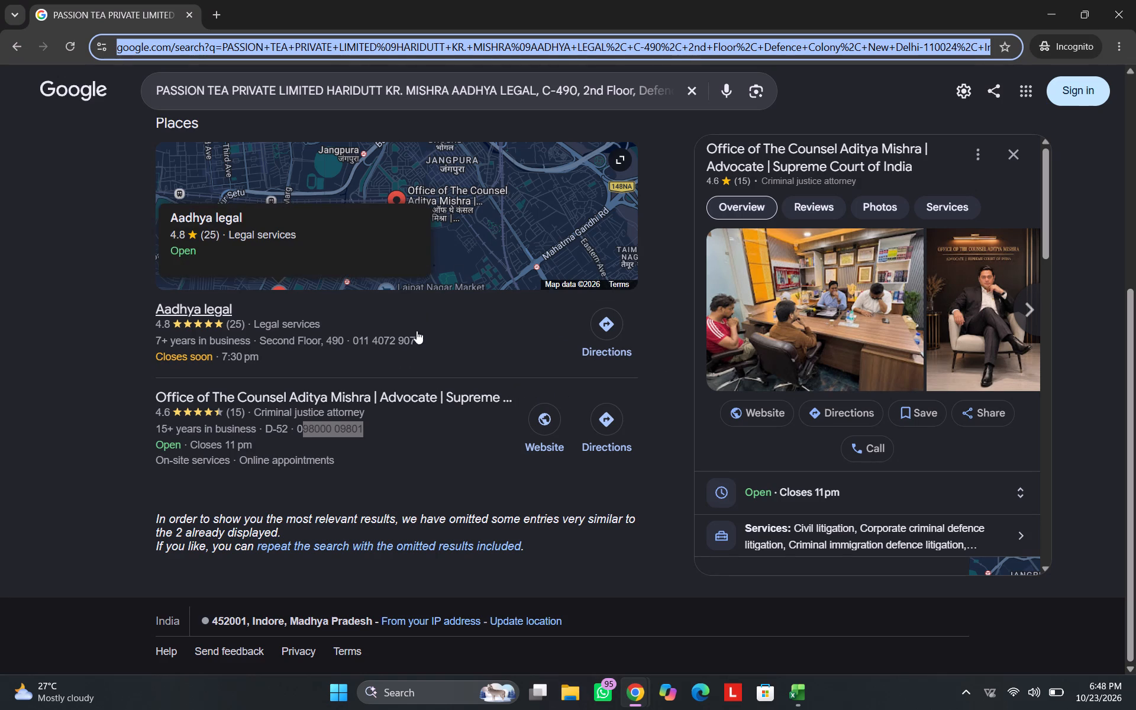
{"action": "scroll", "coordinate": [439, 512], "scroll_direction": "down", "scroll_amount": 3}
{"action": "scroll", "coordinate": [439, 512], "scroll_direction": "up", "scroll_amount": 3}
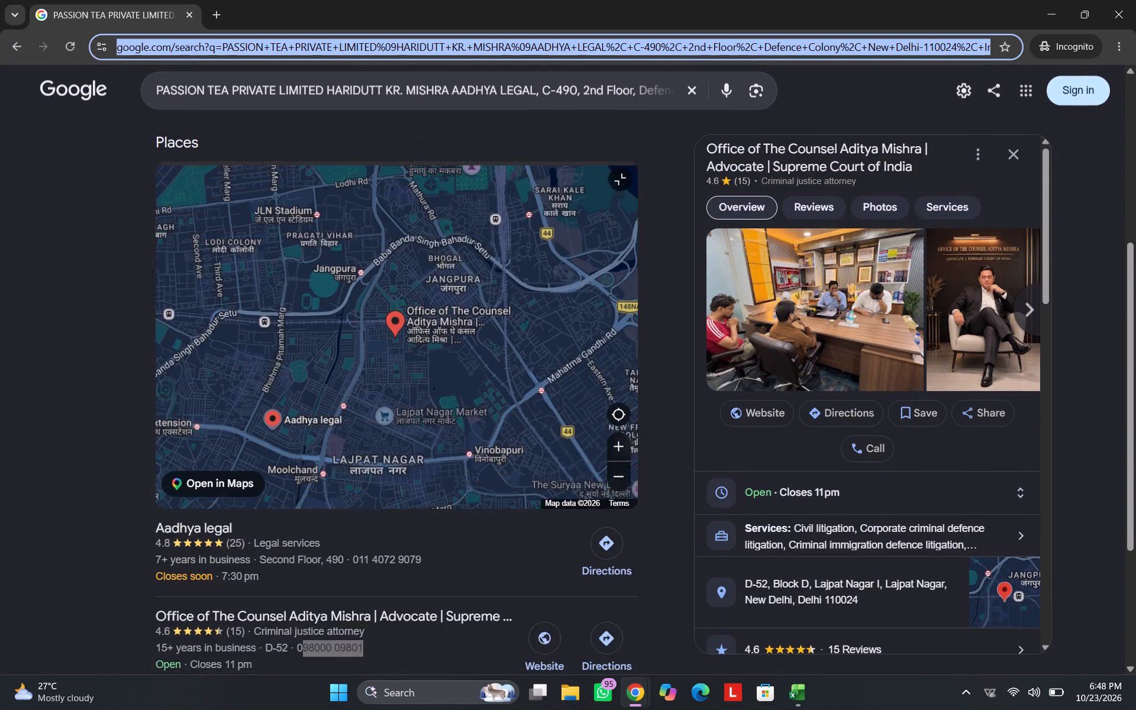
{"action": "scroll", "coordinate": [503, 311], "scroll_direction": "up", "scroll_amount": 5}
{"action": "scroll", "coordinate": [669, 272], "scroll_direction": "up", "scroll_amount": 3}
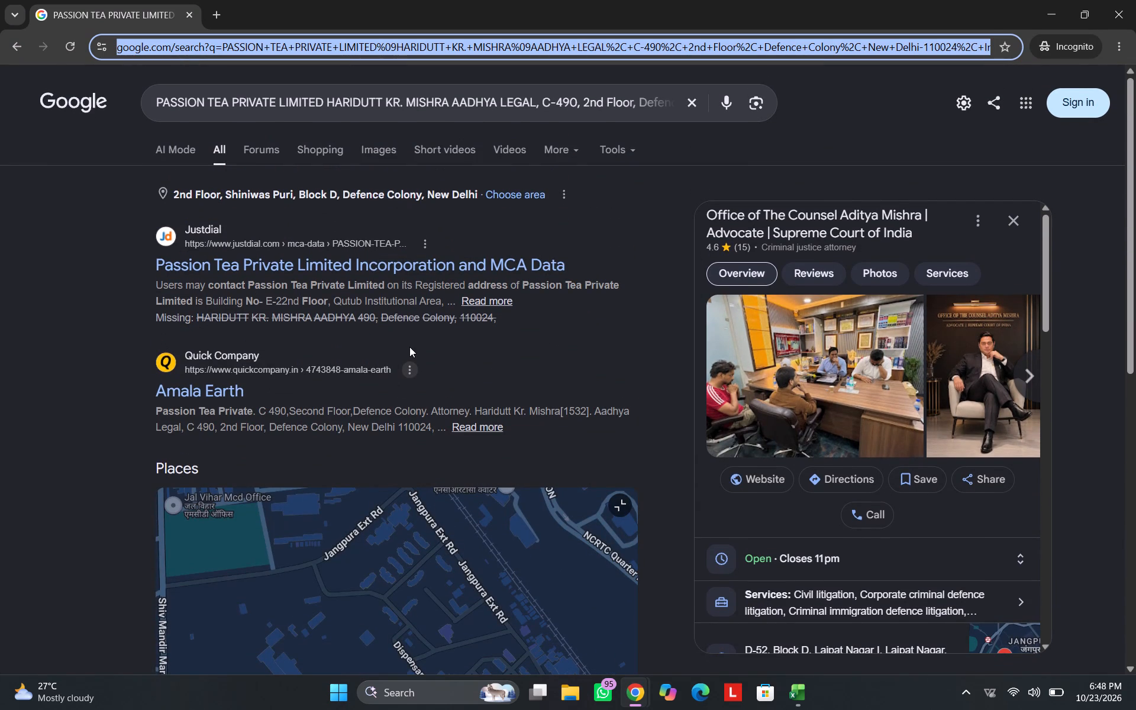
{"action": "left_click", "coordinate": [580, 100]}
{"action": "left_click", "coordinate": [285, 122]}
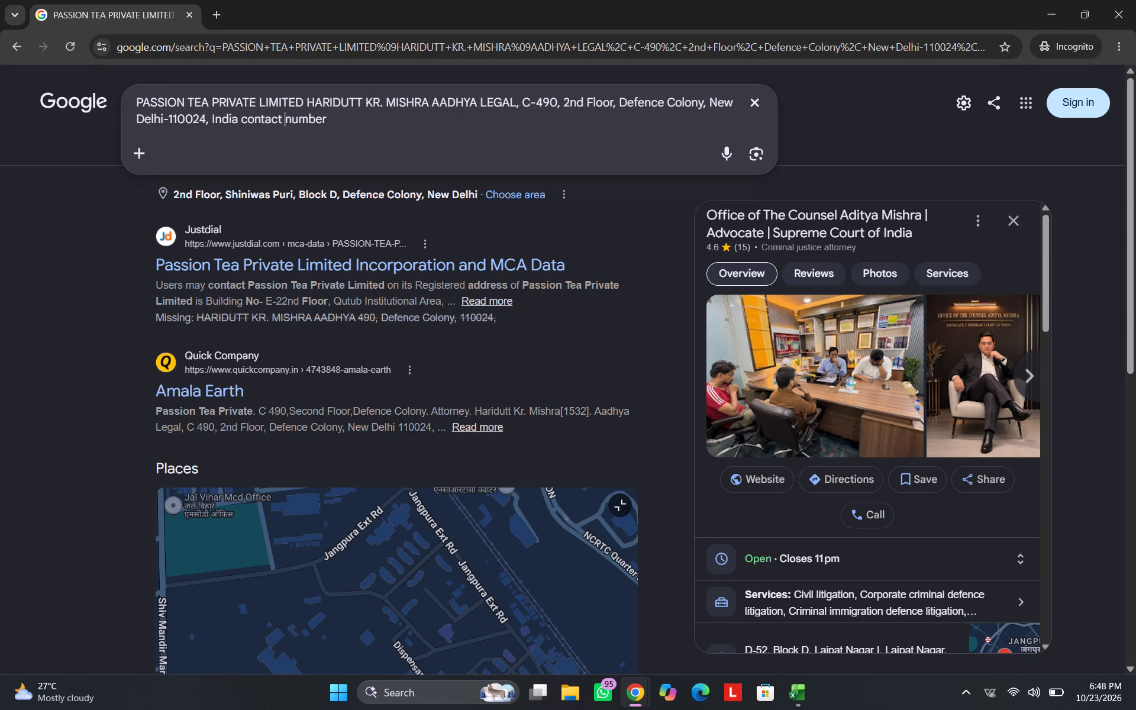
{"action": "key", "text": "BackSpace"}
{"action": "key", "text": "BackSpace"}
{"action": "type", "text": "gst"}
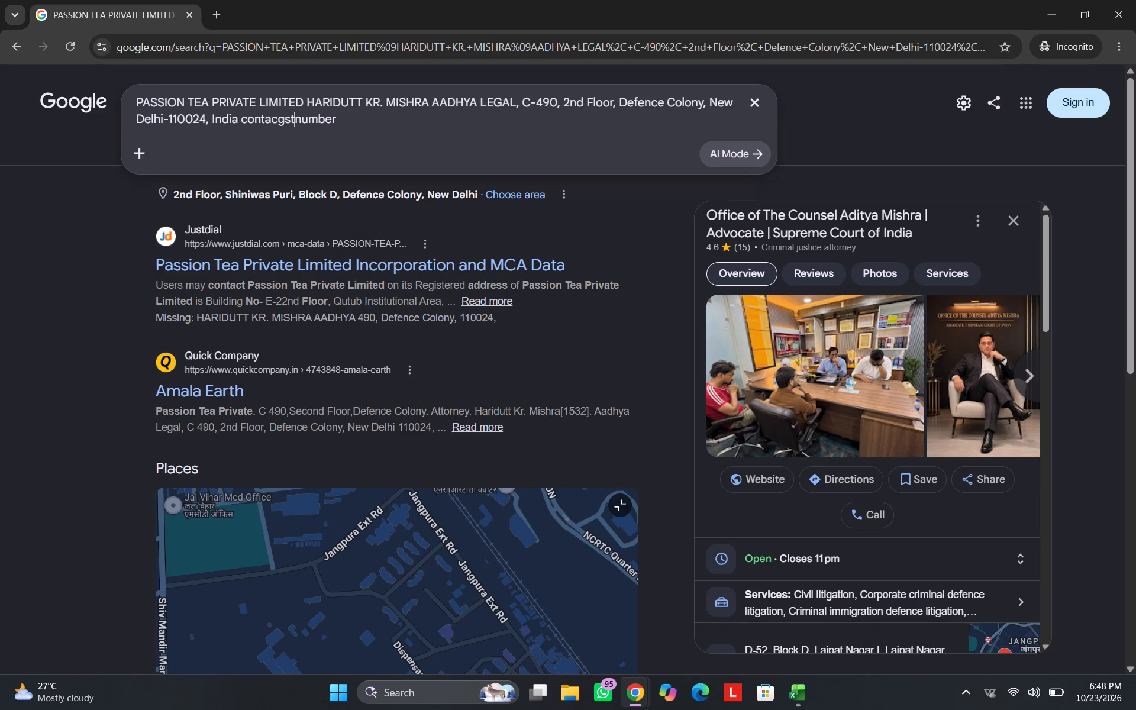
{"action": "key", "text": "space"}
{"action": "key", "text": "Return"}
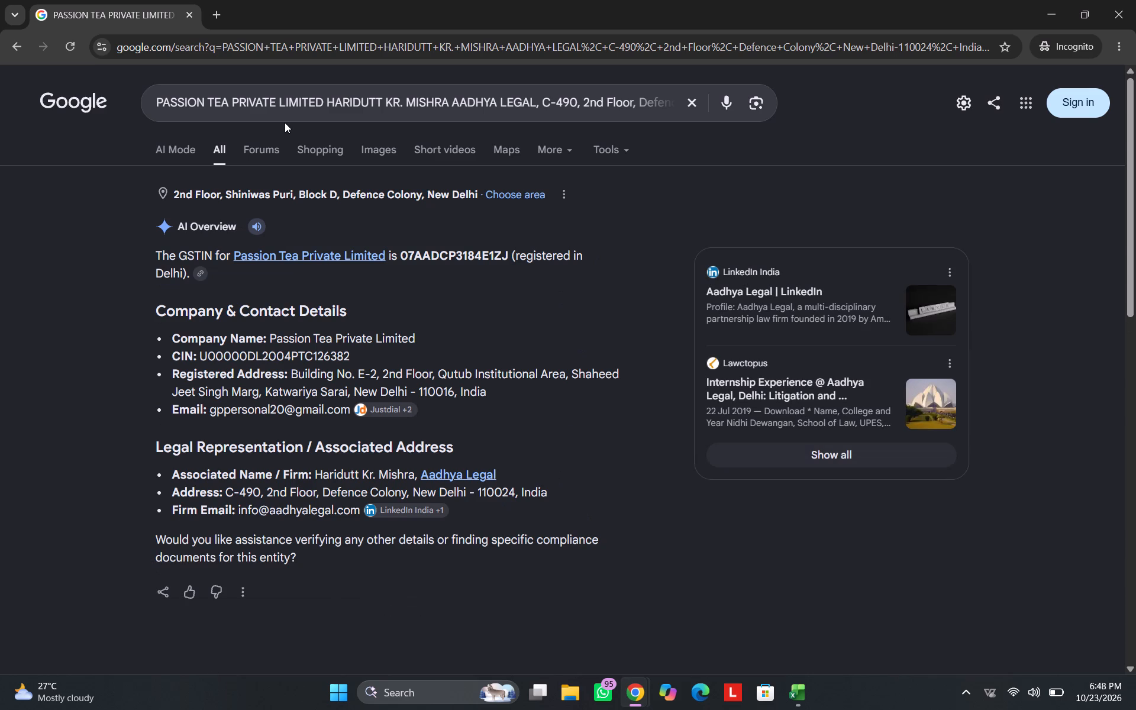
Copy Passion Tea Private Limited's GSTIN from the AI Overview into row 33899's GST cell in TM LEADS 26.
{"action": "double_click", "coordinate": [454, 250]}
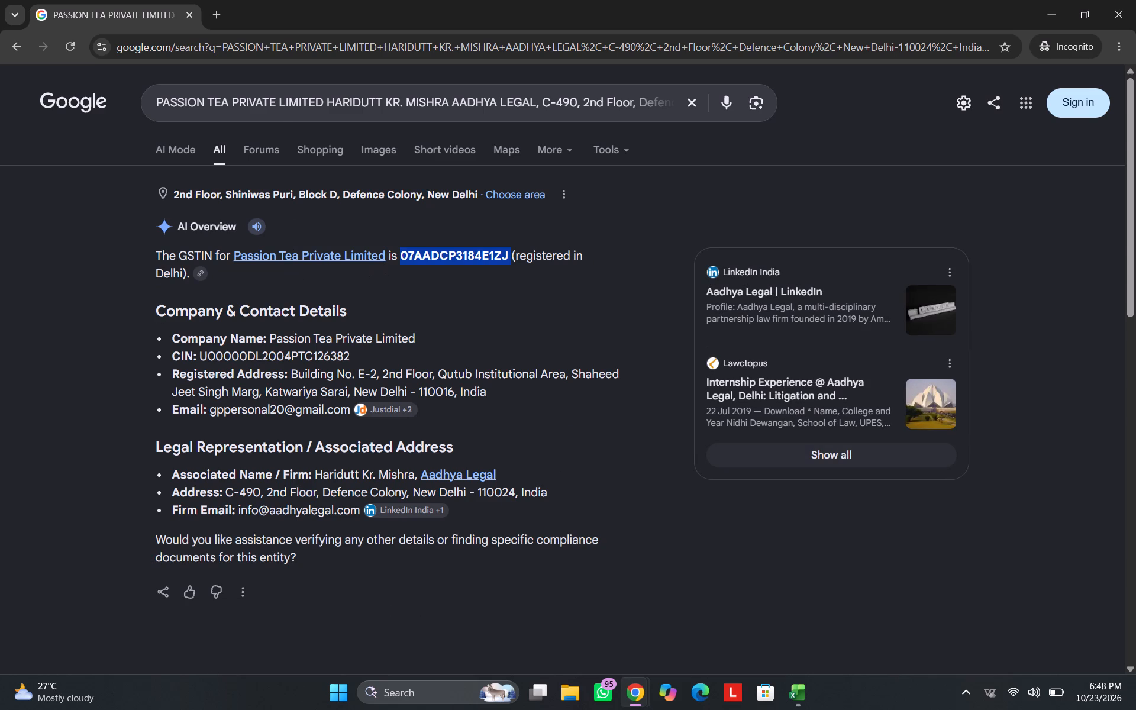
{"action": "key", "text": "ctrl+c"}
{"action": "key", "text": "alt+Tab"}
{"action": "scroll", "coordinate": [454, 250], "scroll_direction": "left", "scroll_amount": 3}
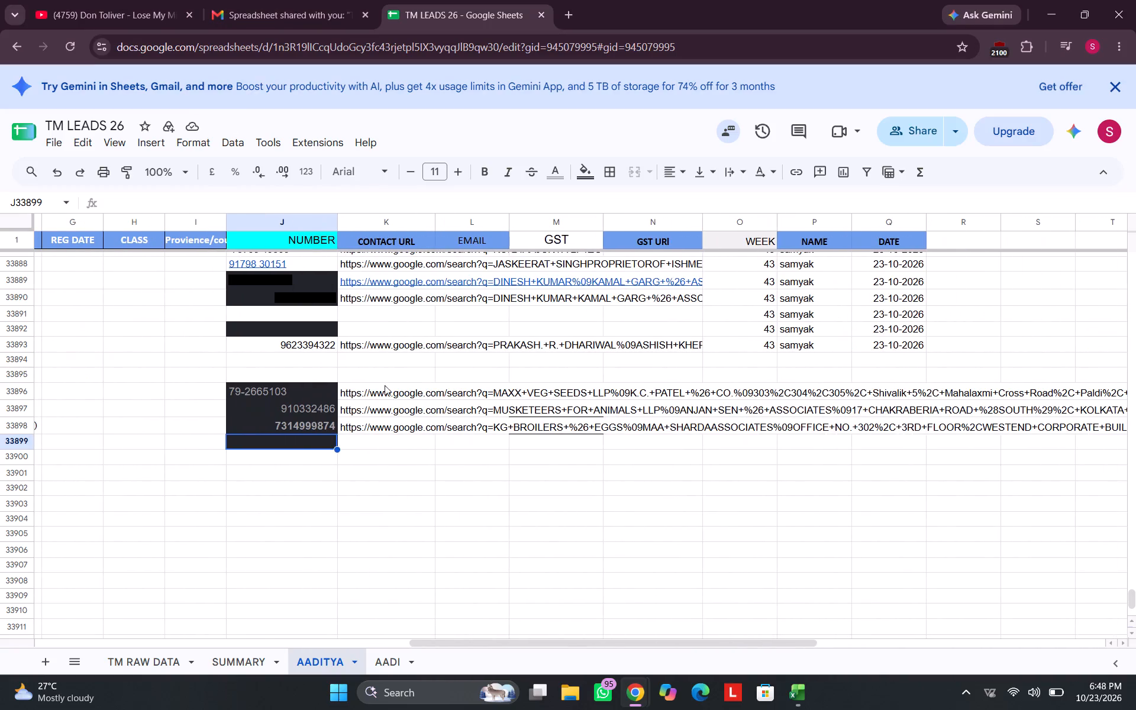
{"action": "left_click", "coordinate": [522, 438]}
{"action": "key", "text": "ctrl+v"}
{"action": "key", "text": "alt+Tab"}
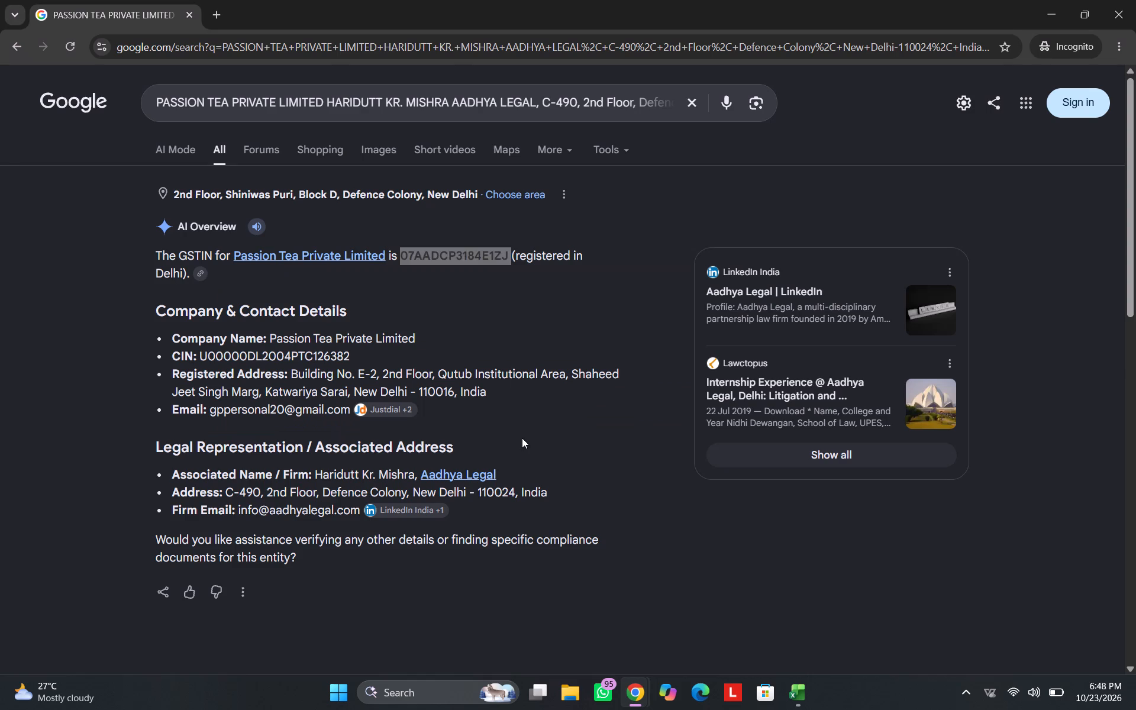
Copy the Google search page's address into row 33899's GST URL cell in TM LEADS 26.
{"action": "left_click", "coordinate": [669, 37]}
{"action": "key", "text": "ctrl+c"}
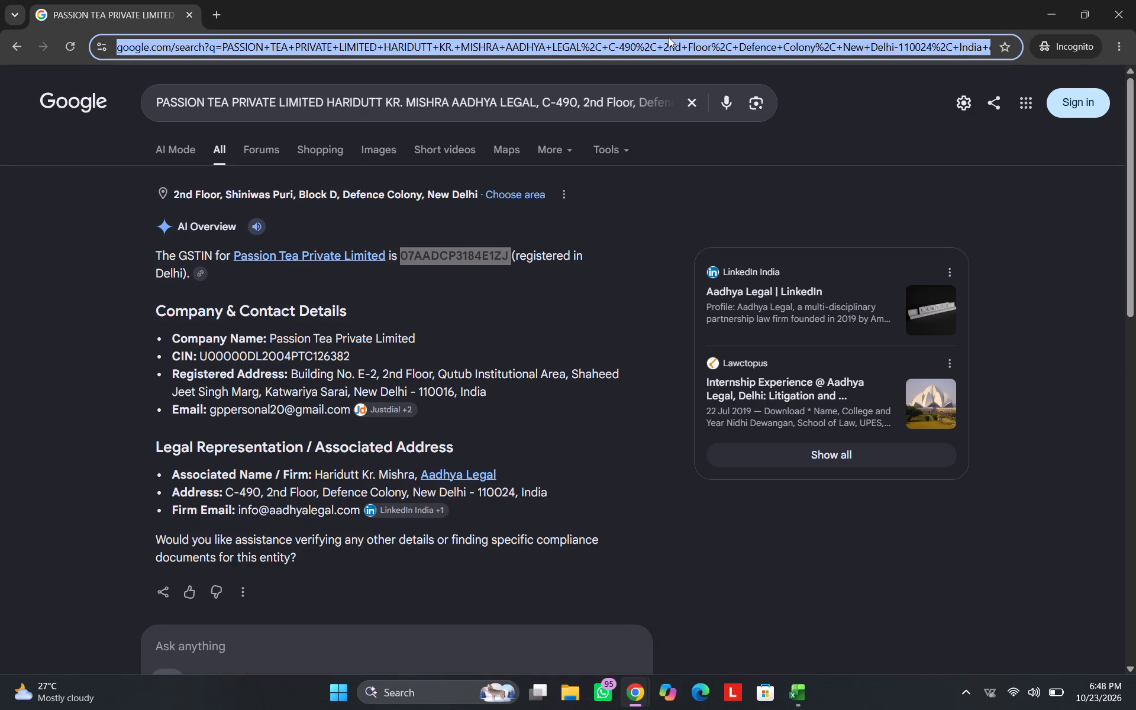
{"action": "key", "text": "alt+Tab"}
{"action": "left_click", "coordinate": [641, 447]}
{"action": "key", "text": "ctrl+v"}
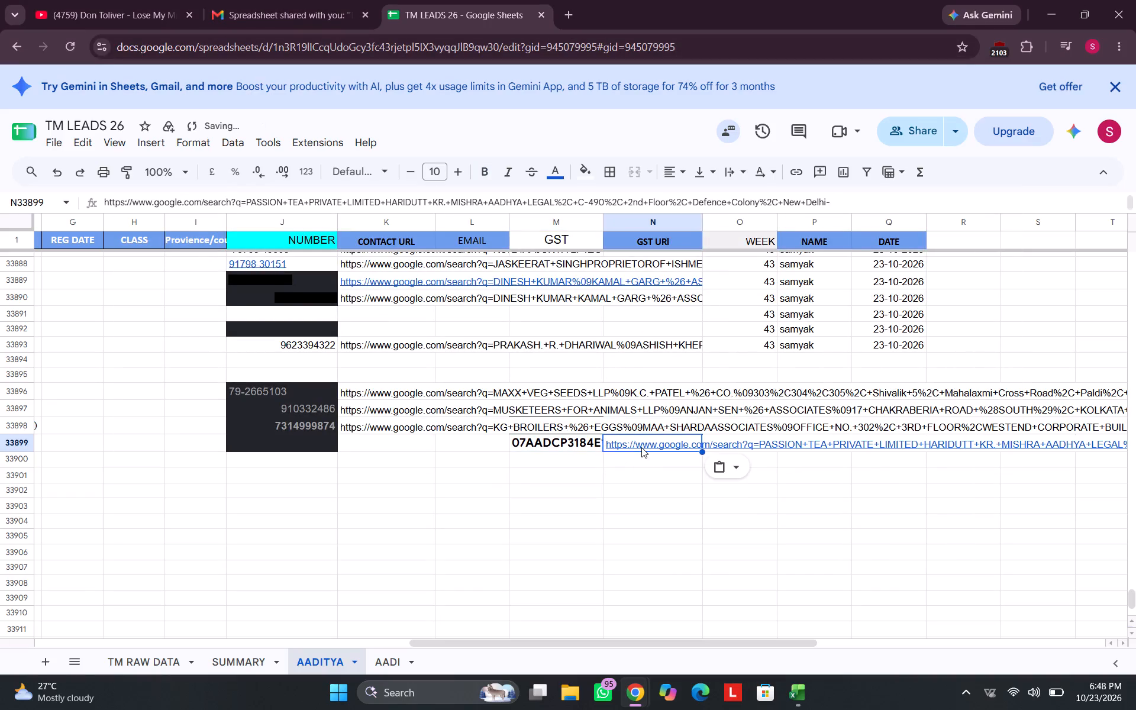
Copy application number 5704609 from the journal workbook's Page305 sheet into cell B33900 of TM LEADS 26.
{"action": "key", "text": "Down"}
{"action": "key", "text": "Left"}
{"action": "key", "text": "Left"}
{"action": "key", "text": "Left"}
{"action": "key", "text": "Left"}
{"action": "key", "text": "Left"}
{"action": "key", "text": "Left"}
{"action": "key", "text": "Left"}
{"action": "key", "text": "Left"}
{"action": "key", "text": "Left"}
{"action": "key", "text": "Left"}
{"action": "key", "text": "Left"}
{"action": "key", "text": "Left"}
{"action": "key", "text": "Left"}
{"action": "key", "text": "Left"}
{"action": "key", "text": "alt+Tab"}
{"action": "key", "text": "alt+Right"}
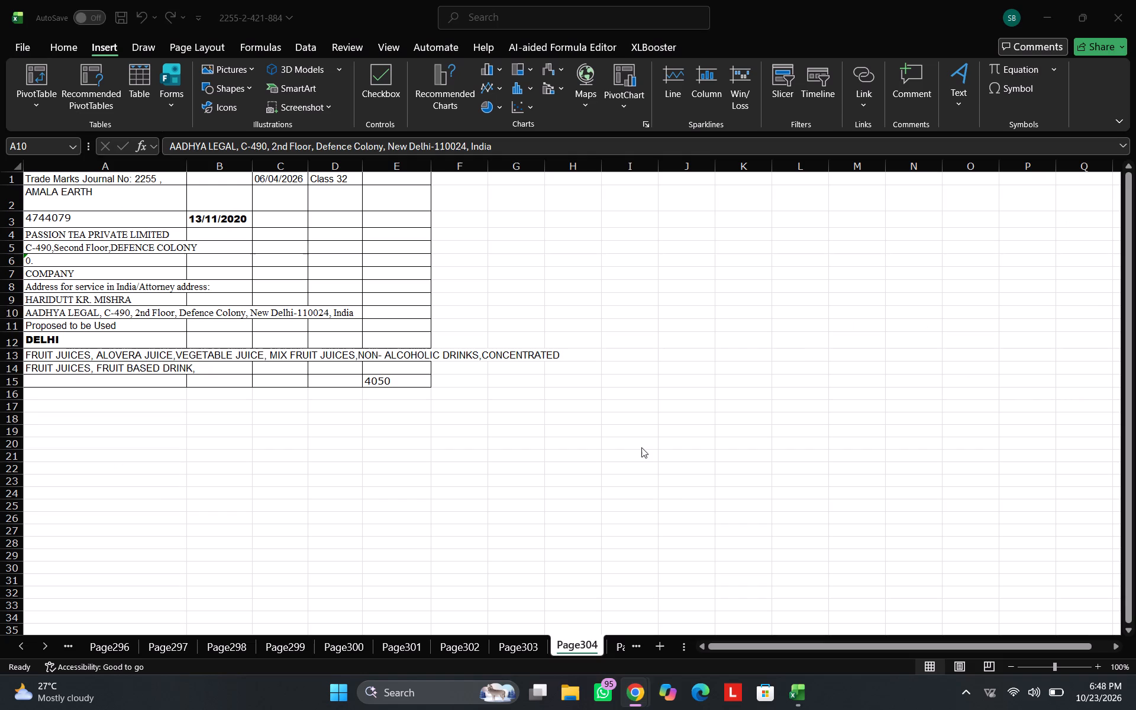
{"action": "left_click", "coordinate": [614, 643]}
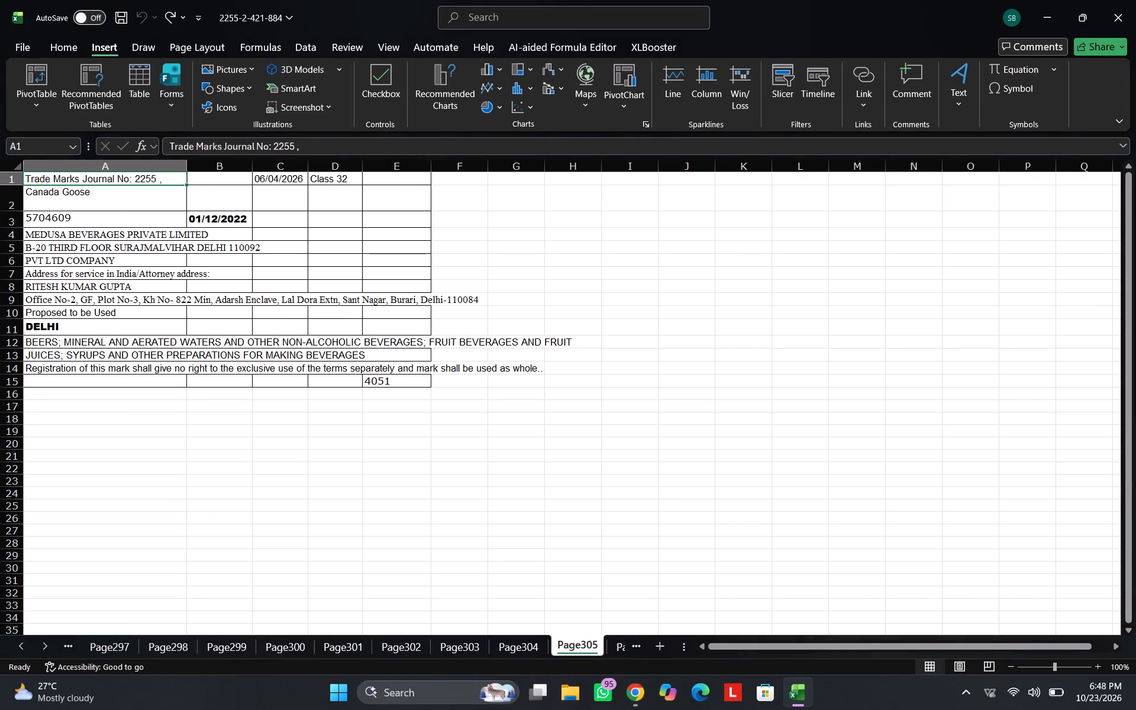
{"action": "left_click", "coordinate": [135, 218]}
{"action": "key", "text": "ctrl+c"}
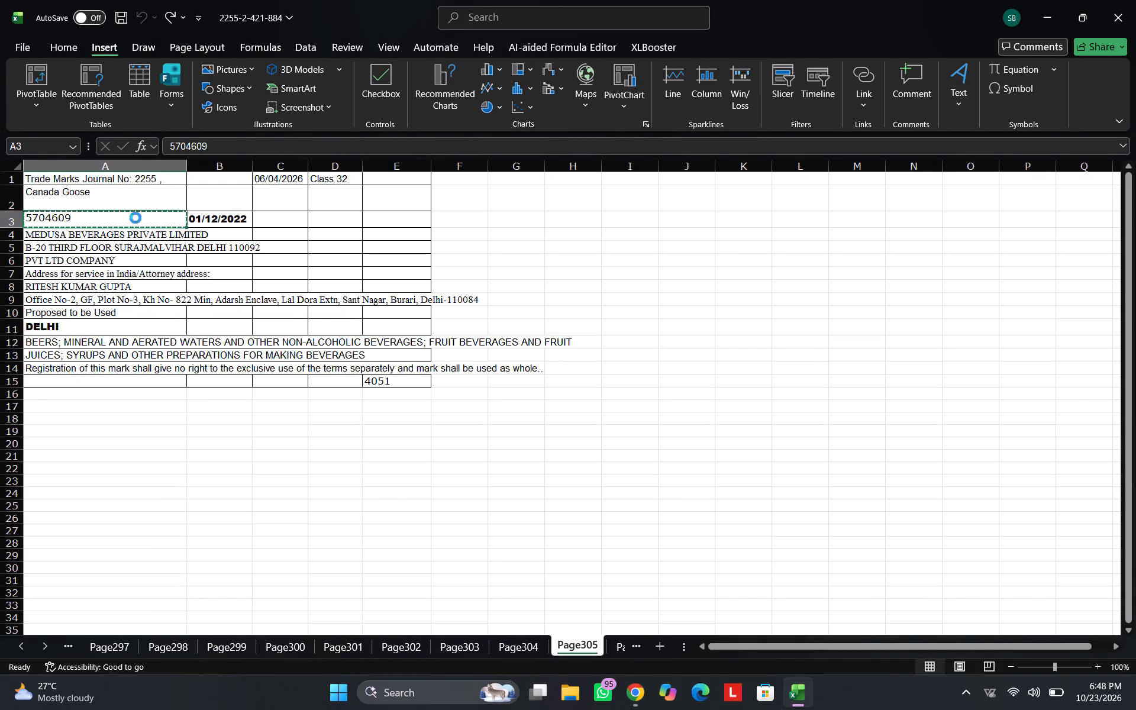
{"action": "key", "text": "alt+Tab"}
{"action": "key", "text": "Right"}
{"action": "key", "text": "ctrl+v"}
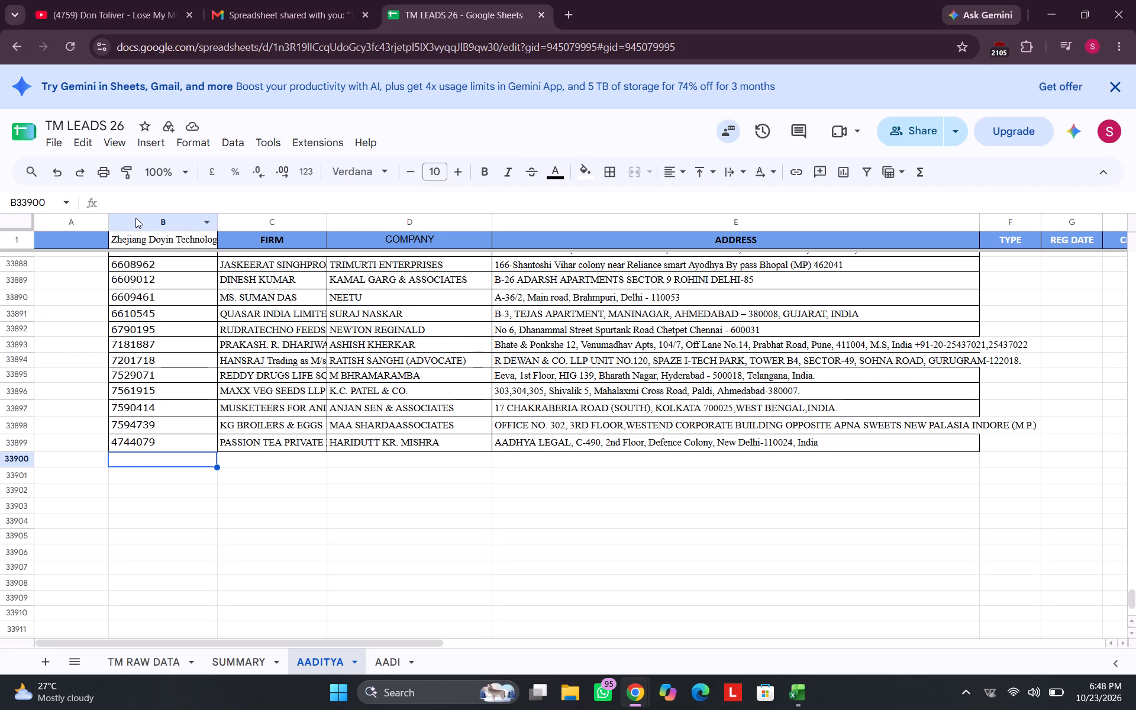
Copy the applicant name Medusa Beverages Private Limited from Page305 into row 33900's FIRM cell.
{"action": "key", "text": "alt+Tab"}
{"action": "key", "text": "Down"}
{"action": "key", "text": "ctrl+c"}
{"action": "key", "text": "alt+Tab"}
{"action": "key", "text": "Right"}
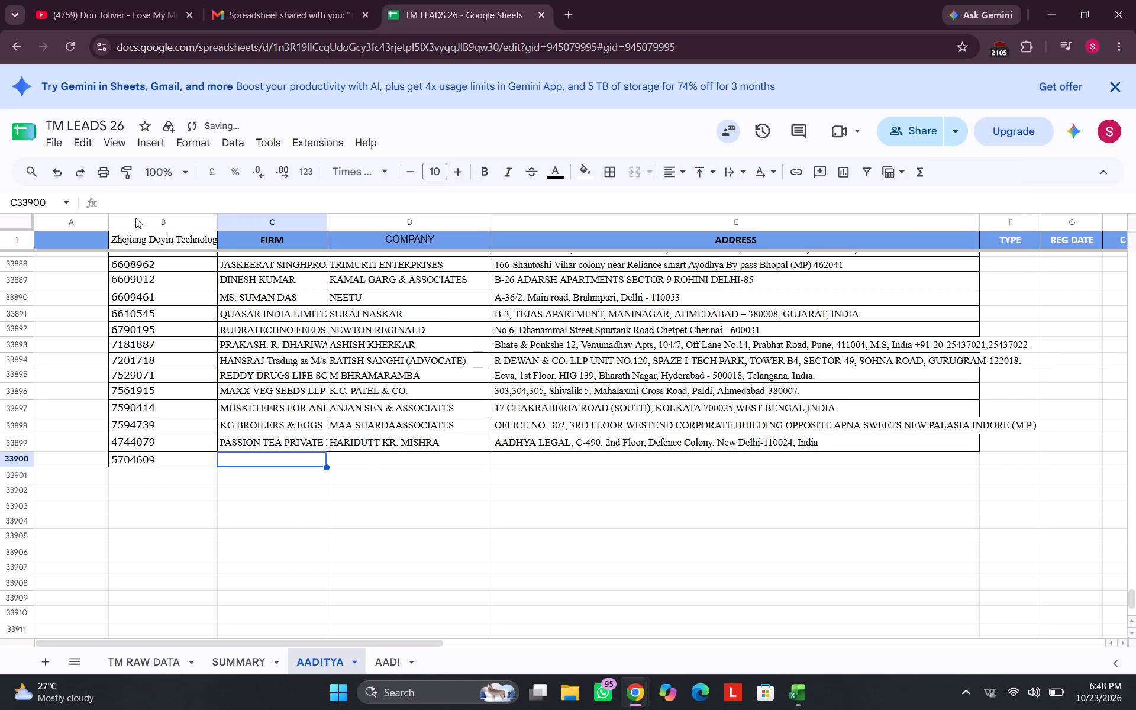
{"action": "key", "text": "ctrl+v"}
Copy the attorney's name from Page305 into row 33900's COMPANY cell in TM LEADS 26.
{"action": "key", "text": "alt+Tab"}
{"action": "key", "text": "Down"}
{"action": "key", "text": "Down"}
{"action": "key", "text": "Down"}
{"action": "key", "text": "Down"}
{"action": "key", "text": "ctrl+c"}
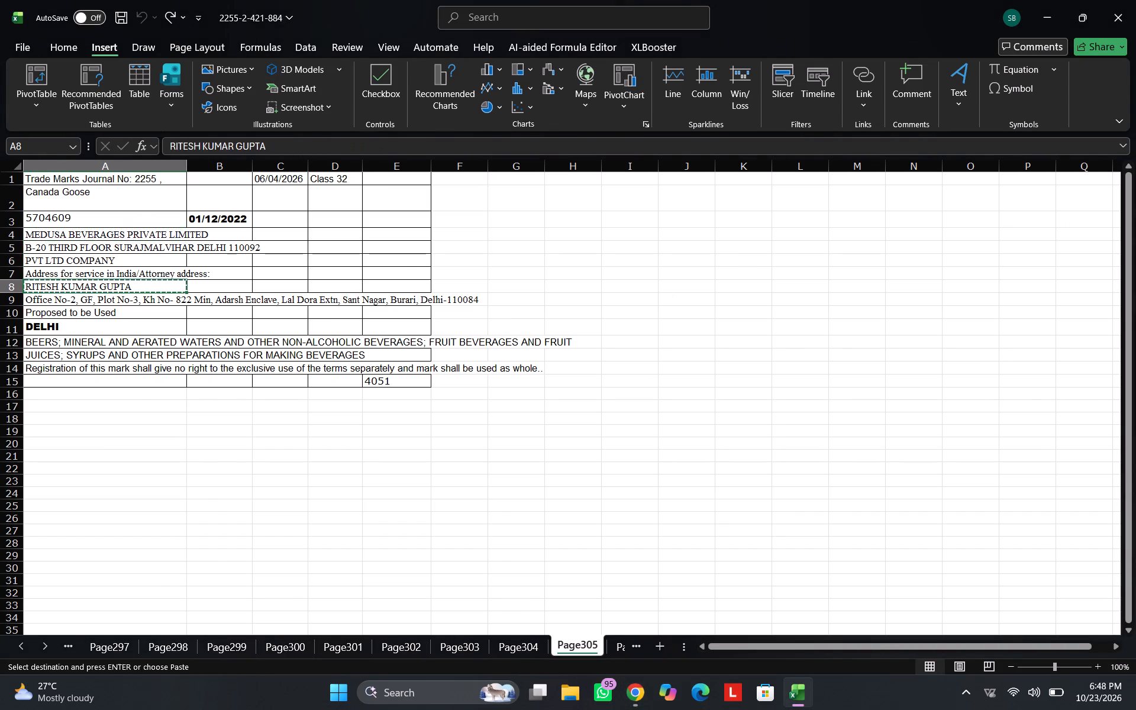
{"action": "key", "text": "alt+Tab"}
{"action": "key", "text": "Right"}
{"action": "key", "text": "ctrl+v"}
Copy the attorney's service address from Page305 into row 33900's ADDRESS cell in TM LEADS 26.
{"action": "key", "text": "alt+Tab"}
{"action": "key", "text": "Down"}
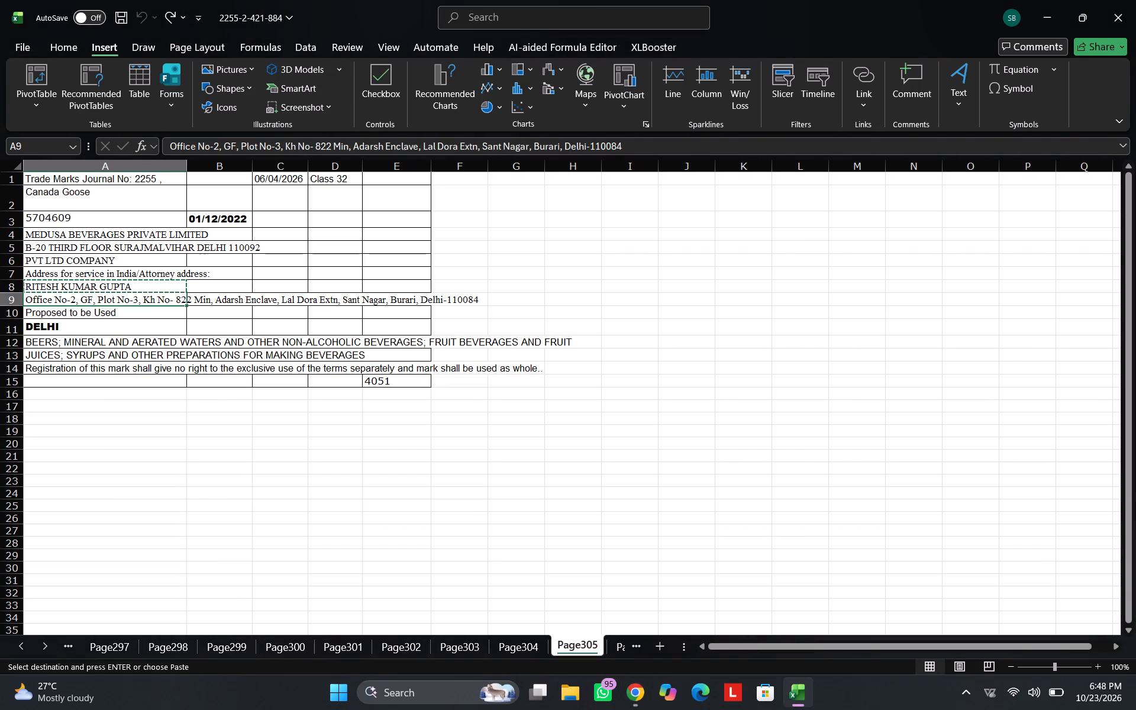
{"action": "key", "text": "ctrl+c"}
{"action": "key", "text": "alt+Tab"}
{"action": "key", "text": "Right"}
{"action": "key", "text": "ctrl+v"}
Search Google for Medusa Beverages' contact number using row 33900's firm, attorney and address details, and look over the results.
{"action": "key", "text": "Right"}
{"action": "key", "text": "shift+Left"}
{"action": "key", "text": "shift+Left"}
{"action": "key", "text": "shift+Left"}
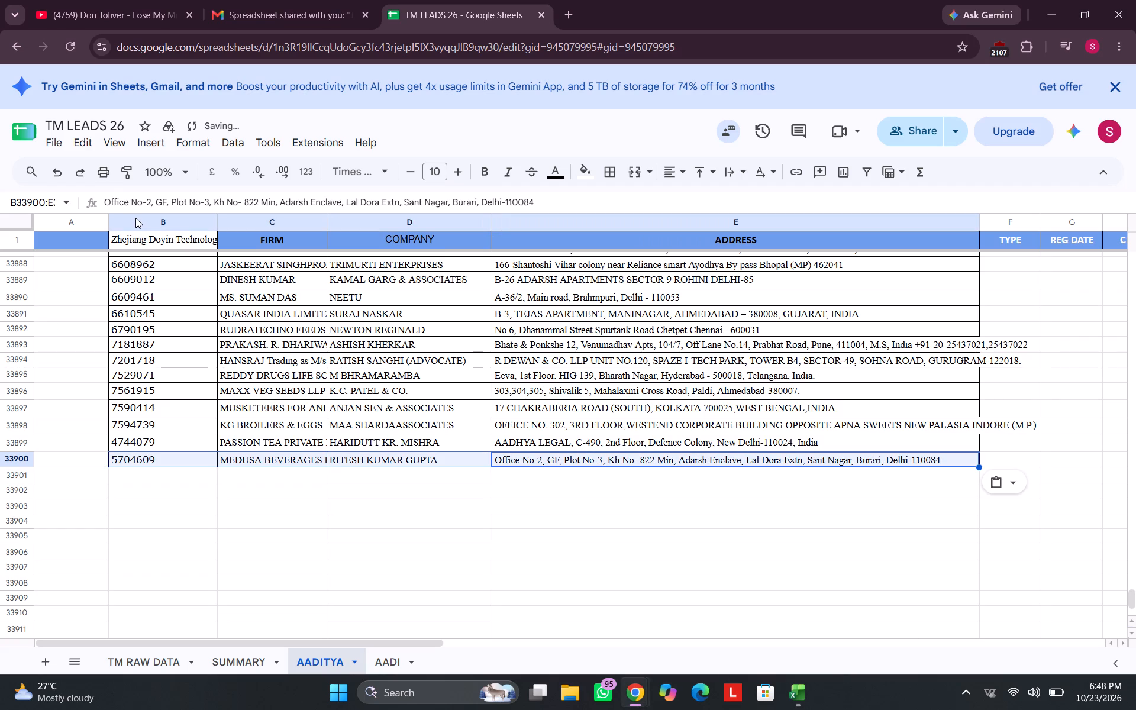
{"action": "key", "text": "shift+Right"}
{"action": "key", "text": "ctrl+c"}
{"action": "key", "text": "alt+Tab"}
{"action": "key", "text": "alt+Right"}
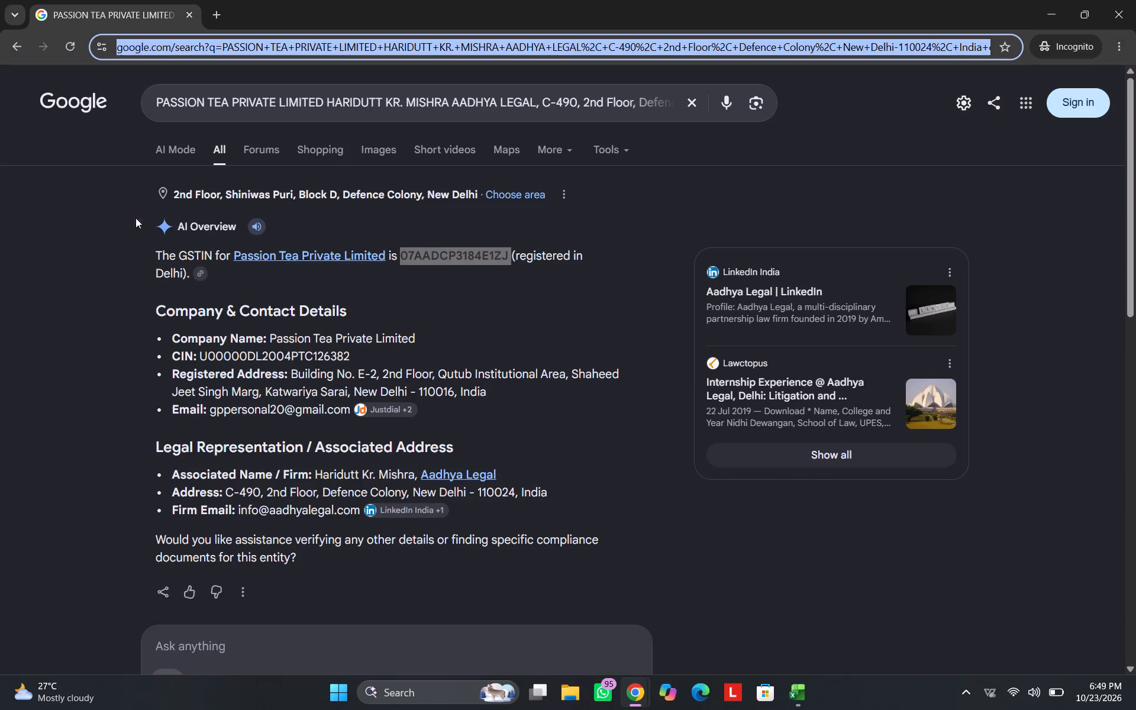
{"action": "left_click", "coordinate": [693, 101]}
{"action": "key", "text": "ctrl+v"}
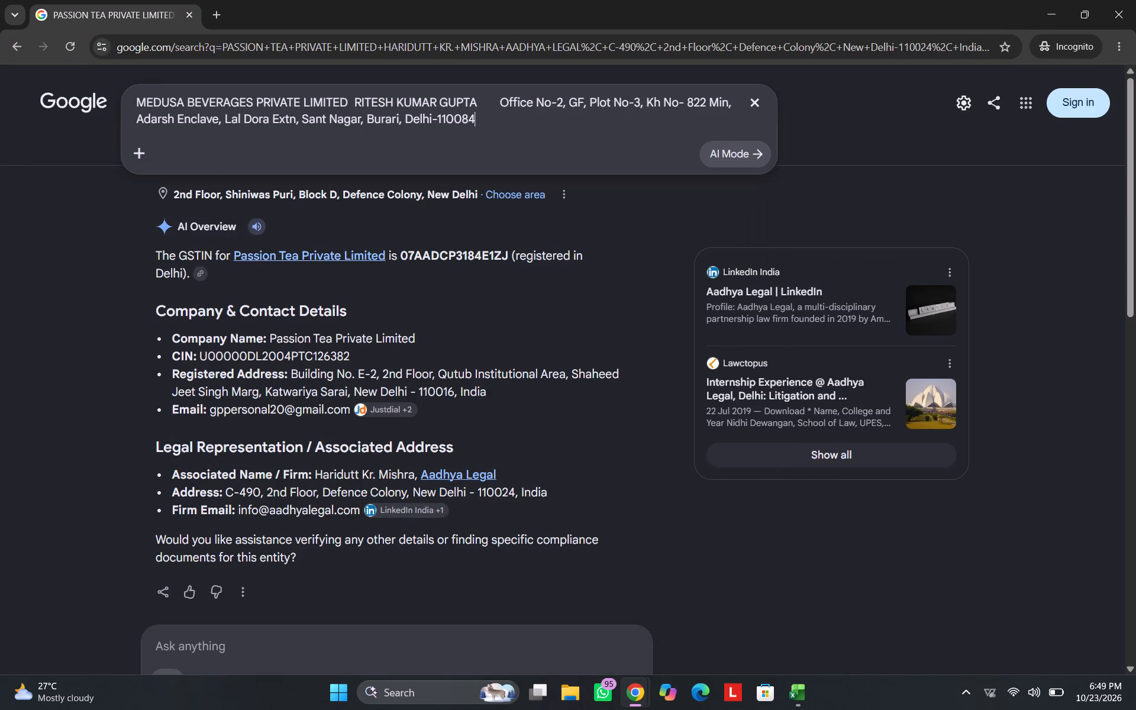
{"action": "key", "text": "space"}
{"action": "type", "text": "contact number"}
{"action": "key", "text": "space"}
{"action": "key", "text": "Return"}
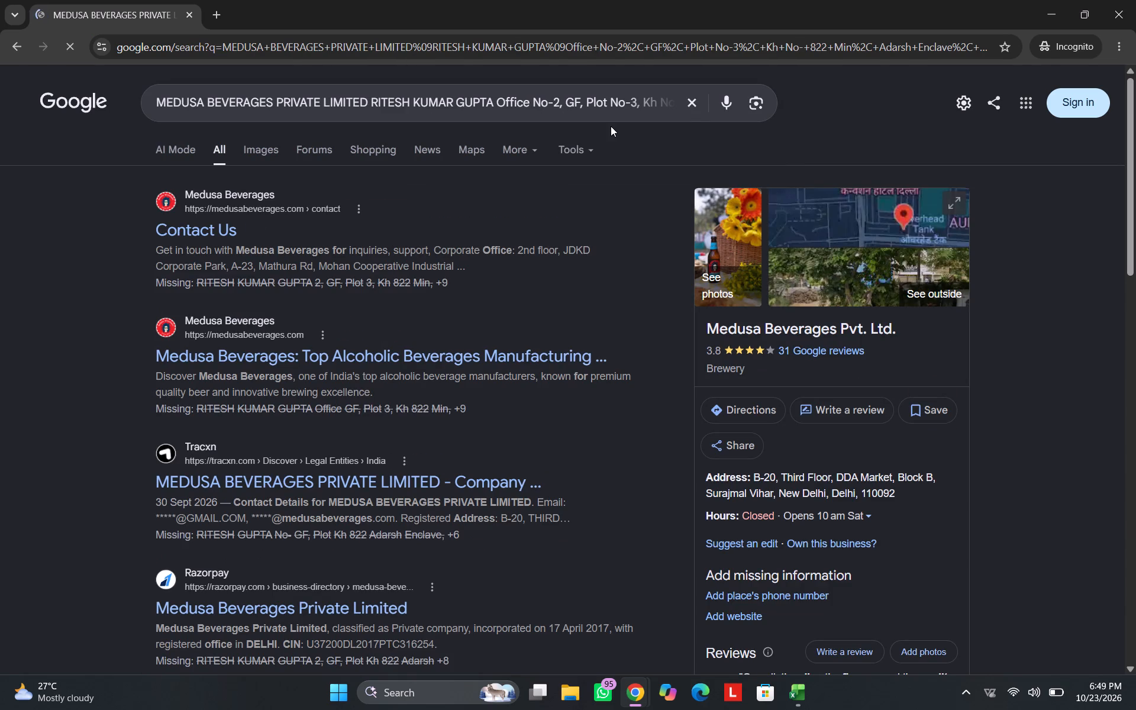
{"action": "scroll", "coordinate": [541, 406], "scroll_direction": "down", "scroll_amount": 3}
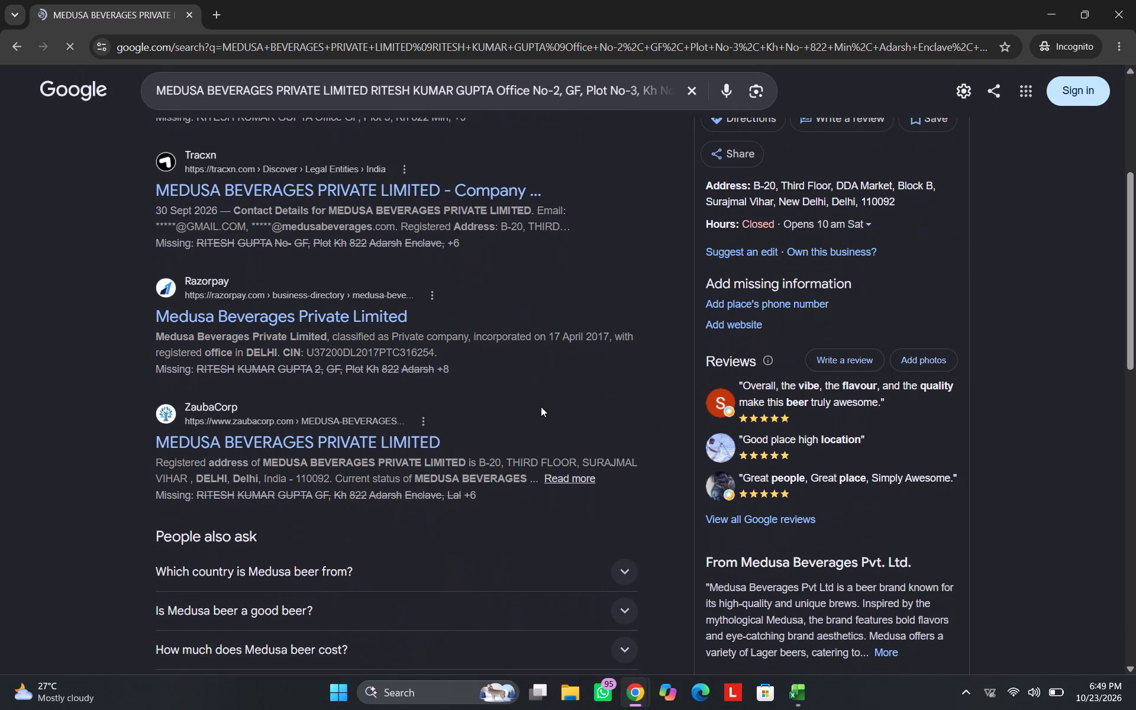
{"action": "scroll", "coordinate": [541, 406], "scroll_direction": "up", "scroll_amount": 4}
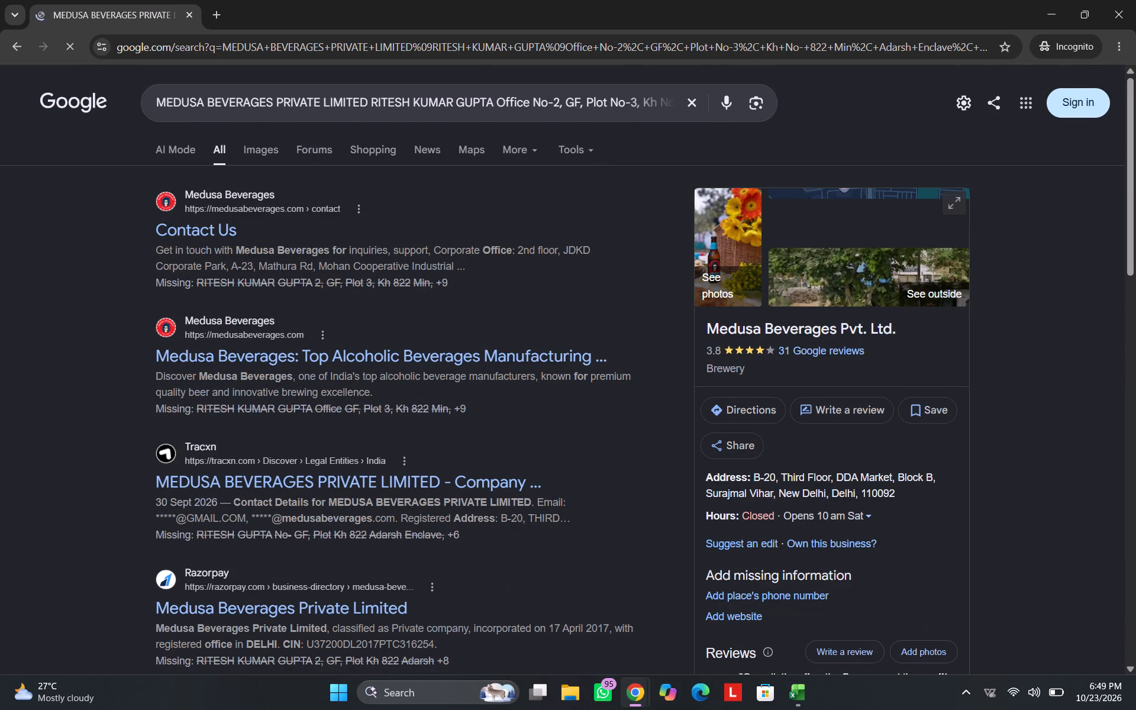
Search Google for Medusa Beverages Private Limited's GST number using the same firm, attorney and address details.
{"action": "left_click", "coordinate": [640, 106]}
{"action": "left_click", "coordinate": [518, 121]}
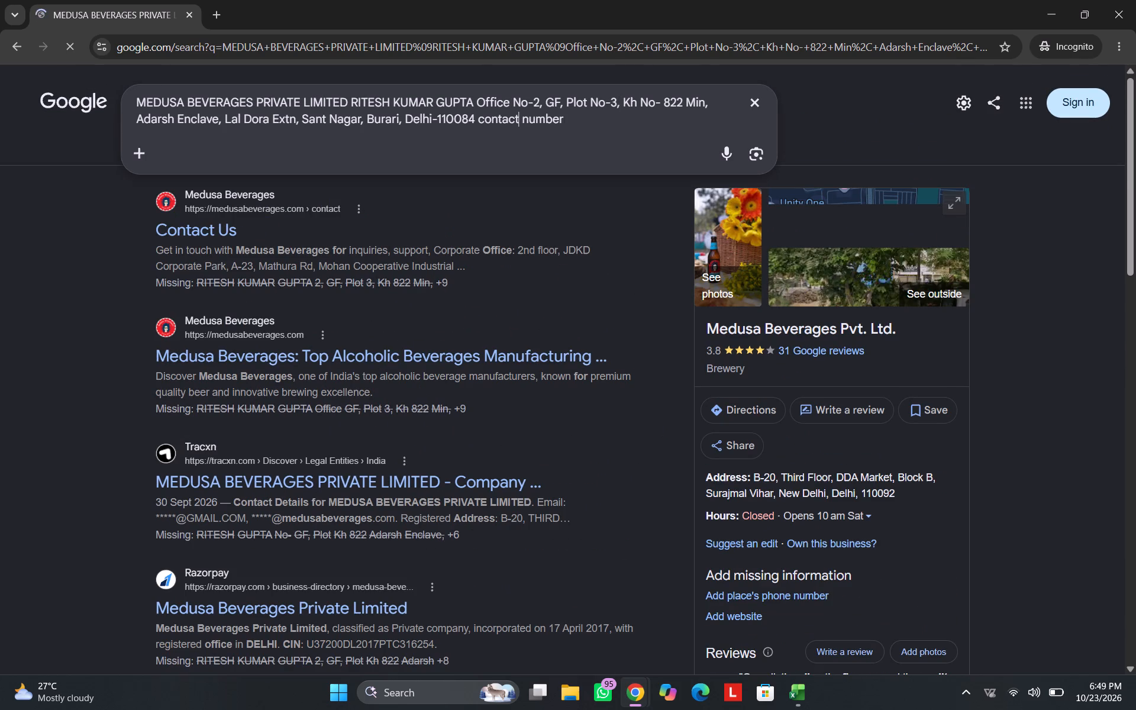
{"action": "key", "text": "ctrl+BackSpace"}
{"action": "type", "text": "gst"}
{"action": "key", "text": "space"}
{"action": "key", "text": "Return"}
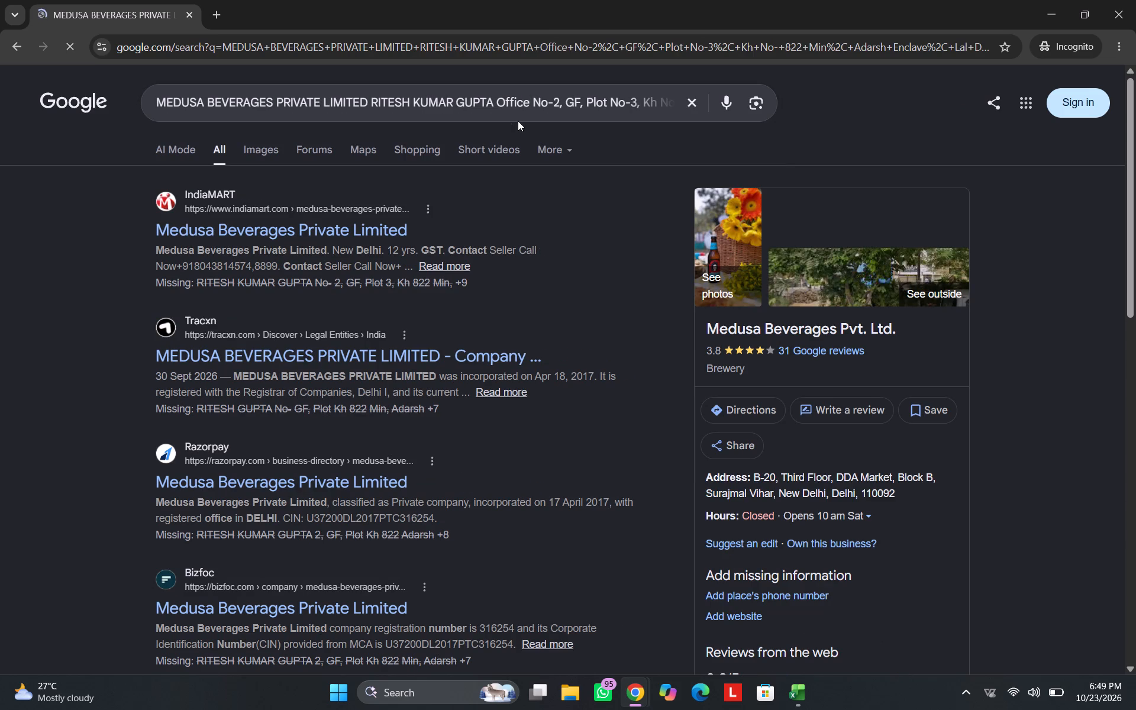
Copy the phone number, without its 91 prefix, from Medusa Beverages' IndiaMART result into cell J33900 of TM LEADS 26.
{"action": "left_click_drag", "start_coordinate": [248, 265], "coordinate": [226, 267]}
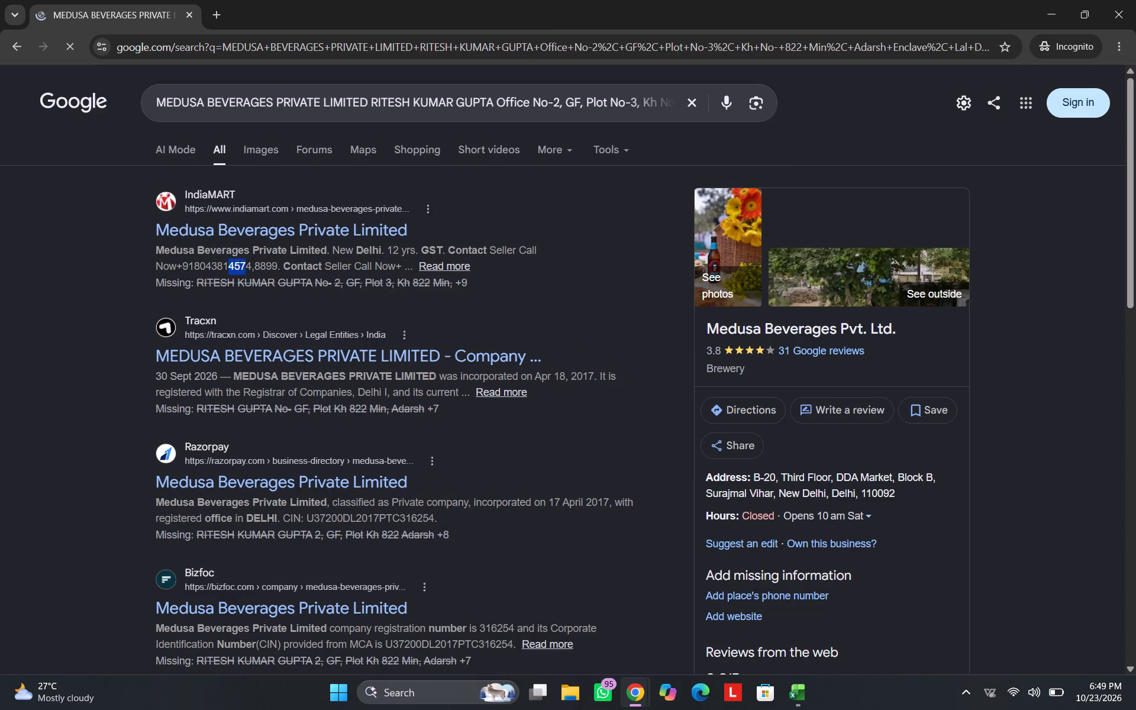
{"action": "left_click_drag", "start_coordinate": [226, 267], "coordinate": [192, 272]}
{"action": "key", "text": "ctrl+c"}
{"action": "key", "text": "alt+Tab"}
{"action": "scroll", "coordinate": [192, 272], "scroll_direction": "left", "scroll_amount": 1}
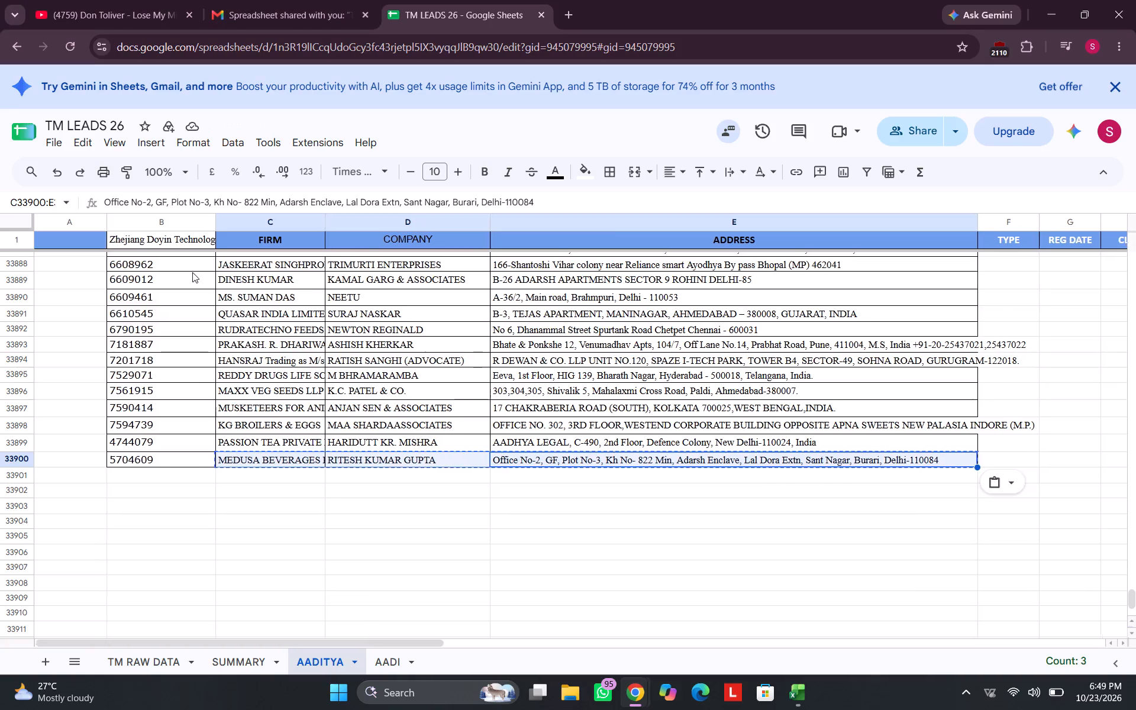
{"action": "scroll", "coordinate": [192, 272], "scroll_direction": "left", "scroll_amount": 1}
{"action": "left_click", "coordinate": [901, 461]}
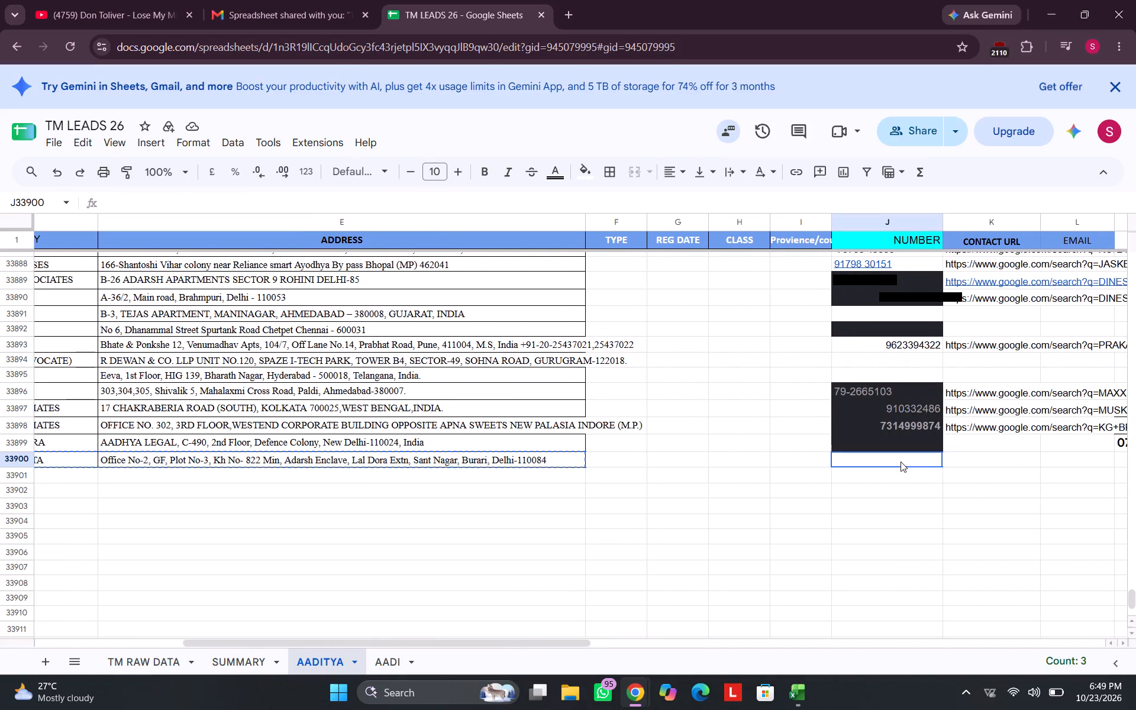
{"action": "key", "text": "ctrl+v"}
Copy the Google search page's address into row 33900's CONTACT URL cell in TM LEADS 26.
{"action": "key", "text": "alt+Tab"}
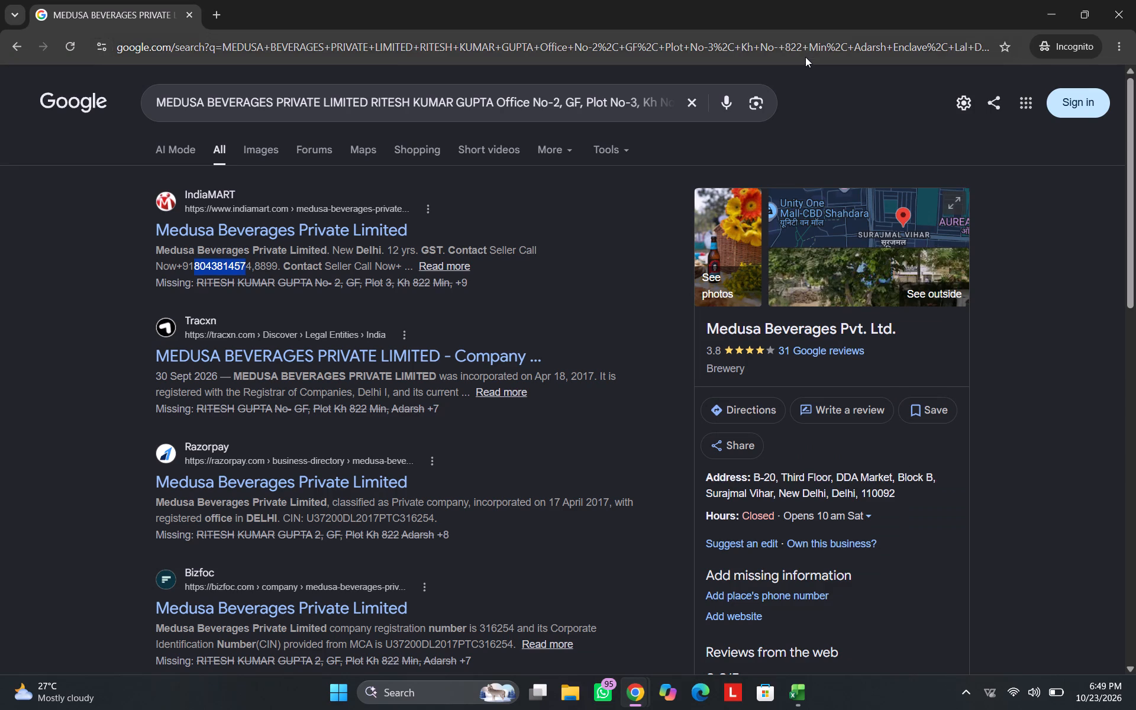
{"action": "left_click", "coordinate": [805, 57]}
{"action": "key", "text": "ctrl+c"}
{"action": "key", "text": "alt+Tab"}
{"action": "scroll", "coordinate": [861, 348], "scroll_direction": "left", "scroll_amount": 1}
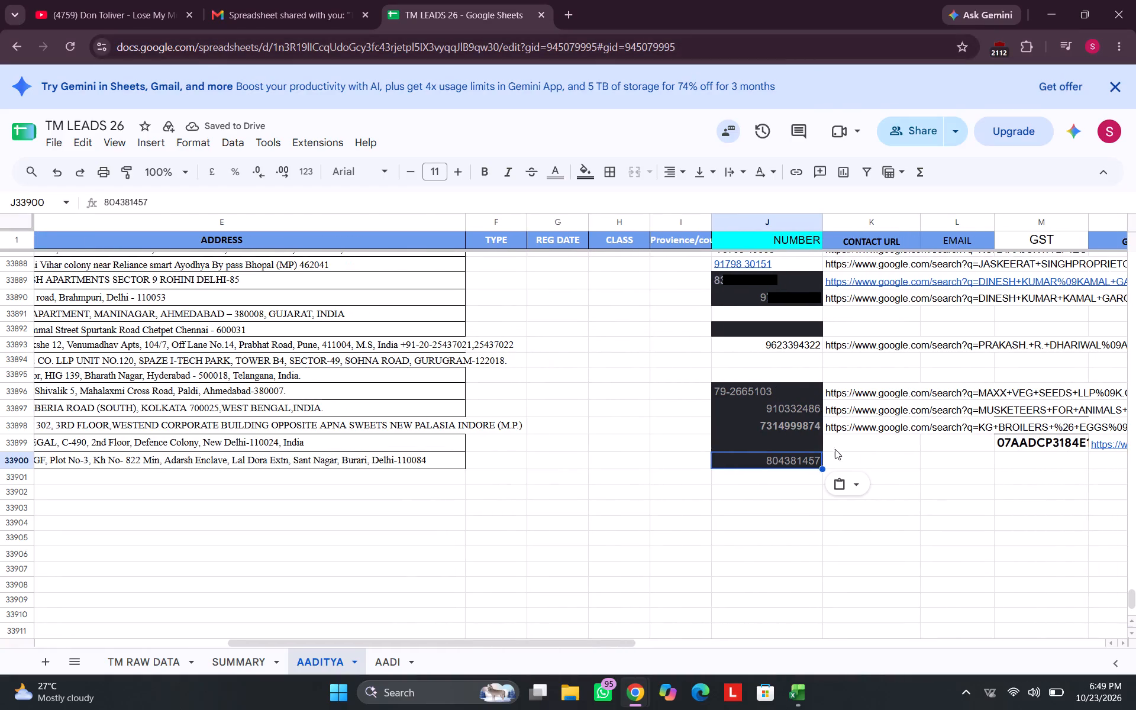
{"action": "left_click", "coordinate": [843, 460]}
{"action": "key", "text": "ctrl+v"}
Rerun the Google search for Medusa Beverages' details with "gst number" at the end.
{"action": "key", "text": "alt+Tab"}
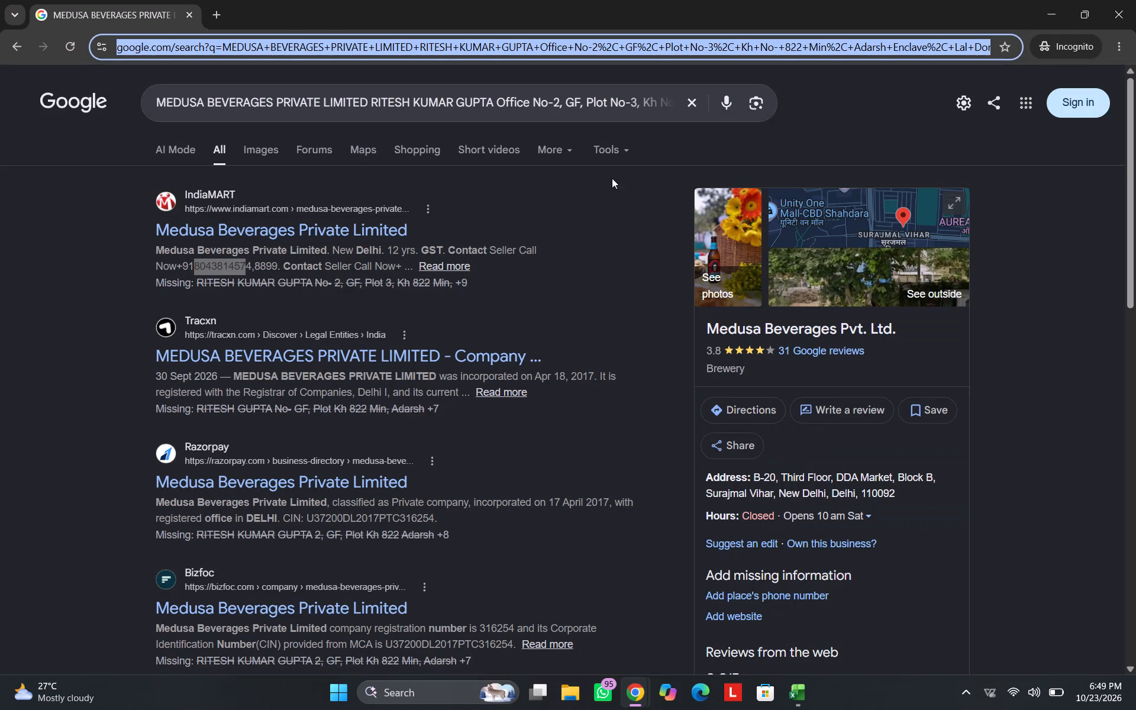
{"action": "left_click", "coordinate": [628, 107]}
{"action": "left_click", "coordinate": [496, 120]}
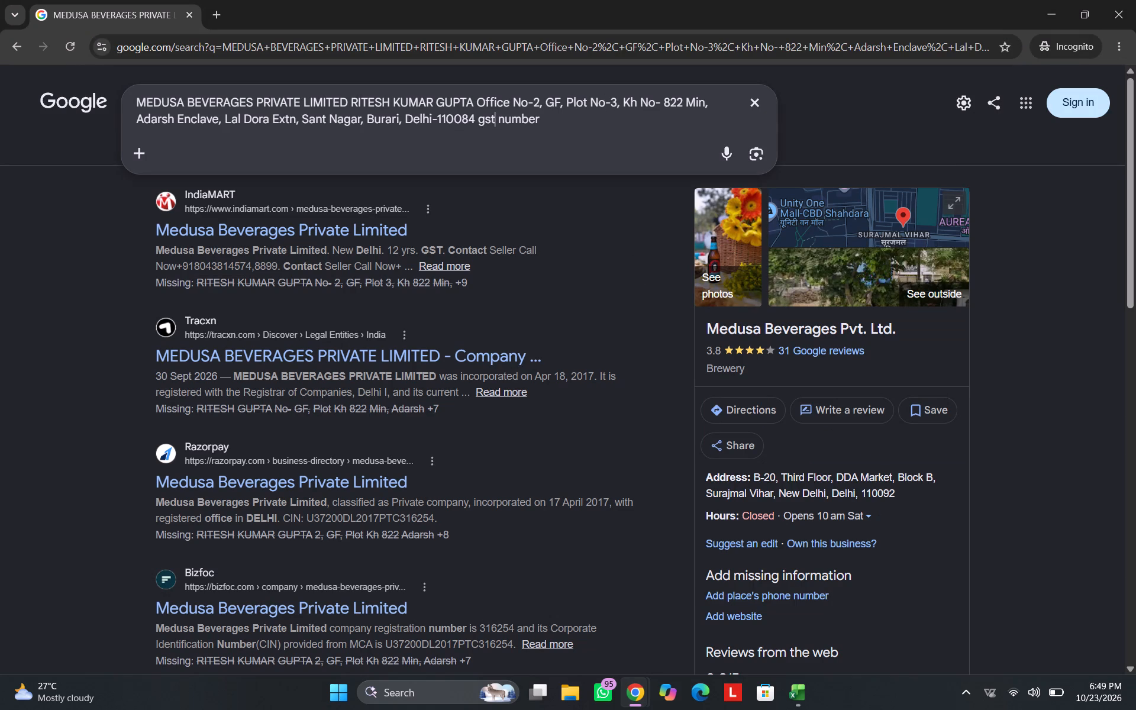
{"action": "key", "text": "ctrl+BackSpace"}
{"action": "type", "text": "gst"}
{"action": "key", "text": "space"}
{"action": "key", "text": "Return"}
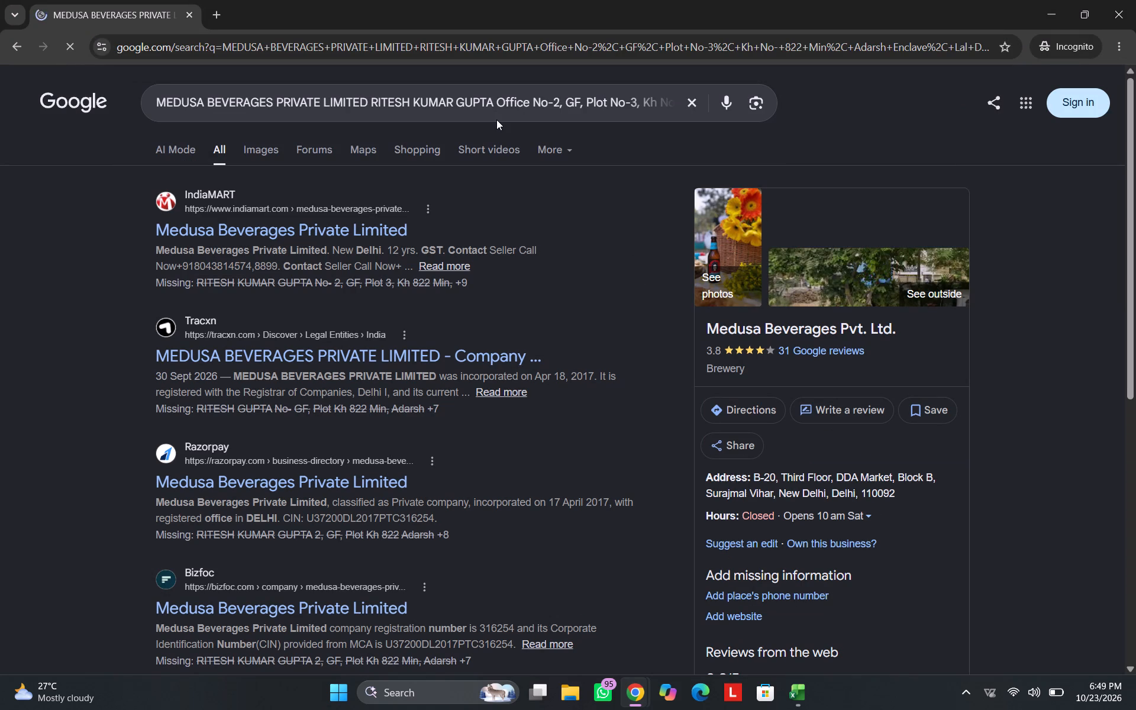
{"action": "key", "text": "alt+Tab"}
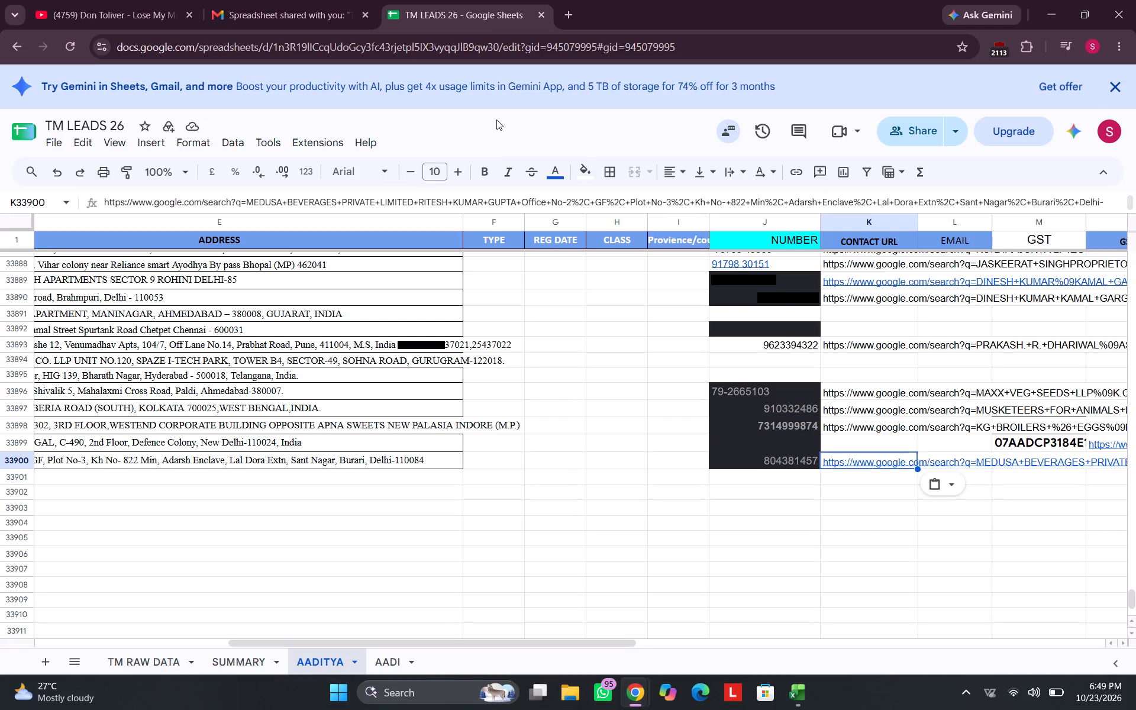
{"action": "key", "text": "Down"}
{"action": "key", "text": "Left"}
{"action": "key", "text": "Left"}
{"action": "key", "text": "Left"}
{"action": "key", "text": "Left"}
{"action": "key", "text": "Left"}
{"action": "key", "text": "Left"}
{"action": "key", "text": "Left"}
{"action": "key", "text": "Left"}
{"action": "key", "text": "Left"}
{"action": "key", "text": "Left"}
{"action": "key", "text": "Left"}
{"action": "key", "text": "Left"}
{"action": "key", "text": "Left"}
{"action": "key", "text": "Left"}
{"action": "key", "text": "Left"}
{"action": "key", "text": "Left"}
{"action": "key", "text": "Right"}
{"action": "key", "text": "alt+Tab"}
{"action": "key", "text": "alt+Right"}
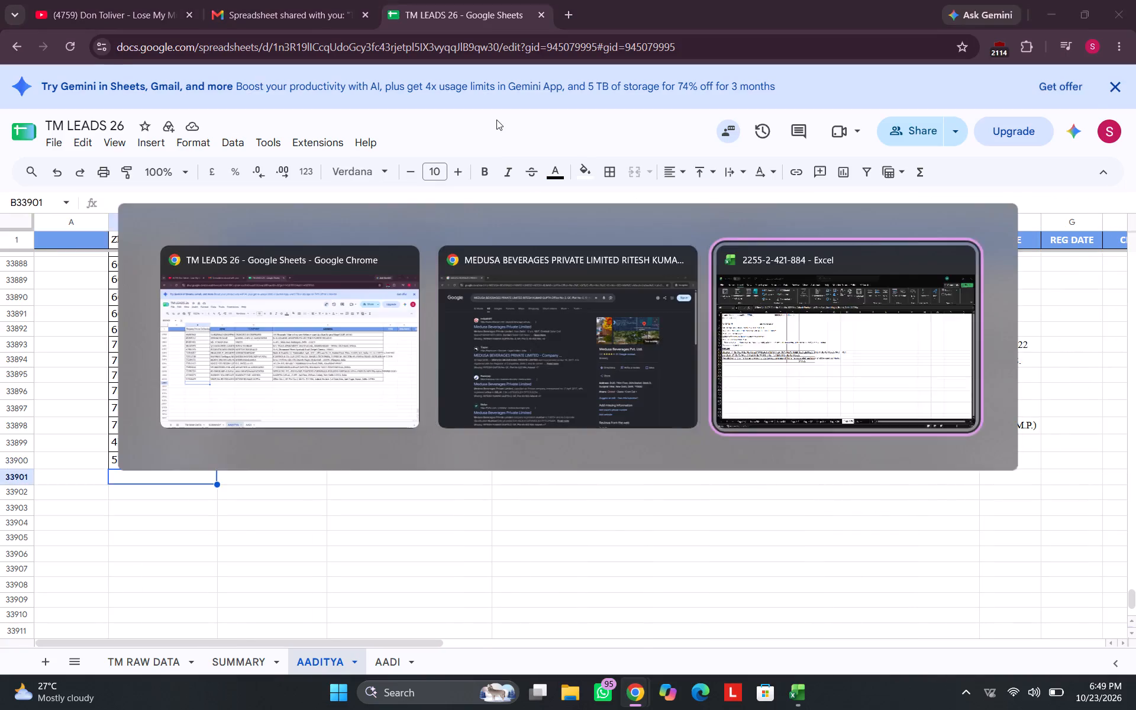
{"action": "left_click", "coordinate": [609, 643]}
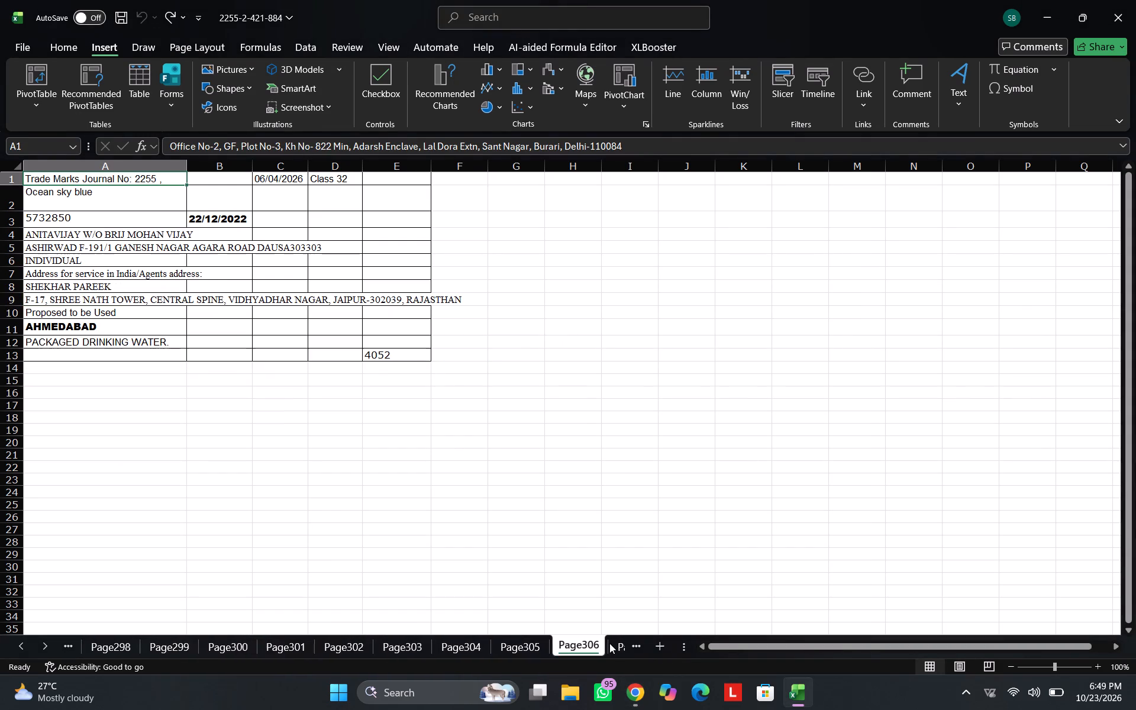
{"action": "left_click", "coordinate": [164, 225]}
{"action": "key", "text": "ctrl+c"}
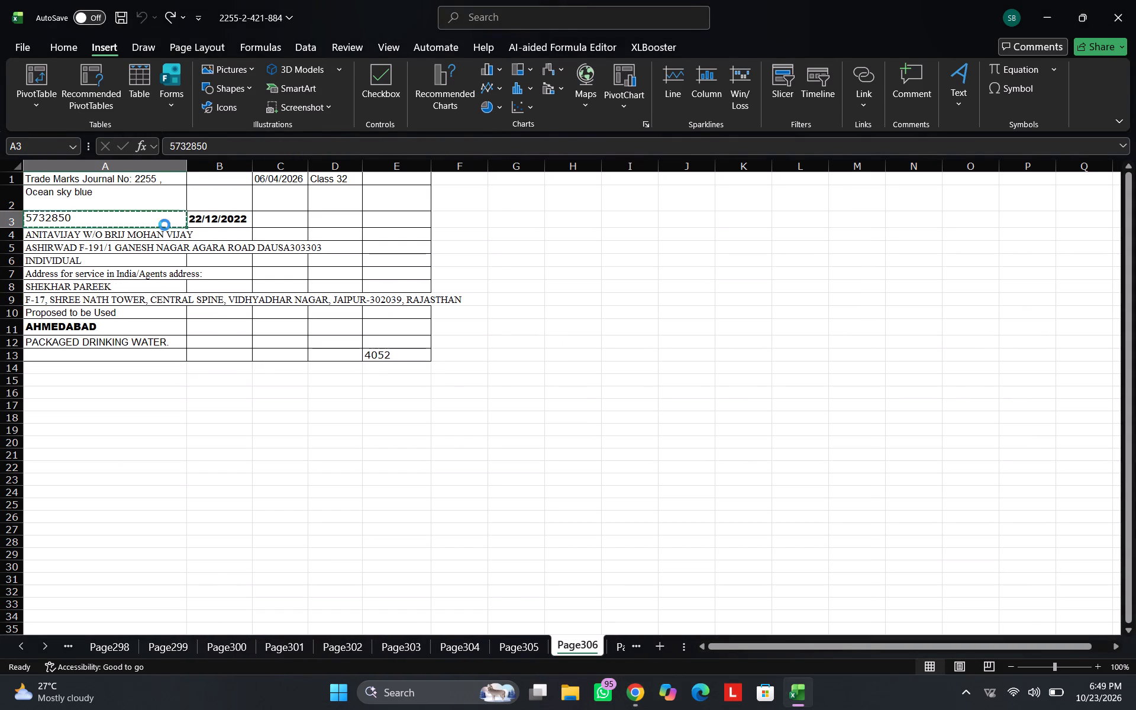
{"action": "key", "text": "alt+Tab"}
{"action": "key", "text": "ctrl+v"}
Copy the individual applicant's name from Page306 into row 33901's FIRM cell in TM LEADS 26.
{"action": "key", "text": "alt+Tab"}
{"action": "key", "text": "Down"}
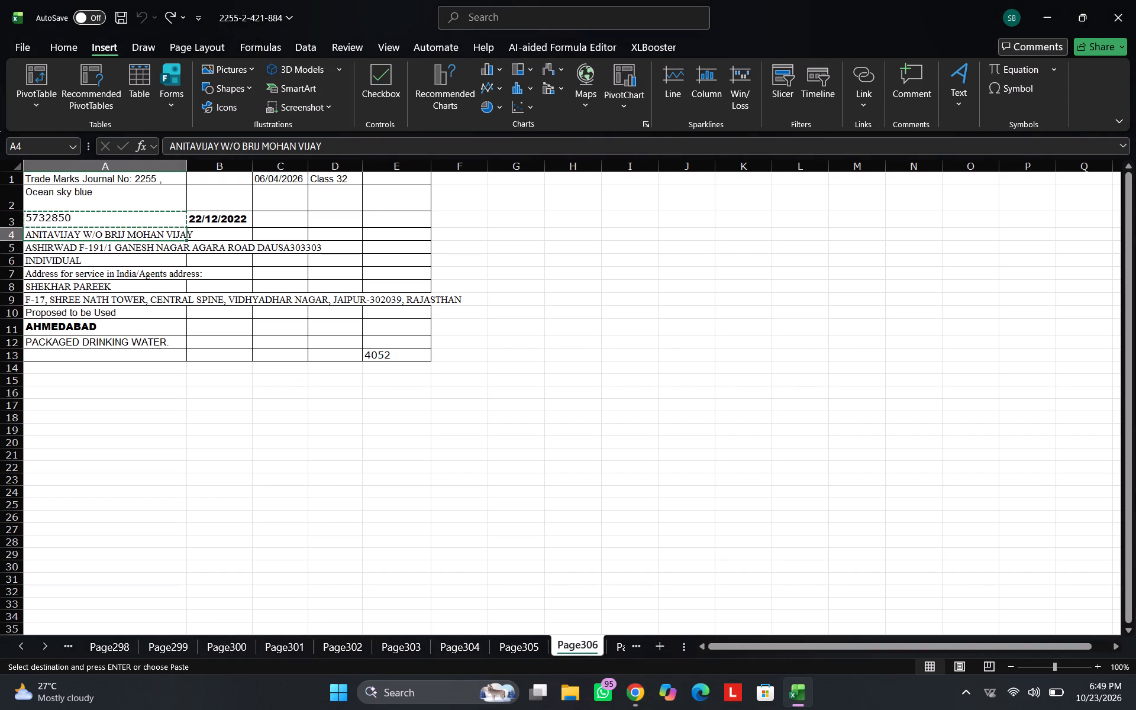
{"action": "key", "text": "ctrl+c"}
{"action": "key", "text": "alt+Tab"}
{"action": "key", "text": "Right"}
{"action": "key", "text": "ctrl+v"}
Copy the service agent's name from Page306 of the journal workbook into row 33901's COMPANY cell in TM LEADS 26.
{"action": "key", "text": "alt+Tab"}
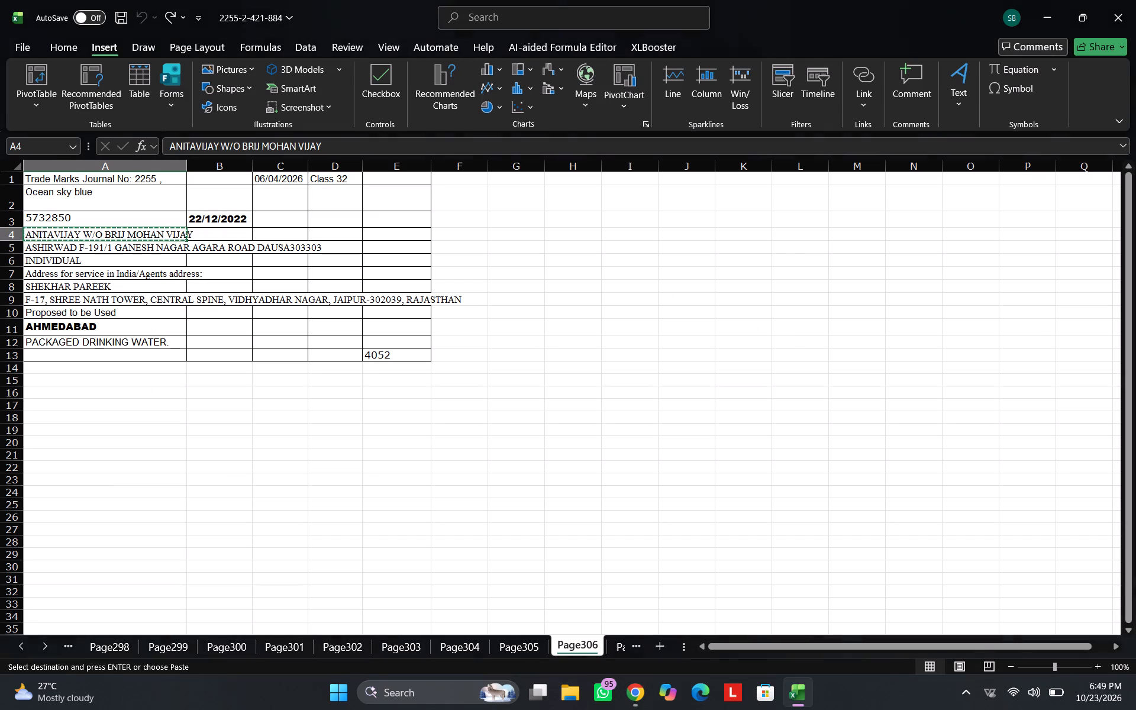
{"action": "key", "text": "Down"}
{"action": "key", "text": "Down"}
{"action": "key", "text": "Down"}
{"action": "key", "text": "Down"}
{"action": "key", "text": "Down"}
{"action": "key", "text": "Up"}
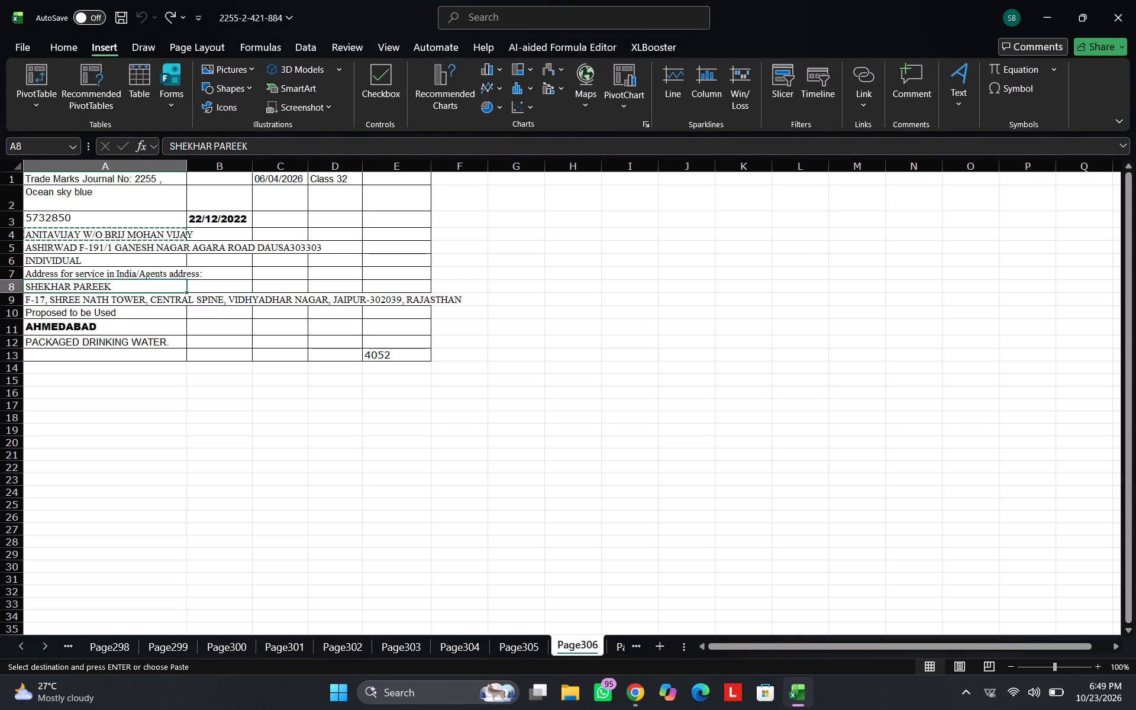
{"action": "key", "text": "ctrl+c"}
{"action": "key", "text": "alt+Tab"}
{"action": "key", "text": "Right"}
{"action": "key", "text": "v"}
{"action": "key", "text": "alt+Tab"}
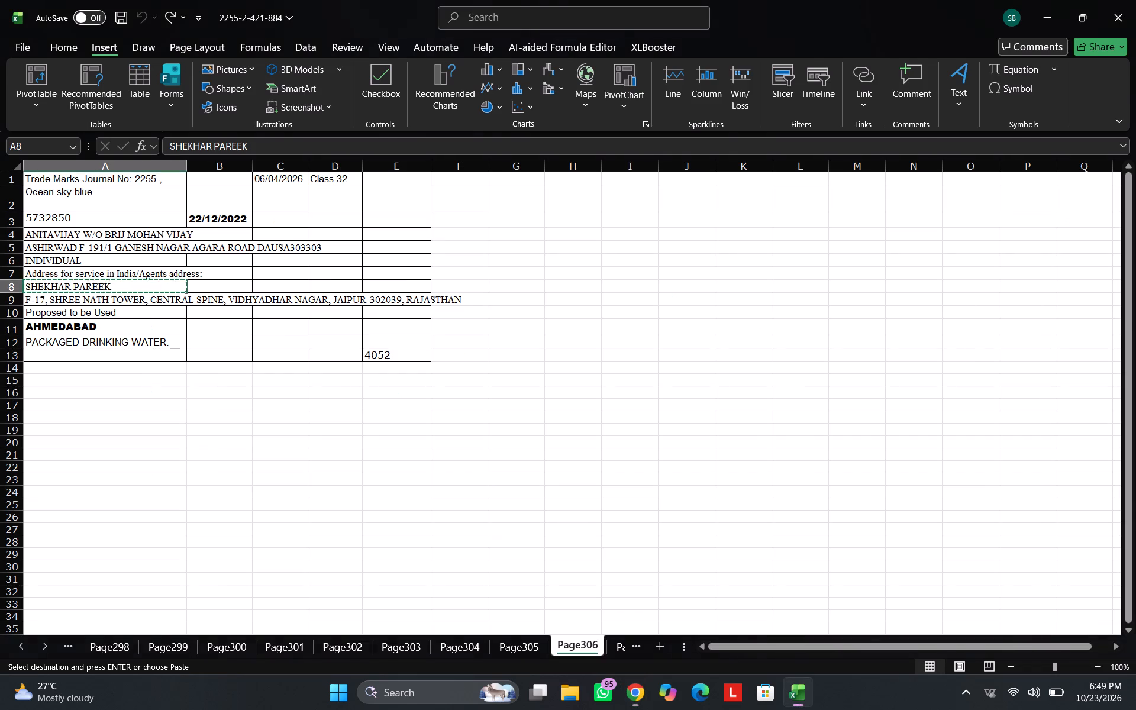
{"action": "key", "text": "alt+Tab"}
{"action": "key", "text": "BackSpace"}
{"action": "key", "text": "alt+Tab"}
{"action": "key", "text": "ctrl+c"}
{"action": "key", "text": "alt+Tab"}
{"action": "key", "text": "Right"}
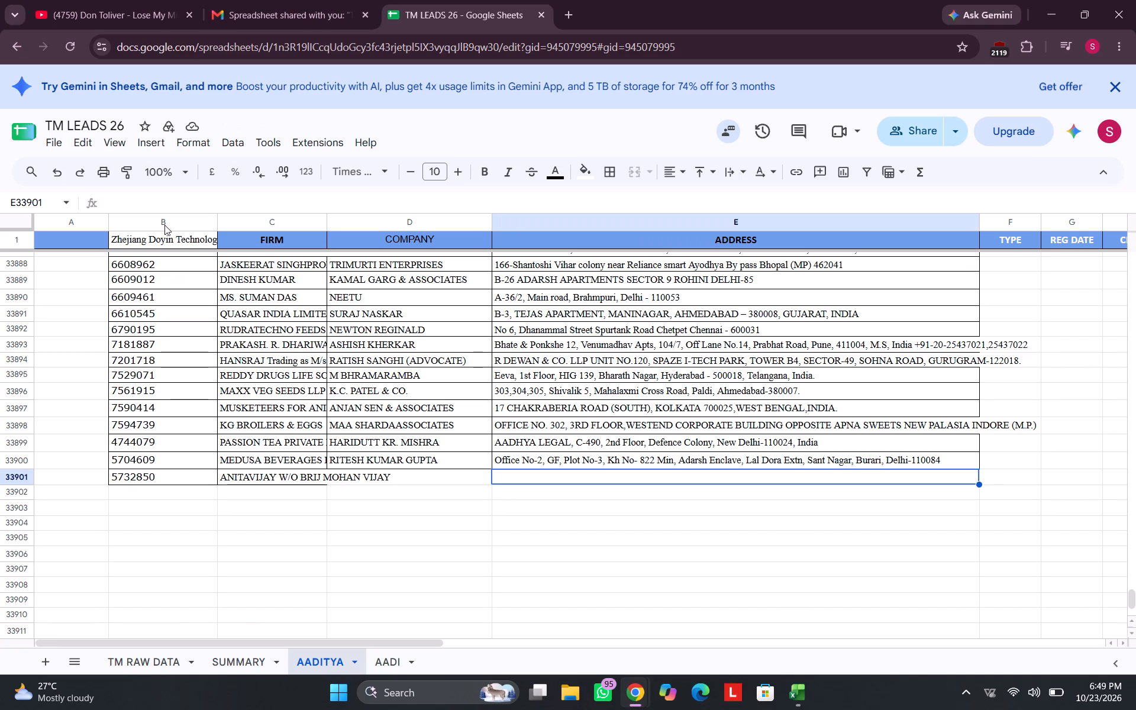
{"action": "key", "text": "Left"}
{"action": "key", "text": "ctrl+v"}
Copy the service agent's address from Page306 into row 33901's ADDRESS cell in TM LEADS 26.
{"action": "key", "text": "alt+Tab"}
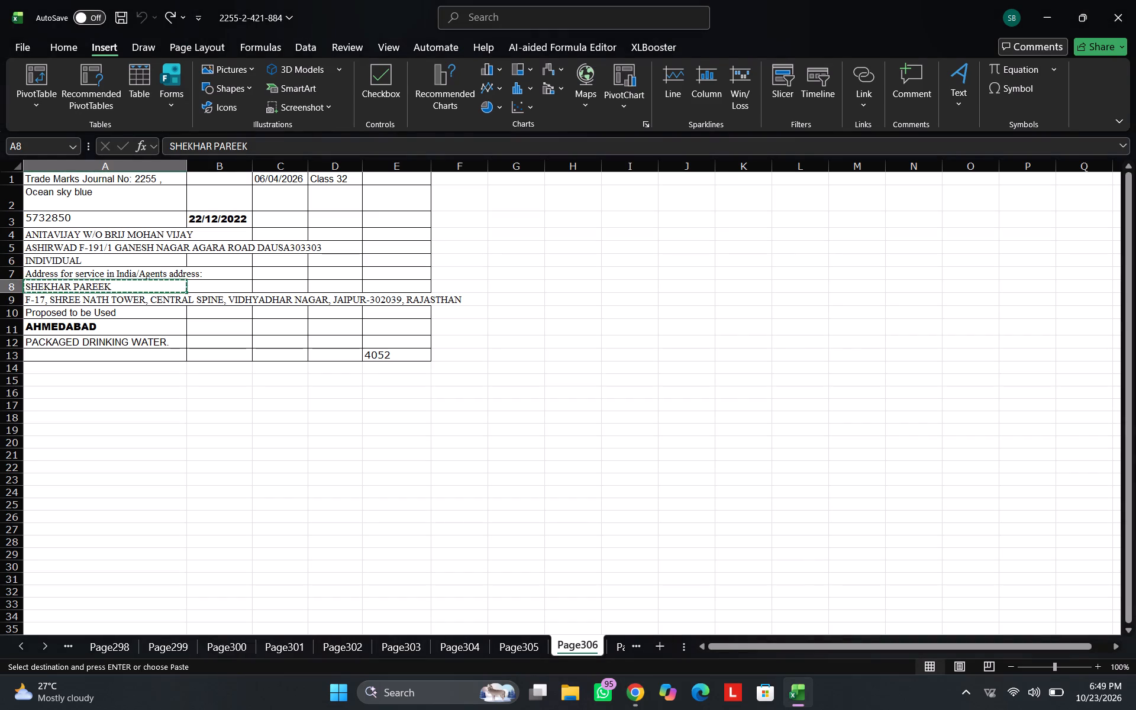
{"action": "key", "text": "Down"}
{"action": "key", "text": "ctrl+c"}
{"action": "key", "text": "alt+Tab"}
{"action": "key", "text": "Right"}
{"action": "key", "text": "ctrl+v"}
Search Google for row 33901's FIRM, COMPANY and ADDRESS details followed by "contact number".
{"action": "key", "text": "Right"}
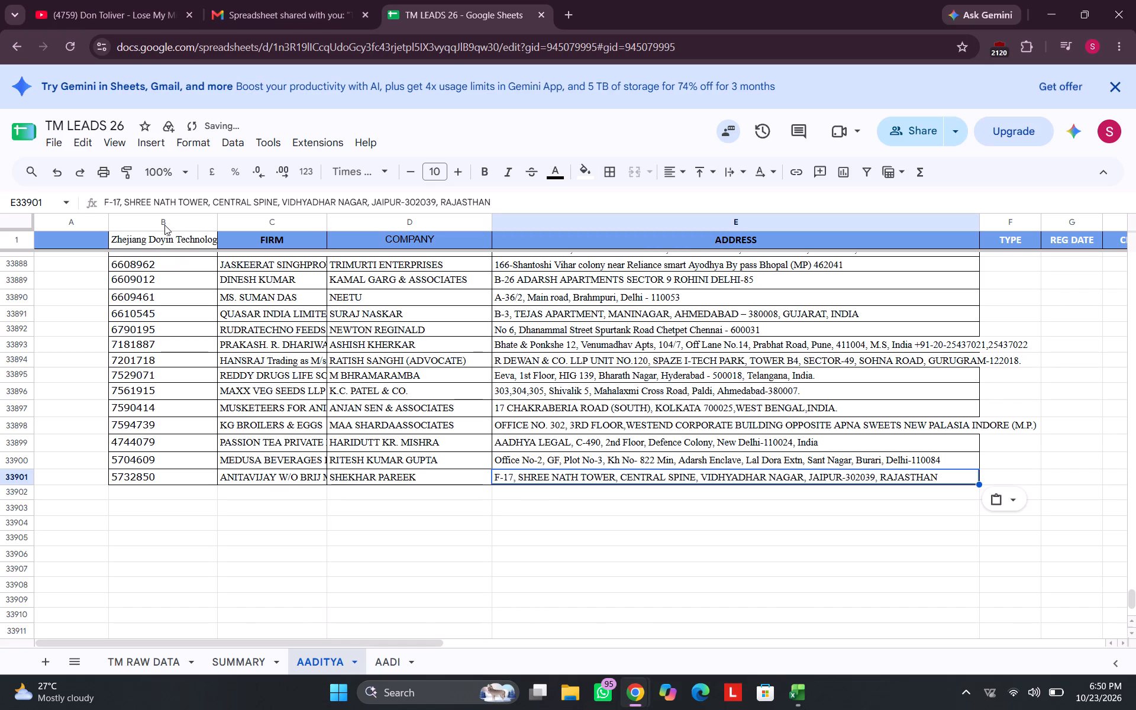
{"action": "key", "text": "shift+Left"}
{"action": "key", "text": "shift+Left"}
{"action": "key", "text": "ctrl+c"}
{"action": "key", "text": "alt+Tab"}
{"action": "key", "text": "alt+Right"}
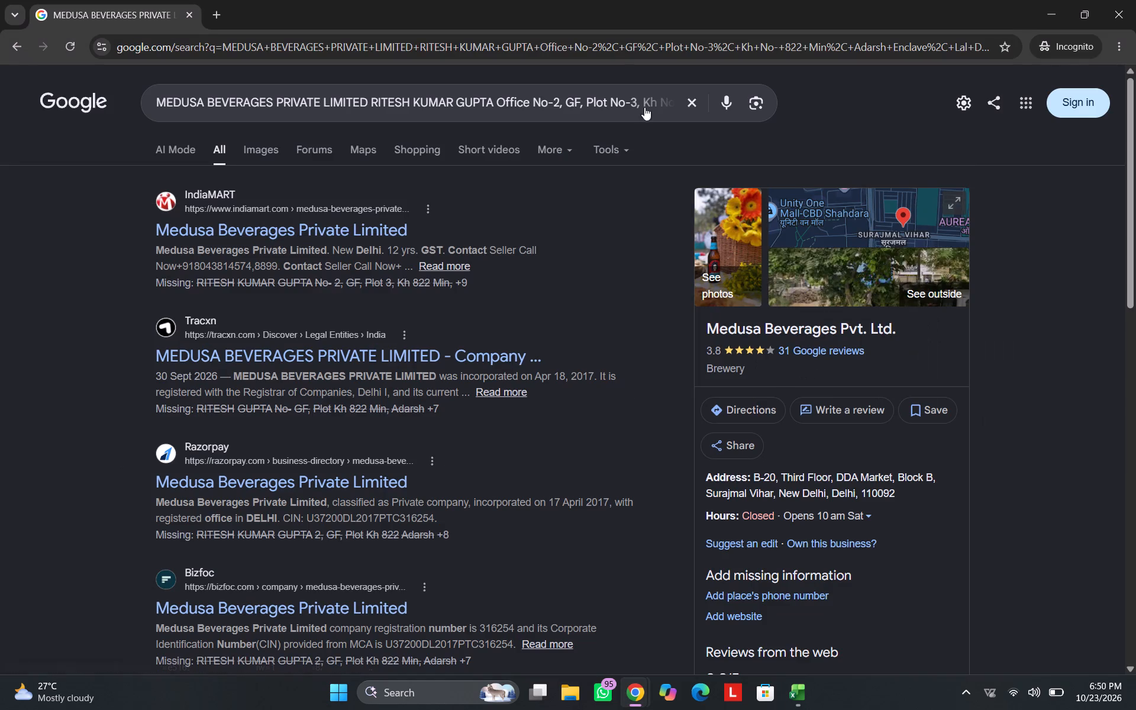
{"action": "left_click", "coordinate": [696, 103]}
{"action": "left_click", "coordinate": [632, 97]}
{"action": "key", "text": "ctrl+v"}
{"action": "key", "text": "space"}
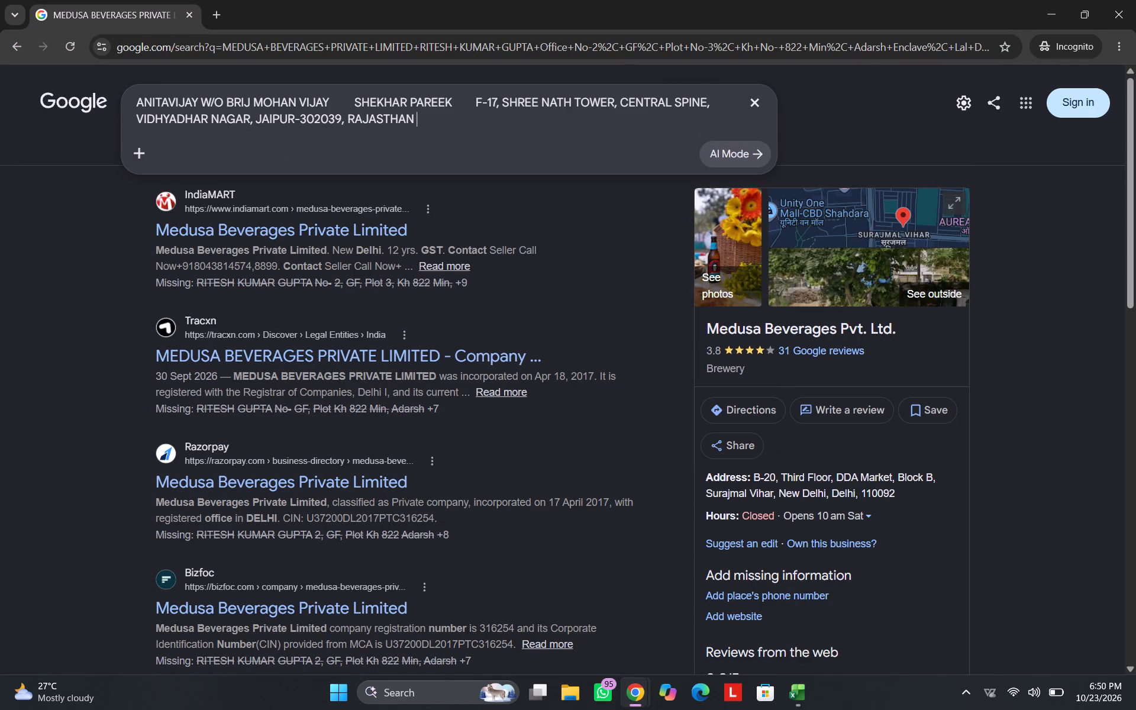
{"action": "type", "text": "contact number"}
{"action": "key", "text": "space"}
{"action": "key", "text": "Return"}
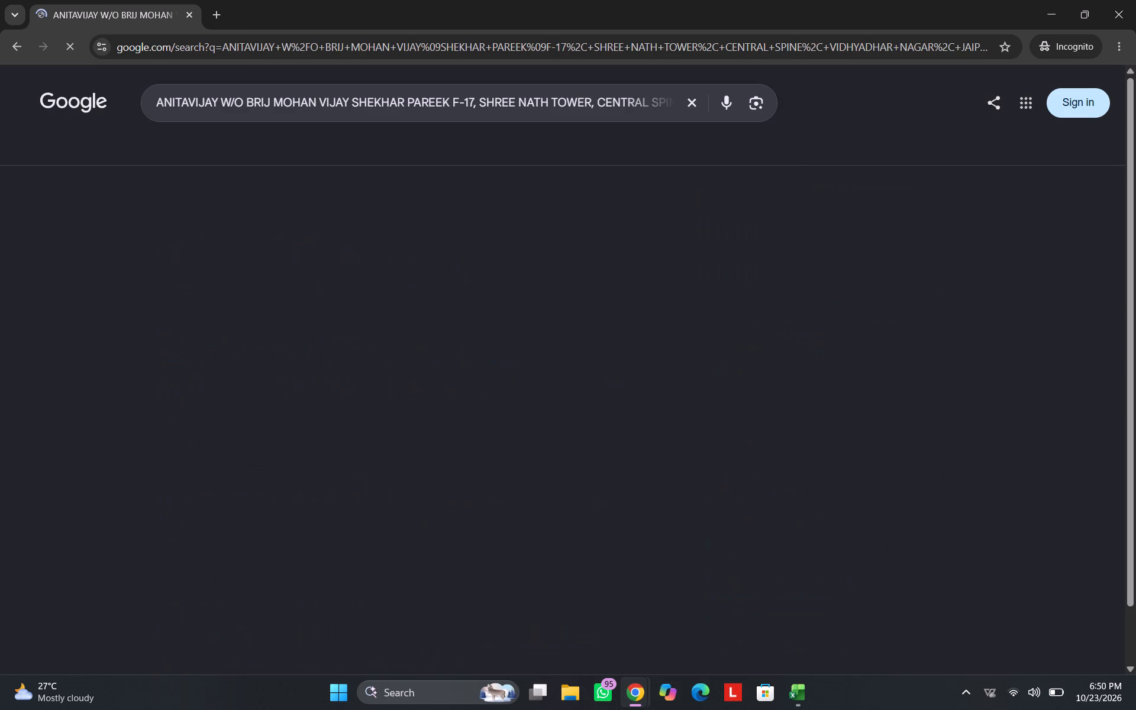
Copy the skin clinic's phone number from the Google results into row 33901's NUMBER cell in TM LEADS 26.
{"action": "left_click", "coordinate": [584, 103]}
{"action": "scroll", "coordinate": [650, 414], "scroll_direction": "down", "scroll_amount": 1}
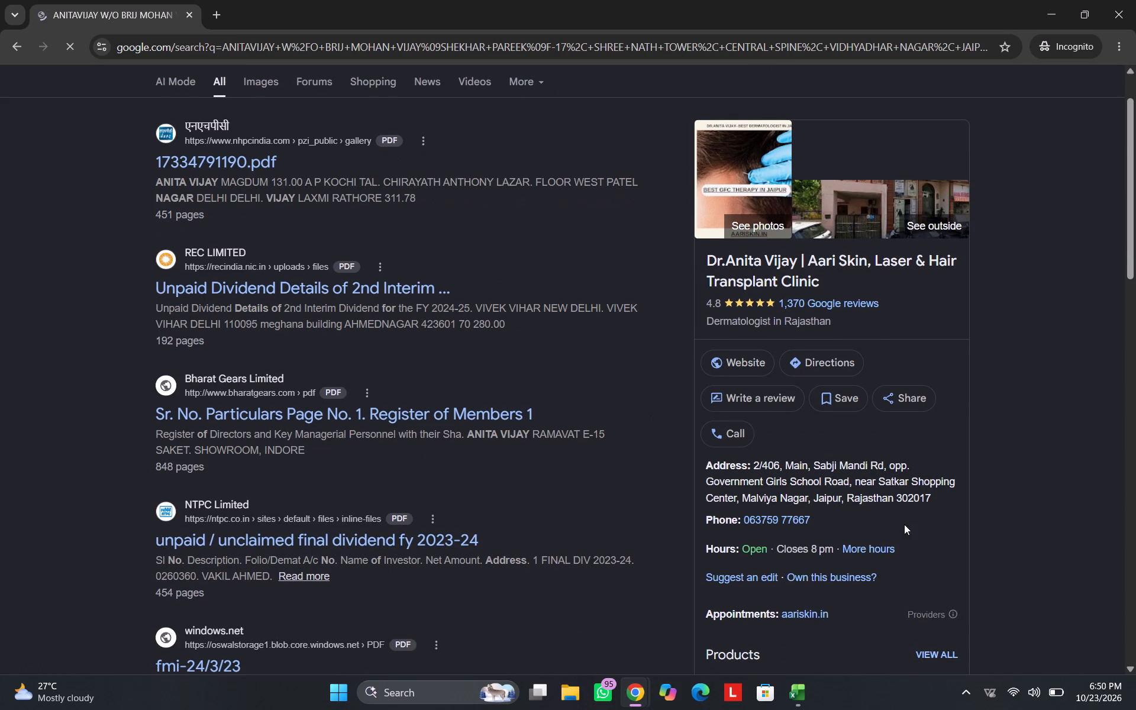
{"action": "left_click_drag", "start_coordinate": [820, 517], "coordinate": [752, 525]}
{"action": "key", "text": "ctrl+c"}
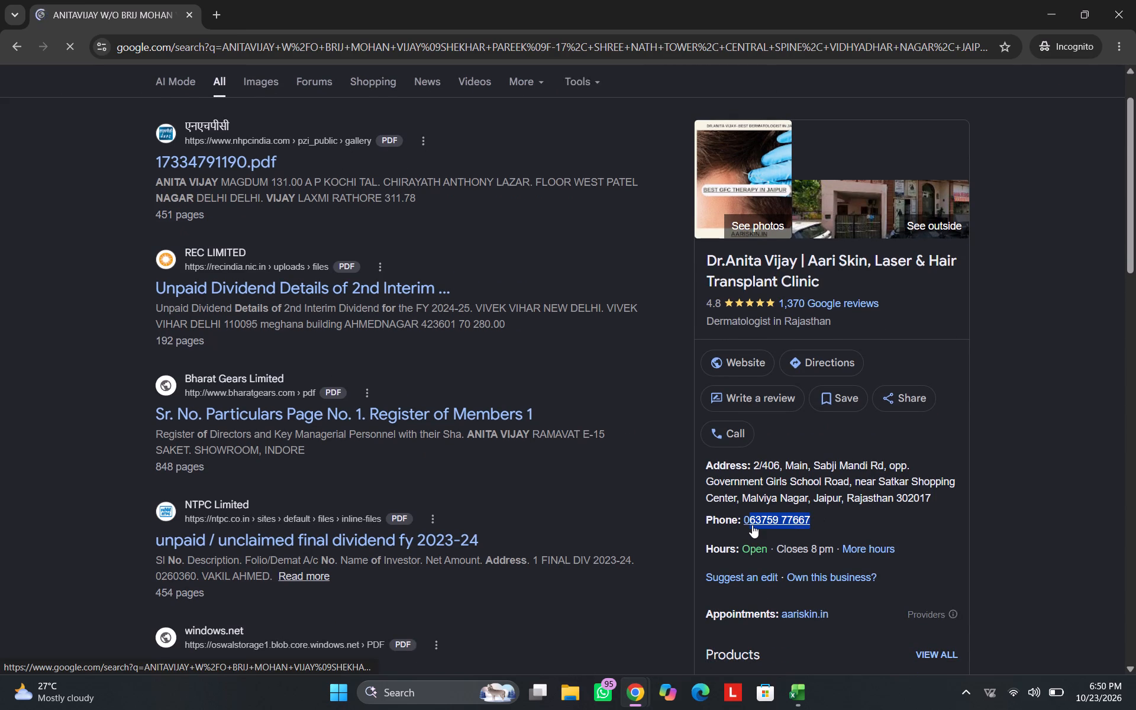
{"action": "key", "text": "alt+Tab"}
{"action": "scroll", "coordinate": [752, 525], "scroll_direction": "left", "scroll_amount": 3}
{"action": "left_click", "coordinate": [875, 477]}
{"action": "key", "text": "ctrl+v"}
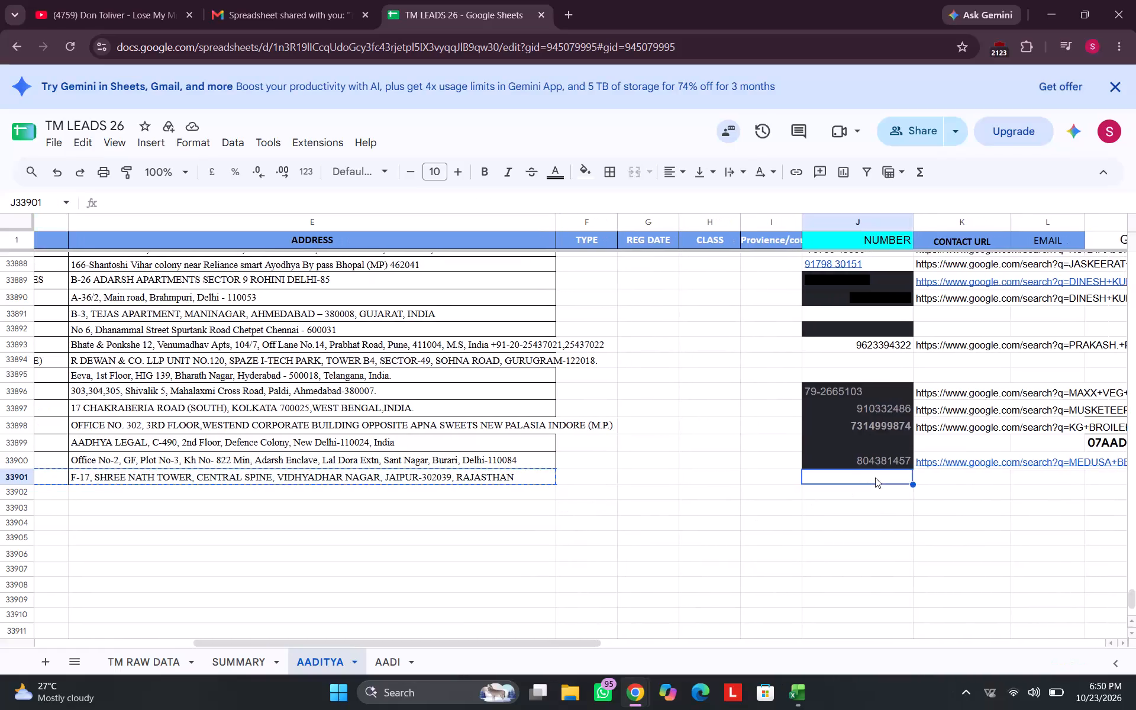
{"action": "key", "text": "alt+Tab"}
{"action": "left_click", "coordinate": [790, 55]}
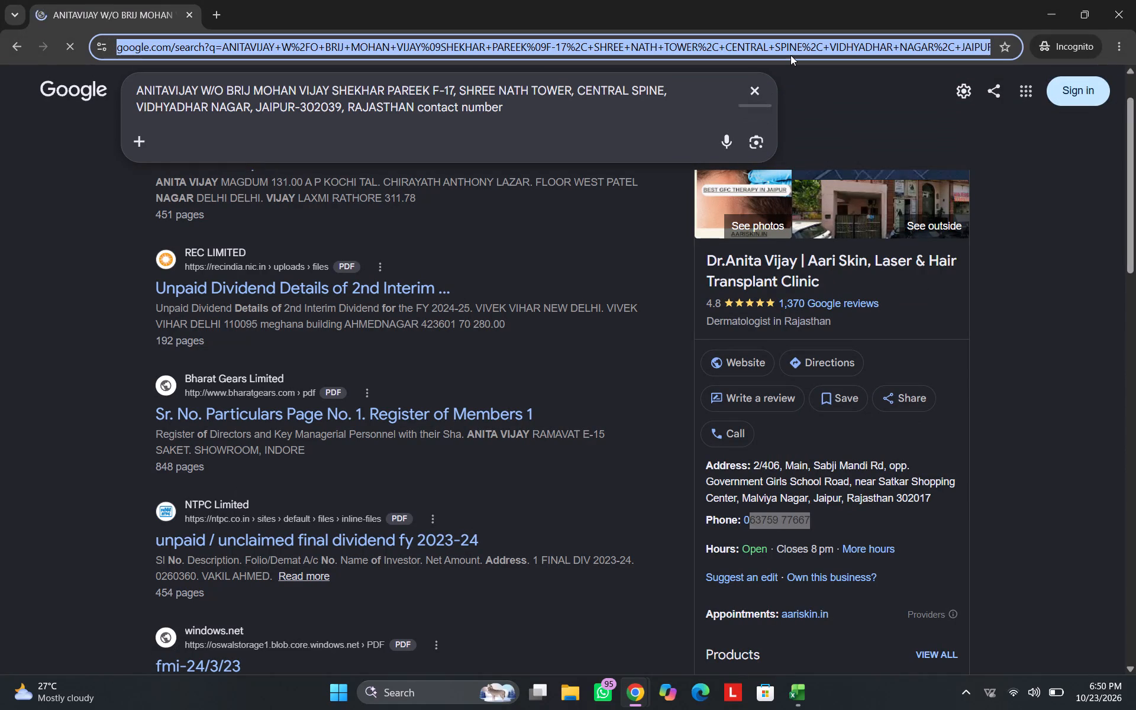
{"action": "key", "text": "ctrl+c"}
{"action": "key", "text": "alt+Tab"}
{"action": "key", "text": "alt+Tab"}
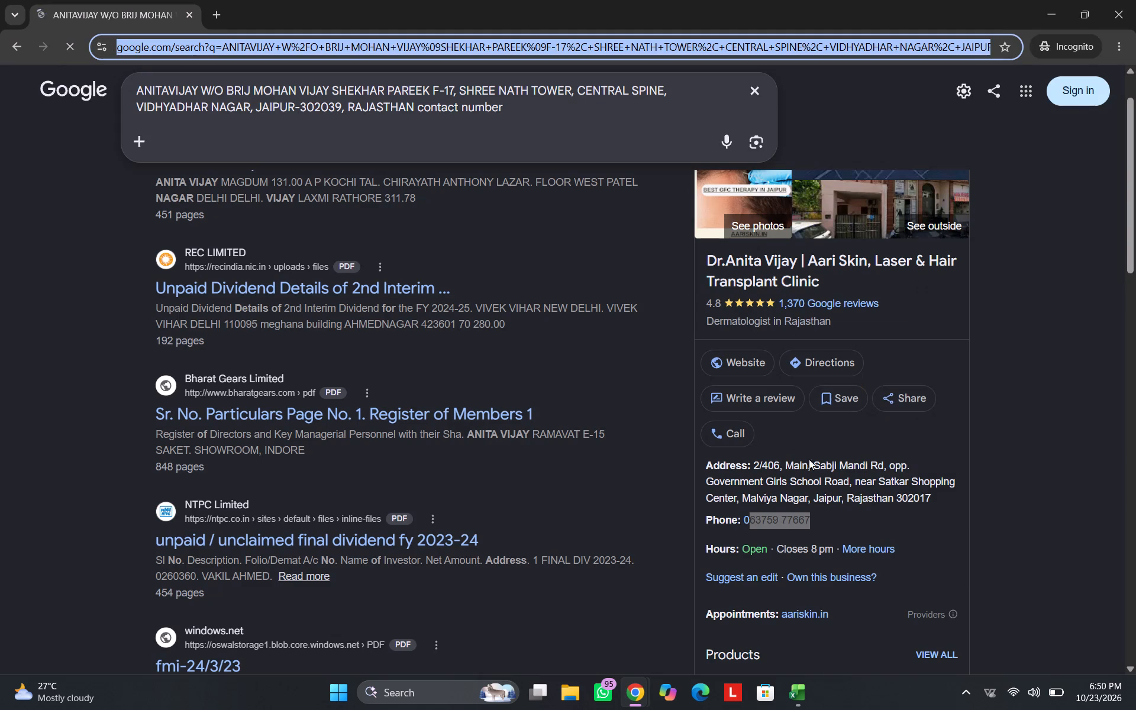
Examine the Google results for contact details matching row 33901's applicant.
{"action": "scroll", "coordinate": [577, 324], "scroll_direction": "up", "scroll_amount": 3}
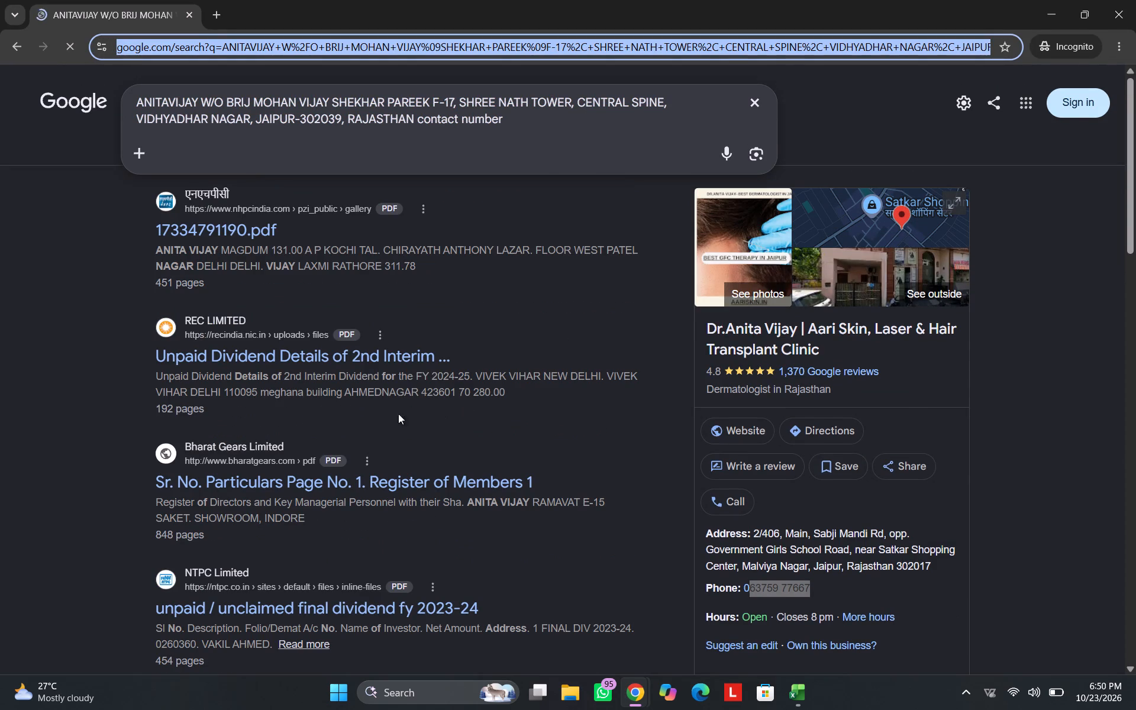
{"action": "scroll", "coordinate": [456, 409], "scroll_direction": "down", "scroll_amount": 2}
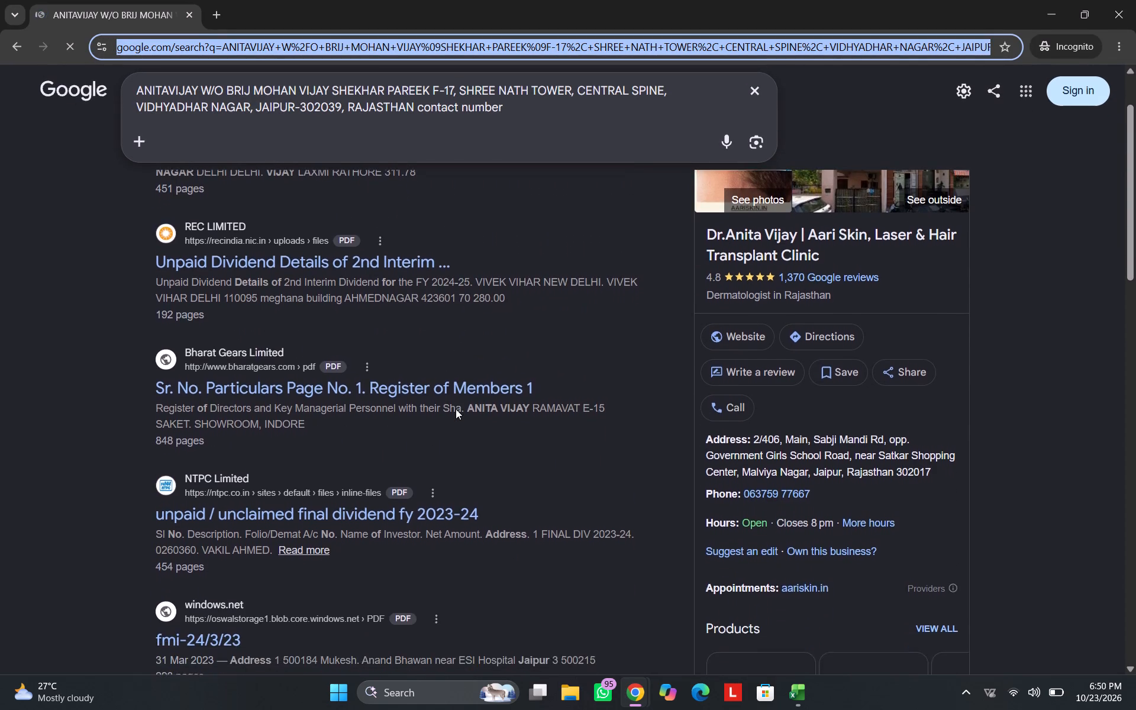
{"action": "scroll", "coordinate": [456, 409], "scroll_direction": "down", "scroll_amount": 3}
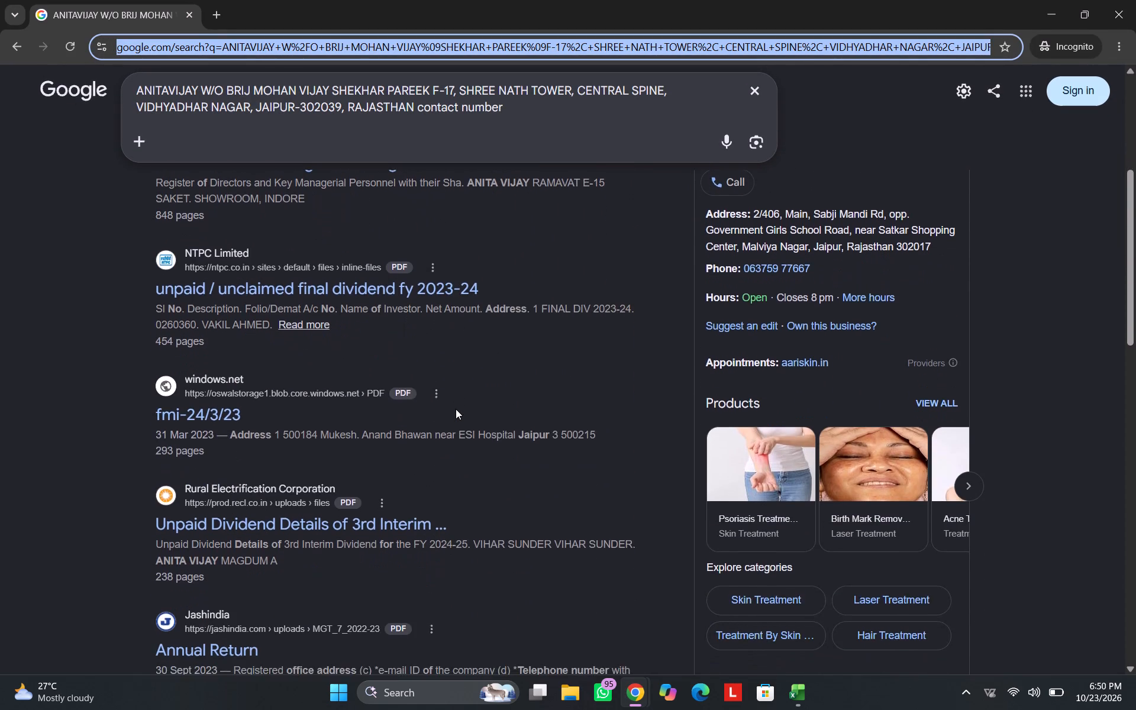
{"action": "scroll", "coordinate": [456, 409], "scroll_direction": "down", "scroll_amount": 3}
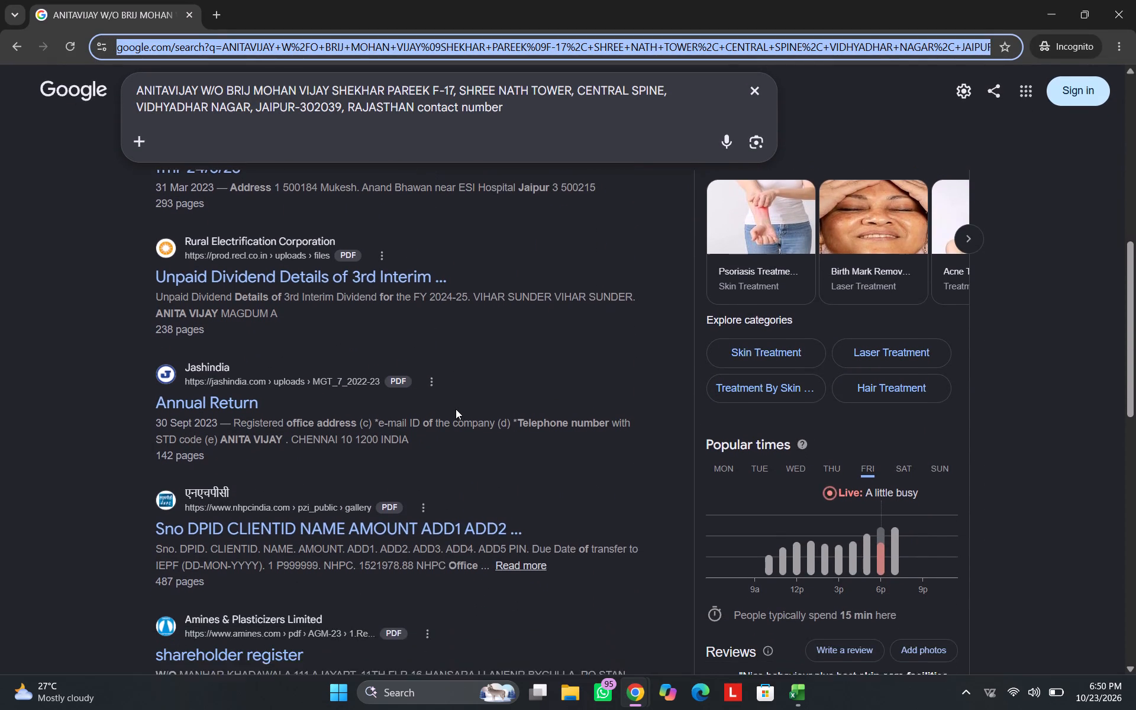
{"action": "scroll", "coordinate": [456, 409], "scroll_direction": "down", "scroll_amount": 3}
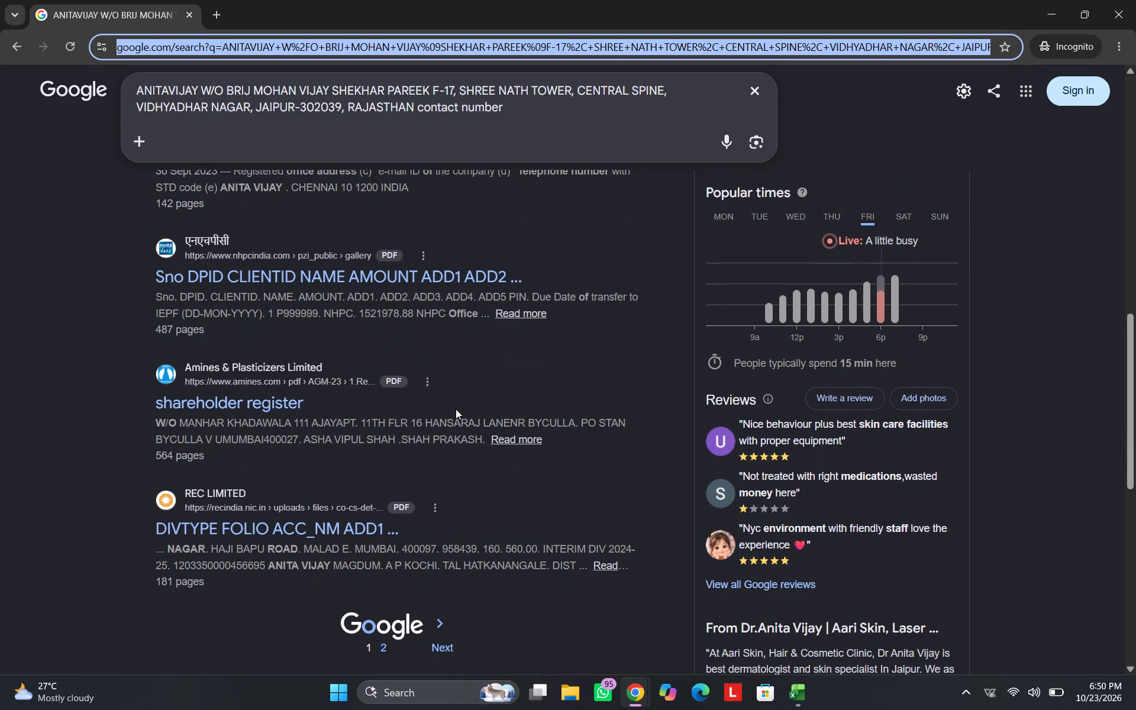
{"action": "scroll", "coordinate": [456, 409], "scroll_direction": "down", "scroll_amount": 1}
{"action": "scroll", "coordinate": [456, 409], "scroll_direction": "up", "scroll_amount": 7}
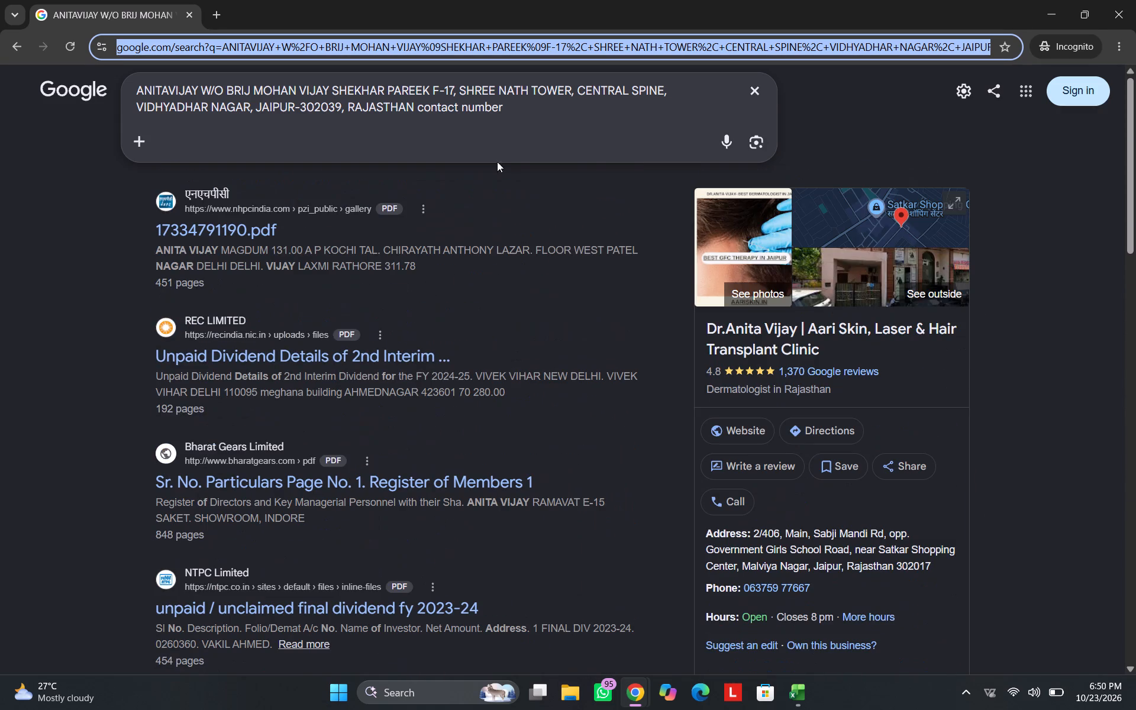
Rerun the Google search for row 33901's details with "gst number" at the end and check the results.
{"action": "left_click", "coordinate": [457, 118]}
{"action": "key", "text": "ctrl+BackSpace"}
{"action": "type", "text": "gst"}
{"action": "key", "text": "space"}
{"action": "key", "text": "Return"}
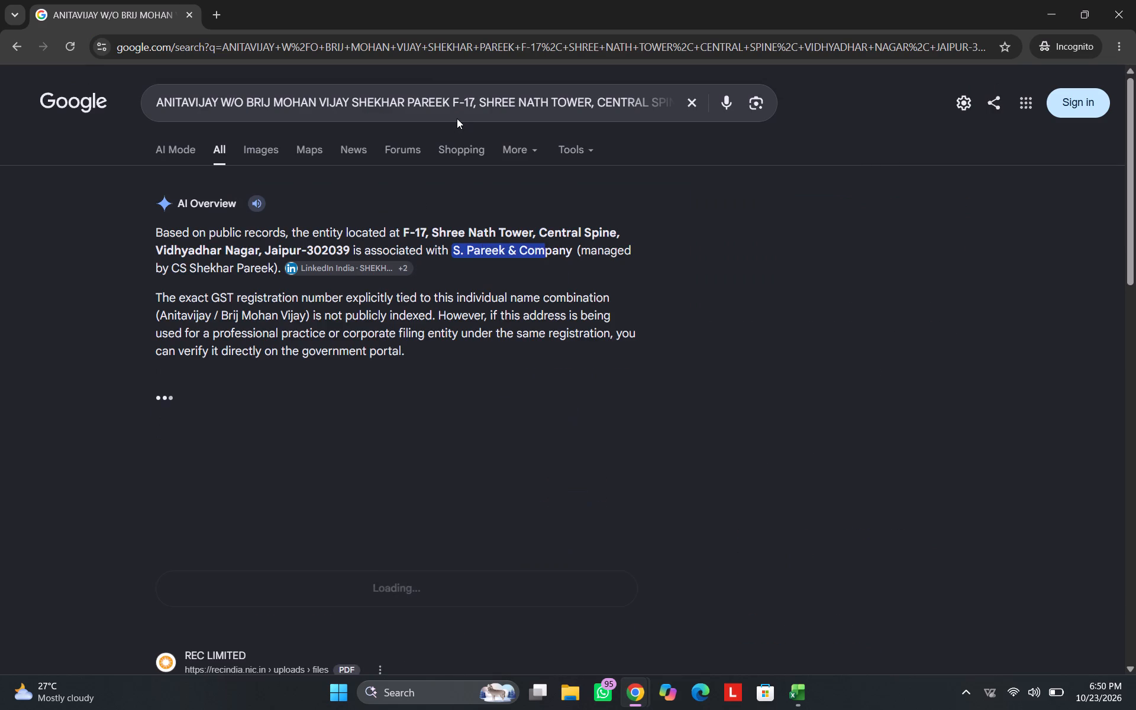
{"action": "scroll", "coordinate": [421, 456], "scroll_direction": "right", "scroll_amount": 1}
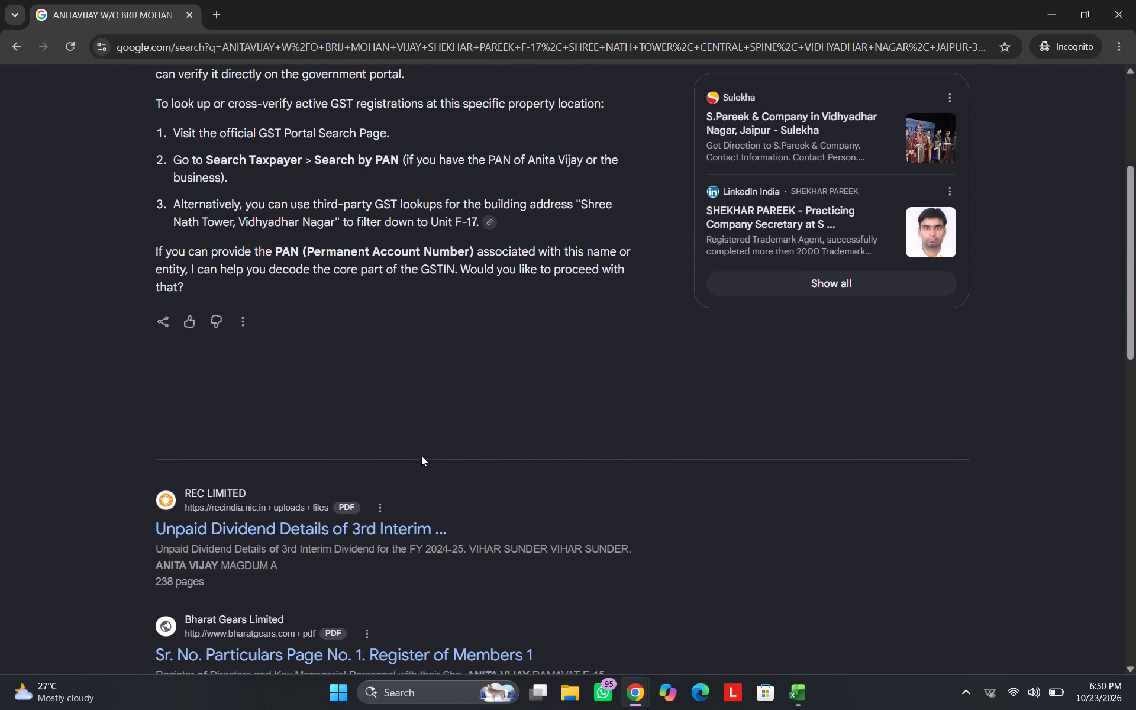
{"action": "scroll", "coordinate": [421, 456], "scroll_direction": "right", "scroll_amount": 1}
Rerun the Google search for row 33901's details with "contac" inserted near the end of the query.
{"action": "left_click", "coordinate": [483, 99]}
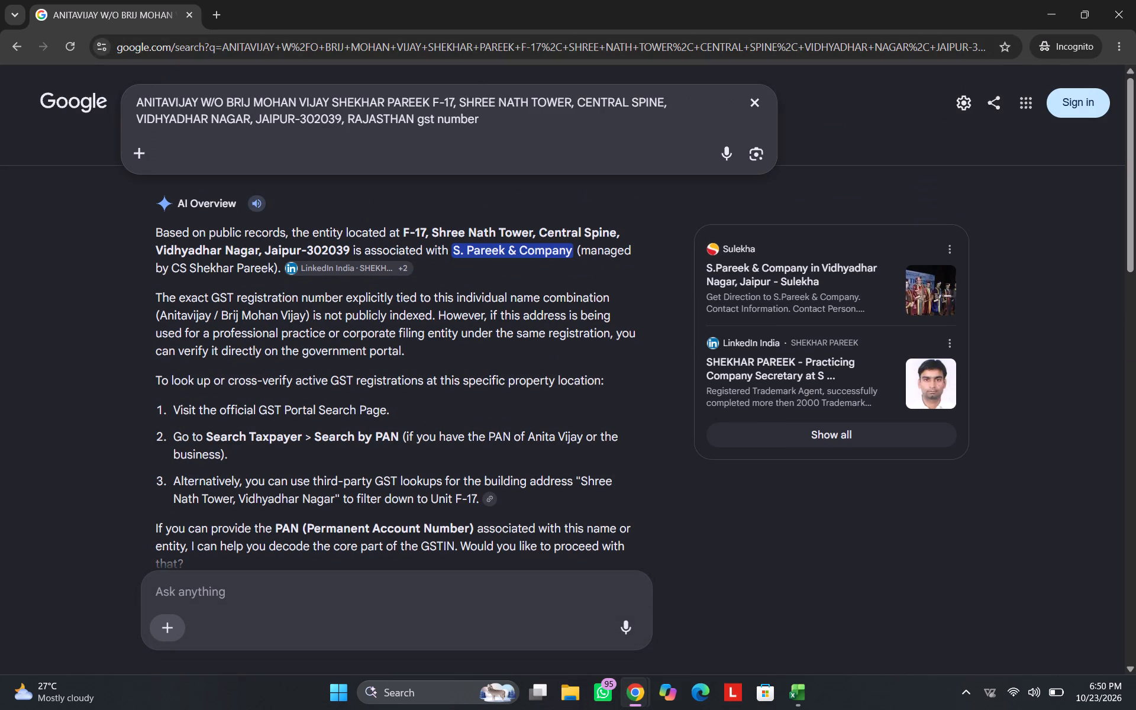
{"action": "left_click", "coordinate": [418, 122]}
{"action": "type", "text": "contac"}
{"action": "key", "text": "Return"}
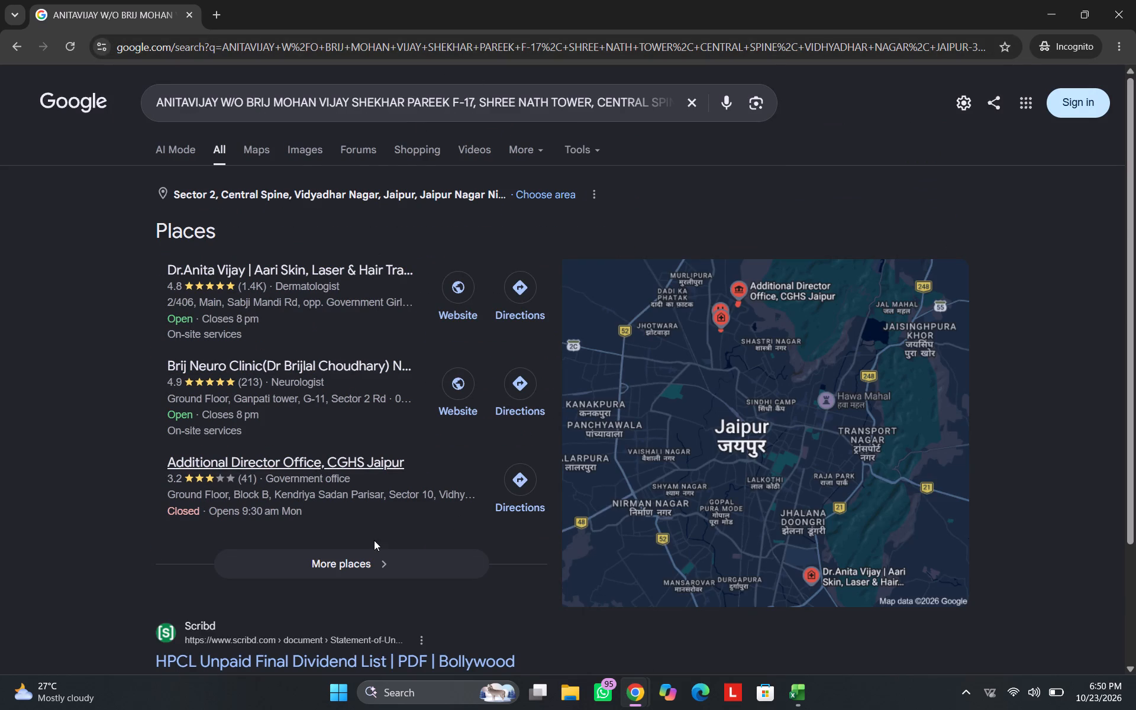
{"action": "scroll", "coordinate": [374, 540], "scroll_direction": "down", "scroll_amount": 3}
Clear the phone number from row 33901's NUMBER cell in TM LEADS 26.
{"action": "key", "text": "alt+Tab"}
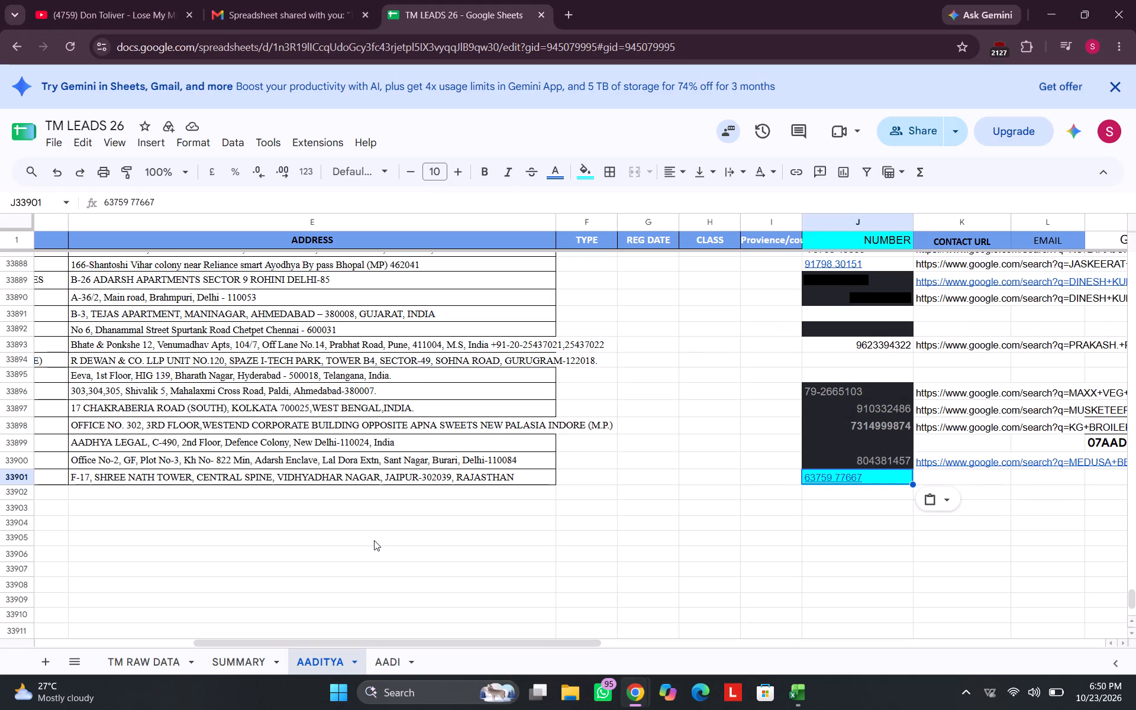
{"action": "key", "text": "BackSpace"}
{"action": "key", "text": "Down"}
{"action": "key", "text": "Left"}
{"action": "key", "text": "Left"}
{"action": "key", "text": "Left"}
{"action": "key", "text": "Left"}
{"action": "key", "text": "Left"}
{"action": "key", "text": "Left"}
{"action": "key", "text": "Left"}
{"action": "key", "text": "Left"}
{"action": "key", "text": "Left"}
{"action": "key", "text": "Left"}
{"action": "key", "text": "Left"}
{"action": "key", "text": "Left"}
{"action": "key", "text": "Left"}
{"action": "key", "text": "Left"}
{"action": "key", "text": "Left"}
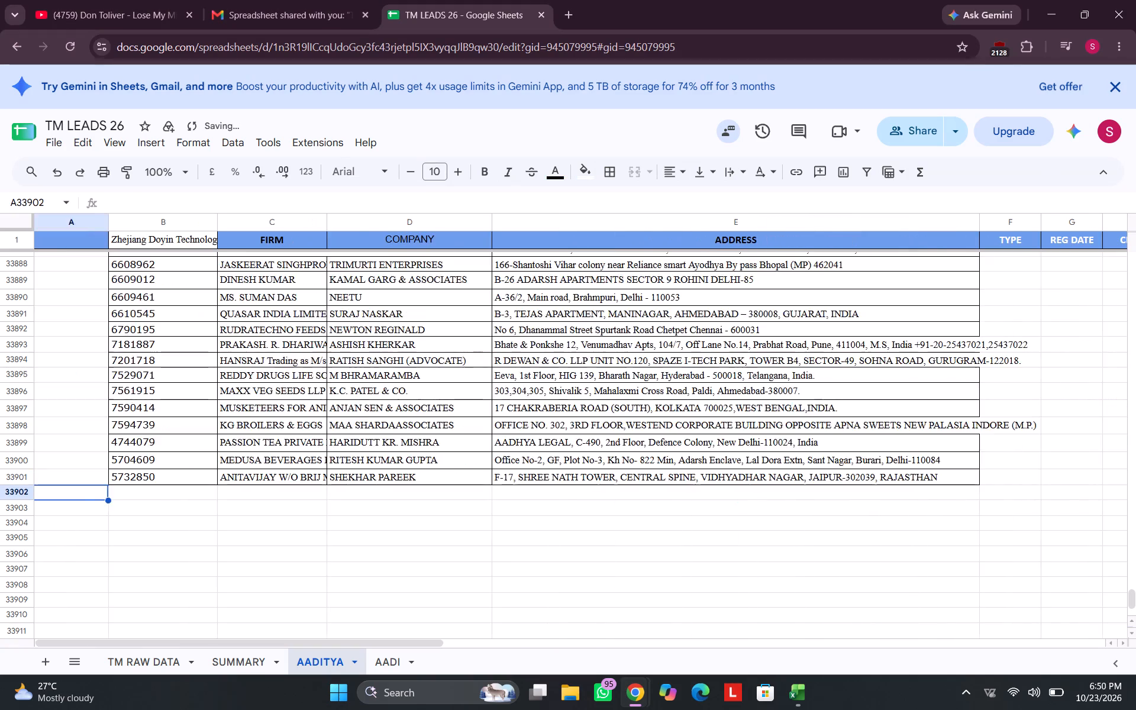
{"action": "key", "text": "Right"}
{"action": "key", "text": "alt+Tab"}
{"action": "key", "text": "alt+Right"}
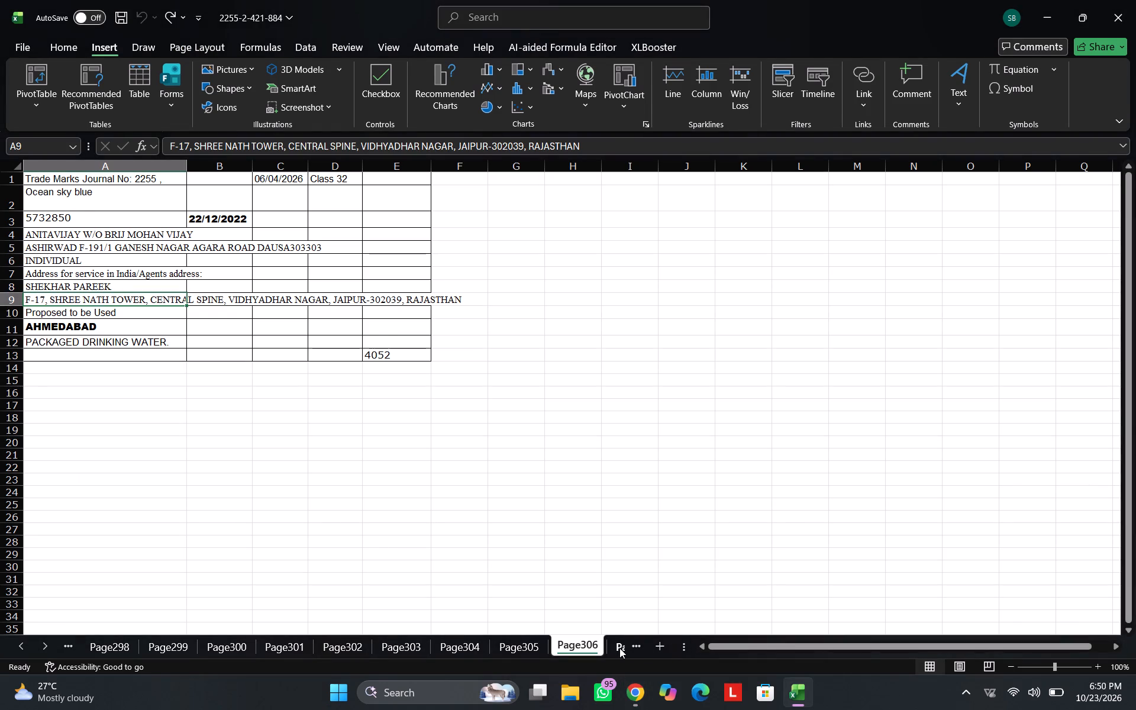
{"action": "left_click", "coordinate": [619, 648]}
{"action": "left_click", "coordinate": [108, 193]}
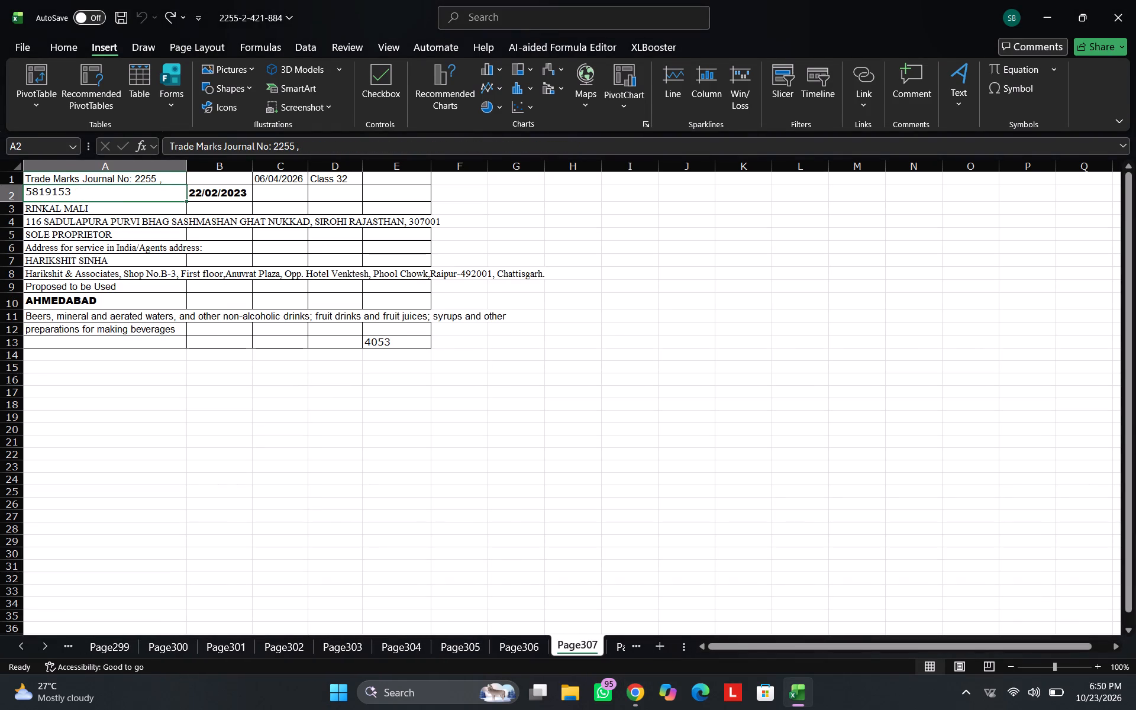
{"action": "key", "text": "ctrl+c"}
{"action": "key", "text": "alt+Tab"}
{"action": "key", "text": "ctrl+v"}
Copy the sole proprietor's name from Page307 into row 33902's FIRM cell in TM LEADS 26.
{"action": "key", "text": "alt+Tab"}
{"action": "key", "text": "Down"}
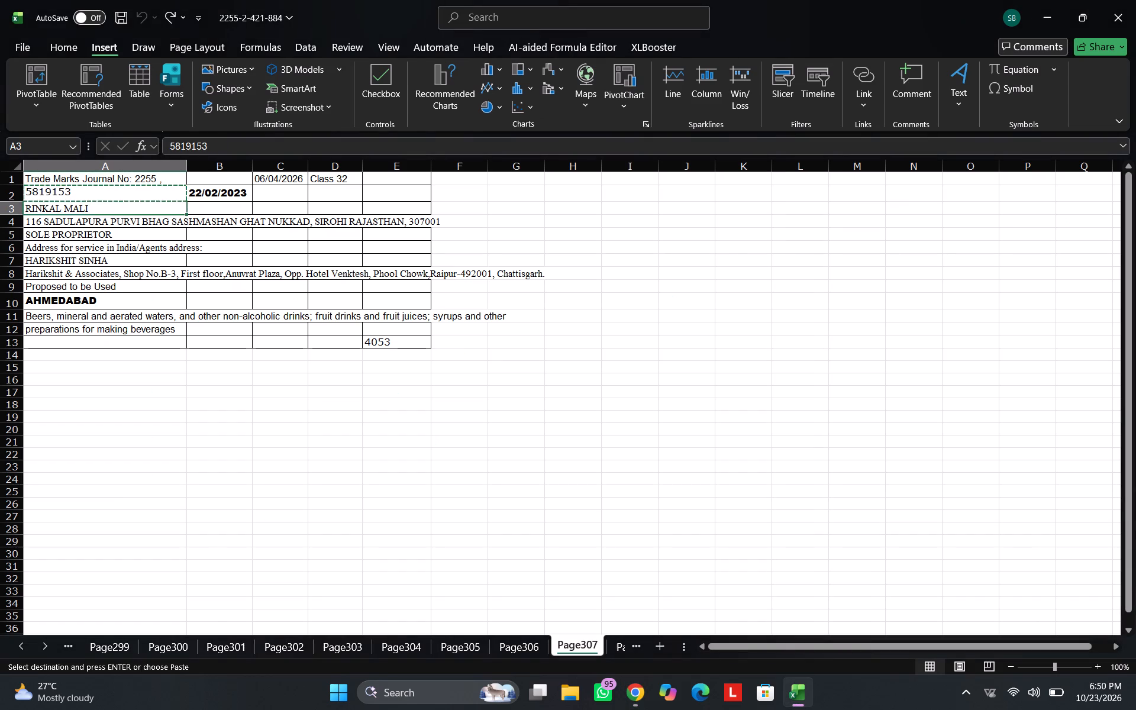
{"action": "key", "text": "ctrl+c"}
{"action": "key", "text": "alt+Tab"}
{"action": "key", "text": "Right"}
{"action": "key", "text": "ctrl+v"}
Copy the service agent's name from Page307 into row 33902's COMPANY cell in TM LEADS 26.
{"action": "key", "text": "alt+Tab"}
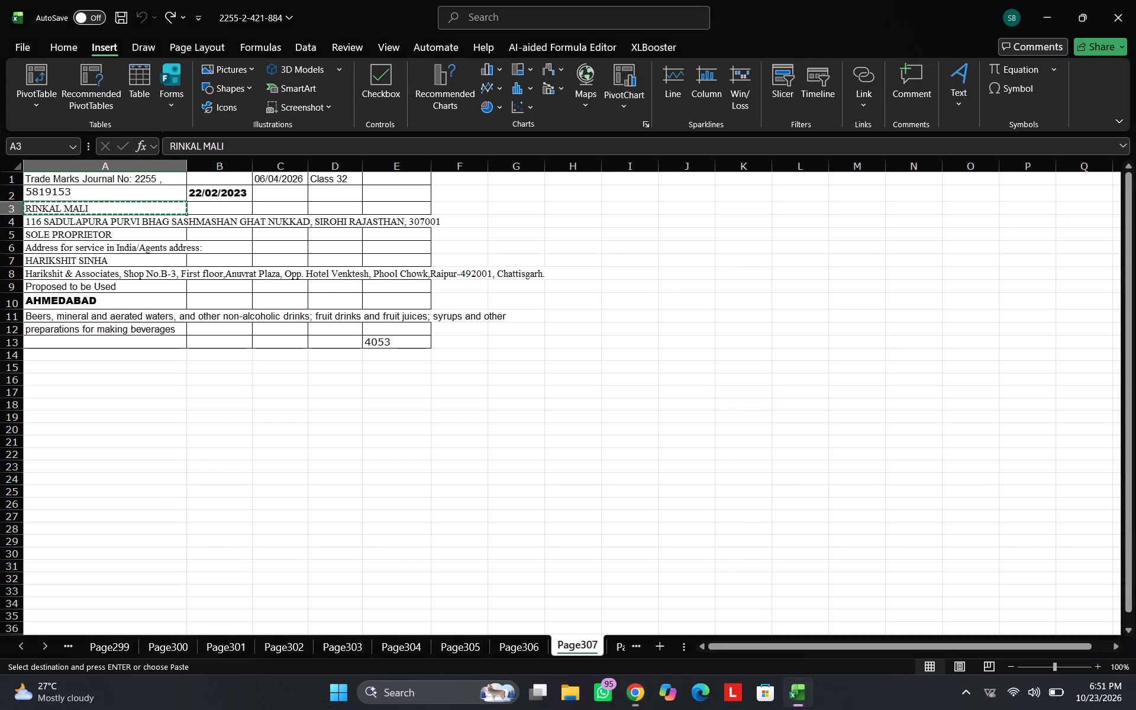
{"action": "key", "text": "Down"}
{"action": "key", "text": "Down"}
{"action": "key", "text": "Down"}
{"action": "key", "text": "Down"}
{"action": "key", "text": "ctrl+c"}
{"action": "key", "text": "alt+Tab"}
{"action": "key", "text": "Right"}
{"action": "key", "text": "ctrl+v"}
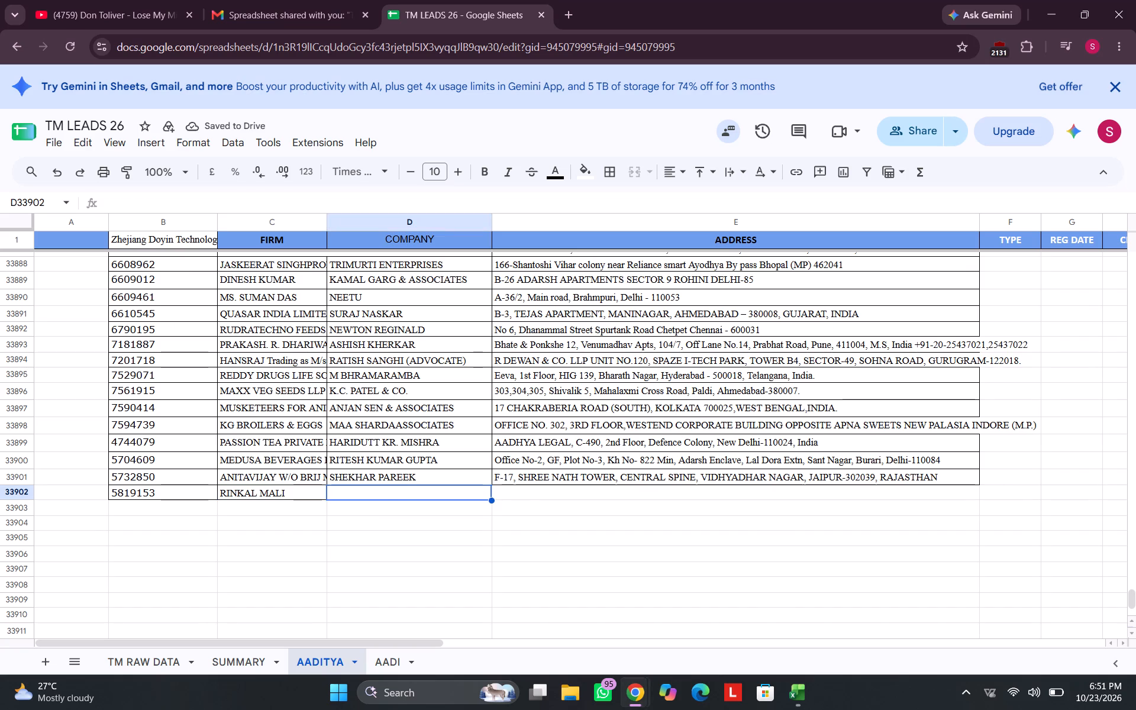
Copy the Harikshit & Associates address from Page307 into row 33902's ADDRESS cell in TM LEADS 26.
{"action": "key", "text": "alt+Tab"}
{"action": "key", "text": "Down"}
{"action": "key", "text": "ctrl+c"}
{"action": "key", "text": "alt+Tab"}
{"action": "key", "text": "Right"}
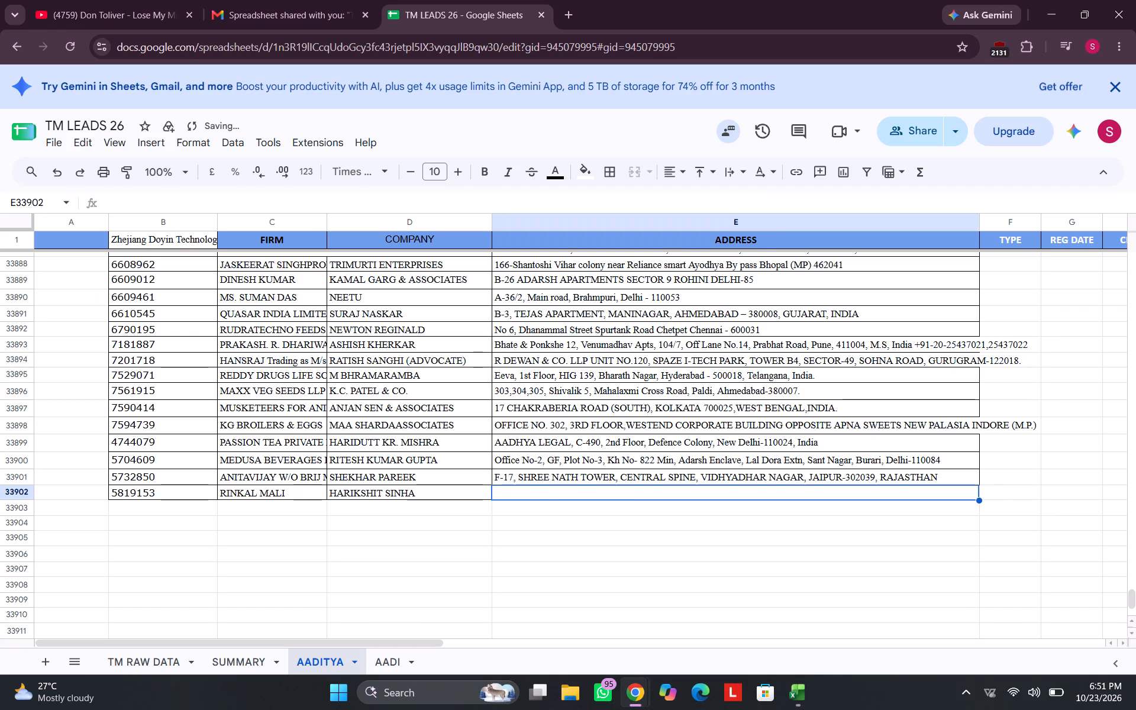
{"action": "key", "text": "ctrl+v"}
Search Google for row 33902's firm, company and address details followed by "contact number".
{"action": "key", "text": "Right"}
{"action": "key", "text": "shift+Left"}
{"action": "key", "text": "shift+Left"}
{"action": "key", "text": "ctrl+c"}
{"action": "key", "text": "alt+Tab"}
{"action": "key", "text": "alt+Right"}
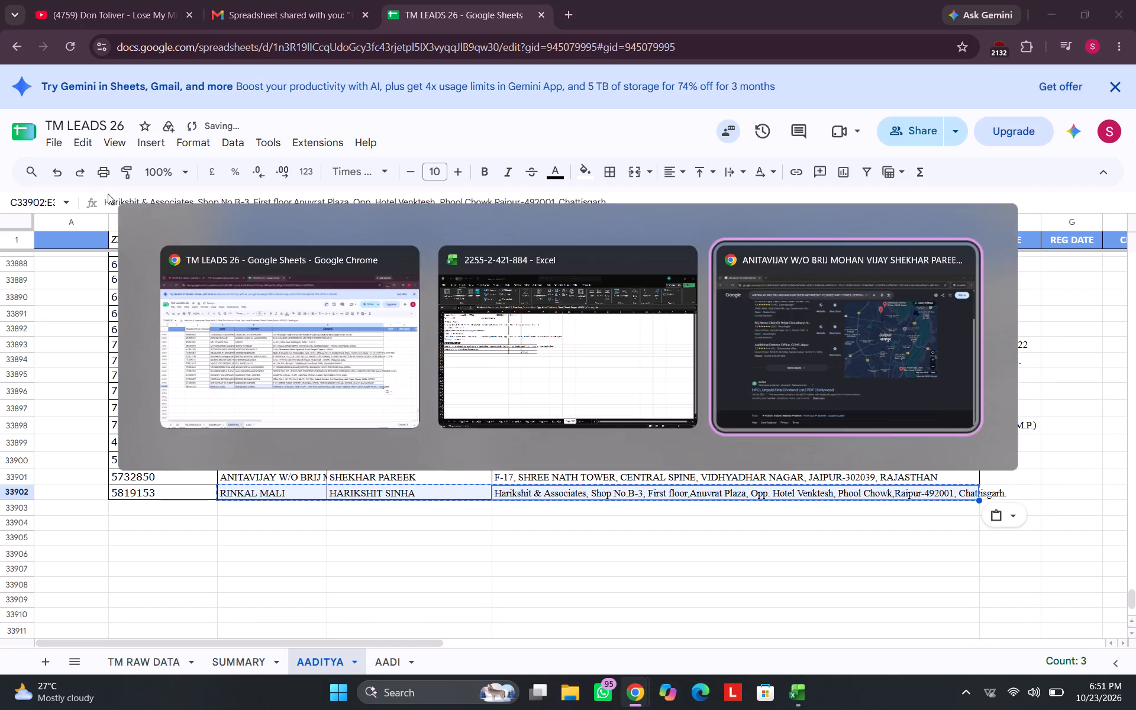
{"action": "left_click", "coordinate": [696, 96]}
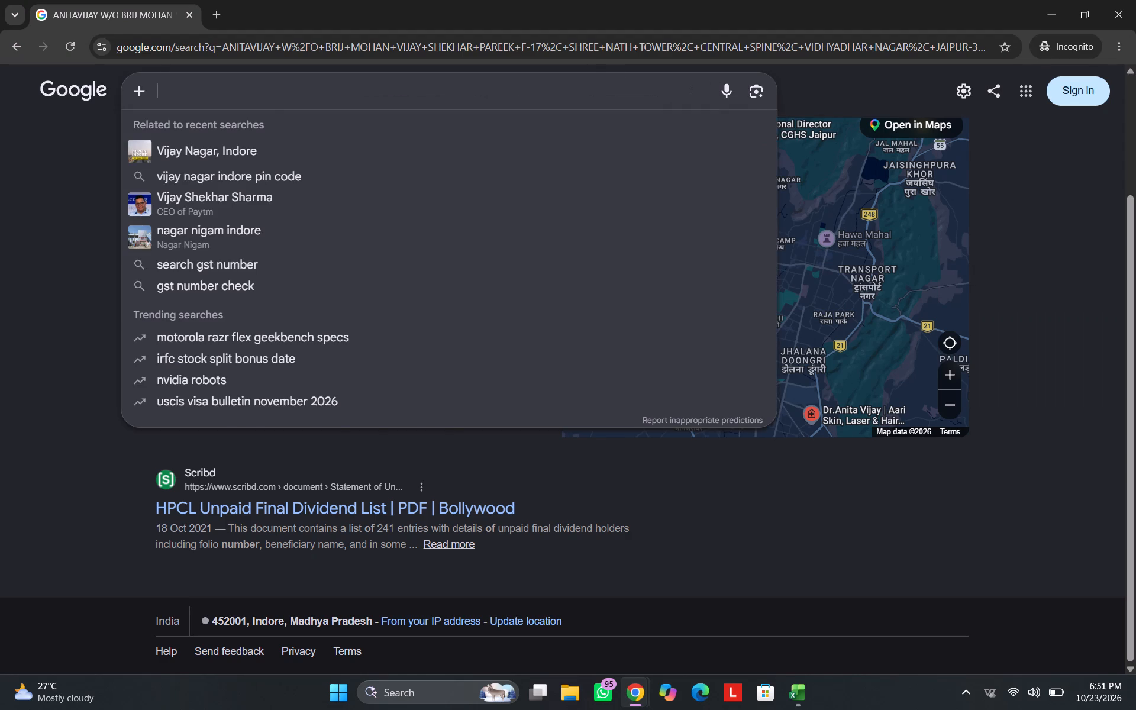
{"action": "left_click", "coordinate": [676, 96], "text": "ctrl"}
{"action": "key", "text": "ctrl+v"}
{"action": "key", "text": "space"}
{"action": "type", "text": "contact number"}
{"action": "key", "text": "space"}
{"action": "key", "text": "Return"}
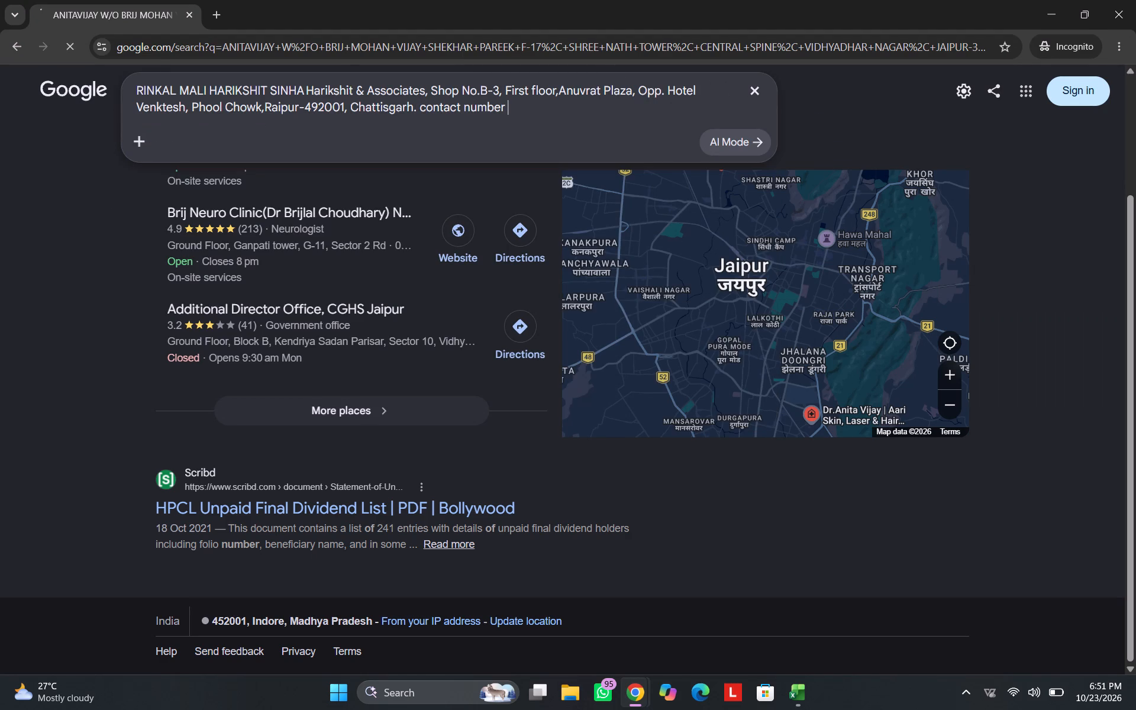
{"action": "scroll", "coordinate": [687, 379], "scroll_direction": "down", "scroll_amount": 1}
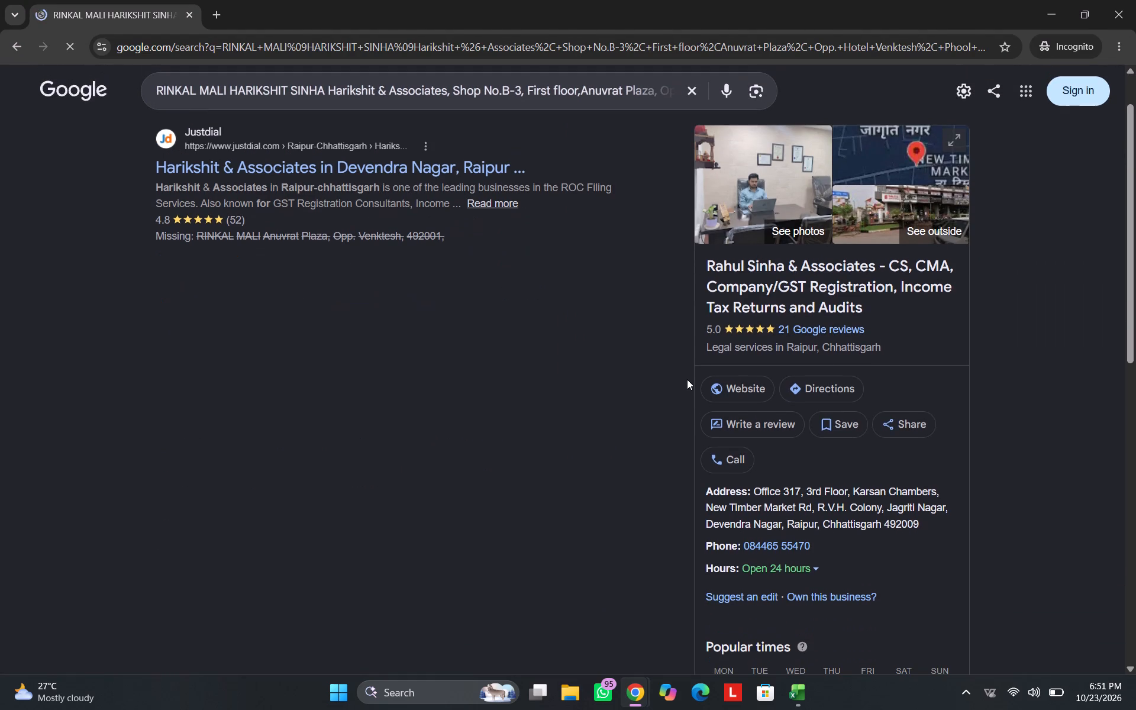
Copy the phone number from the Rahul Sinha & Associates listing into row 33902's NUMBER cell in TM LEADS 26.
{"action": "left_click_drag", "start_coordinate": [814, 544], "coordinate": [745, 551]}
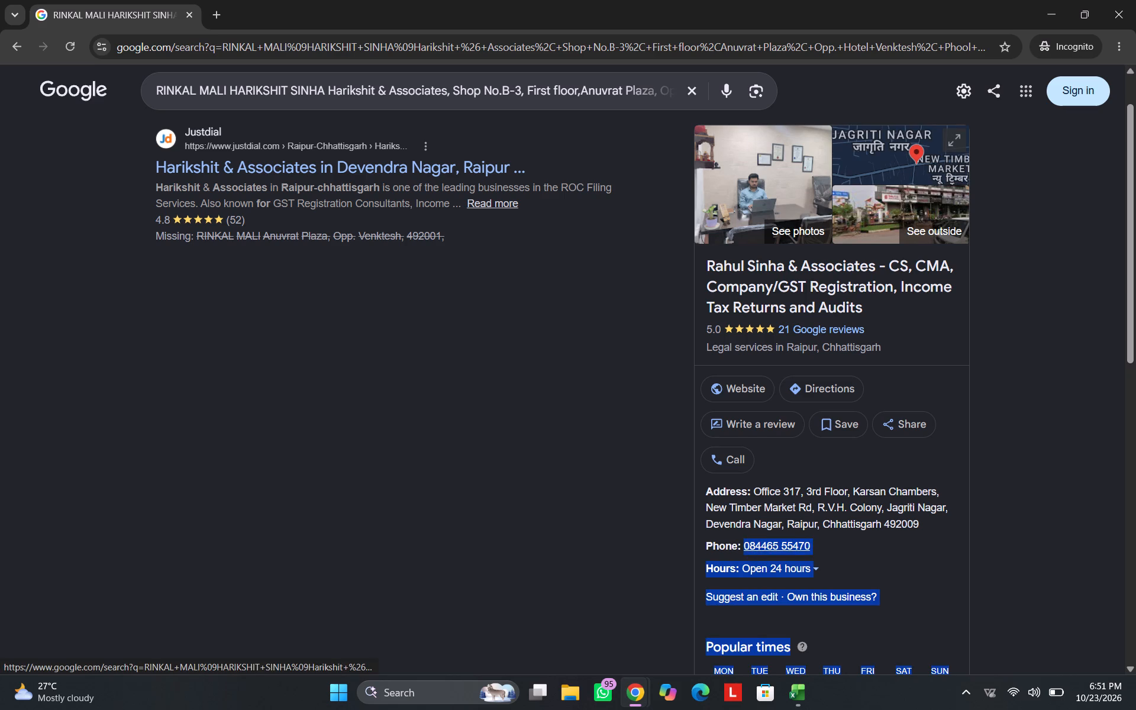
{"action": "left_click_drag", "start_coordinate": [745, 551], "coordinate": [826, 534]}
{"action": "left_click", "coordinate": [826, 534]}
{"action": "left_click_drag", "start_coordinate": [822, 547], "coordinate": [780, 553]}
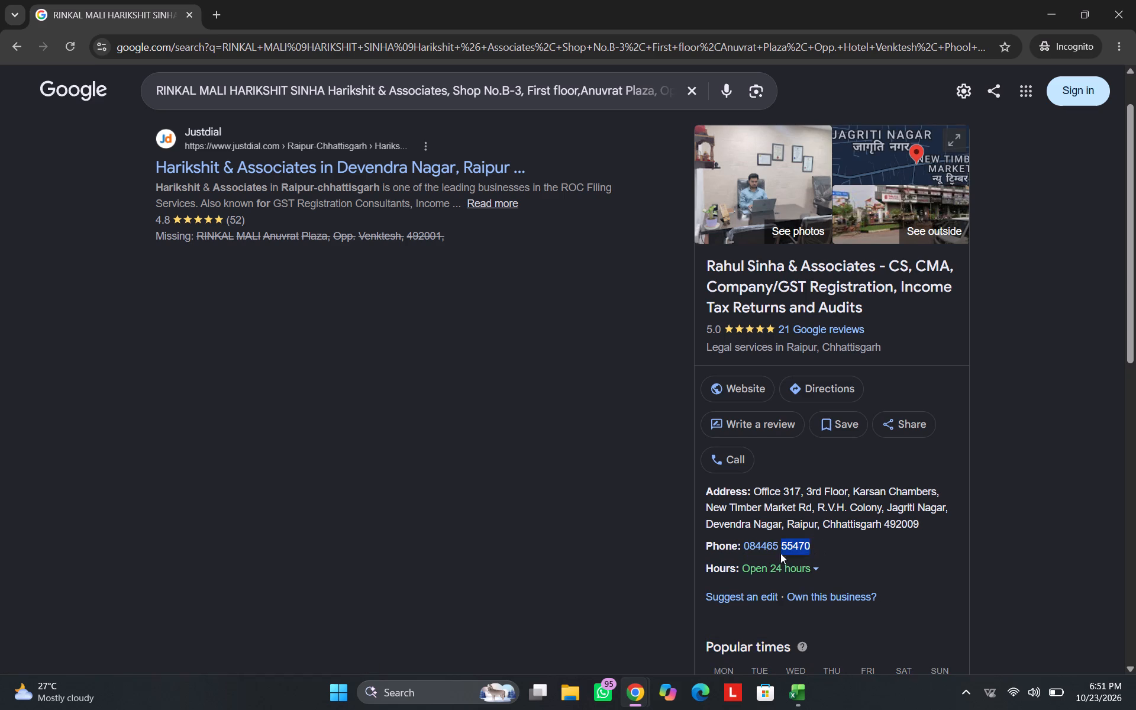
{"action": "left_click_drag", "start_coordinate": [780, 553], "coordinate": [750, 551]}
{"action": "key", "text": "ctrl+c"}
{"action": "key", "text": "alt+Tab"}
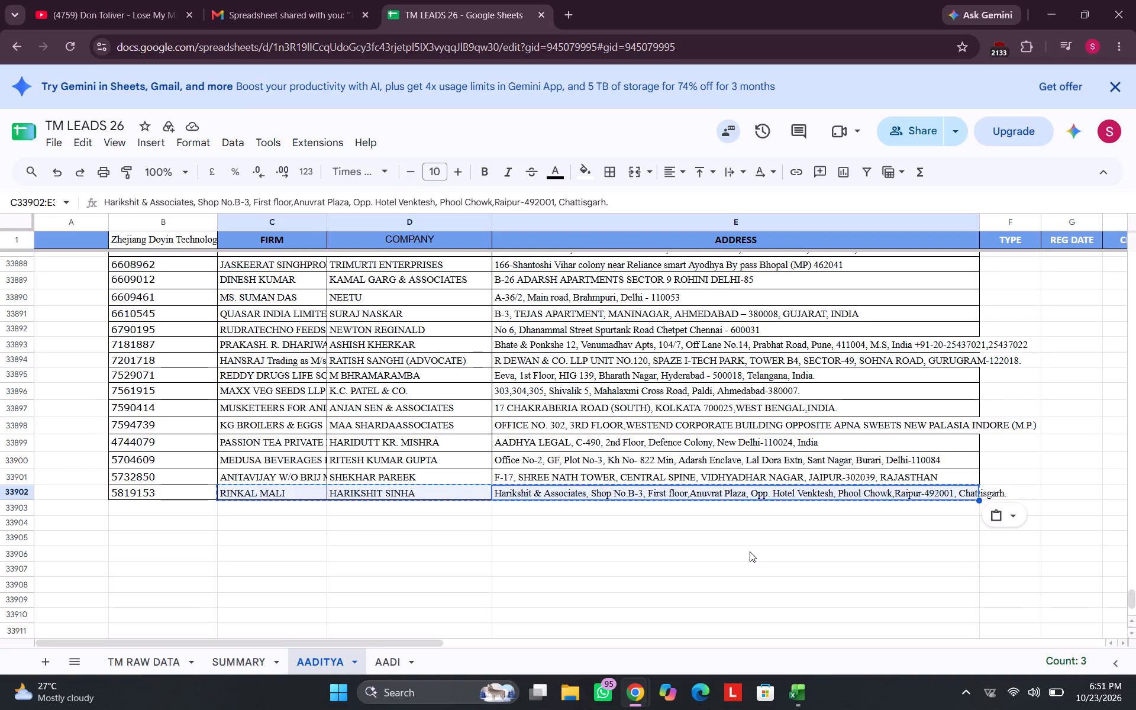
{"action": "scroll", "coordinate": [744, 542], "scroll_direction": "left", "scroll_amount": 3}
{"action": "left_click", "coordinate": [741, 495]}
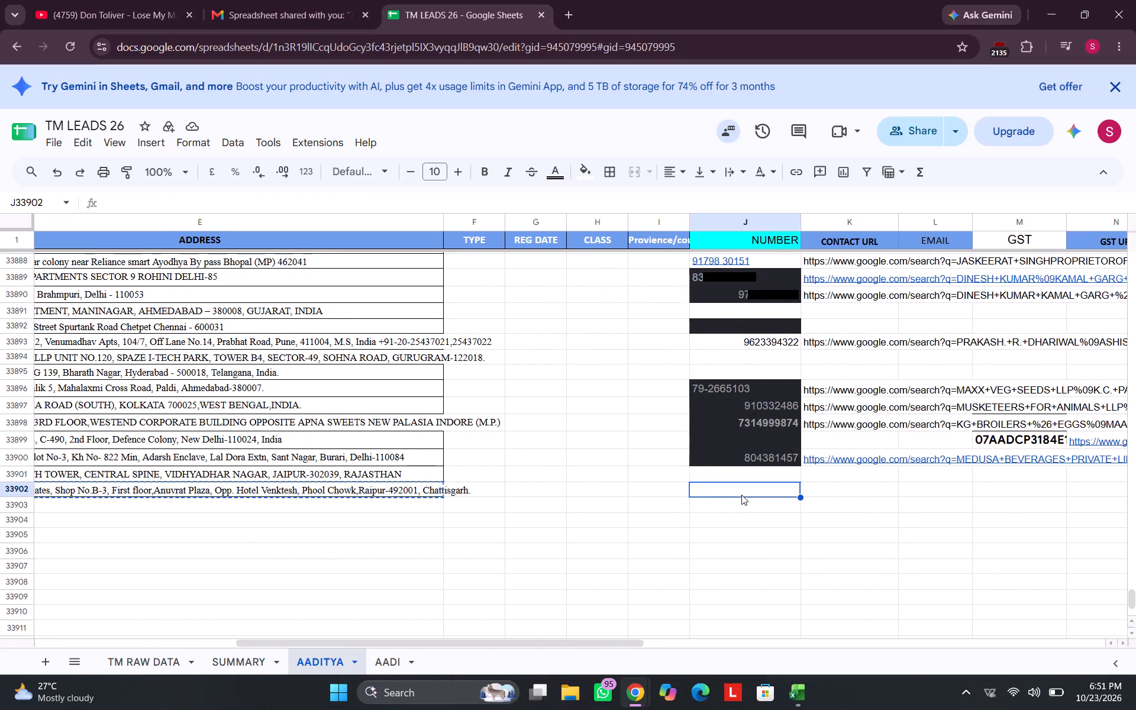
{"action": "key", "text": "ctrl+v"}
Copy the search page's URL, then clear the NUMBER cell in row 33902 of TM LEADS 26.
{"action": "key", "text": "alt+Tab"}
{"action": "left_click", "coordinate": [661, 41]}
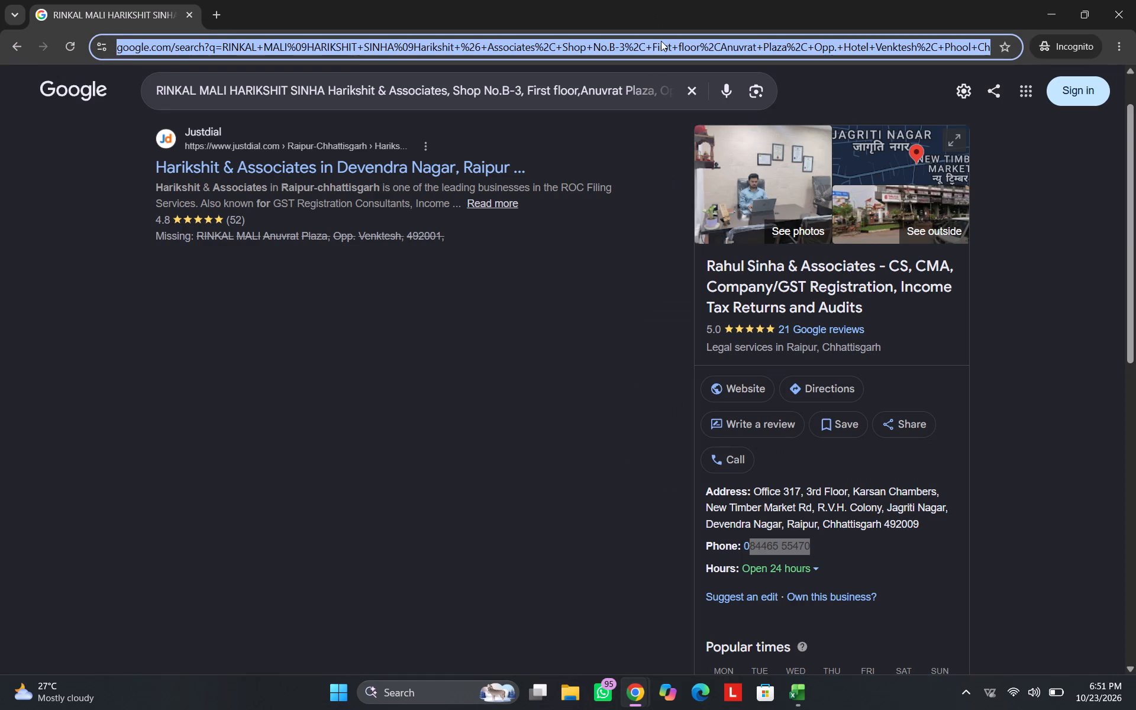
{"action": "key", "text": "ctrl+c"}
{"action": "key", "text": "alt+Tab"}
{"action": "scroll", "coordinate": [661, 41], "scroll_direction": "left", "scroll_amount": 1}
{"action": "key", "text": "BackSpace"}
Add "gst" before "number" in the Google query for Harikshit & Associates and rerun the search.
{"action": "key", "text": "alt+Tab"}
{"action": "scroll", "coordinate": [498, 180], "scroll_direction": "up", "scroll_amount": 1}
{"action": "left_click", "coordinate": [566, 115]}
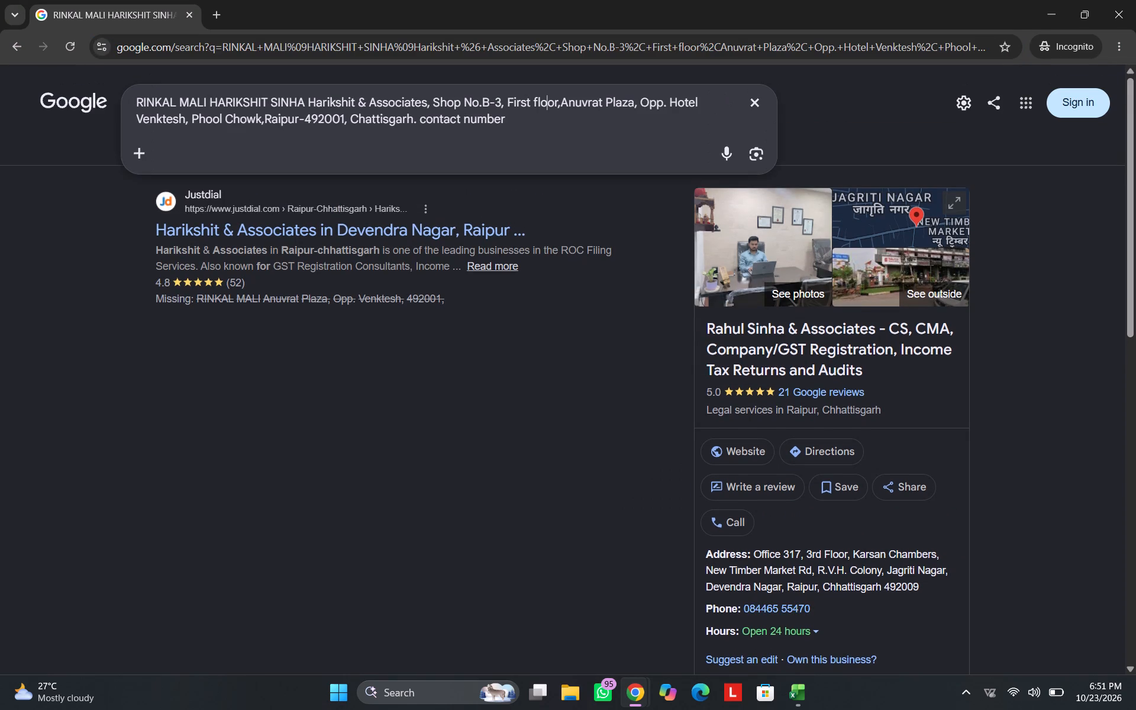
{"action": "left_click", "coordinate": [460, 122]}
{"action": "key", "text": "BackSpace"}
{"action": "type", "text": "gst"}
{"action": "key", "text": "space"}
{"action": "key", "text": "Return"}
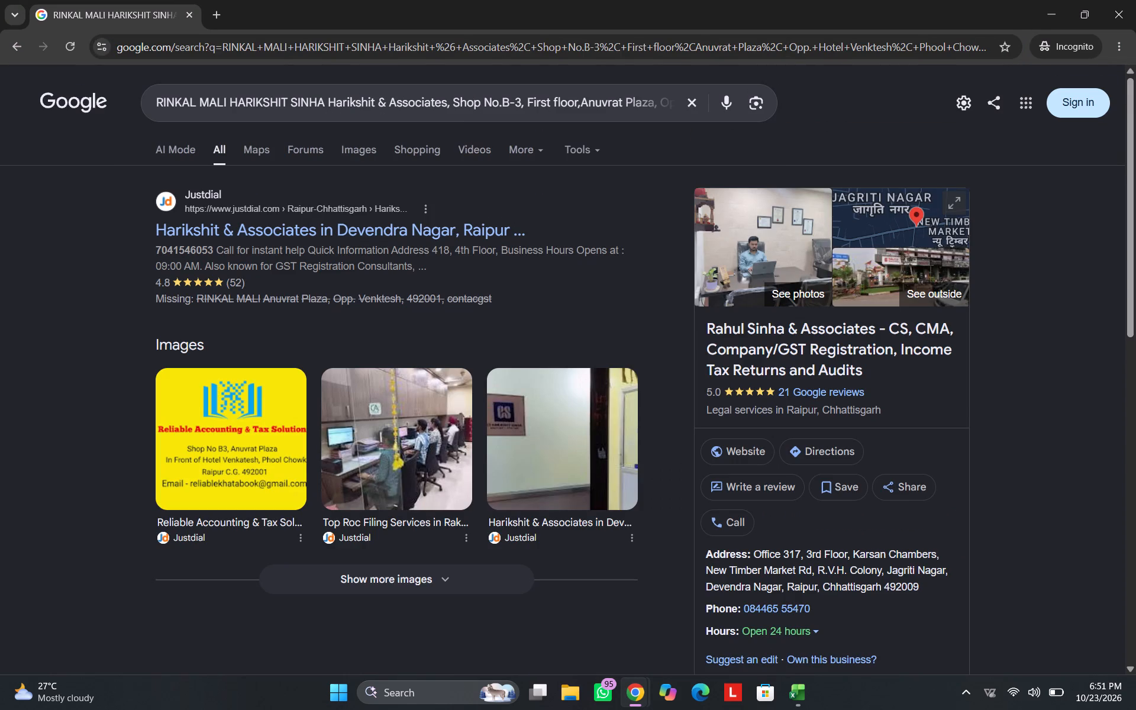
Copy the phone number from the Justdial result for Harikshit & Associates into cell J33902 of TM LEADS 26.
{"action": "left_click_drag", "start_coordinate": [149, 247], "coordinate": [212, 248]}
{"action": "key", "text": "ctrl+c"}
{"action": "key", "text": "alt+Tab"}
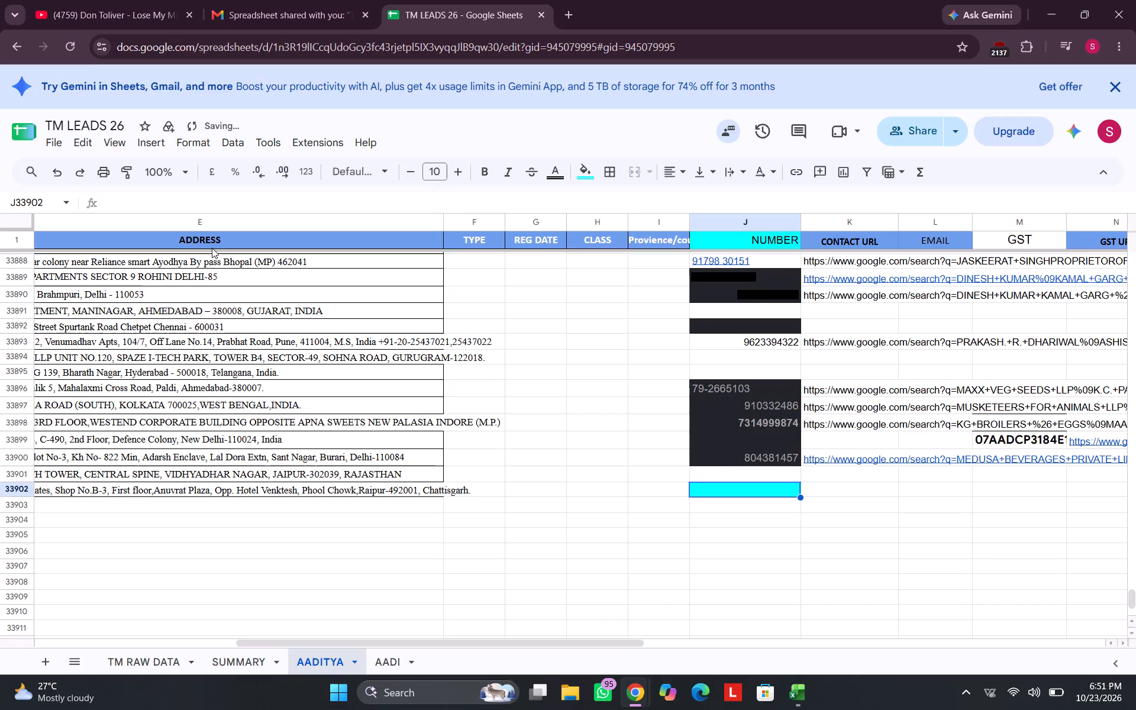
{"action": "key", "text": "ctrl+v"}
Copy the Google search URL into row 33902's CONTACT URL cell in TM LEADS 26.
{"action": "key", "text": "alt+Tab"}
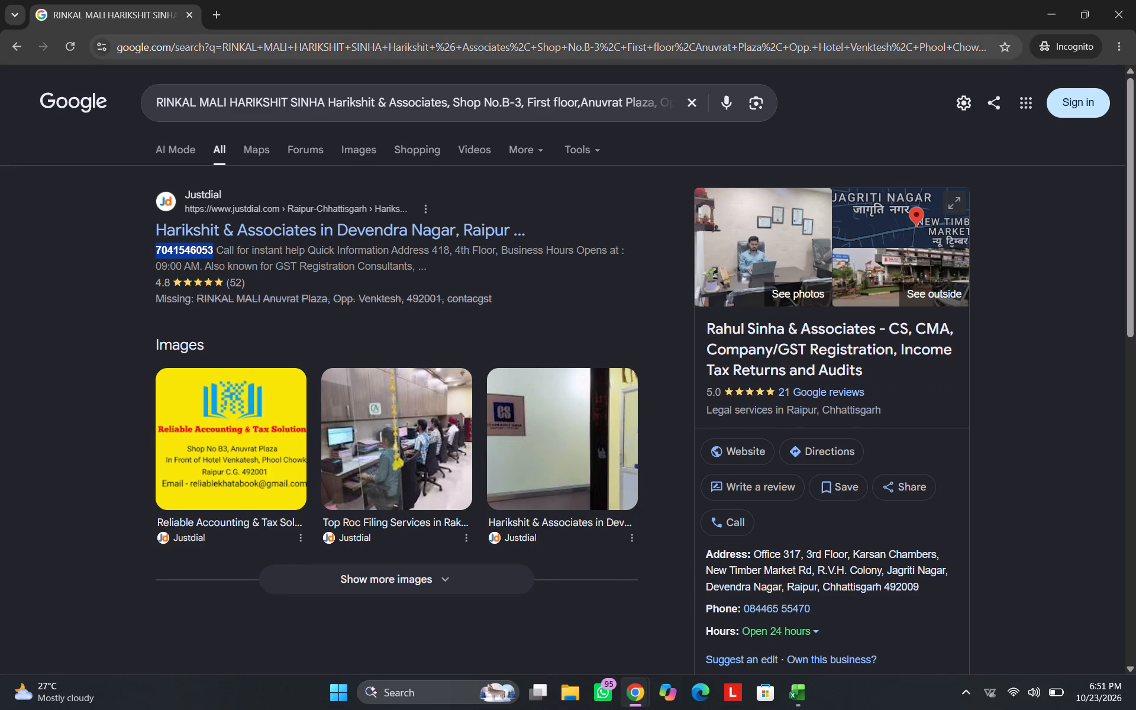
{"action": "left_click", "coordinate": [367, 44]}
{"action": "key", "text": "ctrl+c"}
{"action": "key", "text": "alt+Tab"}
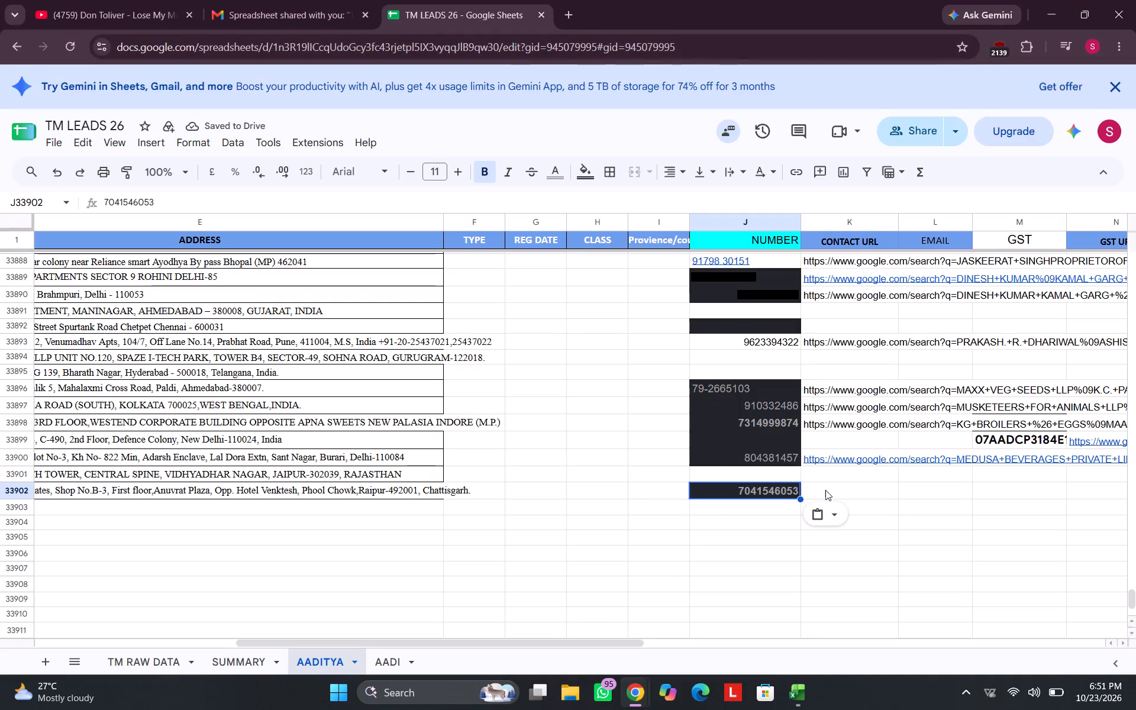
{"action": "left_click", "coordinate": [827, 489]}
{"action": "key", "text": "ctrl+v"}
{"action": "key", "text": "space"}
{"action": "key", "text": "alt+Tab"}
{"action": "key", "text": "alt+Tab"}
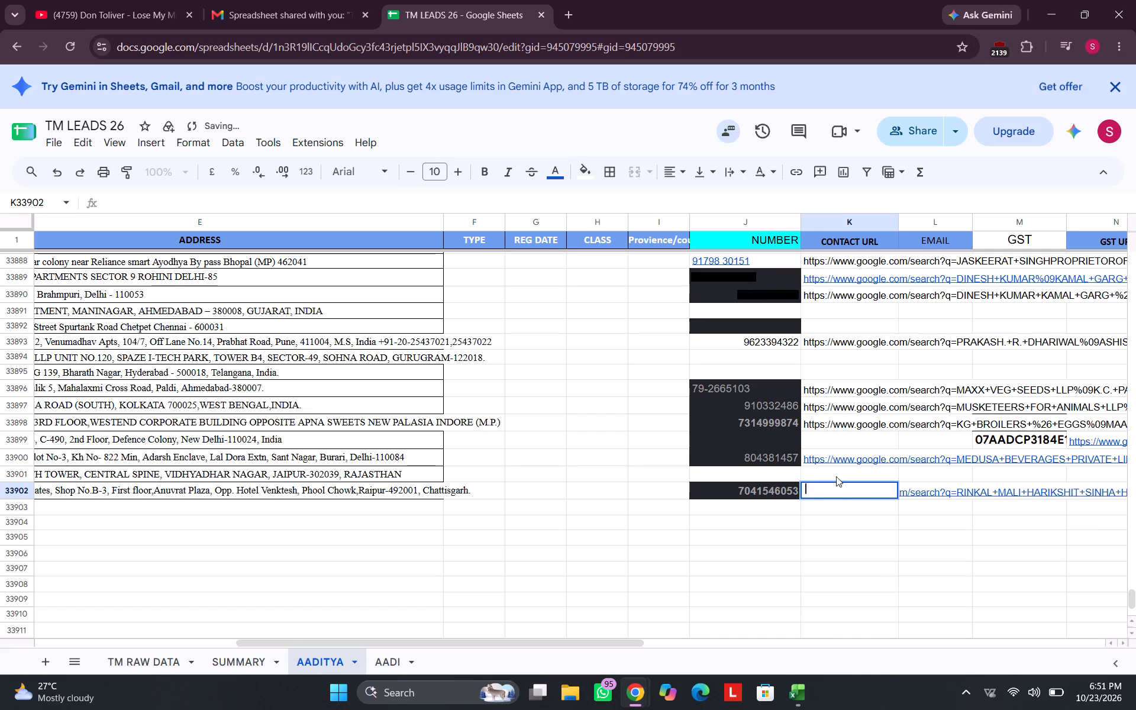
{"action": "key", "text": "ctrl+v"}
{"action": "key", "text": "alt+Tab"}
{"action": "key", "text": "alt+Tab"}
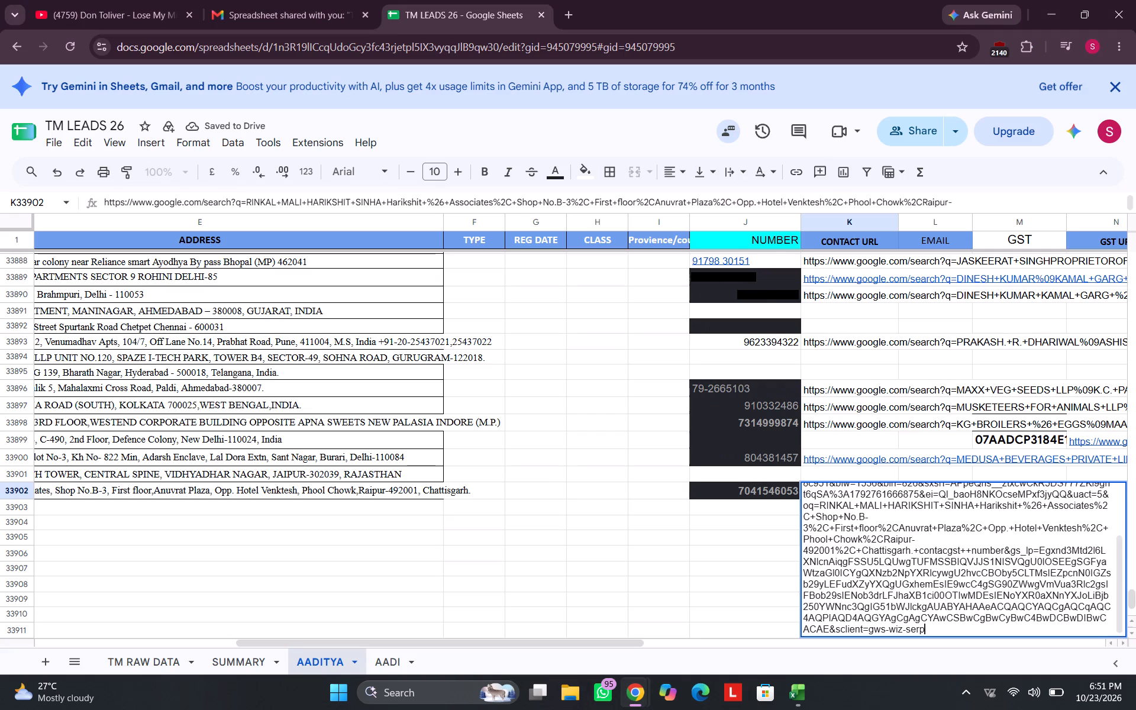
{"action": "key", "text": "Return"}
Rerun the Google search for Harikshit & Associates with the query ending in "gst number".
{"action": "key", "text": "alt+Tab"}
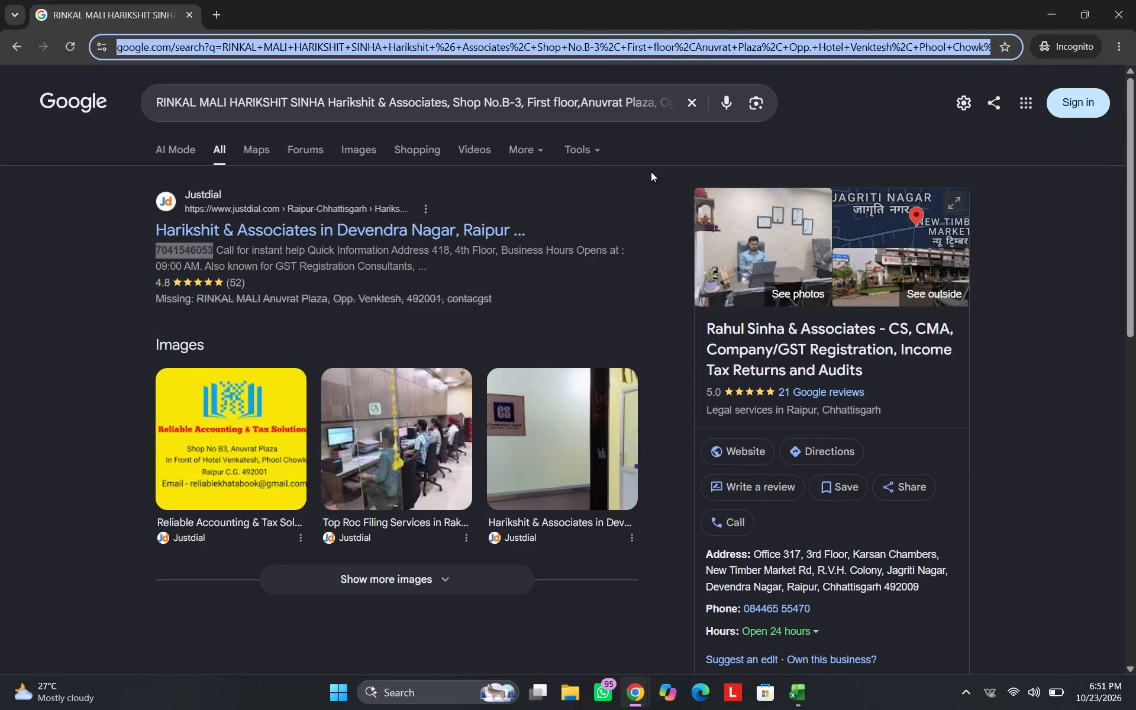
{"action": "left_click", "coordinate": [639, 103]}
{"action": "left_click", "coordinate": [456, 123]}
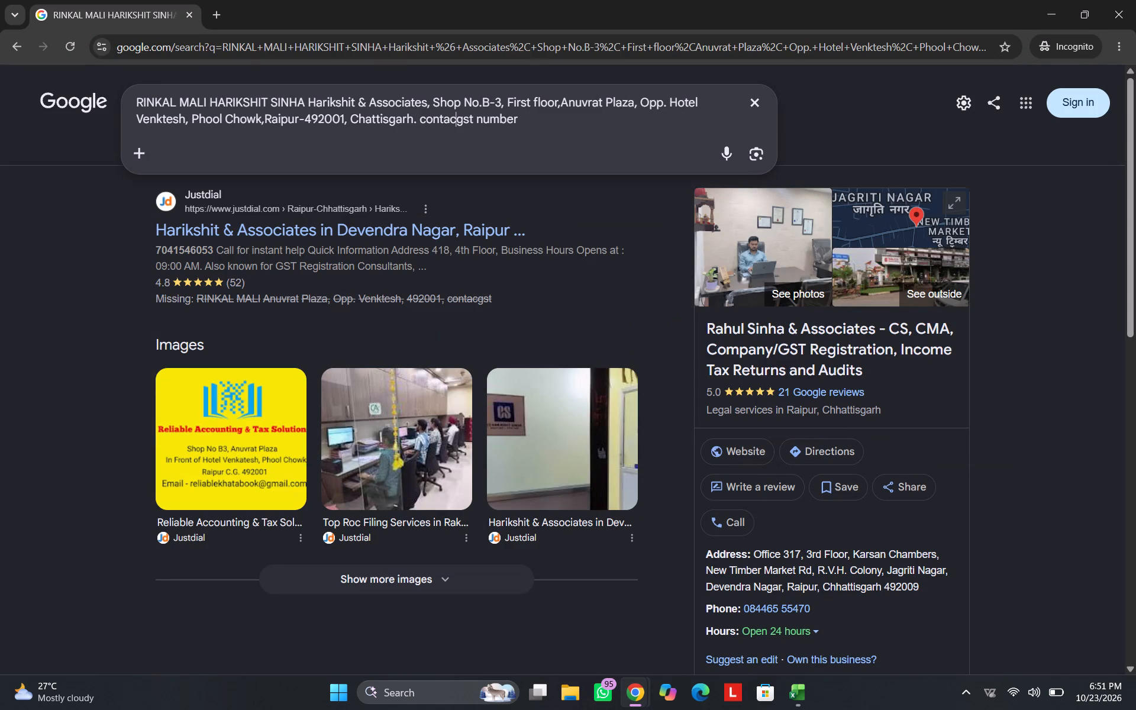
{"action": "key", "text": "ctrl+BackSpace"}
{"action": "key", "text": "Return"}
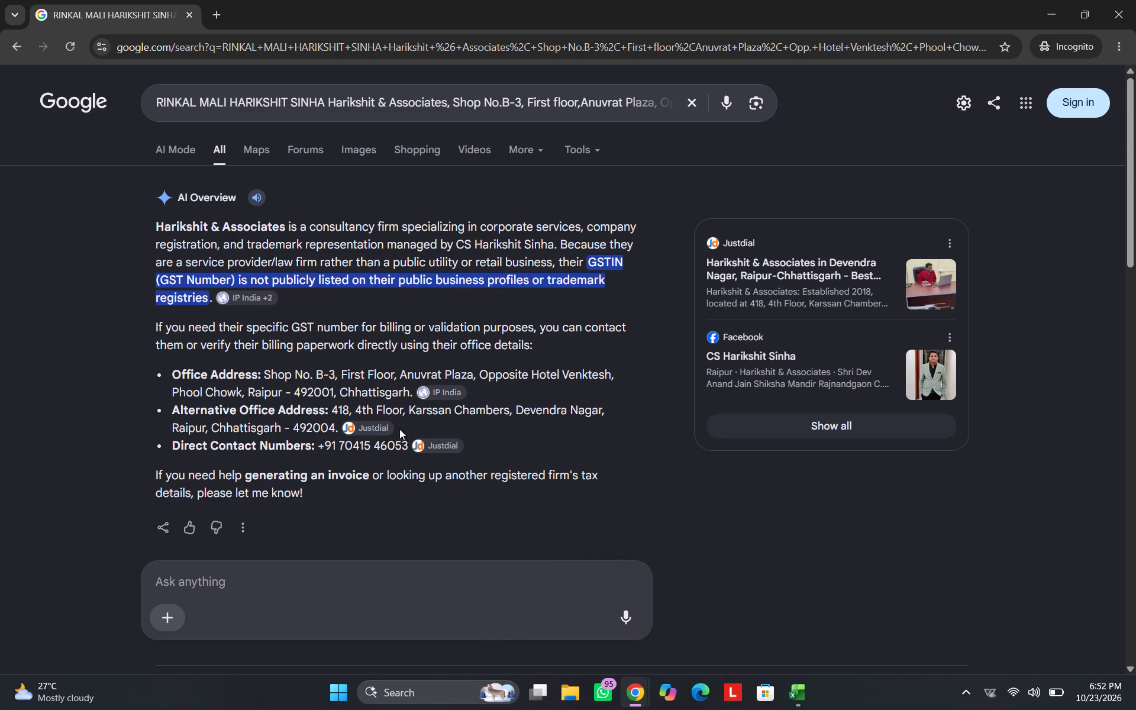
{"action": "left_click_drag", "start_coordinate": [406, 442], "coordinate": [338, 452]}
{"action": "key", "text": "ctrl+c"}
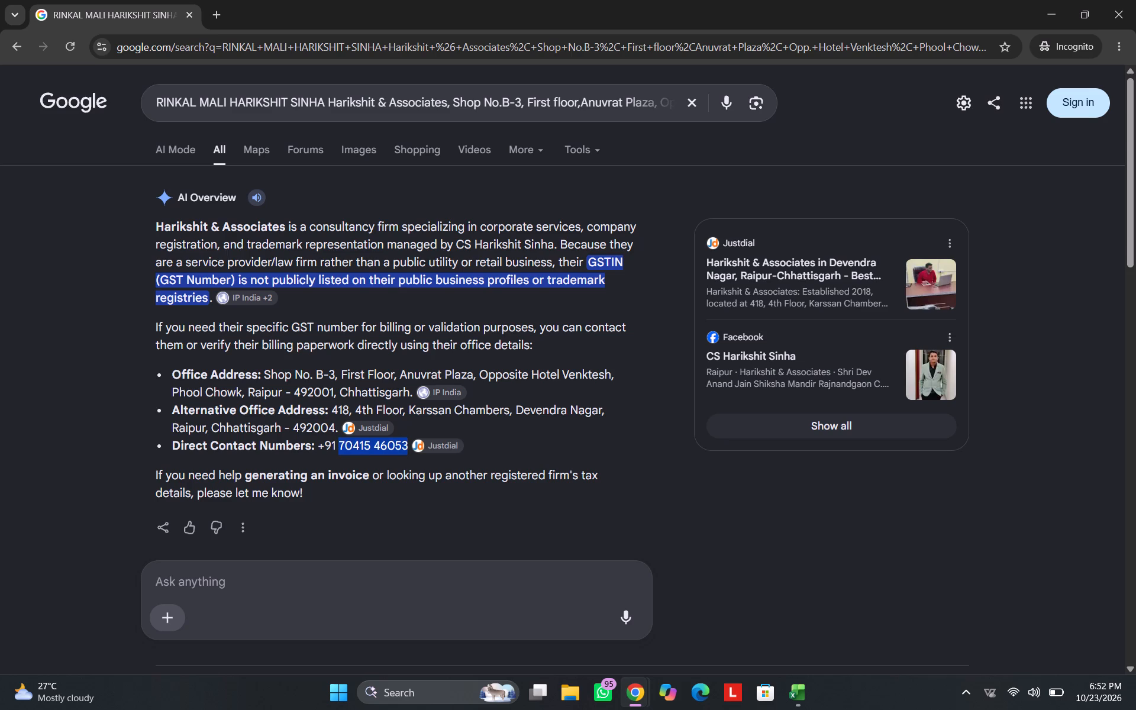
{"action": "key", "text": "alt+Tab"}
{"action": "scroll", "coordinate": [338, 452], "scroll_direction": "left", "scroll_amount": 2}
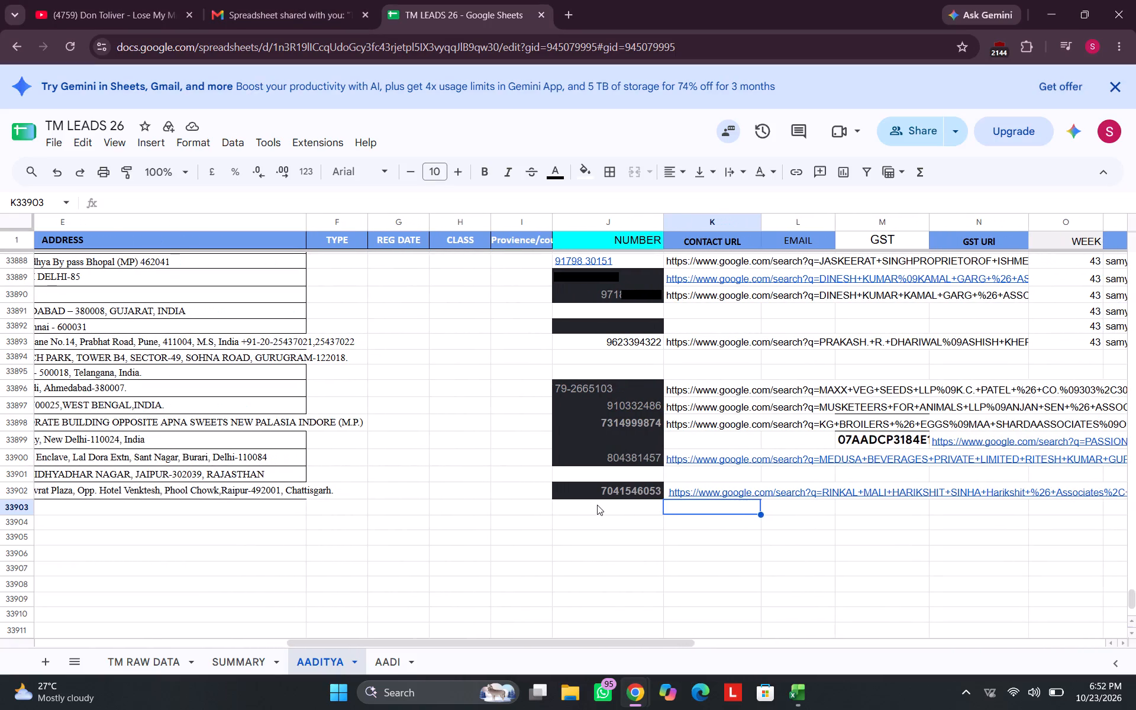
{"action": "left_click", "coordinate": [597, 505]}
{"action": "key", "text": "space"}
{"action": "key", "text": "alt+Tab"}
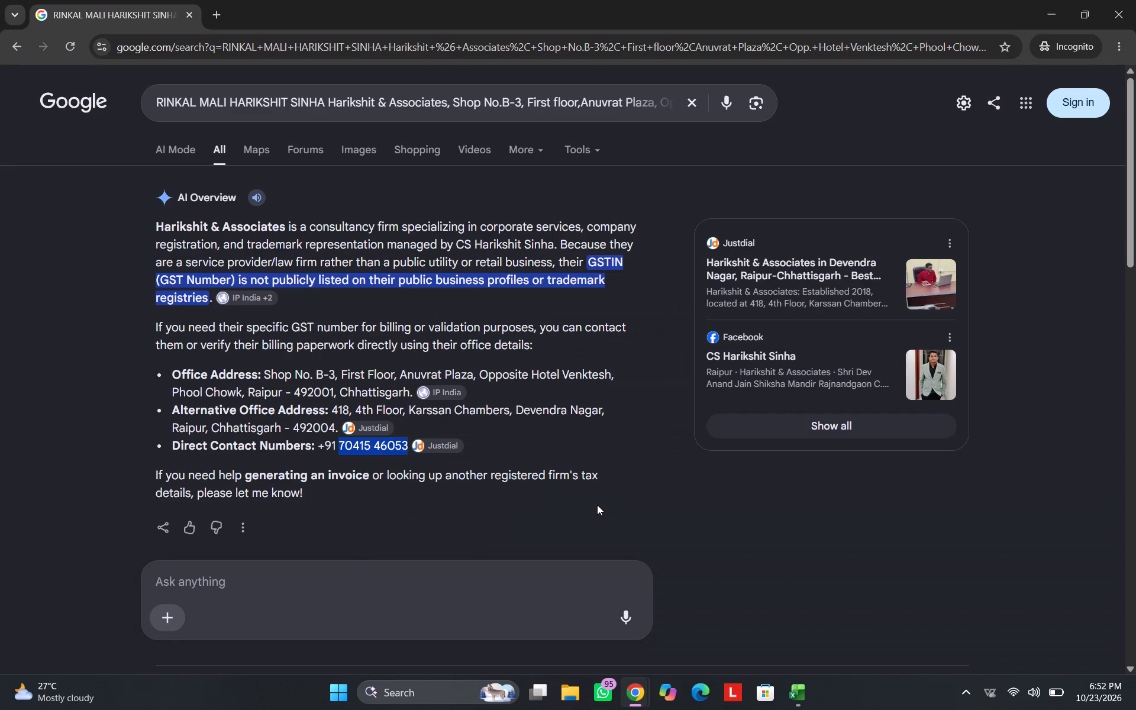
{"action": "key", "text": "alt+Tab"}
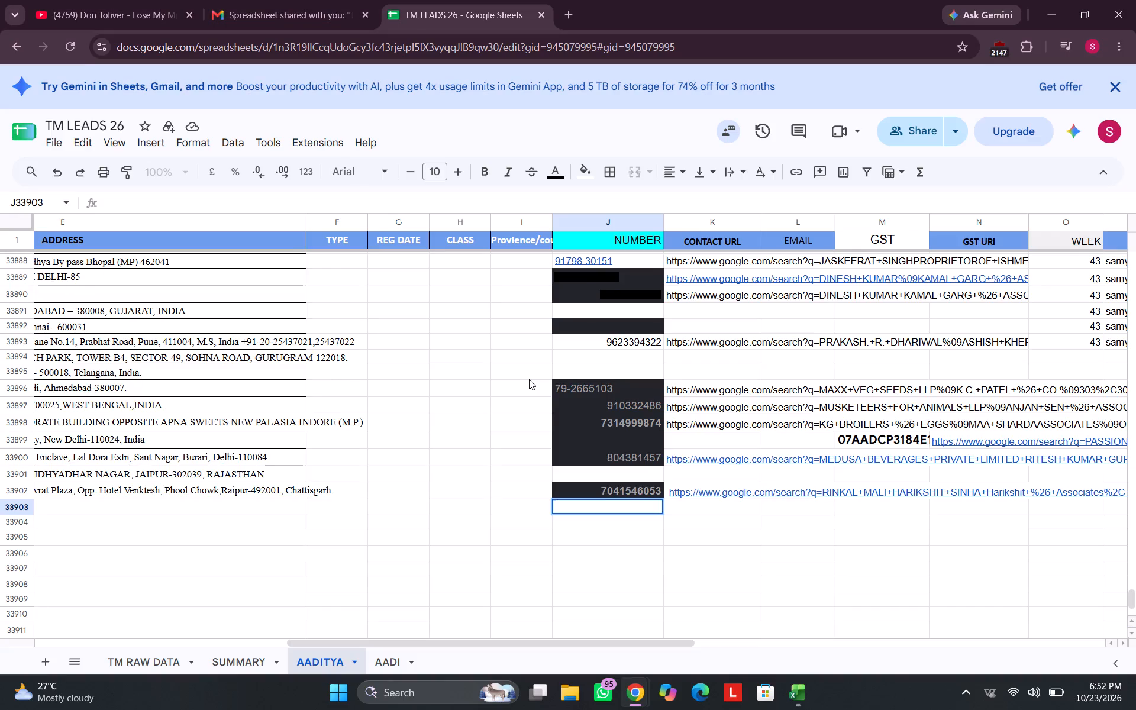
Copy application number 5858434 from the journal workbook's Page308 sheet into cell B33903 of TM LEADS 26.
{"action": "key", "text": "Left"}
{"action": "key", "text": "Left"}
{"action": "key", "text": "Left"}
{"action": "key", "text": "Left"}
{"action": "key", "text": "Left"}
{"action": "key", "text": "Left"}
{"action": "key", "text": "Left"}
{"action": "key", "text": "Left"}
{"action": "key", "text": "Left"}
{"action": "key", "text": "Left"}
{"action": "key", "text": "Left"}
{"action": "key", "text": "Left"}
{"action": "key", "text": "Right"}
{"action": "key", "text": "alt+Tab"}
{"action": "key", "text": "alt+Right"}
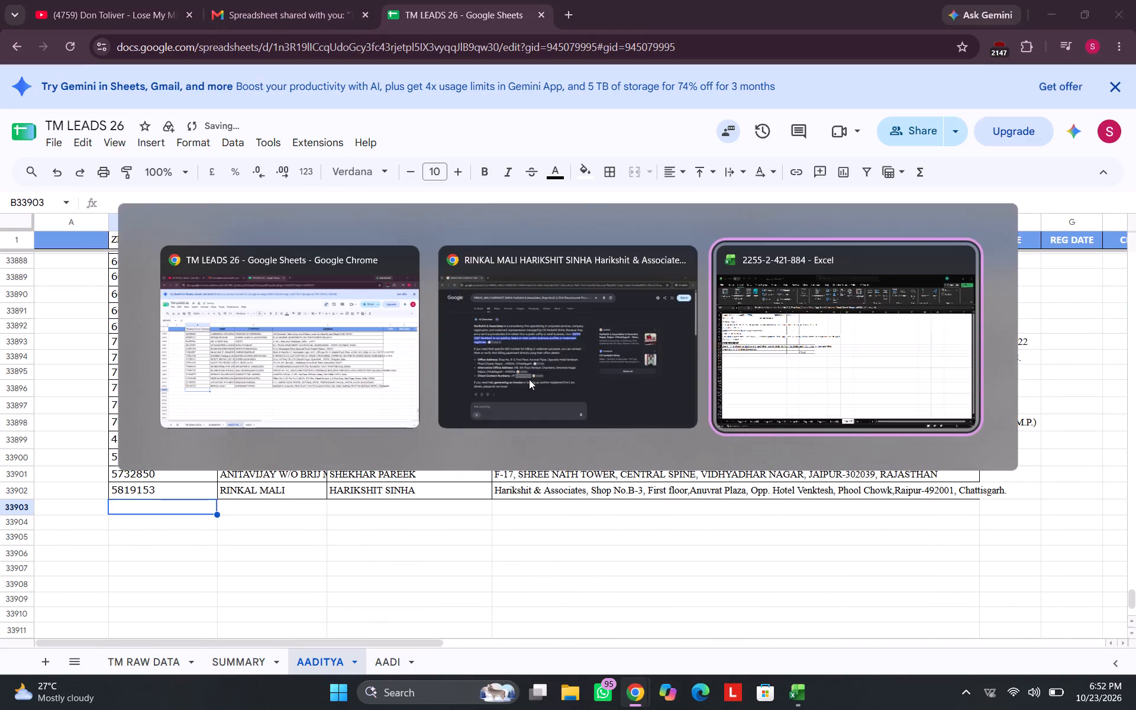
{"action": "left_click", "coordinate": [609, 646]}
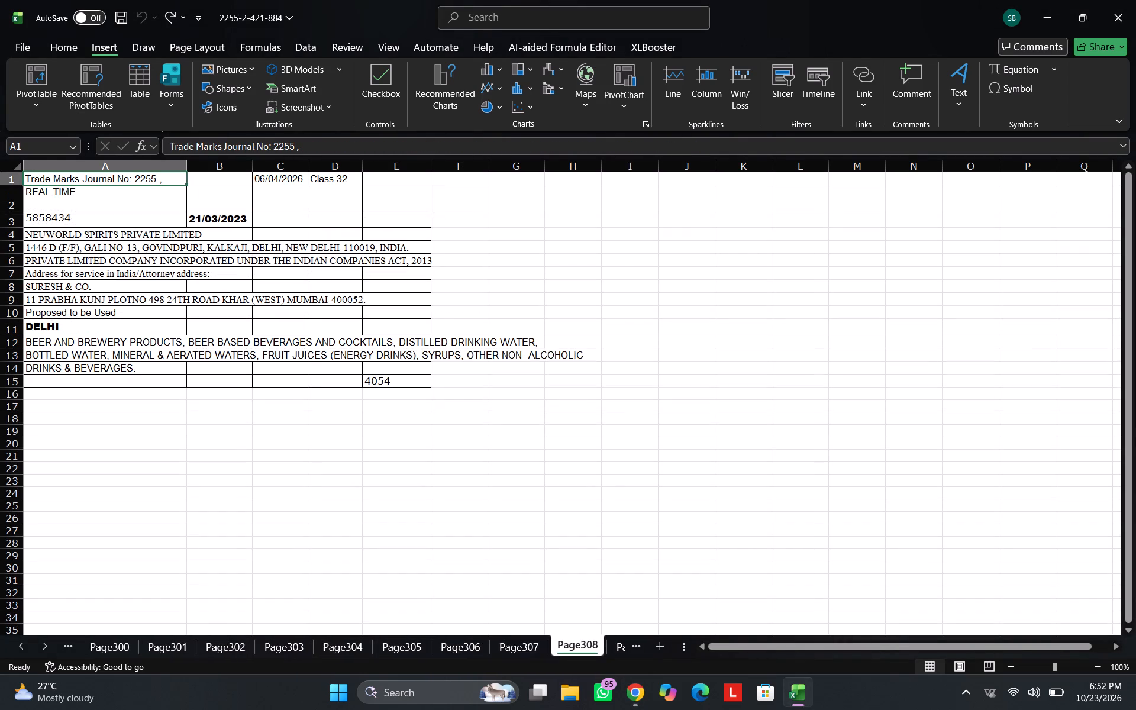
{"action": "left_click", "coordinate": [102, 220]}
{"action": "key", "text": "ctrl+c"}
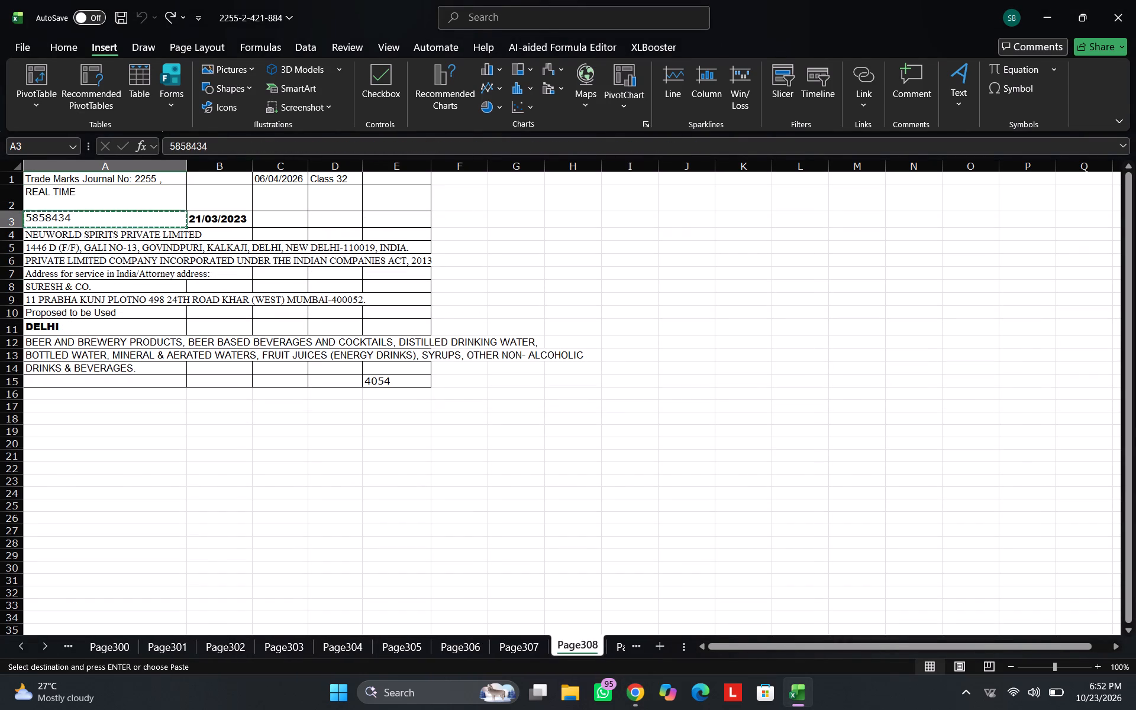
{"action": "key", "text": "alt+Tab"}
{"action": "key", "text": "ctrl+v"}
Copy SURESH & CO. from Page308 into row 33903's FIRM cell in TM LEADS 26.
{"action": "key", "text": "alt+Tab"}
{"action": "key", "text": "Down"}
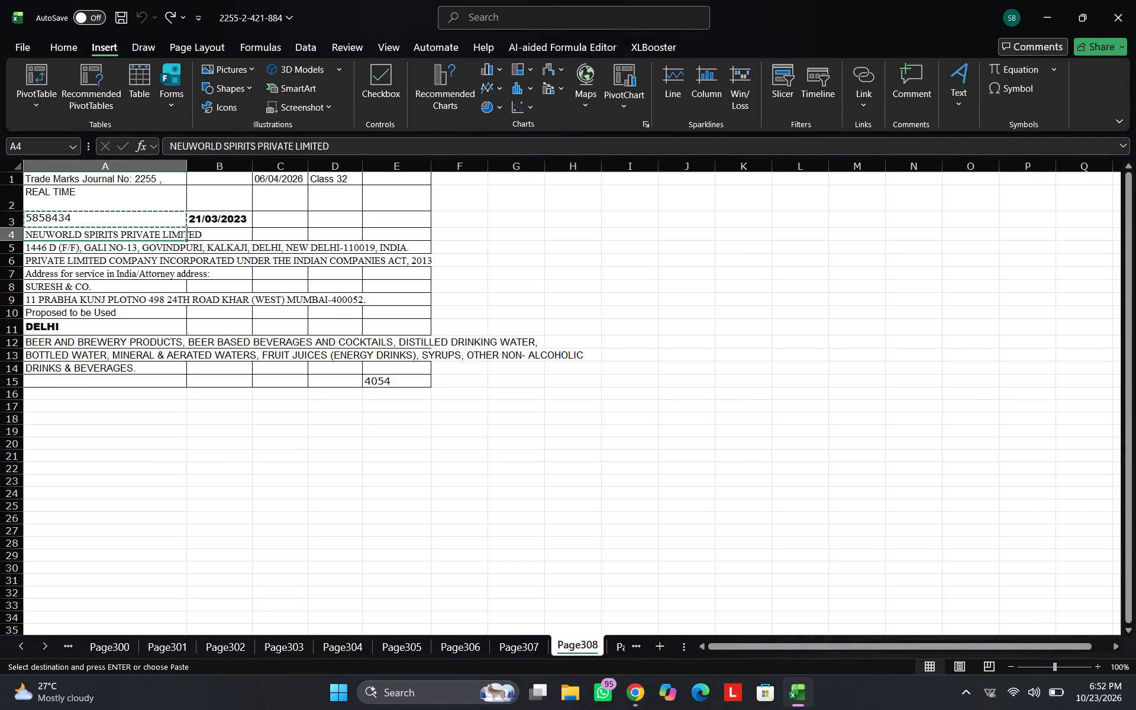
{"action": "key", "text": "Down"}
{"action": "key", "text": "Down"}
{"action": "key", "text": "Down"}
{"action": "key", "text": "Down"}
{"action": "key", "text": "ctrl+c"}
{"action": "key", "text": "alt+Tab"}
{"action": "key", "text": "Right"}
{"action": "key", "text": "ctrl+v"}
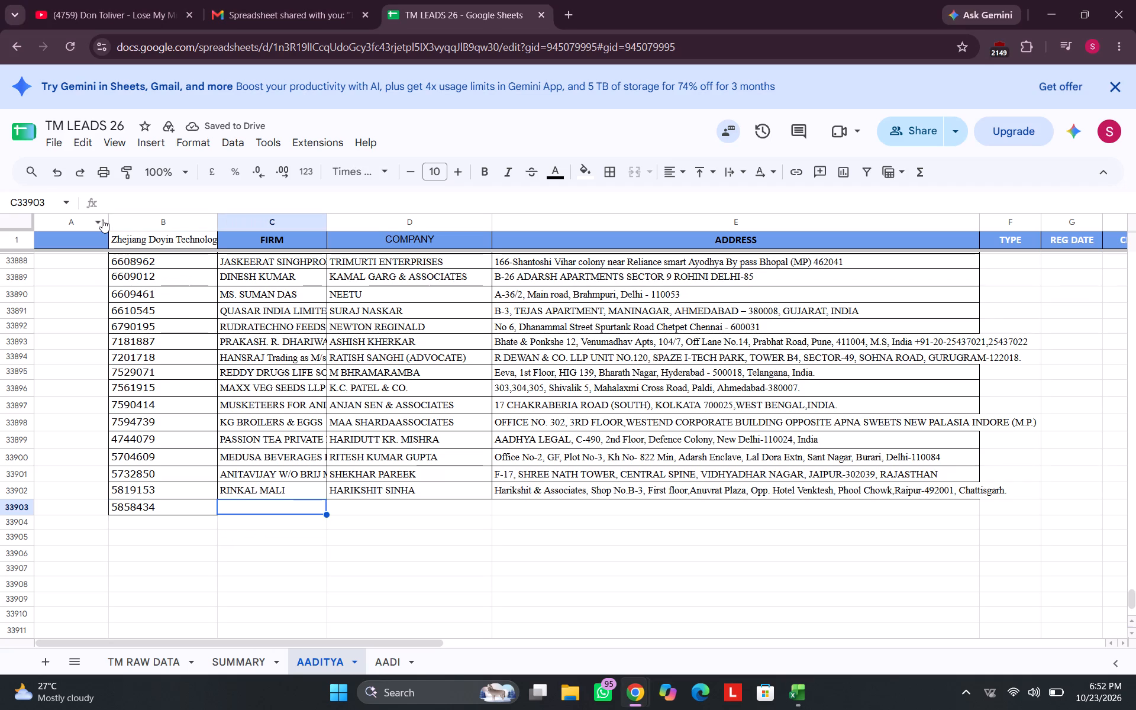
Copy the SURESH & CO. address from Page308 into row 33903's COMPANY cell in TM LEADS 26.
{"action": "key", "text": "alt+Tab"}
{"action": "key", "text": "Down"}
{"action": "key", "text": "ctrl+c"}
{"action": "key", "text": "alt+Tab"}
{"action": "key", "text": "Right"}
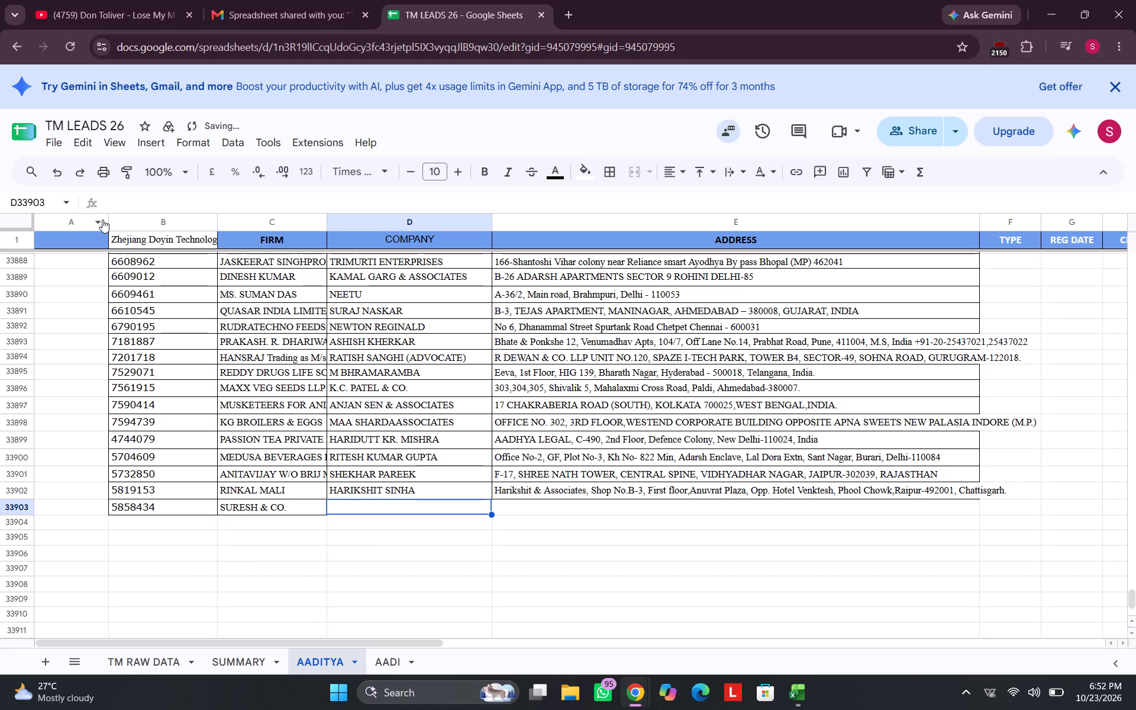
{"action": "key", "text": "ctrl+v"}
Replace row 33903's COMPANY entry in TM LEADS 26 with SURESH & CO. copied from Page308.
{"action": "key", "text": "alt+Tab"}
{"action": "key", "text": "Up"}
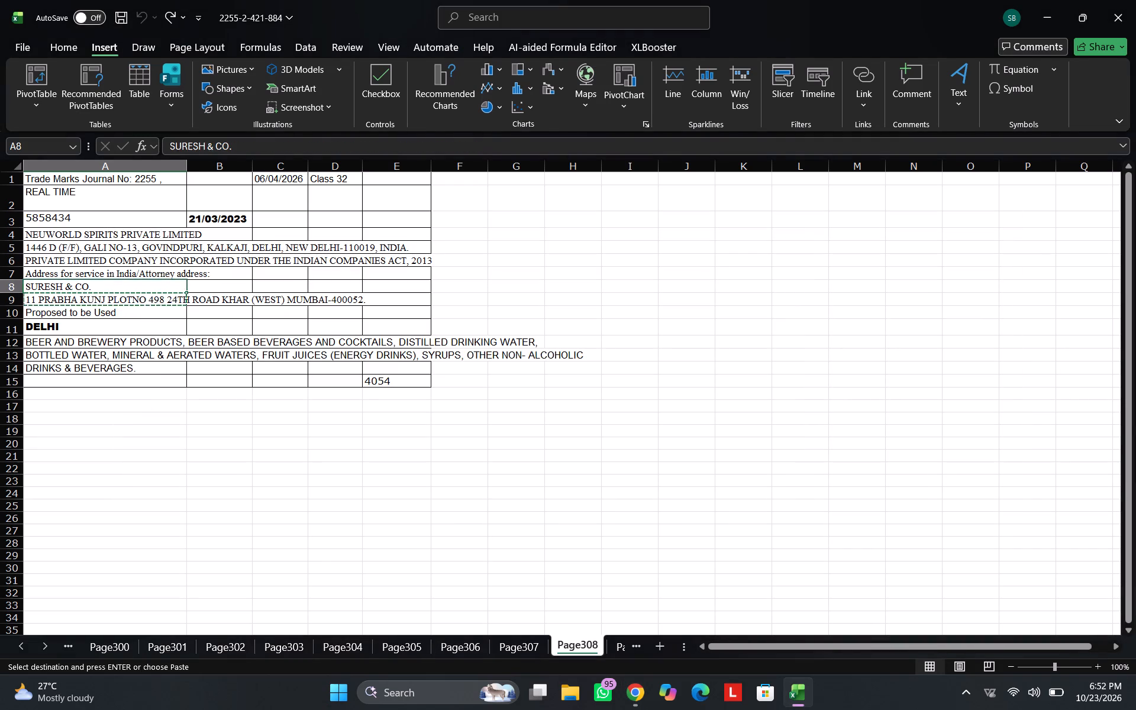
{"action": "key", "text": "ctrl+c"}
{"action": "key", "text": "alt+Tab"}
{"action": "key", "text": "ctrl+v"}
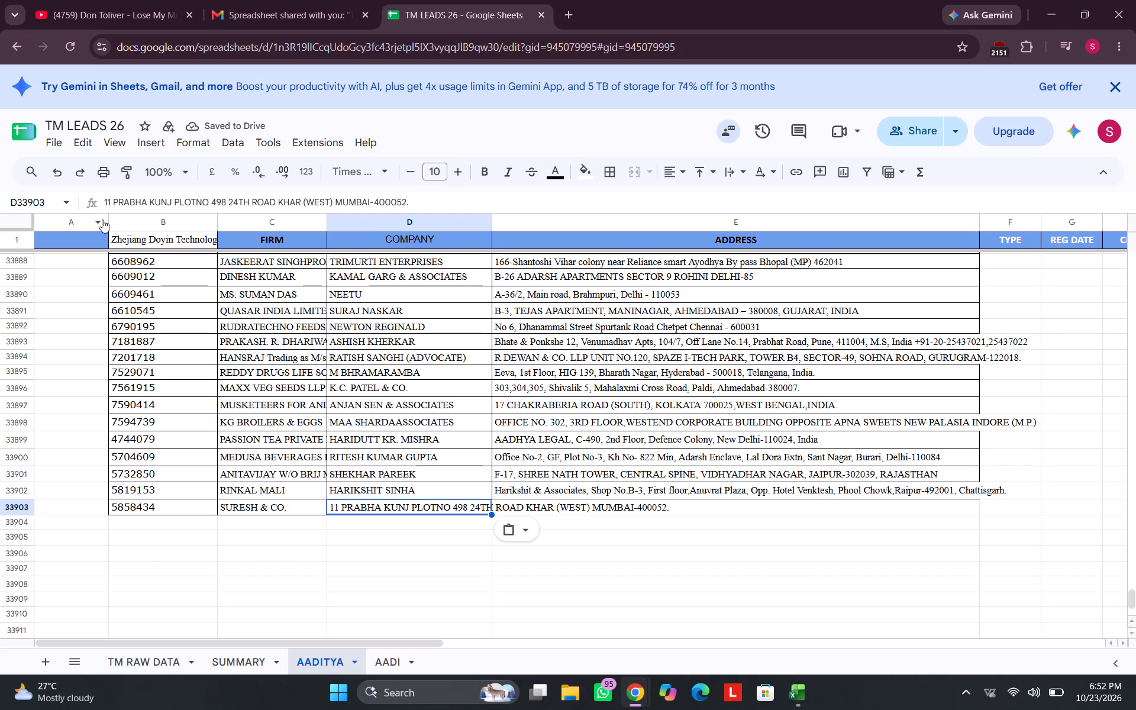
Replace row 33903's FIRM entry in TM LEADS 26 with NEUWORLD SPIRITS PRIVATE LIMITED copied from Page308.
{"action": "key", "text": "alt+Tab"}
{"action": "key", "text": "Up"}
{"action": "key", "text": "Up"}
{"action": "key", "text": "Up"}
{"action": "key", "text": "Up"}
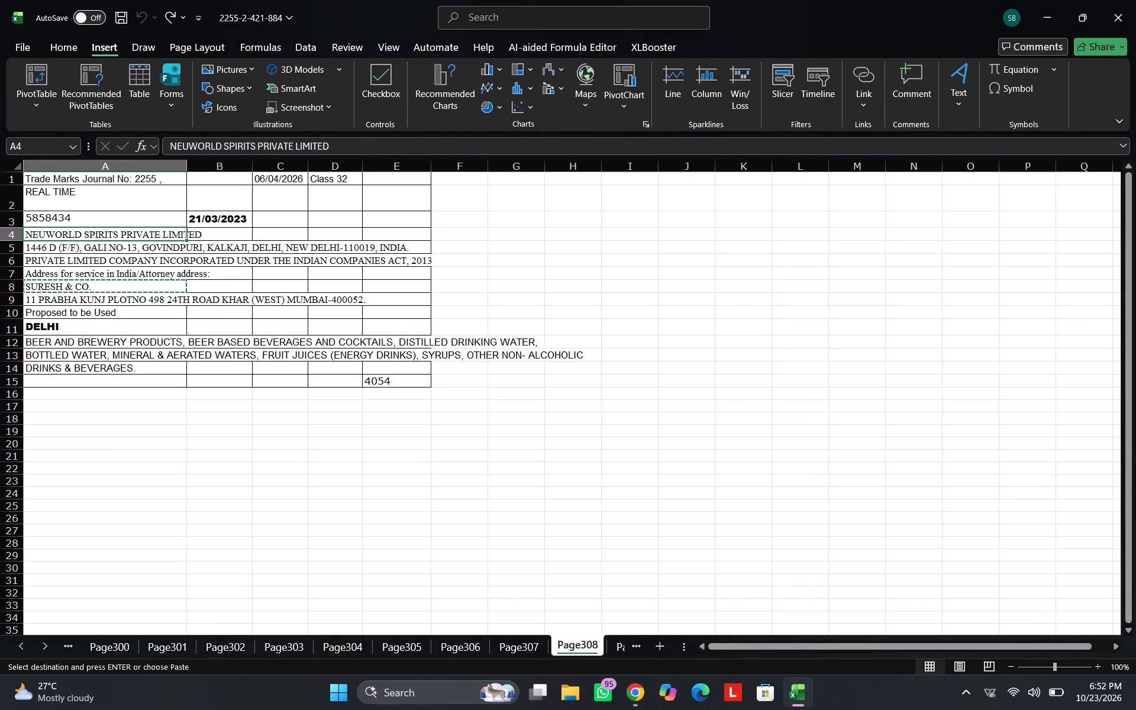
{"action": "key", "text": "ctrl+c"}
{"action": "key", "text": "alt+Tab"}
{"action": "key", "text": "Left"}
{"action": "key", "text": "ctrl+v"}
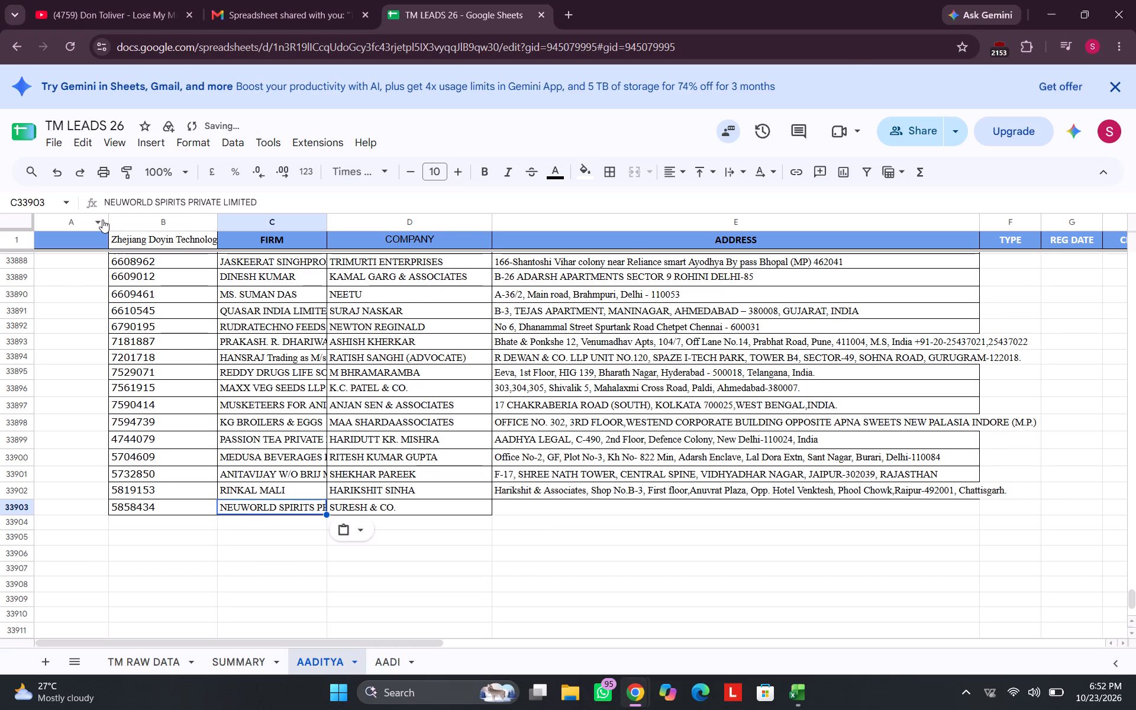
Copy the SURESH & CO. address from Page308 into row 33903's ADDRESS cell in TM LEADS 26.
{"action": "key", "text": "alt+Tab"}
{"action": "key", "text": "Down"}
{"action": "key", "text": "Down"}
{"action": "key", "text": "Down"}
{"action": "key", "text": "Down"}
{"action": "key", "text": "Down"}
{"action": "key", "text": "ctrl+c"}
{"action": "key", "text": "alt+Tab"}
{"action": "key", "text": "Right"}
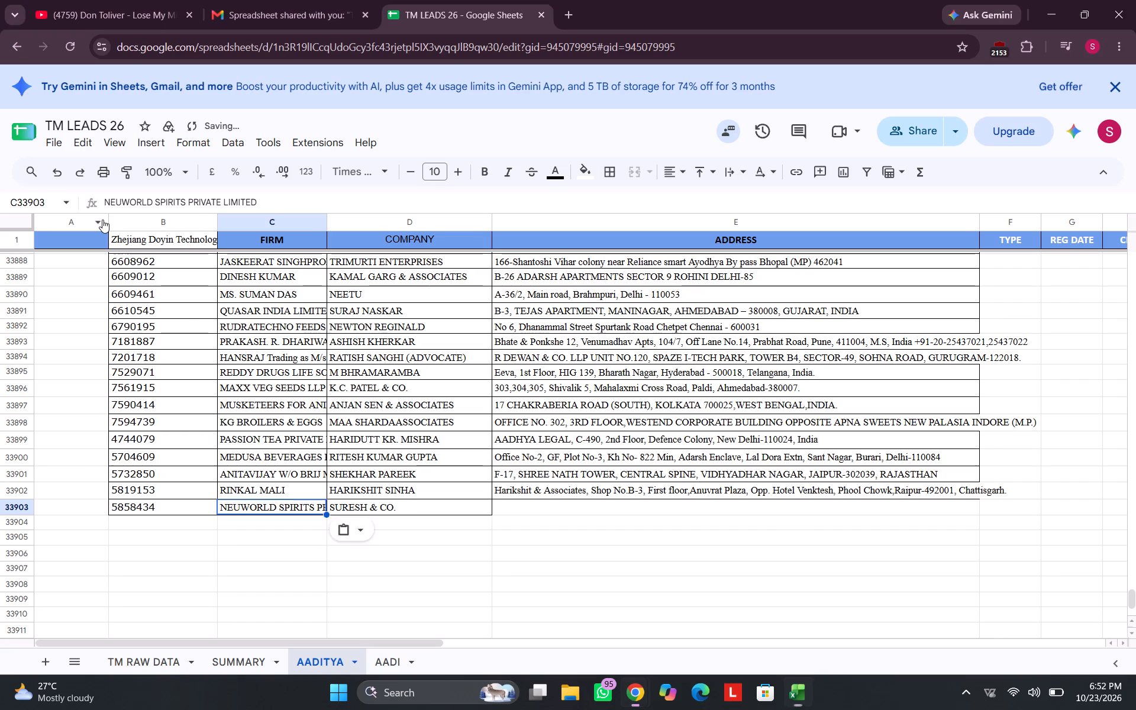
{"action": "key", "text": "Right"}
{"action": "key", "text": "ctrl+v"}
Search Google in the incognito window for row 33903's firm, company and address followed by "contact number".
{"action": "key", "text": "Right"}
{"action": "key", "text": "shift+Left"}
{"action": "key", "text": "shift+Left"}
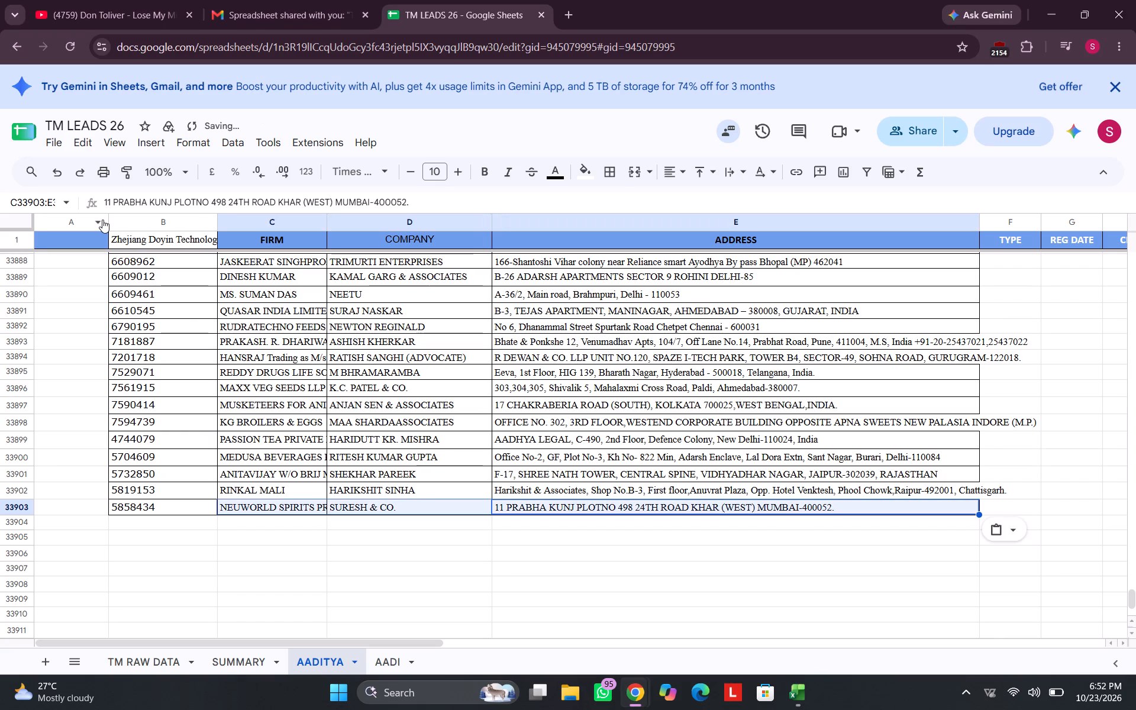
{"action": "key", "text": "ctrl+c"}
{"action": "key", "text": "alt+Tab"}
{"action": "key", "text": "alt+Right"}
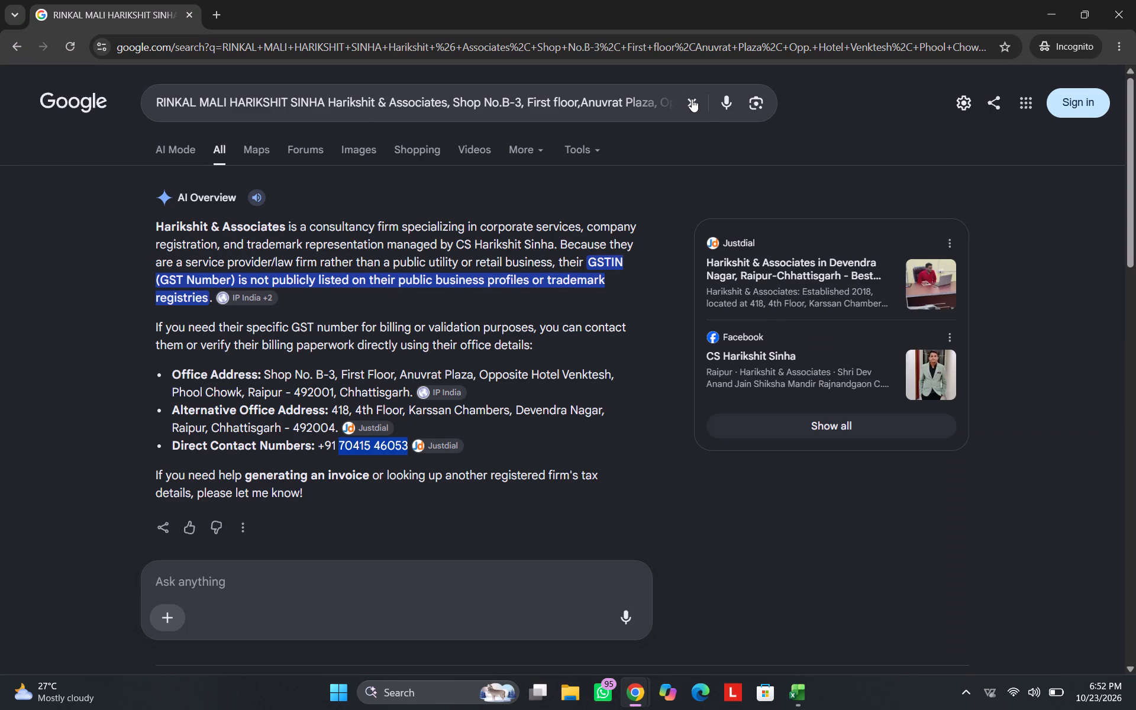
{"action": "left_click", "coordinate": [692, 99]}
{"action": "left_click", "coordinate": [669, 99], "text": "ctrl"}
{"action": "key", "text": "ctrl+v"}
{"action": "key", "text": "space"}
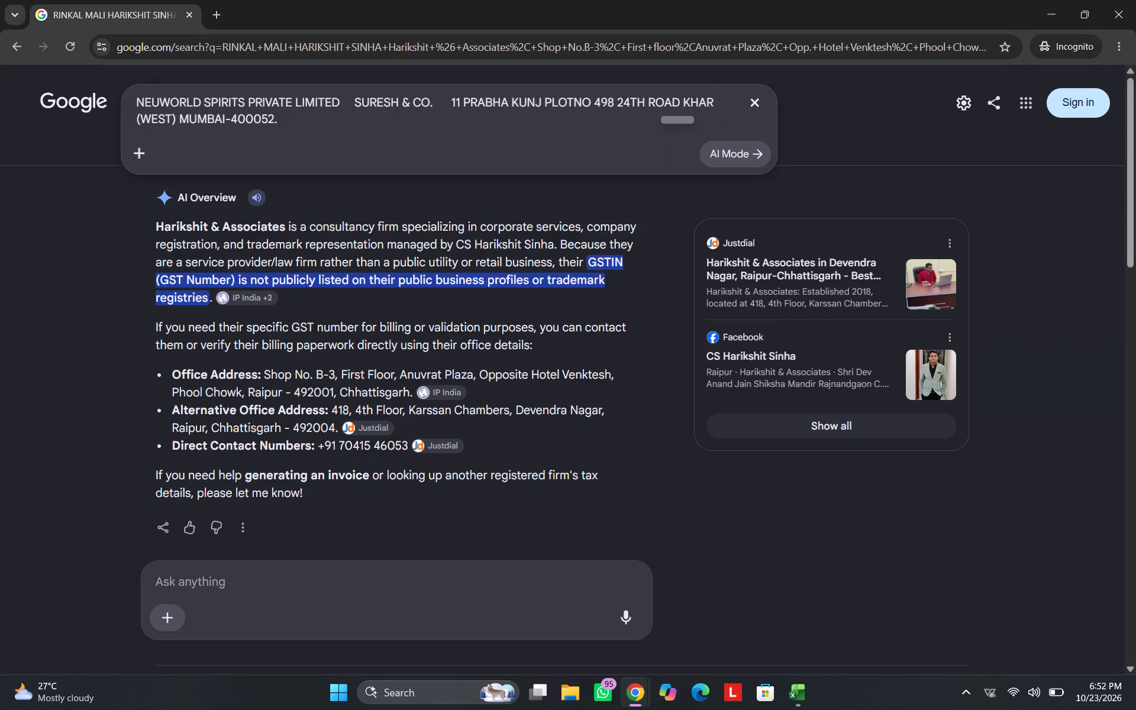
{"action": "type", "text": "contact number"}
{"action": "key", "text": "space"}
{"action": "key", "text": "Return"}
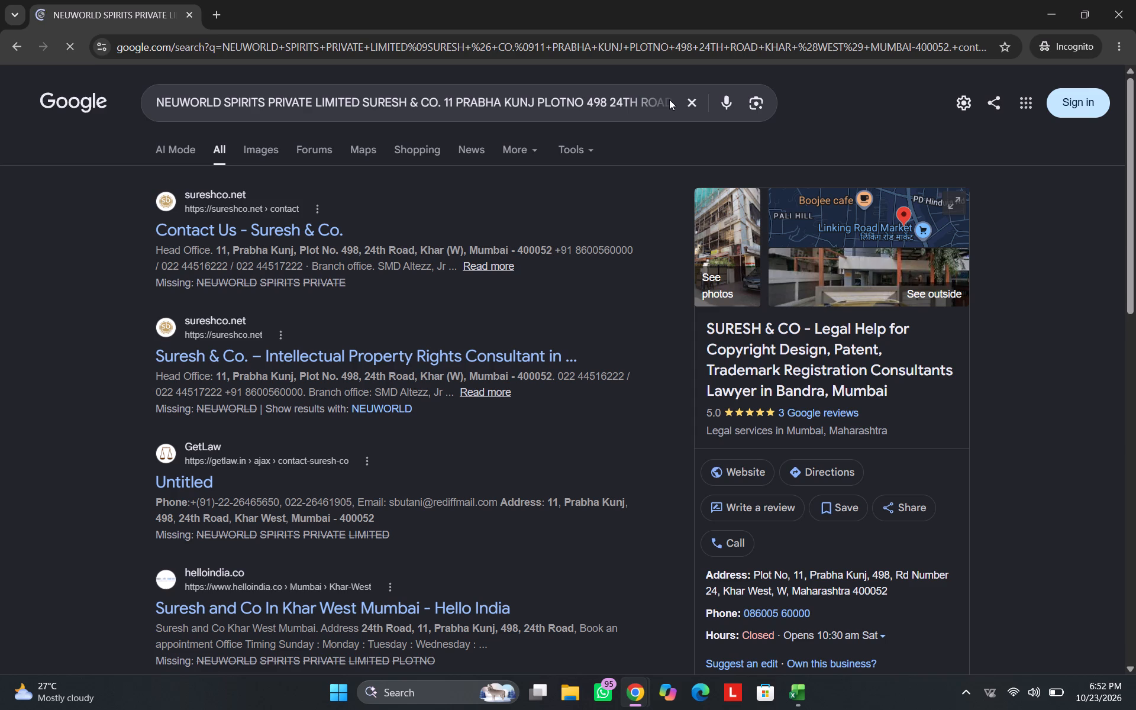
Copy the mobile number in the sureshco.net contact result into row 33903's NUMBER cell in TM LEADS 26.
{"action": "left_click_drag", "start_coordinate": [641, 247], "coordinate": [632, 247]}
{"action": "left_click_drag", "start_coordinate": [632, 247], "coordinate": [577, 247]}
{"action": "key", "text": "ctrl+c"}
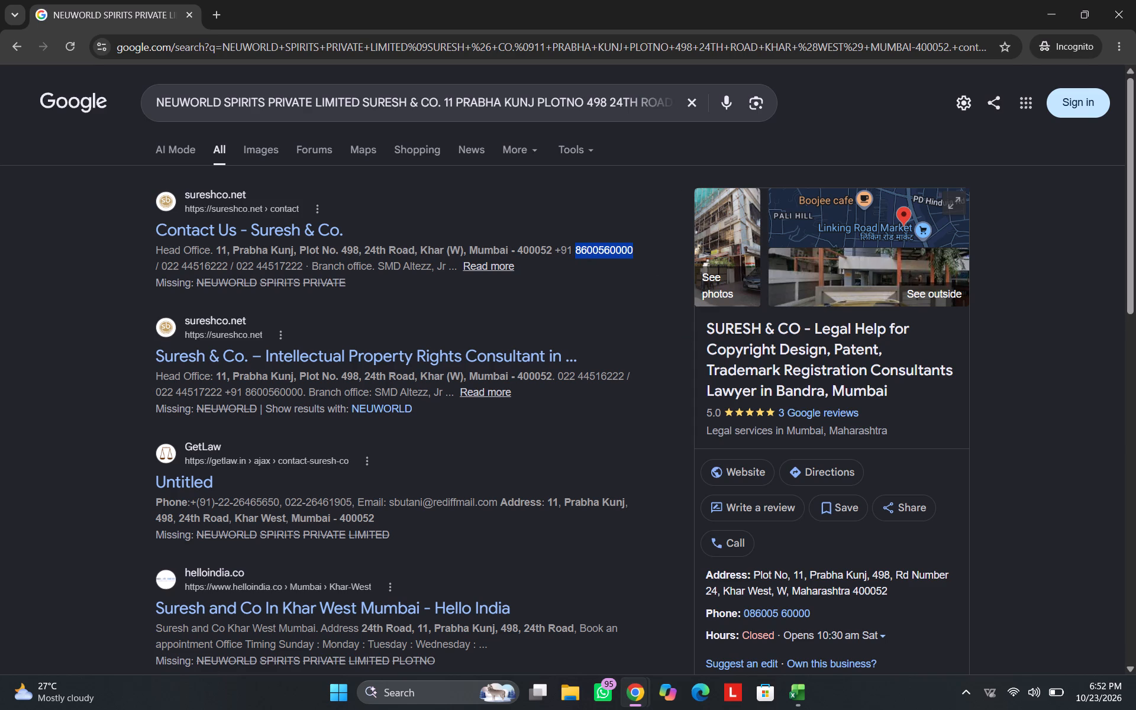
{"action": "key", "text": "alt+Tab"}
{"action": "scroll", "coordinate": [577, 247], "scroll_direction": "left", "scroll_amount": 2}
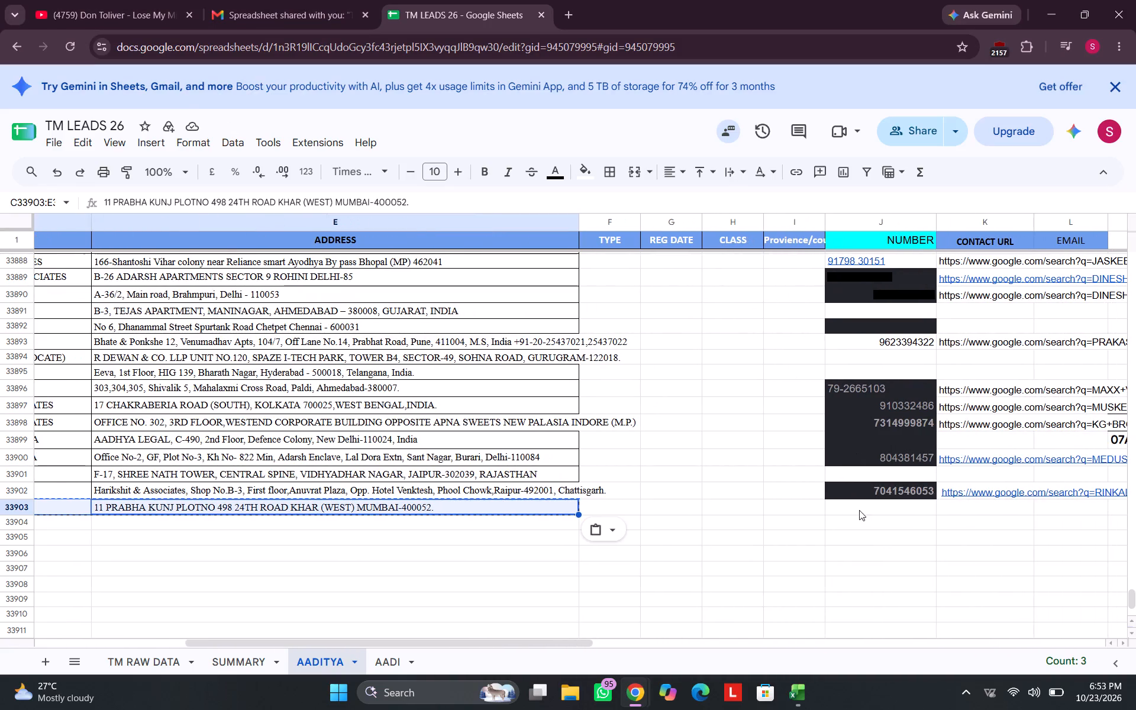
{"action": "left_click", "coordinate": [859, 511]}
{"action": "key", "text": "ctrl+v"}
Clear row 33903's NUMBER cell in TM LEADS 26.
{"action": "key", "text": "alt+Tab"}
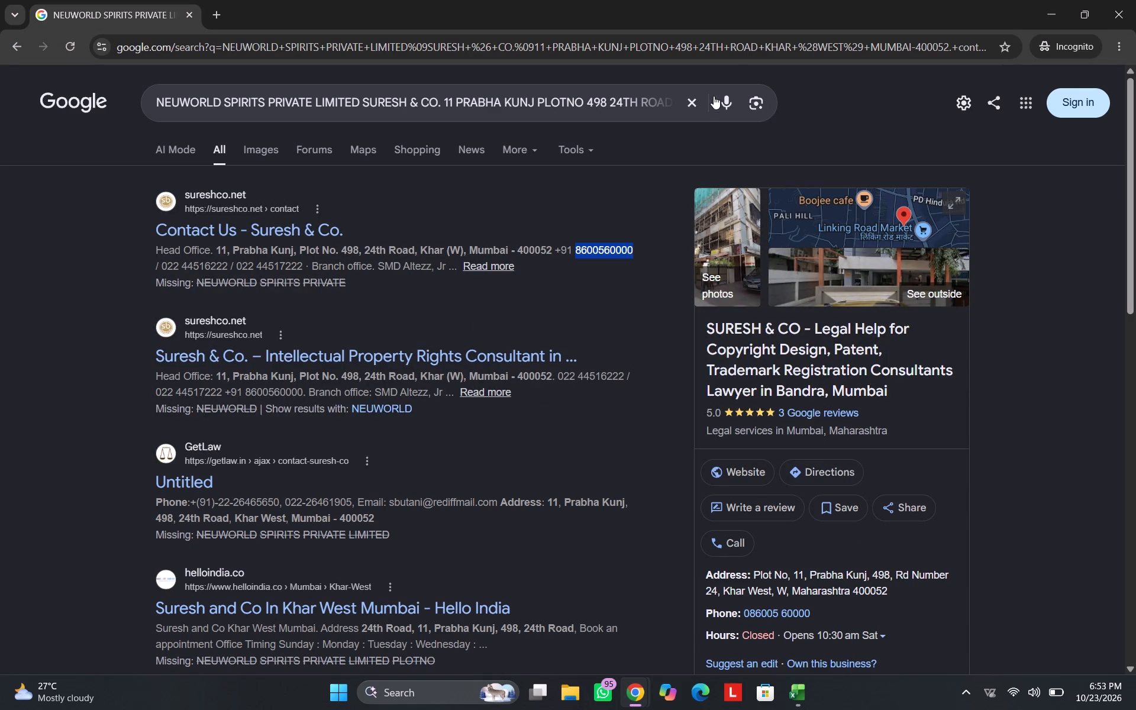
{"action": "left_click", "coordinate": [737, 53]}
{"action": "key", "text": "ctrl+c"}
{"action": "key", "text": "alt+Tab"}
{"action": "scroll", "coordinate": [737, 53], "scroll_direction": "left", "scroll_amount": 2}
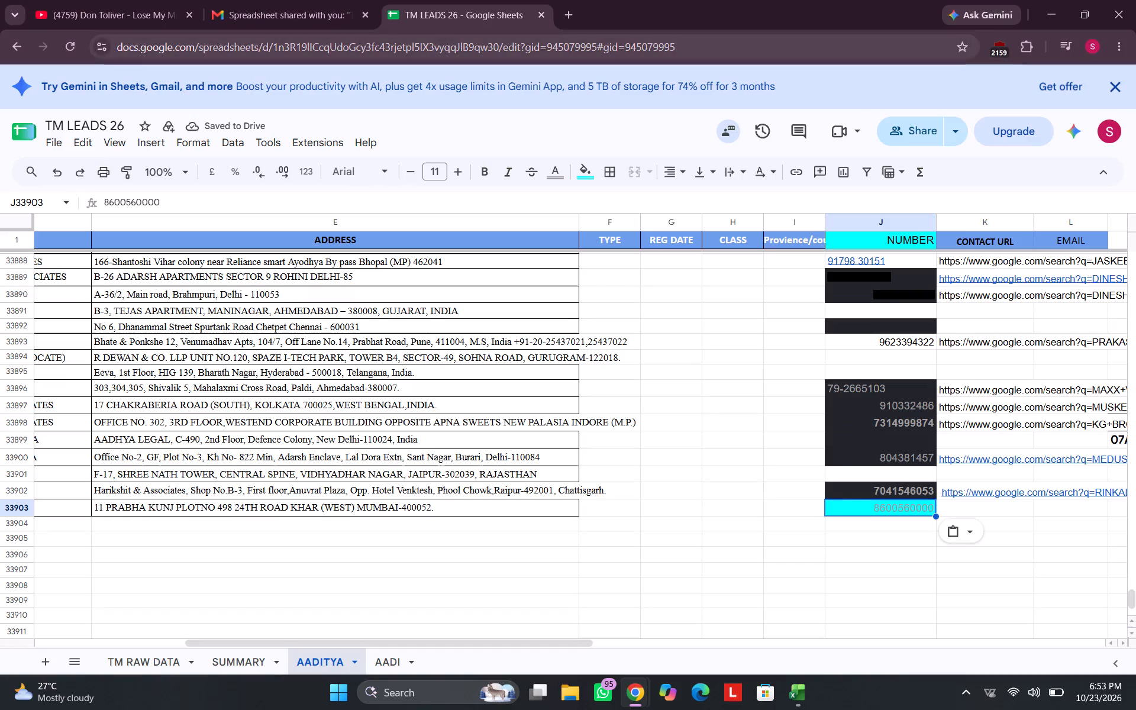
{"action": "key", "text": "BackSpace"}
Copy the first phone number in the GetLaw search result into row 33903's NUMBER cell in TM LEADS 26.
{"action": "key", "text": "alt+Tab"}
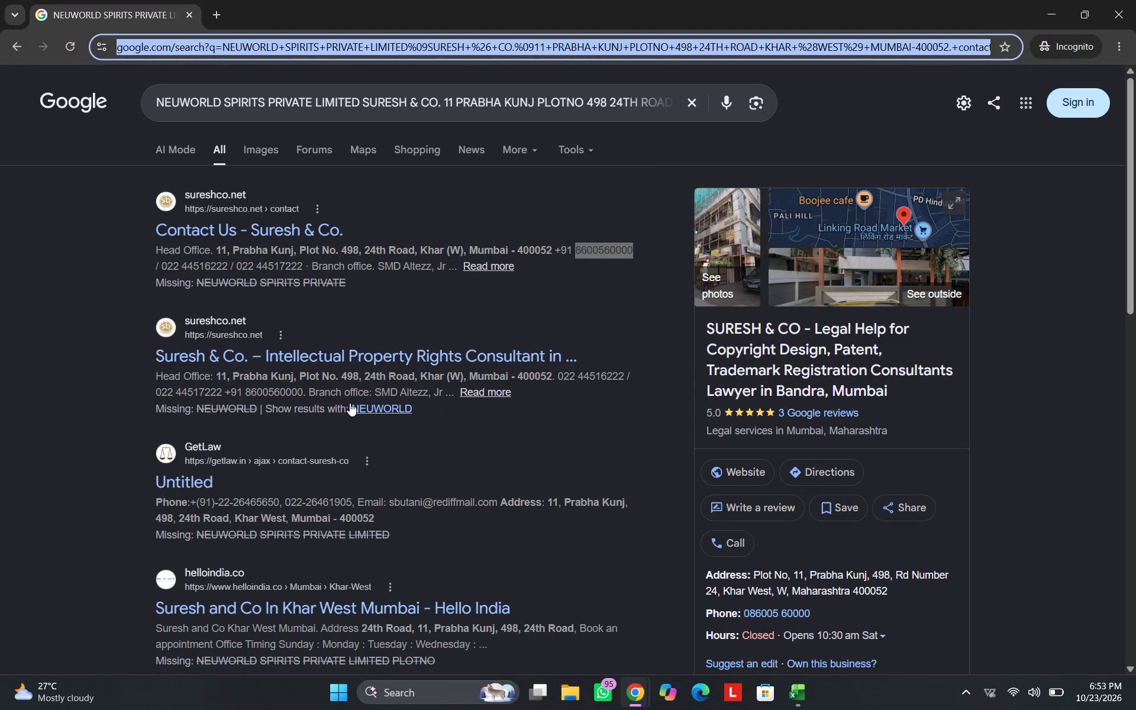
{"action": "scroll", "coordinate": [601, 515], "scroll_direction": "down", "scroll_amount": 1}
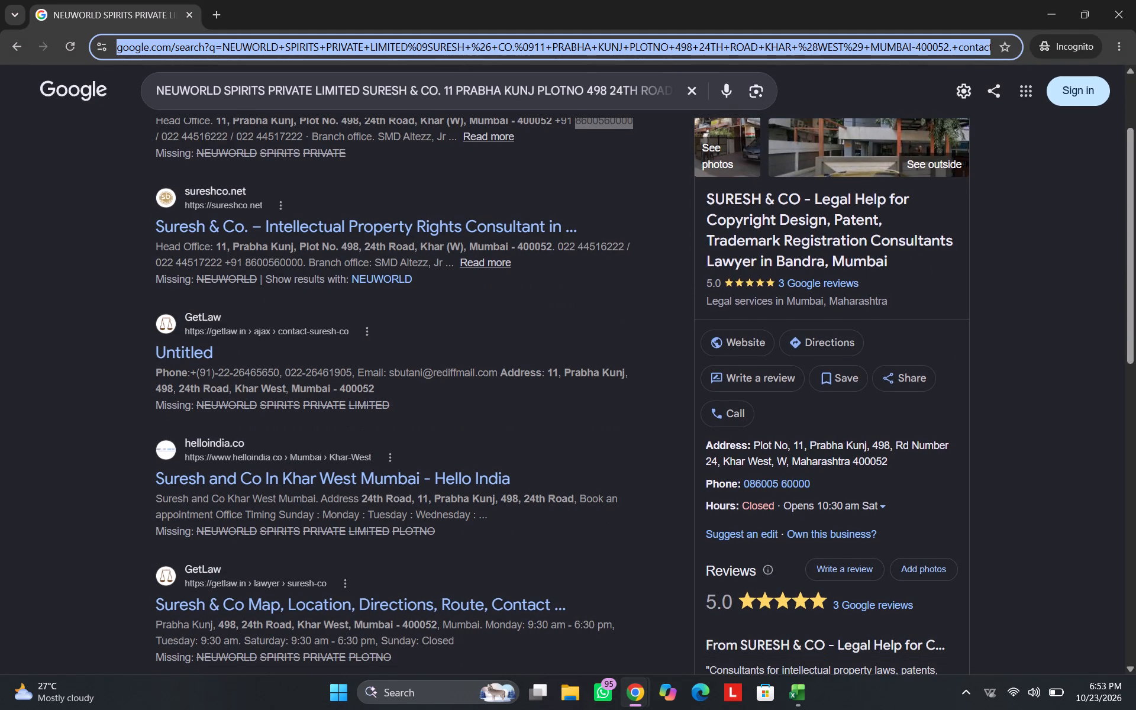
{"action": "left_click_drag", "start_coordinate": [267, 370], "coordinate": [202, 368]}
{"action": "key", "text": "ctrl+c"}
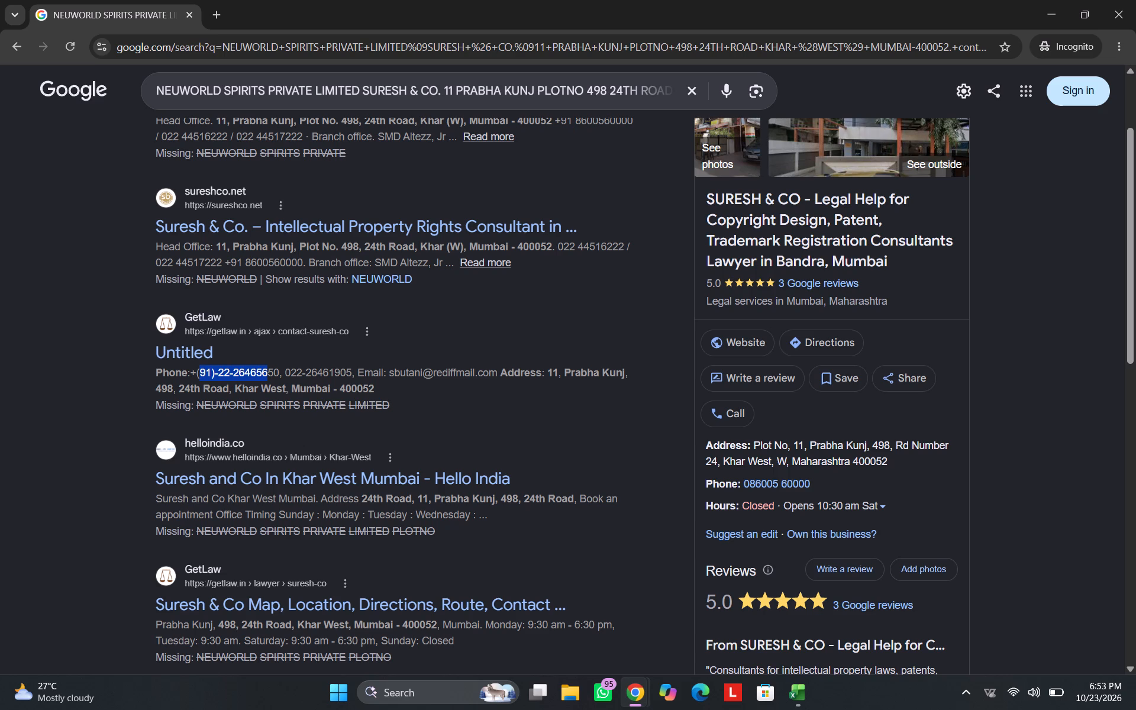
{"action": "key", "text": "alt+Tab"}
{"action": "key", "text": "ctrl+v"}
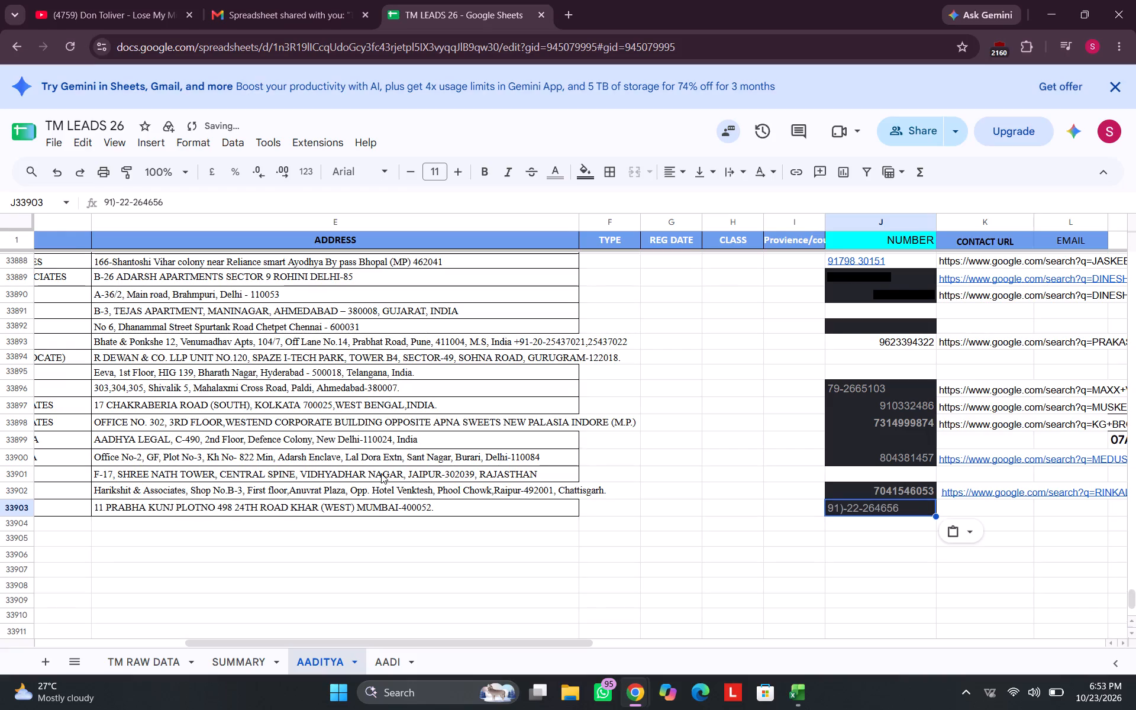
Remove the closing bracket and hyphen after the country code in row 33903's NUMBER entry.
{"action": "double_click", "coordinate": [847, 509]}
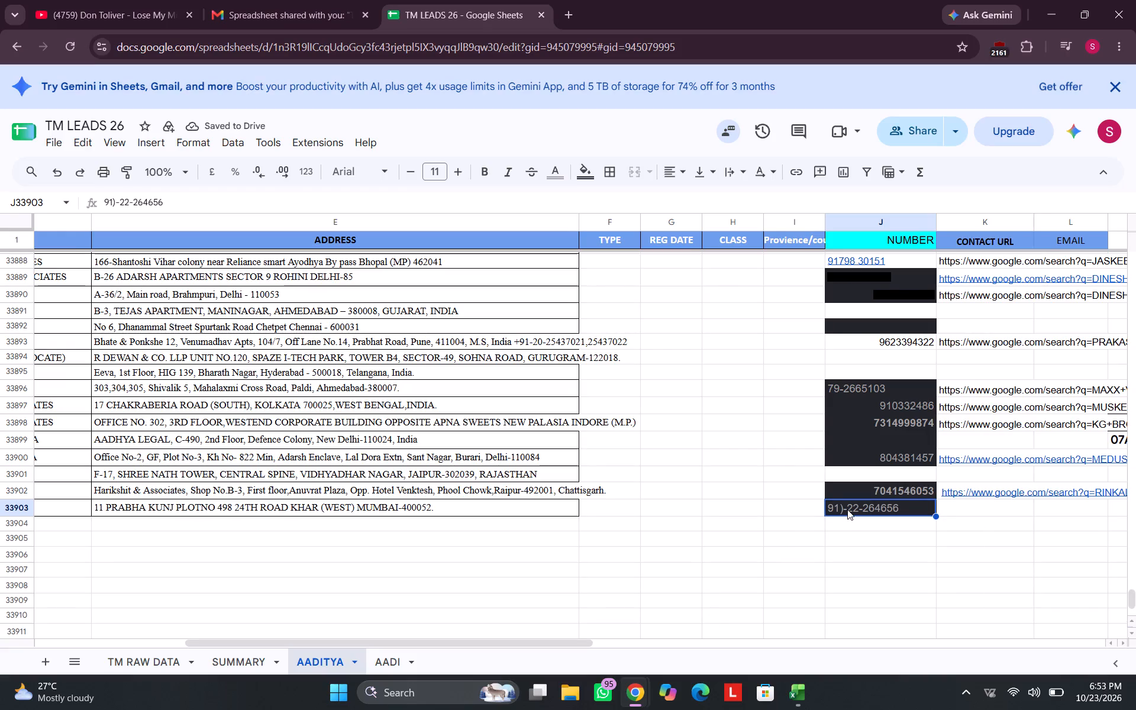
{"action": "left_click", "coordinate": [847, 509]}
{"action": "key", "text": "BackSpace"}
{"action": "key", "text": "BackSpace"}
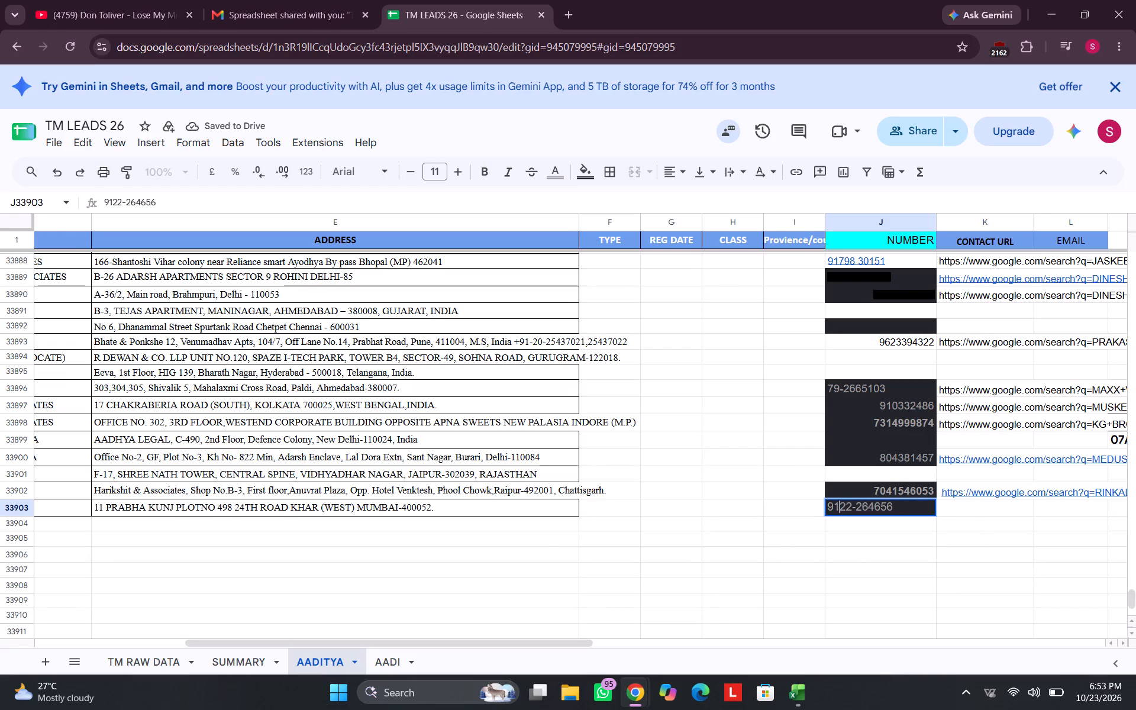
{"action": "key", "text": "Return"}
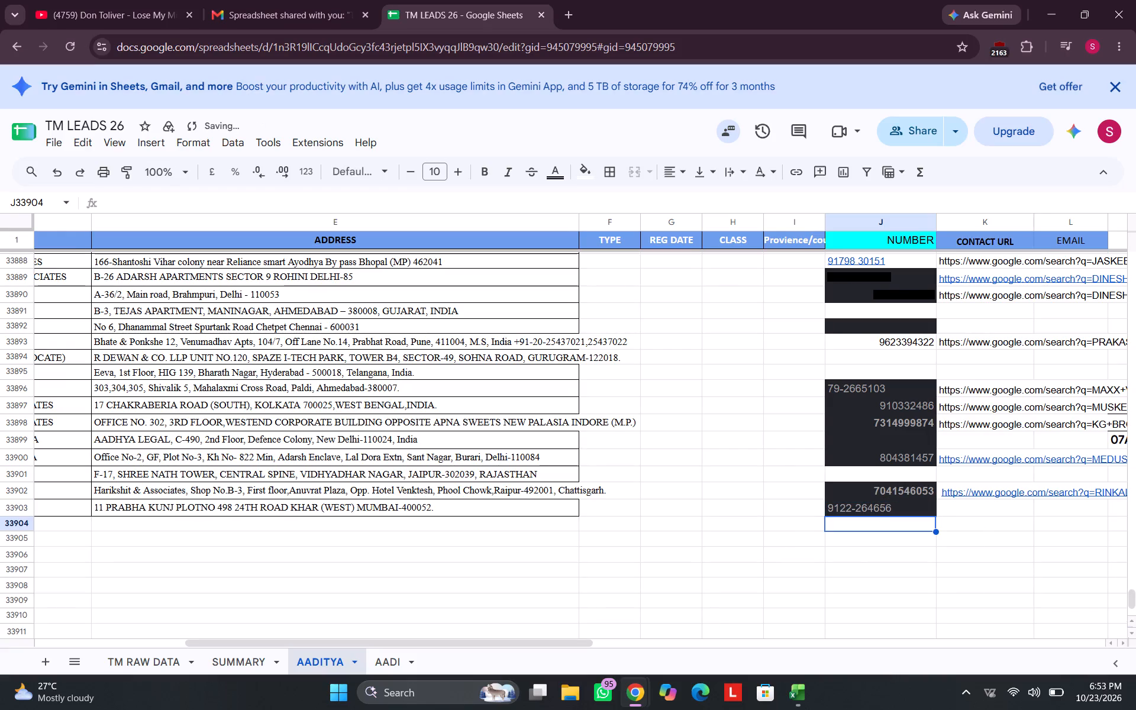
Copy the Google contact number search URL into row 33903's CONTACT URL cell in TM LEADS 26.
{"action": "key", "text": "alt+Tab"}
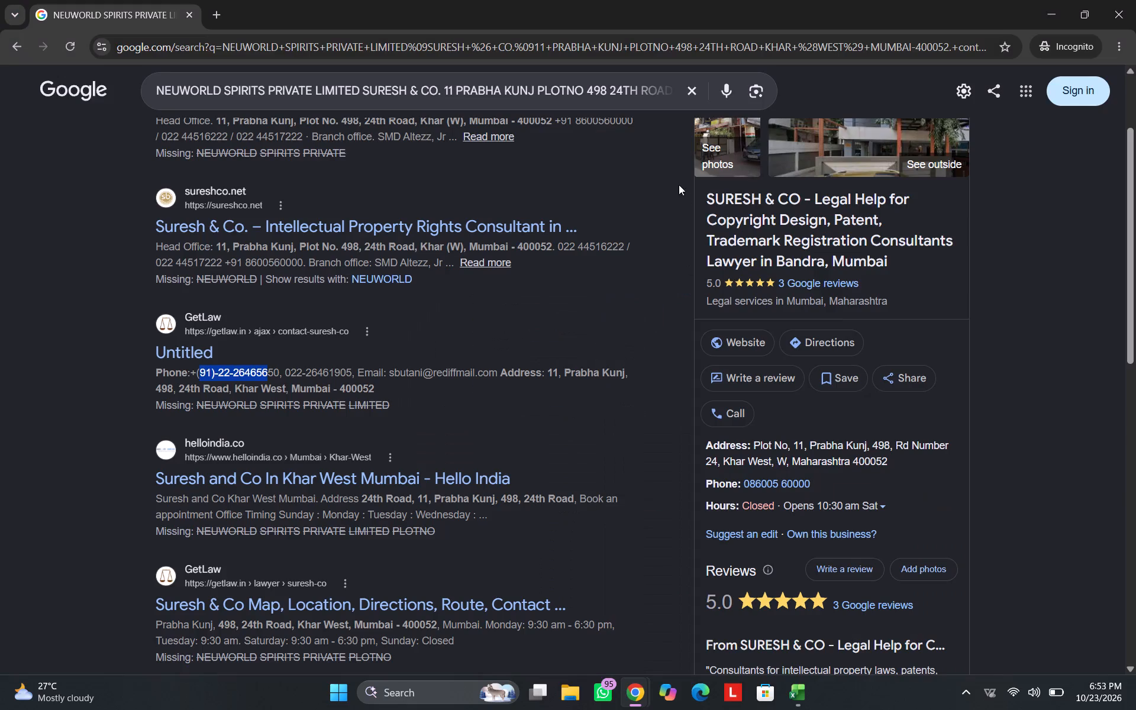
{"action": "left_click", "coordinate": [693, 50]}
{"action": "key", "text": "ctrl+c"}
{"action": "key", "text": "alt+Tab"}
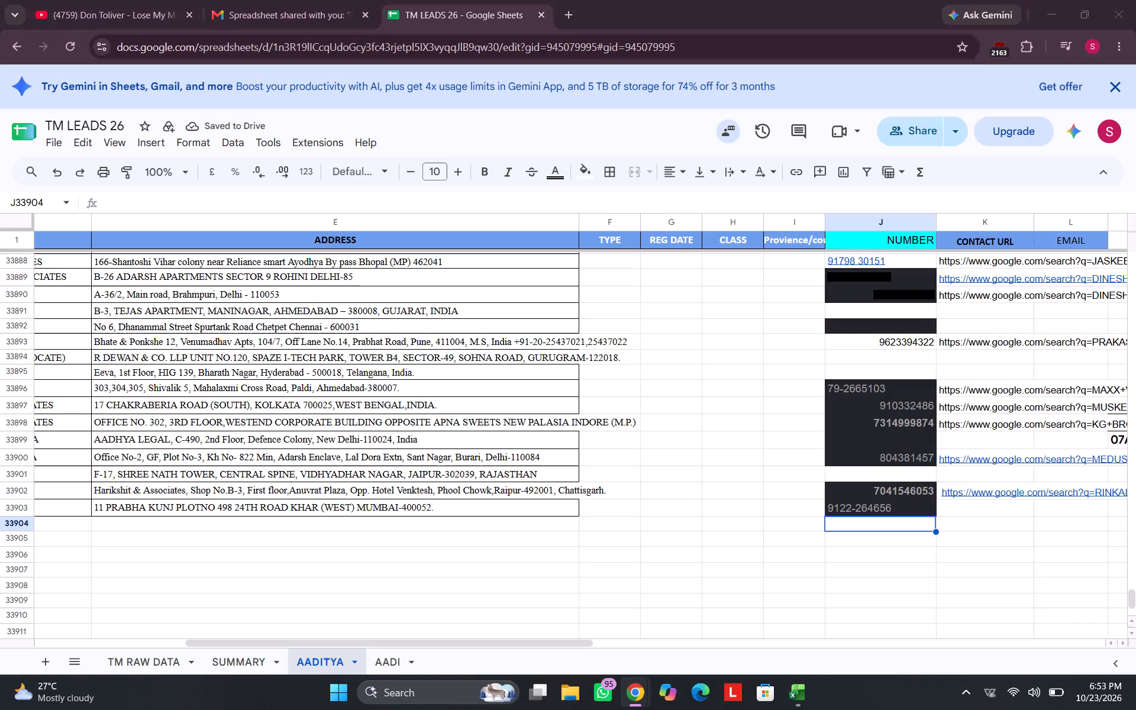
{"action": "left_click", "coordinate": [955, 514]}
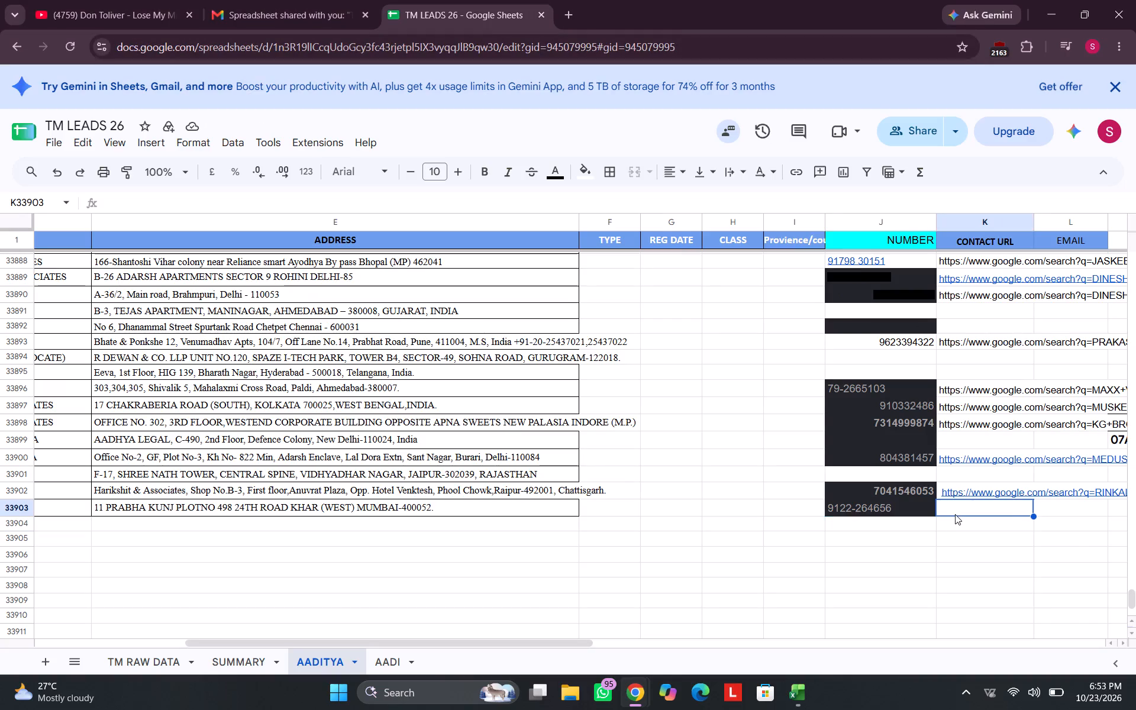
{"action": "key", "text": "ctrl+v"}
Search Google for row 33903's firm, company and address with "gst number" in place of "contact number".
{"action": "key", "text": "alt+Tab"}
{"action": "left_click", "coordinate": [600, 88]}
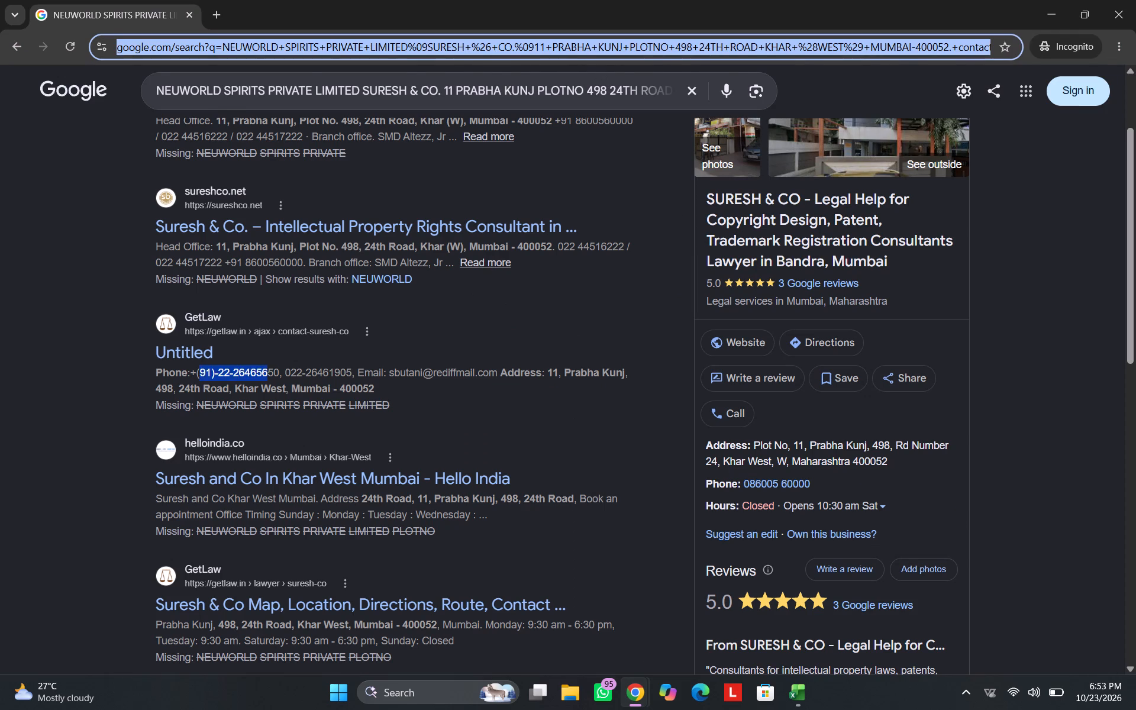
{"action": "left_click", "coordinate": [276, 111]}
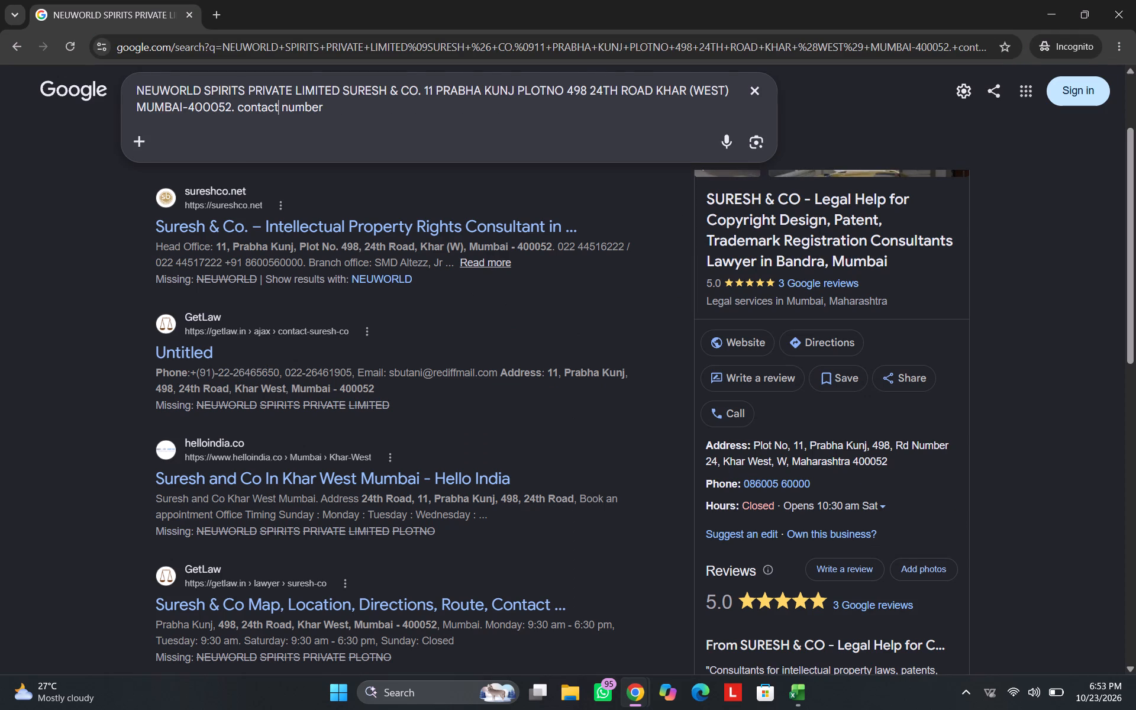
{"action": "key", "text": "BackSpace"}
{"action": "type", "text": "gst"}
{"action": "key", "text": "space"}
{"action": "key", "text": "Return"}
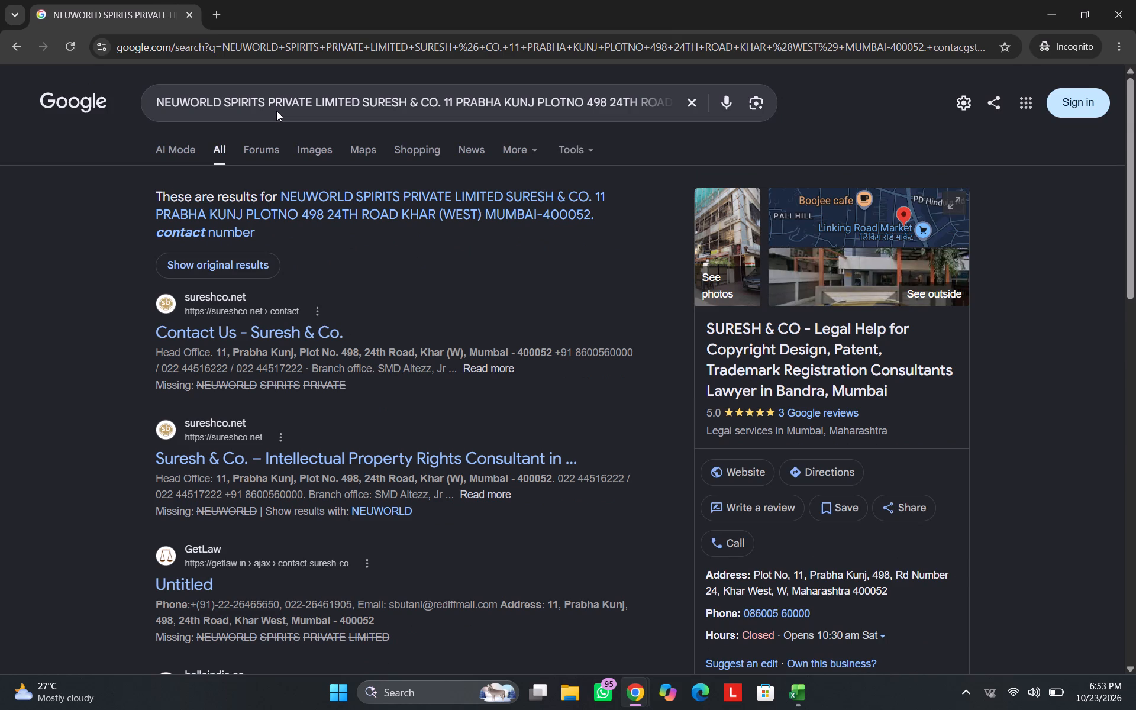
{"action": "left_click", "coordinate": [333, 96]}
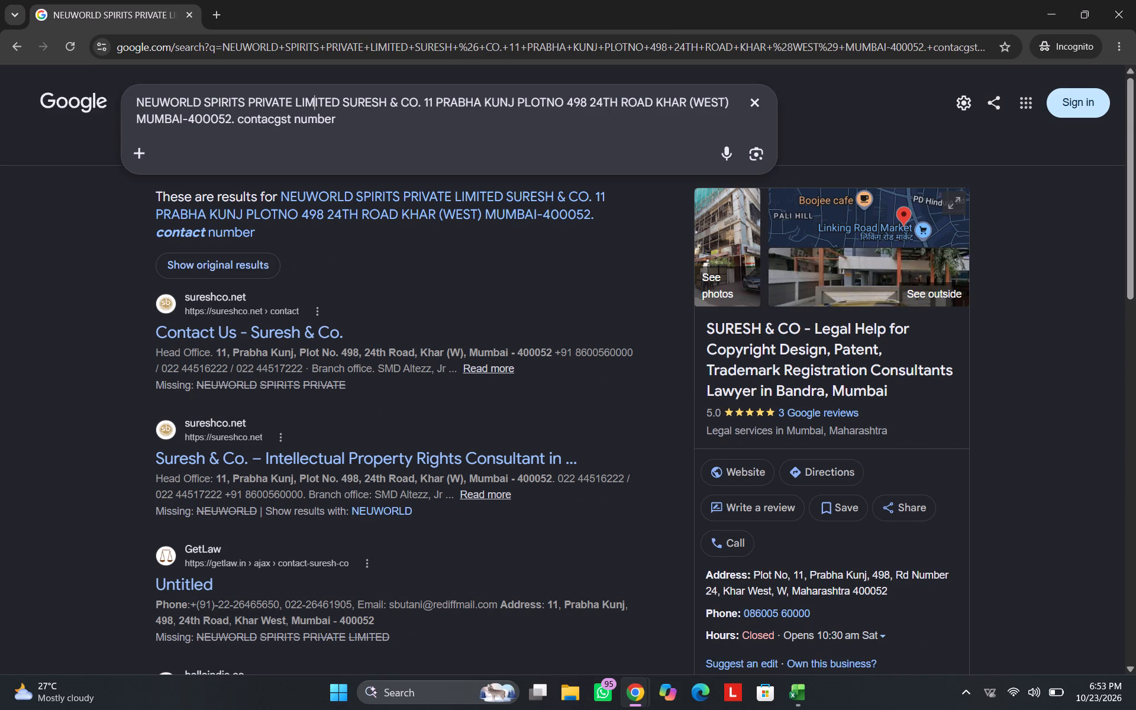
{"action": "left_click", "coordinate": [276, 121]}
{"action": "key", "text": "ctrl+BackSpace"}
{"action": "key", "text": "Return"}
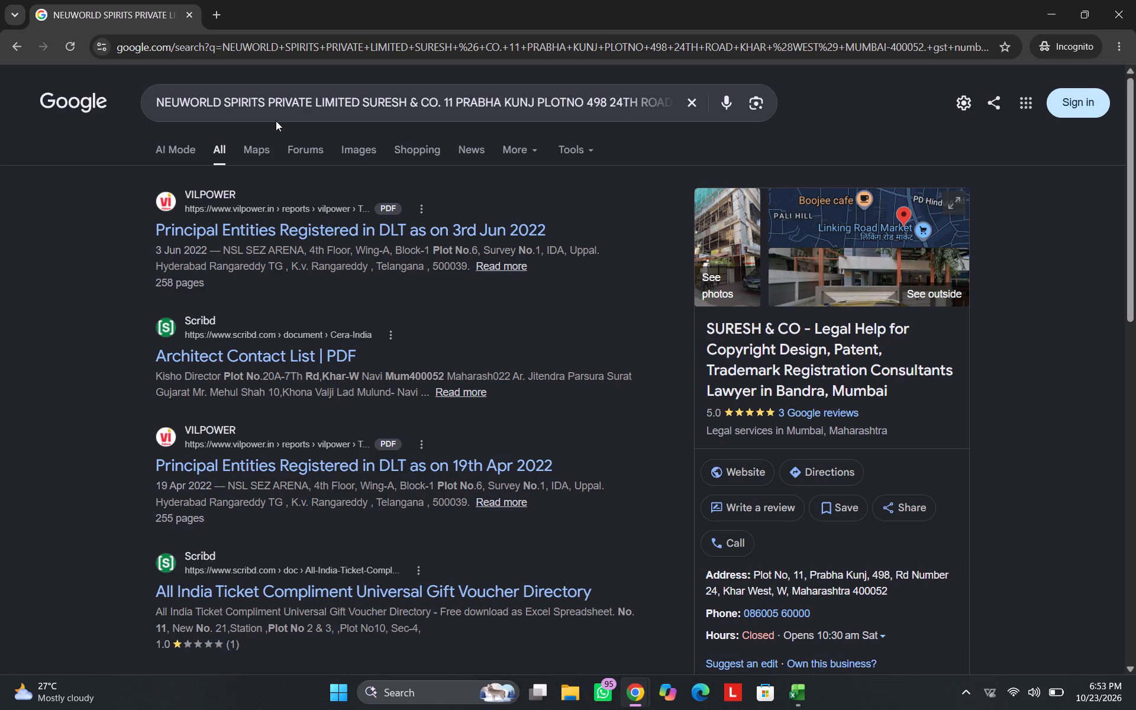
Copy application number 6202681 from Page309 of the journal workbook into row 33904's column B in TM LEADS 26.
{"action": "key", "text": "alt+Tab"}
{"action": "key", "text": "Down"}
{"action": "key", "text": "Left"}
{"action": "key", "text": "Left"}
{"action": "key", "text": "Left"}
{"action": "key", "text": "Left"}
{"action": "key", "text": "Left"}
{"action": "key", "text": "Left"}
{"action": "key", "text": "Left"}
{"action": "key", "text": "Left"}
{"action": "key", "text": "Left"}
{"action": "key", "text": "Left"}
{"action": "key", "text": "Left"}
{"action": "key", "text": "Left"}
{"action": "key", "text": "Left"}
{"action": "key", "text": "Left"}
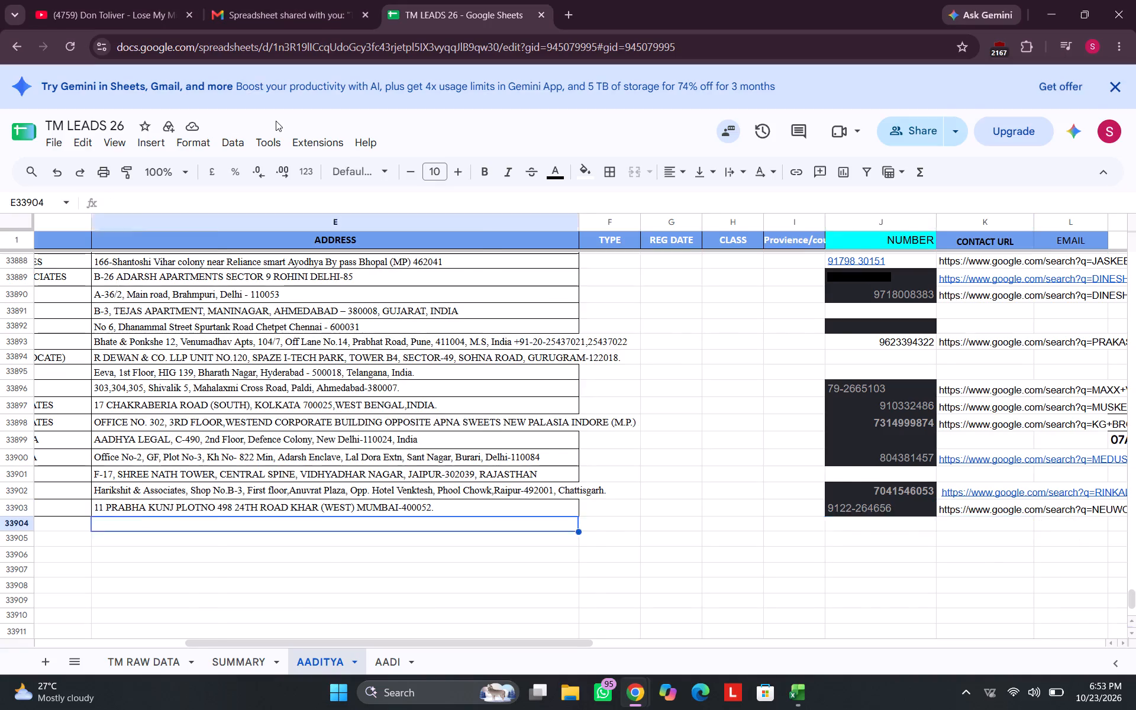
{"action": "key", "text": "Right"}
{"action": "key", "text": "alt+Tab"}
{"action": "key", "text": "alt+Right"}
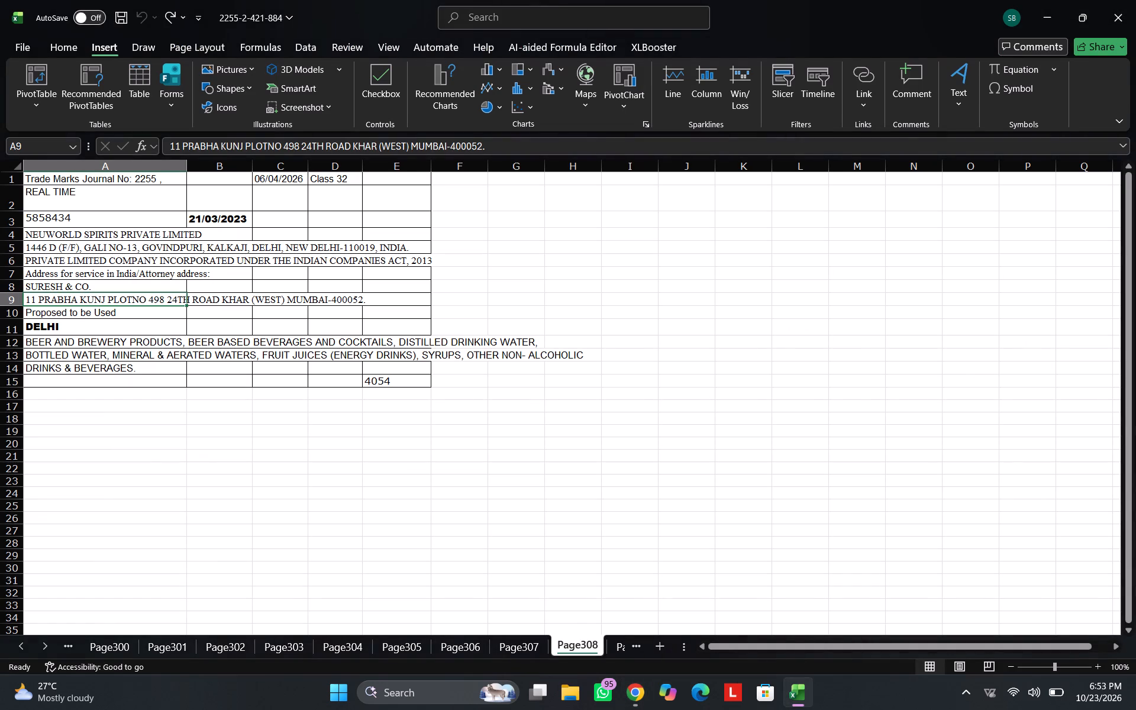
{"action": "left_click", "coordinate": [611, 646]}
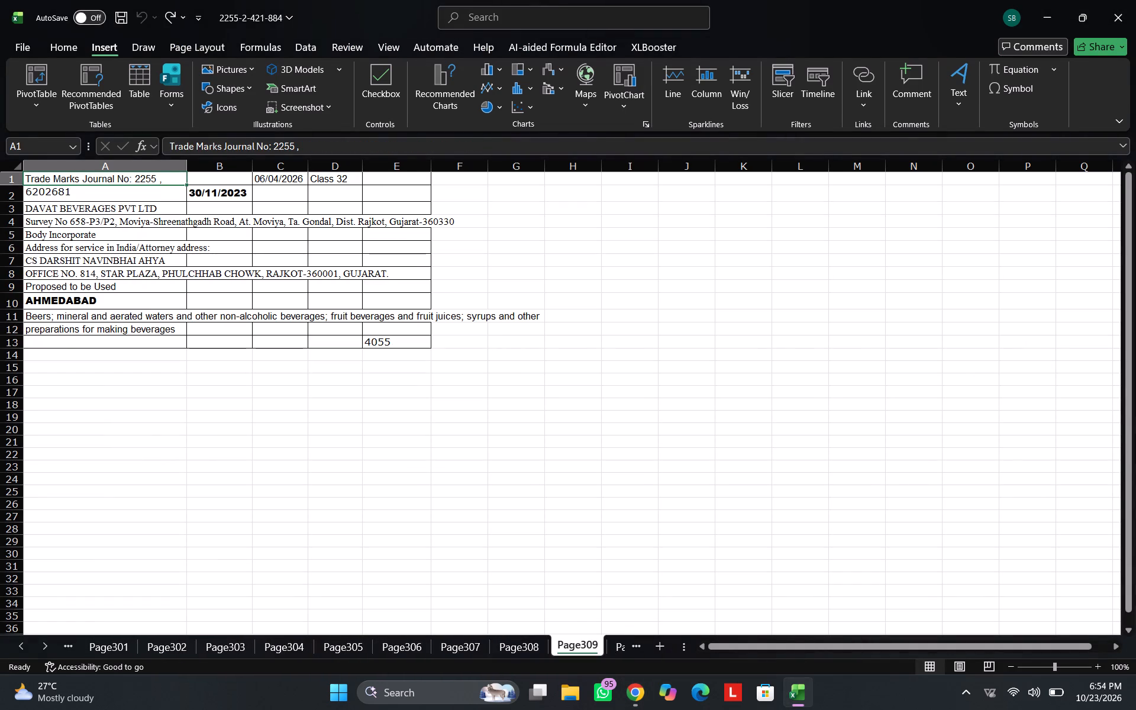
{"action": "left_click", "coordinate": [156, 198]}
{"action": "key", "text": "ctrl+c"}
{"action": "key", "text": "alt+Tab"}
{"action": "key", "text": "ctrl+v"}
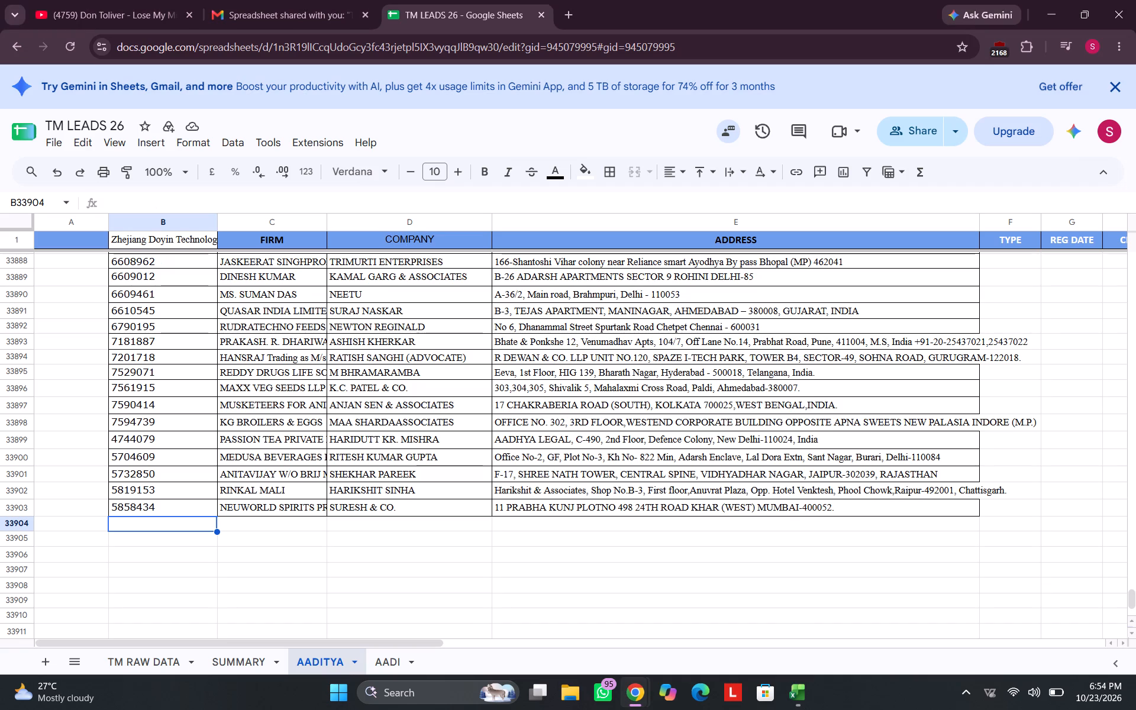
Copy DAVAT BEVERAGES PVT LTD from Page309 into row 33904's FIRM cell in TM LEADS 26.
{"action": "key", "text": "alt+Tab"}
{"action": "key", "text": "Down"}
{"action": "key", "text": "ctrl+c"}
{"action": "key", "text": "alt+Tab"}
{"action": "key", "text": "Right"}
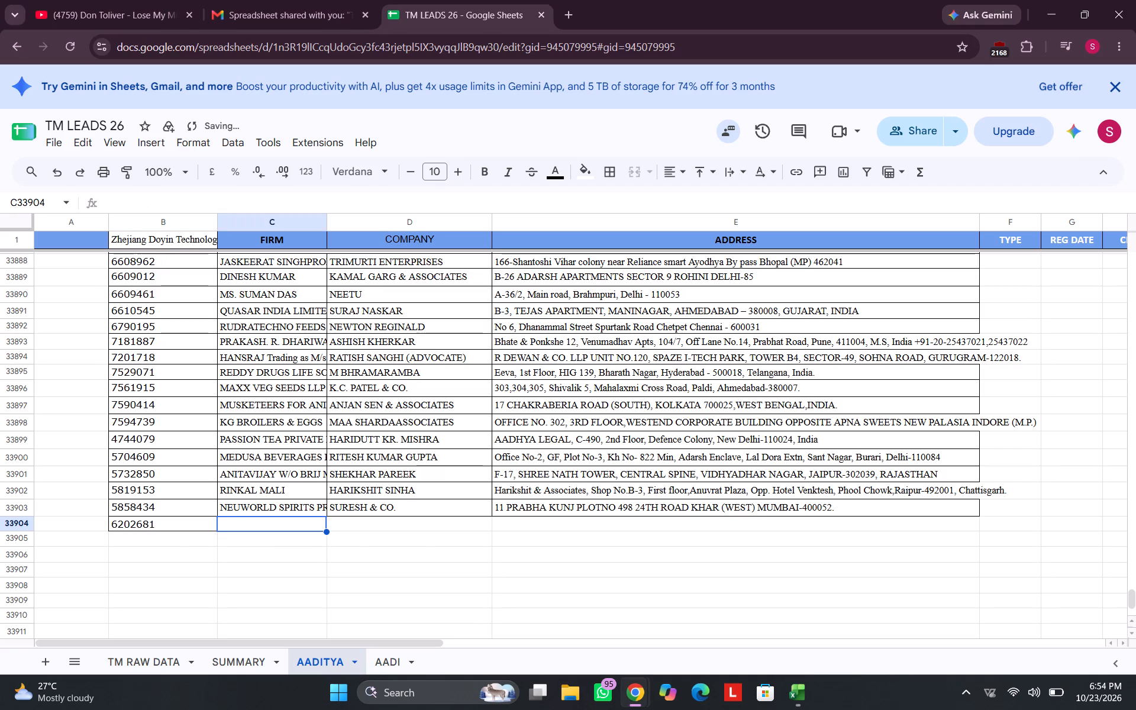
{"action": "key", "text": "ctrl+v"}
Copy the attorney's name from Page309 into row 33904's COMPANY cell in TM LEADS 26.
{"action": "key", "text": "alt+Tab"}
{"action": "key", "text": "Down"}
{"action": "key", "text": "Down"}
{"action": "key", "text": "Down"}
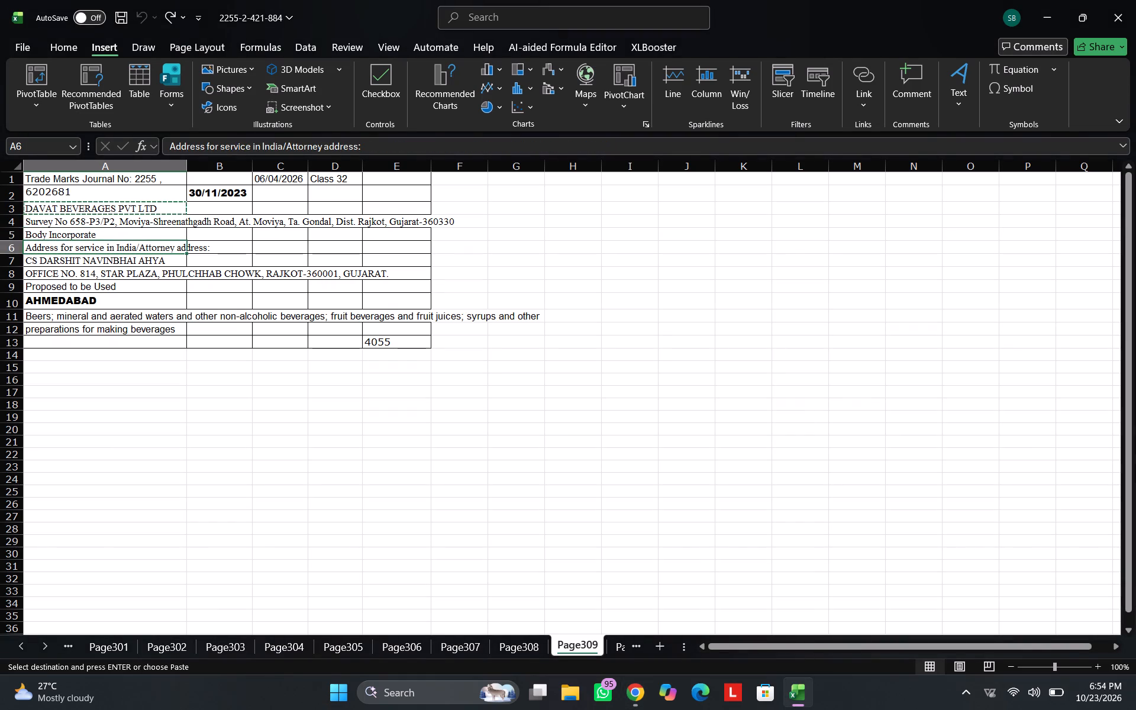
{"action": "key", "text": "Down"}
{"action": "key", "text": "ctrl+c"}
{"action": "key", "text": "alt+Tab"}
{"action": "key", "text": "Right"}
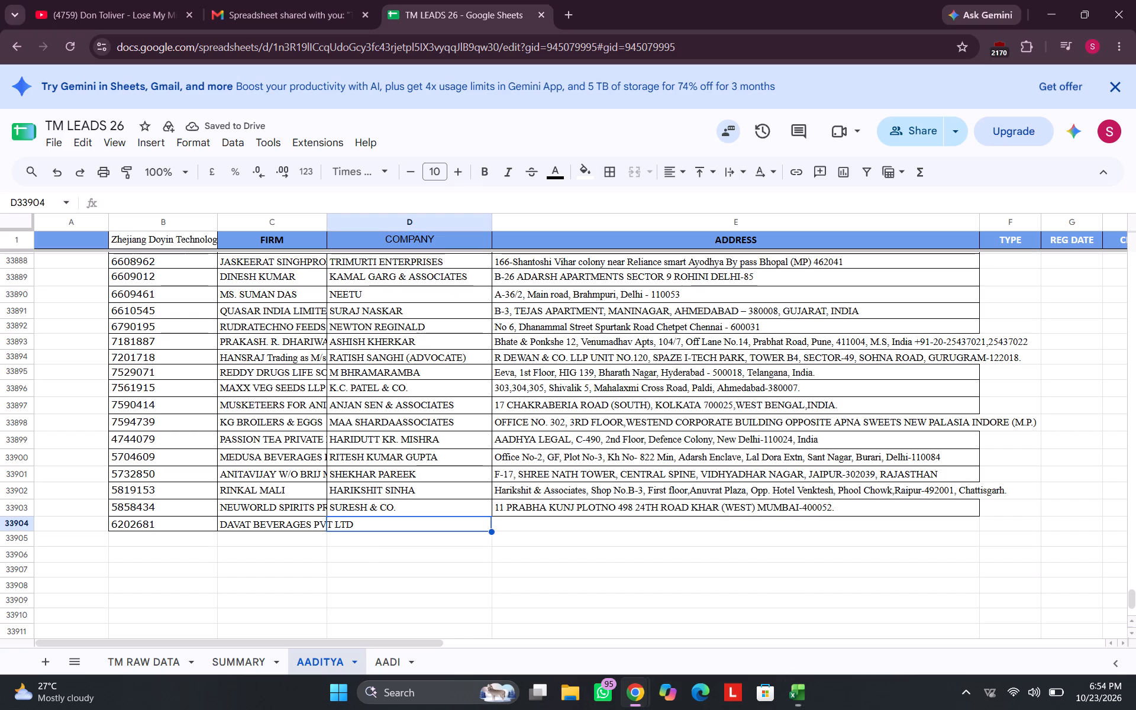
{"action": "key", "text": "ctrl+v"}
Copy the attorney's office address from Page309 into row 33904's ADDRESS cell in TM LEADS 26.
{"action": "key", "text": "alt+Tab"}
{"action": "key", "text": "Down"}
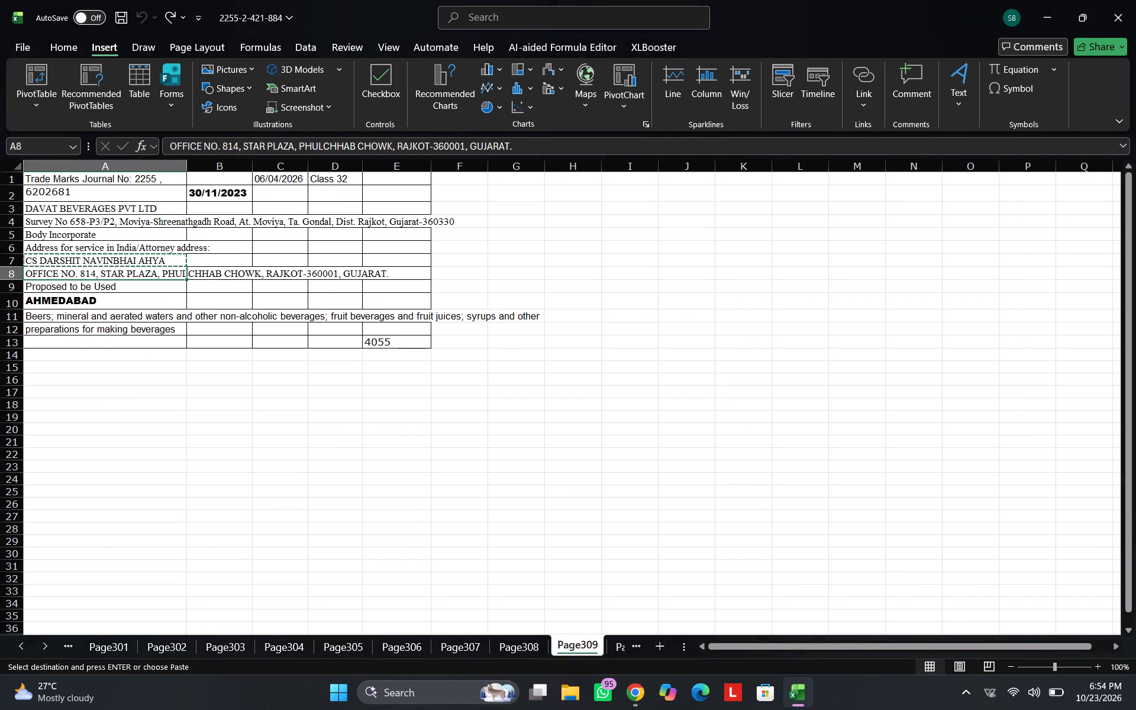
{"action": "key", "text": "ctrl+c"}
{"action": "key", "text": "alt+Tab"}
{"action": "key", "text": "Right"}
{"action": "key", "text": "ctrl+v"}
Search Google for row 33904's FIRM, COMPANY and ADDRESS details followed by "contact number".
{"action": "key", "text": "Right"}
{"action": "key", "text": "shift+Left"}
{"action": "key", "text": "shift+Left"}
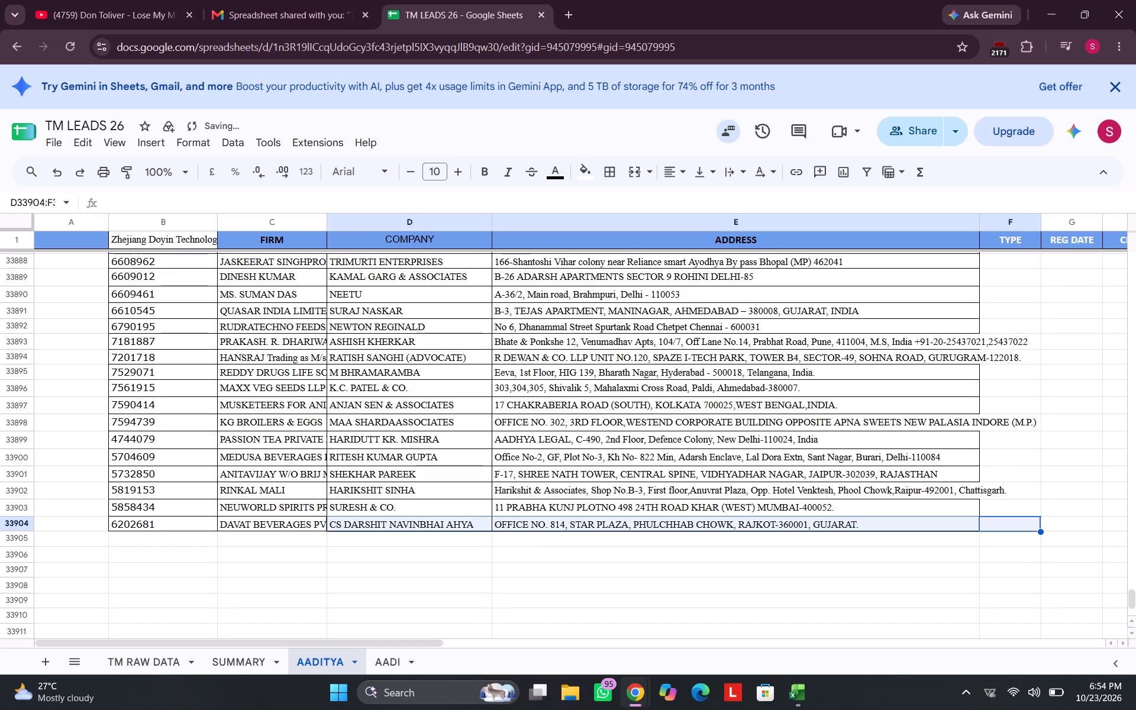
{"action": "key", "text": "shift+Left"}
{"action": "key", "text": "ctrl+c"}
{"action": "key", "text": "alt+Tab"}
{"action": "key", "text": "alt+Right"}
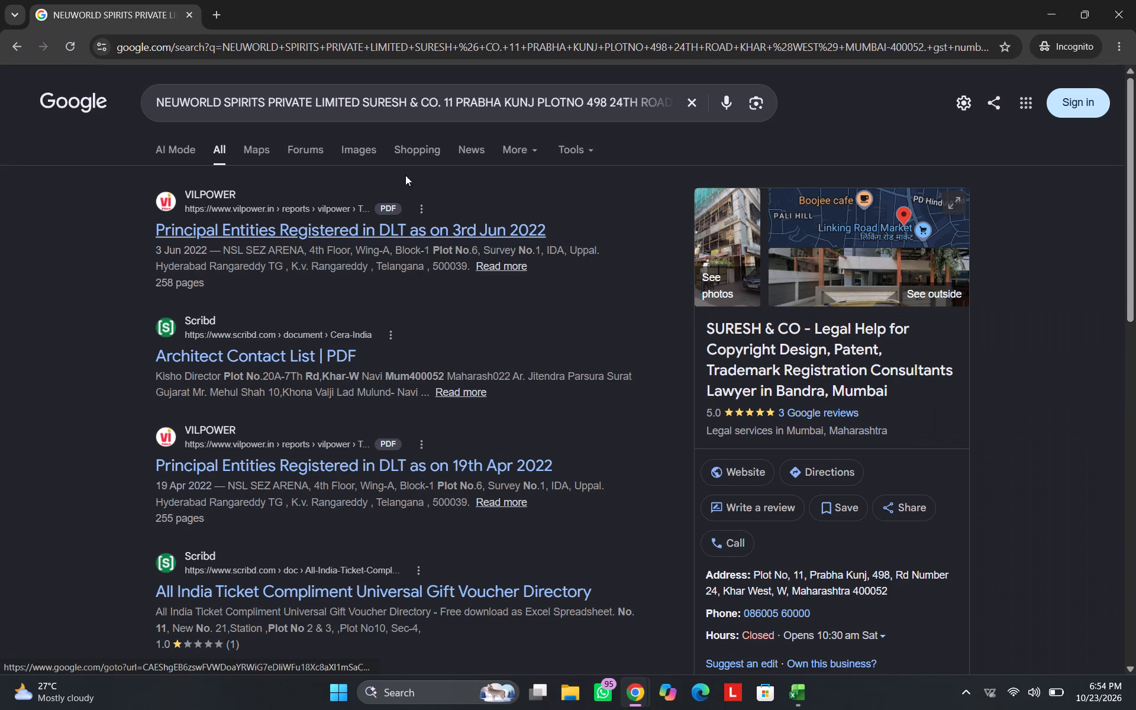
{"action": "left_click", "coordinate": [692, 102]}
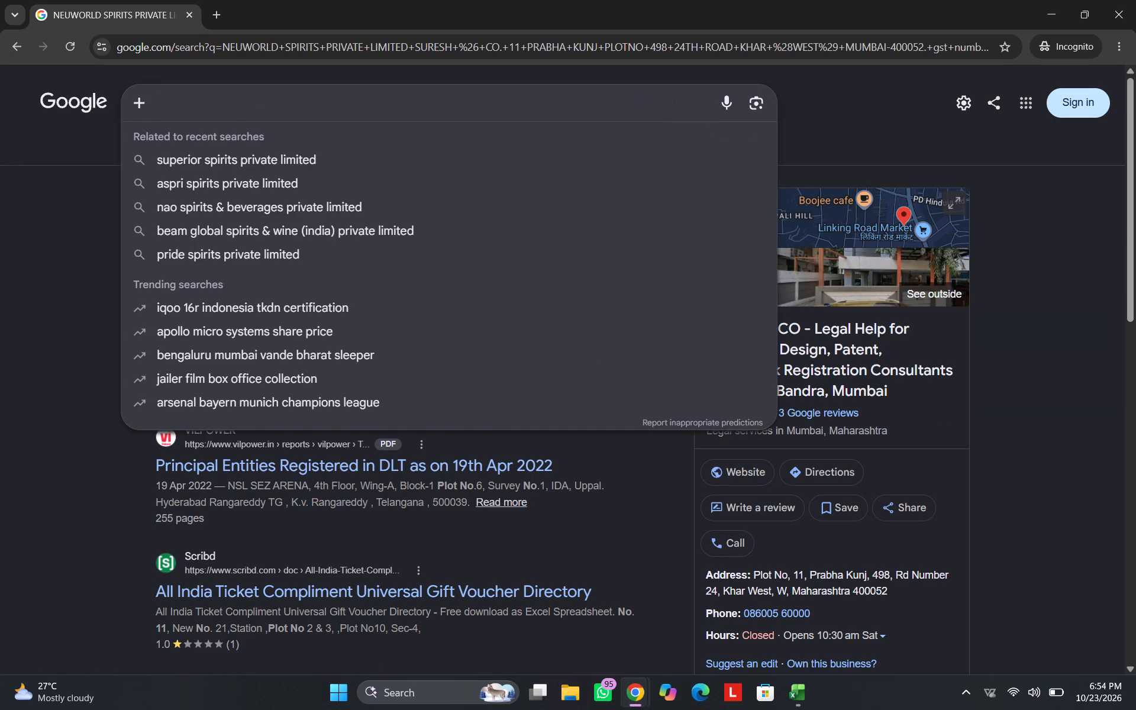
{"action": "key", "text": "ctrl+v"}
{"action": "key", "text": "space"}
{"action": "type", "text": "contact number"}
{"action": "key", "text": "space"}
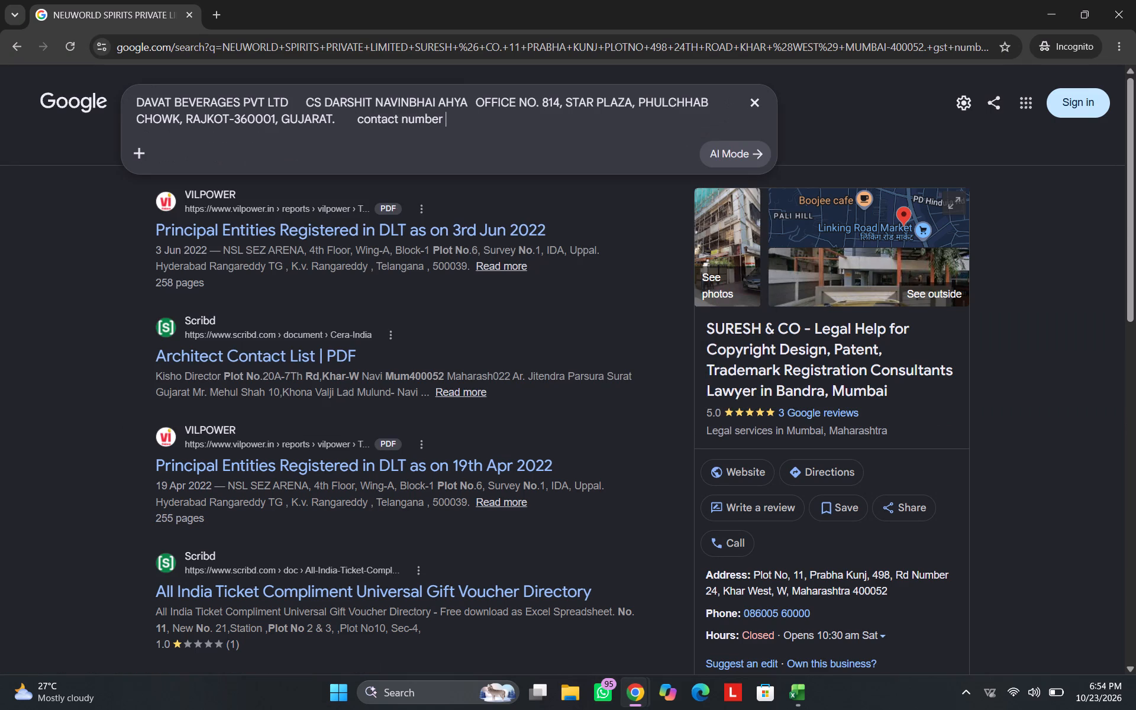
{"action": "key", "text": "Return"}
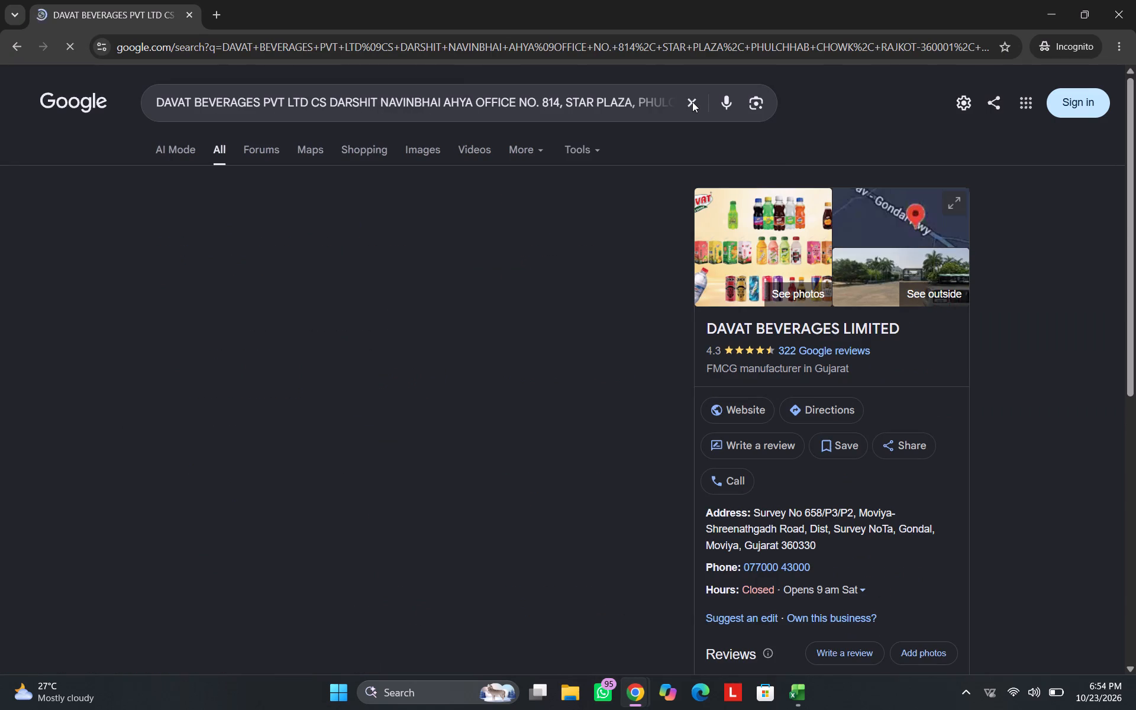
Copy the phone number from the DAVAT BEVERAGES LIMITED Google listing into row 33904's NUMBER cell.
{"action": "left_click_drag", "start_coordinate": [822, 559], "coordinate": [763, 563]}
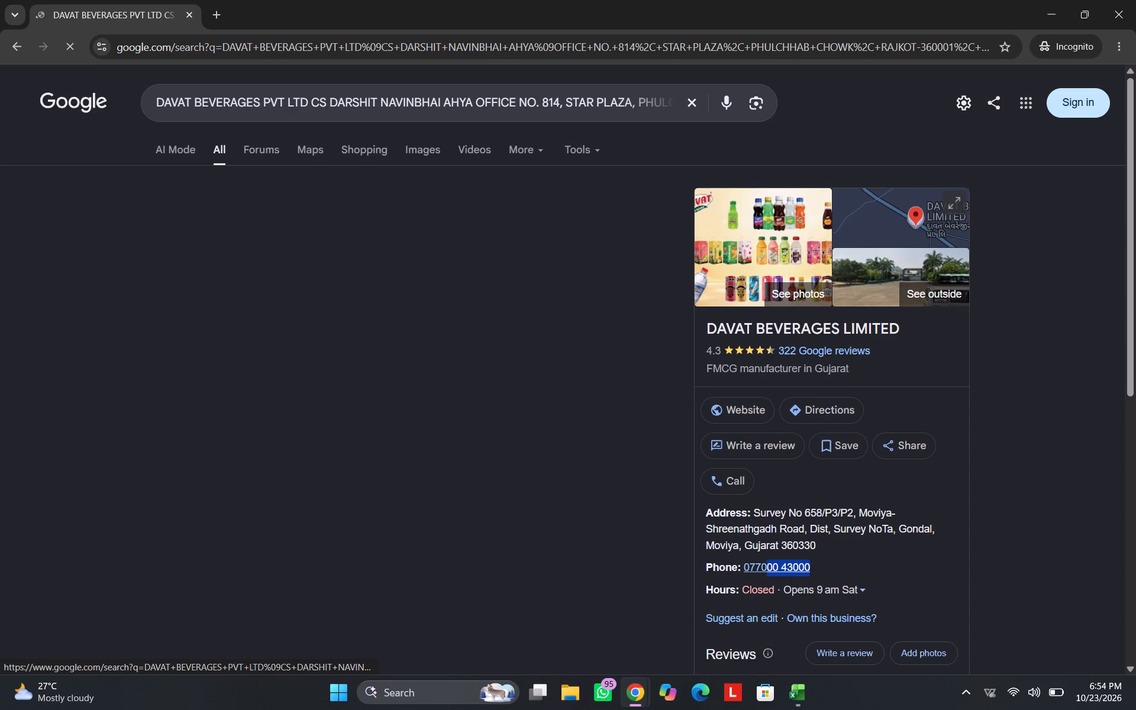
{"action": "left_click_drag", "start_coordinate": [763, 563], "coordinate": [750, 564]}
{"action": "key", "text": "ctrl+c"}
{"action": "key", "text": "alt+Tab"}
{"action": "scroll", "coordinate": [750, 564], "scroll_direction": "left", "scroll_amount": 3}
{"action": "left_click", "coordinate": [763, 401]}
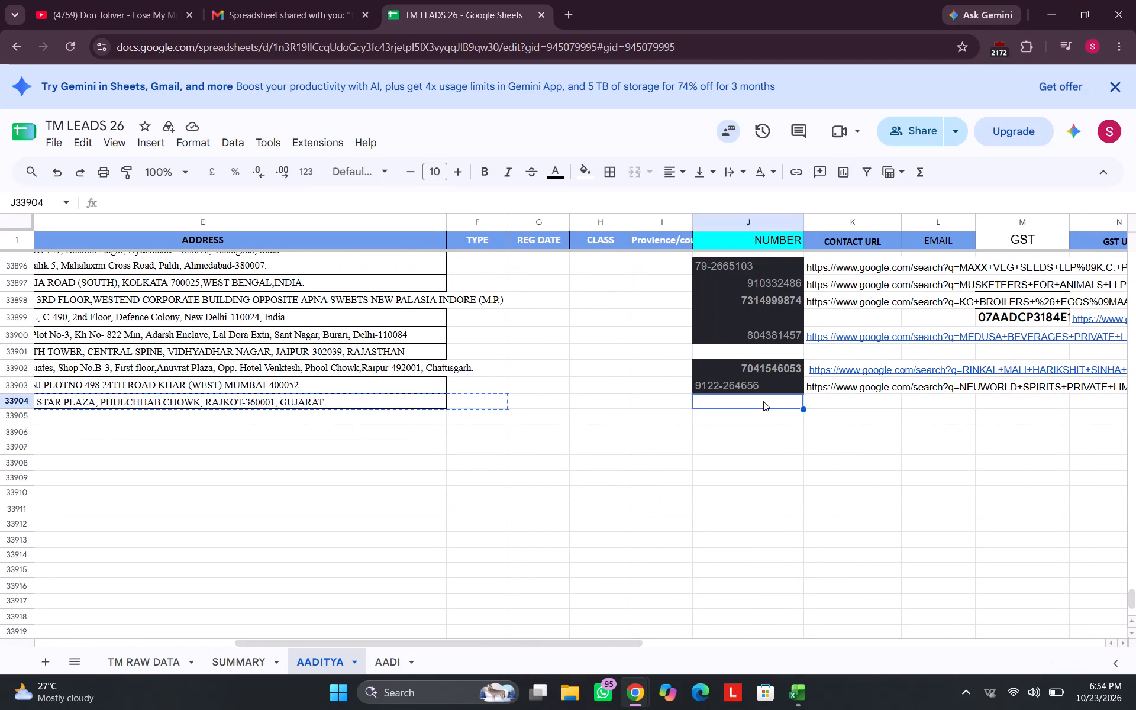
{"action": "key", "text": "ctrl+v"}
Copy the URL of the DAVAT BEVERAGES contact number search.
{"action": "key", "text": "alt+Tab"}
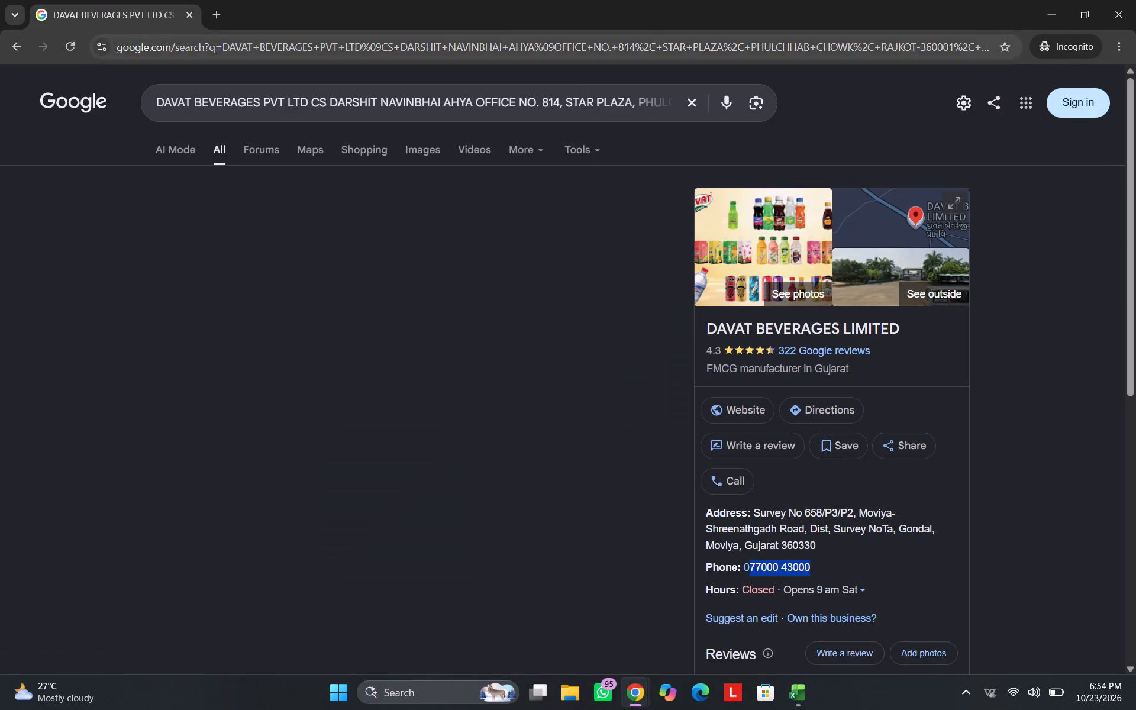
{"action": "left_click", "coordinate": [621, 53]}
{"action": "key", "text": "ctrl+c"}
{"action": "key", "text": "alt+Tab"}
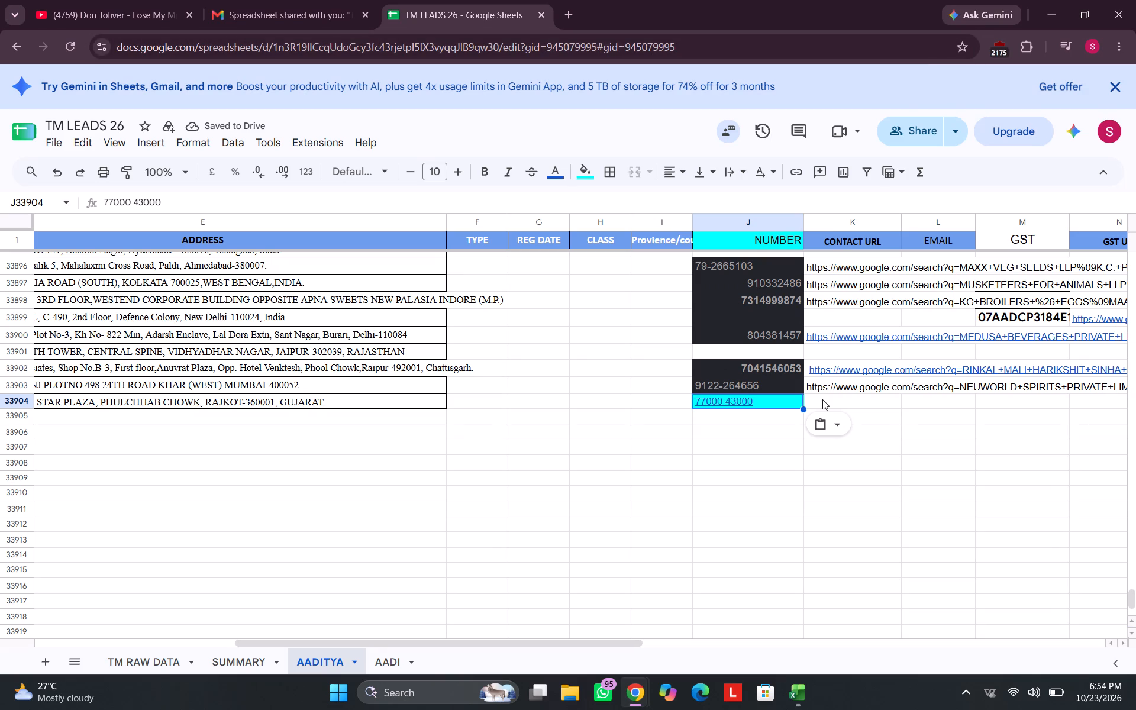
Change the DAVAT BEVERAGES search query to end in "gst number" instead of "contact number" and run it.
{"action": "key", "text": "alt+Tab"}
{"action": "scroll", "coordinate": [485, 430], "scroll_direction": "up", "scroll_amount": 3}
{"action": "left_click", "coordinate": [562, 111]}
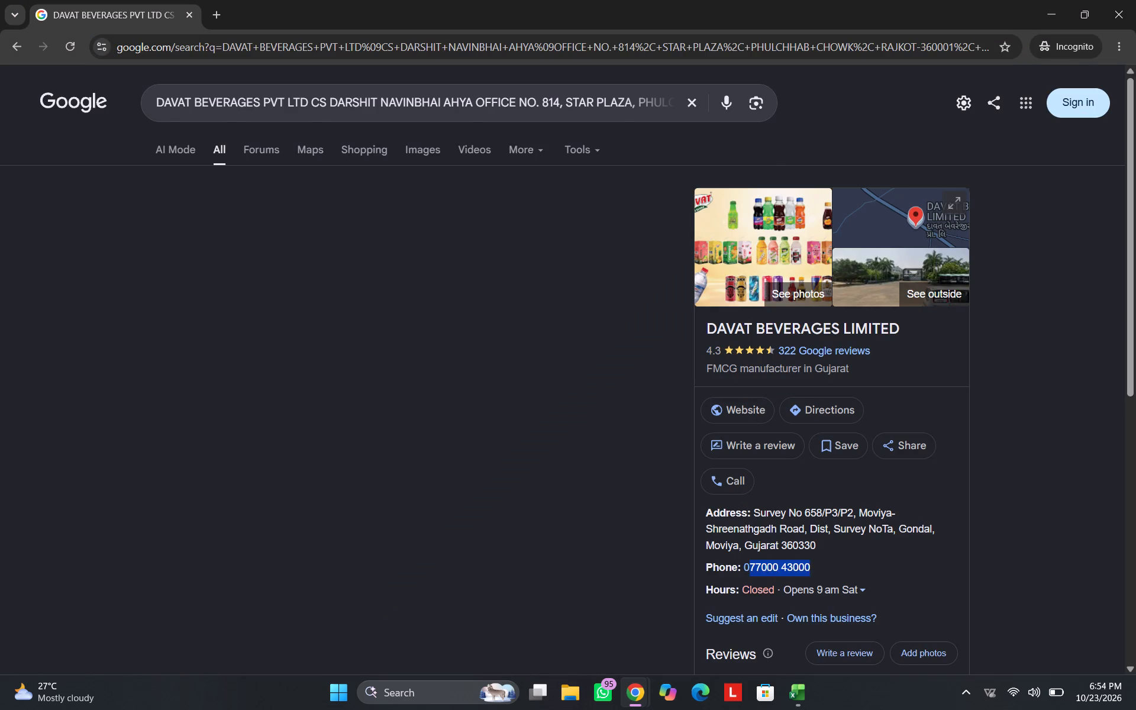
{"action": "left_click", "coordinate": [329, 120]}
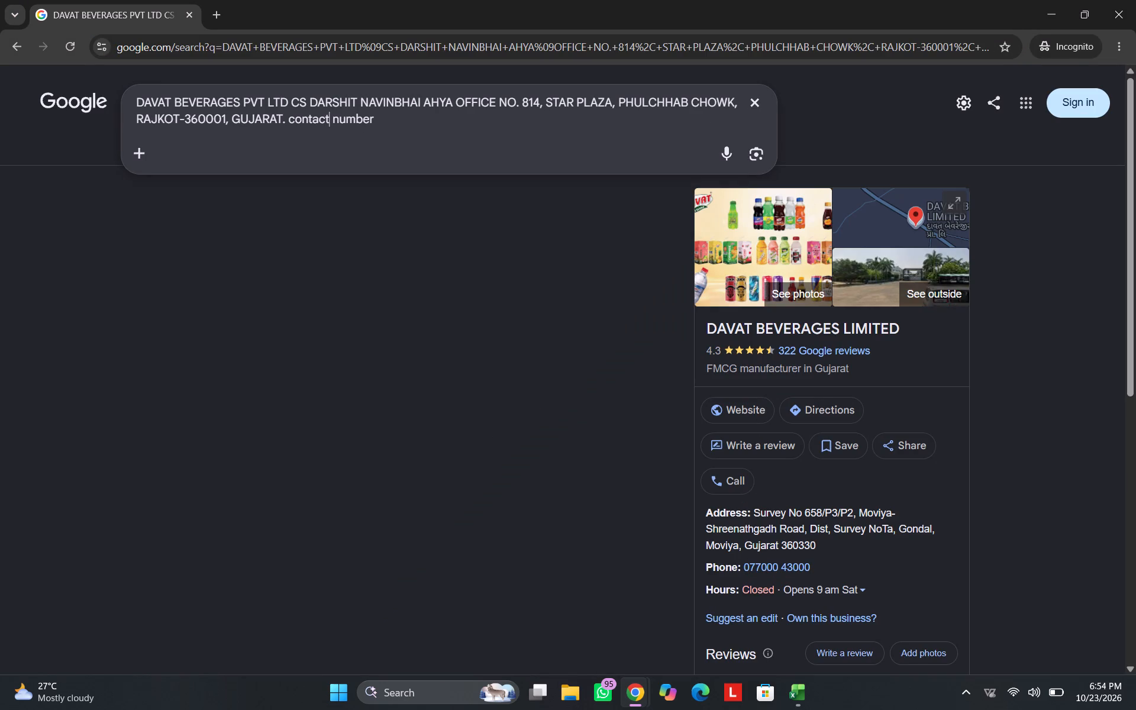
{"action": "key", "text": "BackSpace"}
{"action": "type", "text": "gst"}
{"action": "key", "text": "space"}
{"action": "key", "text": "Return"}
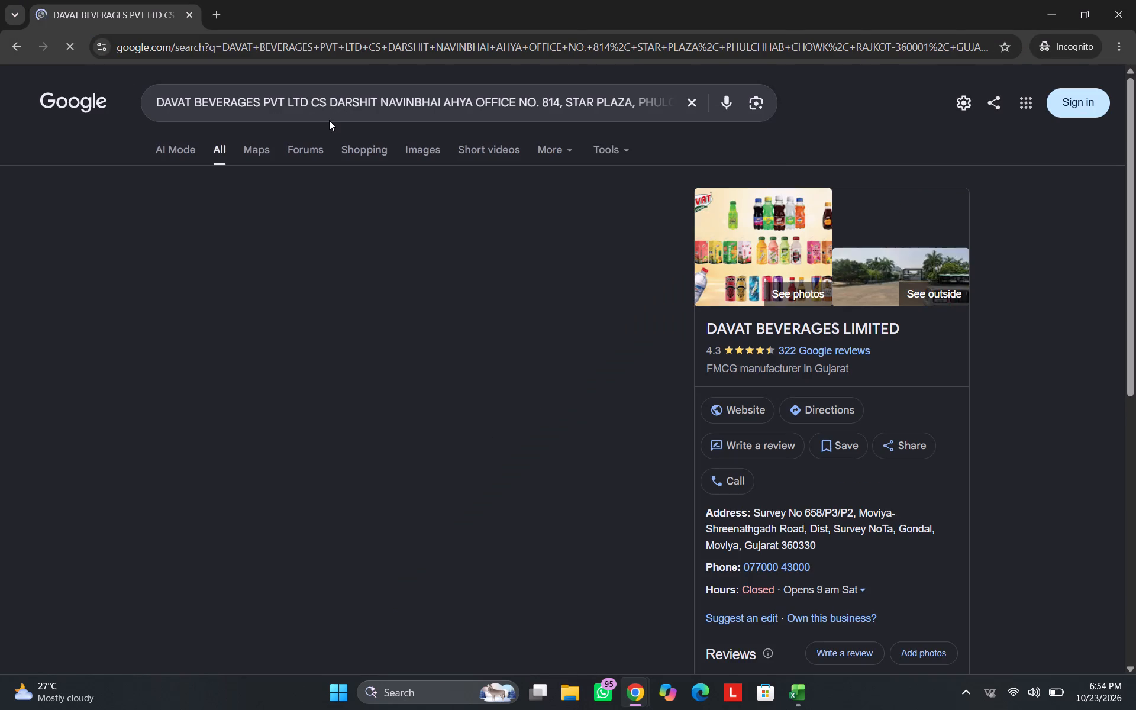
{"action": "left_click", "coordinate": [354, 117]}
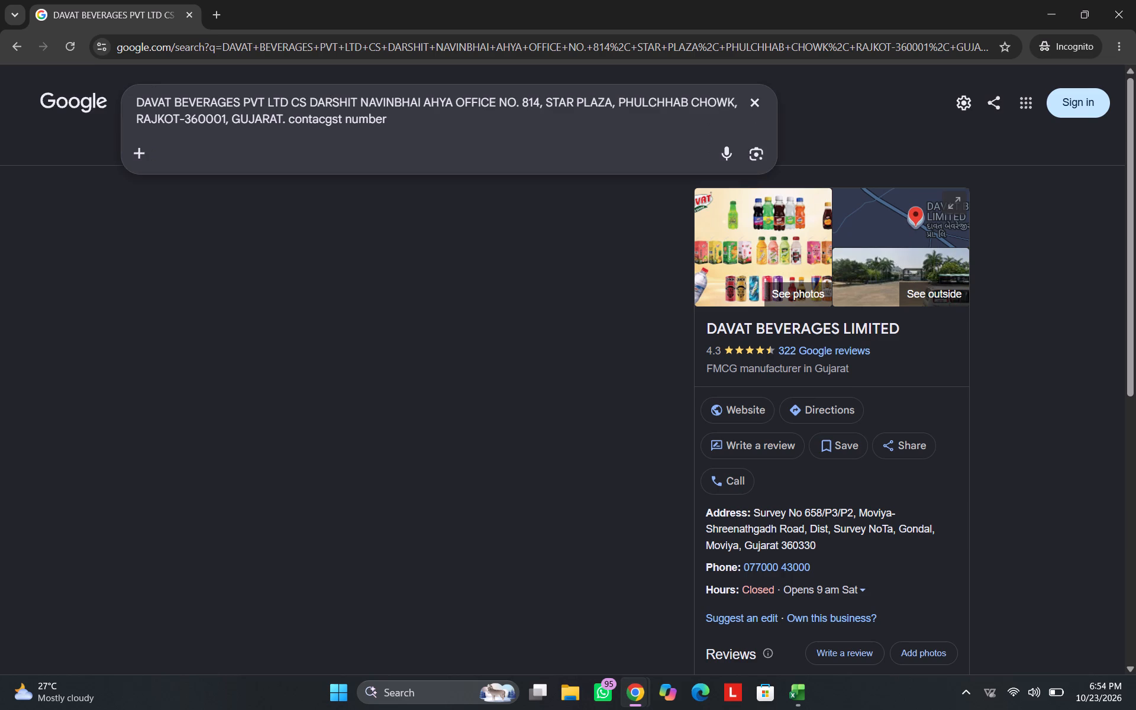
{"action": "left_click", "coordinate": [327, 122]}
{"action": "key", "text": "ctrl+BackSpace"}
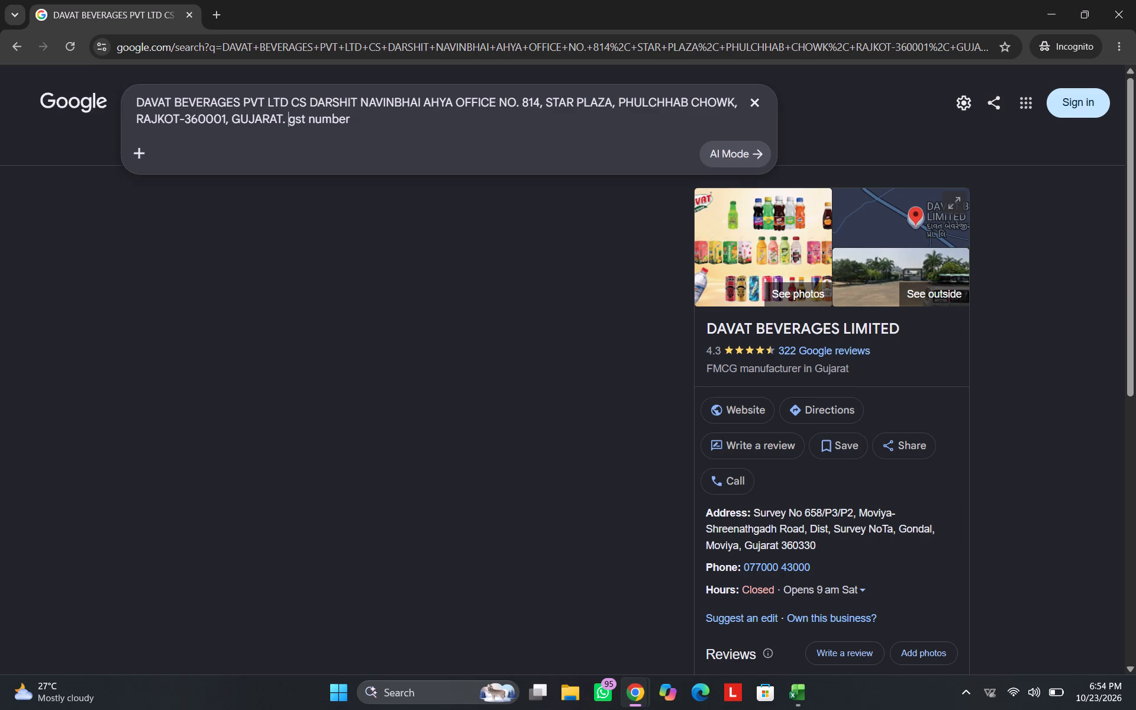
{"action": "key", "text": "Return"}
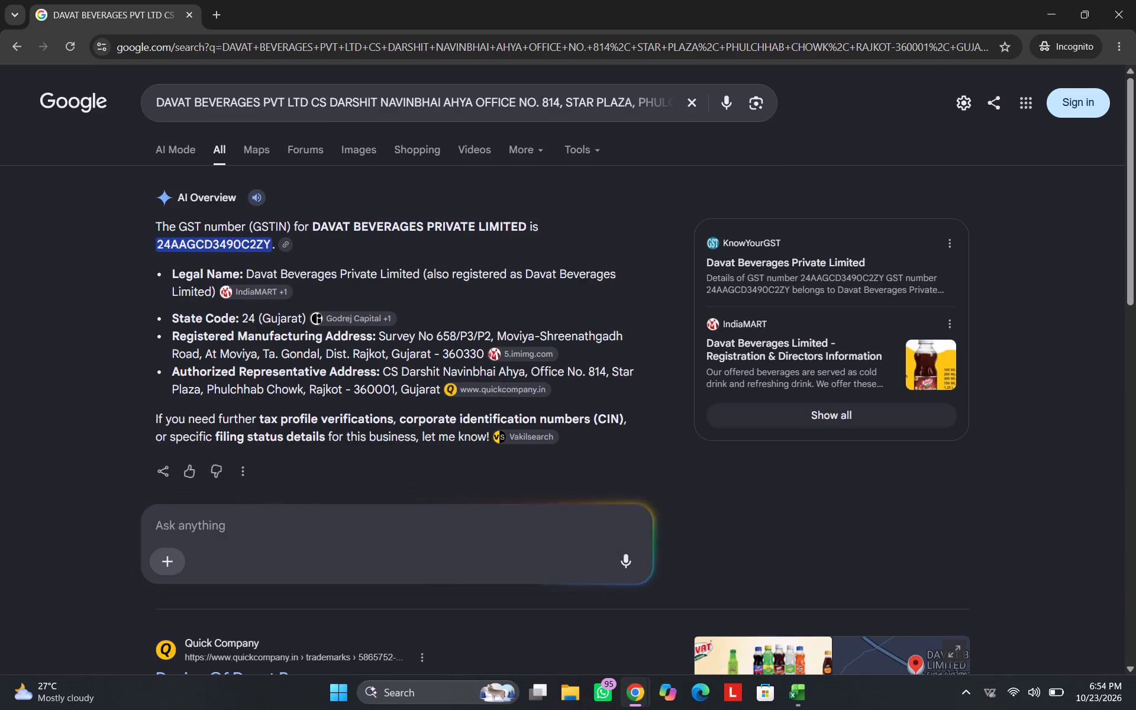
Clear row 33904's NUMBER cell and copy DAVAT BEVERAGES' GSTIN from the AI Overview into the row's GST cell.
{"action": "double_click", "coordinate": [231, 243]}
{"action": "key", "text": "ctrl+c"}
{"action": "key", "text": "alt+Tab"}
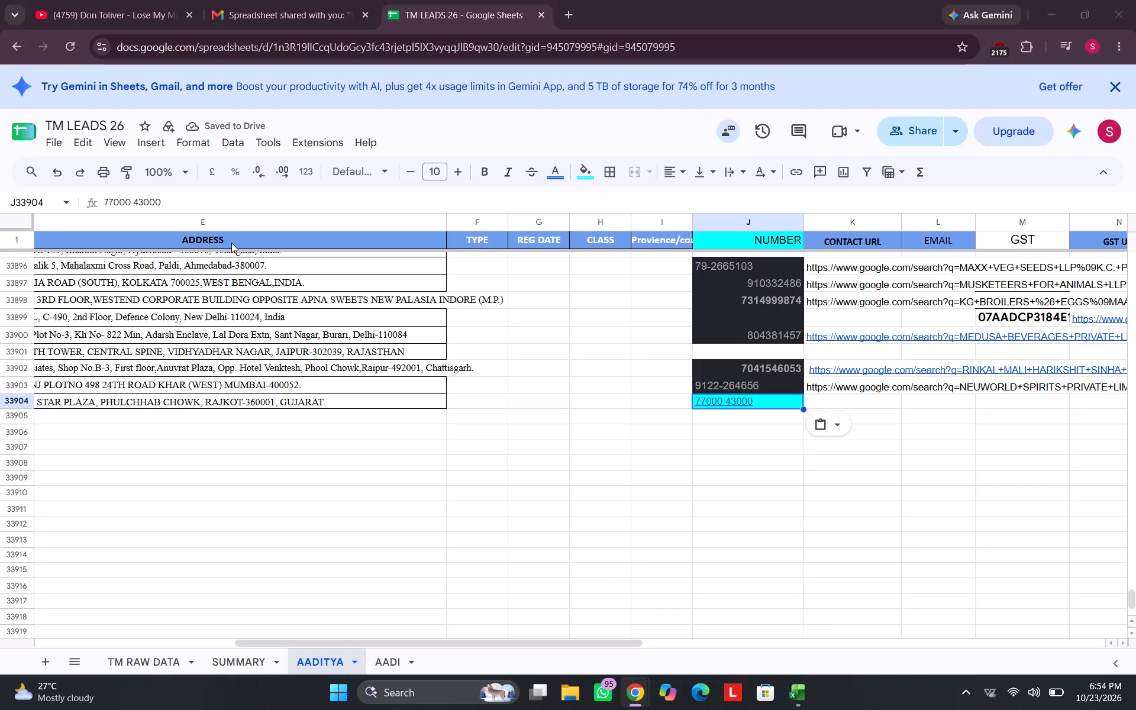
{"action": "scroll", "coordinate": [231, 243], "scroll_direction": "left", "scroll_amount": 2}
{"action": "key", "text": "BackSpace"}
{"action": "key", "text": "Right"}
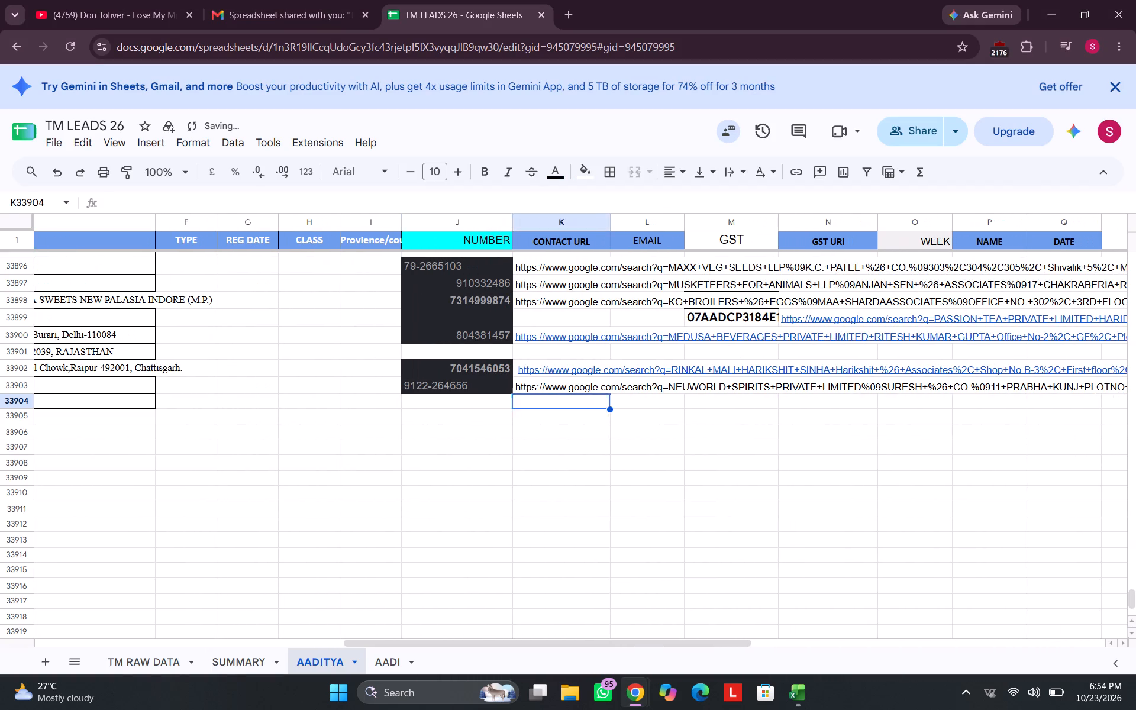
{"action": "key", "text": "Right"}
{"action": "key", "text": "Right"}
{"action": "key", "text": "ctrl+v"}
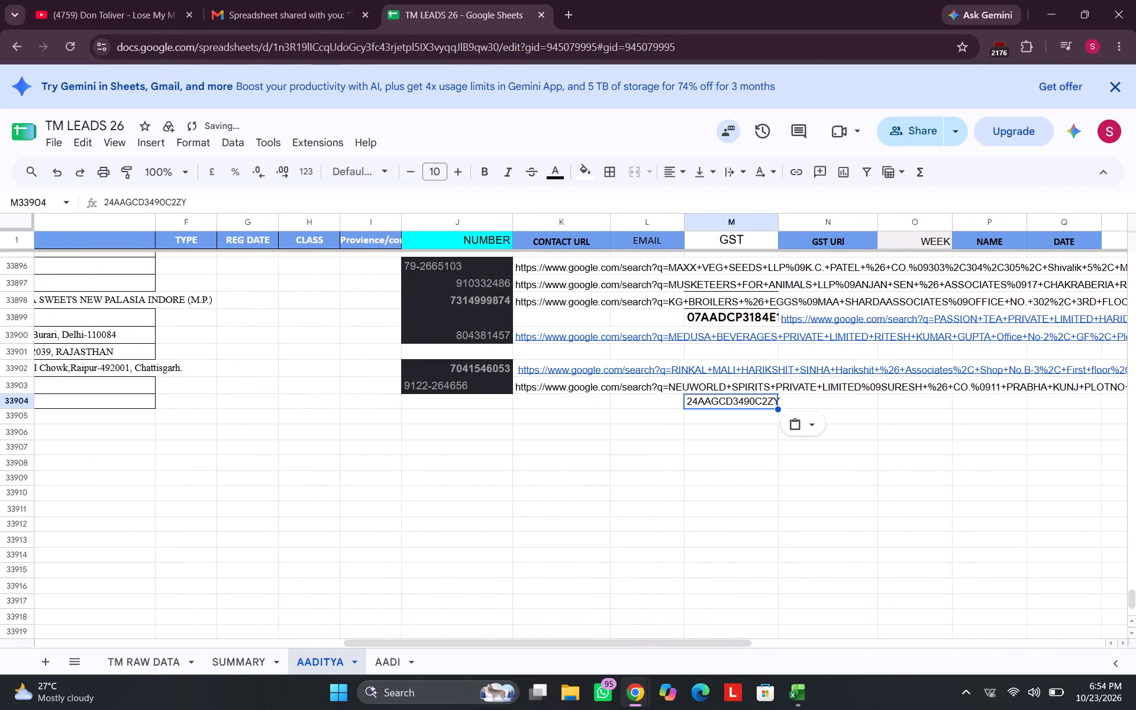
Copy the DAVAT BEVERAGES GST search URL into row 33904's GST URL cell in TM LEADS 26.
{"action": "key", "text": "alt+Tab"}
{"action": "left_click", "coordinate": [488, 45]}
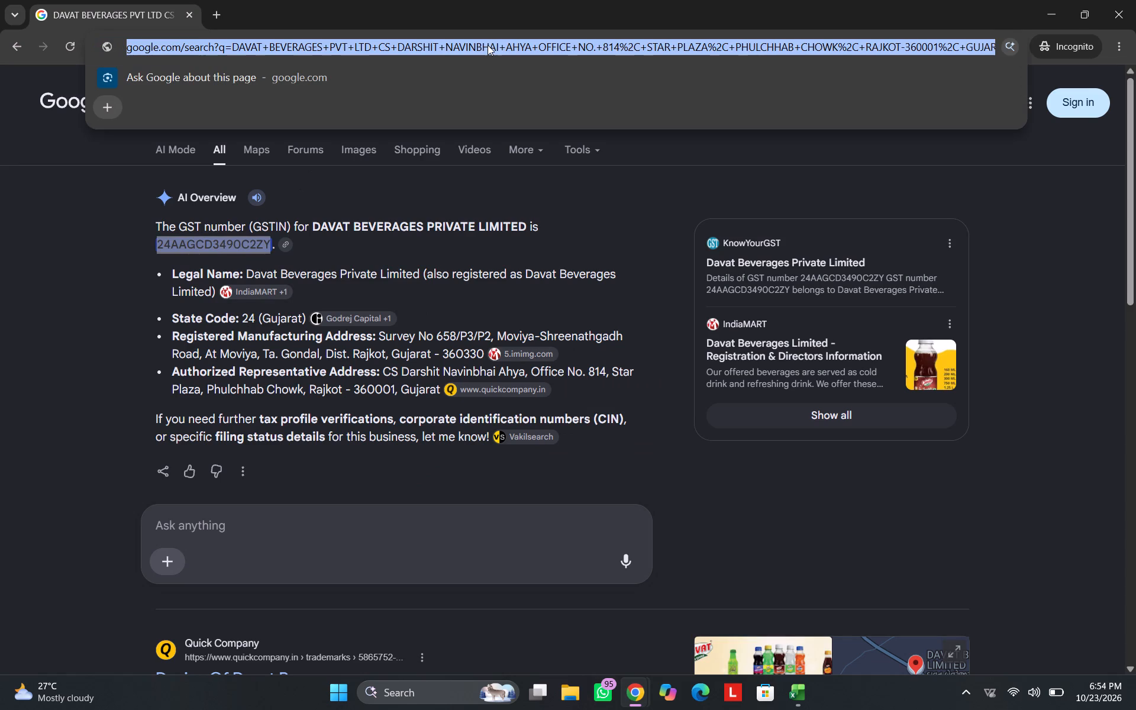
{"action": "key", "text": "ctrl+c"}
{"action": "key", "text": "alt+Tab"}
{"action": "key", "text": "Right"}
{"action": "key", "text": "ctrl+v"}
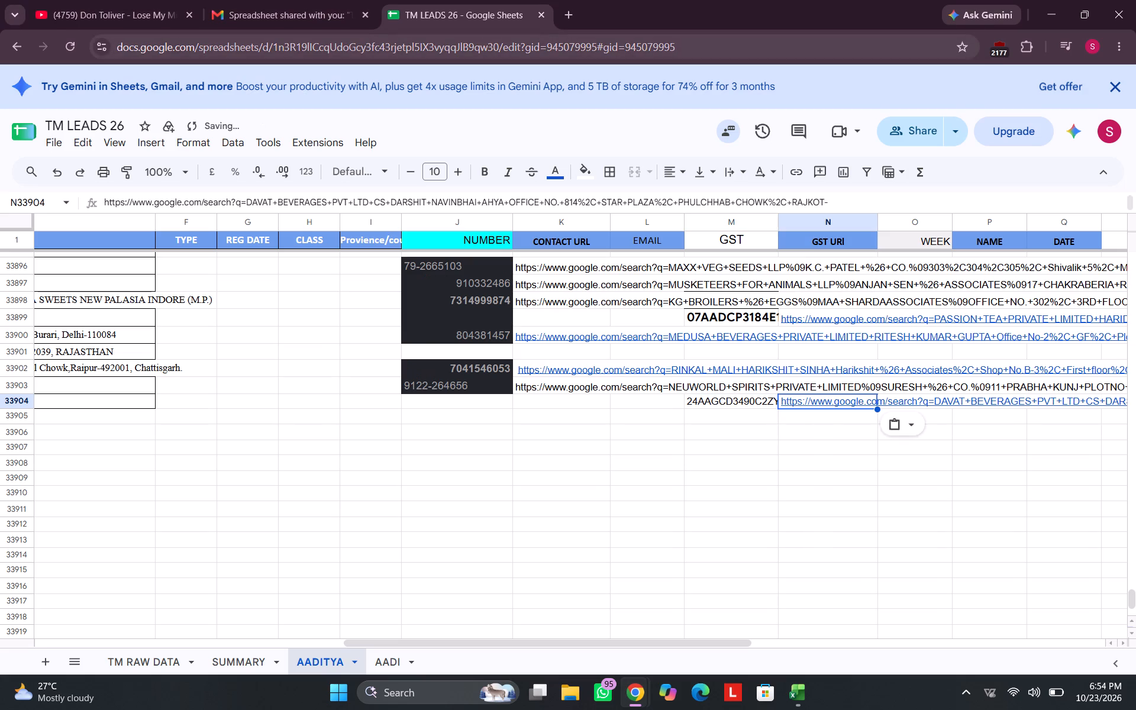
{"action": "key", "text": "Down"}
{"action": "key", "text": "Left"}
{"action": "key", "text": "Left"}
{"action": "key", "text": "Left"}
{"action": "key", "text": "Left"}
{"action": "key", "text": "Left"}
{"action": "key", "text": "Left"}
{"action": "key", "text": "Left"}
{"action": "key", "text": "Left"}
{"action": "key", "text": "Left"}
{"action": "key", "text": "Left"}
{"action": "key", "text": "Left"}
{"action": "key", "text": "Left"}
{"action": "key", "text": "Left"}
{"action": "key", "text": "Left"}
{"action": "key", "text": "Left"}
{"action": "key", "text": "Left"}
{"action": "key", "text": "Left"}
{"action": "key", "text": "Right"}
{"action": "key", "text": "alt+Tab"}
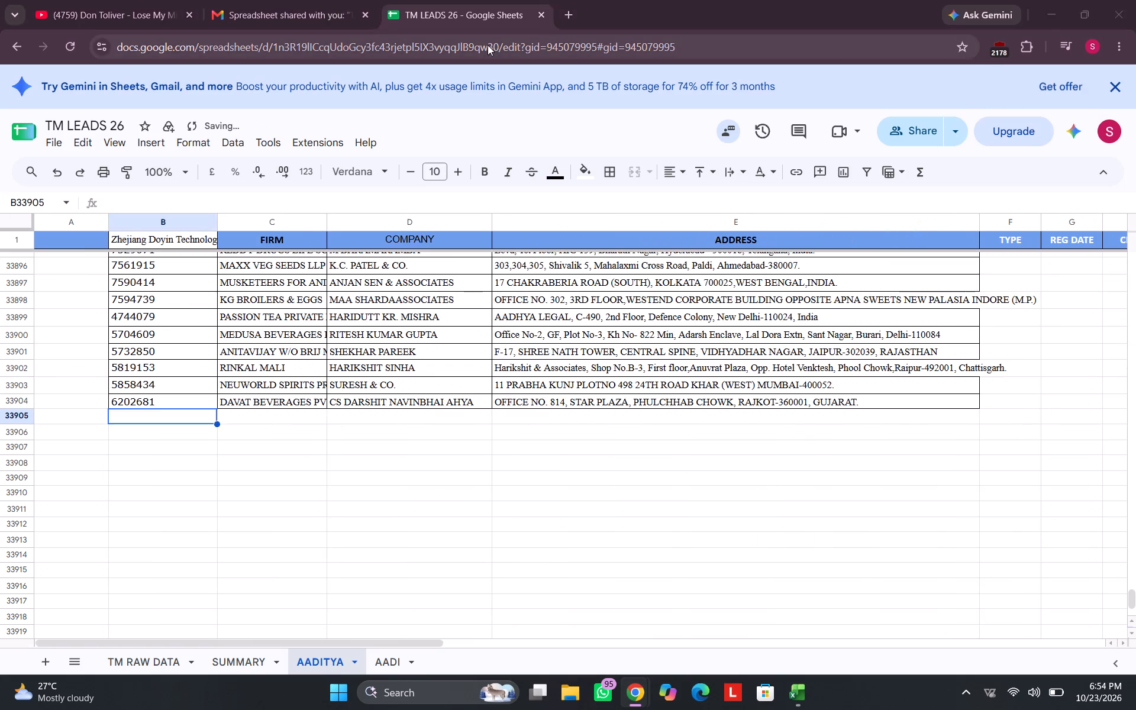
{"action": "key", "text": "alt+Right"}
{"action": "left_click", "coordinate": [612, 650]}
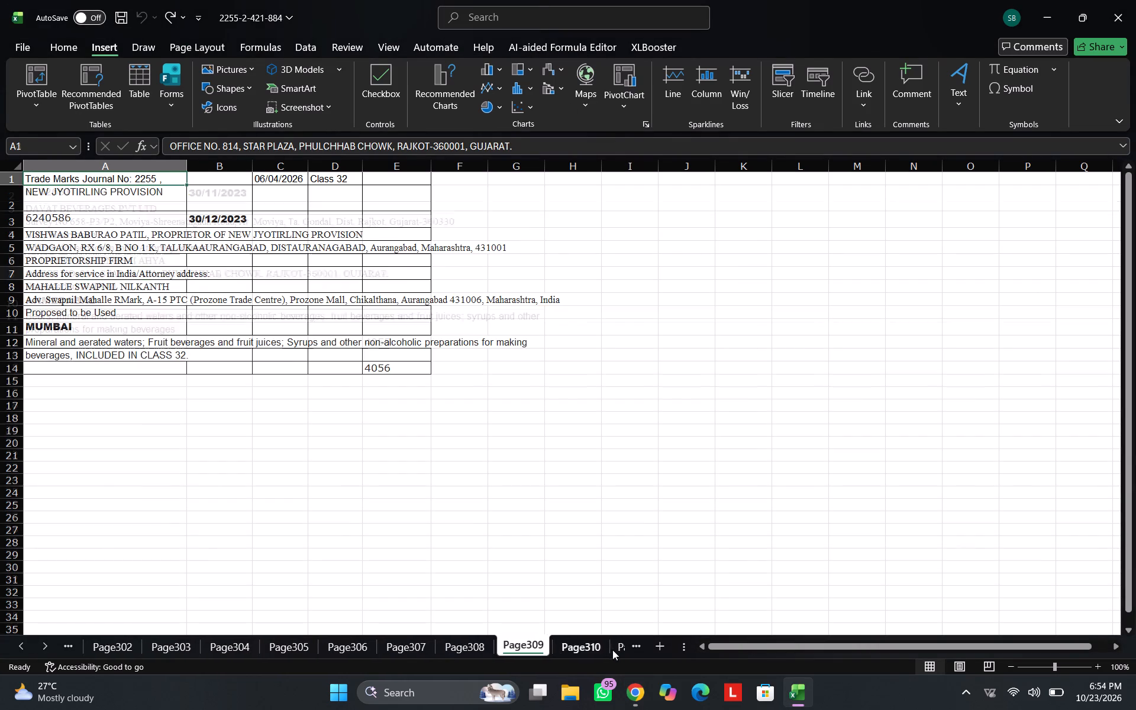
{"action": "left_click", "coordinate": [163, 222]}
{"action": "key", "text": "ctrl+c"}
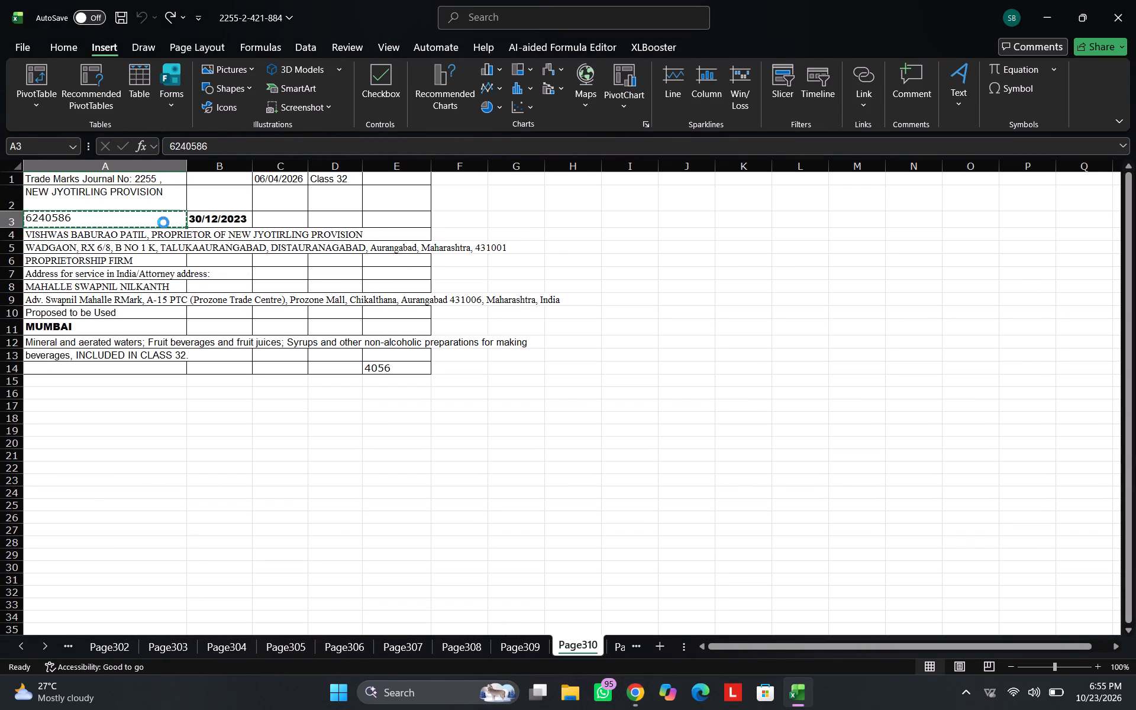
{"action": "key", "text": "alt+Tab"}
{"action": "key", "text": "ctrl+v"}
Copy the name of the NEW JYOTIRLING PROVISION proprietor from Page310 into row 33905's FIRM cell in TM LEADS 26.
{"action": "key", "text": "alt+Tab"}
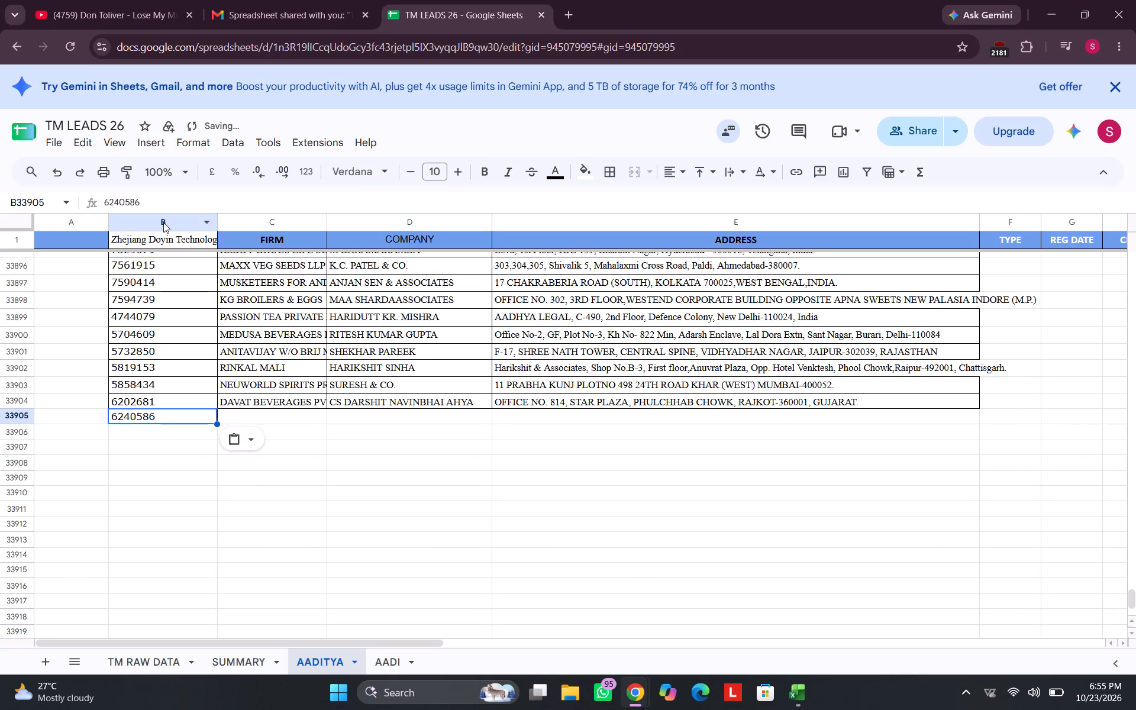
{"action": "key", "text": "Down"}
{"action": "key", "text": "ctrl+c"}
{"action": "key", "text": "alt+Tab"}
{"action": "key", "text": "Right"}
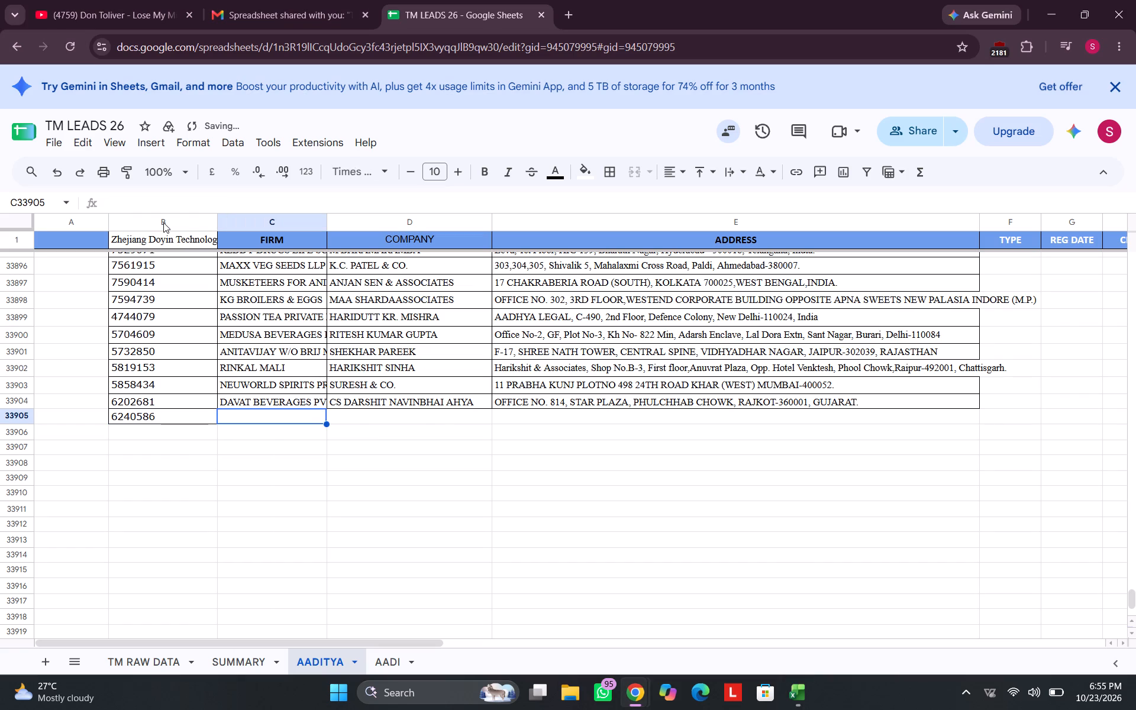
{"action": "key", "text": "ctrl+v"}
Copy the attorney's name from Page310 into row 33905's COMPANY cell in TM LEADS 26.
{"action": "key", "text": "alt+Tab"}
{"action": "key", "text": "Down"}
{"action": "key", "text": "Down"}
{"action": "key", "text": "Down"}
{"action": "key", "text": "Down"}
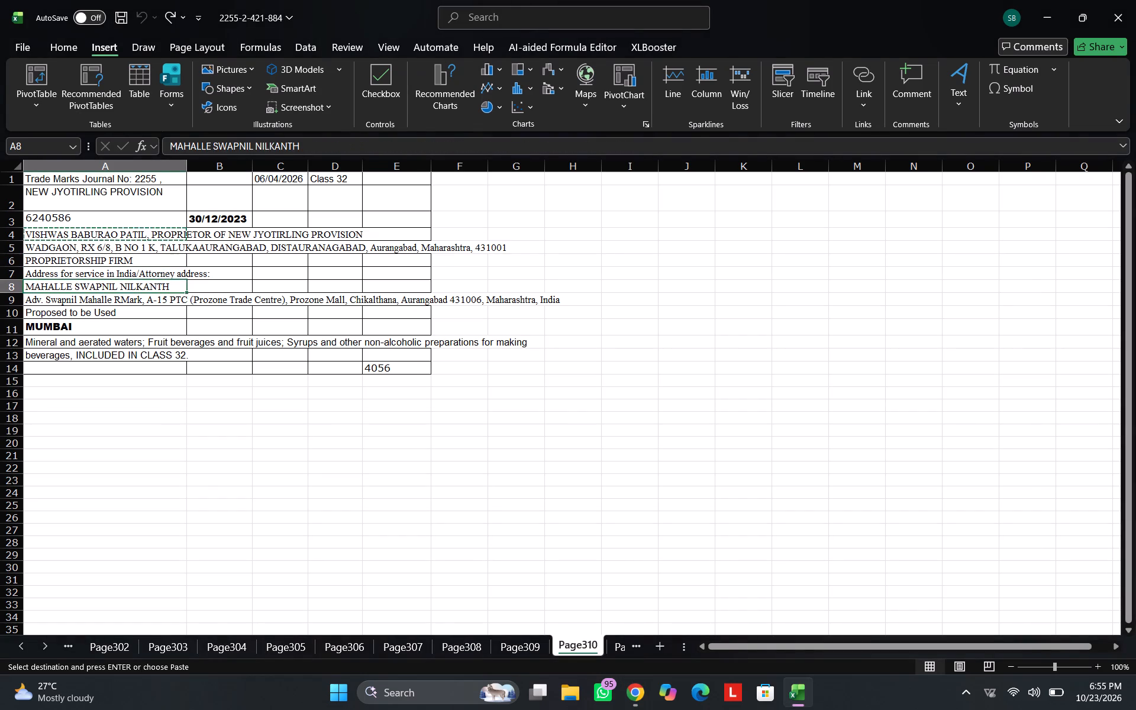
{"action": "key", "text": "ctrl+c"}
{"action": "key", "text": "alt+Tab"}
{"action": "key", "text": "Right"}
{"action": "key", "text": "ctrl+v"}
Copy the attorney's office address from Page310 into row 33905's ADDRESS cell in TM LEADS 26.
{"action": "key", "text": "alt+Tab"}
{"action": "key", "text": "Down"}
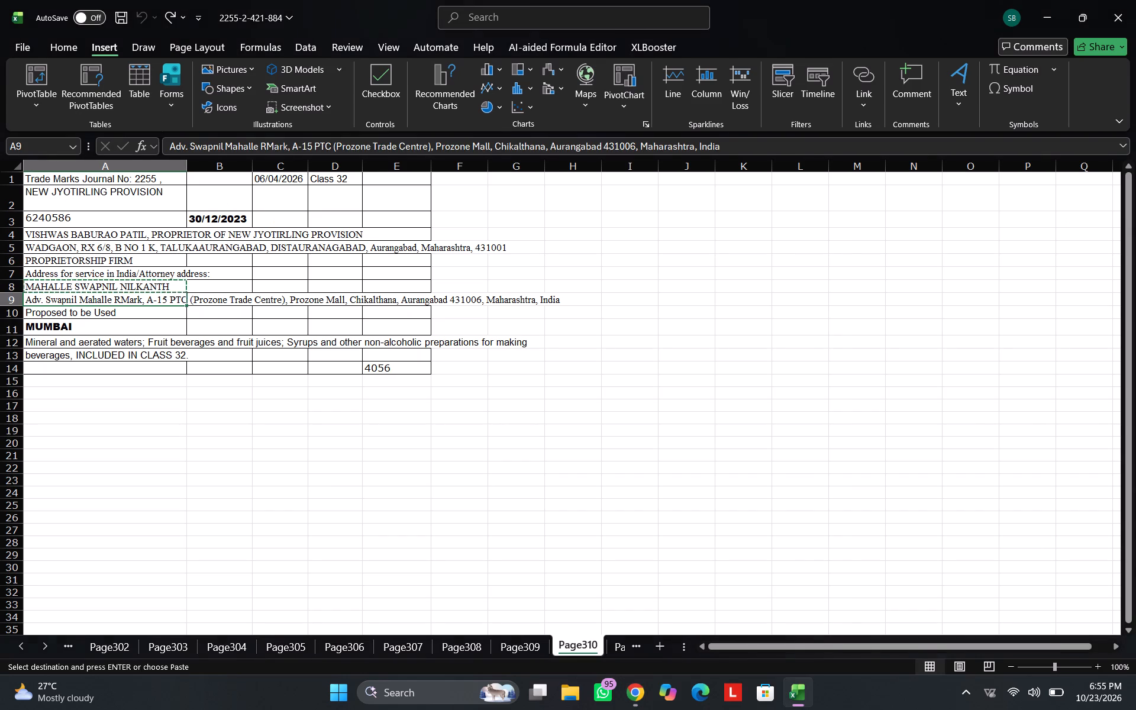
{"action": "key", "text": "ctrl+c"}
{"action": "key", "text": "alt+Tab"}
{"action": "key", "text": "Right"}
{"action": "key", "text": "ctrl+v"}
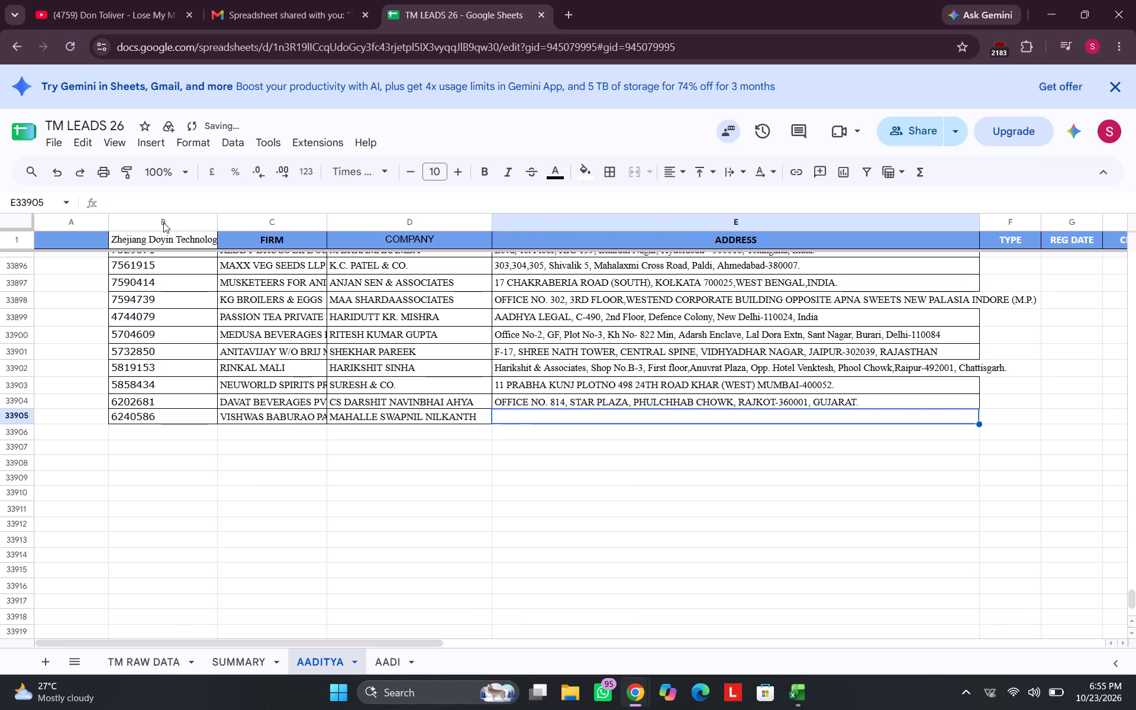
Search Google for row 33905's FIRM, COMPANY and ADDRESS details followed by "contact number".
{"action": "key", "text": "Right"}
{"action": "key", "text": "shift+Left"}
{"action": "key", "text": "shift+Left"}
{"action": "key", "text": "shift+Left"}
{"action": "key", "text": "ctrl+c"}
{"action": "key", "text": "alt+Tab"}
{"action": "key", "text": "alt+Right"}
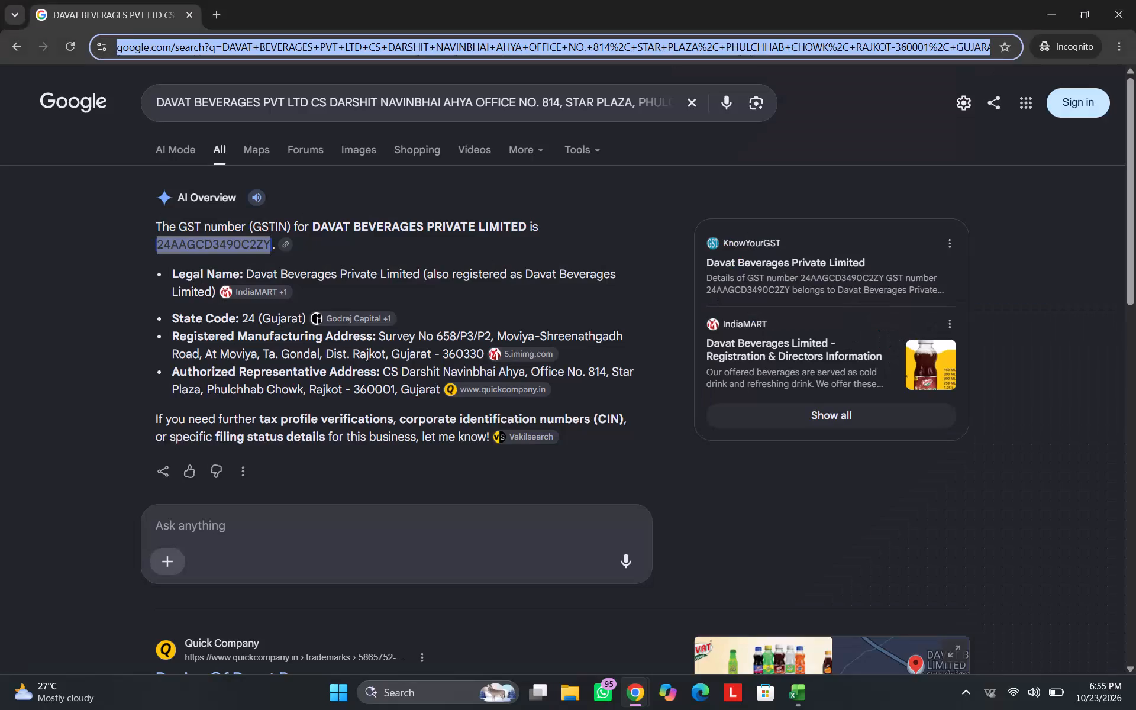
{"action": "left_click", "coordinate": [689, 96]}
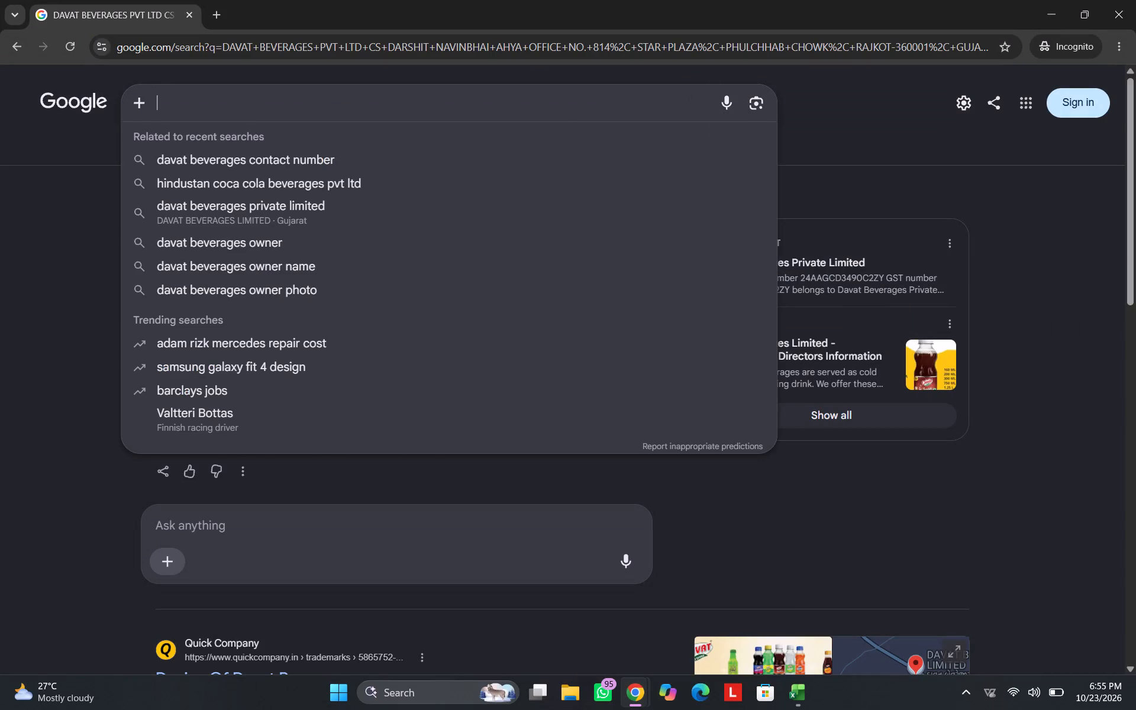
{"action": "key", "text": "ctrl+v"}
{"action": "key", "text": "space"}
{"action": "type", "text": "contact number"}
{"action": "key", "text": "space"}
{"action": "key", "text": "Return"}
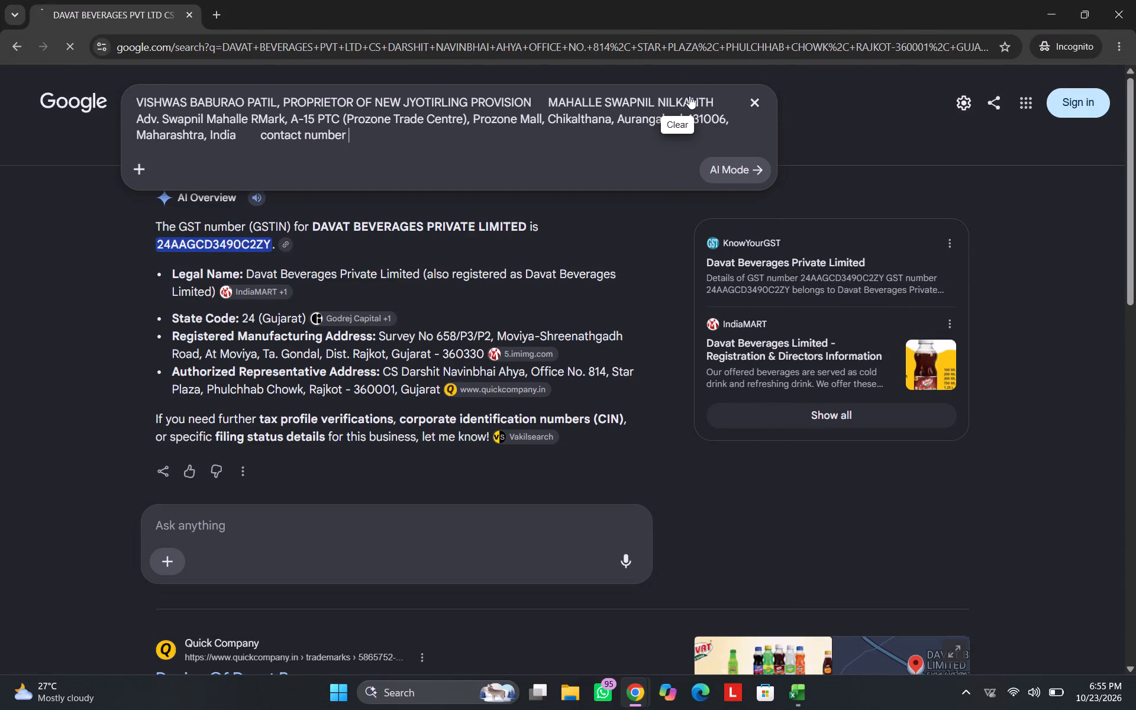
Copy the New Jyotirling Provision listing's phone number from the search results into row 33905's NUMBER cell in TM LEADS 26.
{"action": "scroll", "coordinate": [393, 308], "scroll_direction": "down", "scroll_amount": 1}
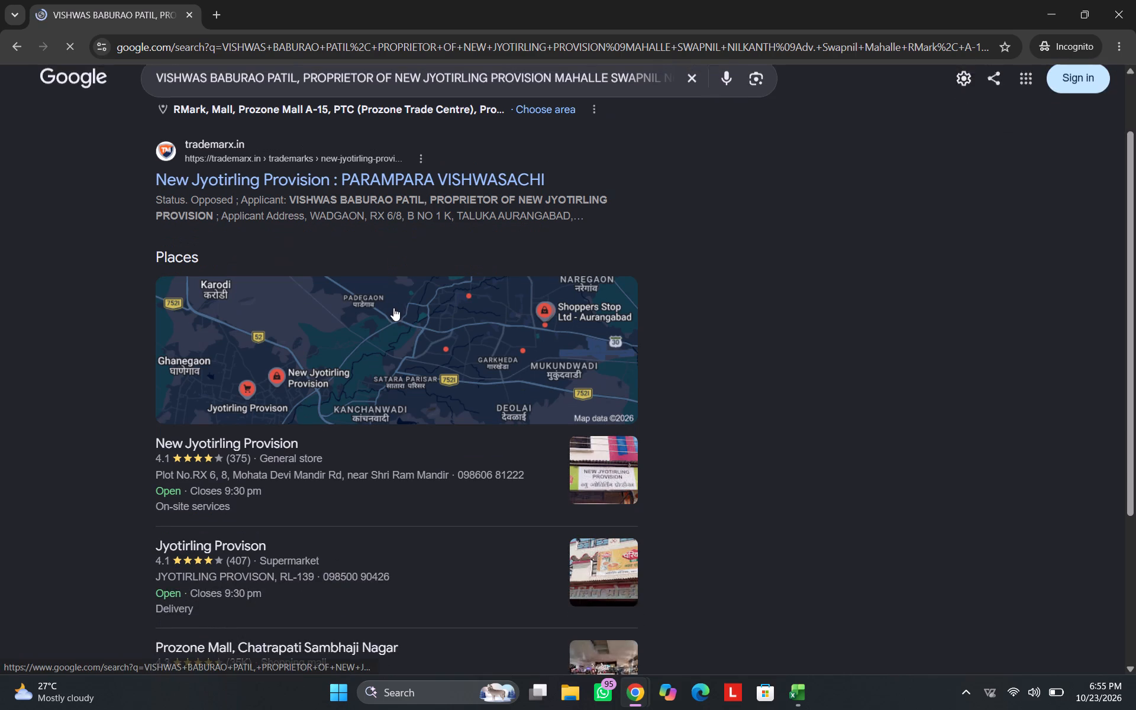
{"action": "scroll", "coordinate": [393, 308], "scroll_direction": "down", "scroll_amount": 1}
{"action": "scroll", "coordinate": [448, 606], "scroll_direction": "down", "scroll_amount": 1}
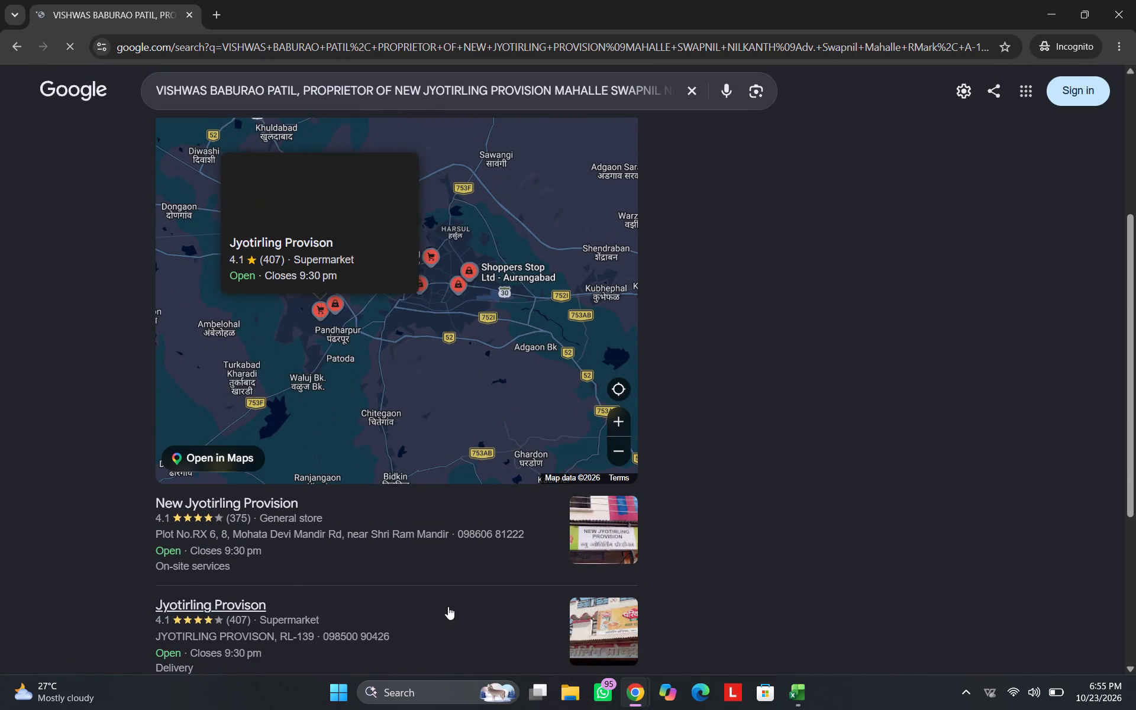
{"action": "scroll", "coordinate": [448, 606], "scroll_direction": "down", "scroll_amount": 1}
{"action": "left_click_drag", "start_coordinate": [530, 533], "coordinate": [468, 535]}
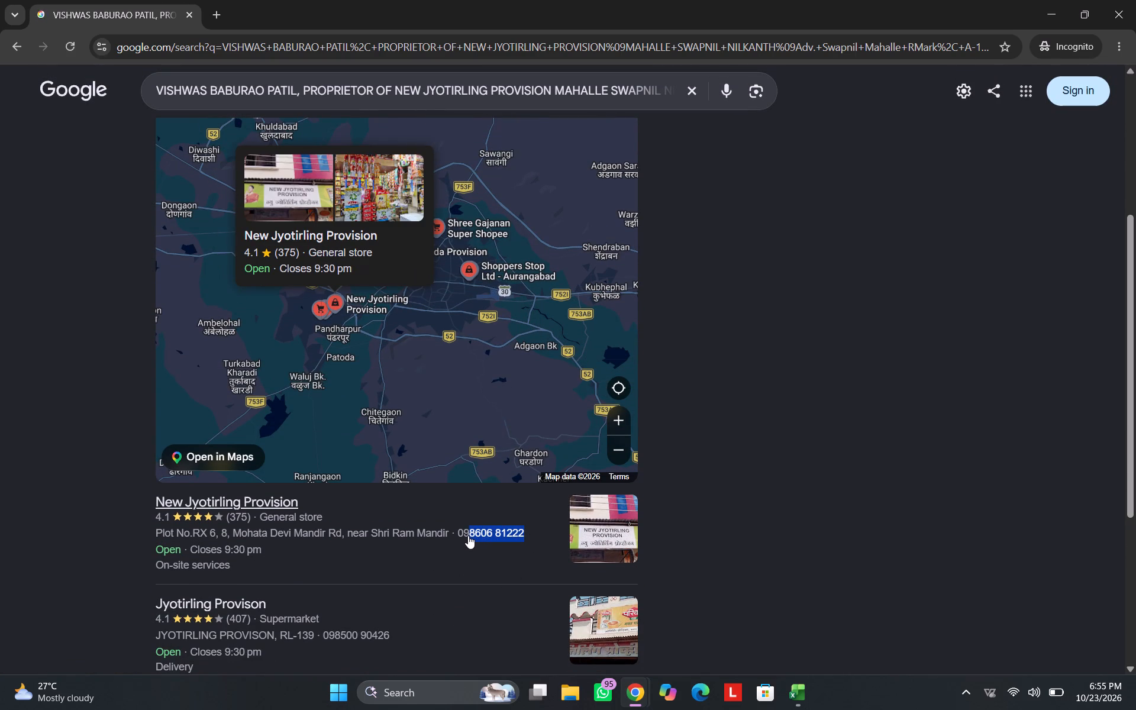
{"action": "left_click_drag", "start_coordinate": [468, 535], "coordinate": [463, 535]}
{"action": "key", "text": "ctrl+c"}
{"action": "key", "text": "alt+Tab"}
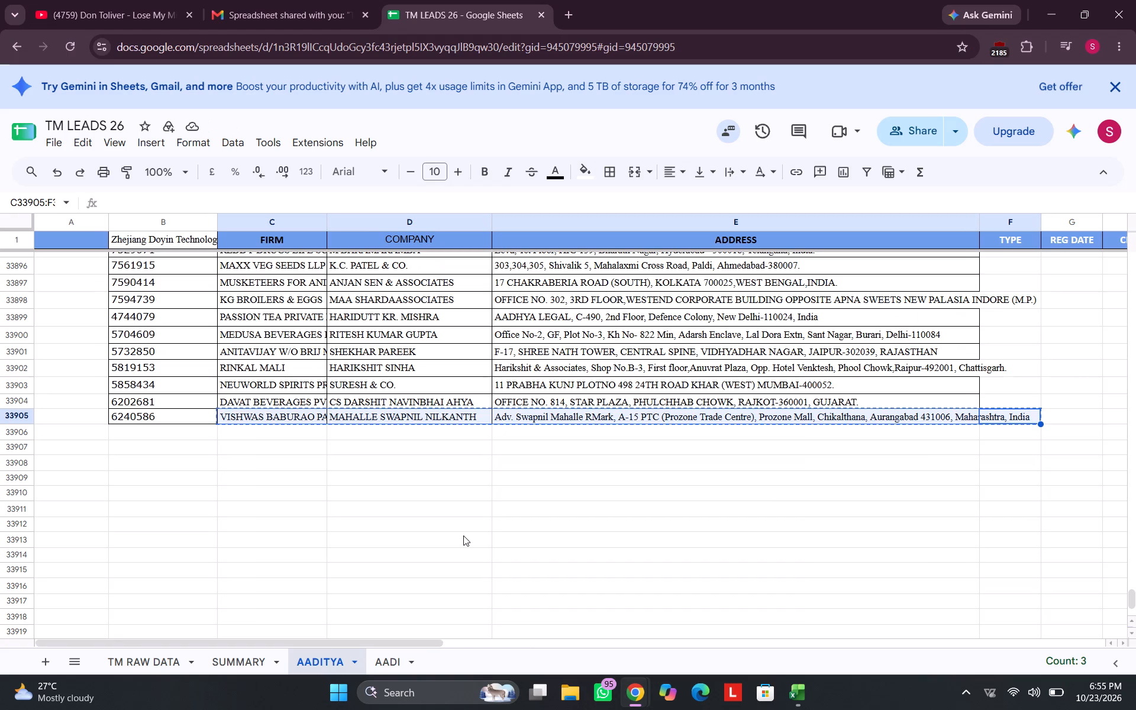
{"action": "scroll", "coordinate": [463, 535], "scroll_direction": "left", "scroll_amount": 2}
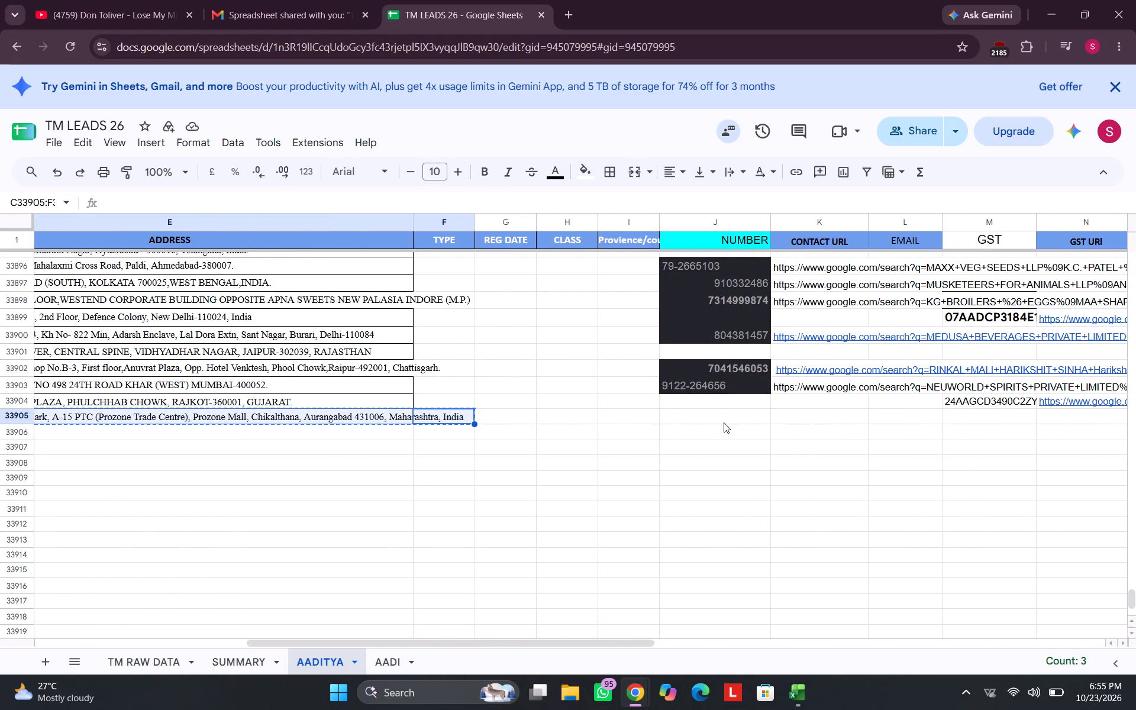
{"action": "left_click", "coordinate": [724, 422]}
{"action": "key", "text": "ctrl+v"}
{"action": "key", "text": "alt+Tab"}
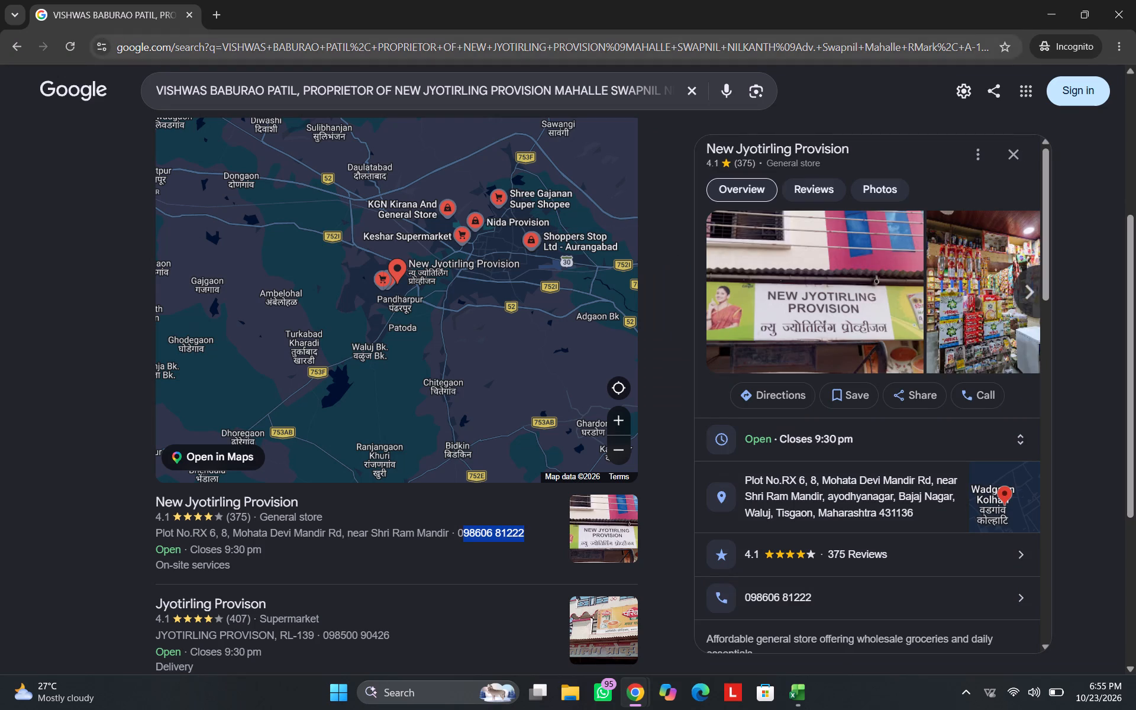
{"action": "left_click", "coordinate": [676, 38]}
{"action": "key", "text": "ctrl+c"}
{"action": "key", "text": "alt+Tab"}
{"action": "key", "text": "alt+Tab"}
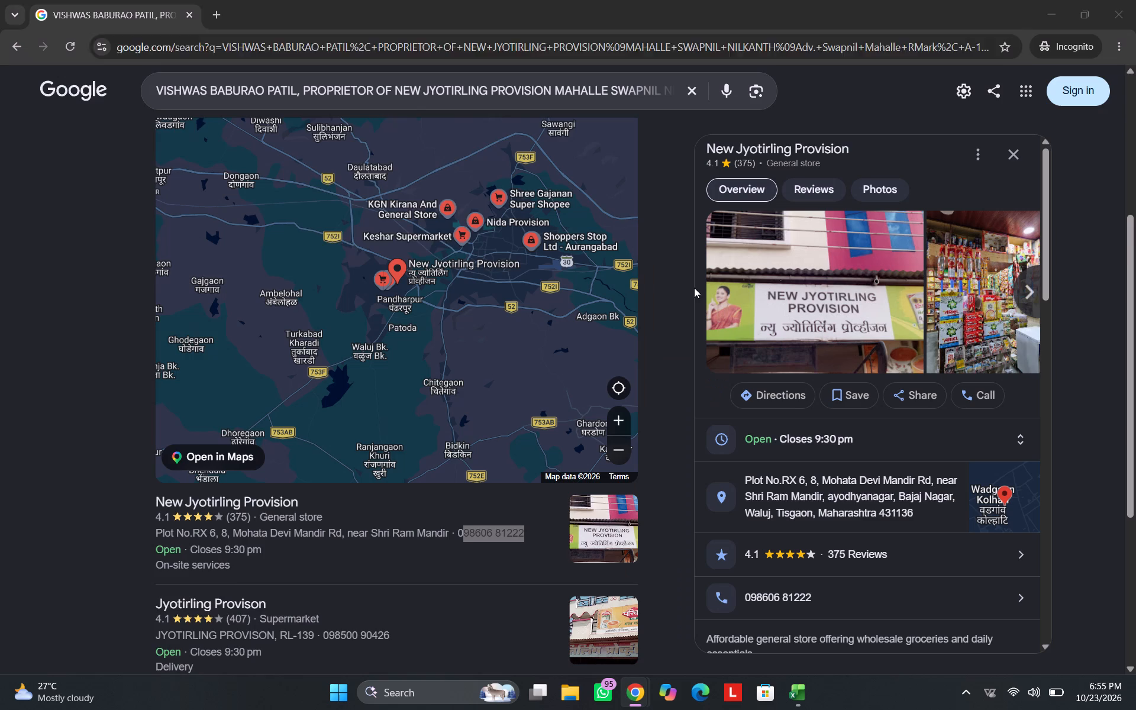
Replace row 33905's NUMBER entry with the phone number from the Jyotirling Provison supermarket listing, omitting the leading zero.
{"action": "scroll", "coordinate": [493, 579], "scroll_direction": "down", "scroll_amount": 1}
{"action": "left_click_drag", "start_coordinate": [404, 540], "coordinate": [380, 538]}
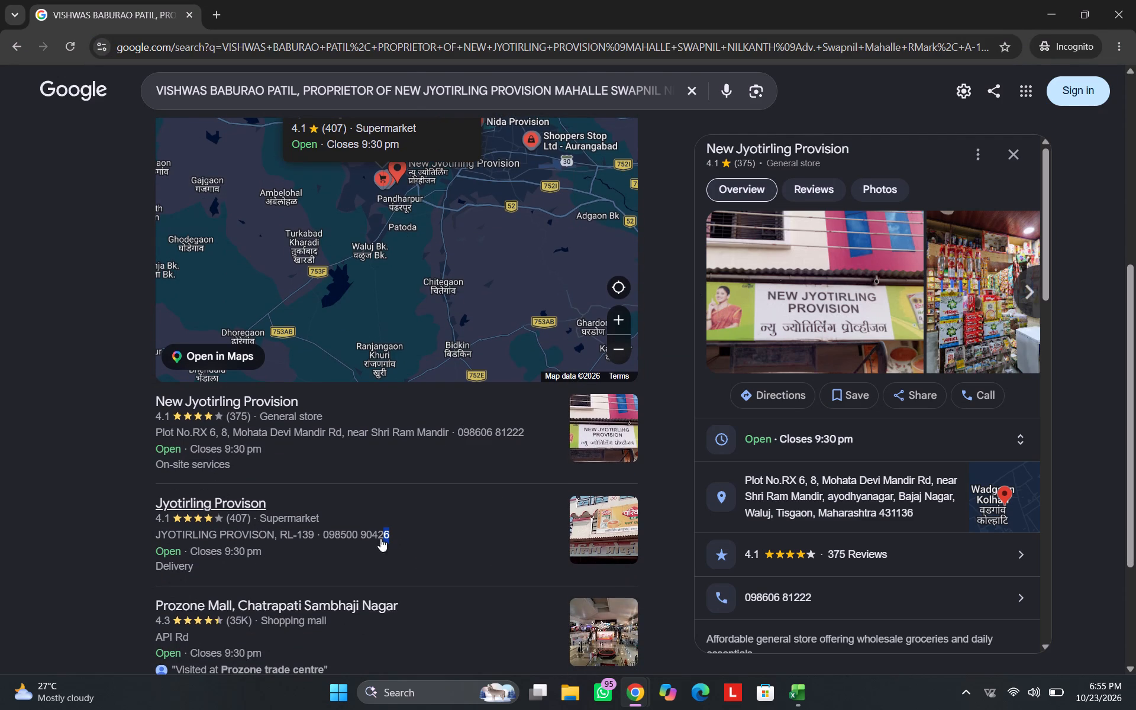
{"action": "left_click_drag", "start_coordinate": [380, 538], "coordinate": [331, 541]}
{"action": "key", "text": "ctrl+c"}
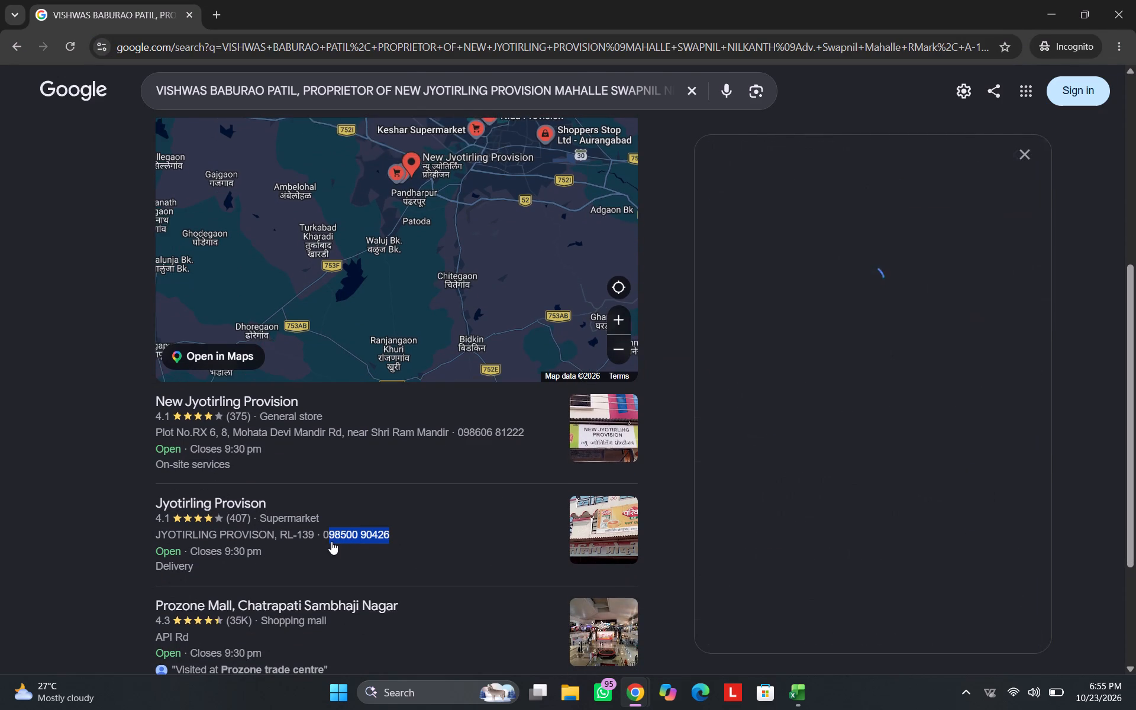
{"action": "key", "text": "alt+Tab"}
{"action": "key", "text": "ctrl+v"}
Copy the contact-number search URL from Google into row 33905's CONTACT URL cell in TM LEADS 26.
{"action": "key", "text": "alt+Tab"}
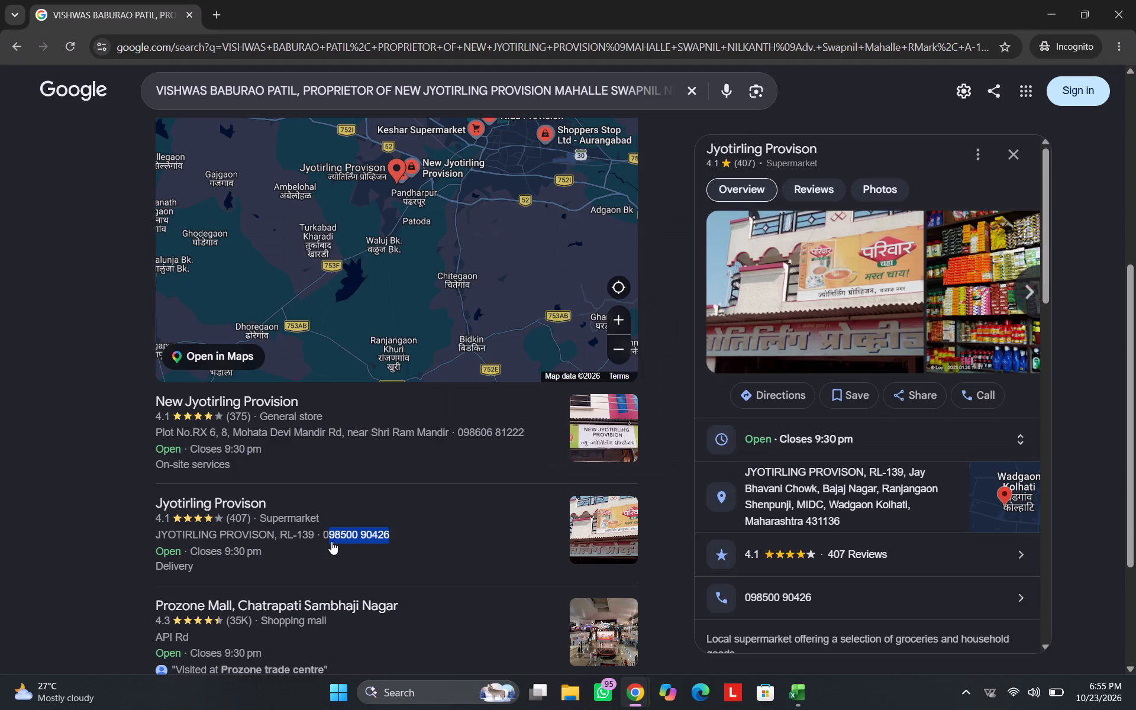
{"action": "key", "text": "alt+Tab"}
{"action": "key", "text": "alt+Tab"}
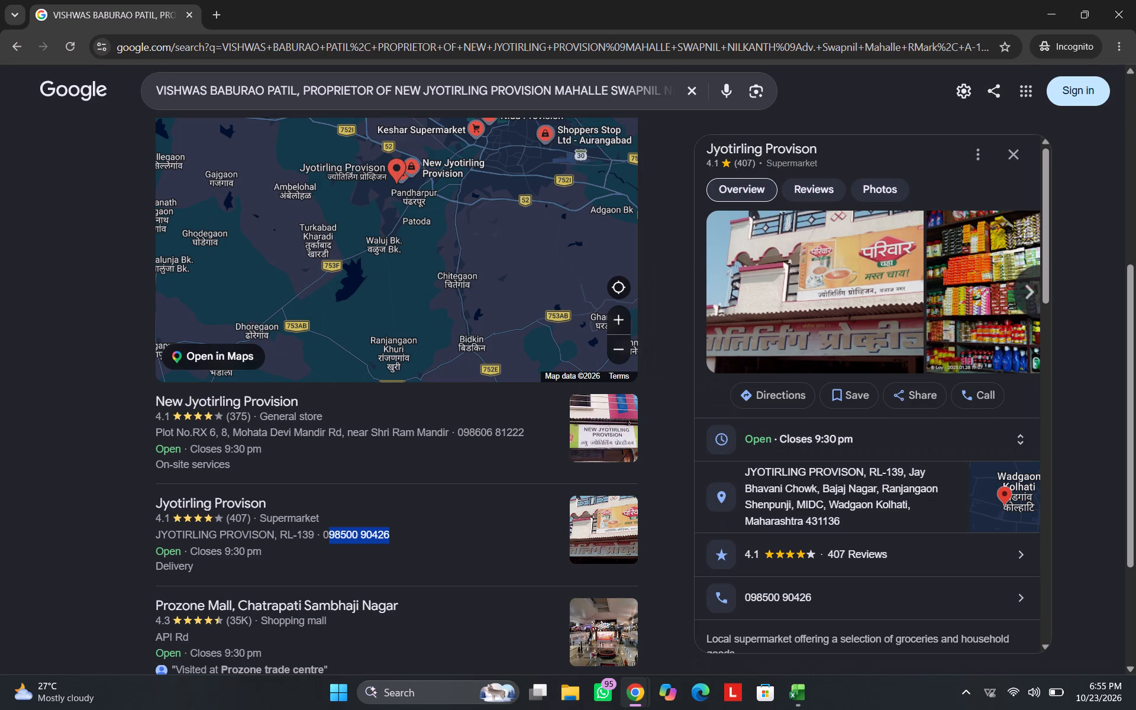
{"action": "left_click", "coordinate": [680, 49]}
{"action": "key", "text": "ctrl+c"}
{"action": "key", "text": "alt+Tab"}
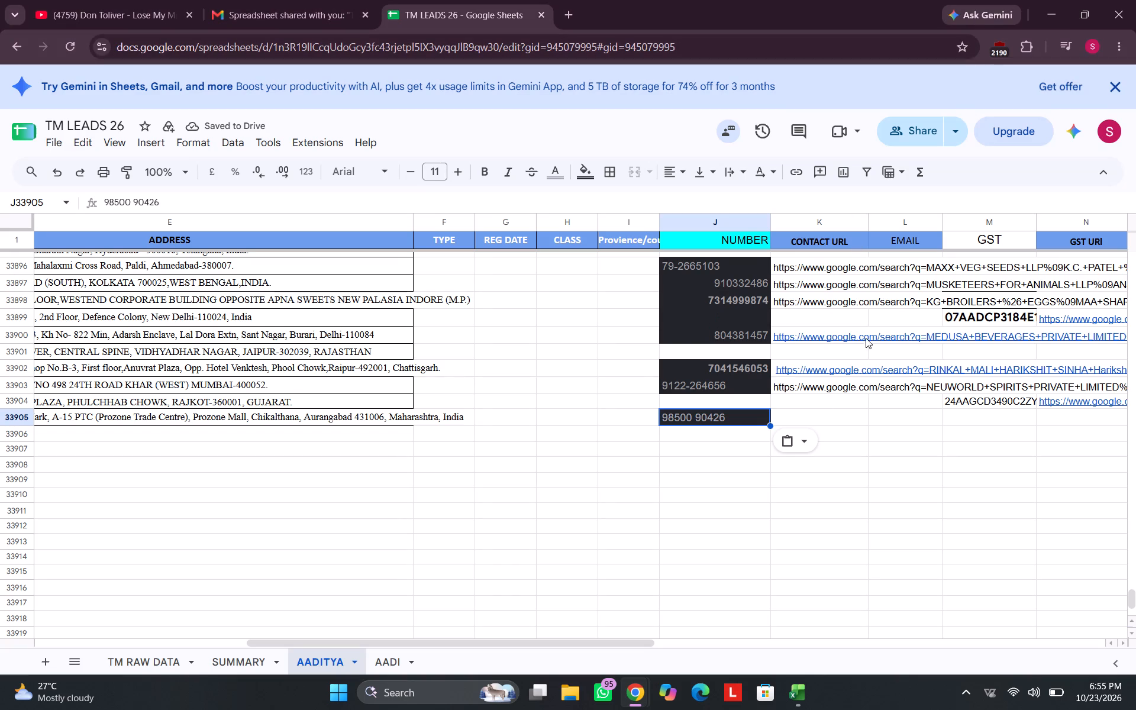
{"action": "left_click", "coordinate": [838, 418]}
{"action": "key", "text": "ctrl+v"}
Search Google for row 33905's details again with "contact" replaced by "gst" before "number".
{"action": "key", "text": "alt+Tab"}
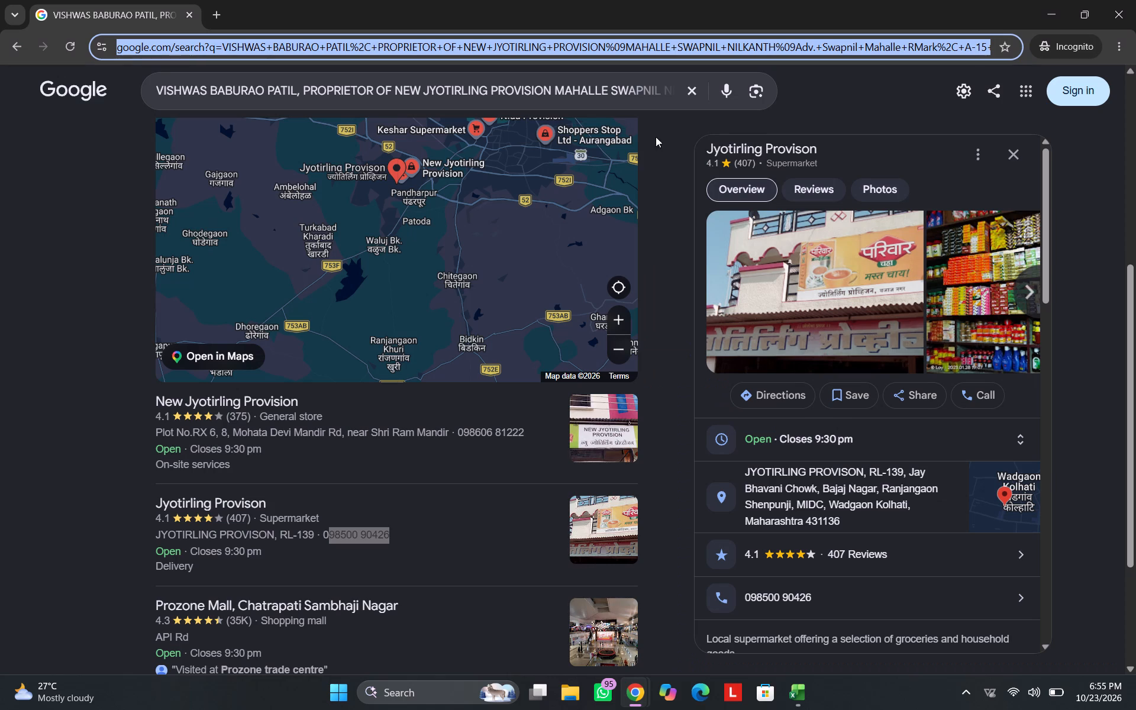
{"action": "left_click", "coordinate": [627, 95]}
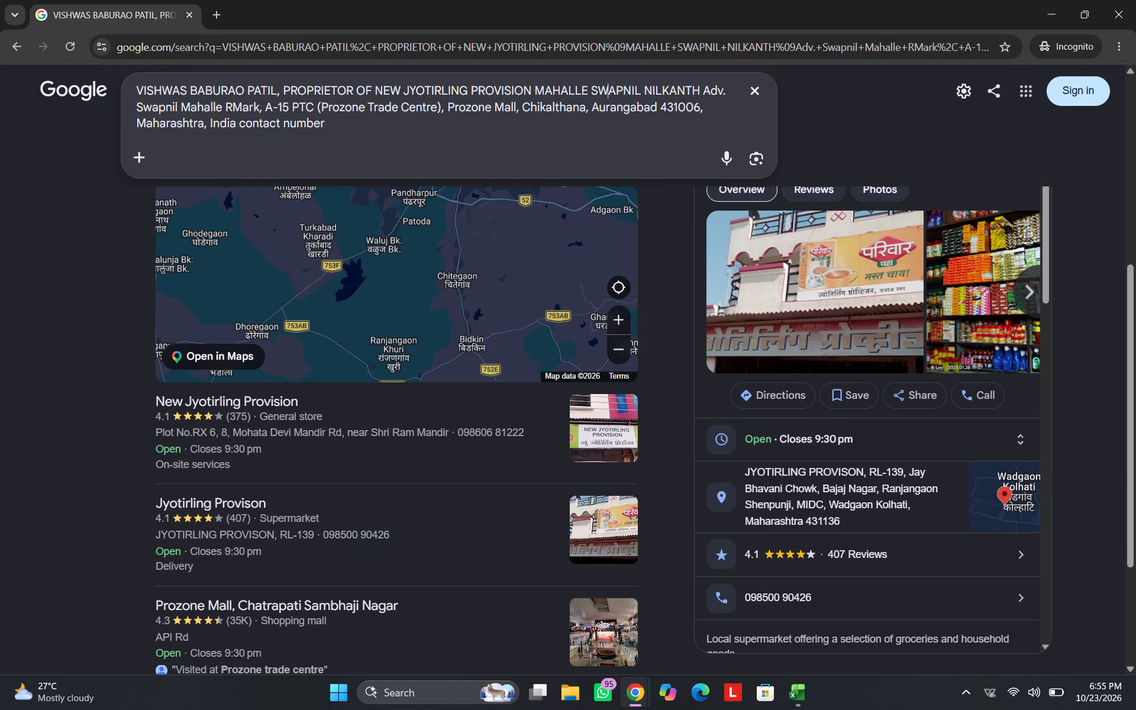
{"action": "left_click", "coordinate": [277, 123]}
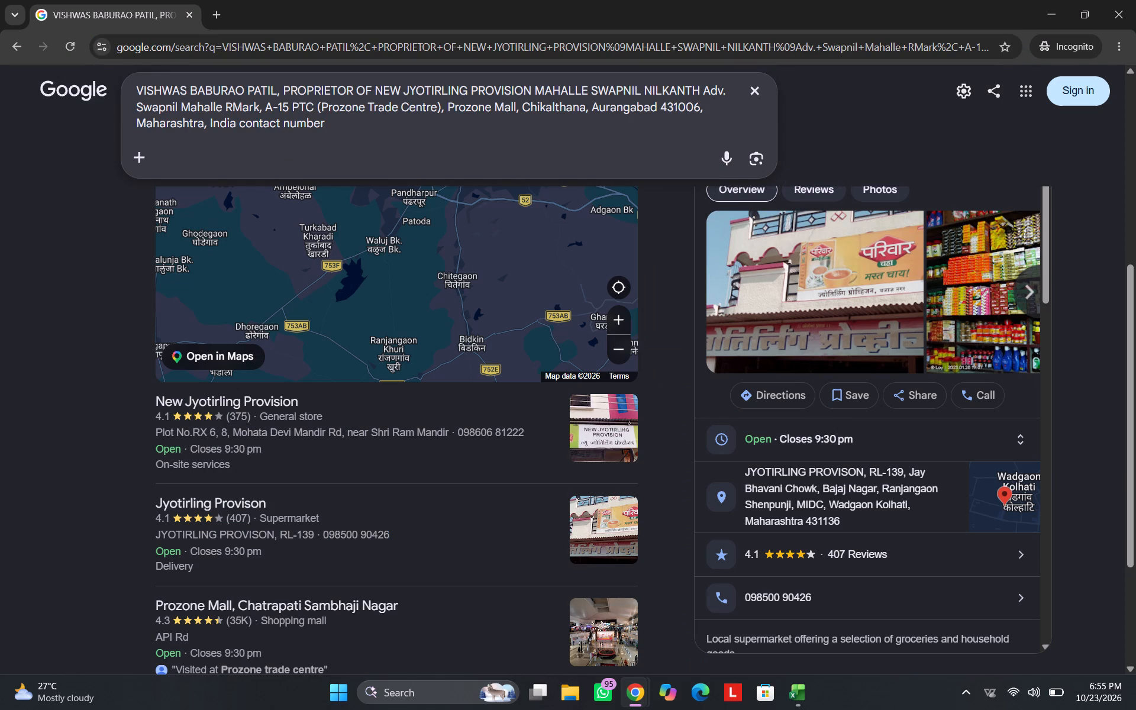
{"action": "left_click", "coordinate": [279, 122]}
{"action": "key", "text": "ctrl+BackSpace"}
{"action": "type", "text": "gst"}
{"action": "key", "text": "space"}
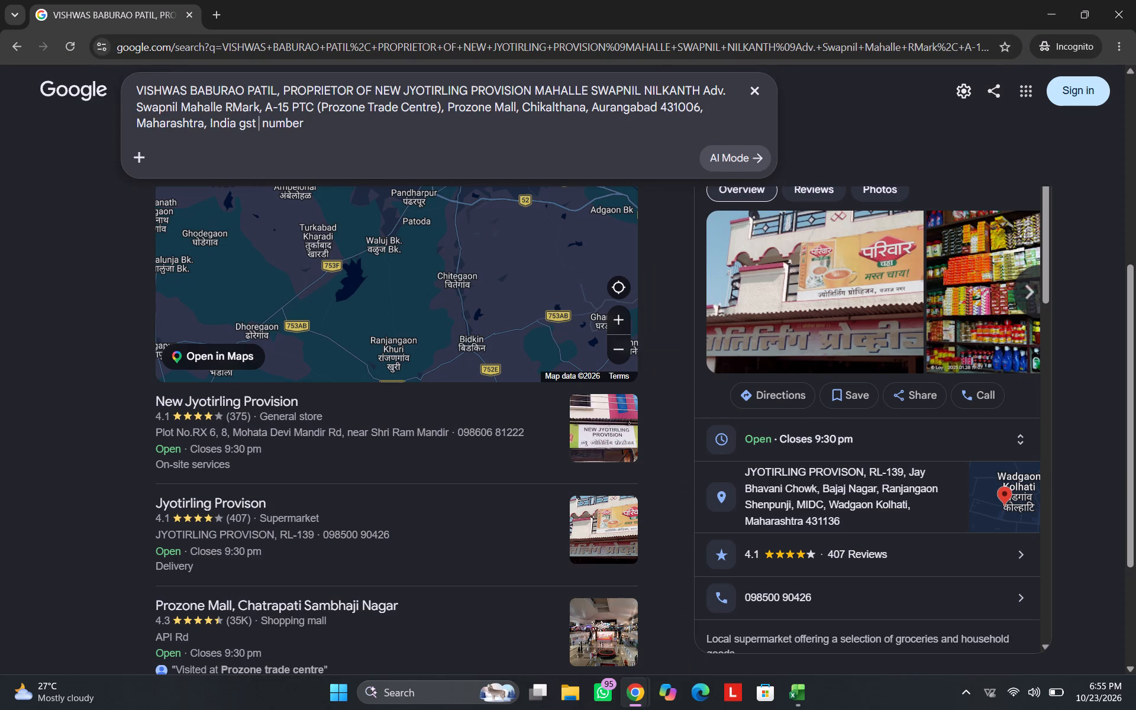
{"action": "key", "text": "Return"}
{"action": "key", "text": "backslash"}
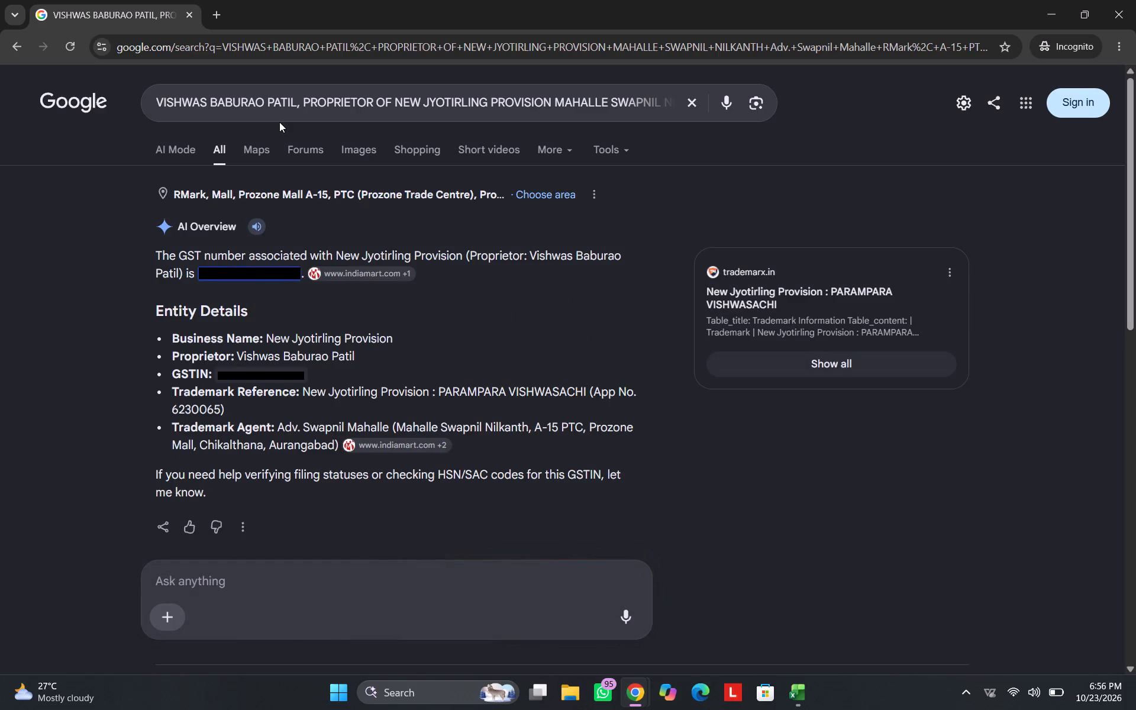
Copy the GST number from the AI Overview for New Jyotirling Provision into row 33905's GST cell.
{"action": "double_click", "coordinate": [261, 271]}
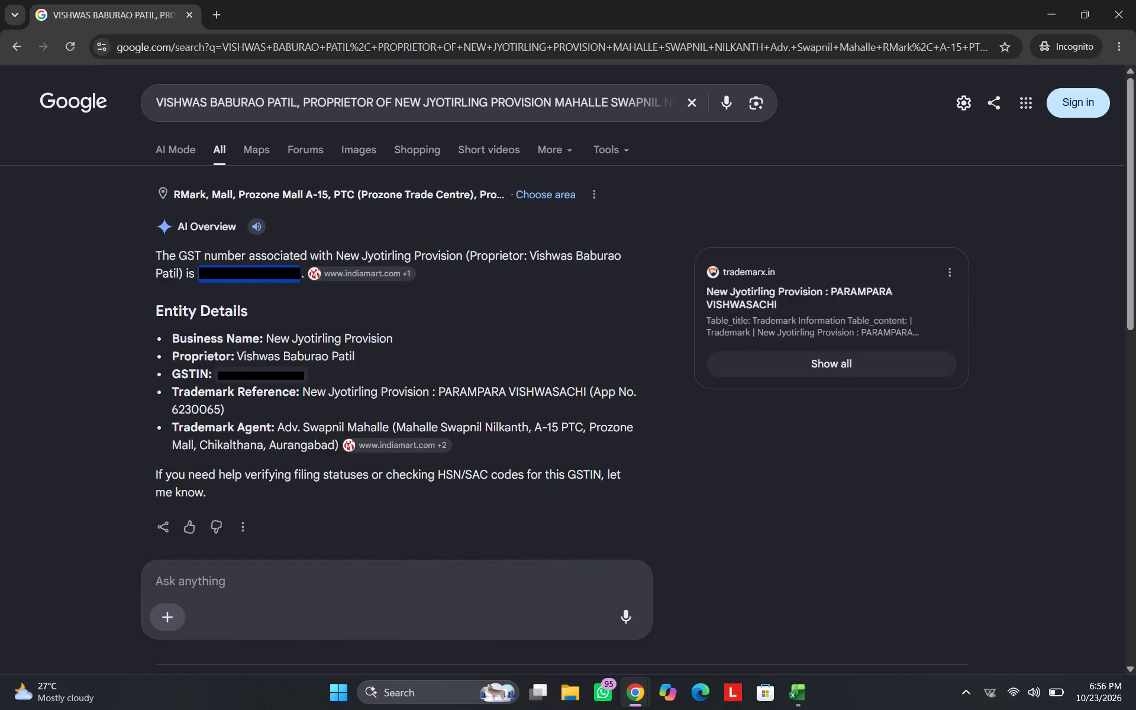
{"action": "key", "text": "ctrl+c"}
{"action": "key", "text": "alt+Tab"}
{"action": "scroll", "coordinate": [261, 271], "scroll_direction": "left", "scroll_amount": 3}
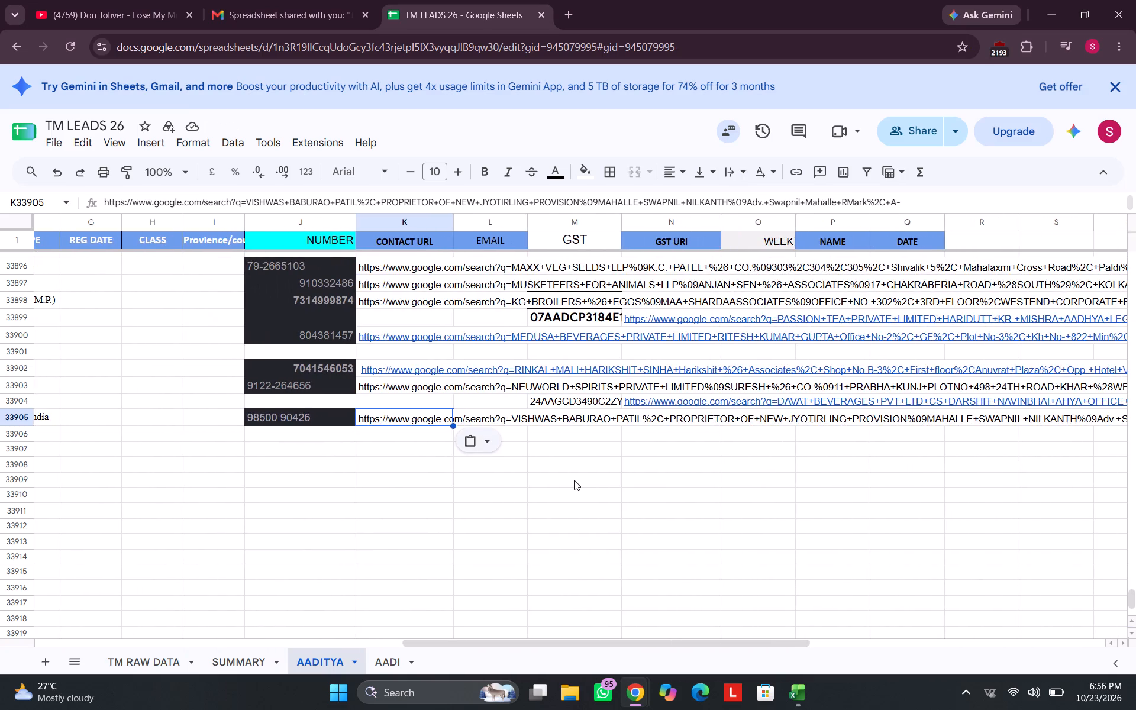
{"action": "left_click", "coordinate": [589, 417]}
{"action": "key", "text": "ctrl+v"}
Copy the GST search URL from Google into row 33905's GST URL cell in TM LEADS 26.
{"action": "key", "text": "alt+Tab"}
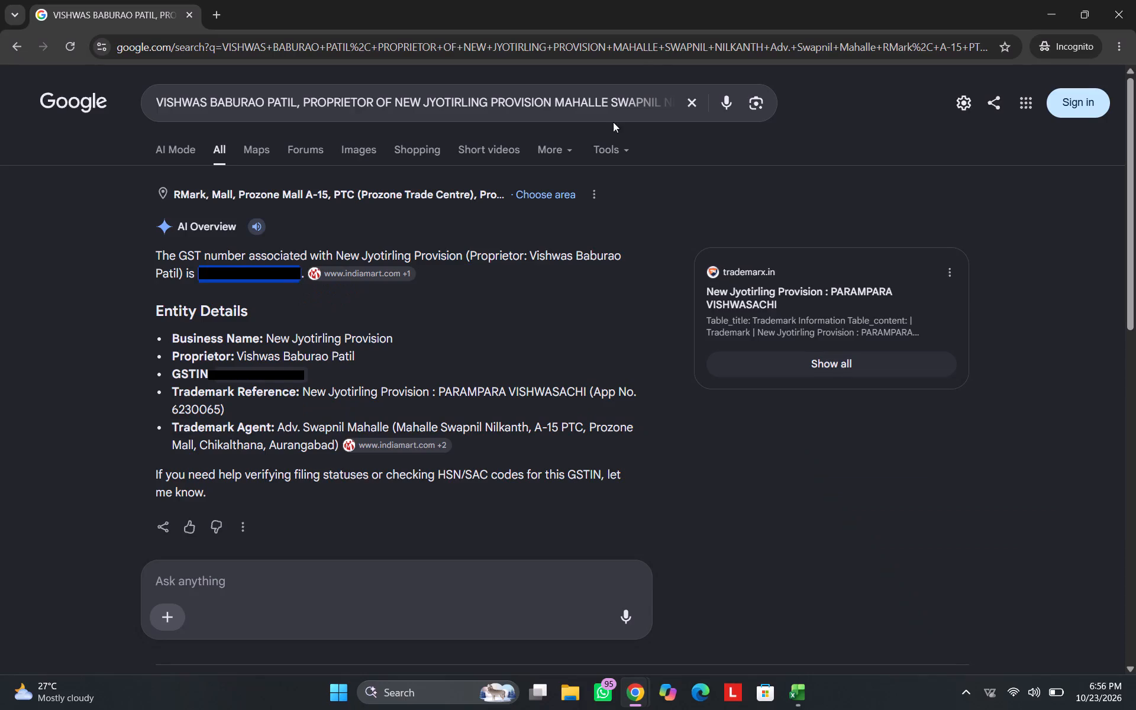
{"action": "left_click", "coordinate": [668, 53]}
{"action": "key", "text": "ctrl+c"}
{"action": "key", "text": "alt+Tab"}
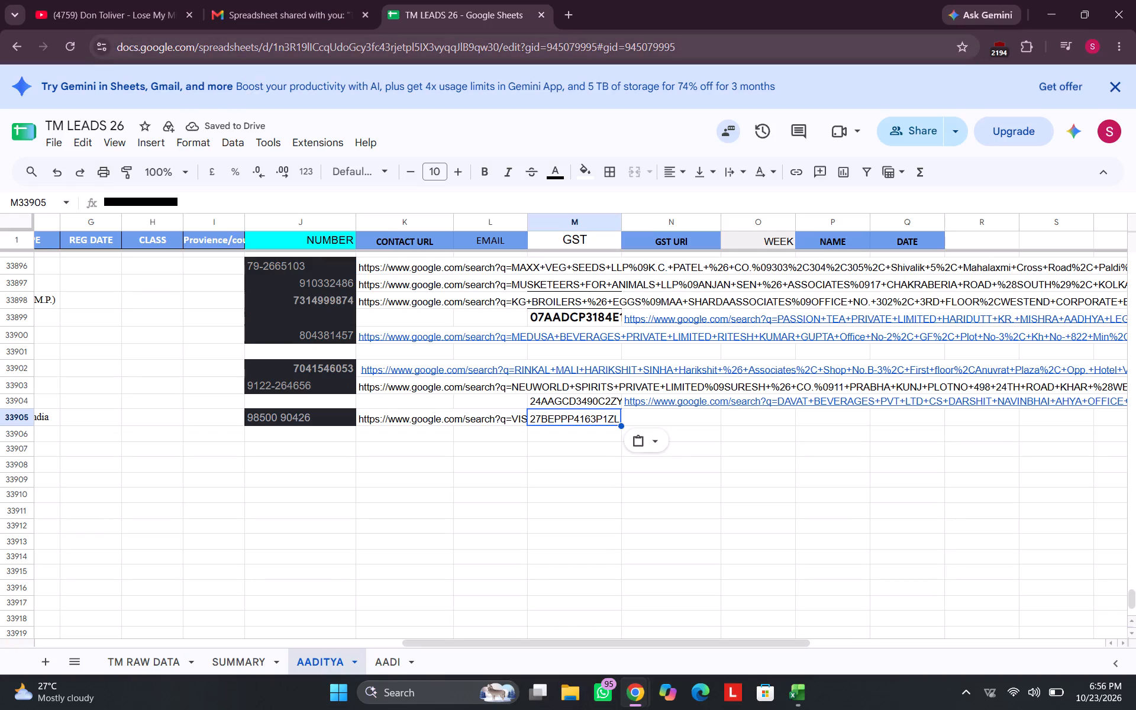
{"action": "key", "text": "Right"}
{"action": "key", "text": "ctrl+v"}
{"action": "key", "text": "Down"}
{"action": "key", "text": "Left"}
{"action": "key", "text": "Left"}
{"action": "key", "text": "Left"}
{"action": "key", "text": "Left"}
{"action": "key", "text": "Left"}
{"action": "key", "text": "Left"}
{"action": "key", "text": "Left"}
{"action": "key", "text": "Left"}
{"action": "key", "text": "Left"}
{"action": "key", "text": "Left"}
{"action": "key", "text": "Left"}
{"action": "key", "text": "Left"}
{"action": "key", "text": "Left"}
{"action": "key", "text": "Left"}
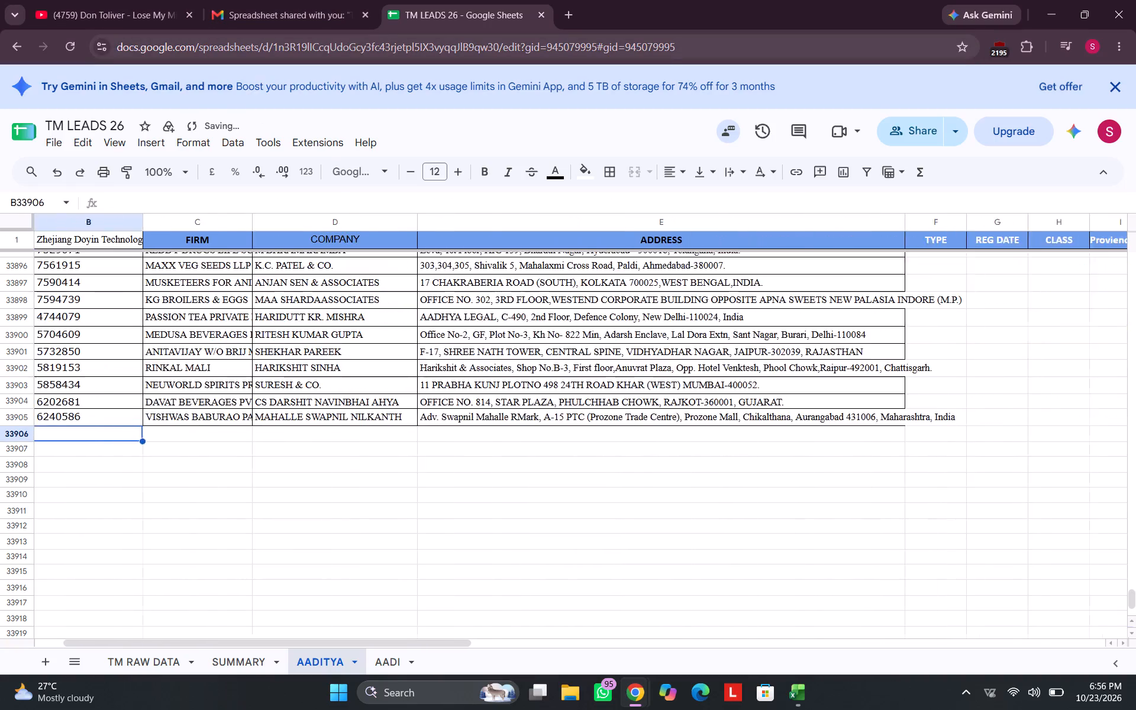
{"action": "key", "text": "Right"}
{"action": "key", "text": "alt+Tab"}
{"action": "key", "text": "alt+Right"}
{"action": "left_click", "coordinate": [617, 646]}
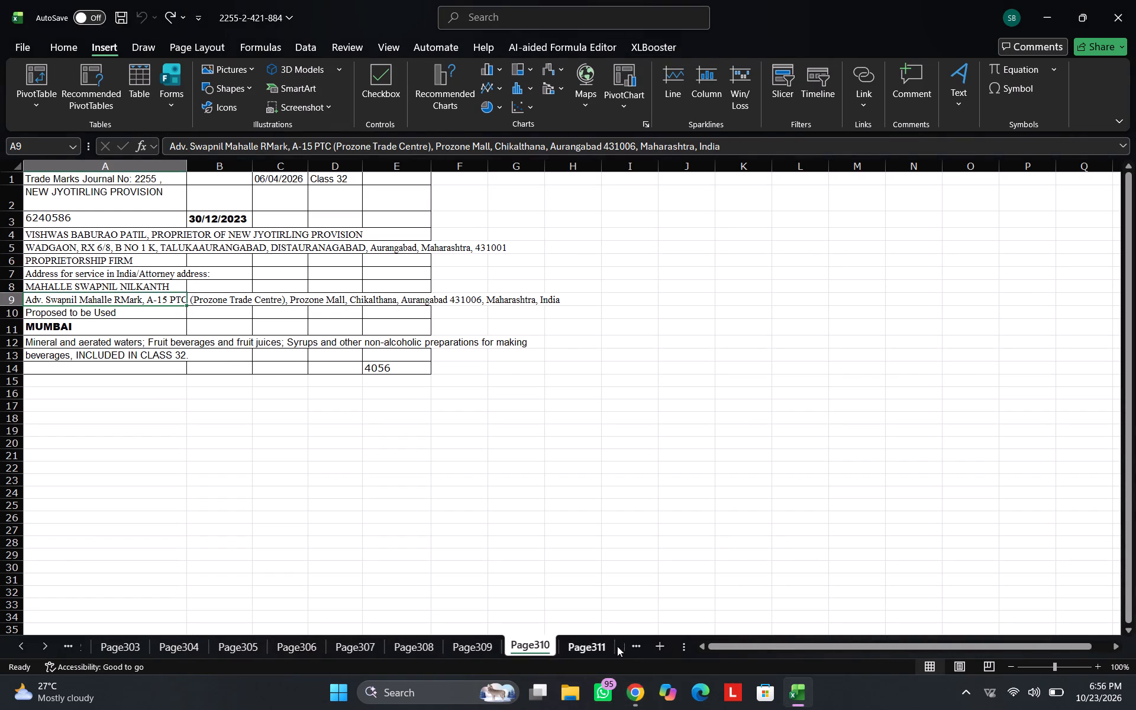
{"action": "left_click", "coordinate": [164, 221]}
{"action": "key", "text": "ctrl+c"}
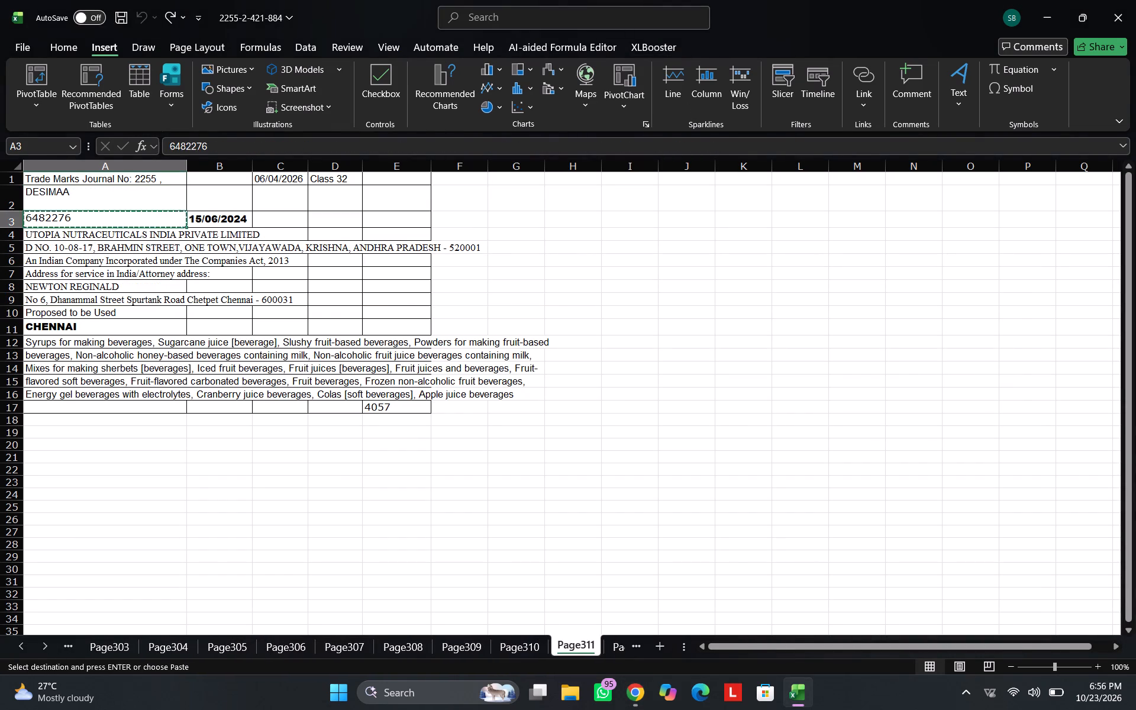
{"action": "key", "text": "alt+Tab"}
{"action": "key", "text": "ctrl+v"}
Copy UTOPIA NUTRACEUTICALS INDIA PRIVATE LIMITED from Page311 into row 33906's FIRM cell in TM LEADS 26.
{"action": "key", "text": "alt+Tab"}
{"action": "key", "text": "Down"}
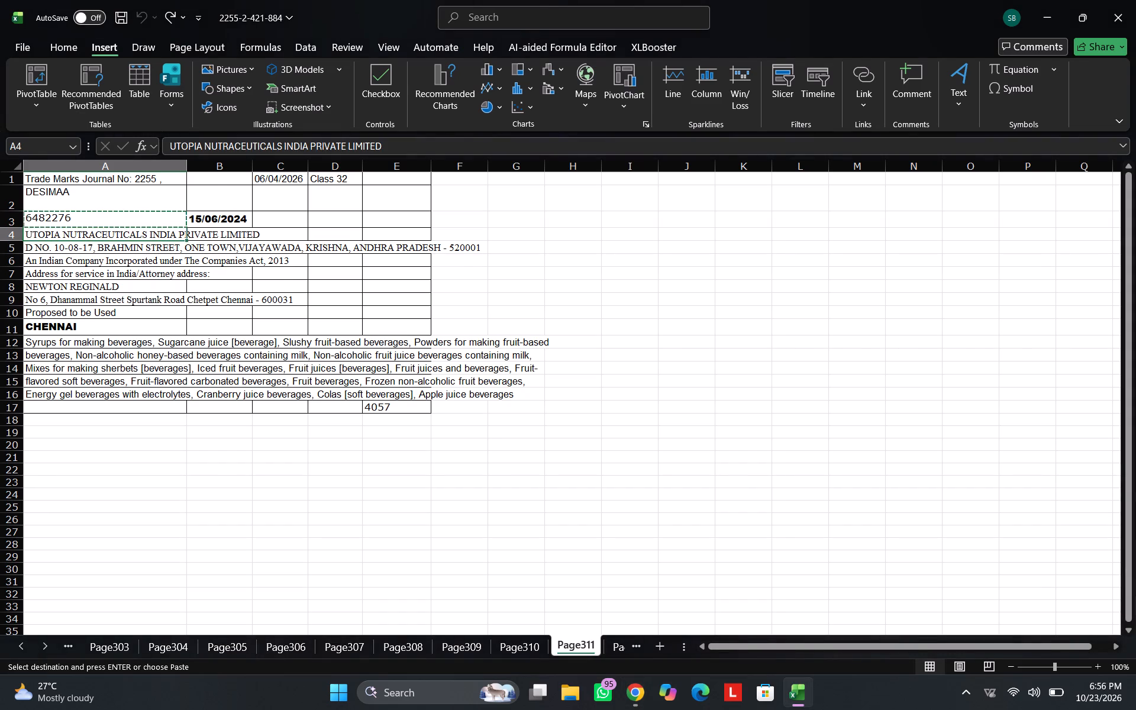
{"action": "key", "text": "ctrl+c"}
{"action": "key", "text": "alt+Tab"}
{"action": "key", "text": "Right"}
{"action": "key", "text": "ctrl+v"}
Copy the attorney's name from Page311 into row 33906's COMPANY cell in TM LEADS 26.
{"action": "key", "text": "alt+Tab"}
{"action": "key", "text": "Down"}
{"action": "key", "text": "Down"}
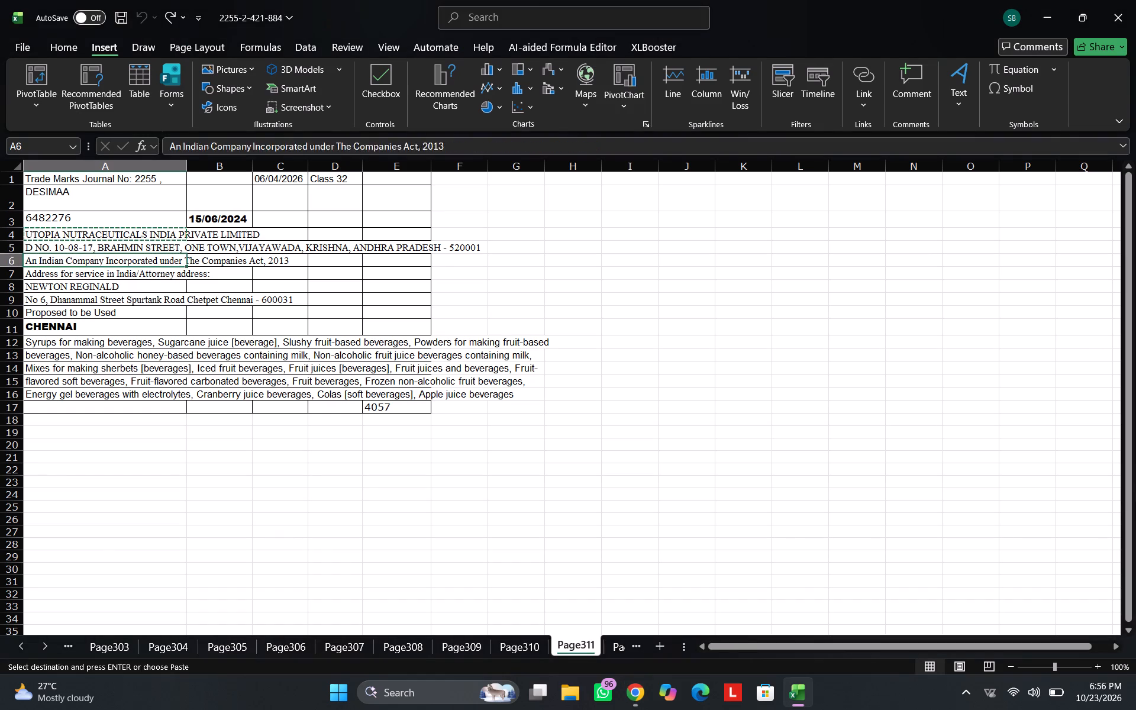
{"action": "key", "text": "Down"}
{"action": "key", "text": "Down"}
{"action": "key", "text": "ctrl+c"}
{"action": "key", "text": "alt+Tab"}
{"action": "key", "text": "Right"}
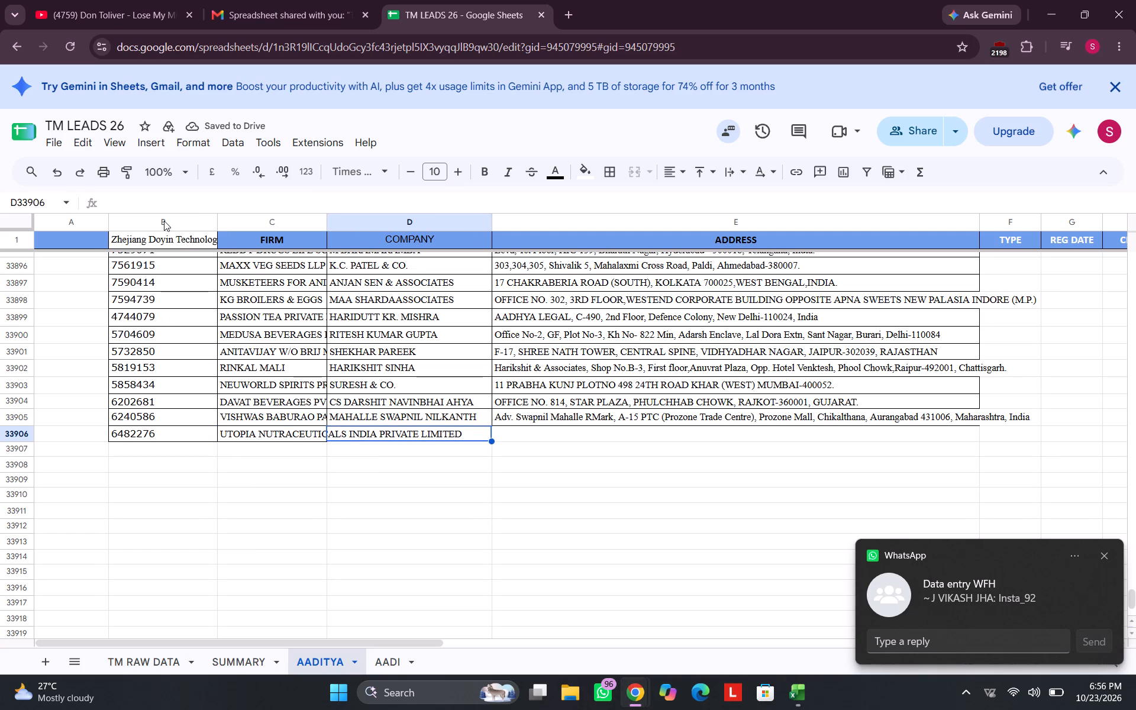
{"action": "key", "text": "ctrl+v"}
Copy the attorney's address from Page311 into row 33906's ADDRESS cell in TM LEADS 26.
{"action": "key", "text": "alt+Tab"}
{"action": "key", "text": "Down"}
{"action": "key", "text": "ctrl+c"}
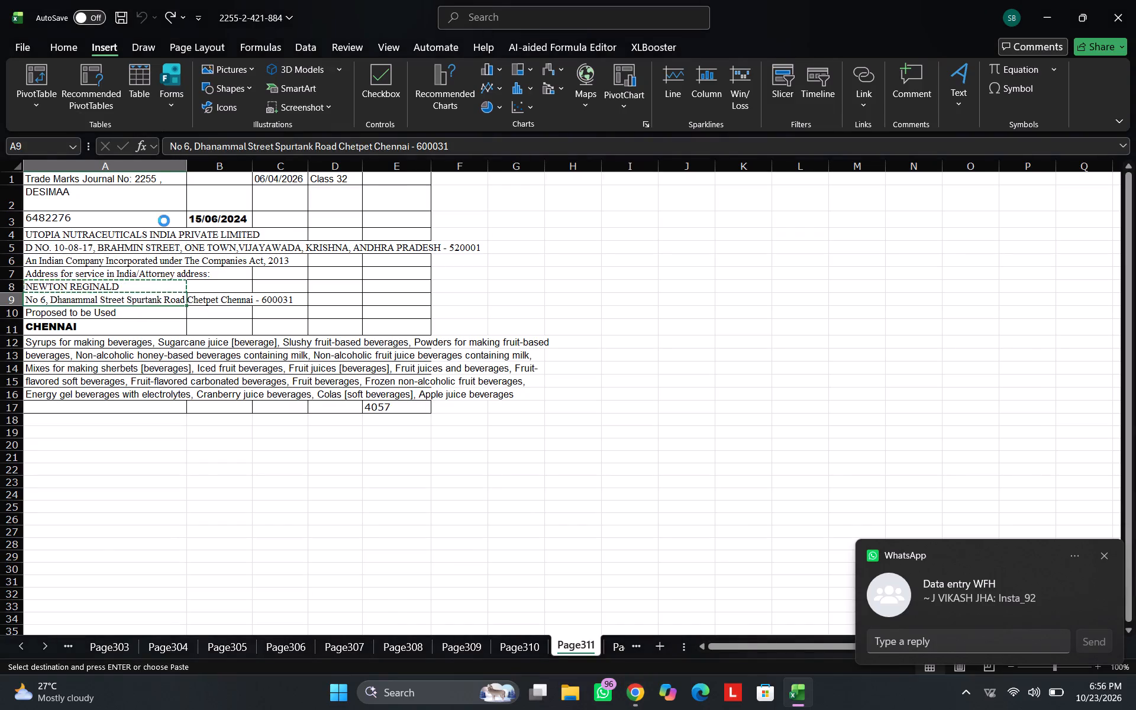
{"action": "key", "text": "alt+Tab"}
{"action": "key", "text": "Right"}
{"action": "key", "text": "ctrl+v"}
Search Google for row 33906's FIRM, COMPANY and ADDRESS details followed by "contact number".
{"action": "key", "text": "Right"}
{"action": "key", "text": "shift+Left"}
{"action": "key", "text": "shift+Left"}
{"action": "key", "text": "ctrl+c"}
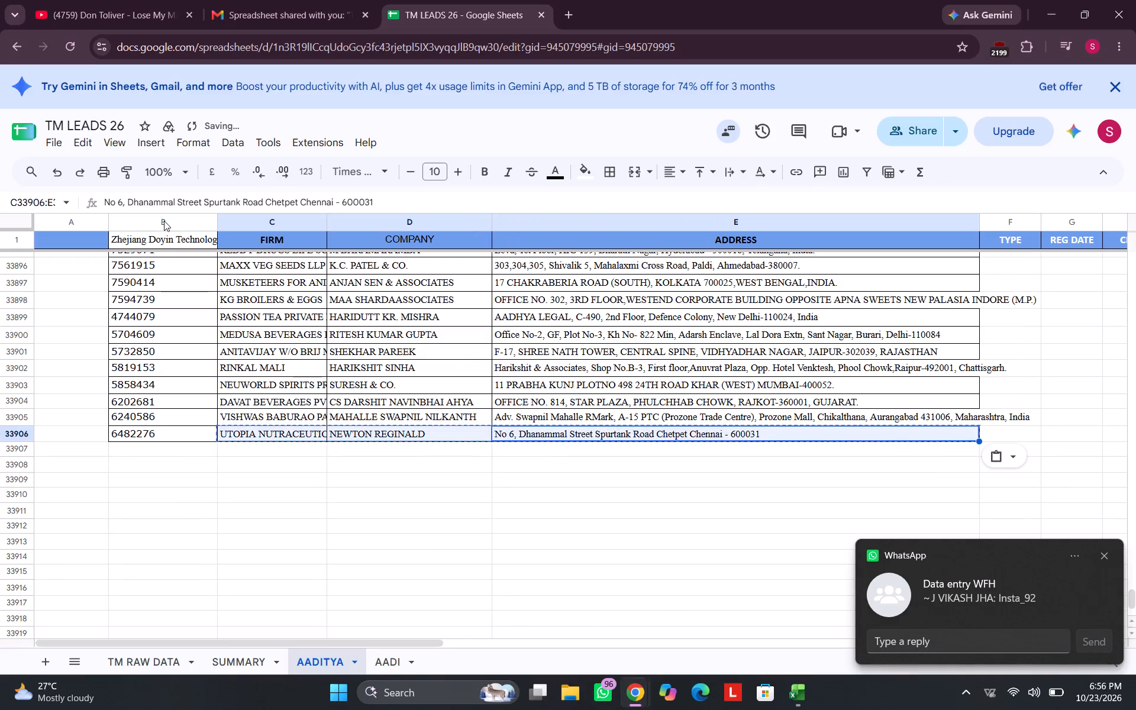
{"action": "key", "text": "alt+Tab"}
{"action": "key", "text": "alt+Right"}
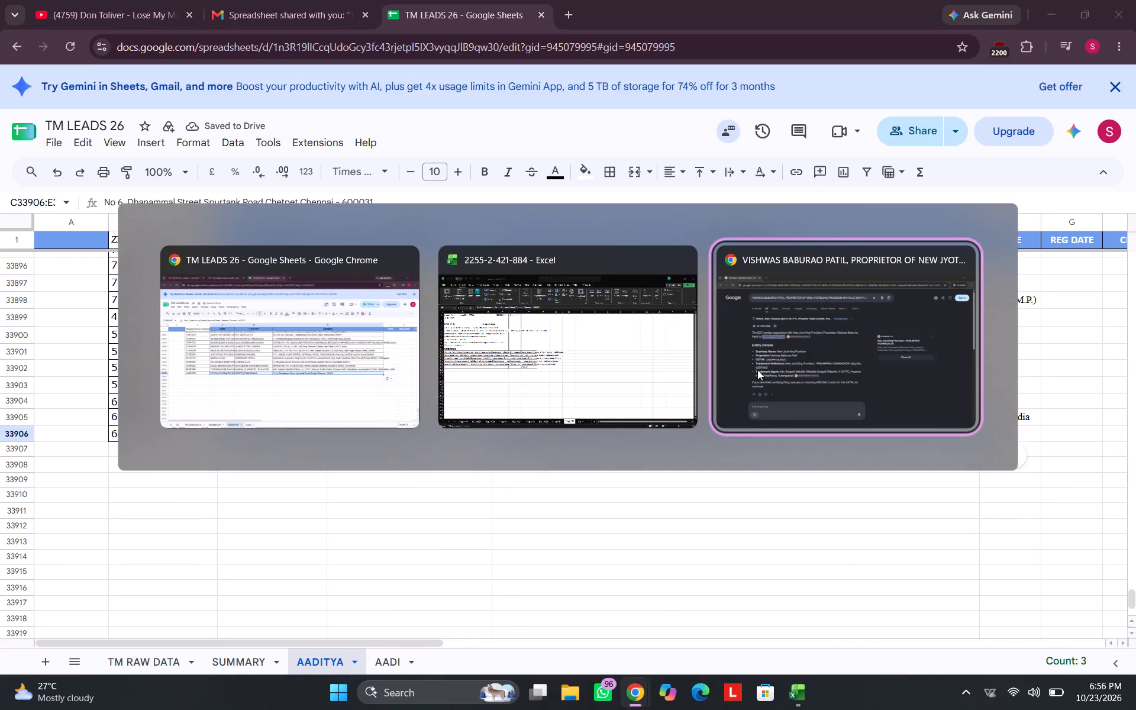
{"action": "left_click", "coordinate": [769, 366], "text": "alt"}
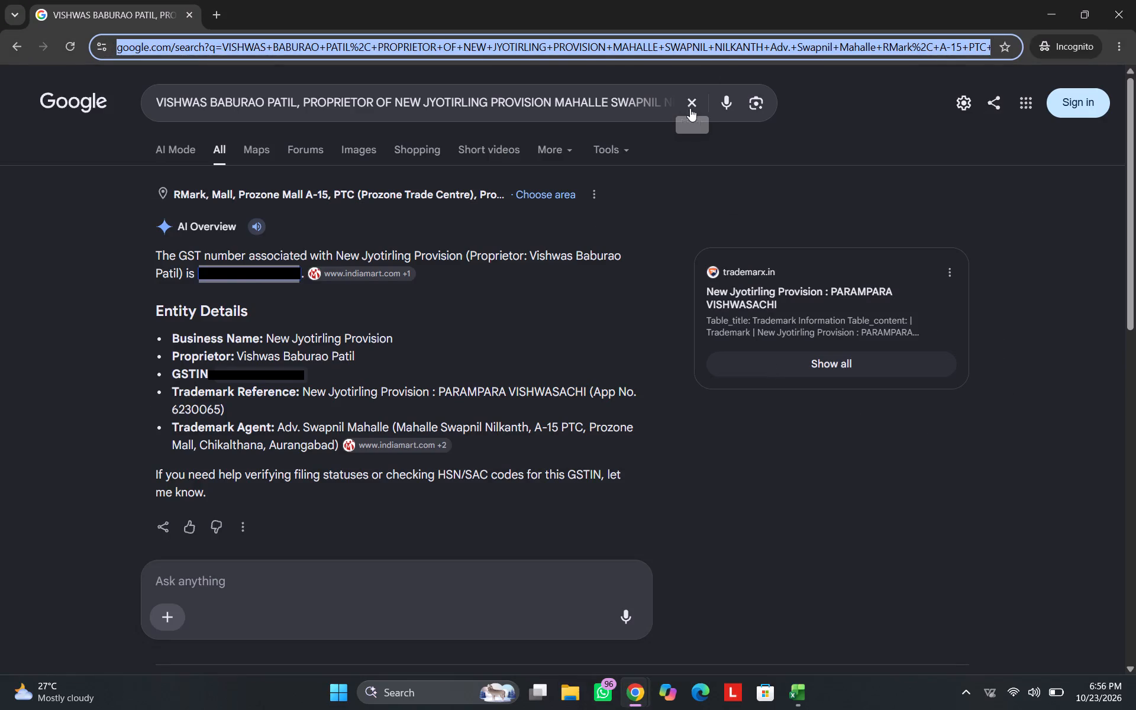
{"action": "left_click", "coordinate": [692, 105]}
{"action": "key", "text": "ctrl+v"}
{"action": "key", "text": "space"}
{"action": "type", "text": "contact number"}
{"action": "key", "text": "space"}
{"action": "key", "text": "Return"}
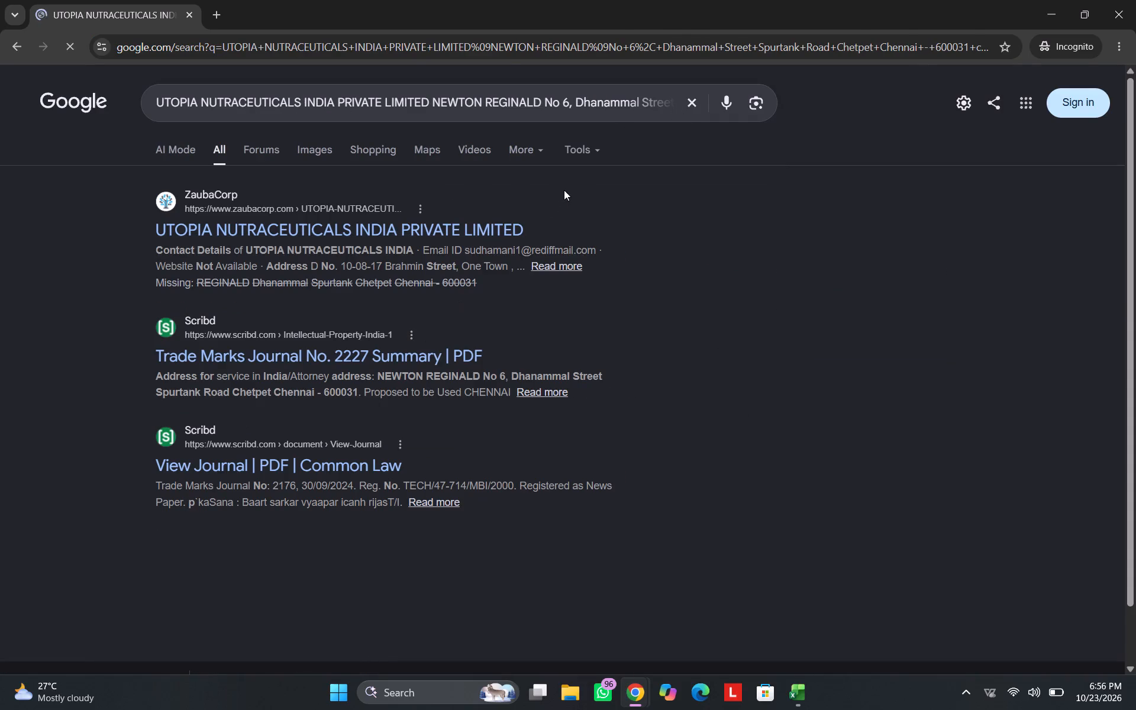
Try to search Google for row 33906's details again with "contact" replaced by "gst" before "number".
{"action": "left_click", "coordinate": [627, 117]}
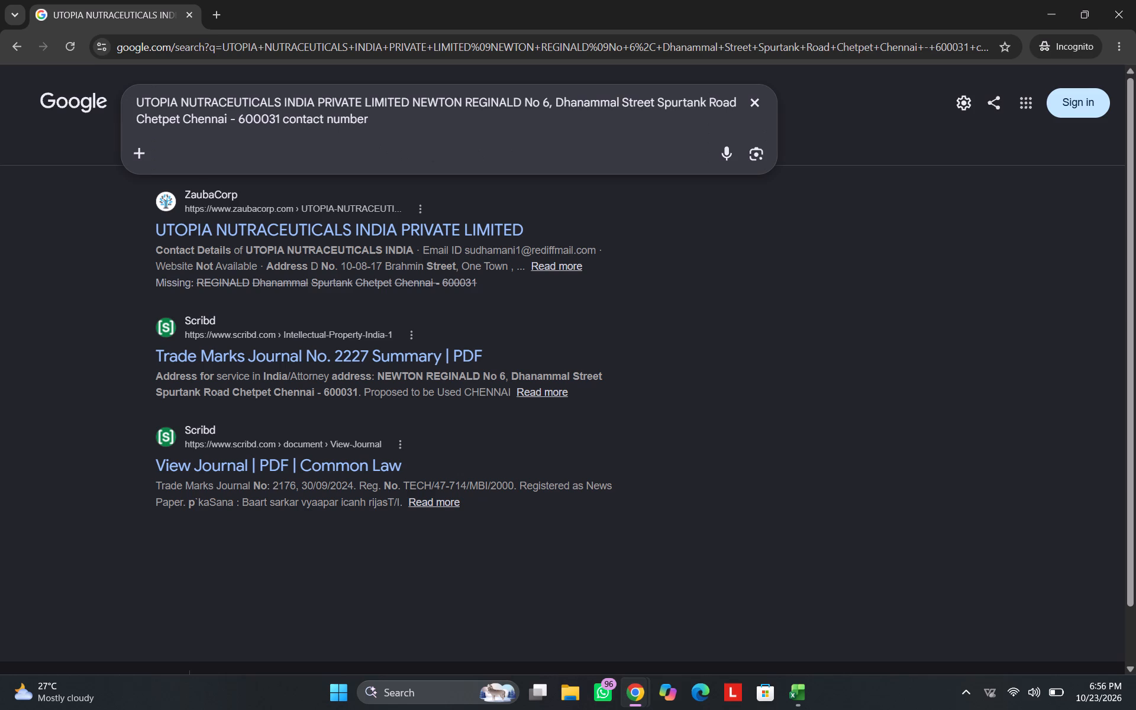
{"action": "left_click", "coordinate": [325, 121]}
{"action": "key", "text": "BackSpace"}
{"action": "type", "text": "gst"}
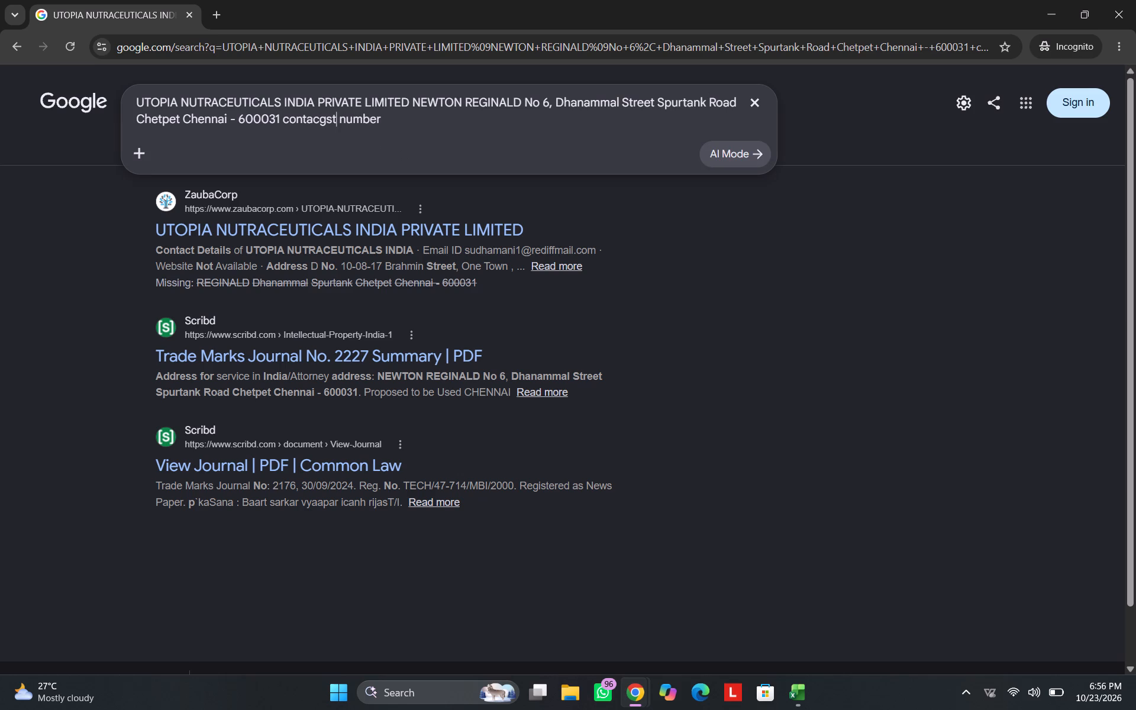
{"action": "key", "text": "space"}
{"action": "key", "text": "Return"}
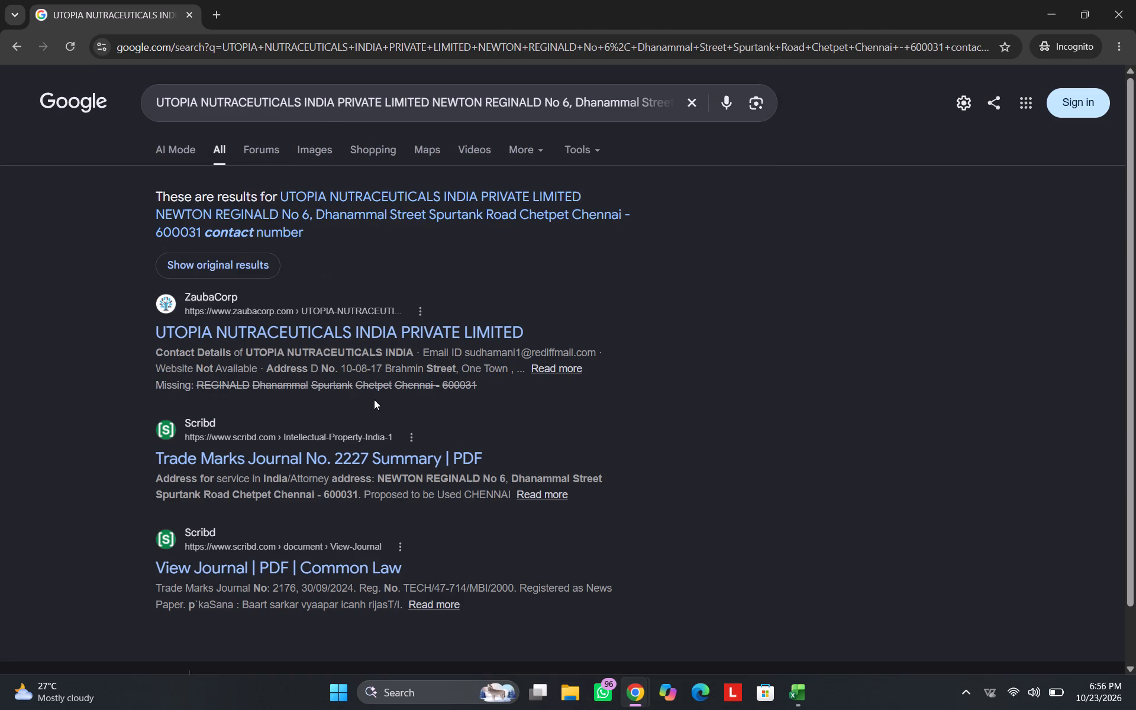
Search Google for row 33906's FIRM, COMPANY and ADDRESS details followed by "gst number".
{"action": "left_click", "coordinate": [582, 99]}
{"action": "left_click", "coordinate": [322, 122]}
{"action": "key", "text": "ctrl+BackSpace"}
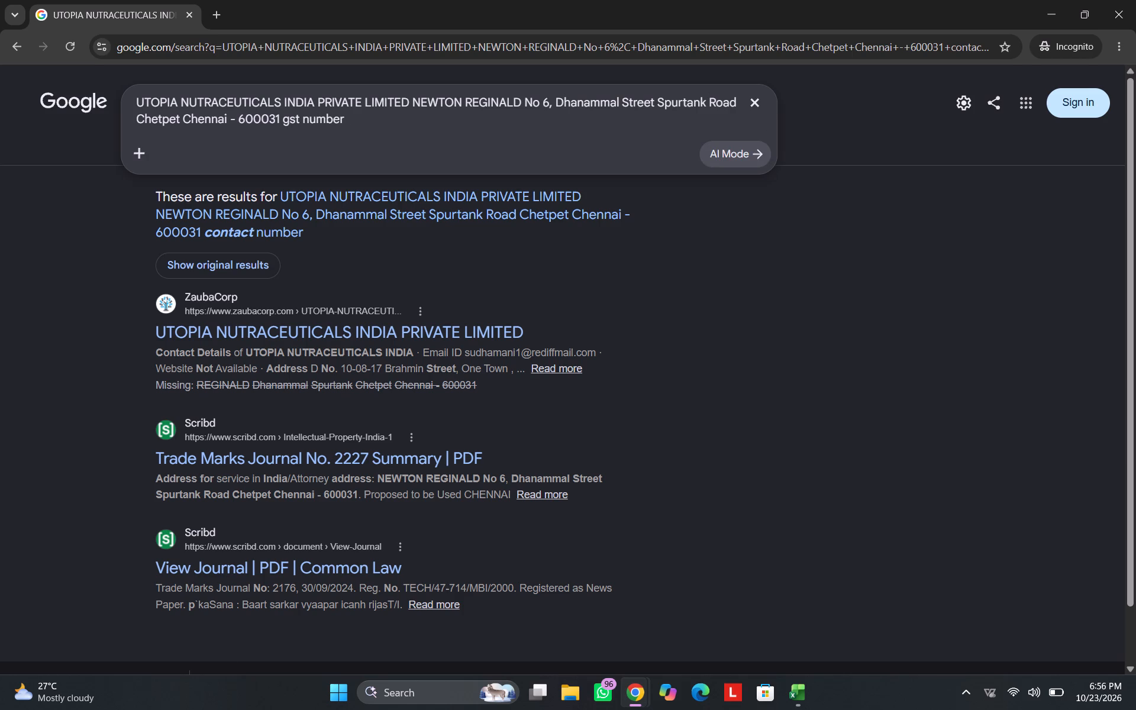
{"action": "key", "text": "Return"}
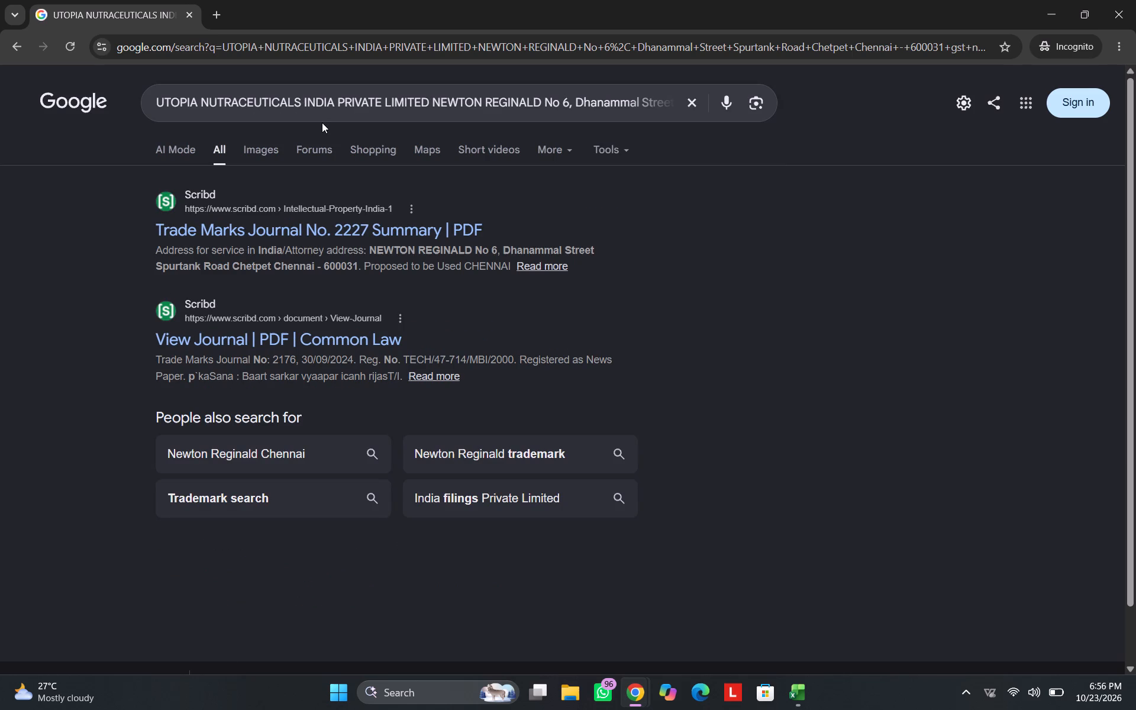
{"action": "double_click", "coordinate": [377, 99]}
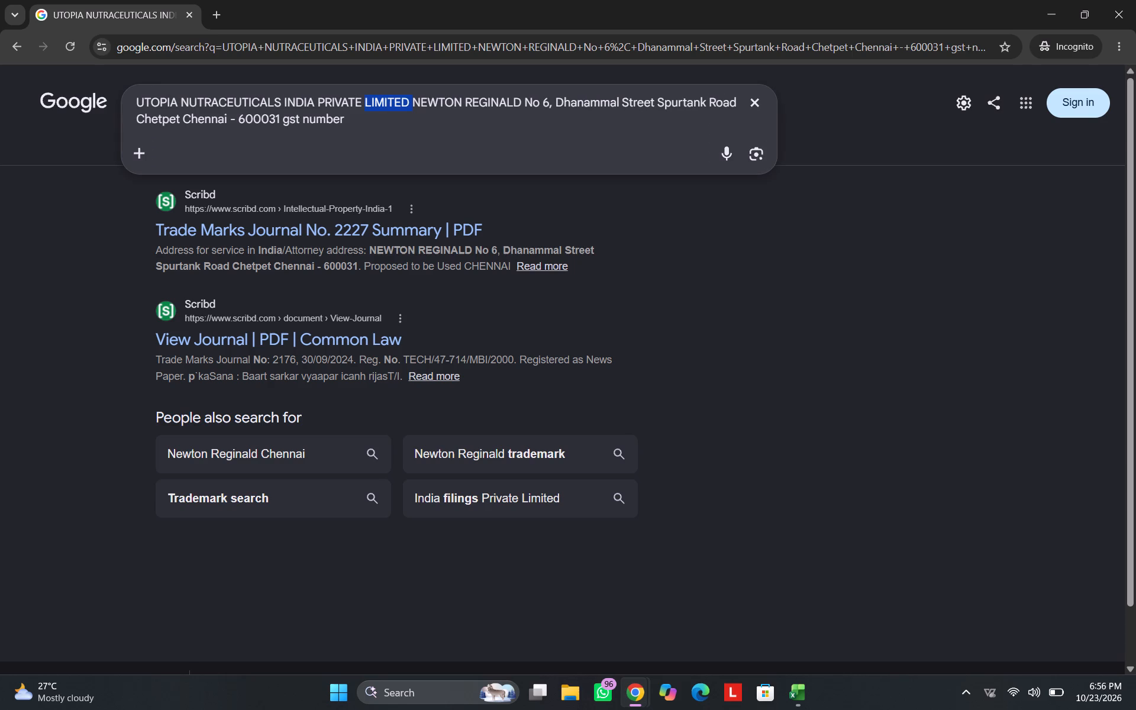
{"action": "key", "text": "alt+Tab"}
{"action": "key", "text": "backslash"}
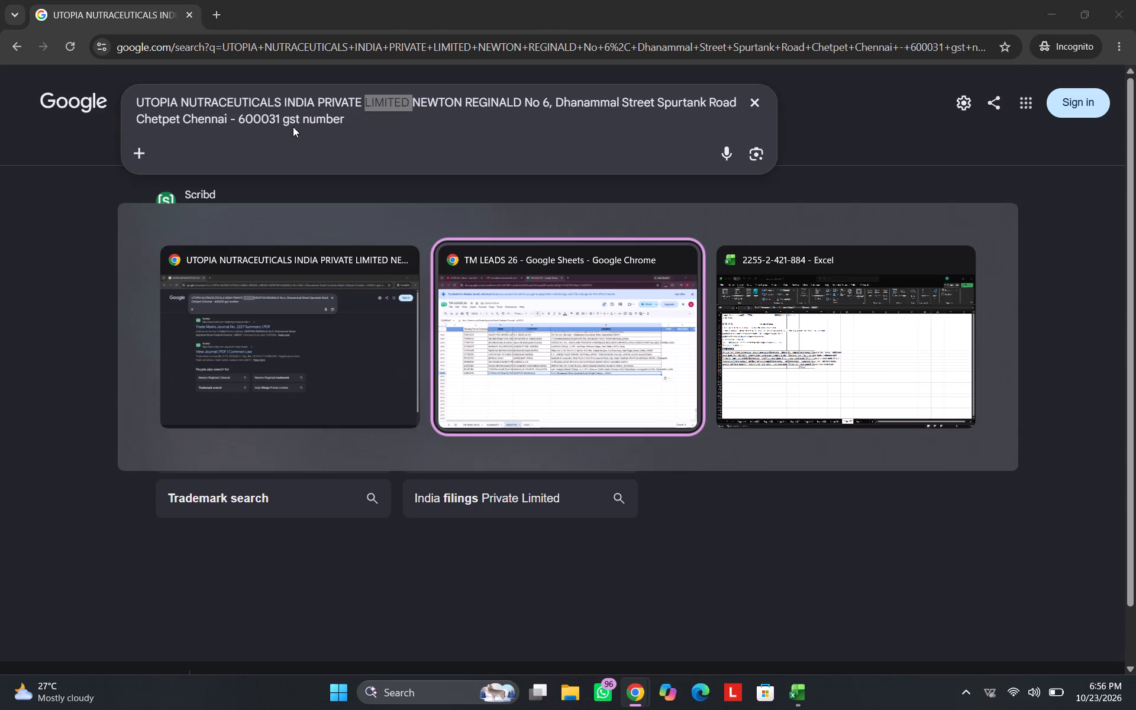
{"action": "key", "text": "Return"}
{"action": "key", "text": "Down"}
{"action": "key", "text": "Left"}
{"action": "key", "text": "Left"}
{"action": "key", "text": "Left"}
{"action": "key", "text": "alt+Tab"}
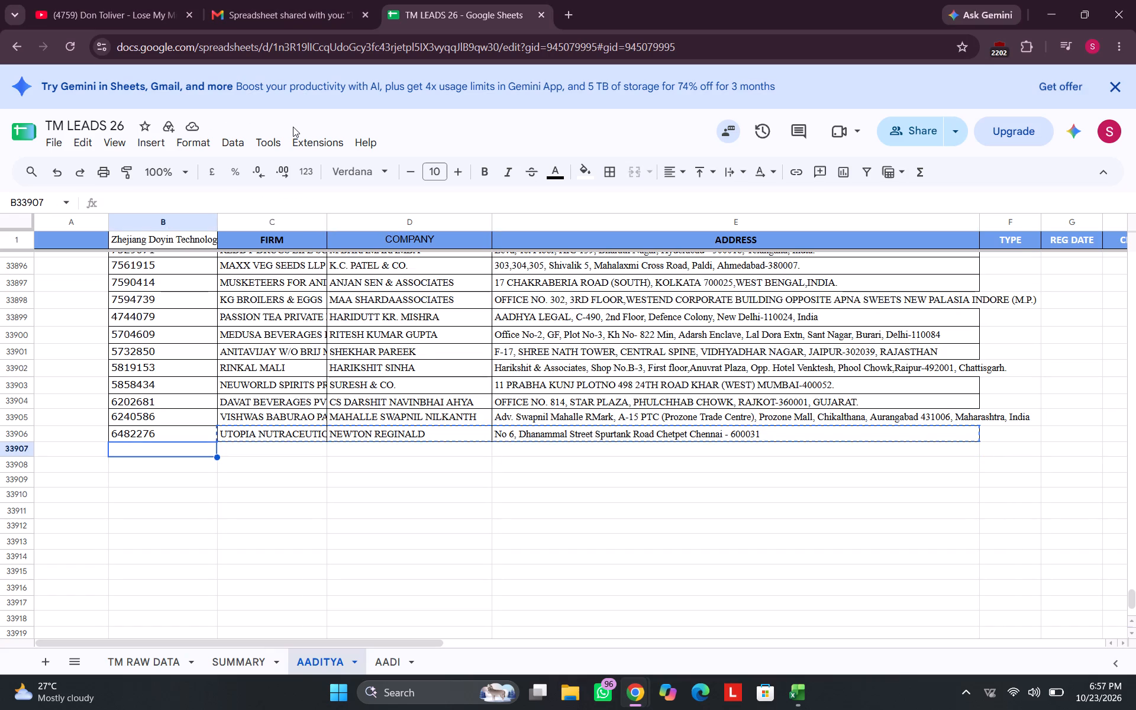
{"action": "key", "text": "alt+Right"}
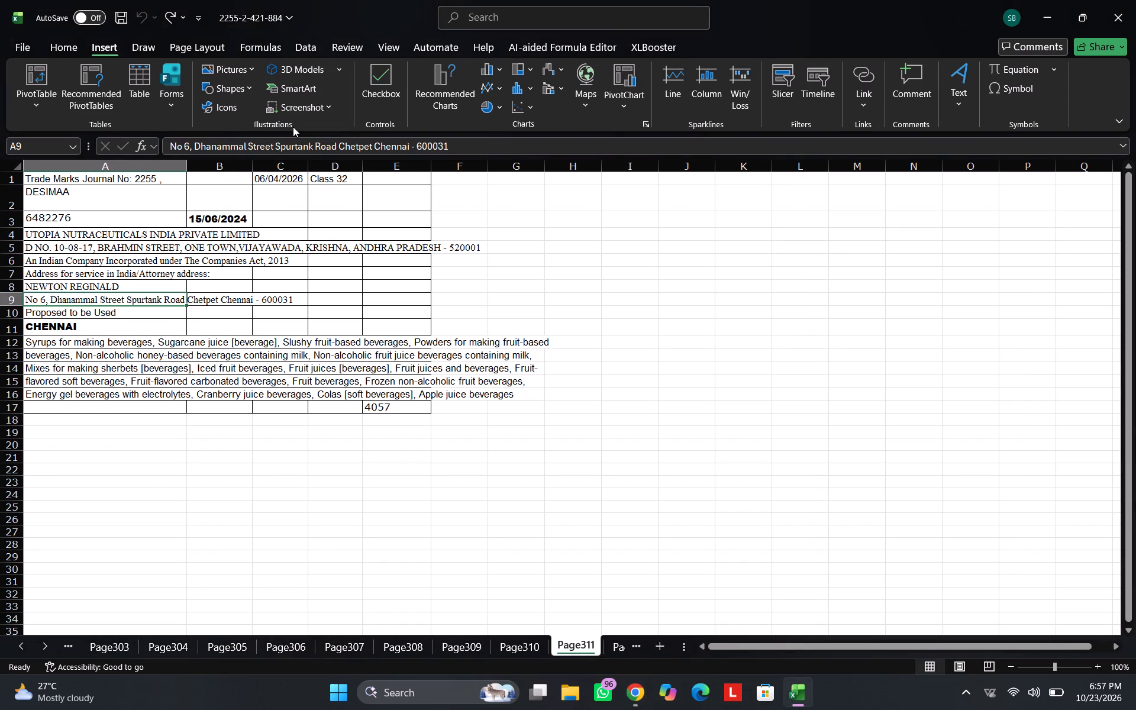
In TM LEADS 26, fill row 33894 with WEEK 43, NAME samyak and DATE 23-10-2026.
{"action": "key", "text": "alt+Tab"}
{"action": "scroll", "coordinate": [788, 381], "scroll_direction": "up", "scroll_amount": 1}
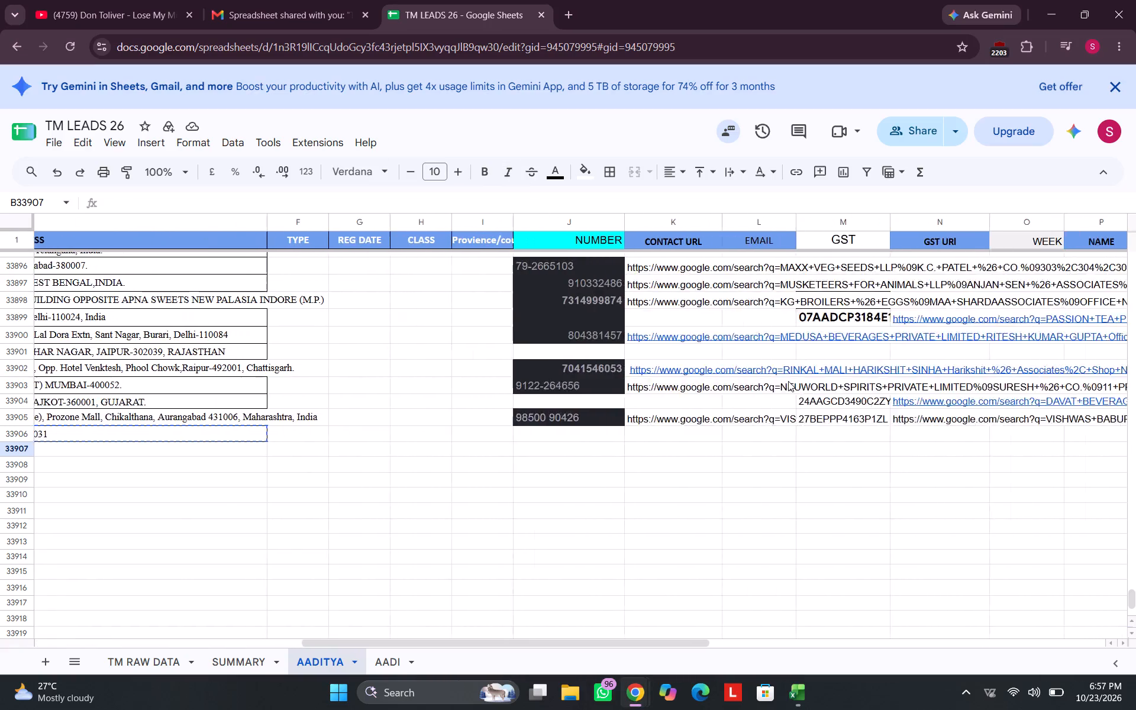
{"action": "scroll", "coordinate": [788, 381], "scroll_direction": "up", "scroll_amount": 1}
{"action": "scroll", "coordinate": [788, 381], "scroll_direction": "down", "scroll_amount": 1}
{"action": "scroll", "coordinate": [788, 381], "scroll_direction": "left", "scroll_amount": 1}
{"action": "scroll", "coordinate": [788, 381], "scroll_direction": "down", "scroll_amount": 1}
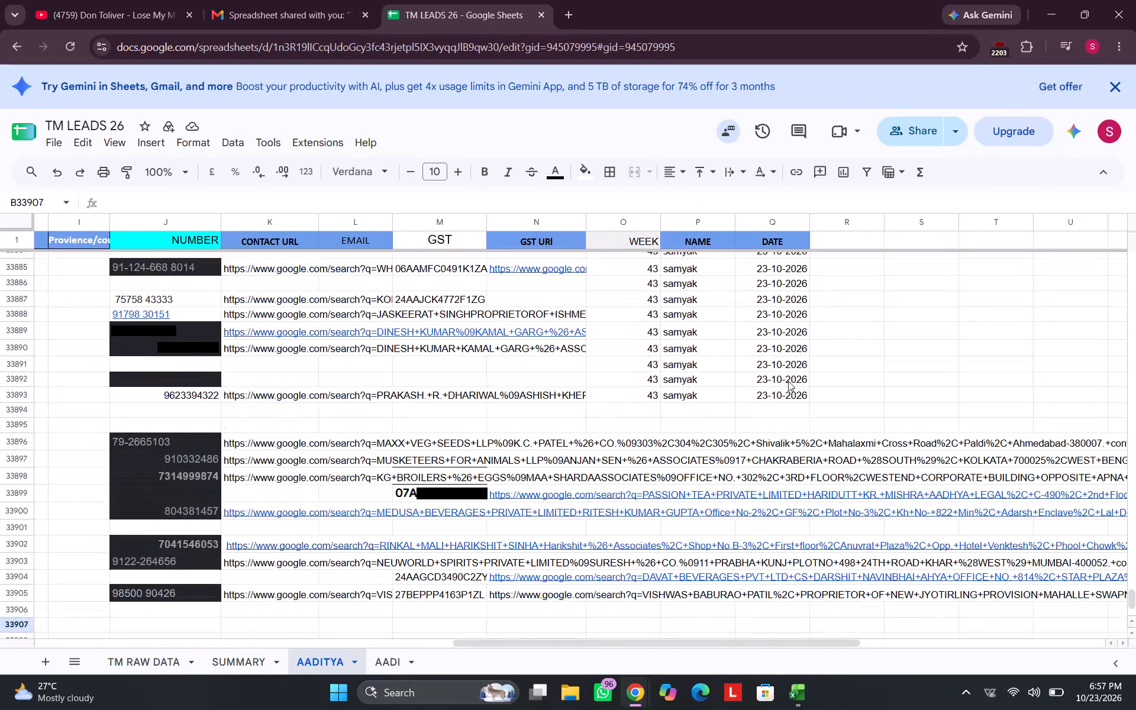
{"action": "scroll", "coordinate": [788, 381], "scroll_direction": "down", "scroll_amount": 1}
{"action": "left_click", "coordinate": [637, 390]}
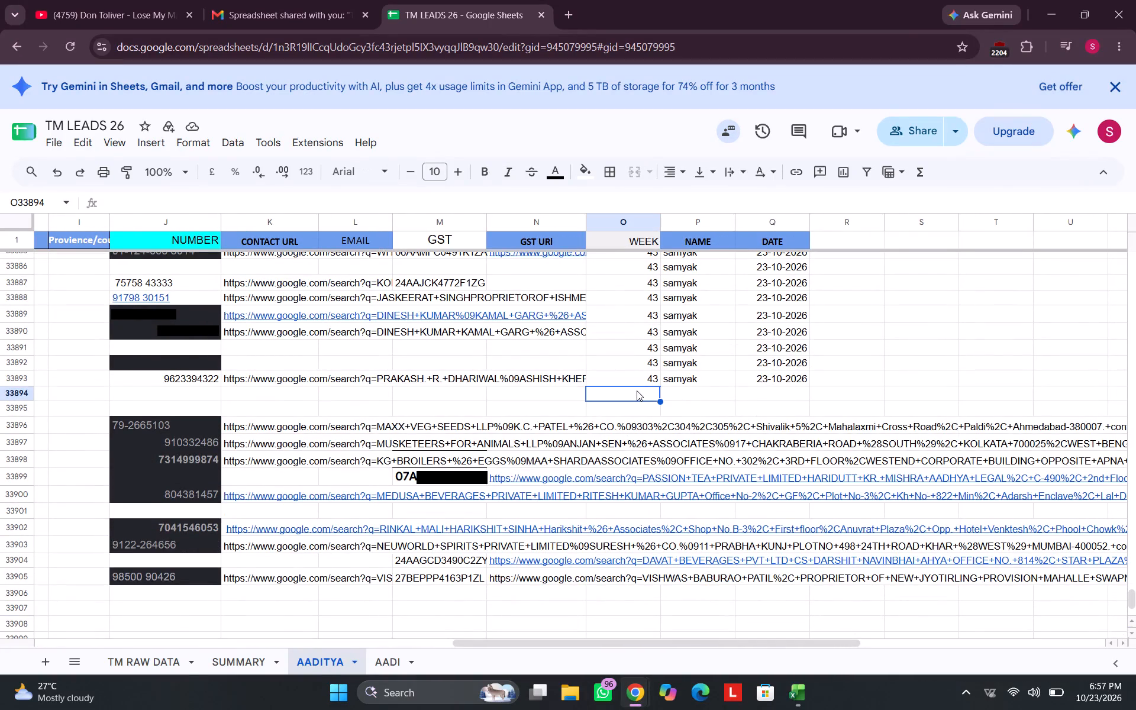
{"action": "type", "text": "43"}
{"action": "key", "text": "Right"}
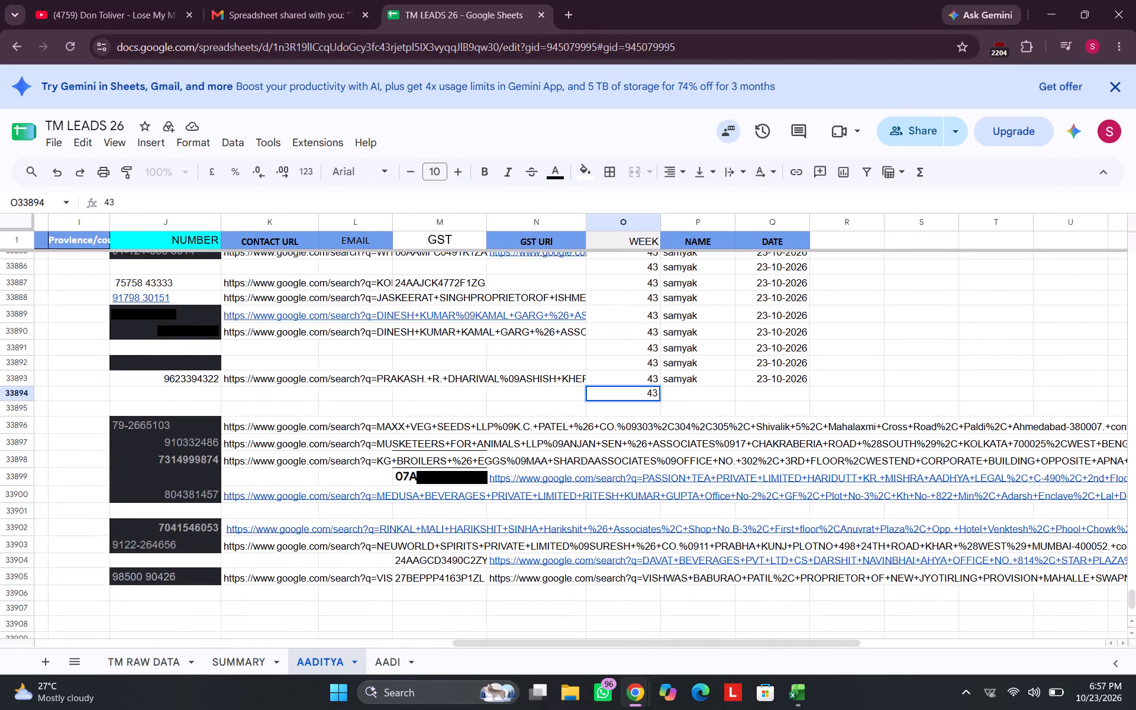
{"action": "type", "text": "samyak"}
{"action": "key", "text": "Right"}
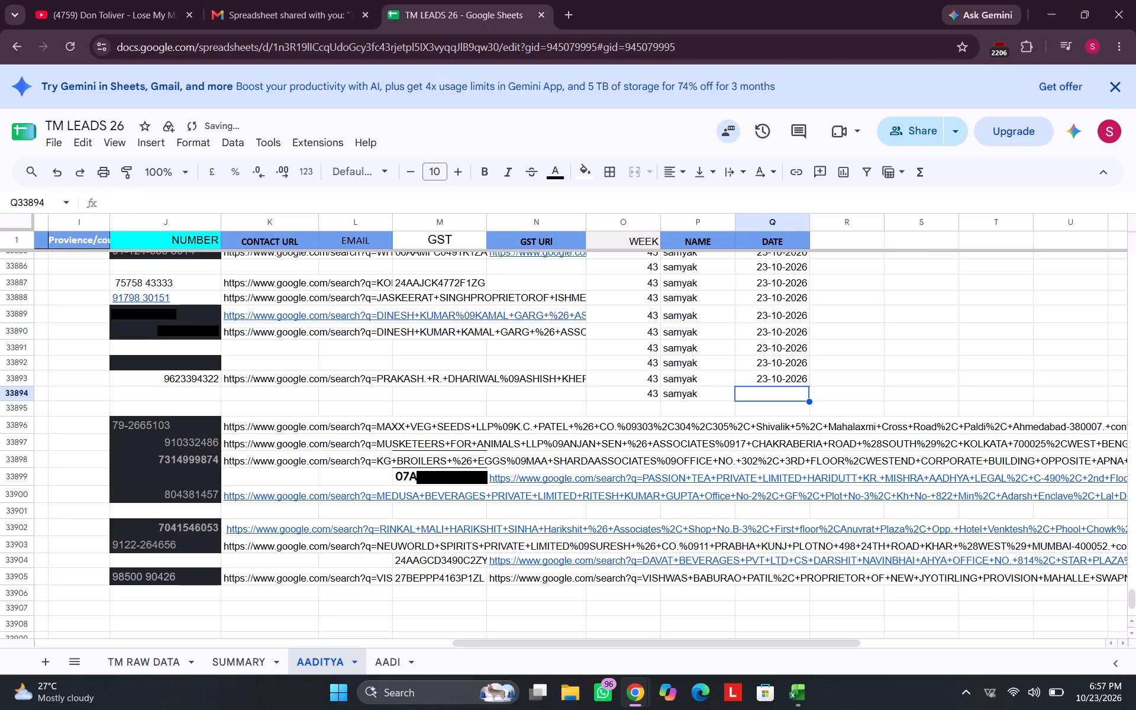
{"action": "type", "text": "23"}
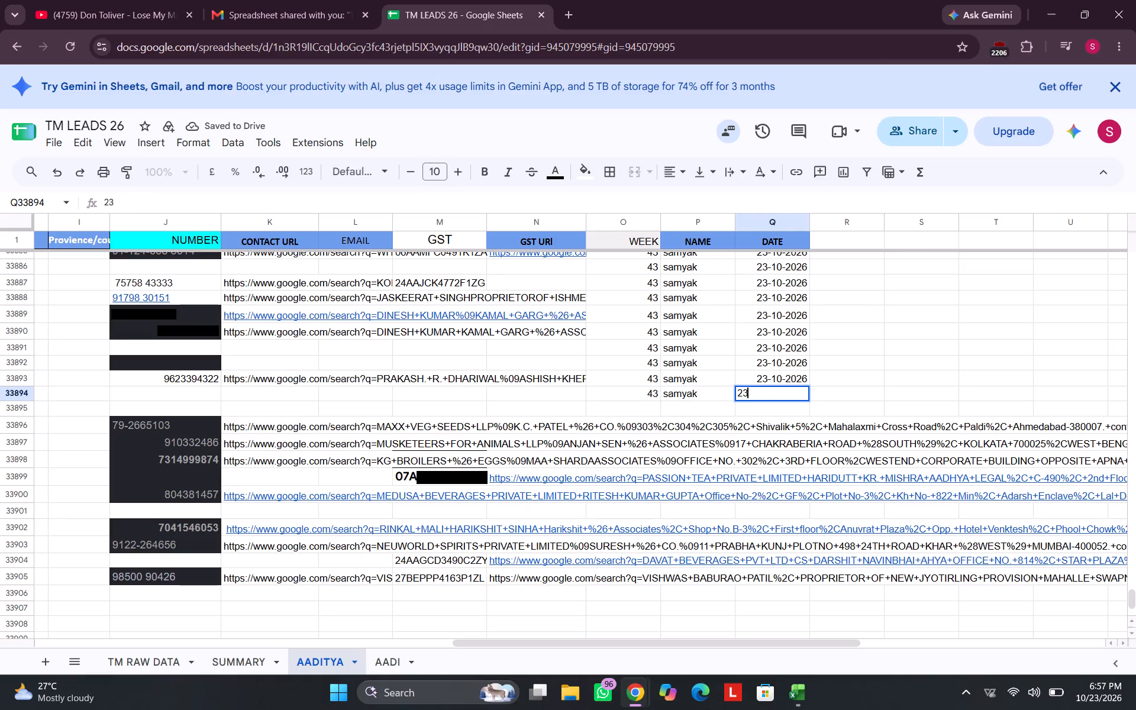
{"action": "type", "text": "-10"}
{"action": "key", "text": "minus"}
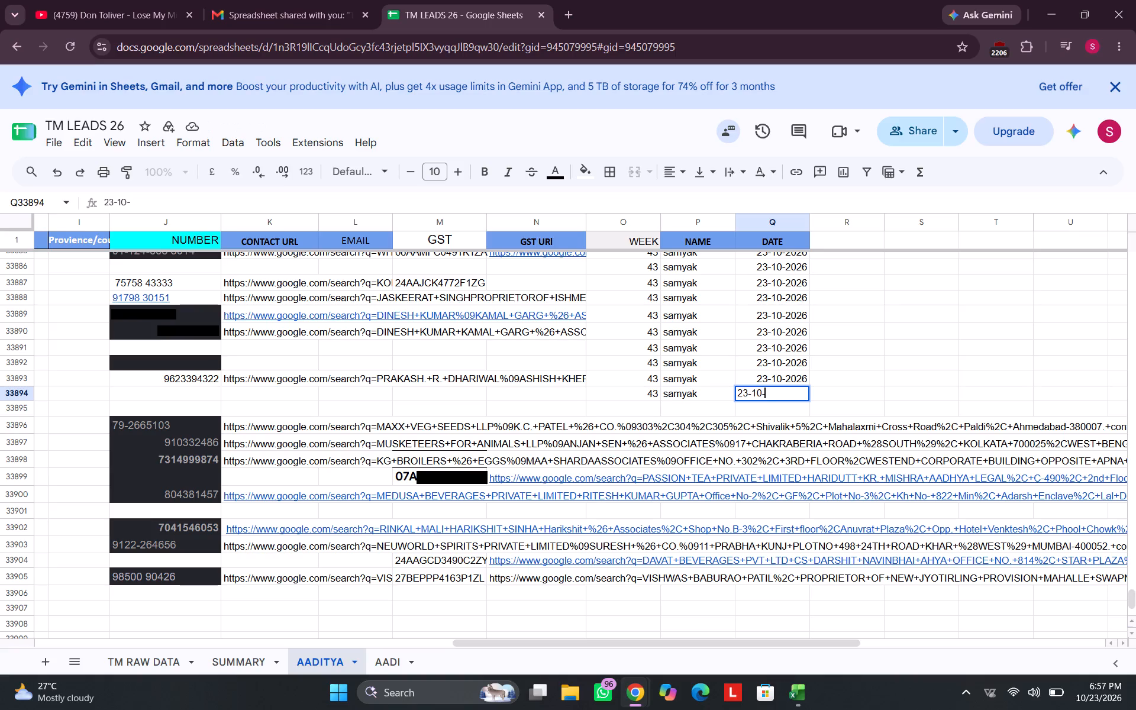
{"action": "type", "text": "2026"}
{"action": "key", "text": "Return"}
Copy row 33894's WEEK, NAME and DATE values down through row 33905.
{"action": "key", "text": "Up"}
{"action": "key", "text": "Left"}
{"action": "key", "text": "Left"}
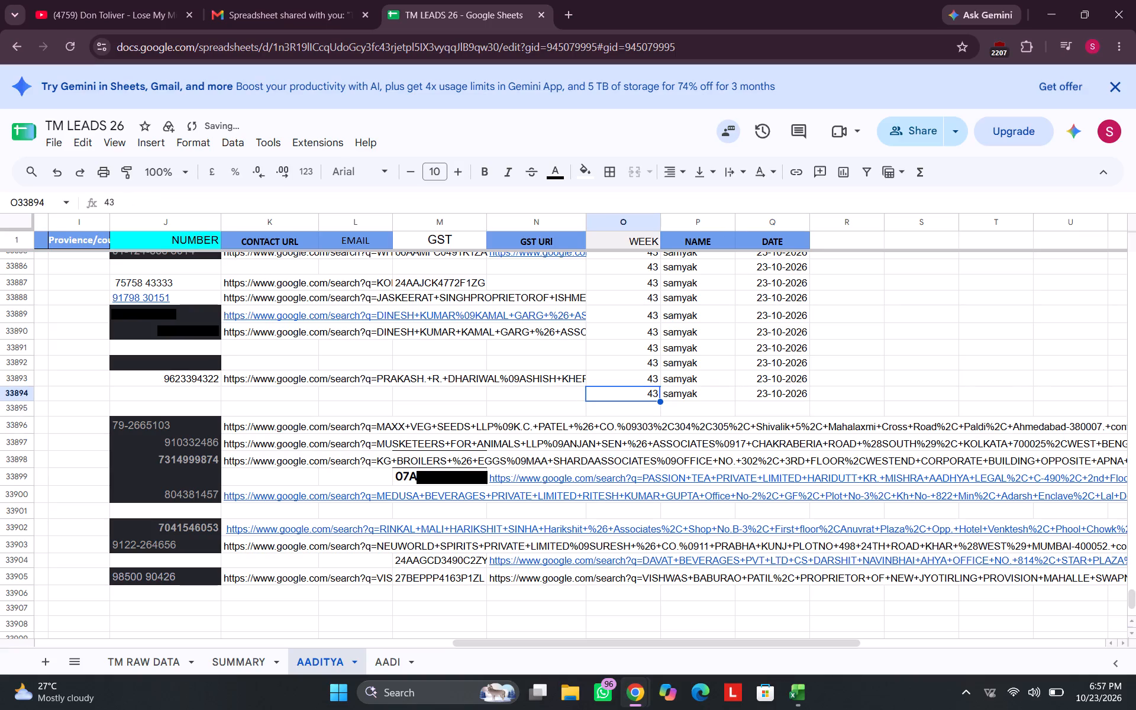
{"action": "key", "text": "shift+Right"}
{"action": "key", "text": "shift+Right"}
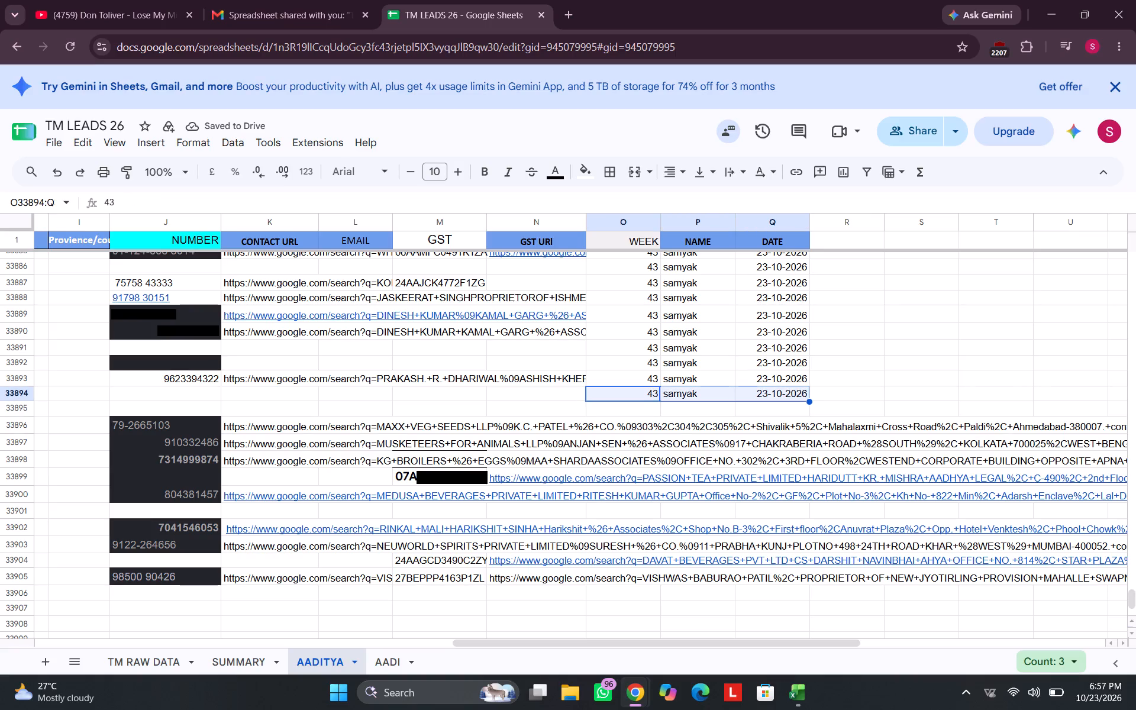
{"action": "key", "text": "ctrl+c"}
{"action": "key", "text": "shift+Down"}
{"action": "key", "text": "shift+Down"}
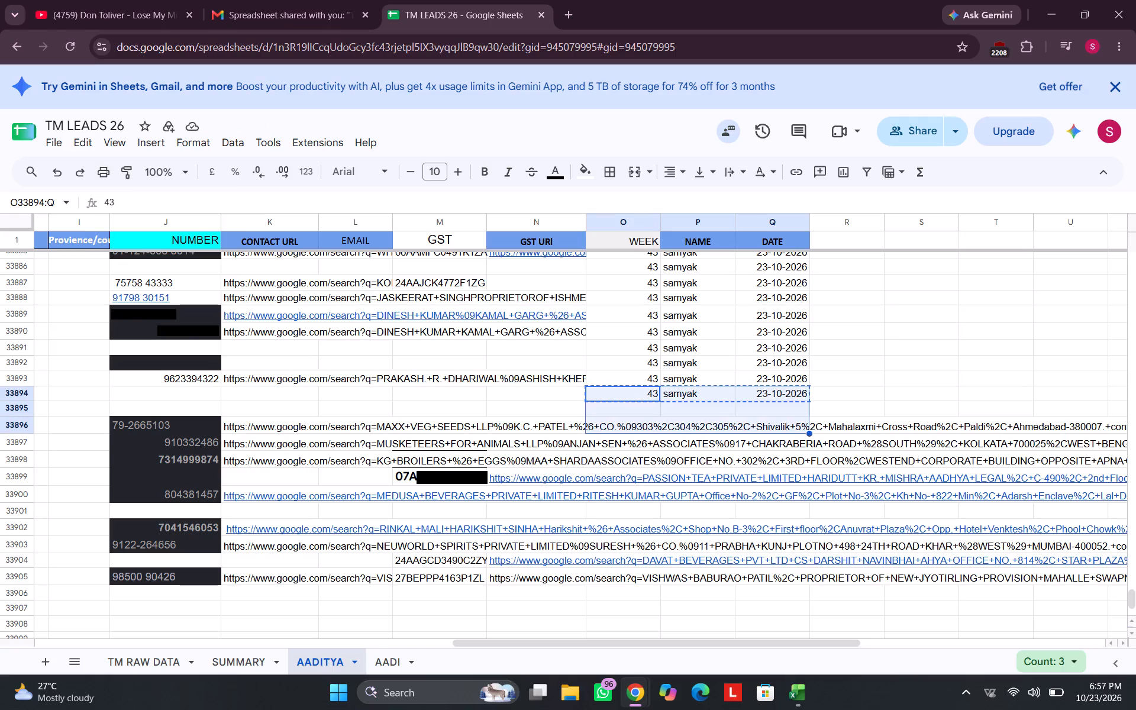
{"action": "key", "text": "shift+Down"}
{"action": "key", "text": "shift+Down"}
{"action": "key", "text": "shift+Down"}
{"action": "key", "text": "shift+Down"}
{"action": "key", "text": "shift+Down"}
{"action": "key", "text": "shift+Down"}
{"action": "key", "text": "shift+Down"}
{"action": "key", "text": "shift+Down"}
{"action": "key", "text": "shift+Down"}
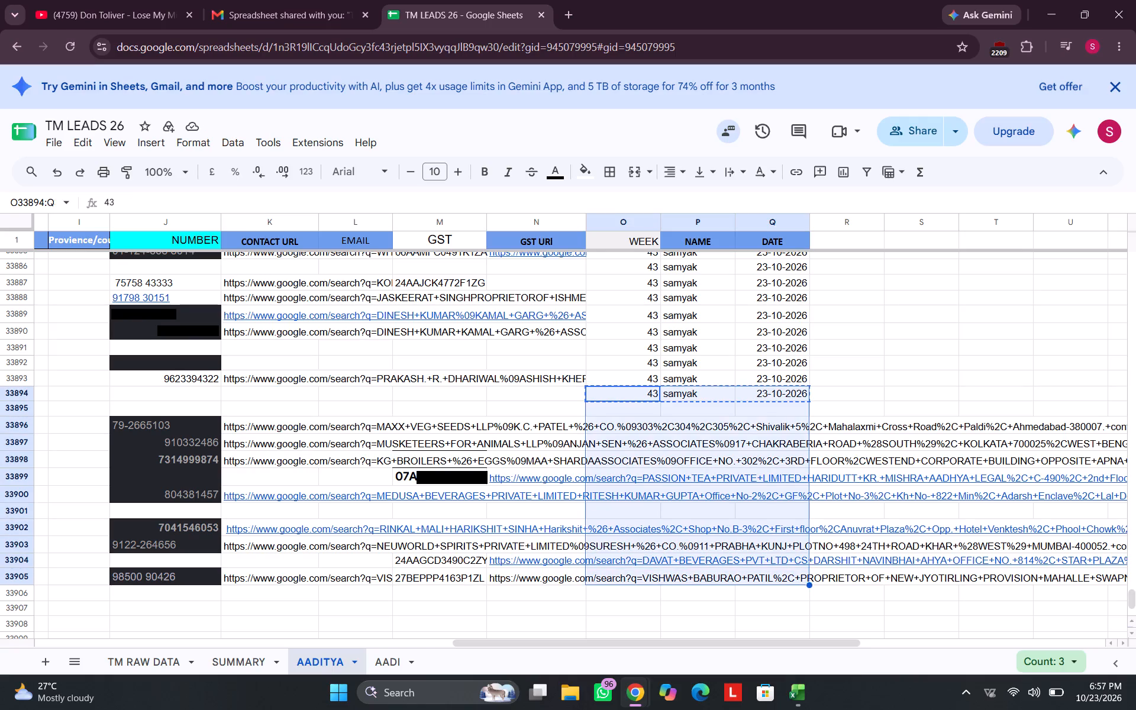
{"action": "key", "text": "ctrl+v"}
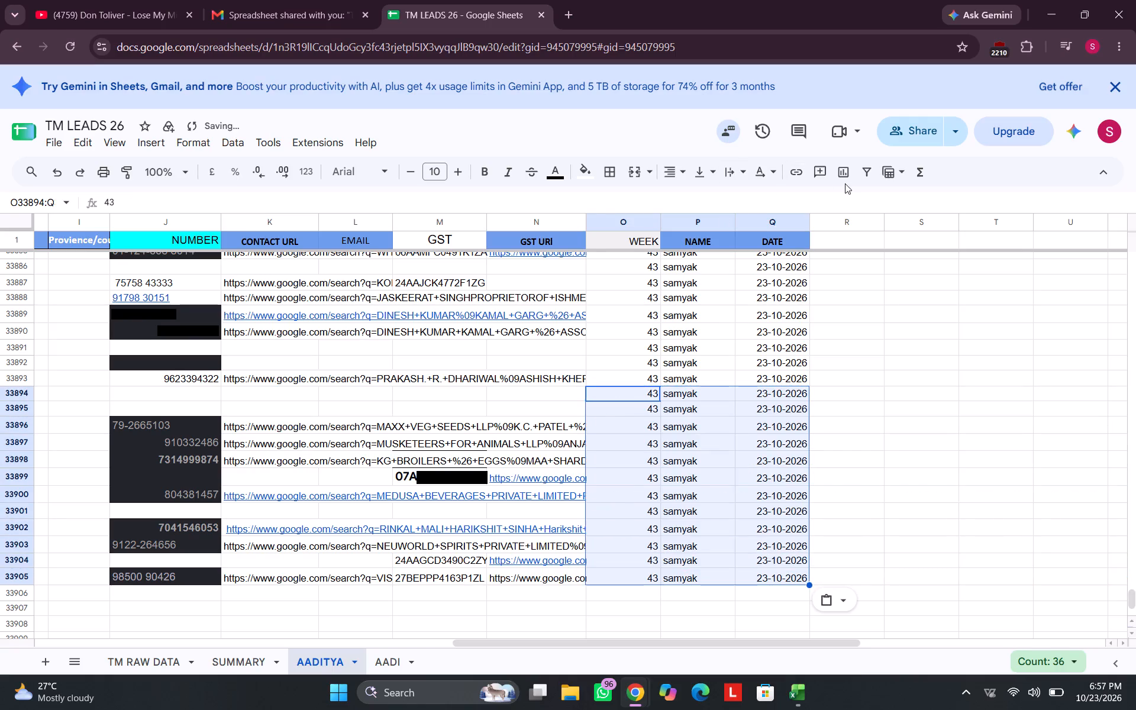
Add a filter to the whole AADITYA data range and show only rows with DATE 23-10-2026.
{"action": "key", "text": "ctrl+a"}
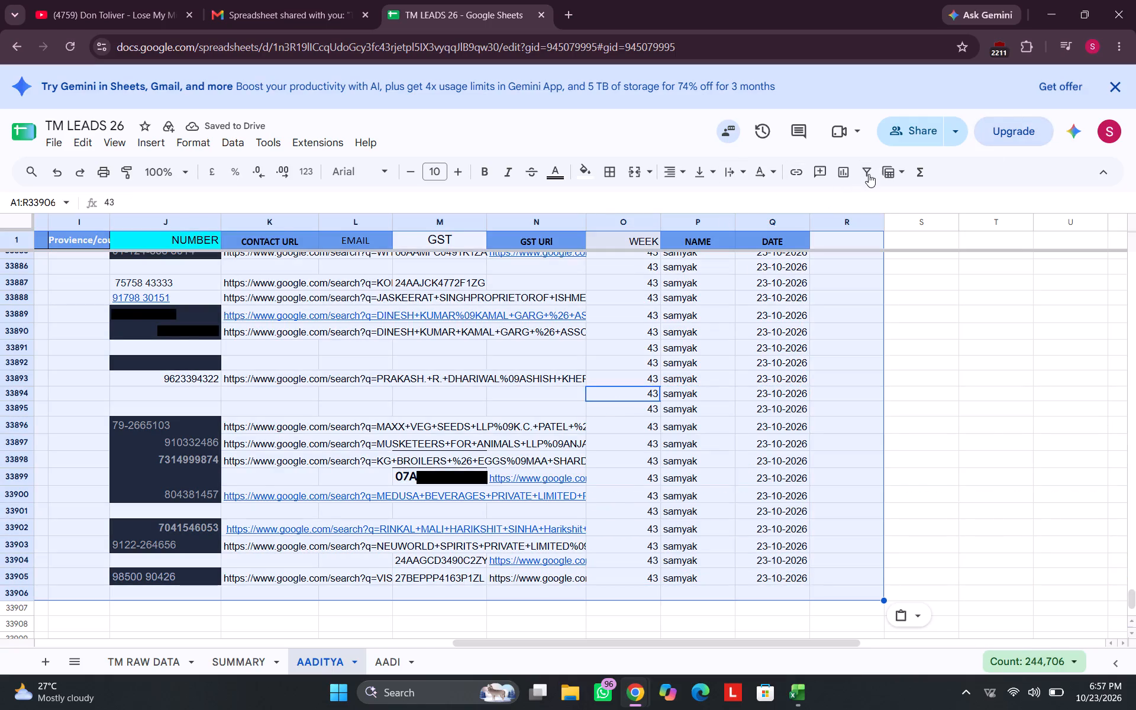
{"action": "left_click", "coordinate": [869, 174]}
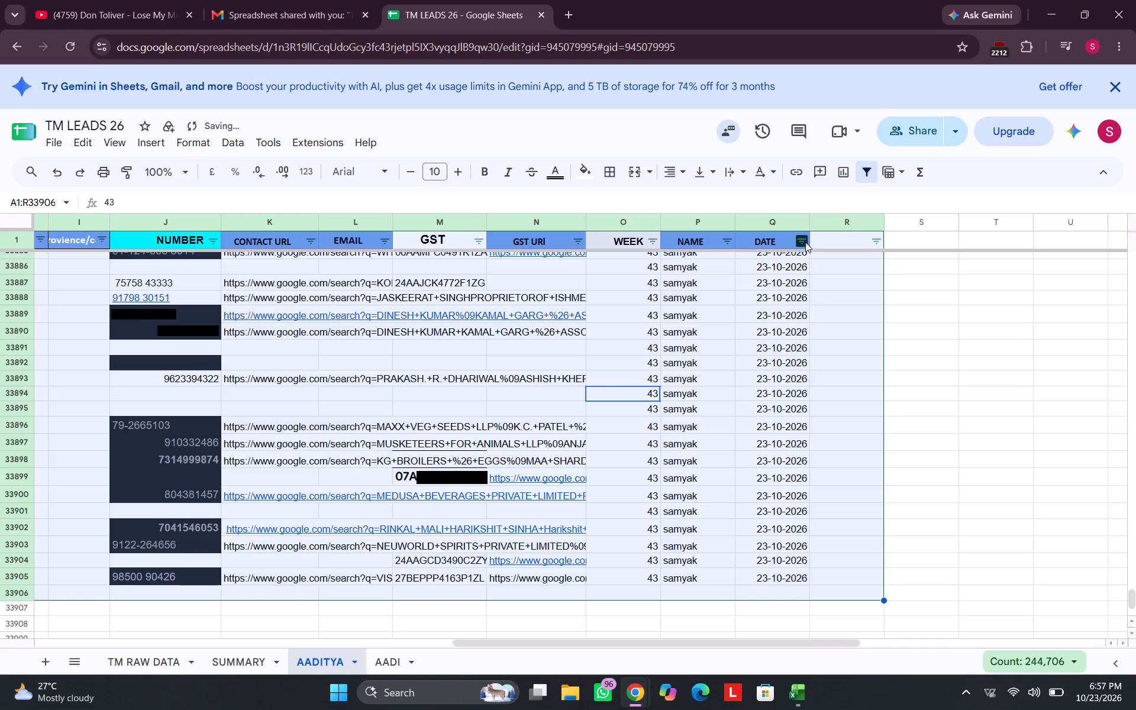
{"action": "left_click", "coordinate": [803, 239]}
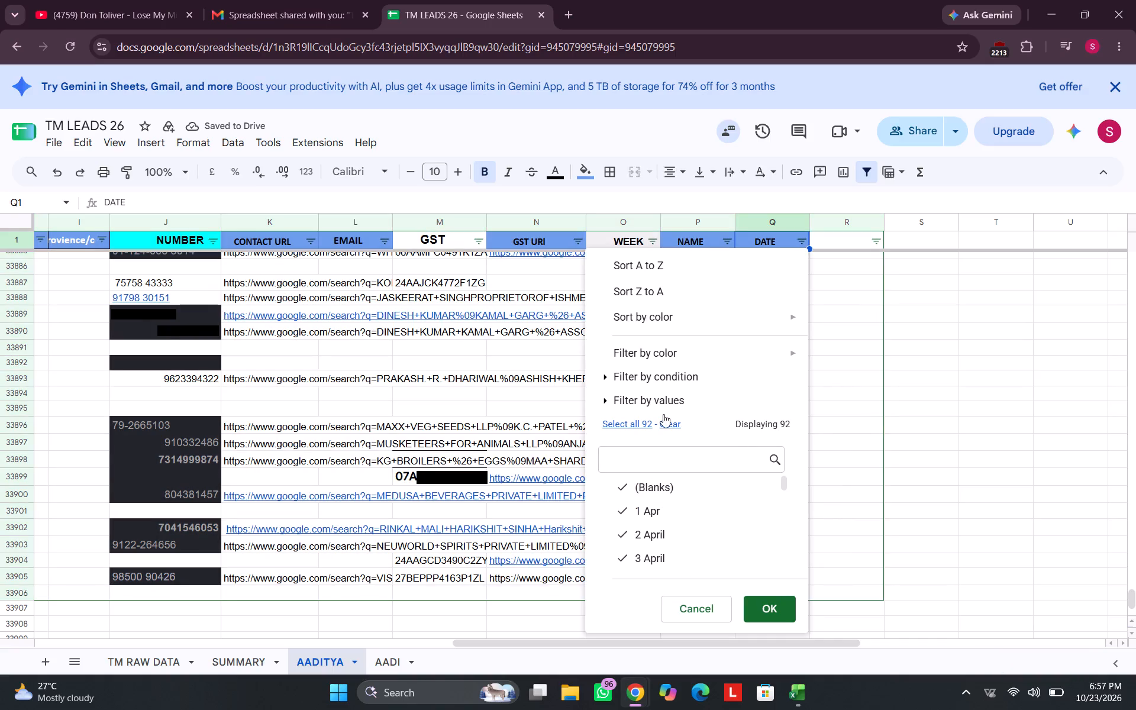
{"action": "left_click", "coordinate": [664, 419]}
{"action": "scroll", "coordinate": [654, 530], "scroll_direction": "down", "scroll_amount": 14}
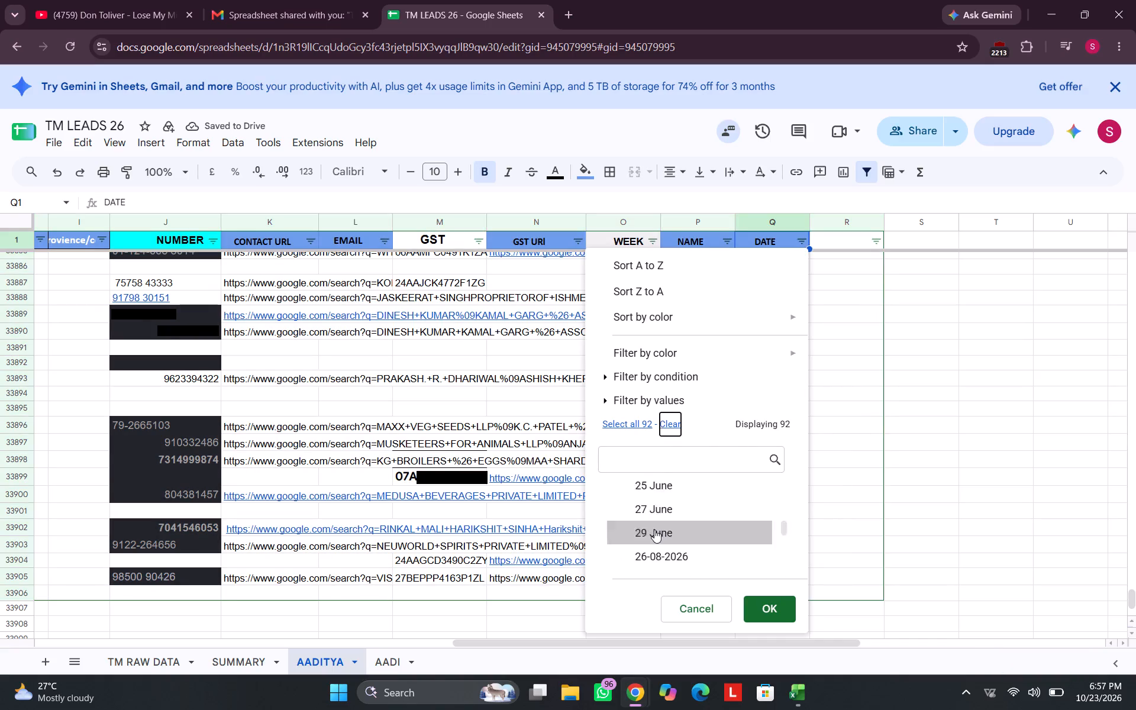
{"action": "left_click", "coordinate": [667, 551]}
{"action": "left_click", "coordinate": [749, 614]}
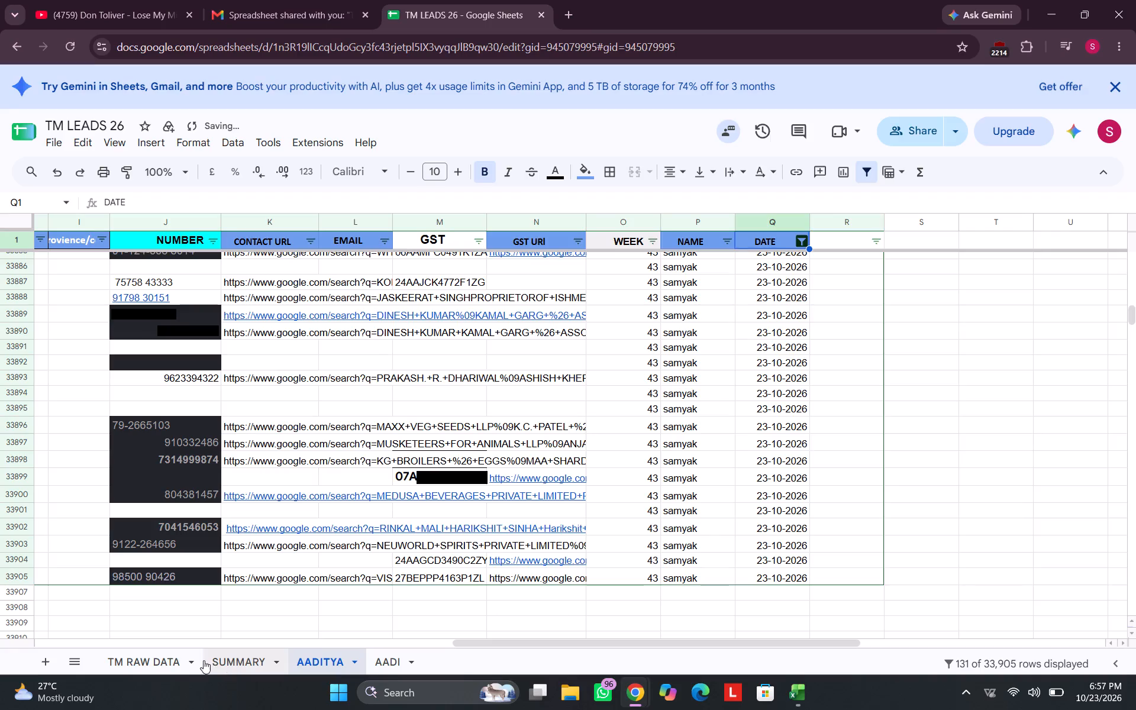
In the SUMMARY sheet, start row 139 with WEEK 43, DATE 23-10-2026 and NAME samyak.
{"action": "left_click", "coordinate": [176, 655]}
{"action": "scroll", "coordinate": [270, 512], "scroll_direction": "up", "scroll_amount": 7}
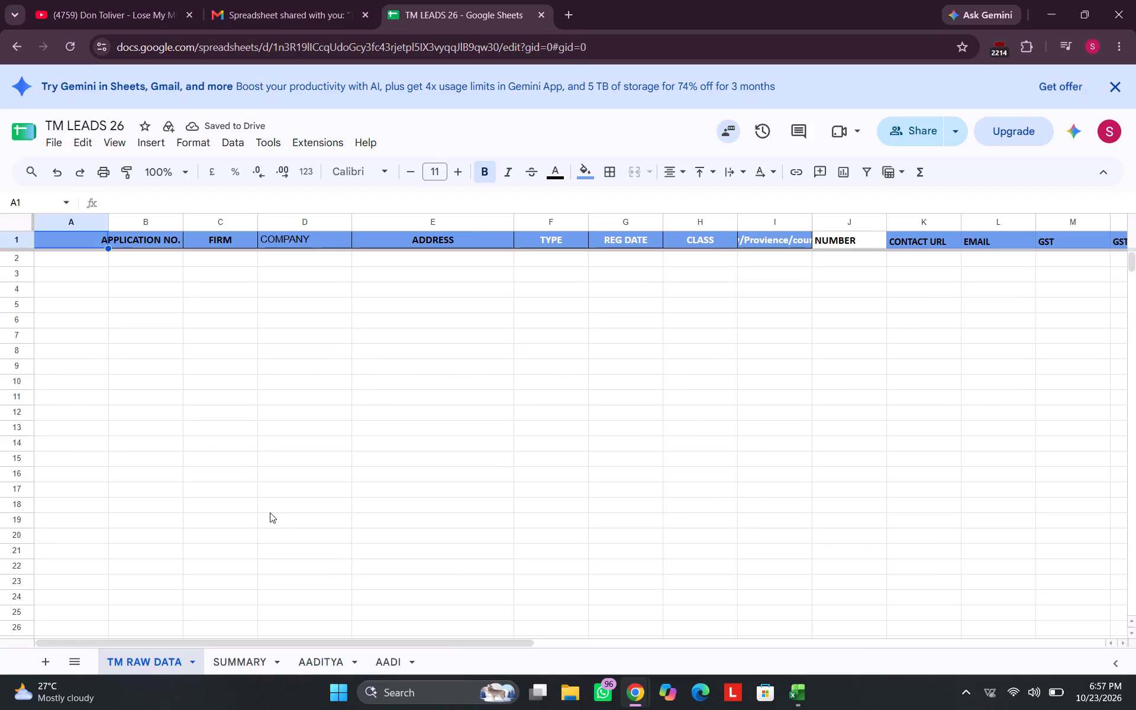
{"action": "scroll", "coordinate": [270, 512], "scroll_direction": "up", "scroll_amount": 2}
{"action": "scroll", "coordinate": [270, 512], "scroll_direction": "right", "scroll_amount": 5}
{"action": "left_click", "coordinate": [233, 660]}
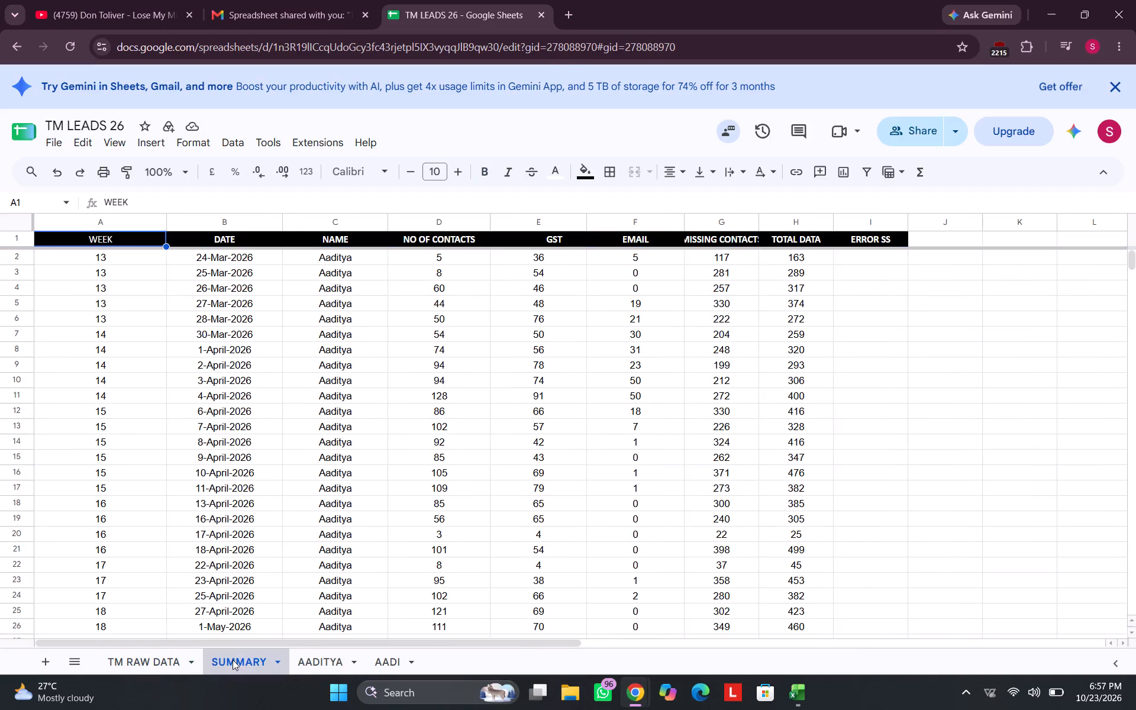
{"action": "scroll", "coordinate": [247, 579], "scroll_direction": "down", "scroll_amount": 10}
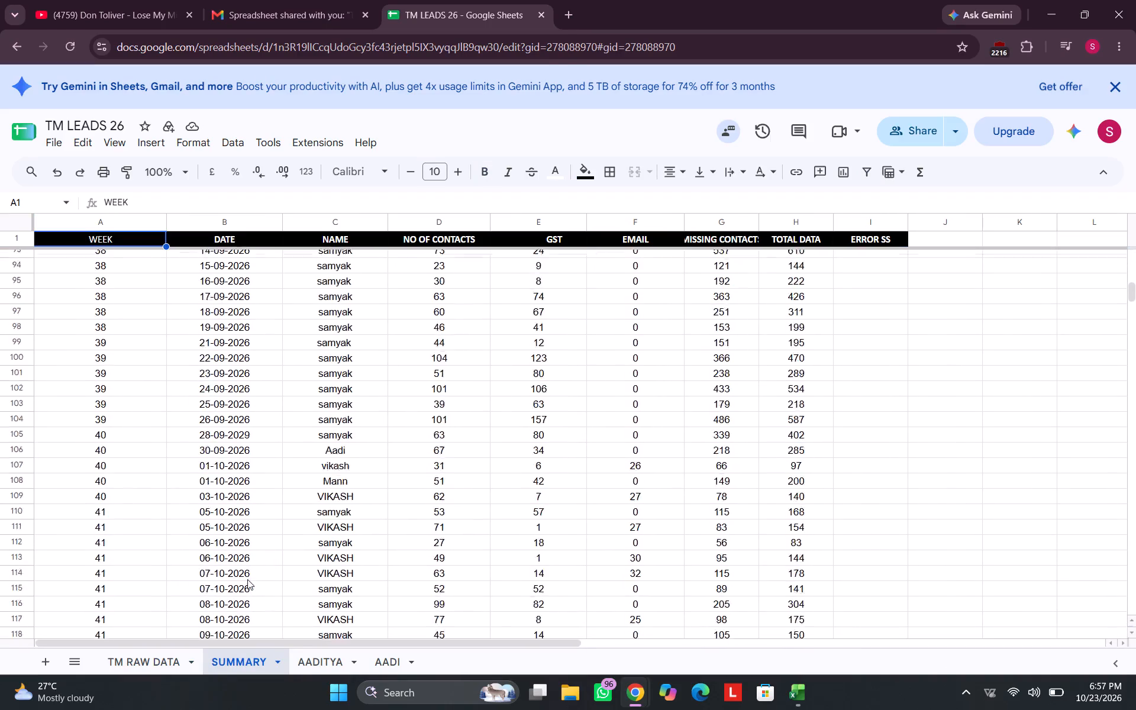
{"action": "scroll", "coordinate": [247, 579], "scroll_direction": "down", "scroll_amount": 3}
{"action": "scroll", "coordinate": [247, 579], "scroll_direction": "up", "scroll_amount": 1}
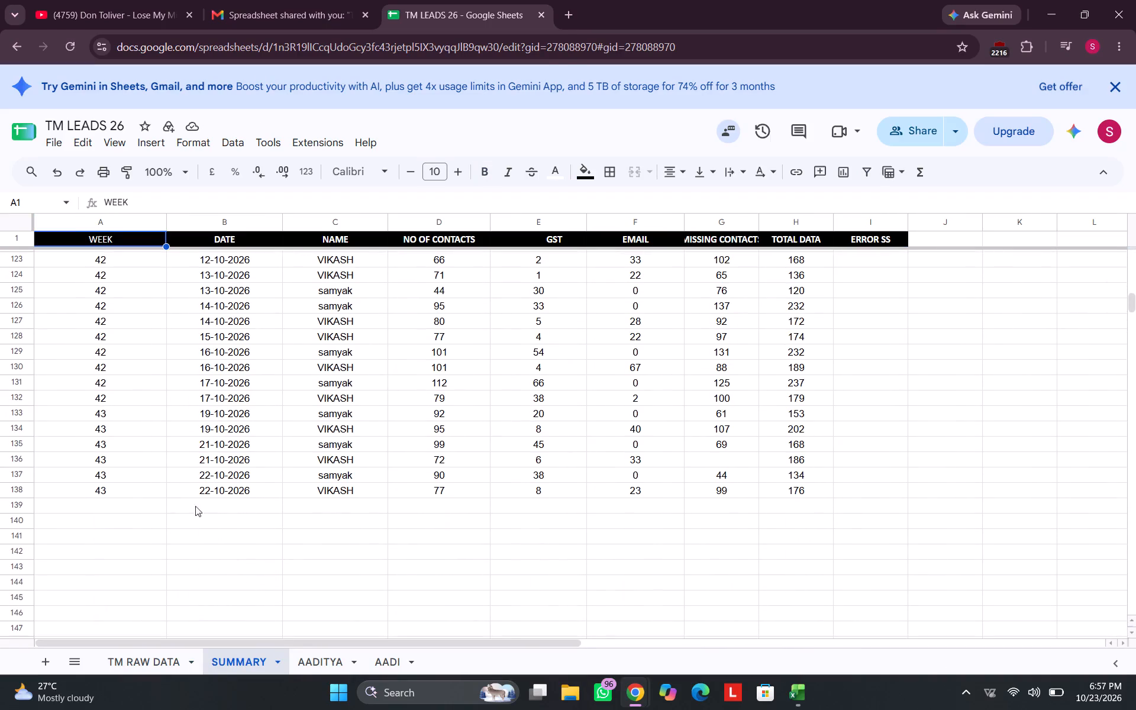
{"action": "left_click", "coordinate": [118, 503]}
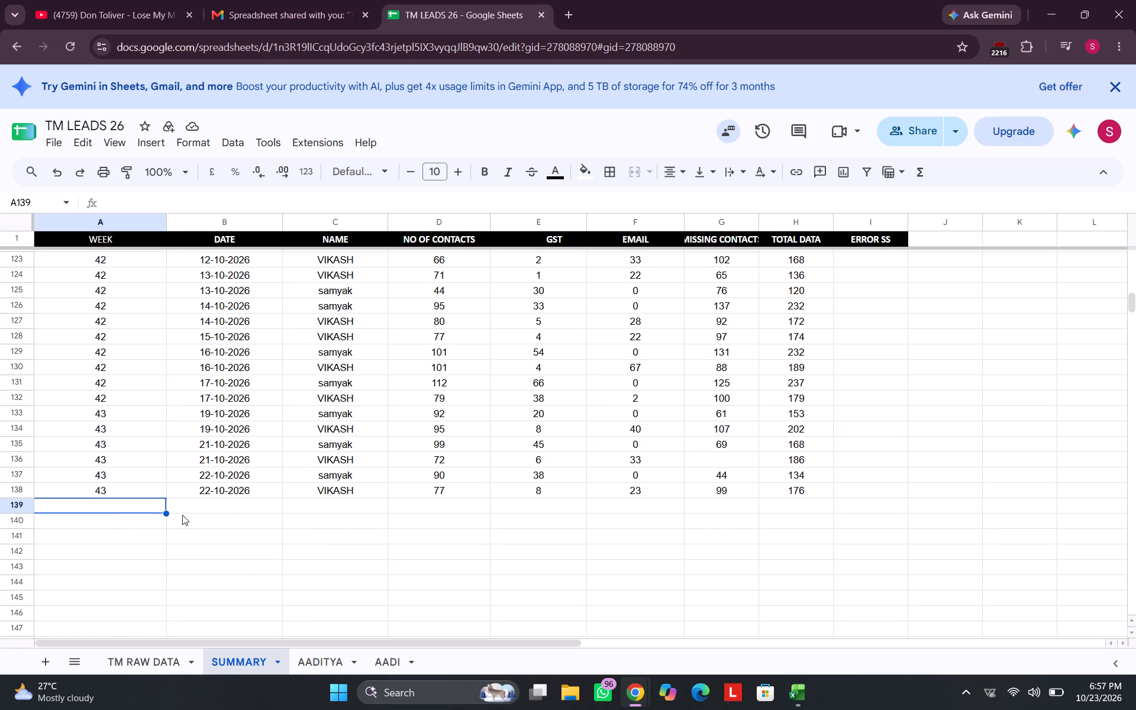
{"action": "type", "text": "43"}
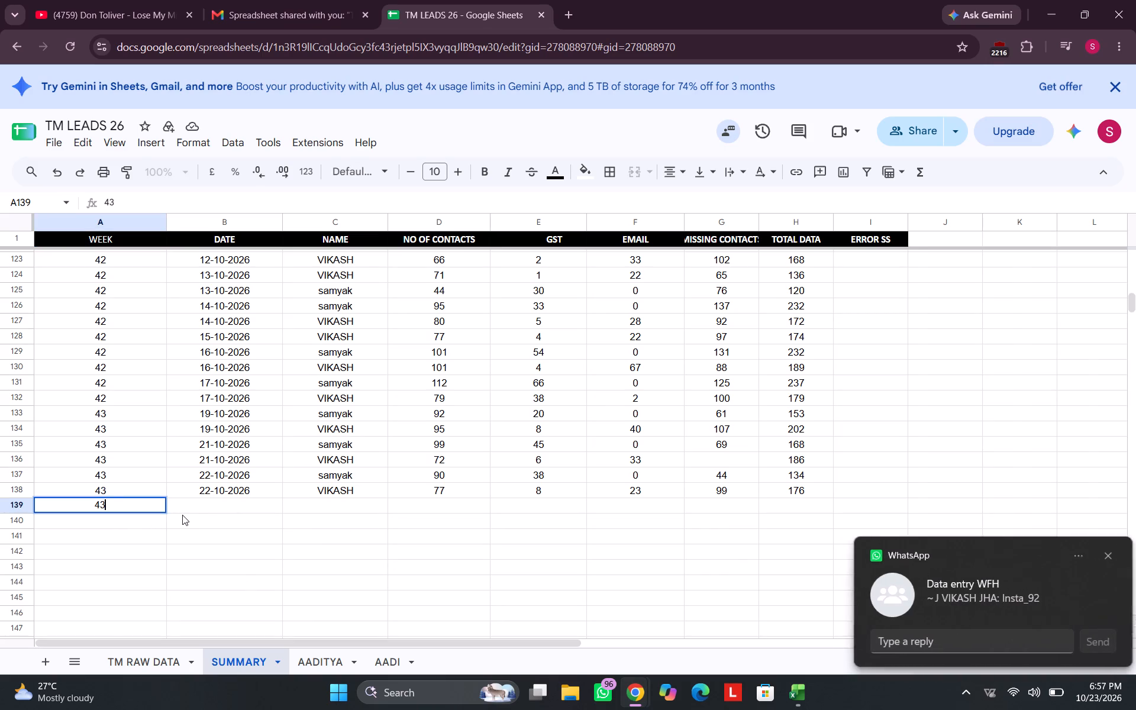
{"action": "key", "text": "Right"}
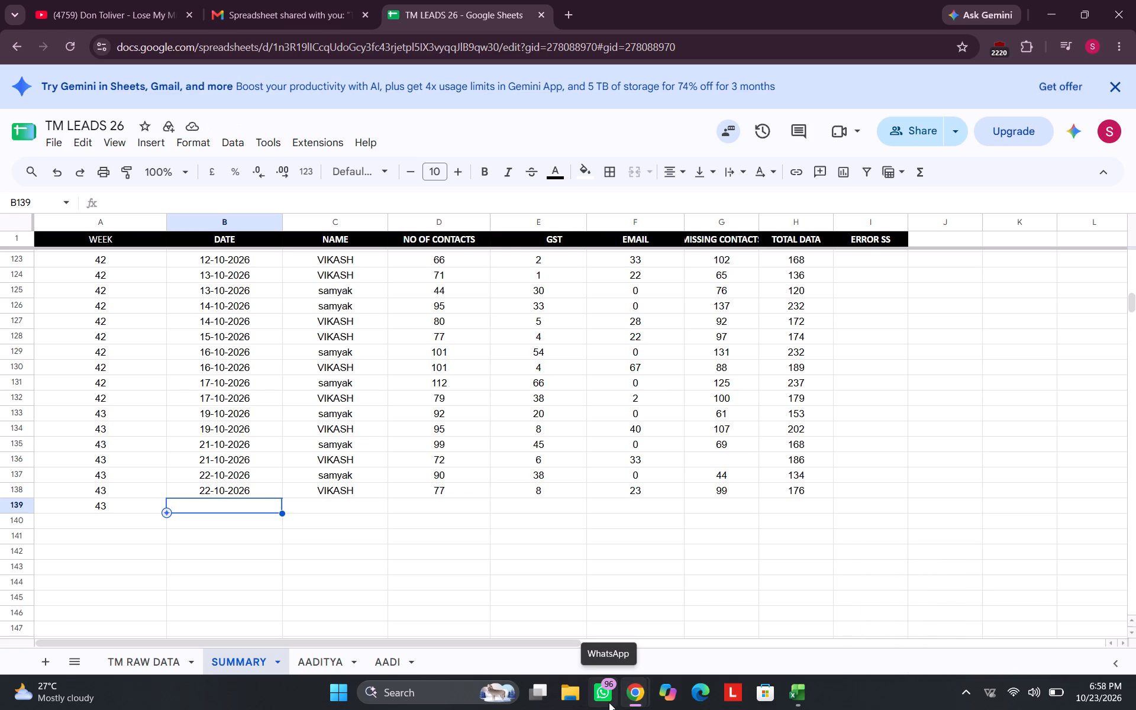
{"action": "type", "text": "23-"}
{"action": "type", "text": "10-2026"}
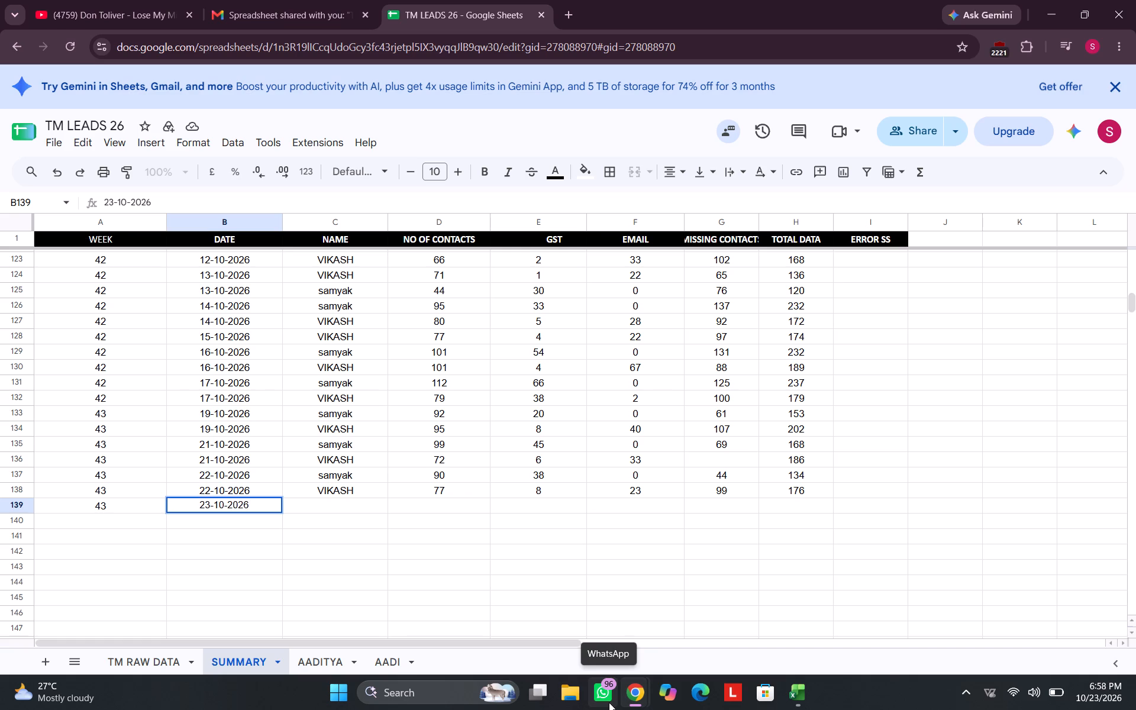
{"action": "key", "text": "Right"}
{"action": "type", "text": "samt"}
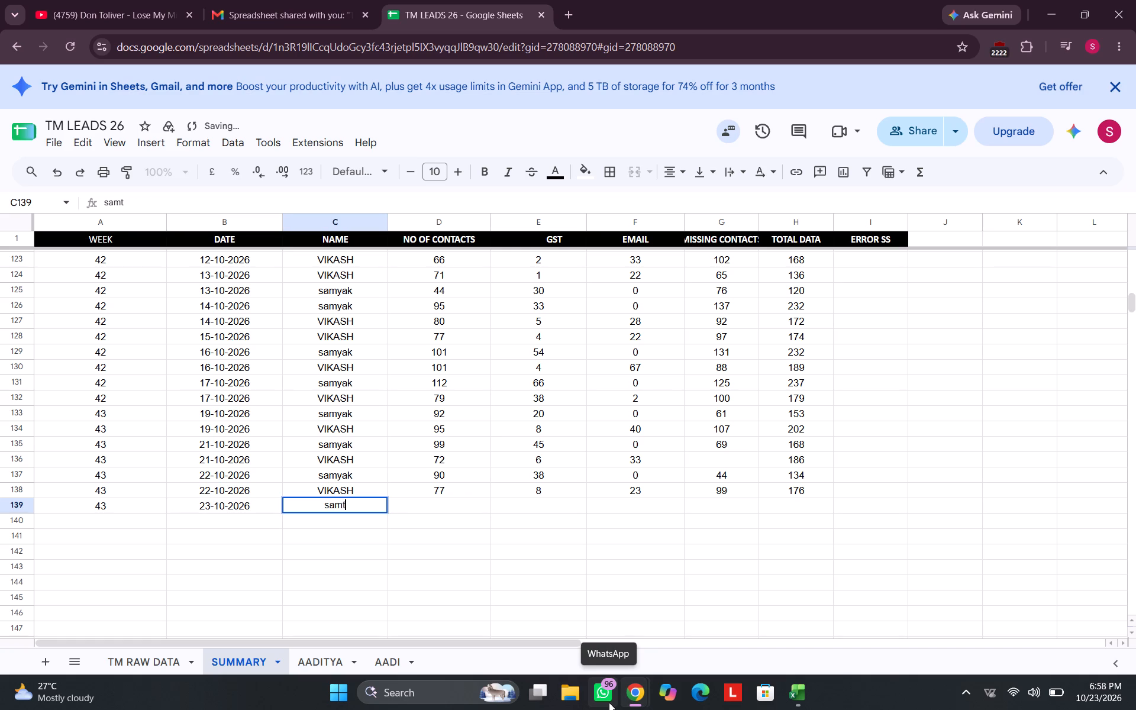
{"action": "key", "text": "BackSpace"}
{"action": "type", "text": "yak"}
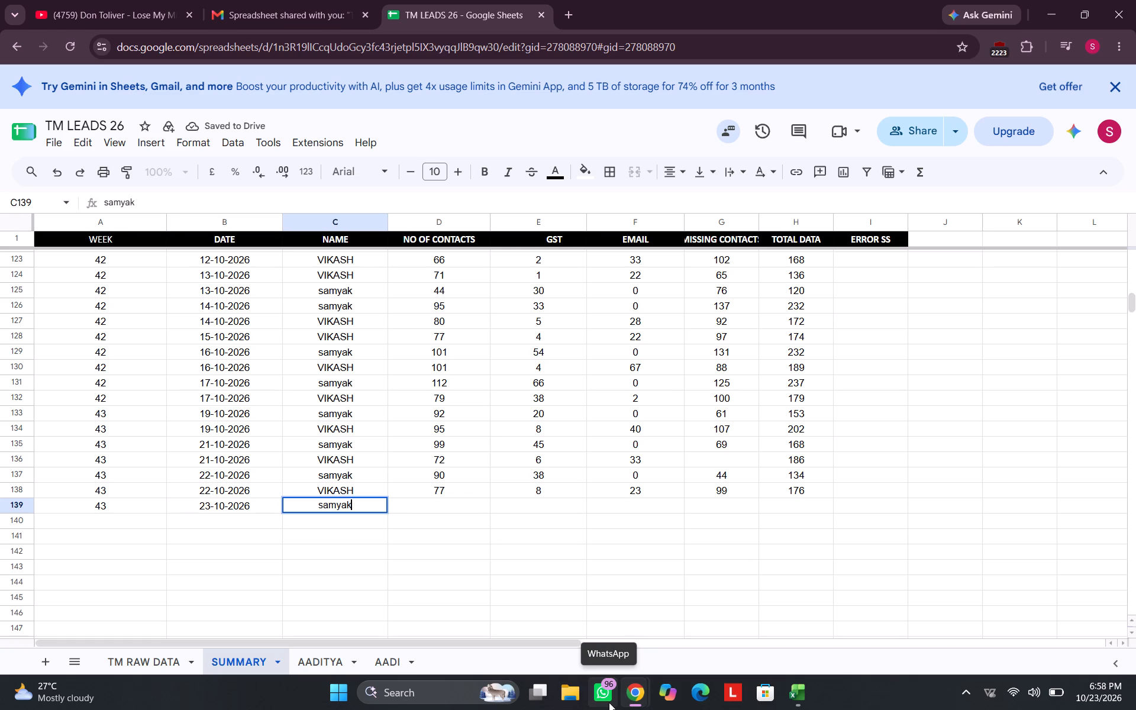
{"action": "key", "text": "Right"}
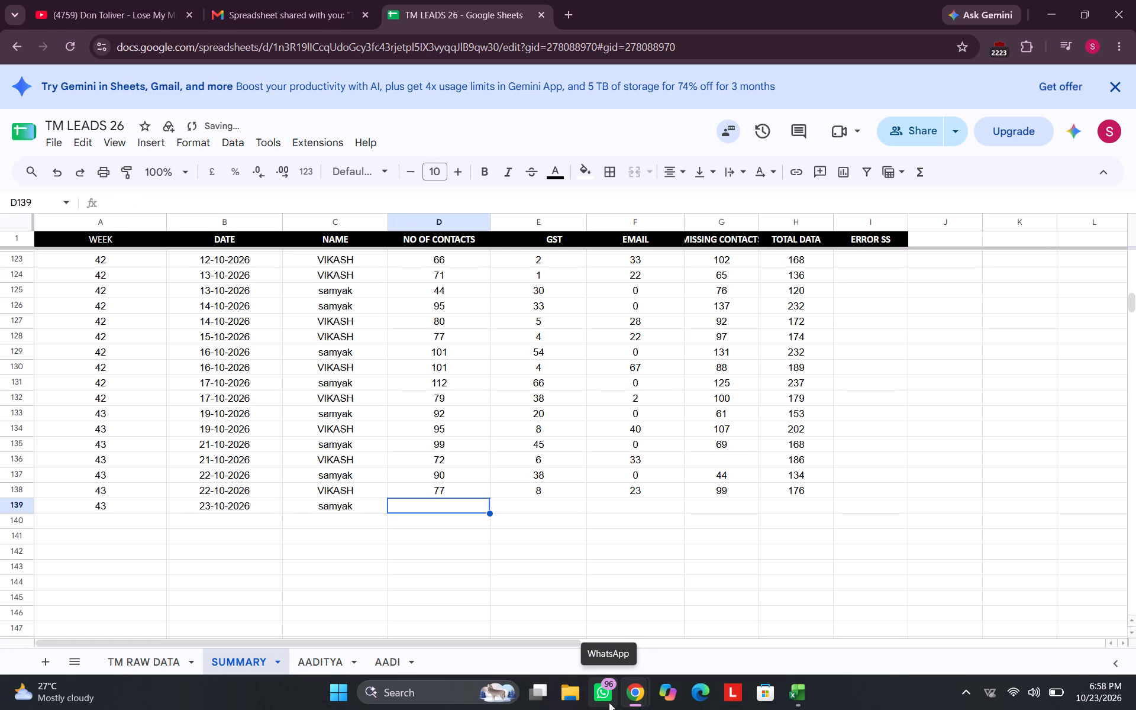
Enter 131 as TOTAL DATA in SUMMARY row 139, taken from the filtered AADITYA row count.
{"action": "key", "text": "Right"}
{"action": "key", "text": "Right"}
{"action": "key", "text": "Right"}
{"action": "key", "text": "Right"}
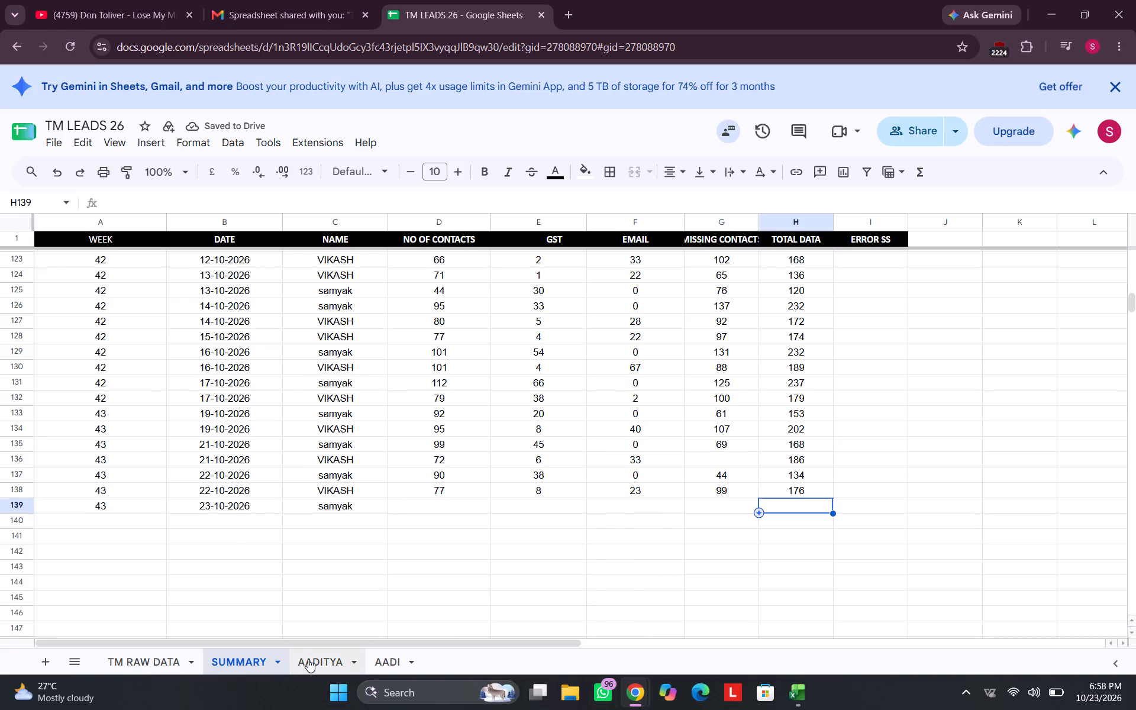
{"action": "left_click", "coordinate": [313, 663]}
{"action": "left_click", "coordinate": [243, 662]}
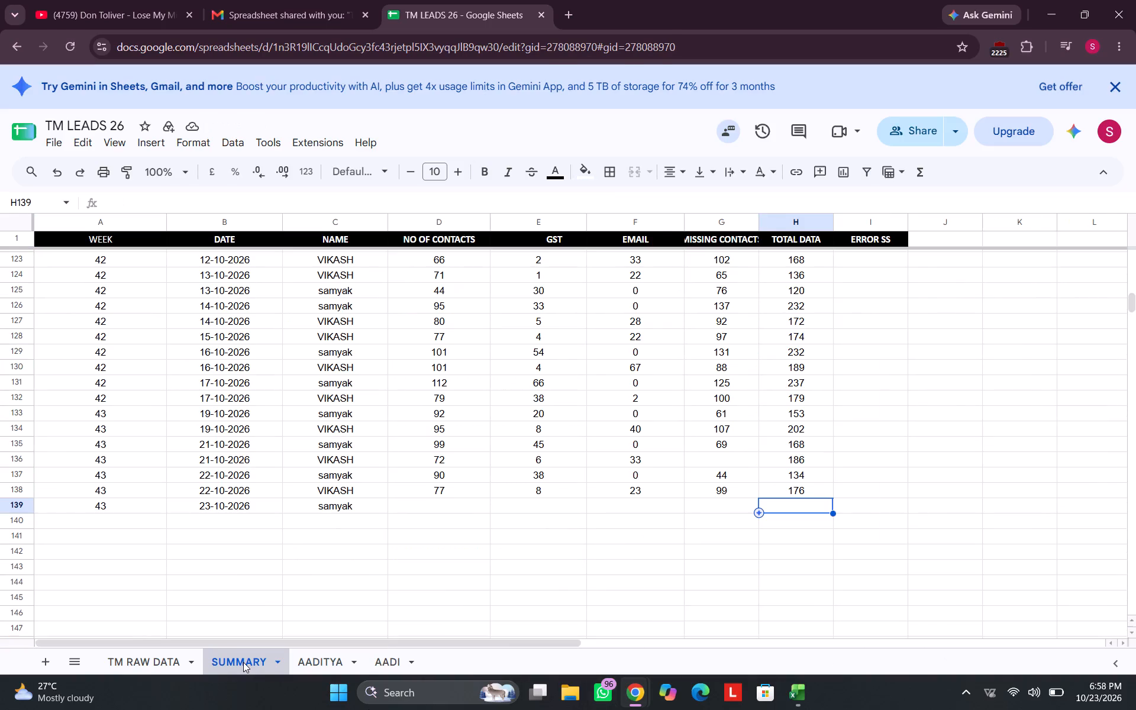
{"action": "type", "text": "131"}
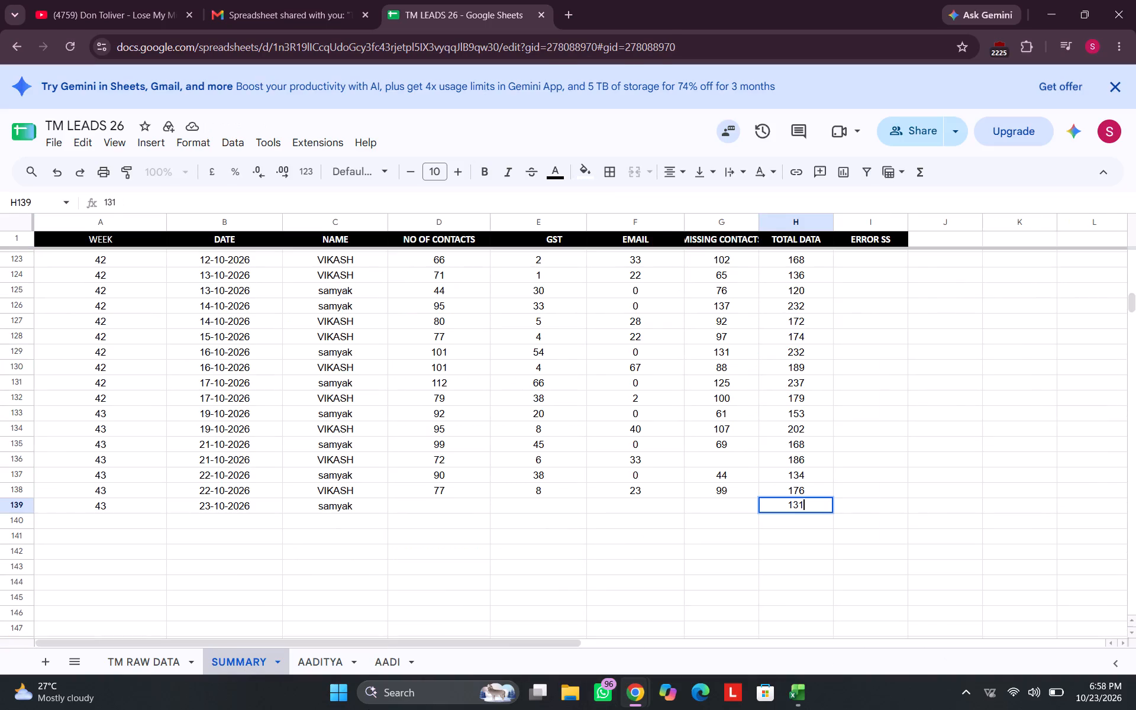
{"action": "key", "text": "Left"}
In the AADITYA sheet, filter the NUMBER column to exclude blanks.
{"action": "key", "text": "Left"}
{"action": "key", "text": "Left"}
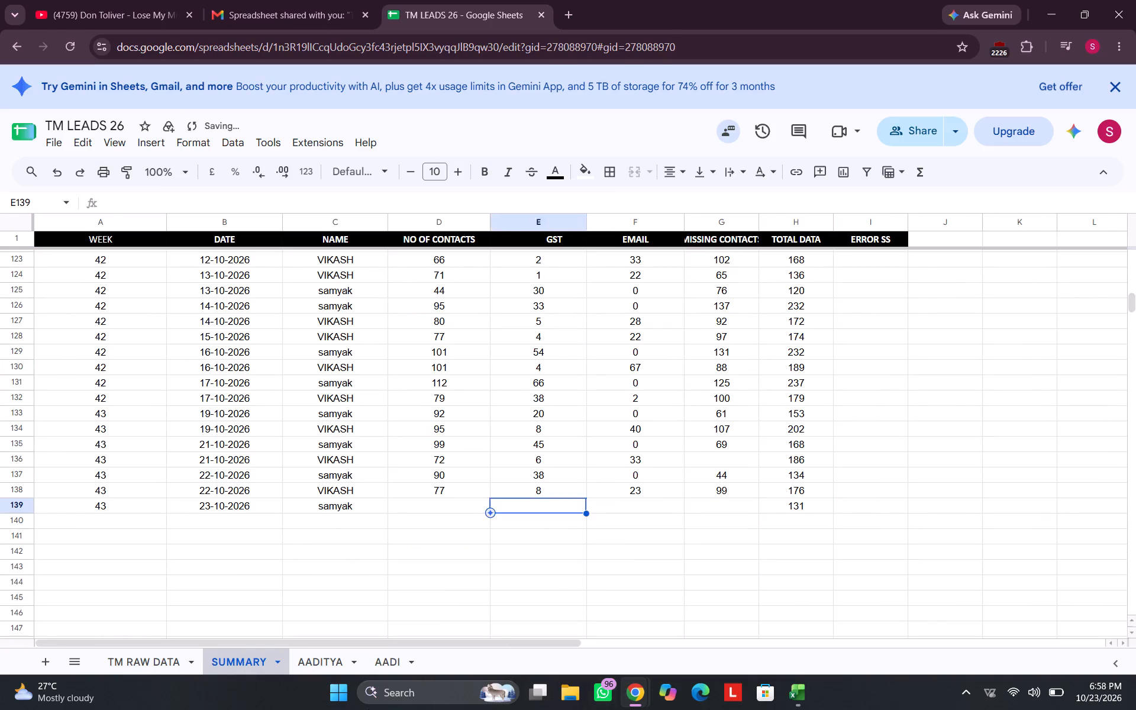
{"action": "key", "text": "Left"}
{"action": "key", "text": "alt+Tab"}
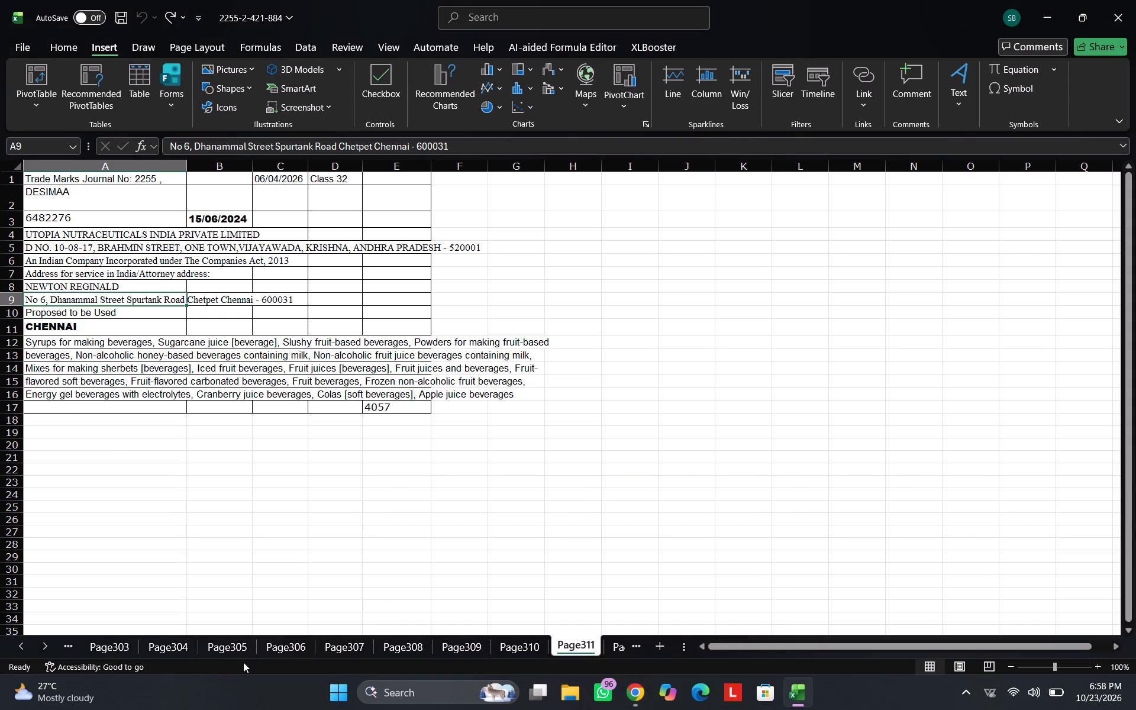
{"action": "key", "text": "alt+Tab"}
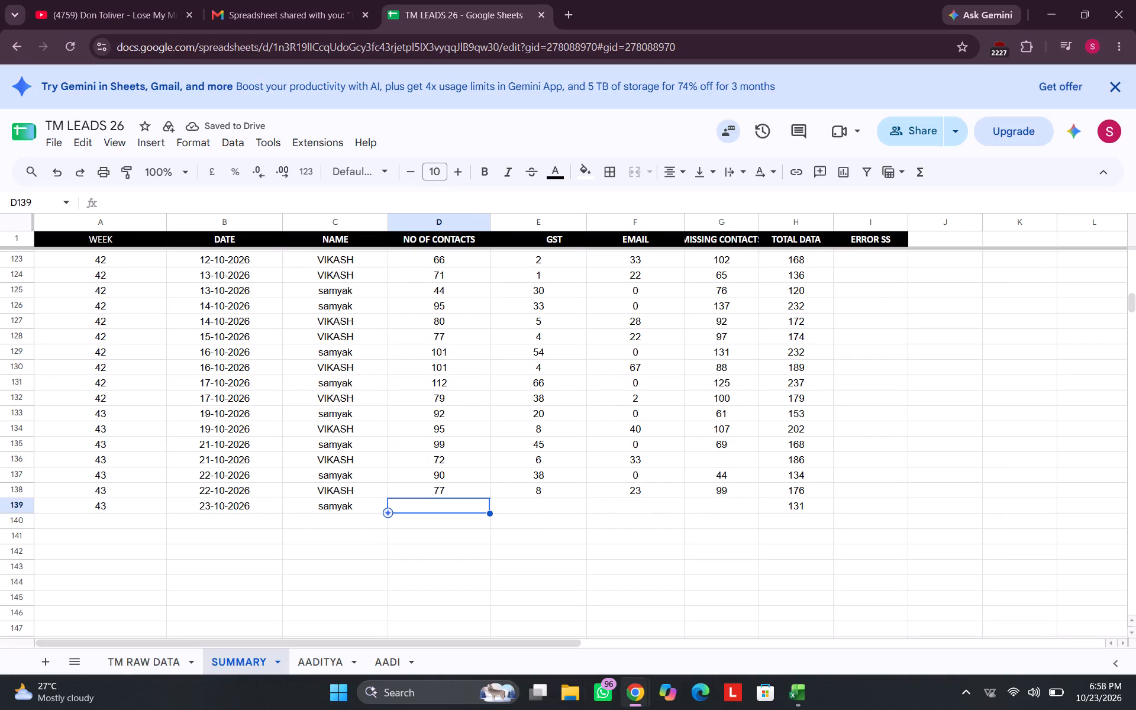
{"action": "left_click", "coordinate": [346, 662]}
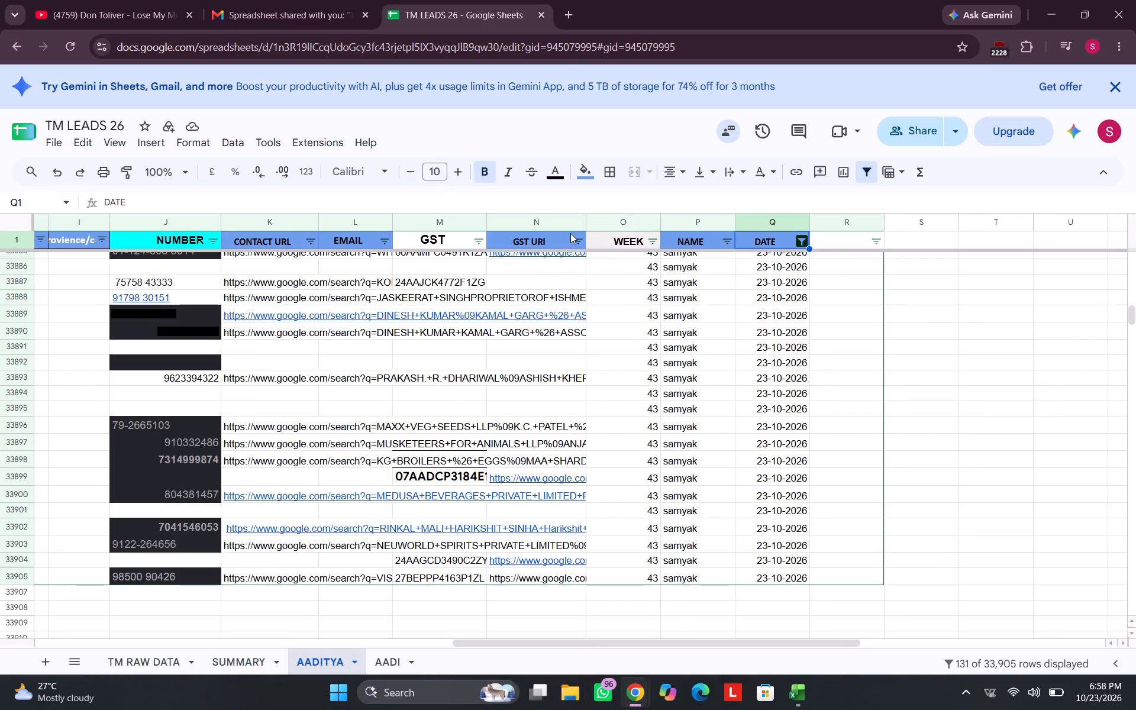
{"action": "scroll", "coordinate": [394, 243], "scroll_direction": "right", "scroll_amount": 2}
{"action": "left_click", "coordinate": [455, 238]}
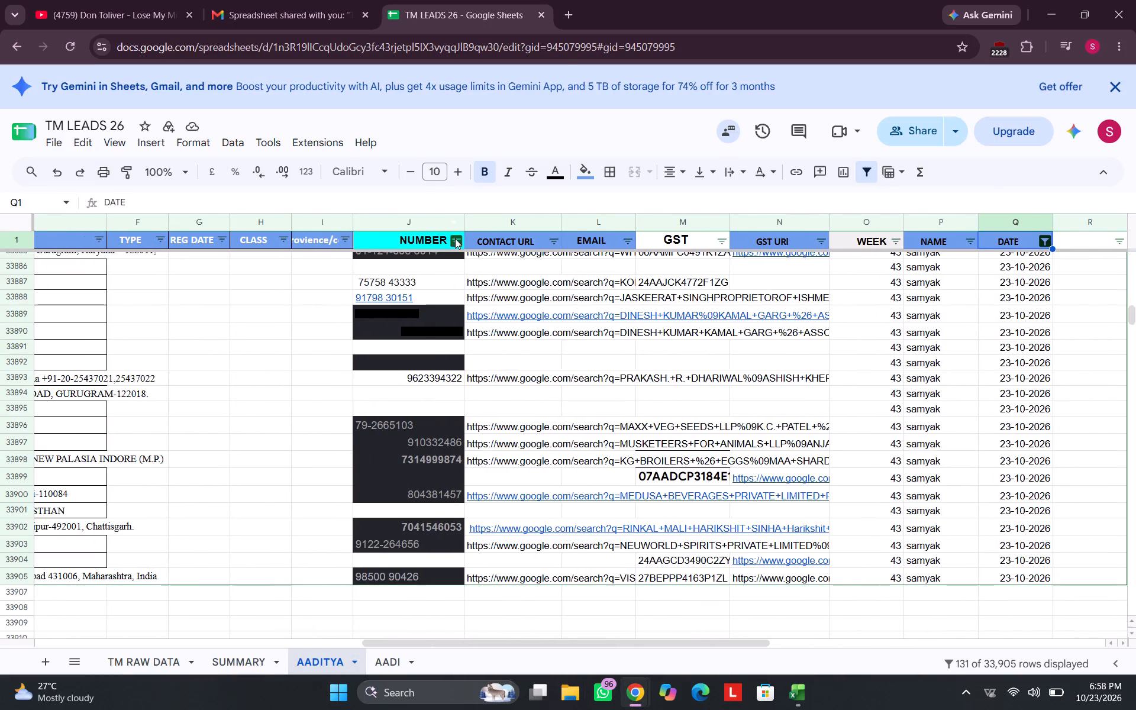
{"action": "left_click", "coordinate": [376, 495]}
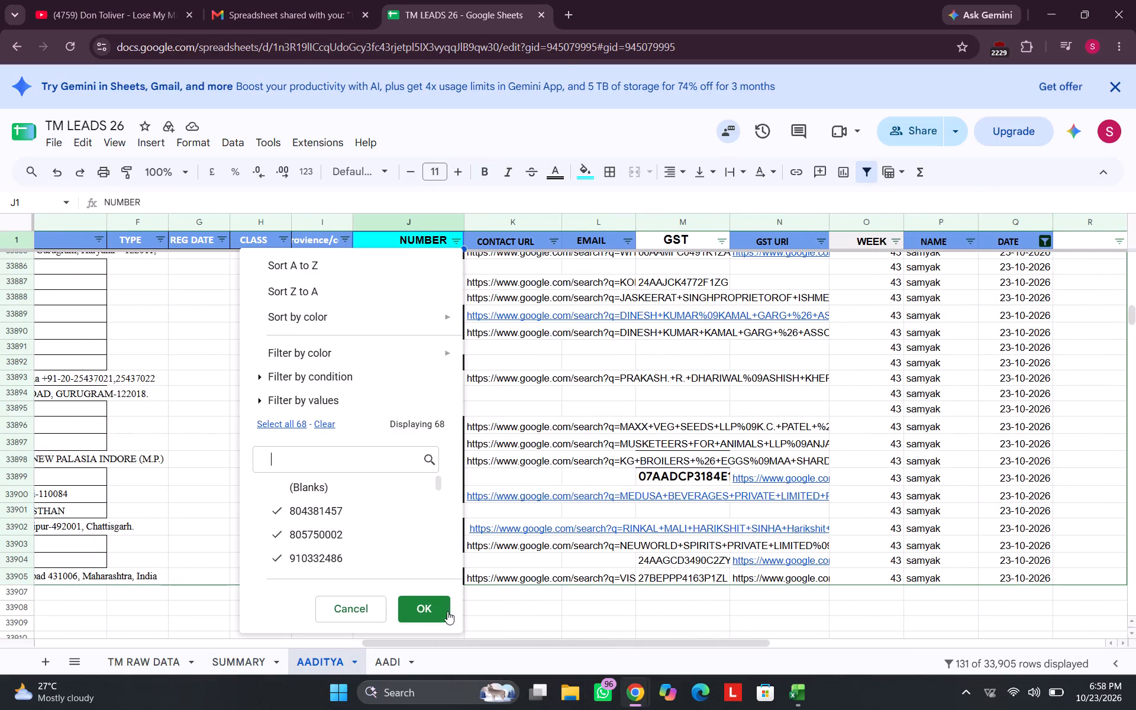
{"action": "left_click", "coordinate": [431, 608]}
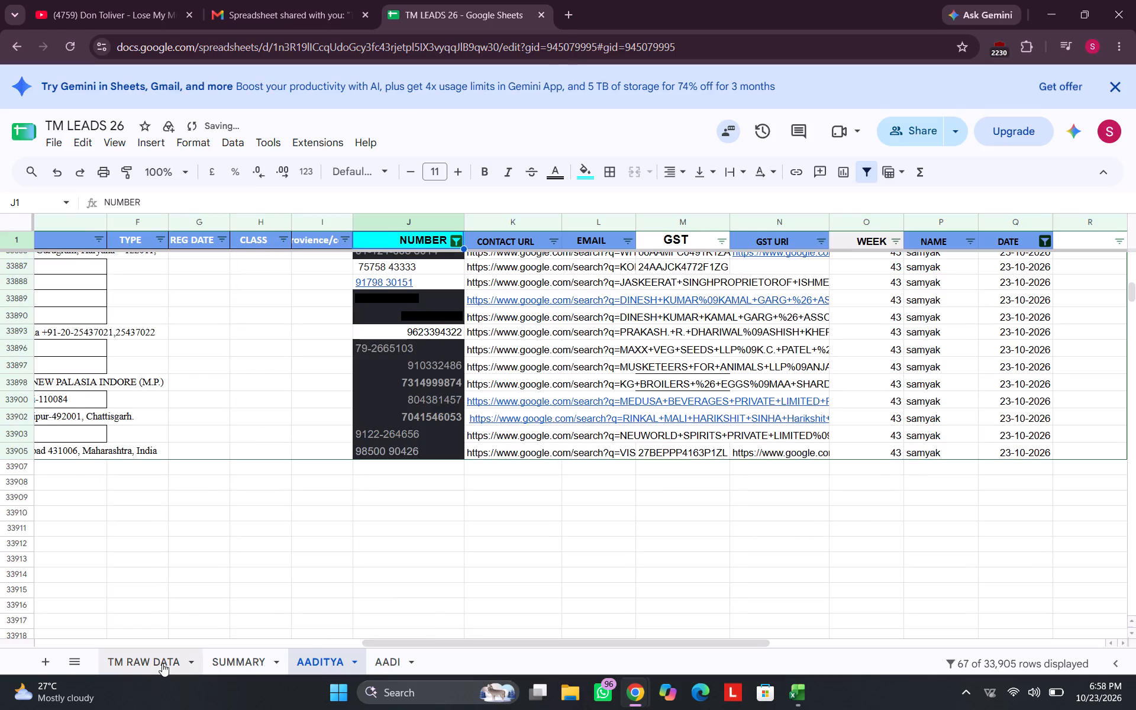
Enter 67 as NO OF CONTACTS in row 139 of the SUMMARY sheet.
{"action": "left_click", "coordinate": [162, 663]}
{"action": "left_click", "coordinate": [248, 672]}
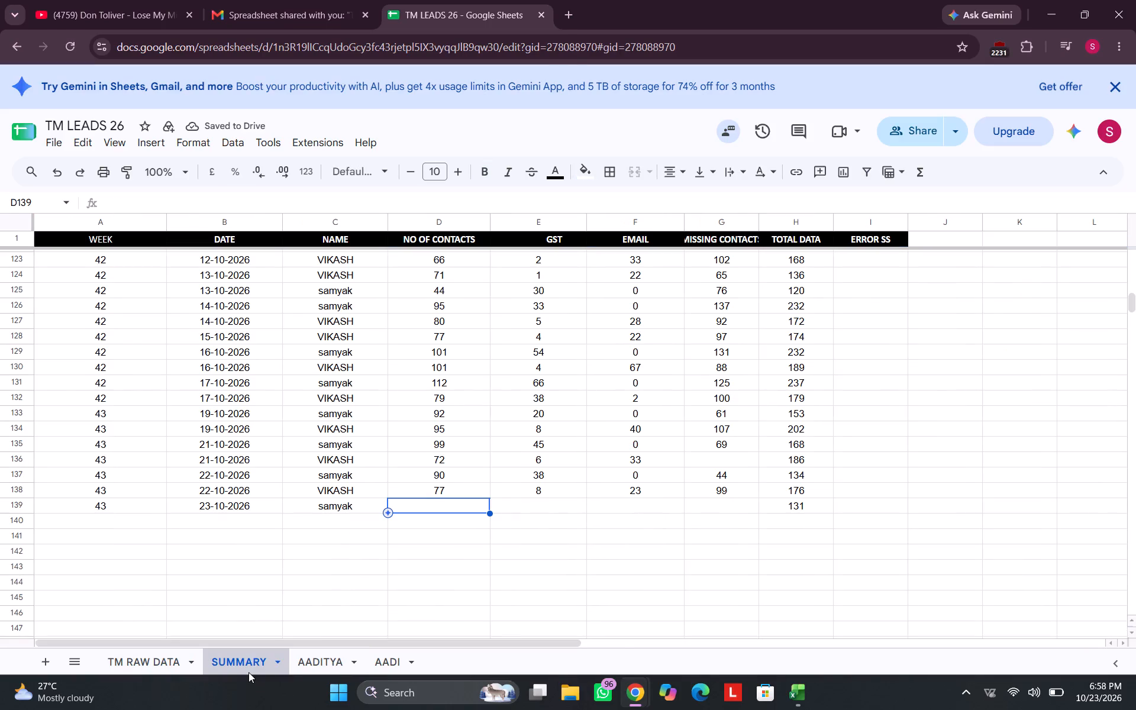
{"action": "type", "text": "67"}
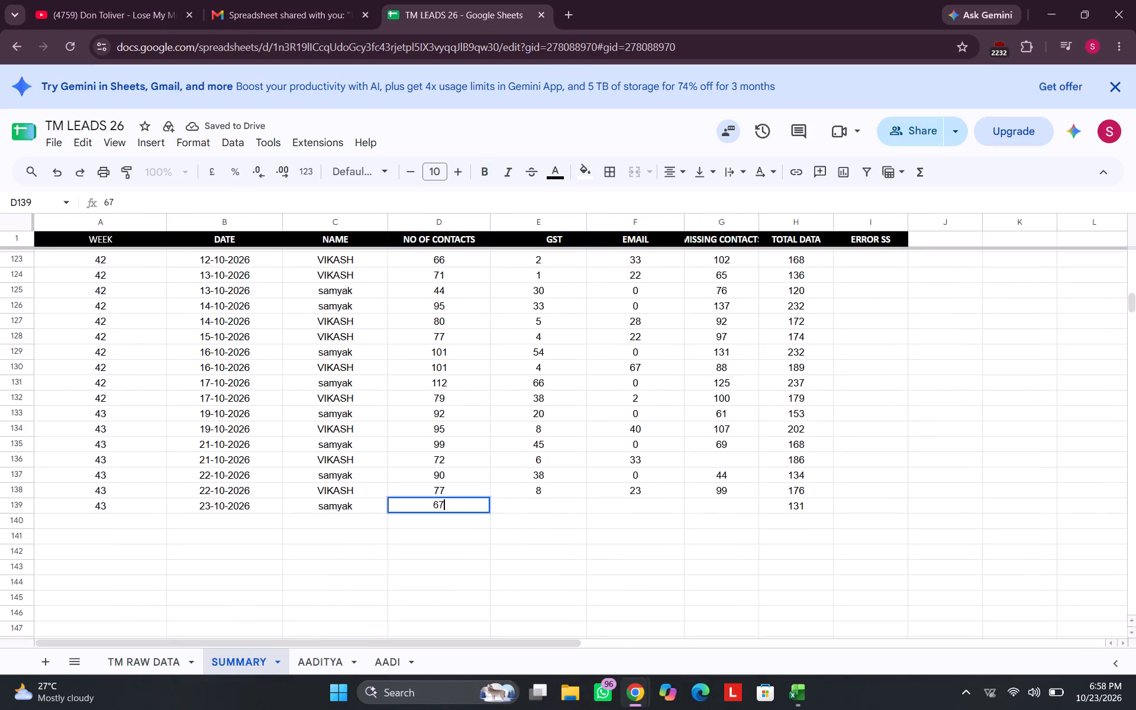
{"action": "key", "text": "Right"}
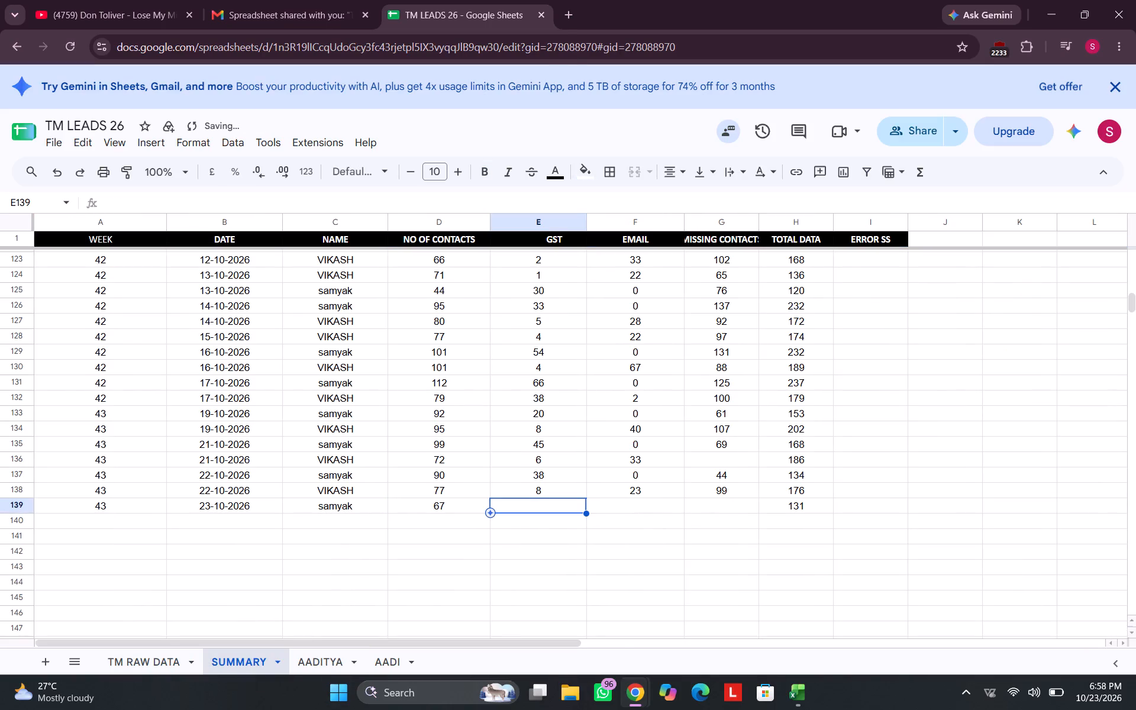
In the AADITYA sheet, reset the NUMBER filter to all values and filter the GST column to exclude blanks.
{"action": "left_click", "coordinate": [327, 660]}
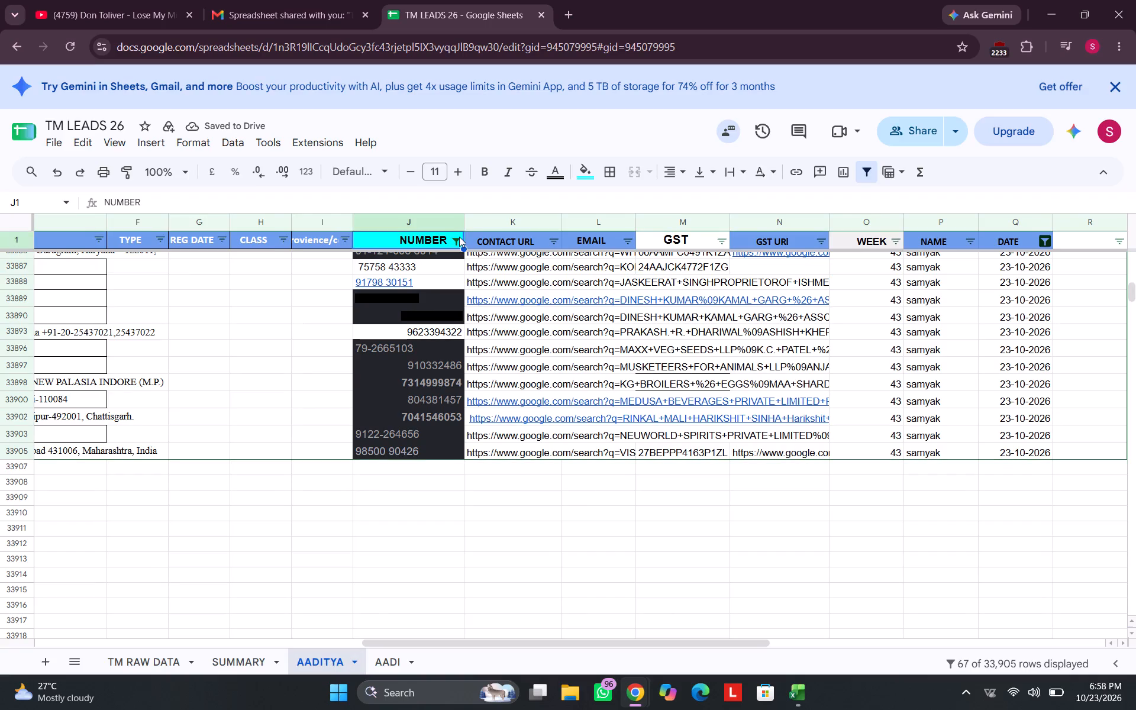
{"action": "left_click", "coordinate": [456, 238]}
{"action": "left_click", "coordinate": [291, 422]}
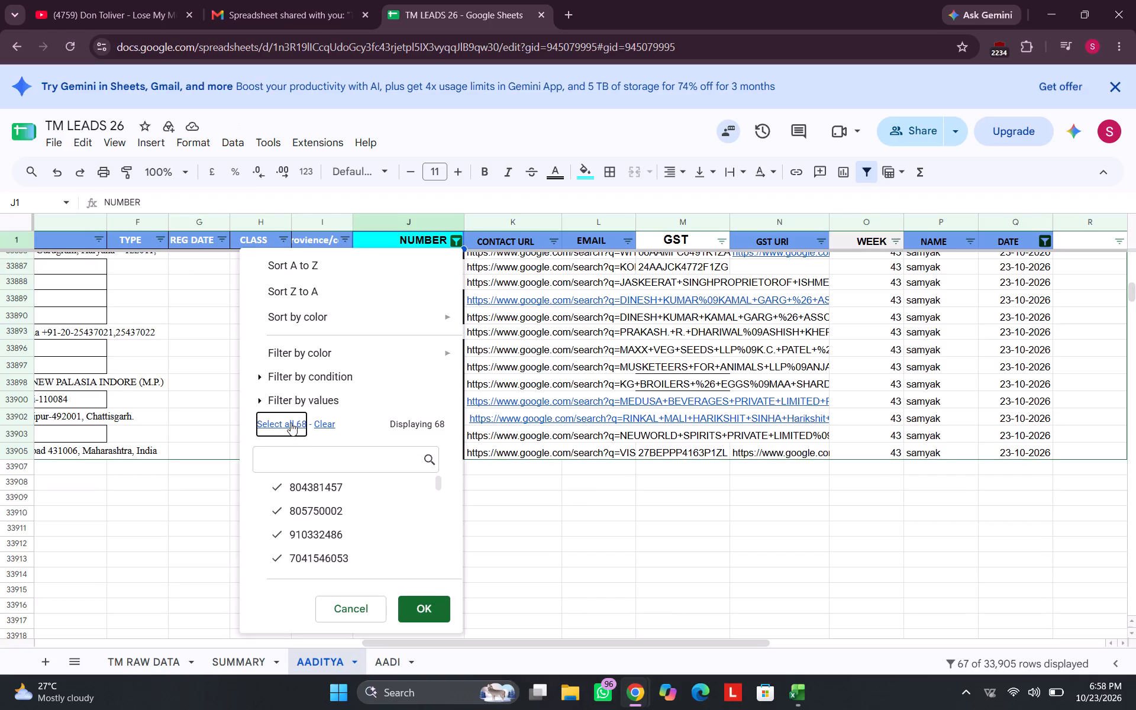
{"action": "left_click", "coordinate": [438, 606]}
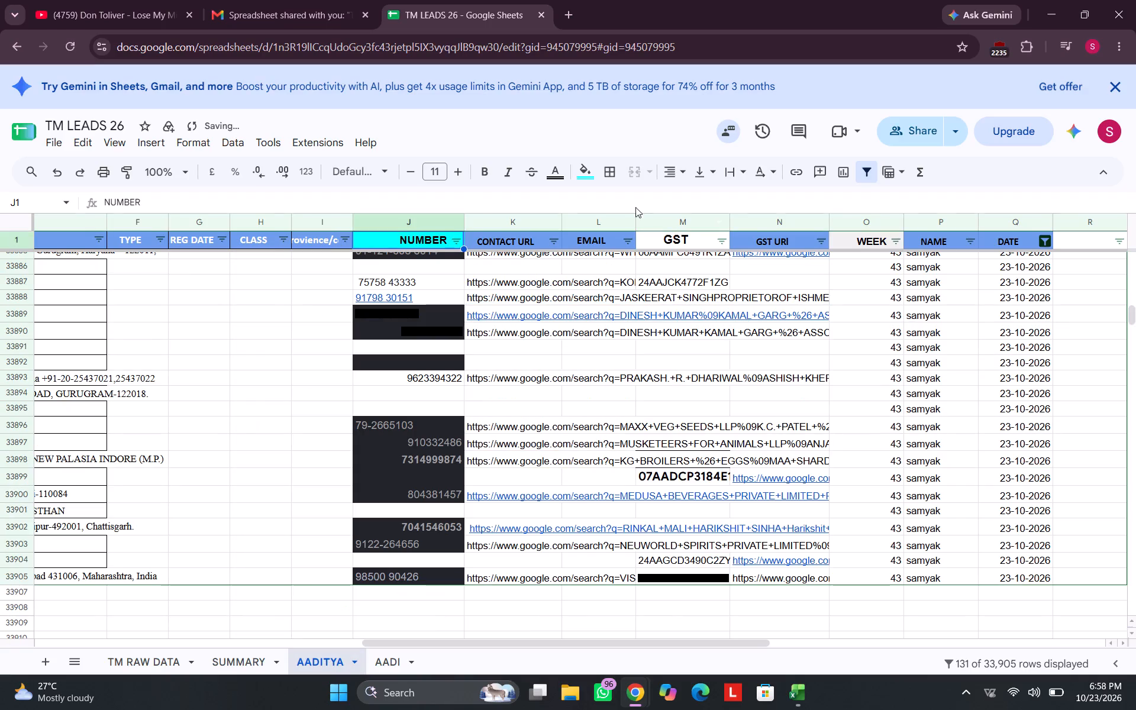
{"action": "left_click", "coordinate": [720, 239]}
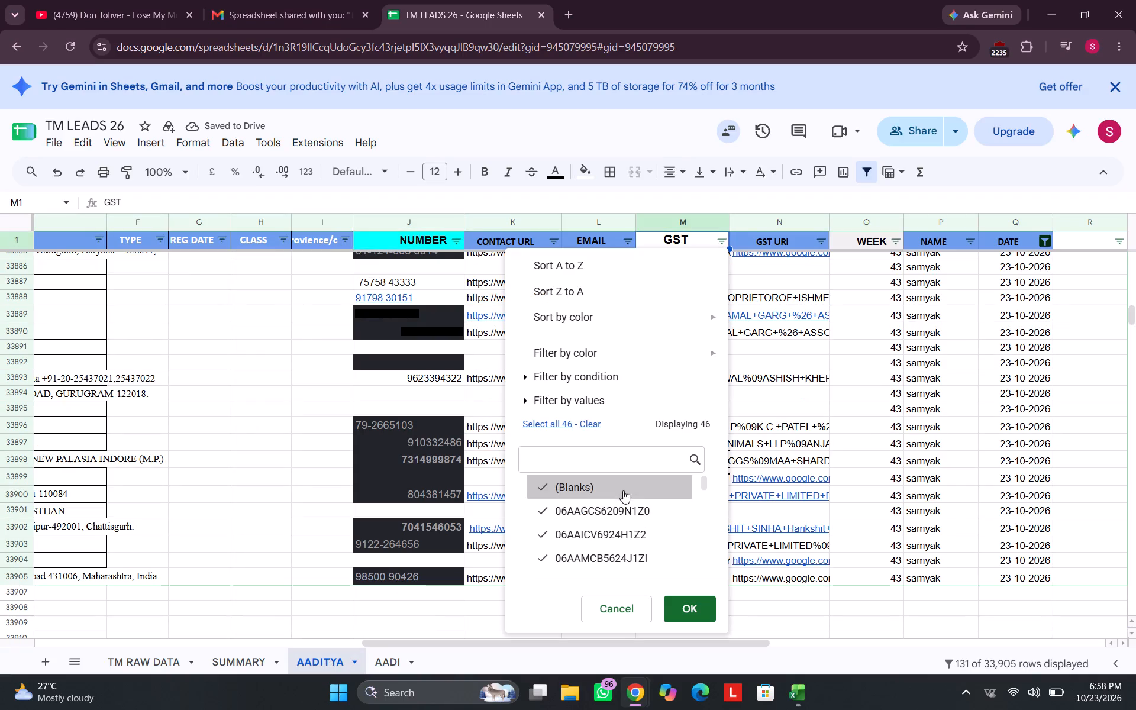
{"action": "left_click", "coordinate": [625, 489]}
{"action": "left_click", "coordinate": [685, 603]}
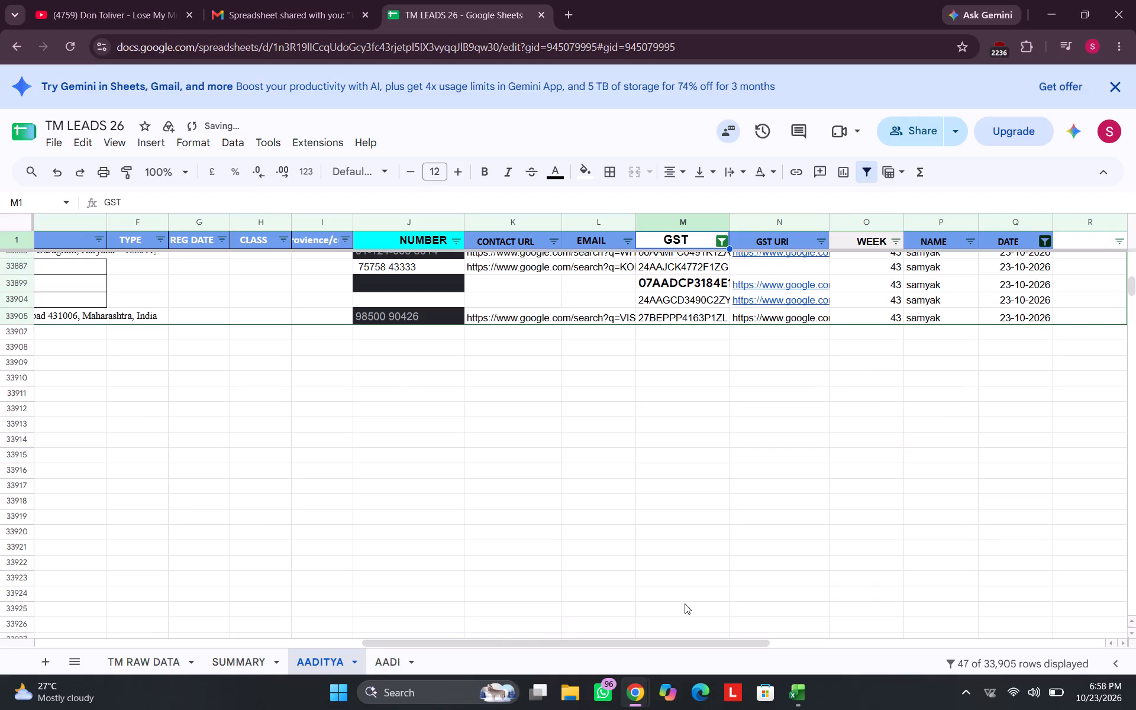
Complete SUMMARY row 139 with GST 47, EMAIL 0 and MISSING CONTACTS 64.
{"action": "left_click", "coordinate": [176, 664]}
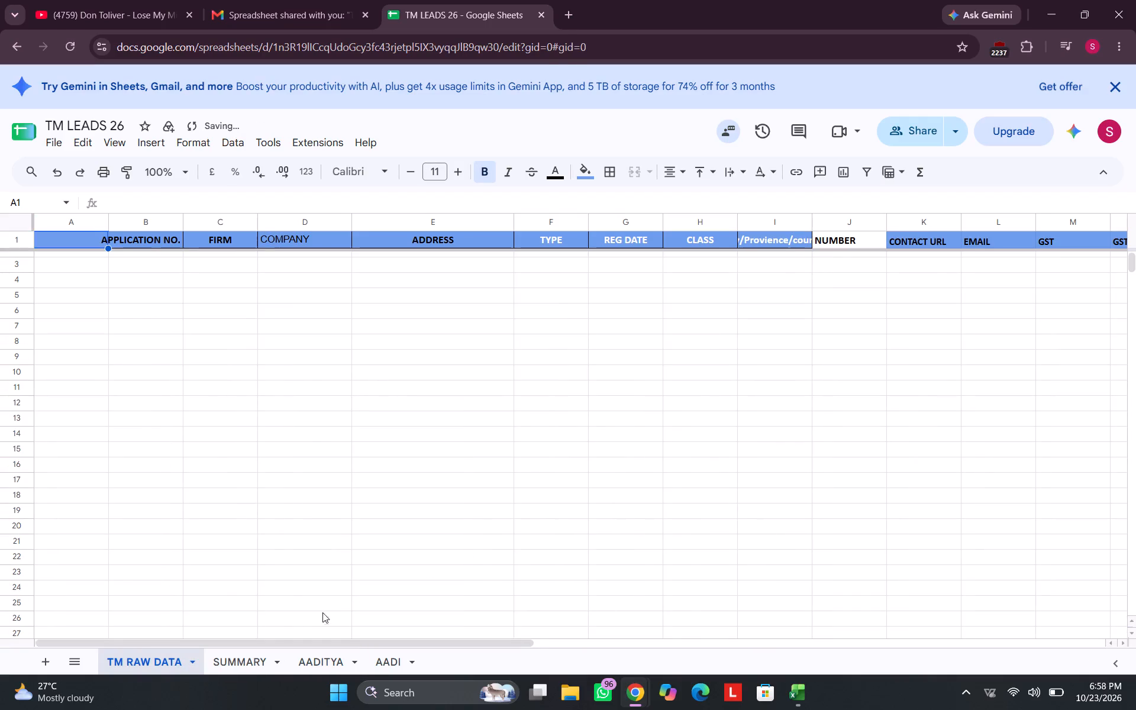
{"action": "left_click", "coordinate": [257, 655]}
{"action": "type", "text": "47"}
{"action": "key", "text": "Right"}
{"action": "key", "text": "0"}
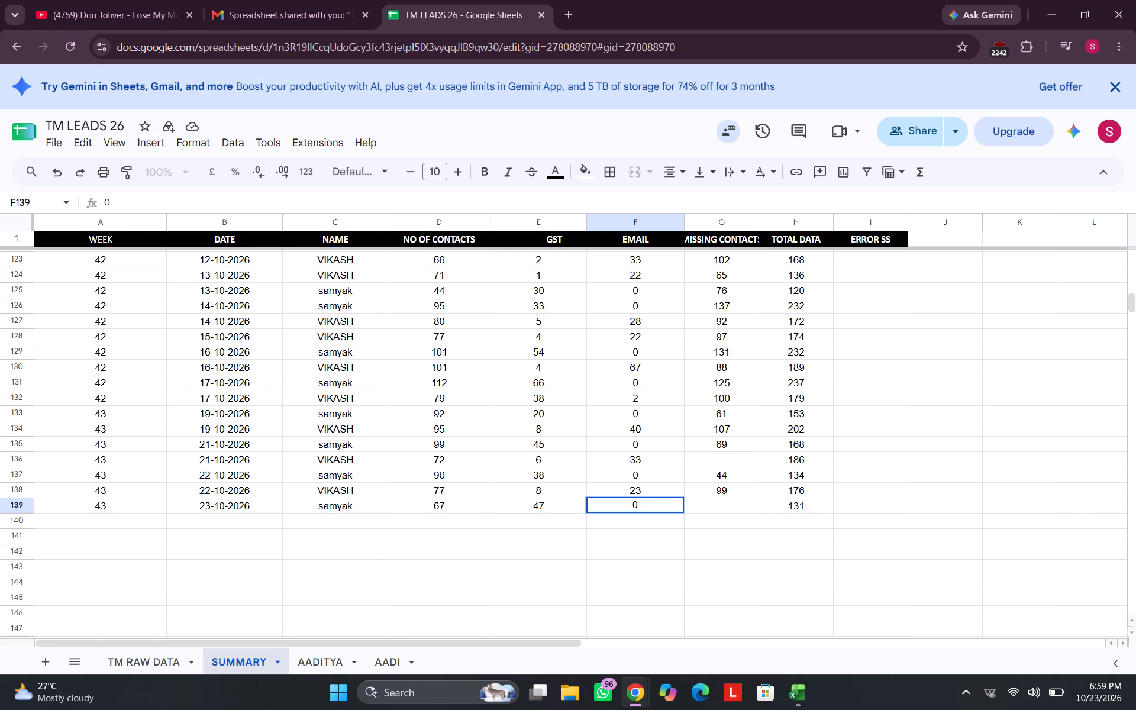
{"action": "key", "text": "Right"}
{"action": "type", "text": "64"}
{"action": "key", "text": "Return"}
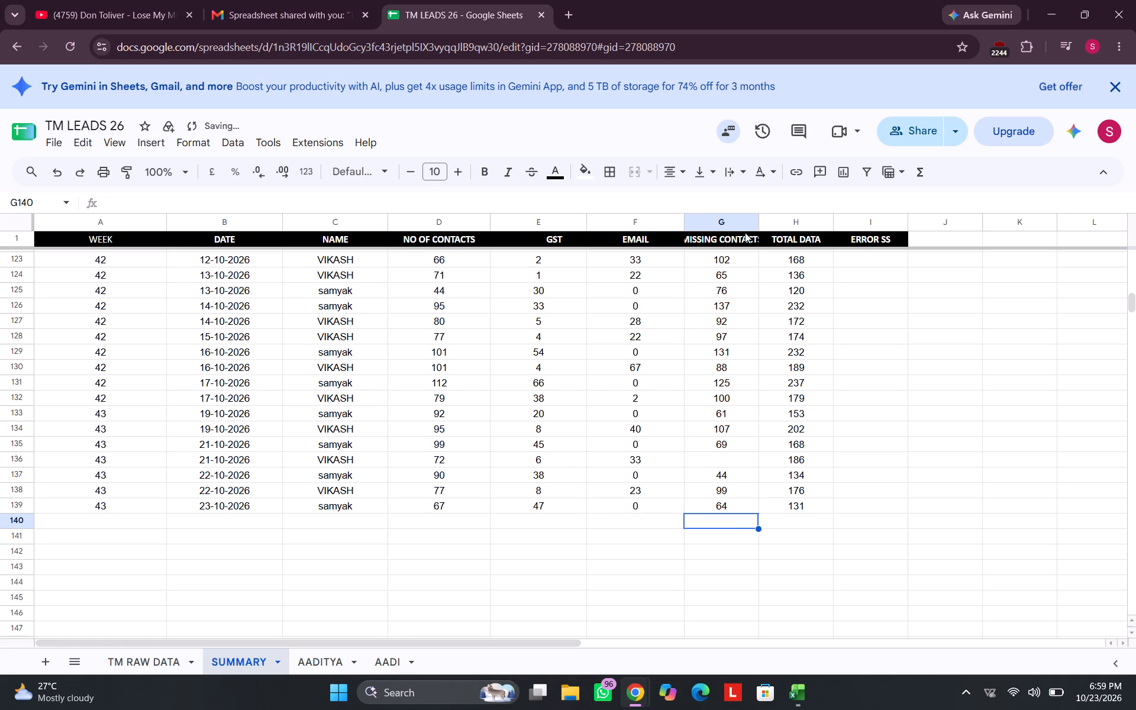
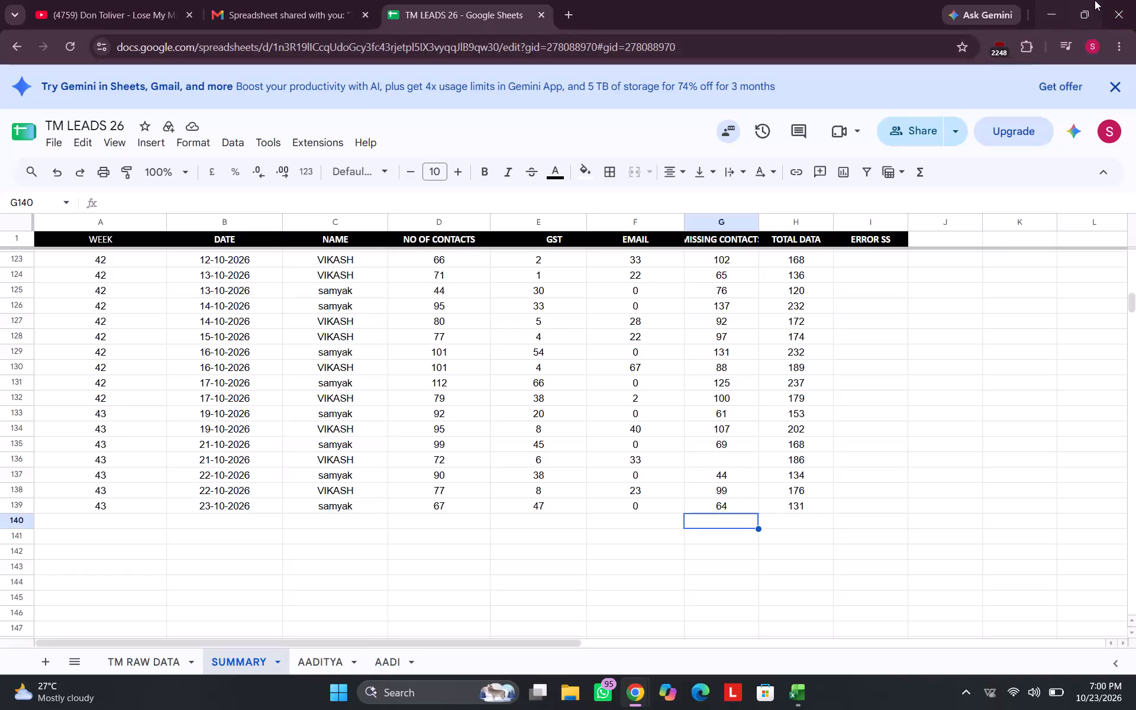
Close all open windows: the TM LEADS 26 browser window, the Excel workbook and the incognito Google search.
{"action": "triple_click", "coordinate": [1108, 0]}
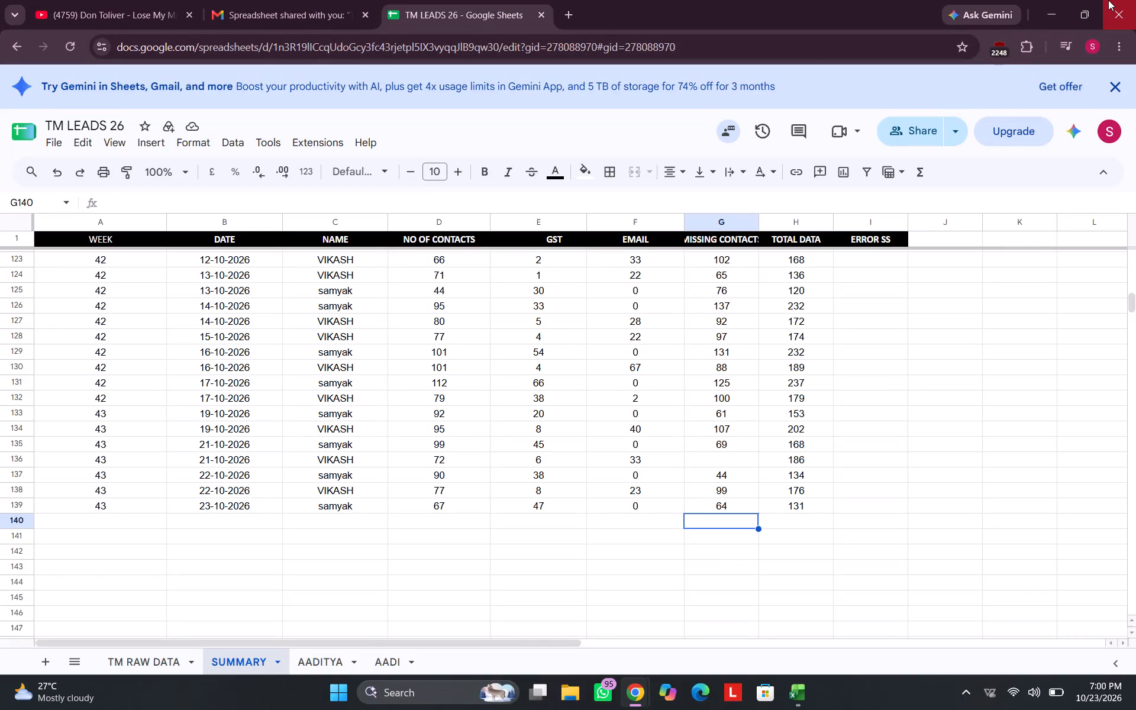
{"action": "triple_click", "coordinate": [1108, 0]}
{"action": "left_click_drag", "start_coordinate": [1108, 0], "coordinate": [852, 409]}
{"action": "left_click", "coordinate": [858, 434]}
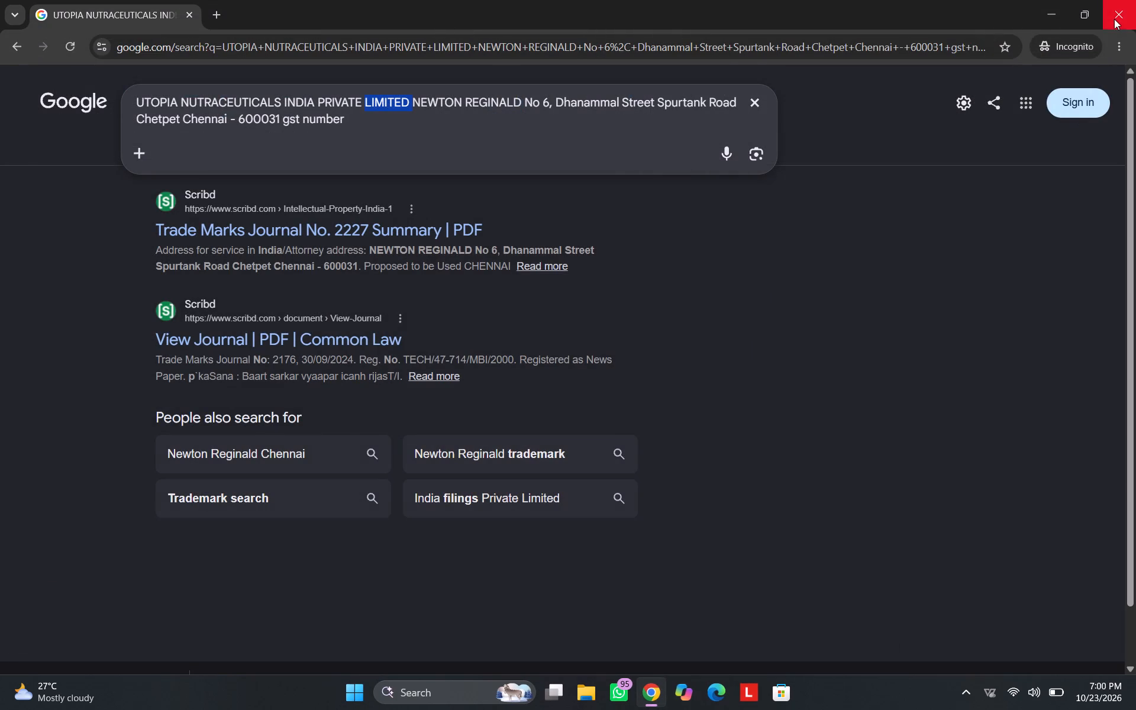
{"action": "left_click", "coordinate": [1114, 19]}
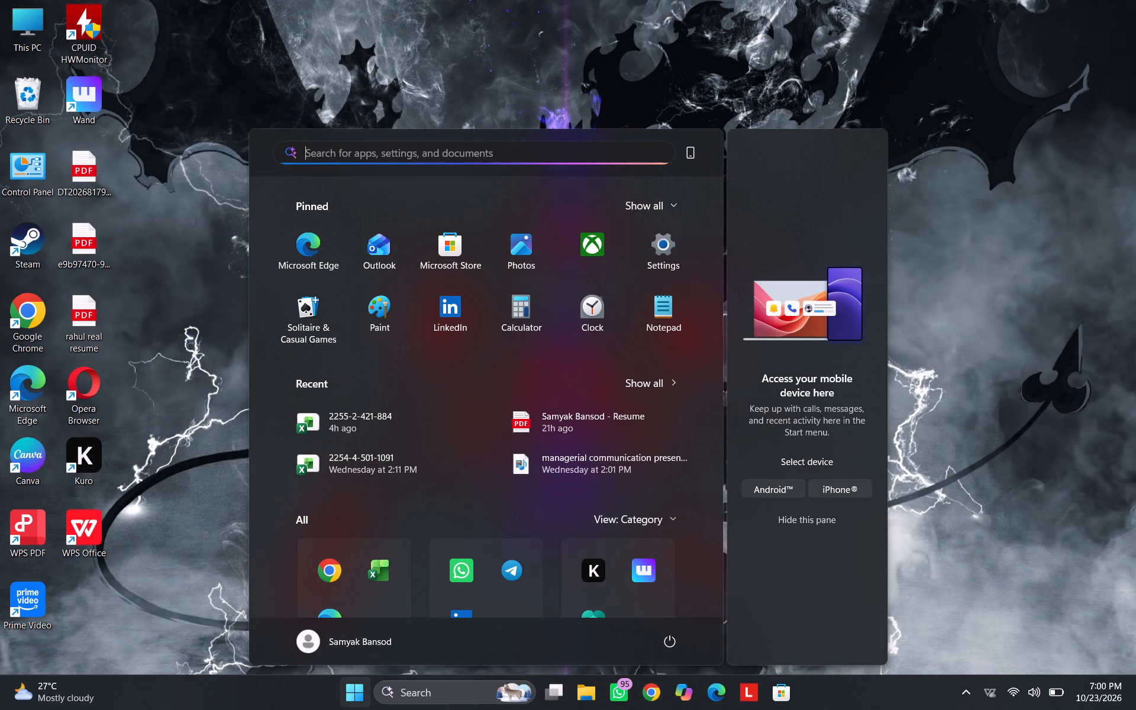
Open the Windows power options to shut down the computer.
{"action": "left_click", "coordinate": [683, 644]}
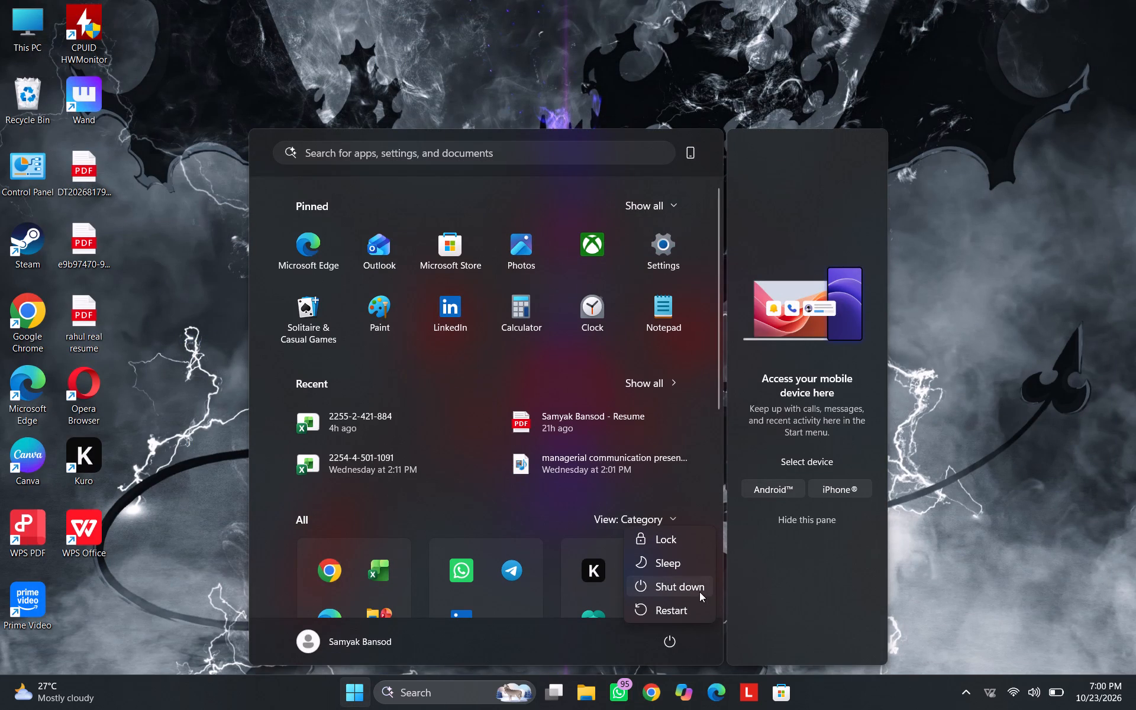